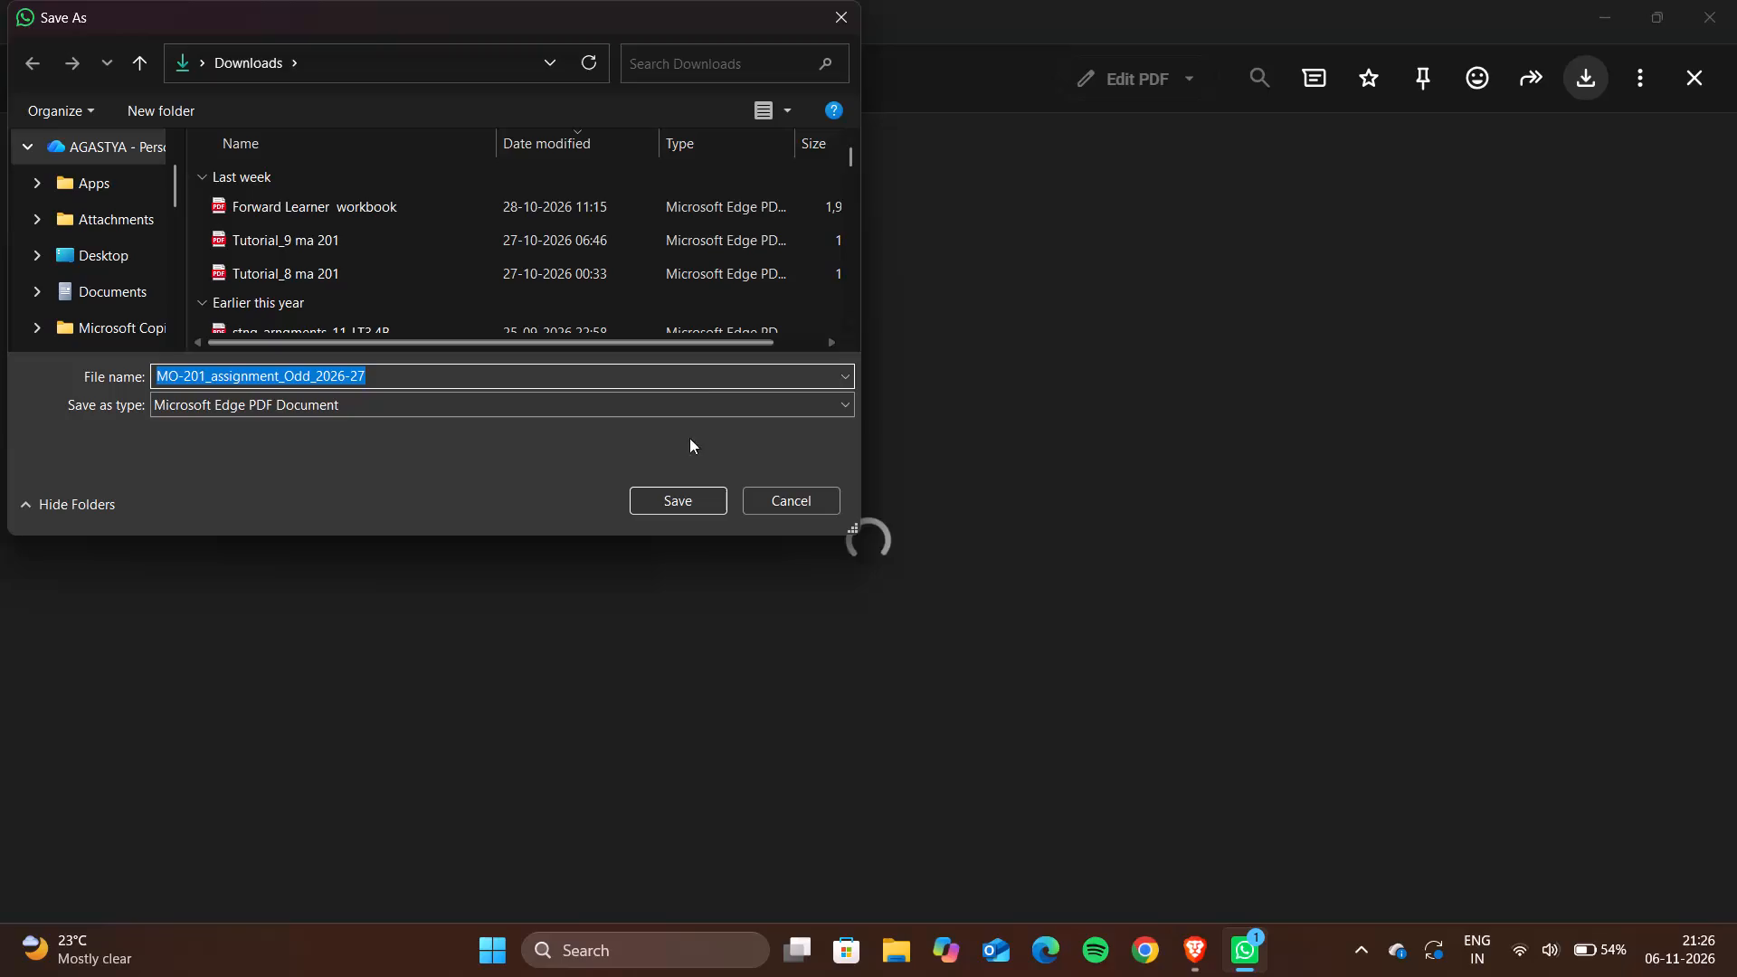
Add a space at the end of the proposed file name MO-201_assignment_Odd_2026-27 for the PDF being saved in Downloads.
{"action": "left_click", "coordinate": [723, 370]}
{"action": "key", "text": "space"}
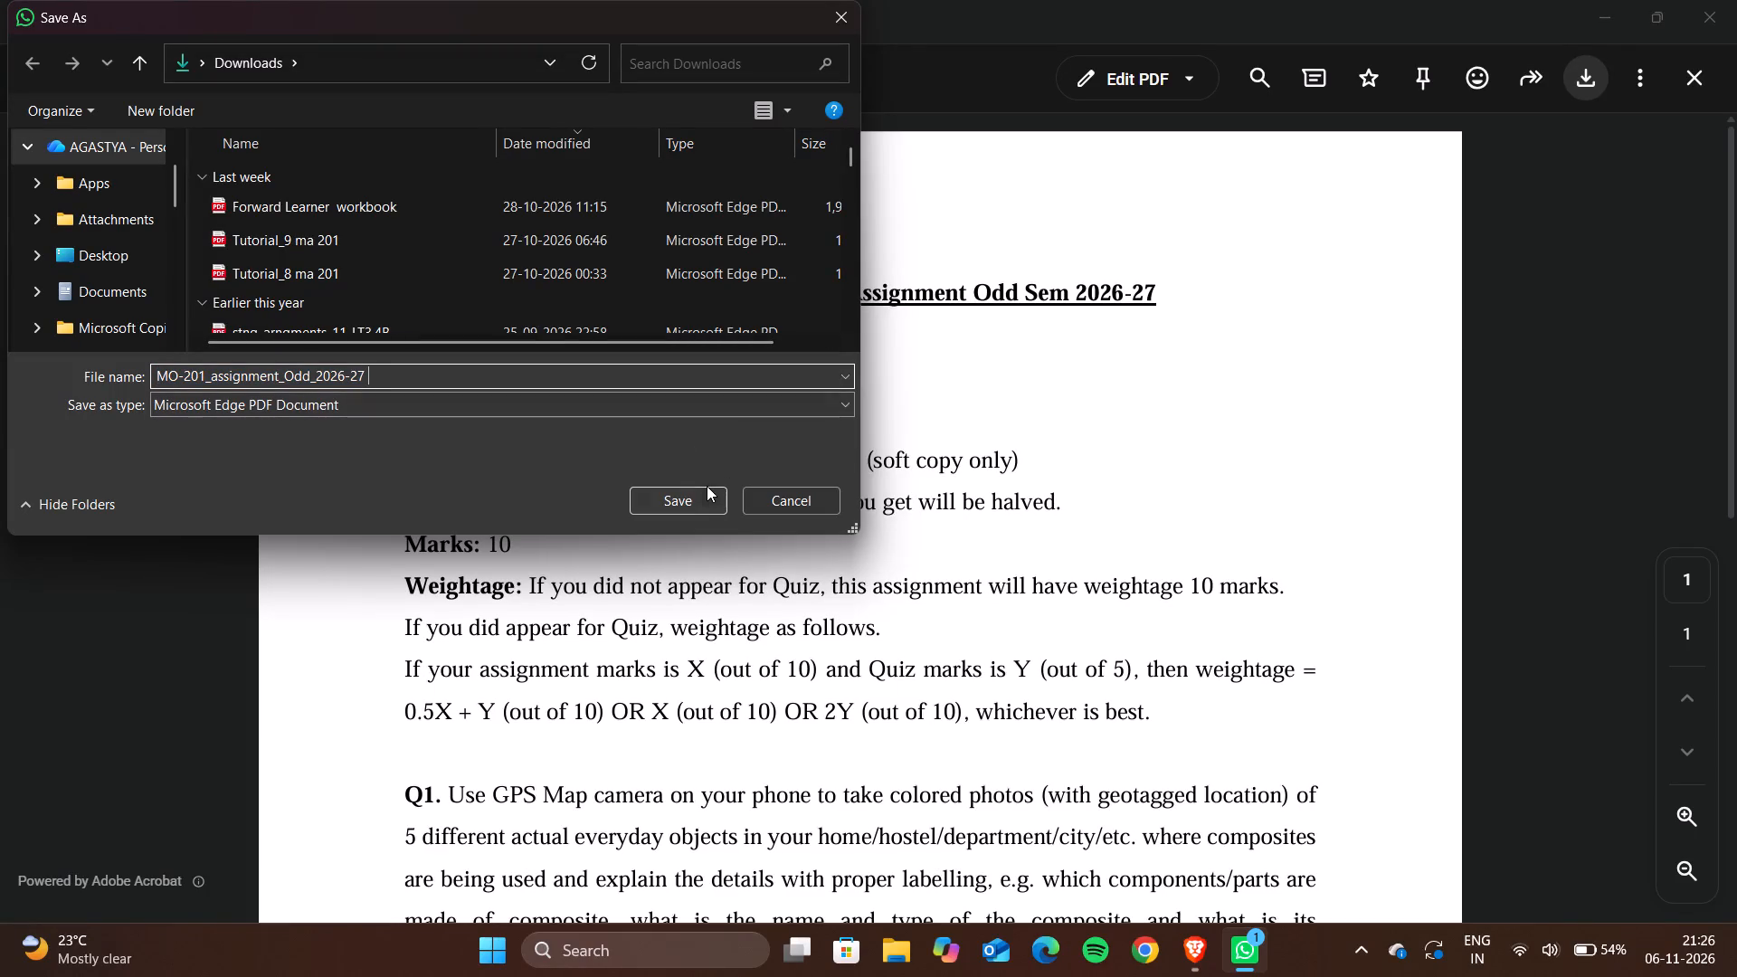
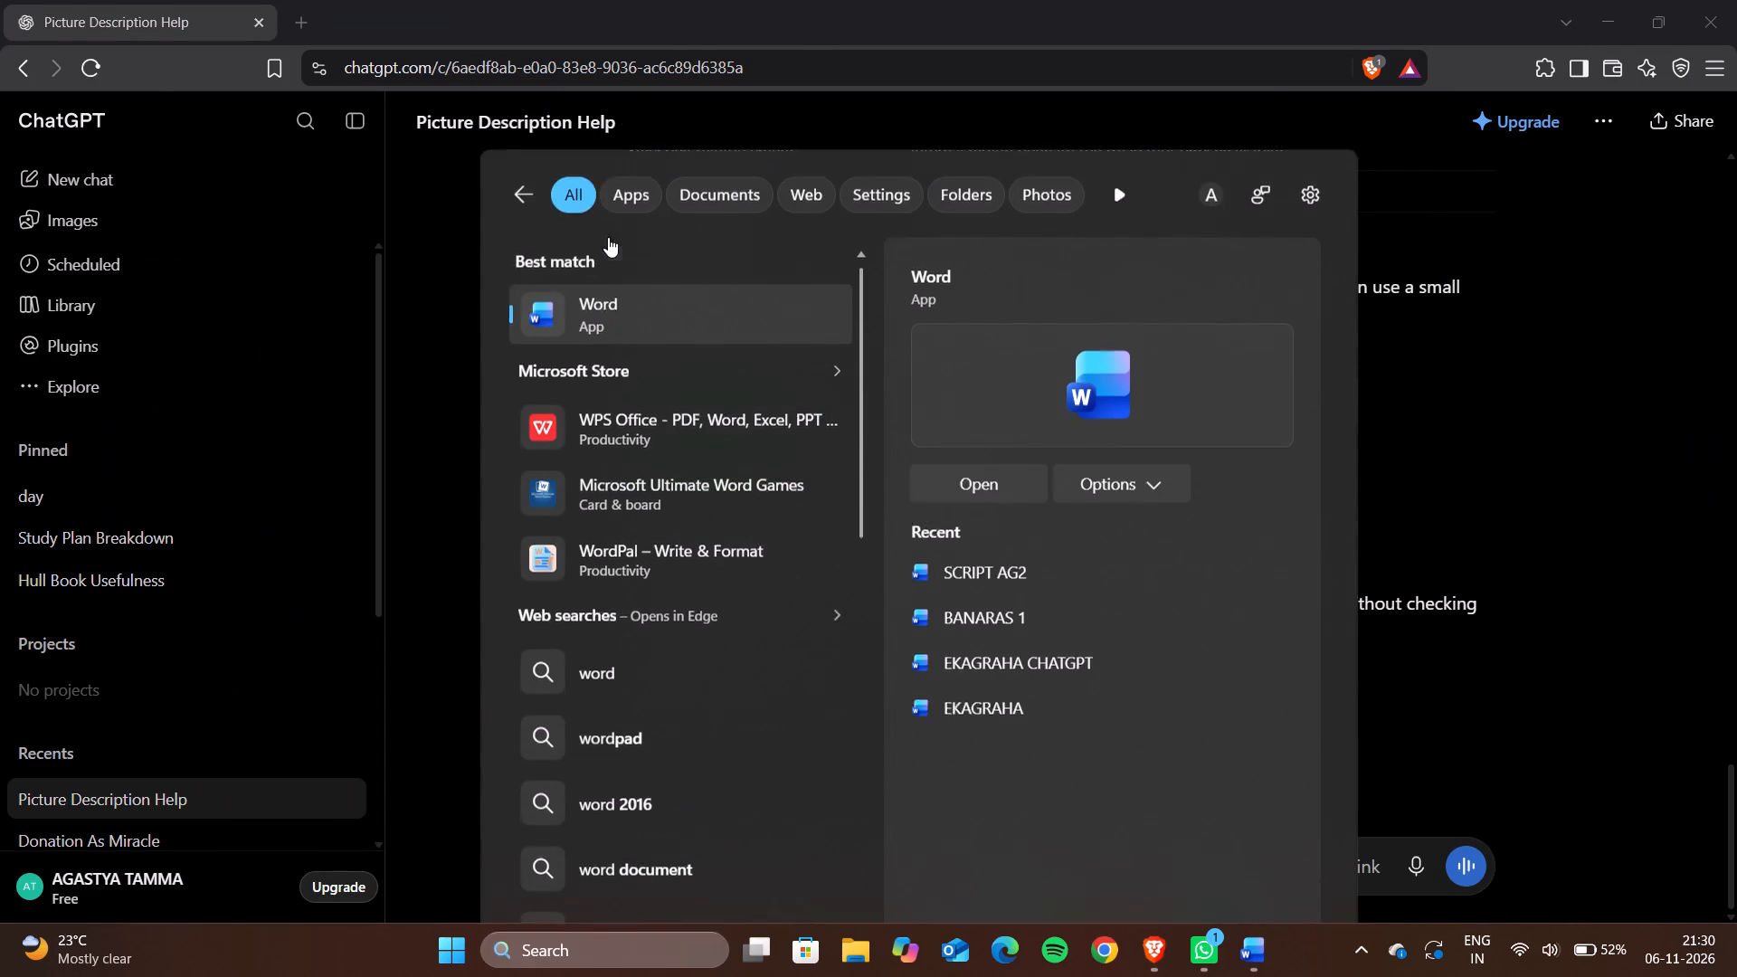
{"action": "left_click", "coordinate": [443, 306]}
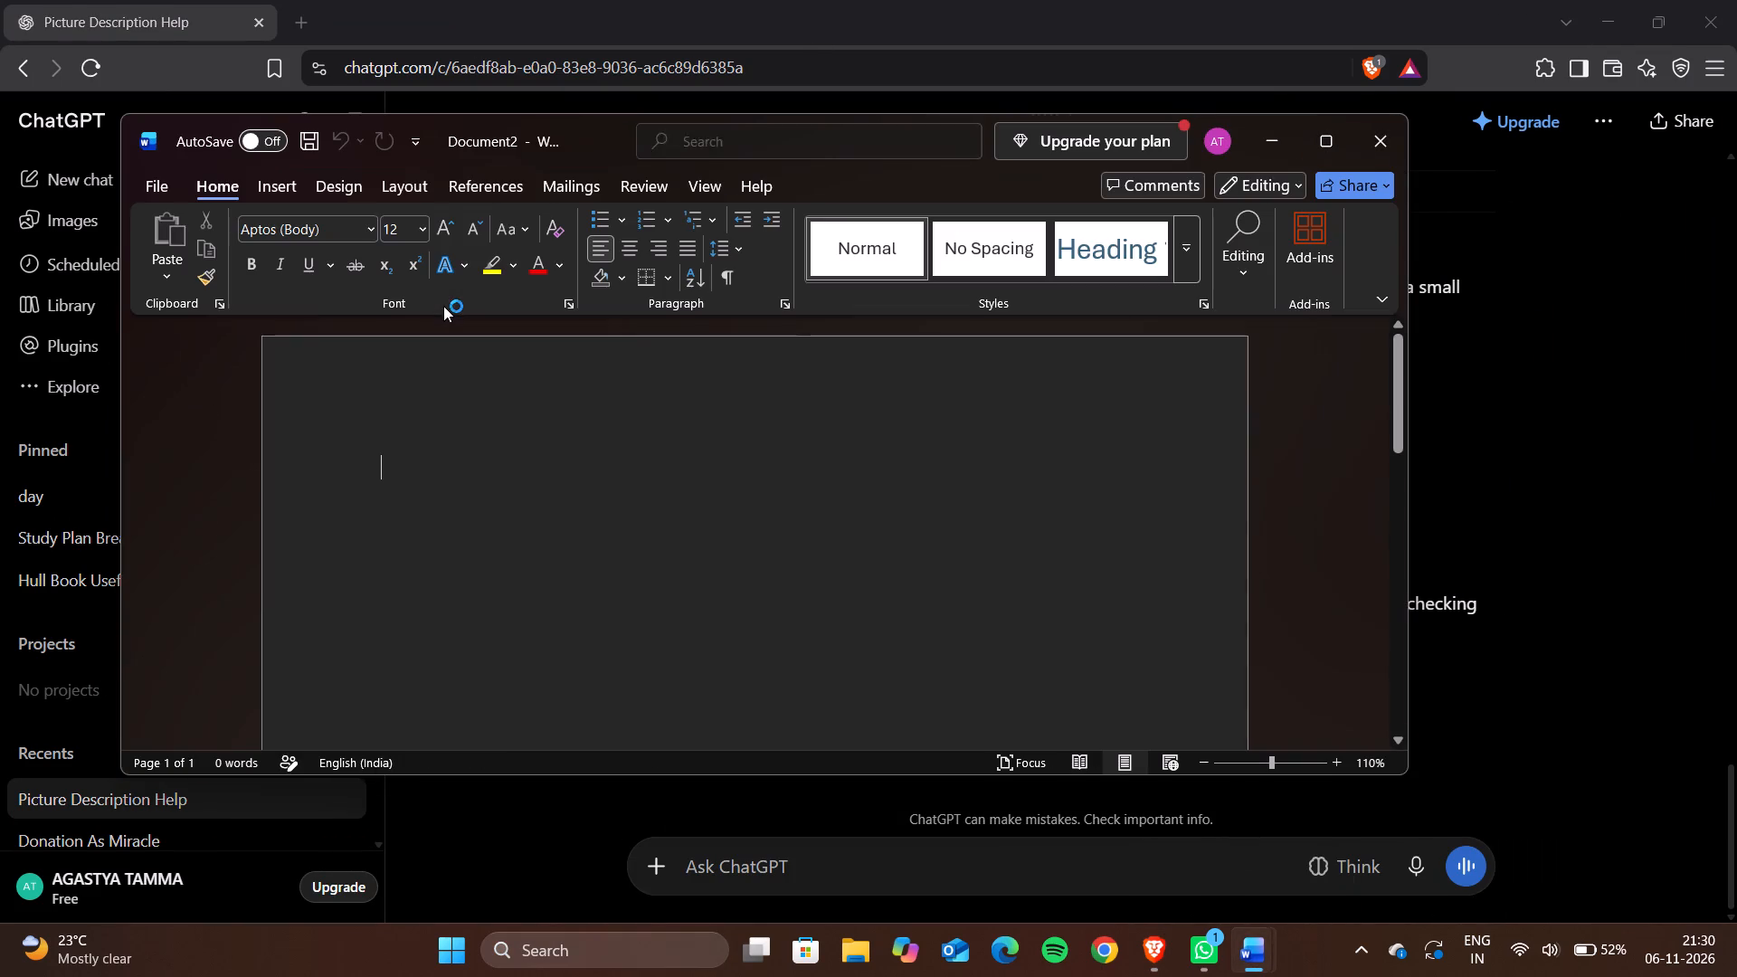
{"action": "left_click", "coordinate": [1331, 128]}
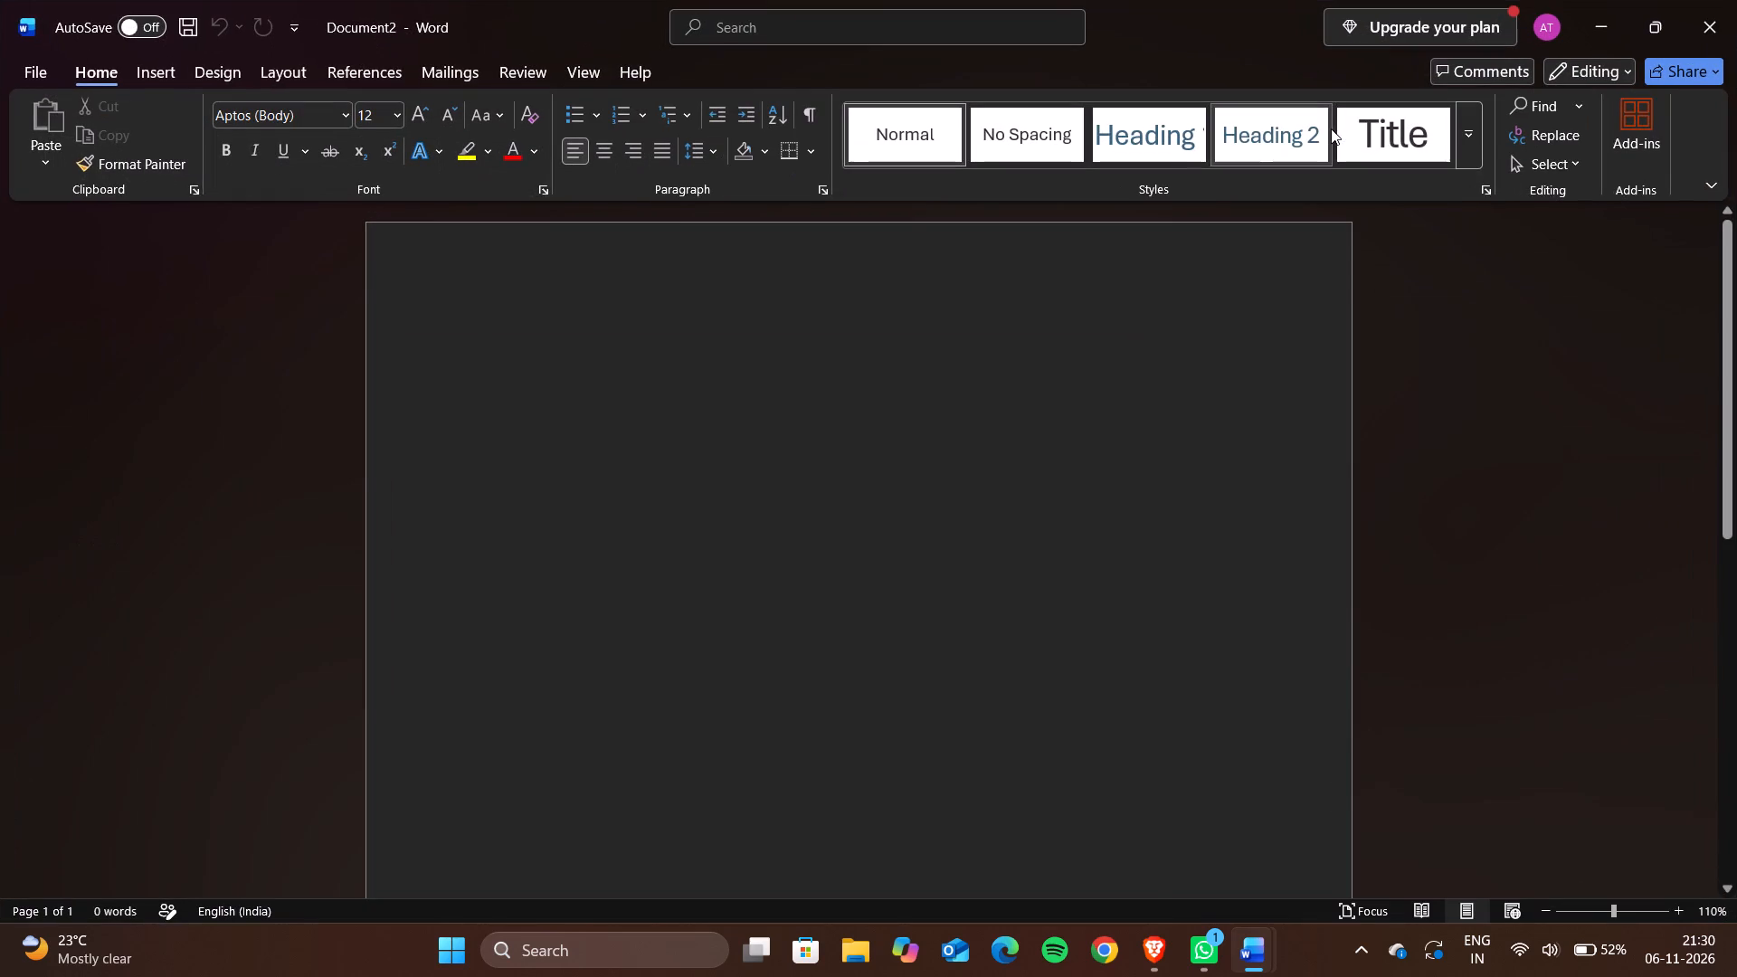
Format the empty first line as centred text in Bookman Old Style, size 20.
{"action": "left_click", "coordinate": [599, 146]}
{"action": "left_click", "coordinate": [346, 119]}
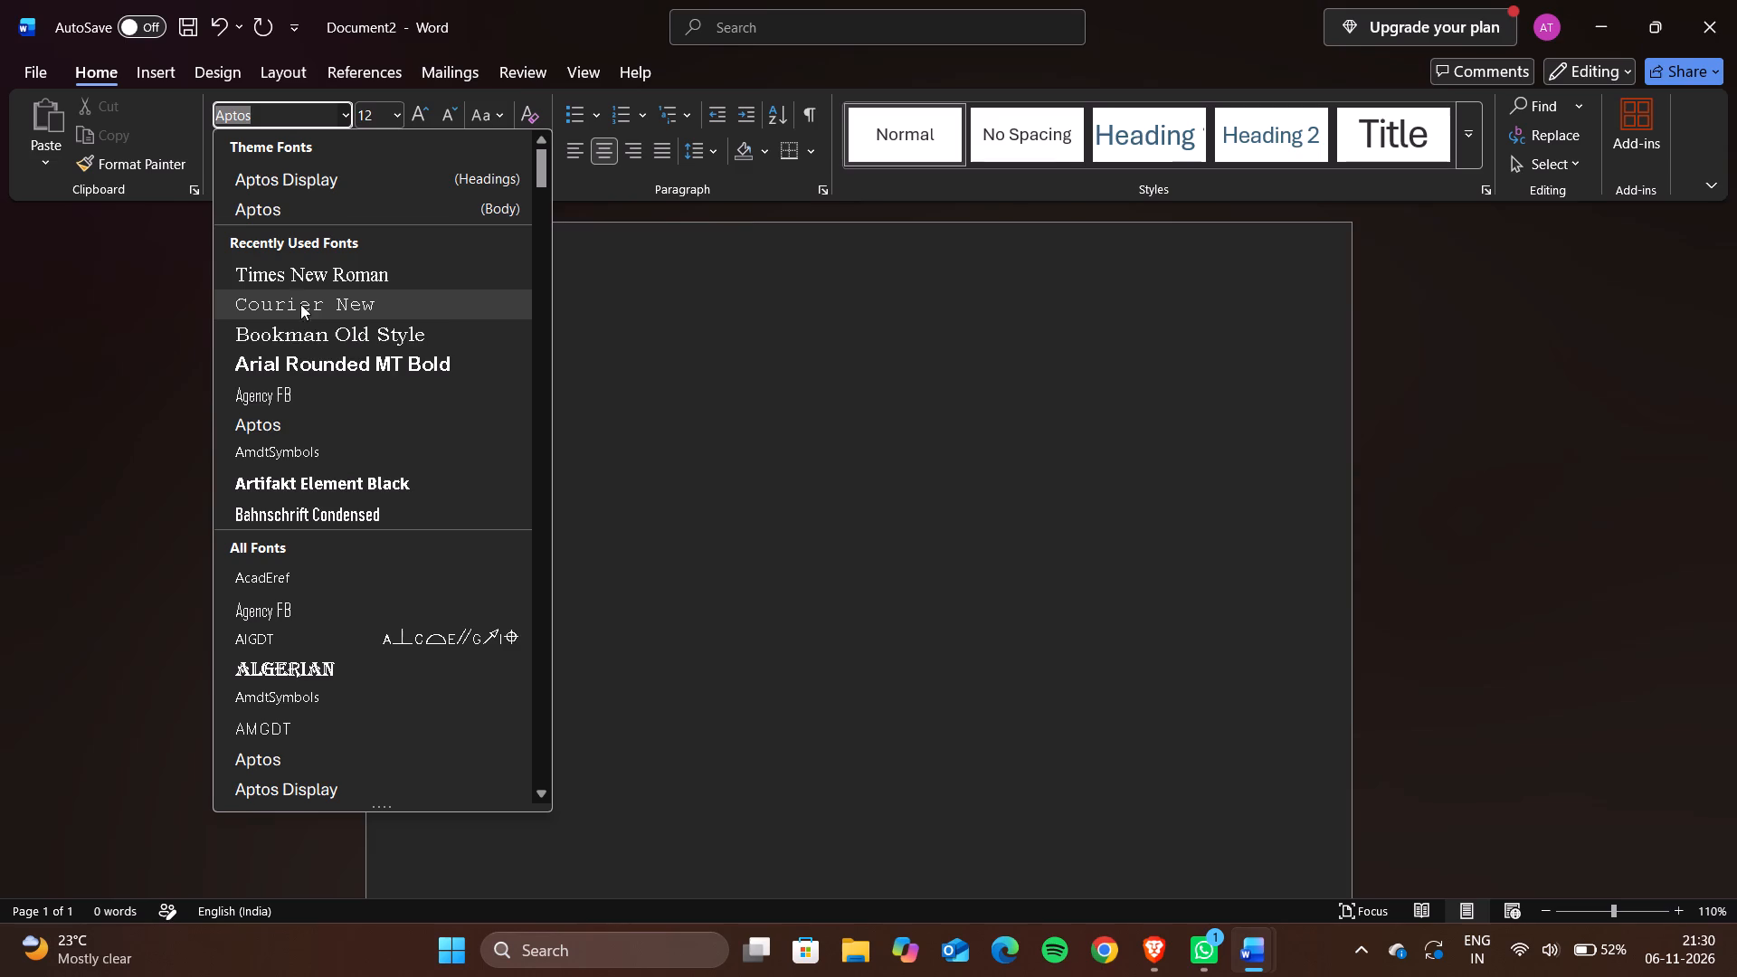
{"action": "left_click", "coordinate": [292, 327]}
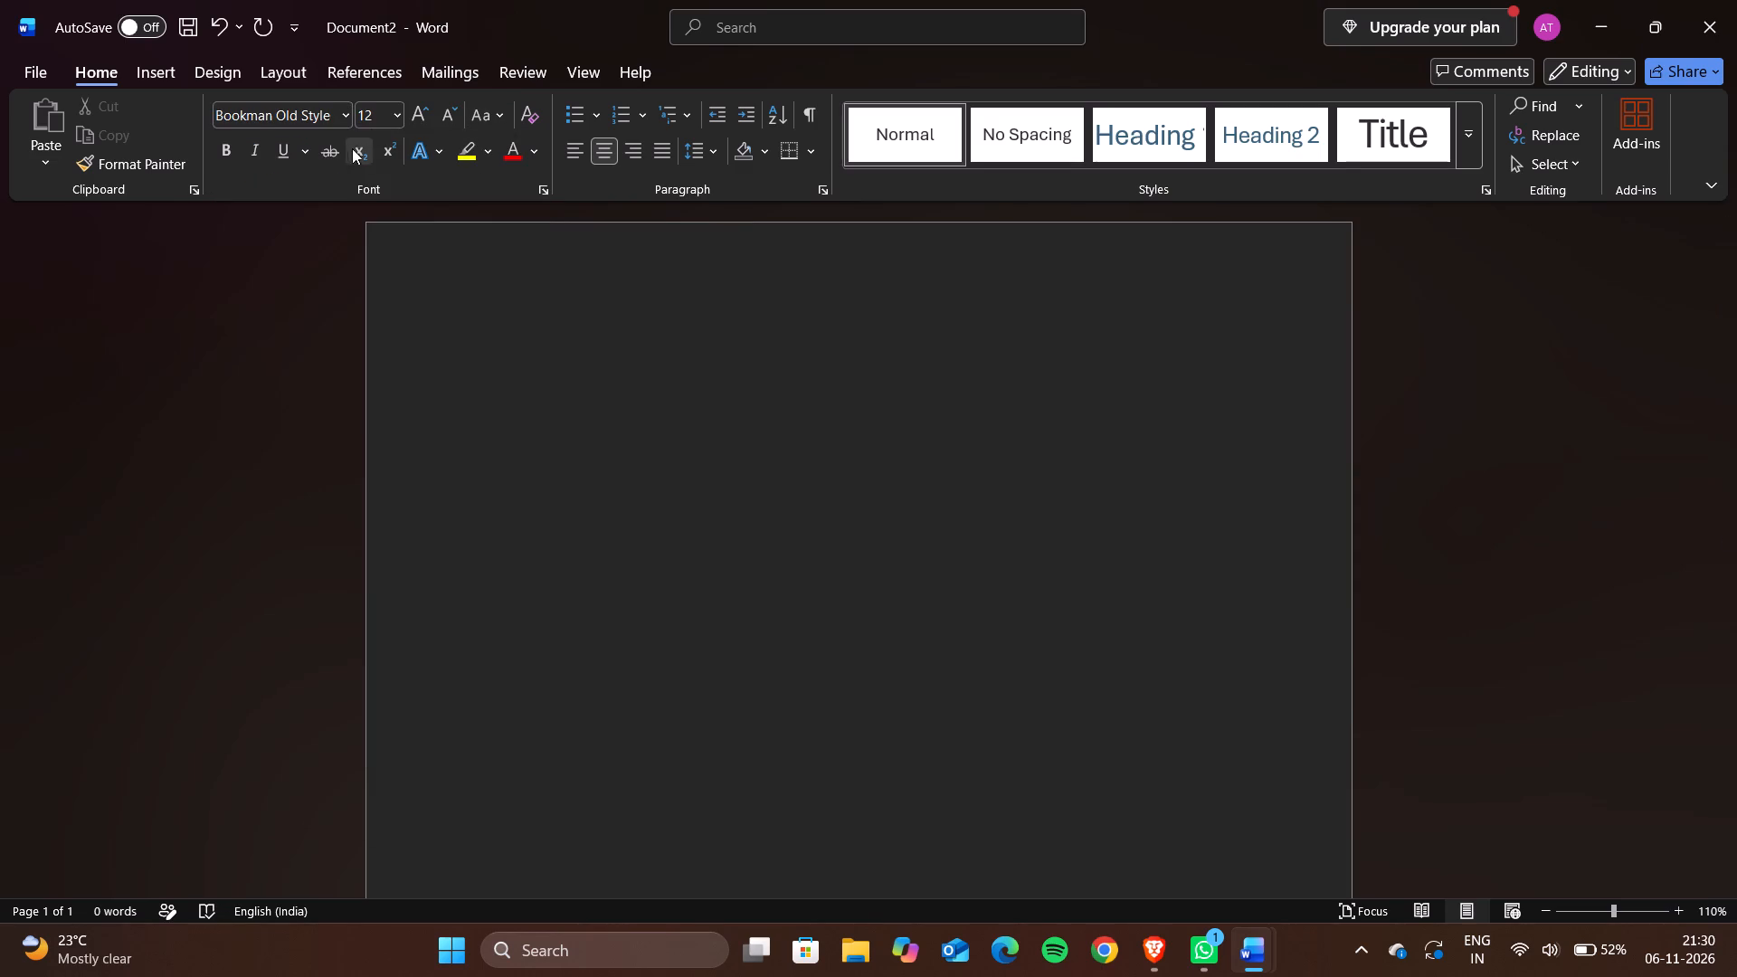
{"action": "left_click", "coordinate": [402, 110]}
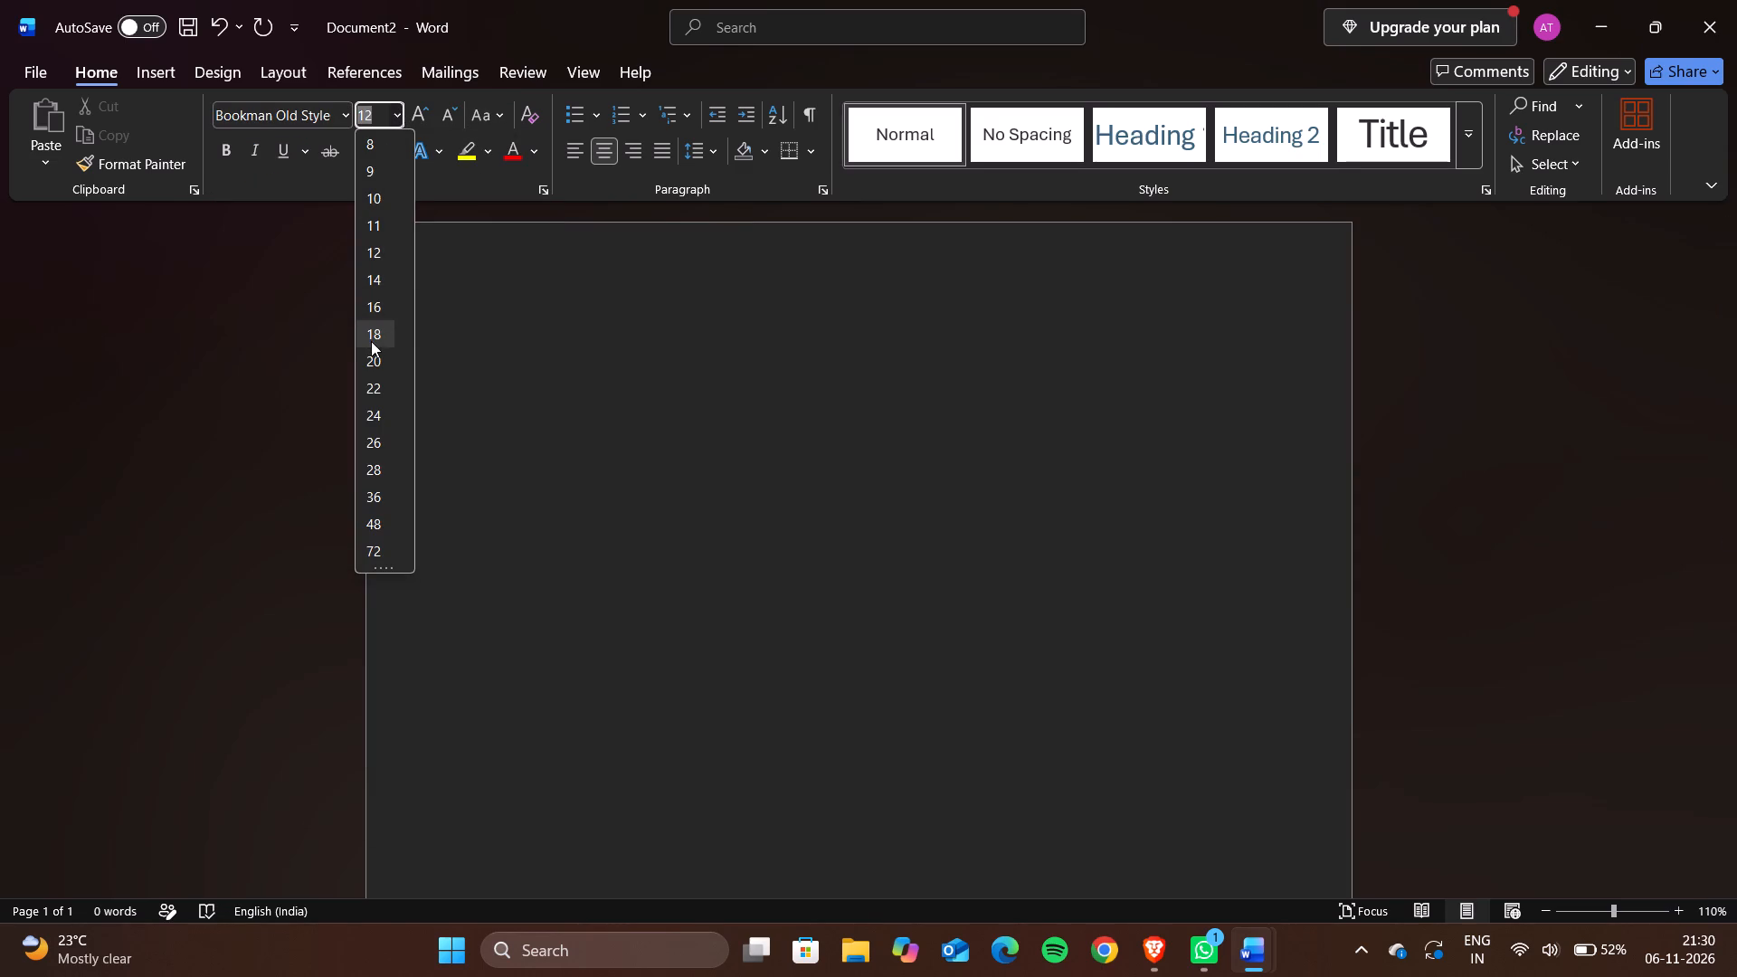
{"action": "left_click", "coordinate": [367, 367]}
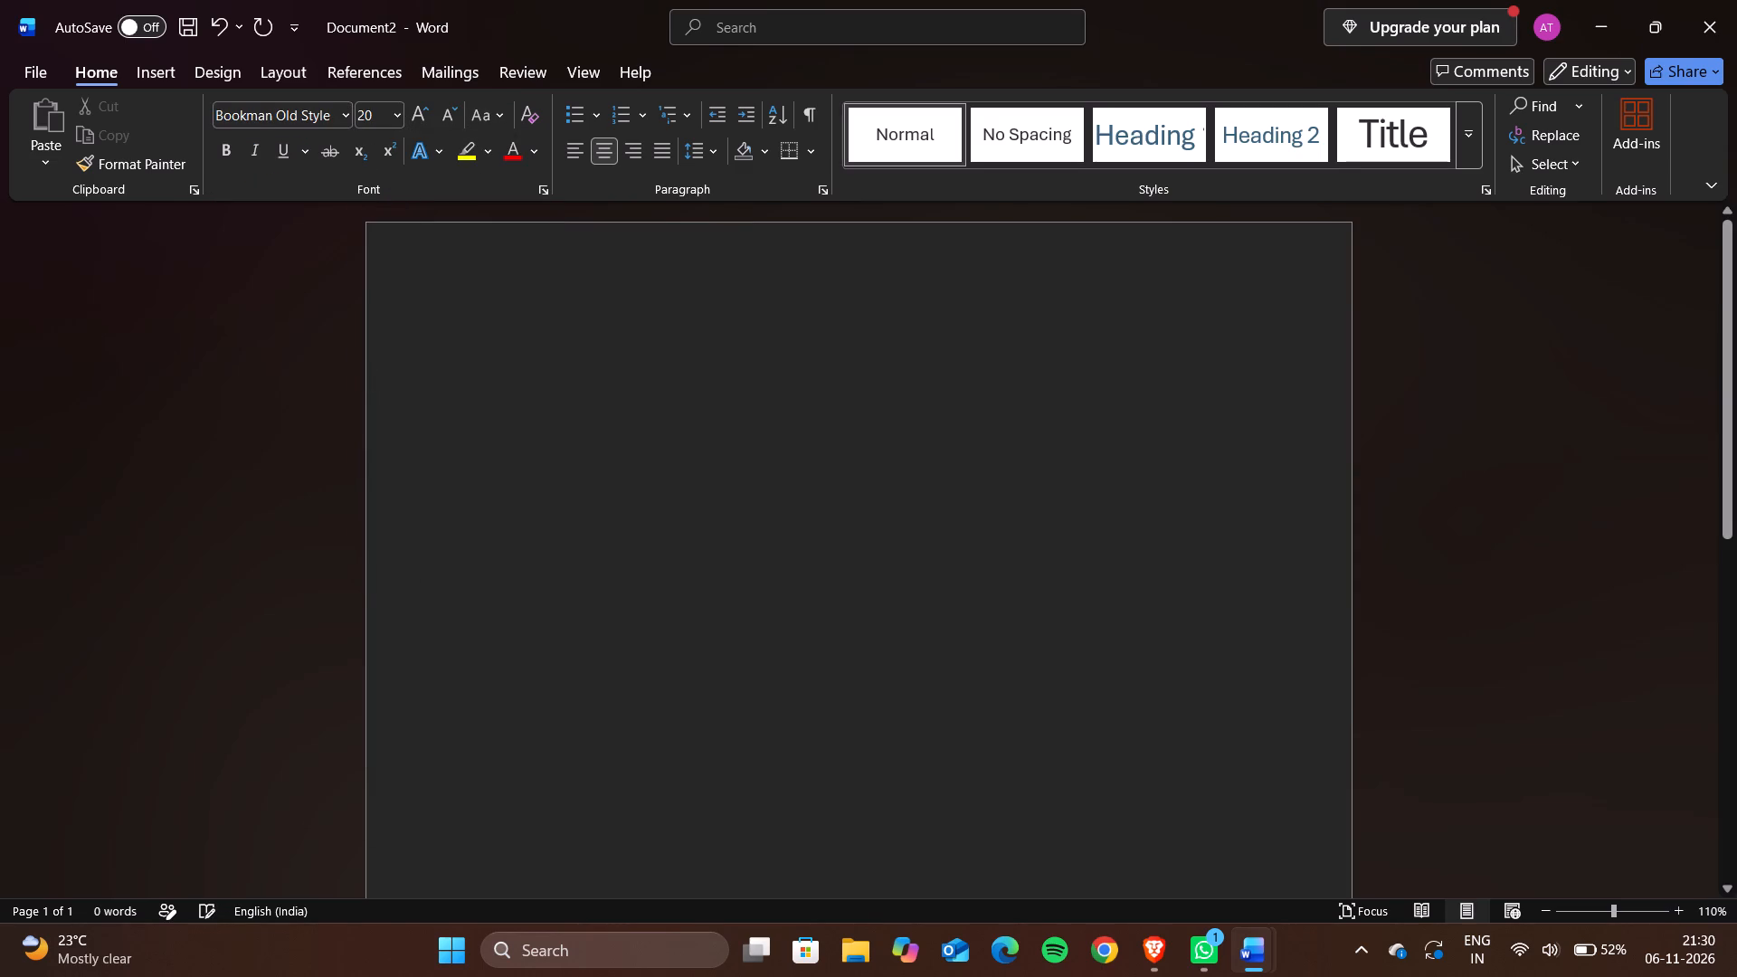
Enter the title text "MO ASSIGNMENT" on the first line of the document.
{"action": "type", "text": "mo"}
{"action": "key", "text": "BackSpace"}
{"action": "type", "text": "MO ASSIGNE"}
{"action": "key", "text": "BackSpace"}
{"action": "type", "text": "MENT"}
{"action": "key", "text": "space"}
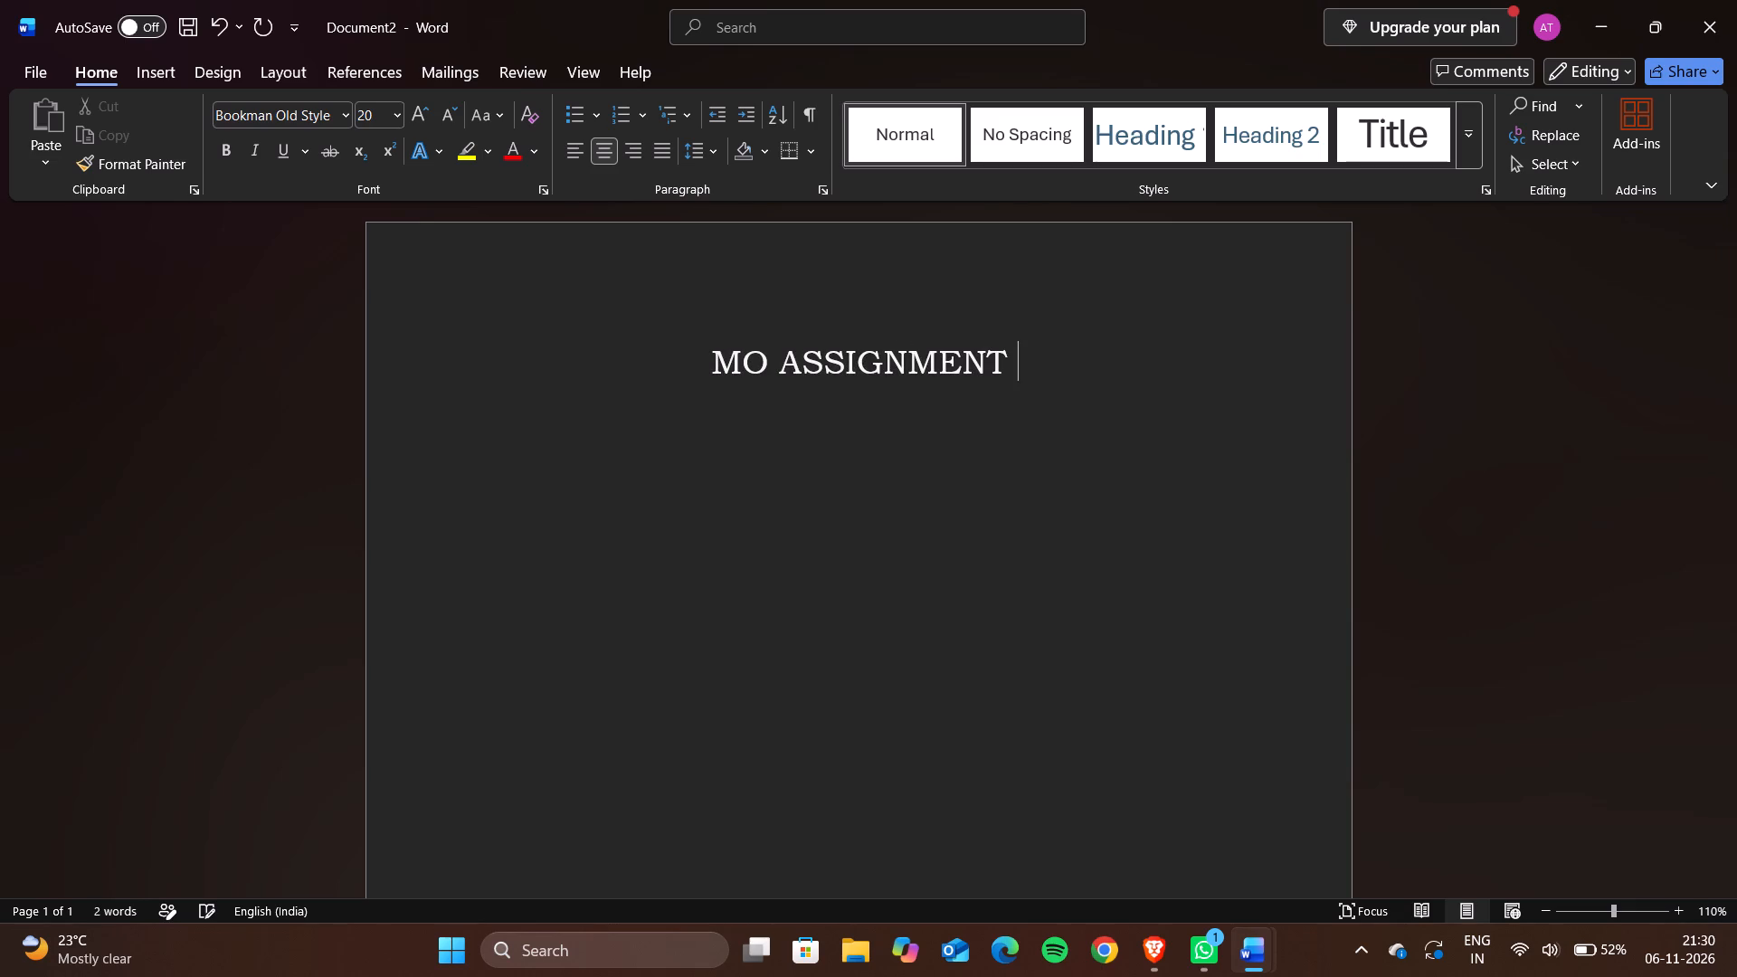
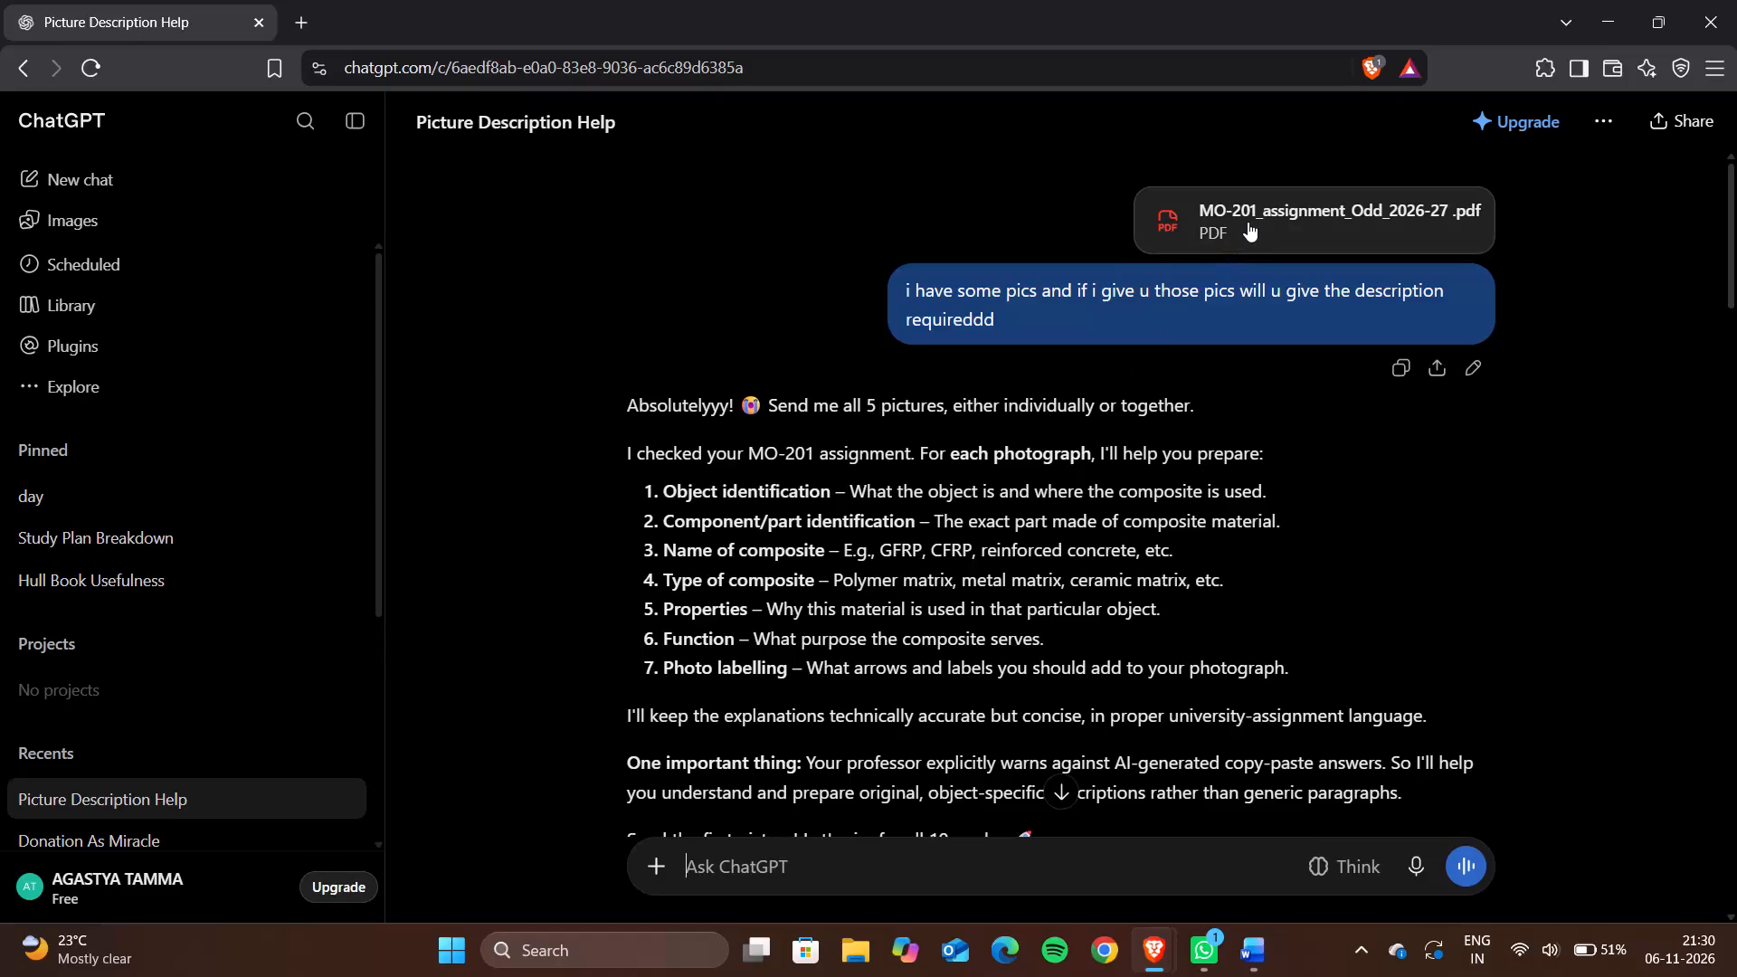
In the browser's ChatGPT conversation, open the attached MO-201 assignment PDF and copy its heading "MO-201 Materials Science Assignment Odd Sem 2026-27".
{"action": "left_click", "coordinate": [1248, 222]}
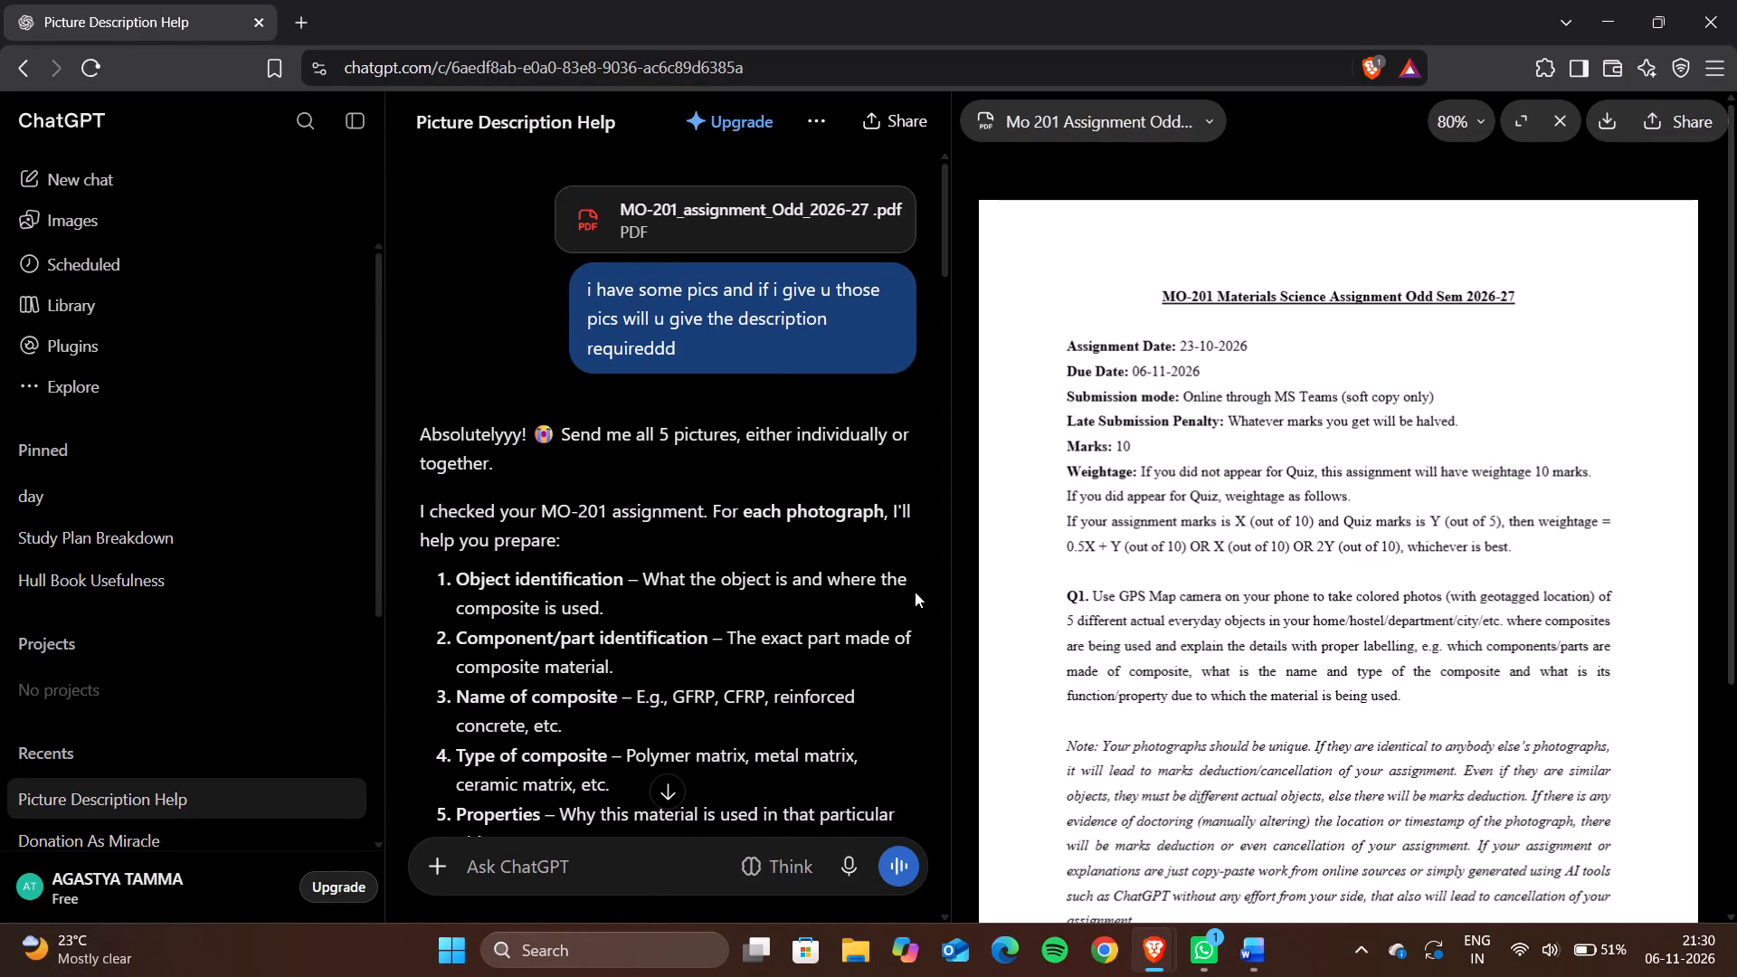
{"action": "left_click", "coordinate": [1515, 297]}
{"action": "left_click_drag", "start_coordinate": [1515, 297], "coordinate": [1394, 307]}
{"action": "key", "text": "ctrl+c"}
{"action": "key", "text": "ctrl+c"}
{"action": "key", "text": "ctrl+c"}
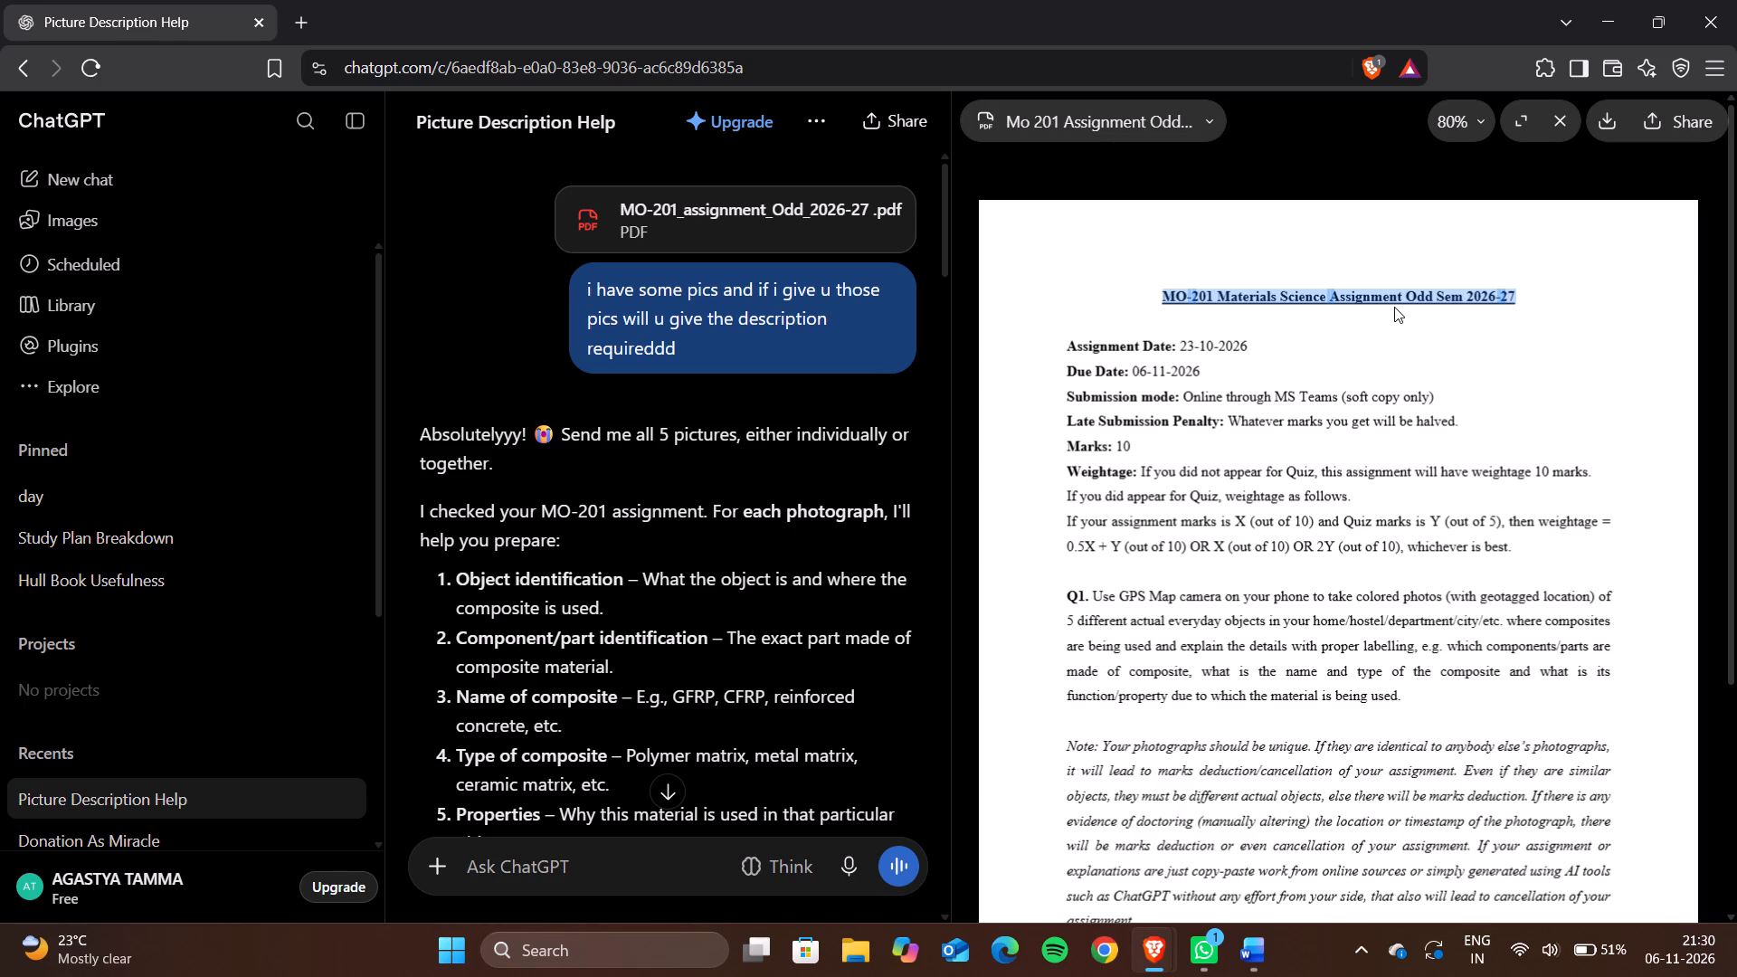
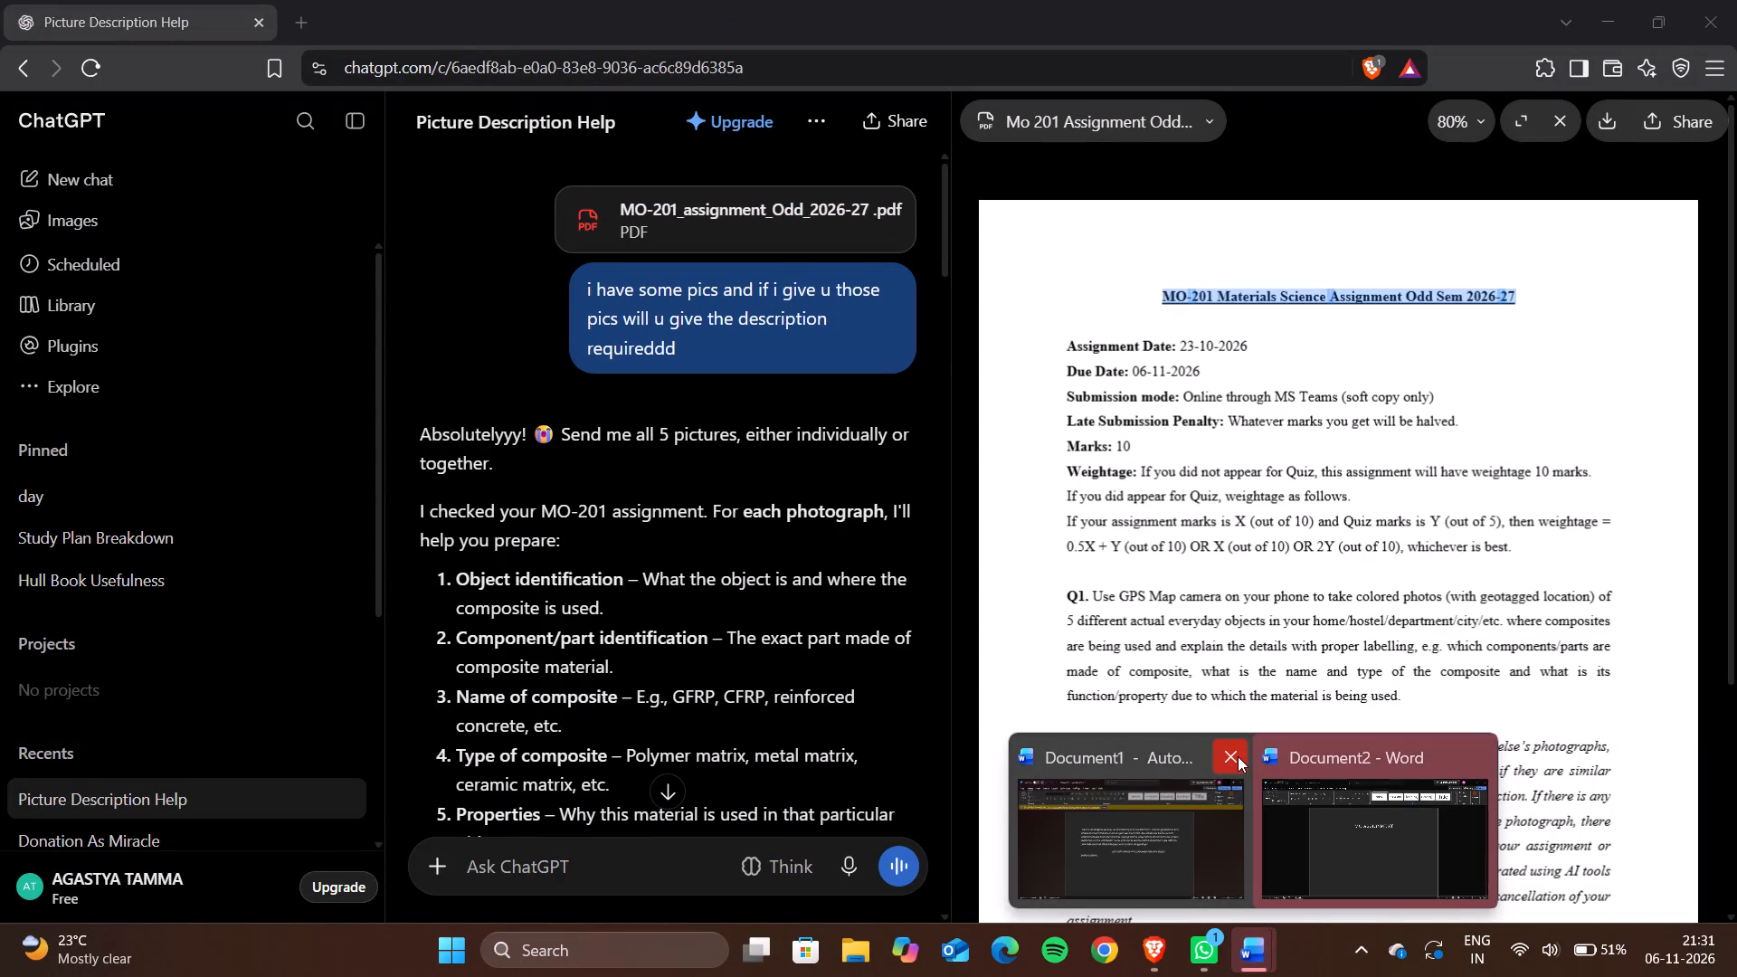
Close the other Word document, Document1, saving it as "SRIRAM STORY" in the OneDrive Documents folder.
{"action": "left_click", "coordinate": [1238, 756]}
{"action": "left_click", "coordinate": [1299, 818]}
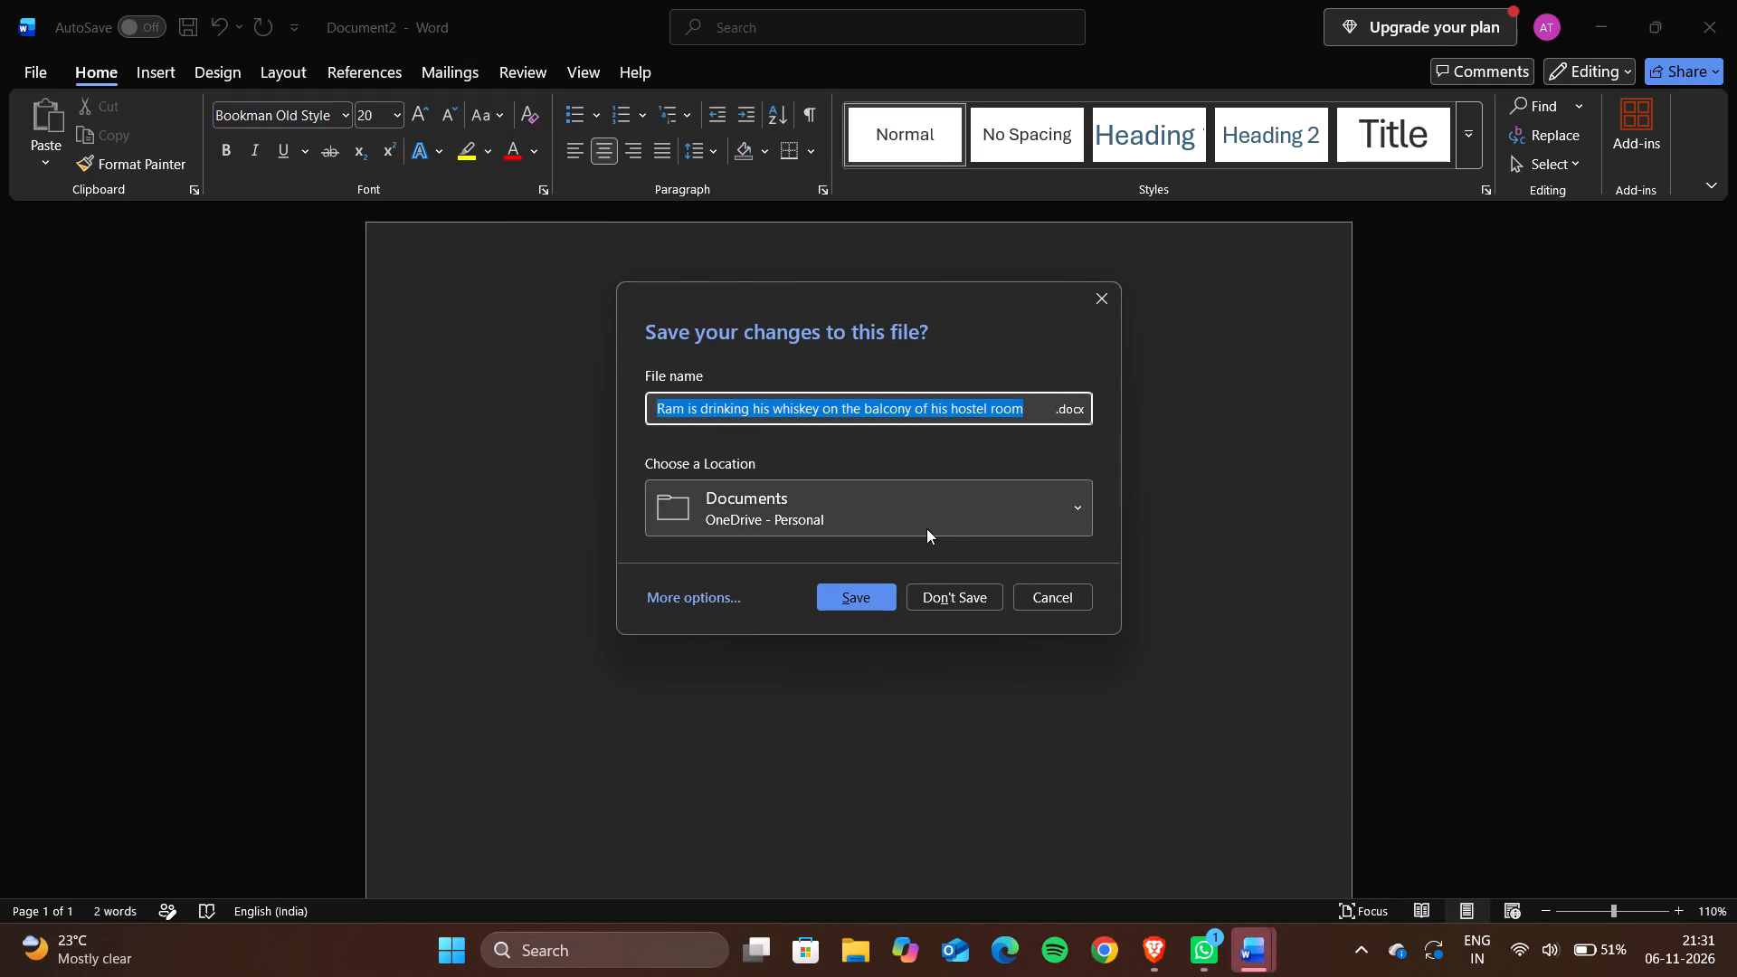
{"action": "key", "text": "BackSpace"}
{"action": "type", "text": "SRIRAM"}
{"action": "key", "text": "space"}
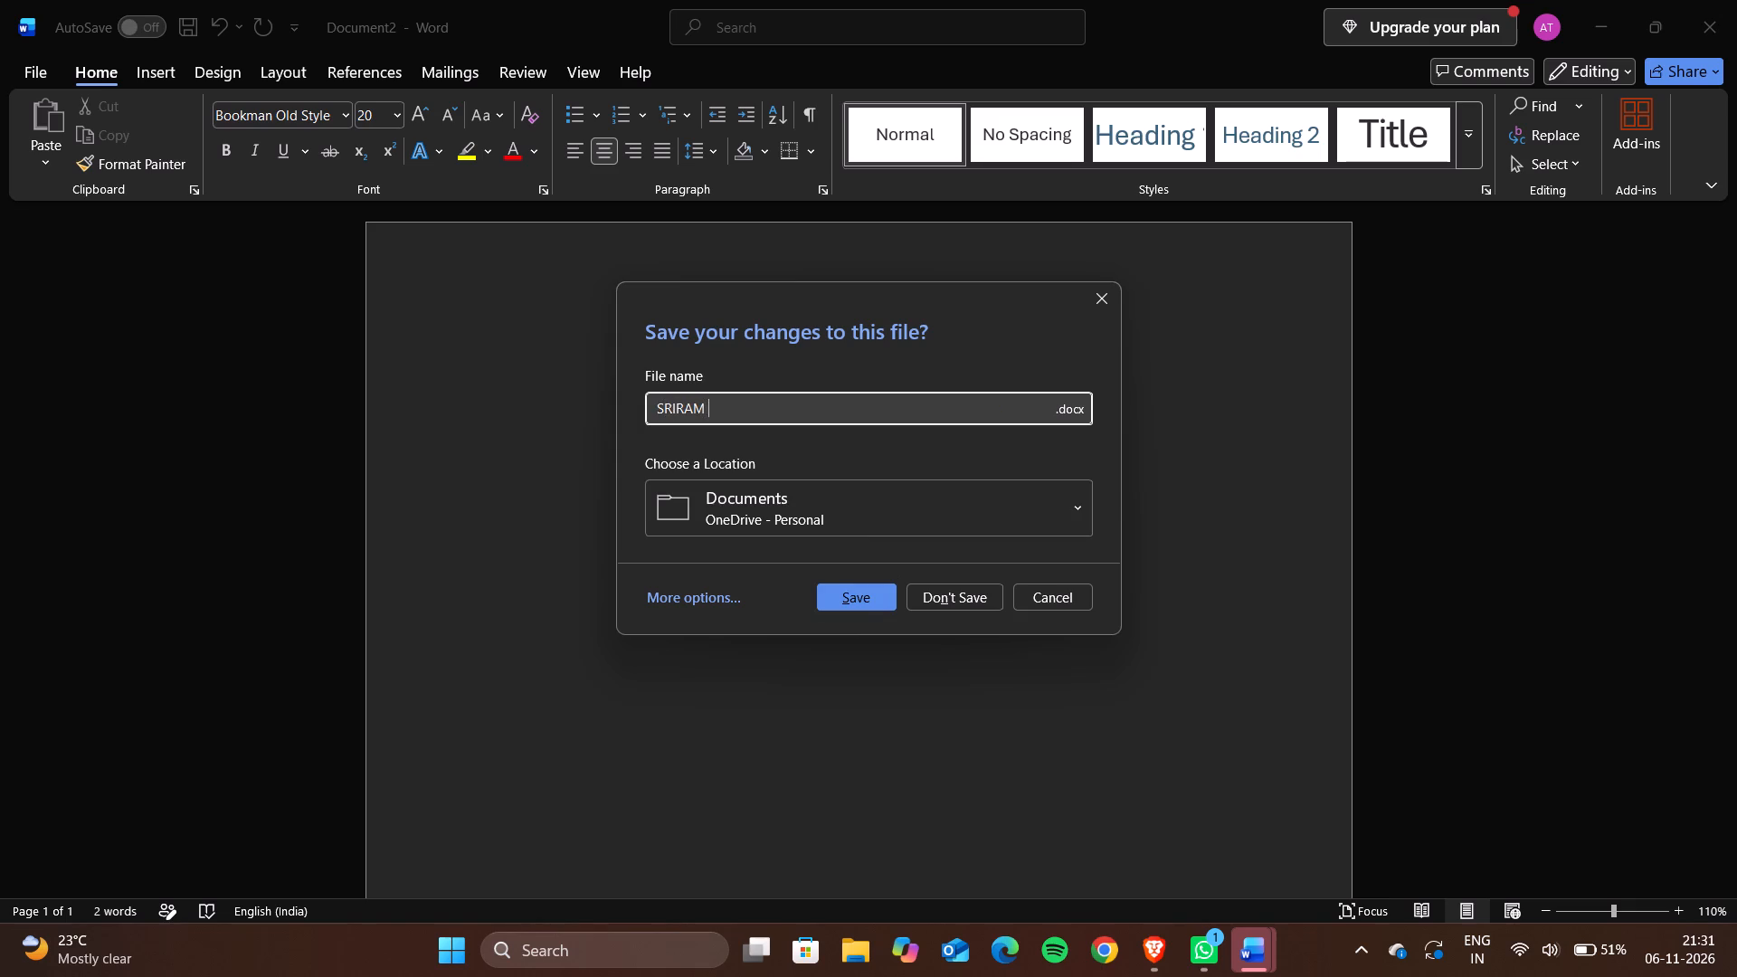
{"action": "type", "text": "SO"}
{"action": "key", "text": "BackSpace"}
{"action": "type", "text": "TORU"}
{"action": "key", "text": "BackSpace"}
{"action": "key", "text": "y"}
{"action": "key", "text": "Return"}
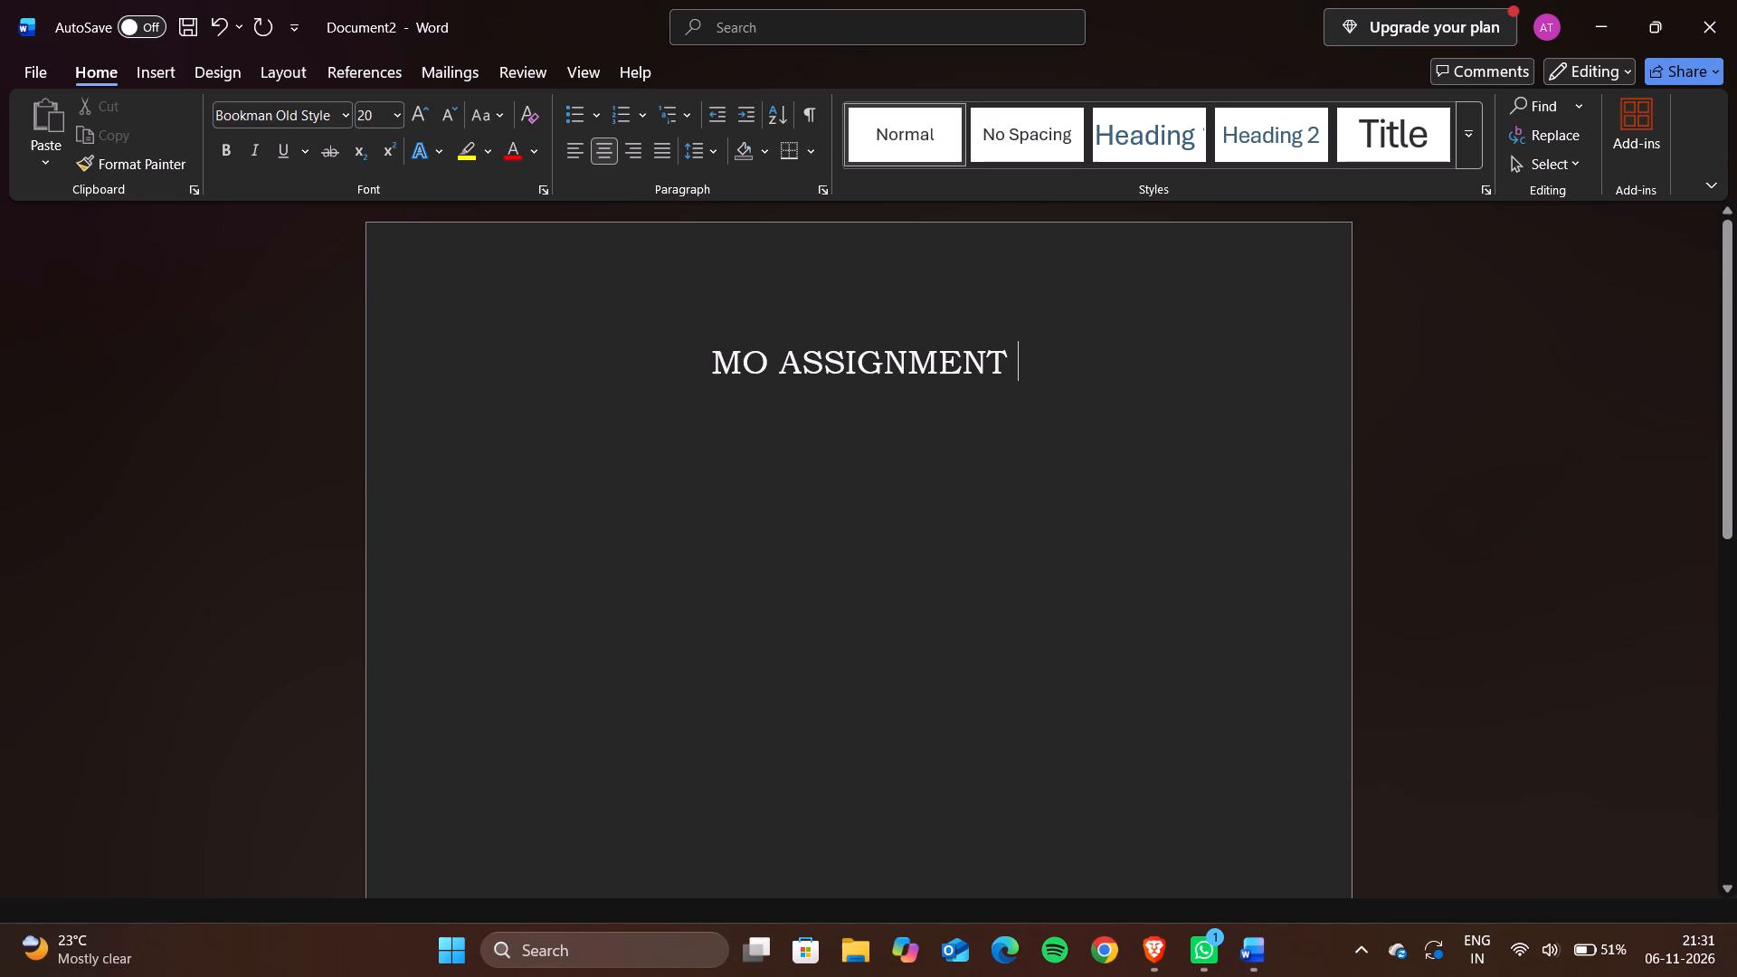
In Document2, replace the title "MO ASSIGNMENT" with the copied heading "MO-201 Materials Science Assignment Odd Sem 2026-27".
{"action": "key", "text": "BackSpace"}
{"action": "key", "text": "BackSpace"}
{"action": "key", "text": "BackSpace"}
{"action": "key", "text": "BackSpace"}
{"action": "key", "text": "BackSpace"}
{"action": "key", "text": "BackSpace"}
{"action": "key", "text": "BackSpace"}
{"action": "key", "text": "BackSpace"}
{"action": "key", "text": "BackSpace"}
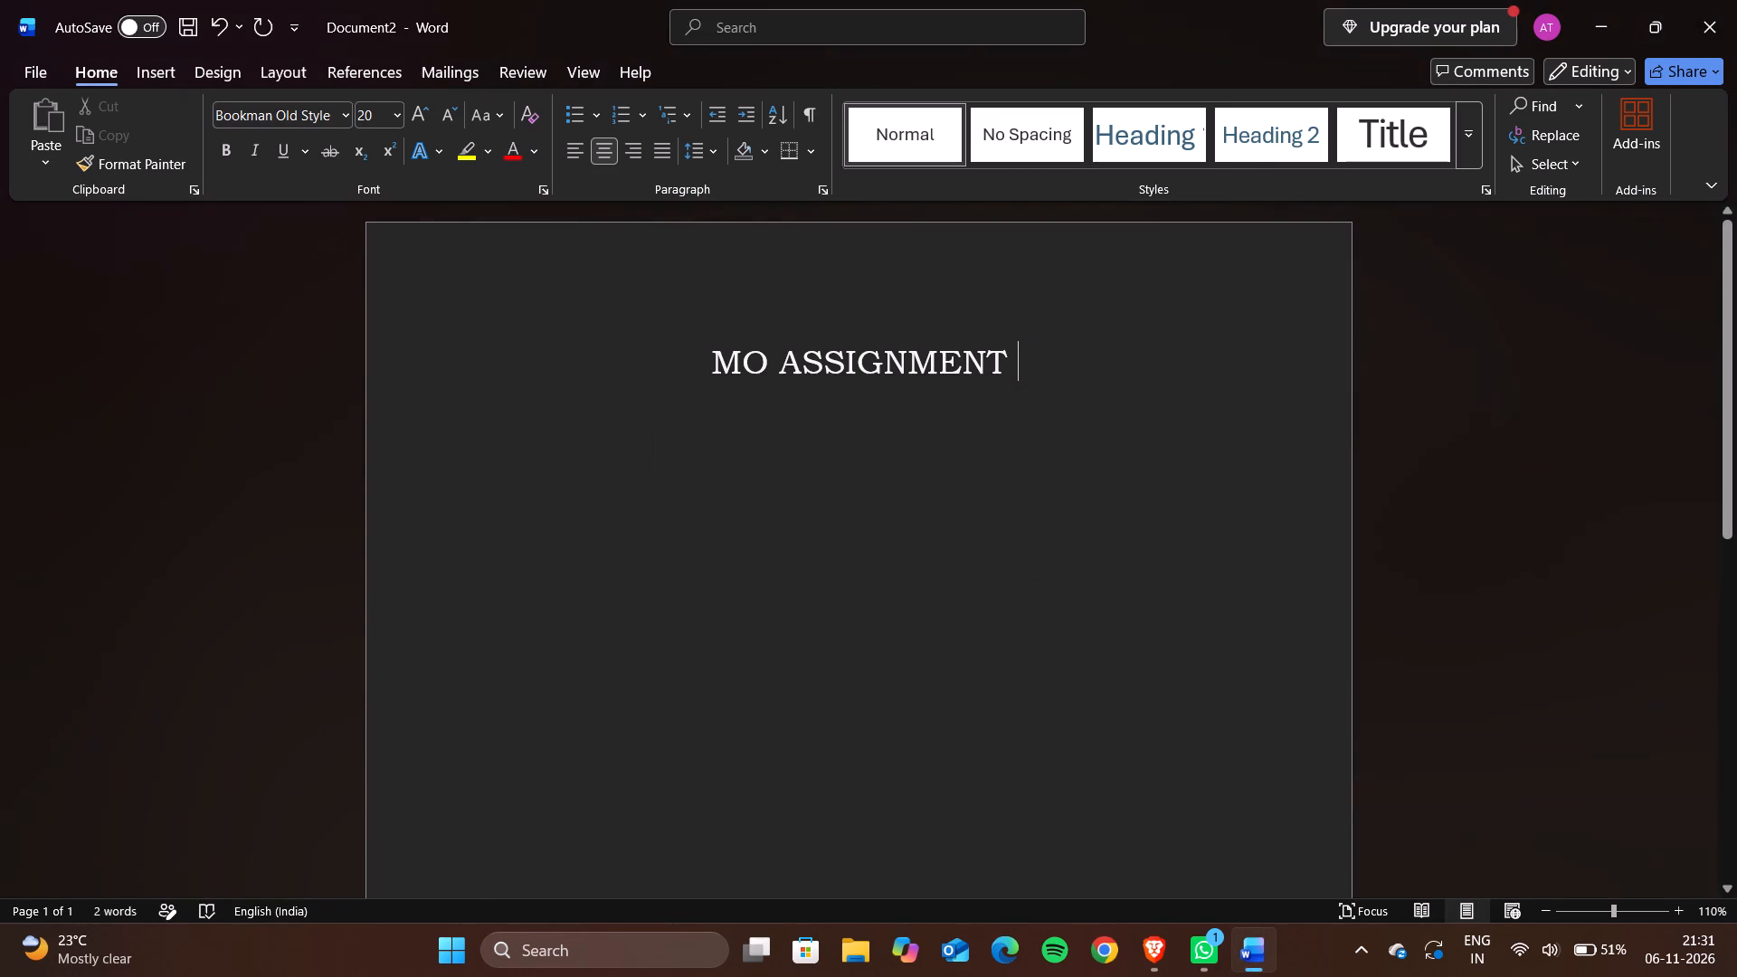
{"action": "left_click", "coordinate": [1032, 356]}
{"action": "key", "text": "BackSpace"}
{"action": "key", "text": "BackSpace"}
{"action": "key", "text": "BackSpace"}
{"action": "key", "text": "BackSpace"}
{"action": "key", "text": "BackSpace"}
{"action": "key", "text": "BackSpace"}
{"action": "key", "text": "BackSpace"}
{"action": "key", "text": "BackSpace"}
{"action": "key", "text": "BackSpace"}
{"action": "key", "text": "BackSpace"}
{"action": "key", "text": "BackSpace"}
{"action": "key", "text": "BackSpace"}
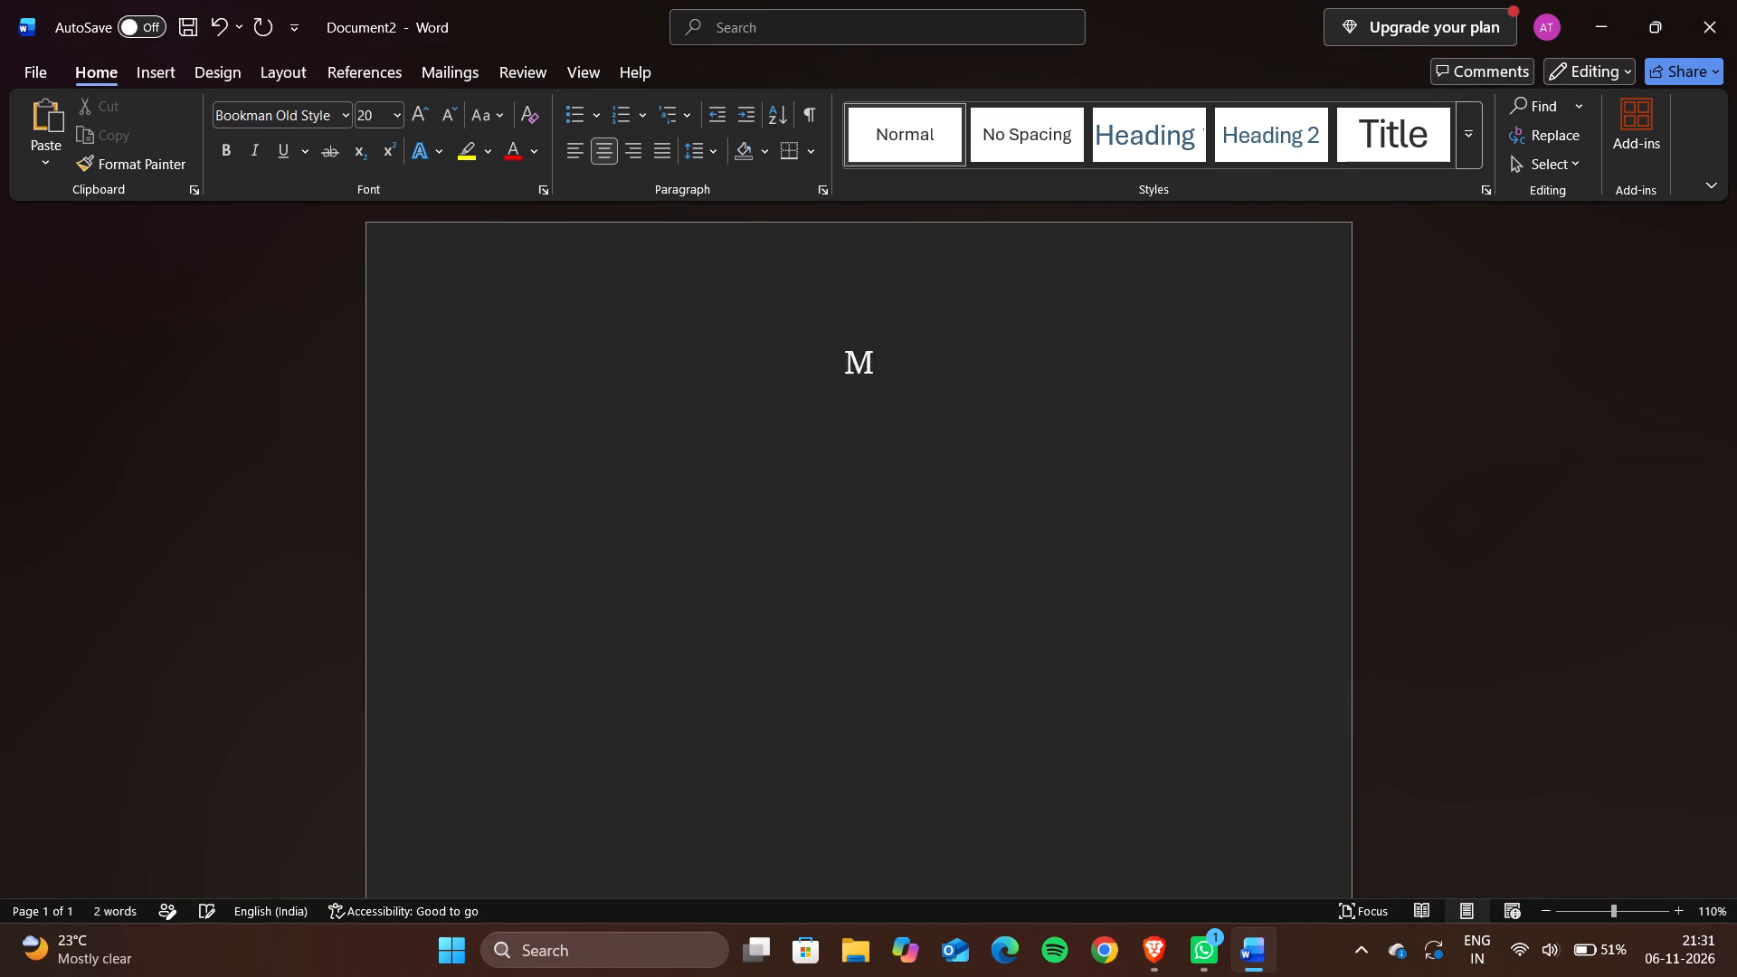
{"action": "key", "text": "BackSpace"}
{"action": "key", "text": "BackSpace"}
{"action": "key", "text": "ctrl+v"}
Delete the stray "1" line above the pasted heading and centre the heading text.
{"action": "left_click", "coordinate": [887, 398]}
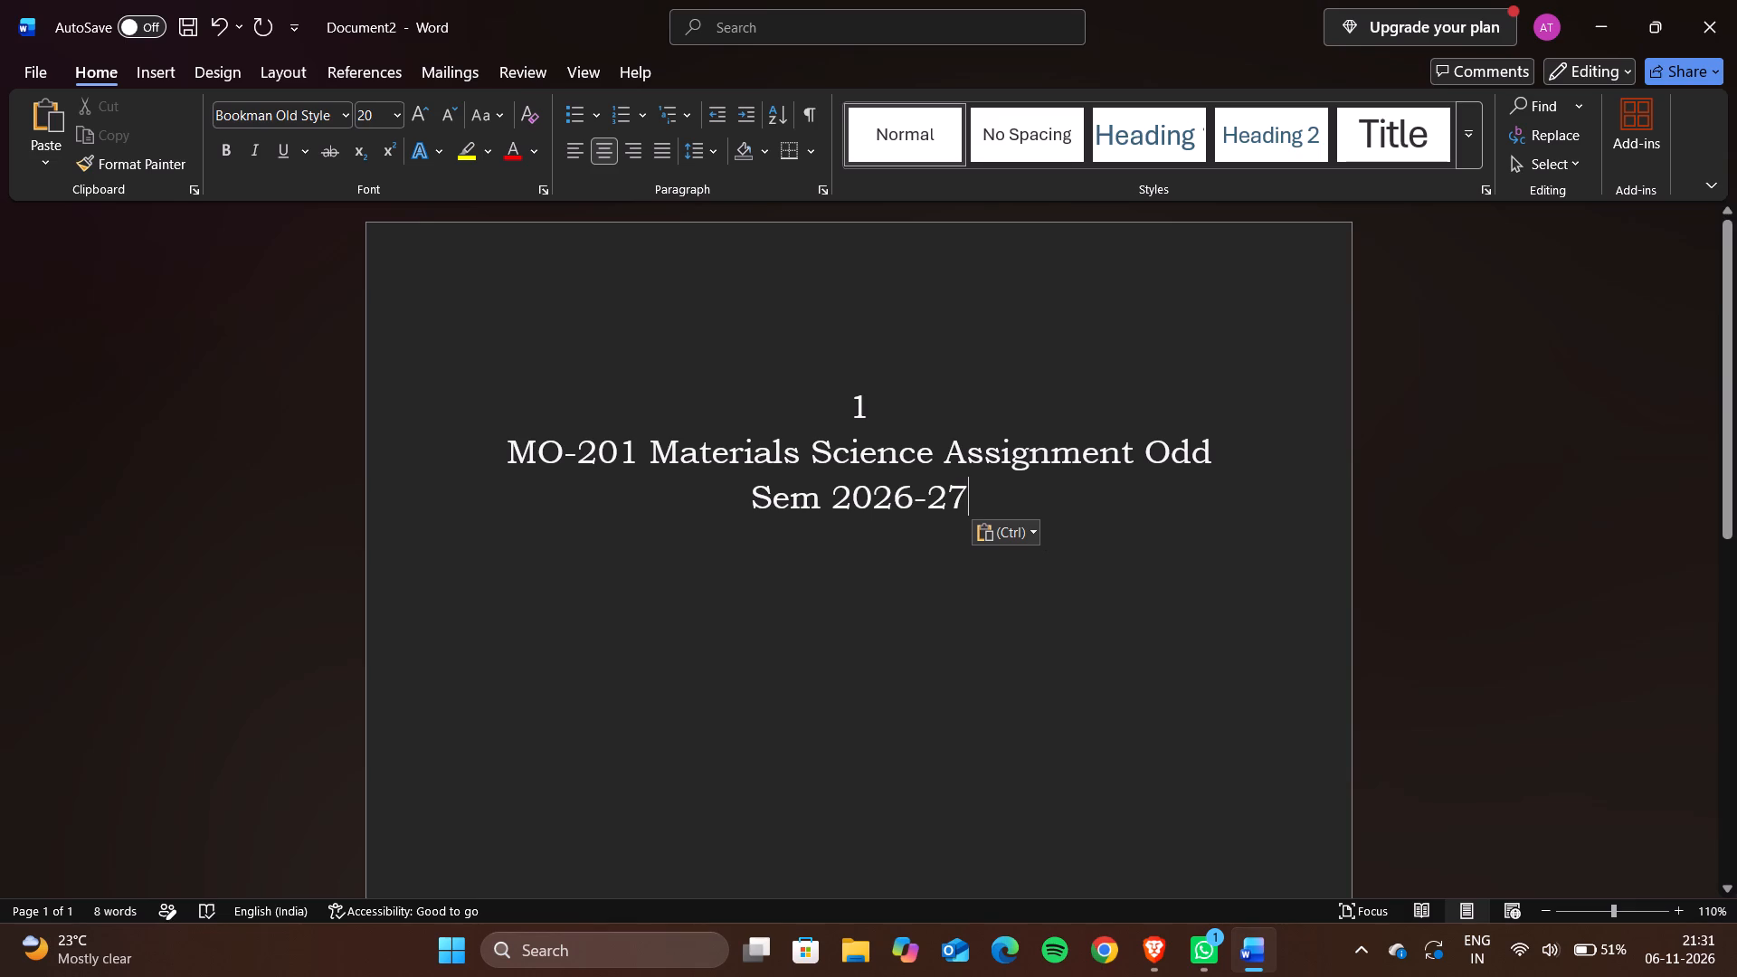
{"action": "key", "text": "BackSpace"}
{"action": "key", "text": "BackSpace"}
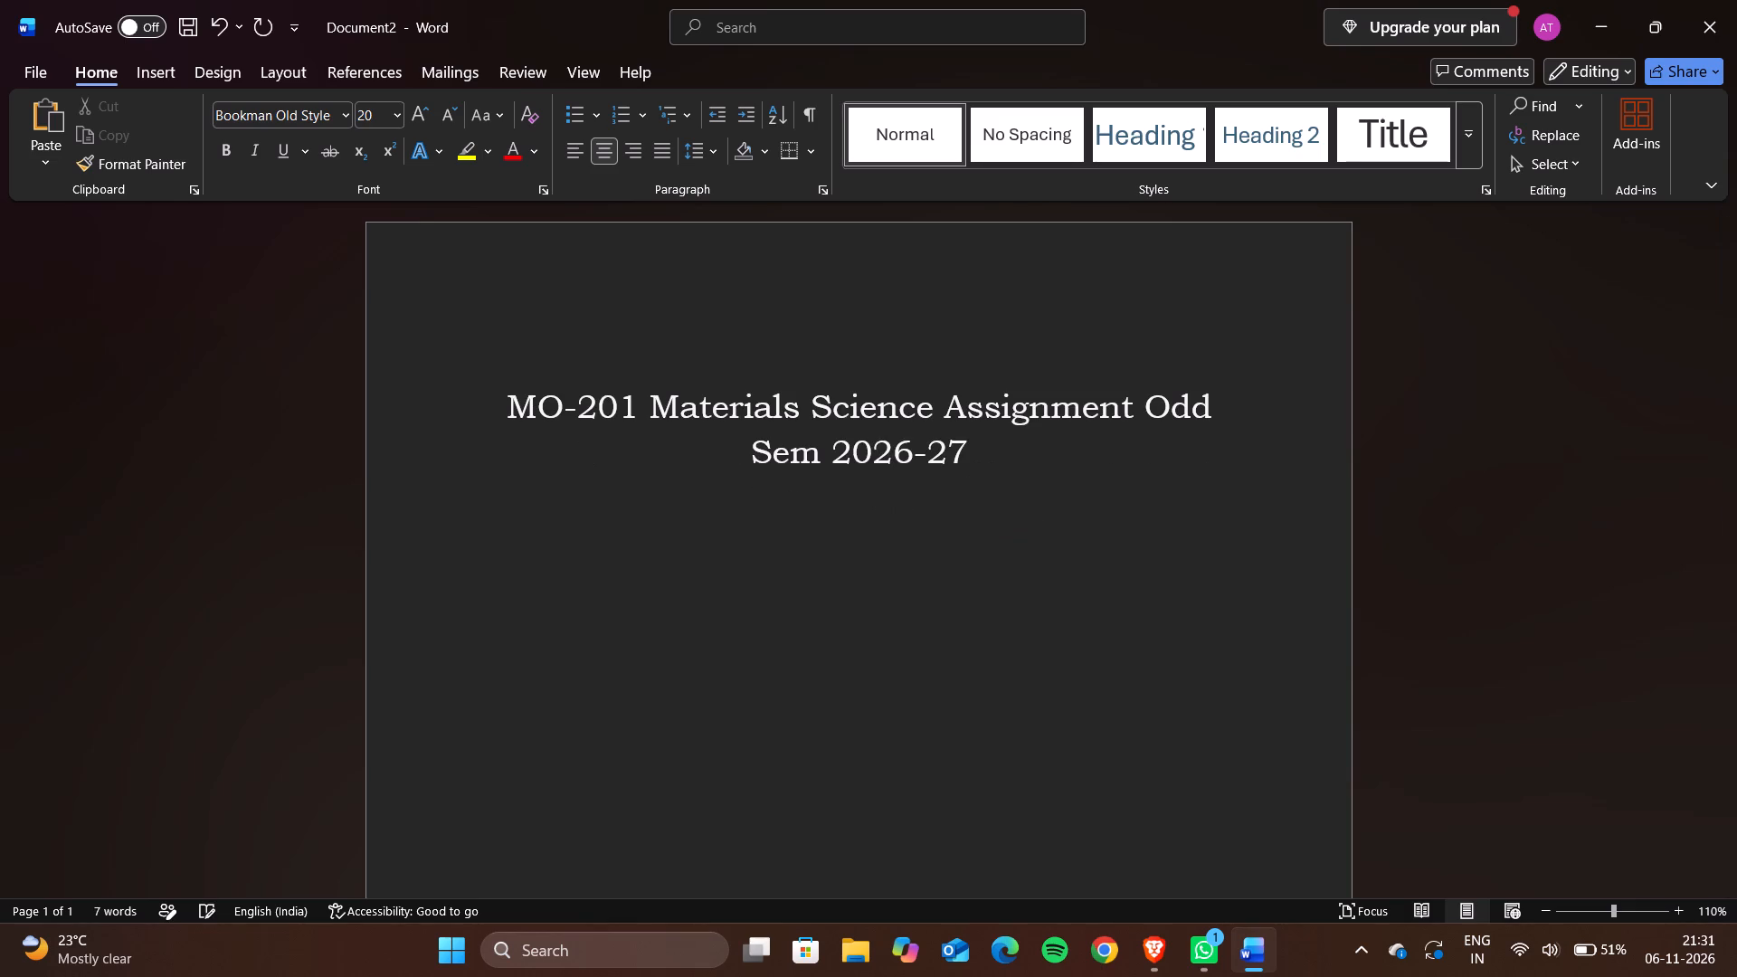
{"action": "key", "text": "BackSpace"}
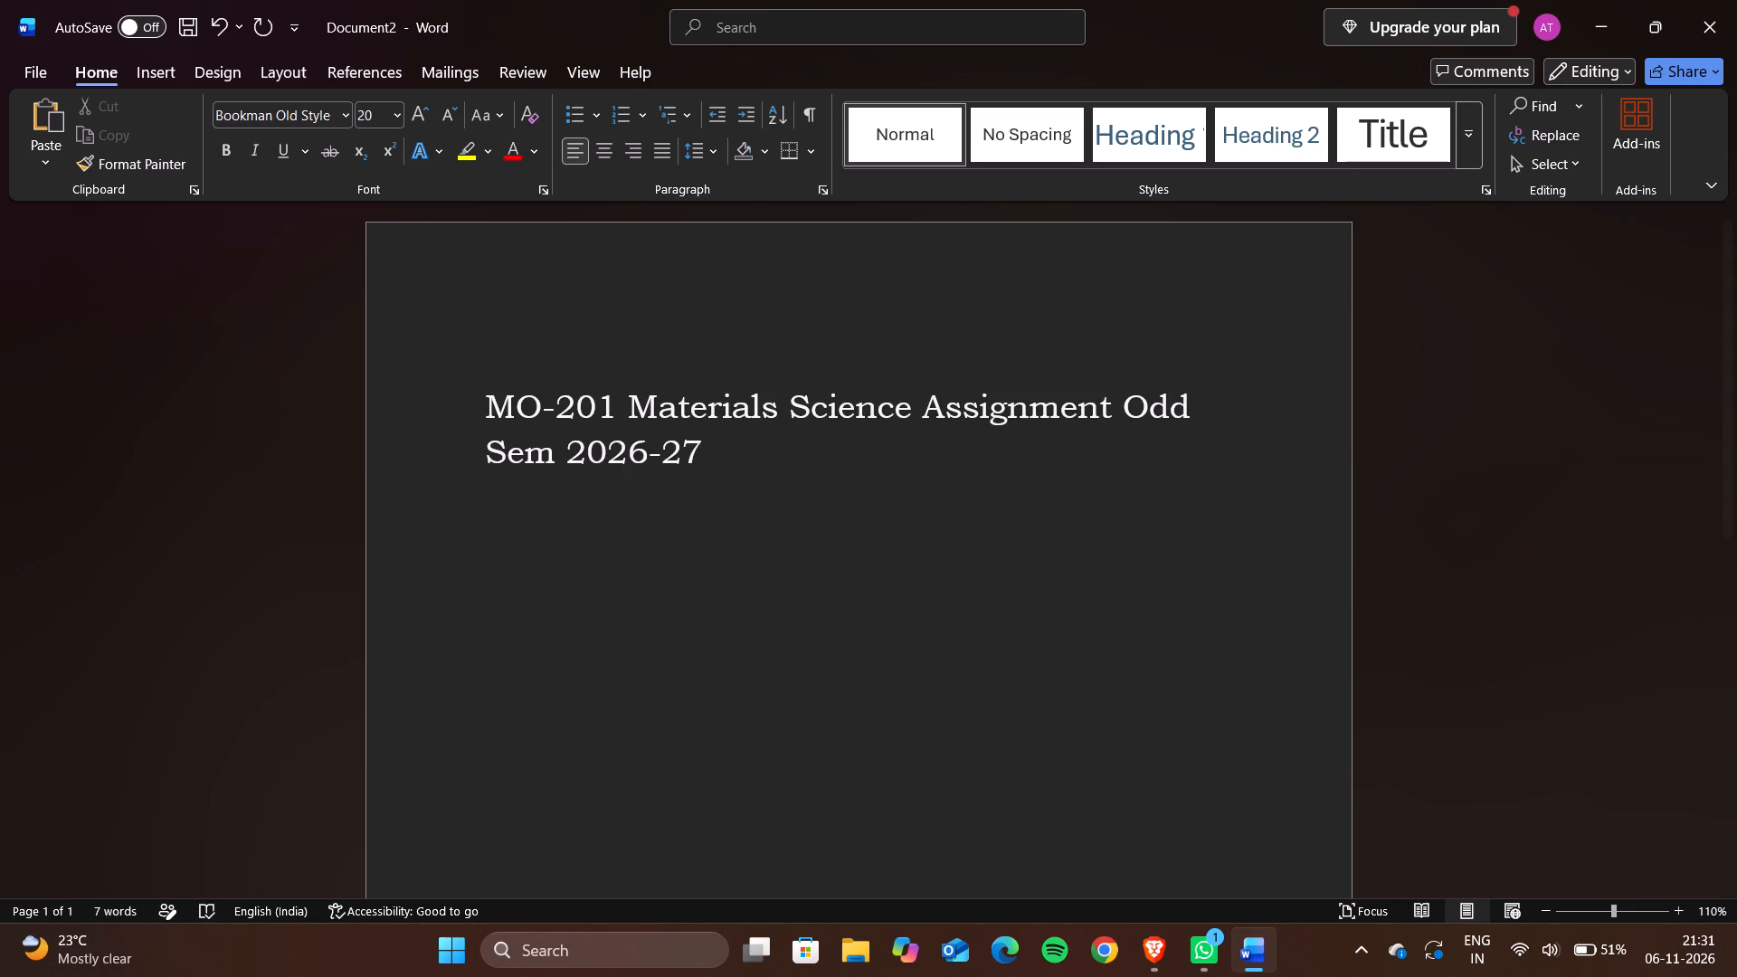
{"action": "key", "text": "ctrl+a"}
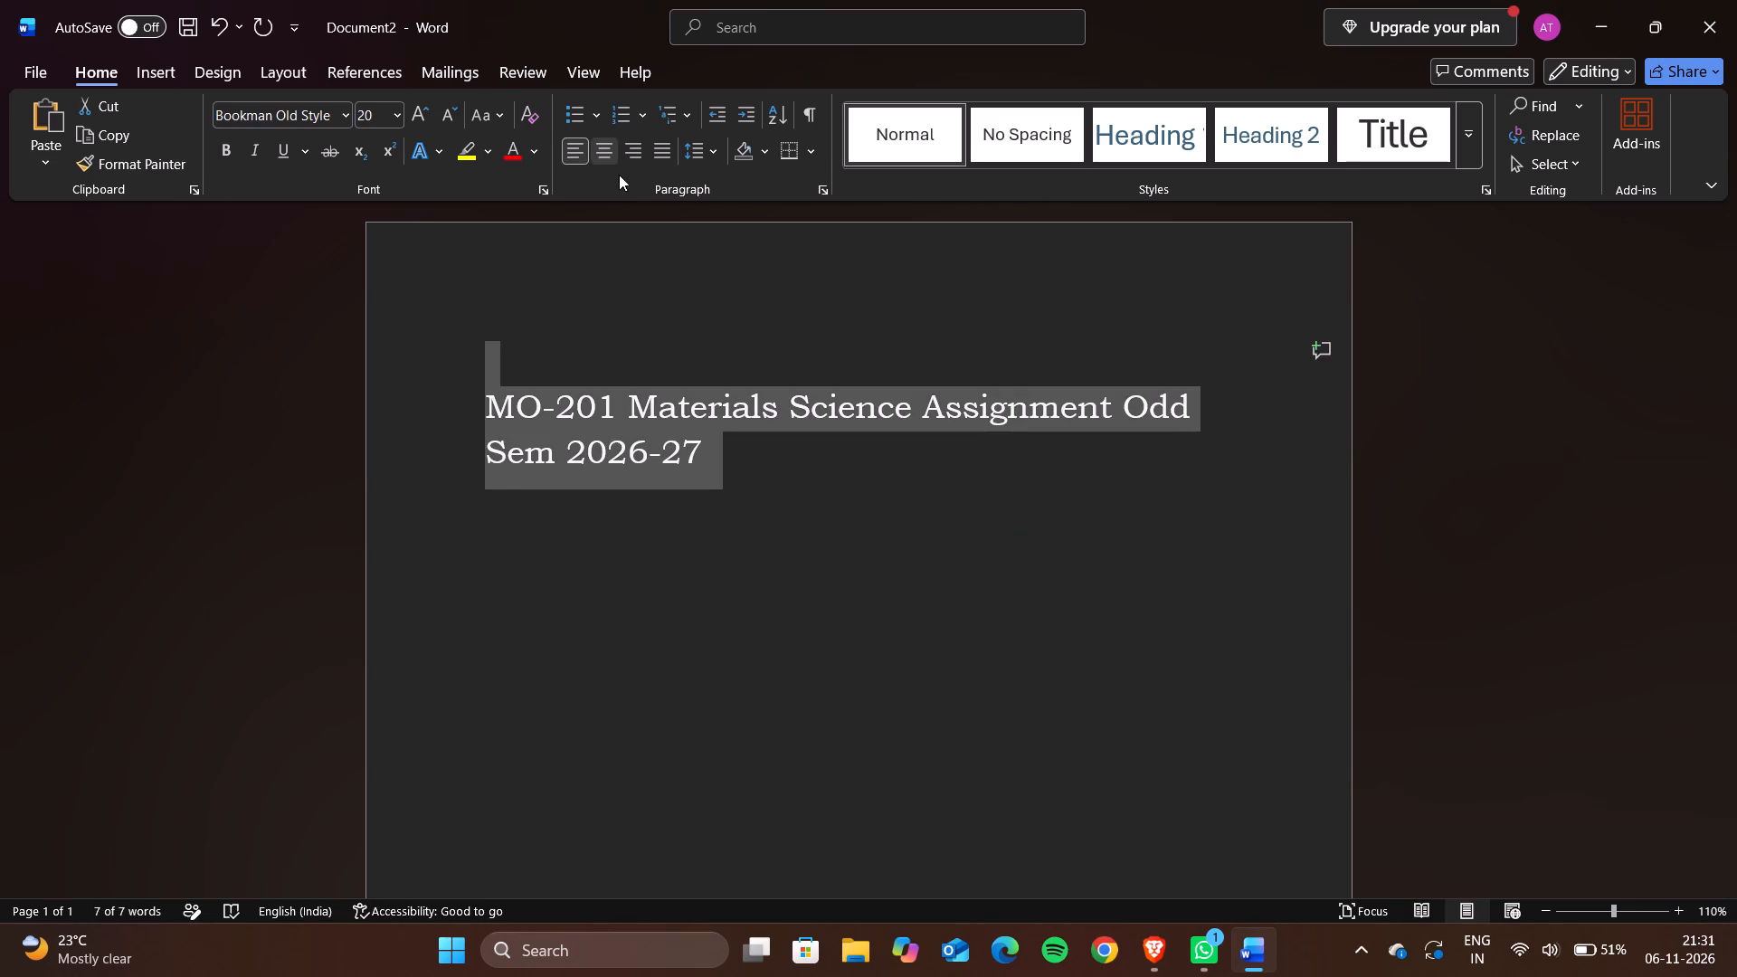
{"action": "left_click", "coordinate": [612, 155]}
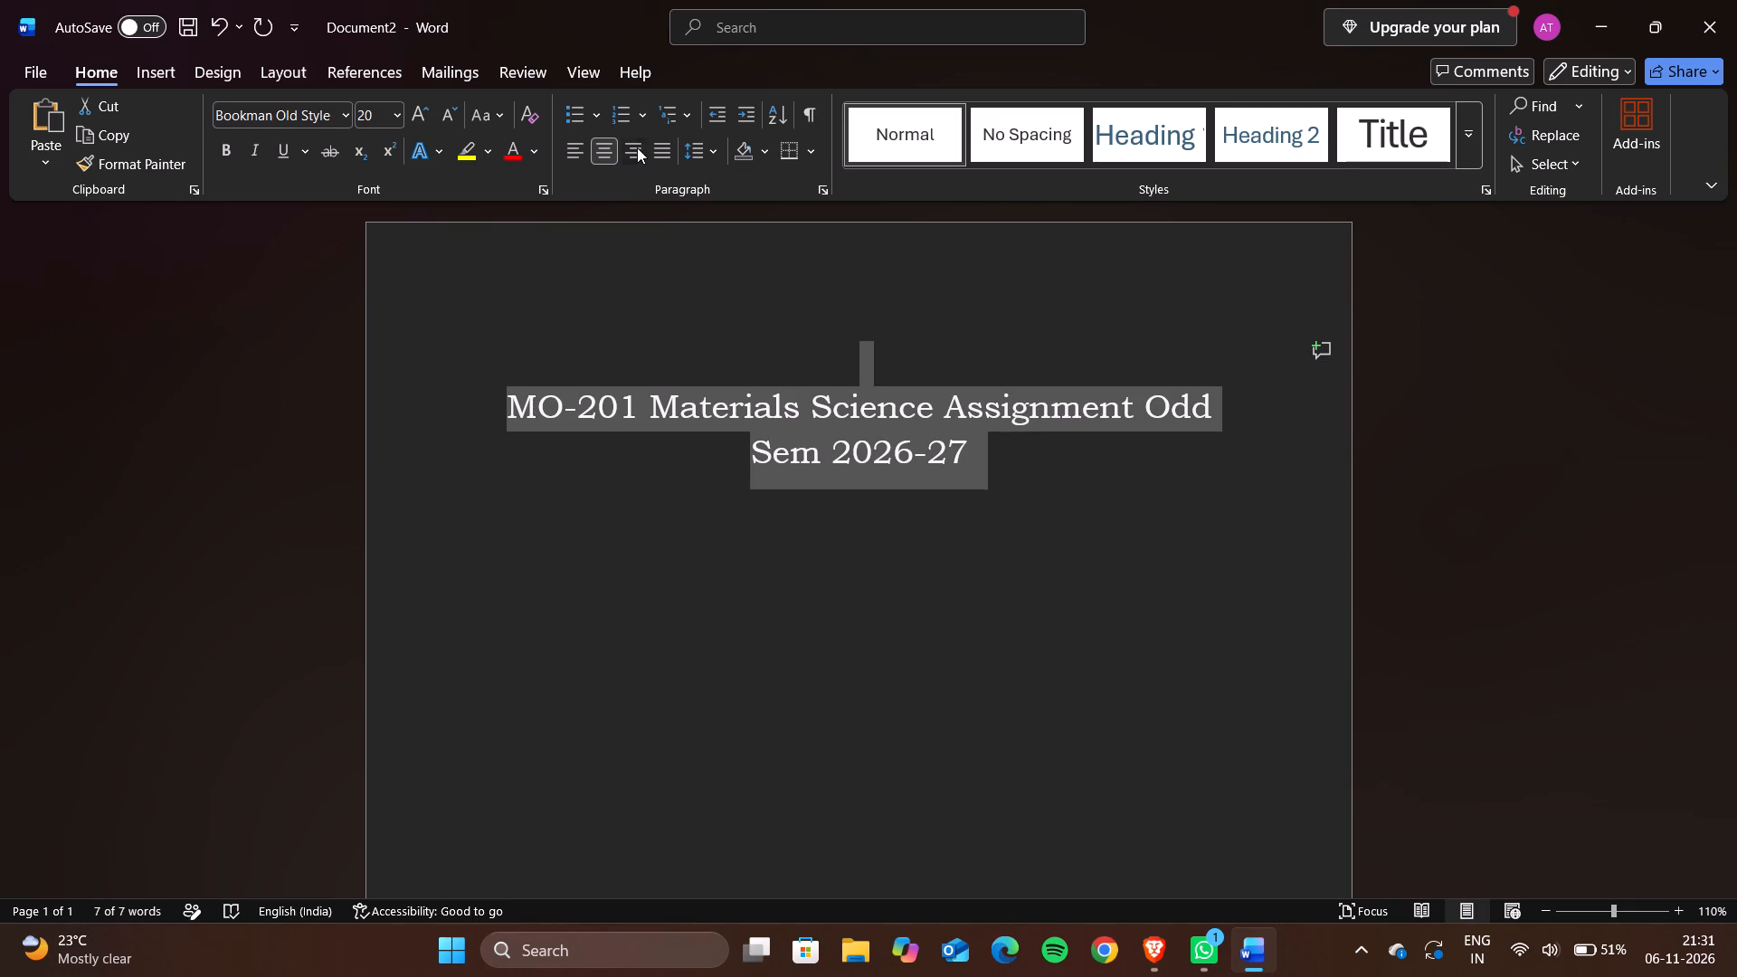
{"action": "left_click", "coordinate": [637, 147]}
{"action": "left_click", "coordinate": [593, 149]}
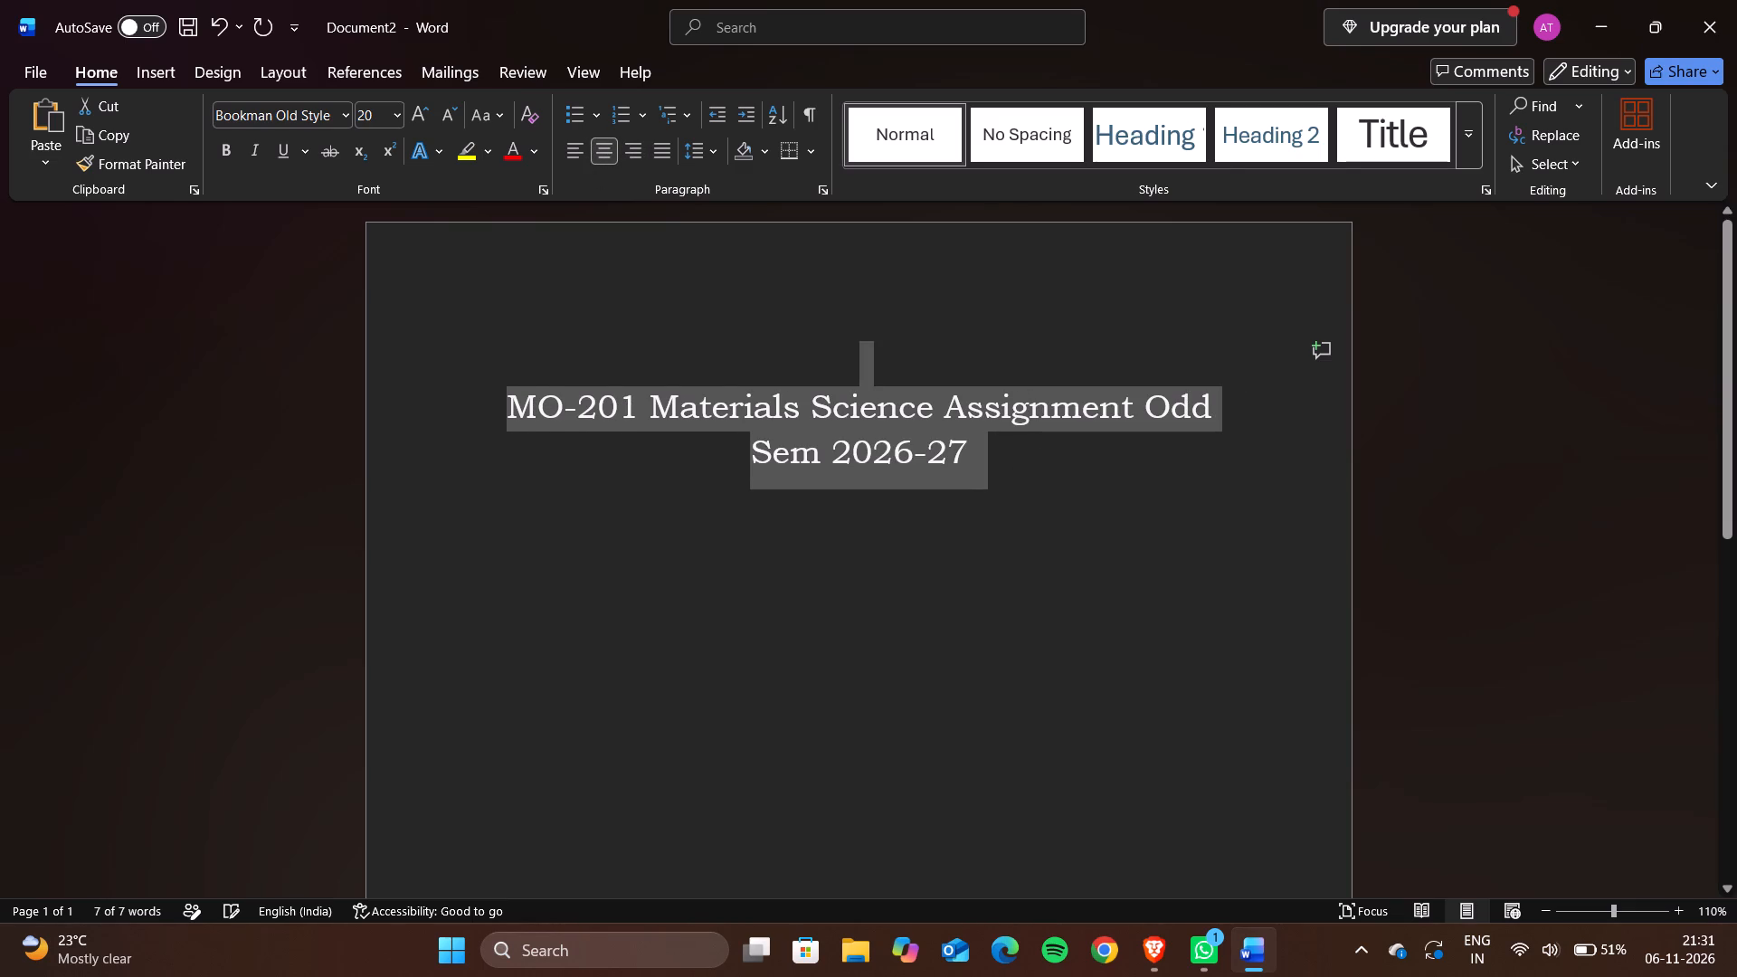
{"action": "left_click", "coordinate": [1009, 472]}
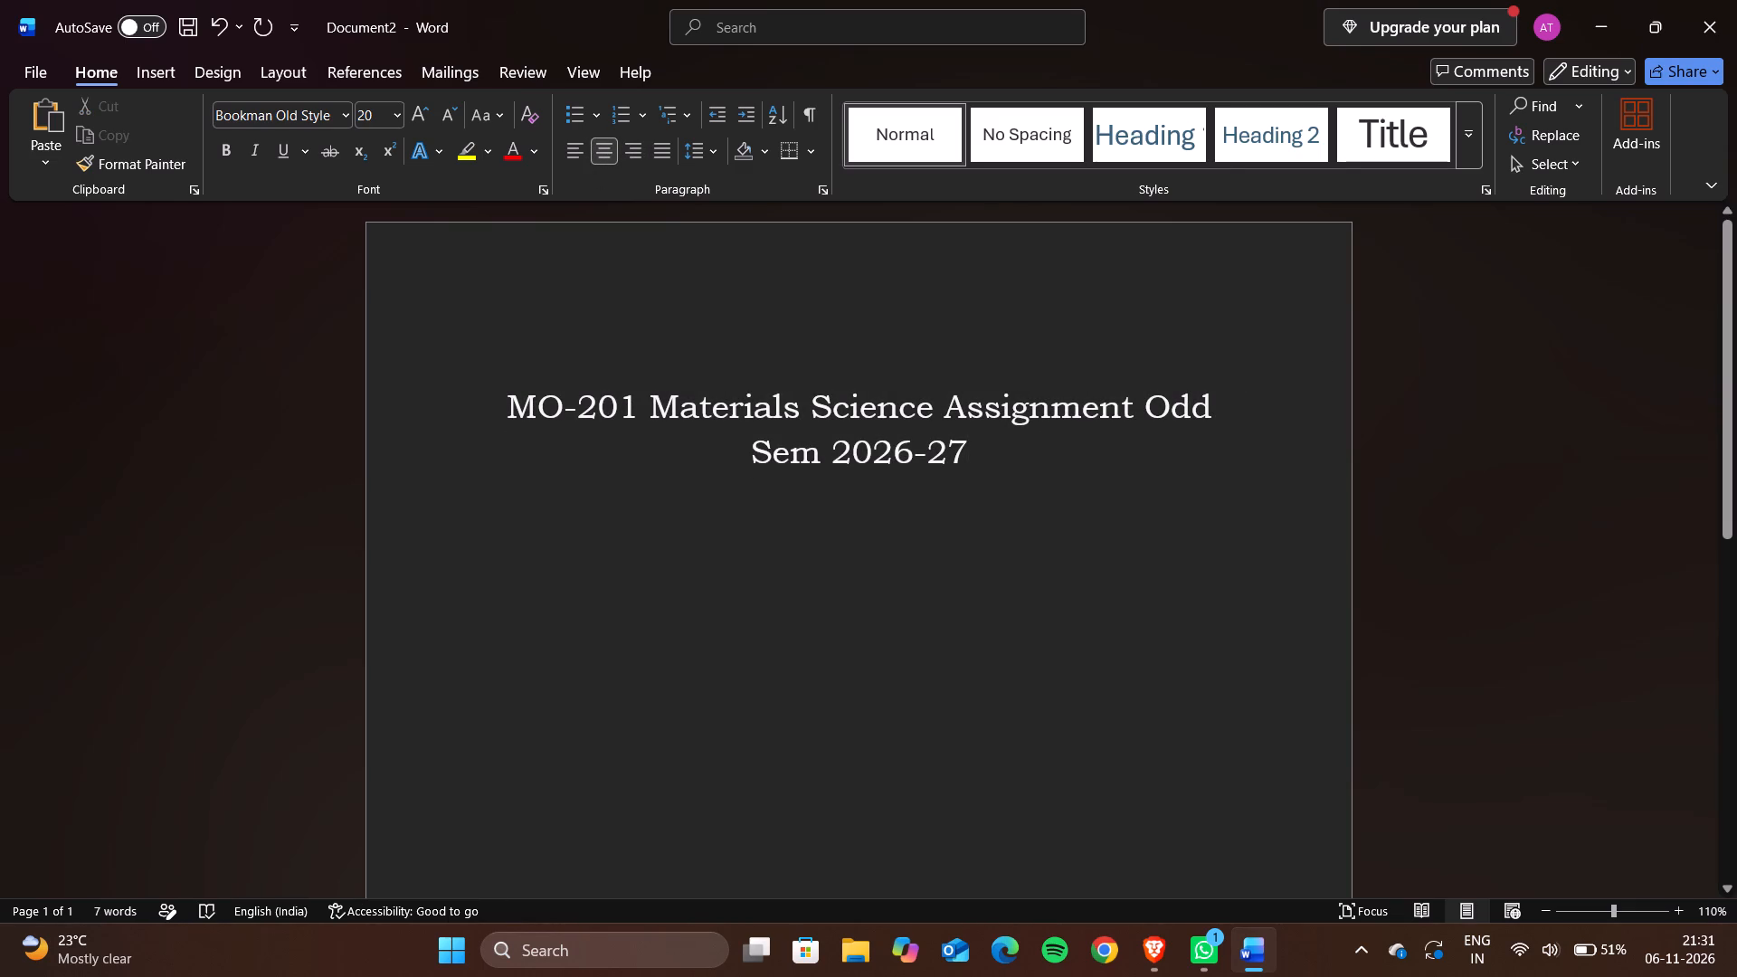
Format the whole heading with a double underline and the Artifakt Element Black font.
{"action": "double_click", "coordinate": [518, 406]}
{"action": "key", "text": "ctrl+a"}
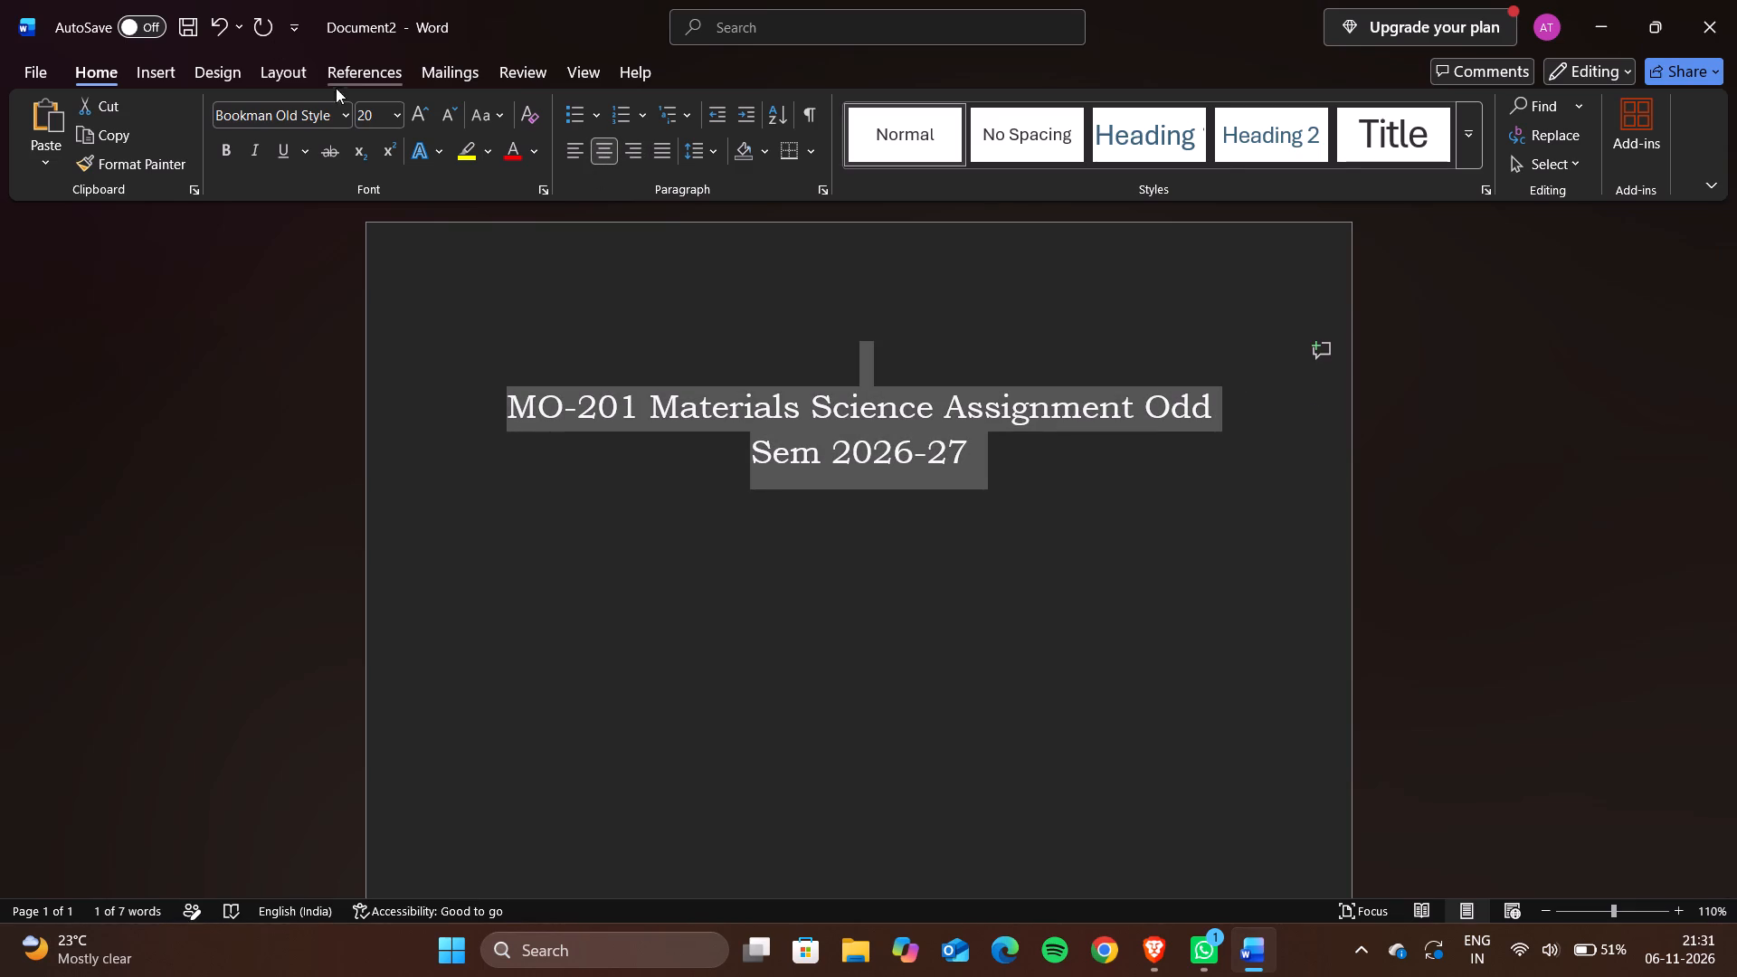
{"action": "left_click", "coordinate": [282, 158]}
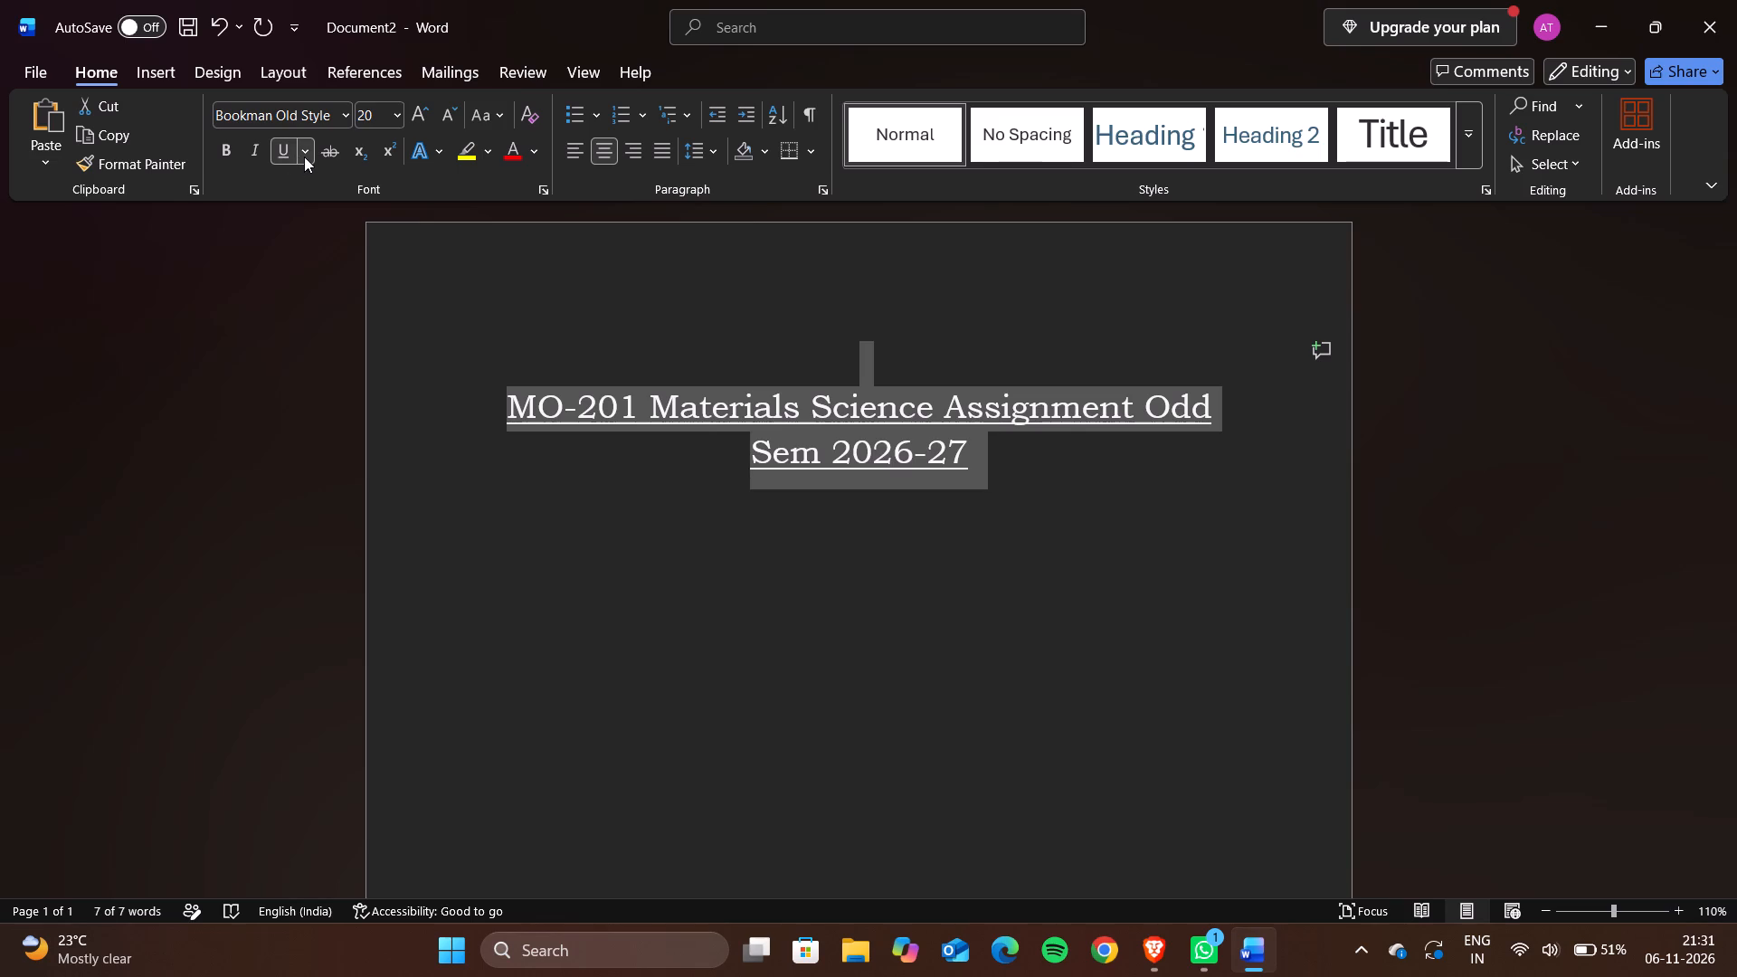
{"action": "left_click", "coordinate": [308, 153]}
{"action": "left_click", "coordinate": [353, 208]}
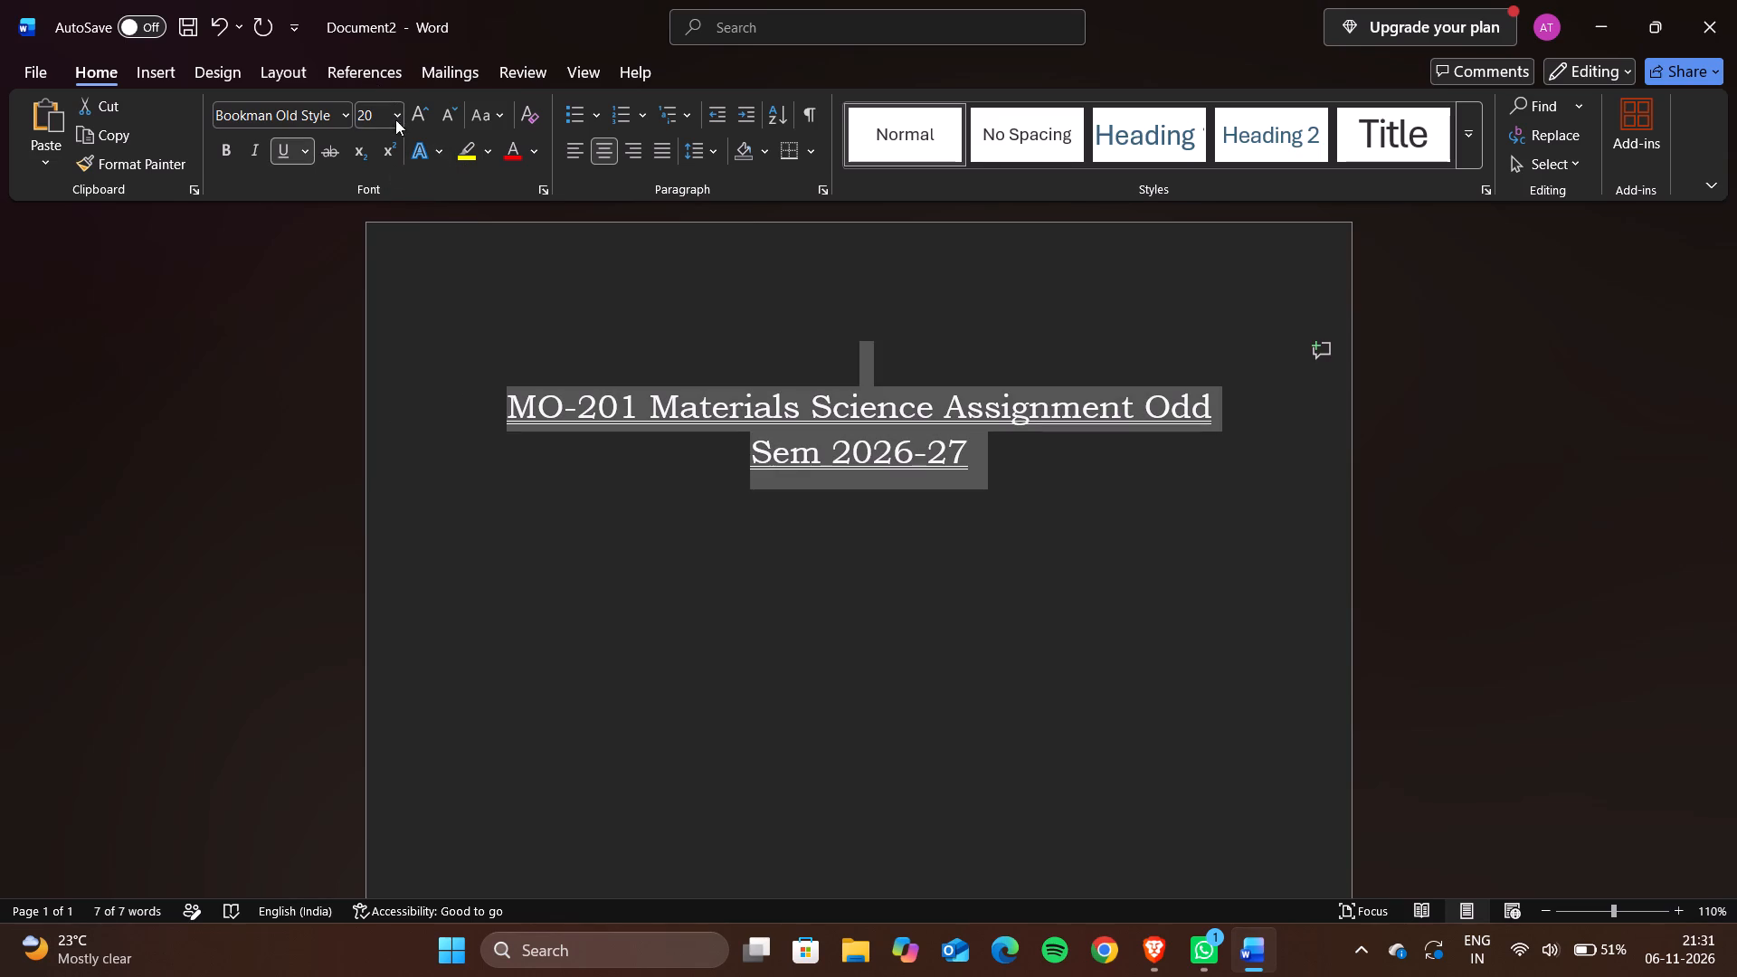
{"action": "left_click", "coordinate": [351, 117]}
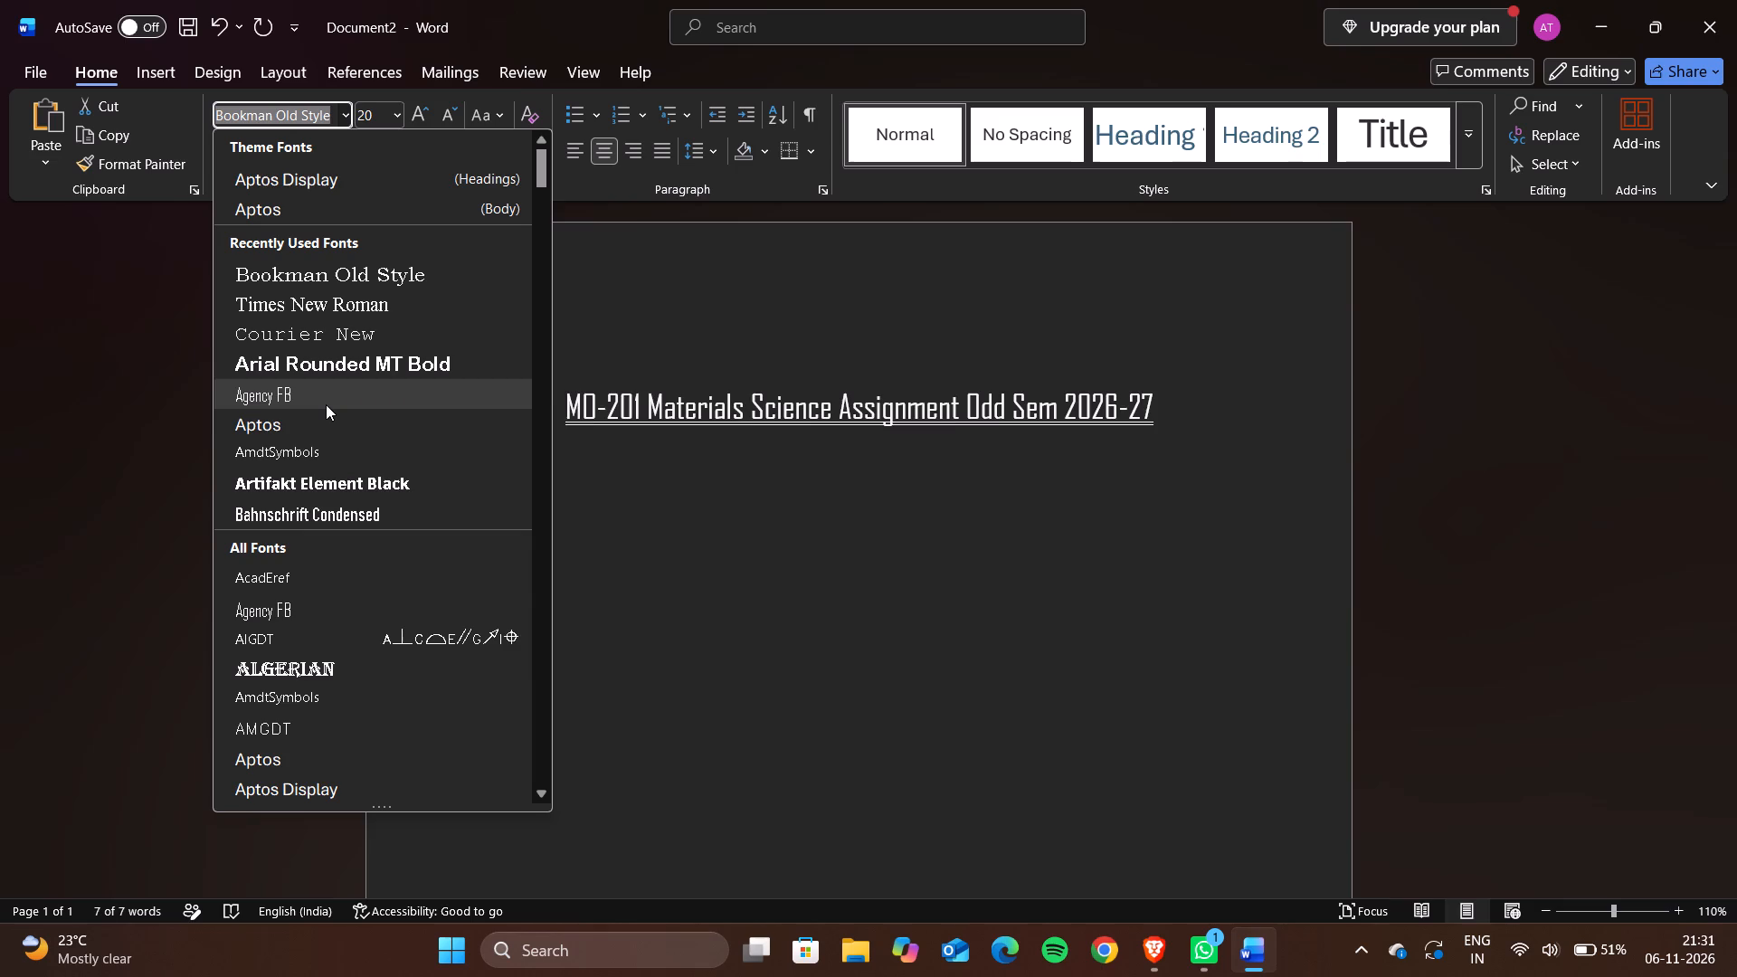
{"action": "left_click", "coordinate": [344, 474]}
{"action": "left_click", "coordinate": [567, 328]}
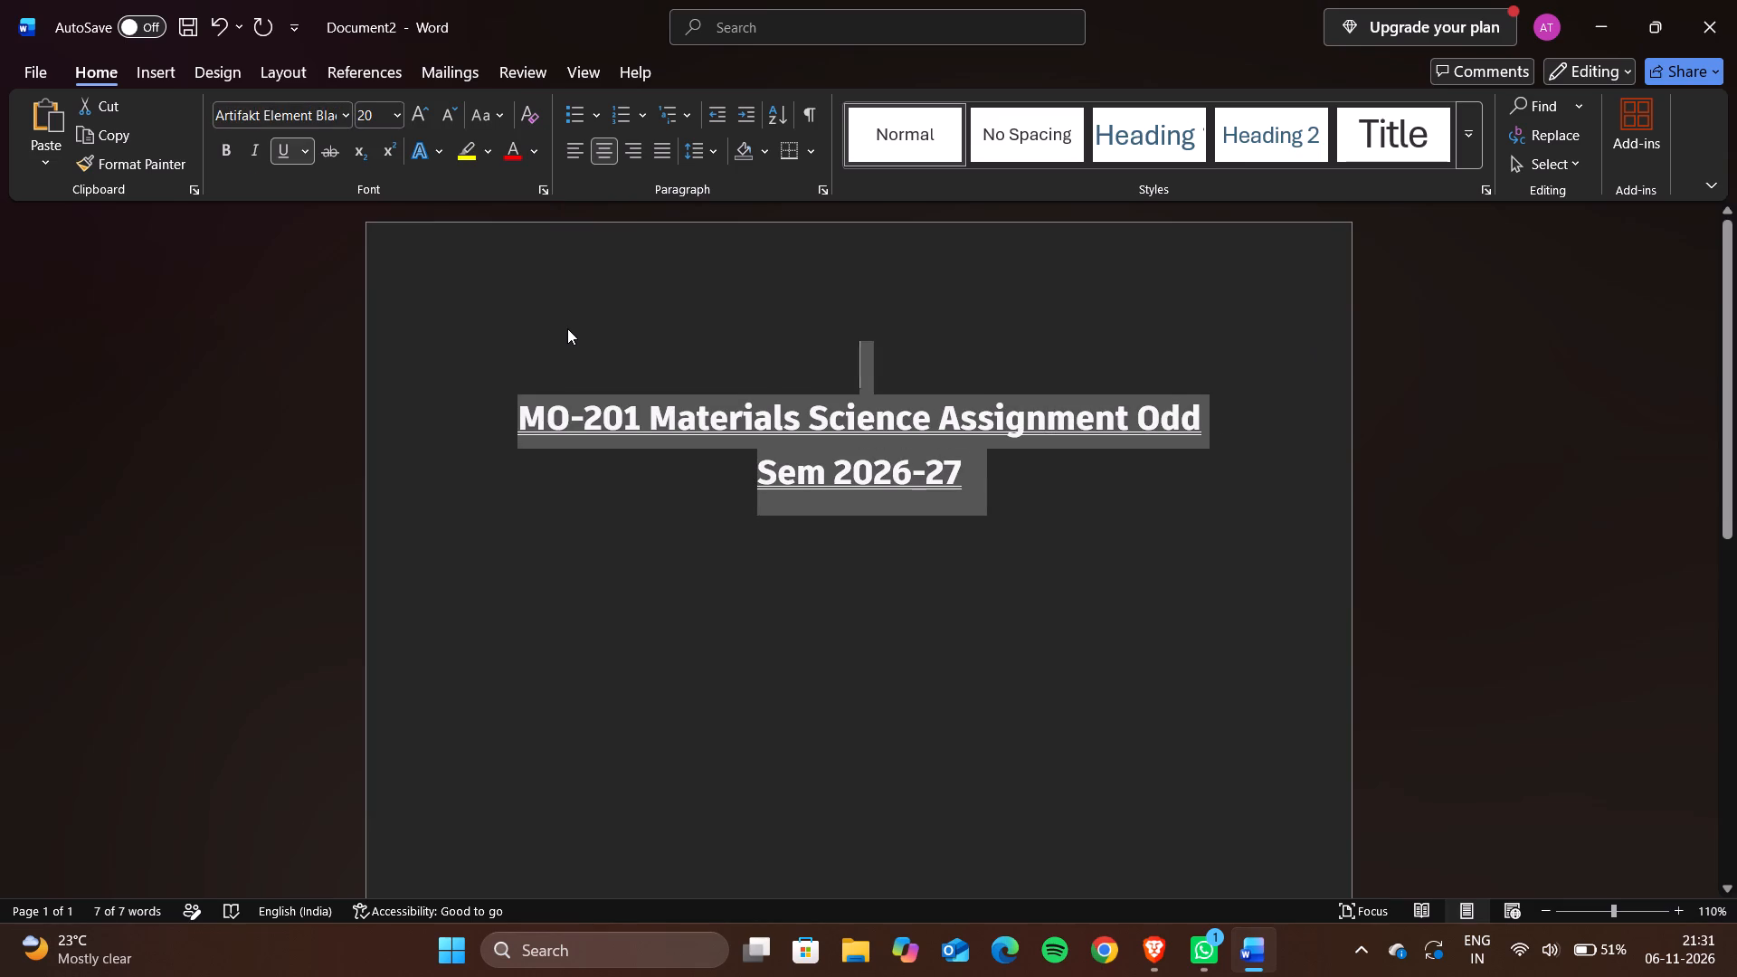
Add six new lines below the heading and right-align the last one.
{"action": "scroll", "coordinate": [594, 346], "scroll_direction": "down", "scroll_amount": 1}
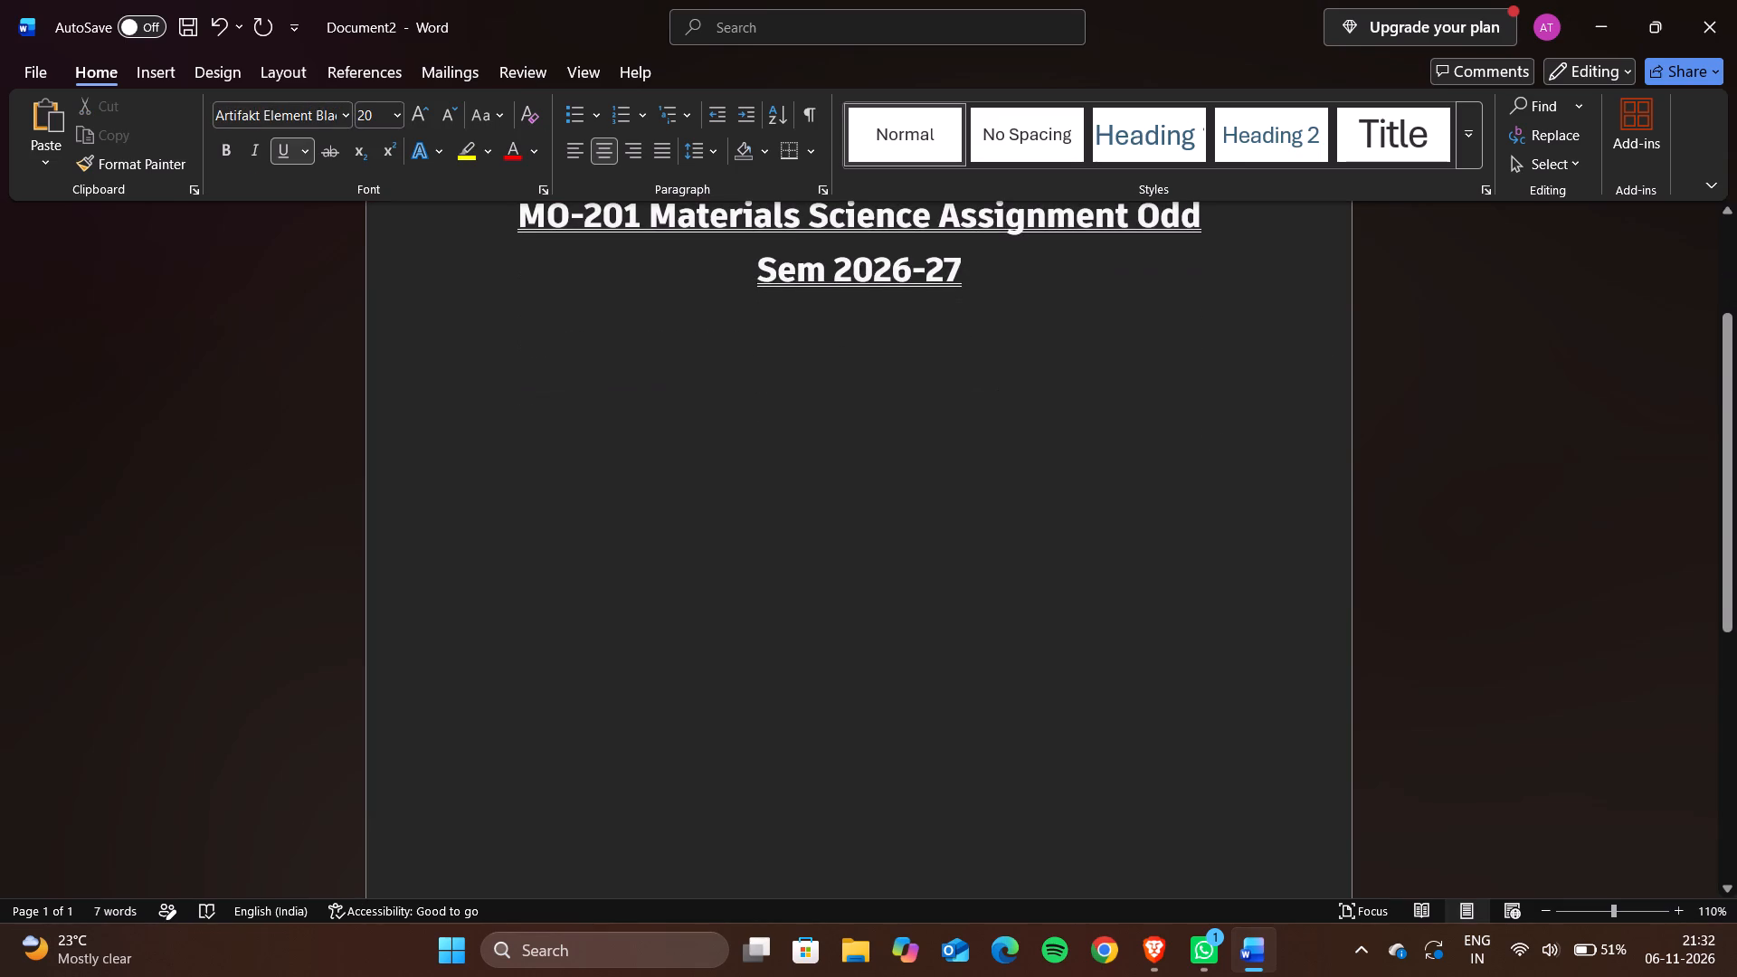
{"action": "left_click", "coordinate": [984, 274]}
{"action": "key", "text": "Return"}
{"action": "key", "text": "Return"}
{"action": "key", "text": "Return"}
{"action": "key", "text": "Return"}
{"action": "key", "text": "Return"}
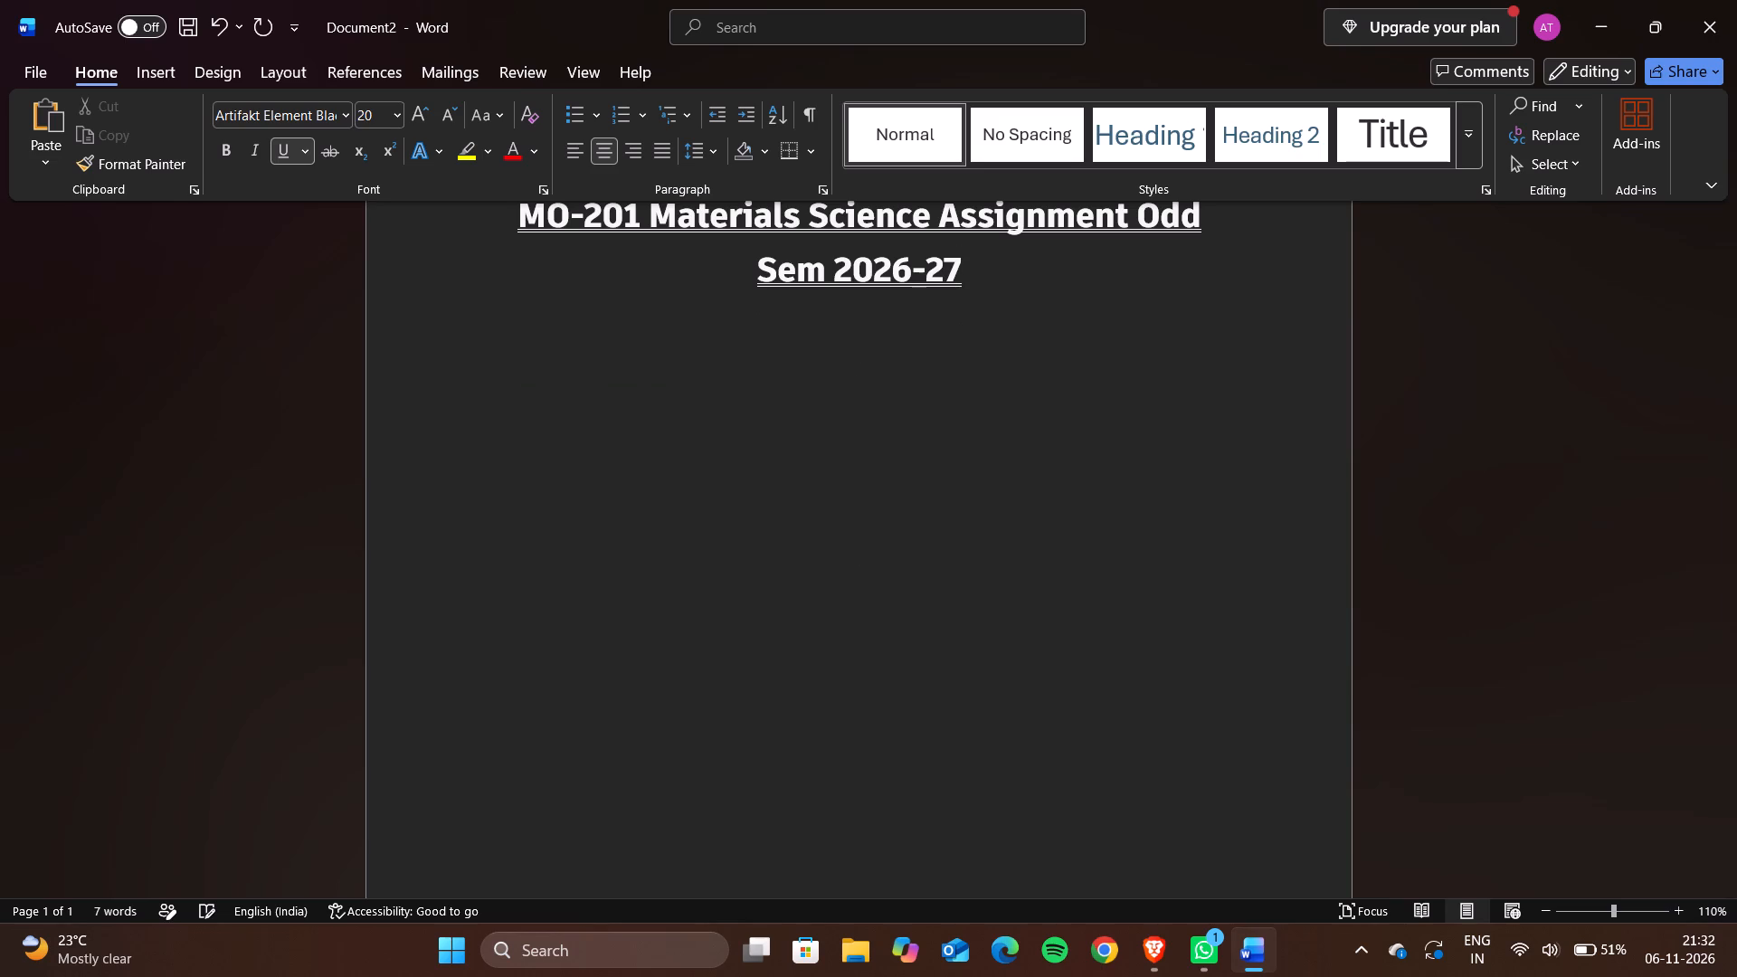
{"action": "key", "text": "Return"}
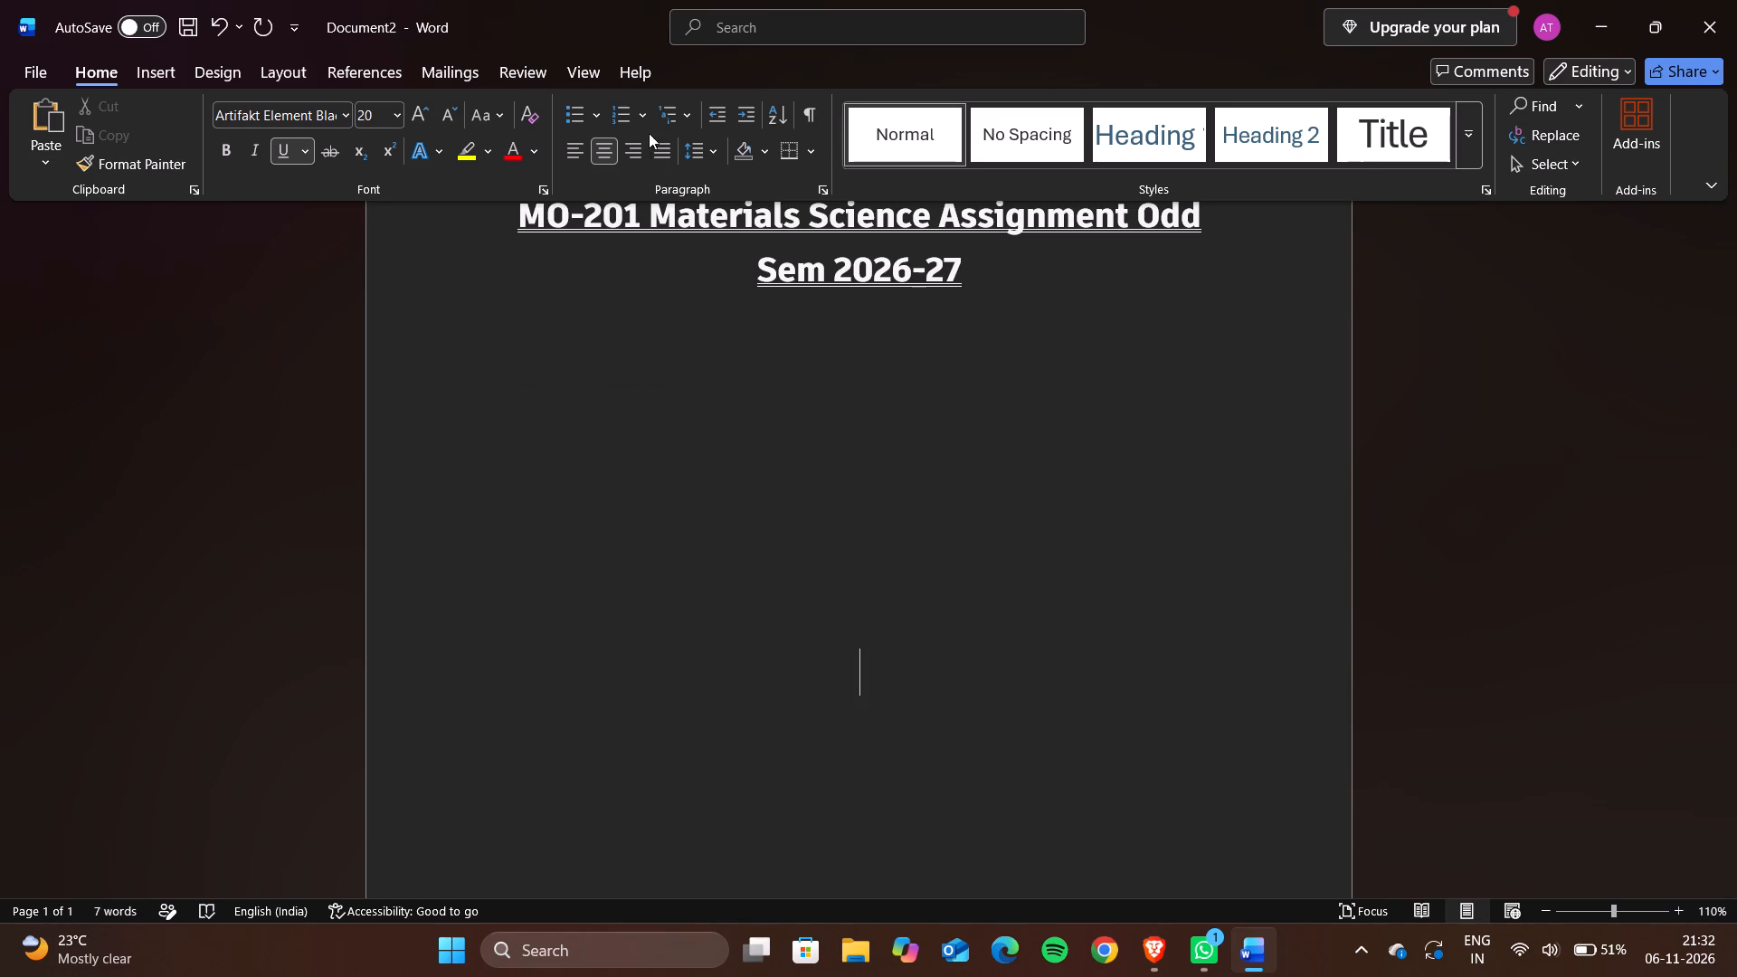
{"action": "left_click", "coordinate": [633, 149]}
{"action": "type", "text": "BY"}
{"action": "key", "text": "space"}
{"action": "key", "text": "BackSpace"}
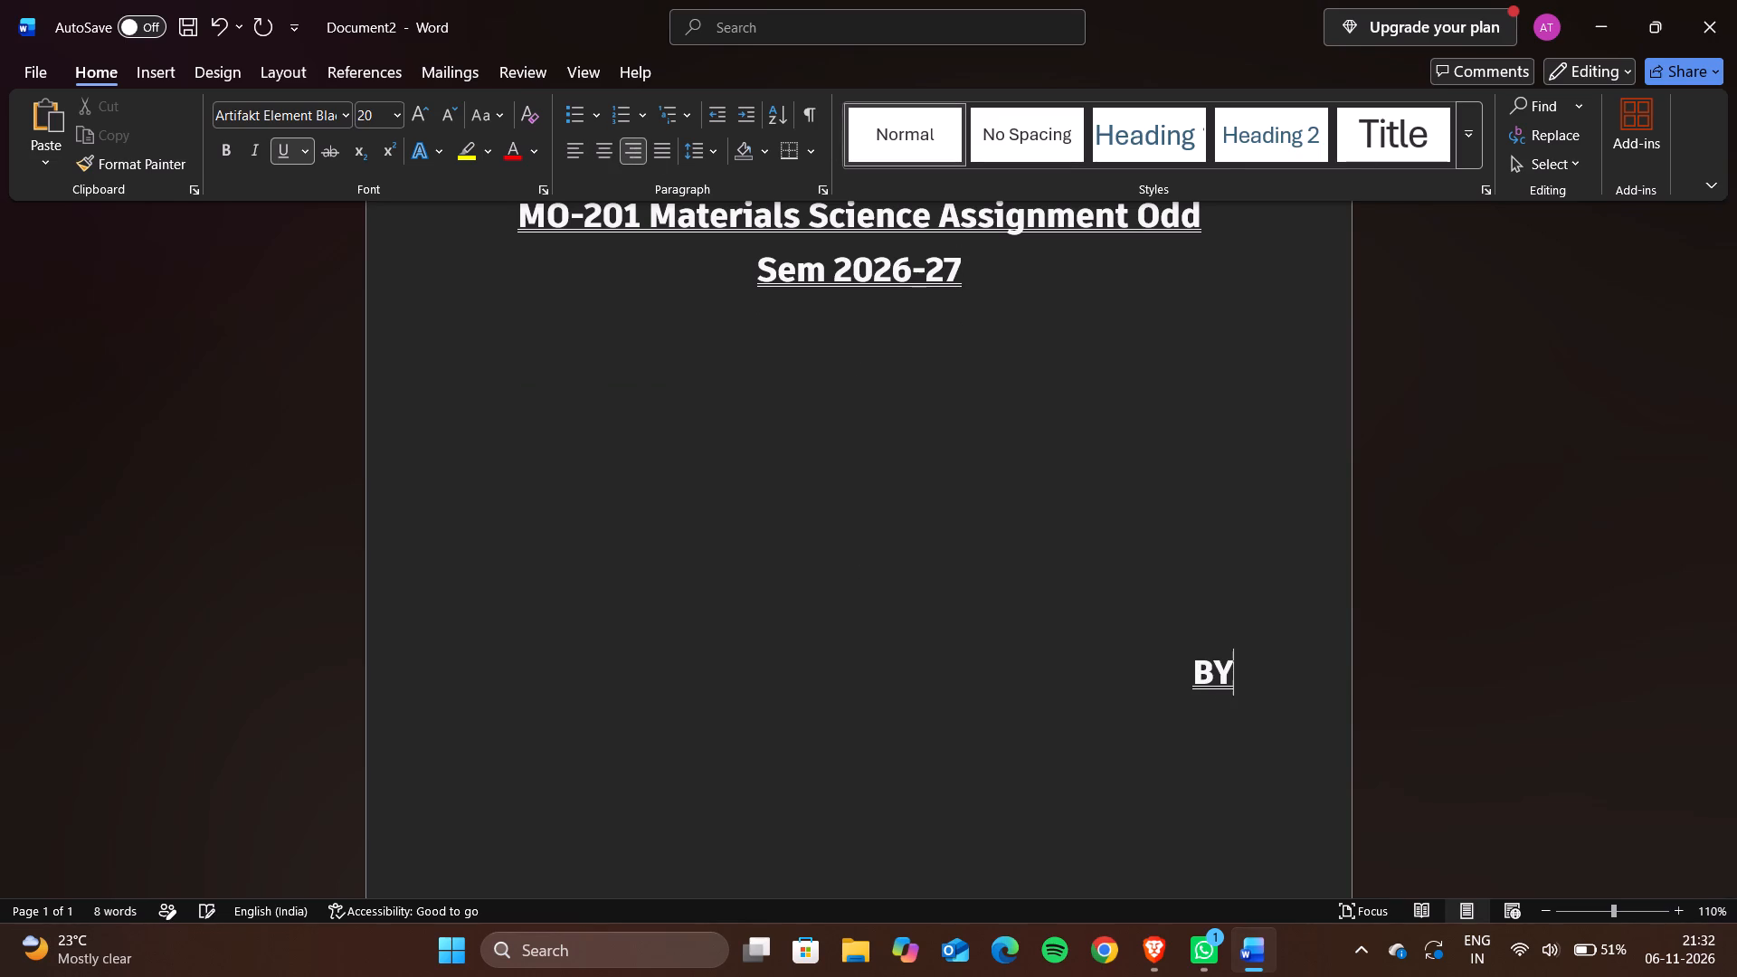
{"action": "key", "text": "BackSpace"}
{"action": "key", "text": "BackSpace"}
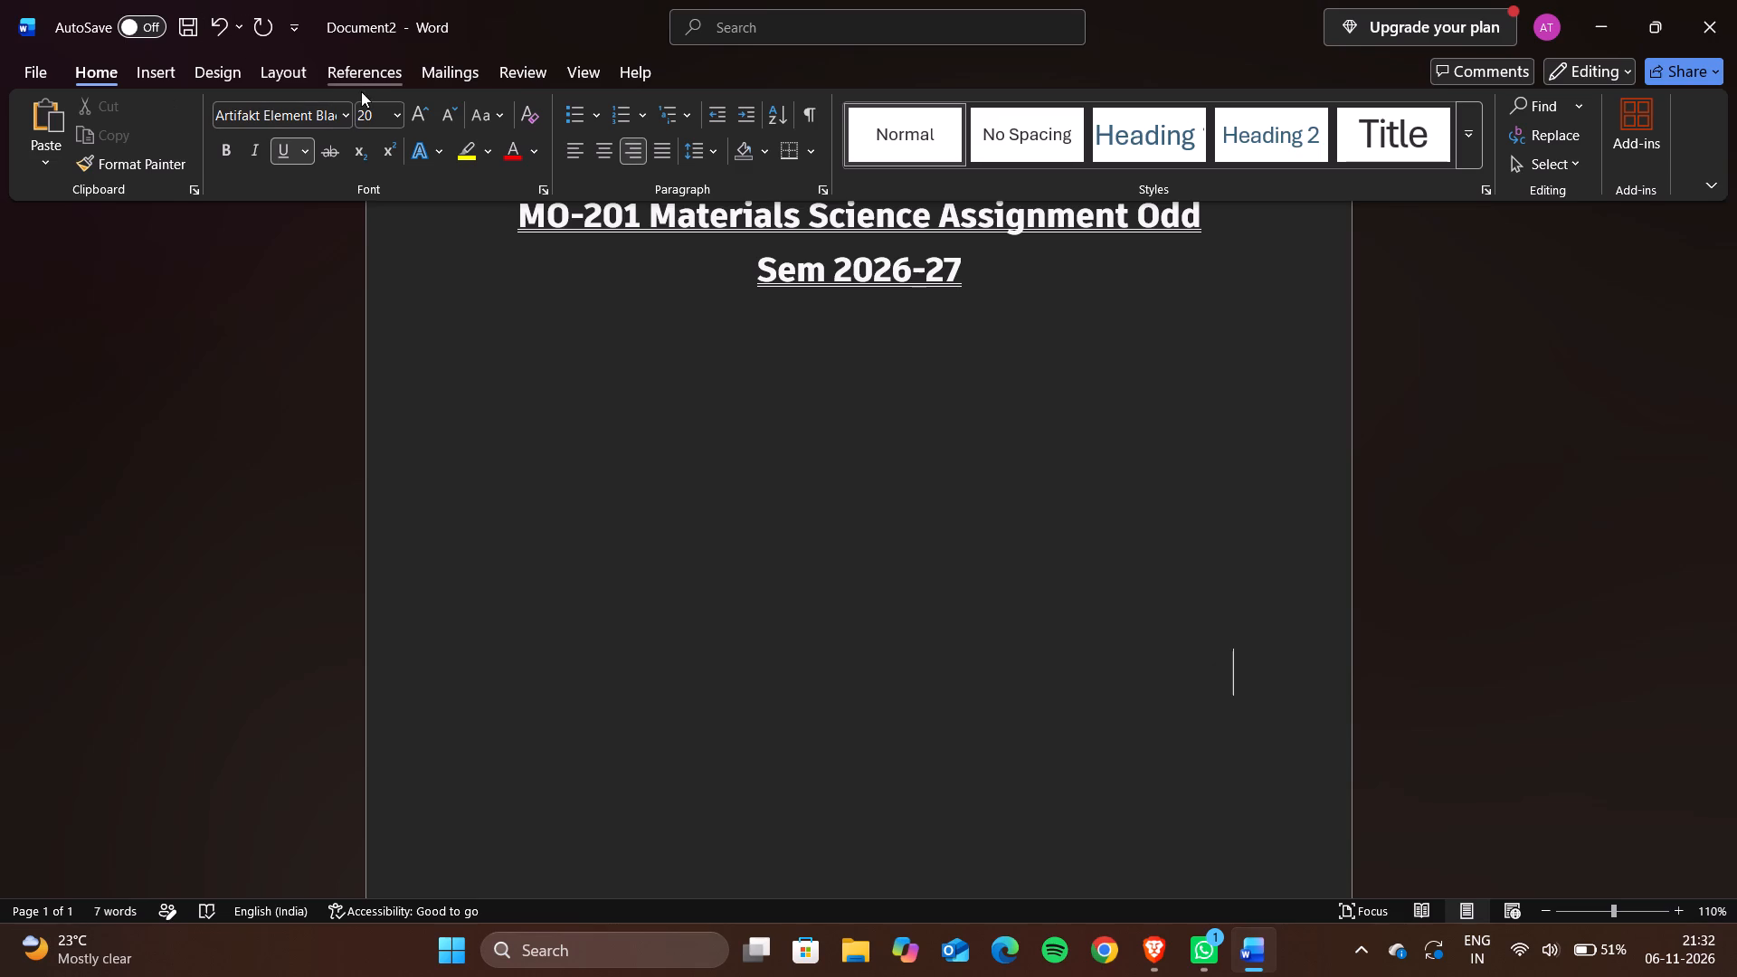
Write "-BY" on the right-aligned line in Artifakt Element Black at size 12, and start a new line below it.
{"action": "left_click", "coordinate": [346, 105]}
{"action": "left_click", "coordinate": [337, 277]}
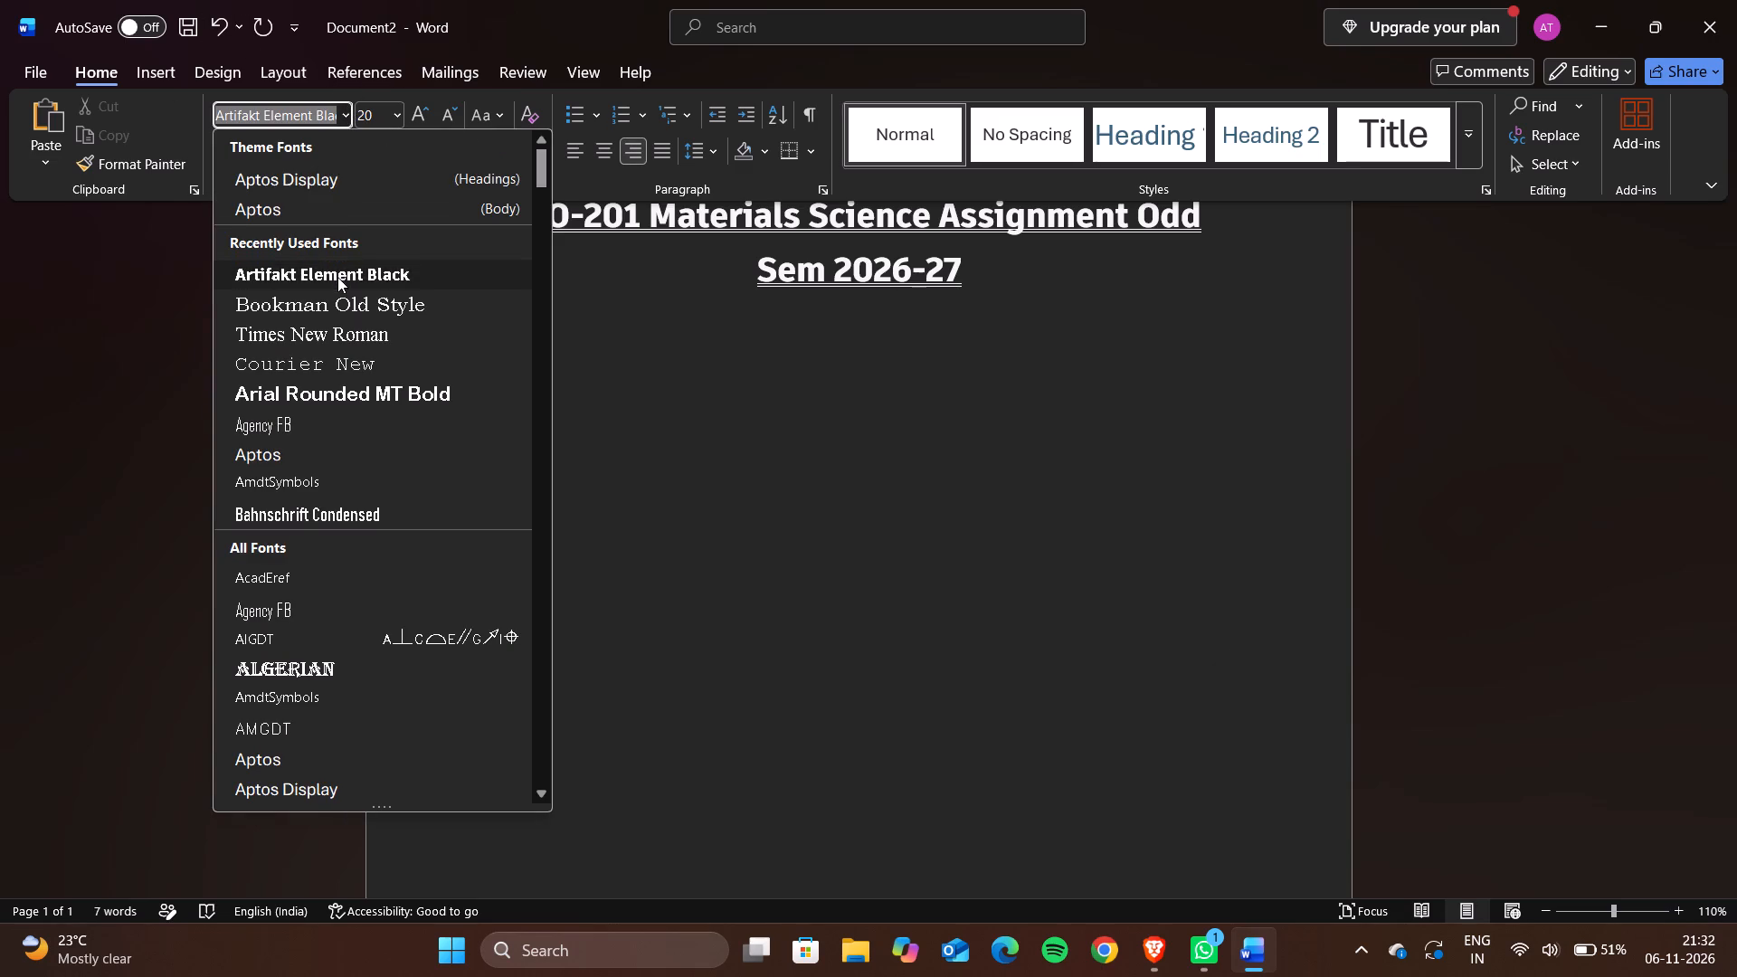
{"action": "left_click", "coordinate": [394, 116]}
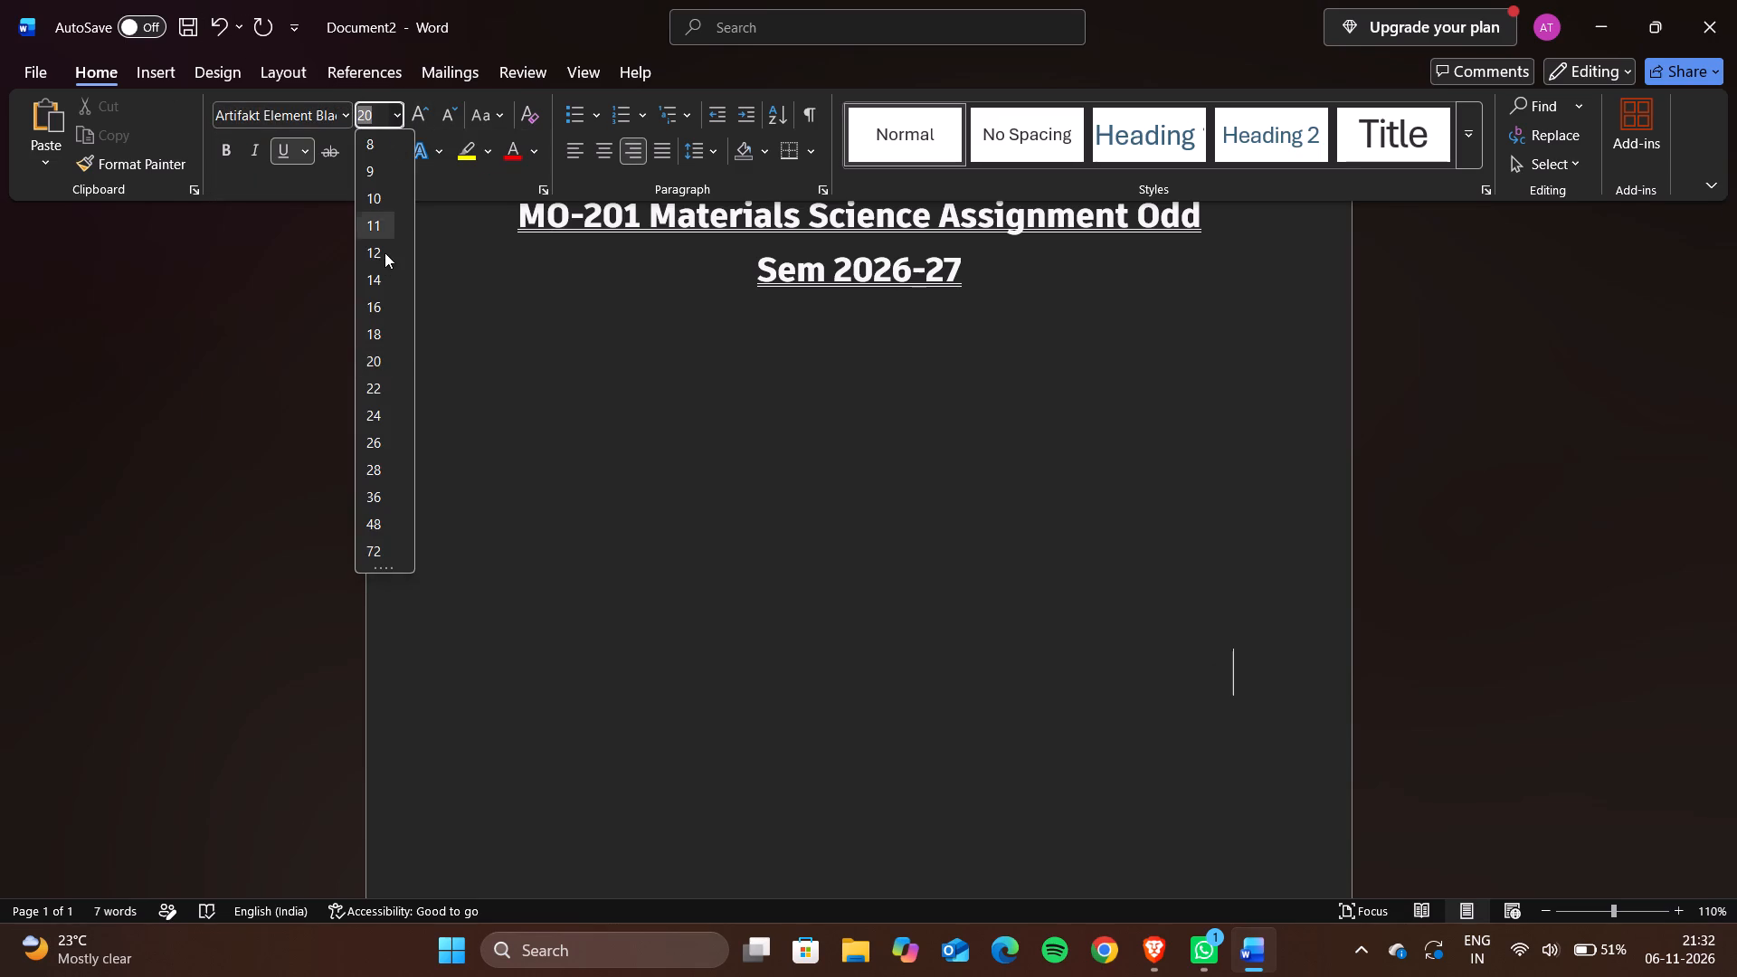
{"action": "left_click", "coordinate": [384, 260]}
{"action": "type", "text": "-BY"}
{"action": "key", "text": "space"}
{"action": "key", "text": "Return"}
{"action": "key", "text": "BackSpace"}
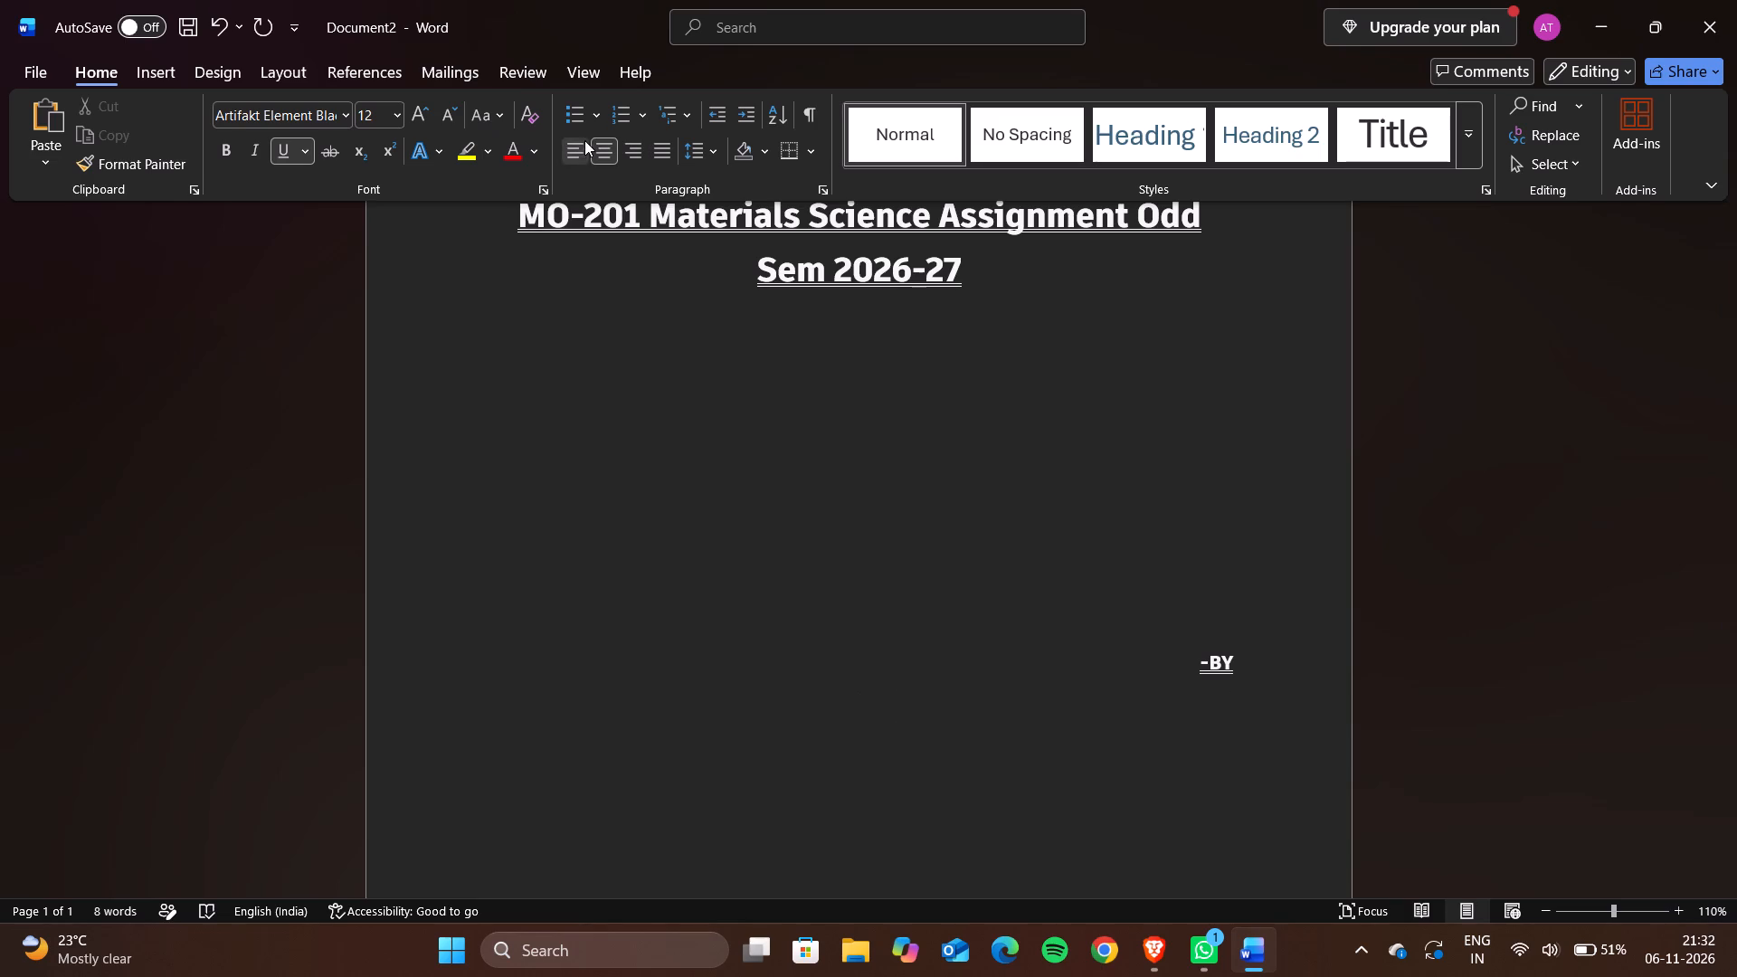
Add the author's full name right-aligned below "-BY", with the student ID number on the line beneath it.
{"action": "left_click_drag", "start_coordinate": [630, 165], "coordinate": [631, 151]}
{"action": "left_click", "coordinate": [631, 151]}
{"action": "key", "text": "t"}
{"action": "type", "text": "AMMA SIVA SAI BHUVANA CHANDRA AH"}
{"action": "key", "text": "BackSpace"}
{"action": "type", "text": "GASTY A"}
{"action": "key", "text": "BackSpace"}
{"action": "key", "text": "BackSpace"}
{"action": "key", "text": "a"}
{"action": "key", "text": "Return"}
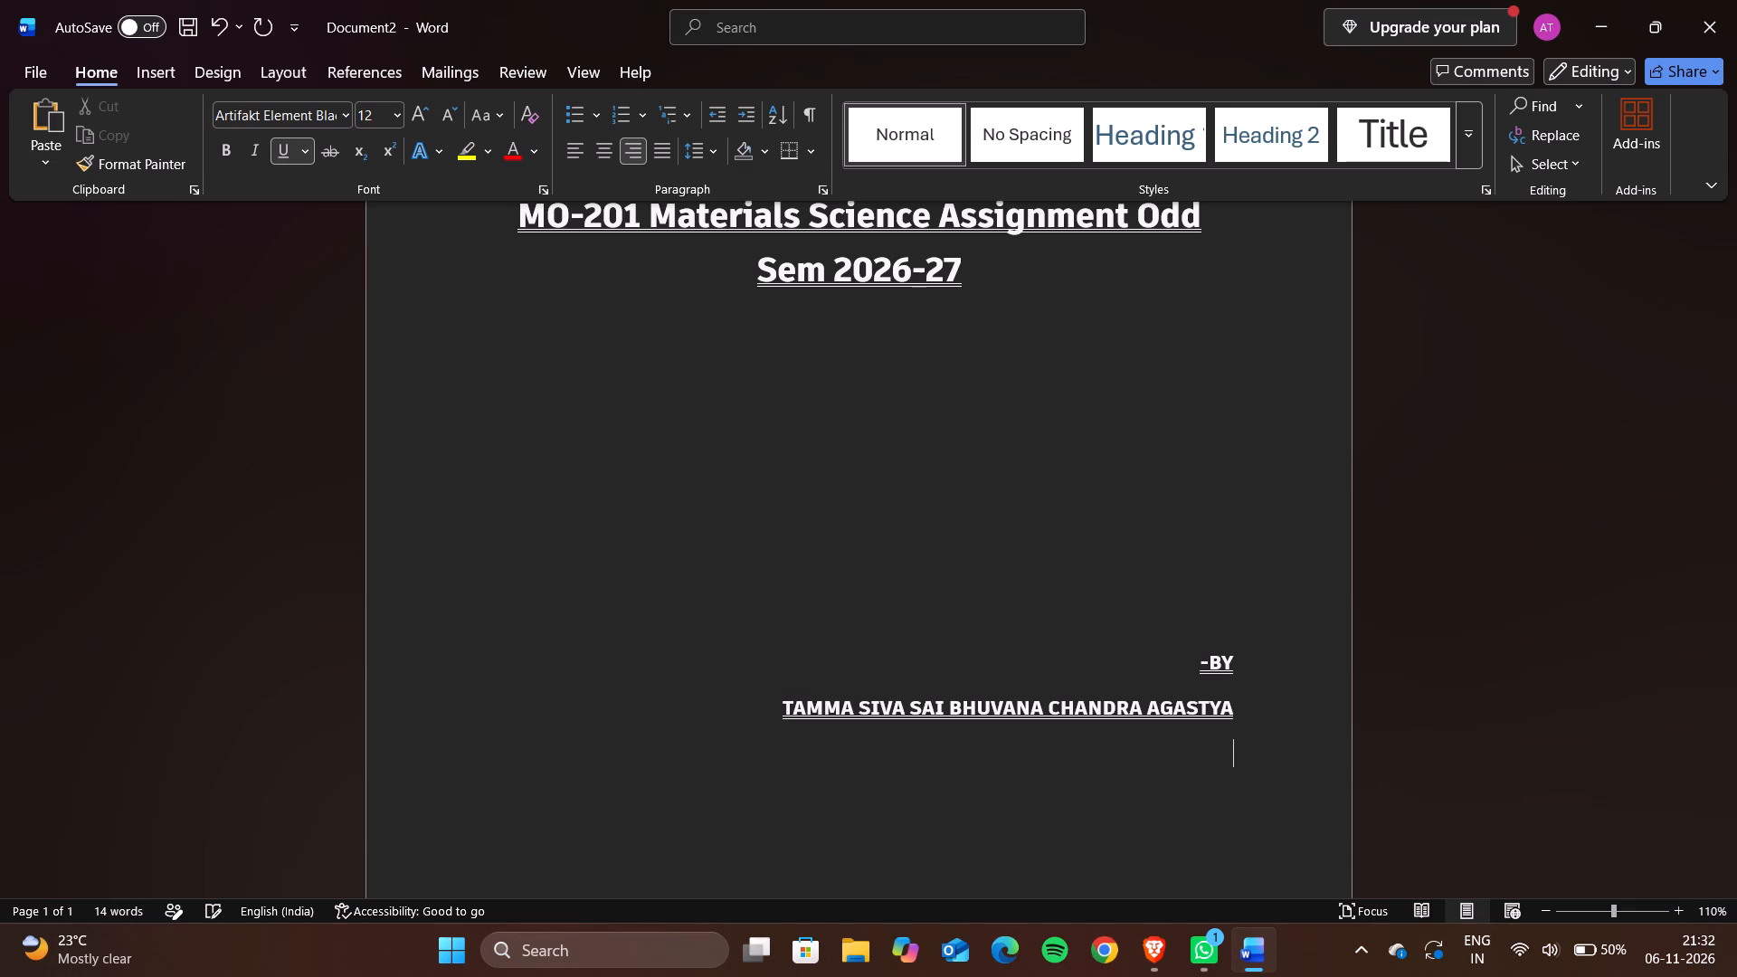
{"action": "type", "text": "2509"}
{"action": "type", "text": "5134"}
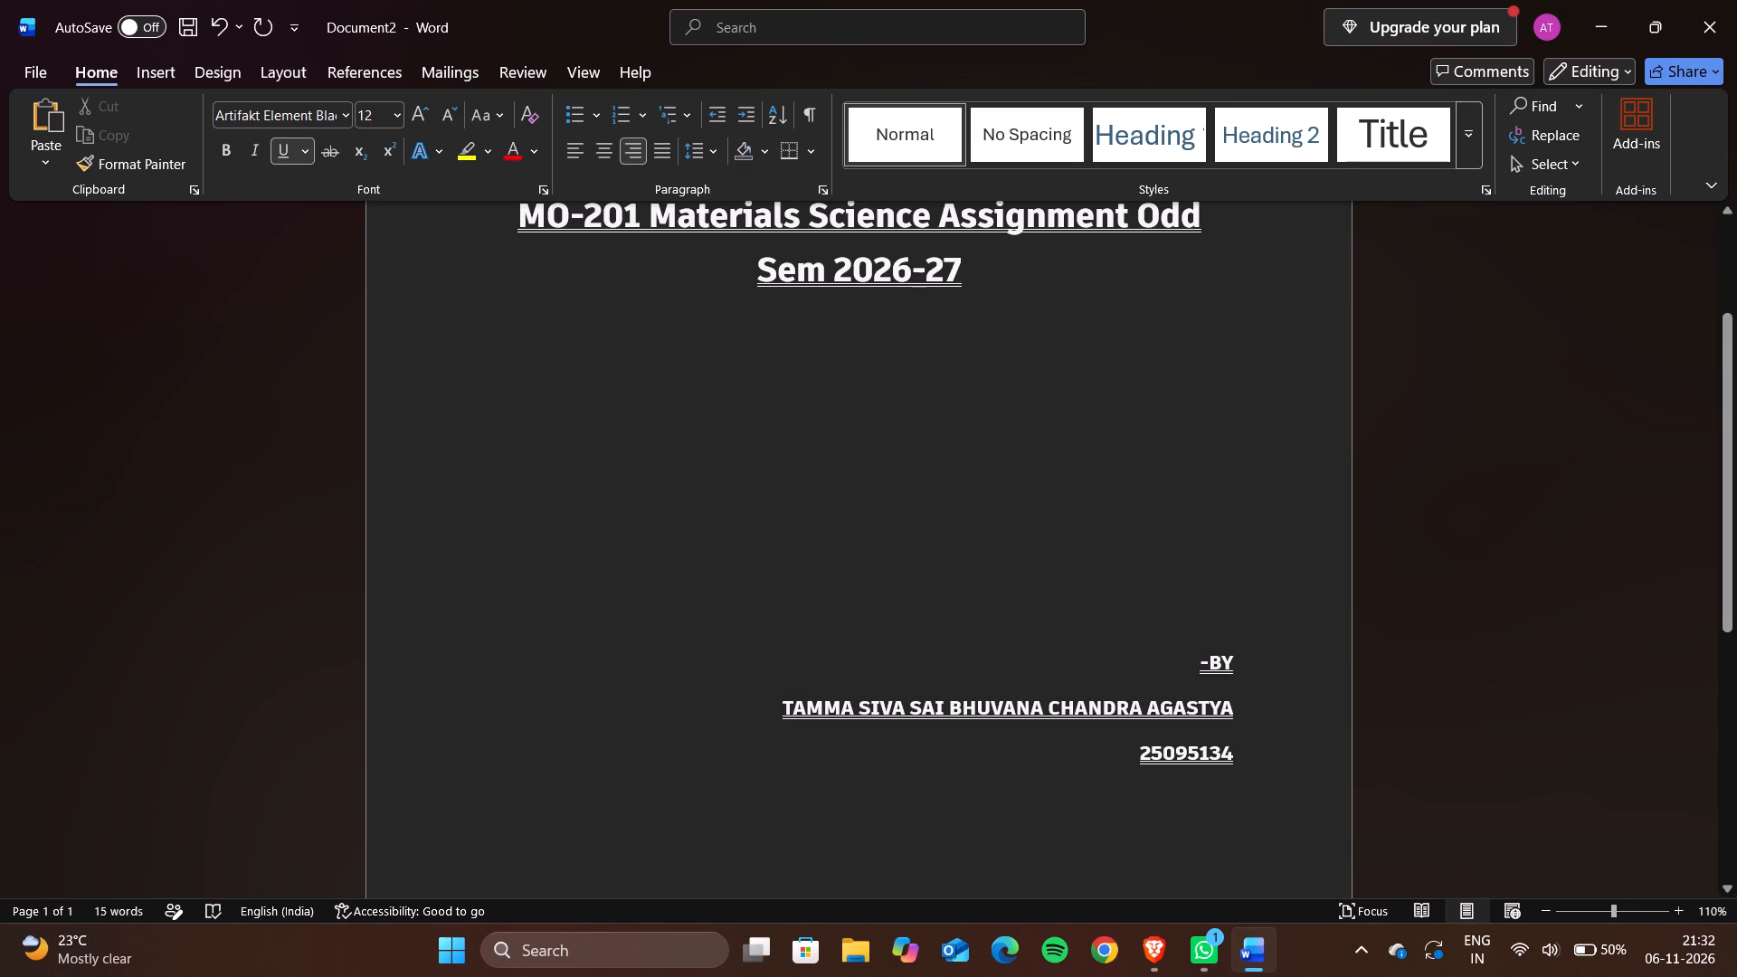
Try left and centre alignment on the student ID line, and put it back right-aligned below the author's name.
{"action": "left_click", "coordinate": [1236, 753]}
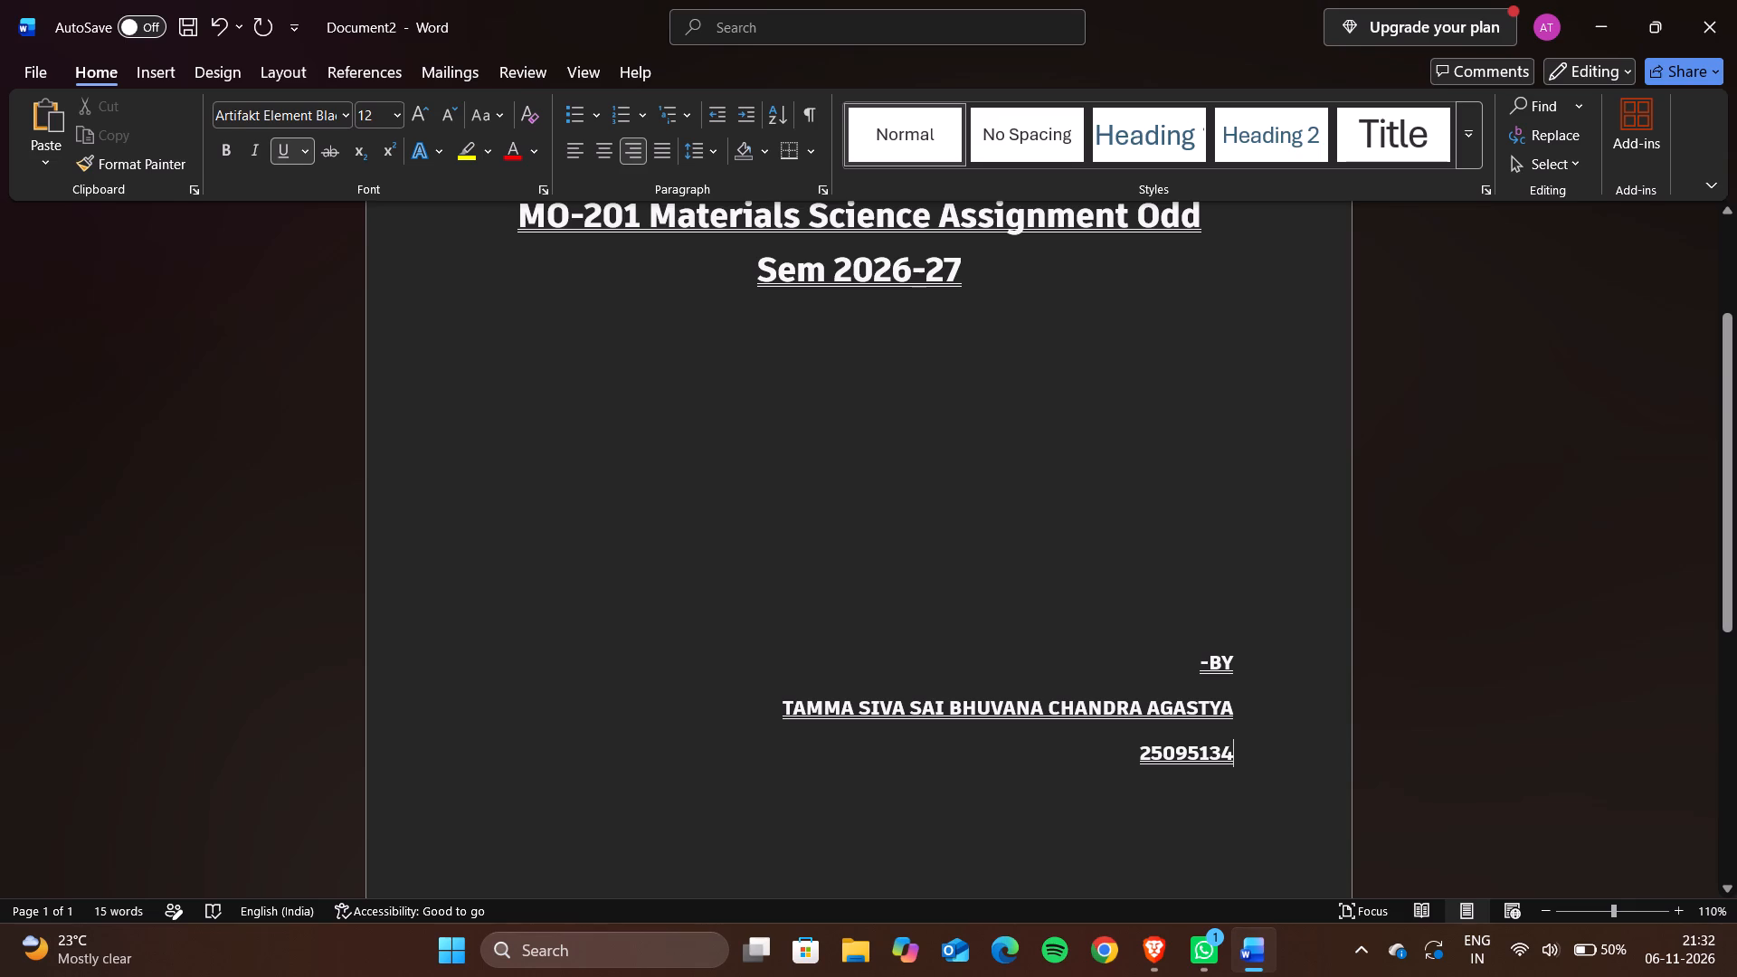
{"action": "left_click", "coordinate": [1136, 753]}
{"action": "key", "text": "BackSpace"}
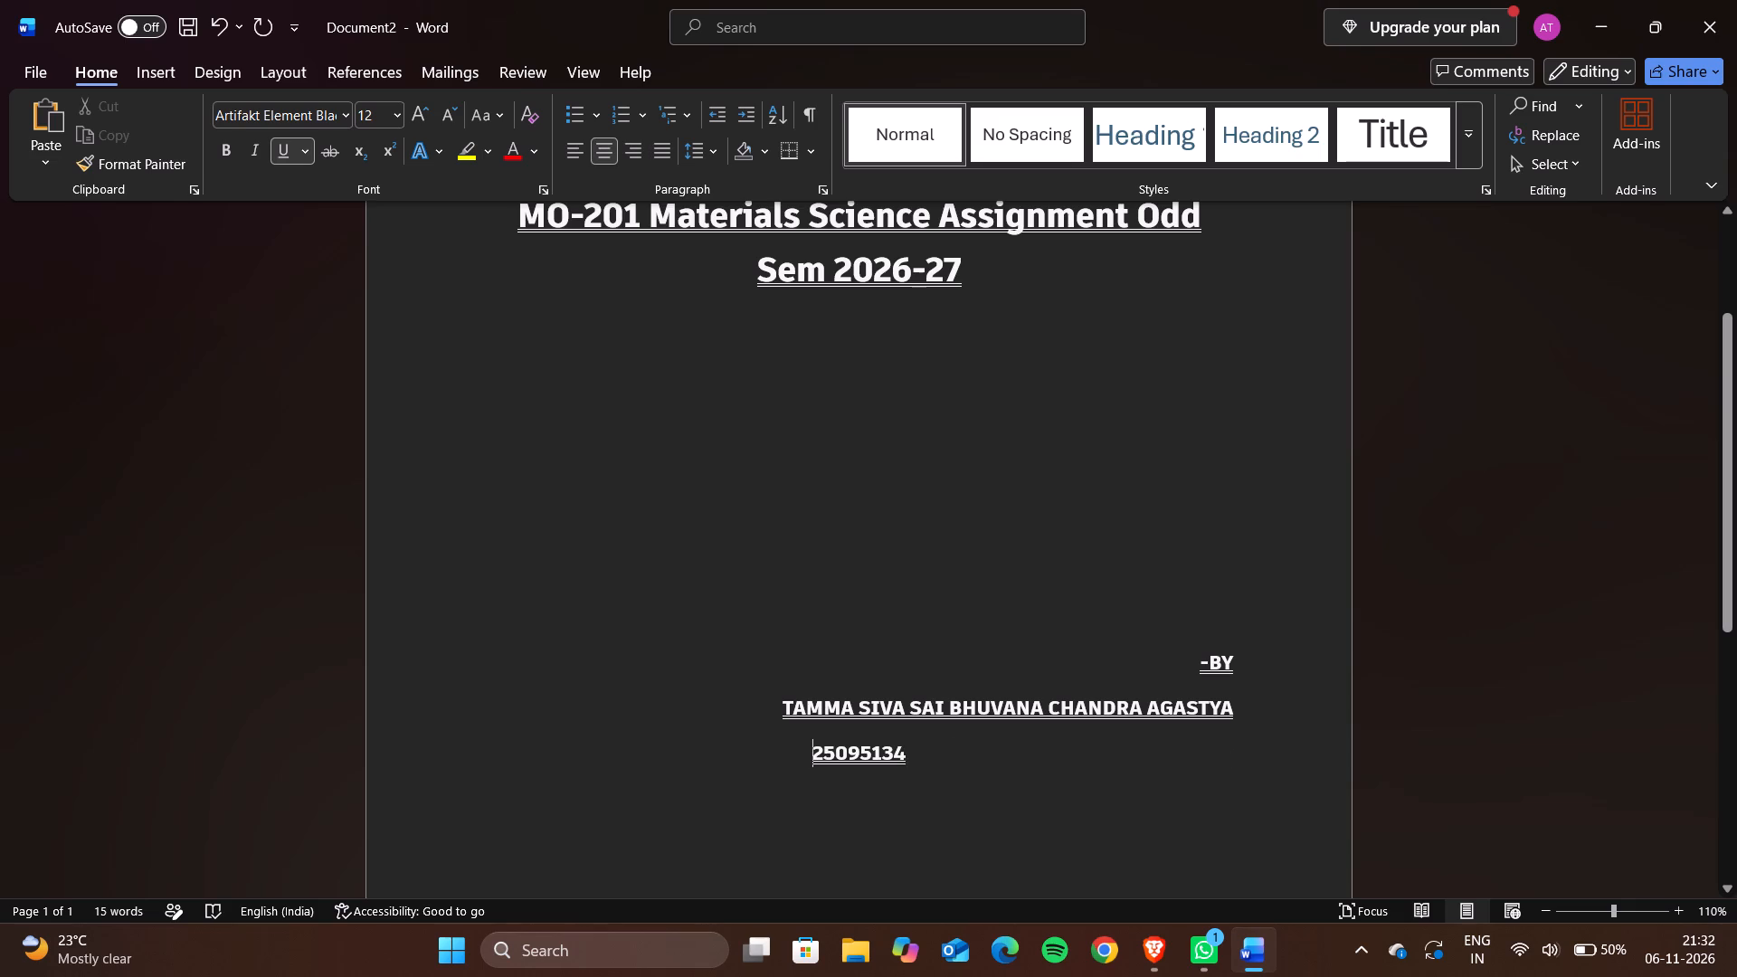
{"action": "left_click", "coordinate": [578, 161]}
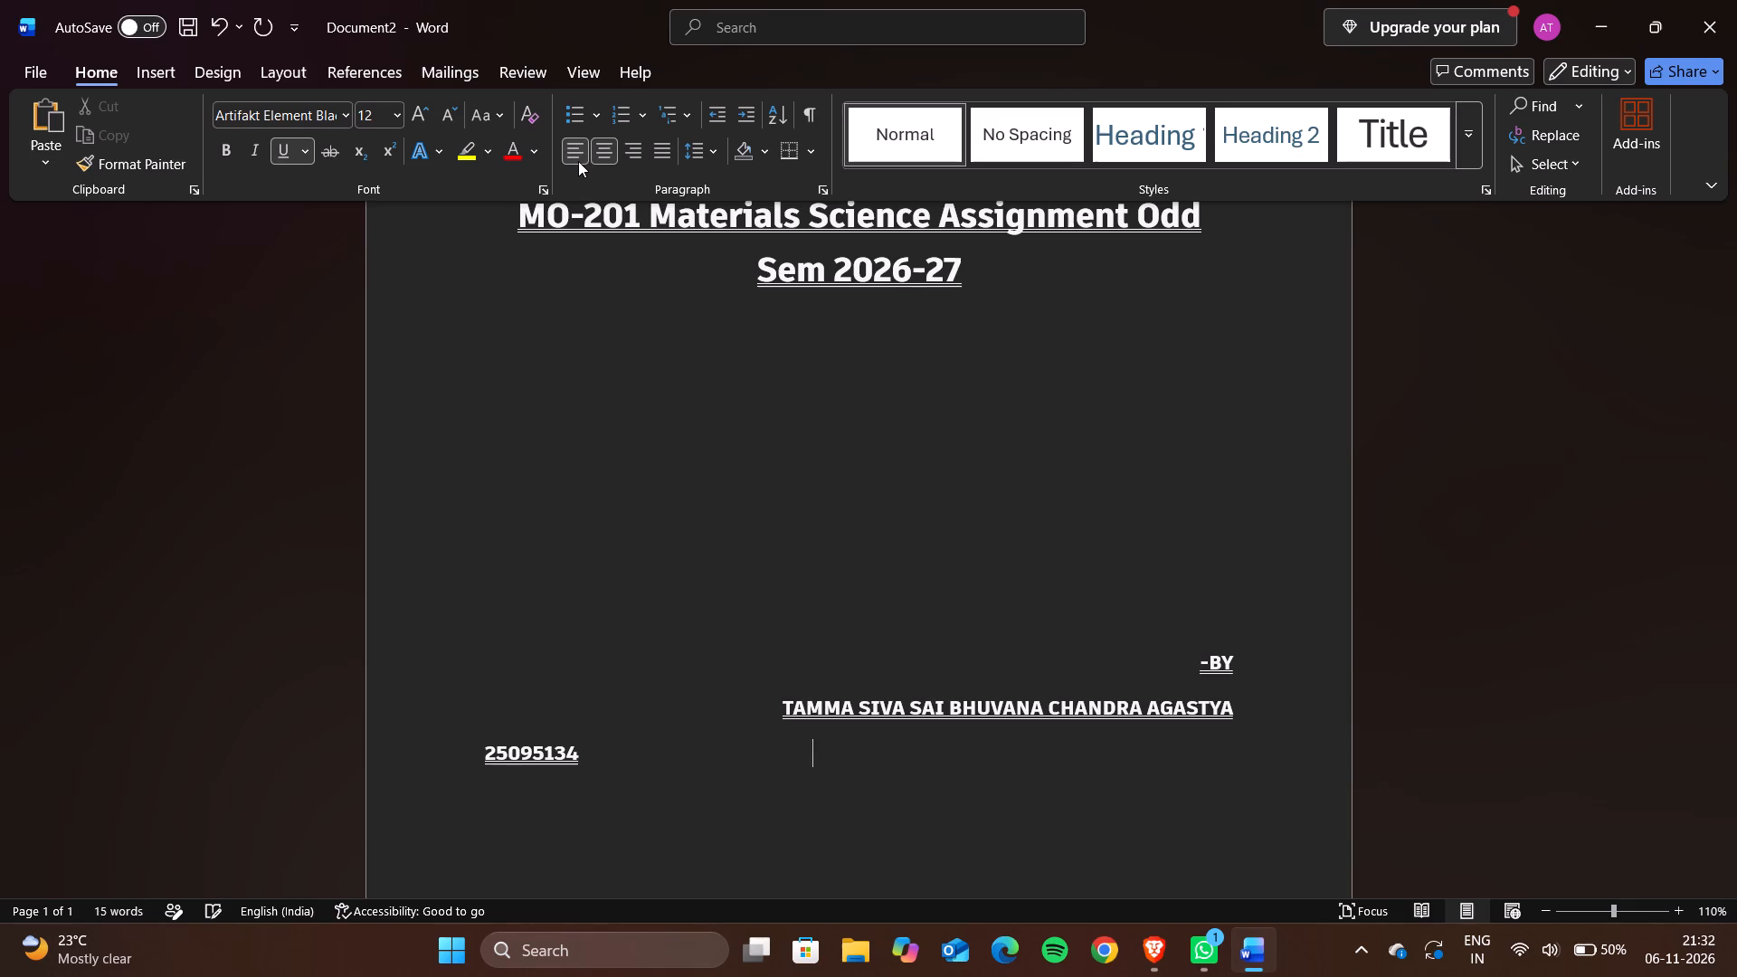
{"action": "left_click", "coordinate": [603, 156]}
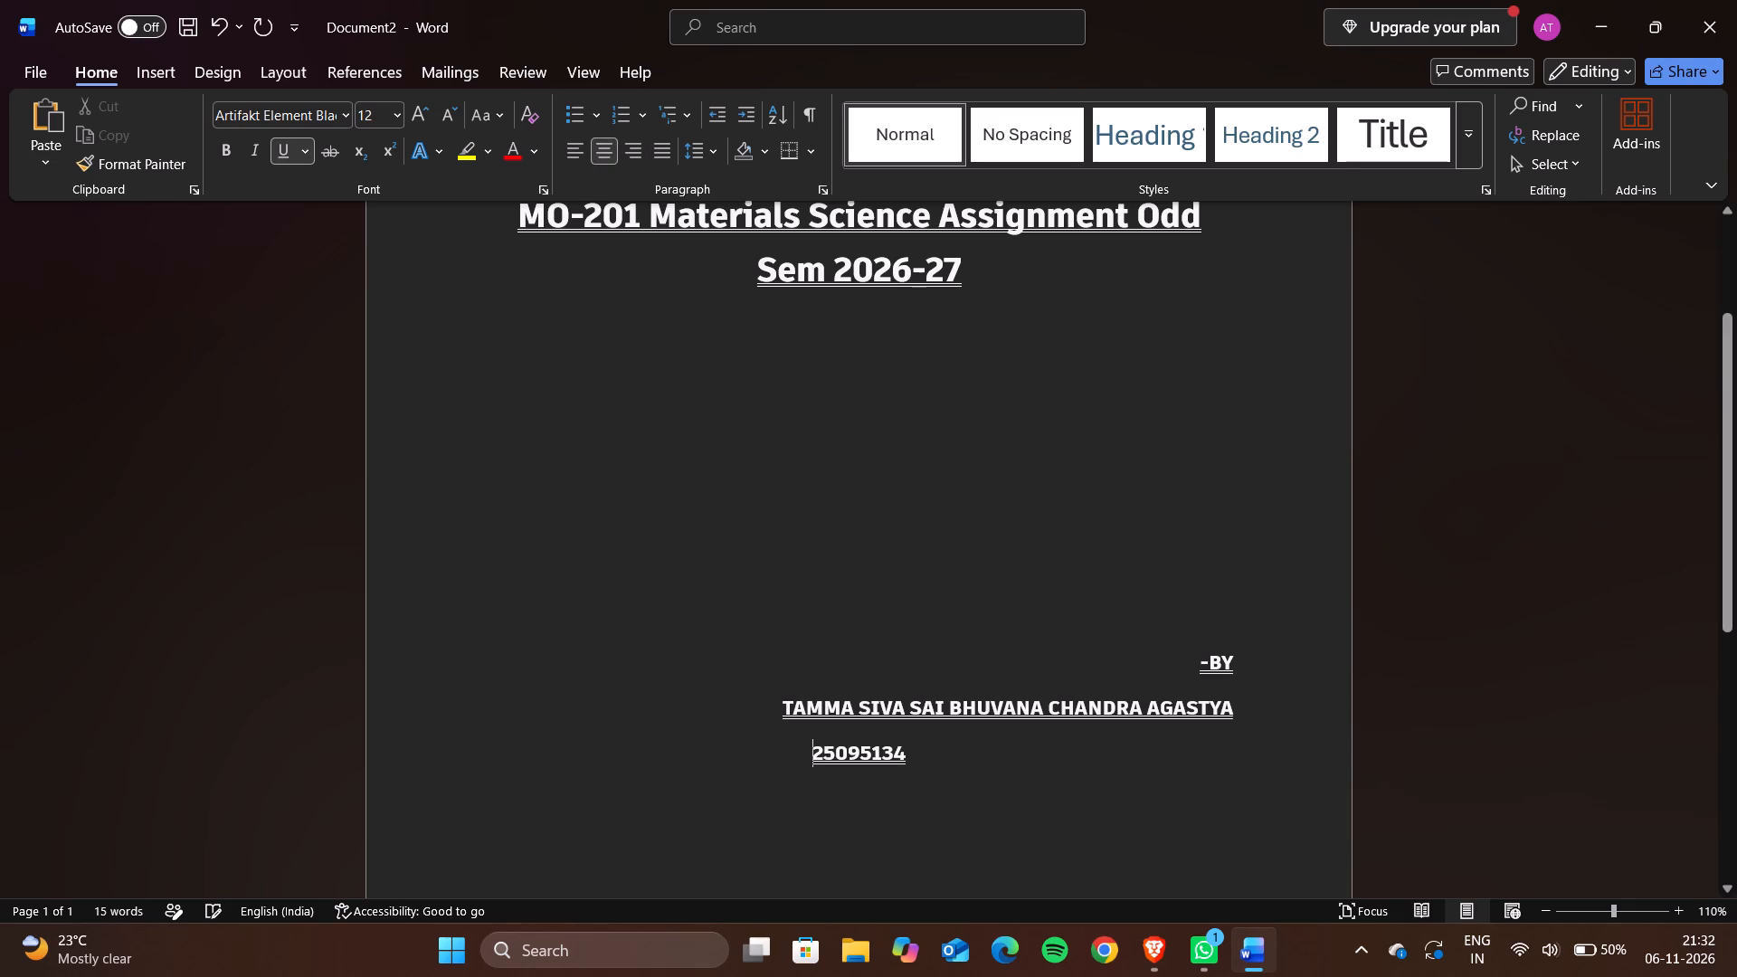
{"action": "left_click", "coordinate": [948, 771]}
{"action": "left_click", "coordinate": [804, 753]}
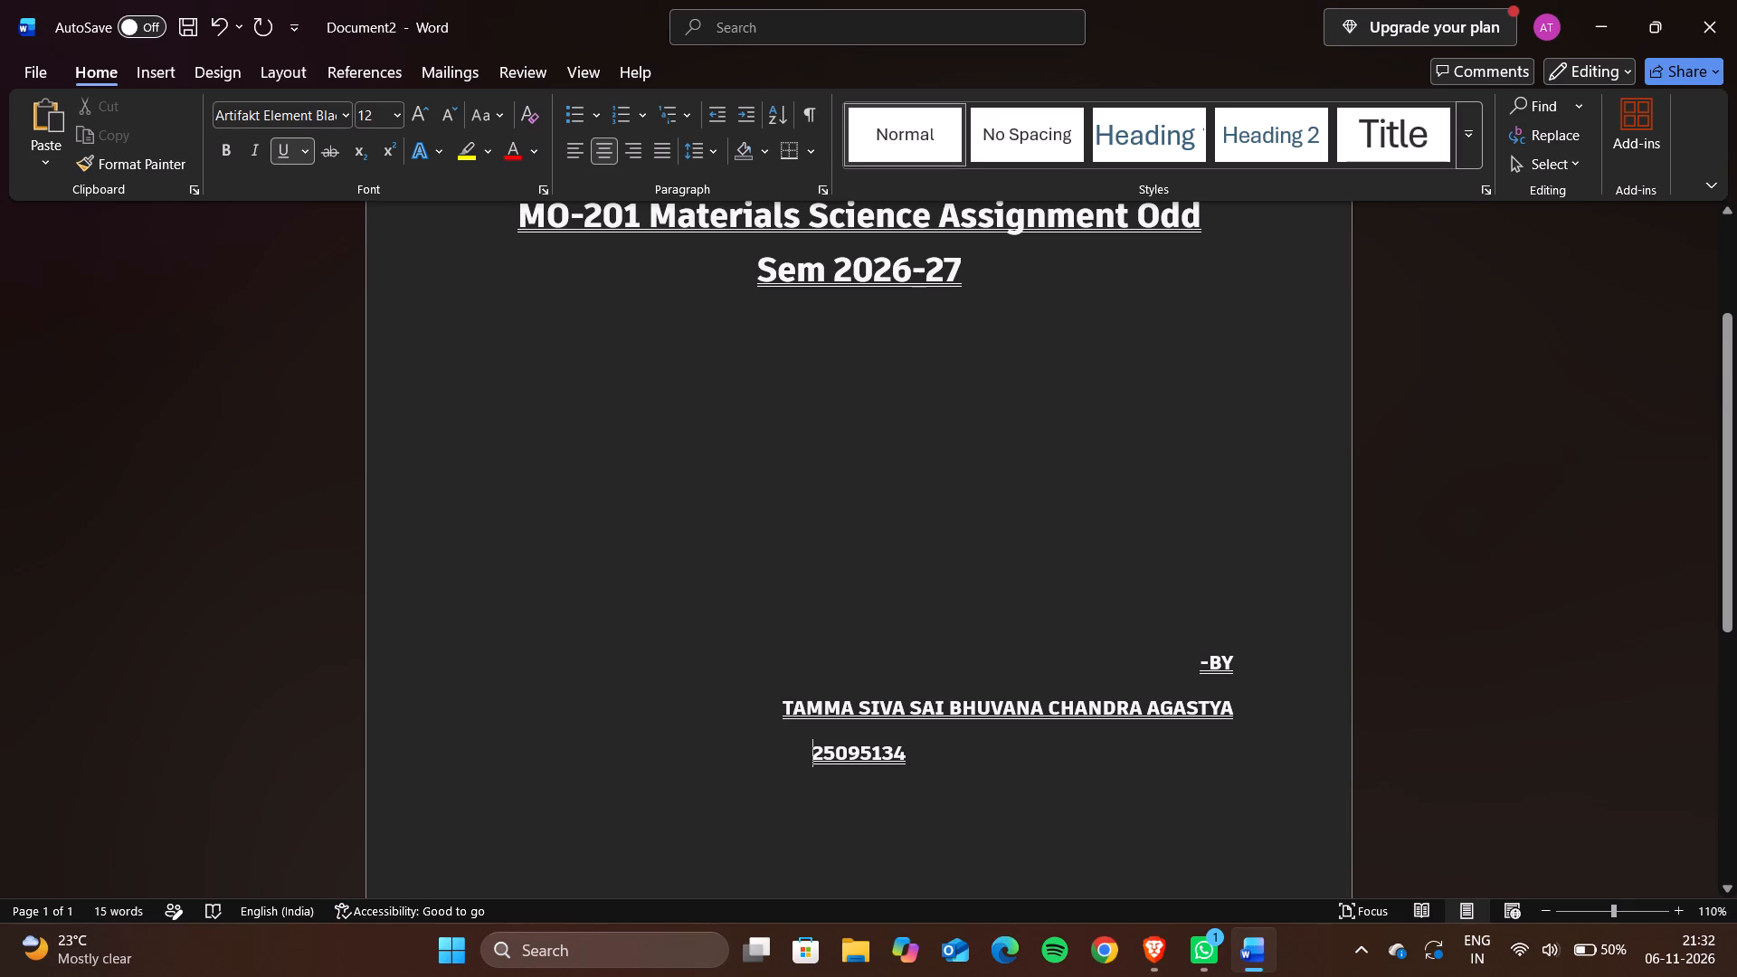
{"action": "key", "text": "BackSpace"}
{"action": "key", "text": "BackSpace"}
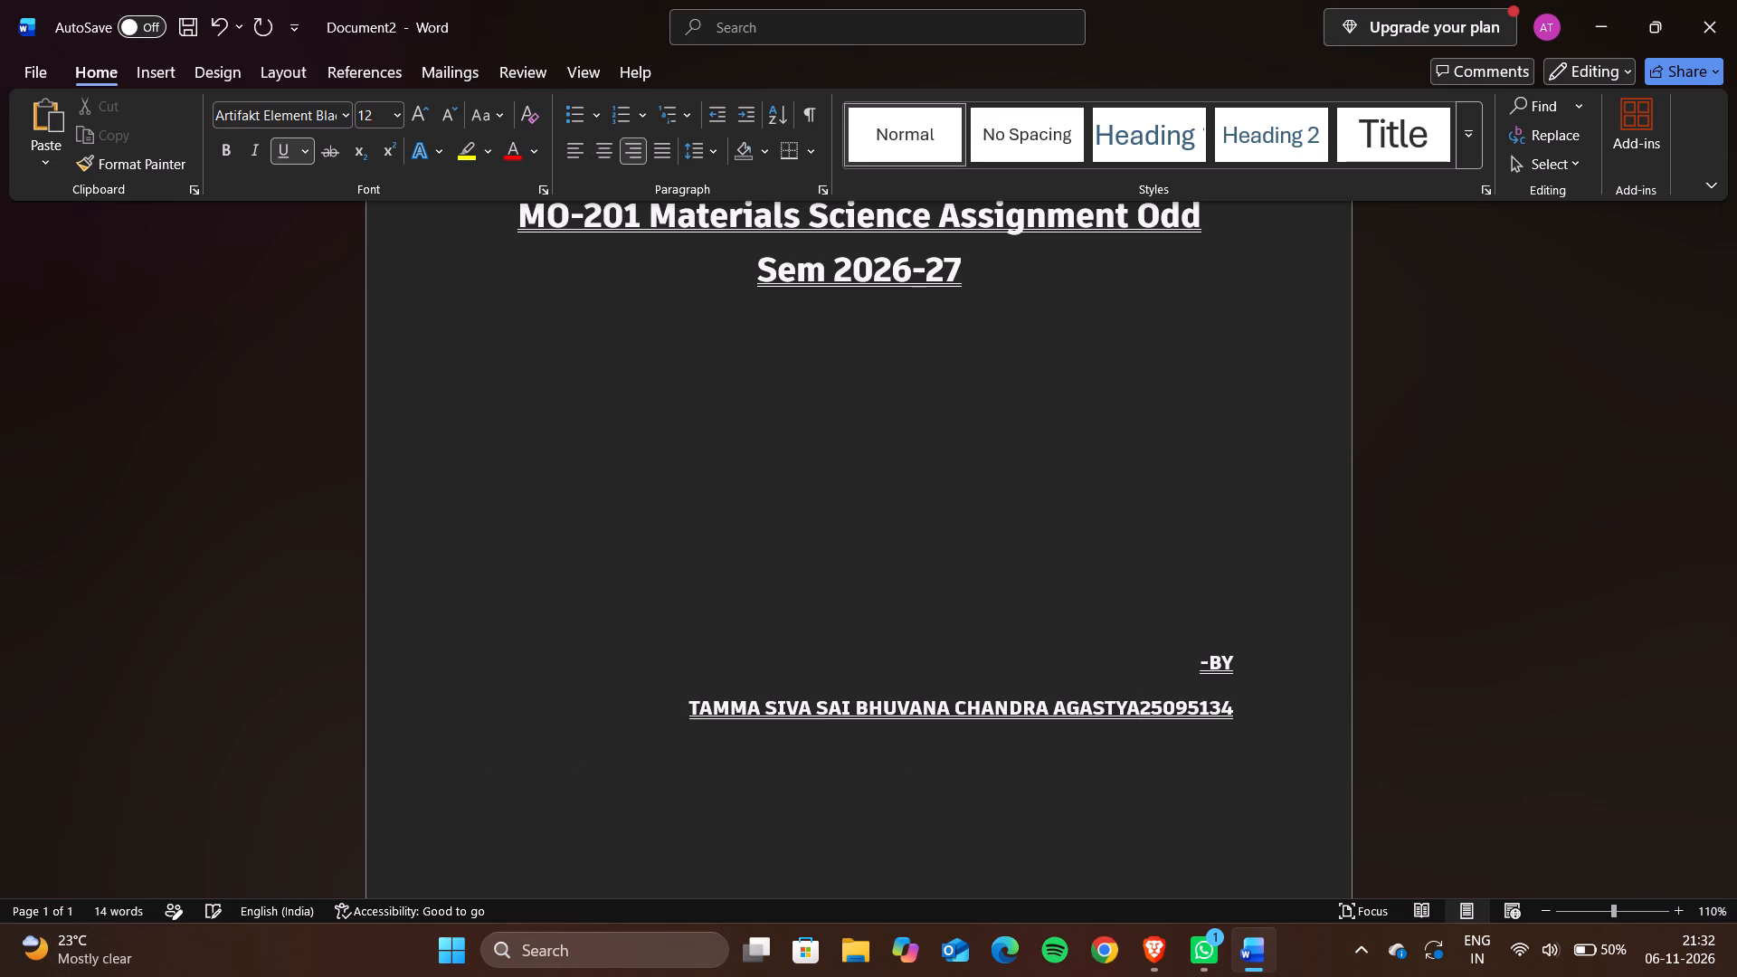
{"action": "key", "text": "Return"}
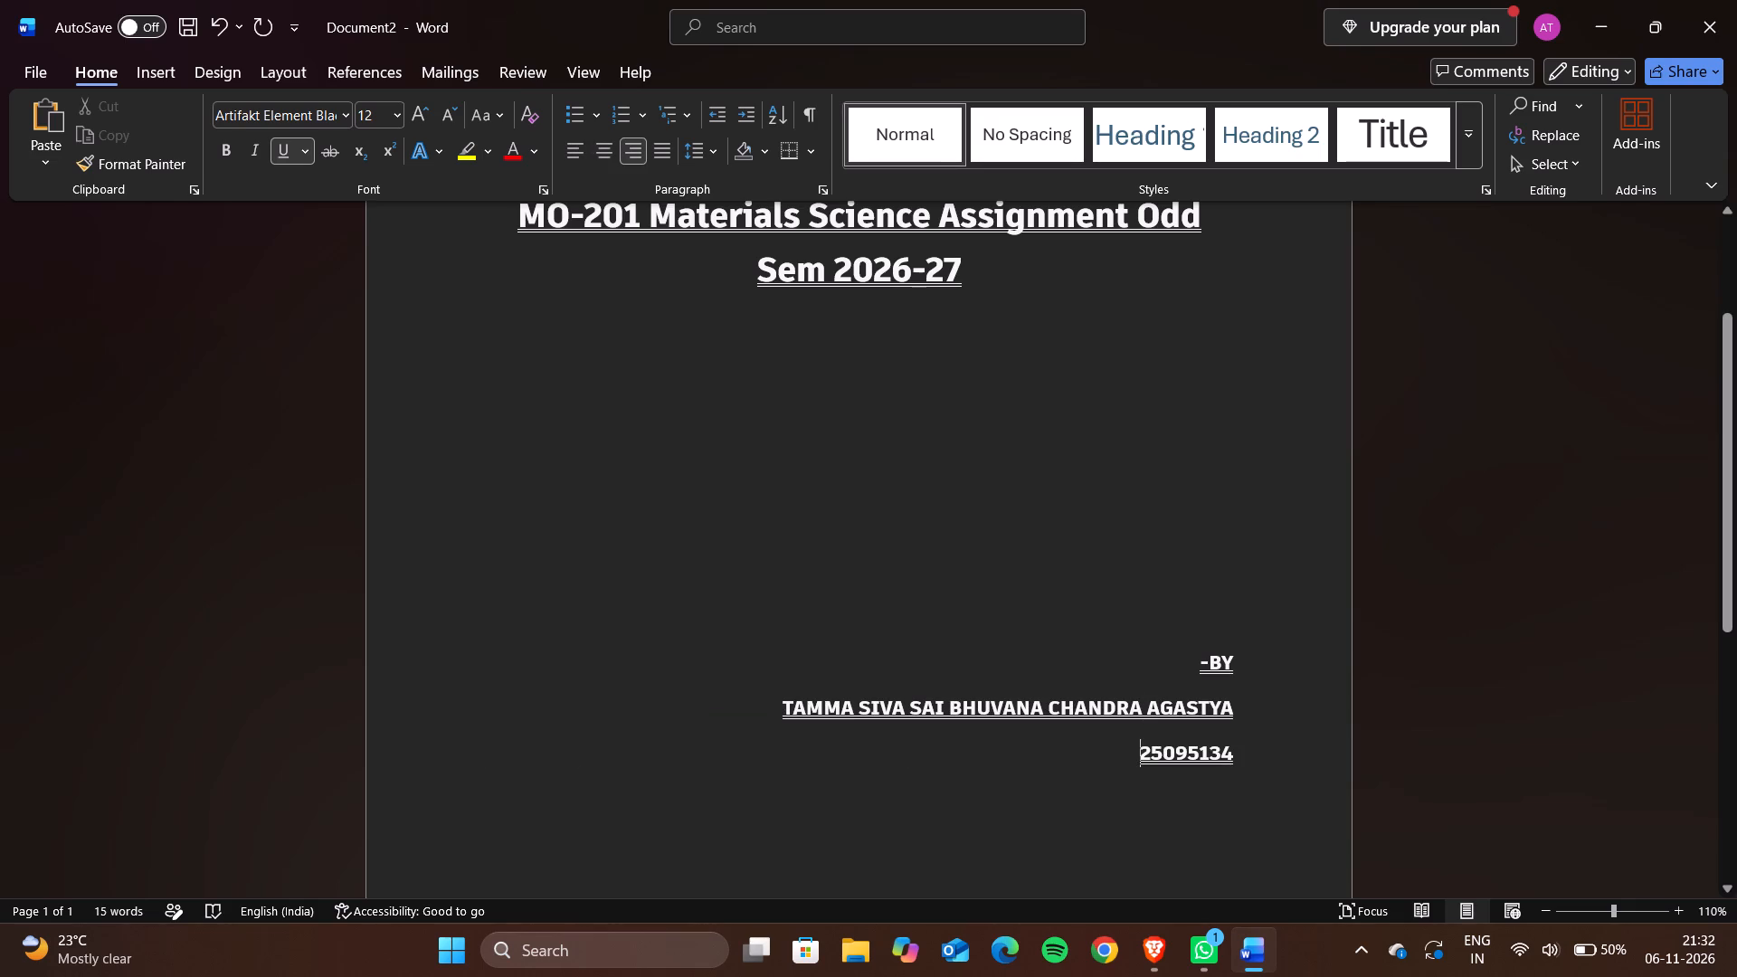
Delete the right-aligned "-BY", author name and student ID text below the heading.
{"action": "left_click", "coordinate": [1502, 660]}
{"action": "triple_click", "coordinate": [1236, 678]}
{"action": "left_click", "coordinate": [1236, 678]}
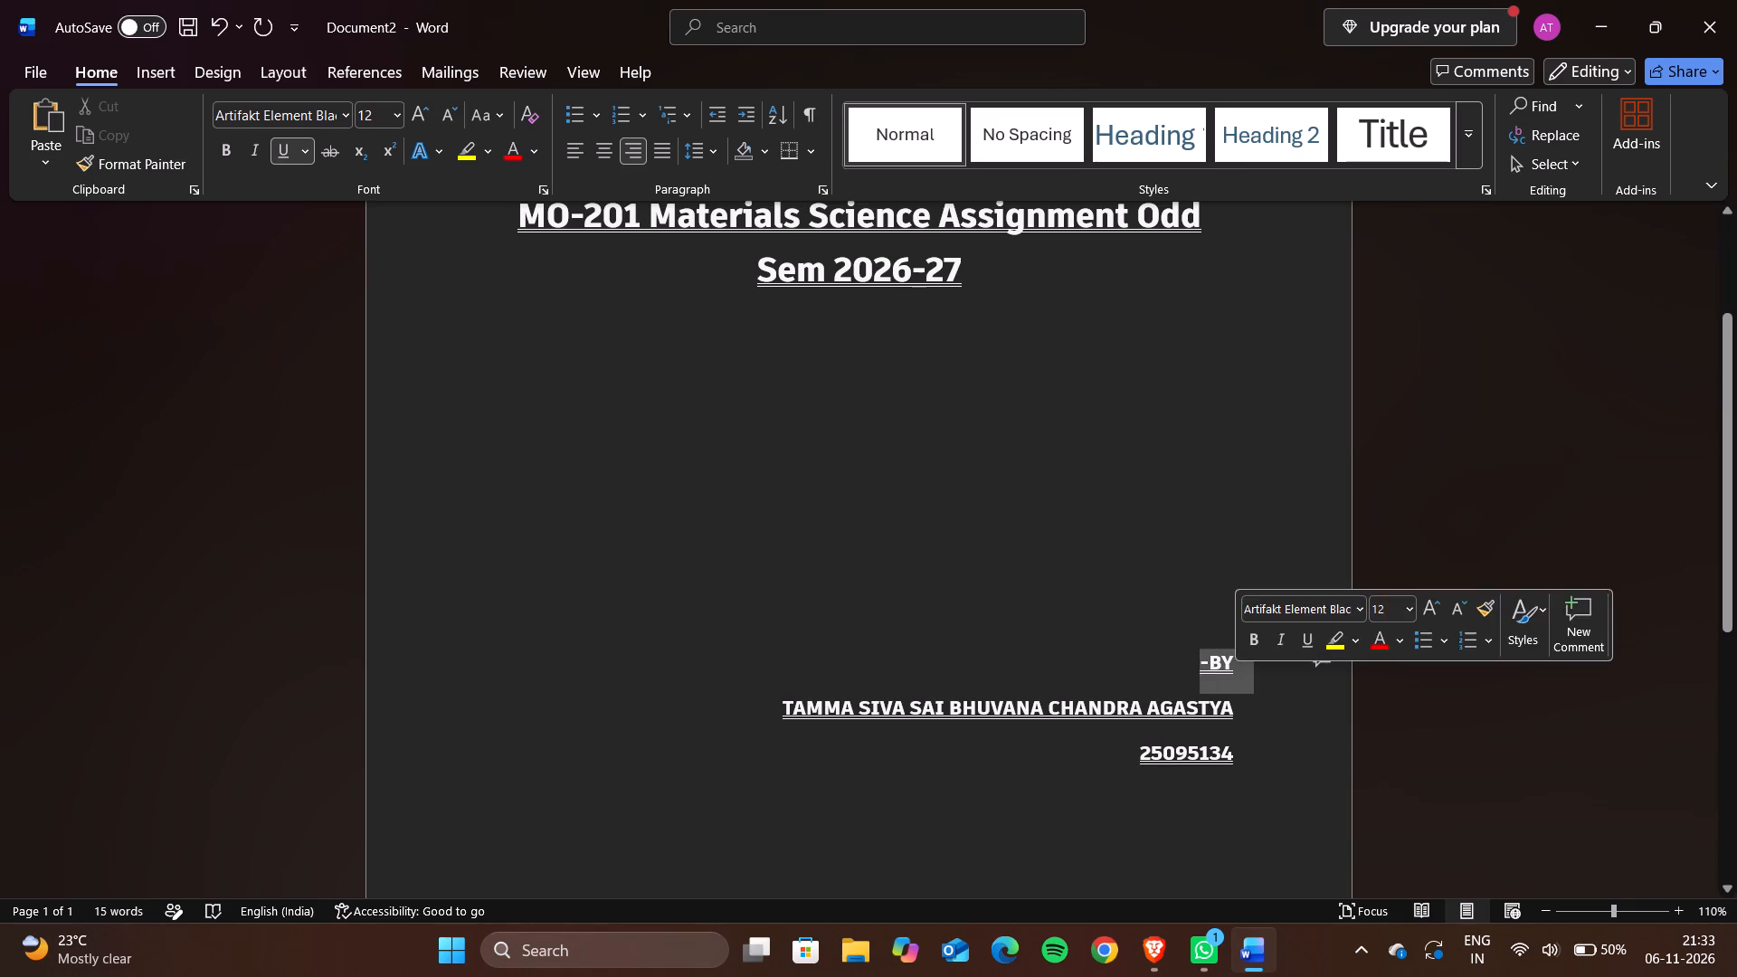
{"action": "left_click_drag", "start_coordinate": [1260, 722], "coordinate": [1226, 745]}
{"action": "left_click", "coordinate": [1226, 745]}
{"action": "key", "text": "BackSpace"}
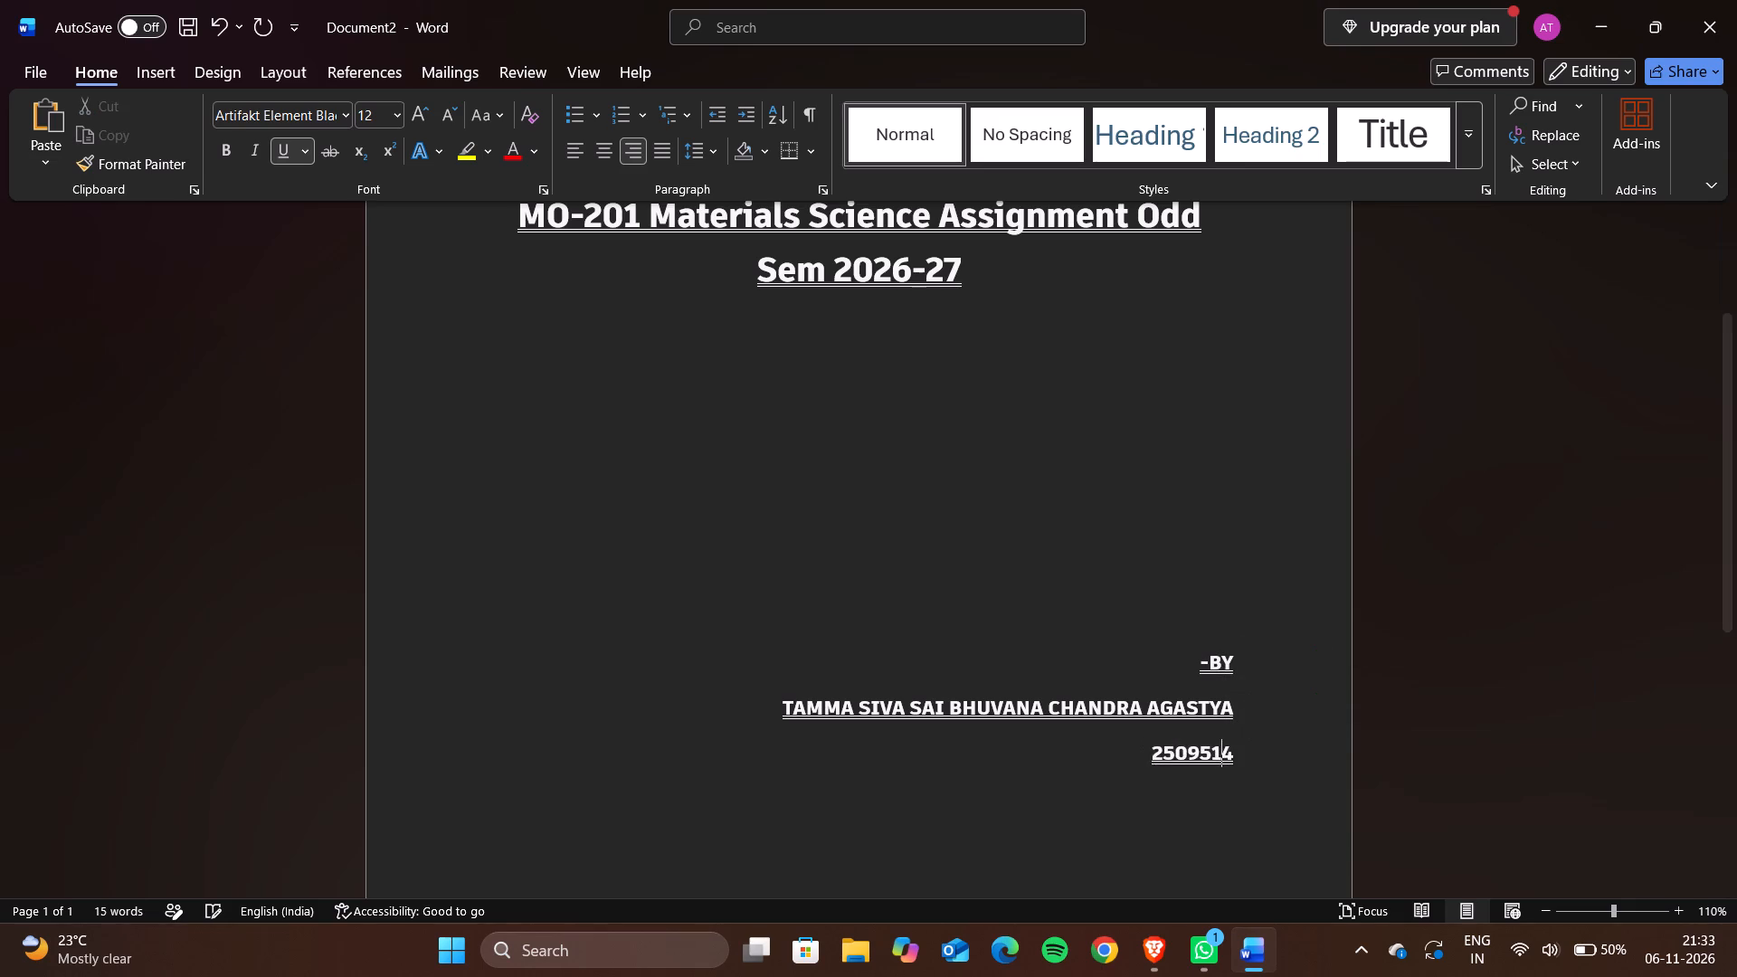
{"action": "key", "text": "BackSpace"}
{"action": "key", "text": "BackSpace"}
{"action": "key", "text": "BackSpace"}
{"action": "key", "text": "BackSpace"}
{"action": "key", "text": "BackSpace"}
{"action": "key", "text": "BackSpace"}
{"action": "key", "text": "BackSpace"}
{"action": "key", "text": "BackSpace"}
{"action": "key", "text": "BackSpace"}
{"action": "key", "text": "BackSpace"}
{"action": "key", "text": "BackSpace"}
{"action": "key", "text": "BackSpace"}
{"action": "key", "text": "BackSpace"}
{"action": "key", "text": "BackSpace"}
{"action": "key", "text": "BackSpace"}
{"action": "key", "text": "BackSpace"}
{"action": "key", "text": "BackSpace"}
{"action": "key", "text": "BackSpace"}
{"action": "key", "text": "BackSpace"}
{"action": "key", "text": "BackSpace"}
{"action": "key", "text": "BackSpace"}
{"action": "key", "text": "BackSpace"}
{"action": "key", "text": "BackSpace"}
{"action": "key", "text": "BackSpace"}
{"action": "key", "text": "BackSpace"}
{"action": "key", "text": "BackSpace"}
{"action": "key", "text": "BackSpace"}
{"action": "key", "text": "BackSpace"}
{"action": "key", "text": "BackSpace"}
{"action": "key", "text": "BackSpace"}
{"action": "key", "text": "BackSpace"}
{"action": "key", "text": "BackSpace"}
{"action": "key", "text": "BackSpace"}
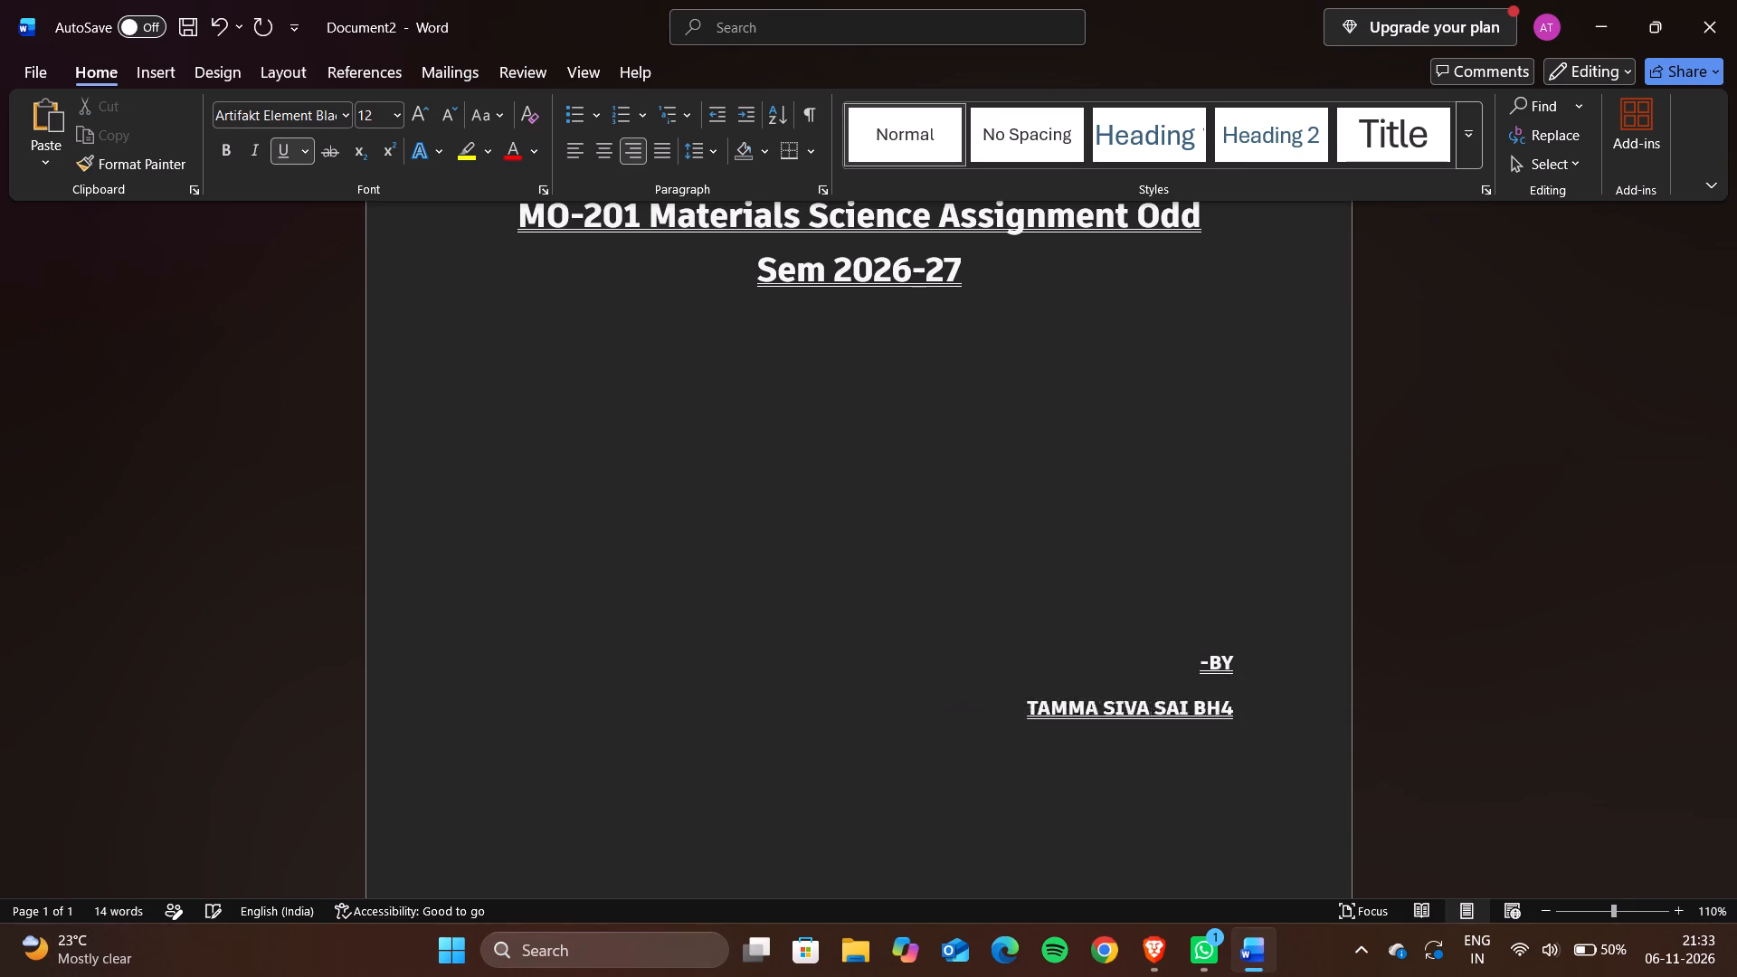
{"action": "key", "text": "BackSpace"}
{"action": "key", "text": "BackSpace"}
{"action": "key", "text": "BackSpace"}
{"action": "key", "text": "BackSpace"}
{"action": "key", "text": "BackSpace"}
{"action": "key", "text": "BackSpace"}
{"action": "key", "text": "BackSpace"}
{"action": "key", "text": "BackSpace"}
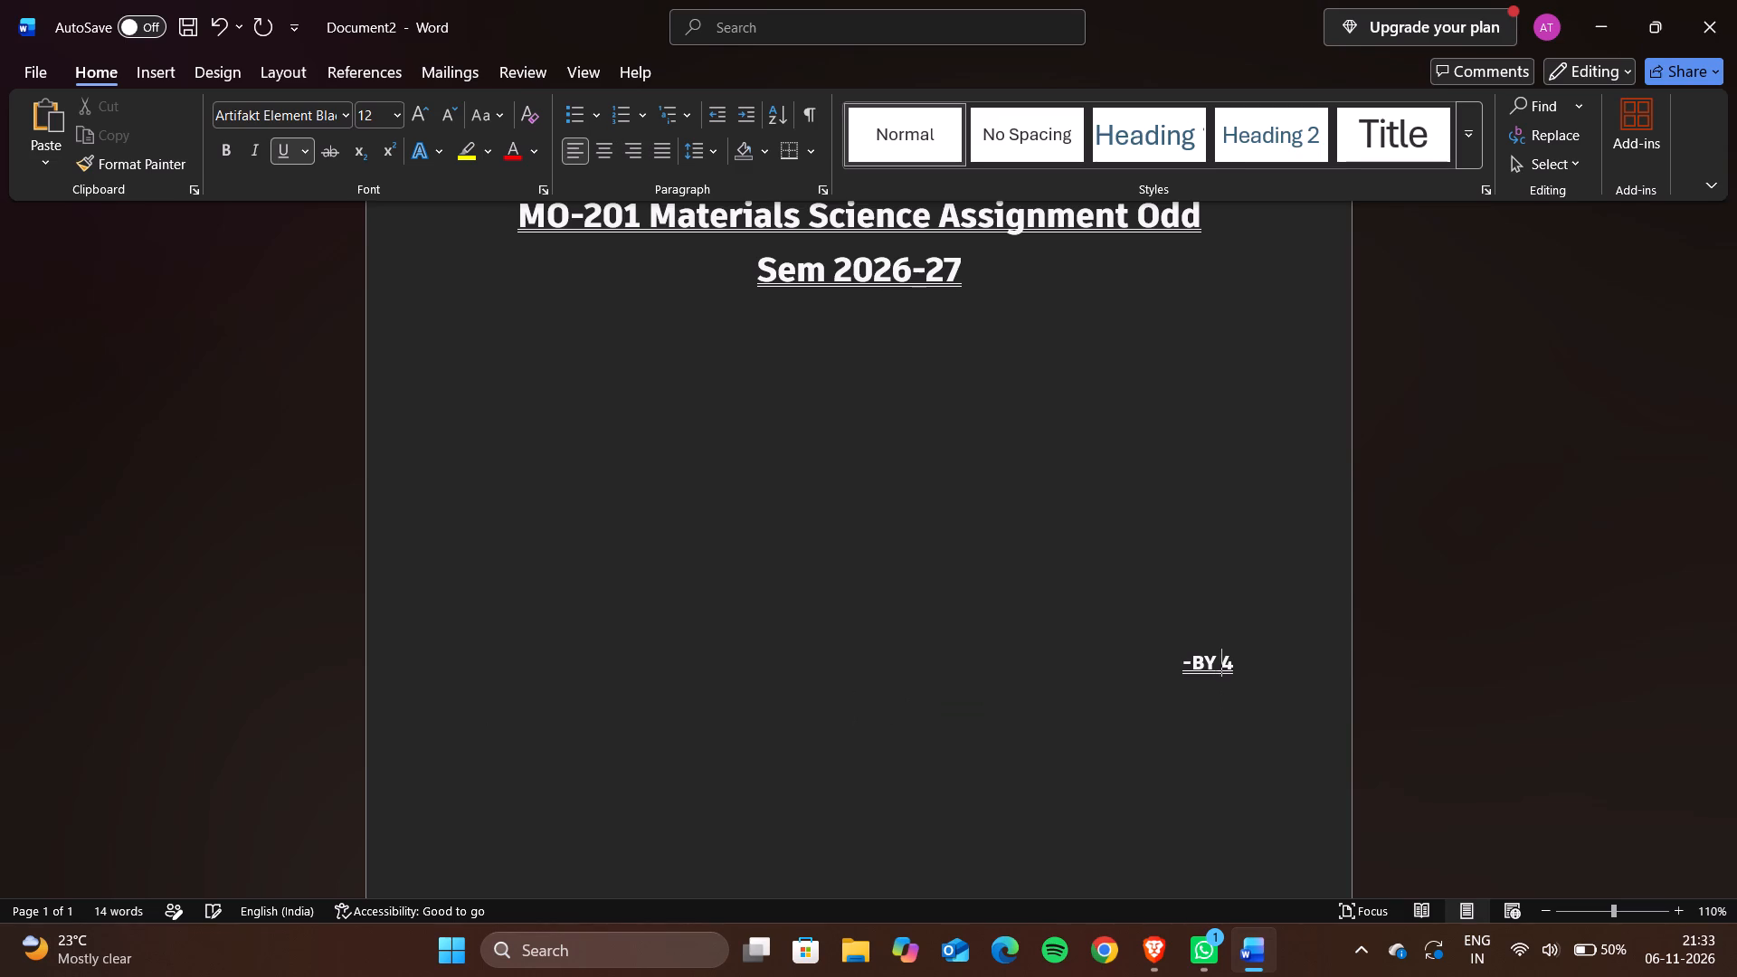
{"action": "key", "text": "BackSpace"}
{"action": "key", "text": "BackSpace"}
{"action": "key", "text": "BackSpace"}
{"action": "key", "text": "BackSpace"}
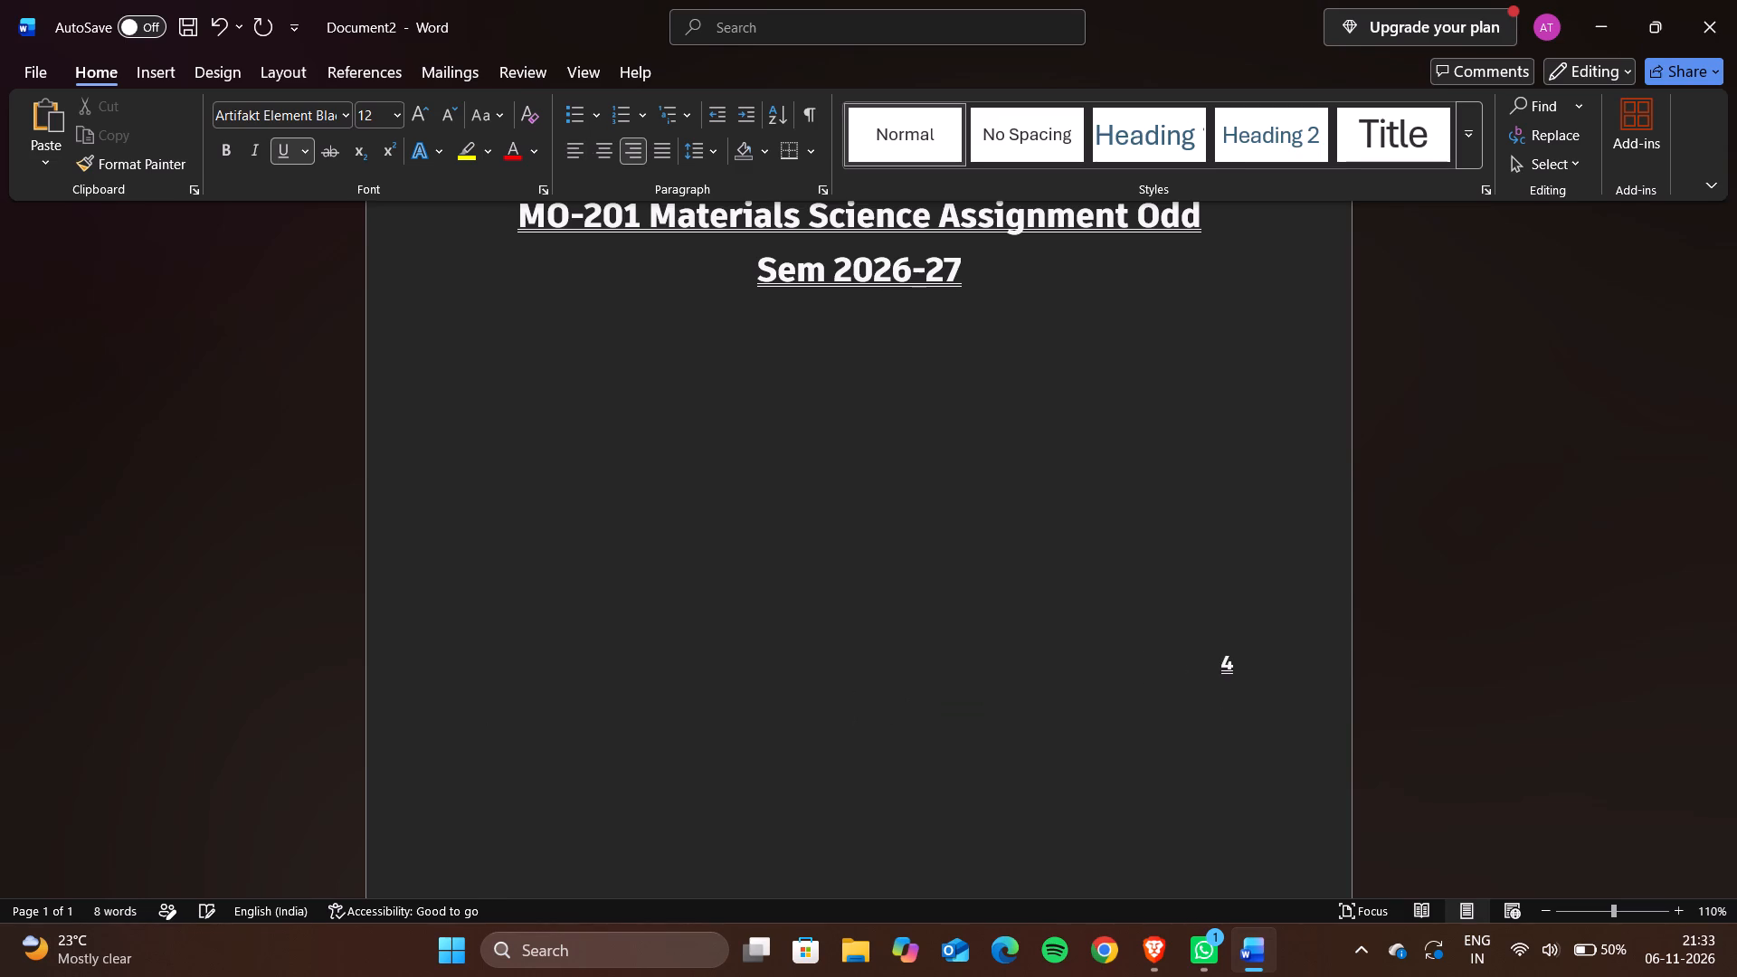
{"action": "key", "text": "Right"}
{"action": "key", "text": "BackSpace"}
Write "BY" centred at size 12 with one blank line between it and the heading, and start a new line beneath it.
{"action": "left_click", "coordinate": [1017, 295]}
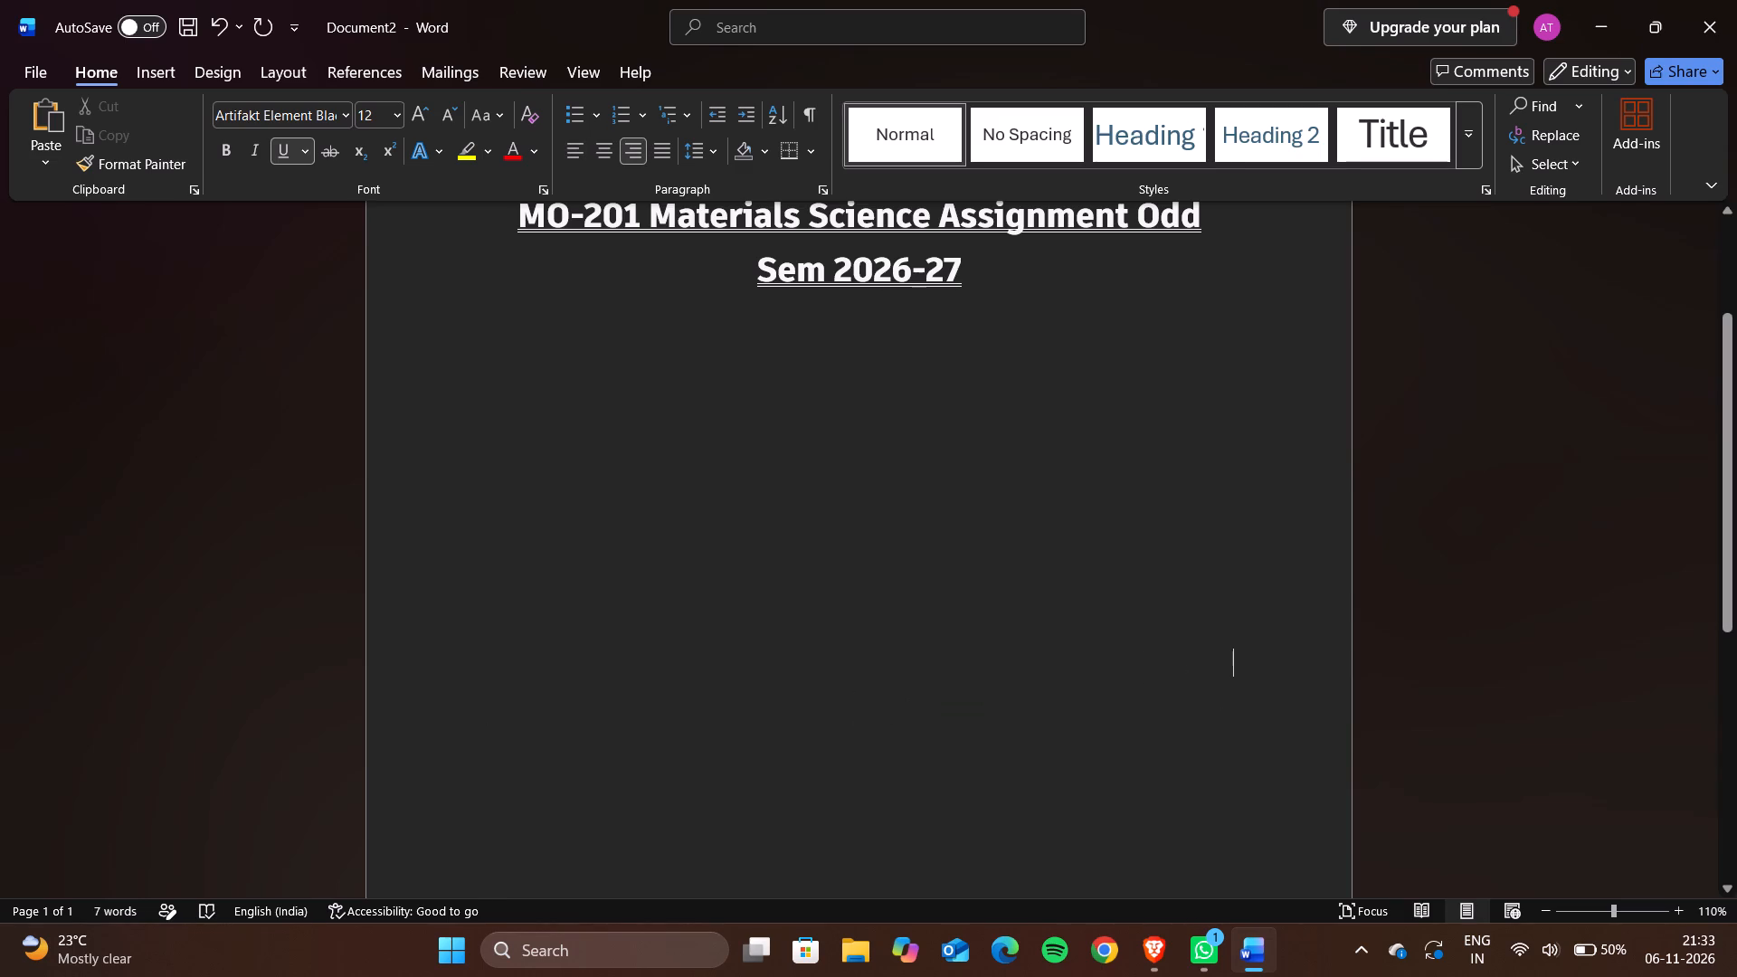
{"action": "key", "text": "Return"}
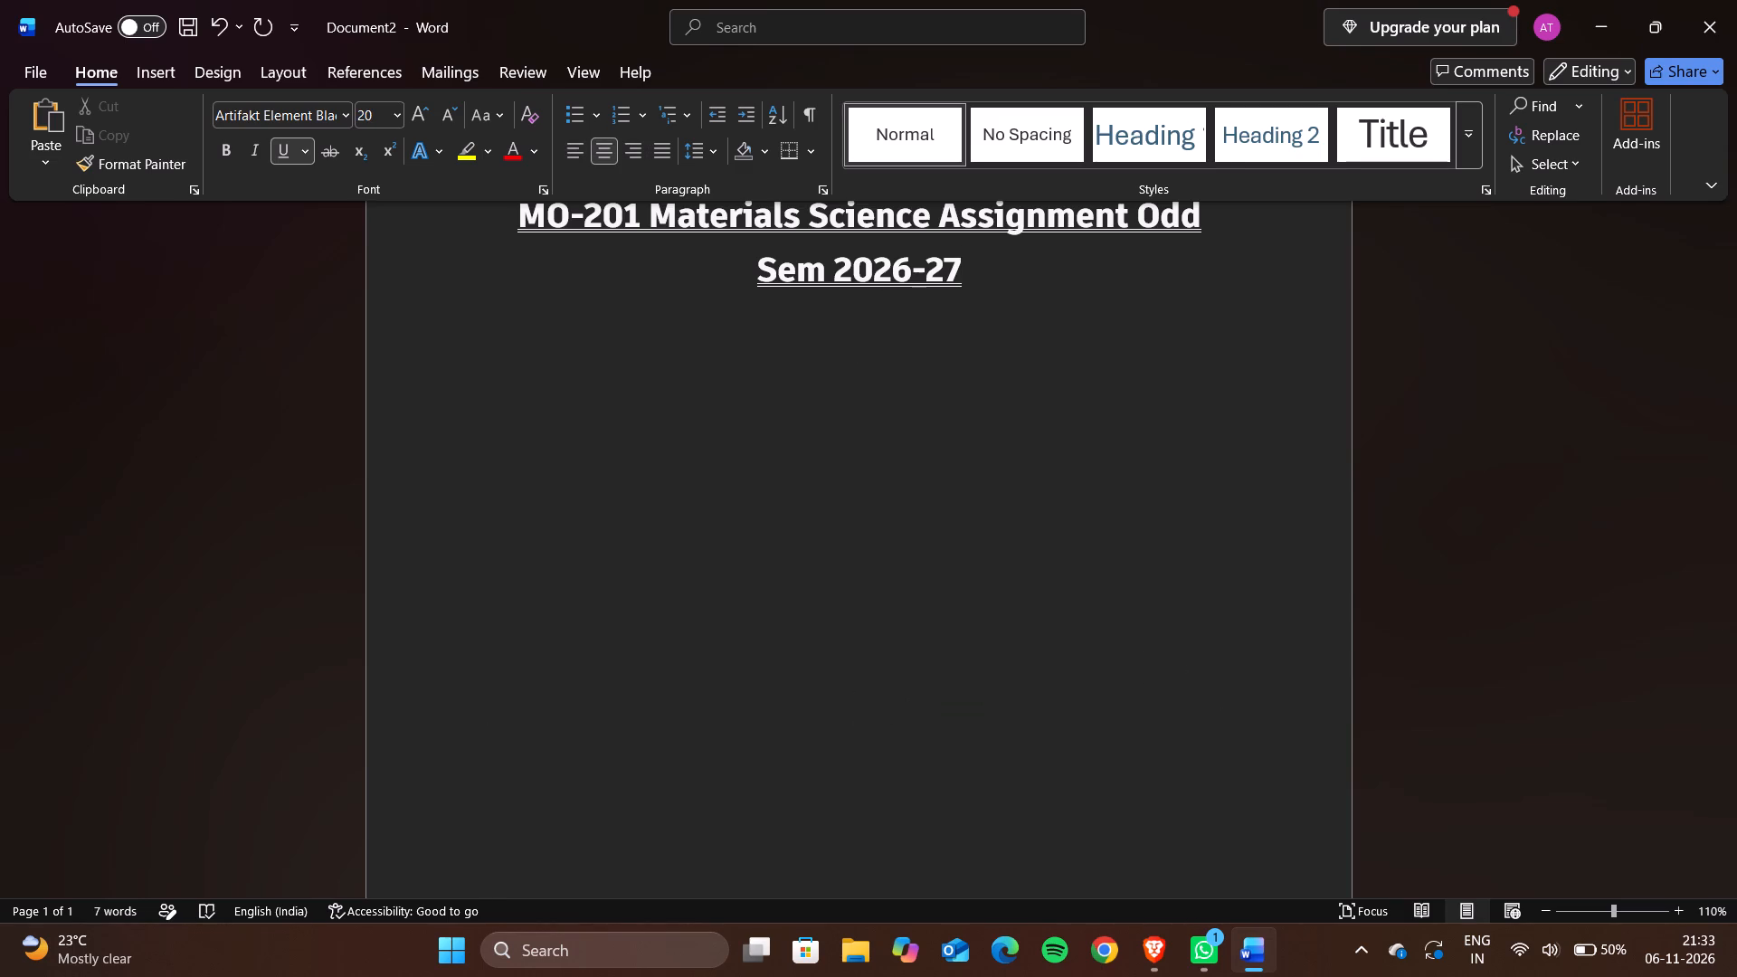
{"action": "left_click", "coordinate": [398, 117]}
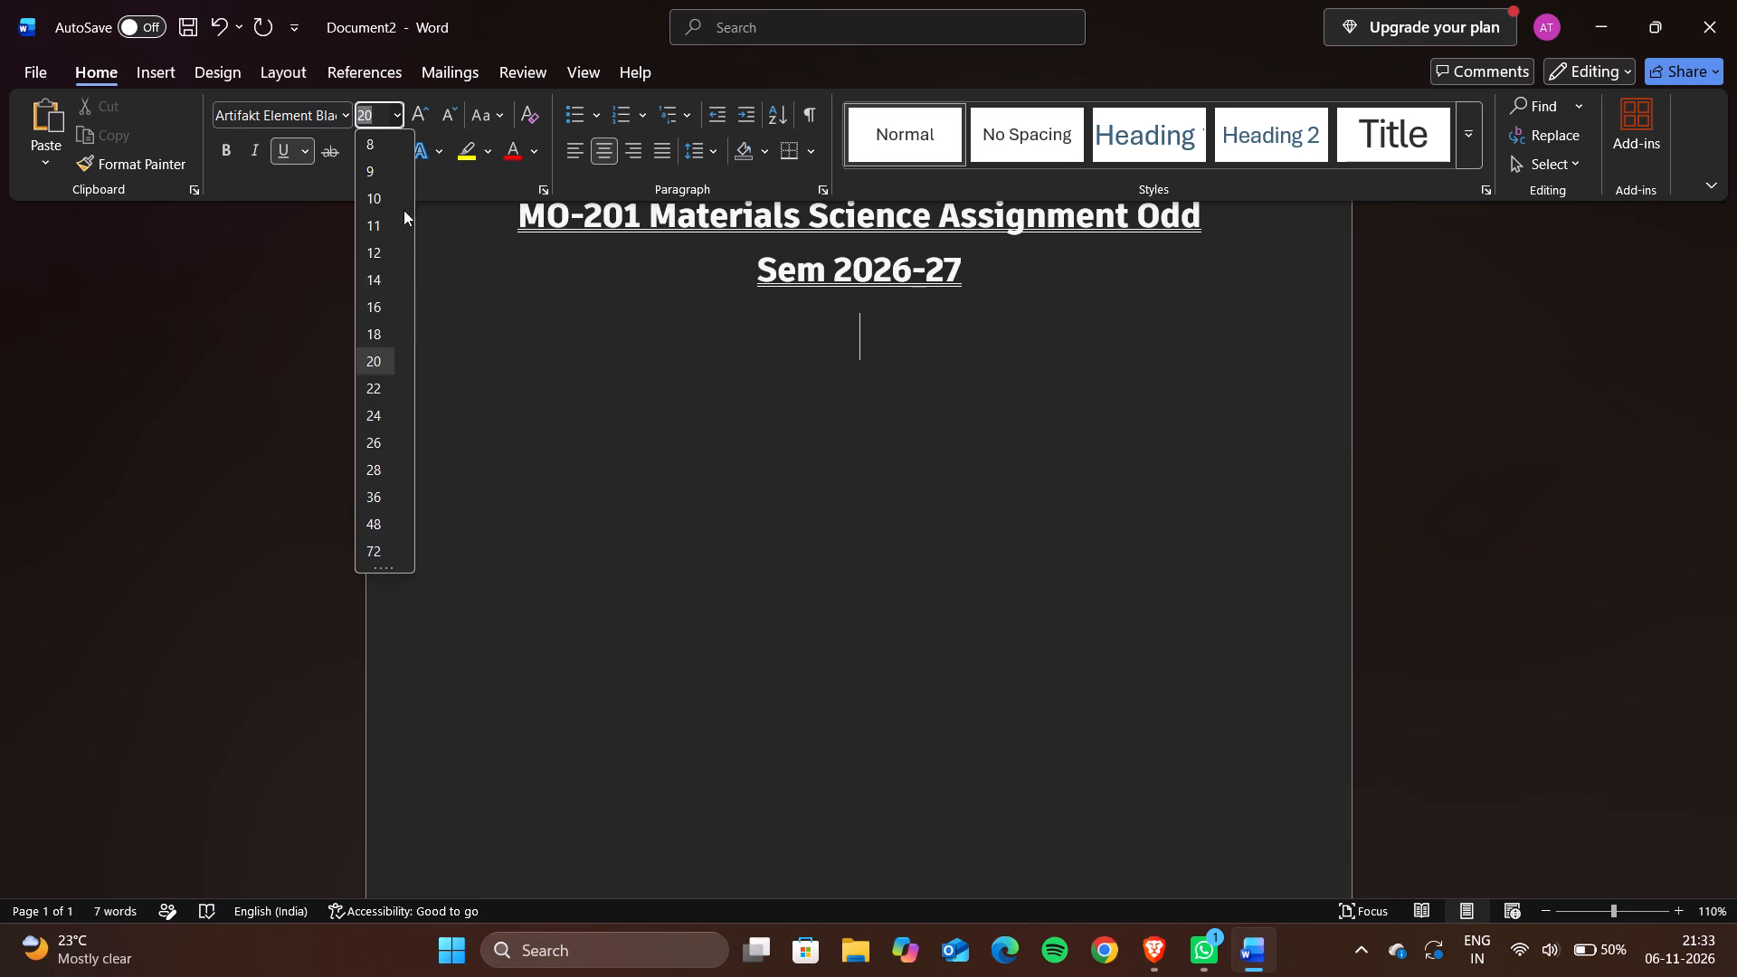
{"action": "left_click", "coordinate": [389, 255]}
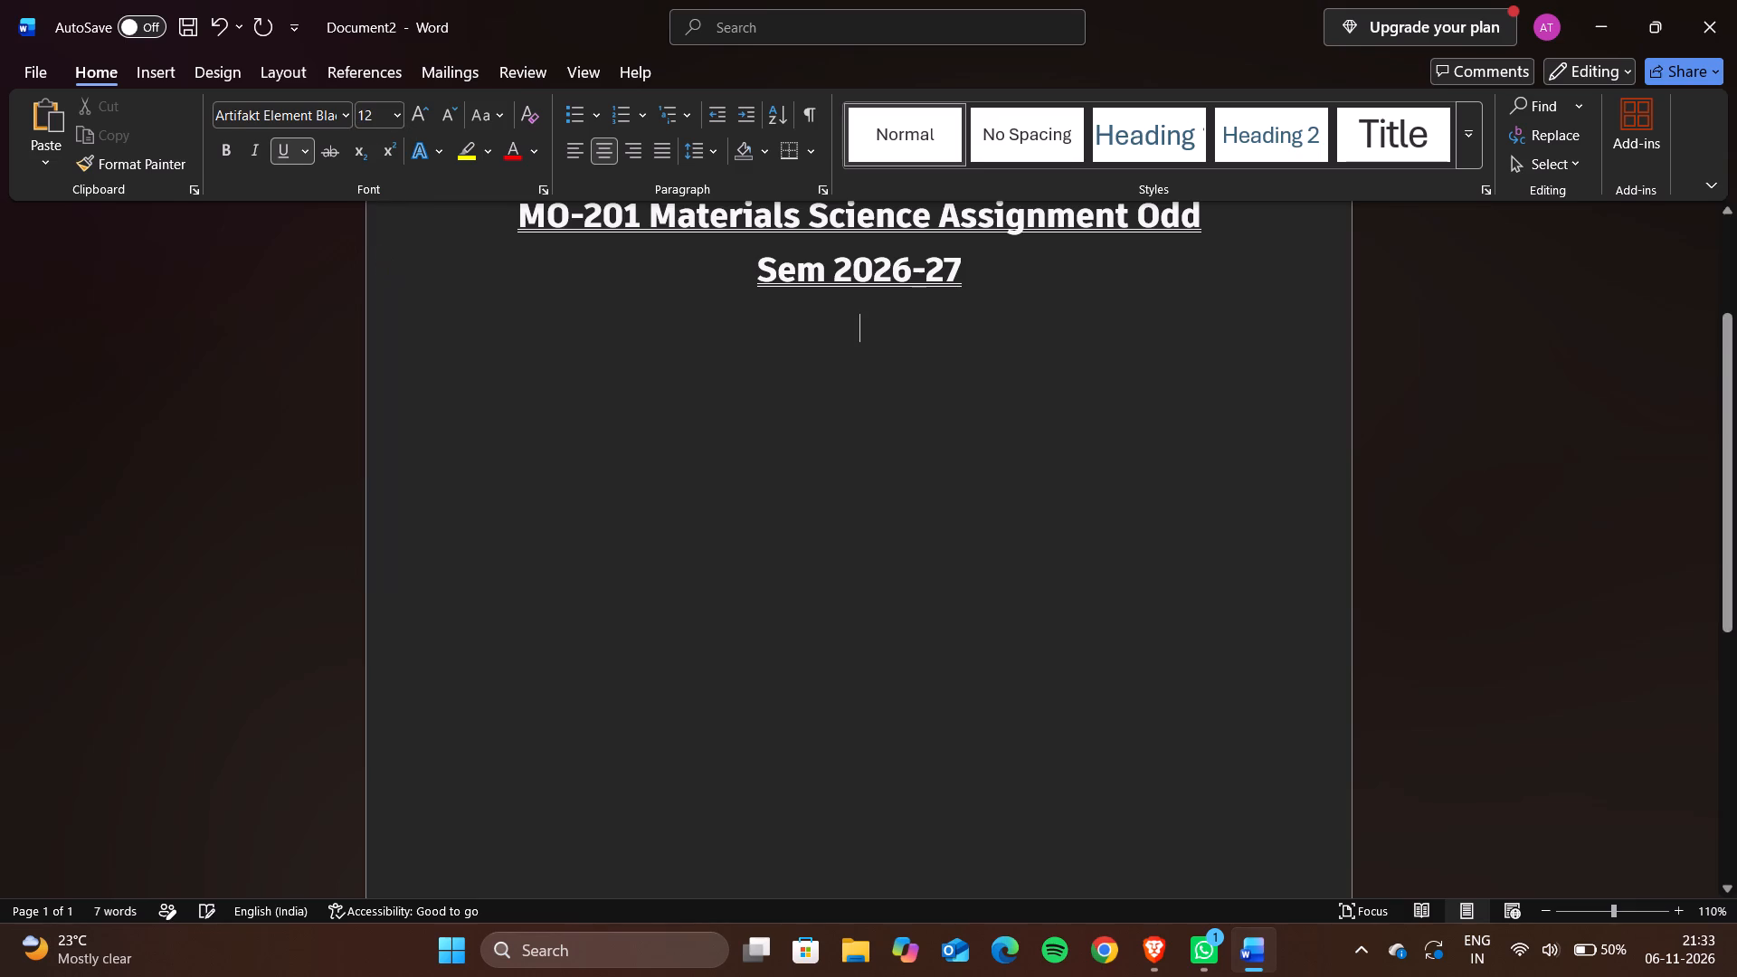
{"action": "key", "text": "backslash"}
{"action": "key", "text": "BackSpace"}
{"action": "key", "text": "Return"}
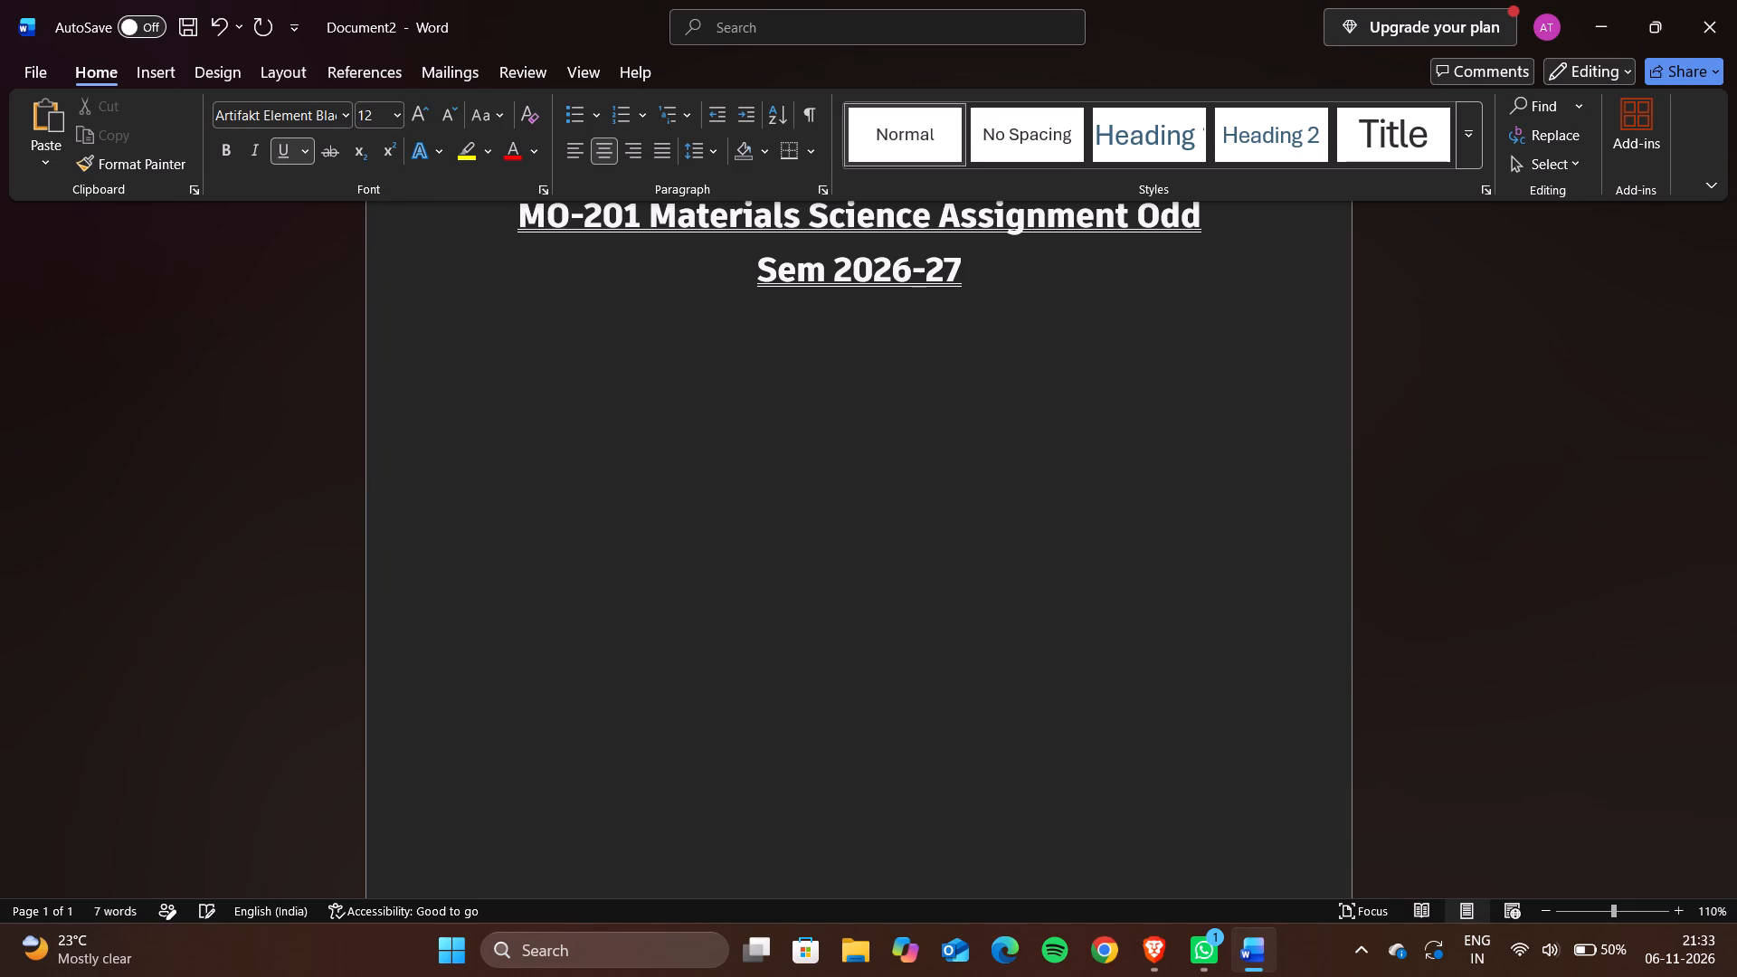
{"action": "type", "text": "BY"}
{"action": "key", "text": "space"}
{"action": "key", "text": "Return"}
Enter the author's full name in capitals, centred below "BY", and start a new line beneath it.
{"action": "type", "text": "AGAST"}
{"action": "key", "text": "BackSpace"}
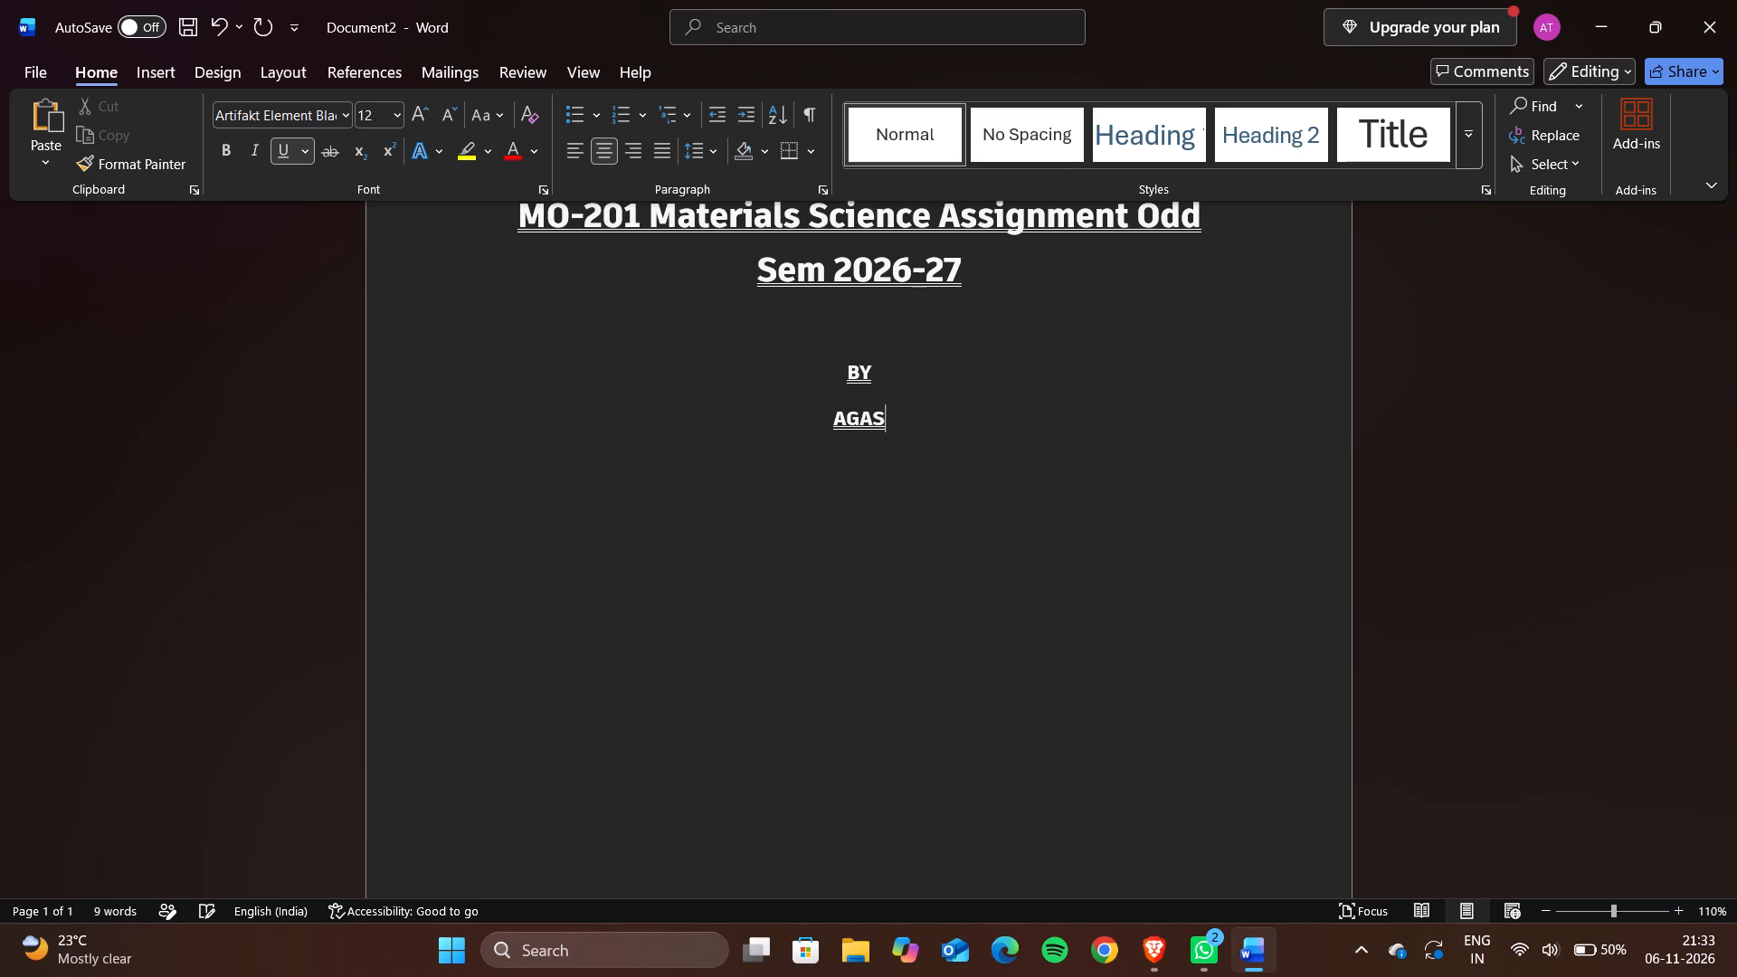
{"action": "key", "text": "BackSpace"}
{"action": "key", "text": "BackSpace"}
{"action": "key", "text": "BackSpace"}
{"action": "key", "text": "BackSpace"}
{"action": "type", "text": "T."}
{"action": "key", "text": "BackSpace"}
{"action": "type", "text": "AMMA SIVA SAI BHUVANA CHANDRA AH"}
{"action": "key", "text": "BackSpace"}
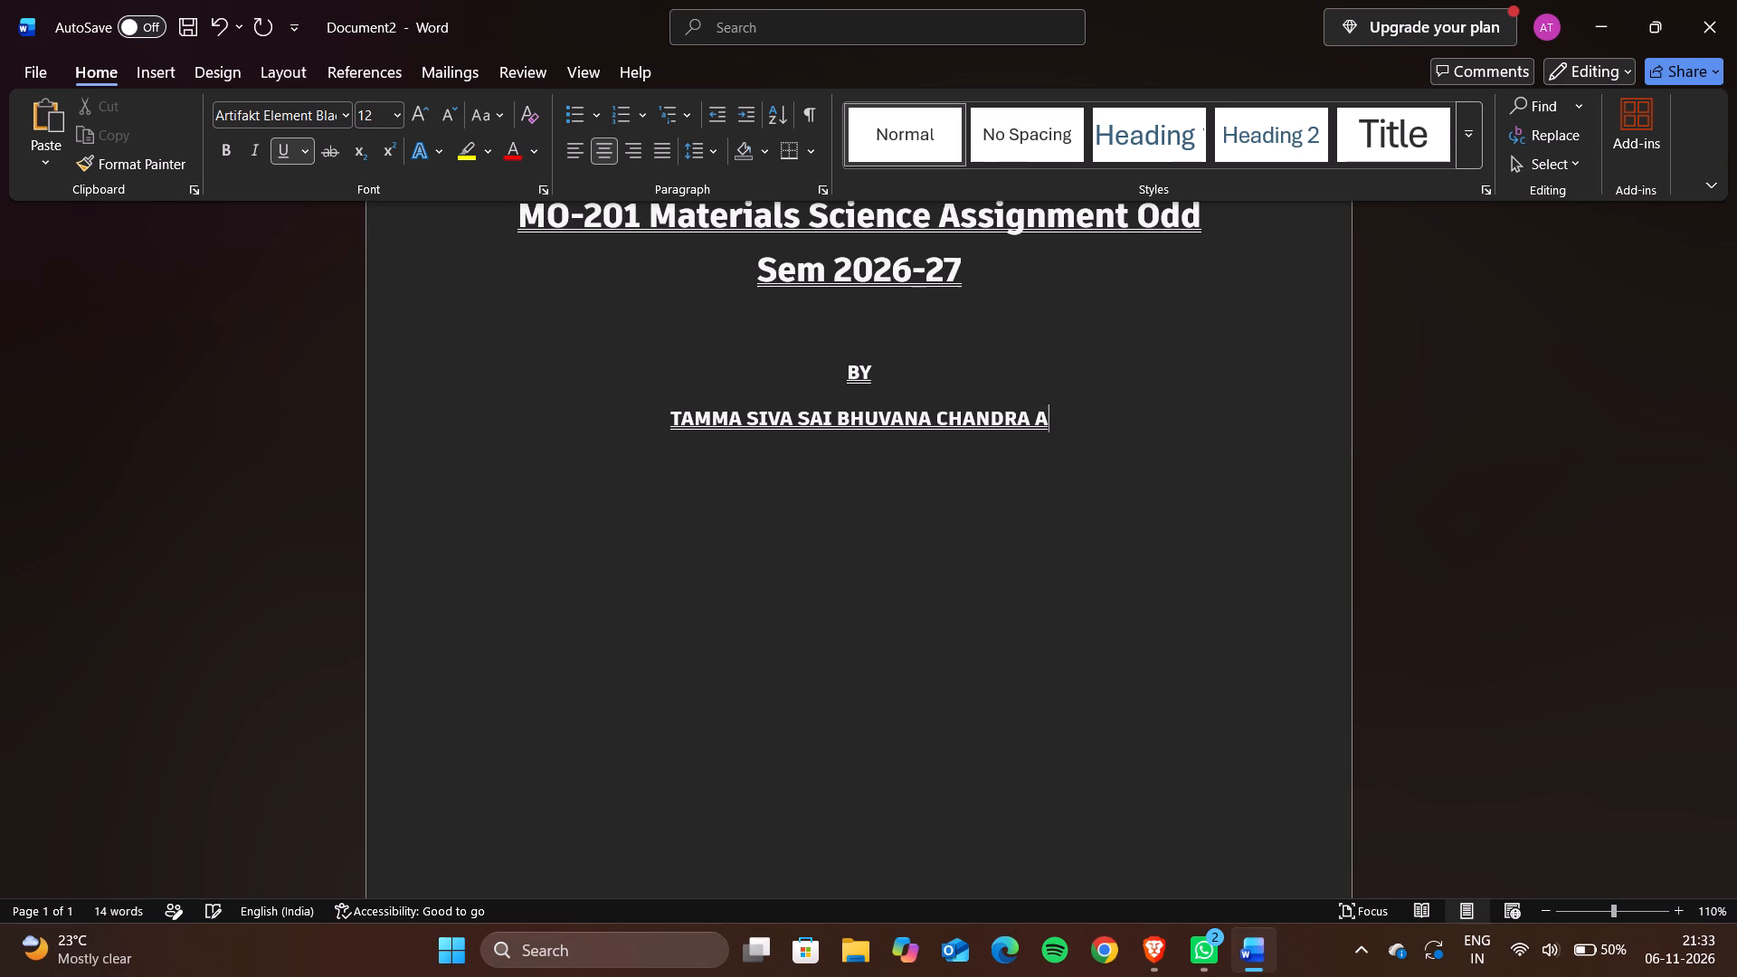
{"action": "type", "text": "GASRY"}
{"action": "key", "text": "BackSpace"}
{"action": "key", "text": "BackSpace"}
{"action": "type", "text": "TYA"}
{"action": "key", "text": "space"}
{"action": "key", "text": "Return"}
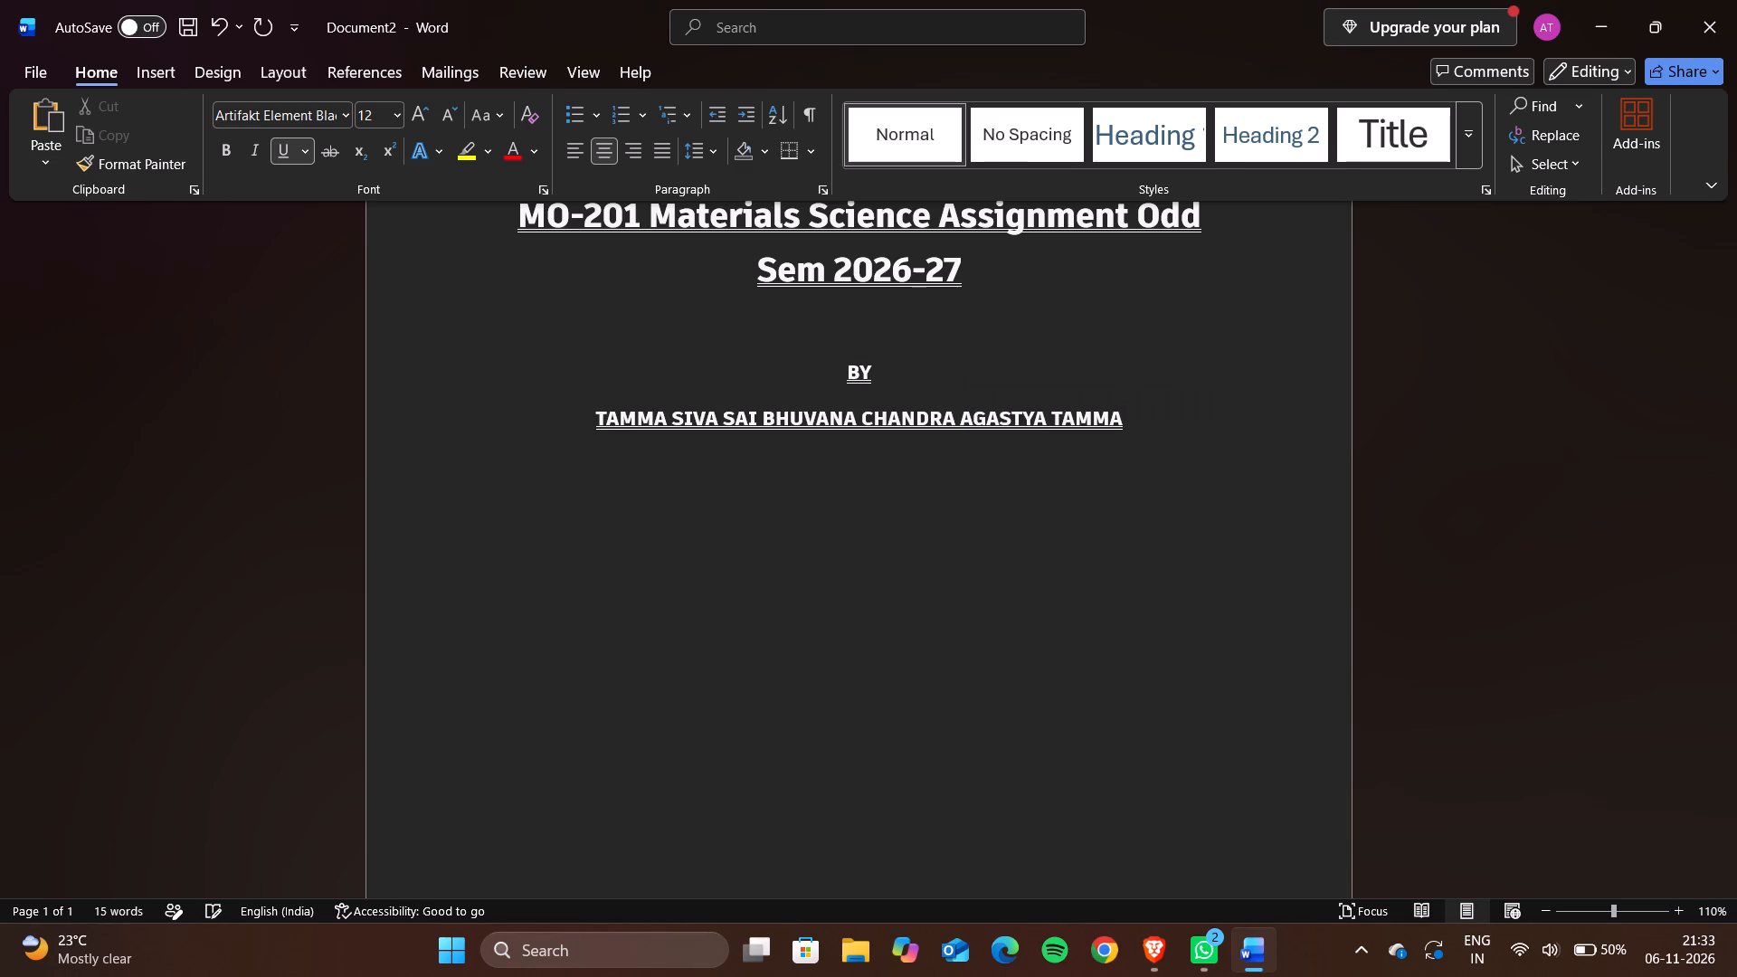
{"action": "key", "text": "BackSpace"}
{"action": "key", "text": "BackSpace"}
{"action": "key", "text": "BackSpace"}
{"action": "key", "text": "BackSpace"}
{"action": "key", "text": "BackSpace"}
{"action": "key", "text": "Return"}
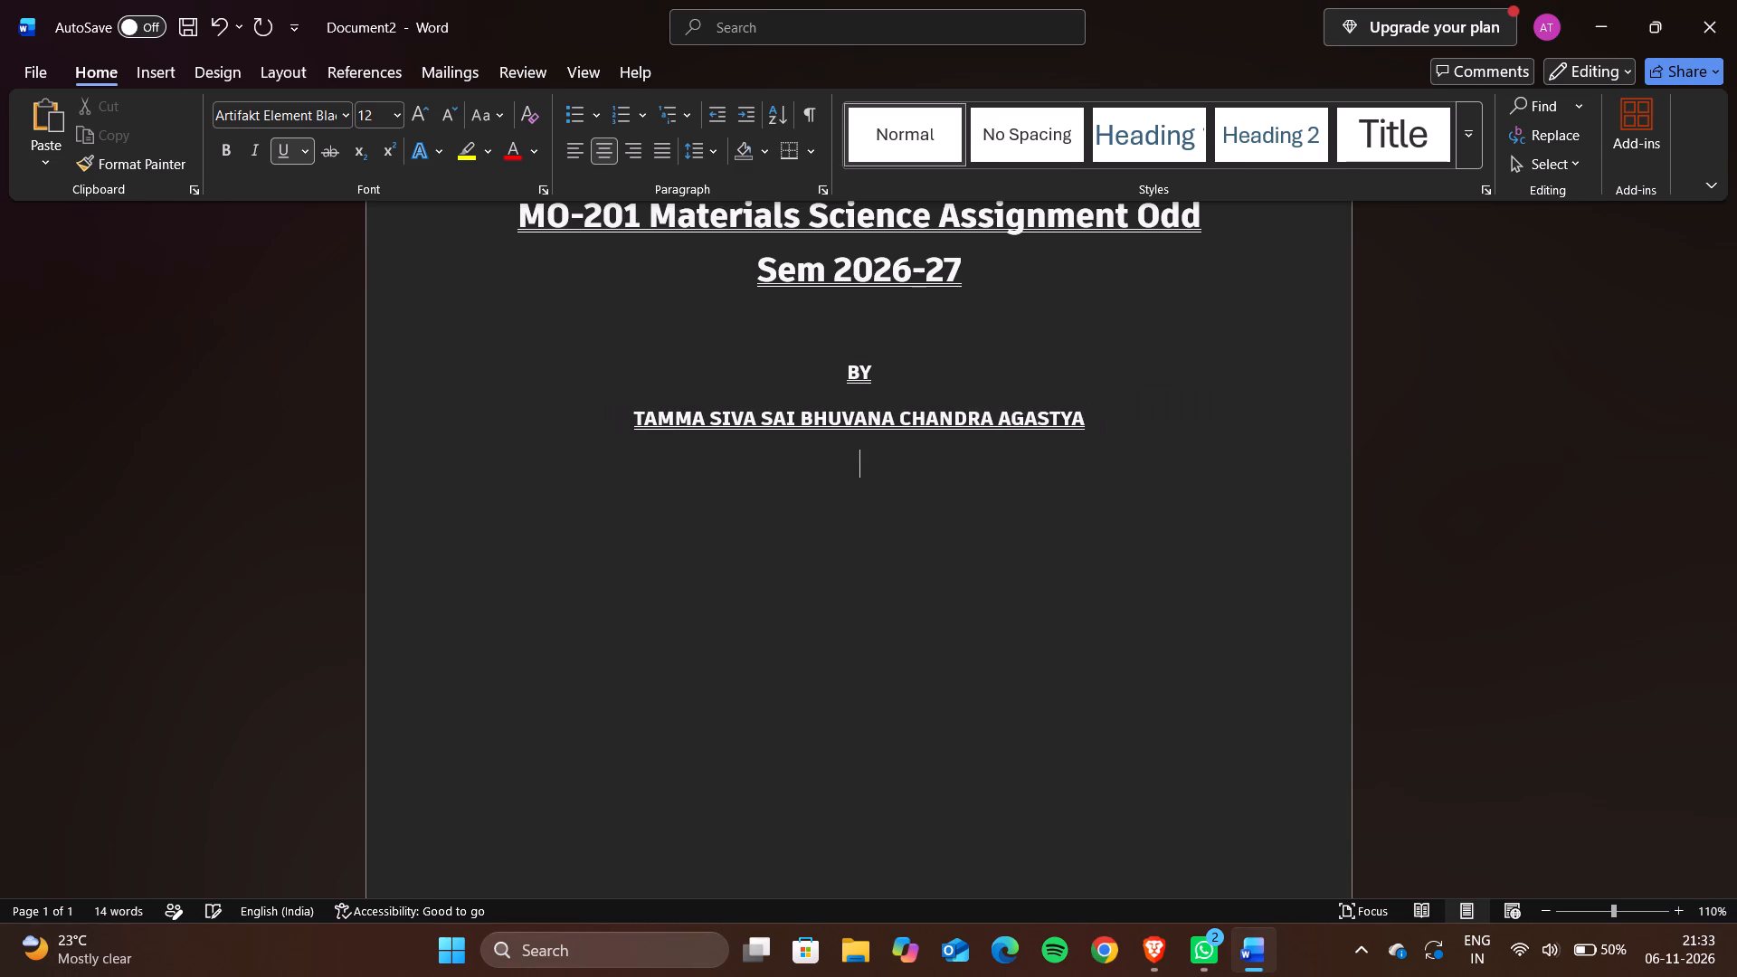
Add the student ID number below the author's name and "ECE" on the line beneath it.
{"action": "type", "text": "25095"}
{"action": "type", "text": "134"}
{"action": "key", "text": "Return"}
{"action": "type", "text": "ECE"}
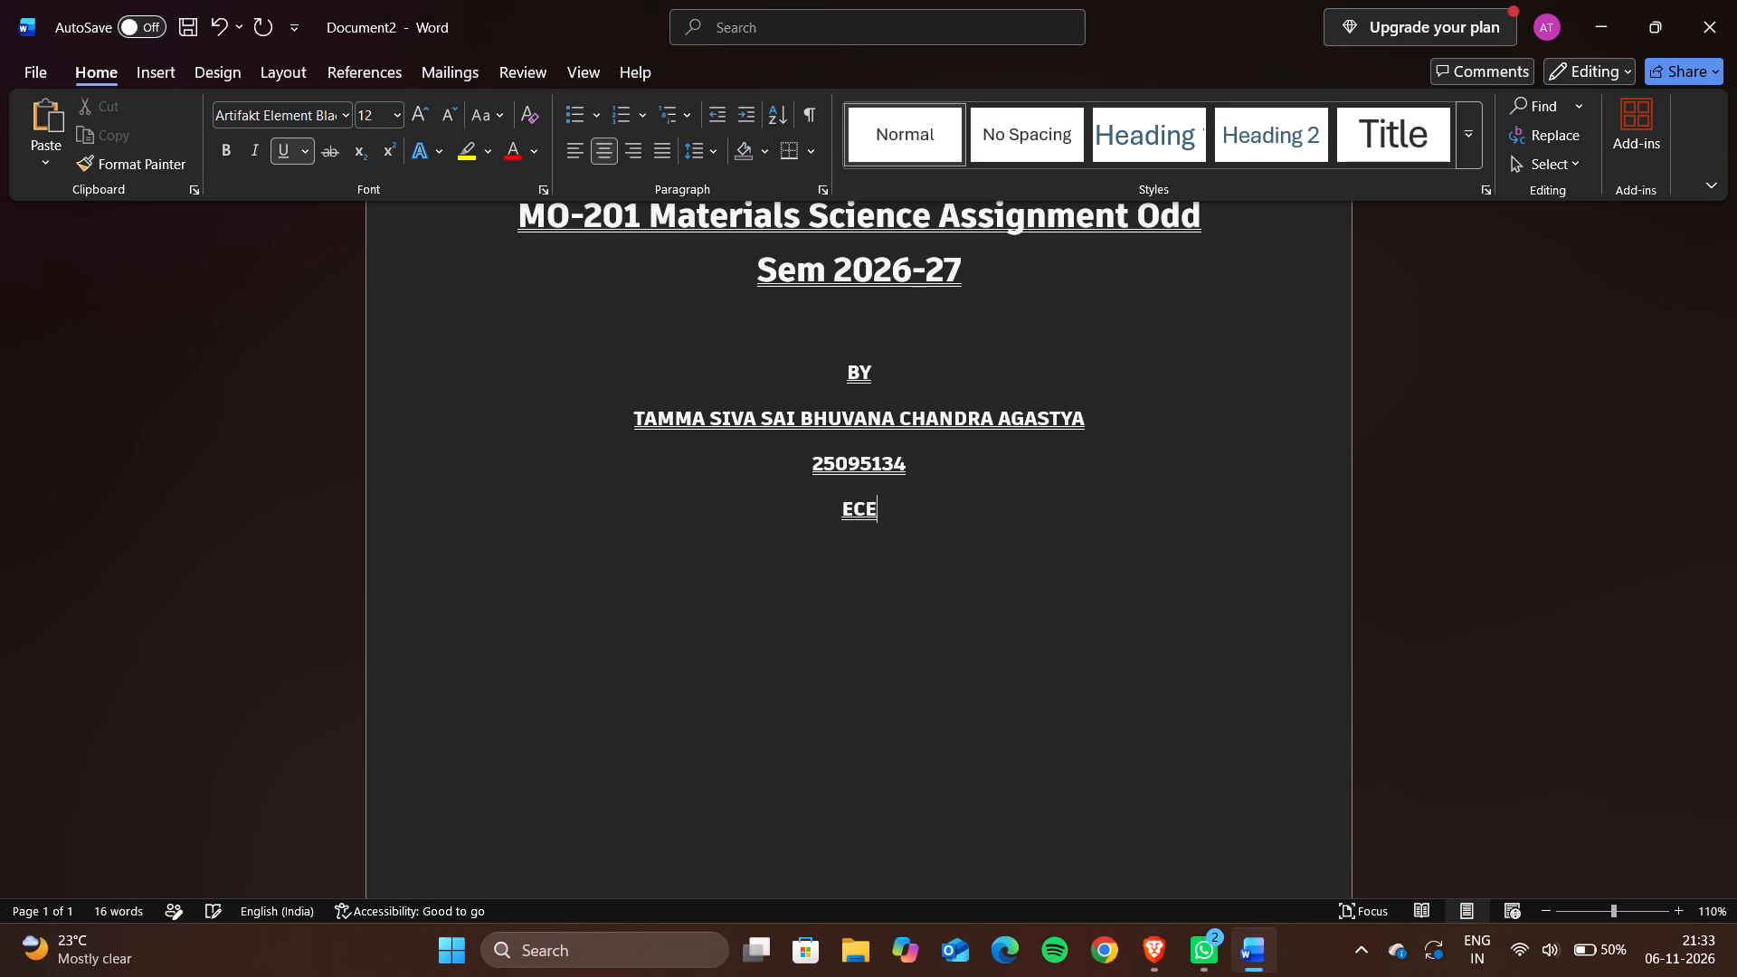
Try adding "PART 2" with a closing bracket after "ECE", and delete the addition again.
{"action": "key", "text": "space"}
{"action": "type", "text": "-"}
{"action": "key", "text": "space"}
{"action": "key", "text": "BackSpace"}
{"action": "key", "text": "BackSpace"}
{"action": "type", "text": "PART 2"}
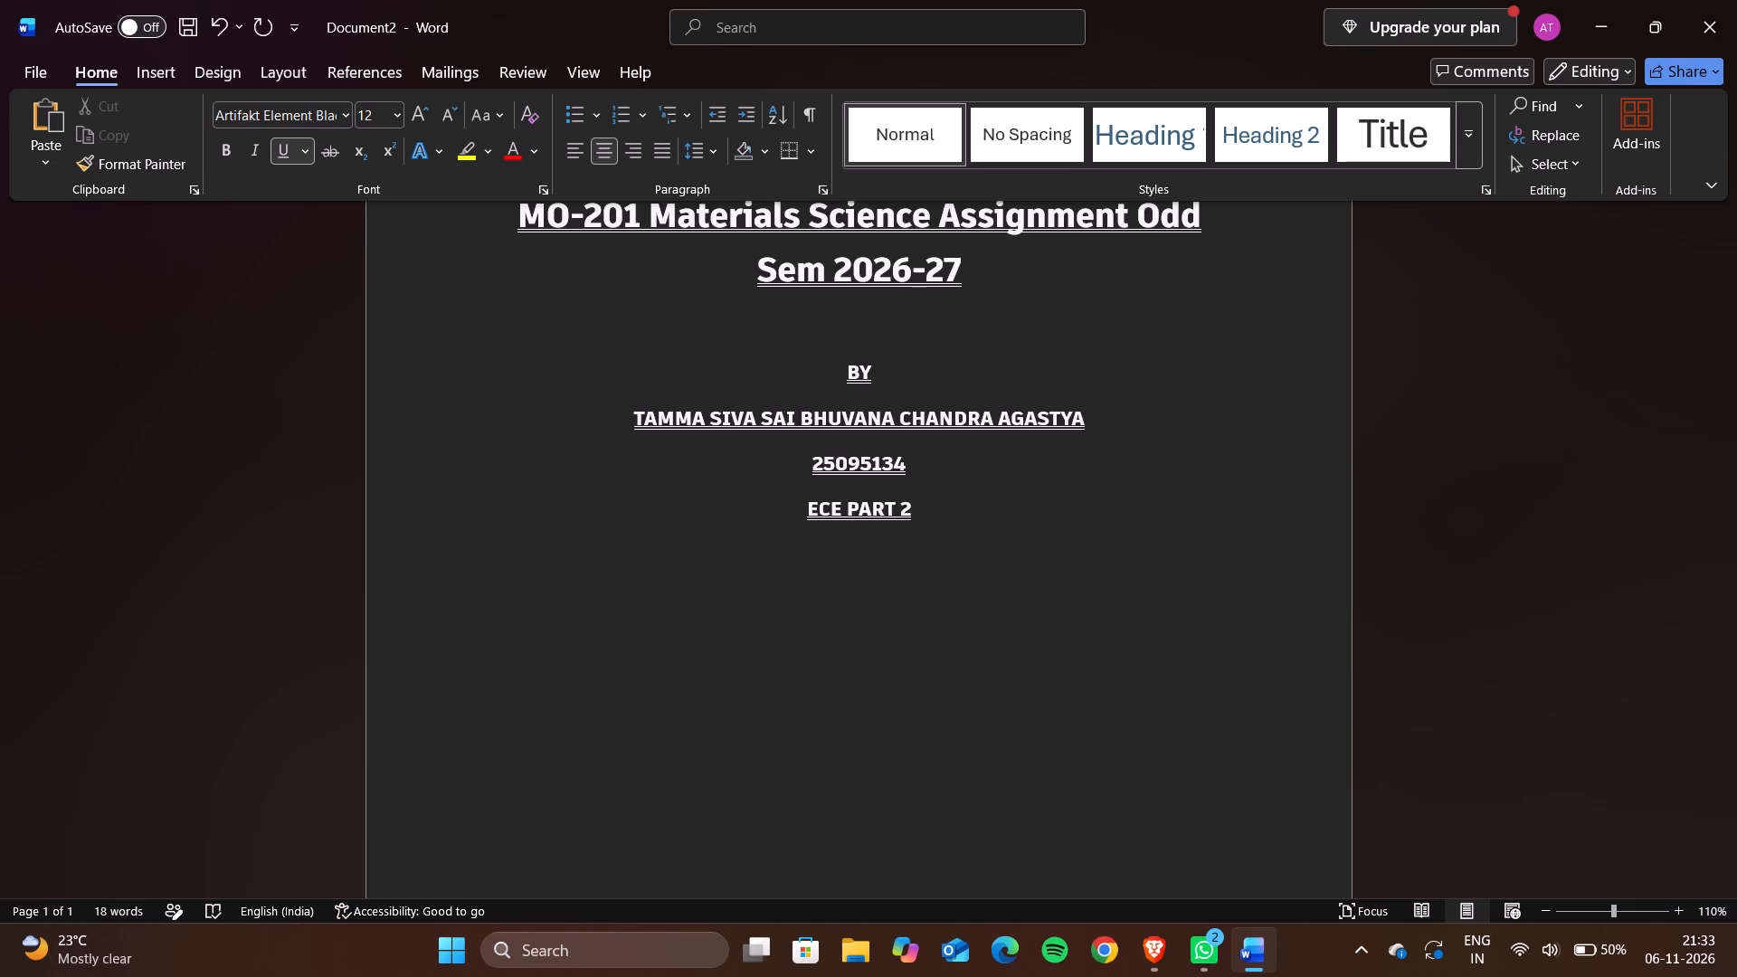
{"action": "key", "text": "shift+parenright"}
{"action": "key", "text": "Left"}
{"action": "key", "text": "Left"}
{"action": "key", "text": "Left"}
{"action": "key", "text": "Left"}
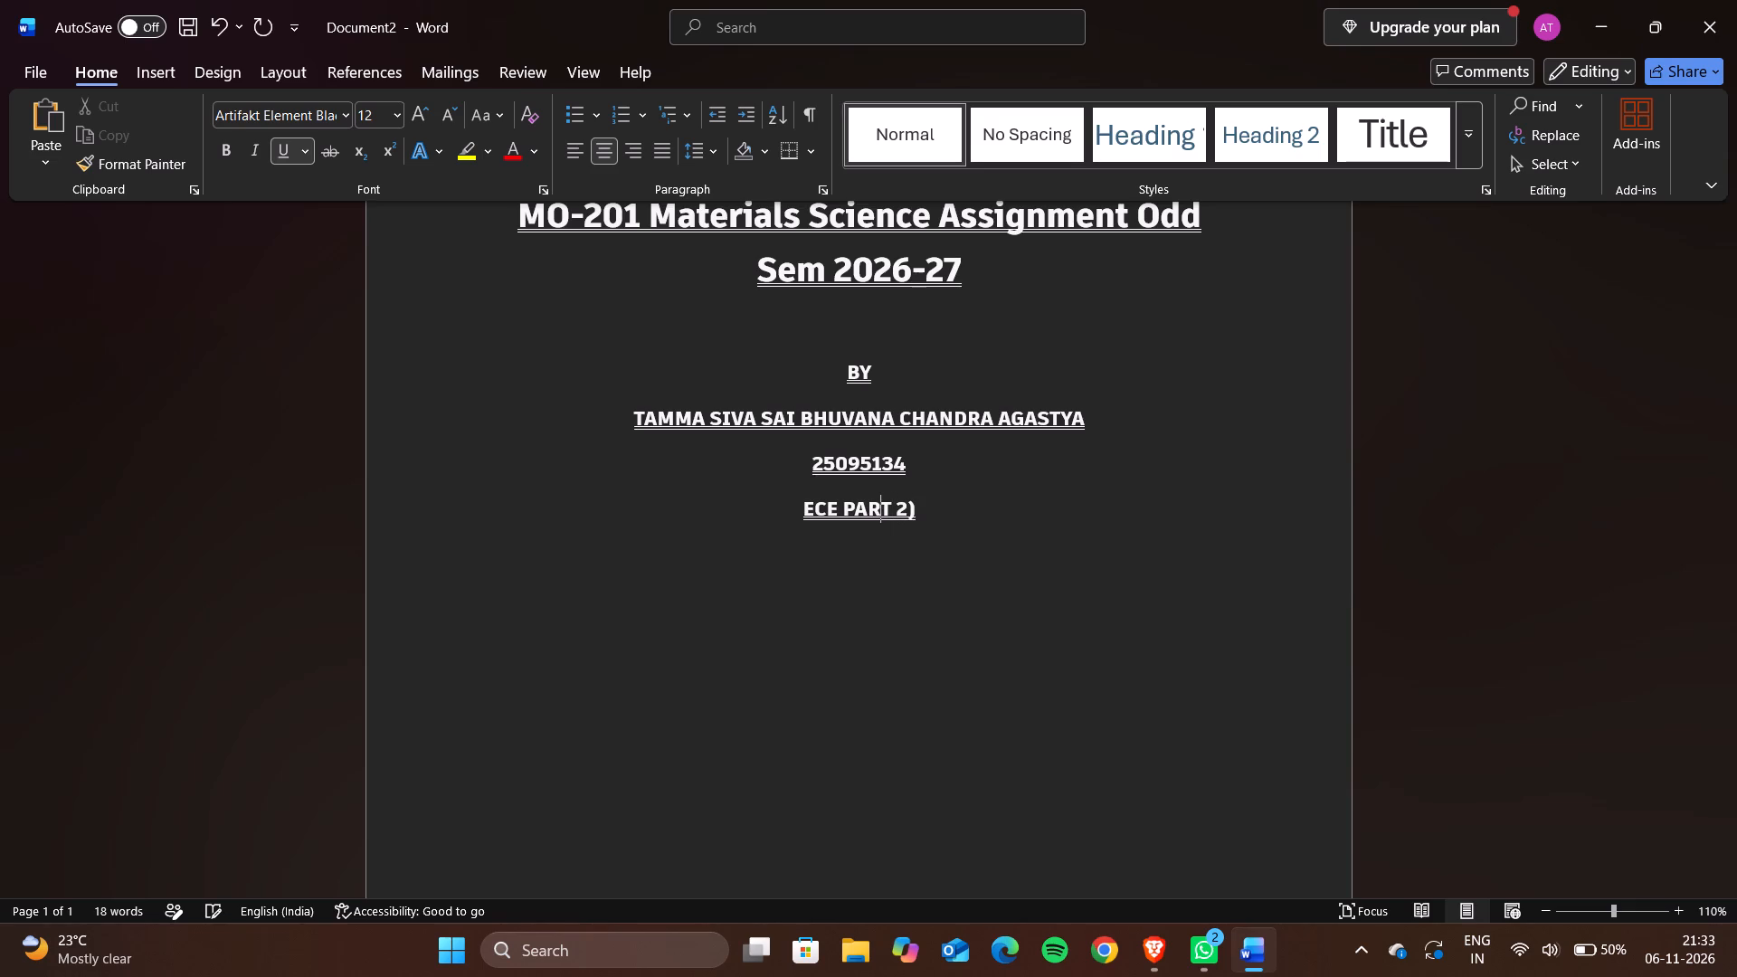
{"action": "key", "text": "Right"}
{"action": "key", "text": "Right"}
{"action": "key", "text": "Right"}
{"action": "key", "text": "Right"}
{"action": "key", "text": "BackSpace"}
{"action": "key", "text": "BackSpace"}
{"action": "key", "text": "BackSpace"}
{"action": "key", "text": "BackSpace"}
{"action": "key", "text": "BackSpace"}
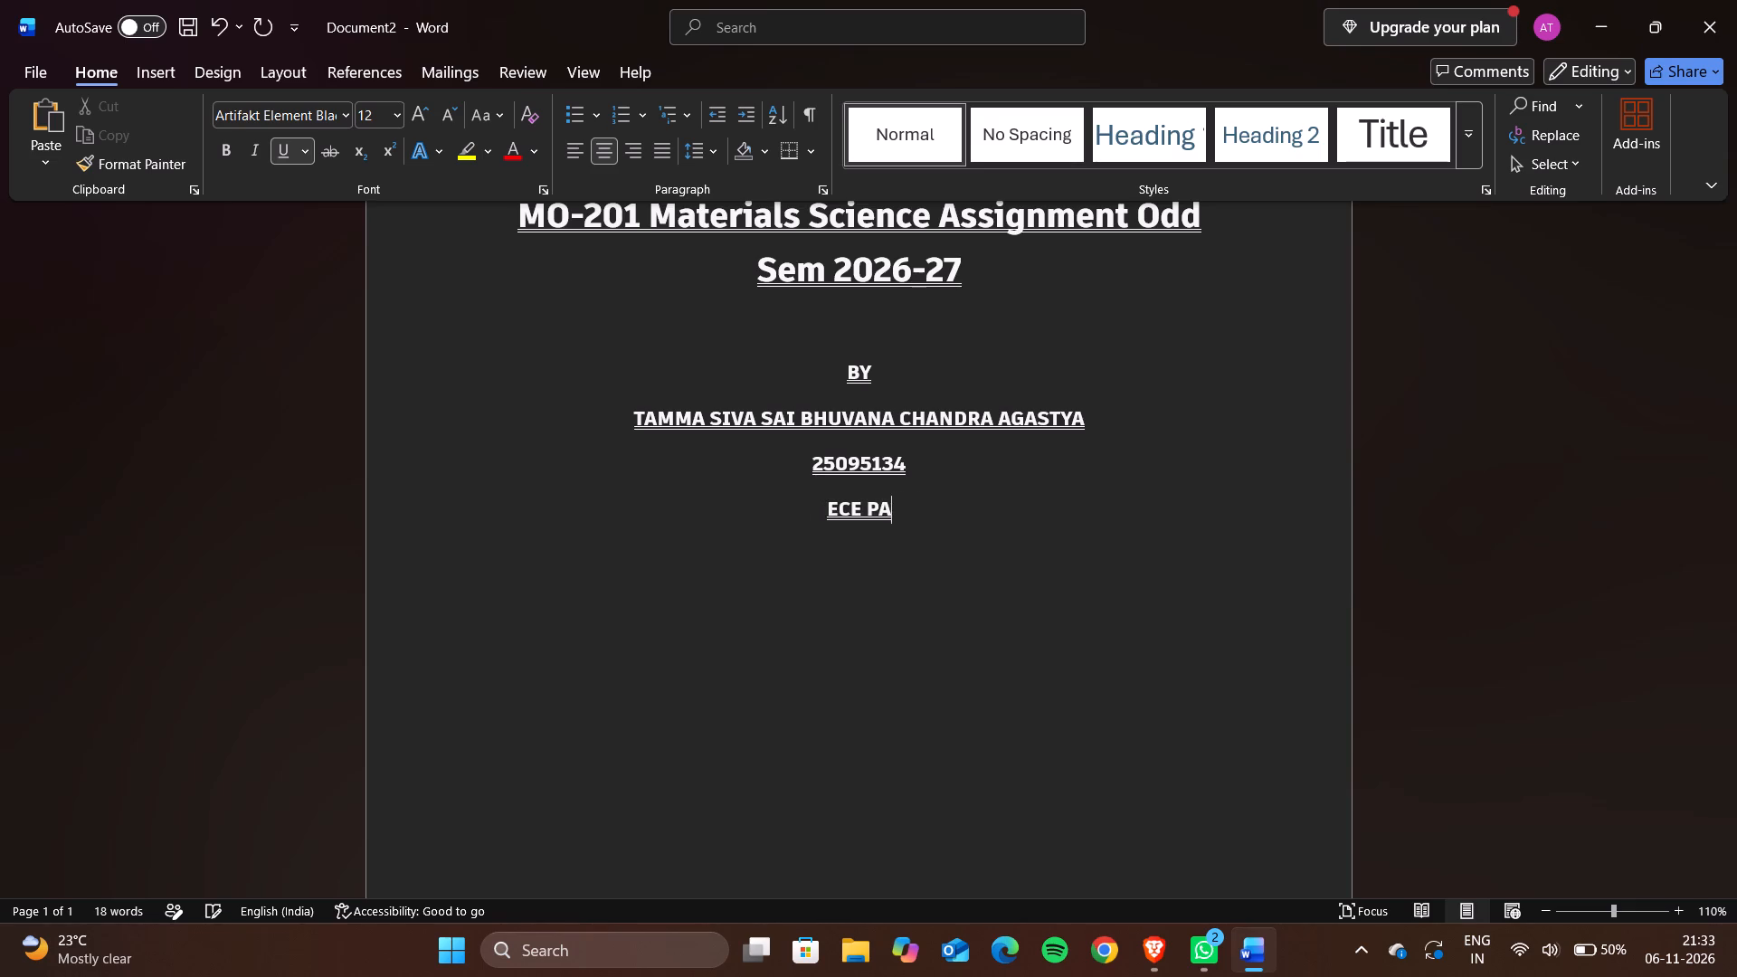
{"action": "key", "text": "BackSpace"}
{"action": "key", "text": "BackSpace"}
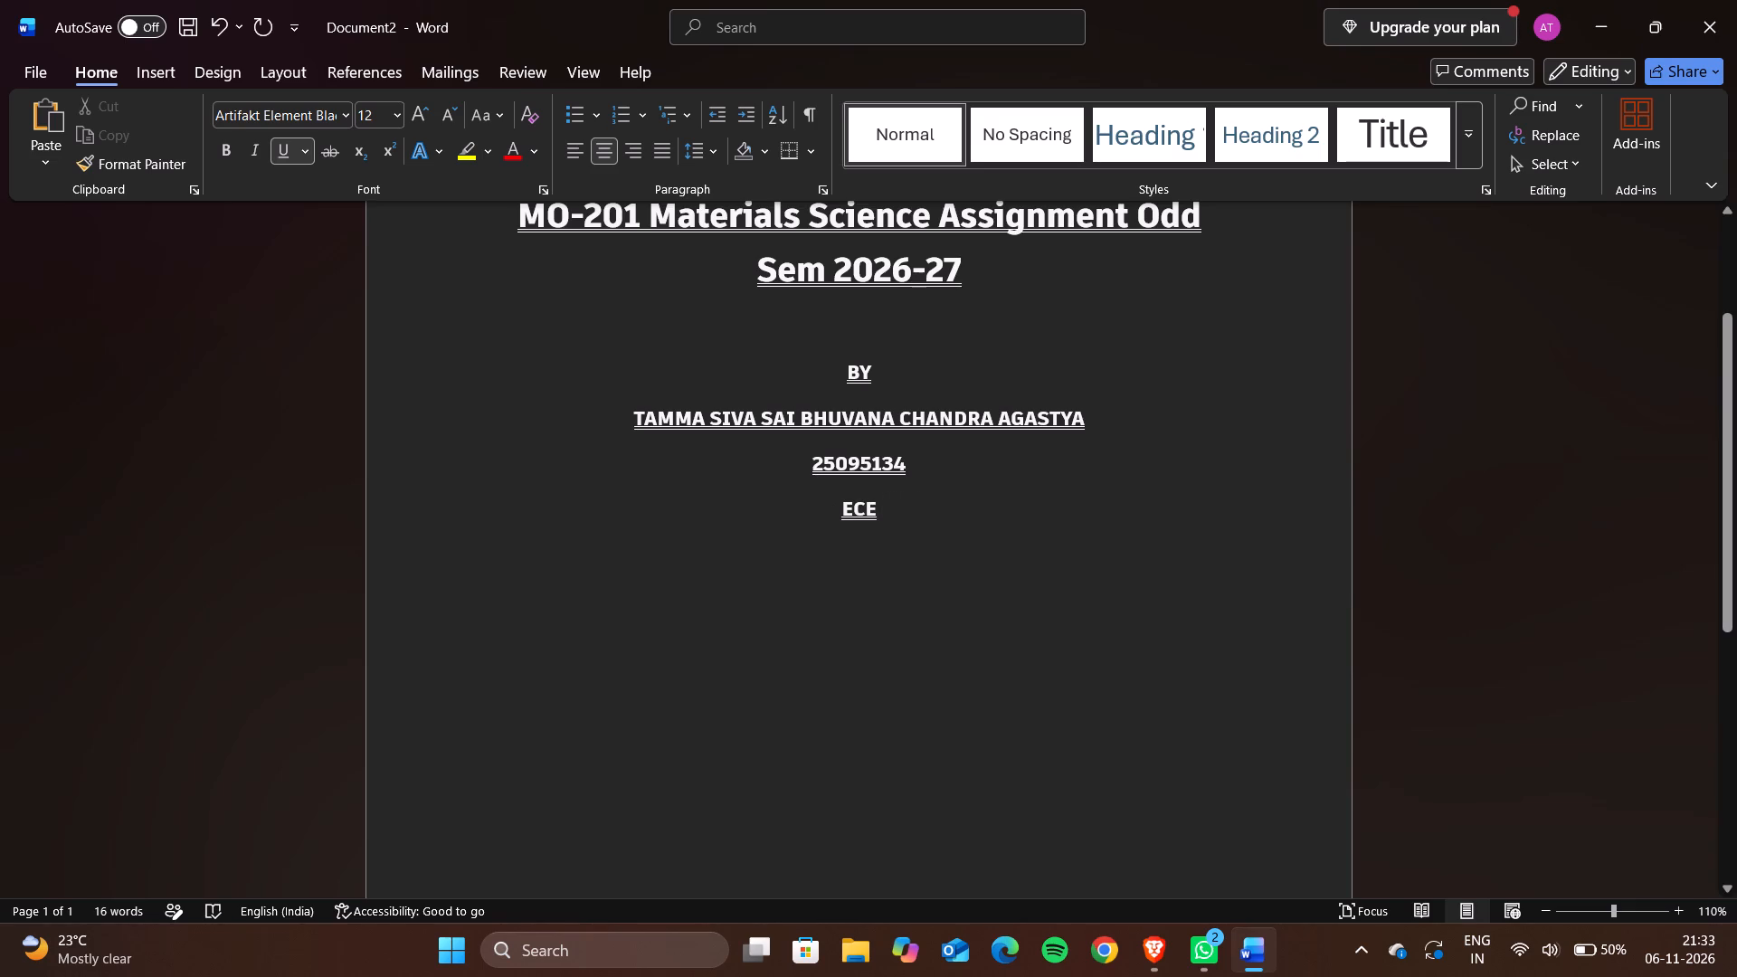
Remove the underline from the "BY" line.
{"action": "triple_click", "coordinate": [840, 367]}
{"action": "double_click", "coordinate": [840, 367]}
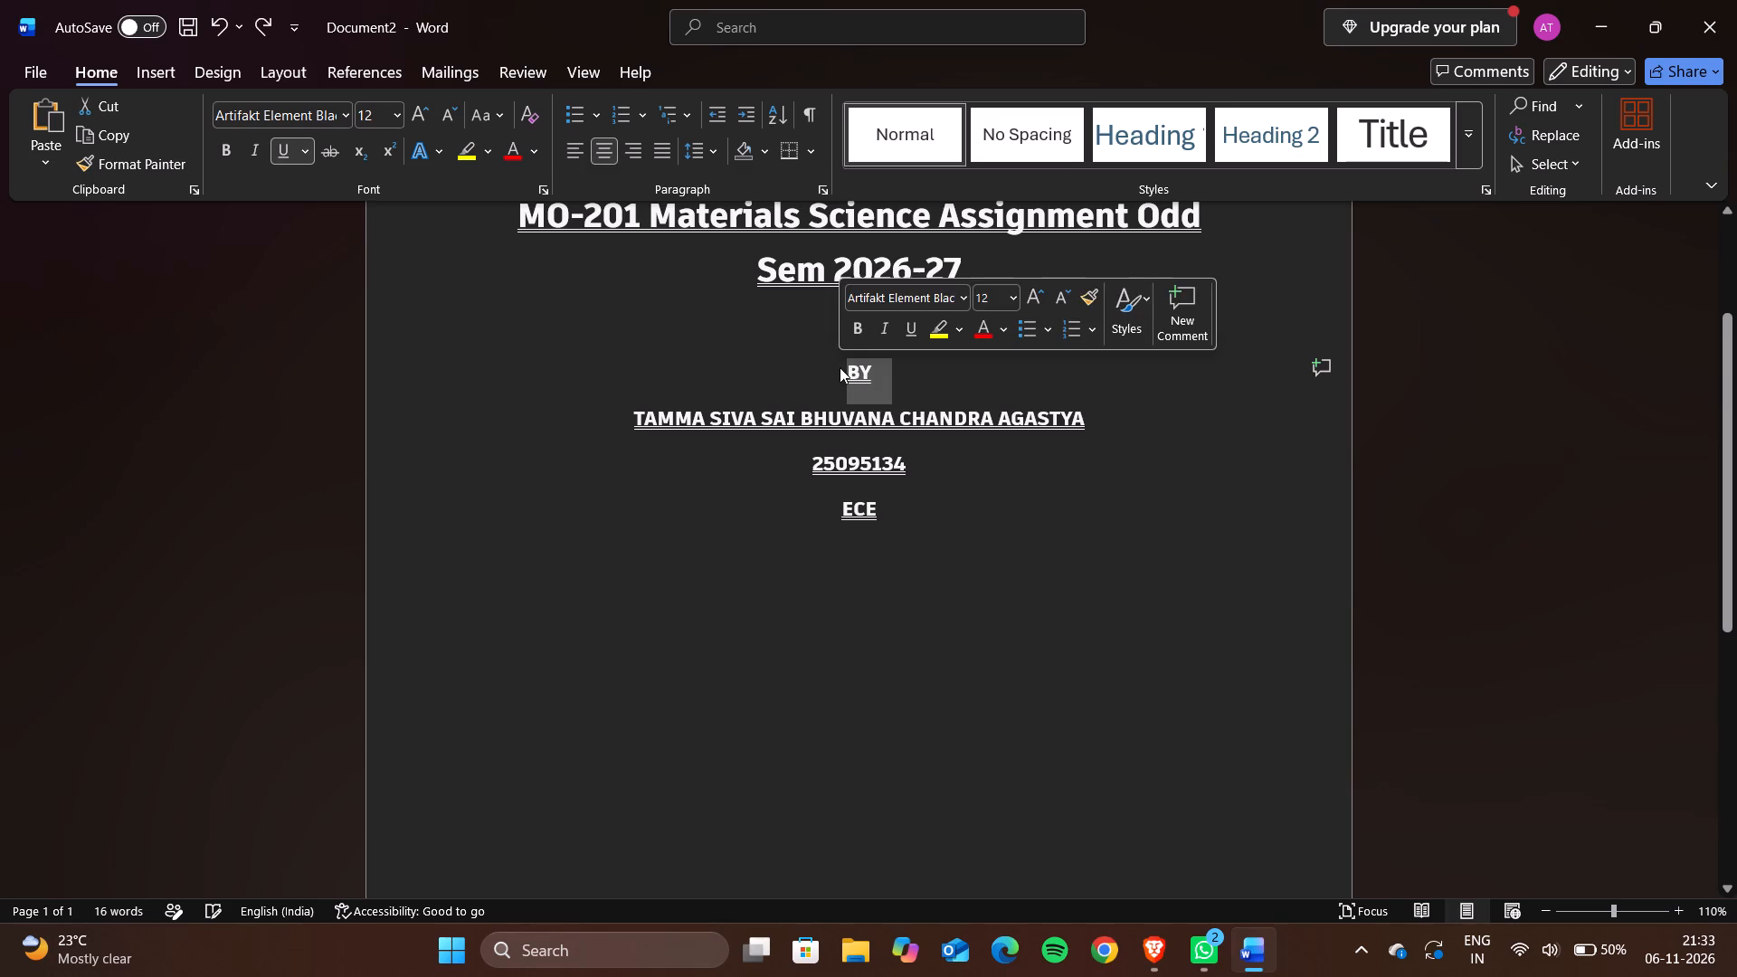
{"action": "left_click", "coordinate": [285, 141]}
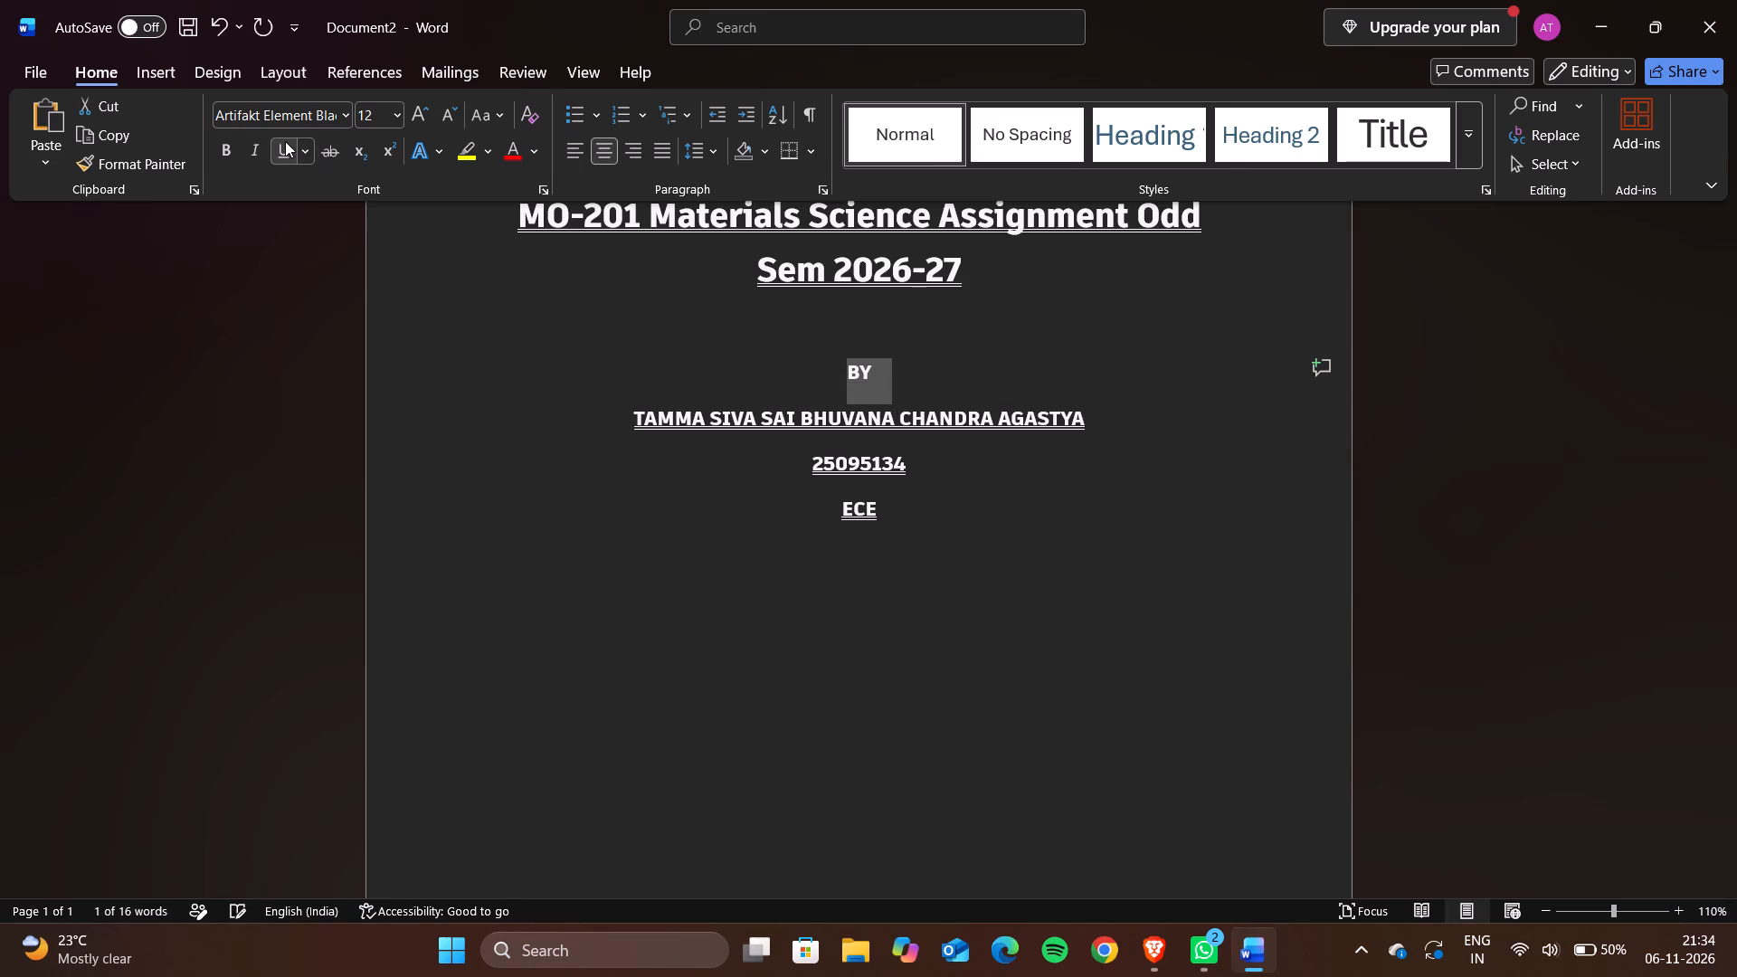
Remove the underline from the student ID line, the author's name line and the "ECE" line.
{"action": "triple_click", "coordinate": [1016, 460]}
{"action": "left_click", "coordinate": [1016, 460]}
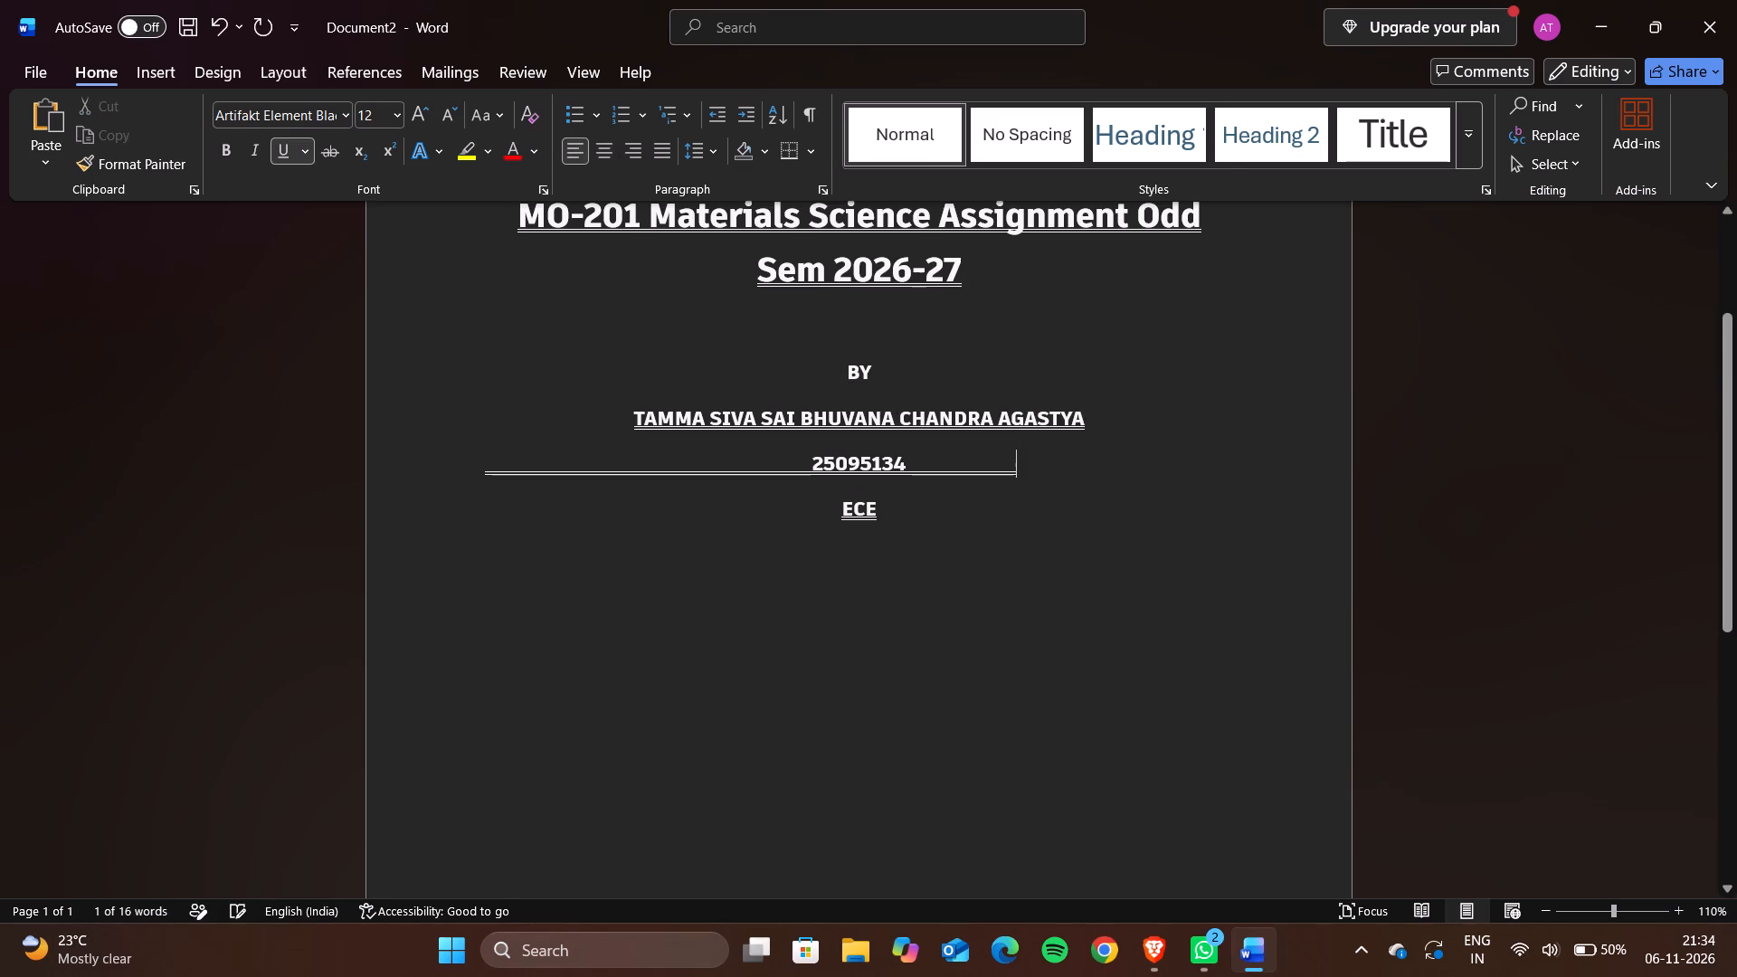
{"action": "triple_click", "coordinate": [915, 472]}
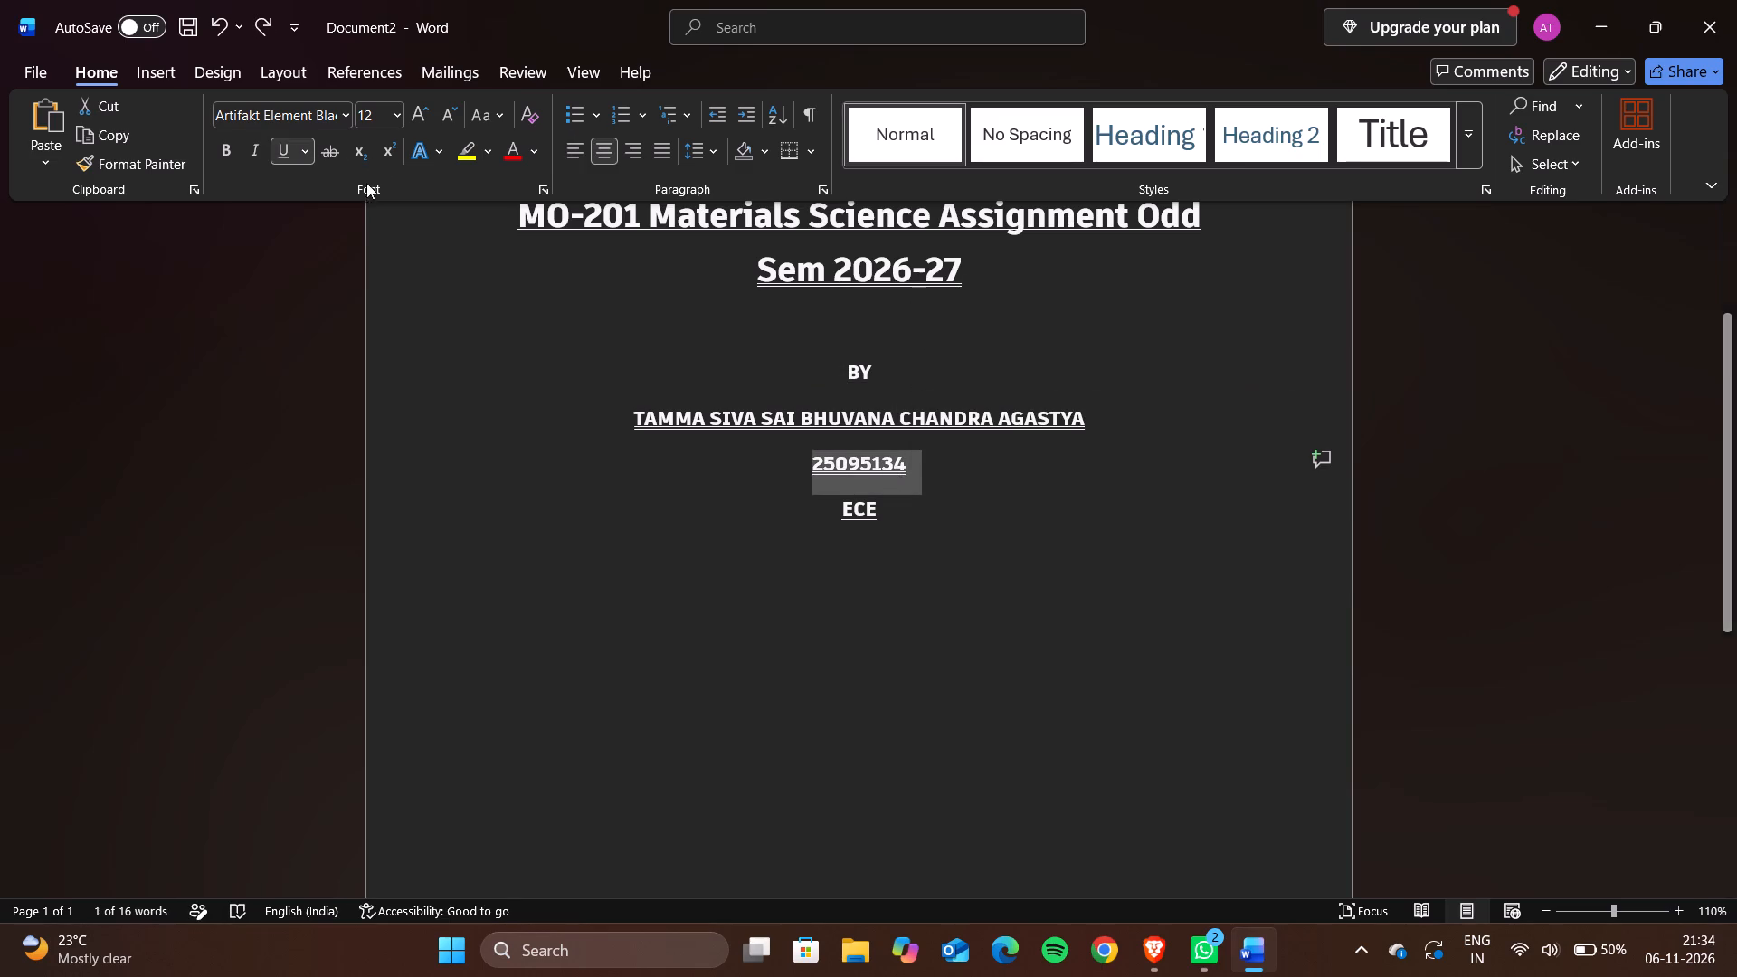
{"action": "left_click", "coordinate": [285, 155]}
{"action": "triple_click", "coordinate": [878, 418]}
{"action": "left_click", "coordinate": [878, 418]}
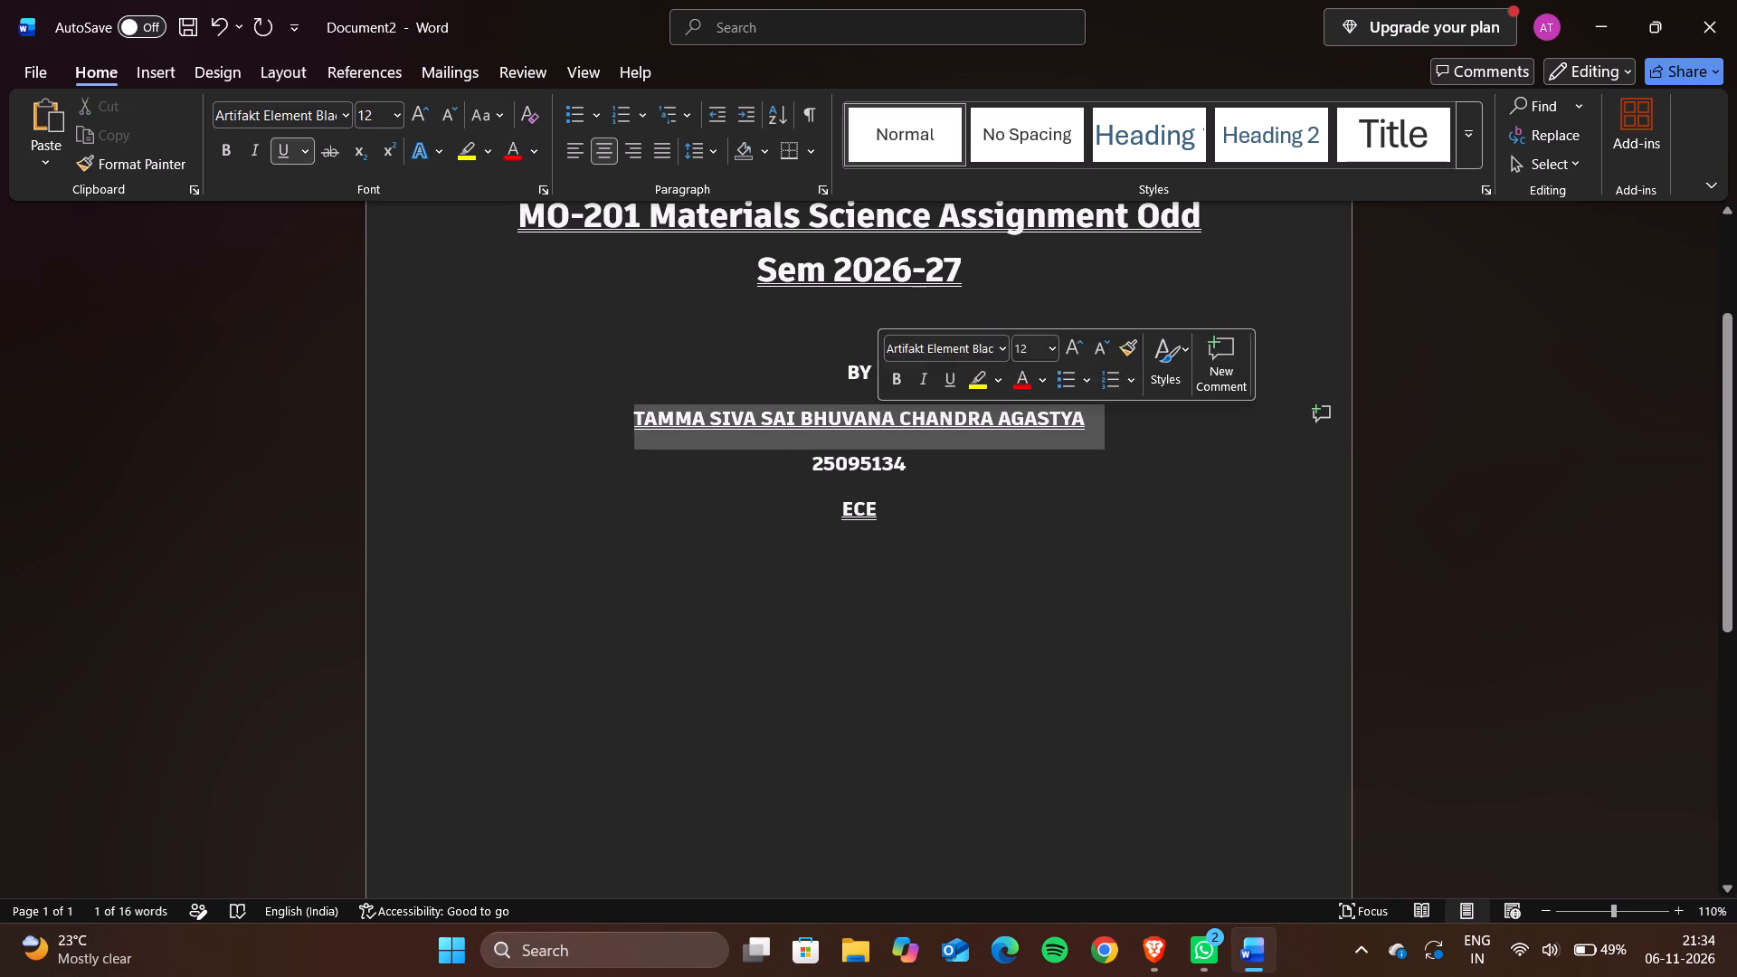
{"action": "triple_click", "coordinate": [843, 413]}
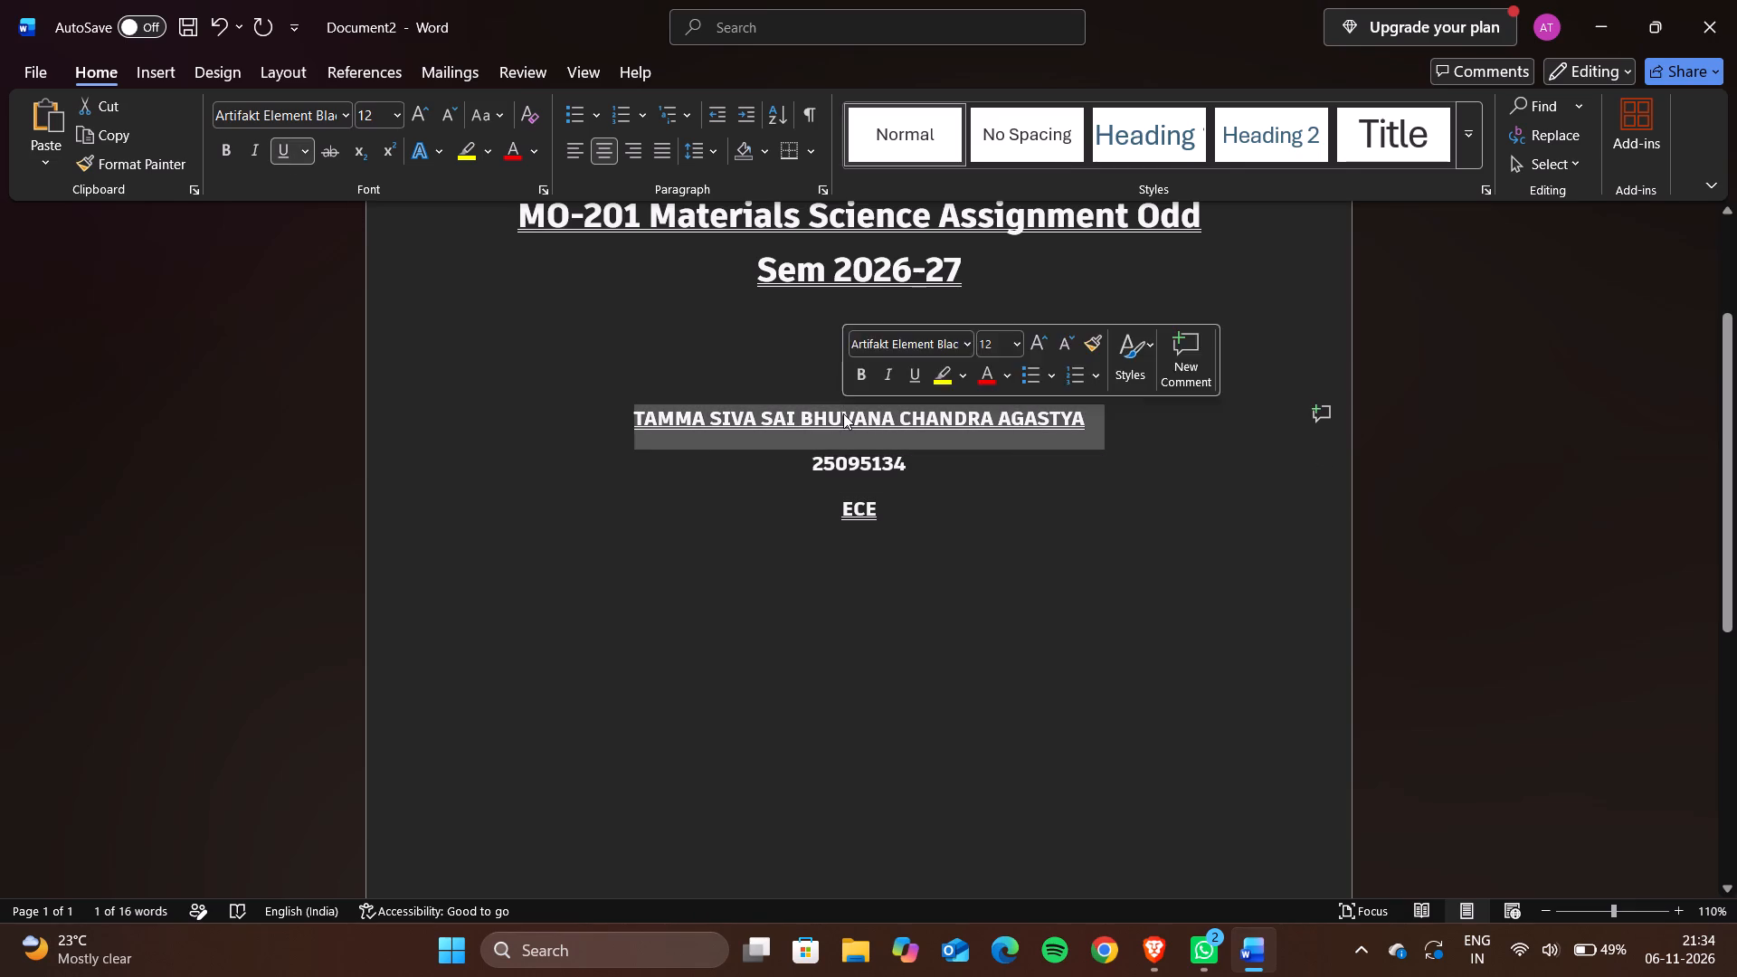
{"action": "left_click", "coordinate": [274, 146]}
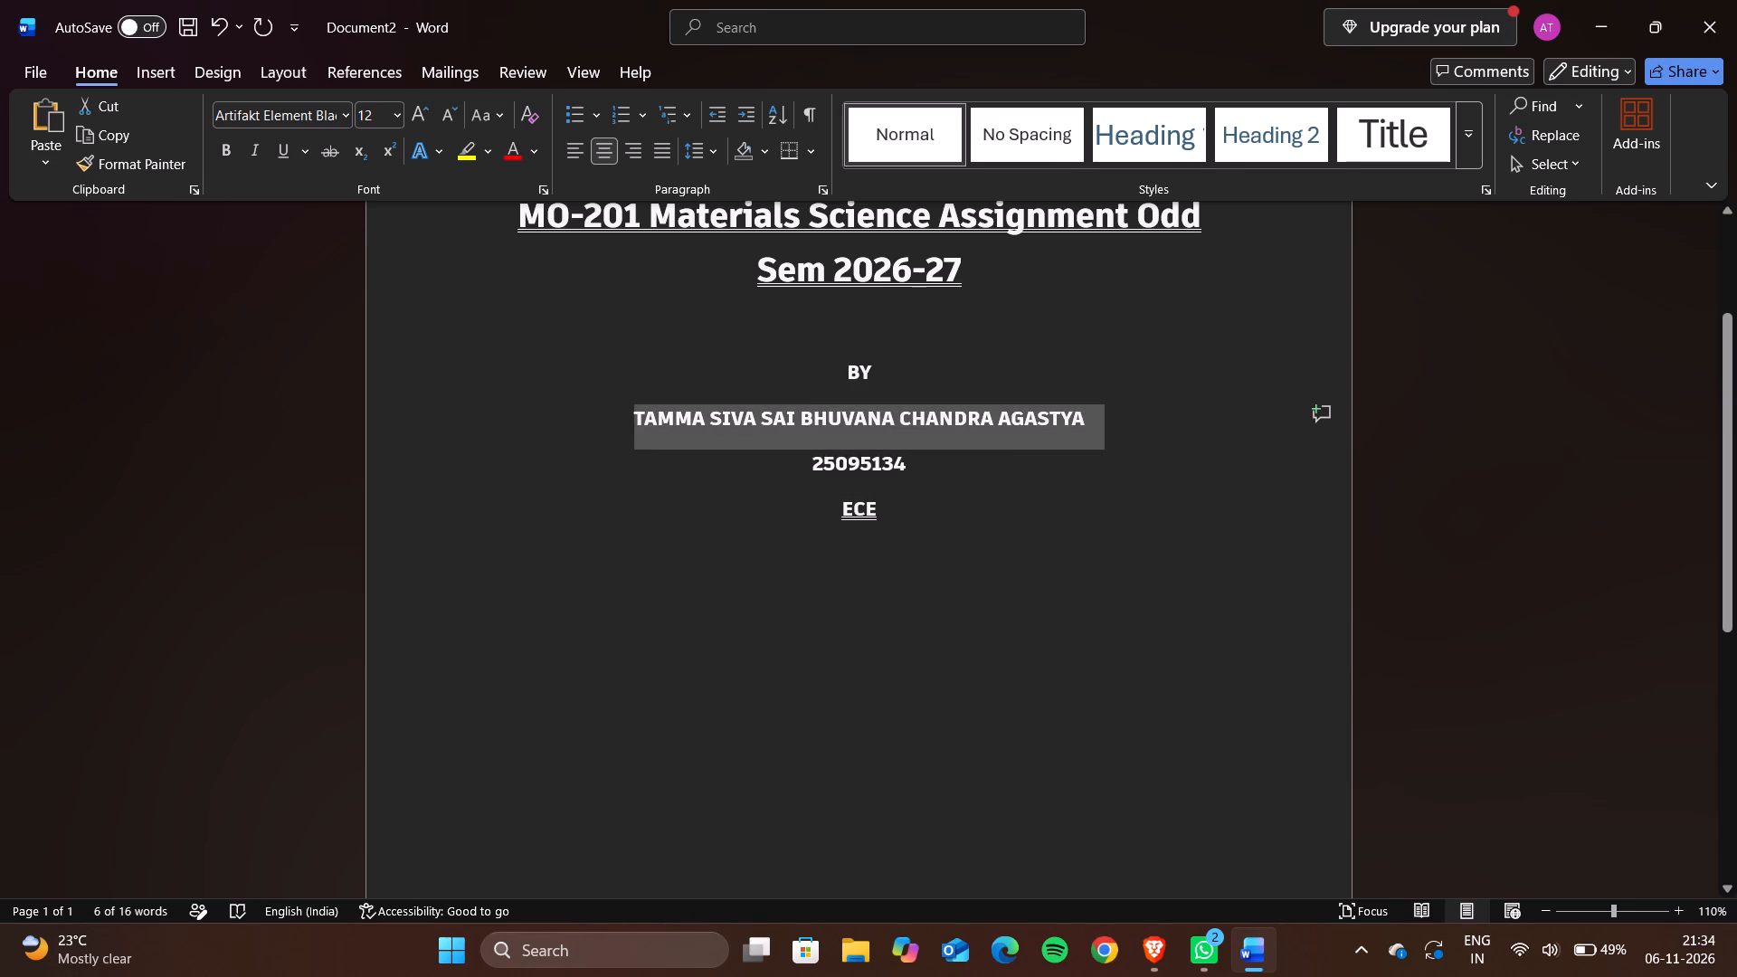
{"action": "triple_click", "coordinate": [862, 499]}
{"action": "left_click", "coordinate": [862, 499]}
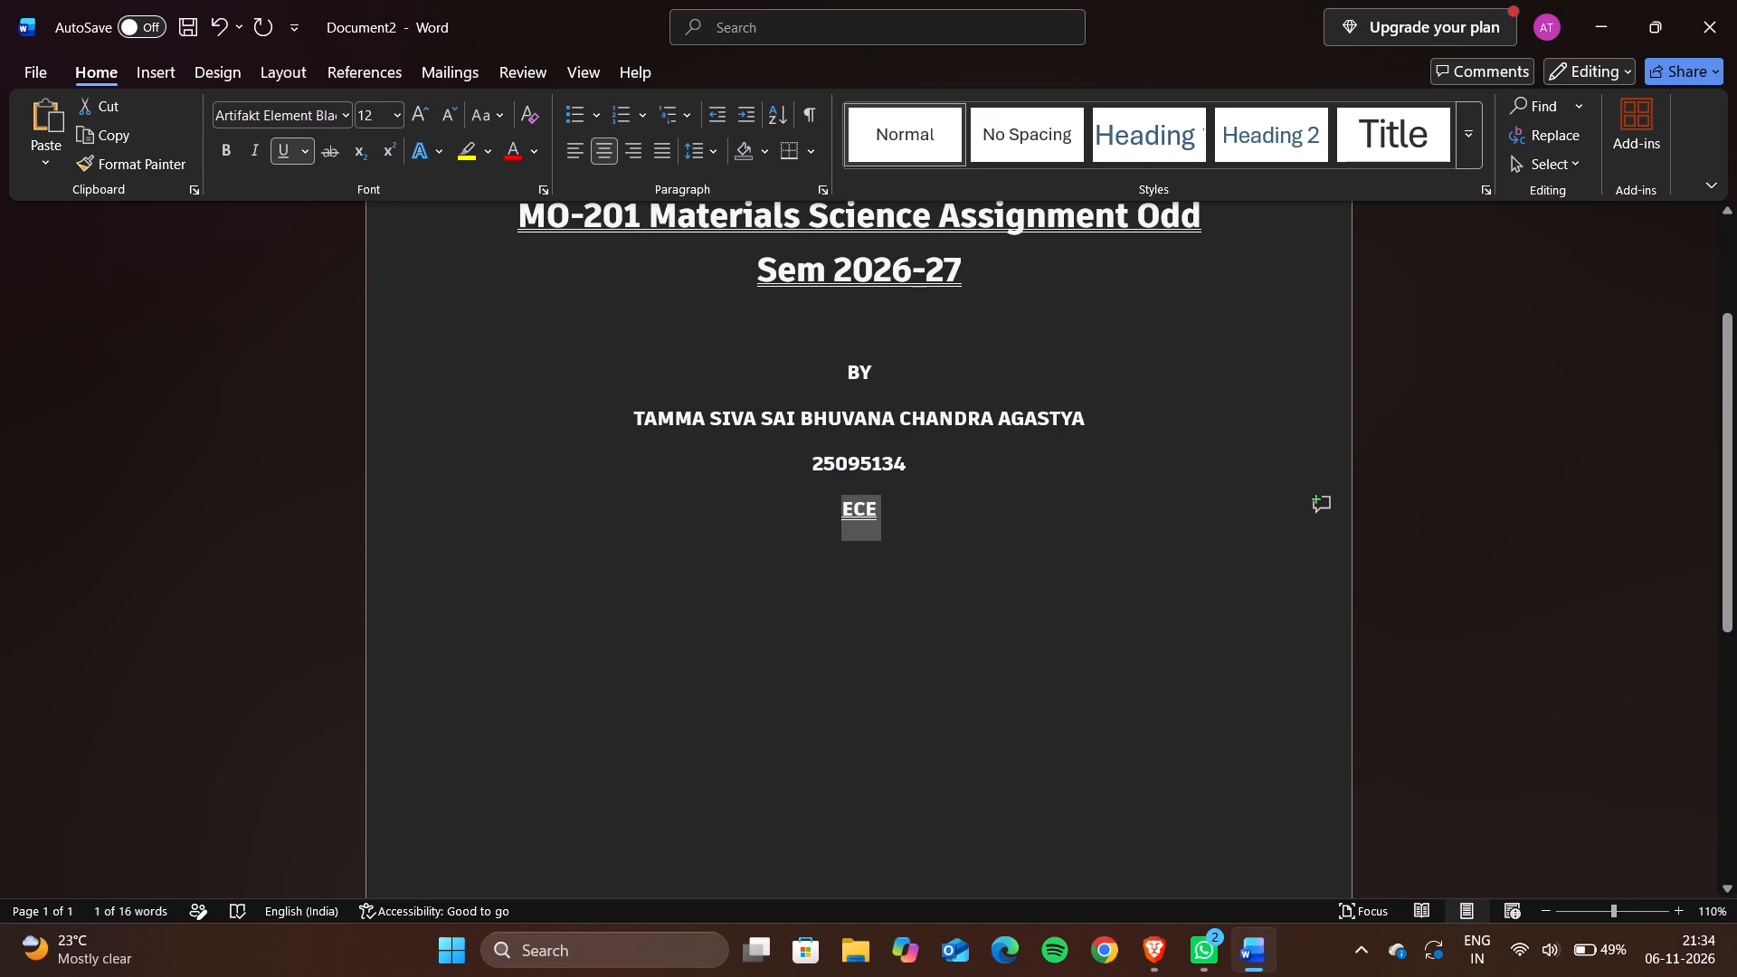
{"action": "left_click", "coordinate": [283, 152]}
Change the font of the four author lines from "BY" to "ECE" to Bookman Old Style.
{"action": "left_click", "coordinate": [838, 376]}
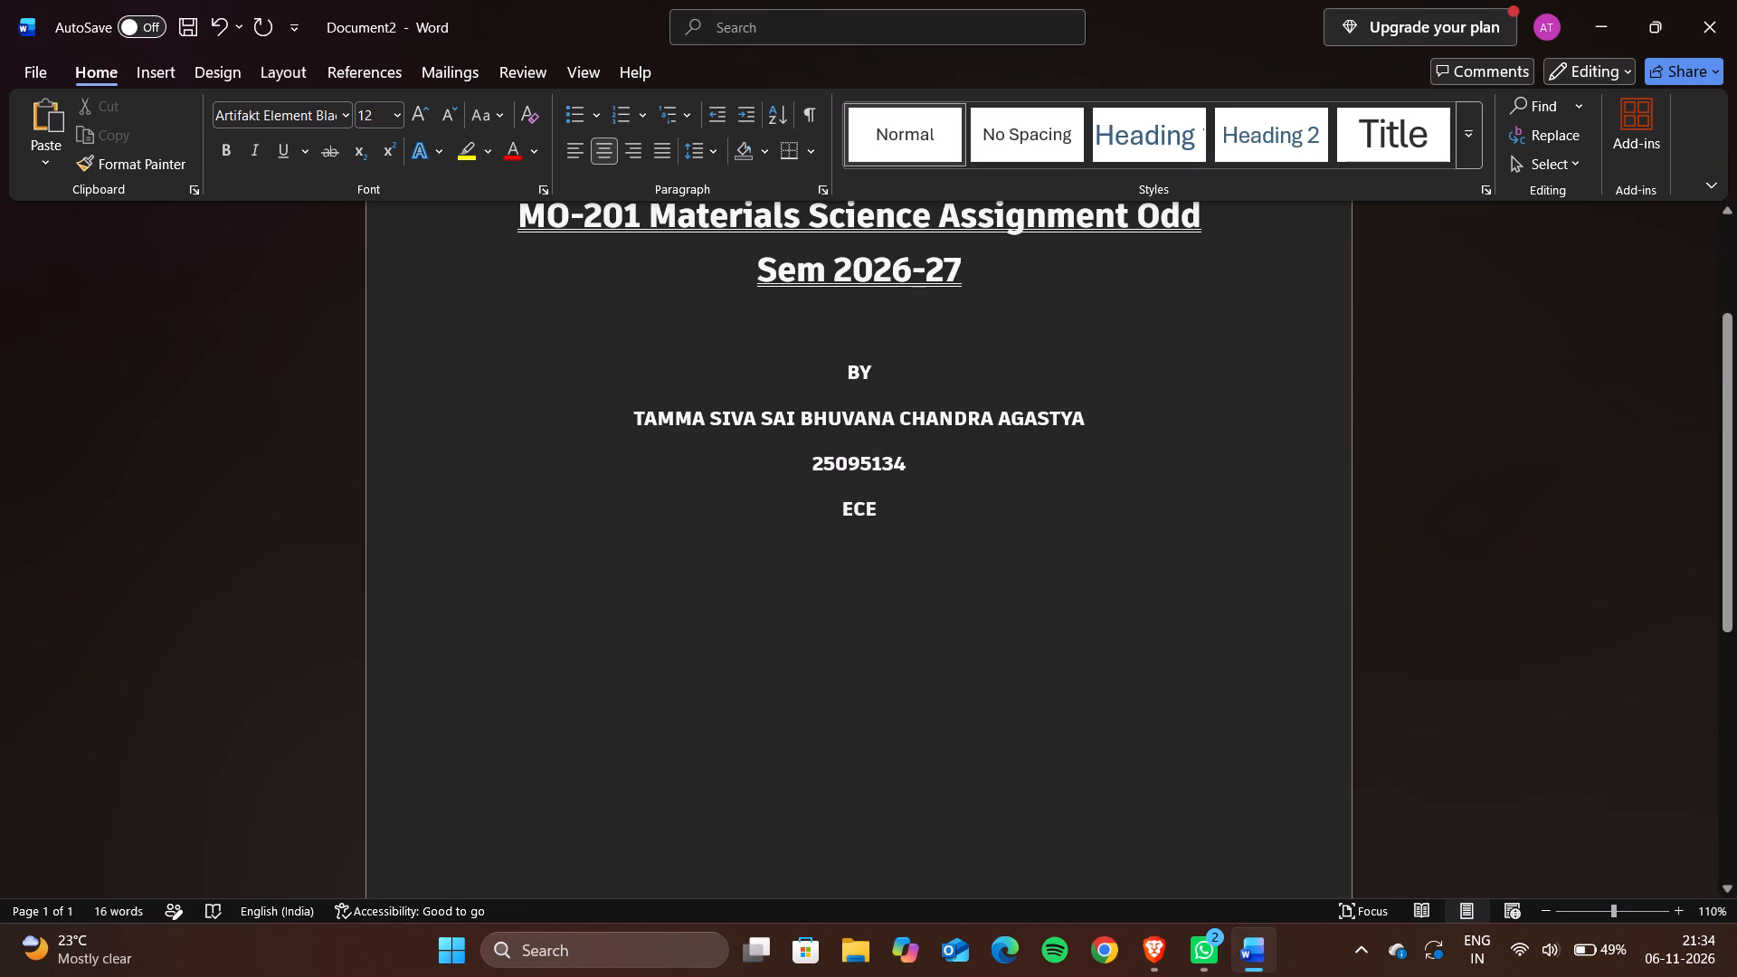
{"action": "triple_click", "coordinate": [885, 508]}
{"action": "double_click", "coordinate": [885, 508]}
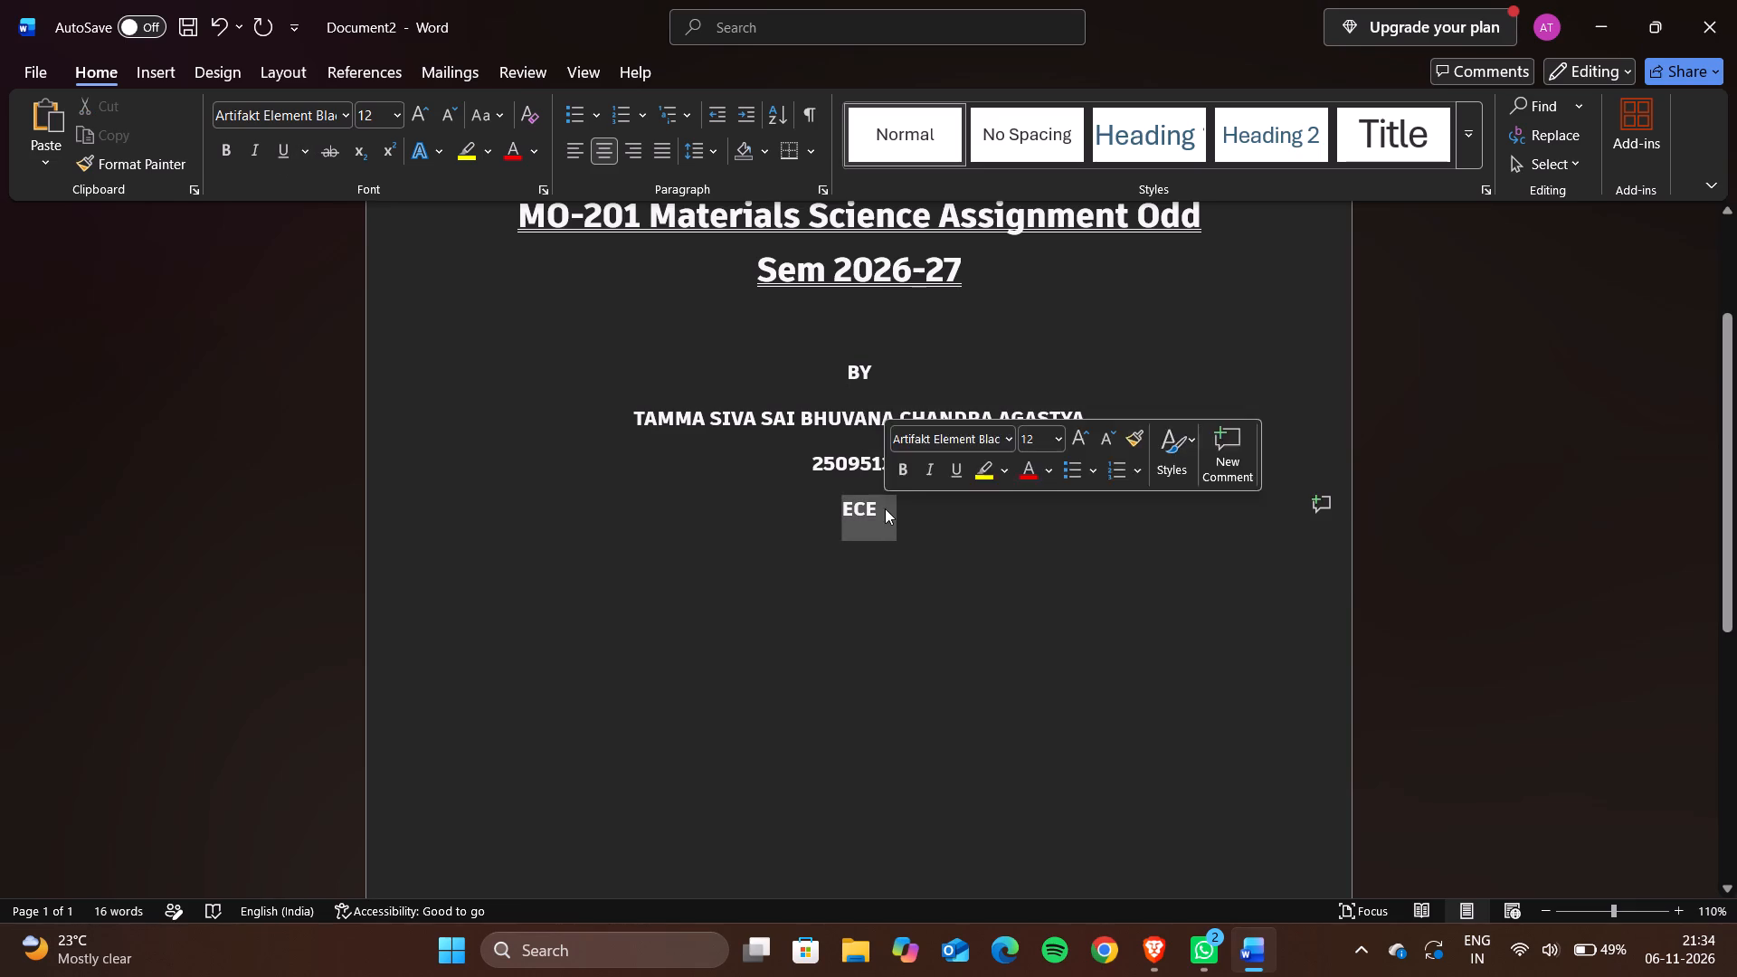
{"action": "left_click", "coordinate": [802, 350]}
{"action": "left_click", "coordinate": [846, 378]}
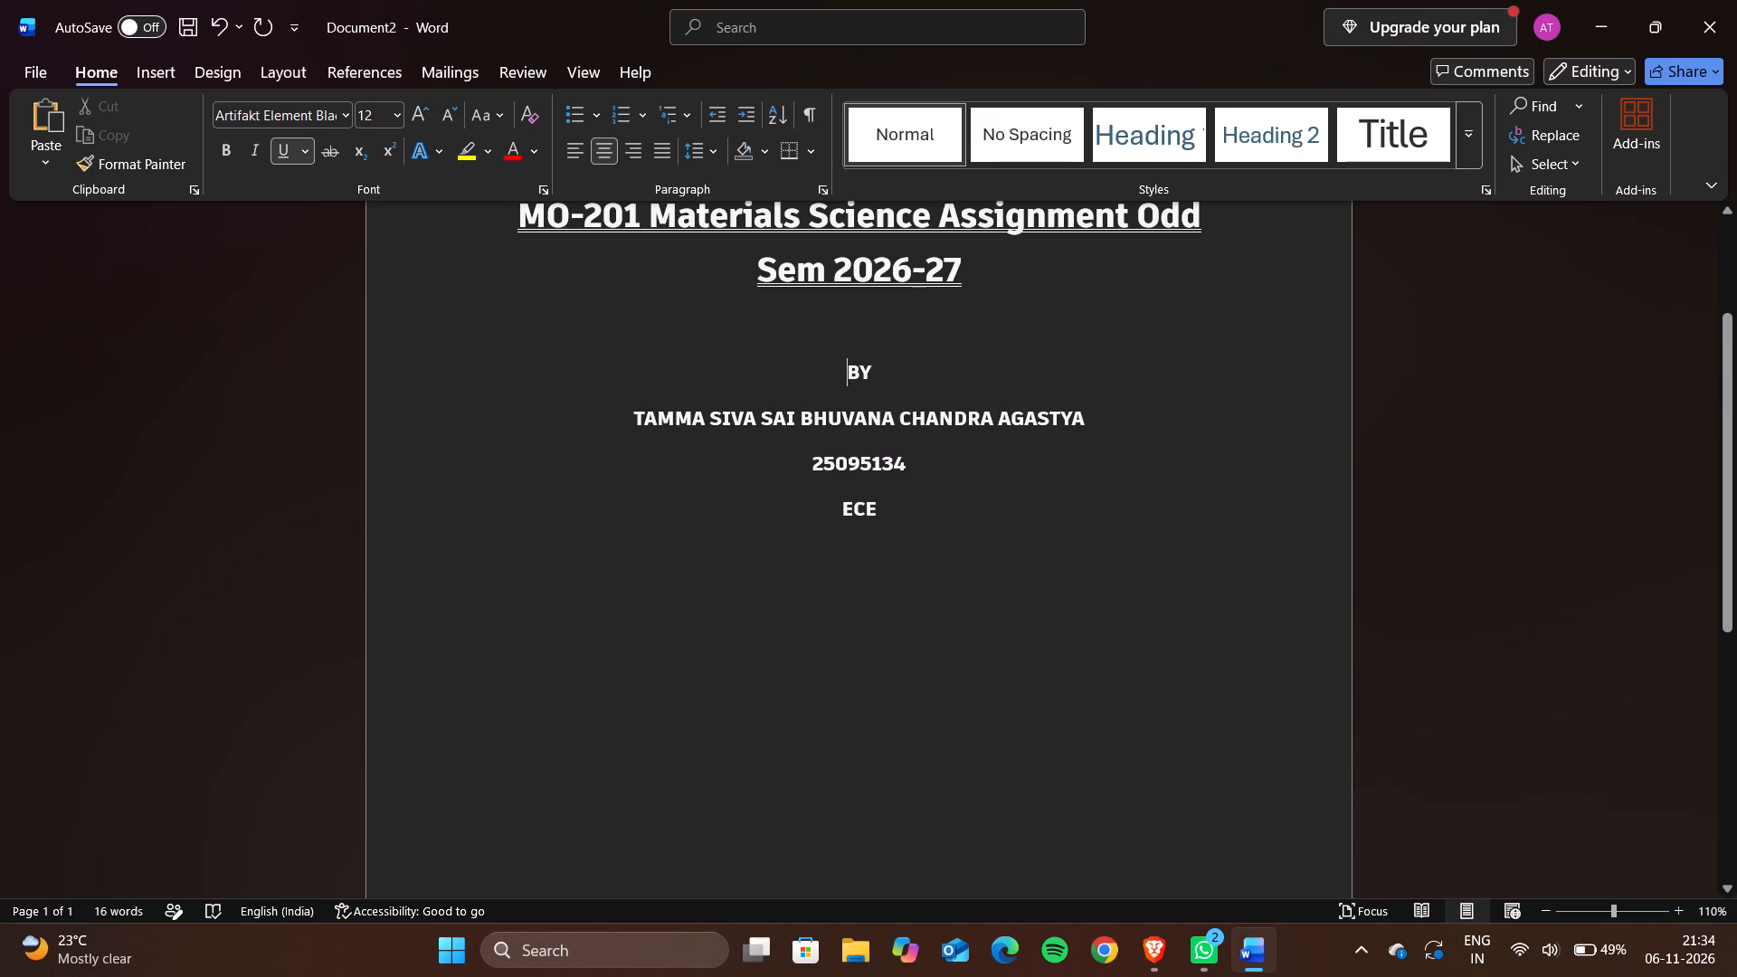
{"action": "right_click_drag", "start_coordinate": [846, 378], "coordinate": [969, 483]}
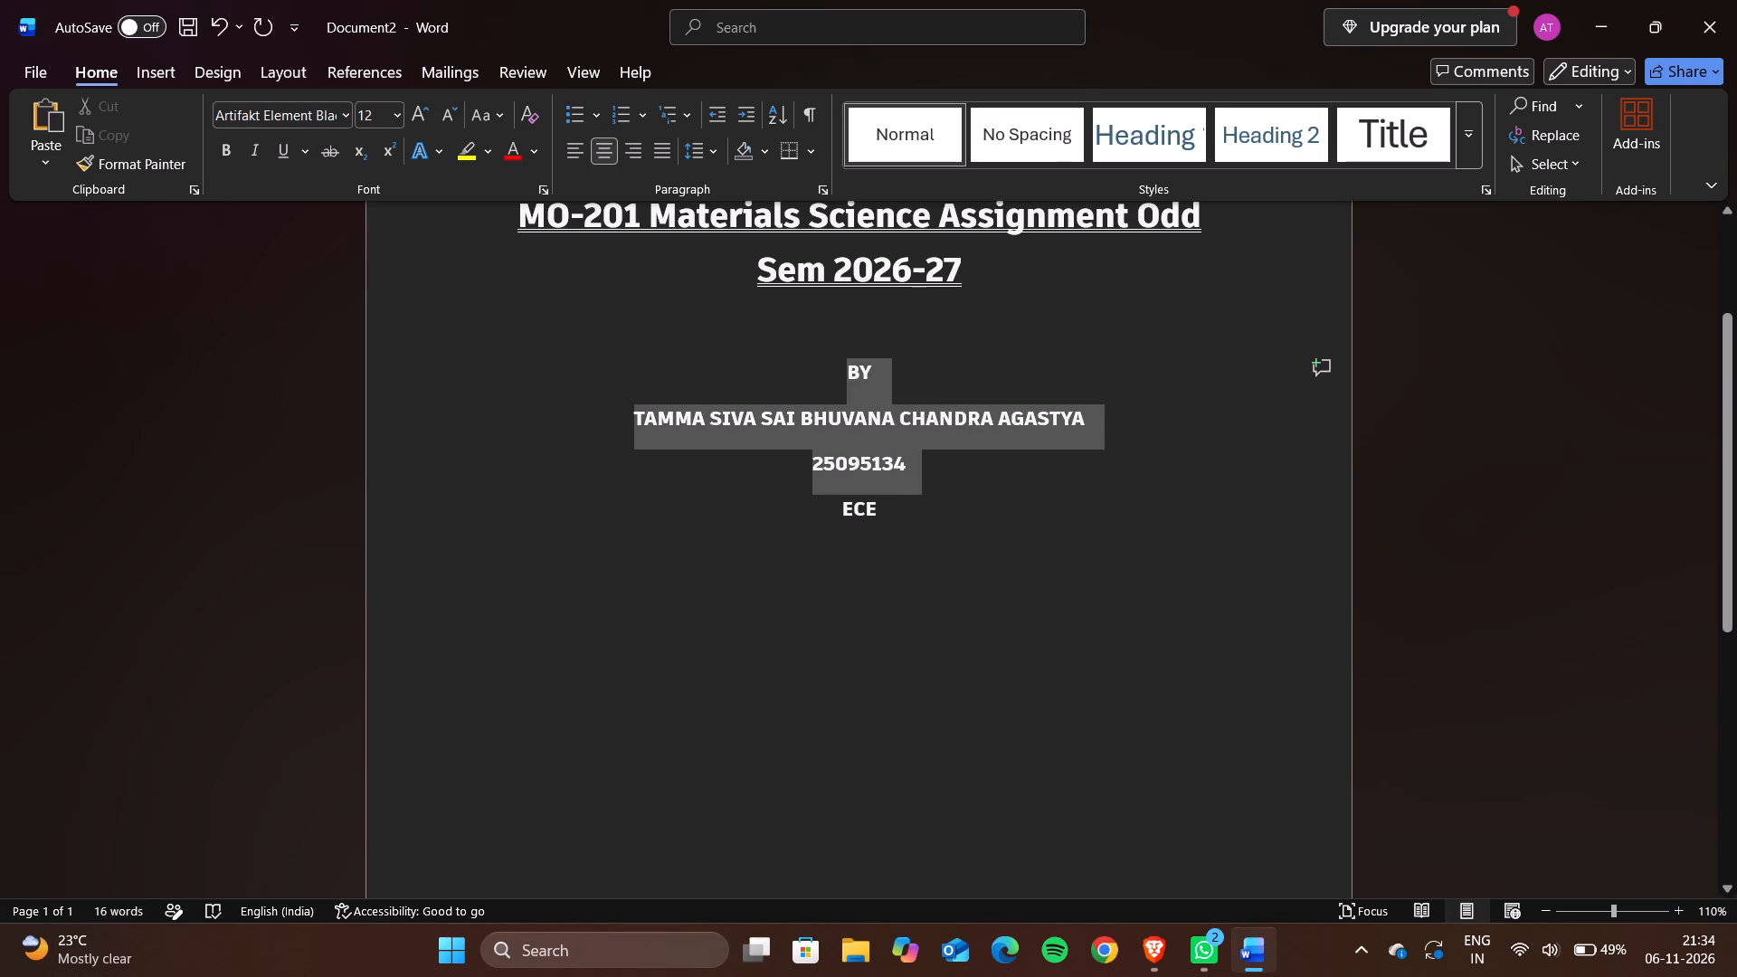
{"action": "right_click_drag", "start_coordinate": [969, 483], "coordinate": [973, 501]}
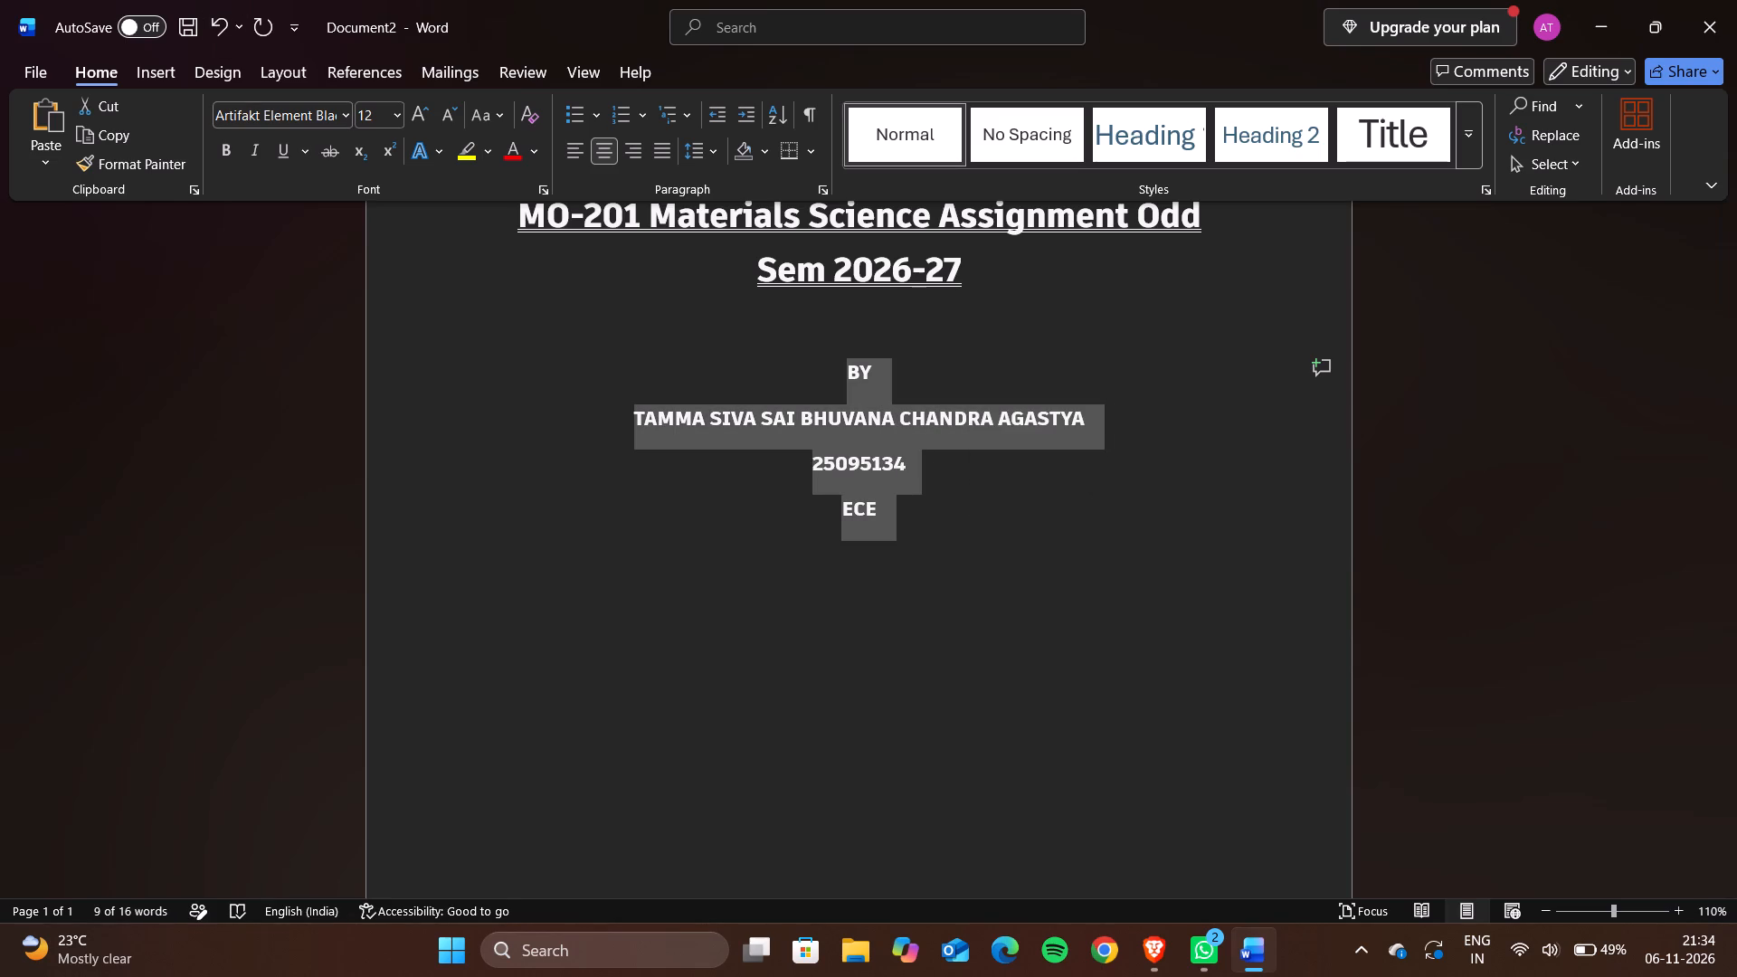
{"action": "left_click", "coordinate": [340, 110]}
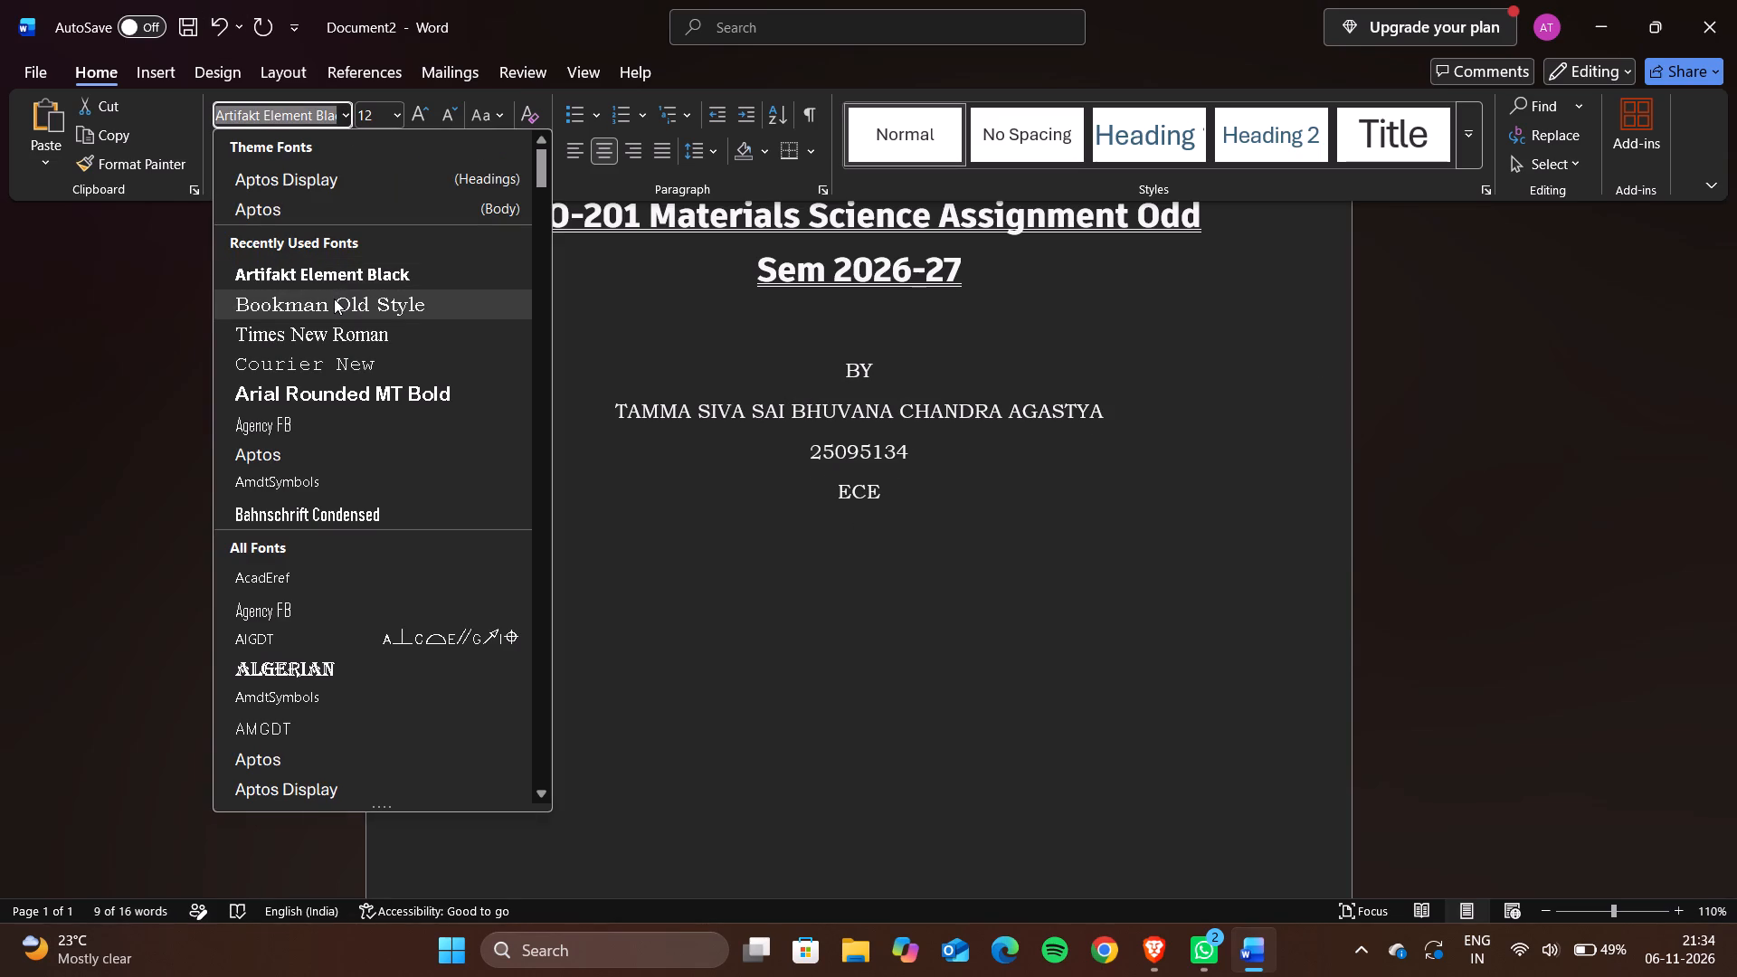
{"action": "left_click", "coordinate": [334, 299]}
{"action": "left_click", "coordinate": [1005, 454]}
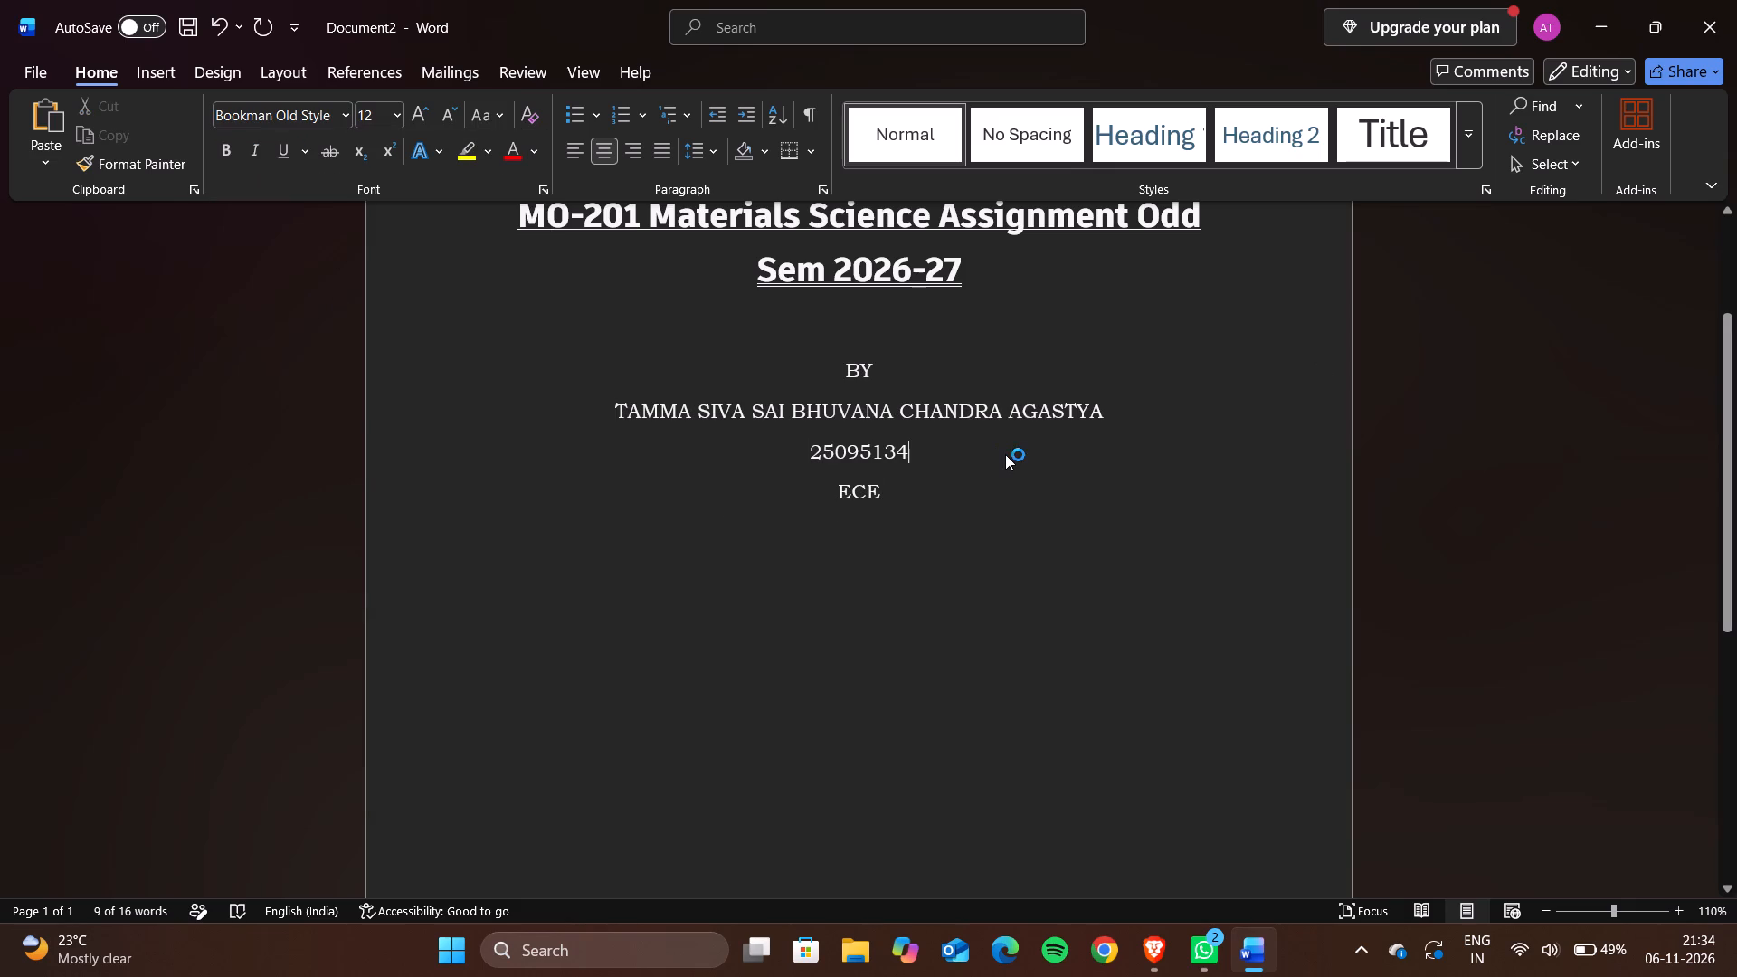
Insert a blank page after the title page.
{"action": "scroll", "coordinate": [1011, 504], "scroll_direction": "up", "scroll_amount": 2}
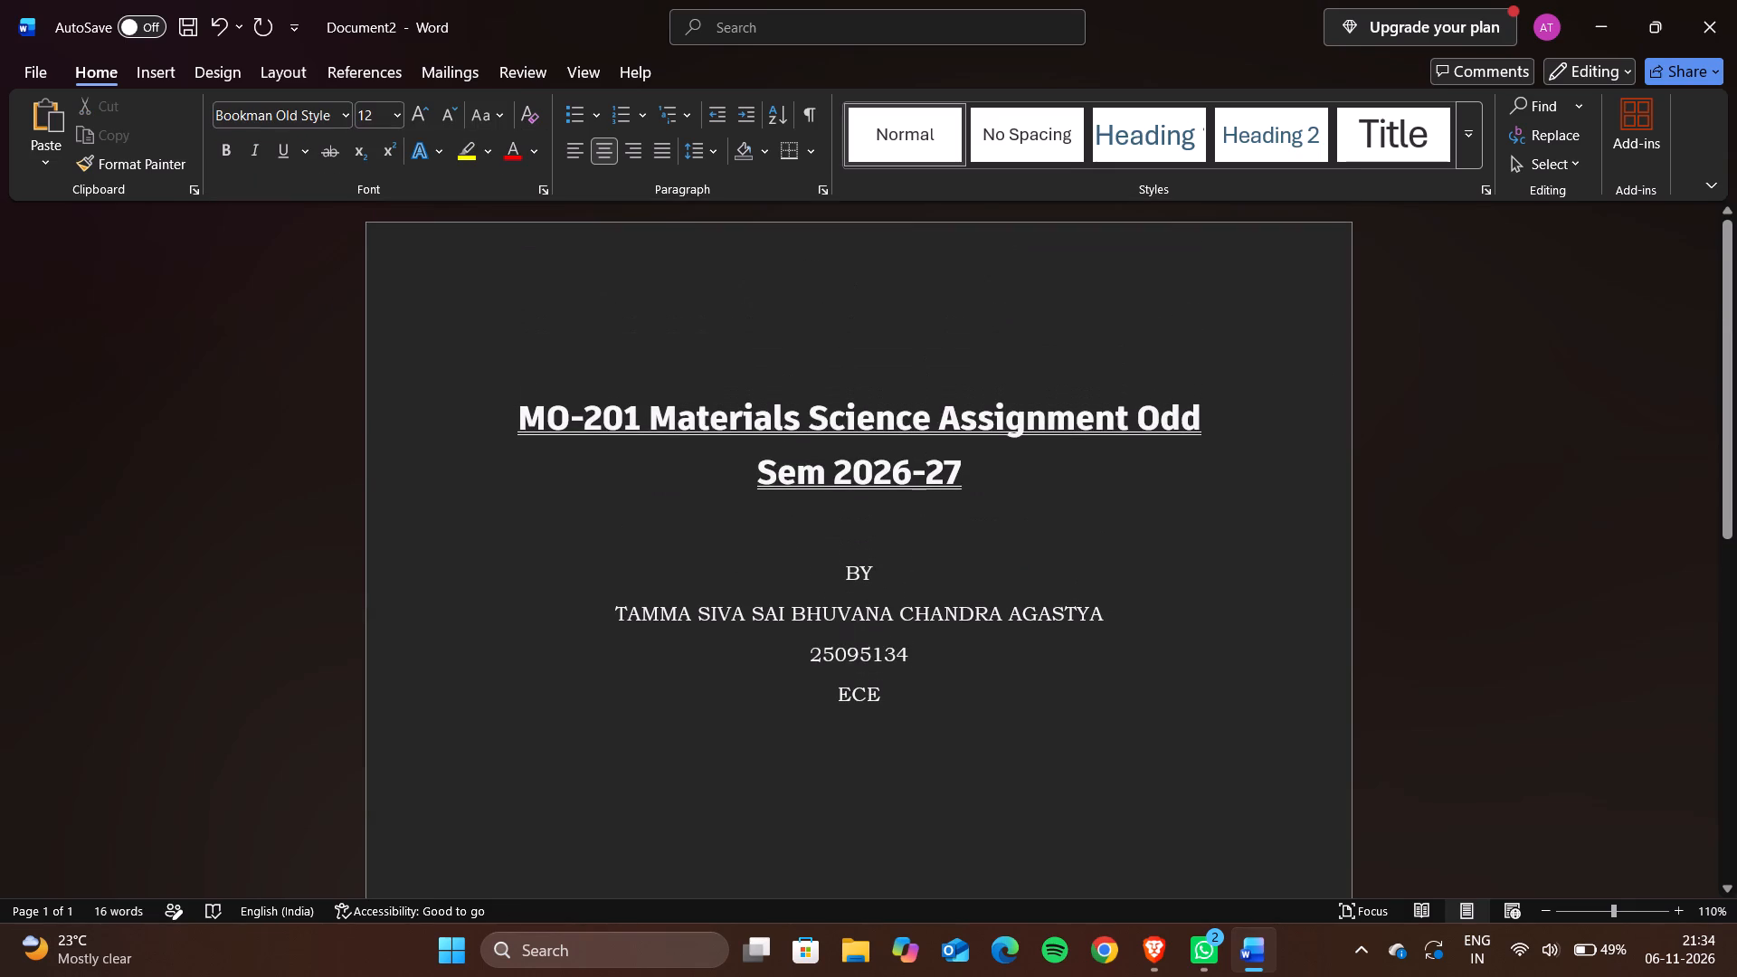
{"action": "scroll", "coordinate": [1011, 504], "scroll_direction": "down", "scroll_amount": 2}
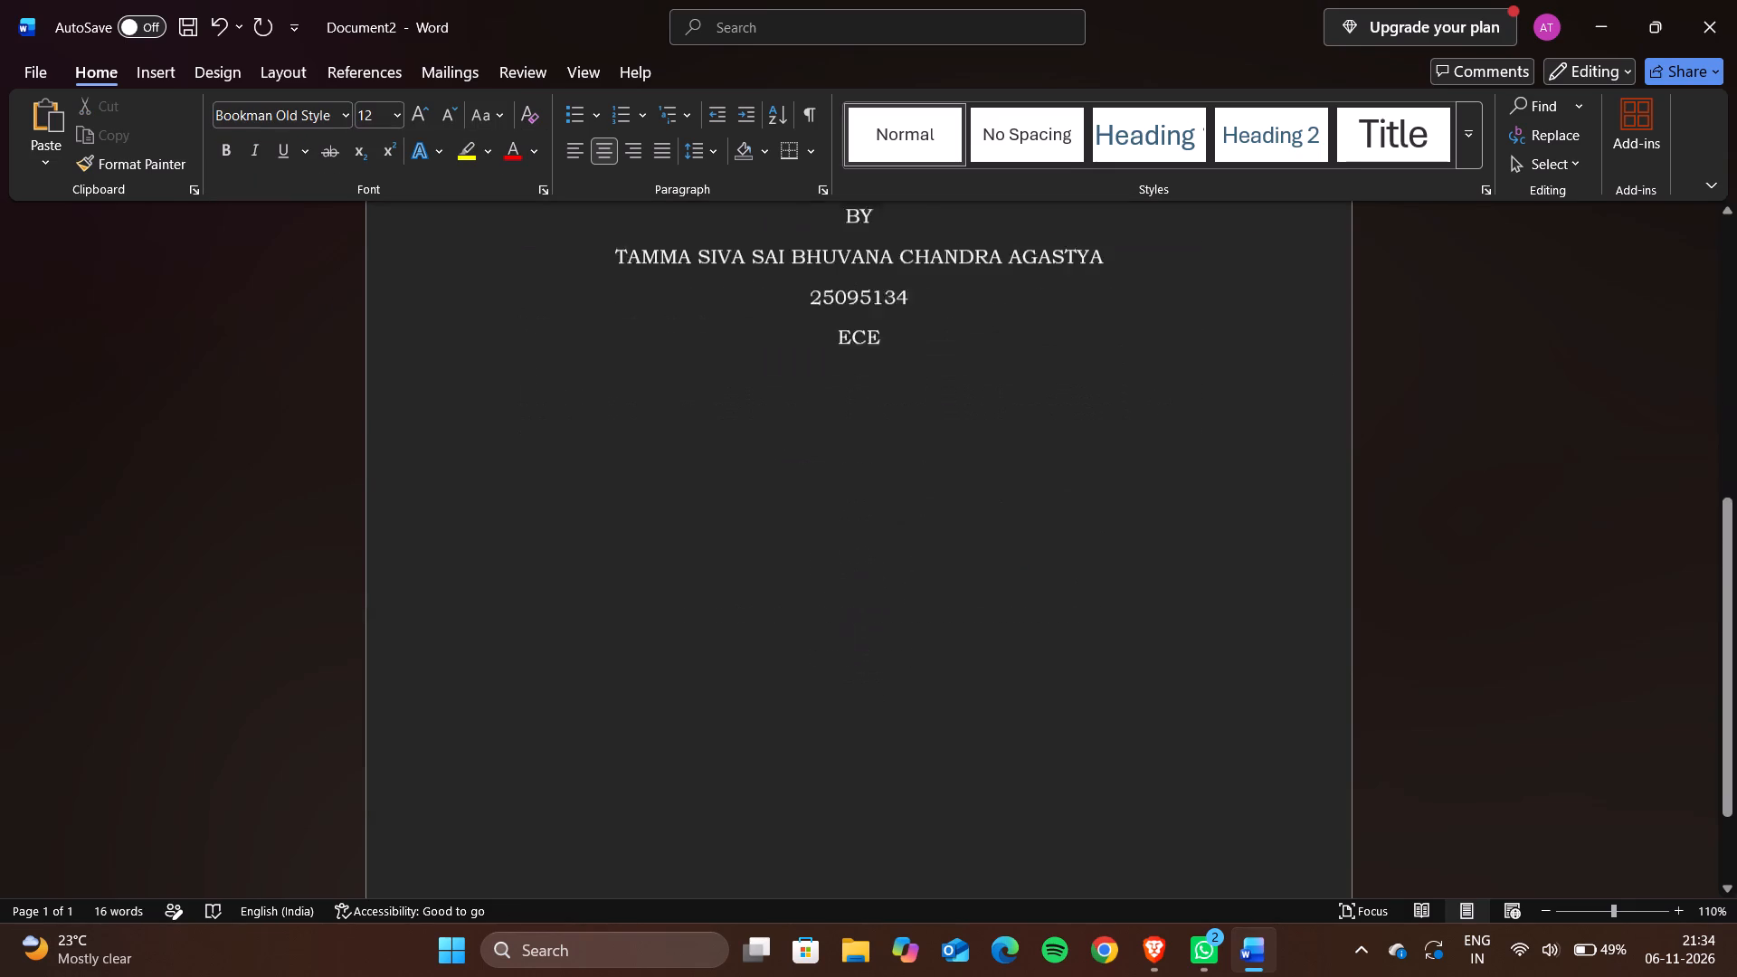
{"action": "scroll", "coordinate": [1011, 504], "scroll_direction": "down", "scroll_amount": 2}
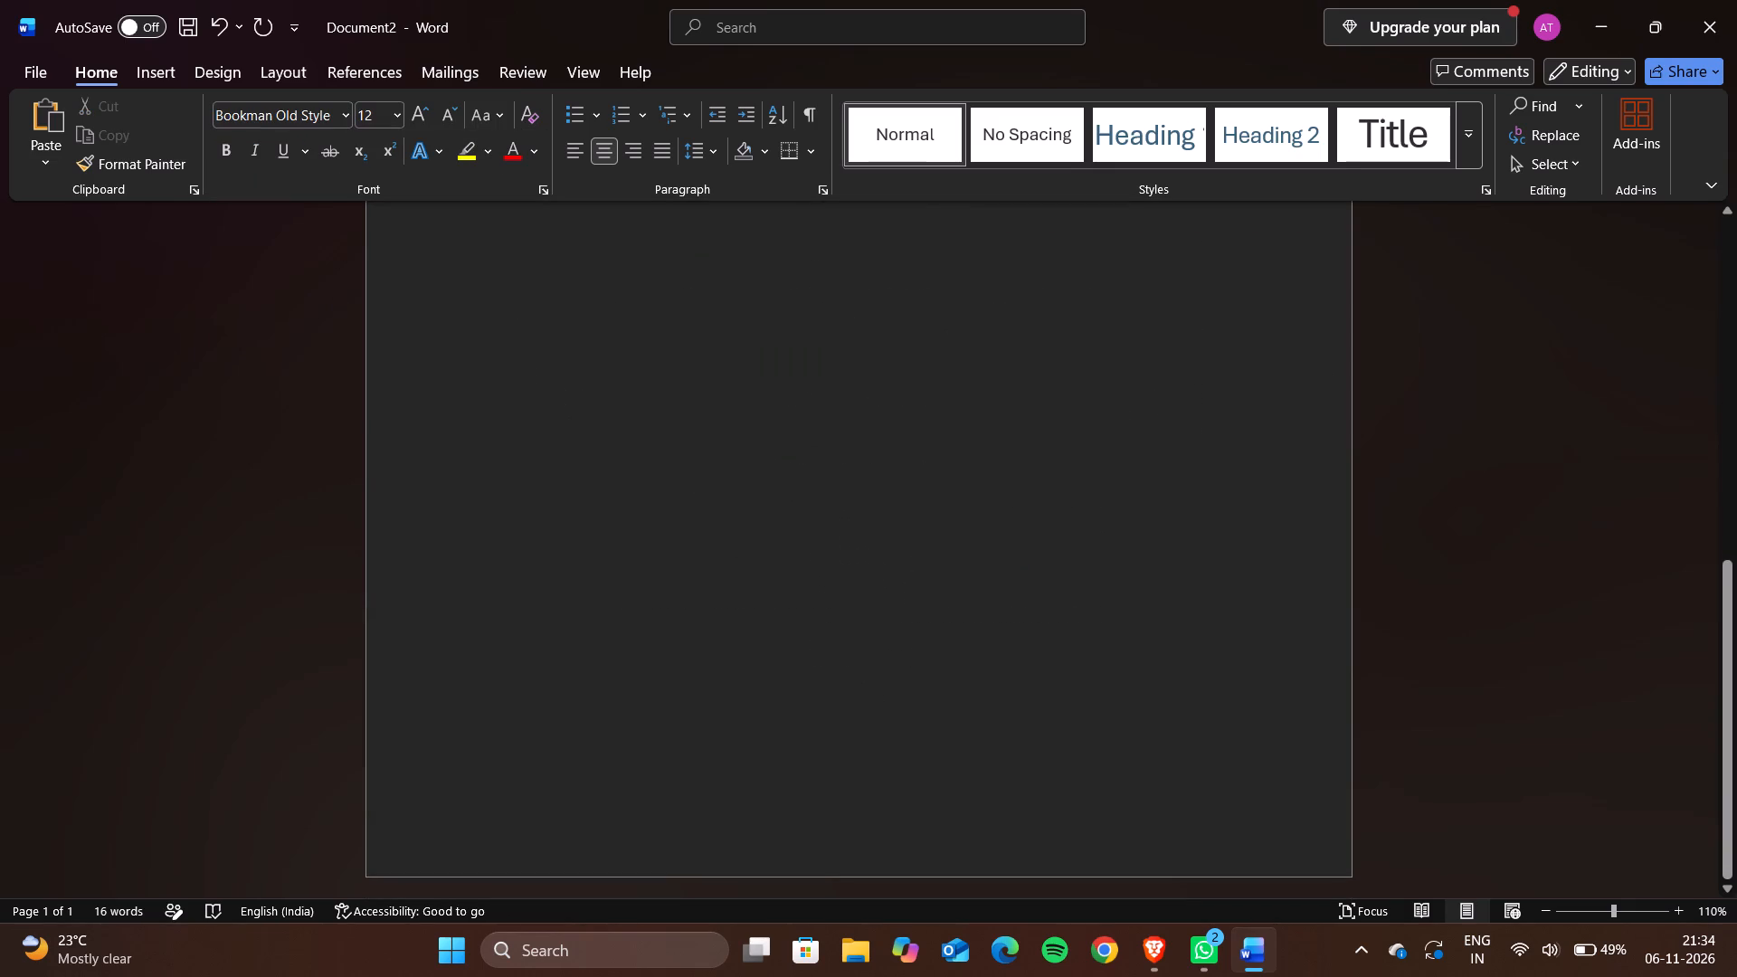
{"action": "right_click", "coordinate": [1039, 881]}
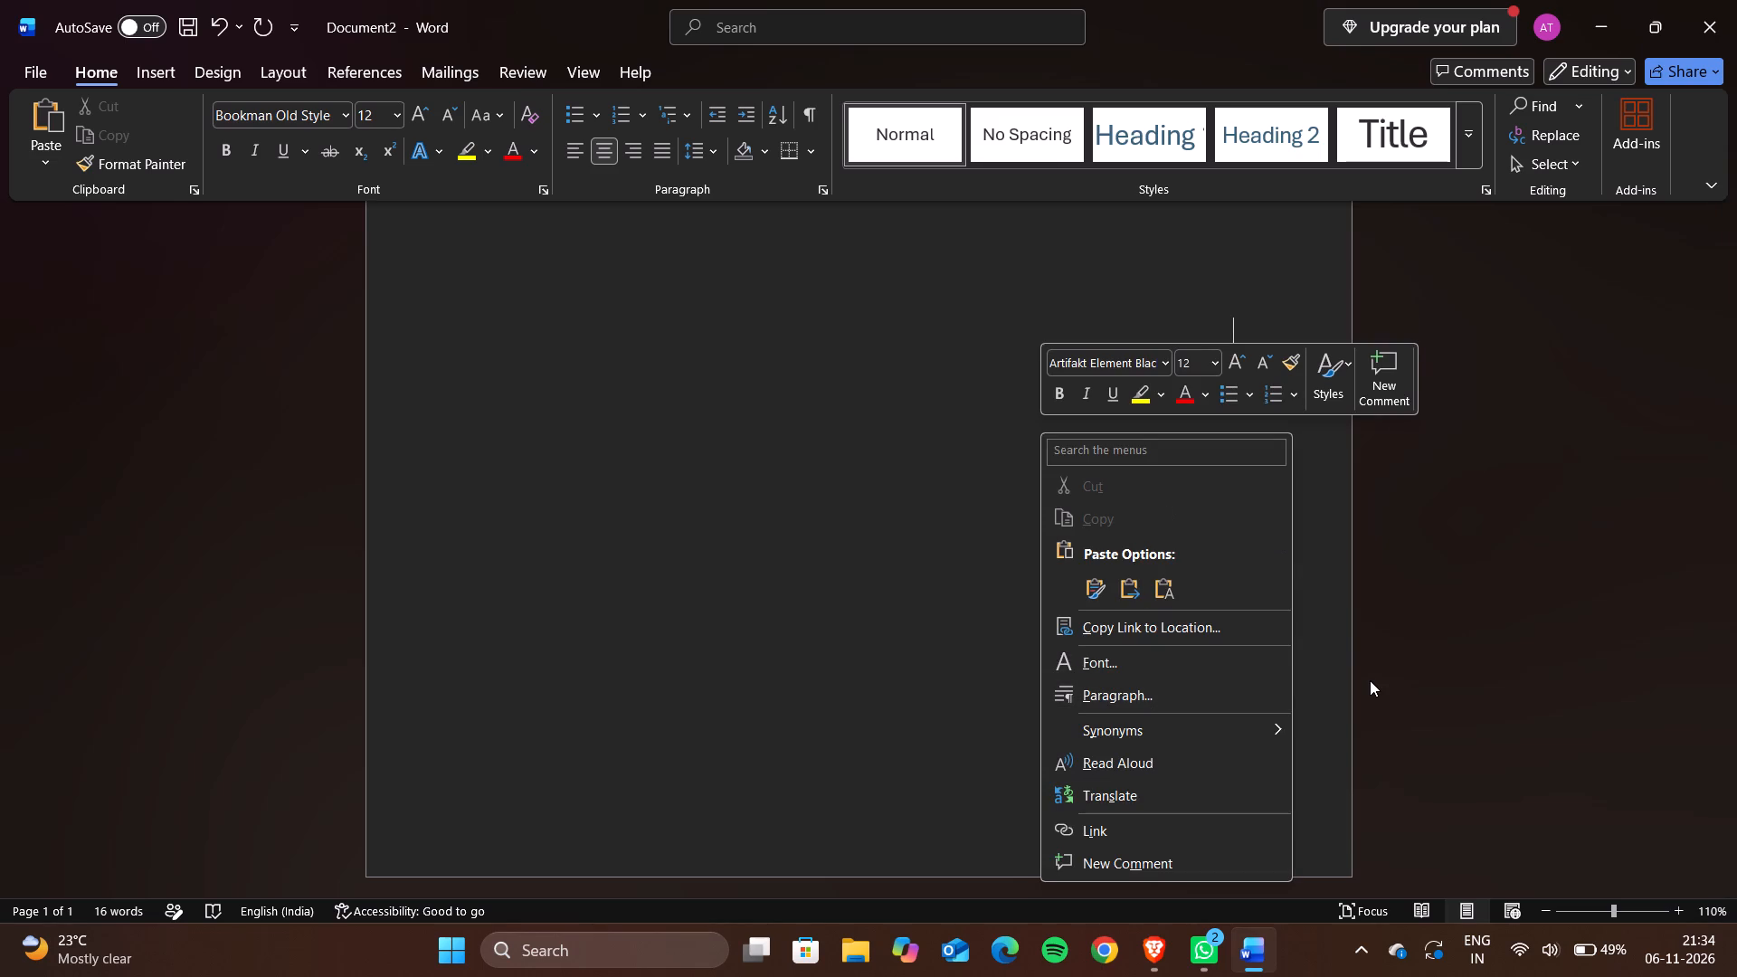
{"action": "left_click", "coordinate": [617, 477]}
{"action": "left_click", "coordinate": [165, 78]}
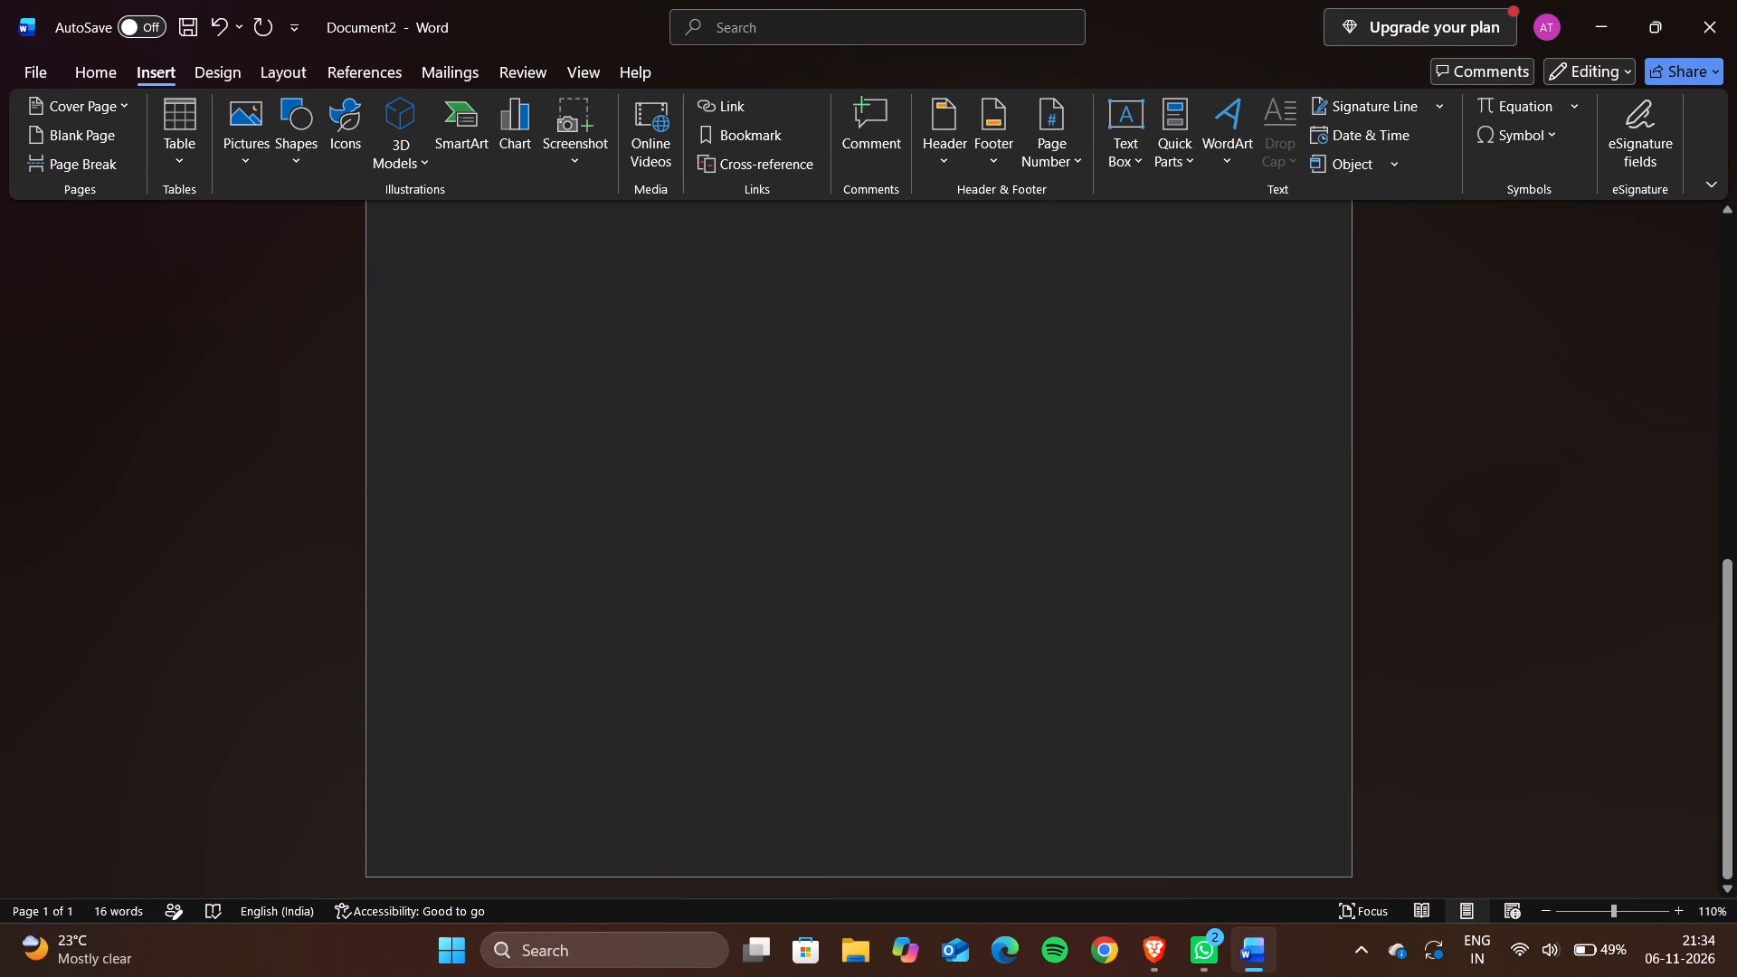
{"action": "left_click", "coordinate": [86, 137]}
{"action": "scroll", "coordinate": [390, 387], "scroll_direction": "up", "scroll_amount": 3}
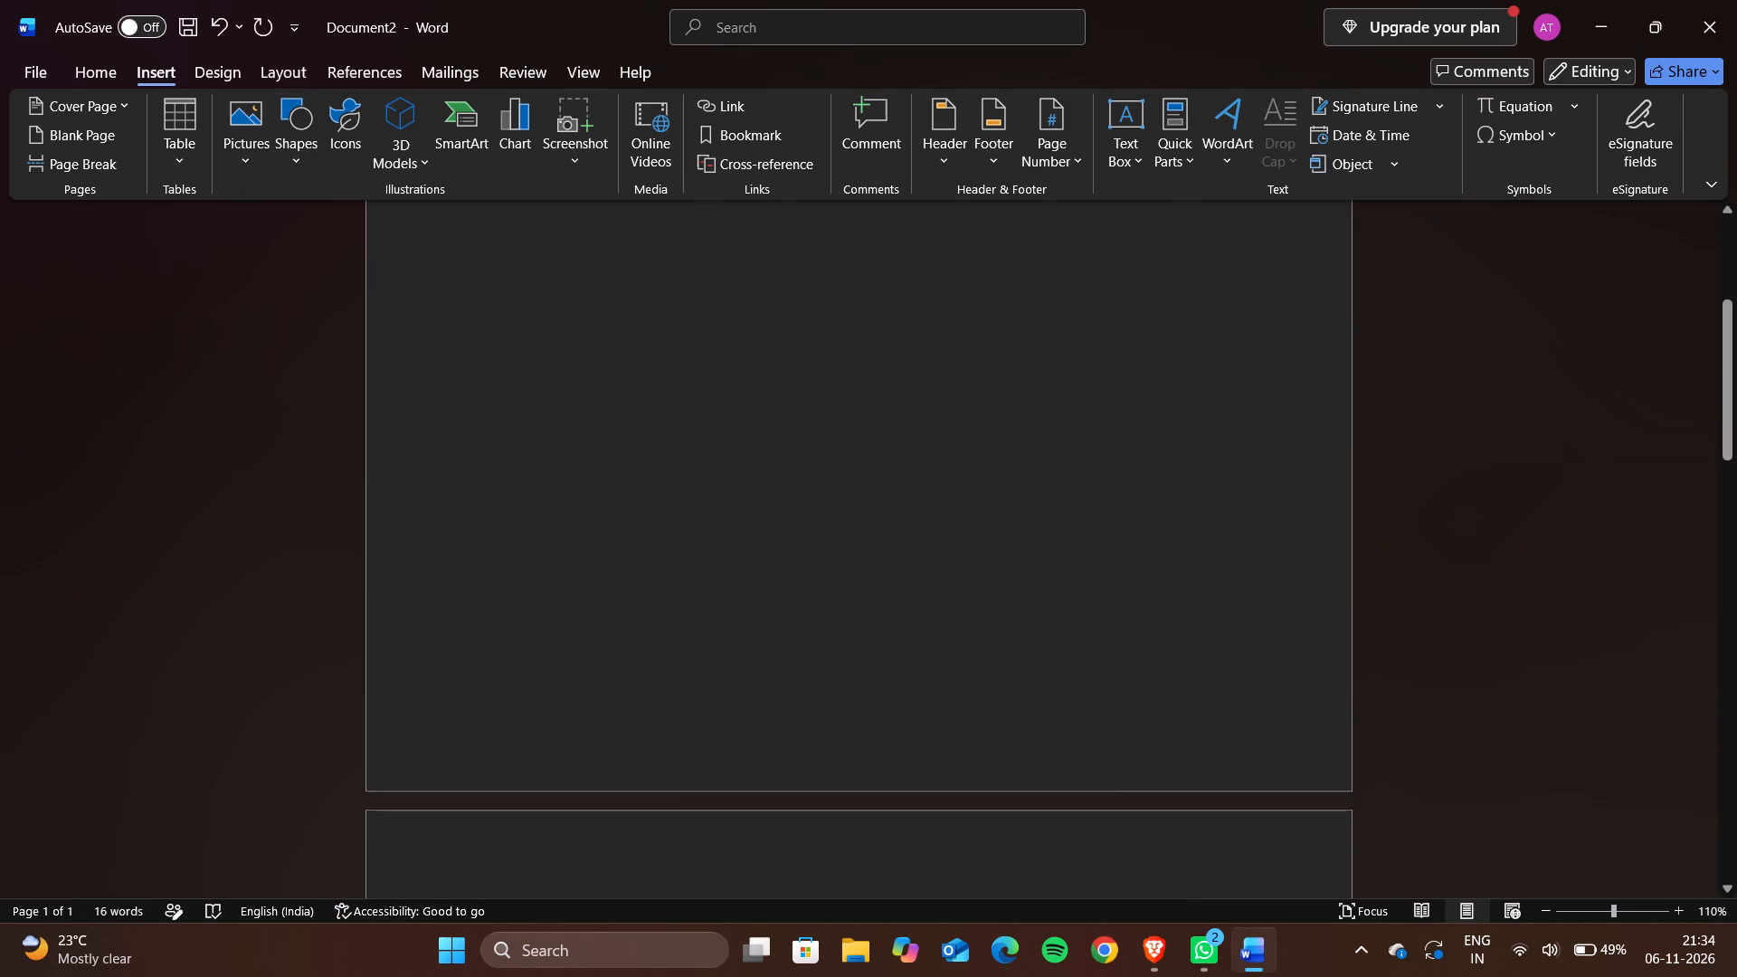
{"action": "scroll", "coordinate": [390, 387], "scroll_direction": "up", "scroll_amount": 5}
{"action": "scroll", "coordinate": [390, 387], "scroll_direction": "down", "scroll_amount": 8}
{"action": "scroll", "coordinate": [390, 387], "scroll_direction": "up", "scroll_amount": 1}
{"action": "scroll", "coordinate": [390, 387], "scroll_direction": "down", "scroll_amount": 1}
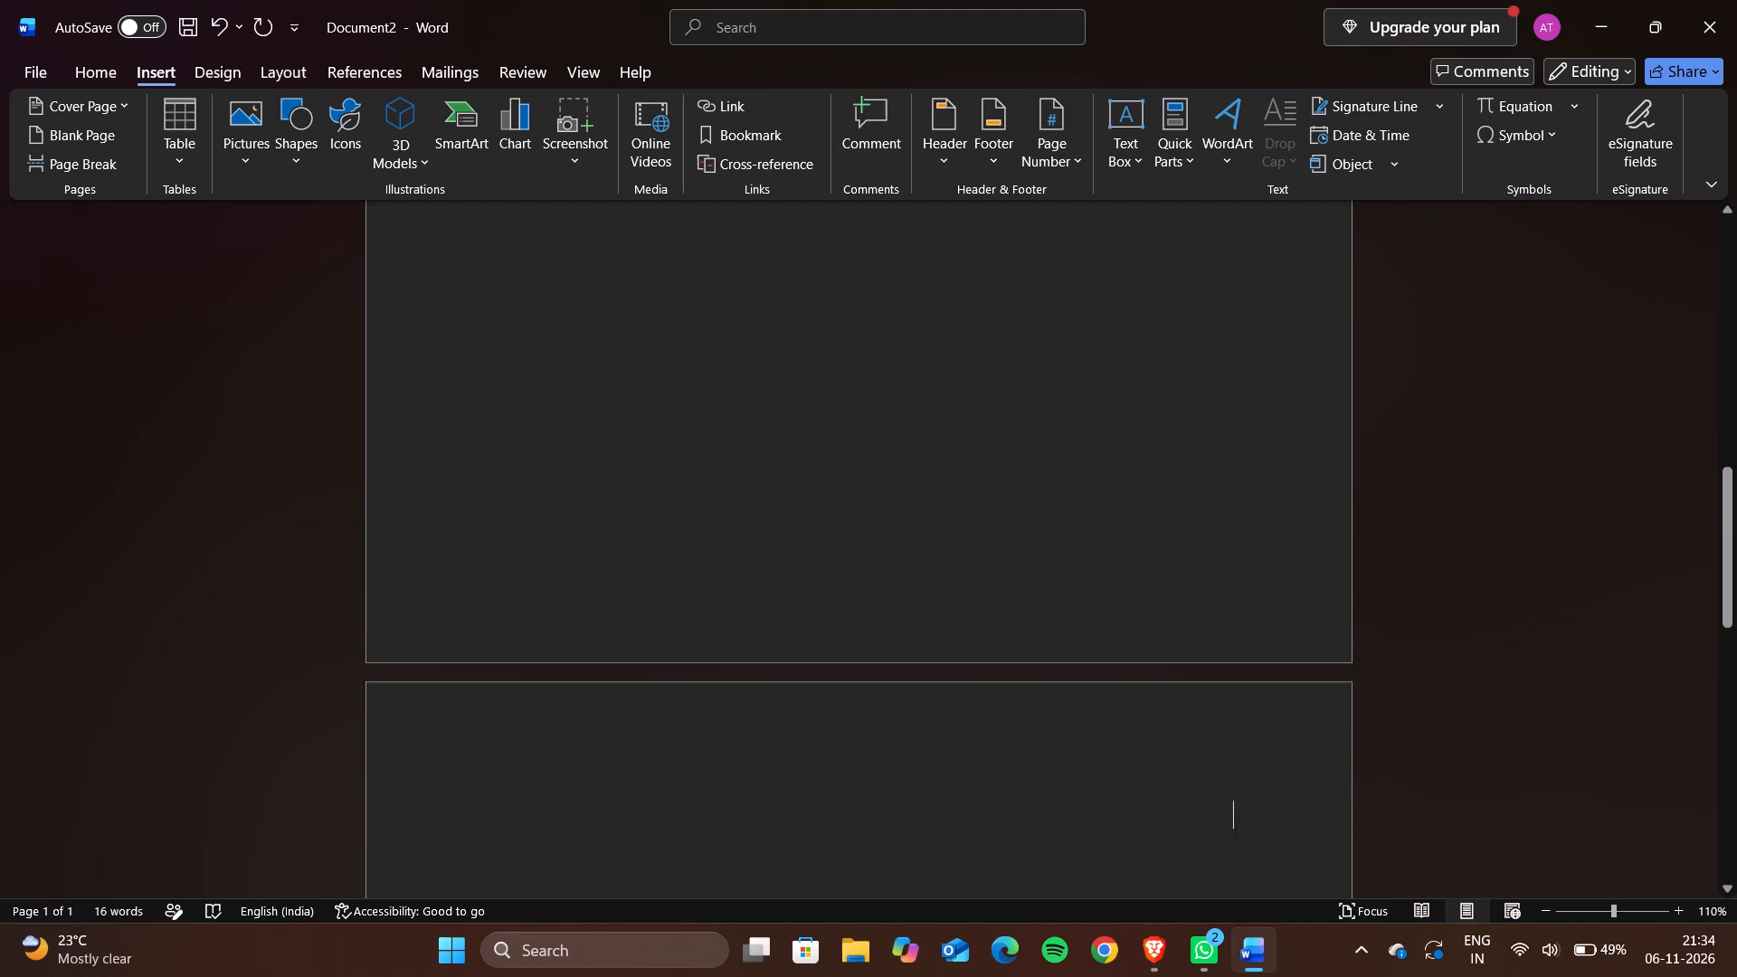
{"action": "scroll", "coordinate": [390, 387], "scroll_direction": "down", "scroll_amount": 1}
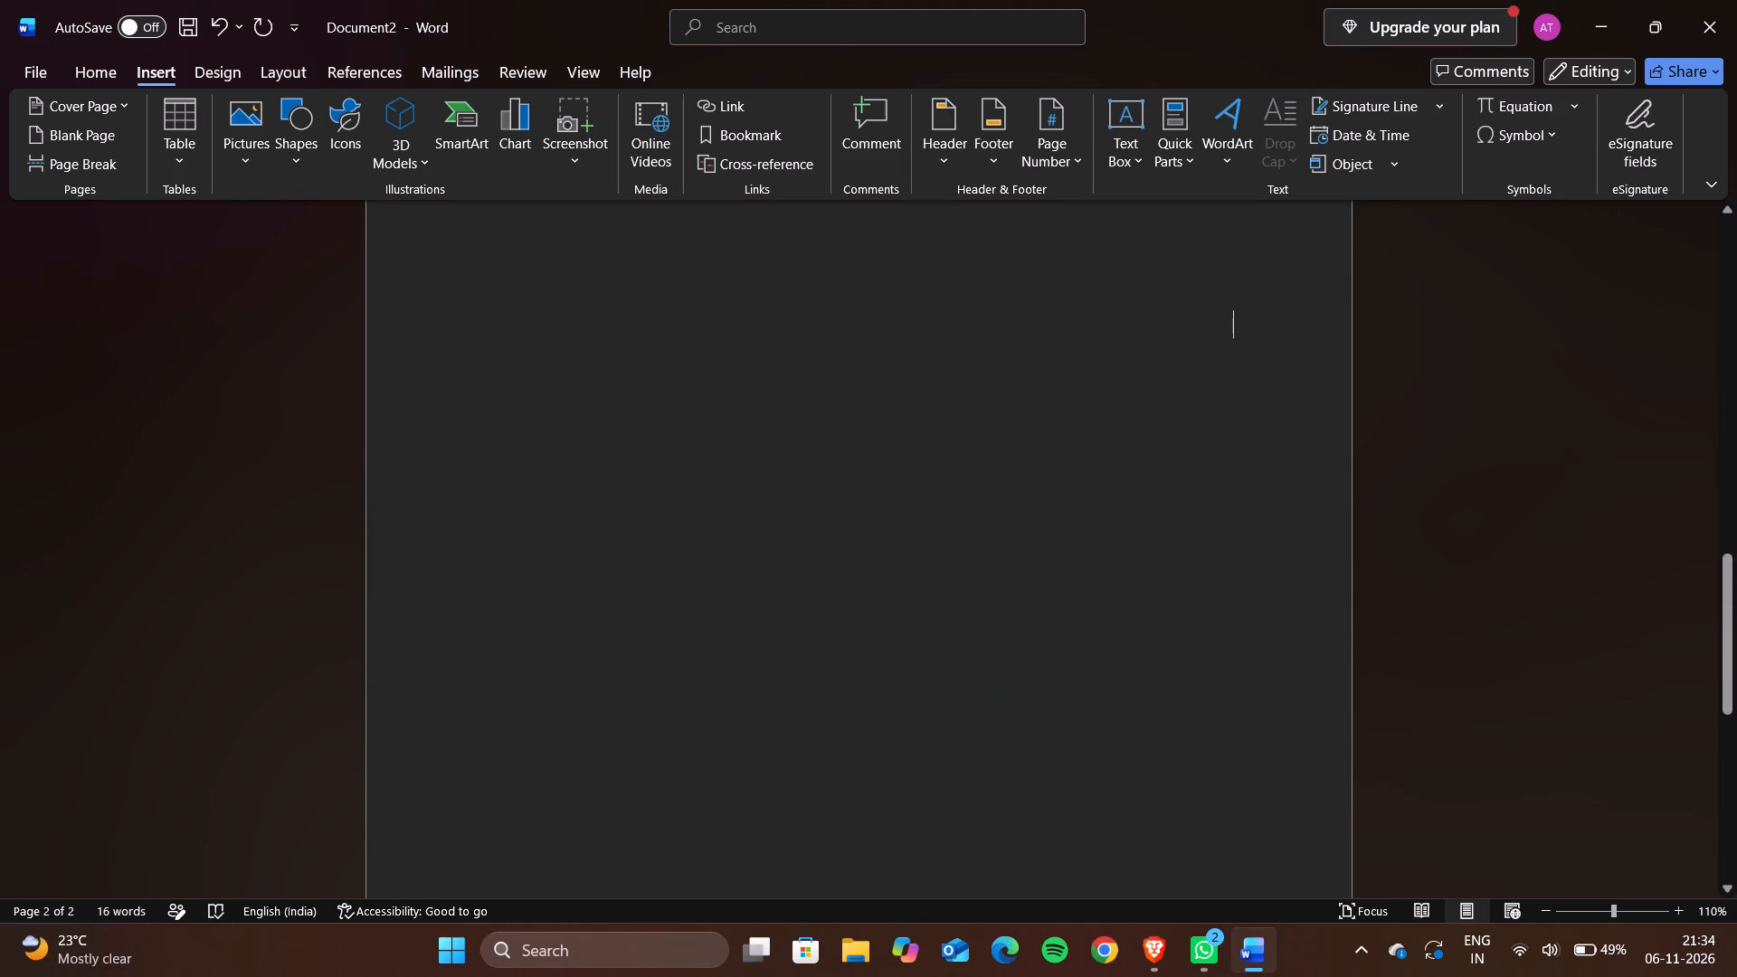
Insert the picture "tyre image mo assignment" from the Downloads folder at the start of the second page.
{"action": "key", "text": "BackSpace"}
{"action": "key", "text": "BackSpace"}
{"action": "left_click_drag", "start_coordinate": [521, 470], "coordinate": [246, 122]}
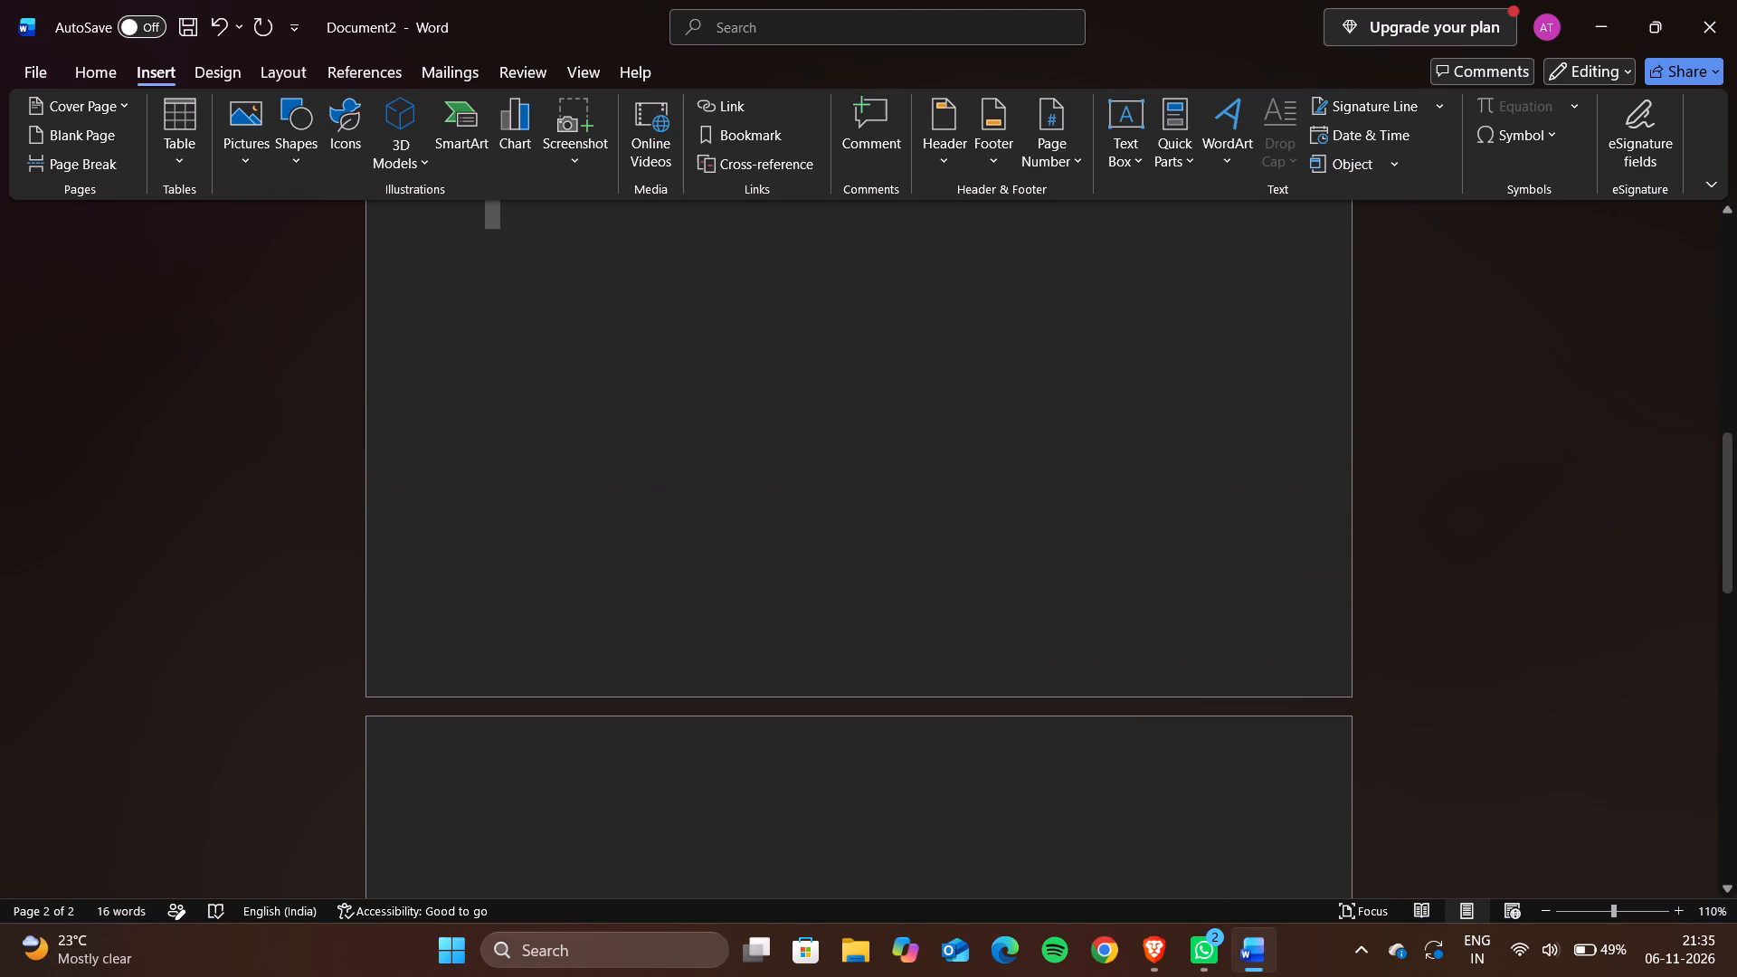
{"action": "left_click", "coordinate": [266, 153]}
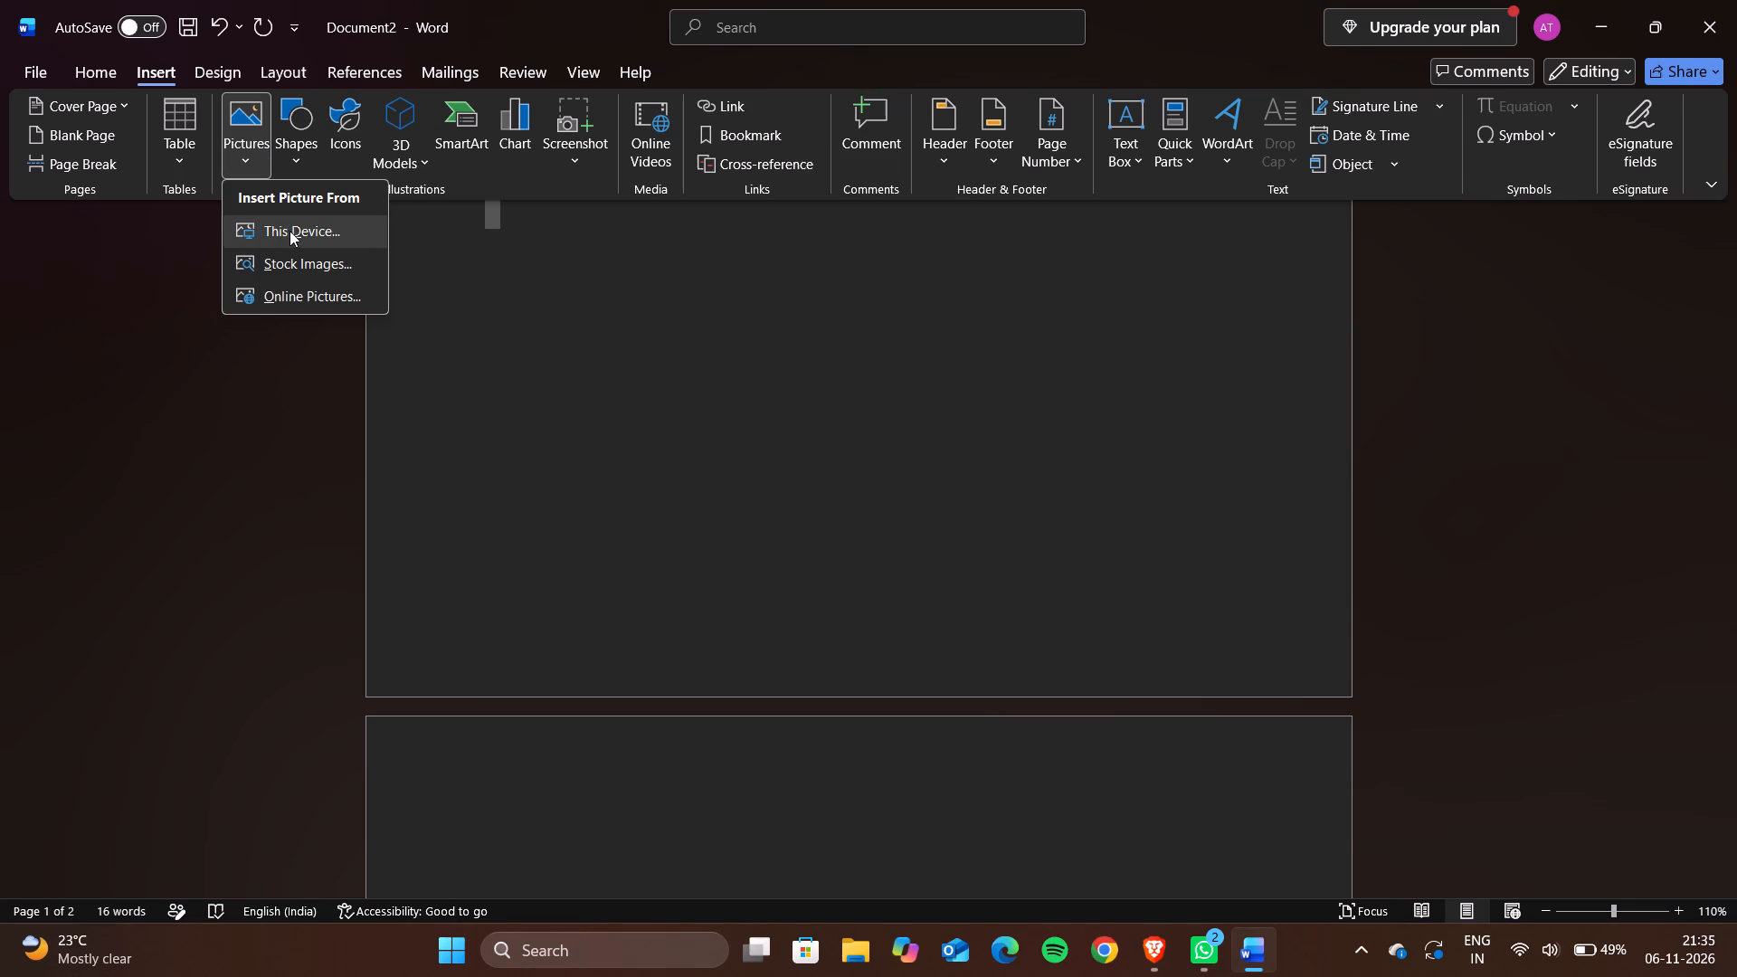
{"action": "left_click", "coordinate": [289, 231]}
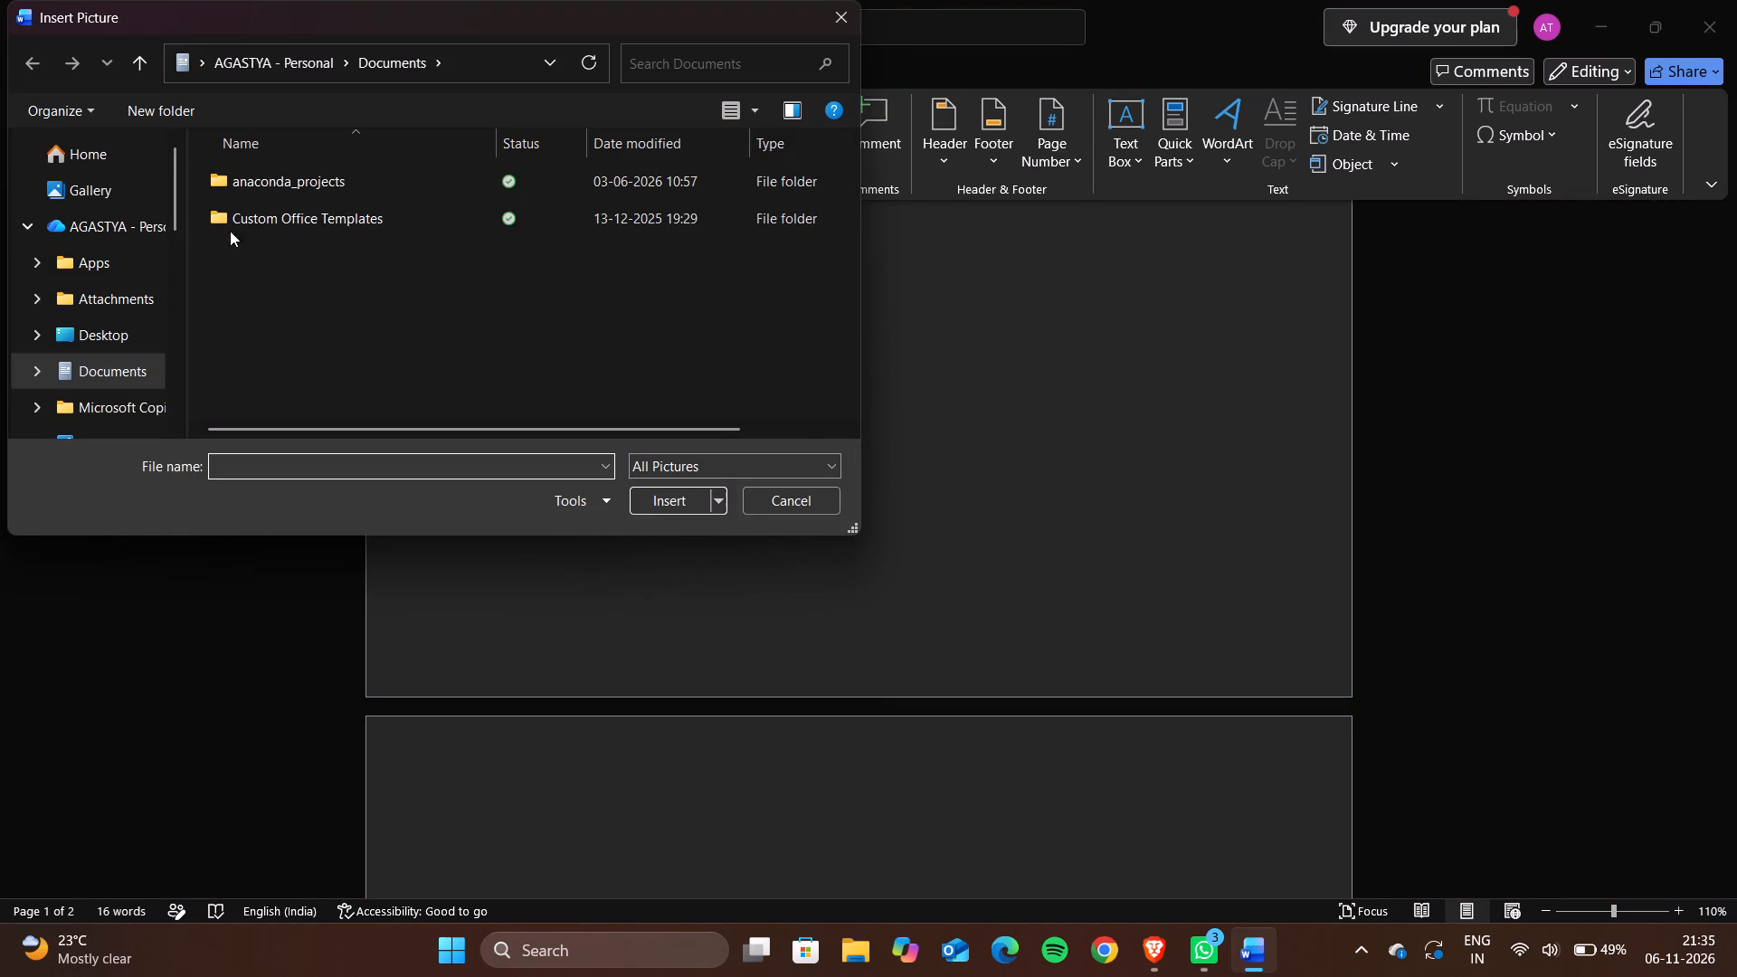
{"action": "scroll", "coordinate": [116, 385], "scroll_direction": "down", "scroll_amount": 1}
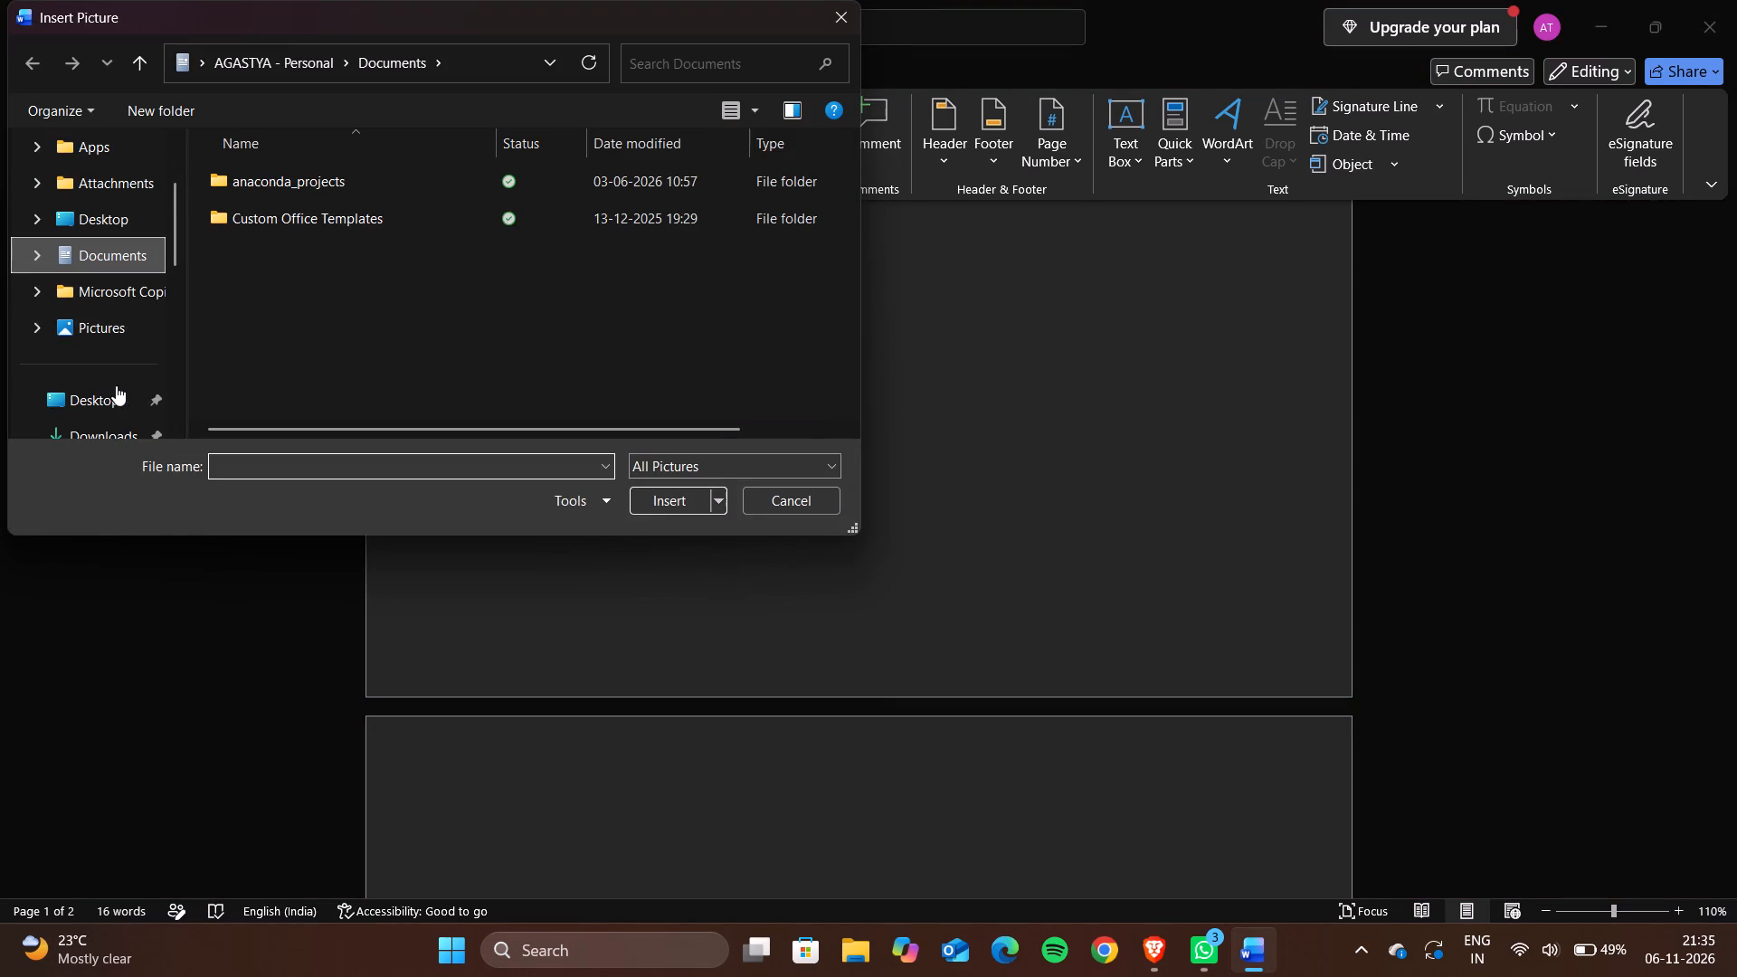
{"action": "double_click", "coordinate": [127, 432]}
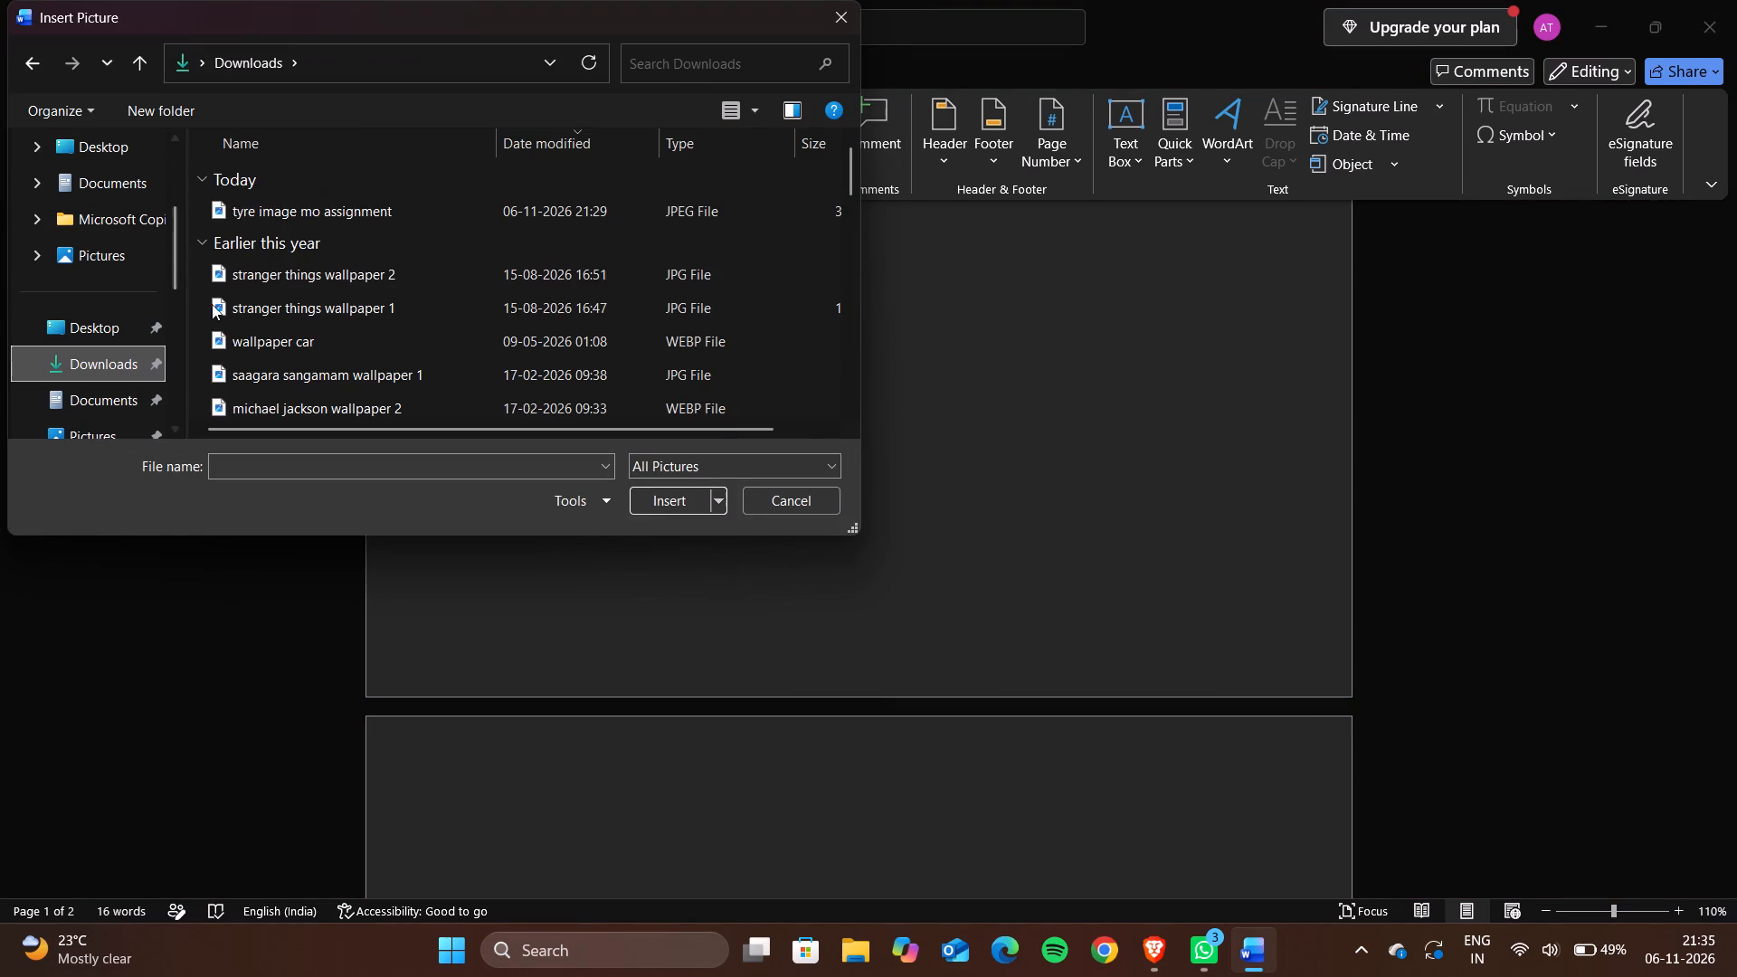
{"action": "left_click", "coordinate": [284, 213]}
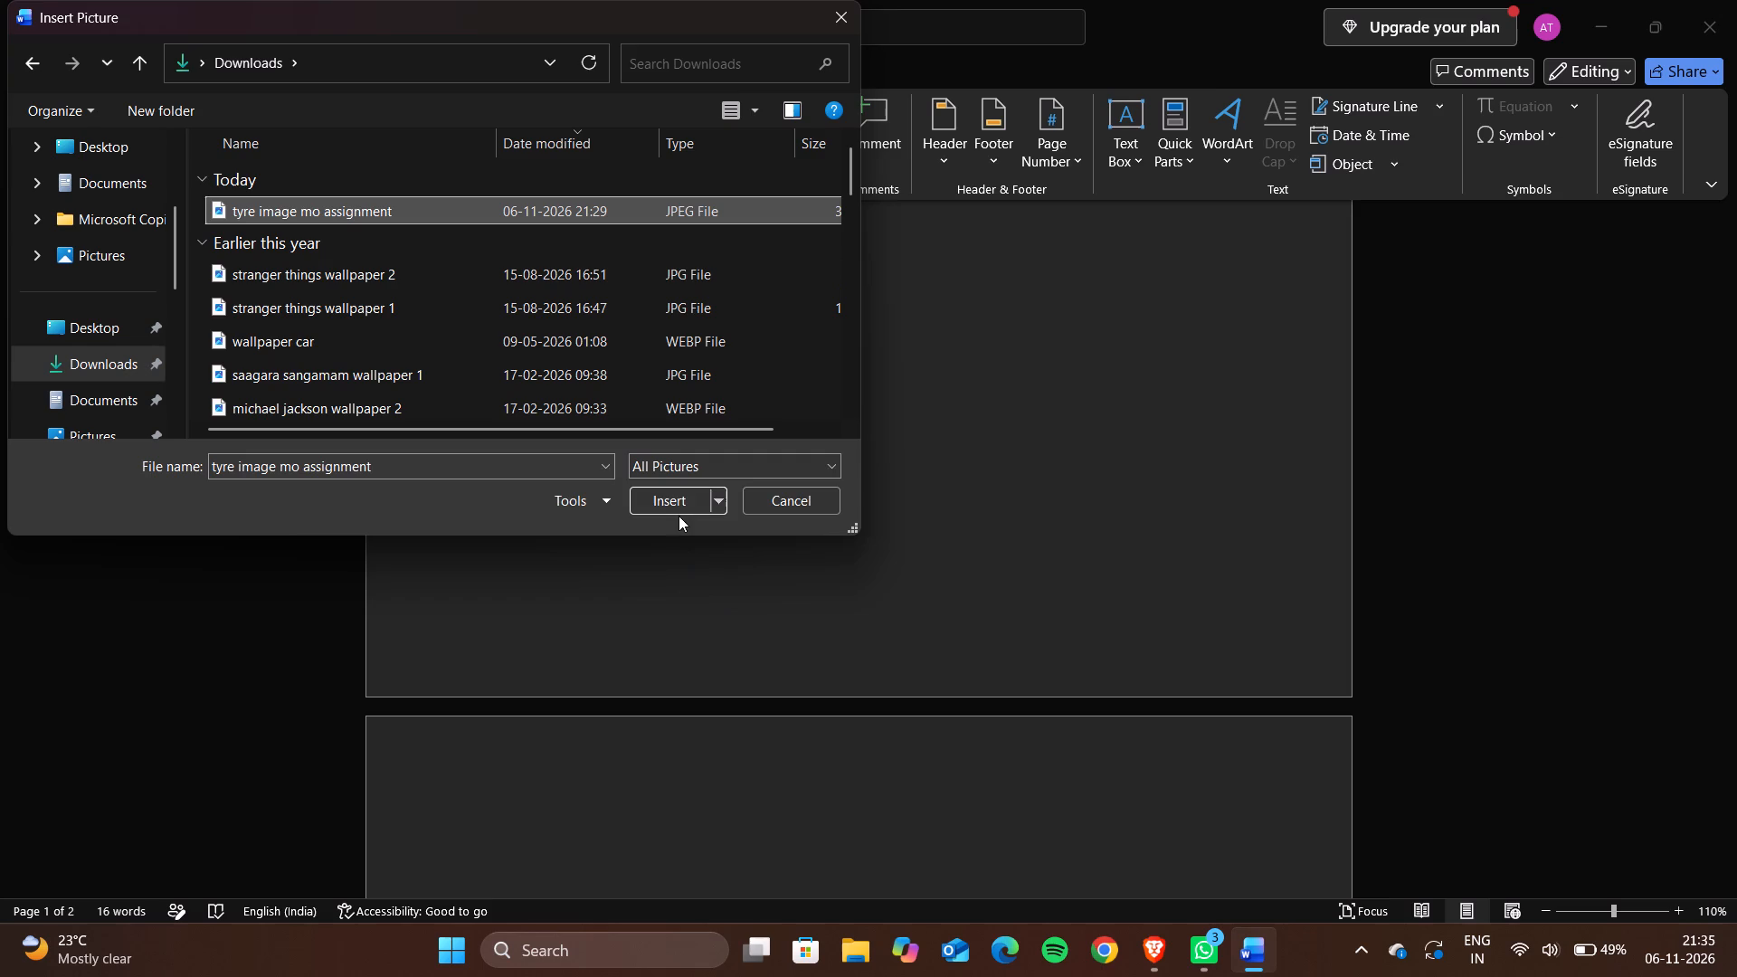
{"action": "left_click", "coordinate": [679, 504]}
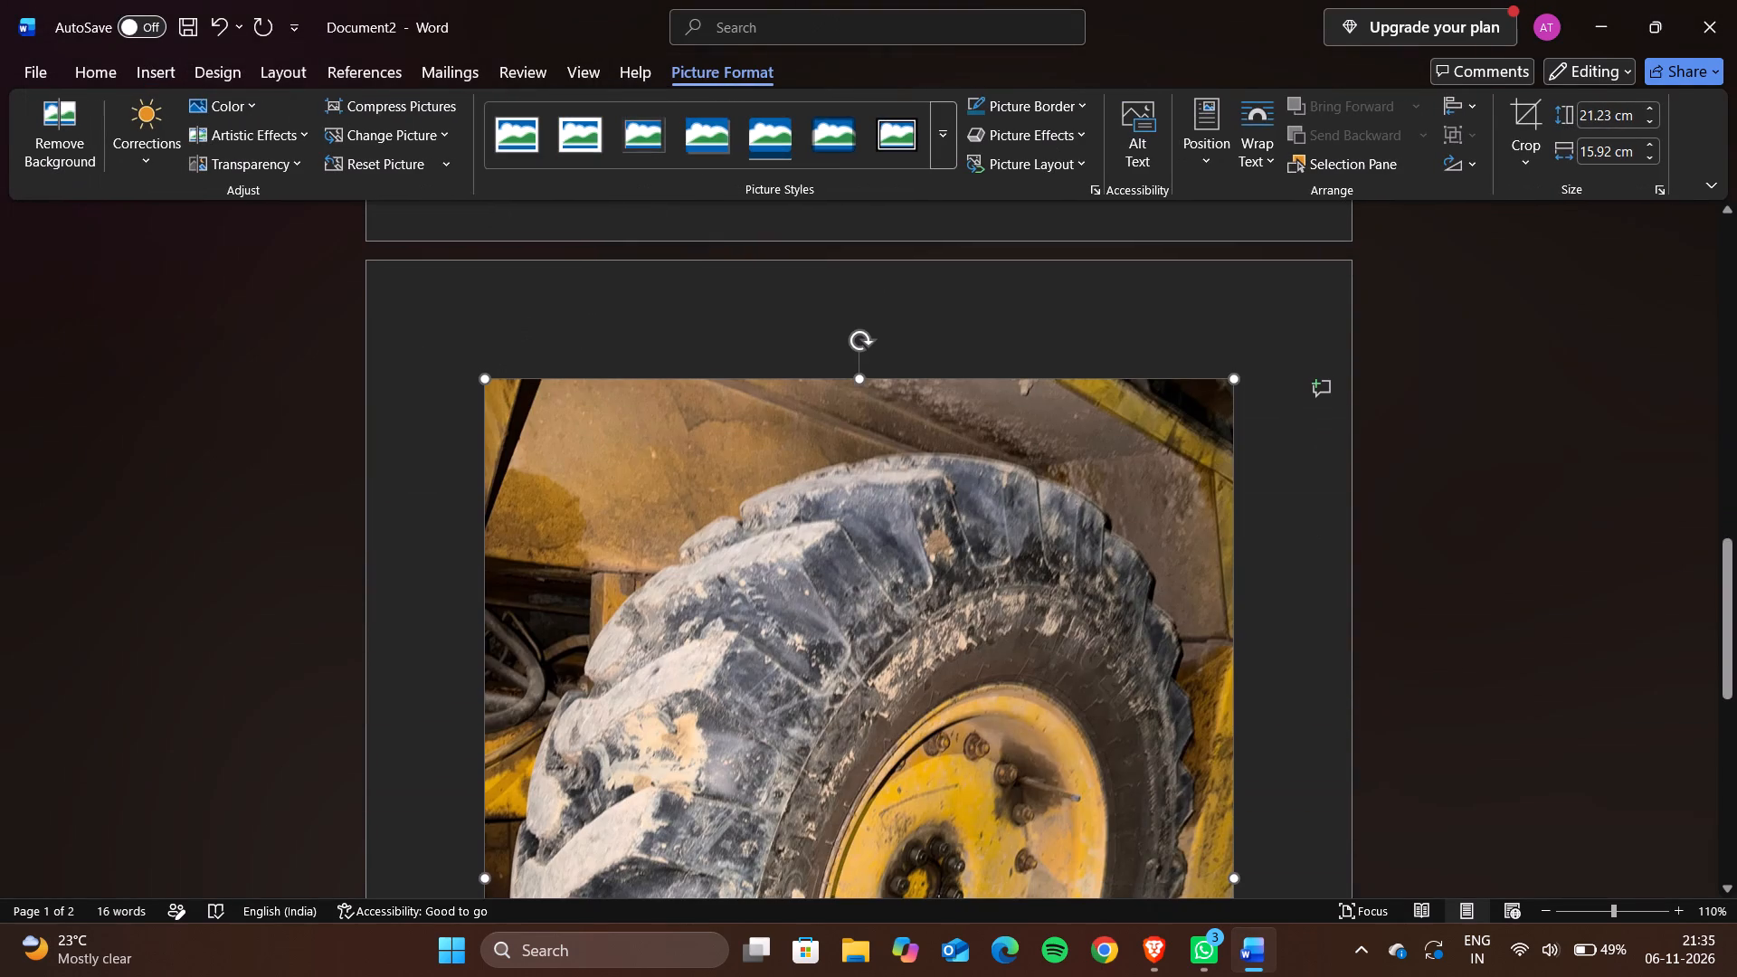
Shrink the tyre picture proportionally to about 11.7 cm high and 8.77 cm wide.
{"action": "scroll", "coordinate": [831, 485], "scroll_direction": "down", "scroll_amount": 4}
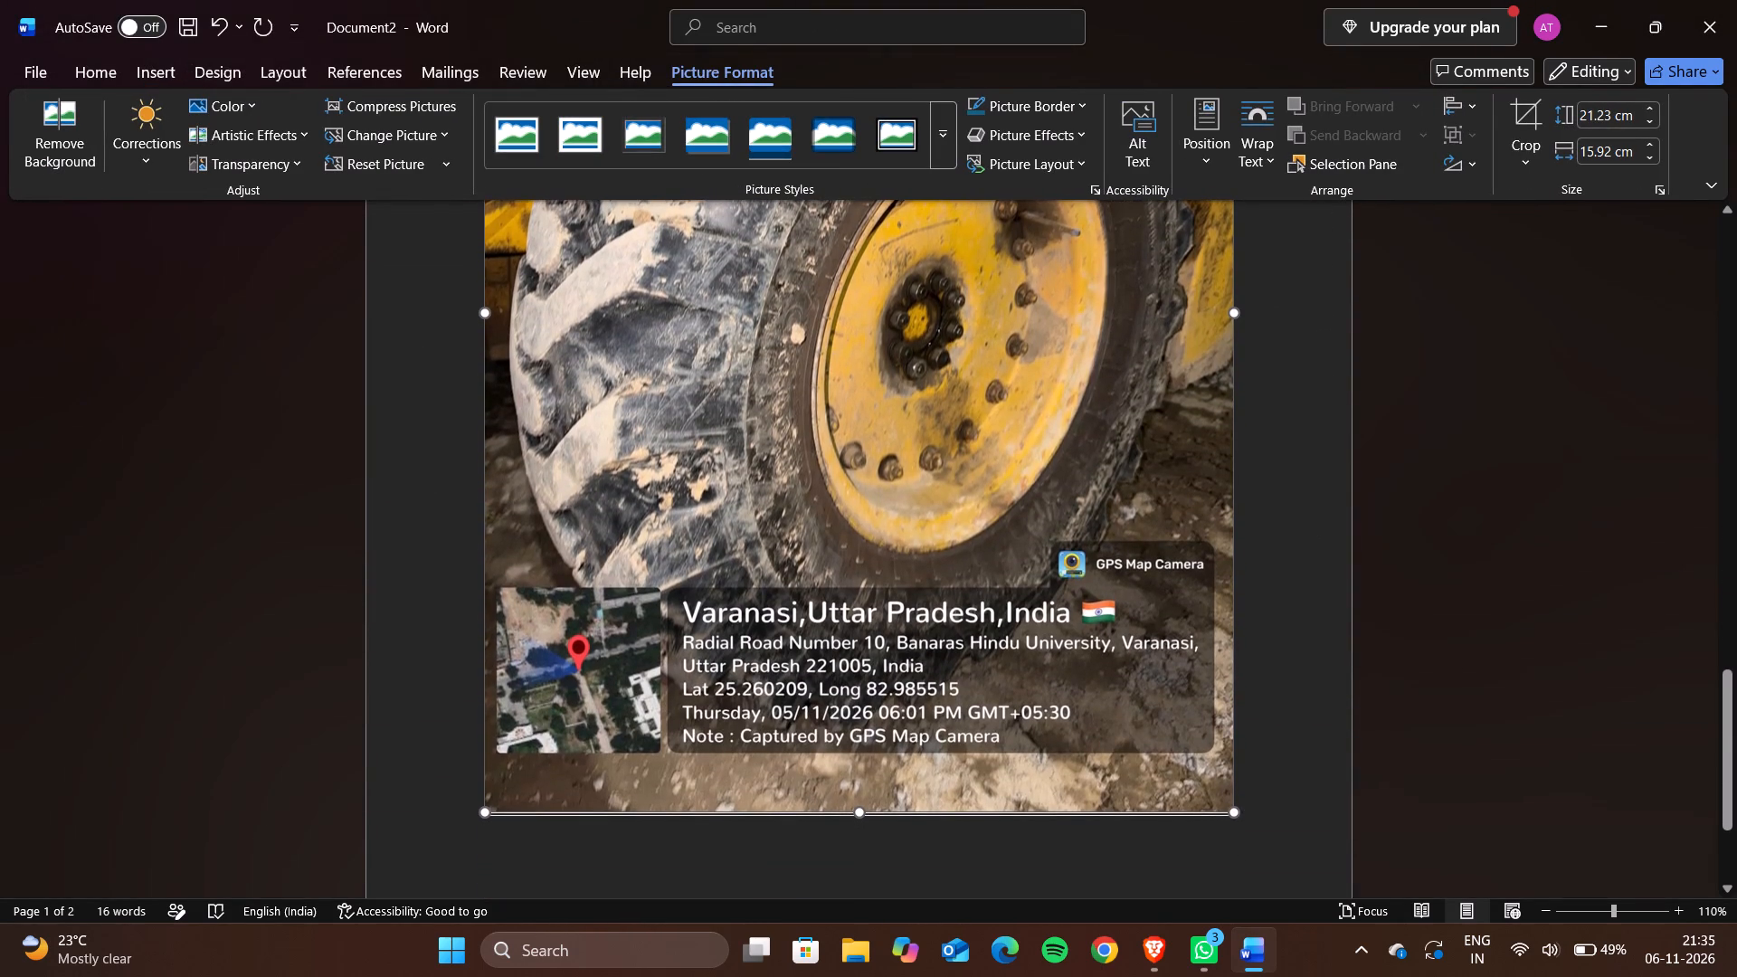
{"action": "left_click", "coordinate": [1239, 813]}
{"action": "right_click_drag", "start_coordinate": [1239, 813], "coordinate": [819, 417]}
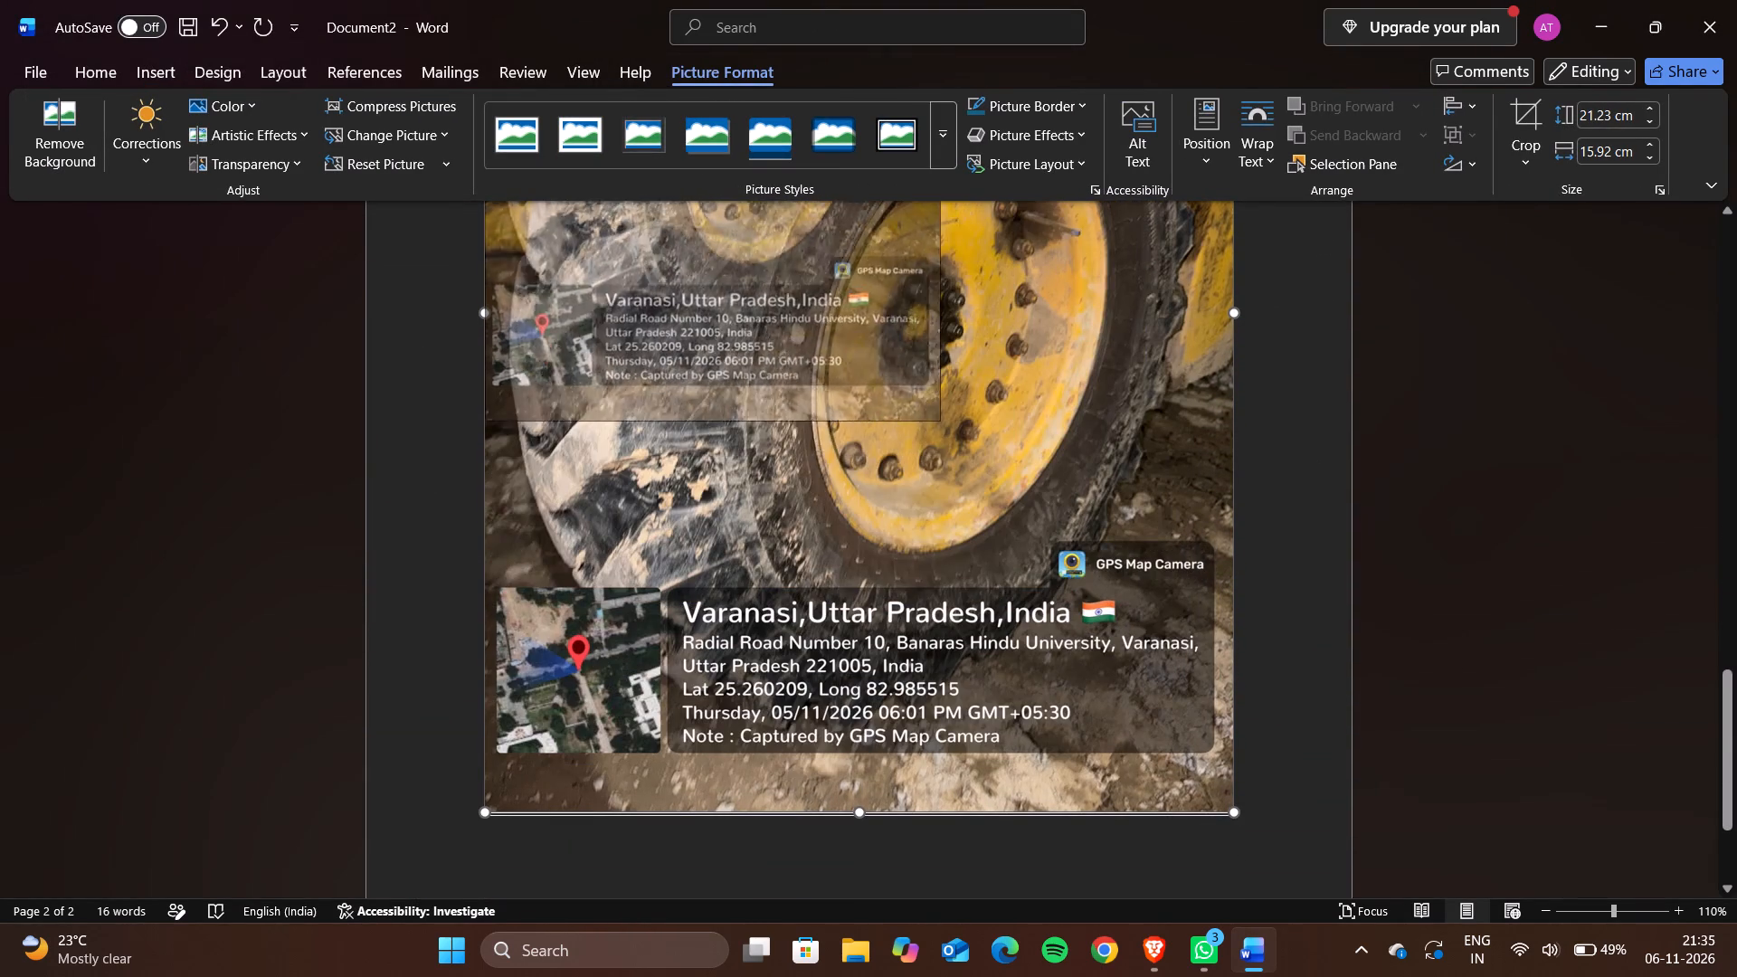
{"action": "right_click_drag", "start_coordinate": [819, 417], "coordinate": [774, 364]}
{"action": "scroll", "coordinate": [1386, 424], "scroll_direction": "up", "scroll_amount": 1}
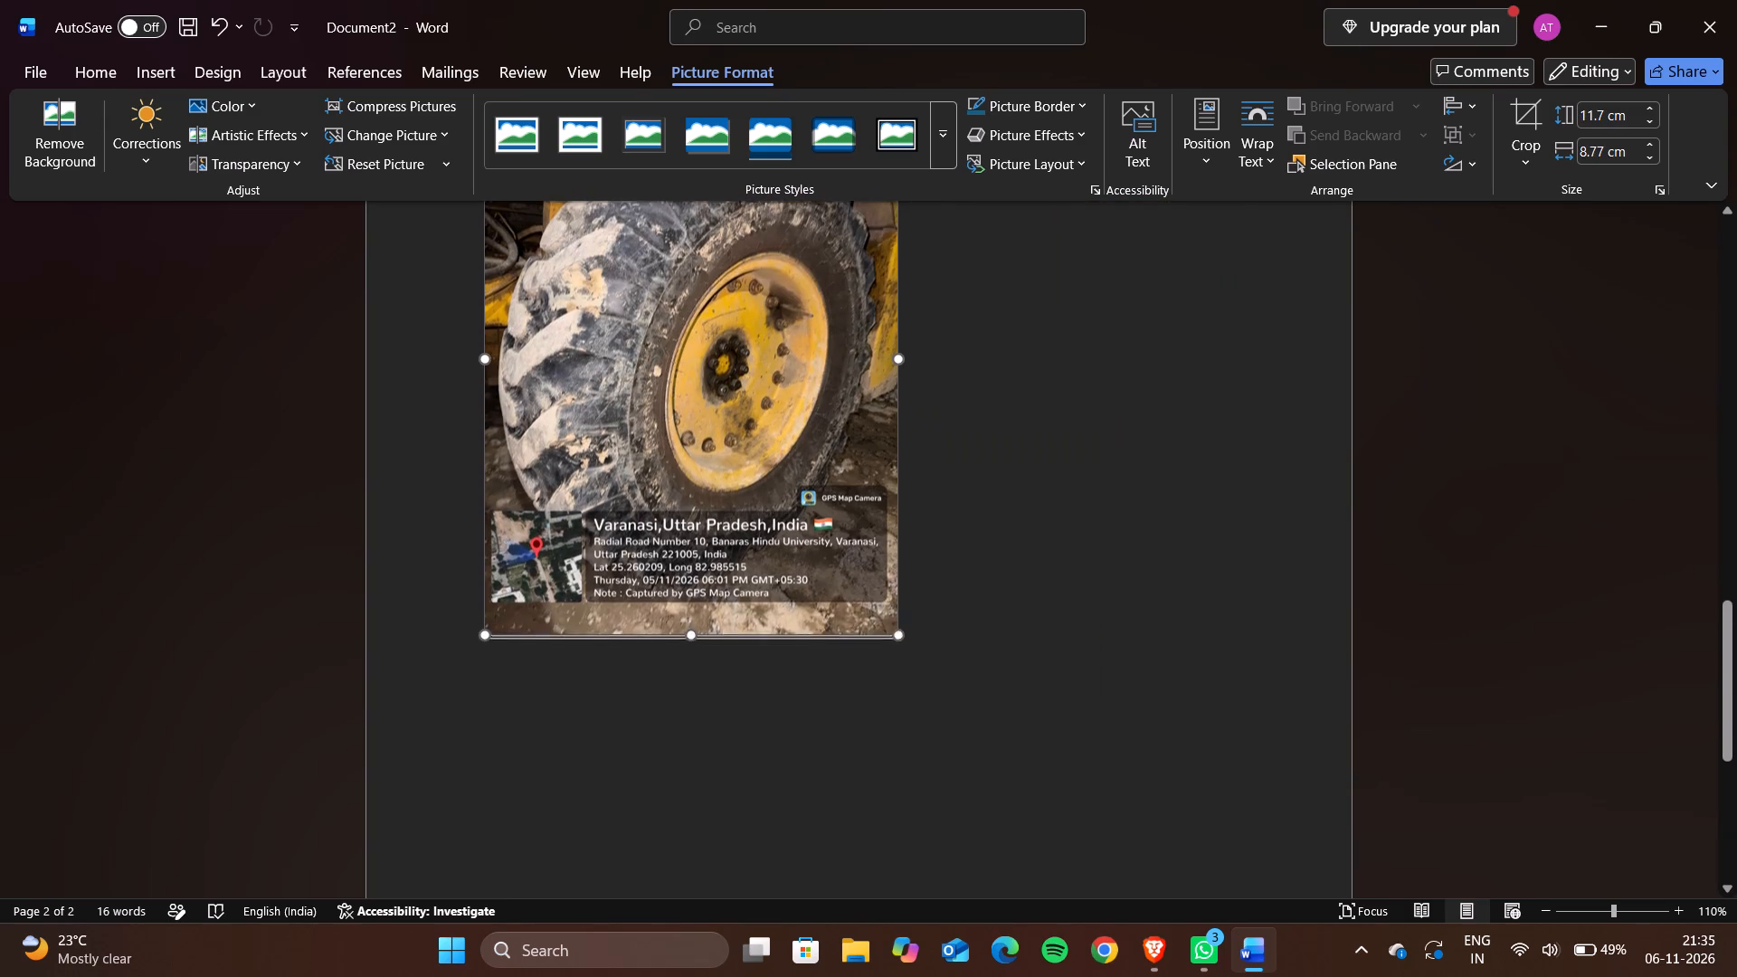
{"action": "scroll", "coordinate": [1386, 424], "scroll_direction": "up", "scroll_amount": 1}
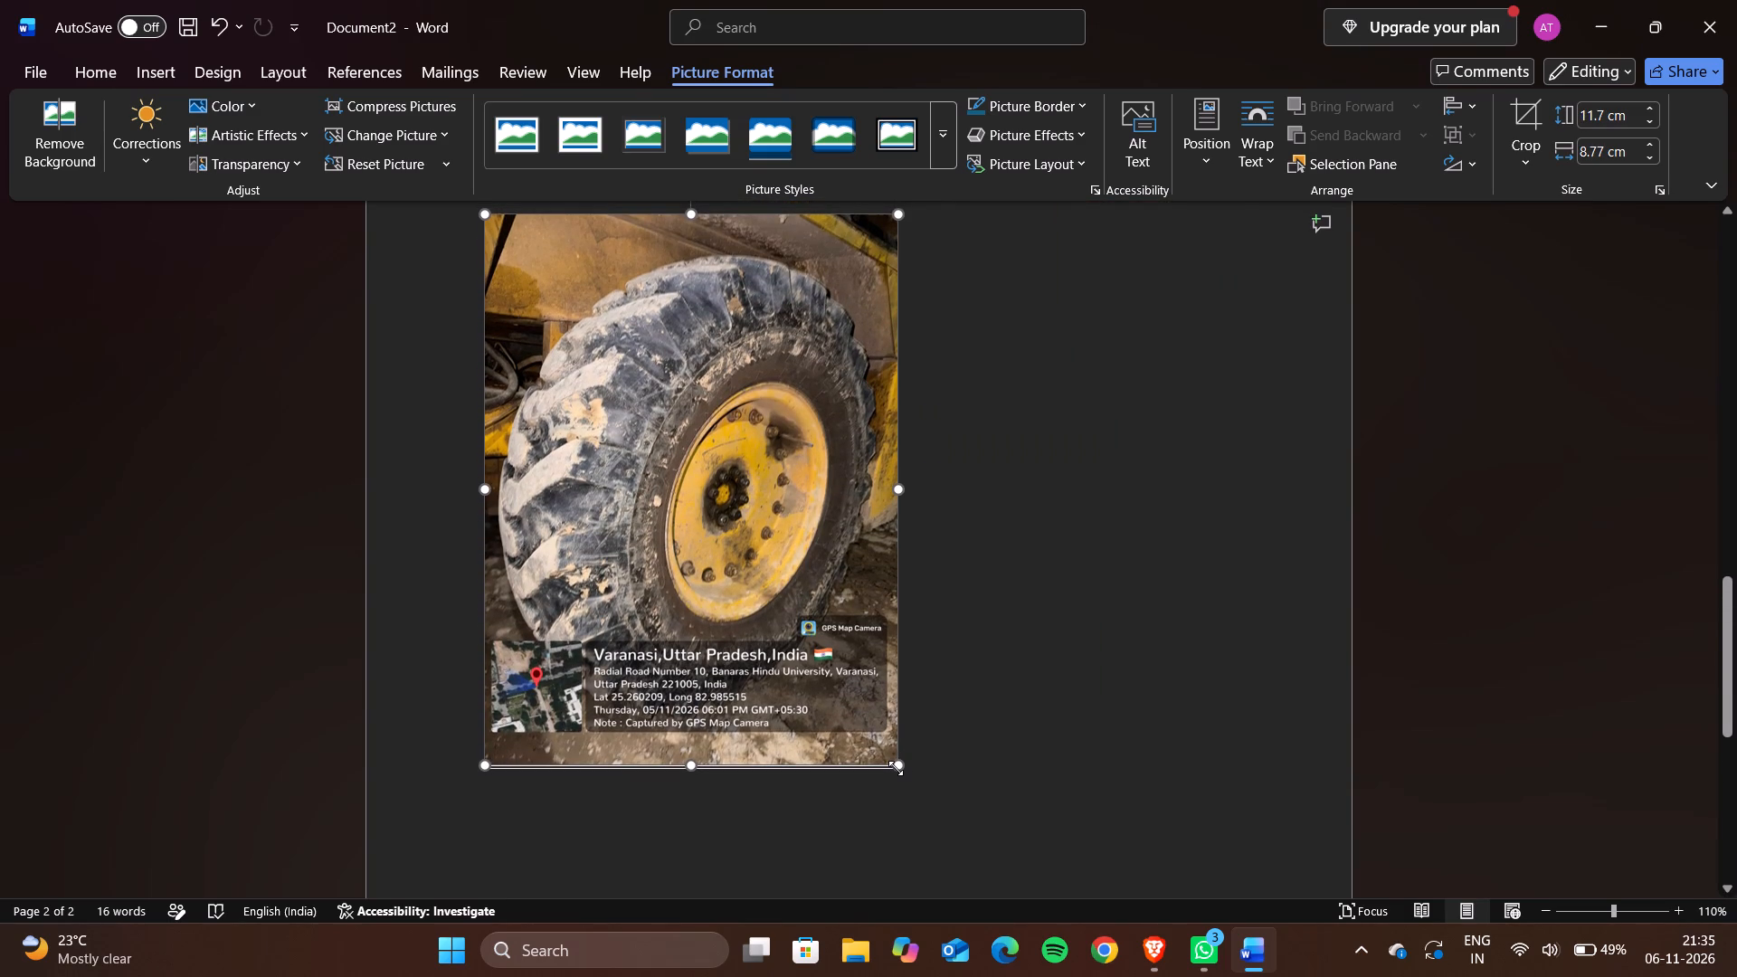
Shrink the tyre picture proportionally to about 7.21 cm high and 5.41 cm wide.
{"action": "left_click", "coordinate": [896, 768]}
{"action": "right_click_drag", "start_coordinate": [896, 768], "coordinate": [742, 523]}
{"action": "right_click_drag", "start_coordinate": [781, 545], "coordinate": [892, 622]}
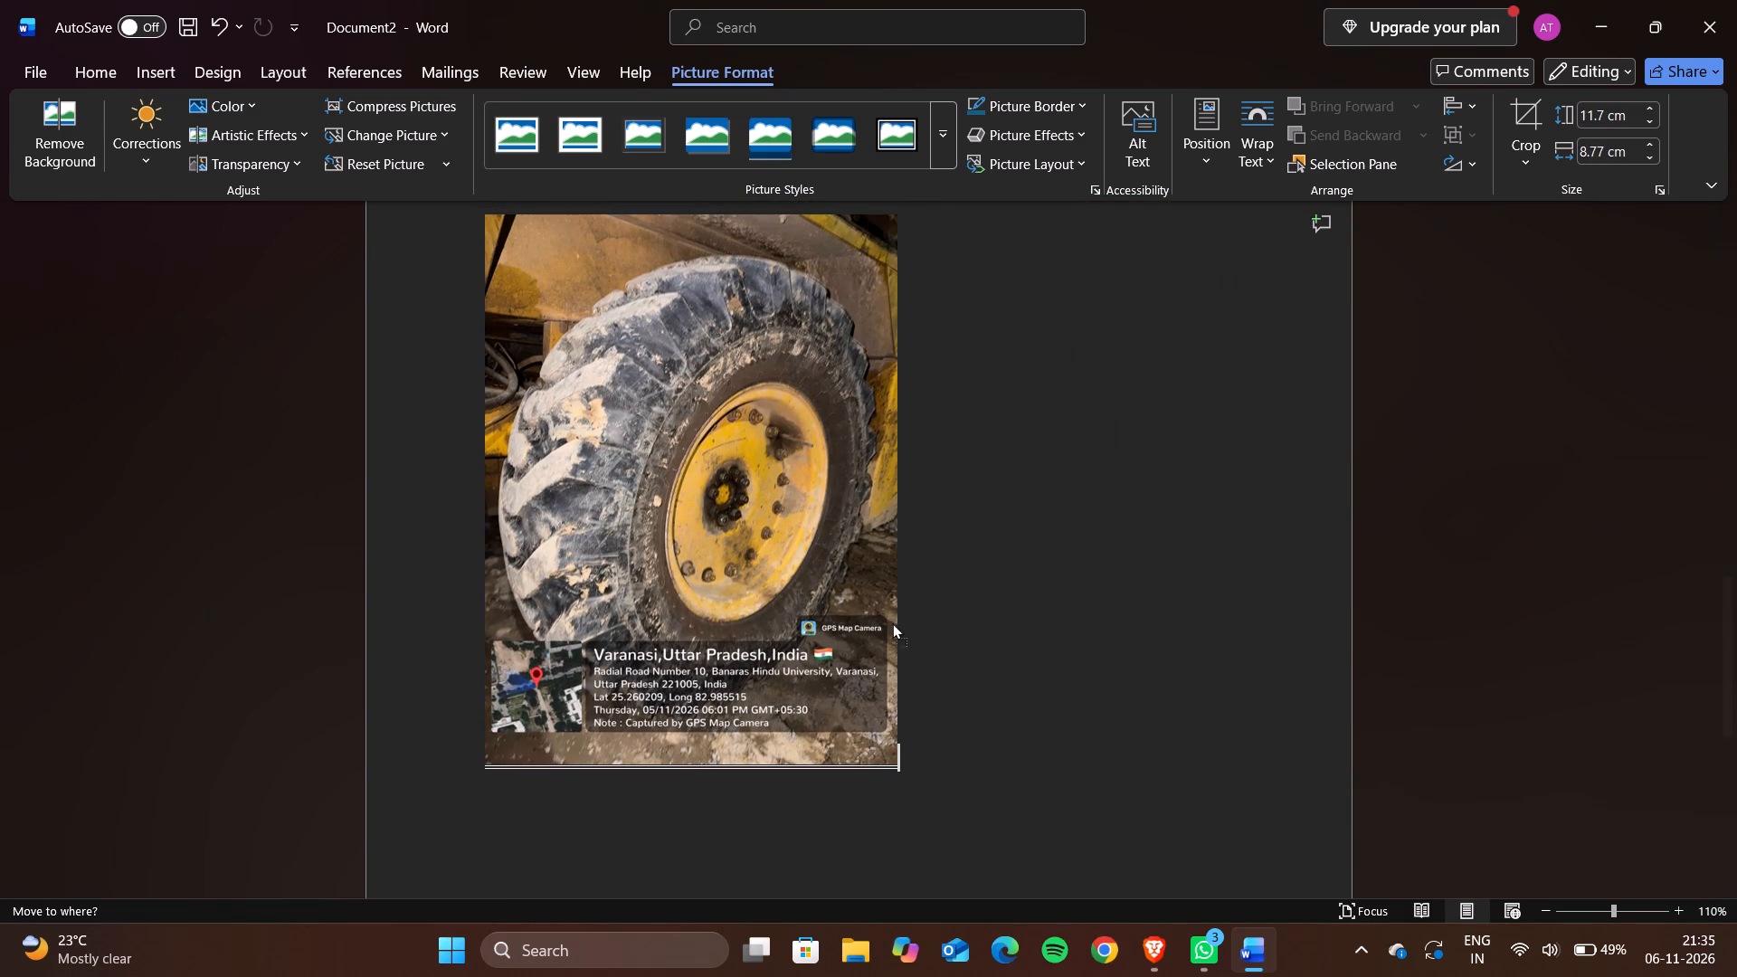
{"action": "right_click_drag", "start_coordinate": [892, 622], "coordinate": [881, 634]}
{"action": "left_click", "coordinate": [816, 554]}
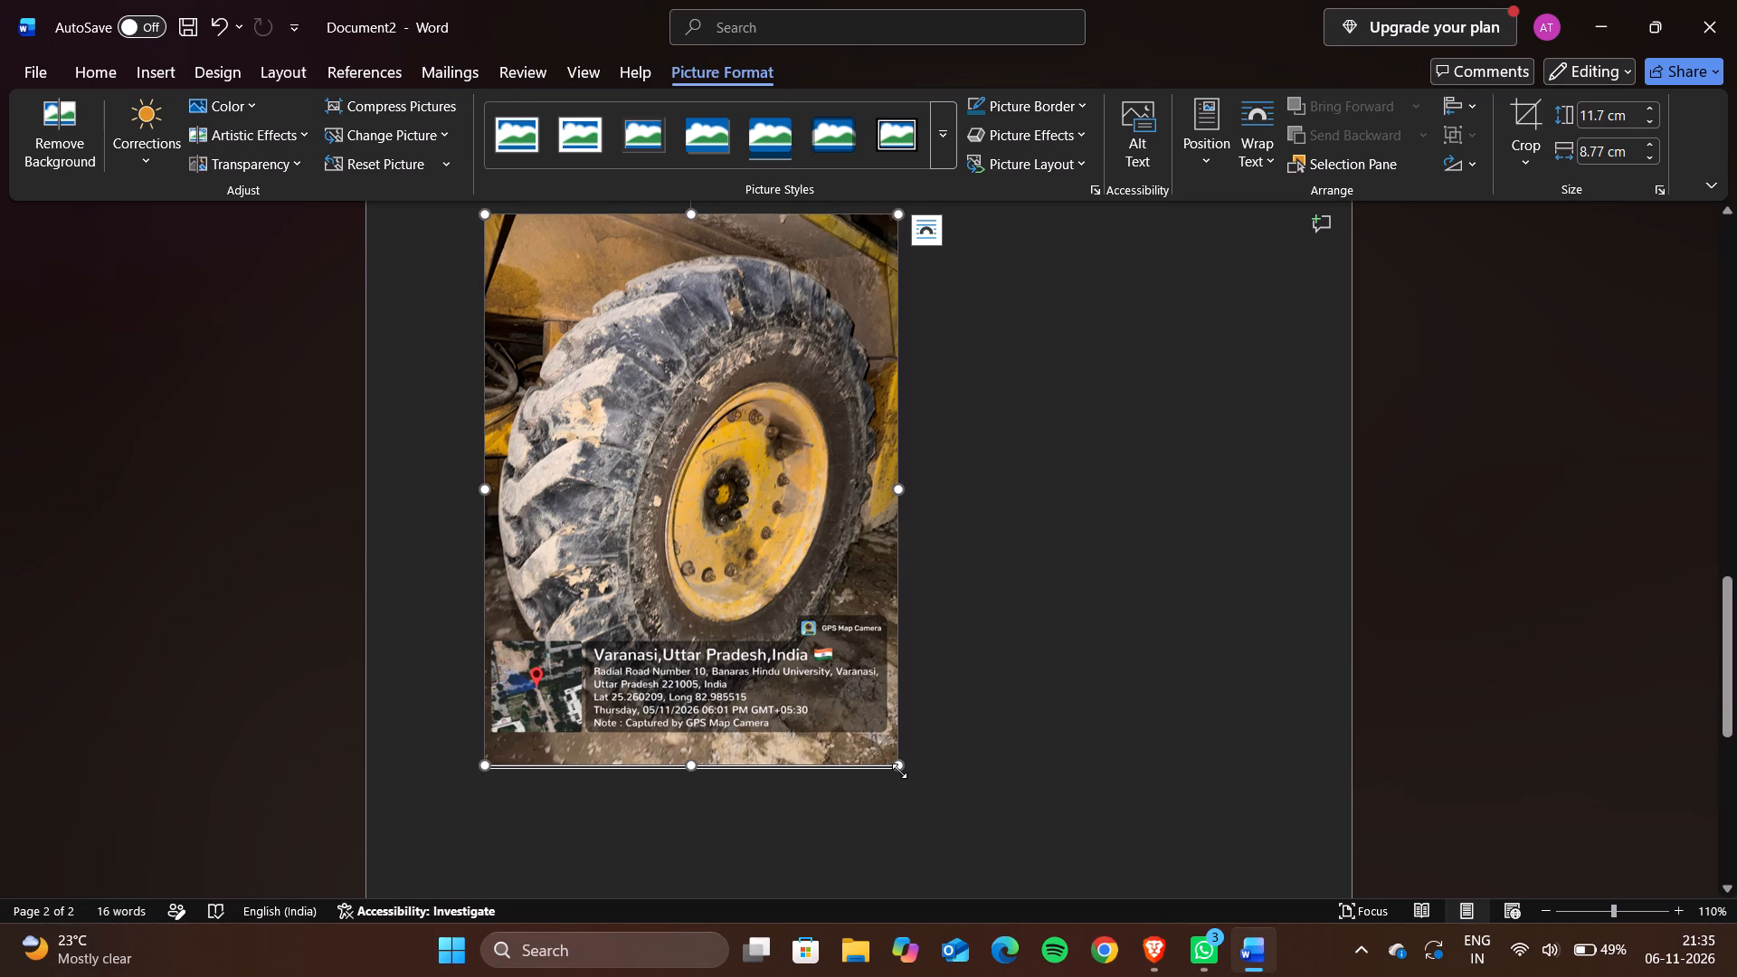
{"action": "right_click_drag", "start_coordinate": [899, 769], "coordinate": [739, 492]}
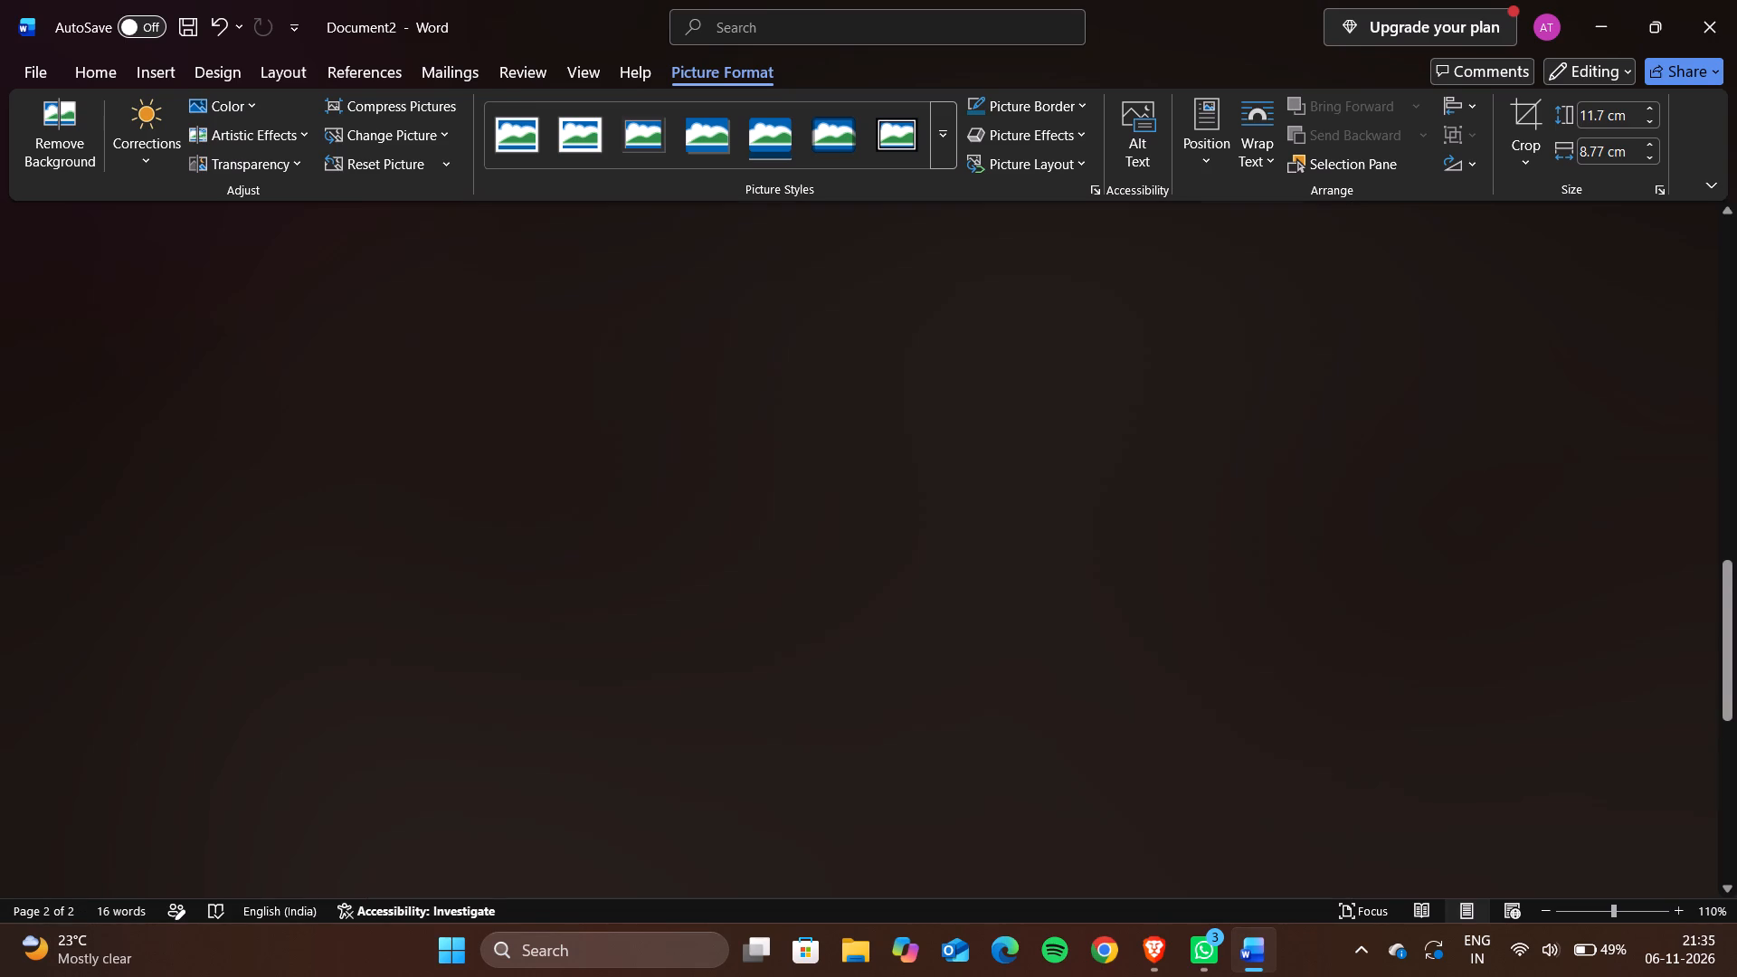
{"action": "scroll", "coordinate": [774, 639], "scroll_direction": "down", "scroll_amount": 3}
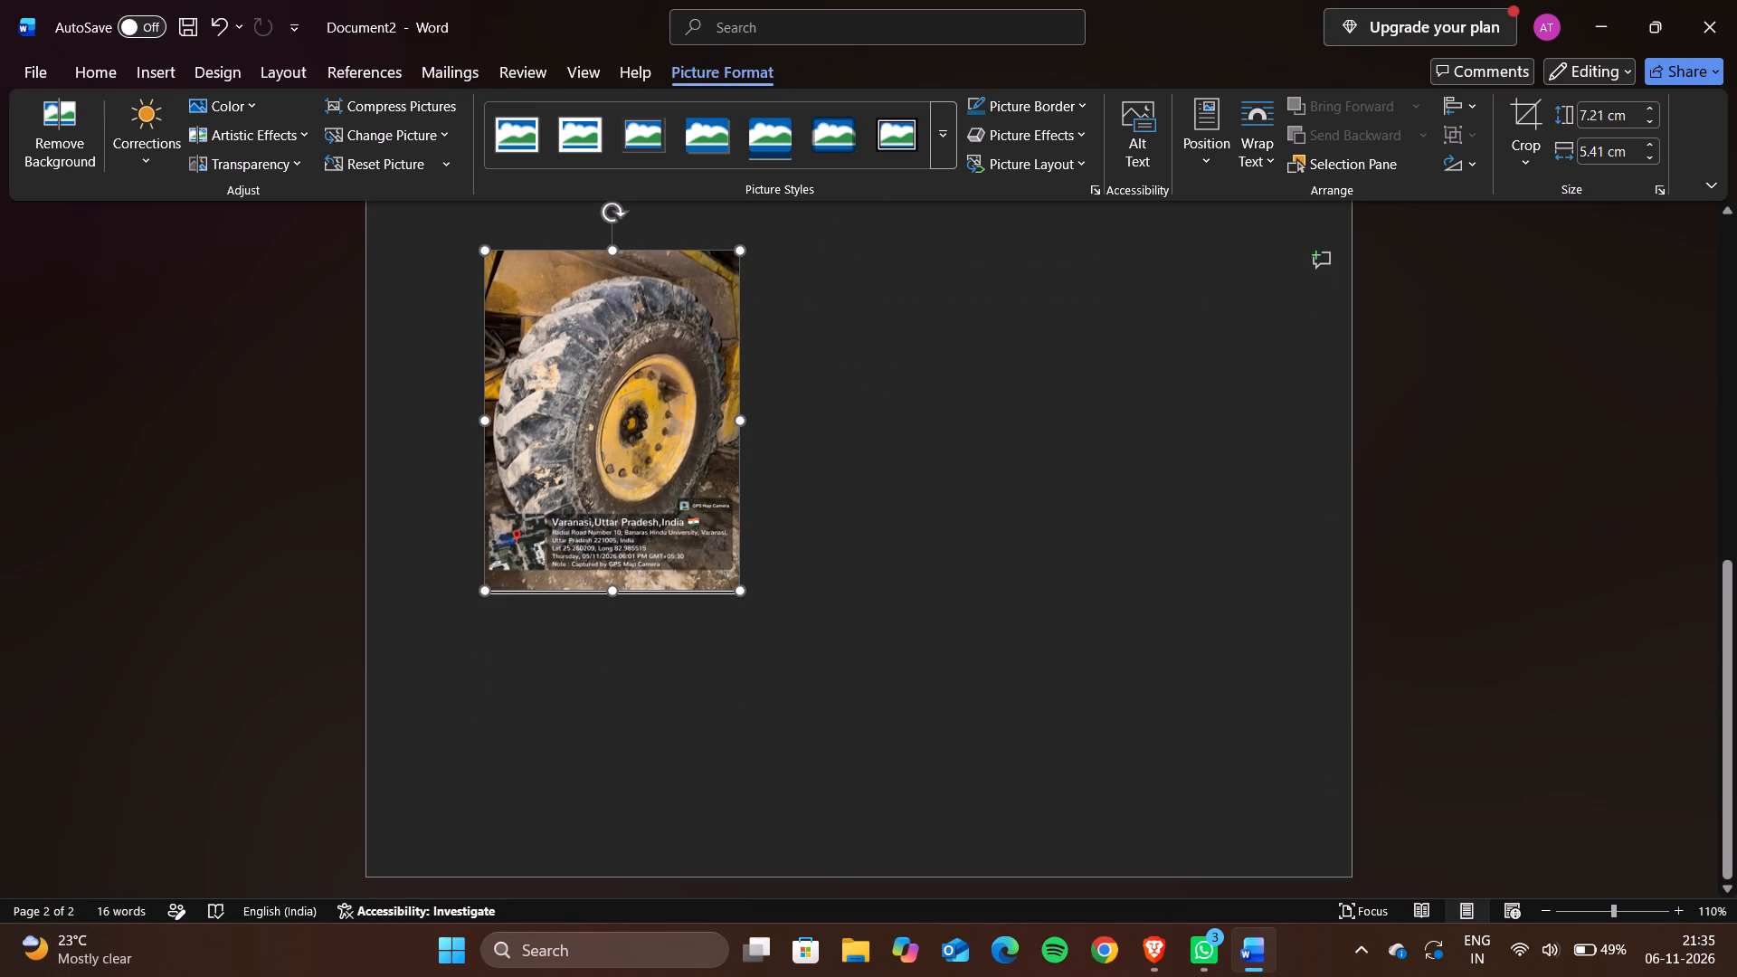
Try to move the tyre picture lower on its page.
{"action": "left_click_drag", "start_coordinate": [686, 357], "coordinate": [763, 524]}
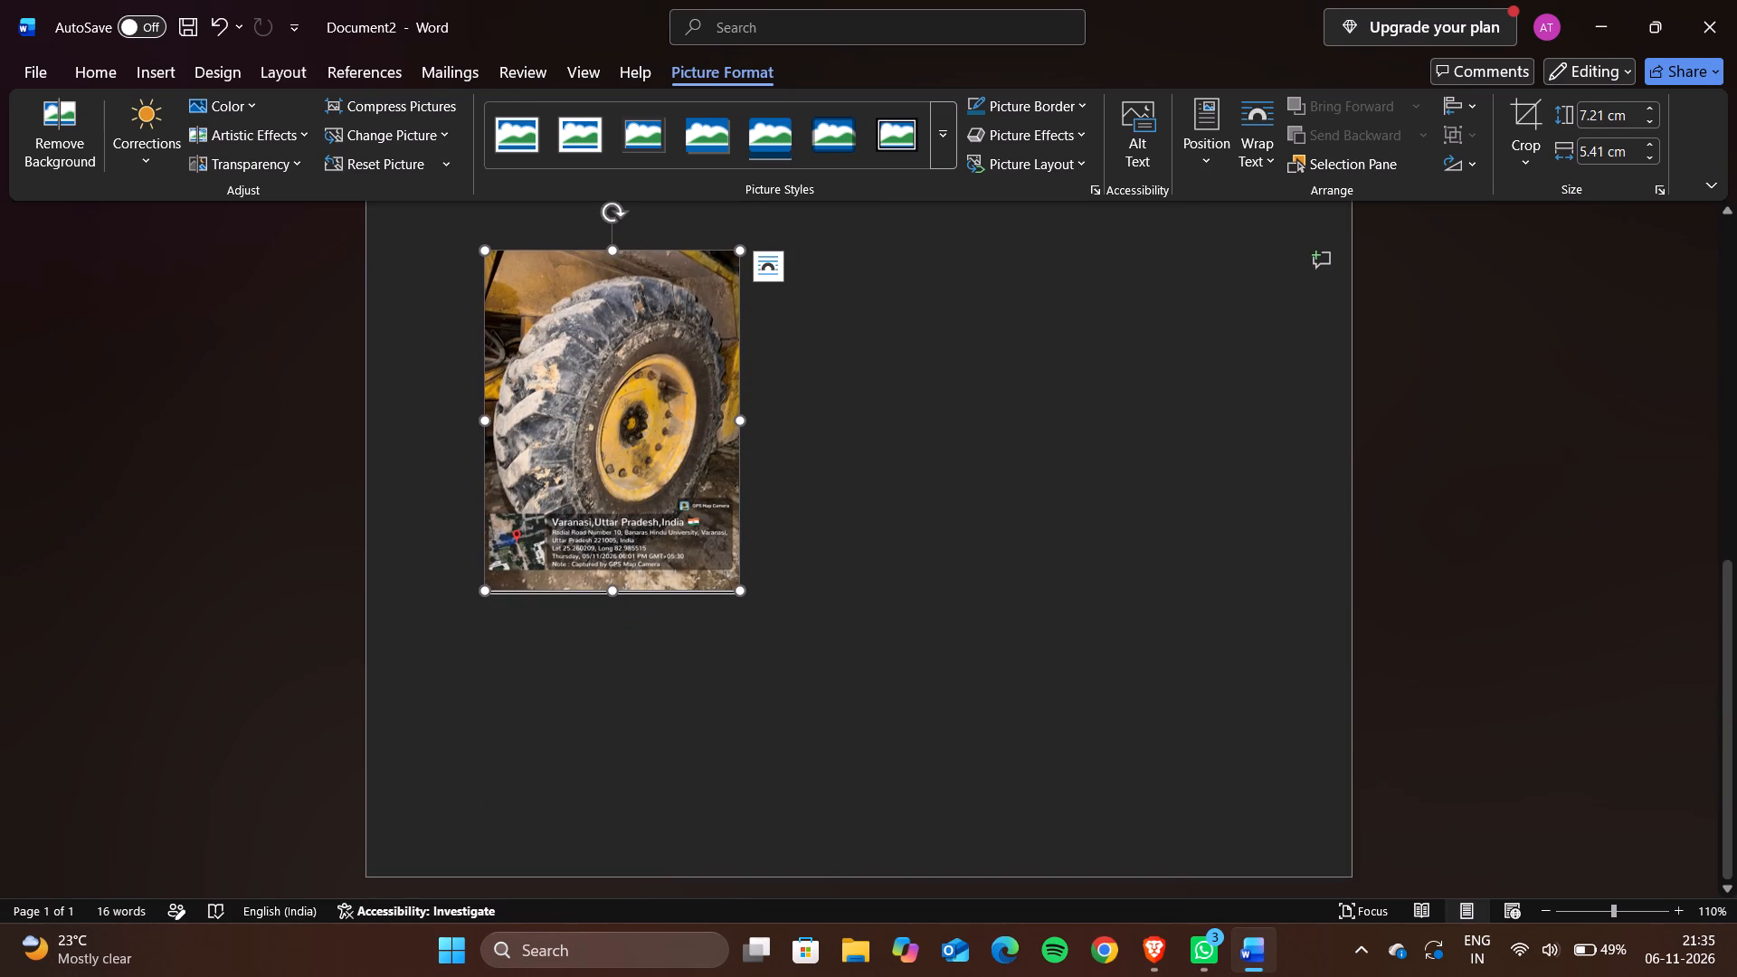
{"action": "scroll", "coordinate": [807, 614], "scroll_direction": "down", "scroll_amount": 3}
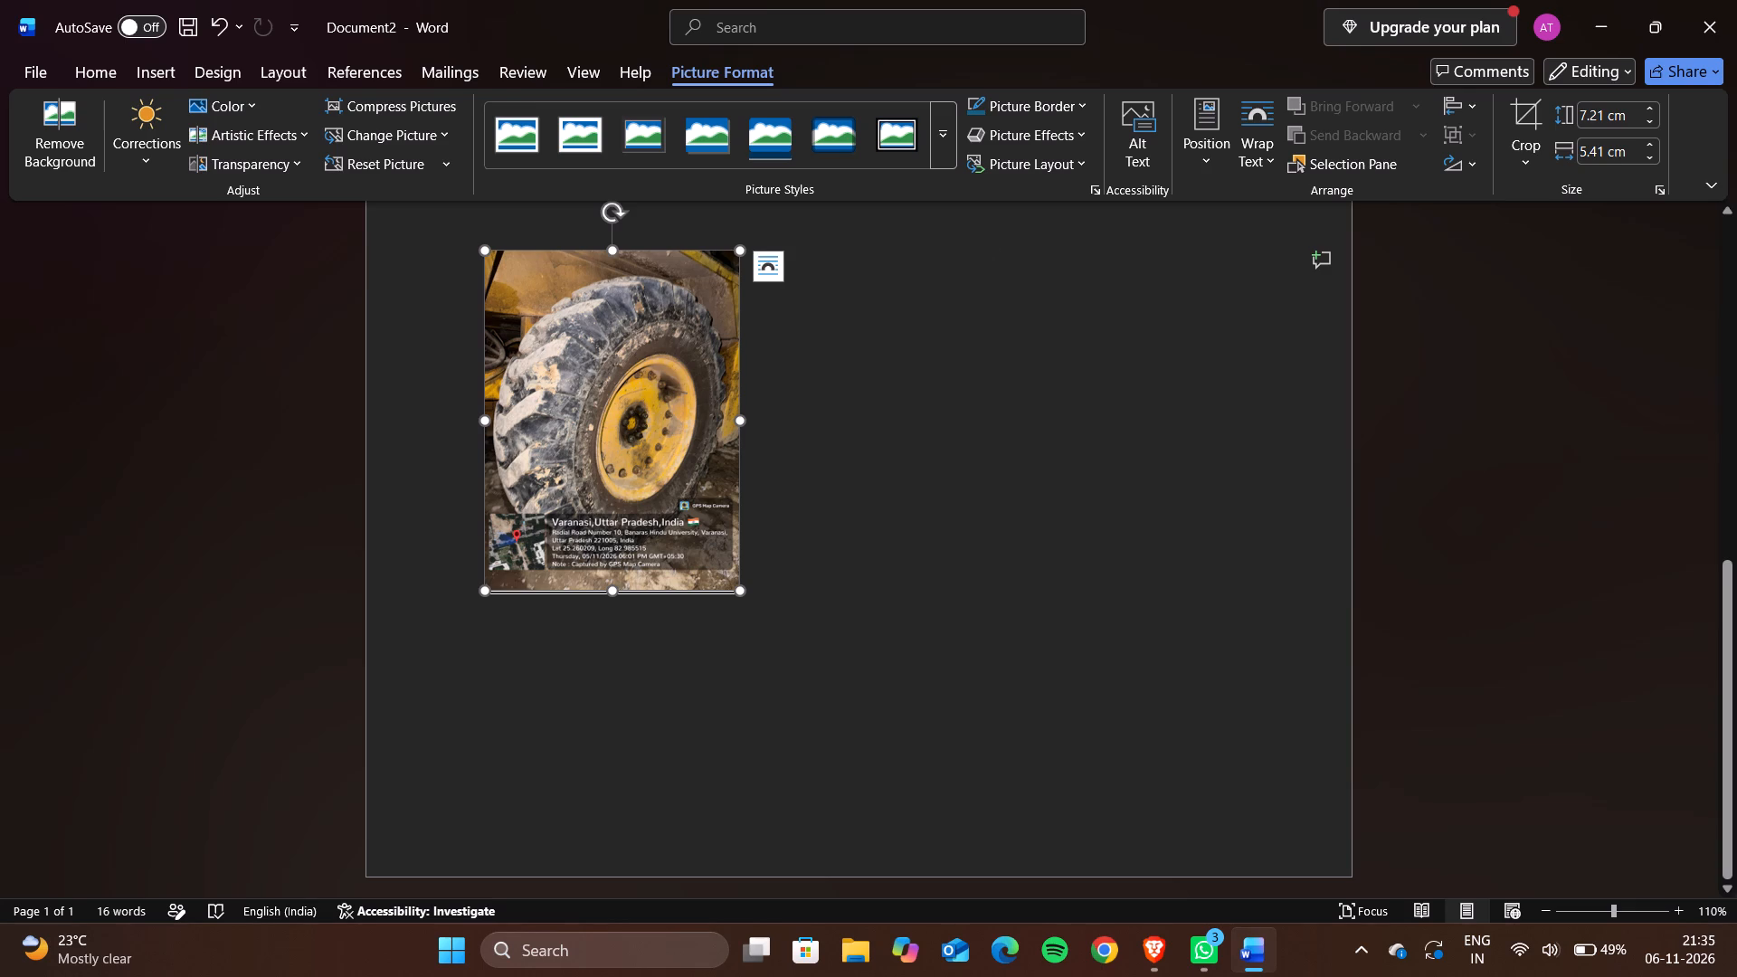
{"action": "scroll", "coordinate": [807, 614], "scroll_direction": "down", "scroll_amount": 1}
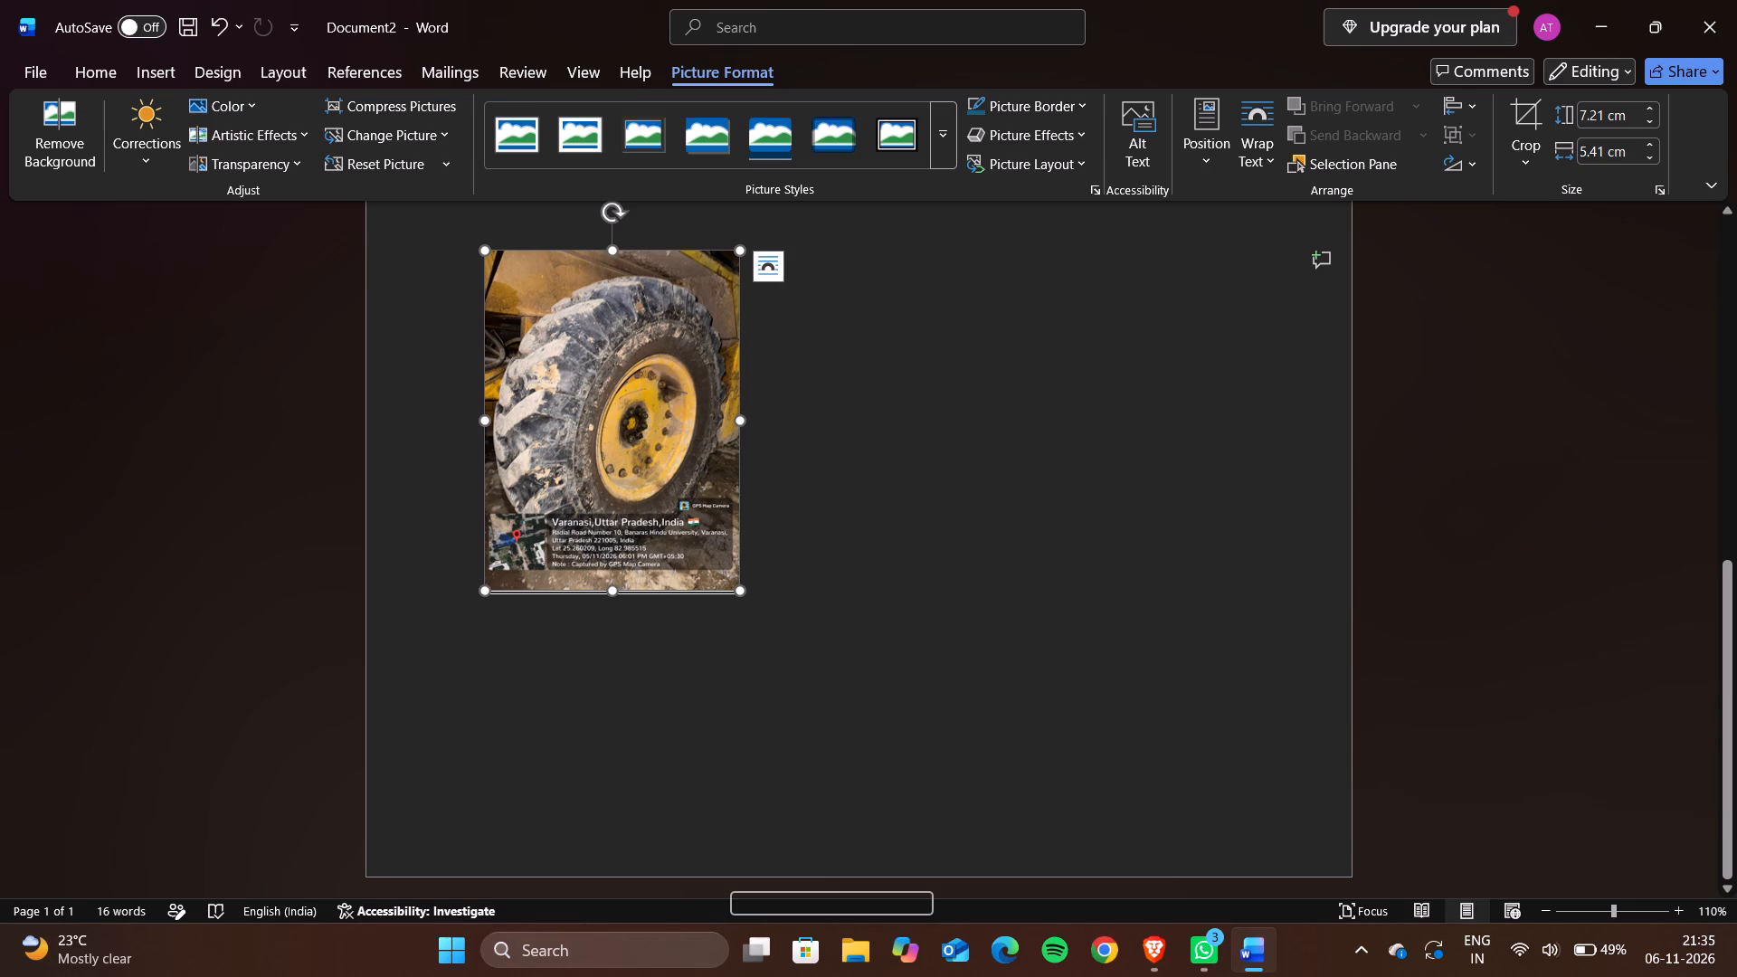
Insert a page break after the tyre picture.
{"action": "right_click", "coordinate": [738, 885]}
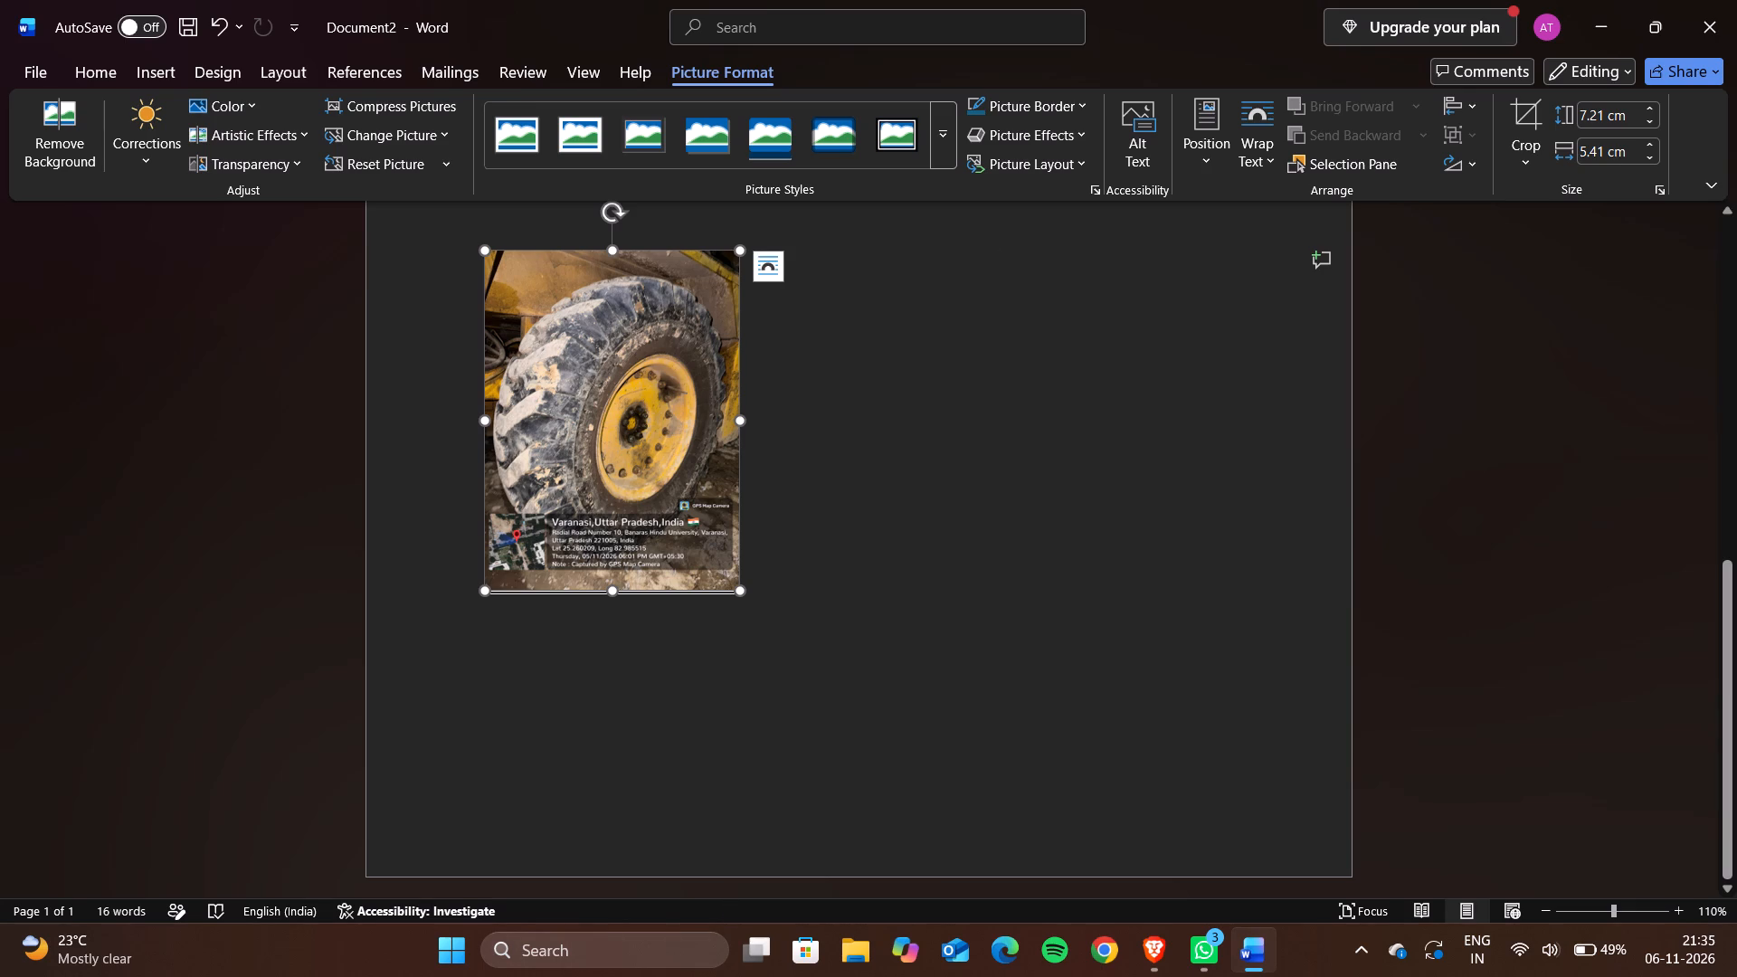
{"action": "right_click", "coordinate": [752, 884]}
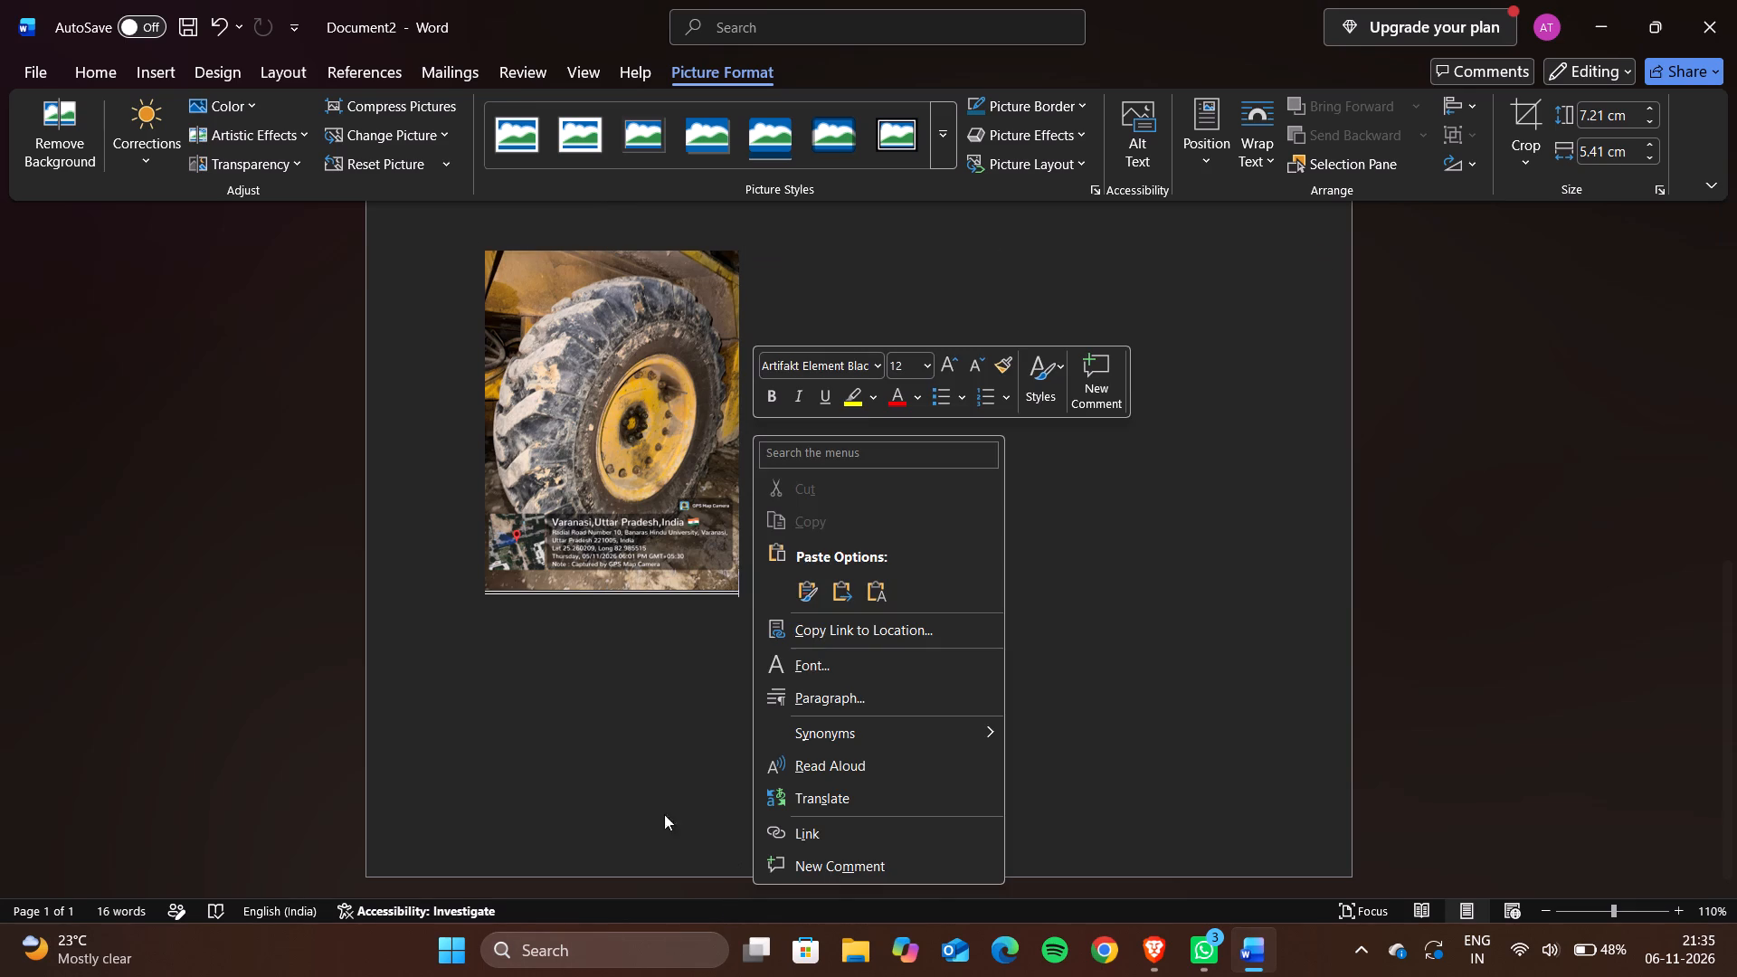
{"action": "left_click", "coordinate": [259, 524]}
{"action": "left_click", "coordinate": [140, 78]}
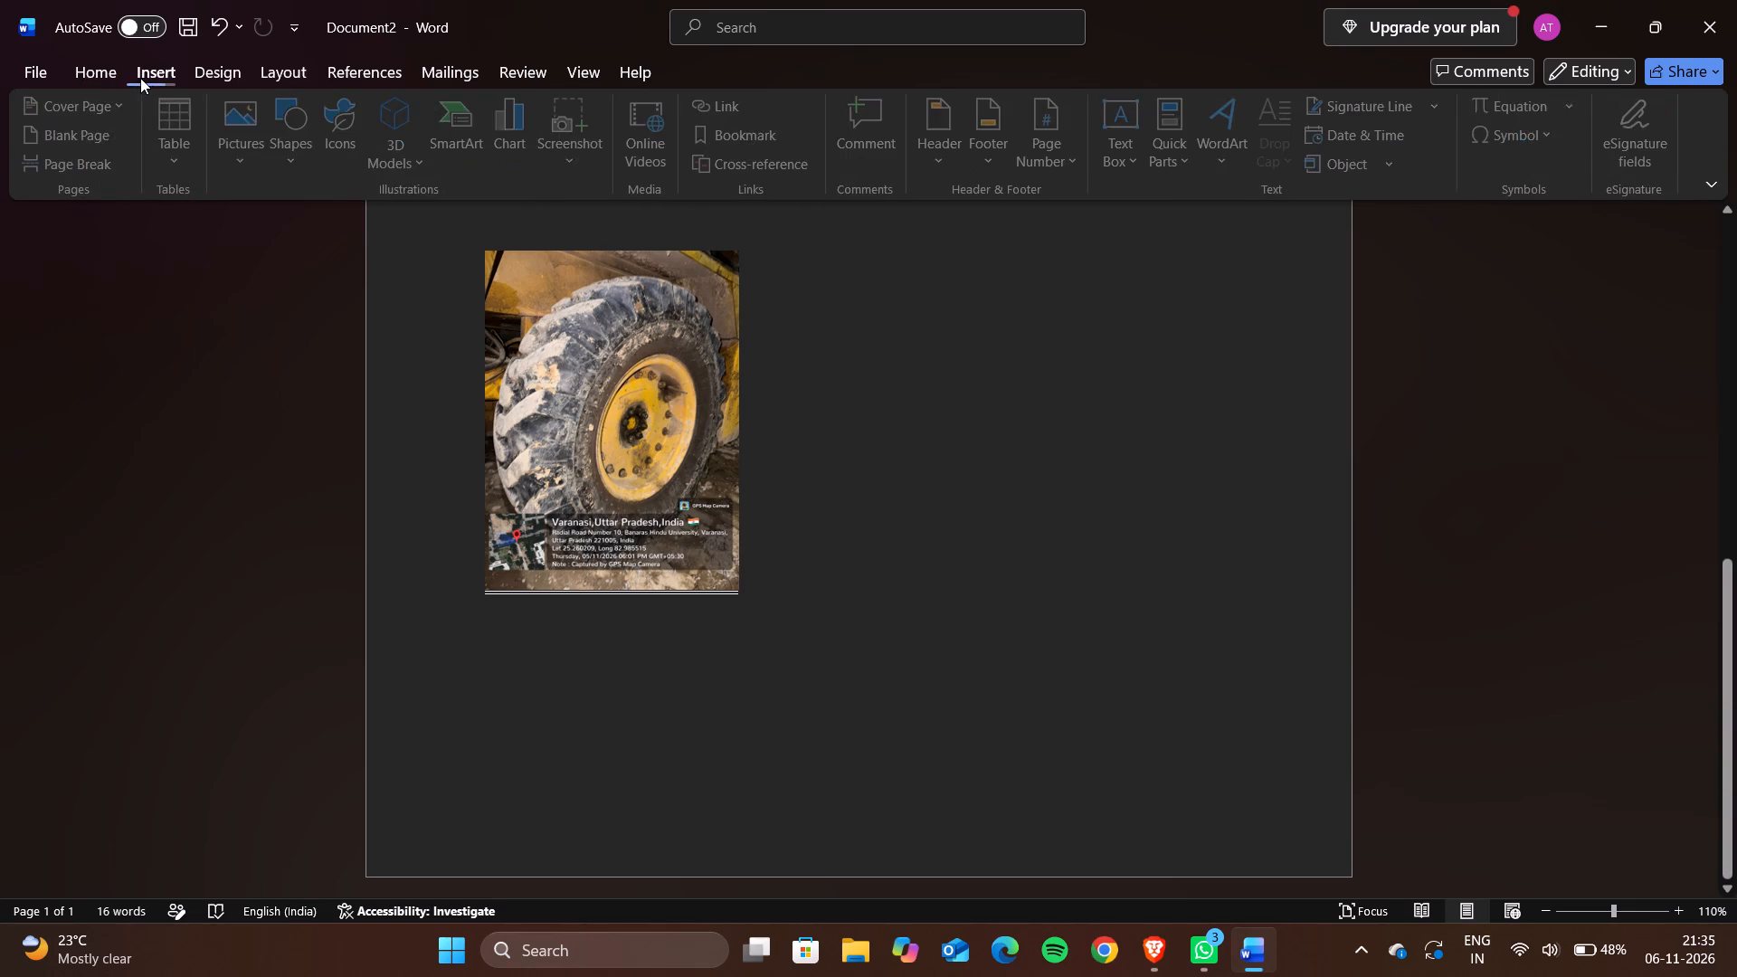
{"action": "left_click", "coordinate": [90, 158]}
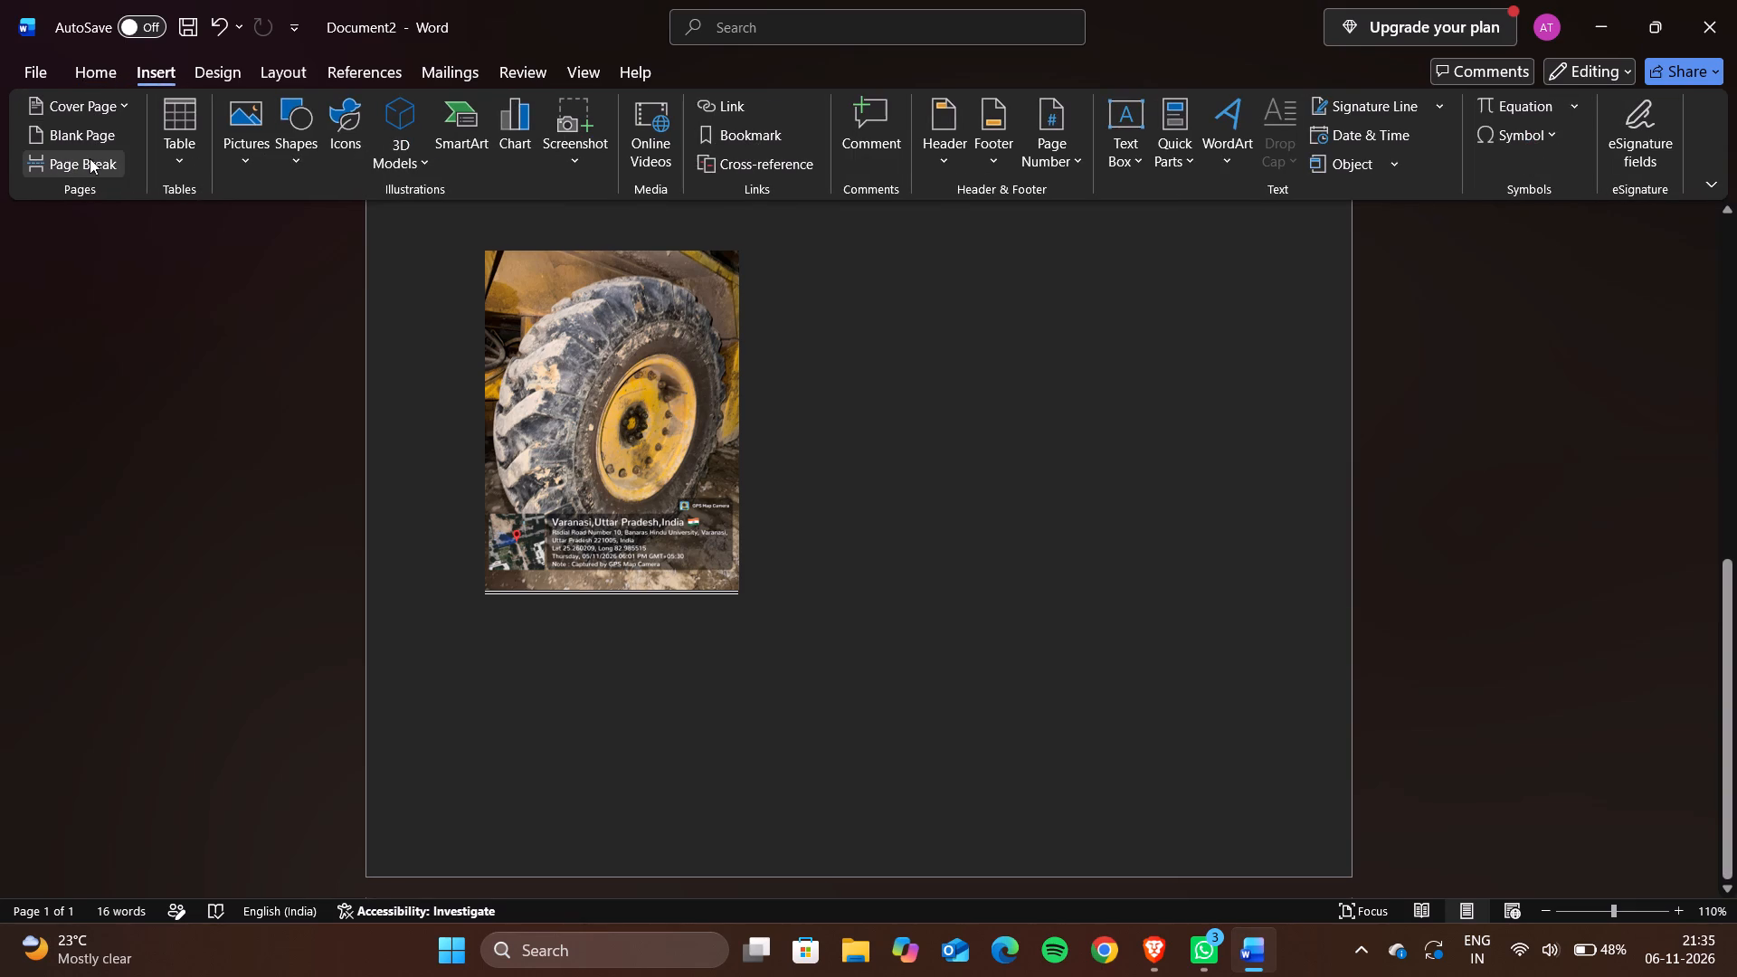
{"action": "scroll", "coordinate": [639, 565], "scroll_direction": "up", "scroll_amount": 6}
{"action": "scroll", "coordinate": [639, 565], "scroll_direction": "down", "scroll_amount": 6}
{"action": "scroll", "coordinate": [639, 565], "scroll_direction": "up", "scroll_amount": 1}
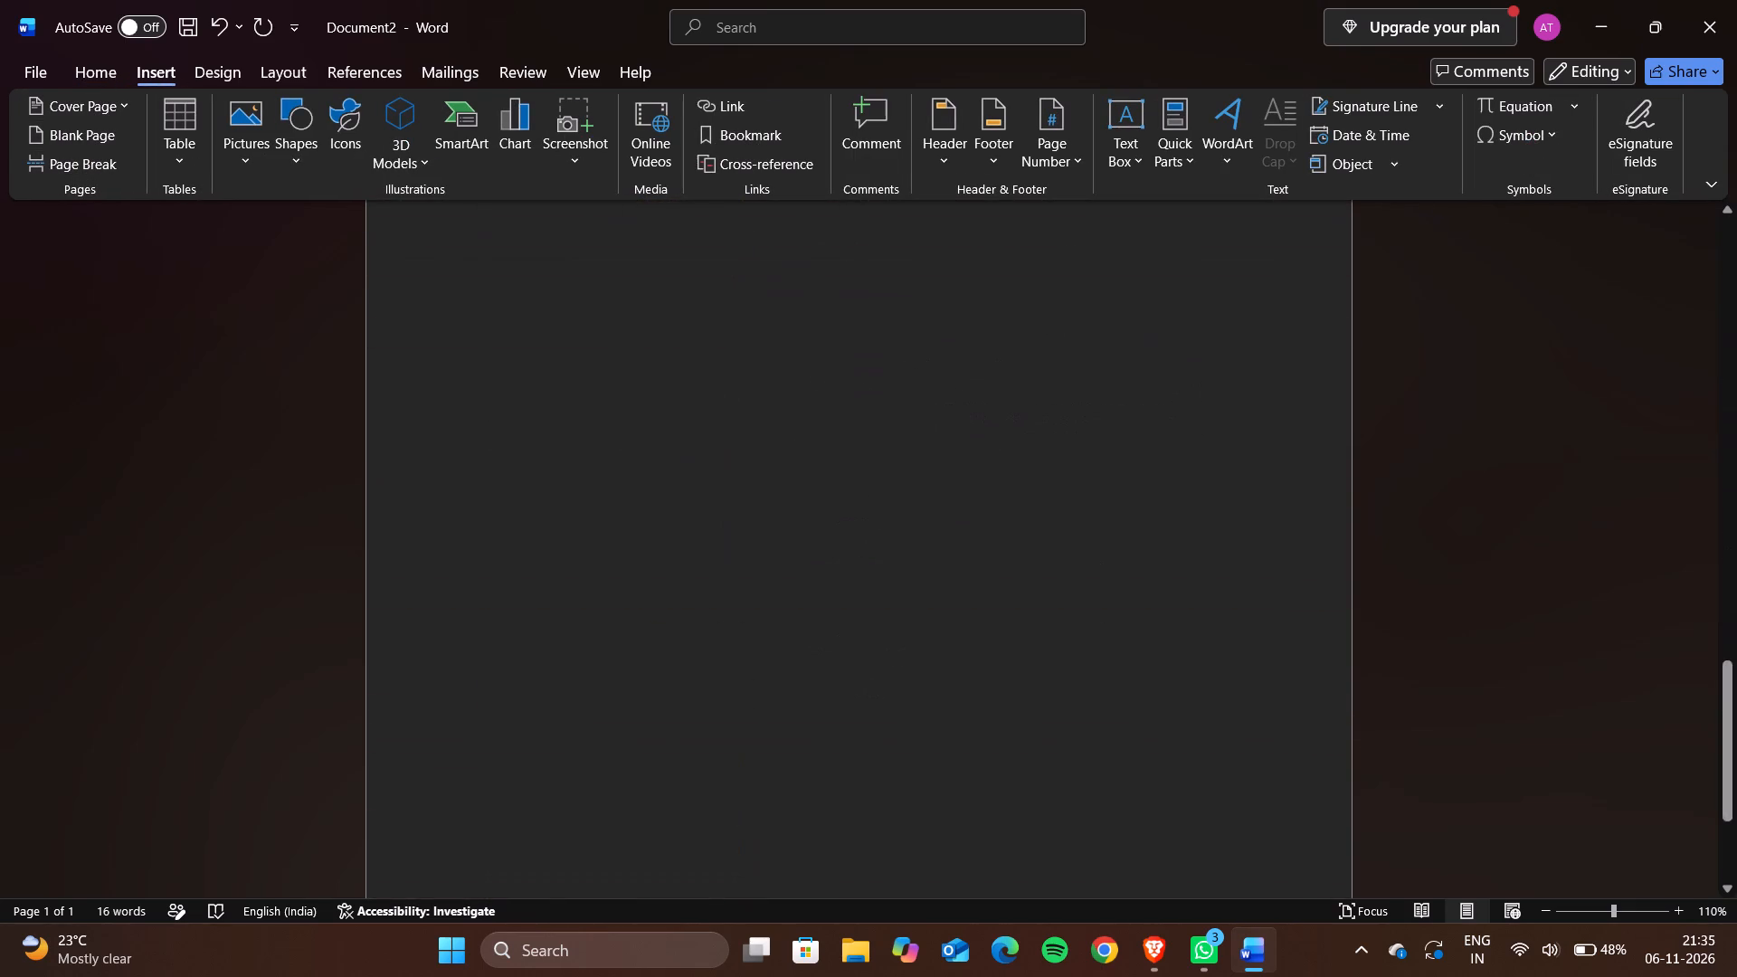
{"action": "scroll", "coordinate": [639, 565], "scroll_direction": "up", "scroll_amount": 1}
{"action": "scroll", "coordinate": [639, 565], "scroll_direction": "down", "scroll_amount": 2}
{"action": "scroll", "coordinate": [639, 565], "scroll_direction": "up", "scroll_amount": 1}
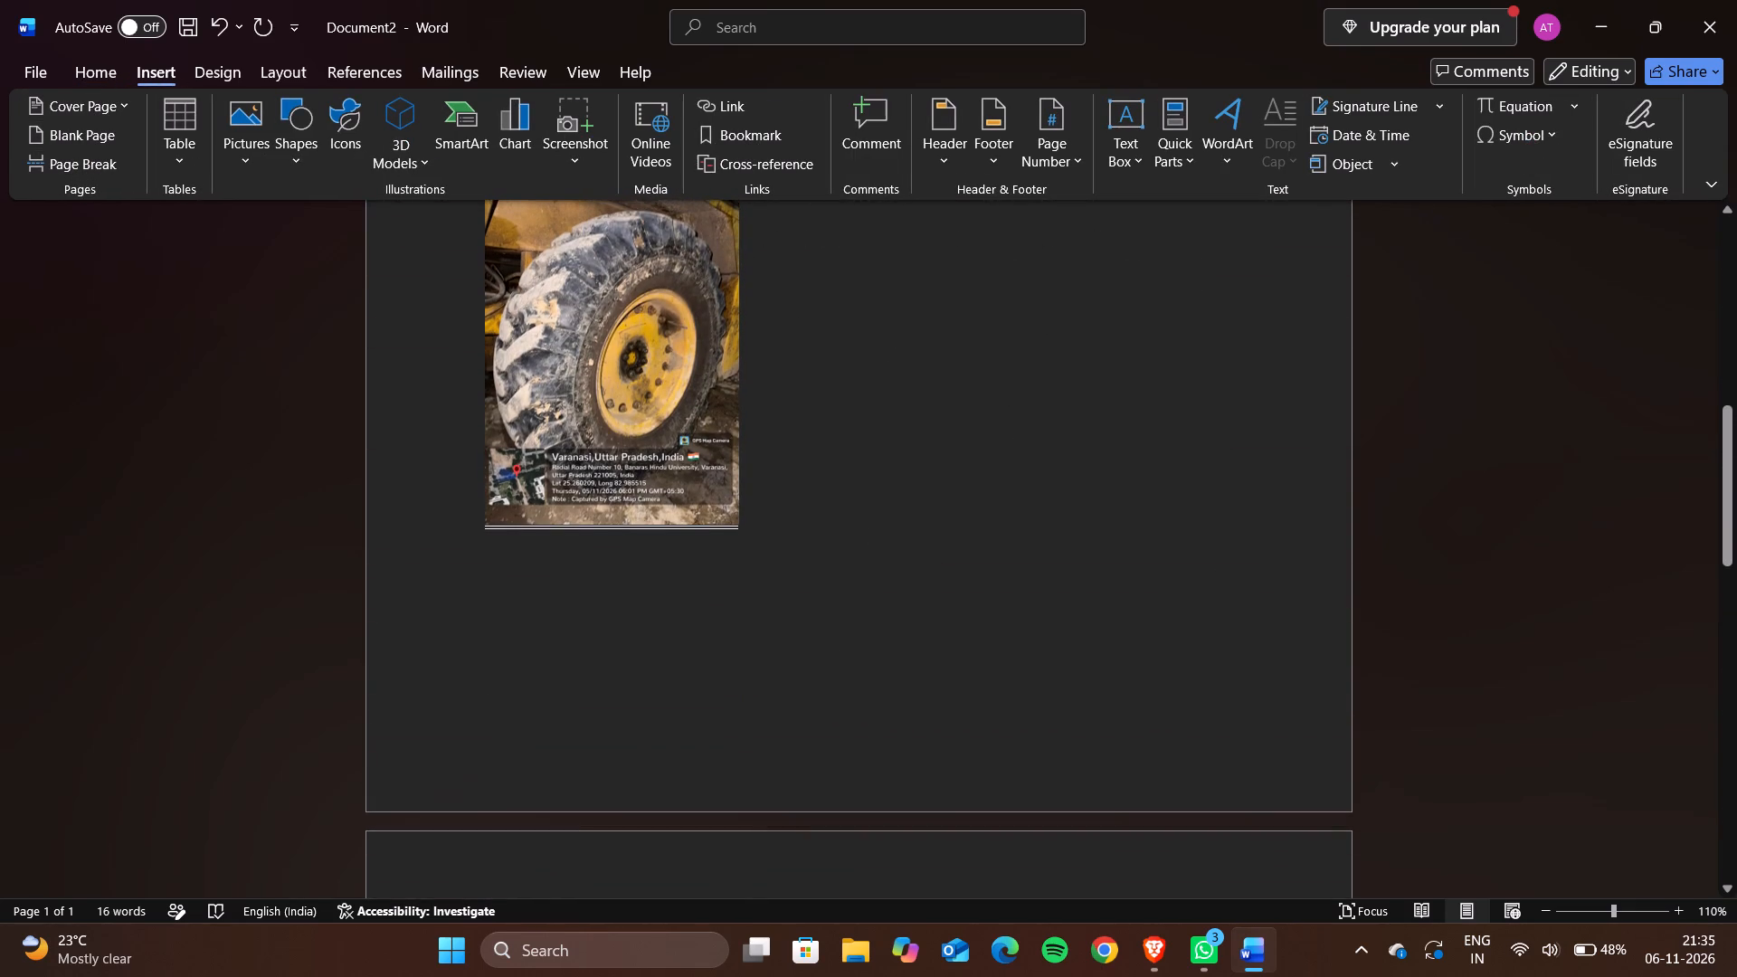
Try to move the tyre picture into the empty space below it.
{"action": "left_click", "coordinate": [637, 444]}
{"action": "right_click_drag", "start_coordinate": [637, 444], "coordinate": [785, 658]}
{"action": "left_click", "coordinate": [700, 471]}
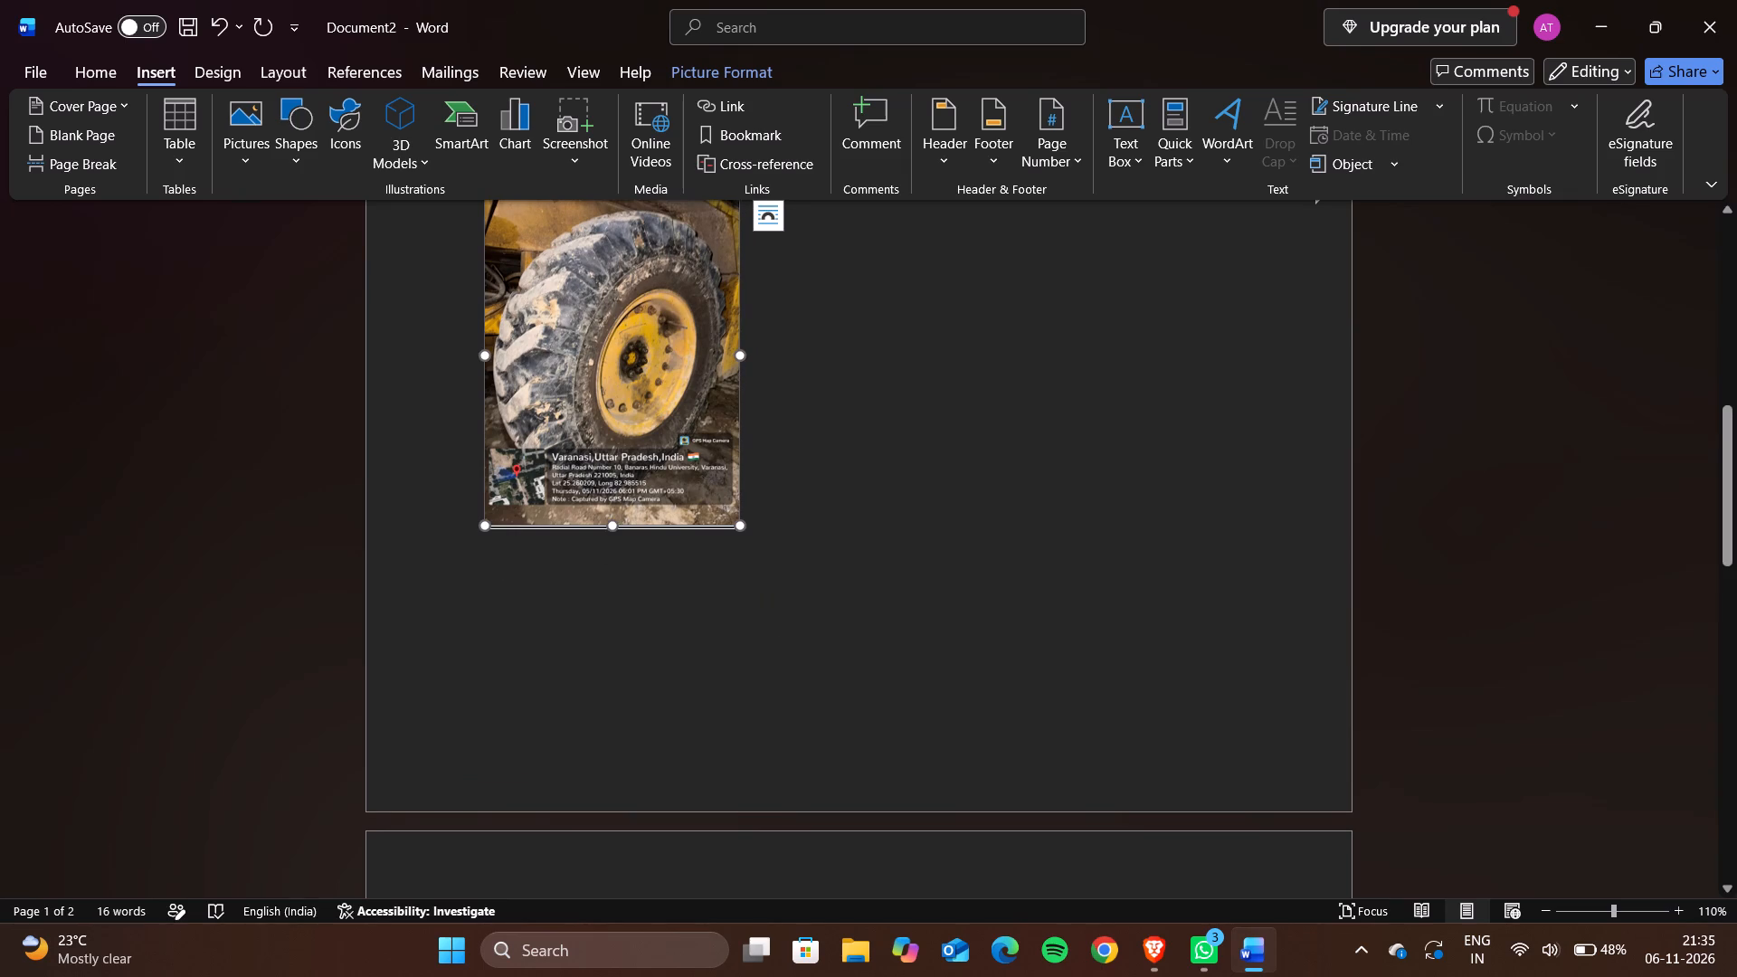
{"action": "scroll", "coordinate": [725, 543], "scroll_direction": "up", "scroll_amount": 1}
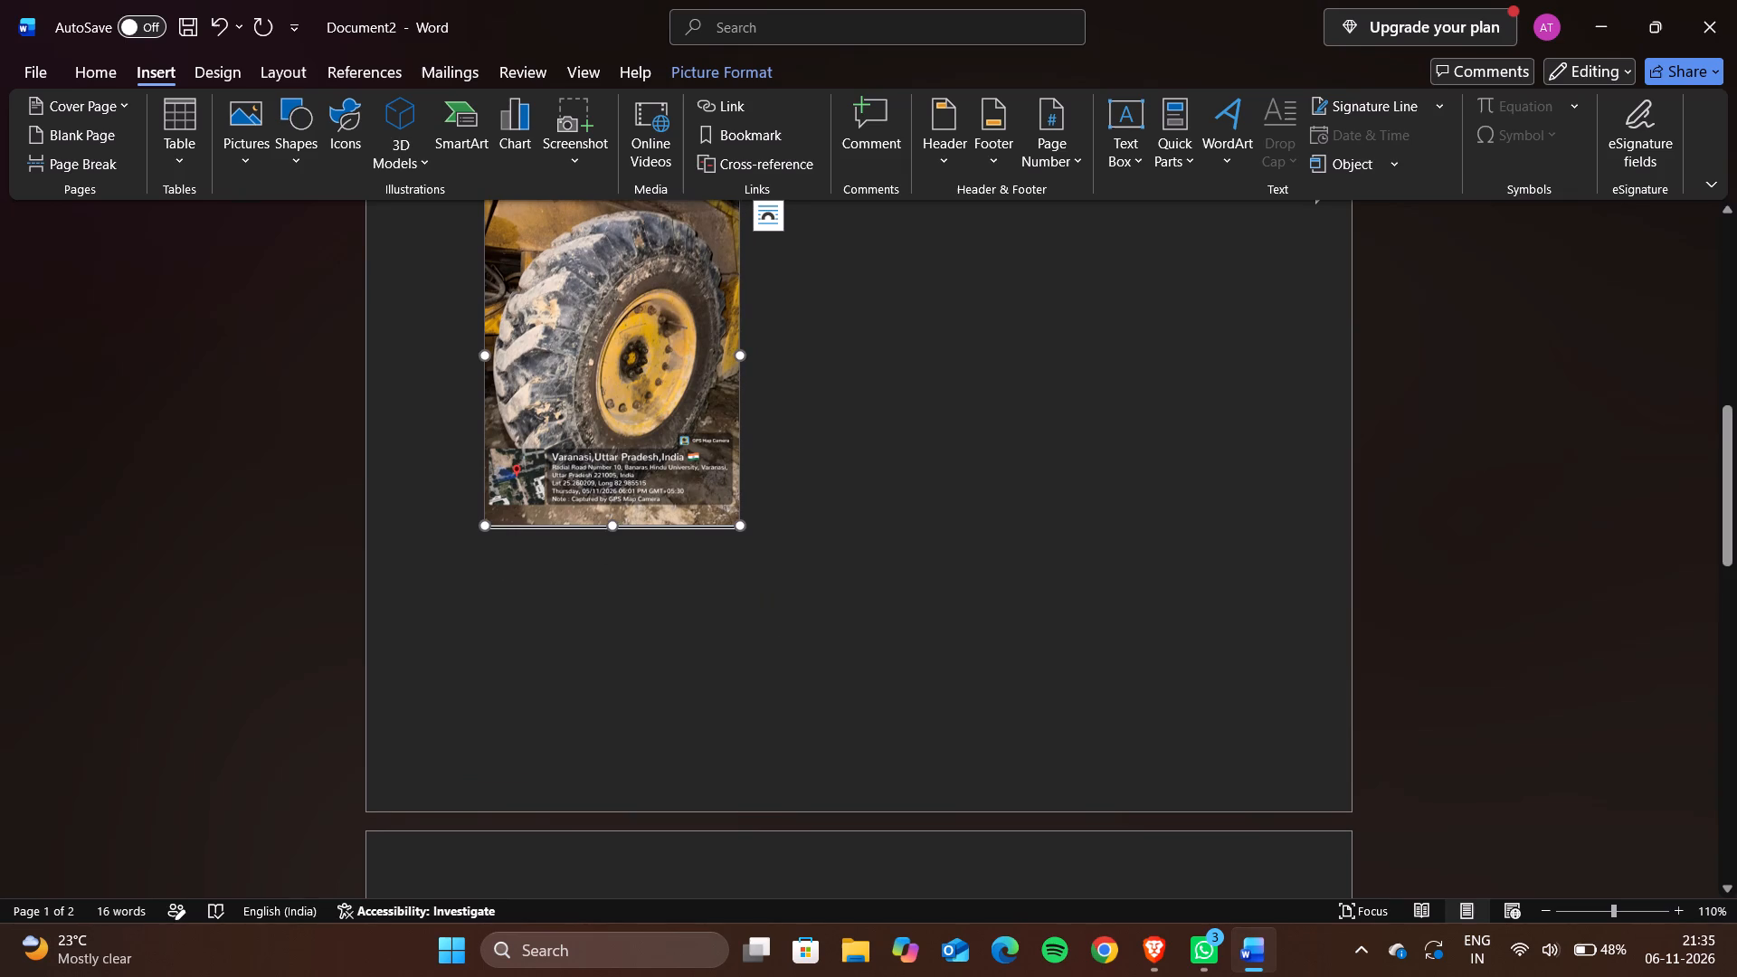
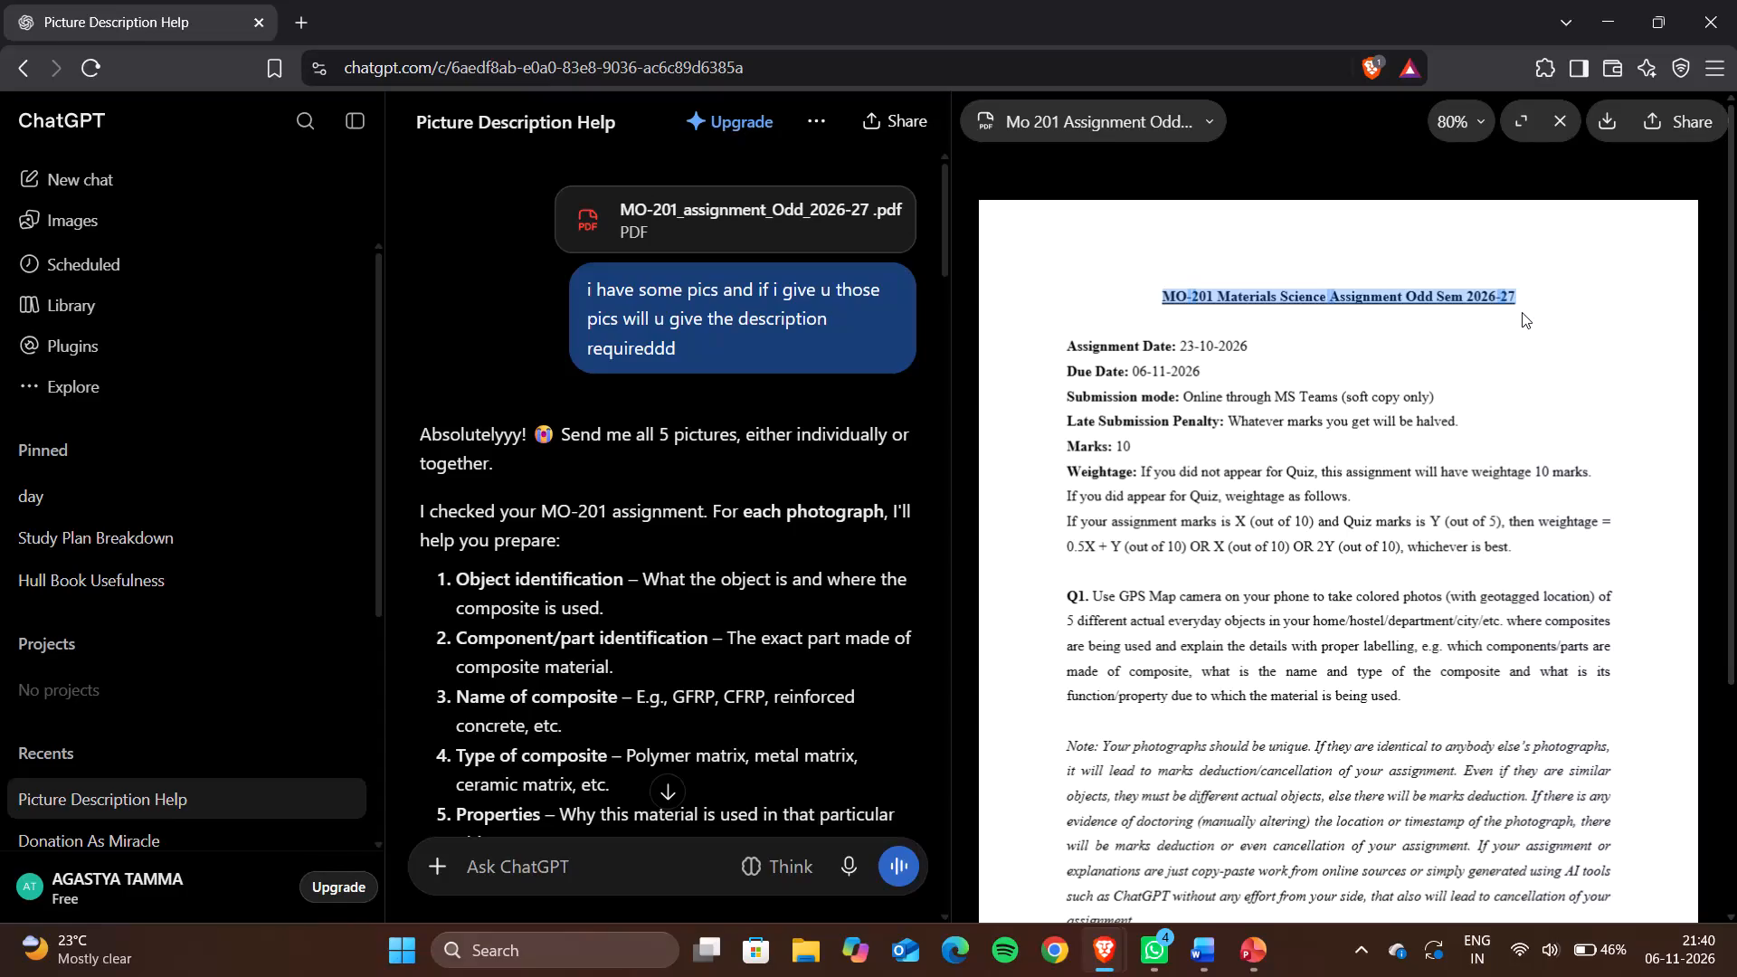
Copy the heading "MO-201 Materials Science Assignment Odd Sem 2026-27" from the assignment PDF and paste it into the PowerPoint title placeholder.
{"action": "key", "text": "ctrl+c"}
{"action": "key", "text": "ctrl+c"}
{"action": "left_click", "coordinate": [1232, 952]}
{"action": "key", "text": "ctrl+v"}
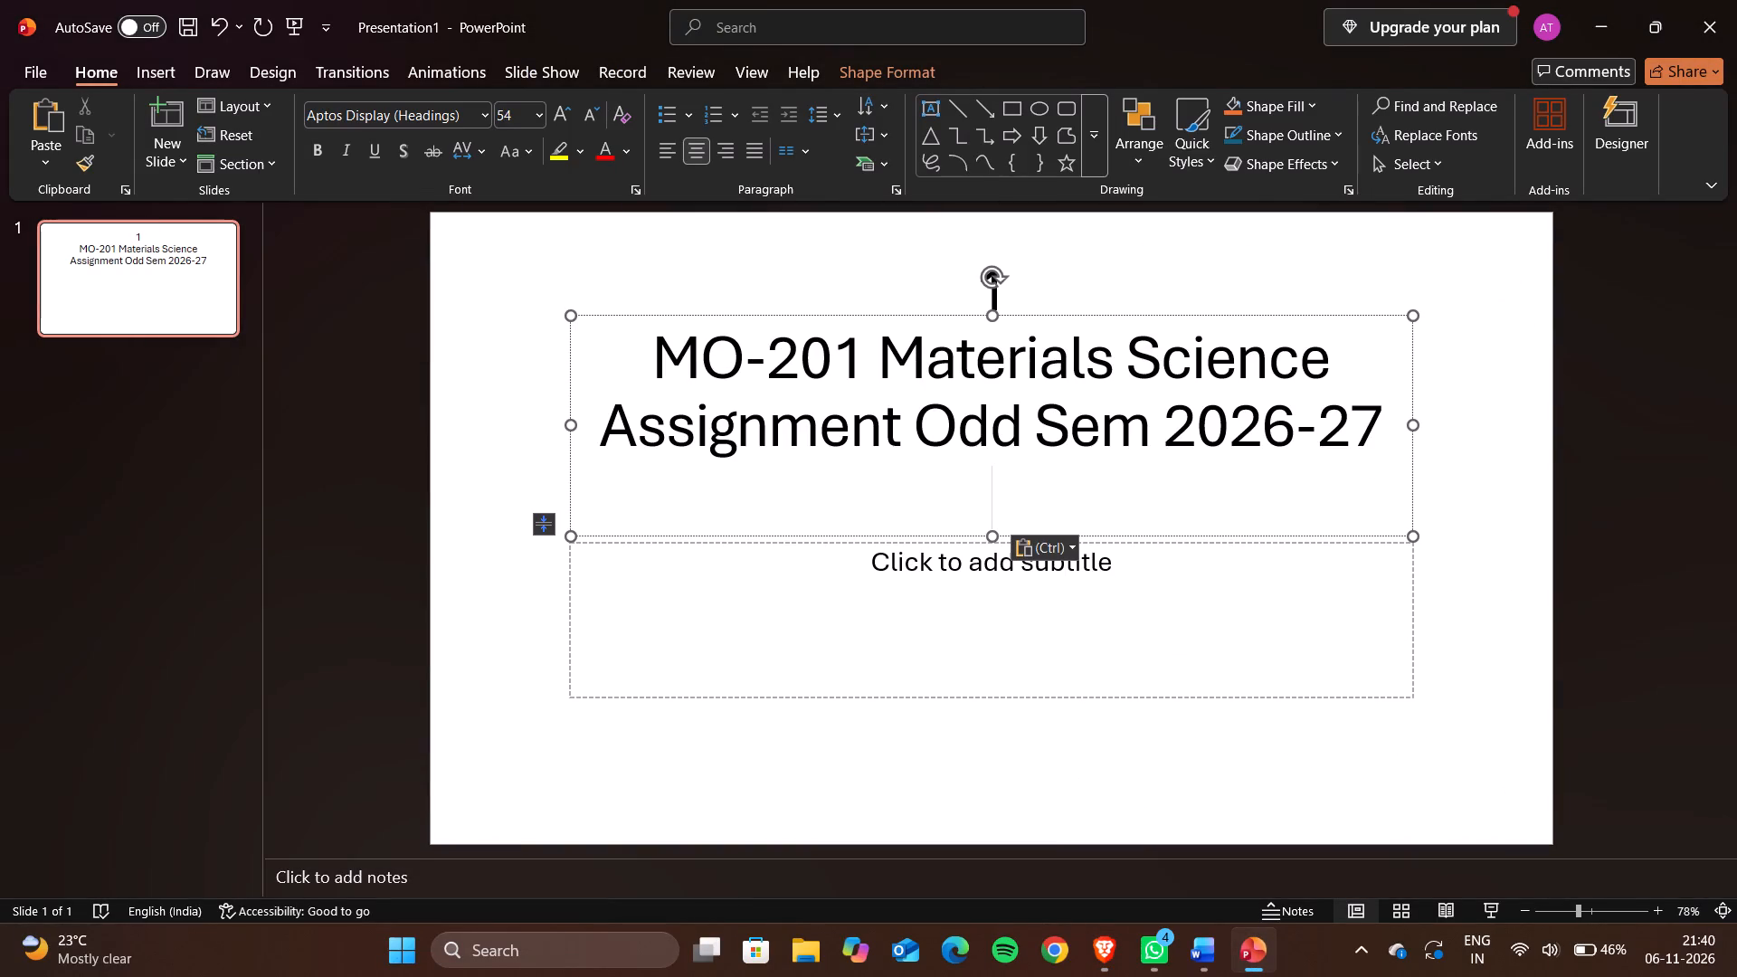
Format all the title text in Berlin Sans FB at size 36.
{"action": "key", "text": "ctrl+a"}
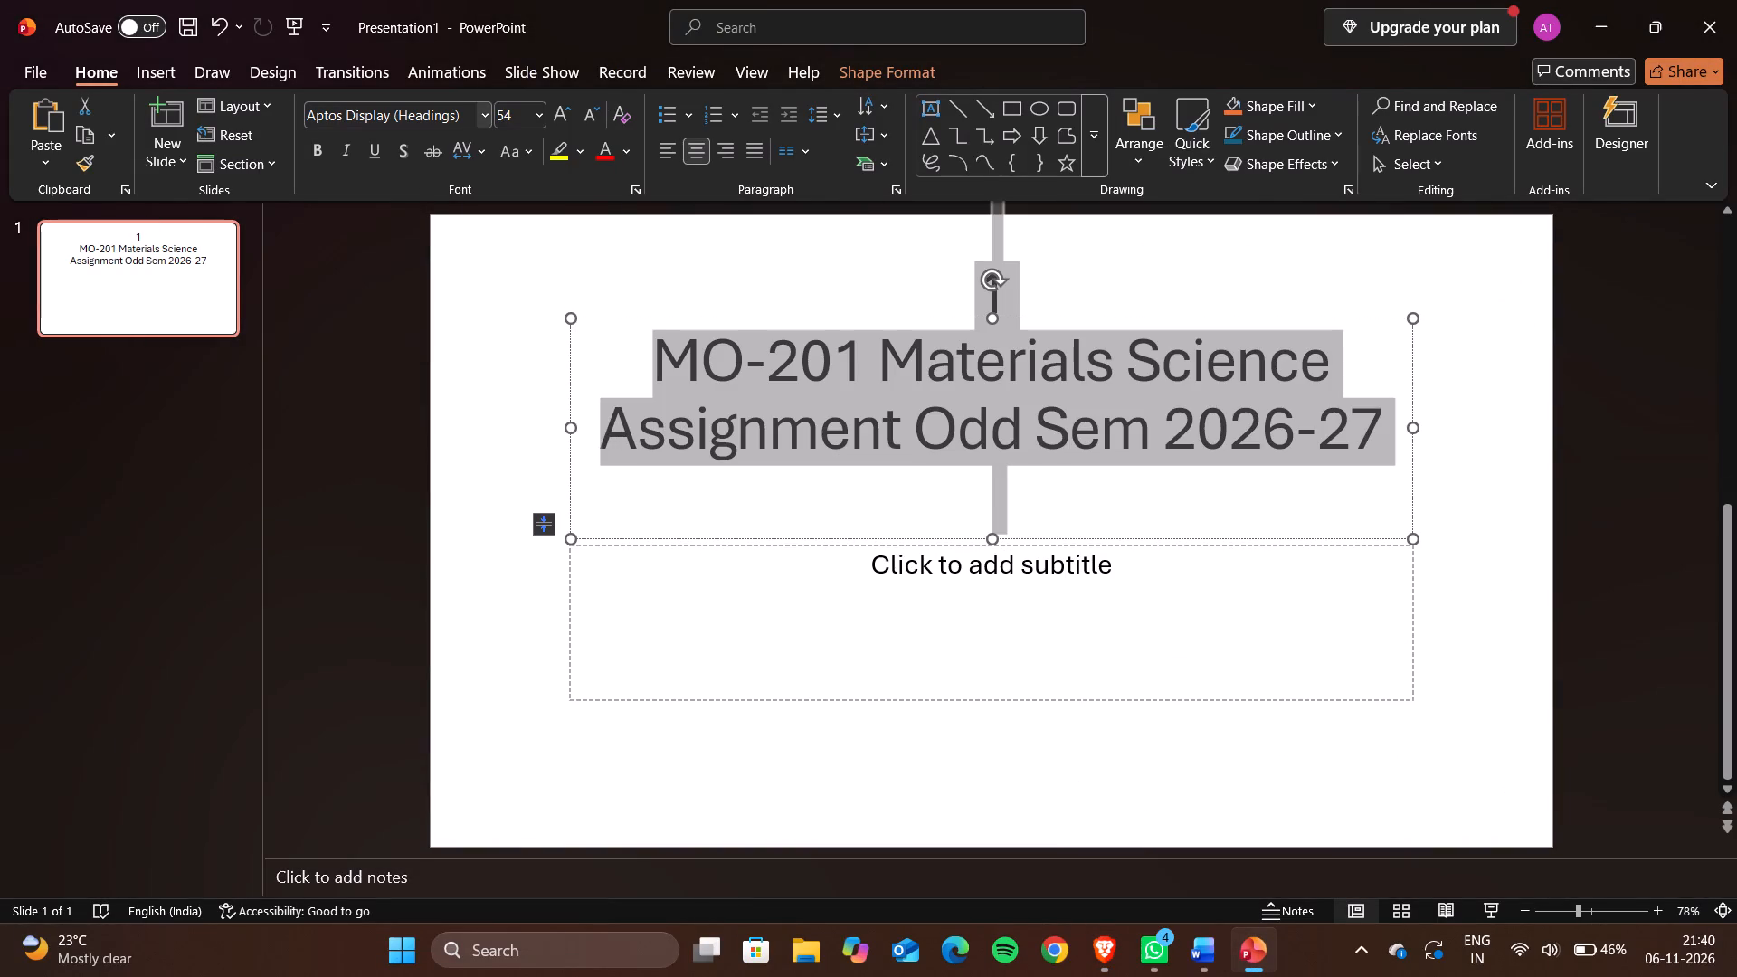
{"action": "left_click", "coordinate": [487, 121]}
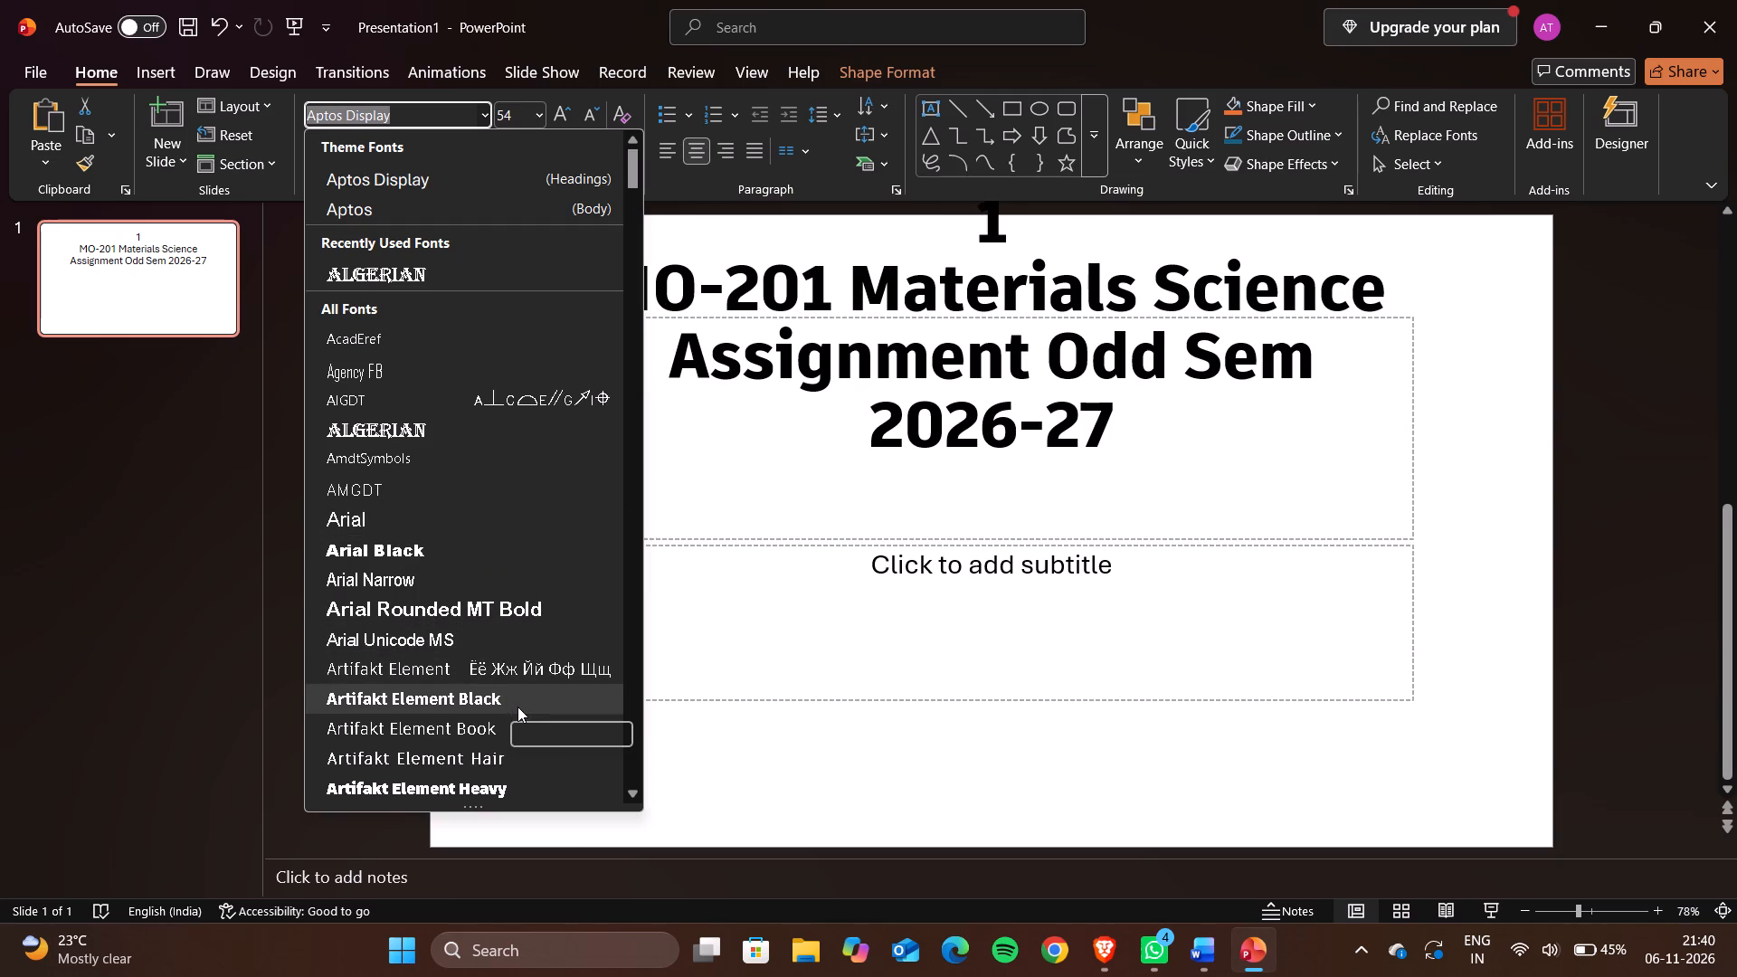
{"action": "scroll", "coordinate": [520, 724], "scroll_direction": "down", "scroll_amount": 4}
{"action": "scroll", "coordinate": [443, 669], "scroll_direction": "down", "scroll_amount": 2}
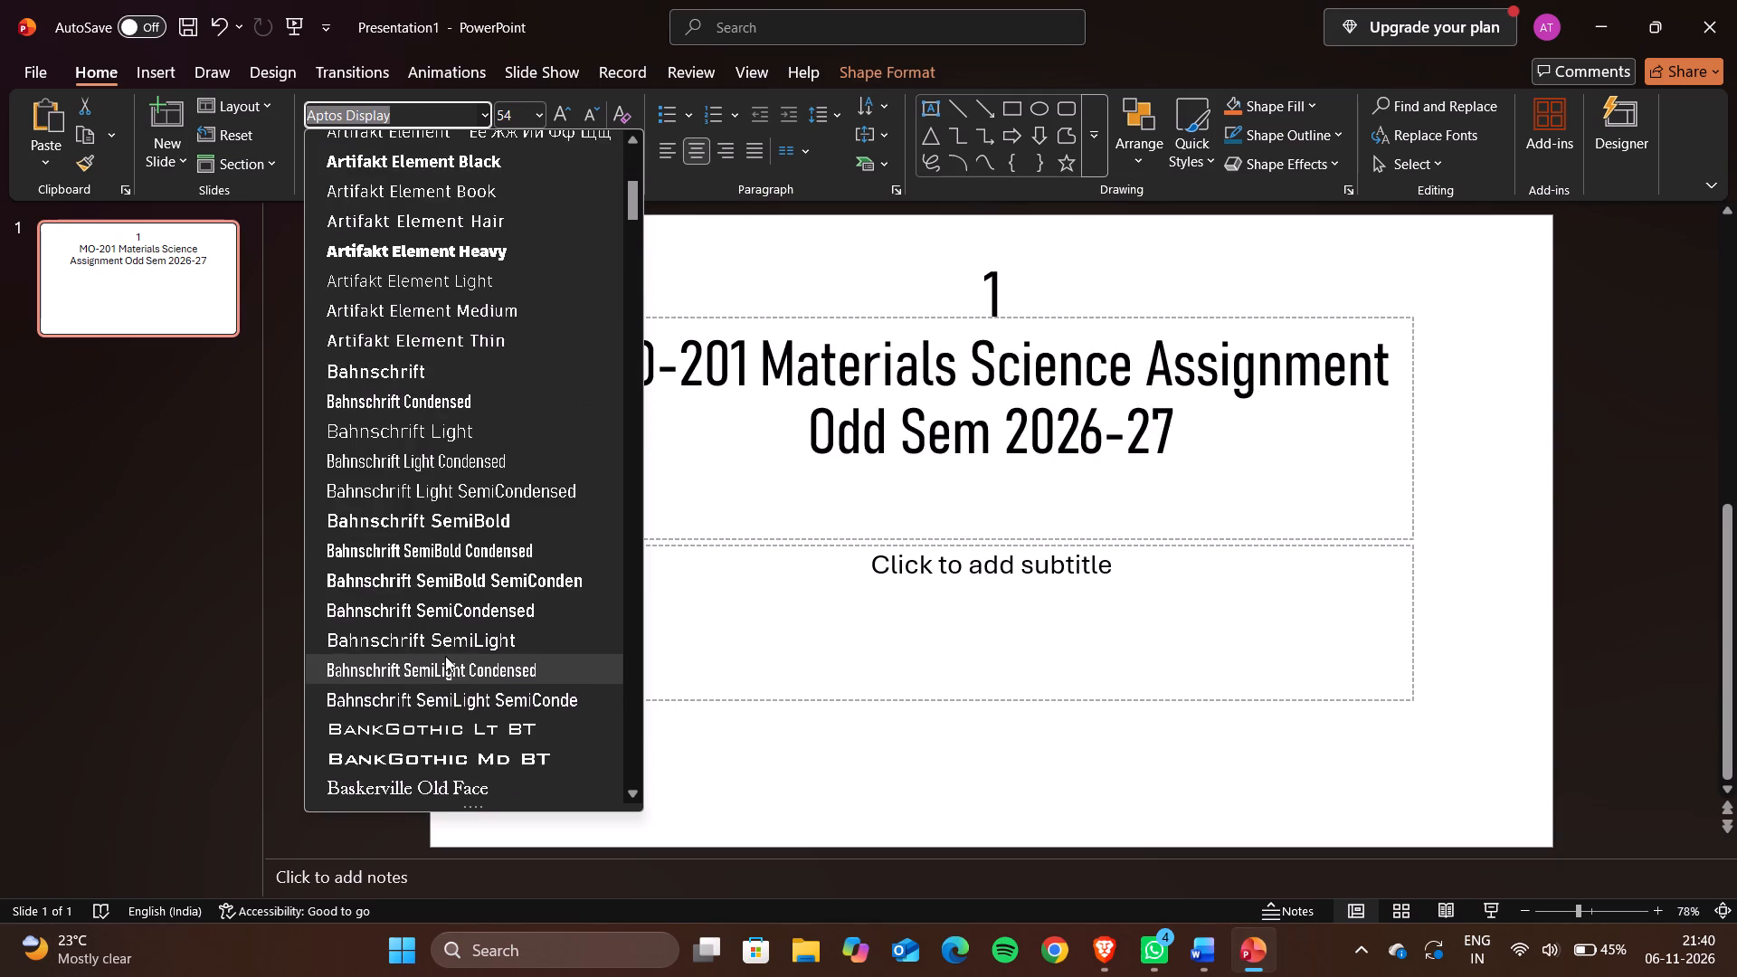
{"action": "scroll", "coordinate": [445, 656], "scroll_direction": "down", "scroll_amount": 2}
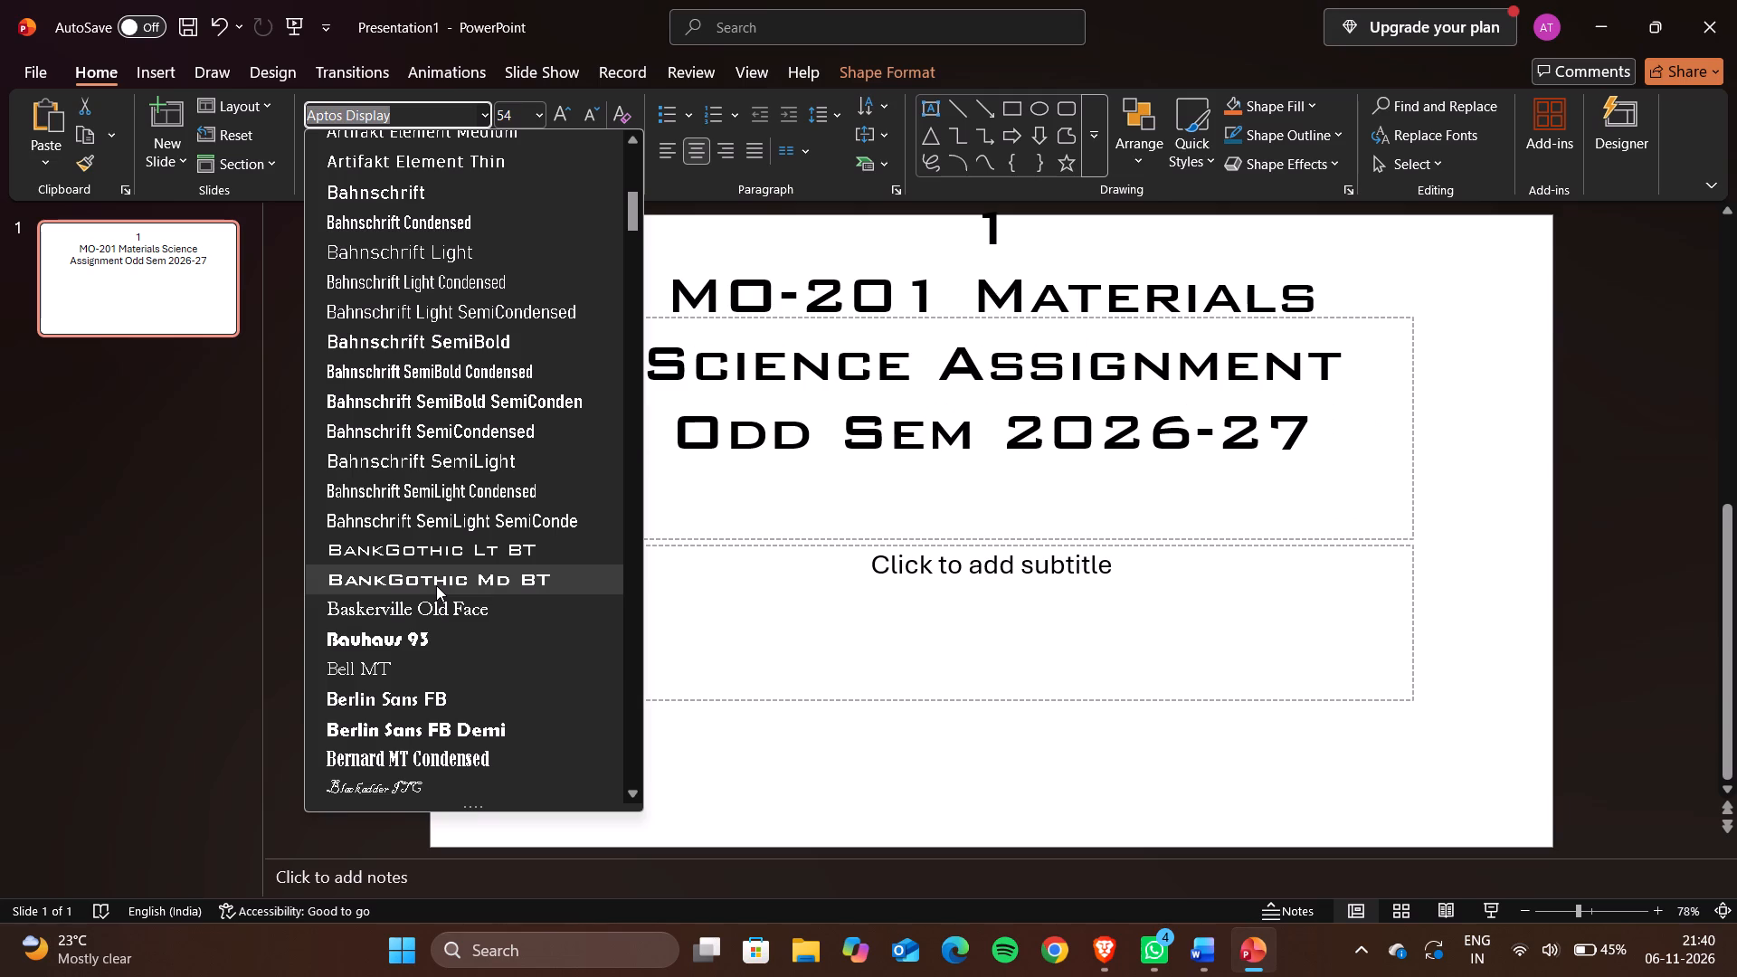
{"action": "left_click", "coordinate": [426, 694]}
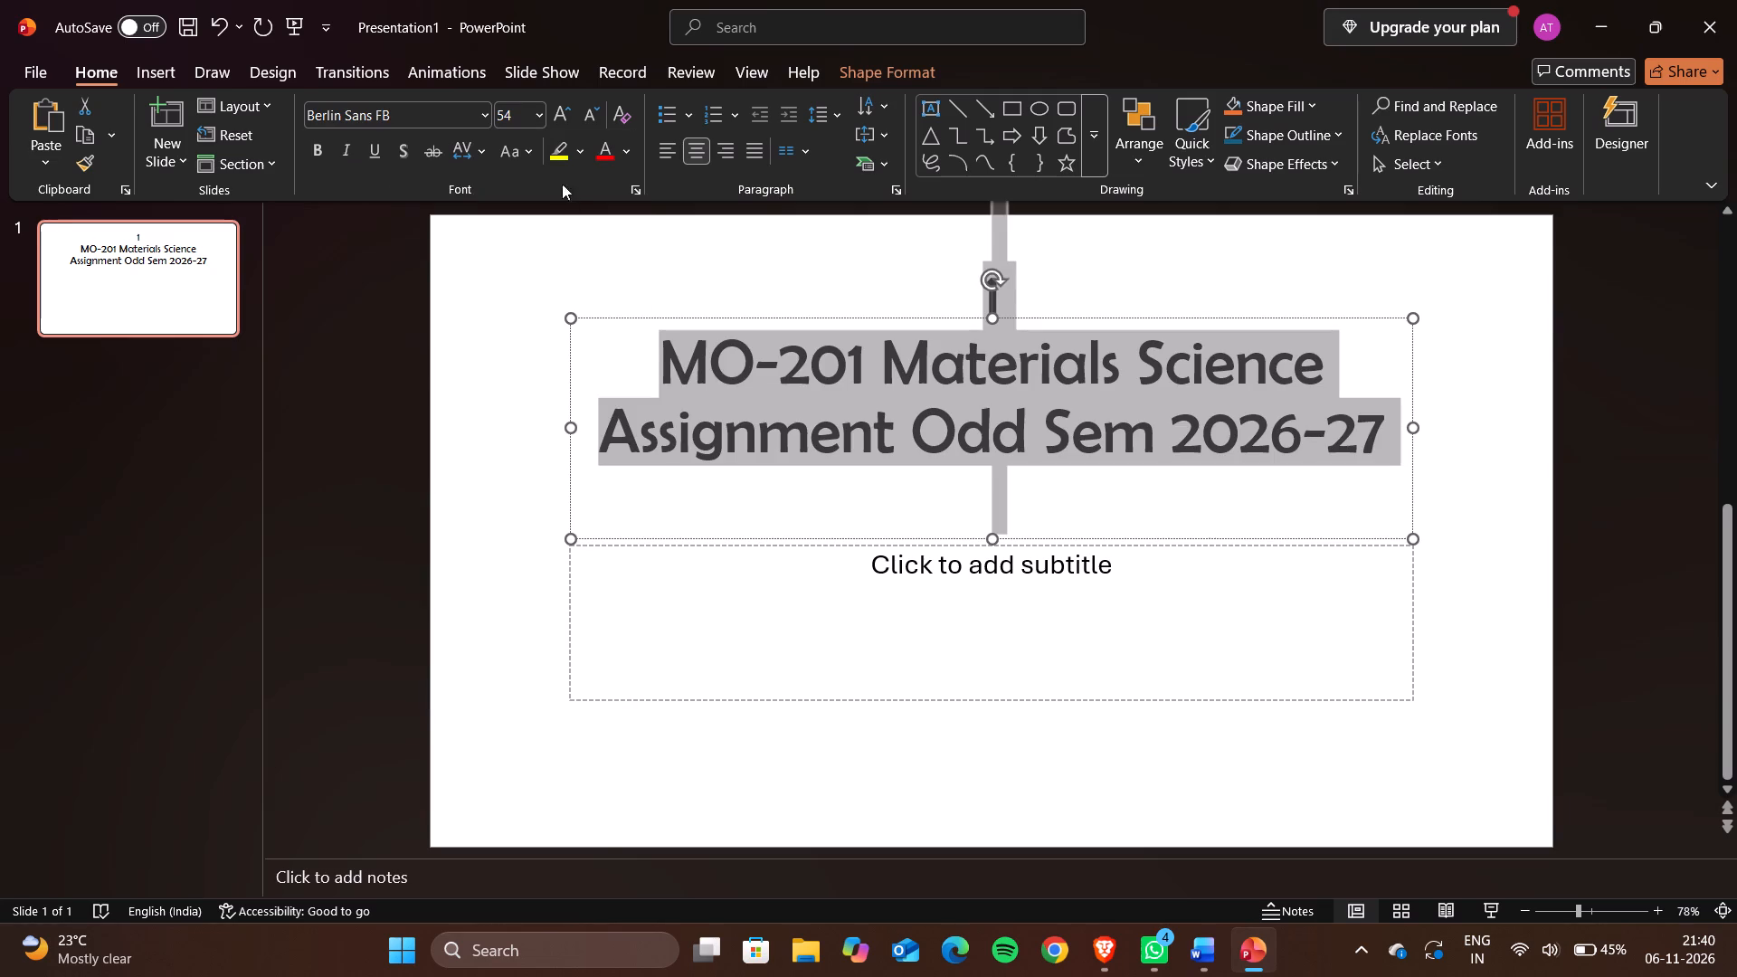
{"action": "left_click", "coordinate": [535, 113]}
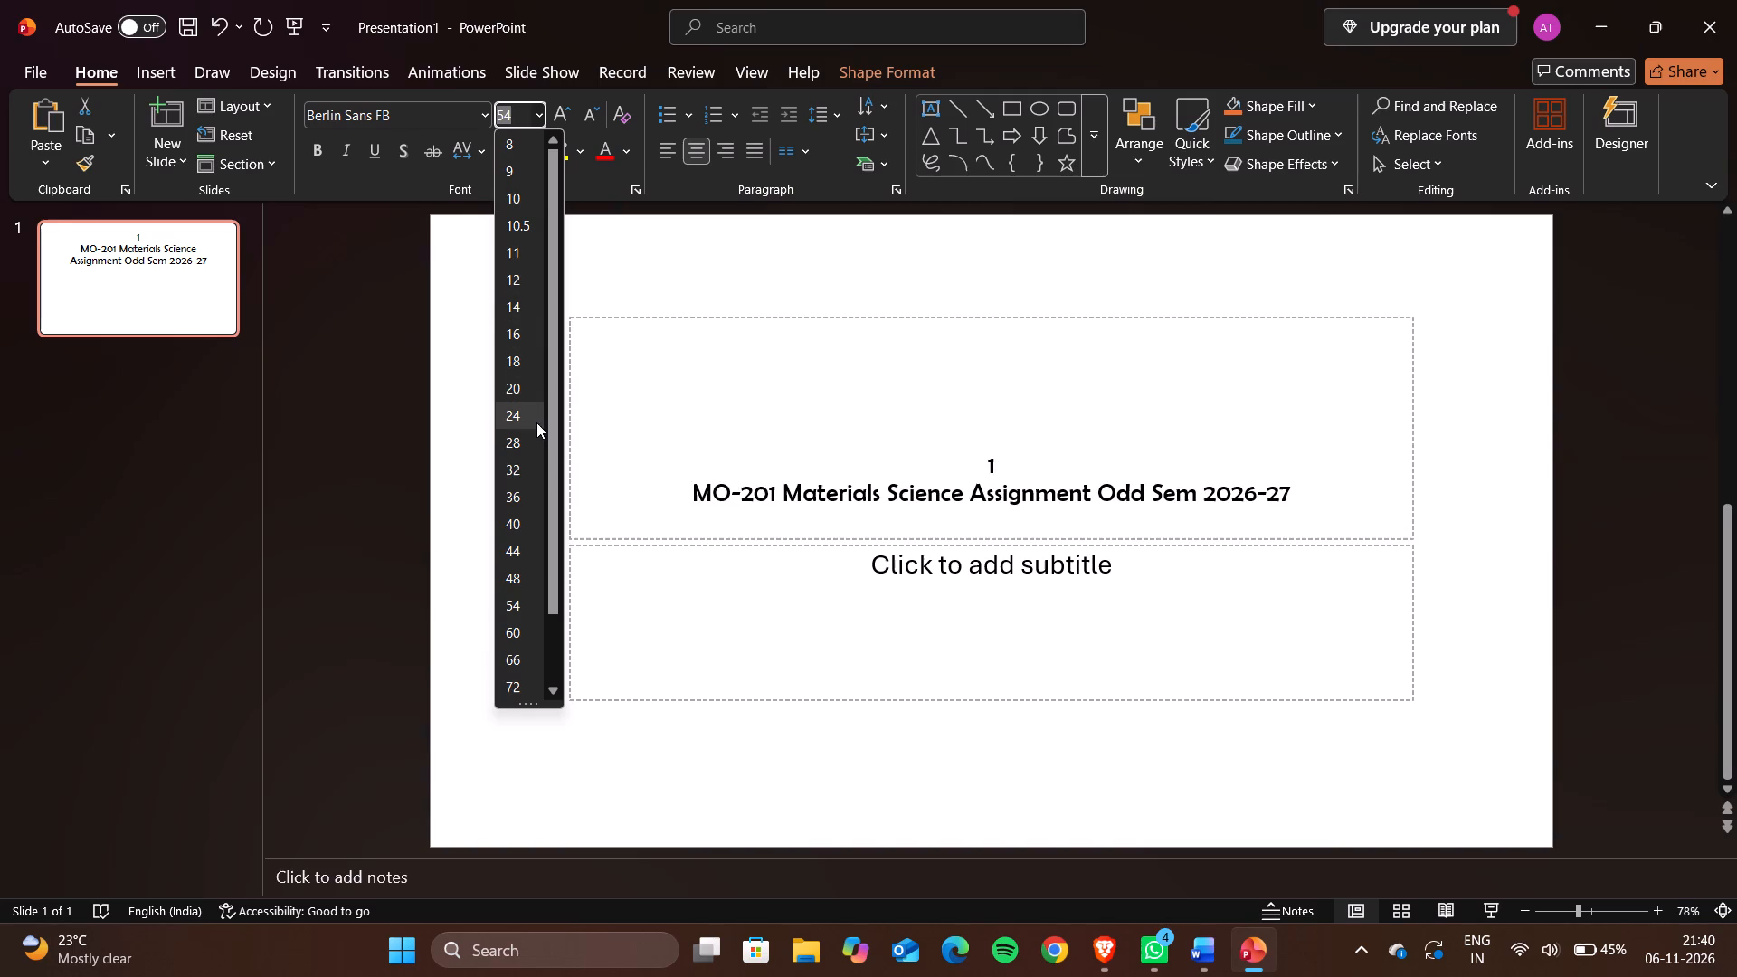
{"action": "left_click", "coordinate": [532, 490]}
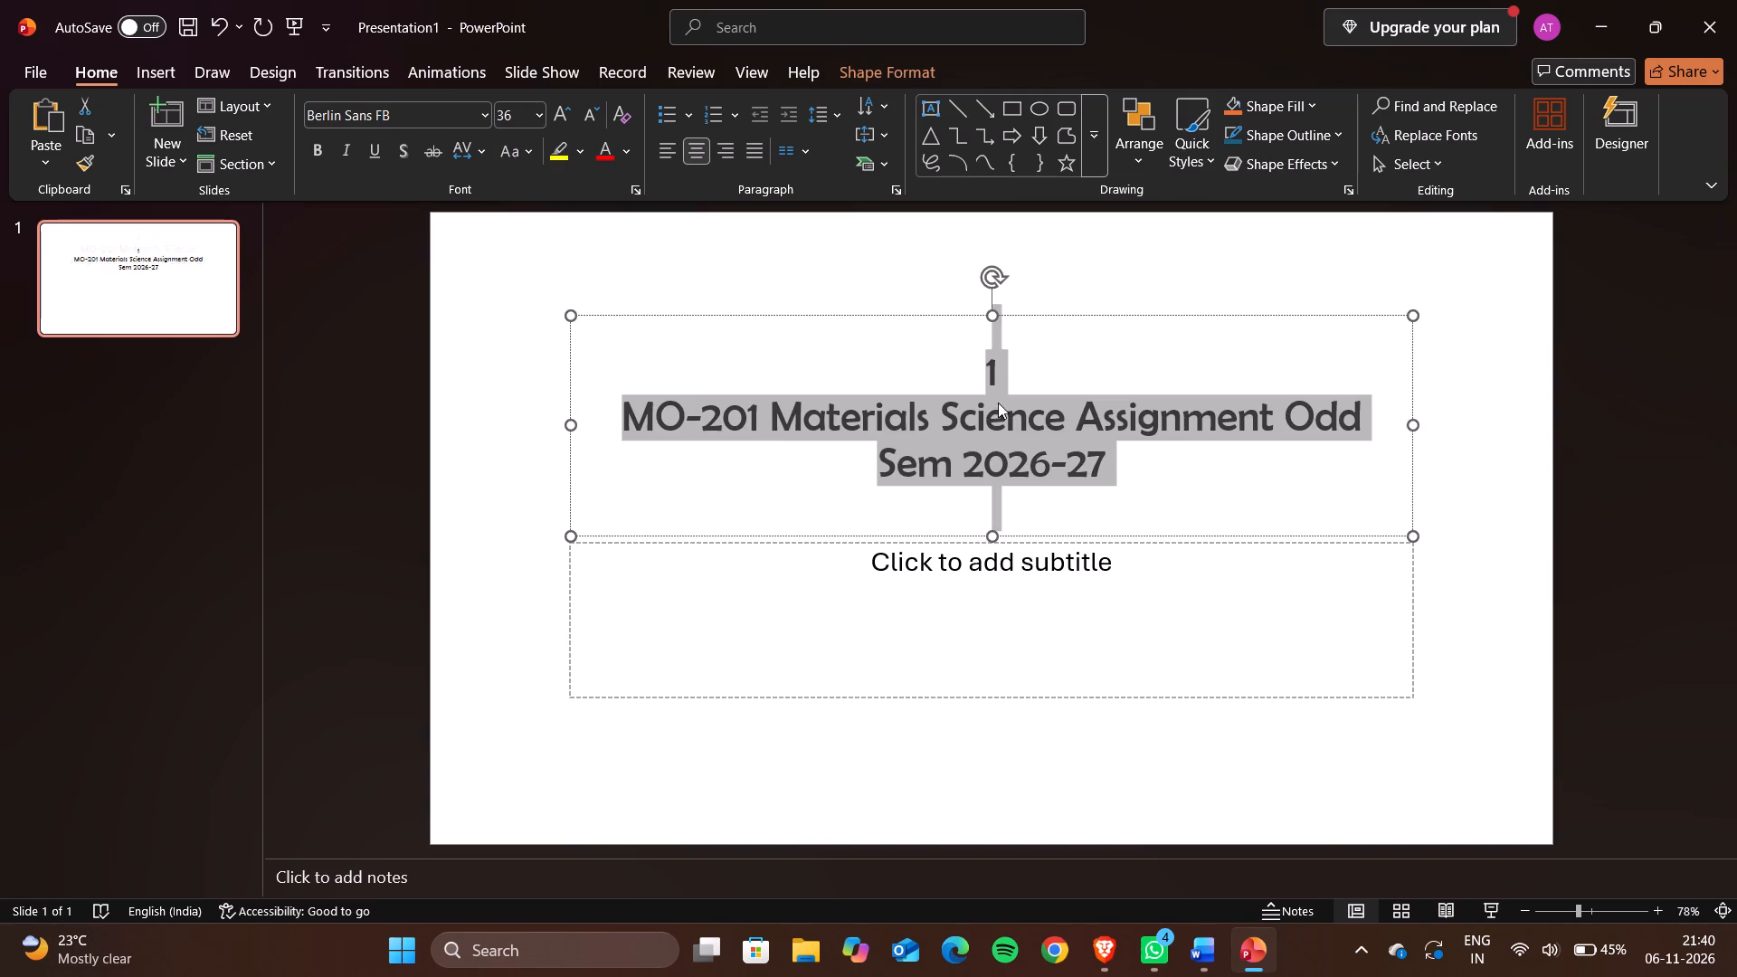
Delete the stray "1" above the title text.
{"action": "left_click", "coordinate": [1001, 366]}
{"action": "key", "text": "BackSpace"}
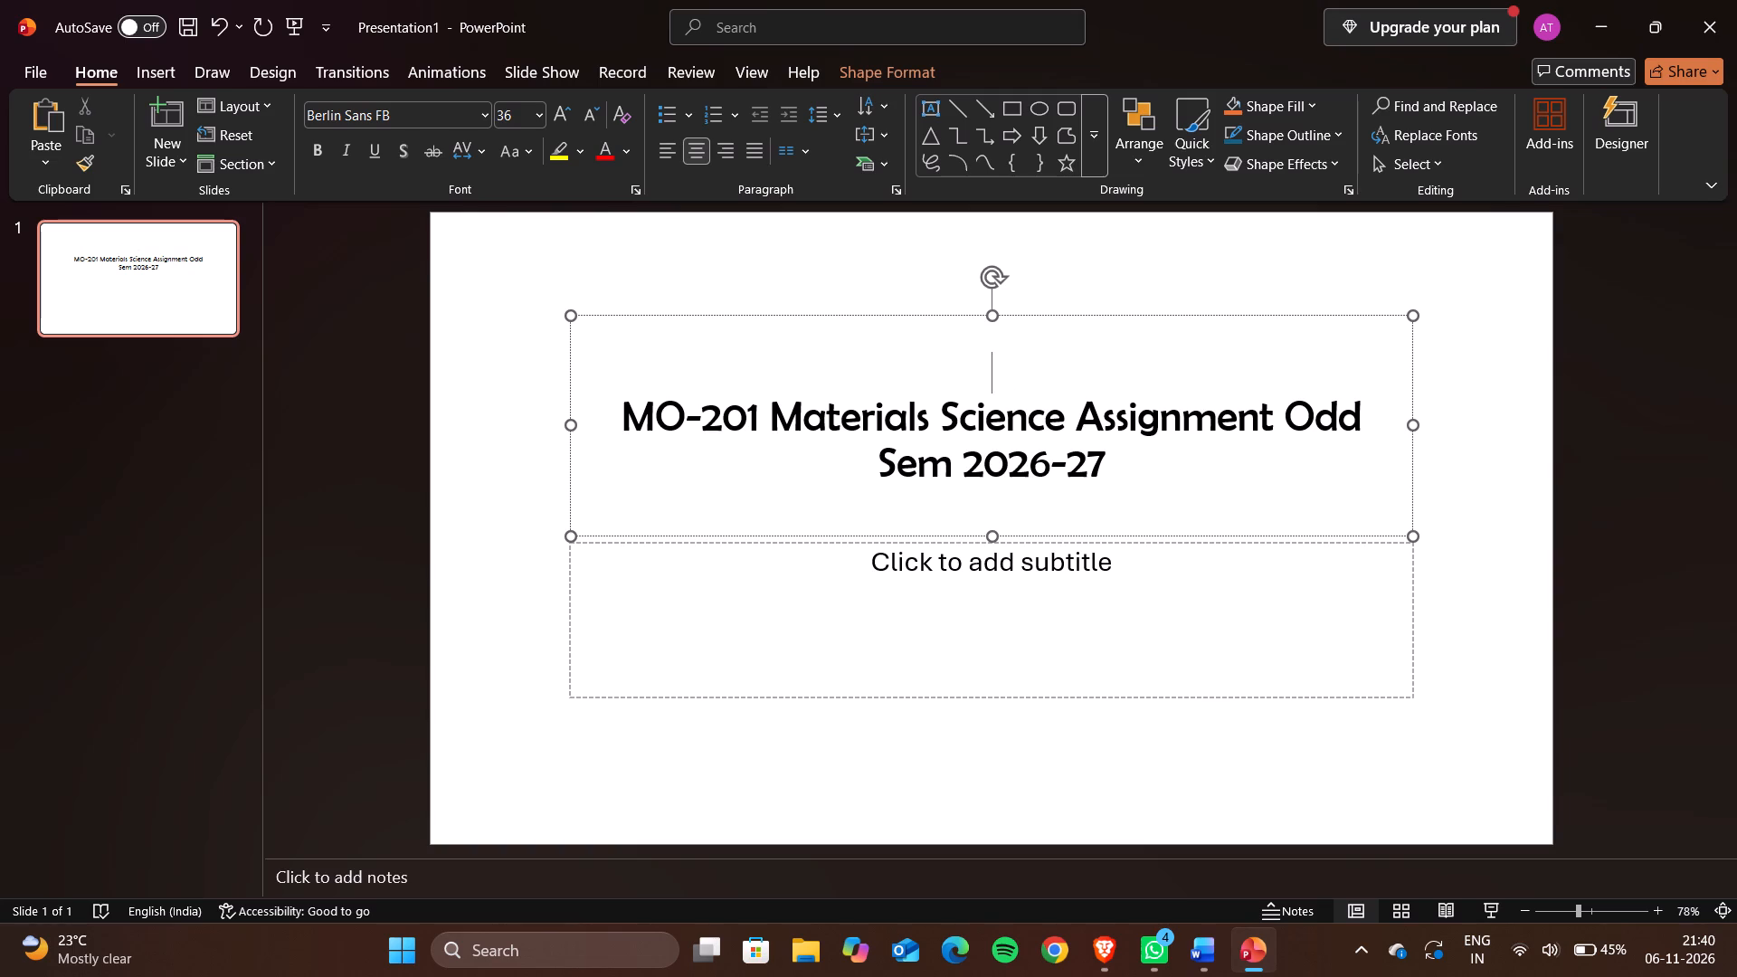
{"action": "left_click", "coordinate": [1134, 469]}
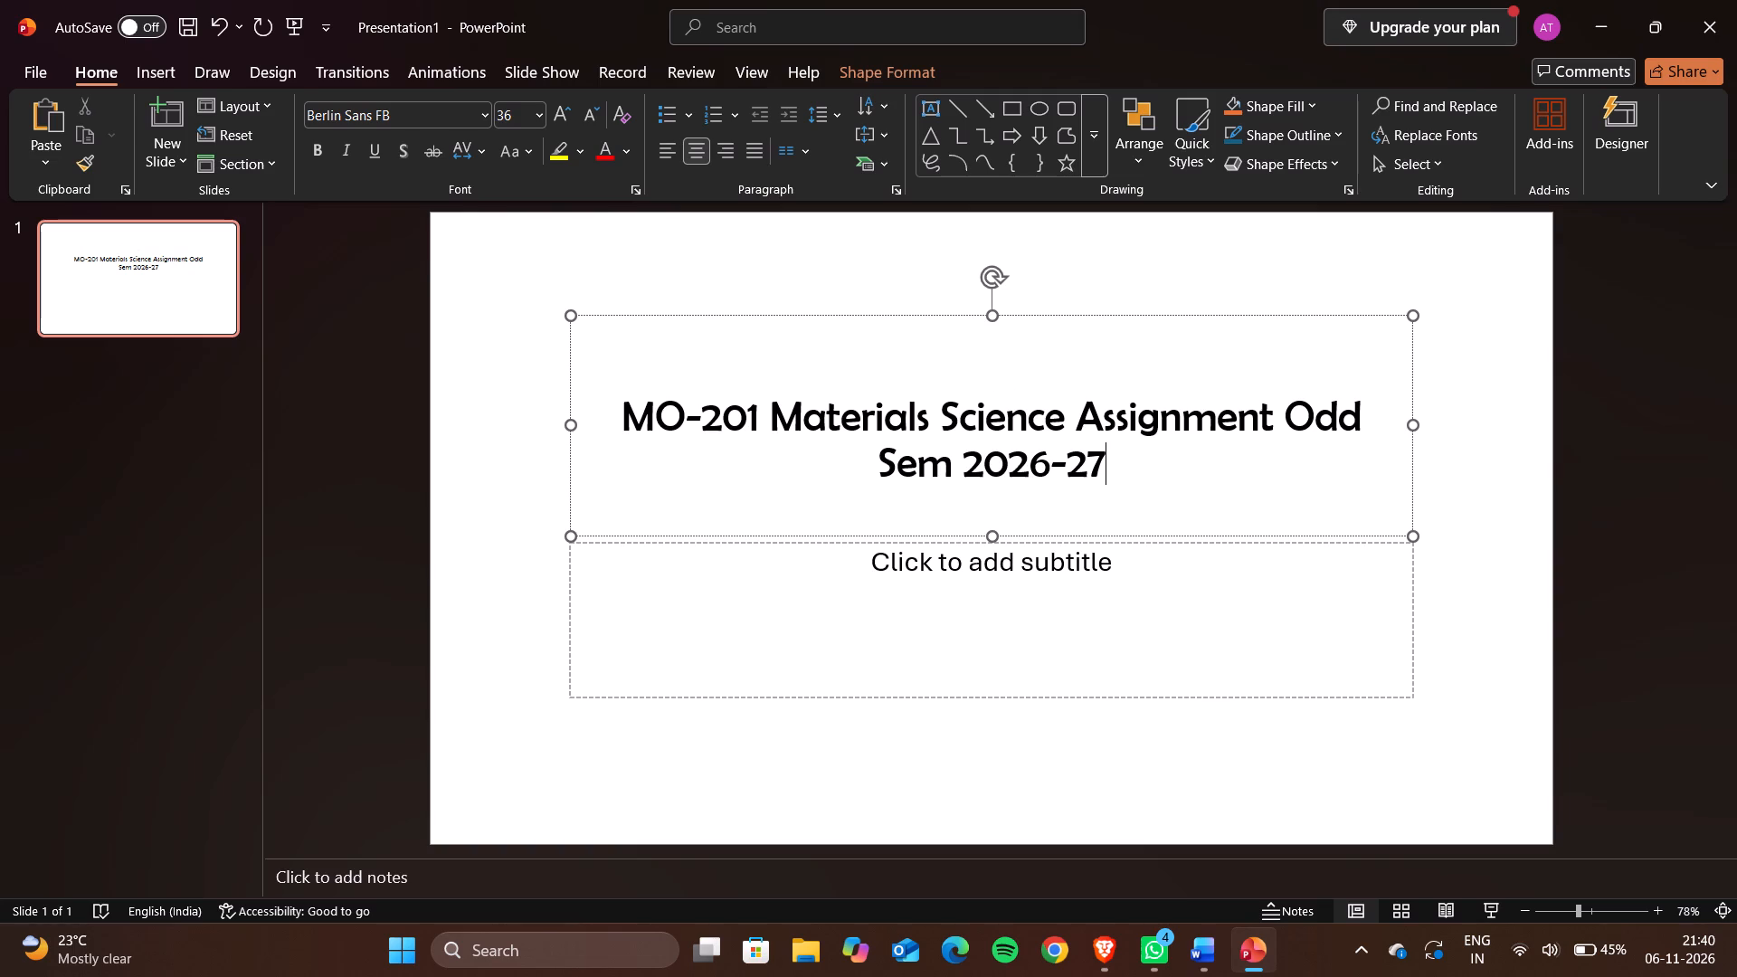
Fill the subtitle with "BY", the author's full name and the student ID number on three separate lines.
{"action": "left_click", "coordinate": [1125, 560]}
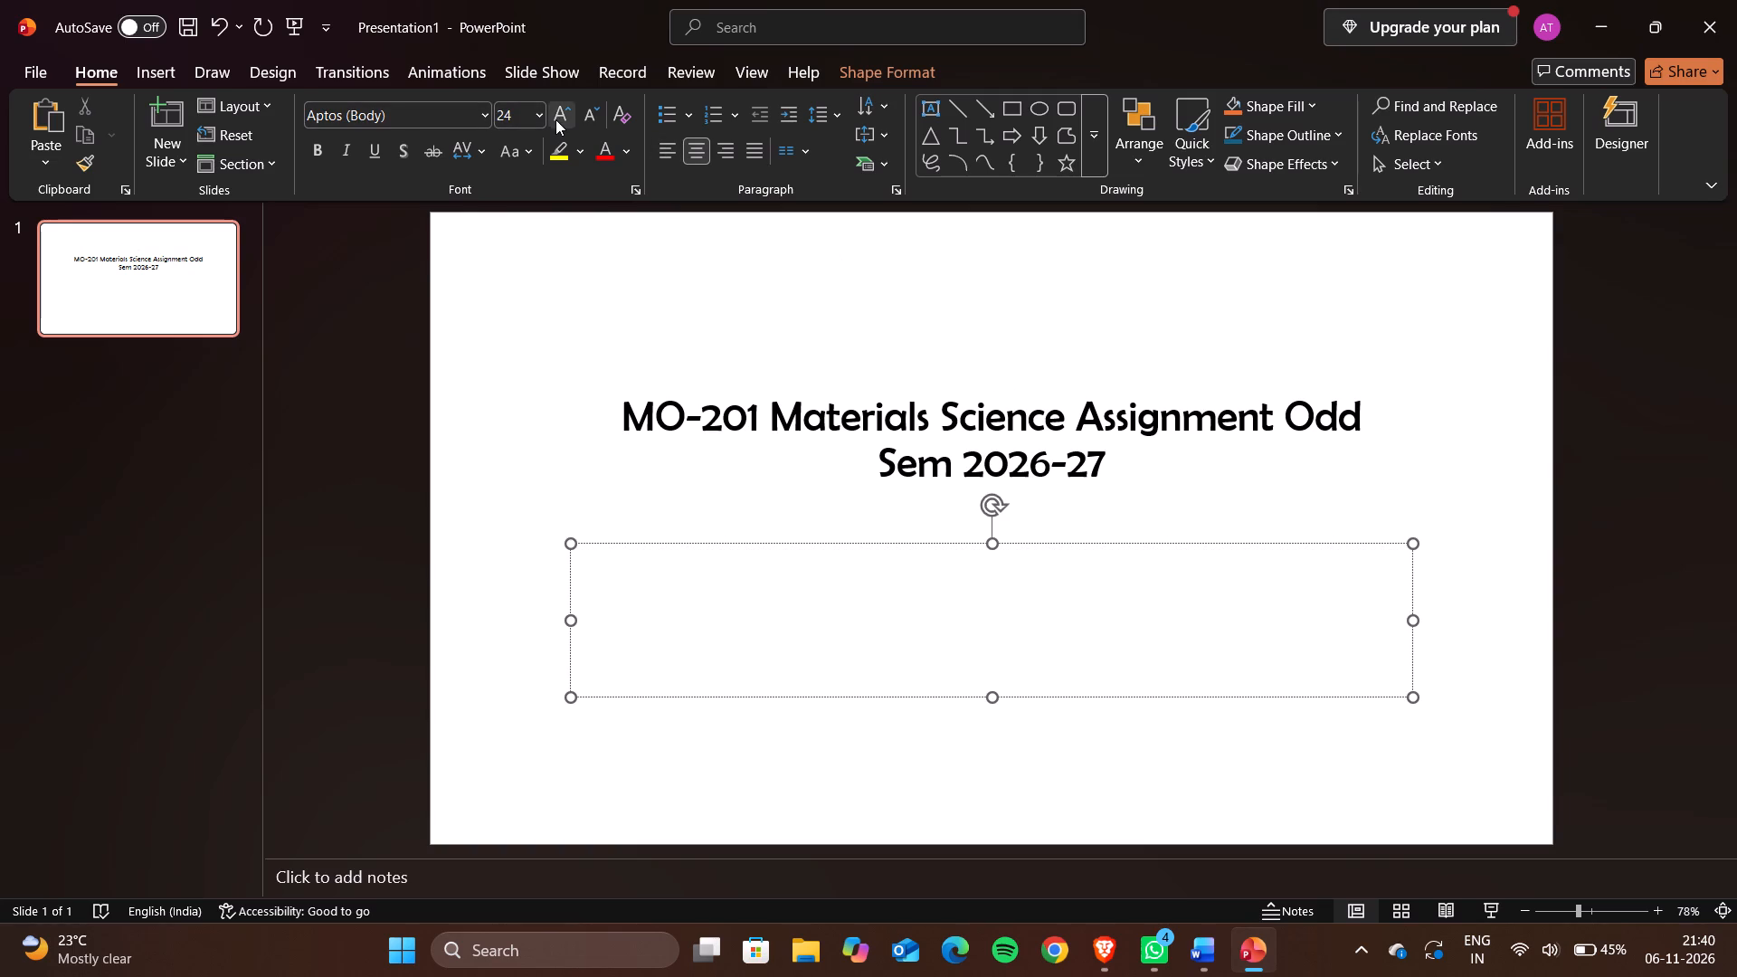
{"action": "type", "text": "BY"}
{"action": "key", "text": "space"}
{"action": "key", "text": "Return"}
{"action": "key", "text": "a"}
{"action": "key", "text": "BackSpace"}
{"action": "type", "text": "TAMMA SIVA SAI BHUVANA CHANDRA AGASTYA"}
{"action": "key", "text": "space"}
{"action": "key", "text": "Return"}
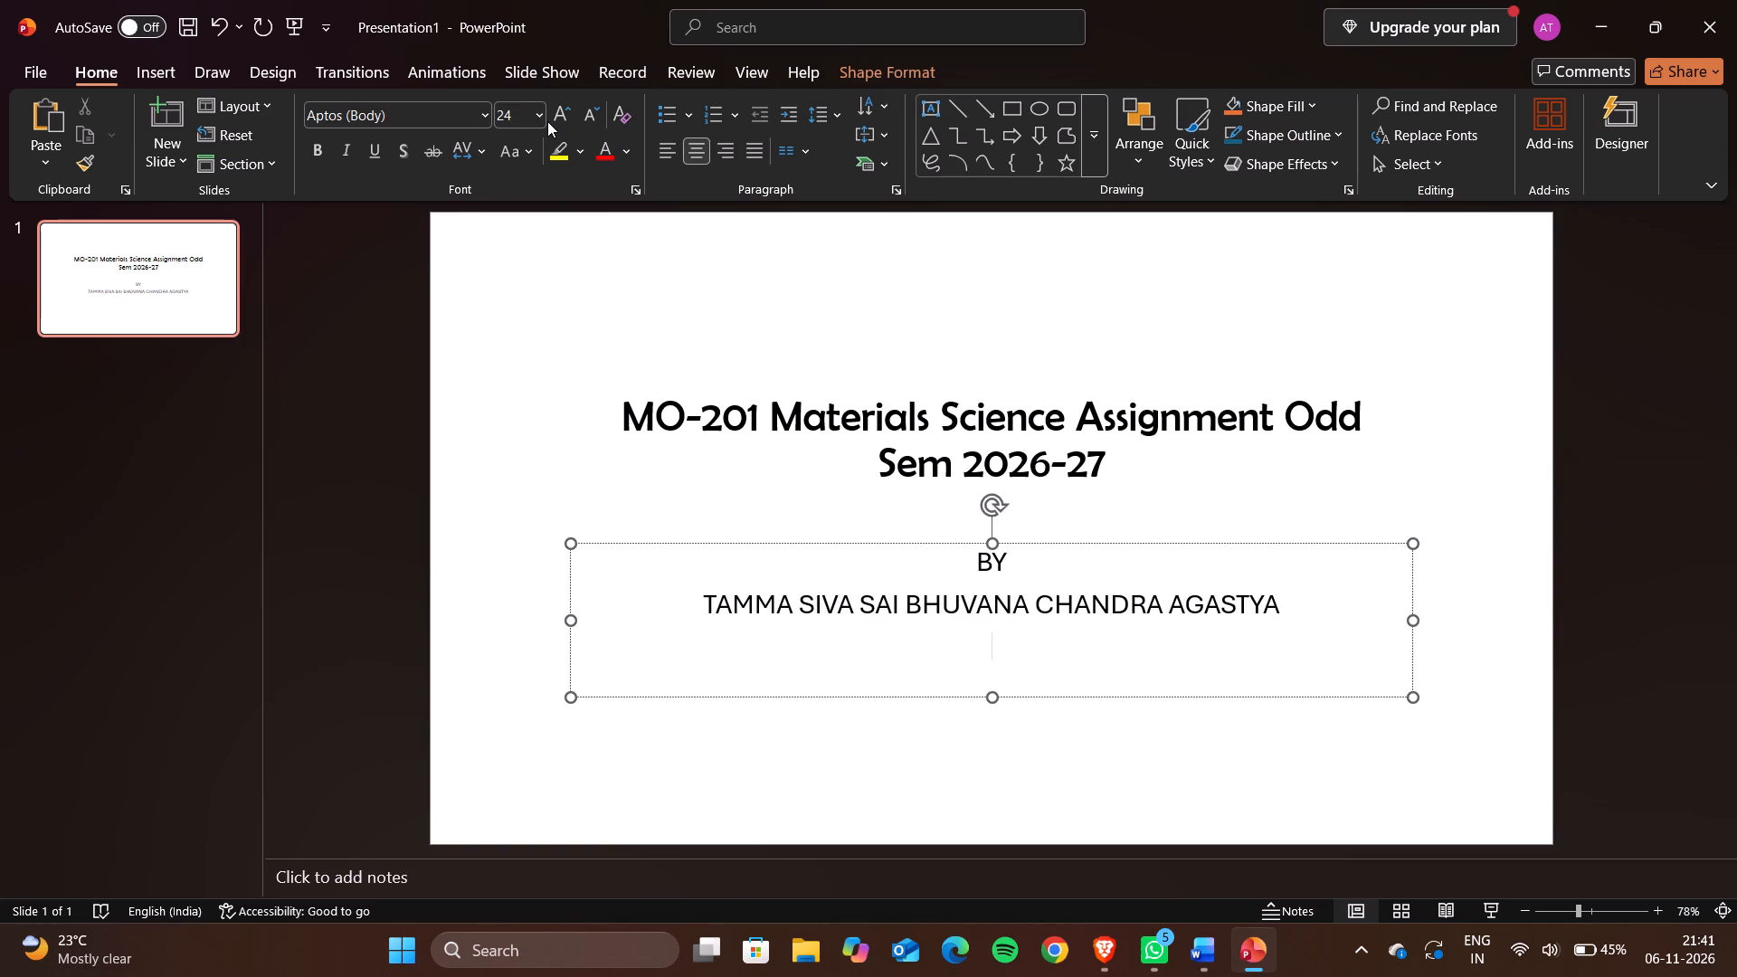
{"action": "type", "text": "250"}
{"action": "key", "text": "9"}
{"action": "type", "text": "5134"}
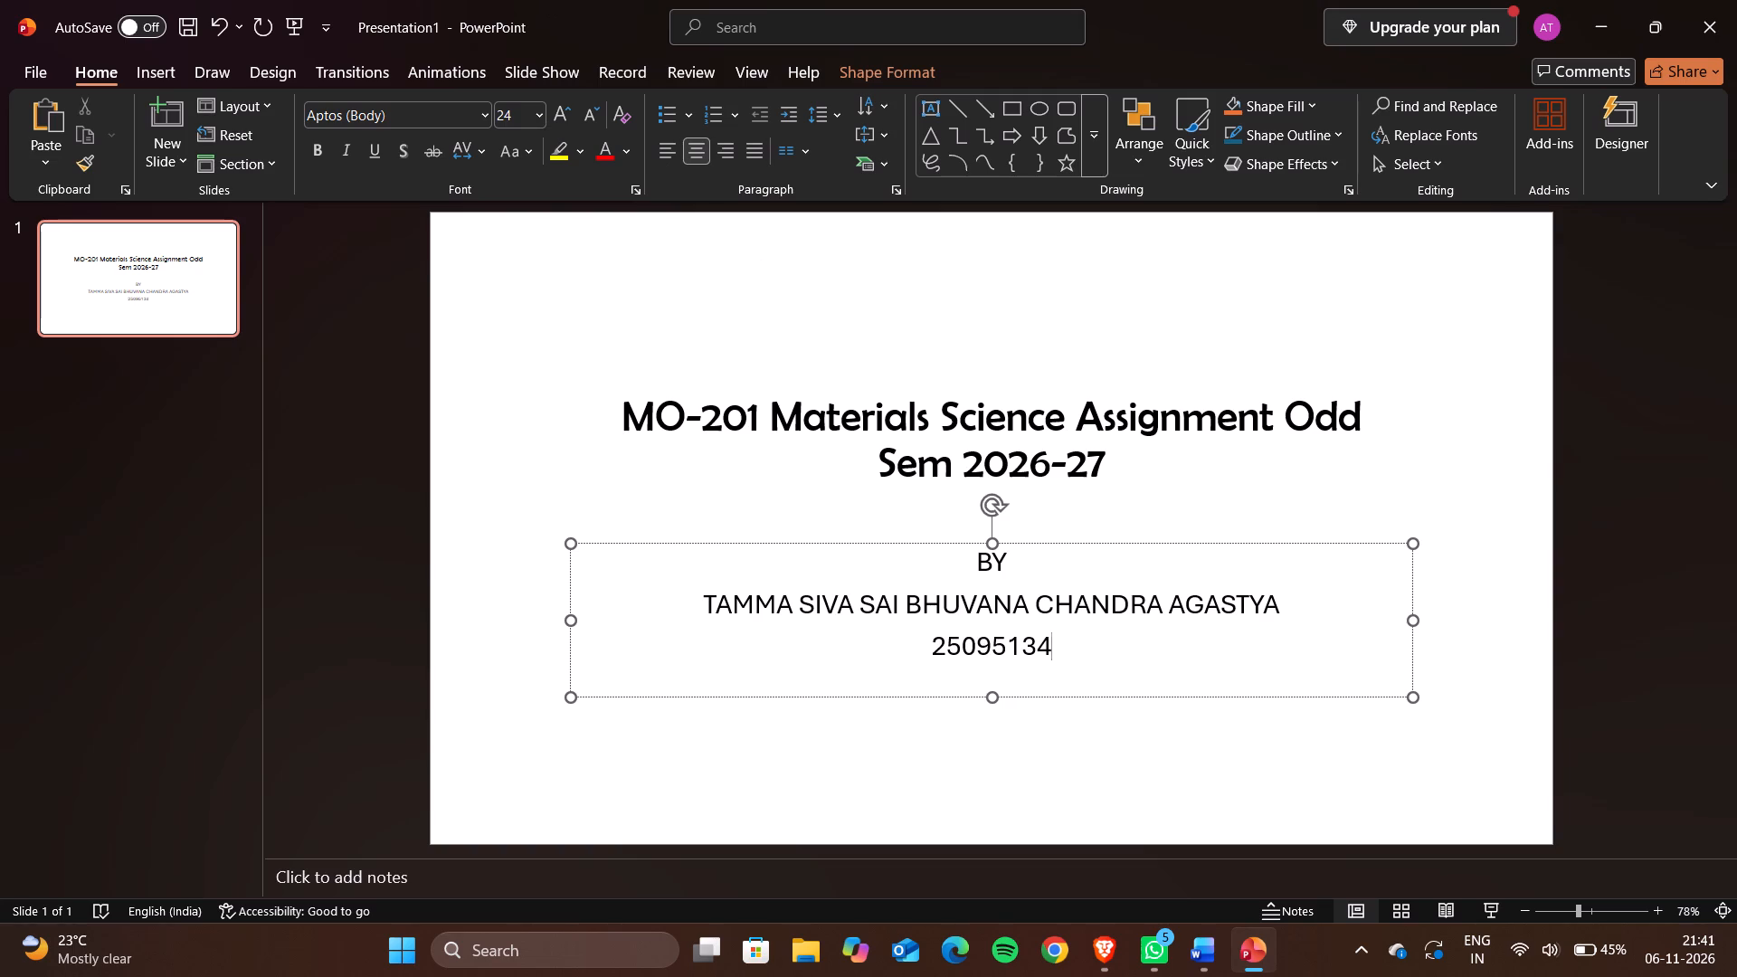
Insert a hyphen before "BY" in the subtitle.
{"action": "left_click", "coordinate": [976, 556]}
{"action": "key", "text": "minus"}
{"action": "left_click", "coordinate": [1226, 624]}
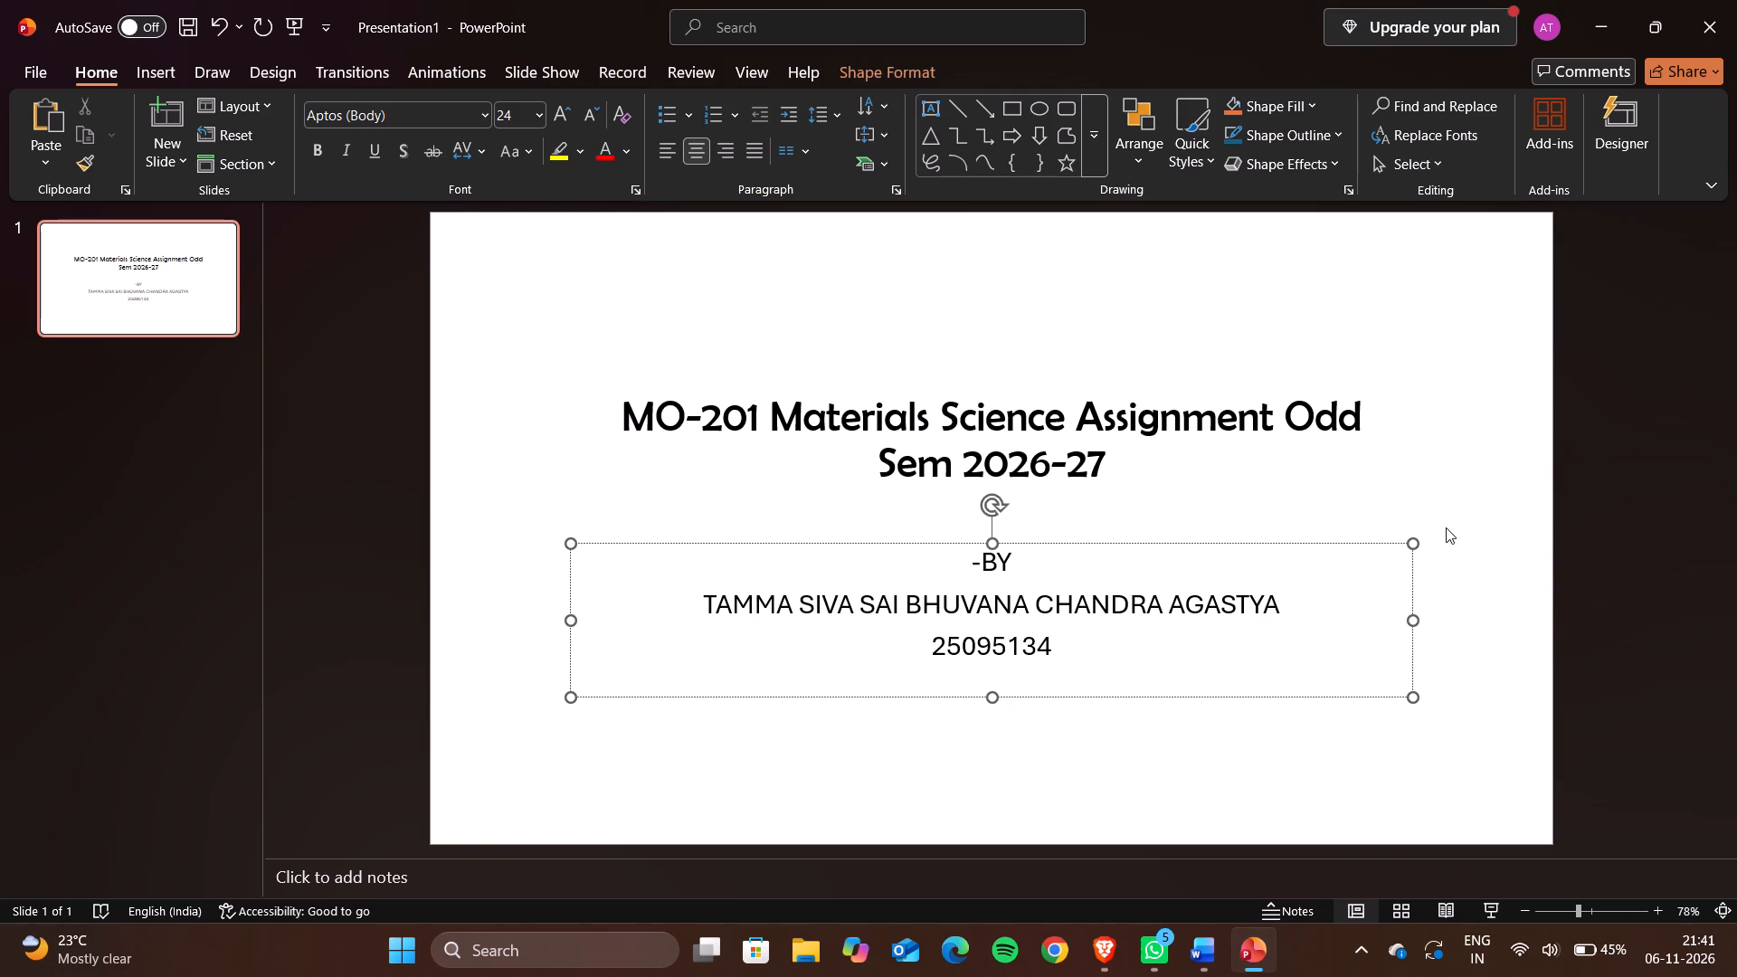
{"action": "left_click", "coordinate": [1446, 527]}
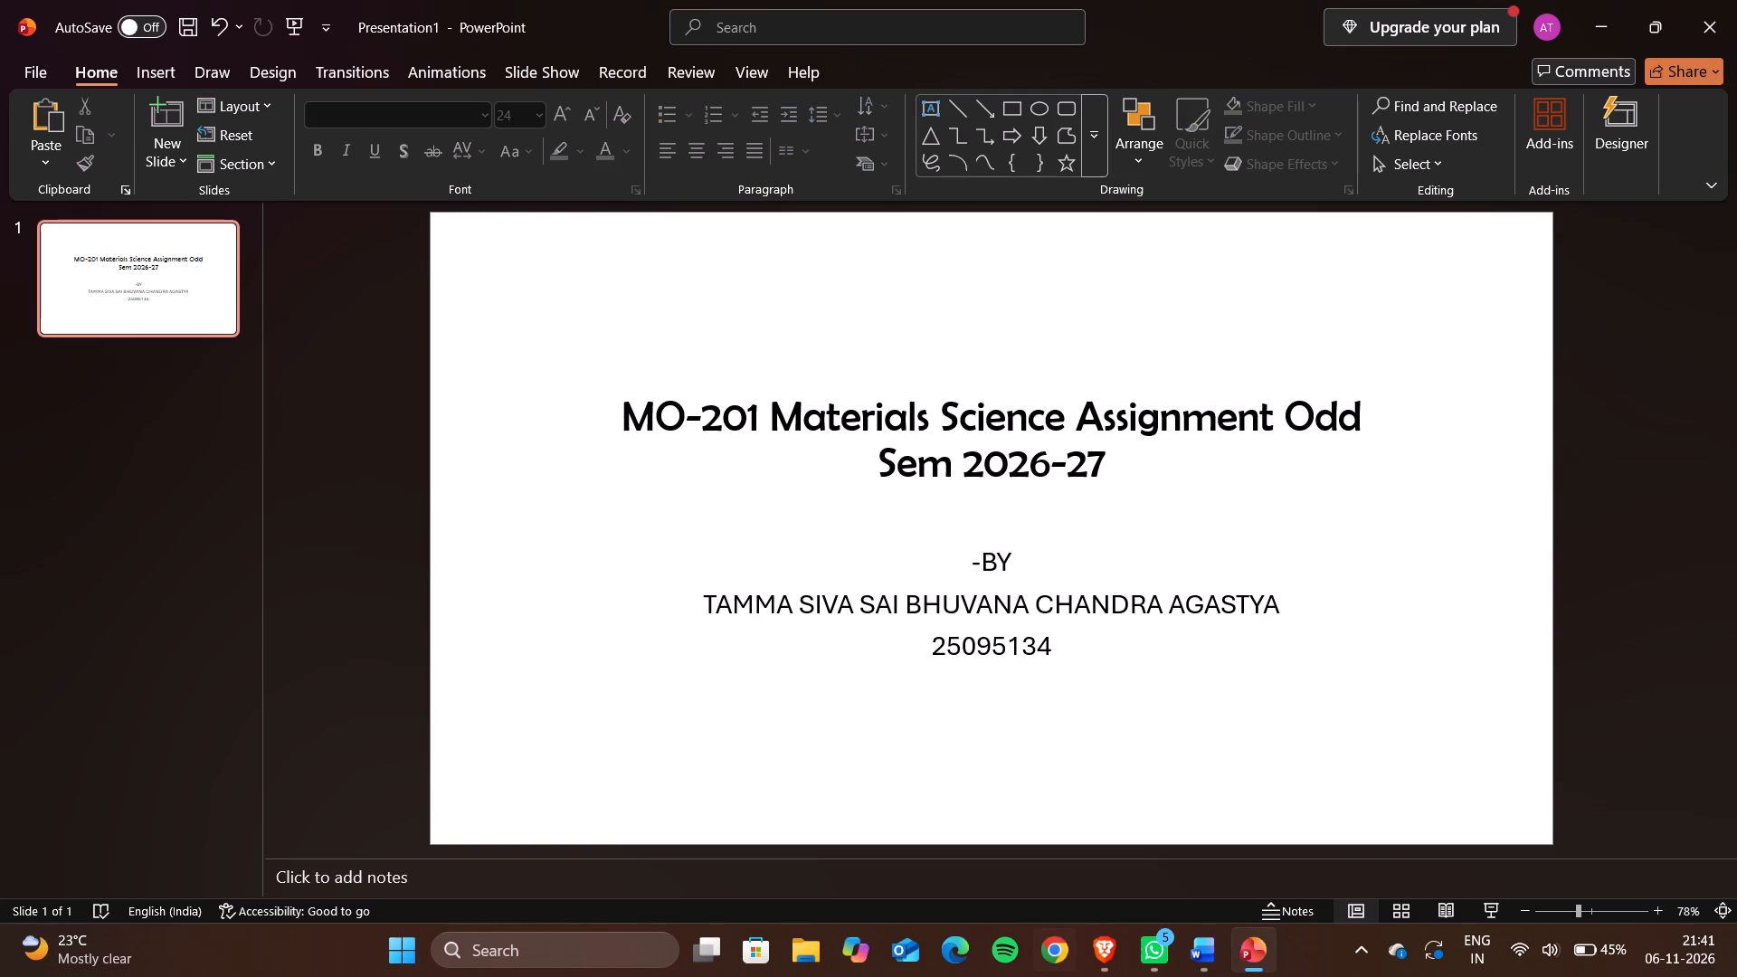
Underline the title text and give it a text shadow, leaving it neither bold nor italic.
{"action": "double_click", "coordinate": [630, 399]}
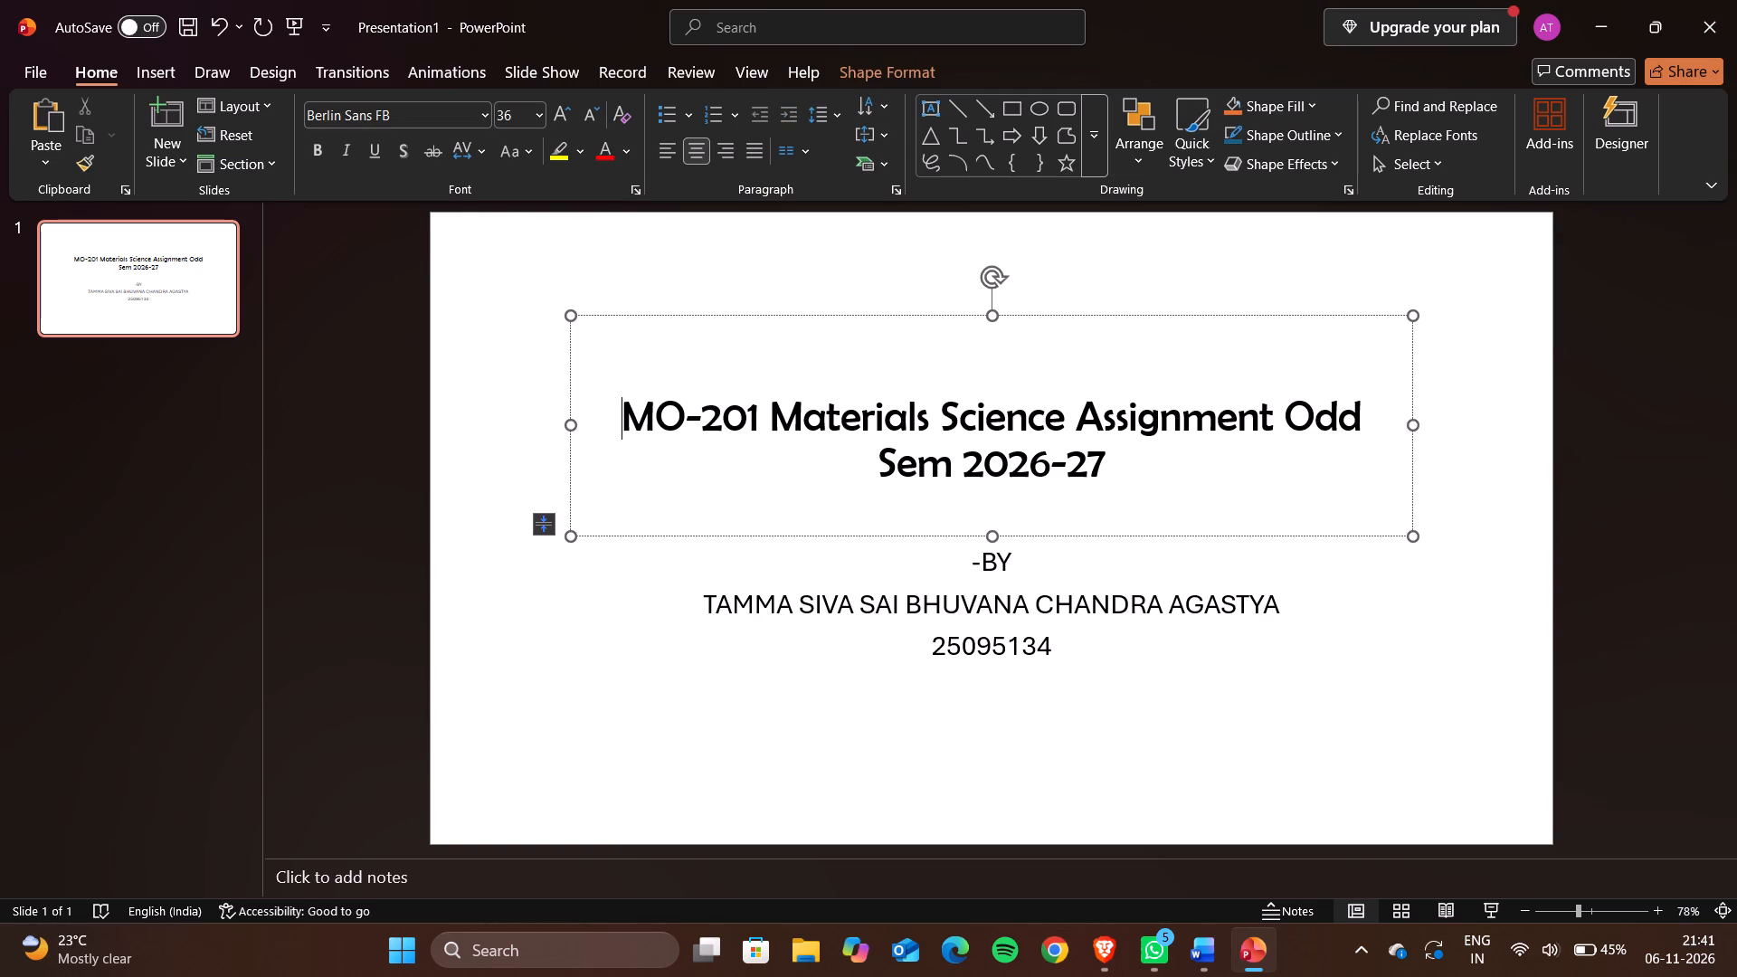
{"action": "left_click_drag", "start_coordinate": [611, 415], "coordinate": [1131, 497]}
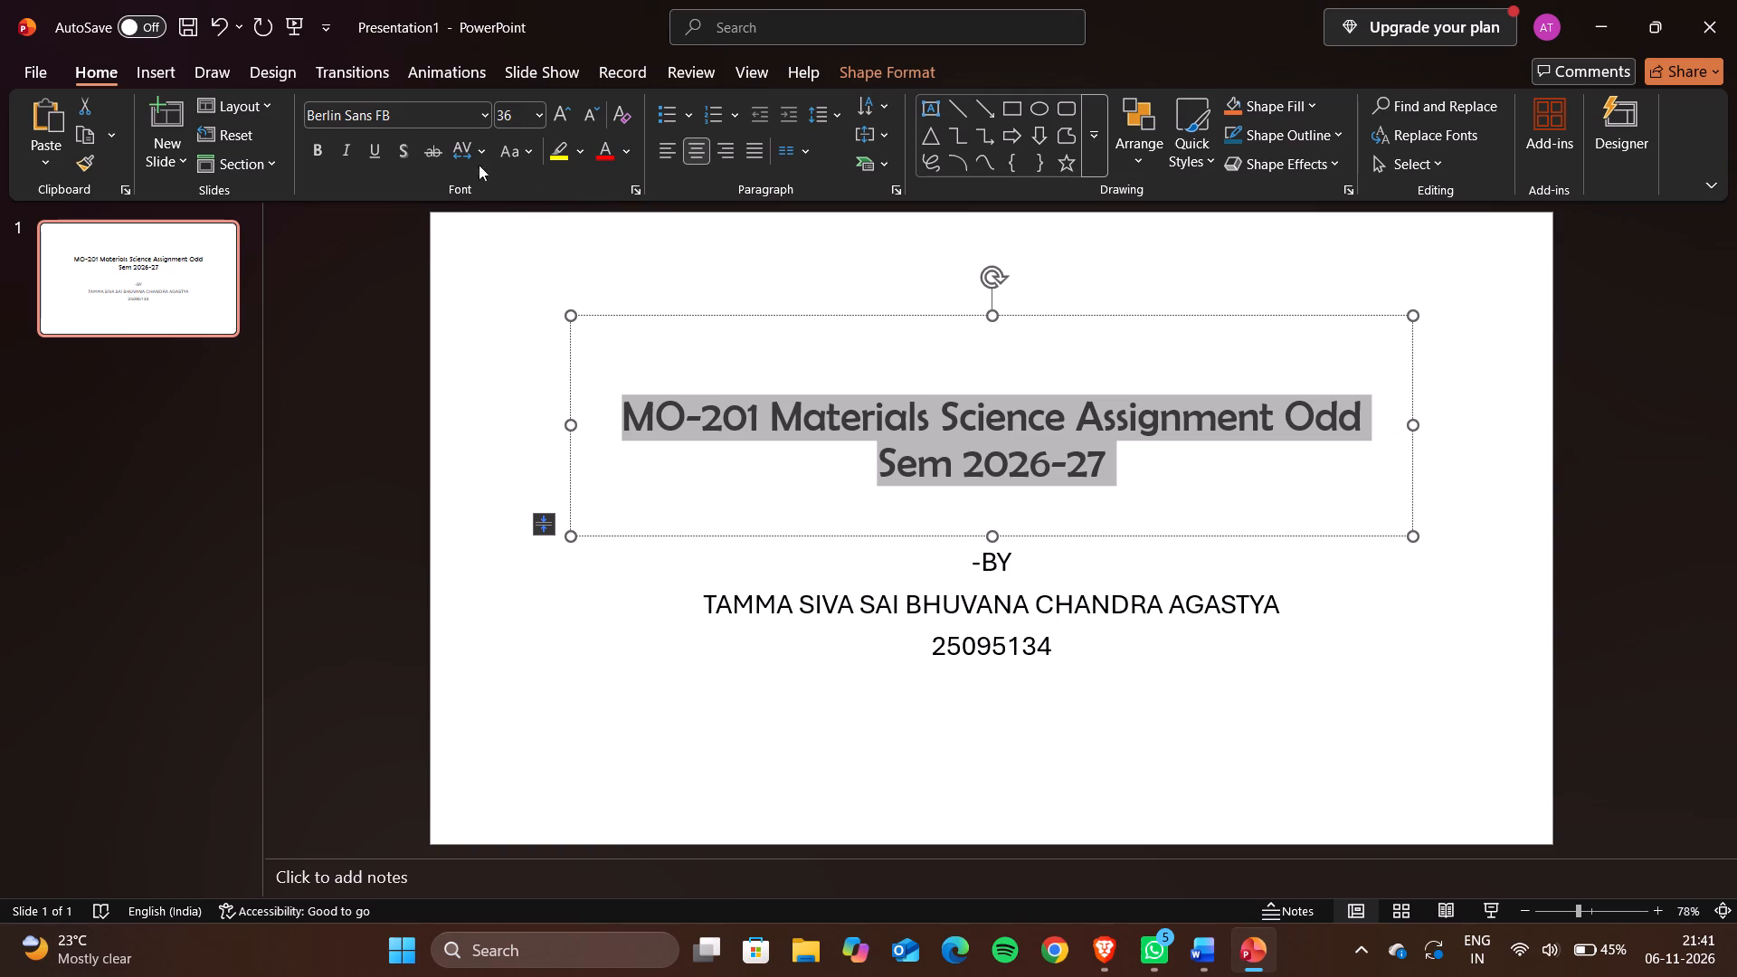
{"action": "left_click", "coordinate": [379, 156]}
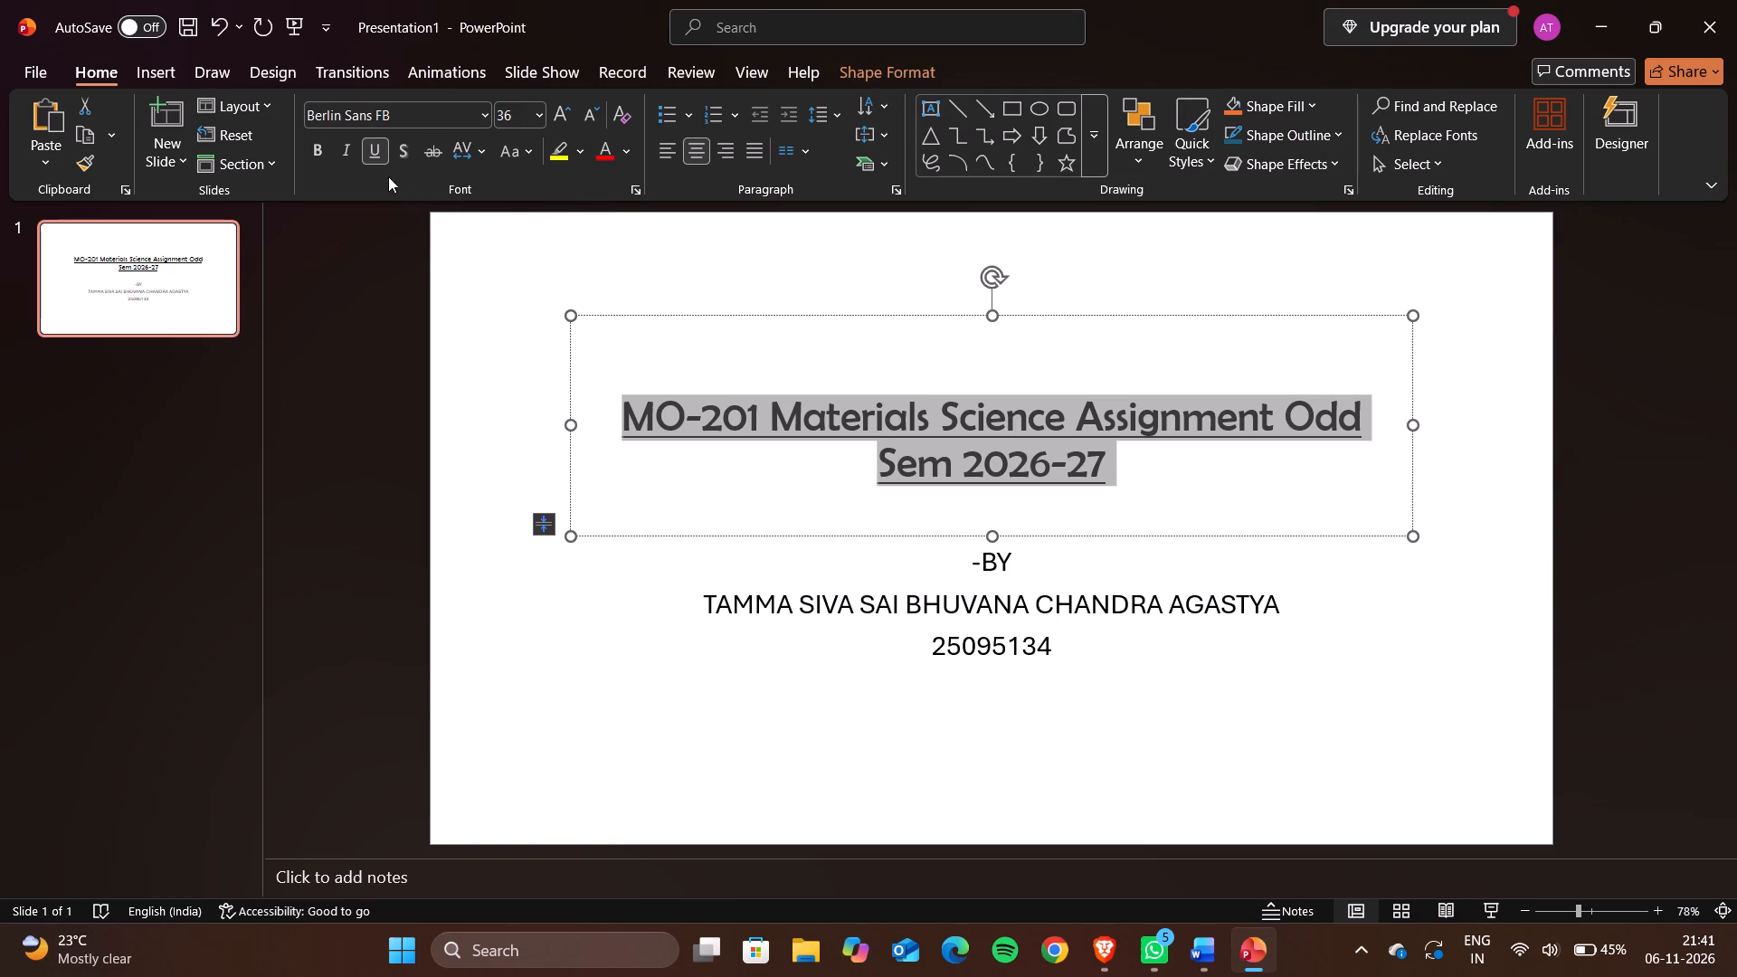
{"action": "right_click", "coordinate": [385, 151]}
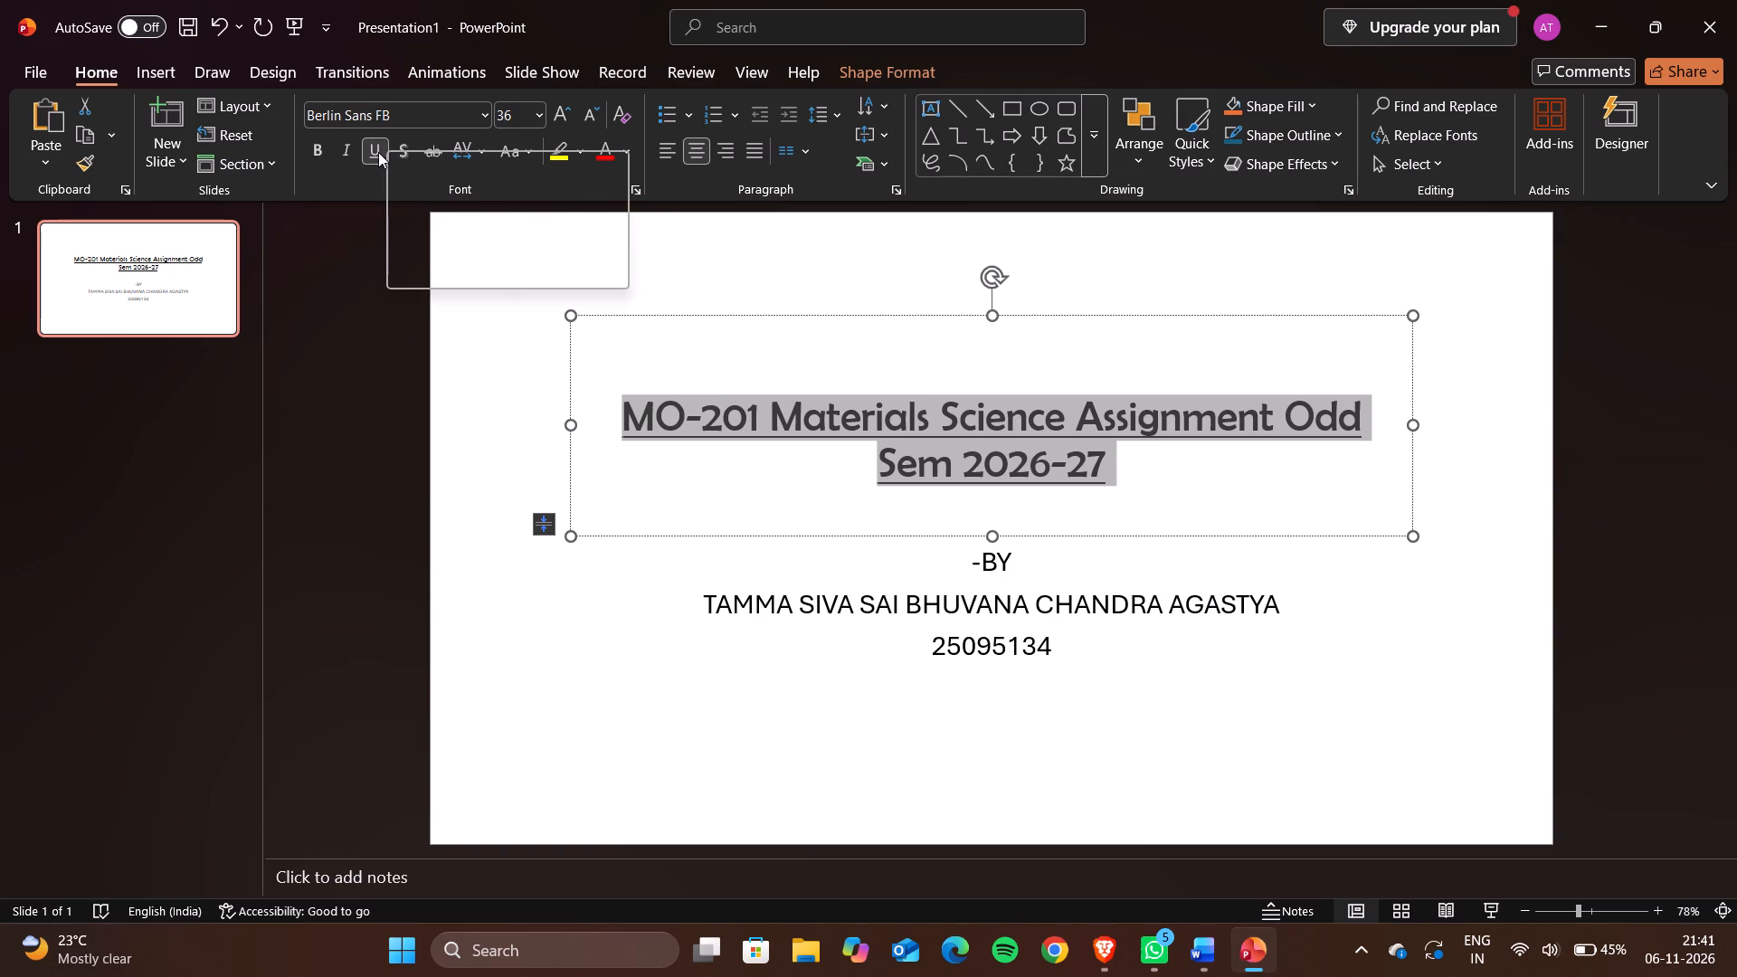
{"action": "double_click", "coordinate": [378, 152]}
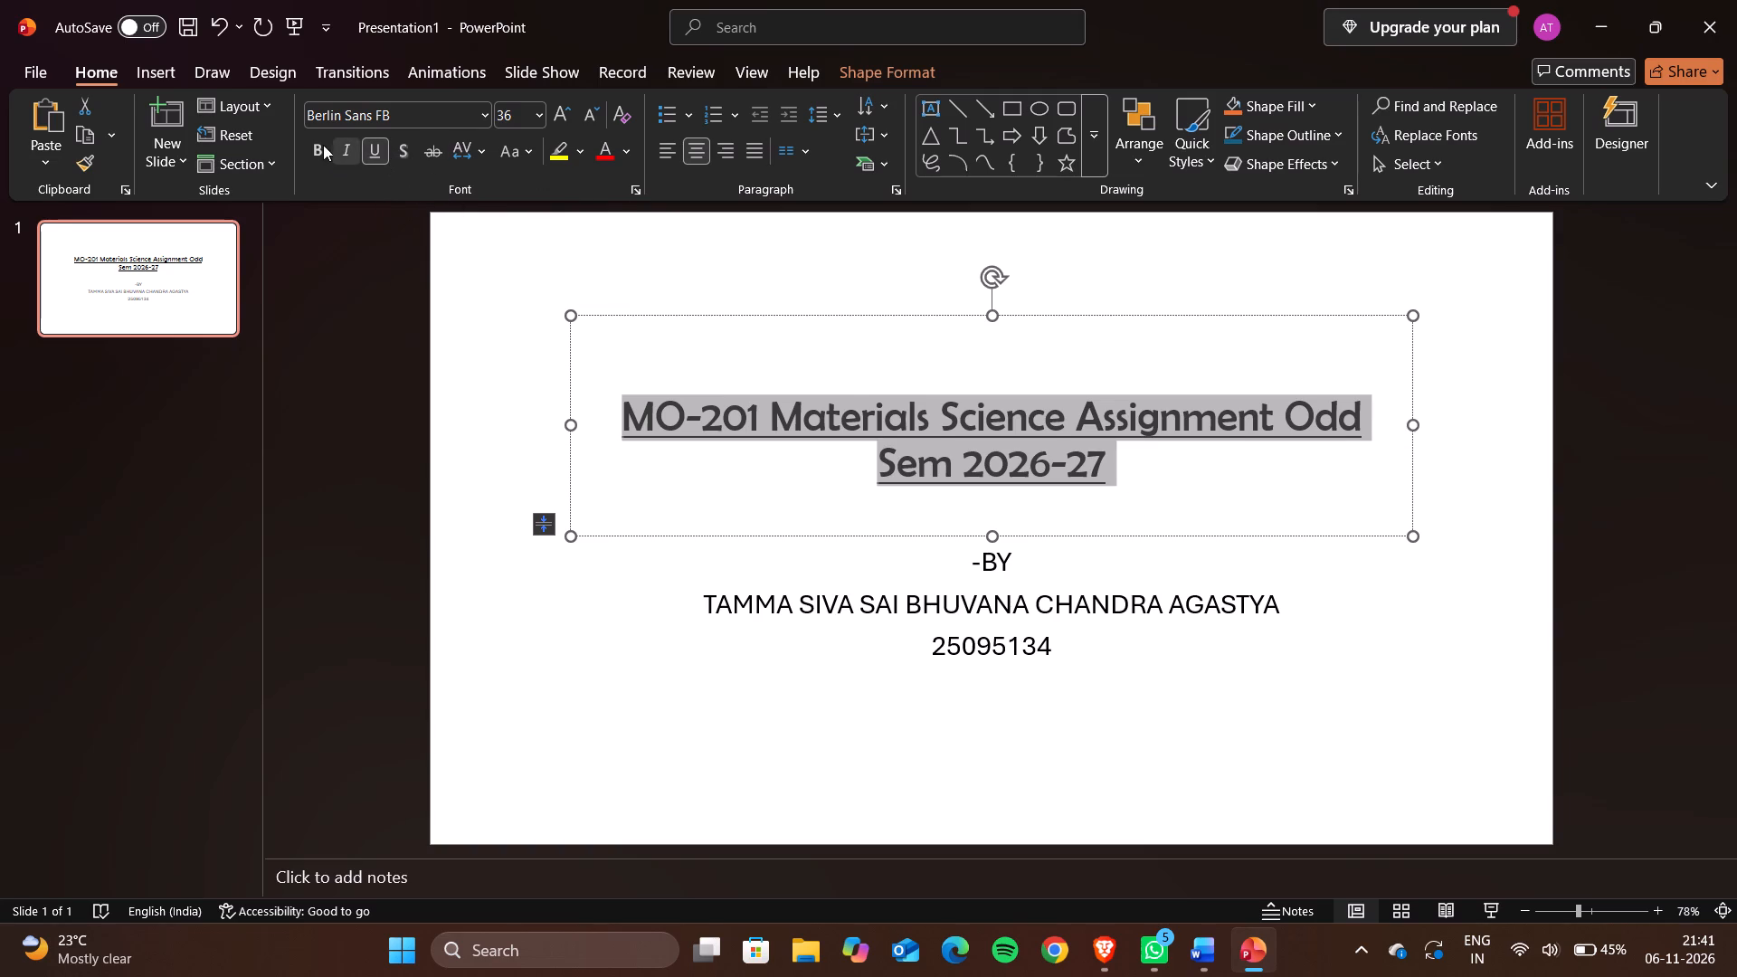
{"action": "left_click", "coordinate": [323, 145]}
{"action": "left_click", "coordinate": [323, 148]}
{"action": "left_click", "coordinate": [349, 149]}
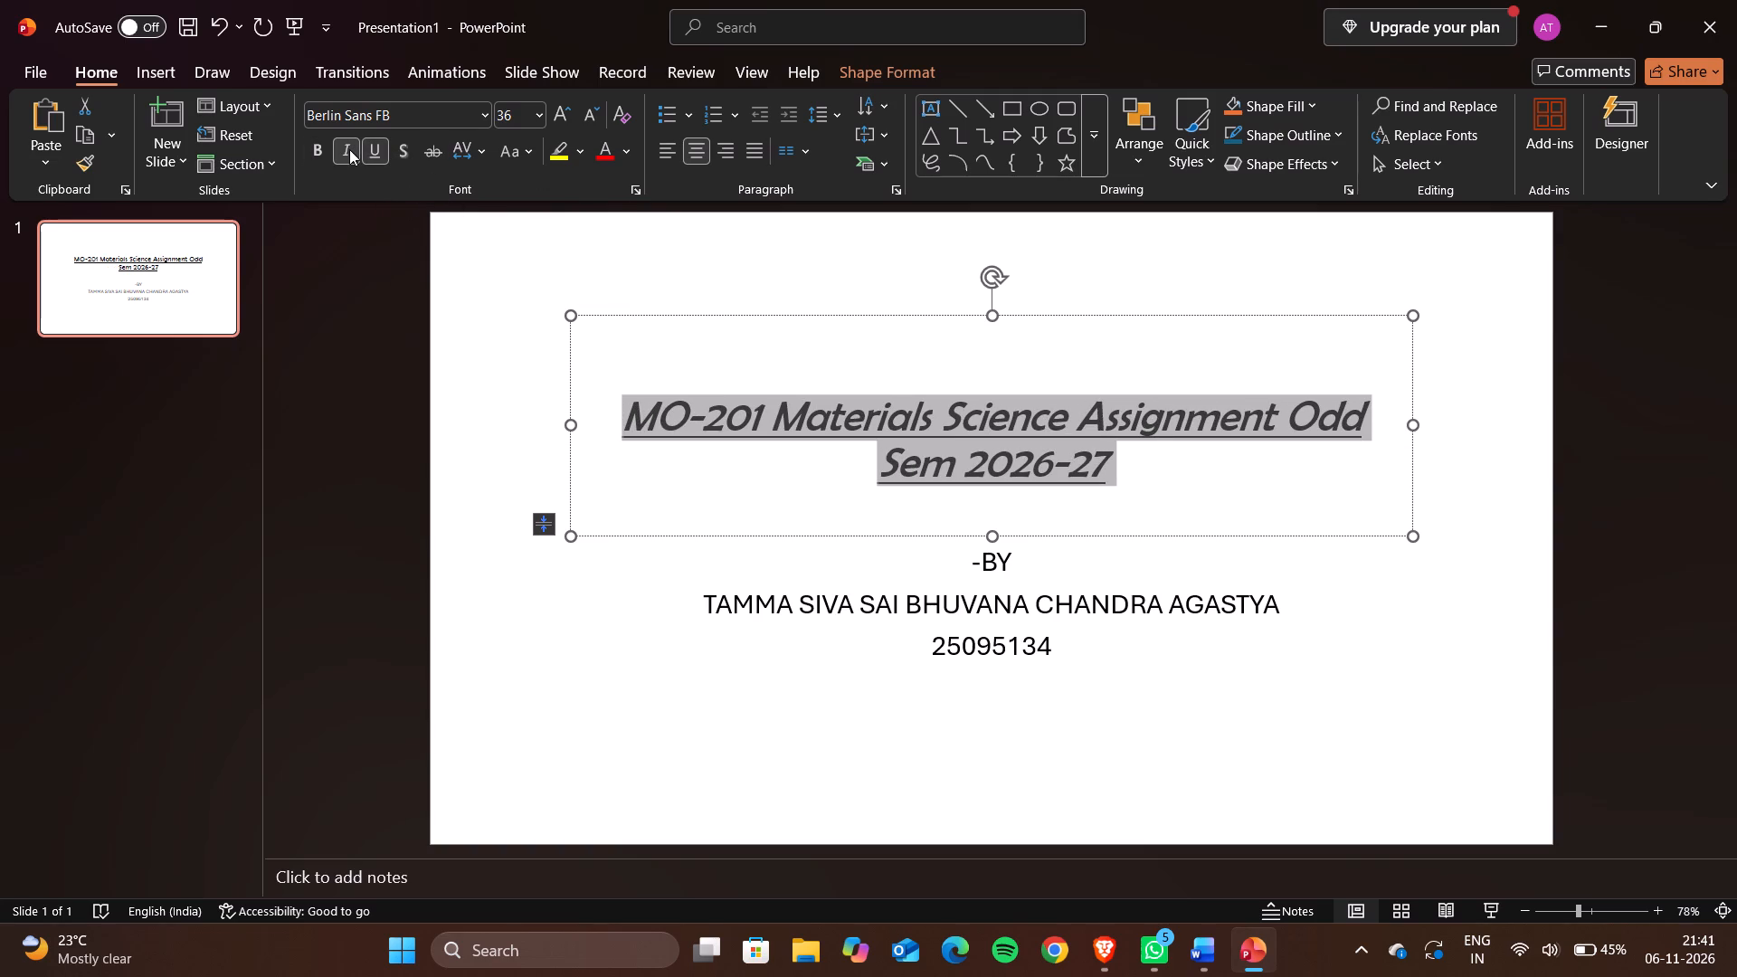
{"action": "left_click", "coordinate": [346, 149]}
{"action": "left_click", "coordinate": [397, 154]}
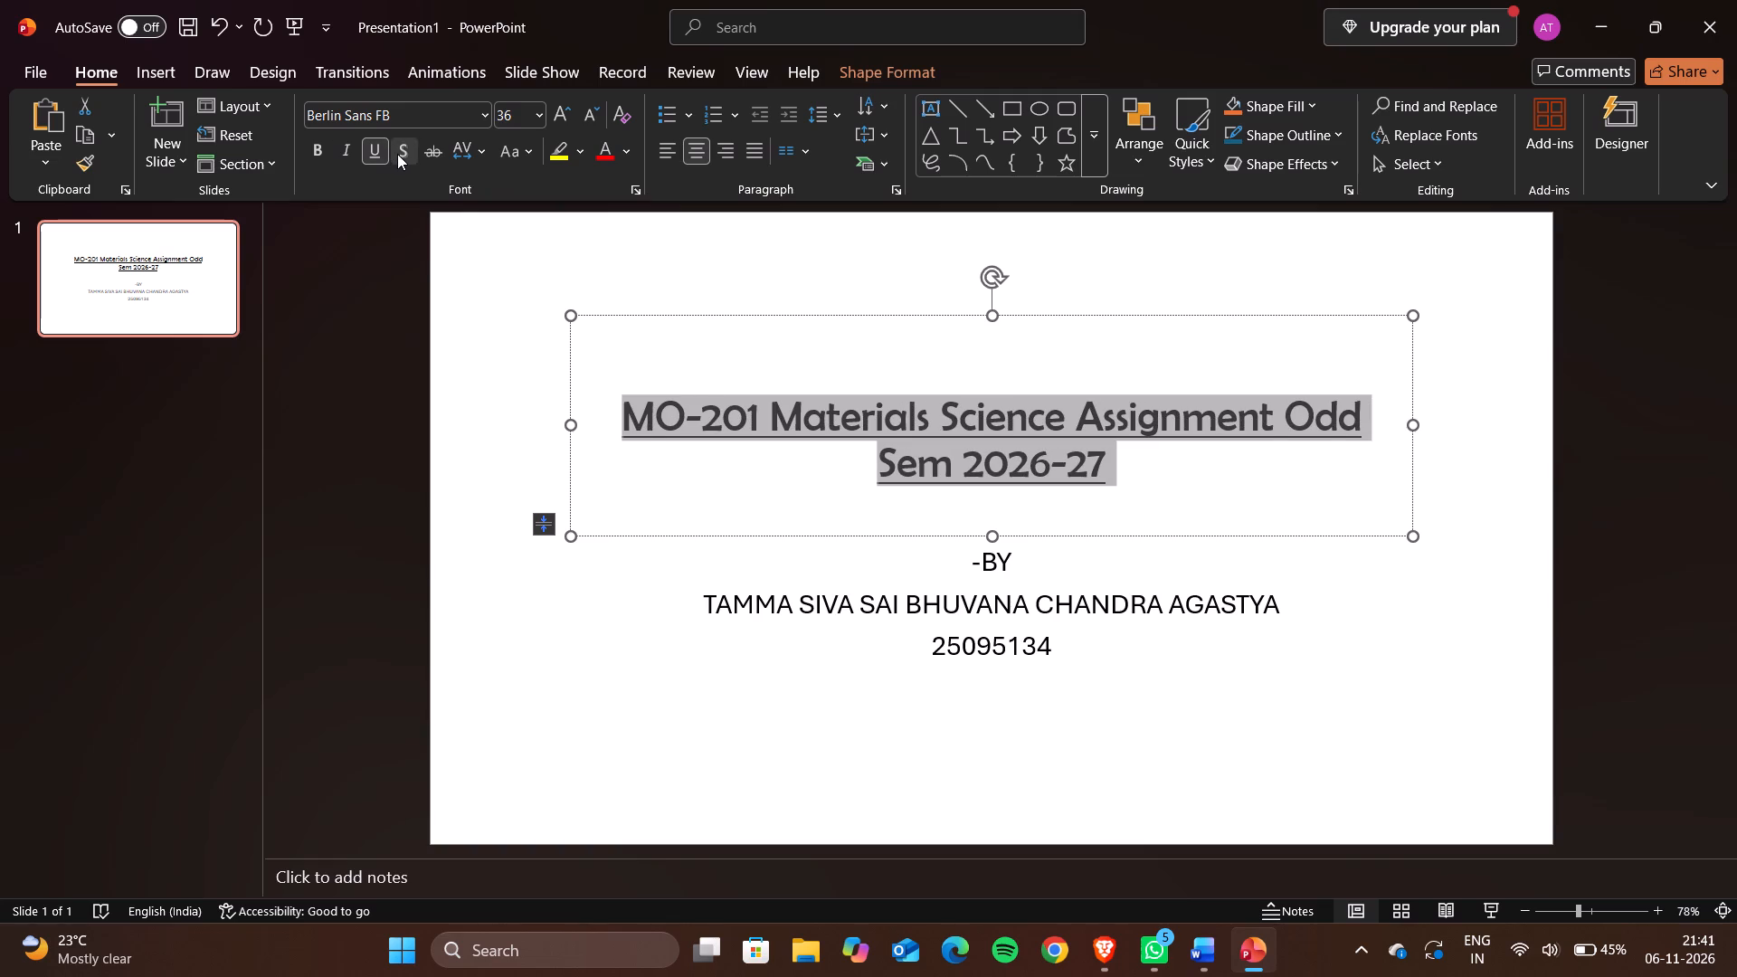
{"action": "left_click", "coordinate": [472, 289]}
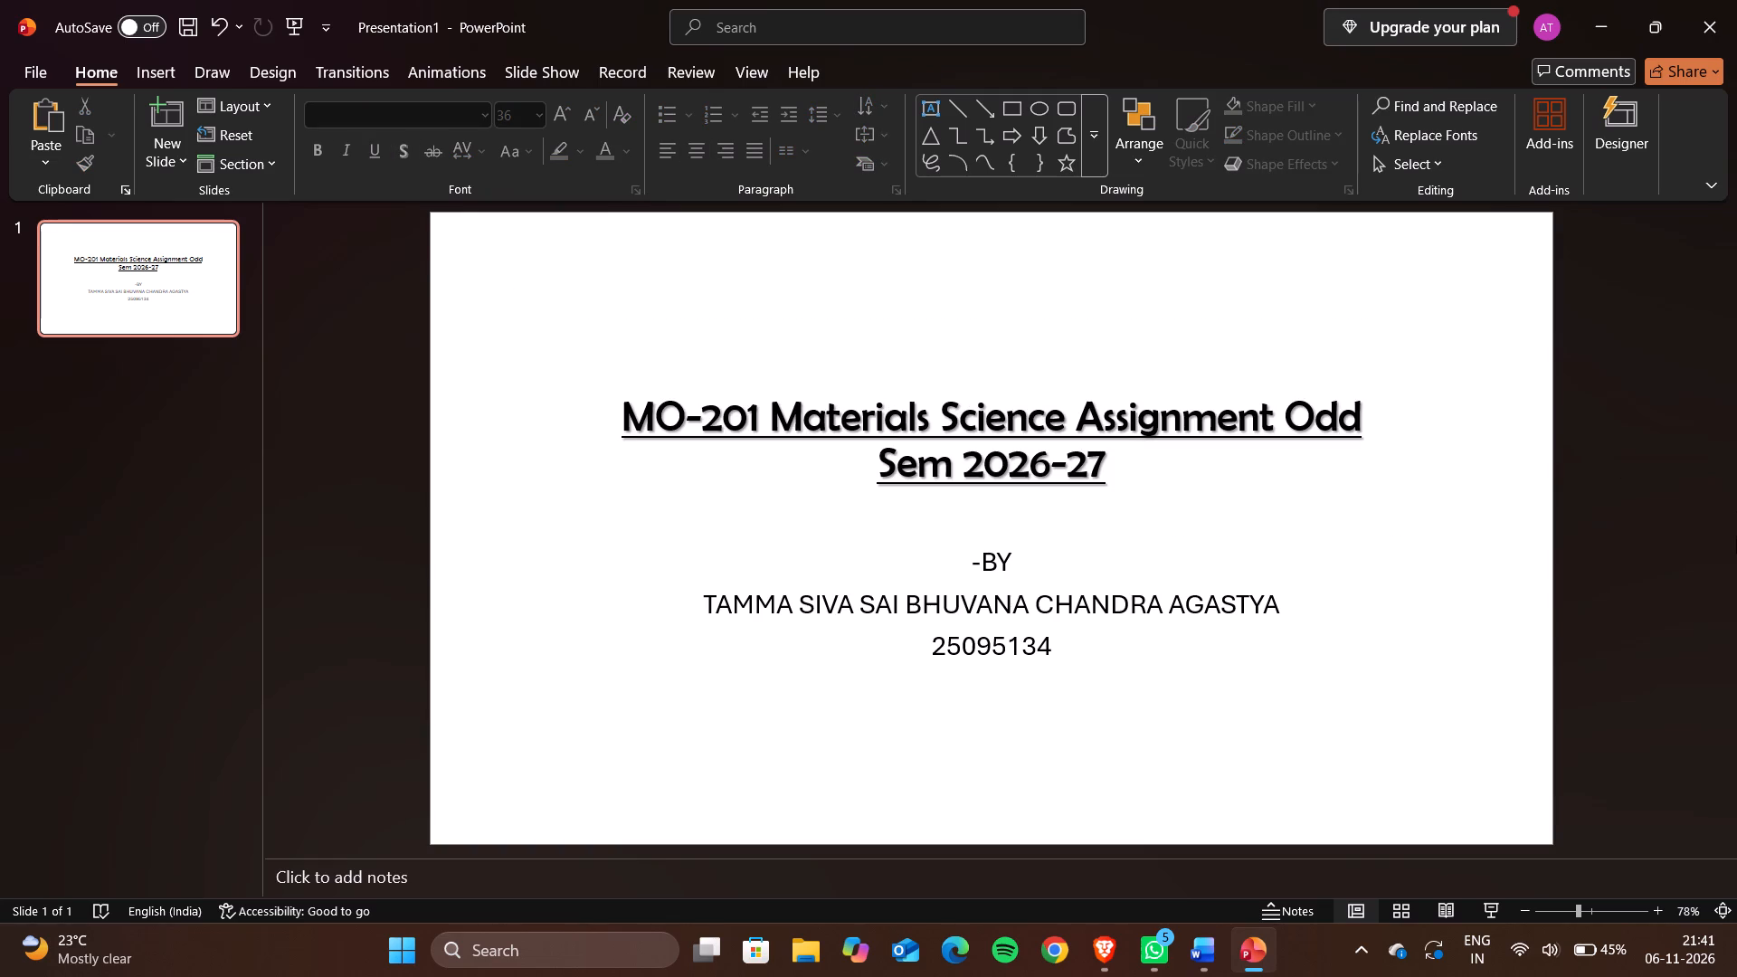
Add a new slide after the title slide.
{"action": "scroll", "coordinate": [1568, 426], "scroll_direction": "down", "scroll_amount": 4}
{"action": "left_click", "coordinate": [114, 352]}
{"action": "right_click", "coordinate": [114, 352]}
{"action": "left_click", "coordinate": [210, 437]}
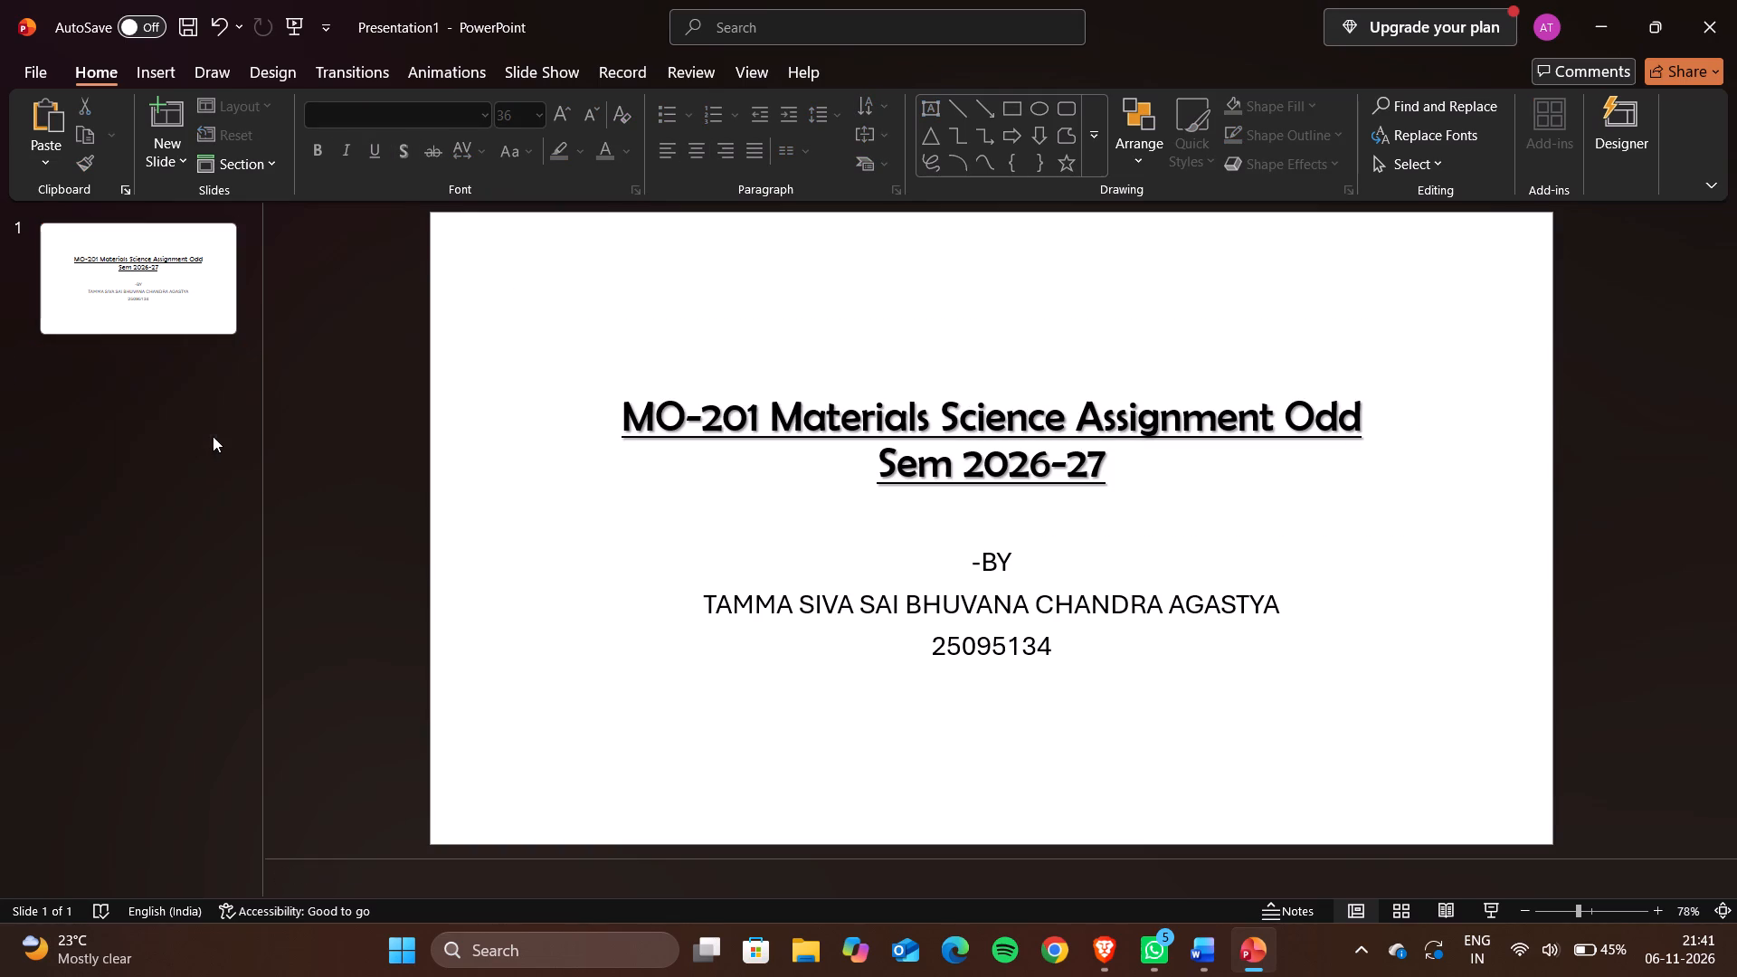
Delete the title and content placeholders from slide 2 to leave it blank.
{"action": "key", "text": "ctrl+a"}
{"action": "left_click", "coordinate": [315, 391]}
{"action": "left_click", "coordinate": [515, 242]}
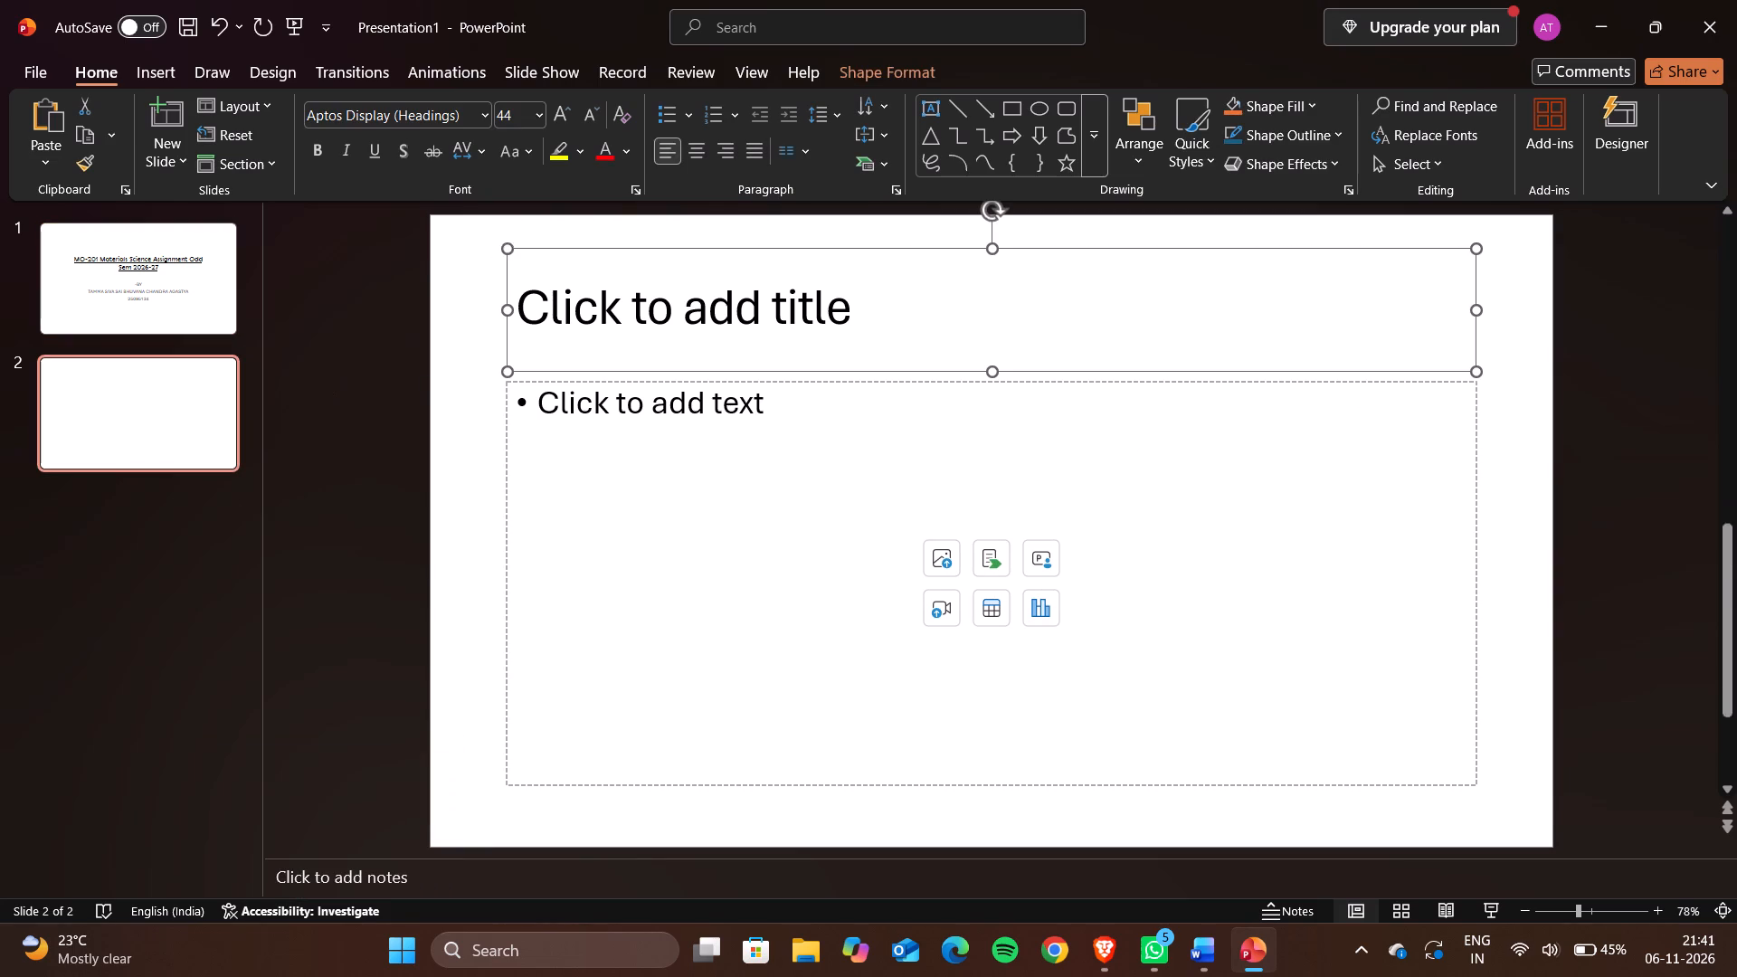
{"action": "left_click", "coordinate": [508, 242]}
{"action": "key", "text": "Delete"}
{"action": "left_click", "coordinate": [632, 443]}
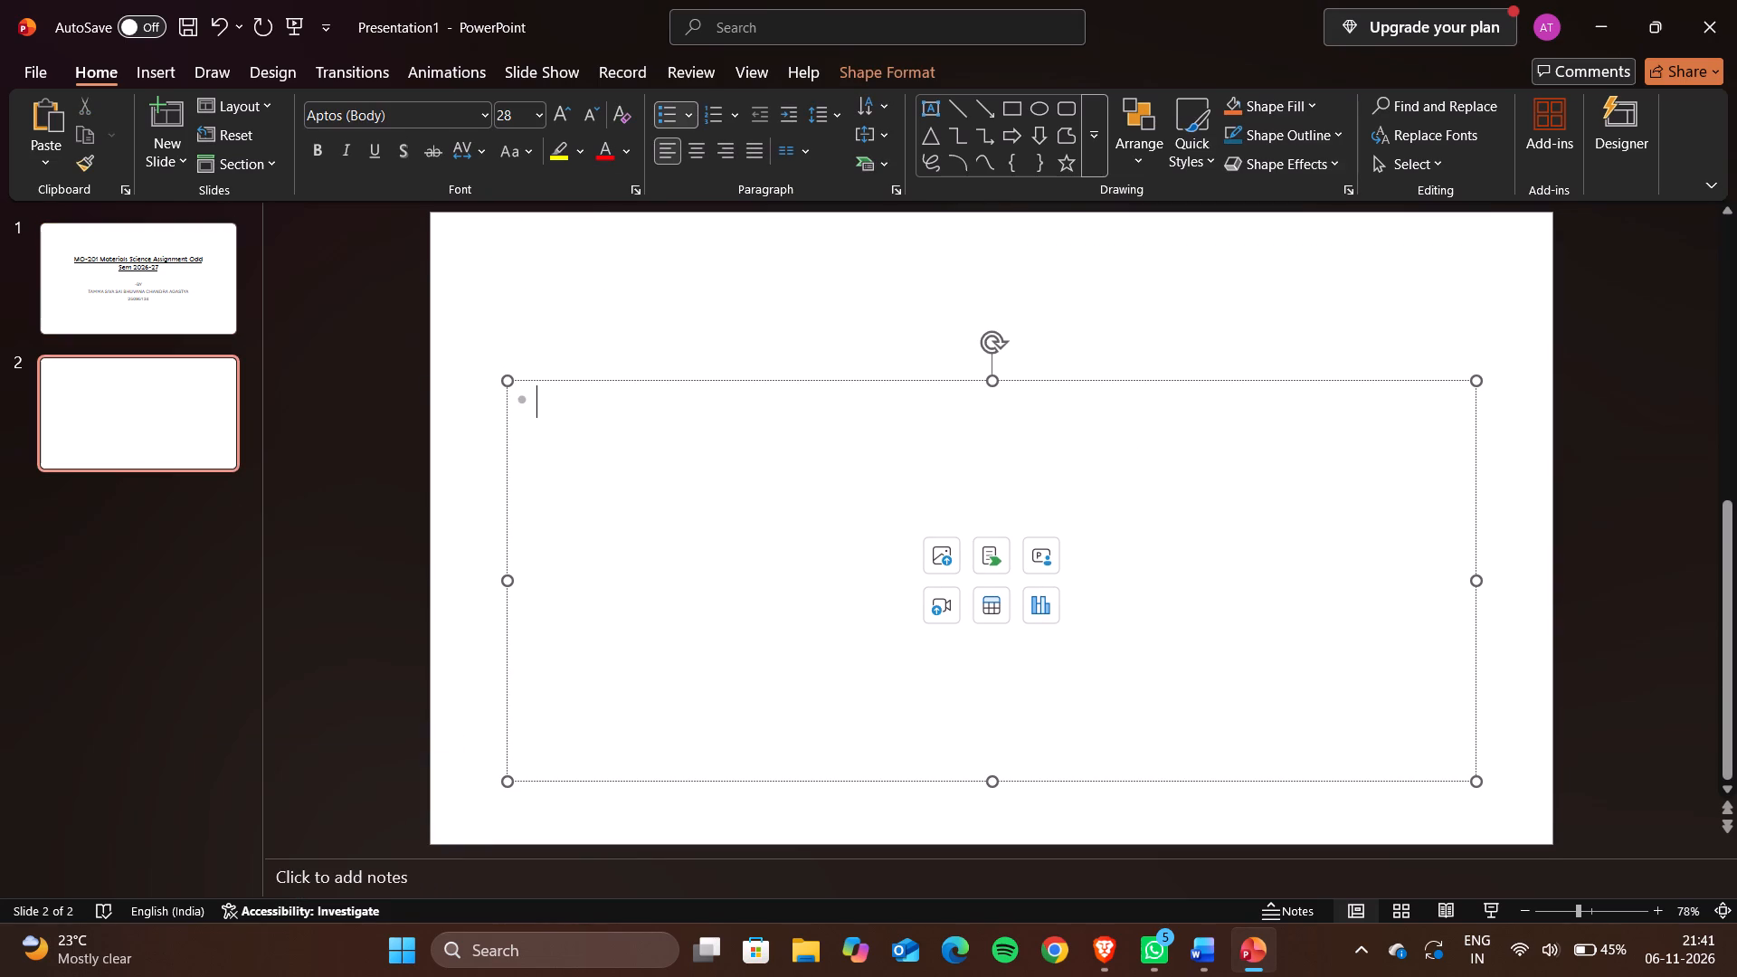
{"action": "key", "text": "Delete"}
{"action": "key", "text": "Delete"}
{"action": "key", "text": "Delete"}
{"action": "key", "text": "Delete"}
{"action": "left_click", "coordinate": [508, 376]}
{"action": "key", "text": "Delete"}
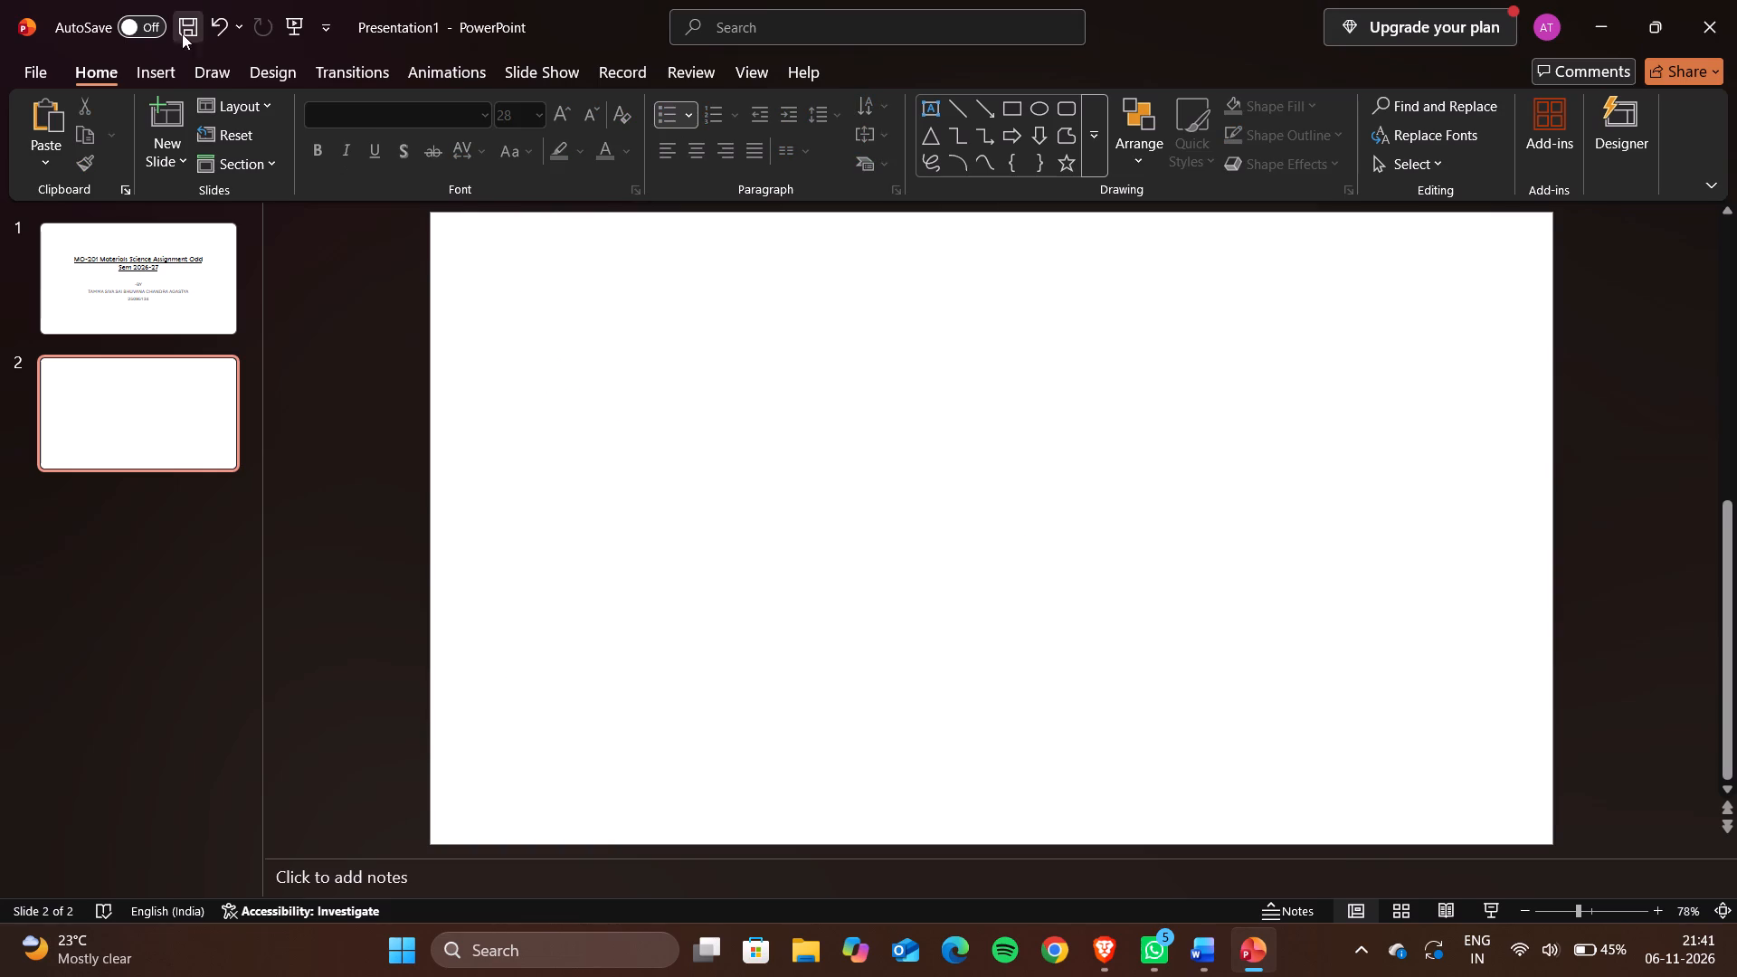
Insert the tractor tyre photo from the Downloads folder onto the blank slide 2.
{"action": "left_click", "coordinate": [172, 62]}
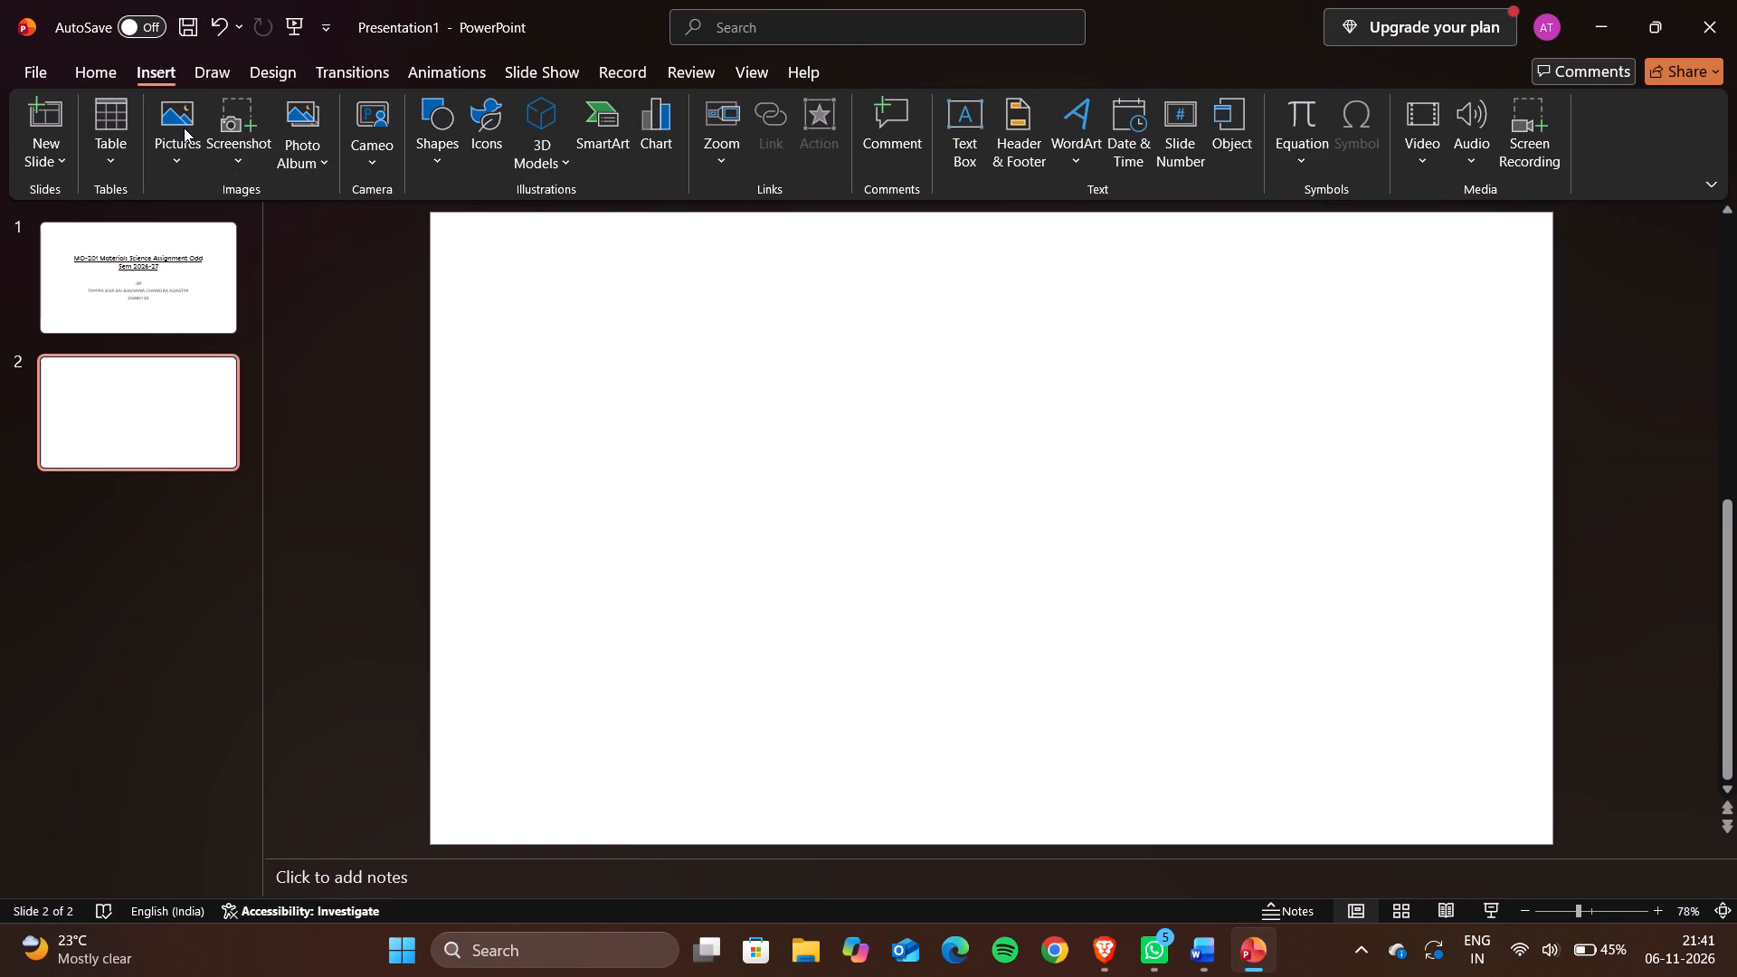
{"action": "left_click", "coordinate": [184, 128]}
{"action": "left_click", "coordinate": [257, 228]}
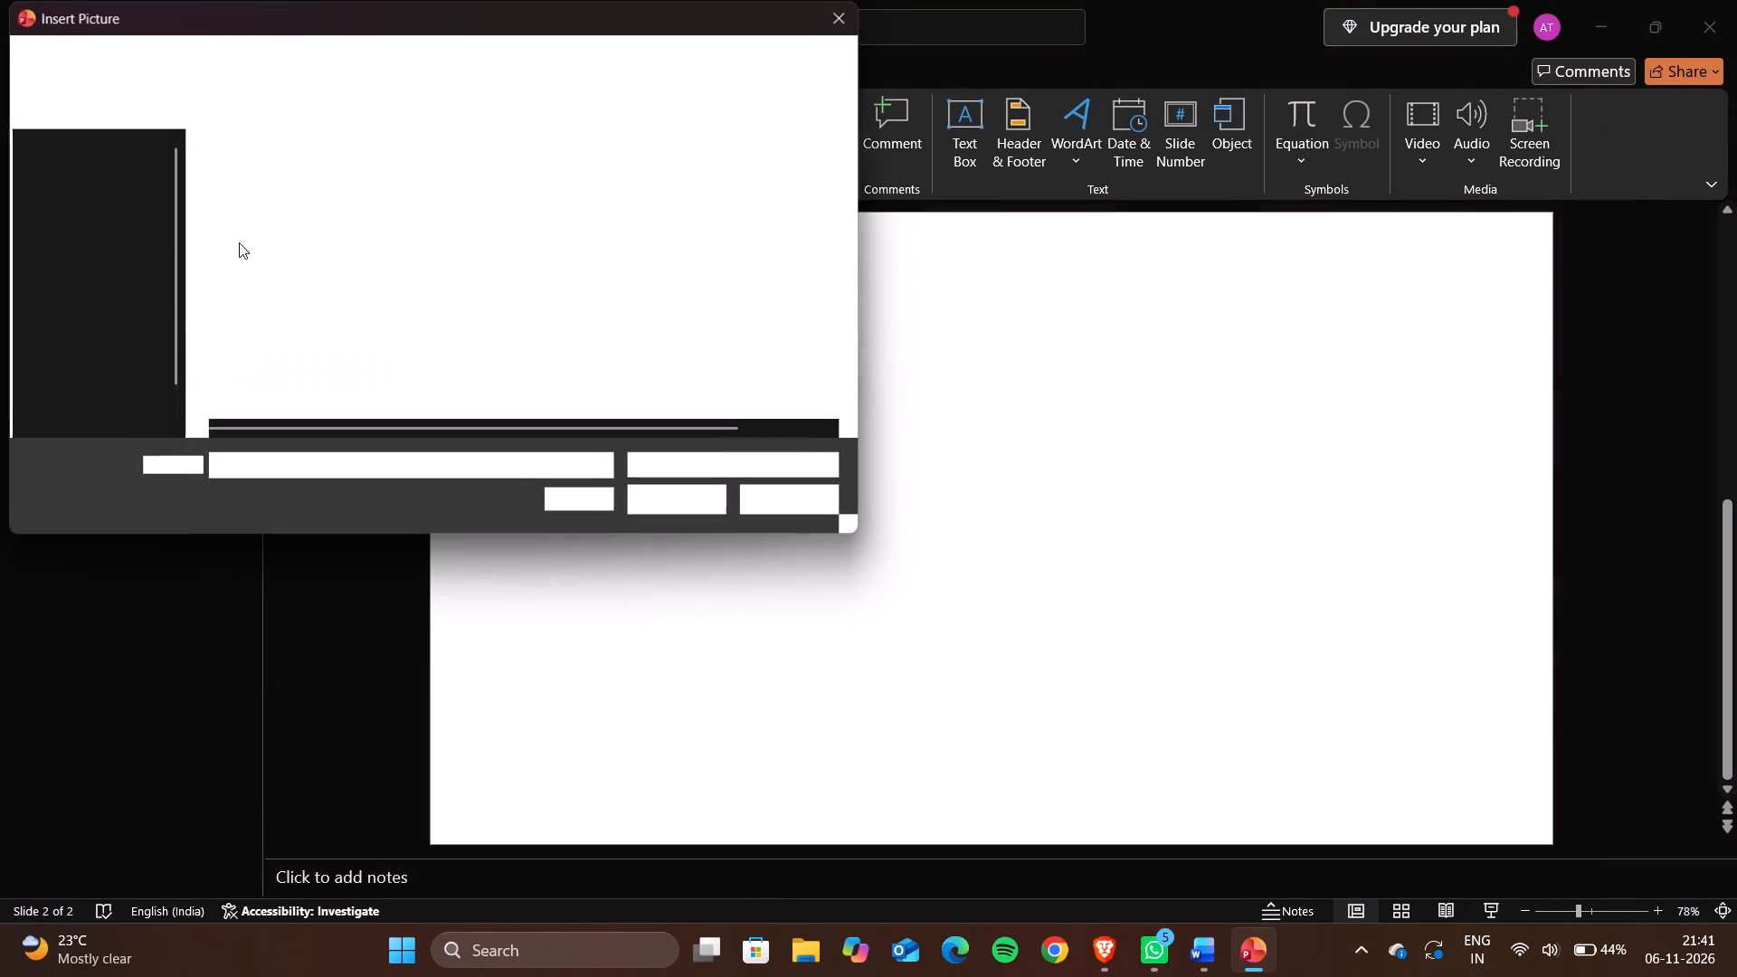
{"action": "scroll", "coordinate": [127, 384], "scroll_direction": "down", "scroll_amount": 3}
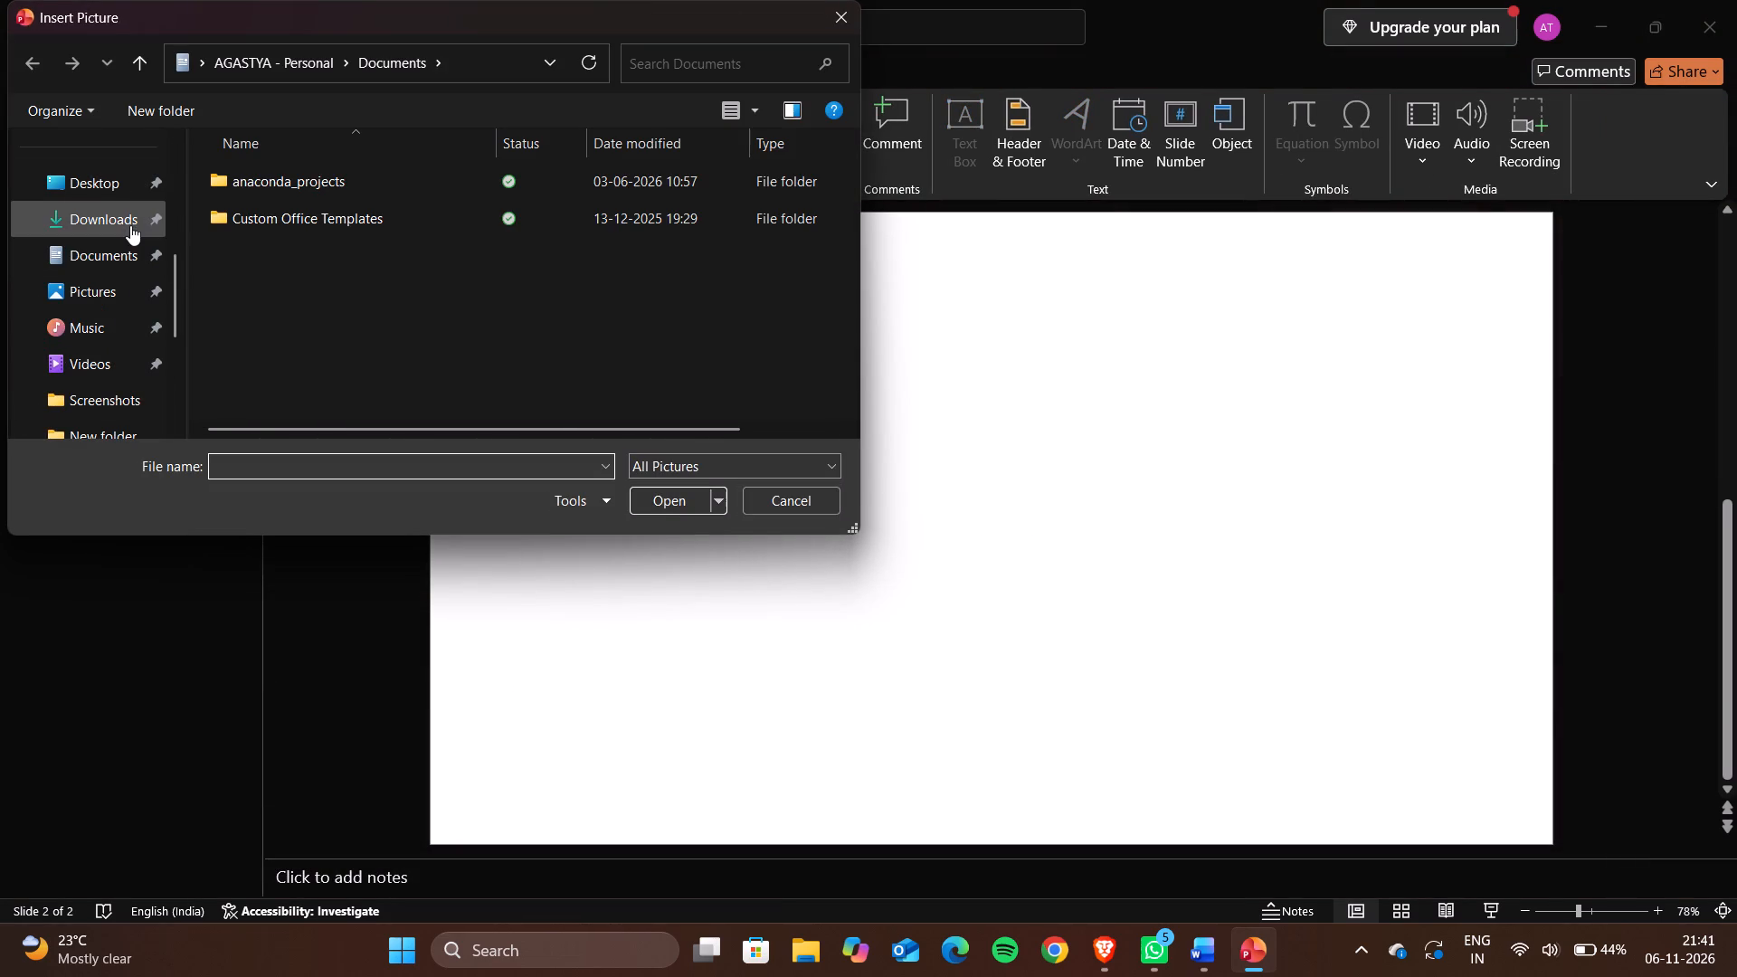
{"action": "left_click", "coordinate": [130, 225]}
{"action": "double_click", "coordinate": [304, 206]}
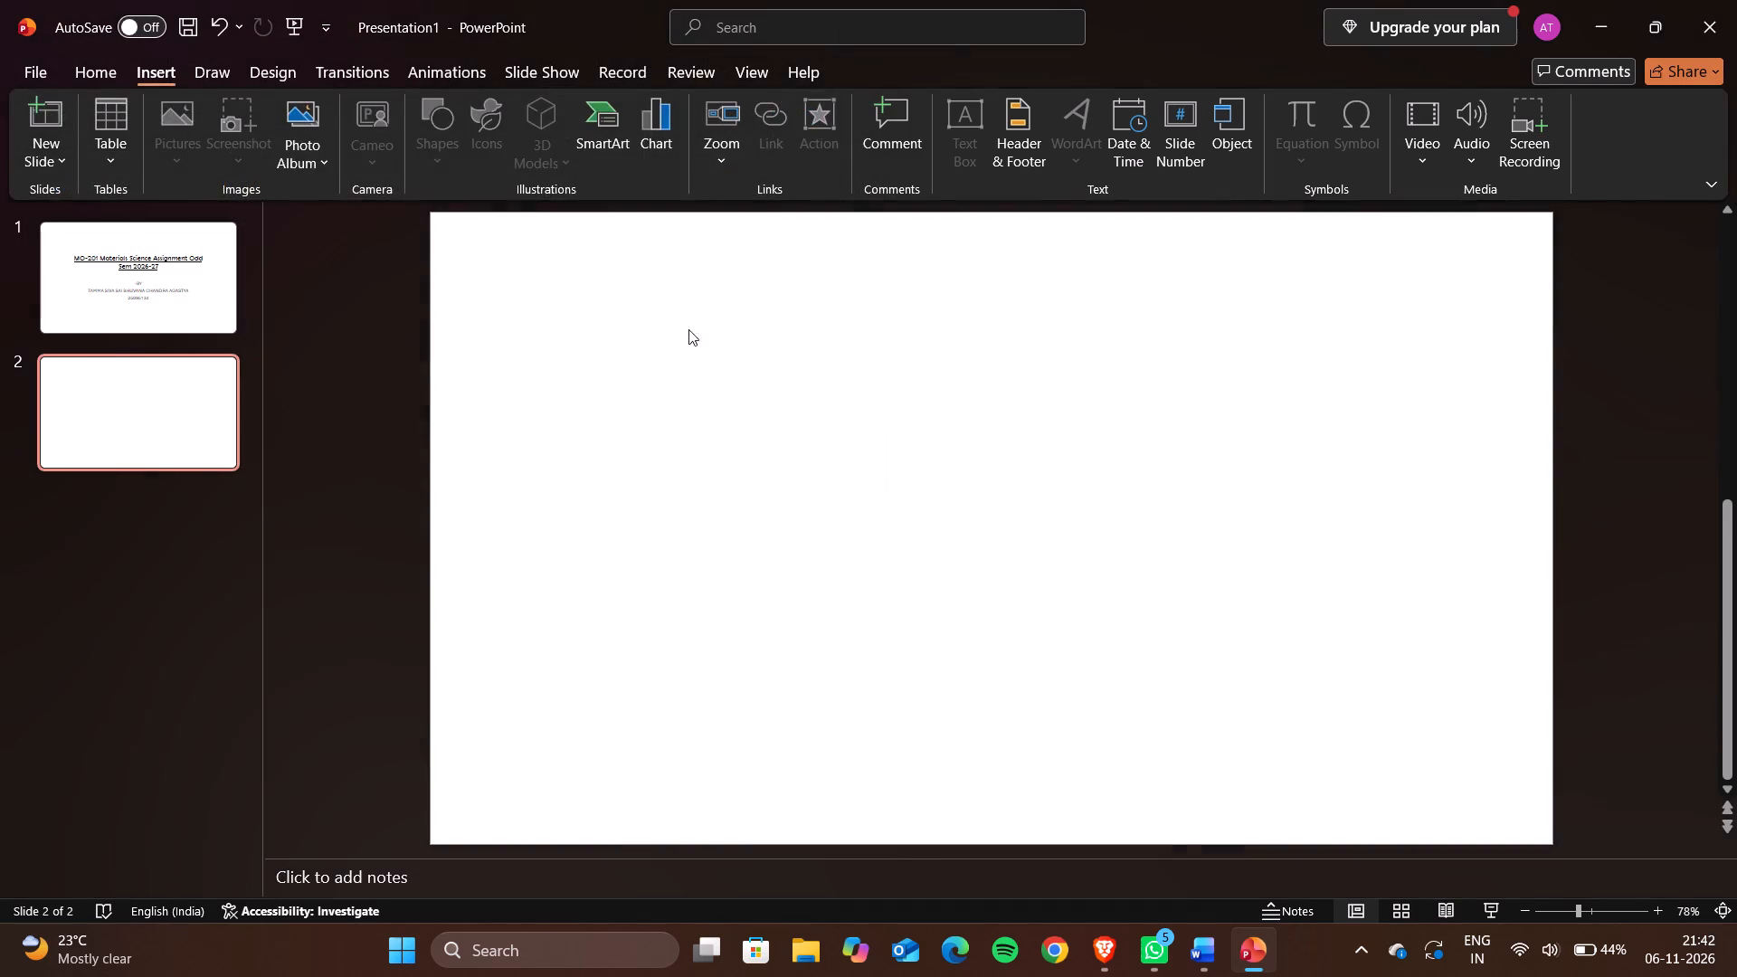
Shrink the tyre photo to about 9.11 cm high by 6.83 cm wide and place it against the slide's left edge, slightly above mid-height.
{"action": "left_click_drag", "start_coordinate": [753, 212], "coordinate": [935, 369]}
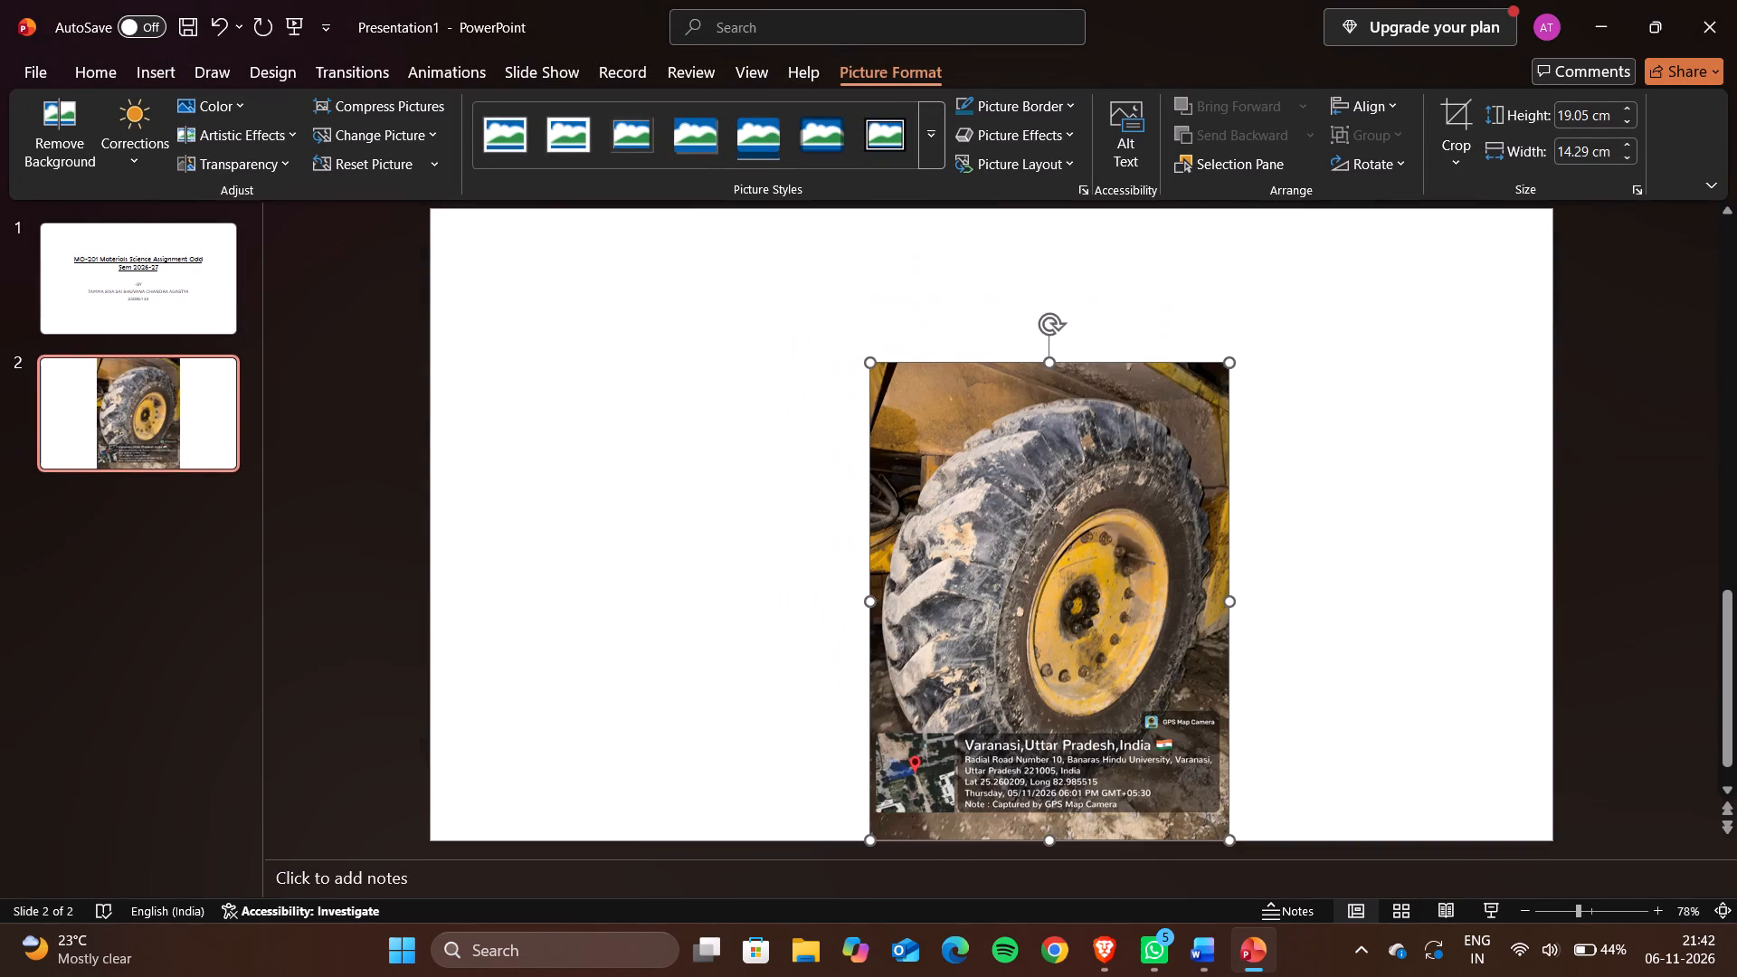
{"action": "left_click_drag", "start_coordinate": [976, 461], "coordinate": [843, 351]}
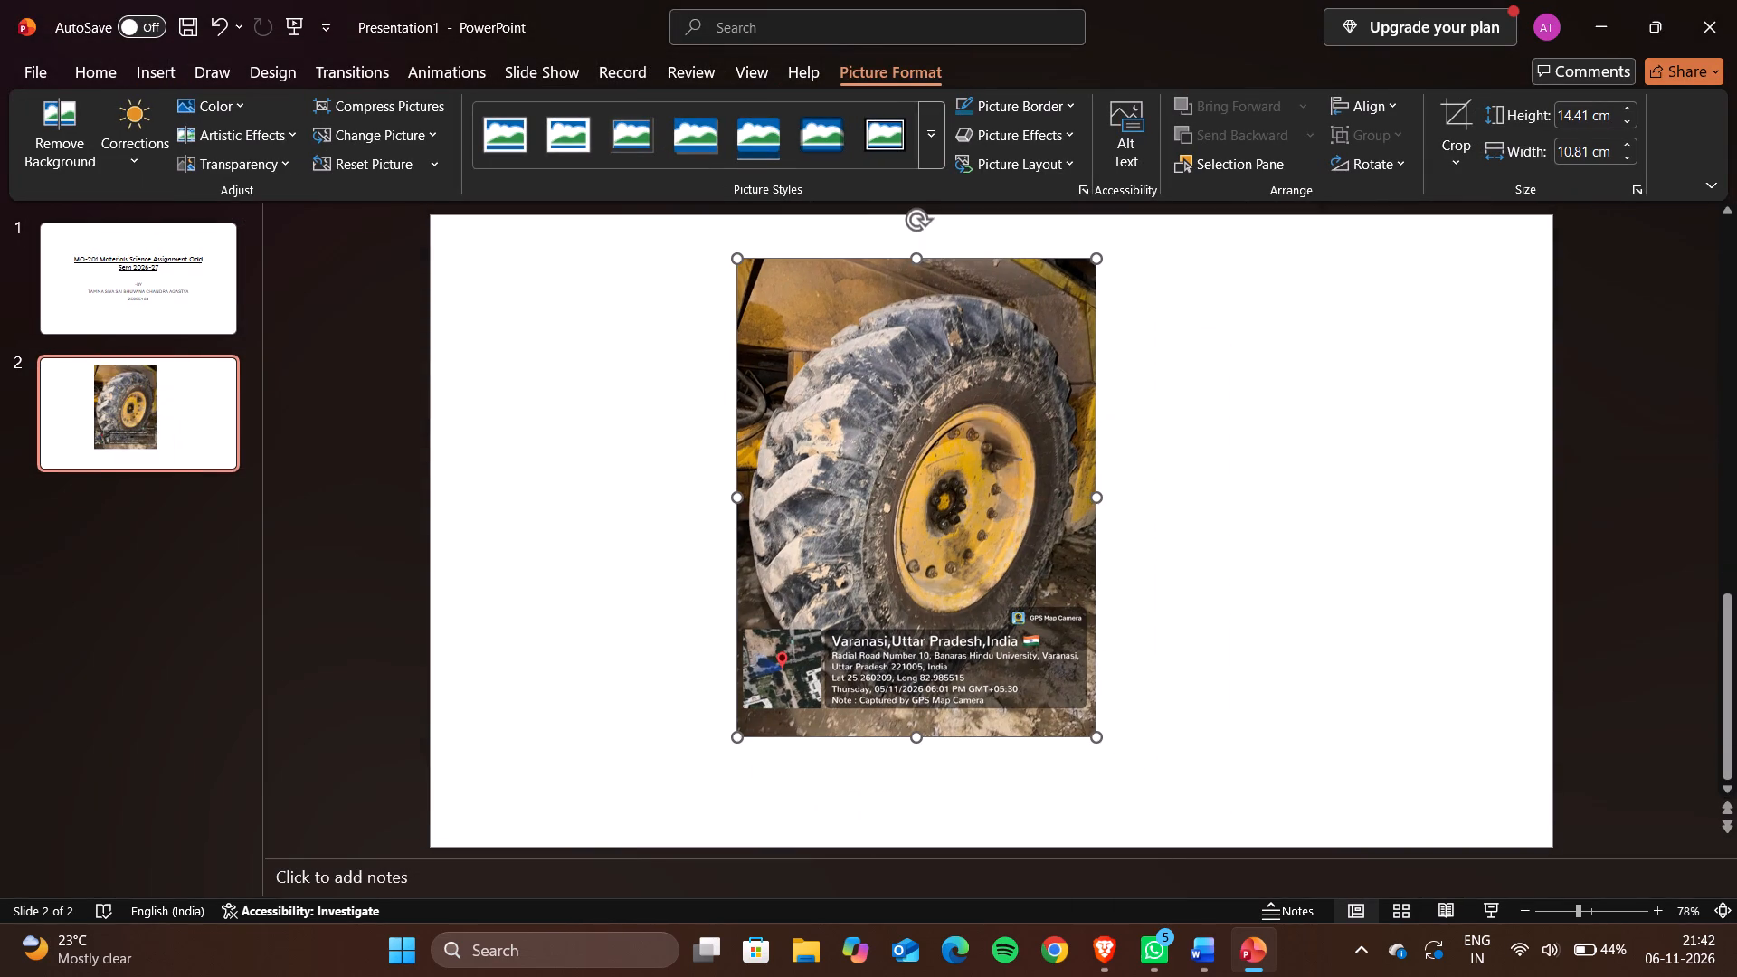
{"action": "left_click_drag", "start_coordinate": [1098, 735], "coordinate": [984, 610]}
{"action": "left_click_drag", "start_coordinate": [897, 446], "coordinate": [673, 439]}
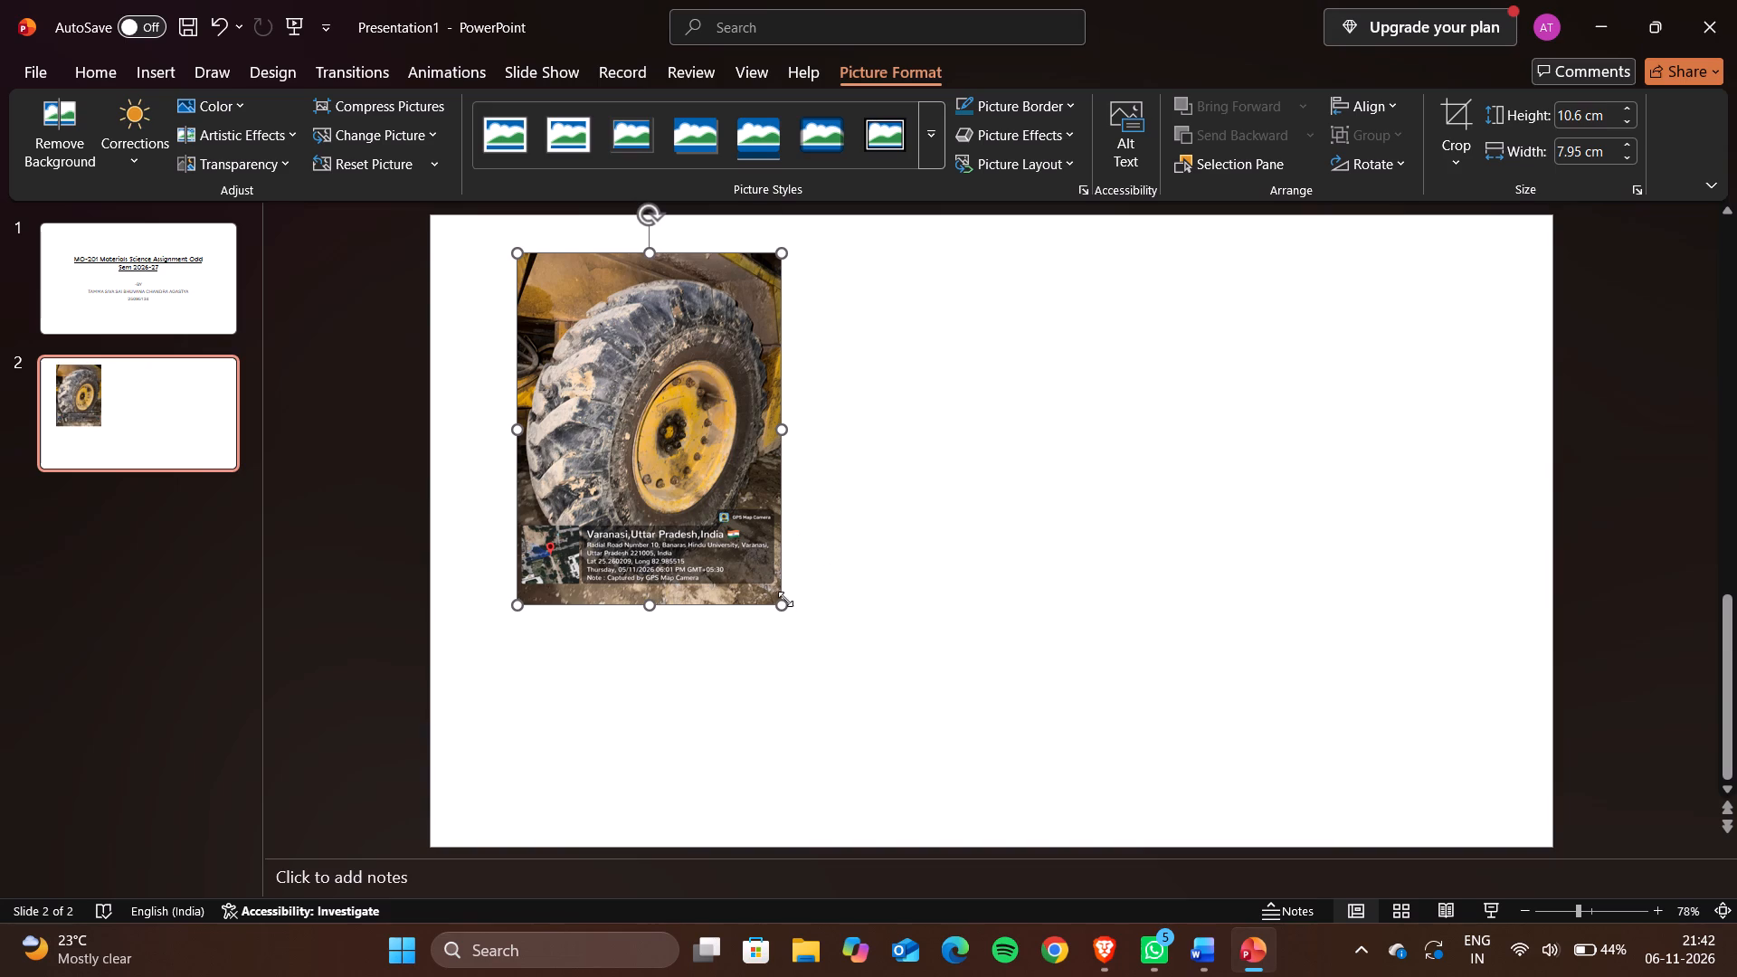
{"action": "left_click_drag", "start_coordinate": [784, 606], "coordinate": [742, 486]}
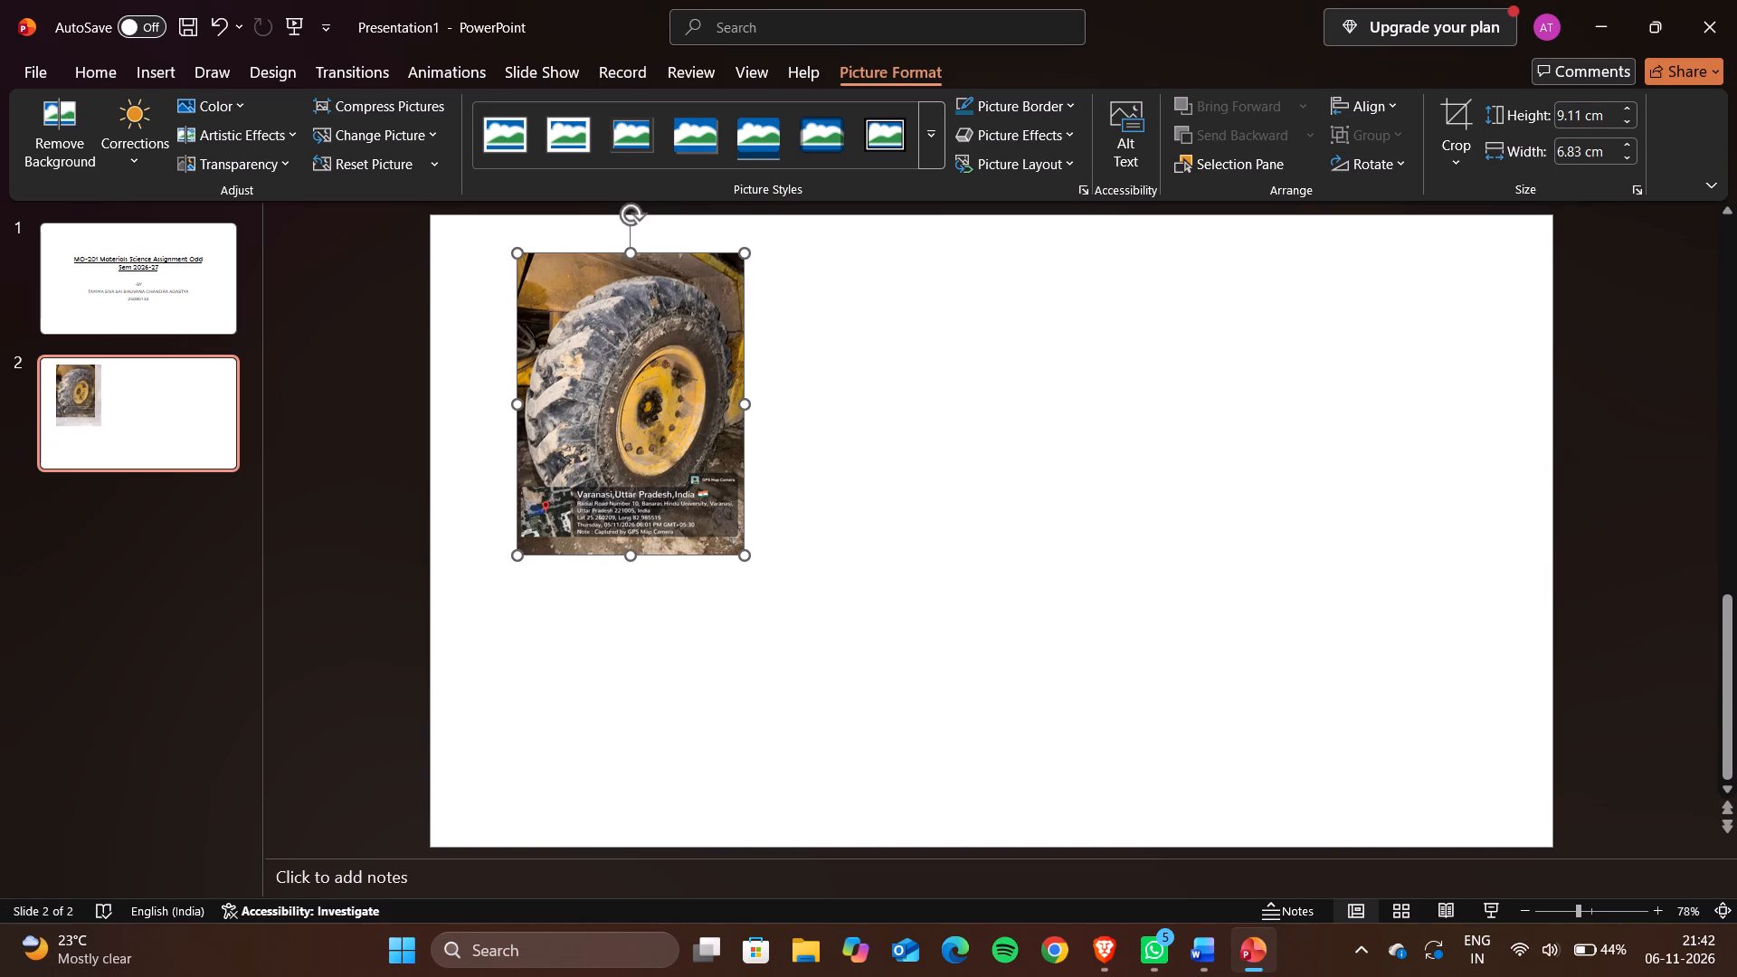
{"action": "left_click_drag", "start_coordinate": [621, 403], "coordinate": [565, 422]}
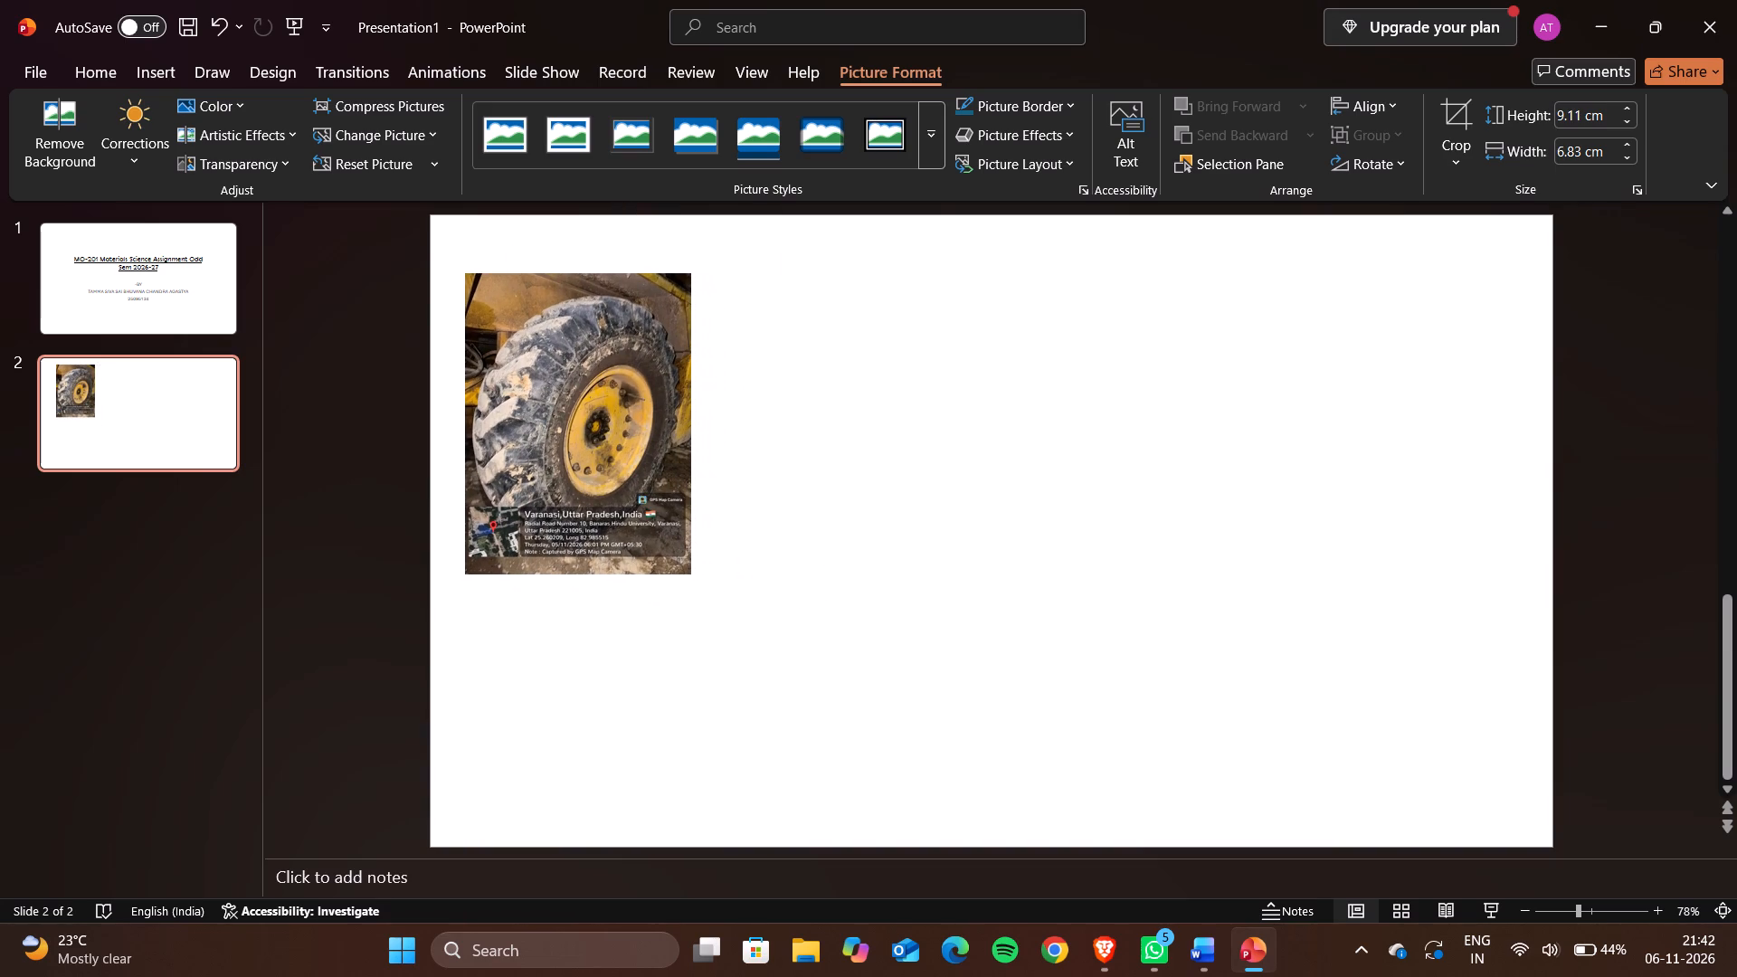
{"action": "left_click_drag", "start_coordinate": [565, 422], "coordinate": [543, 443]}
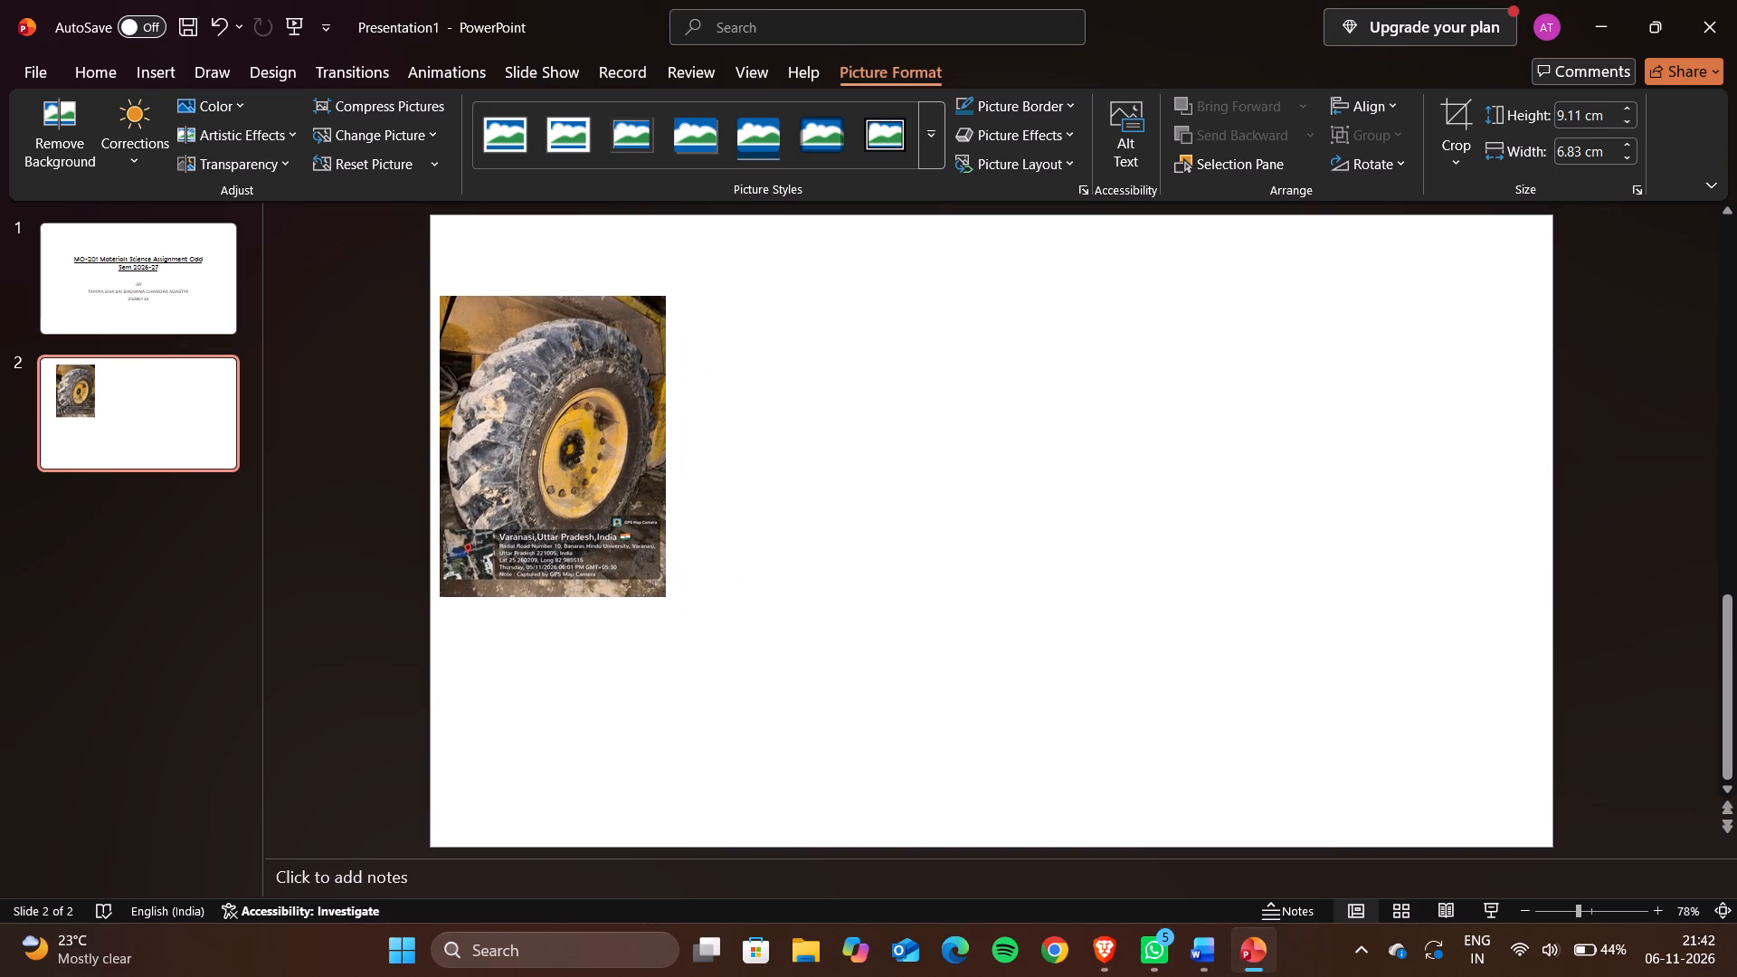
{"action": "left_click_drag", "start_coordinate": [543, 443], "coordinate": [543, 441]}
Add a small text box near the centre of slide 2, beside the tyre photo.
{"action": "left_click", "coordinate": [171, 65]}
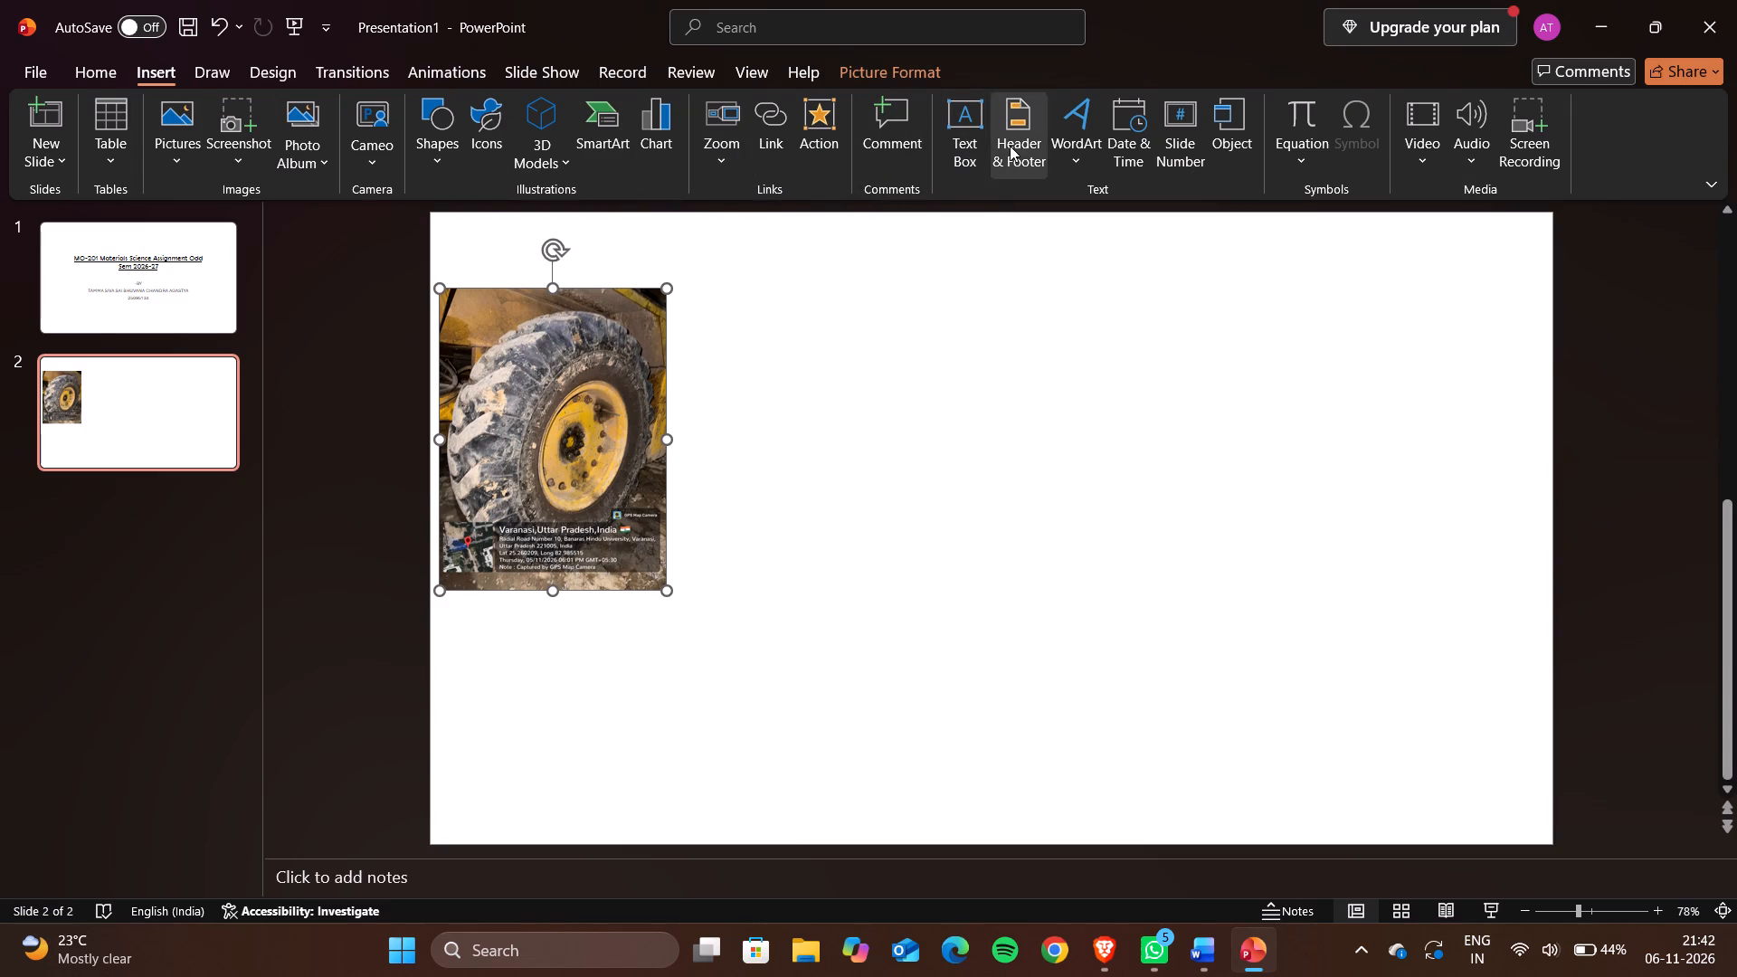
{"action": "left_click", "coordinate": [969, 152]}
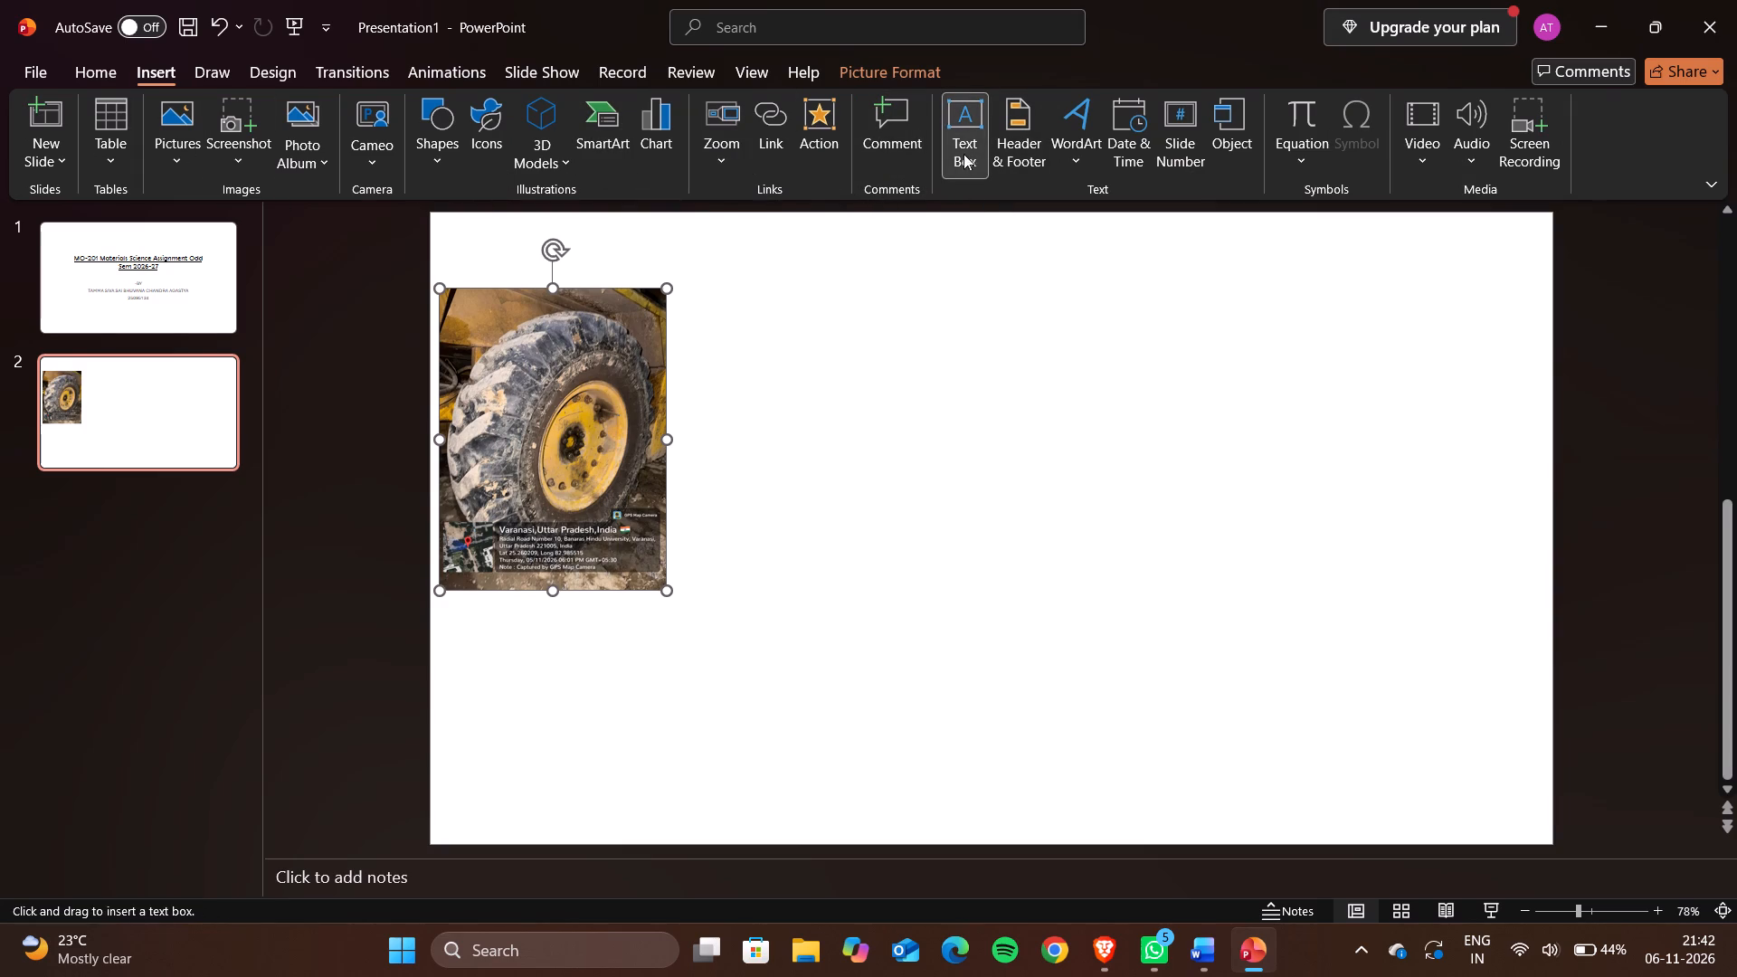
{"action": "left_click", "coordinate": [969, 147]}
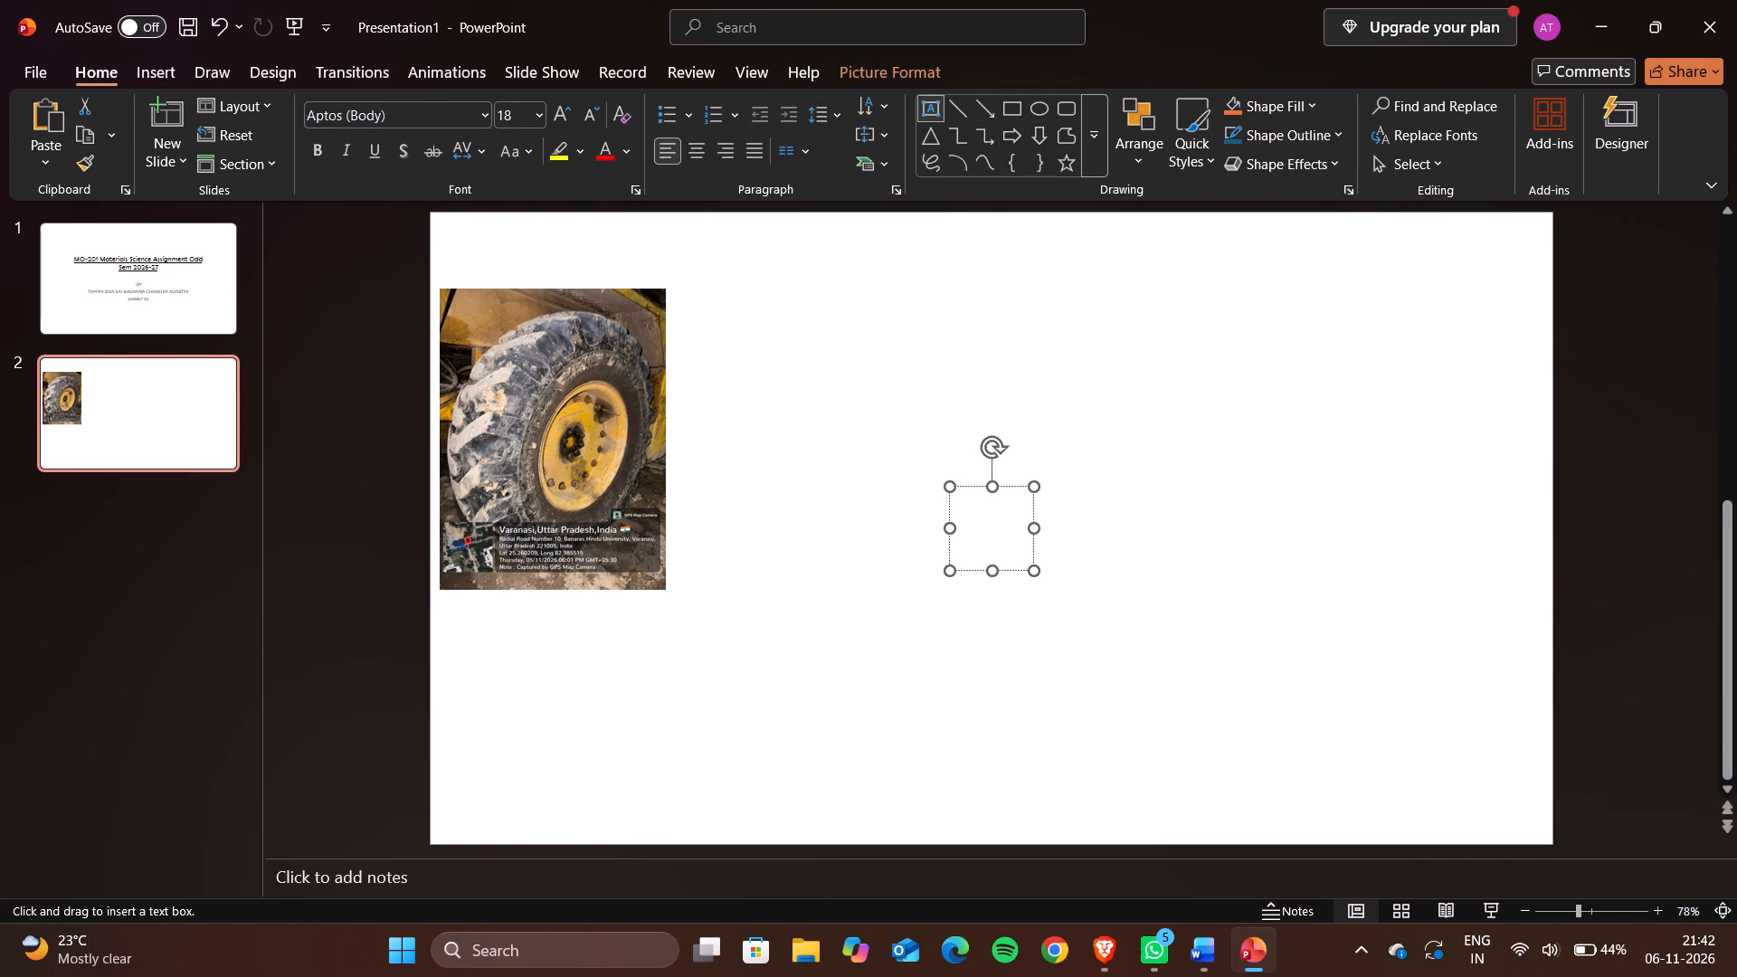
{"action": "left_click", "coordinate": [963, 515]}
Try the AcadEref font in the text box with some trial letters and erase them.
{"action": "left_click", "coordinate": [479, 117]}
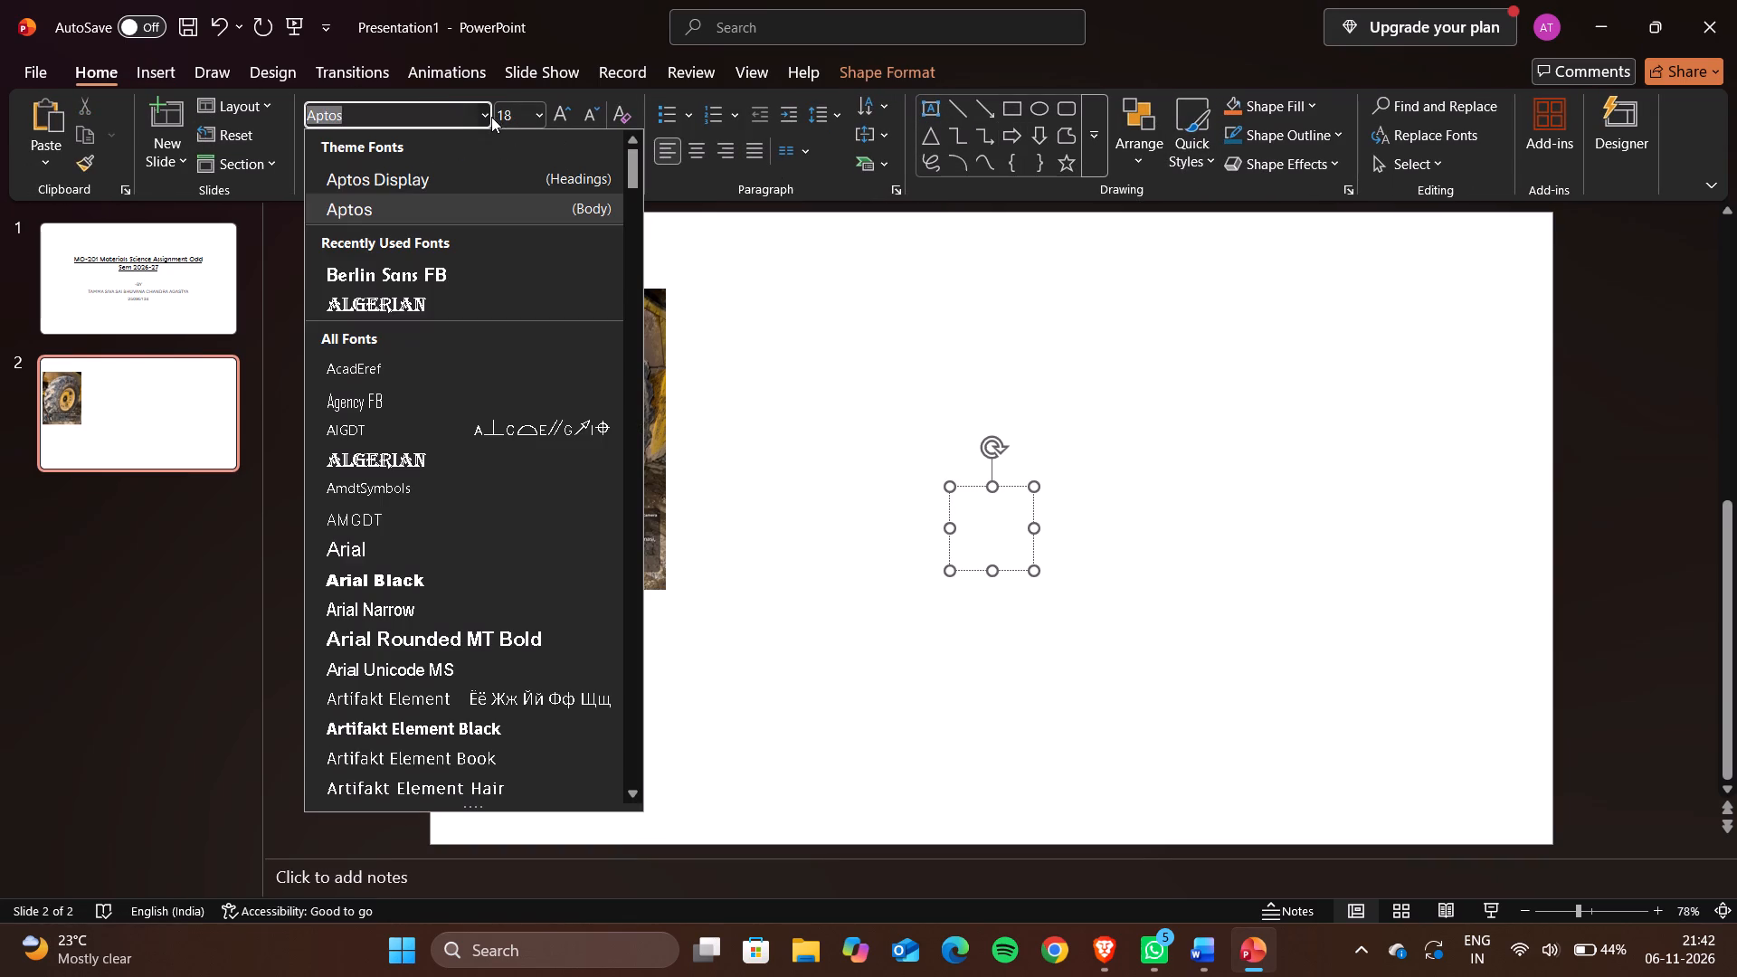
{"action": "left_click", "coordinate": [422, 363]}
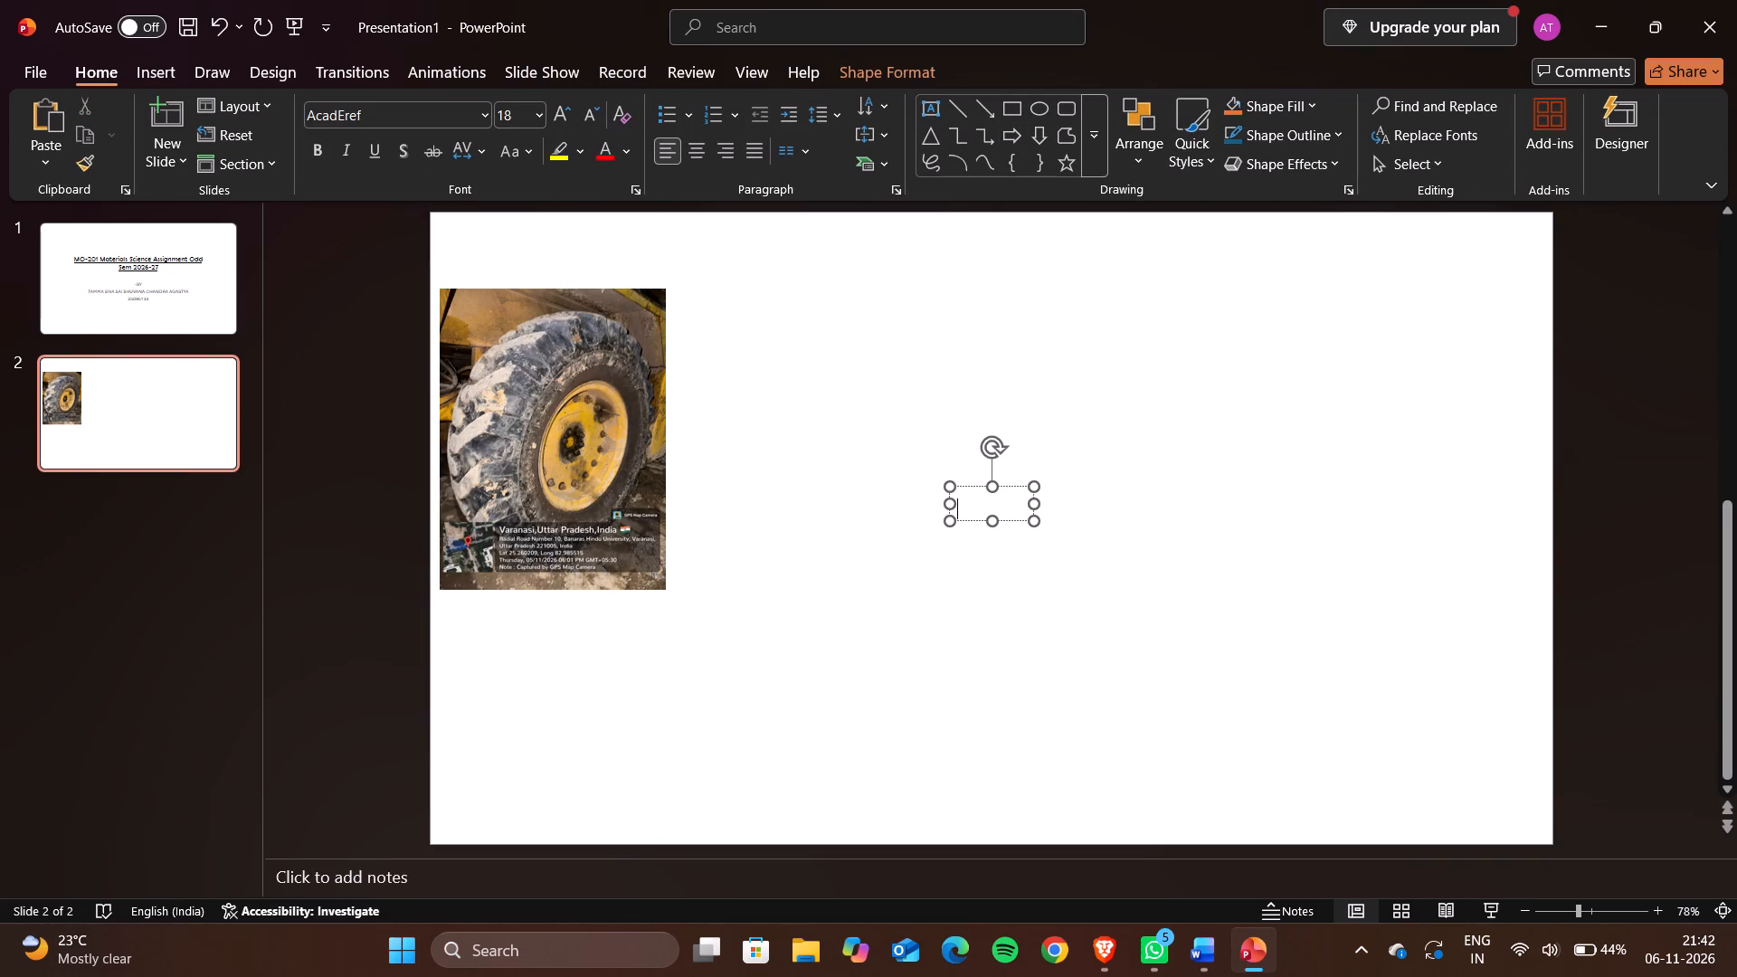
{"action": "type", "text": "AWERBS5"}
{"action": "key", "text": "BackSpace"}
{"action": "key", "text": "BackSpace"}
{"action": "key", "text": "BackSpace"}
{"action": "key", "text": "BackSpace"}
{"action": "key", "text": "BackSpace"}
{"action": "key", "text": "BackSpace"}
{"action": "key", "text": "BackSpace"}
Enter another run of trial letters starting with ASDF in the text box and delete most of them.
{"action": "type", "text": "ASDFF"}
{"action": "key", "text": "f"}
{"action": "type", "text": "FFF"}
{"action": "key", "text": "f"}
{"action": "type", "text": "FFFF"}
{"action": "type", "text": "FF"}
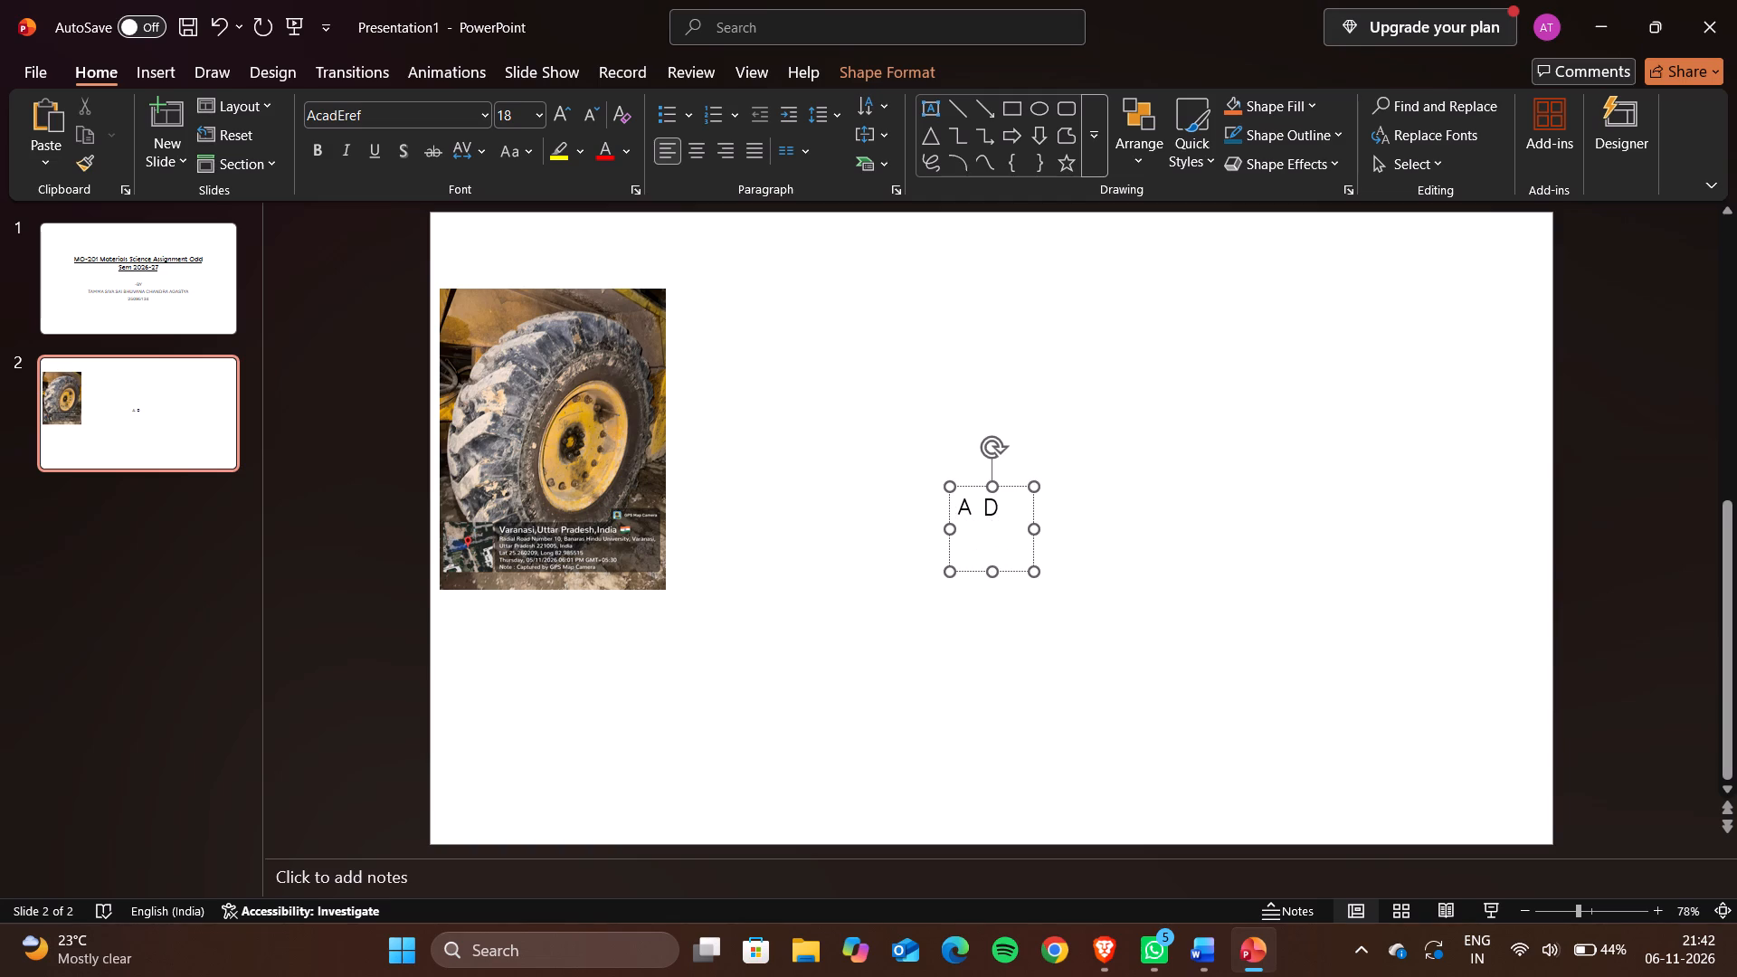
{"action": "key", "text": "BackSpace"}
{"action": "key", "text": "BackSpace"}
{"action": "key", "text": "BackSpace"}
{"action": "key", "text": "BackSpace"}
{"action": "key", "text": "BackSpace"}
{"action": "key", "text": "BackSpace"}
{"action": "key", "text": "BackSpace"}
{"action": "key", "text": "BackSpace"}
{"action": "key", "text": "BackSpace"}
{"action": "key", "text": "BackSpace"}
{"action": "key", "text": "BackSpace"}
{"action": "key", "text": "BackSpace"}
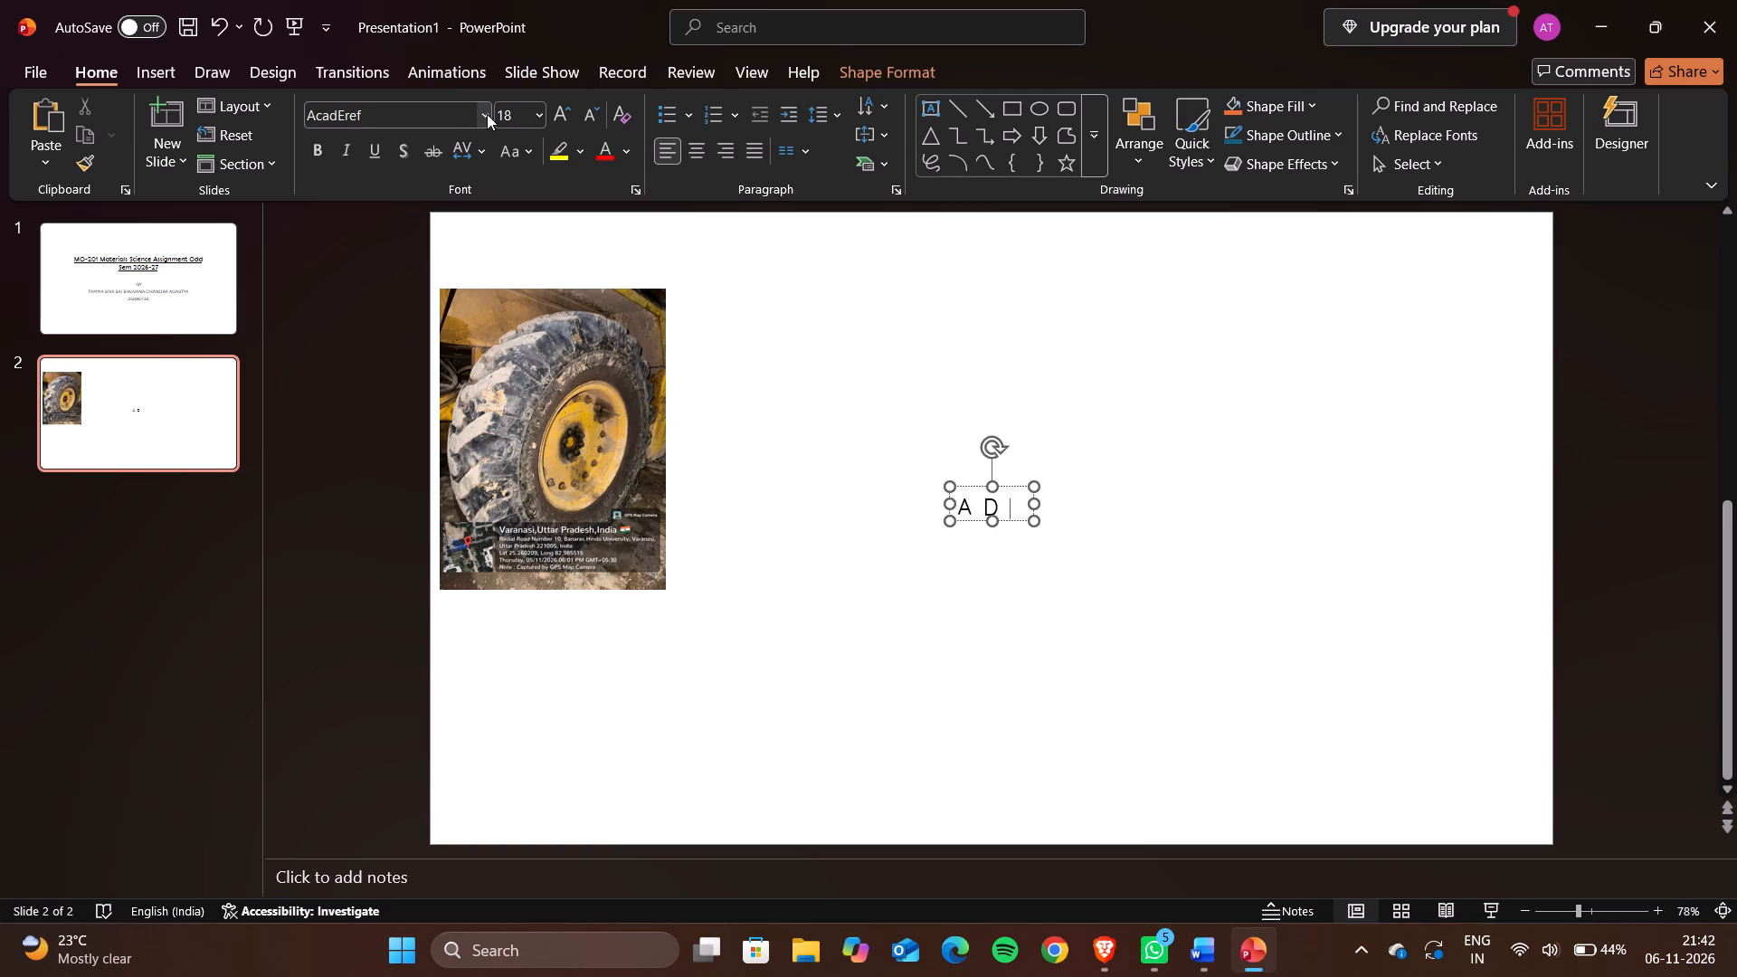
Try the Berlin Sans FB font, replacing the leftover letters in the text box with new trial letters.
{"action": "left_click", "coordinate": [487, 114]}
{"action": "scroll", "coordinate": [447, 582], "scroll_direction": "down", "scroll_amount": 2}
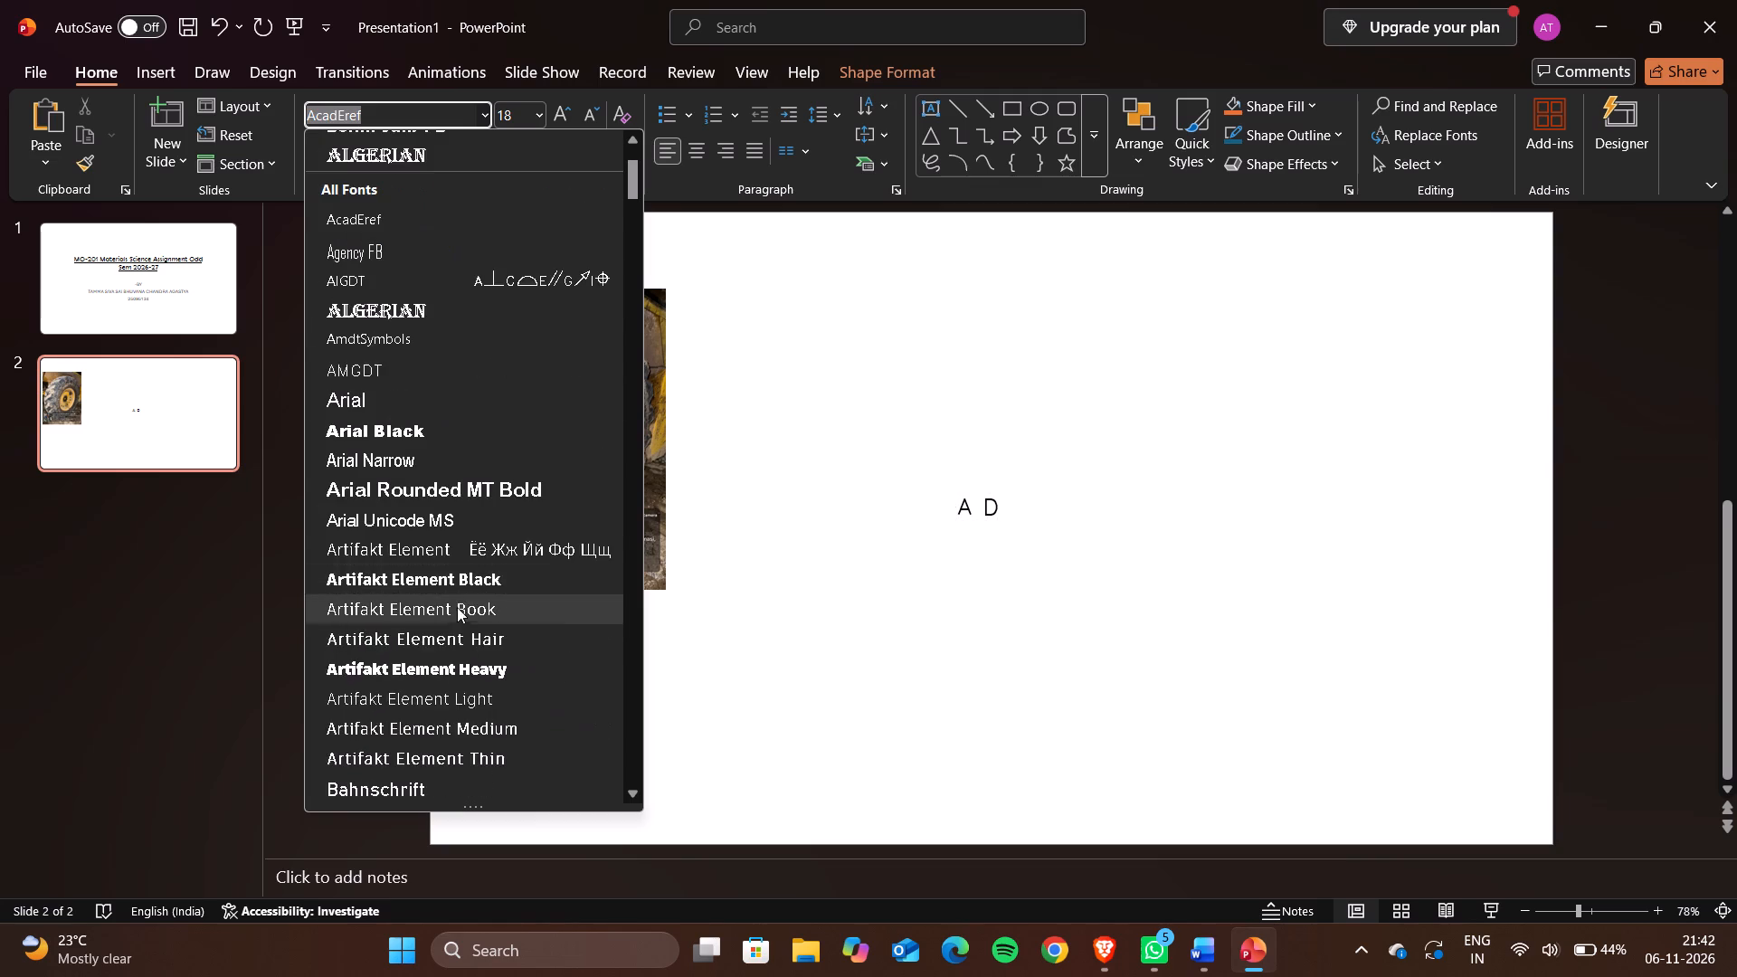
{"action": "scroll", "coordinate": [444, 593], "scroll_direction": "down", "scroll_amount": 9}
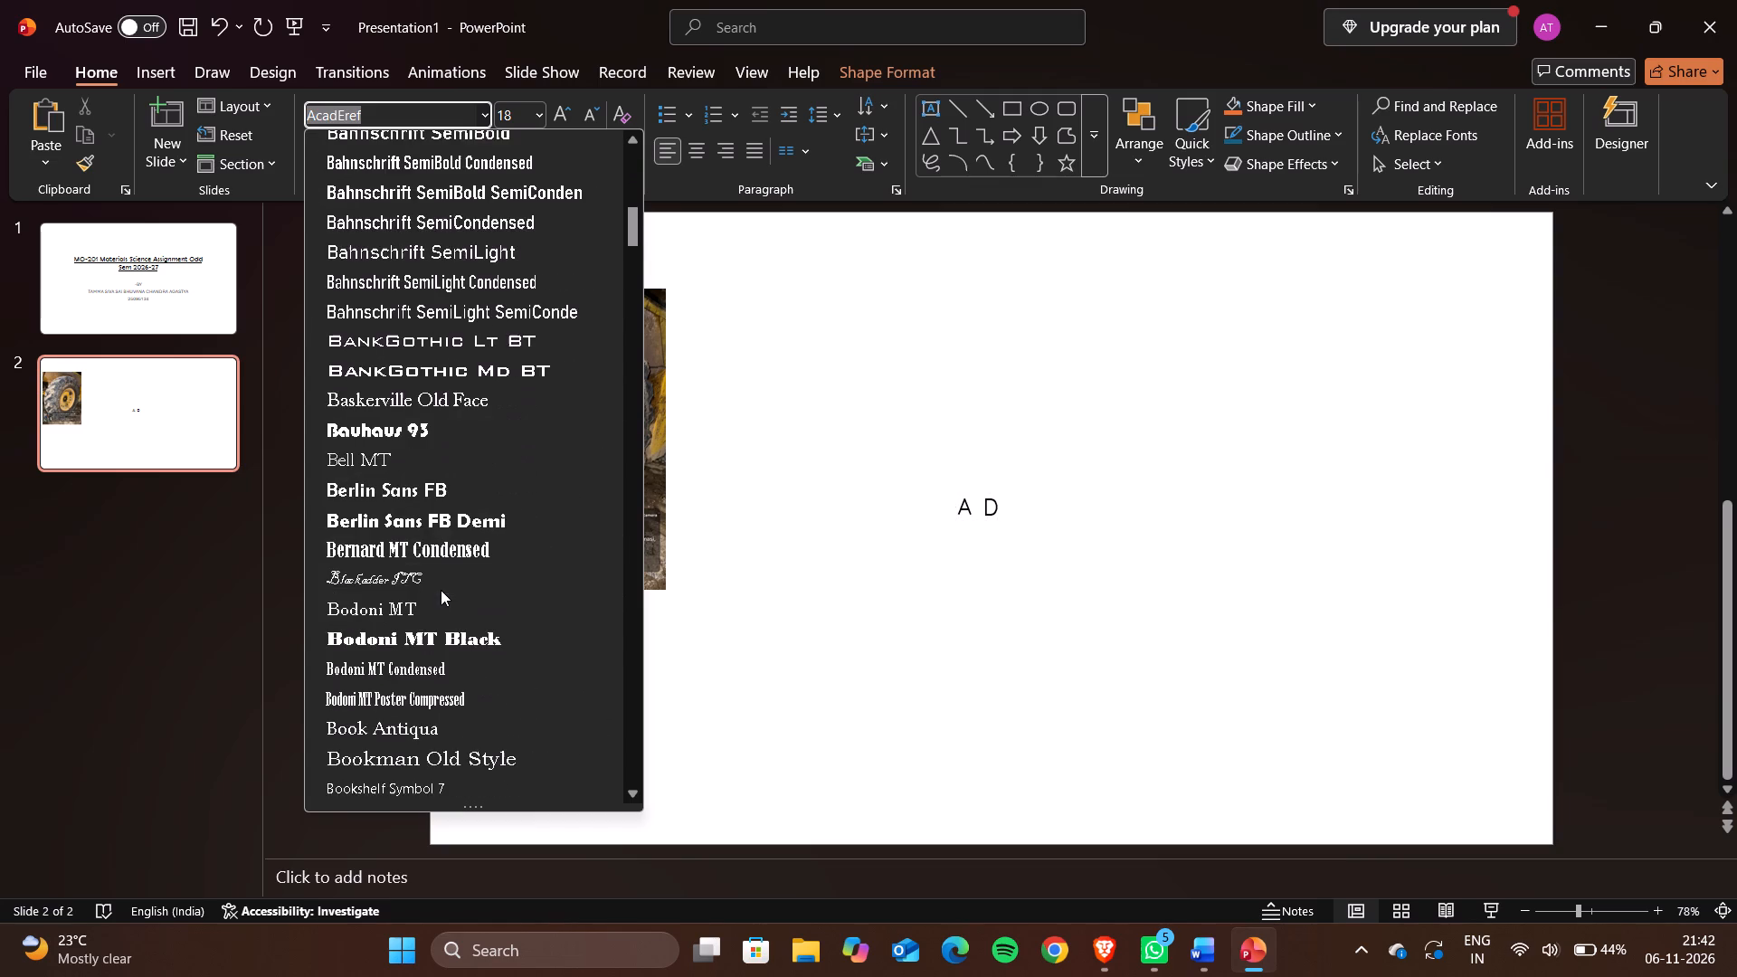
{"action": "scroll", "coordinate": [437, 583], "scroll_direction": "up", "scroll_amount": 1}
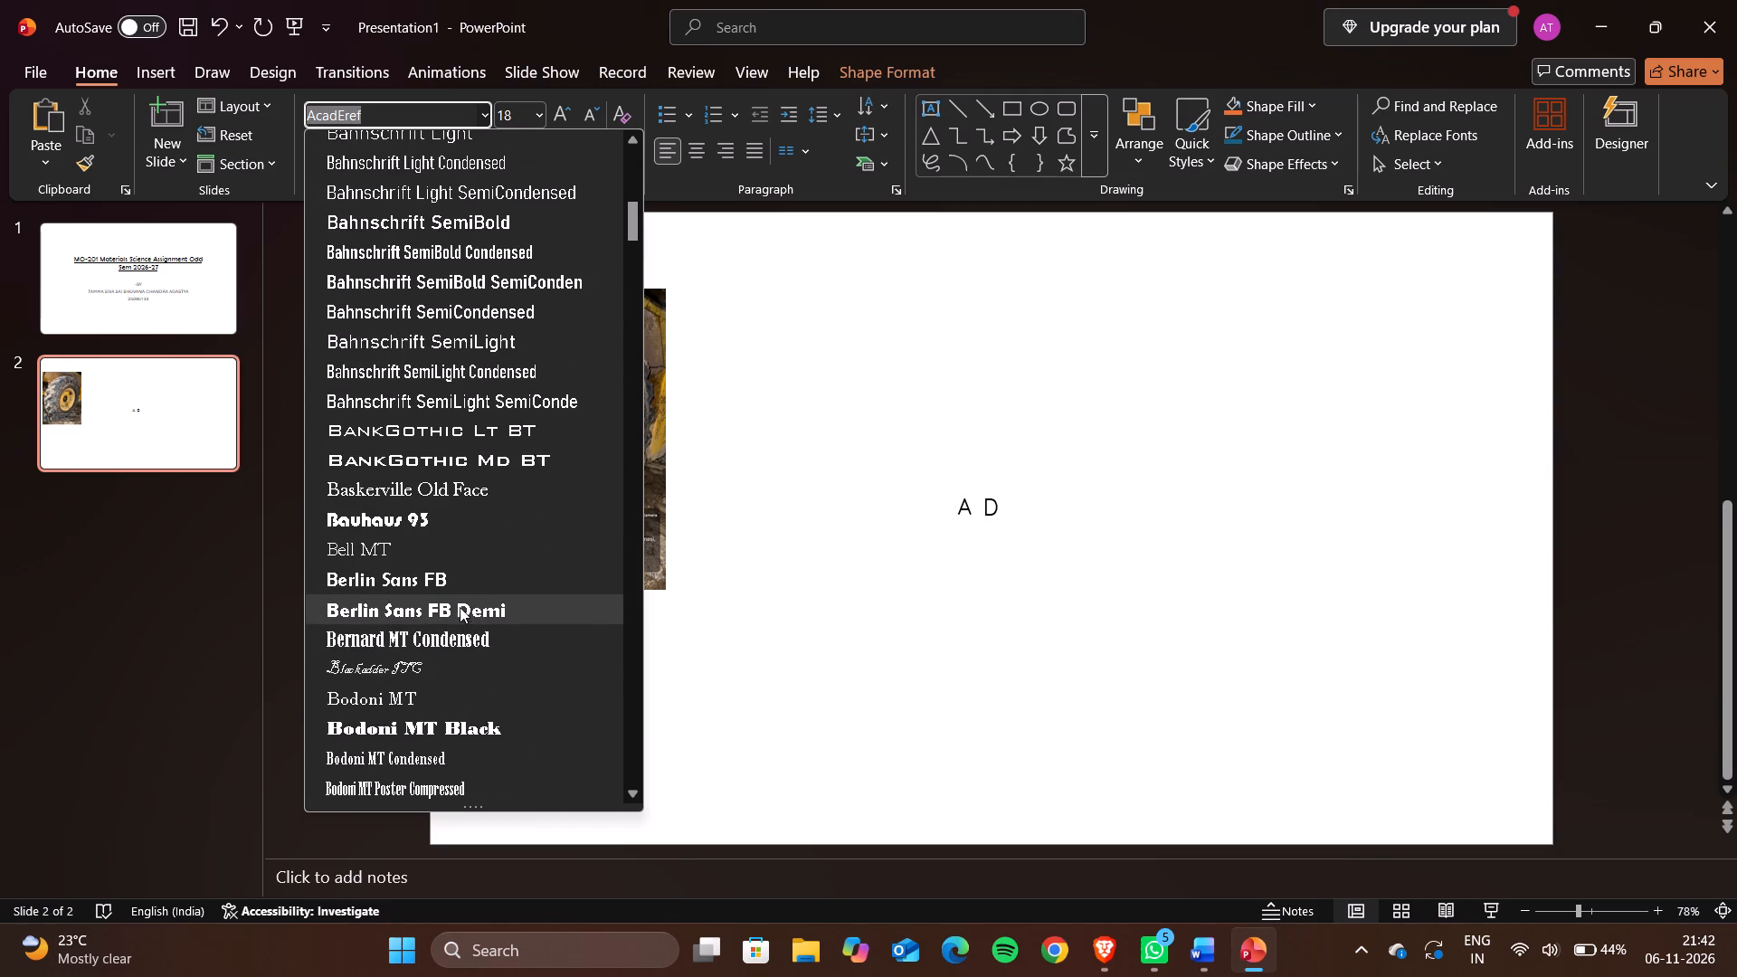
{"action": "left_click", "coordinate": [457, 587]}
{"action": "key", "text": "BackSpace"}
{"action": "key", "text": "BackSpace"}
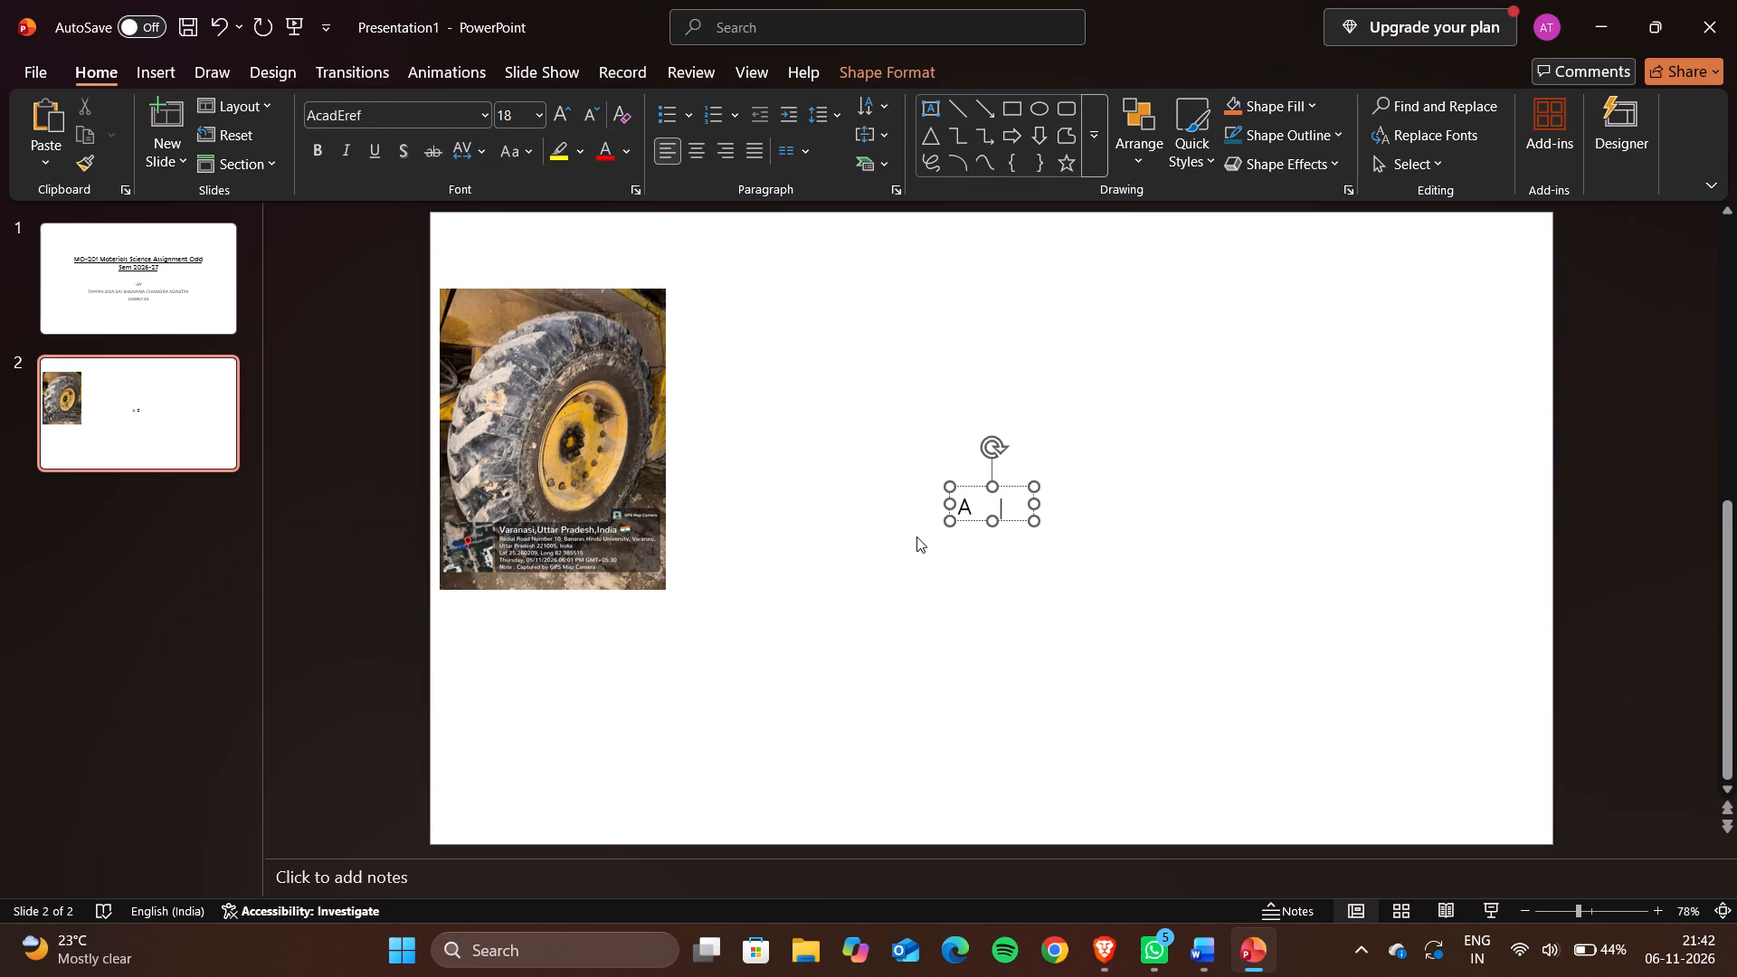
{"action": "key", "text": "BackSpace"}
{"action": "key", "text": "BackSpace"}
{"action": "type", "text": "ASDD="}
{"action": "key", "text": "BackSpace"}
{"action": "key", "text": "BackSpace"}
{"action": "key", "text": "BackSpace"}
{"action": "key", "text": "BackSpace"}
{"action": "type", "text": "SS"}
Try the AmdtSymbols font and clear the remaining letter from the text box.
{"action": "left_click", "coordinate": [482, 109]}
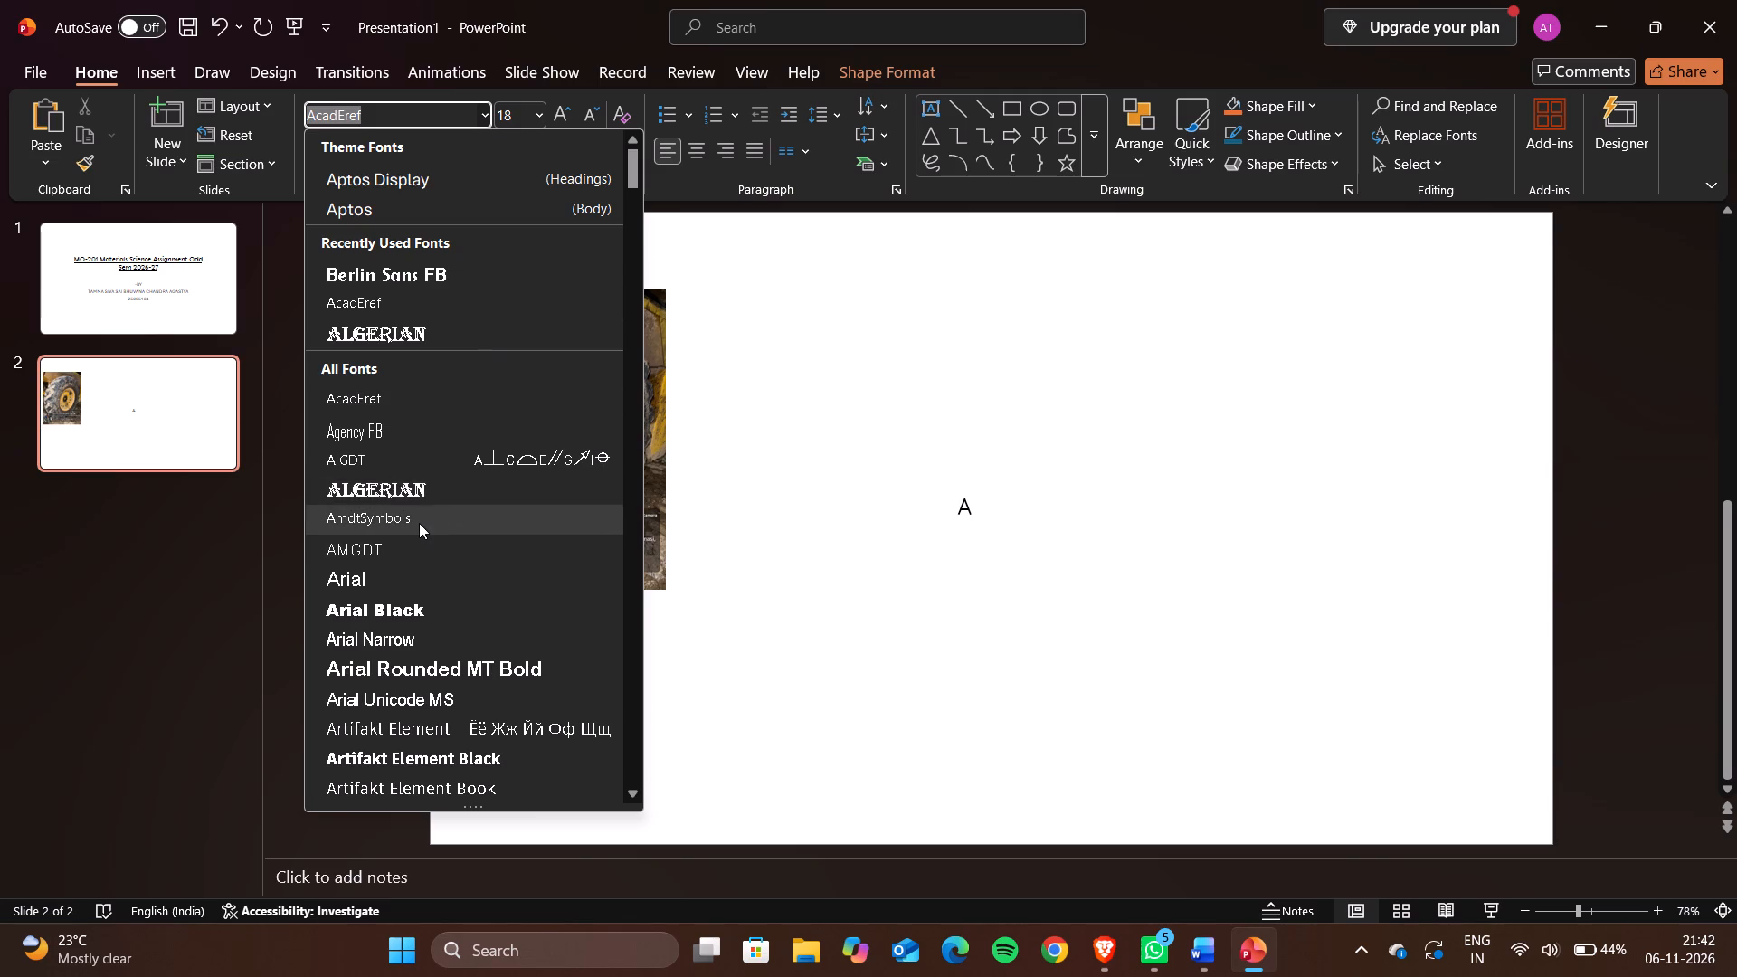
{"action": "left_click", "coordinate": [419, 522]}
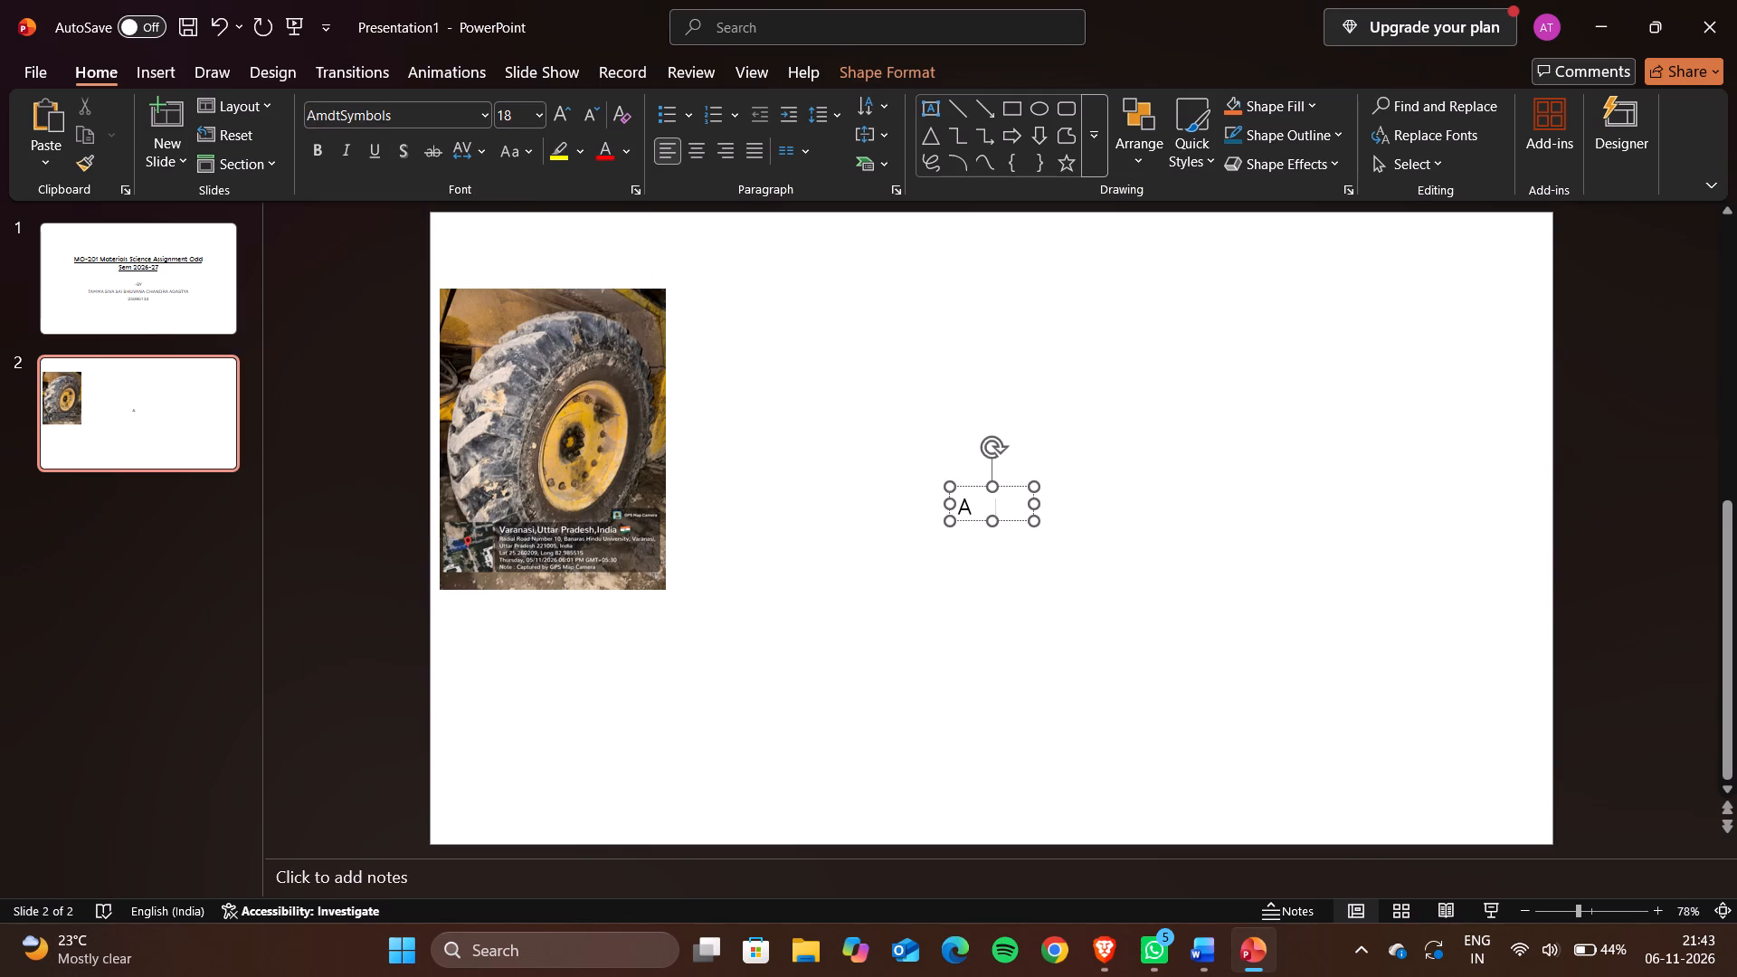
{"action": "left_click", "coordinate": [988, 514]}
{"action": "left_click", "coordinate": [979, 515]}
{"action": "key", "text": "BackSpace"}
Set the font of the empty text box to Berlin Sans FB.
{"action": "left_click", "coordinate": [485, 116]}
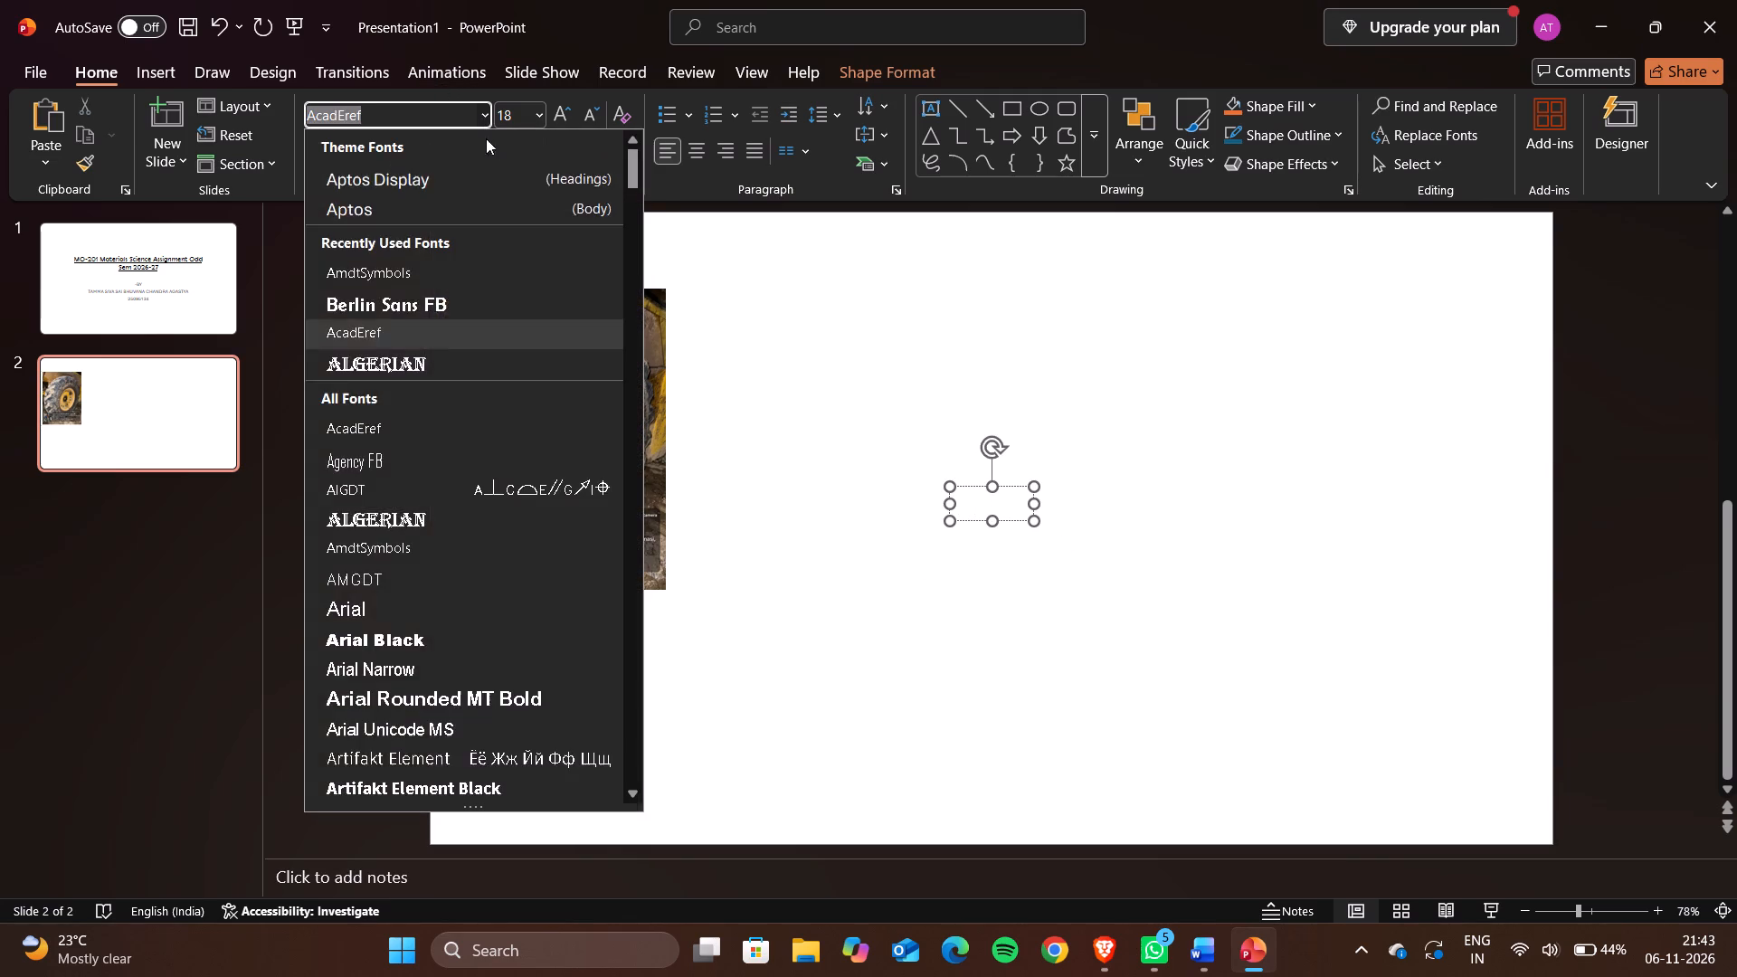
{"action": "scroll", "coordinate": [444, 304], "scroll_direction": "down", "scroll_amount": 8}
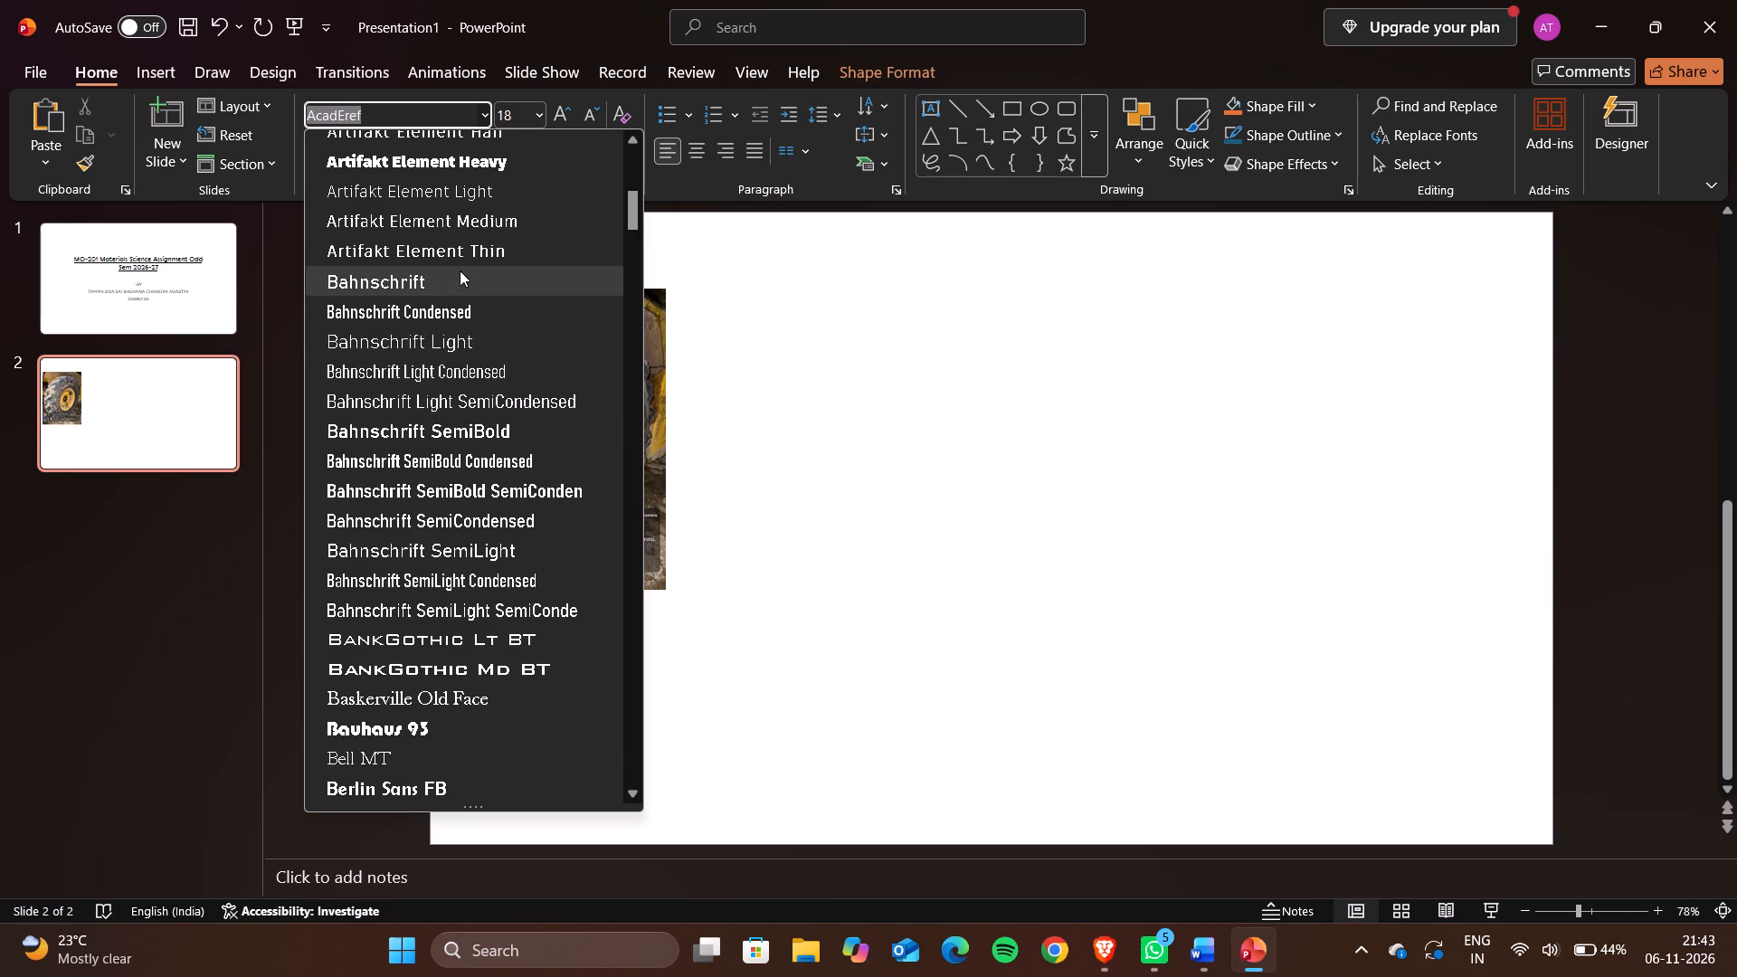
{"action": "scroll", "coordinate": [498, 672], "scroll_direction": "down", "scroll_amount": 1}
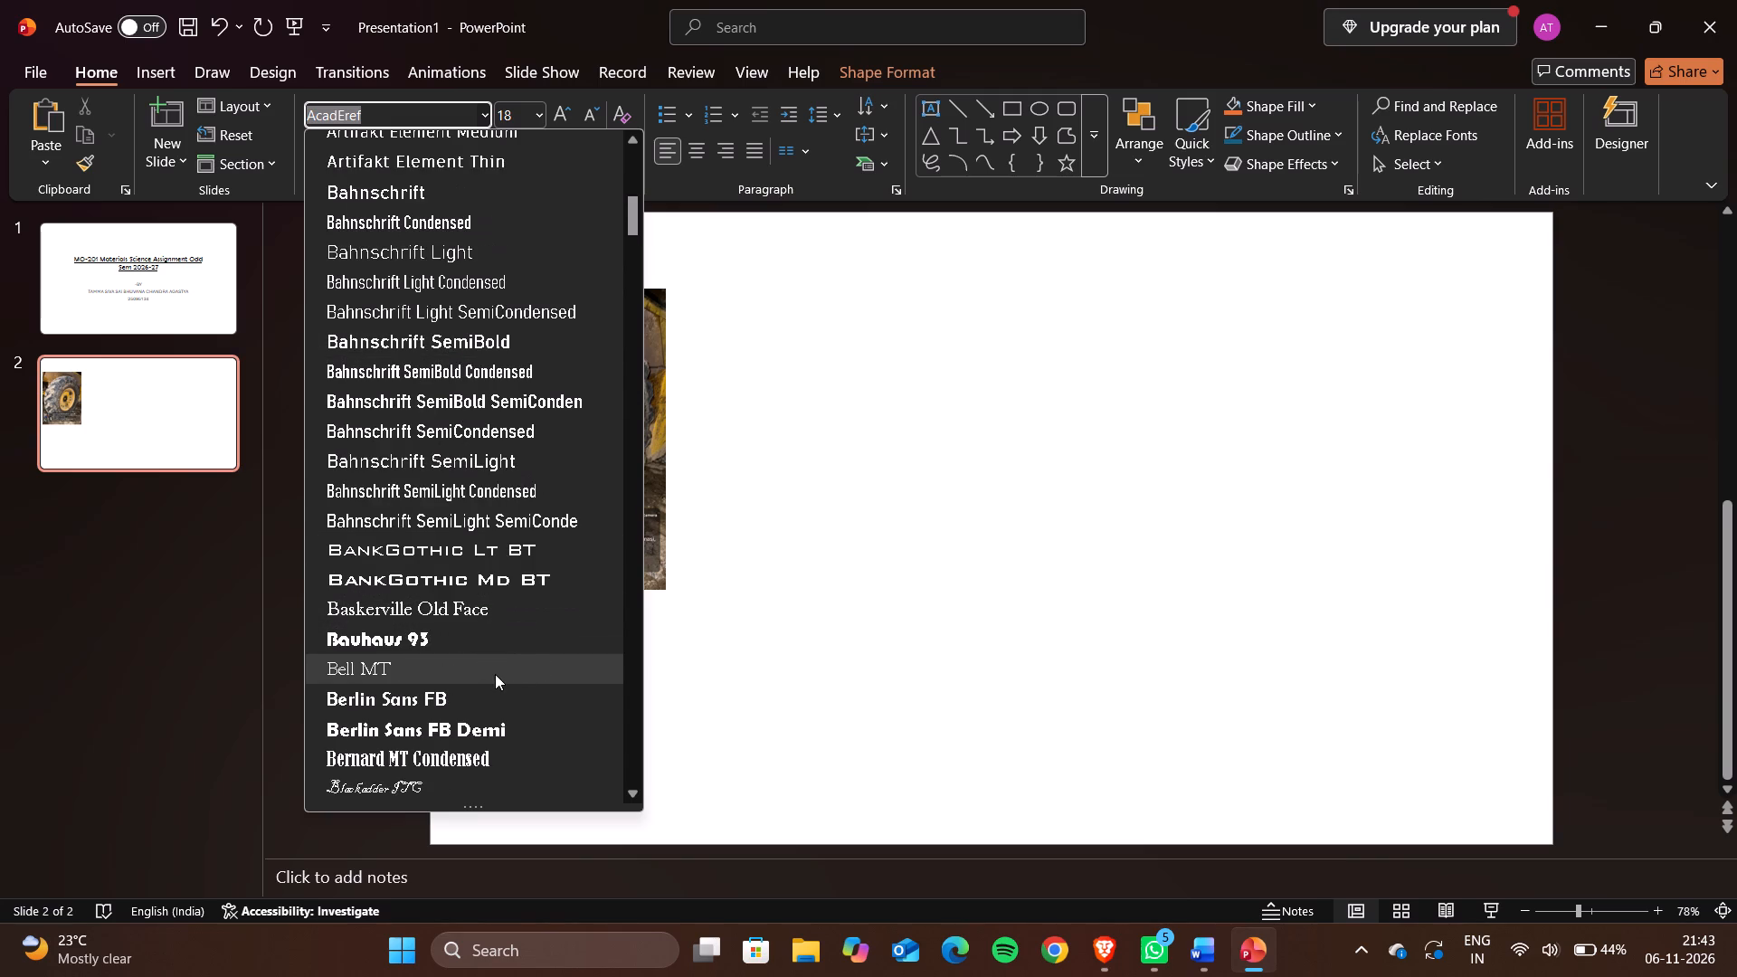
{"action": "scroll", "coordinate": [495, 674], "scroll_direction": "down", "scroll_amount": 1}
{"action": "left_click", "coordinate": [452, 602]}
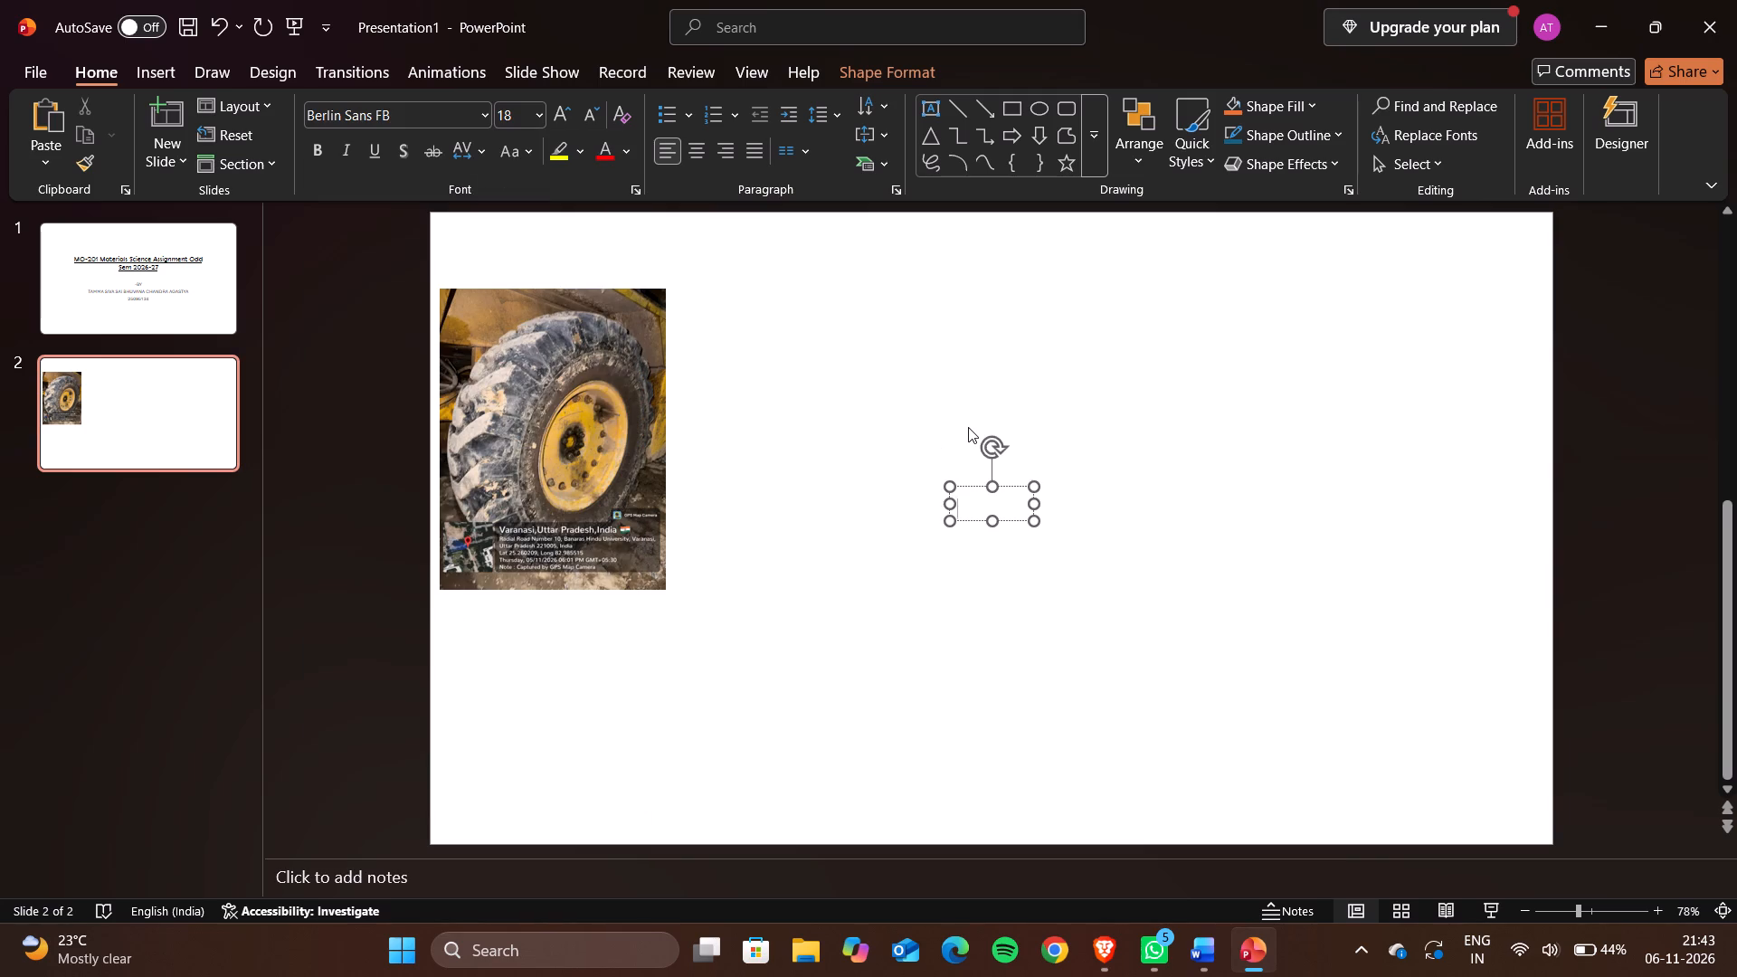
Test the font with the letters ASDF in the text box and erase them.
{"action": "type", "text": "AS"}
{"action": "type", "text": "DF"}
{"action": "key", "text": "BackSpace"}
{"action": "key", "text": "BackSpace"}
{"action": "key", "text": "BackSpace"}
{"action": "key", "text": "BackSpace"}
Enter the heading OBJECT – HEAVY DUTY TYRE in the text box and widen the box so it fits on one line.
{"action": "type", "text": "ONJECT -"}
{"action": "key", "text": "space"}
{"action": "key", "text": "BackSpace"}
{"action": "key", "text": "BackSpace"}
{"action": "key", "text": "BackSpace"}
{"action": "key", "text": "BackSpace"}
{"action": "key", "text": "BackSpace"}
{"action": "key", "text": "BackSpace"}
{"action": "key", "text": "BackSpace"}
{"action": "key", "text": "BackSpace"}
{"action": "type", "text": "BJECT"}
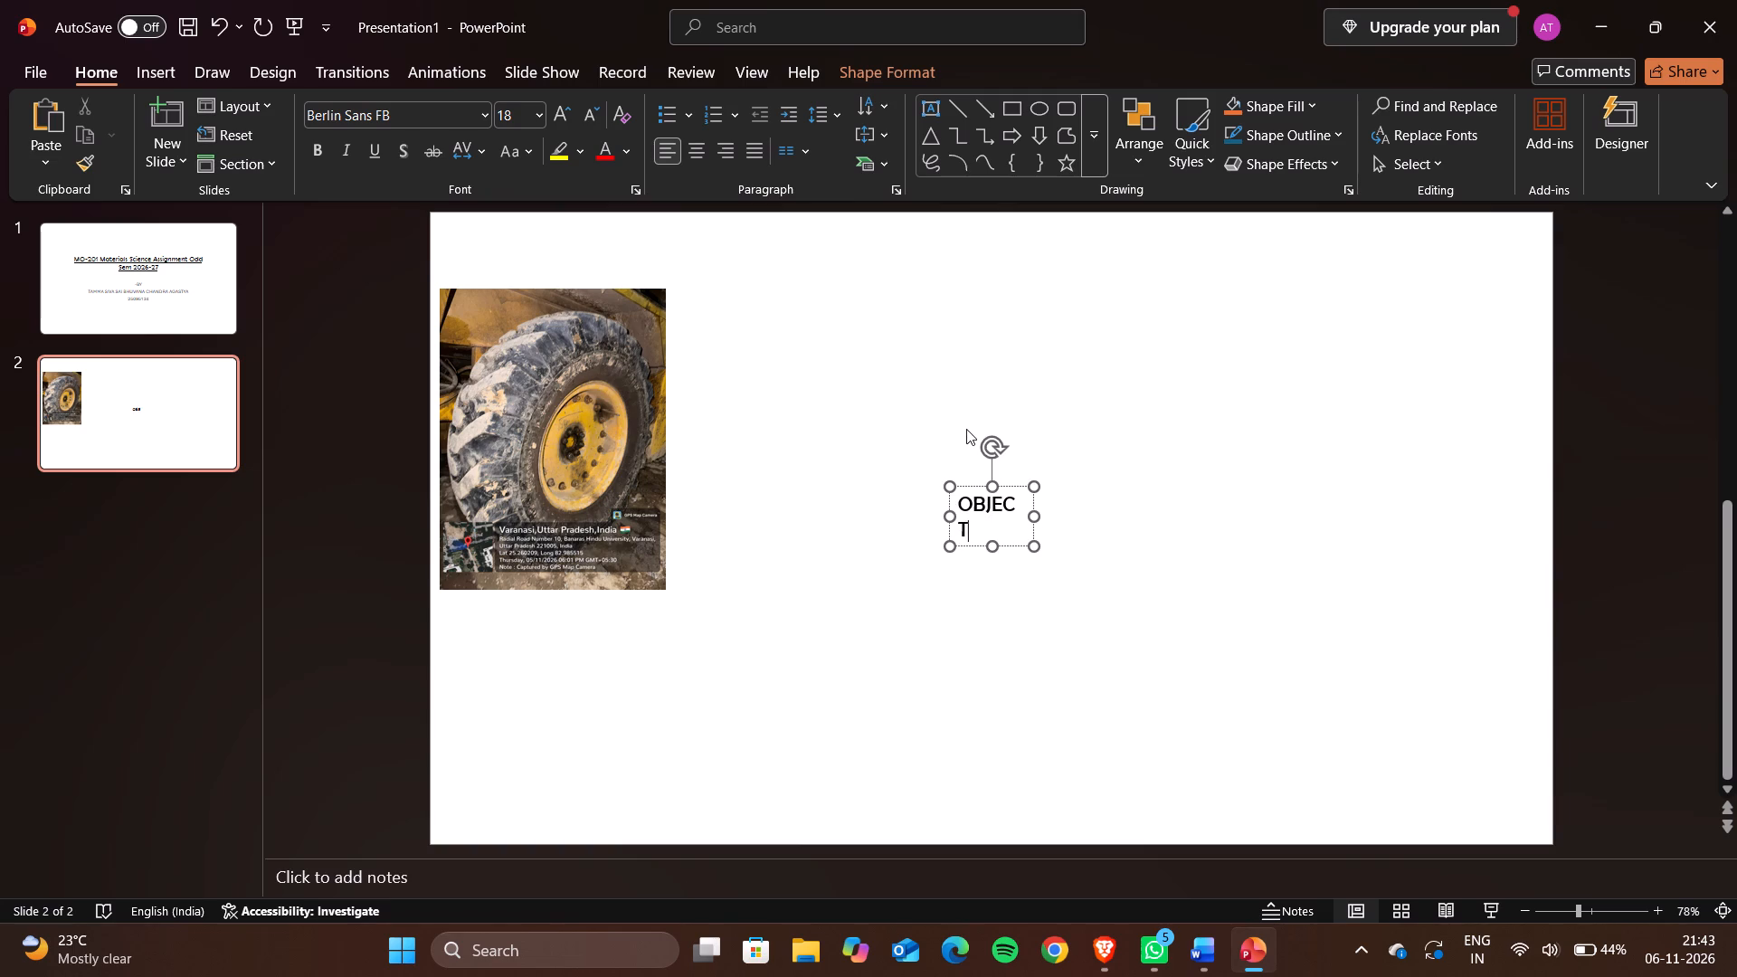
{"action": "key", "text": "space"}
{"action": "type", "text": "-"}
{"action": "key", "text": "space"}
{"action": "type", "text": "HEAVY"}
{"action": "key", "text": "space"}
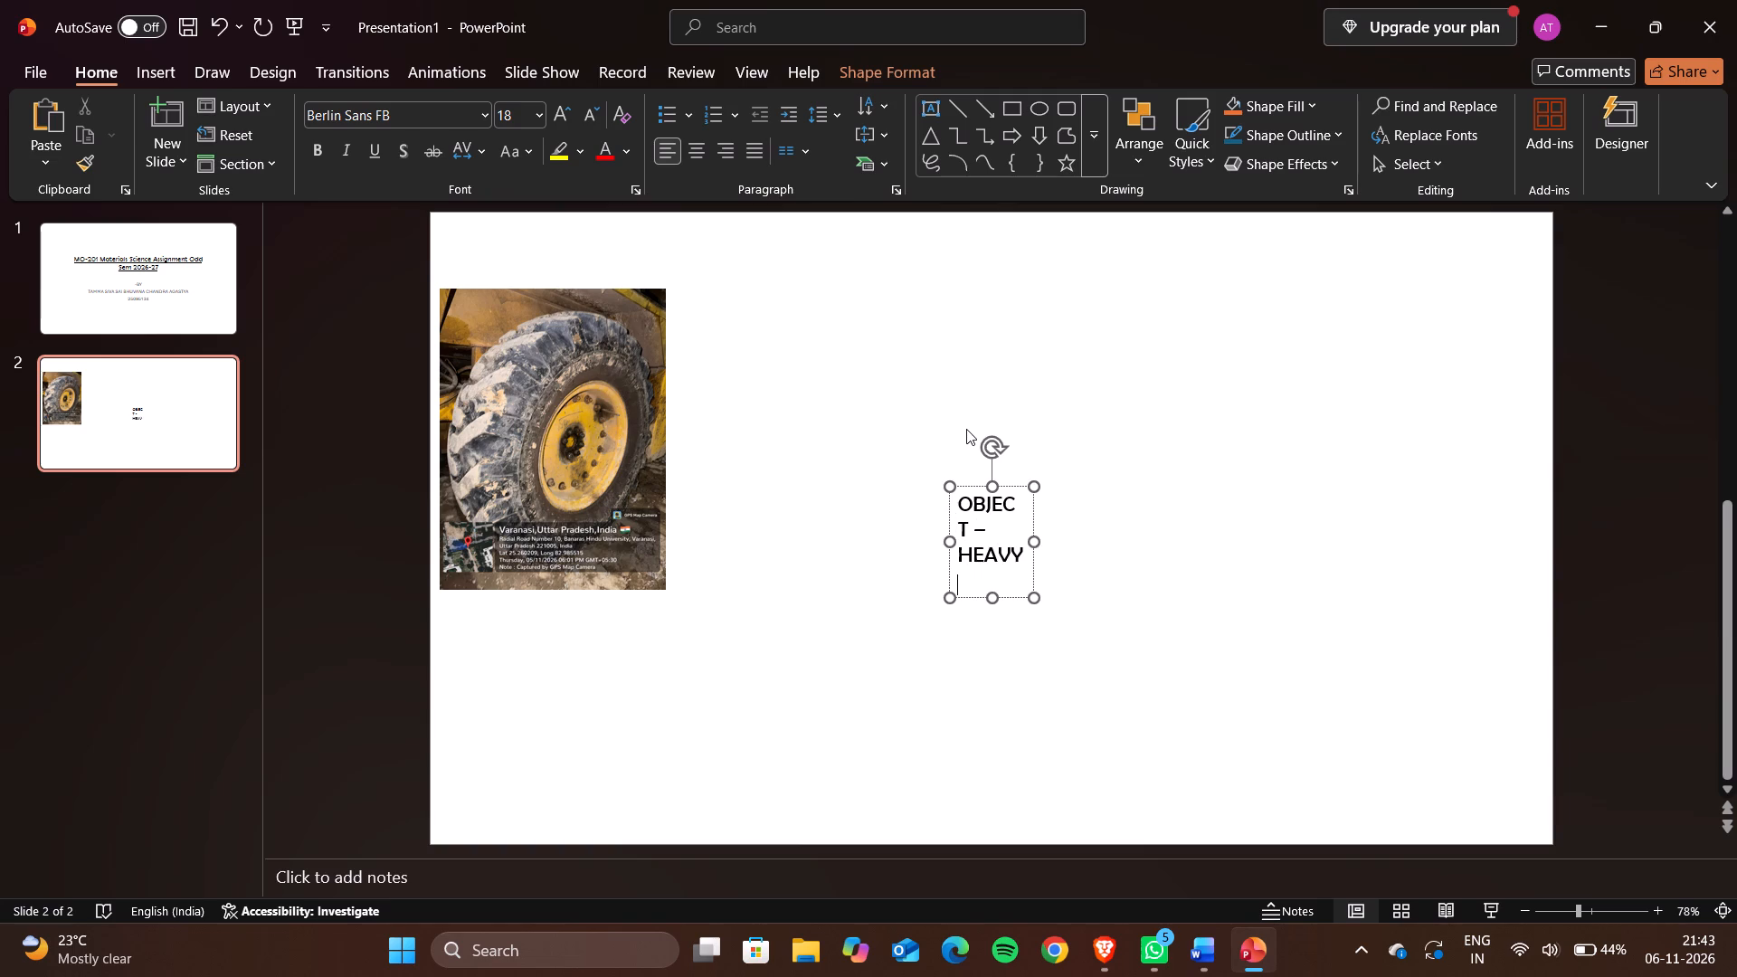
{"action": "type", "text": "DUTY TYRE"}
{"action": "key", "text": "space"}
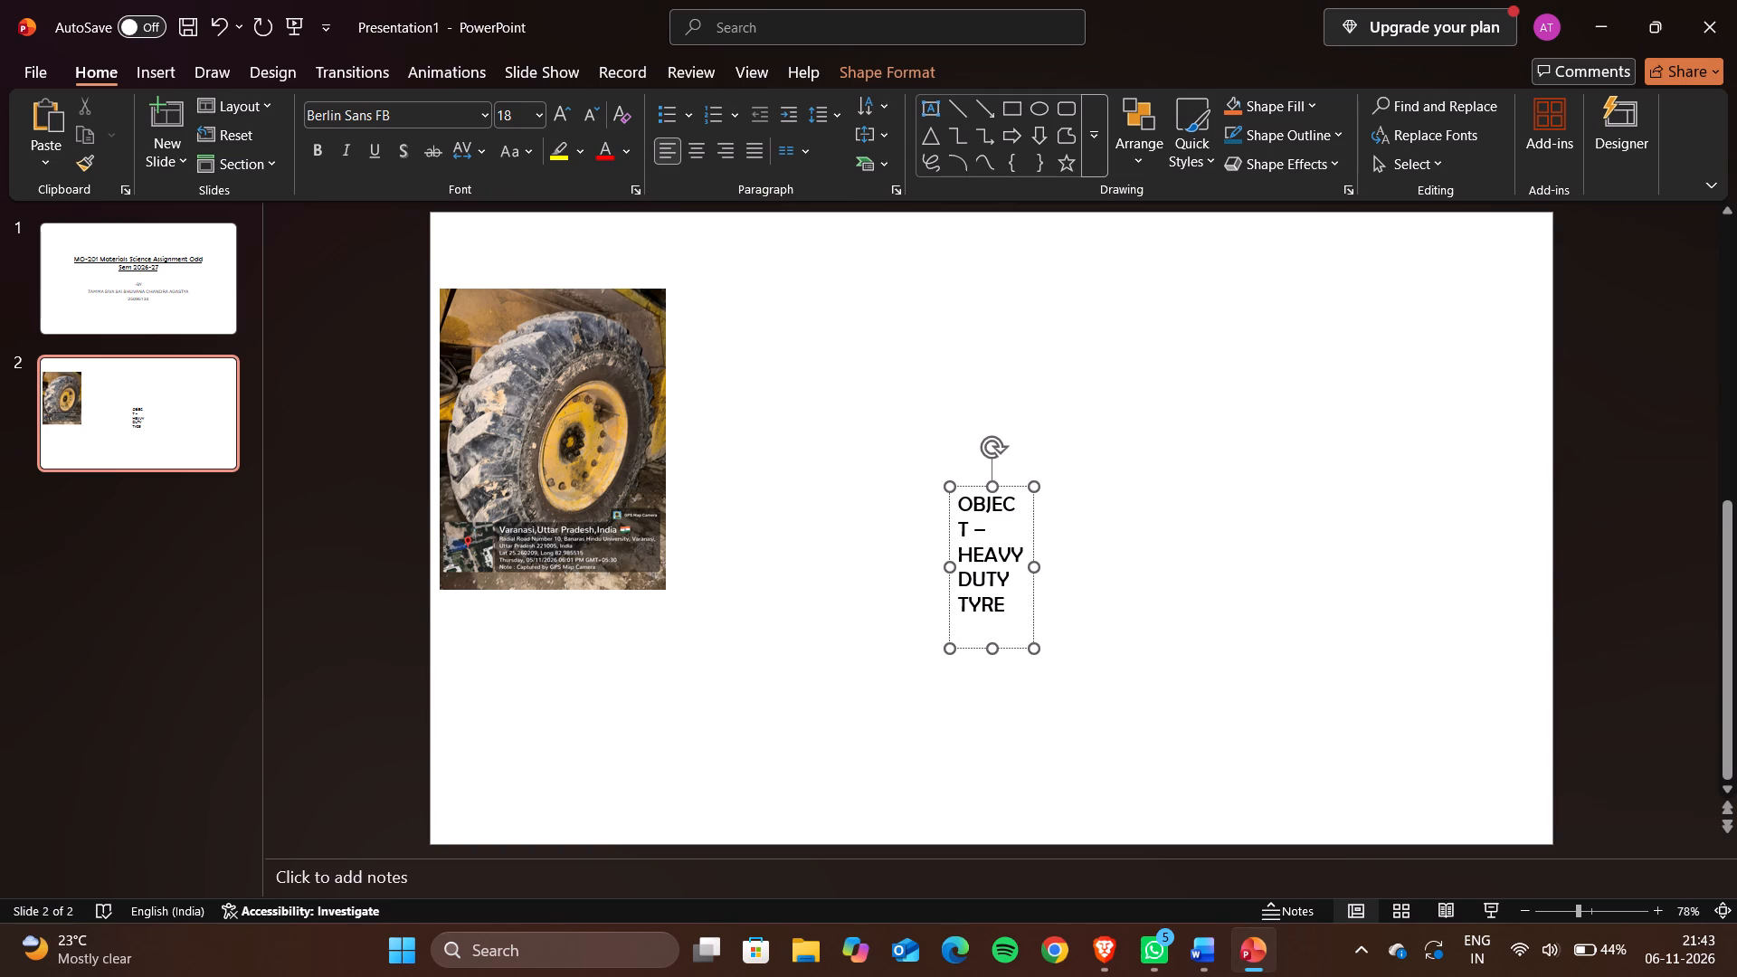
{"action": "left_click_drag", "start_coordinate": [1036, 568], "coordinate": [1403, 550]}
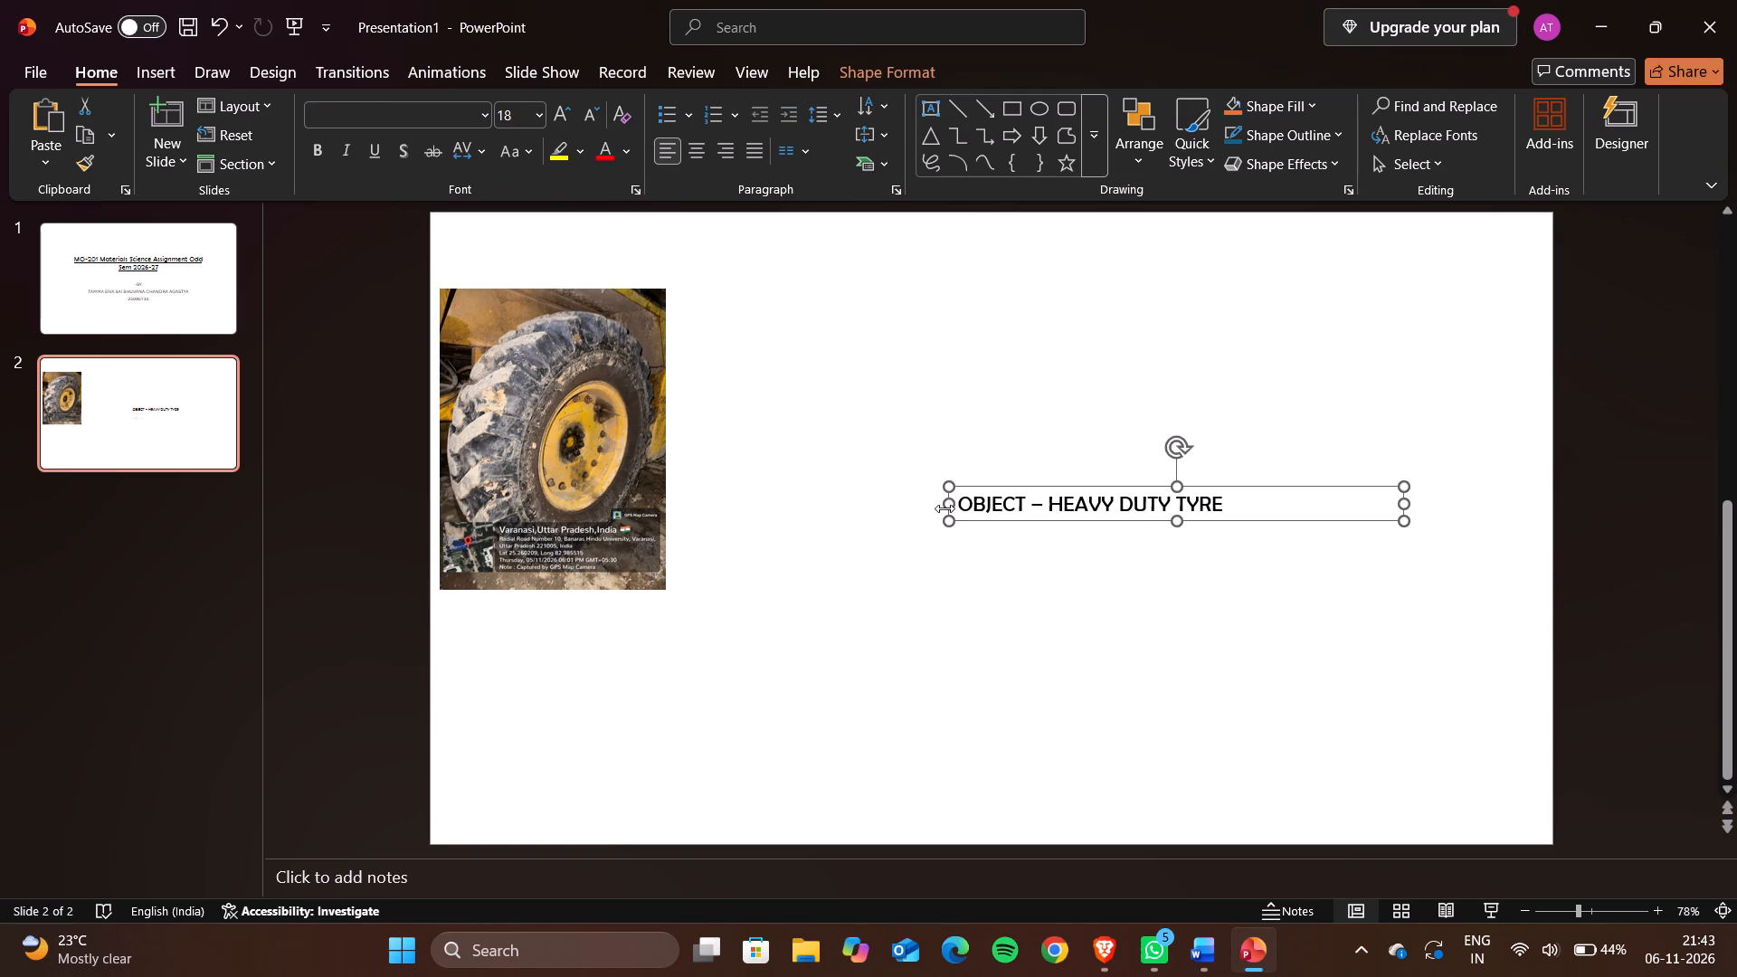
Number the heading by inserting "1." directly before the word OBJECT.
{"action": "left_click", "coordinate": [961, 498]}
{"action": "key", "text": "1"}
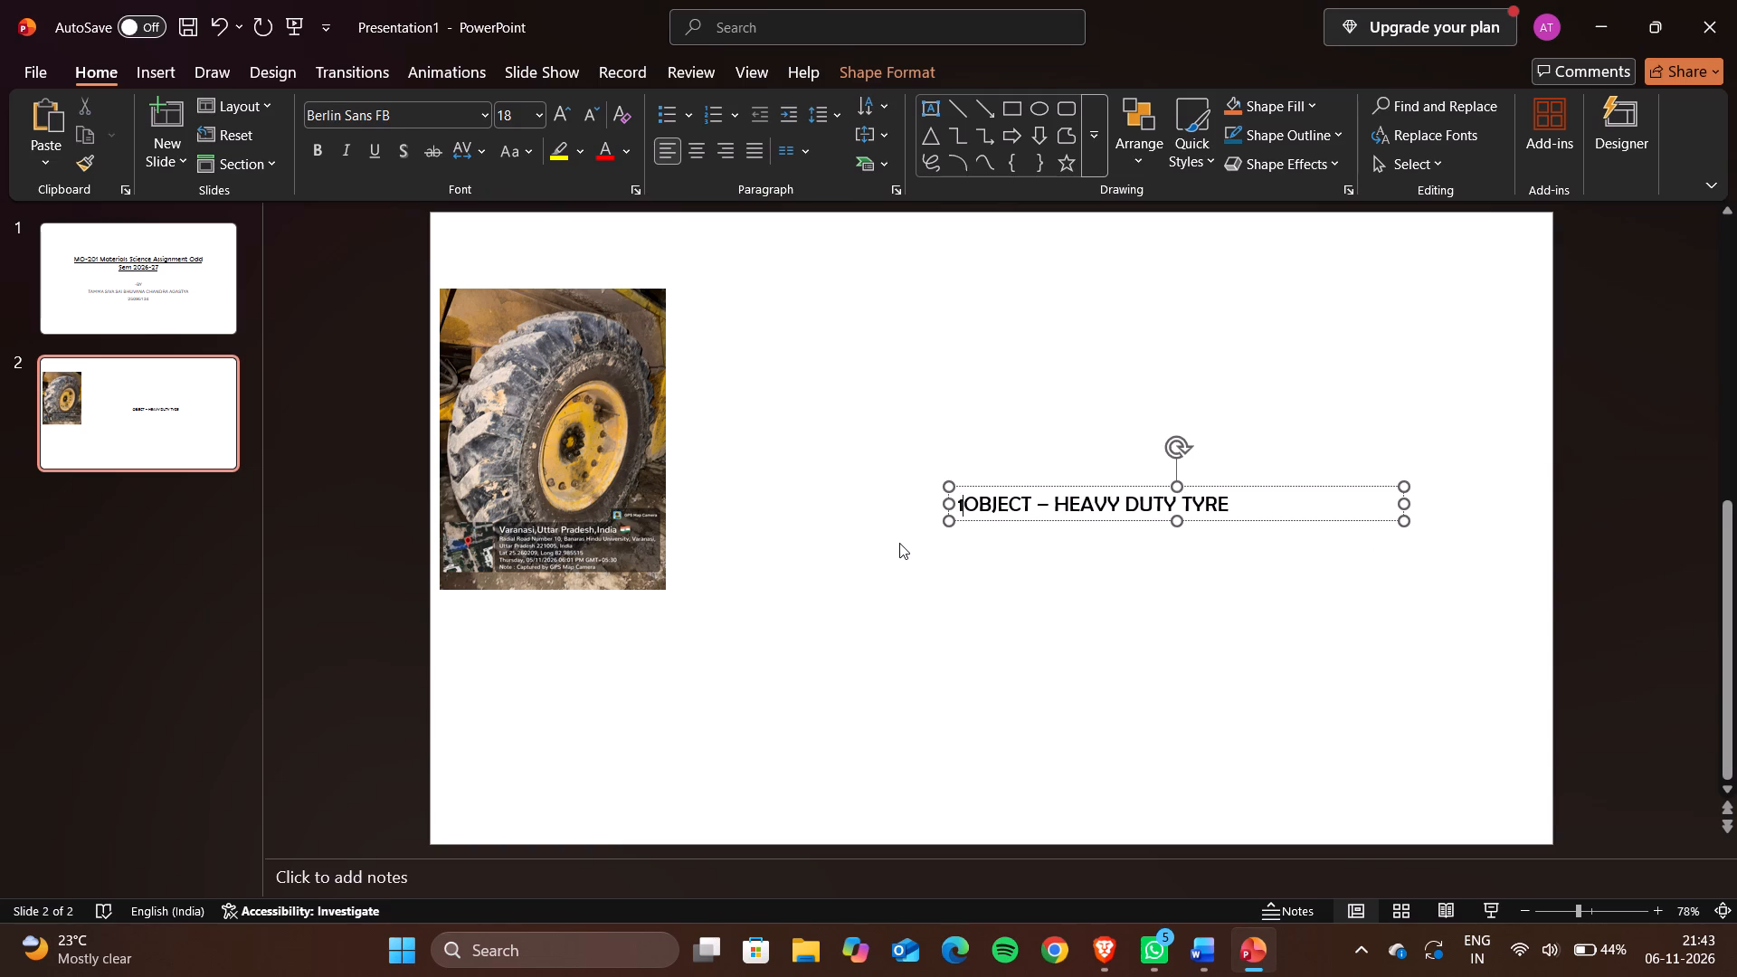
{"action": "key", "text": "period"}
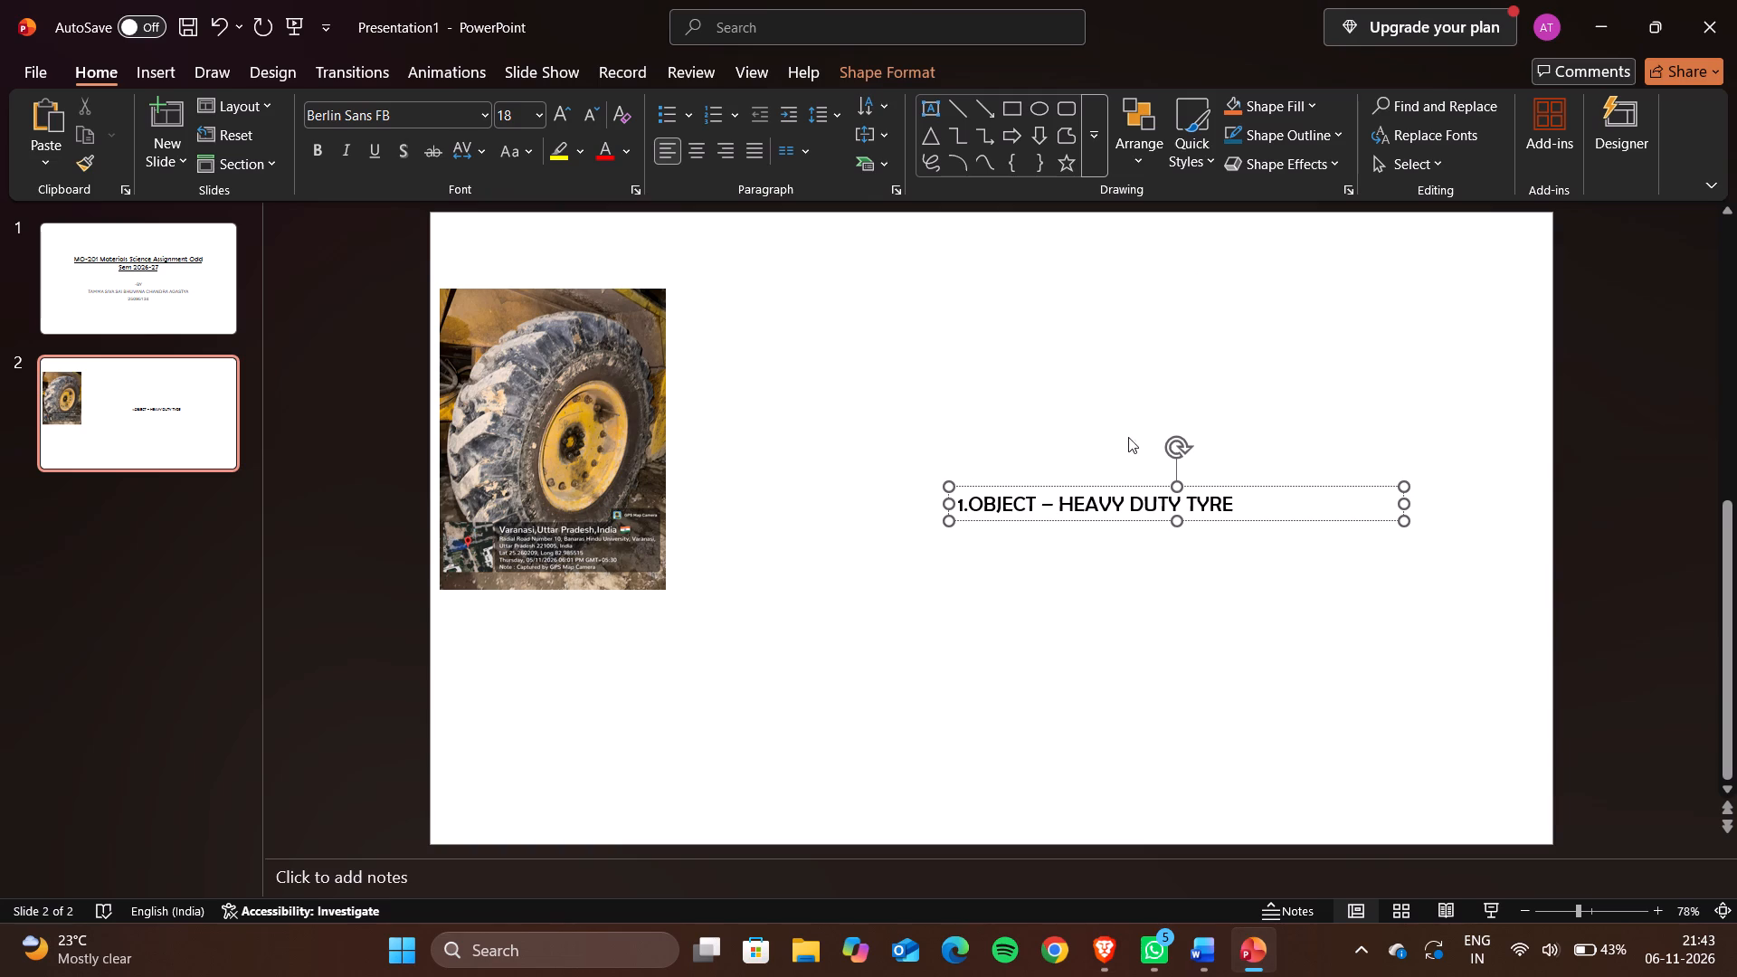
Move the heading text box to the top of the slide, above and beside the tyre photo.
{"action": "left_click_drag", "start_coordinate": [1110, 482], "coordinate": [984, 235]}
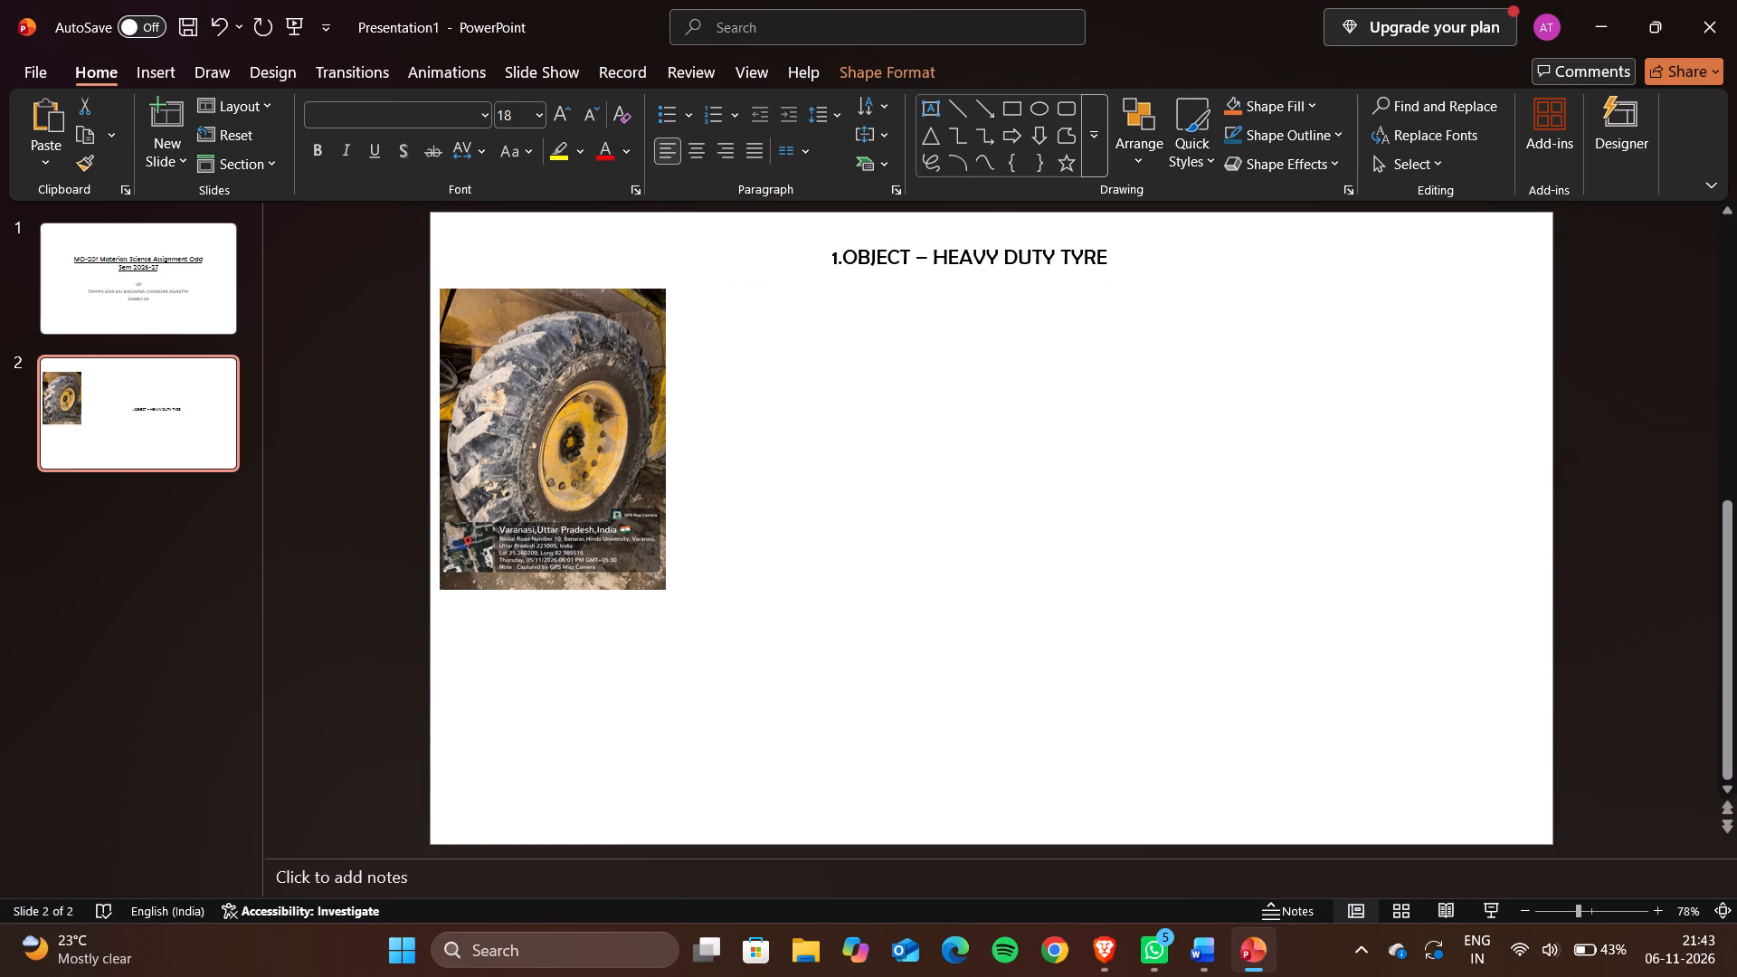
{"action": "left_click_drag", "start_coordinate": [984, 235], "coordinate": [985, 251]}
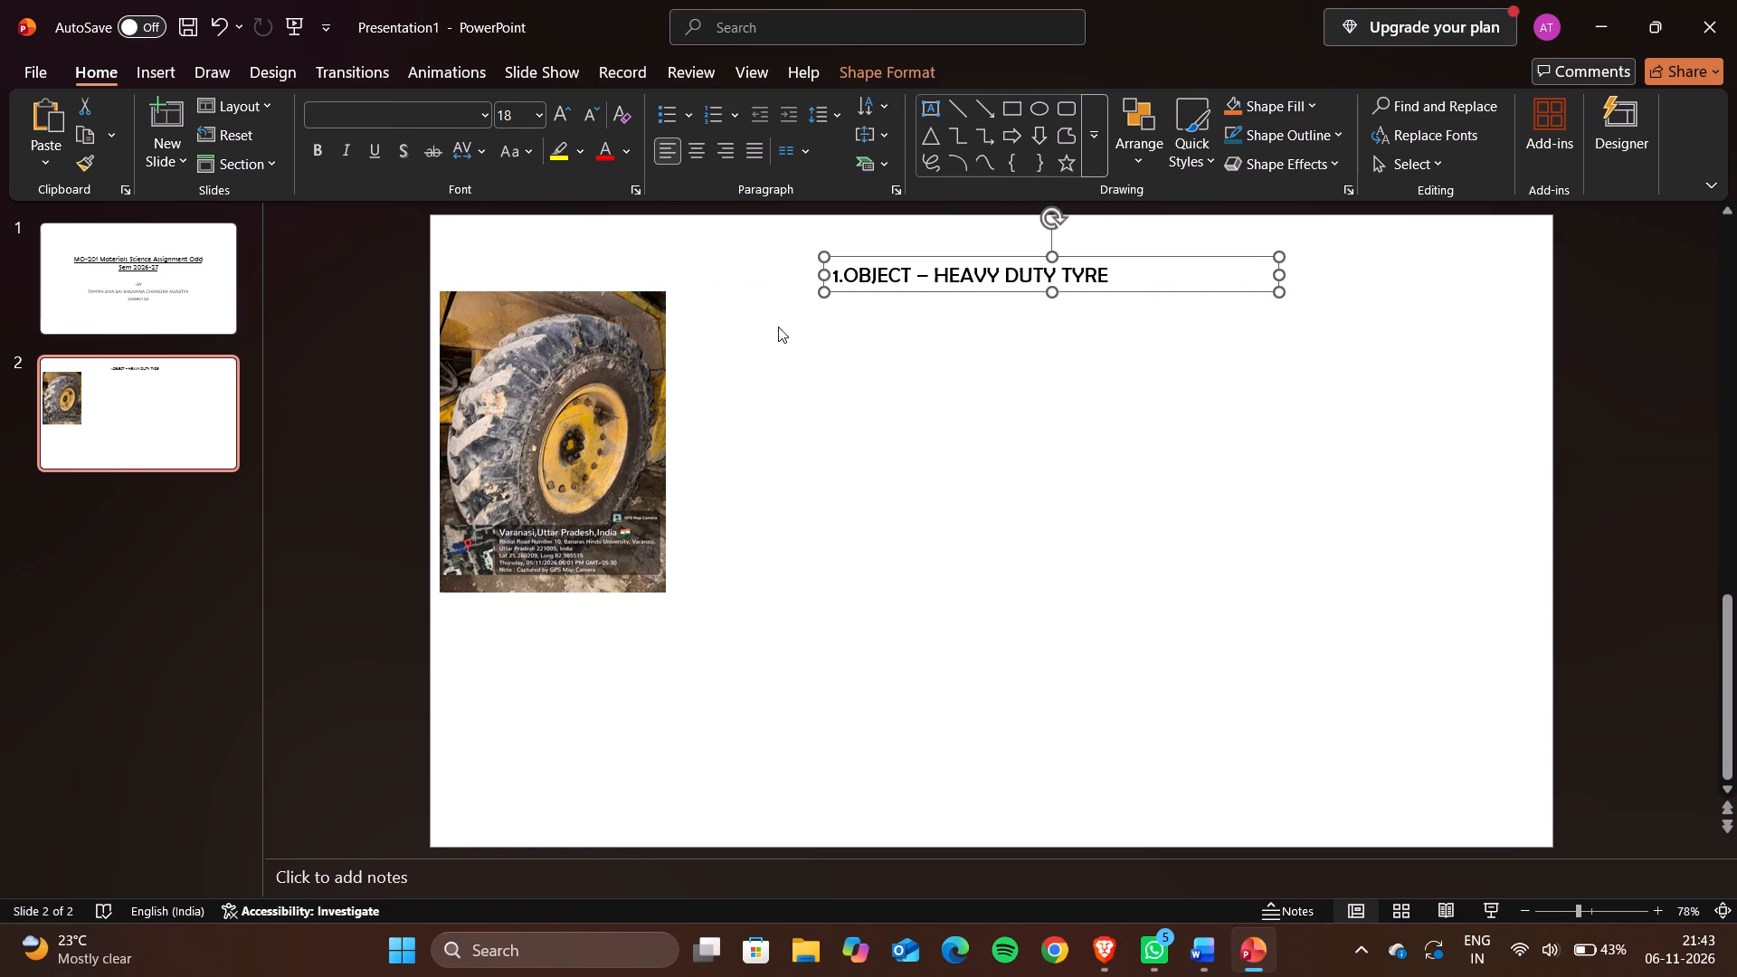
Shift the tyre photo slightly down and inward from the slide's left edge, below the heading's level.
{"action": "left_click", "coordinate": [631, 337]}
{"action": "left_click_drag", "start_coordinate": [622, 359], "coordinate": [633, 394]}
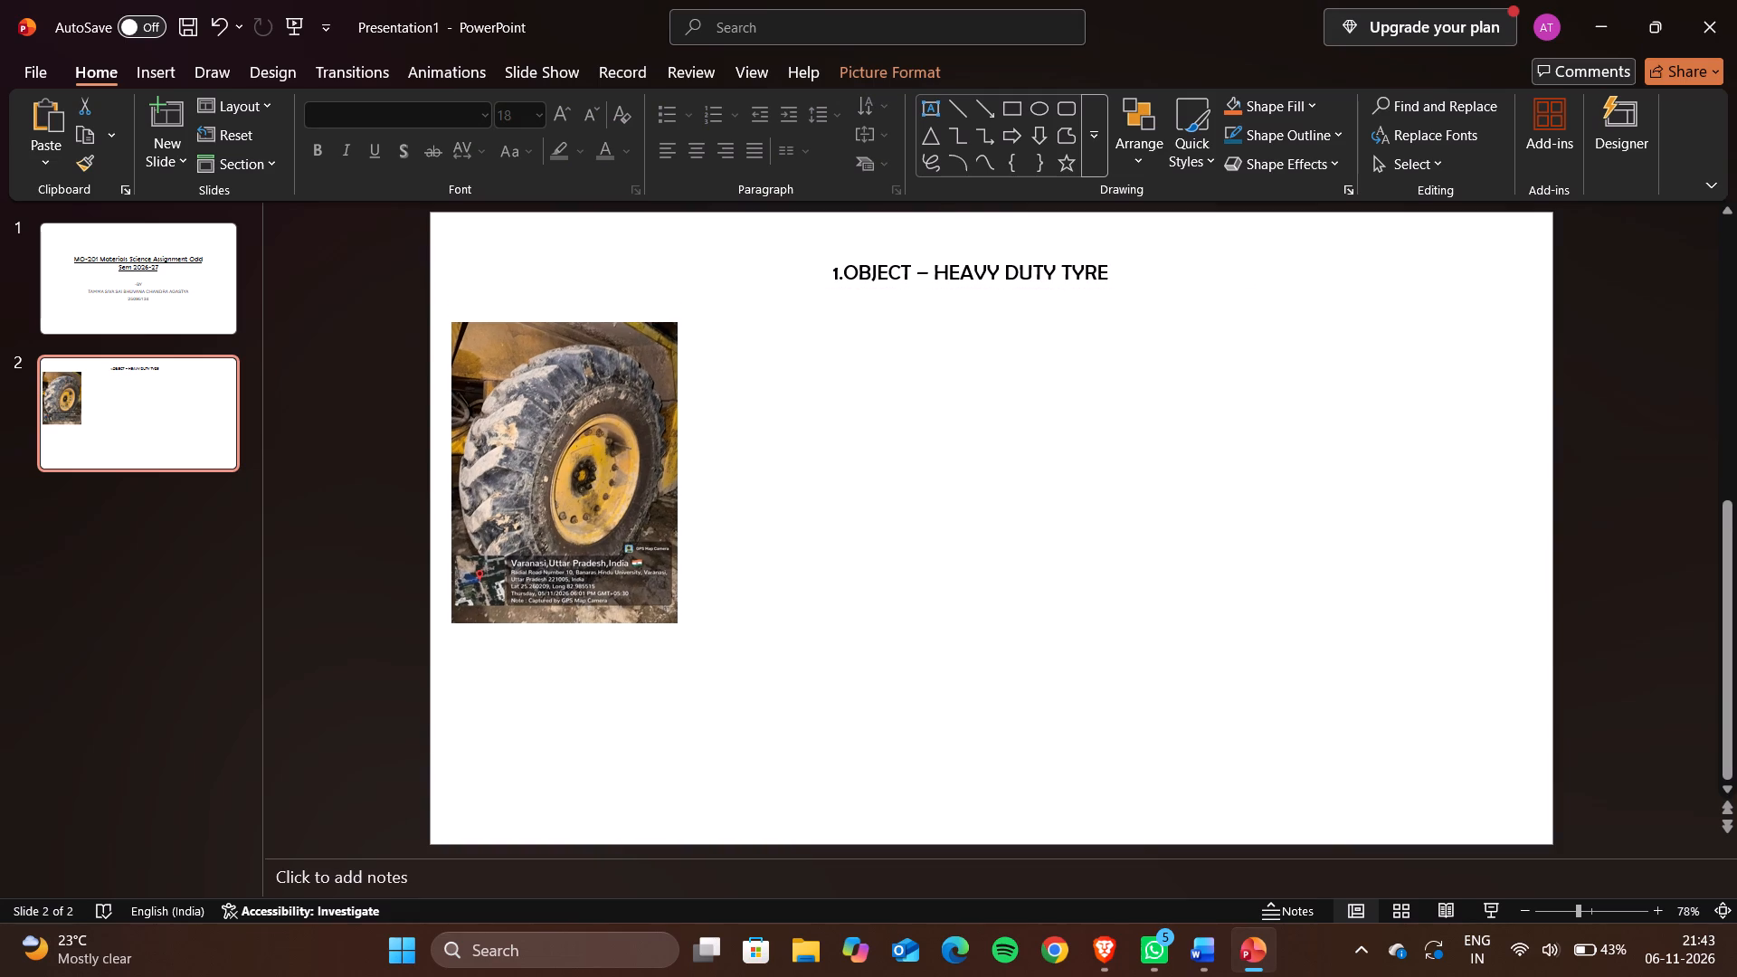
{"action": "left_click_drag", "start_coordinate": [633, 394], "coordinate": [638, 380]}
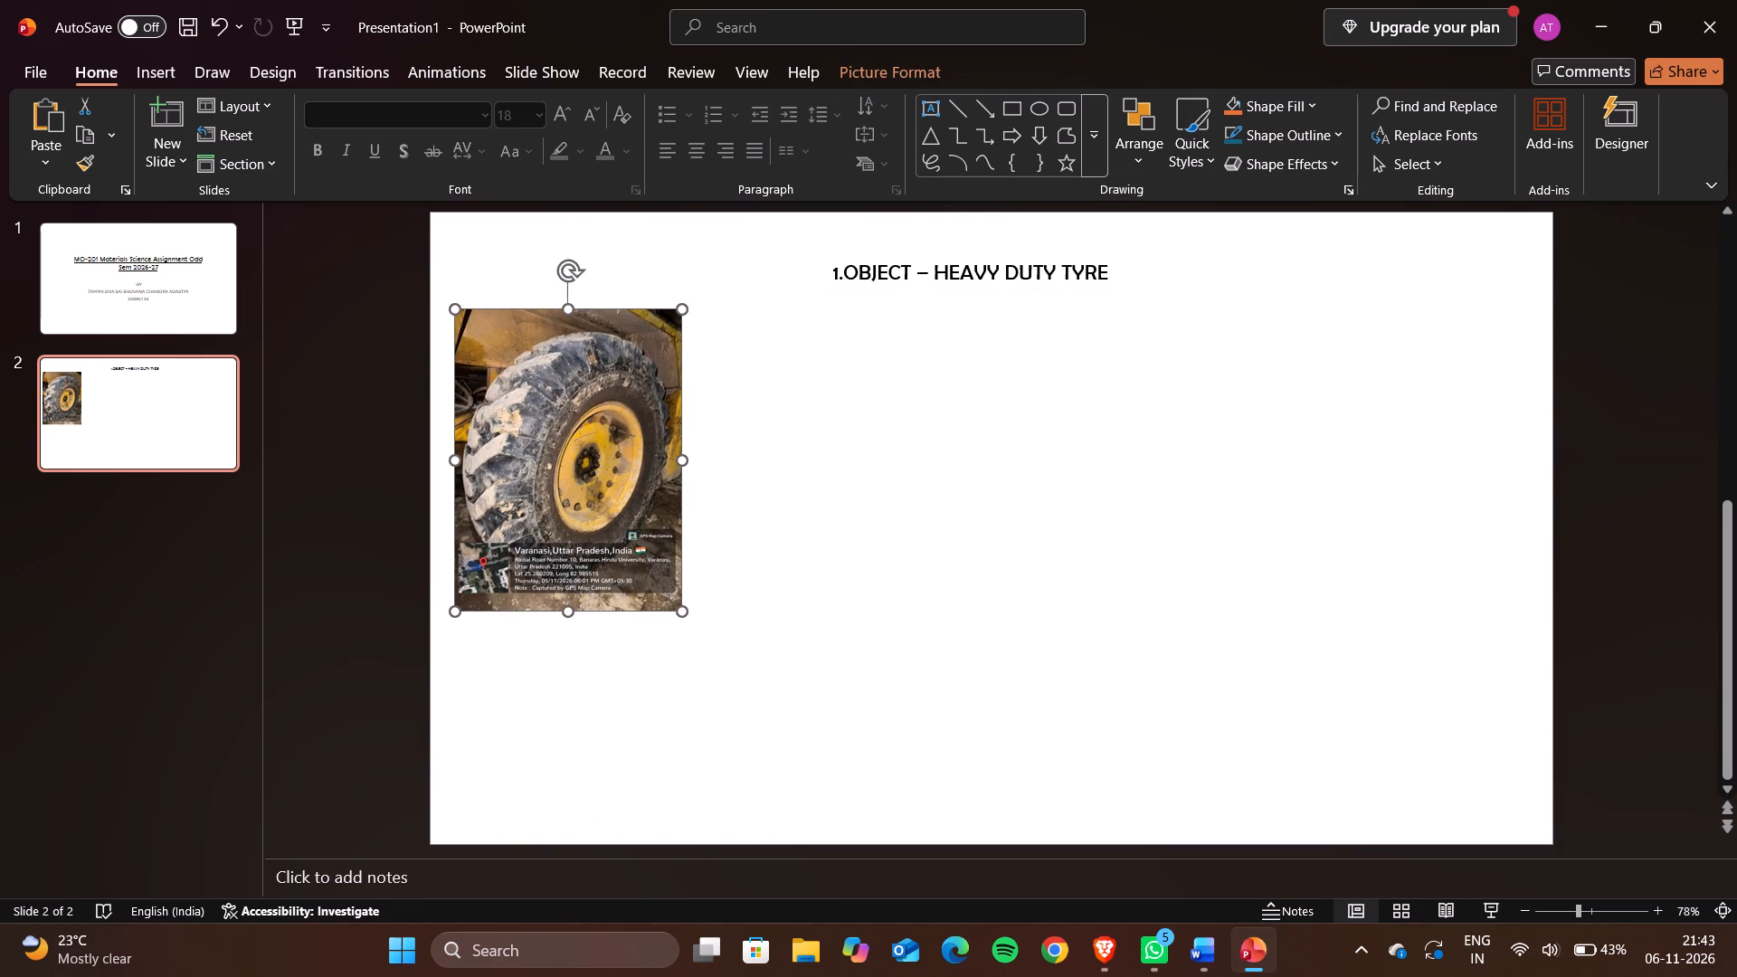
Set the font size of the whole heading 1.OBJECT – HEAVY DUTY TYRE to 28.
{"action": "left_click", "coordinate": [986, 270]}
{"action": "left_click", "coordinate": [1114, 270]}
{"action": "left_click_drag", "start_coordinate": [1113, 270], "coordinate": [1041, 274]}
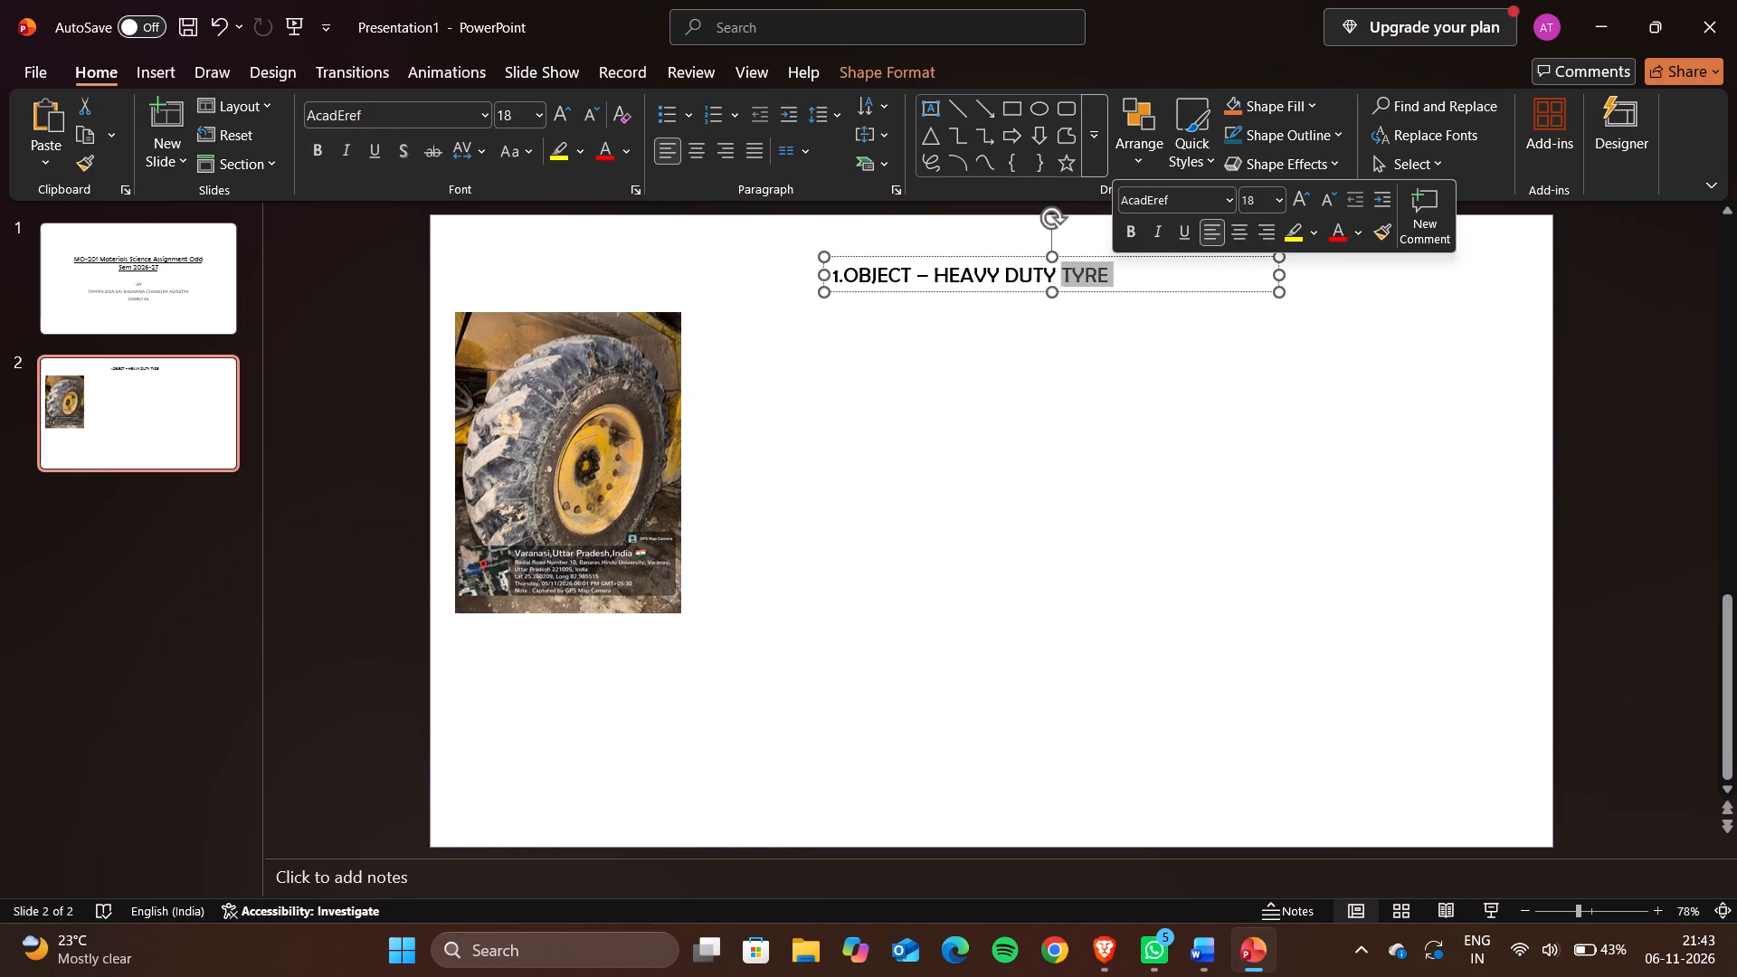
{"action": "left_click_drag", "start_coordinate": [1041, 274], "coordinate": [851, 279]}
{"action": "left_click", "coordinate": [849, 279]}
{"action": "left_click", "coordinate": [1155, 280]}
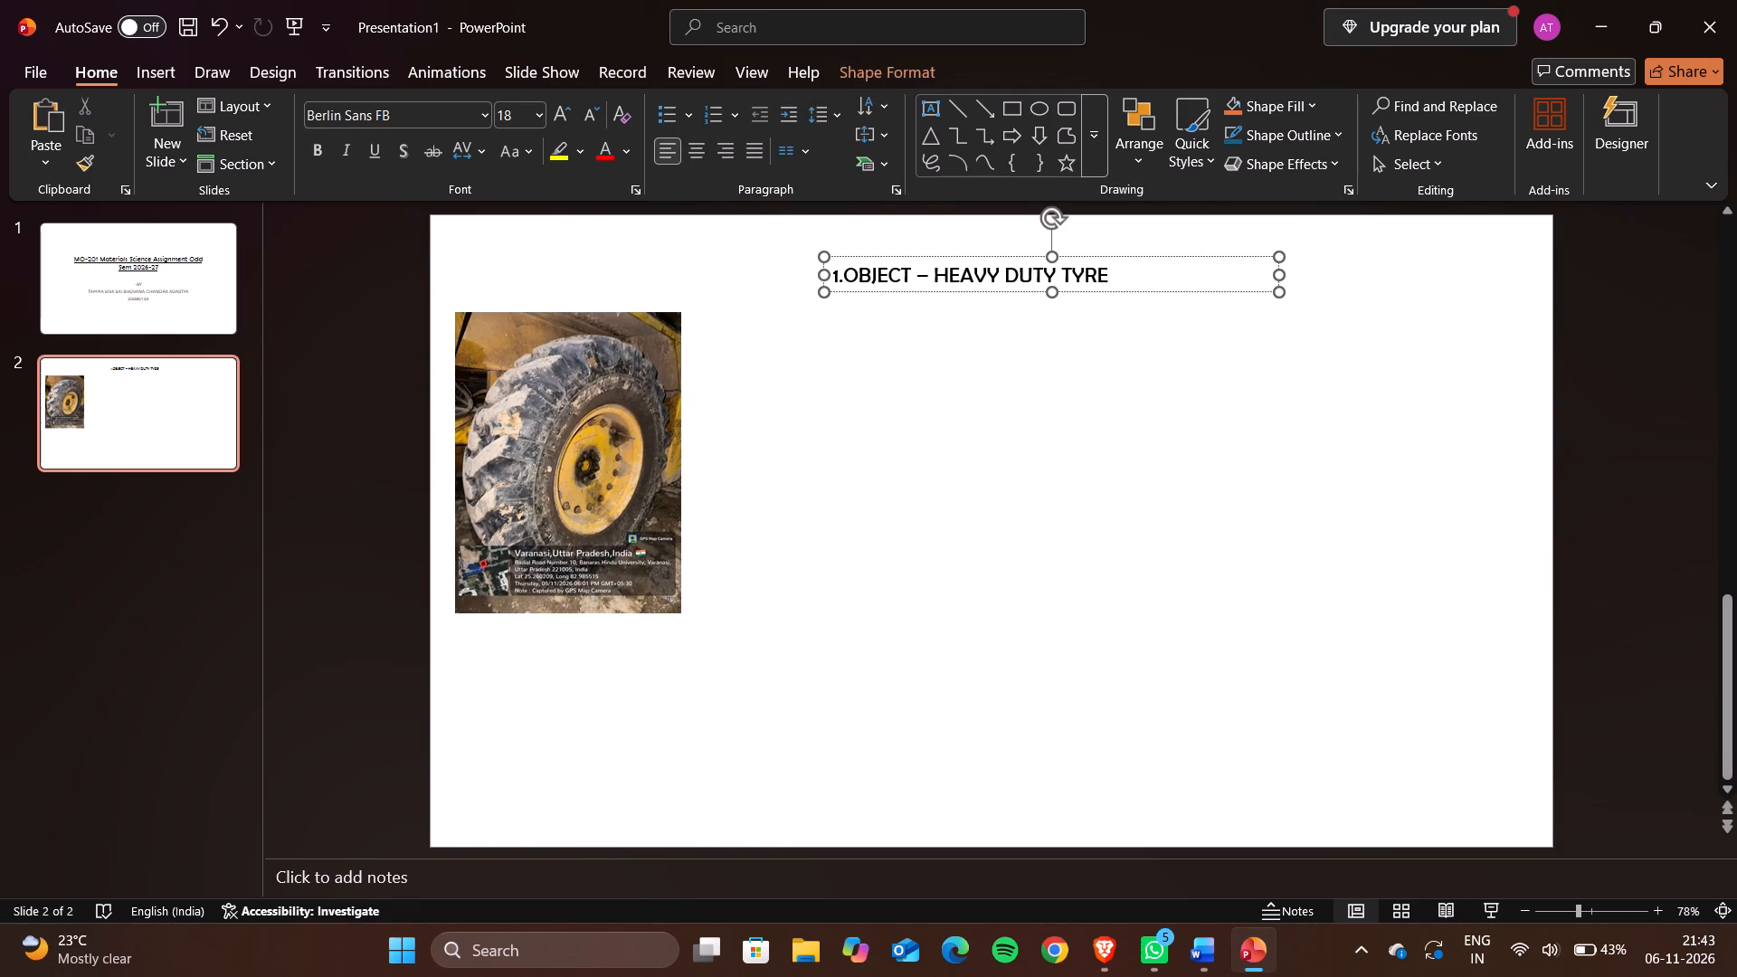
{"action": "double_click", "coordinate": [1115, 278]}
{"action": "left_click_drag", "start_coordinate": [1115, 278], "coordinate": [772, 294]}
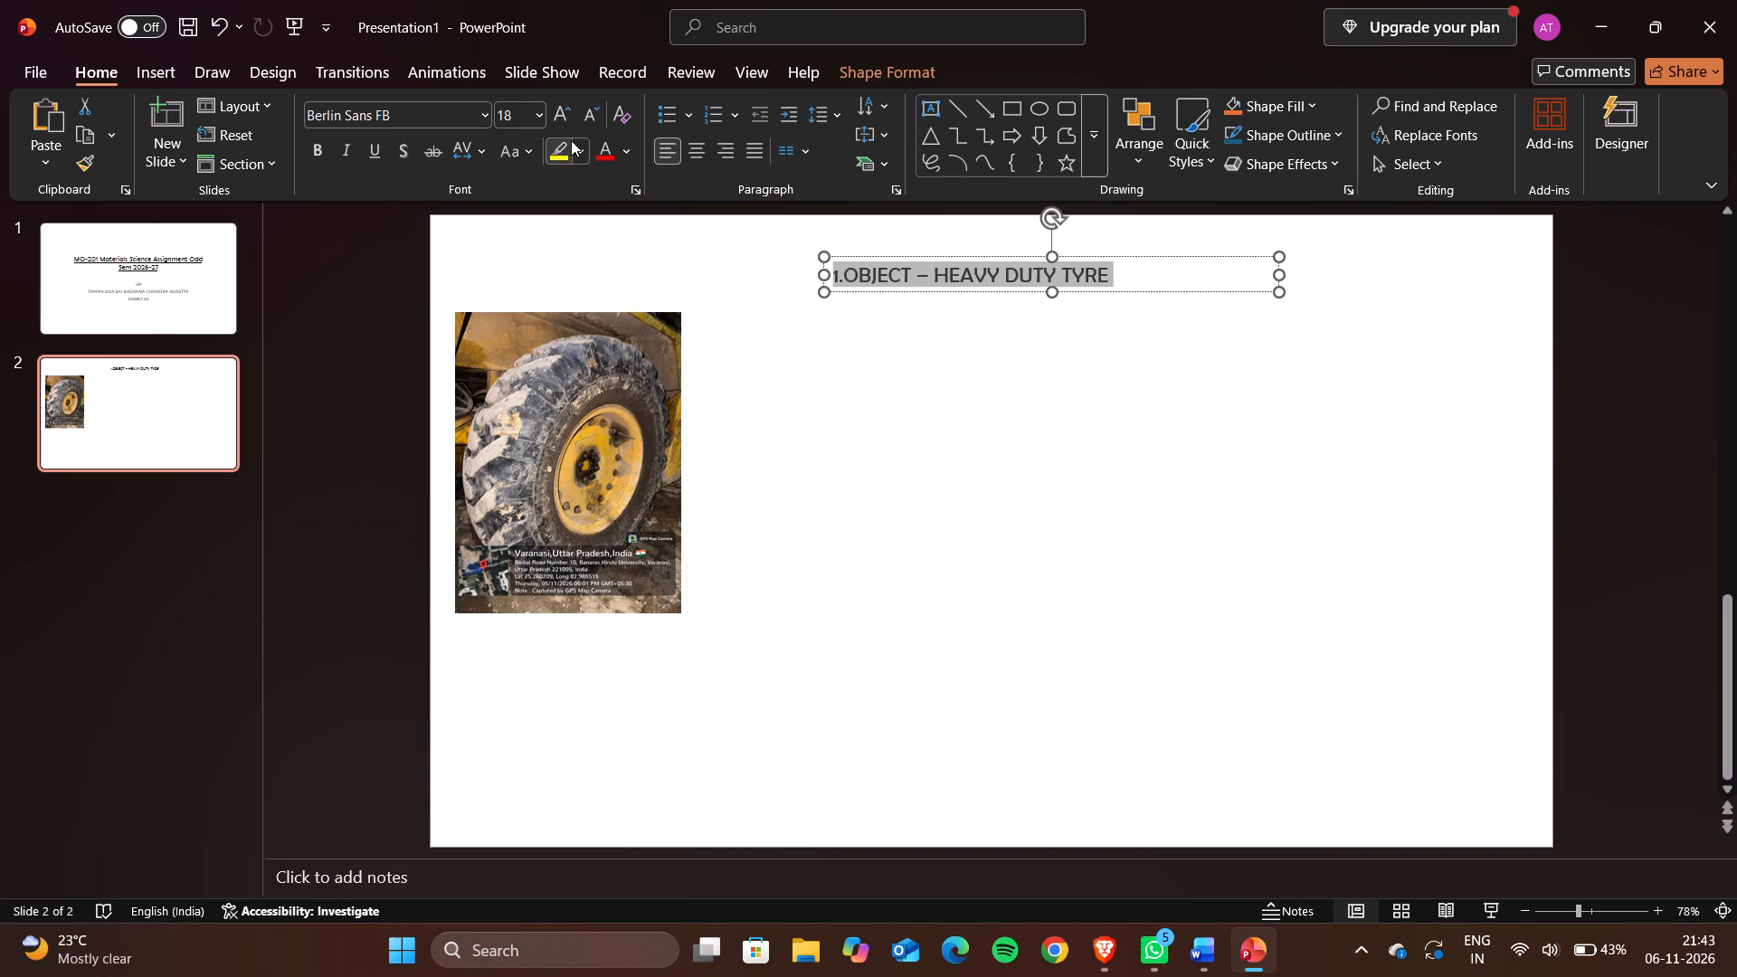
{"action": "left_click", "coordinate": [536, 115]}
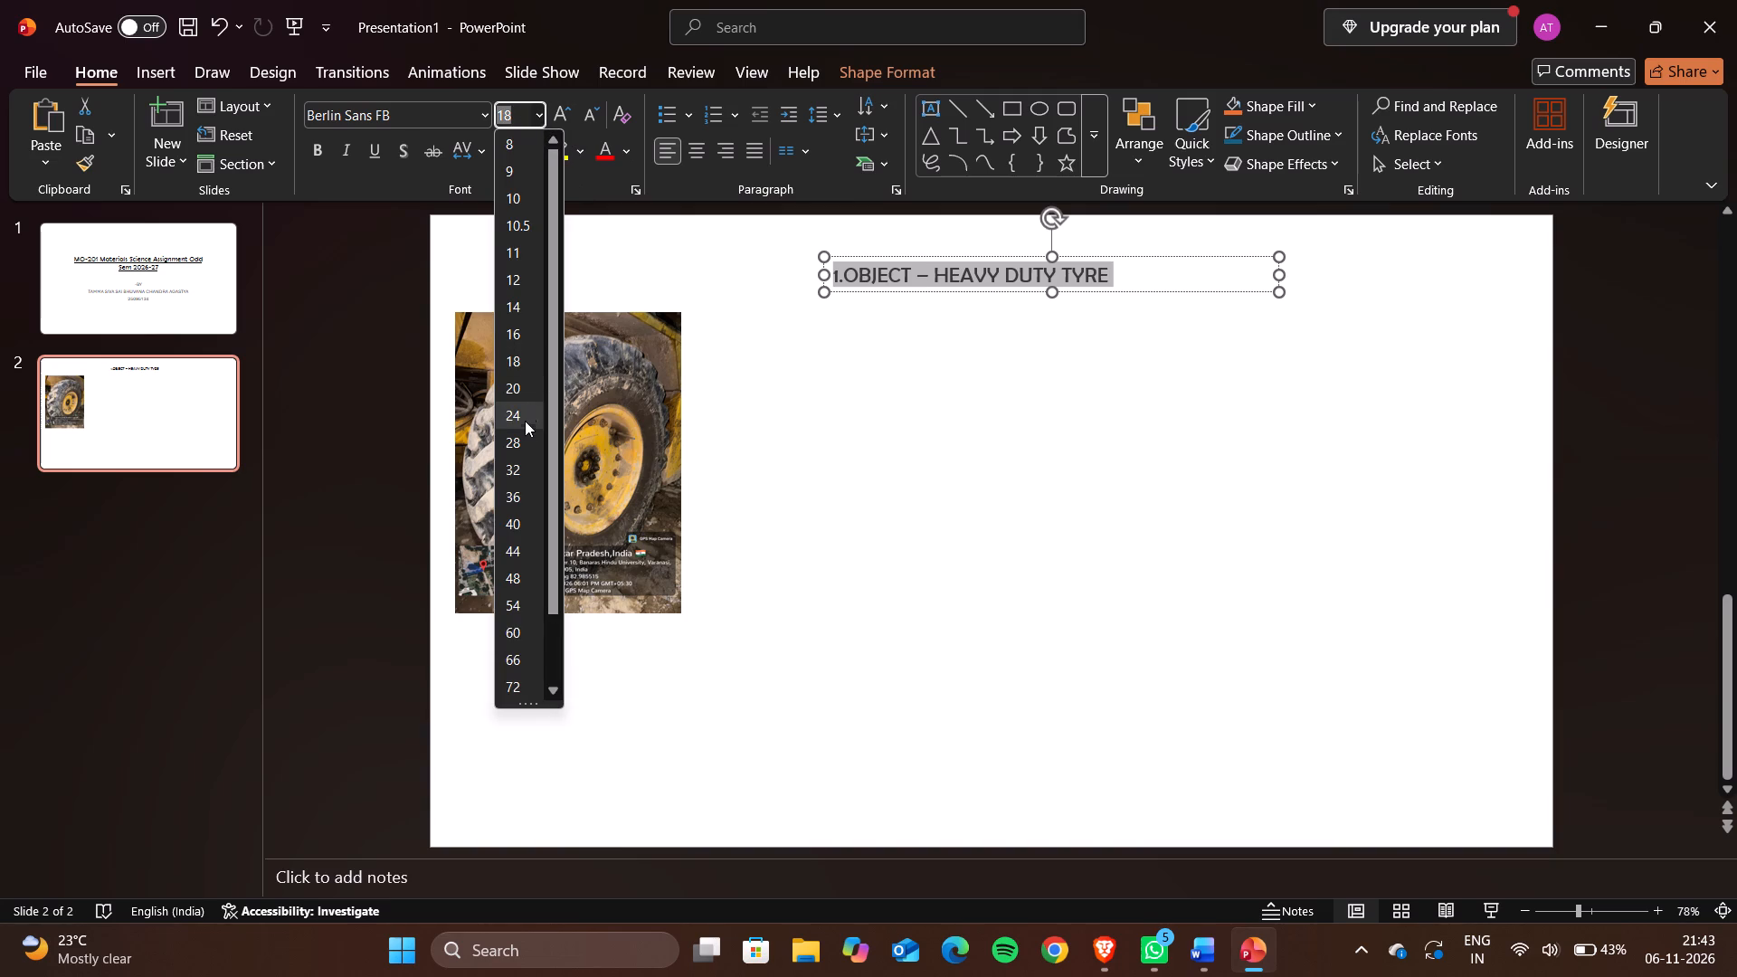
{"action": "left_click", "coordinate": [525, 435]}
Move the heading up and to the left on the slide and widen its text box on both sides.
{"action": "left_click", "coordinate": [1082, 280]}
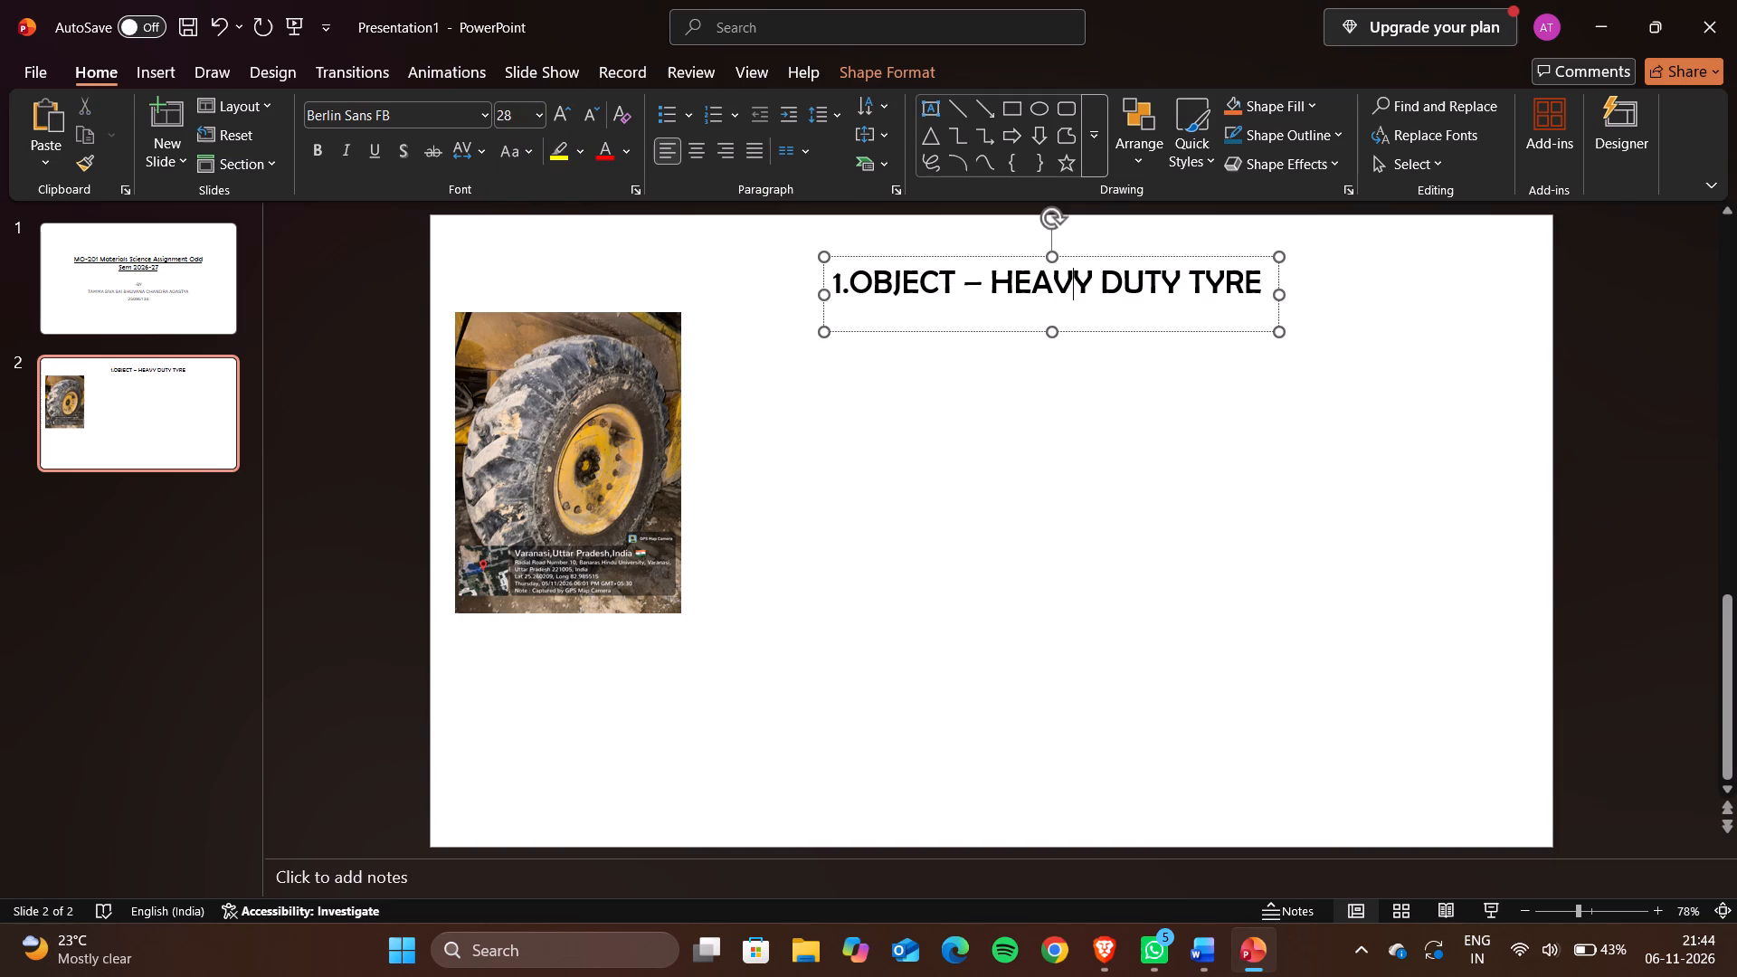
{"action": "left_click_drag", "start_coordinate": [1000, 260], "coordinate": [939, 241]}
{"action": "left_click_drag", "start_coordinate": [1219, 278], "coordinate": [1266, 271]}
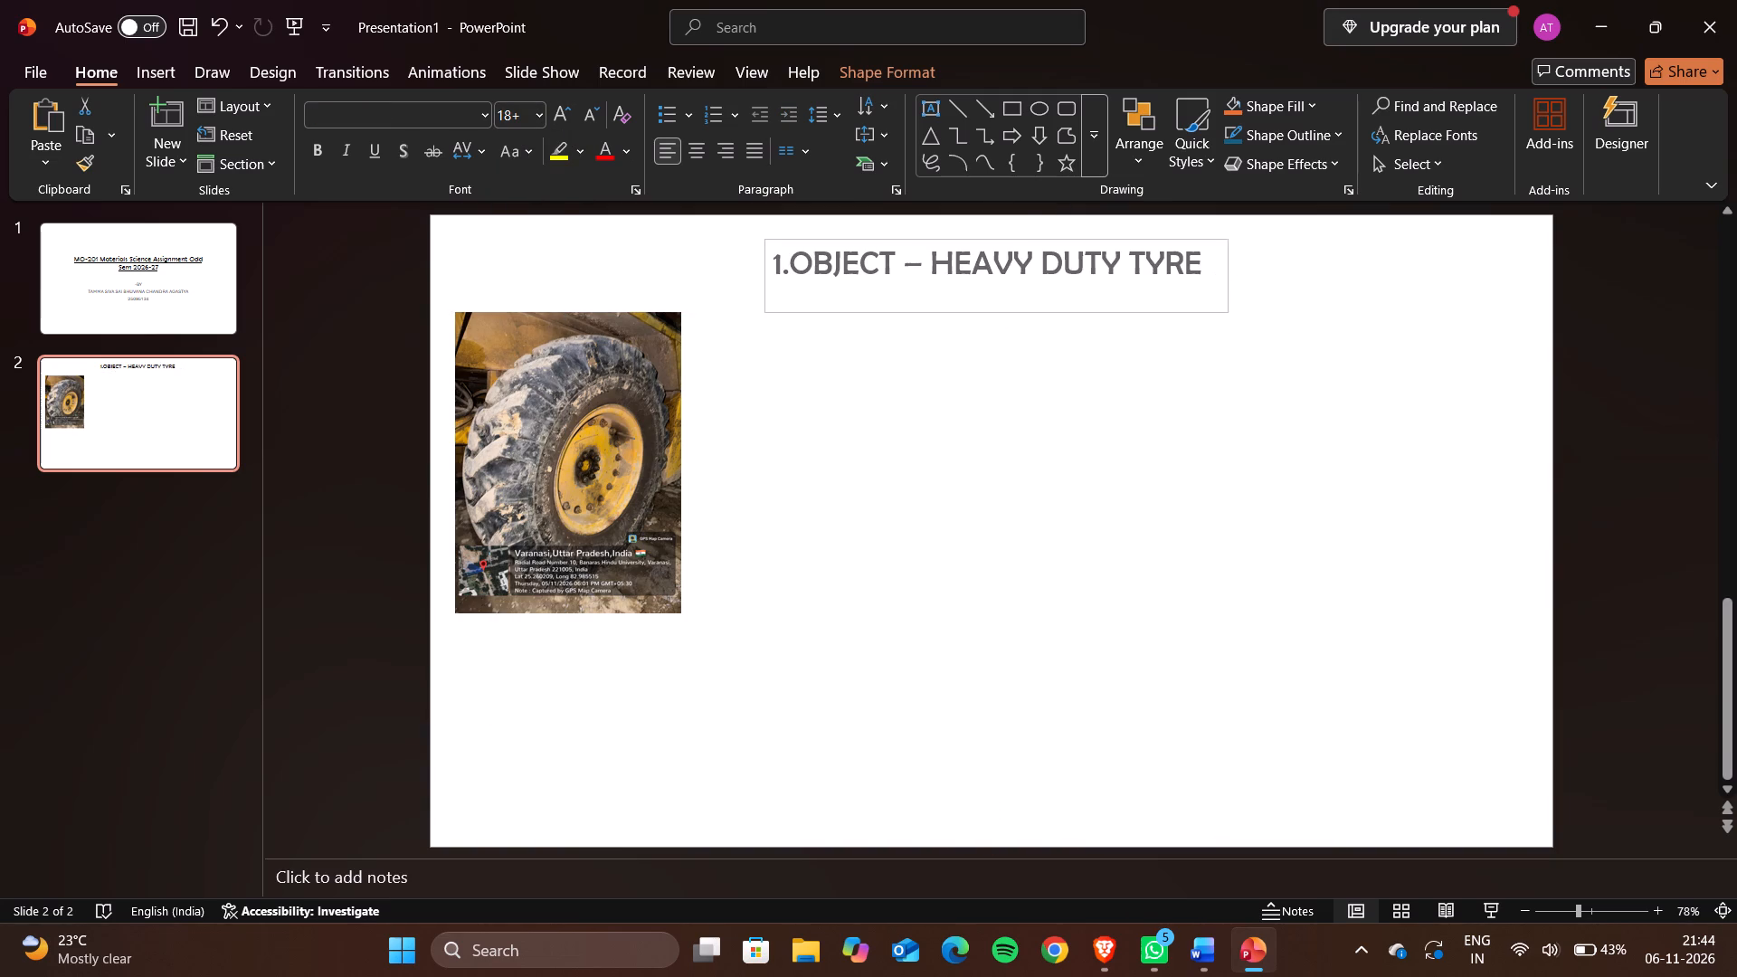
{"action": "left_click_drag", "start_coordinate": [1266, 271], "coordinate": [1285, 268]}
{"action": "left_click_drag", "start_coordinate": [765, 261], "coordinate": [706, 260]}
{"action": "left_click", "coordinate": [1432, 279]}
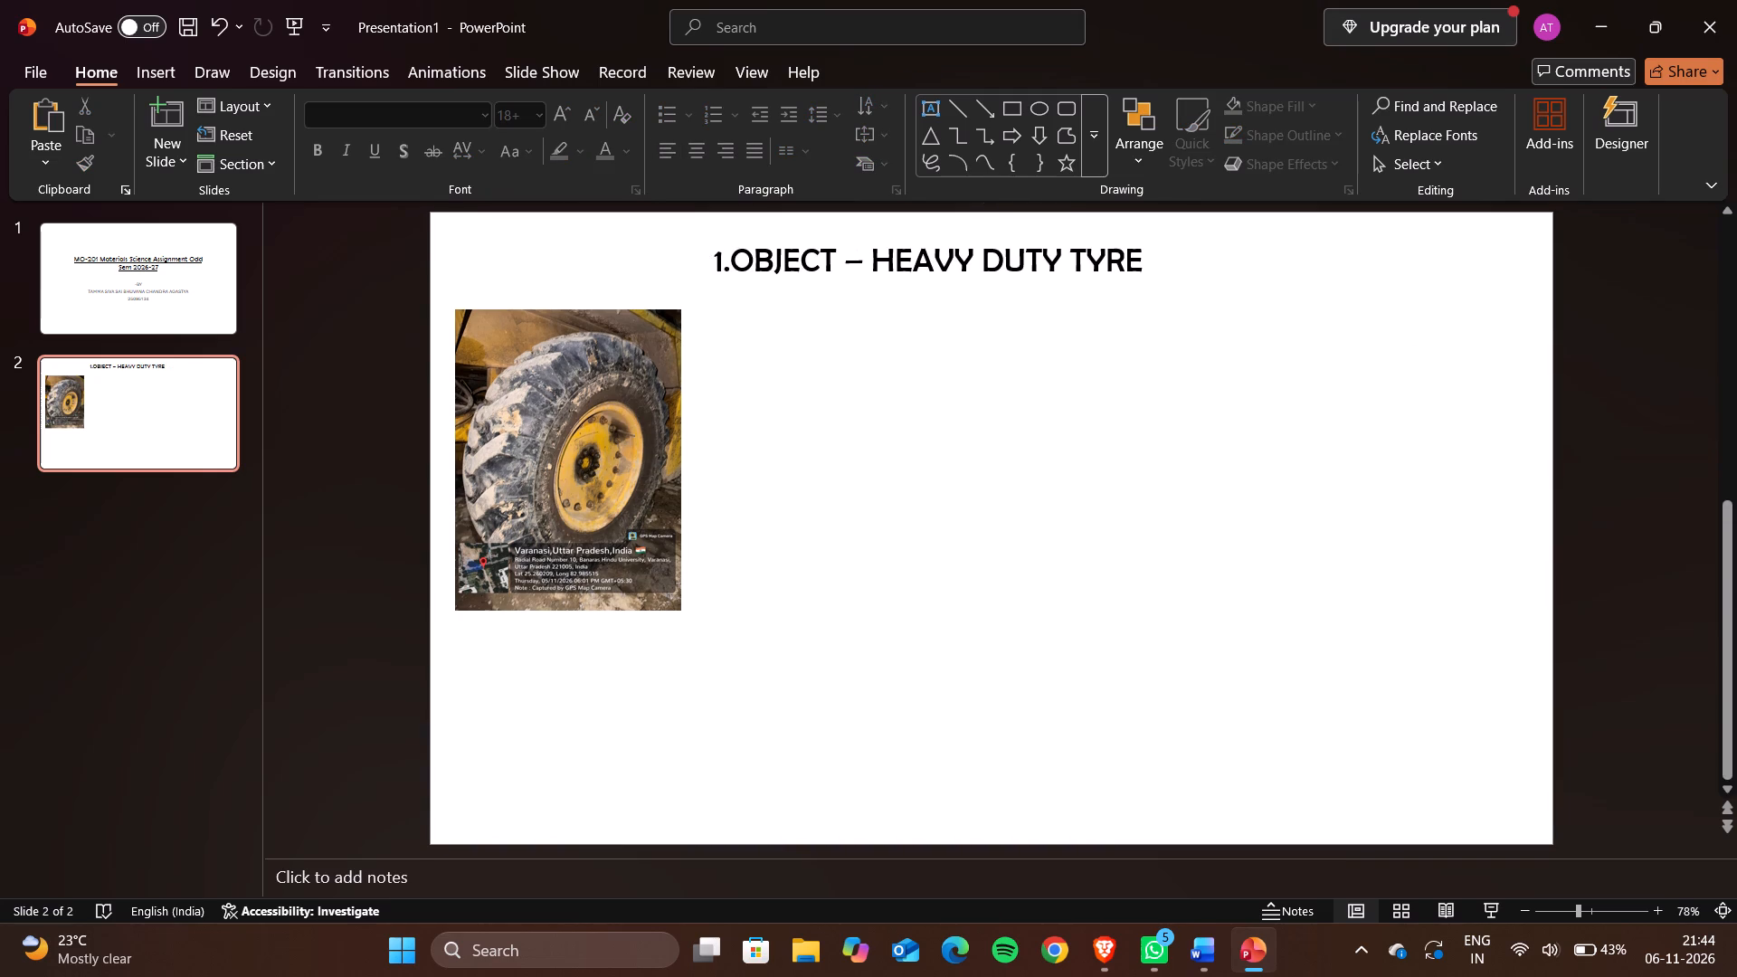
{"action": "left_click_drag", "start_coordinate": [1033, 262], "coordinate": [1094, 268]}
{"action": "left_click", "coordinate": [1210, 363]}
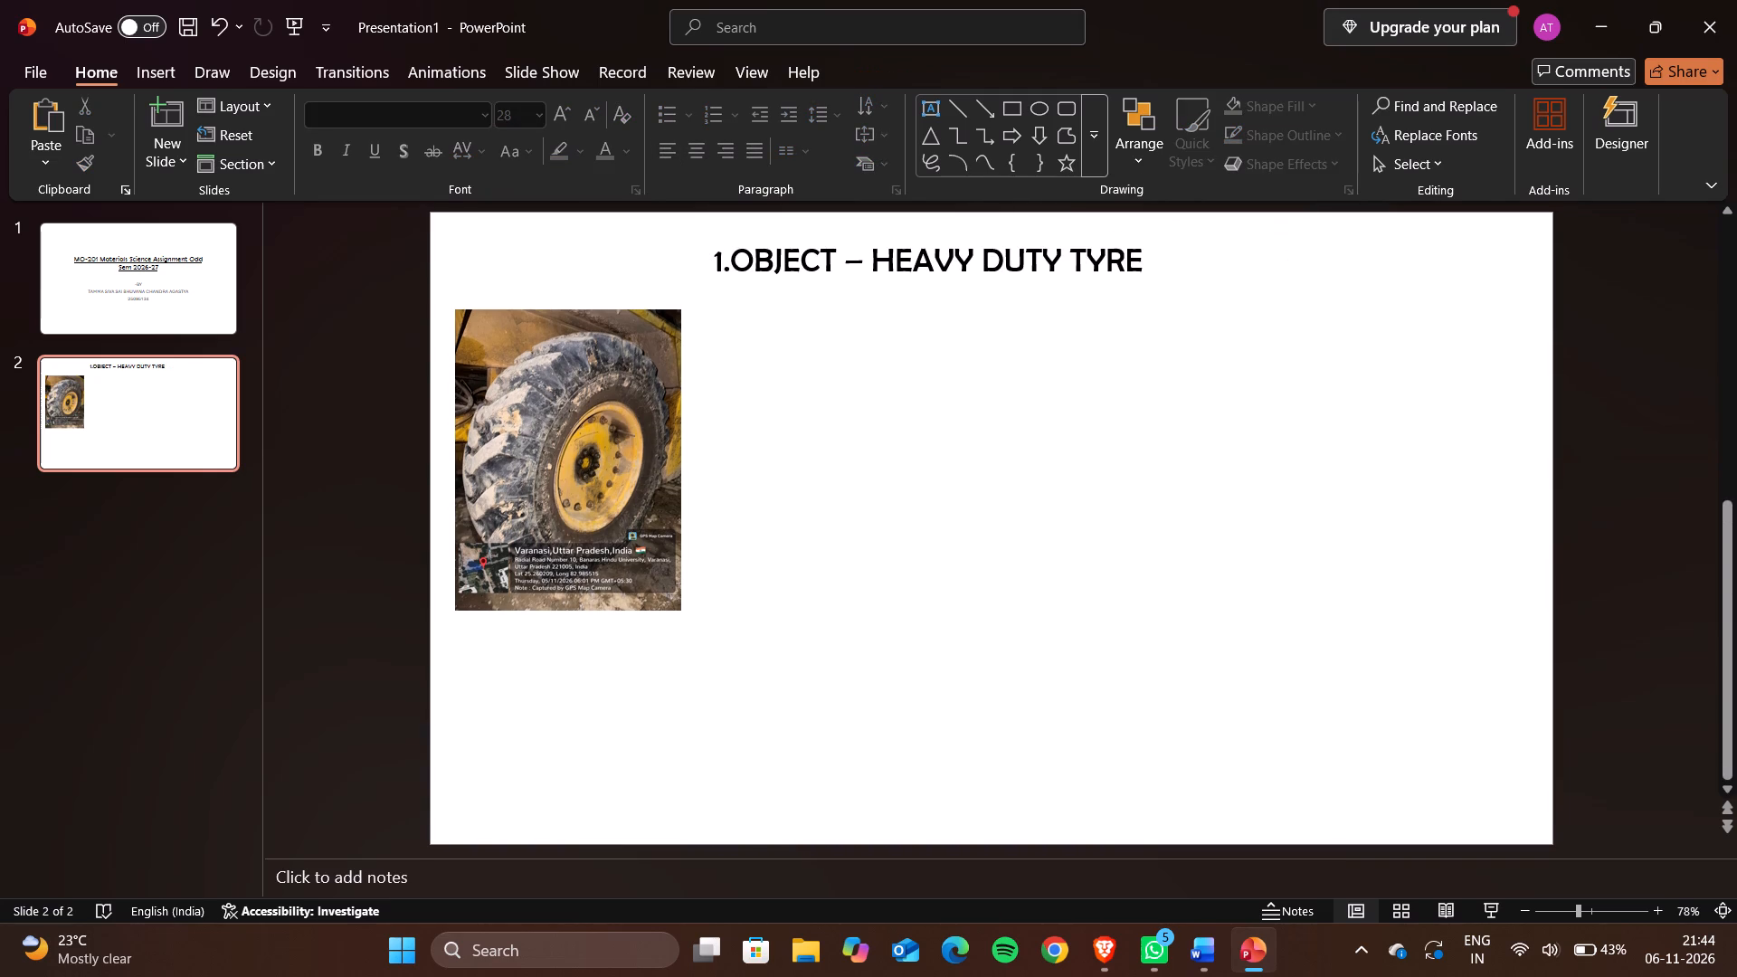
Narrow the heading's text box to the width of its text and try to reduce its height.
{"action": "left_click", "coordinate": [1146, 267]}
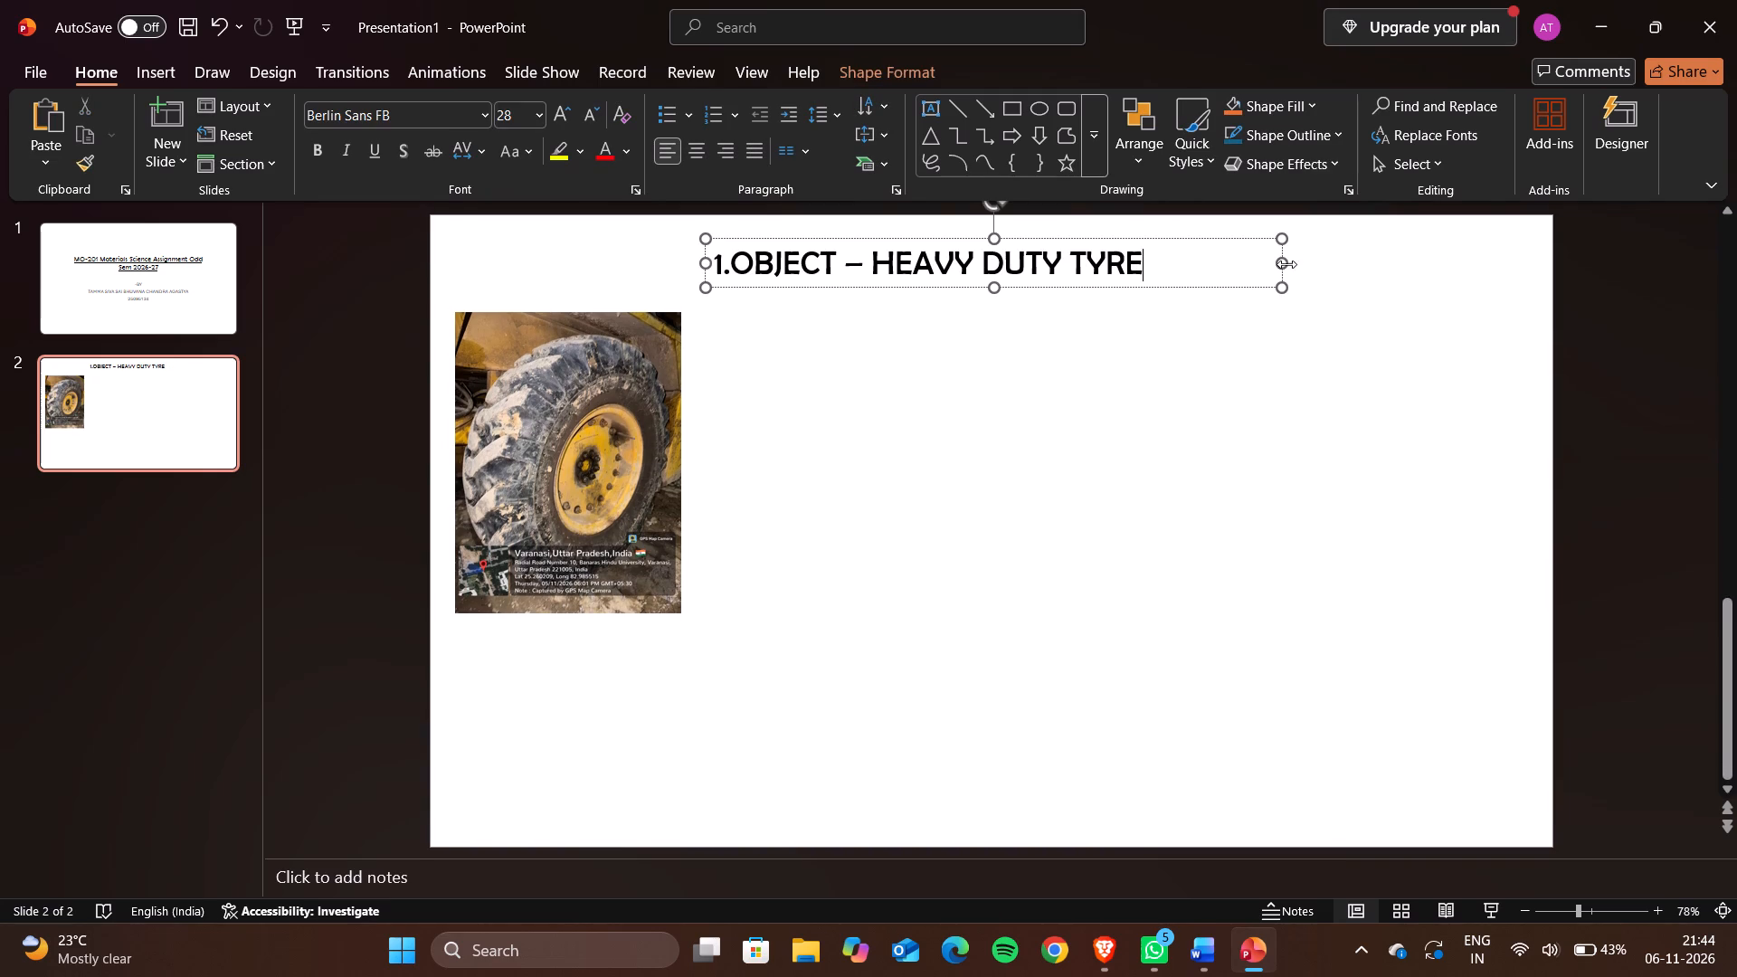
{"action": "left_click_drag", "start_coordinate": [1286, 266], "coordinate": [1152, 274]}
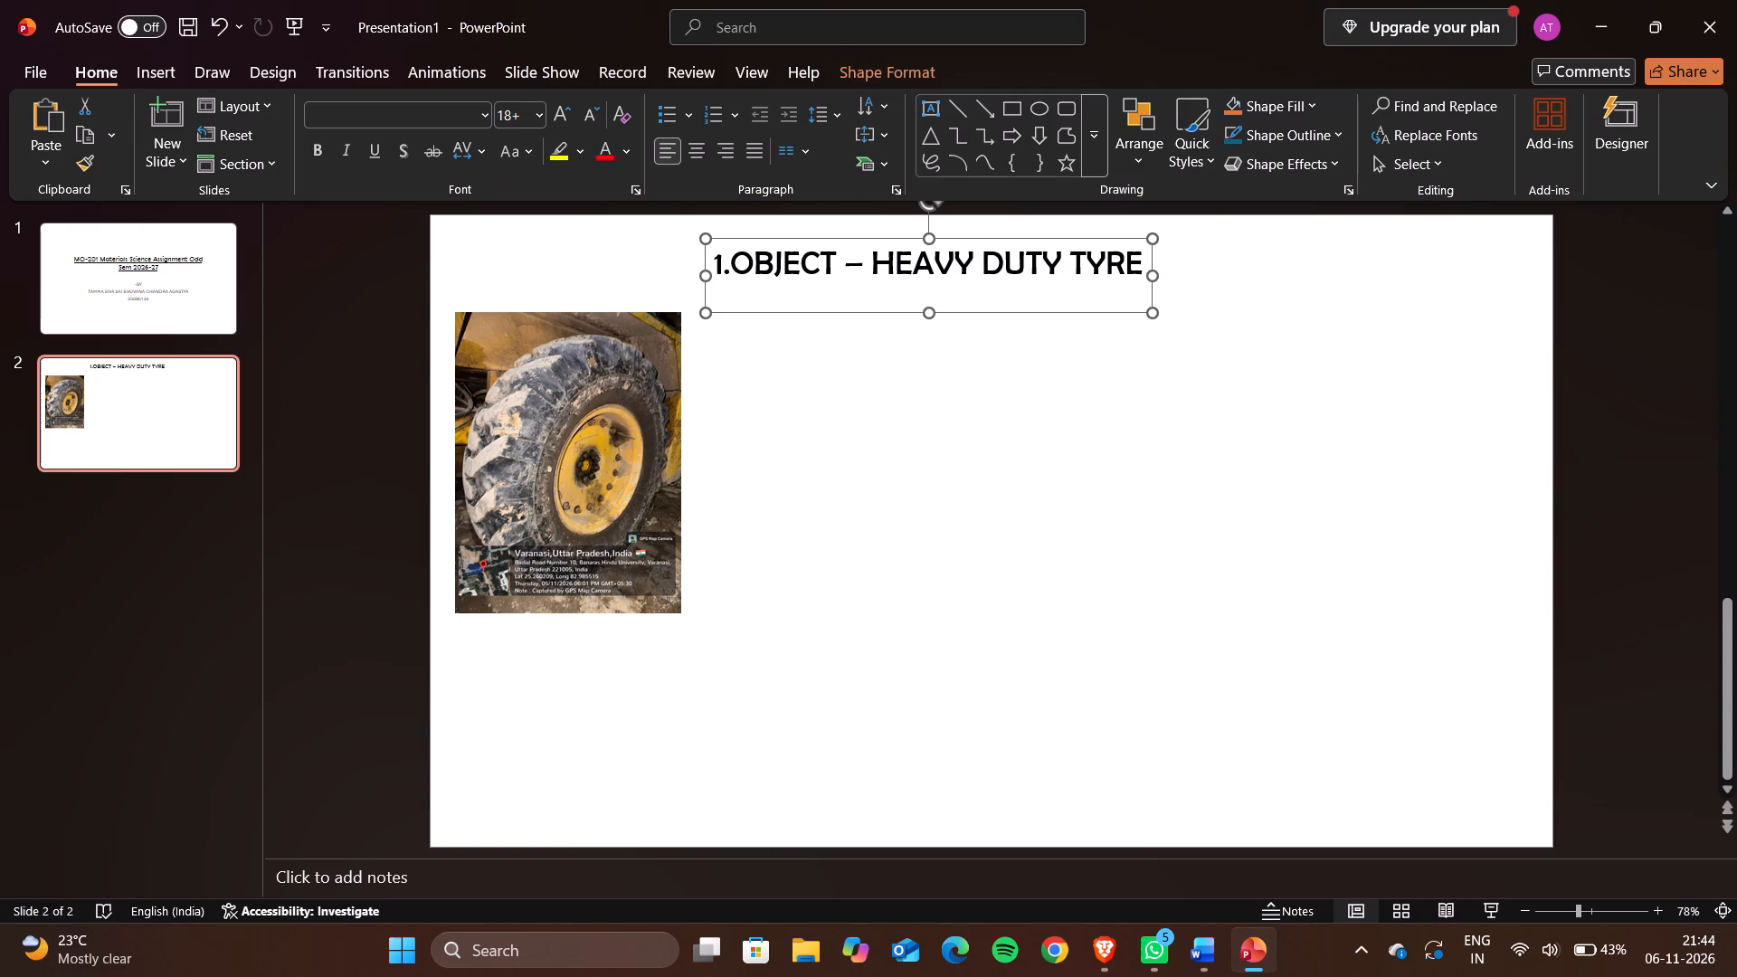
{"action": "left_click_drag", "start_coordinate": [929, 312], "coordinate": [935, 277]}
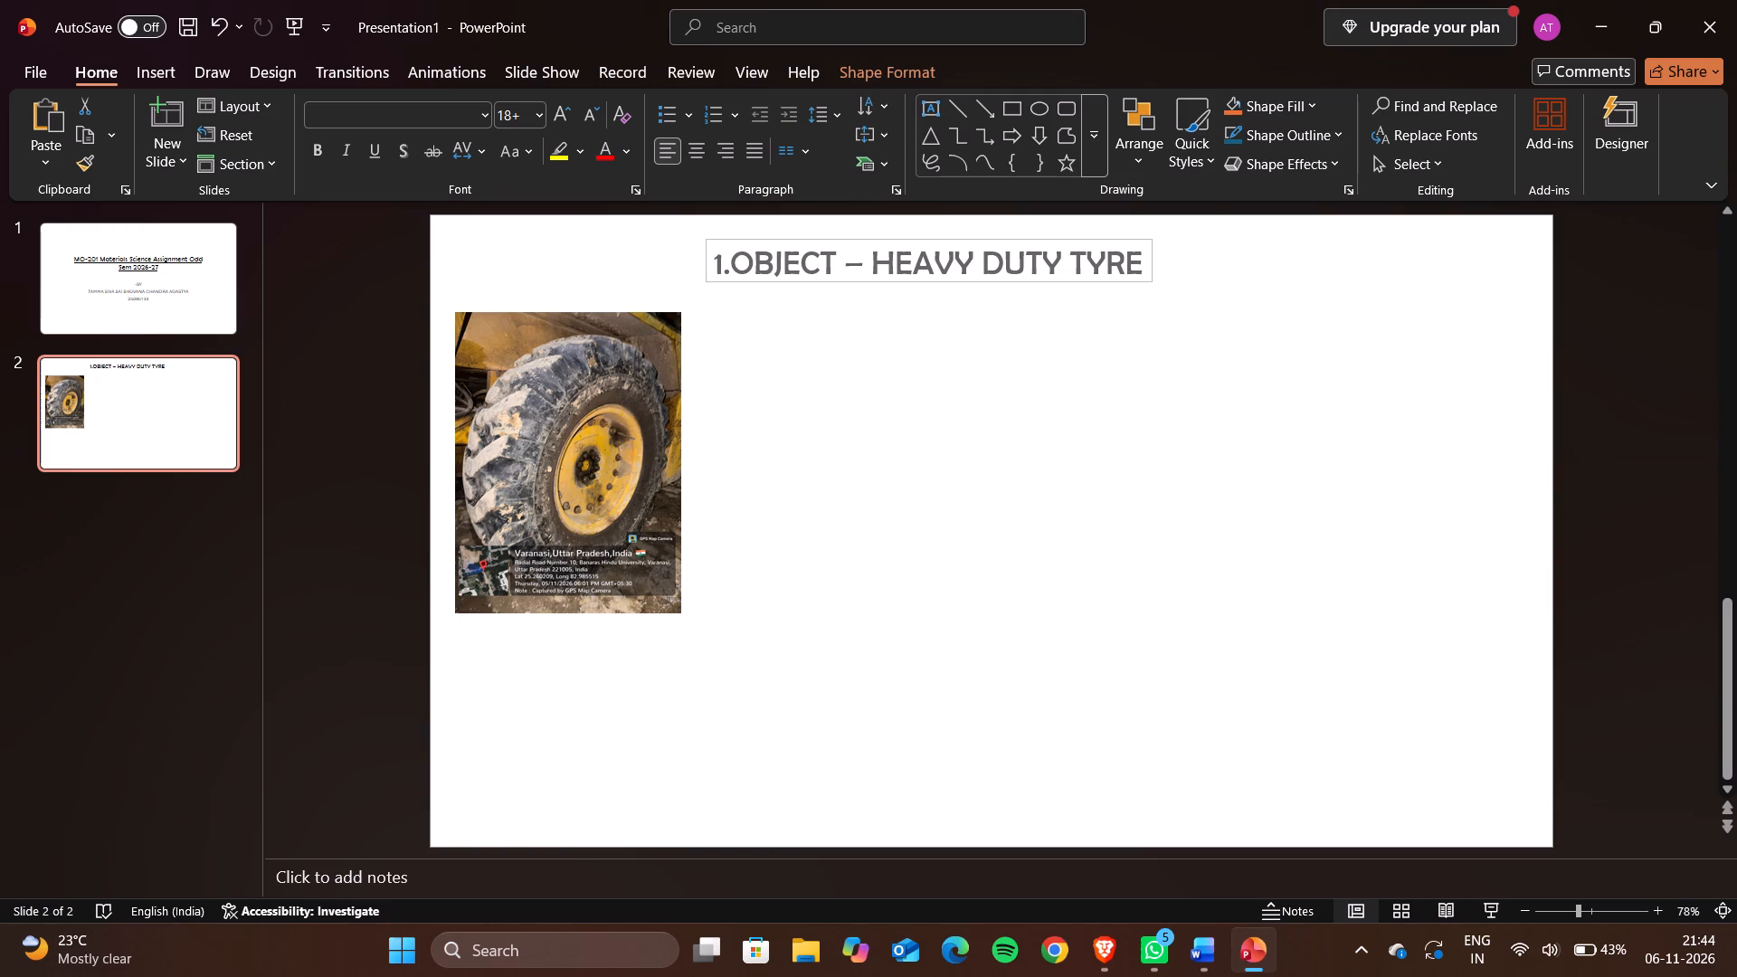
{"action": "left_click_drag", "start_coordinate": [935, 277], "coordinate": [936, 272]}
Reposition the heading near the slide's top centre, just above the level of the tyre photo's top edge.
{"action": "left_click_drag", "start_coordinate": [903, 242], "coordinate": [933, 242]}
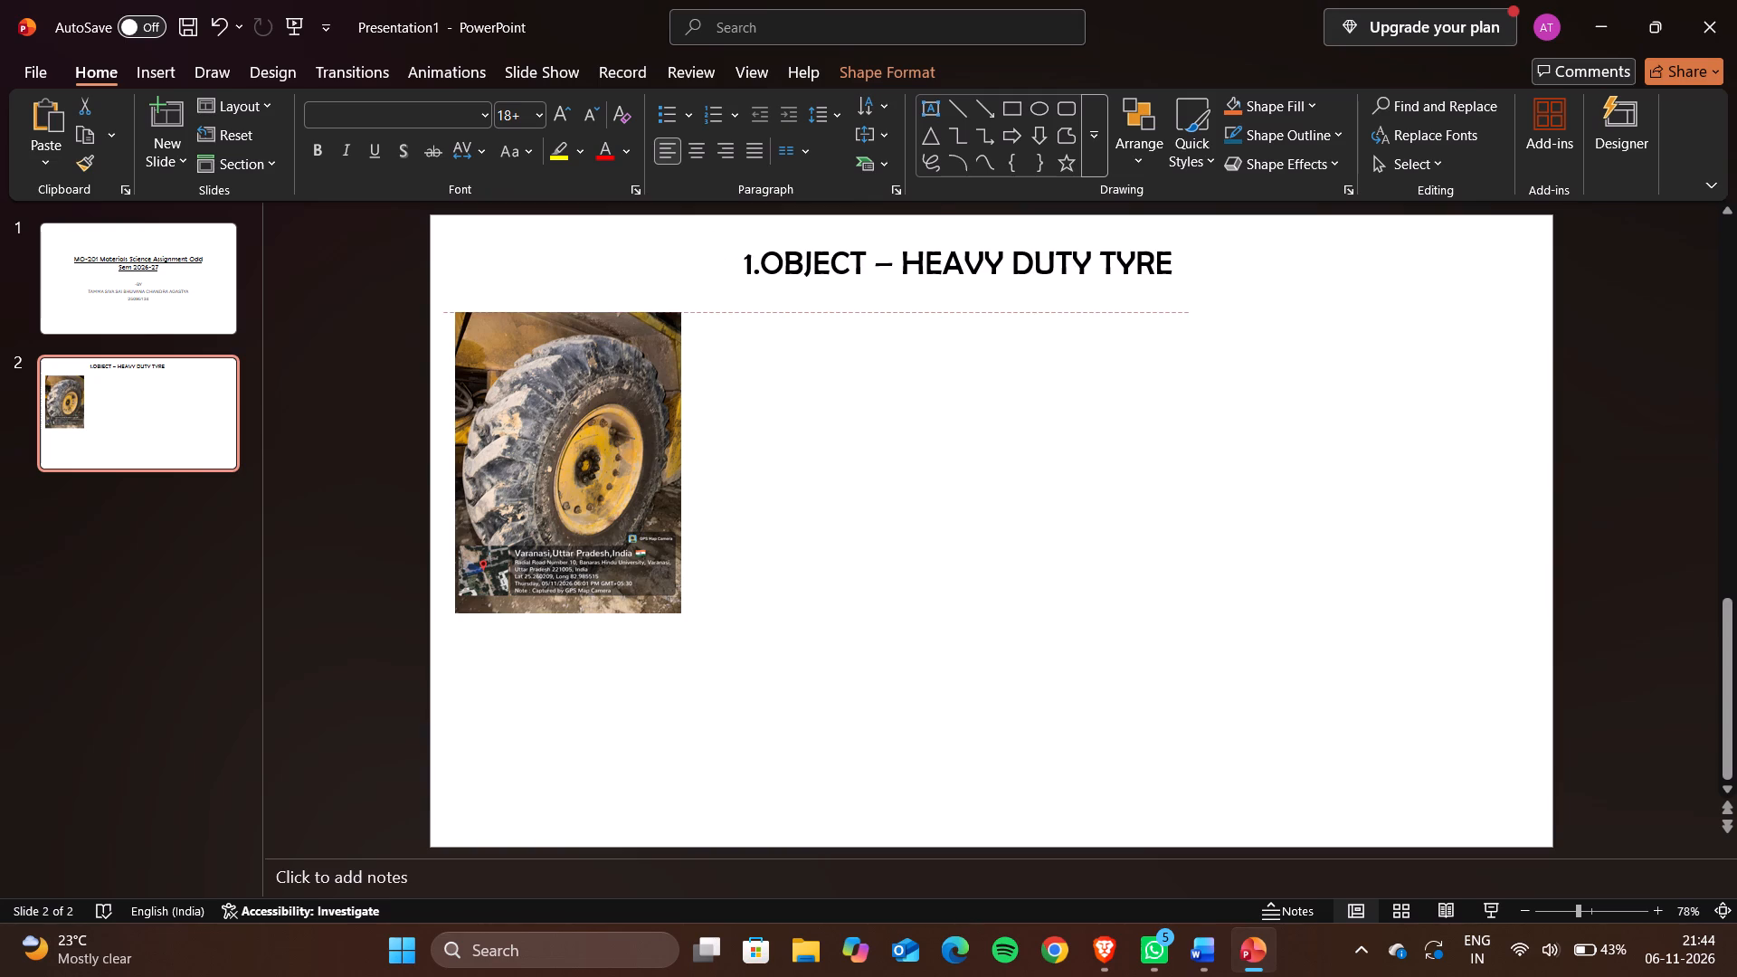
{"action": "left_click_drag", "start_coordinate": [933, 242], "coordinate": [1003, 248]}
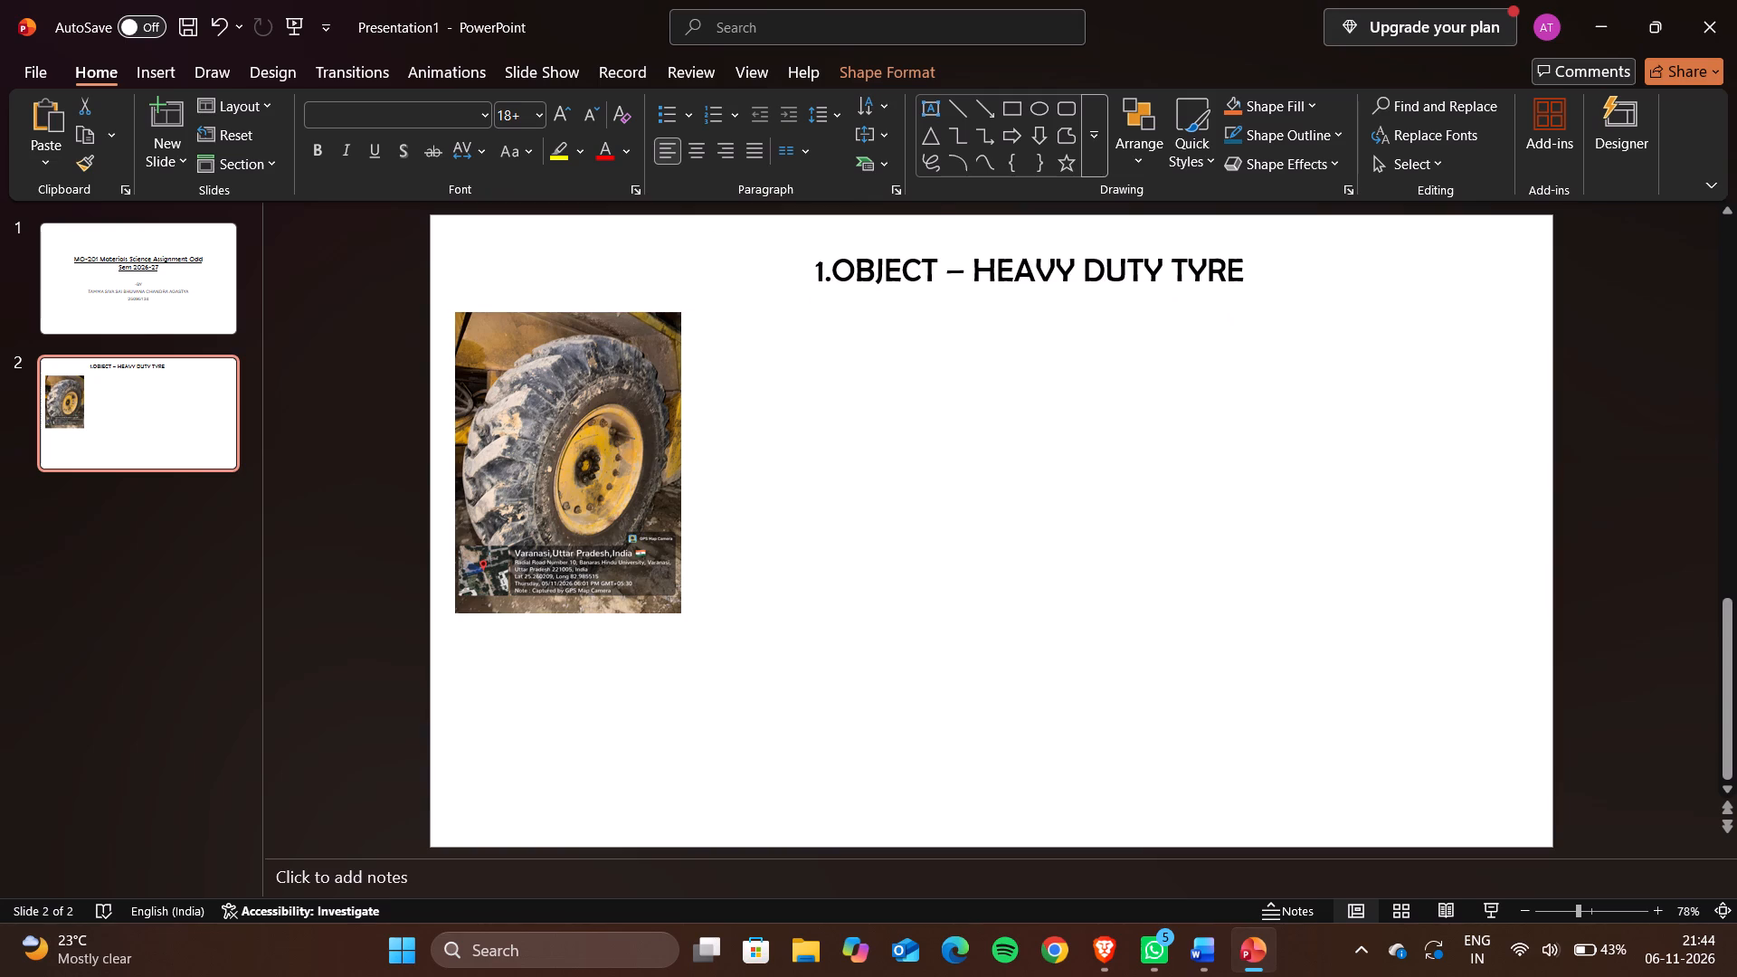
{"action": "left_click_drag", "start_coordinate": [1003, 248], "coordinate": [992, 285]}
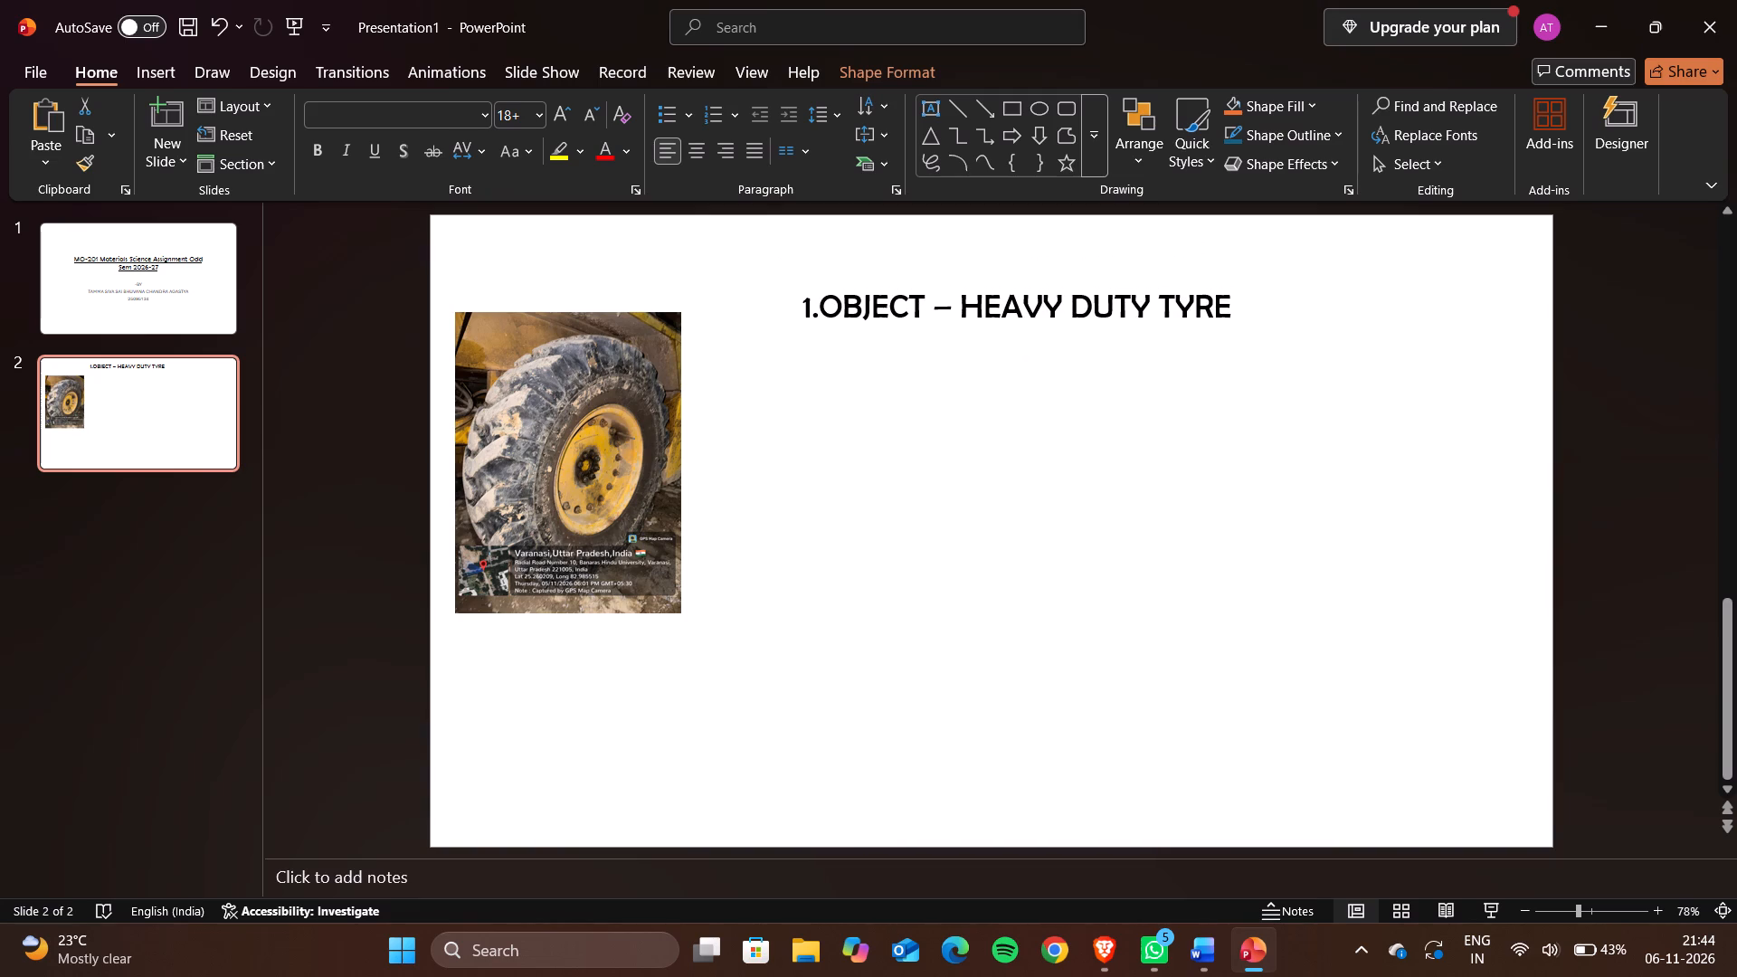
{"action": "left_click_drag", "start_coordinate": [992, 285], "coordinate": [1039, 266]}
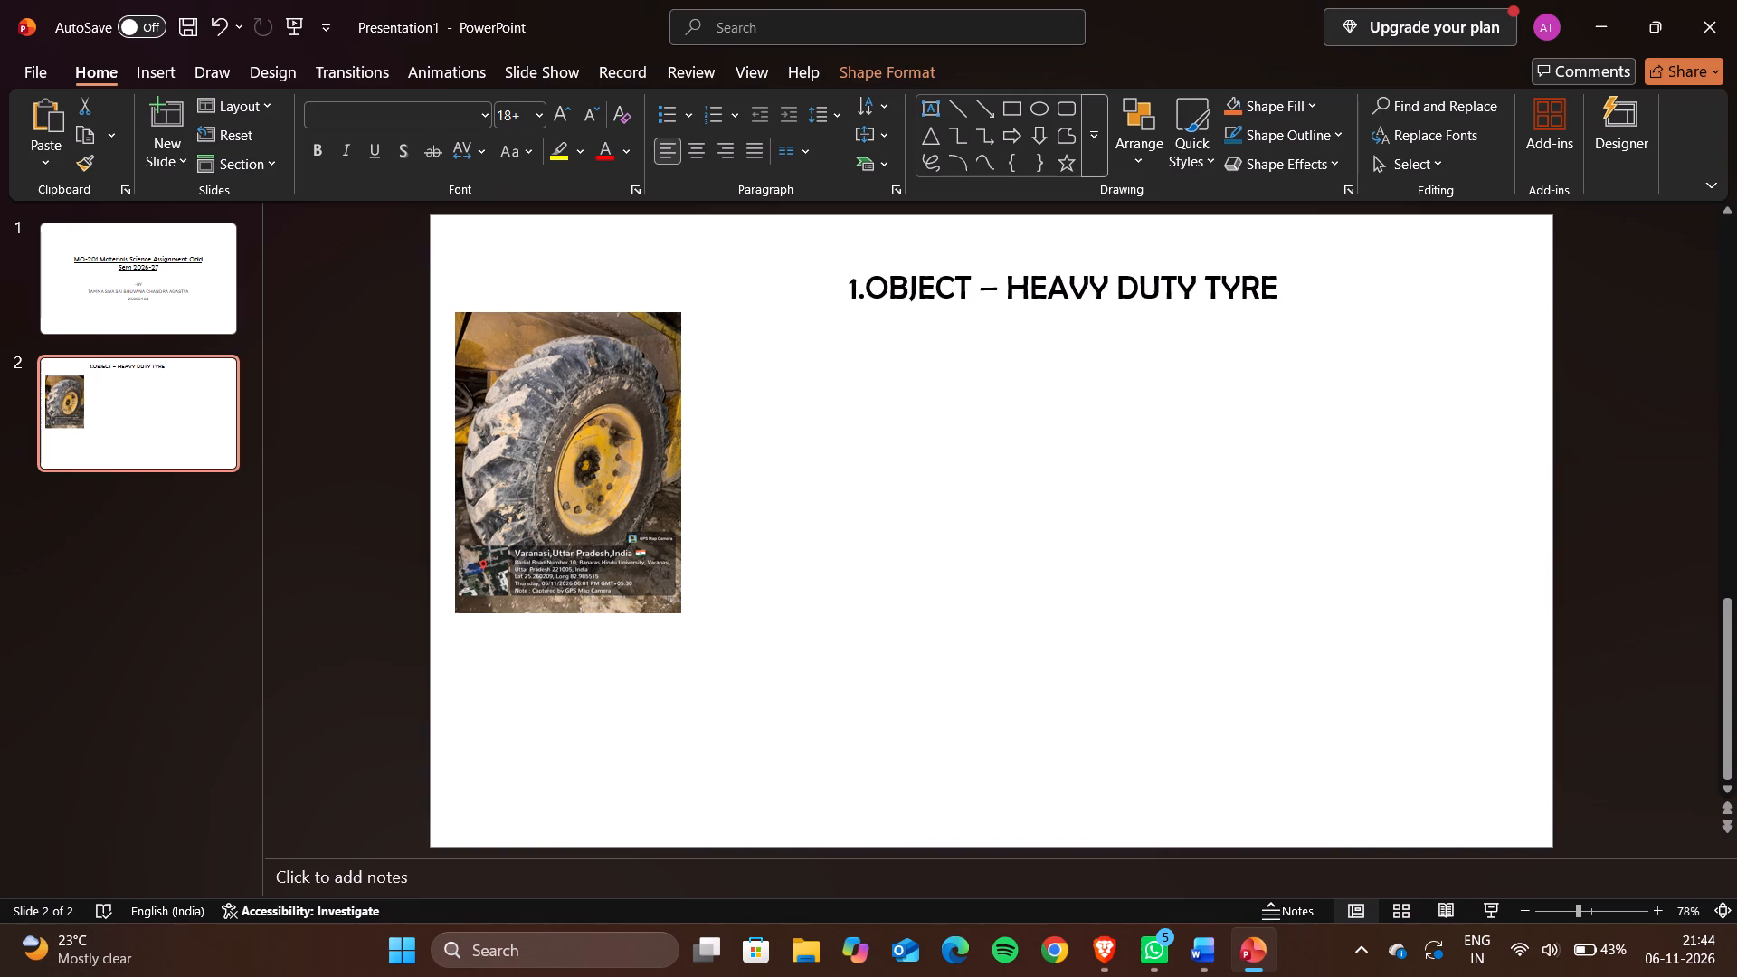
{"action": "left_click_drag", "start_coordinate": [1039, 266], "coordinate": [1028, 245]}
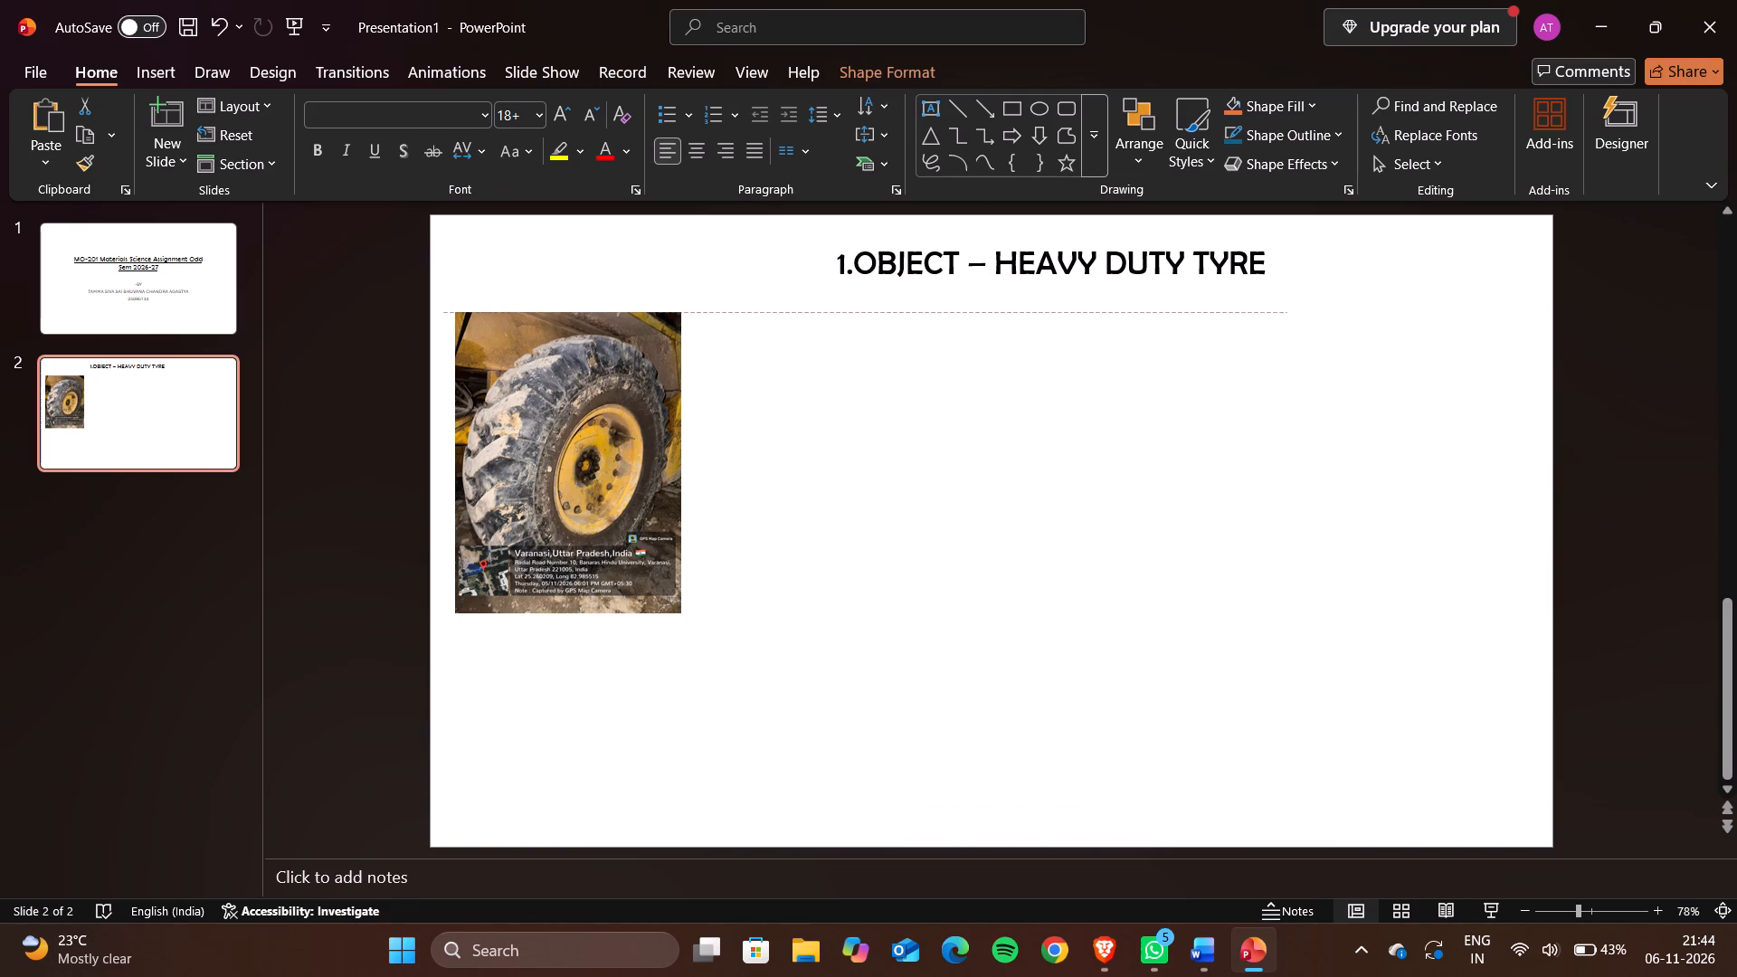
{"action": "left_click_drag", "start_coordinate": [1028, 245], "coordinate": [968, 256]}
{"action": "left_click", "coordinate": [1305, 325]}
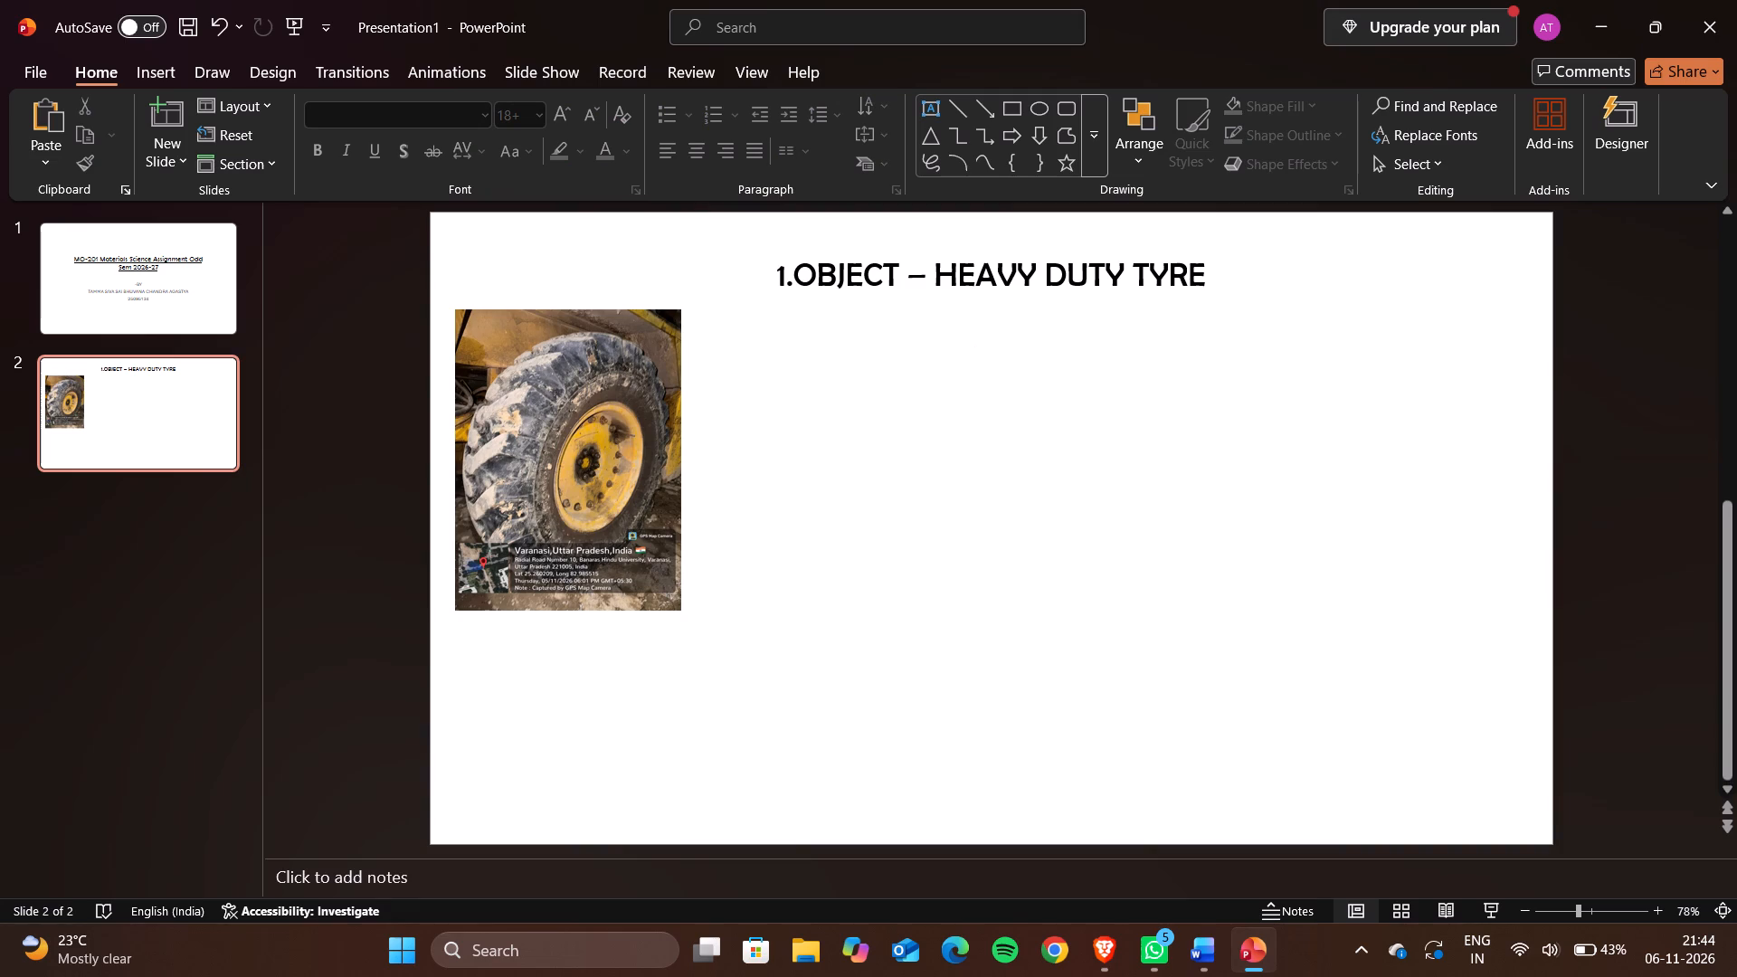
{"action": "double_click", "coordinate": [1209, 270]}
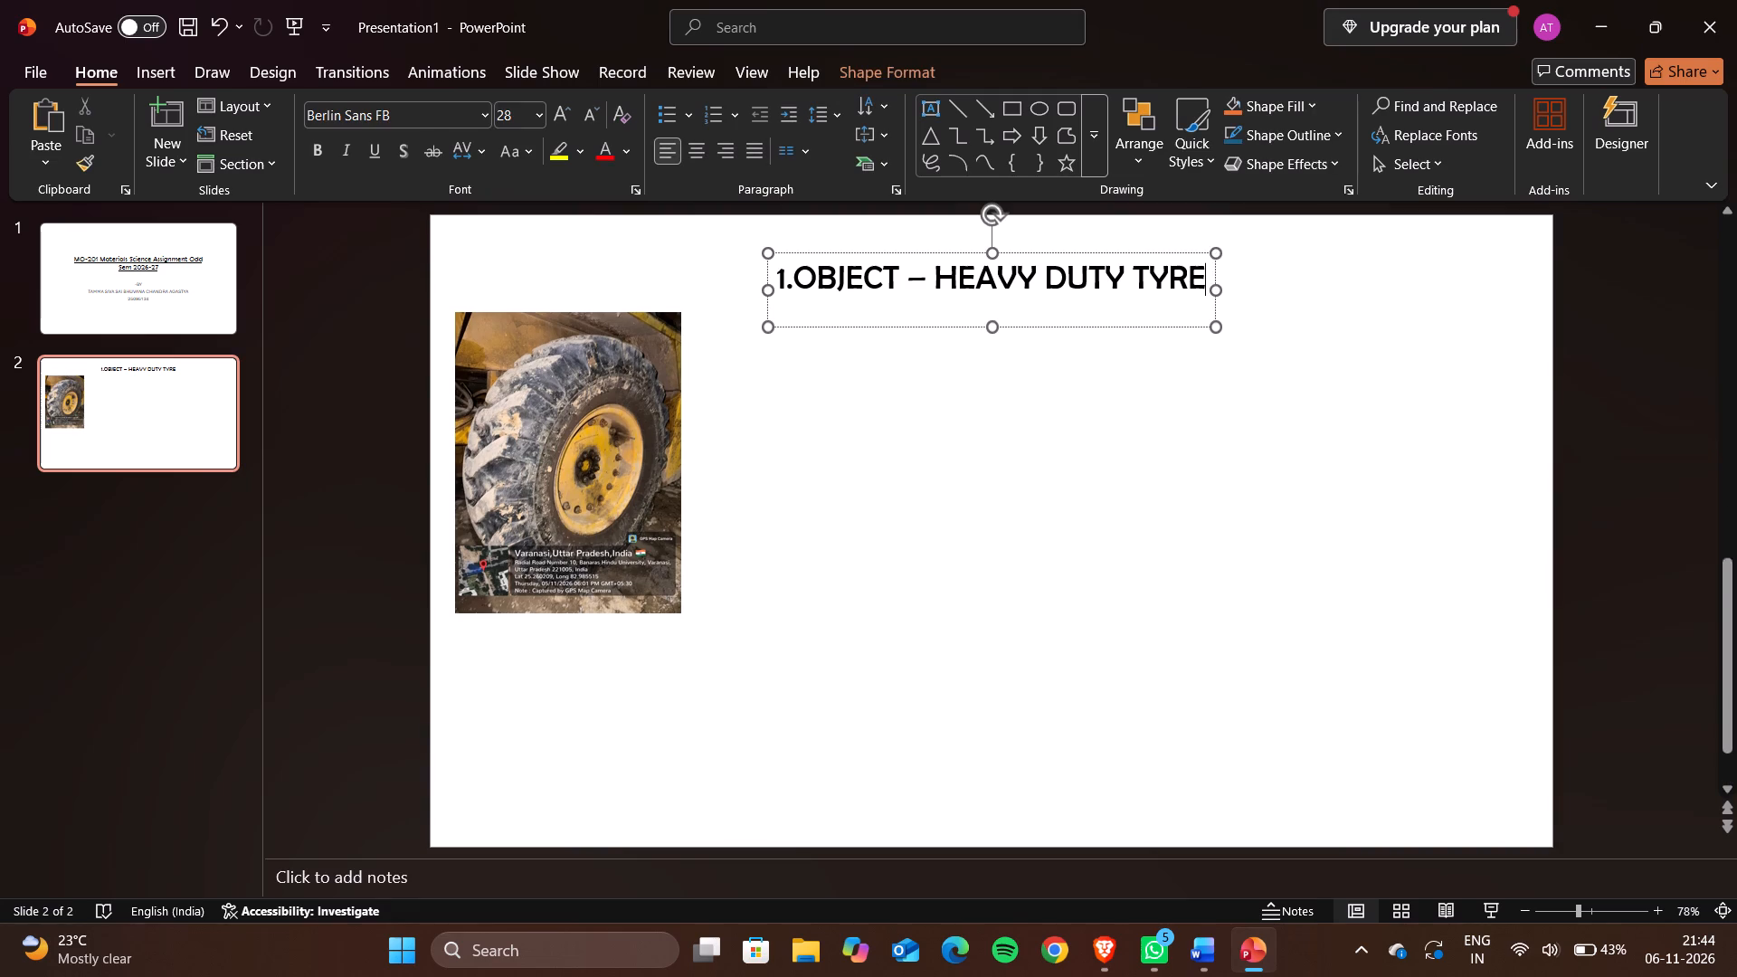
{"action": "left_click_drag", "start_coordinate": [1209, 269], "coordinate": [819, 289]}
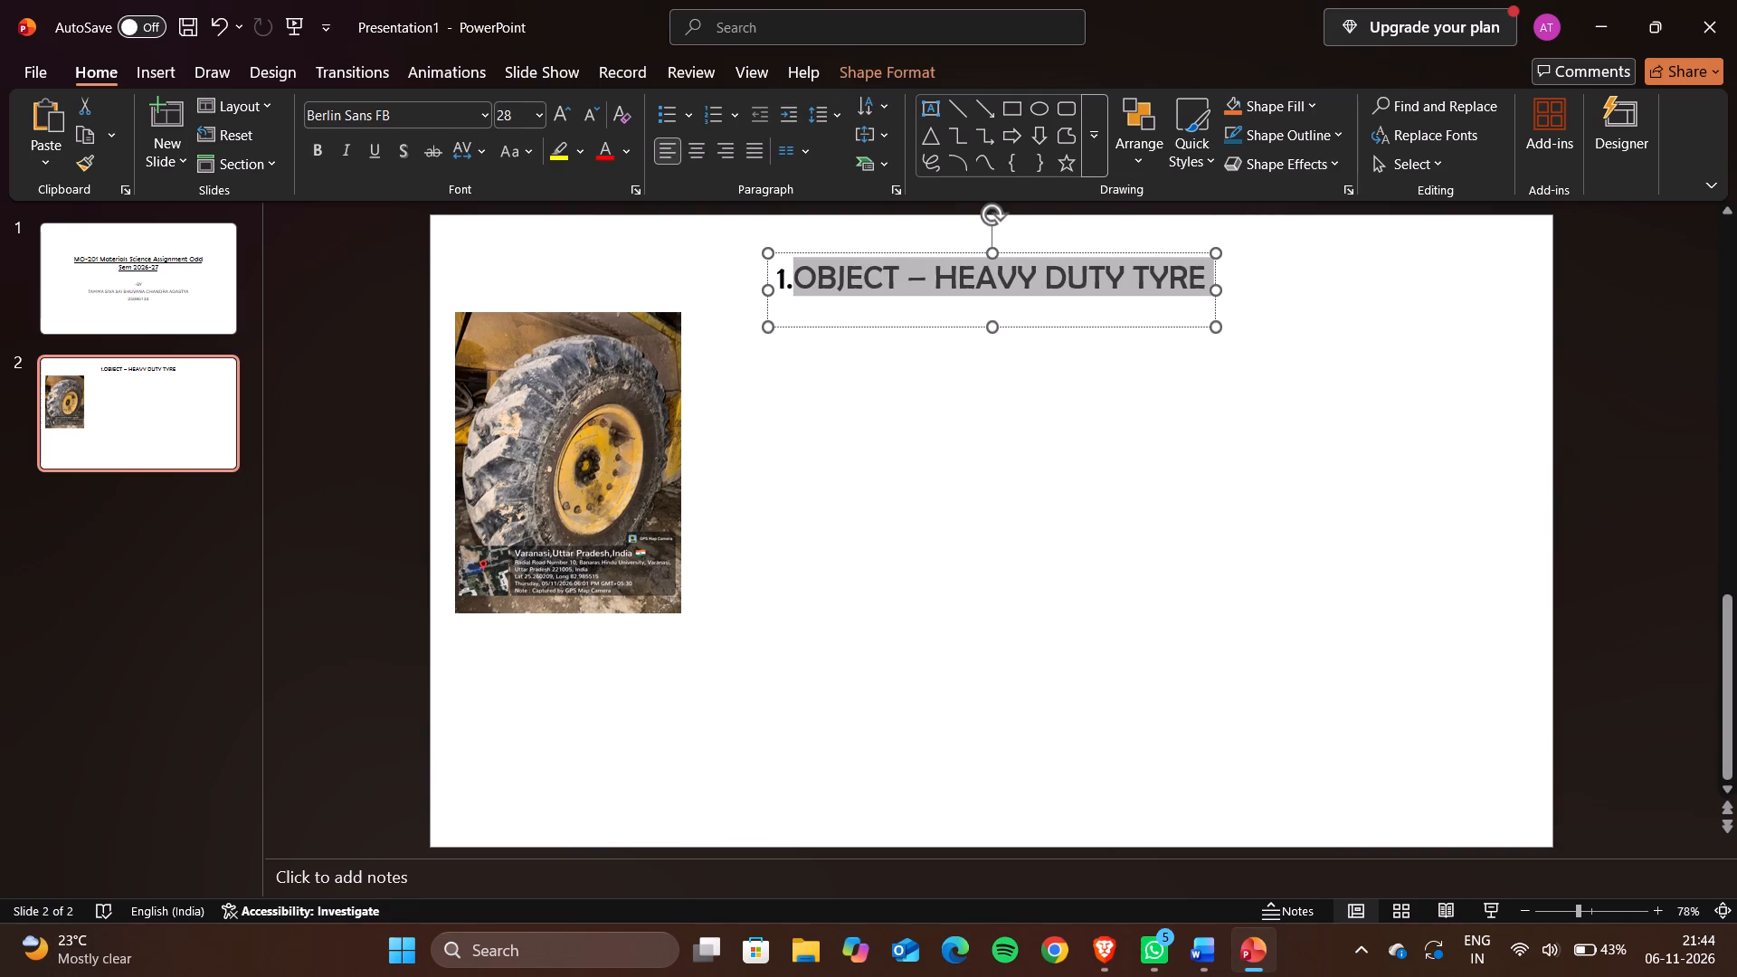
{"action": "left_click_drag", "start_coordinate": [819, 289], "coordinate": [755, 253]}
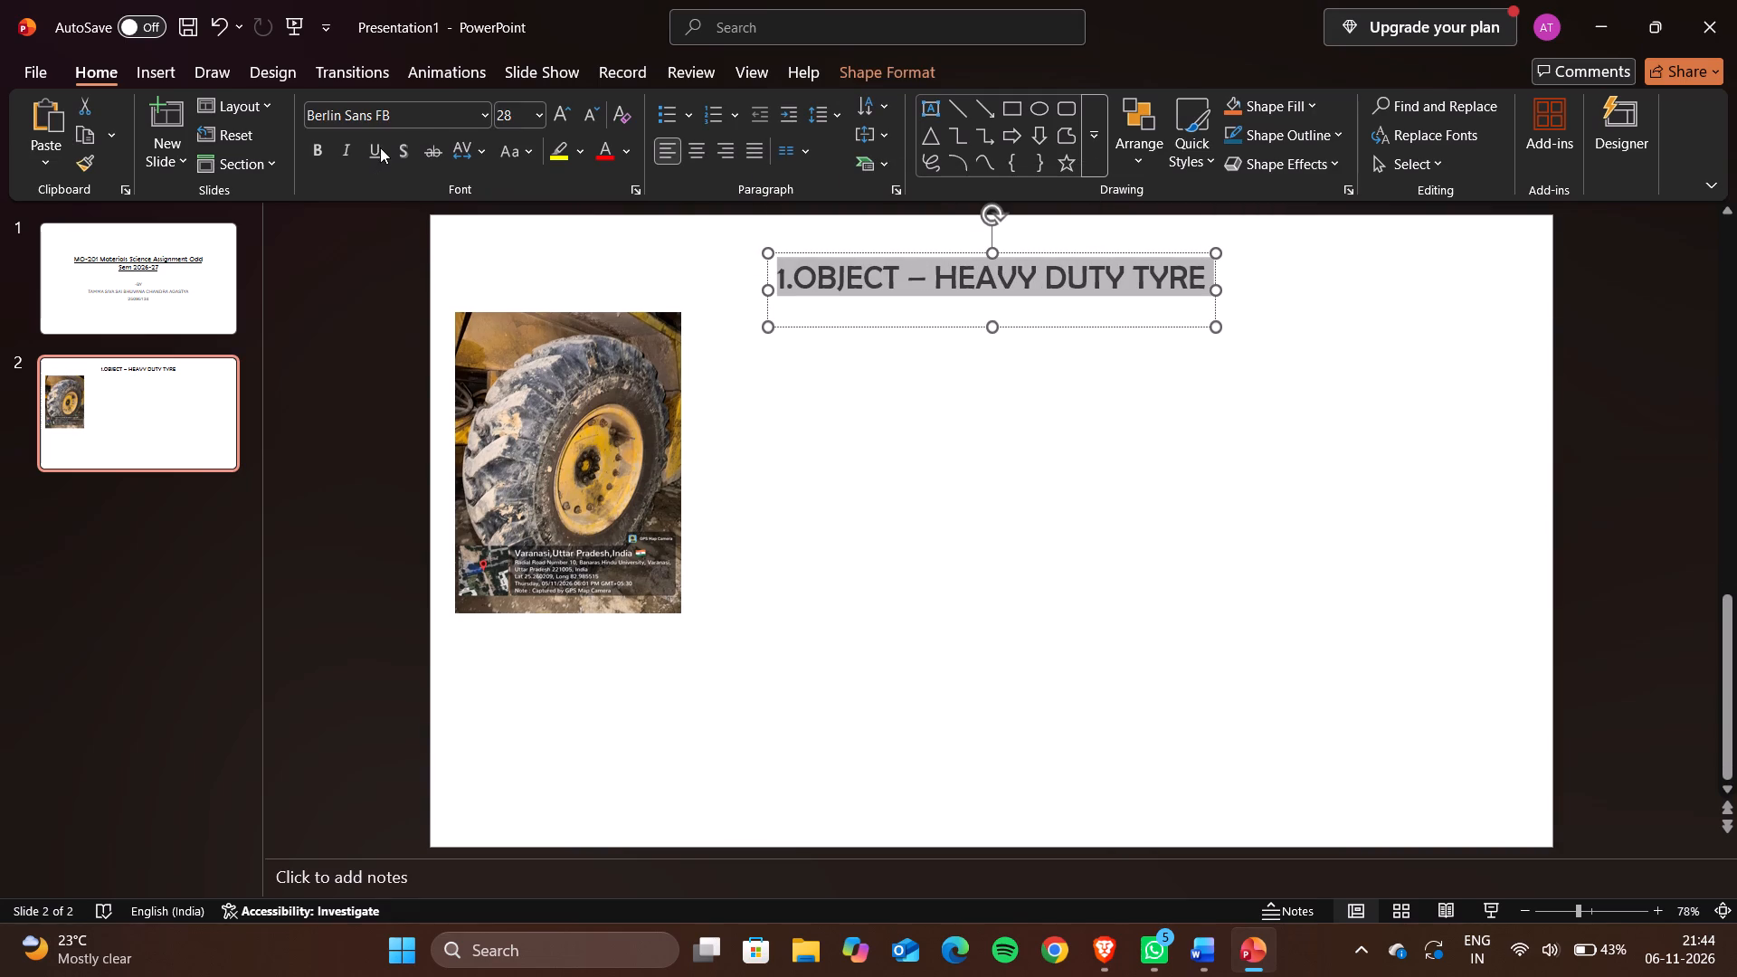
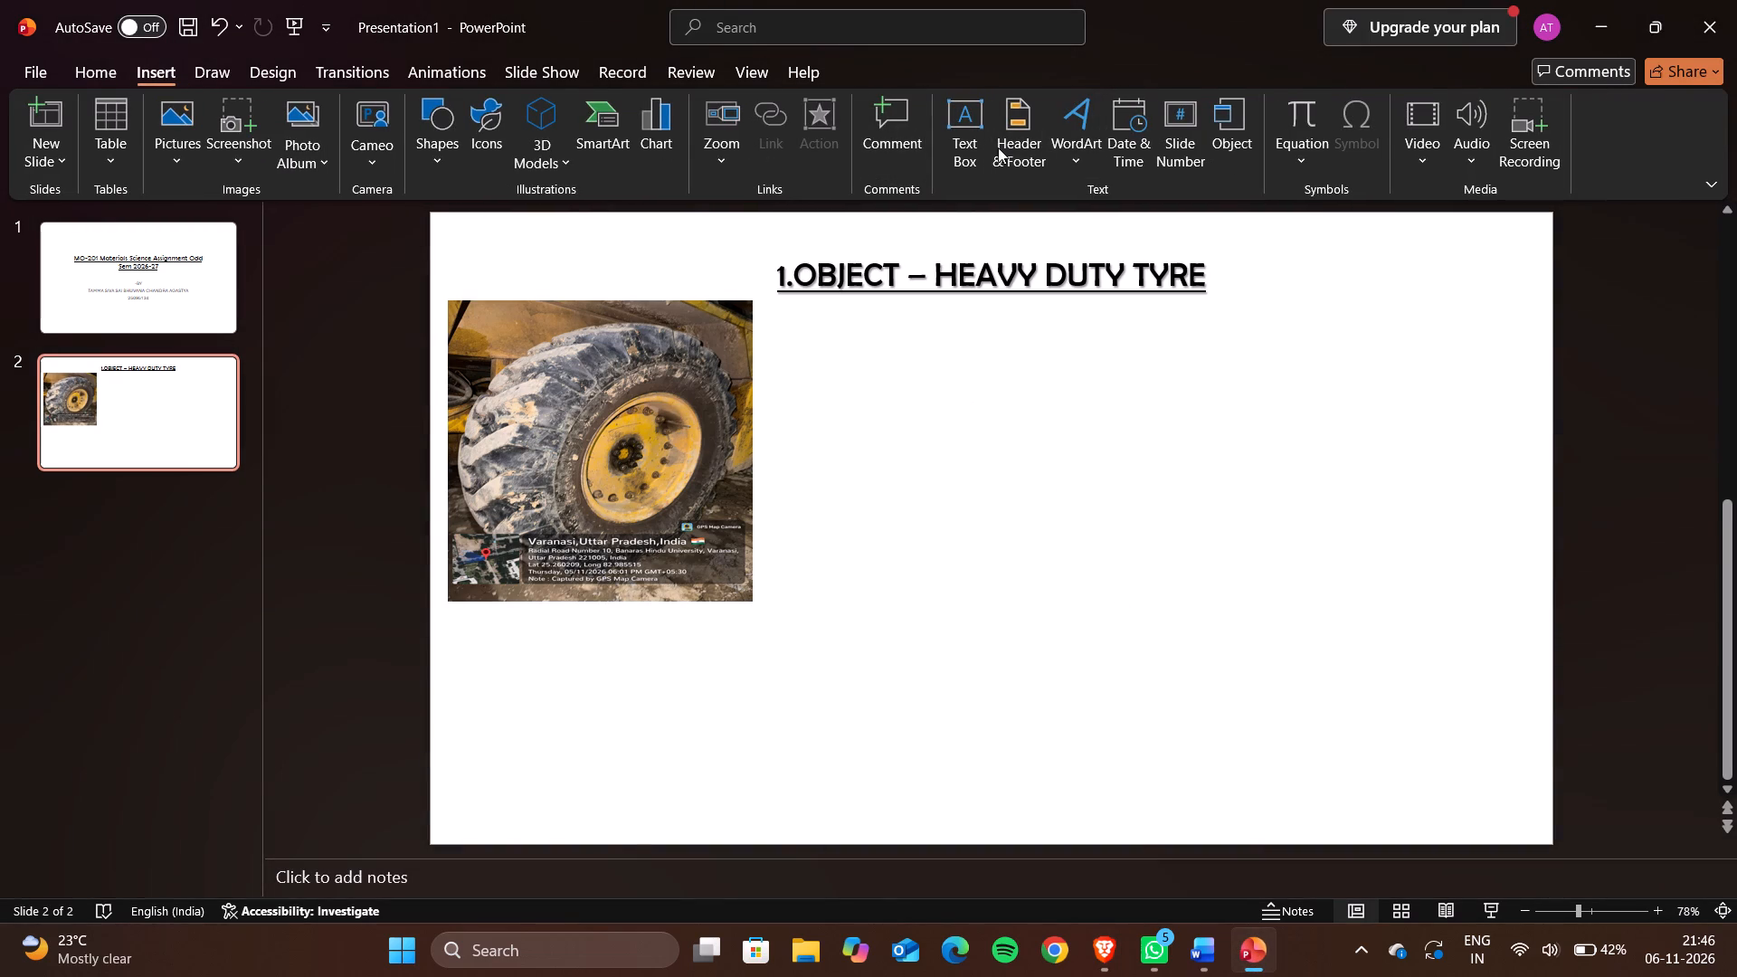
{"action": "left_click", "coordinate": [967, 147]}
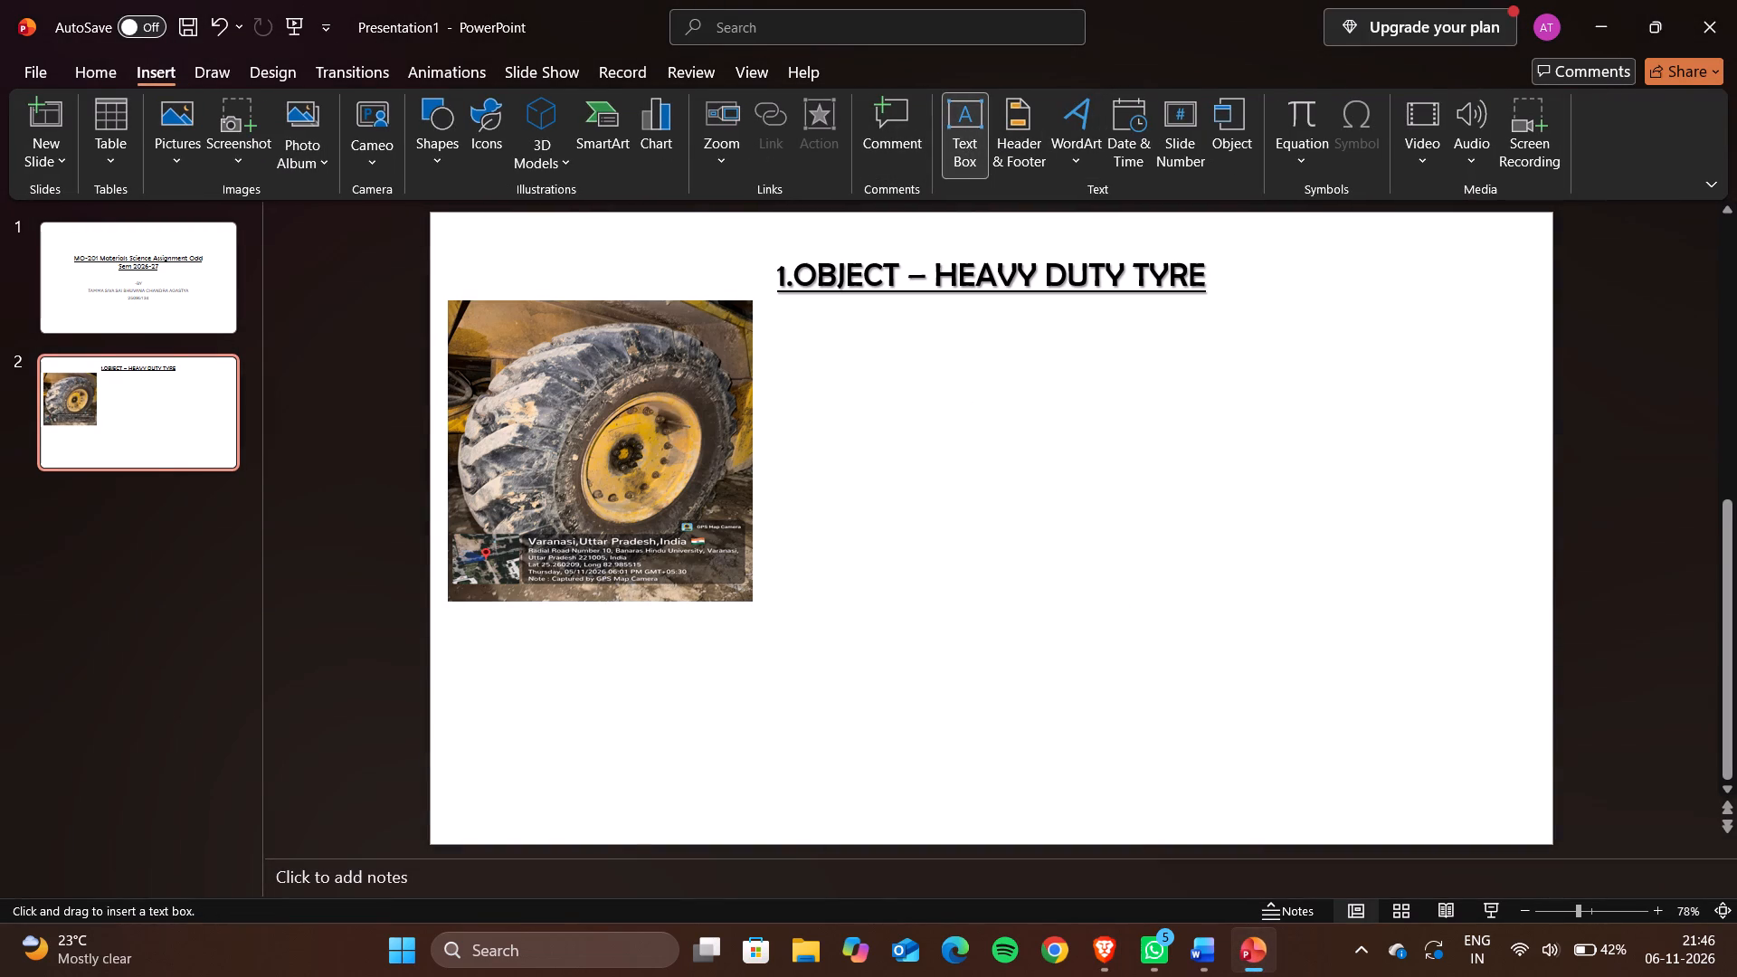
{"action": "left_click", "coordinate": [1044, 513]}
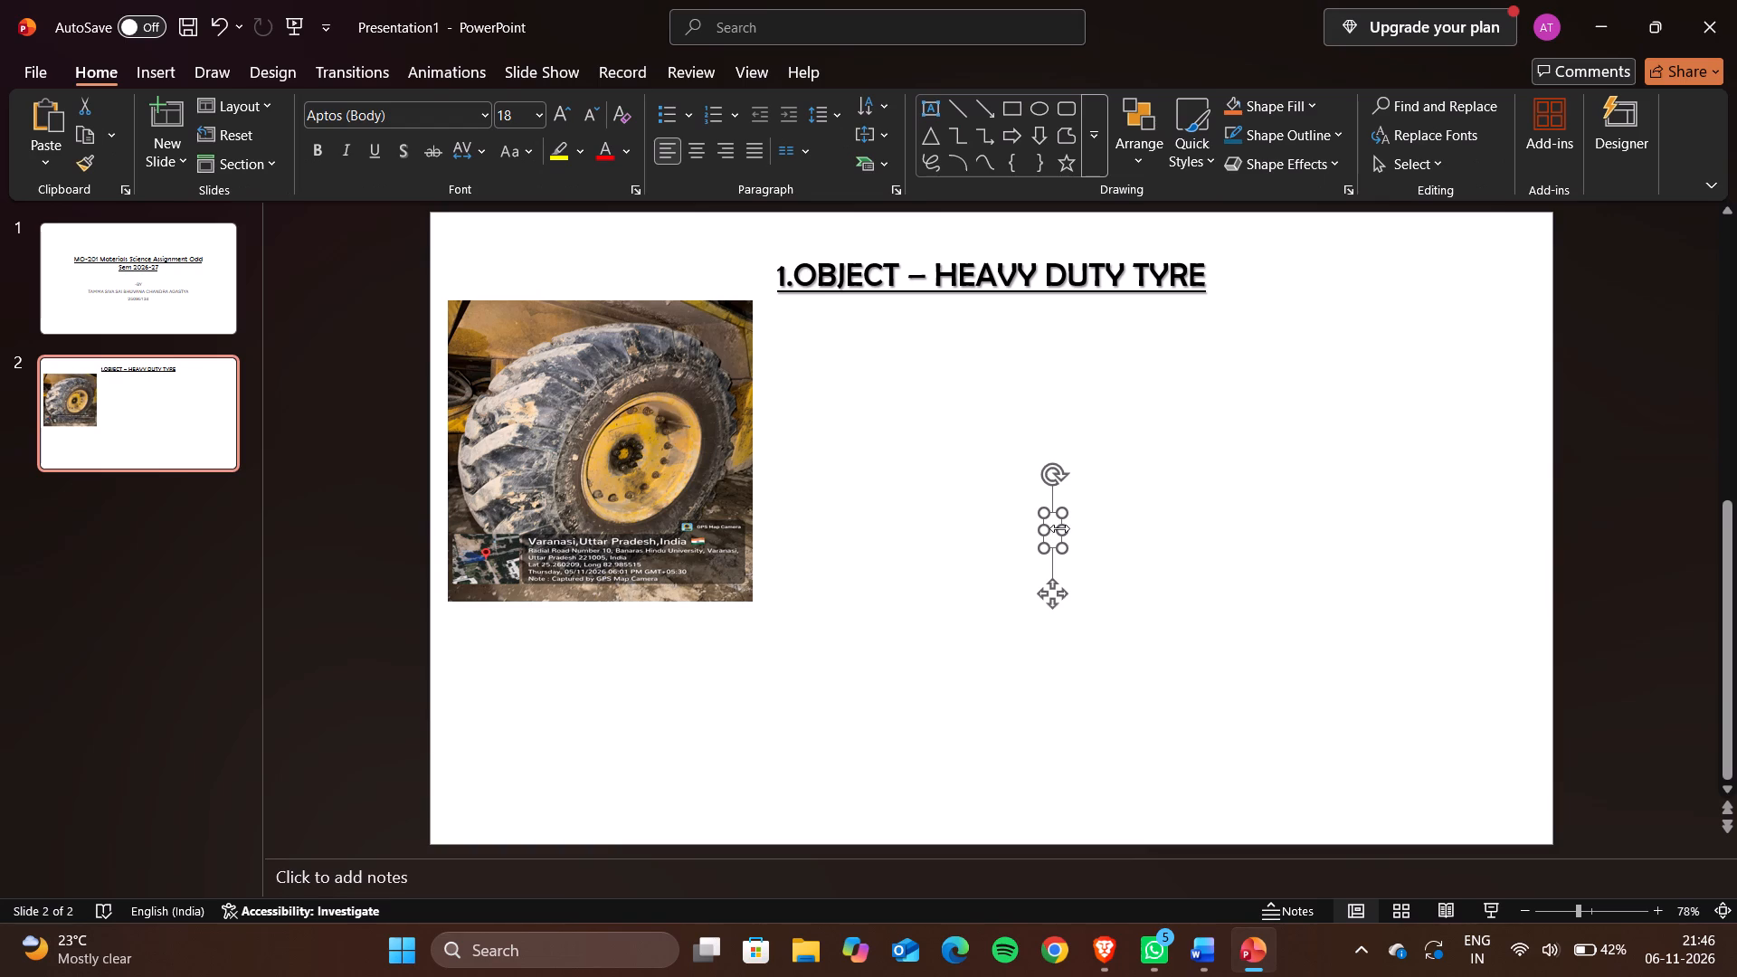
{"action": "key", "text": "ctrl+v"}
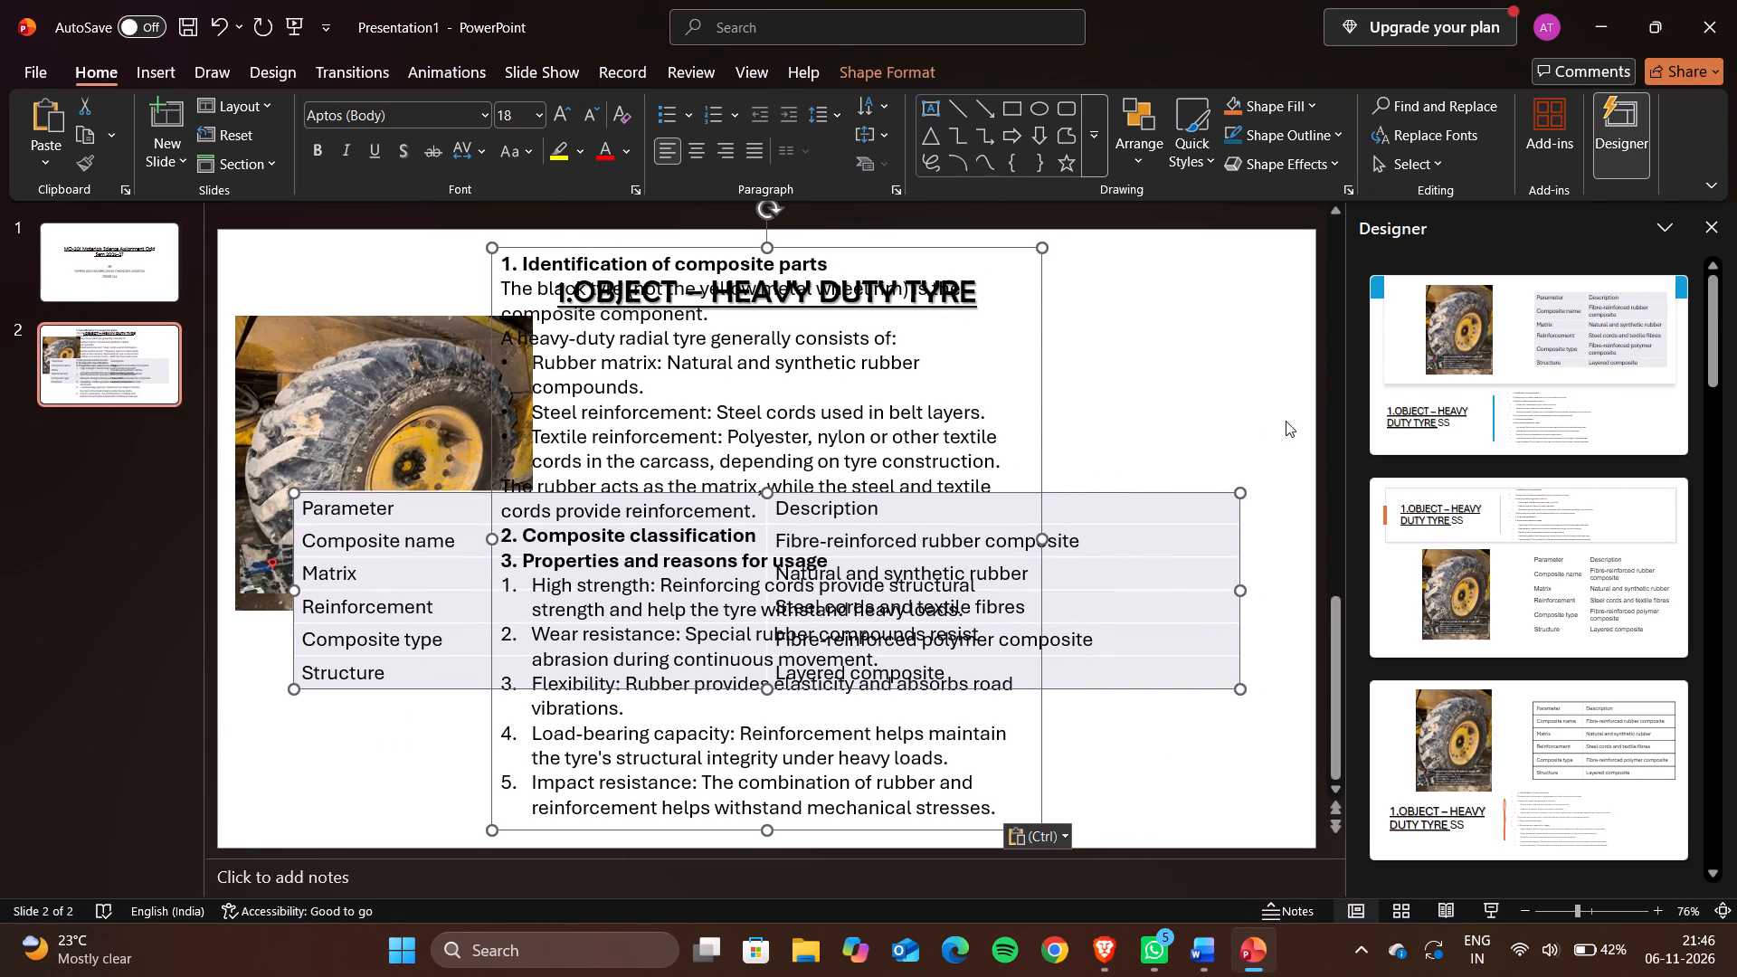
Apply the Designer layout with the photo above the heading, a black-bordered table and an orange divider before the description.
{"action": "scroll", "coordinate": [1498, 414], "scroll_direction": "down", "scroll_amount": 1}
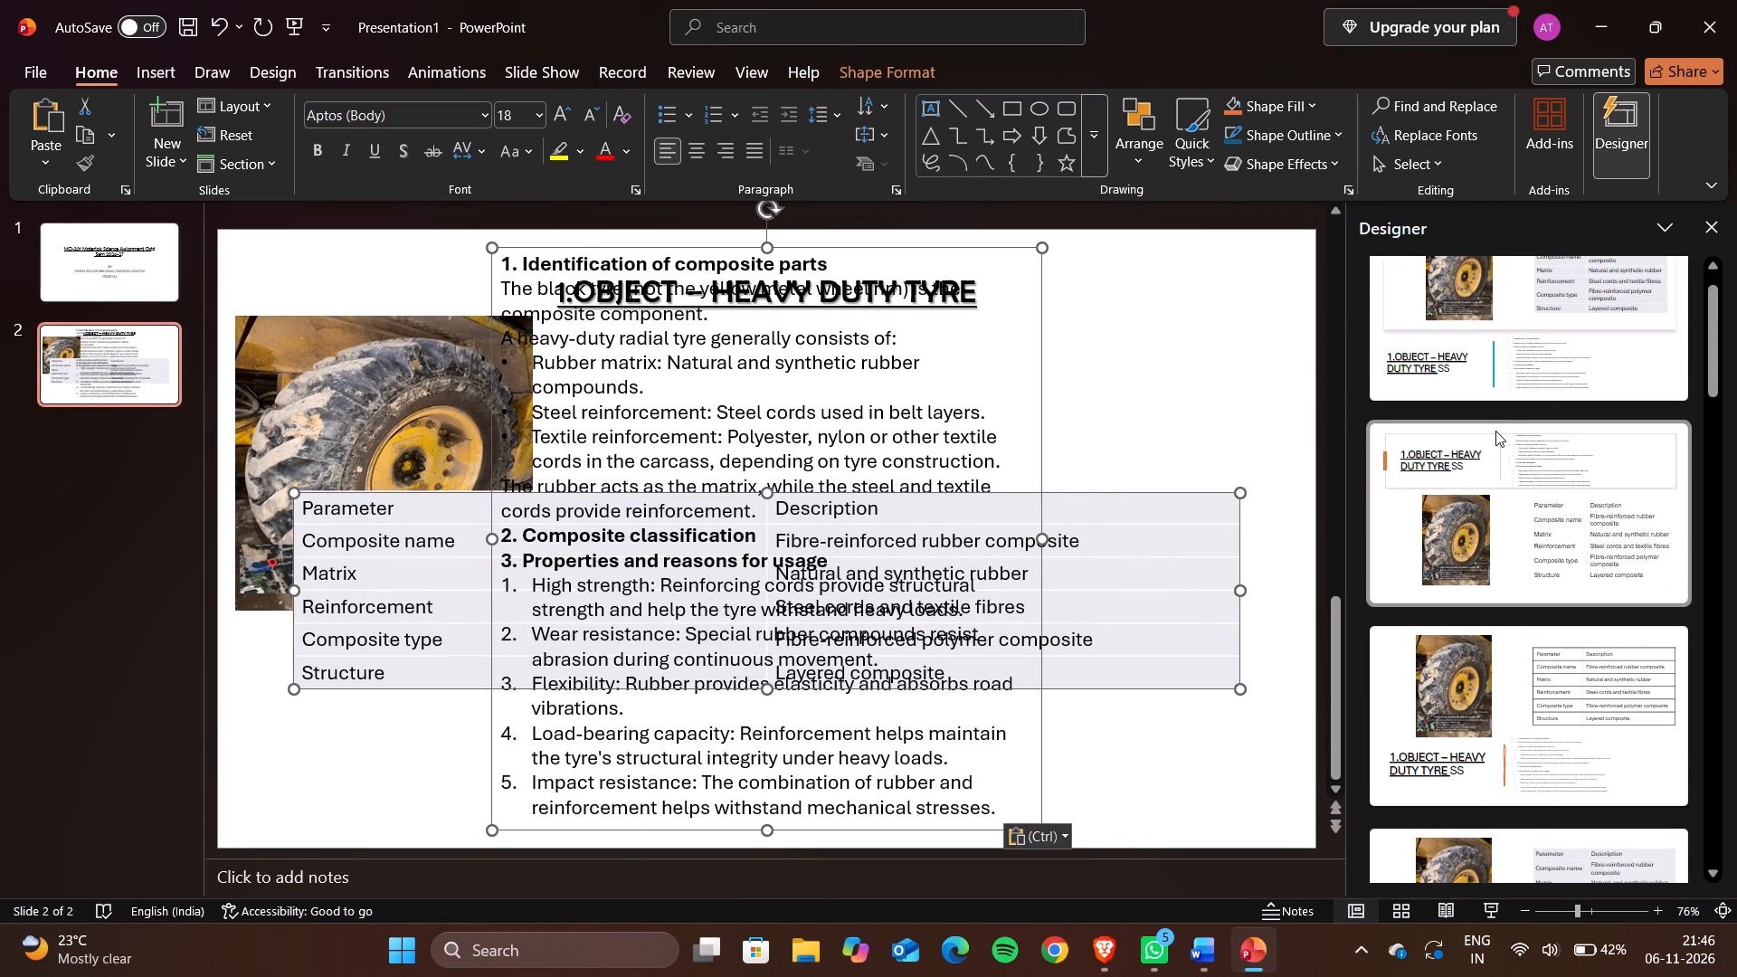
{"action": "scroll", "coordinate": [1495, 431], "scroll_direction": "down", "scroll_amount": 14}
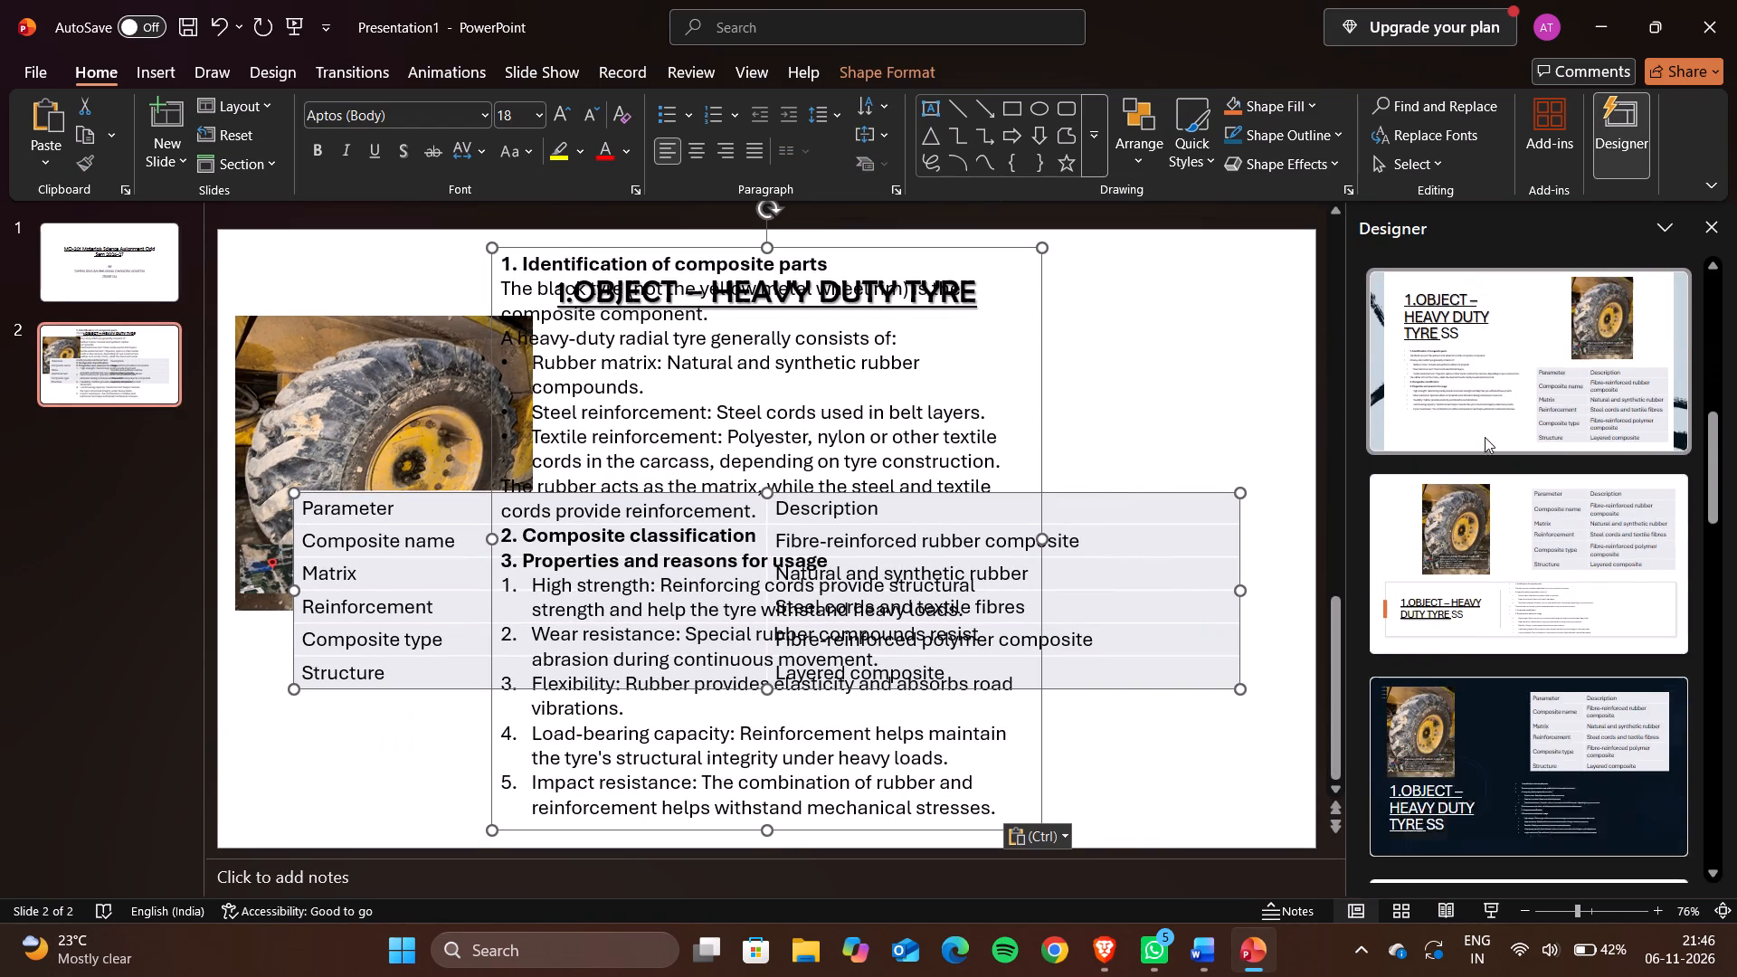
{"action": "scroll", "coordinate": [1485, 437], "scroll_direction": "down", "scroll_amount": 11}
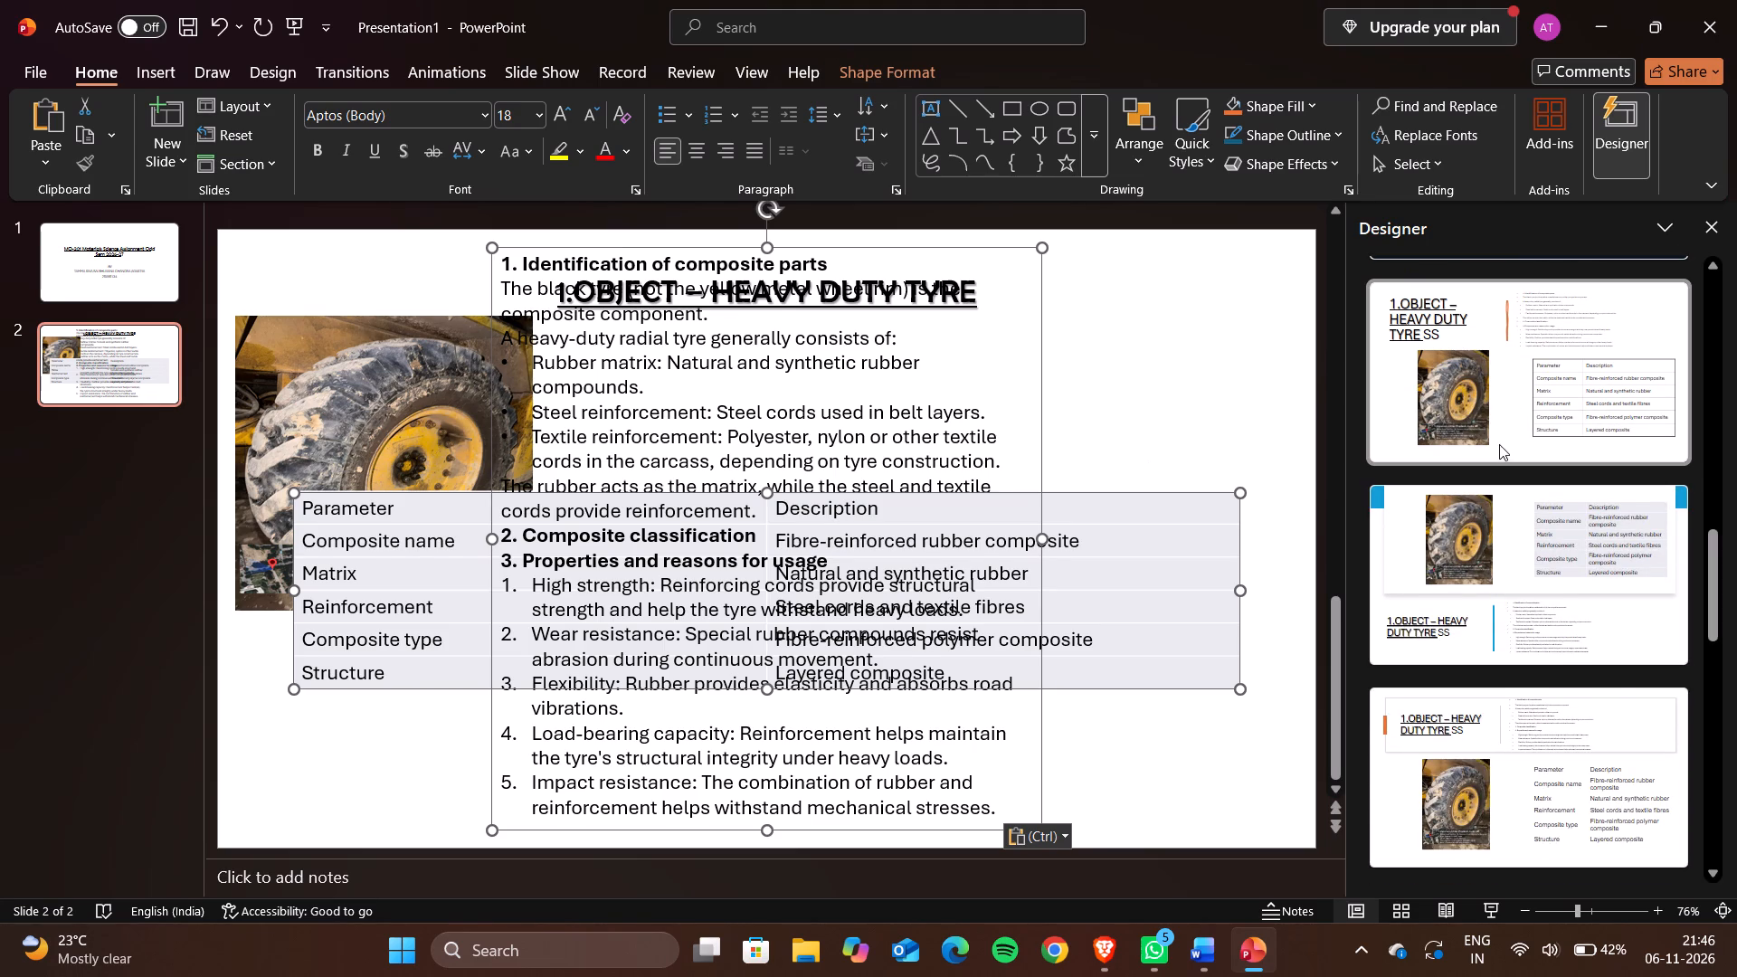
{"action": "scroll", "coordinate": [1547, 534], "scroll_direction": "down", "scroll_amount": 2}
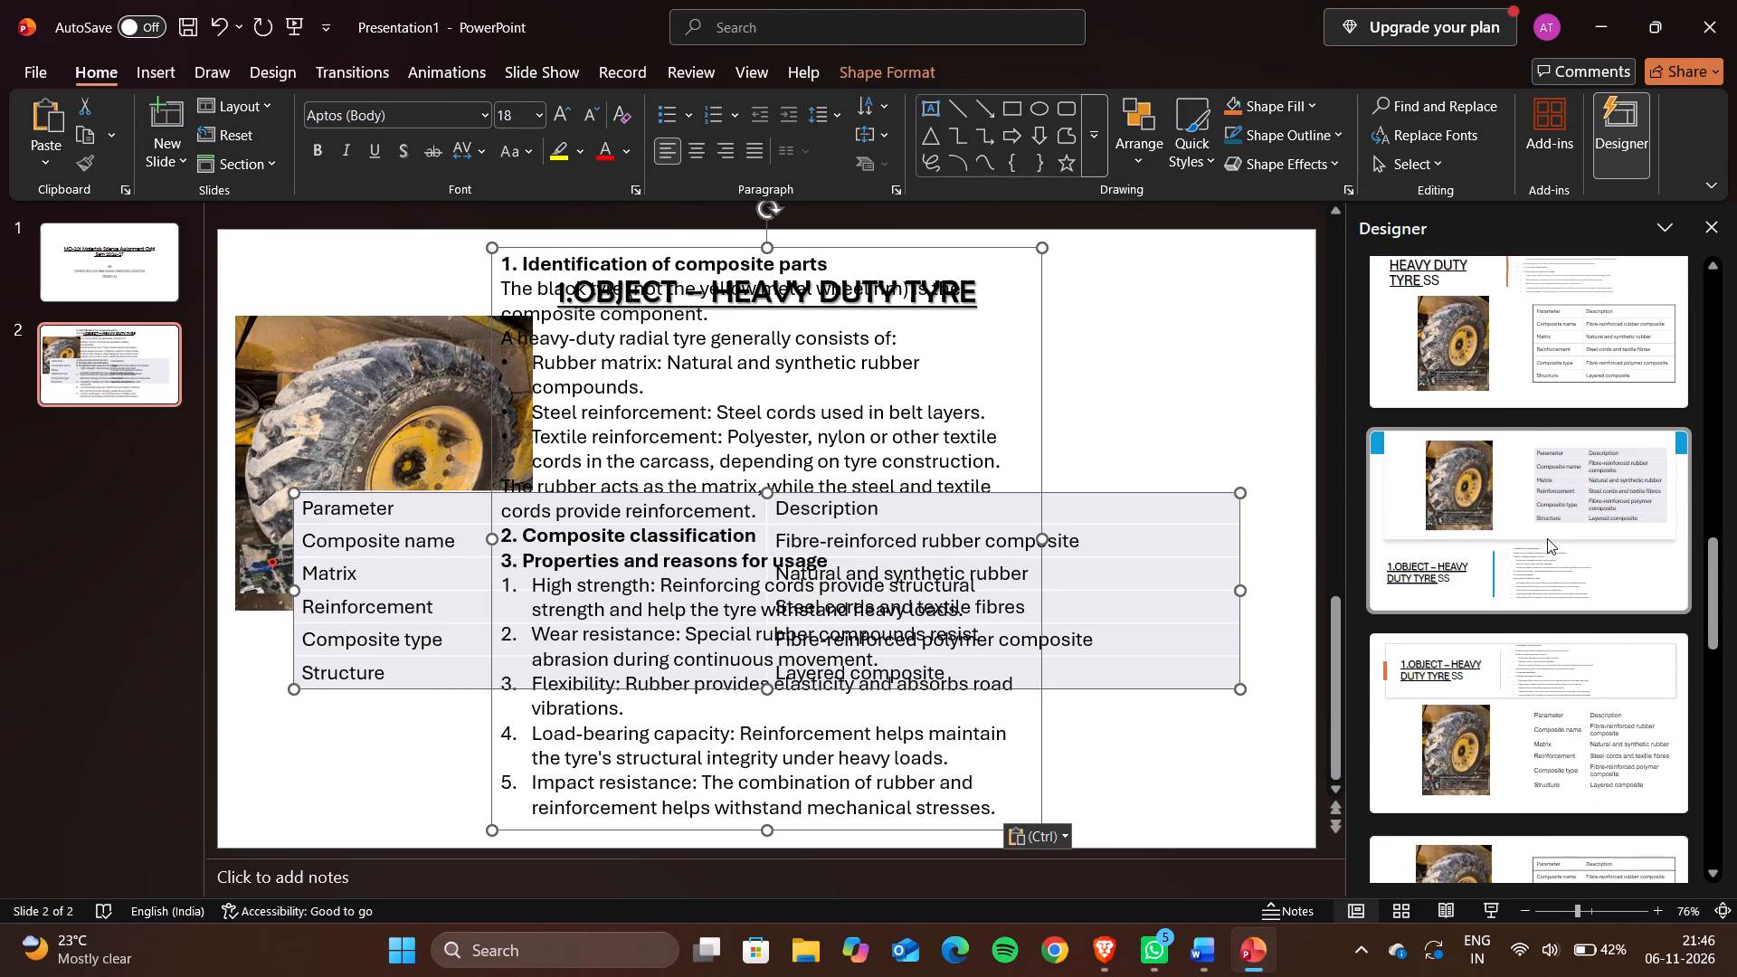
{"action": "scroll", "coordinate": [1547, 538], "scroll_direction": "down", "scroll_amount": 6}
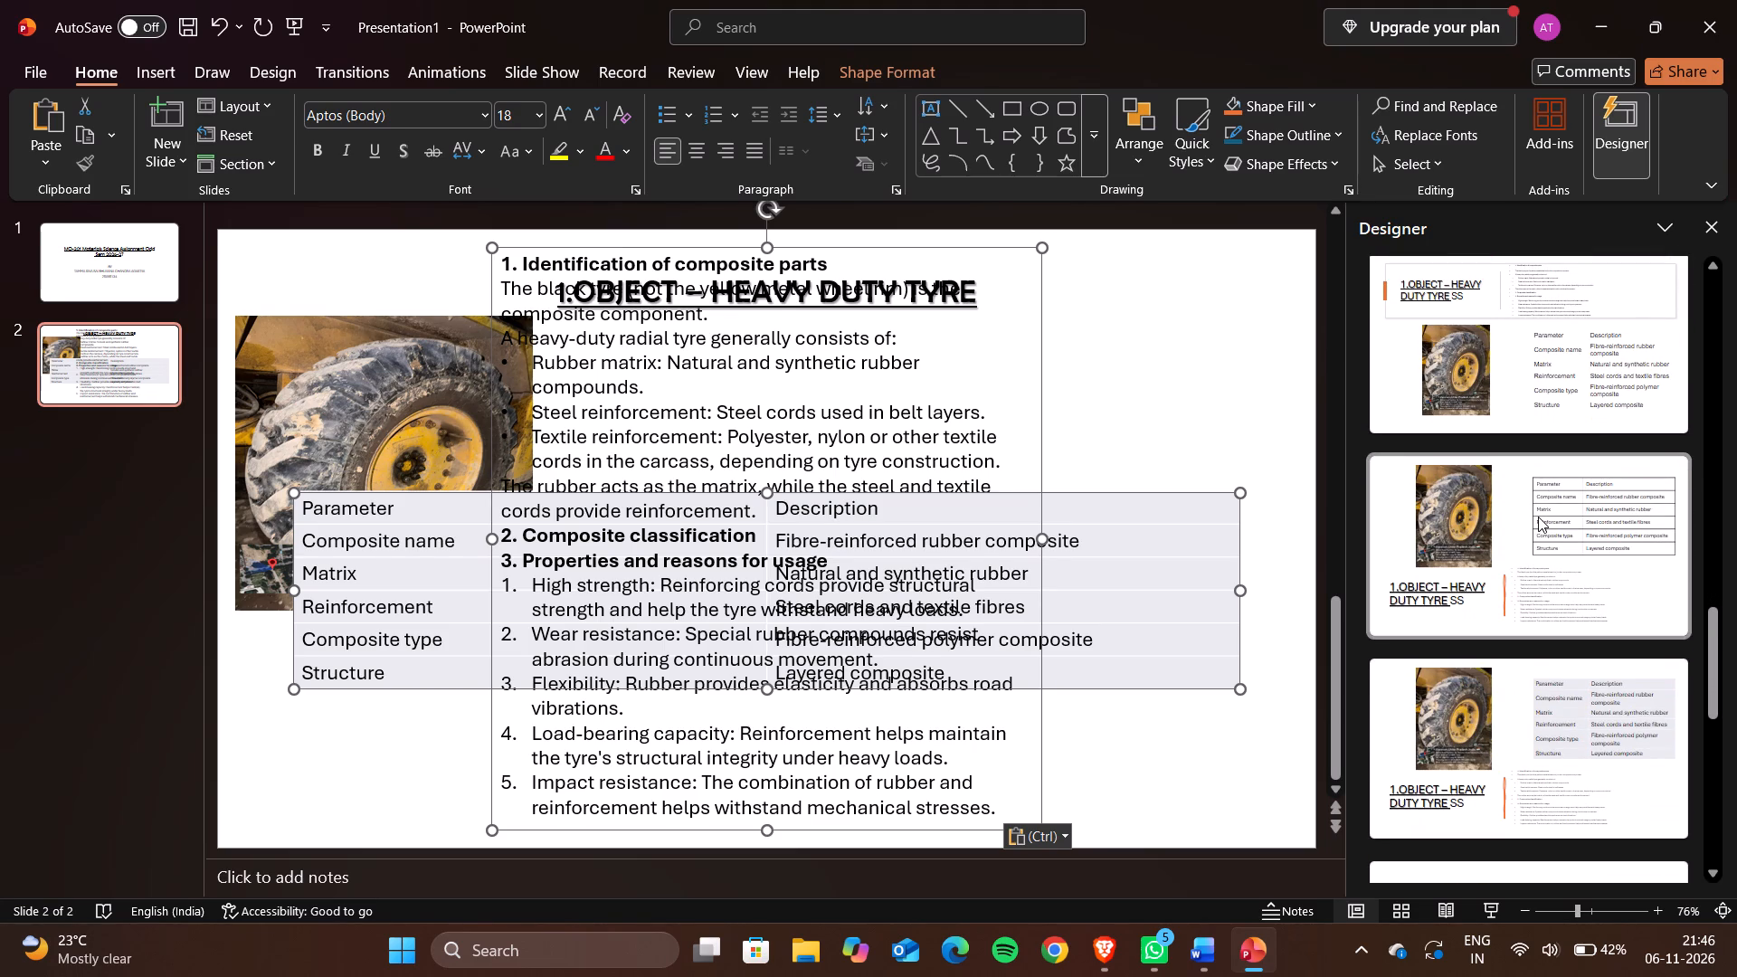
{"action": "left_click", "coordinate": [1538, 517]}
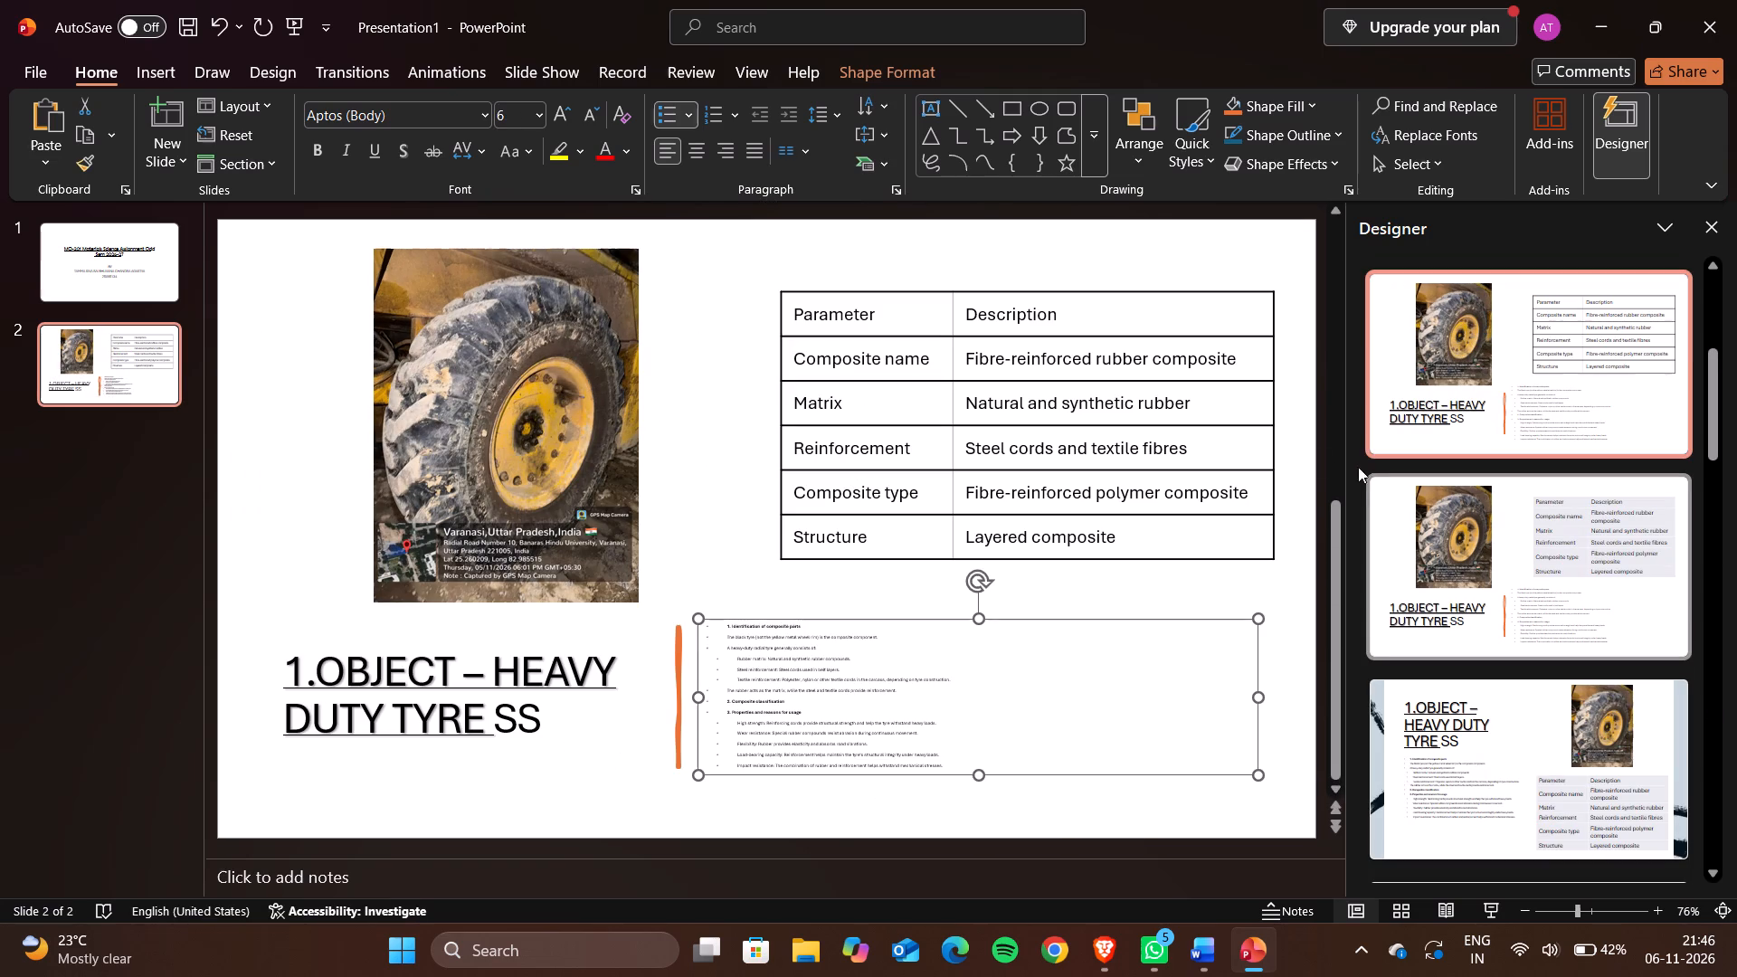
Resize the description text box by its upper-left corner, making it taller towards the table and slightly narrower.
{"action": "left_click", "coordinate": [963, 691]}
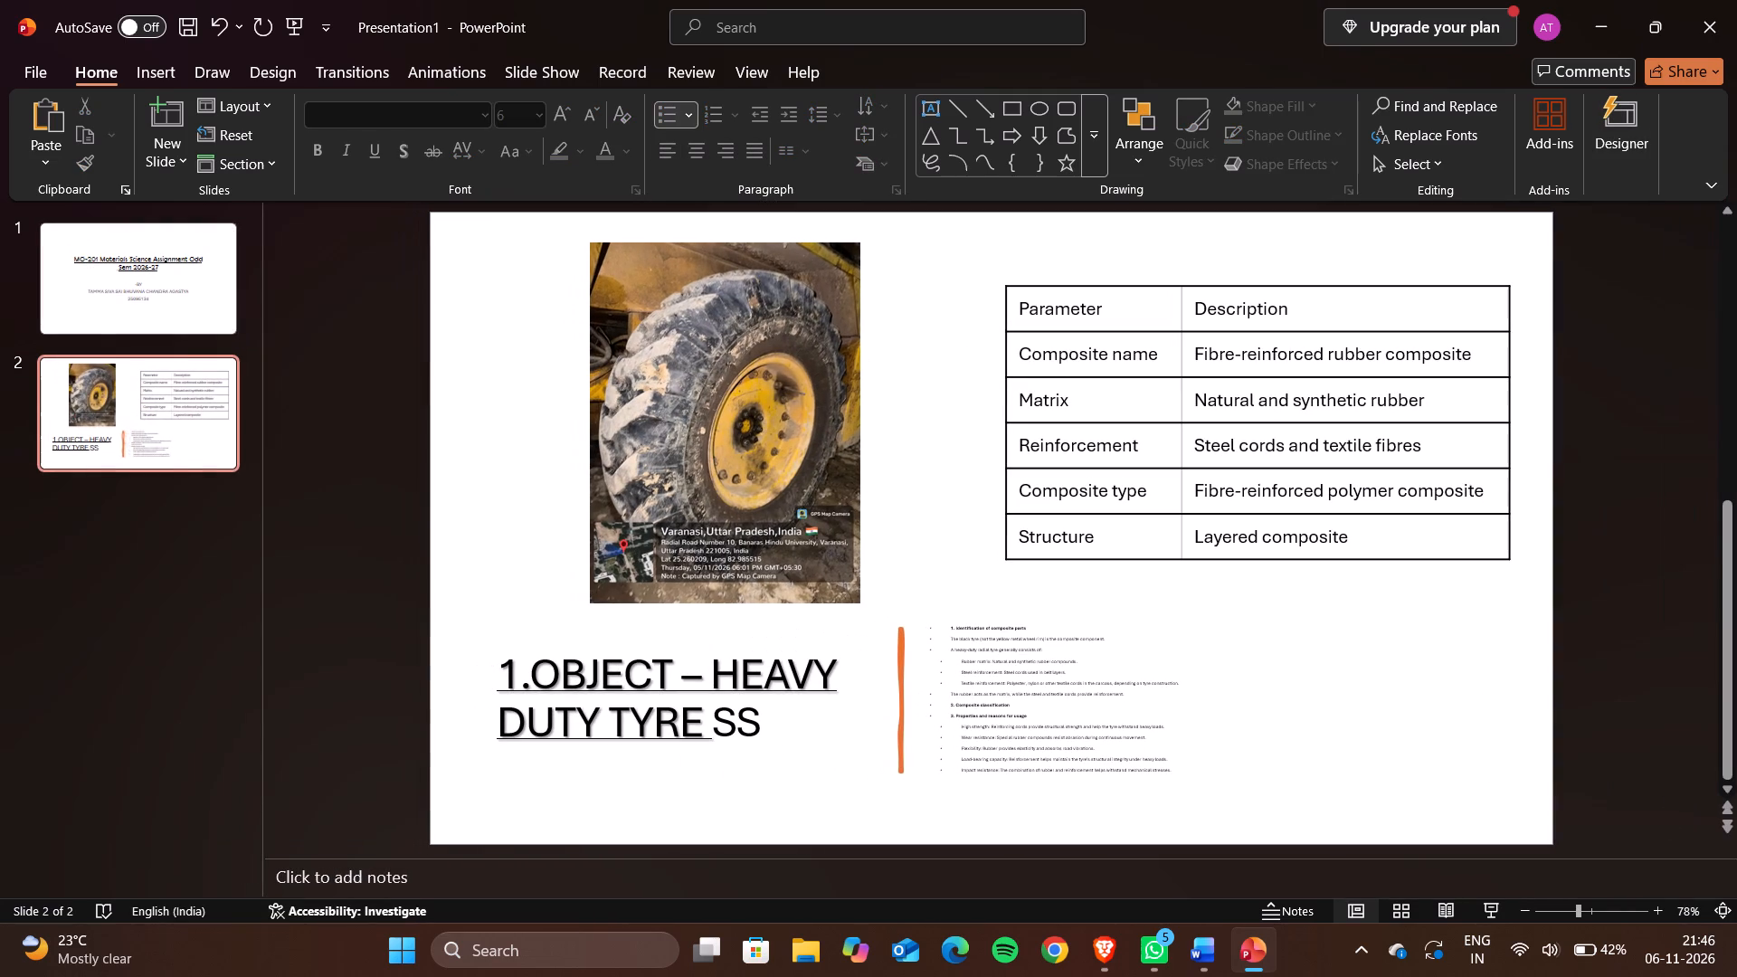
{"action": "left_click", "coordinate": [1088, 697]}
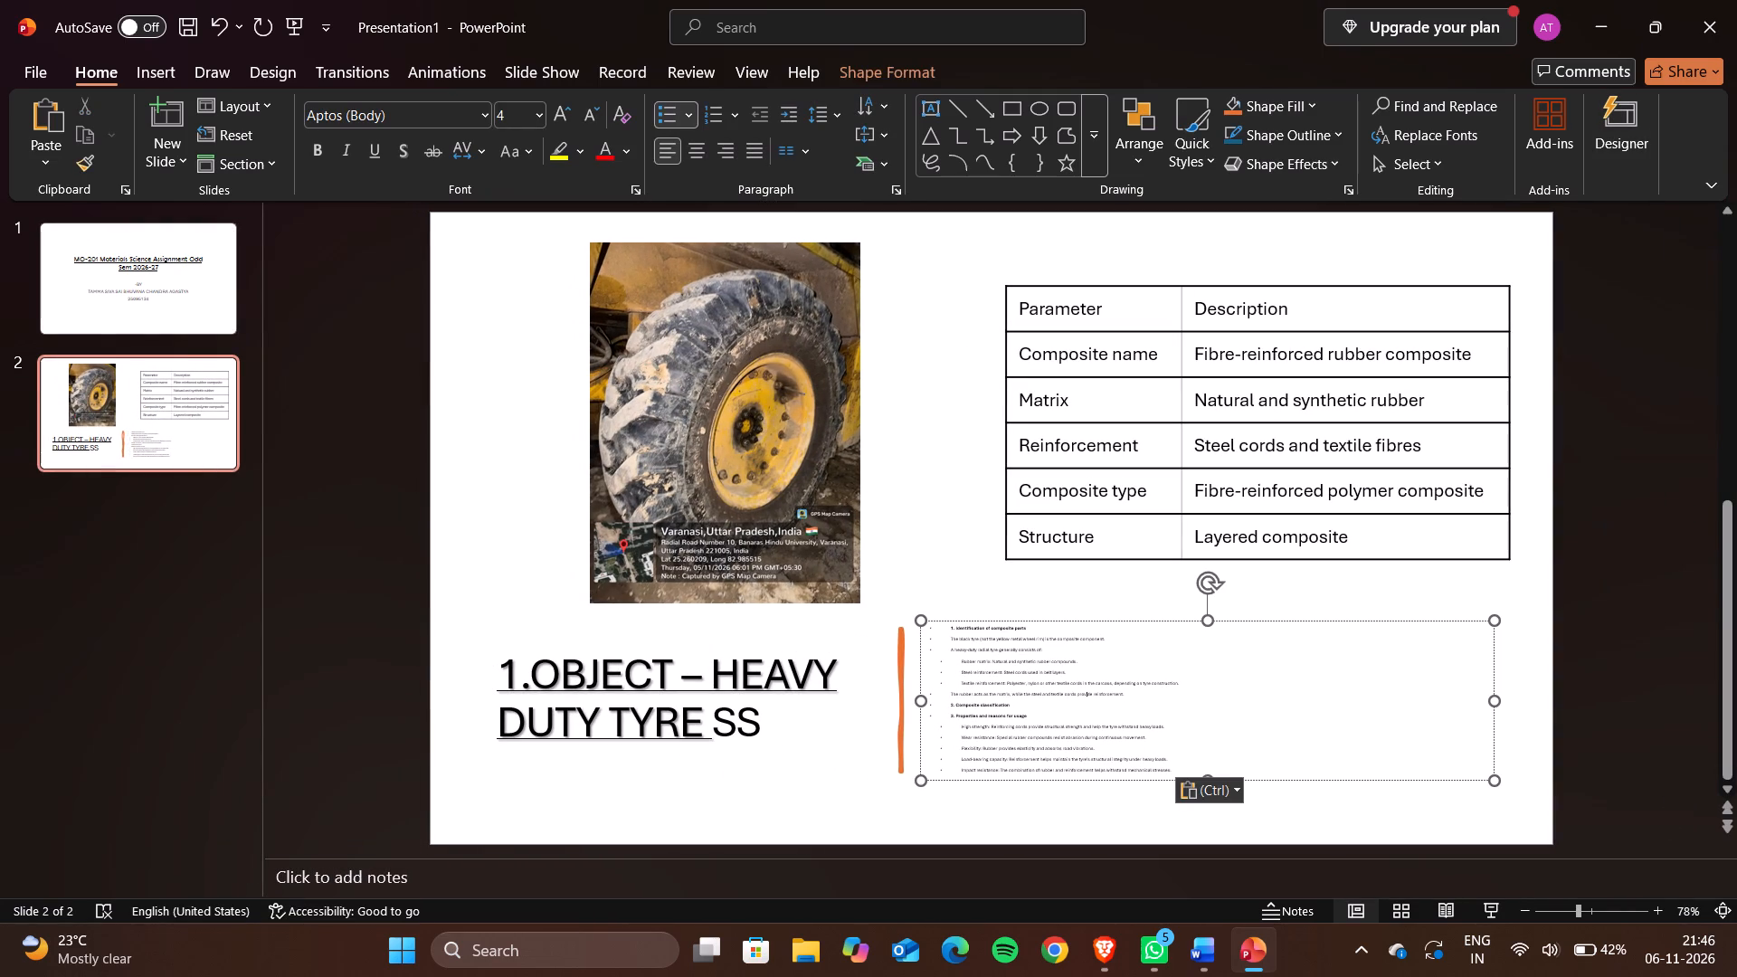
{"action": "left_click_drag", "start_coordinate": [916, 621], "coordinate": [882, 510]}
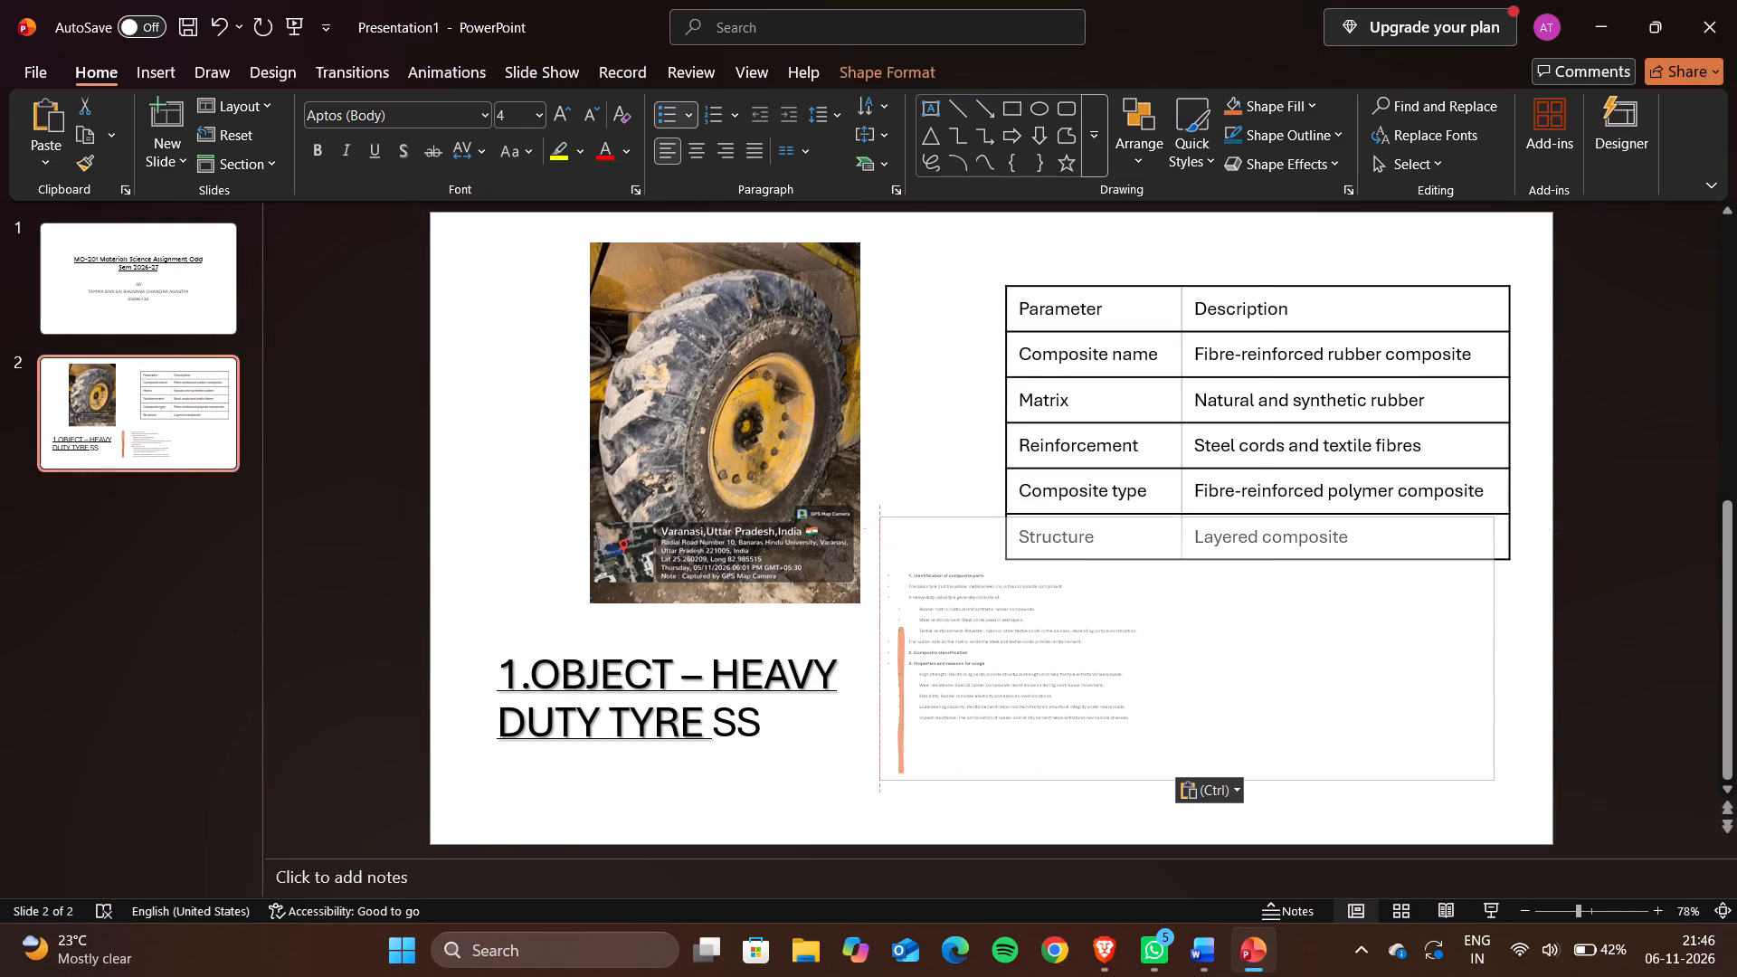
{"action": "left_click_drag", "start_coordinate": [882, 510], "coordinate": [953, 578]}
Move the Parameter/Description table up near the slide's top edge and slightly closer to the tyre photo.
{"action": "left_click", "coordinate": [1157, 410]}
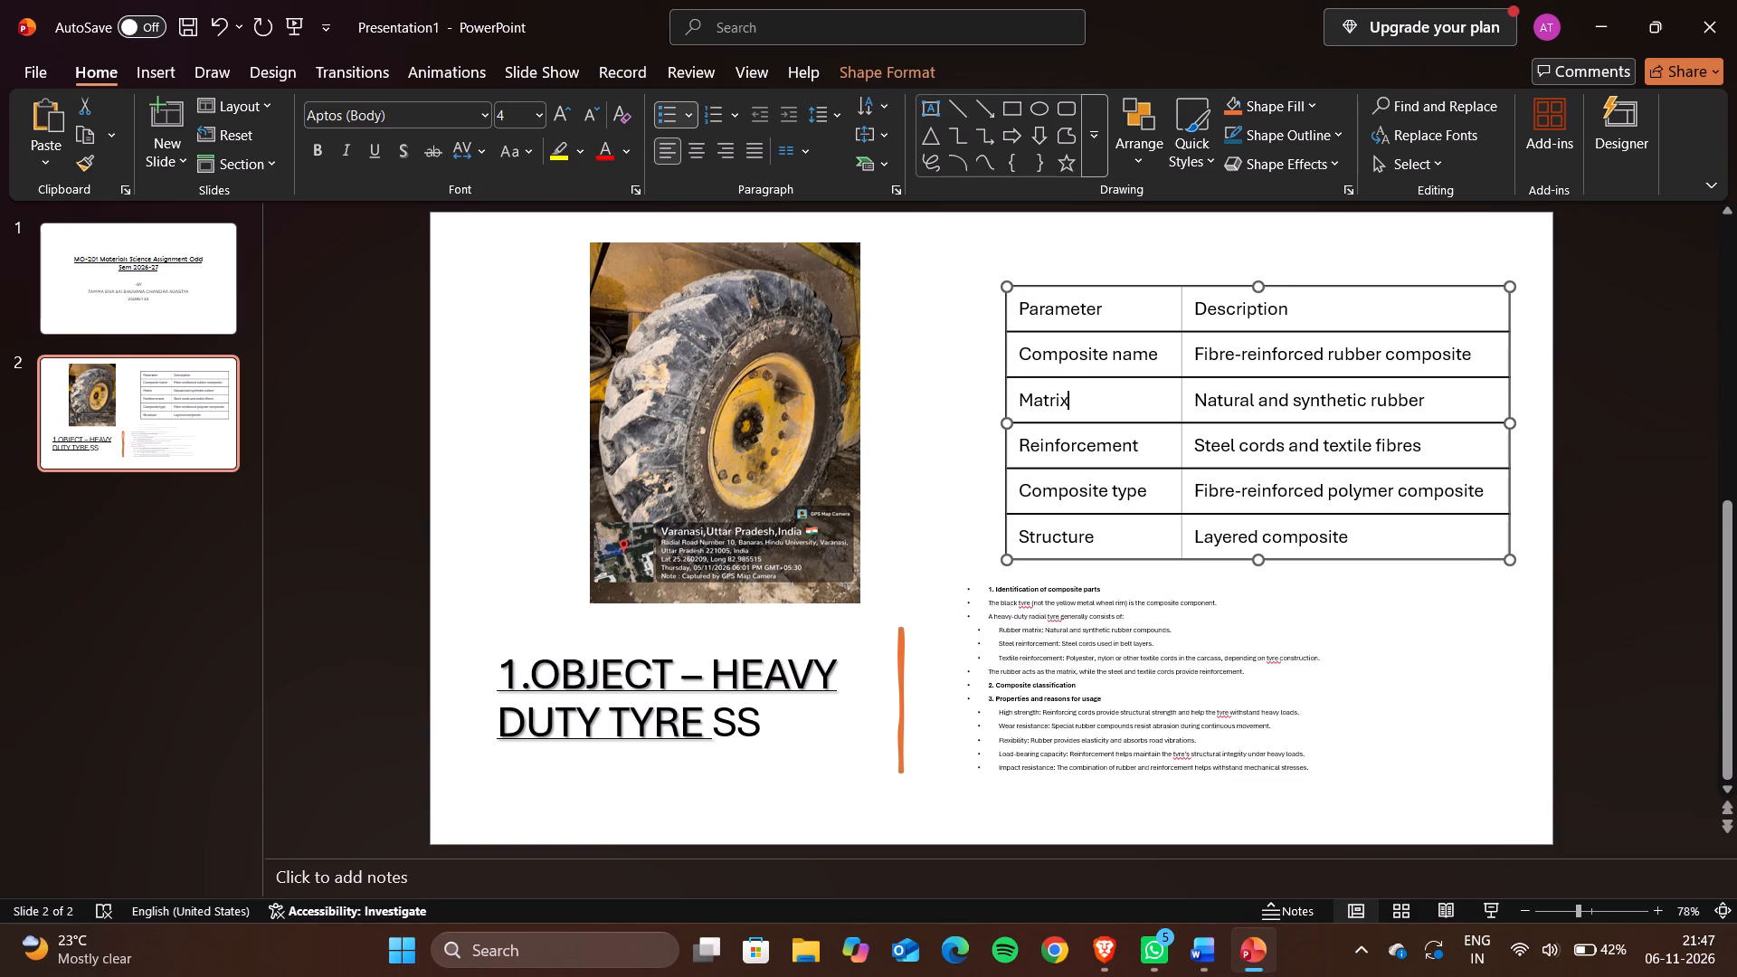
{"action": "left_click_drag", "start_coordinate": [1270, 331], "coordinate": [1270, 296]}
{"action": "left_click_drag", "start_coordinate": [1238, 281], "coordinate": [1207, 233]}
{"action": "left_click", "coordinate": [1238, 555]}
Extend the description text box up to the table, down near the slide's bottom edge and across to the orange divider.
{"action": "left_click", "coordinate": [1198, 669]}
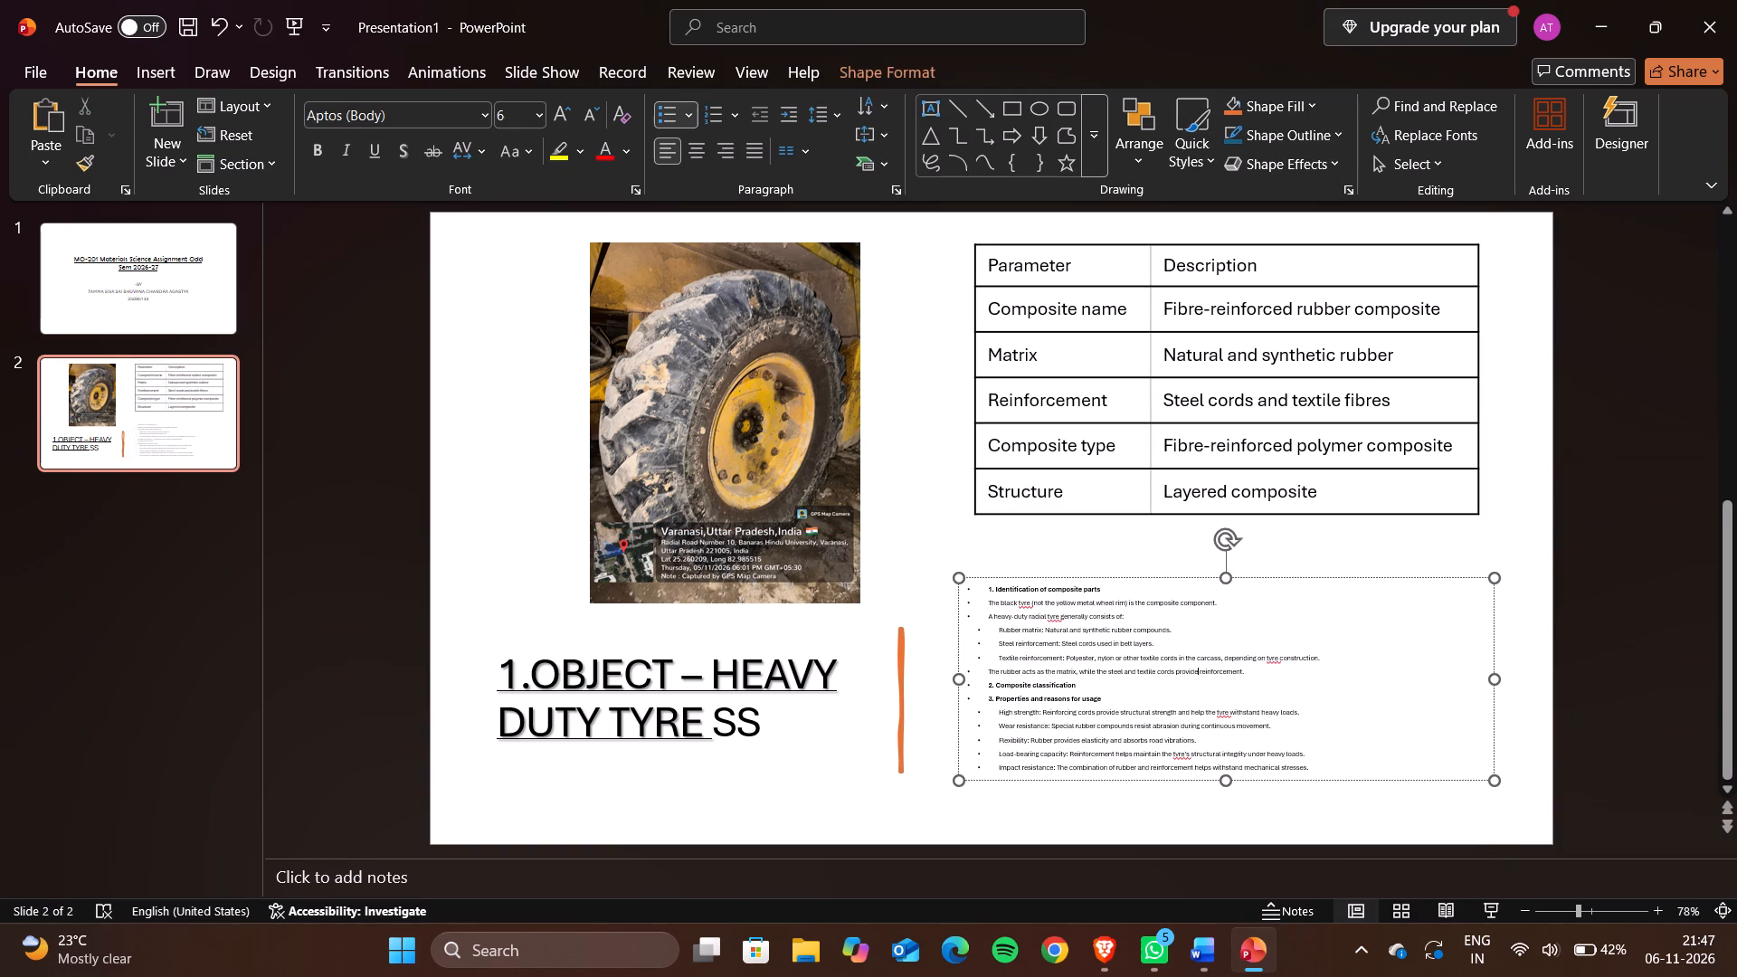
{"action": "left_click_drag", "start_coordinate": [1230, 574], "coordinate": [1231, 520]}
{"action": "left_click_drag", "start_coordinate": [1227, 779], "coordinate": [1240, 826]}
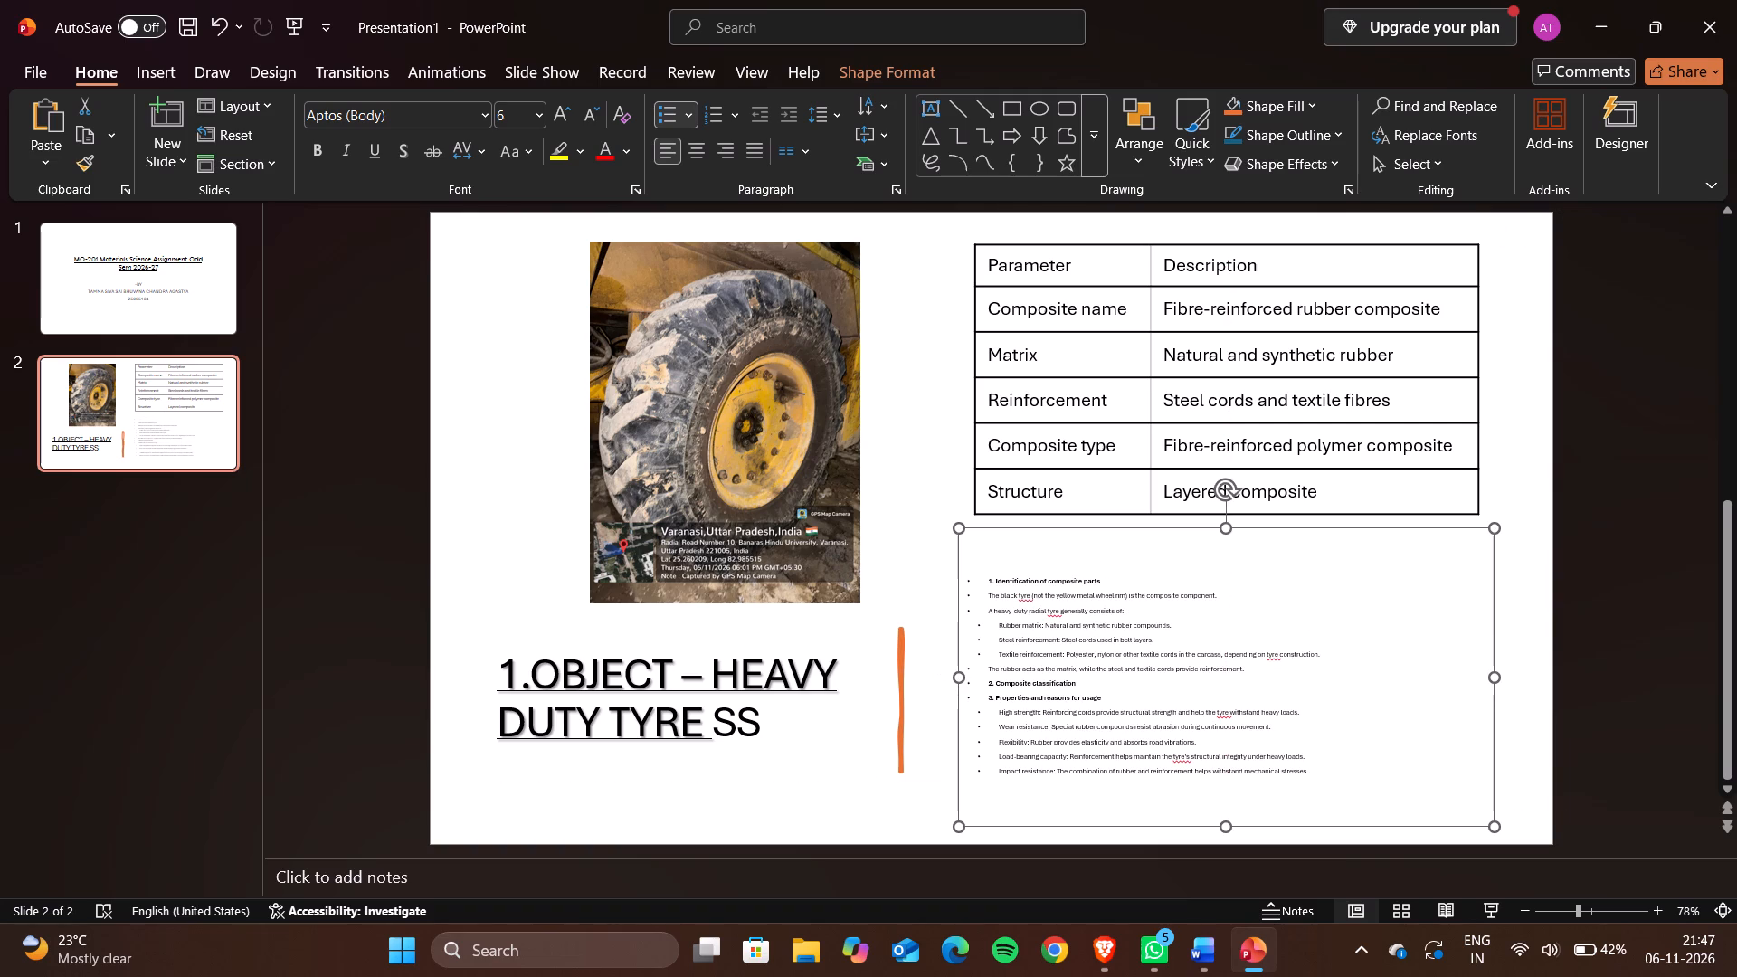
{"action": "left_click_drag", "start_coordinate": [959, 682], "coordinate": [904, 680]}
{"action": "left_click", "coordinate": [897, 679]}
{"action": "left_click", "coordinate": [951, 665]}
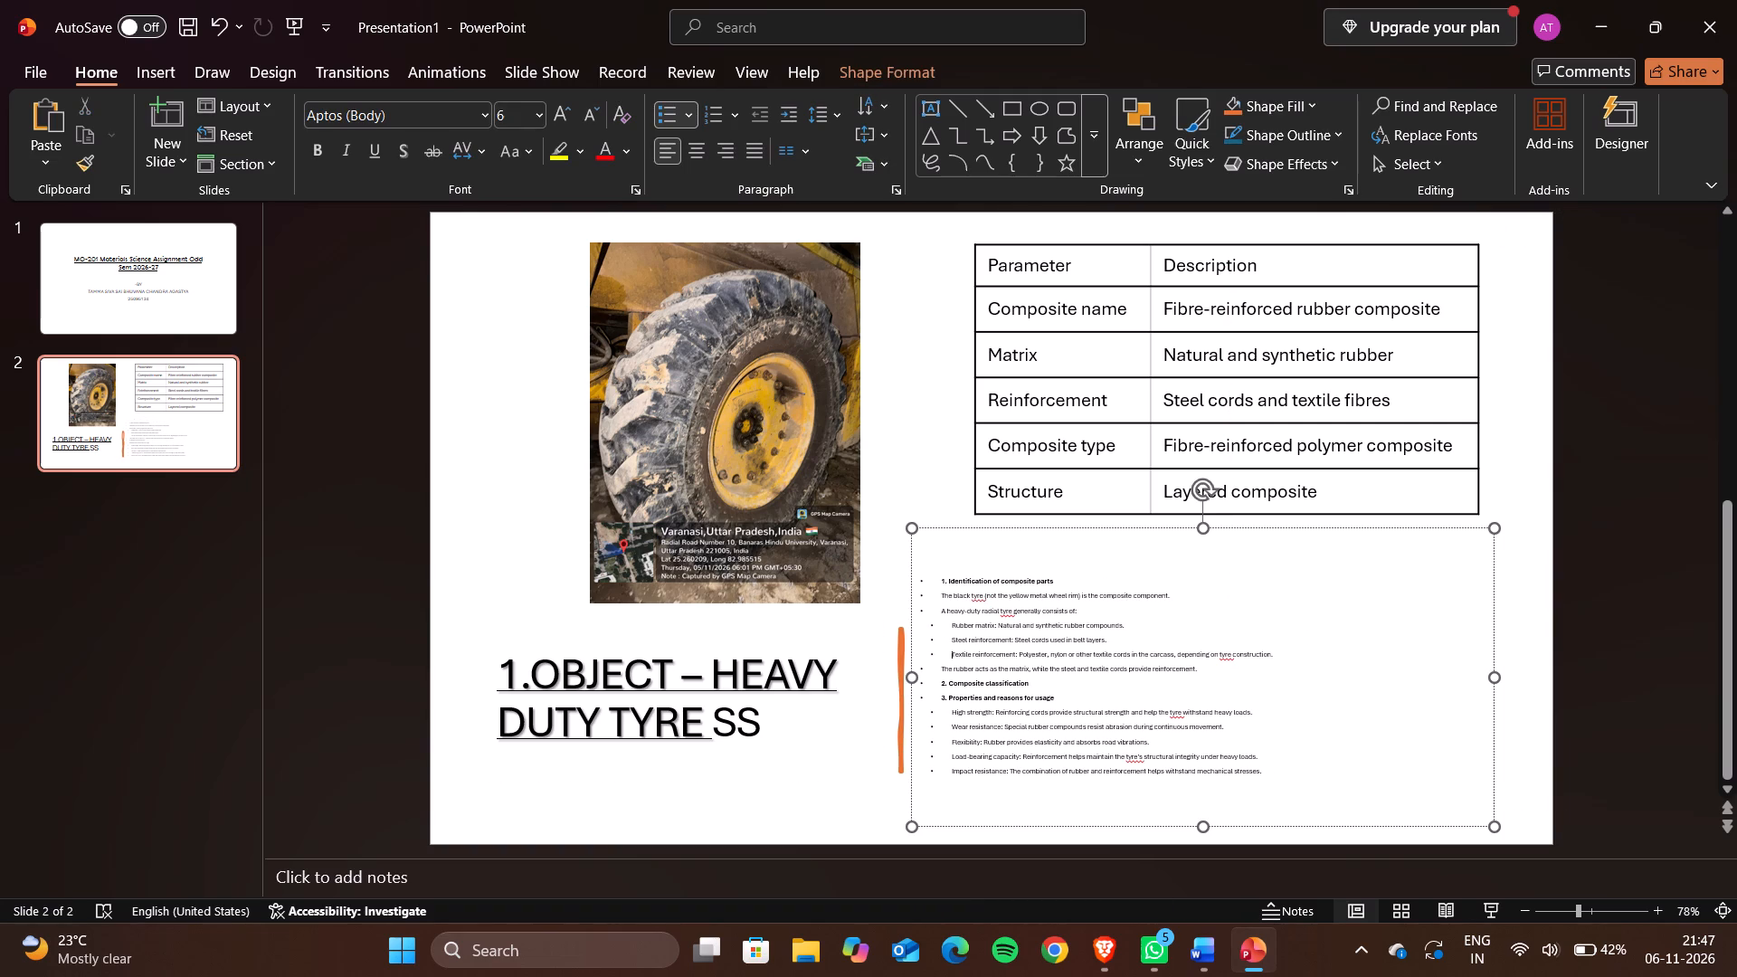
Enlarge the tyre photo slightly from its upper-left corner.
{"action": "left_click", "coordinate": [830, 464]}
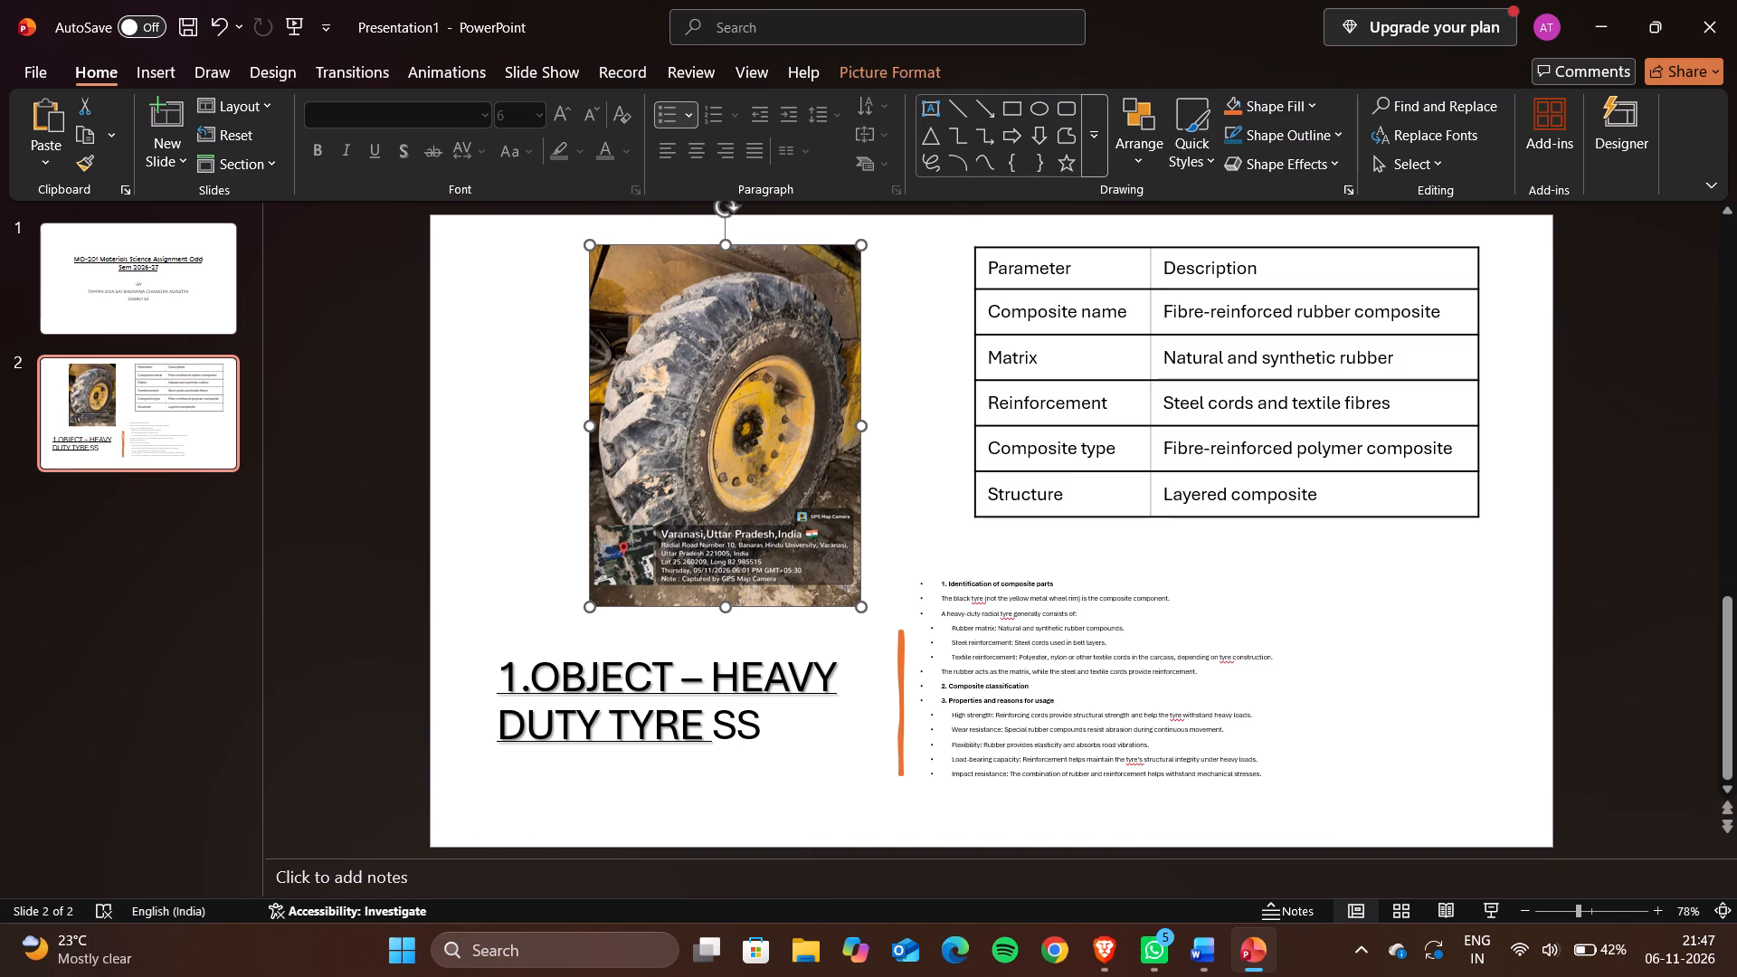
{"action": "left_click_drag", "start_coordinate": [591, 246], "coordinate": [578, 261]}
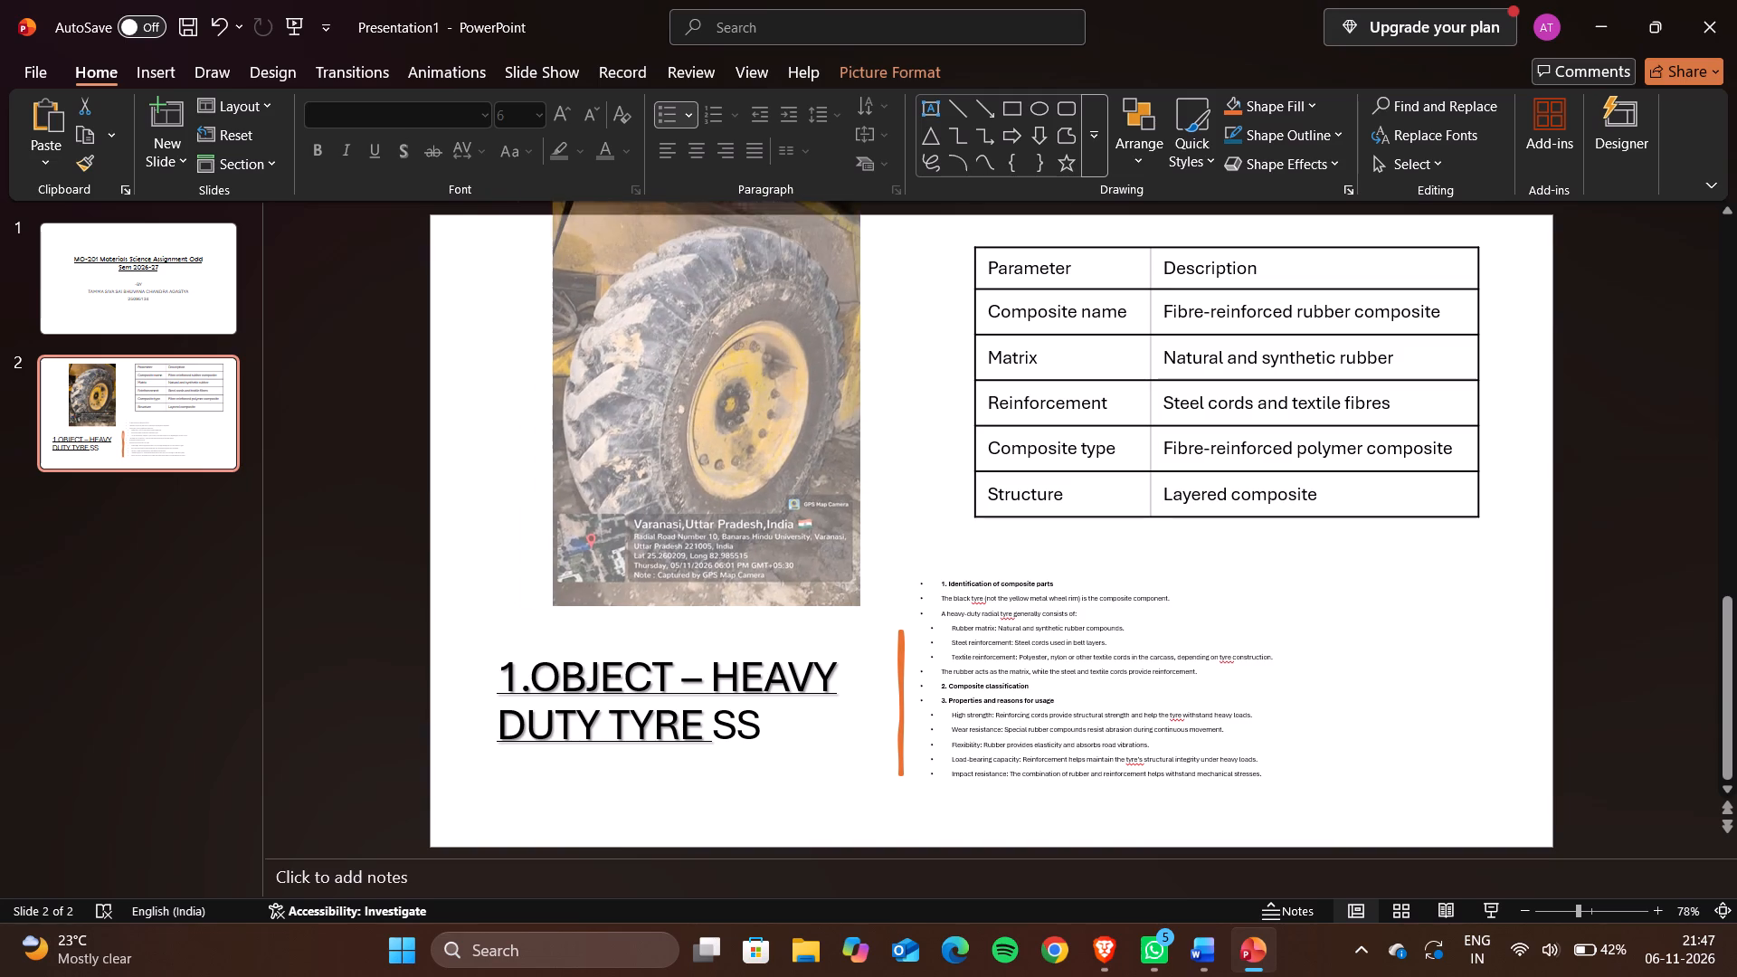
{"action": "left_click_drag", "start_coordinate": [578, 261], "coordinate": [583, 280]}
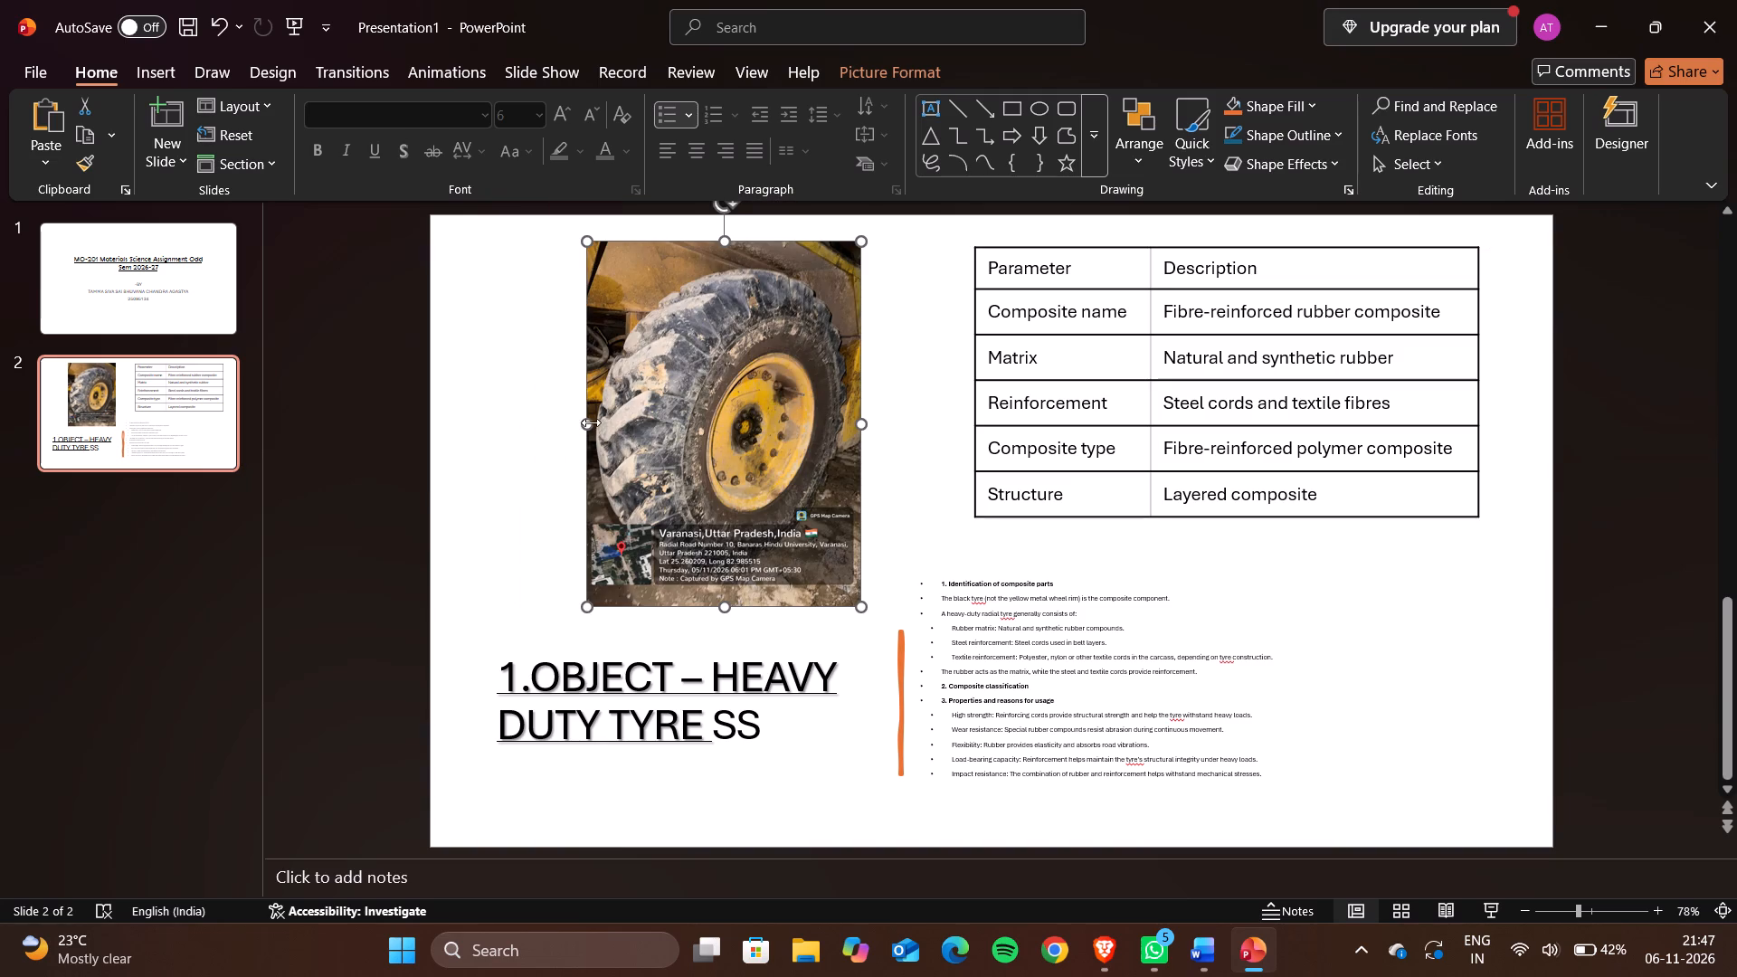
Widen the tyre photo outward so its left side reaches just past the heading's left edge.
{"action": "left_click_drag", "start_coordinate": [589, 423], "coordinate": [483, 443]}
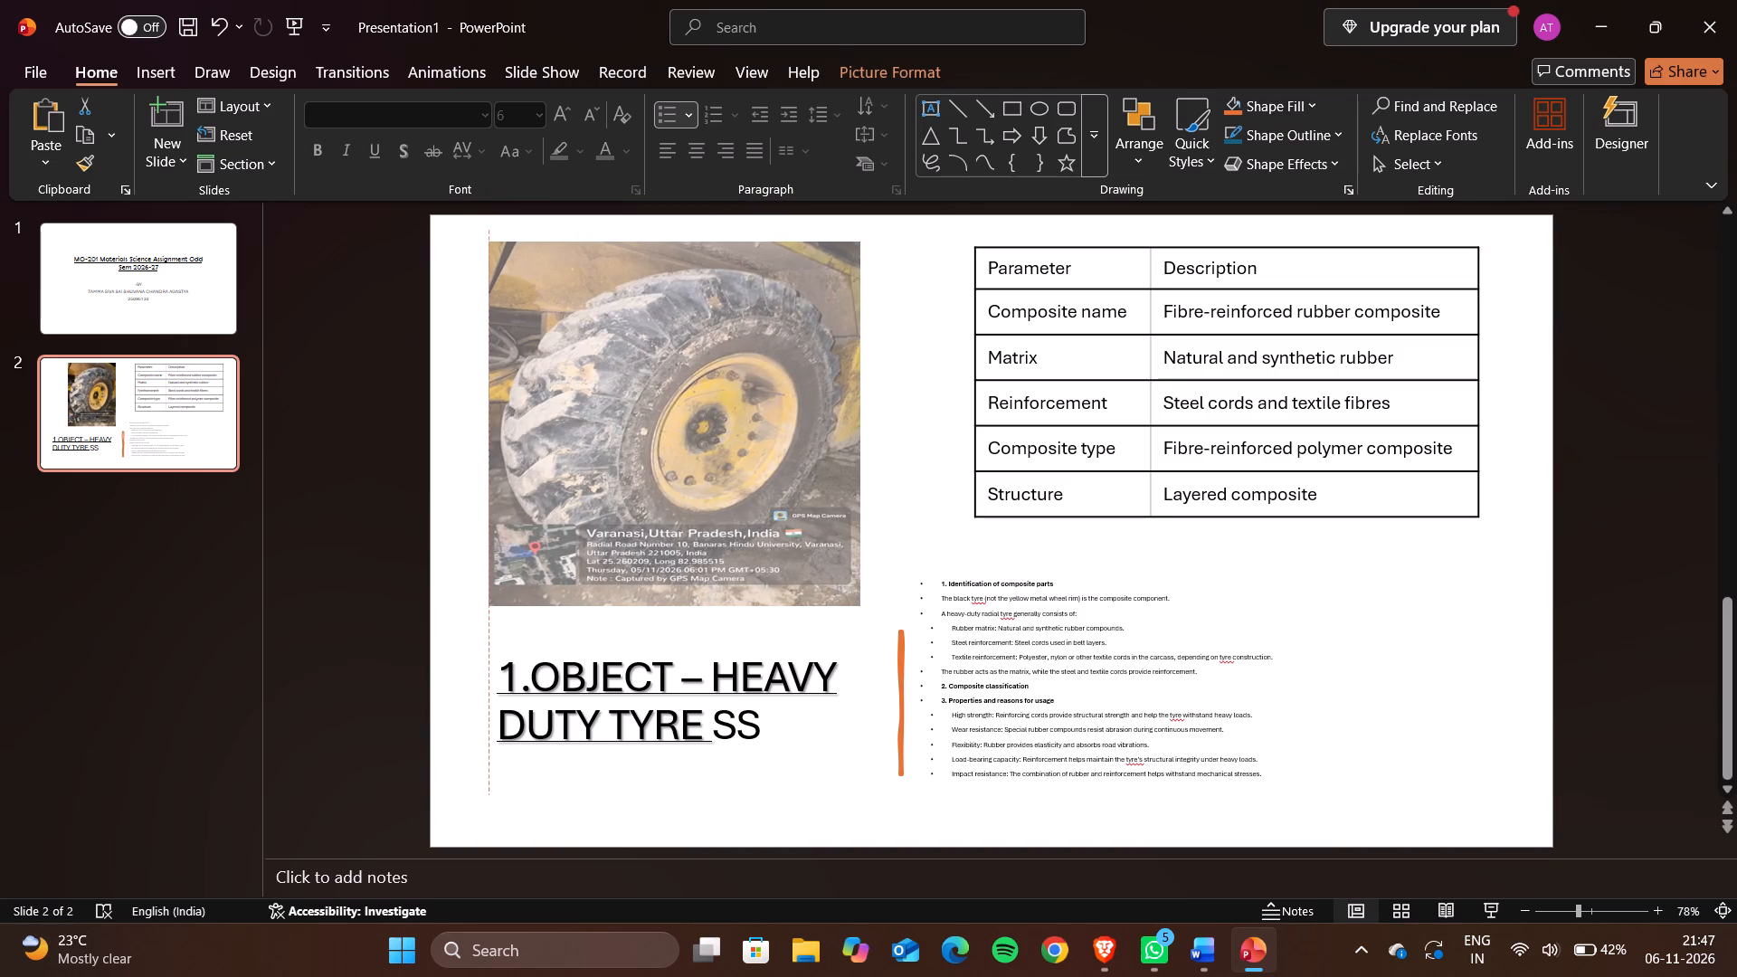
{"action": "left_click_drag", "start_coordinate": [483, 443], "coordinate": [479, 444]}
Delete the stray "SS" from the end of the heading so it reads "1.OBJECT – HEAVY DUTY TYRE".
{"action": "left_click", "coordinate": [796, 712]}
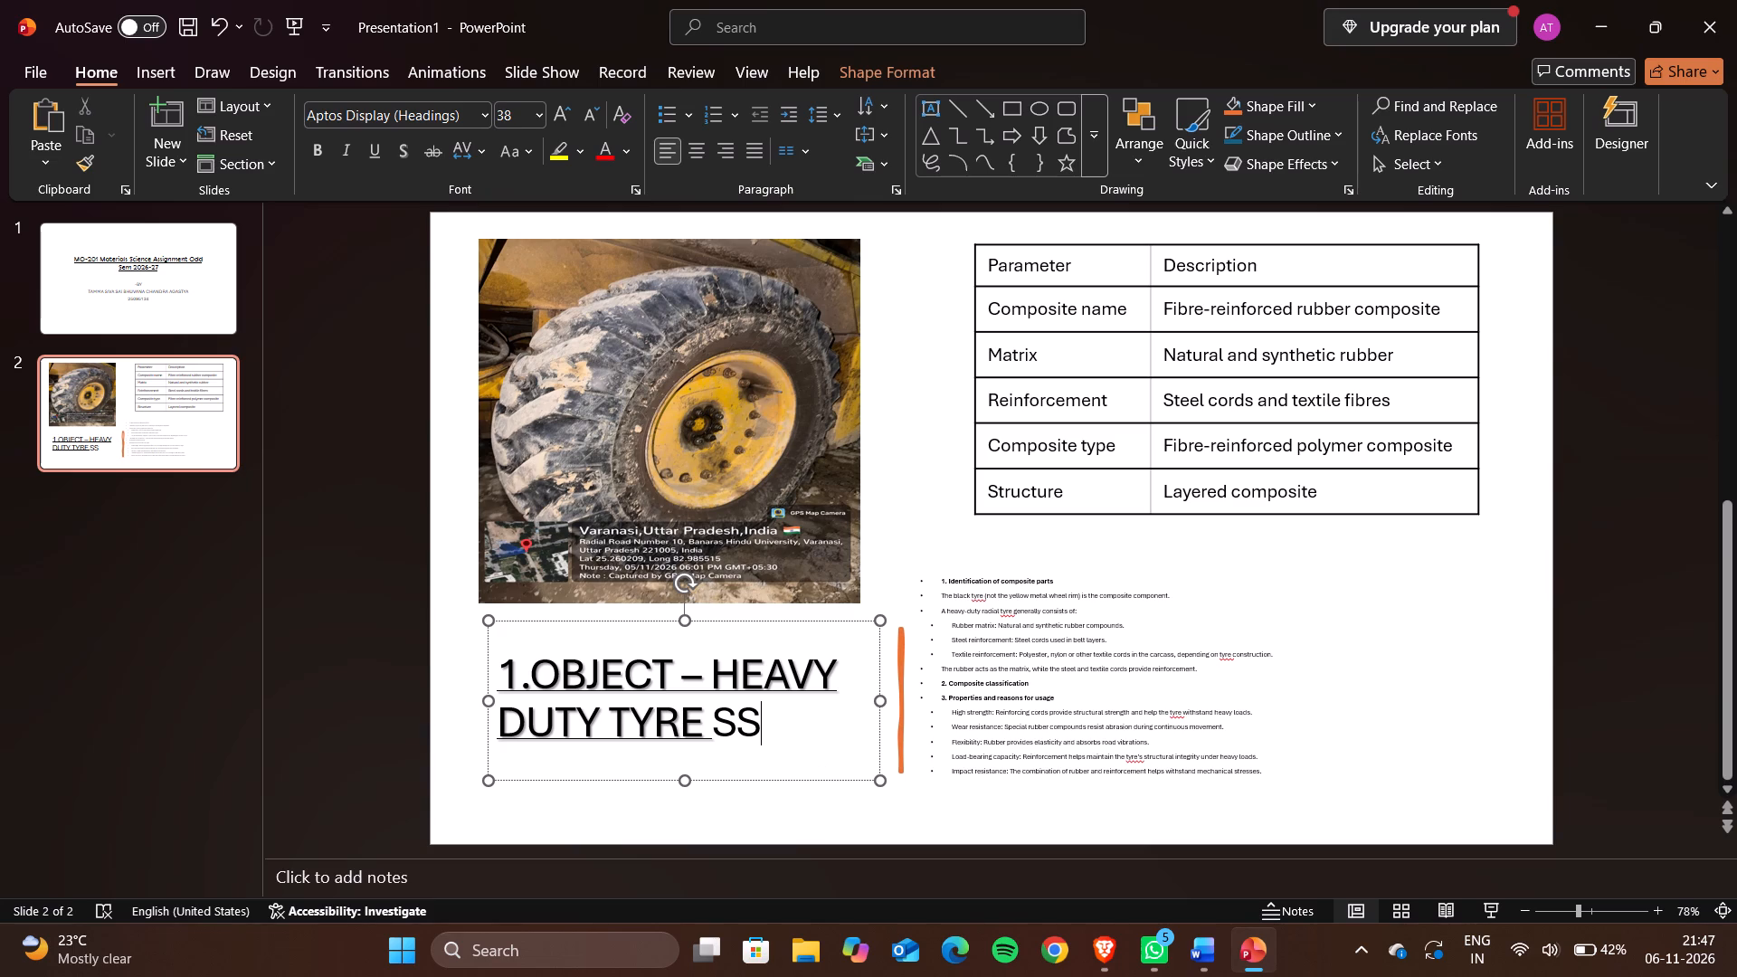
{"action": "key", "text": "BackSpace"}
{"action": "key", "text": "BackSpace"}
{"action": "key", "text": "BackSpace"}
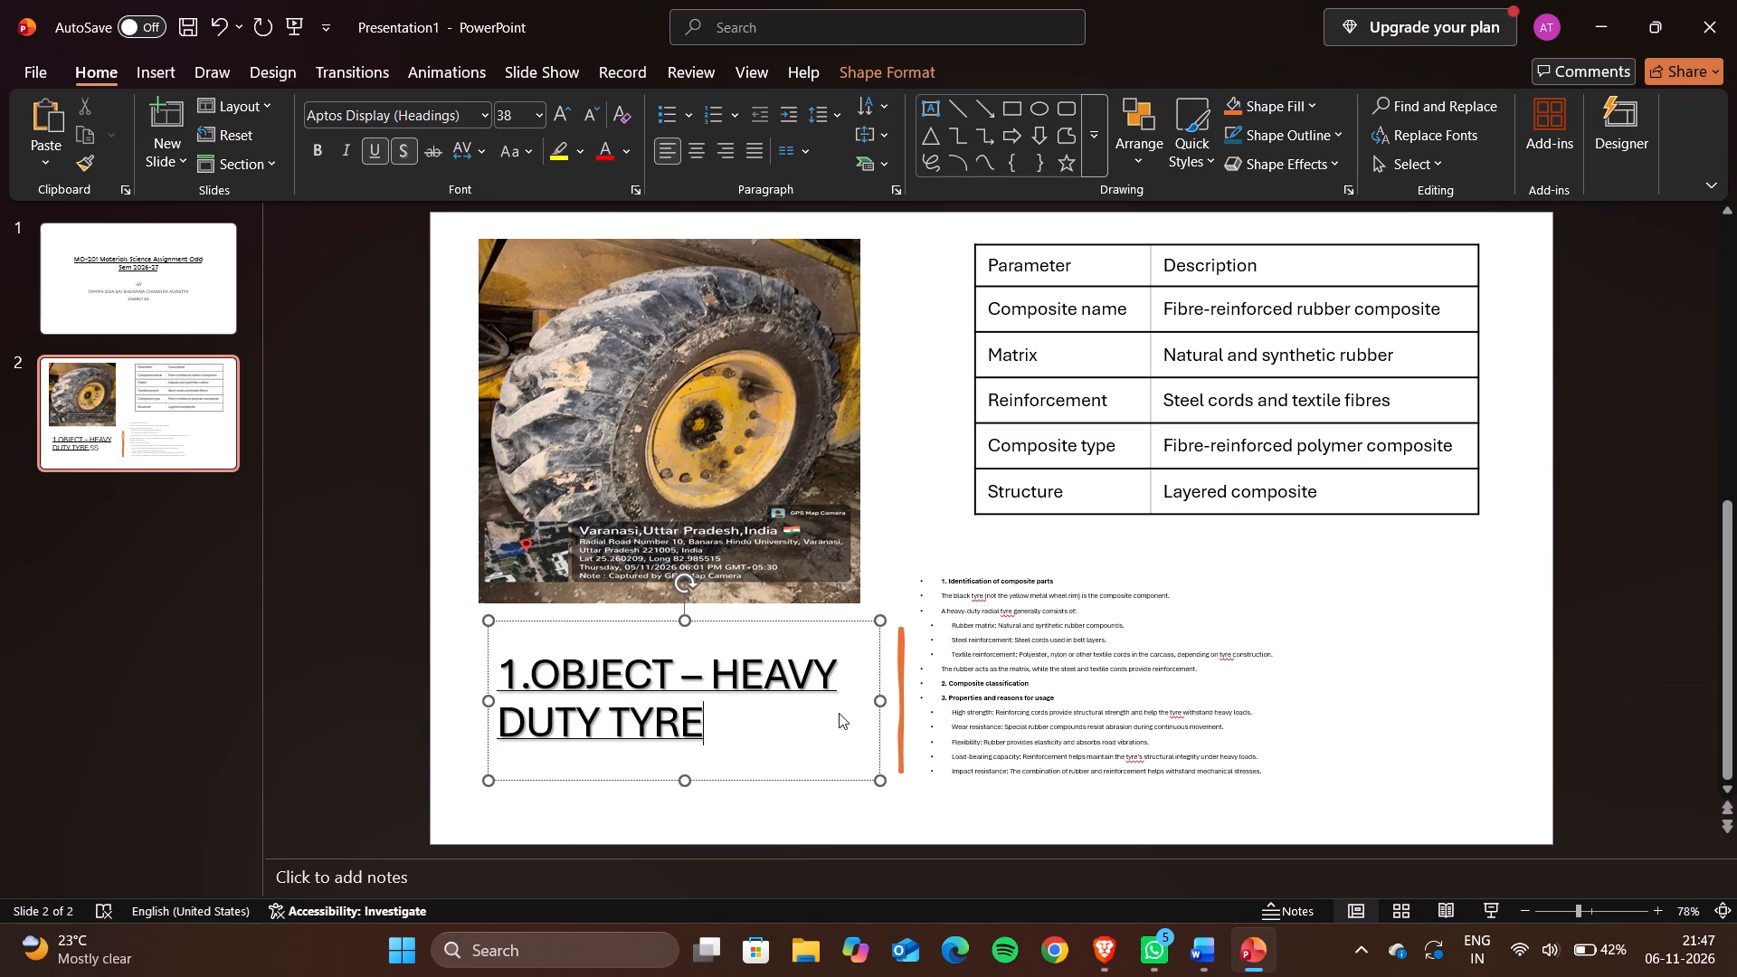
{"action": "left_click", "coordinate": [908, 810]}
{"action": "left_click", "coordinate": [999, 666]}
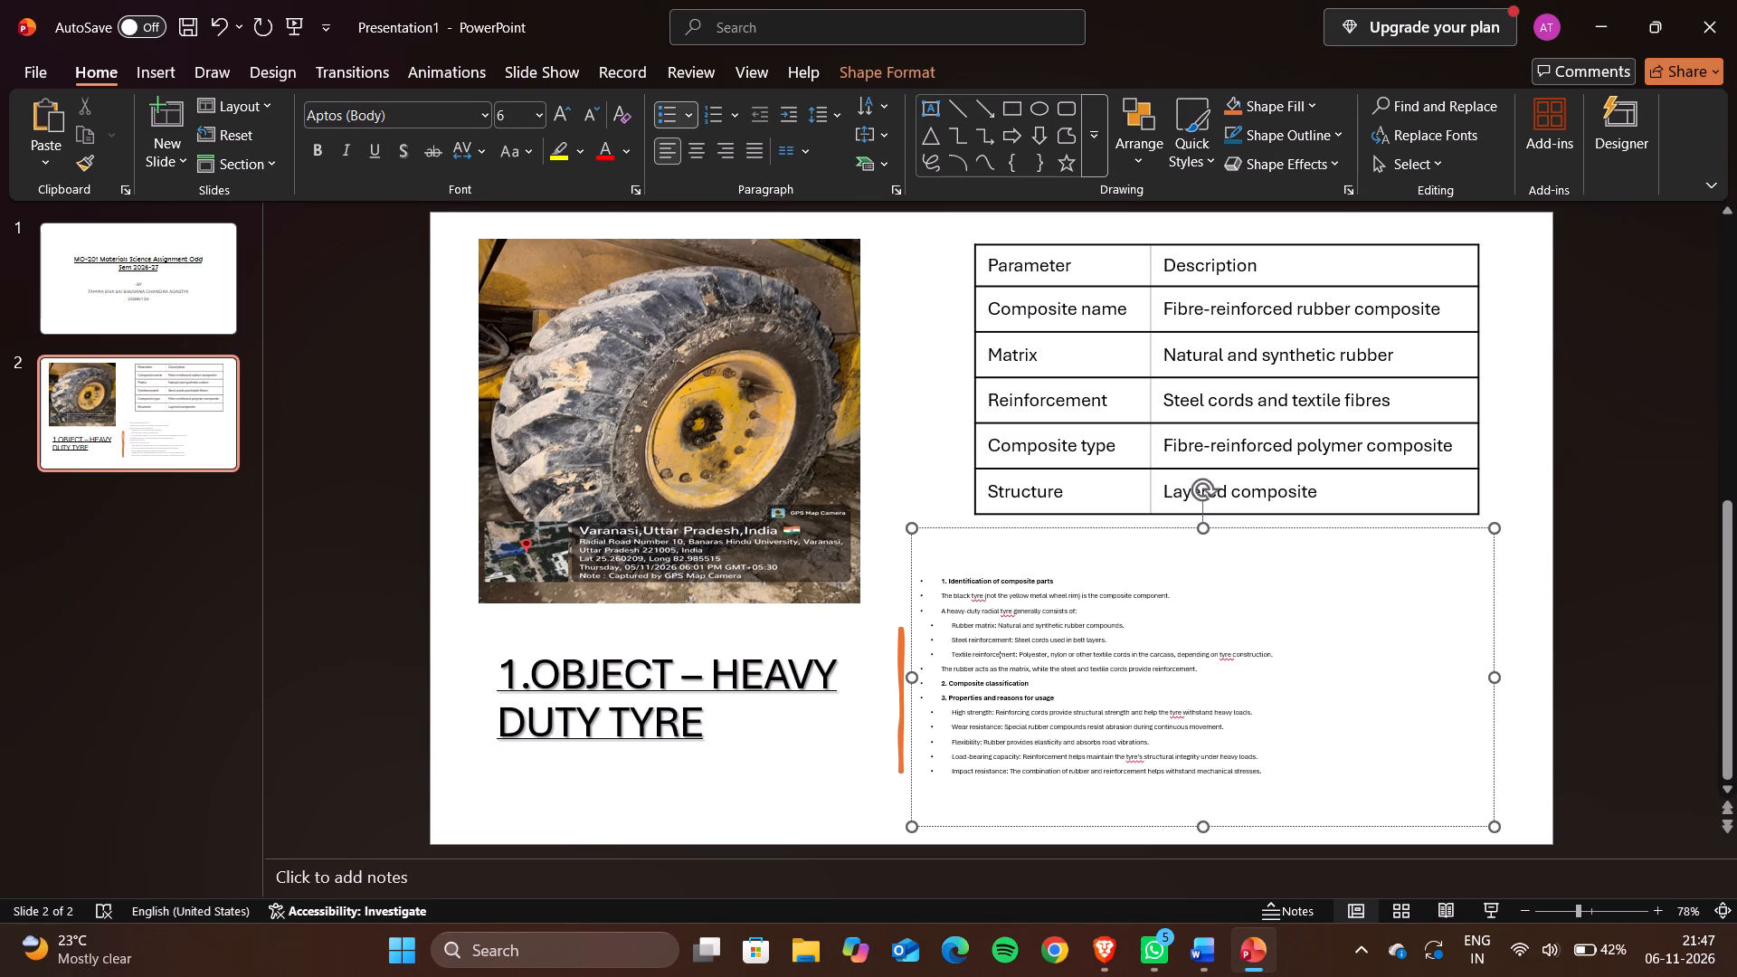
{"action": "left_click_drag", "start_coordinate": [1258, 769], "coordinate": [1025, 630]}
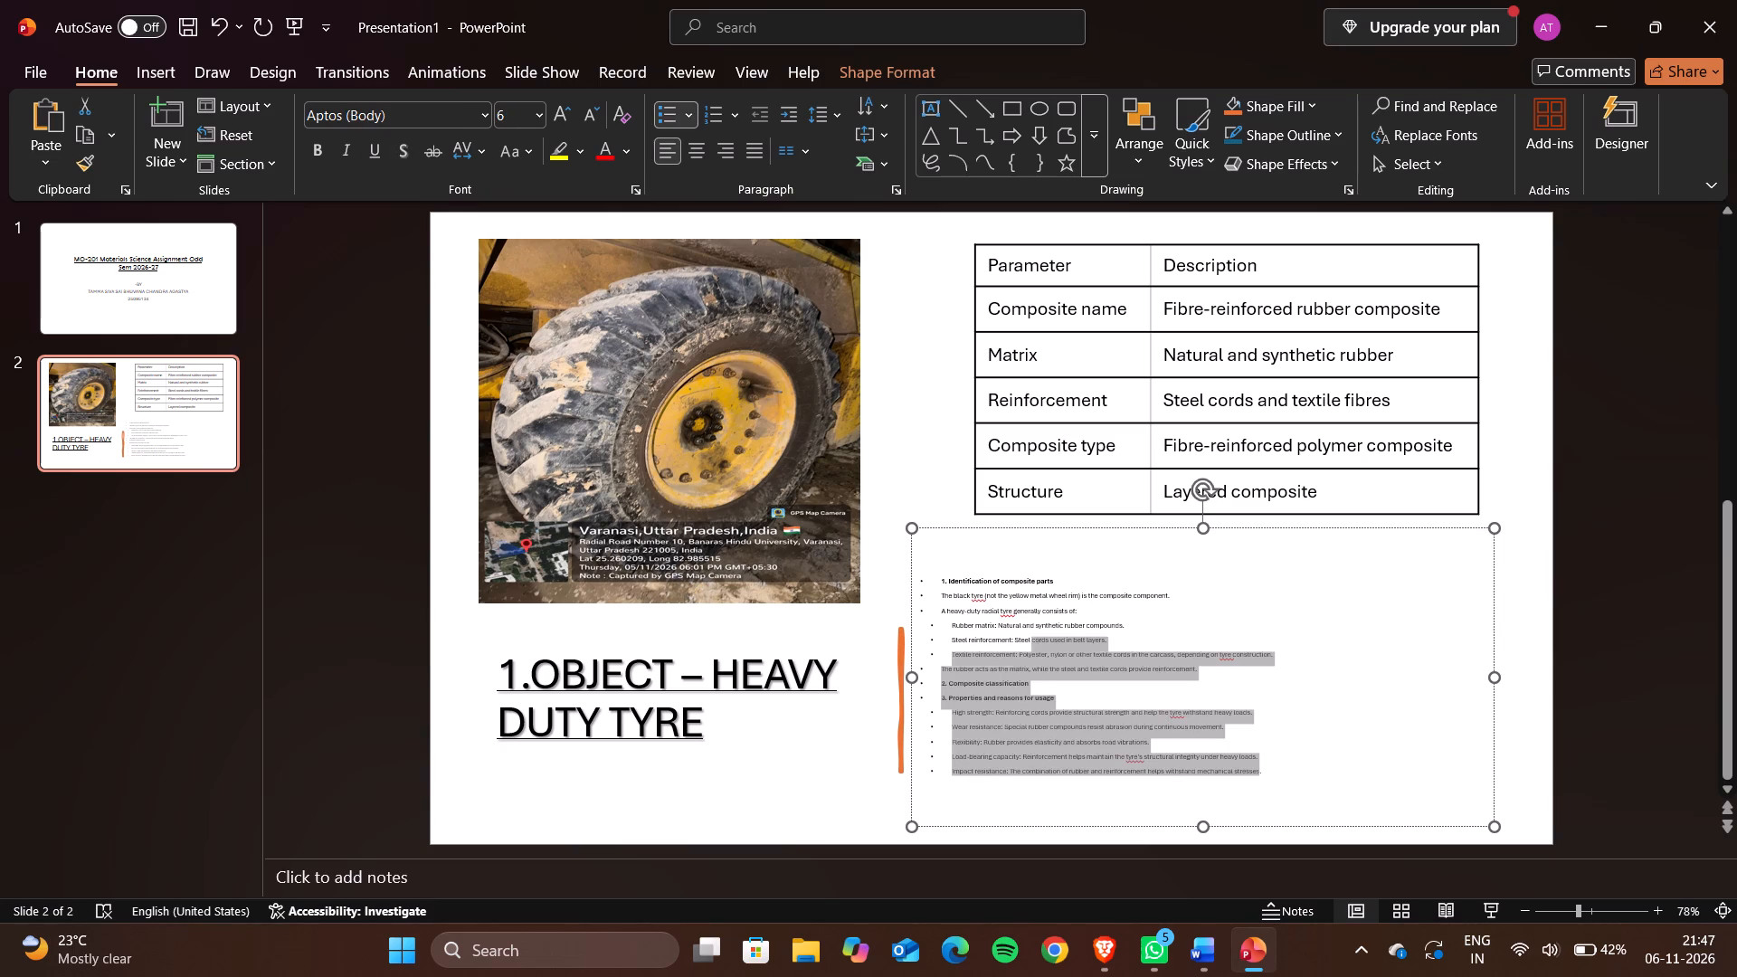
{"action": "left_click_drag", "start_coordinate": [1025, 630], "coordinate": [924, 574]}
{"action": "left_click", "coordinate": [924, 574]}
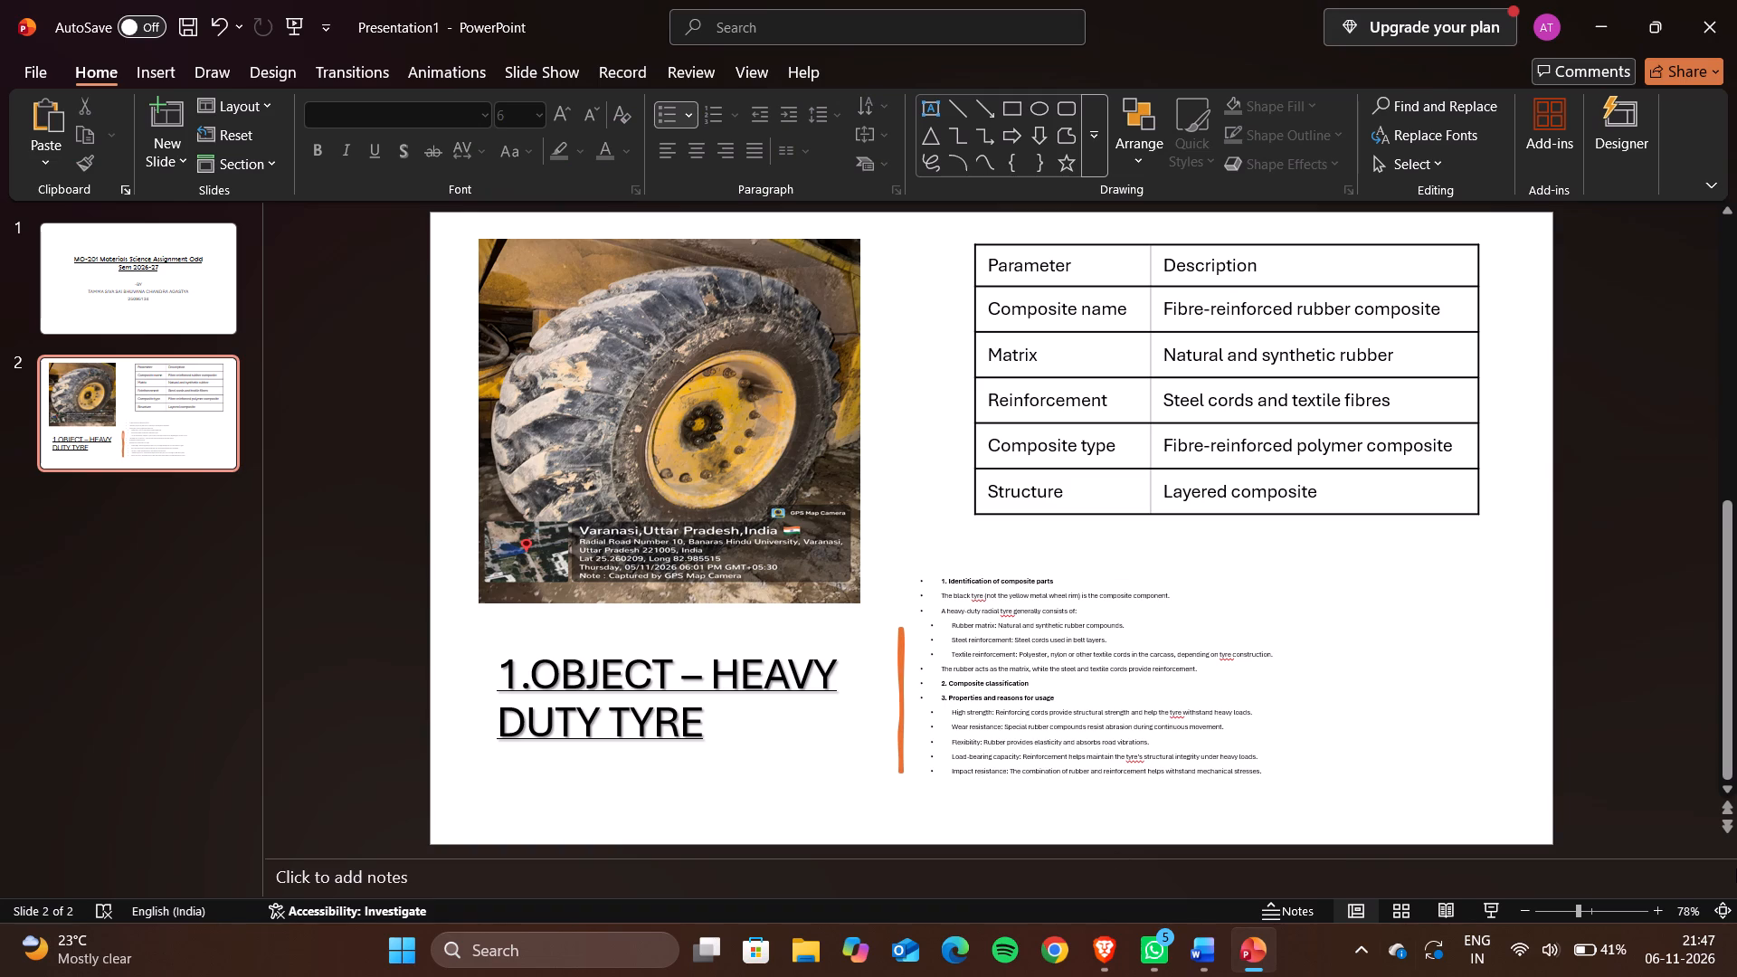
Stretch the tyre photo down to the heading text and widen it towards the orange divider.
{"action": "left_click", "coordinate": [592, 500]}
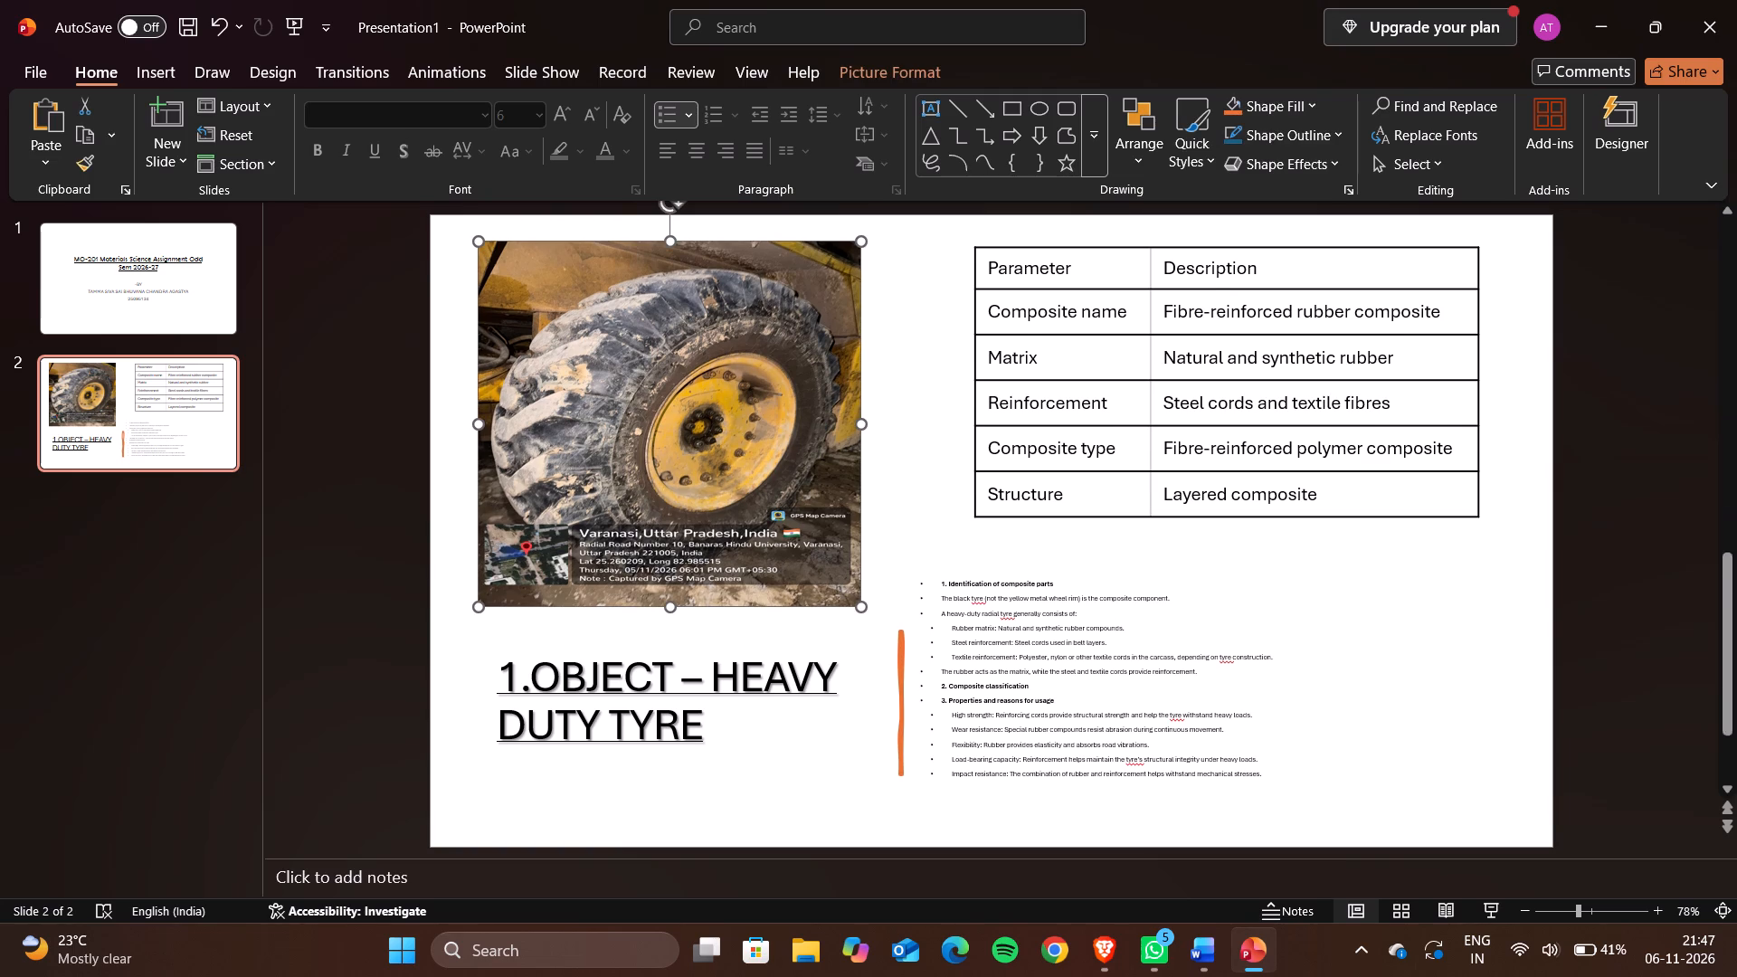
{"action": "left_click_drag", "start_coordinate": [670, 602], "coordinate": [671, 637]}
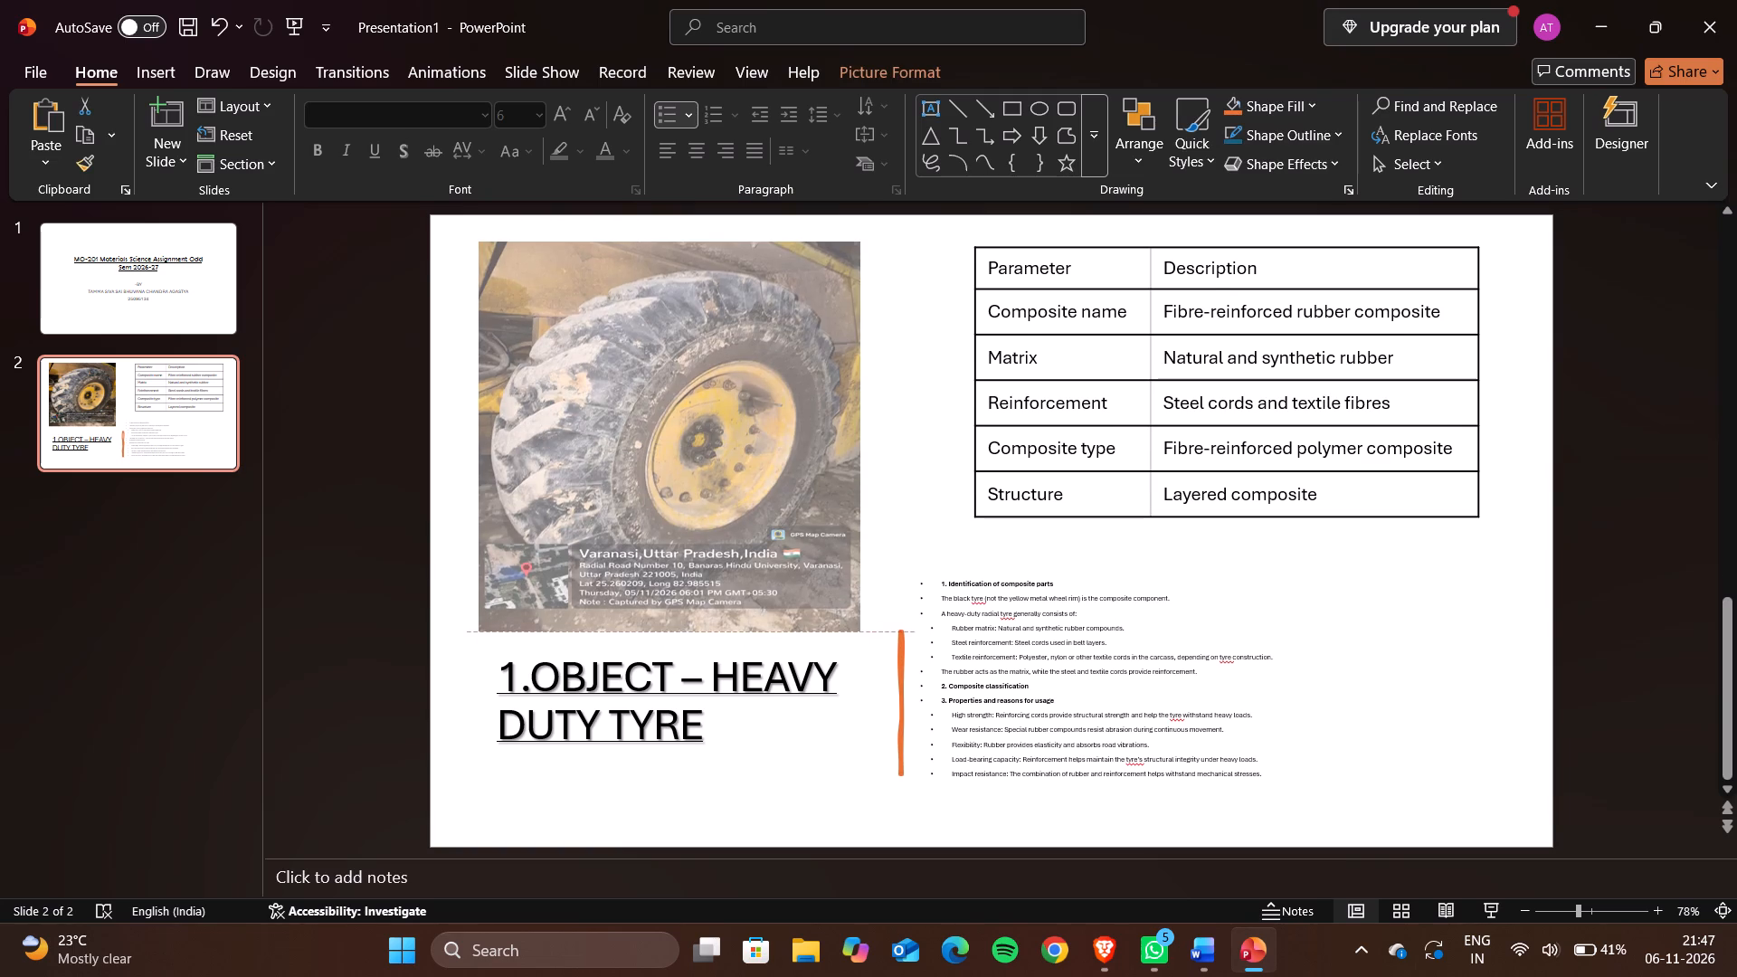
{"action": "left_click_drag", "start_coordinate": [671, 637], "coordinate": [669, 650]}
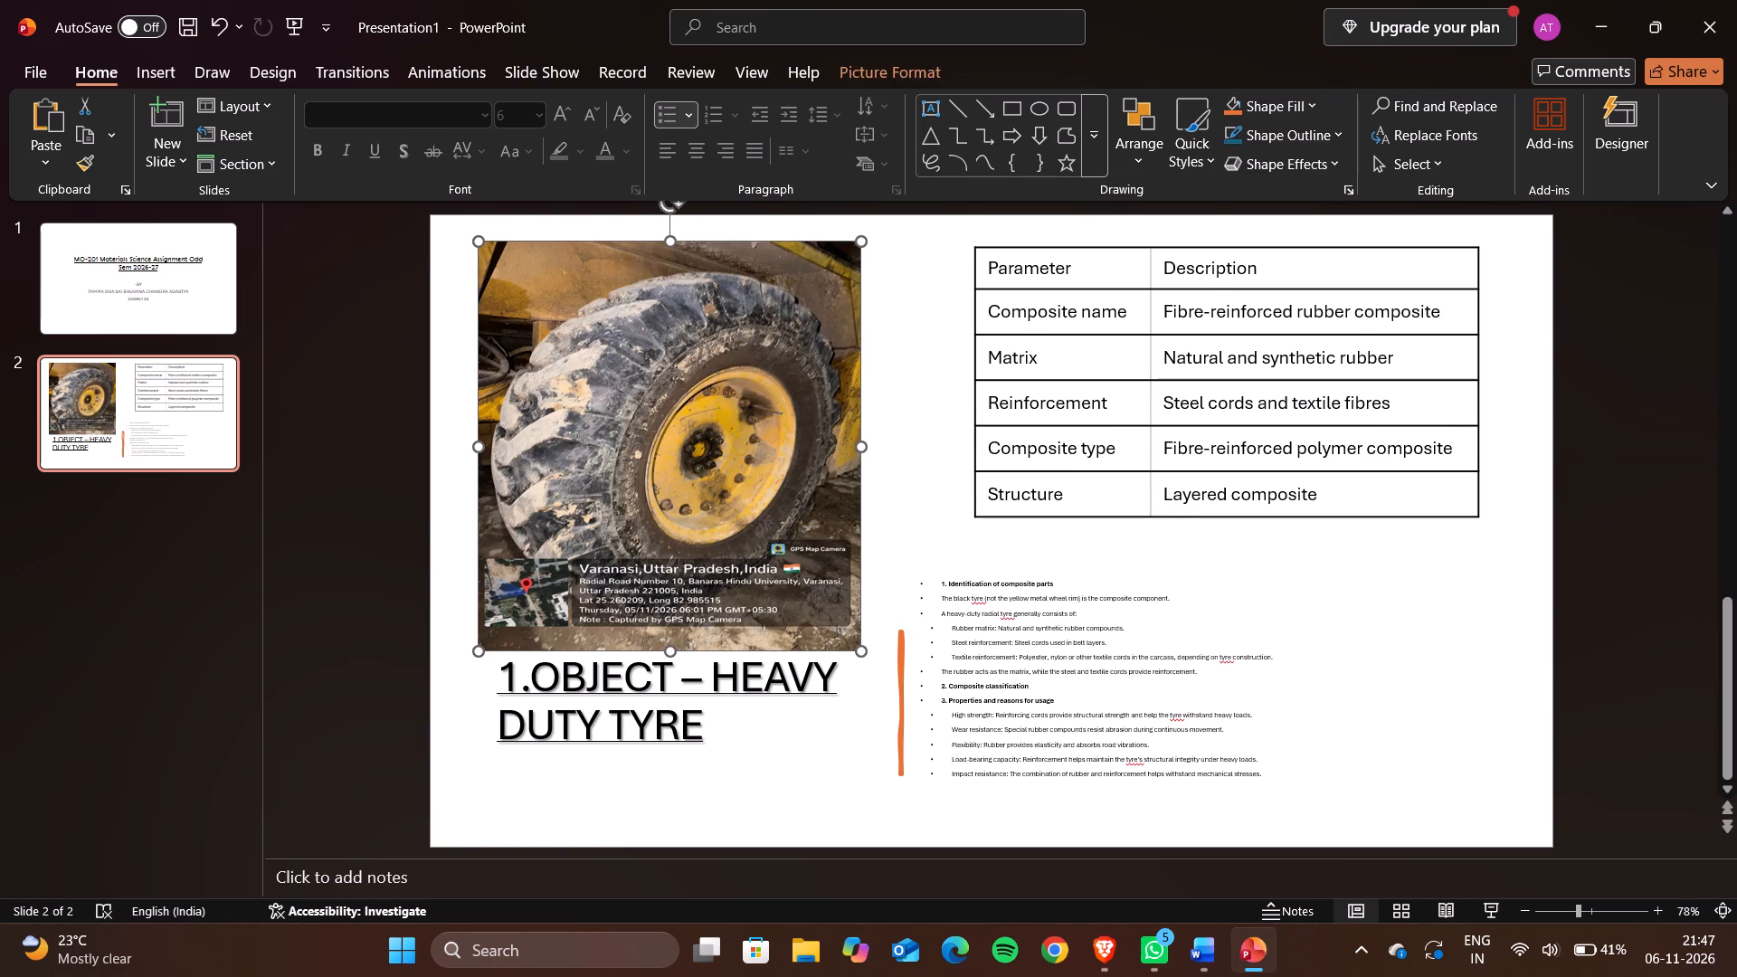
{"action": "left_click_drag", "start_coordinate": [857, 446], "coordinate": [886, 452]}
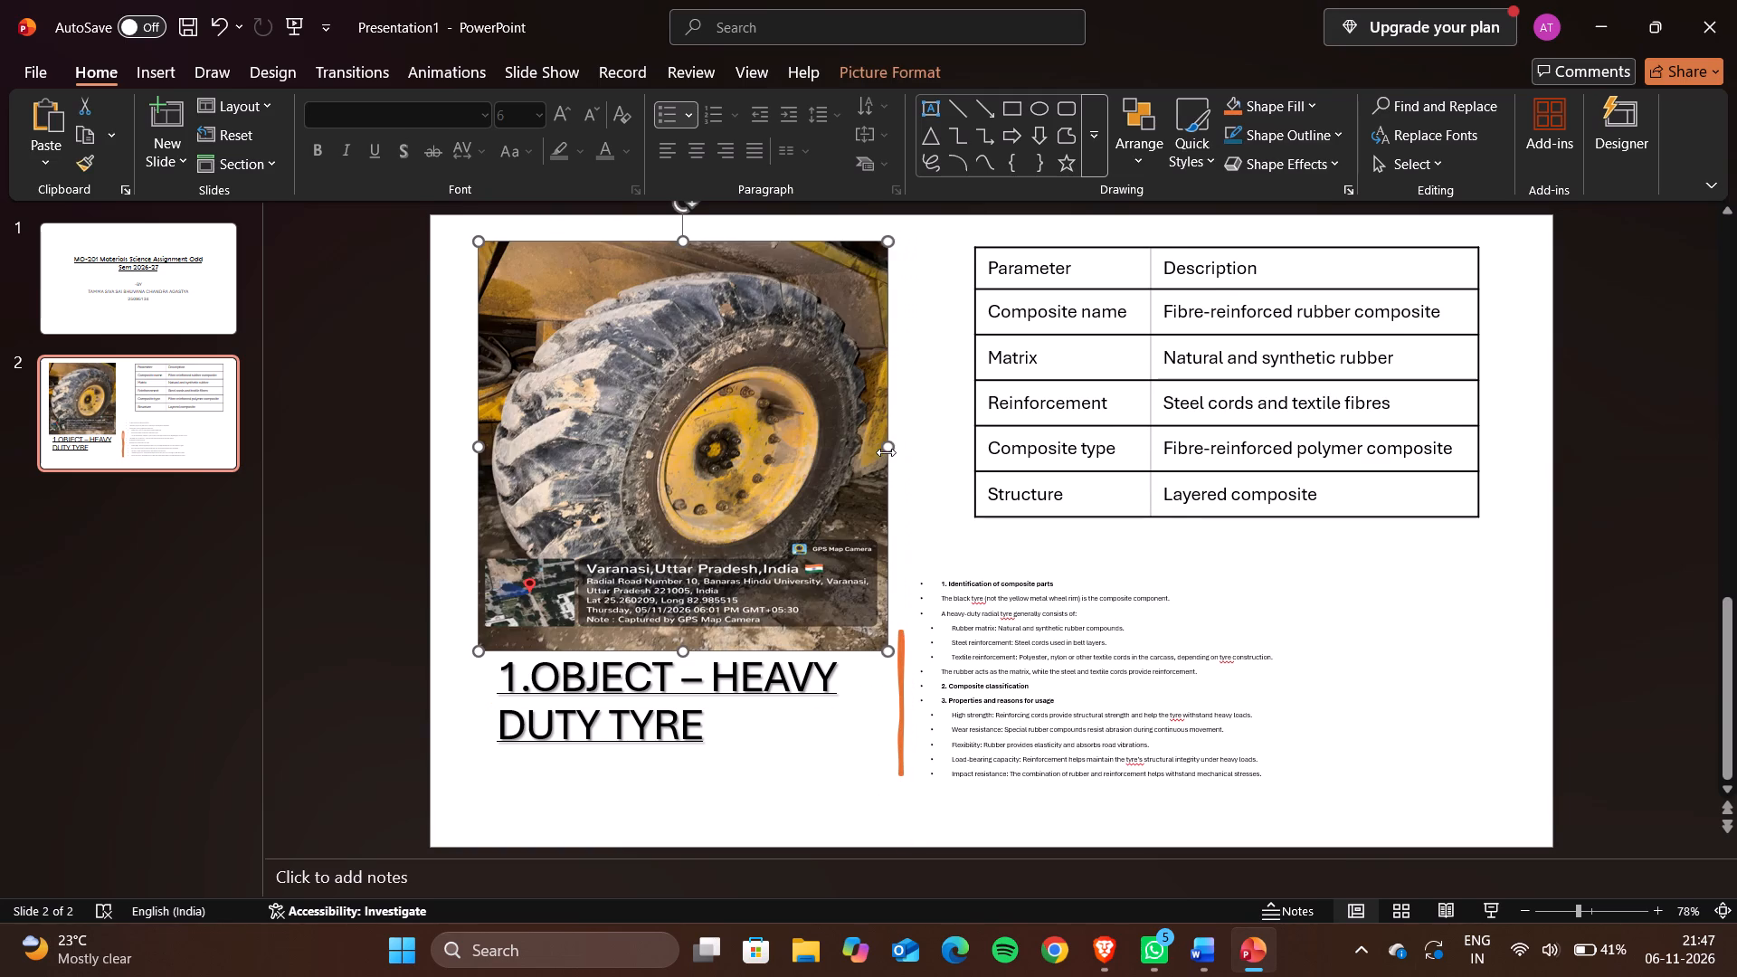
Move the heading text box slightly down to leave a gap below the tyre photo.
{"action": "left_click", "coordinate": [765, 783]}
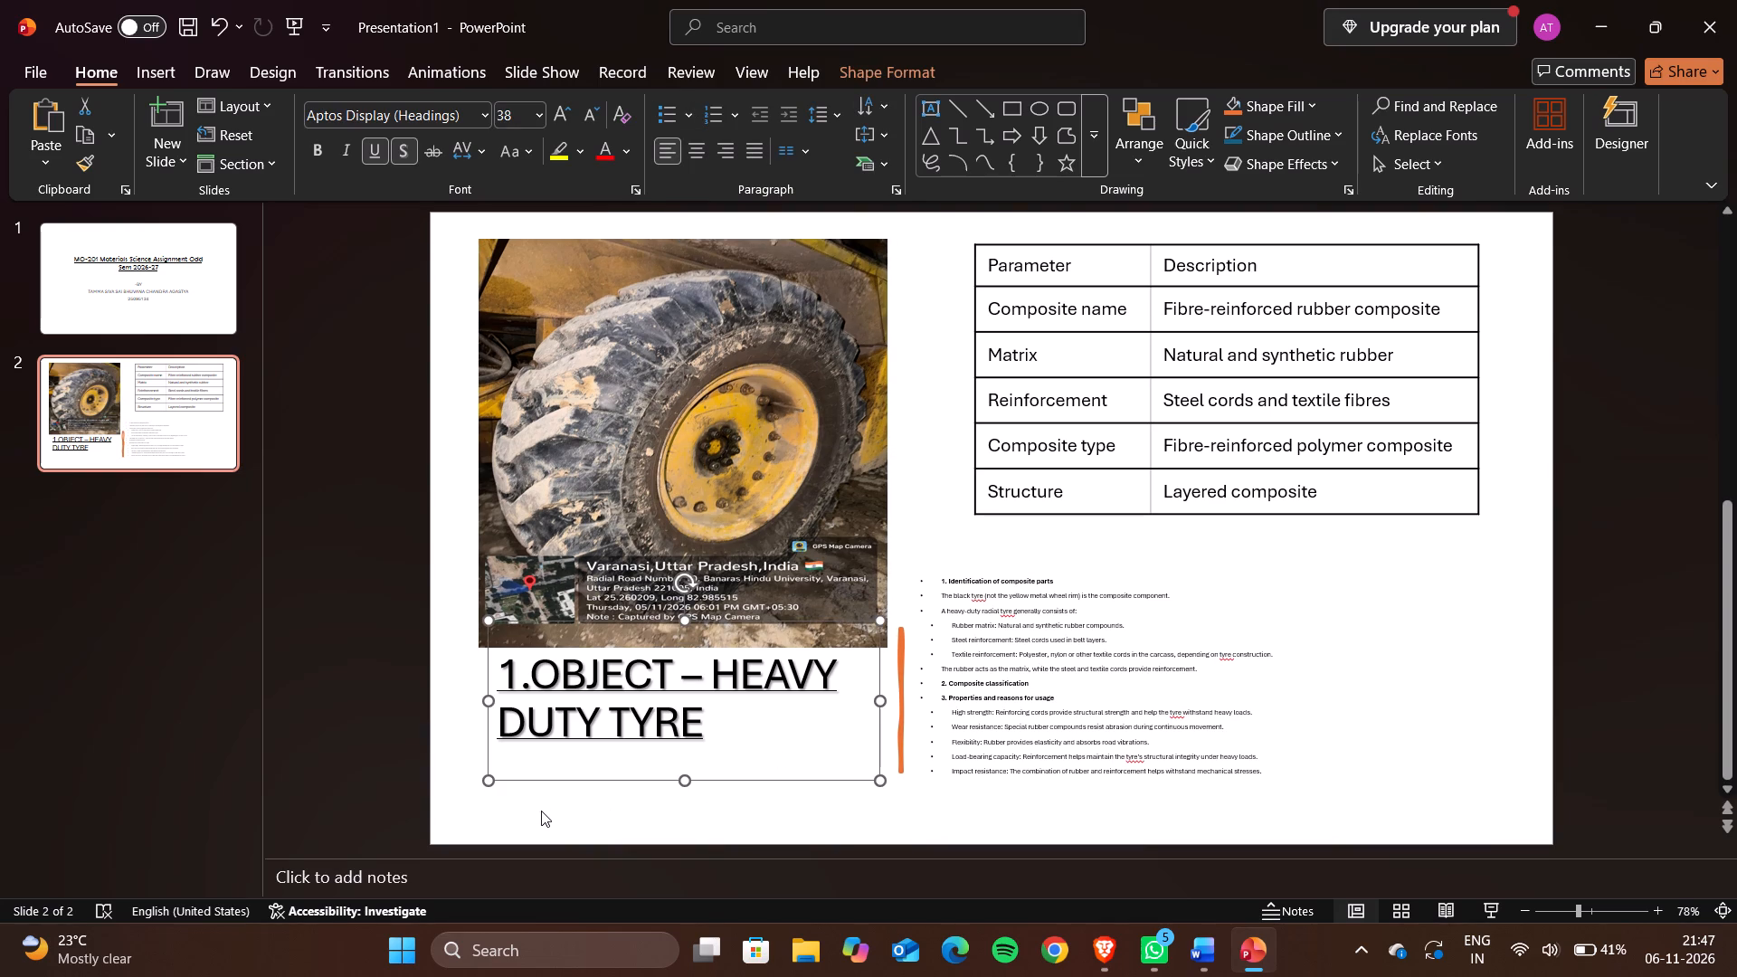
{"action": "left_click", "coordinate": [541, 811]}
{"action": "left_click", "coordinate": [680, 707]}
{"action": "left_click_drag", "start_coordinate": [750, 779], "coordinate": [750, 807]}
{"action": "left_click", "coordinate": [384, 686]}
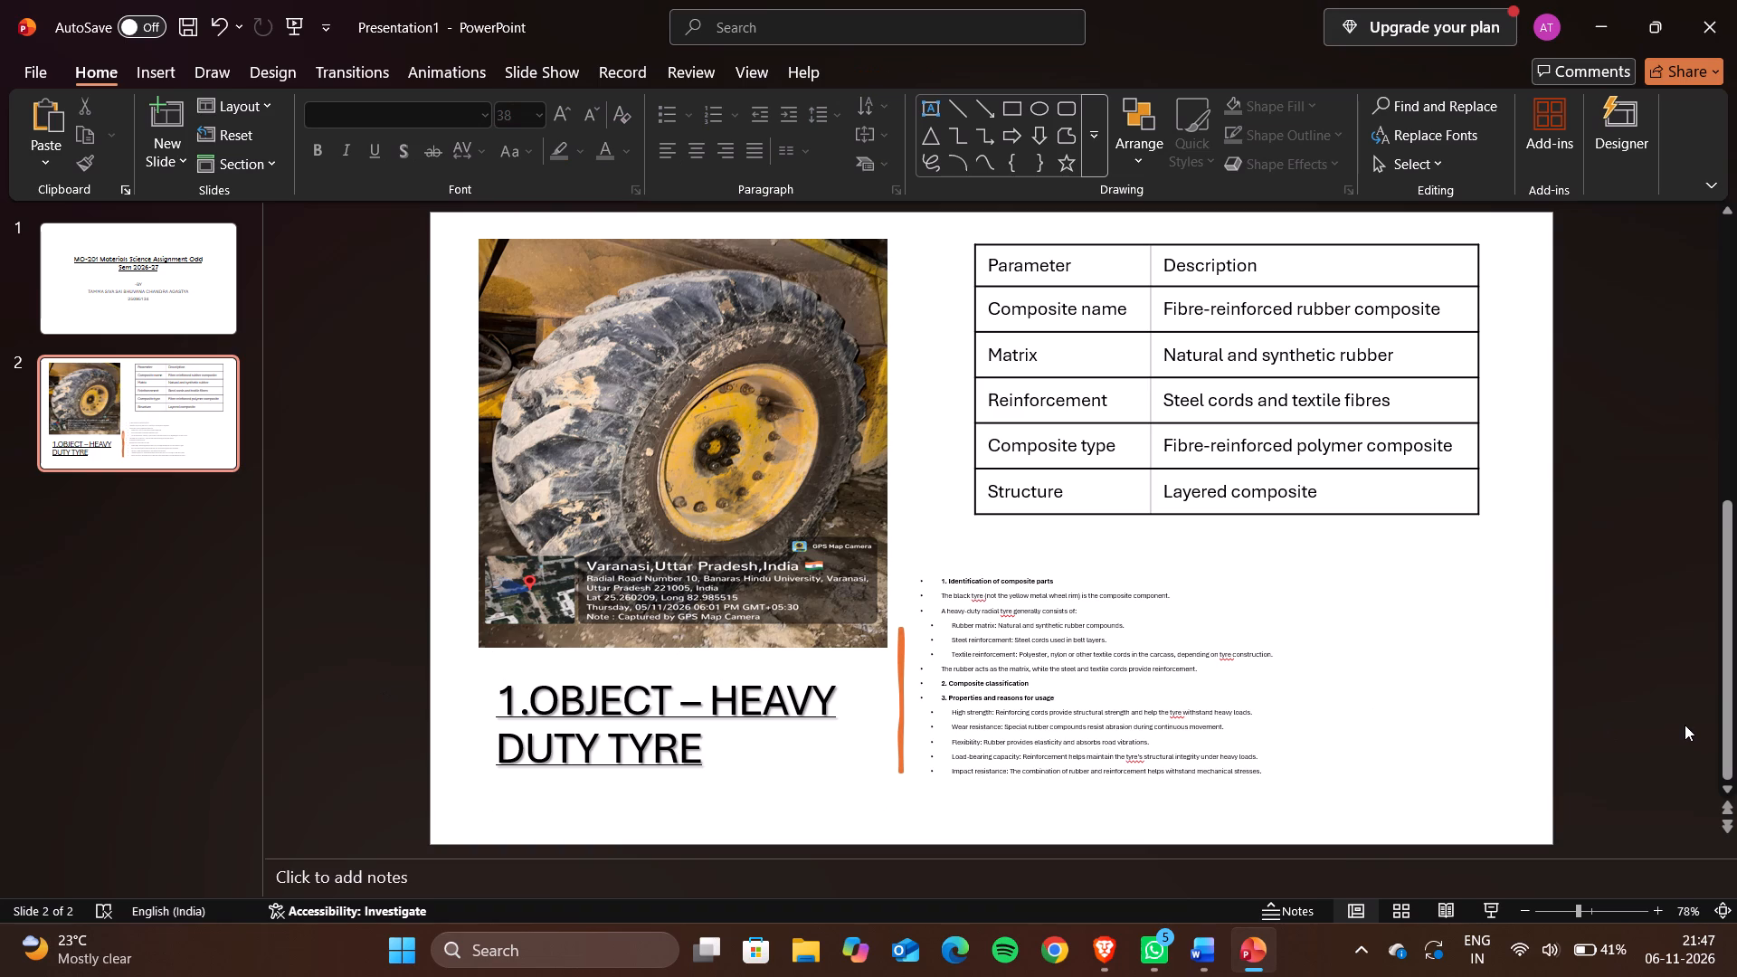
Shrink the Parameter/Description table's height from its lower edge to tighten the rows.
{"action": "left_click", "coordinate": [1233, 465]}
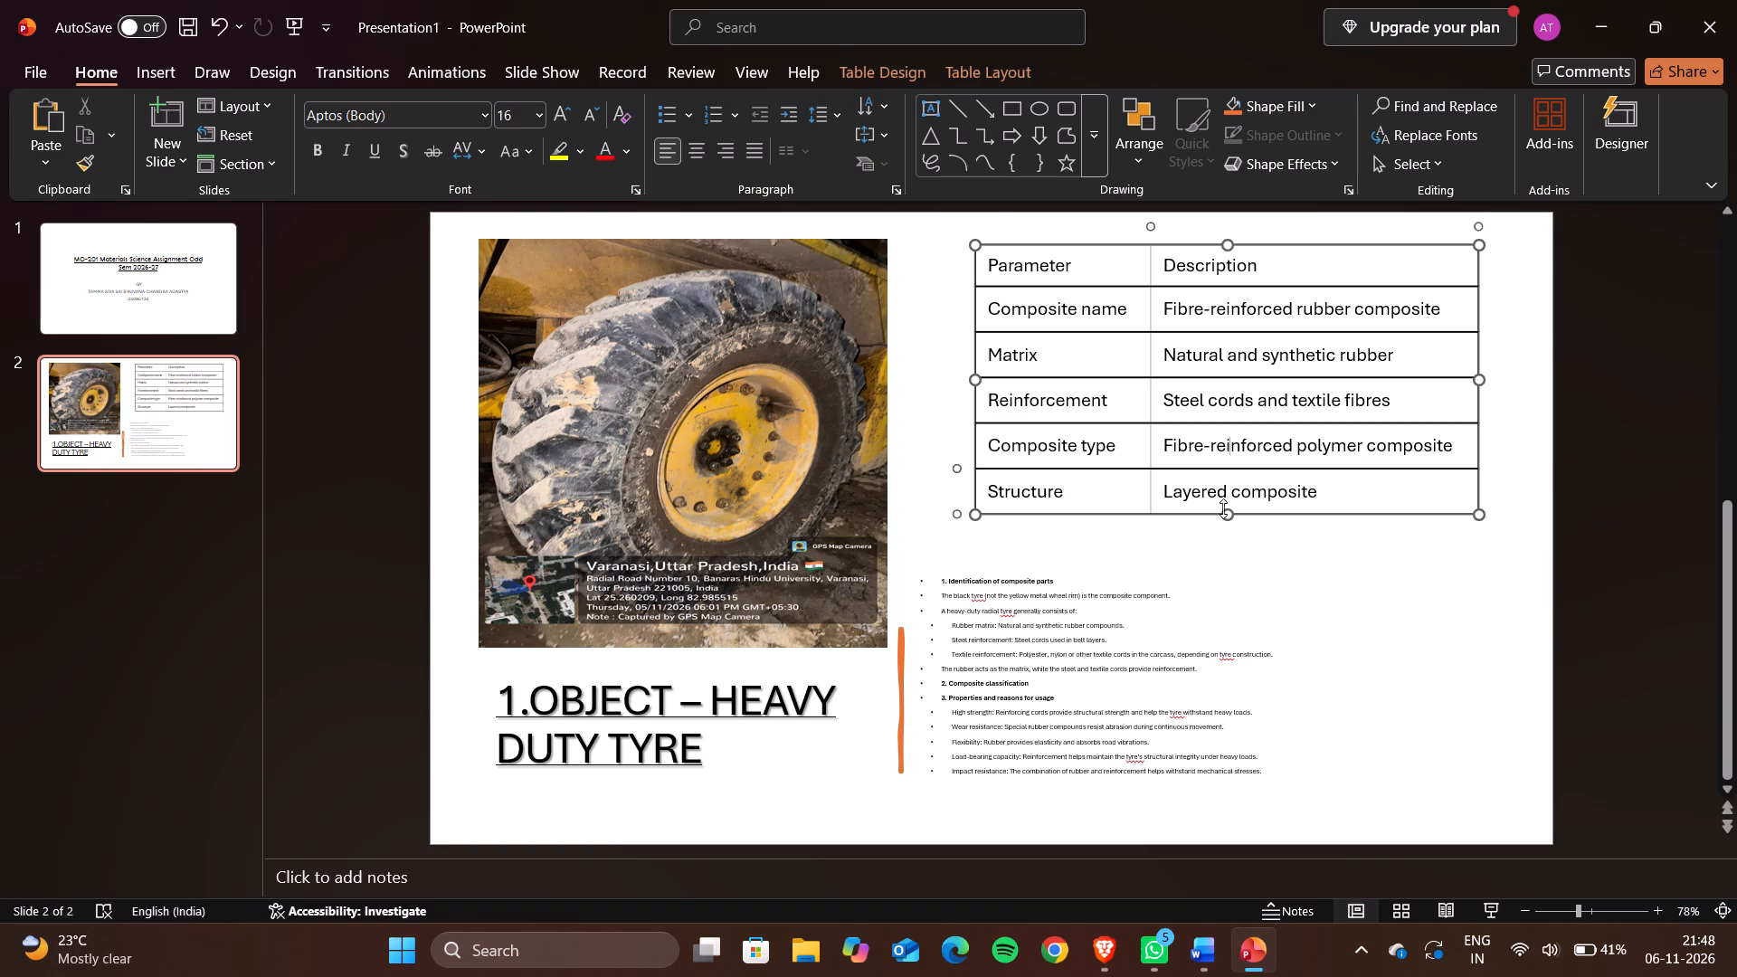
{"action": "left_click_drag", "start_coordinate": [1229, 519], "coordinate": [1214, 413]}
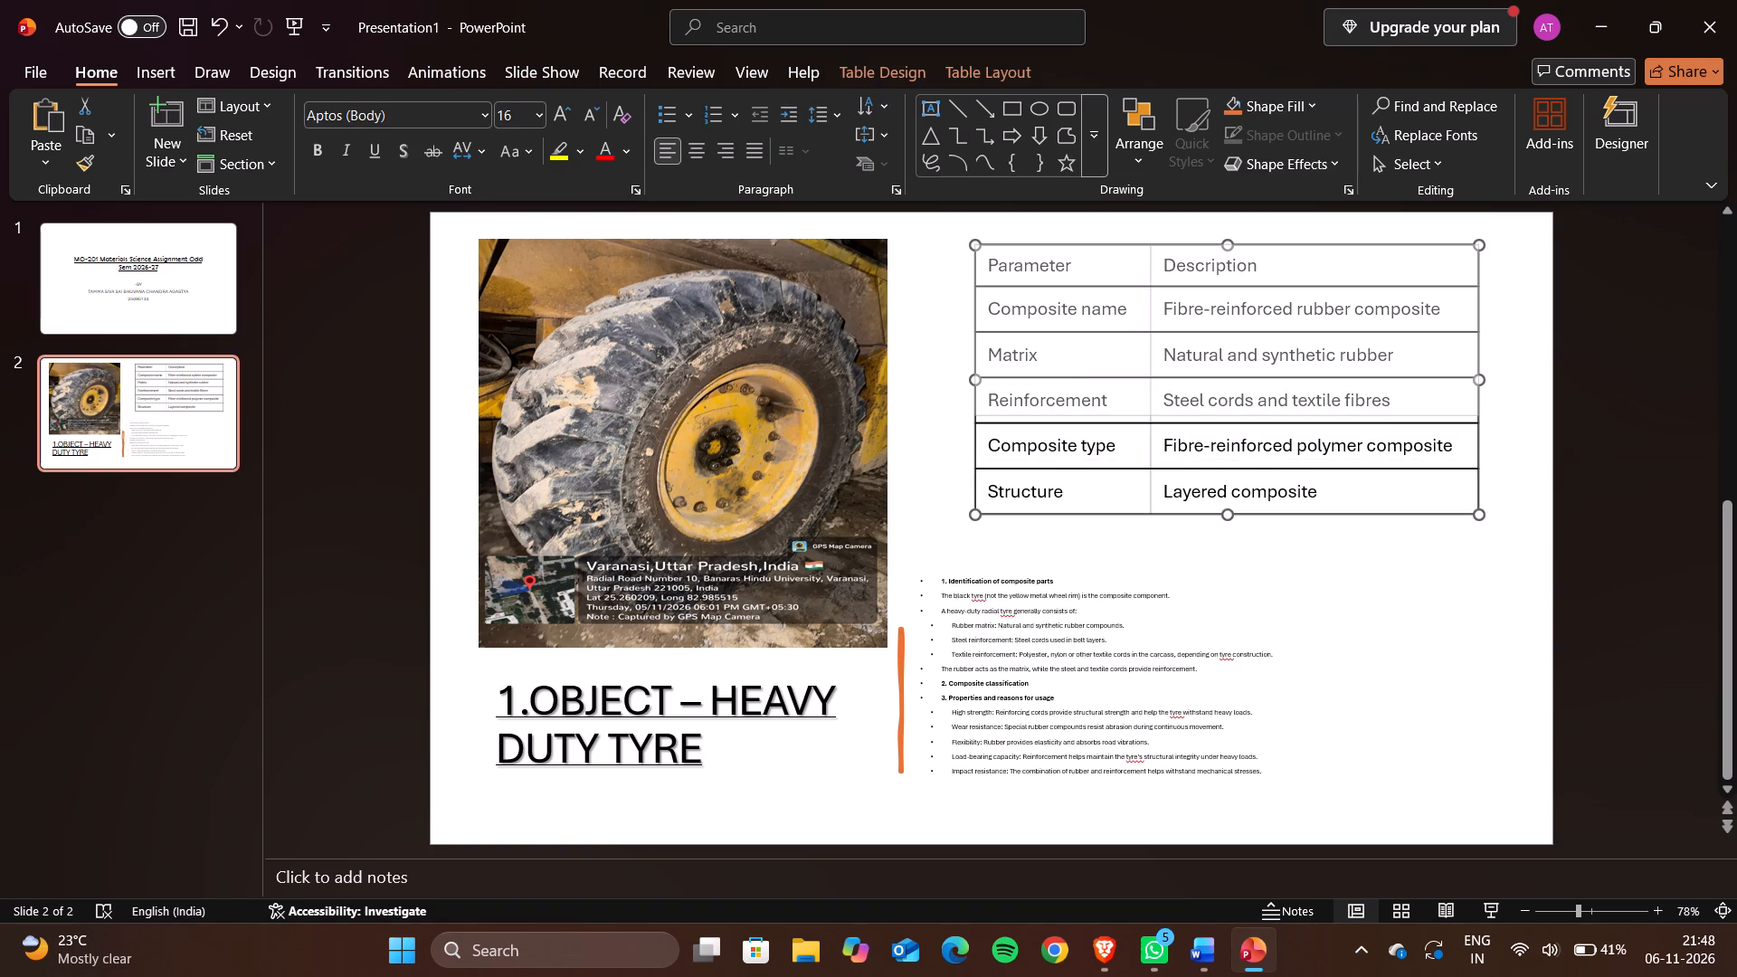
{"action": "left_click_drag", "start_coordinate": [1214, 413], "coordinate": [1214, 409]}
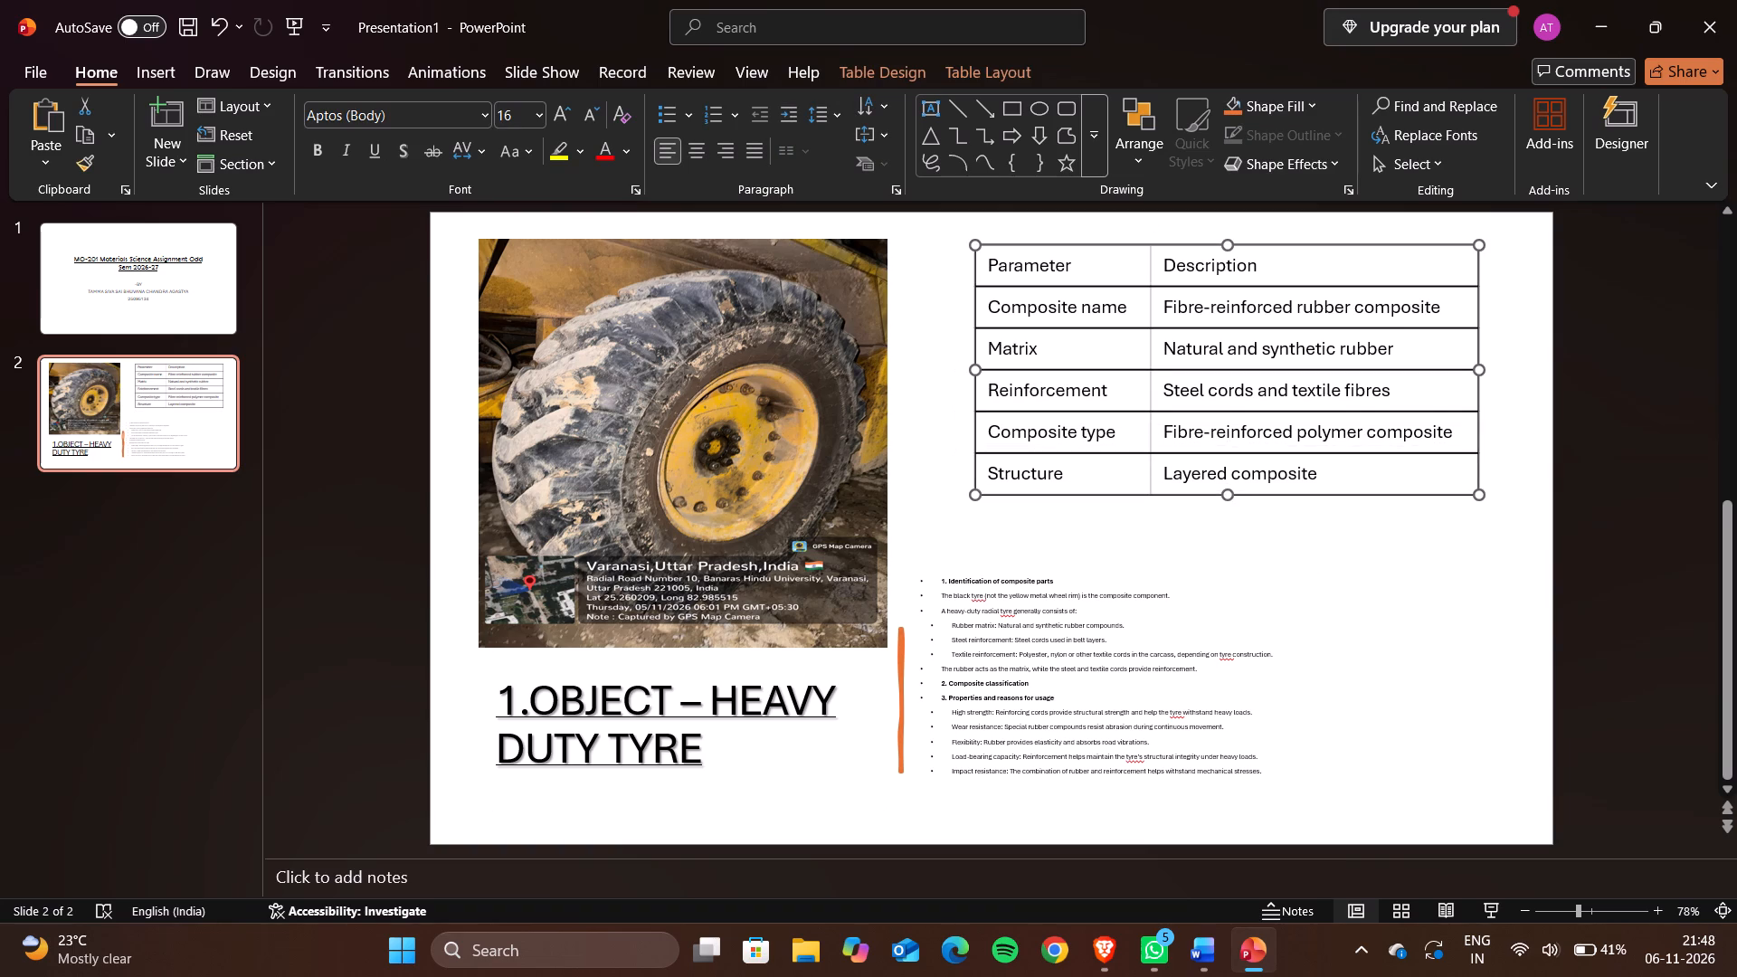
{"action": "left_click_drag", "start_coordinate": [1232, 496], "coordinate": [1229, 434]}
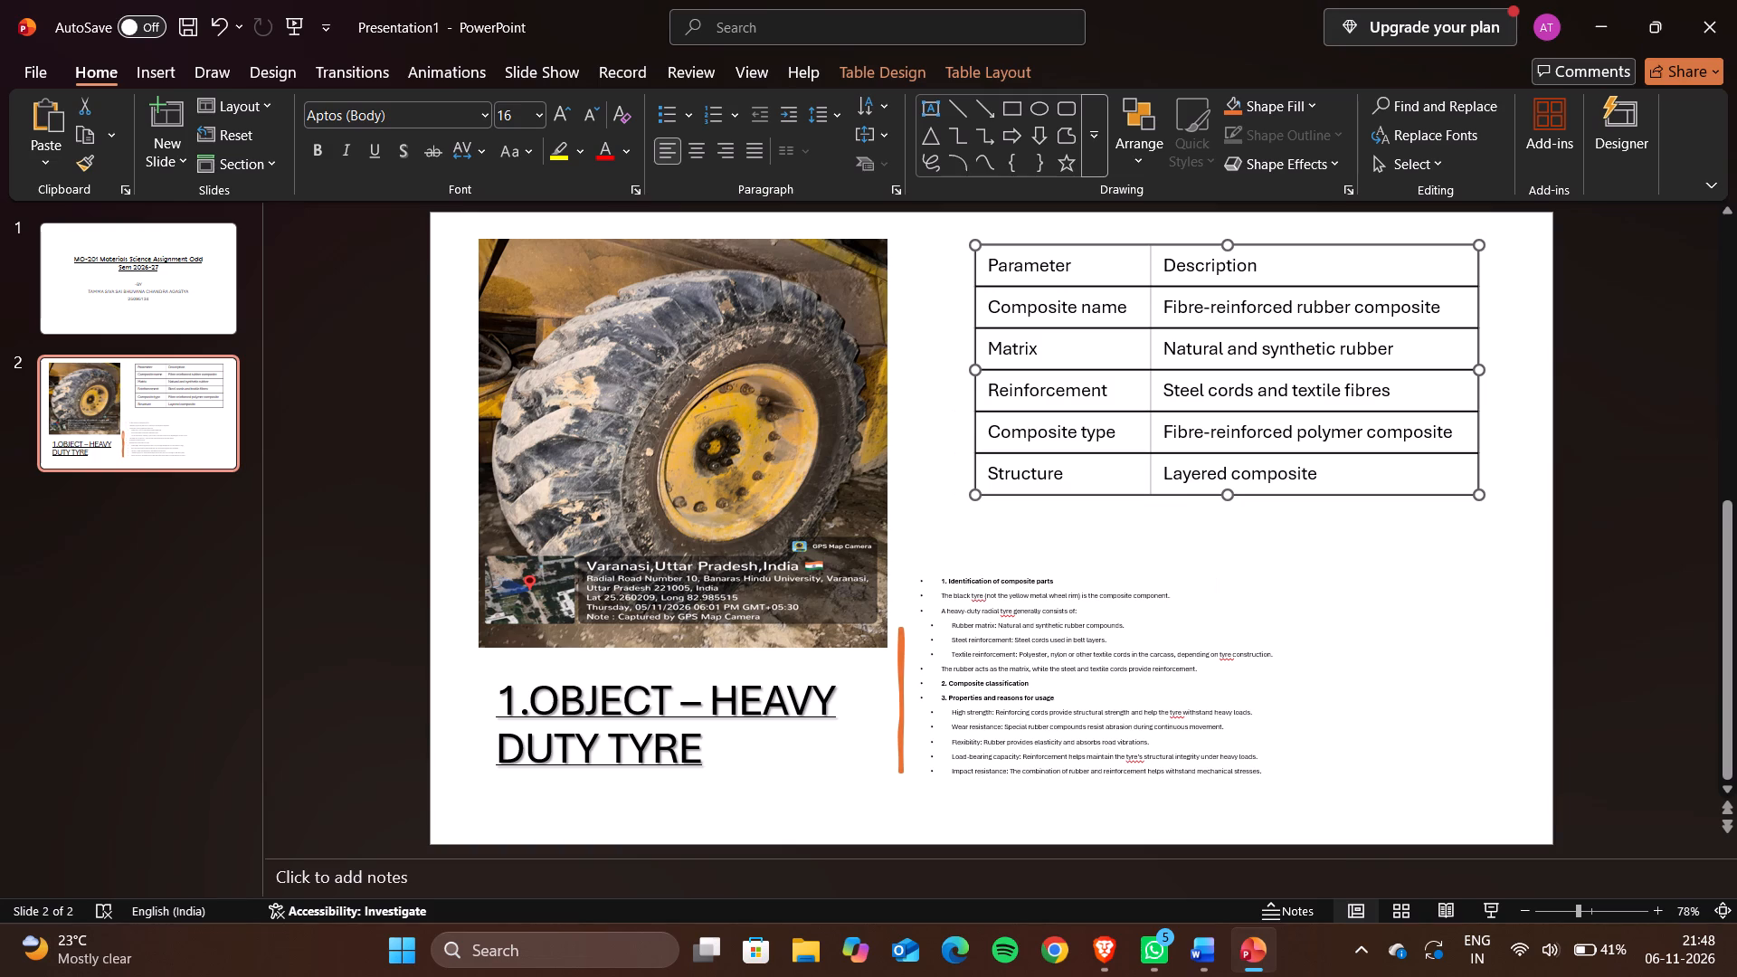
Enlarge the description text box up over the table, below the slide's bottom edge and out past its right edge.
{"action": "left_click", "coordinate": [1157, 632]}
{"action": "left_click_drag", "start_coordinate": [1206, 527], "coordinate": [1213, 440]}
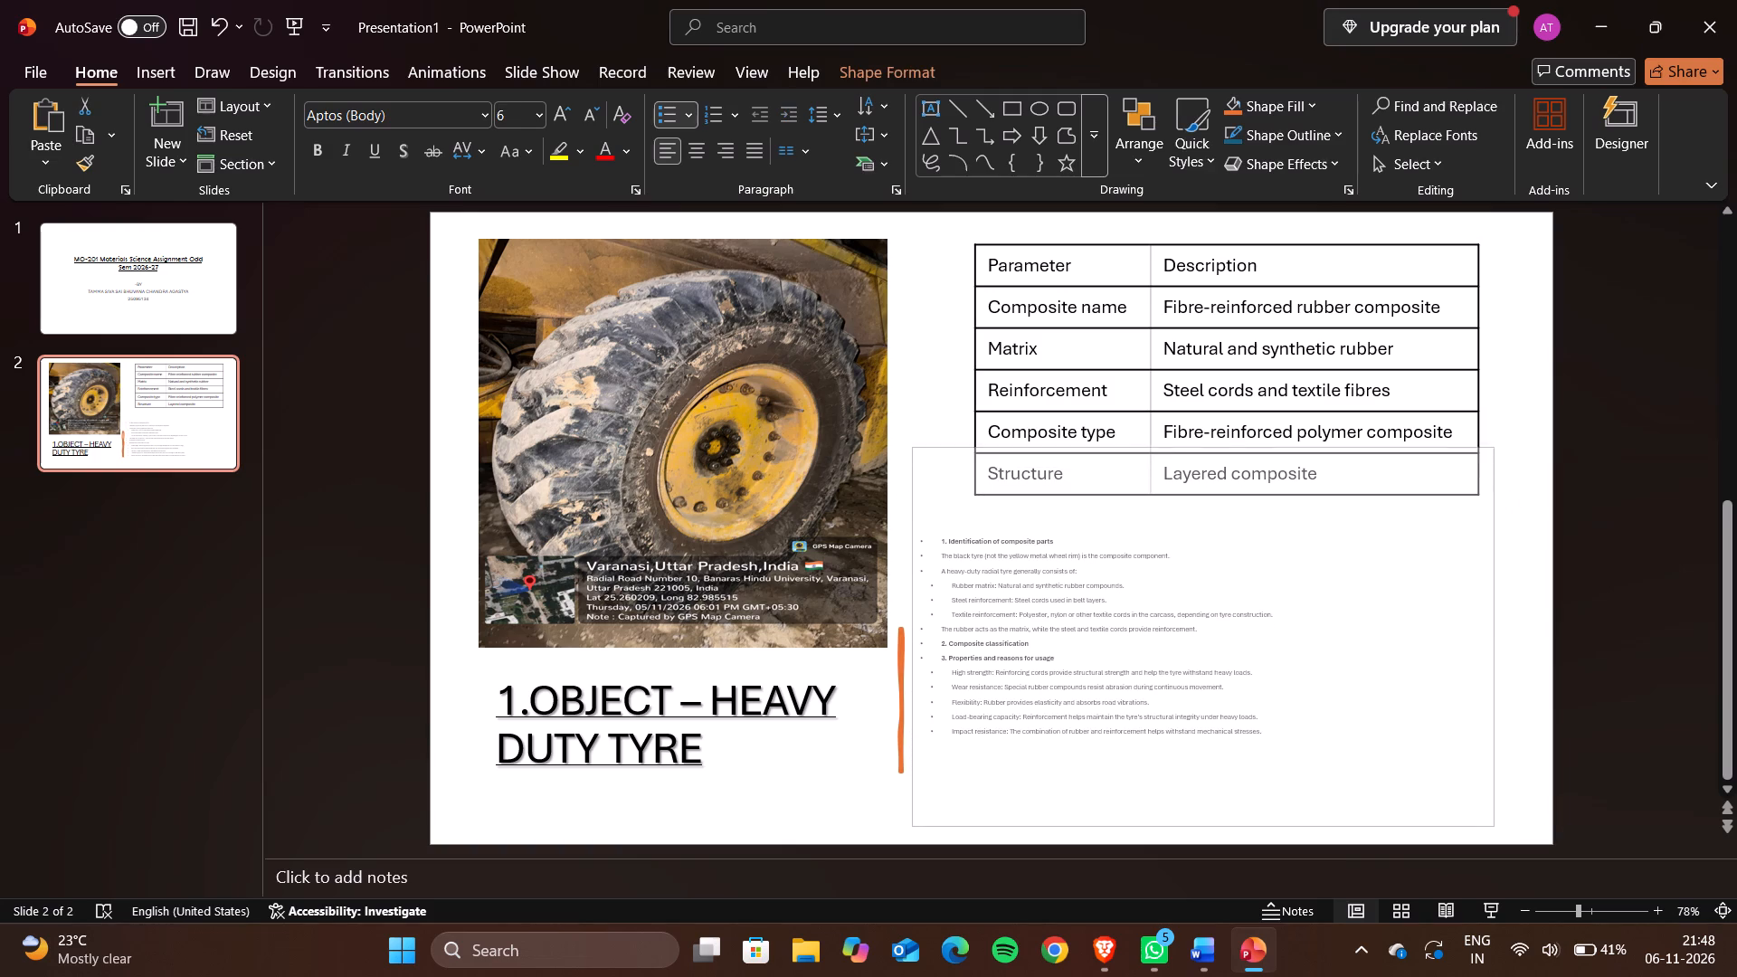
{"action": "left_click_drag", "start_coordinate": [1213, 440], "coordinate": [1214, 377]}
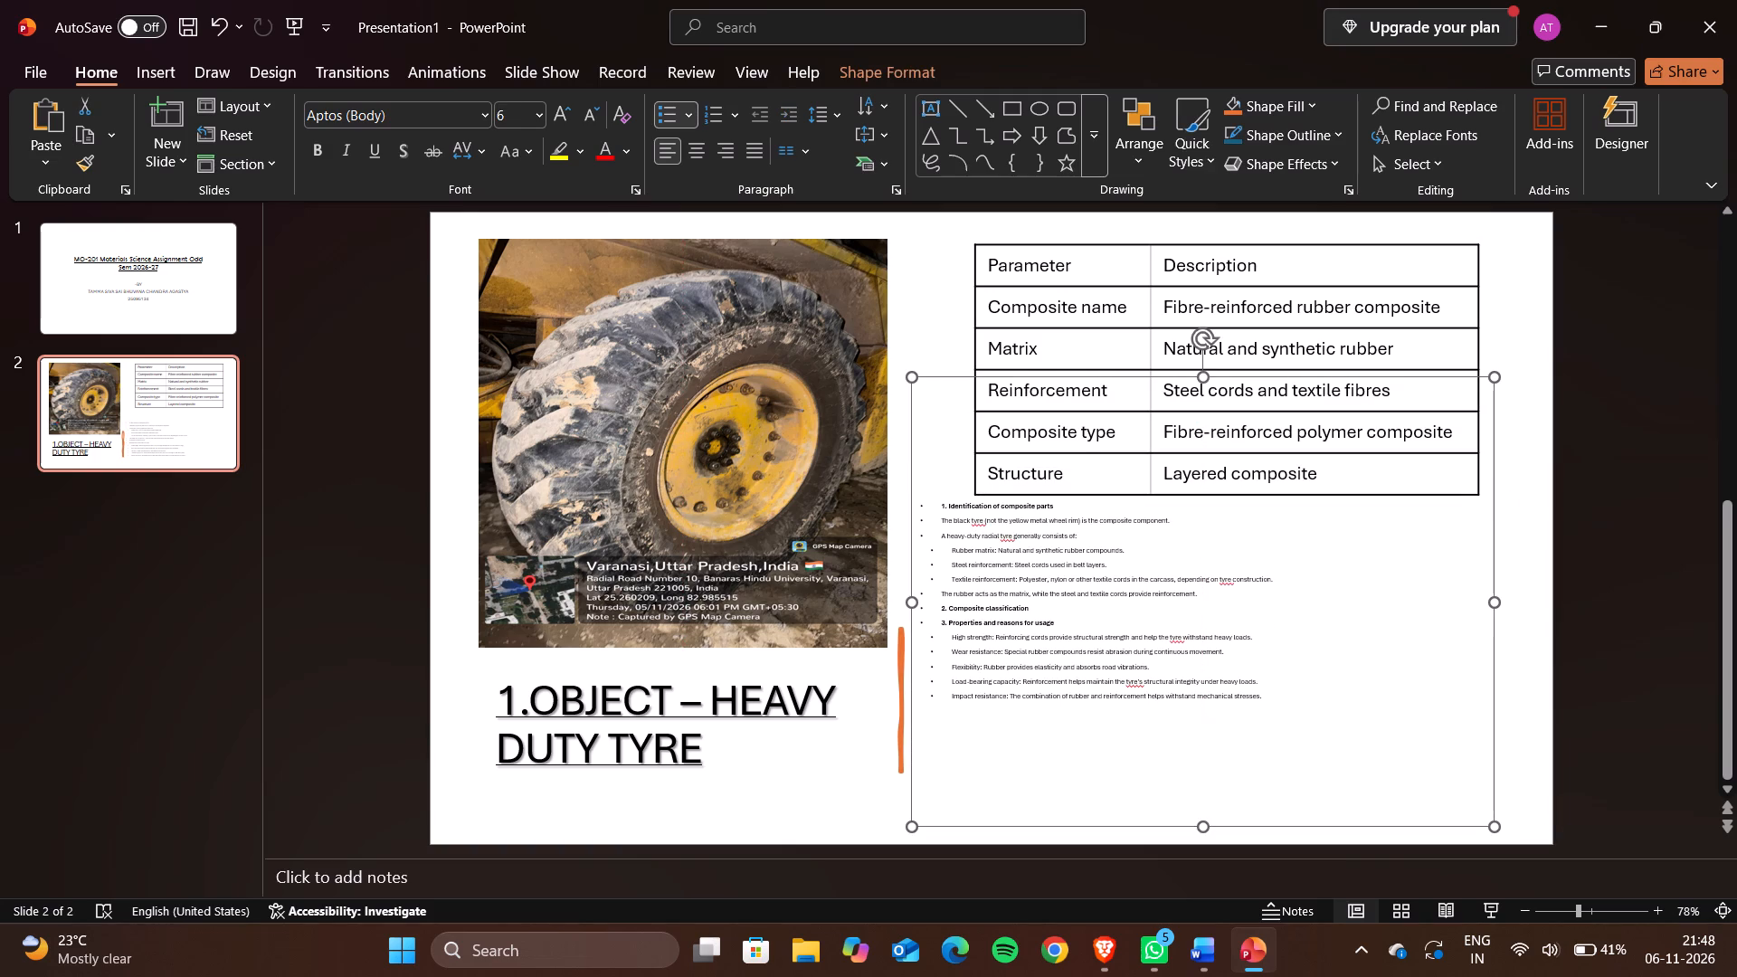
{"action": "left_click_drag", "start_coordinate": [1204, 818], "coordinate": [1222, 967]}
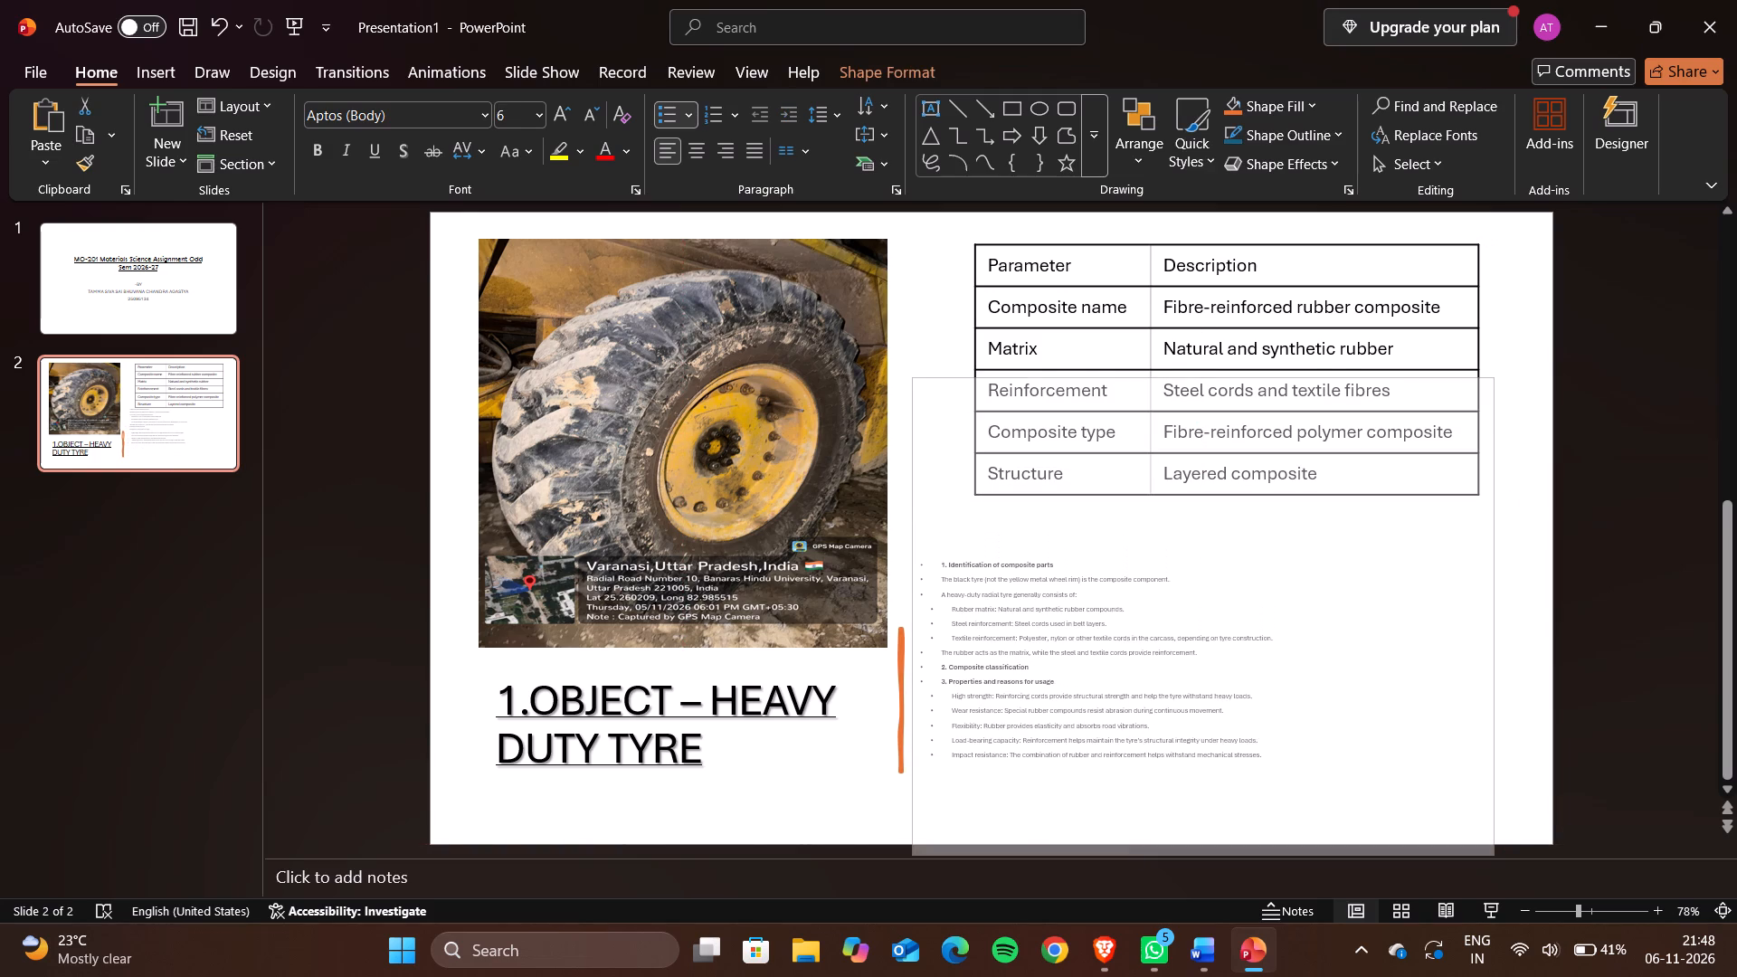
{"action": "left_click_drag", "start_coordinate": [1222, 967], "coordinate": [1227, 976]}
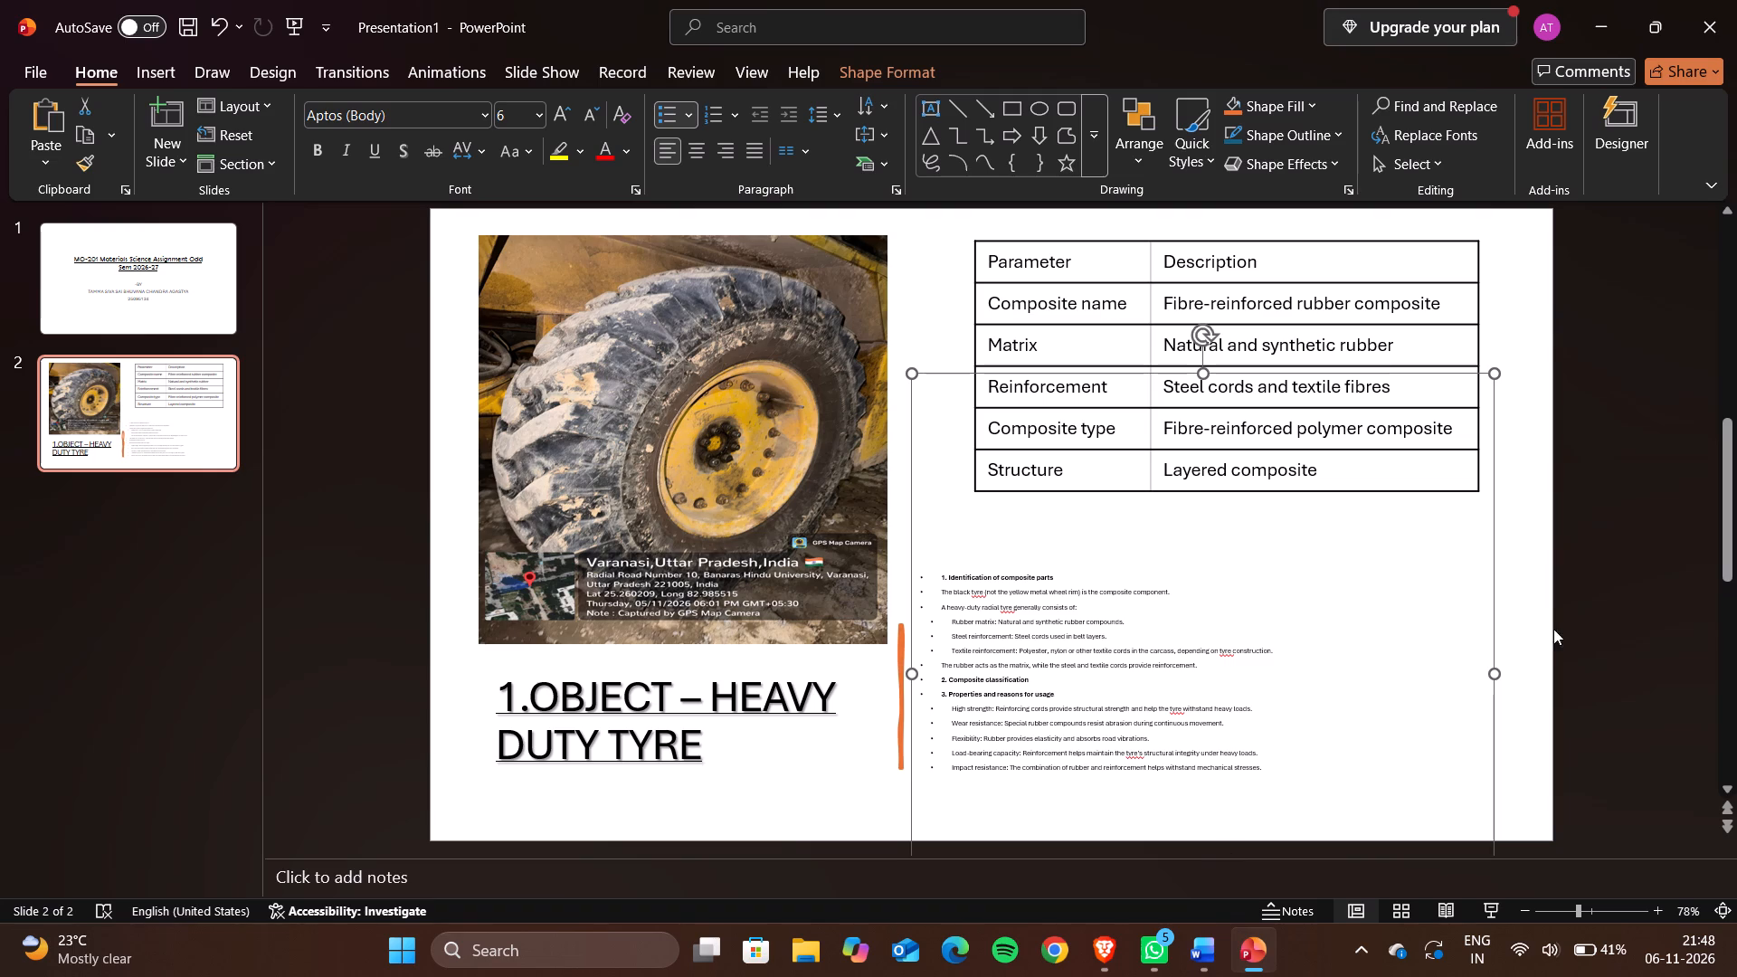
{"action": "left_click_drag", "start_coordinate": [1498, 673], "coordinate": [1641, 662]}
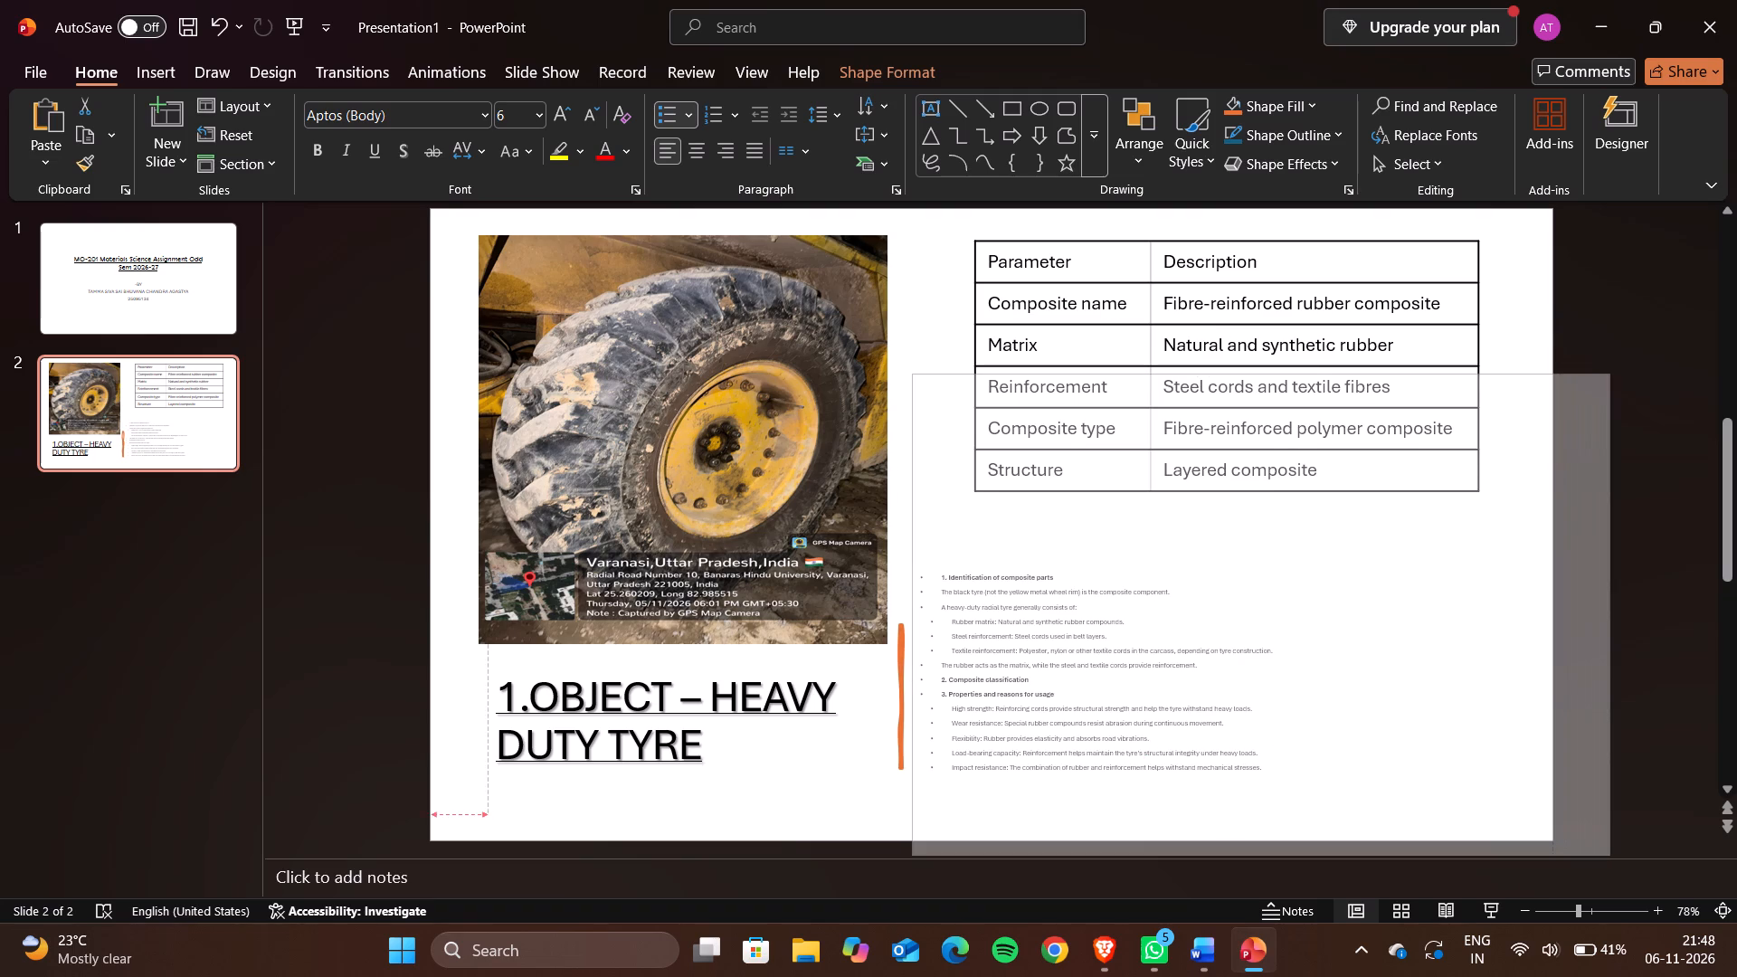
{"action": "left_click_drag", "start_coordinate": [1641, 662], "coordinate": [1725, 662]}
Set the font size of all the description text to 18.
{"action": "left_click", "coordinate": [1170, 659]}
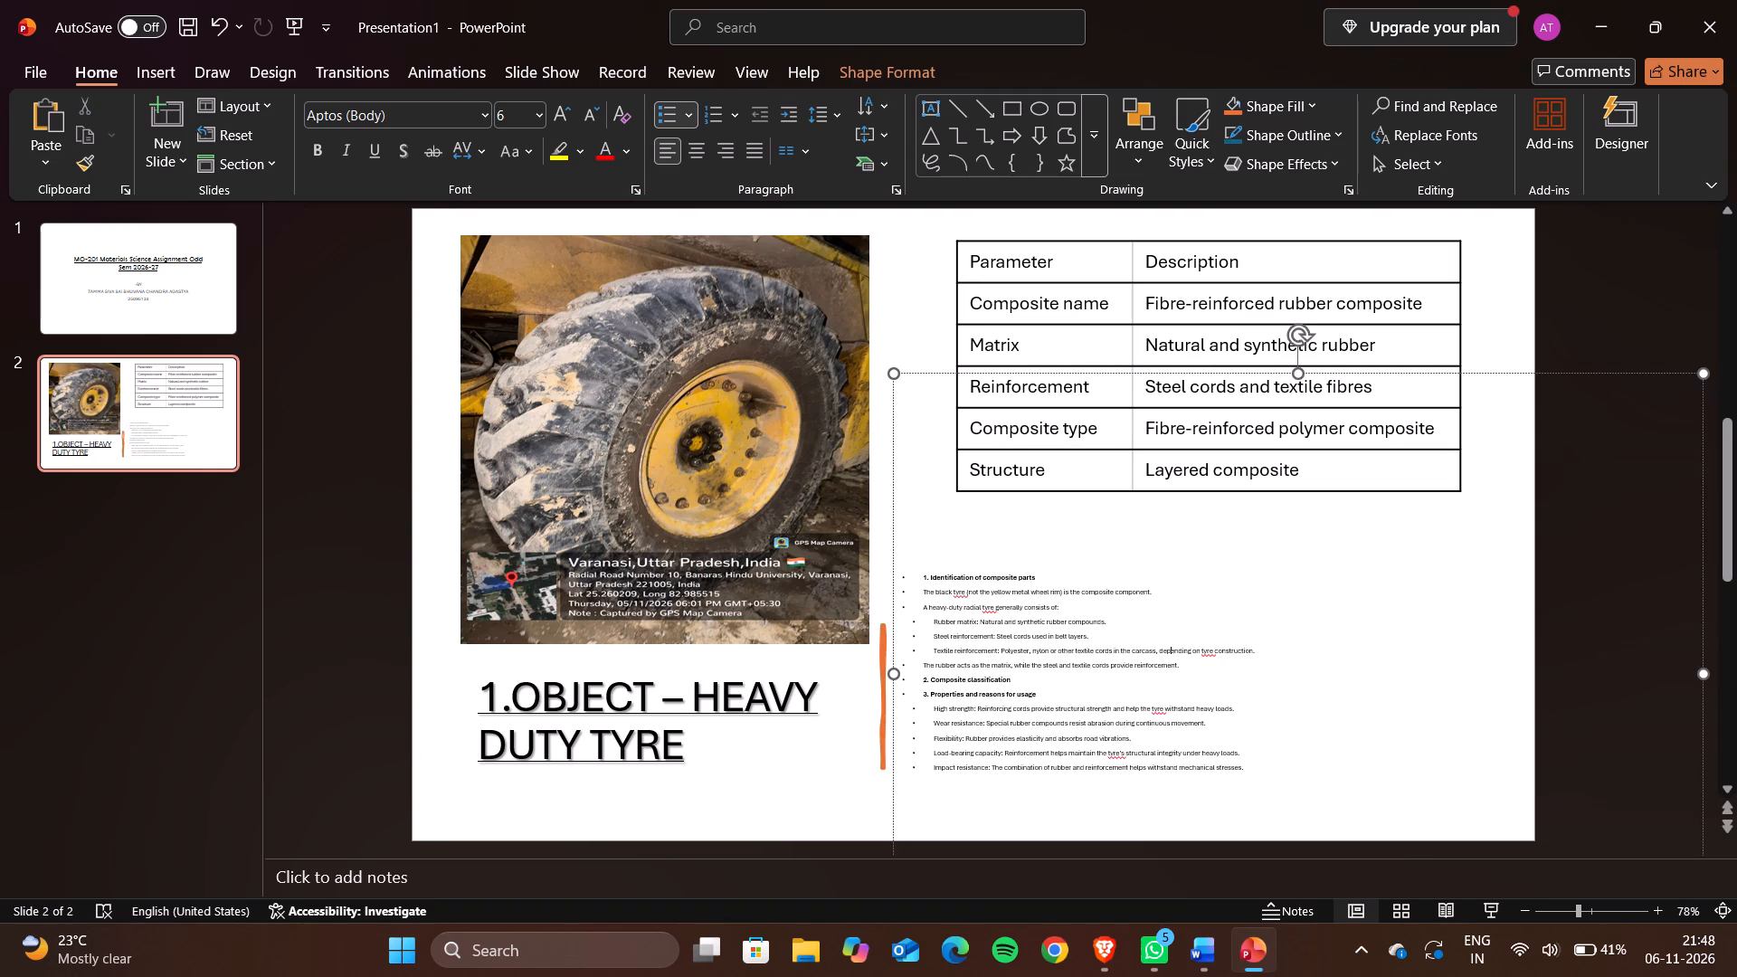
{"action": "left_click", "coordinate": [925, 574]}
{"action": "left_click_drag", "start_coordinate": [922, 576], "coordinate": [1259, 780]}
{"action": "left_click", "coordinate": [535, 115]}
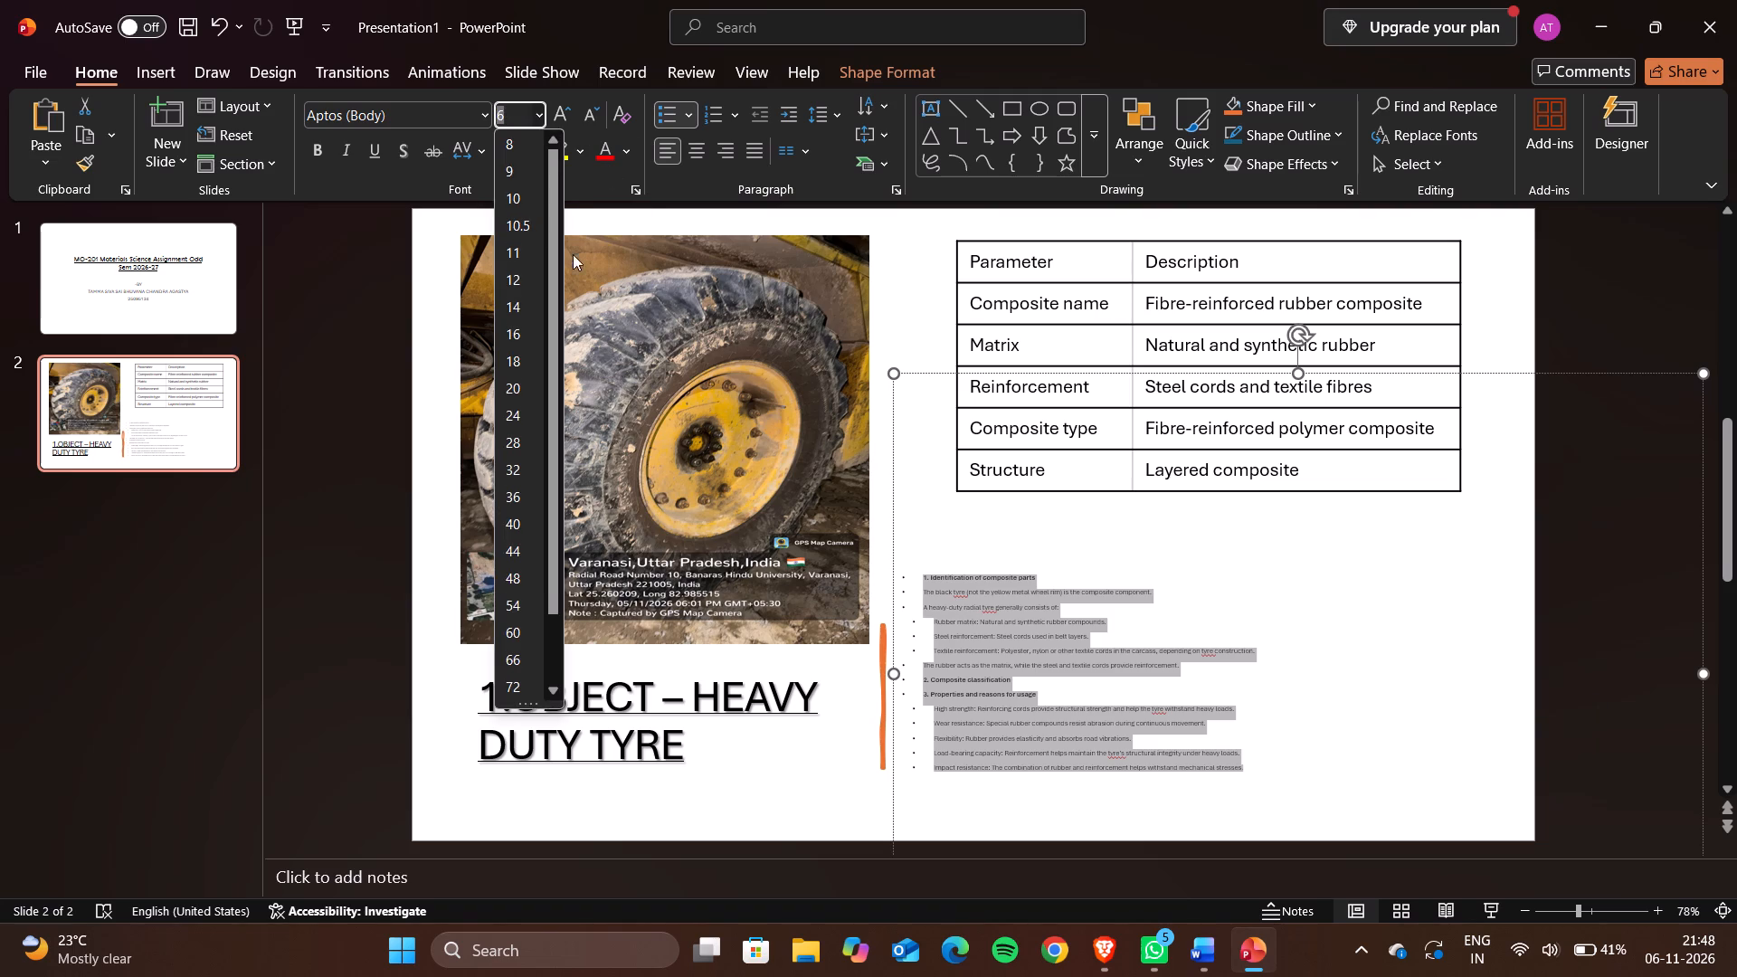
{"action": "left_click", "coordinate": [522, 370]}
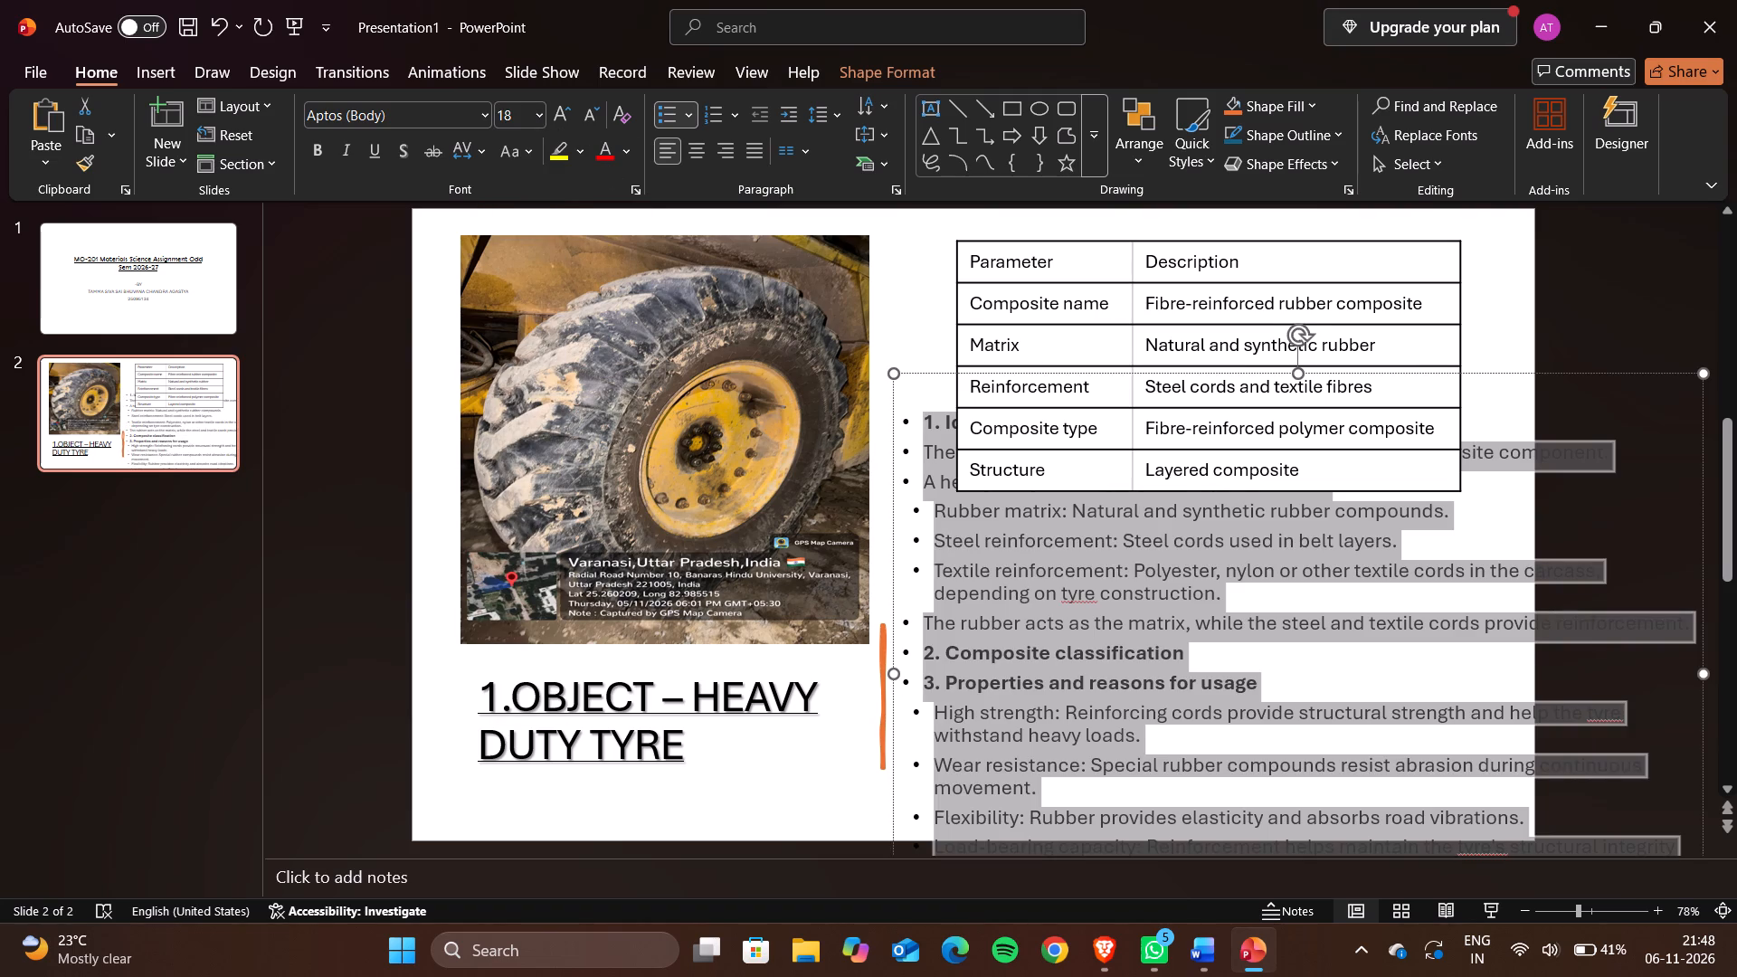
Lower the description text box's upper edge to just below the table.
{"action": "left_click_drag", "start_coordinate": [1299, 372], "coordinate": [1291, 479]}
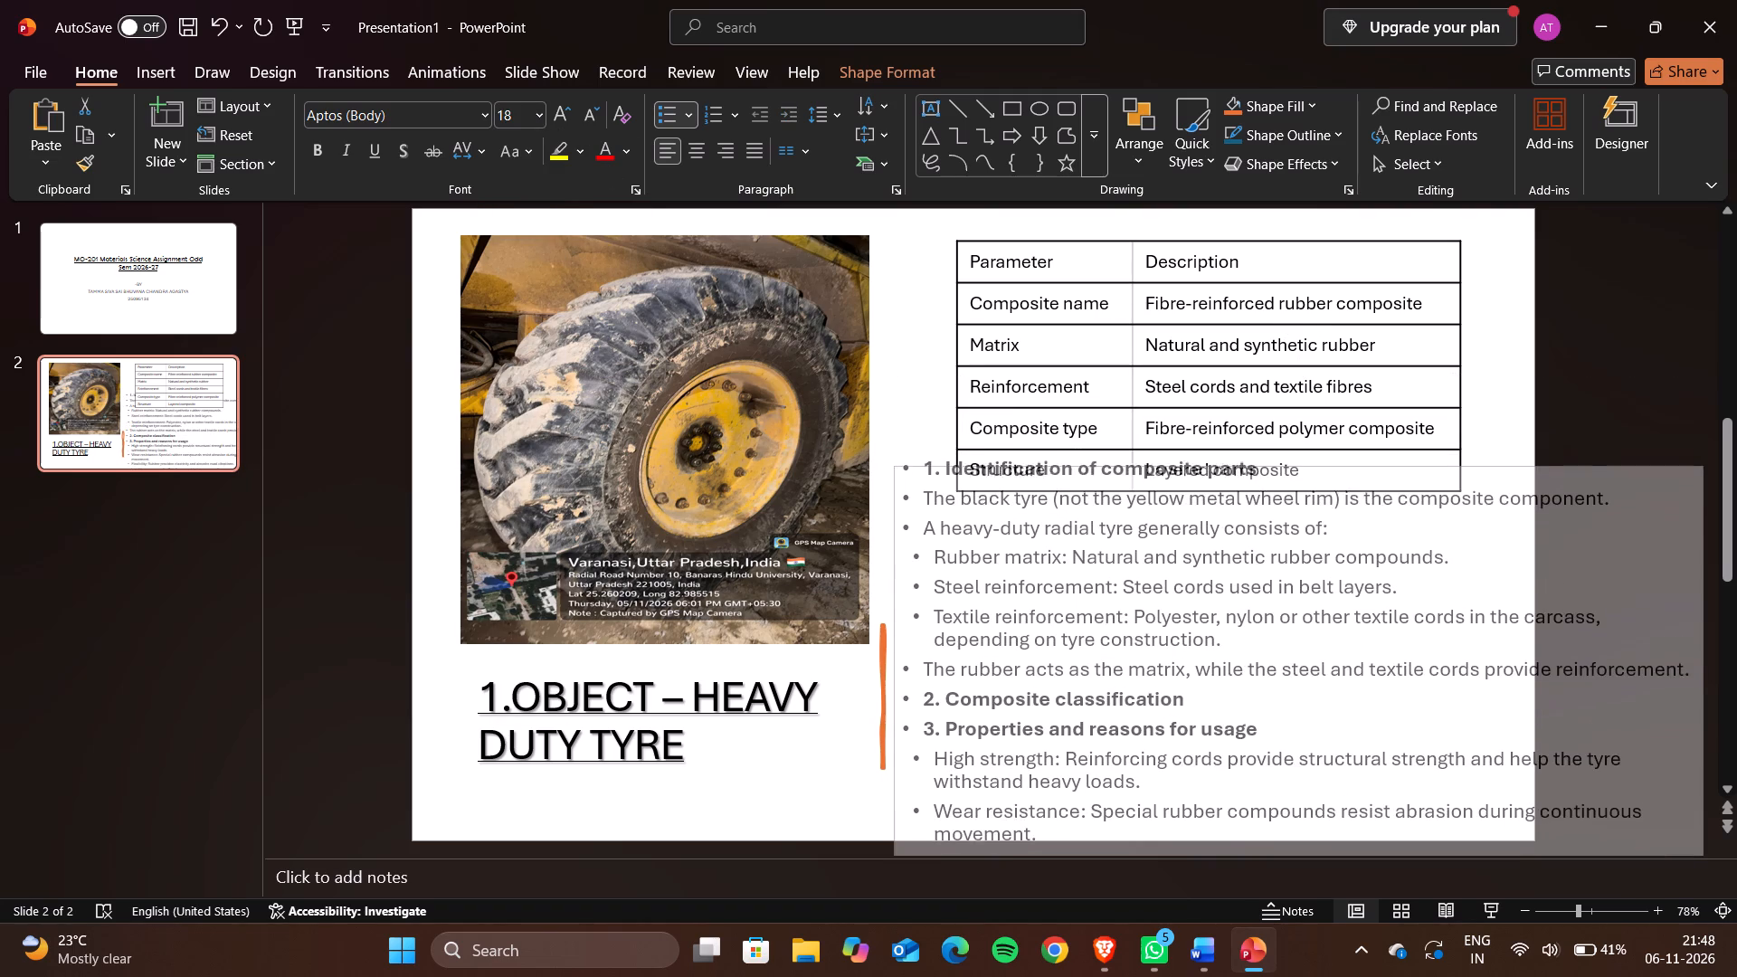
{"action": "left_click_drag", "start_coordinate": [1291, 479], "coordinate": [1283, 548]}
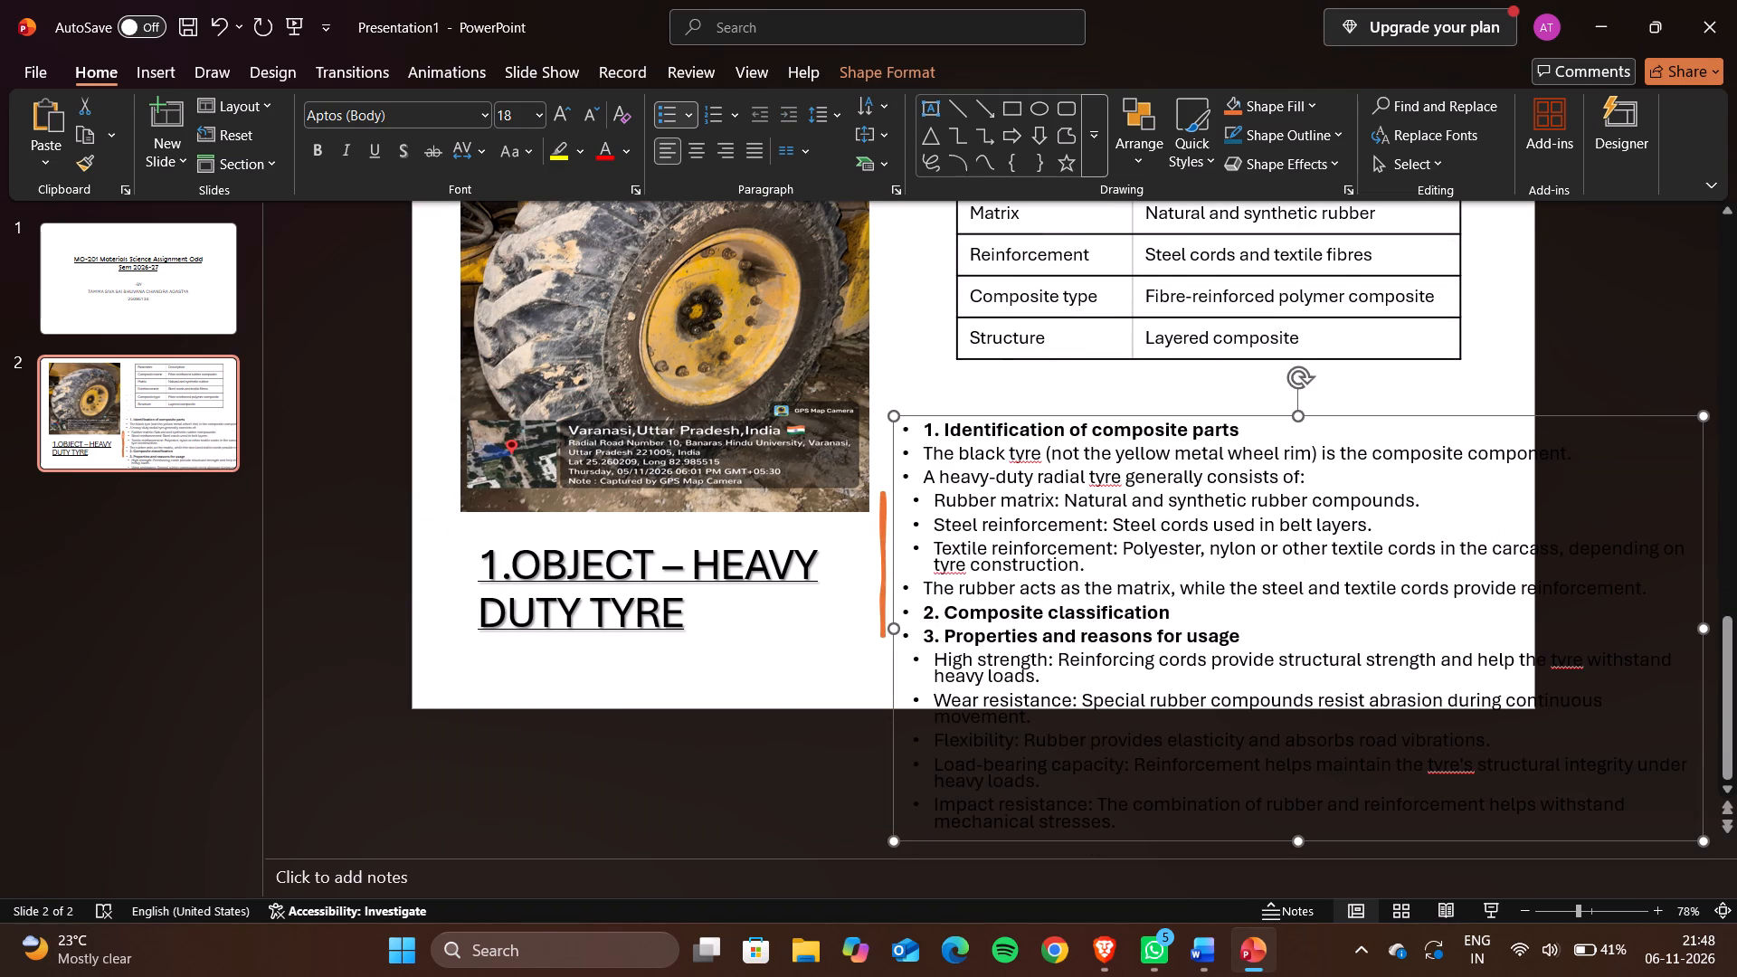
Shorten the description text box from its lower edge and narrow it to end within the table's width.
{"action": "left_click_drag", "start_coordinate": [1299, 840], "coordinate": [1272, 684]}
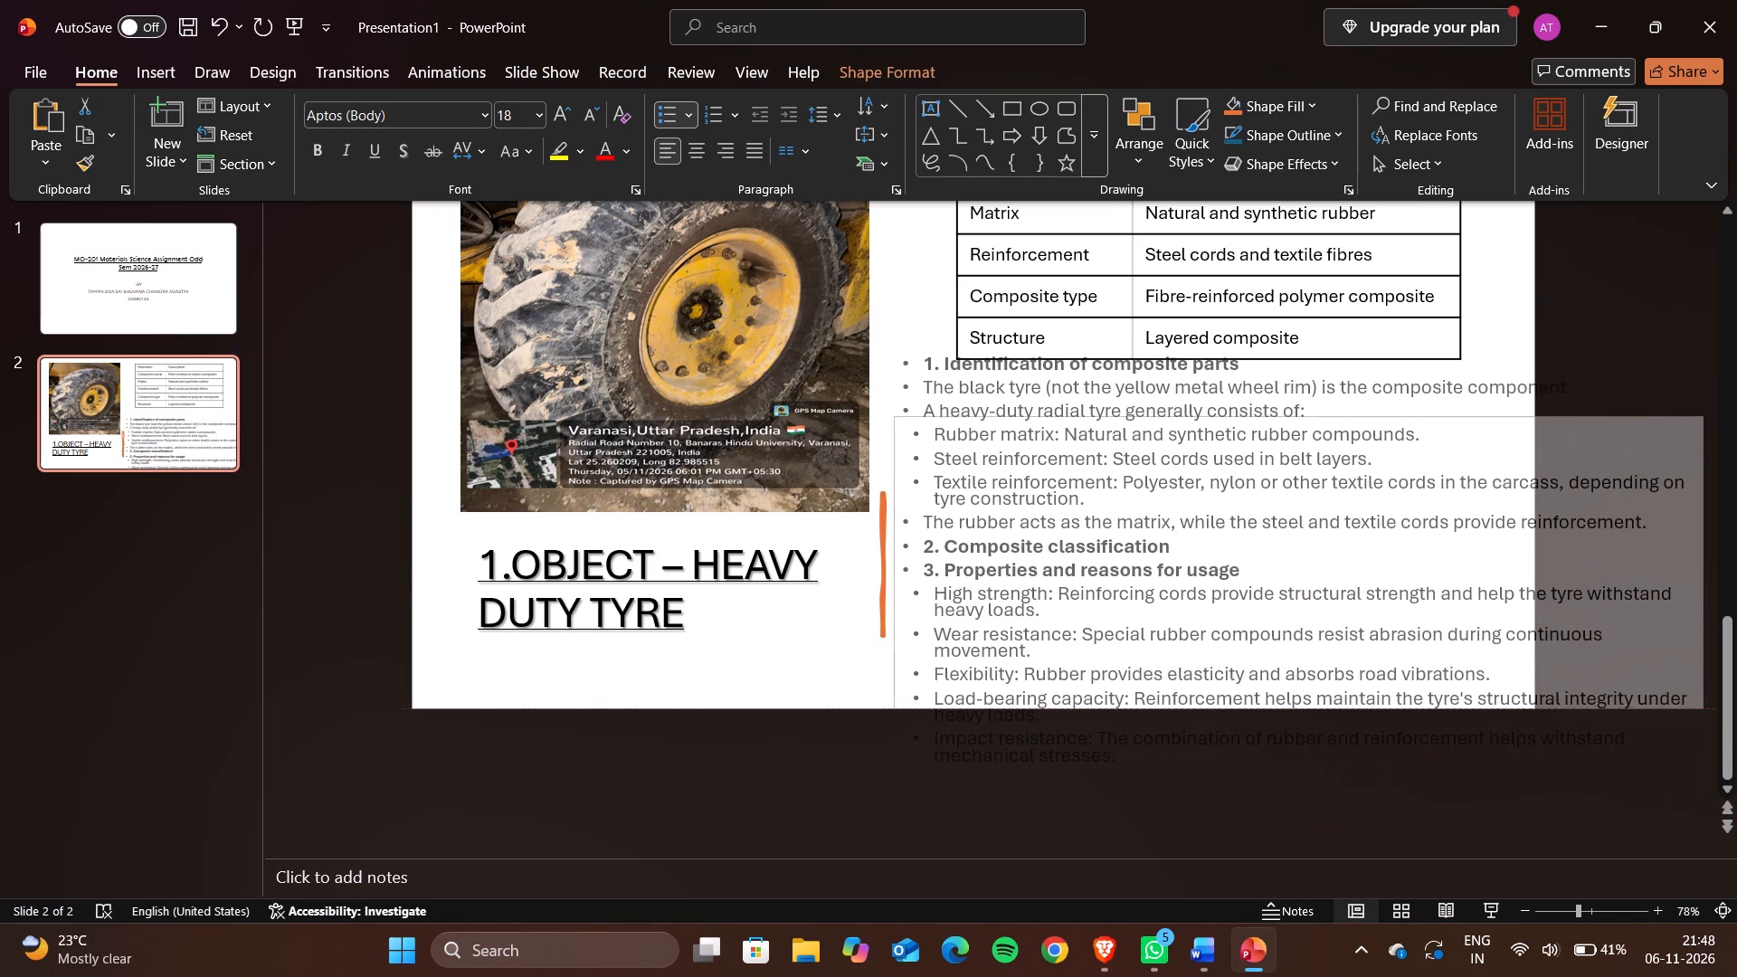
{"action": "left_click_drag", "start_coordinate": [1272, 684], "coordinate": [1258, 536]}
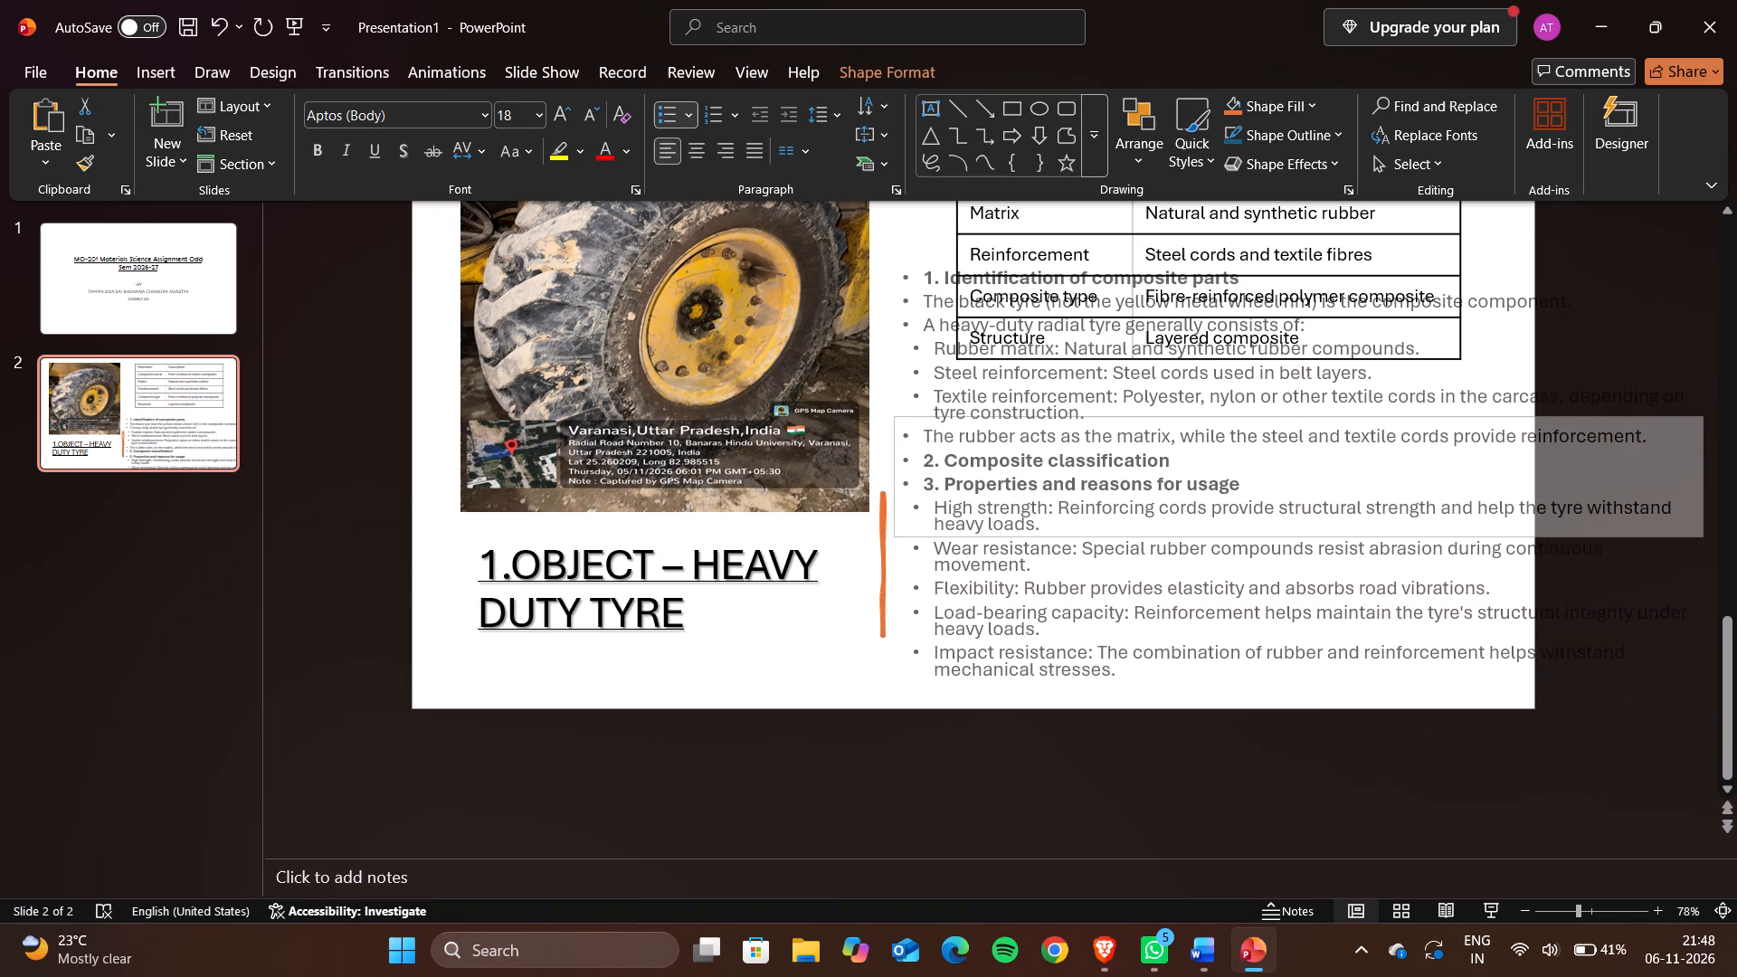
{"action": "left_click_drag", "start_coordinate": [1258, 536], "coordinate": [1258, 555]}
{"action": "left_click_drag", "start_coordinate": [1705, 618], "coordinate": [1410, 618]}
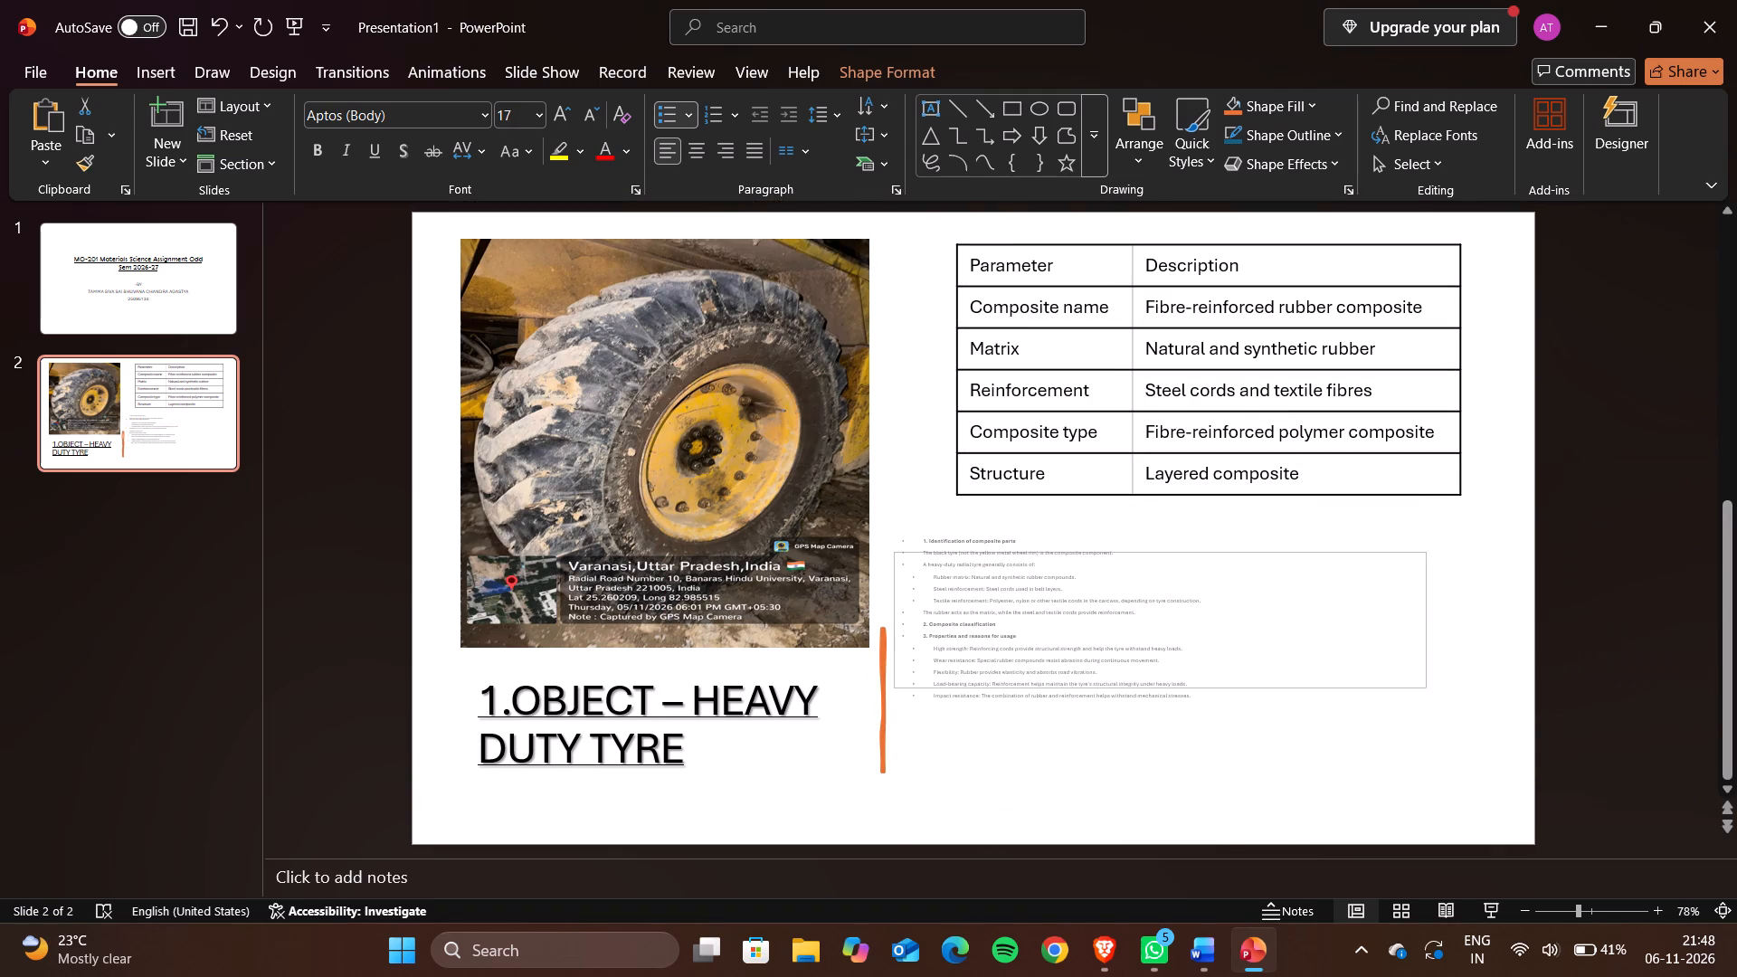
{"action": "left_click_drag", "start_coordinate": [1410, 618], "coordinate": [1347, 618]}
Extend the description text box down near the slide's bottom edge and widen it slightly past the table's right edge.
{"action": "left_click_drag", "start_coordinate": [1144, 687], "coordinate": [1152, 725]}
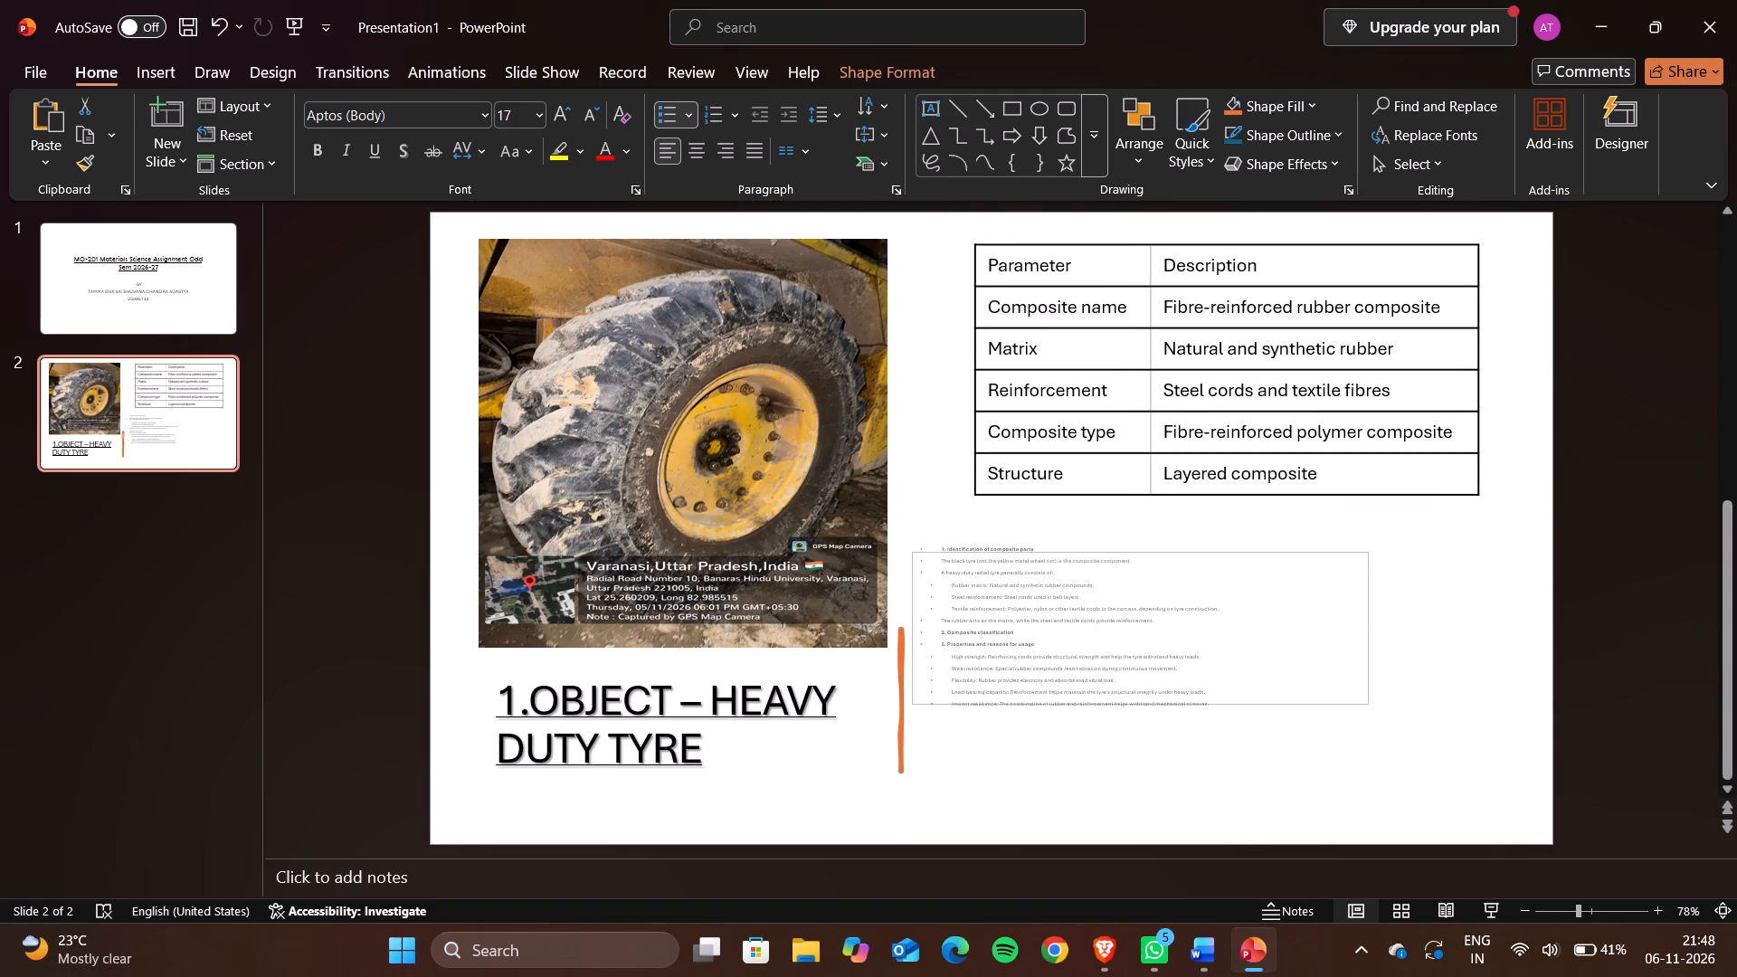
{"action": "left_click_drag", "start_coordinate": [1152, 725], "coordinate": [1201, 827]}
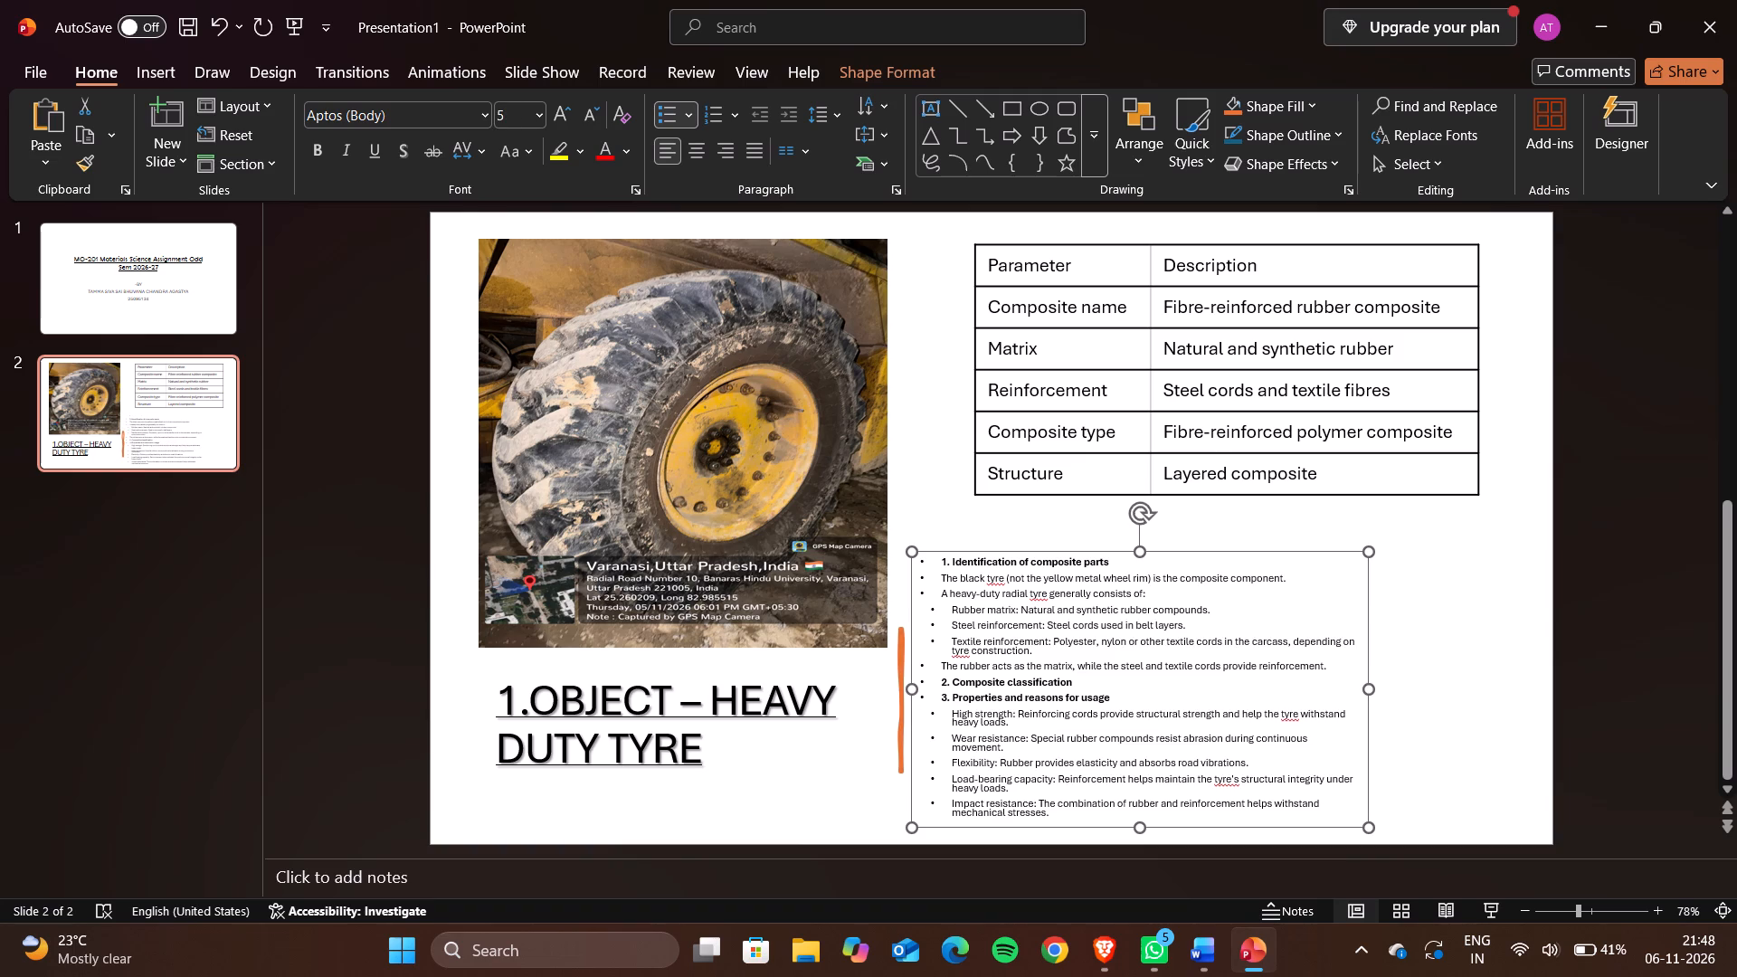
{"action": "left_click_drag", "start_coordinate": [1367, 691], "coordinate": [1399, 687]}
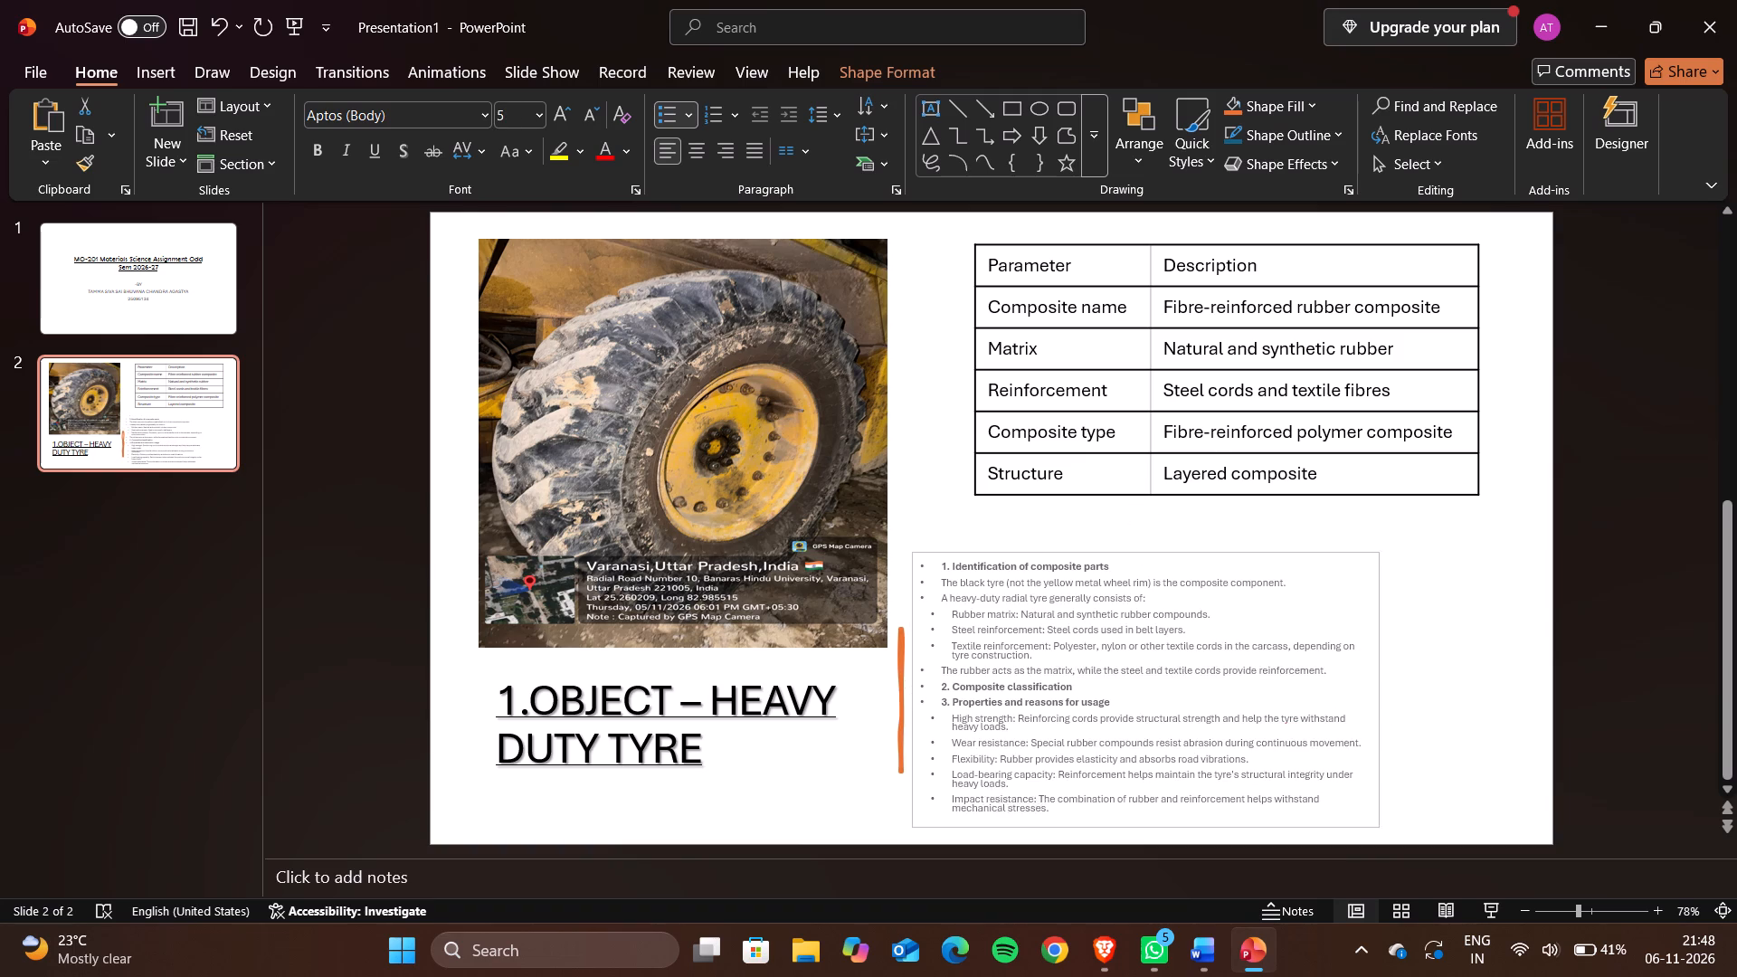
{"action": "left_click_drag", "start_coordinate": [1399, 687], "coordinate": [1519, 694]}
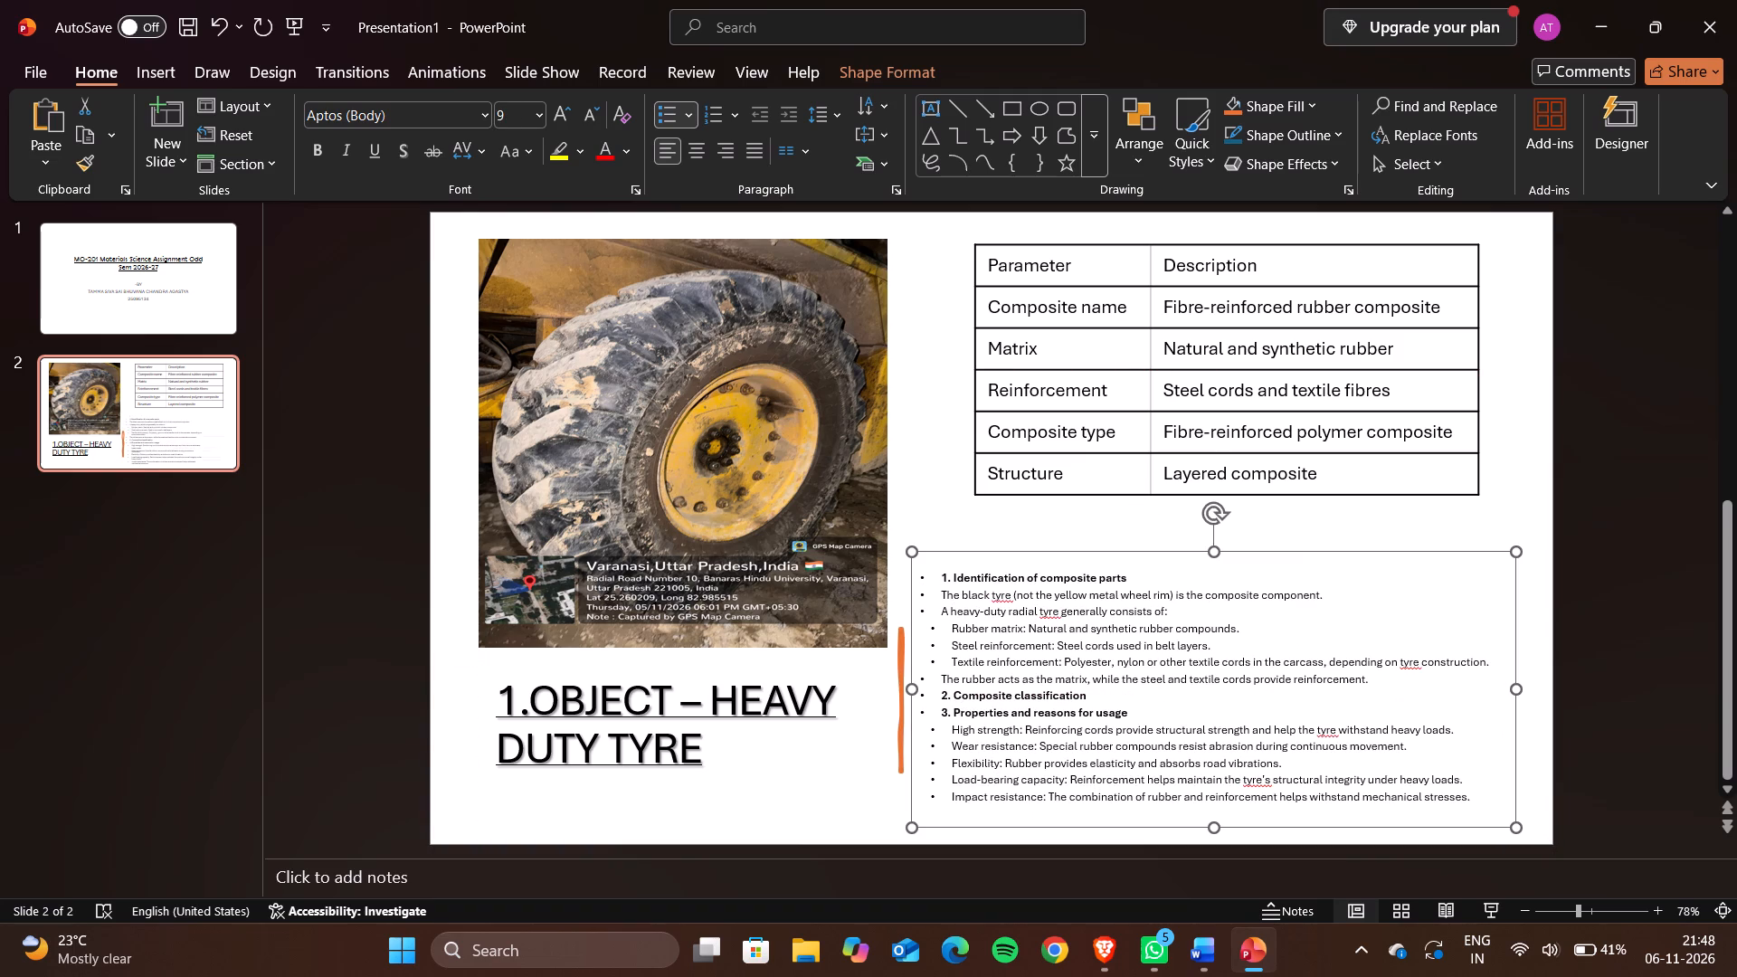
Extend the description text box's upper edge to just below the classification table, leaving its lower edge near the slide's bottom.
{"action": "left_click_drag", "start_coordinate": [1214, 549], "coordinate": [1215, 512]}
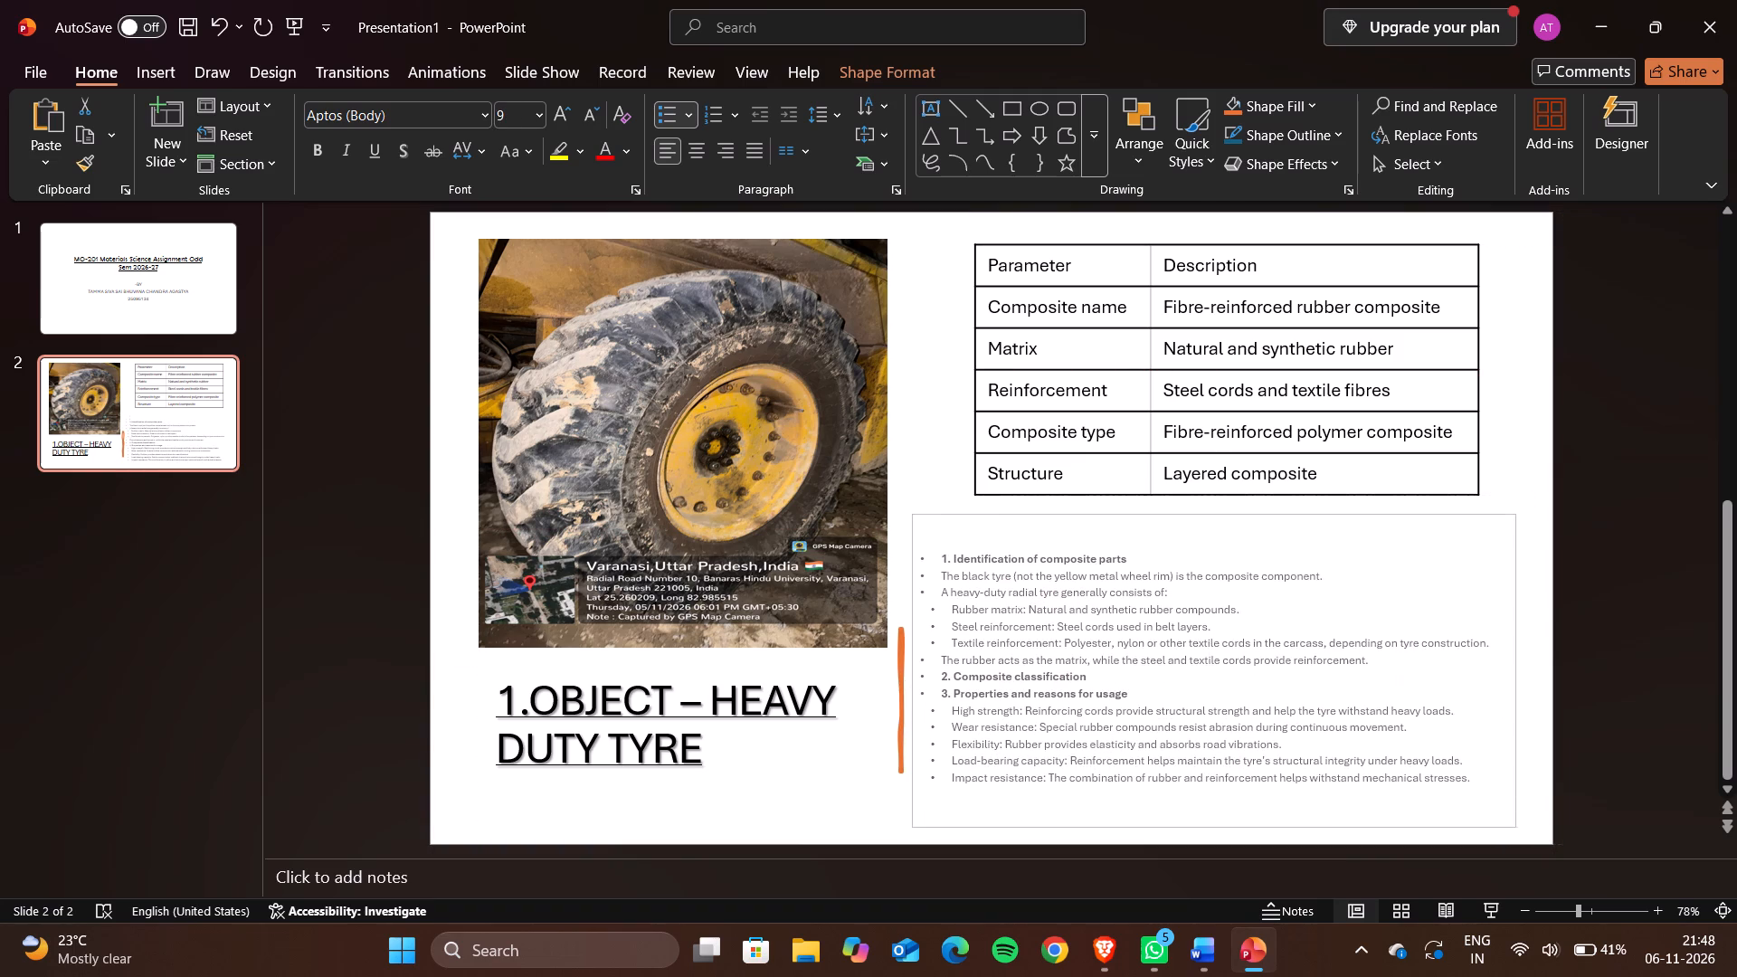
{"action": "left_click_drag", "start_coordinate": [1215, 512], "coordinate": [1215, 503]}
{"action": "left_click_drag", "start_coordinate": [1212, 828], "coordinate": [1212, 829]}
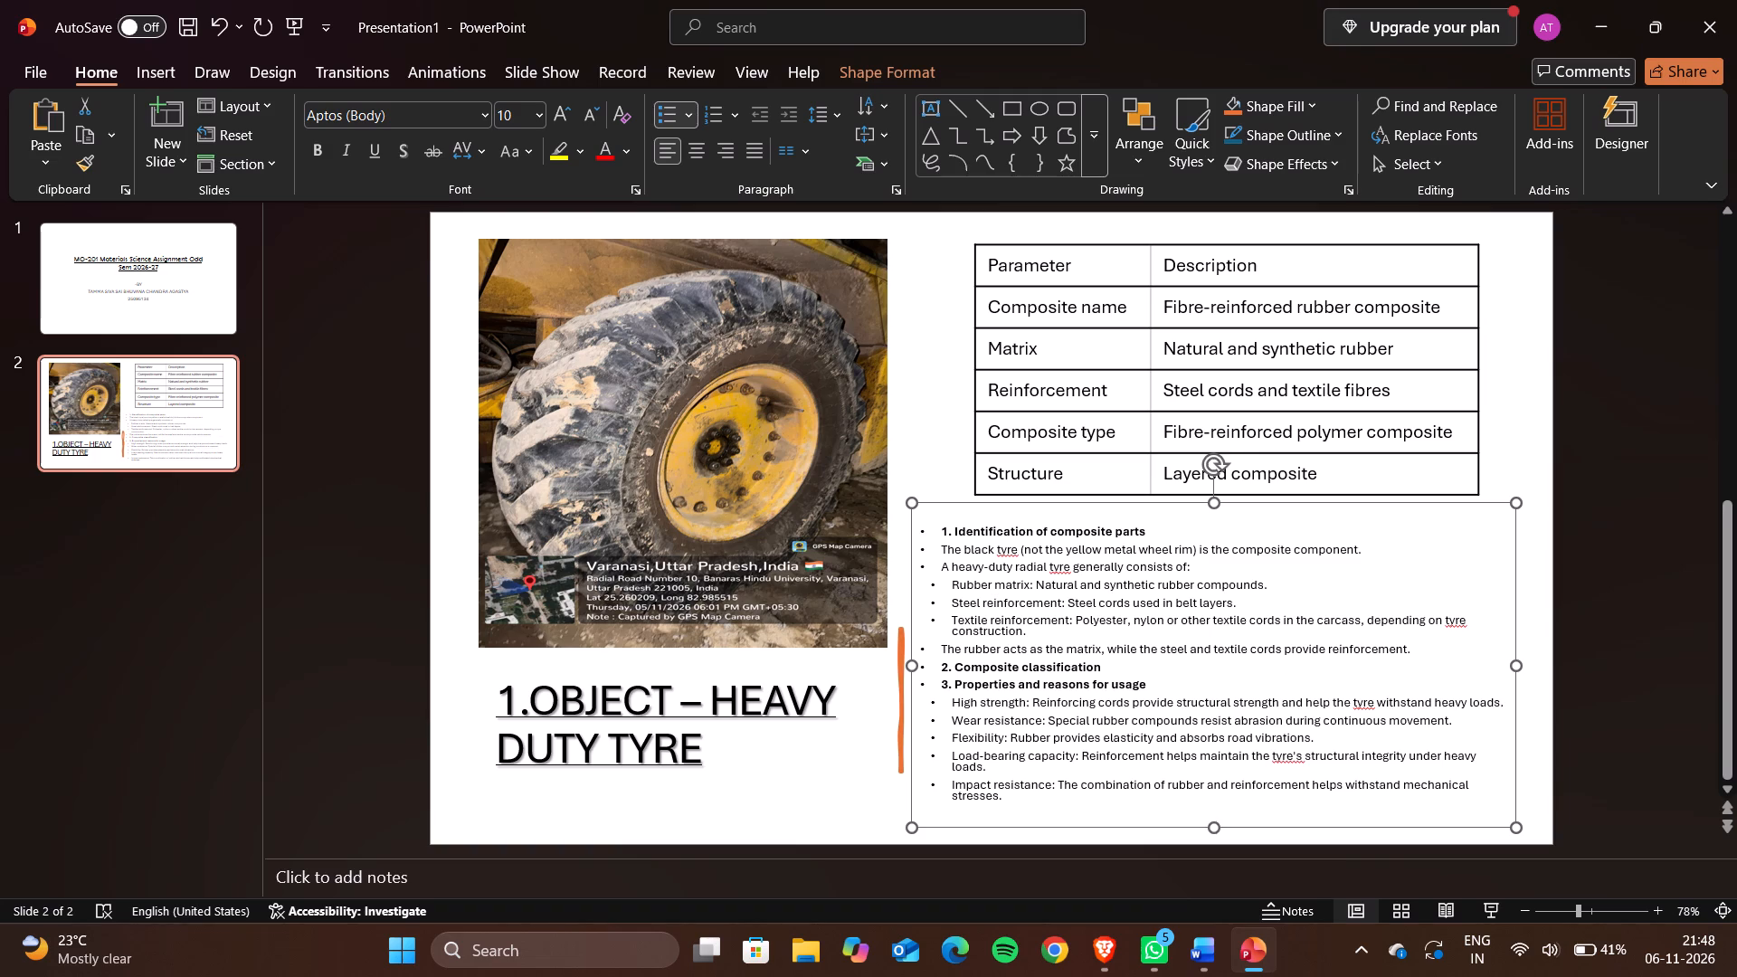
{"action": "left_click_drag", "start_coordinate": [1212, 829], "coordinate": [1223, 828]}
Delete the "2. Composite classification" line from the description text.
{"action": "left_click", "coordinate": [1104, 669]}
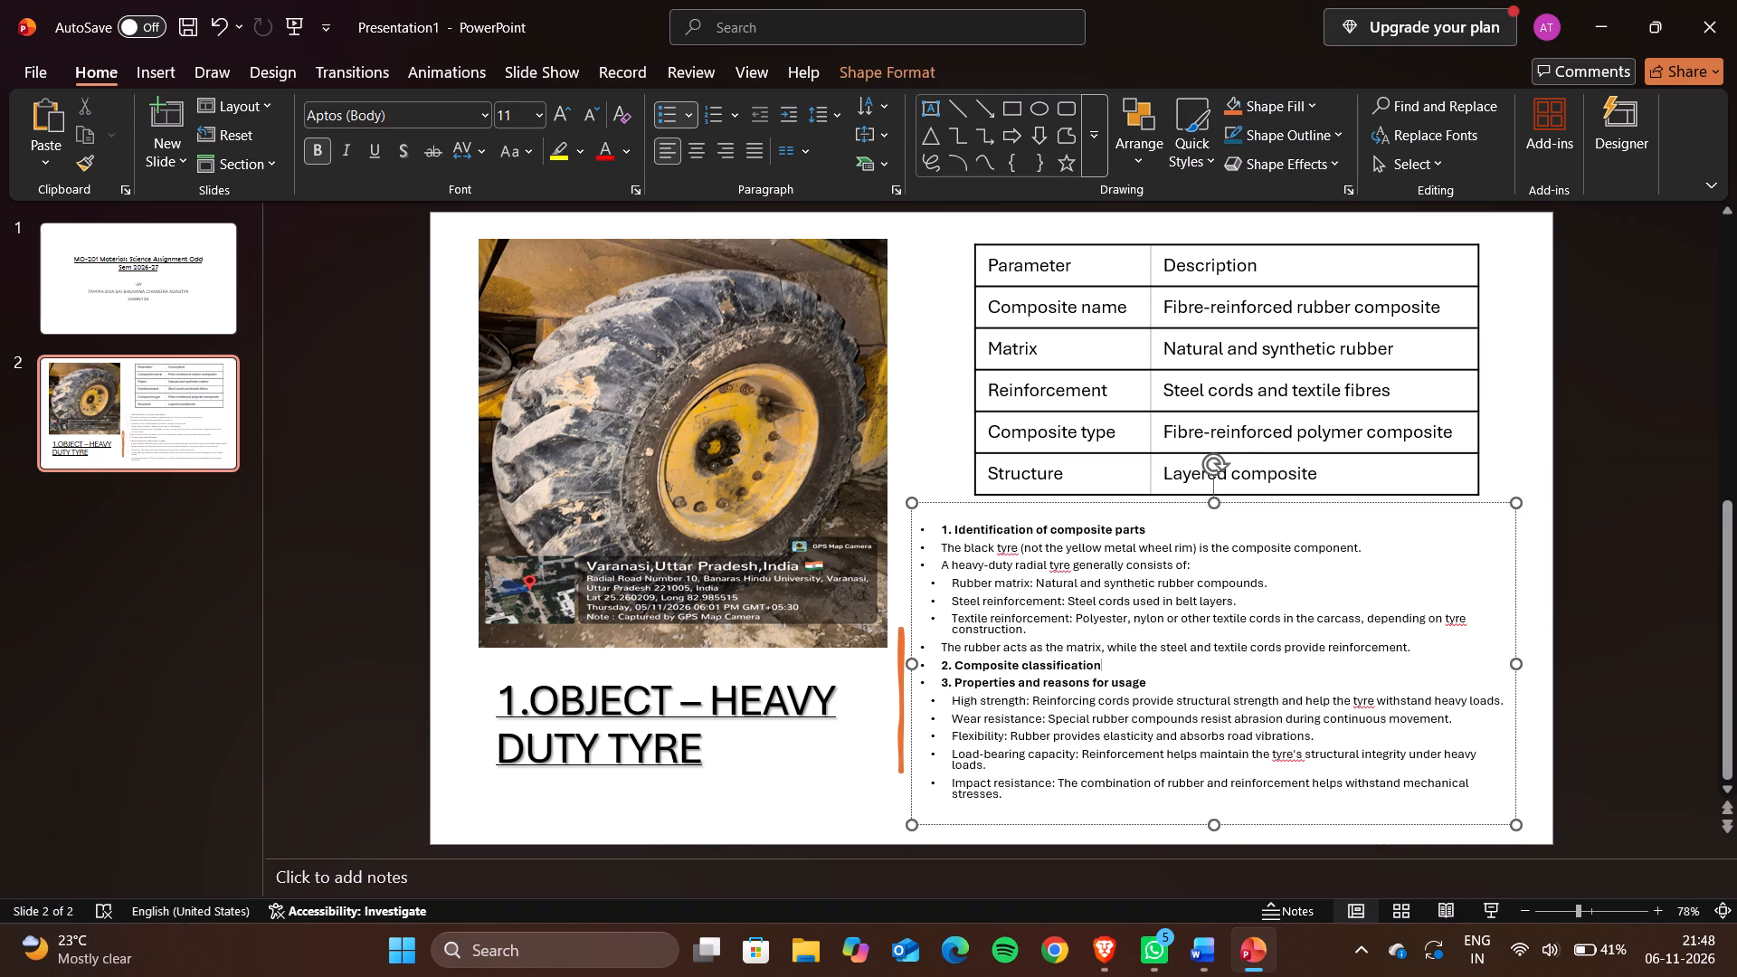
{"action": "key", "text": "BackSpace"}
{"action": "key", "text": "BackSpace"}
{"action": "key", "text": "BackSpace"}
{"action": "key", "text": "BackSpace"}
{"action": "key", "text": "BackSpace"}
{"action": "key", "text": "BackSpace"}
{"action": "key", "text": "BackSpace"}
{"action": "key", "text": "BackSpace"}
{"action": "key", "text": "BackSpace"}
{"action": "key", "text": "BackSpace"}
{"action": "key", "text": "BackSpace"}
{"action": "key", "text": "BackSpace"}
{"action": "key", "text": "BackSpace"}
{"action": "key", "text": "BackSpace"}
{"action": "key", "text": "BackSpace"}
{"action": "key", "text": "BackSpace"}
{"action": "key", "text": "BackSpace"}
{"action": "key", "text": "BackSpace"}
{"action": "key", "text": "BackSpace"}
{"action": "key", "text": "BackSpace"}
{"action": "key", "text": "BackSpace"}
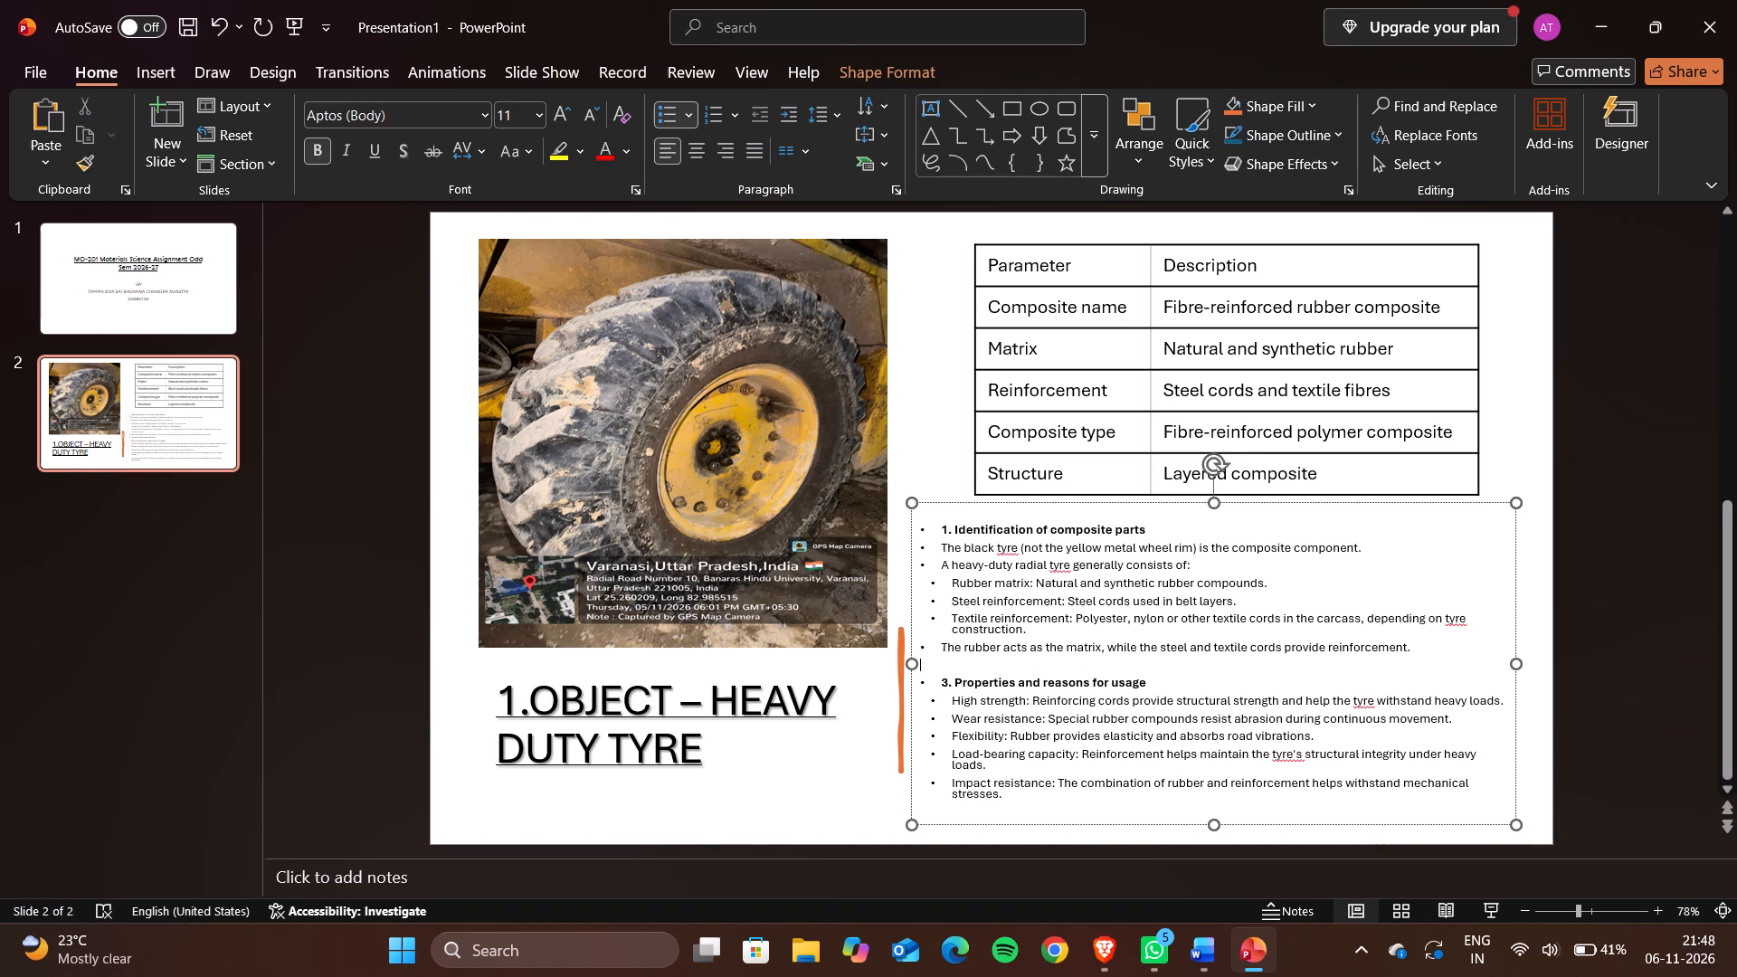
{"action": "scroll", "coordinate": [164, 788], "scroll_direction": "down", "scroll_amount": 1}
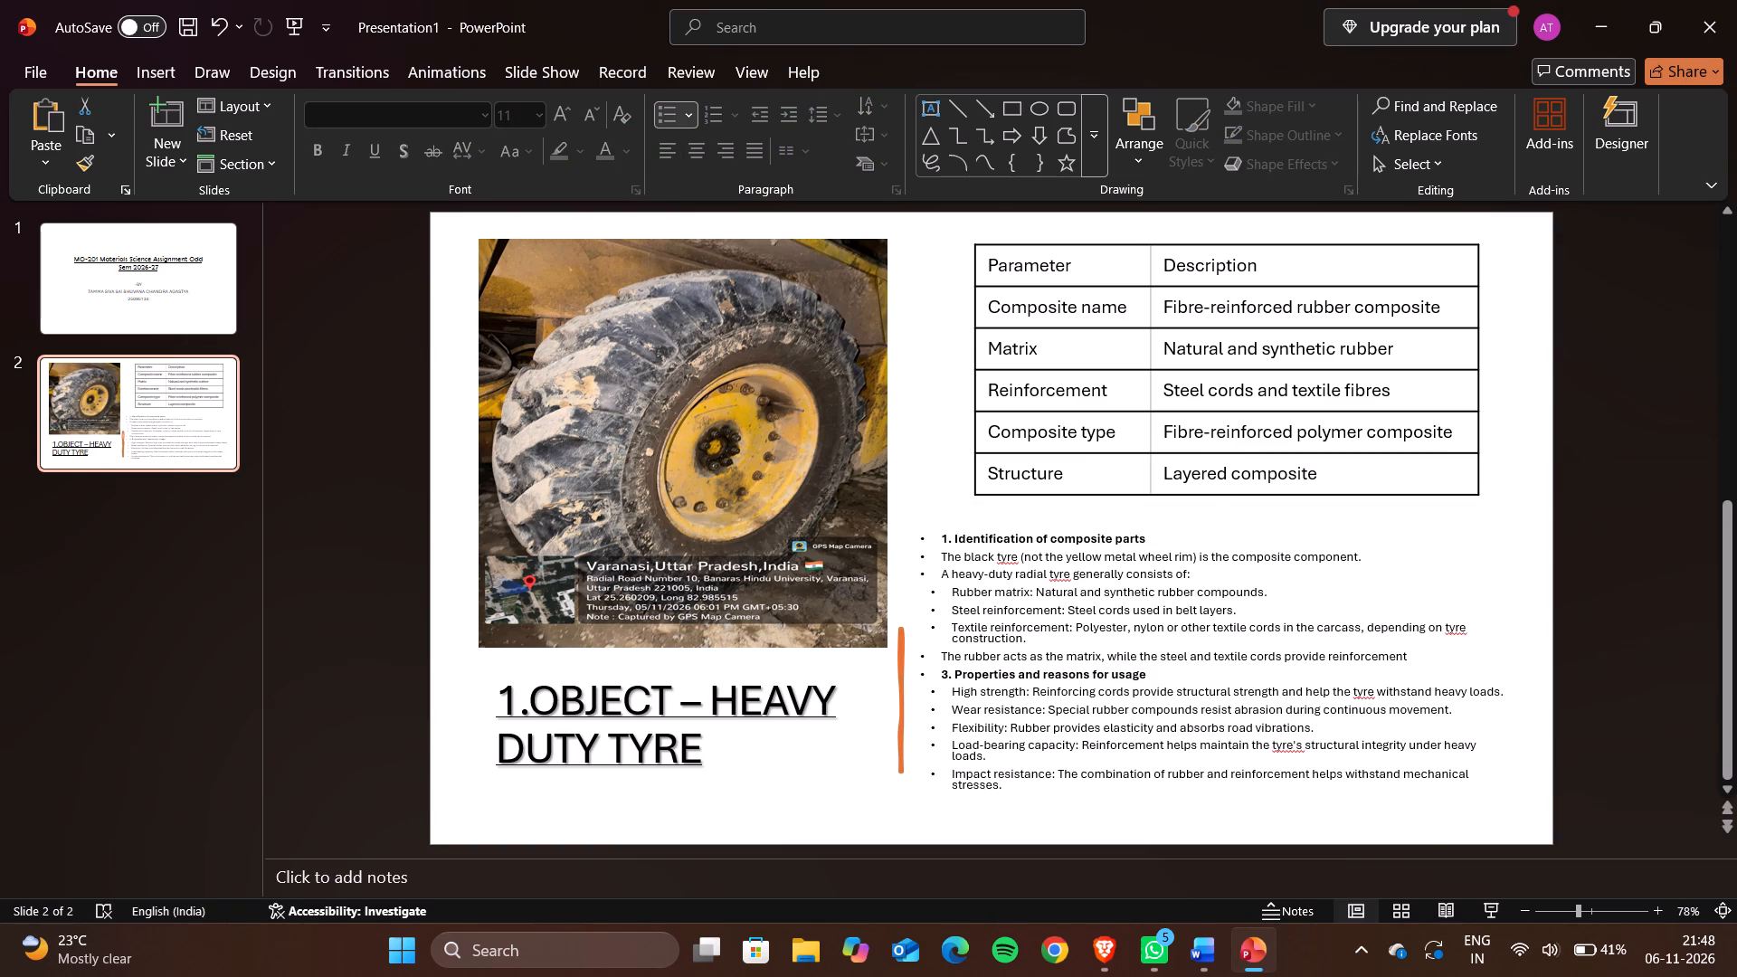
Remove the bullets from the "Identification of composite parts" and "Properties and reasons for usage" headings and indent both by one tab.
{"action": "left_click", "coordinate": [931, 568]}
{"action": "left_click", "coordinate": [933, 540]}
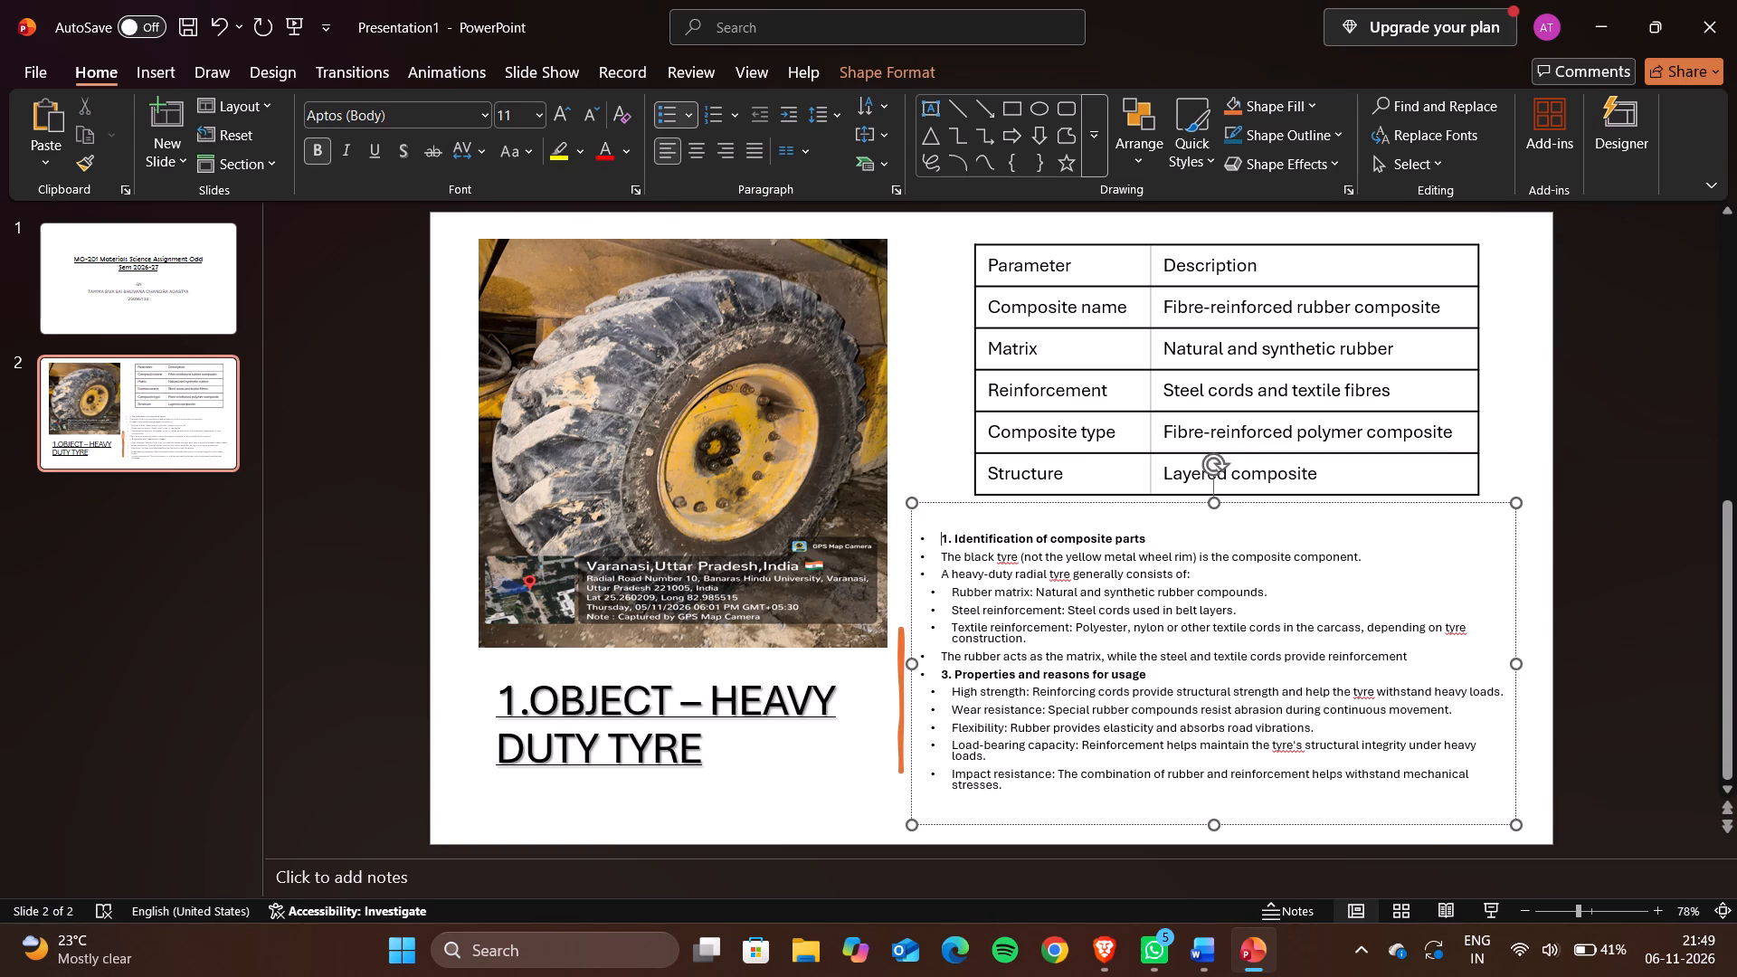
{"action": "key", "text": "BackSpace"}
{"action": "key", "text": "BackSpace"}
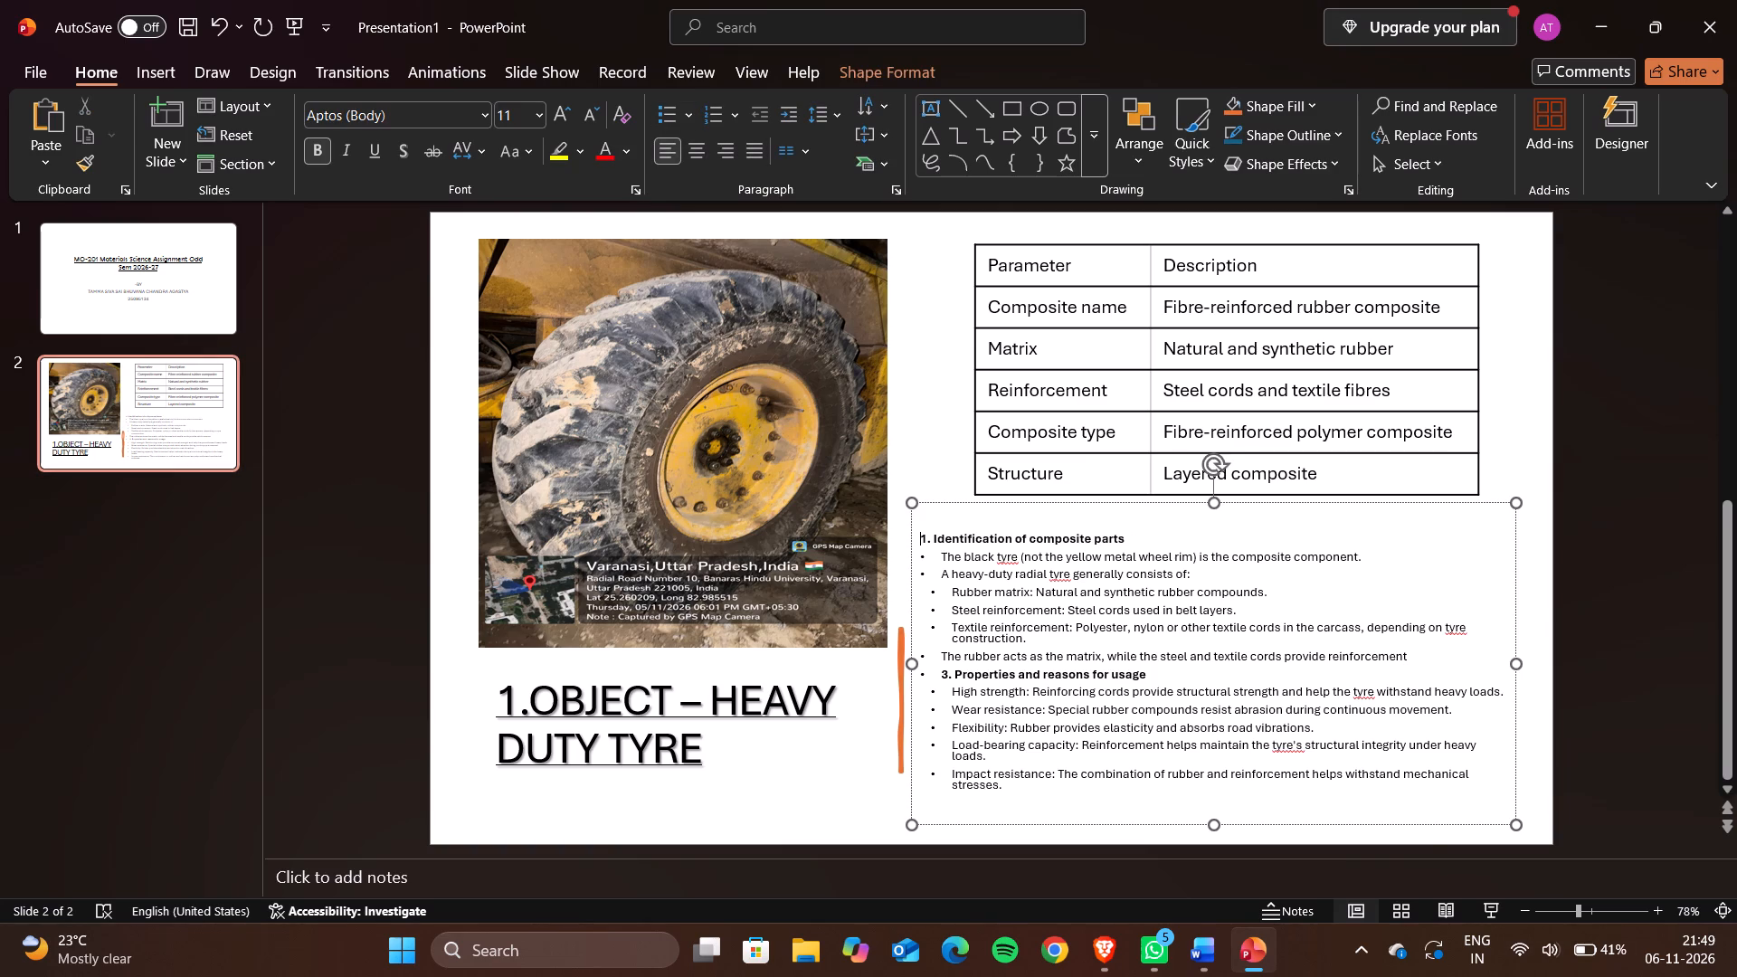
{"action": "key", "text": "Tab"}
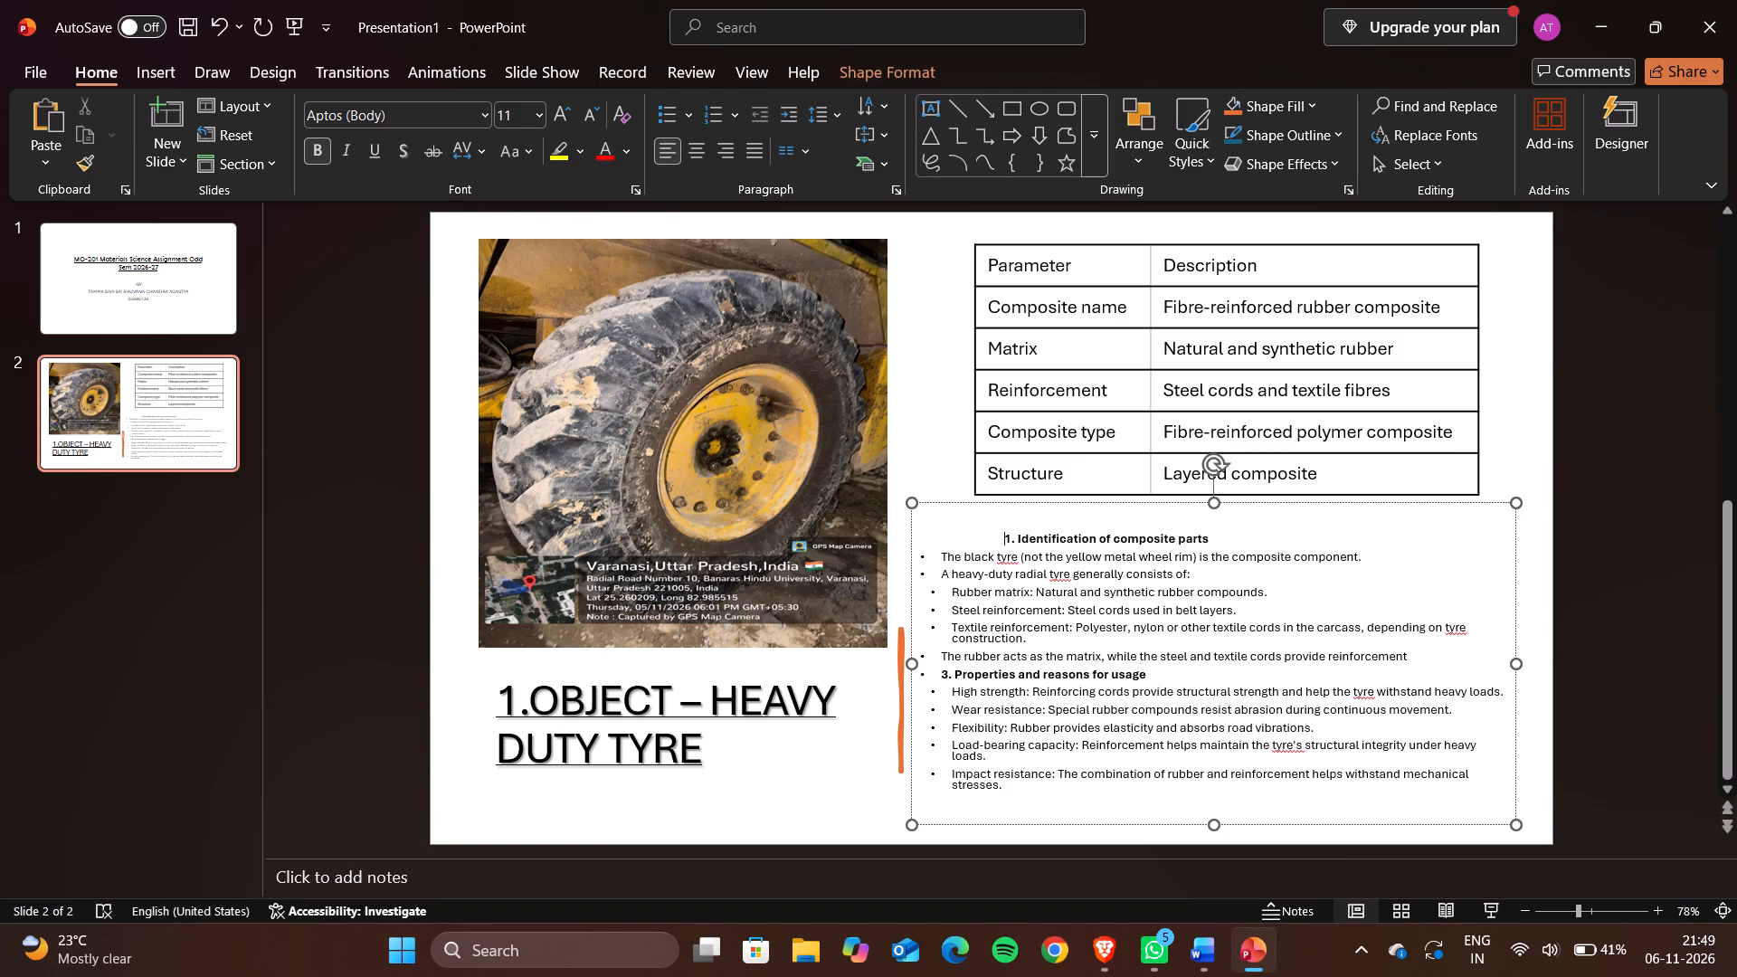
{"action": "left_click", "coordinate": [935, 677]}
{"action": "key", "text": "BackSpace"}
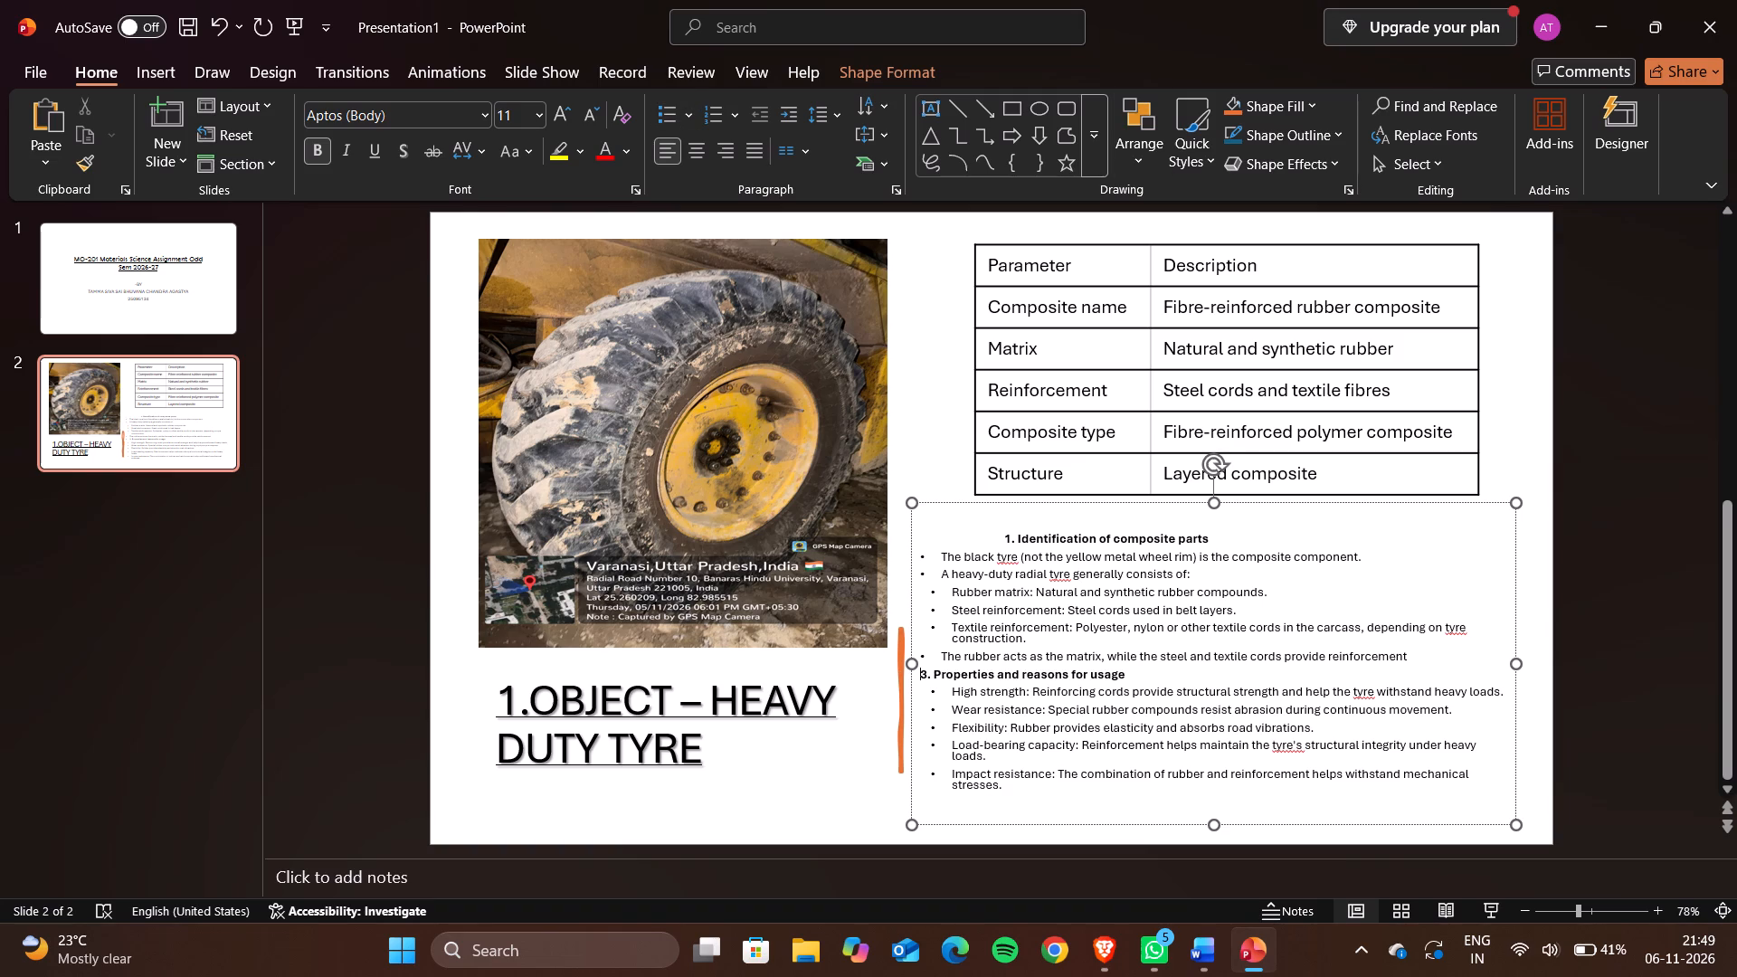
{"action": "key", "text": "Tab"}
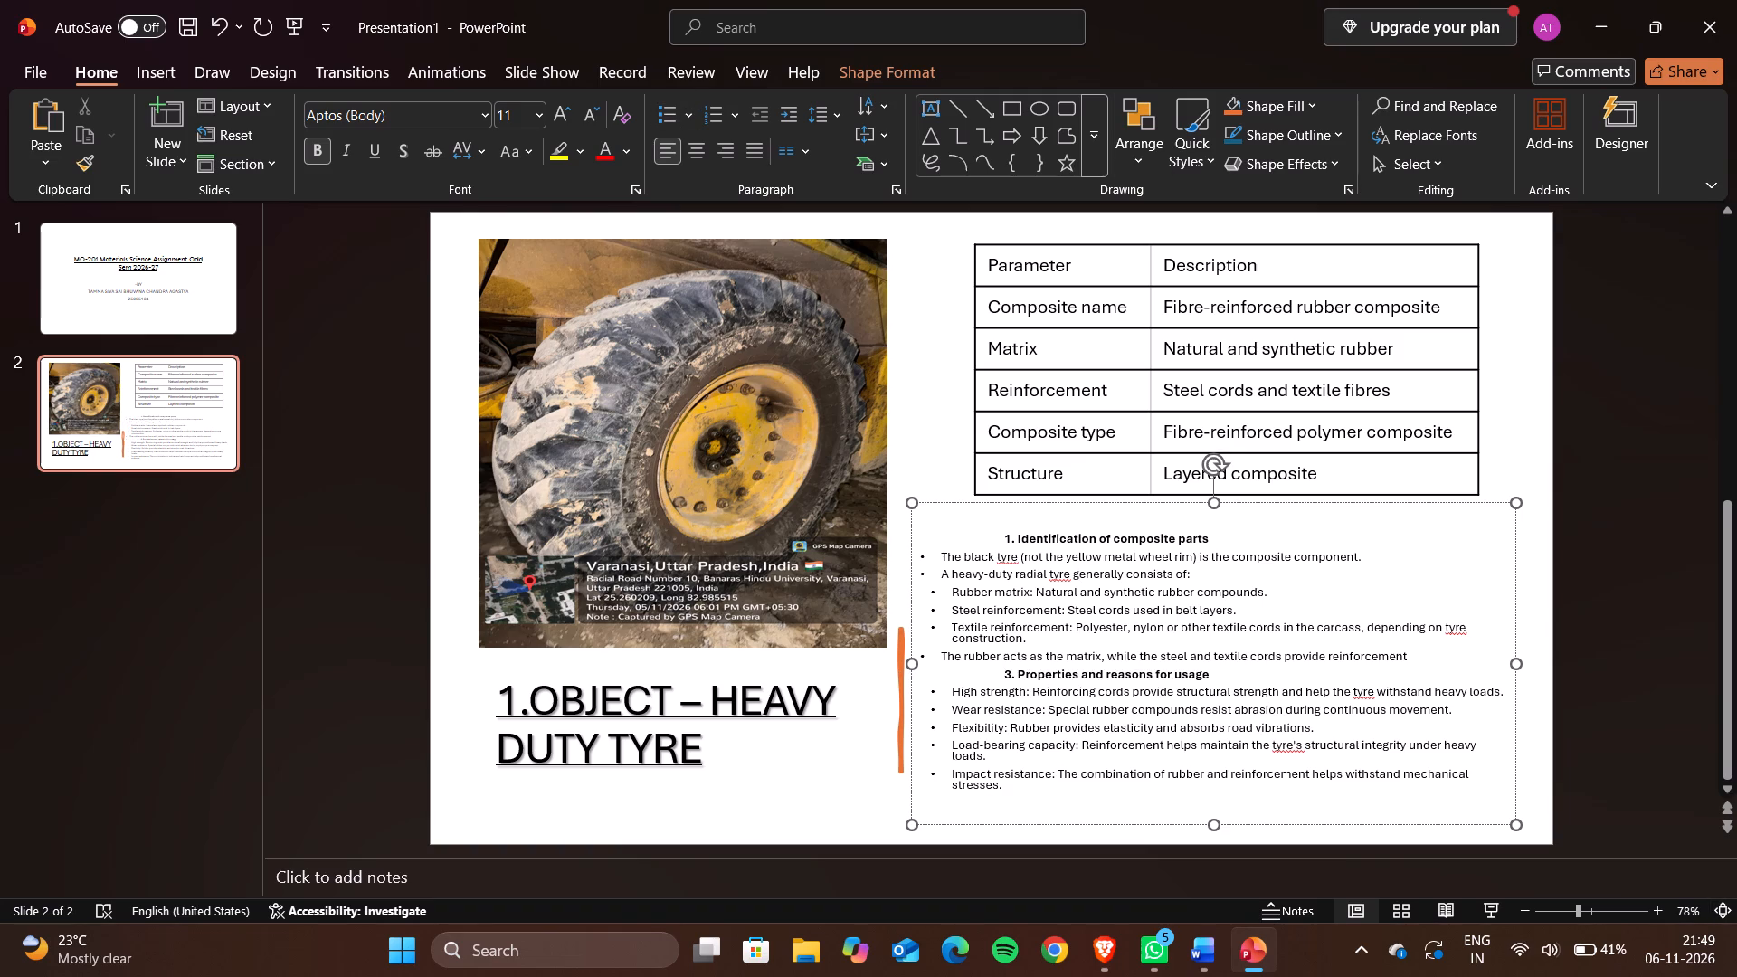
Renumber the "Properties and reasons for usage" heading as 2.
{"action": "left_click", "coordinate": [1009, 670]}
{"action": "key", "text": "BackSpace"}
{"action": "key", "text": "2"}
{"action": "left_click", "coordinate": [1609, 441]}
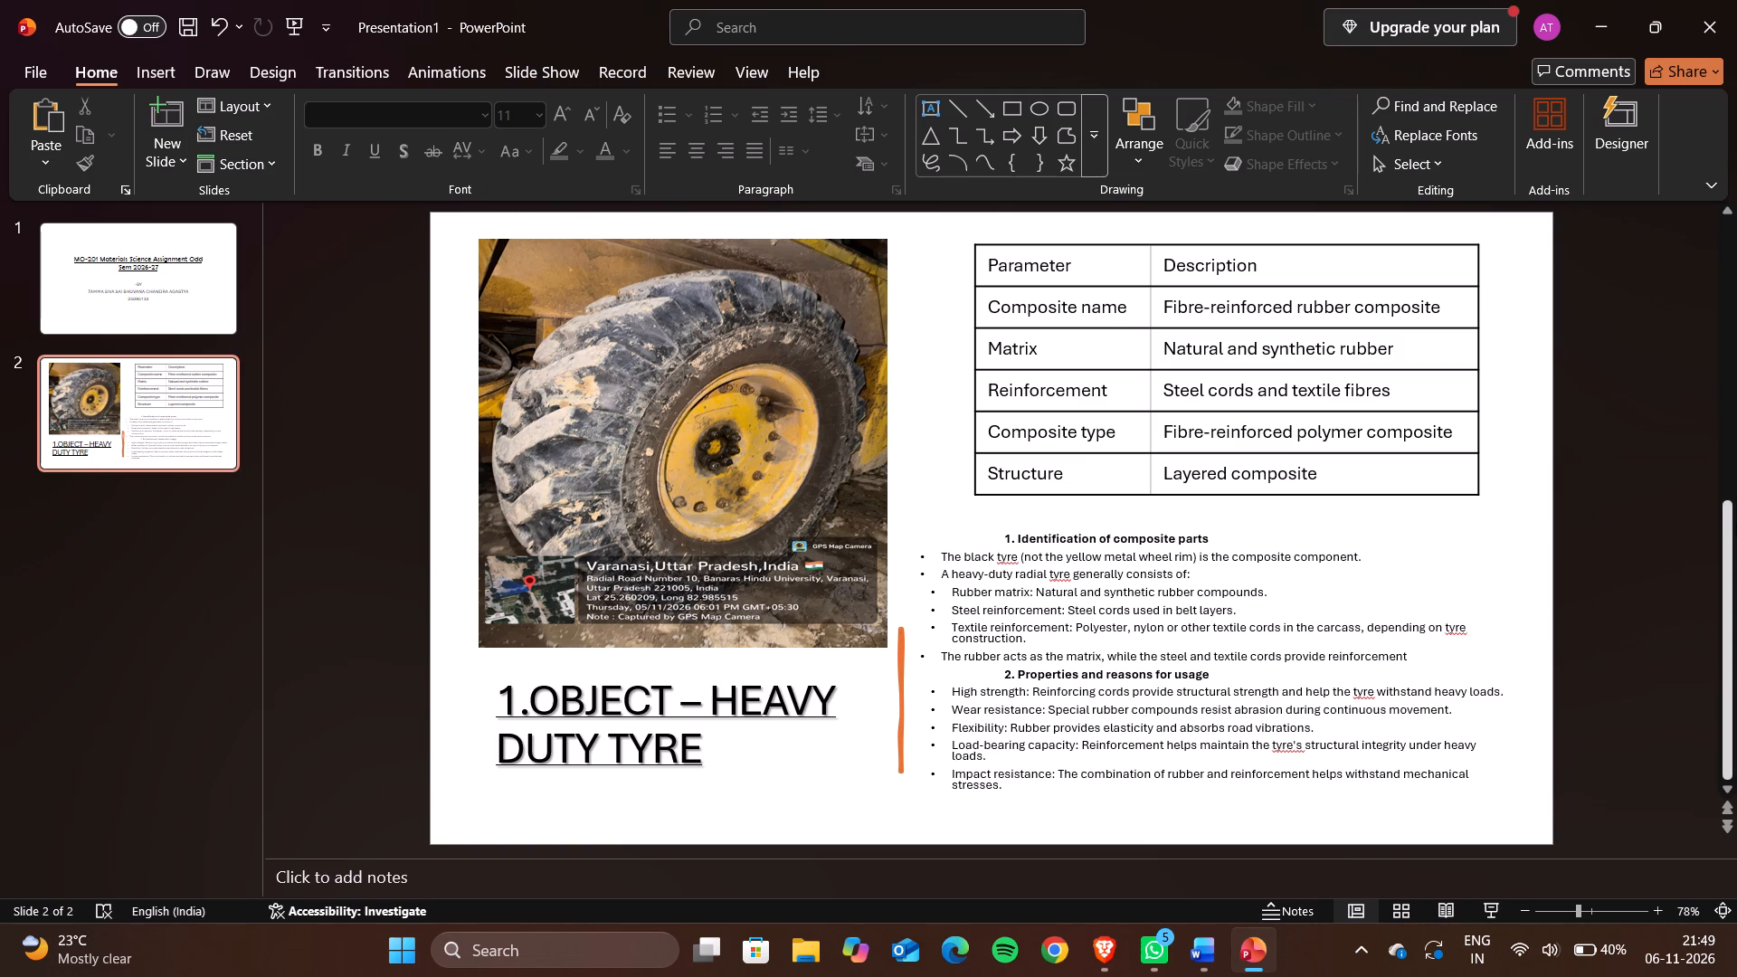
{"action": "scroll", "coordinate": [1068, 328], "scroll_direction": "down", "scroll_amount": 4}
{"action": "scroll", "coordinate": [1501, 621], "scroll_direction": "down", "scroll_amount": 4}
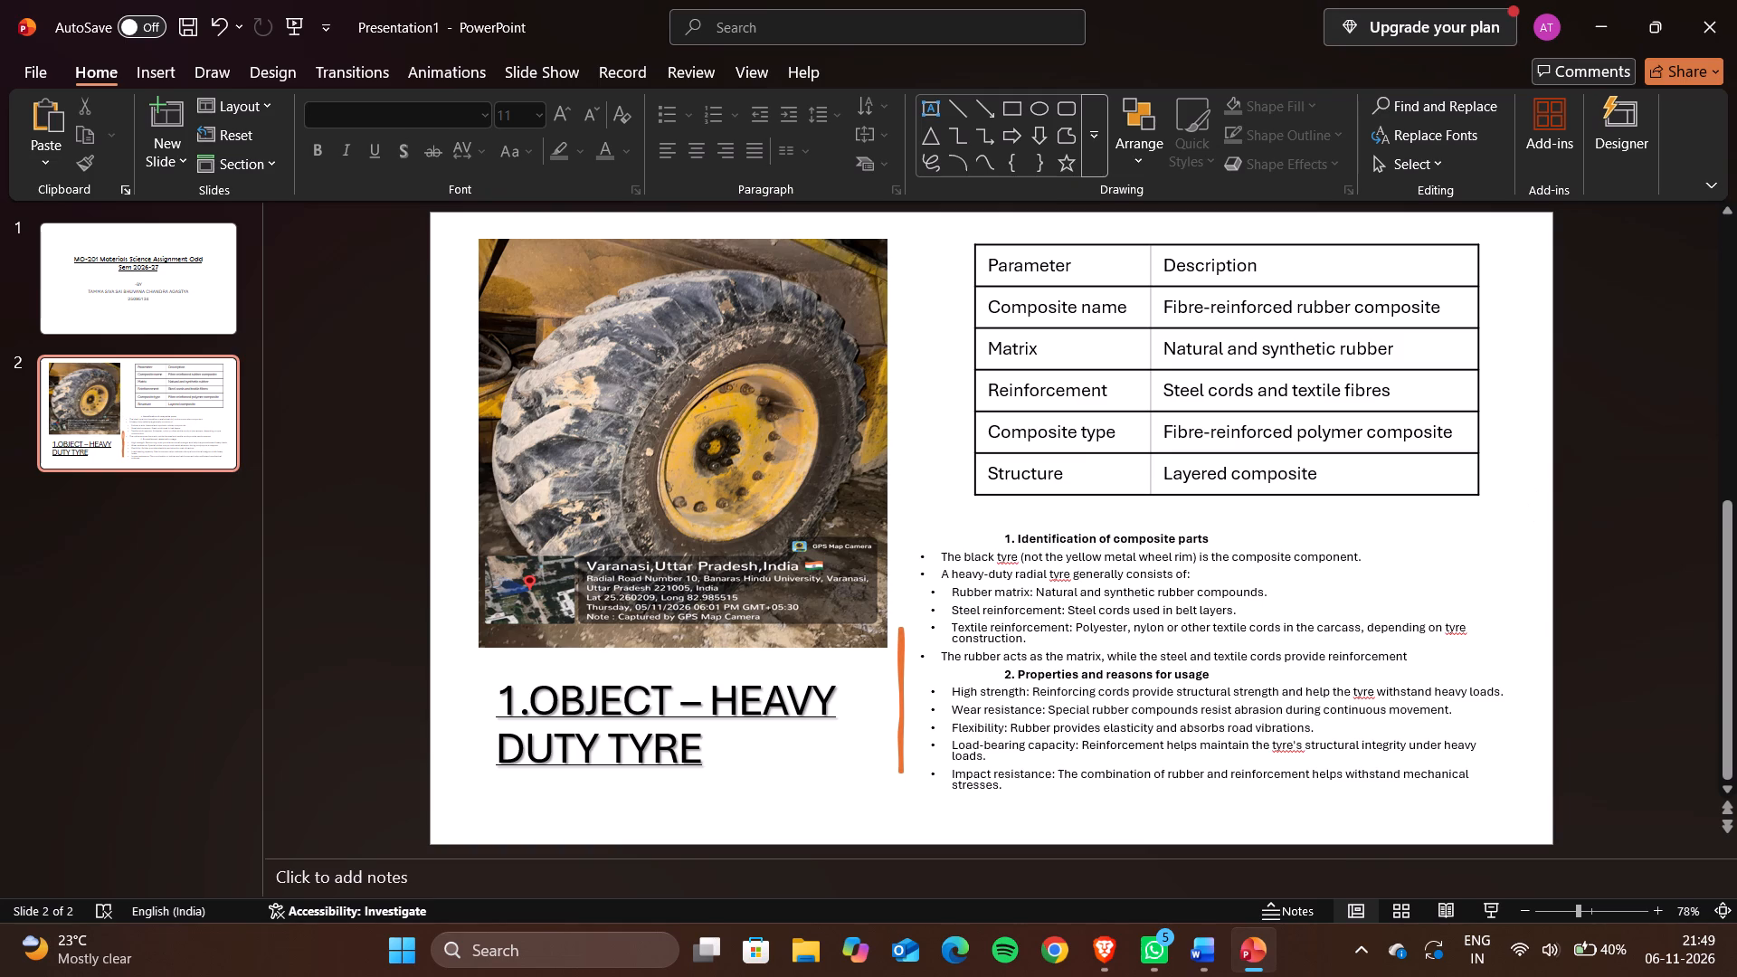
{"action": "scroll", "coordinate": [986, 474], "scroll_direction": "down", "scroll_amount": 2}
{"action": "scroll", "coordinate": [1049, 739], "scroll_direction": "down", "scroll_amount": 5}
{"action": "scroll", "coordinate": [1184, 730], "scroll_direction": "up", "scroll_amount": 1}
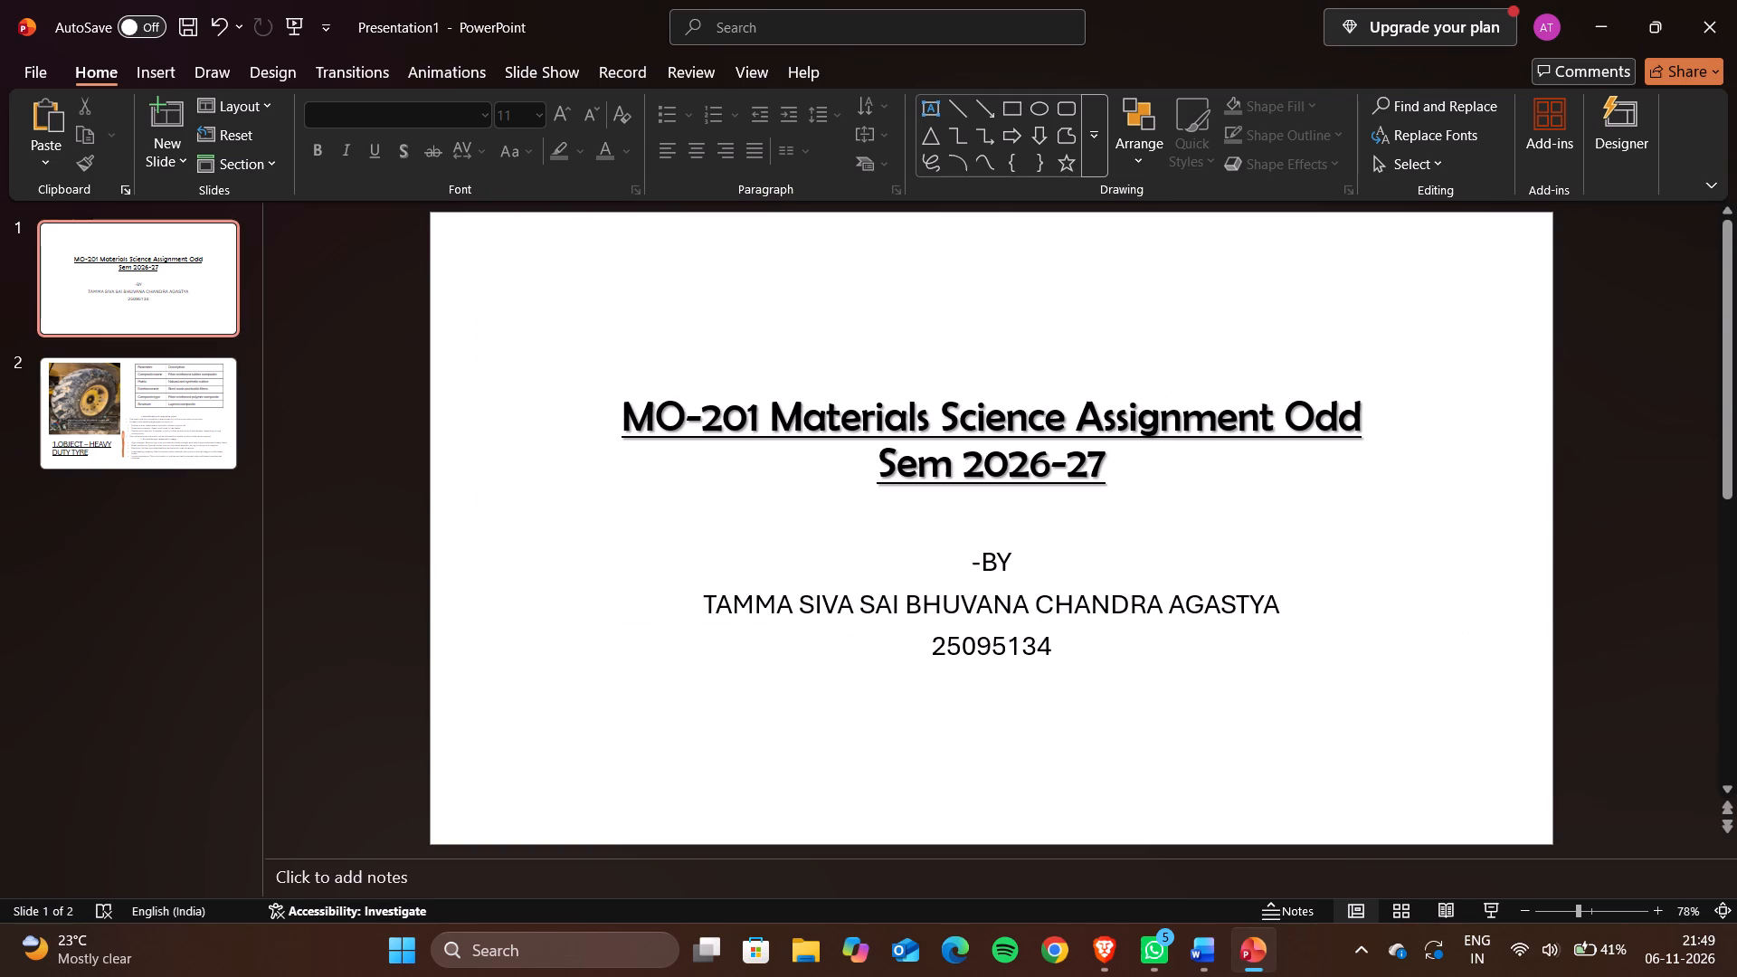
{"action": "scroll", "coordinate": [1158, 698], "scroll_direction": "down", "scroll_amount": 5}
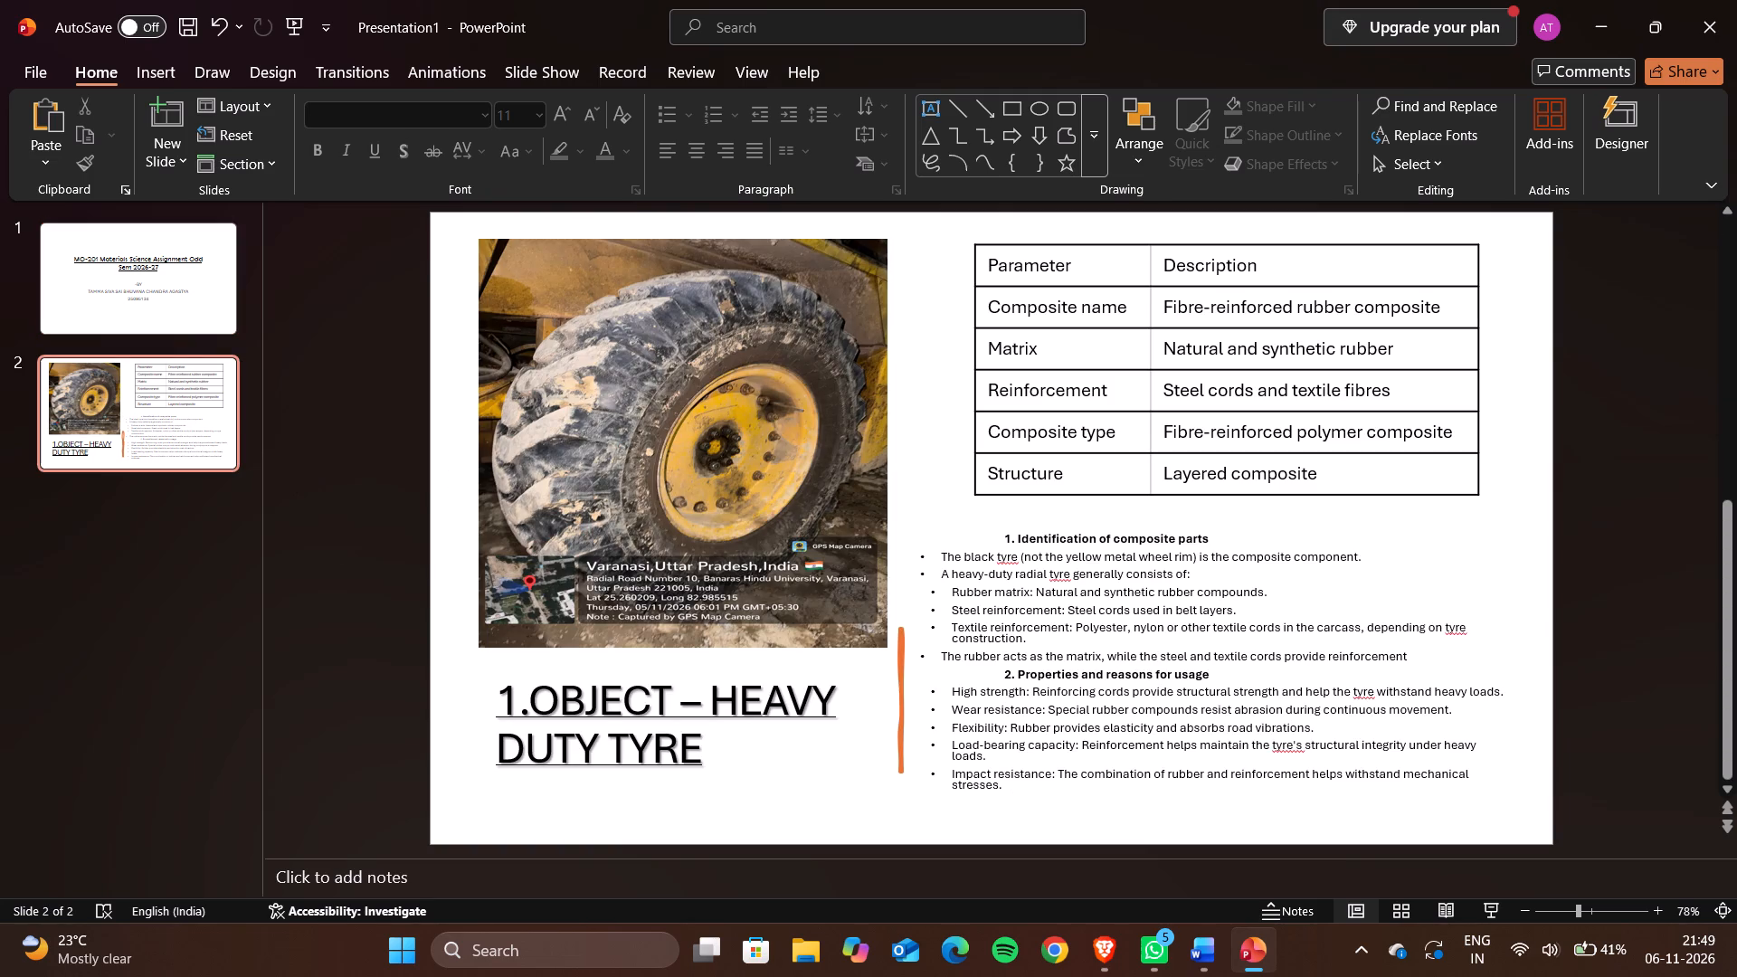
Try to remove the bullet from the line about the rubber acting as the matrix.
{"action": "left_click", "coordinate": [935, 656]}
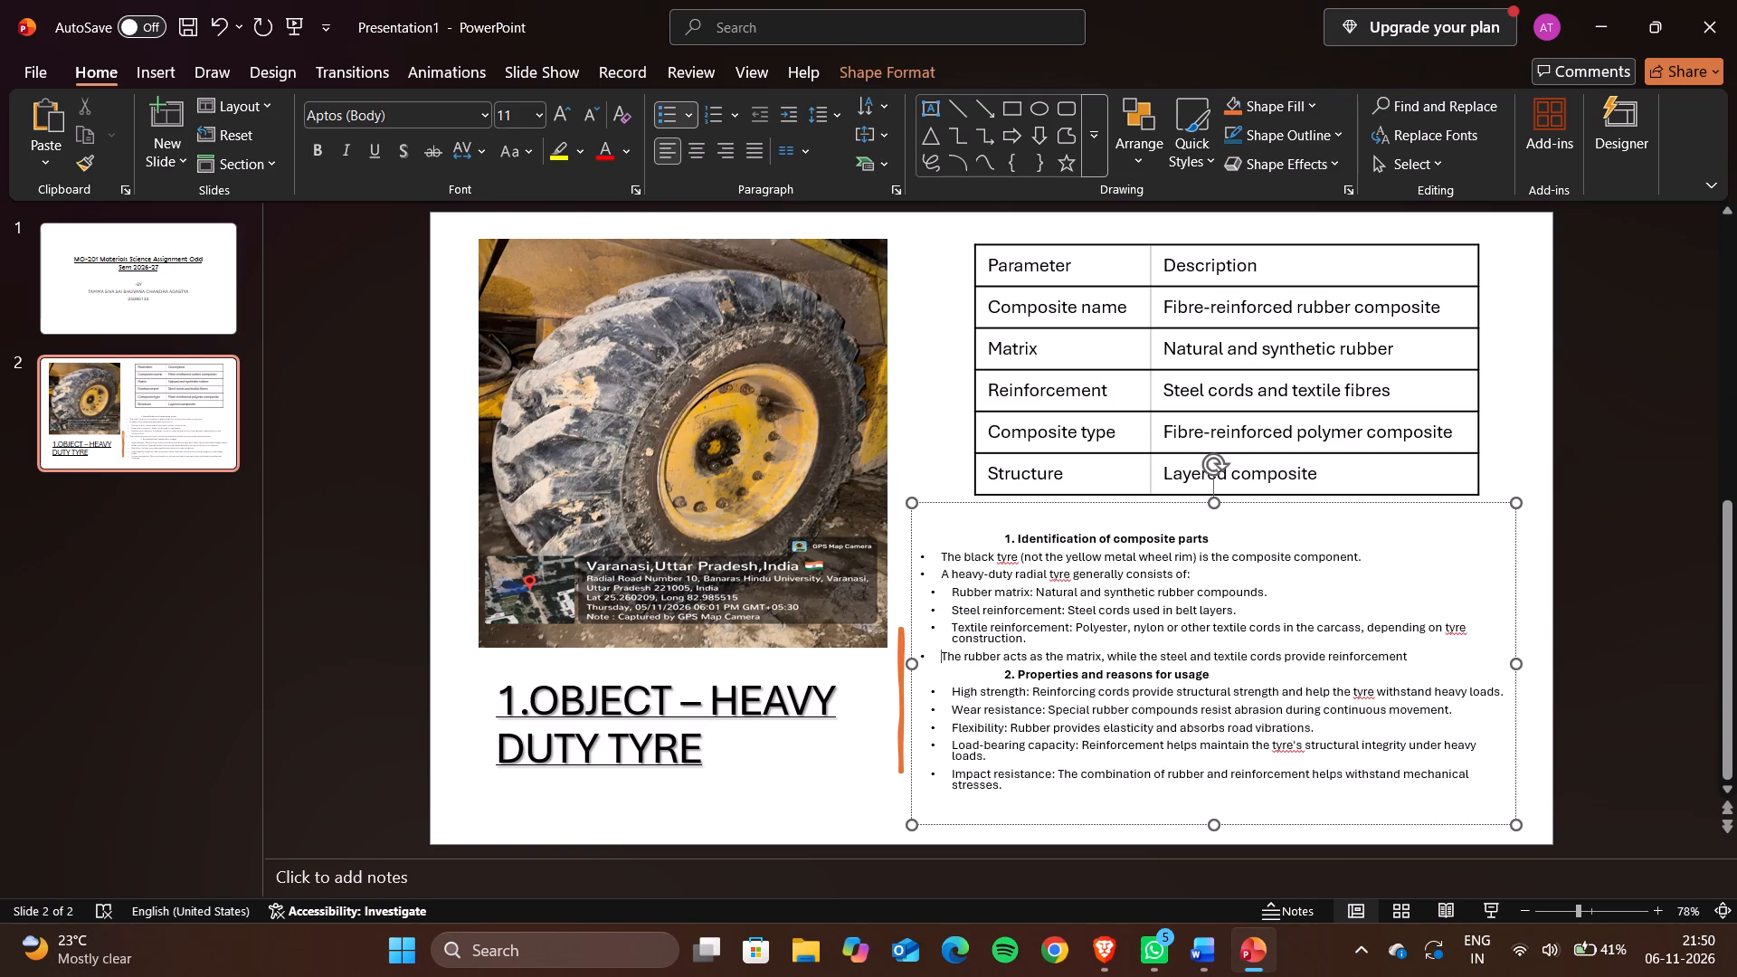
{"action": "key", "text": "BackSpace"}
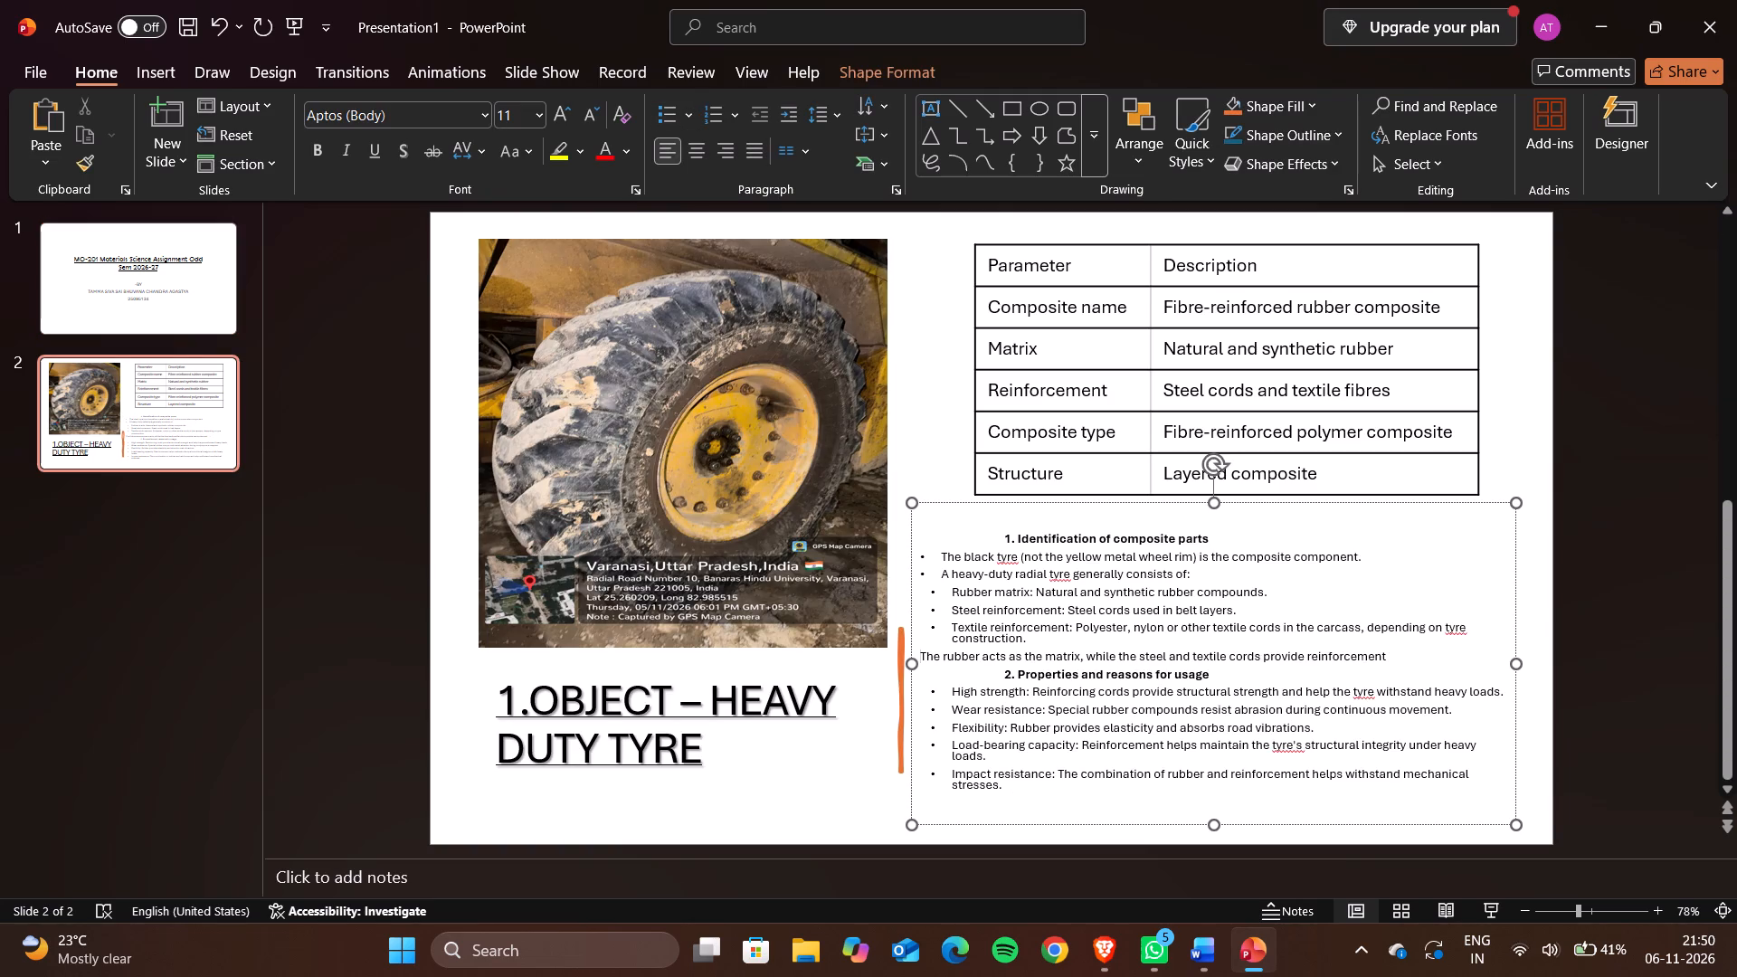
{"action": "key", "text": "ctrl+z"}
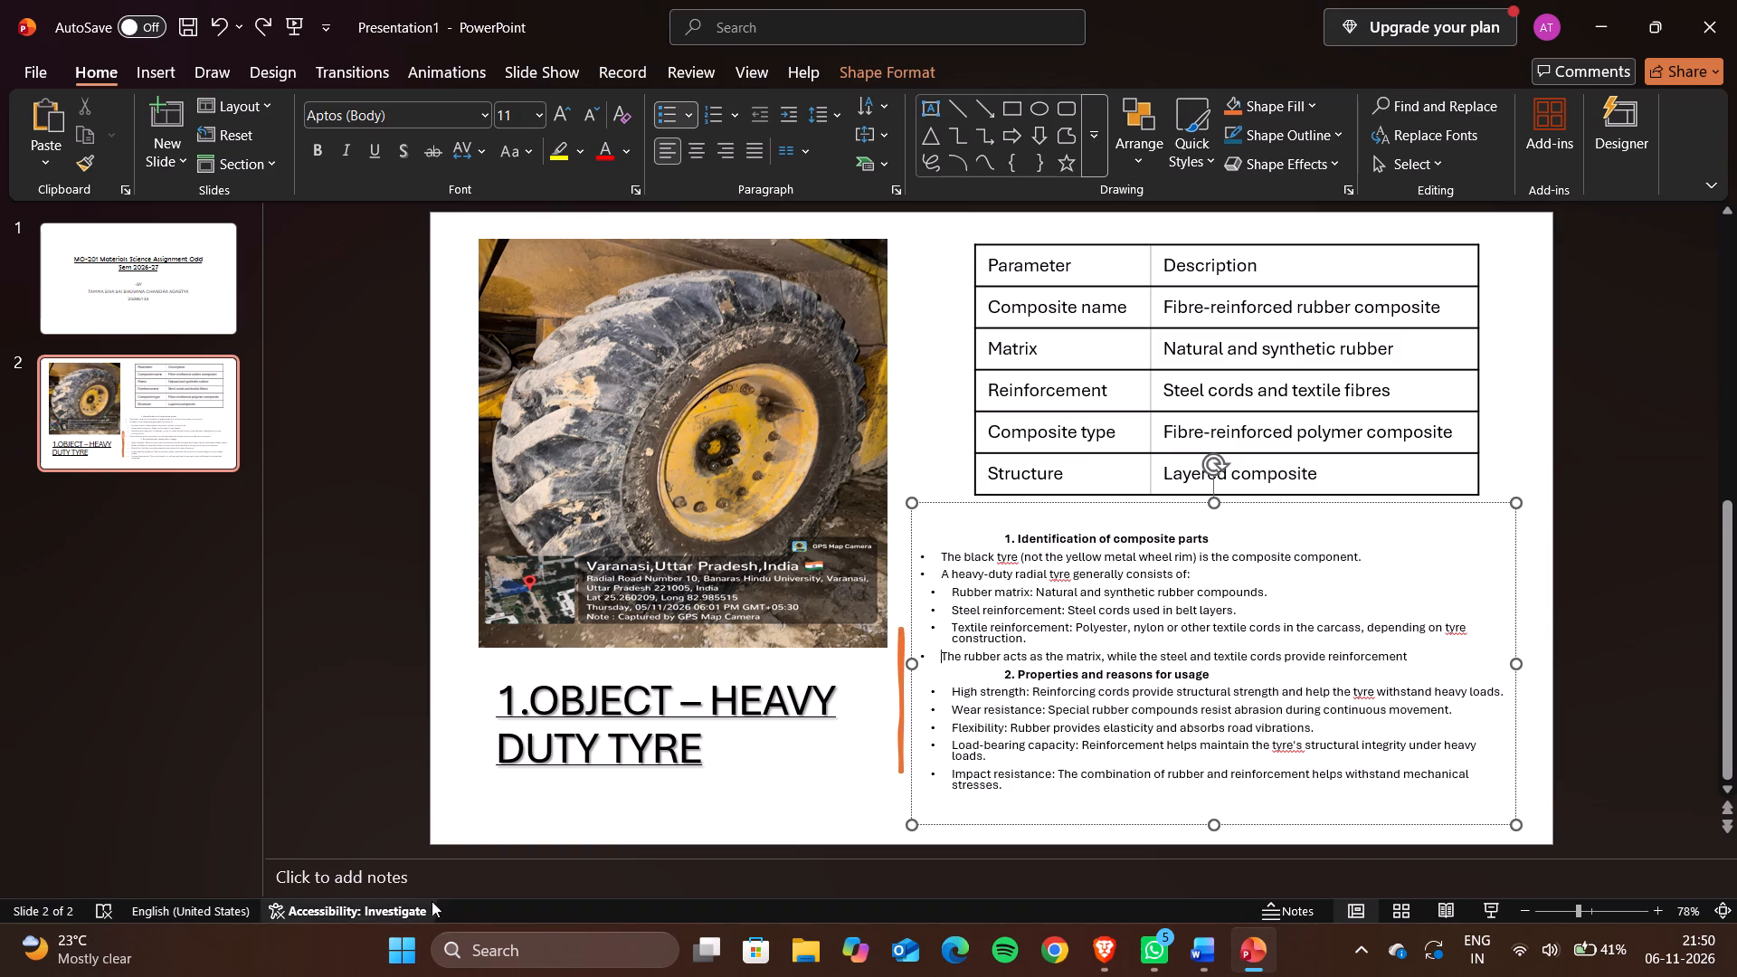
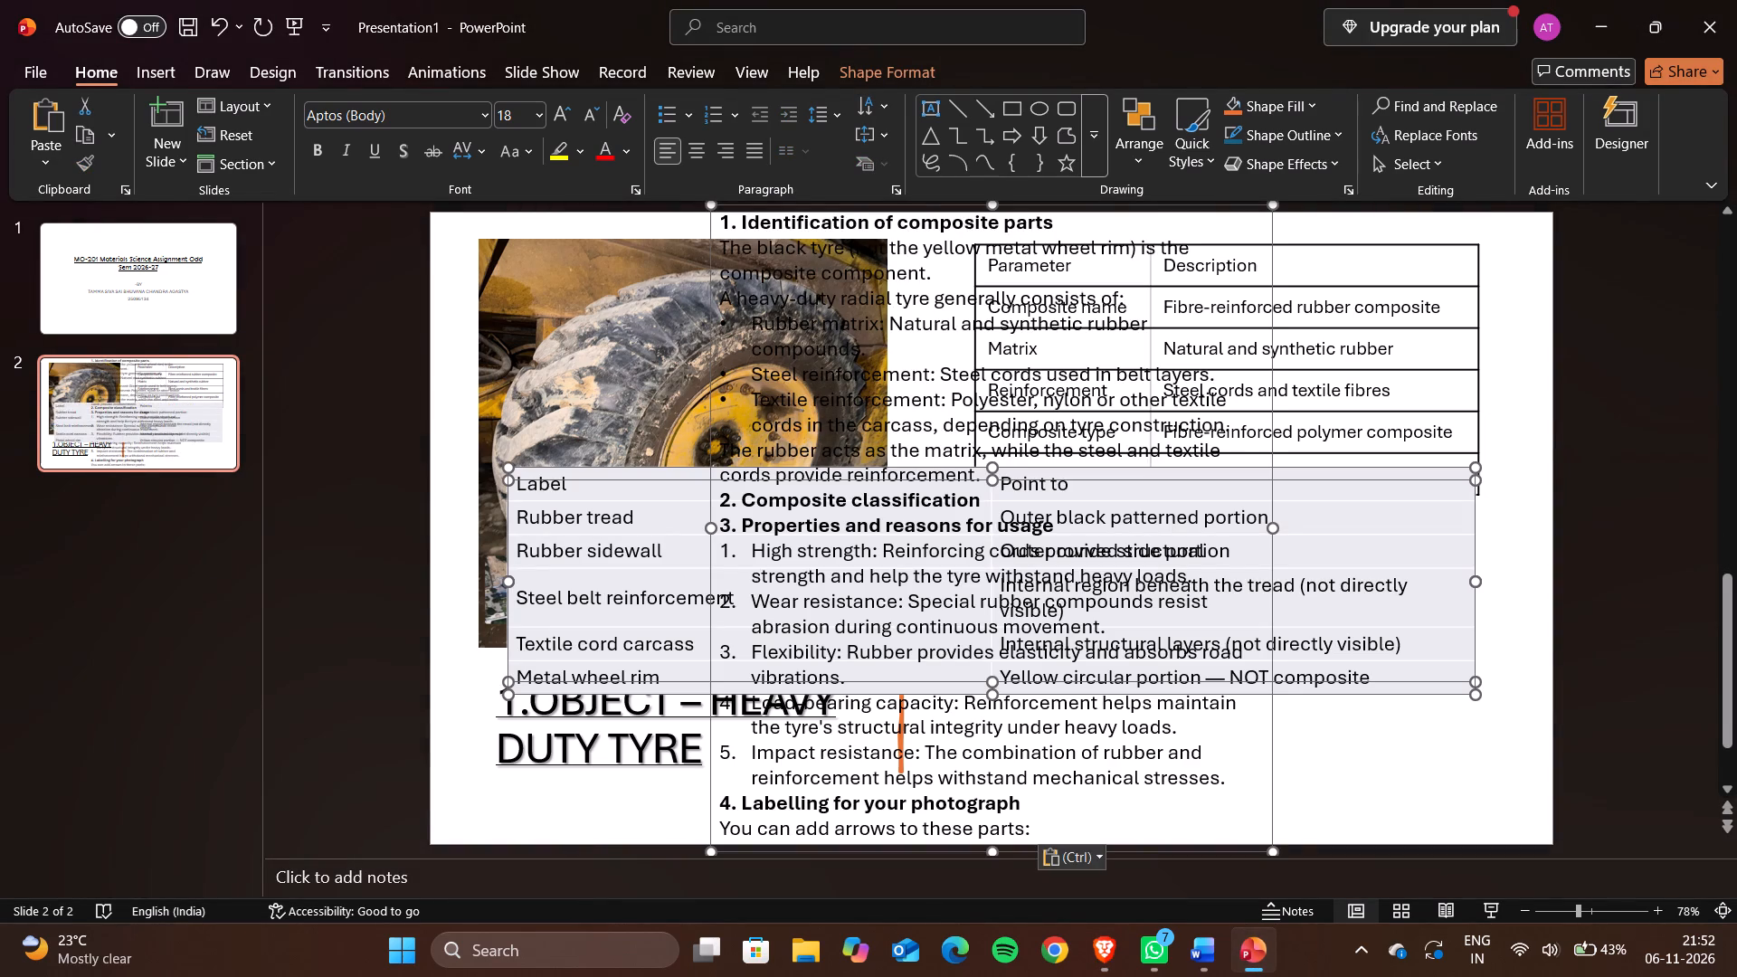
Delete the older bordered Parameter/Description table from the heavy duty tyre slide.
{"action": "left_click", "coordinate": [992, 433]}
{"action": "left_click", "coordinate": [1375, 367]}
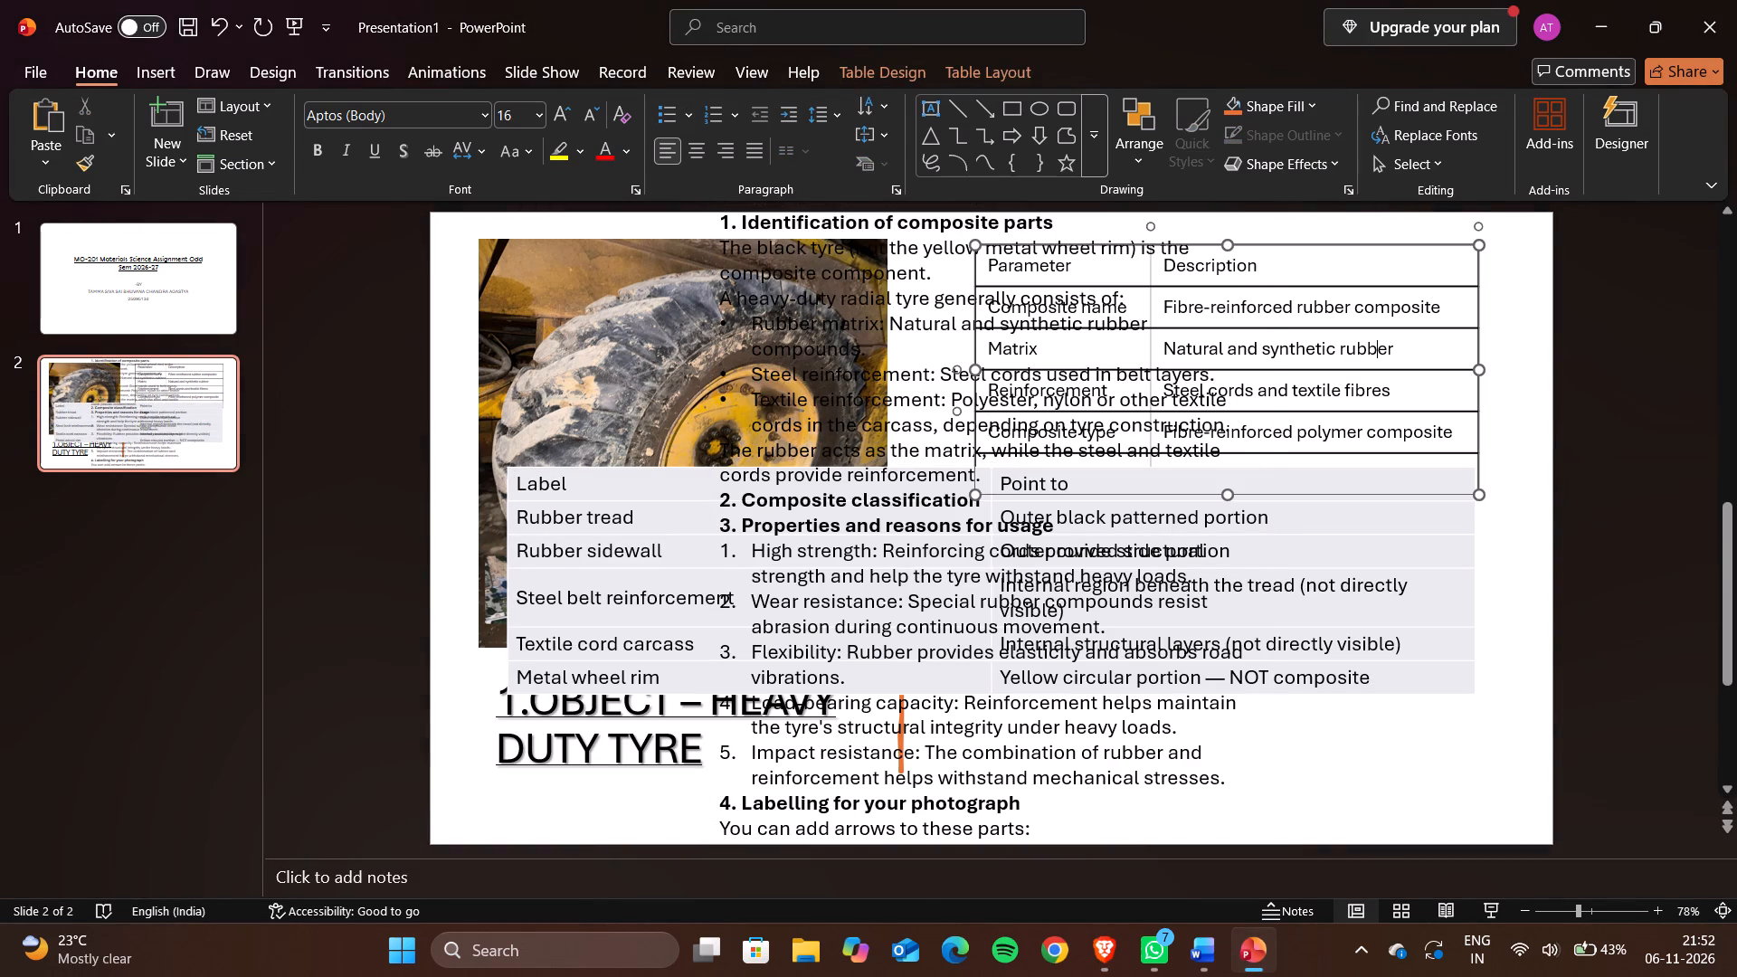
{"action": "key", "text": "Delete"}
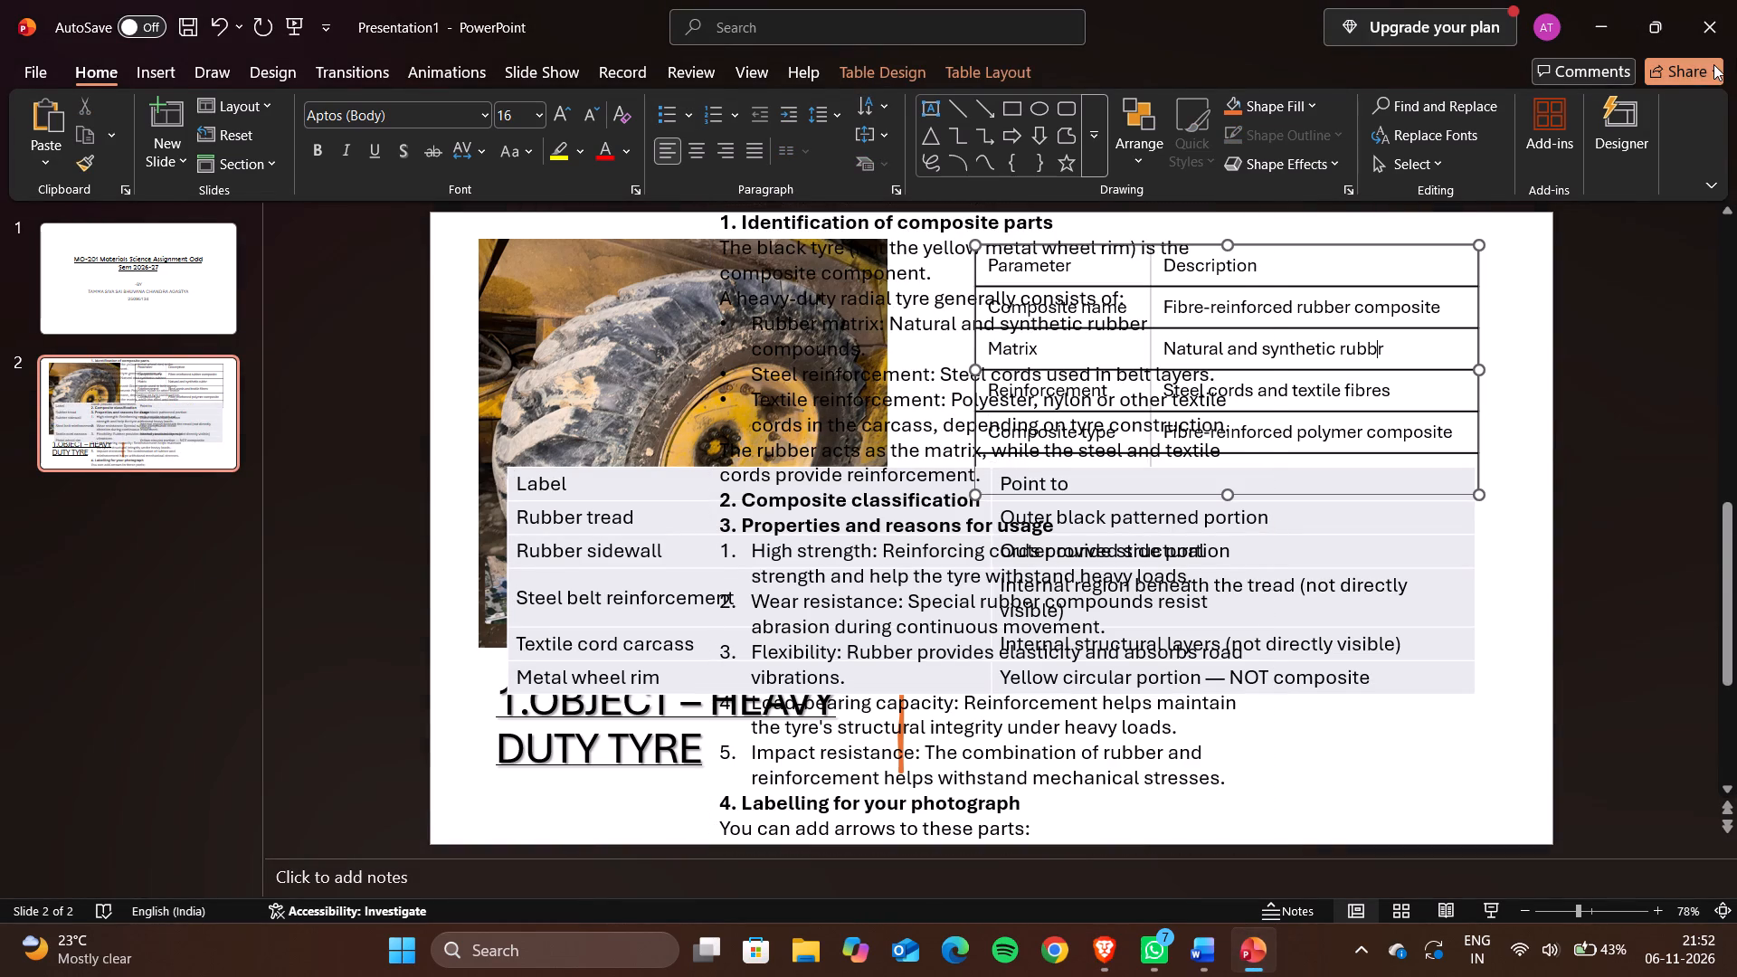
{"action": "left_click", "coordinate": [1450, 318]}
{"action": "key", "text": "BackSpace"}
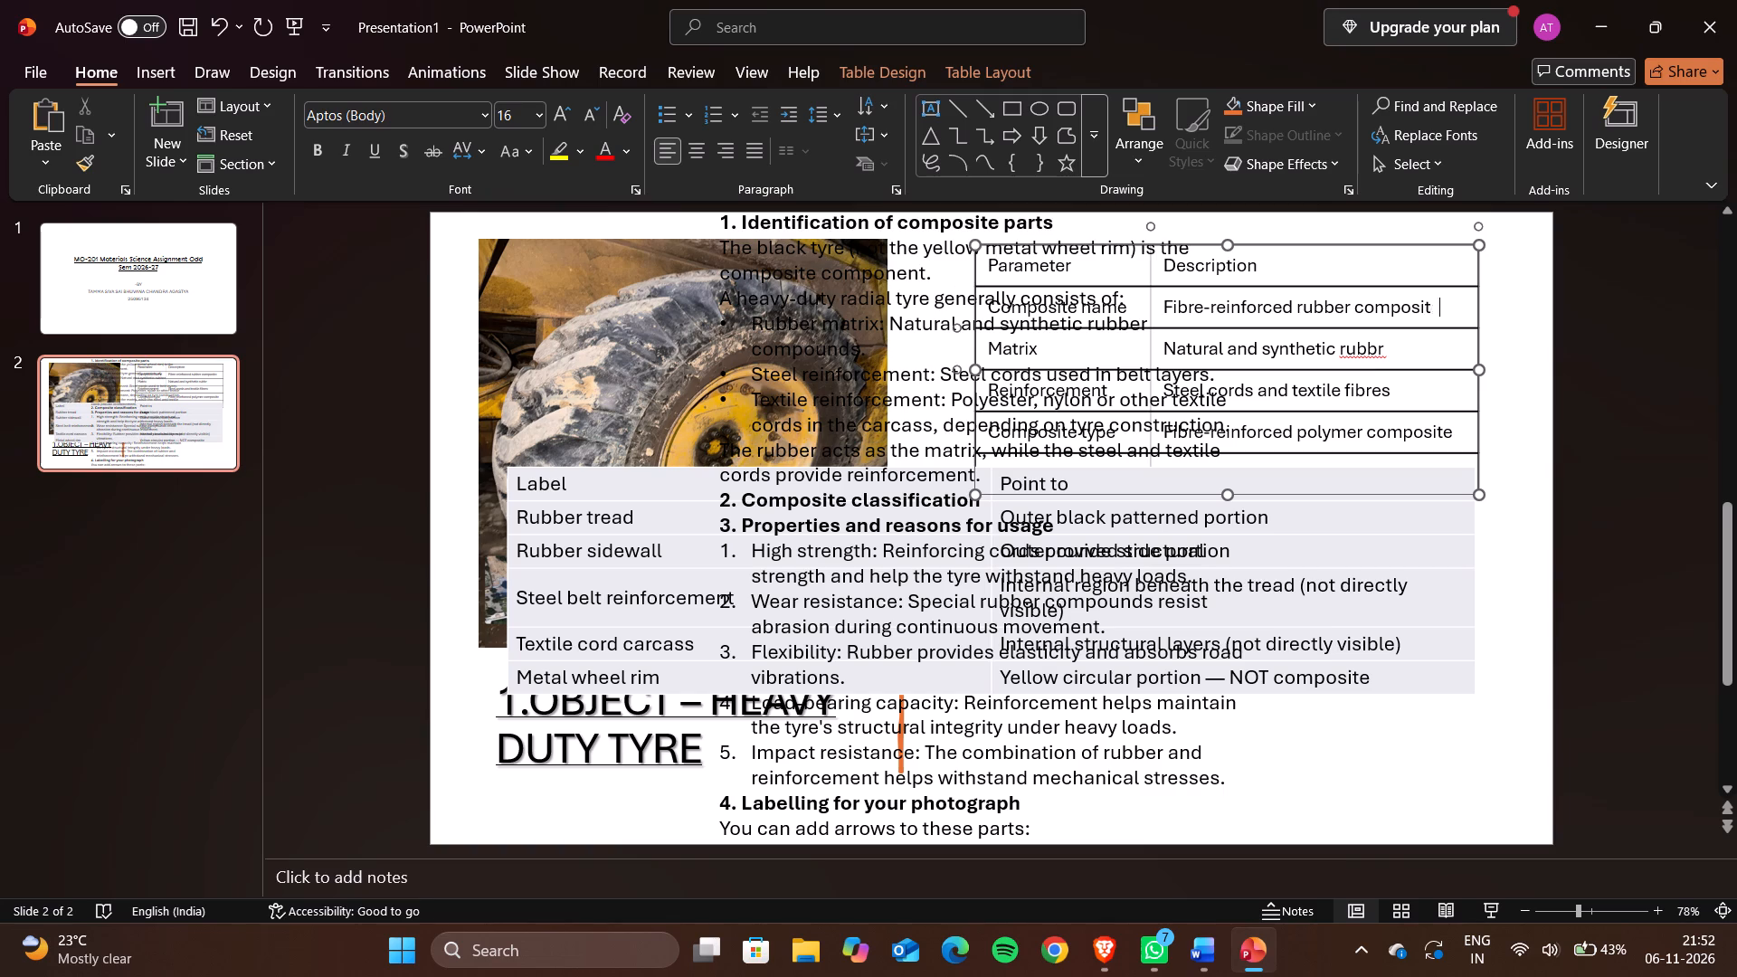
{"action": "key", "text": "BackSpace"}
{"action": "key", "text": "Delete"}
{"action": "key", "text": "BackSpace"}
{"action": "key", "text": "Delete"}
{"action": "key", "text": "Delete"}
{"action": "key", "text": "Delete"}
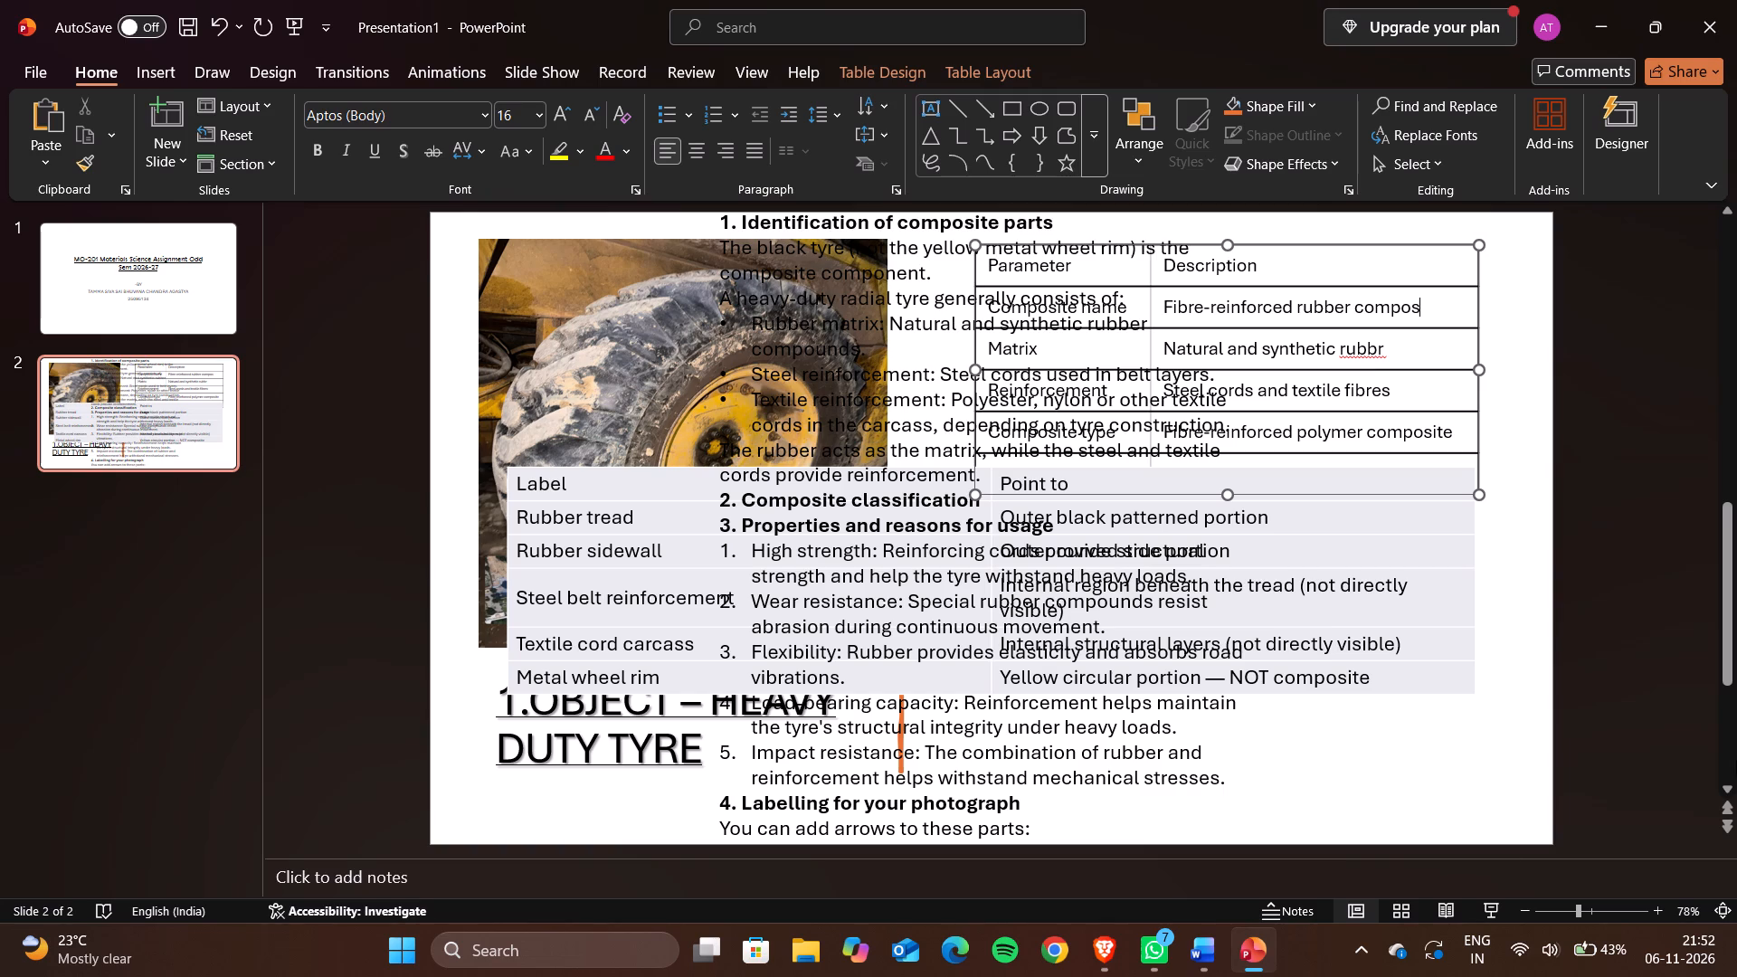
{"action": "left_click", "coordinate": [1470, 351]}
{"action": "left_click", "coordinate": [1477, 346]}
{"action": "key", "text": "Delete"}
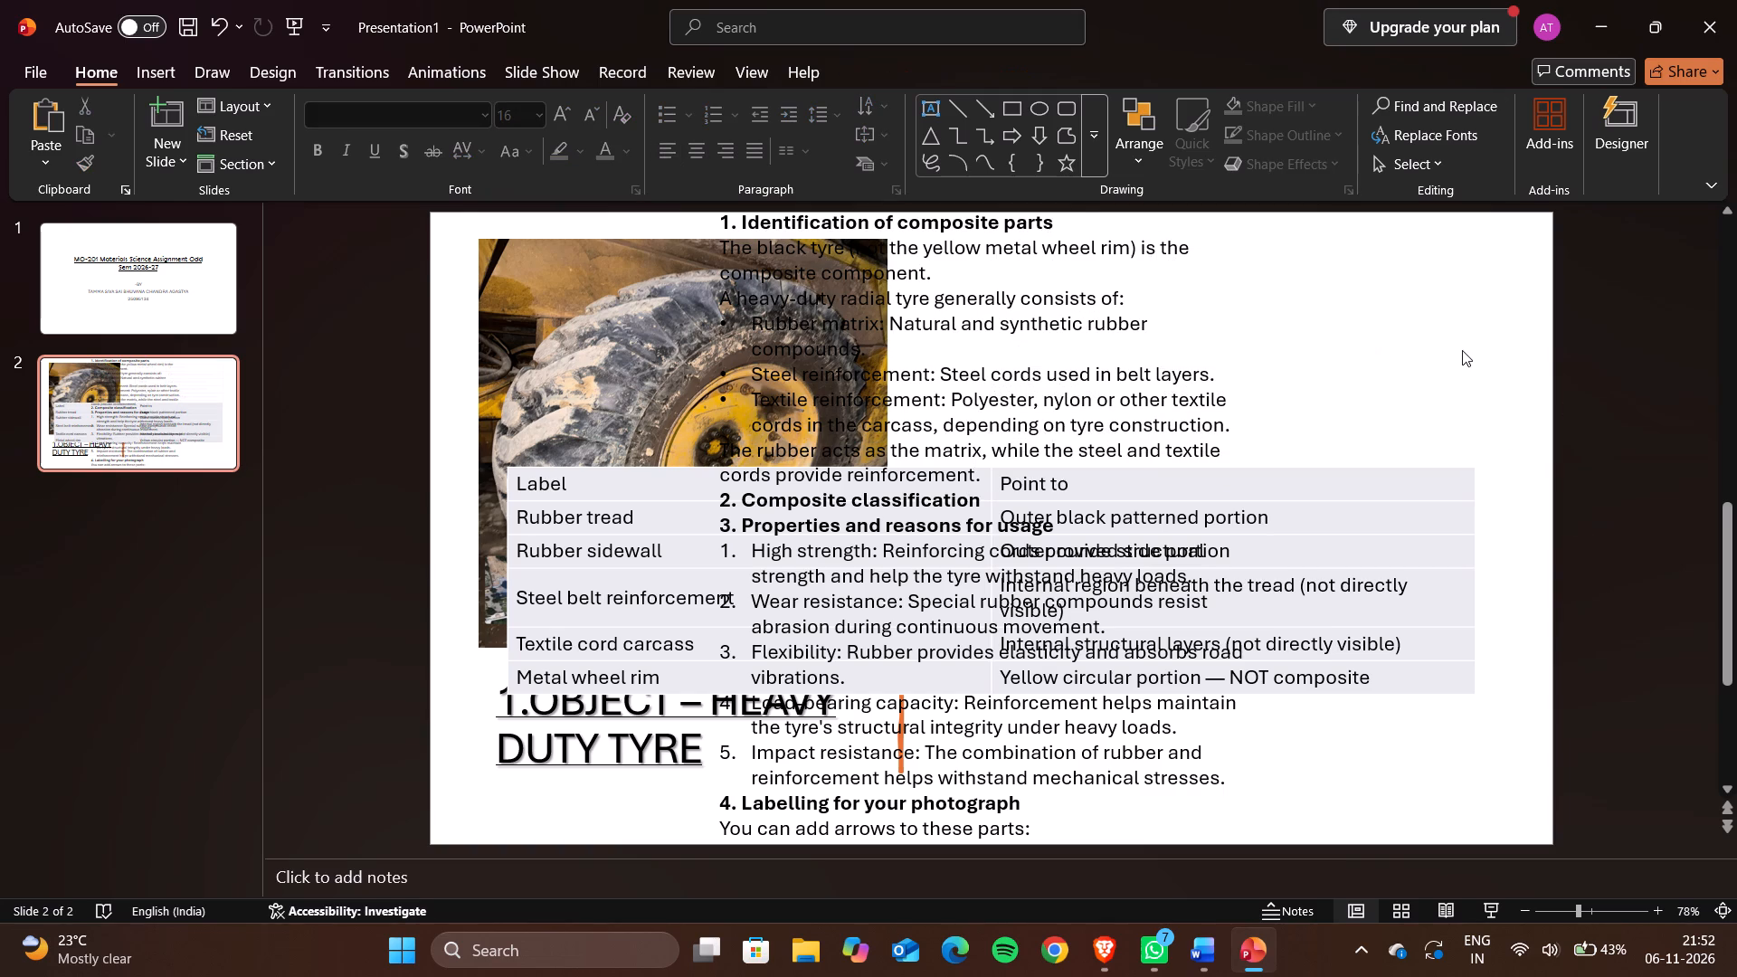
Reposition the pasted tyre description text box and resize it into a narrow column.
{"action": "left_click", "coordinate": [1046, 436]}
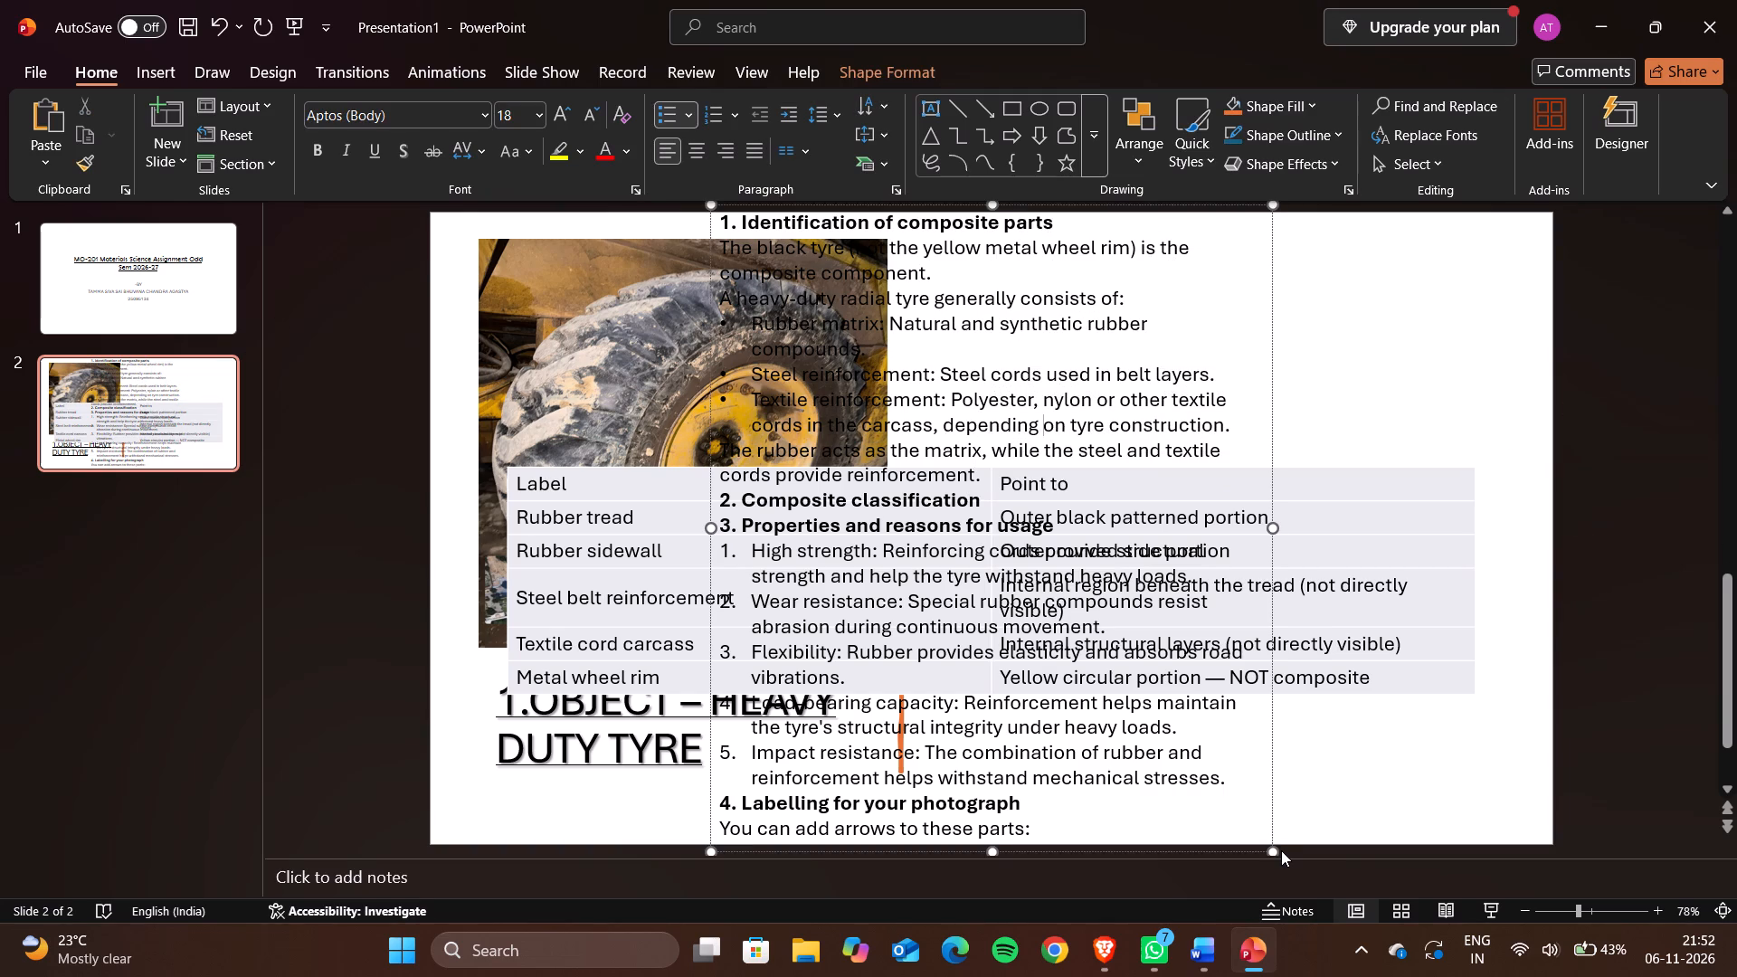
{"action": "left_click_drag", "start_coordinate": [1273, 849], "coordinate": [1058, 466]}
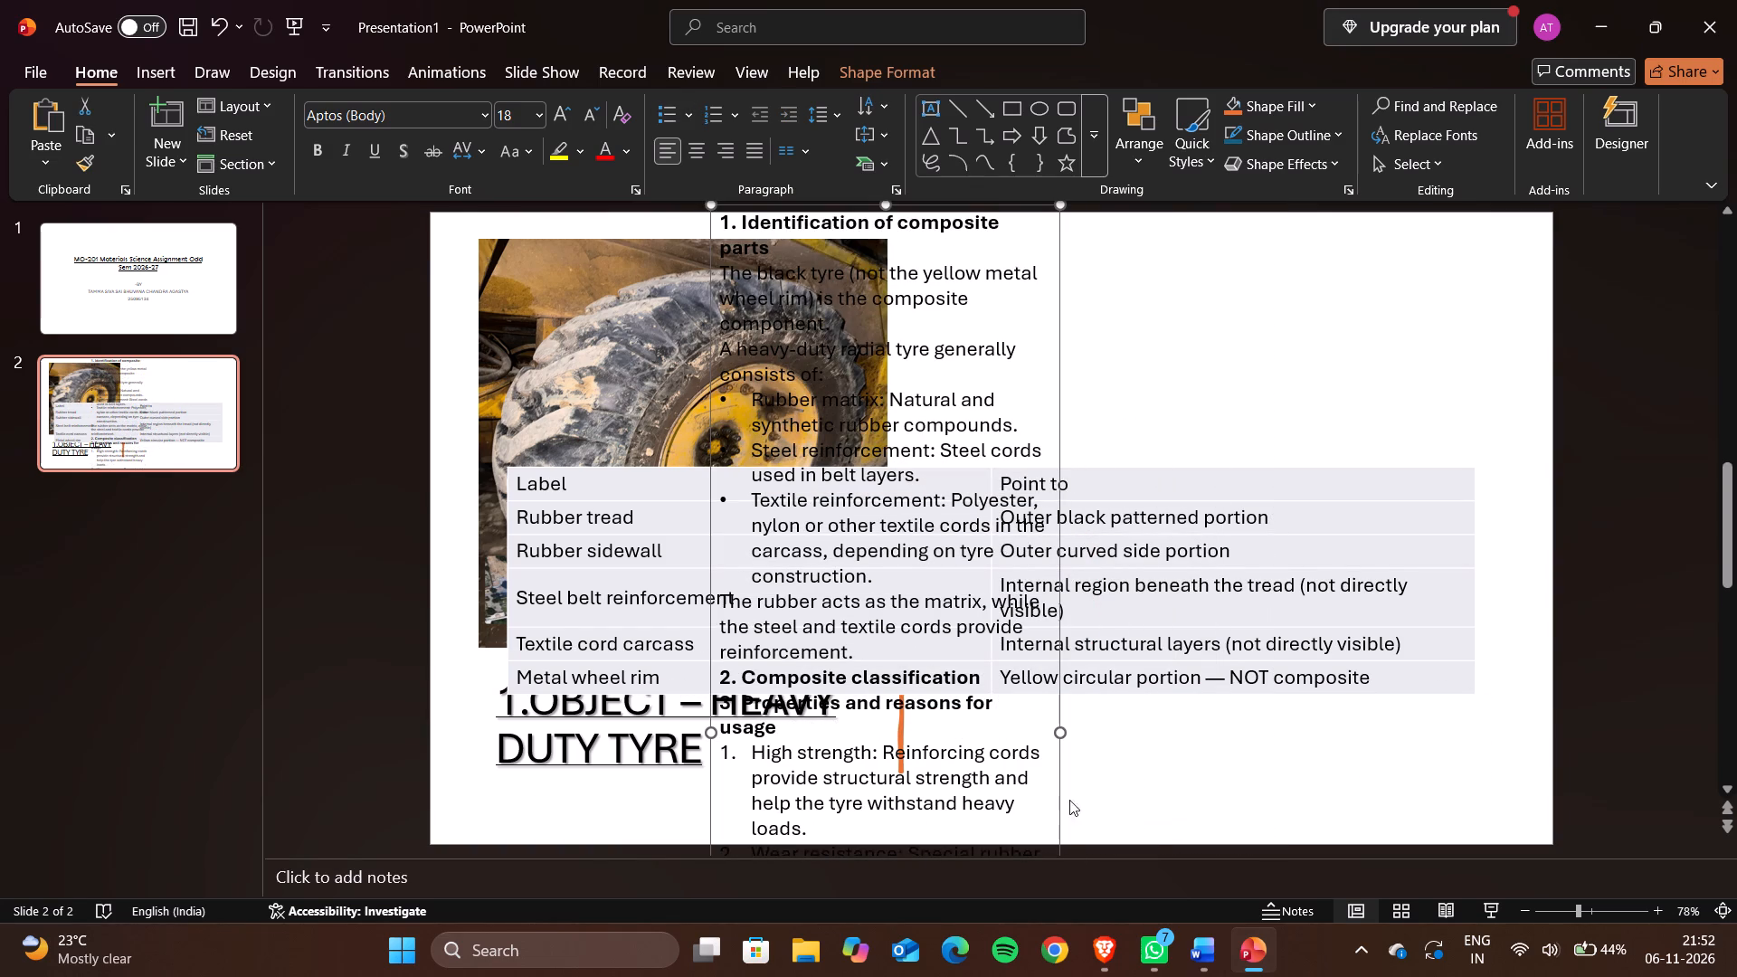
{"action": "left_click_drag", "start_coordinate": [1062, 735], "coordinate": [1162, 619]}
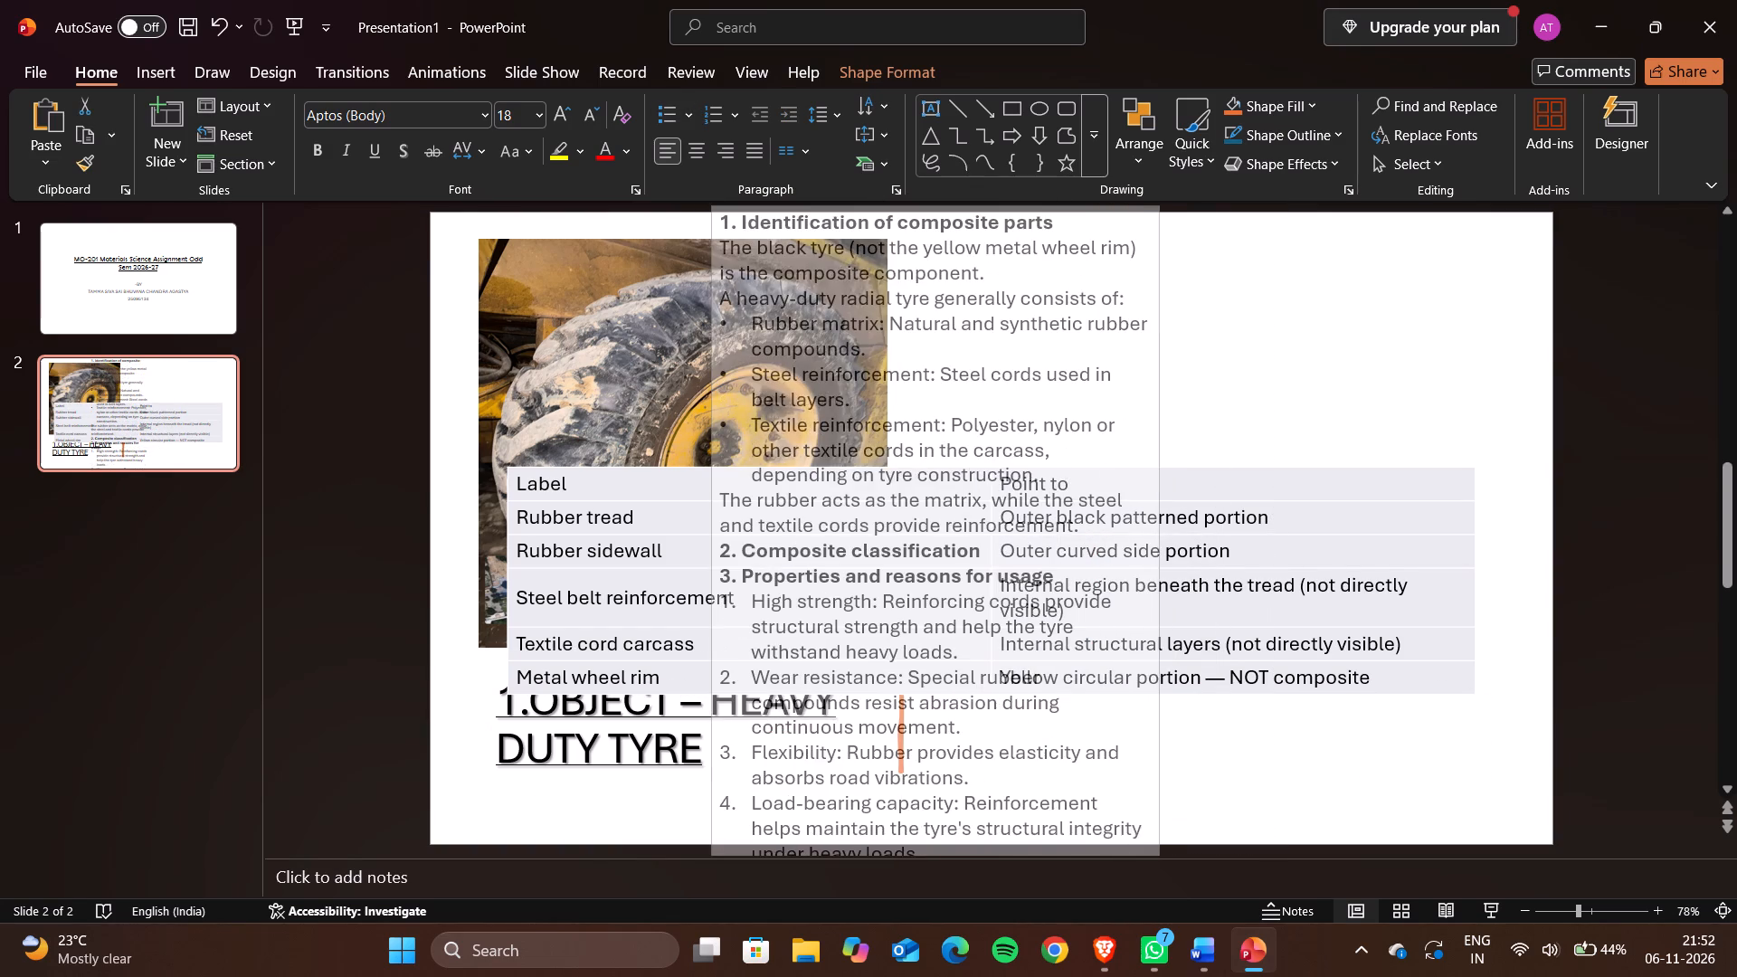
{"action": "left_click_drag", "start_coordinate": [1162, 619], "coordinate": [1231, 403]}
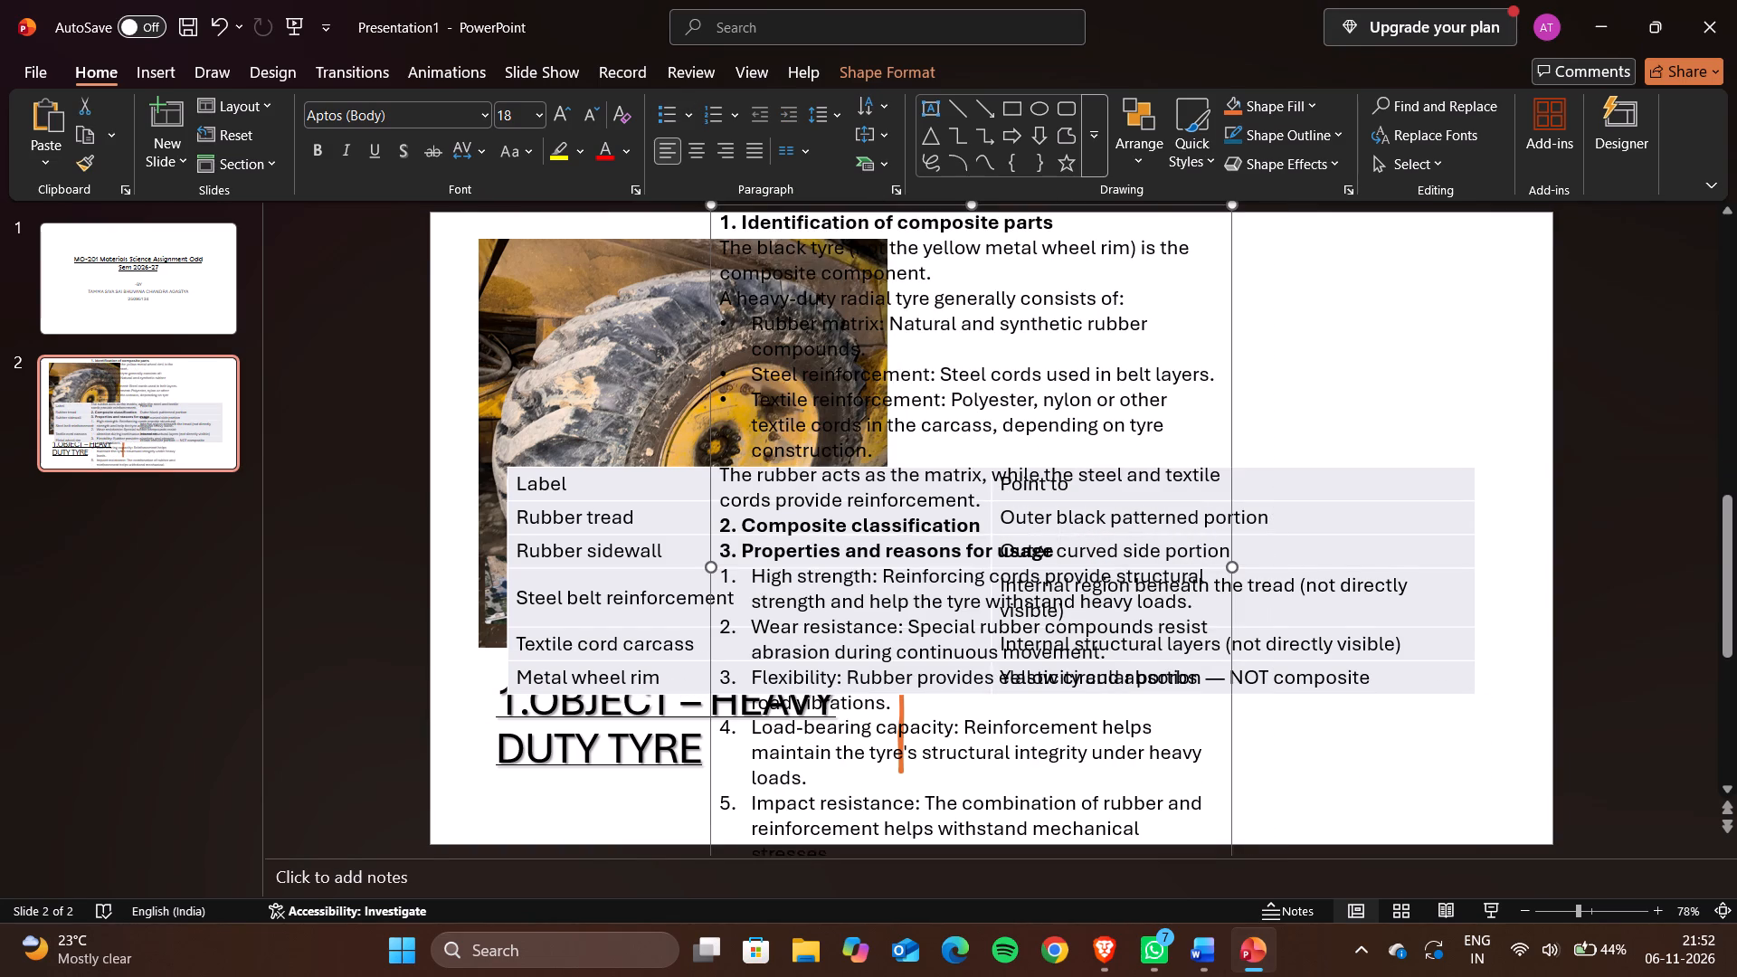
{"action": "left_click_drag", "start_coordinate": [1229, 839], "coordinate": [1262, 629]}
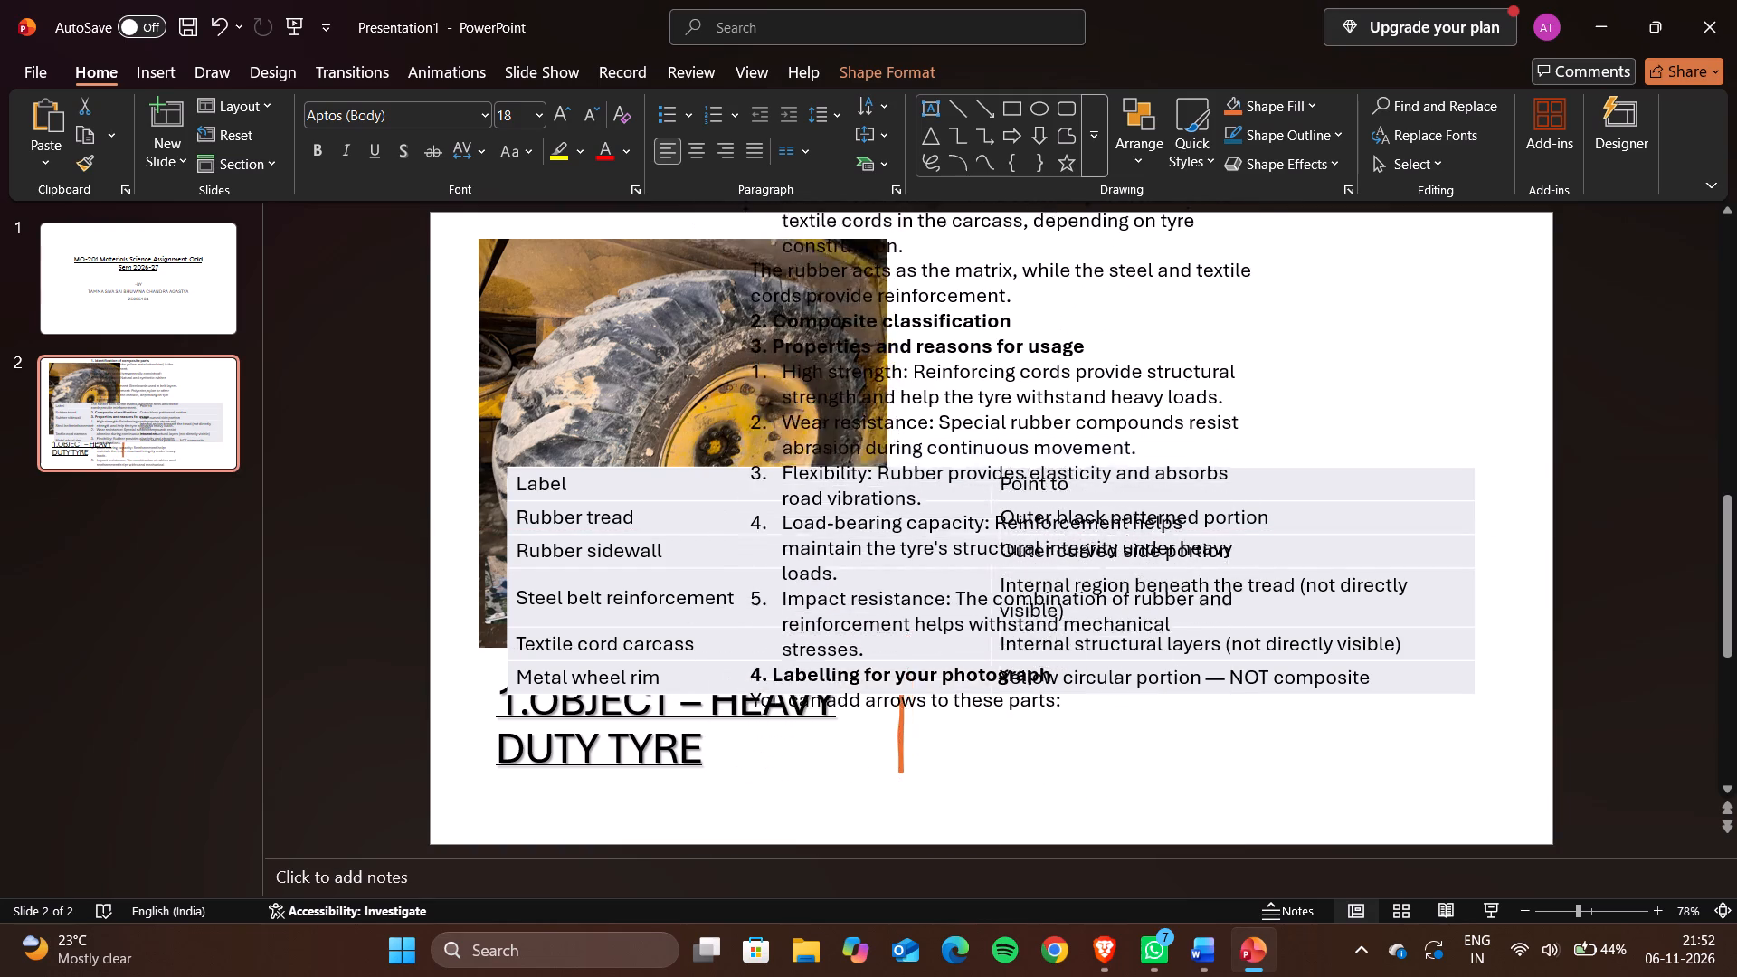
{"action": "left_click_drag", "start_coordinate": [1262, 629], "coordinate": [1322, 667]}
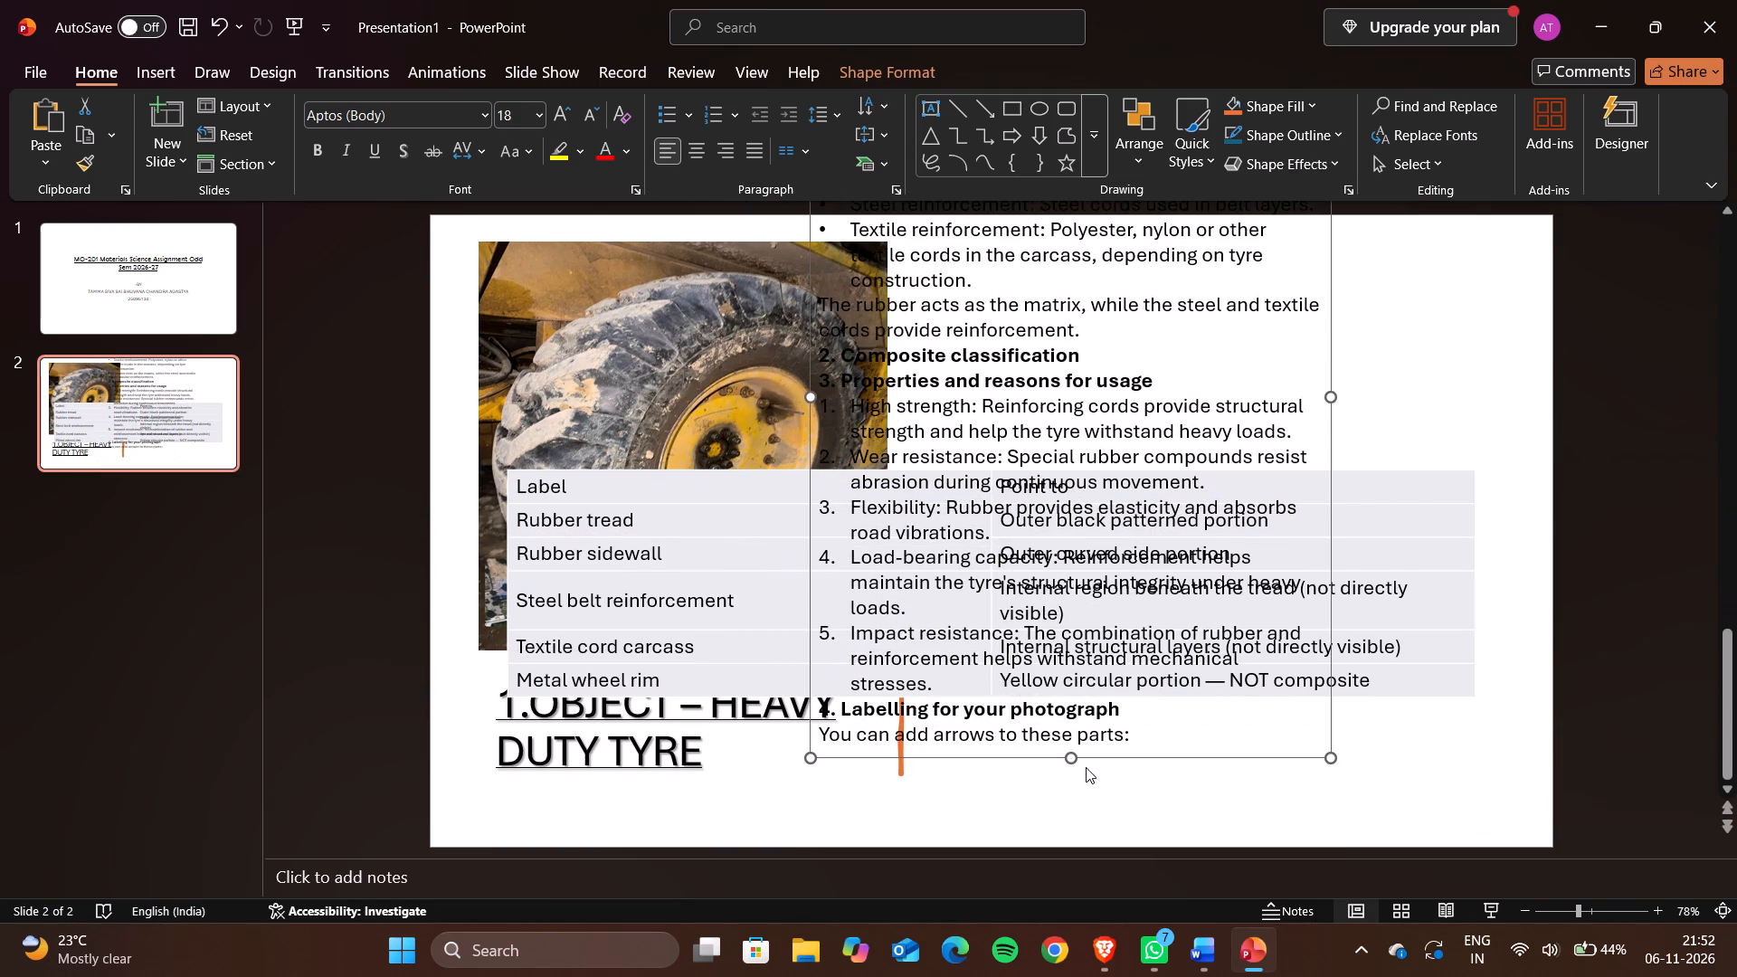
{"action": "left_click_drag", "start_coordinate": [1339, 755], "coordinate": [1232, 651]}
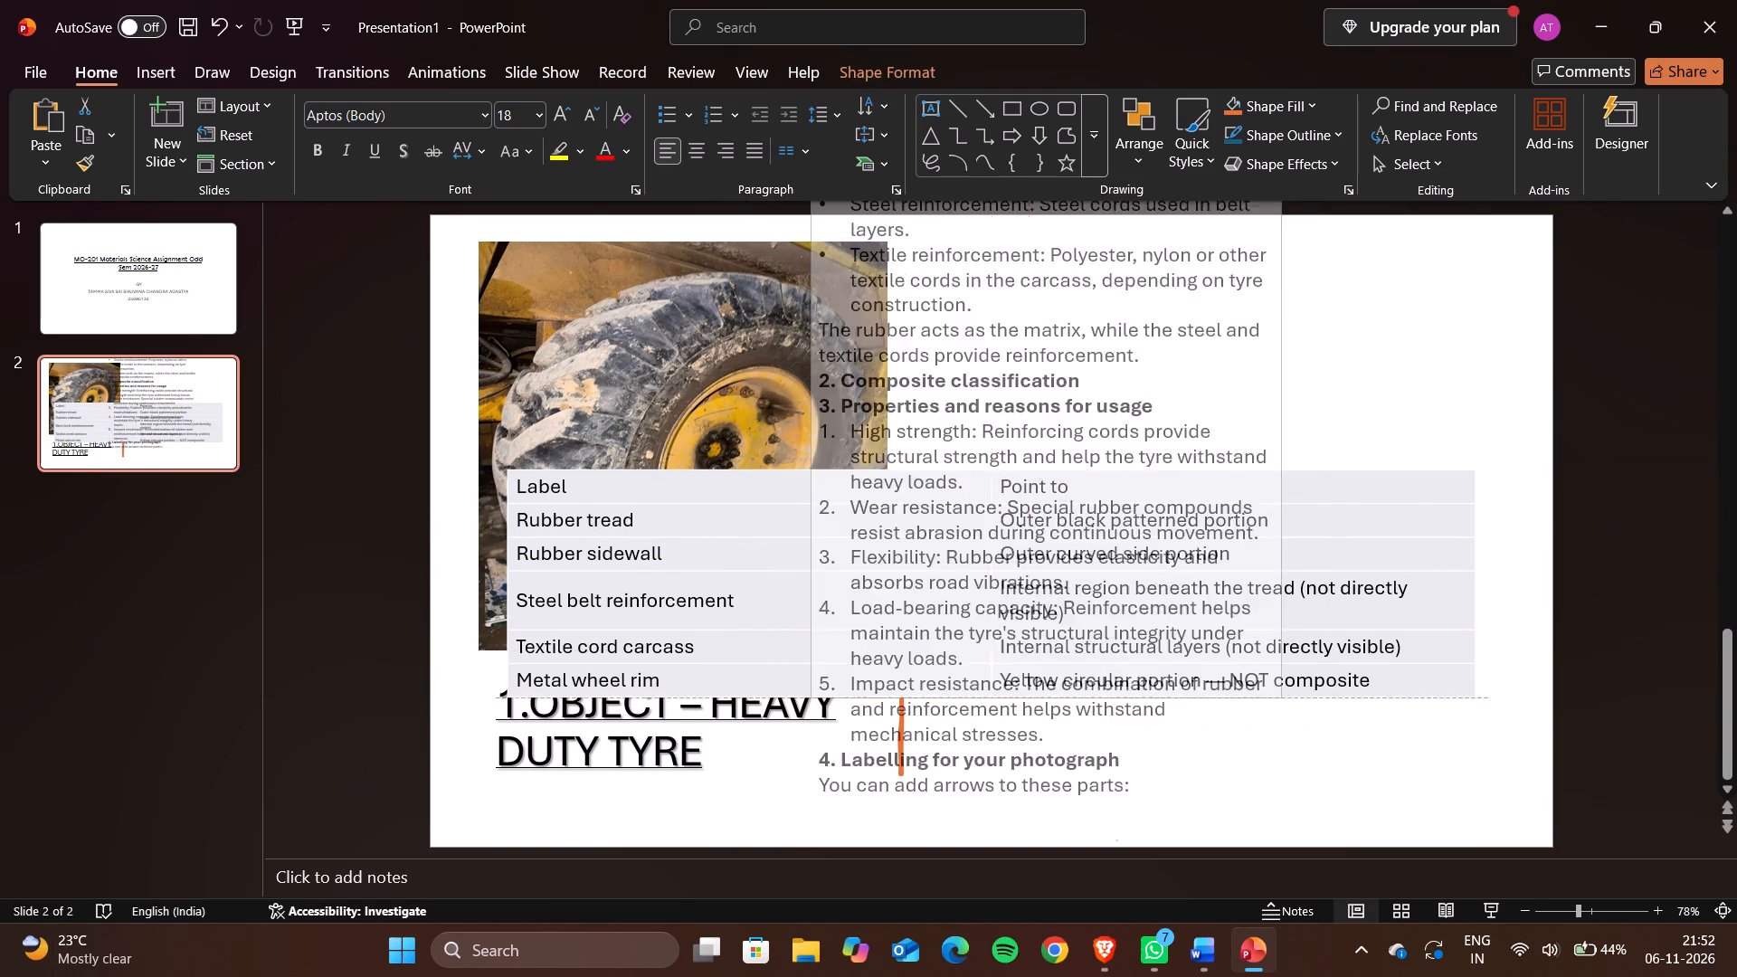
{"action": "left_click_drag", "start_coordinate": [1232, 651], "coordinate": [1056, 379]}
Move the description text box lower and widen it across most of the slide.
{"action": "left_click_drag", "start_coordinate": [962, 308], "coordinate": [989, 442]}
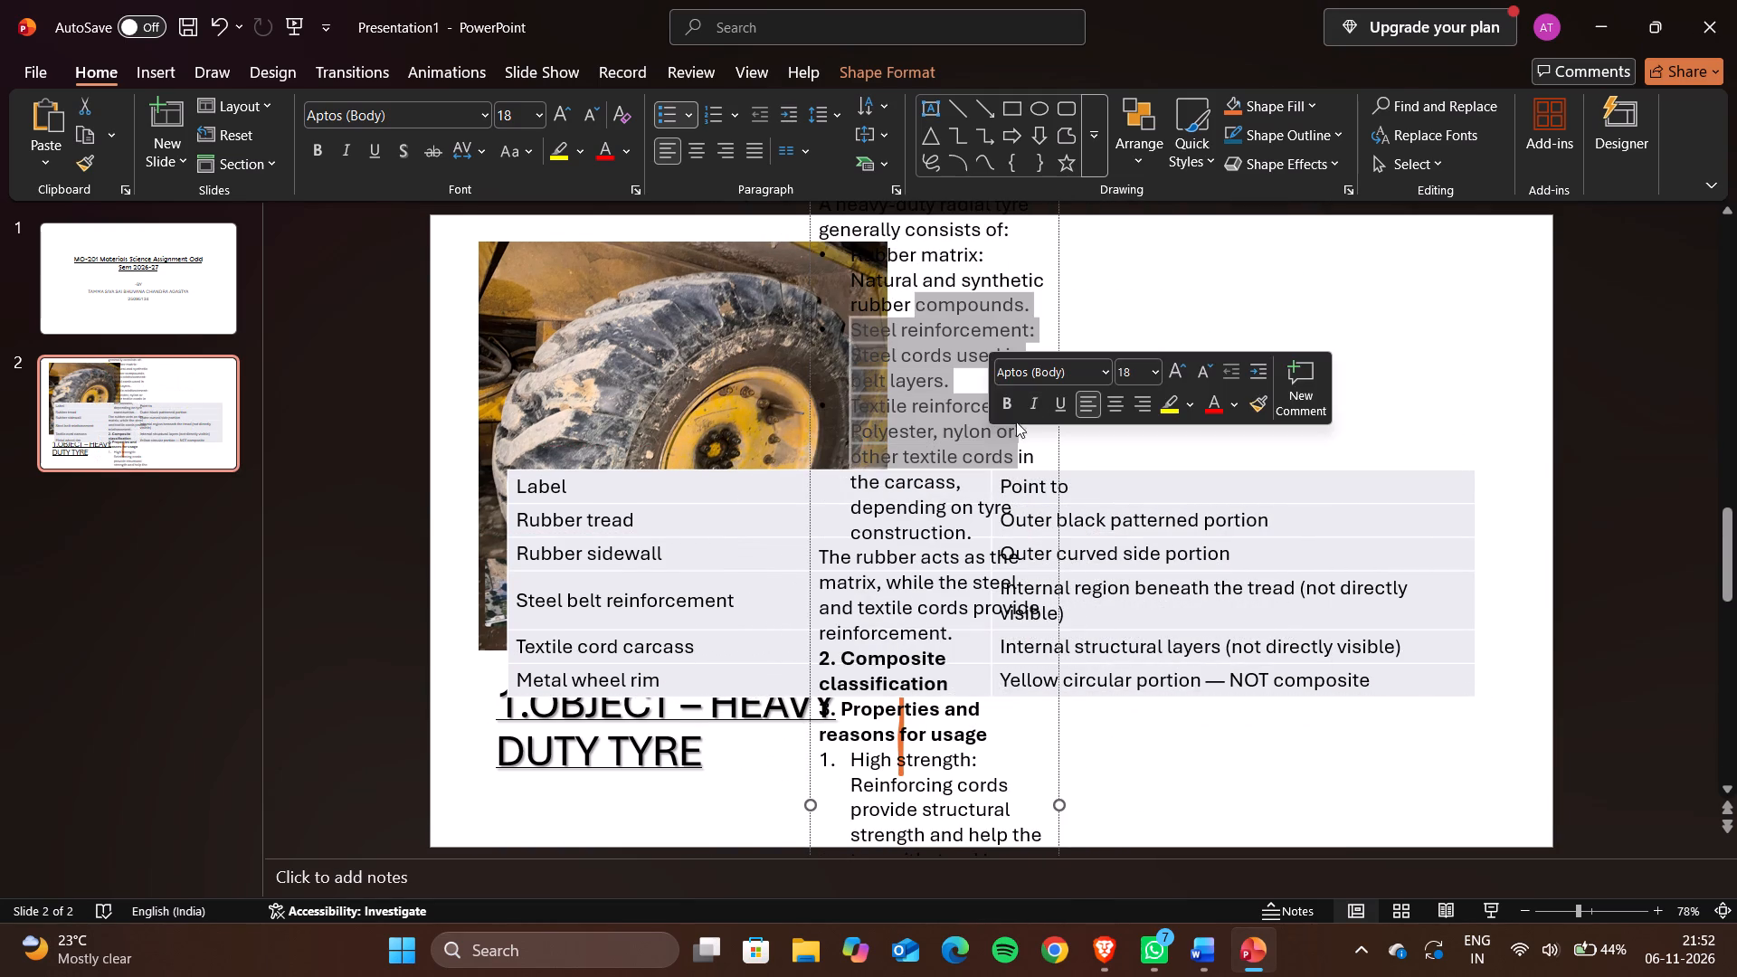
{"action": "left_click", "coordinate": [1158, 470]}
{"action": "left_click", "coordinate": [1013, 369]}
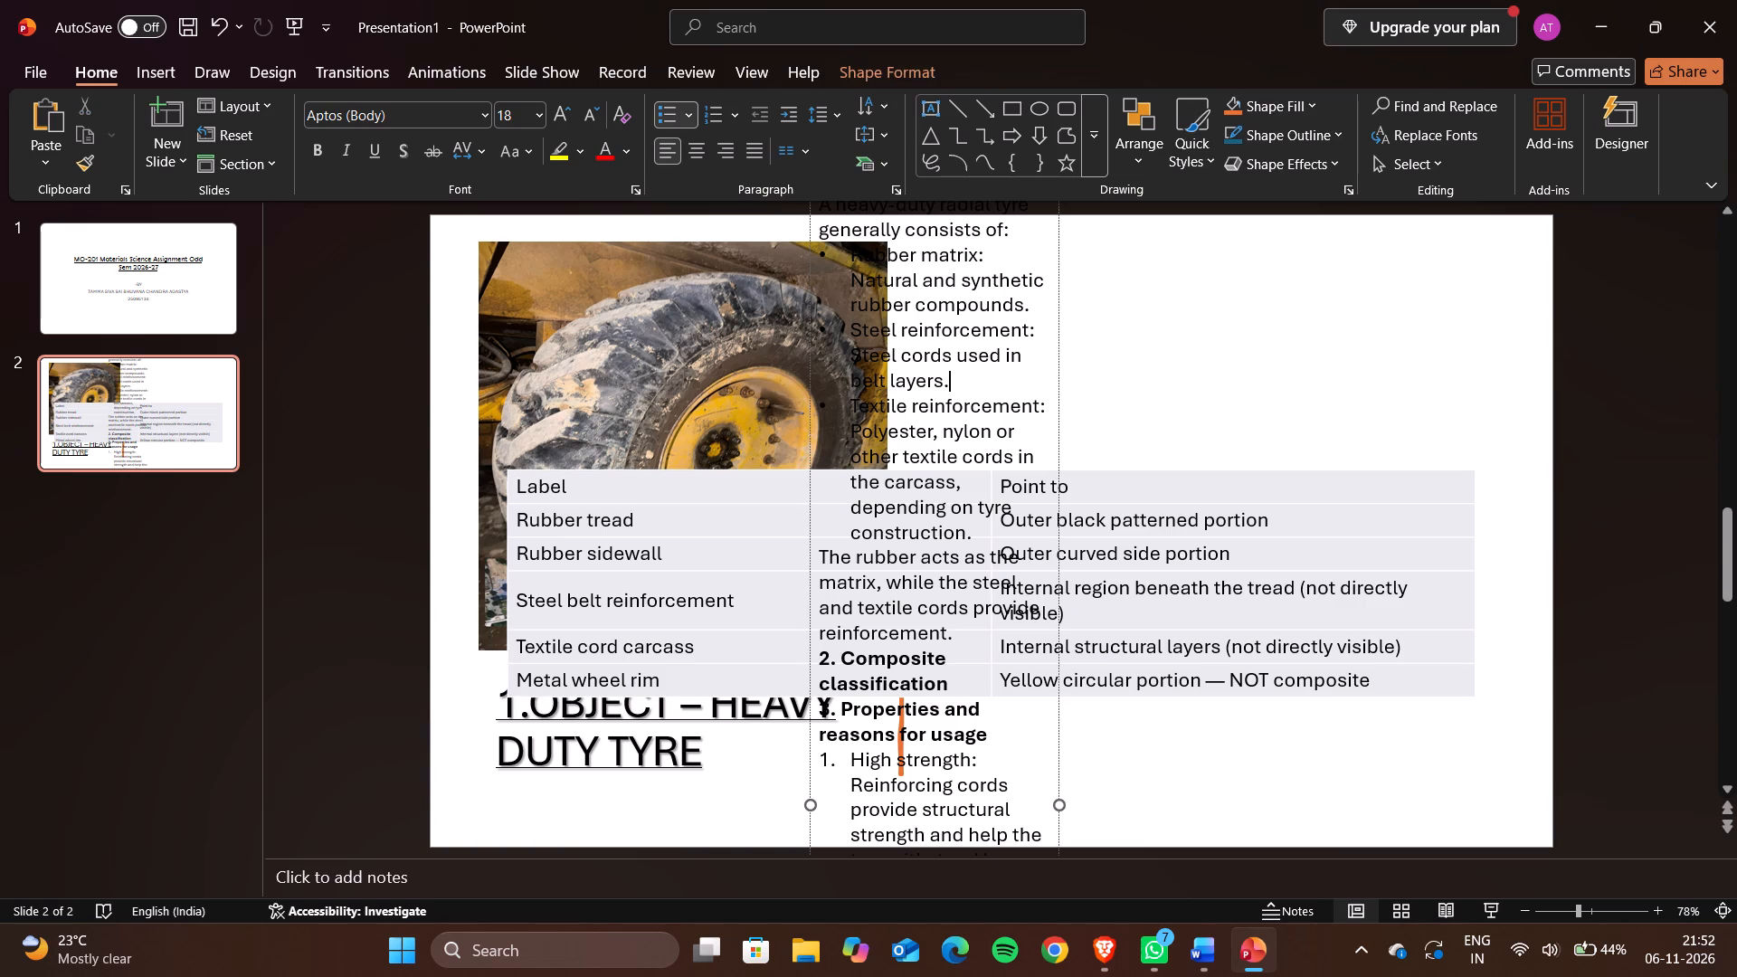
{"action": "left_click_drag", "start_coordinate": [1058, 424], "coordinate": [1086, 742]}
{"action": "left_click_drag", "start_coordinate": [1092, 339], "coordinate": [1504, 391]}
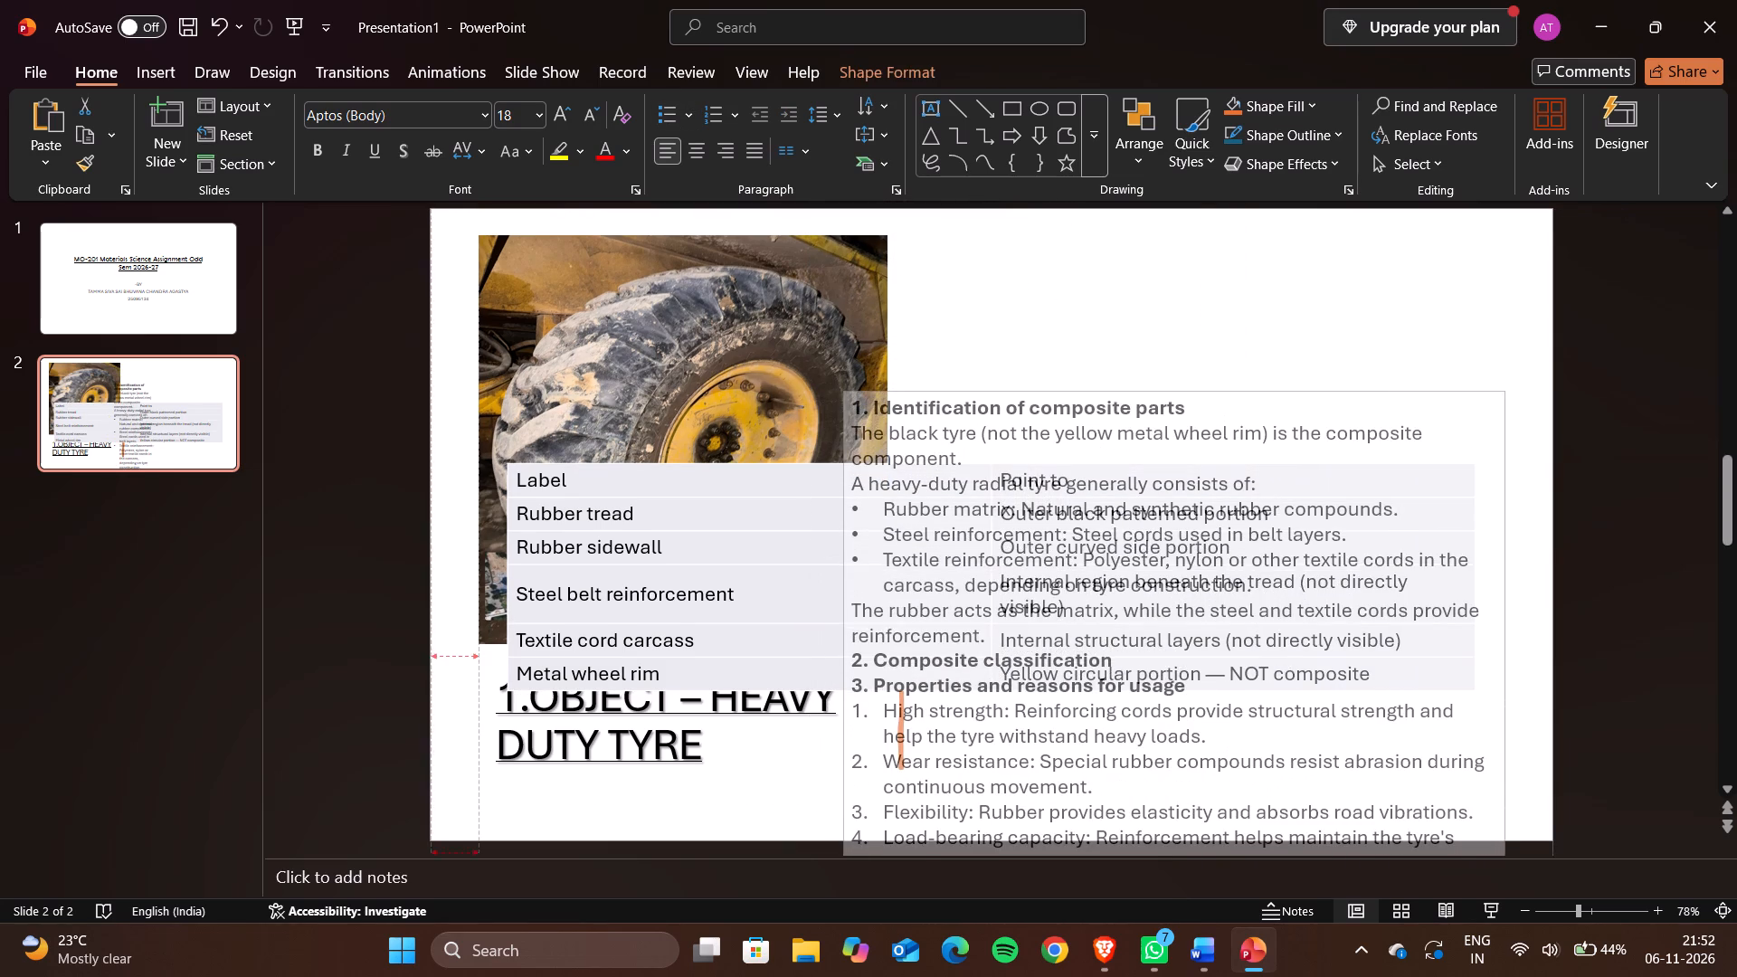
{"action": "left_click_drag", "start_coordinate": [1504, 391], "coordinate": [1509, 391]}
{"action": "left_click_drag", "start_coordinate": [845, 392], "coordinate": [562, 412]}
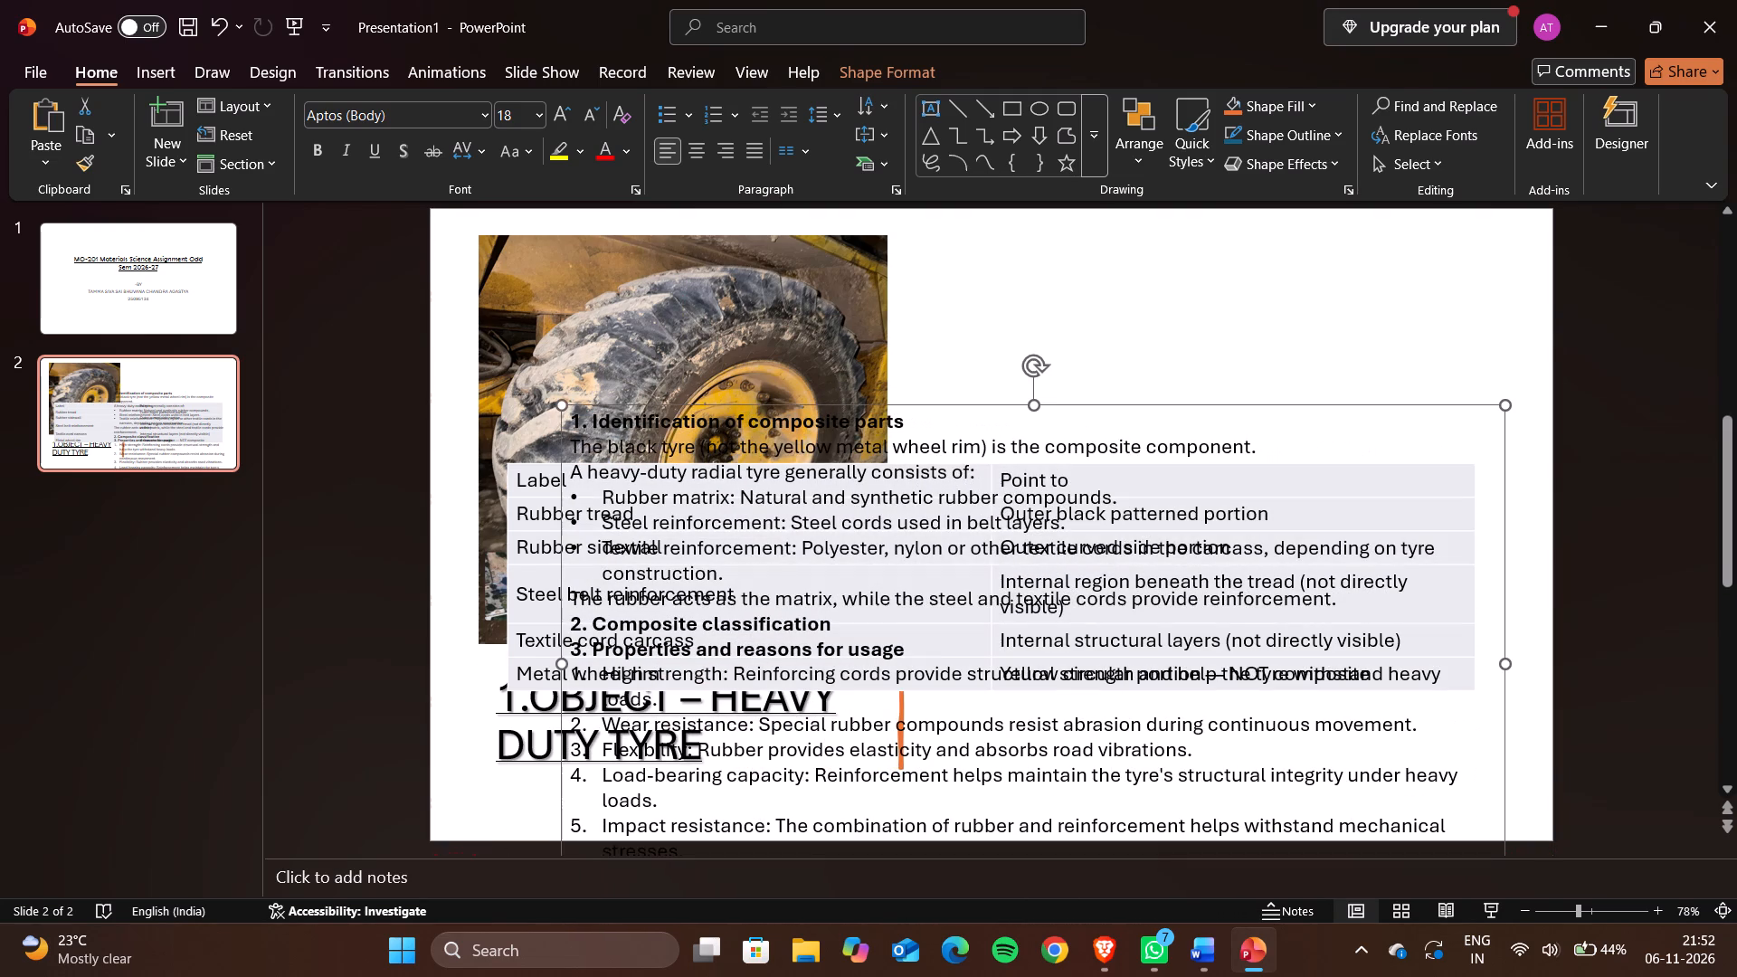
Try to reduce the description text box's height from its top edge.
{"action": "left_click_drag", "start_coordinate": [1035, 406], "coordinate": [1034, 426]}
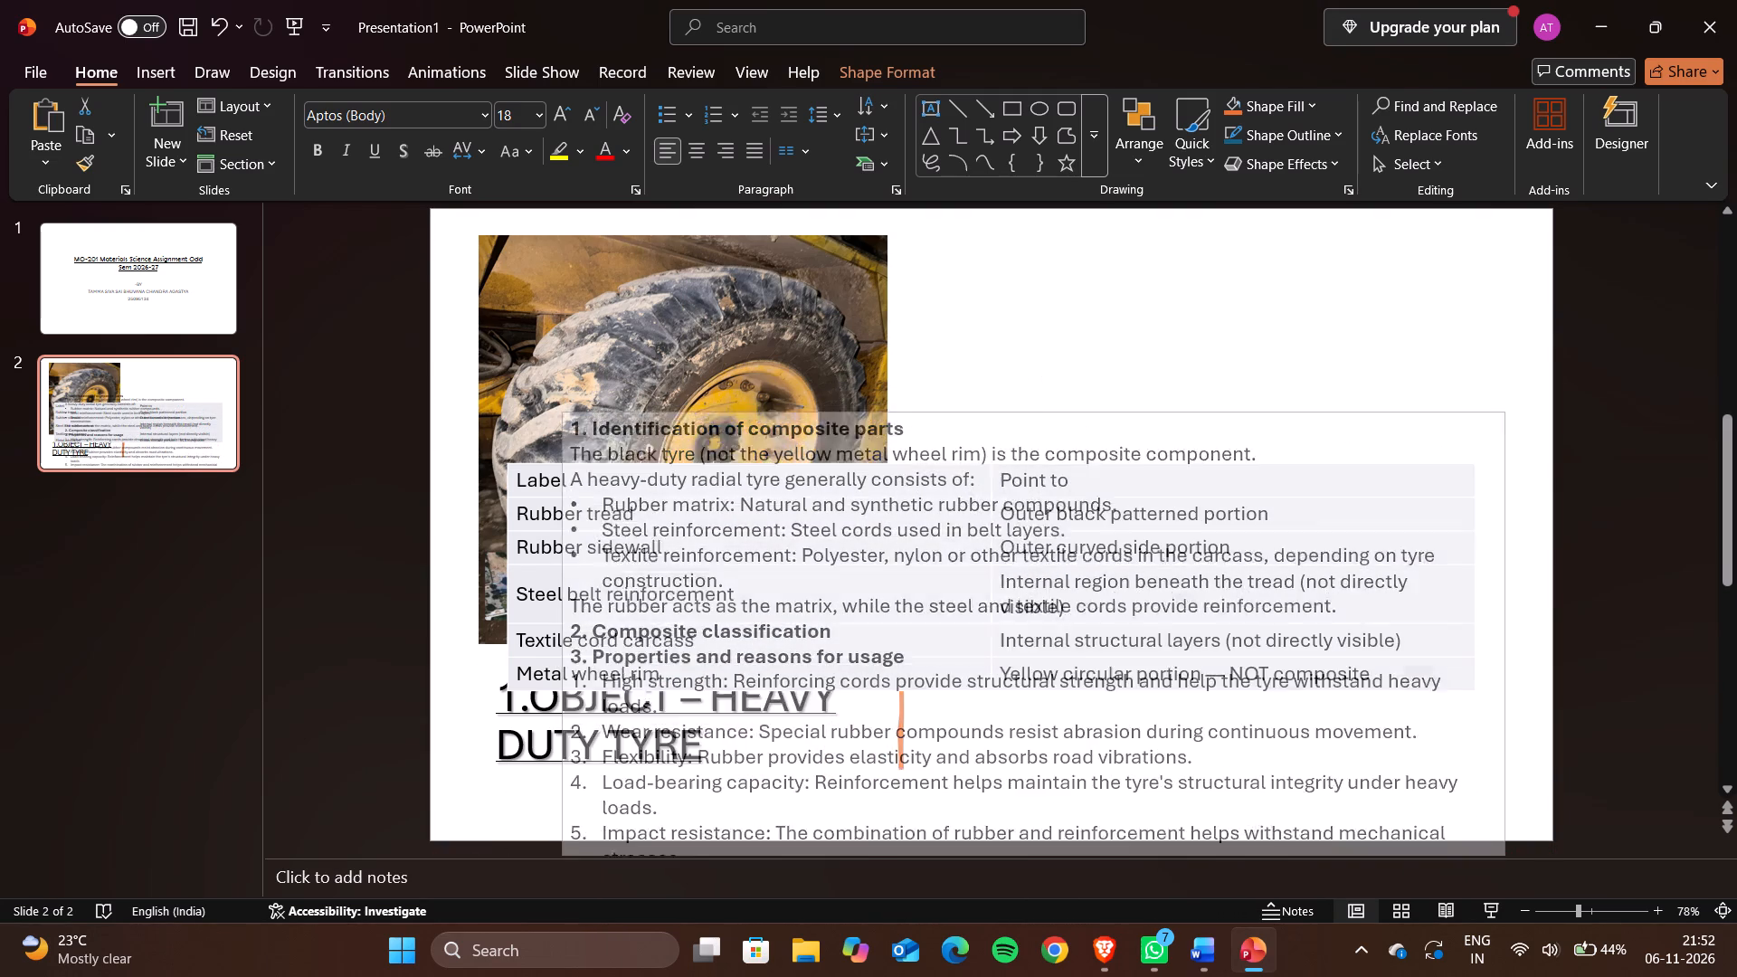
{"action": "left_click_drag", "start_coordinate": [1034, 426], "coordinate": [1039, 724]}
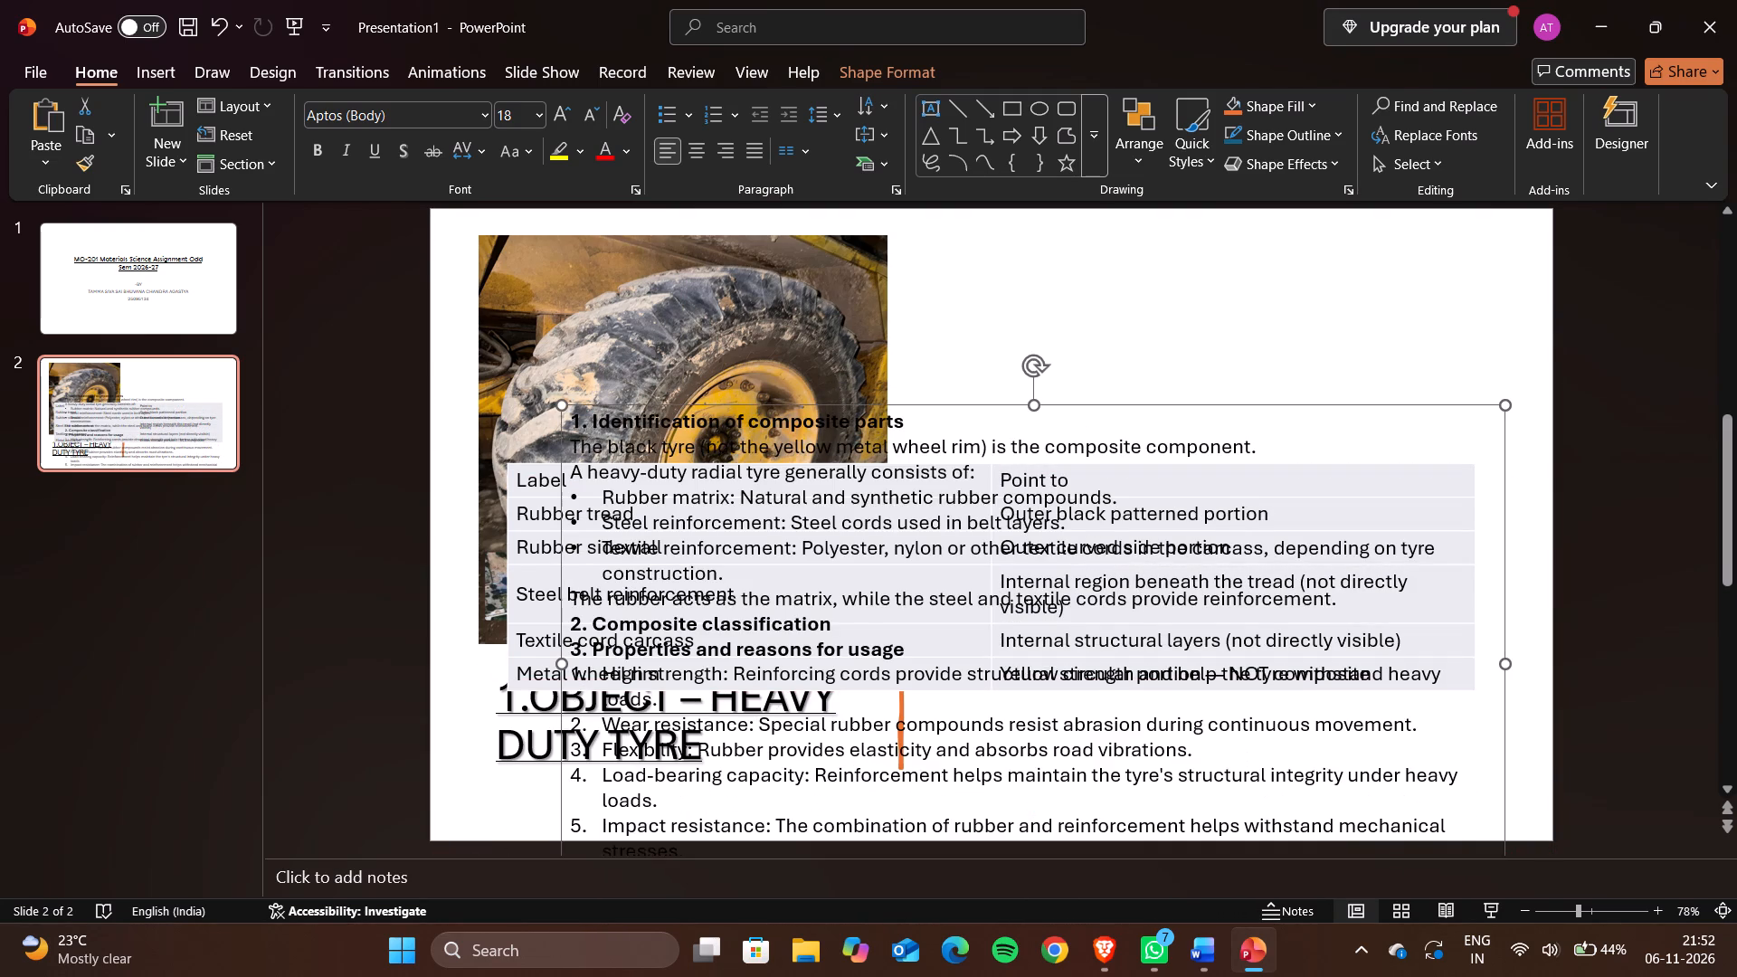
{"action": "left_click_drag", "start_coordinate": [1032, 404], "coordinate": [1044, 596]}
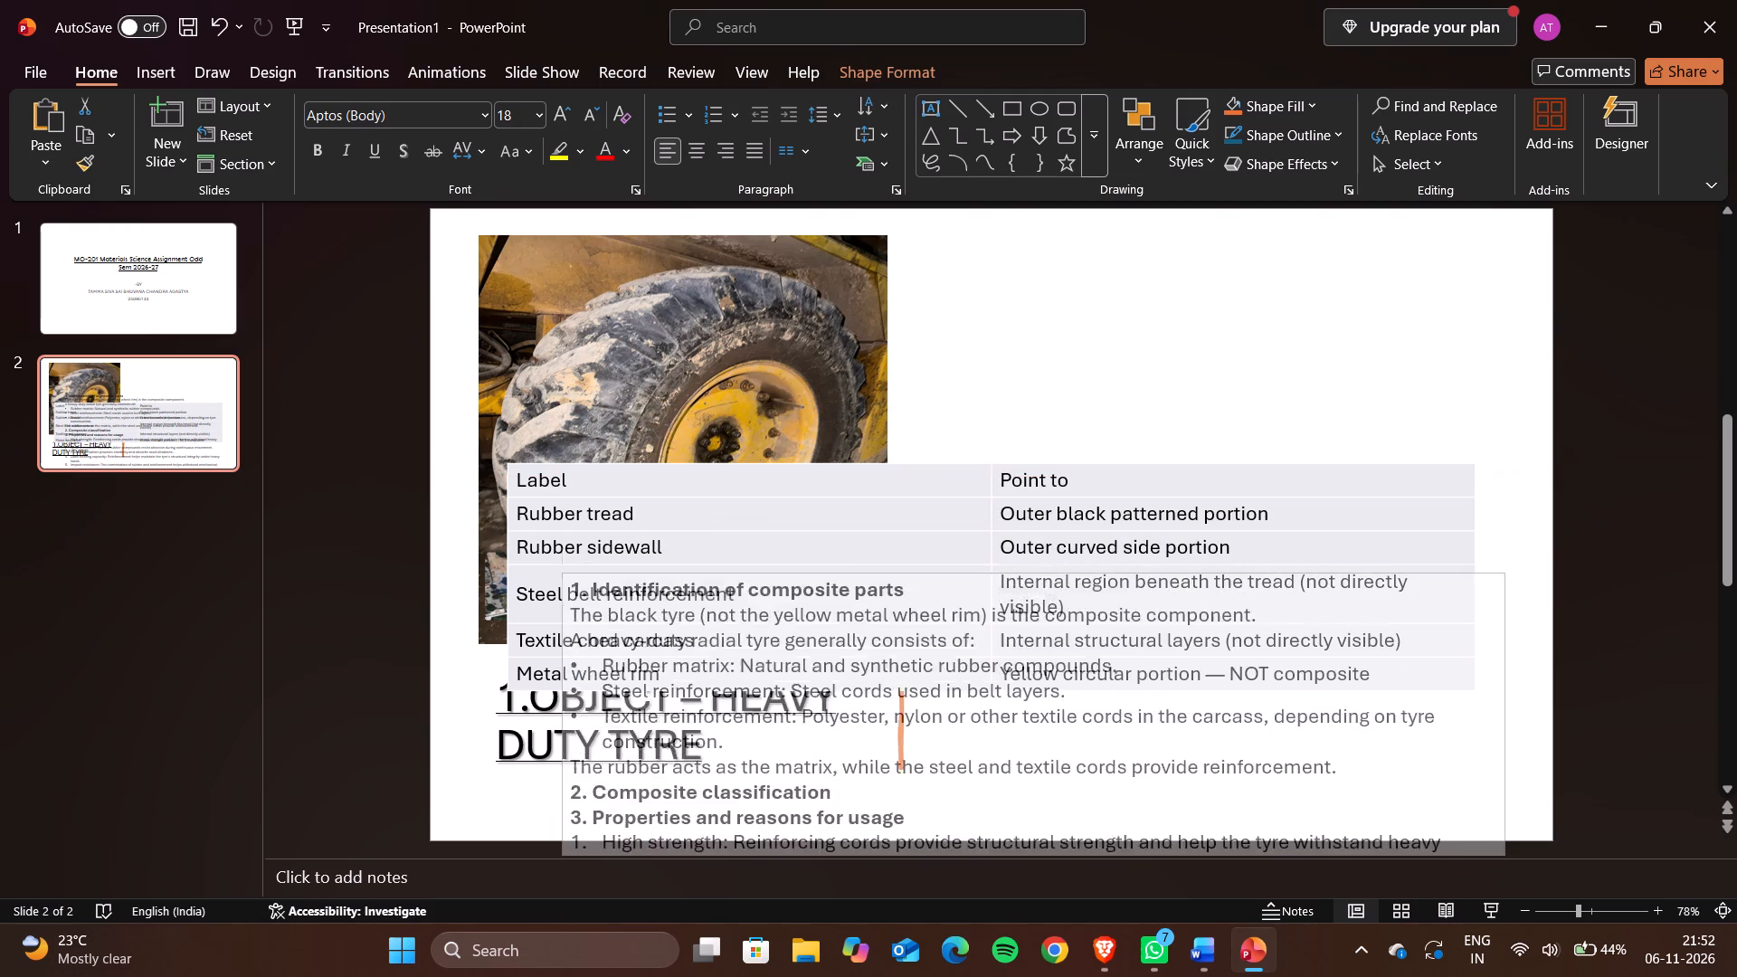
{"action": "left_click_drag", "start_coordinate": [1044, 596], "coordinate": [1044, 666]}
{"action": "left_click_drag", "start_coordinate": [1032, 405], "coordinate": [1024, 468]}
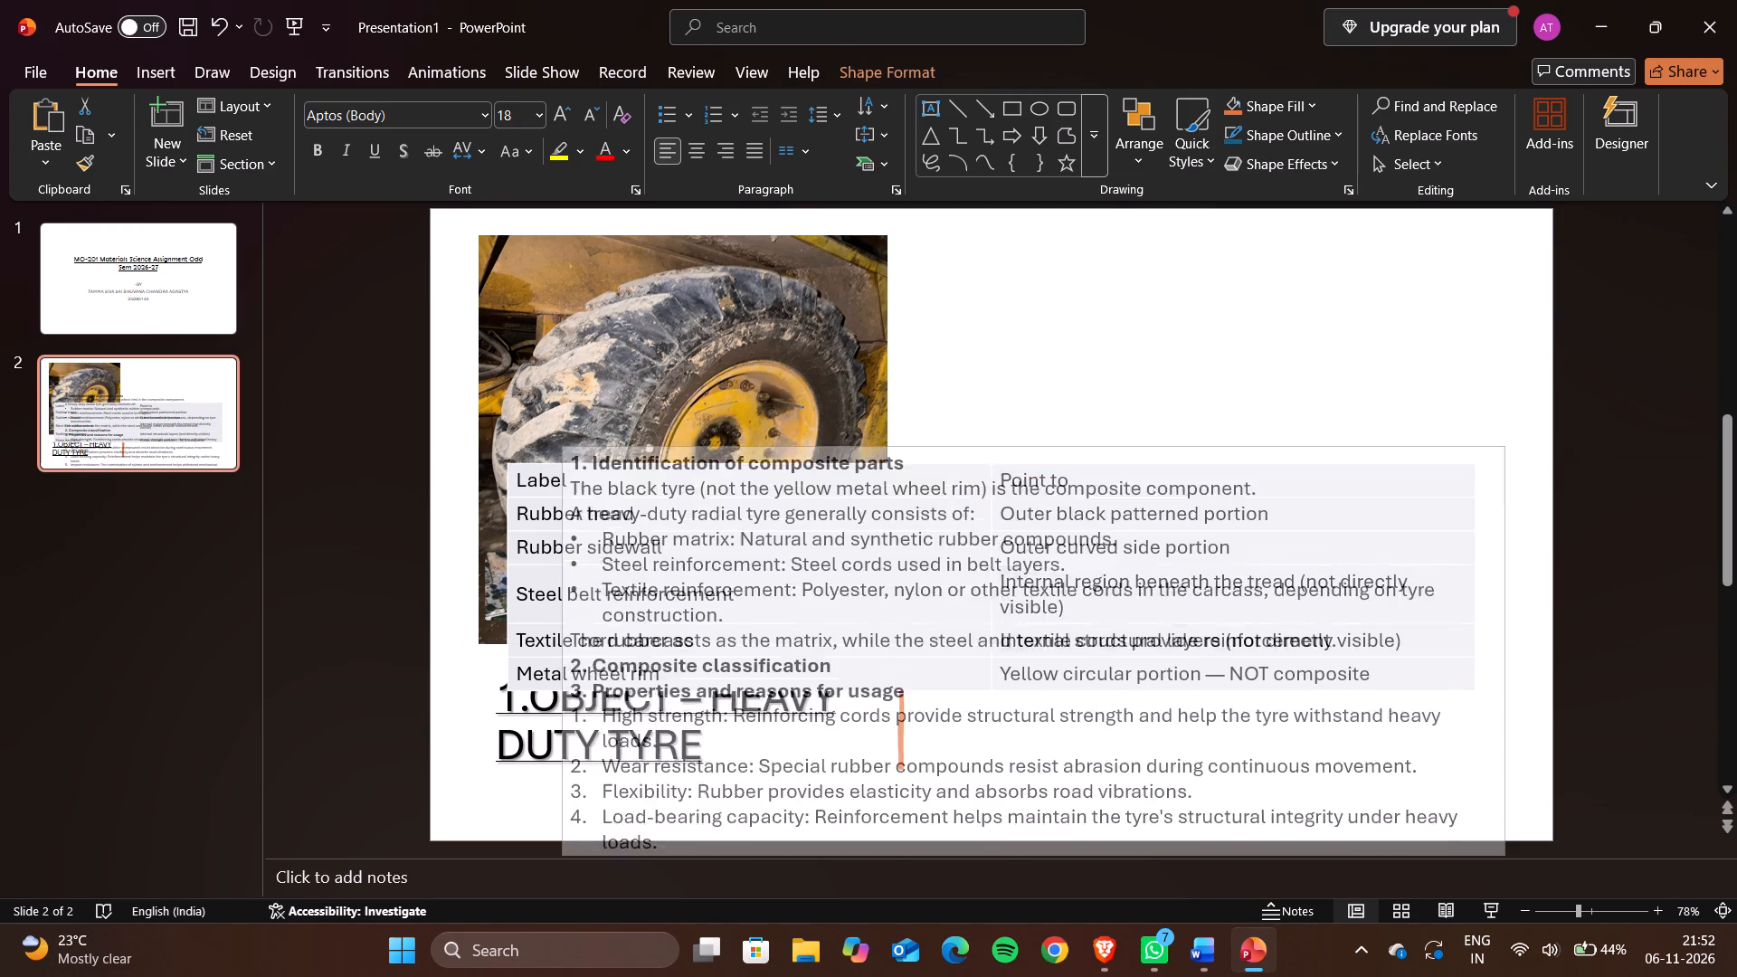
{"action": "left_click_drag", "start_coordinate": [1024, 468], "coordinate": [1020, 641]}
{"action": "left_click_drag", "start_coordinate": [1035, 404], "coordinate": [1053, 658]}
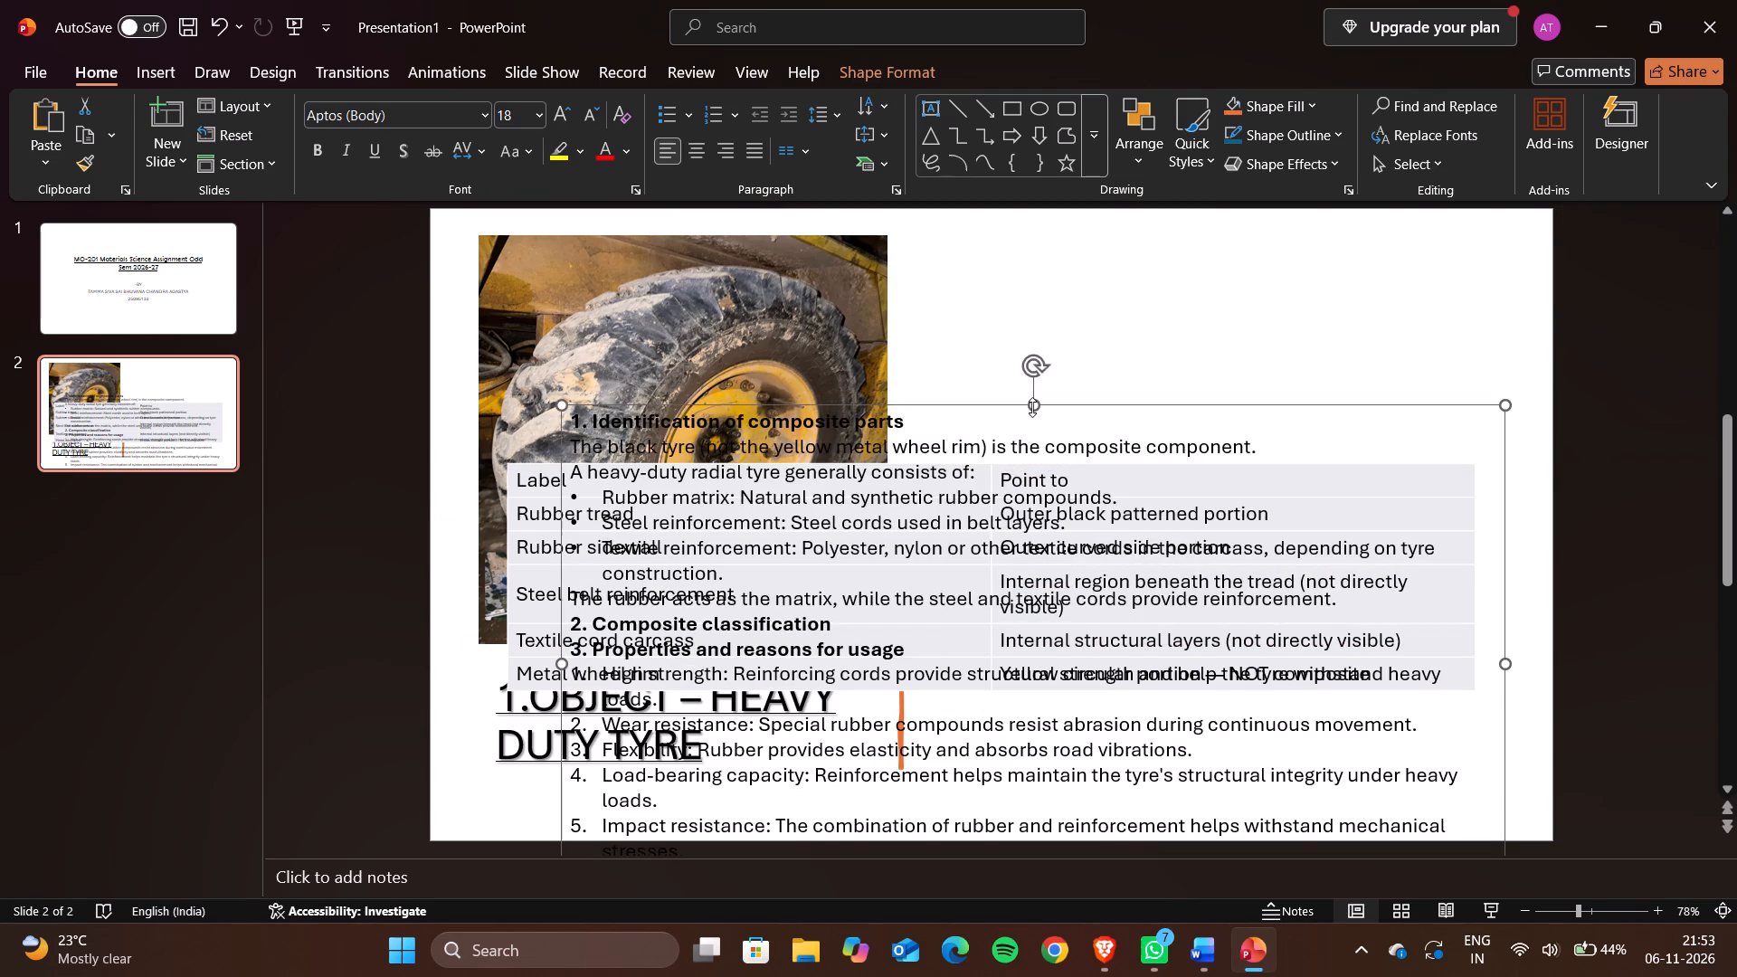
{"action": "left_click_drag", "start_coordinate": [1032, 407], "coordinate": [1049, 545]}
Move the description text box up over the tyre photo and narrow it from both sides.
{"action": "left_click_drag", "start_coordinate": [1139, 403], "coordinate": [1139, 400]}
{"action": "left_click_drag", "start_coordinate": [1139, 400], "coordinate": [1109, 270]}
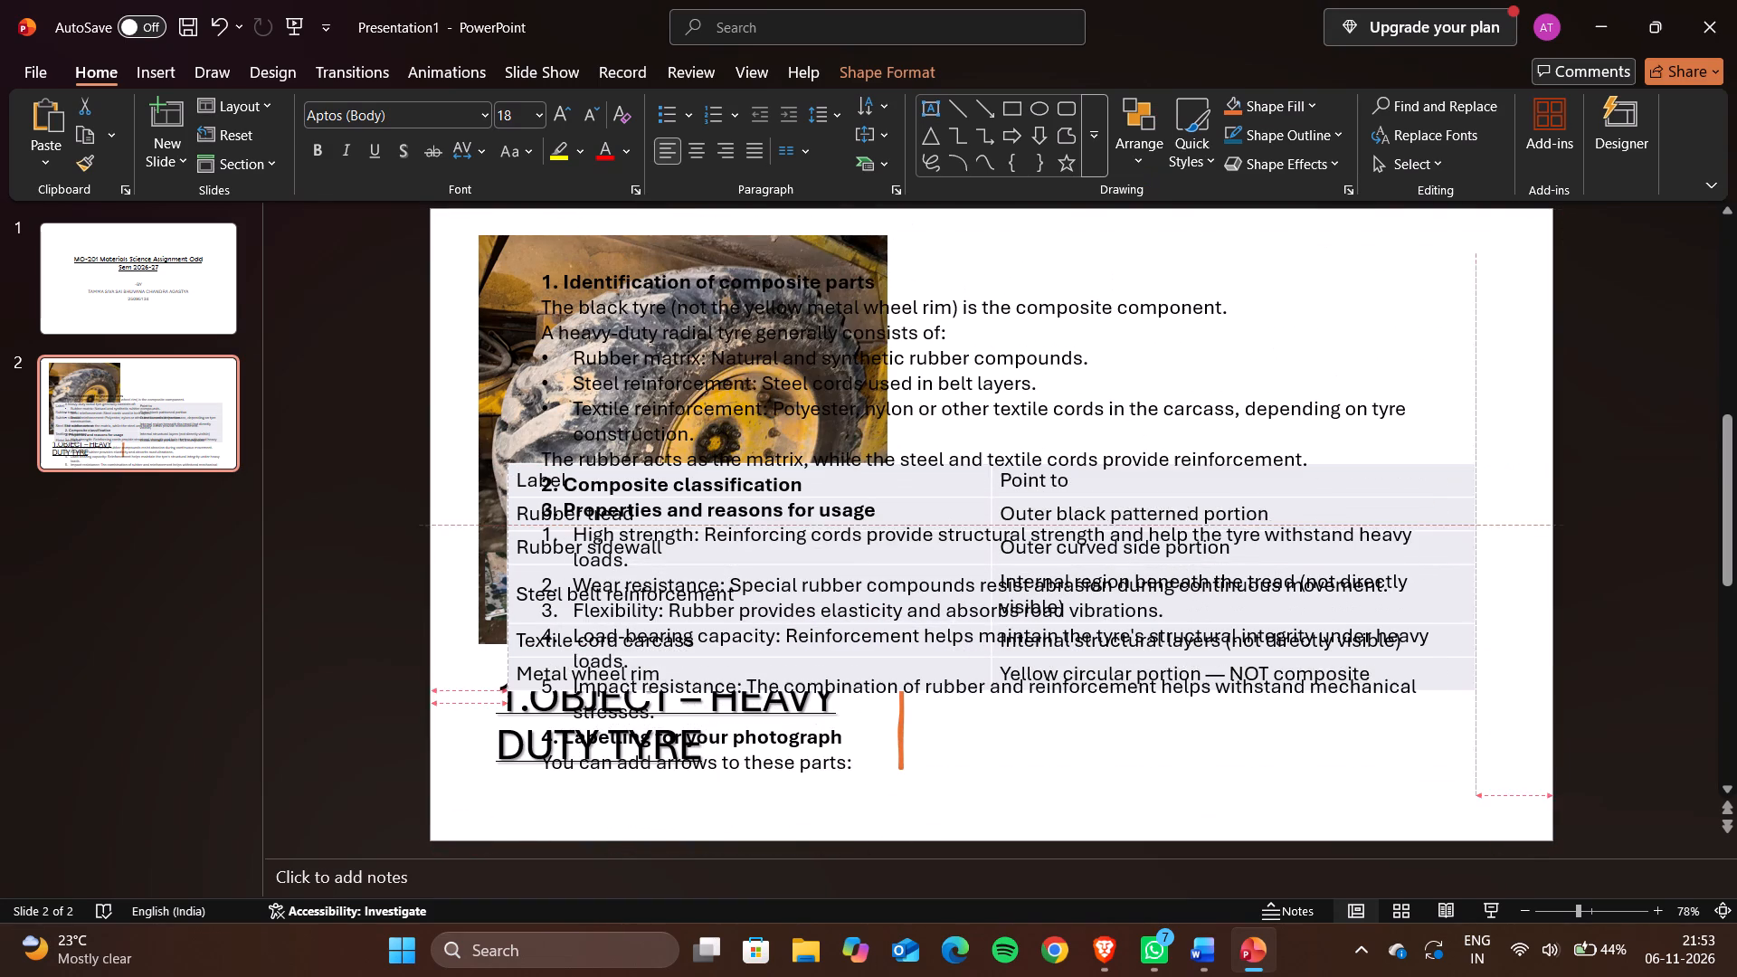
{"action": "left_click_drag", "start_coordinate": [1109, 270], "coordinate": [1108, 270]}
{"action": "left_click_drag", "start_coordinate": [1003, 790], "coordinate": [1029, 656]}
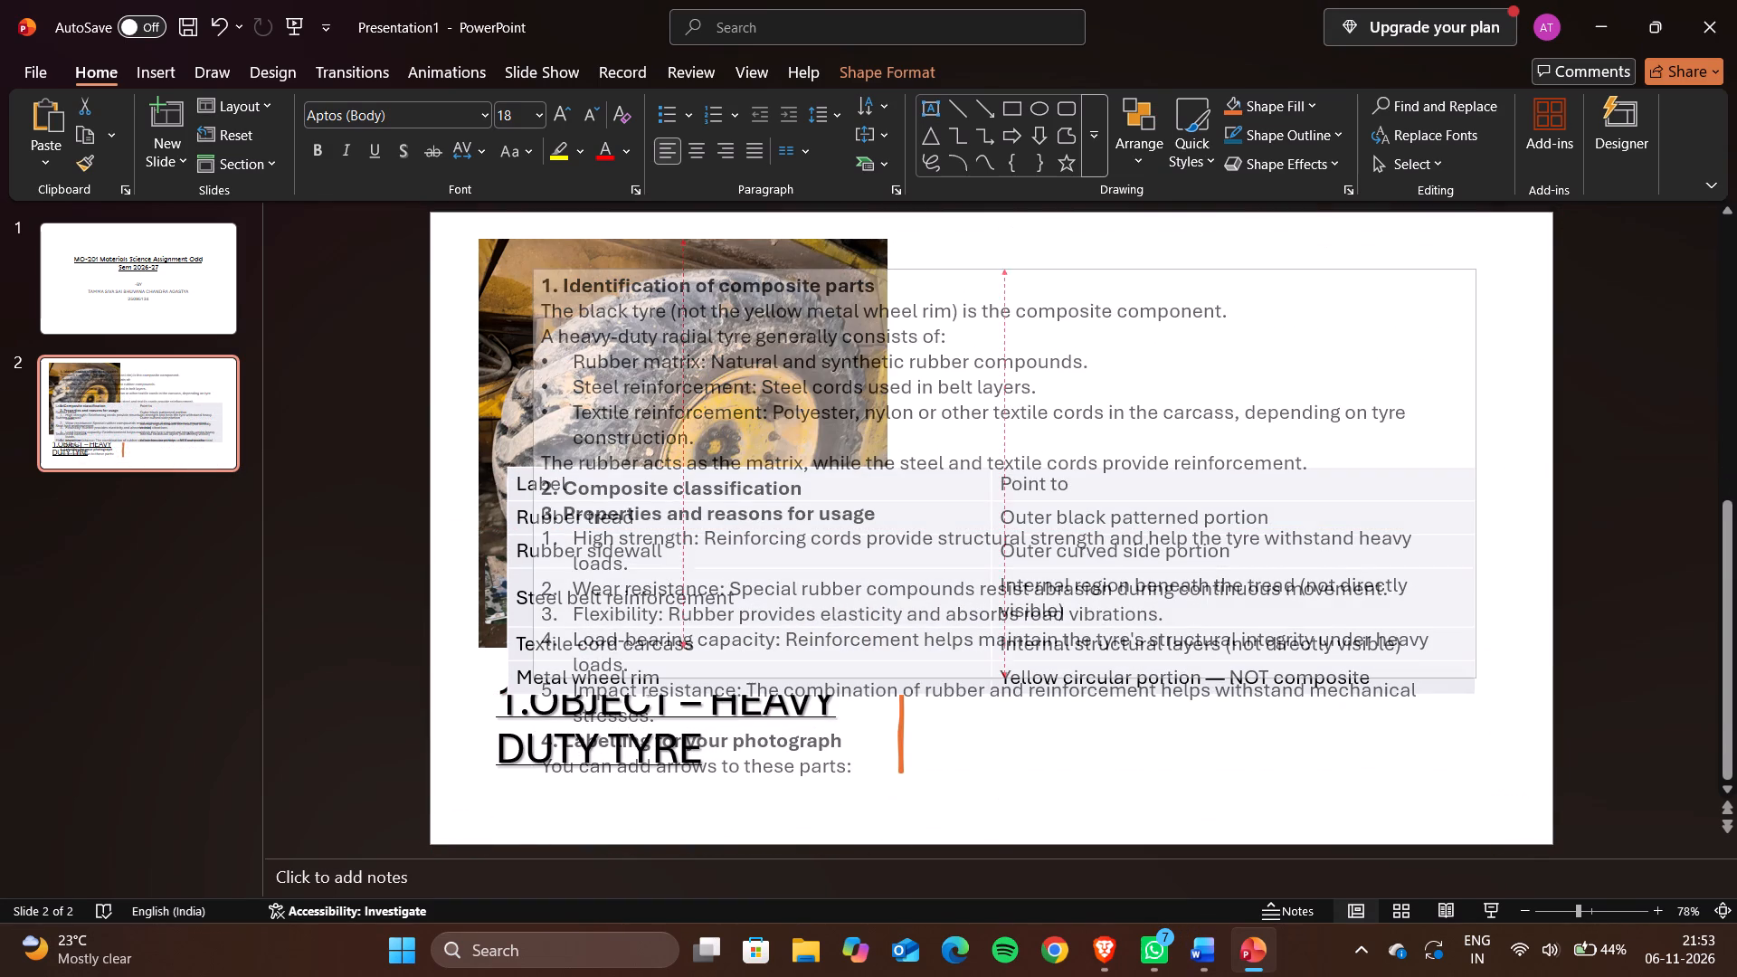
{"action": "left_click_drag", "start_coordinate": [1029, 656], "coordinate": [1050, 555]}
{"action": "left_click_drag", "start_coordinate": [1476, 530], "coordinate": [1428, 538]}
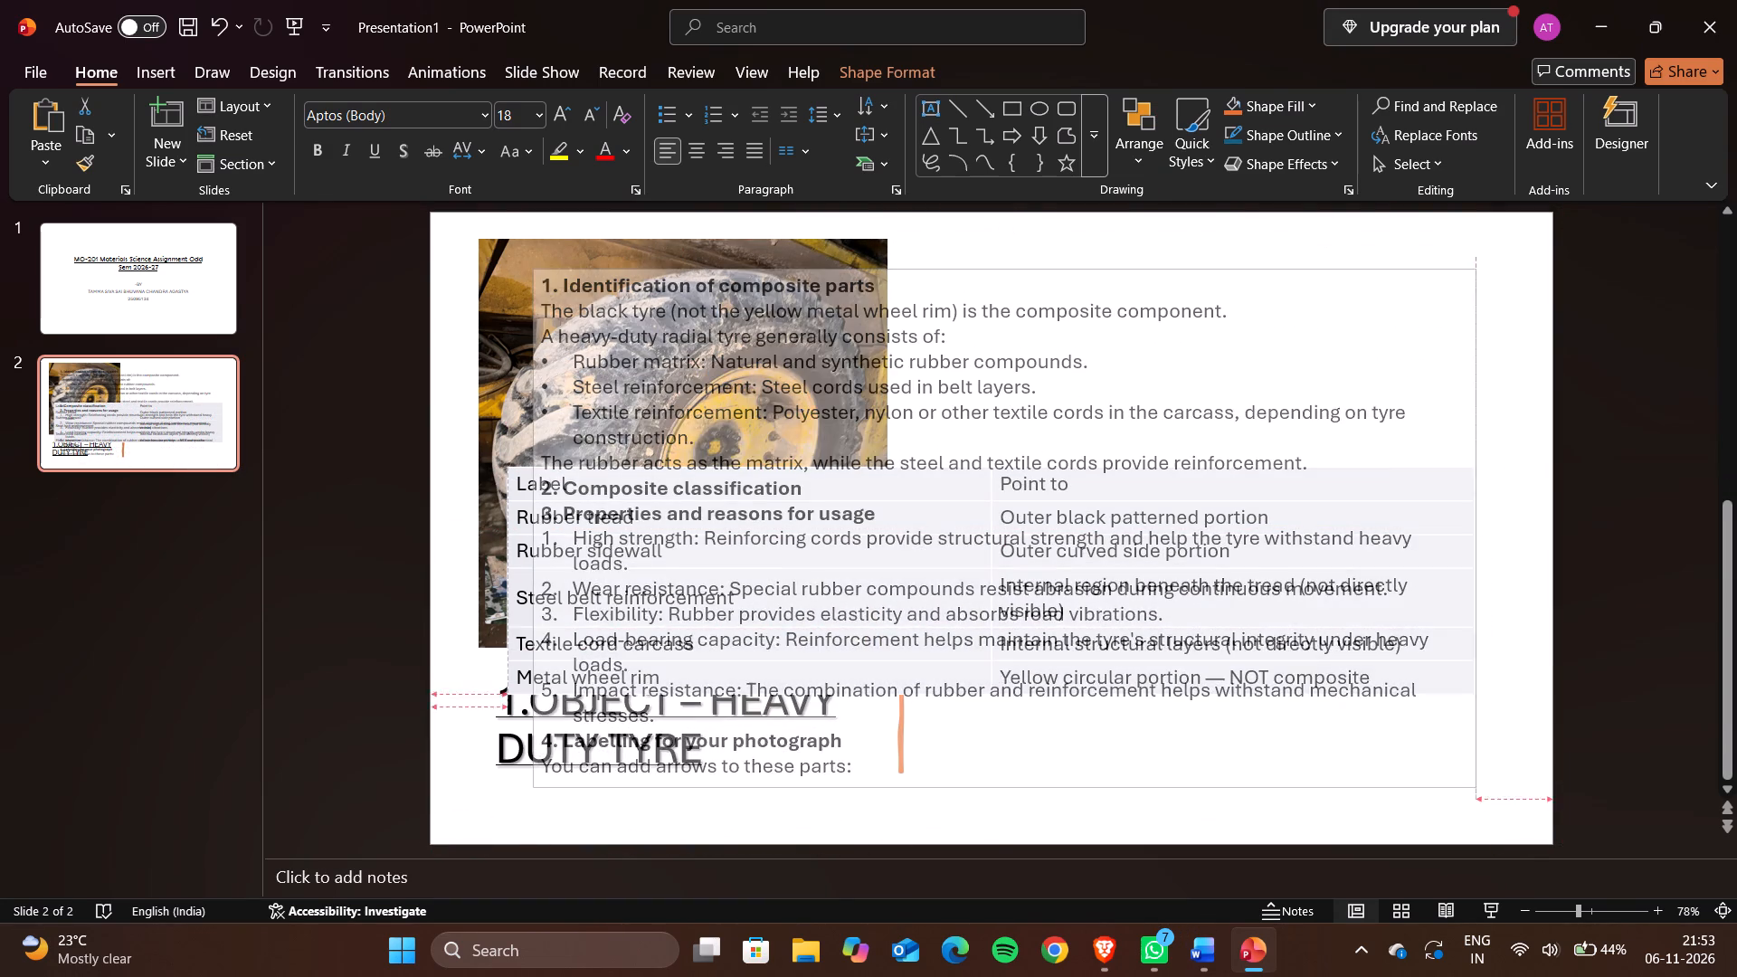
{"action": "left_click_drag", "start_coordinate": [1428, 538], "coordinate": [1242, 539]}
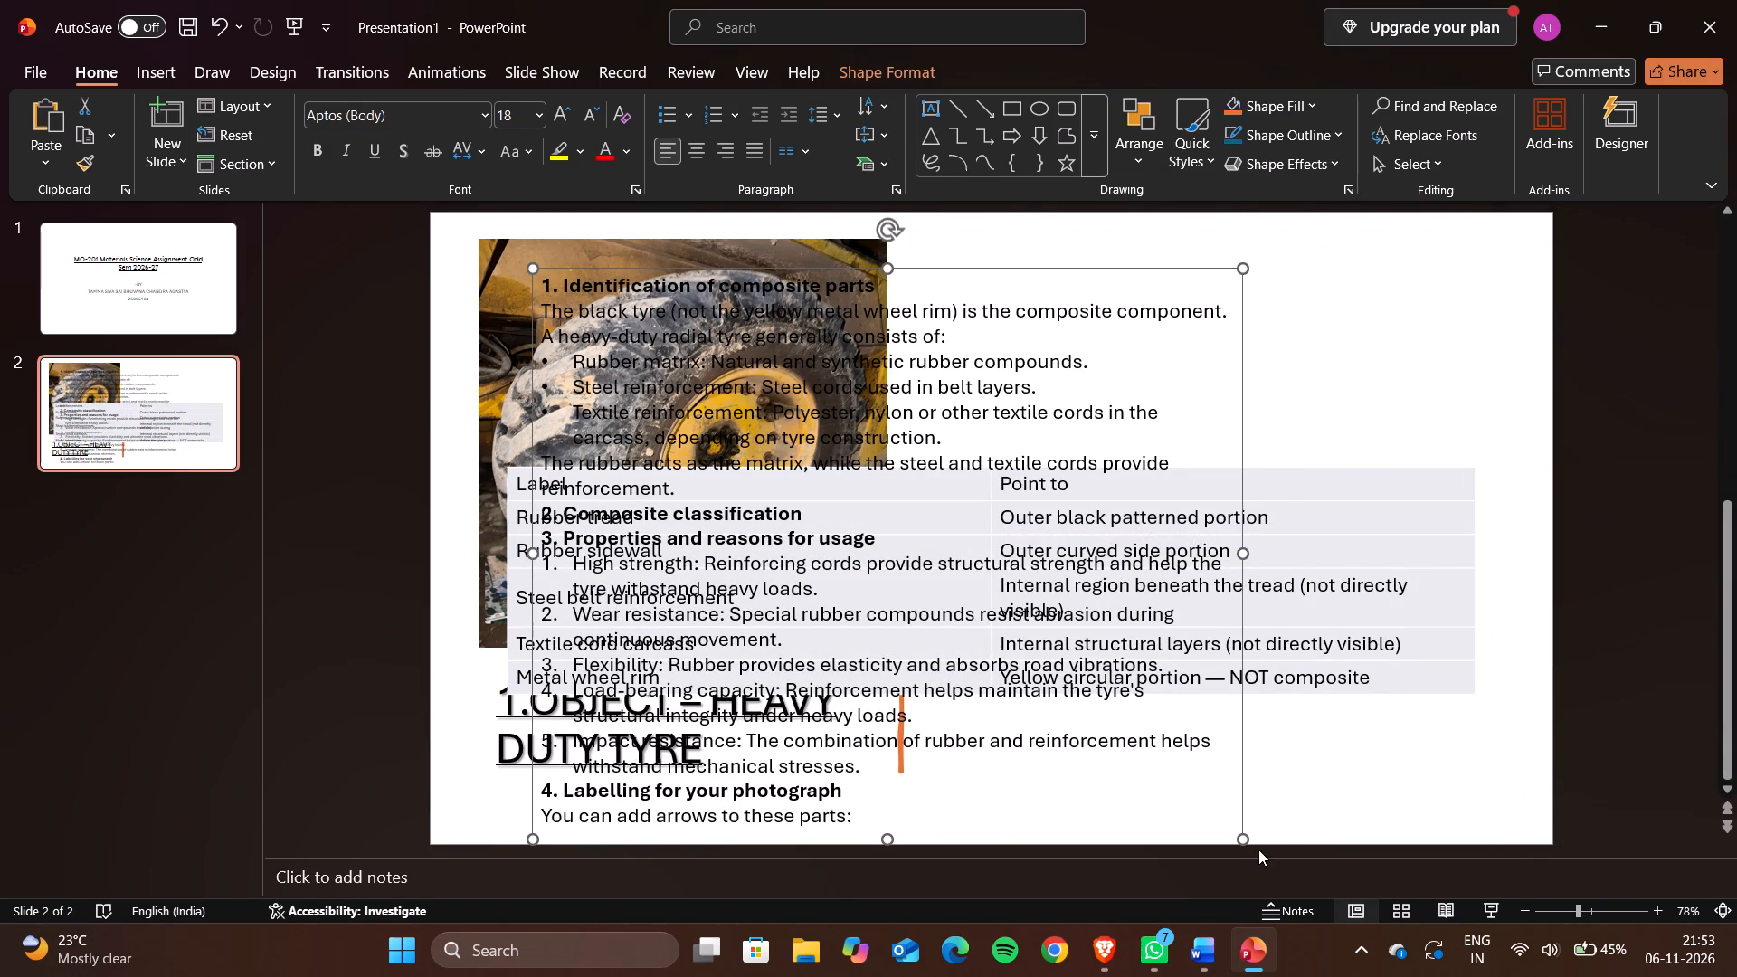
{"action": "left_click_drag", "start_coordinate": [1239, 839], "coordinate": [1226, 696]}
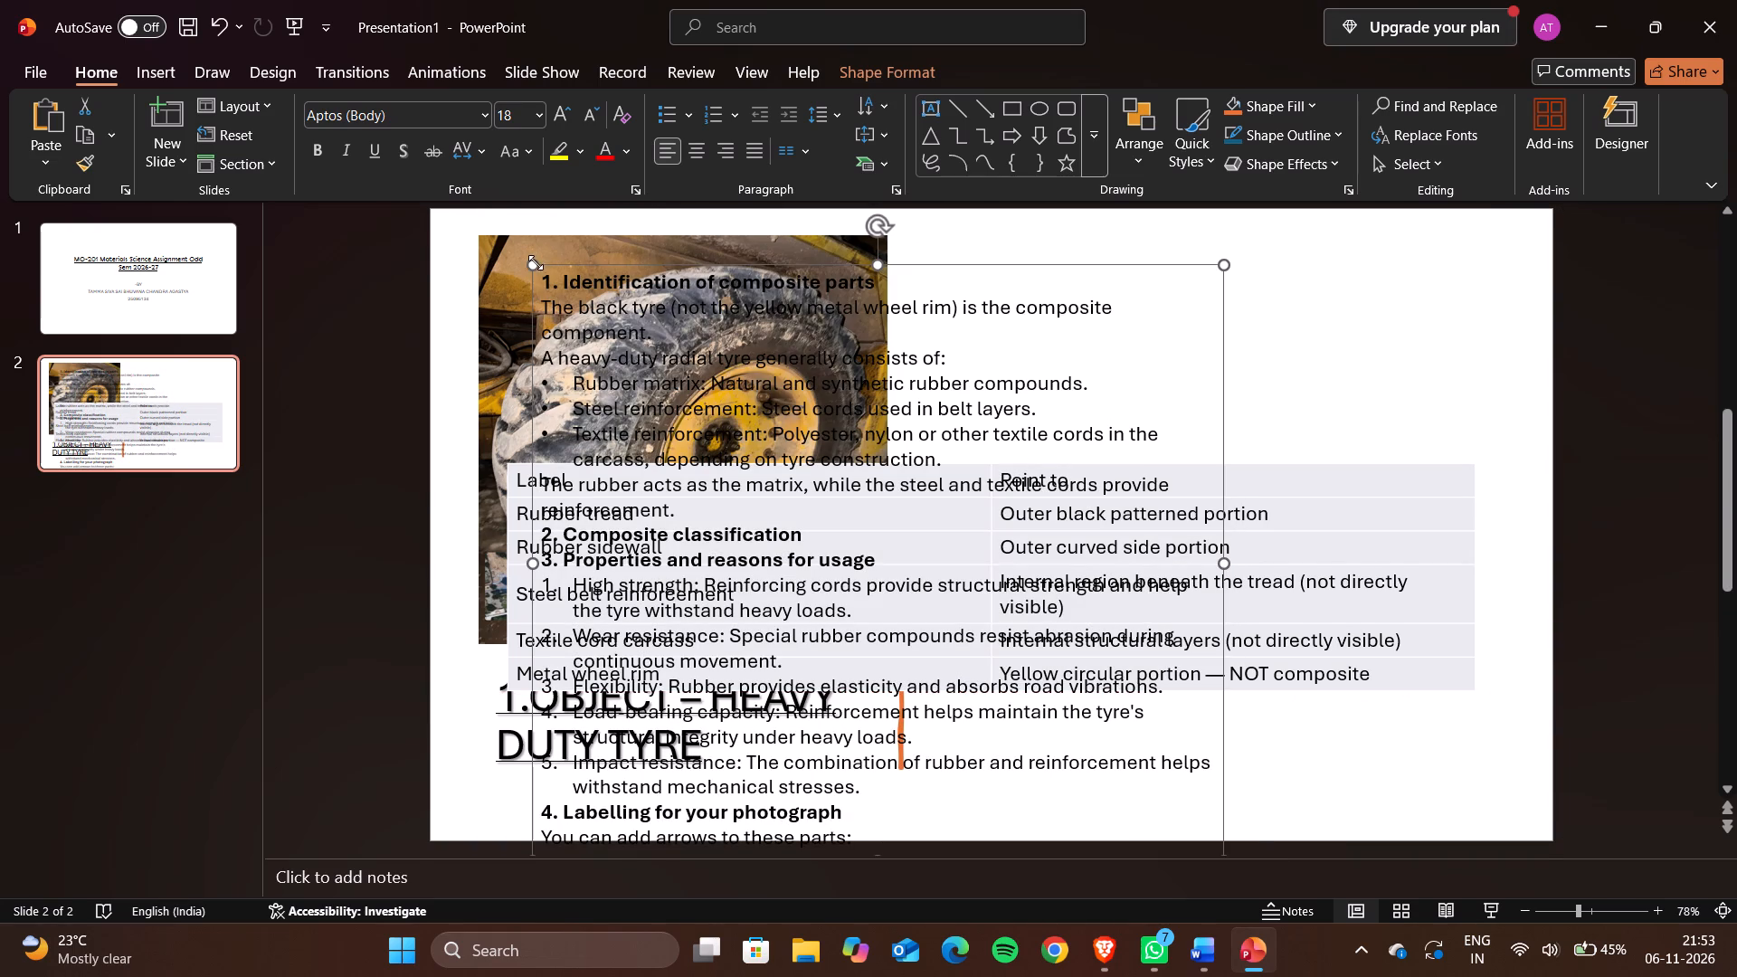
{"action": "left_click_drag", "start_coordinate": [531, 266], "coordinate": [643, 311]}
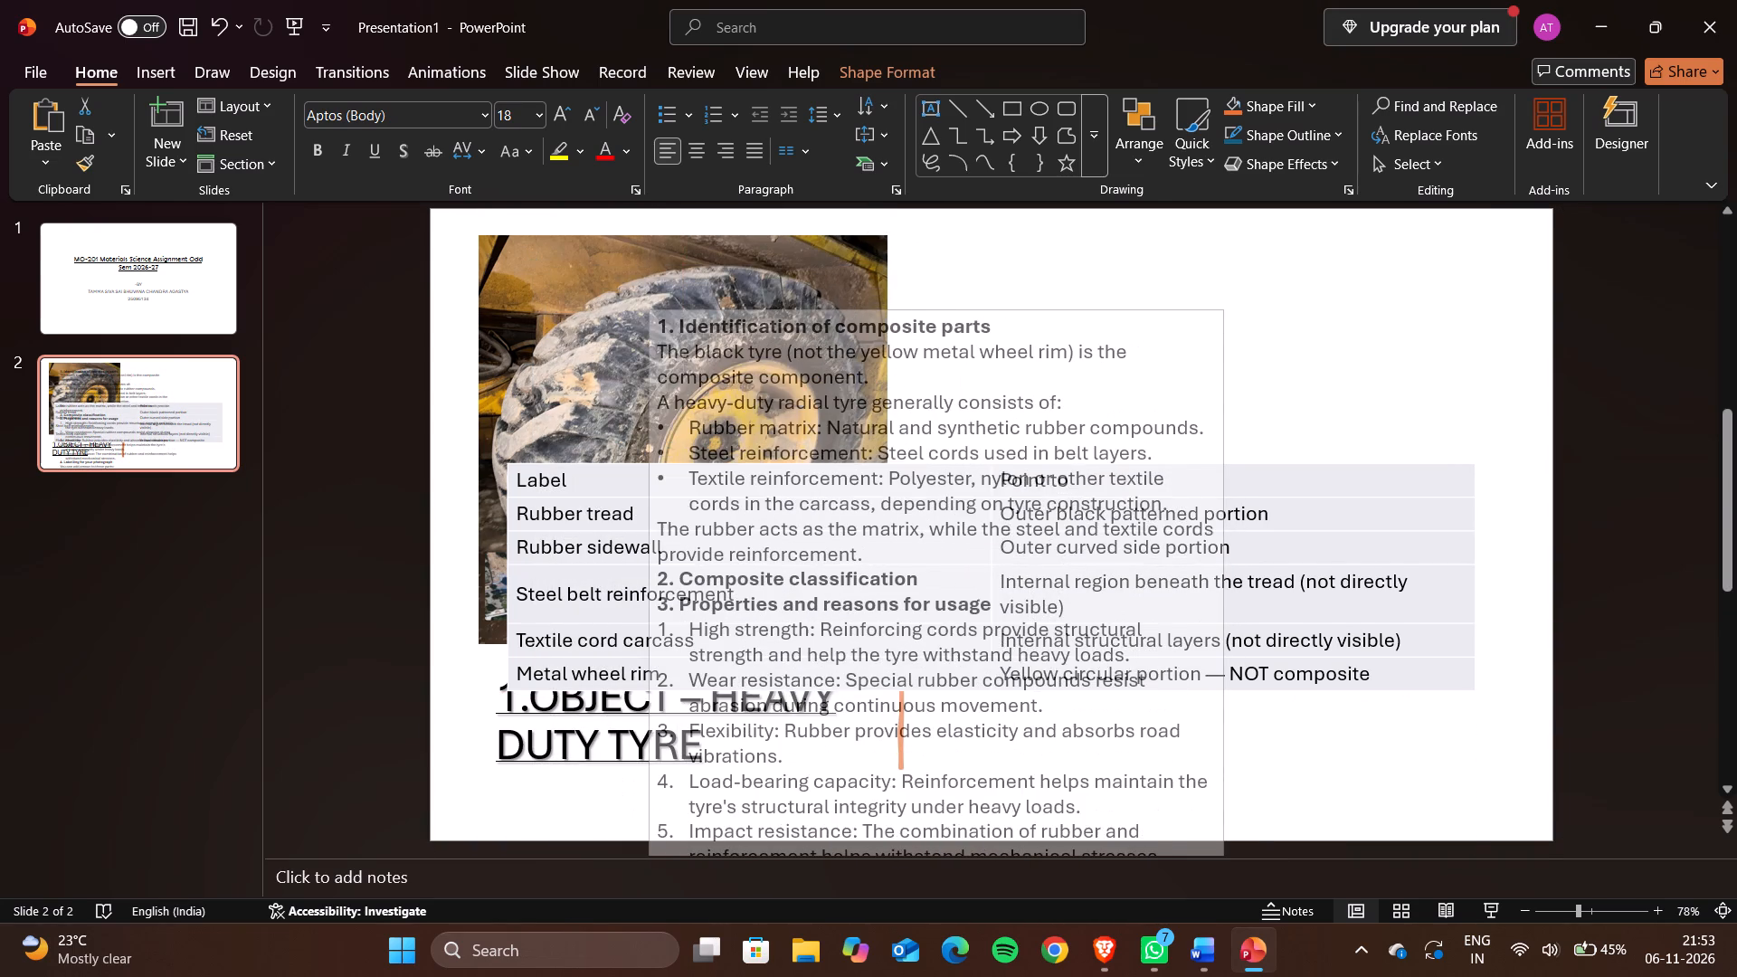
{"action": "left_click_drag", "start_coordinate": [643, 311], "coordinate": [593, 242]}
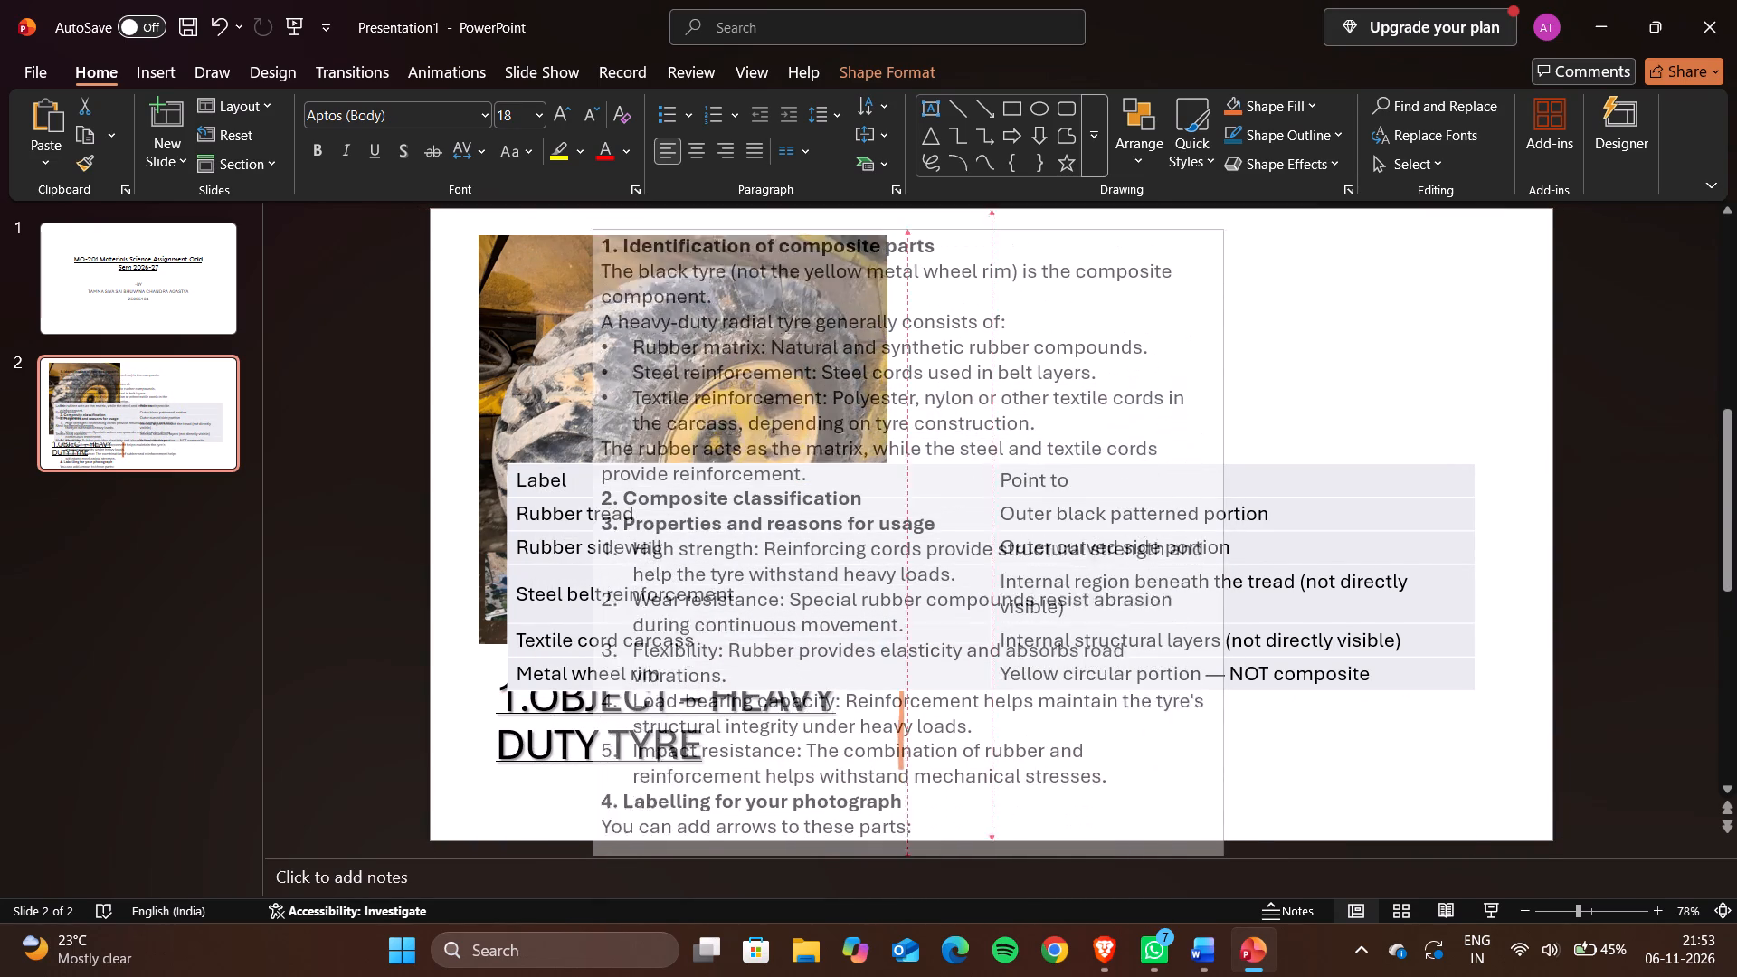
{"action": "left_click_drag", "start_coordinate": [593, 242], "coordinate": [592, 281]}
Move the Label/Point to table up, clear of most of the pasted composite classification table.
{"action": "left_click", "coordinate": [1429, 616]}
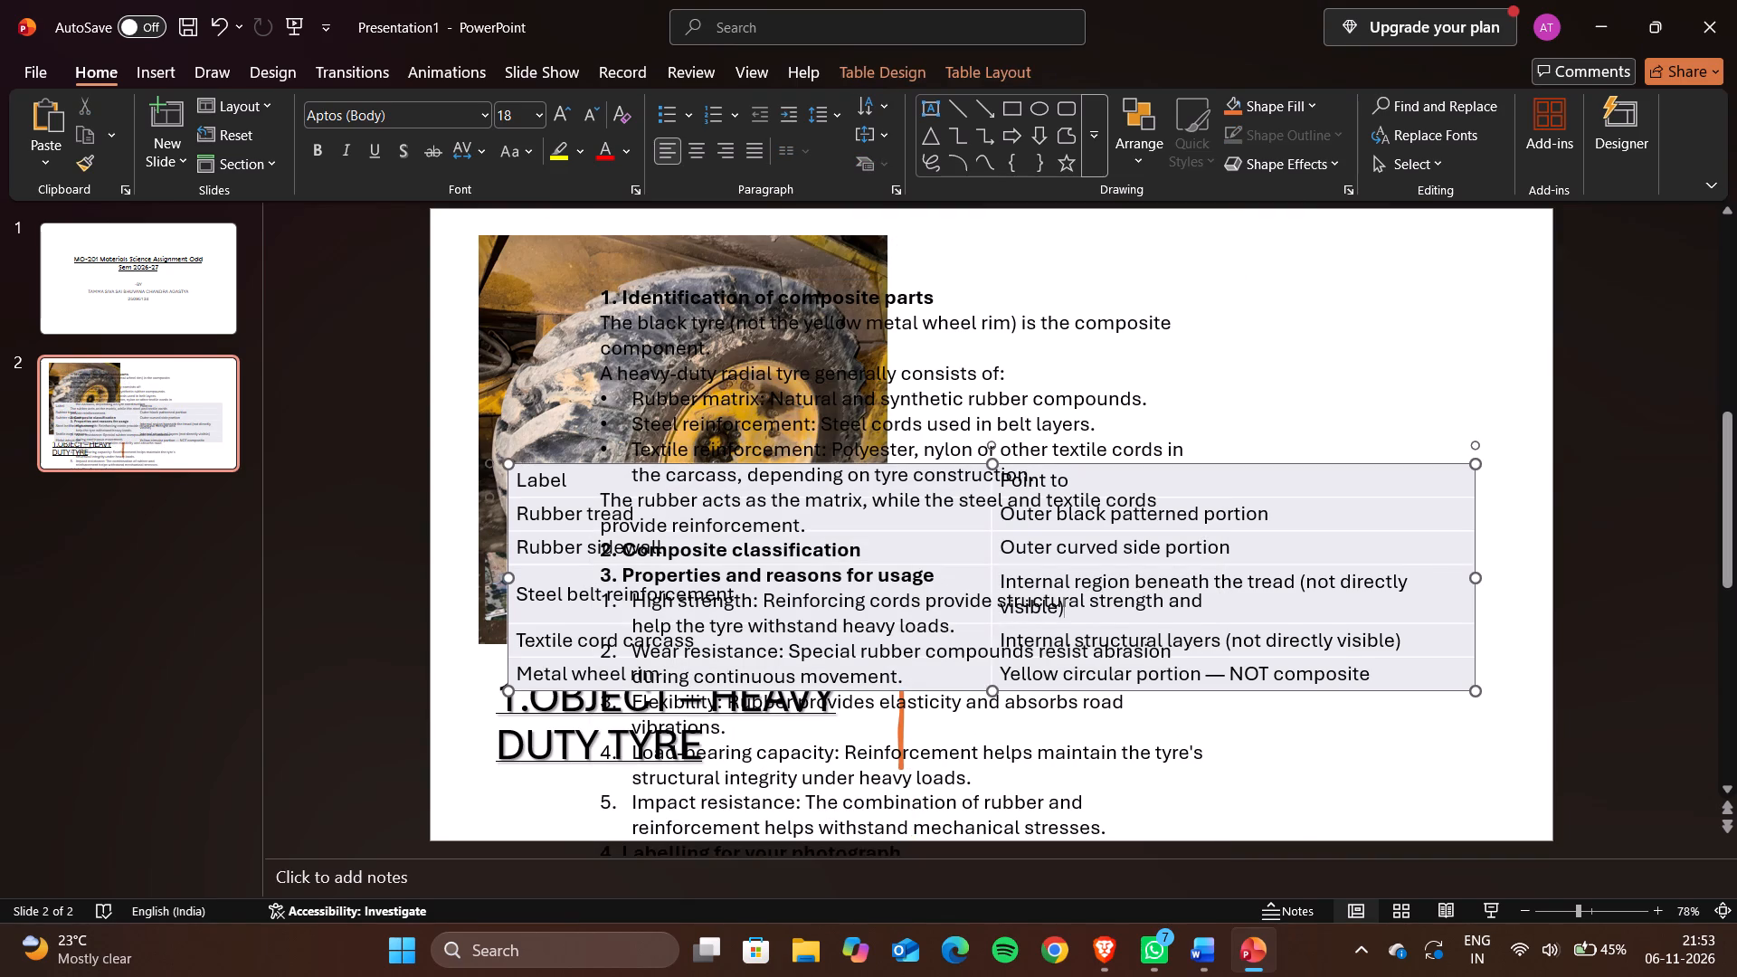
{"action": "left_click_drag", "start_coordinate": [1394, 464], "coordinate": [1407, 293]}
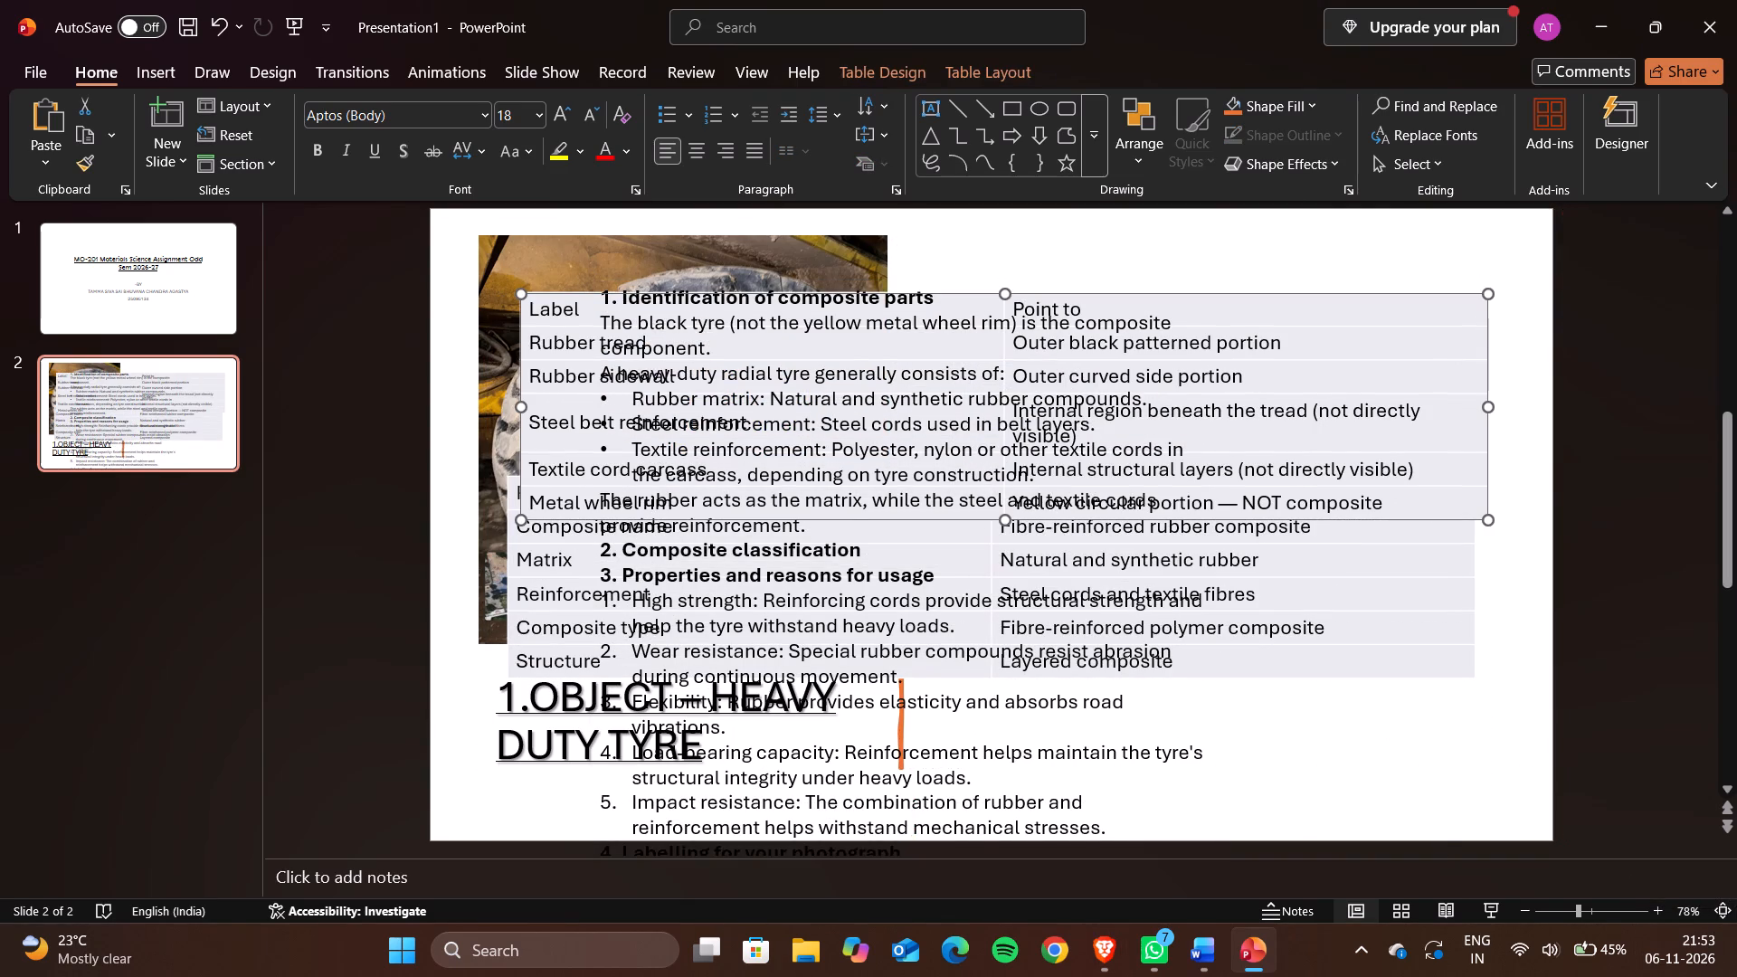
Delete everything on slide 2, including the tyre photo, title, text and tables.
{"action": "left_click", "coordinate": [1119, 713]}
{"action": "left_click", "coordinate": [1402, 810]}
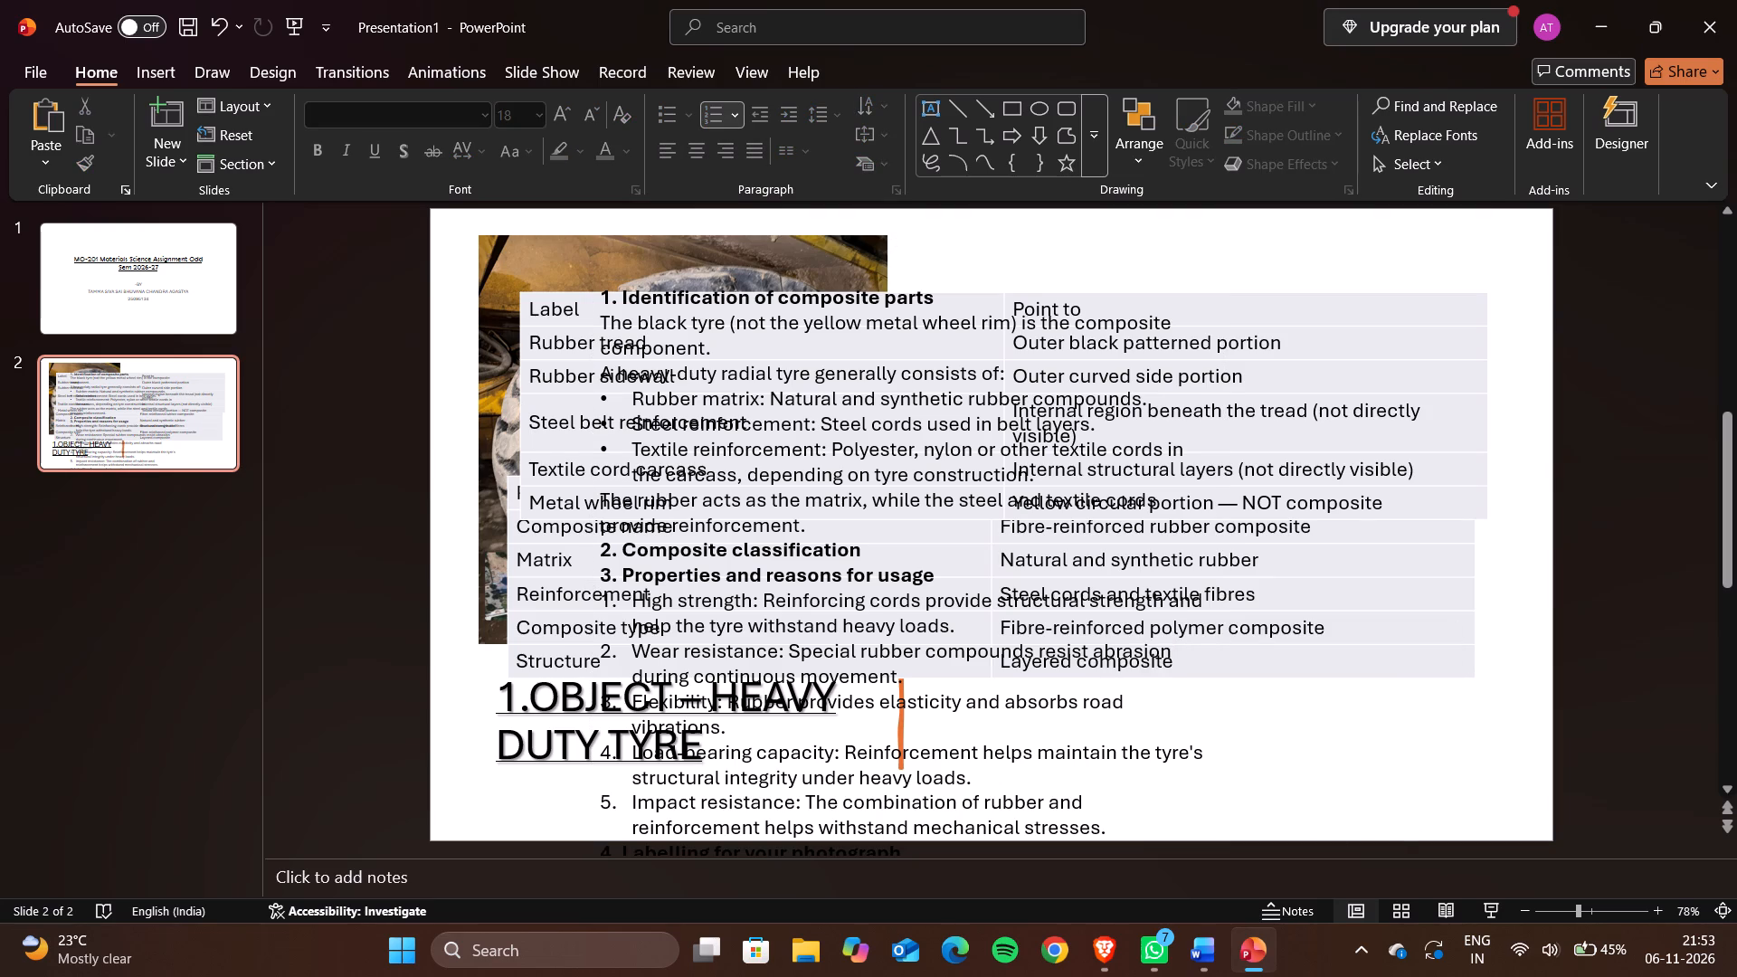
{"action": "key", "text": "ctrl+a"}
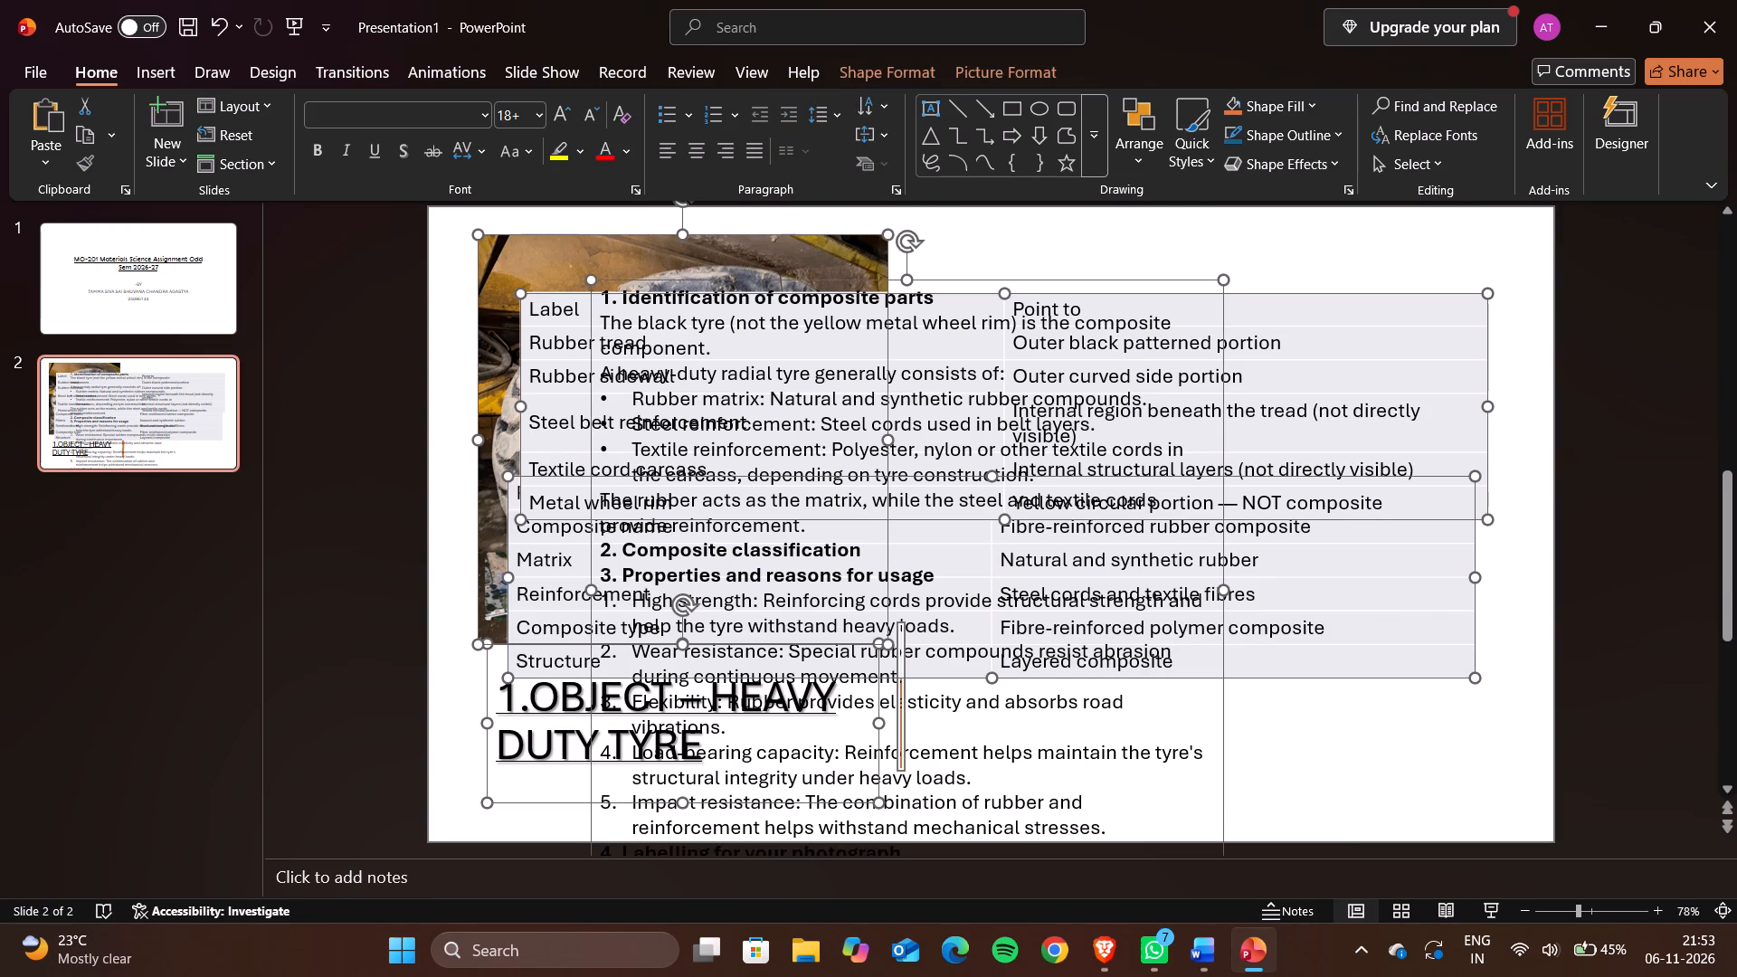
{"action": "key", "text": "Delete"}
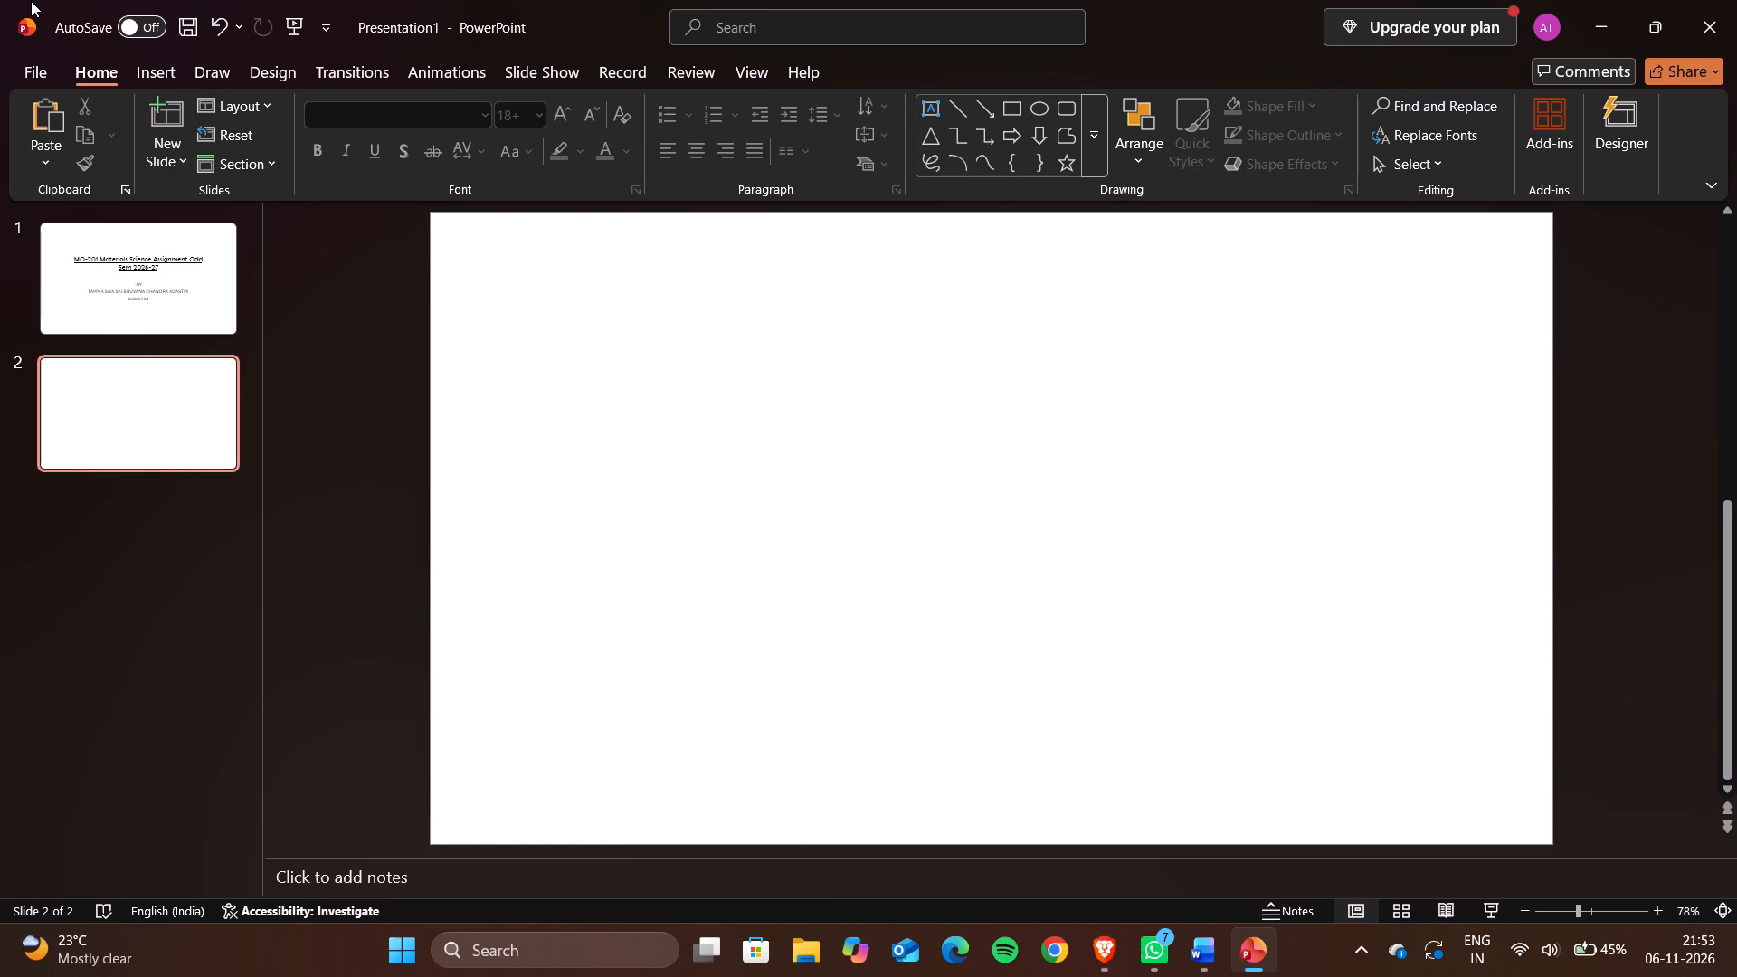
Undo the deletion of slide 2's contents.
{"action": "key", "text": "ctrl+z"}
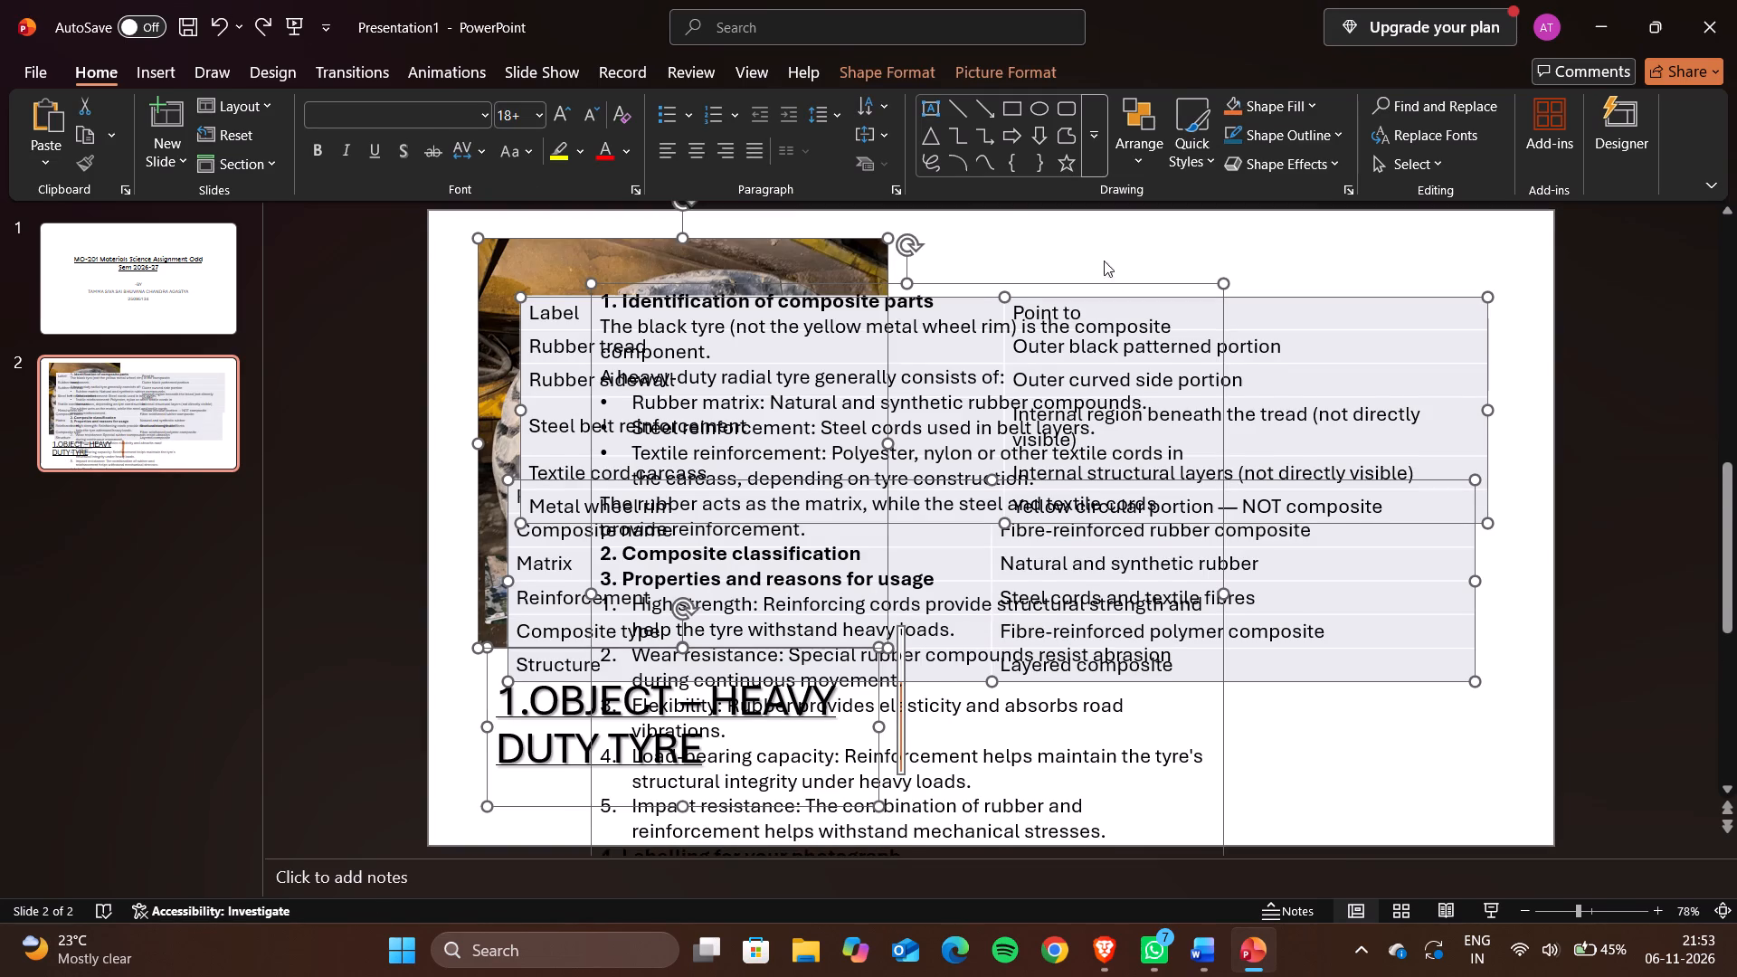
Delete the overlapping description text box with the numbered composite sections from slide 2, keeping the photo, title and tables.
{"action": "left_click", "coordinate": [1065, 237]}
{"action": "left_click", "coordinate": [1067, 352]}
{"action": "key", "text": "Delete"}
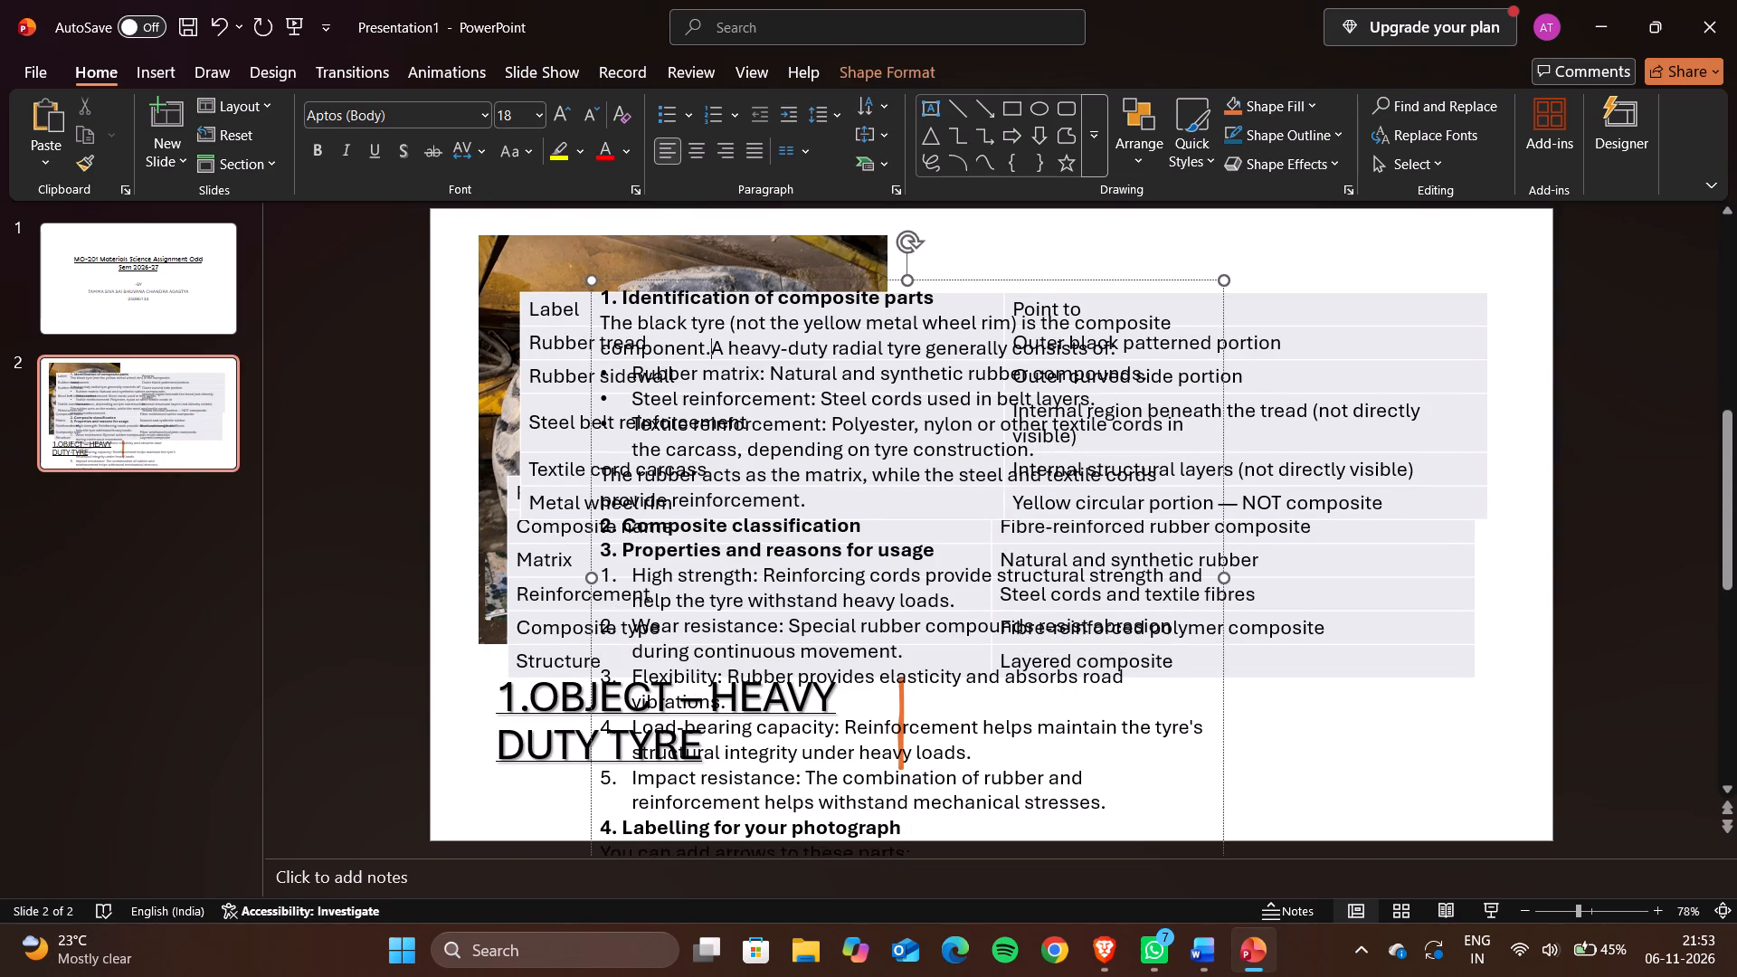
{"action": "key", "text": "Delete"}
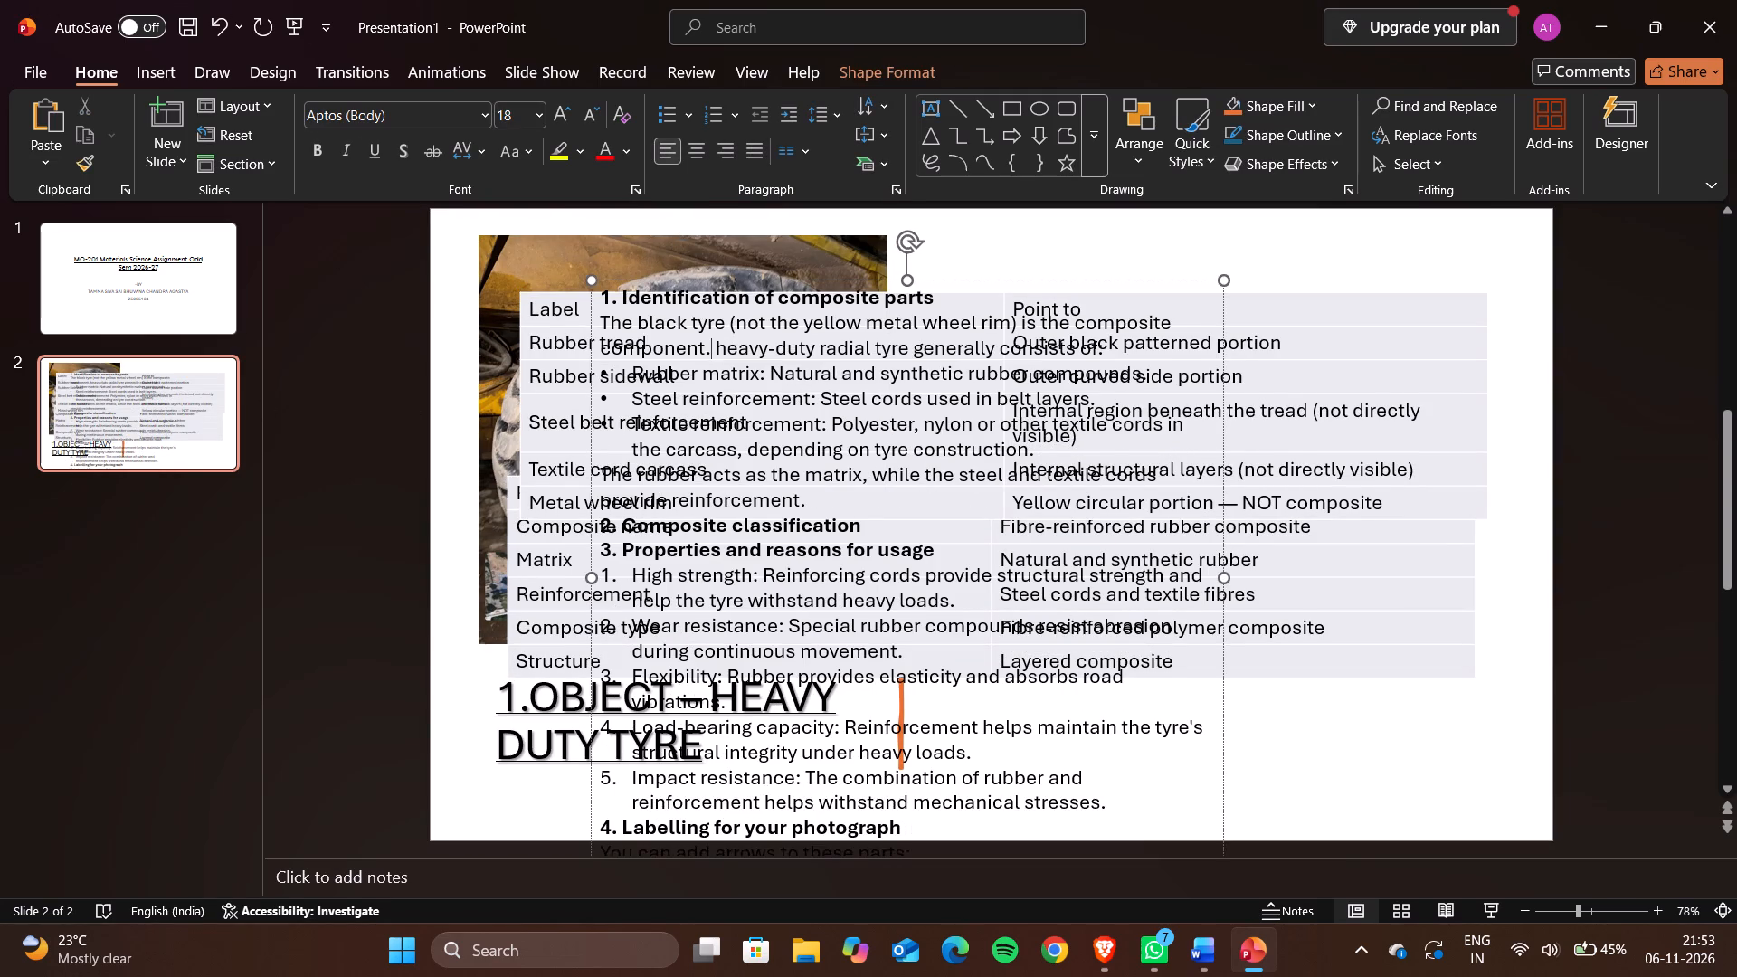
{"action": "left_click_drag", "start_coordinate": [1024, 269], "coordinate": [1024, 277]}
{"action": "left_click", "coordinate": [1022, 282]}
{"action": "left_click", "coordinate": [1015, 280]}
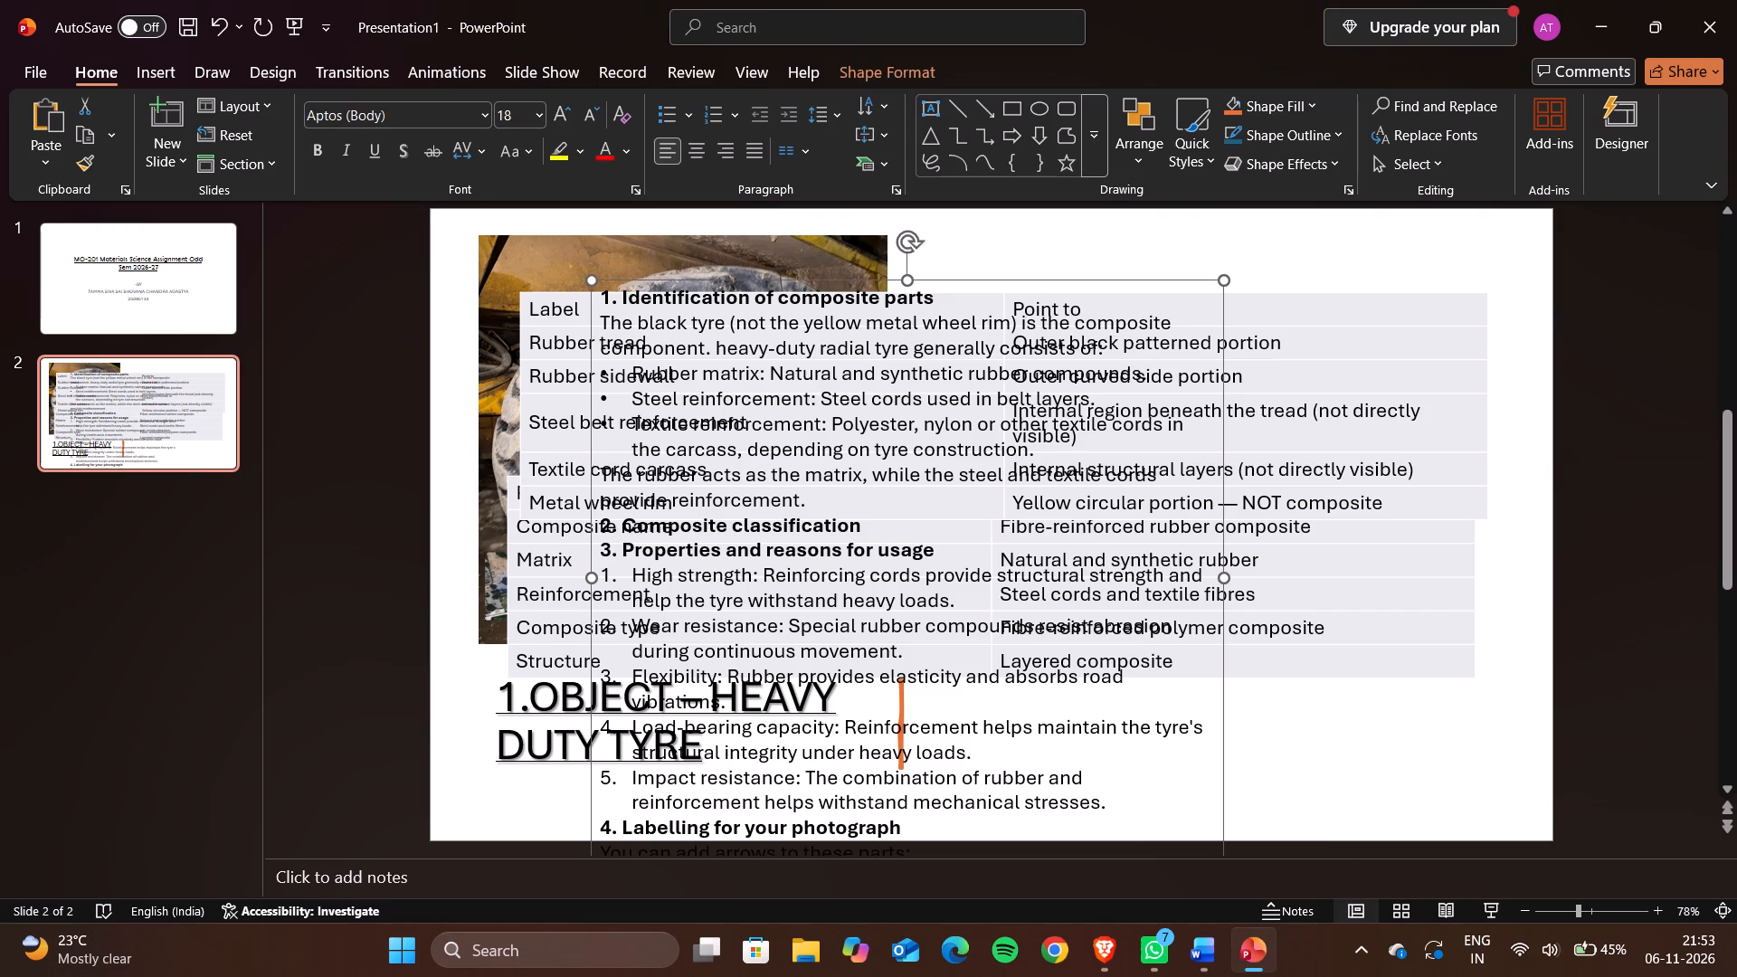
{"action": "key", "text": "Delete"}
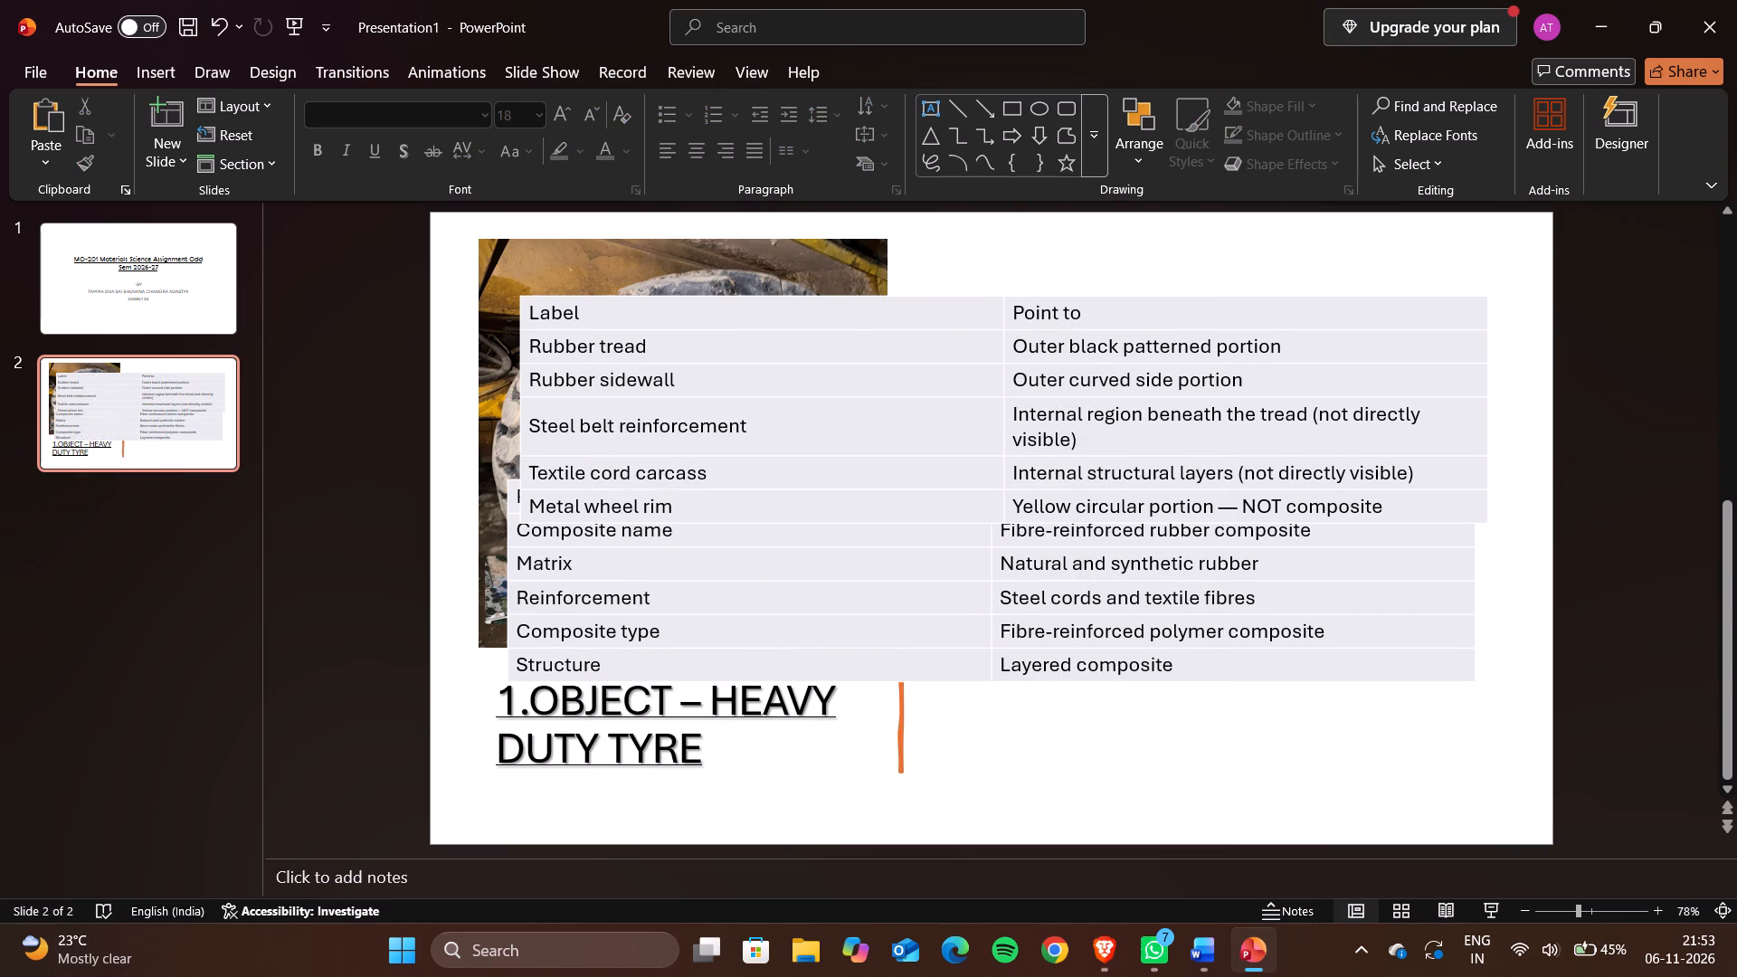
Move the Label/Point to table up to the slide's top edge area, clear of the Parameter/Description table.
{"action": "left_click", "coordinate": [816, 531]}
{"action": "left_click", "coordinate": [1202, 259]}
{"action": "left_click", "coordinate": [1094, 381]}
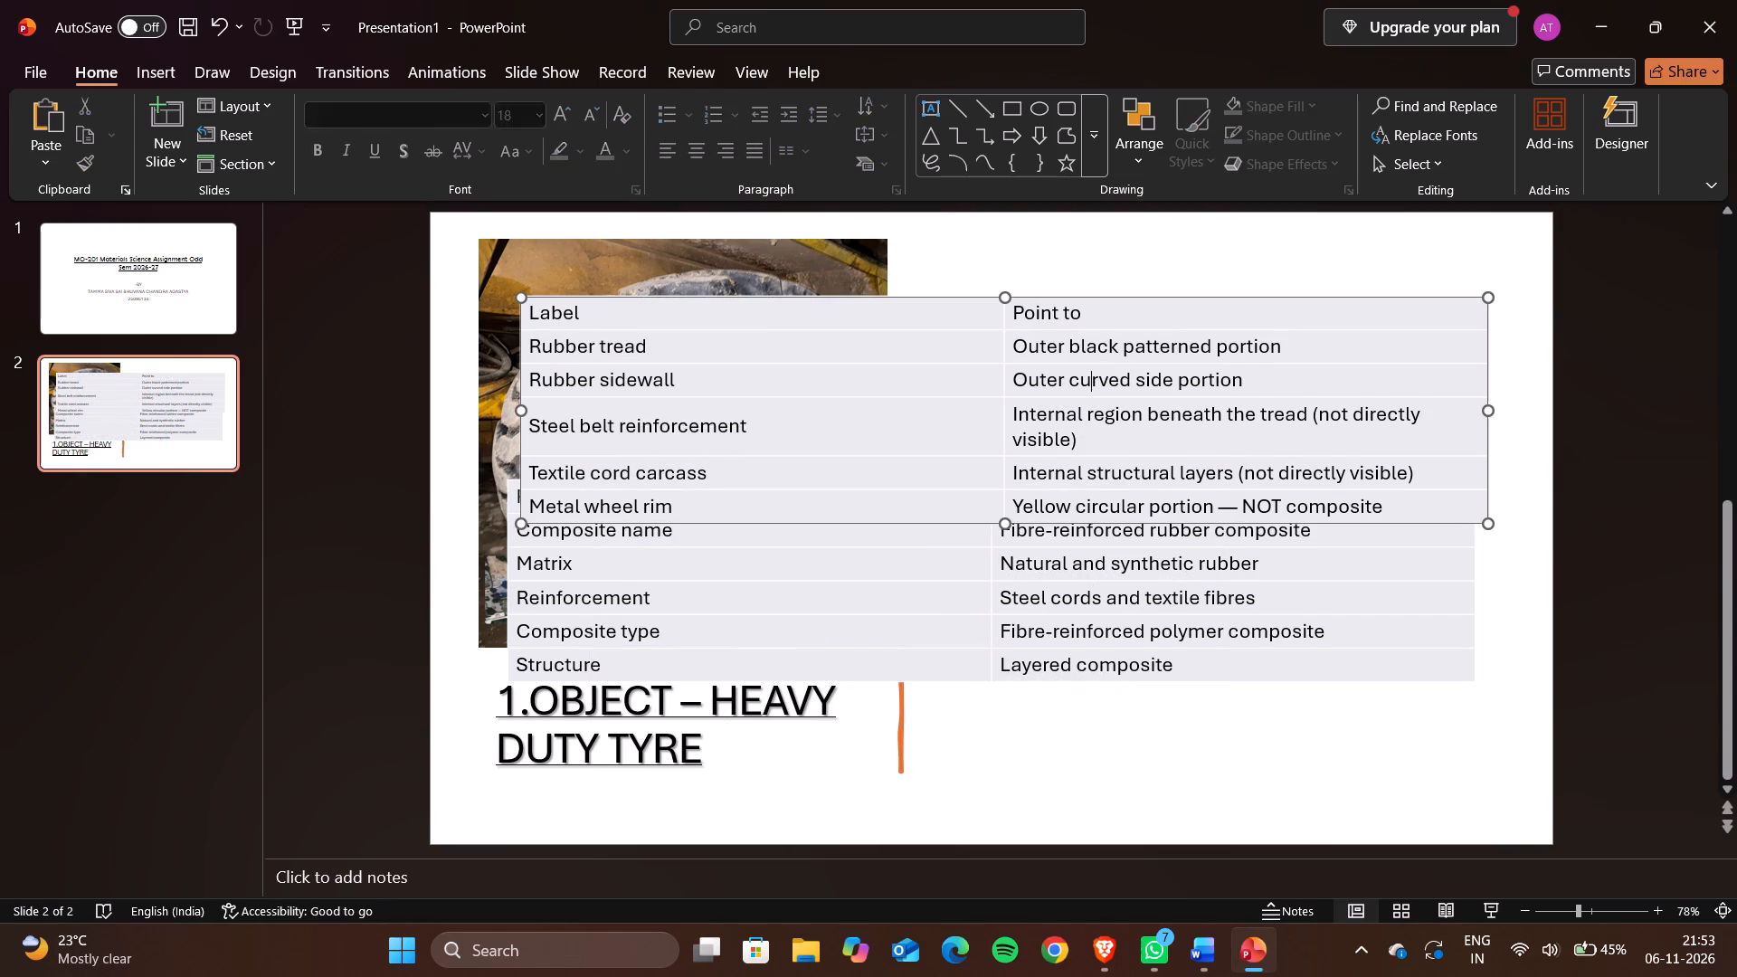
{"action": "left_click_drag", "start_coordinate": [1041, 299], "coordinate": [1108, 240]}
Narrow the Parameter/Description table from both sides and move it to the slide's lower right, beside the heavy duty tyre title.
{"action": "left_click", "coordinate": [1012, 507]}
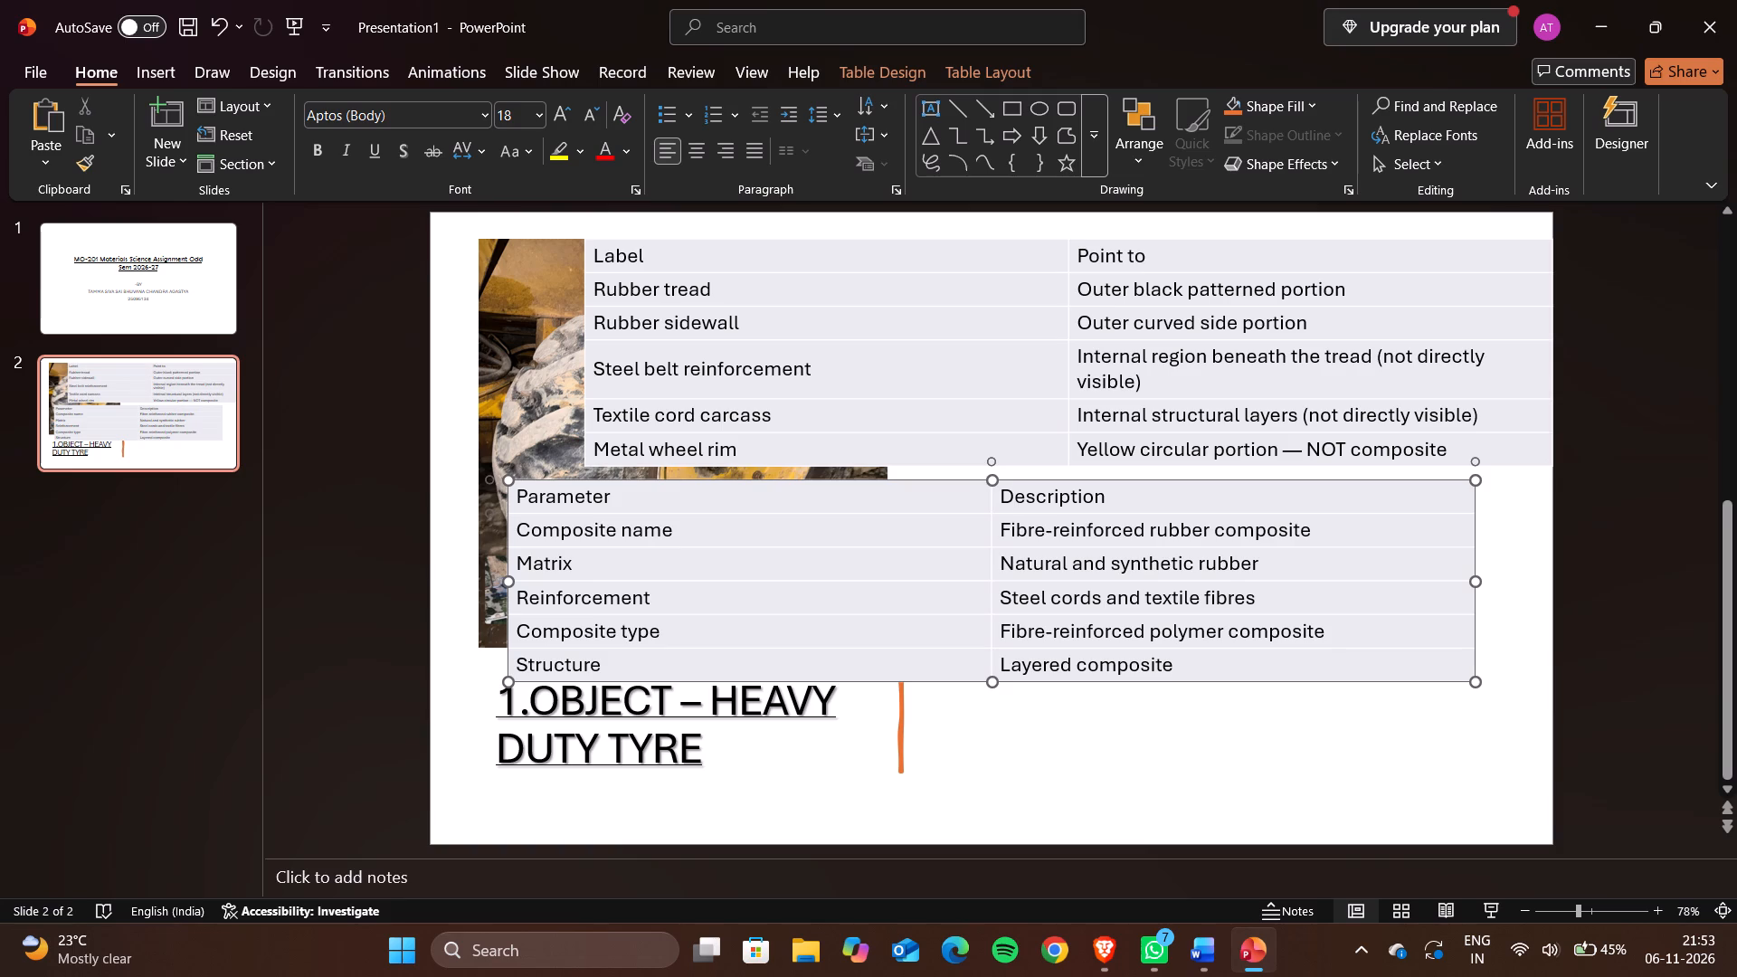
{"action": "left_click_drag", "start_coordinate": [1029, 479], "coordinate": [1070, 557]}
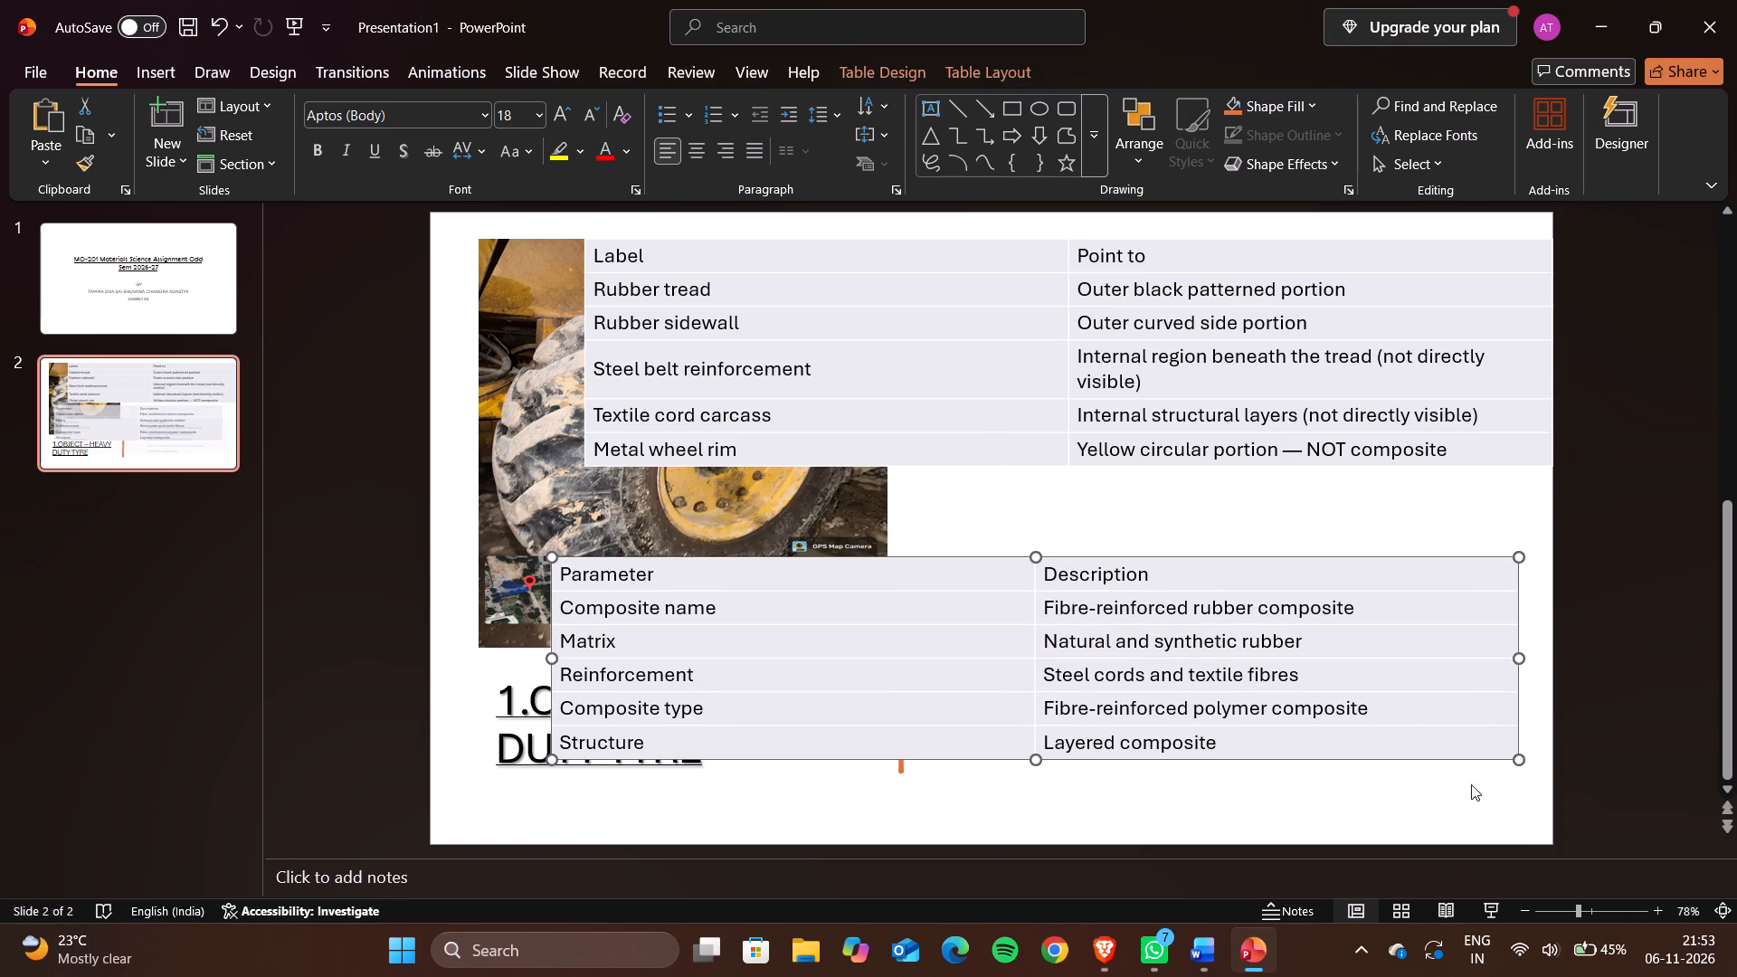
{"action": "left_click_drag", "start_coordinate": [1520, 757], "coordinate": [1295, 682]}
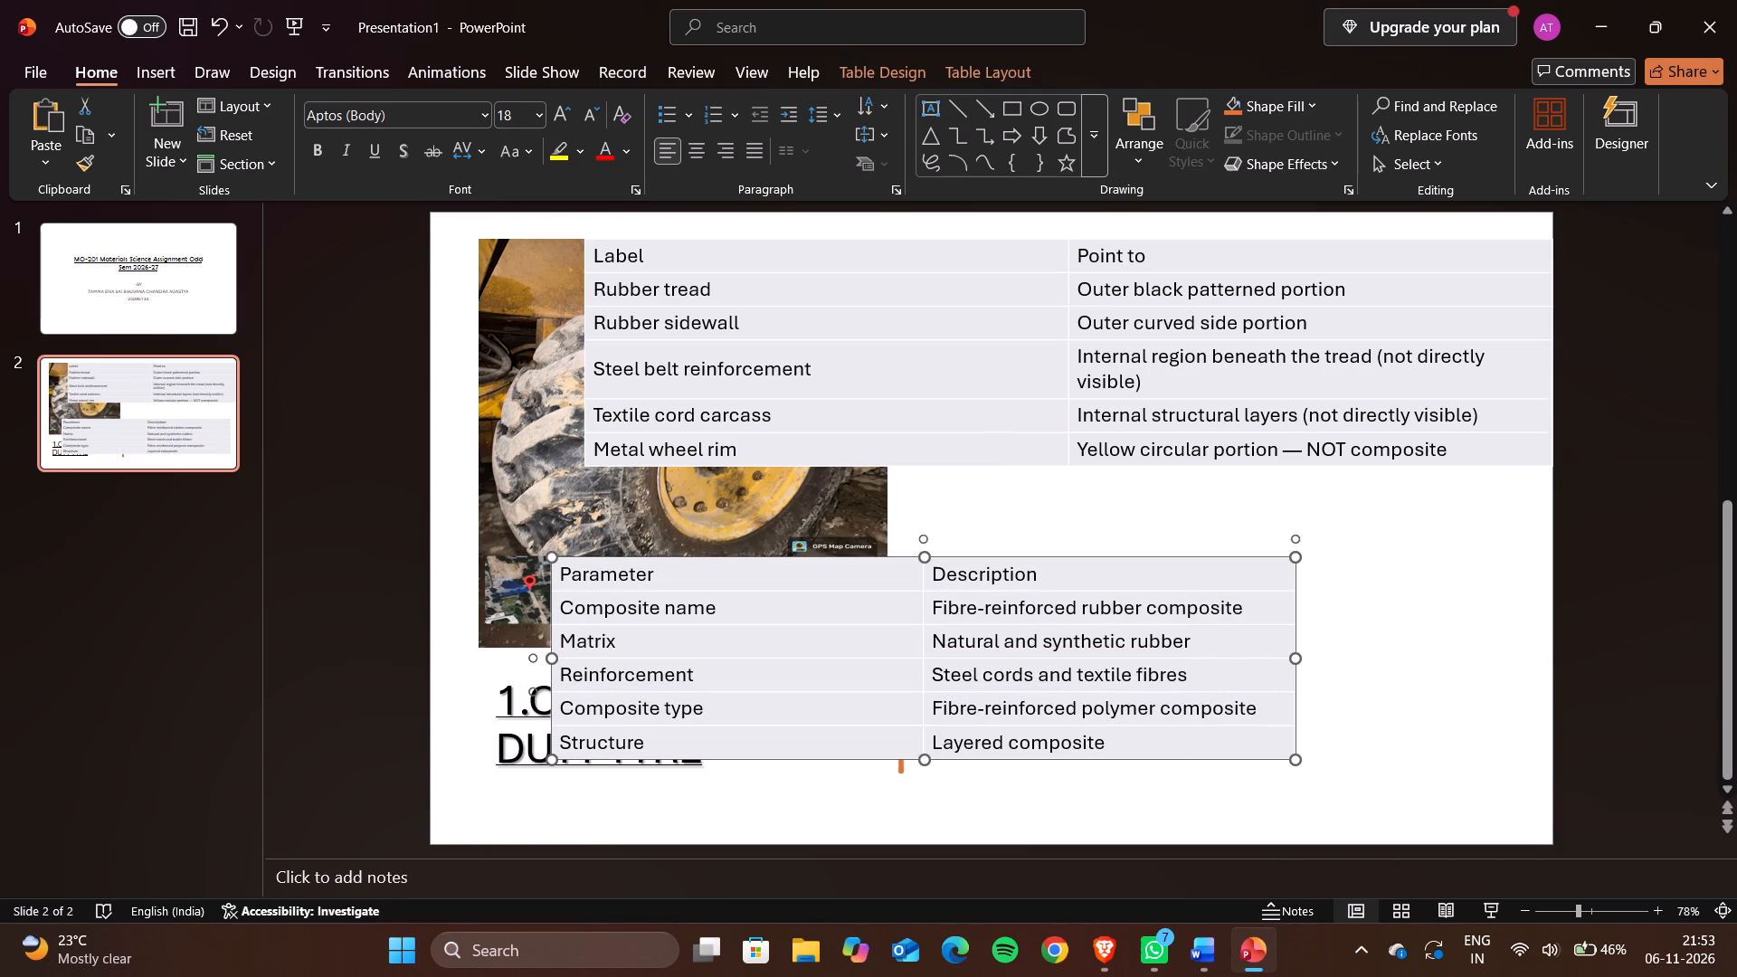
{"action": "left_click_drag", "start_coordinate": [556, 555], "coordinate": [658, 595]}
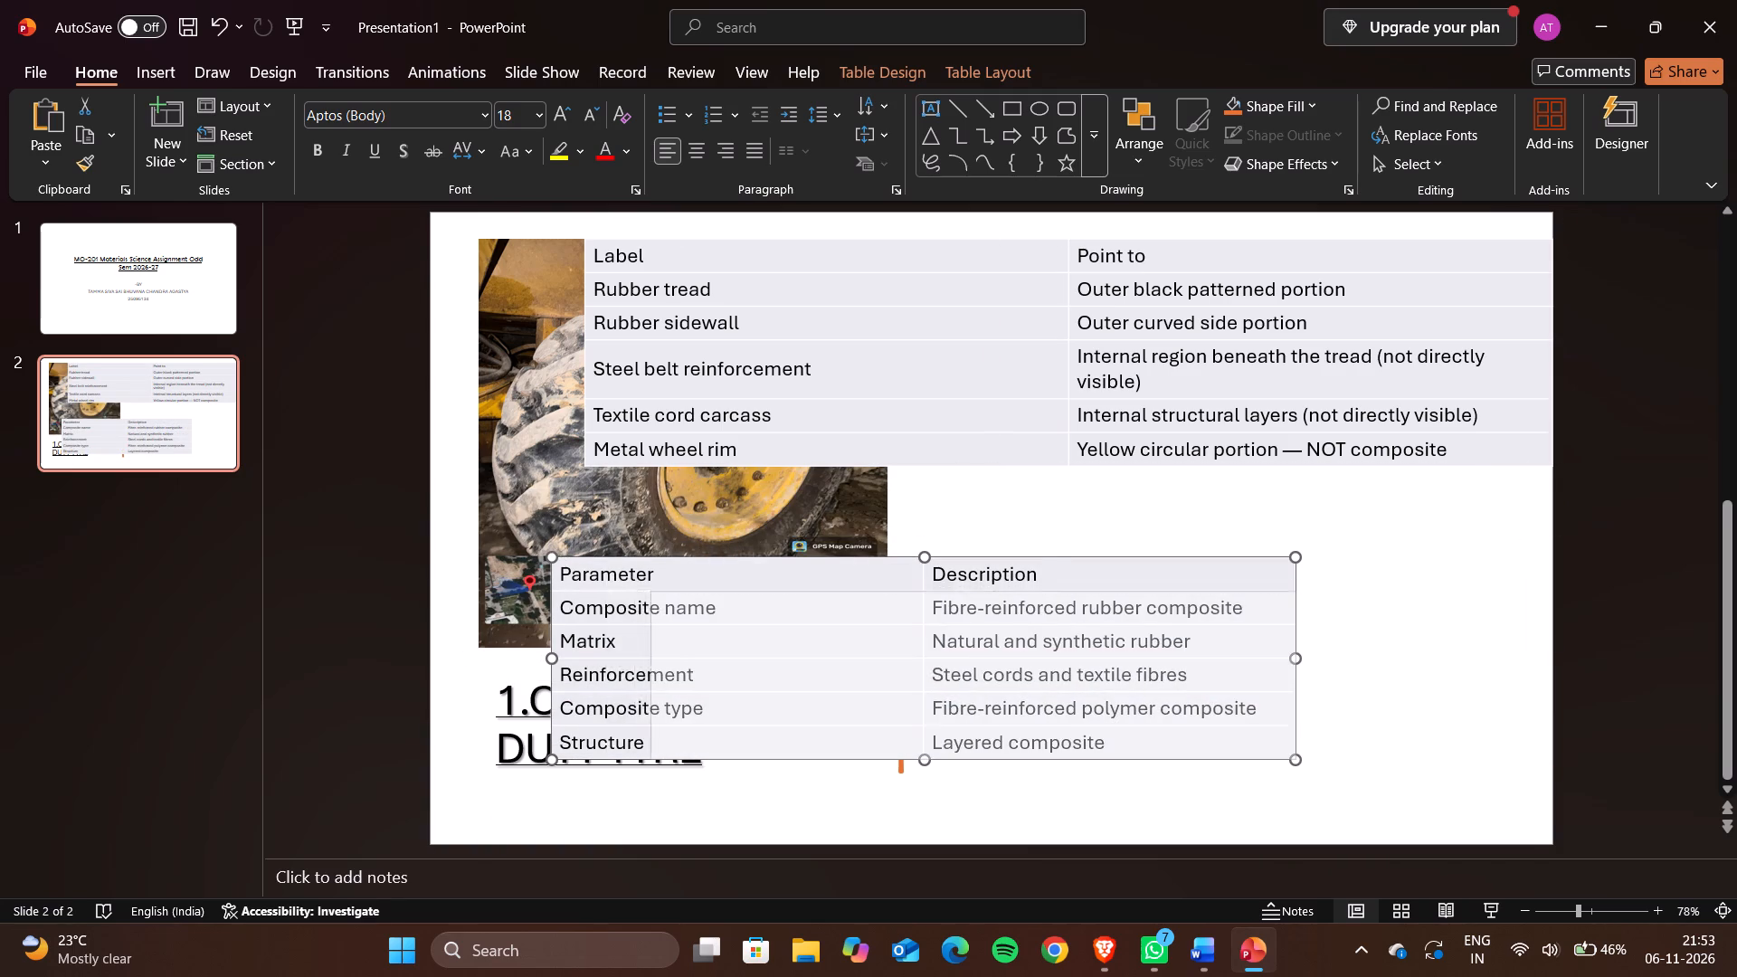
{"action": "left_click_drag", "start_coordinate": [658, 595], "coordinate": [659, 595]}
{"action": "left_click_drag", "start_coordinate": [975, 555], "coordinate": [996, 555]}
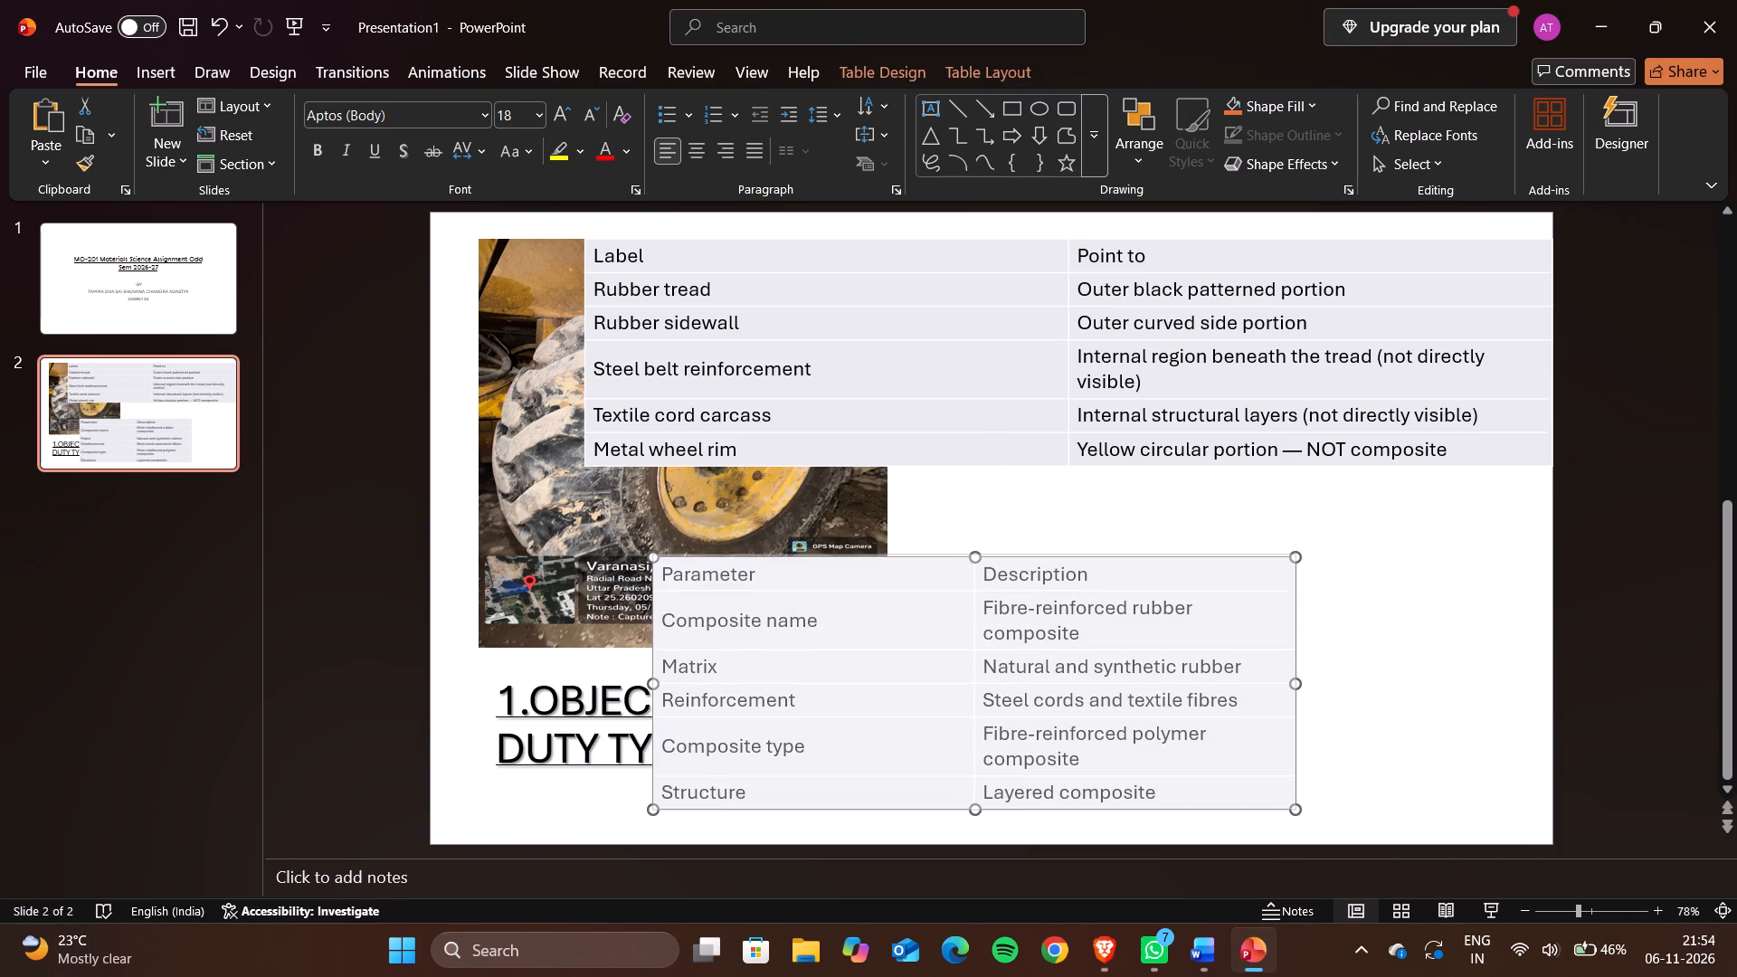
{"action": "left_click_drag", "start_coordinate": [996, 555], "coordinate": [997, 555]}
{"action": "left_click_drag", "start_coordinate": [945, 557], "coordinate": [960, 550]}
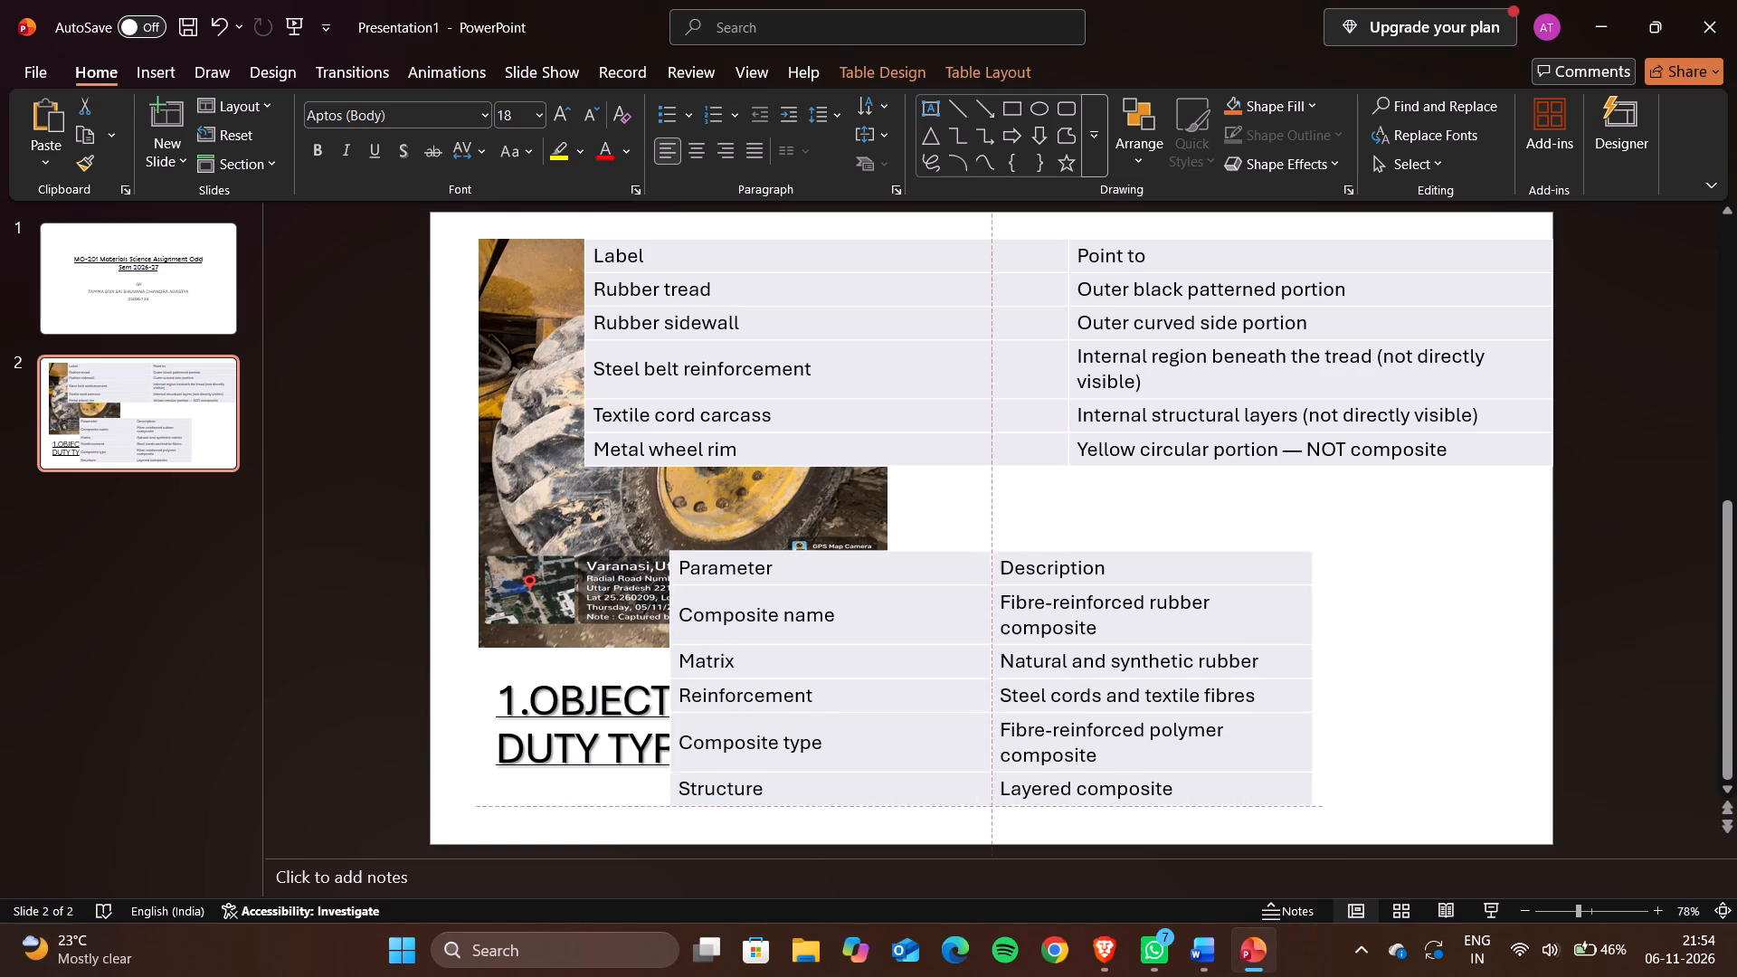
{"action": "left_click_drag", "start_coordinate": [960, 550], "coordinate": [1209, 566]}
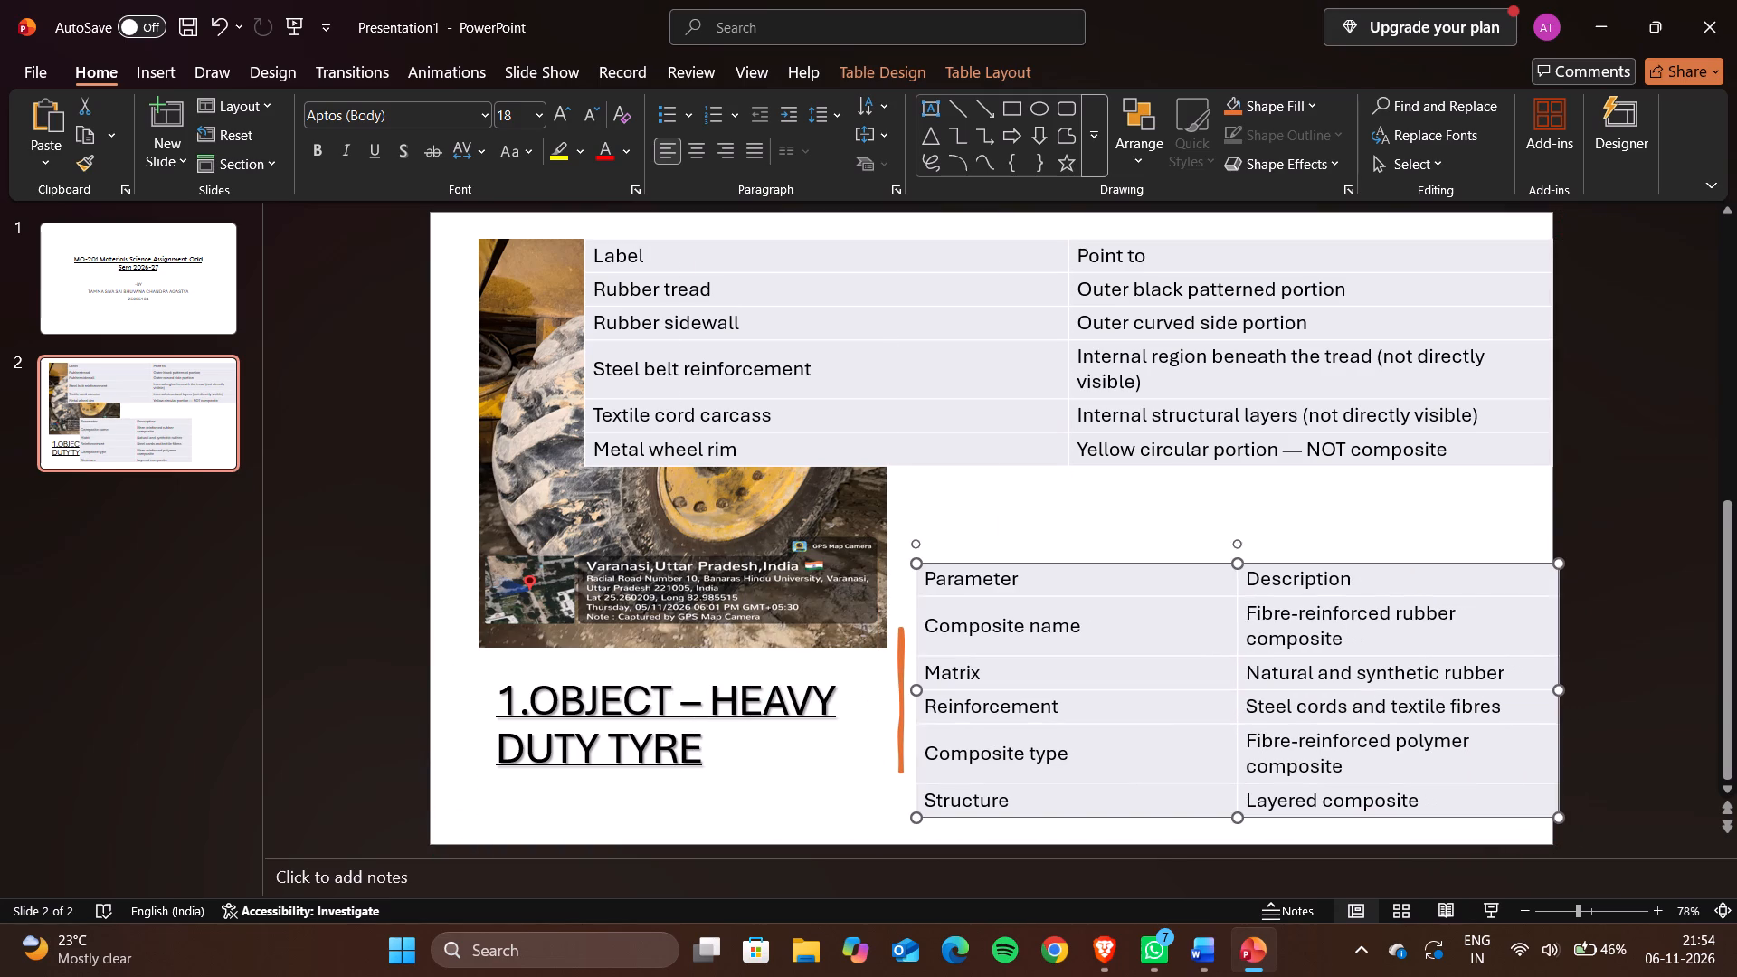
Narrow the Label/Point to table from both sides and place it right of the tyre photo, level with the photo's top.
{"action": "left_click", "coordinate": [1104, 330]}
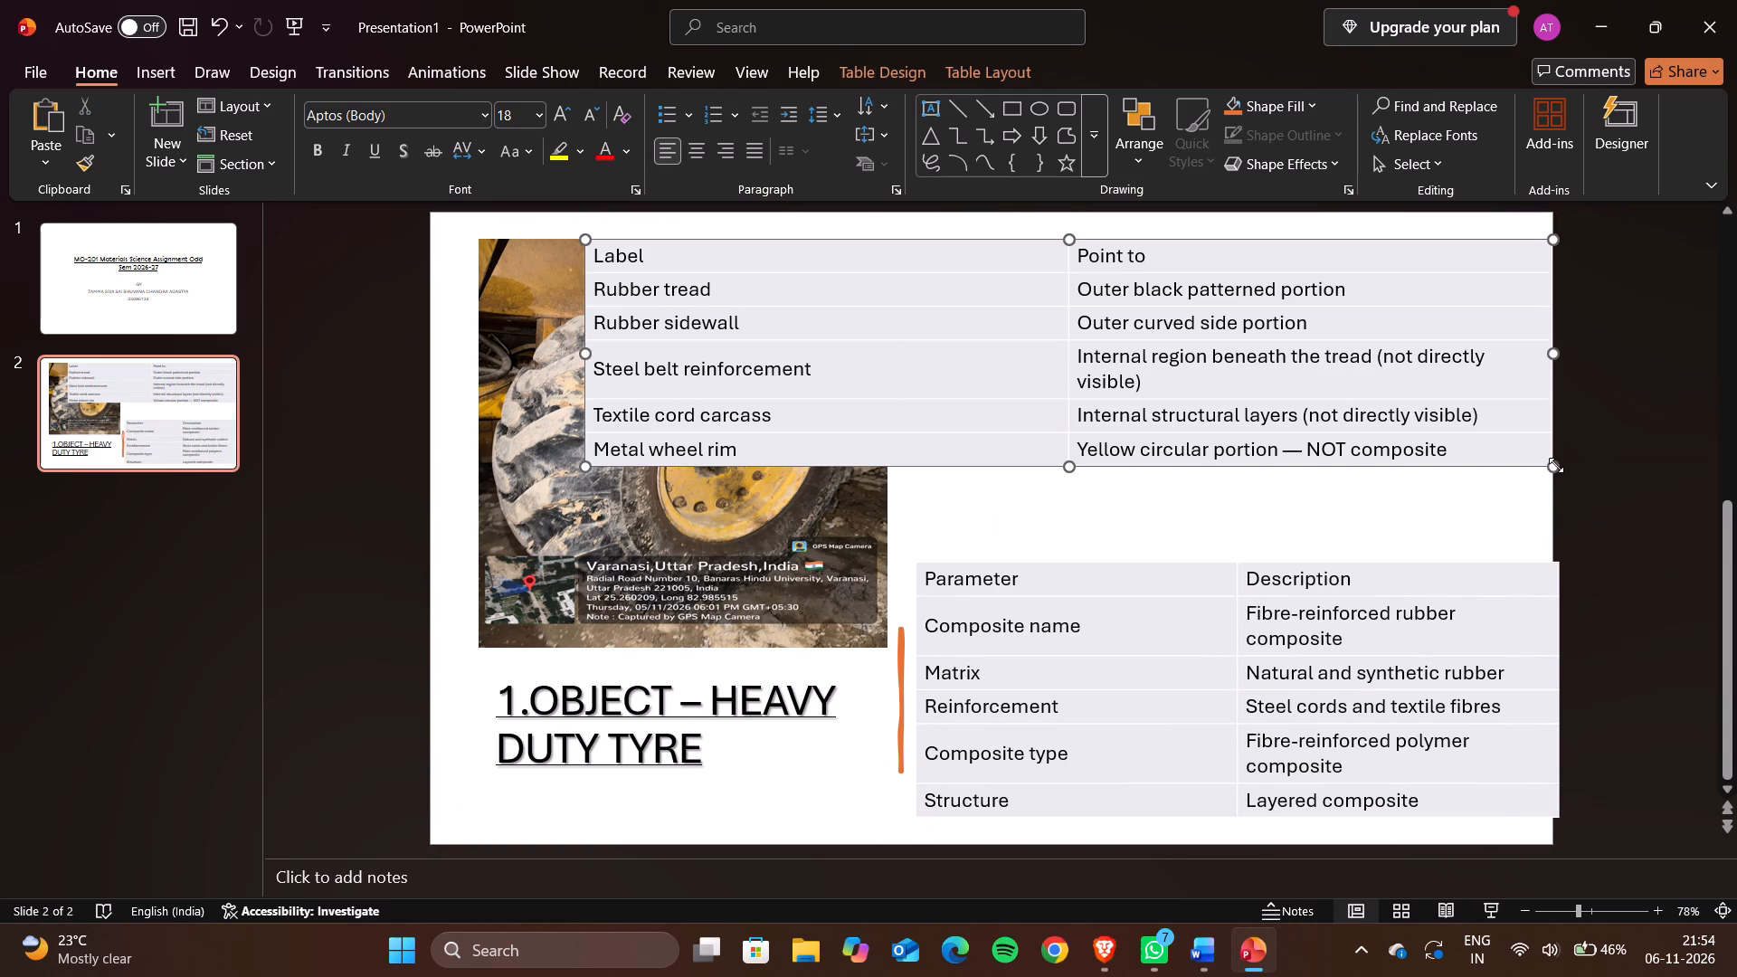
{"action": "left_click_drag", "start_coordinate": [1556, 465], "coordinate": [1410, 455]}
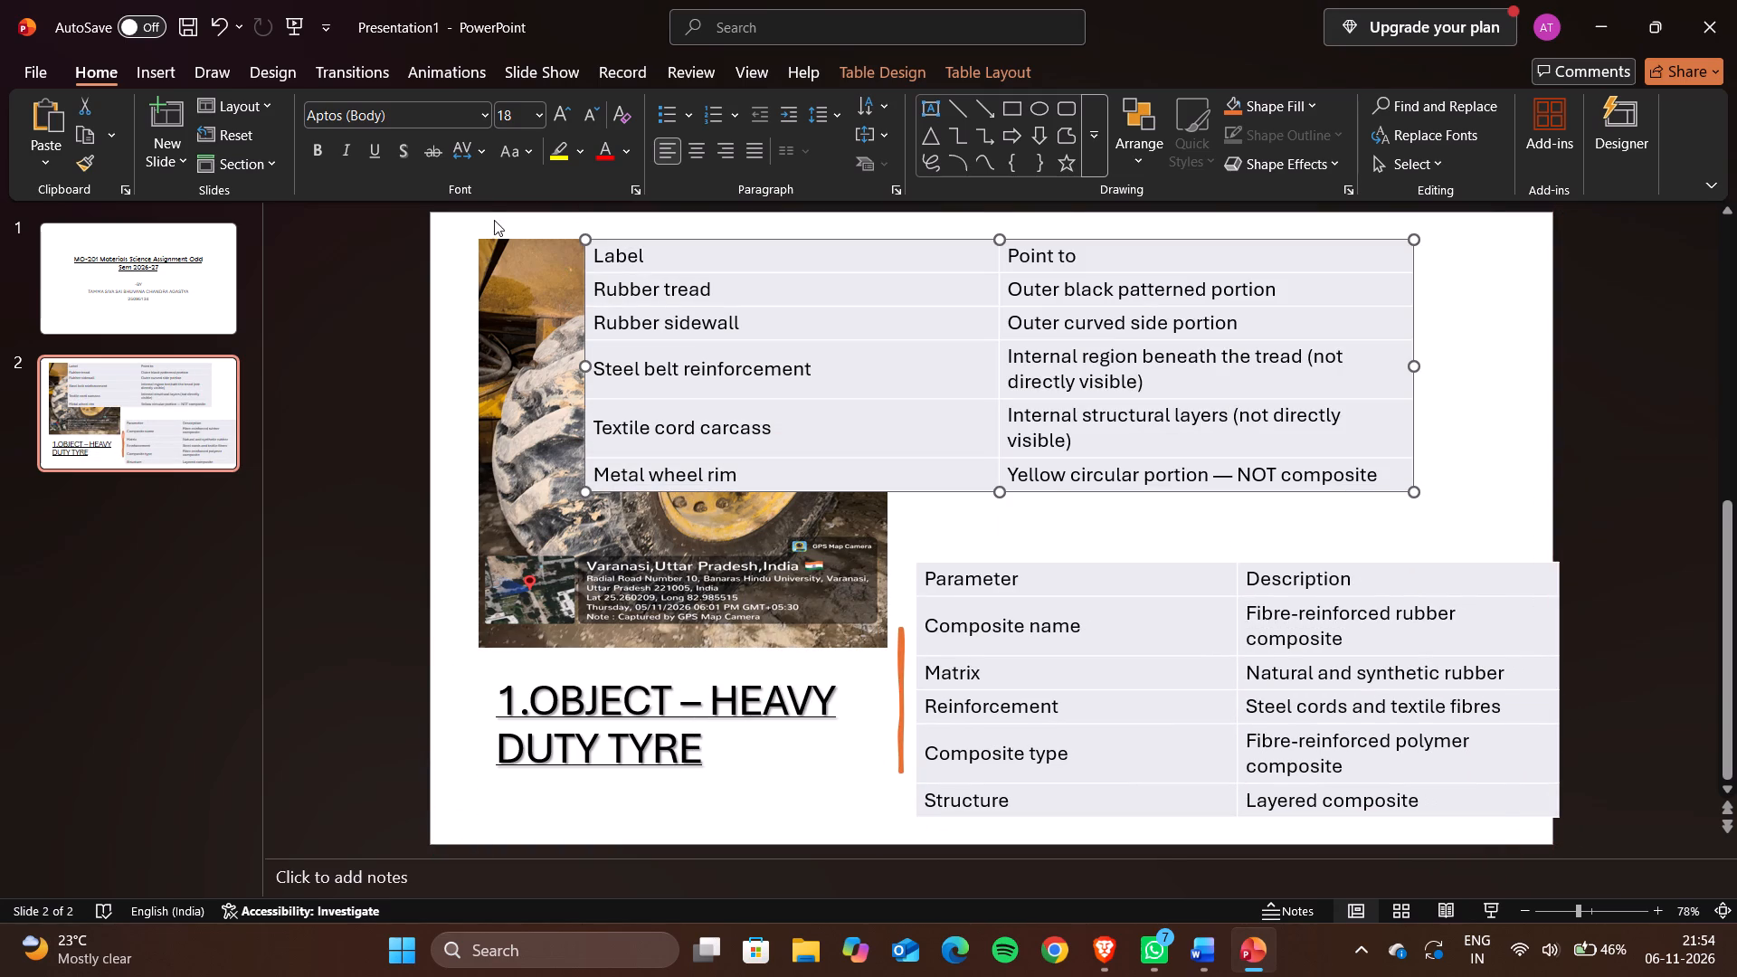
{"action": "left_click_drag", "start_coordinate": [587, 240], "coordinate": [702, 270]}
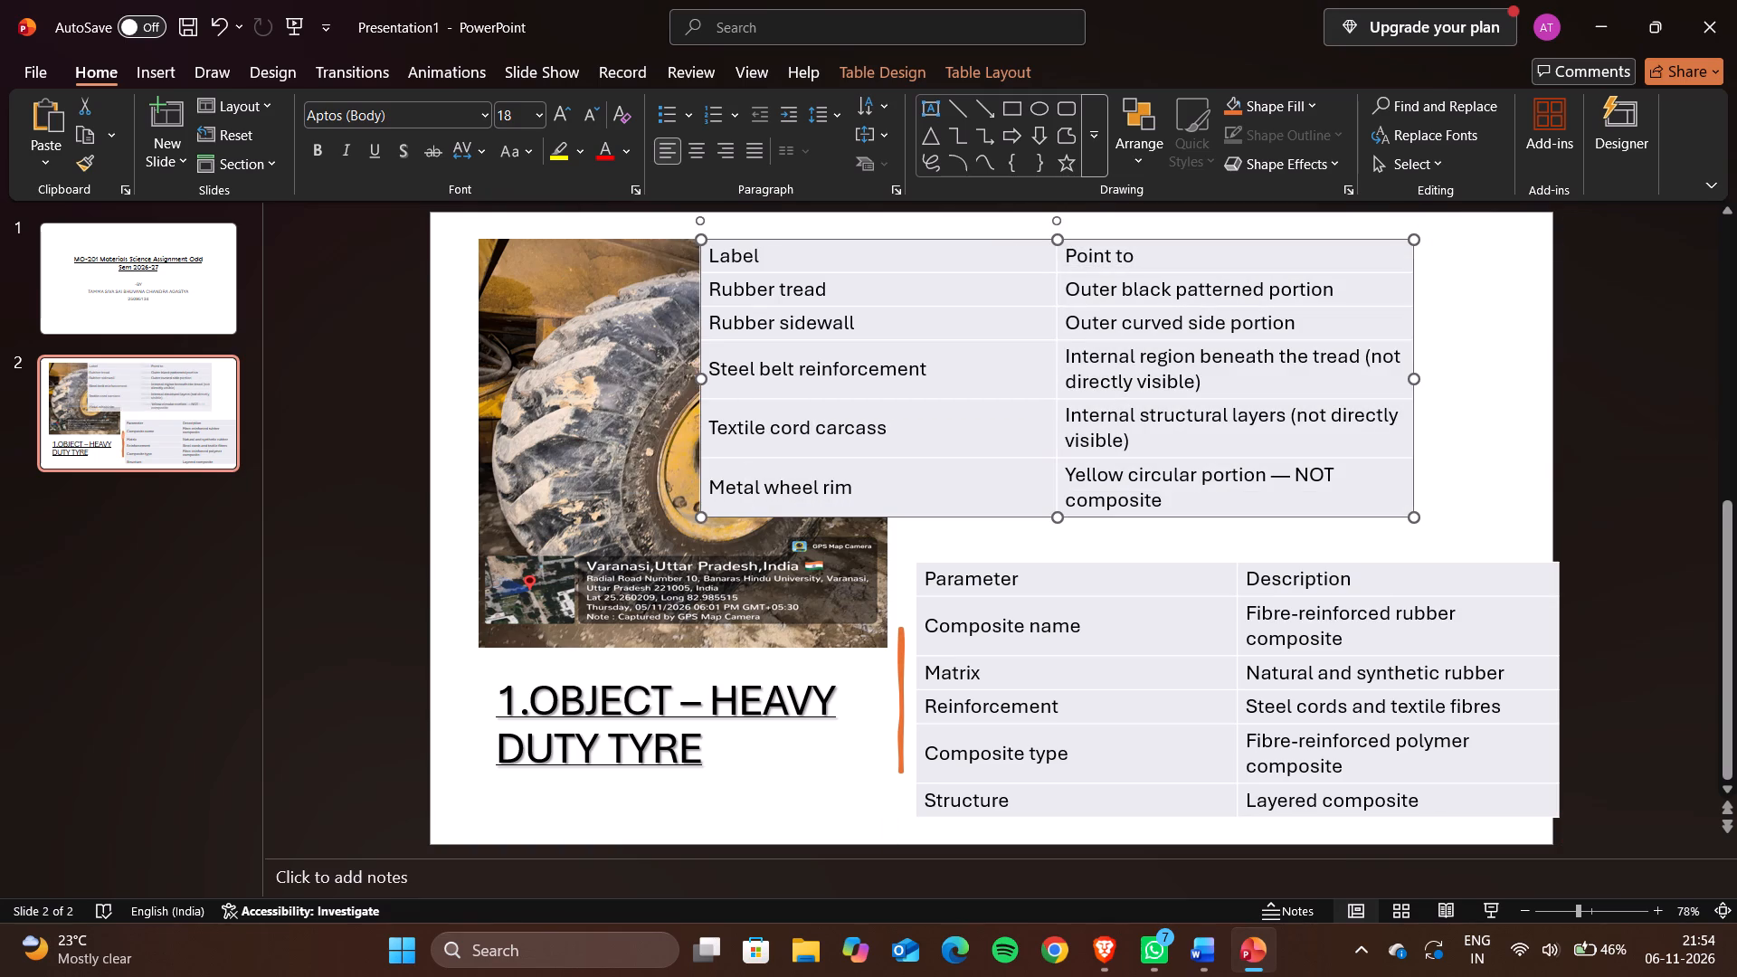
{"action": "left_click_drag", "start_coordinate": [1033, 241], "coordinate": [1181, 270]}
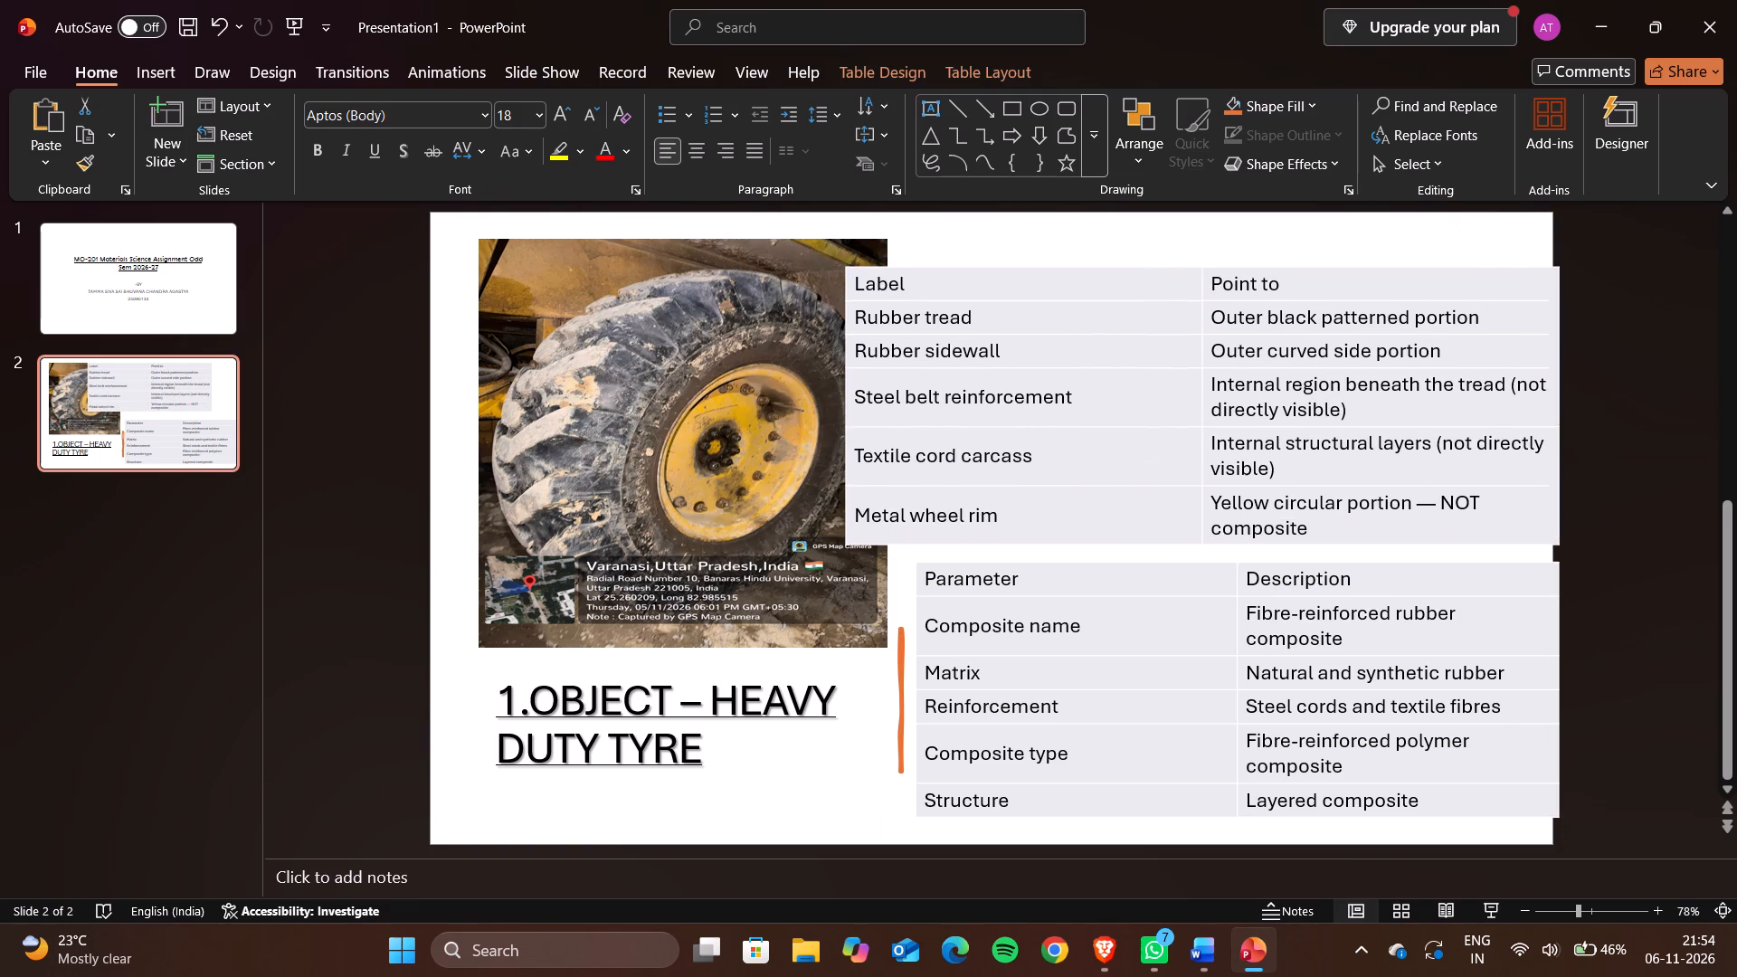
{"action": "left_click_drag", "start_coordinate": [1181, 270], "coordinate": [1177, 266]}
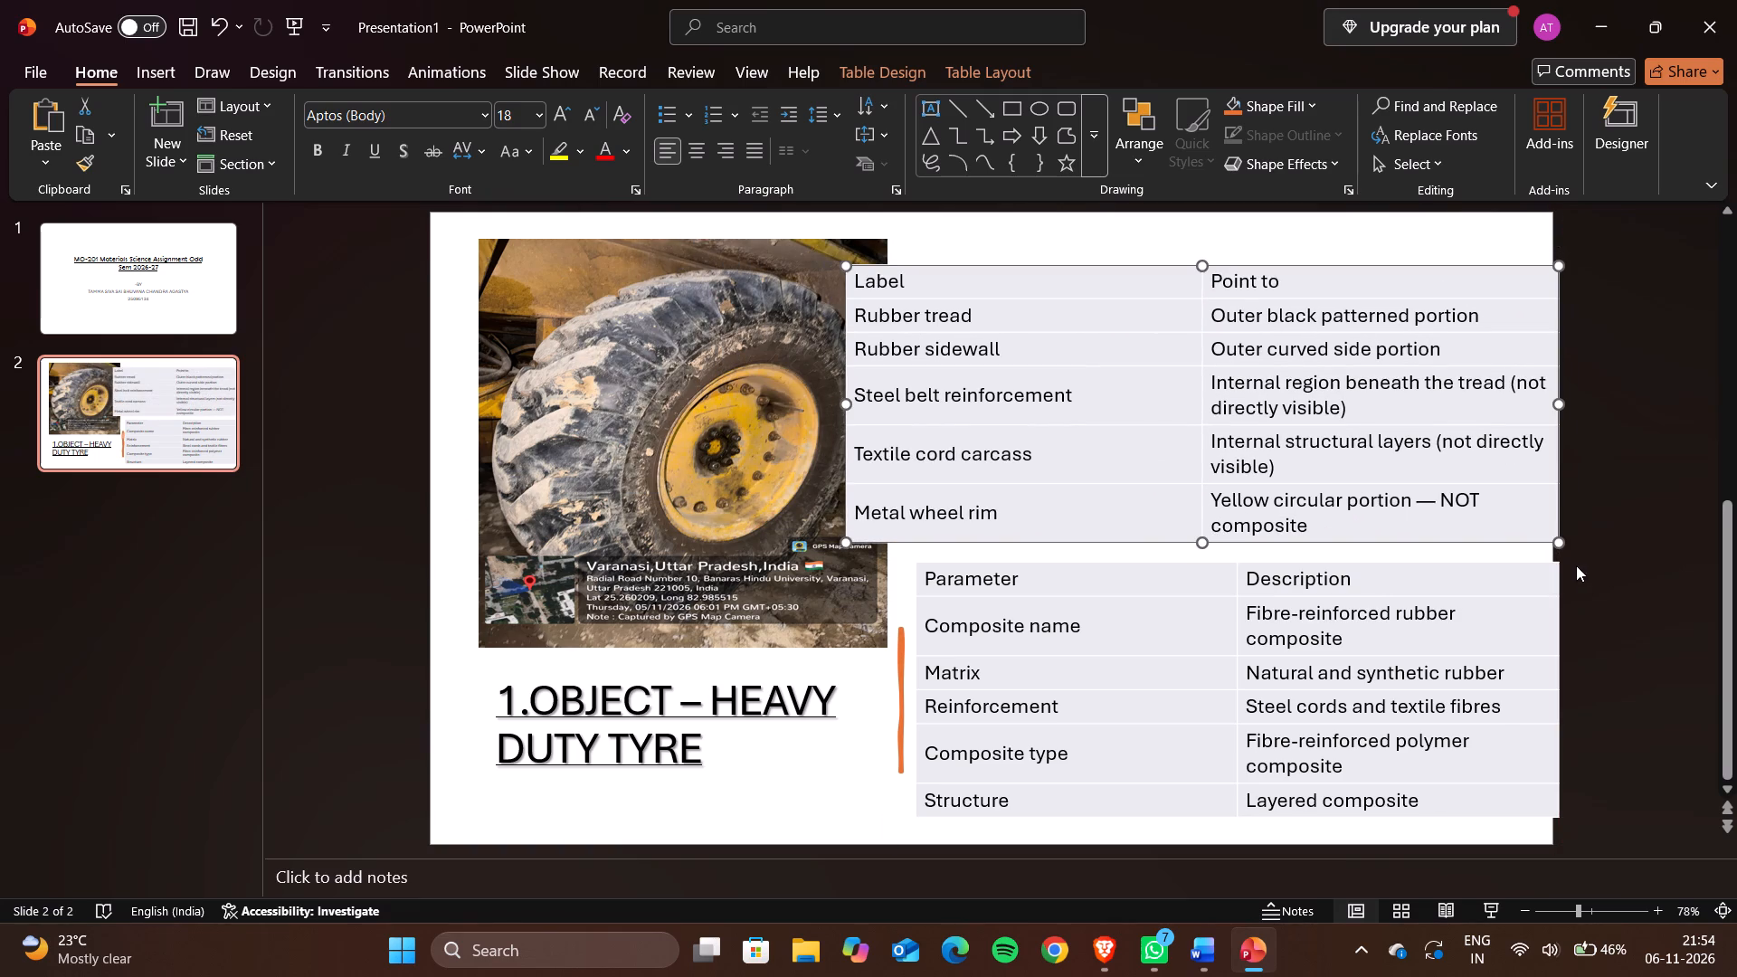
{"action": "left_click_drag", "start_coordinate": [1560, 536], "coordinate": [1483, 498]}
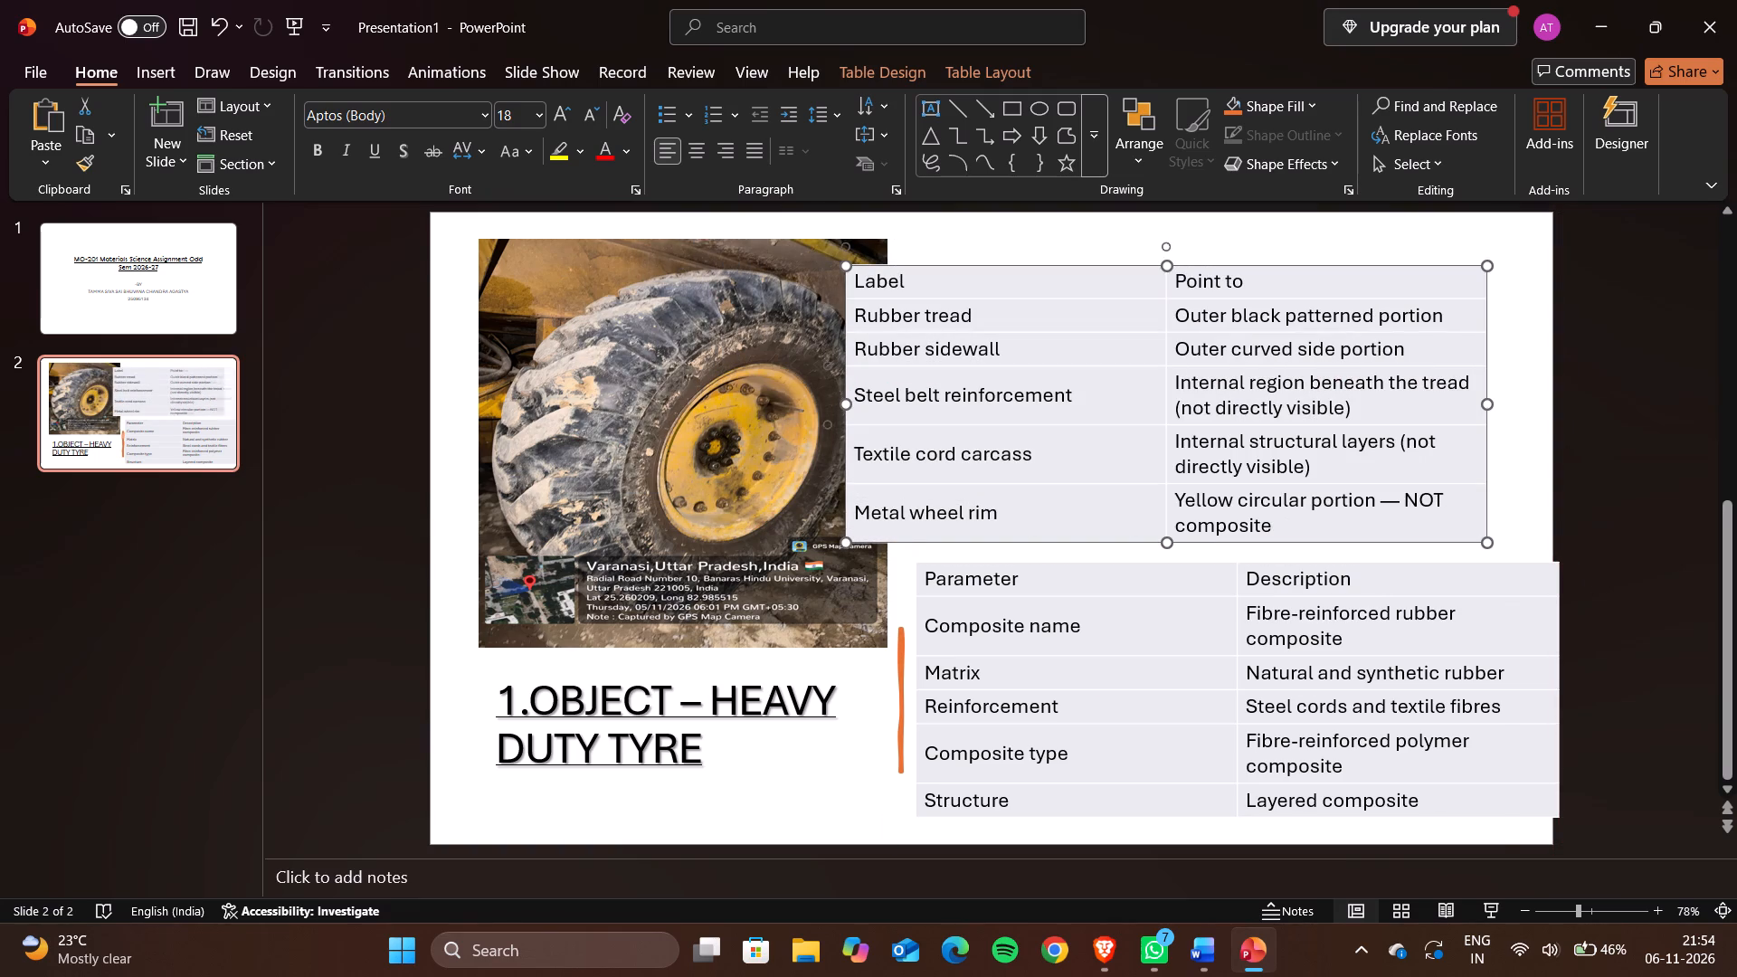
{"action": "left_click_drag", "start_coordinate": [845, 268], "coordinate": [906, 260]}
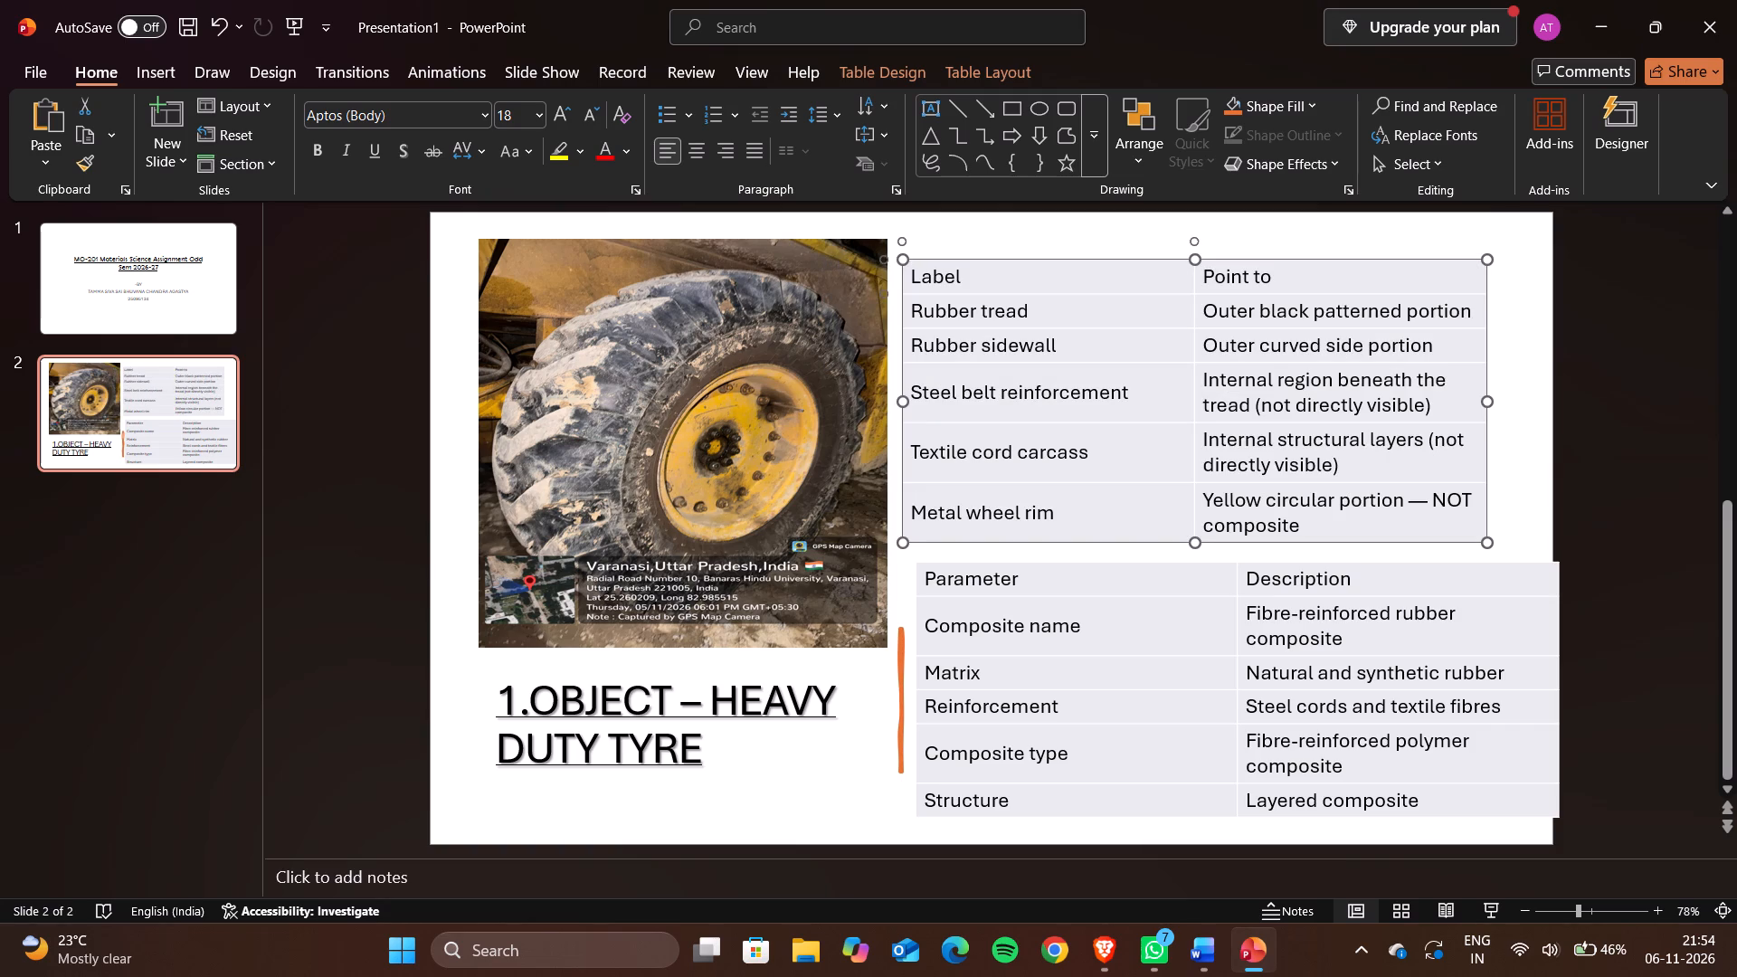
{"action": "left_click_drag", "start_coordinate": [1144, 258], "coordinate": [1182, 241]}
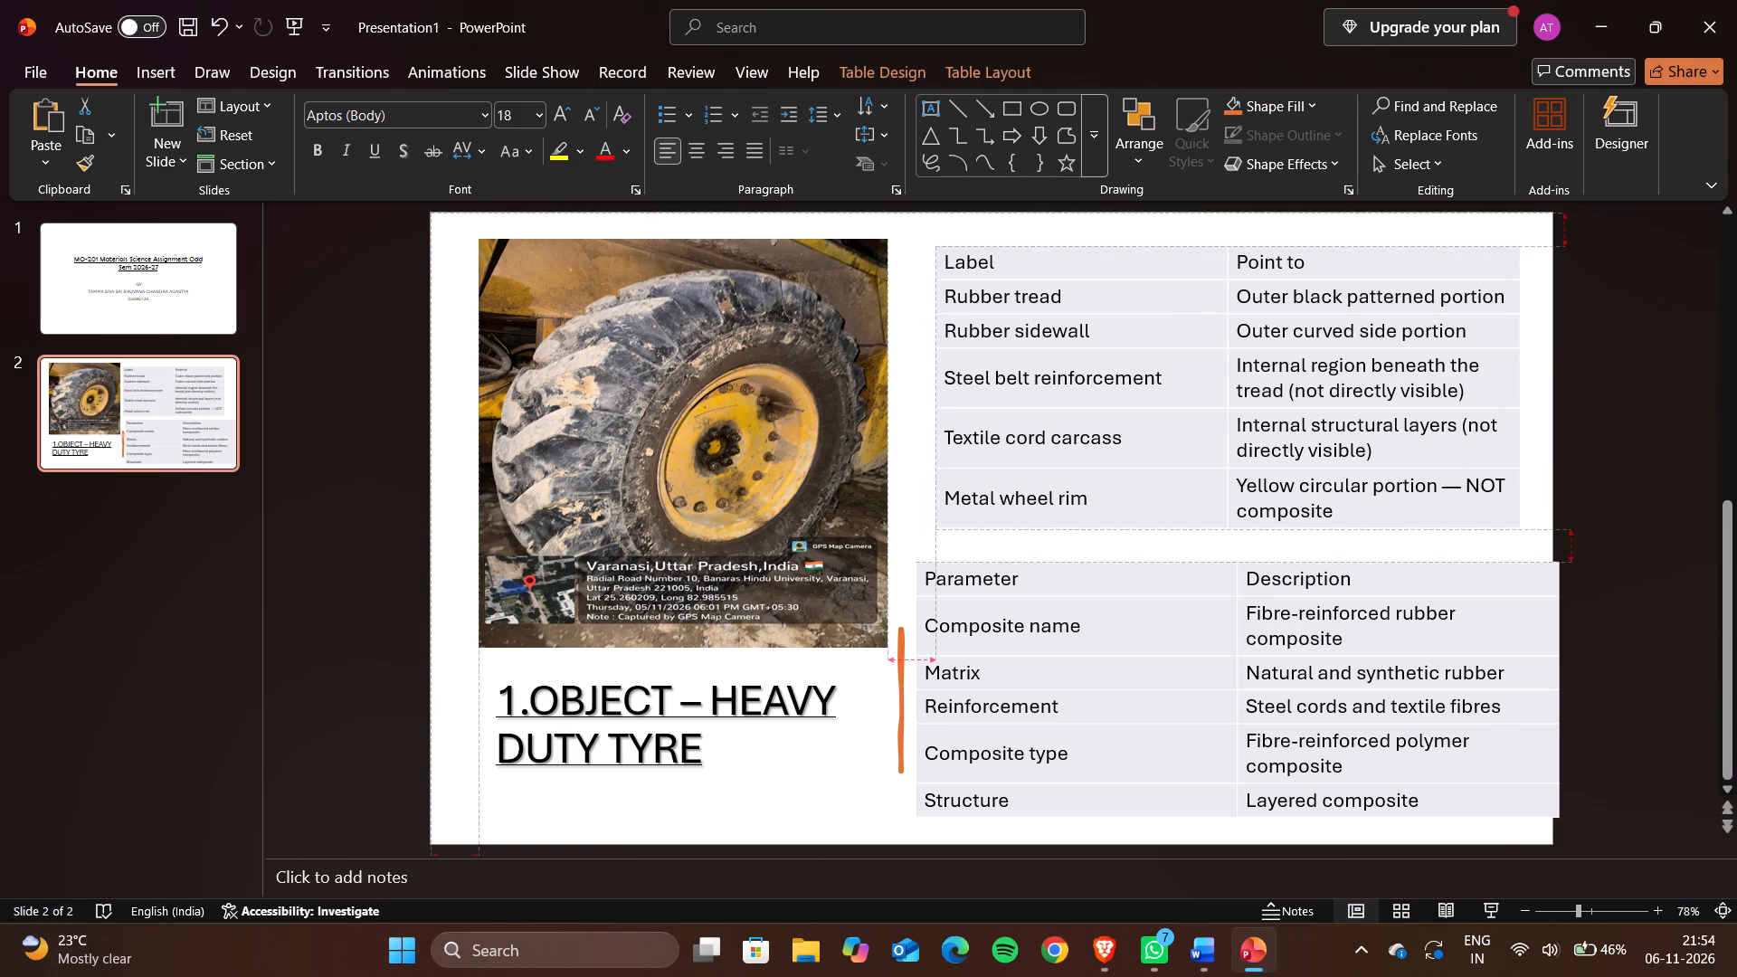
{"action": "left_click_drag", "start_coordinate": [1182, 241], "coordinate": [1182, 237]}
Move the Parameter/Description table just below the Label table and narrow it to match that table's left and right edges.
{"action": "left_click", "coordinate": [1203, 567]}
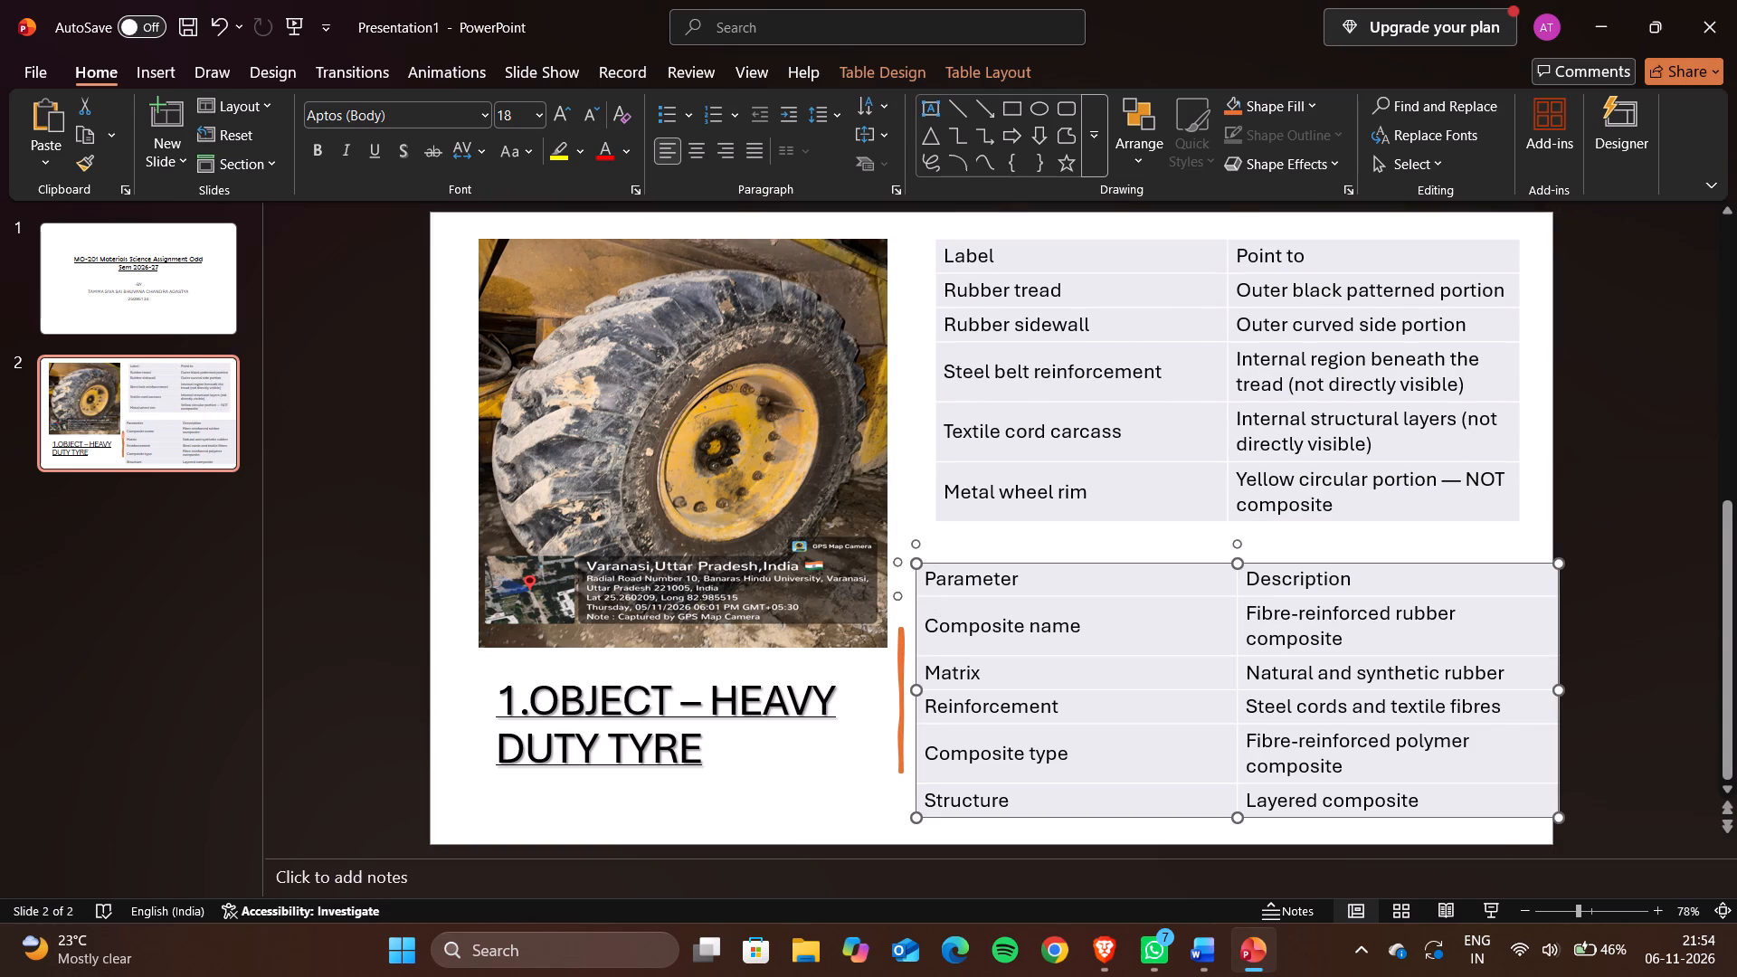
{"action": "left_click_drag", "start_coordinate": [1214, 561], "coordinate": [1230, 545]}
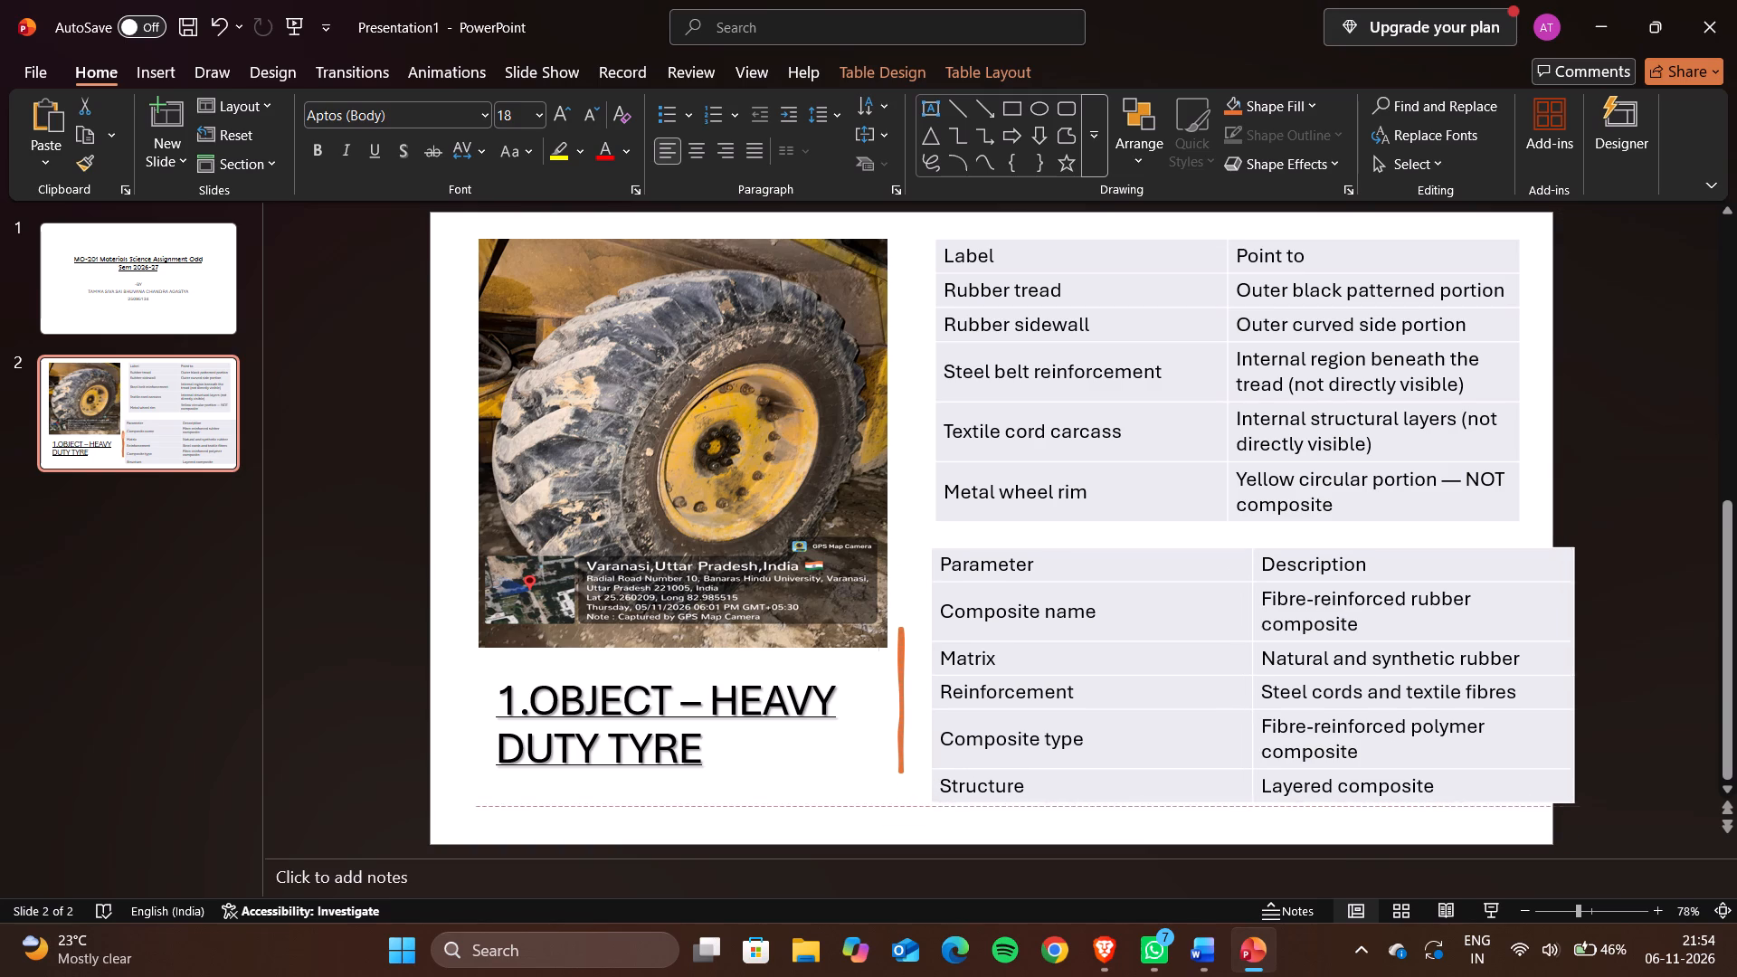
{"action": "left_click_drag", "start_coordinate": [1230, 545], "coordinate": [1218, 545]}
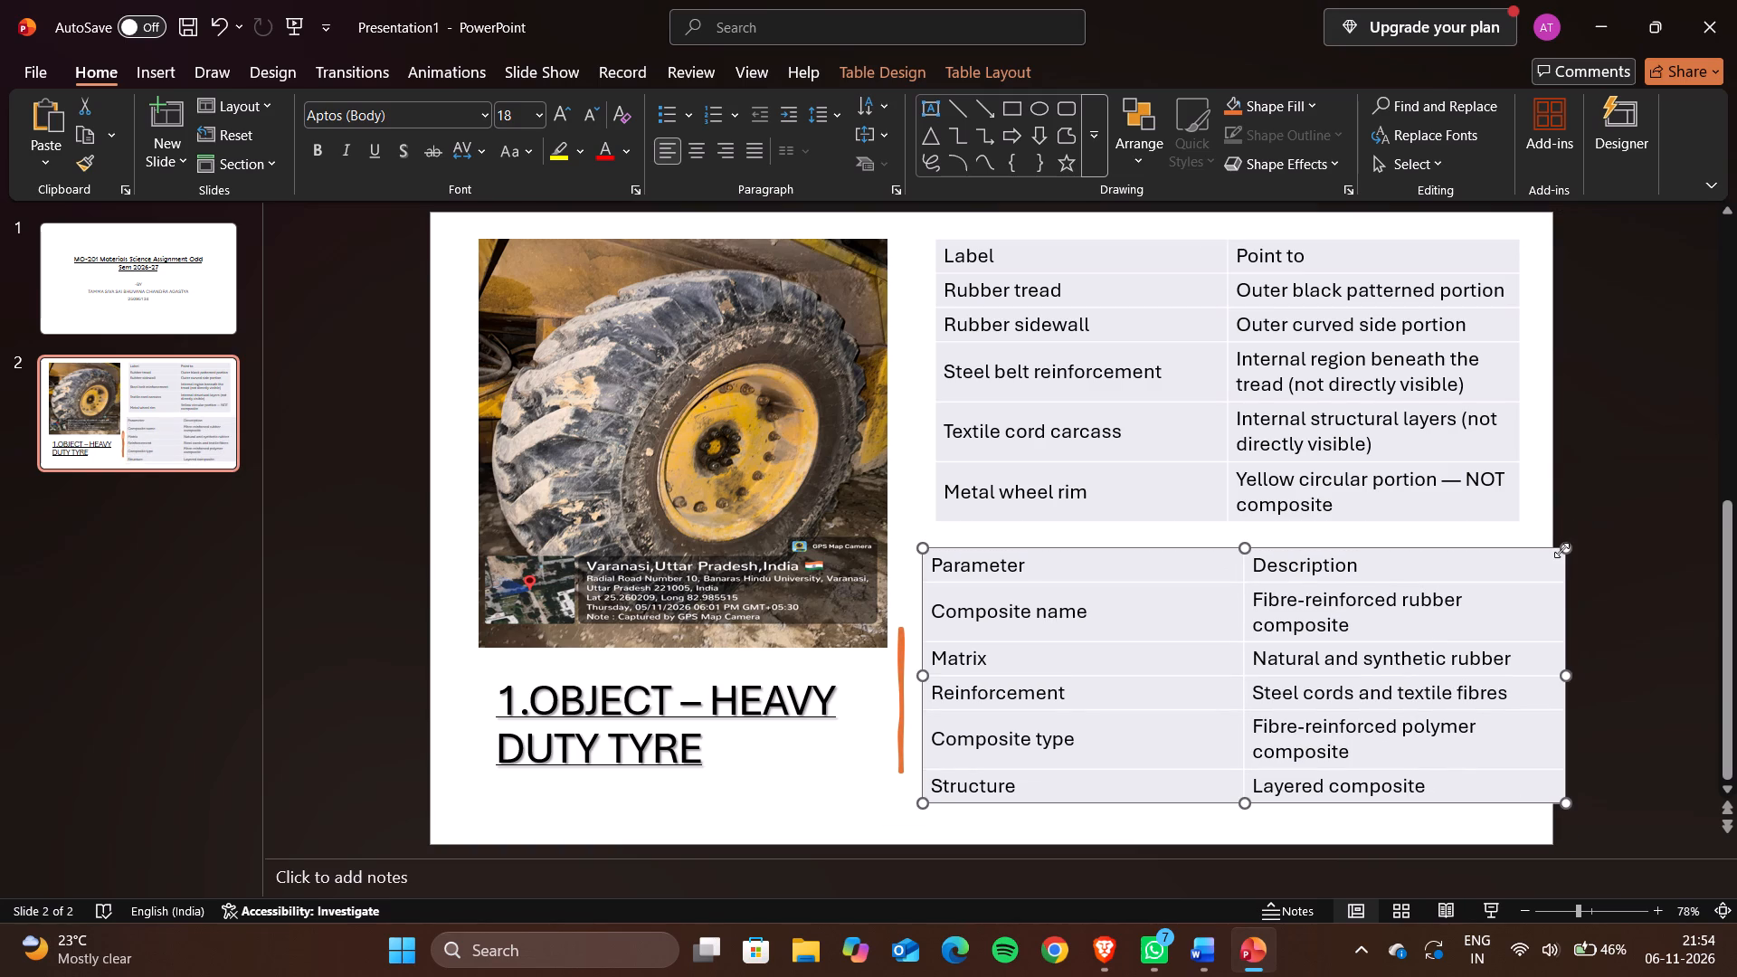
{"action": "left_click_drag", "start_coordinate": [1562, 547], "coordinate": [1523, 553]}
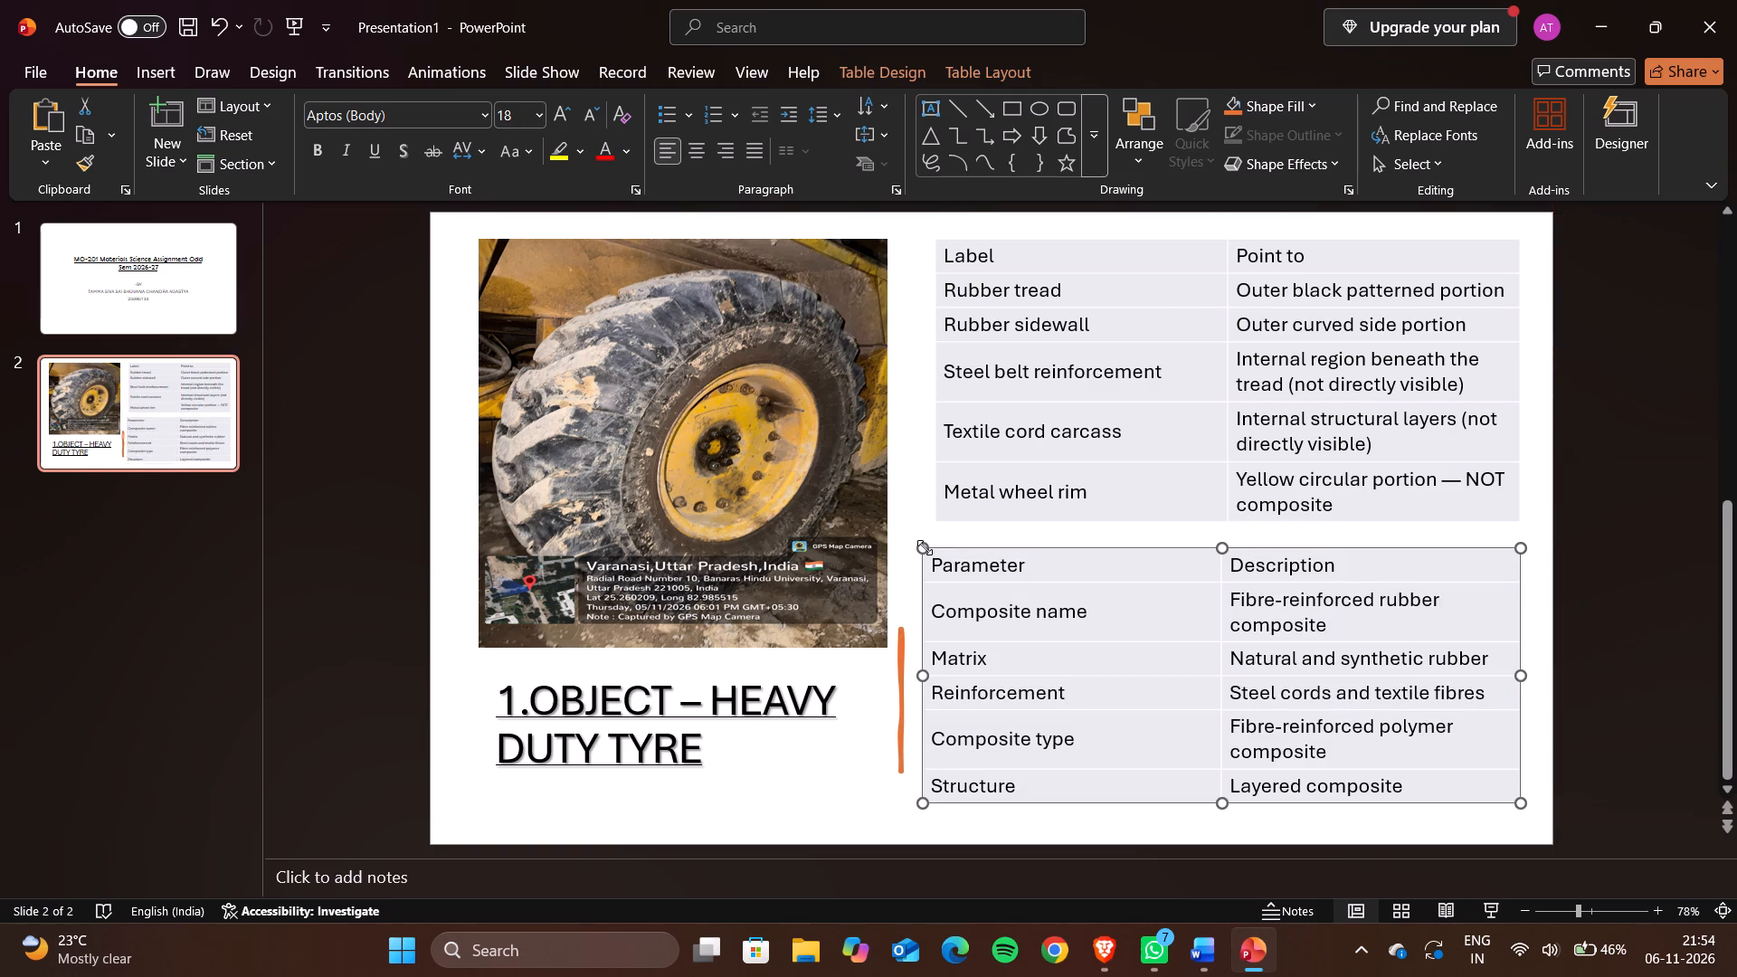
{"action": "left_click_drag", "start_coordinate": [925, 548], "coordinate": [936, 546]}
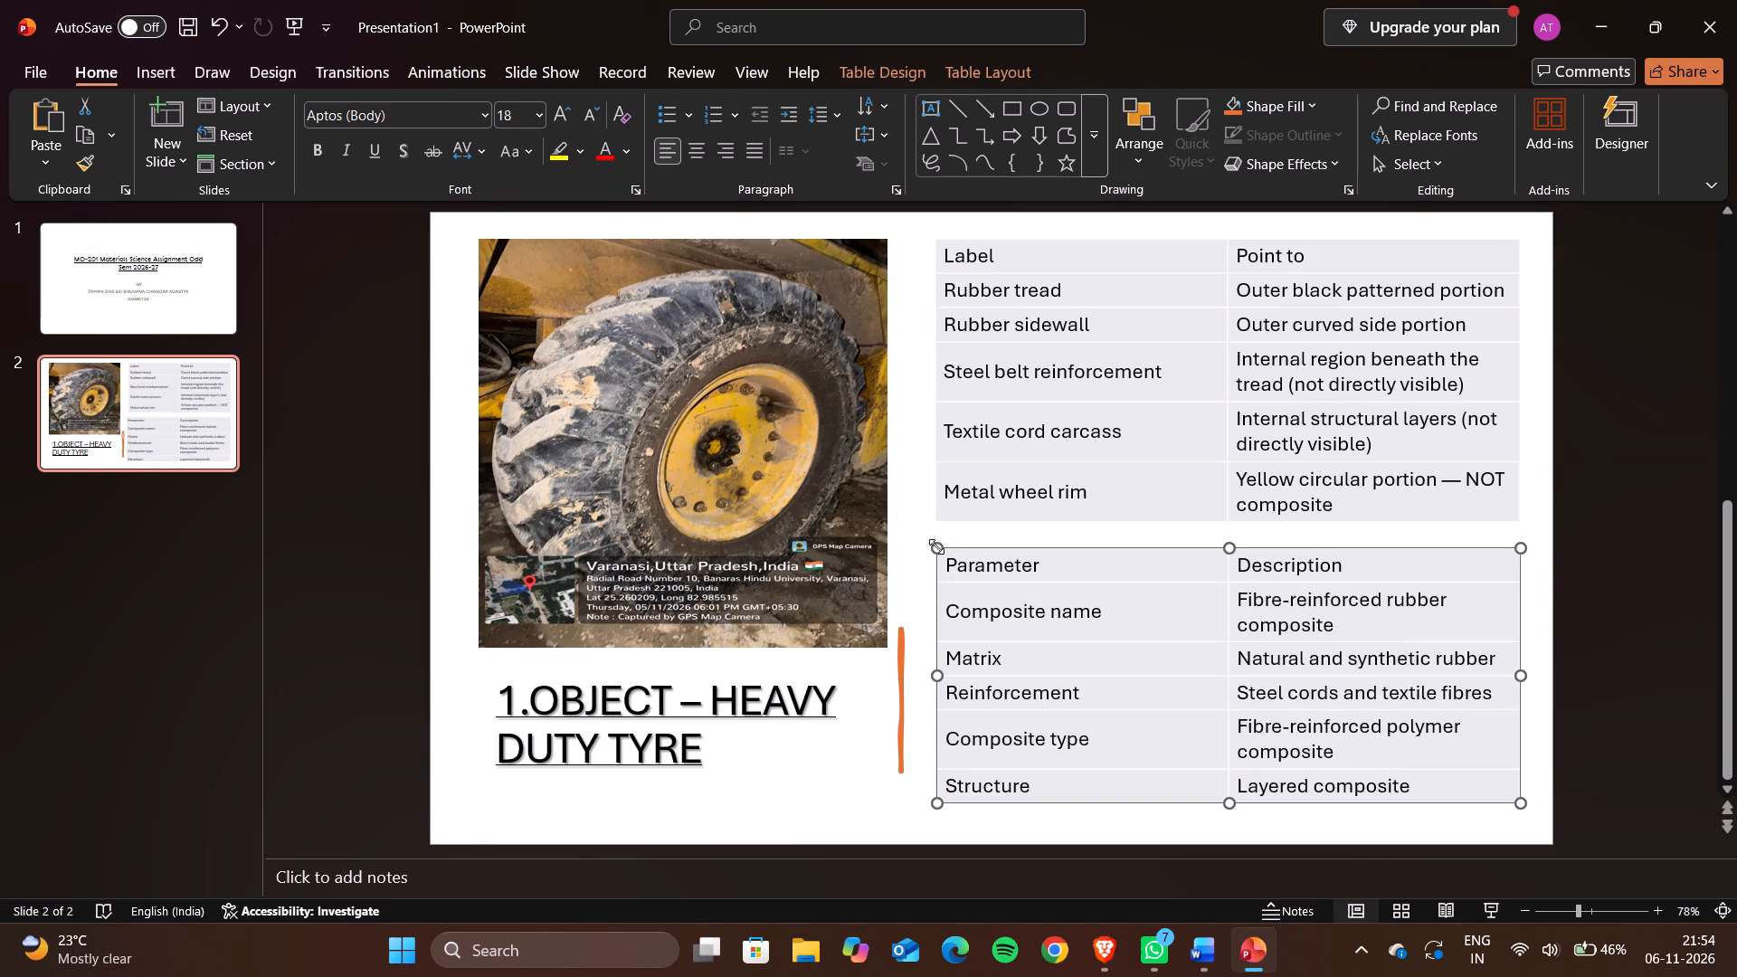
{"action": "left_click", "coordinate": [1614, 517]}
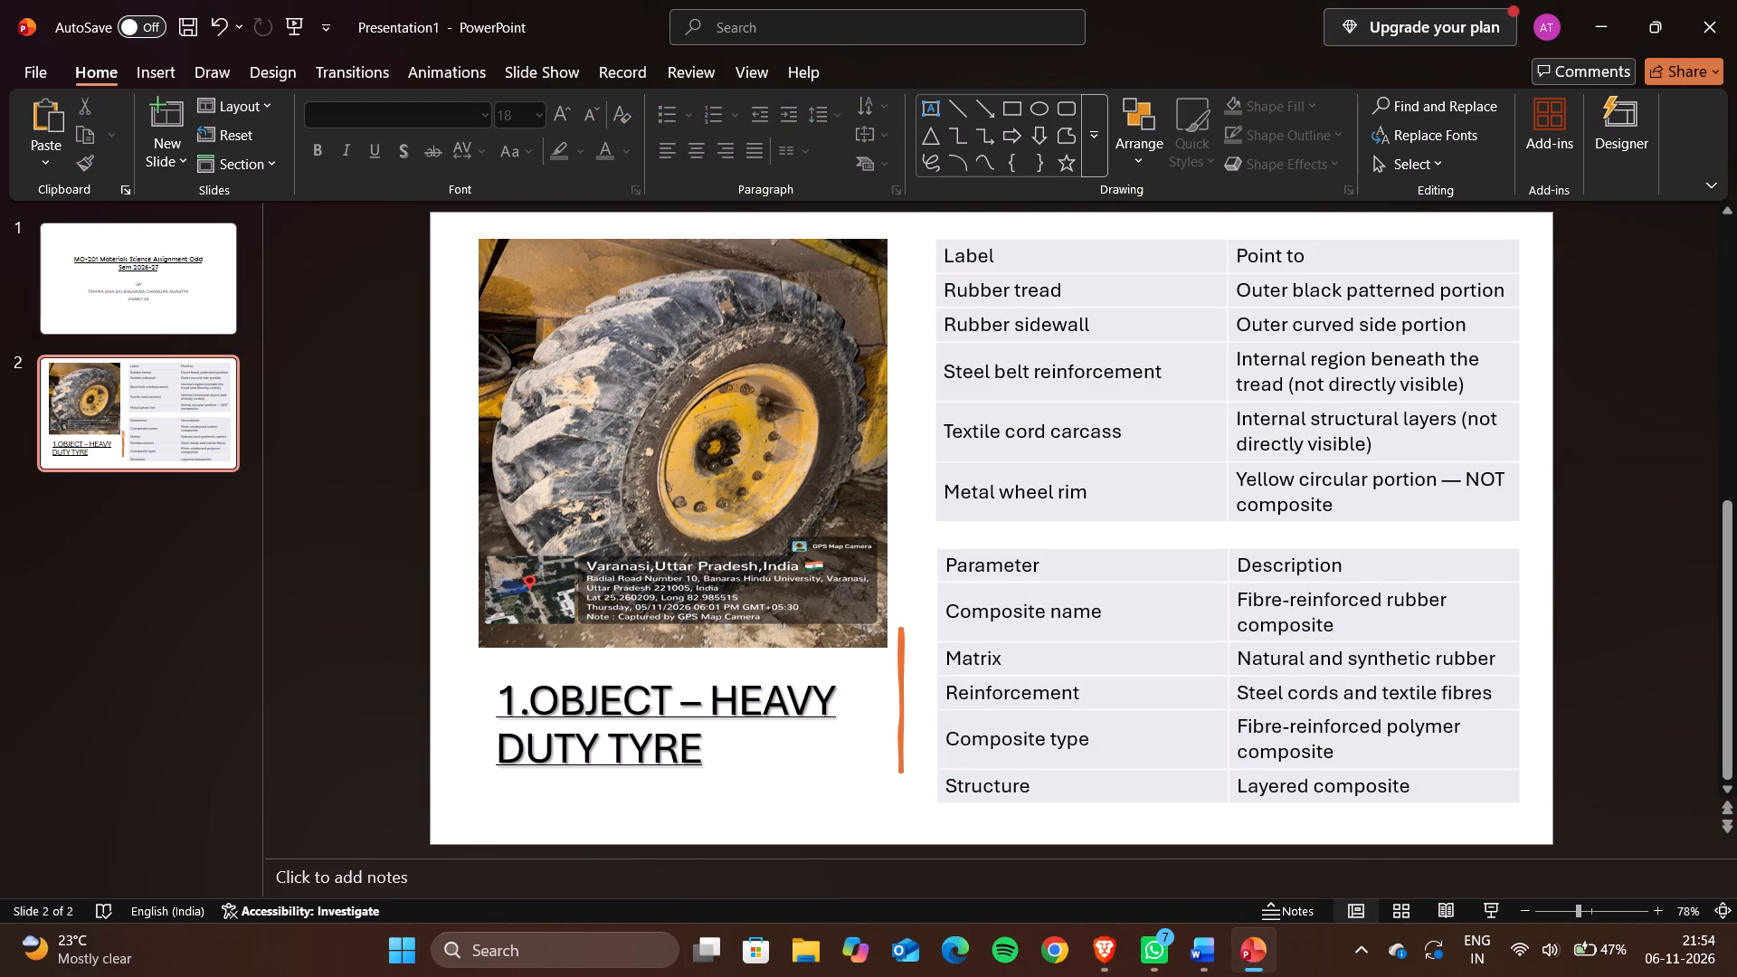
Change the Label table's second column heading to "Pointing to".
{"action": "left_click", "coordinate": [1286, 258]}
{"action": "key", "text": "Left"}
{"action": "key", "text": "i"}
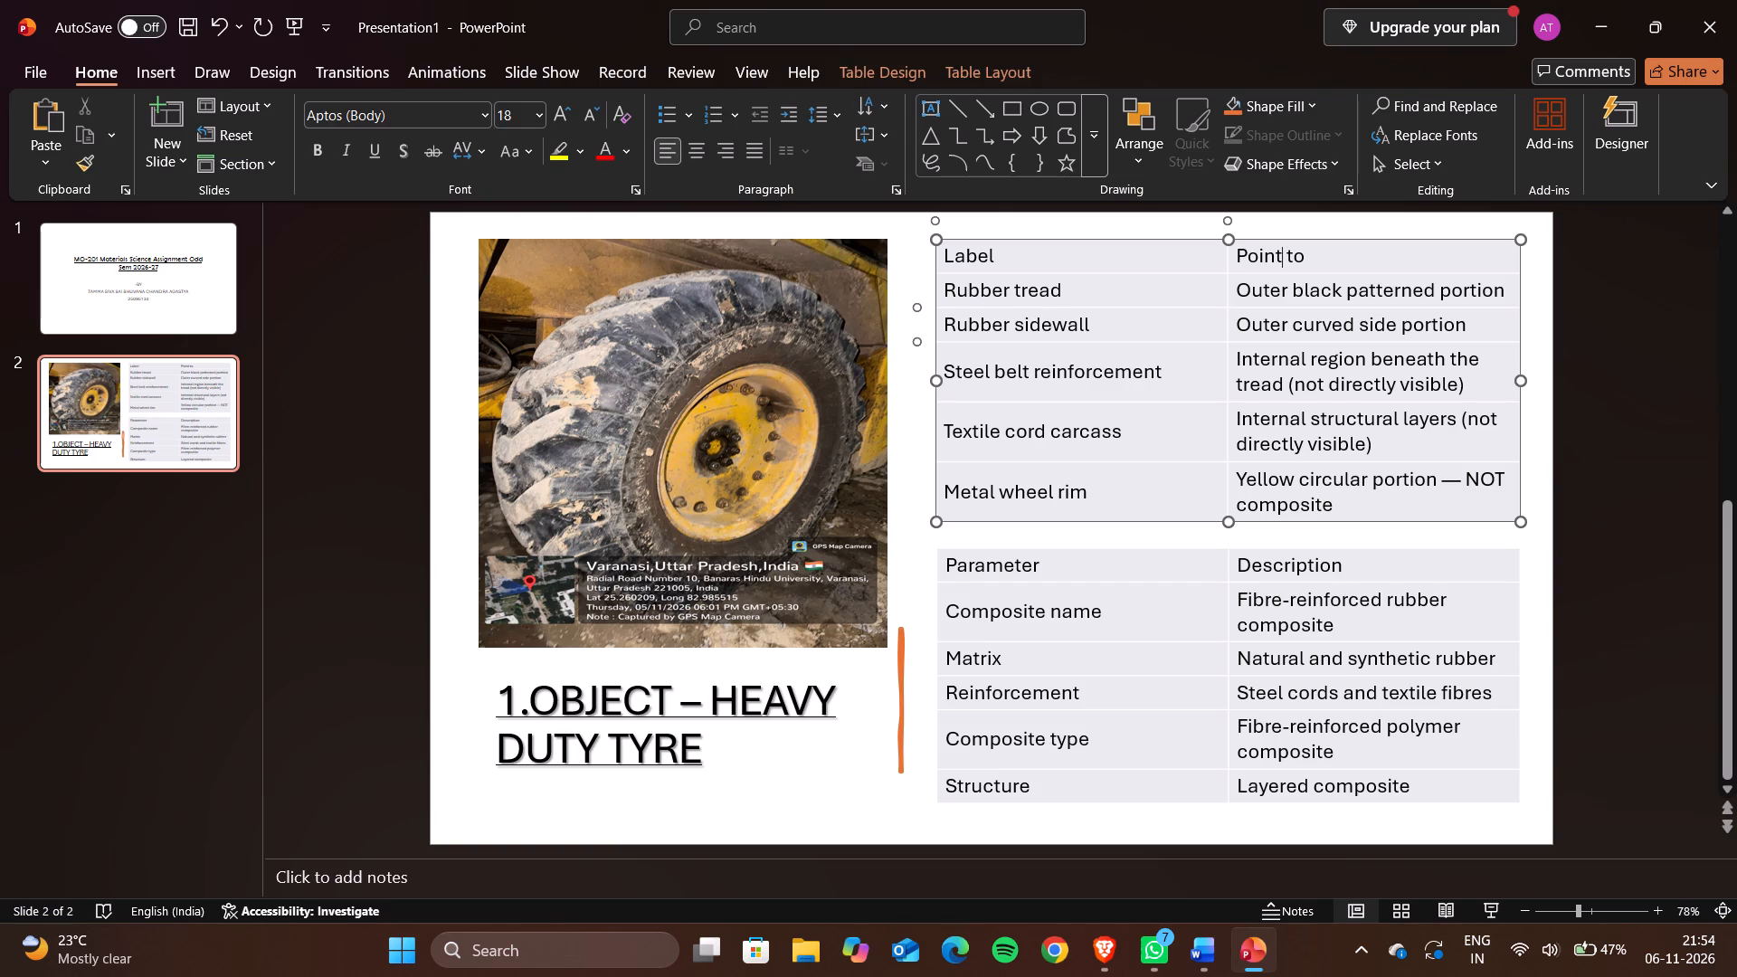
{"action": "key", "text": "n"}
{"action": "key", "text": "g"}
{"action": "left_click", "coordinate": [1589, 334]}
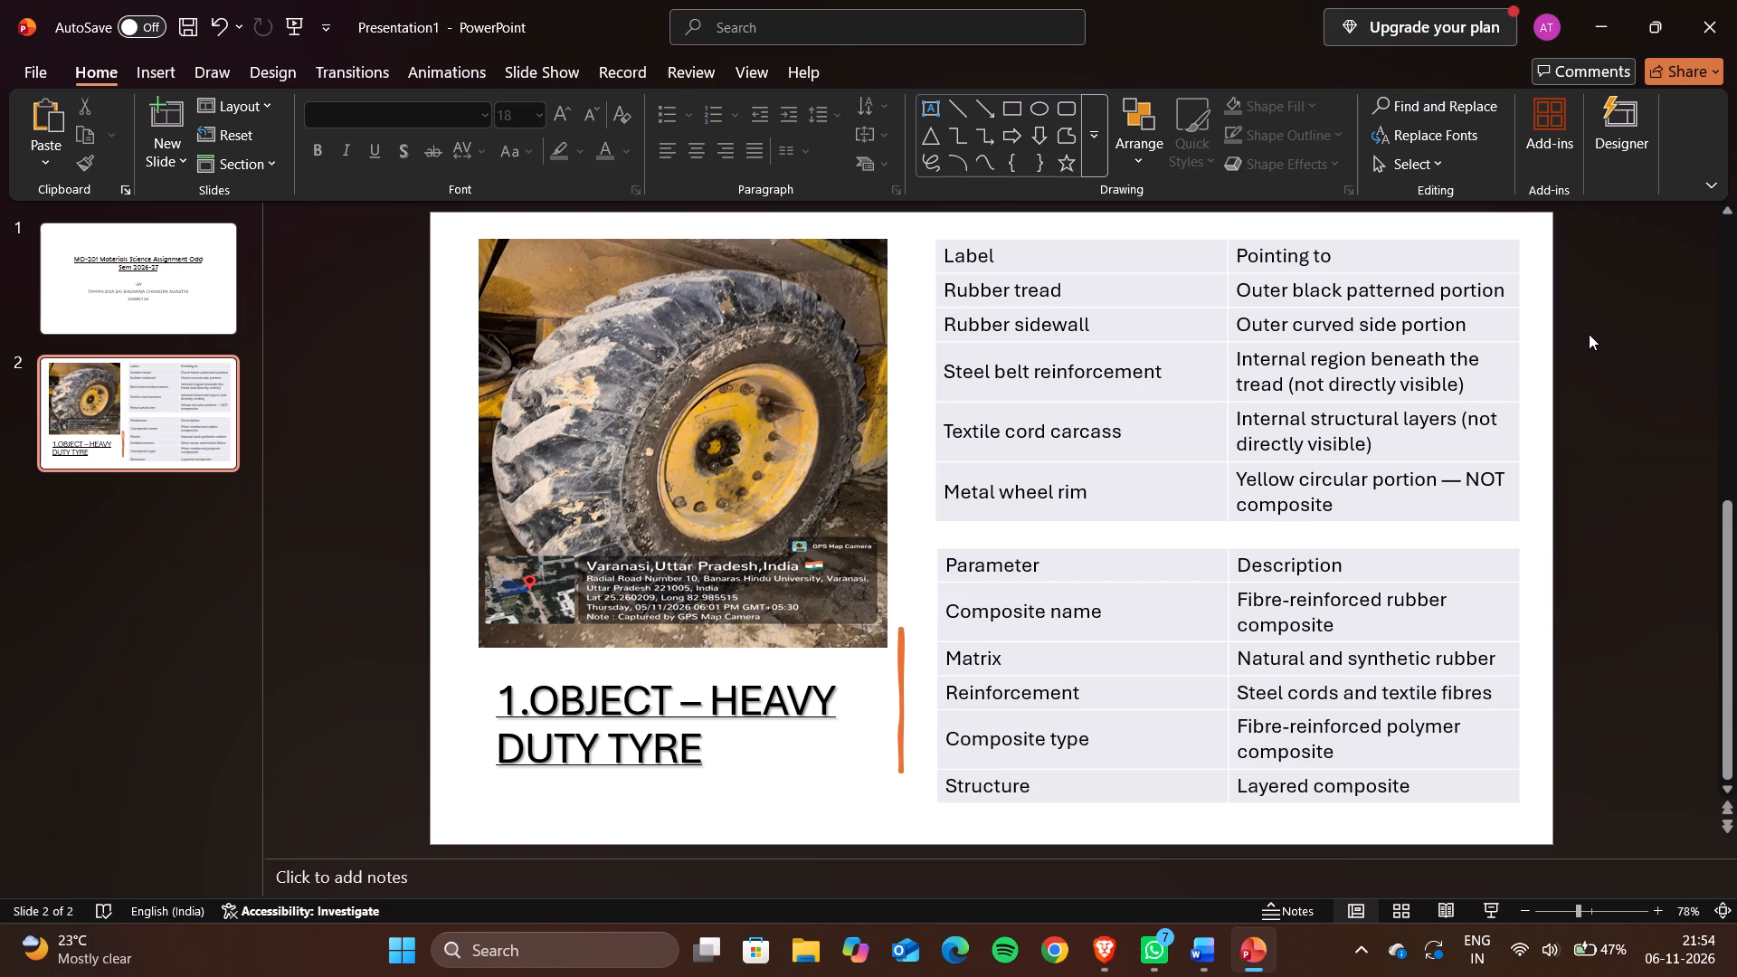
Add a new slide after slide 2 and delete its title and text placeholders to leave it blank.
{"action": "scroll", "coordinate": [1525, 455], "scroll_direction": "down", "scroll_amount": 3}
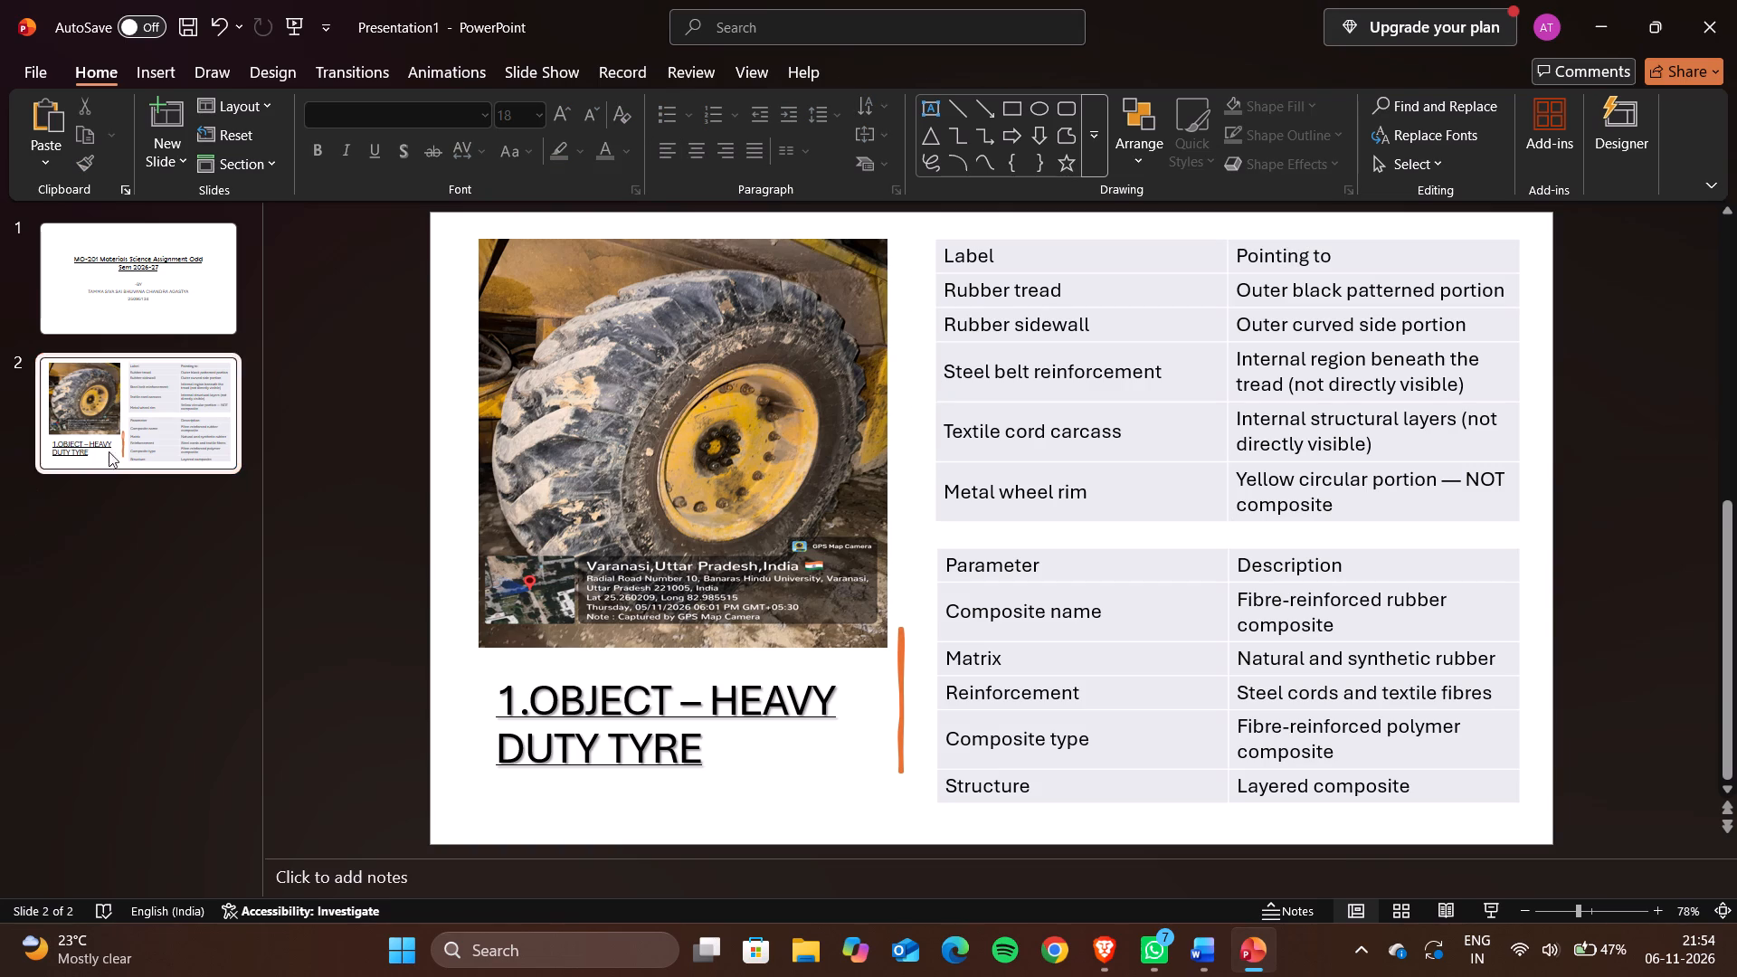
{"action": "left_click", "coordinate": [127, 483]}
{"action": "right_click", "coordinate": [127, 480]}
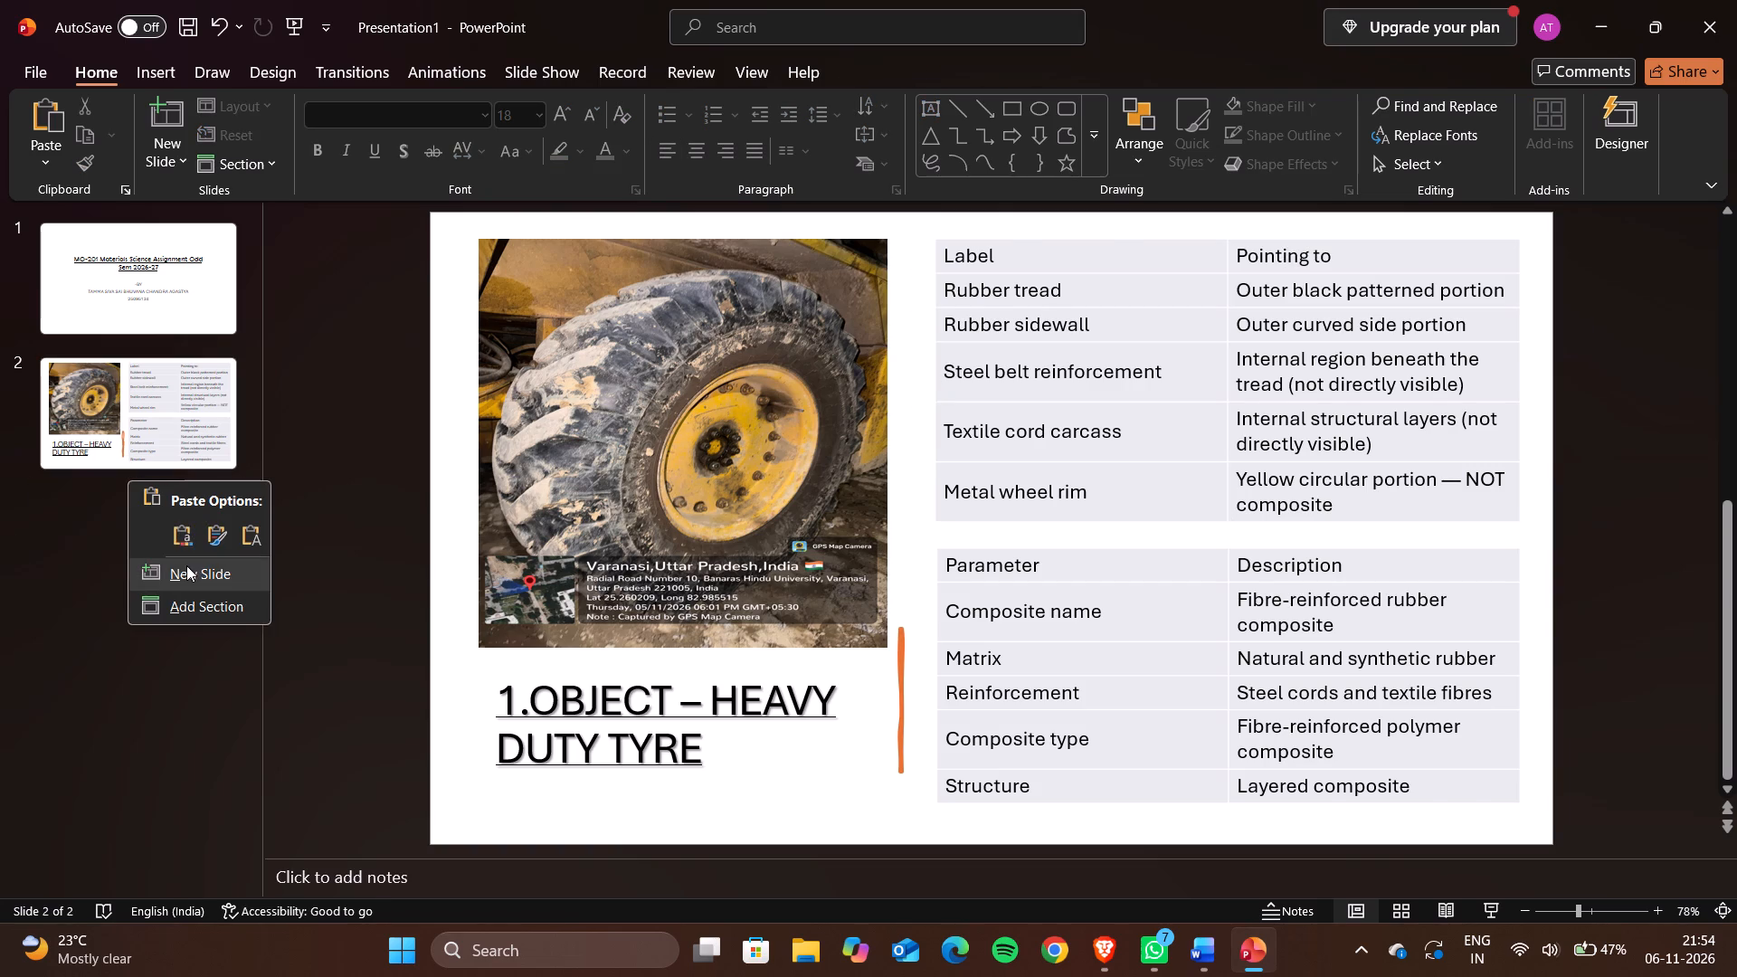
{"action": "left_click", "coordinate": [186, 565]}
{"action": "left_click", "coordinate": [543, 243]}
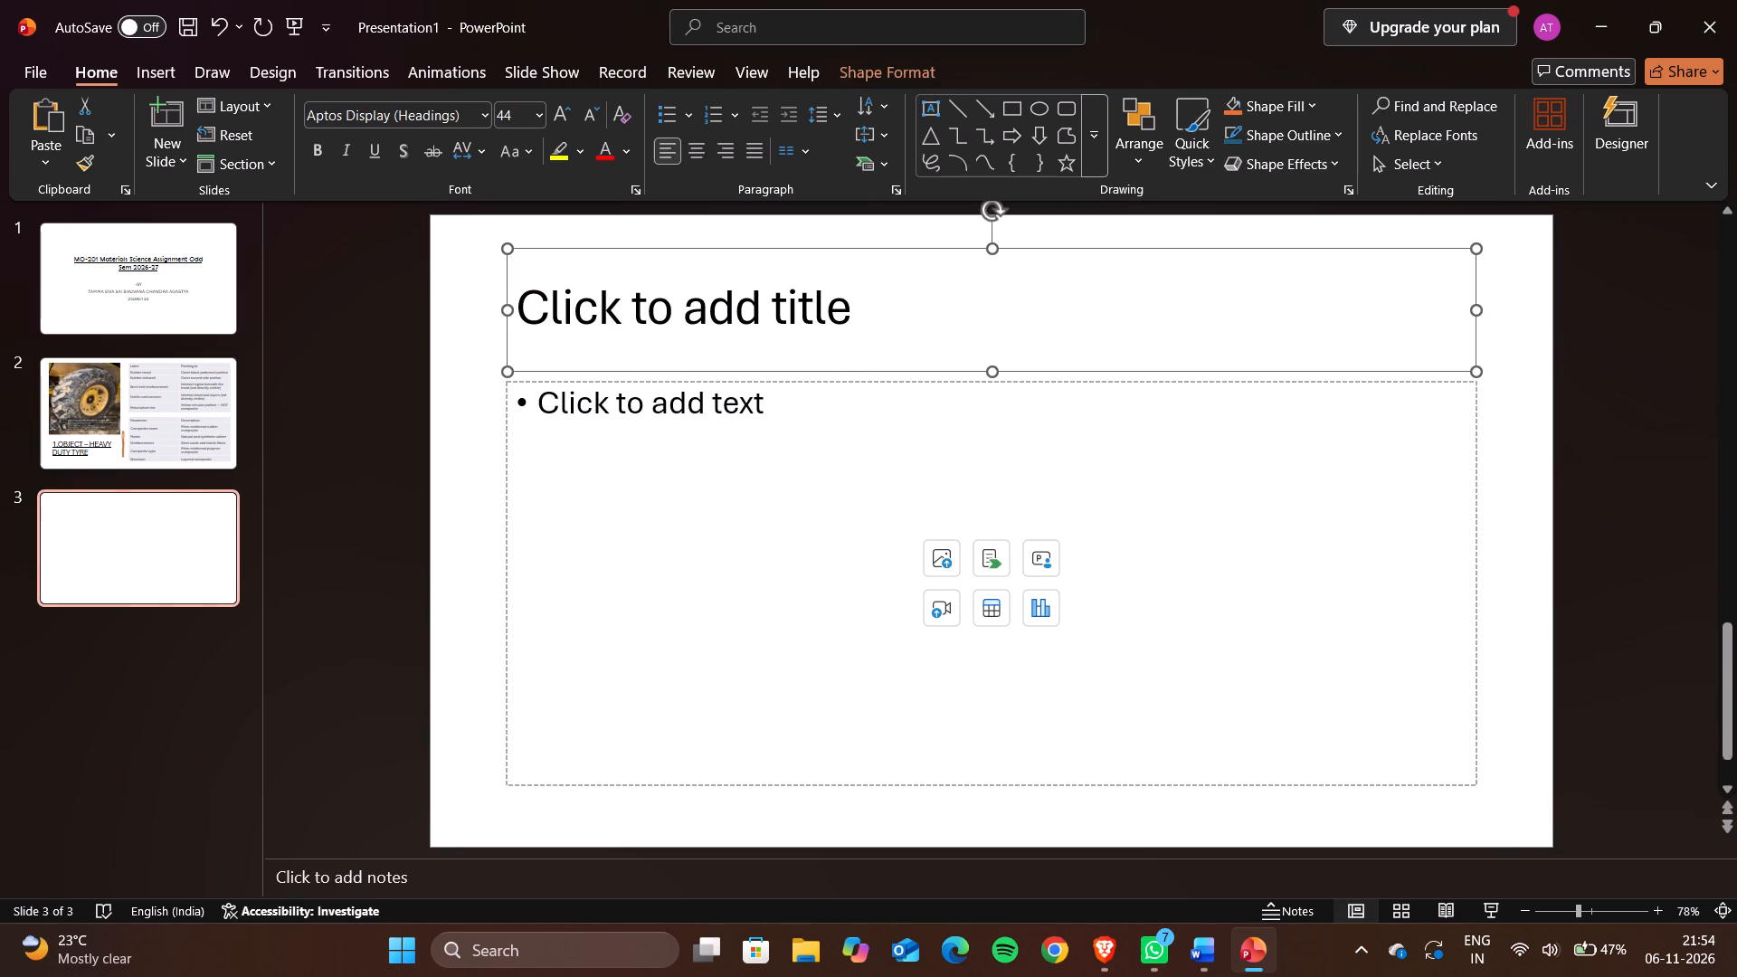
{"action": "key", "text": "Delete"}
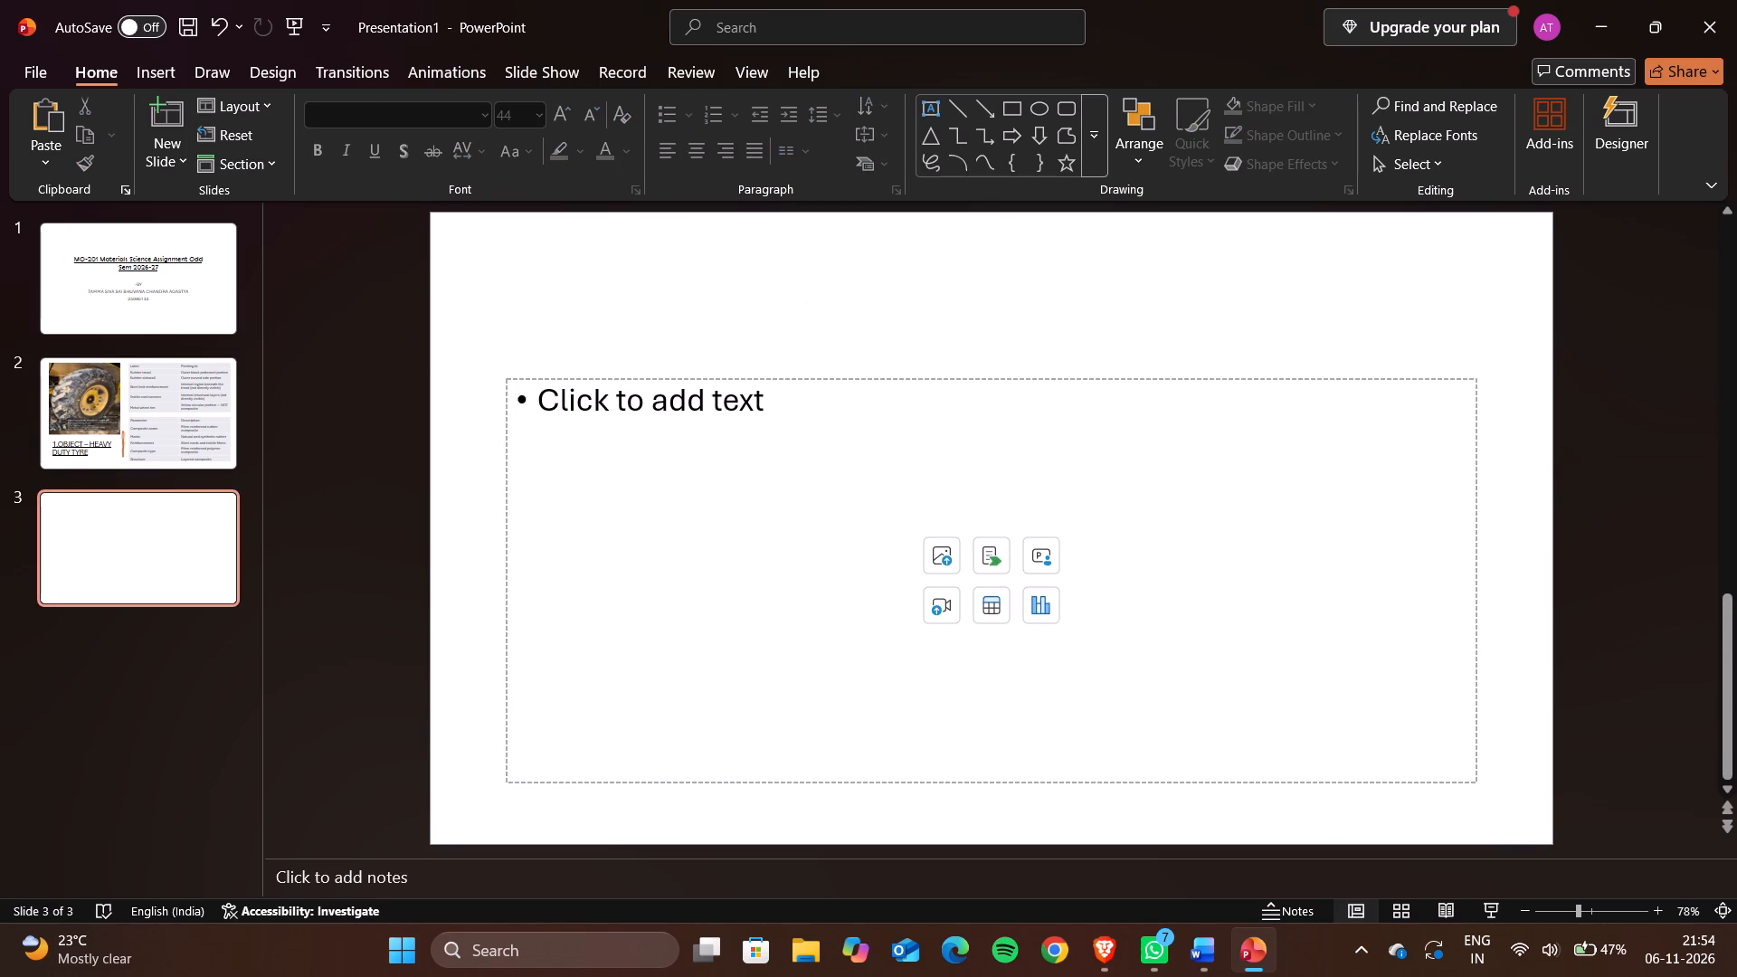
{"action": "left_click", "coordinate": [637, 382]}
{"action": "key", "text": "Delete"}
{"action": "left_click", "coordinate": [598, 363]}
{"action": "left_click", "coordinate": [600, 378]}
{"action": "key", "text": "Delete"}
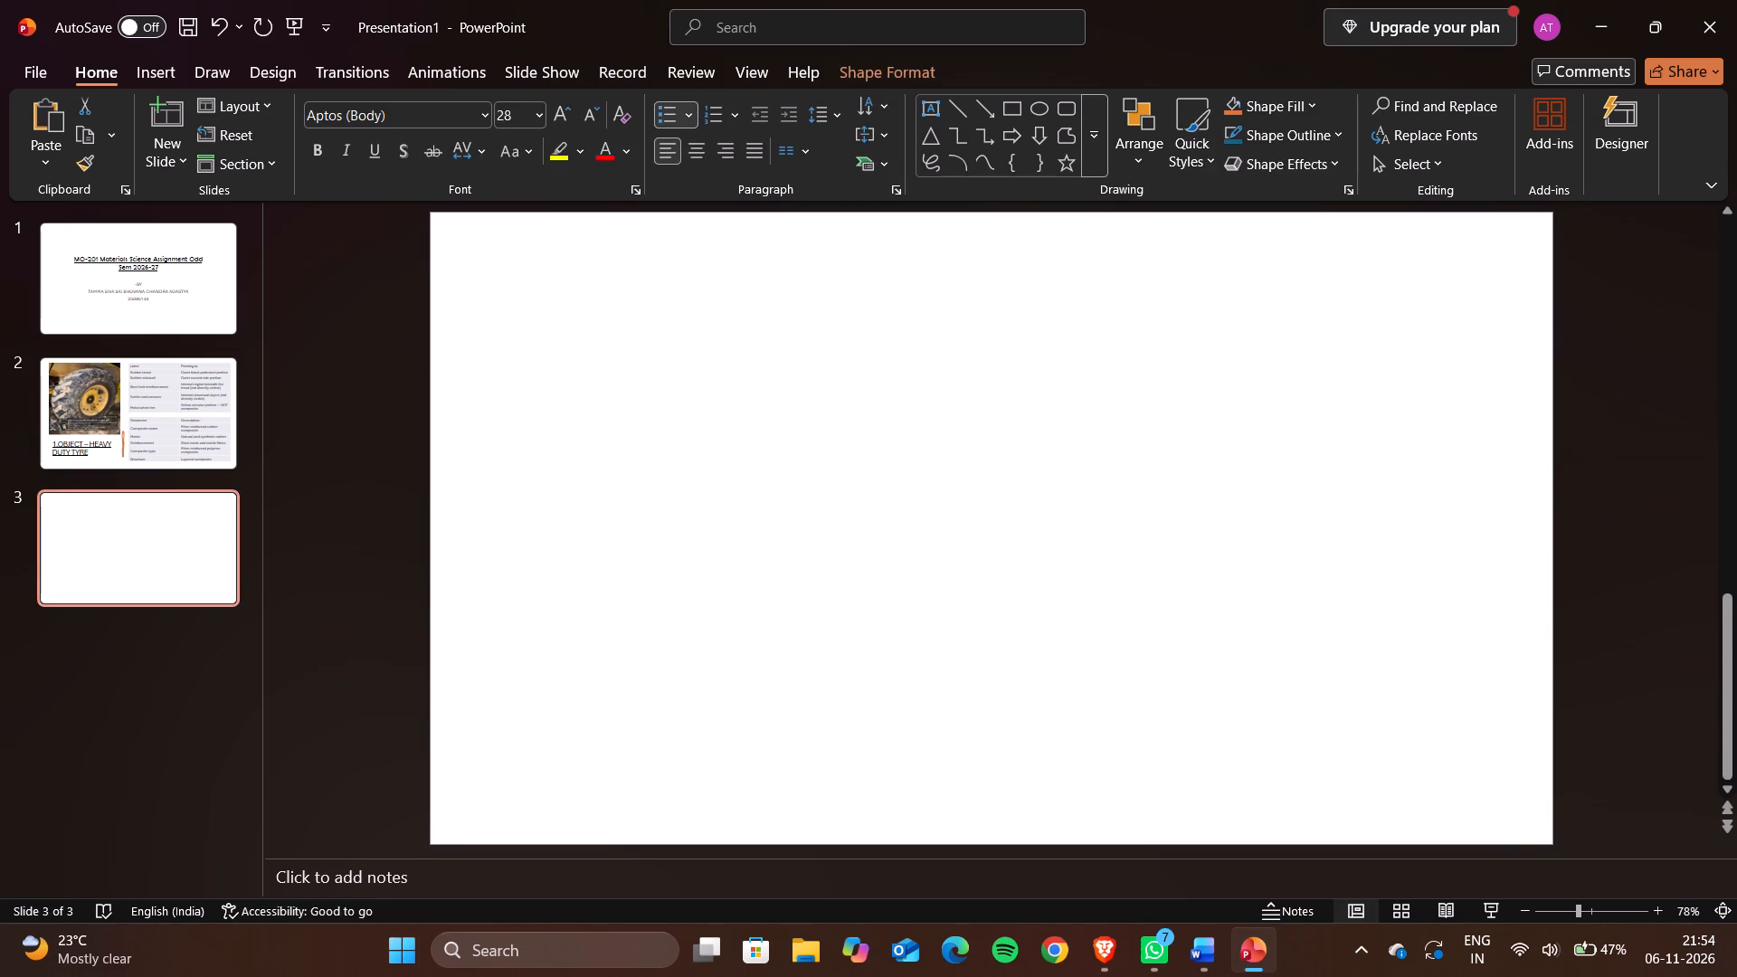
Insert a text box in the middle of blank slide 3 and paste the copied tyre text and tables.
{"action": "left_click", "coordinate": [154, 74]}
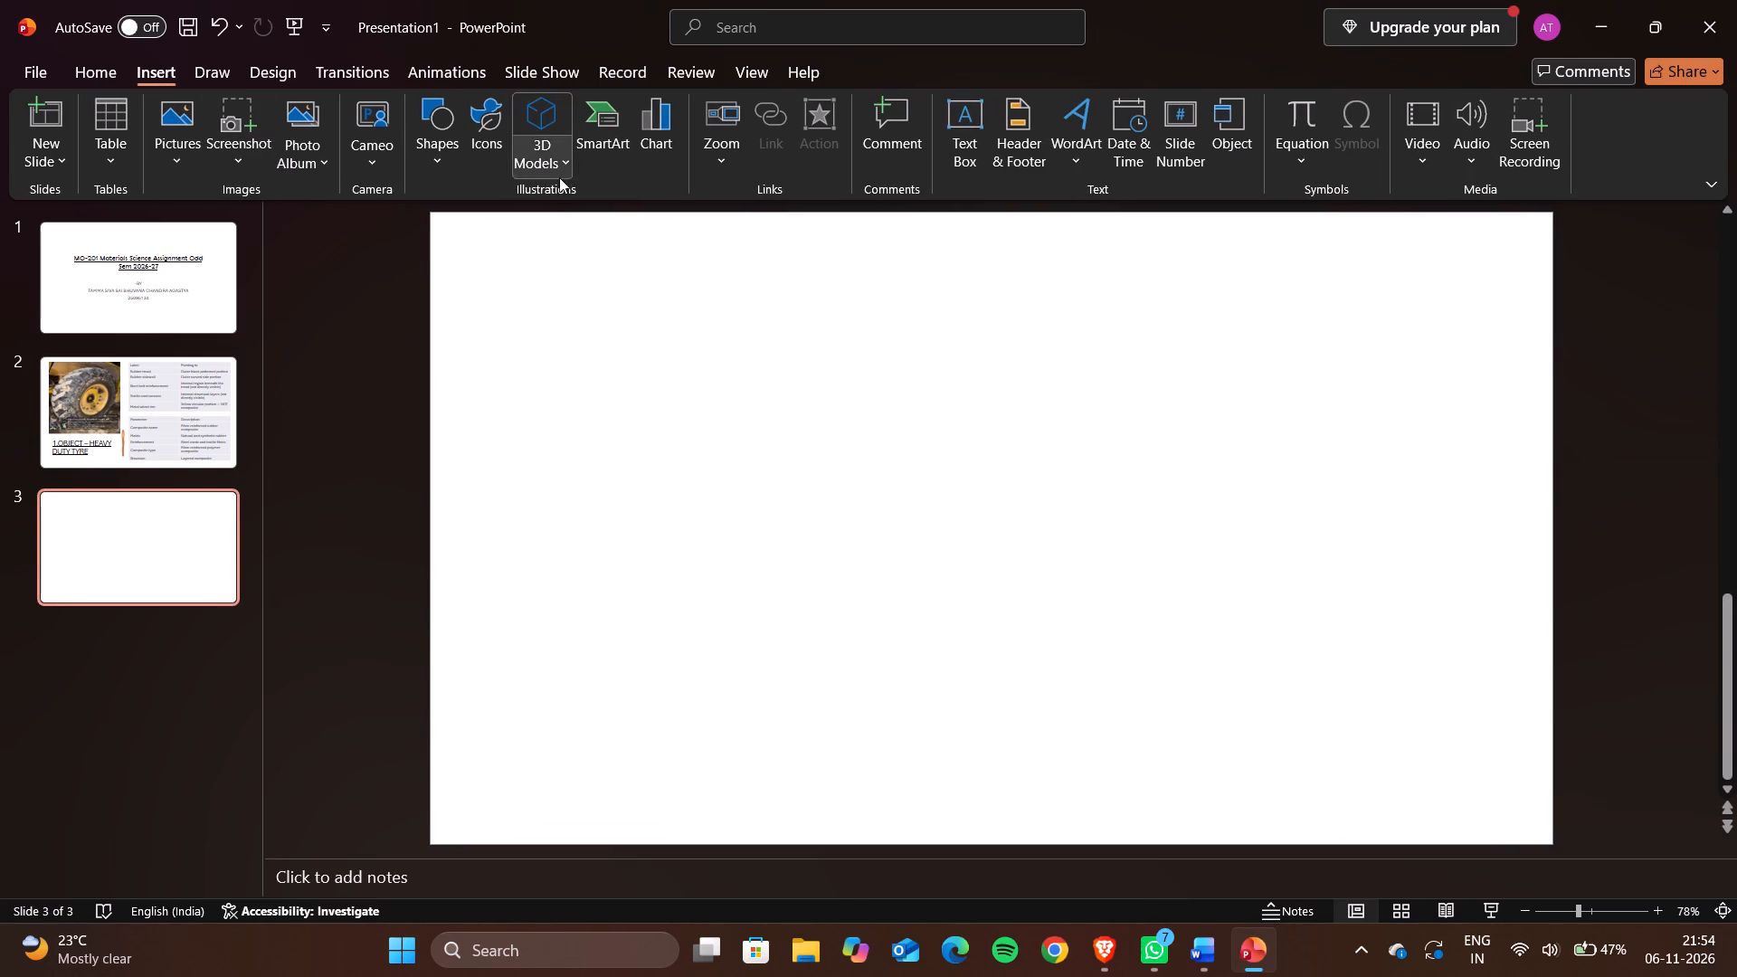
{"action": "left_click", "coordinate": [954, 144]}
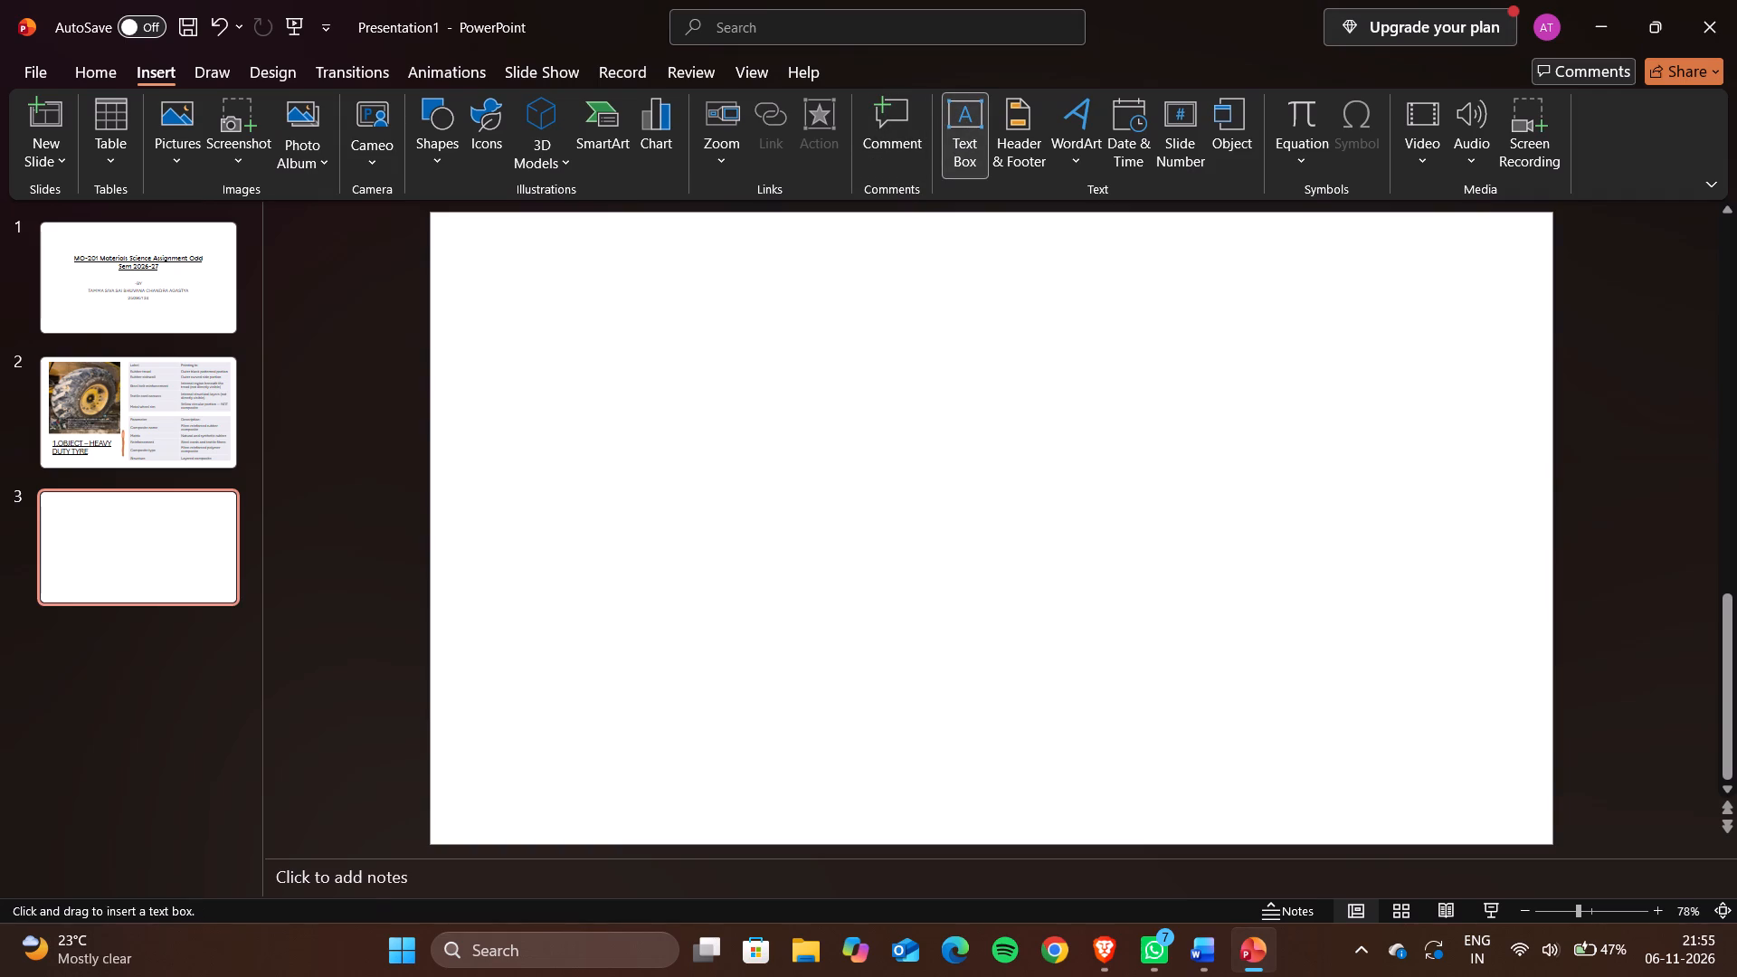
{"action": "left_click_drag", "start_coordinate": [1019, 517], "coordinate": [1030, 526]}
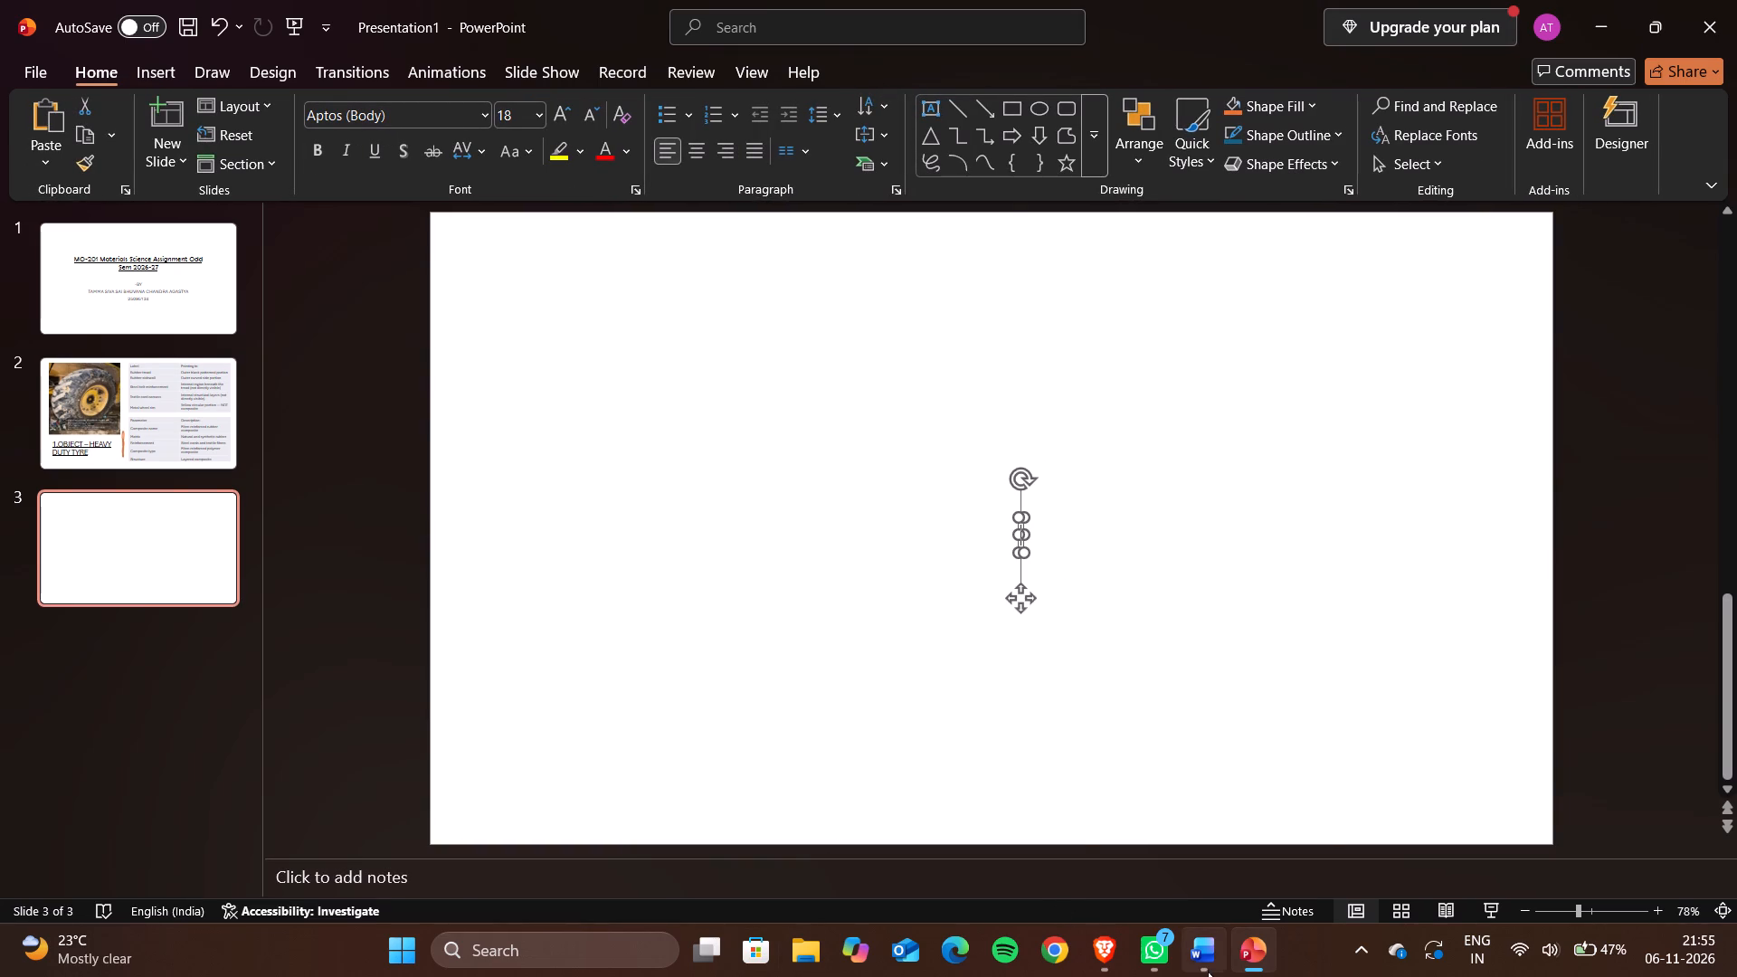
{"action": "left_click", "coordinate": [1020, 532]}
{"action": "key", "text": "ctrl+v"}
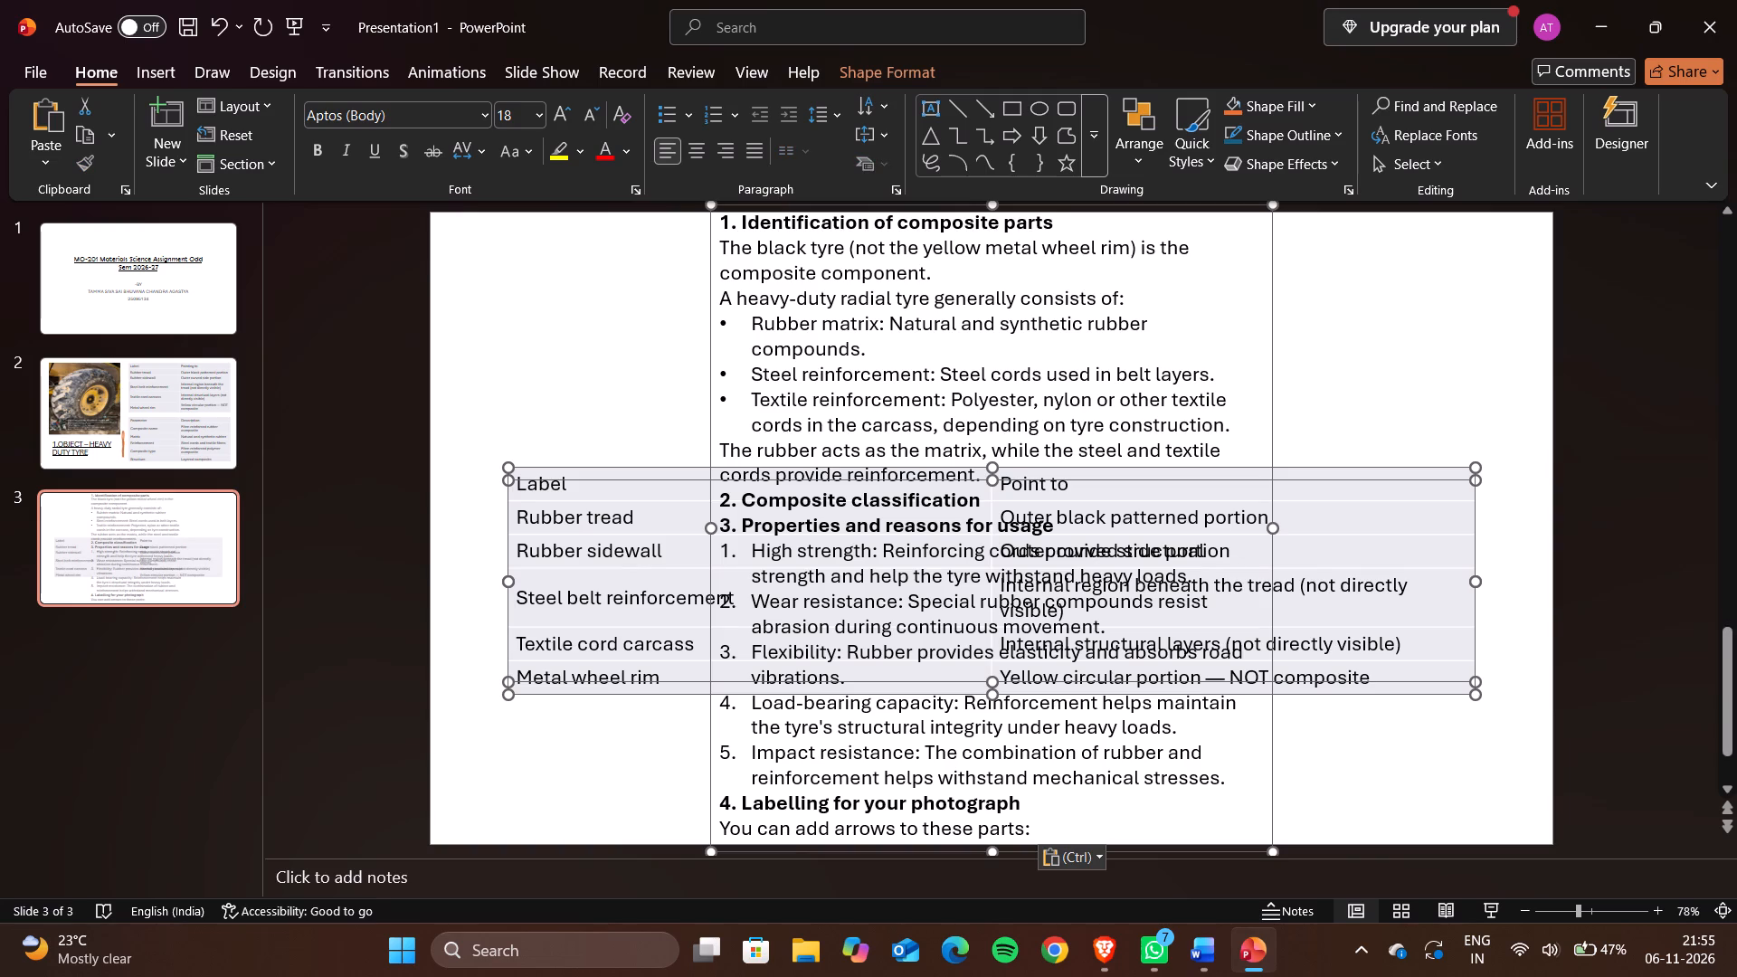
Delete the pasted Label/Point to and Parameter/Description tables from slide 3, keeping only the text.
{"action": "left_click", "coordinate": [853, 504]}
{"action": "left_click", "coordinate": [1388, 510]}
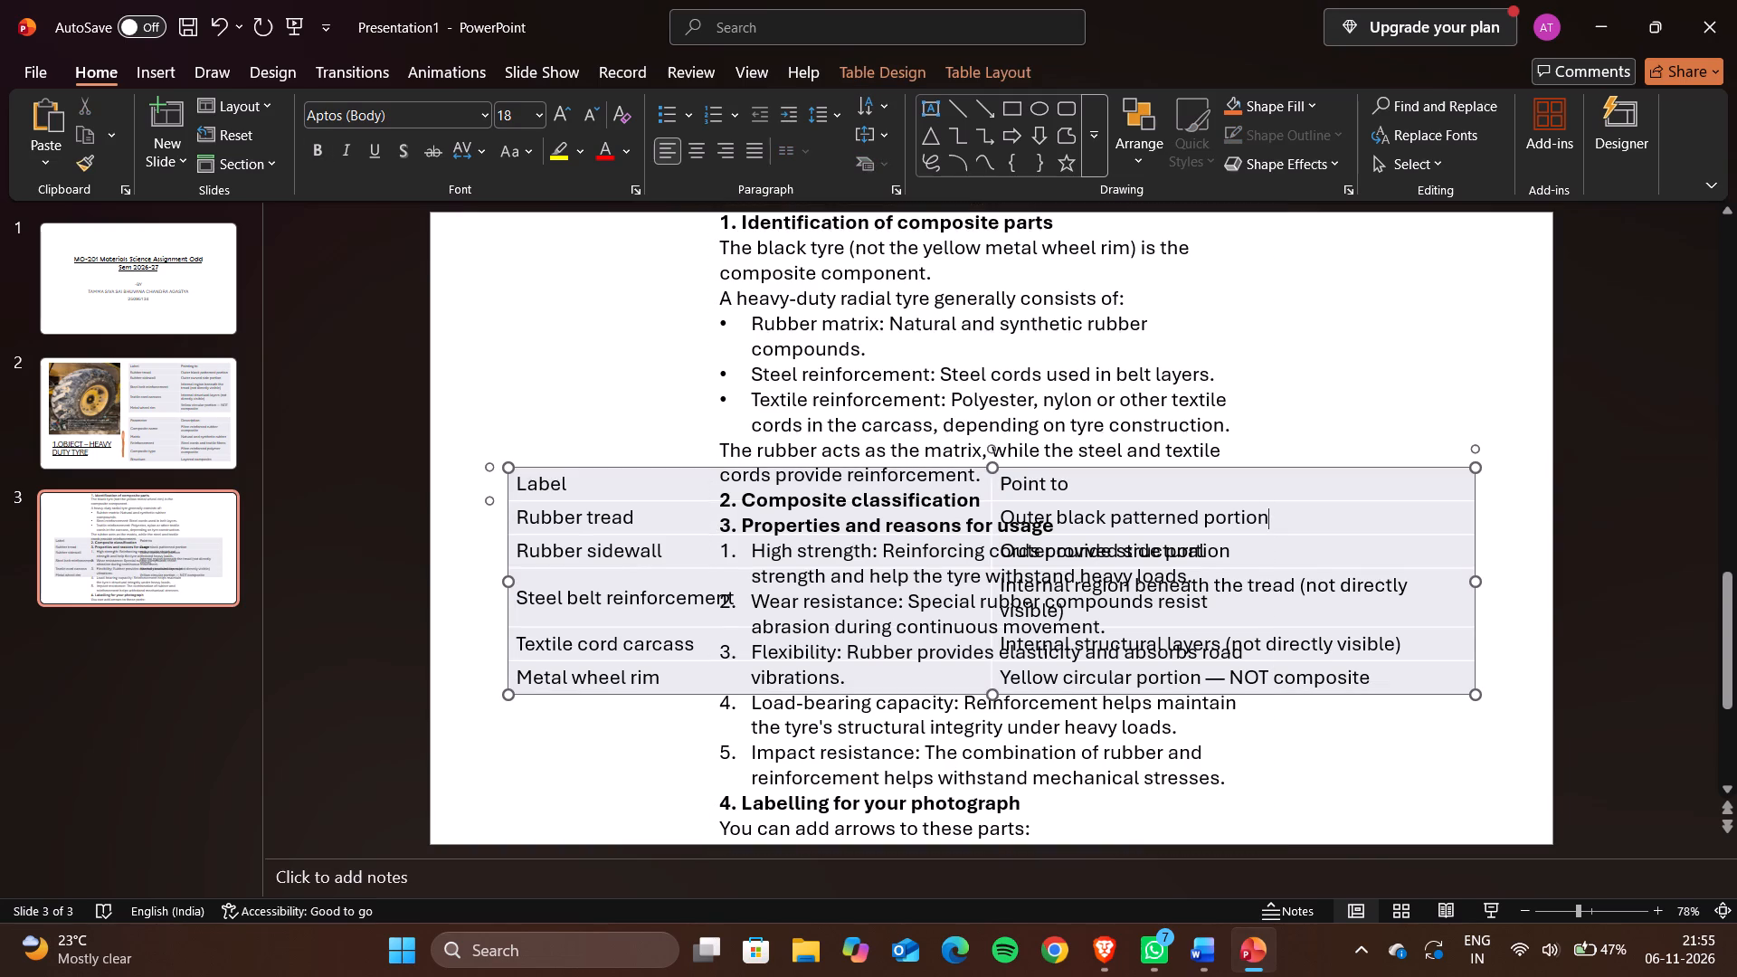
{"action": "key", "text": "Delete"}
{"action": "key", "text": "Delete"}
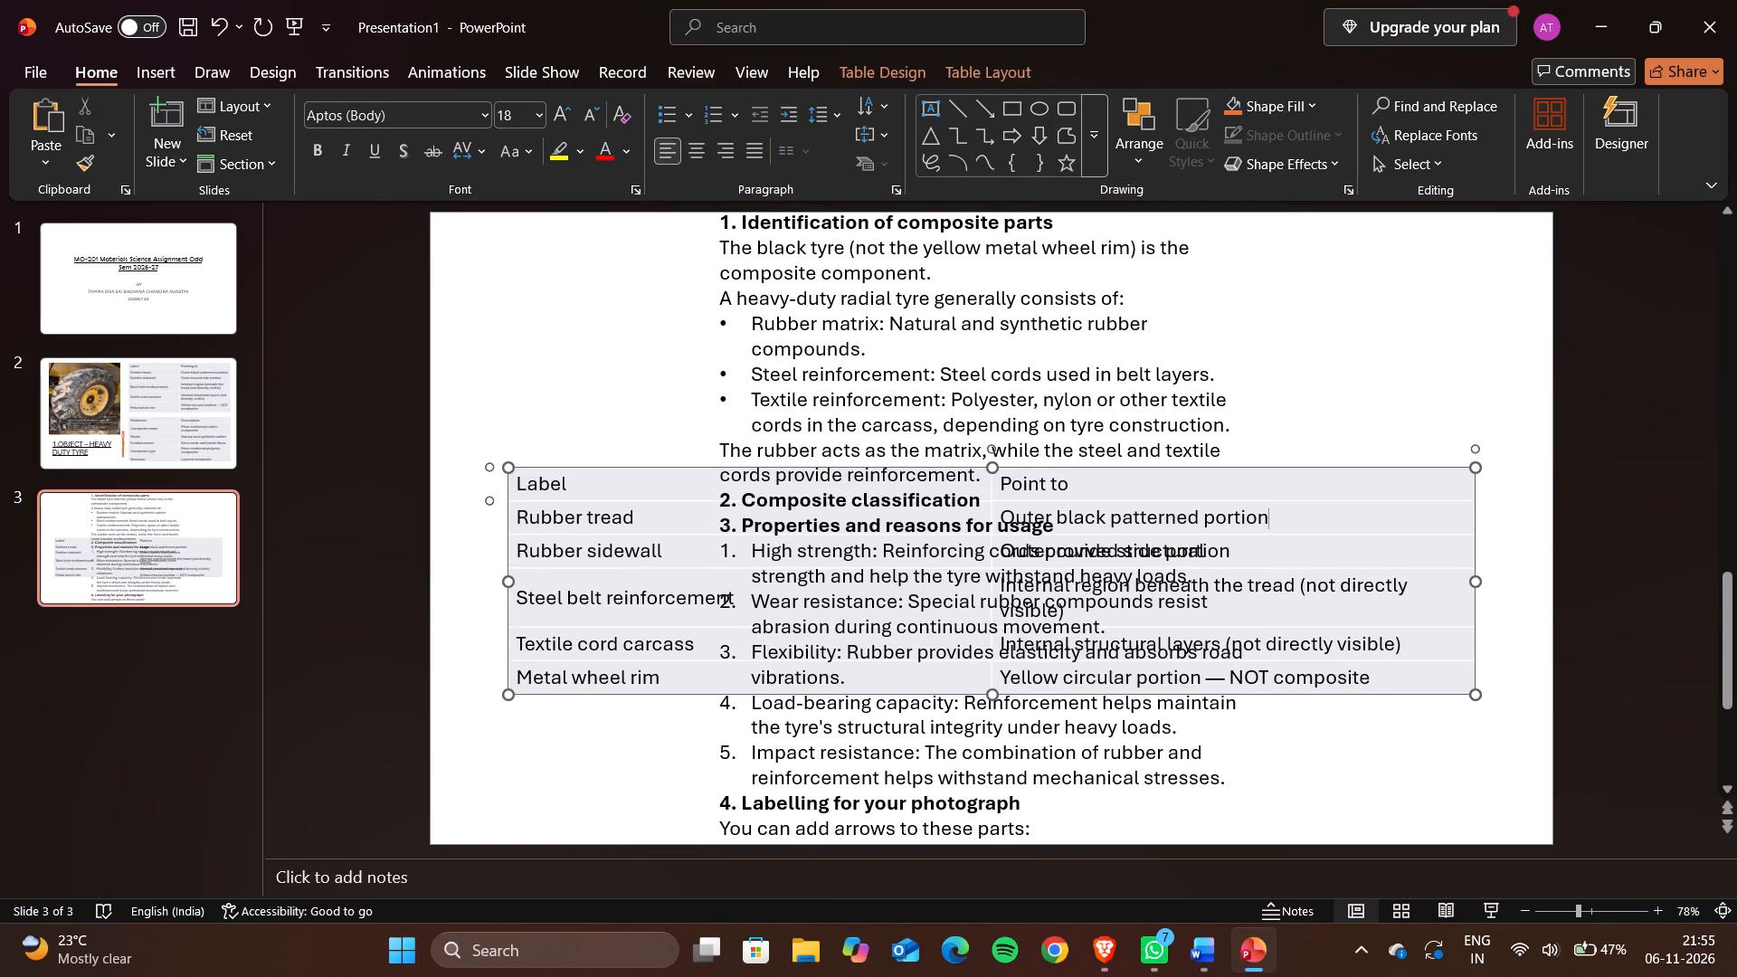
{"action": "left_click", "coordinate": [1375, 470]}
{"action": "left_click", "coordinate": [1374, 469]}
{"action": "key", "text": "Delete"}
{"action": "left_click", "coordinate": [1357, 484]}
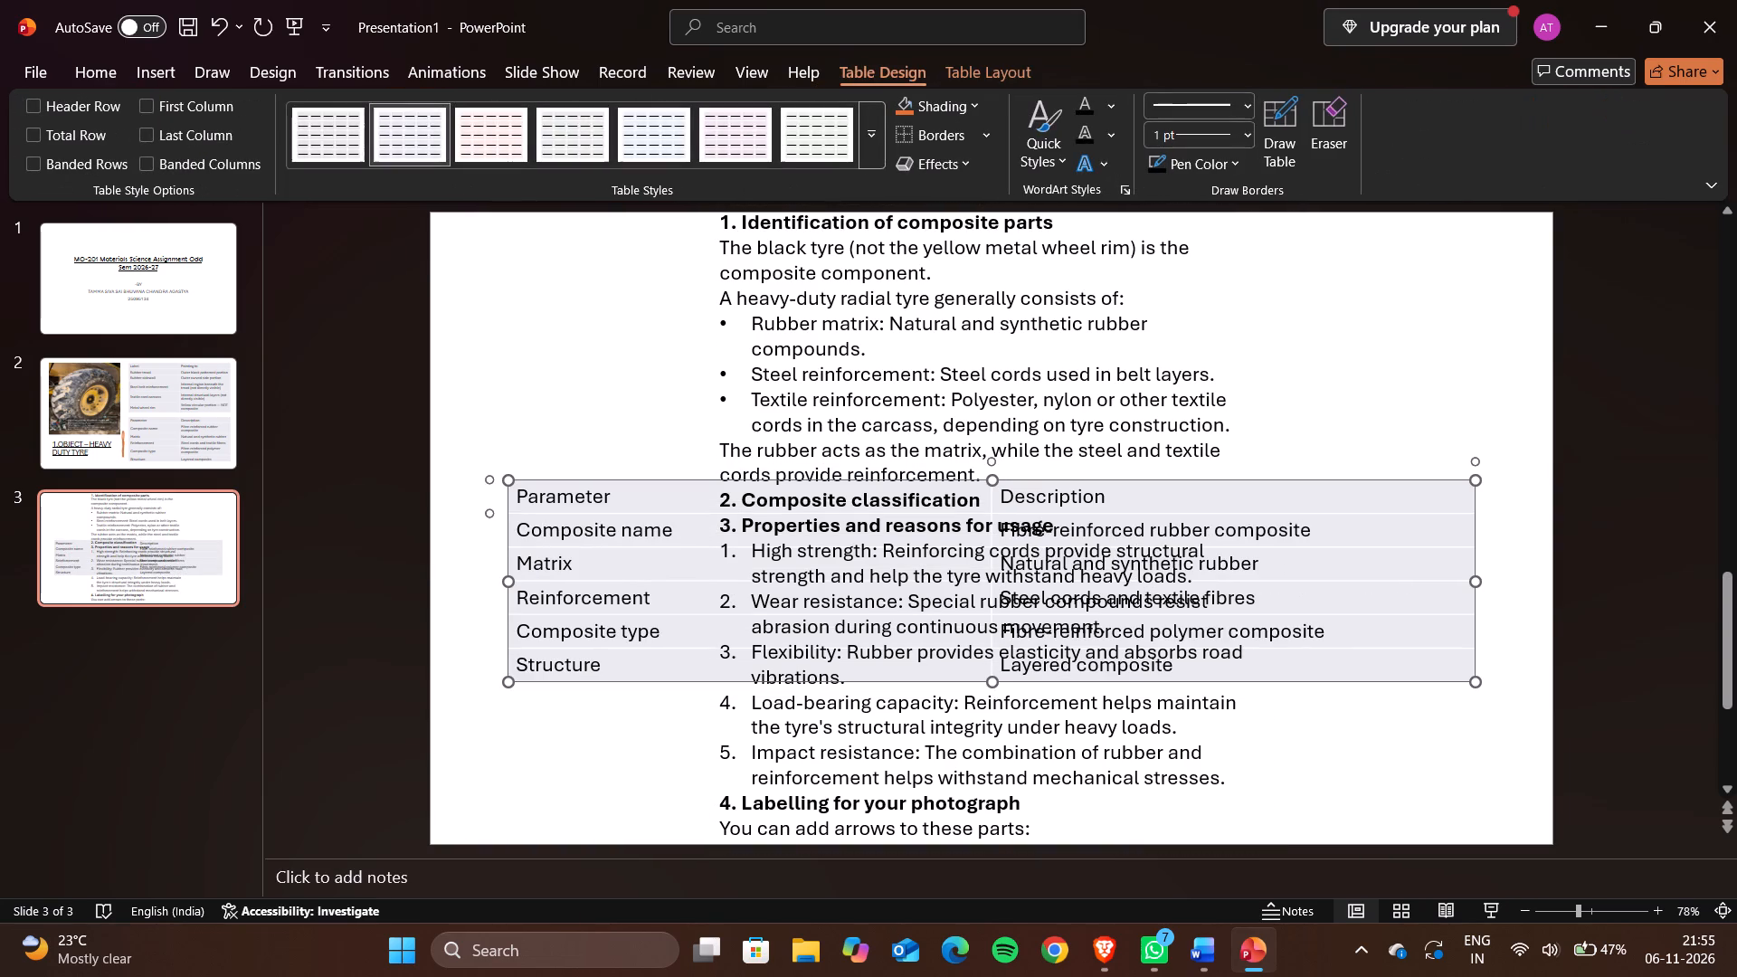
{"action": "left_click", "coordinate": [1357, 478]}
{"action": "key", "text": "Delete"}
Reposition the pasted text box and widen it on both sides to span nearly the full width of slide 3.
{"action": "left_click", "coordinate": [1016, 418]}
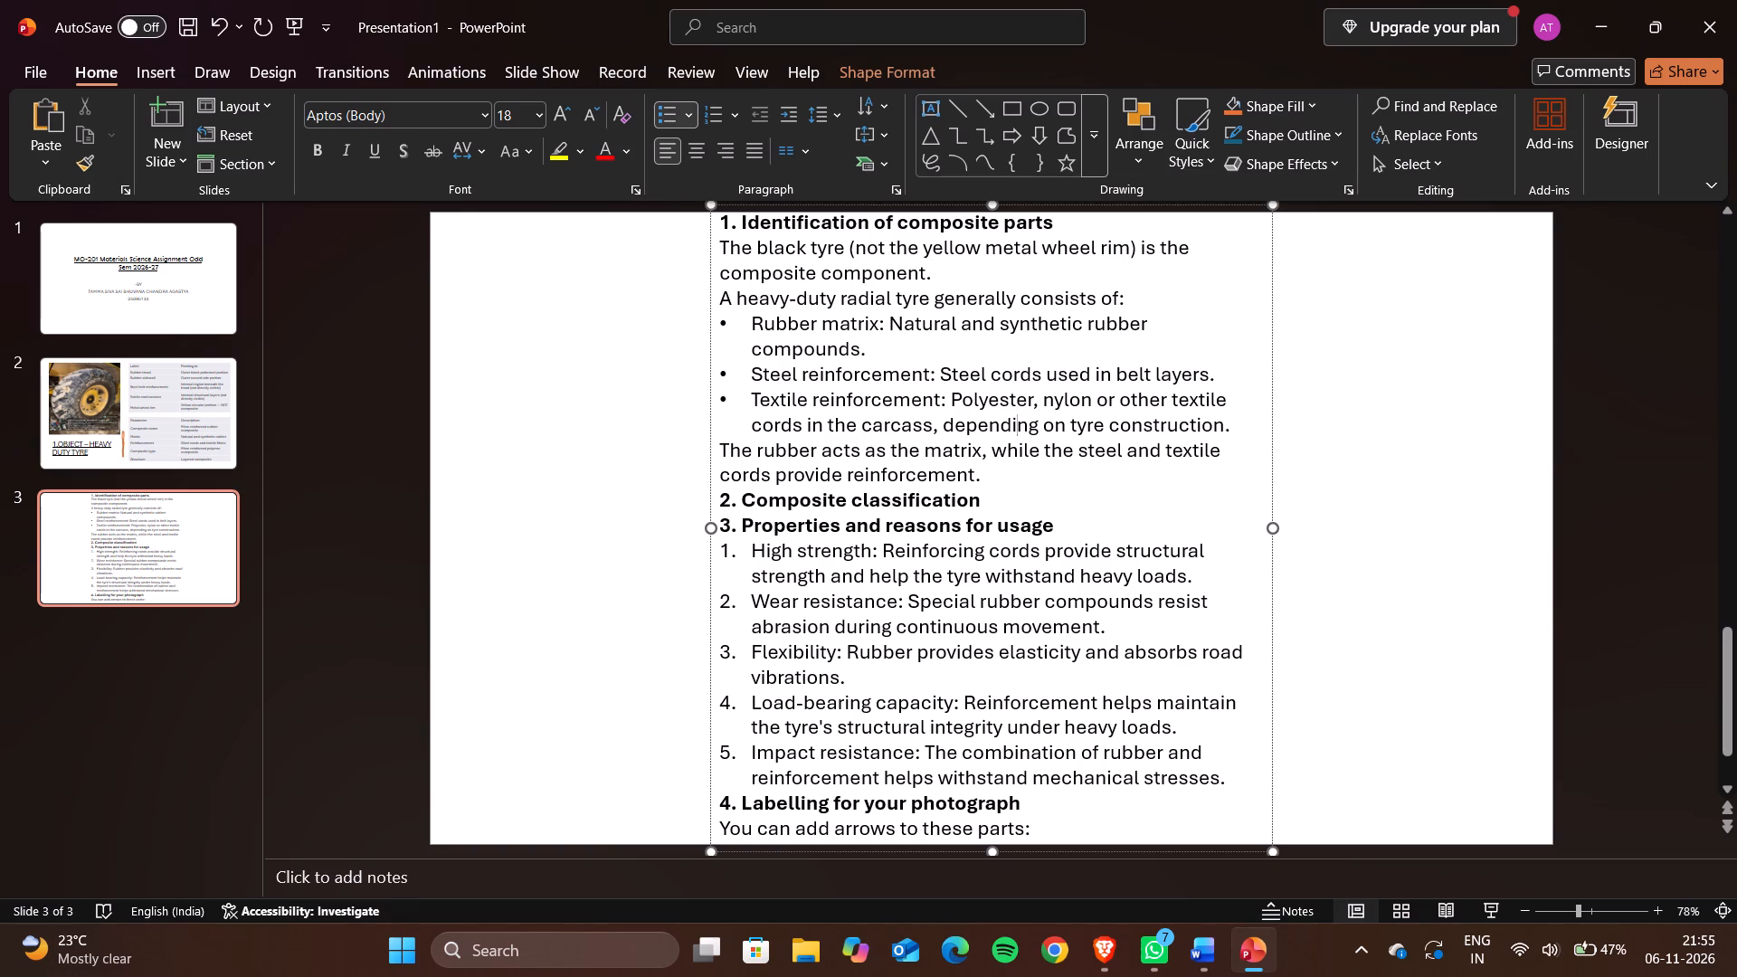
{"action": "left_click_drag", "start_coordinate": [1274, 206], "coordinate": [1225, 285]}
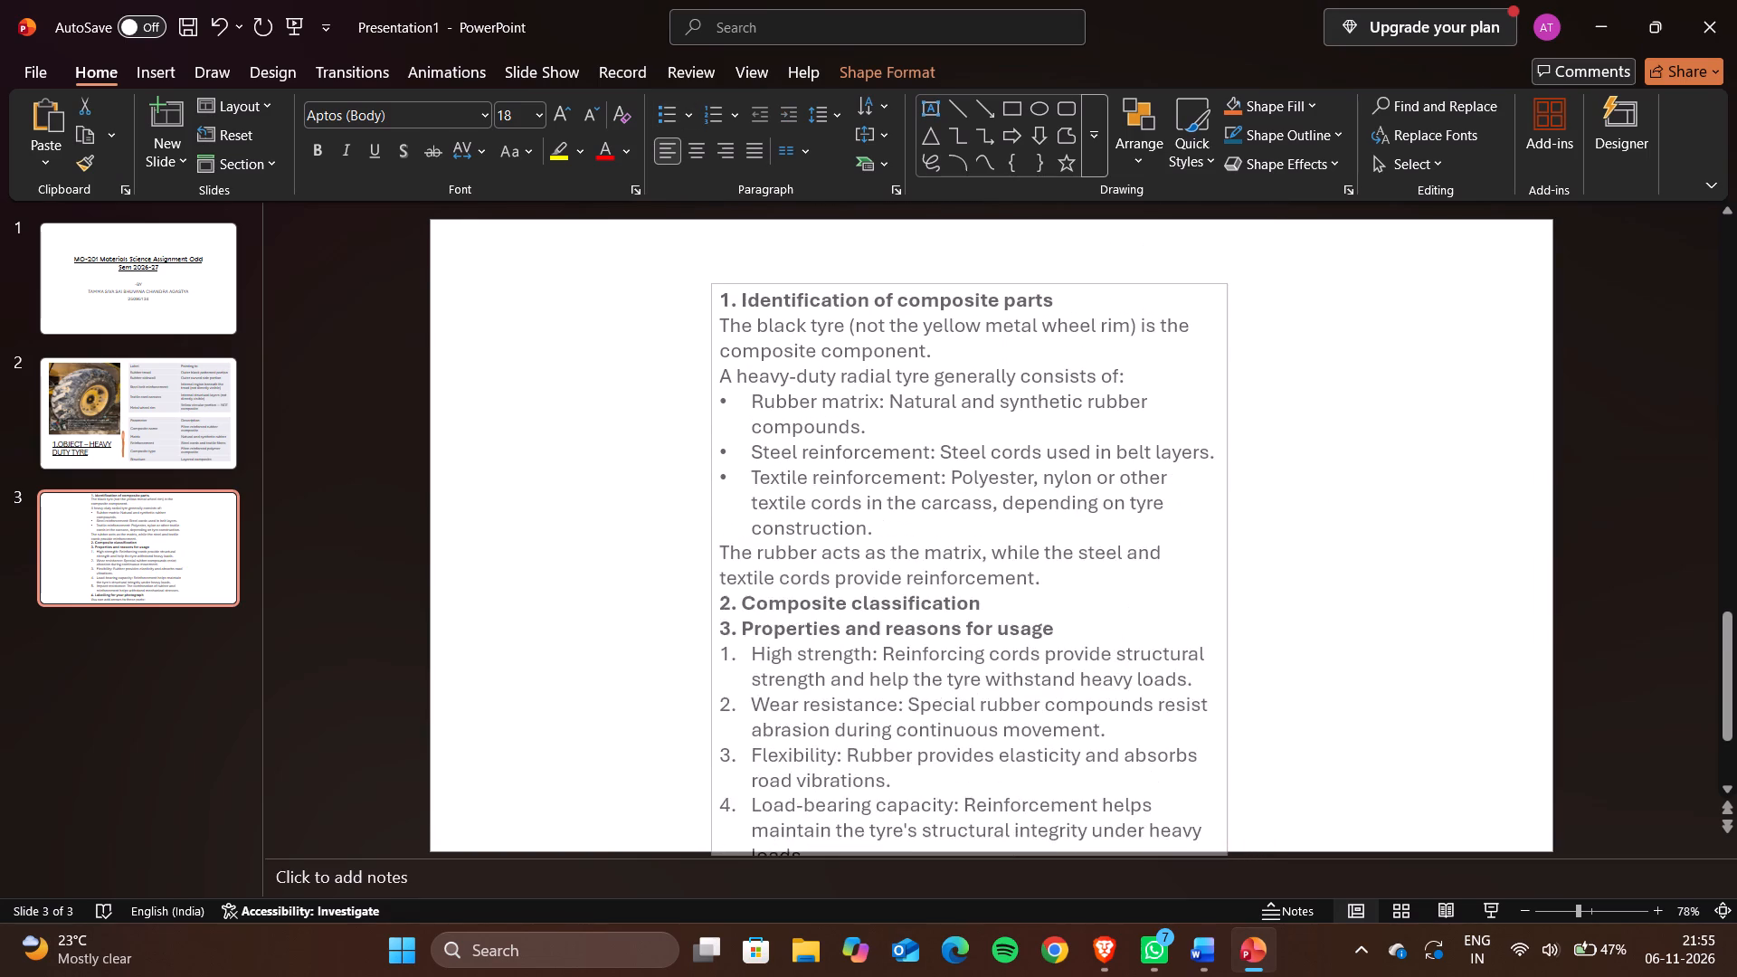
{"action": "left_click_drag", "start_coordinate": [1225, 285], "coordinate": [1203, 320]}
{"action": "left_click_drag", "start_coordinate": [1209, 683], "coordinate": [1431, 706]}
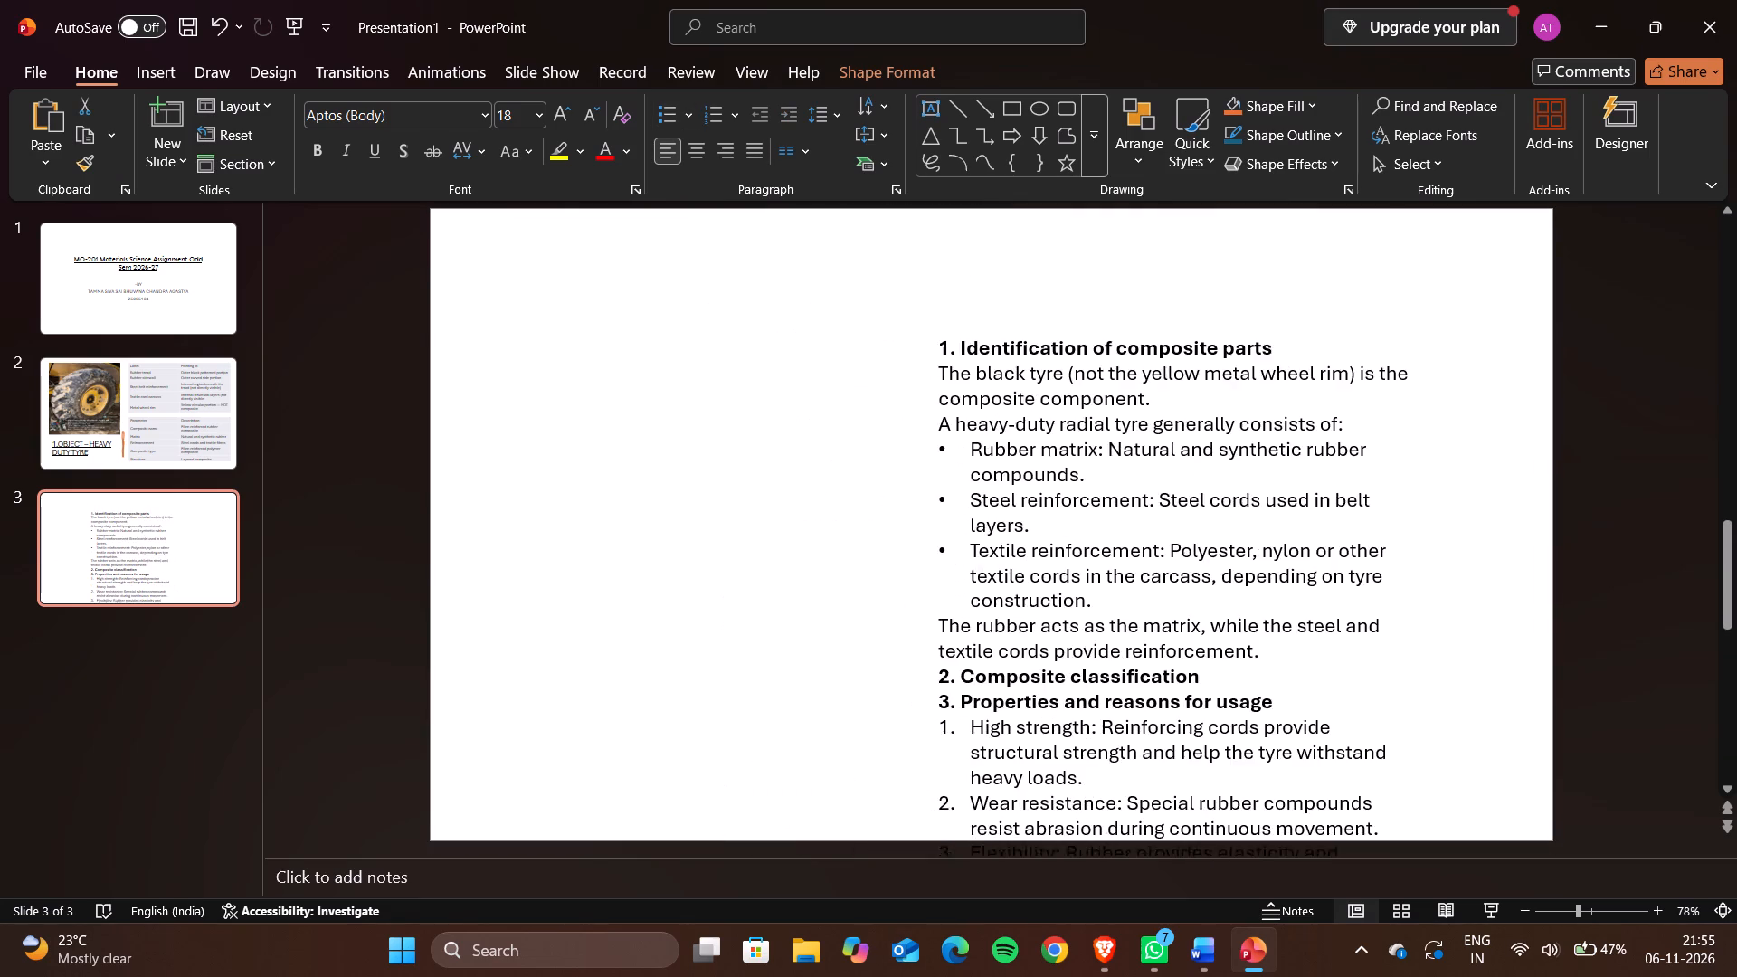
{"action": "left_click_drag", "start_coordinate": [1431, 706], "coordinate": [1250, 570]}
{"action": "left_click_drag", "start_coordinate": [1248, 584], "coordinate": [1437, 576]}
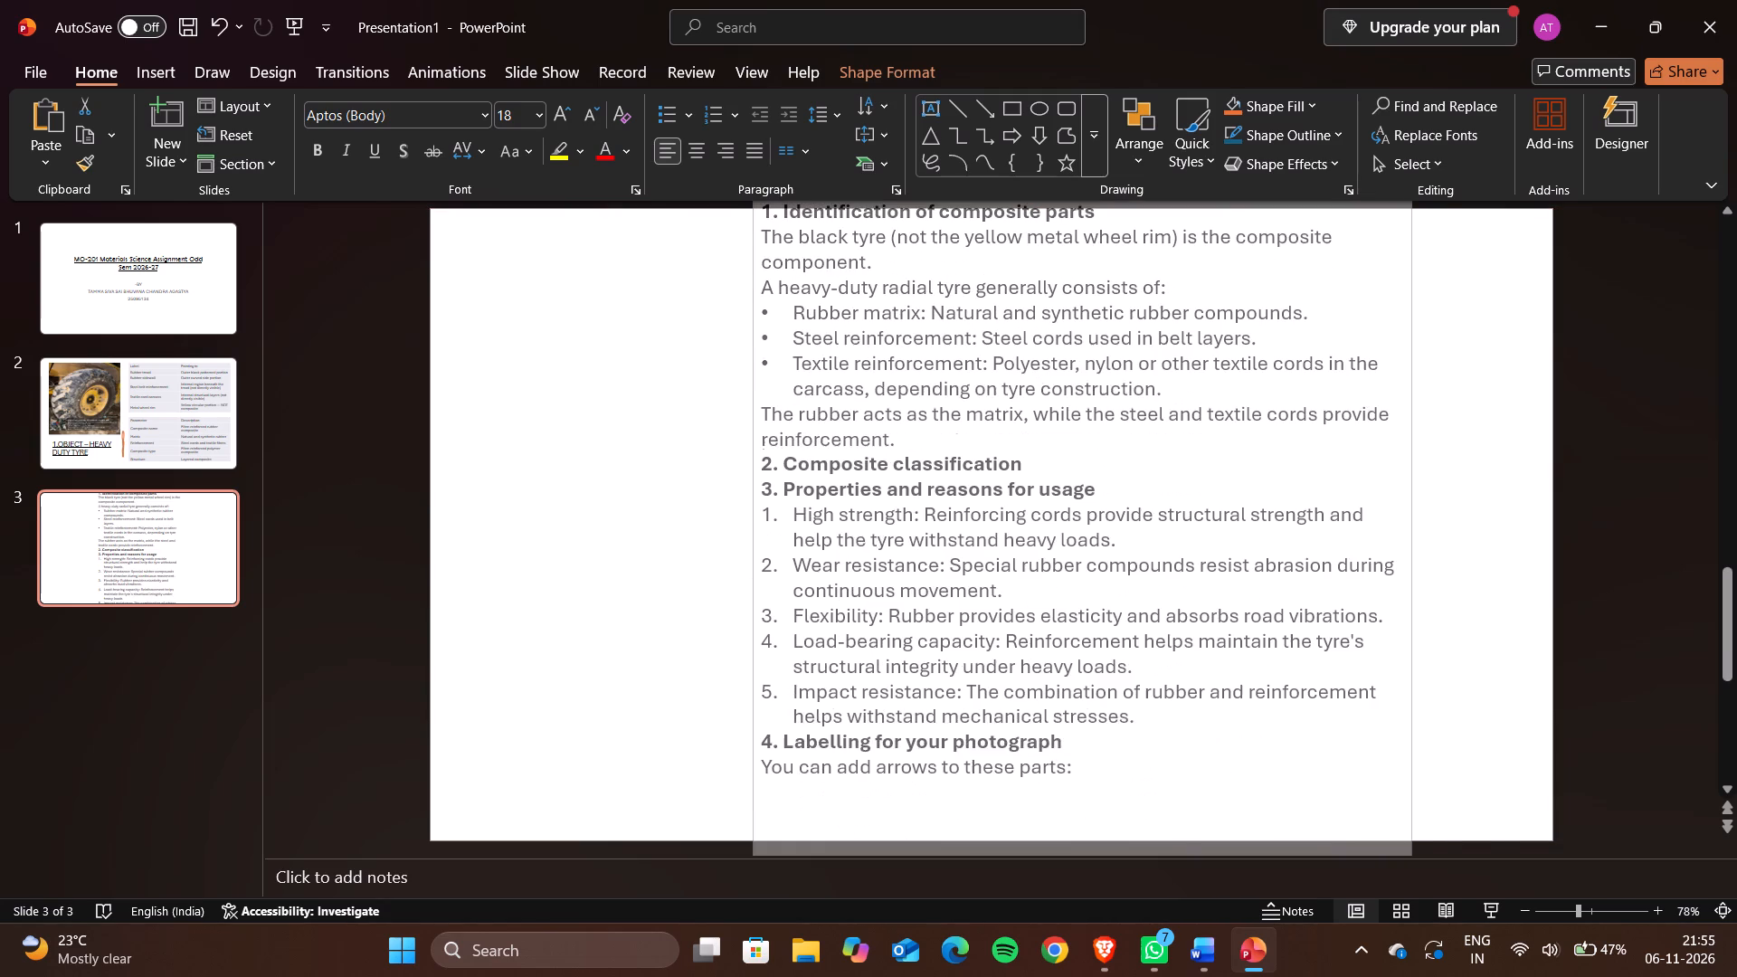
{"action": "left_click_drag", "start_coordinate": [1437, 576], "coordinate": [1557, 551]}
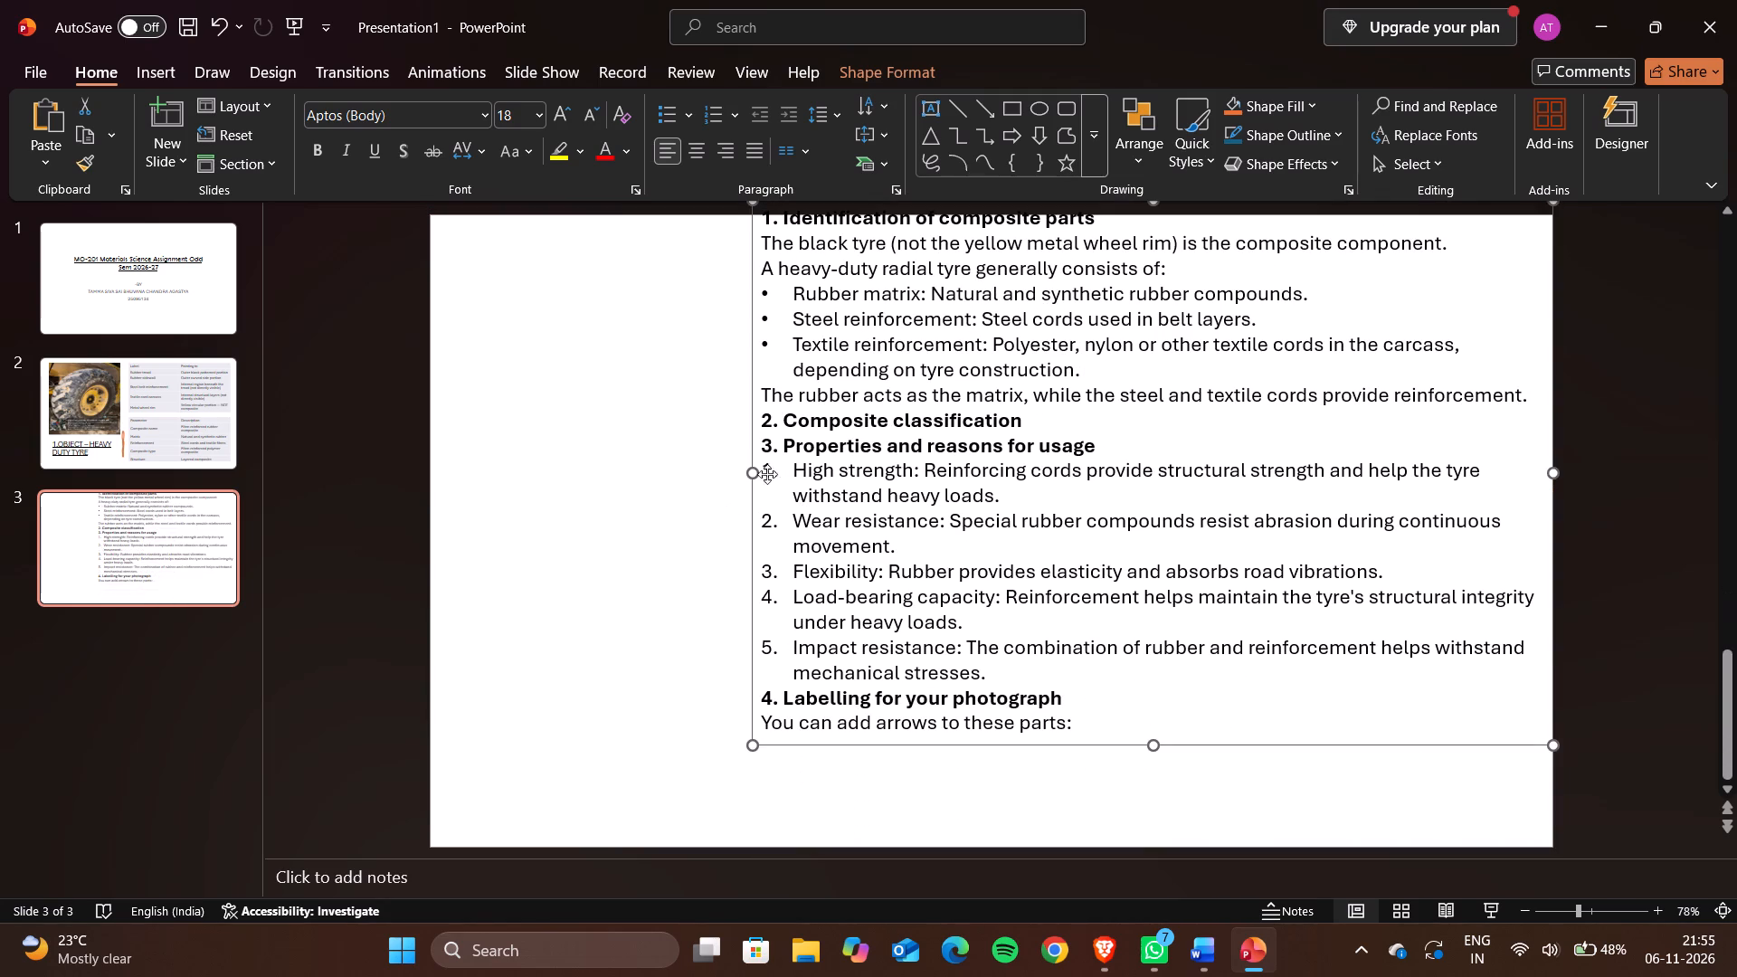
{"action": "left_click_drag", "start_coordinate": [754, 479], "coordinate": [441, 538]}
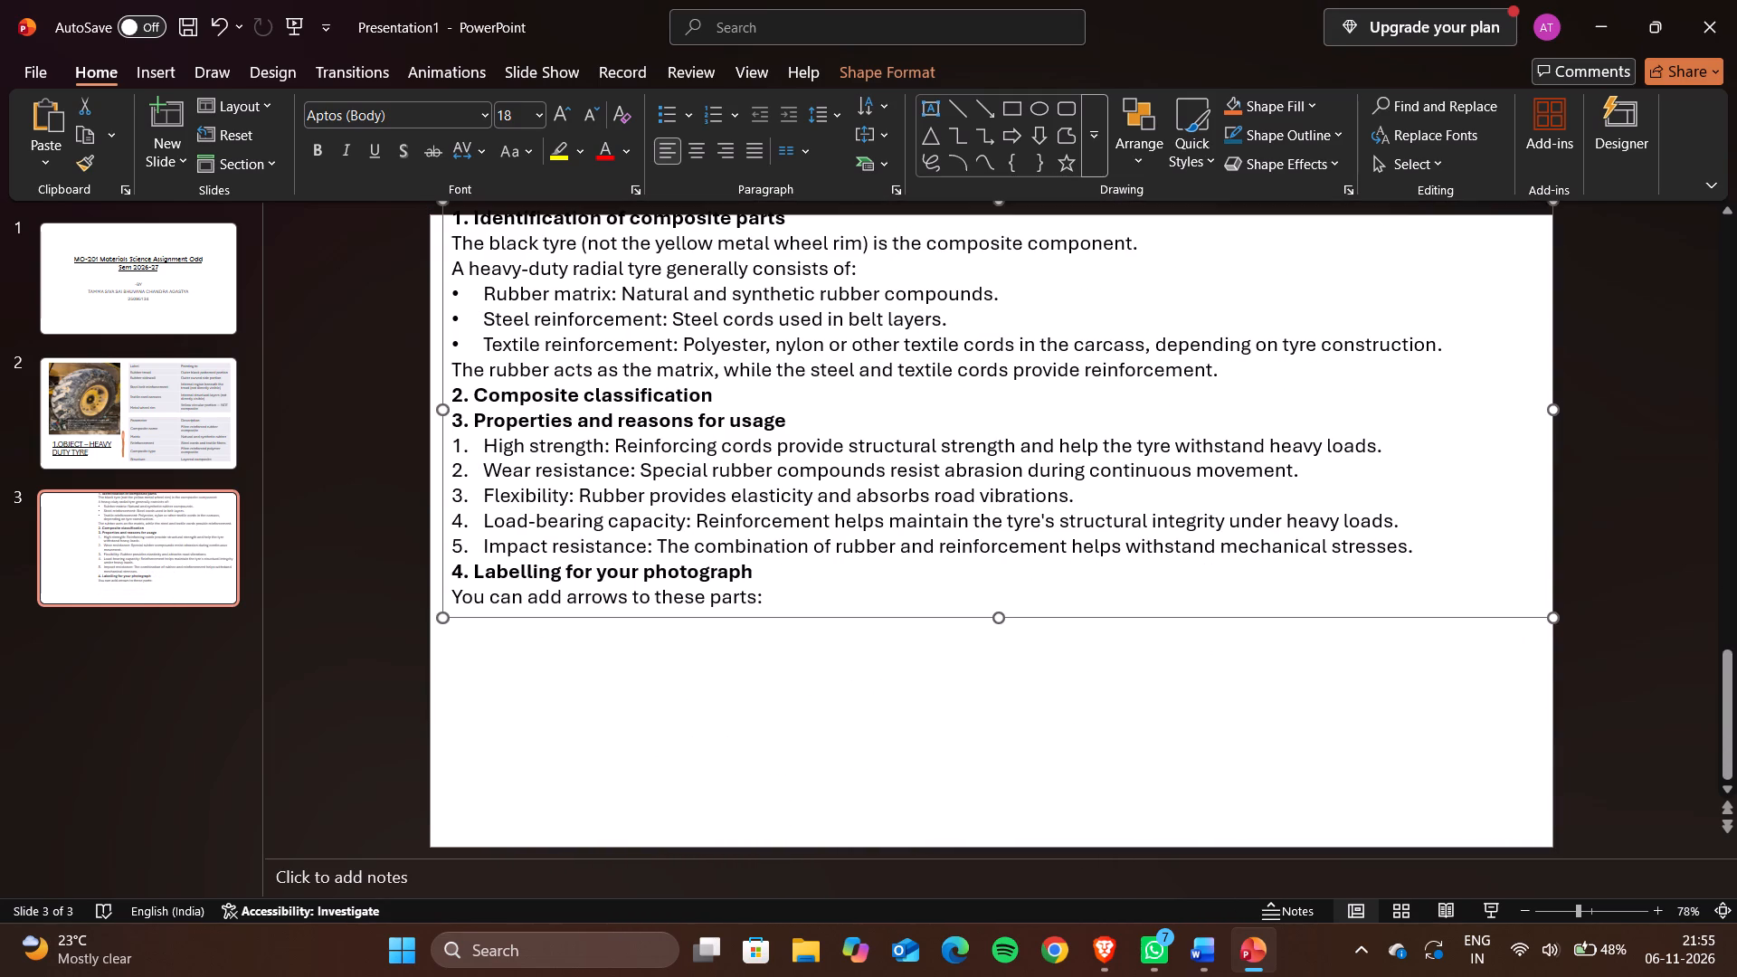
{"action": "left_click_drag", "start_coordinate": [997, 620], "coordinate": [1018, 838]}
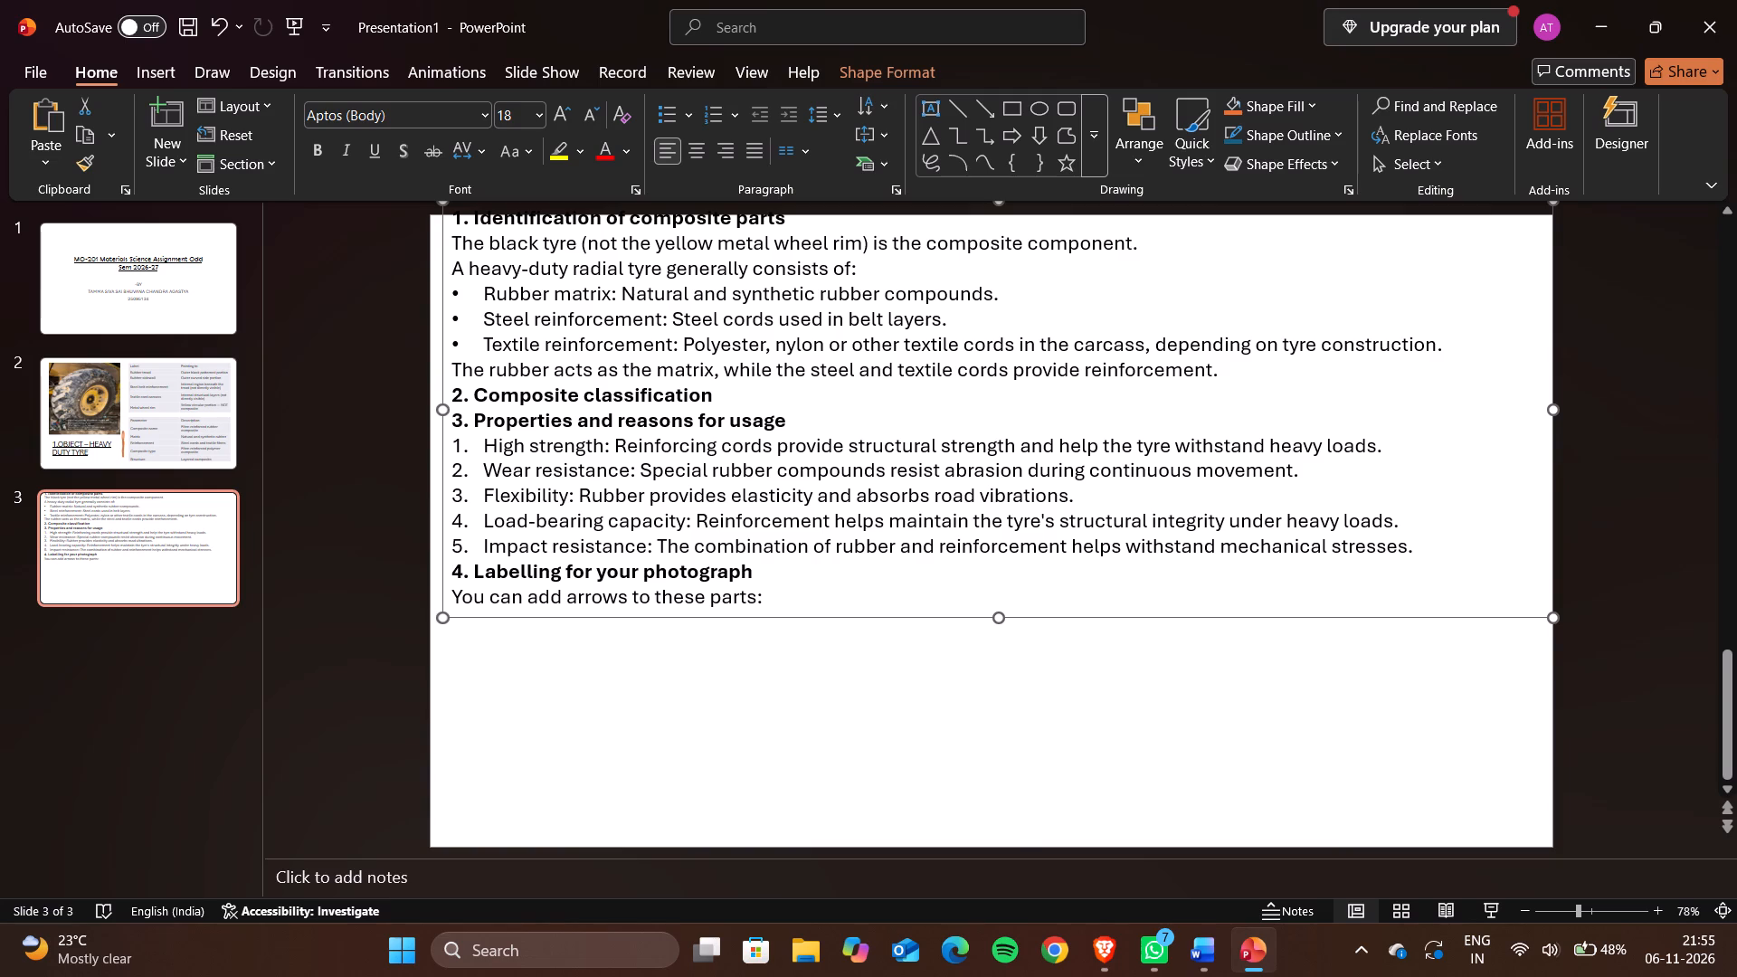
Delete the heading "2. Composite classification" from the slide 3 text.
{"action": "left_click", "coordinate": [729, 396]}
{"action": "key", "text": "BackSpace"}
{"action": "key", "text": "BackSpace"}
{"action": "key", "text": "BackSpace"}
{"action": "key", "text": "BackSpace"}
{"action": "key", "text": "BackSpace"}
{"action": "key", "text": "BackSpace"}
{"action": "key", "text": "BackSpace"}
{"action": "key", "text": "BackSpace"}
{"action": "key", "text": "BackSpace"}
{"action": "key", "text": "BackSpace"}
{"action": "key", "text": "BackSpace"}
{"action": "key", "text": "BackSpace"}
{"action": "key", "text": "BackSpace"}
{"action": "key", "text": "BackSpace"}
{"action": "key", "text": "BackSpace"}
{"action": "key", "text": "BackSpace"}
{"action": "key", "text": "BackSpace"}
{"action": "key", "text": "BackSpace"}
{"action": "key", "text": "BackSpace"}
{"action": "key", "text": "BackSpace"}
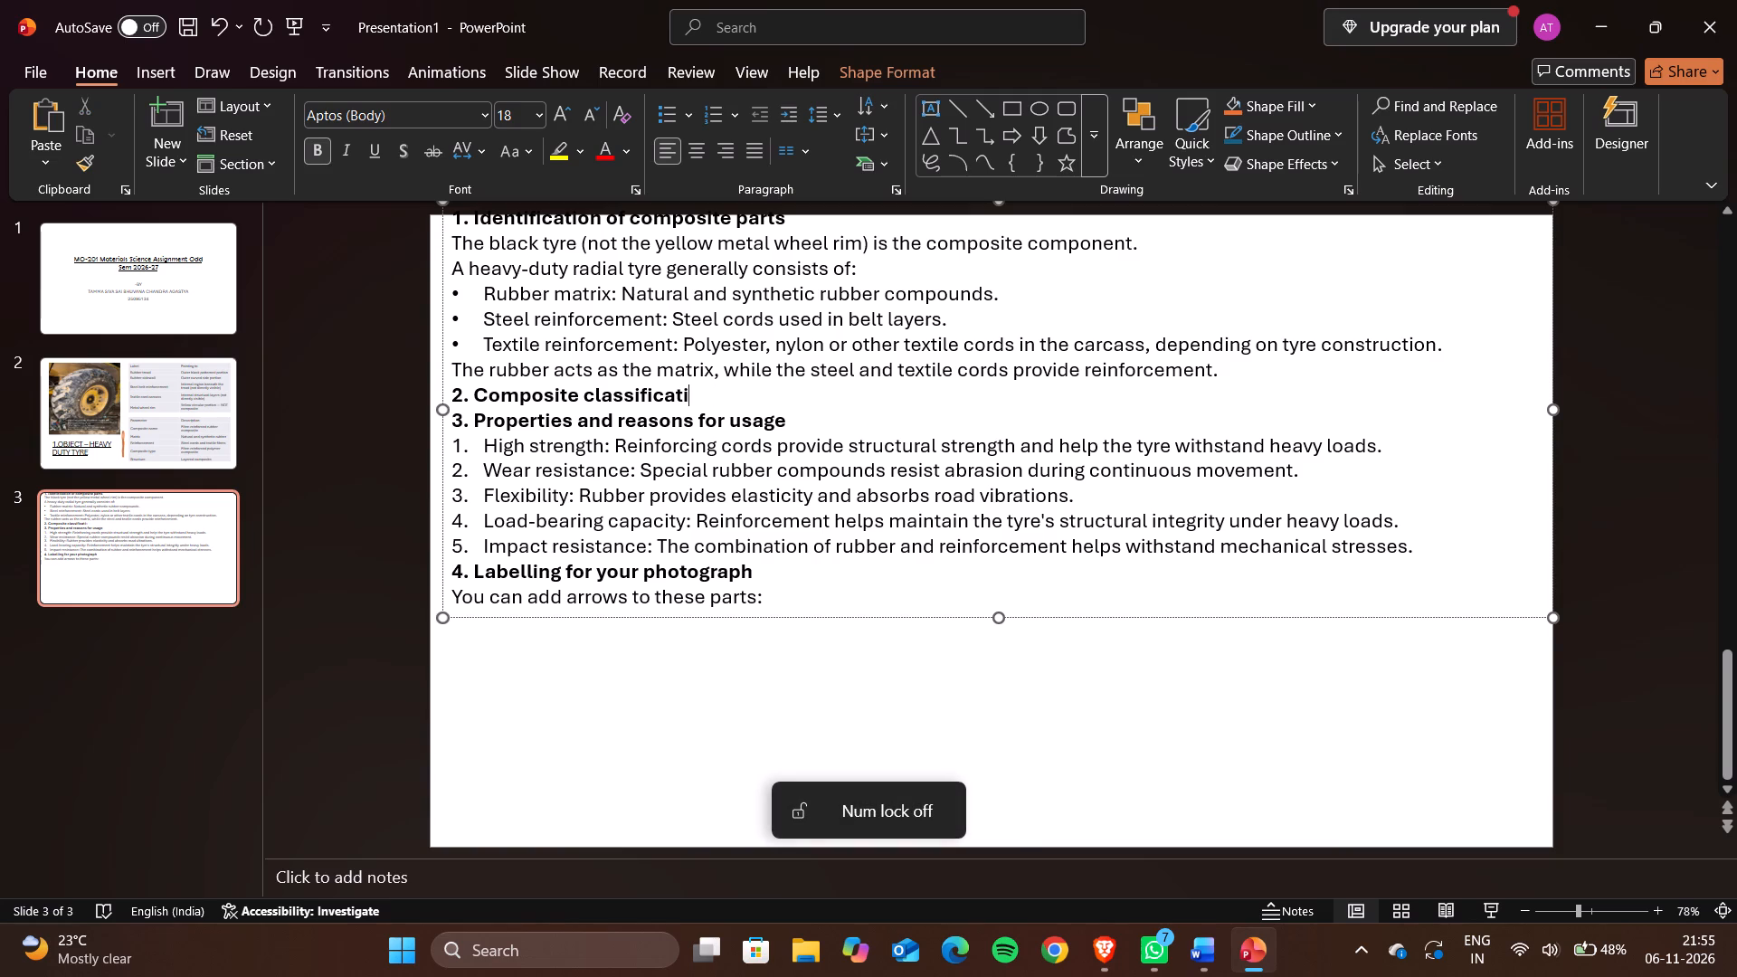
{"action": "key", "text": "BackSpace"}
{"action": "key", "text": "BackSpace"}
{"action": "key", "text": "BackSpace"}
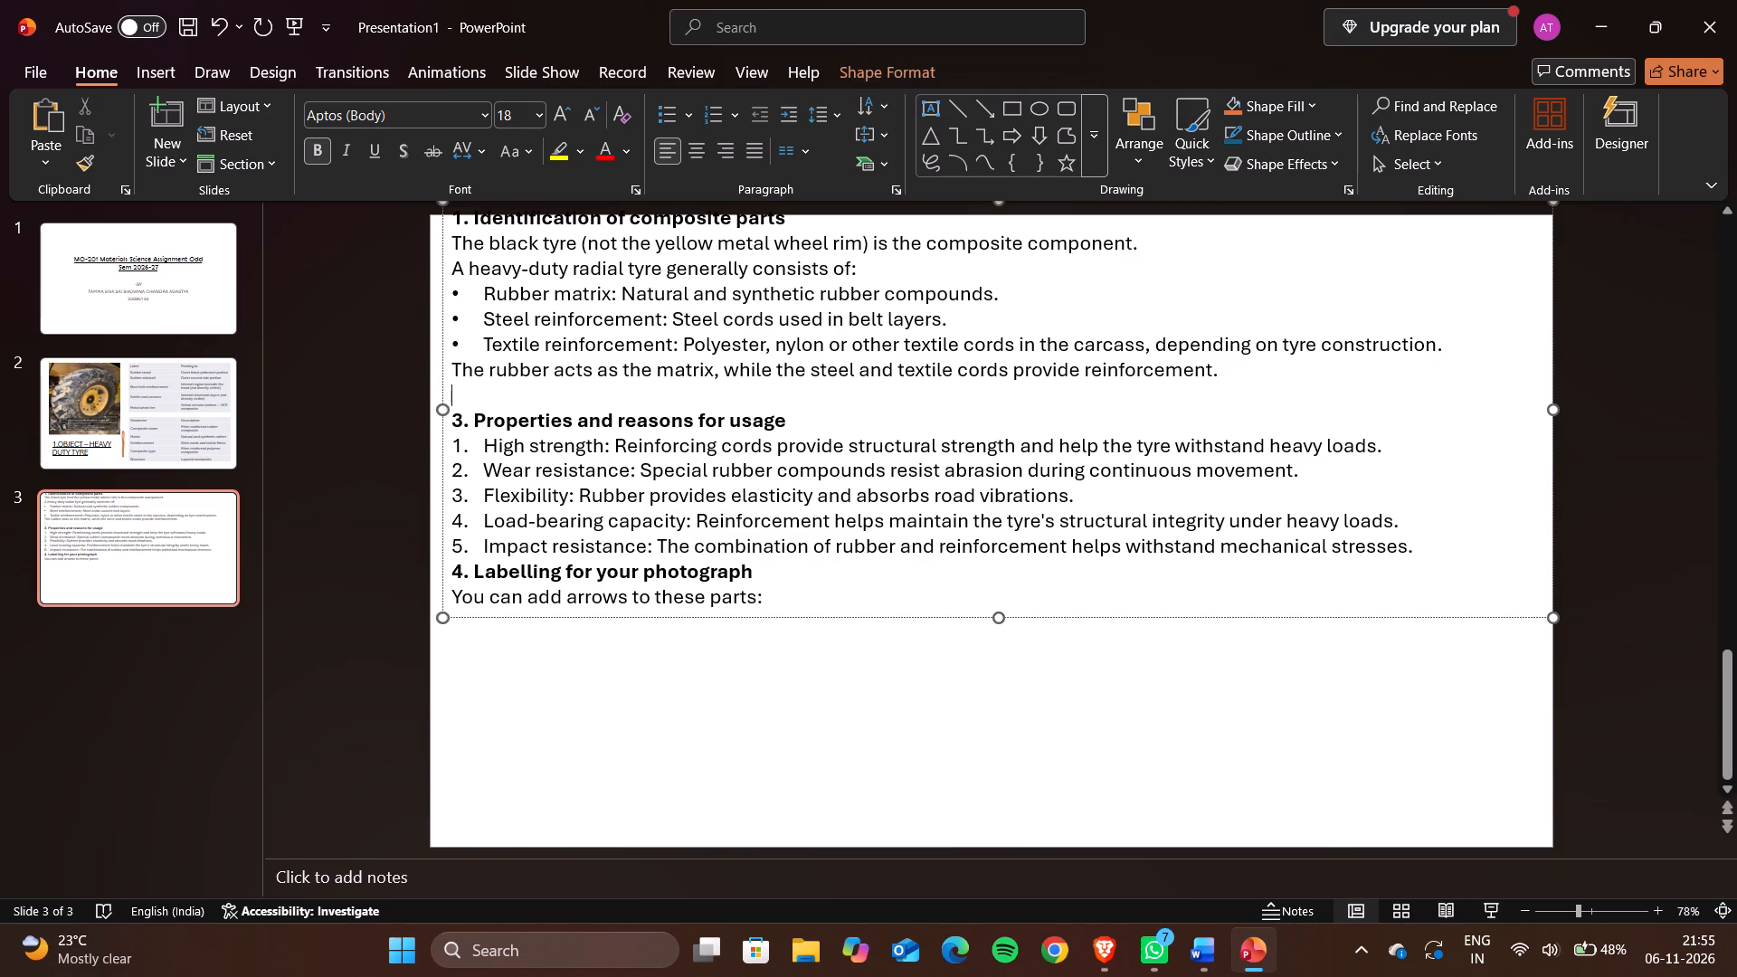
Delete the heading "4. Labelling for your photograph" from the slide 3 text.
{"action": "left_click", "coordinate": [763, 575]}
{"action": "key", "text": "BackSpace"}
{"action": "key", "text": "BackSpace"}
{"action": "key", "text": "BackSpace"}
{"action": "key", "text": "BackSpace"}
{"action": "key", "text": "BackSpace"}
{"action": "key", "text": "BackSpace"}
{"action": "key", "text": "BackSpace"}
{"action": "key", "text": "BackSpace"}
{"action": "key", "text": "BackSpace"}
{"action": "key", "text": "BackSpace"}
{"action": "key", "text": "BackSpace"}
{"action": "key", "text": "BackSpace"}
{"action": "key", "text": "BackSpace"}
{"action": "key", "text": "BackSpace"}
{"action": "key", "text": "BackSpace"}
{"action": "key", "text": "BackSpace"}
{"action": "key", "text": "BackSpace"}
{"action": "key", "text": "BackSpace"}
{"action": "key", "text": "BackSpace"}
{"action": "key", "text": "BackSpace"}
{"action": "key", "text": "BackSpace"}
{"action": "key", "text": "BackSpace"}
{"action": "key", "text": "BackSpace"}
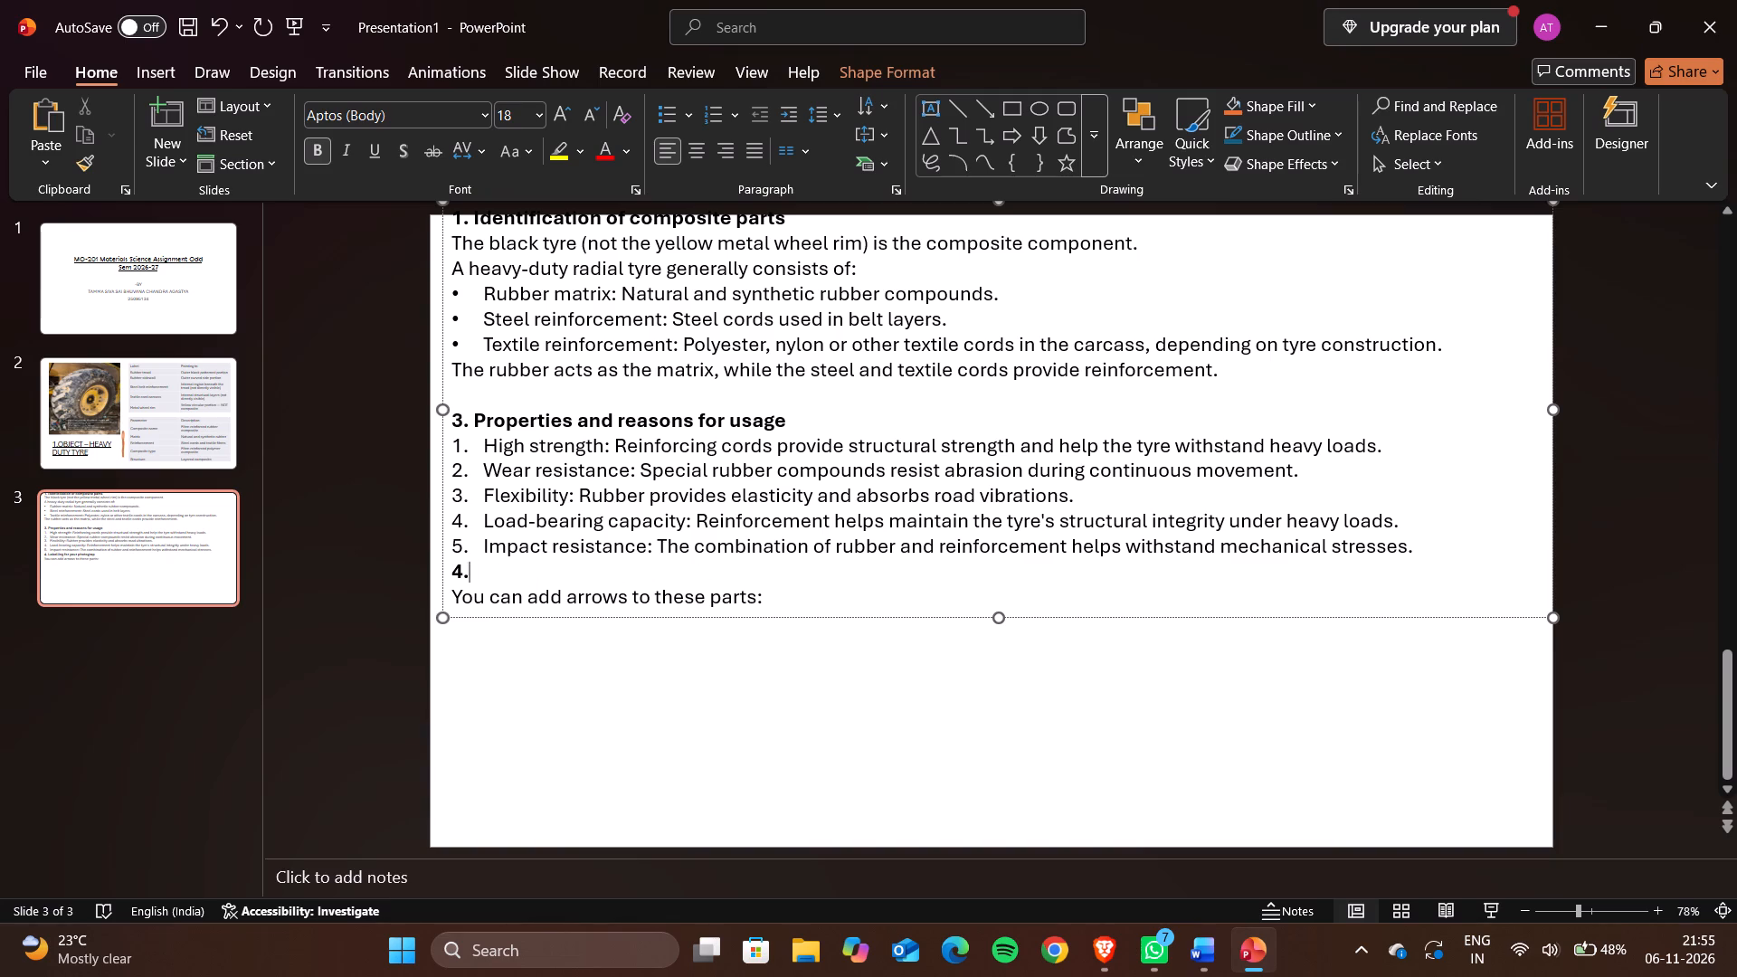
{"action": "key", "text": "BackSpace"}
{"action": "key", "text": "BackSpace"}
Delete the closing line "You can add arrows to these parts:" from the slide 3 text.
{"action": "key", "text": "Down"}
{"action": "key", "text": "Right"}
{"action": "key", "text": "Right"}
{"action": "key", "text": "Right"}
{"action": "key", "text": "Right"}
{"action": "key", "text": "Right"}
{"action": "key", "text": "Right"}
{"action": "key", "text": "Right"}
{"action": "key", "text": "Right"}
{"action": "key", "text": "Right"}
{"action": "key", "text": "Right"}
{"action": "key", "text": "Right"}
{"action": "key", "text": "Right"}
{"action": "key", "text": "Right"}
{"action": "key", "text": "Right"}
{"action": "key", "text": "Right"}
{"action": "key", "text": "Right"}
{"action": "key", "text": "Right"}
{"action": "key", "text": "Right"}
{"action": "key", "text": "Right"}
{"action": "key", "text": "Right"}
{"action": "key", "text": "Right"}
{"action": "key", "text": "Right"}
{"action": "key", "text": "Right"}
{"action": "key", "text": "Right"}
{"action": "key", "text": "Right"}
{"action": "key", "text": "Right"}
{"action": "key", "text": "Right"}
{"action": "key", "text": "Right"}
{"action": "key", "text": "BackSpace"}
{"action": "key", "text": "BackSpace"}
{"action": "key", "text": "BackSpace"}
{"action": "key", "text": "BackSpace"}
{"action": "key", "text": "BackSpace"}
{"action": "key", "text": "BackSpace"}
{"action": "key", "text": "BackSpace"}
{"action": "key", "text": "BackSpace"}
{"action": "key", "text": "BackSpace"}
{"action": "key", "text": "BackSpace"}
{"action": "key", "text": "BackSpace"}
{"action": "key", "text": "BackSpace"}
{"action": "key", "text": "BackSpace"}
{"action": "key", "text": "BackSpace"}
{"action": "key", "text": "BackSpace"}
{"action": "key", "text": "BackSpace"}
{"action": "key", "text": "BackSpace"}
{"action": "key", "text": "BackSpace"}
{"action": "key", "text": "BackSpace"}
{"action": "key", "text": "BackSpace"}
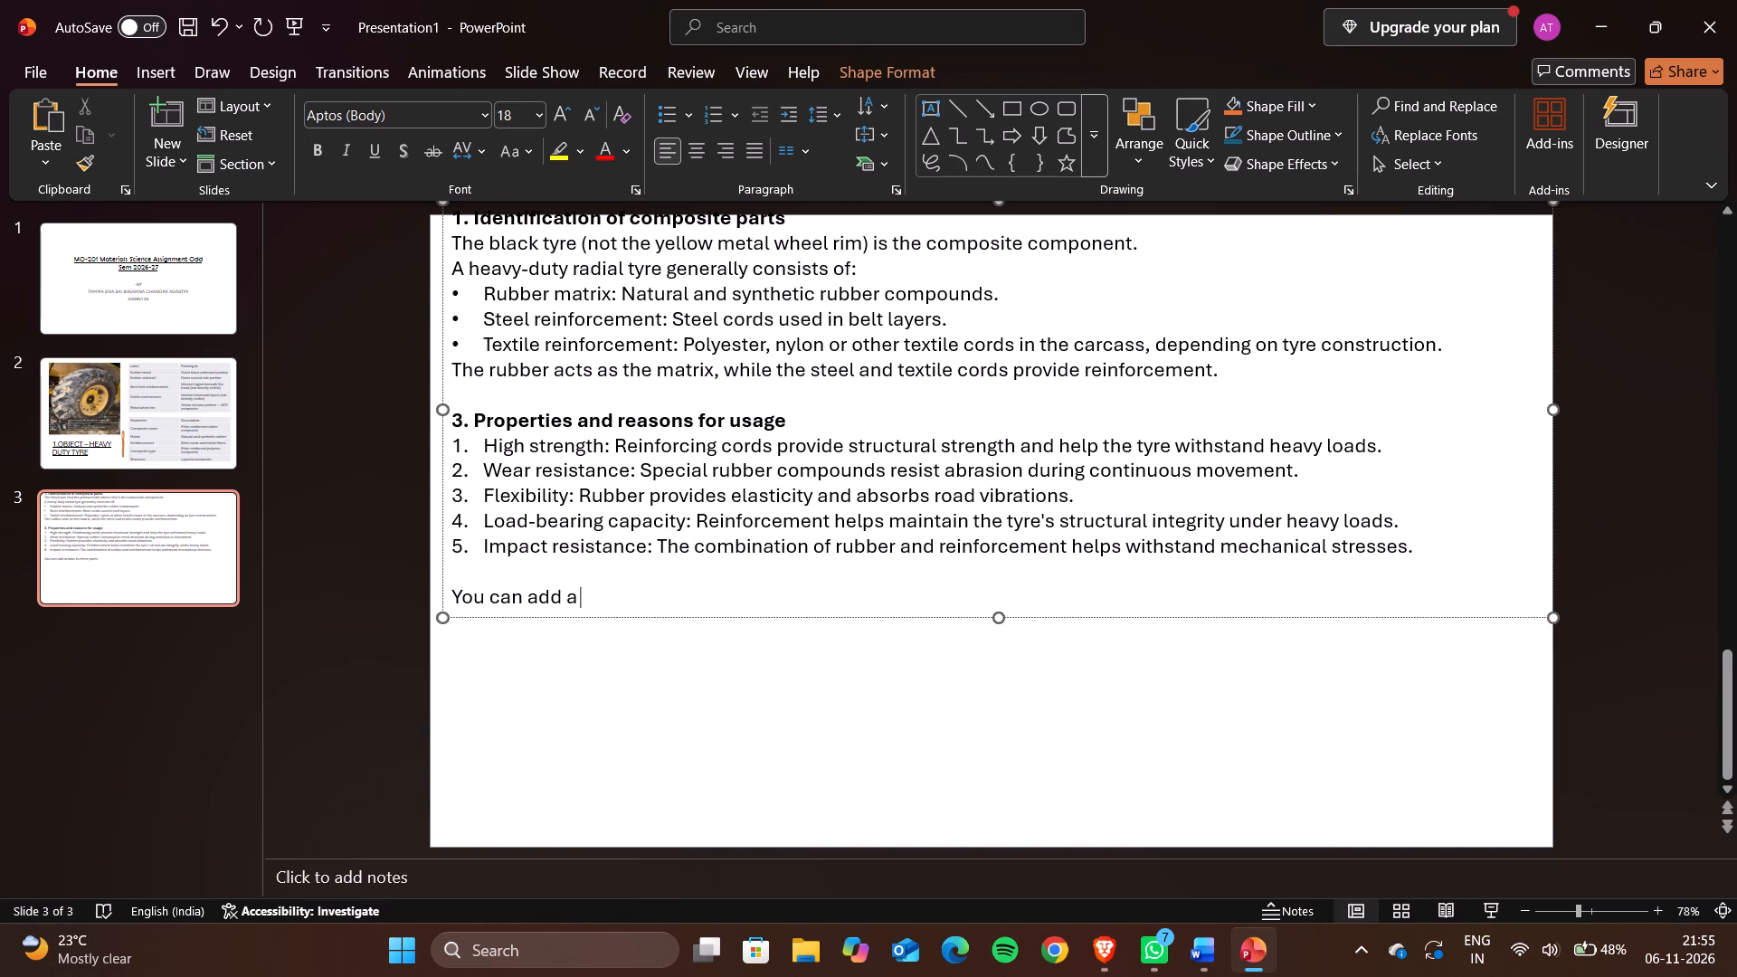
{"action": "key", "text": "BackSpace"}
{"action": "key", "text": "BackSpace"}
{"action": "key", "text": "BackSpace"}
{"action": "key", "text": "BackSpace"}
{"action": "key", "text": "BackSpace"}
{"action": "key", "text": "BackSpace"}
{"action": "key", "text": "BackSpace"}
{"action": "left_click", "coordinate": [951, 738]}
Move the text box down so it lies fully within slide 3 around mid-height, with its side edges inside the slide.
{"action": "left_click", "coordinate": [881, 408]}
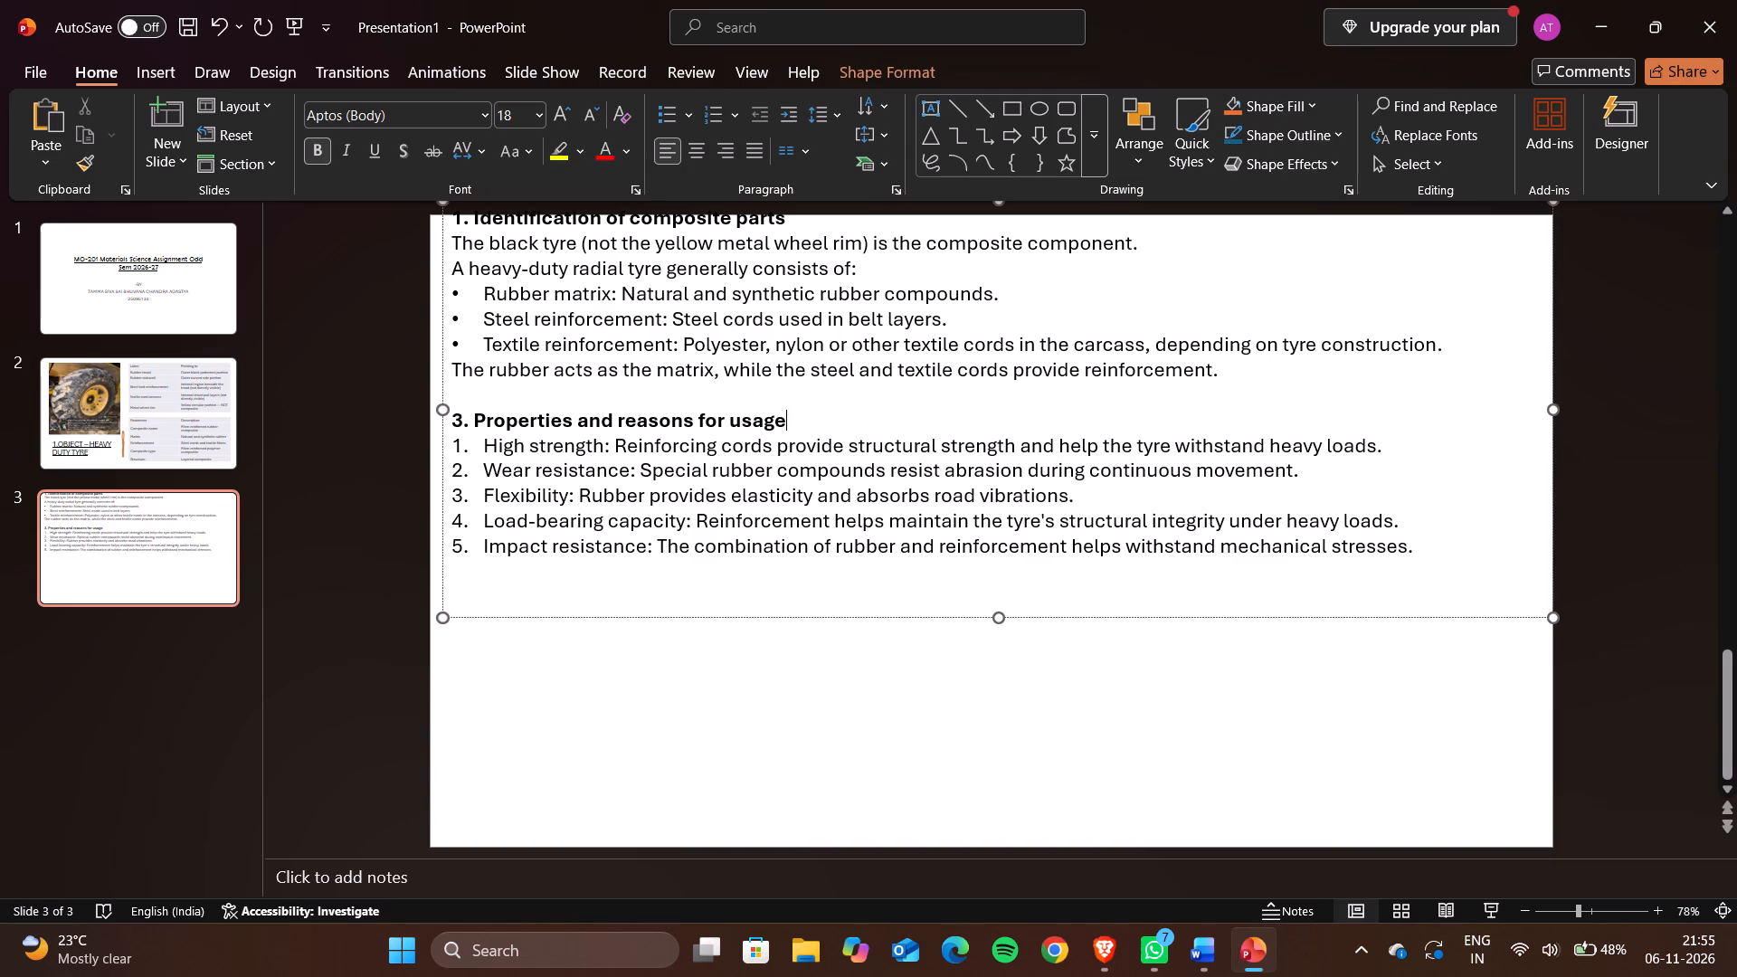
{"action": "left_click", "coordinate": [953, 610]}
{"action": "left_click_drag", "start_coordinate": [957, 618], "coordinate": [963, 717]}
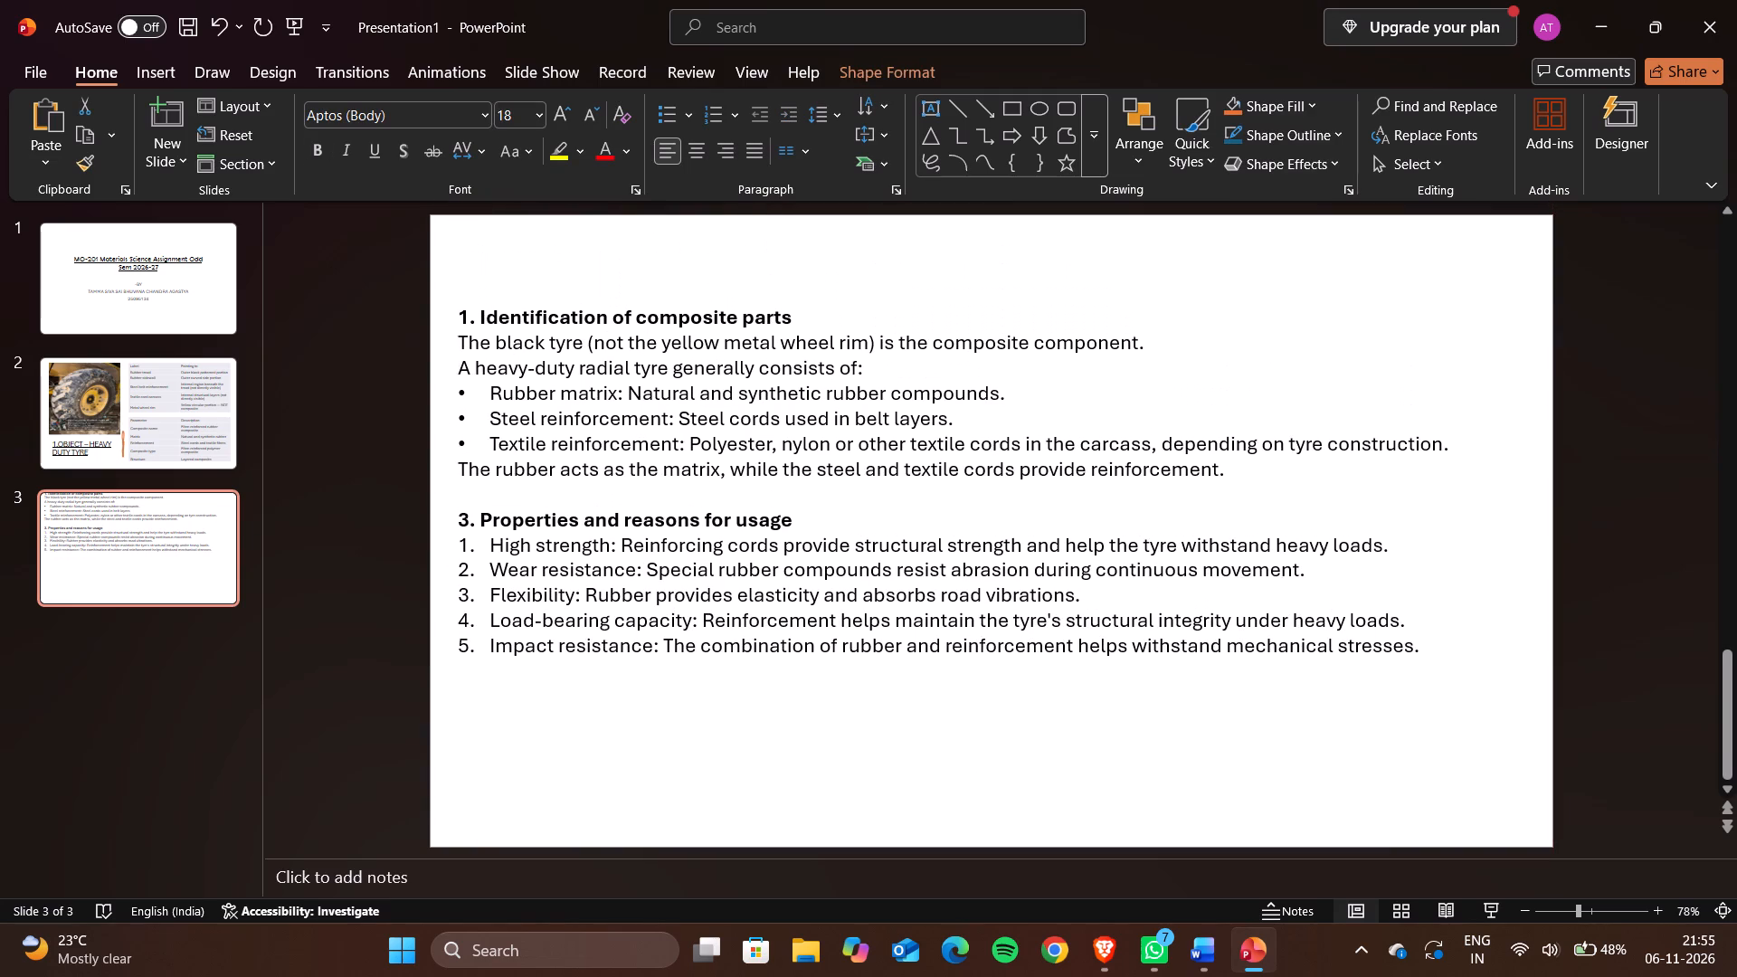
{"action": "left_click_drag", "start_coordinate": [963, 717], "coordinate": [964, 718]}
{"action": "left_click_drag", "start_coordinate": [1010, 304], "coordinate": [1007, 294]}
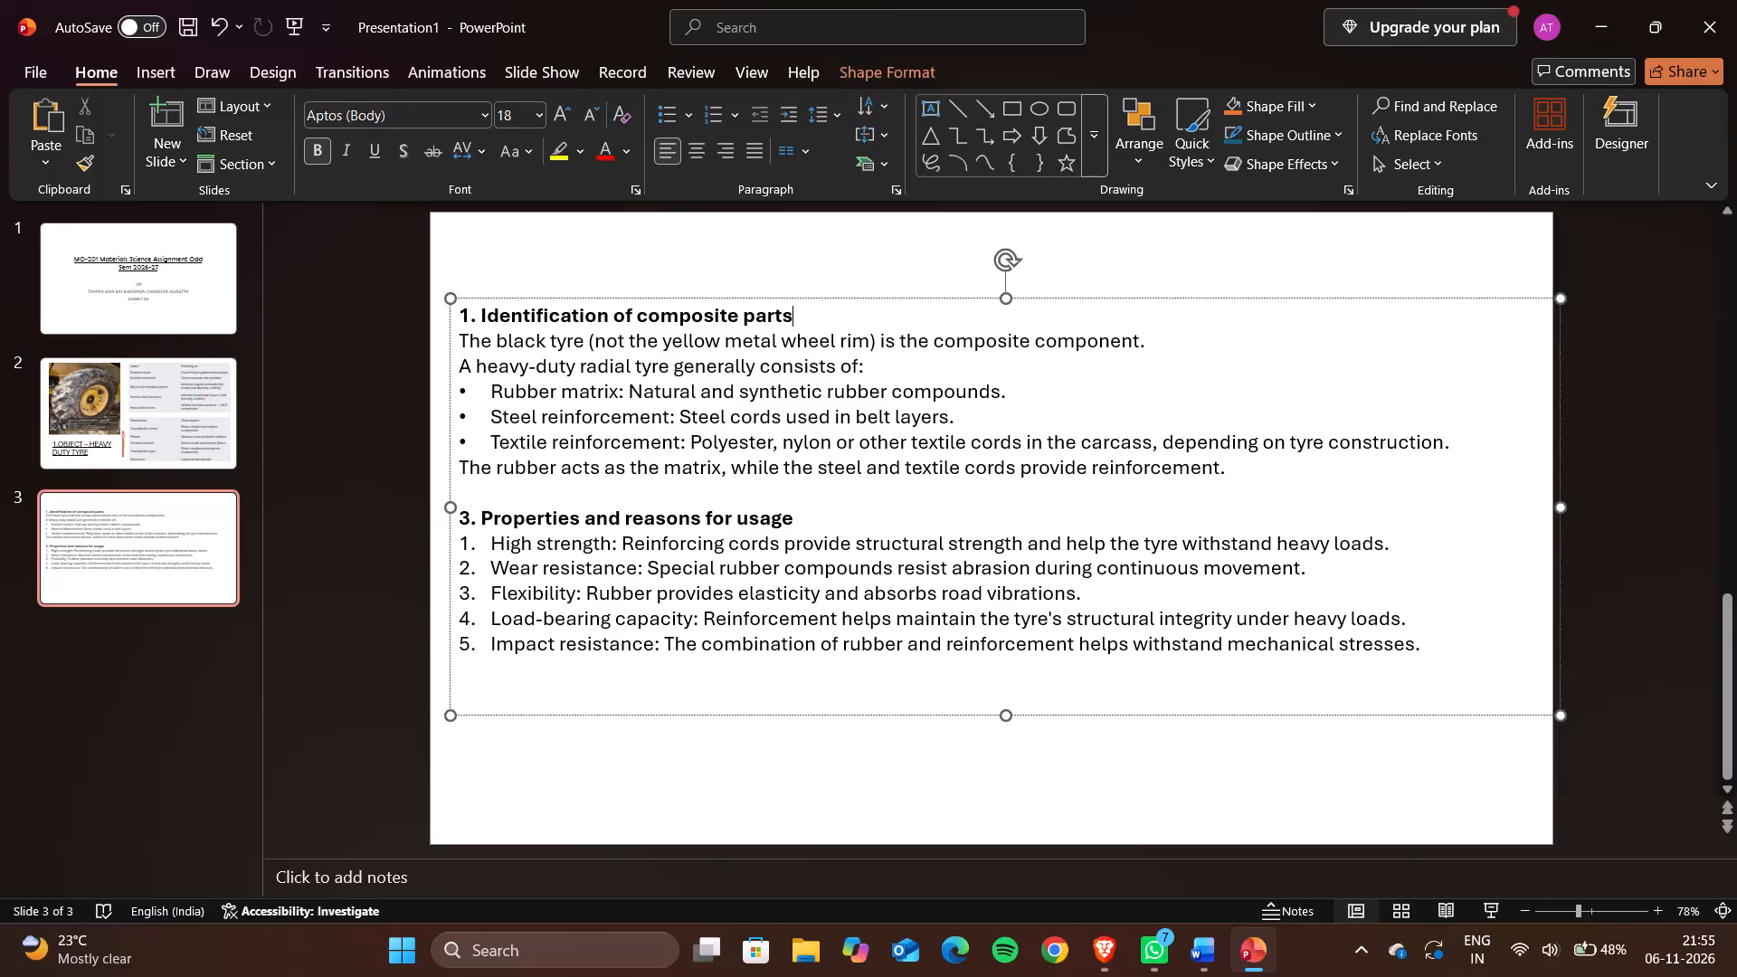
{"action": "left_click_drag", "start_coordinate": [1007, 294], "coordinate": [993, 213]}
{"action": "left_click_drag", "start_coordinate": [615, 295], "coordinate": [603, 297]}
{"action": "left_click", "coordinate": [1696, 448]}
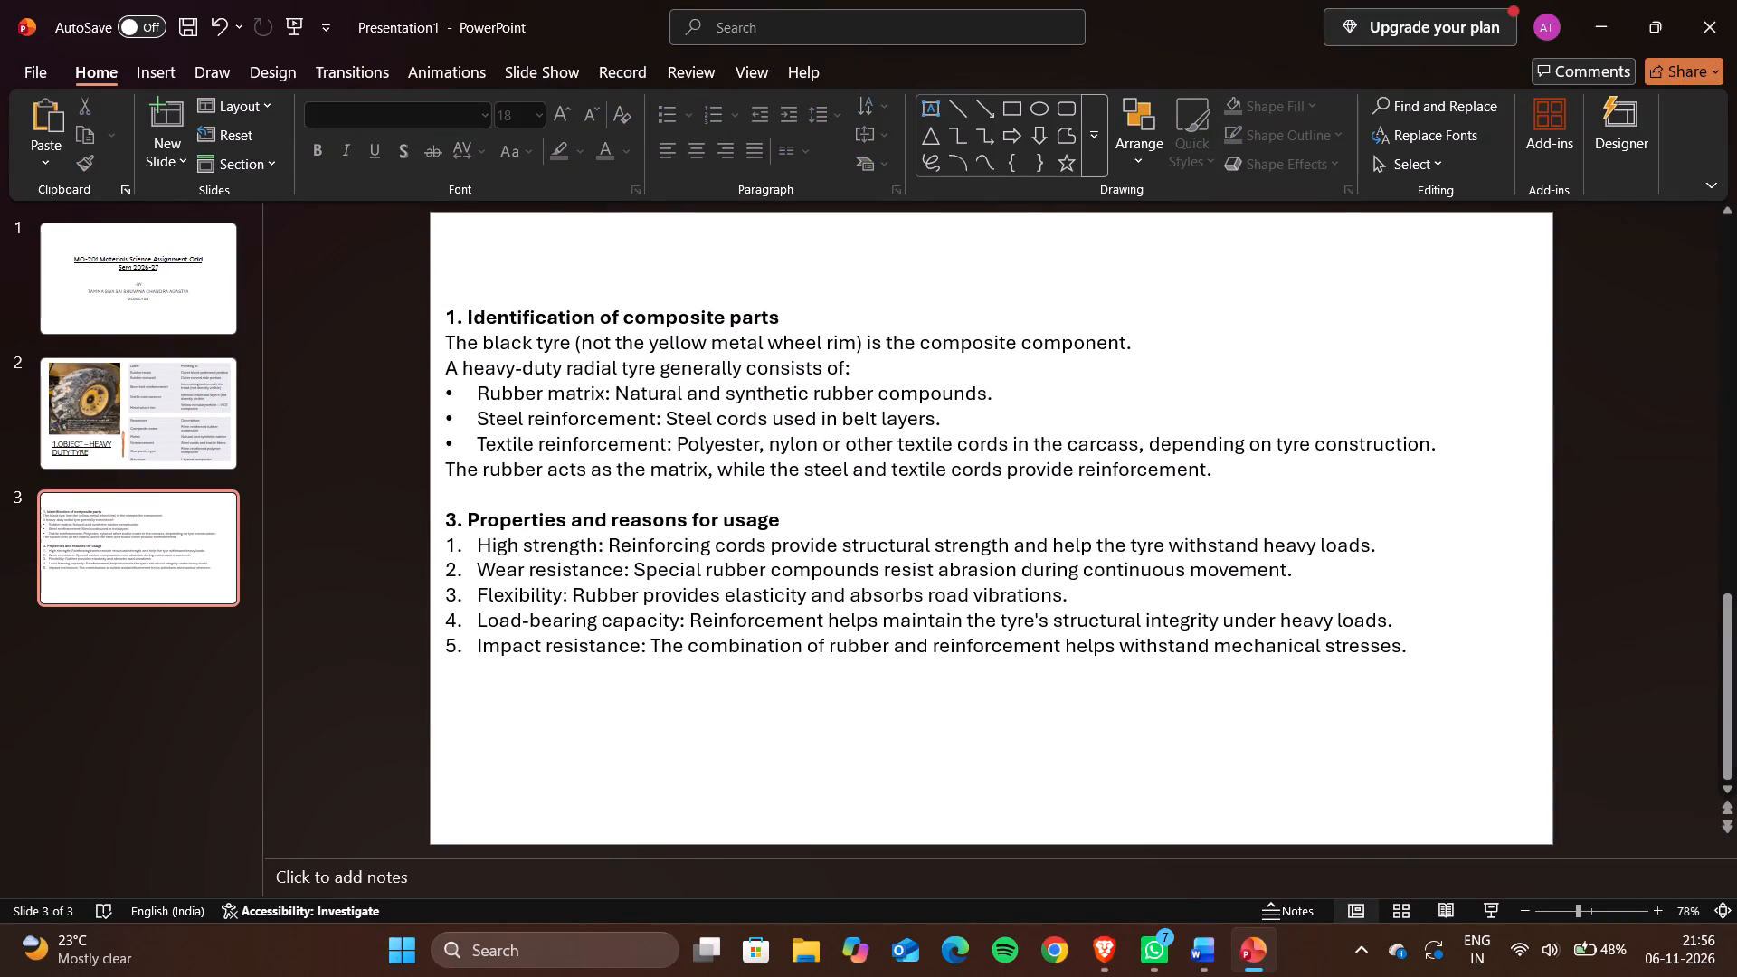
Renumber the "Properties and reasons for usage" heading as 2.
{"action": "left_click", "coordinate": [458, 521]}
{"action": "key", "text": "BackSpace"}
{"action": "key", "text": "2"}
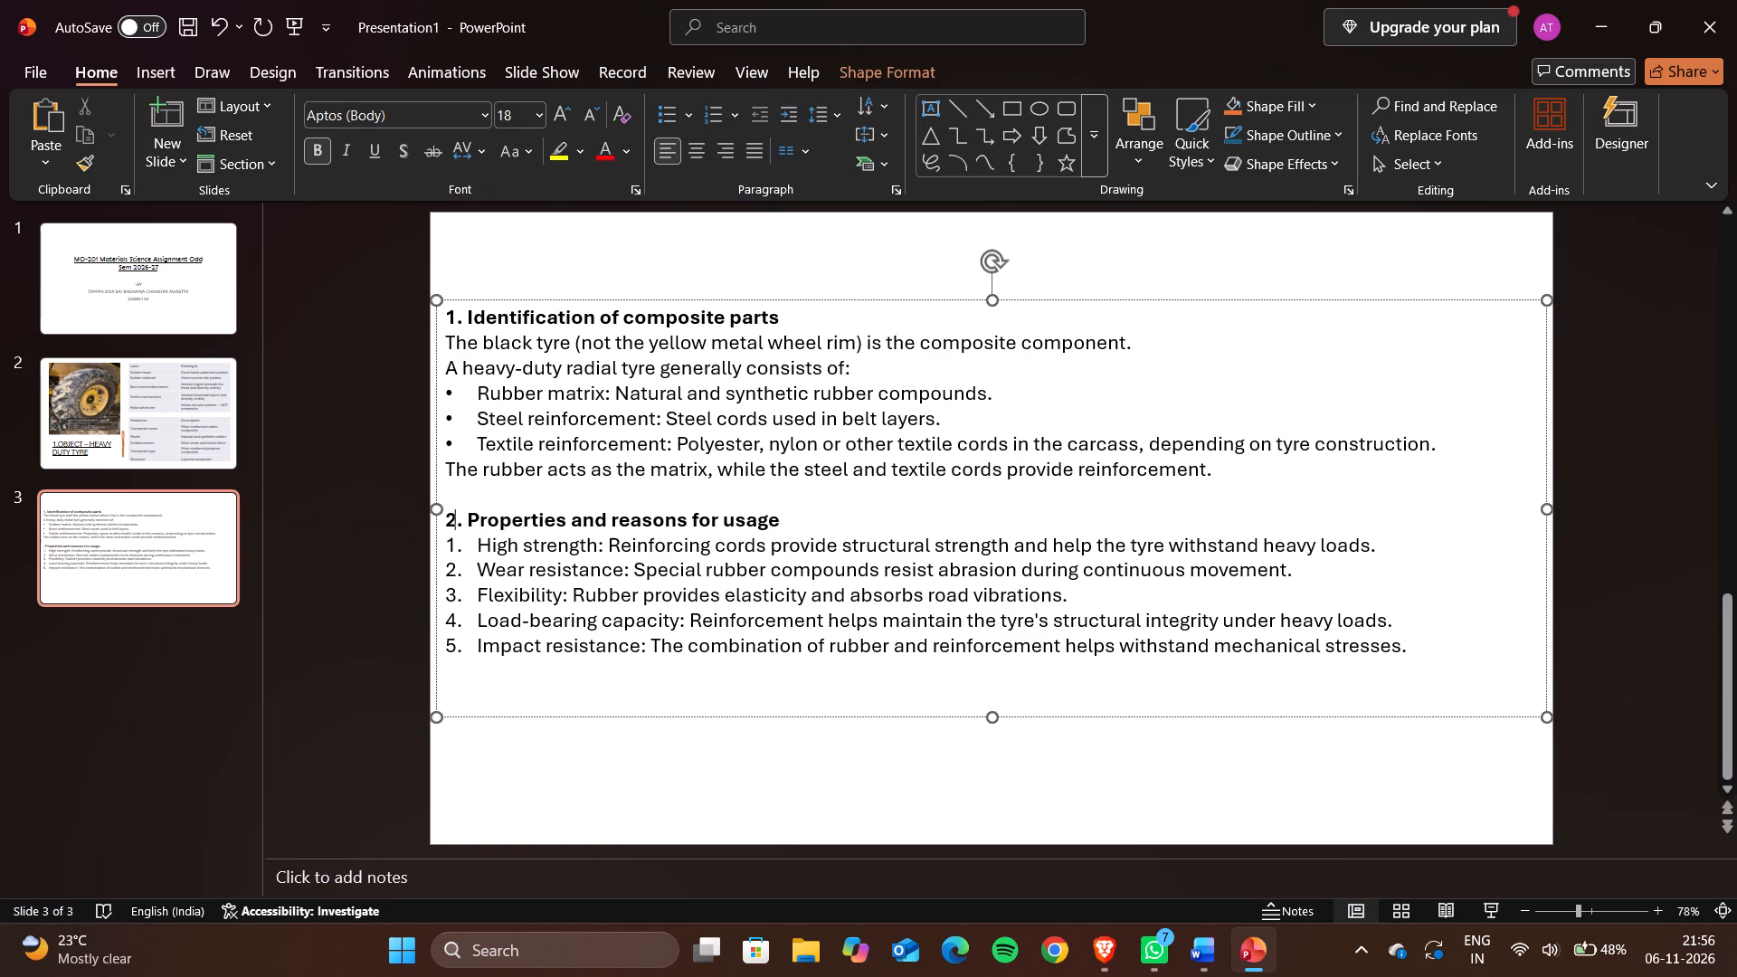
{"action": "left_click", "coordinate": [1624, 396]}
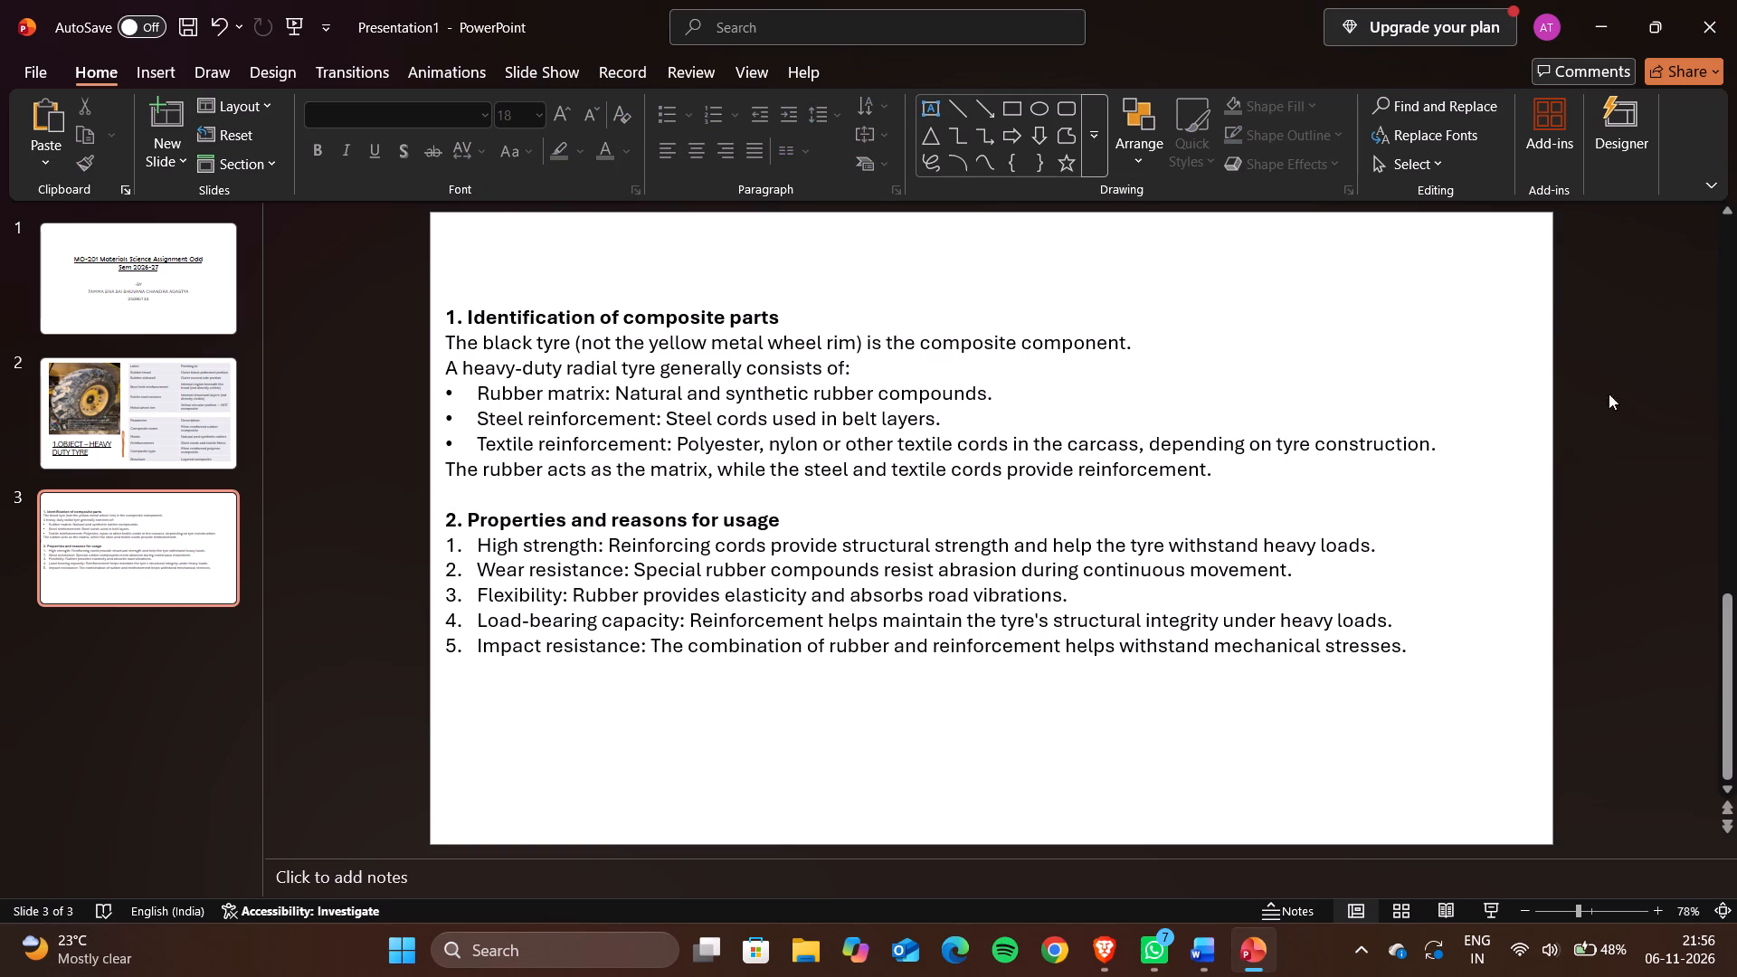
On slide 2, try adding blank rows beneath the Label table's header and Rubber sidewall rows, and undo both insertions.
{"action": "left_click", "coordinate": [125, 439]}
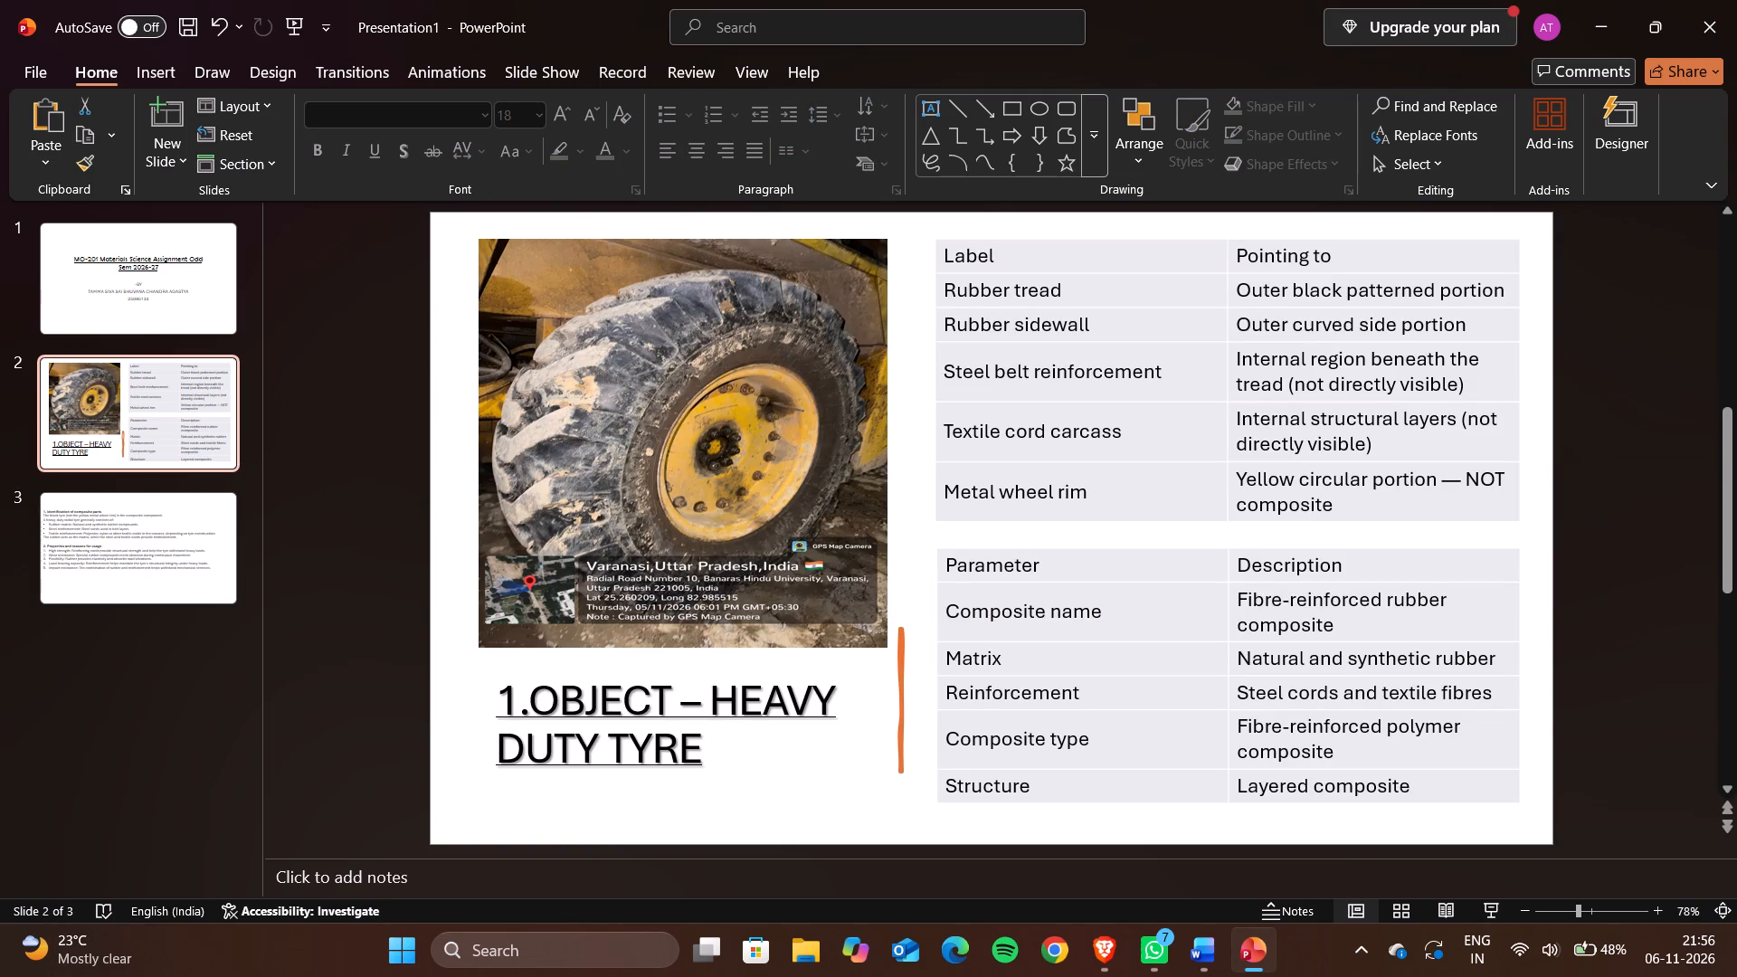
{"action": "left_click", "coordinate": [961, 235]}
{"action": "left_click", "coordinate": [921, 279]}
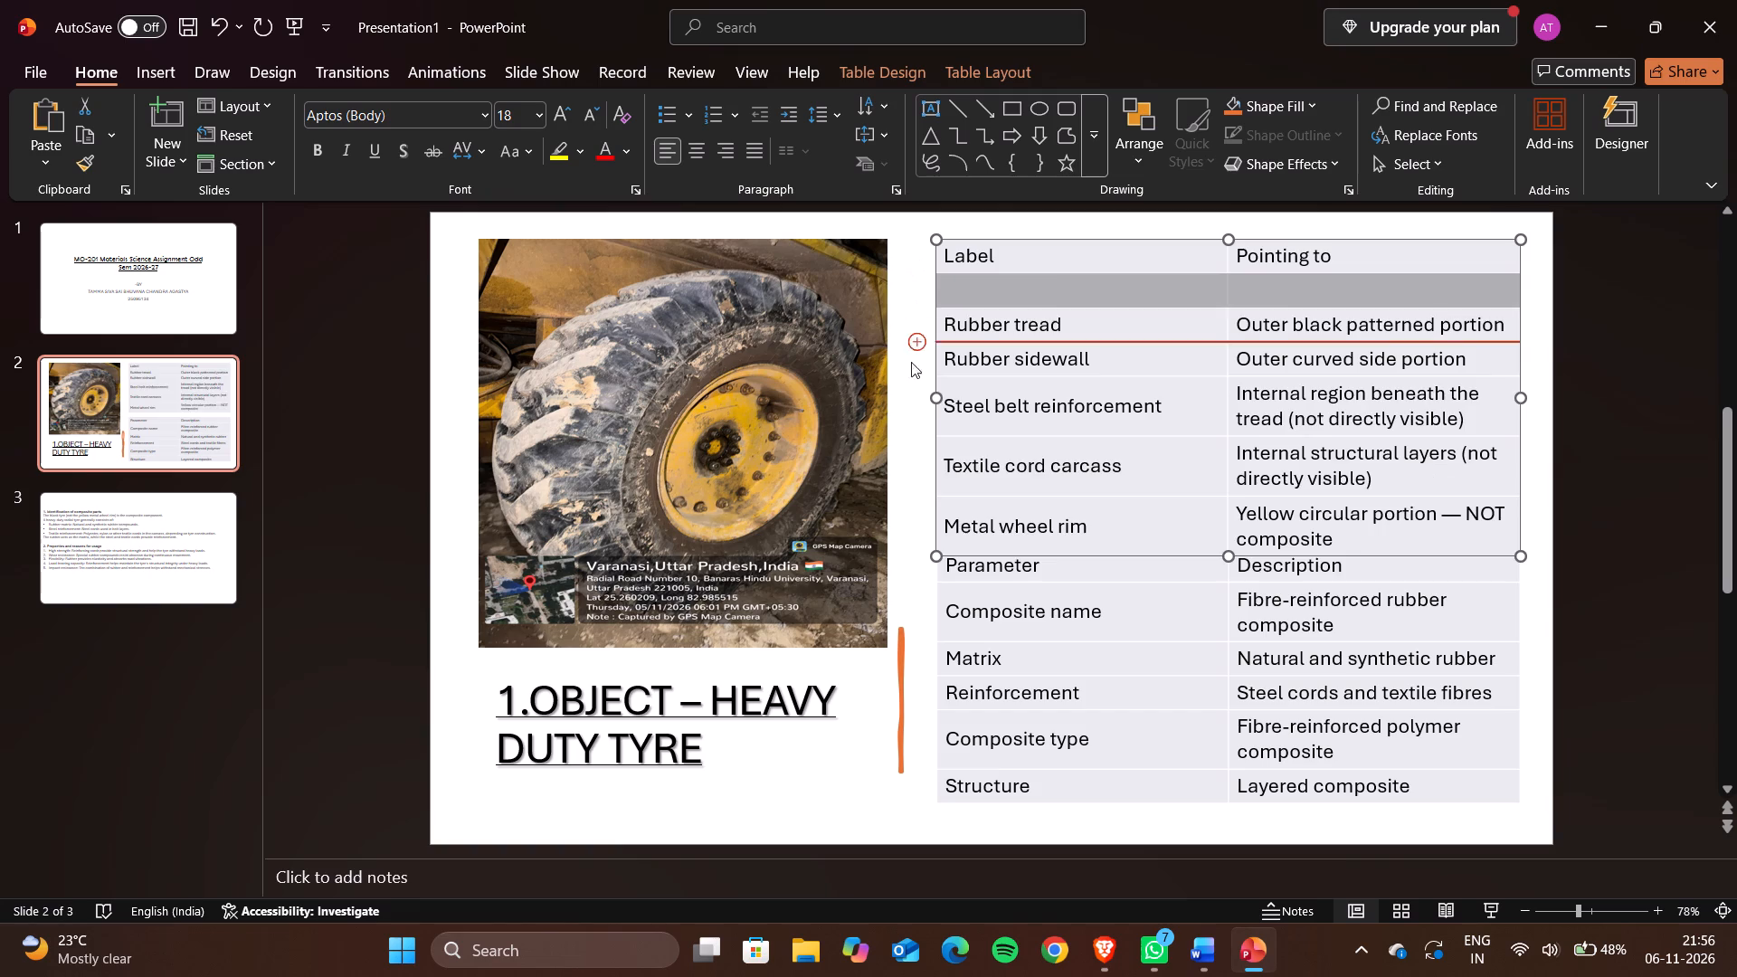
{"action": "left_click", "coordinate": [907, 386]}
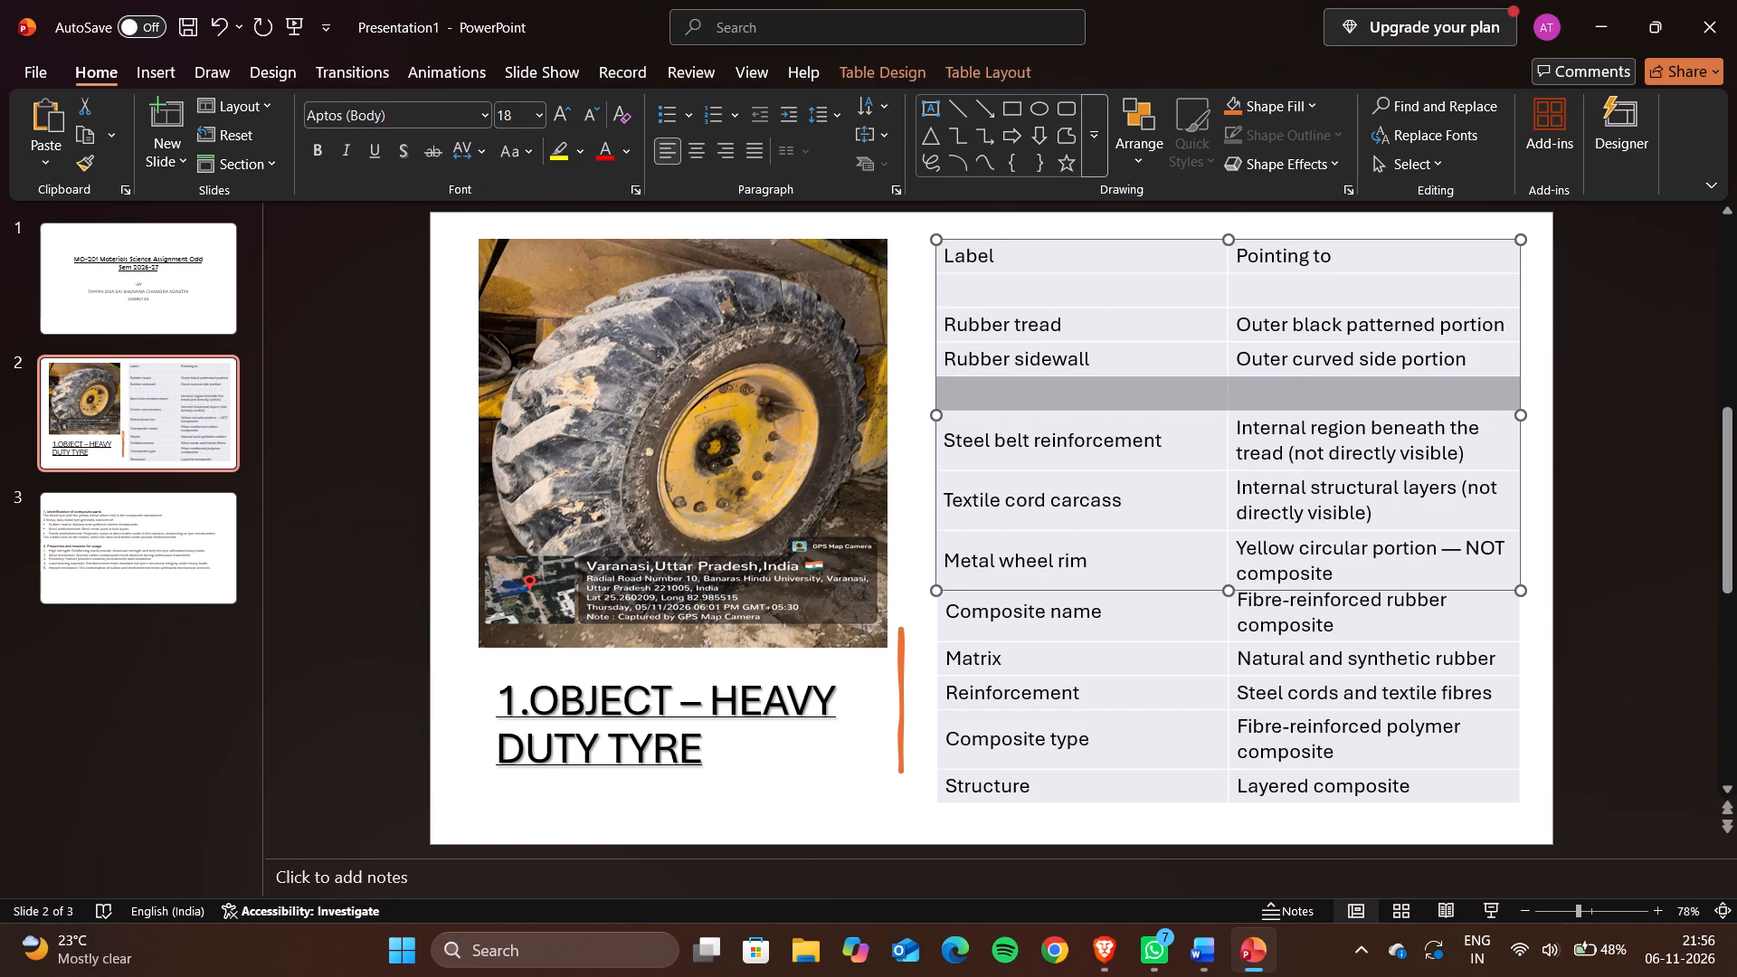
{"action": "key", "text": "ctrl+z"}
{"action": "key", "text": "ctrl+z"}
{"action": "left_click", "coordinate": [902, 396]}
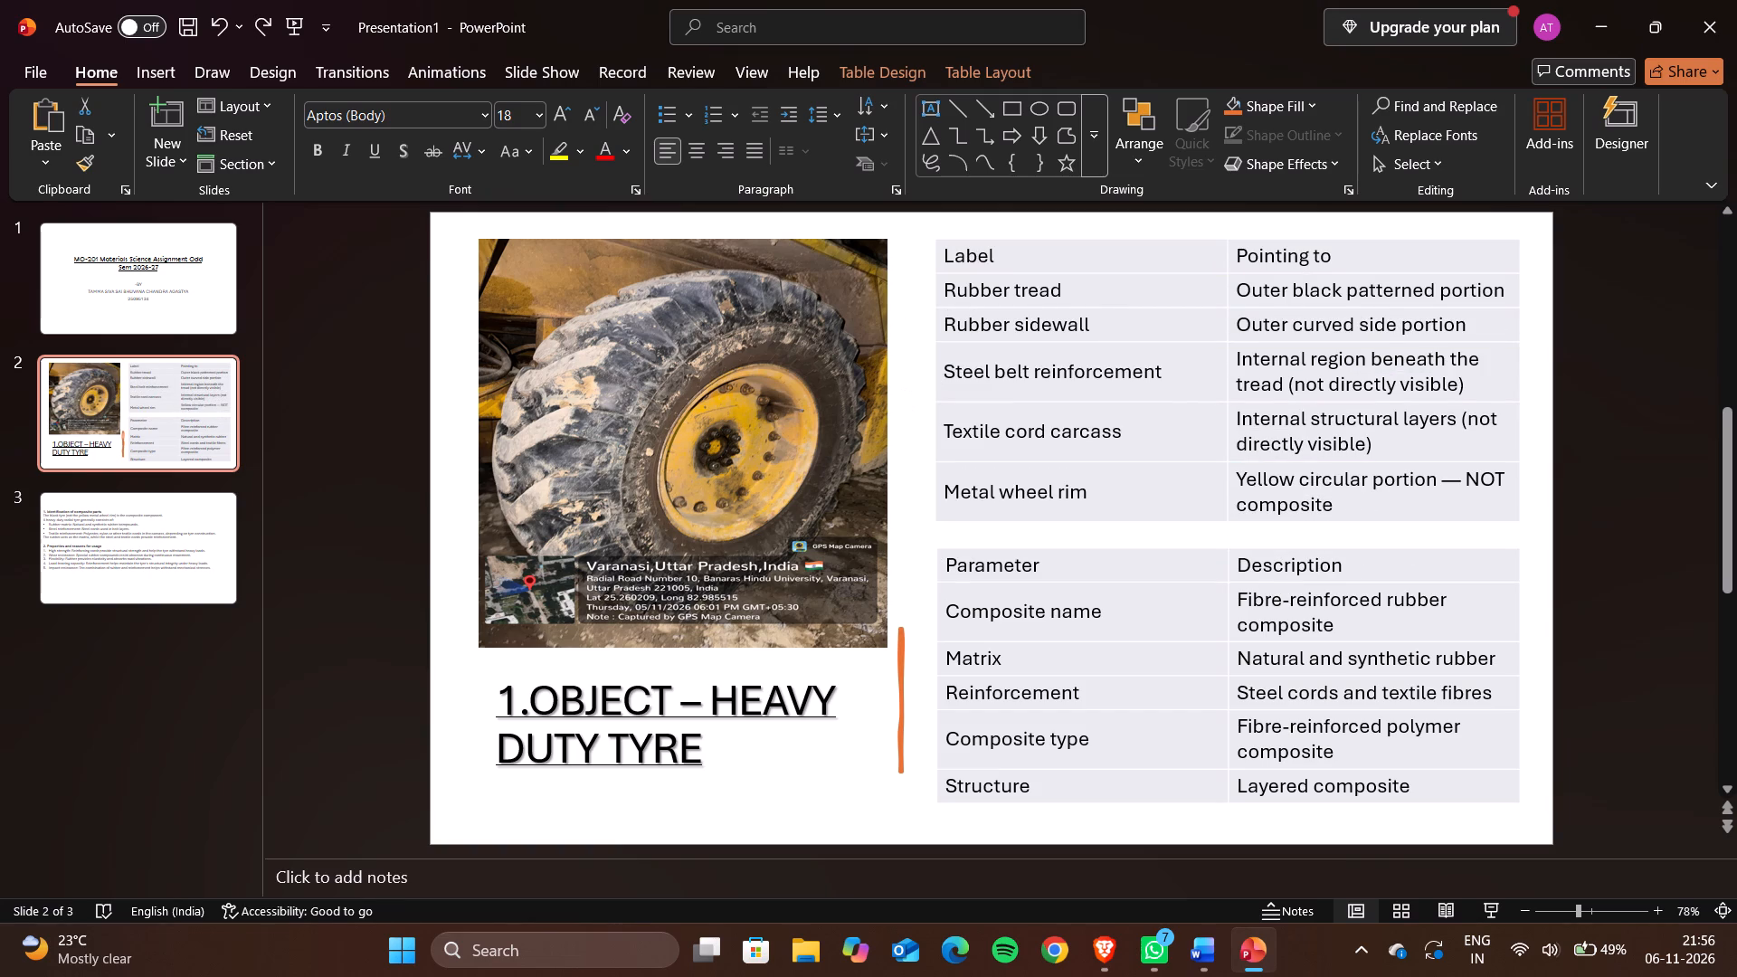
Add a text box reading "LABELLING:" near the top of the Label table on slide 2 and underline its text.
{"action": "left_click", "coordinate": [149, 59]}
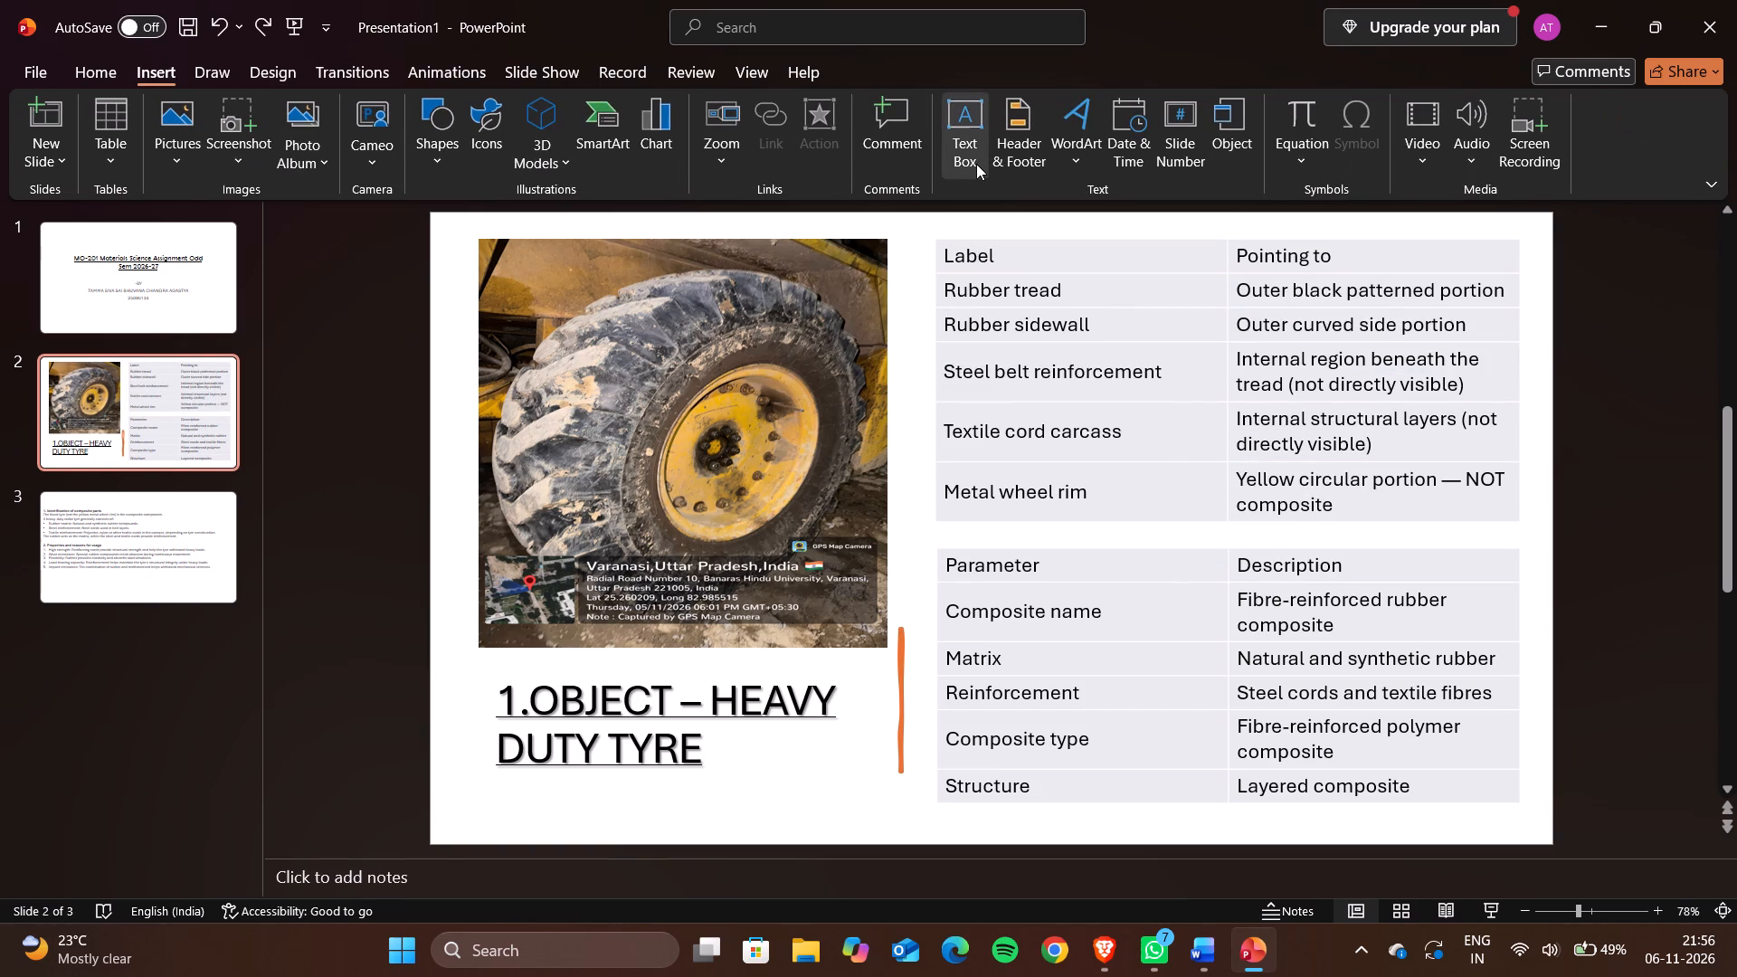
{"action": "left_click", "coordinate": [976, 164]}
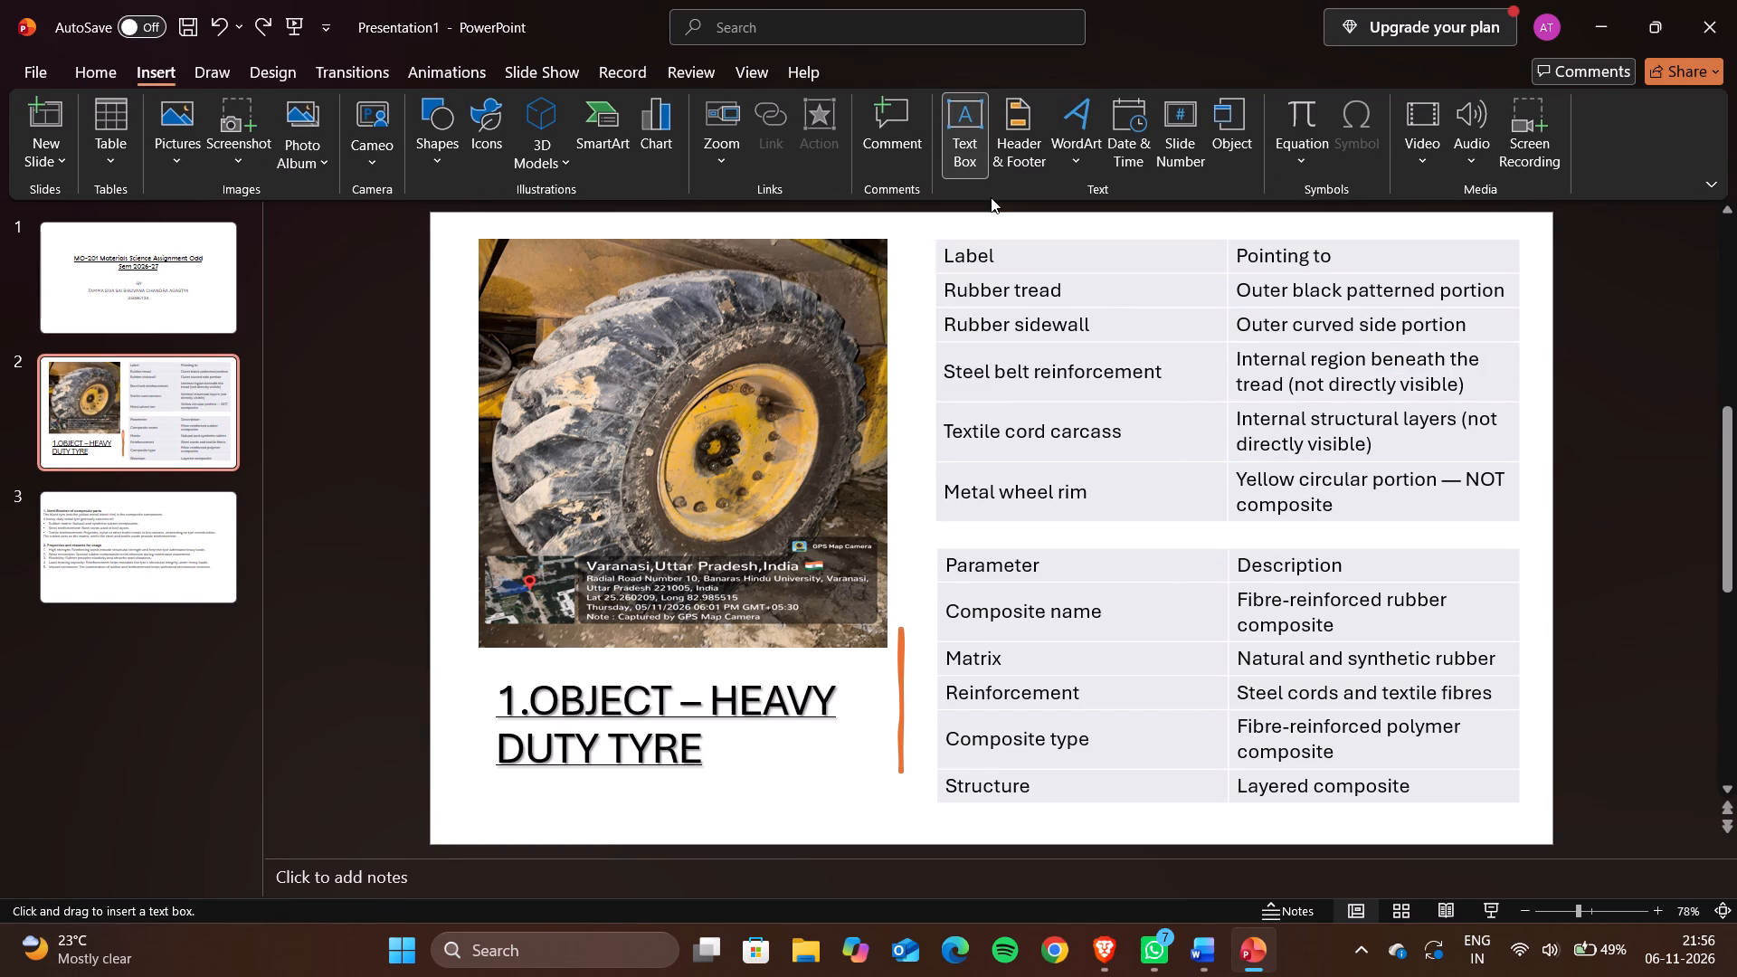
{"action": "left_click", "coordinate": [1031, 231]}
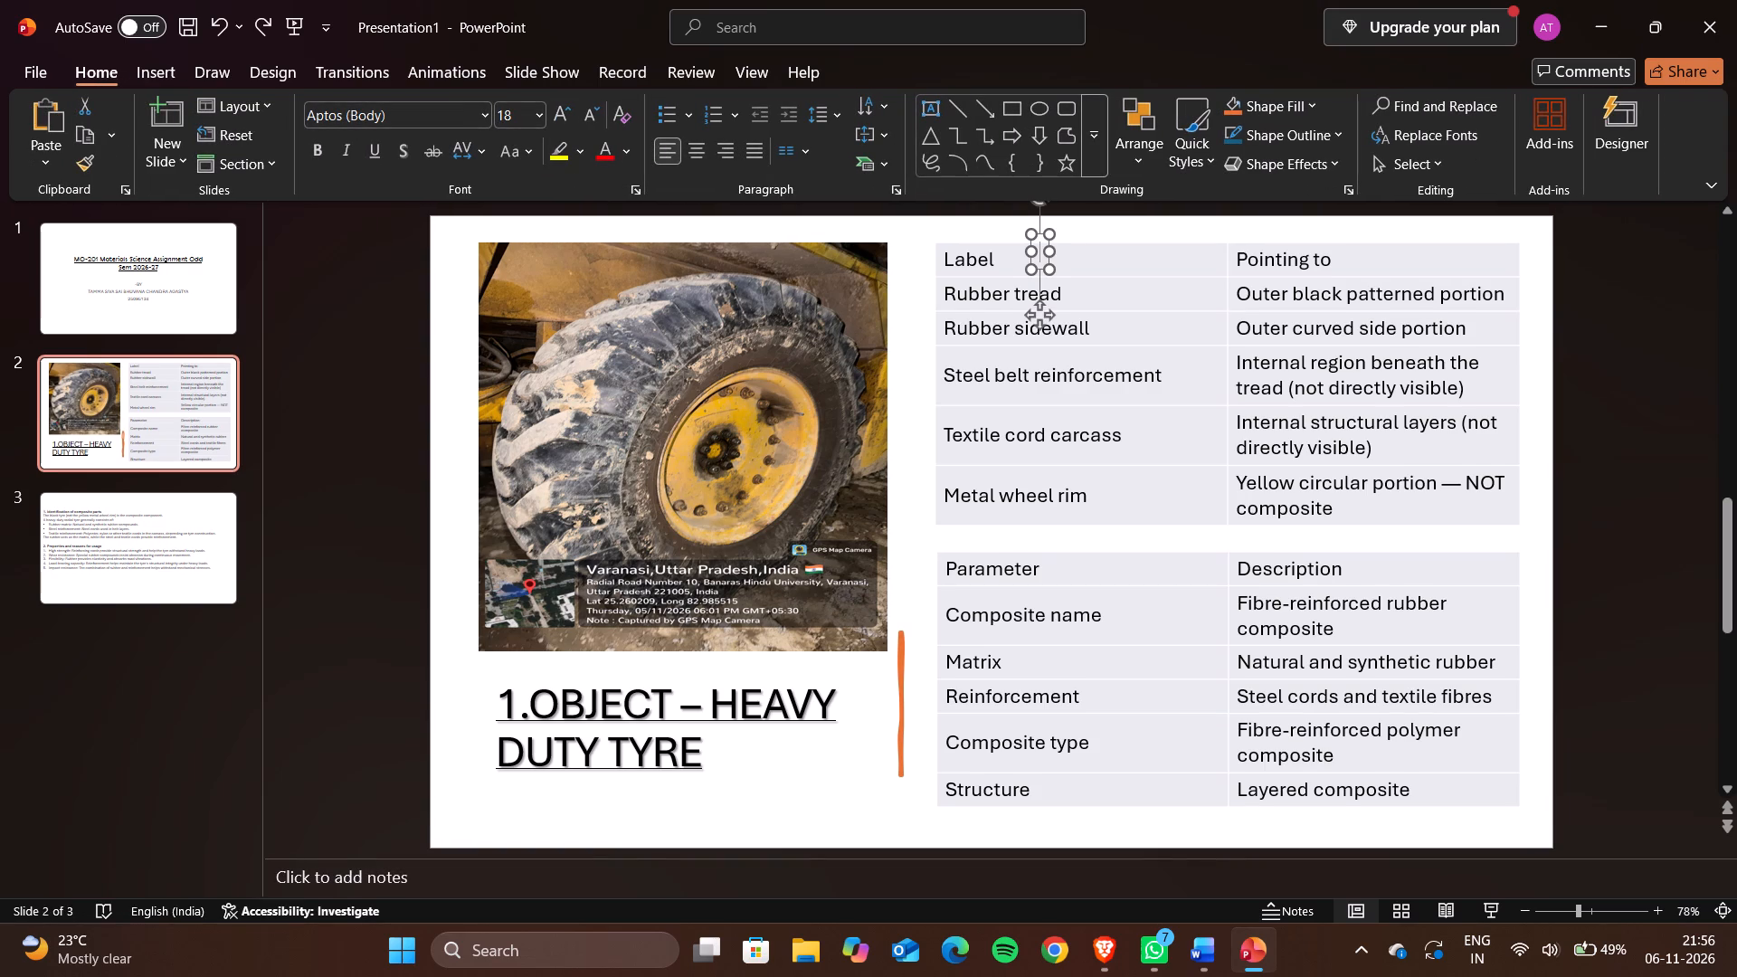
{"action": "type", "text": "labe"}
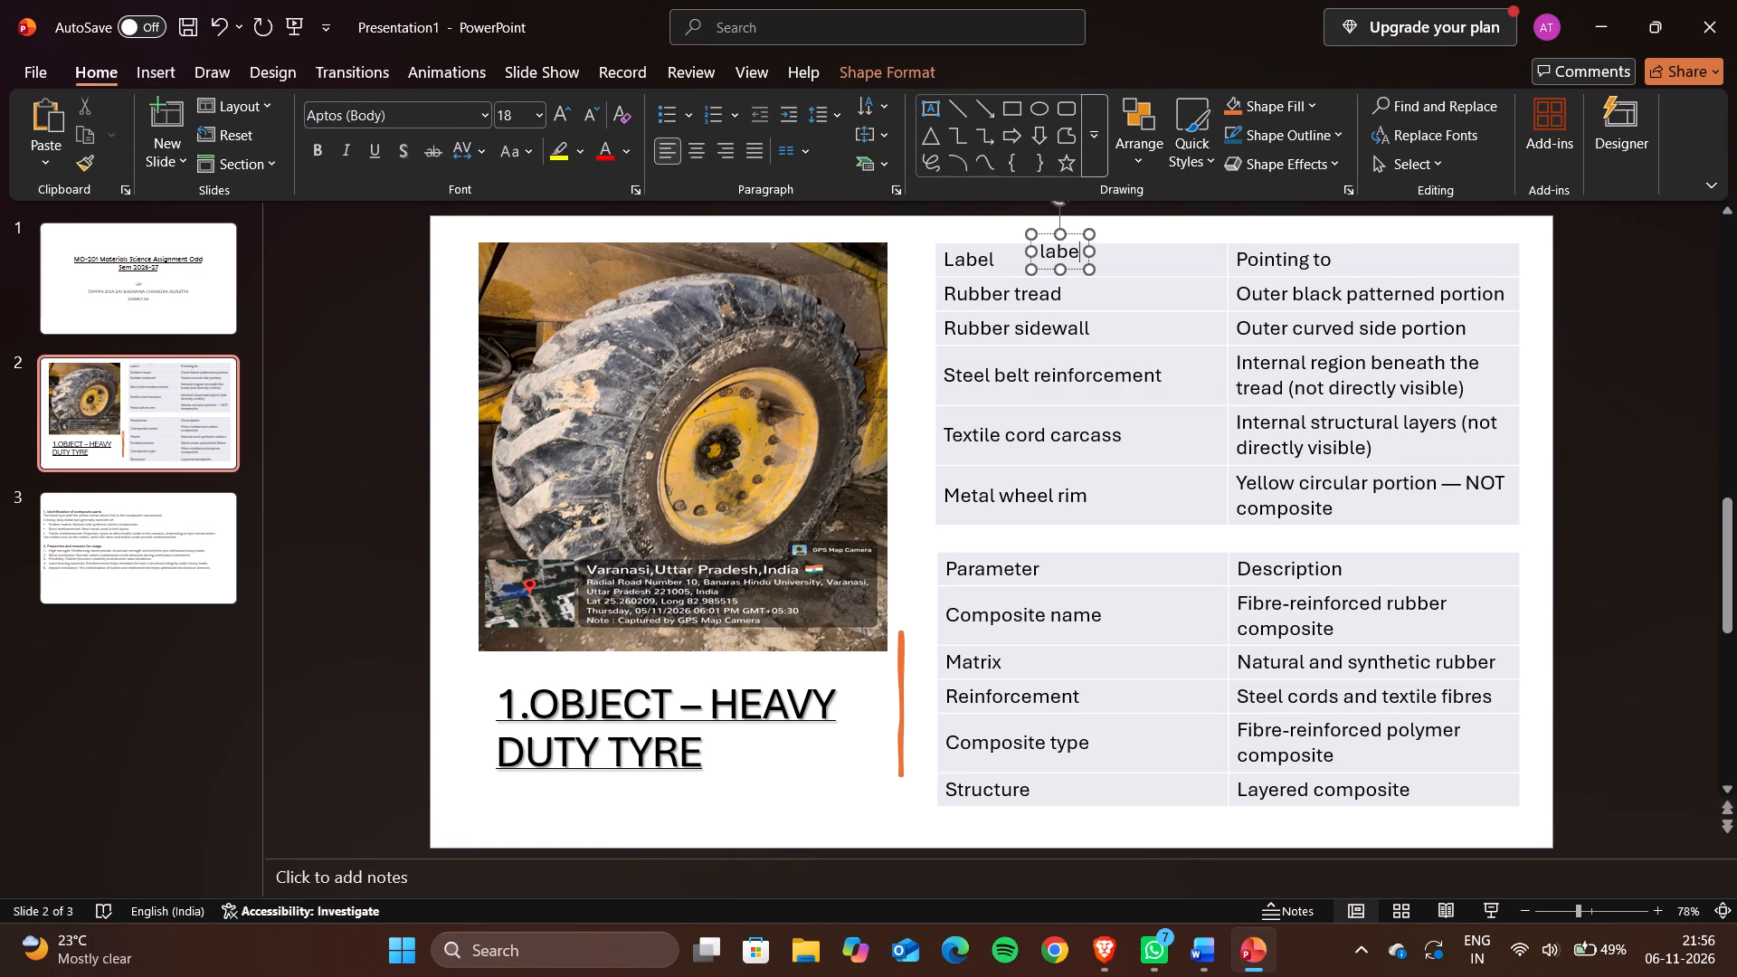
{"action": "key", "text": "BackSpace"}
{"action": "key", "text": "BackSpace"}
{"action": "key", "text": "BackSpace"}
{"action": "key", "text": "BackSpace"}
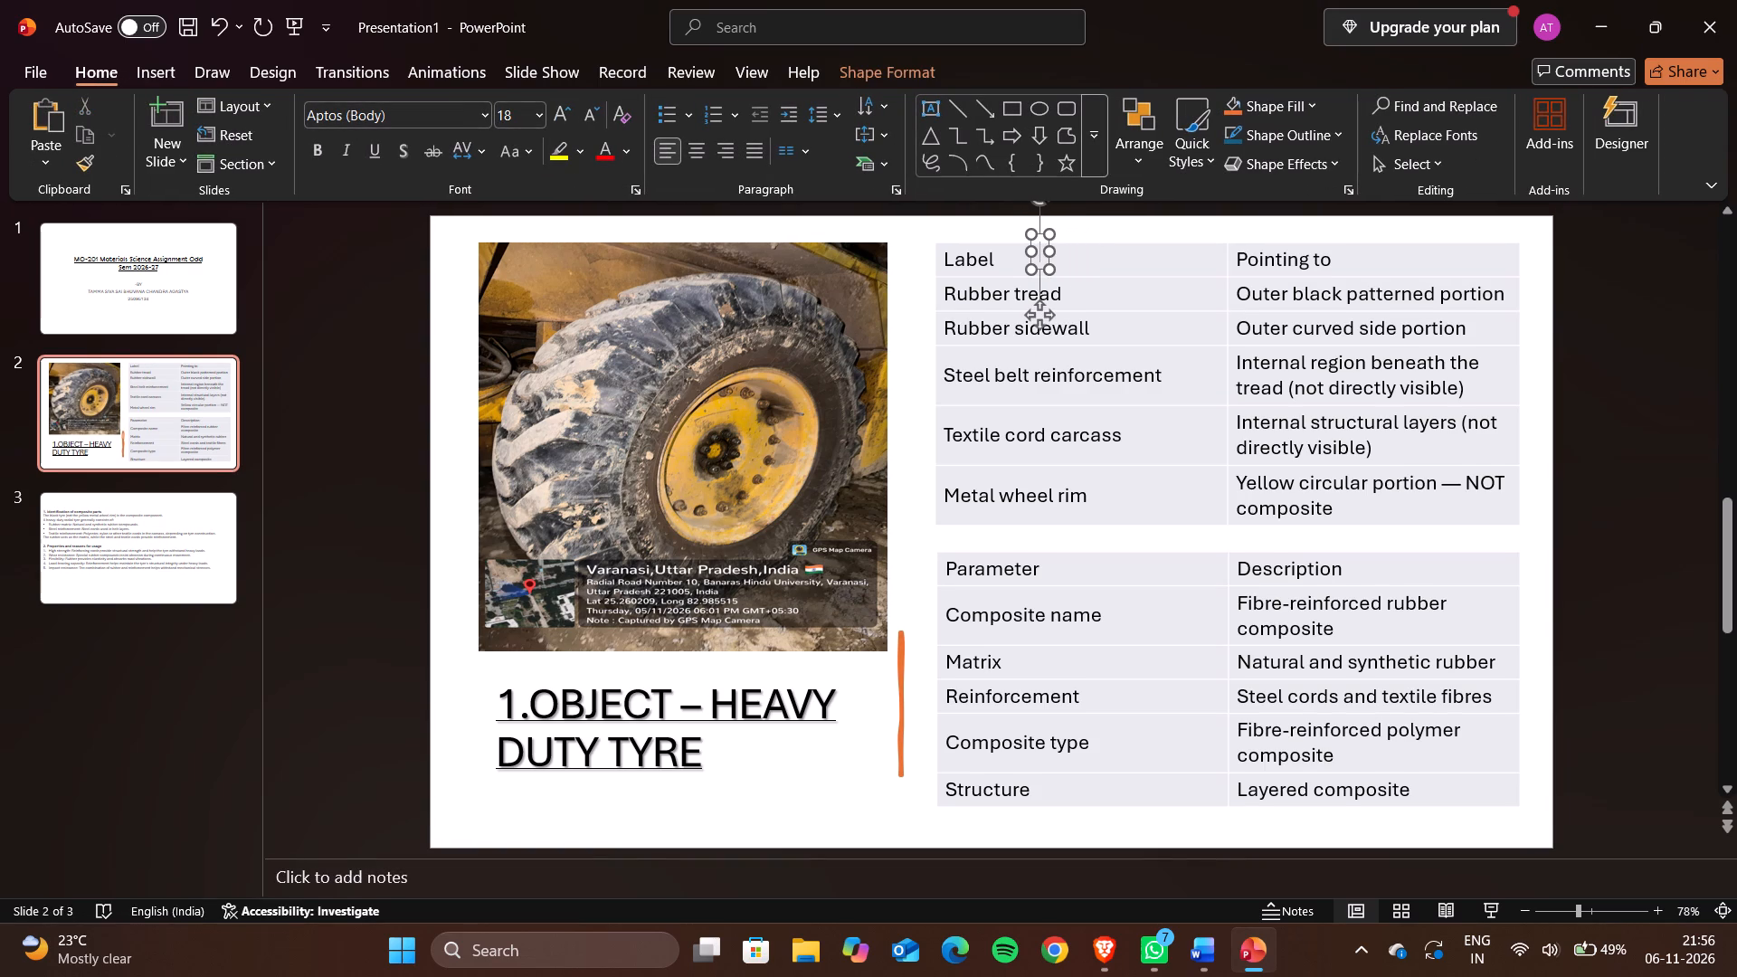
{"action": "type", "text": "LABELLING"}
{"action": "key", "text": "shift+colon"}
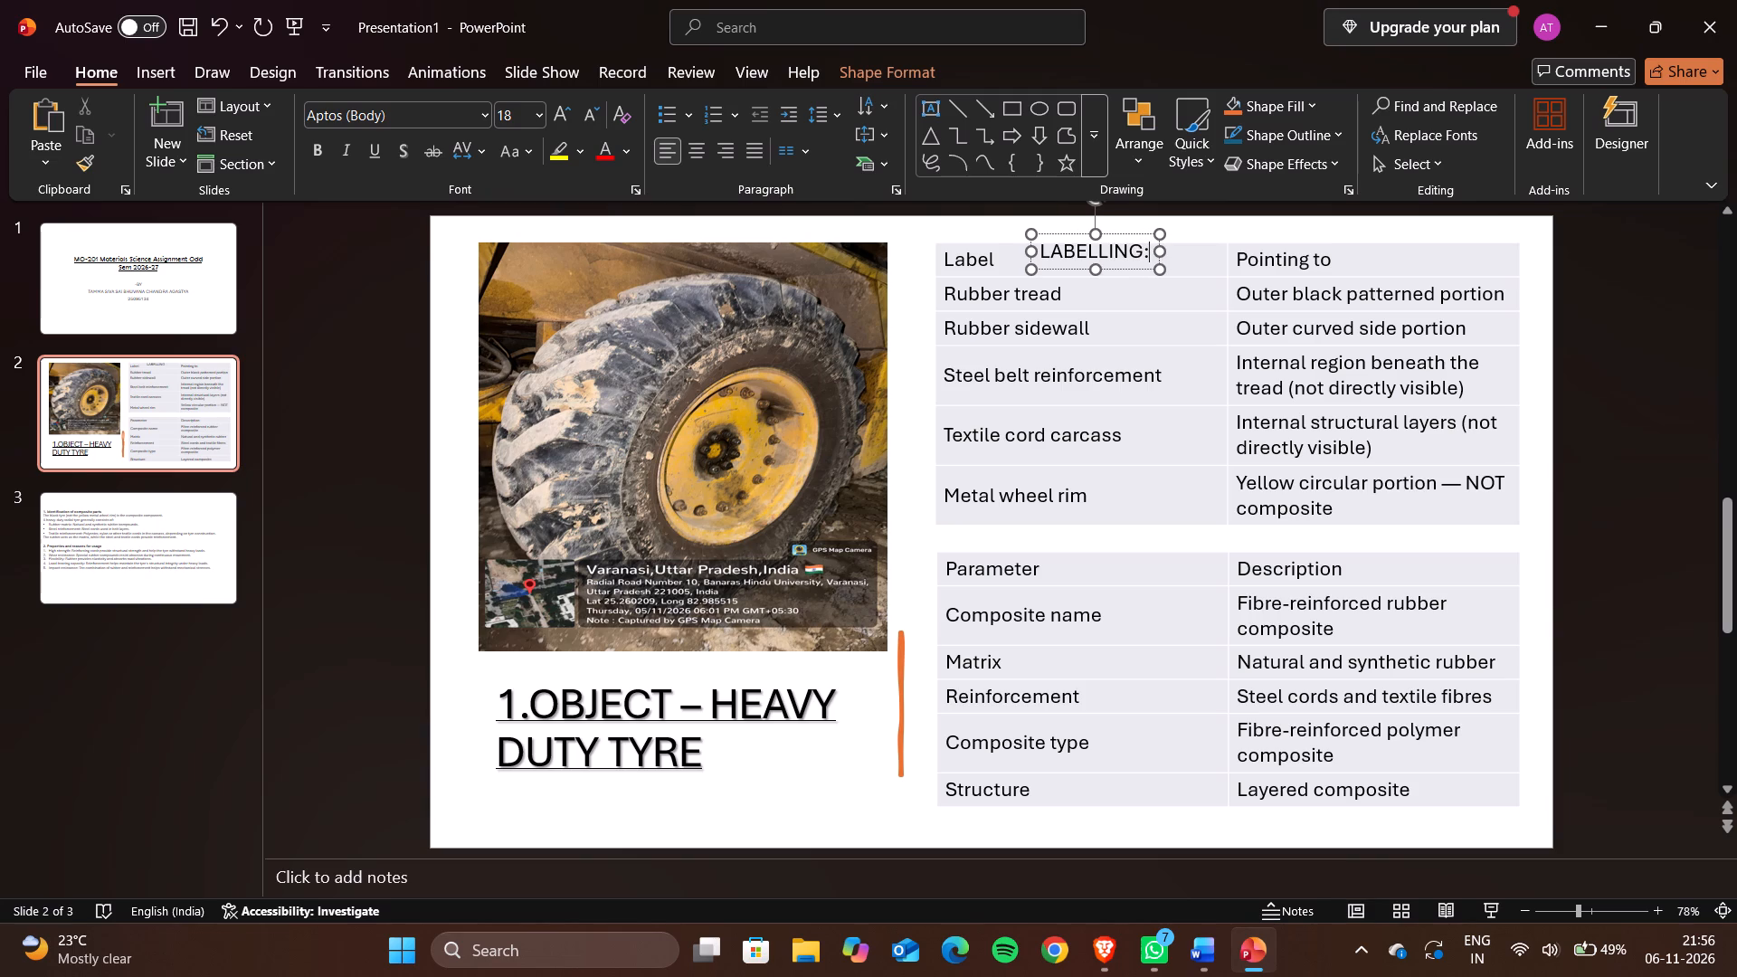
{"action": "key", "text": "ctrl+a"}
{"action": "left_click", "coordinate": [371, 157]}
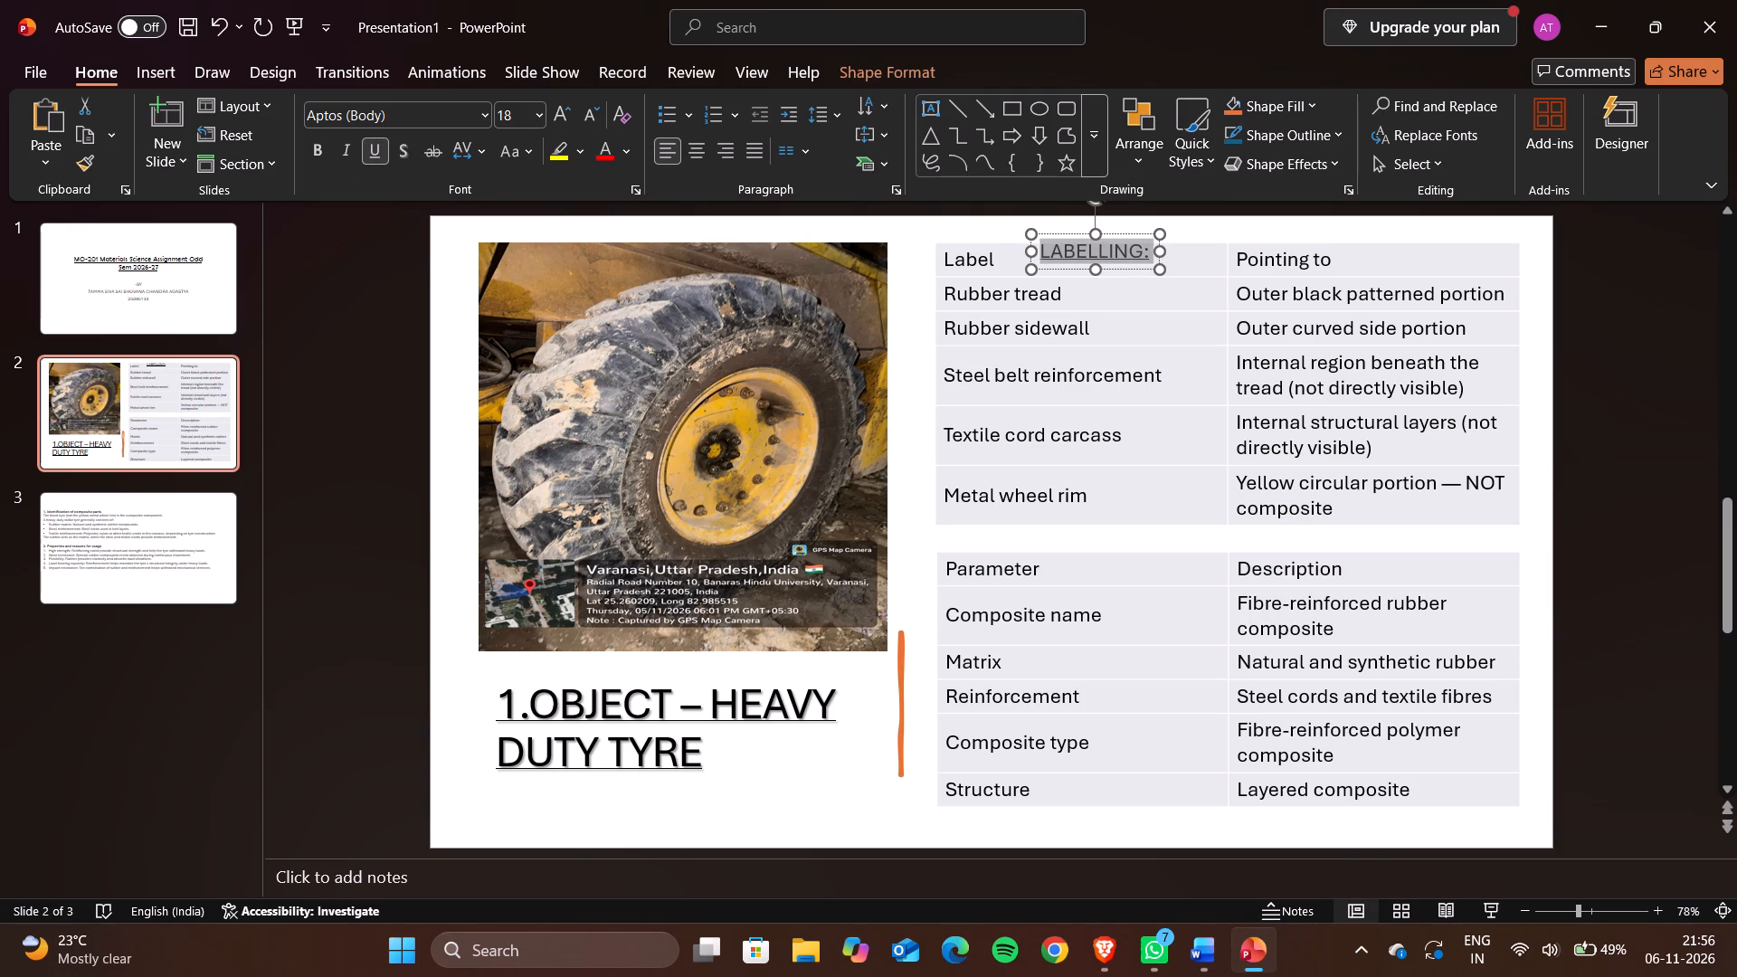
Move the "LABELLING:" heading directly above the Label table, starting at the table's left edge.
{"action": "left_click_drag", "start_coordinate": [1113, 234], "coordinate": [1023, 216]}
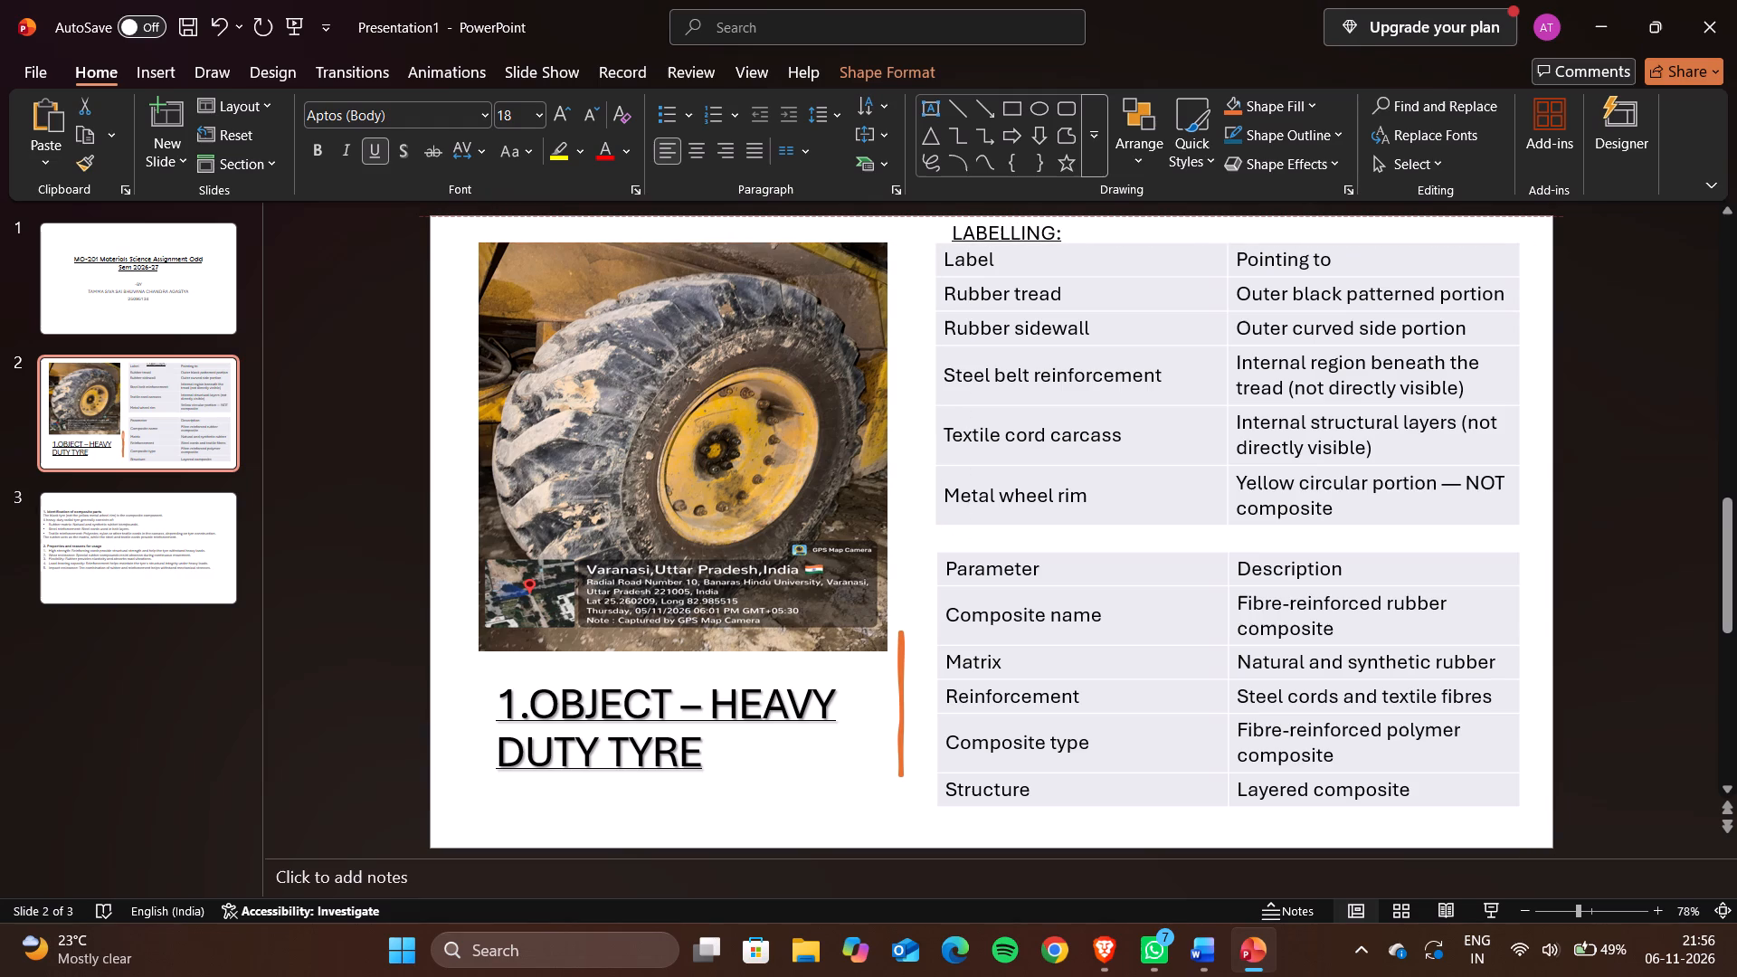
{"action": "left_click_drag", "start_coordinate": [1023, 216], "coordinate": [1005, 210]}
{"action": "left_click_drag", "start_coordinate": [1005, 210], "coordinate": [1009, 232]}
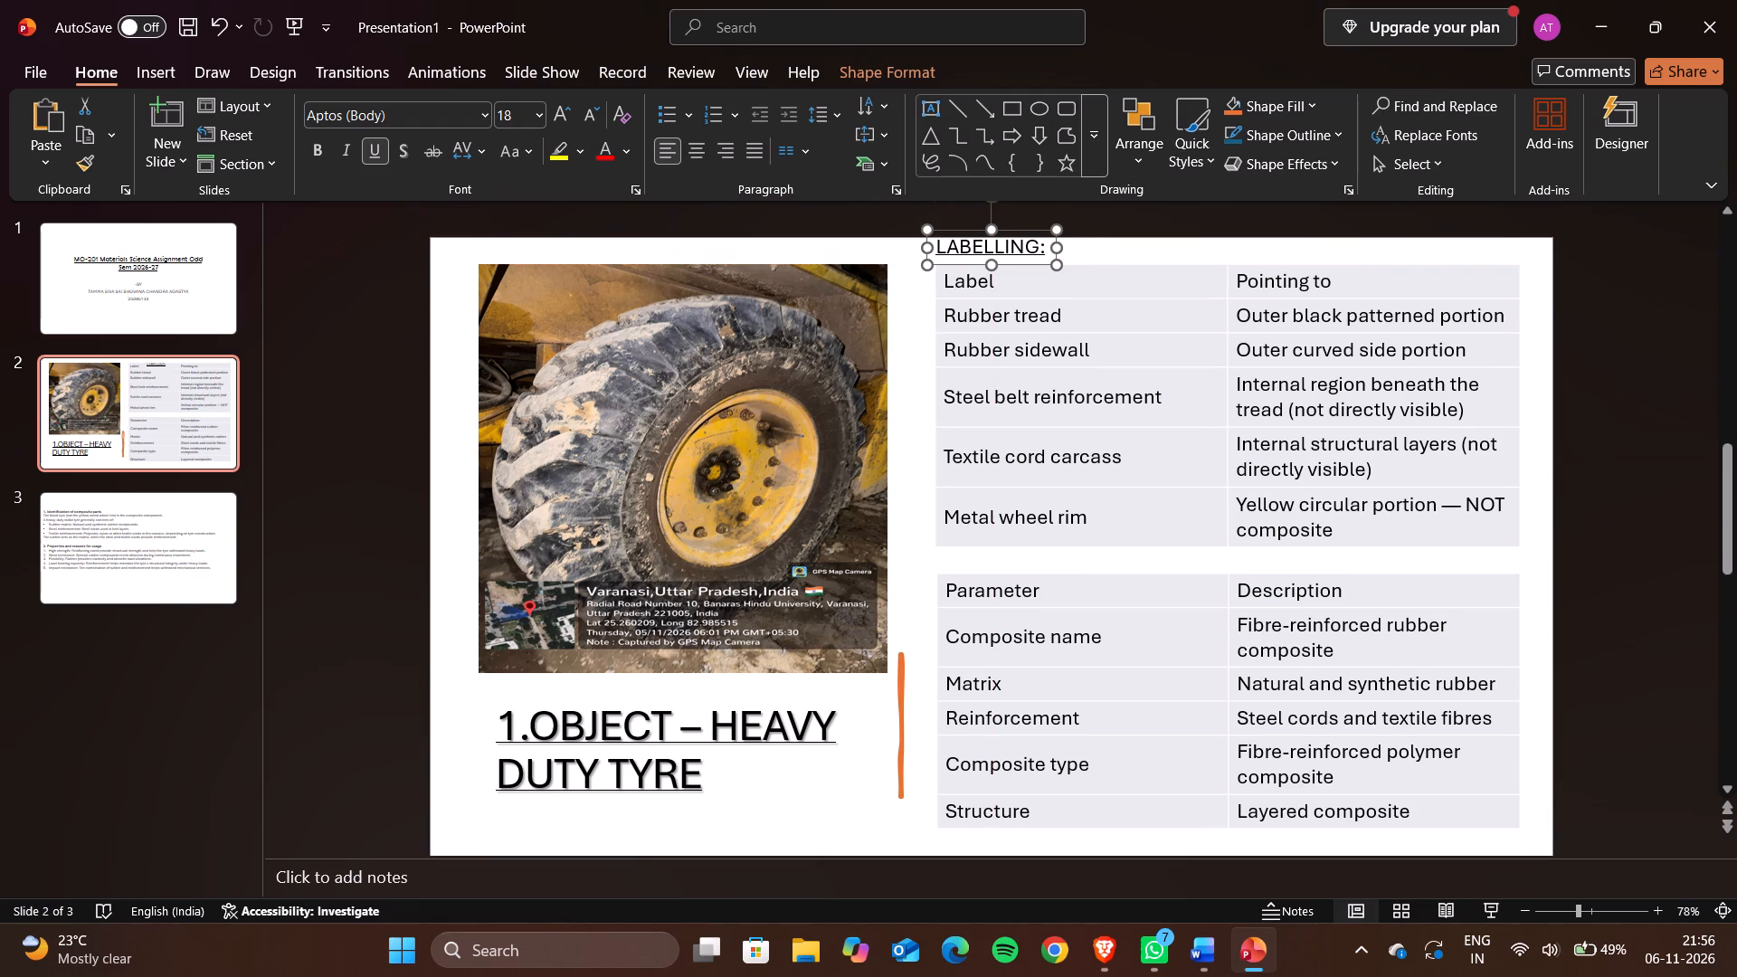
{"action": "left_click", "coordinate": [1022, 229]}
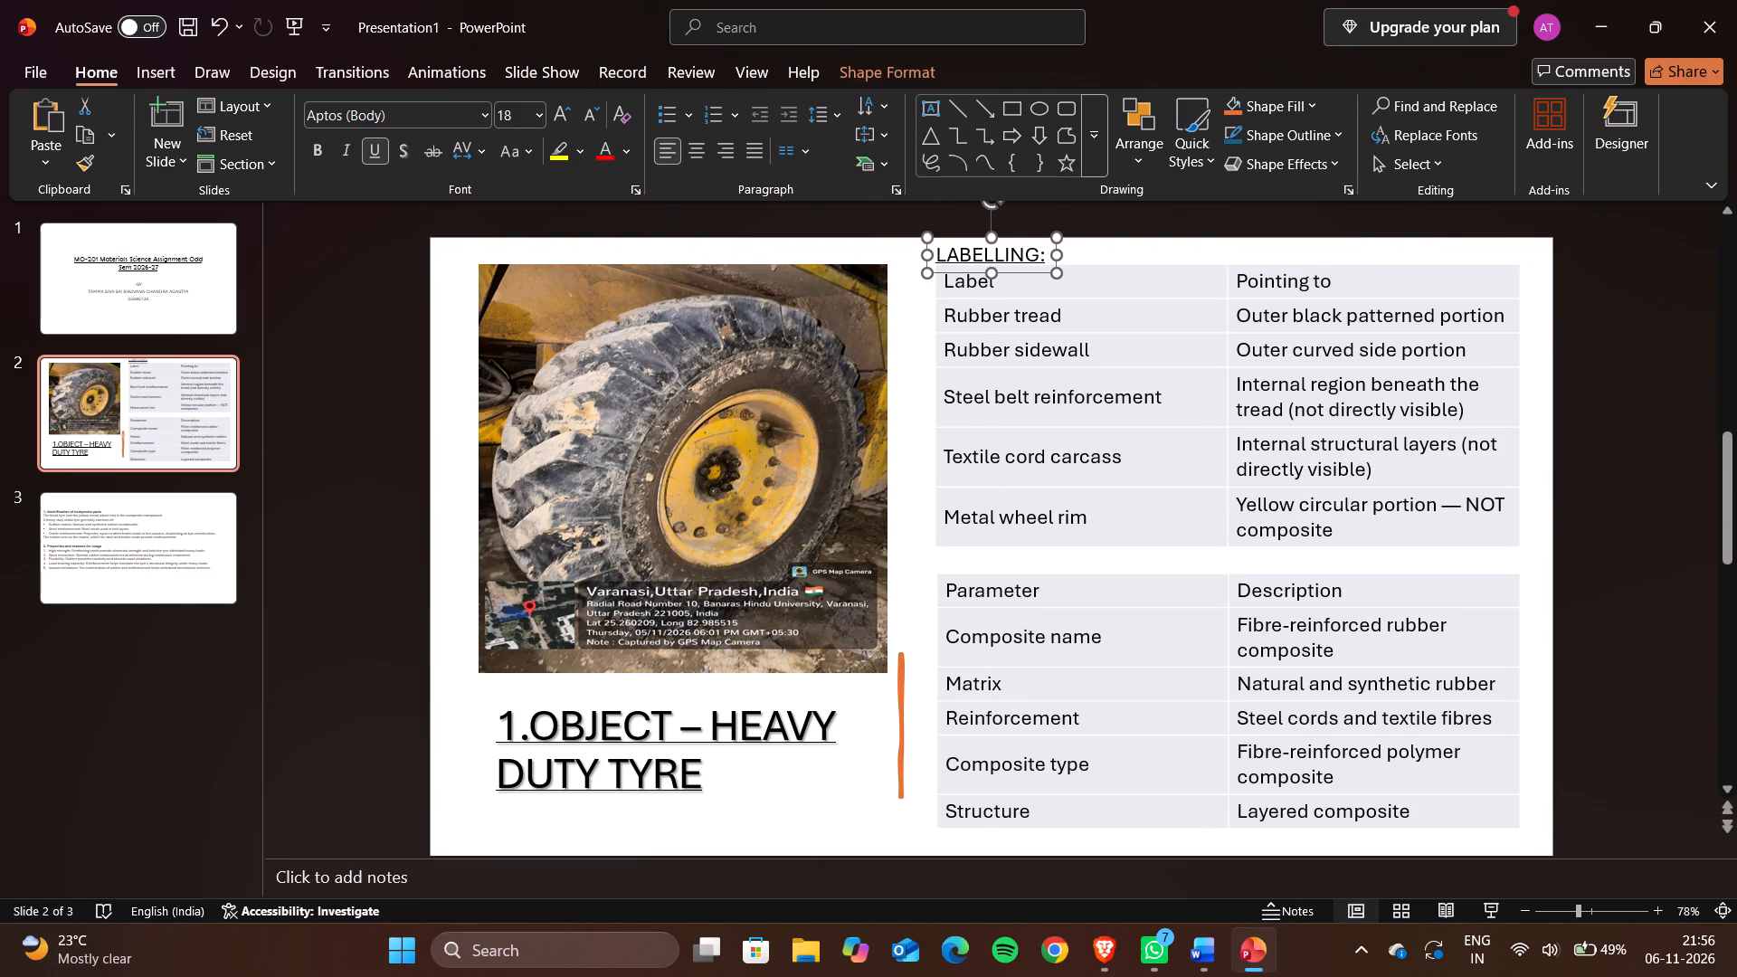
{"action": "left_click", "coordinate": [1596, 349]}
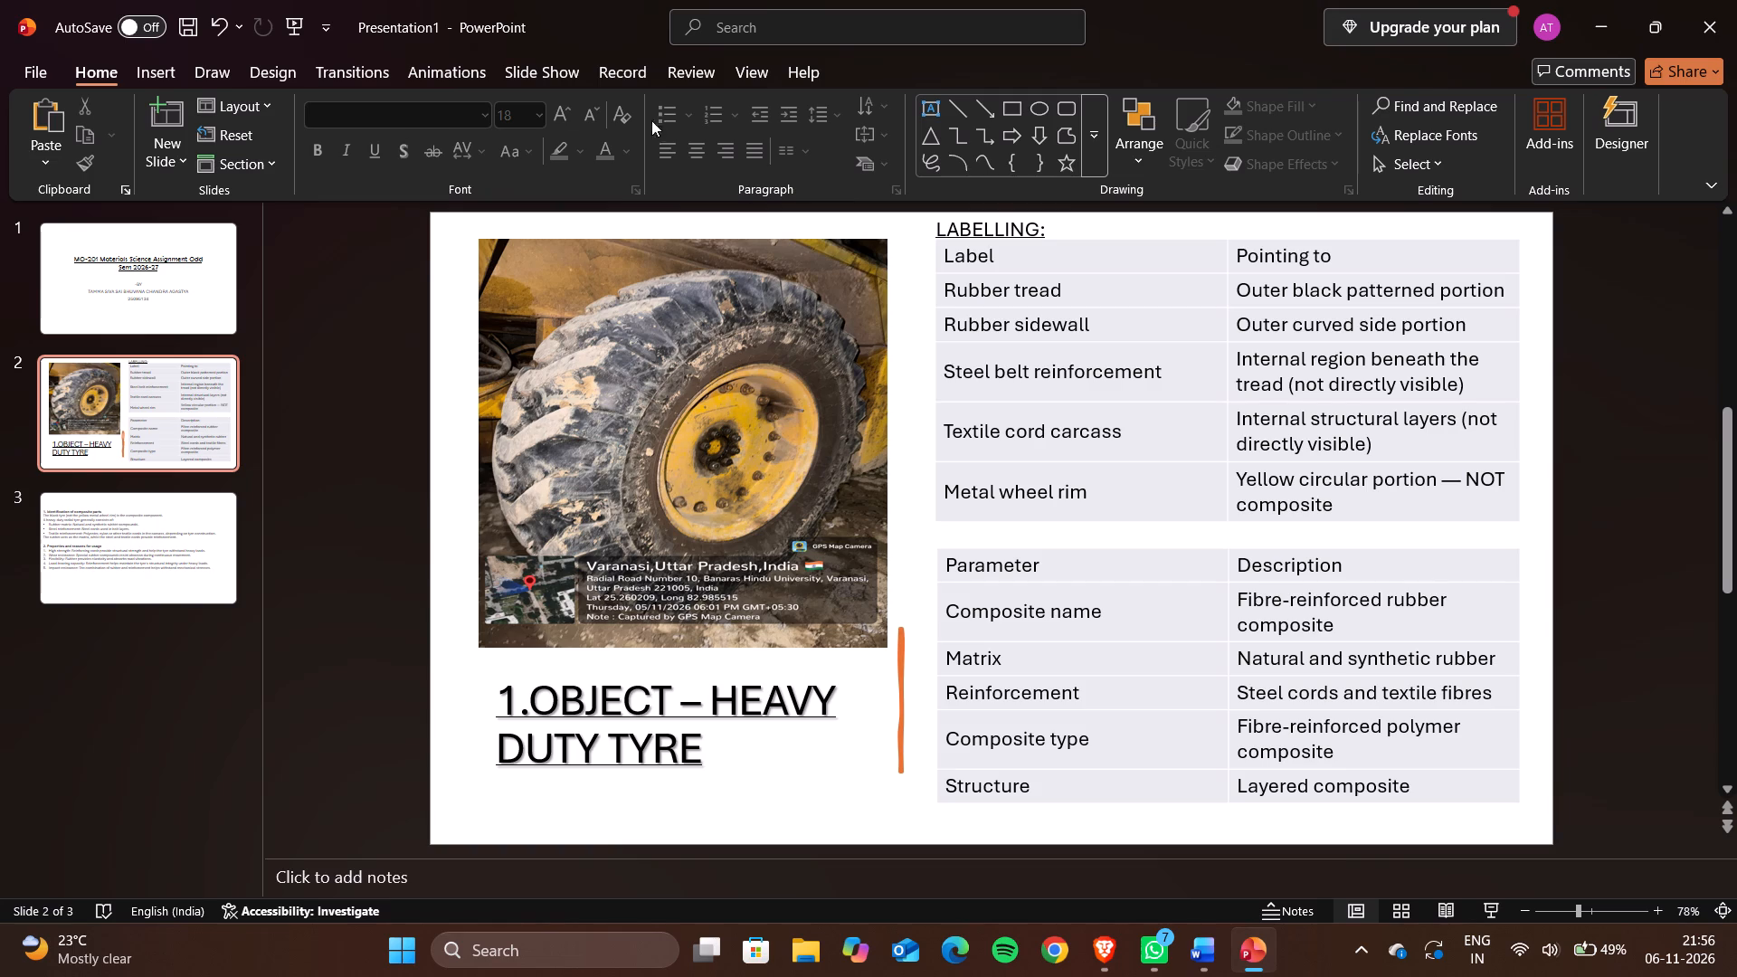
Add a text box reading "COMPOSITE CLASSIFICATION:" near the header row of the Parameter table.
{"action": "left_click", "coordinate": [172, 74]}
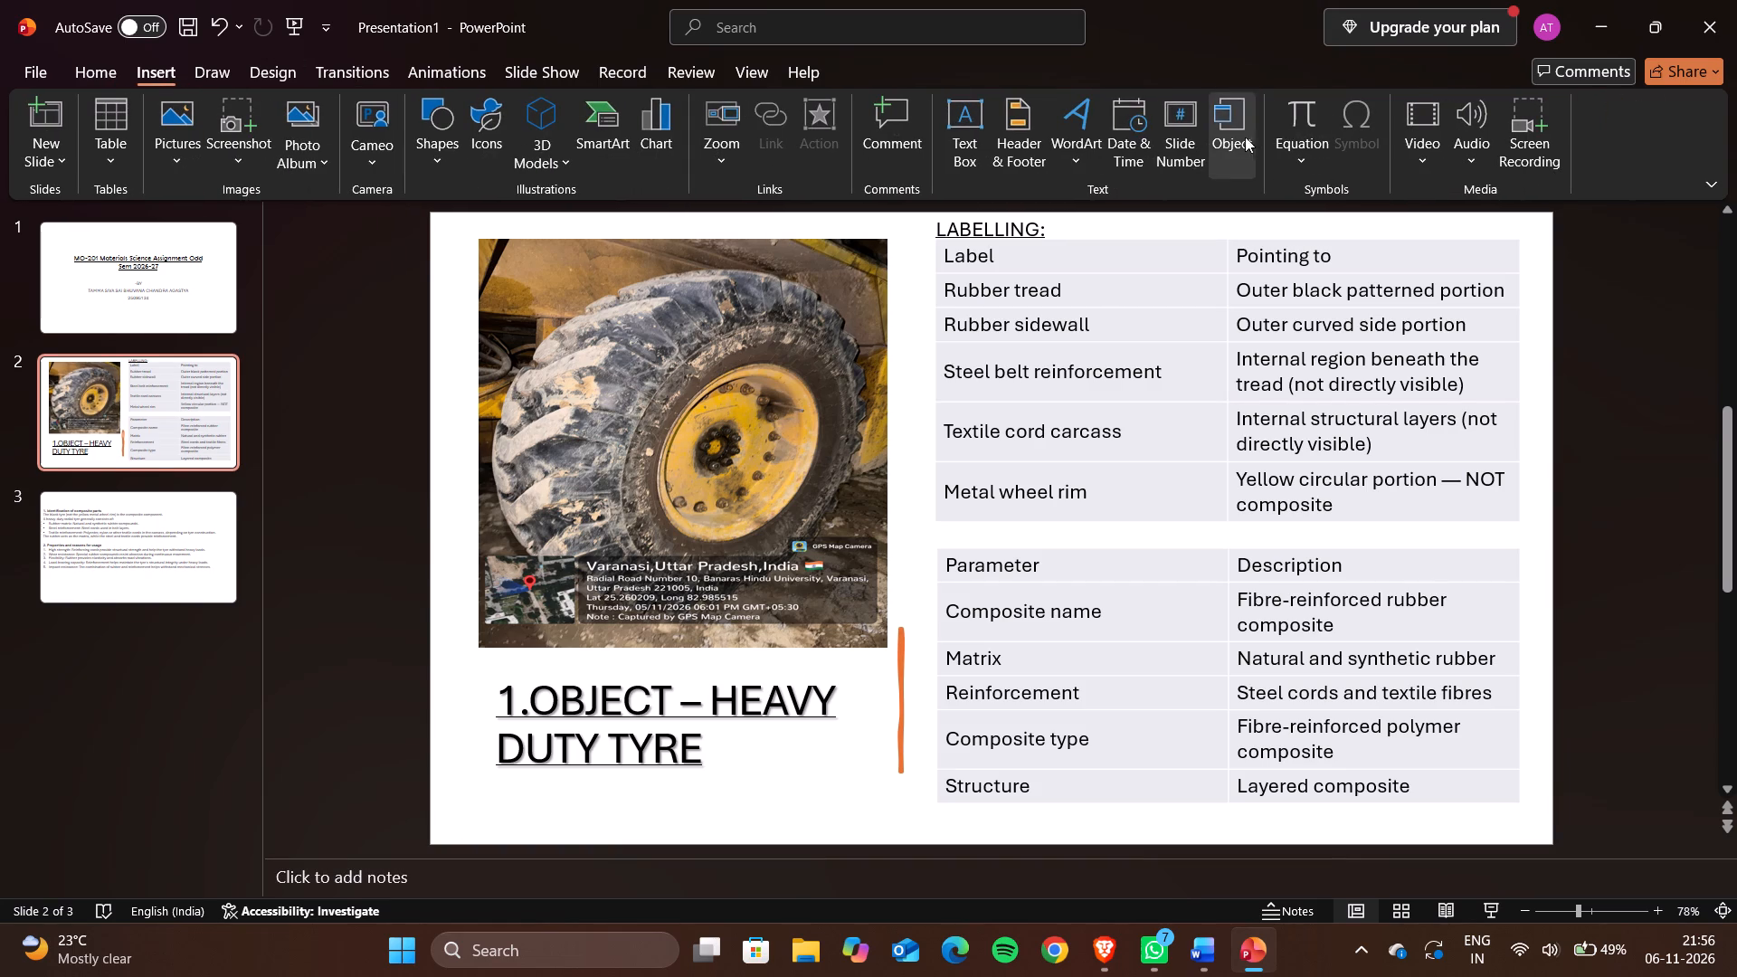
{"action": "left_click", "coordinate": [947, 119]}
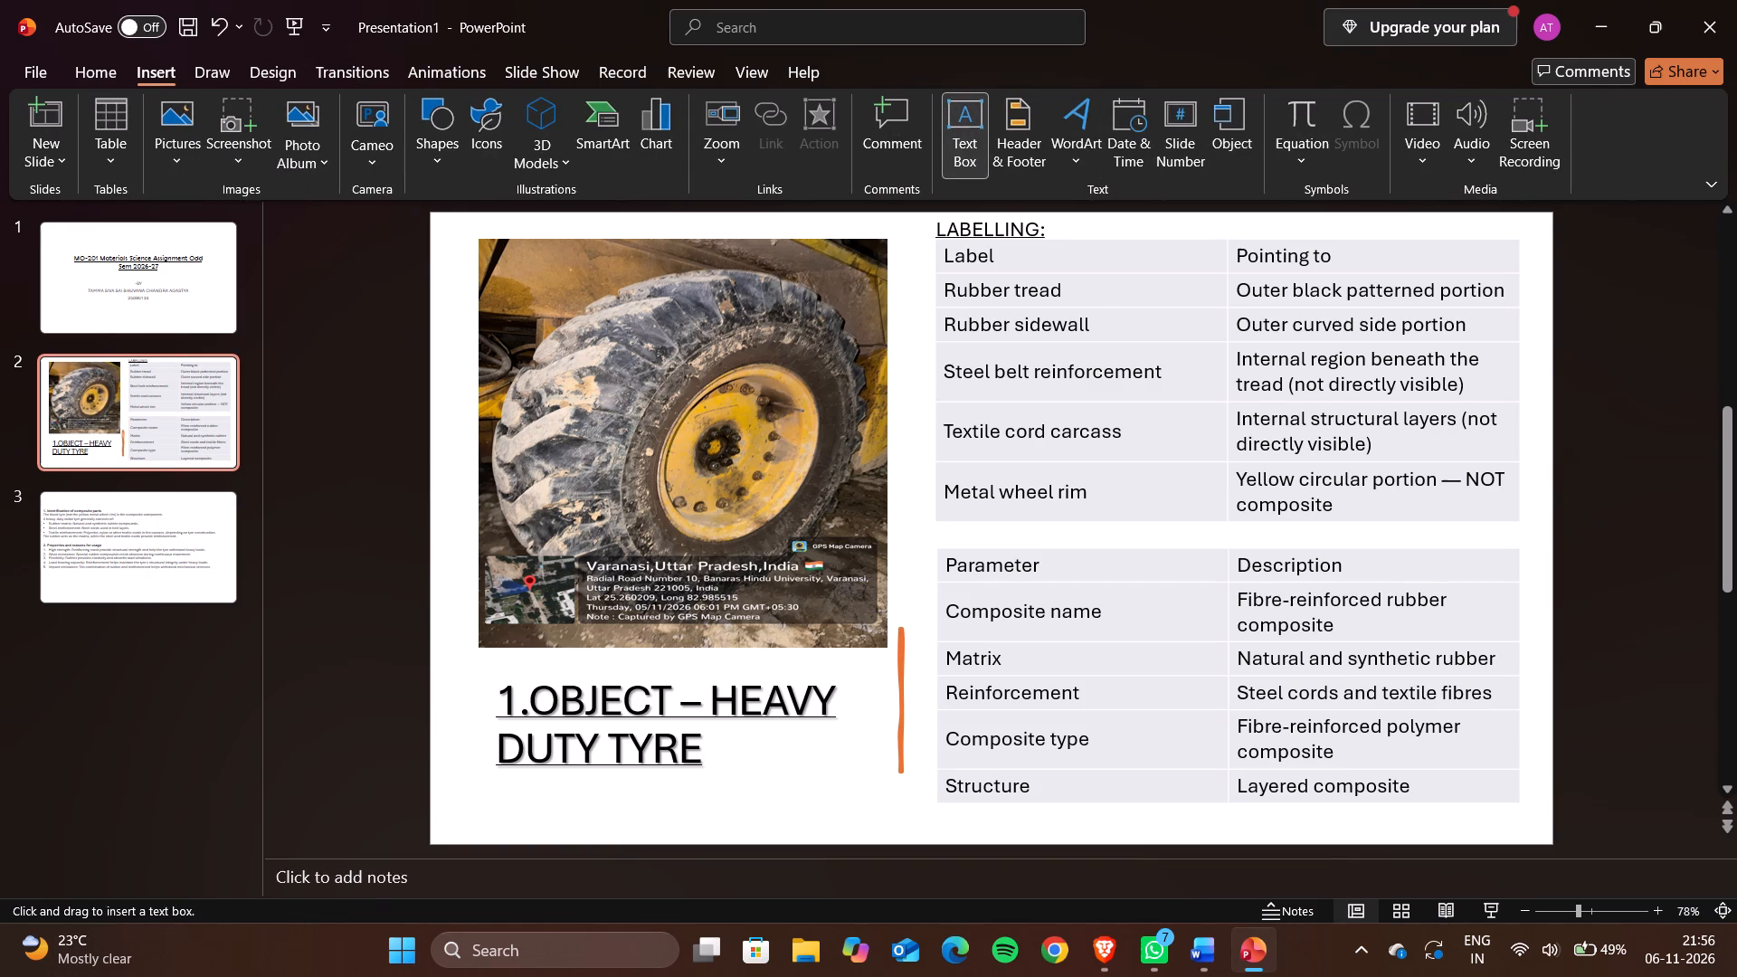
{"action": "left_click", "coordinate": [1031, 540]}
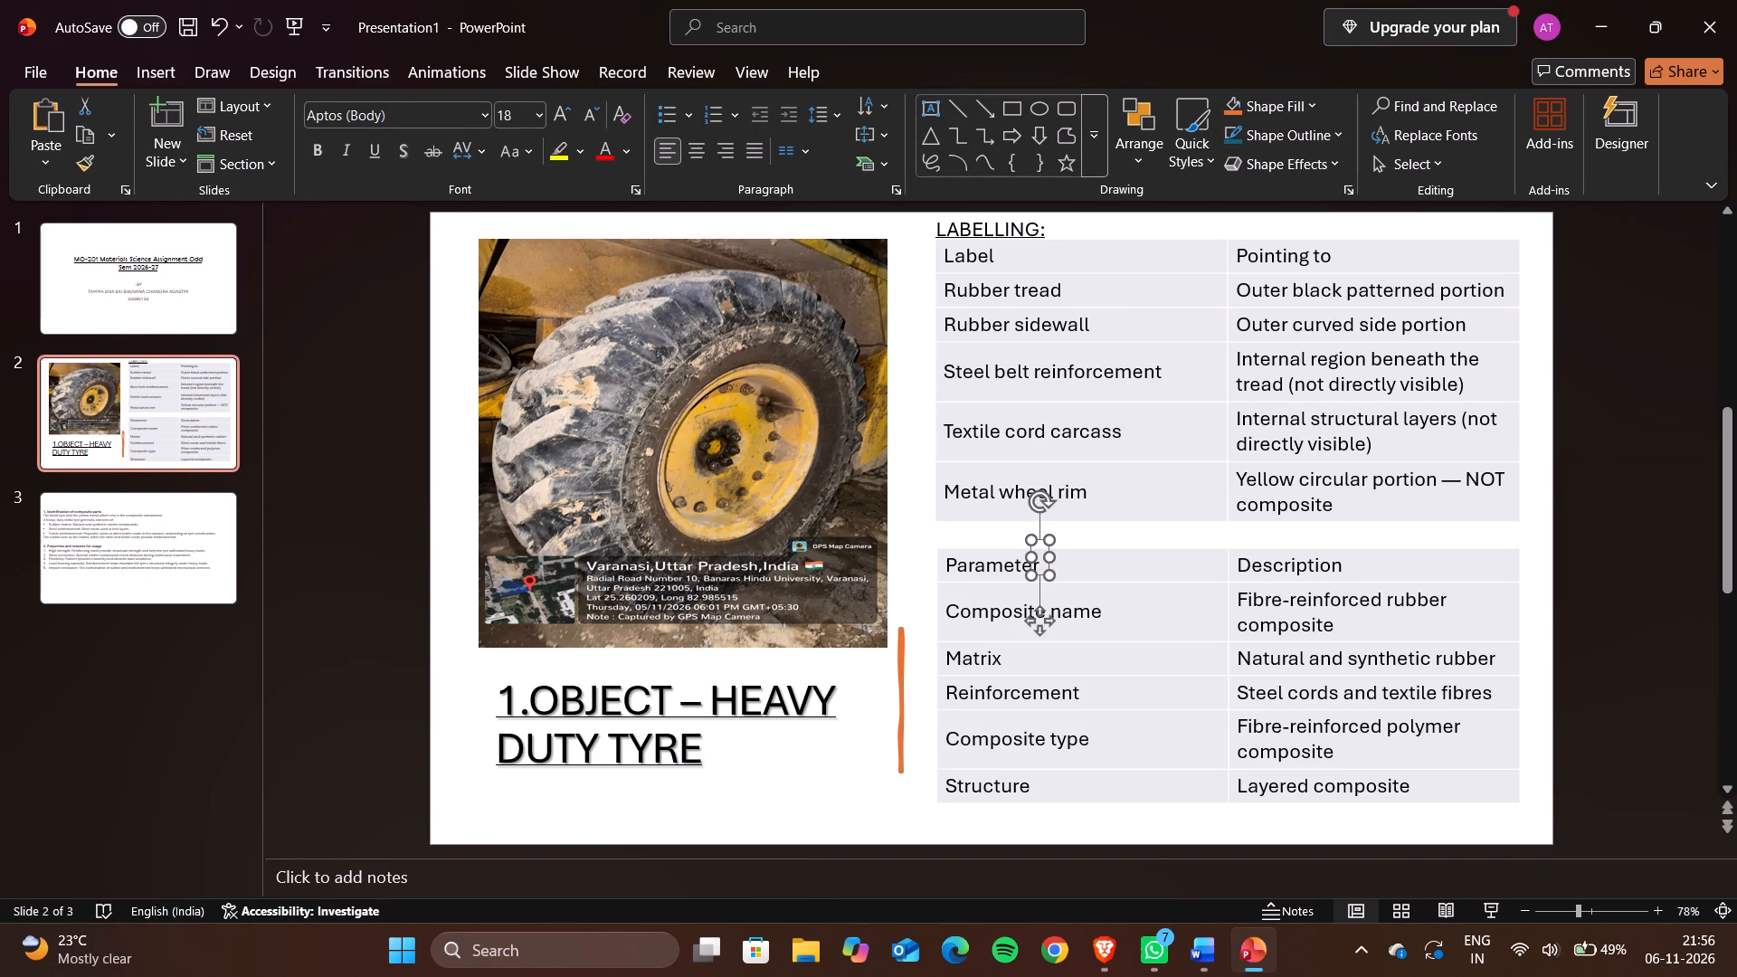
{"action": "type", "text": "COMPLOS"}
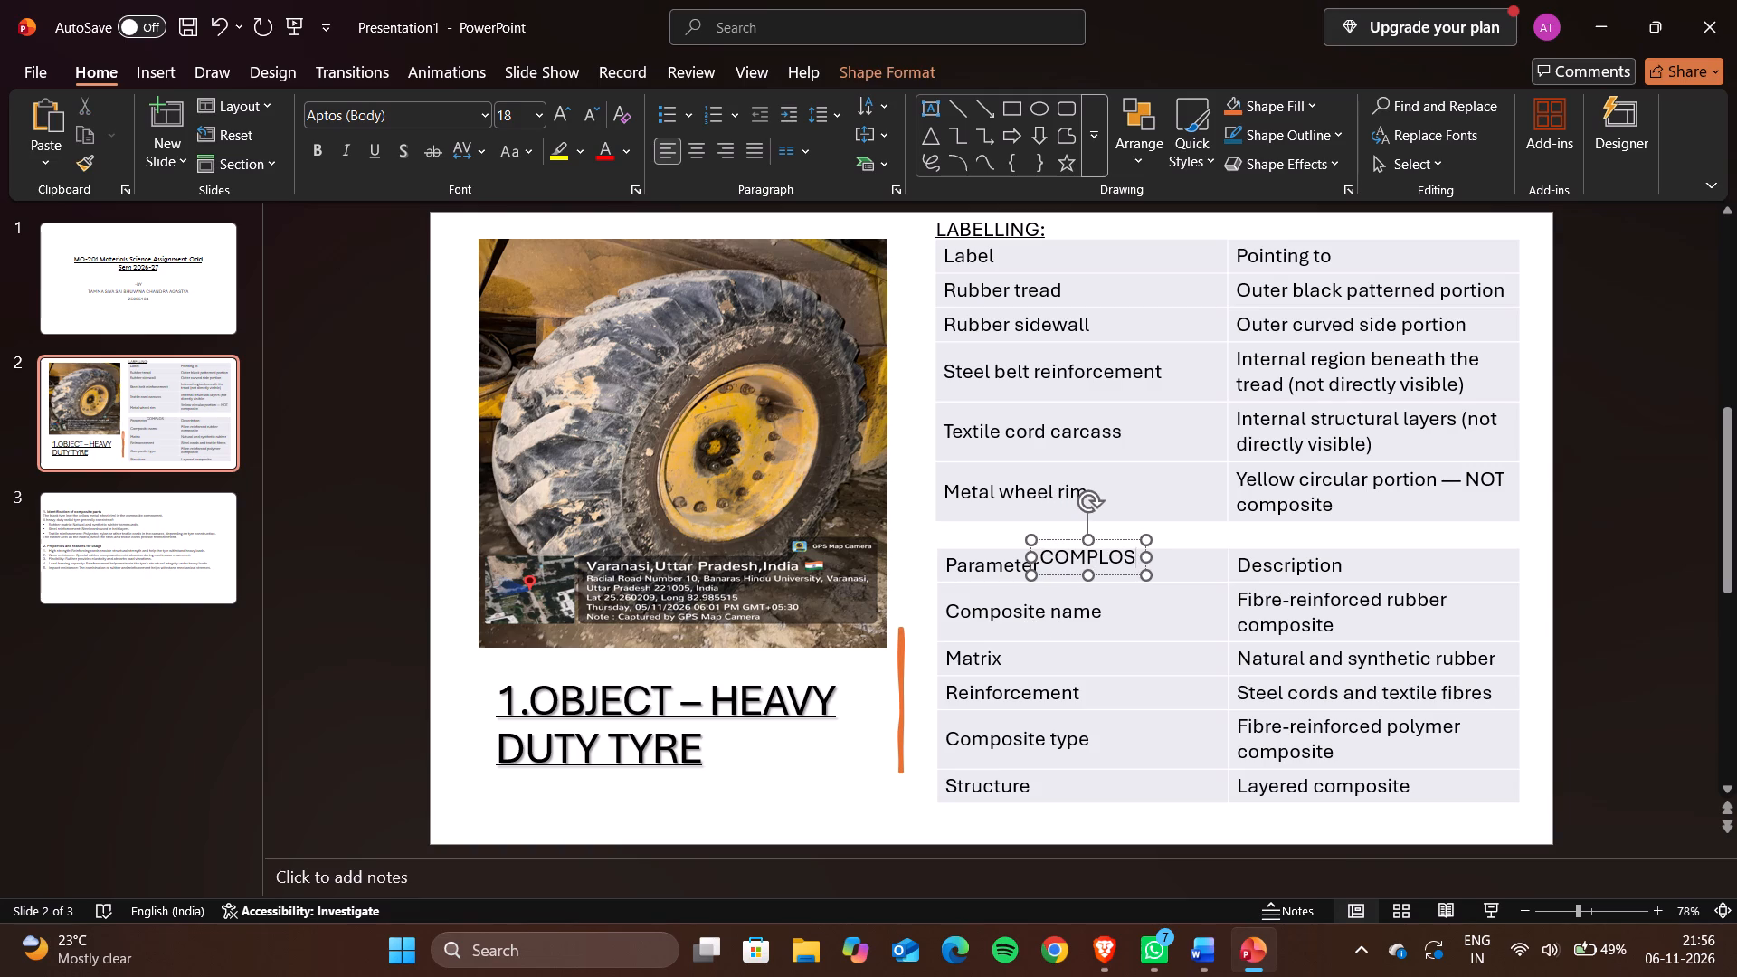
{"action": "key", "text": "BackSpace"}
{"action": "key", "text": "BackSpace"}
{"action": "key", "text": "BackSpace"}
{"action": "key", "text": "BackSpace"}
{"action": "type", "text": "POSITE CLASSIFICATION"}
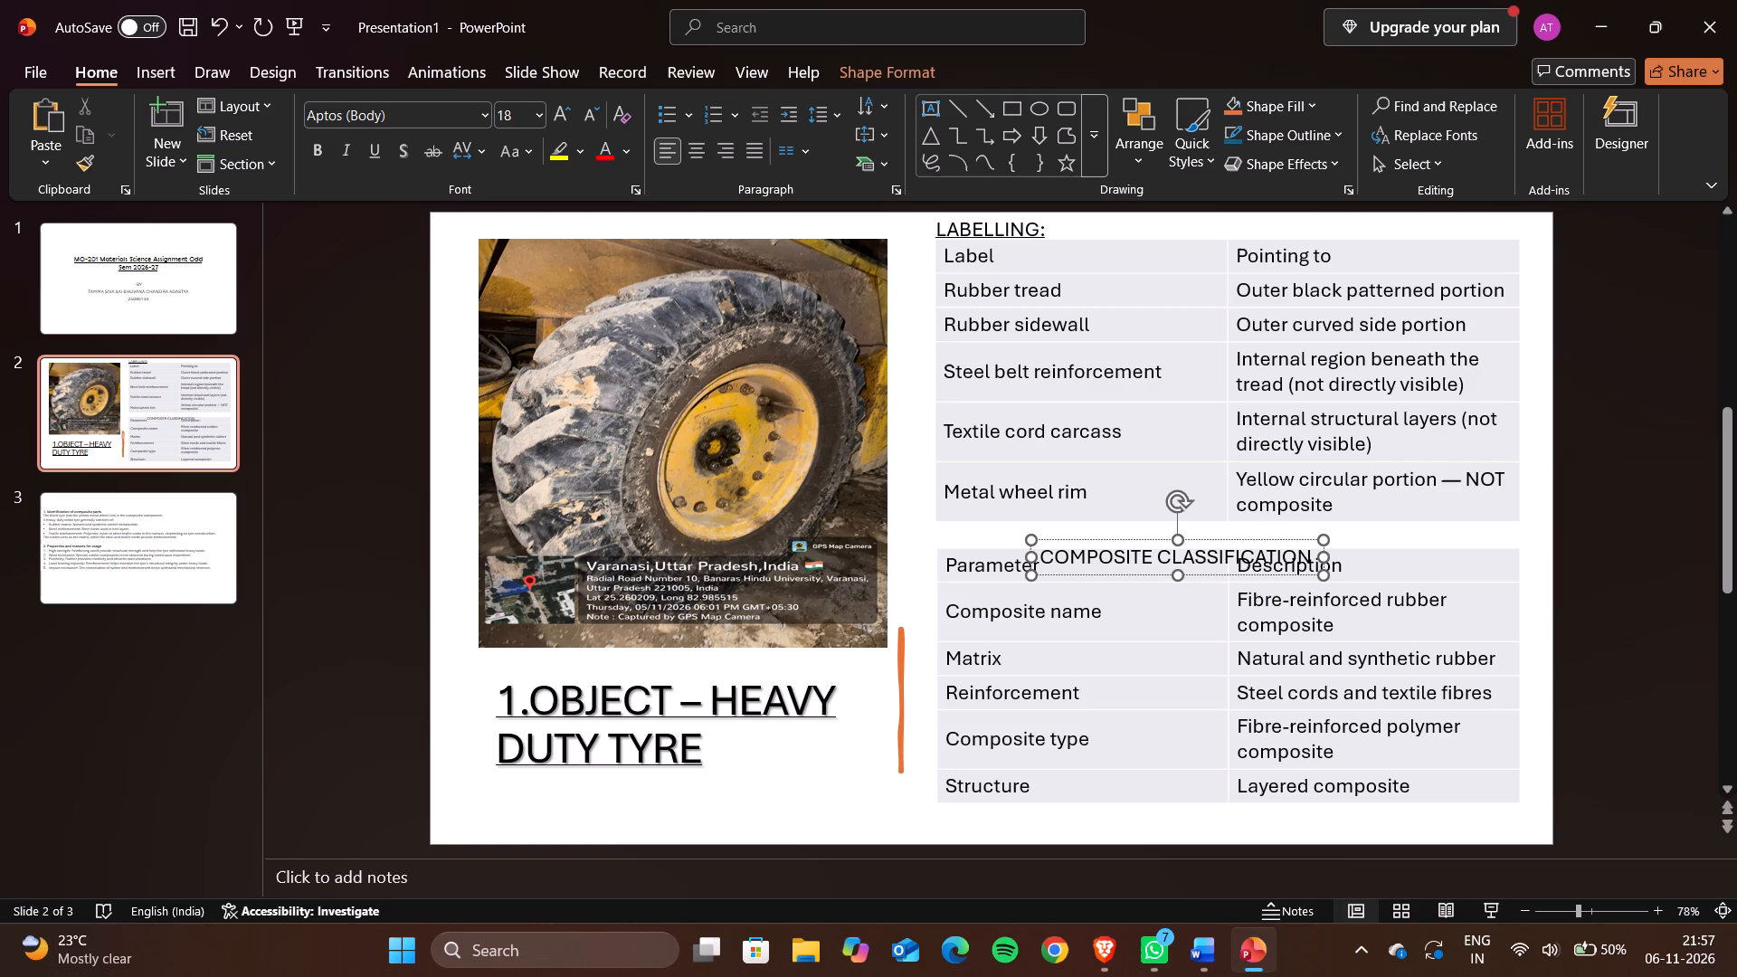
{"action": "key", "text": "shift+colon"}
Underline the whole "COMPOSITE CLASSIFICATION:" heading text.
{"action": "key", "text": "Left"}
{"action": "key", "text": "Left"}
{"action": "key", "text": "Left"}
{"action": "key", "text": "Left"}
{"action": "key", "text": "Left"}
{"action": "key", "text": "Left"}
{"action": "key", "text": "Left"}
{"action": "key", "text": "Left"}
{"action": "key", "text": "Left"}
{"action": "key", "text": "Left"}
{"action": "key", "text": "Left"}
{"action": "key", "text": "Left"}
{"action": "key", "text": "Left"}
{"action": "key", "text": "Left"}
{"action": "key", "text": "Left"}
{"action": "key", "text": "Left"}
{"action": "key", "text": "Left"}
{"action": "key", "text": "Left"}
{"action": "key", "text": "Left"}
{"action": "key", "text": "Left"}
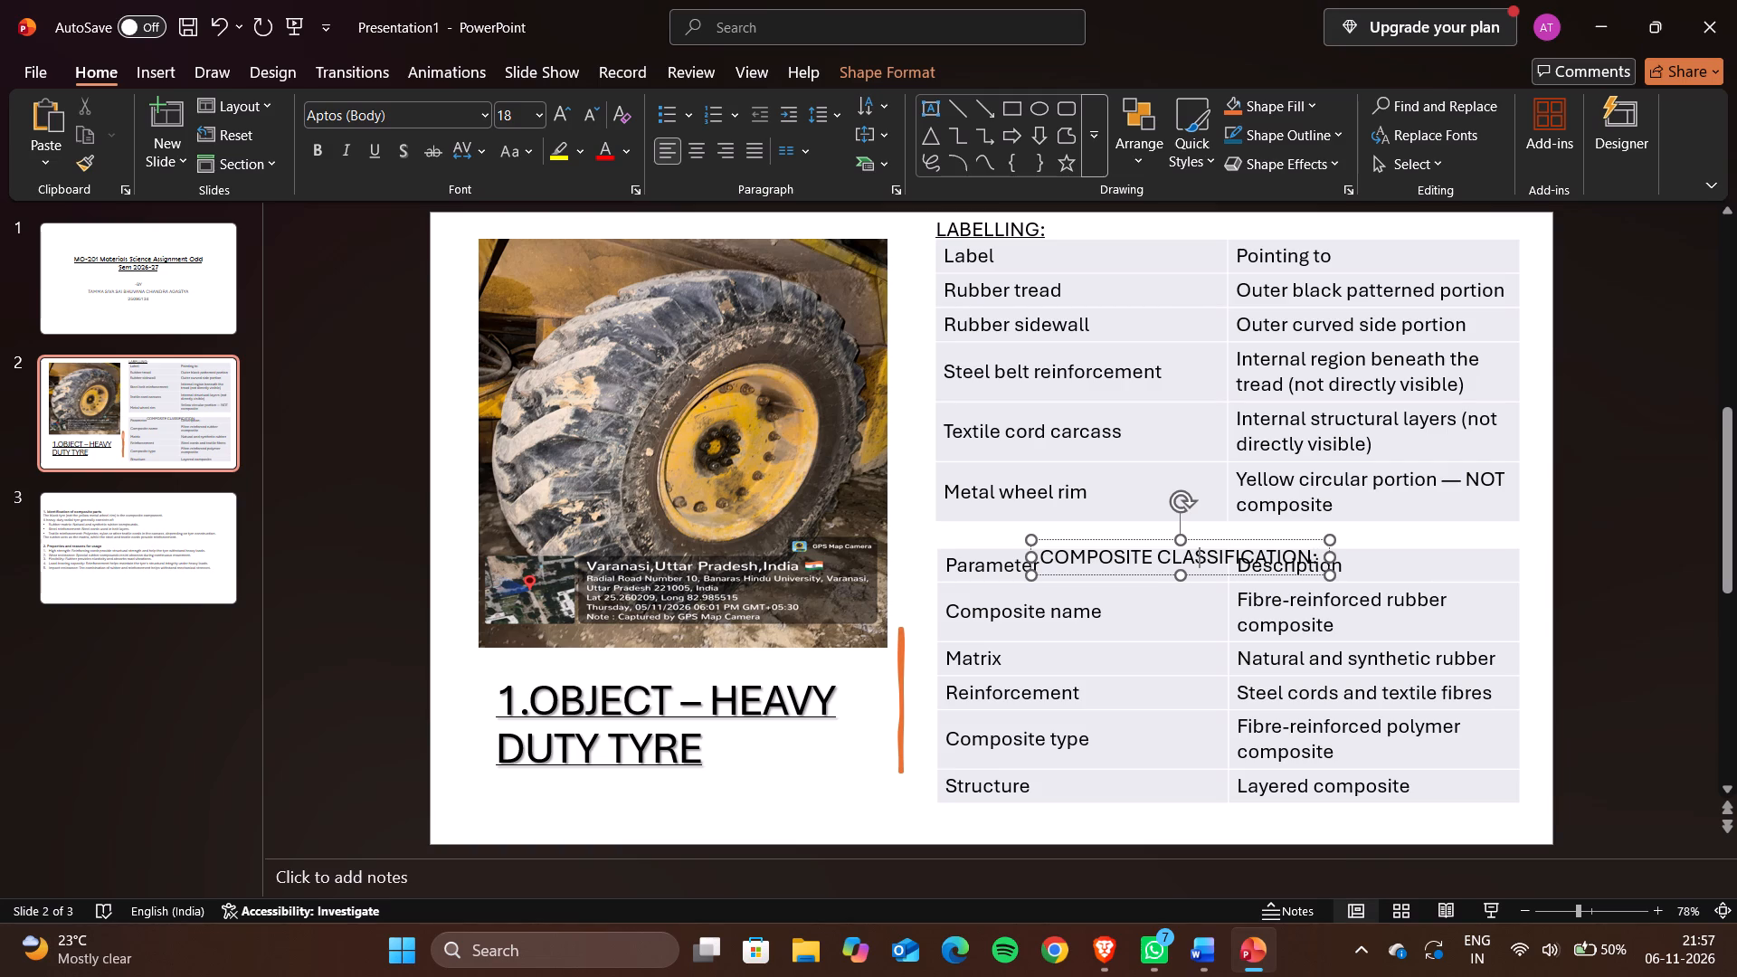
{"action": "key", "text": "Left"}
{"action": "key", "text": "ctrl+a"}
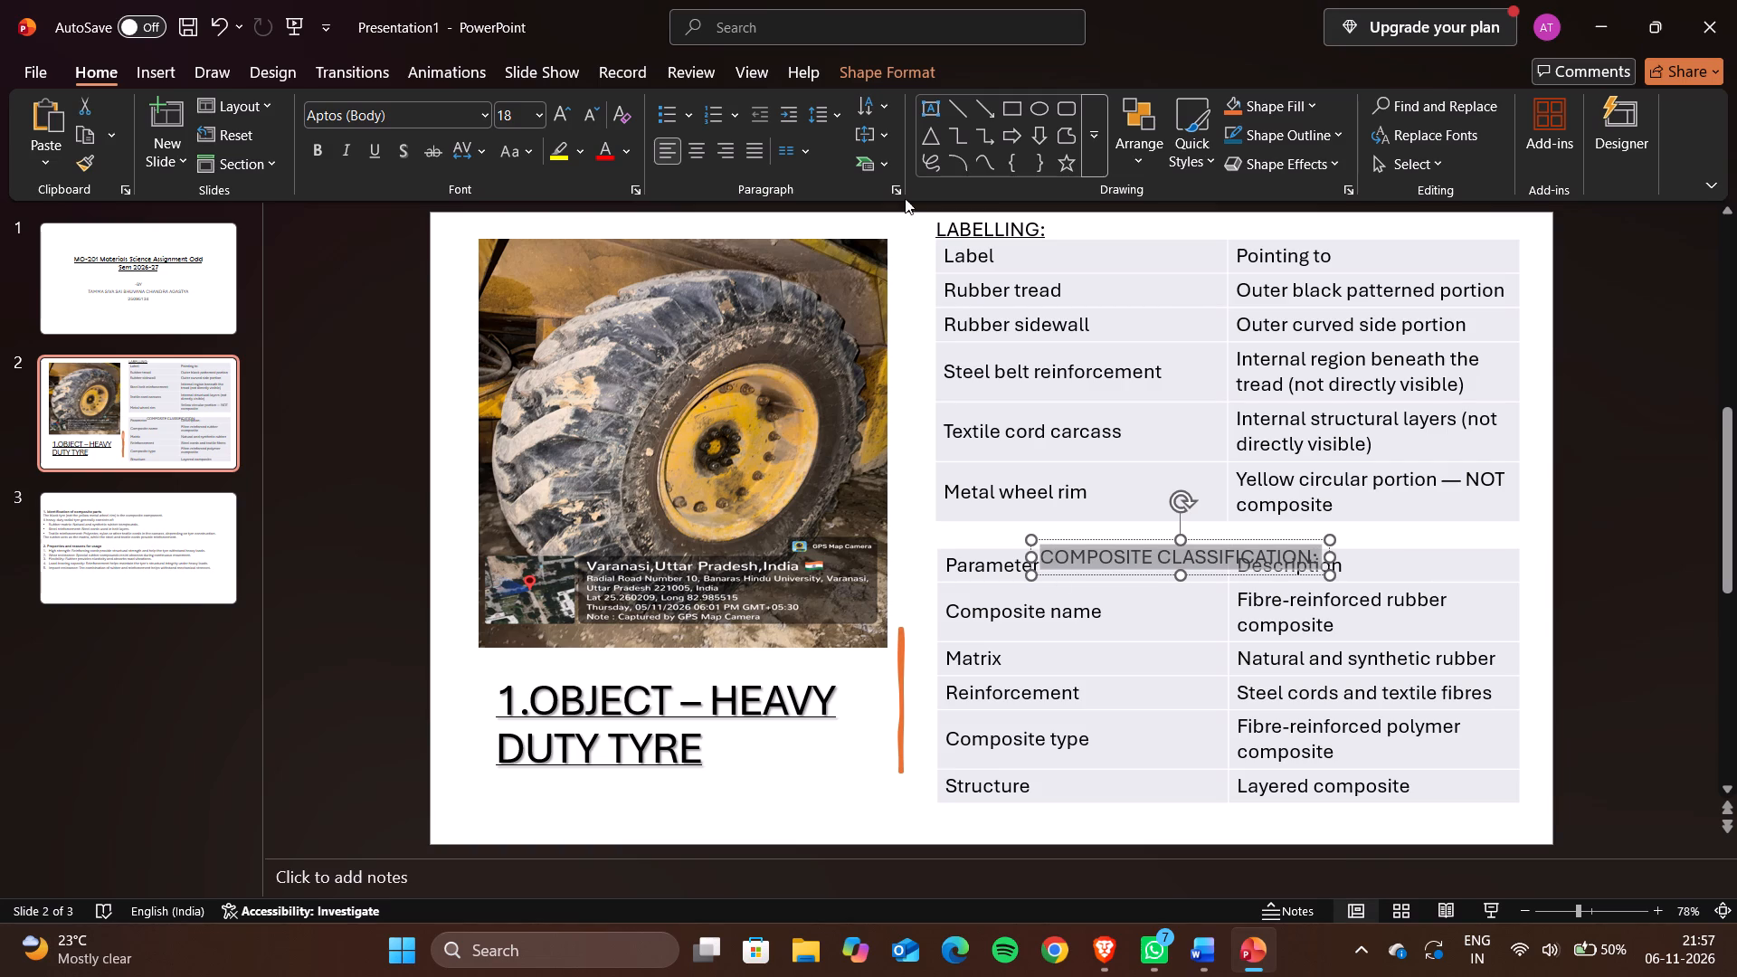
{"action": "left_click", "coordinate": [388, 148]}
Move the "COMPOSITE CLASSIFICATION:" heading into the gap between the two tables, aligned with their left edge.
{"action": "left_click_drag", "start_coordinate": [1228, 538], "coordinate": [1170, 535]}
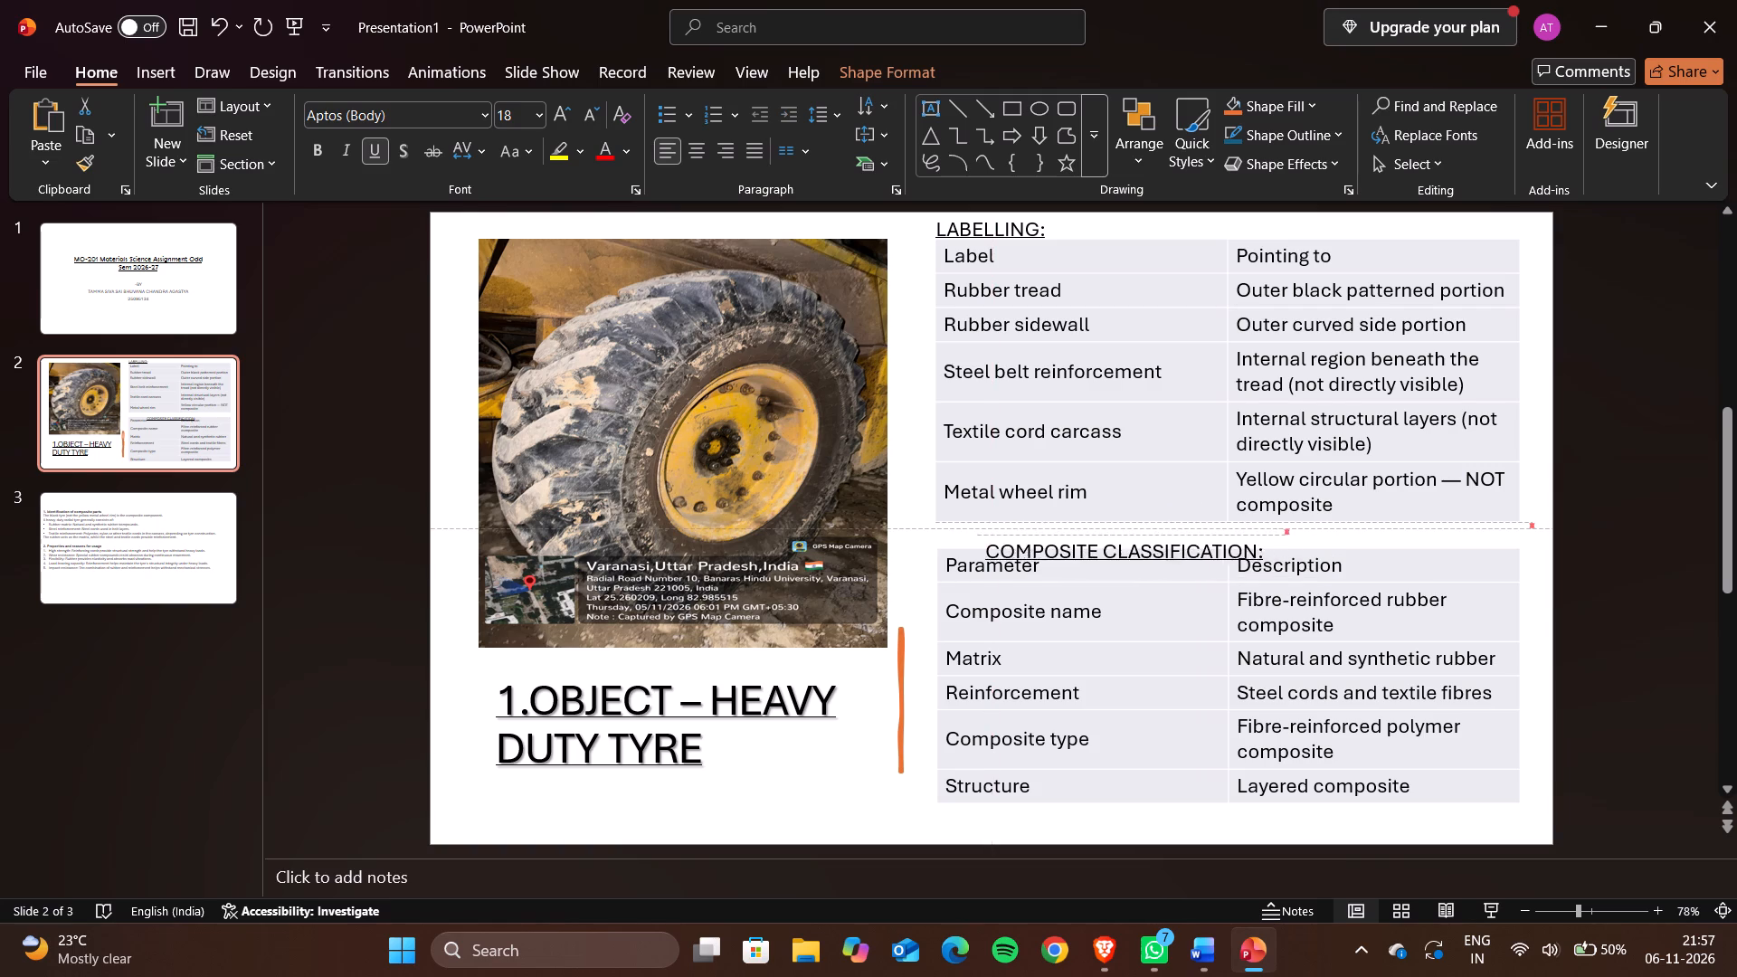
{"action": "left_click_drag", "start_coordinate": [1170, 535], "coordinate": [1129, 519]}
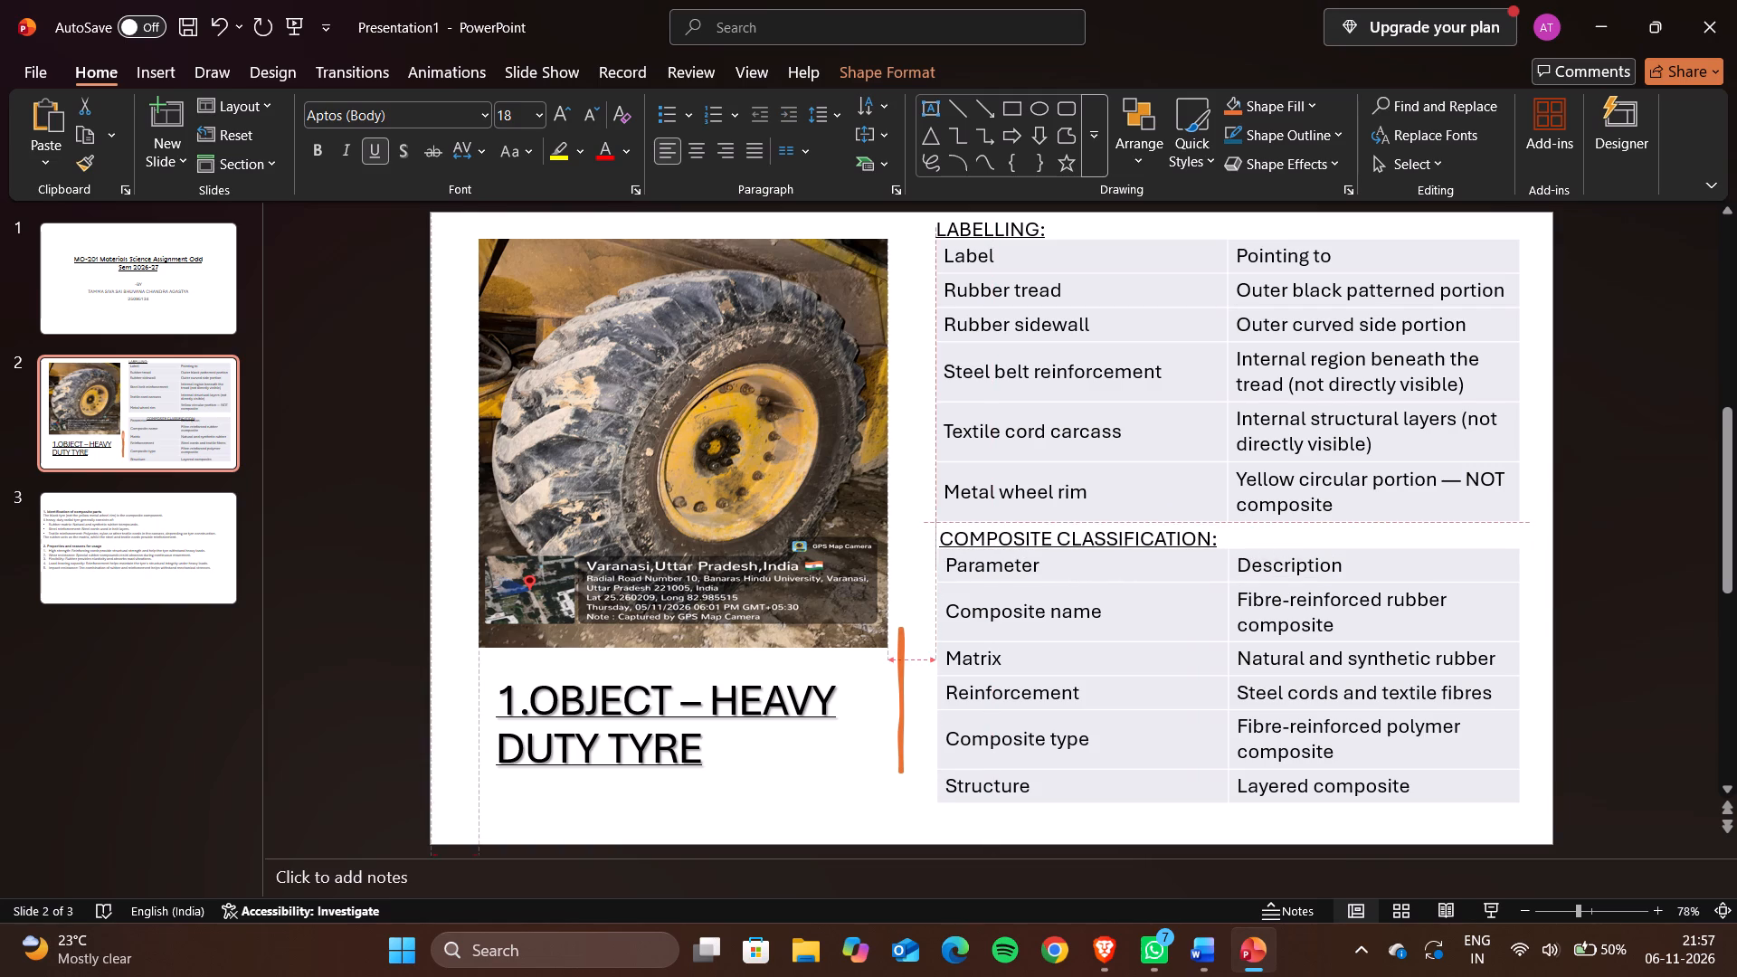
{"action": "left_click_drag", "start_coordinate": [1129, 519], "coordinate": [1128, 519]}
{"action": "left_click", "coordinate": [1617, 555]}
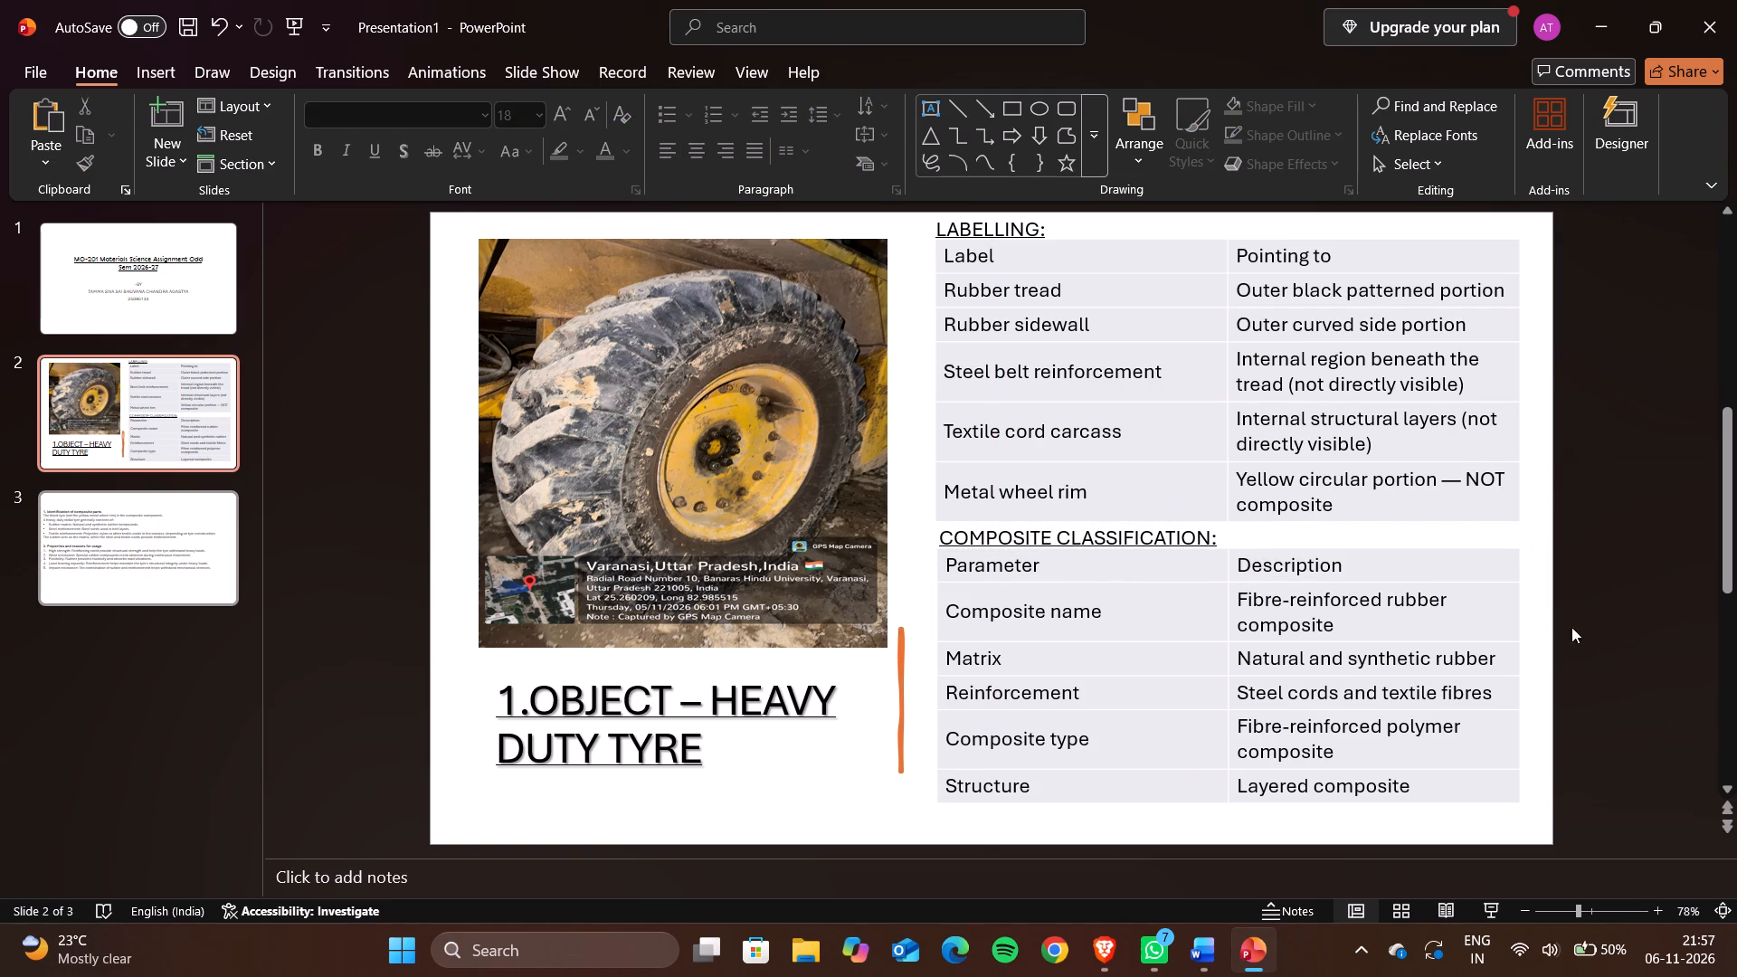
Set all of the composite explanation text on slide 3 to font size 24.
{"action": "left_click", "coordinate": [63, 269]}
{"action": "left_click", "coordinate": [105, 356]}
{"action": "left_click", "coordinate": [167, 440]}
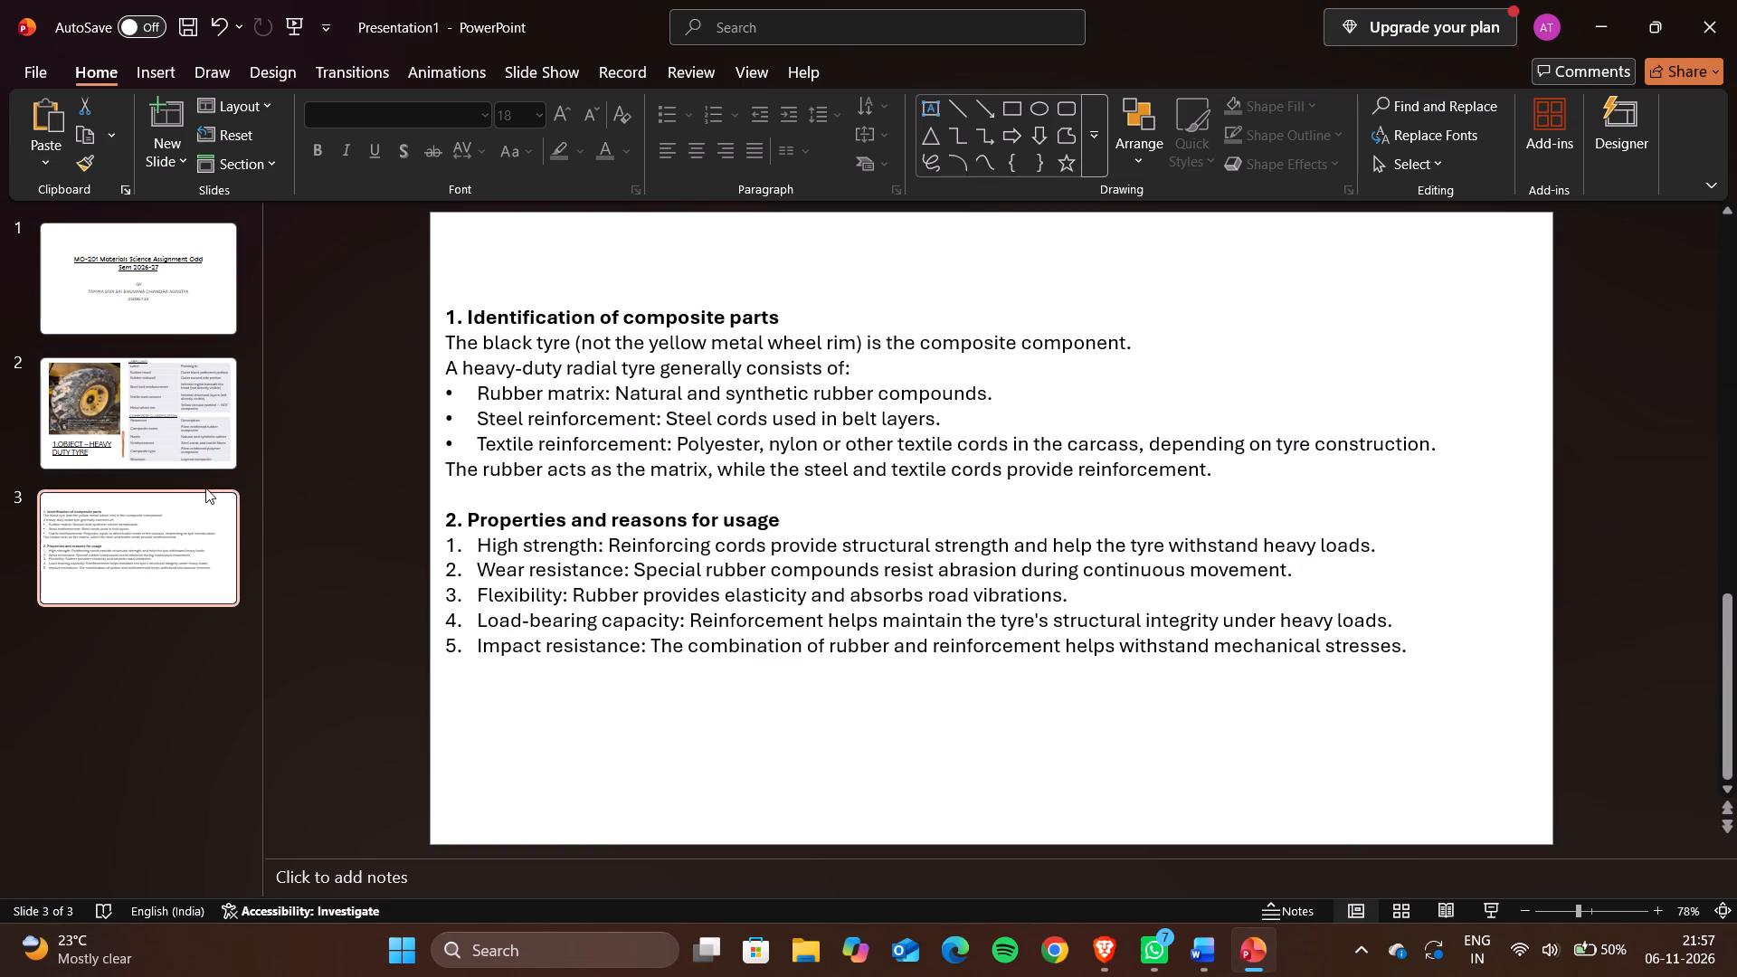
{"action": "left_click", "coordinate": [191, 434]}
{"action": "left_click", "coordinate": [199, 550]}
{"action": "key", "text": "ctrl+a"}
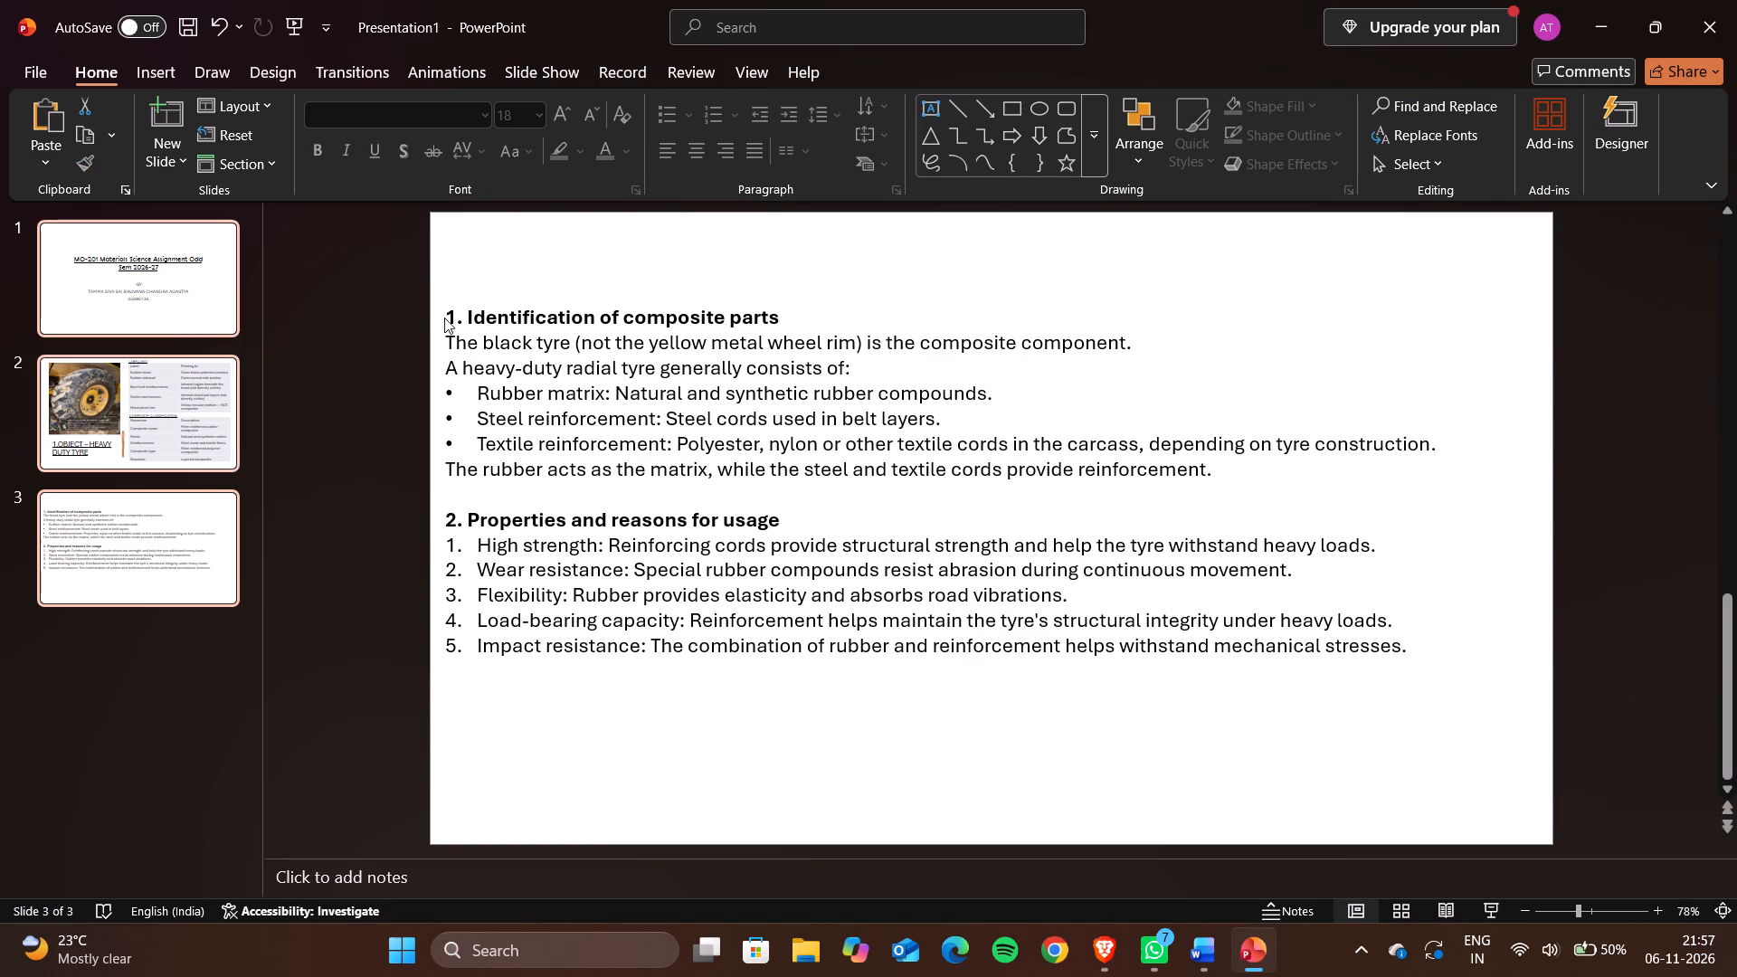
{"action": "left_click", "coordinate": [398, 394]}
{"action": "left_click", "coordinate": [444, 308]}
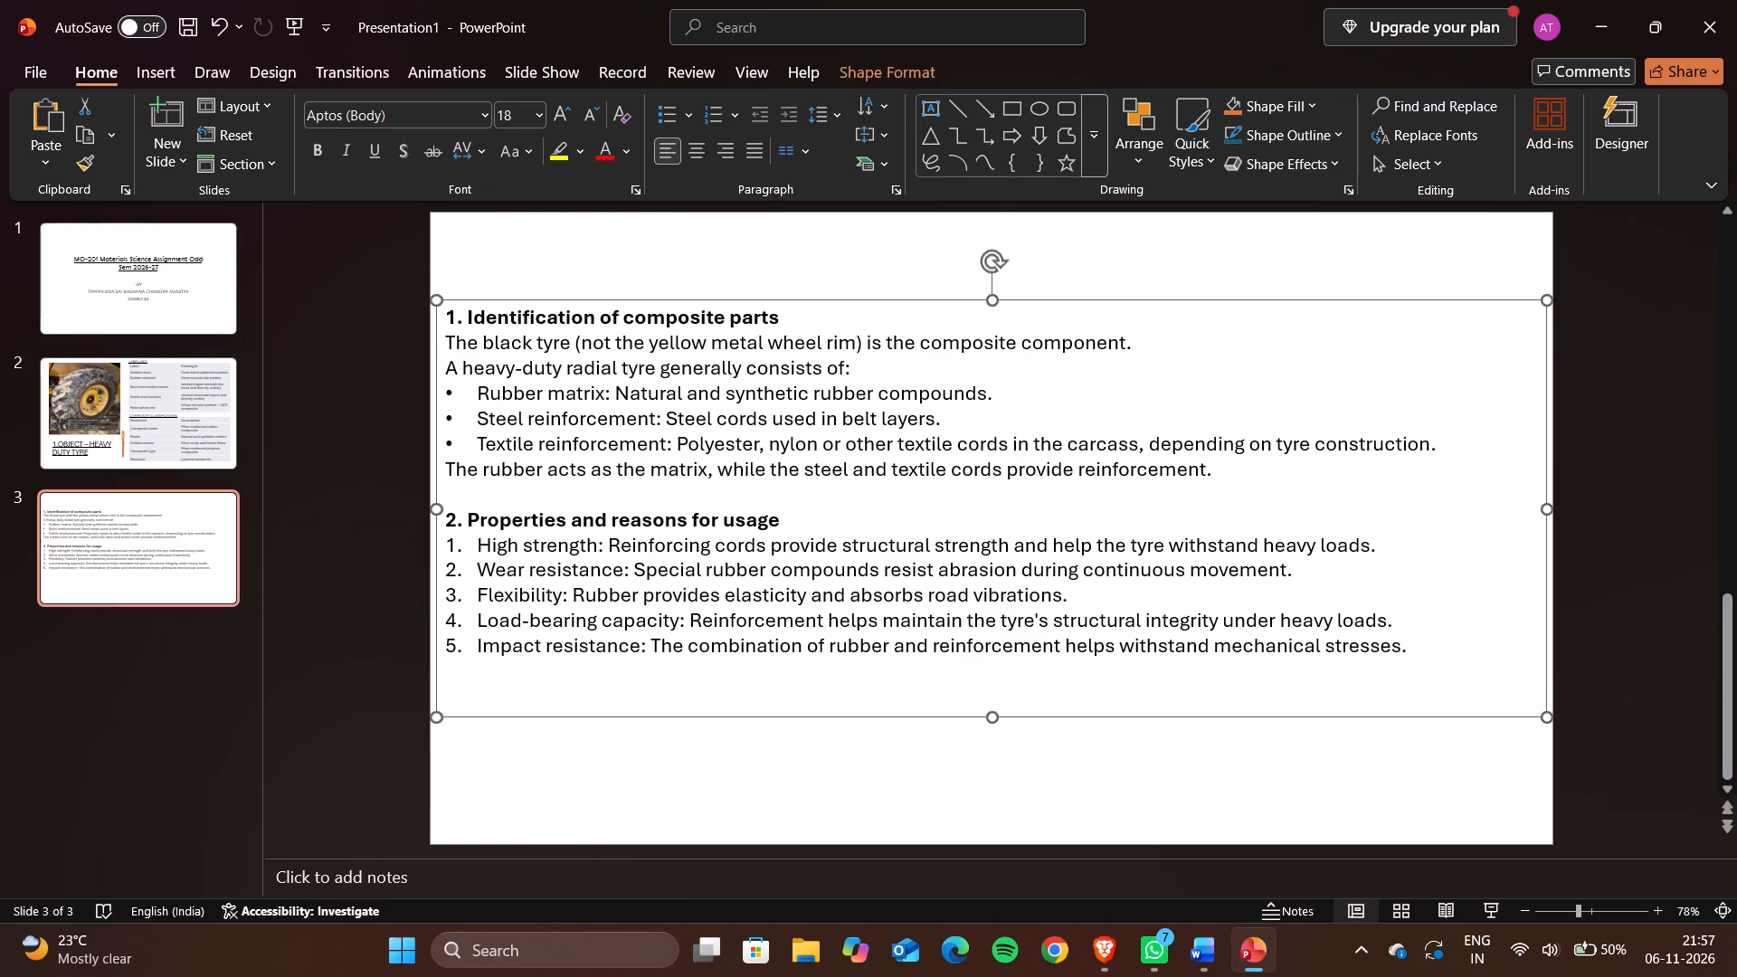
{"action": "left_click", "coordinate": [447, 317]}
{"action": "key", "text": "ctrl+a"}
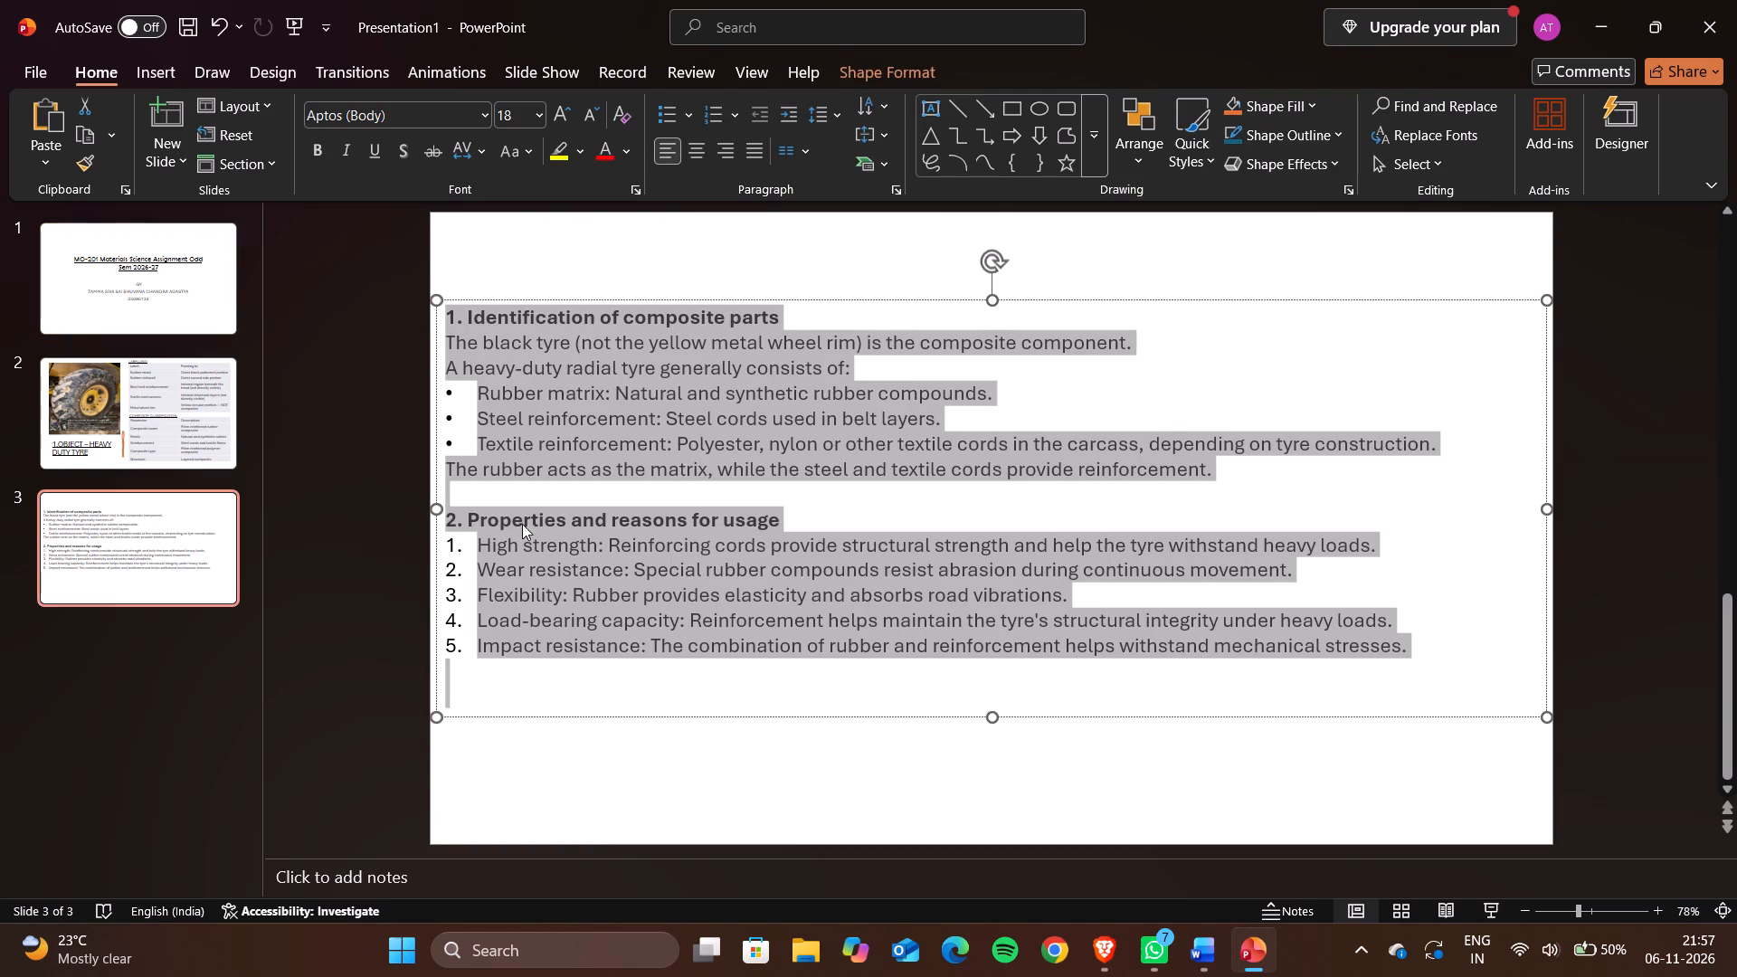
{"action": "left_click", "coordinate": [538, 123]}
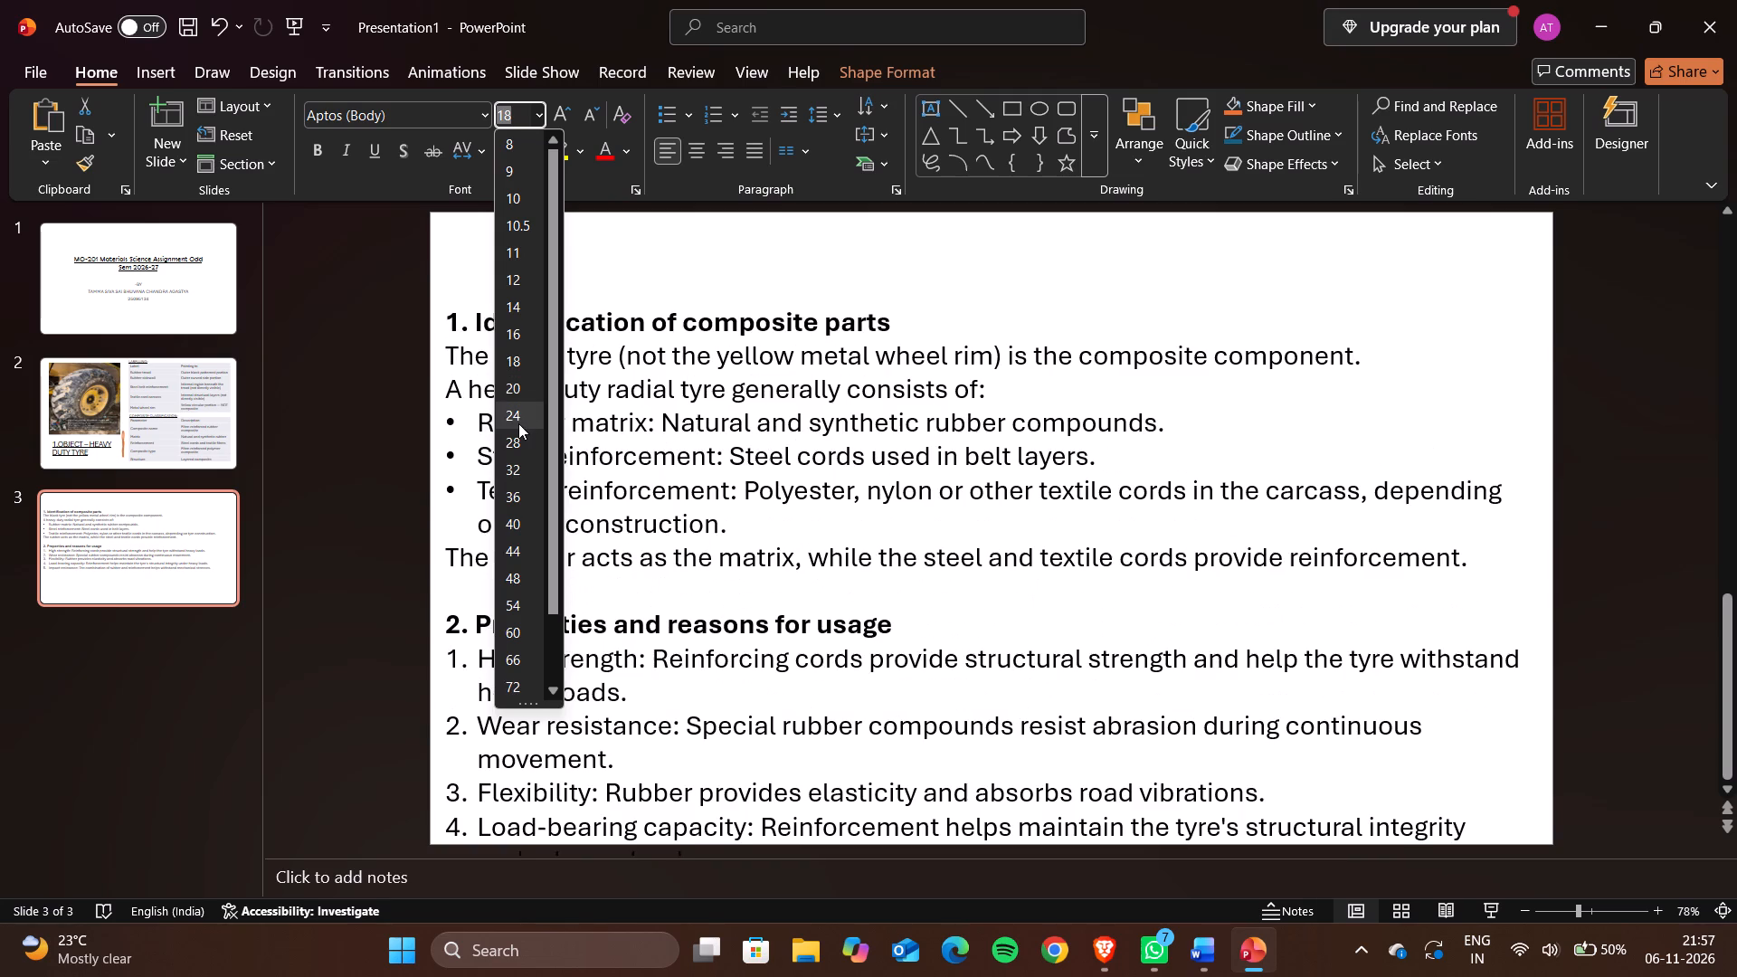
{"action": "left_click", "coordinate": [518, 424]}
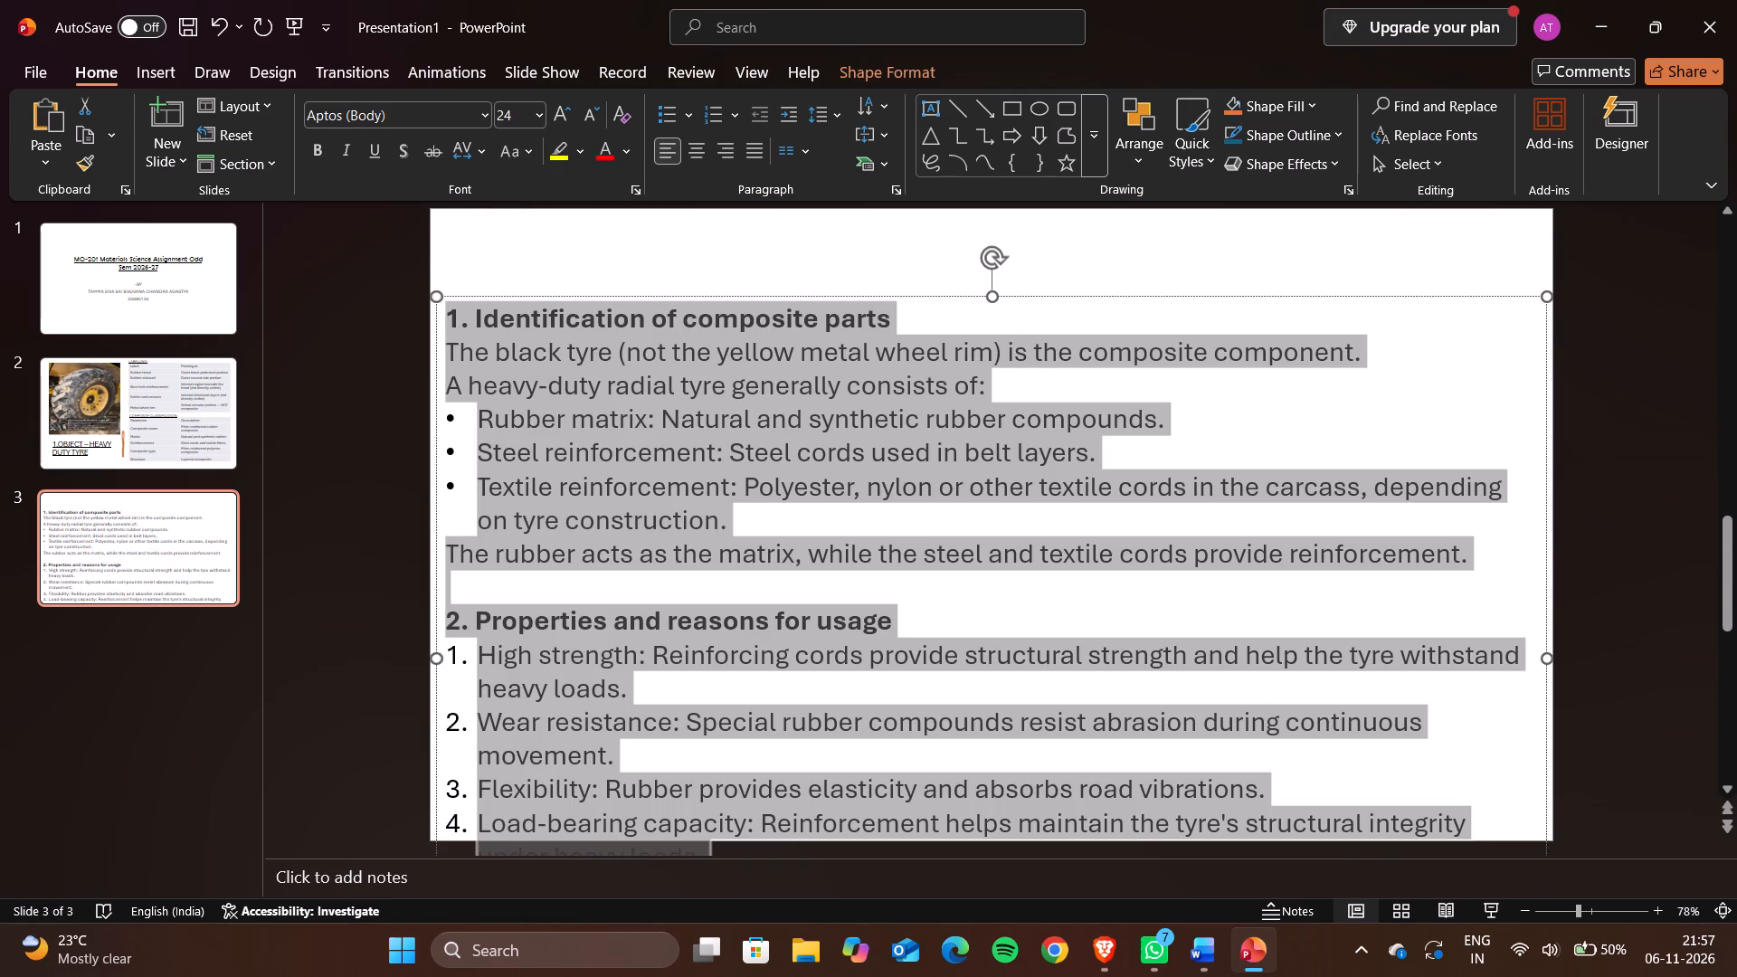
Move the composite explanation text box up to the top edge of slide 3.
{"action": "left_click_drag", "start_coordinate": [1021, 293], "coordinate": [1017, 233]}
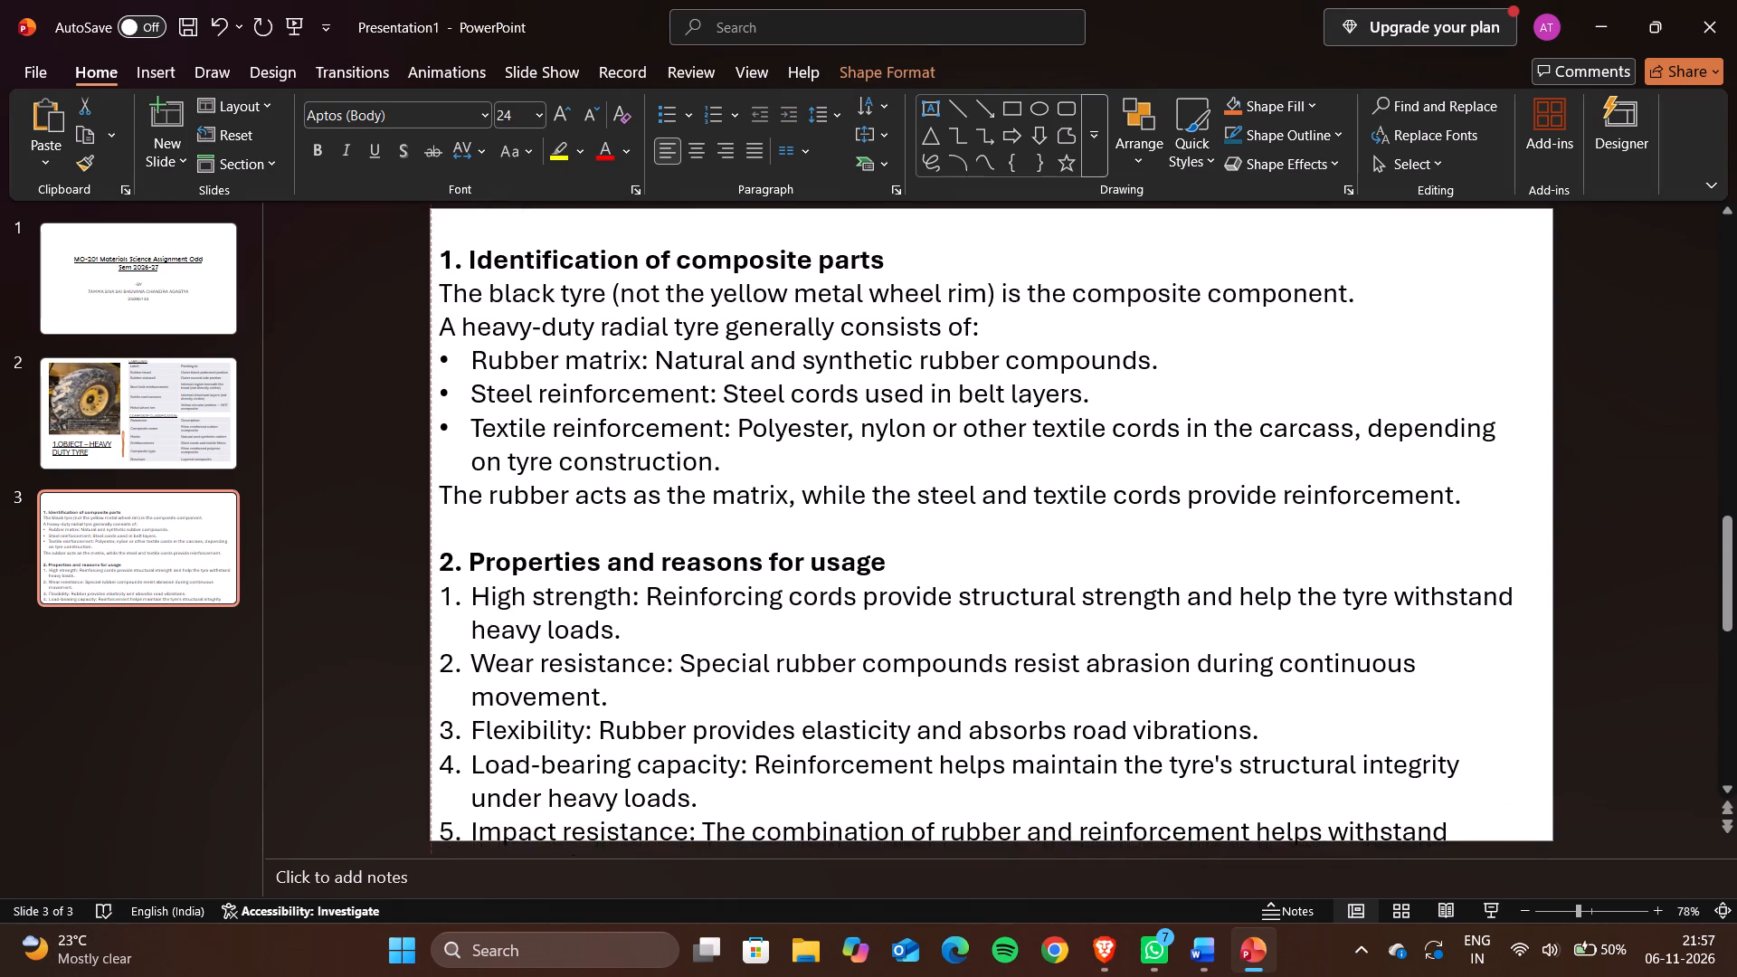
{"action": "left_click_drag", "start_coordinate": [1017, 233], "coordinate": [1026, 204]}
{"action": "left_click", "coordinate": [1026, 204]}
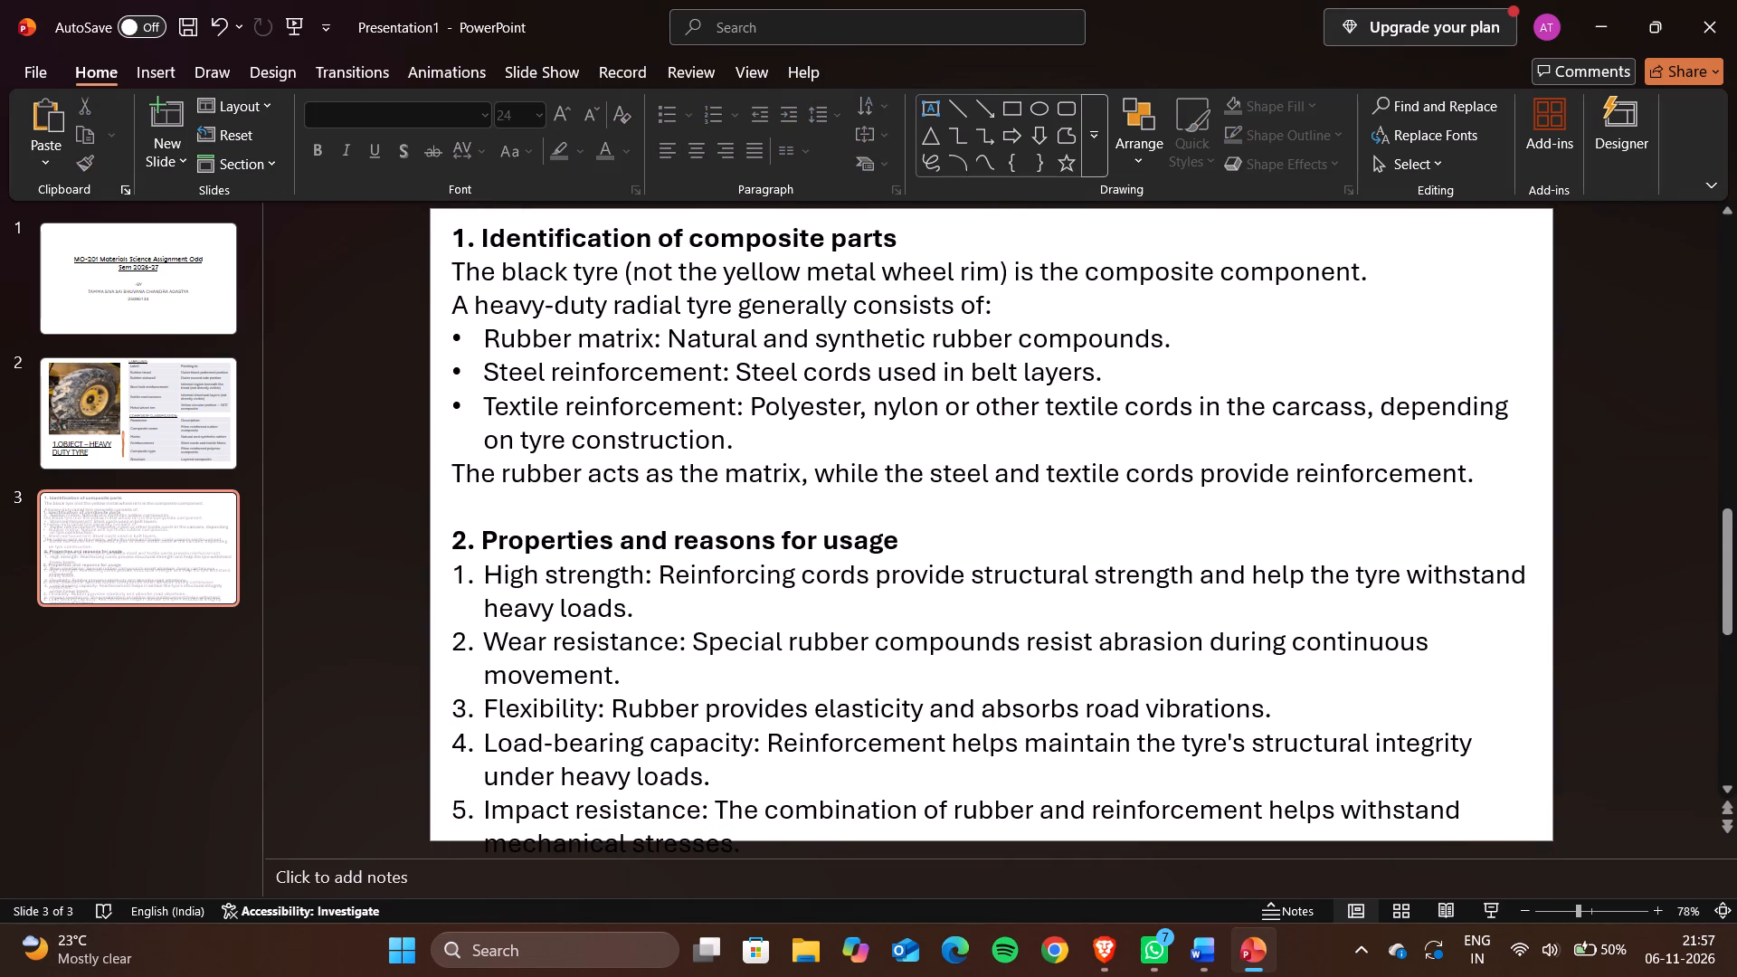
Narrow the explanation text box from its upper-right corner so its side edge sits inside the slide.
{"action": "left_click", "coordinate": [1540, 460]}
{"action": "left_click_drag", "start_coordinate": [1554, 576], "coordinate": [1549, 528]}
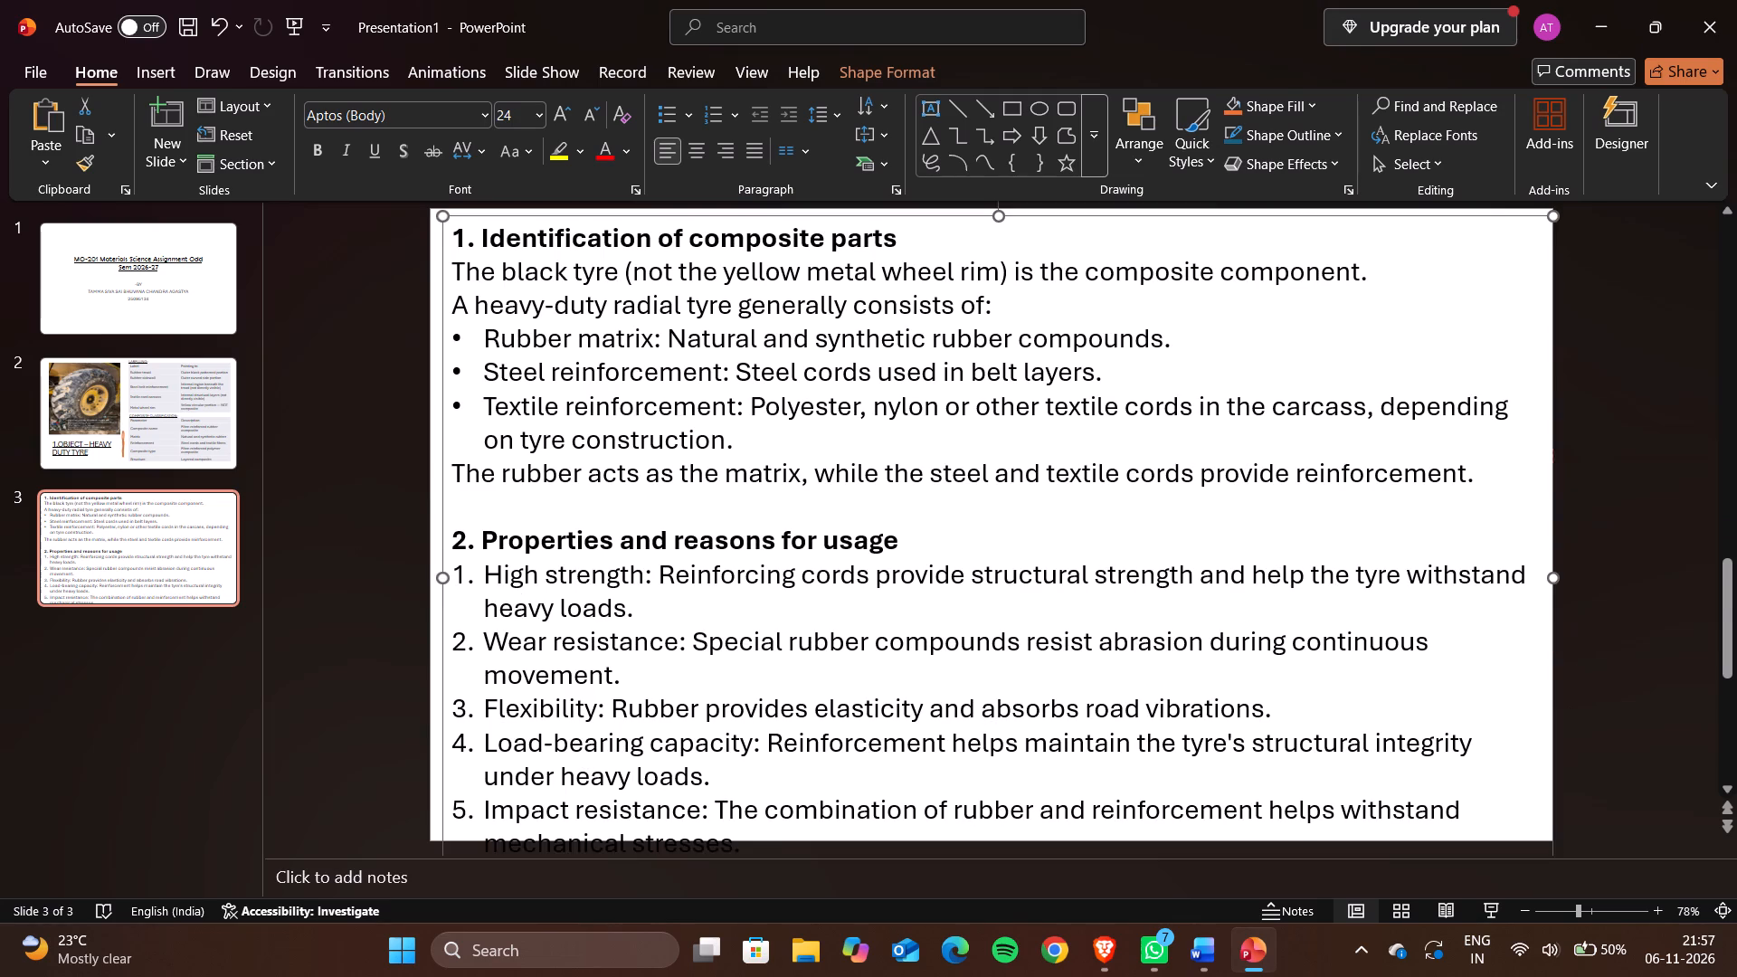
{"action": "scroll", "coordinate": [1580, 680], "scroll_direction": "down", "scroll_amount": 2}
{"action": "scroll", "coordinate": [1557, 562], "scroll_direction": "up", "scroll_amount": 4}
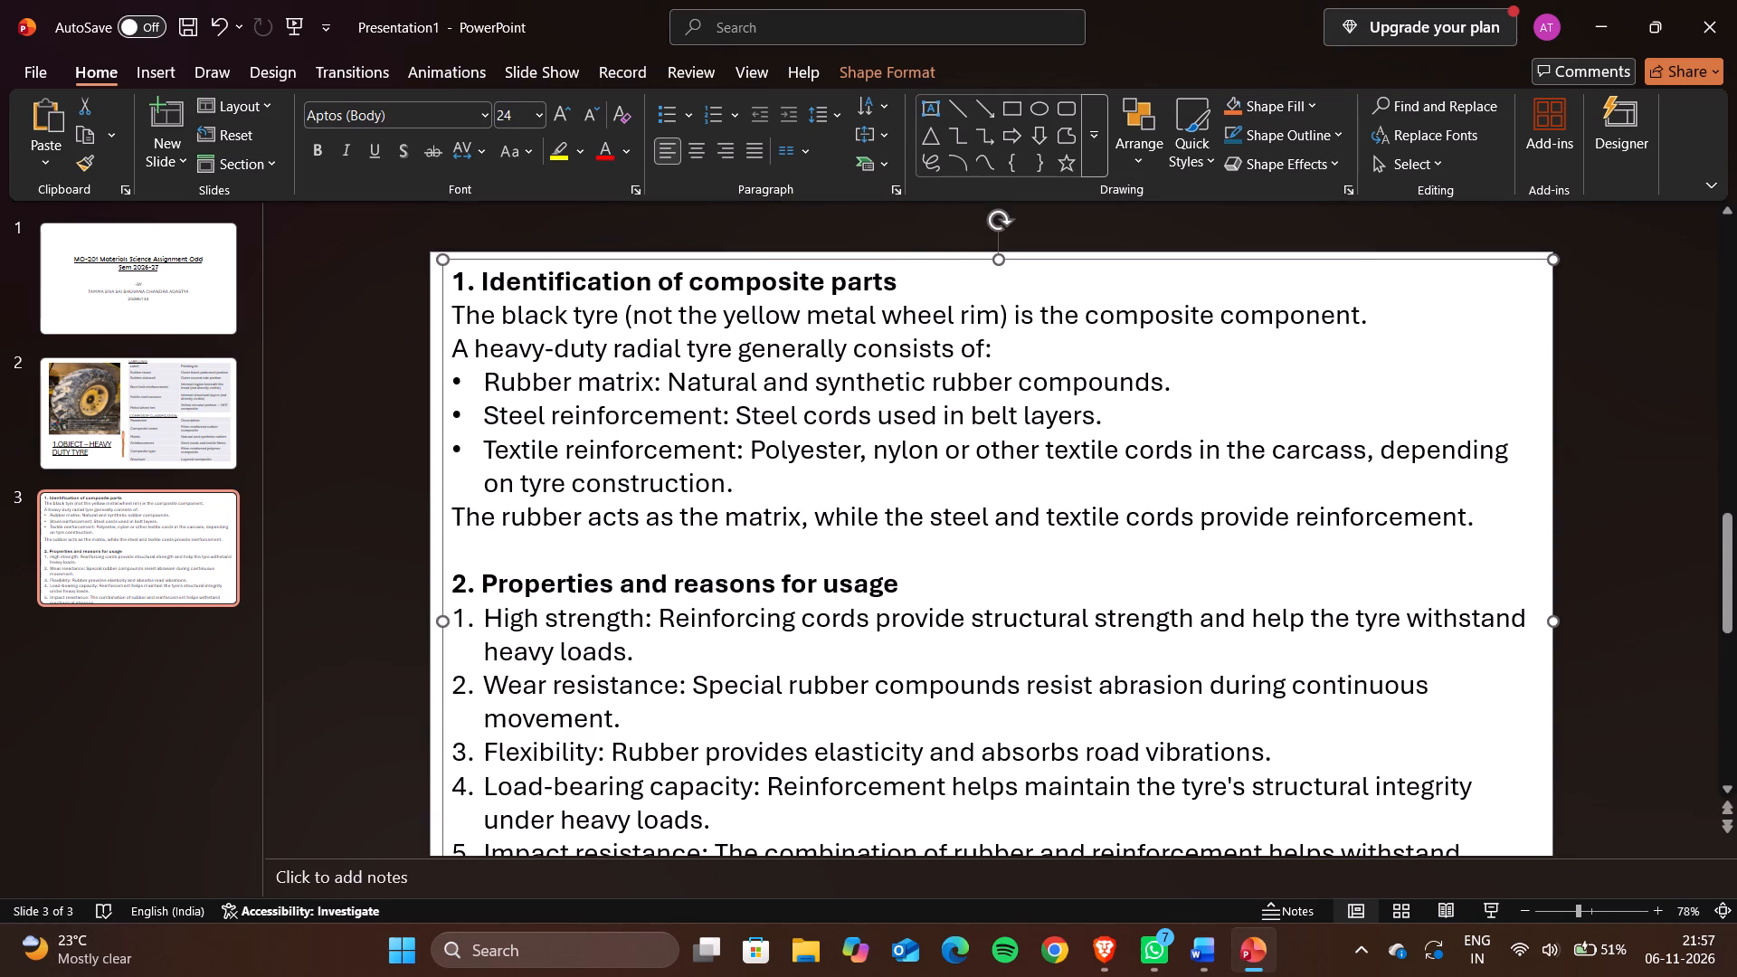
{"action": "left_click_drag", "start_coordinate": [1557, 261], "coordinate": [1514, 336]}
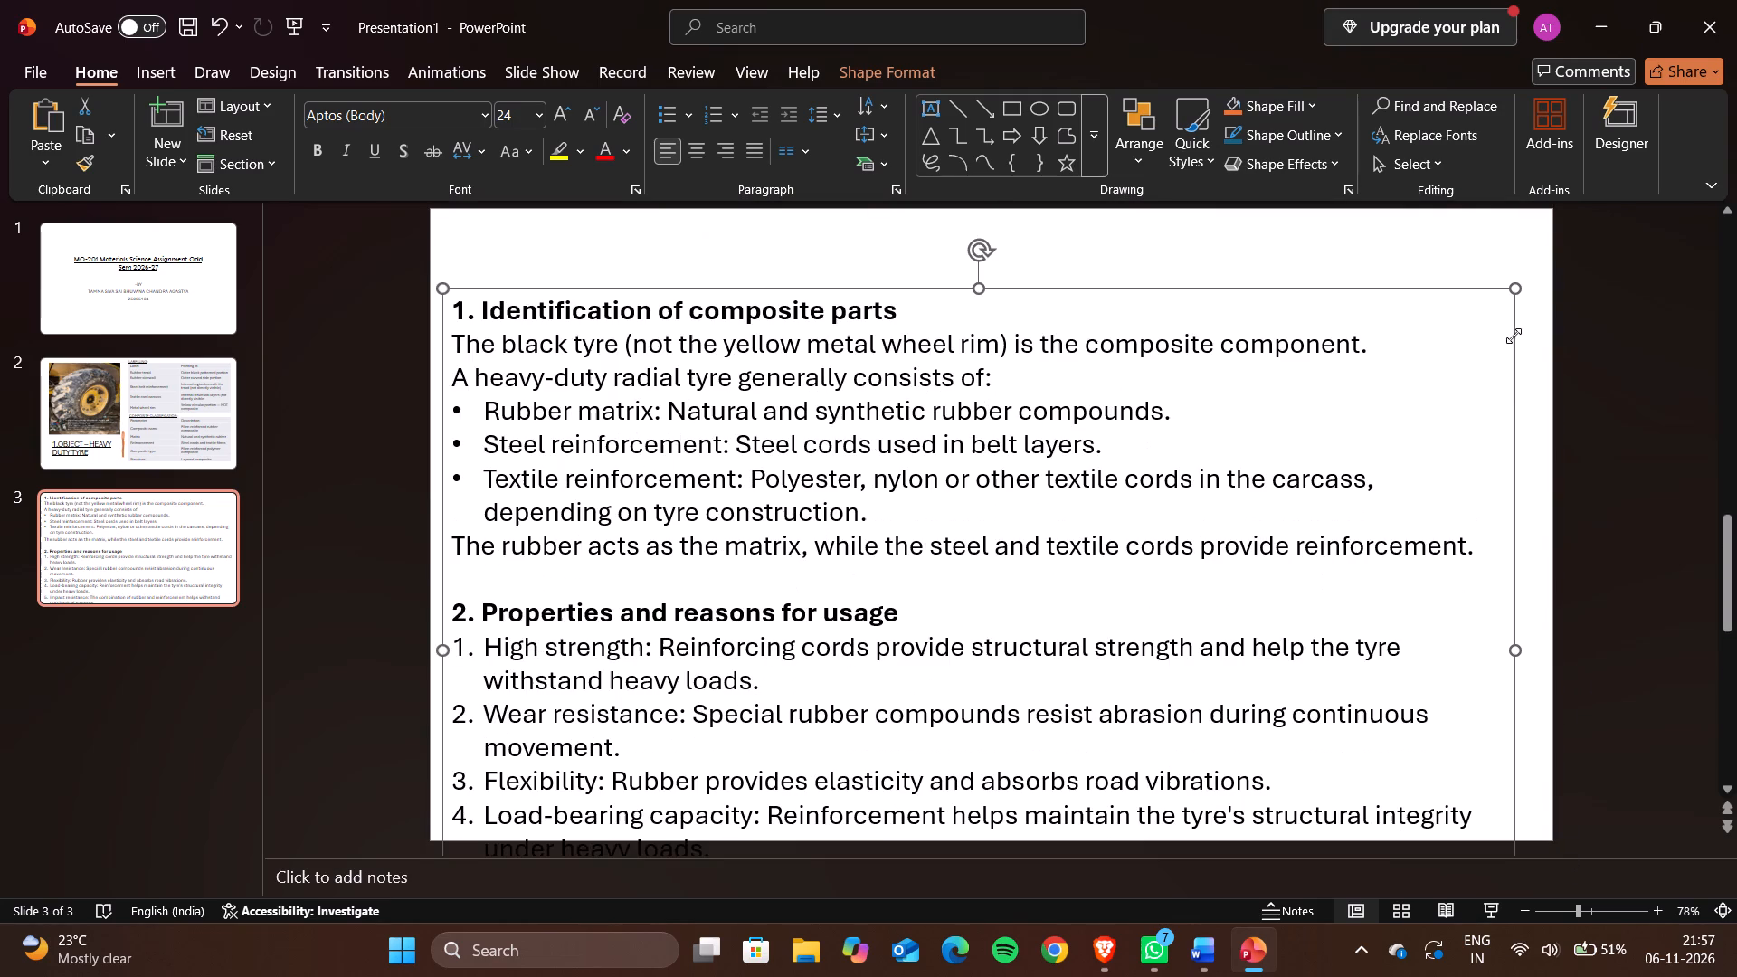
Move the narrowed explanation text box back up to the slide's top edge, roughly centred between the sides.
{"action": "left_click_drag", "start_coordinate": [1315, 285], "coordinate": [1321, 203]}
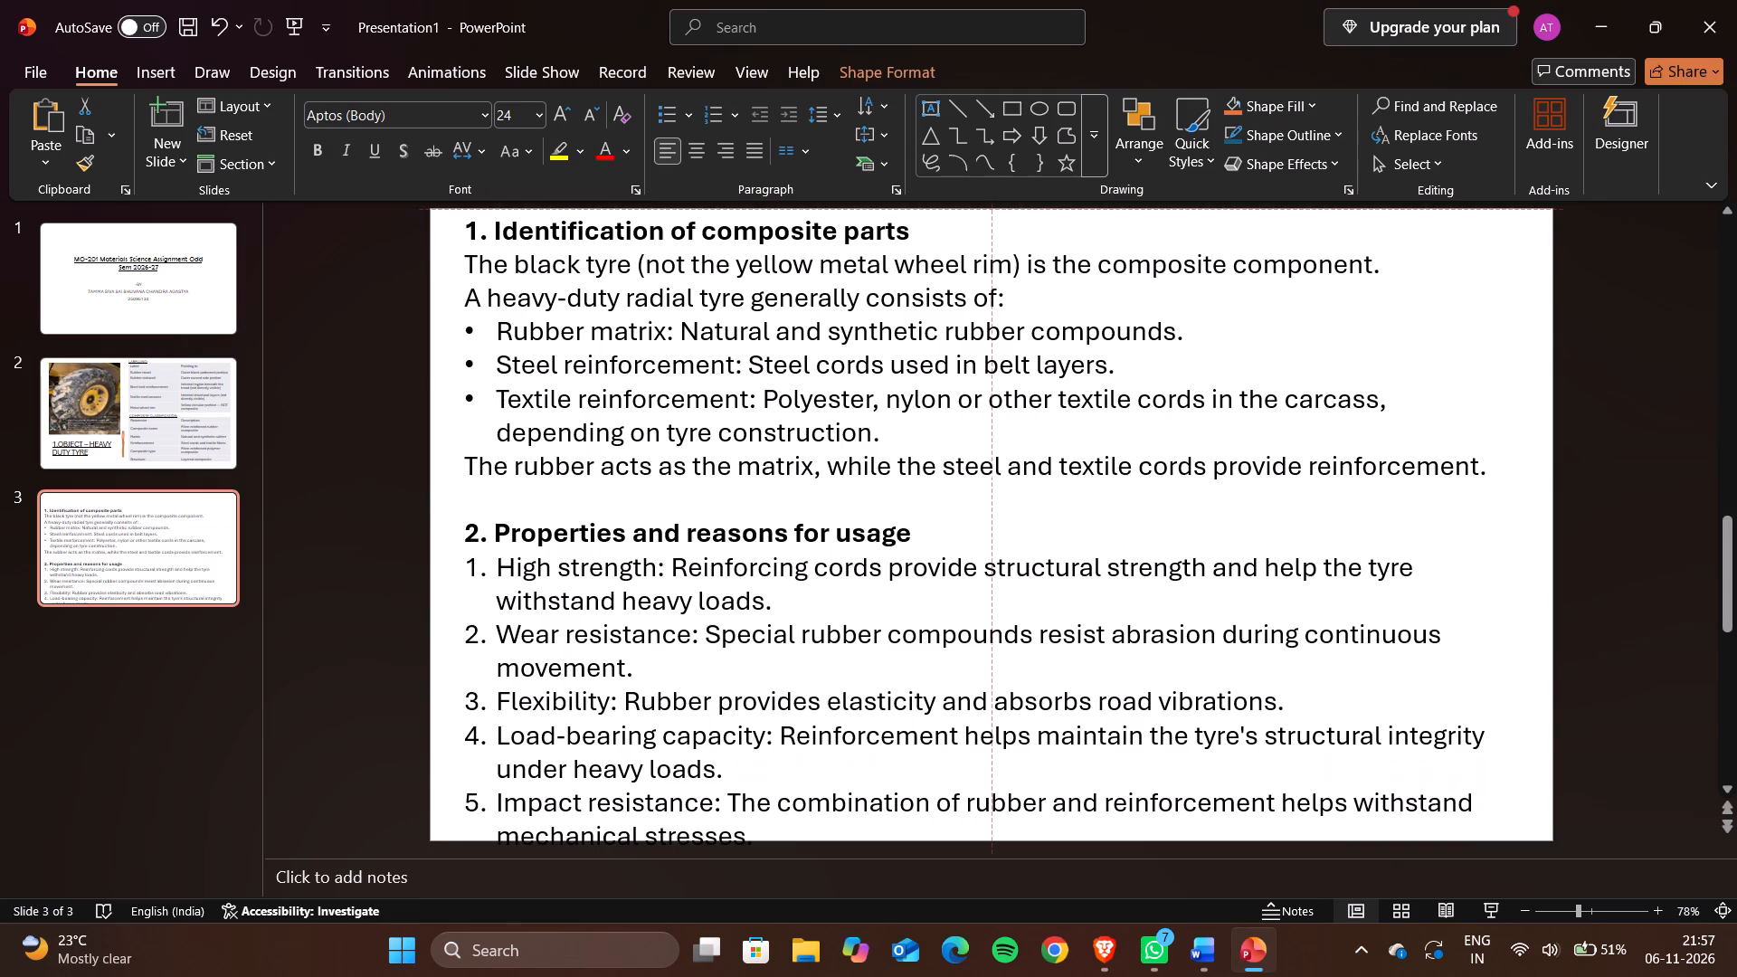
{"action": "left_click_drag", "start_coordinate": [1321, 203], "coordinate": [1320, 202]}
Select all of the explanation text on slide 3 and open its font size choices.
{"action": "key", "text": "ctrl+a"}
{"action": "double_click", "coordinate": [1089, 764]}
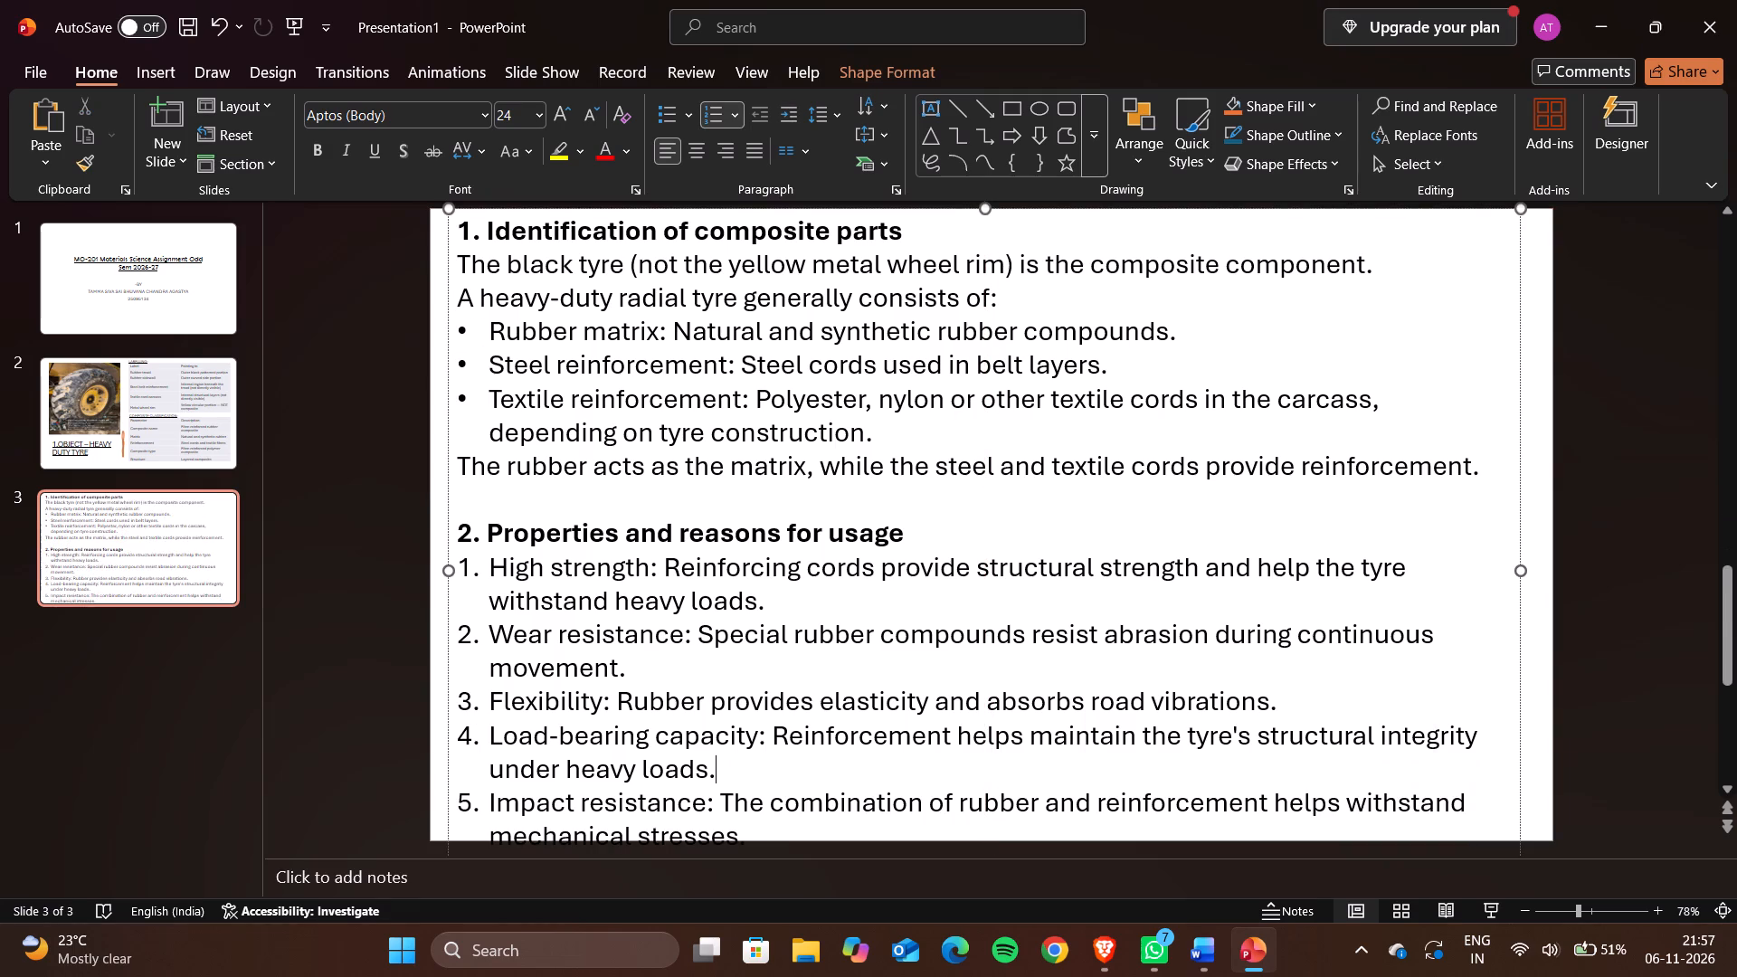
{"action": "double_click", "coordinate": [973, 649]}
{"action": "key", "text": "ctrl+a"}
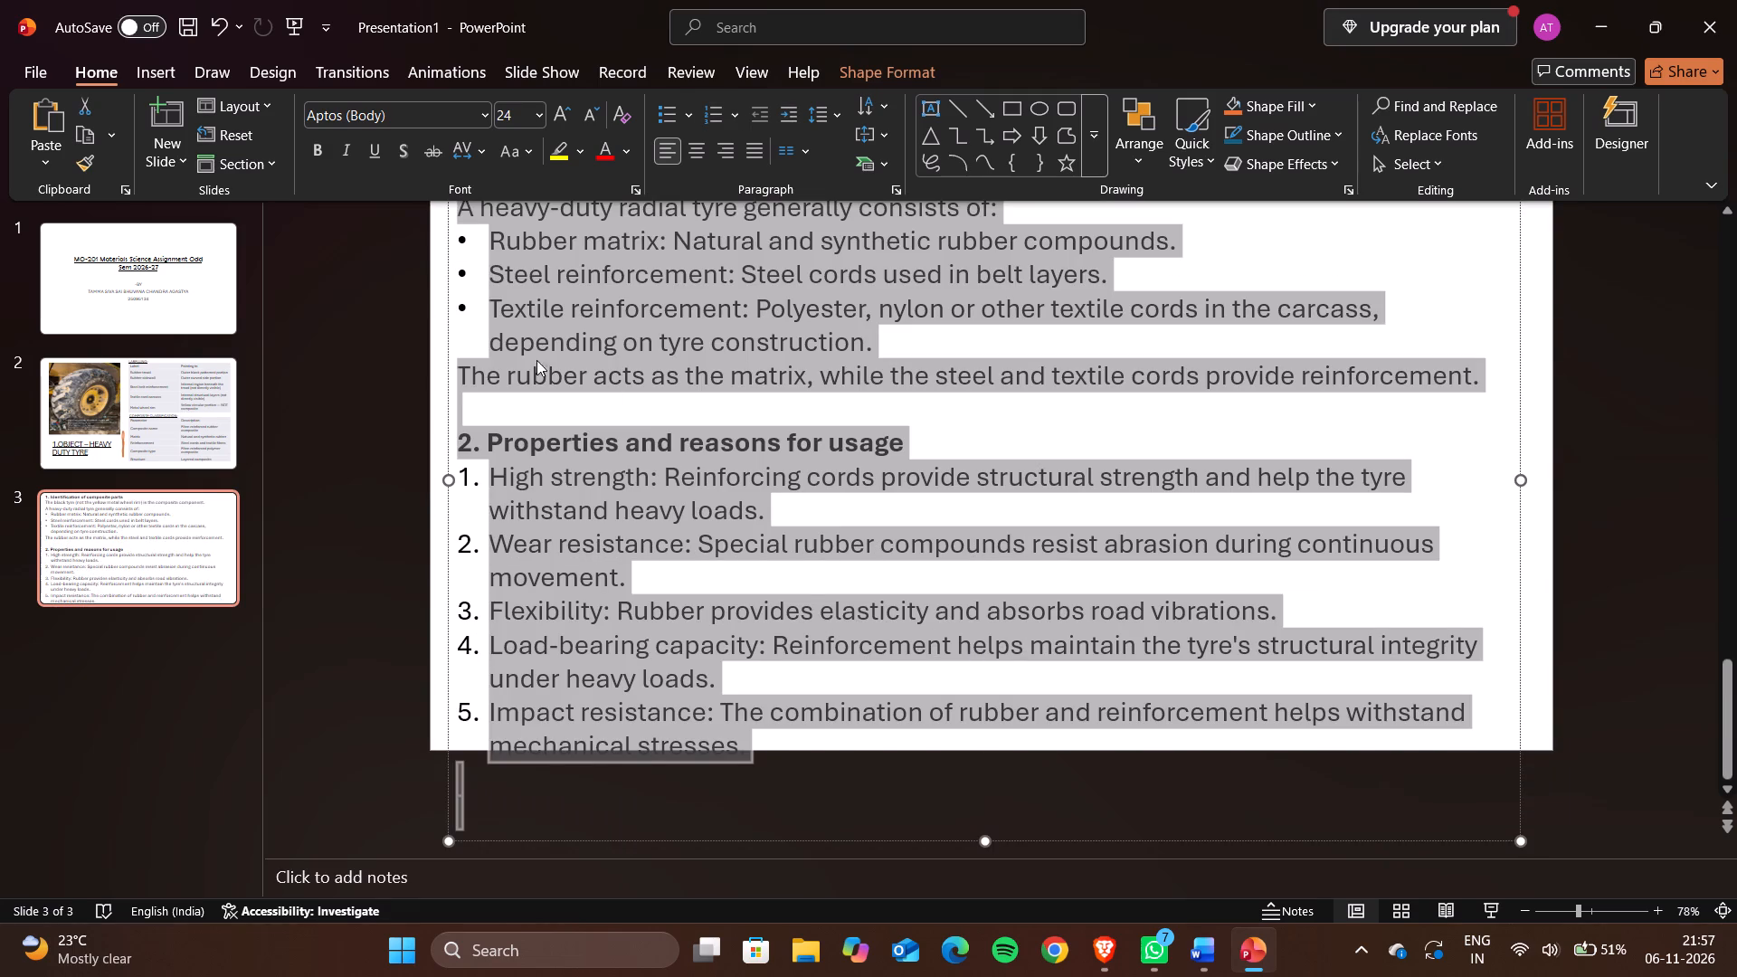
{"action": "left_click", "coordinate": [539, 117]}
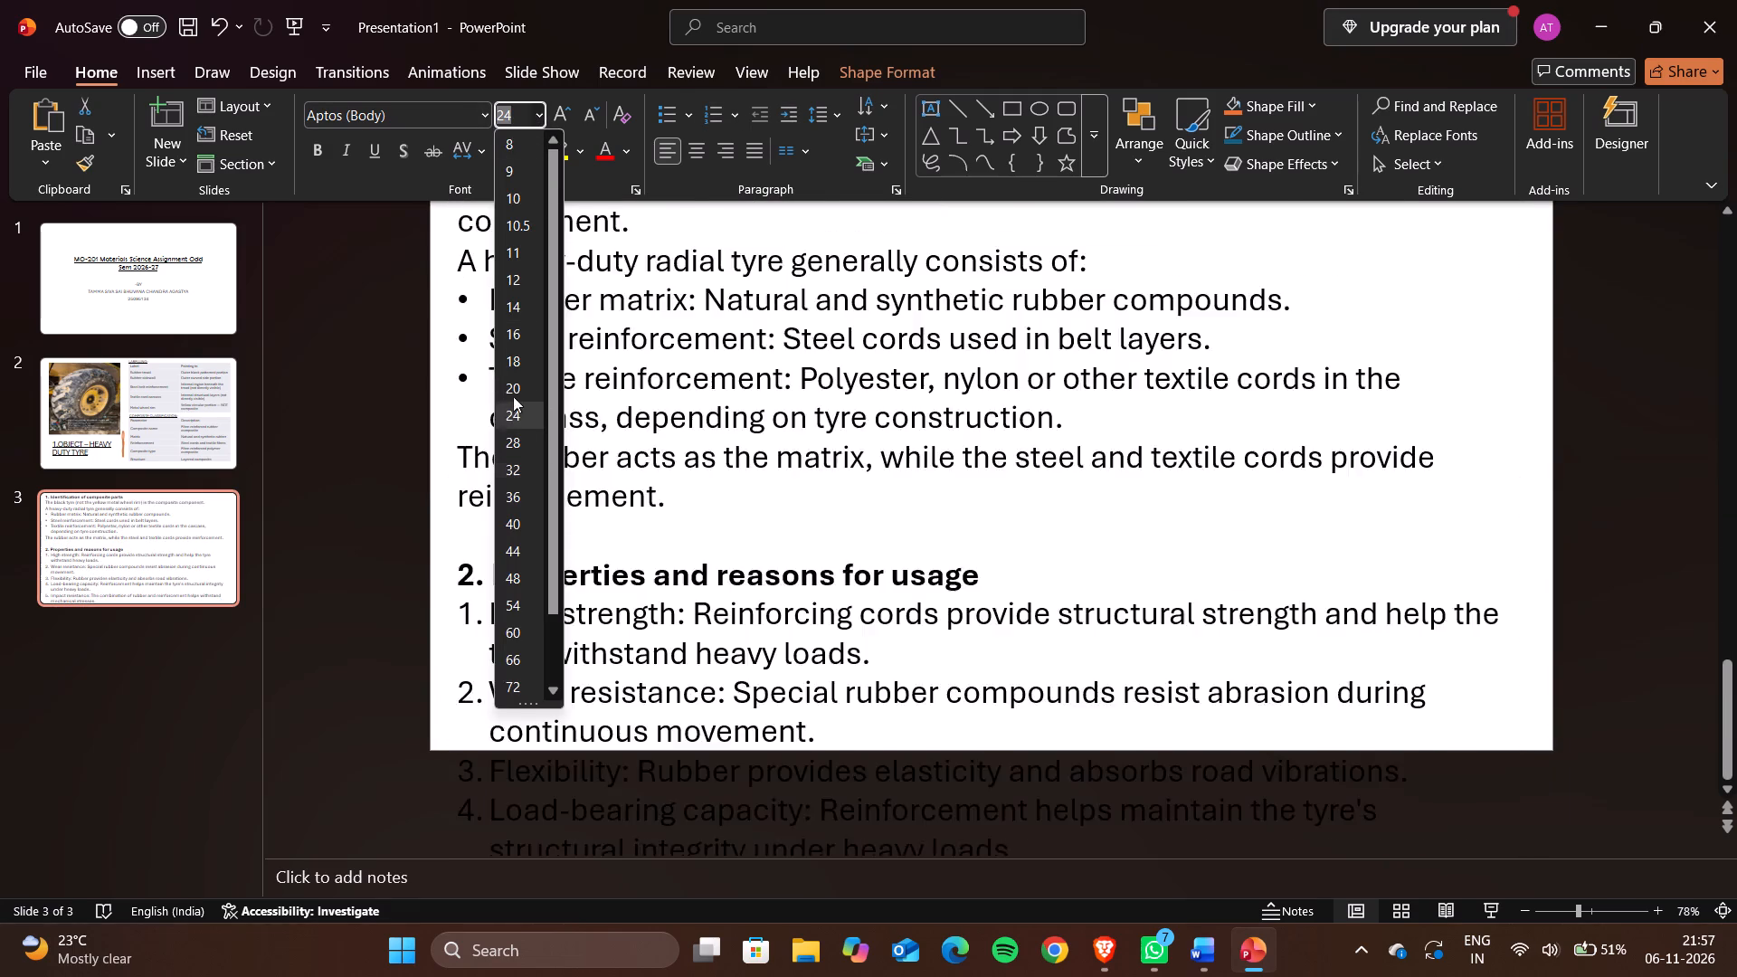
Set the selected explanation text on slide 3 to font size 20.
{"action": "left_click", "coordinate": [520, 378]}
{"action": "left_click", "coordinate": [1615, 447]}
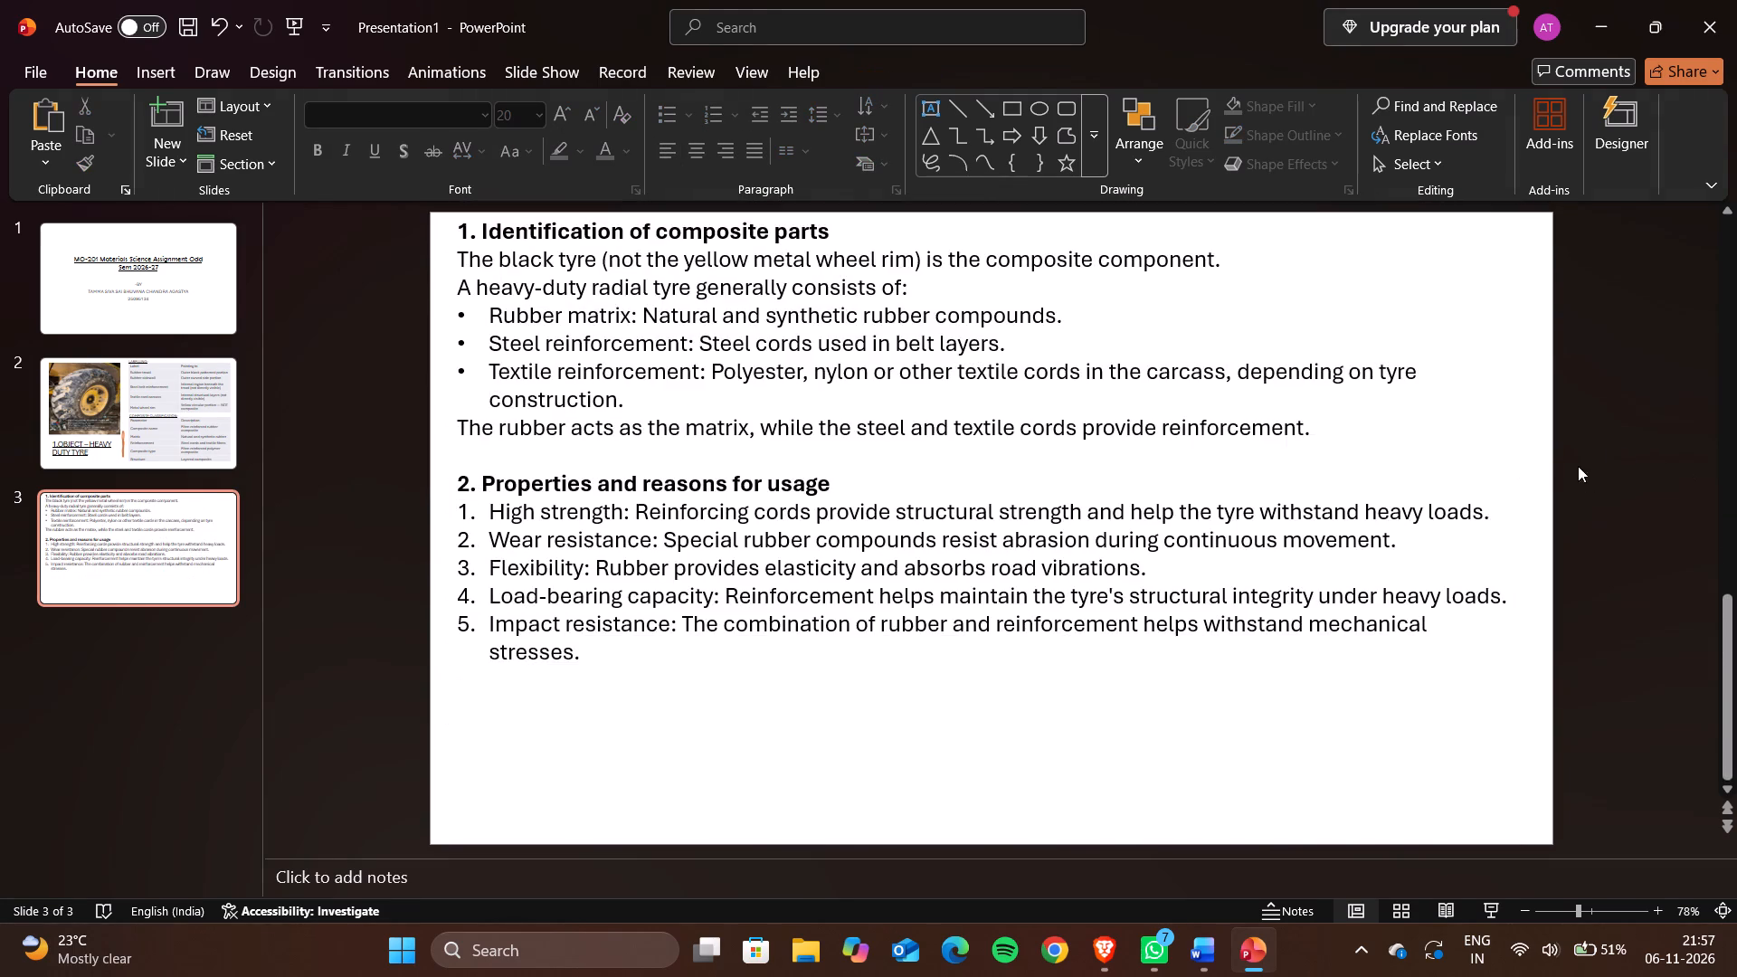
Move the explanation text box on slide 3 slightly down from the top edge, aligned to the slide's horizontal centre.
{"action": "scroll", "coordinate": [1593, 508], "scroll_direction": "up", "scroll_amount": 3}
{"action": "scroll", "coordinate": [1590, 509], "scroll_direction": "down", "scroll_amount": 10}
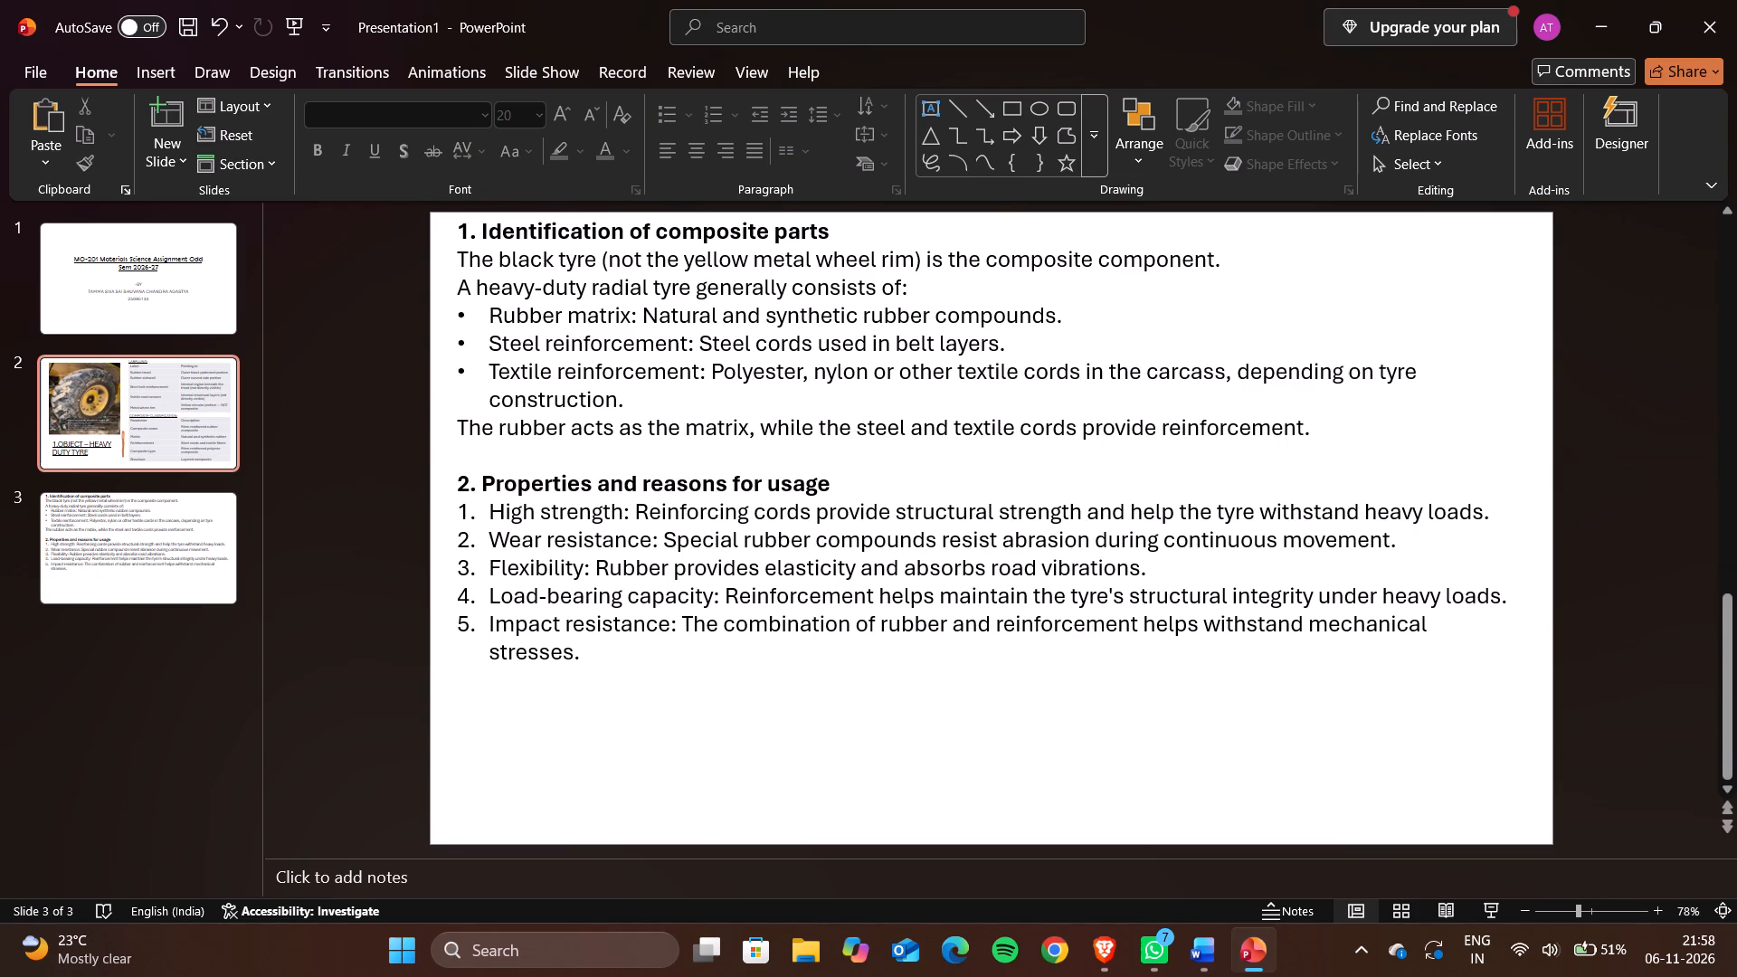
{"action": "left_click", "coordinate": [943, 472]}
{"action": "scroll", "coordinate": [1642, 471], "scroll_direction": "up", "scroll_amount": 1}
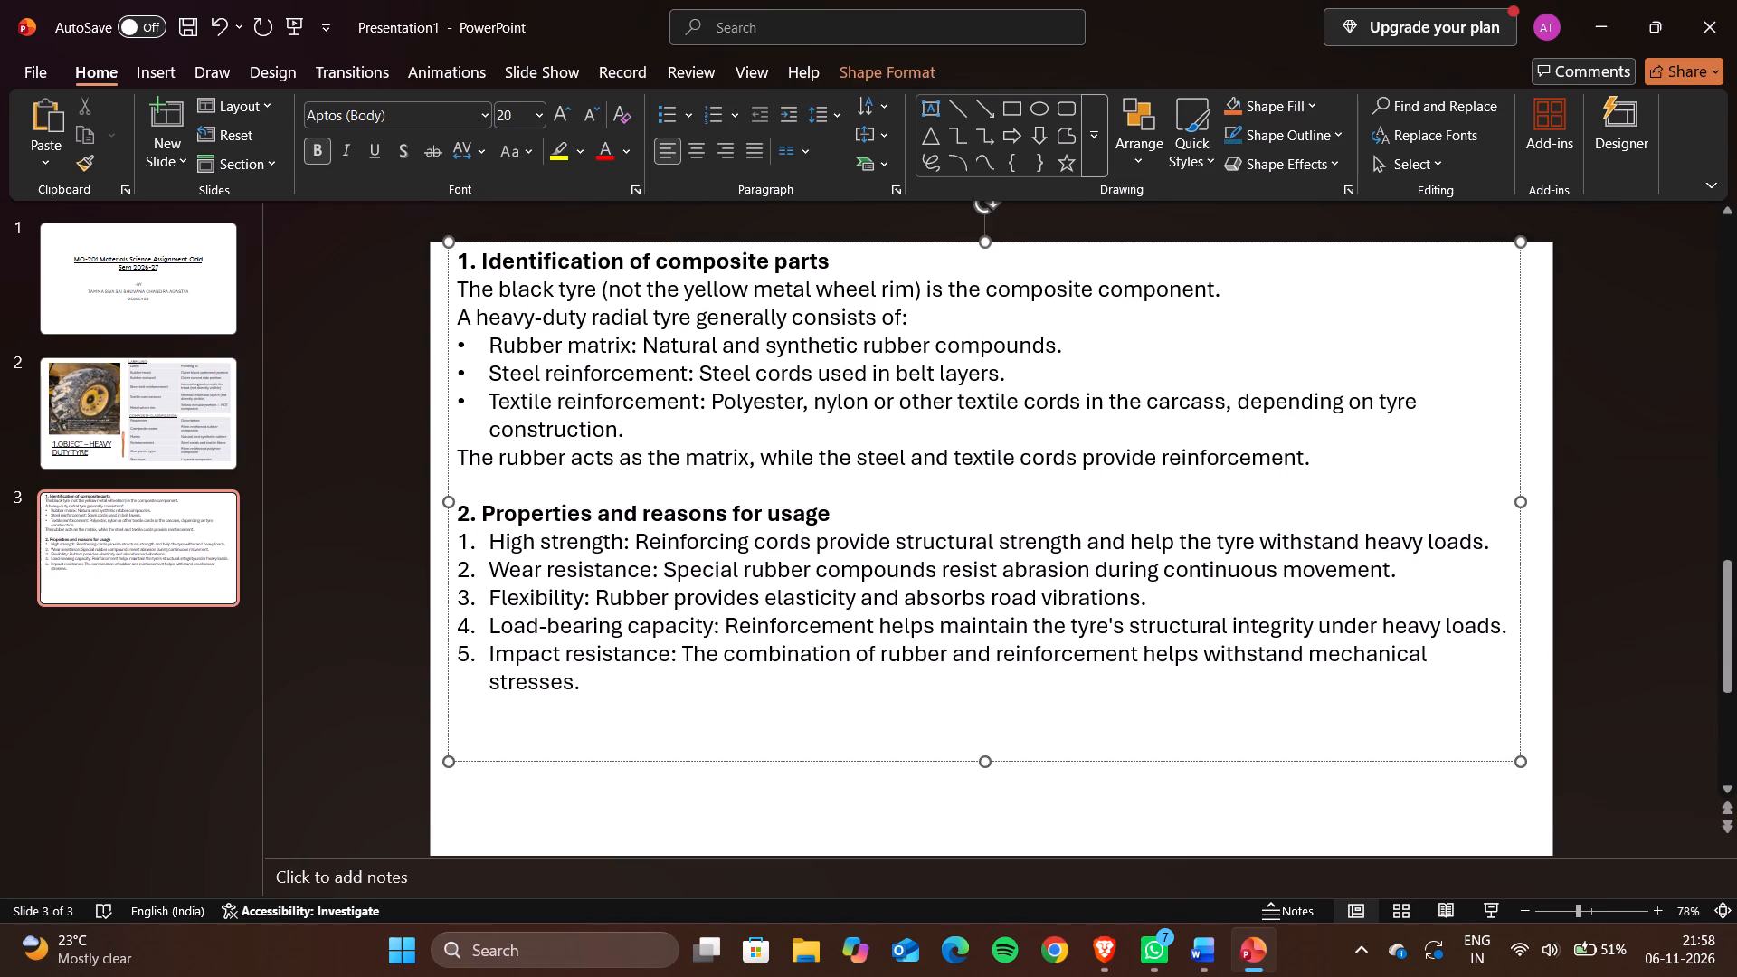
{"action": "left_click_drag", "start_coordinate": [1342, 757], "coordinate": [1349, 798]}
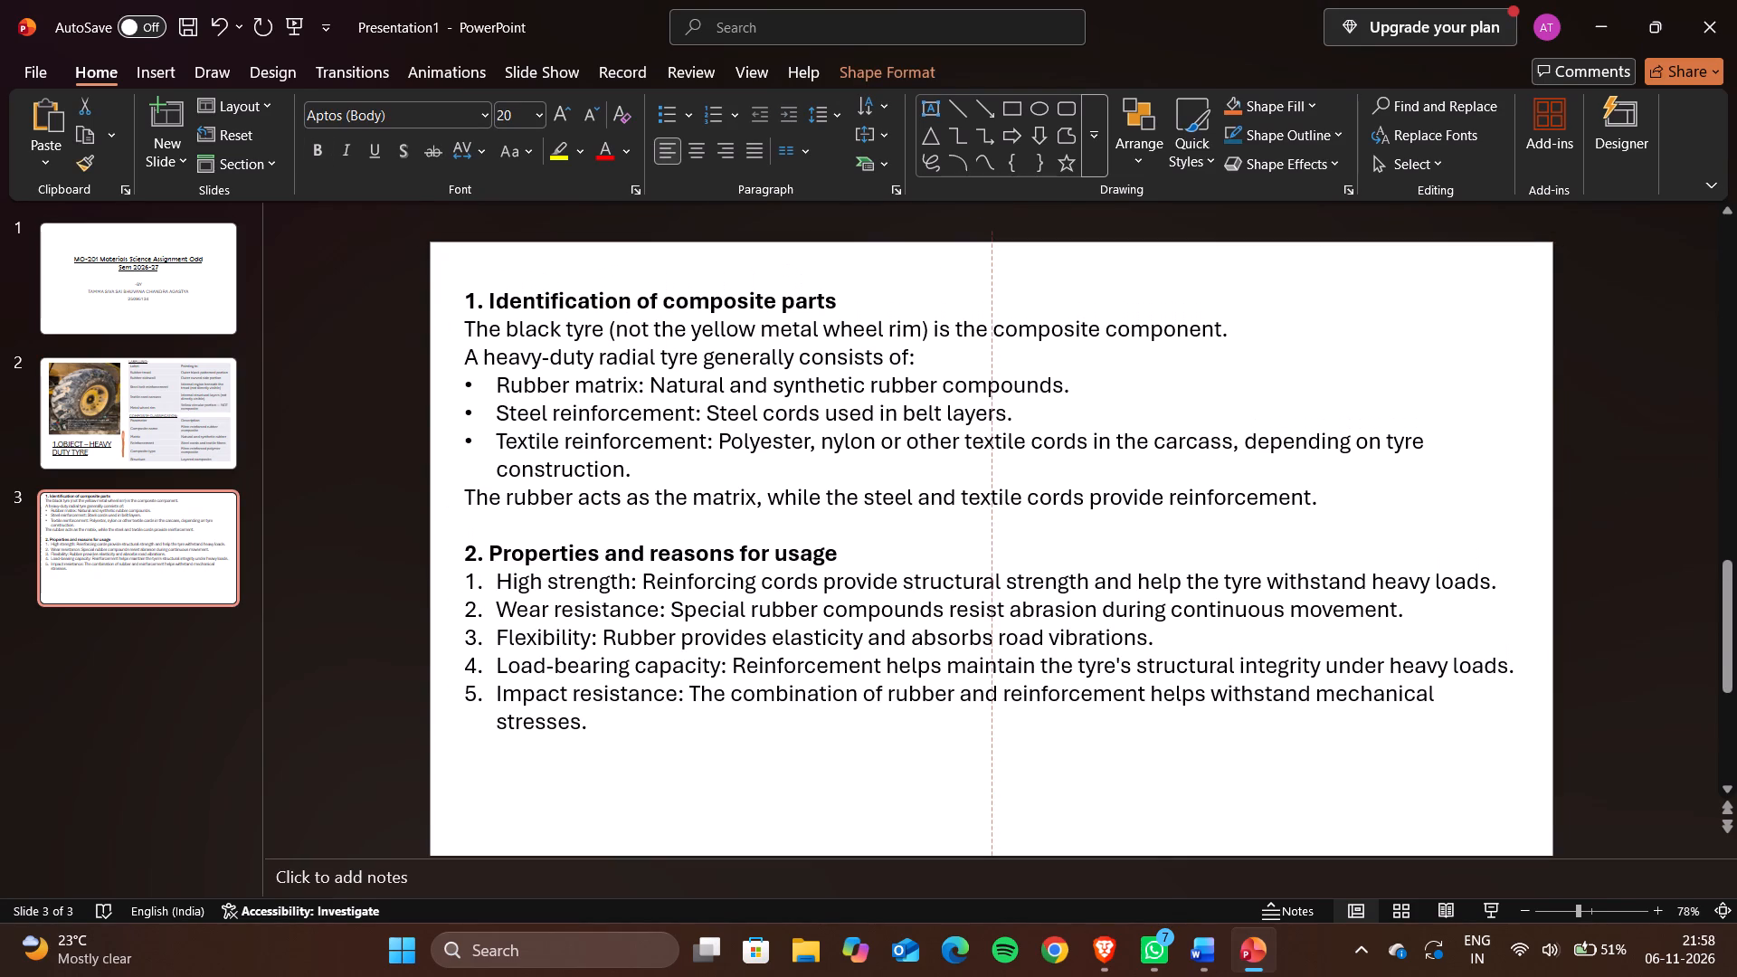
{"action": "left_click_drag", "start_coordinate": [1349, 798], "coordinate": [1350, 799]}
{"action": "left_click", "coordinate": [1635, 552]}
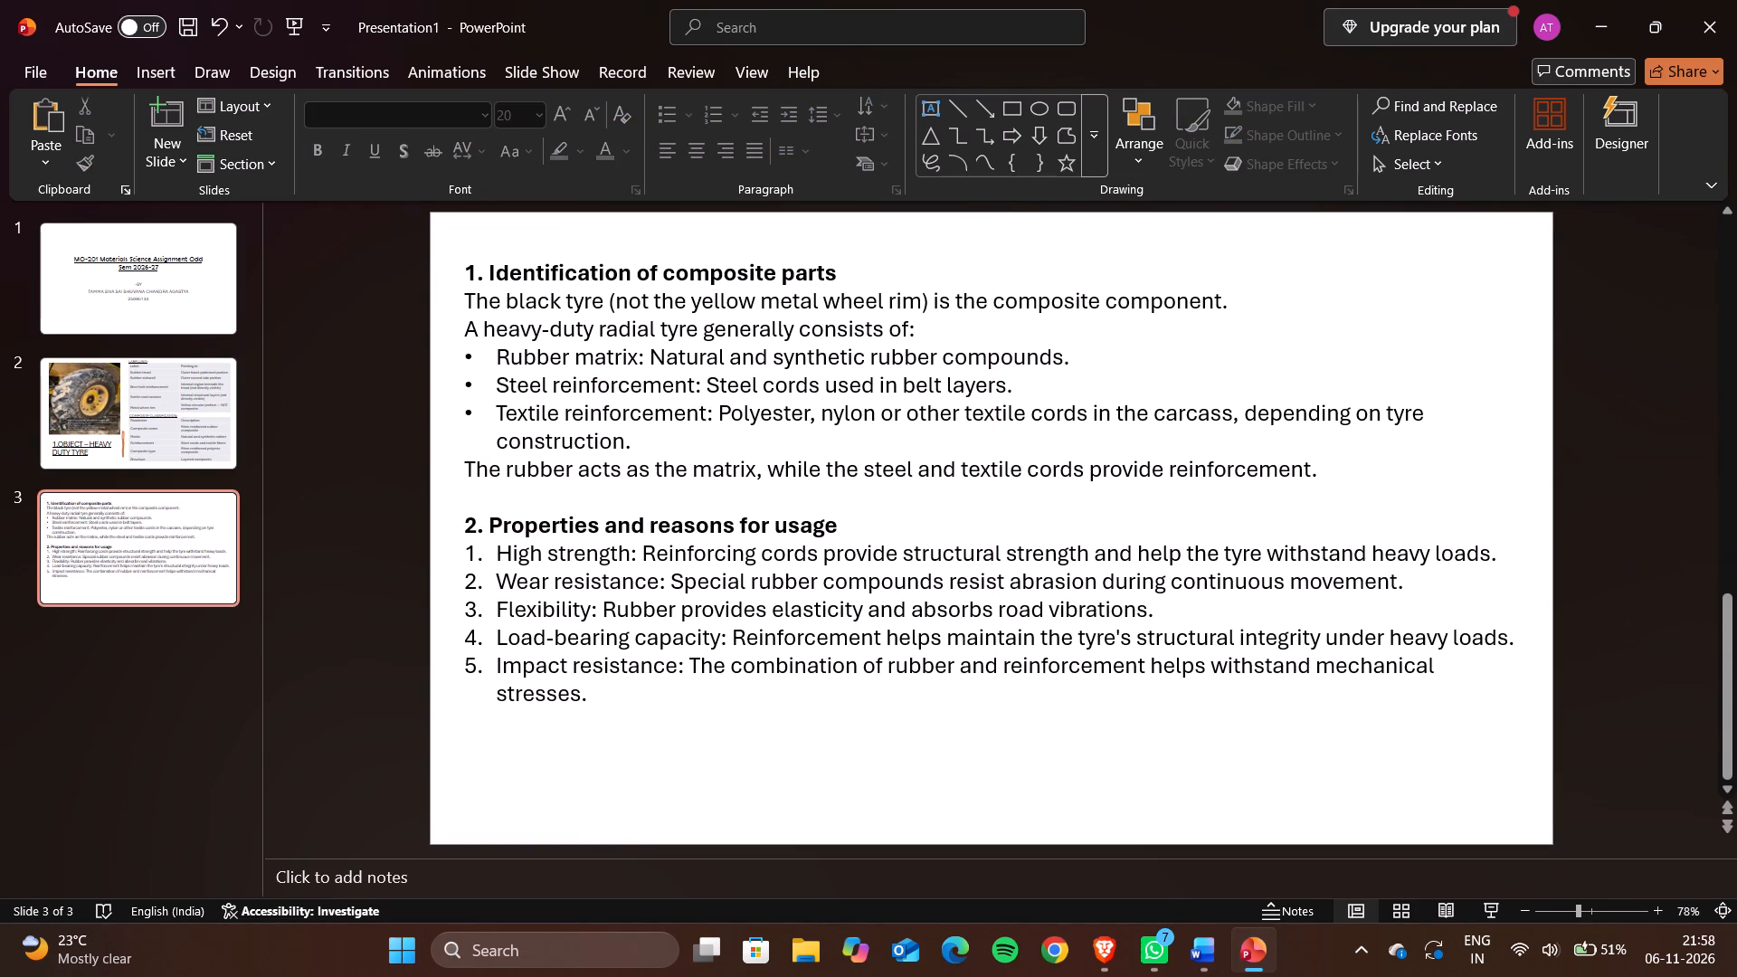
Add a new slide after slide 3.
{"action": "scroll", "coordinate": [249, 427], "scroll_direction": "down", "scroll_amount": 1}
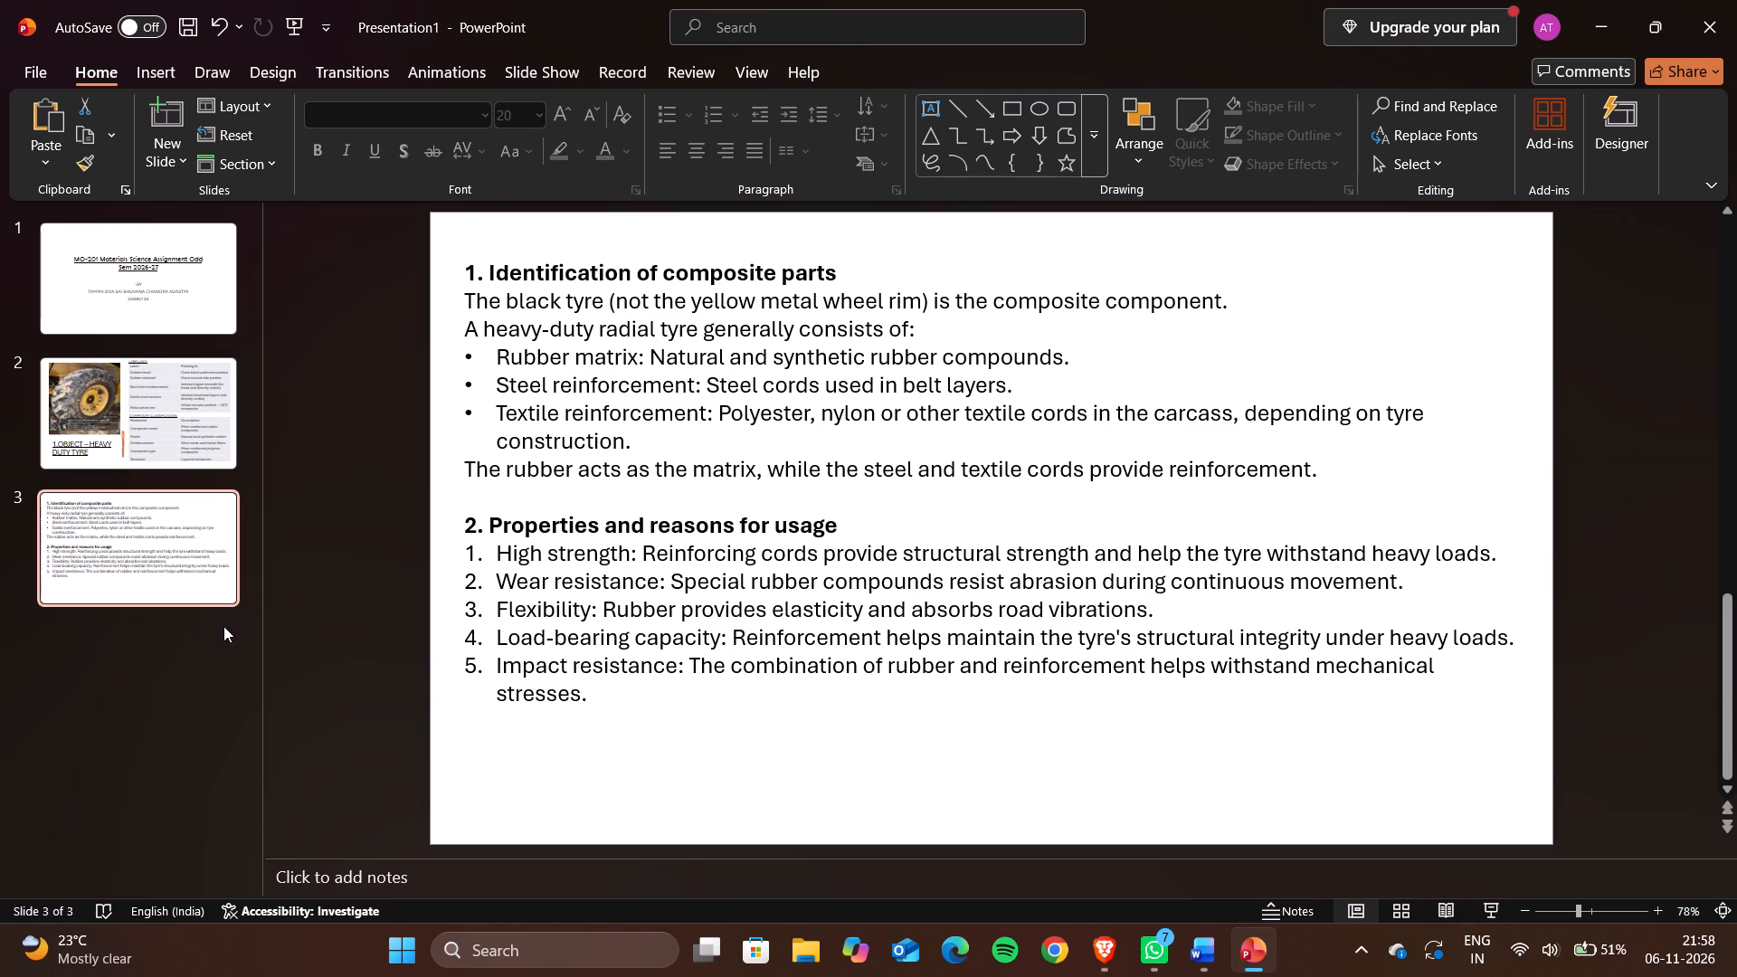
{"action": "left_click", "coordinate": [167, 625]}
{"action": "right_click", "coordinate": [167, 625]}
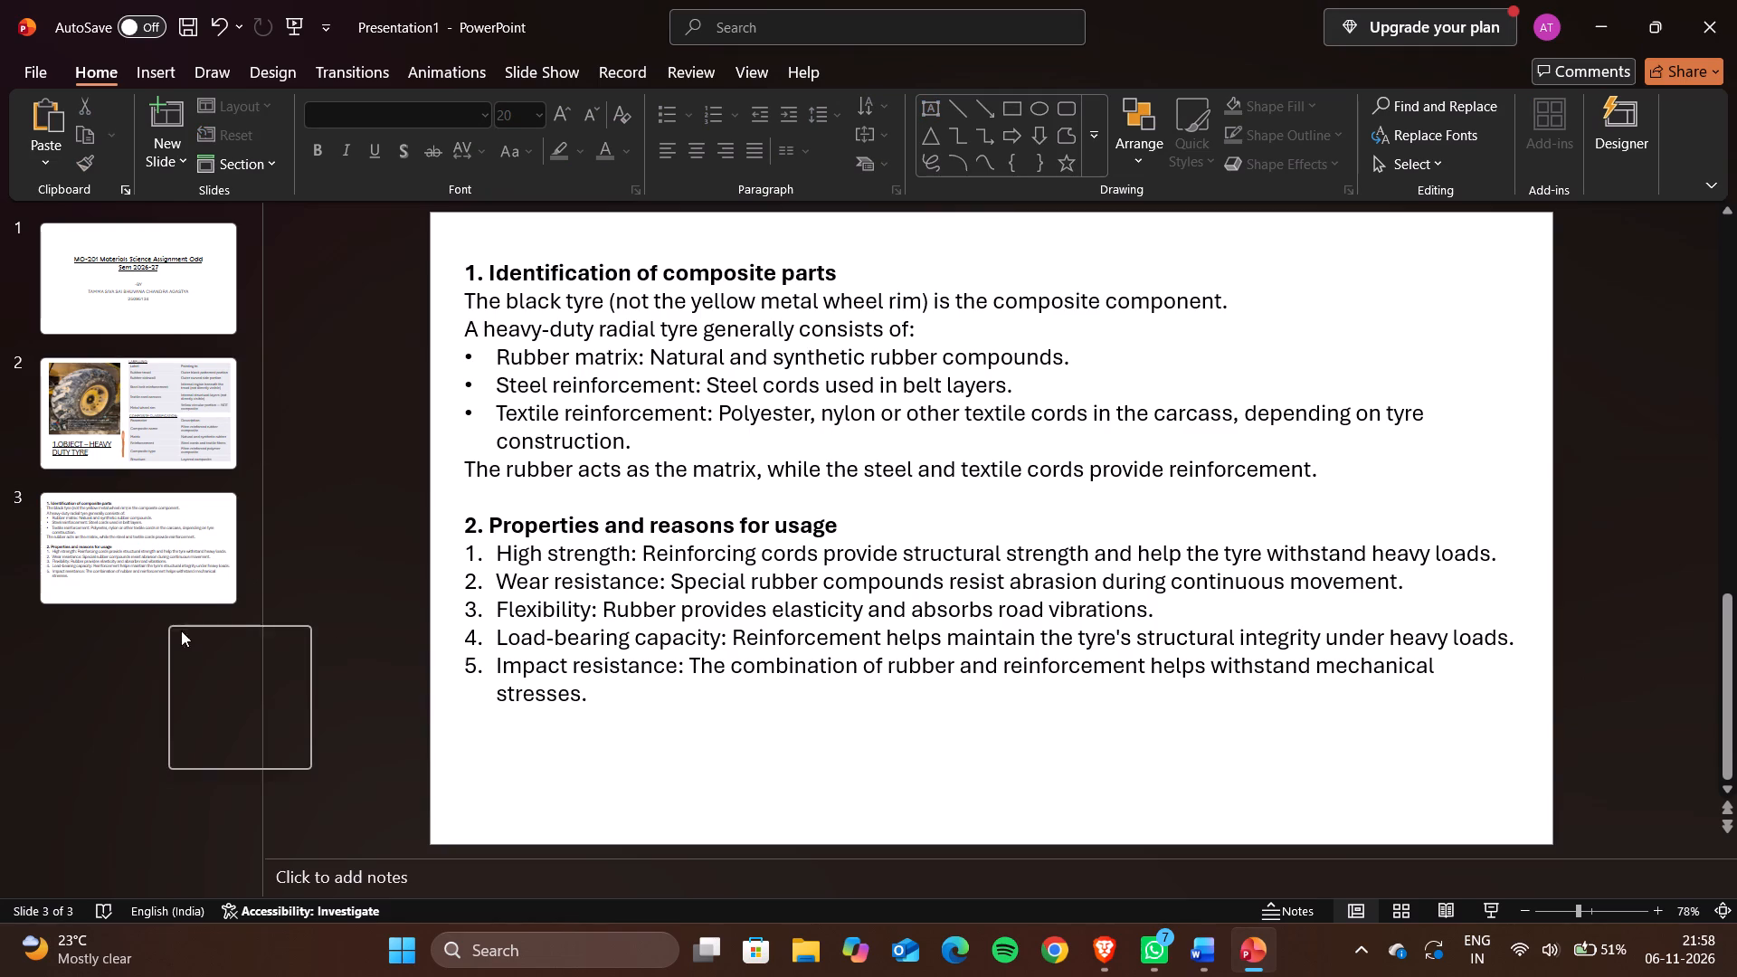
{"action": "left_click", "coordinate": [207, 705]}
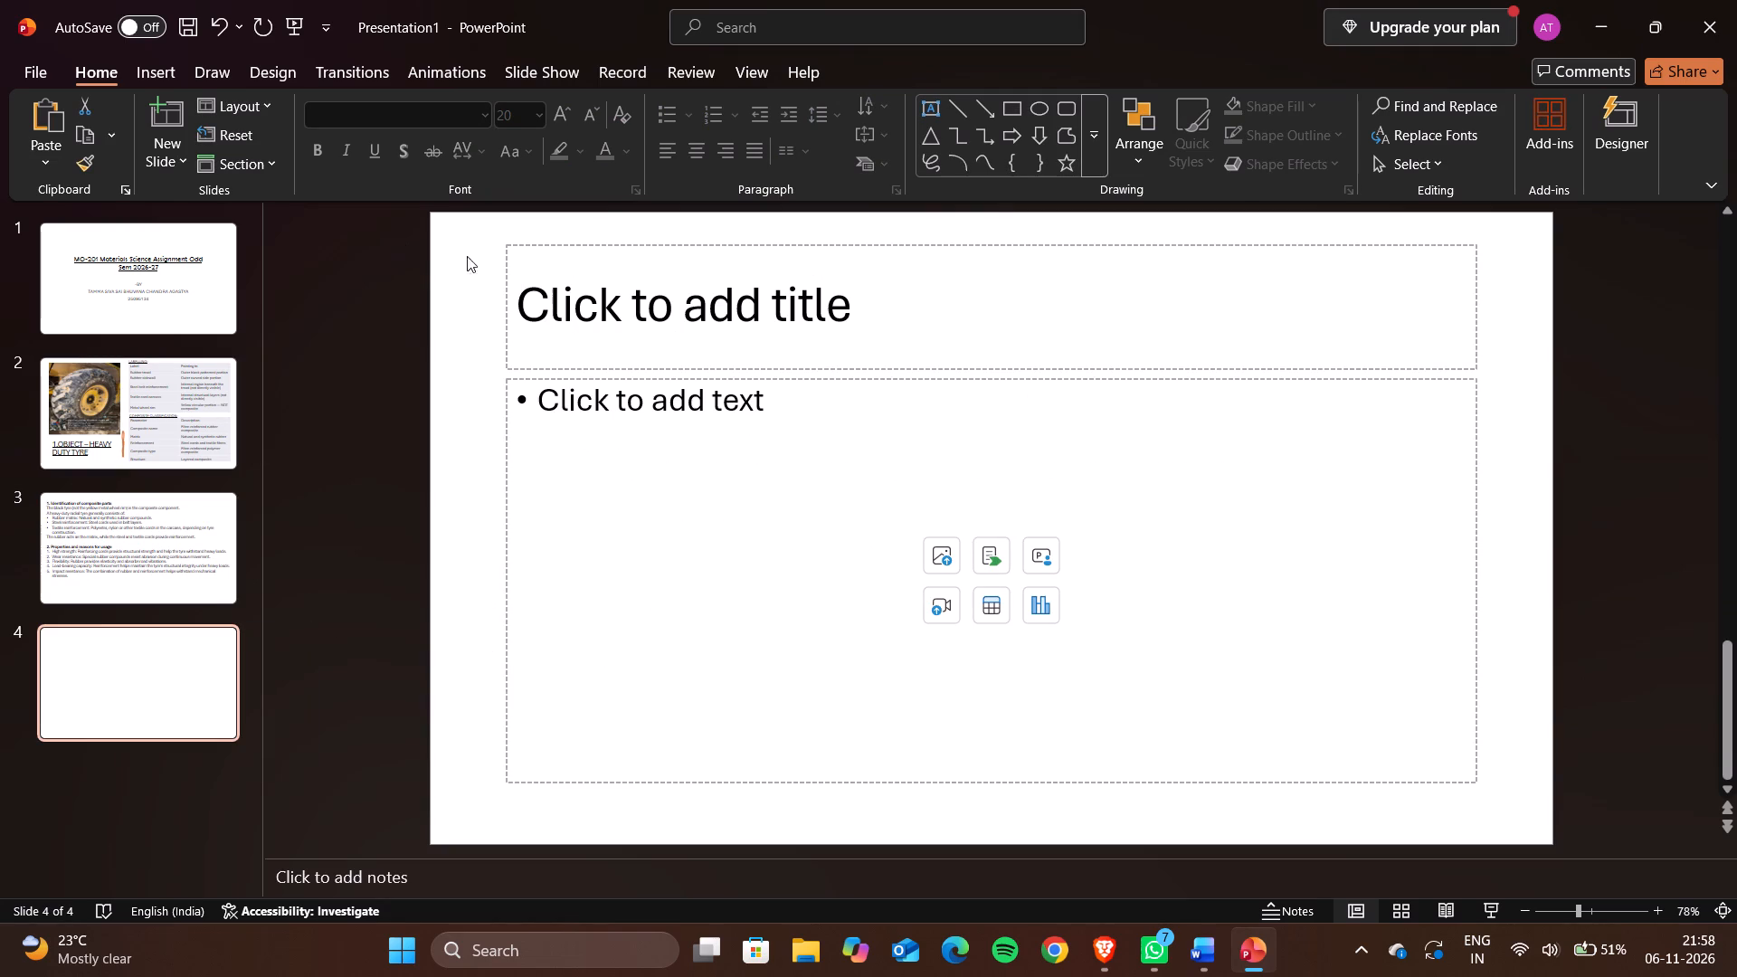
Delete the empty title and content placeholders from slide 4 so the slide is blank.
{"action": "left_click", "coordinate": [513, 241]}
{"action": "key", "text": "Delete"}
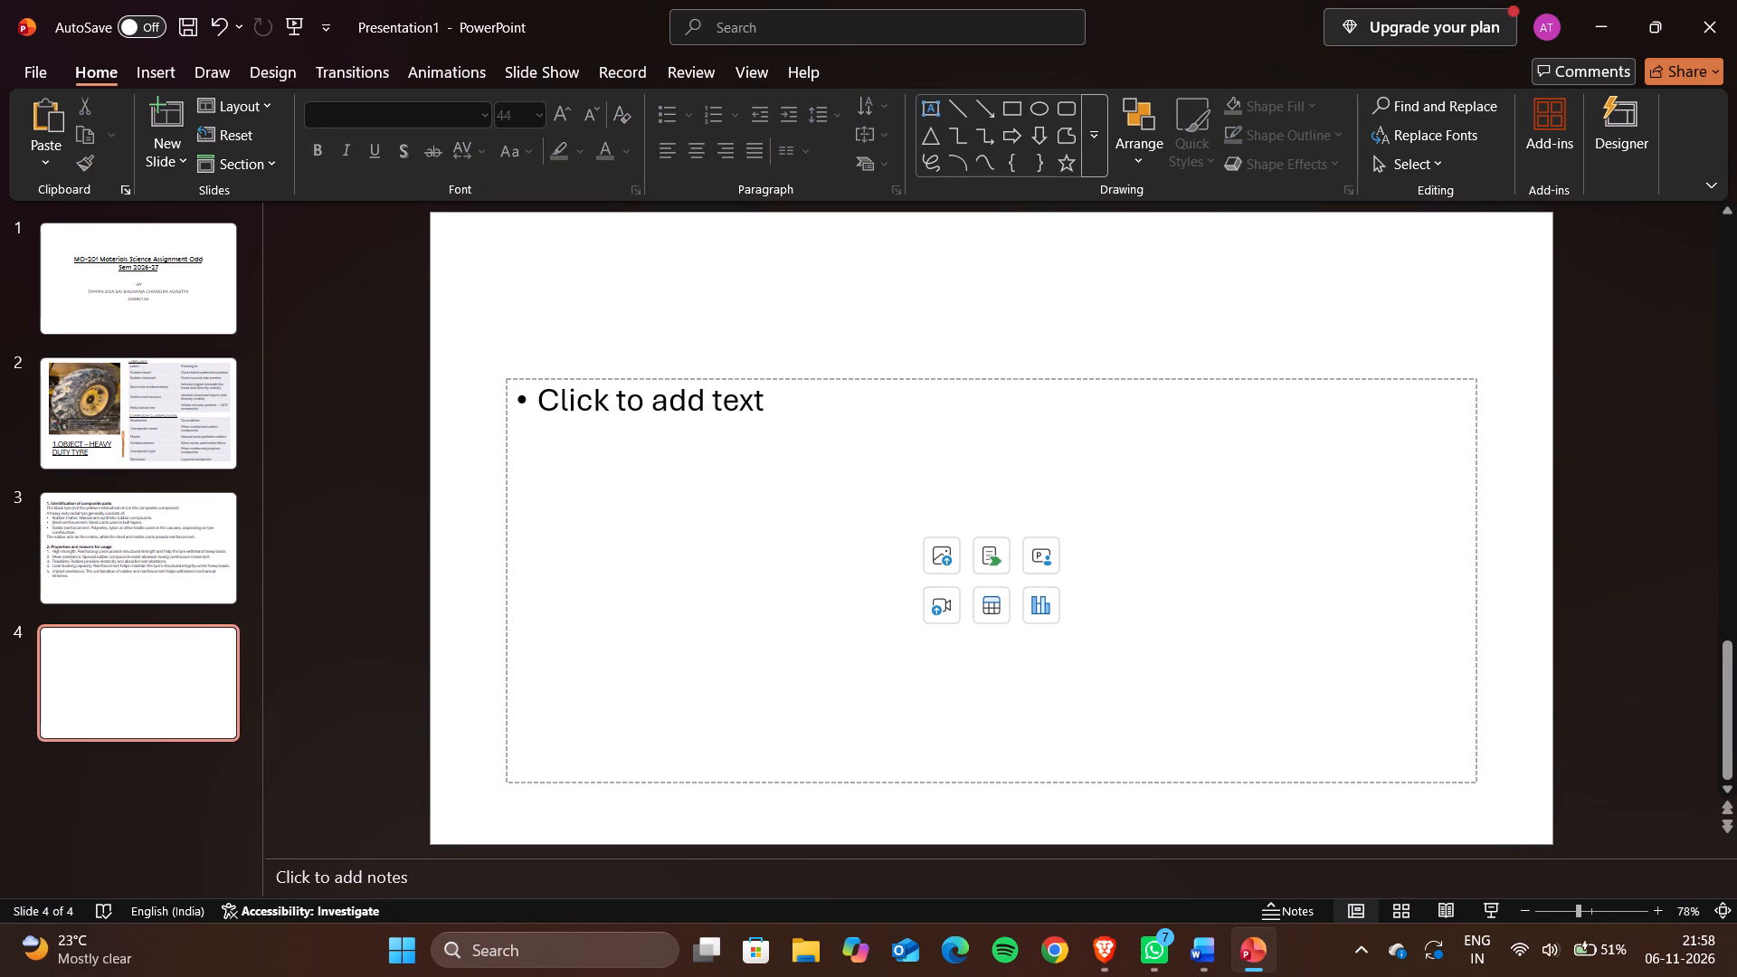
{"action": "left_click", "coordinate": [574, 368]}
{"action": "key", "text": "Delete"}
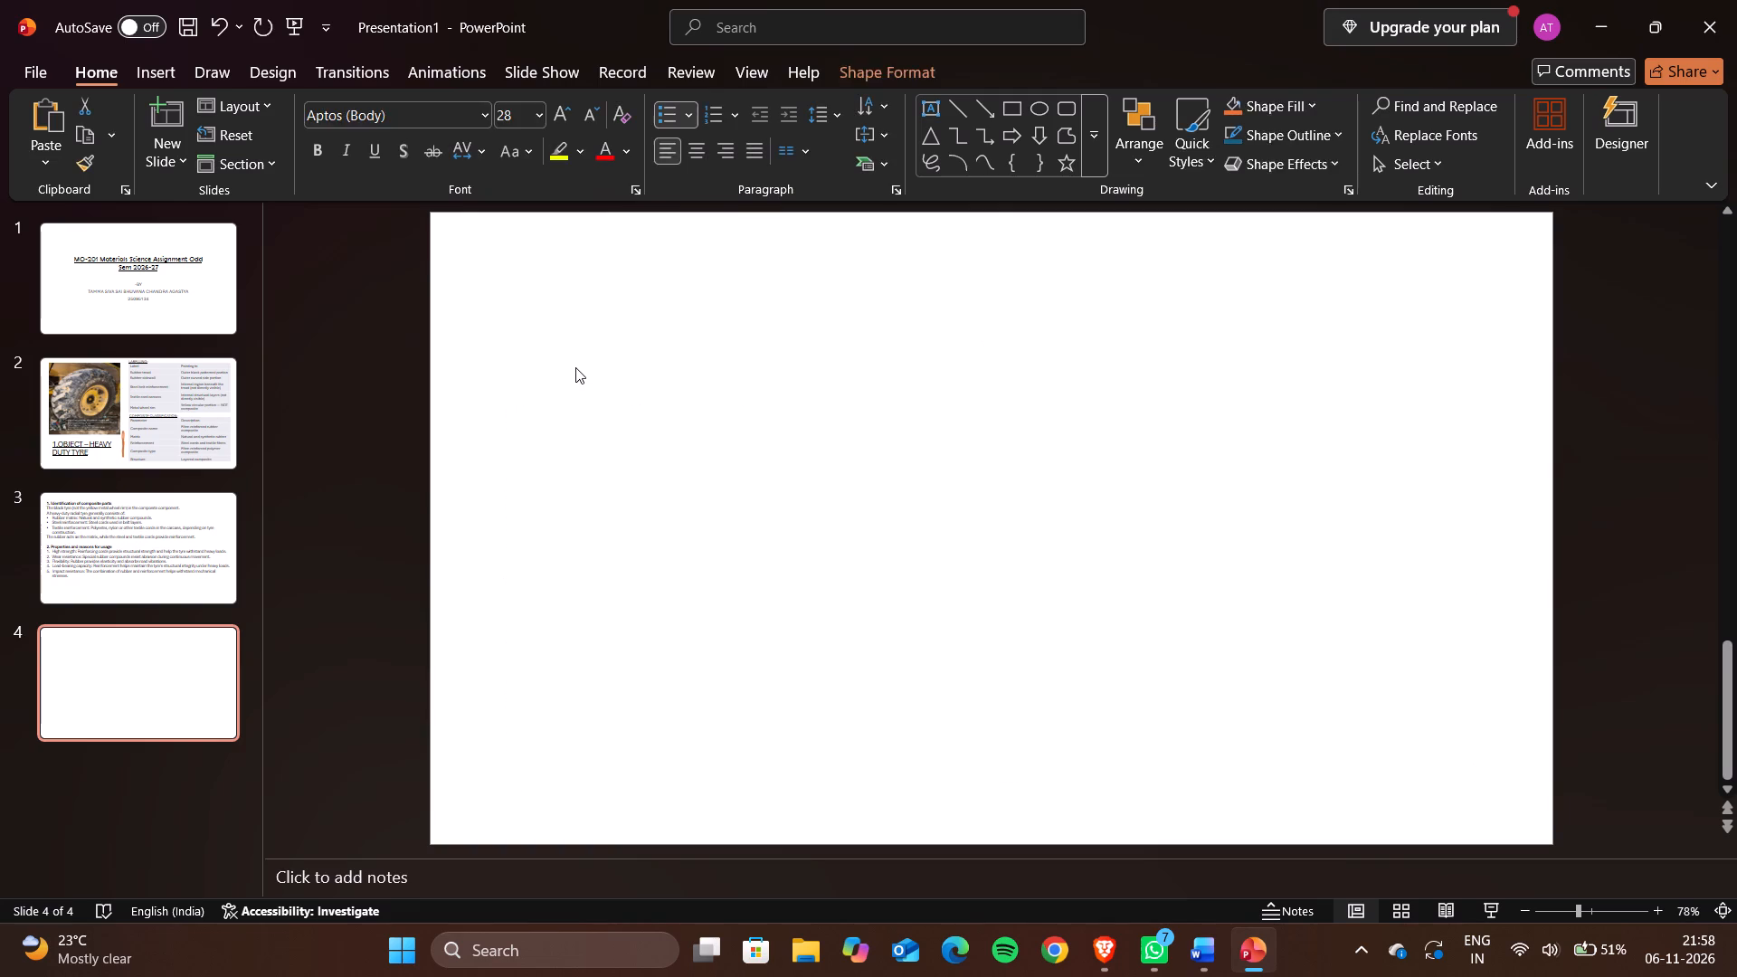
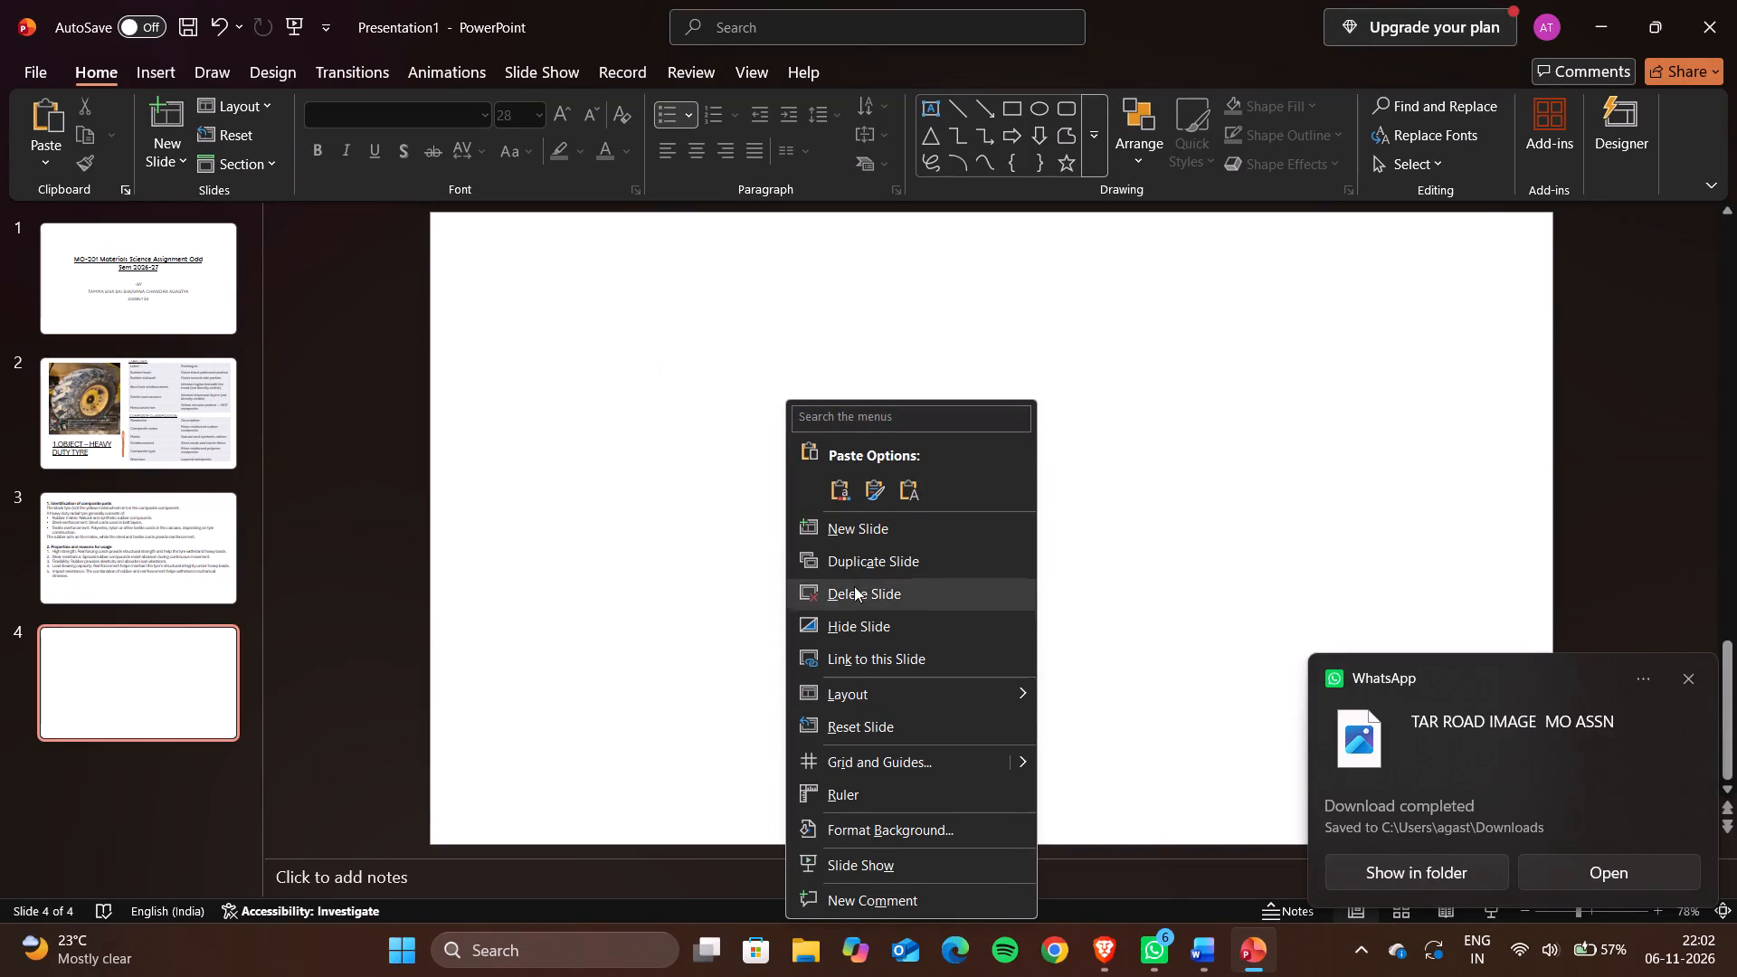
Insert the picture TAR ROAD IMAGE MO ASSN from the Downloads folder onto blank slide 4.
{"action": "left_click", "coordinate": [536, 555]}
{"action": "left_click", "coordinate": [155, 86]}
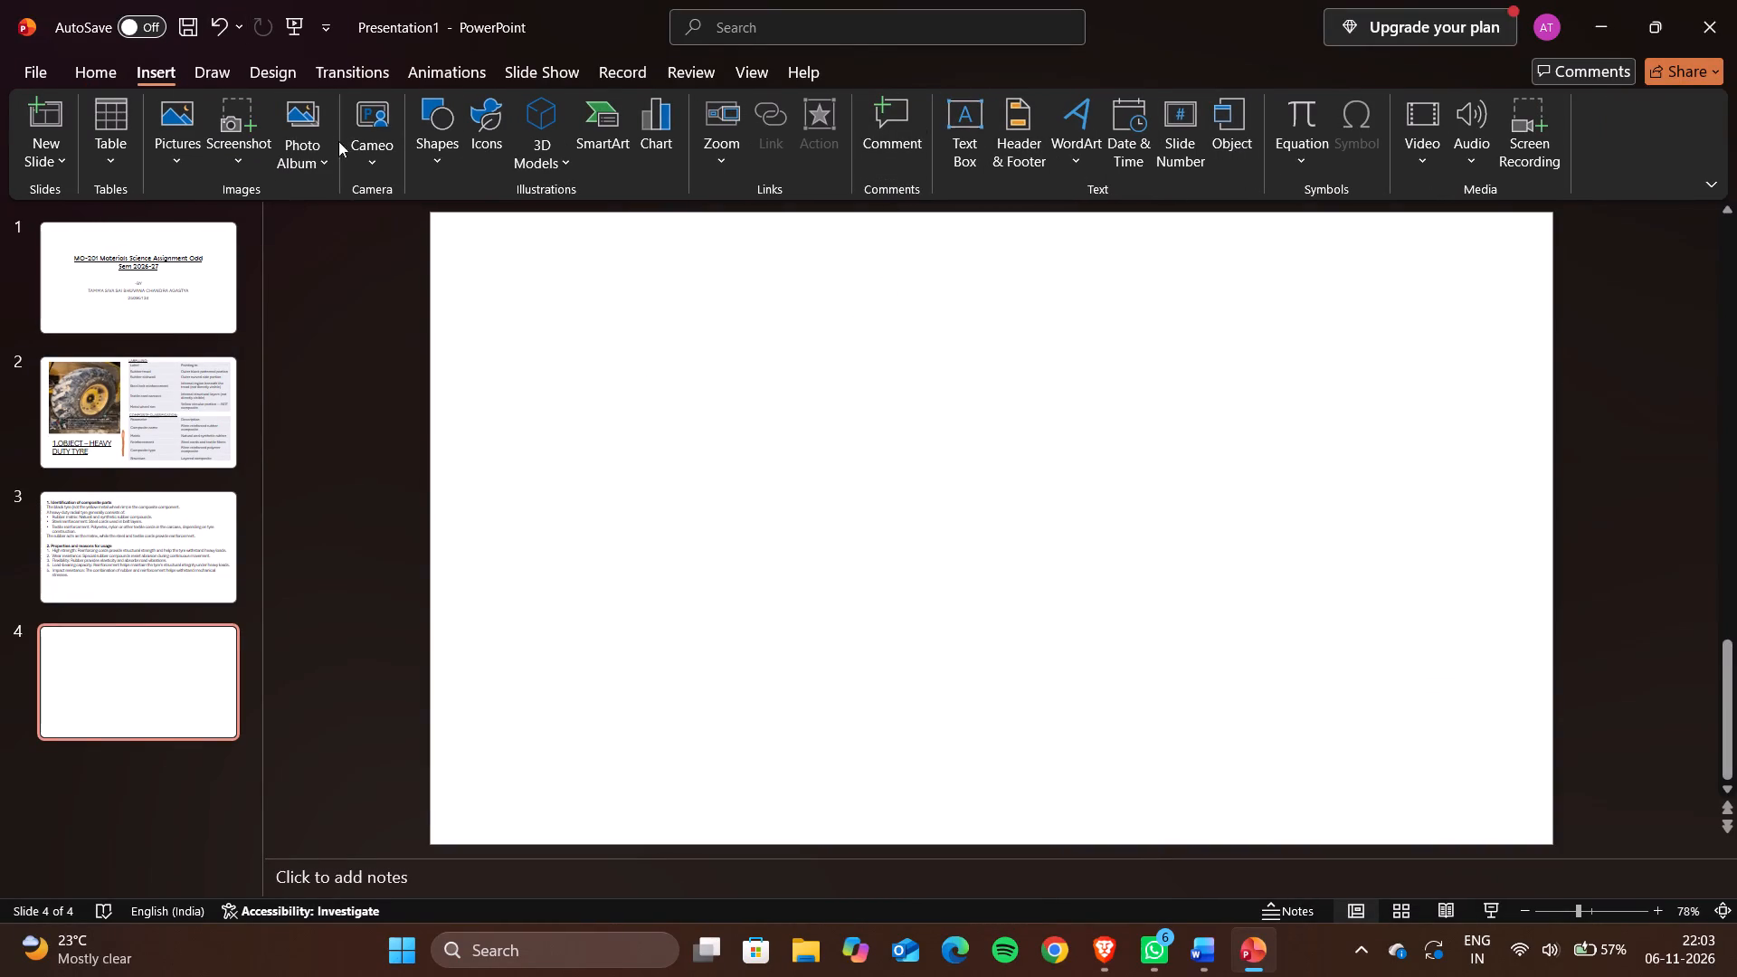
{"action": "left_click", "coordinate": [182, 121]}
{"action": "left_click", "coordinate": [283, 229]}
{"action": "left_click", "coordinate": [379, 217]}
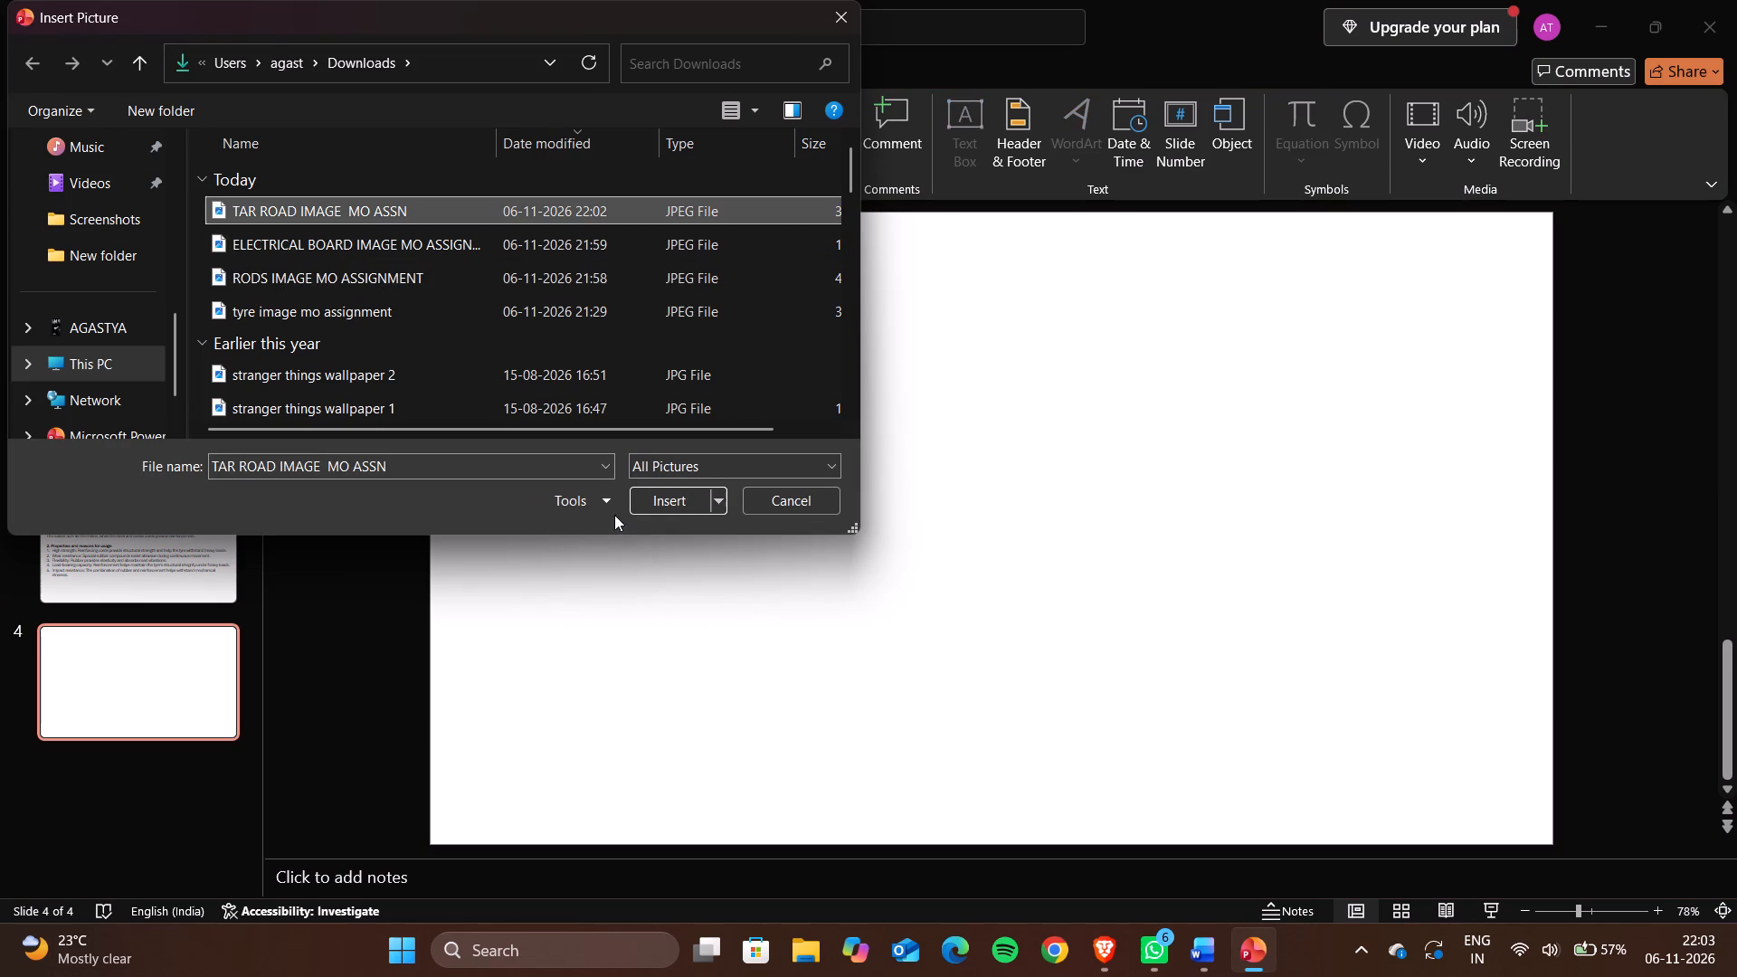
{"action": "left_click", "coordinate": [654, 507]}
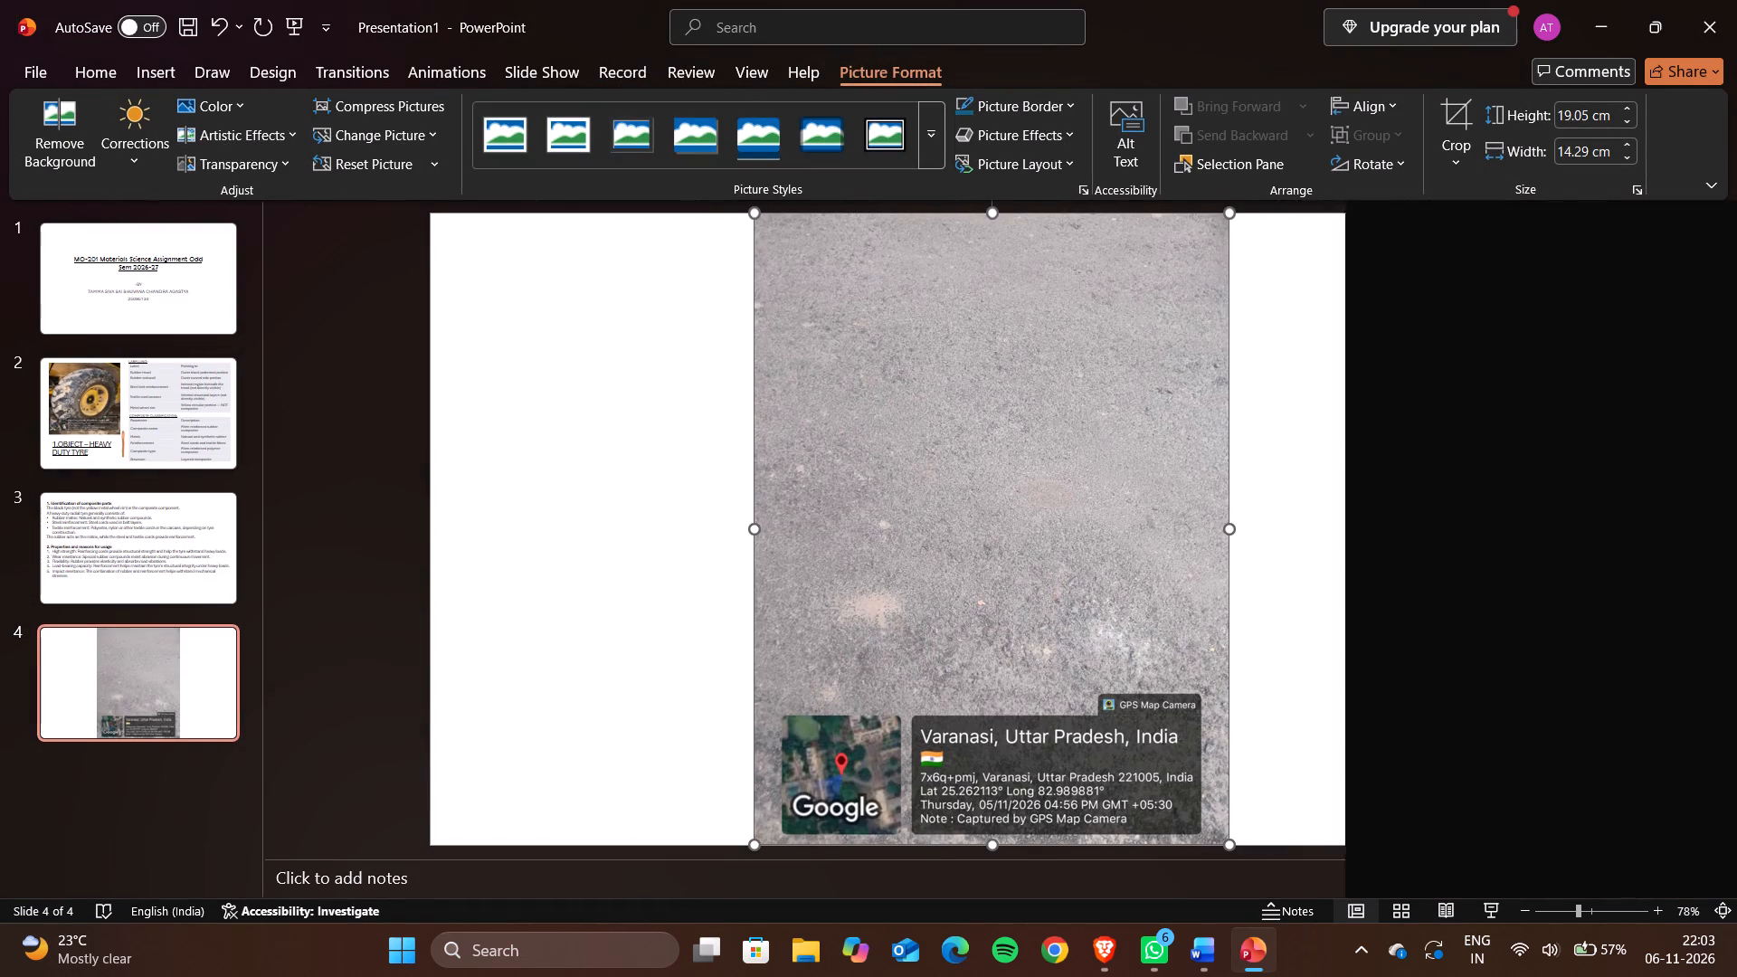
Shrink the tar road picture on slide 4 proportionally to about 12.11 cm high by 9.08 cm wide.
{"action": "left_click_drag", "start_coordinate": [999, 835], "coordinate": [999, 825]}
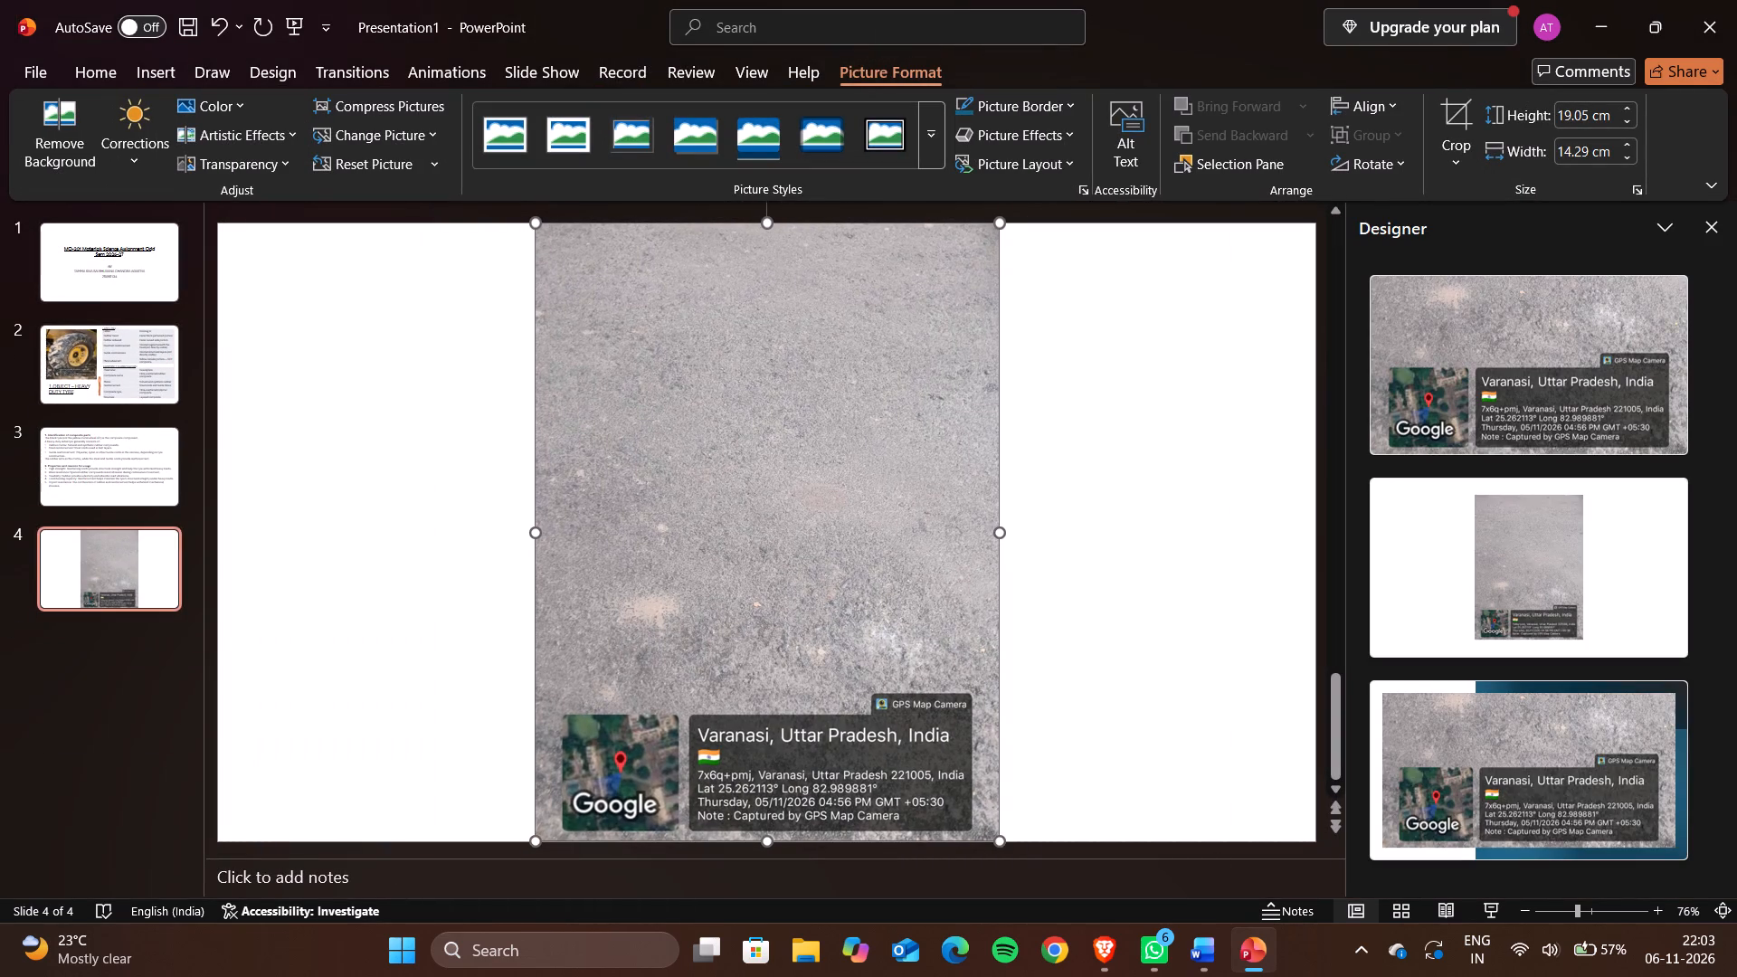
{"action": "left_click_drag", "start_coordinate": [999, 825], "coordinate": [892, 530]}
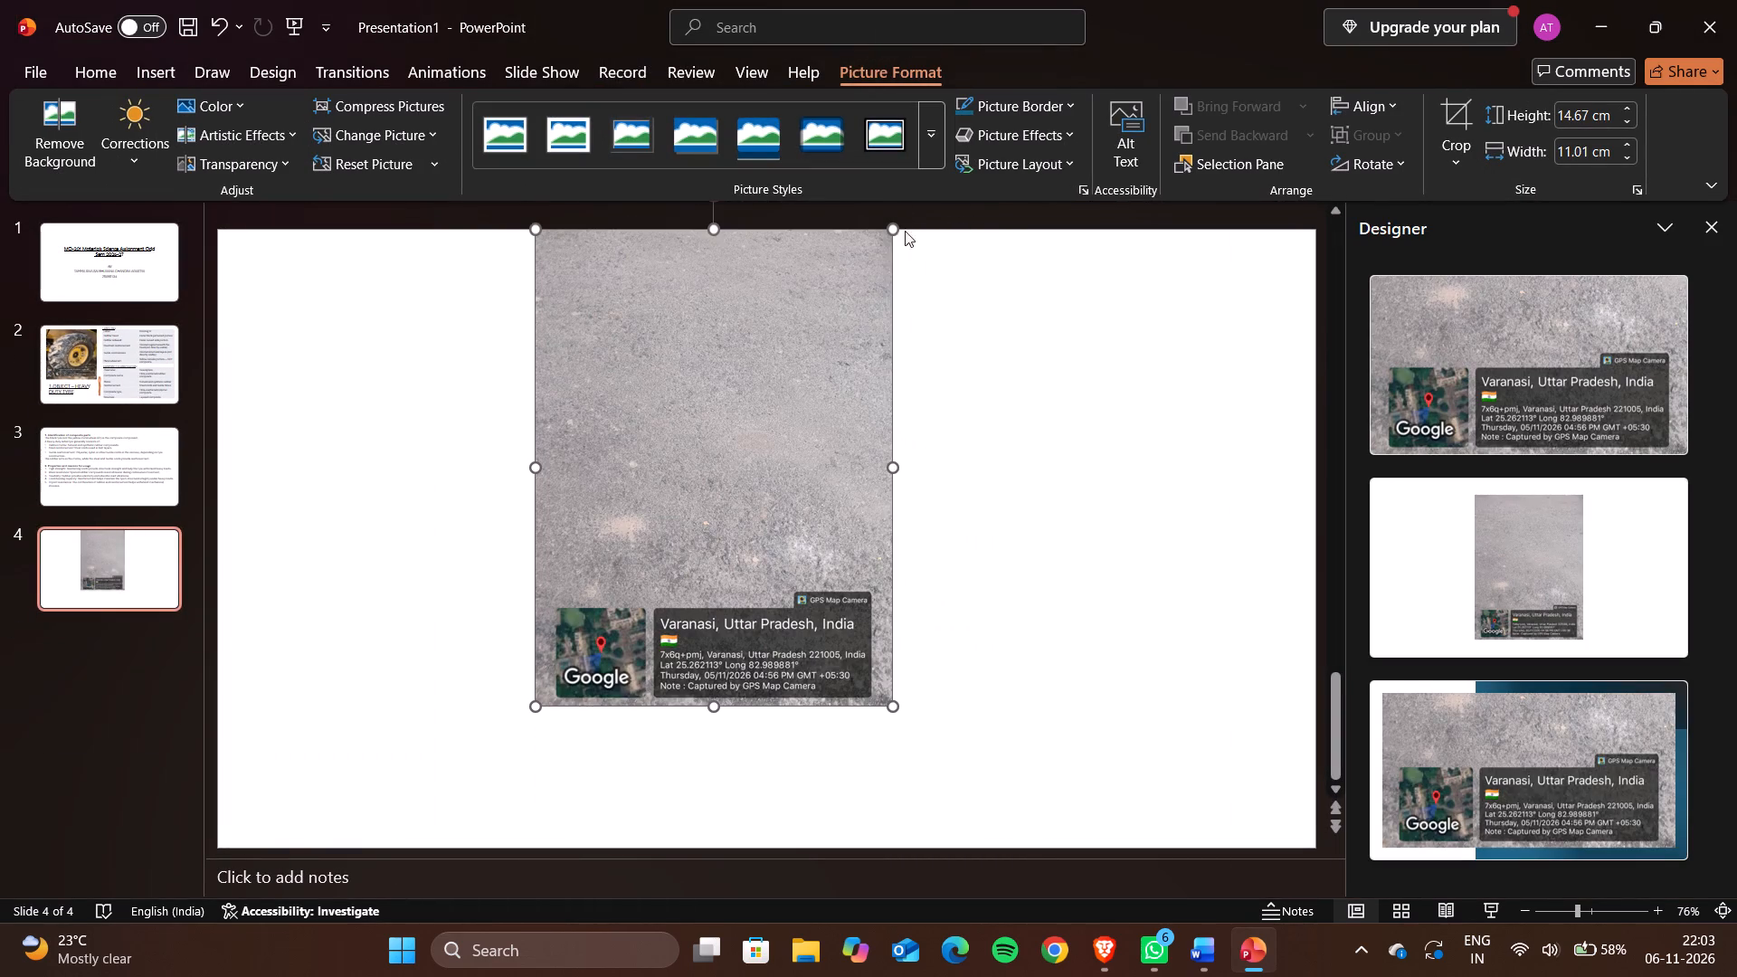
{"action": "left_click_drag", "start_coordinate": [892, 226], "coordinate": [828, 419]}
{"action": "left_click", "coordinate": [686, 439]}
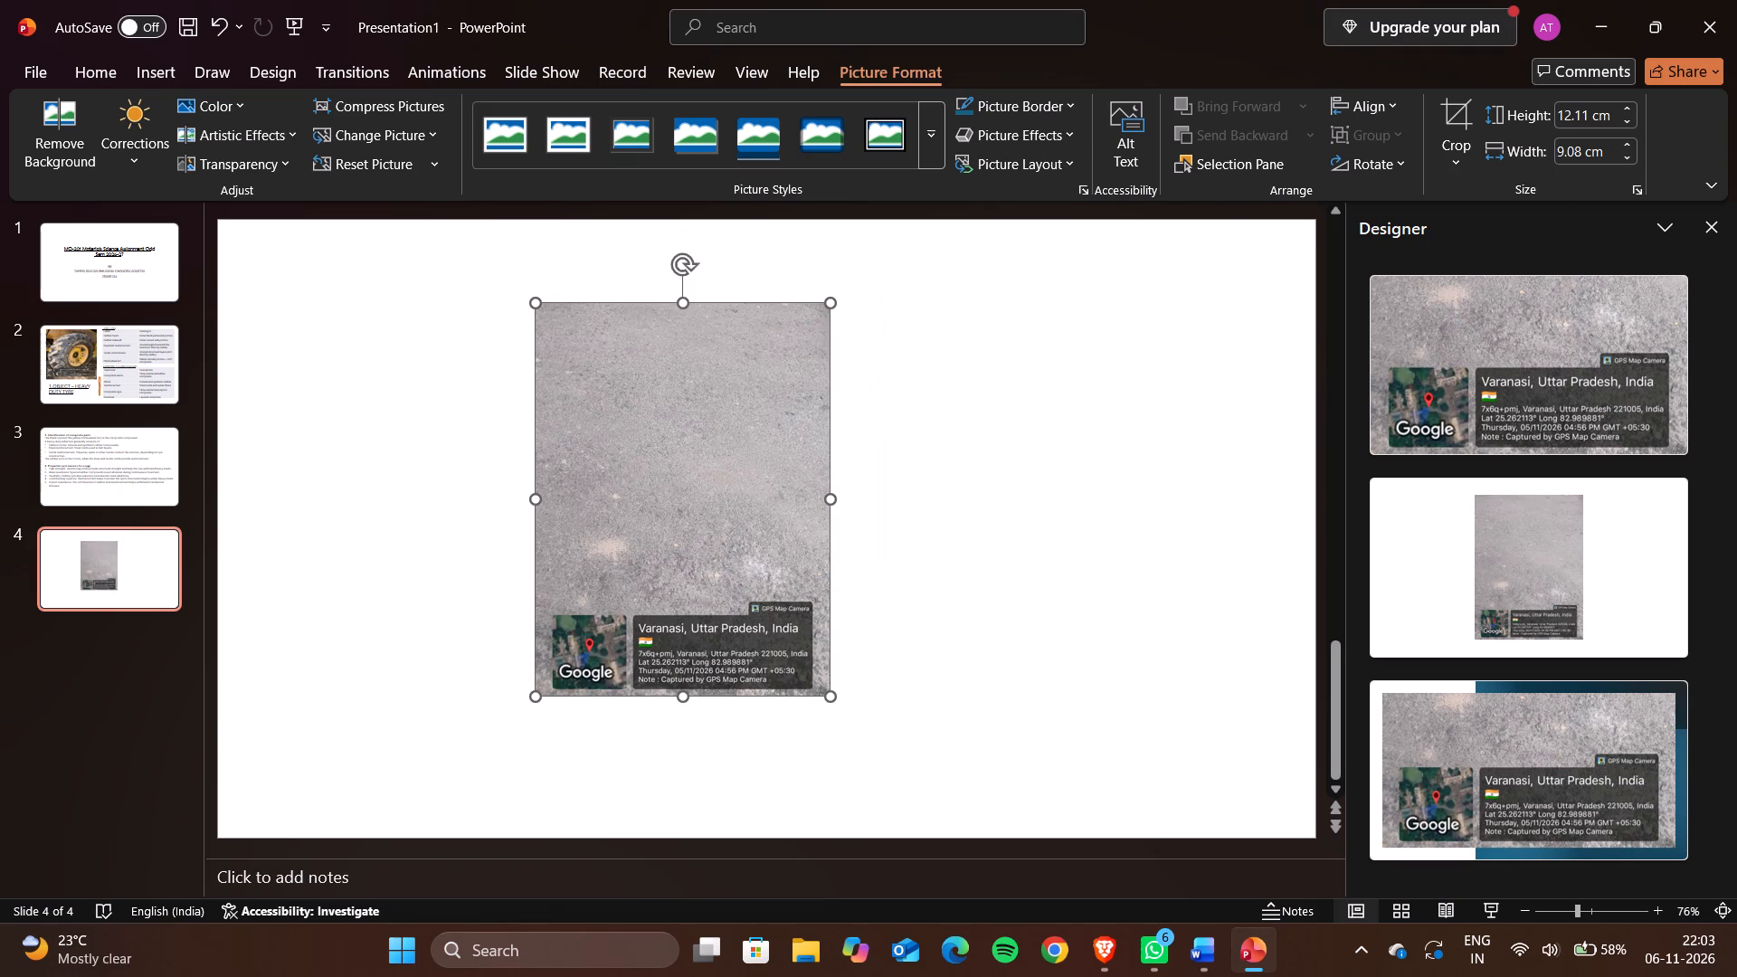
Resize the road picture on slide 4 to about 8.56 cm high by 10.24 cm wide and place it on the slide's left half.
{"action": "left_click_drag", "start_coordinate": [531, 305], "coordinate": [634, 418]}
{"action": "left_click_drag", "start_coordinate": [714, 472], "coordinate": [540, 381]}
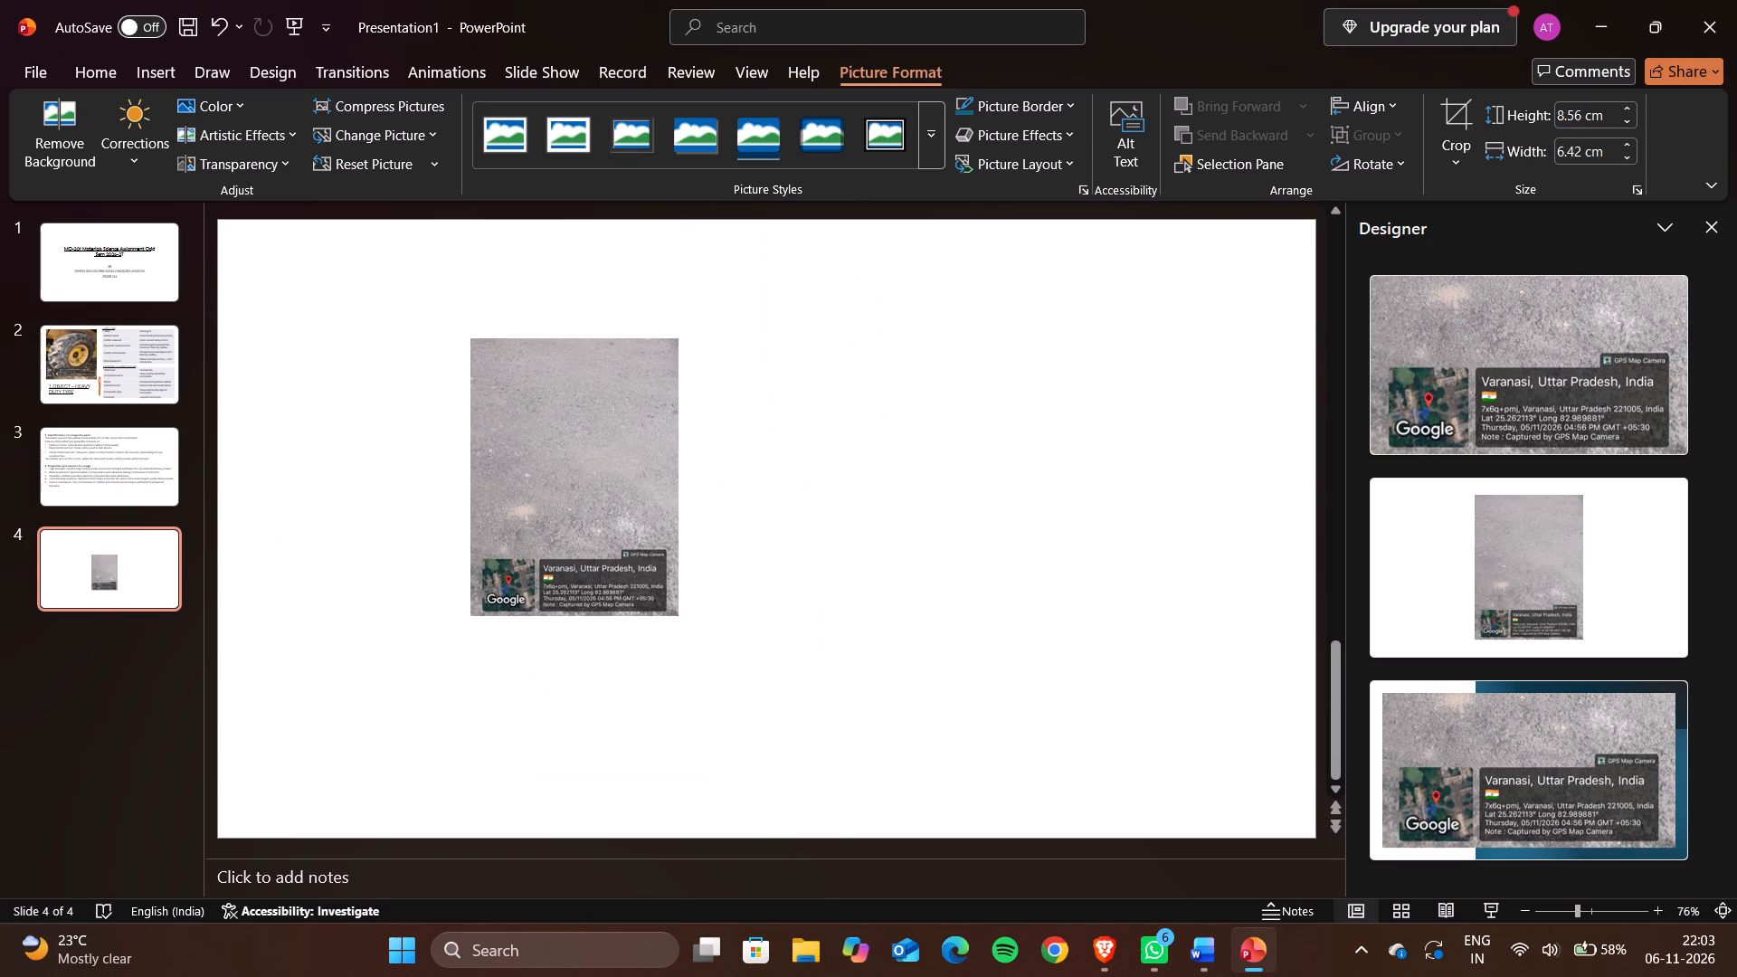
{"action": "left_click_drag", "start_coordinate": [540, 381], "coordinate": [363, 297]}
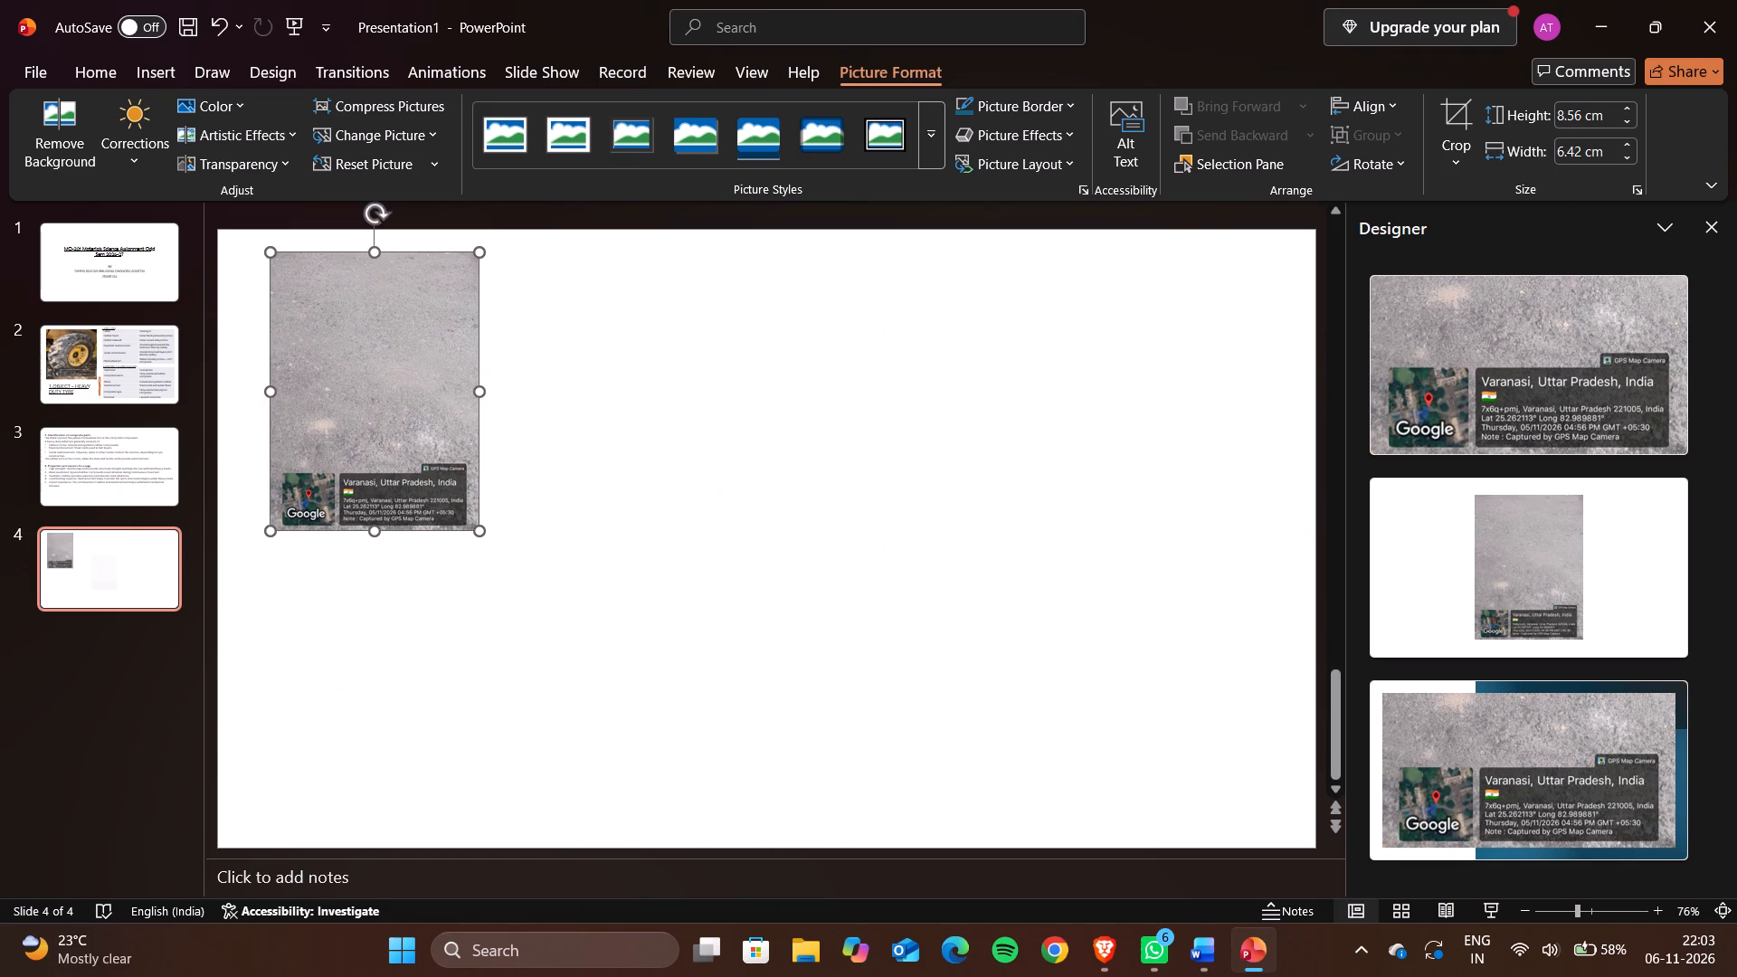
{"action": "left_click_drag", "start_coordinate": [481, 395], "coordinate": [600, 415]}
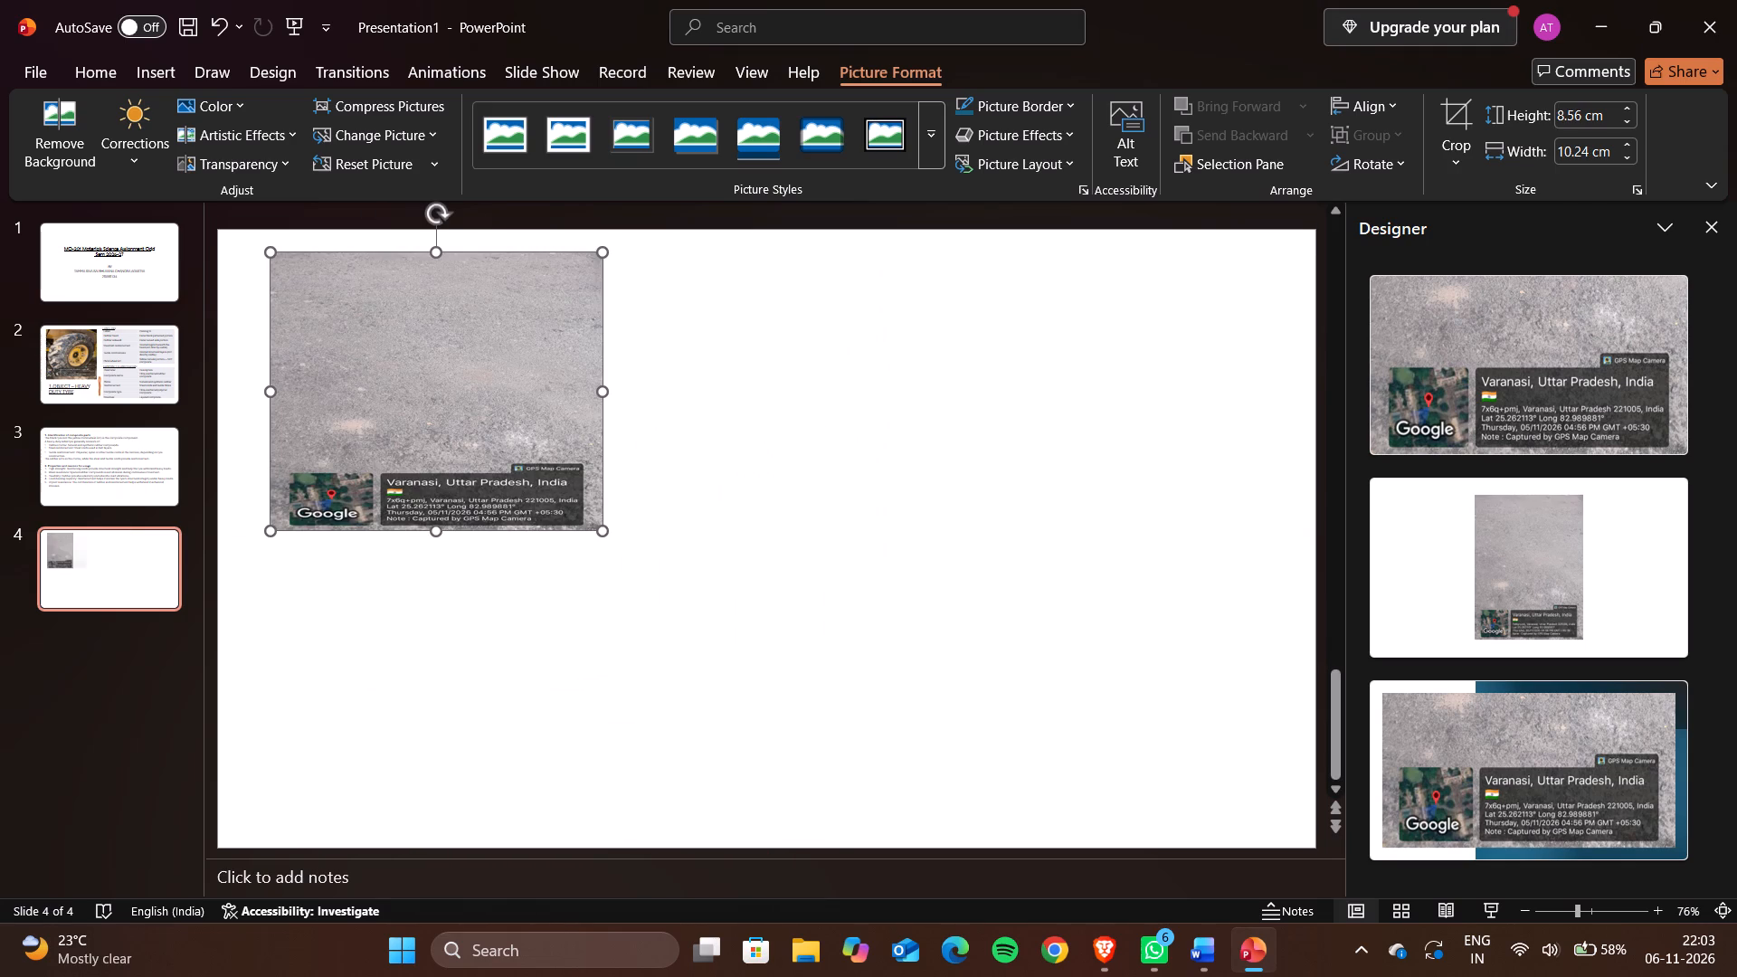
{"action": "left_click", "coordinate": [442, 536]}
{"action": "left_click", "coordinate": [443, 544]}
{"action": "left_click", "coordinate": [507, 402]}
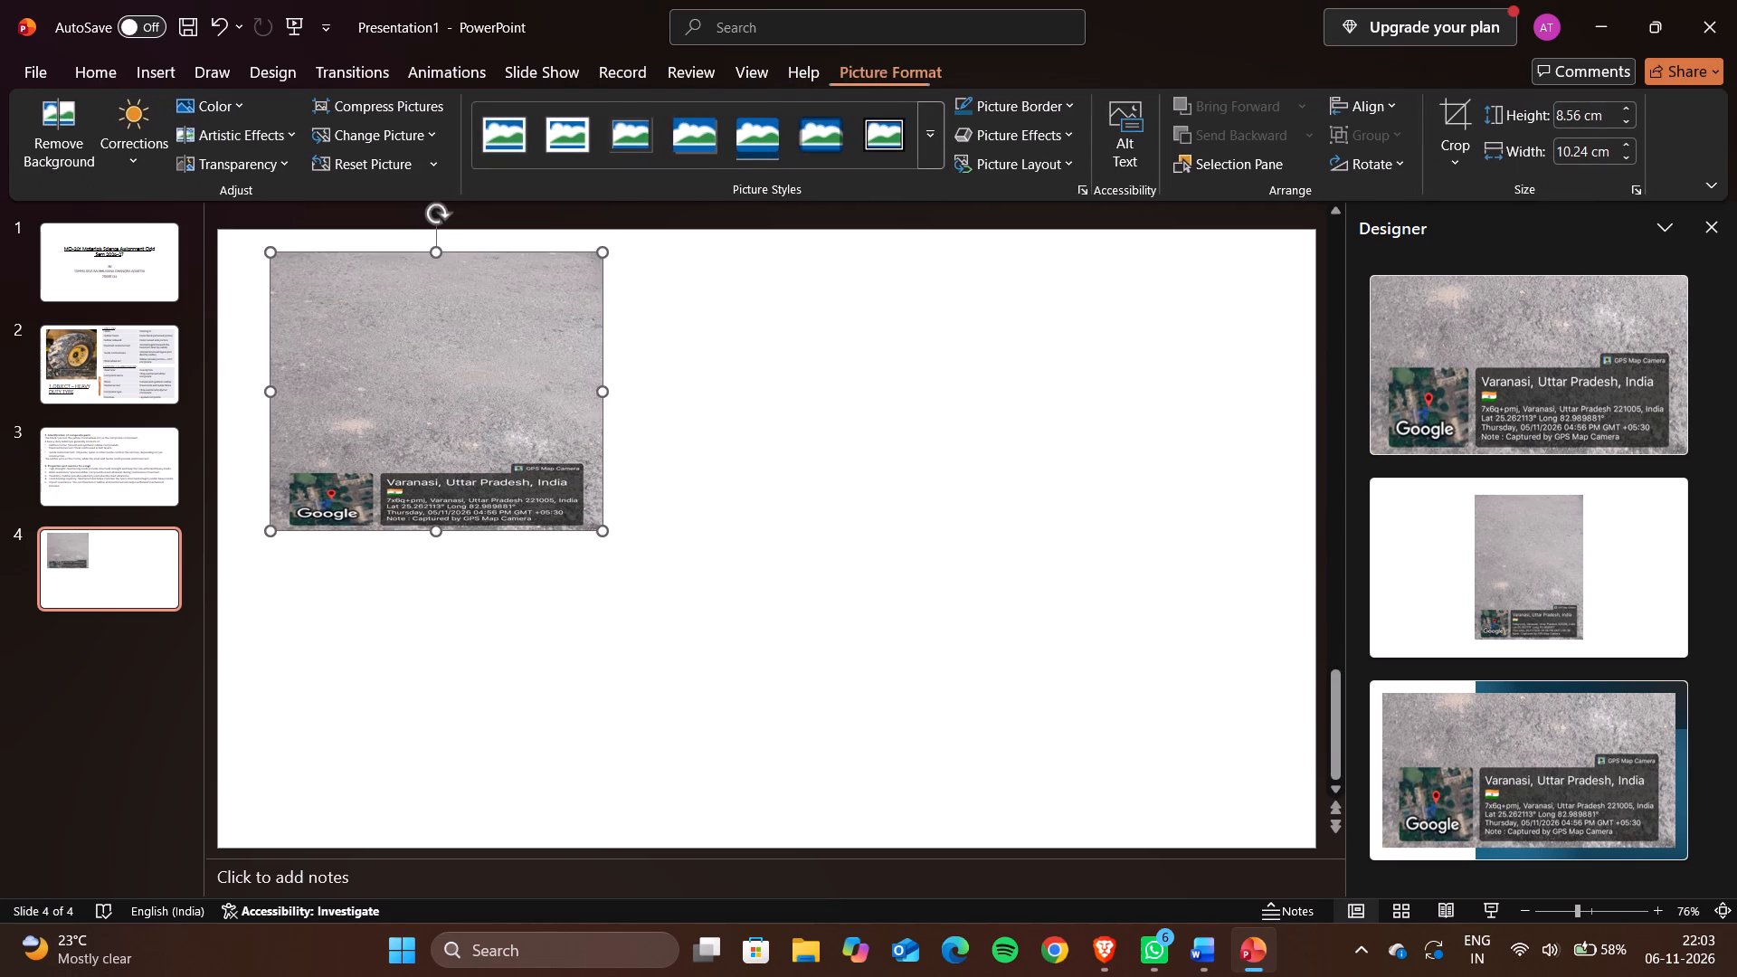
{"action": "left_click_drag", "start_coordinate": [494, 423], "coordinate": [498, 488]}
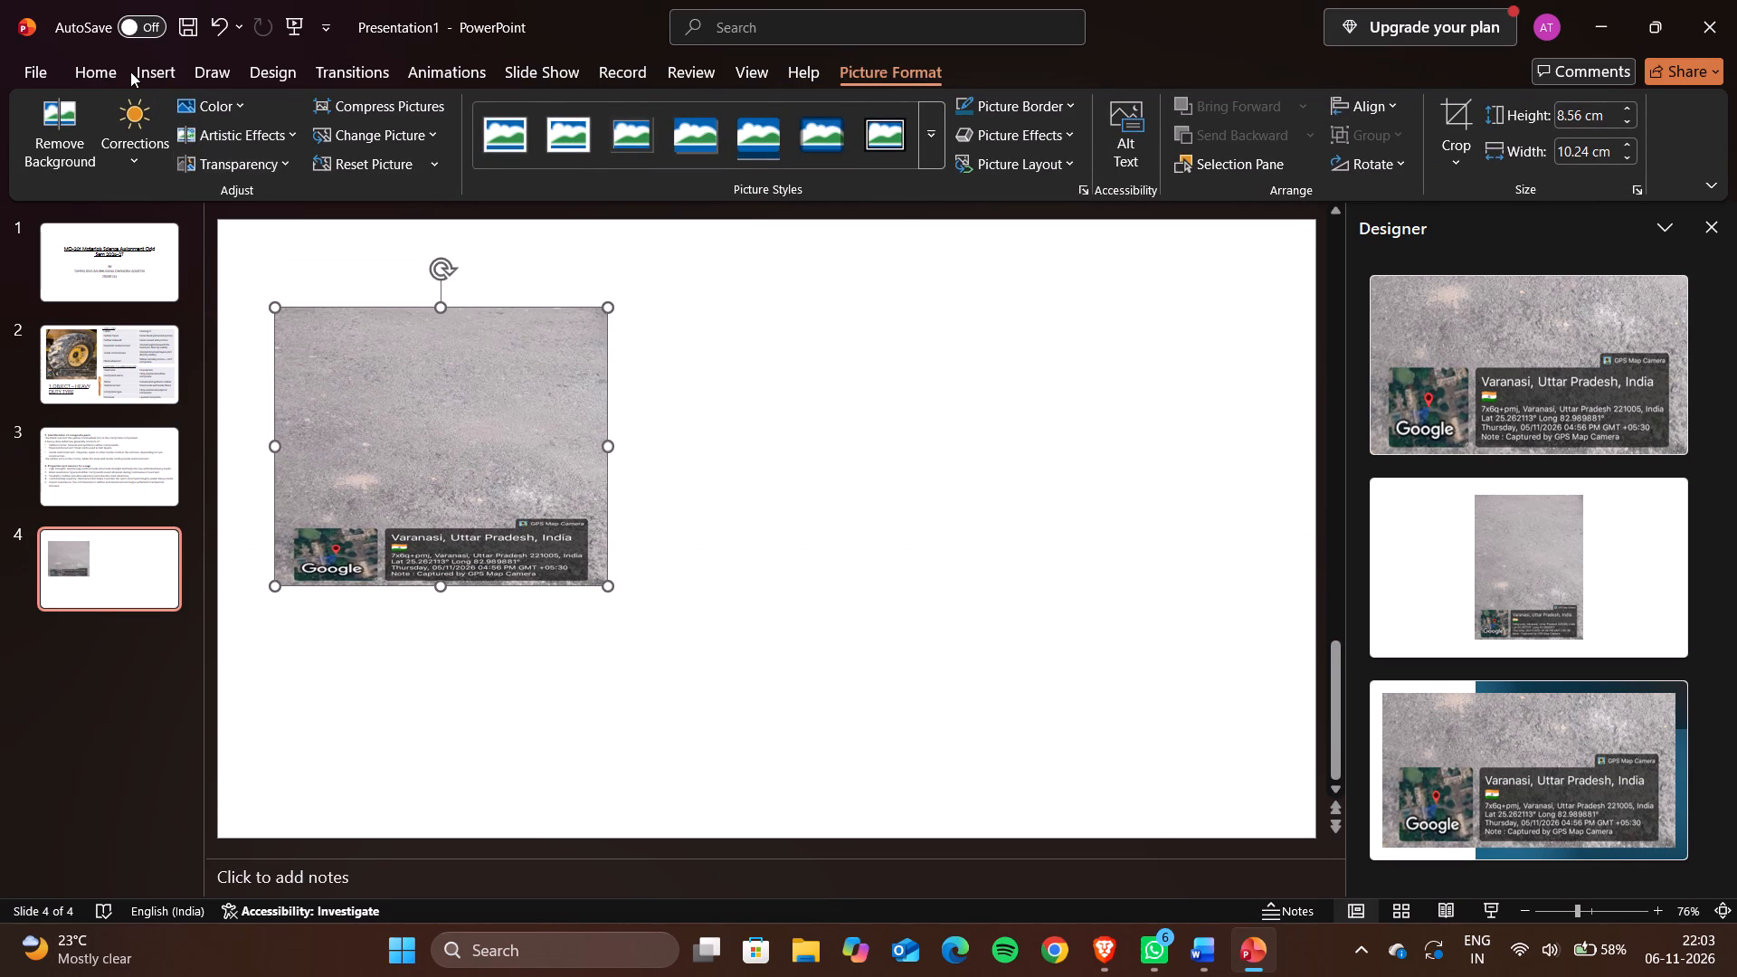
Add a text box reading "TAR ROAD" to slide 4 and place it near the top centre of the slide.
{"action": "left_click", "coordinate": [117, 67]}
{"action": "left_click", "coordinate": [168, 70]}
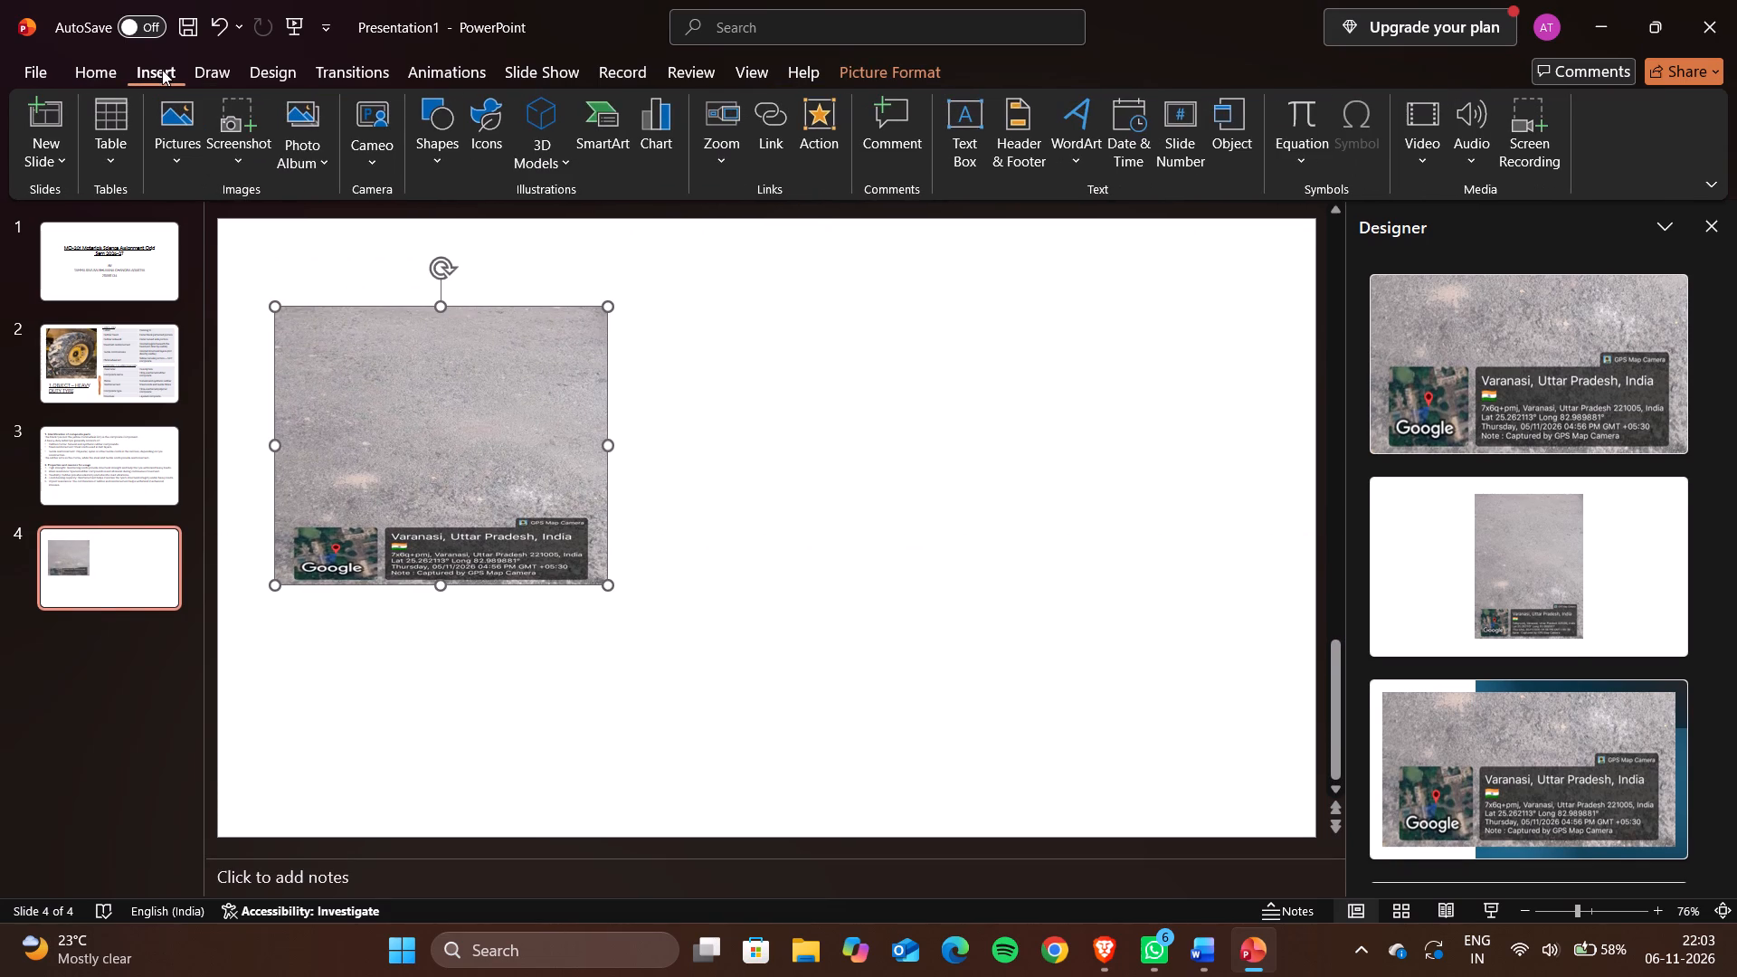
{"action": "left_click", "coordinate": [984, 156]}
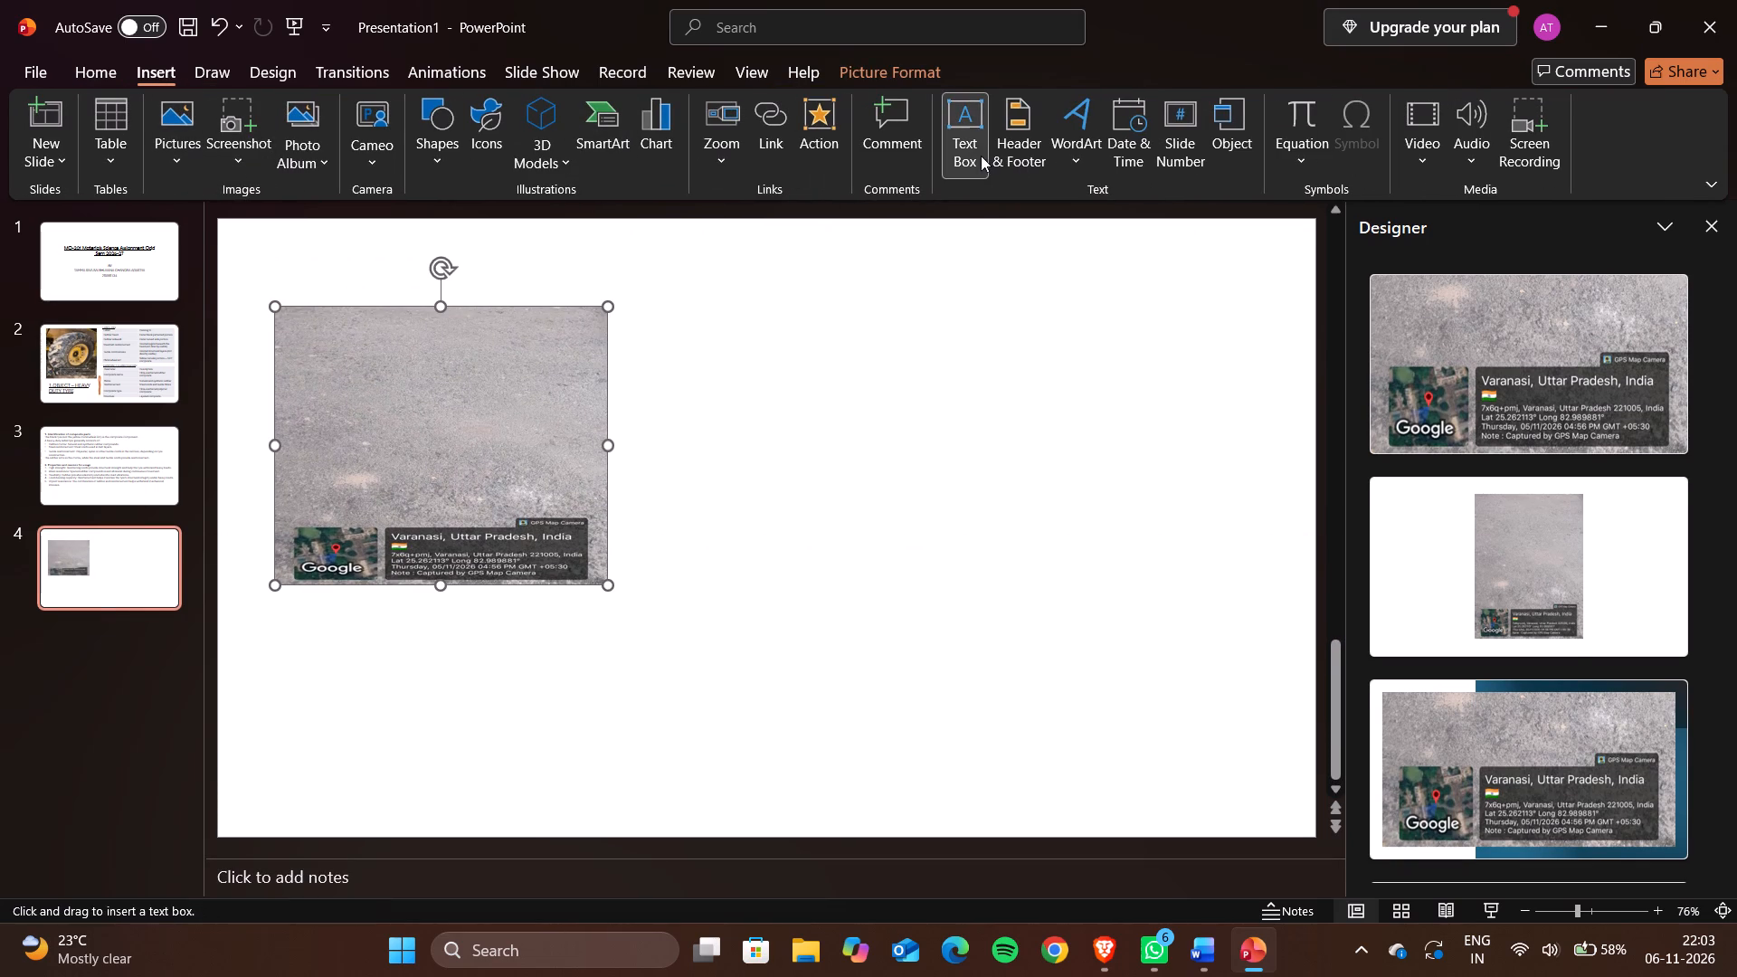
{"action": "left_click", "coordinate": [953, 361]}
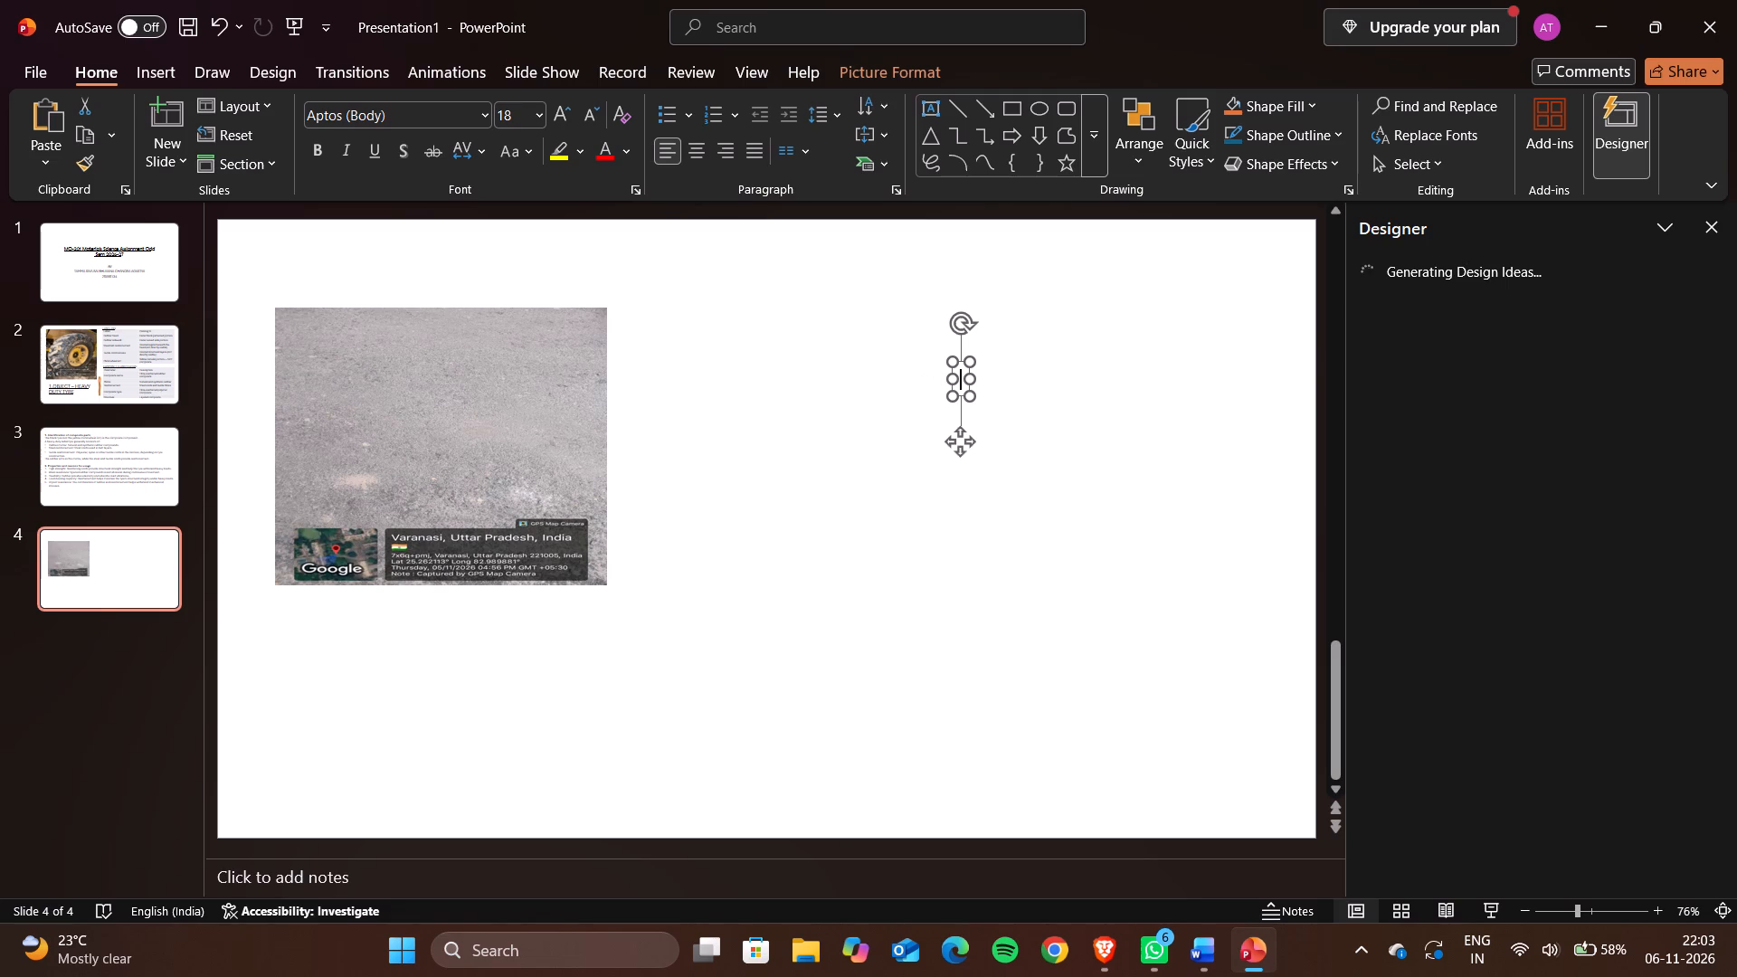
{"action": "key", "text": "i"}
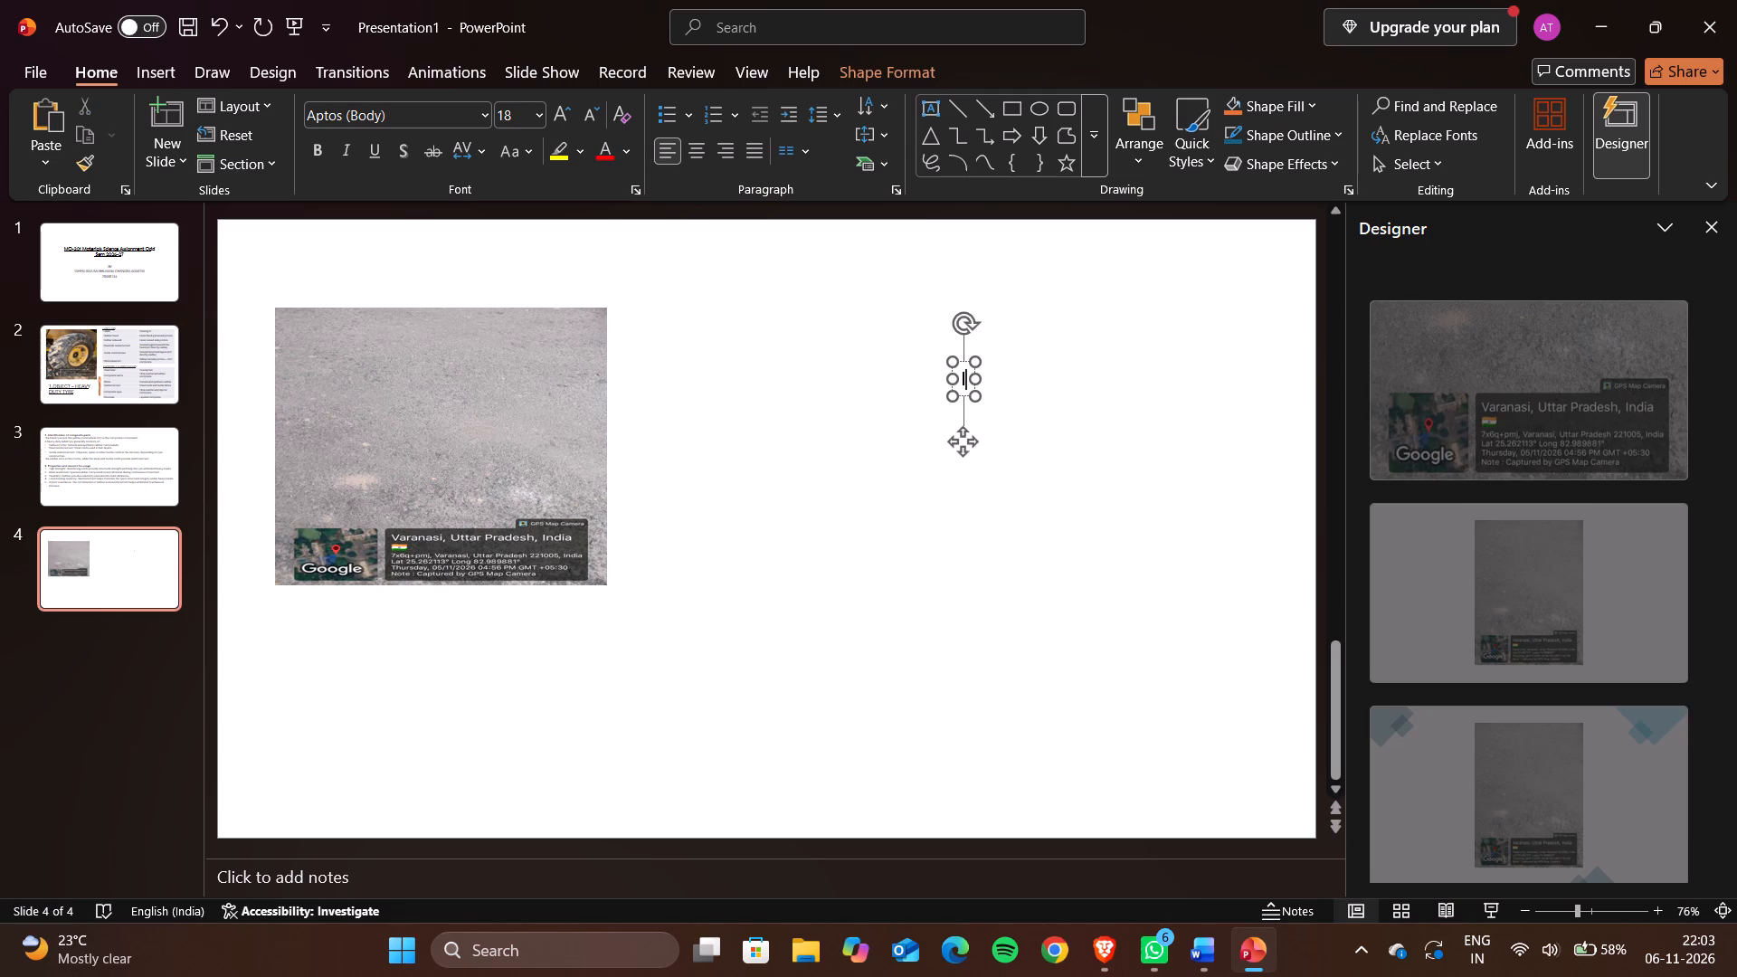
{"action": "key", "text": "BackSpace"}
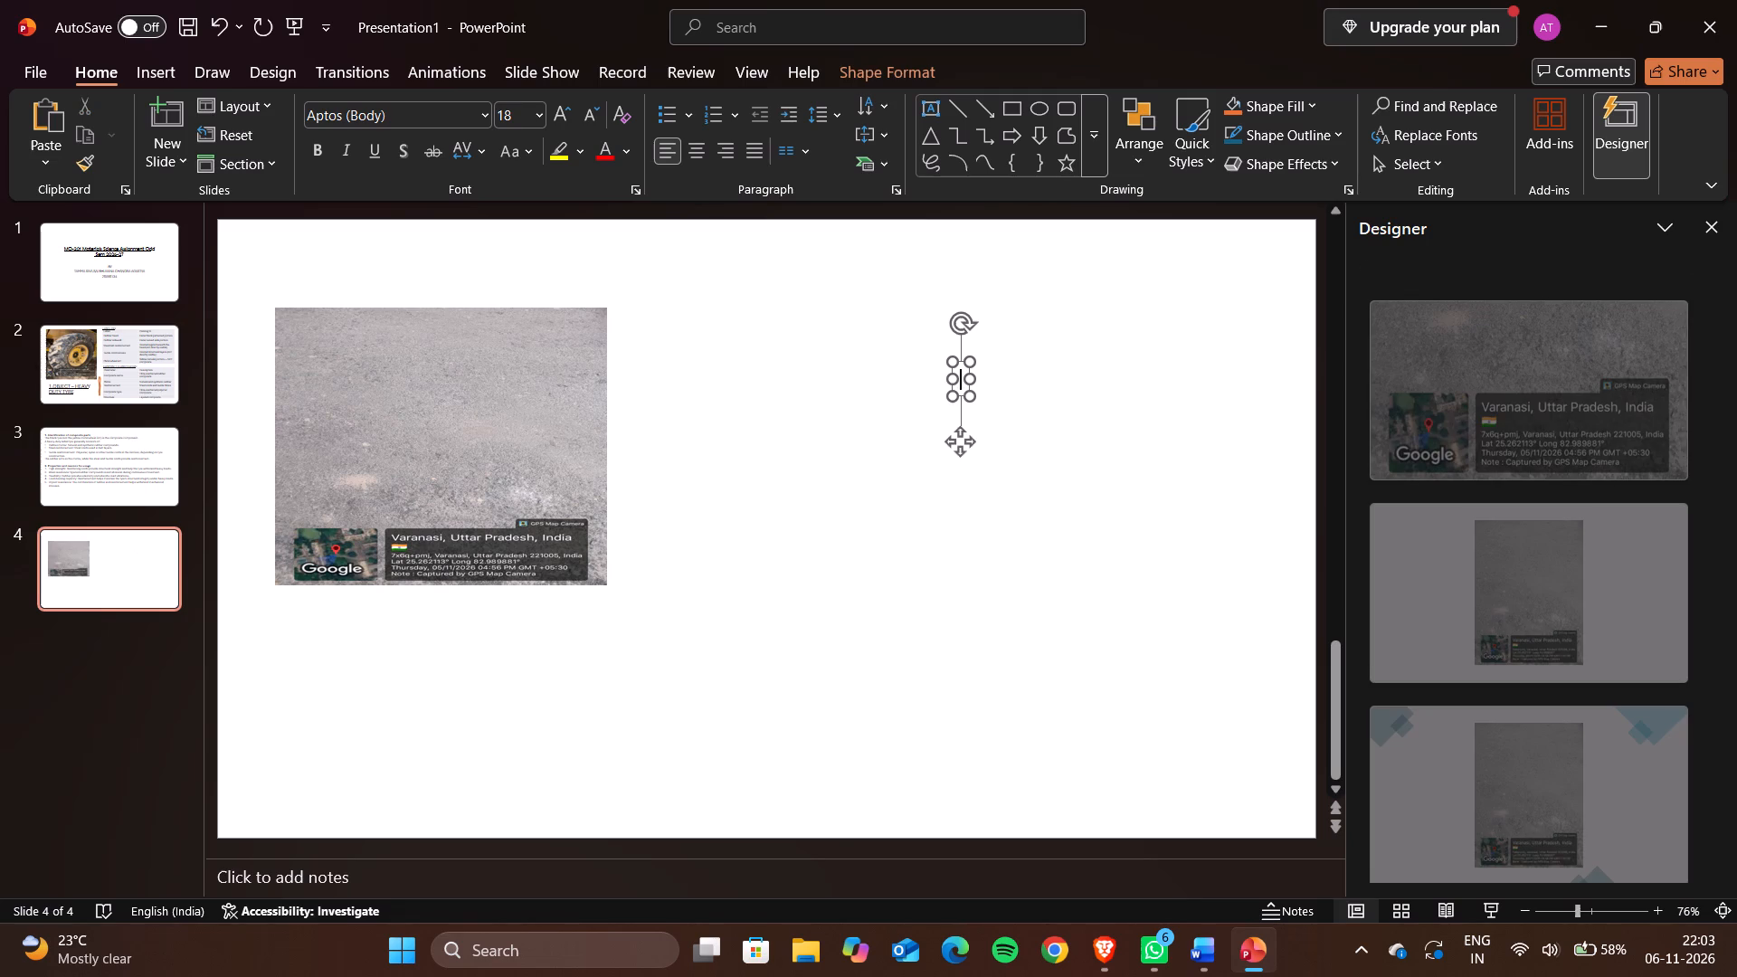
{"action": "type", "text": "TAR"}
{"action": "key", "text": "space"}
{"action": "key", "text": "BackSpace"}
{"action": "key", "text": "BackSpace"}
{"action": "key", "text": "BackSpace"}
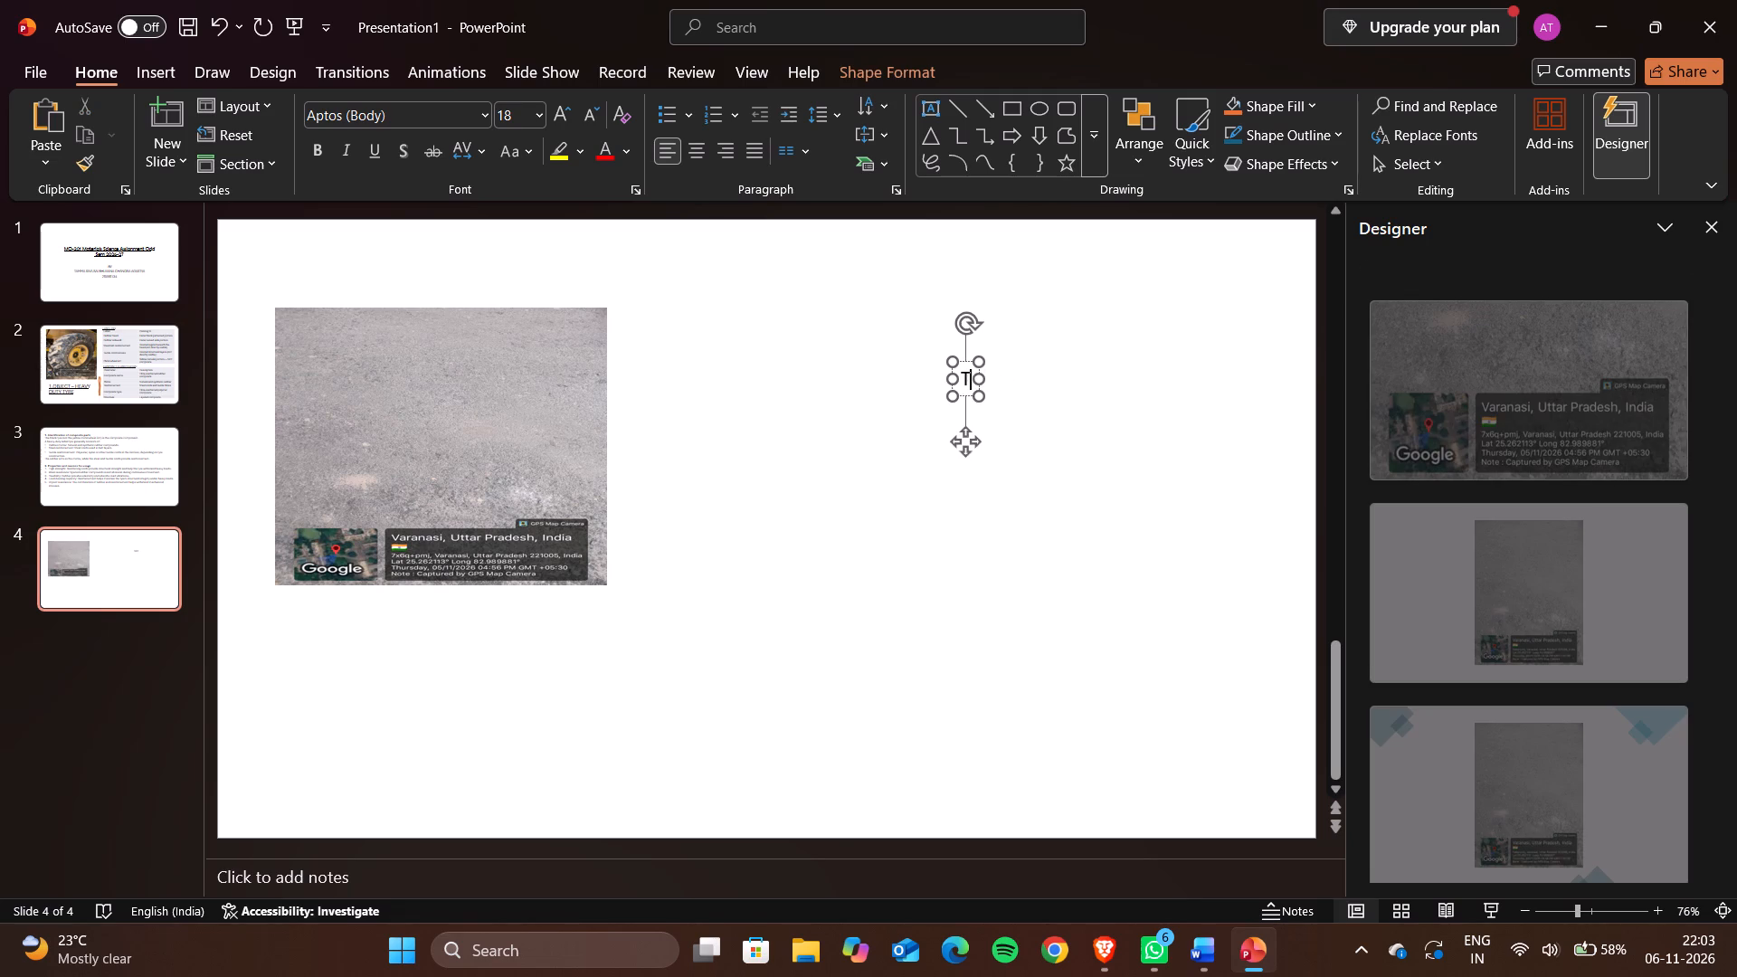
{"action": "key", "text": "BackSpace"}
{"action": "type", "text": "RA"}
{"action": "key", "text": "BackSpace"}
{"action": "key", "text": "BackSpace"}
{"action": "type", "text": "TAR R"}
{"action": "type", "text": "OAD"}
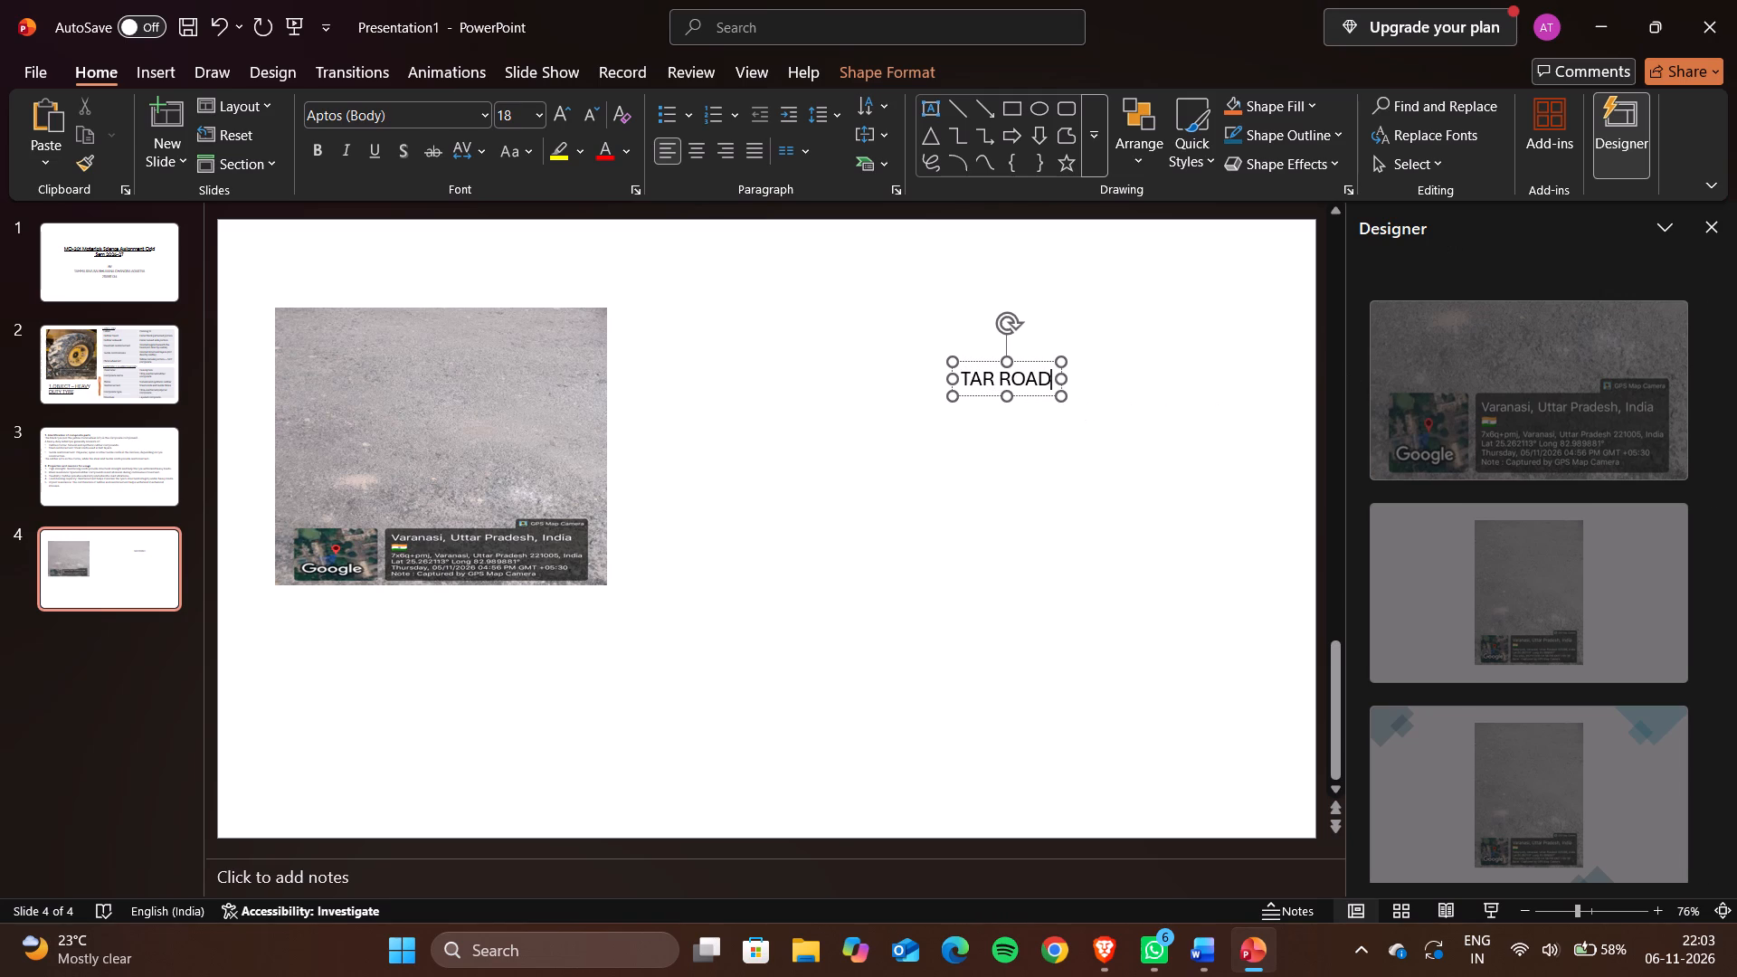
{"action": "left_click_drag", "start_coordinate": [984, 359], "coordinate": [725, 233]}
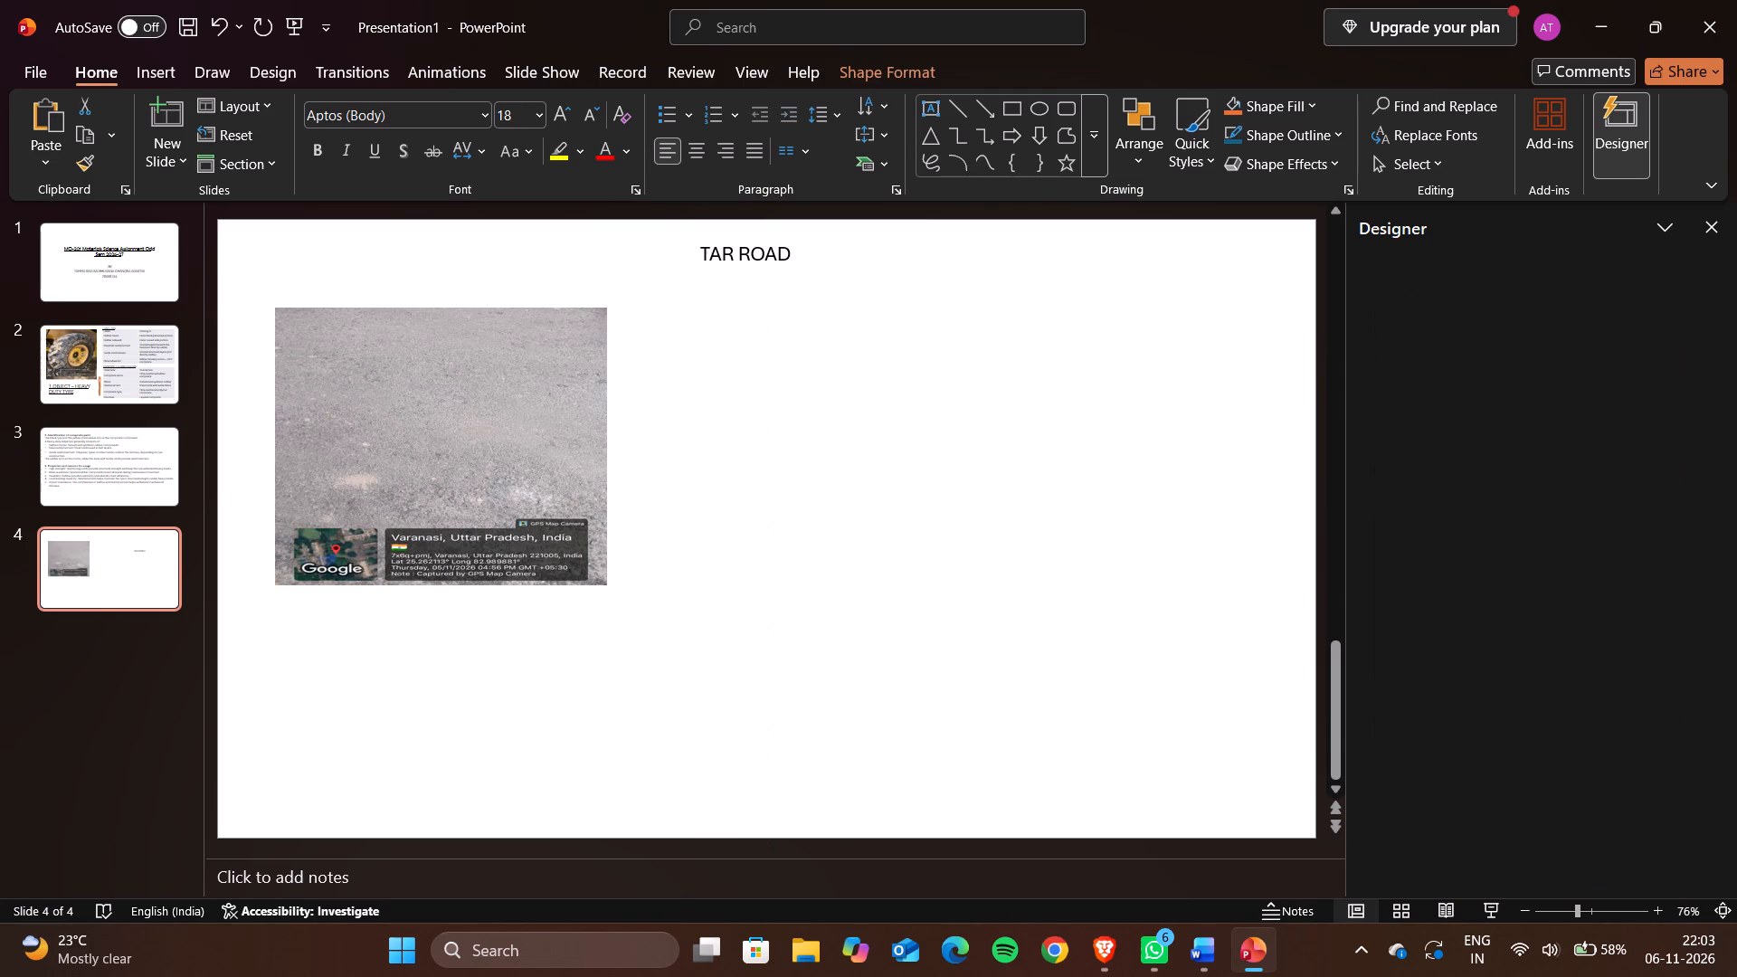
{"action": "left_click_drag", "start_coordinate": [725, 233], "coordinate": [753, 266]}
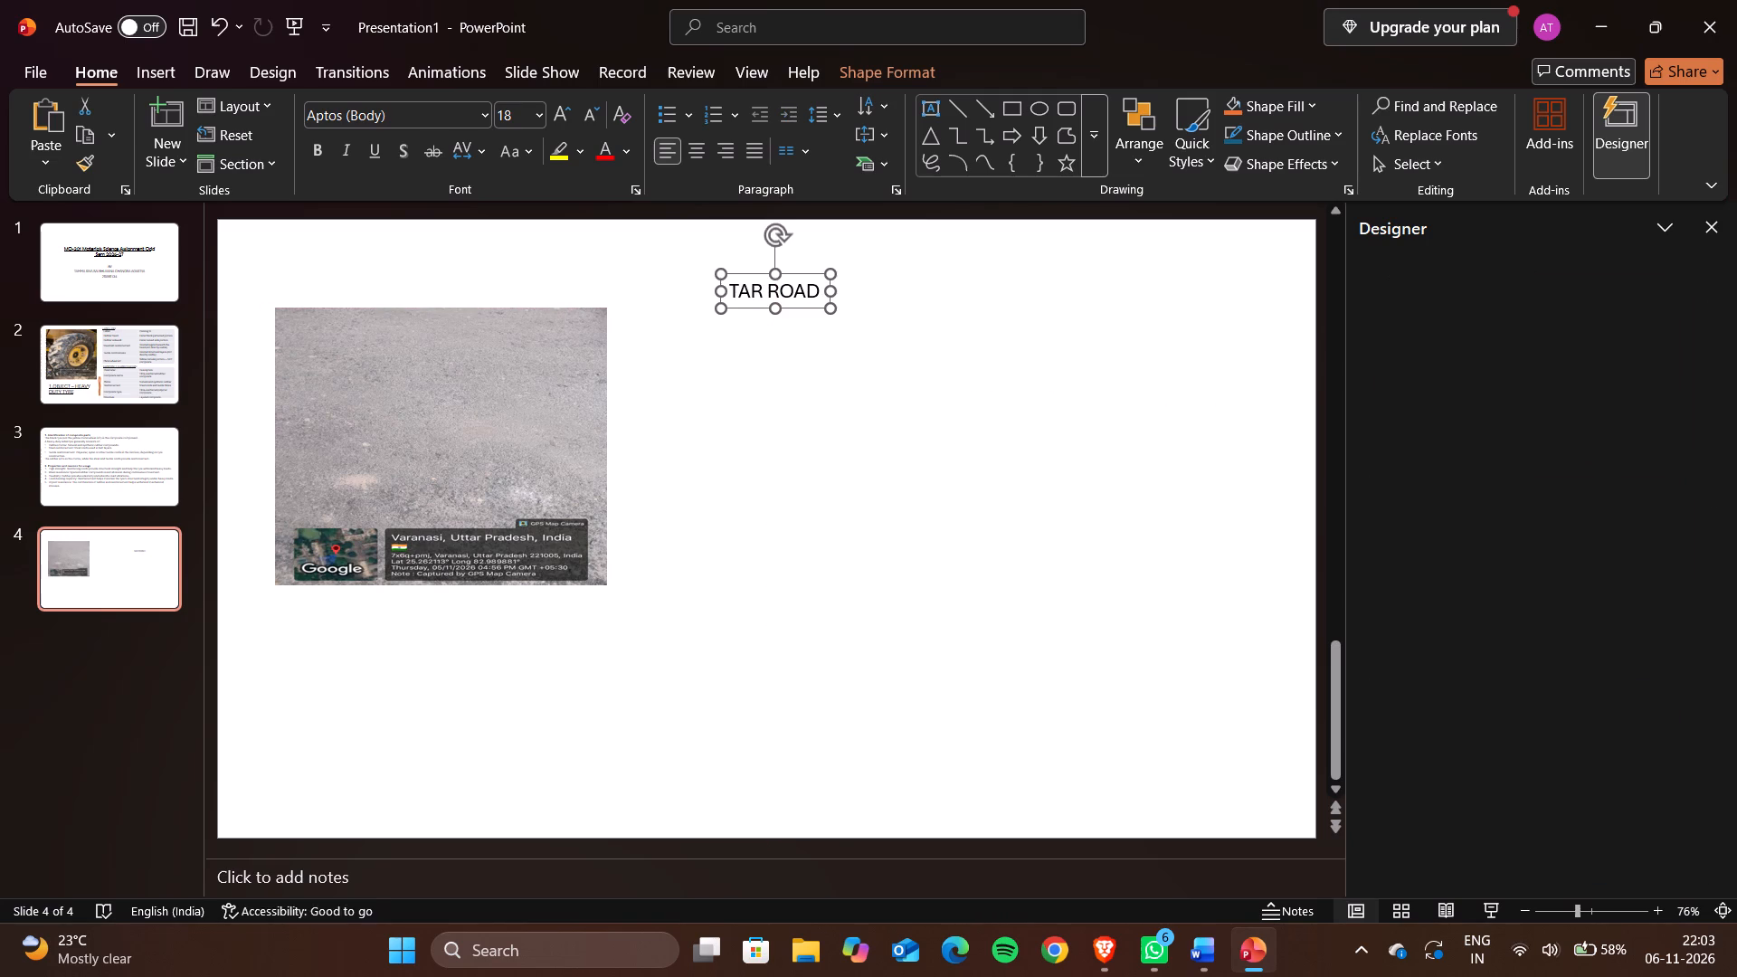
Format the TAR ROAD heading in Berlin Sans FB, size 24, with underline and text shadow.
{"action": "triple_click", "coordinate": [815, 295]}
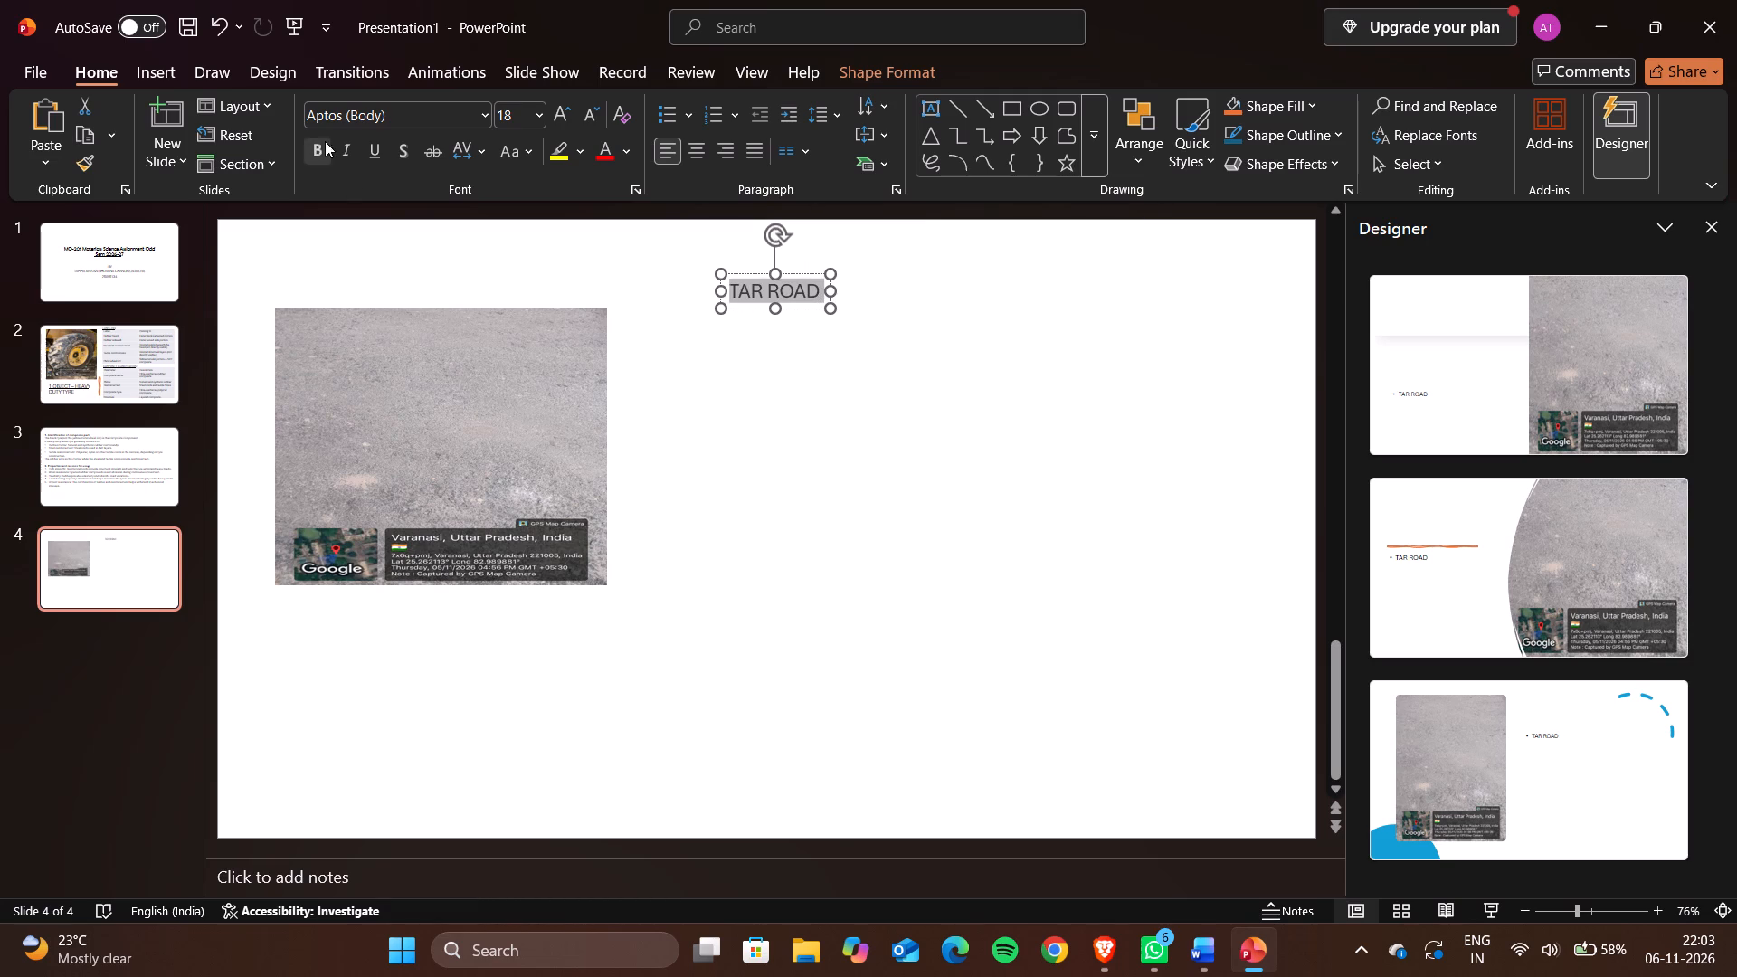
{"action": "left_click", "coordinate": [480, 118]}
{"action": "scroll", "coordinate": [470, 389], "scroll_direction": "down", "scroll_amount": 5}
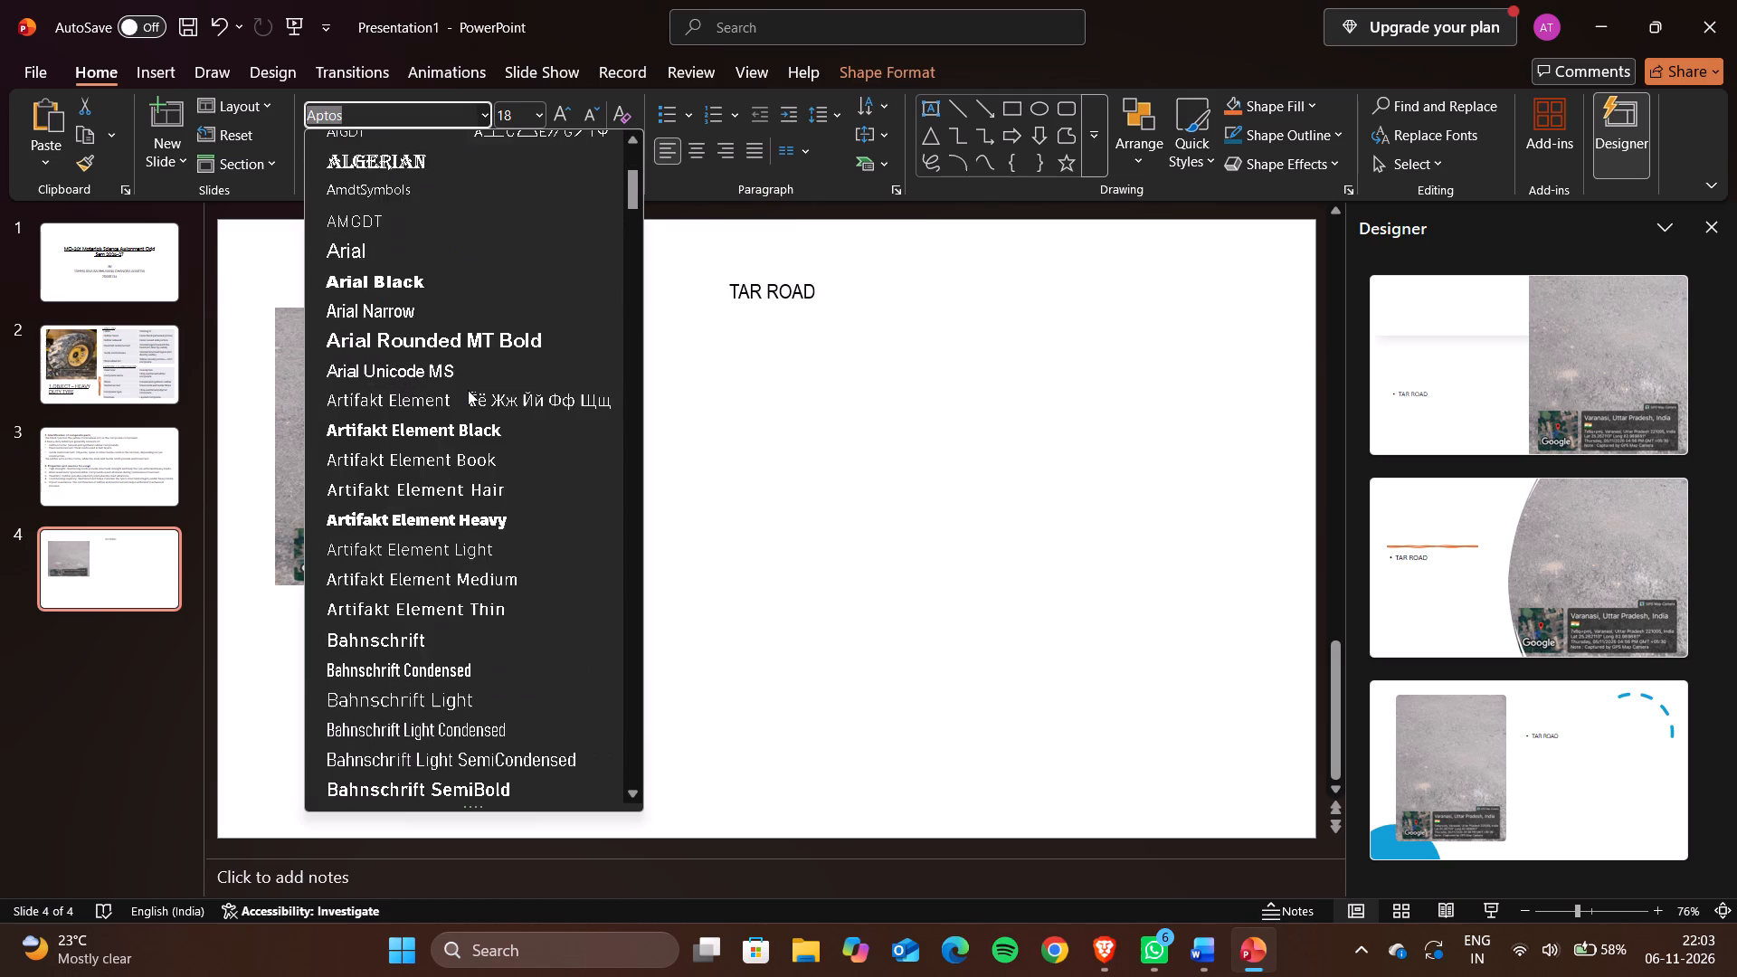
{"action": "scroll", "coordinate": [468, 390], "scroll_direction": "down", "scroll_amount": 5}
{"action": "left_click", "coordinate": [408, 602]}
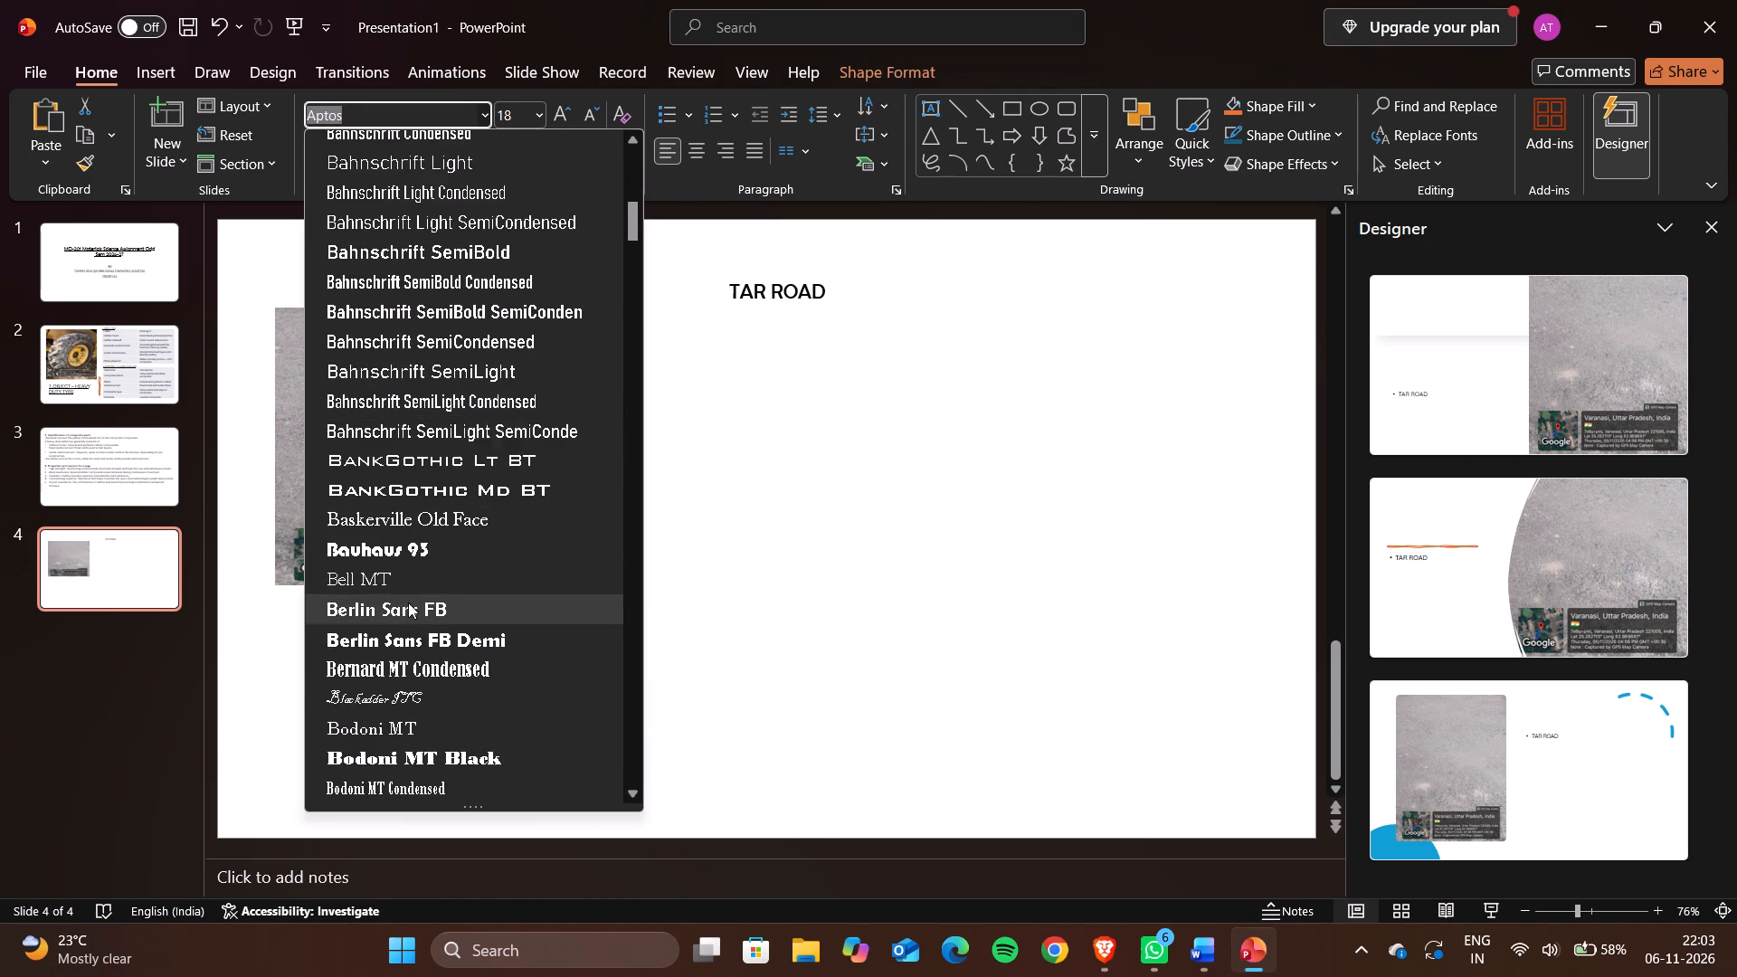
{"action": "left_click", "coordinate": [535, 117]}
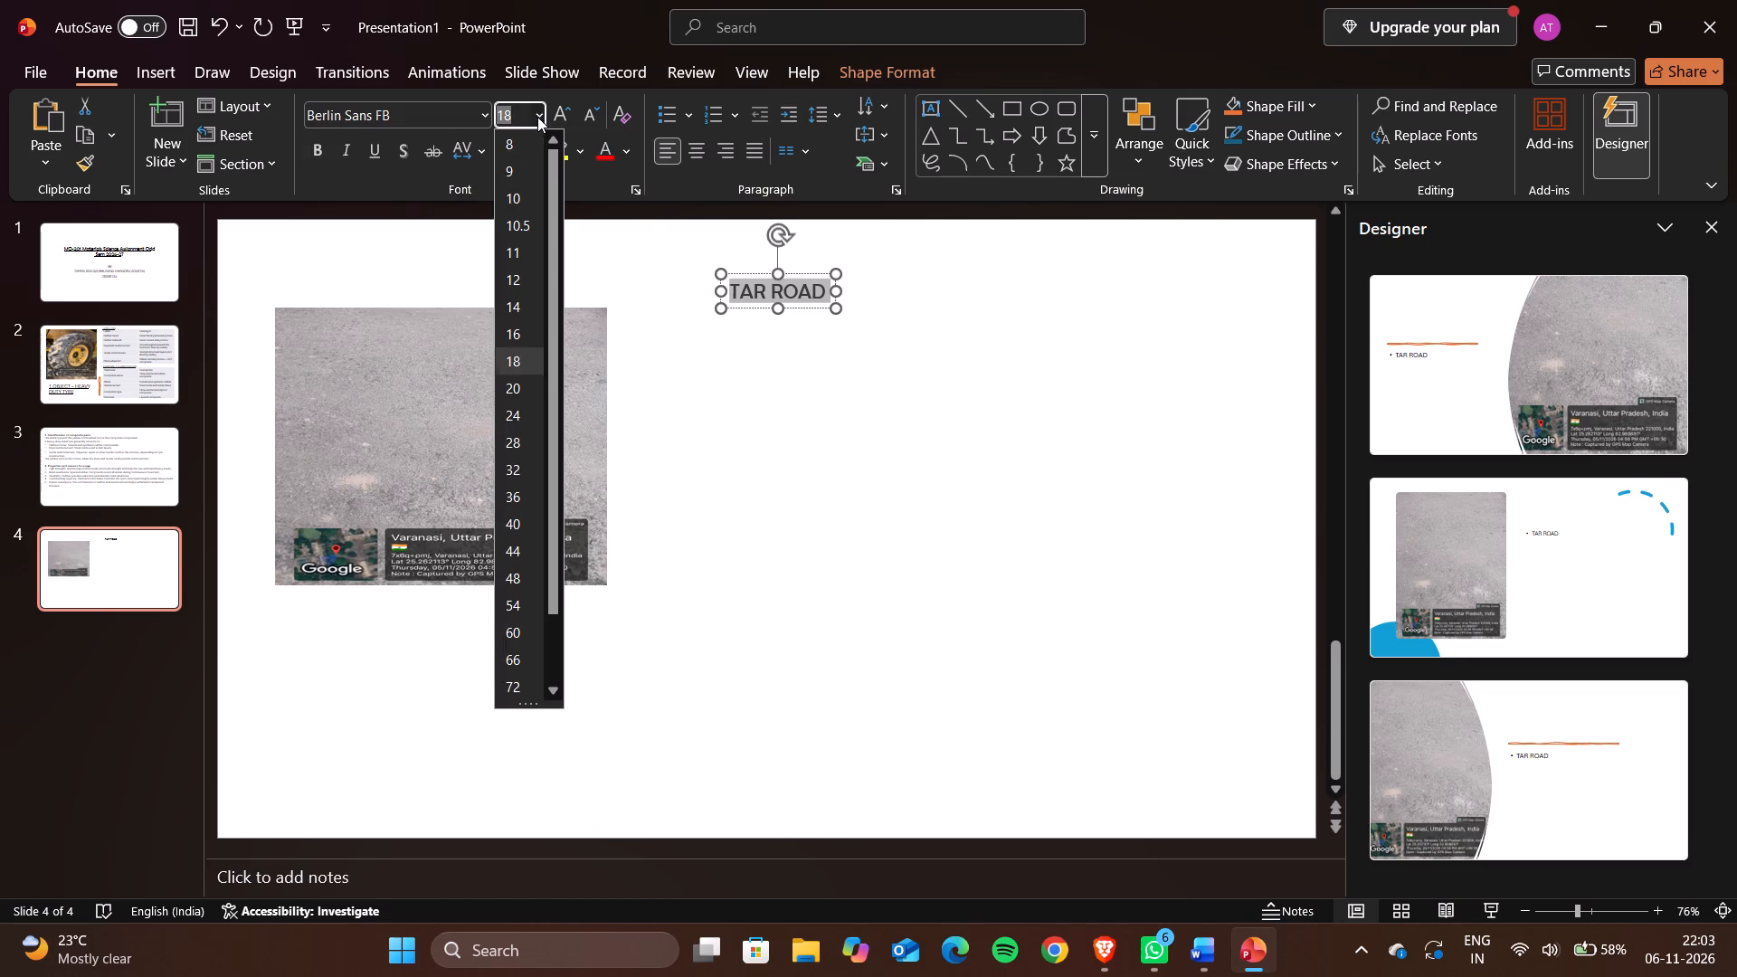
{"action": "left_click", "coordinate": [525, 414]}
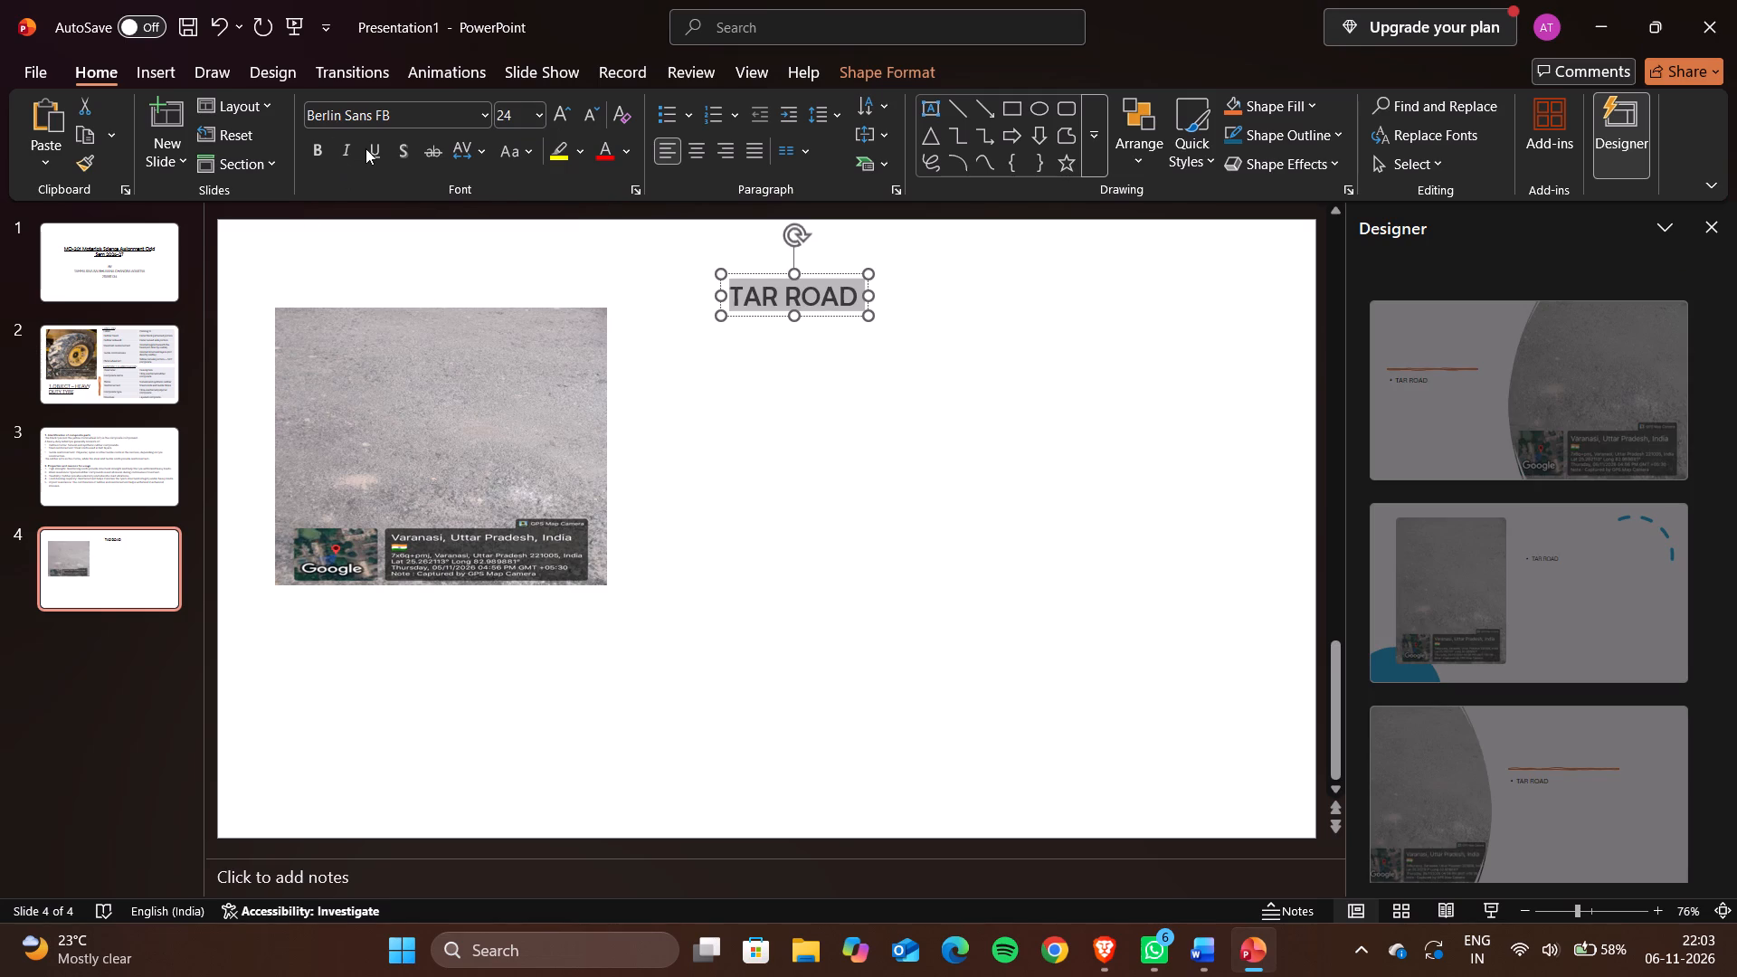
{"action": "left_click", "coordinate": [367, 148]}
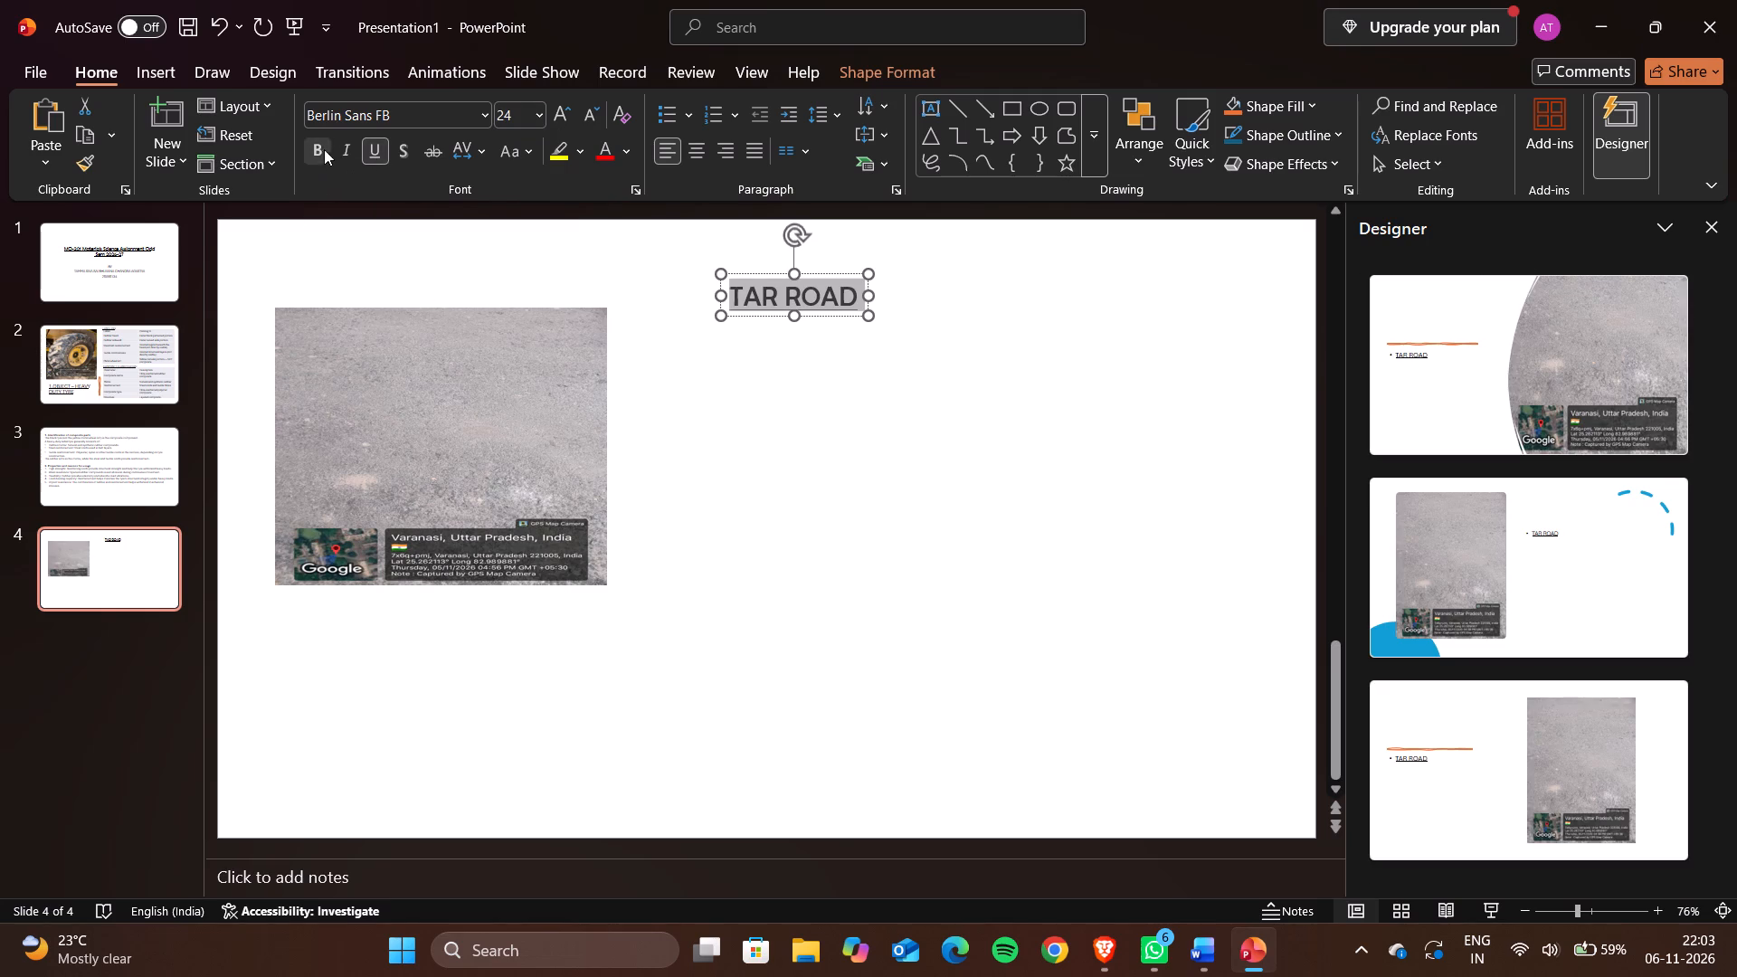
{"action": "left_click", "coordinate": [407, 159]}
{"action": "left_click", "coordinate": [1093, 354]}
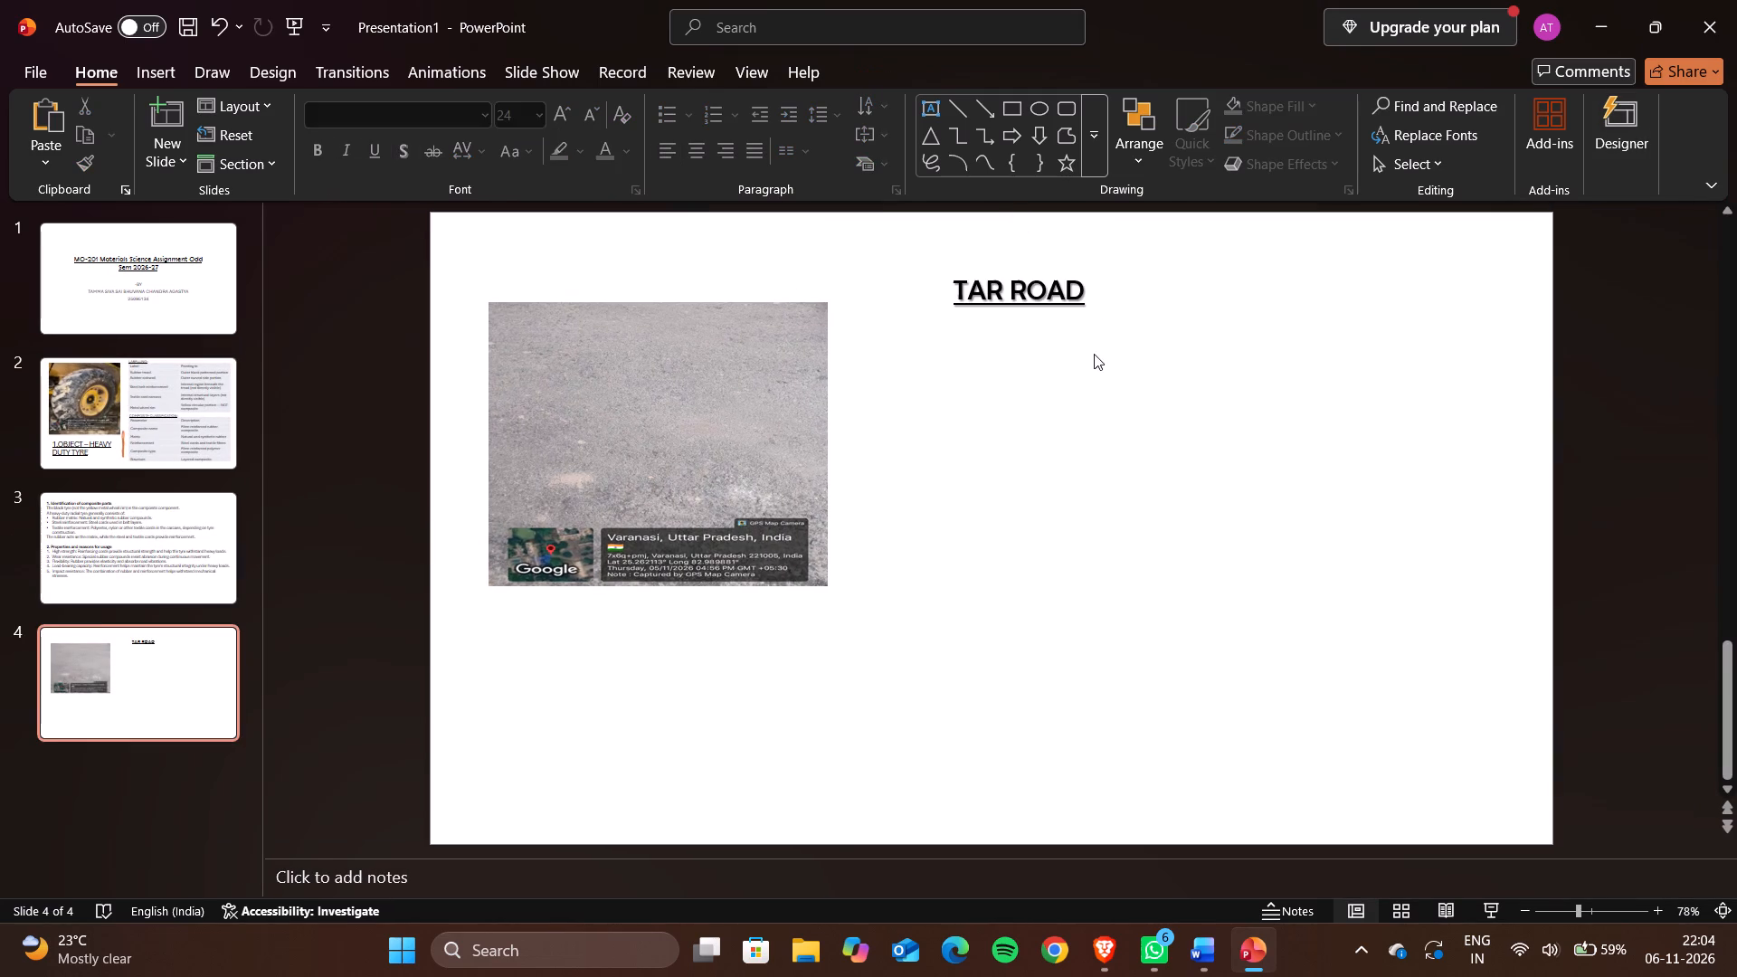
{"action": "left_click", "coordinate": [1056, 291]}
{"action": "left_click", "coordinate": [950, 453]}
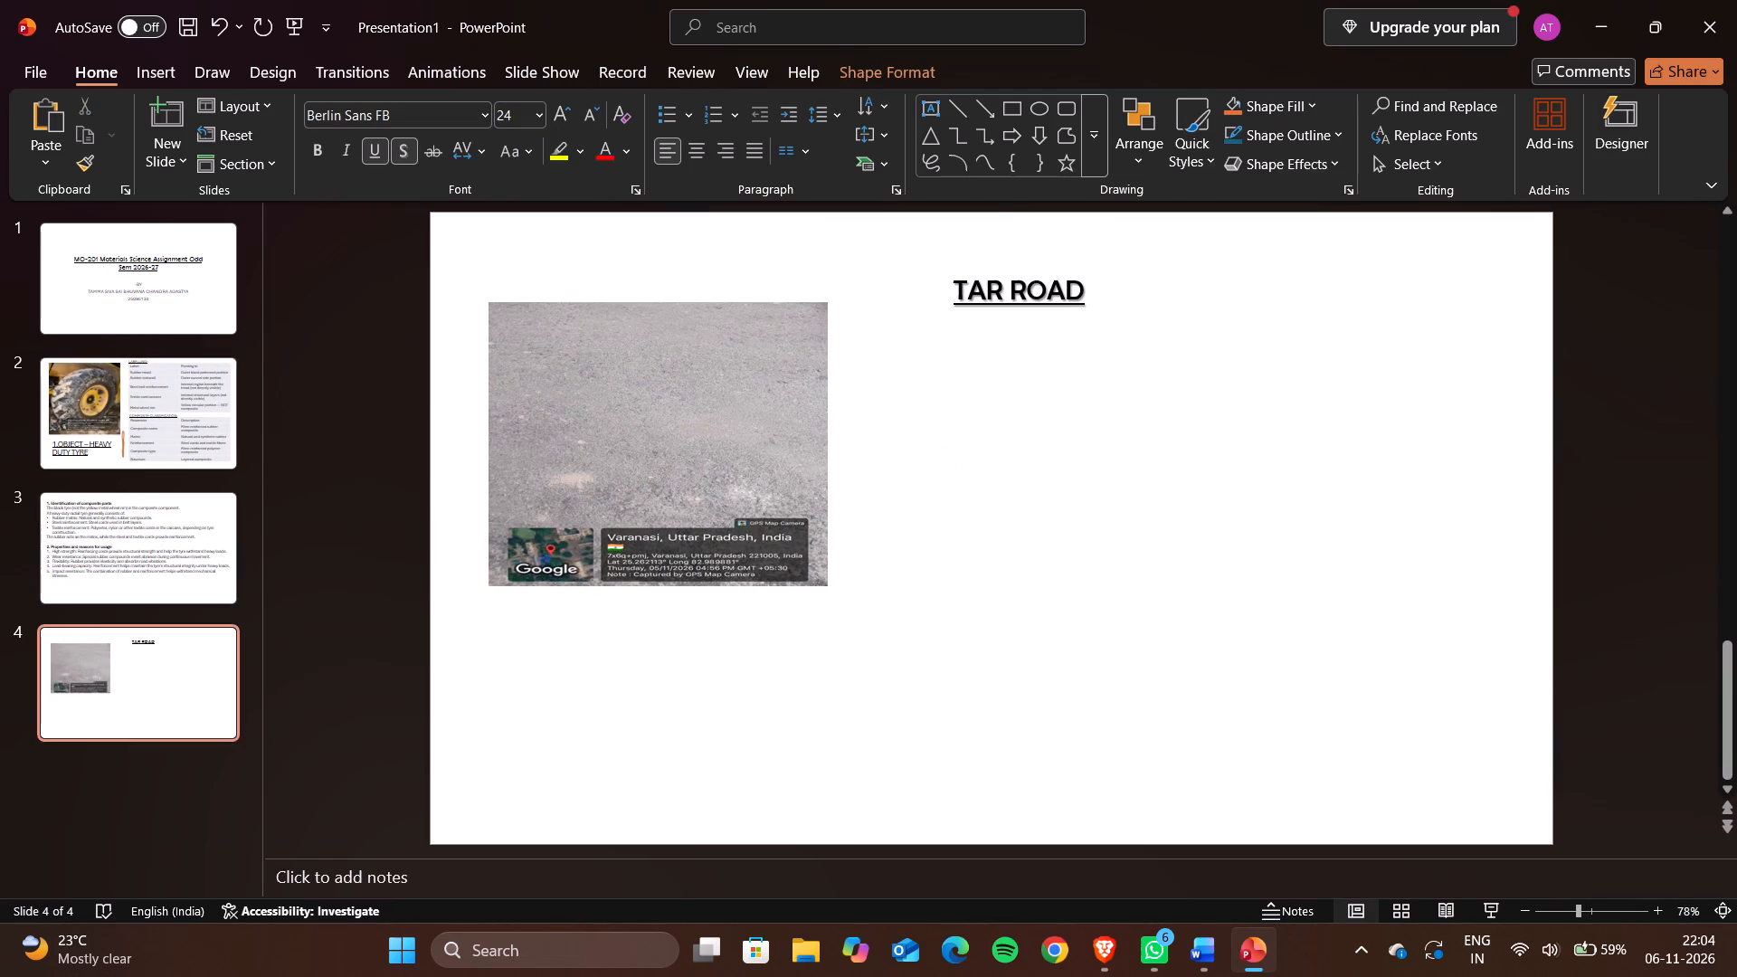
{"action": "left_click", "coordinate": [663, 395]}
{"action": "left_click_drag", "start_coordinate": [688, 394], "coordinate": [684, 413]}
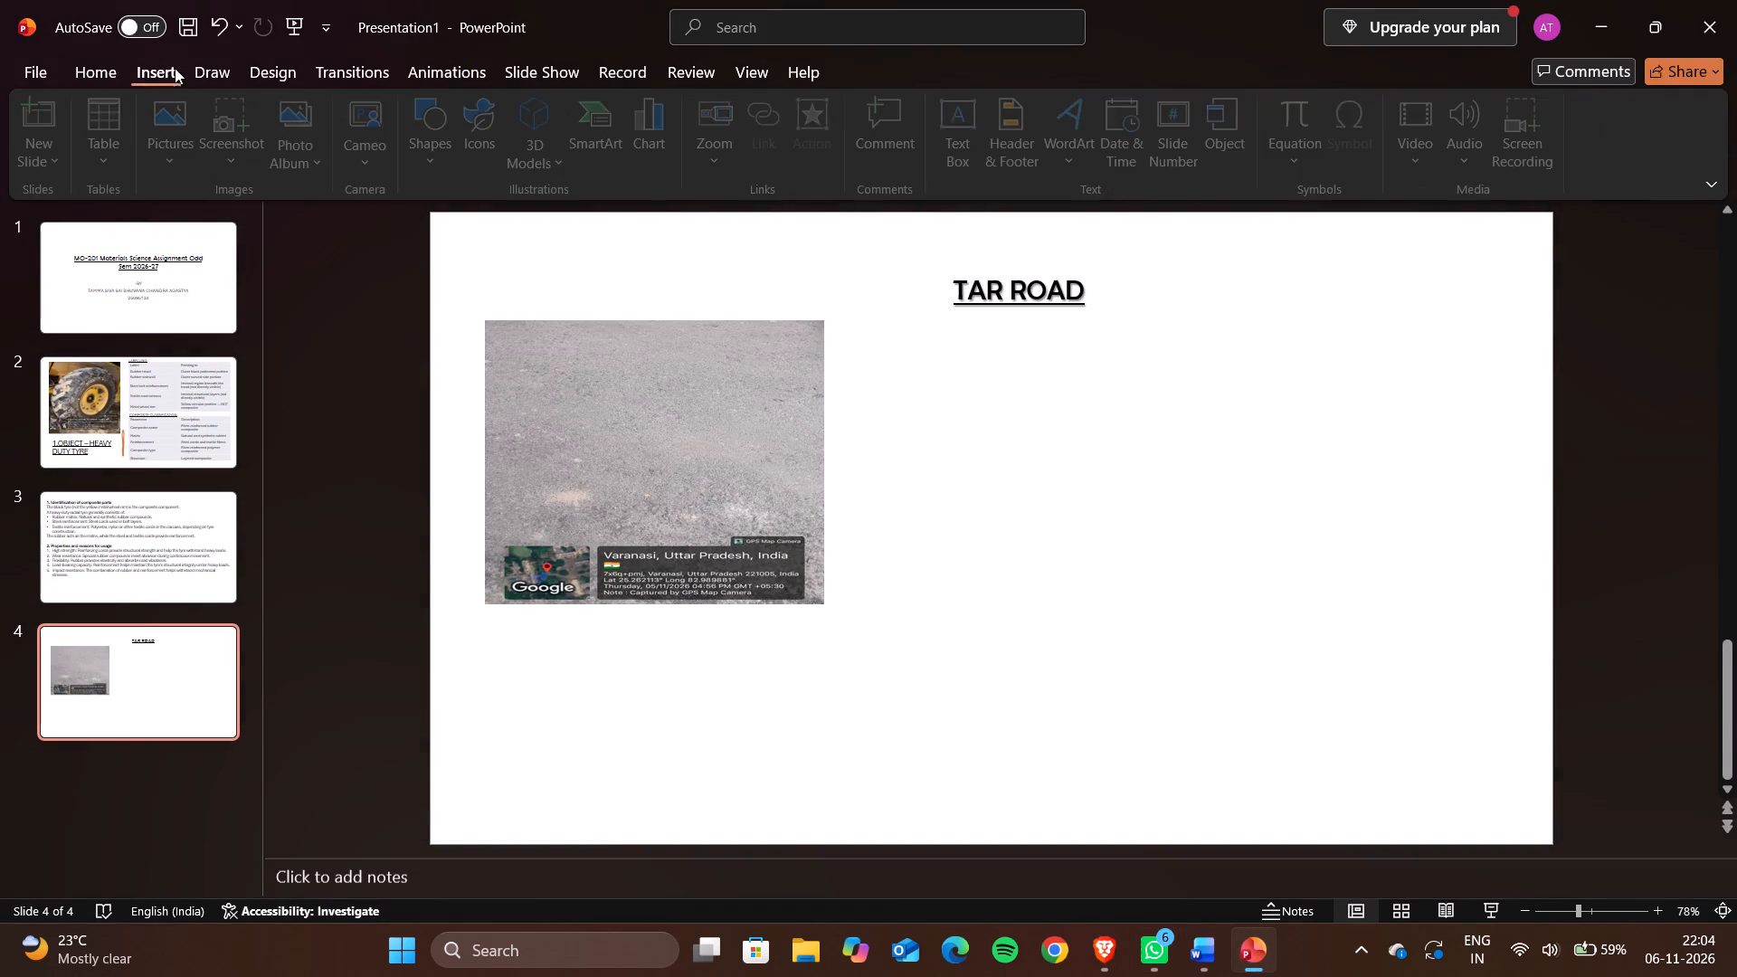
{"action": "left_click", "coordinate": [976, 144]}
{"action": "left_click", "coordinate": [1049, 479]}
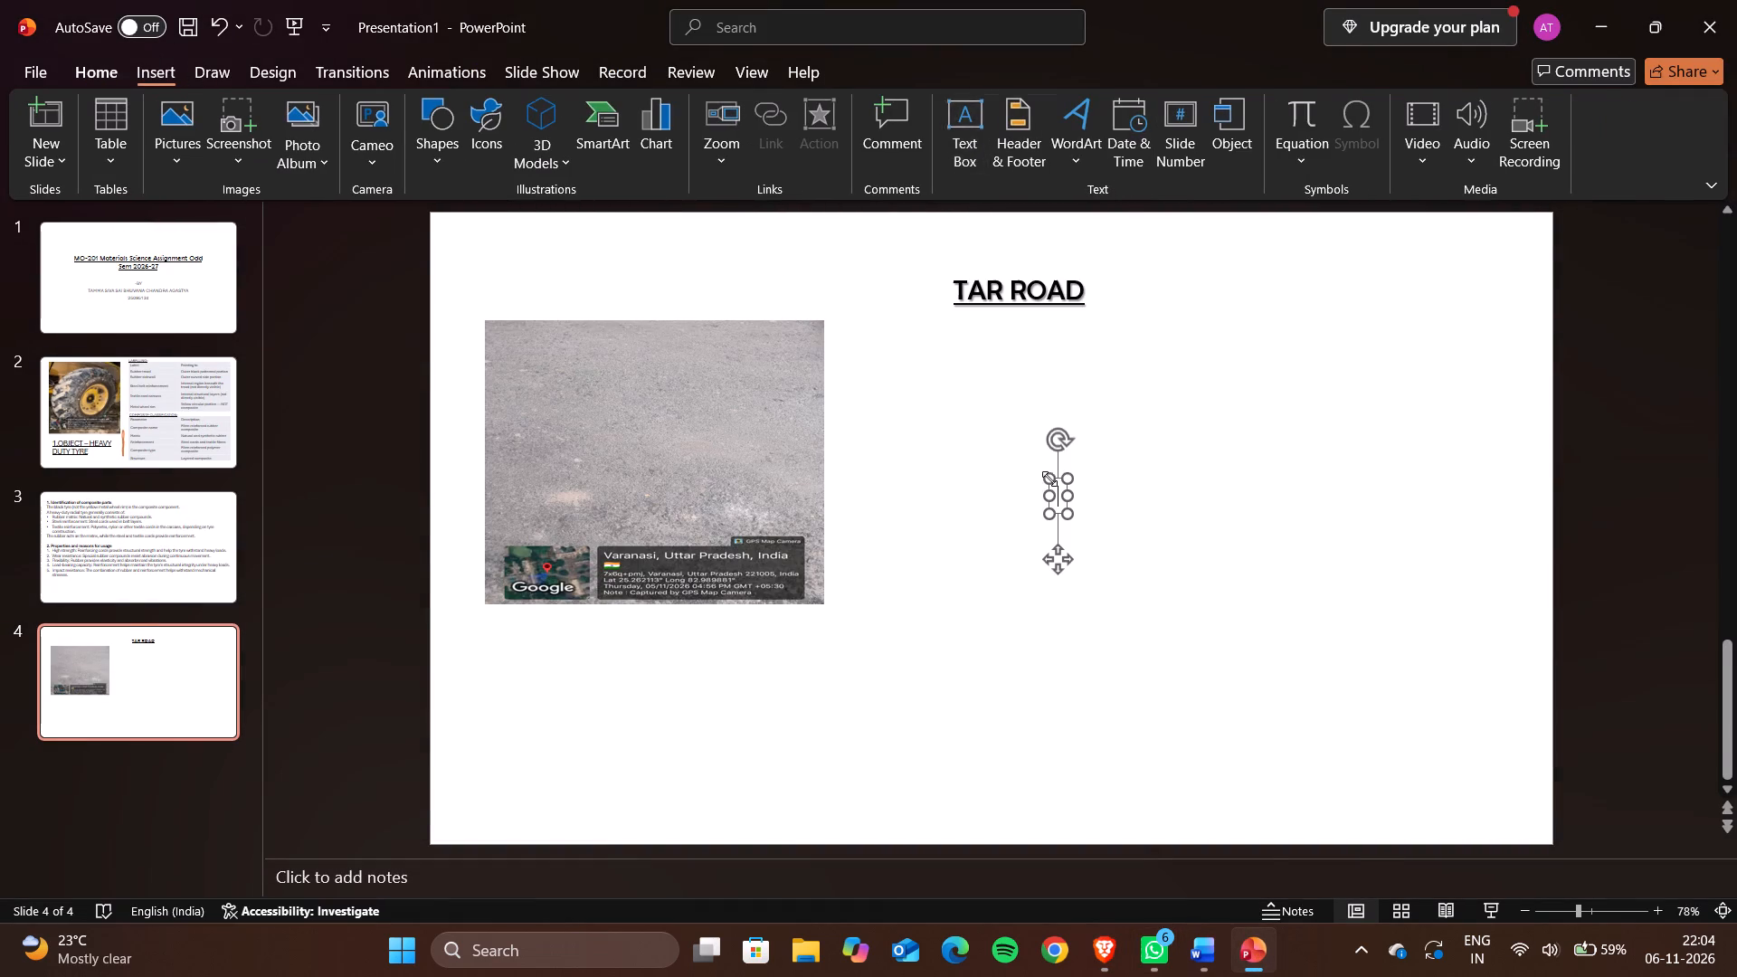
{"action": "key", "text": "ctrl+v"}
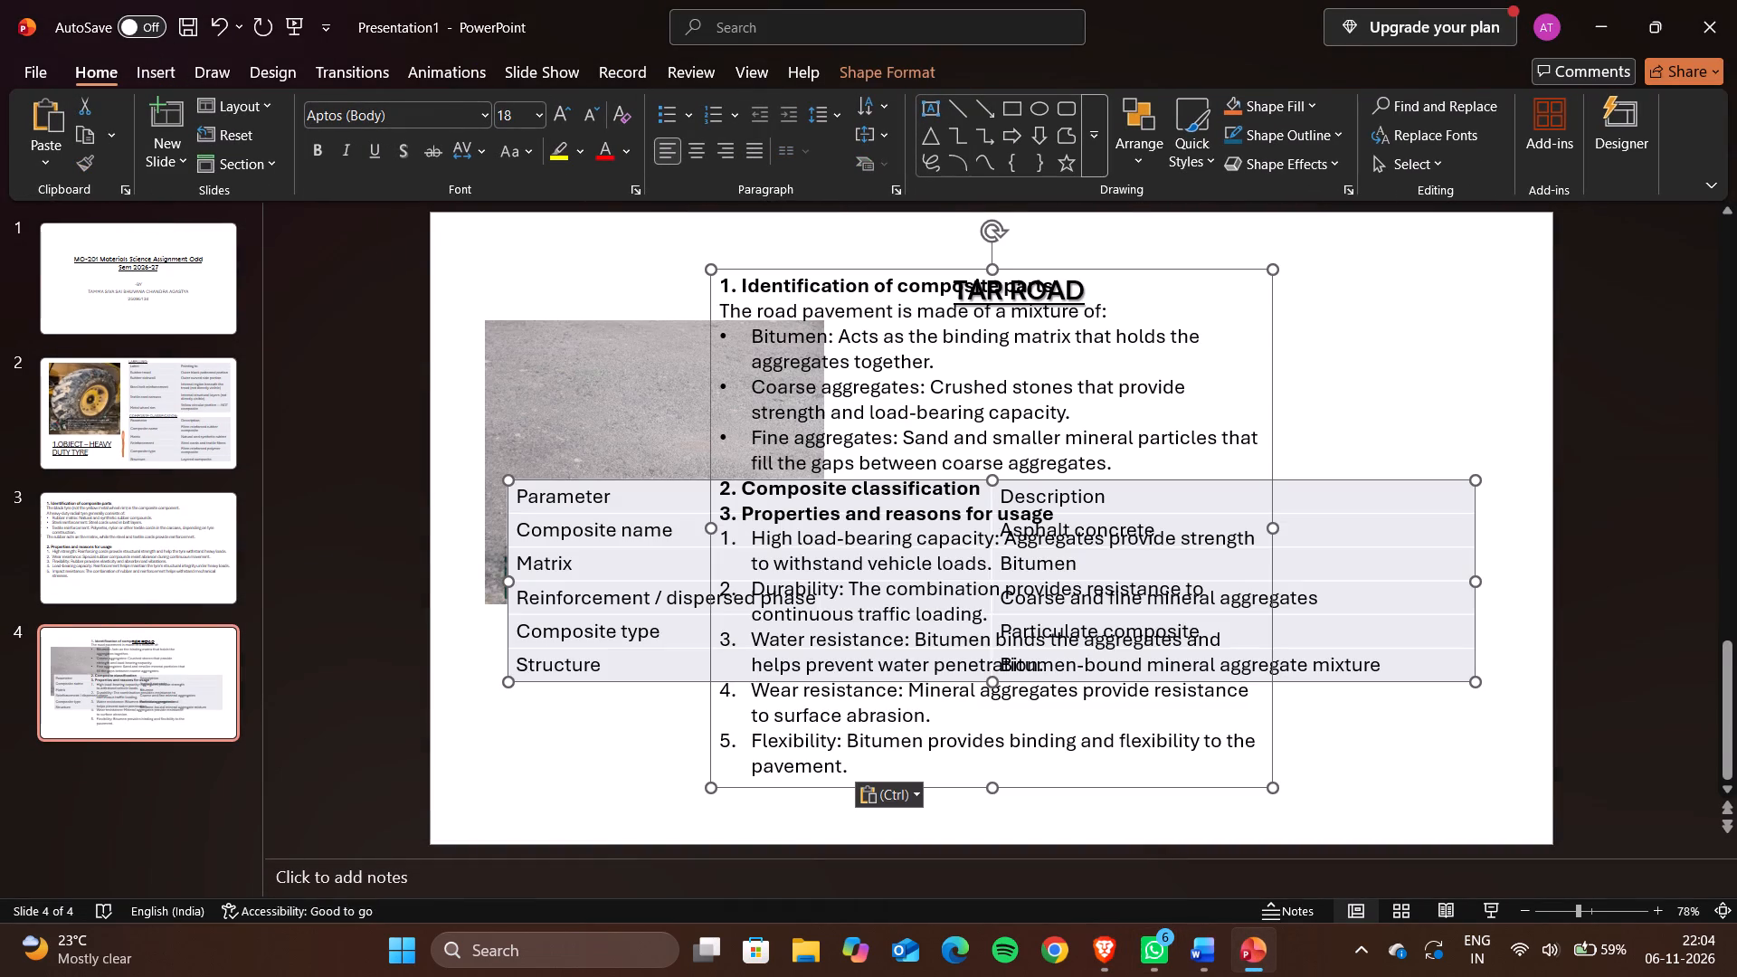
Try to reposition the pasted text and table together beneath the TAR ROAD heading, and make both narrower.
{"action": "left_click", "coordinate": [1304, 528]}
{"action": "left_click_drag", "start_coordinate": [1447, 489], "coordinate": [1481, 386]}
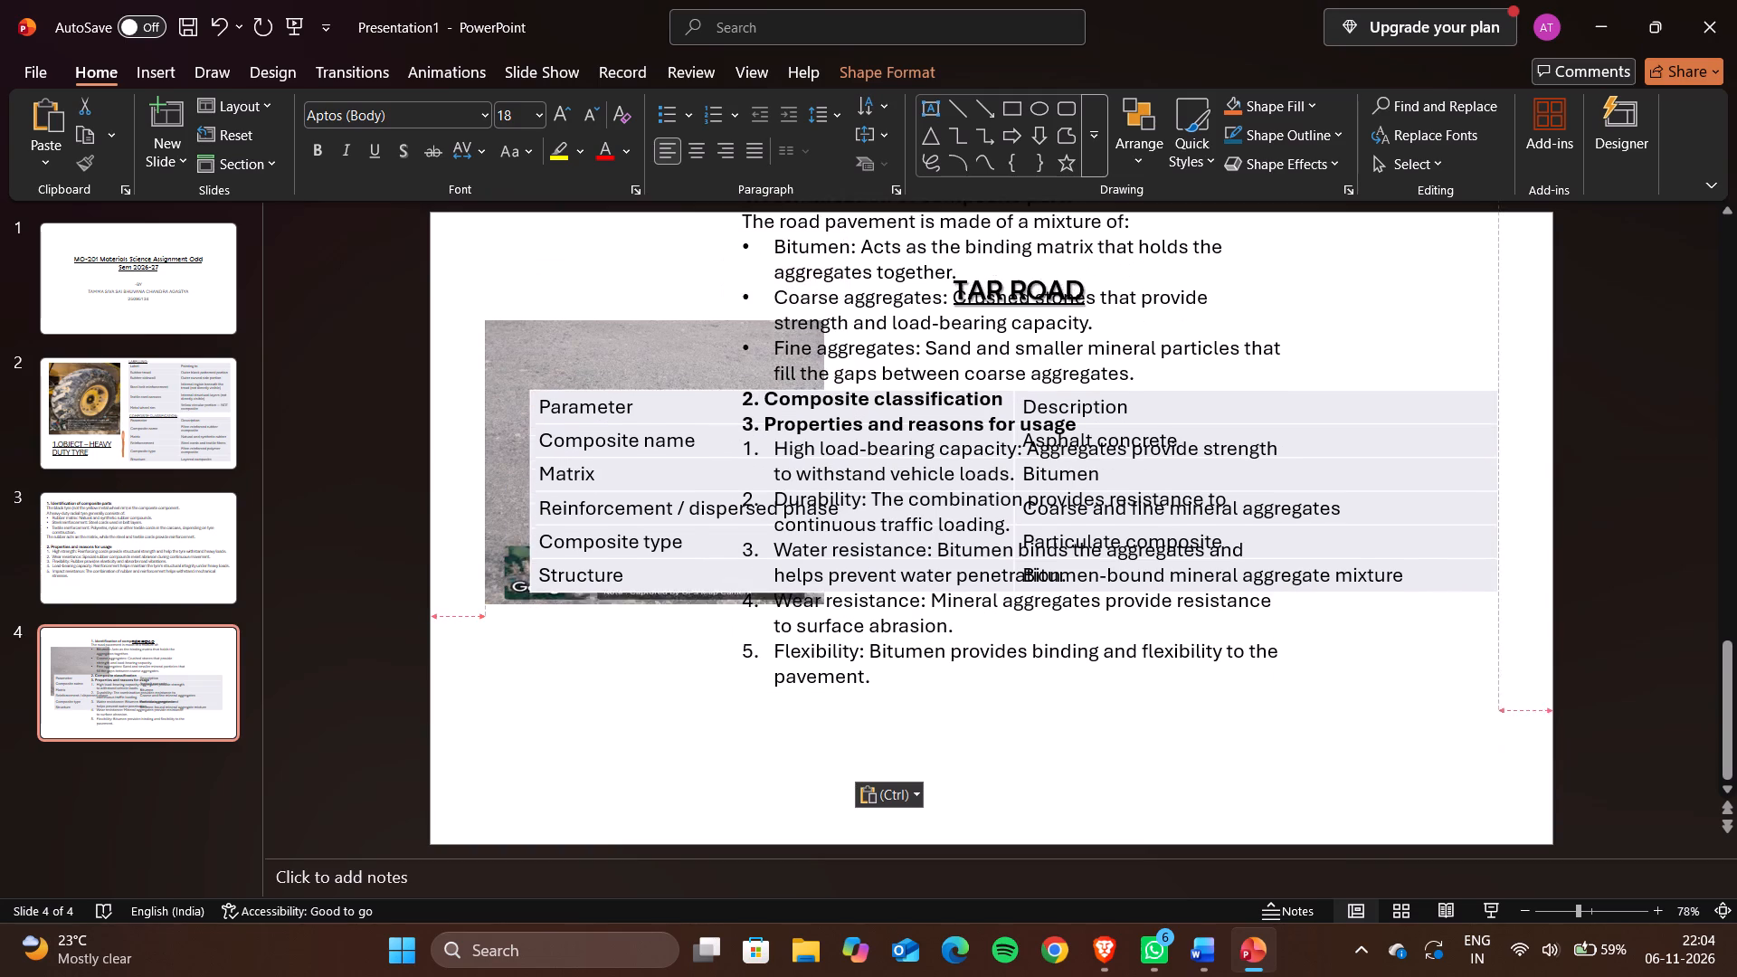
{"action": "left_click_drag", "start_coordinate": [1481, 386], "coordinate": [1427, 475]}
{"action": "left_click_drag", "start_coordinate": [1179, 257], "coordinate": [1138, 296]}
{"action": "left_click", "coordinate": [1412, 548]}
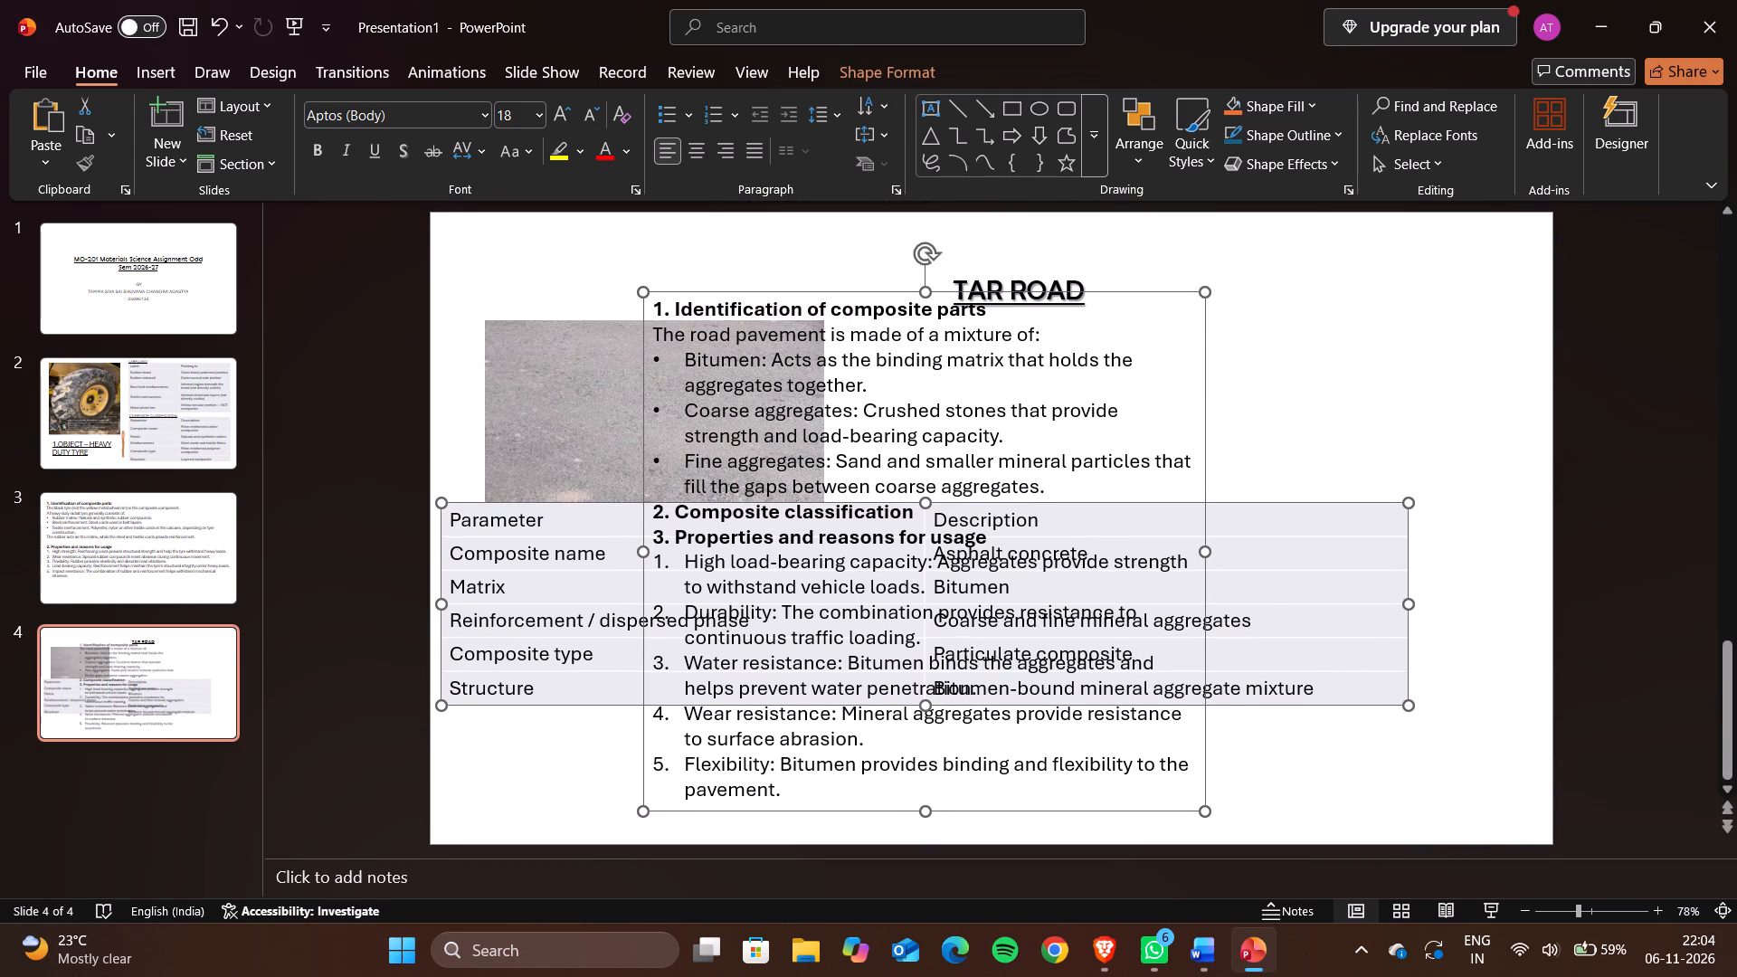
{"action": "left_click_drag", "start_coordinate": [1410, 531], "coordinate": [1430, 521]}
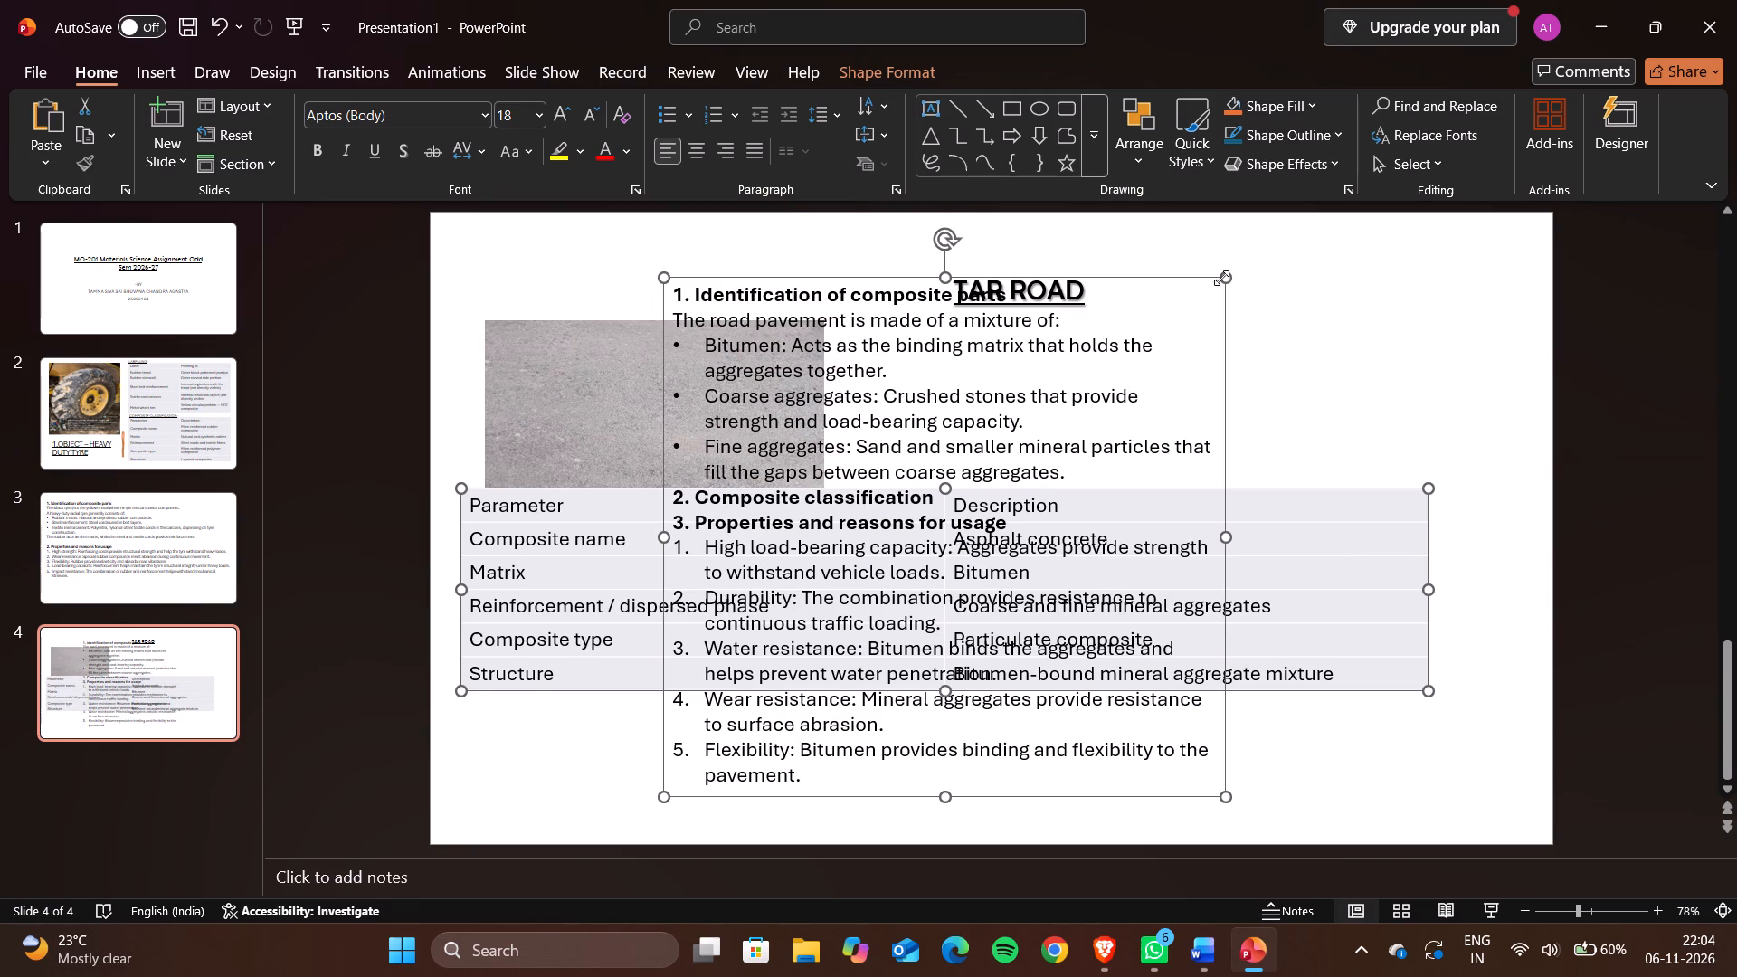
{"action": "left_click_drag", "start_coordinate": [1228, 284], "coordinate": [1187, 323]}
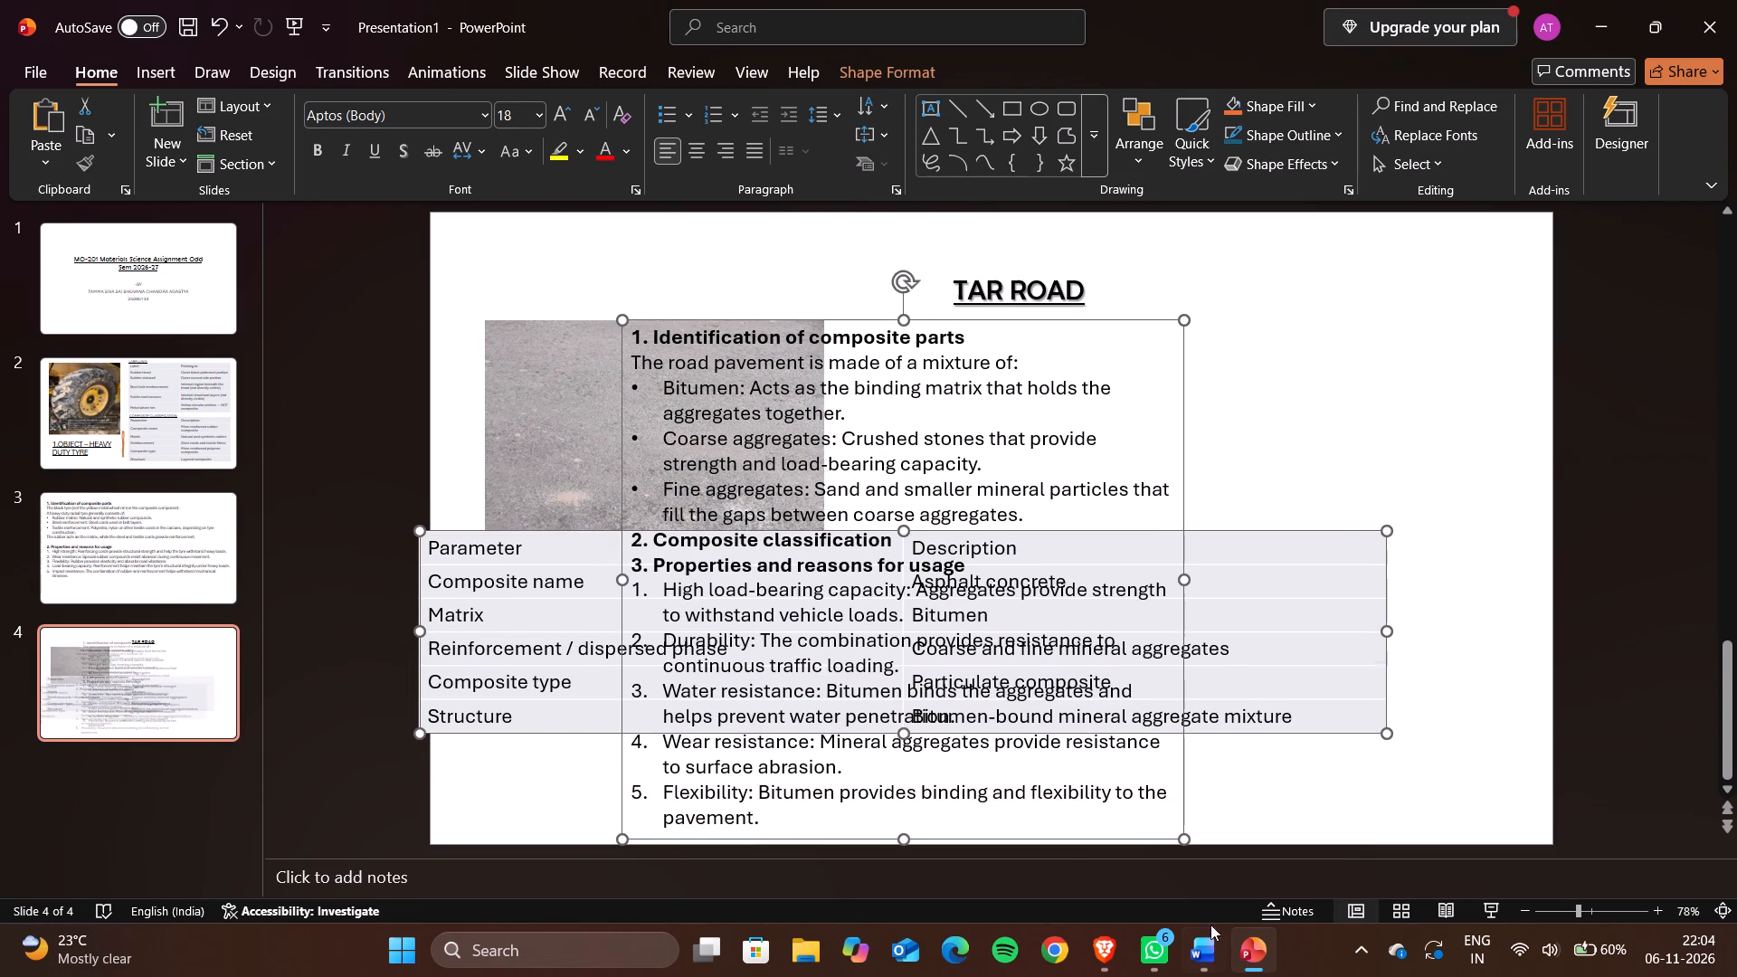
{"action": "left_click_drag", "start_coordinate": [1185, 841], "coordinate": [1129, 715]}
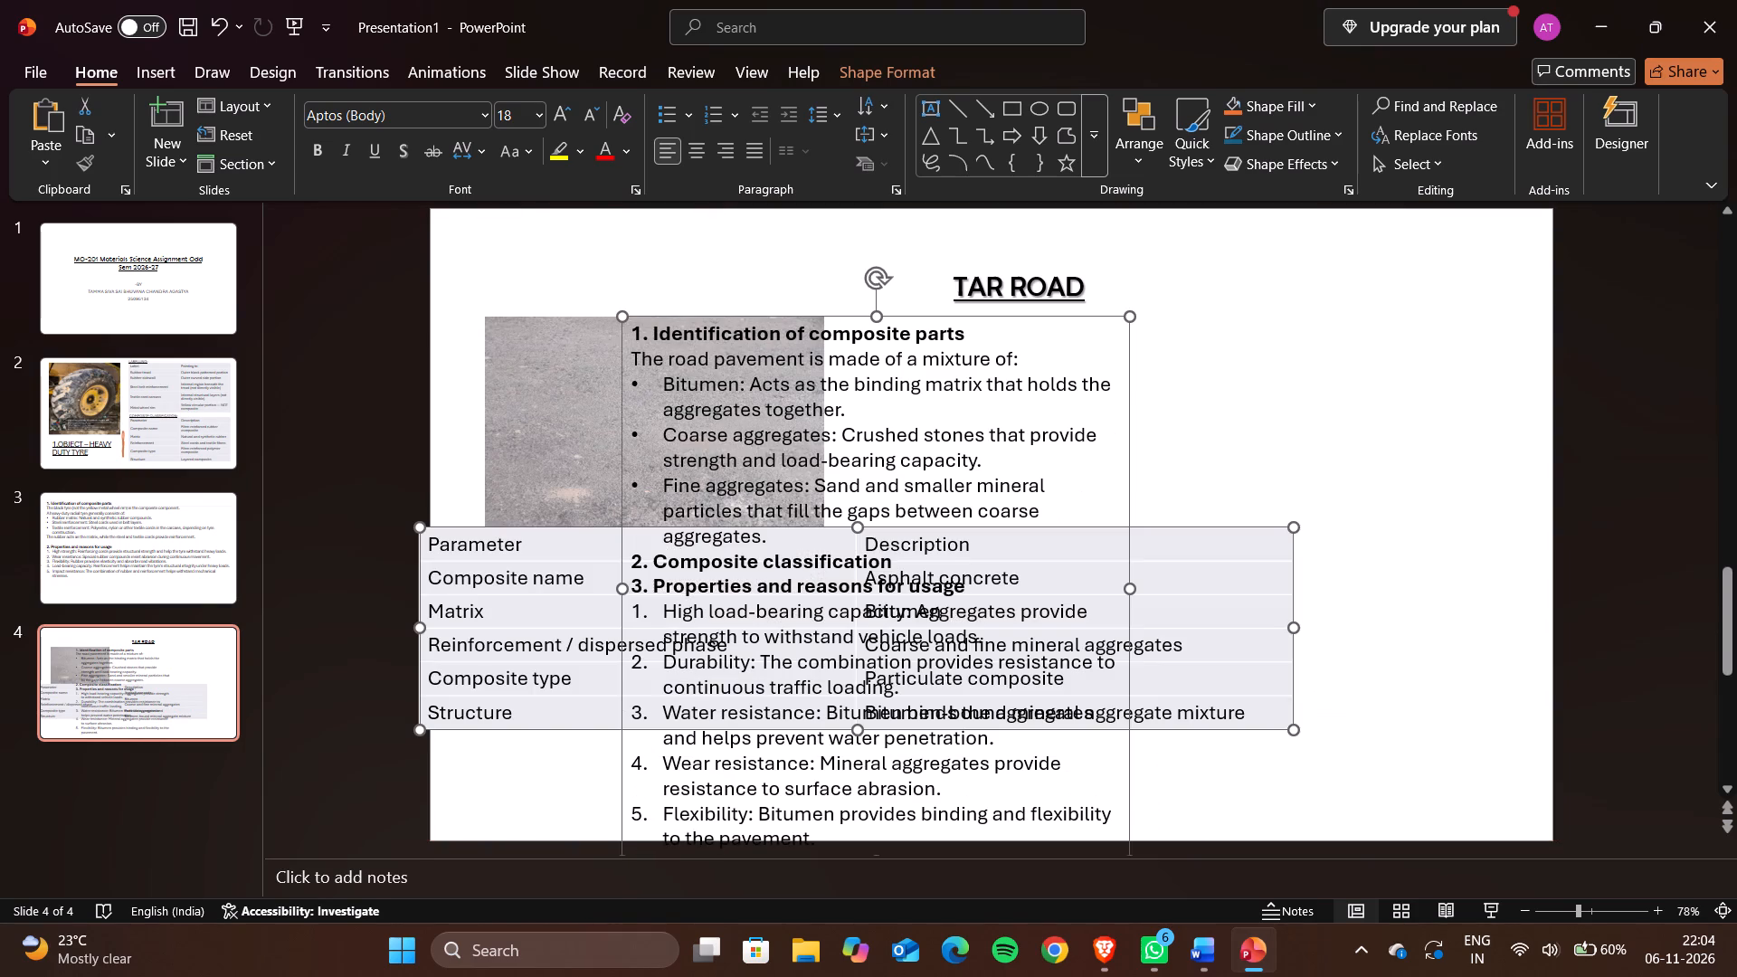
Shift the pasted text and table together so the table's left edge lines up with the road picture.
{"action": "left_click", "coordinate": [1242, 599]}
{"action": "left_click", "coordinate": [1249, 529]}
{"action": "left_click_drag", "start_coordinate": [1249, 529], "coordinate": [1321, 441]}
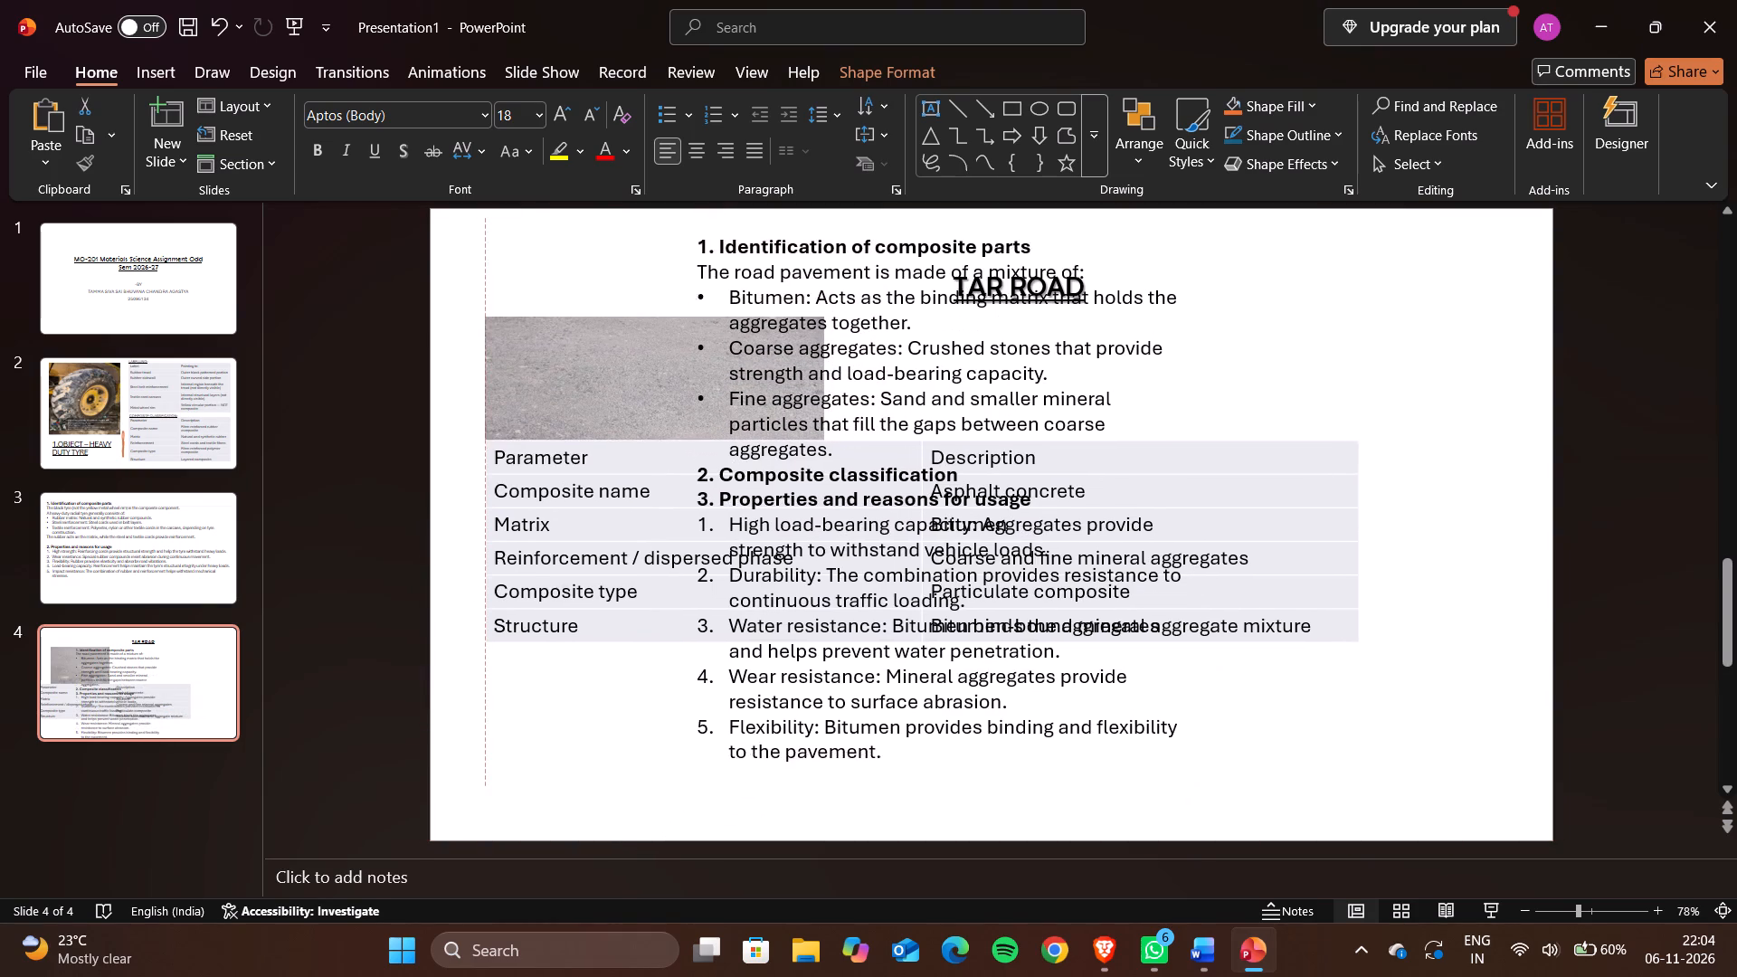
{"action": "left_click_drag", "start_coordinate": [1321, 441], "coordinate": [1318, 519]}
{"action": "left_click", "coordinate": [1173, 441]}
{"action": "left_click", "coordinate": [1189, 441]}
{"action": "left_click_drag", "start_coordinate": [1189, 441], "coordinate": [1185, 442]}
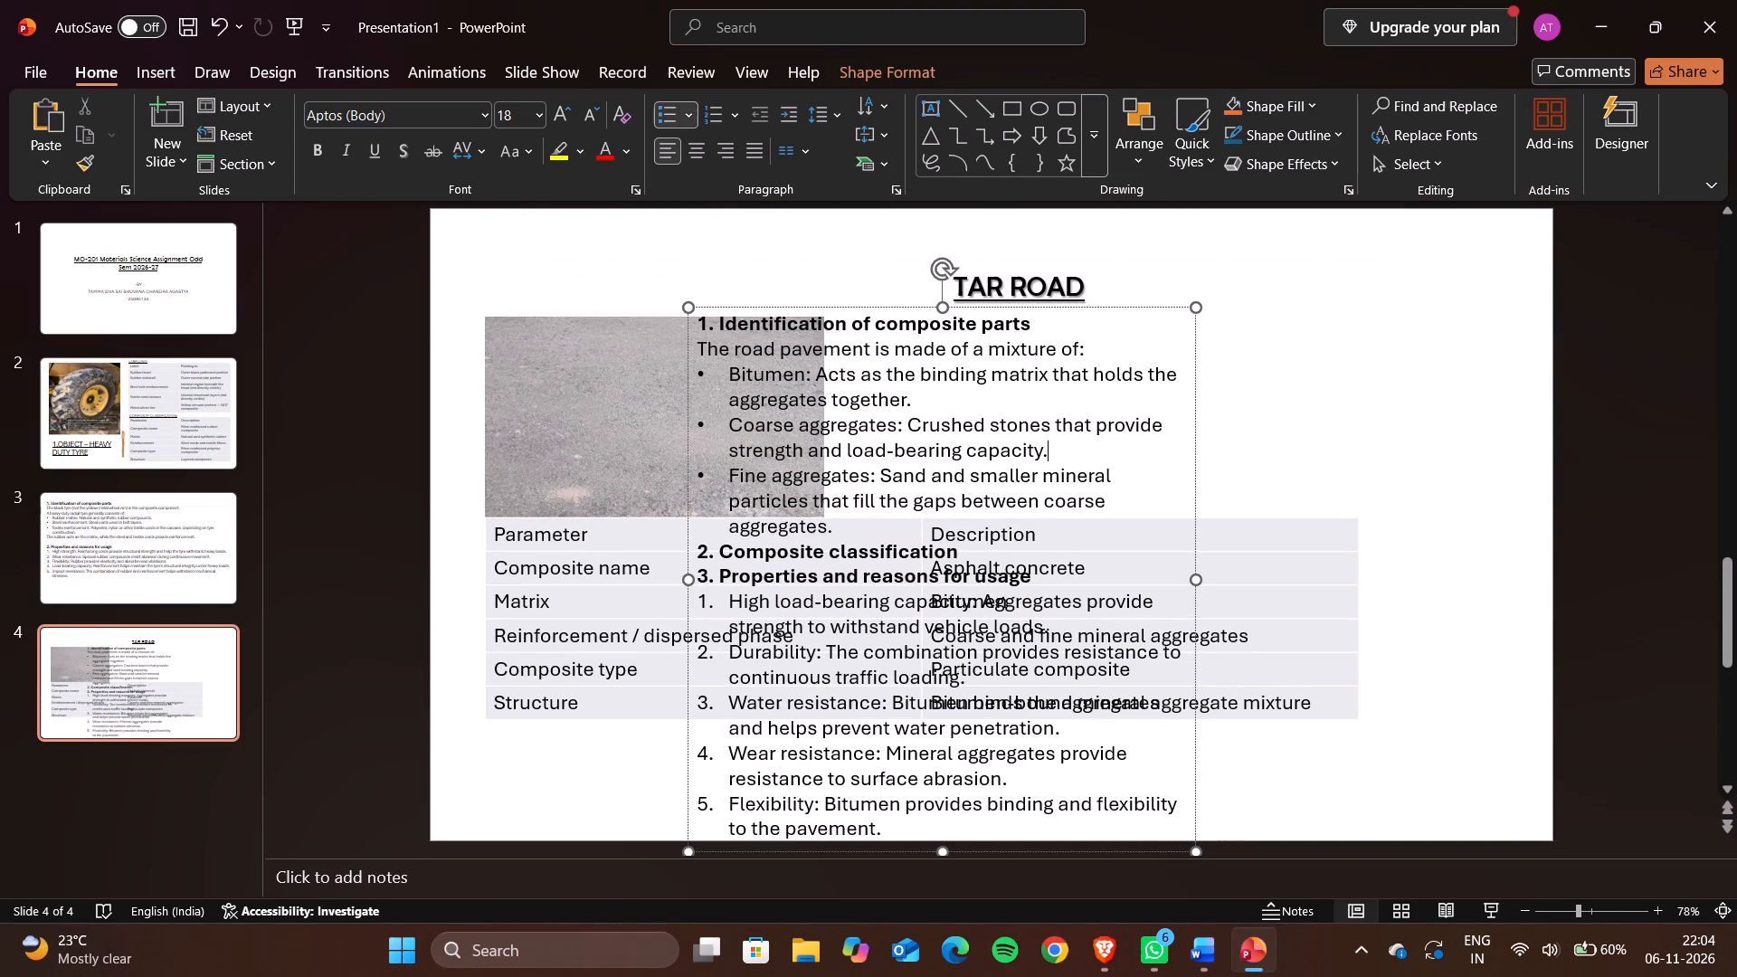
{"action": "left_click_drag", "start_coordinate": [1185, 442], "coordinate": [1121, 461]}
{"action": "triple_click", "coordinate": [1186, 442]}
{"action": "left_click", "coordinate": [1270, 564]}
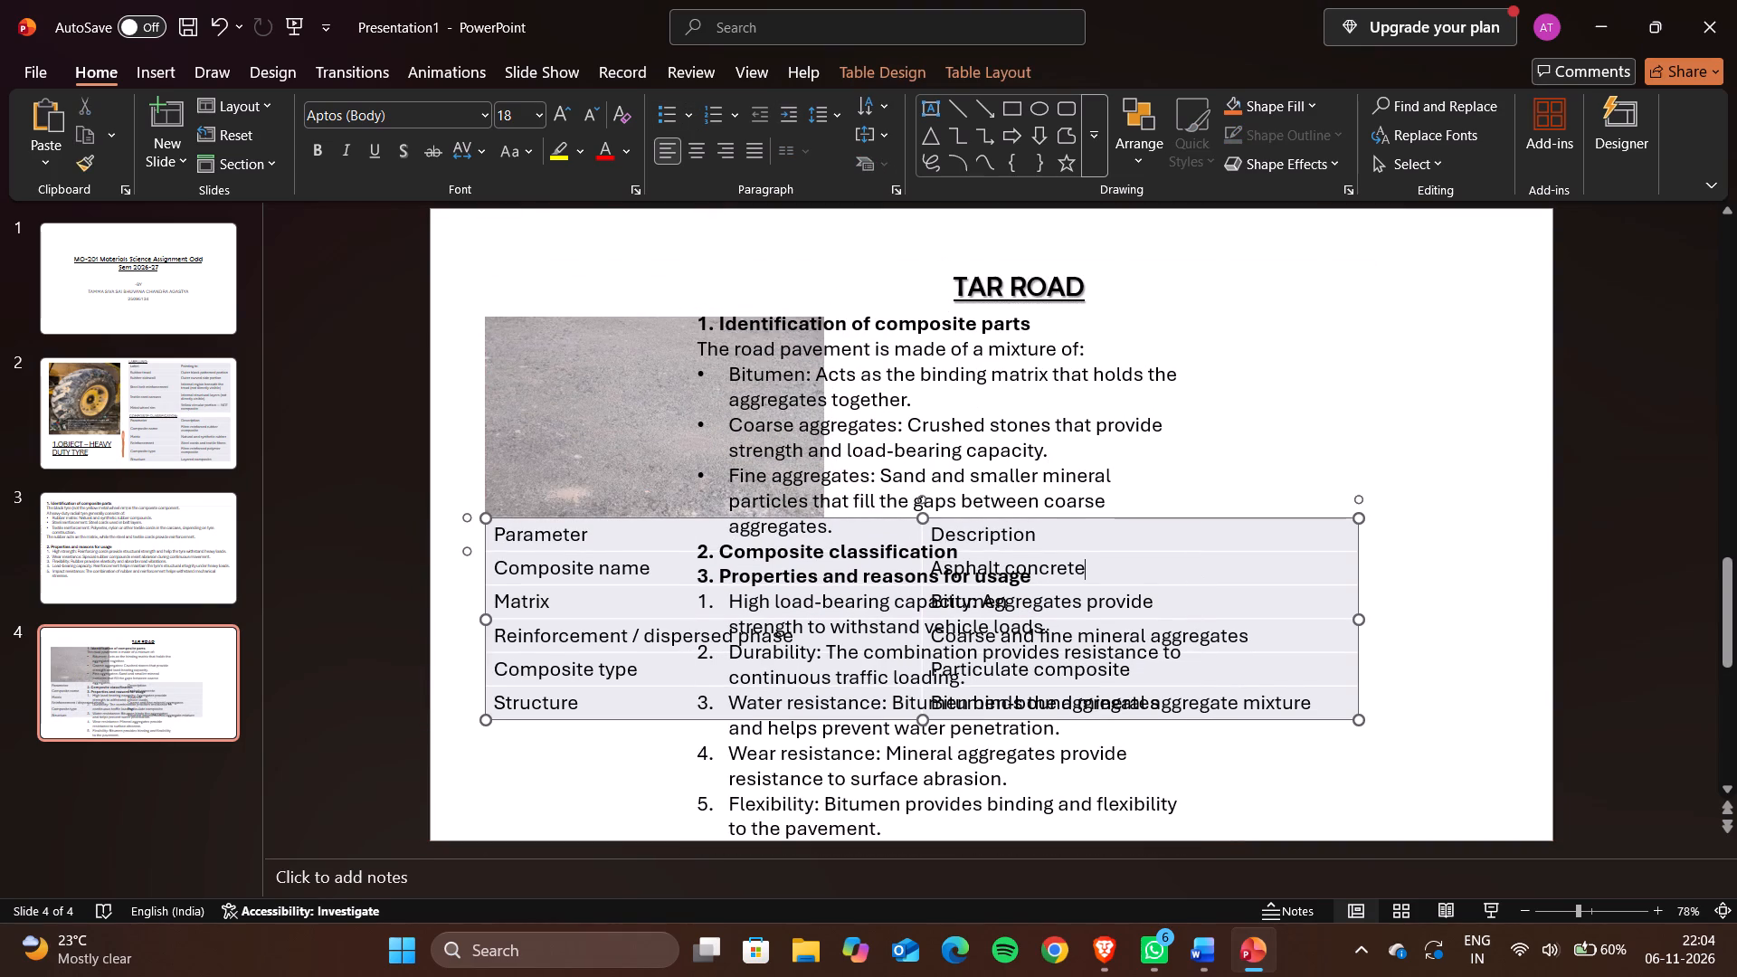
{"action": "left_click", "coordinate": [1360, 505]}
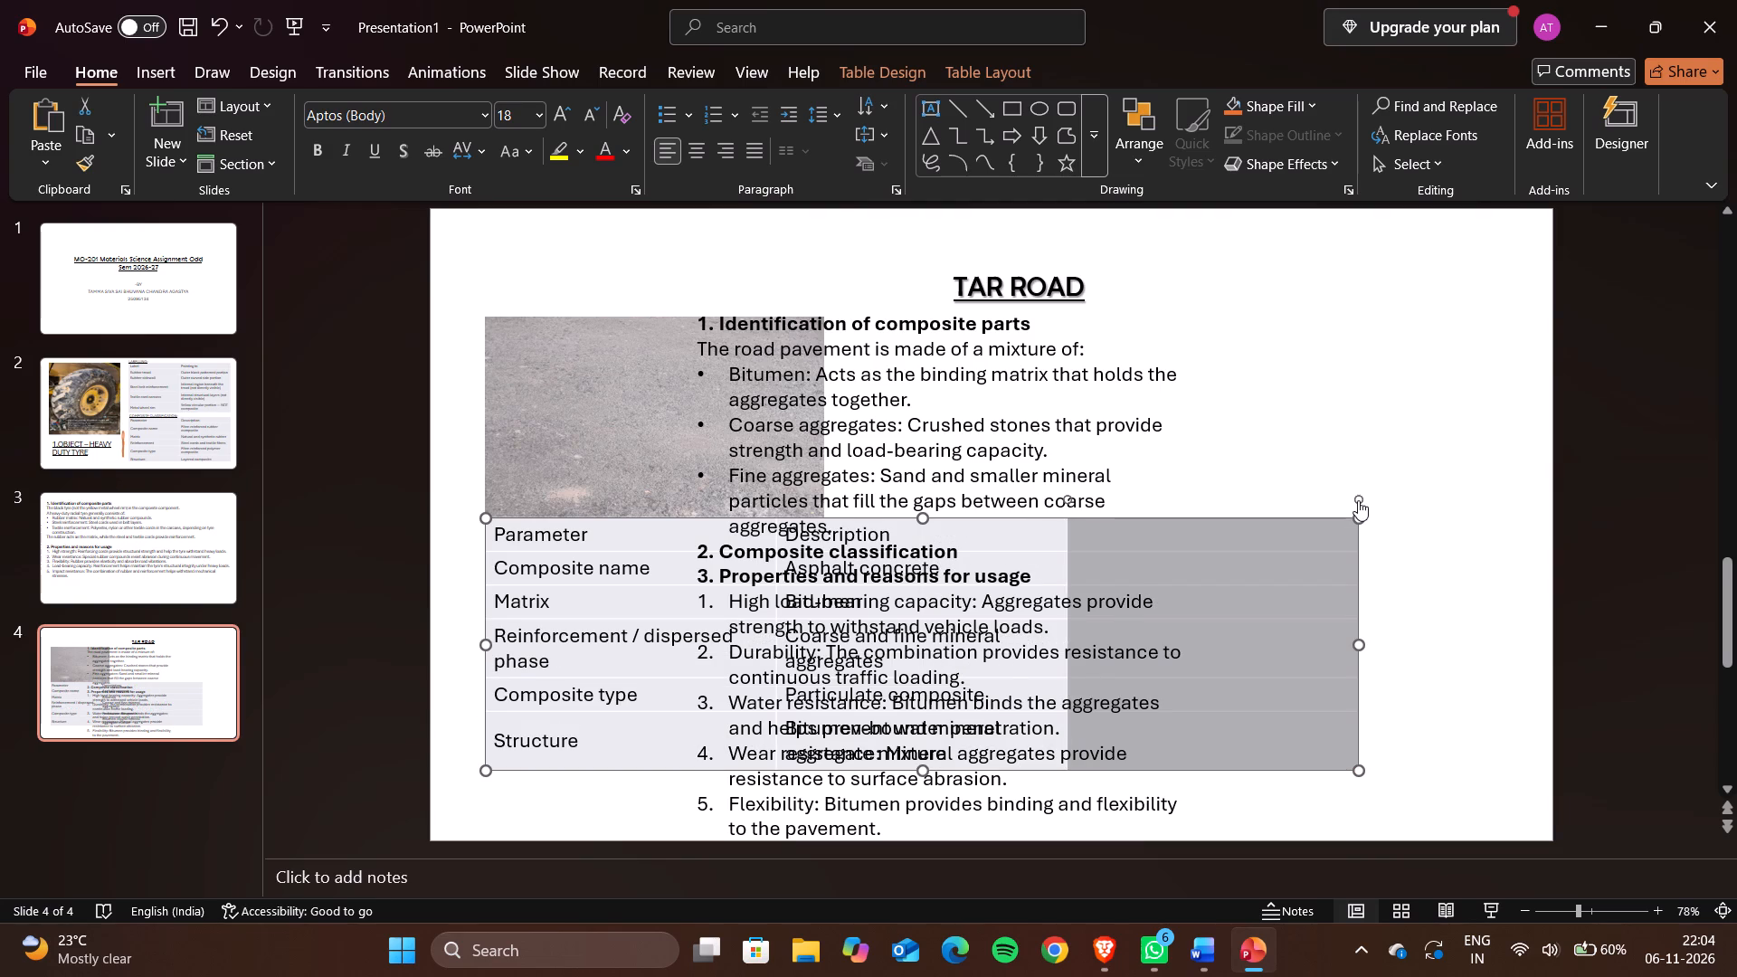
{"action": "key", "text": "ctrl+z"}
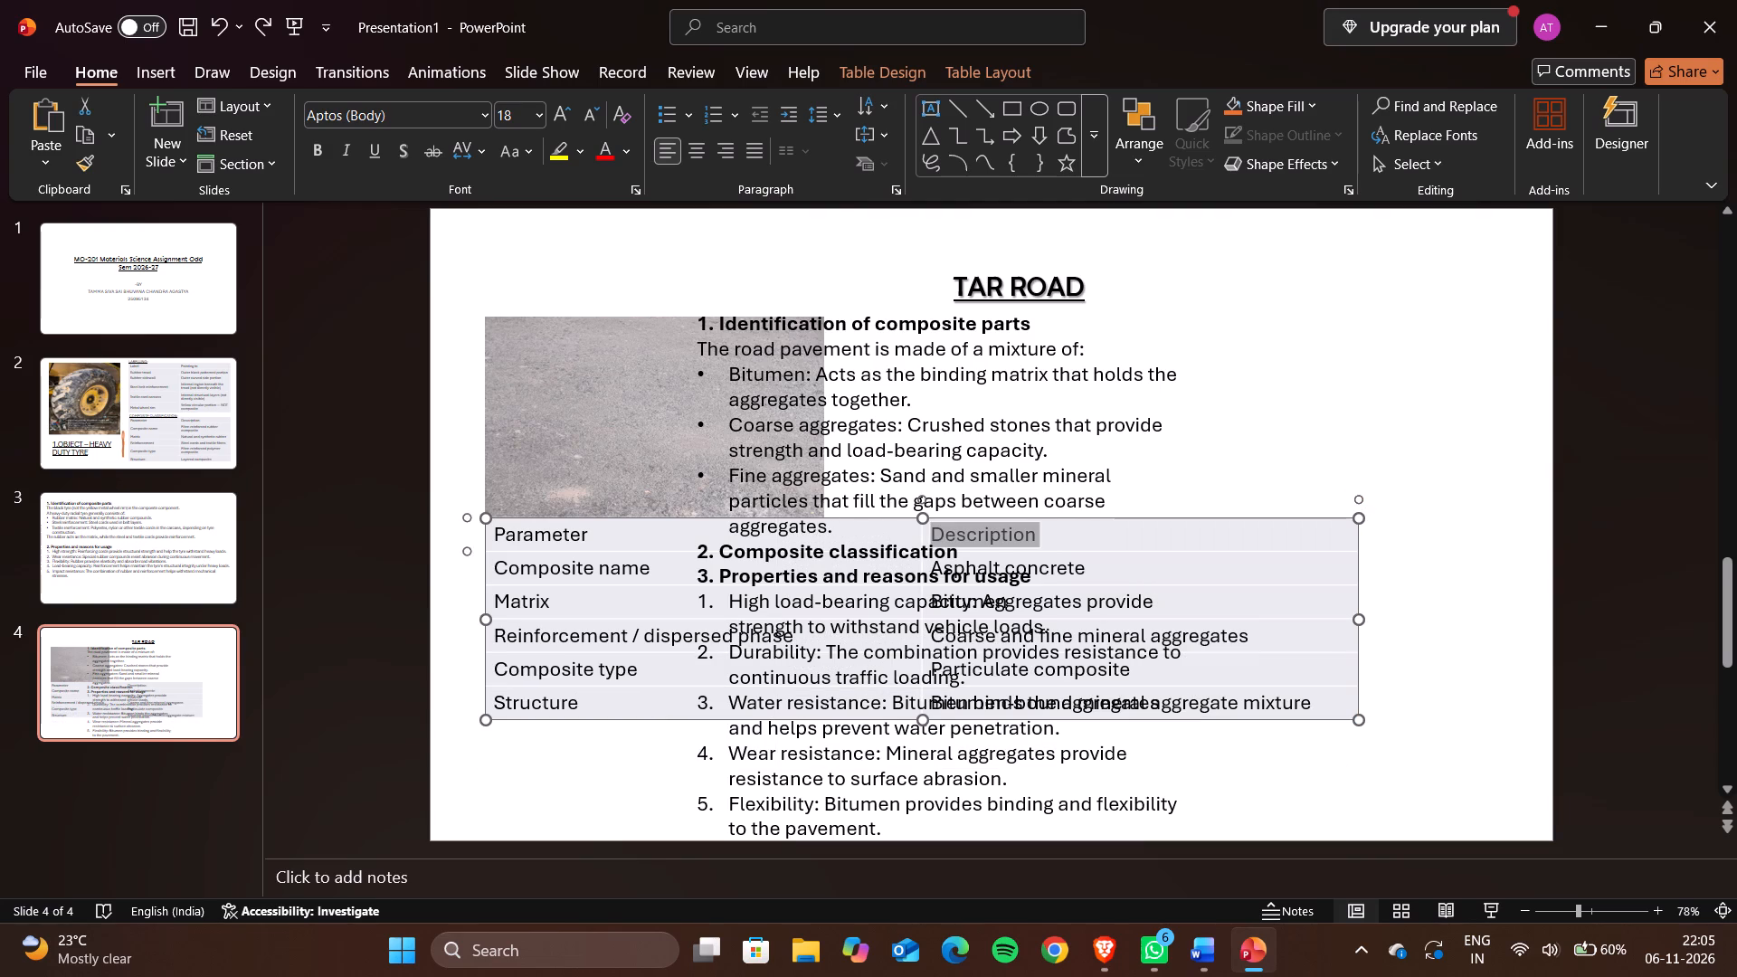
Resize the classification table on its own and move it up to sit directly beneath the TAR ROAD heading.
{"action": "left_click_drag", "start_coordinate": [1359, 725], "coordinate": [1427, 776]}
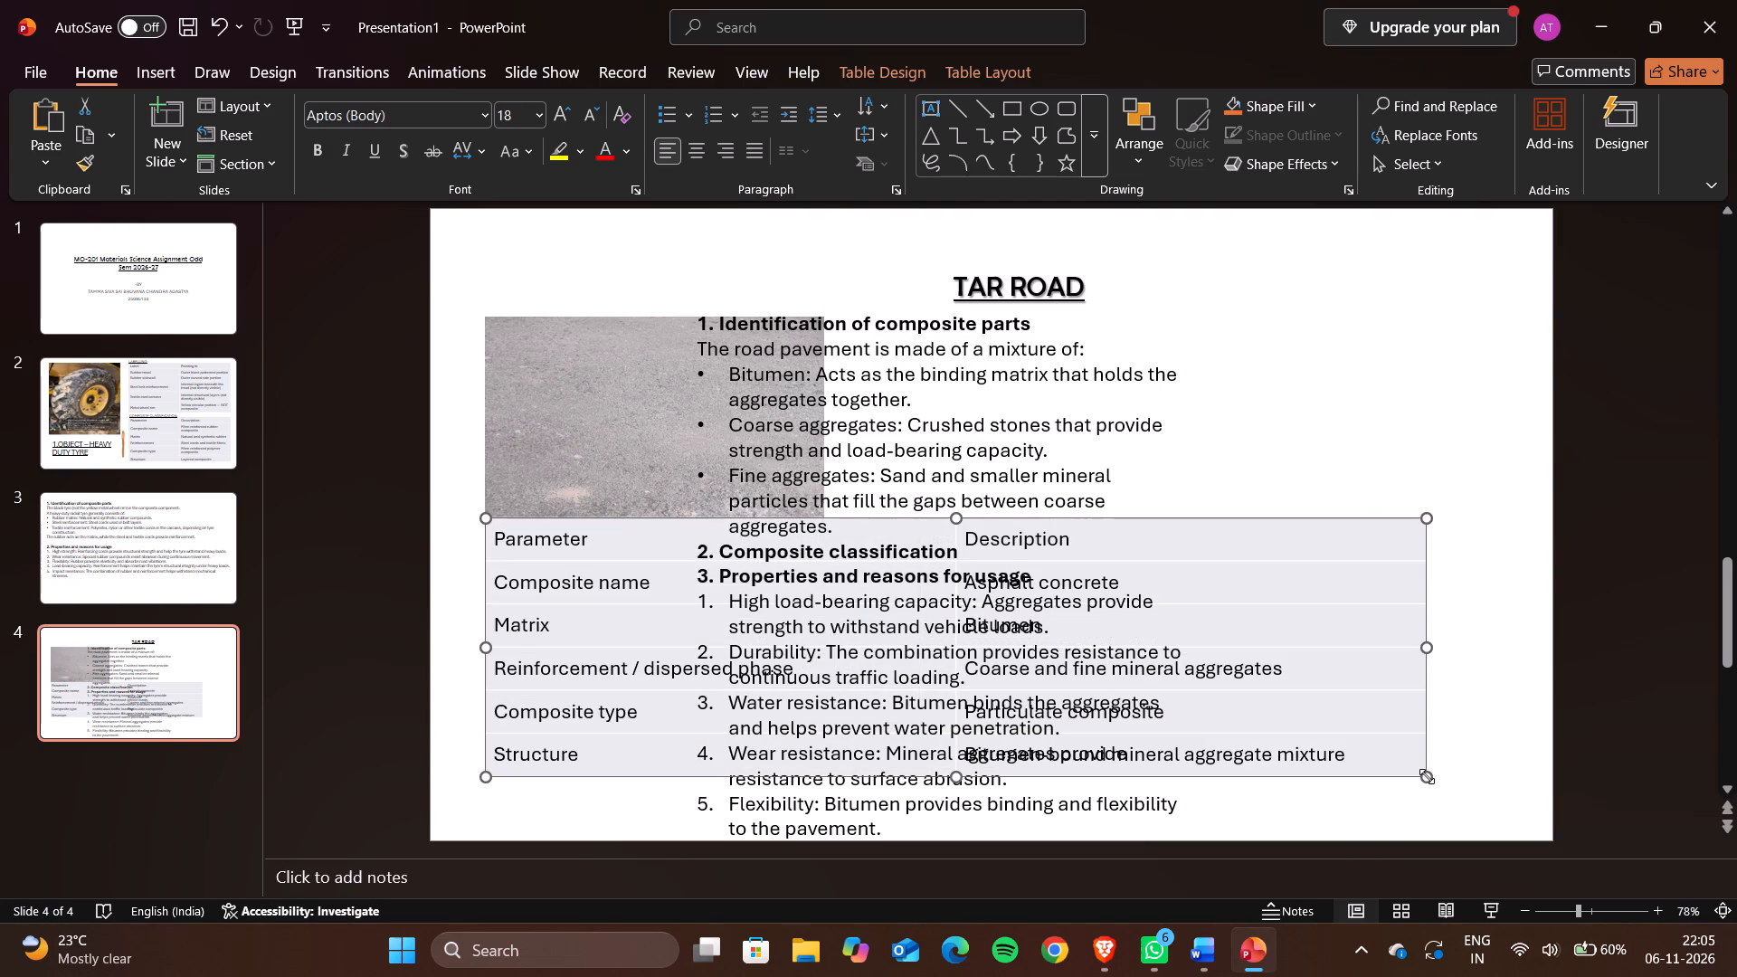
{"action": "left_click", "coordinate": [1351, 513]}
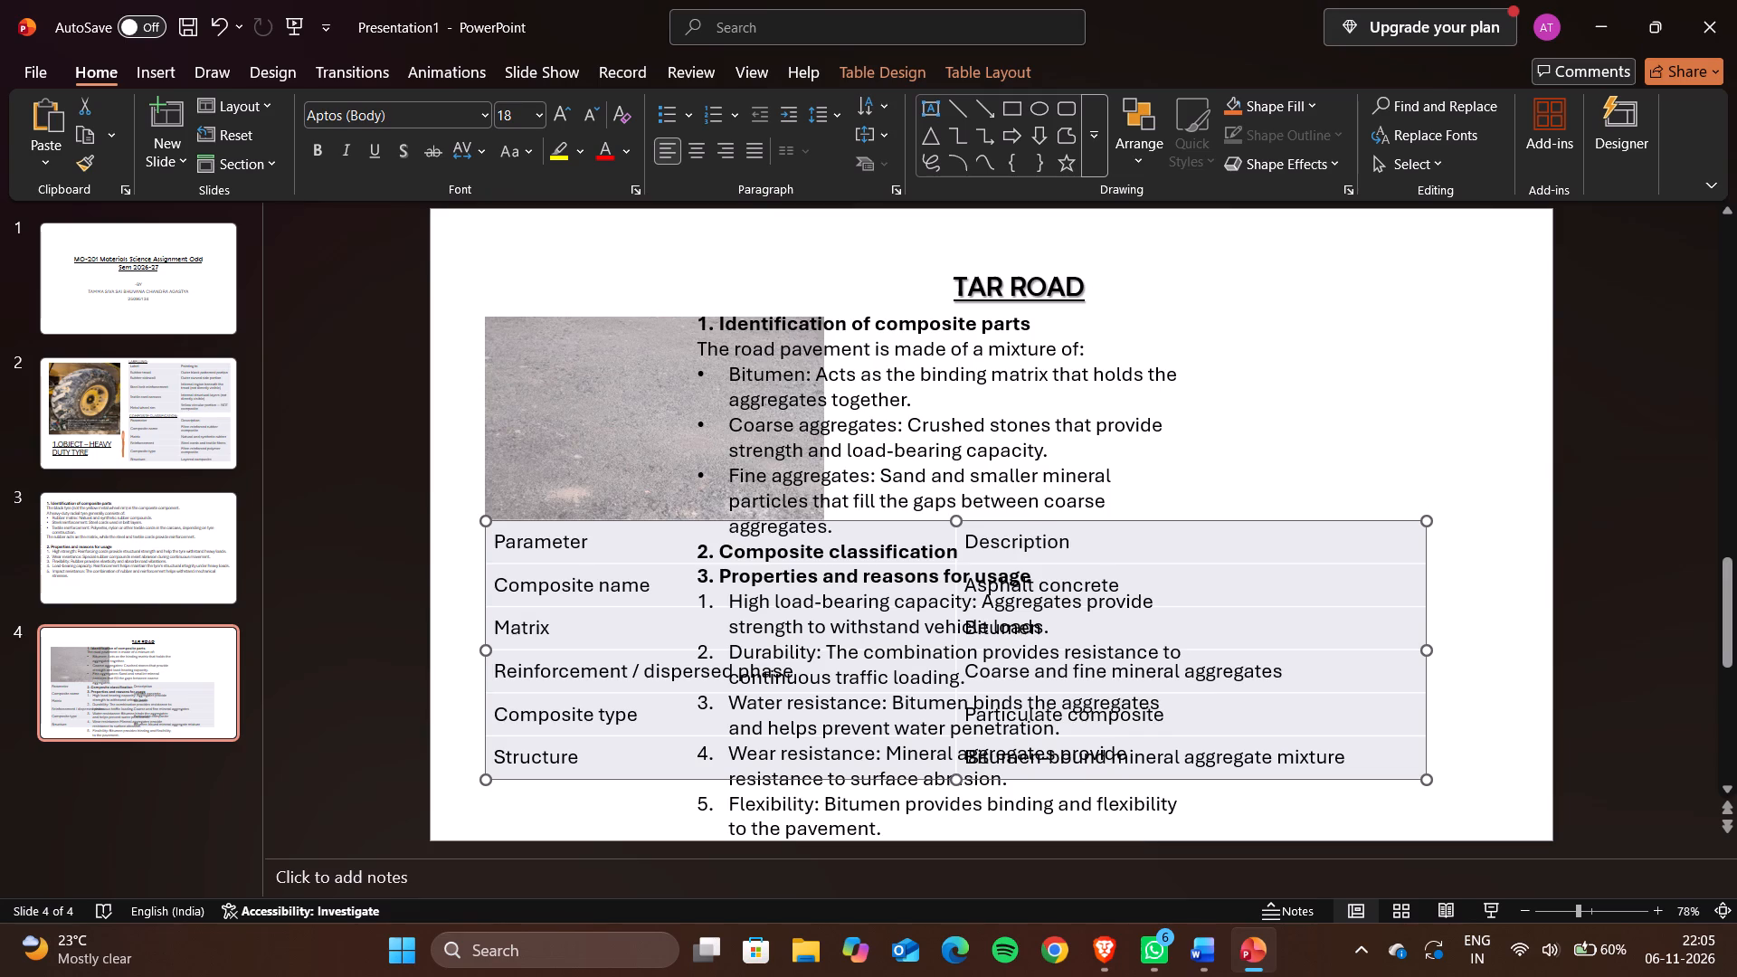
{"action": "left_click_drag", "start_coordinate": [1353, 522], "coordinate": [1441, 355]}
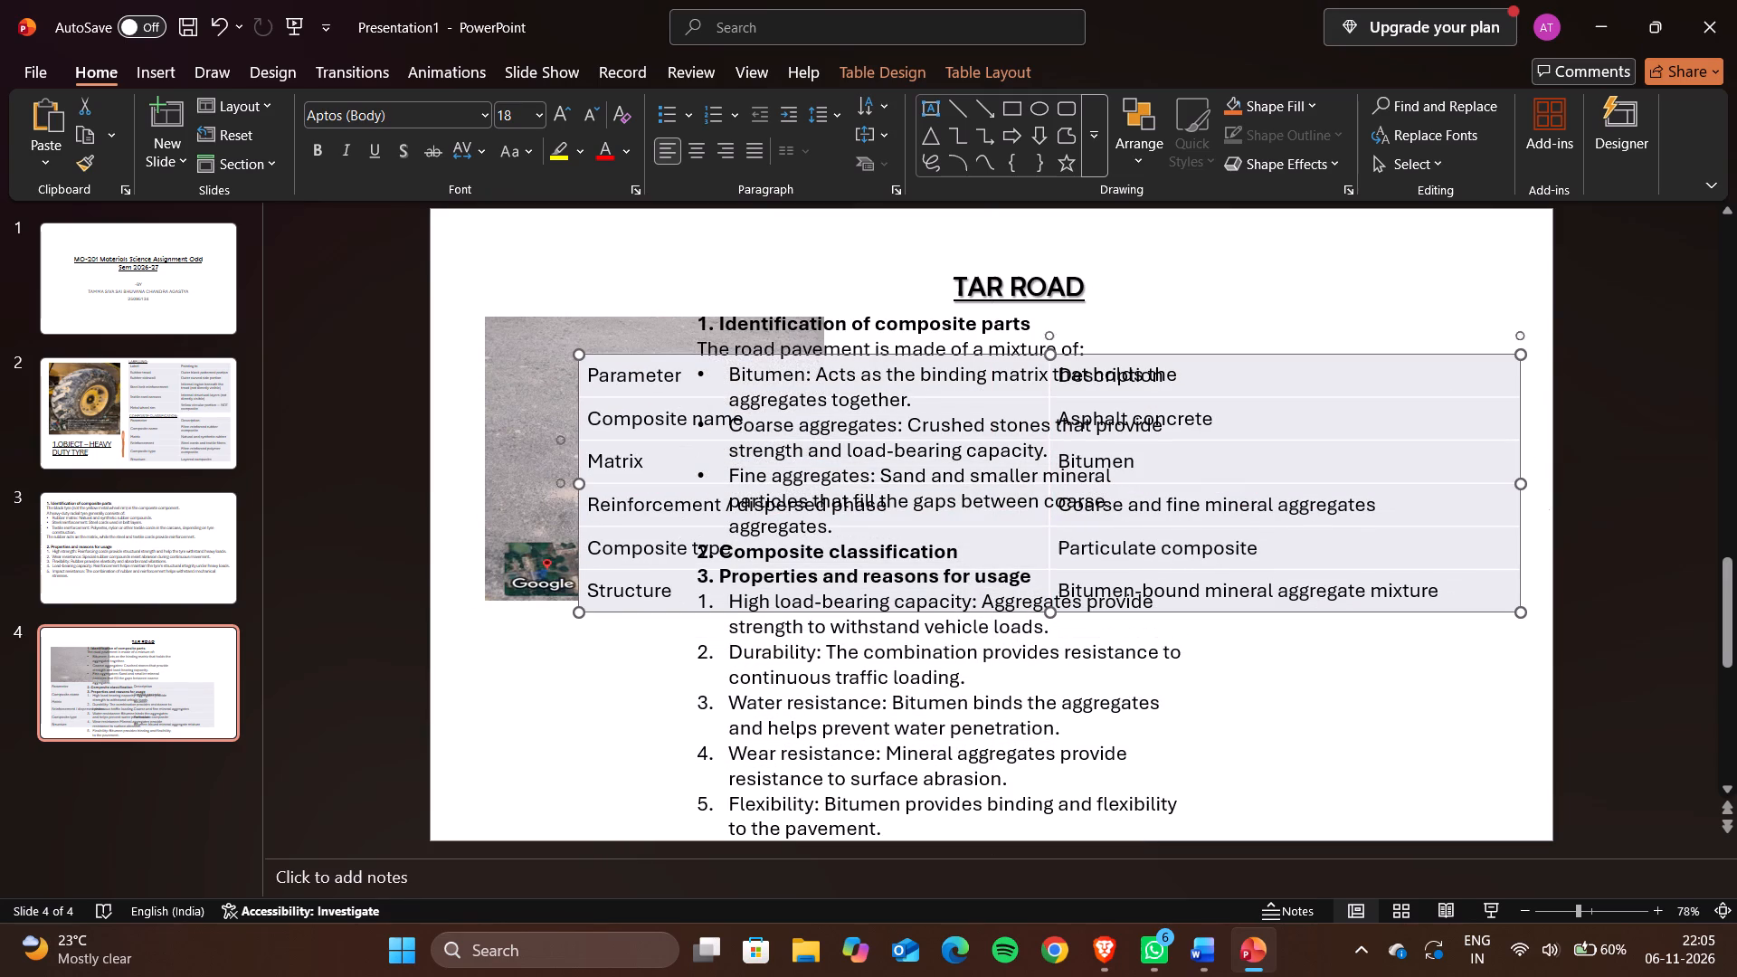
{"action": "left_click_drag", "start_coordinate": [1521, 615], "coordinate": [1350, 556]}
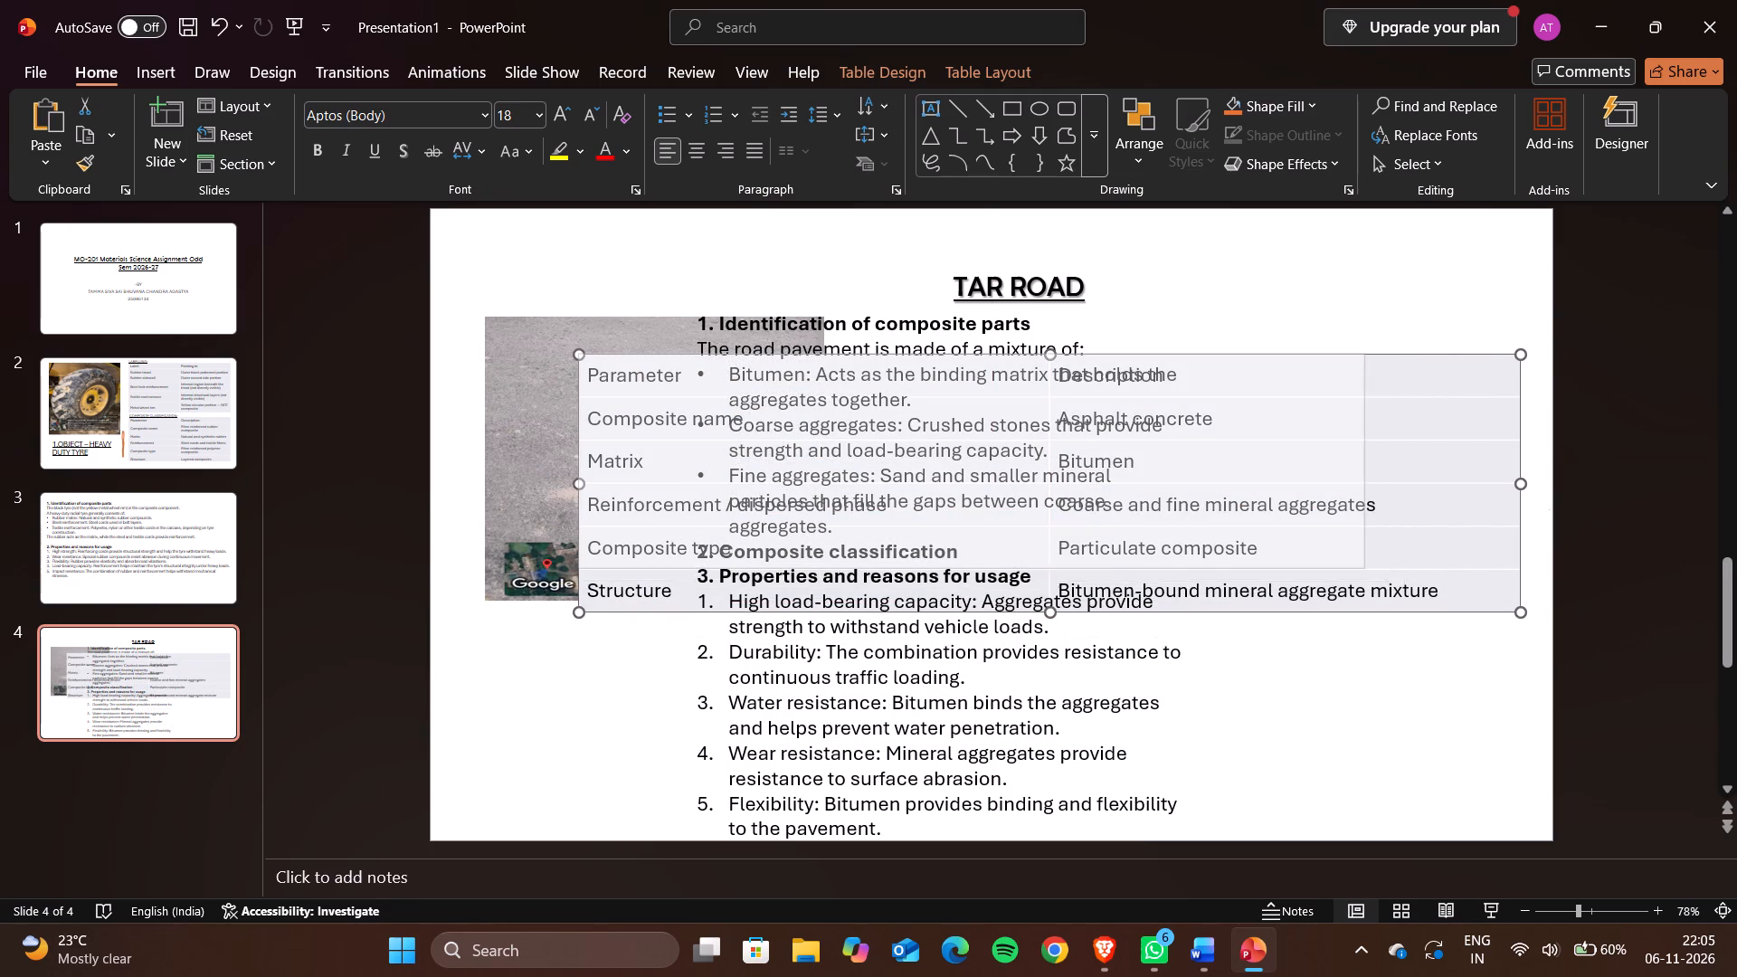
{"action": "left_click_drag", "start_coordinate": [1350, 556], "coordinate": [1349, 555]}
{"action": "left_click_drag", "start_coordinate": [1222, 358], "coordinate": [1323, 308]}
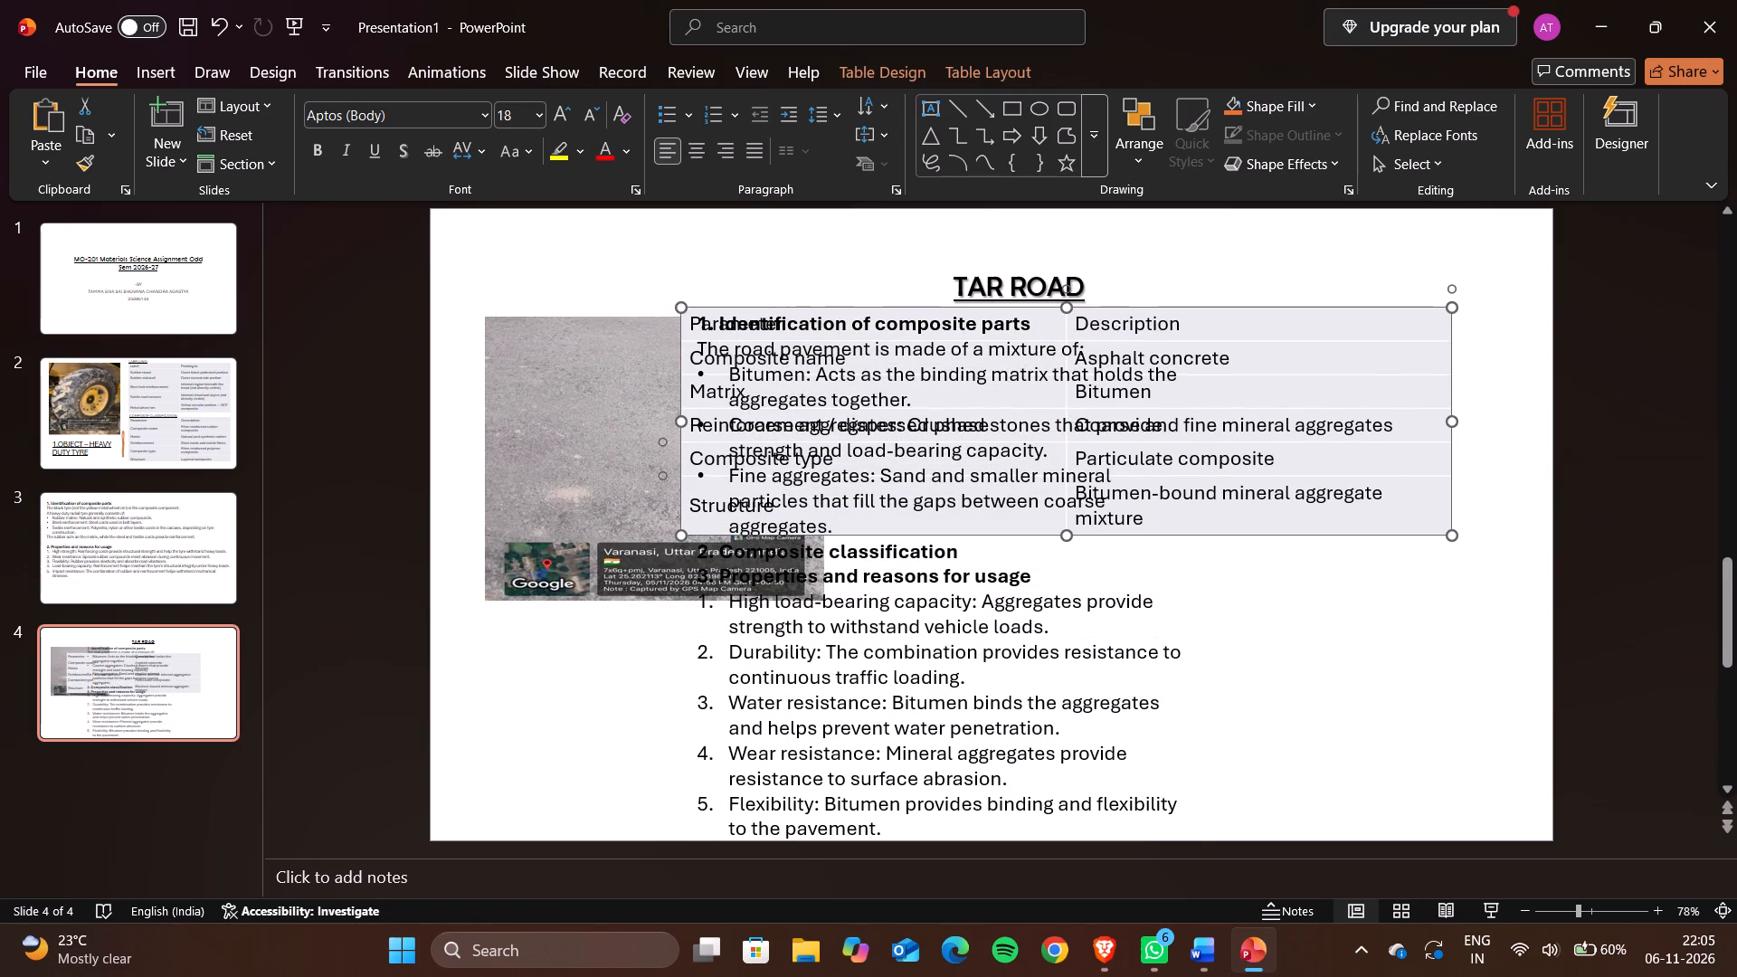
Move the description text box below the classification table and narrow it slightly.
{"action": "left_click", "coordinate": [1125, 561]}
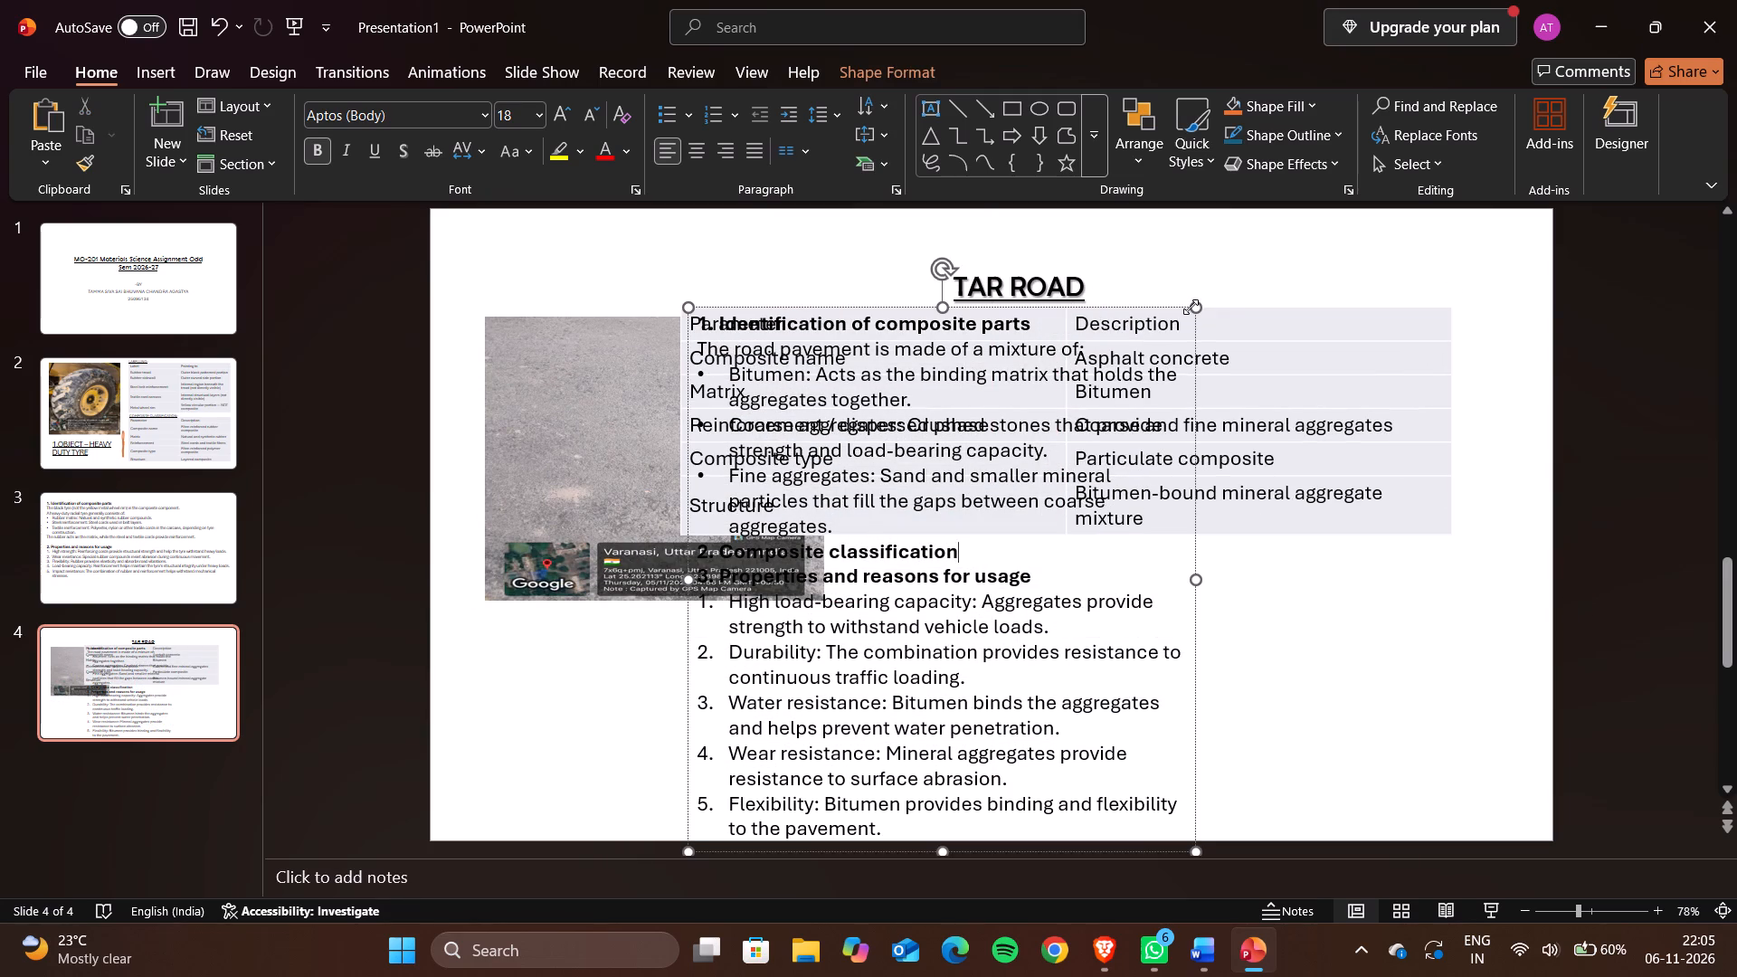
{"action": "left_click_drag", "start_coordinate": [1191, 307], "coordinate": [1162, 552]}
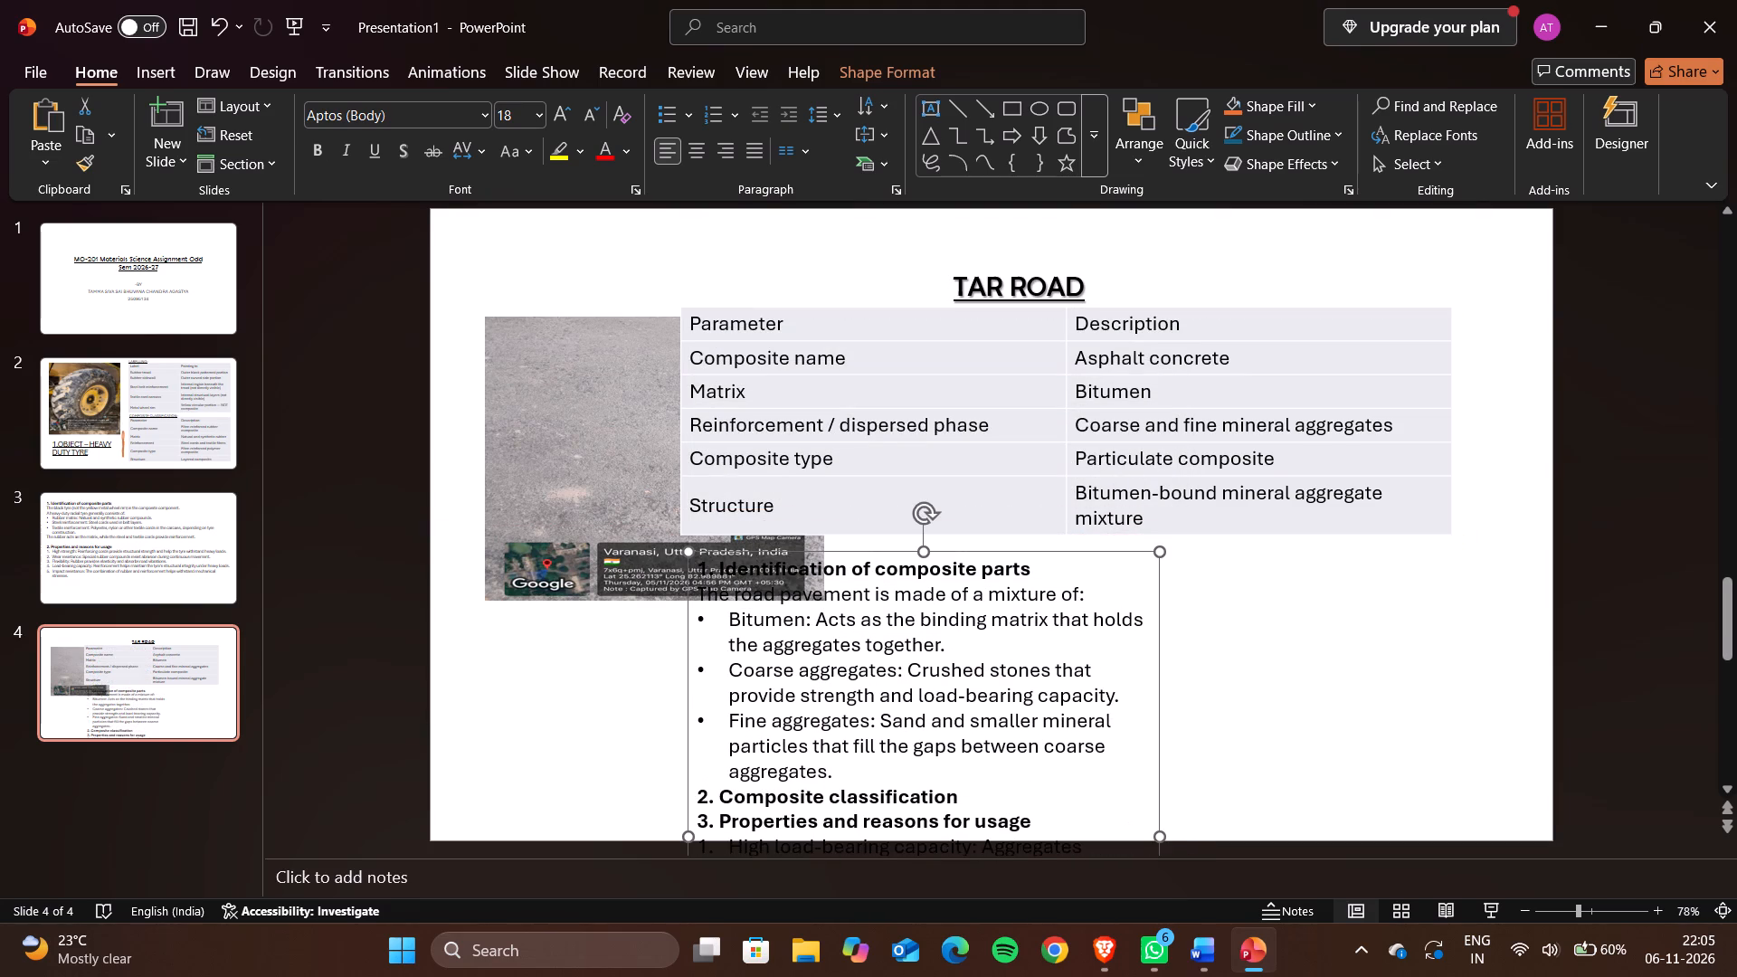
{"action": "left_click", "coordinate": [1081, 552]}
Delete the pasted description text box from slide 4, keeping the classification table.
{"action": "left_click", "coordinate": [1147, 652]}
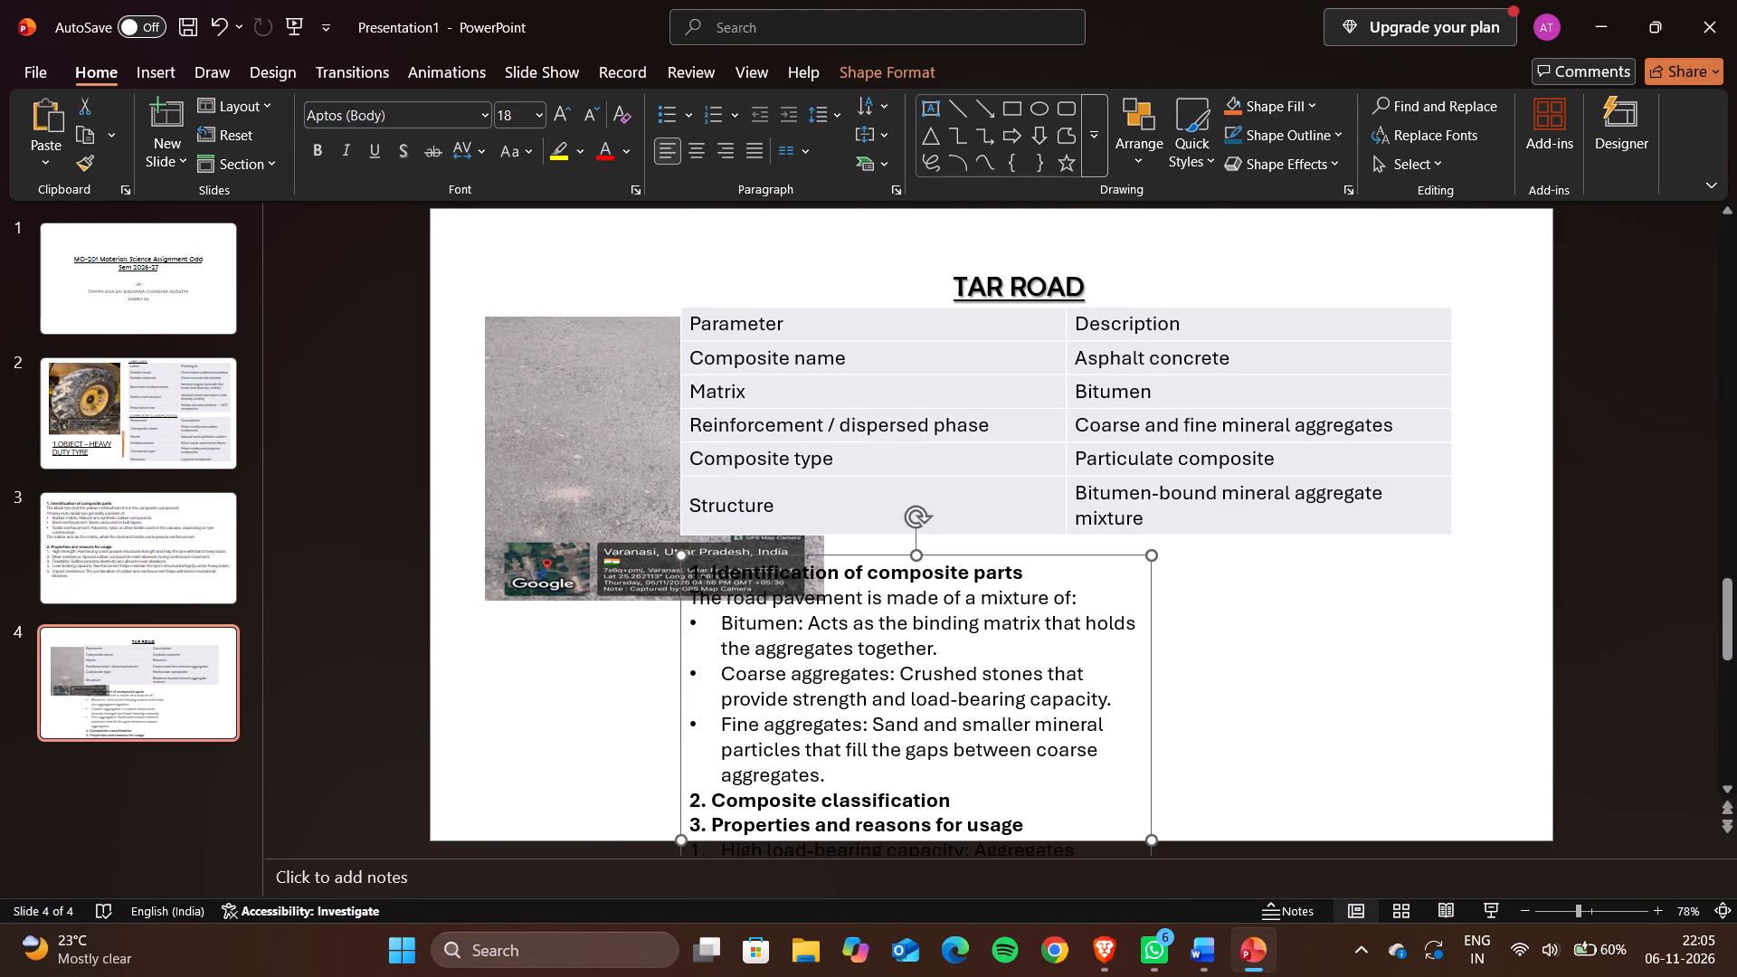
{"action": "left_click", "coordinate": [1138, 656]}
{"action": "key", "text": "Delete"}
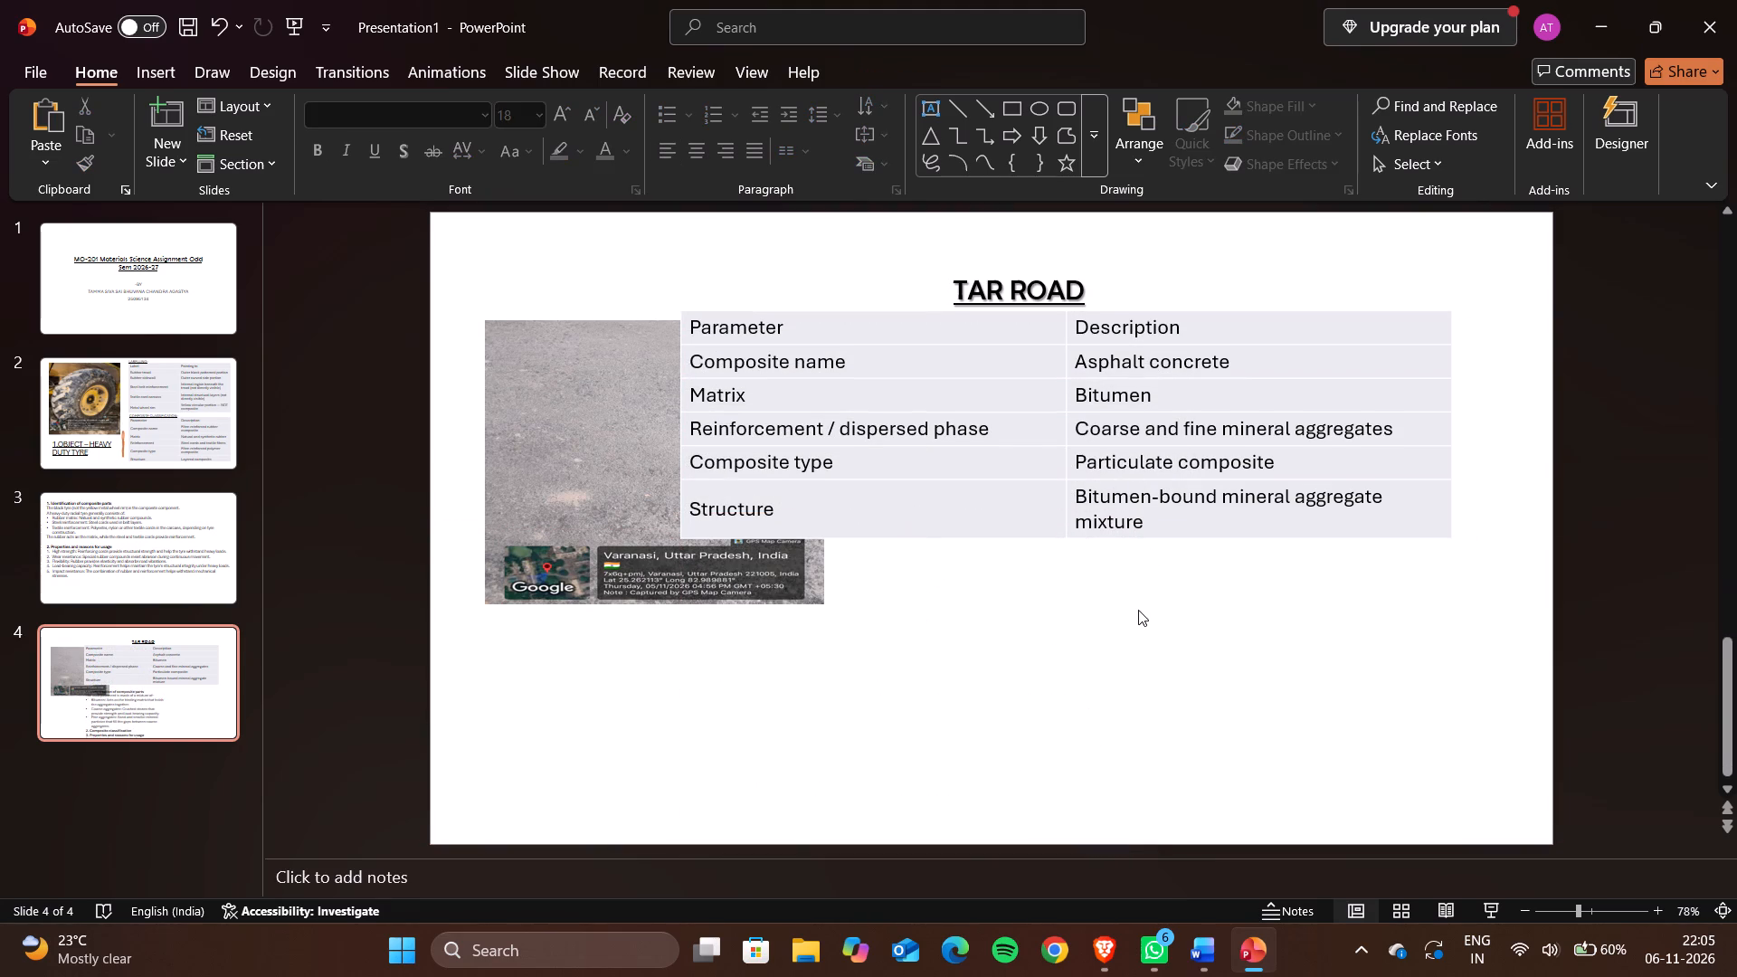
Narrow the classification table from its left side so it no longer overlaps the road picture.
{"action": "left_click", "coordinate": [1057, 475]}
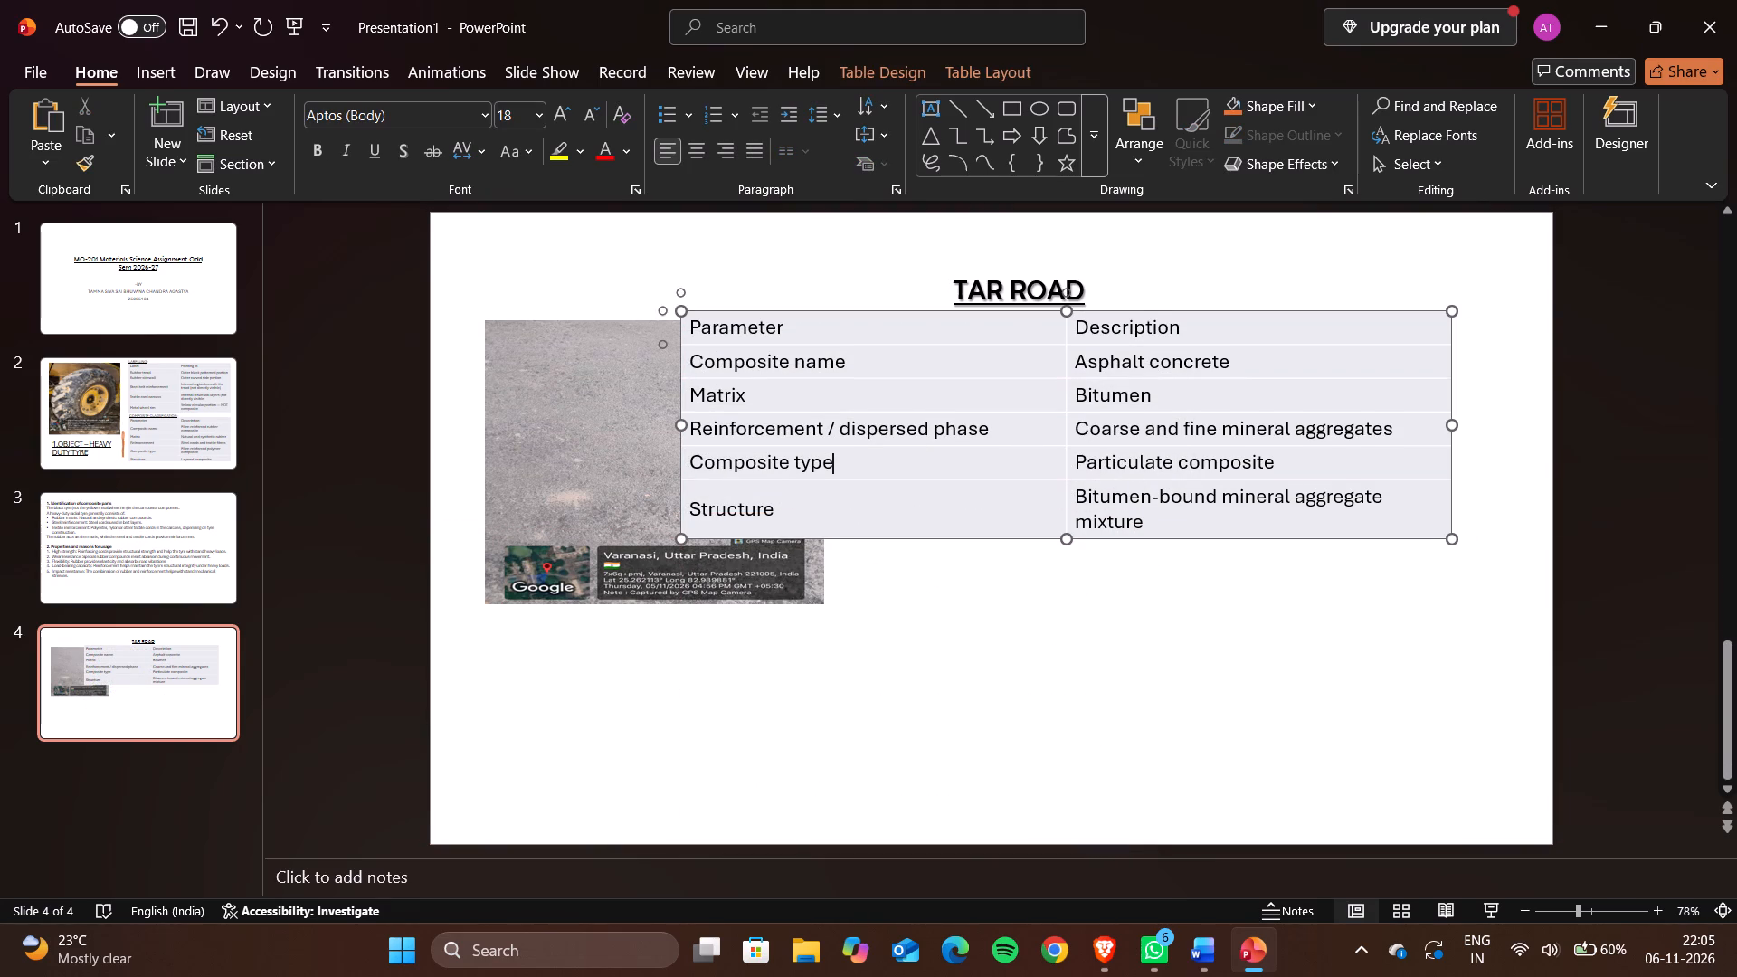
{"action": "left_click_drag", "start_coordinate": [681, 308], "coordinate": [862, 342]}
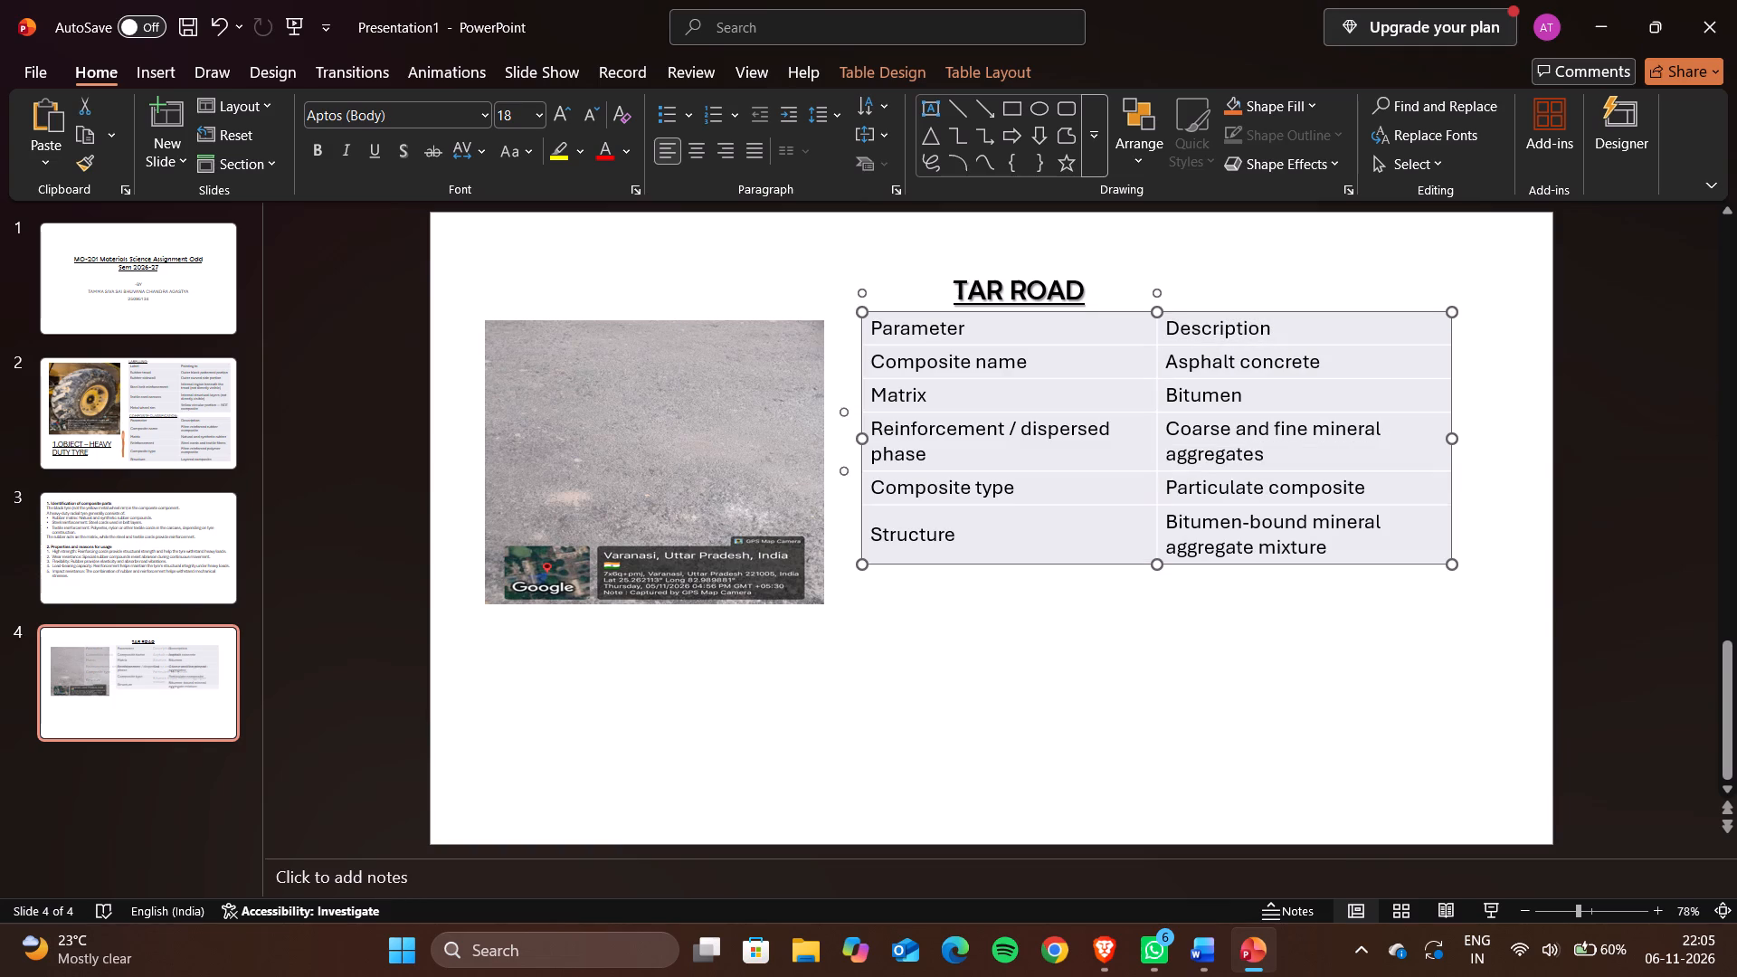
Move the road picture slightly up on slide 4.
{"action": "left_click", "coordinate": [659, 432]}
{"action": "left_click_drag", "start_coordinate": [659, 432], "coordinate": [654, 420]}
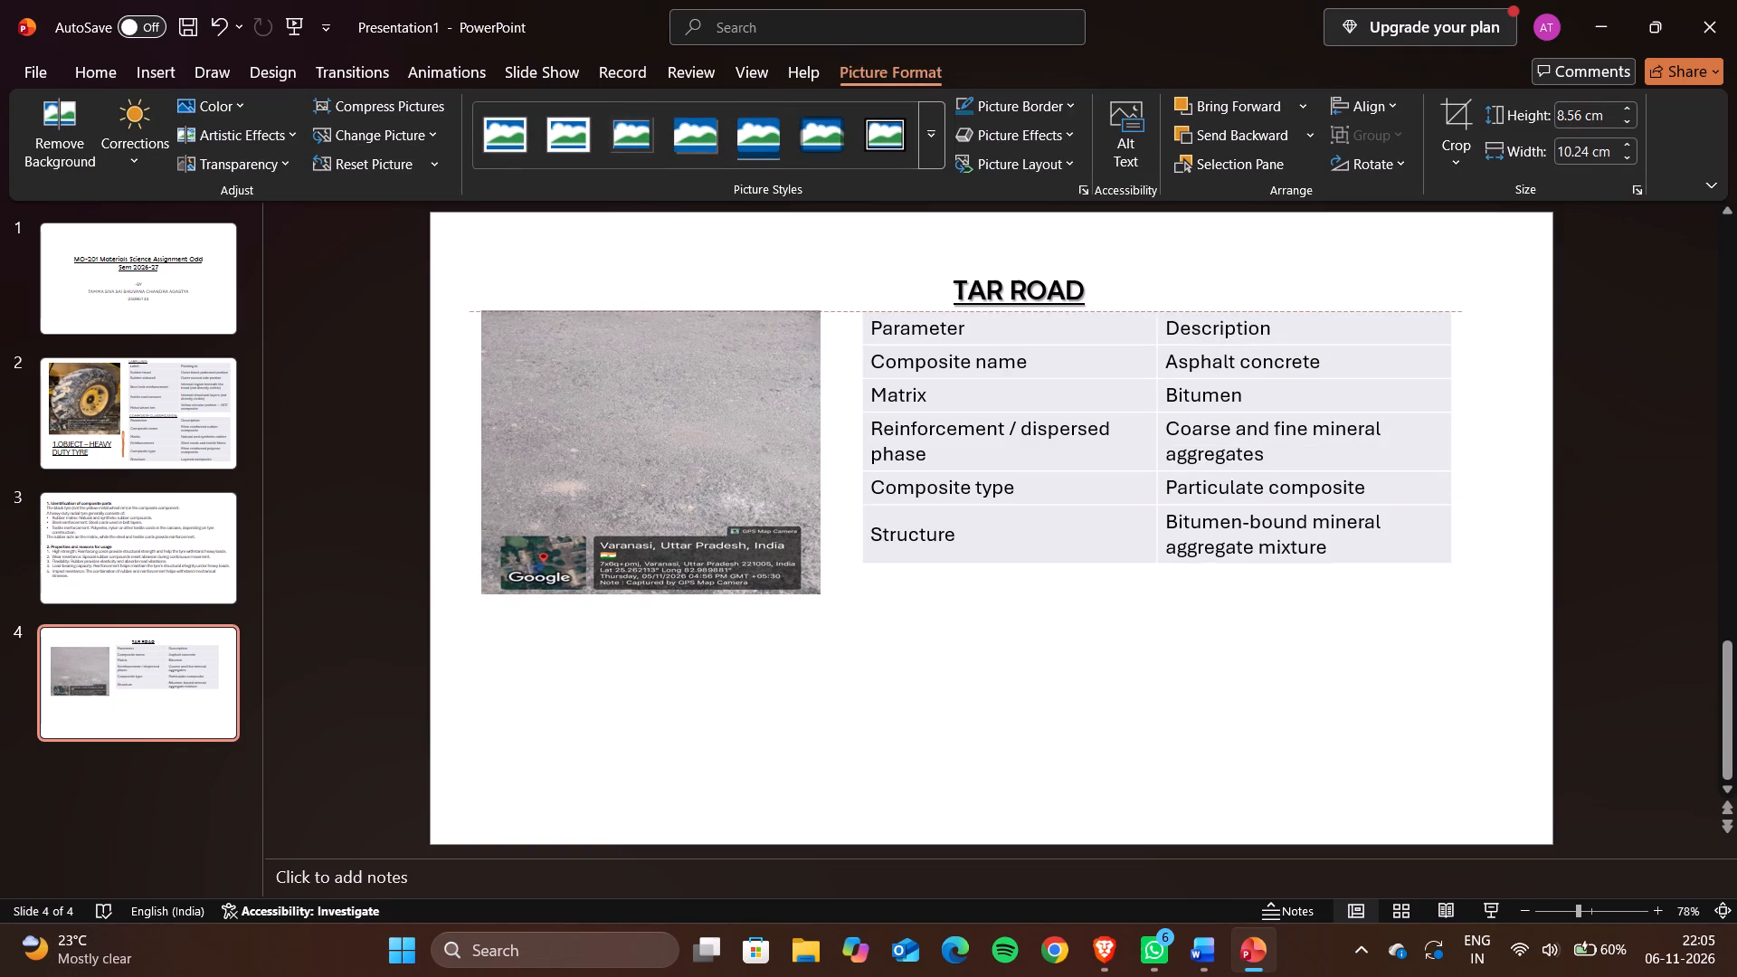
{"action": "left_click_drag", "start_coordinate": [654, 420], "coordinate": [650, 397]}
Move the TAR ROAD heading beneath the road picture and widen its text box on both sides.
{"action": "left_click", "coordinate": [1068, 295]}
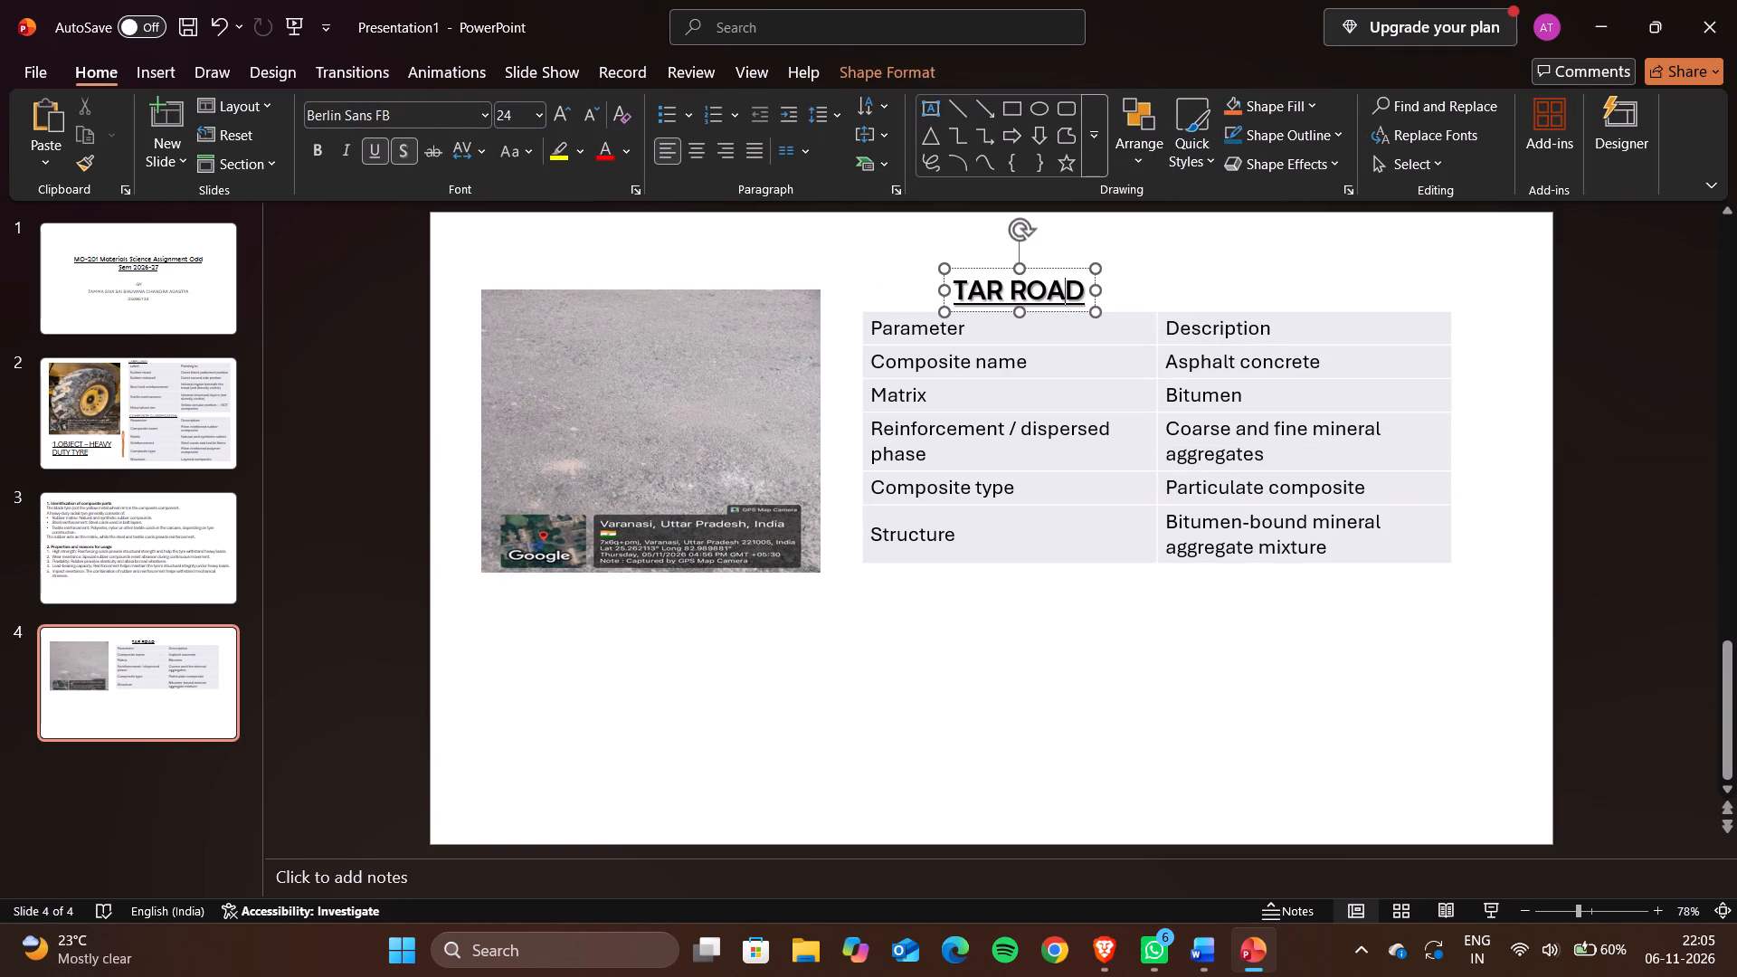
{"action": "left_click_drag", "start_coordinate": [1046, 269], "coordinate": [676, 644]}
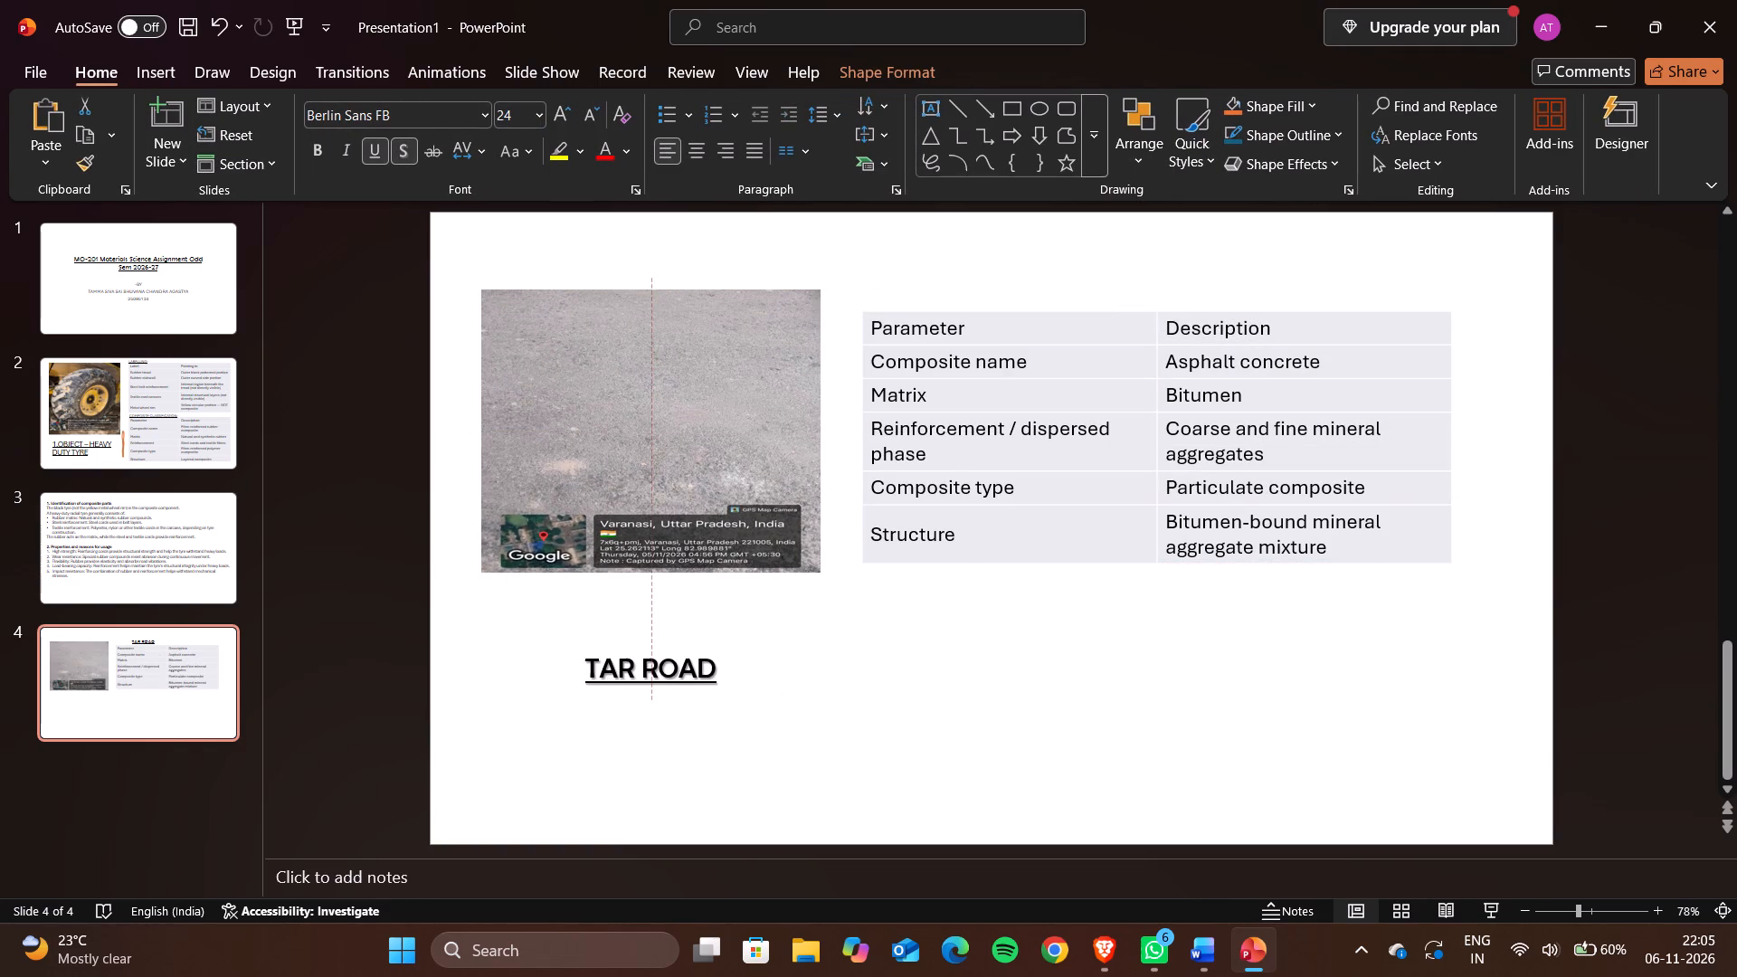
{"action": "left_click_drag", "start_coordinate": [676, 644], "coordinate": [679, 644]}
{"action": "left_click", "coordinate": [682, 520]}
{"action": "left_click", "coordinate": [710, 662]}
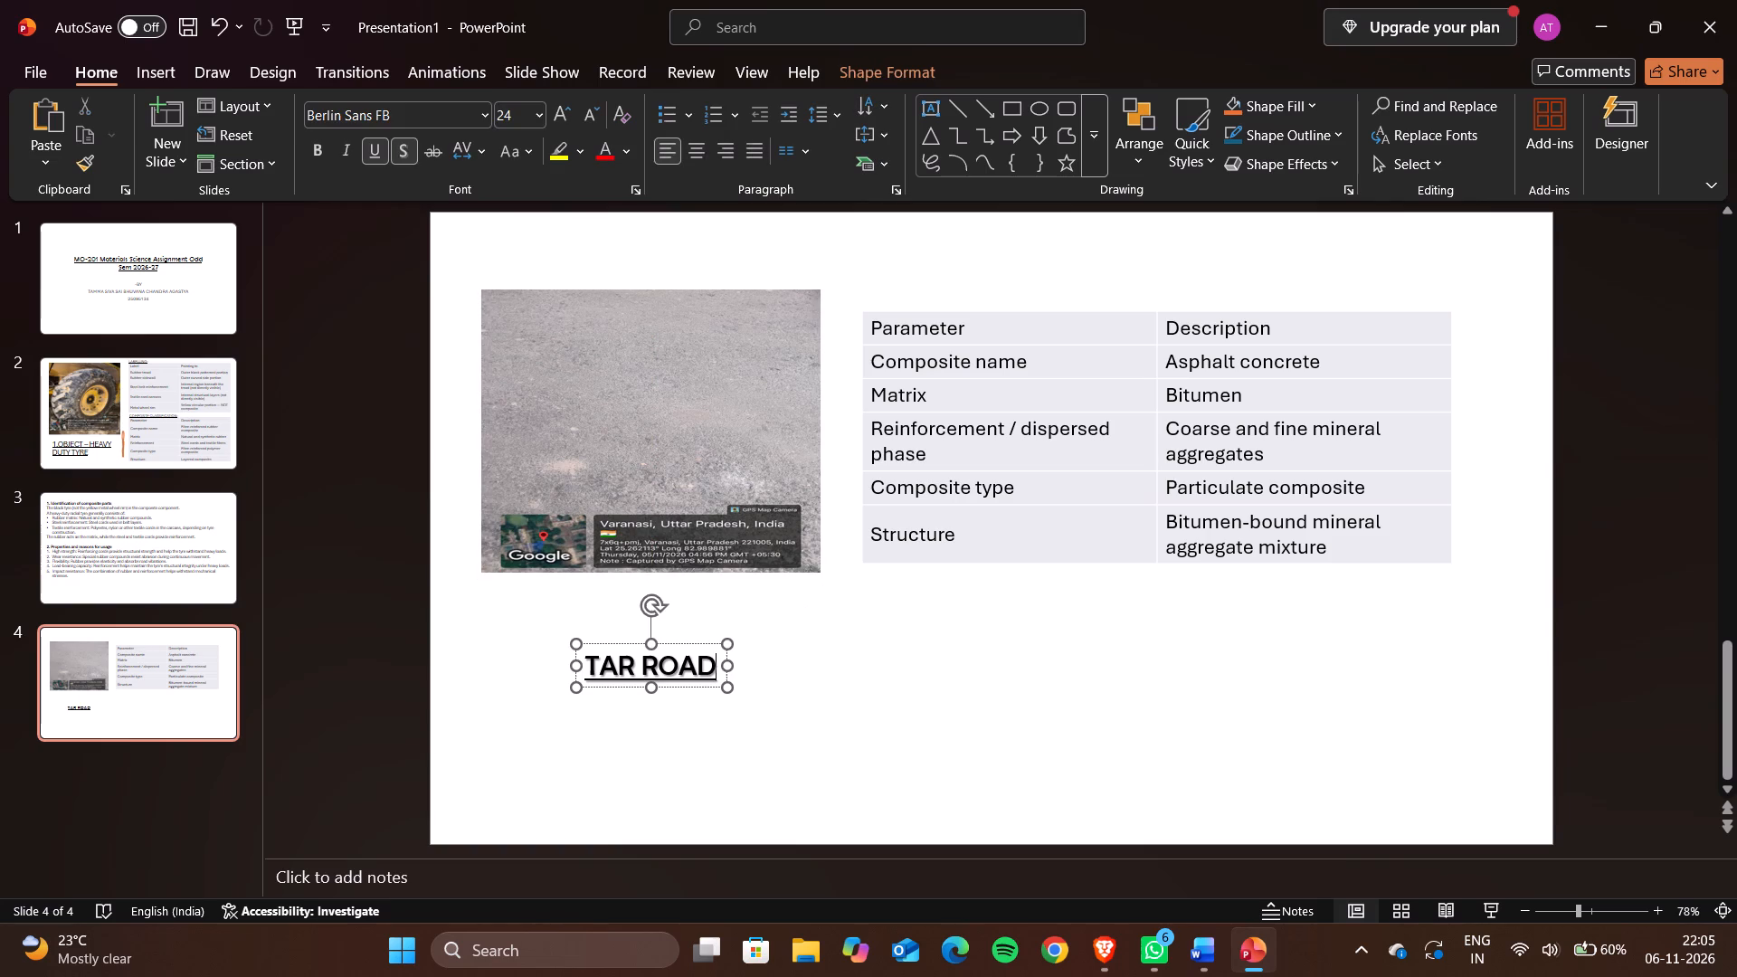
{"action": "left_click_drag", "start_coordinate": [725, 691], "coordinate": [800, 682]}
{"action": "left_click_drag", "start_coordinate": [581, 668], "coordinate": [507, 678]}
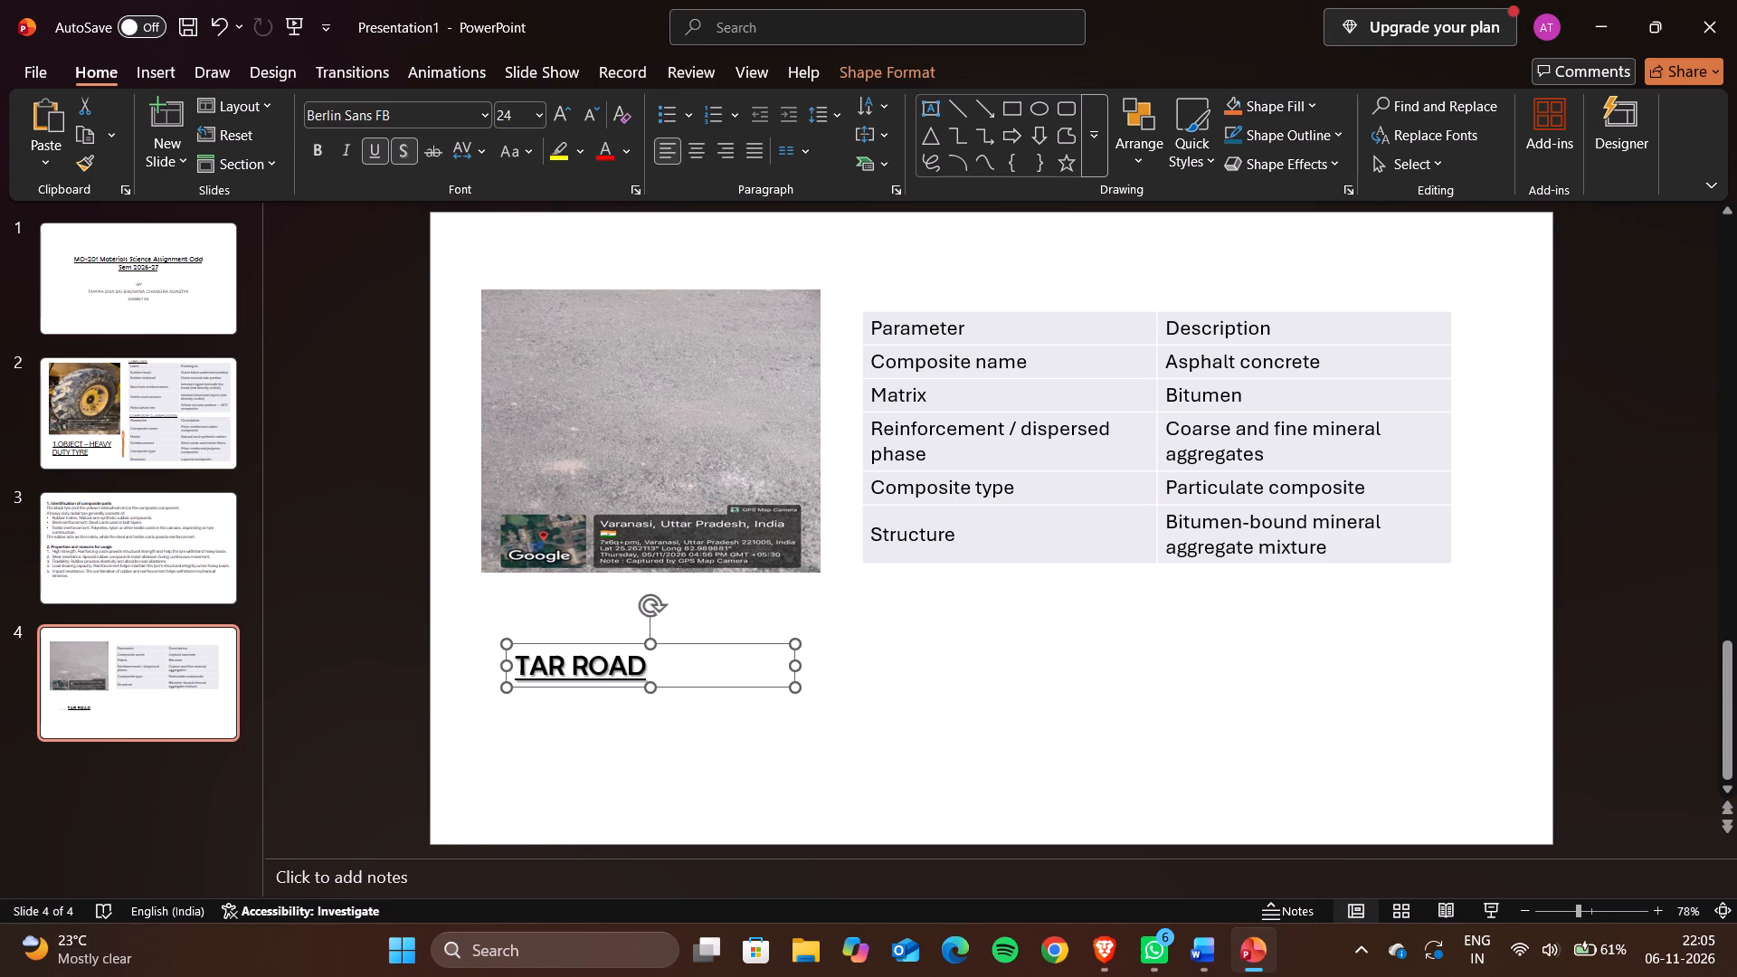
Move the TAR ROAD heading further down and slightly to the right below the road picture.
{"action": "left_click", "coordinate": [643, 792]}
{"action": "left_click", "coordinate": [613, 672]}
{"action": "left_click_drag", "start_coordinate": [589, 673], "coordinate": [660, 700]}
{"action": "left_click", "coordinate": [618, 724]}
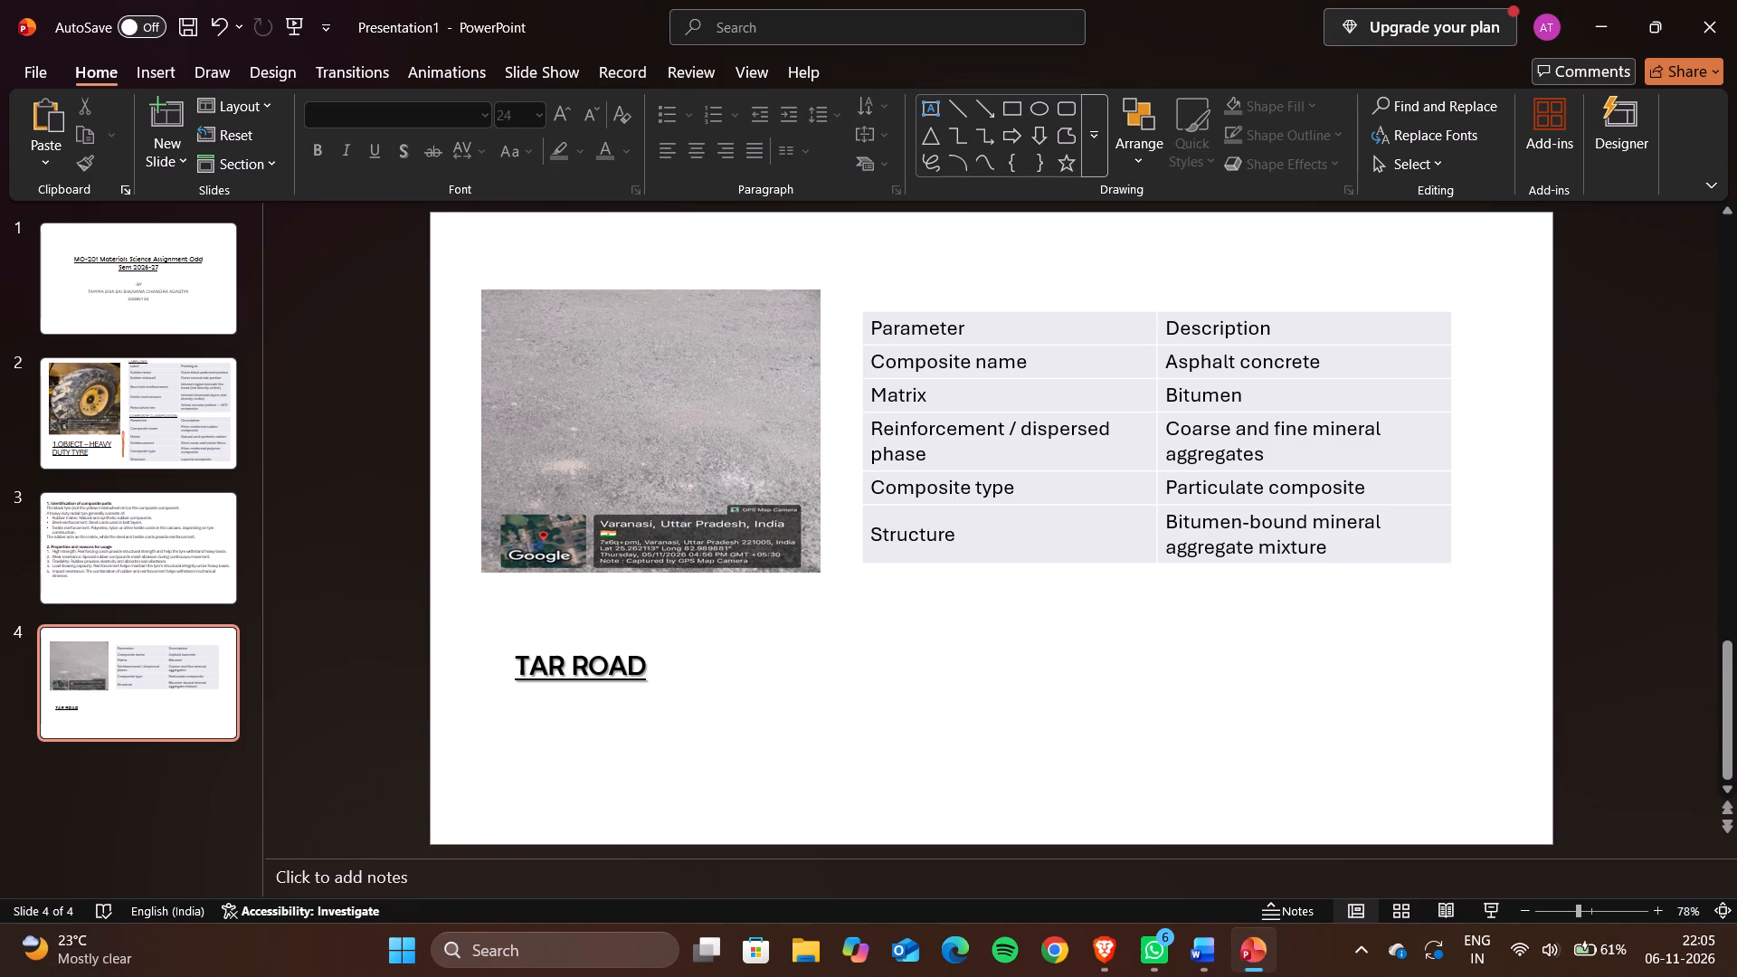
{"action": "left_click", "coordinate": [598, 677]}
{"action": "left_click_drag", "start_coordinate": [593, 689], "coordinate": [659, 717]}
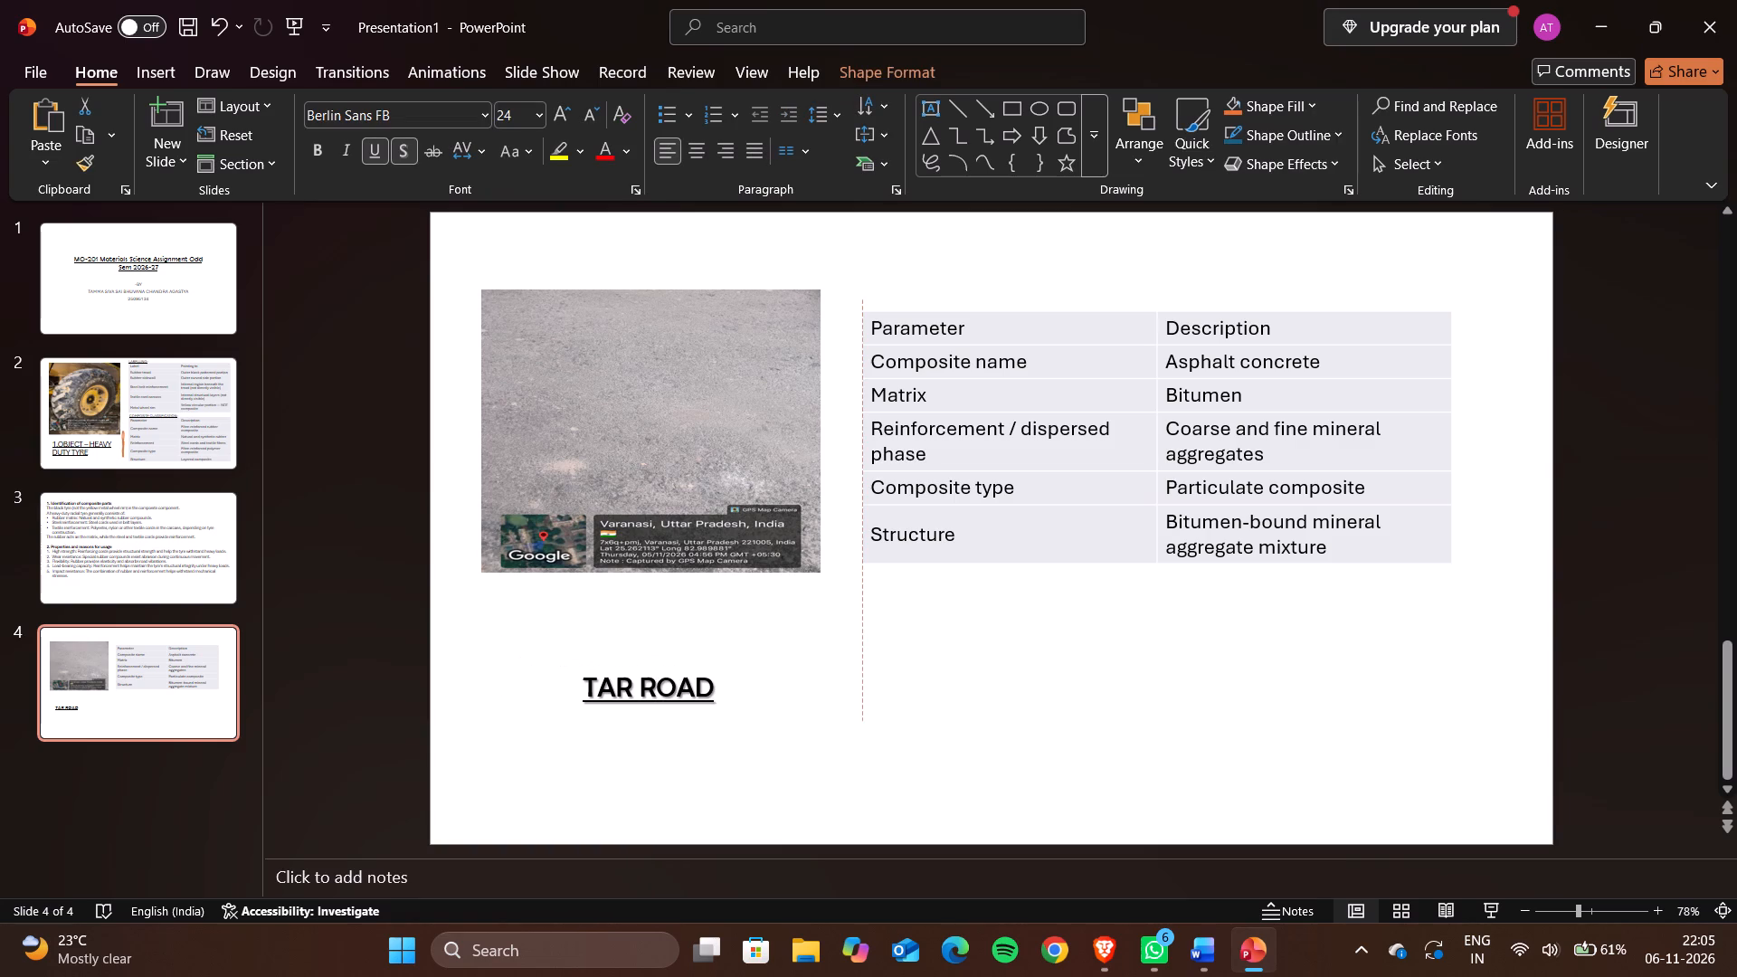
{"action": "left_click_drag", "start_coordinate": [659, 717], "coordinate": [665, 763]}
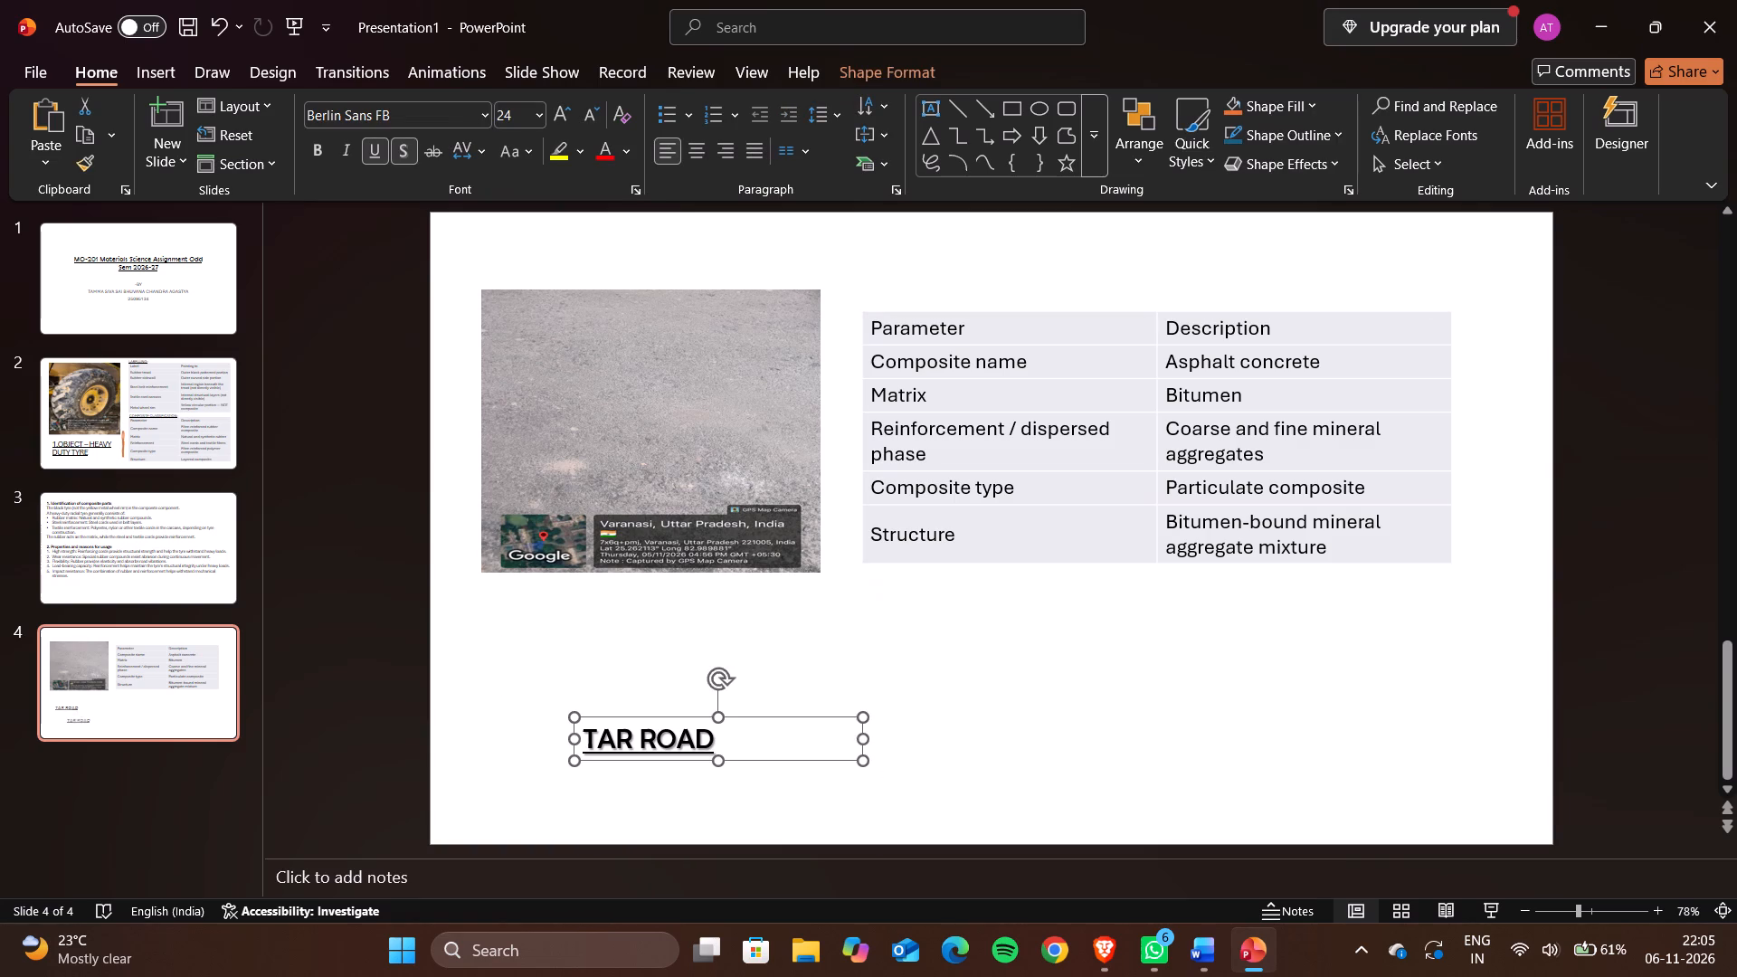
Stretch the road picture on slide 4 downward to just above the TAR ROAD heading and slightly upward.
{"action": "left_click", "coordinate": [660, 429]}
{"action": "left_click_drag", "start_coordinate": [650, 573], "coordinate": [659, 675]}
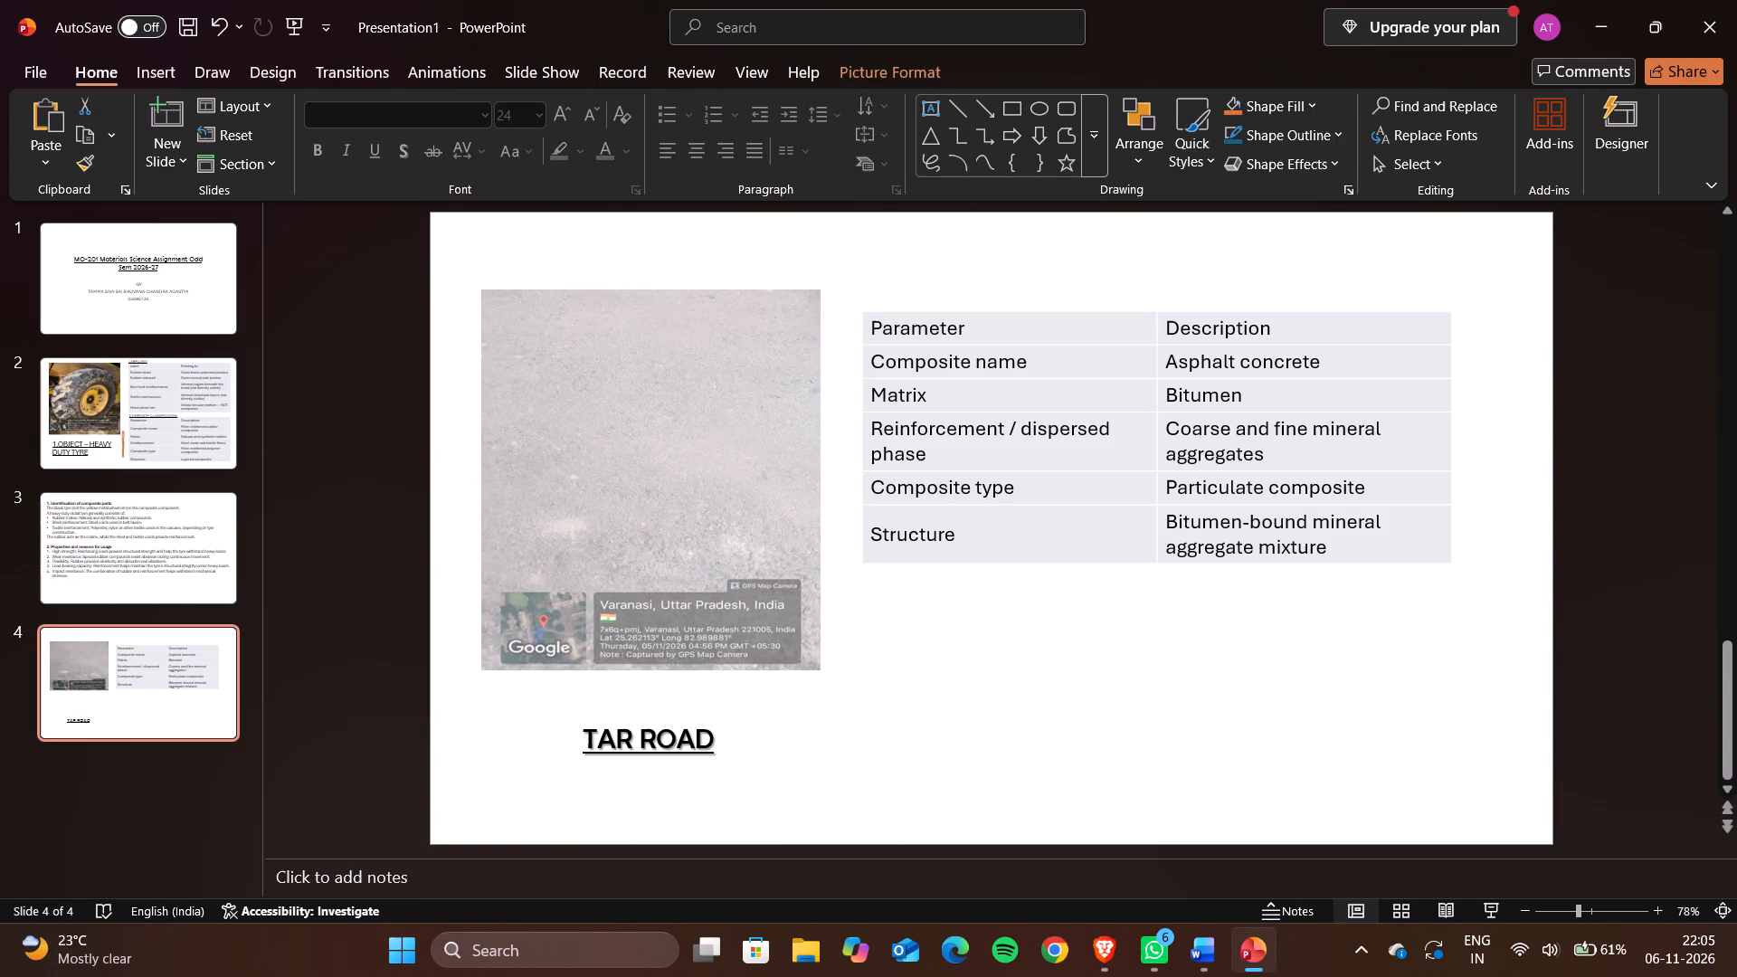
{"action": "left_click_drag", "start_coordinate": [659, 675], "coordinate": [657, 717]}
{"action": "left_click_drag", "start_coordinate": [650, 288], "coordinate": [650, 265]}
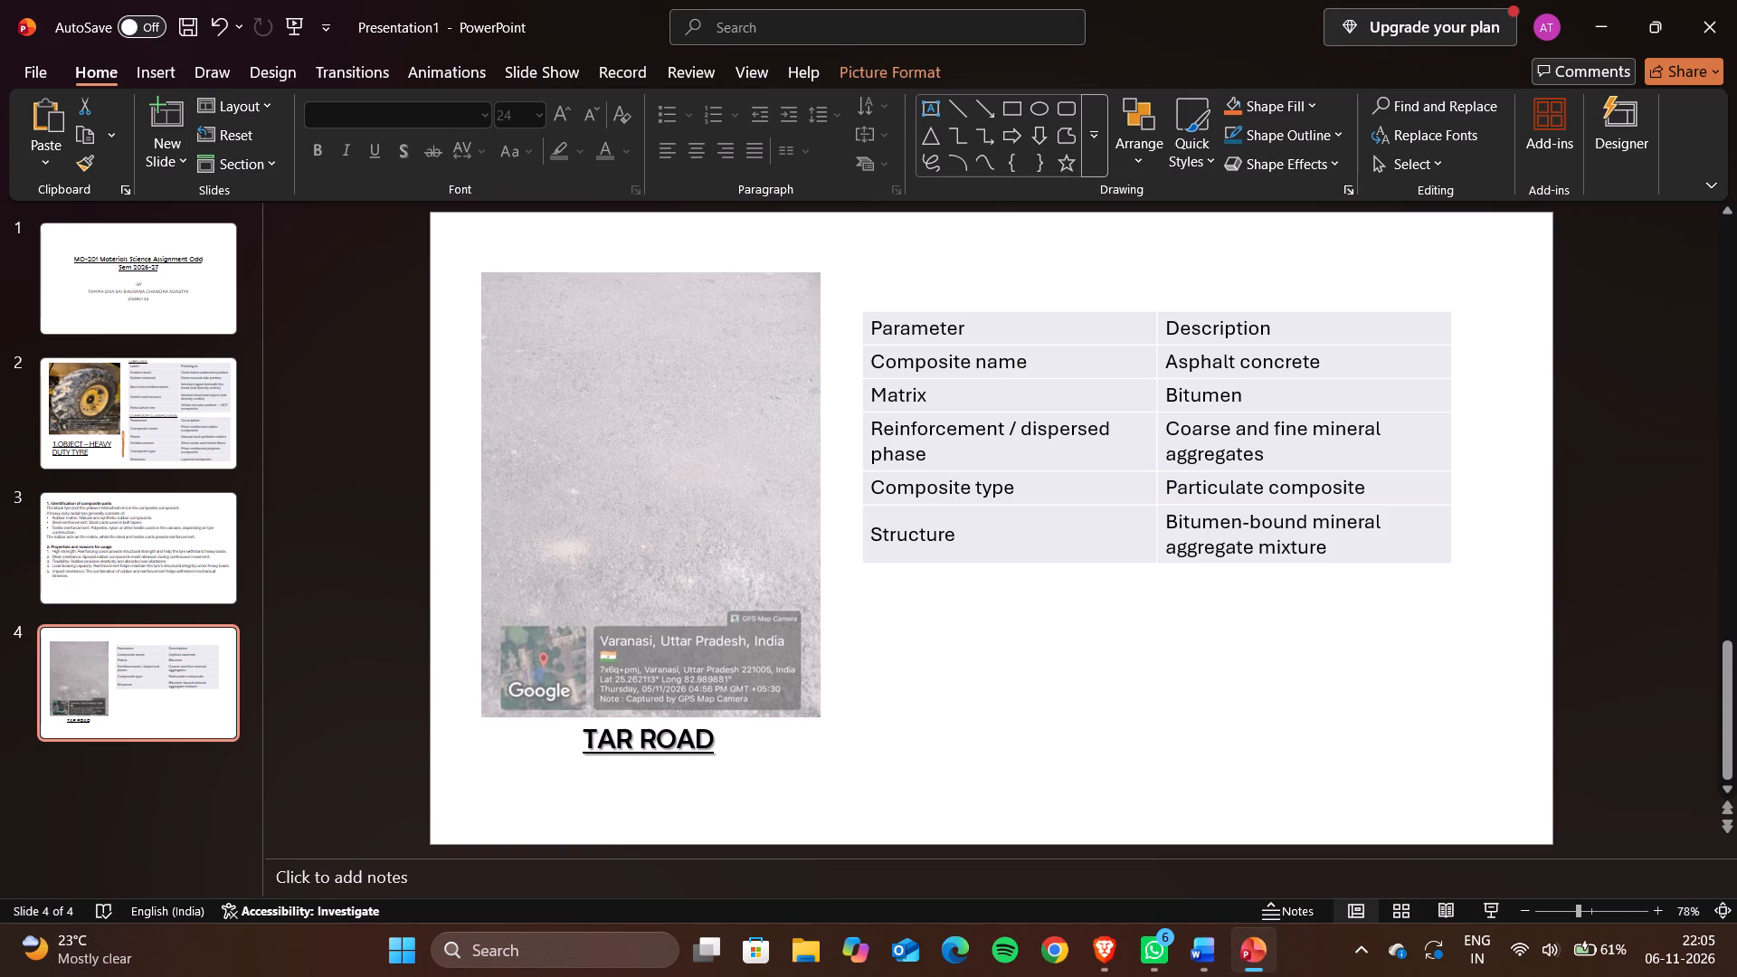
{"action": "left_click_drag", "start_coordinate": [650, 265], "coordinate": [650, 255]}
{"action": "left_click", "coordinate": [933, 683]}
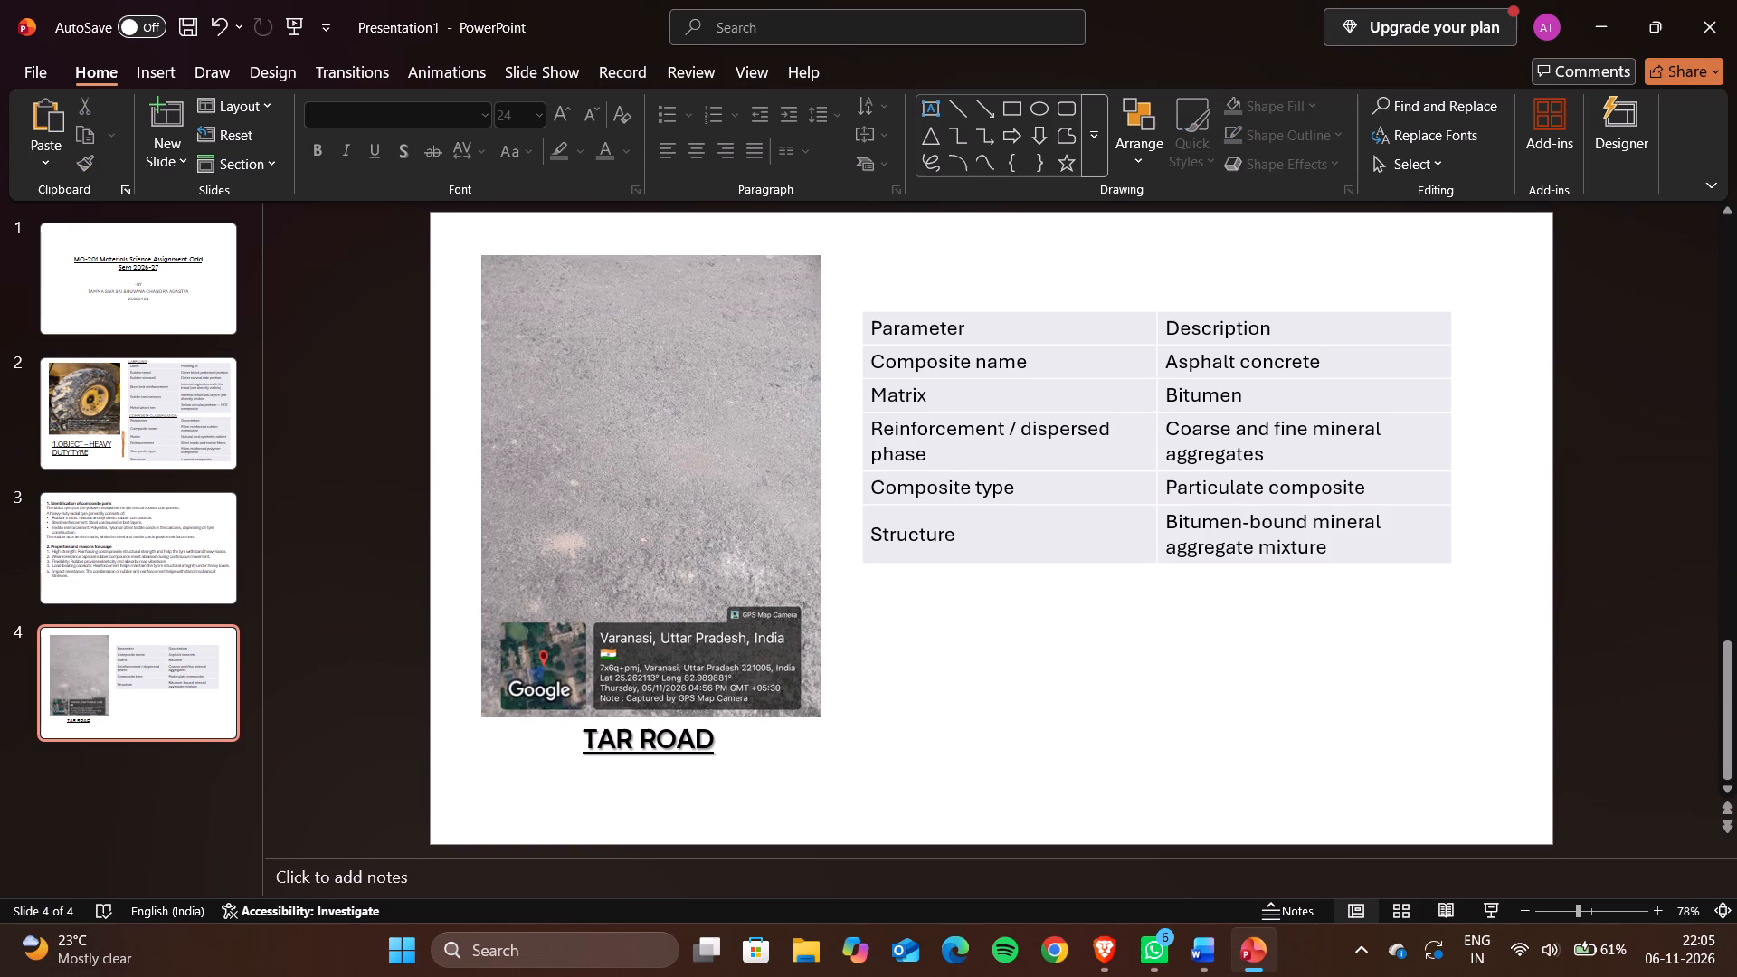
Move the TAR ROAD heading slightly down and to the left, centring it beneath the enlarged road picture.
{"action": "left_click", "coordinate": [668, 748]}
{"action": "left_click_drag", "start_coordinate": [666, 754], "coordinate": [663, 764]}
{"action": "left_click_drag", "start_coordinate": [687, 758], "coordinate": [669, 779]}
{"action": "left_click", "coordinate": [669, 779]}
{"action": "left_click", "coordinate": [894, 752]}
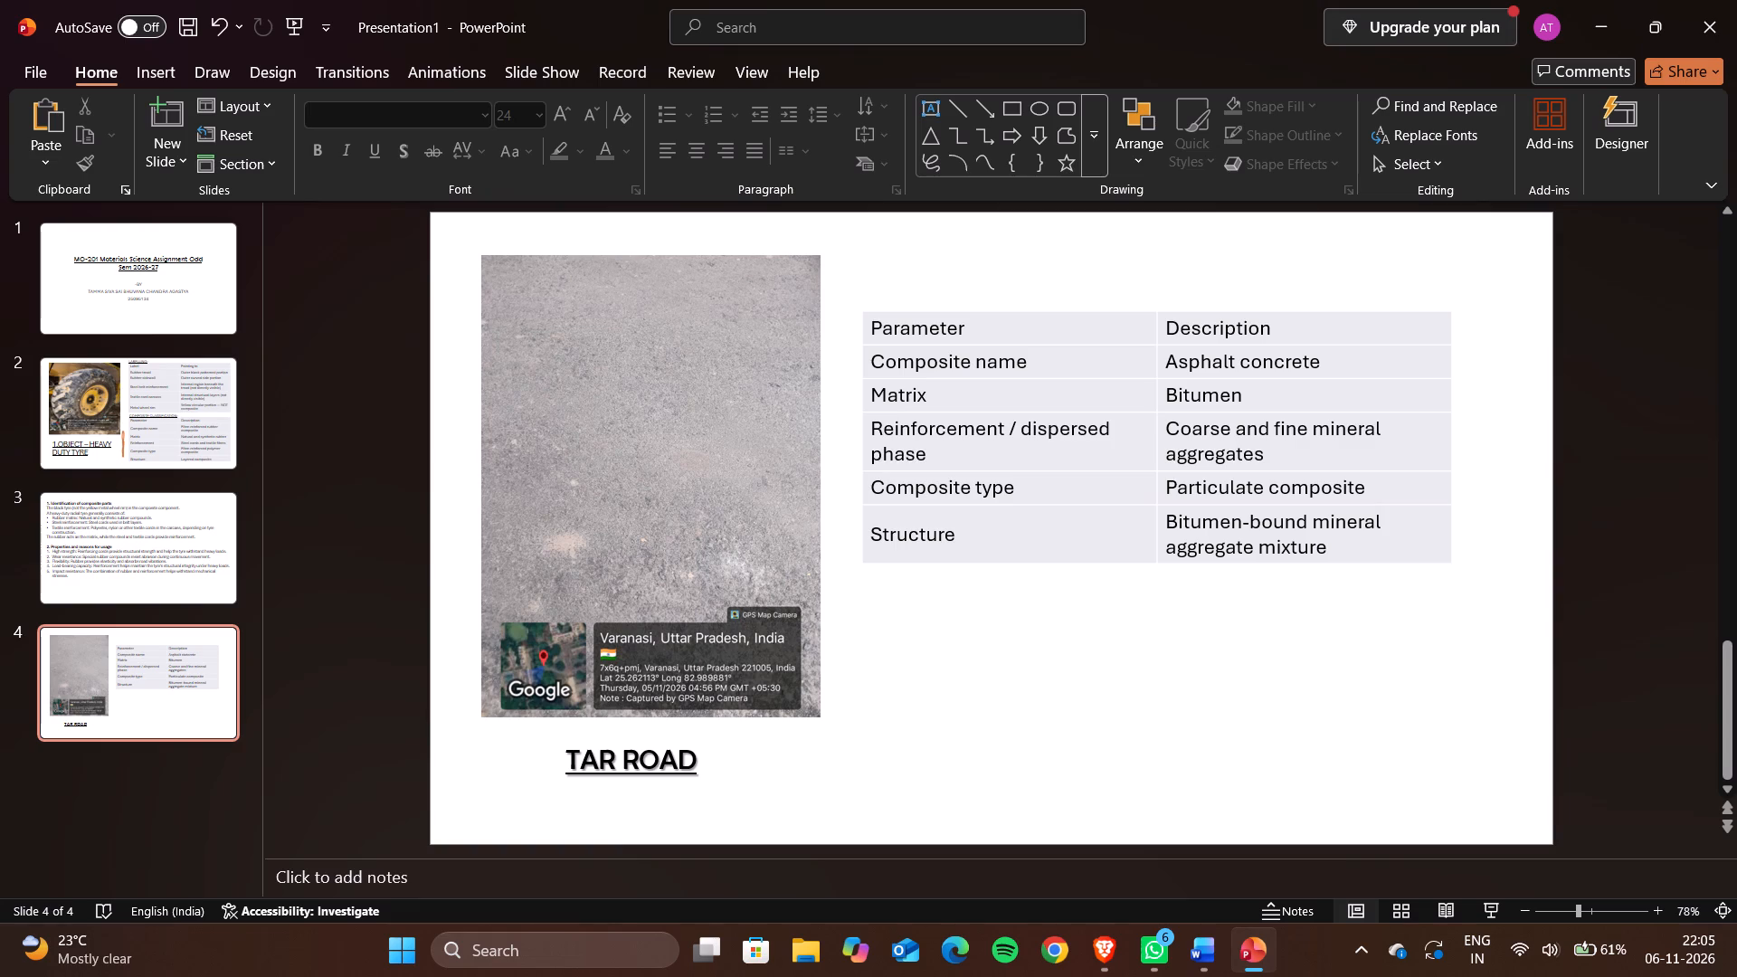
Move the composite classification table up near the road picture's top edge and slightly further right of the picture.
{"action": "left_click", "coordinate": [1116, 474]}
{"action": "left_click", "coordinate": [1118, 308]}
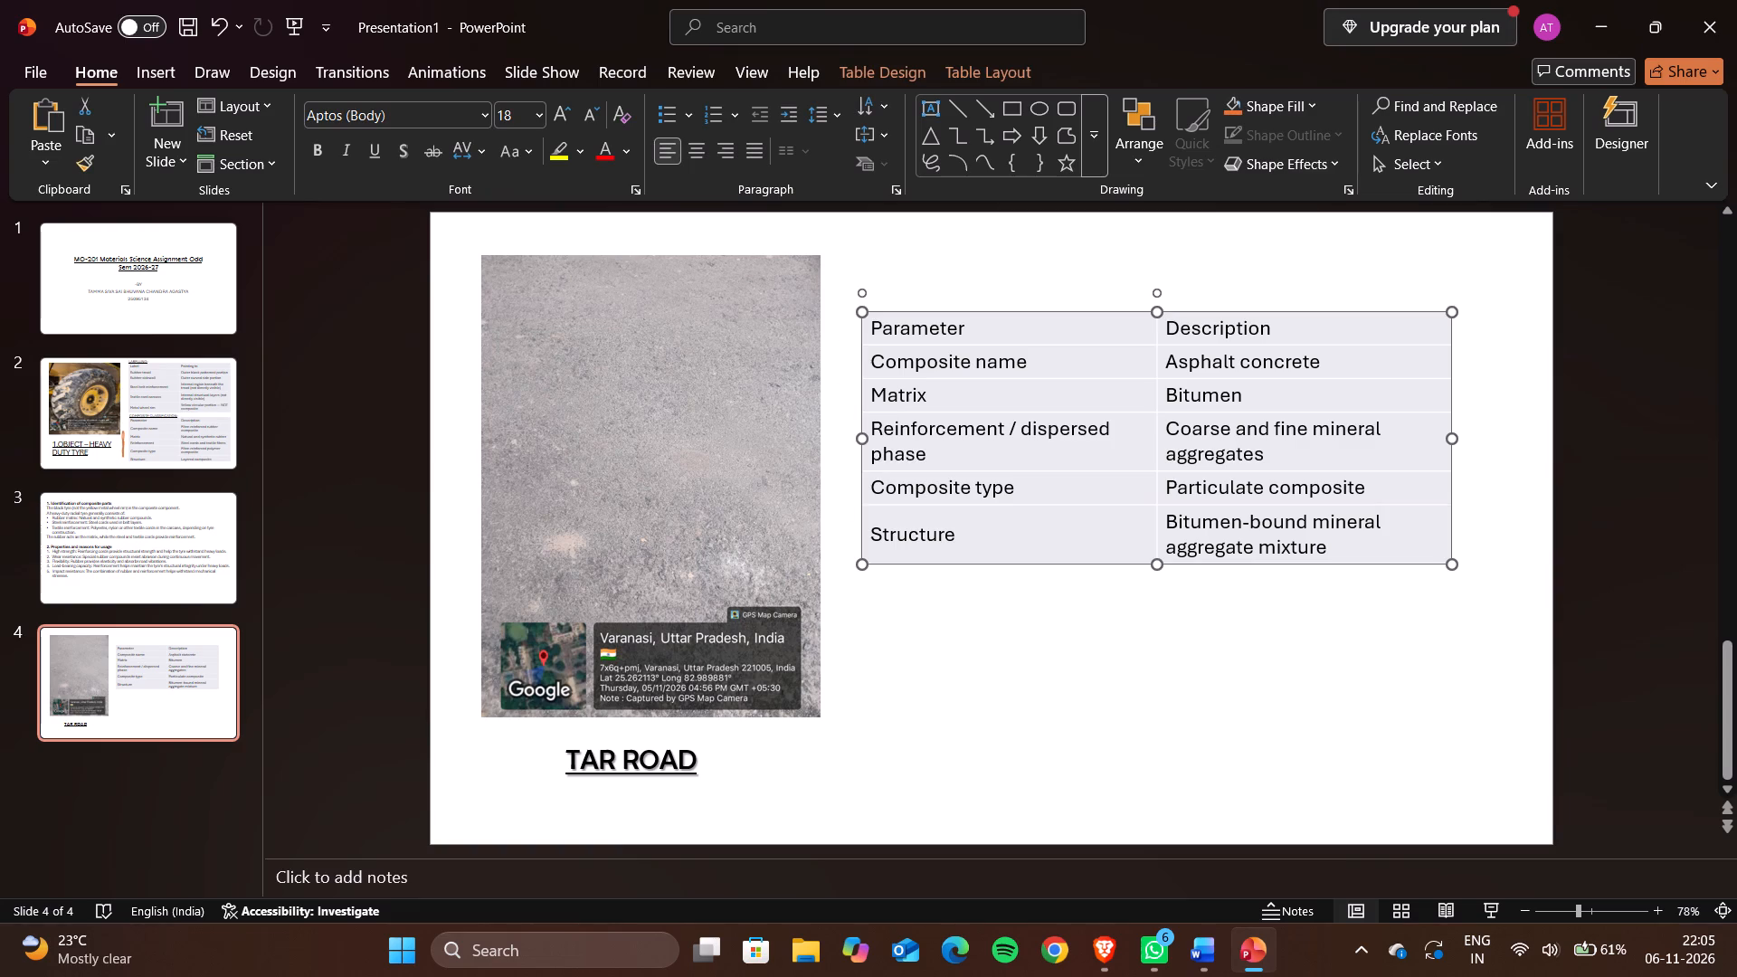
{"action": "left_click_drag", "start_coordinate": [1115, 315], "coordinate": [1111, 281]}
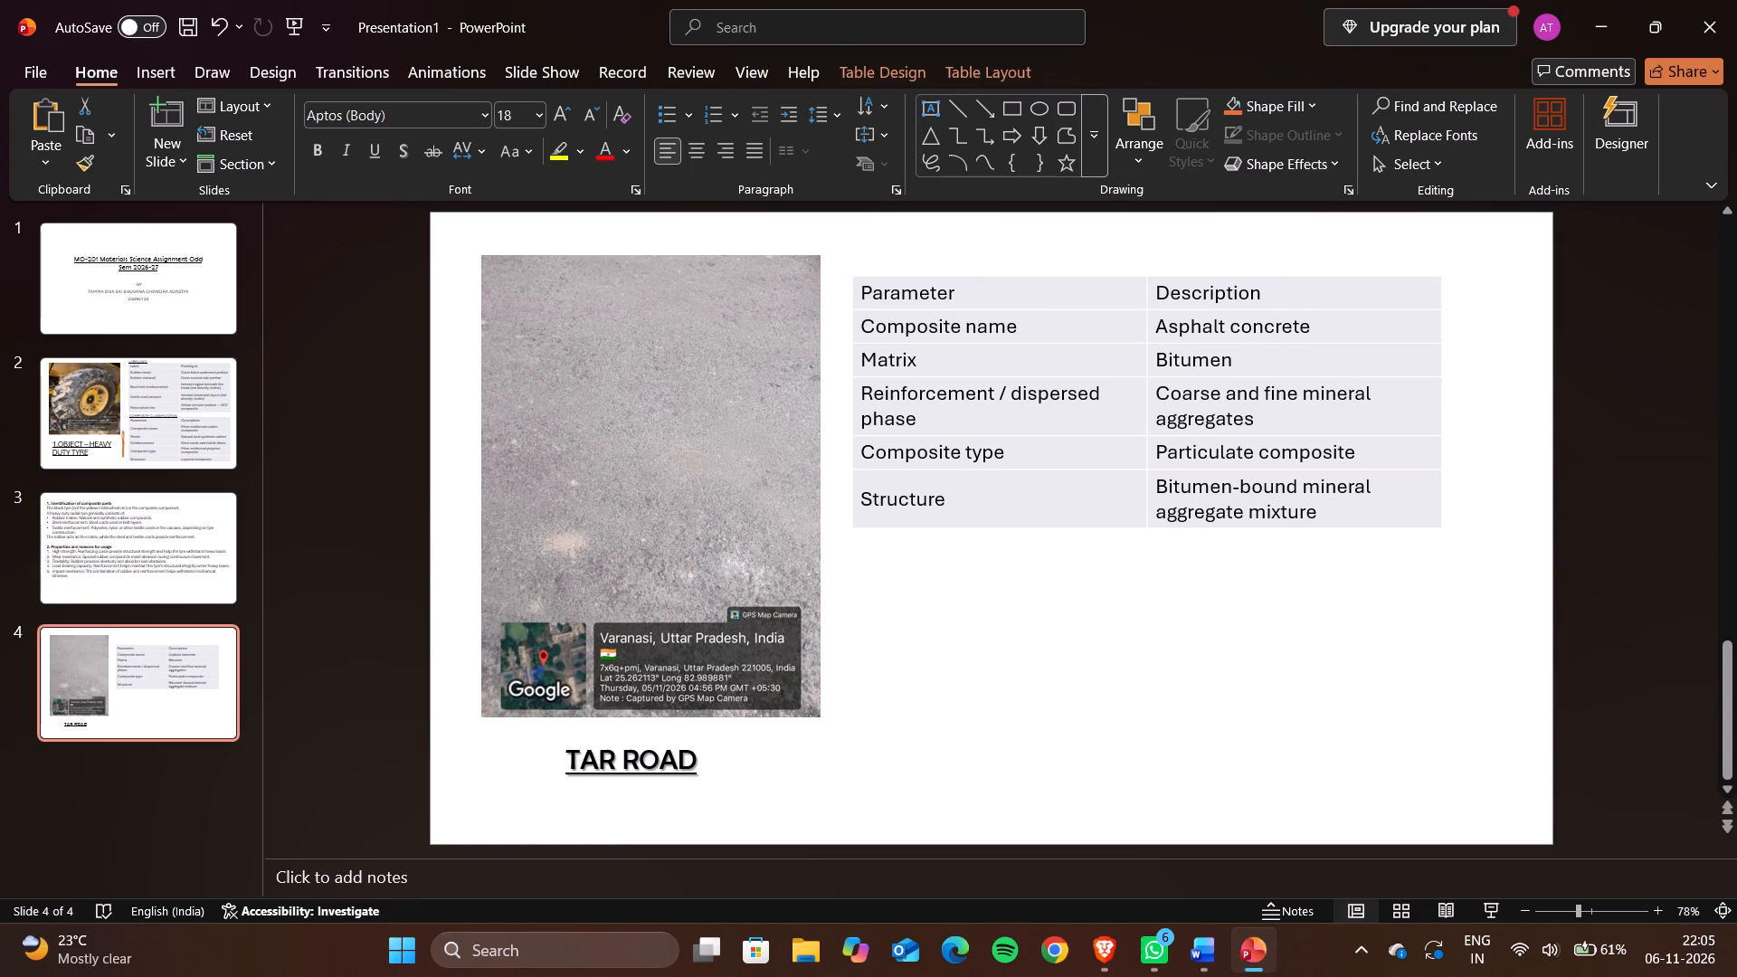
{"action": "left_click_drag", "start_coordinate": [1111, 281], "coordinate": [1130, 273]}
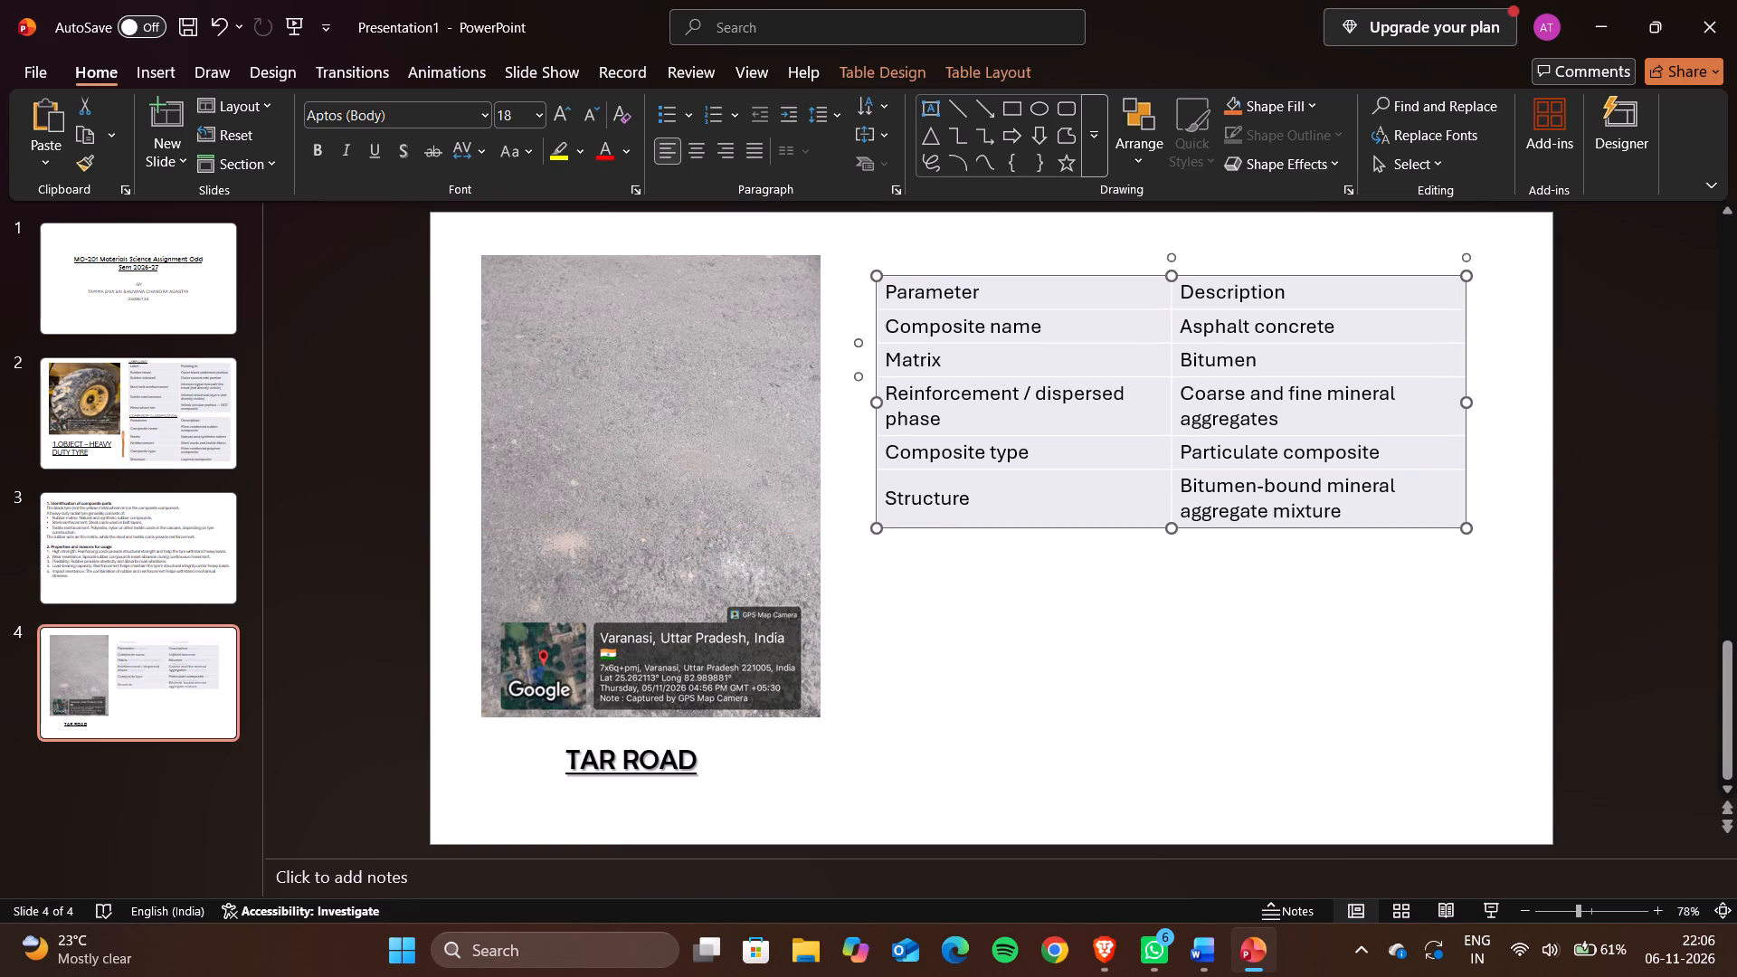
{"action": "left_click", "coordinate": [1659, 433]}
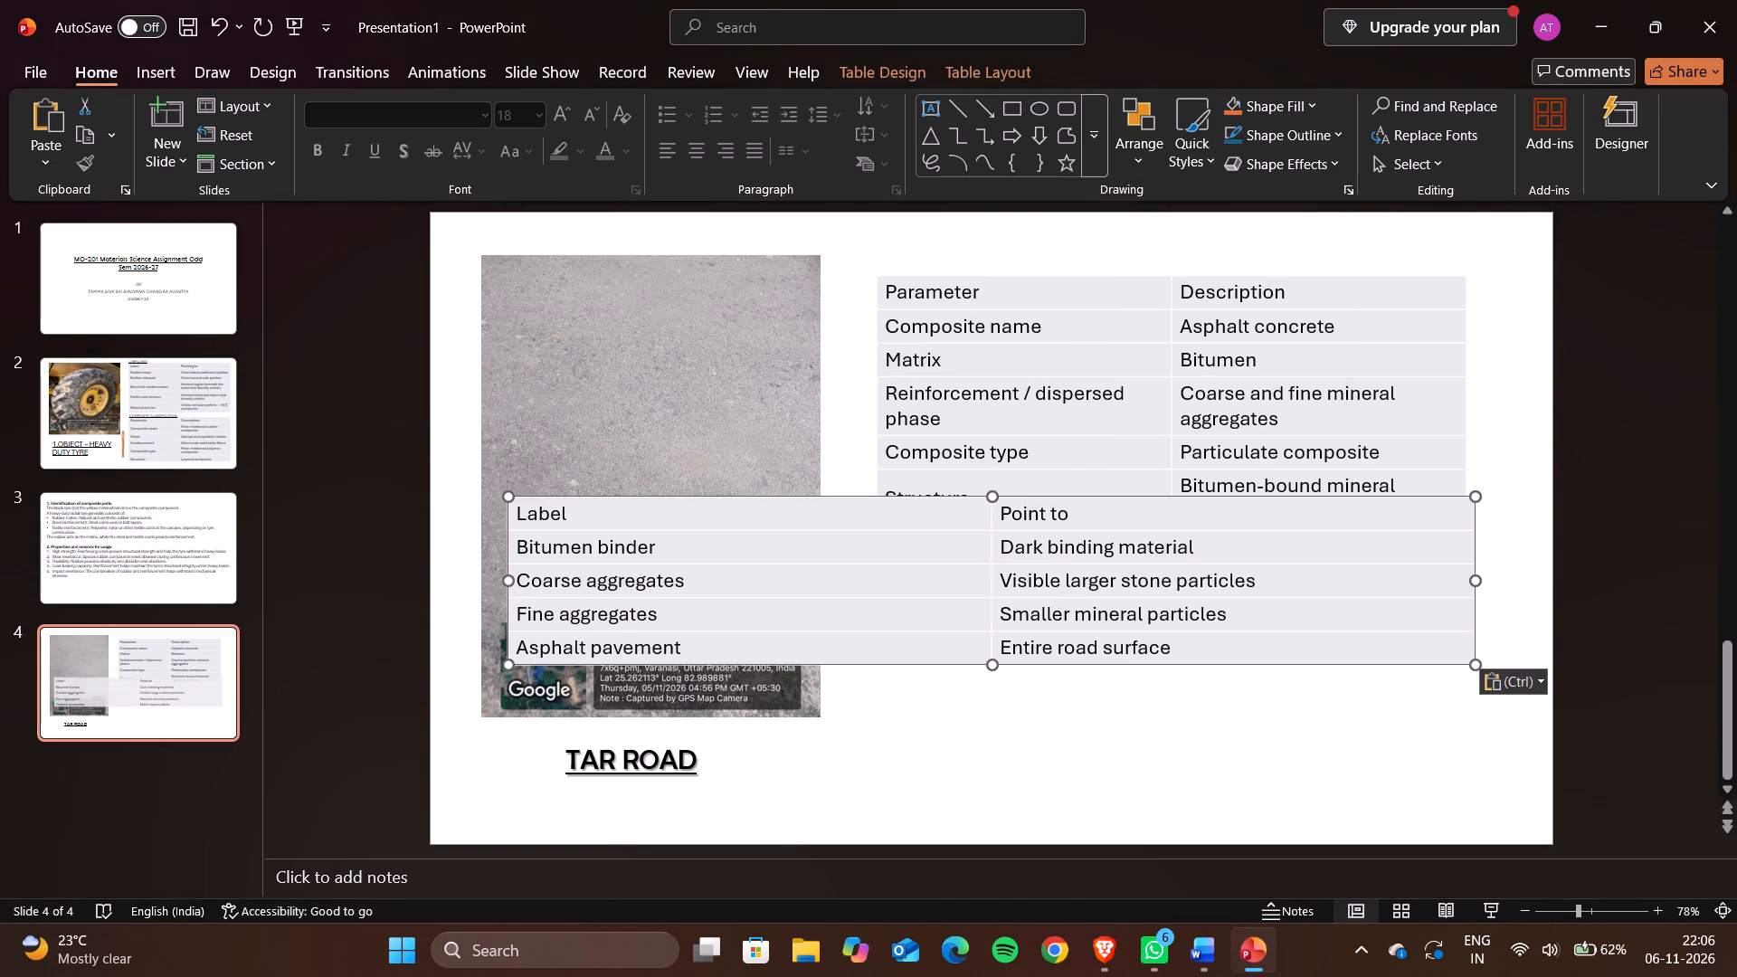
Narrow the labelling table from both sides and place it under the classification table, aligned with that table's left edge.
{"action": "left_click_drag", "start_coordinate": [943, 498], "coordinate": [990, 556]}
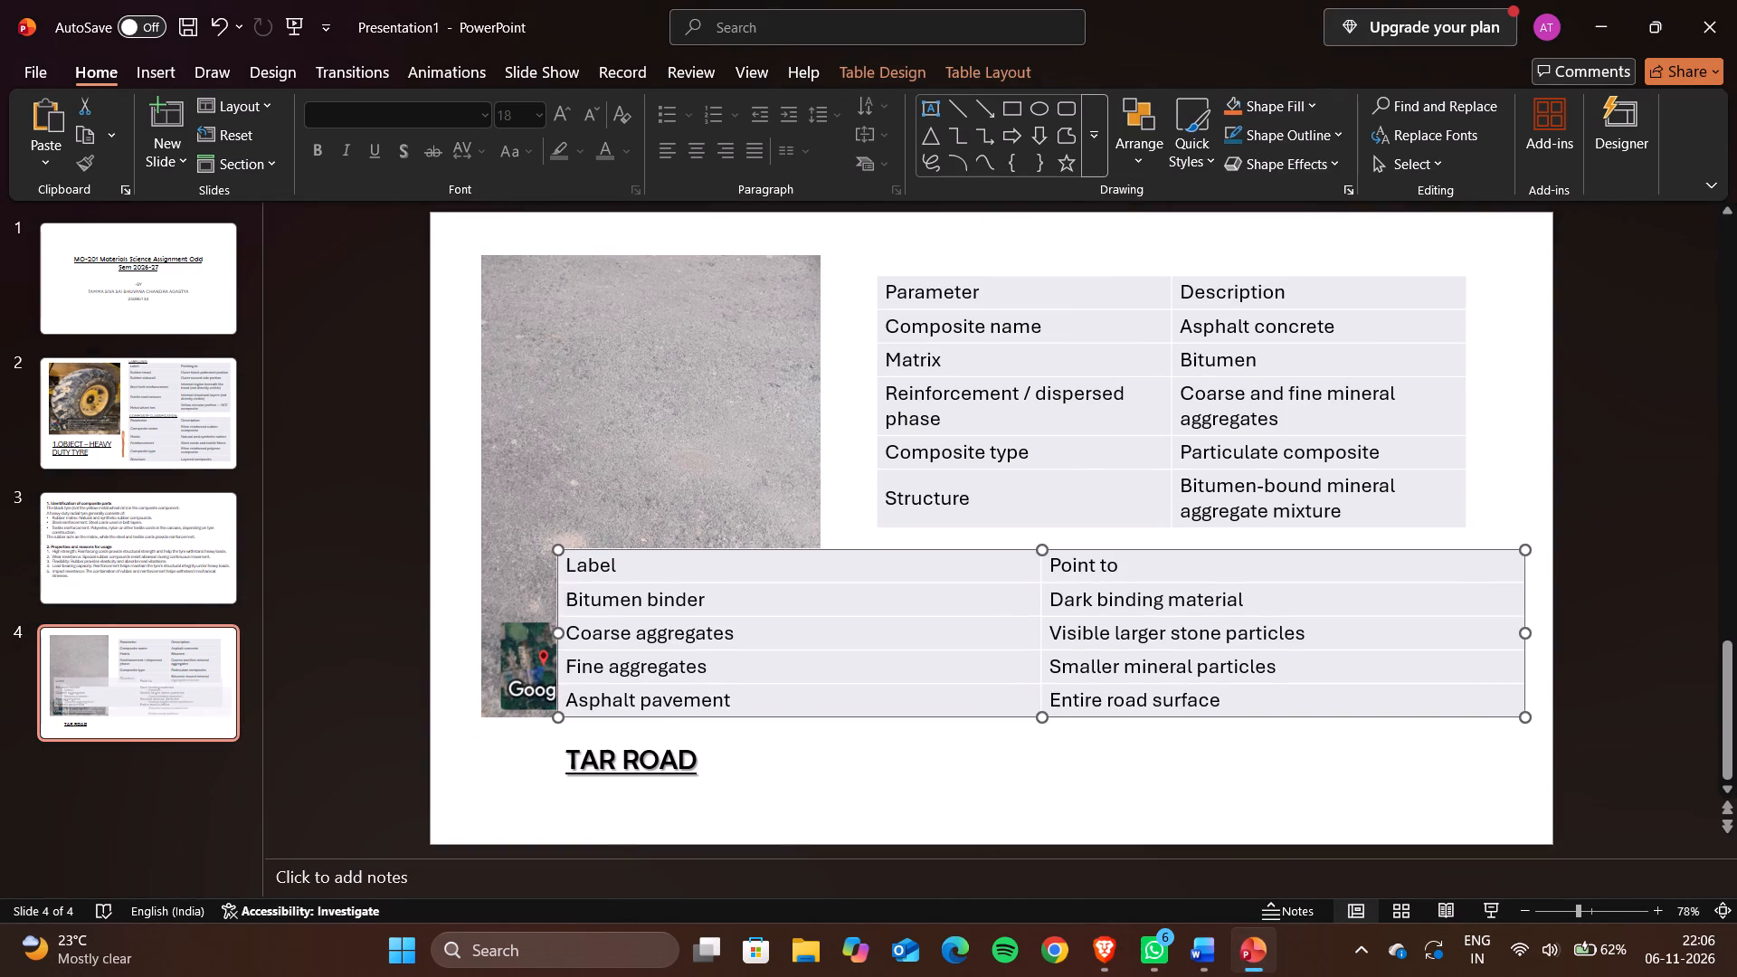
{"action": "left_click_drag", "start_coordinate": [1525, 719], "coordinate": [1392, 714]}
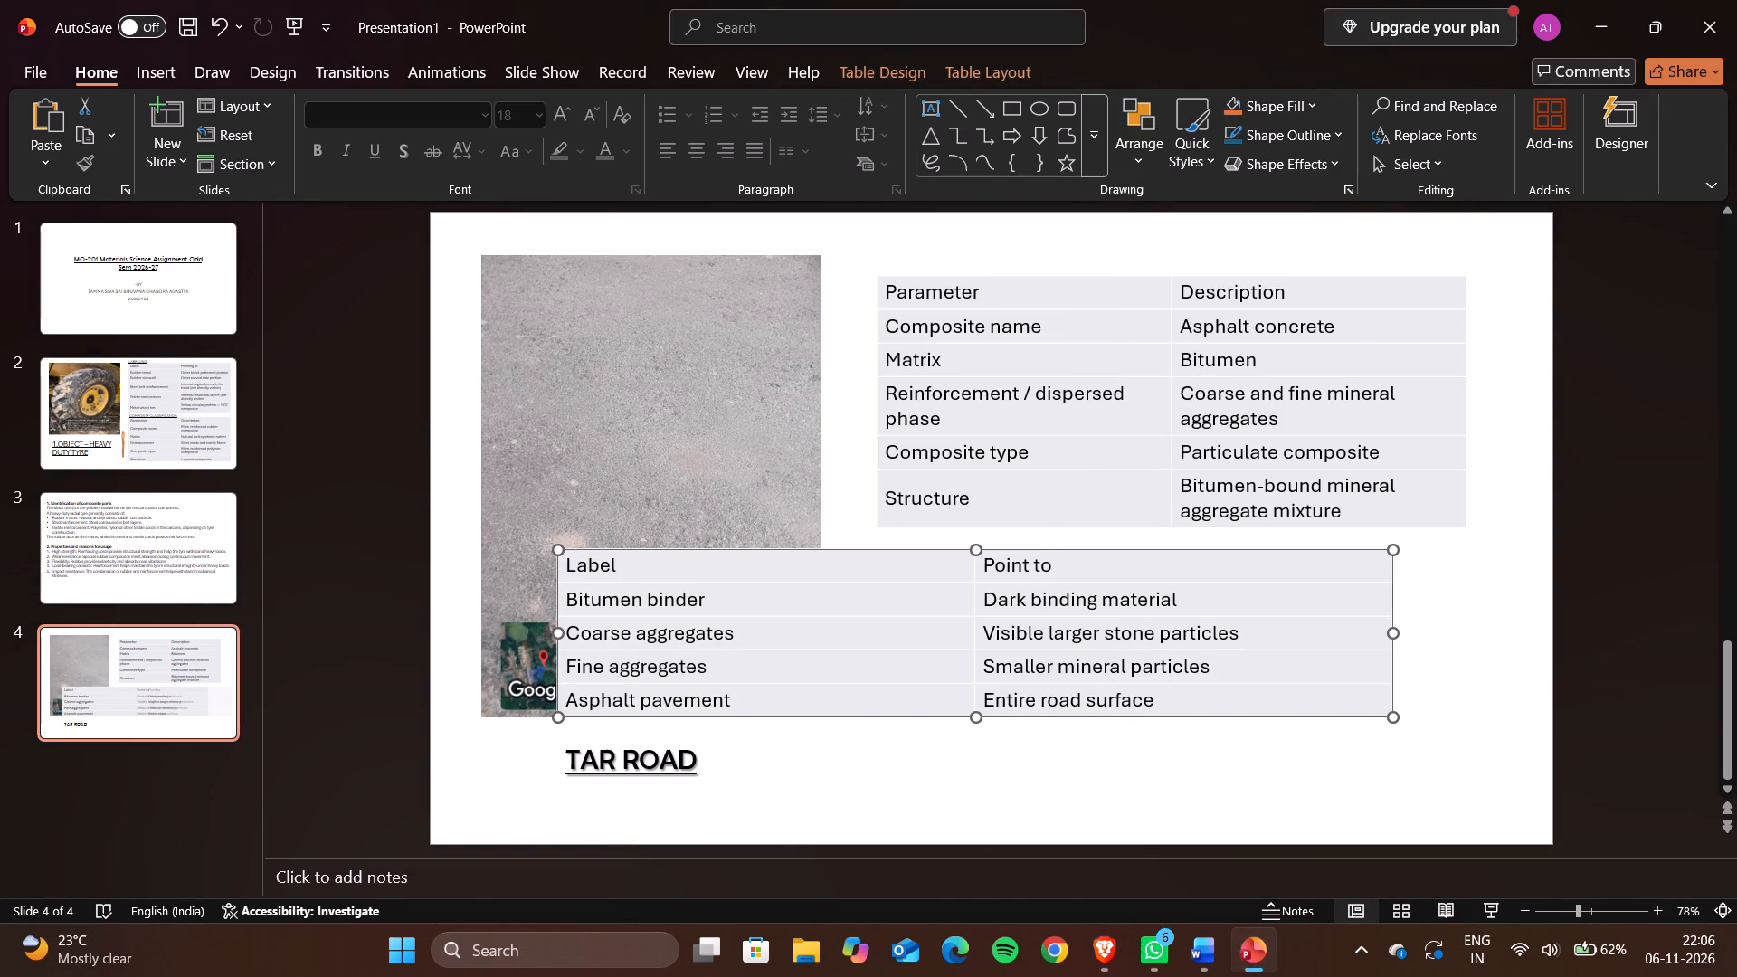
{"action": "left_click_drag", "start_coordinate": [560, 555], "coordinate": [702, 576]}
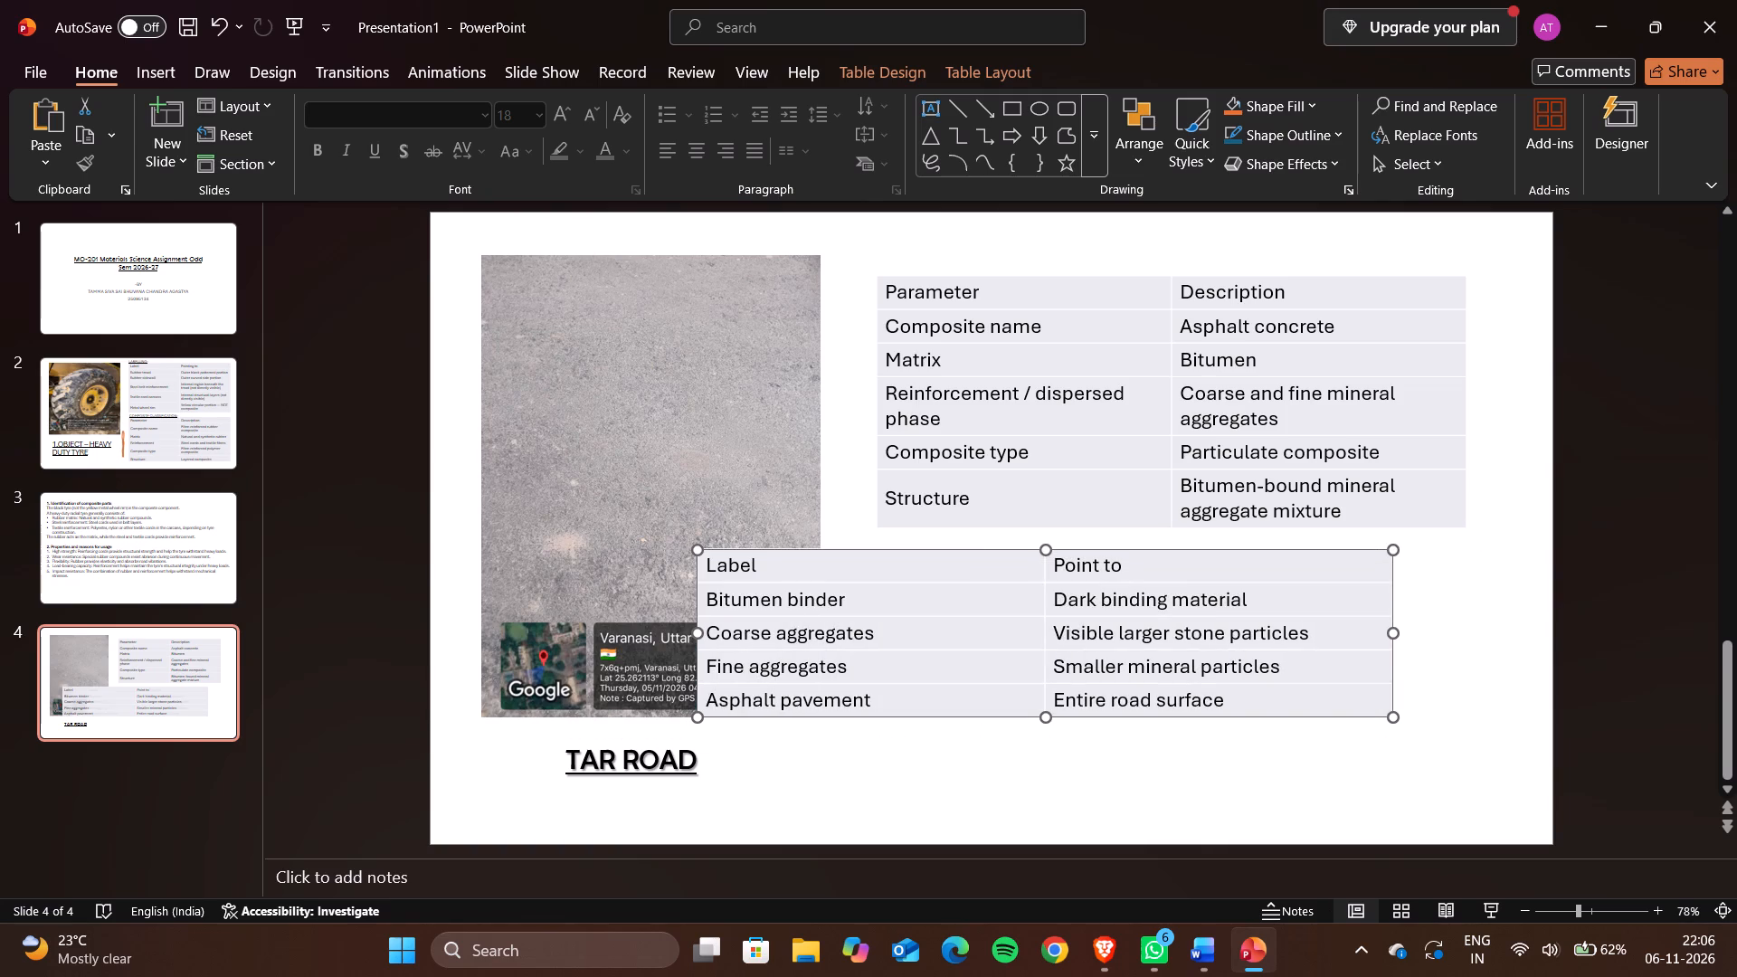
{"action": "left_click_drag", "start_coordinate": [1096, 552], "coordinate": [1235, 558]}
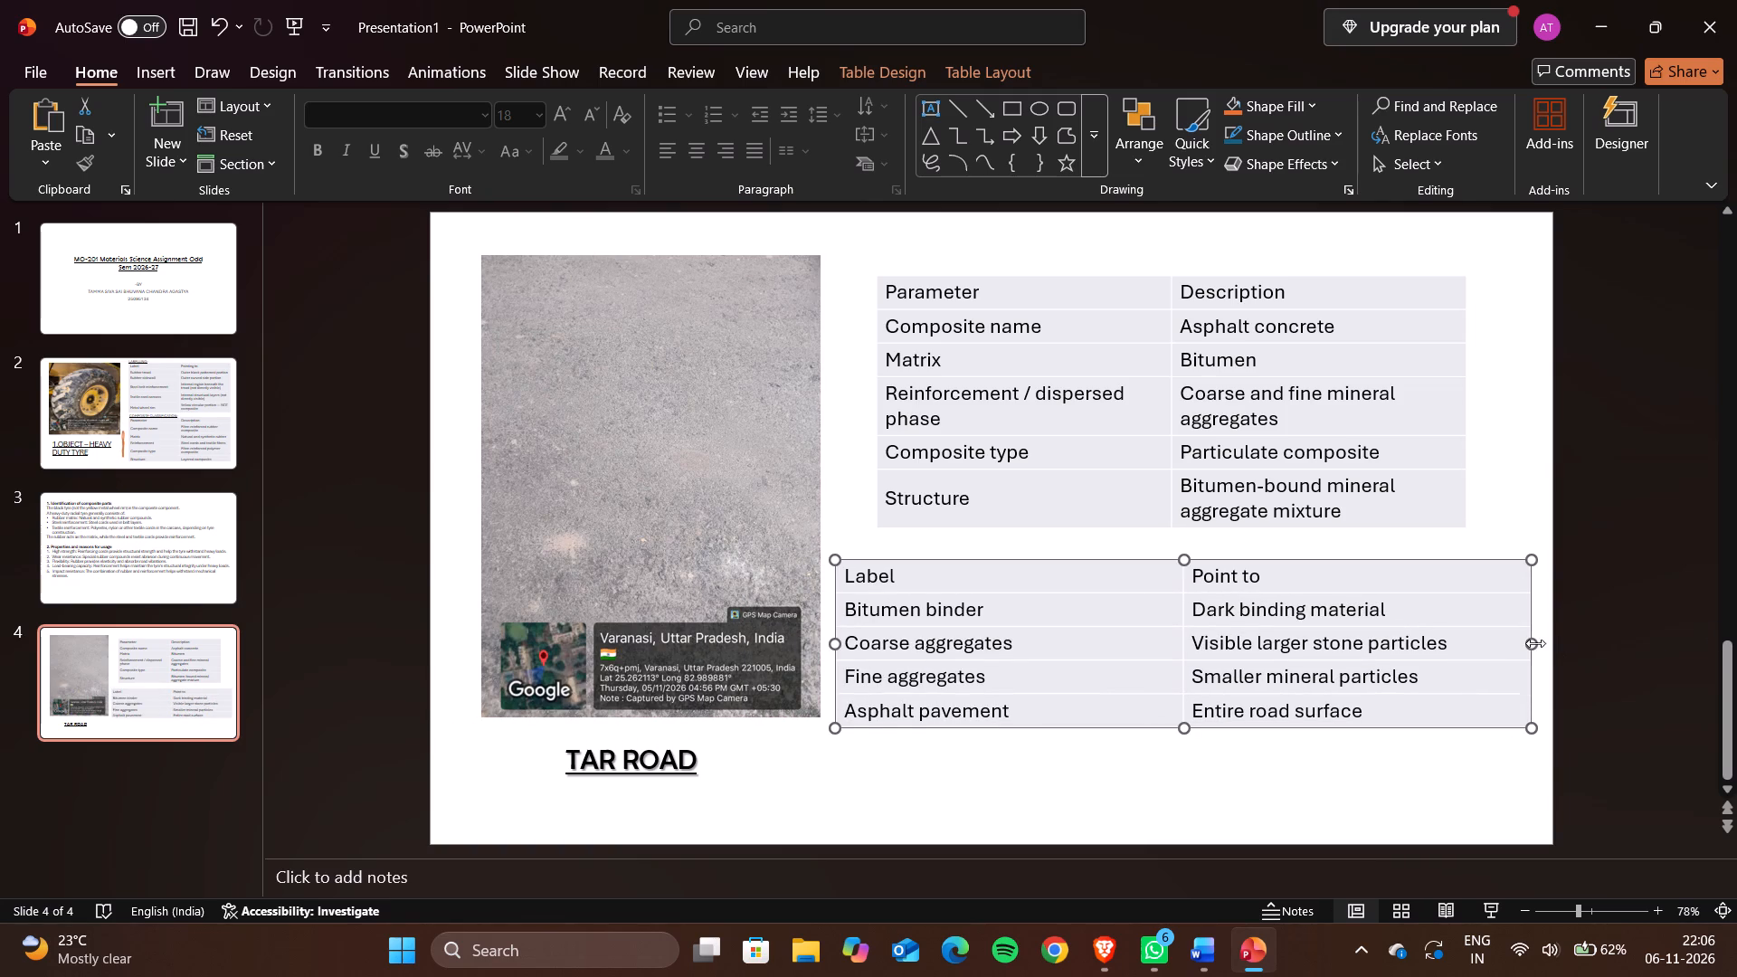
{"action": "left_click_drag", "start_coordinate": [1535, 643], "coordinate": [1474, 655]}
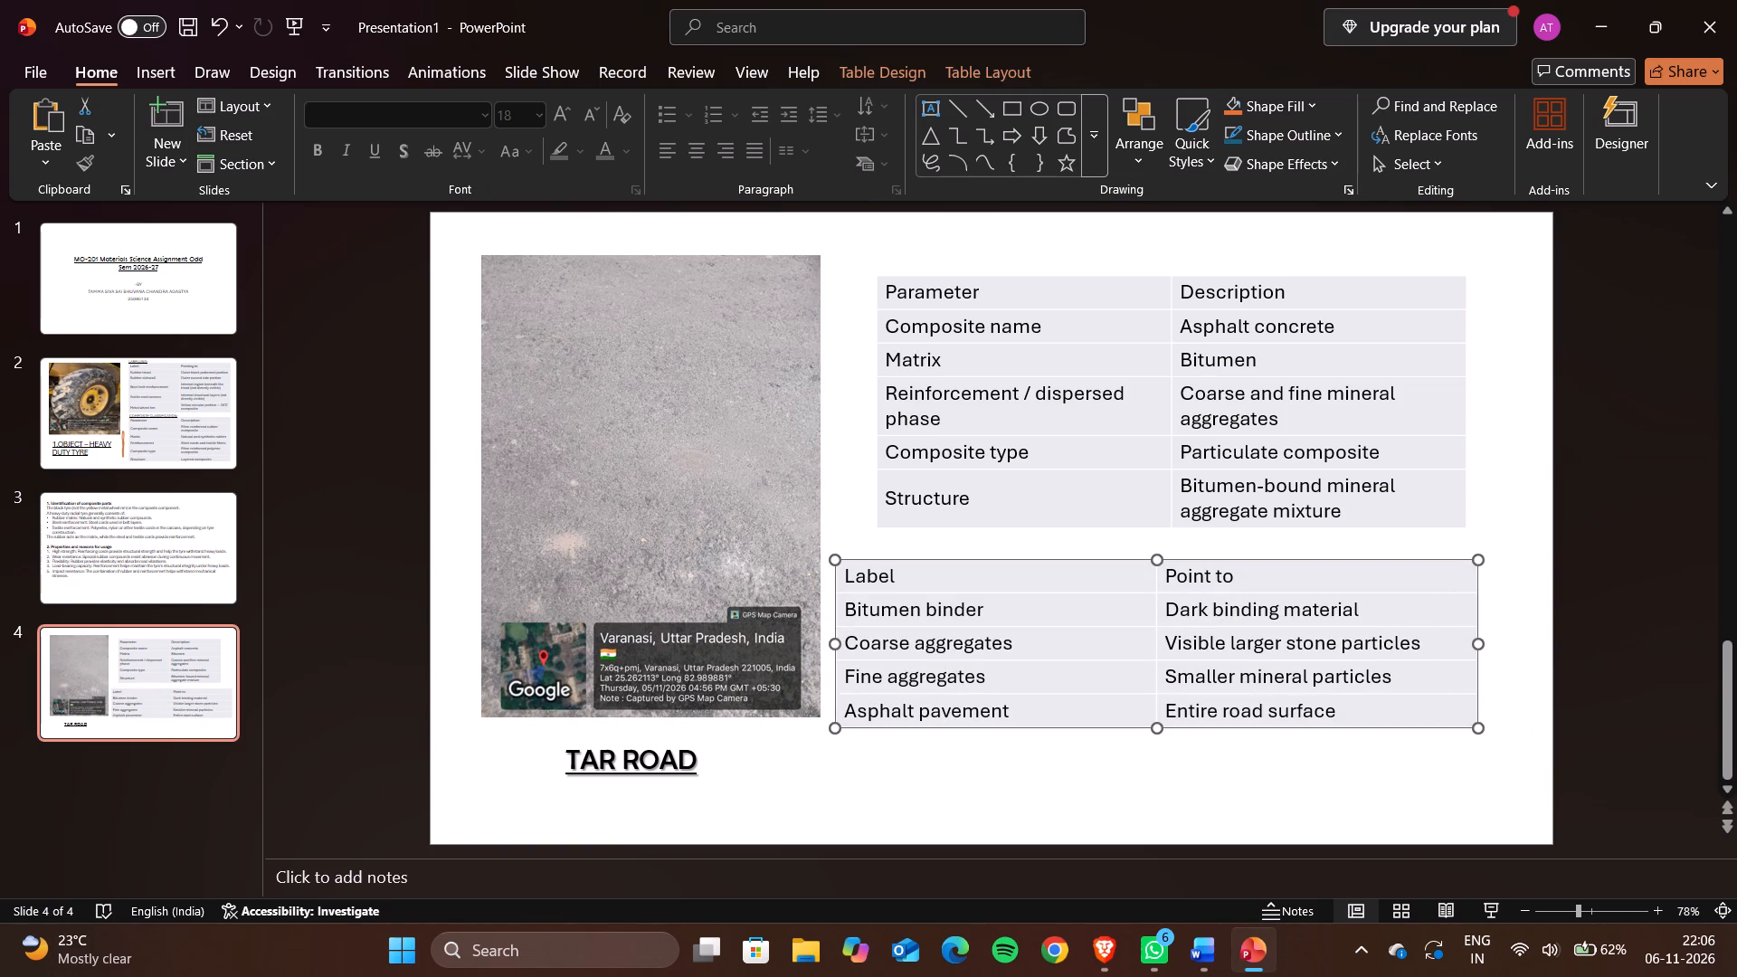
{"action": "left_click_drag", "start_coordinate": [840, 644], "coordinate": [885, 631]}
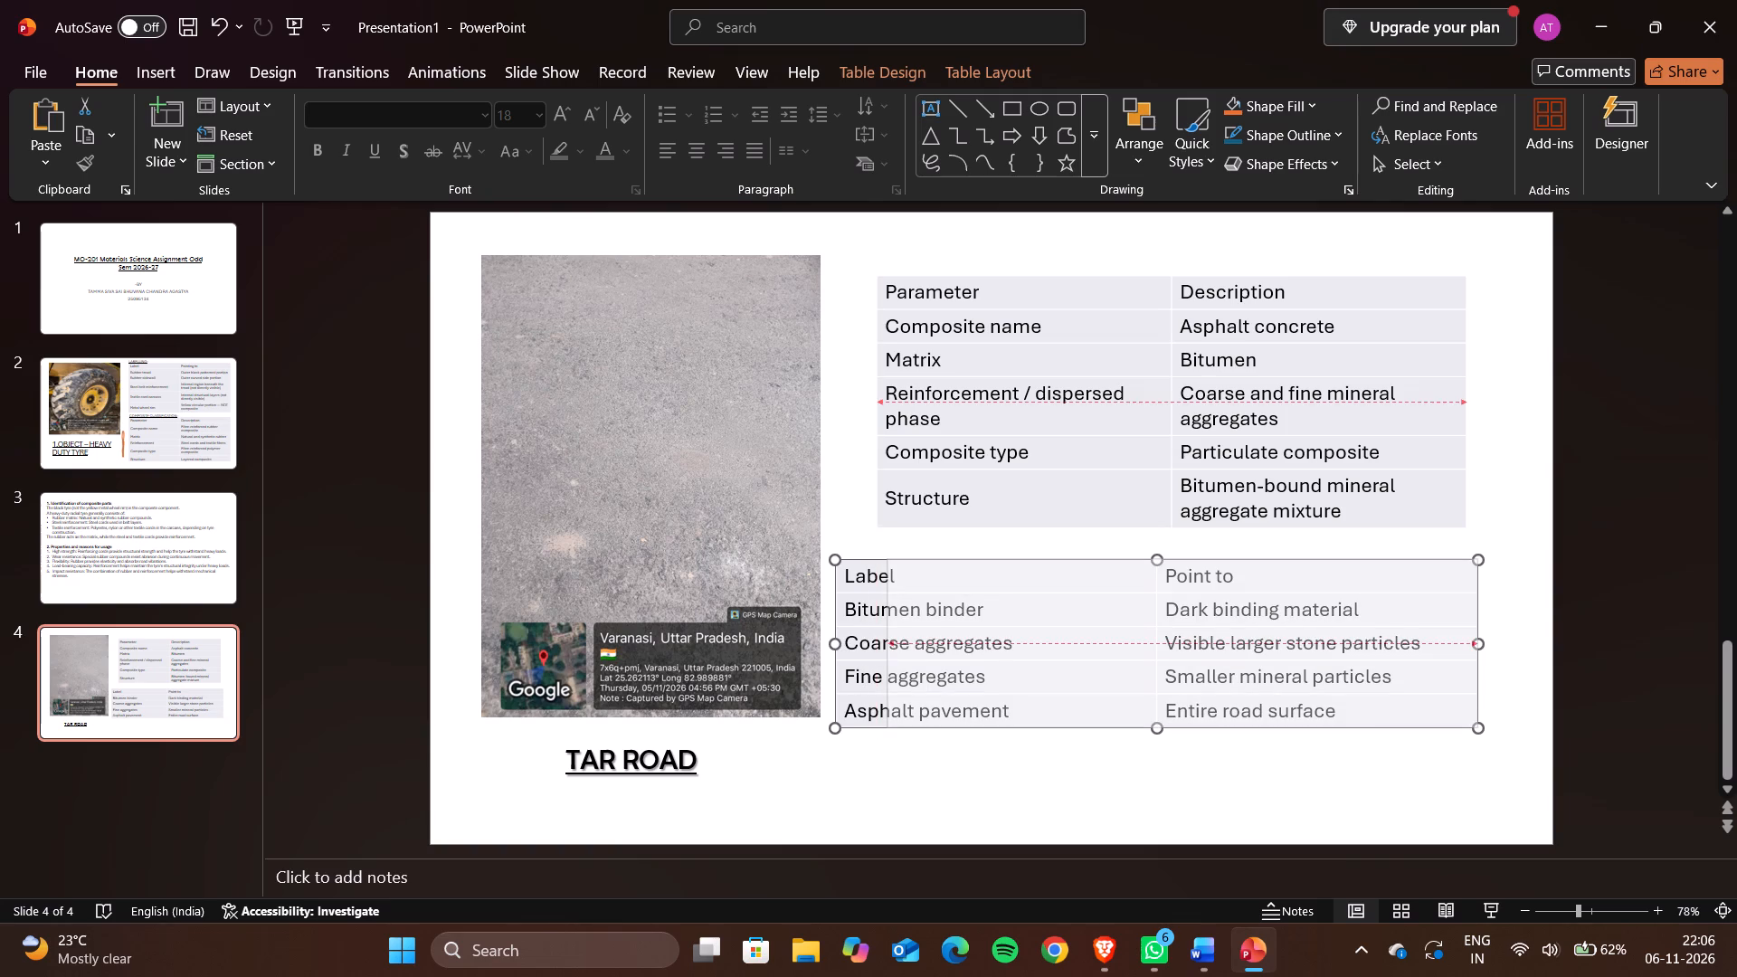
{"action": "left_click_drag", "start_coordinate": [885, 631], "coordinate": [880, 632]}
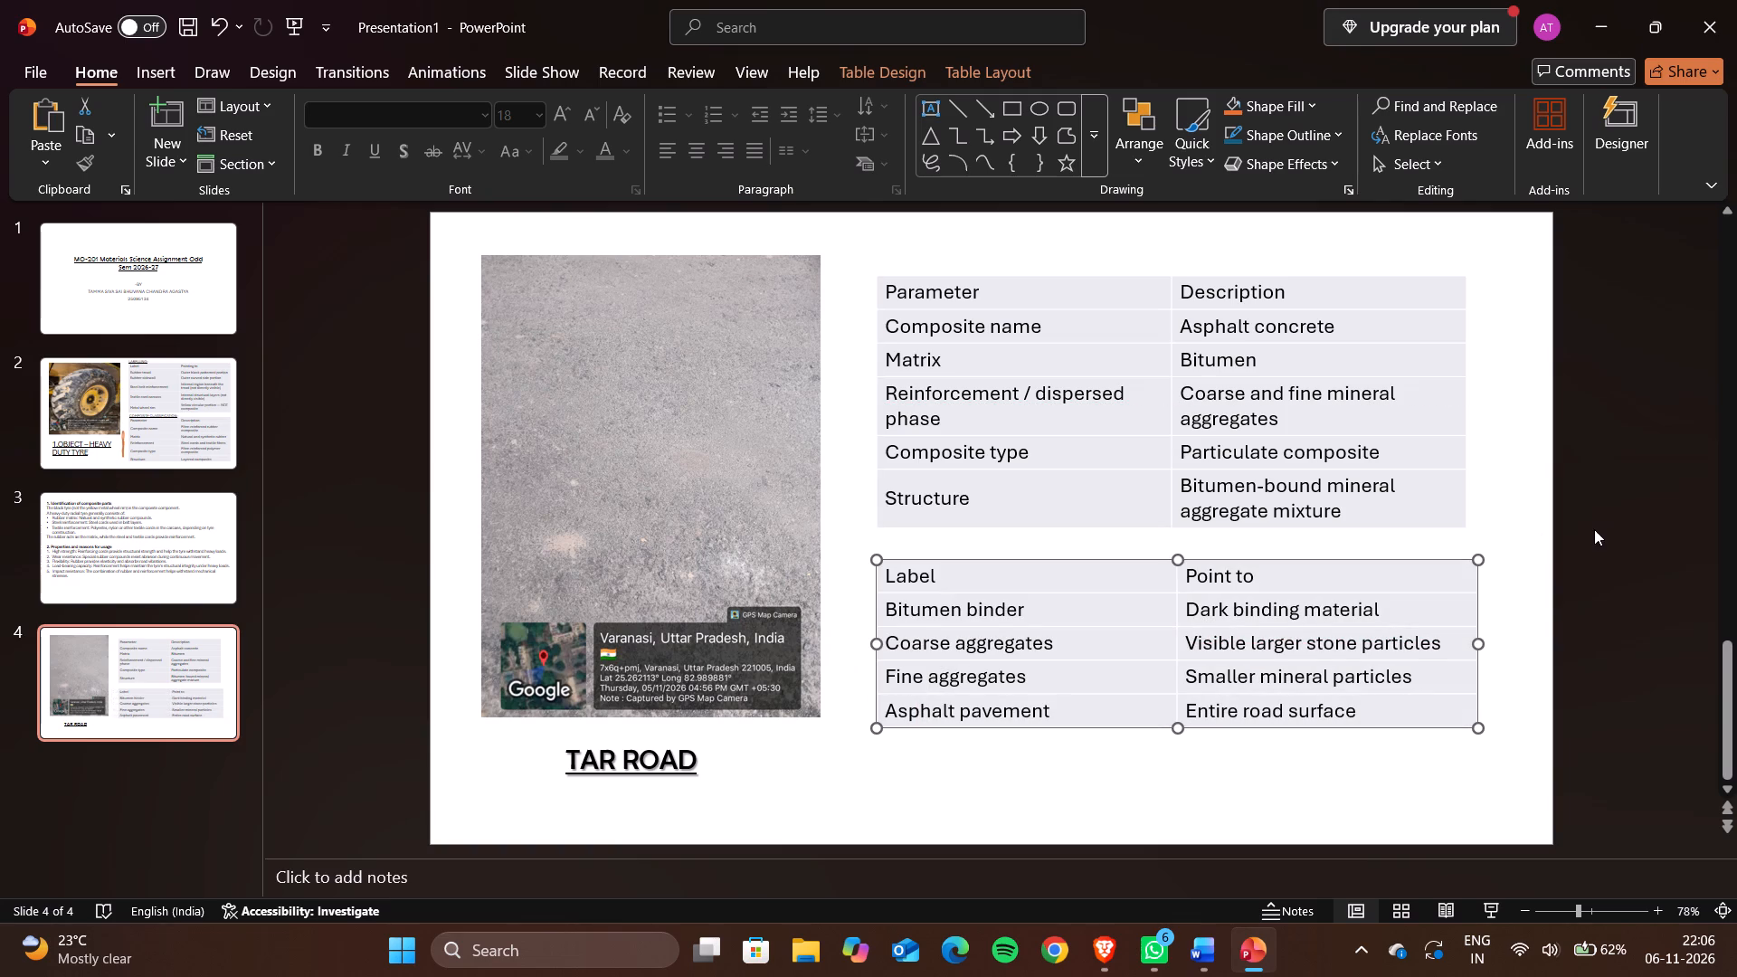
{"action": "left_click", "coordinate": [1594, 529]}
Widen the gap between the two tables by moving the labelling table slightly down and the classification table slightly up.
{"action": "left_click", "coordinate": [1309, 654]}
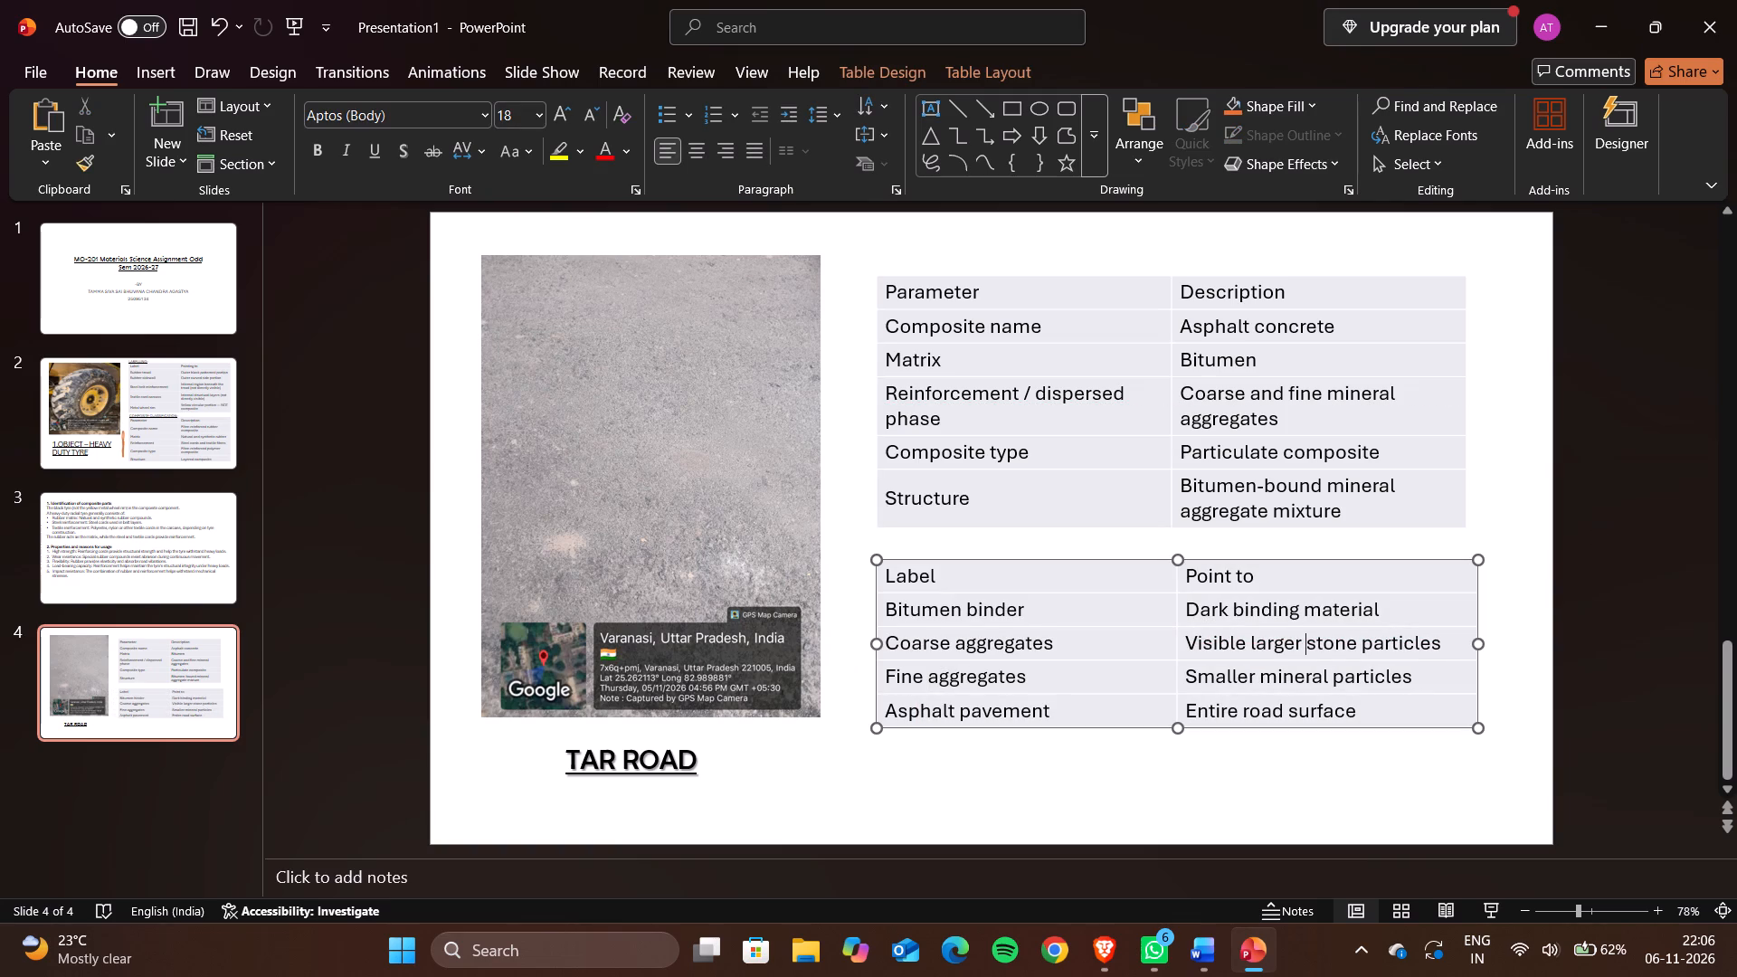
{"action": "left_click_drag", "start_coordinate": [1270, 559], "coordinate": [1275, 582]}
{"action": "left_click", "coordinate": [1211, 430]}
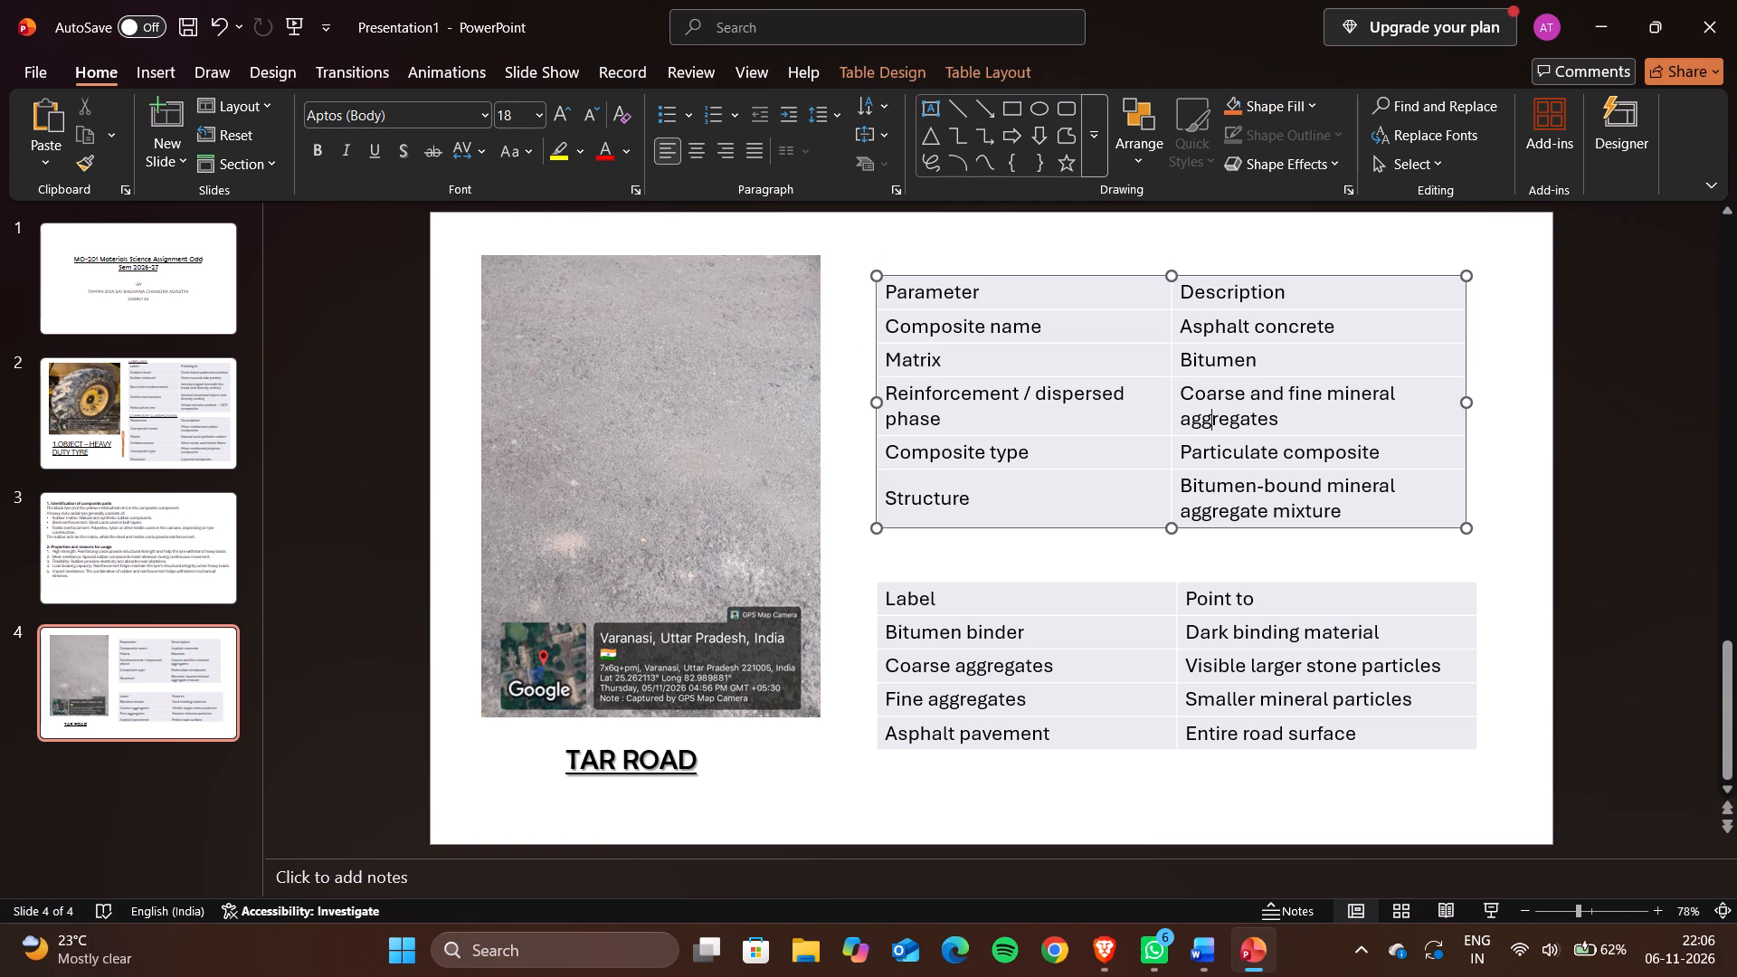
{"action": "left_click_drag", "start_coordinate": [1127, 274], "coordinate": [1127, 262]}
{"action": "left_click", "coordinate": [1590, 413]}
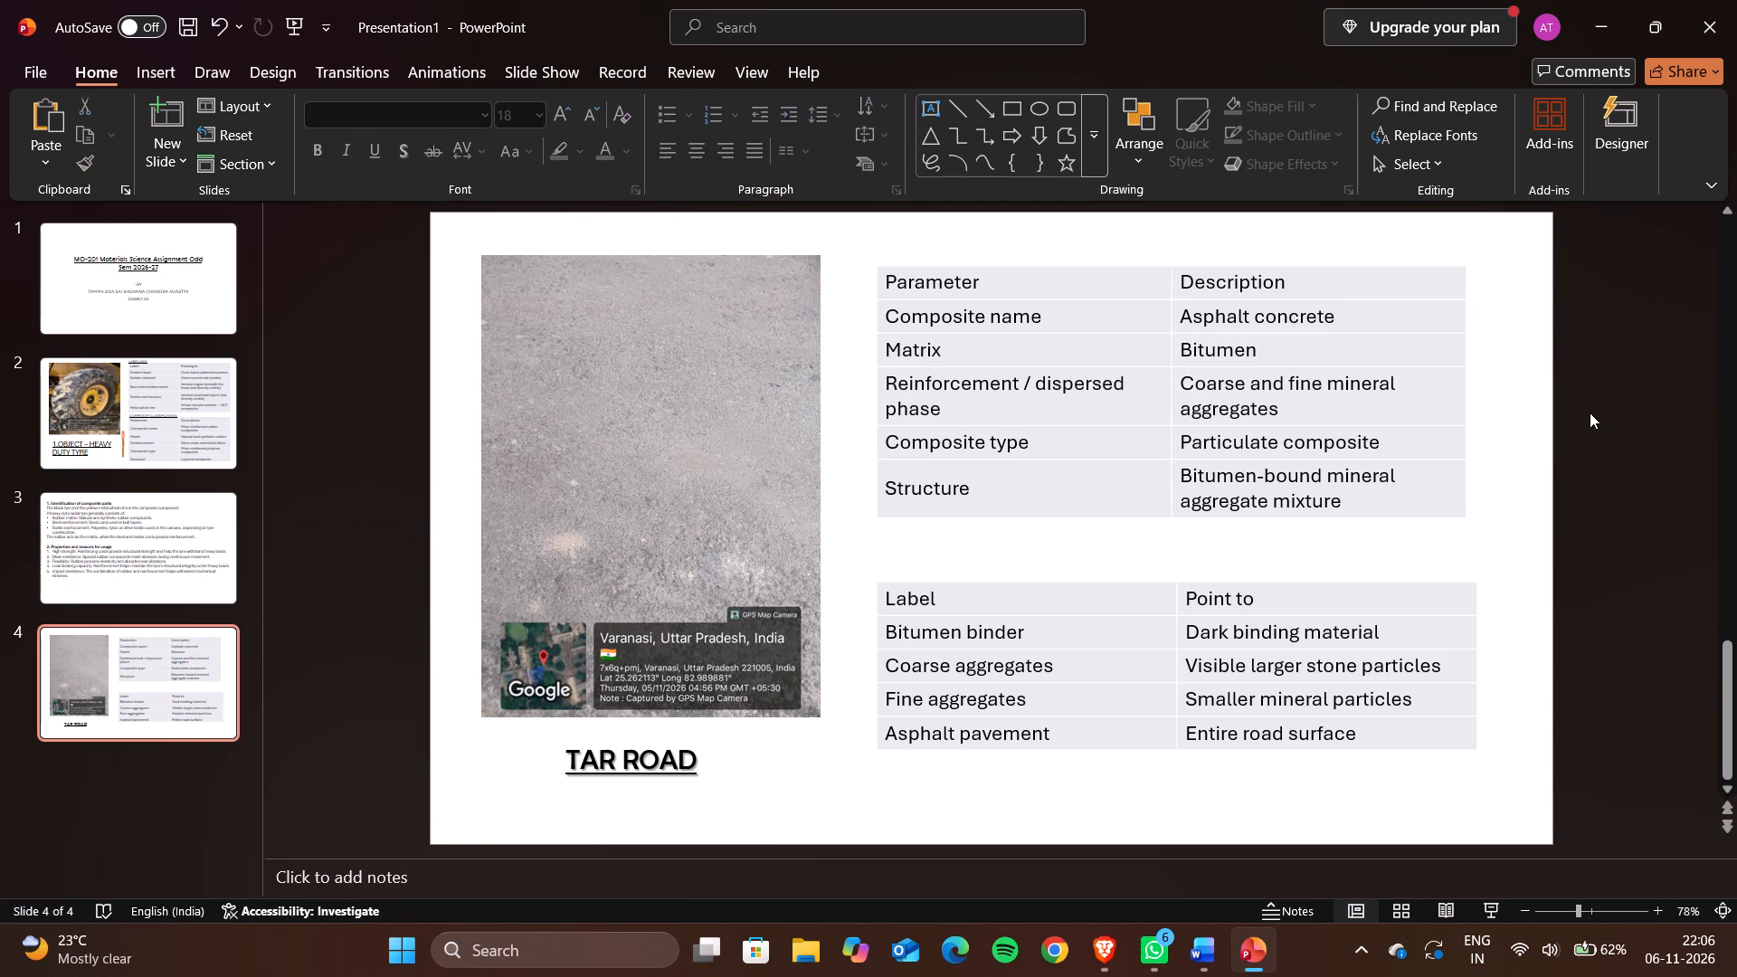
Compare the table arrangement on the heavy duty tyre slide with that on the tar road slide.
{"action": "left_click", "coordinate": [132, 431]}
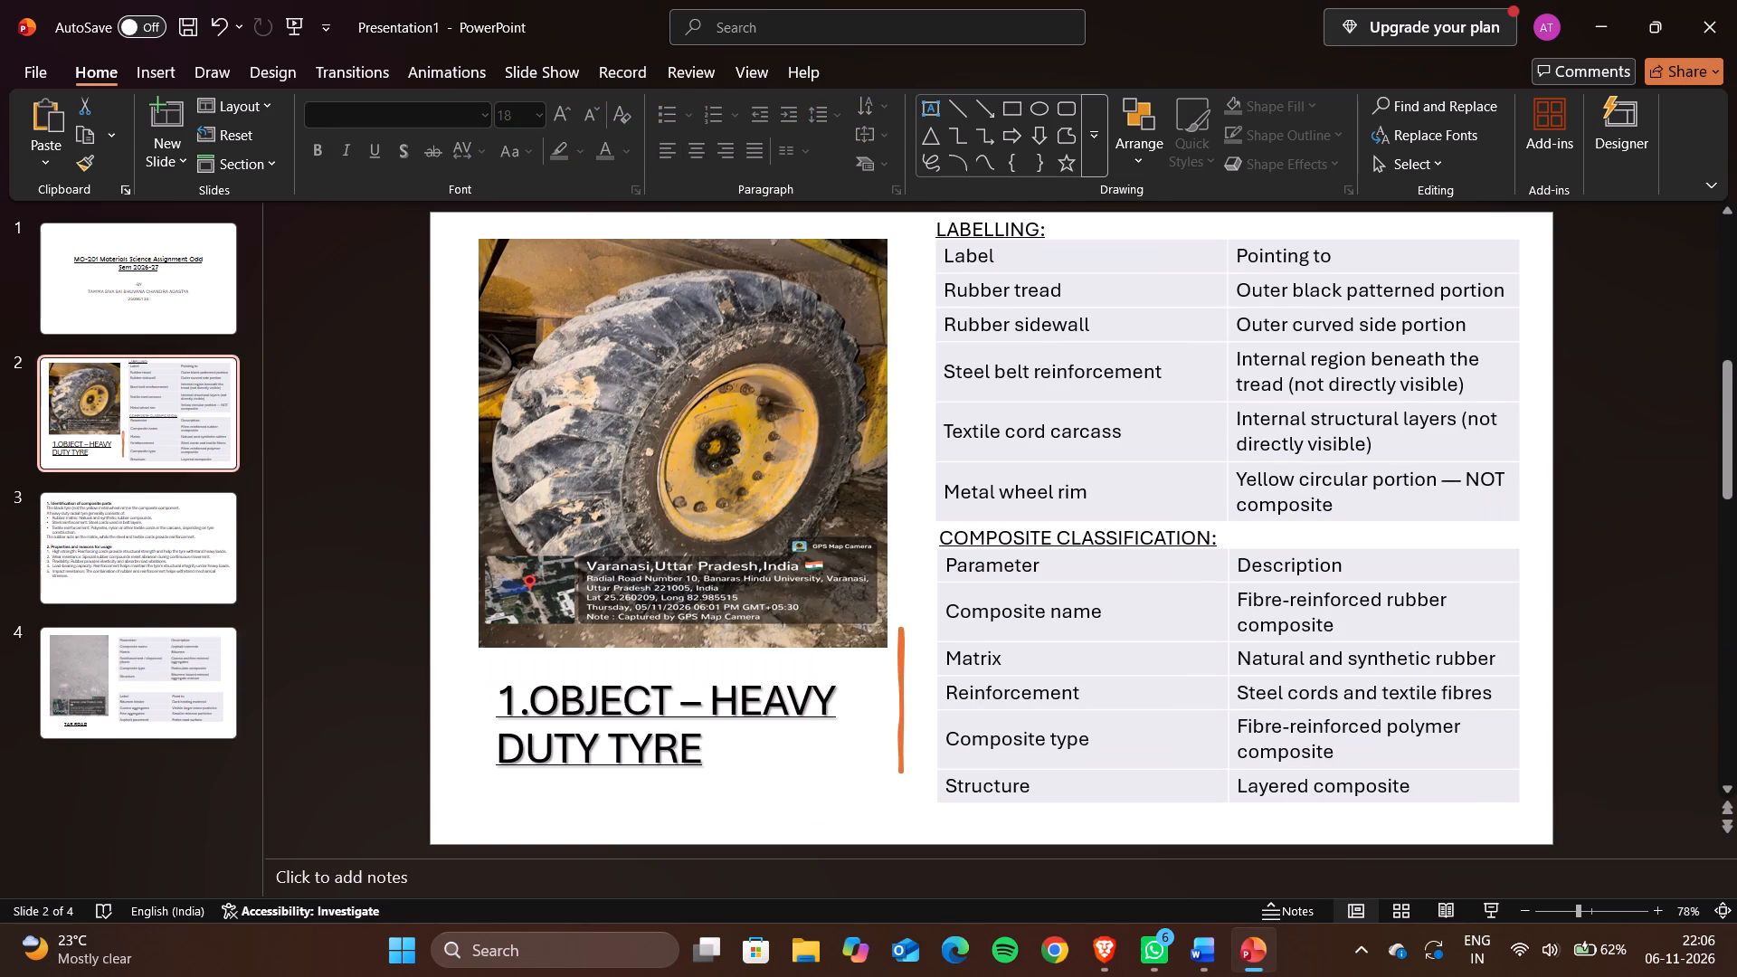
{"action": "left_click", "coordinate": [897, 700]}
{"action": "left_click", "coordinate": [198, 571]}
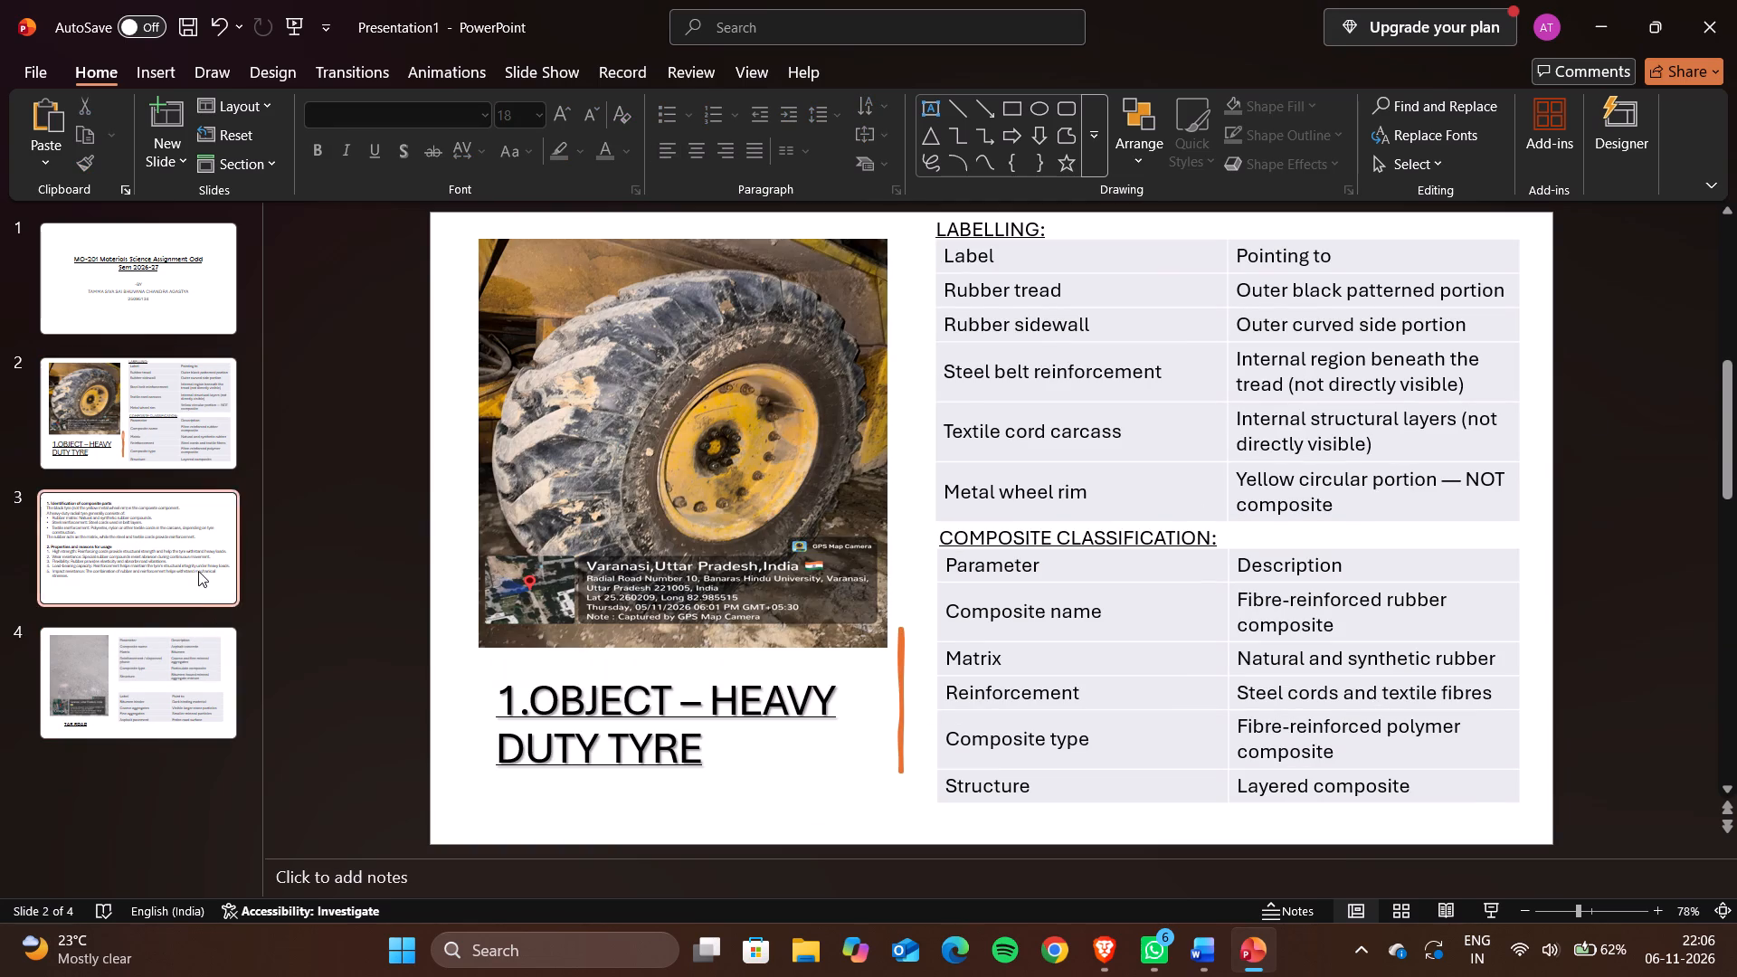
{"action": "left_click", "coordinate": [198, 658]}
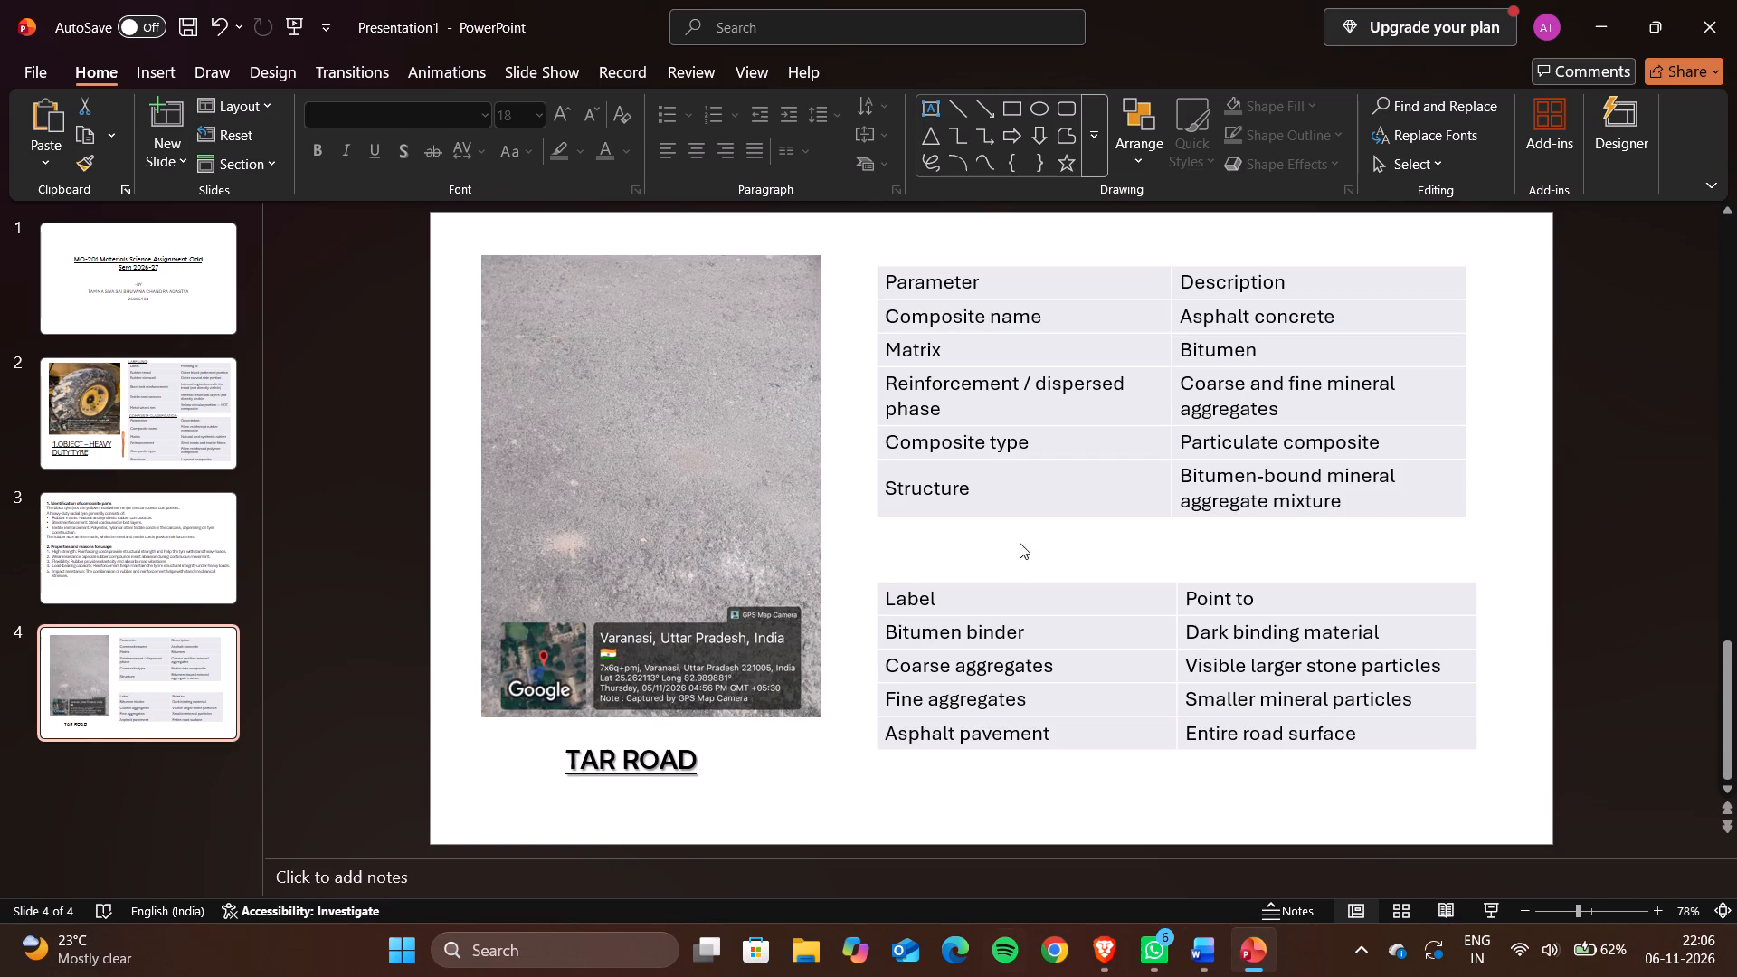
{"action": "left_click", "coordinate": [1004, 616]}
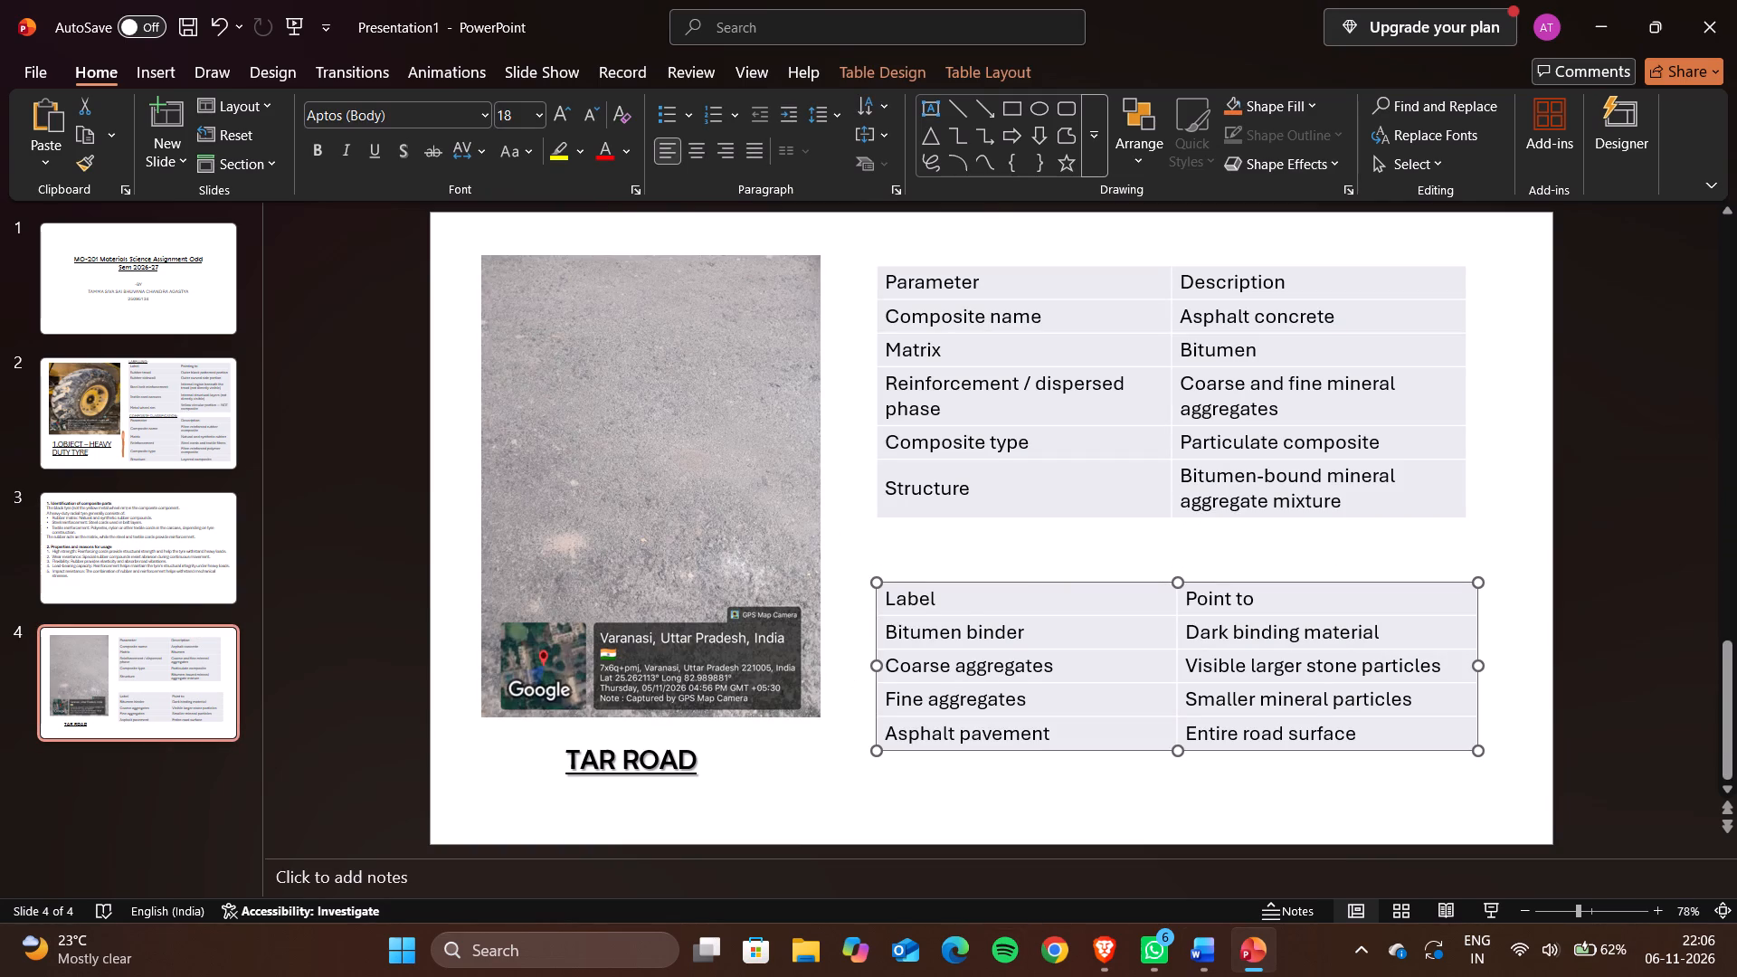
{"action": "left_click", "coordinate": [150, 403]}
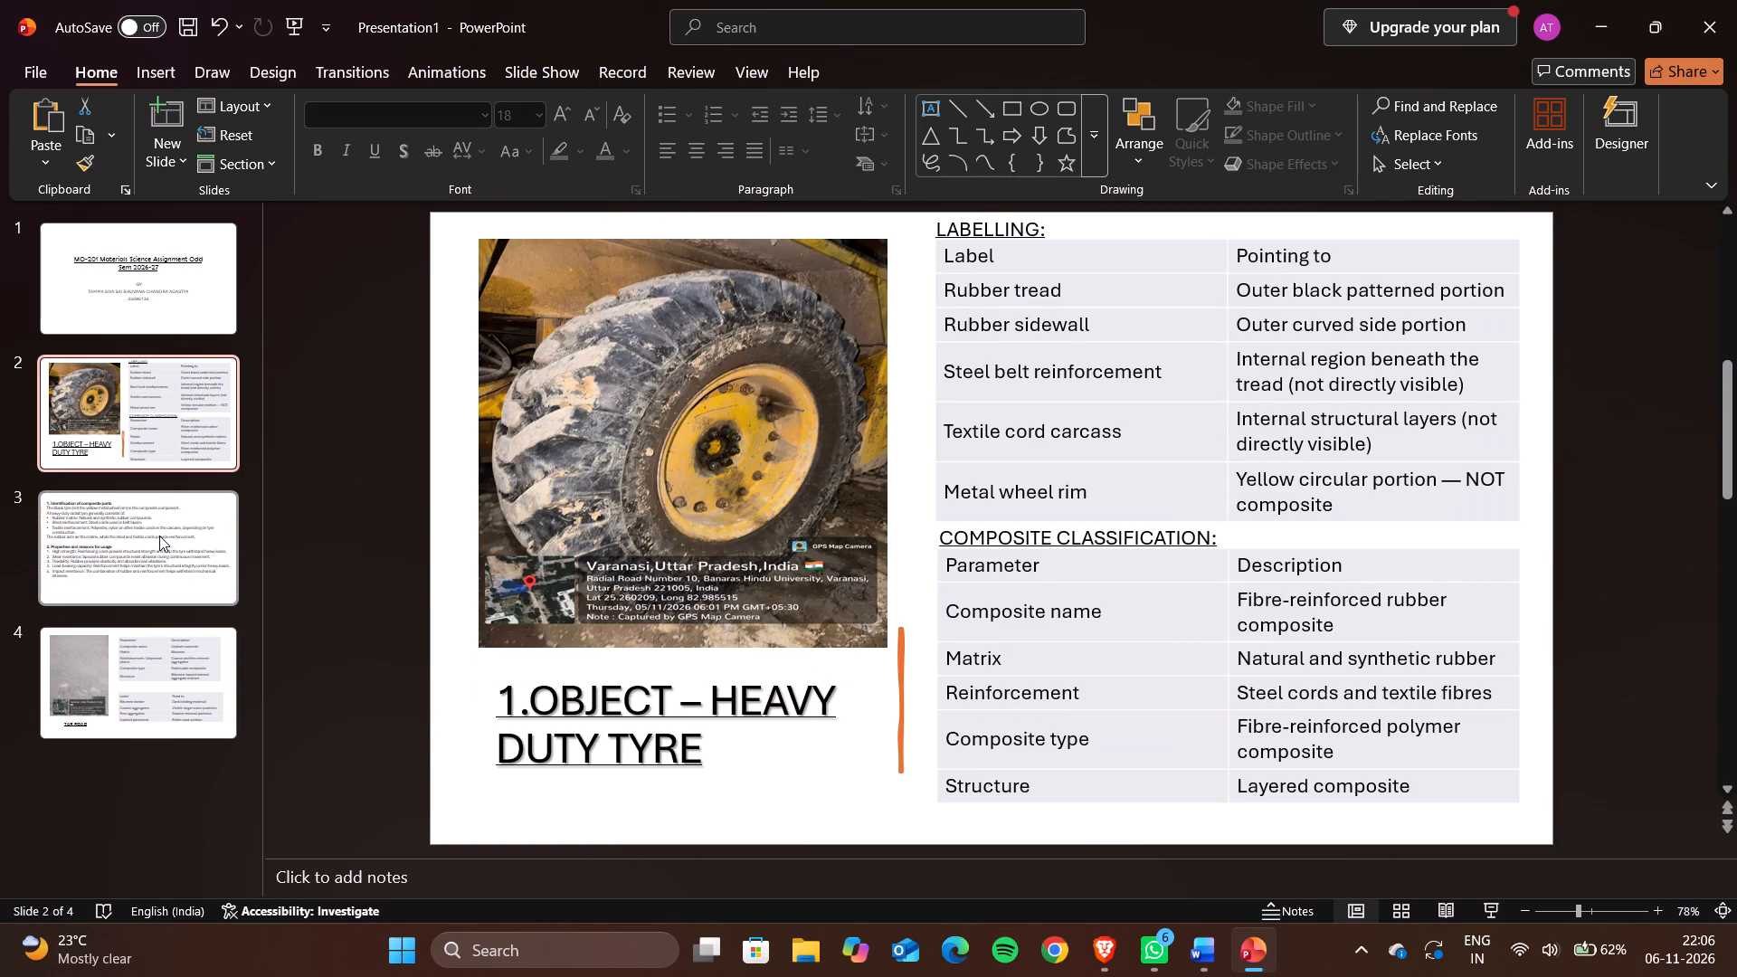
{"action": "left_click", "coordinate": [159, 536]}
{"action": "left_click", "coordinate": [150, 669]}
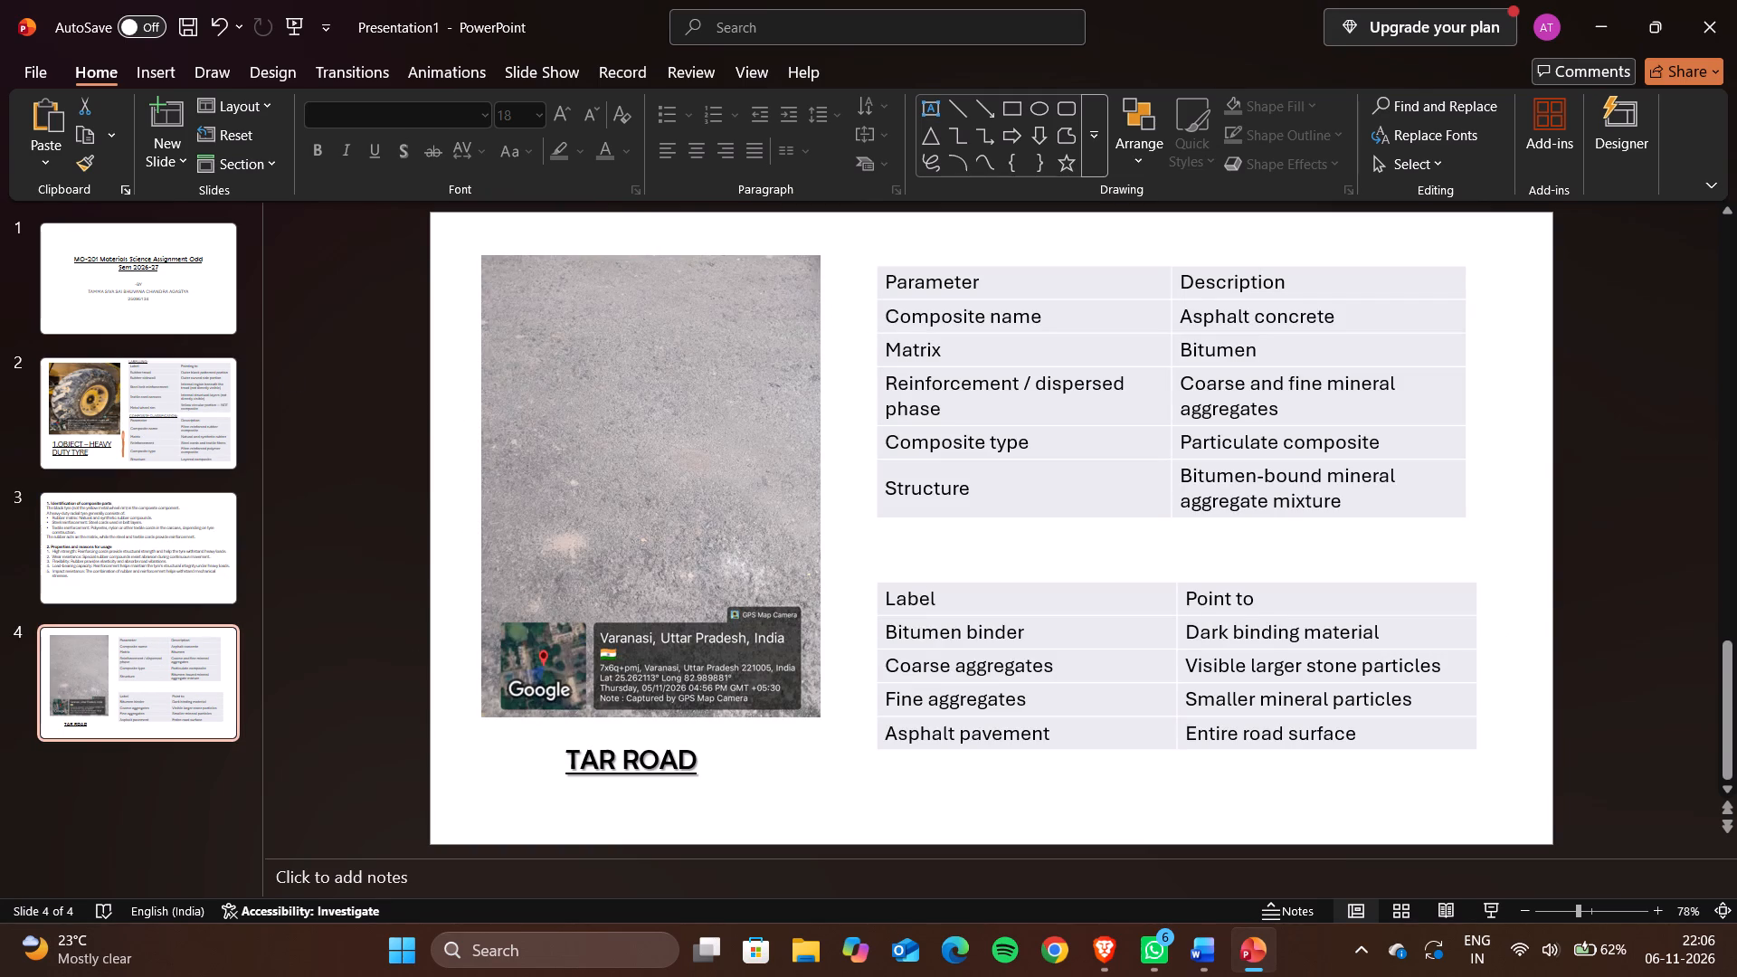
Swap the two tables on slide 4, placing the labelling table above the composite classification table beside the road picture.
{"action": "left_click", "coordinate": [1035, 296]}
{"action": "left_click", "coordinate": [1229, 655]}
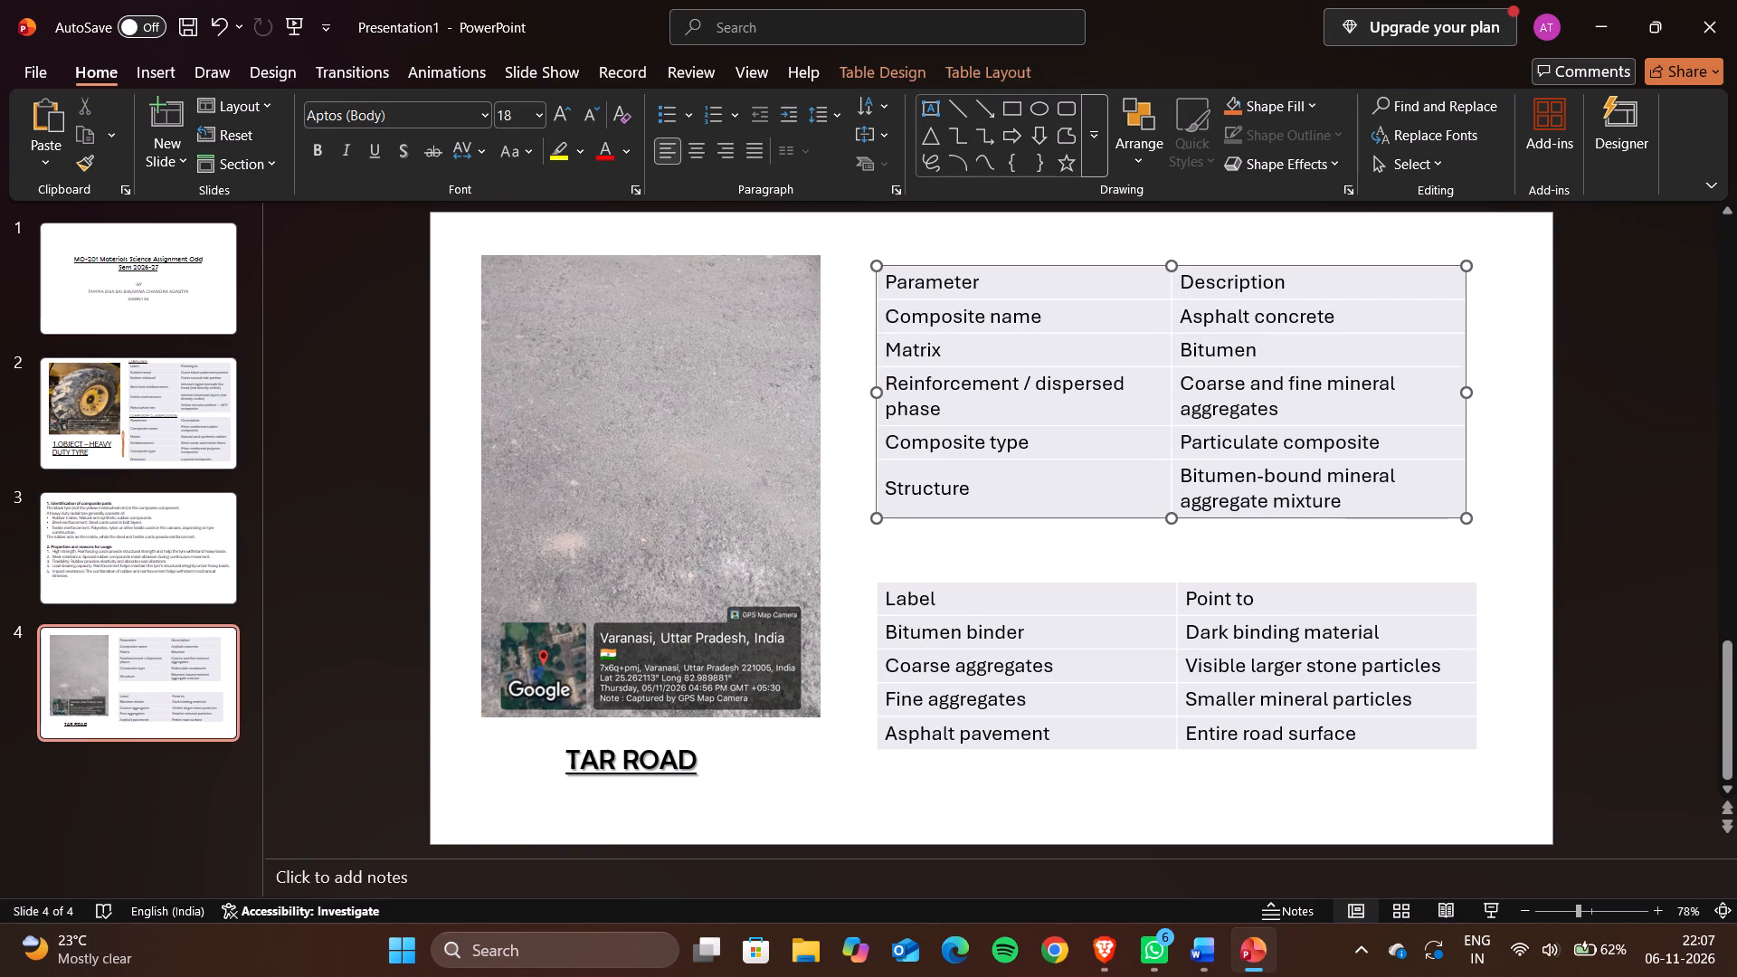
{"action": "left_click_drag", "start_coordinate": [1078, 580], "coordinate": [664, 272]}
{"action": "left_click", "coordinate": [1433, 422]}
{"action": "left_click_drag", "start_coordinate": [1381, 269], "coordinate": [1445, 558]}
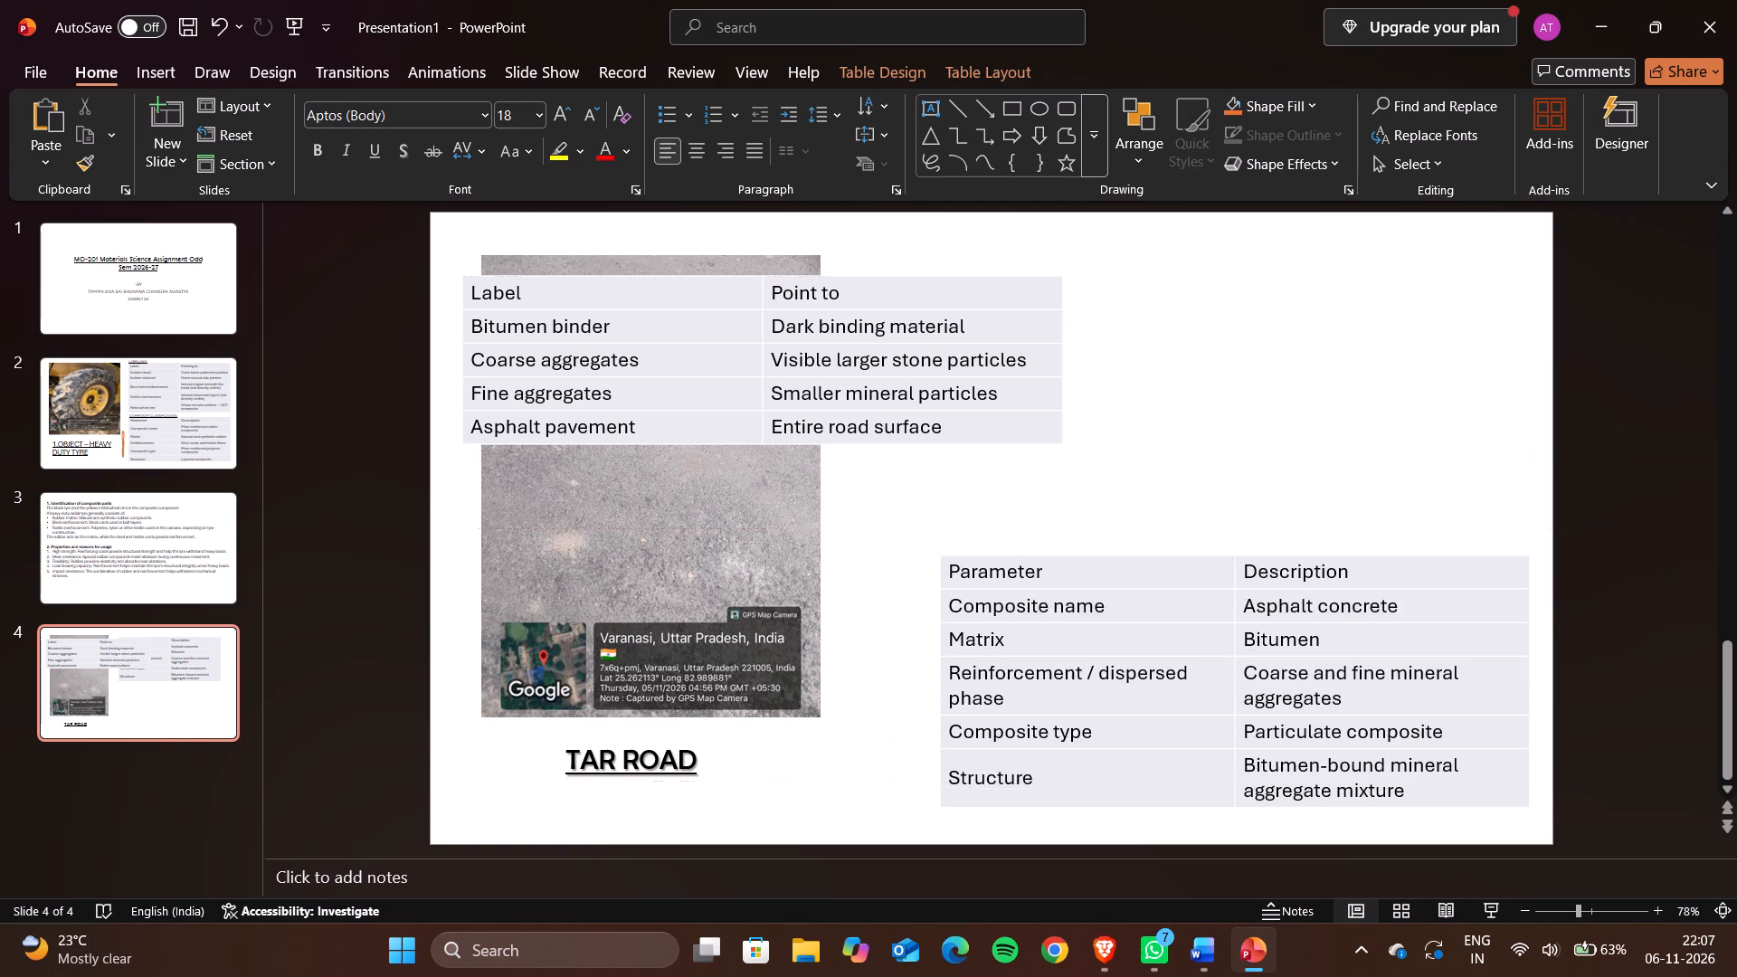
{"action": "left_click_drag", "start_coordinate": [1445, 558], "coordinate": [1407, 518]}
{"action": "left_click", "coordinate": [964, 342]}
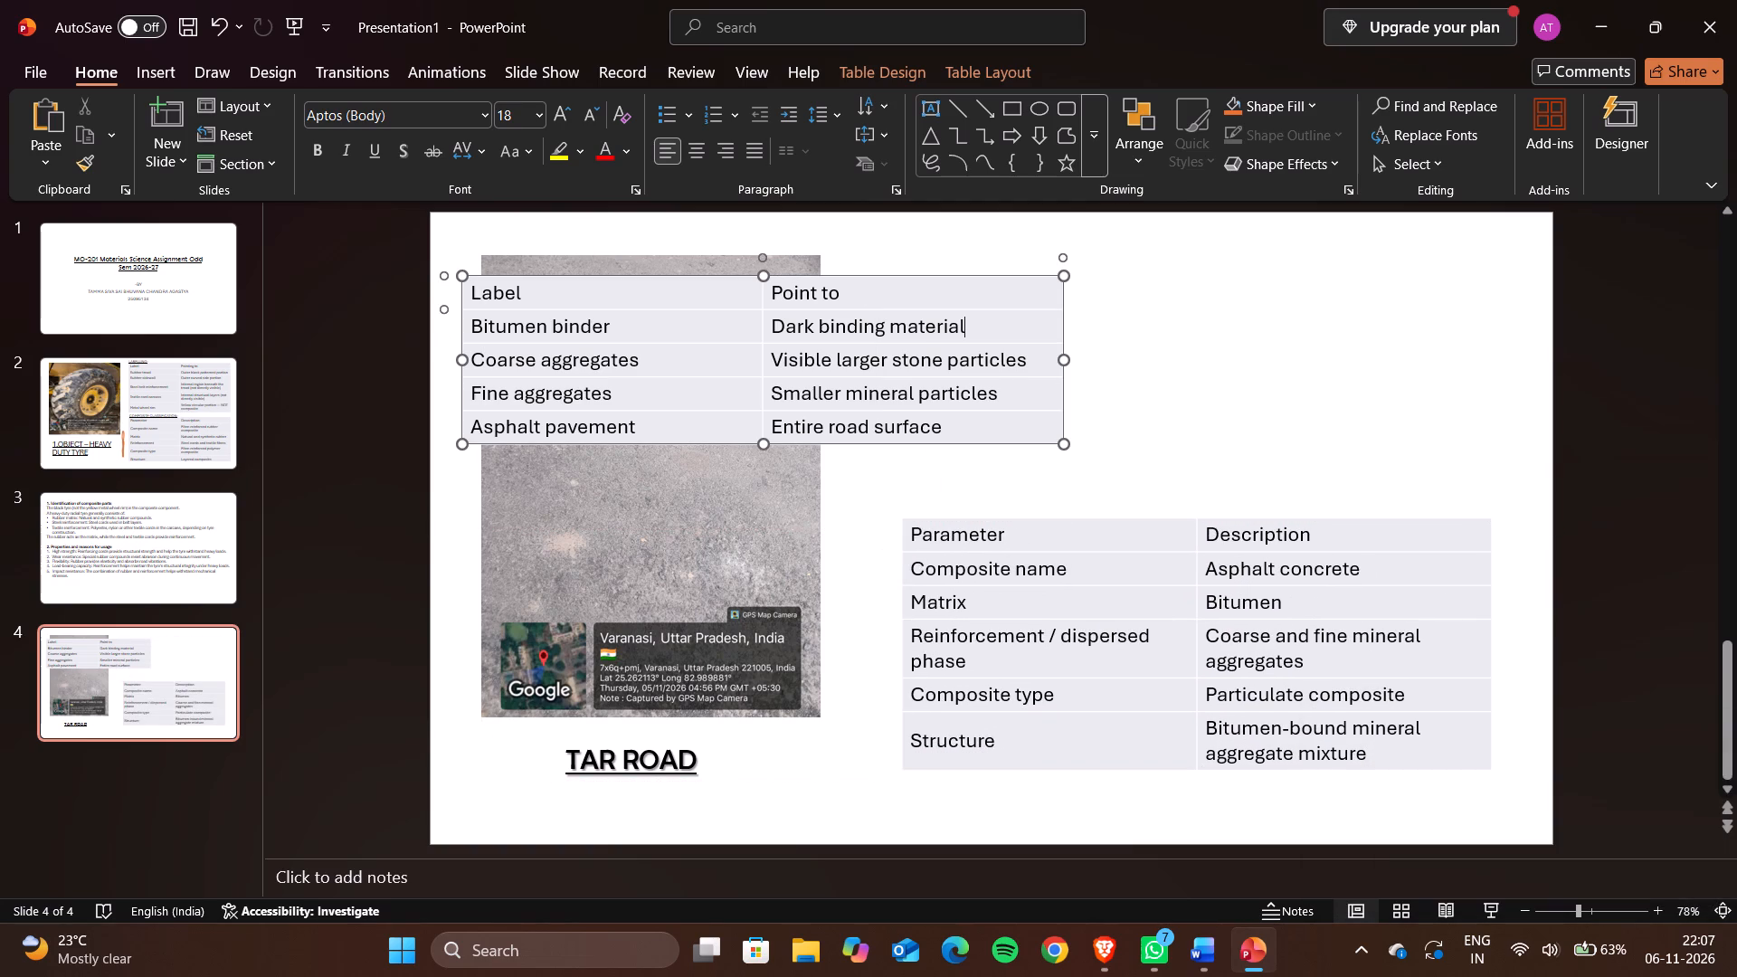
{"action": "left_click_drag", "start_coordinate": [962, 274], "coordinate": [1386, 274]}
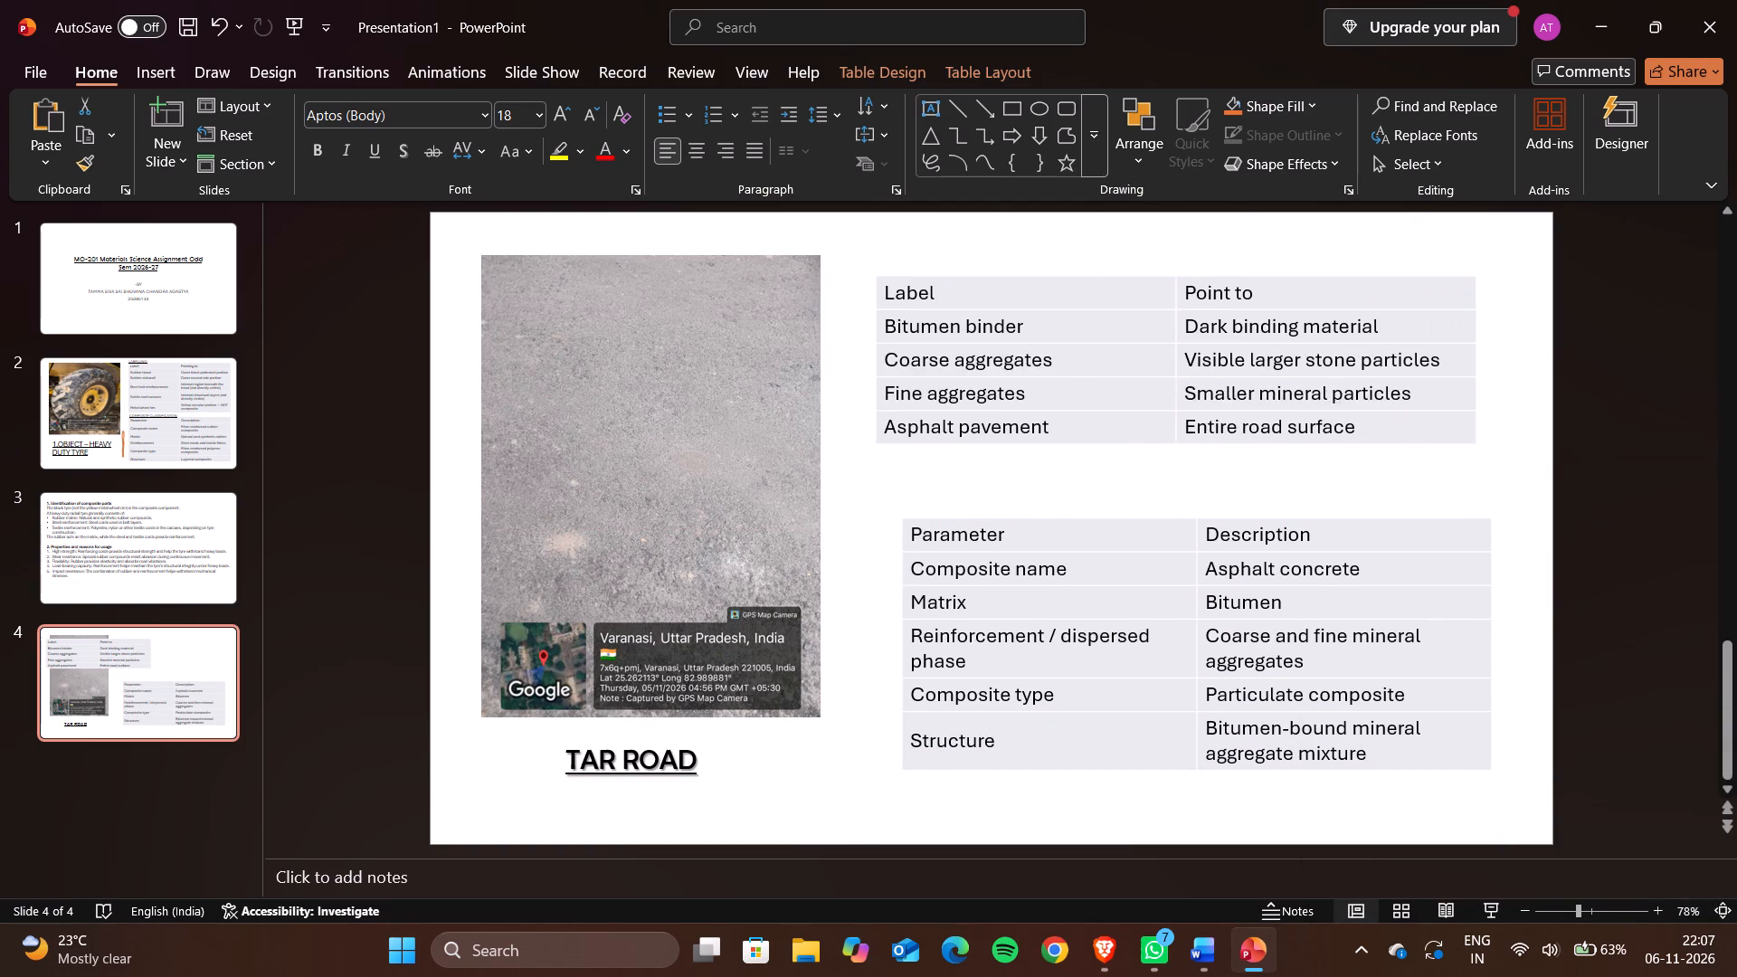
Nudge the labelling table, move the classification table up beneath it, and widen the classification table slightly so both tables' side edges line up.
{"action": "left_click_drag", "start_coordinate": [1386, 274], "coordinate": [1382, 271]}
{"action": "left_click", "coordinate": [1343, 640]}
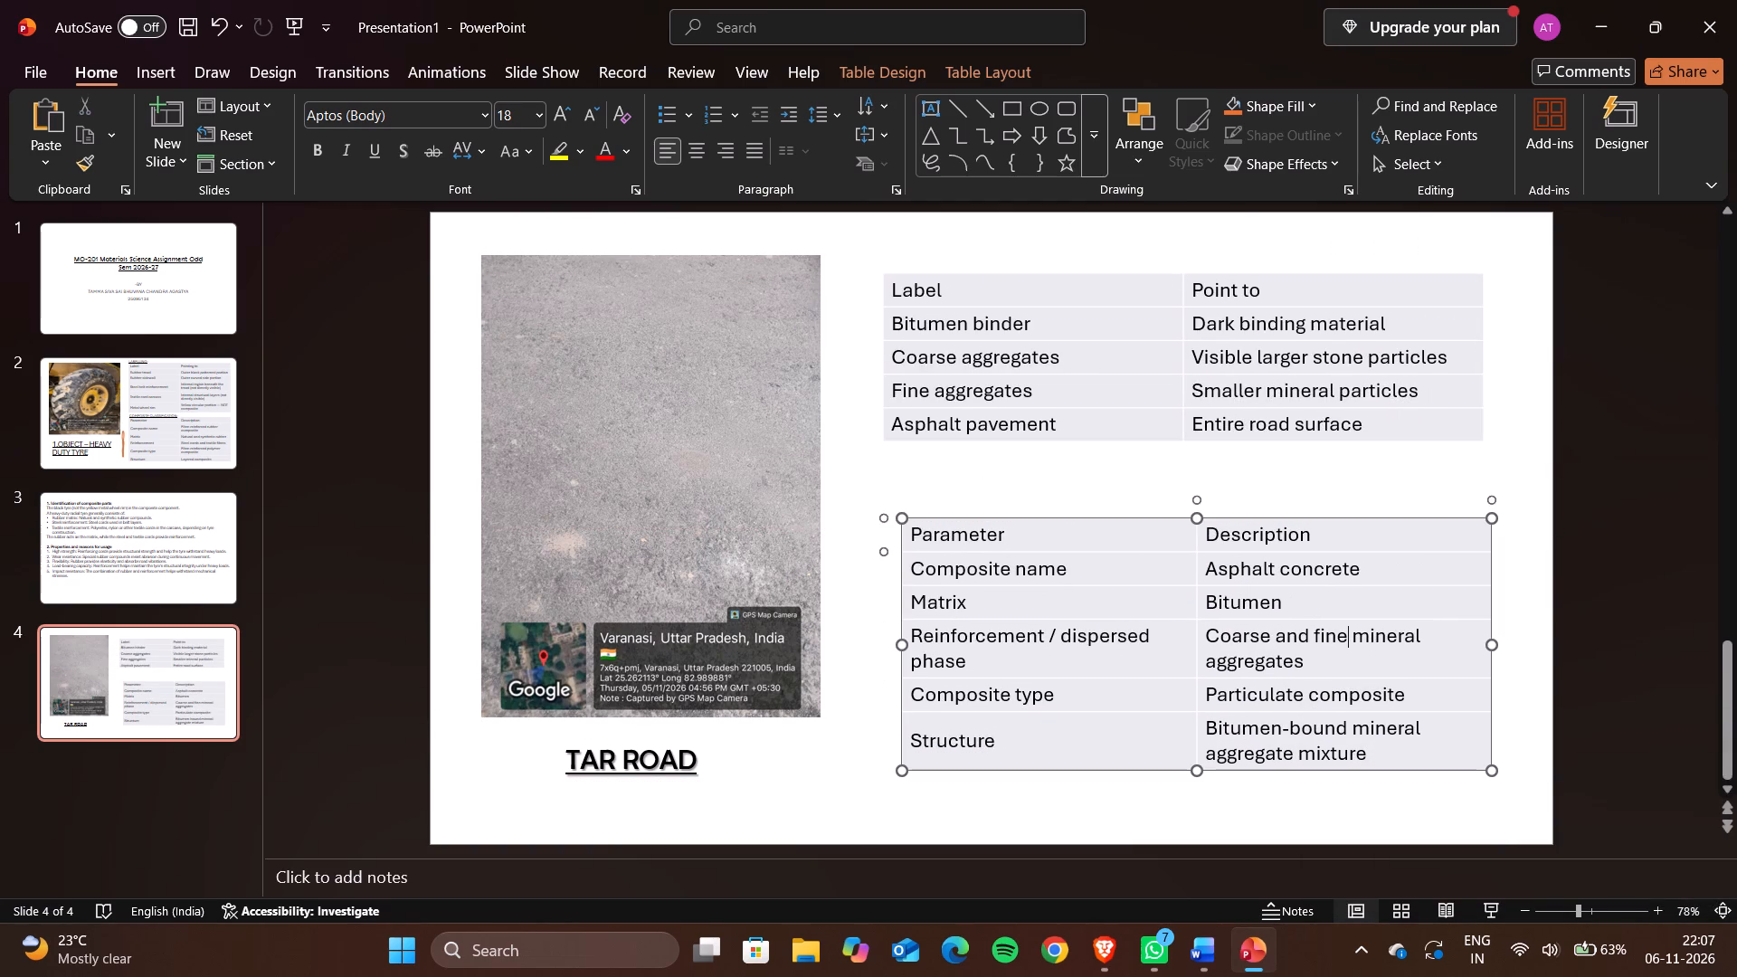
{"action": "left_click_drag", "start_coordinate": [1277, 516], "coordinate": [1254, 489]}
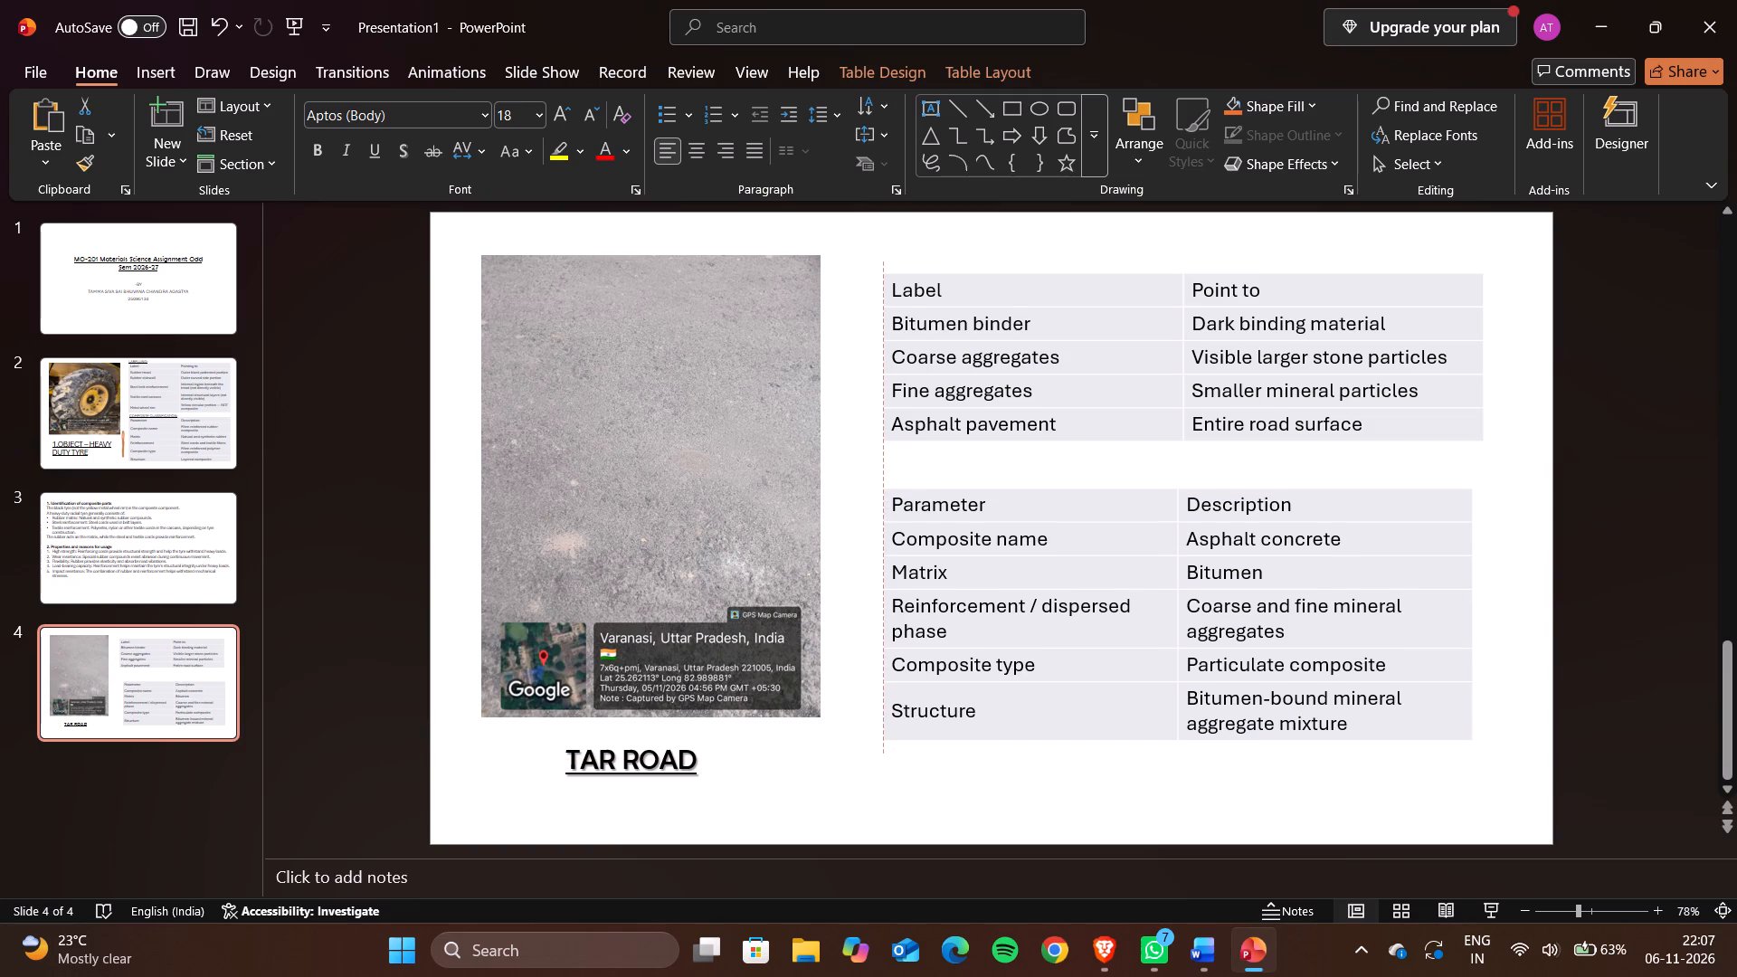
{"action": "left_click_drag", "start_coordinate": [1254, 489], "coordinate": [1267, 494]}
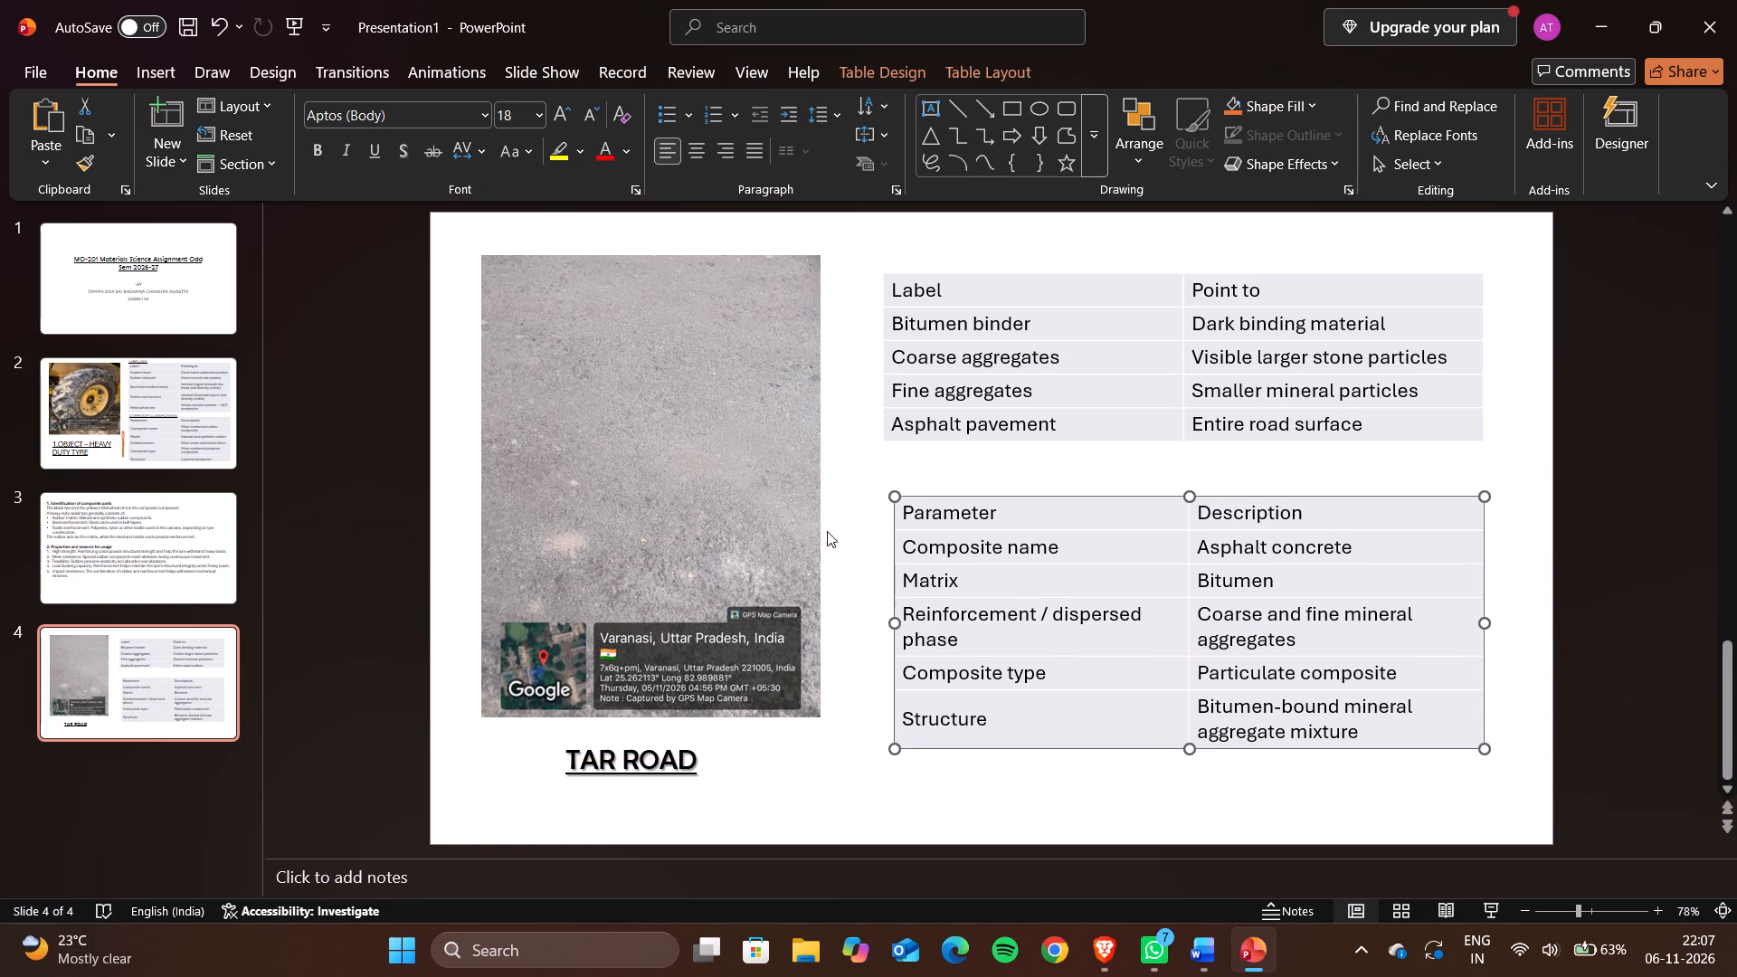
{"action": "left_click_drag", "start_coordinate": [897, 619], "coordinate": [872, 621]}
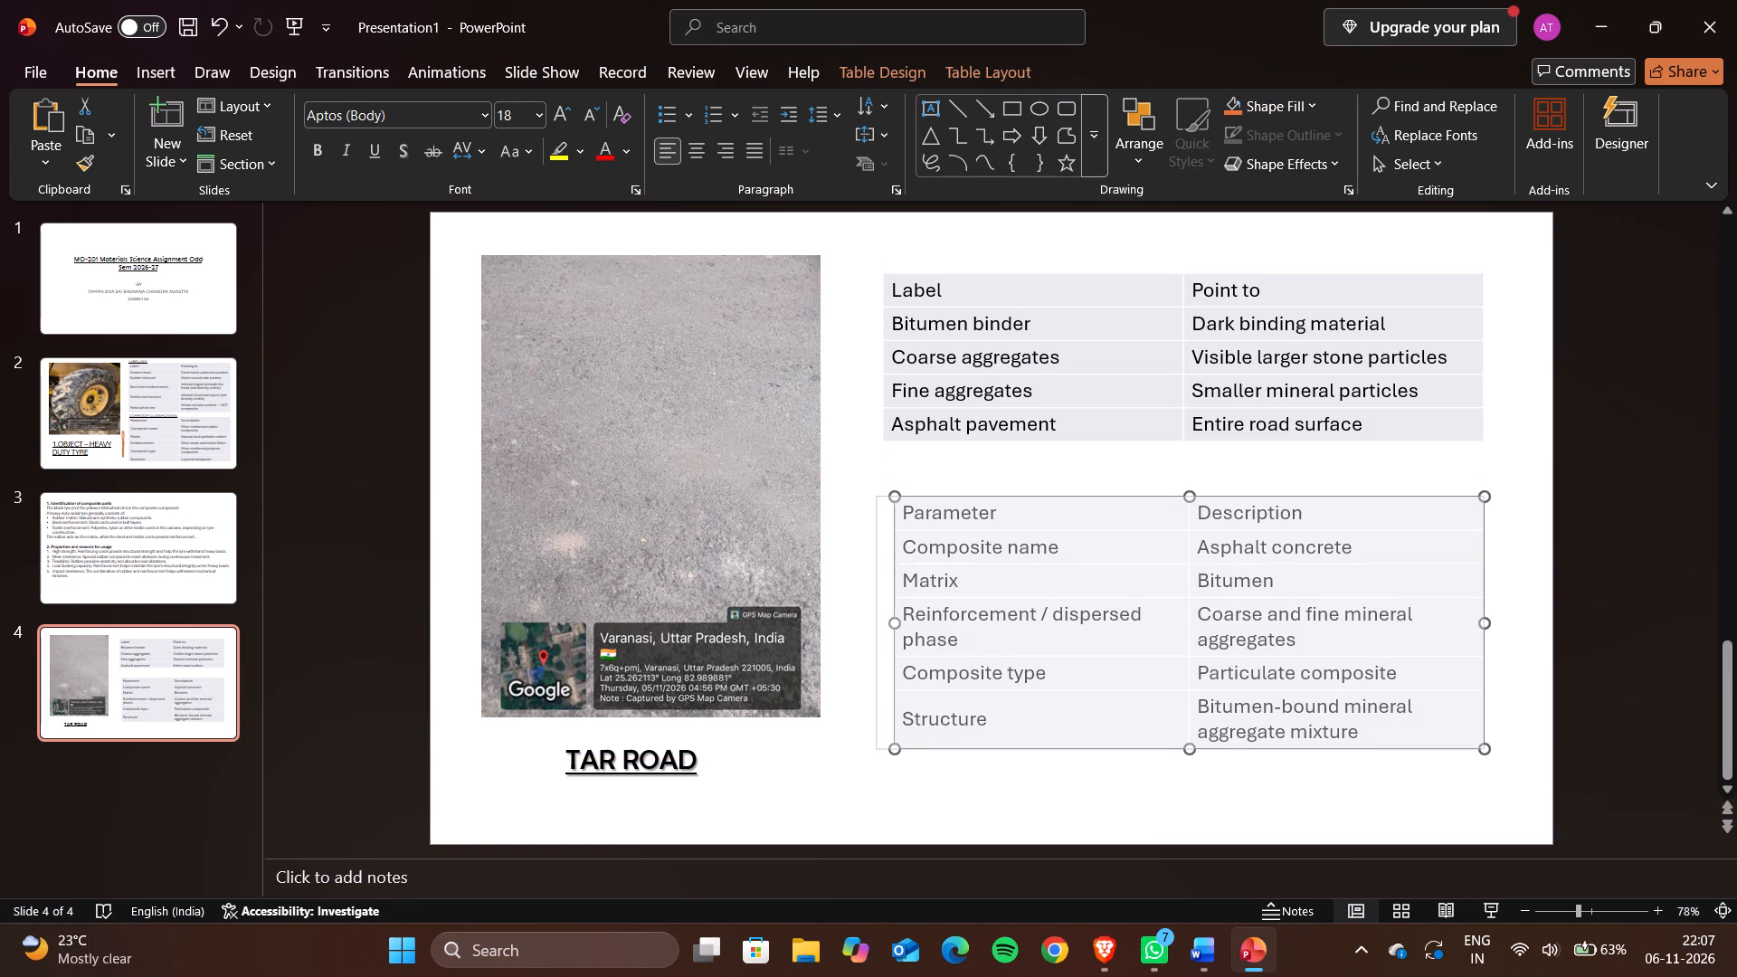
{"action": "left_click_drag", "start_coordinate": [872, 621], "coordinate": [881, 621]}
{"action": "left_click", "coordinate": [1526, 577]}
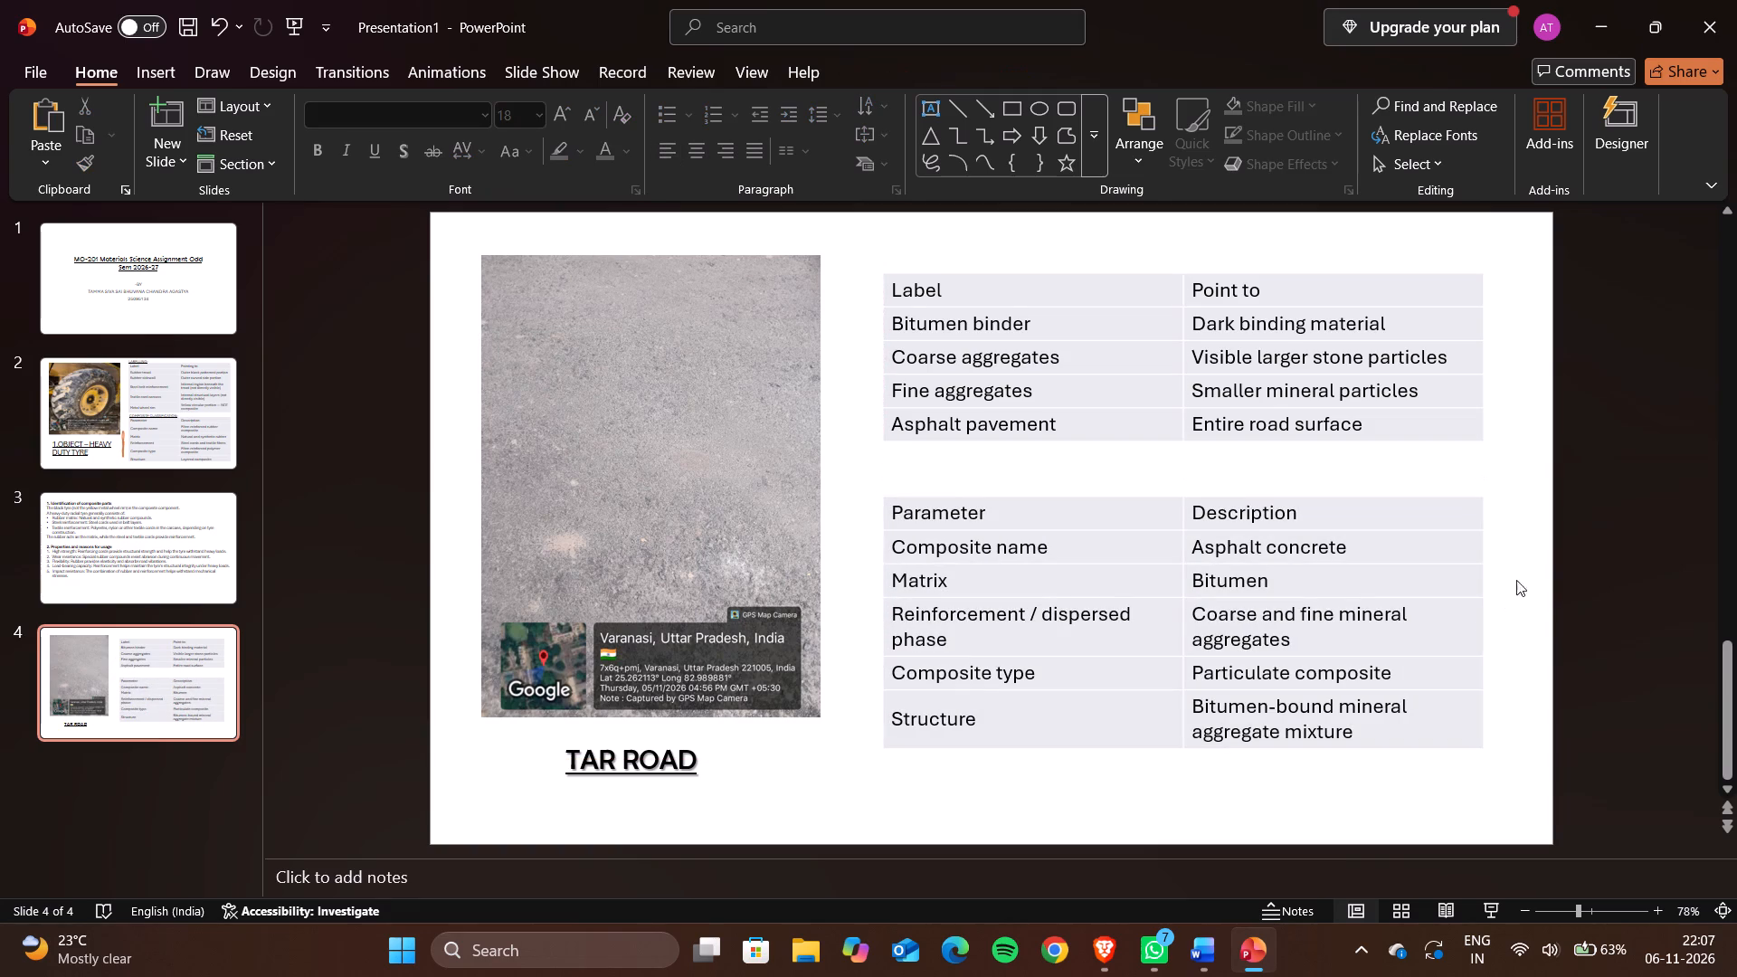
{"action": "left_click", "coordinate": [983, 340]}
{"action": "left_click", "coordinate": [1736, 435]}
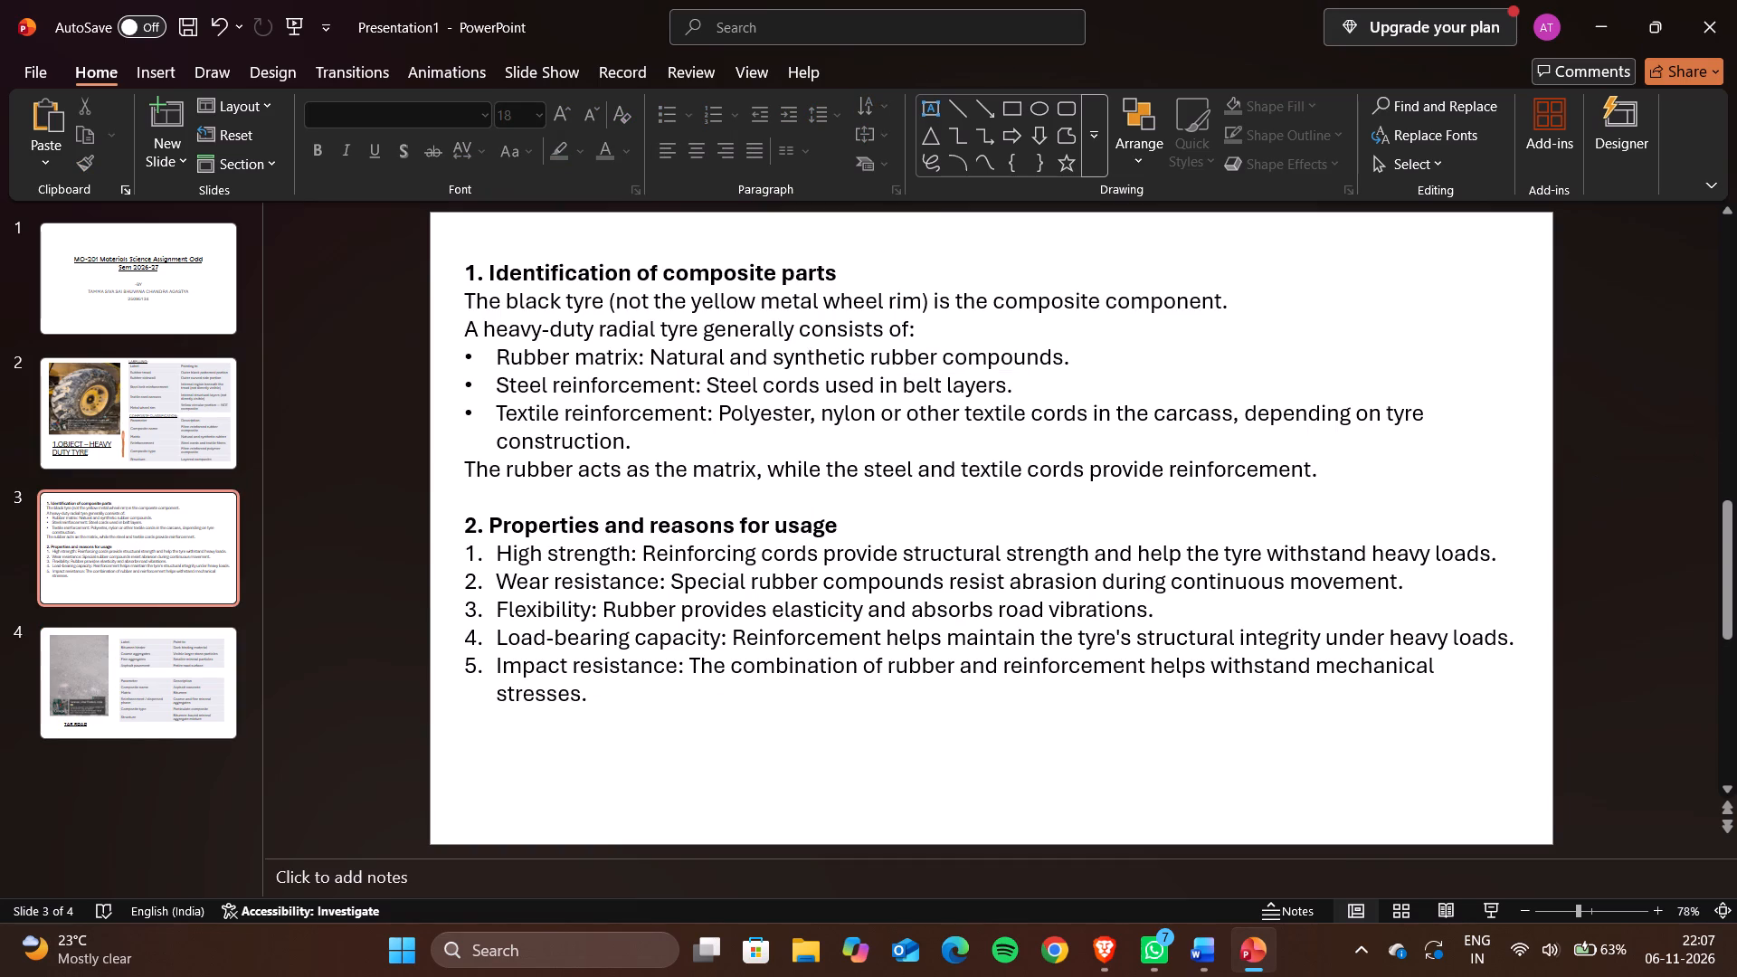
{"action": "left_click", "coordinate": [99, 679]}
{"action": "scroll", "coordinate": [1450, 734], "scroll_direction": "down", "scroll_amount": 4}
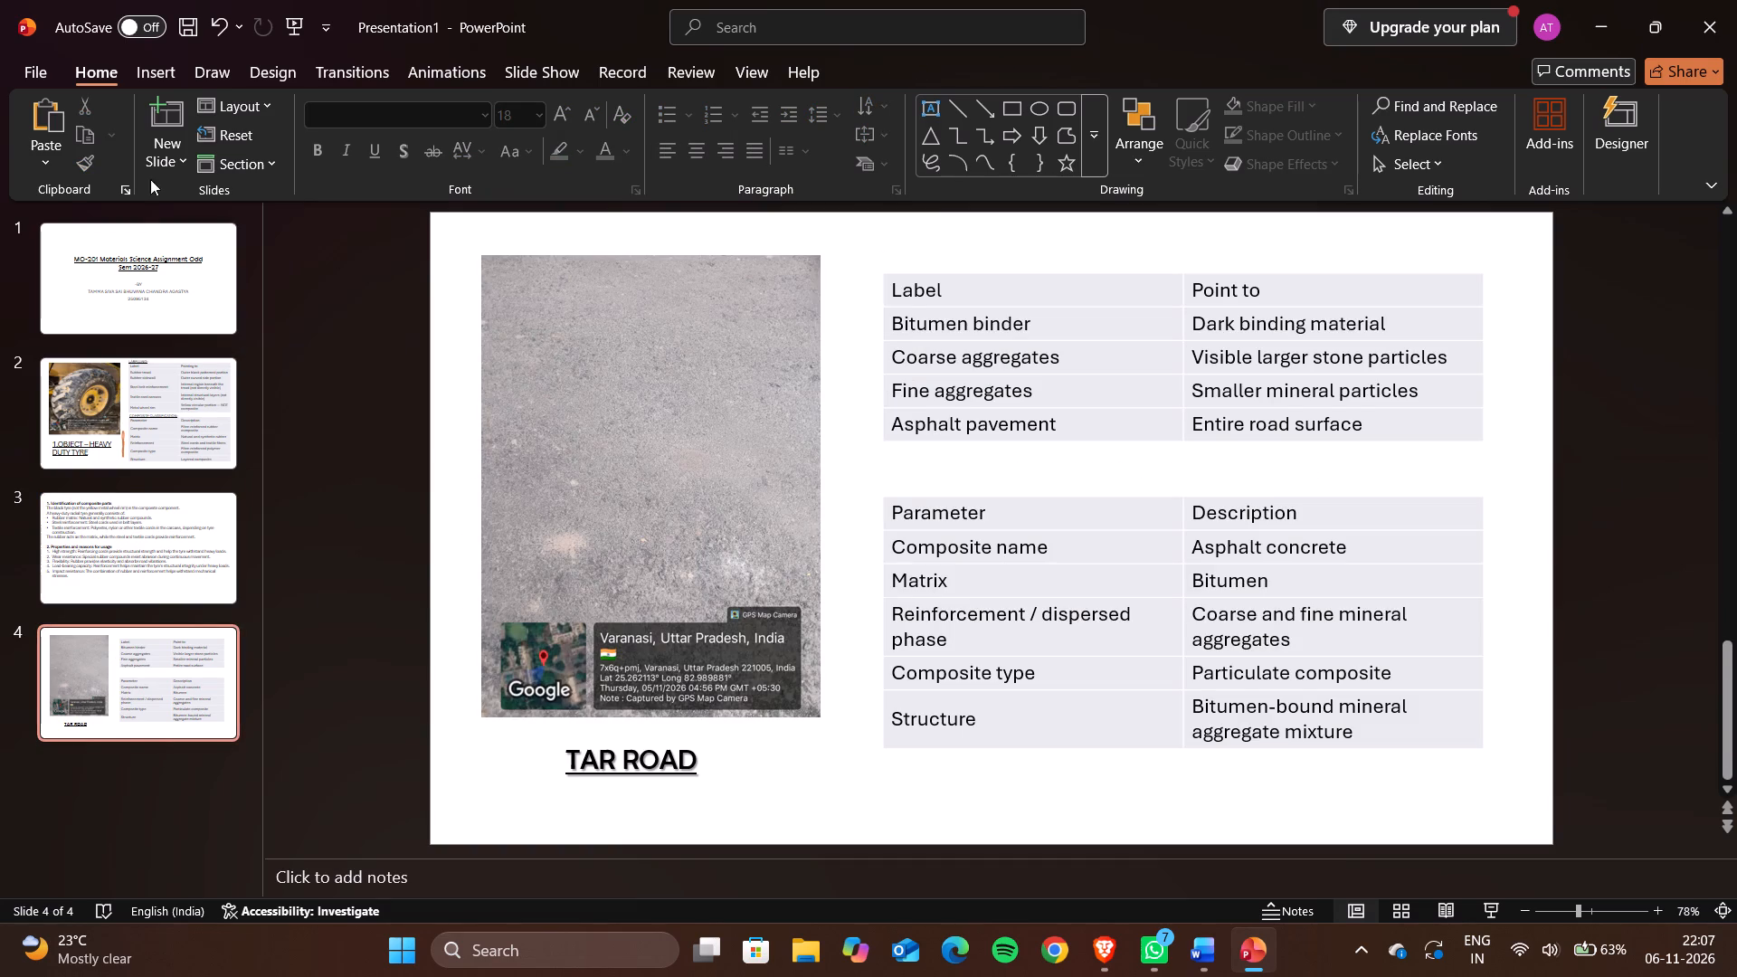
Add a text box reading LABELLING on the tar road slide and place it just above the labelling table's left corner.
{"action": "left_click", "coordinate": [164, 64]}
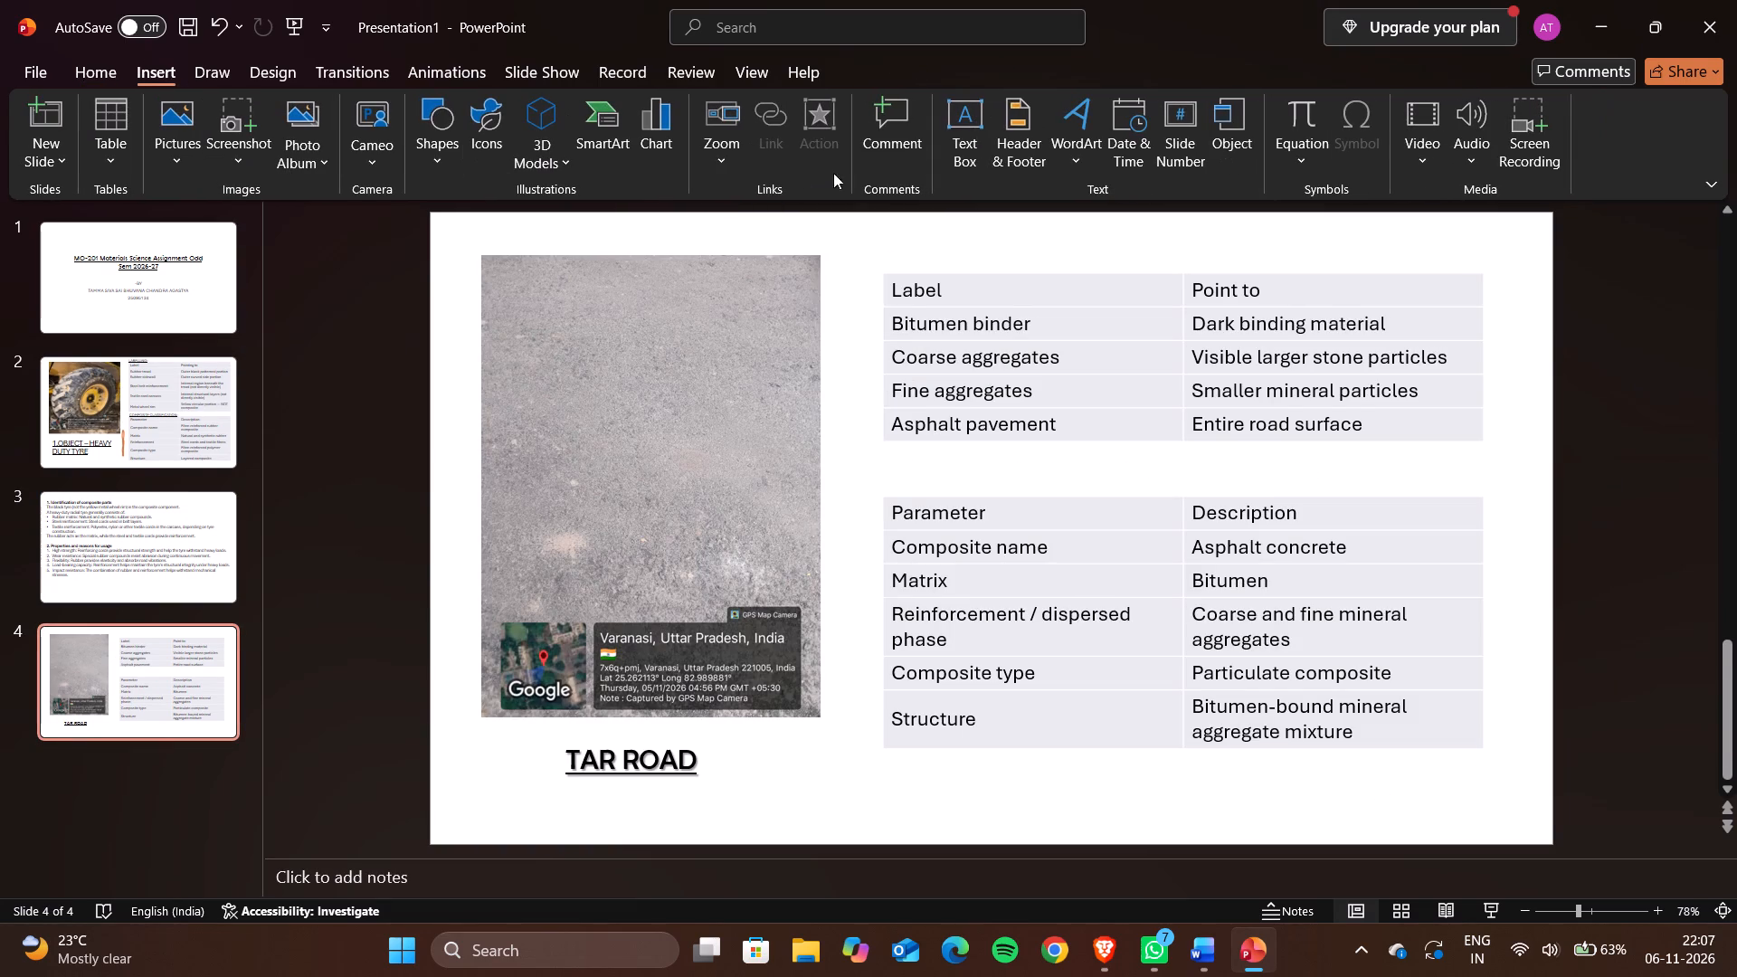
{"action": "left_click", "coordinate": [970, 141]}
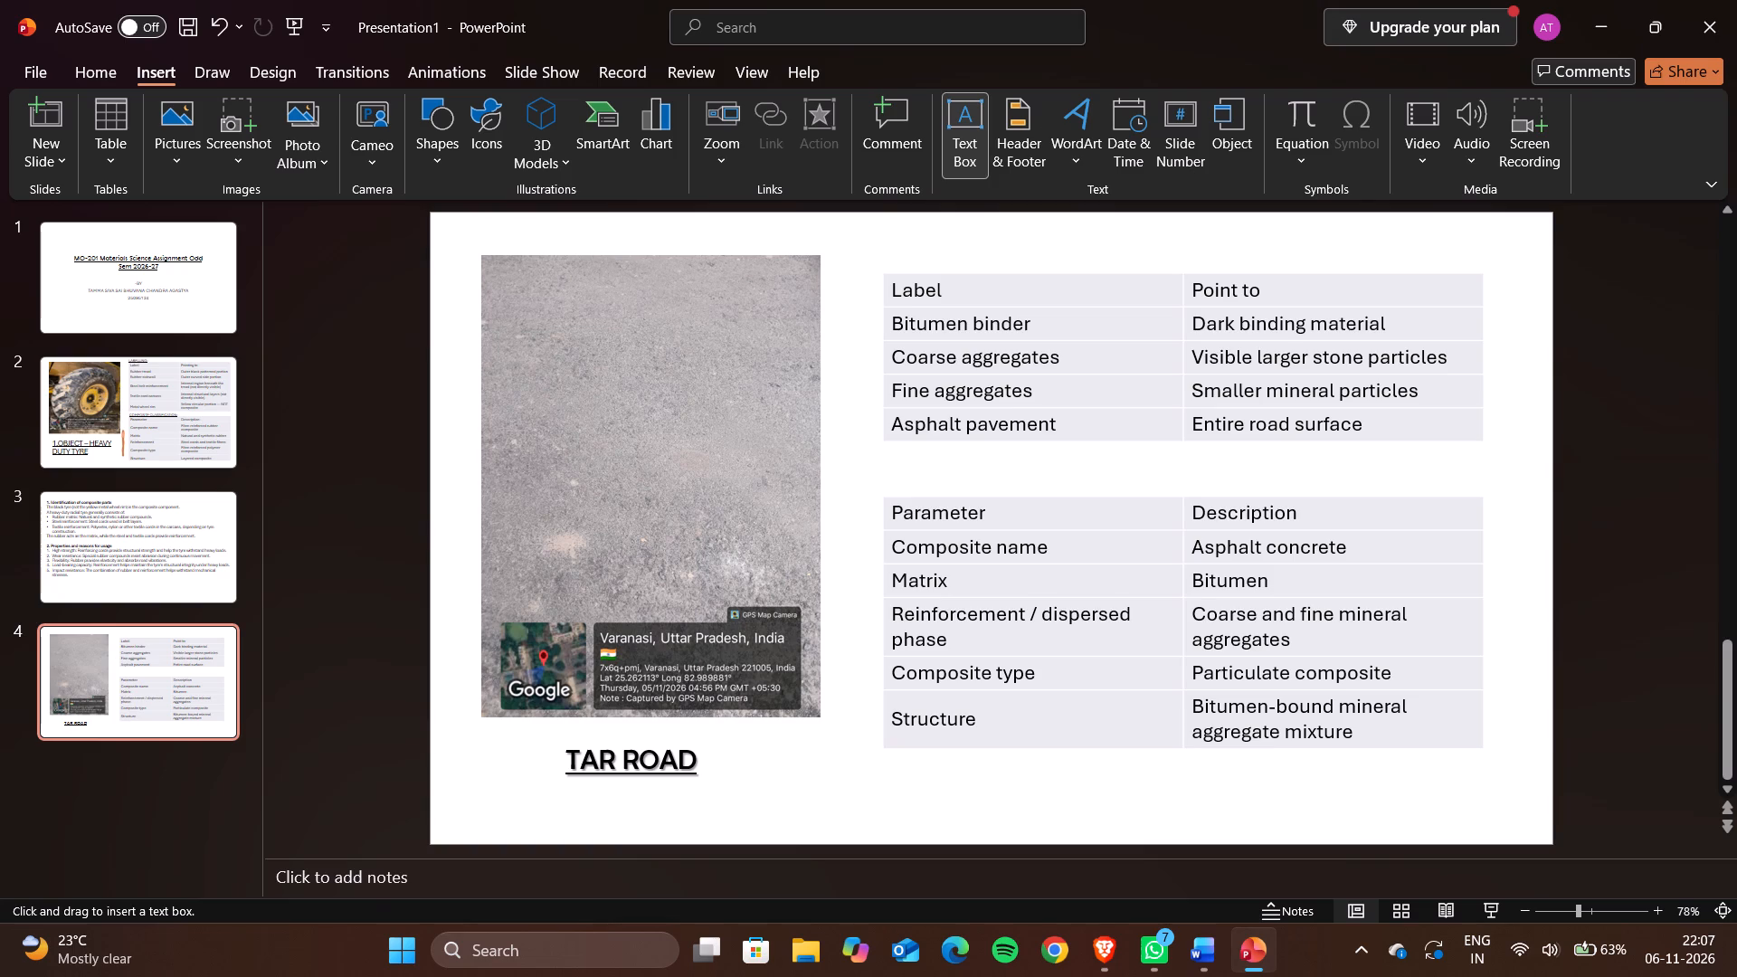
{"action": "left_click", "coordinate": [1012, 251]}
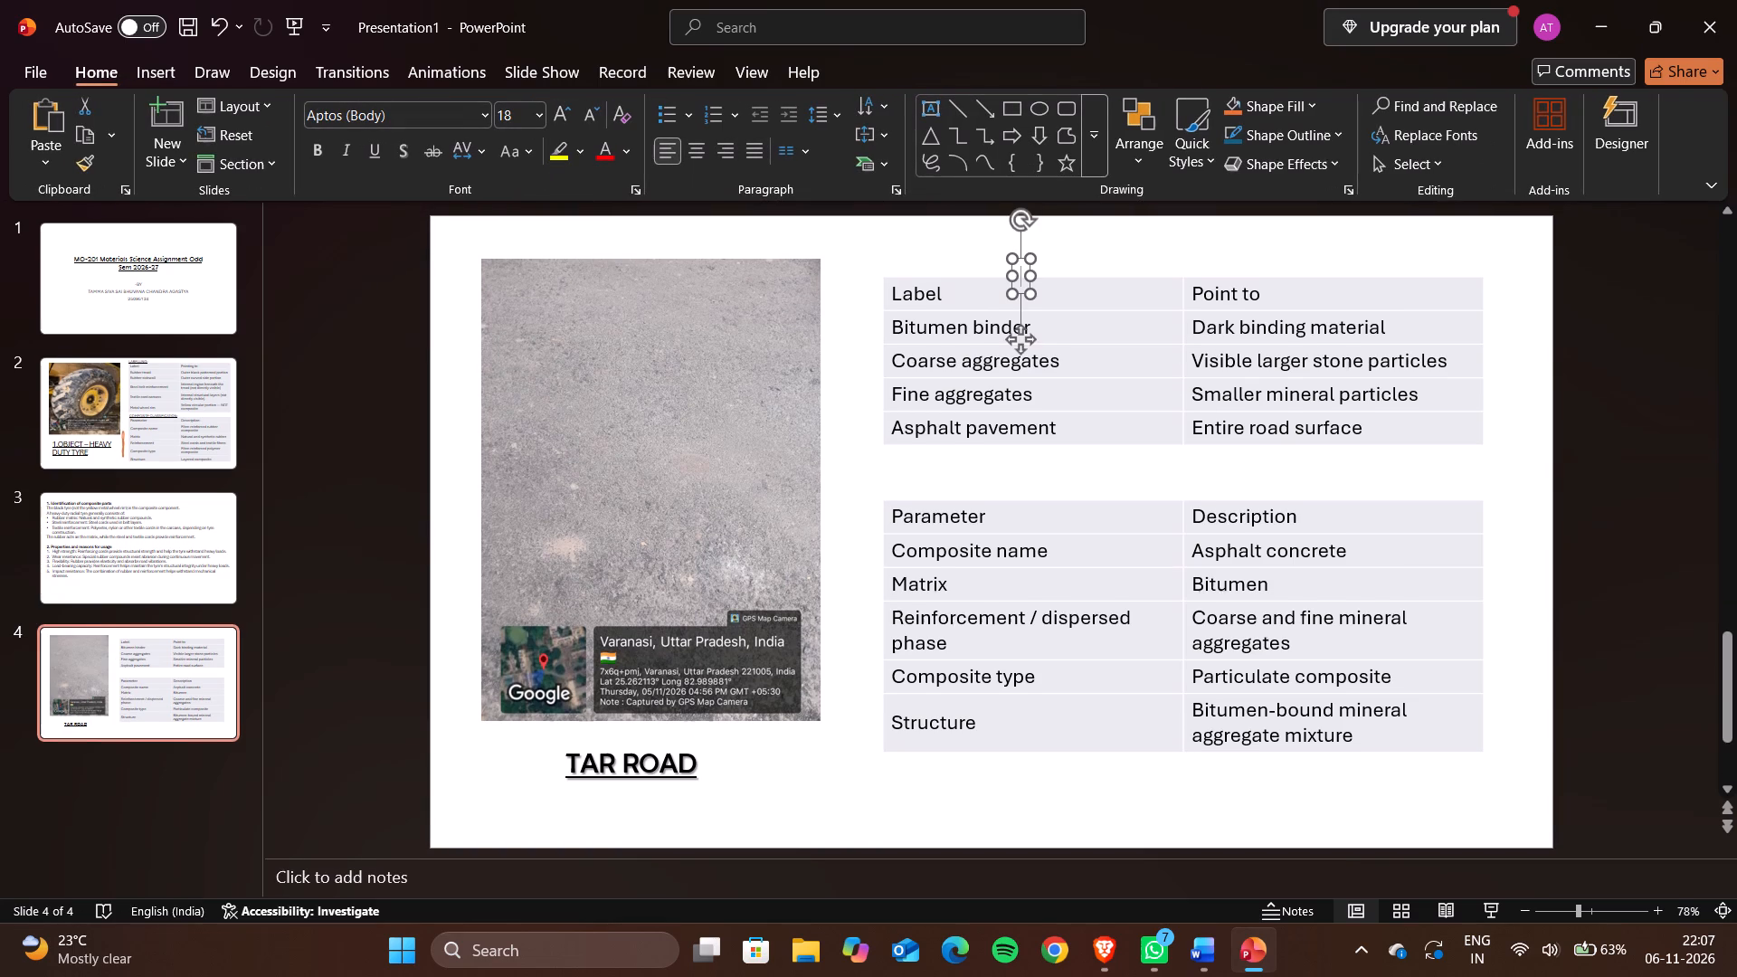
{"action": "type", "text": "LABELLING"}
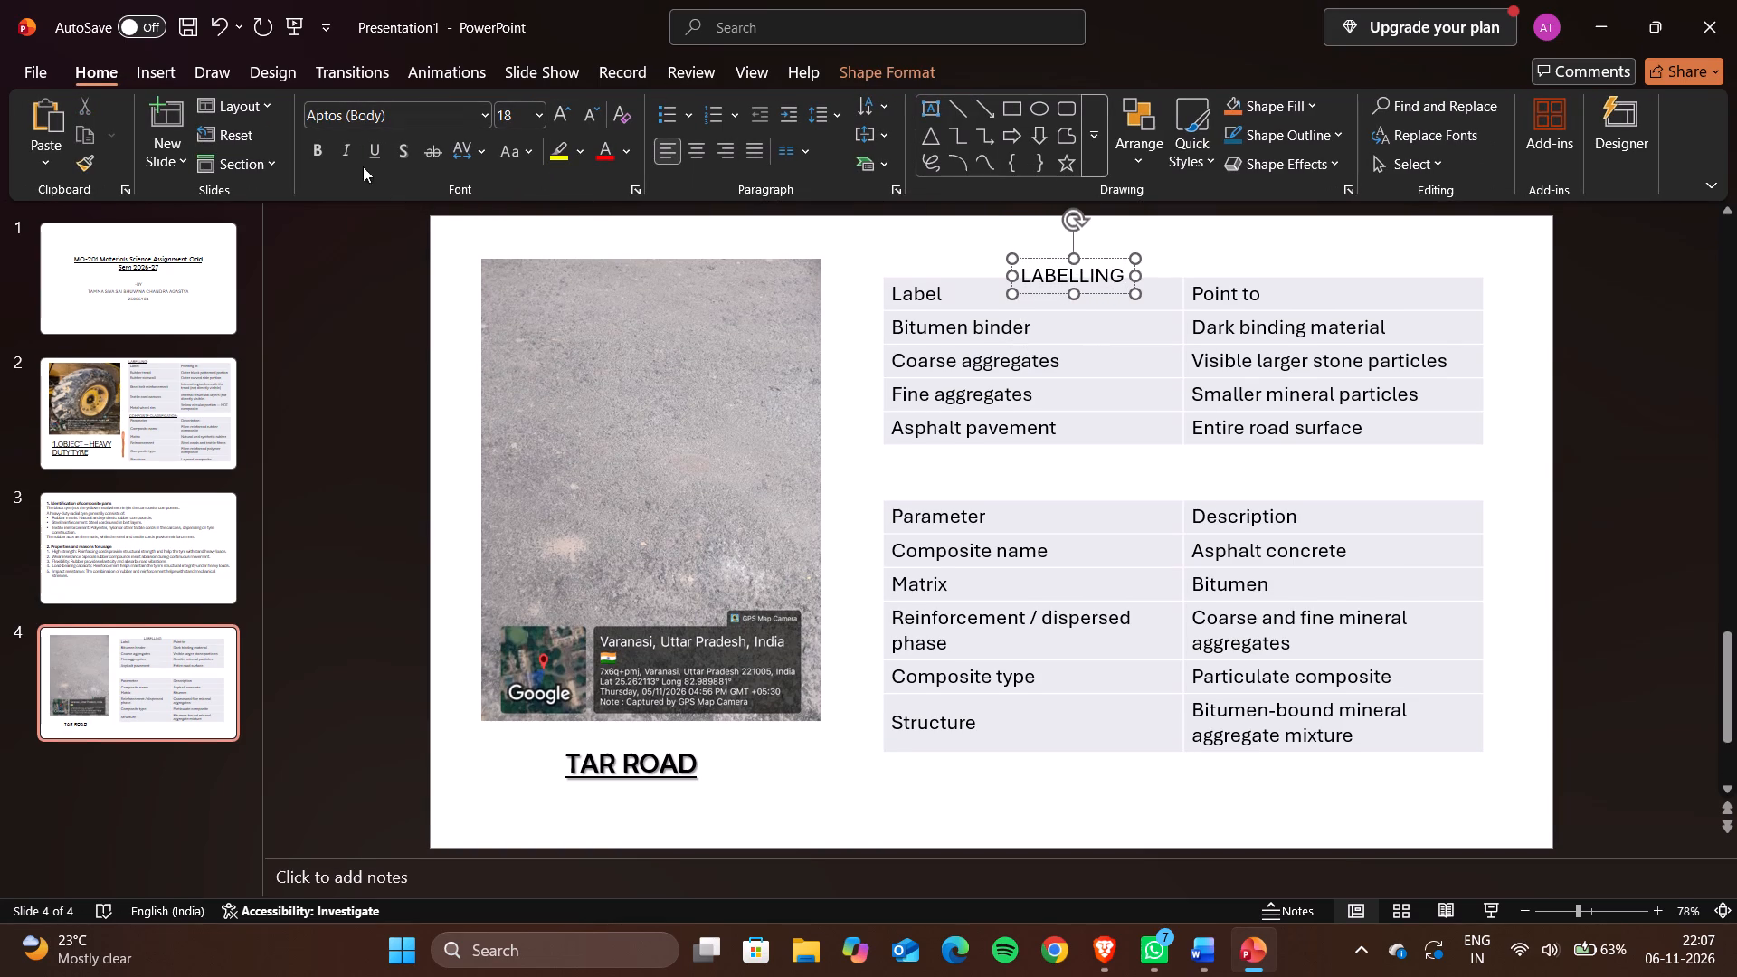
{"action": "left_click", "coordinate": [368, 149]}
{"action": "left_click", "coordinate": [411, 153]}
{"action": "left_click_drag", "start_coordinate": [1103, 254], "coordinate": [976, 244]}
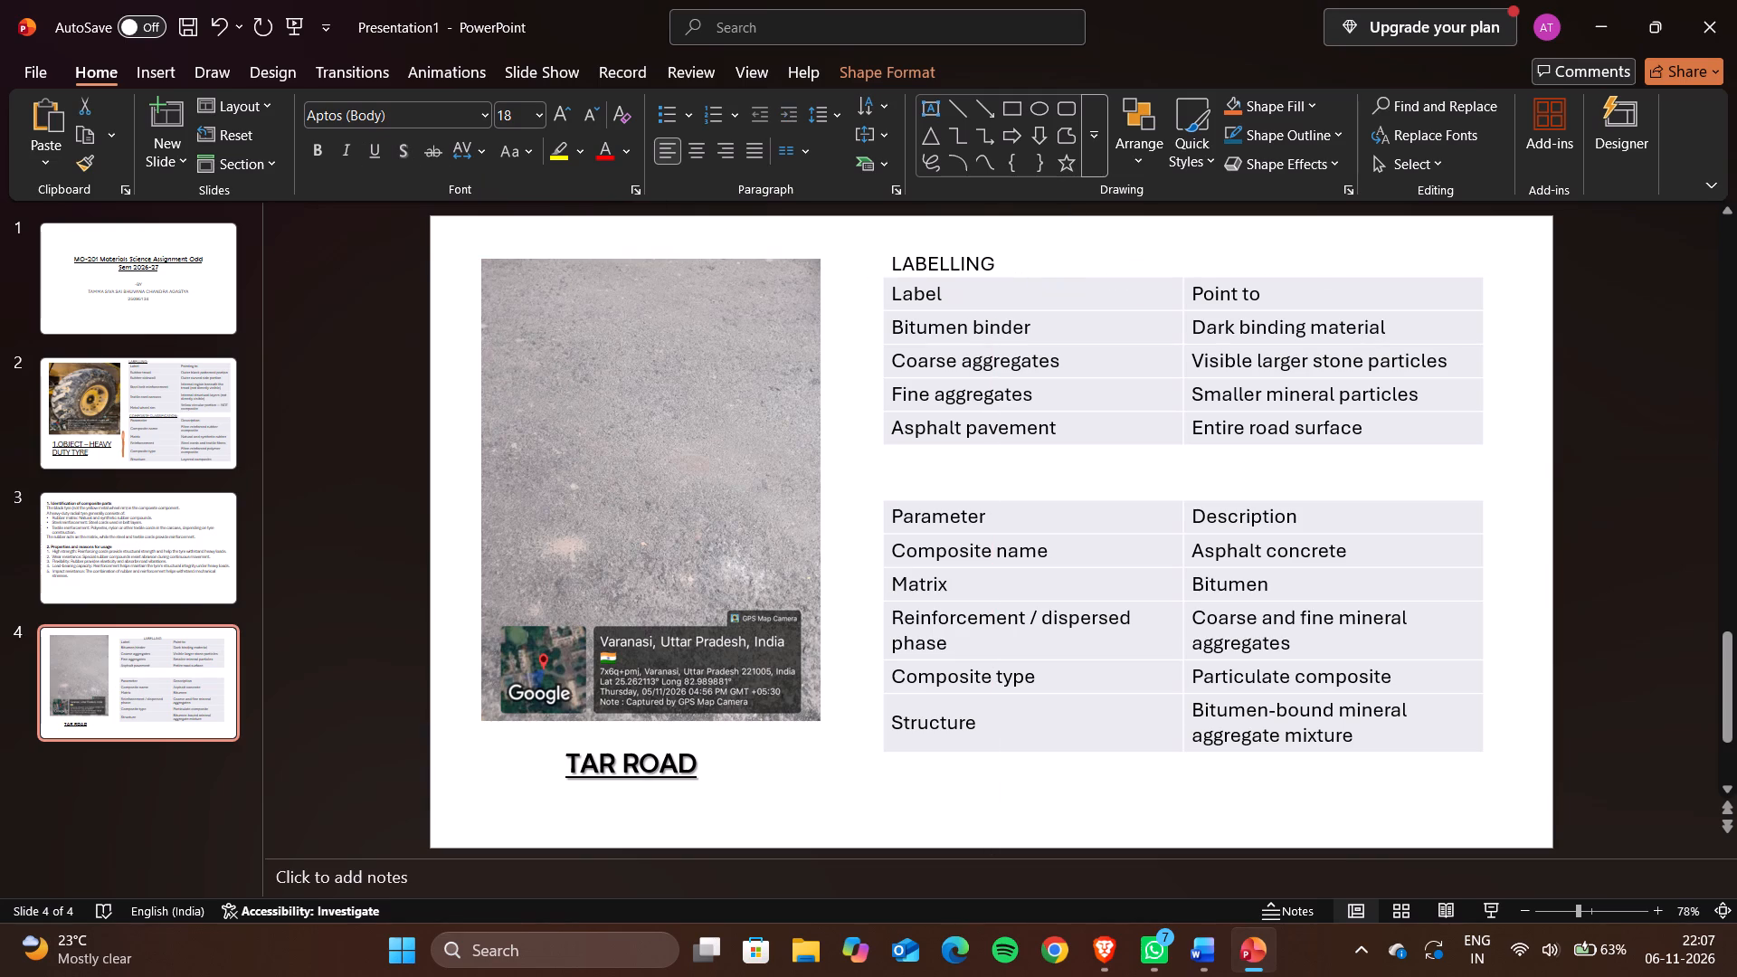
{"action": "left_click_drag", "start_coordinate": [976, 244], "coordinate": [958, 241]}
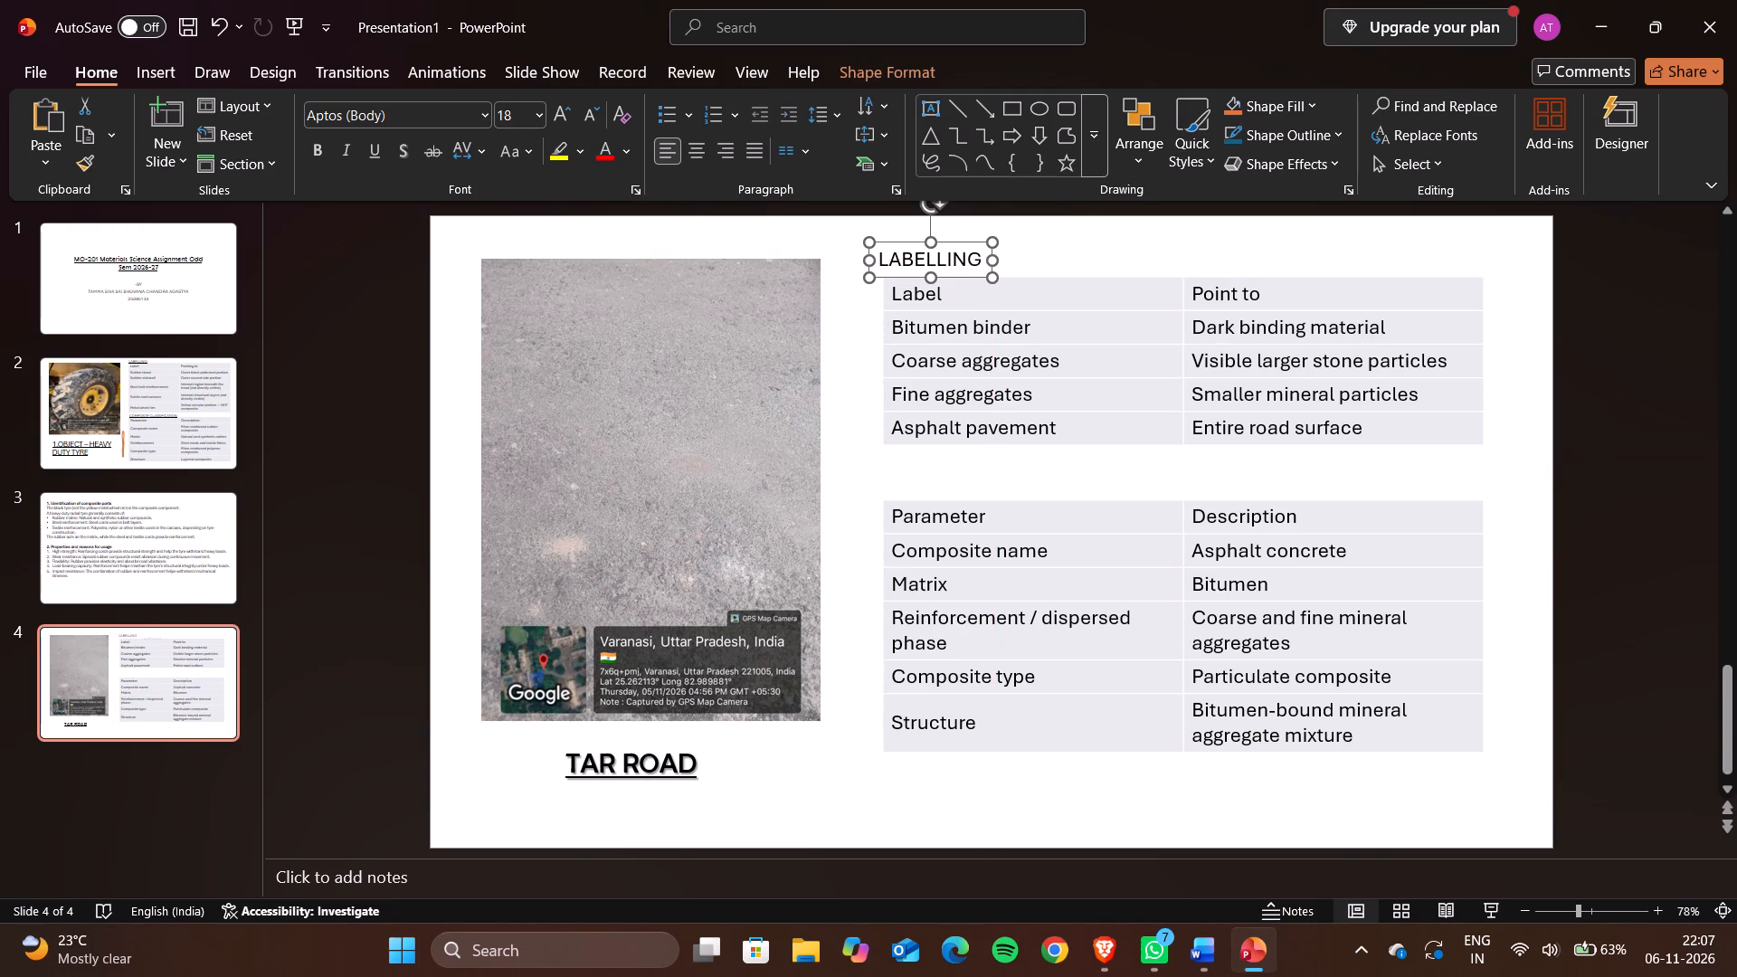
Underline the LABELLING heading on the tar road slide and give its text a shadow.
{"action": "double_click", "coordinate": [980, 257]}
{"action": "key", "text": "ctrl+a"}
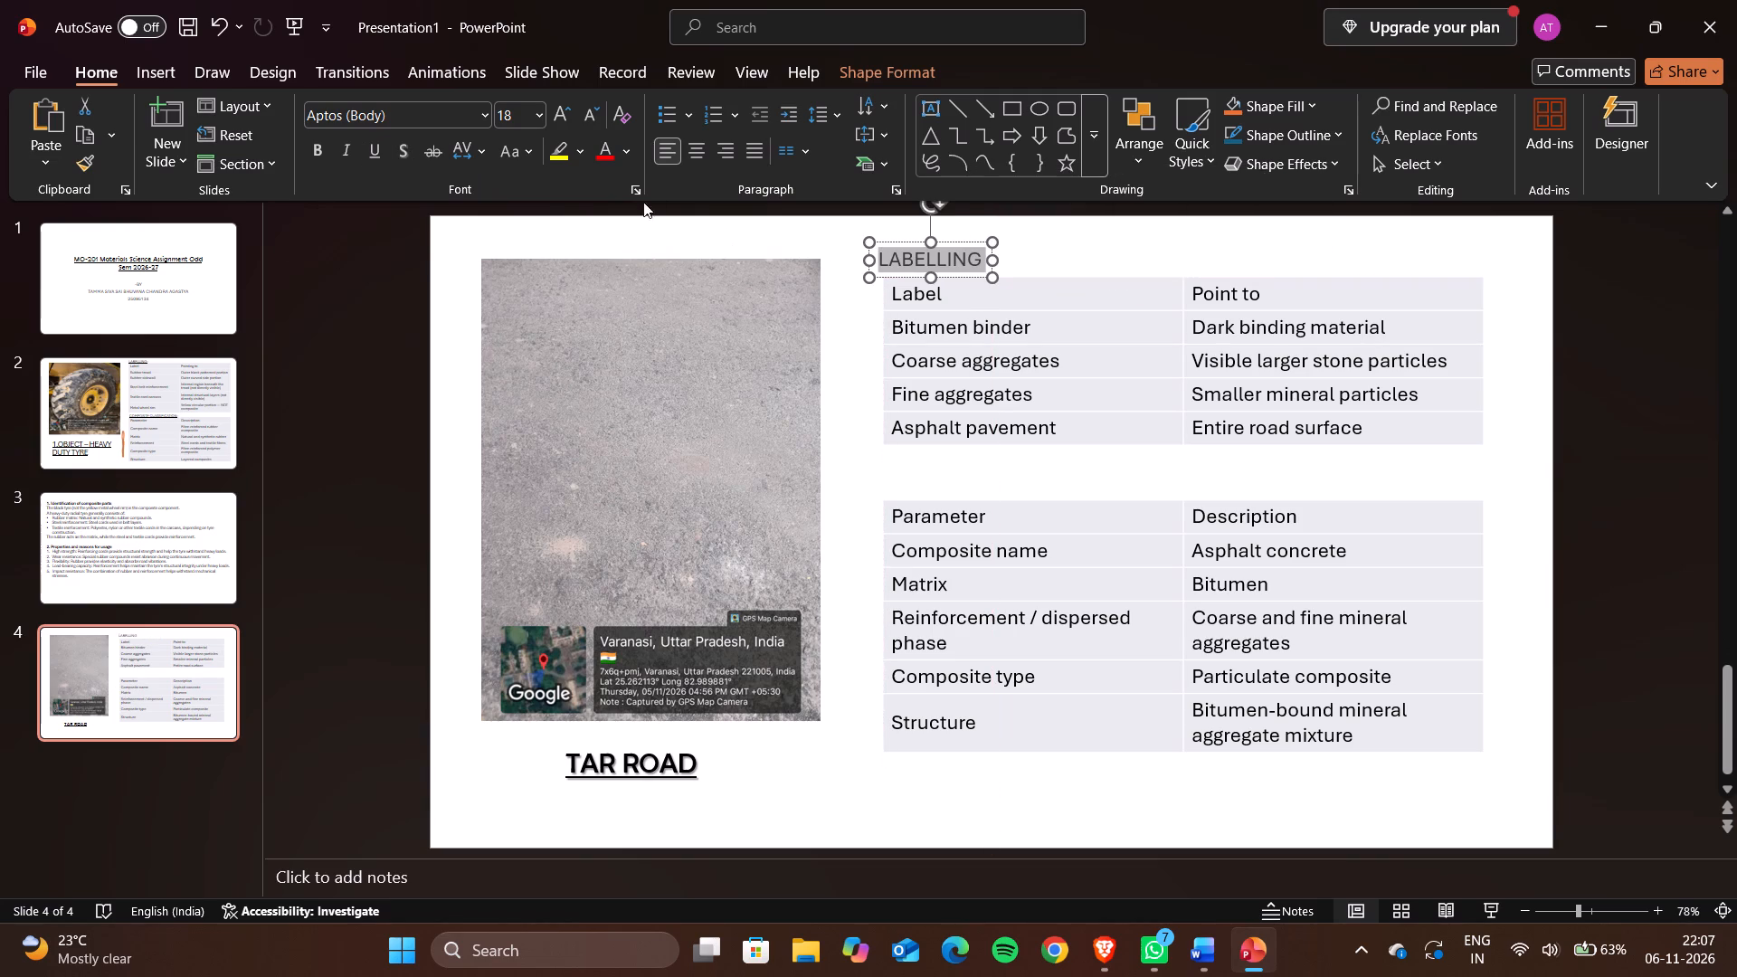
{"action": "left_click", "coordinate": [377, 146]}
{"action": "left_click", "coordinate": [402, 145]}
{"action": "left_click", "coordinate": [1603, 417]}
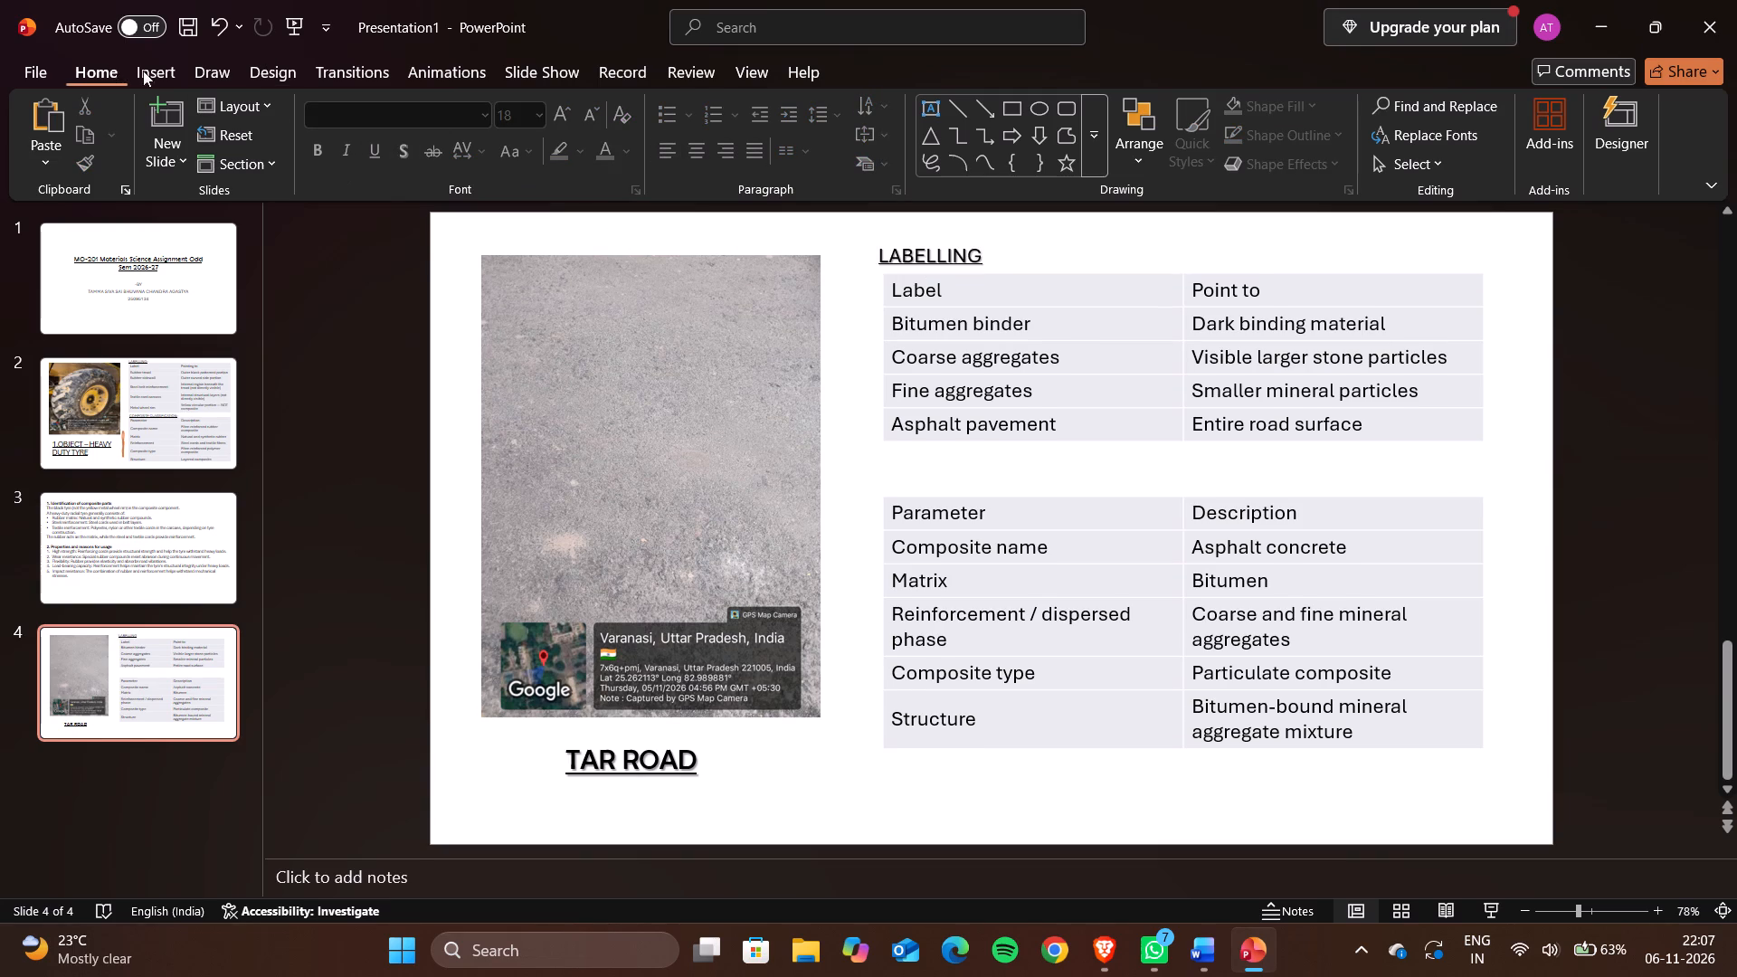
Add an underlined, shadowed COMPOSITE CLASSIFICATION heading directly above the lower table on the tar road slide, aligned with the table's left edge.
{"action": "left_click", "coordinate": [157, 71]}
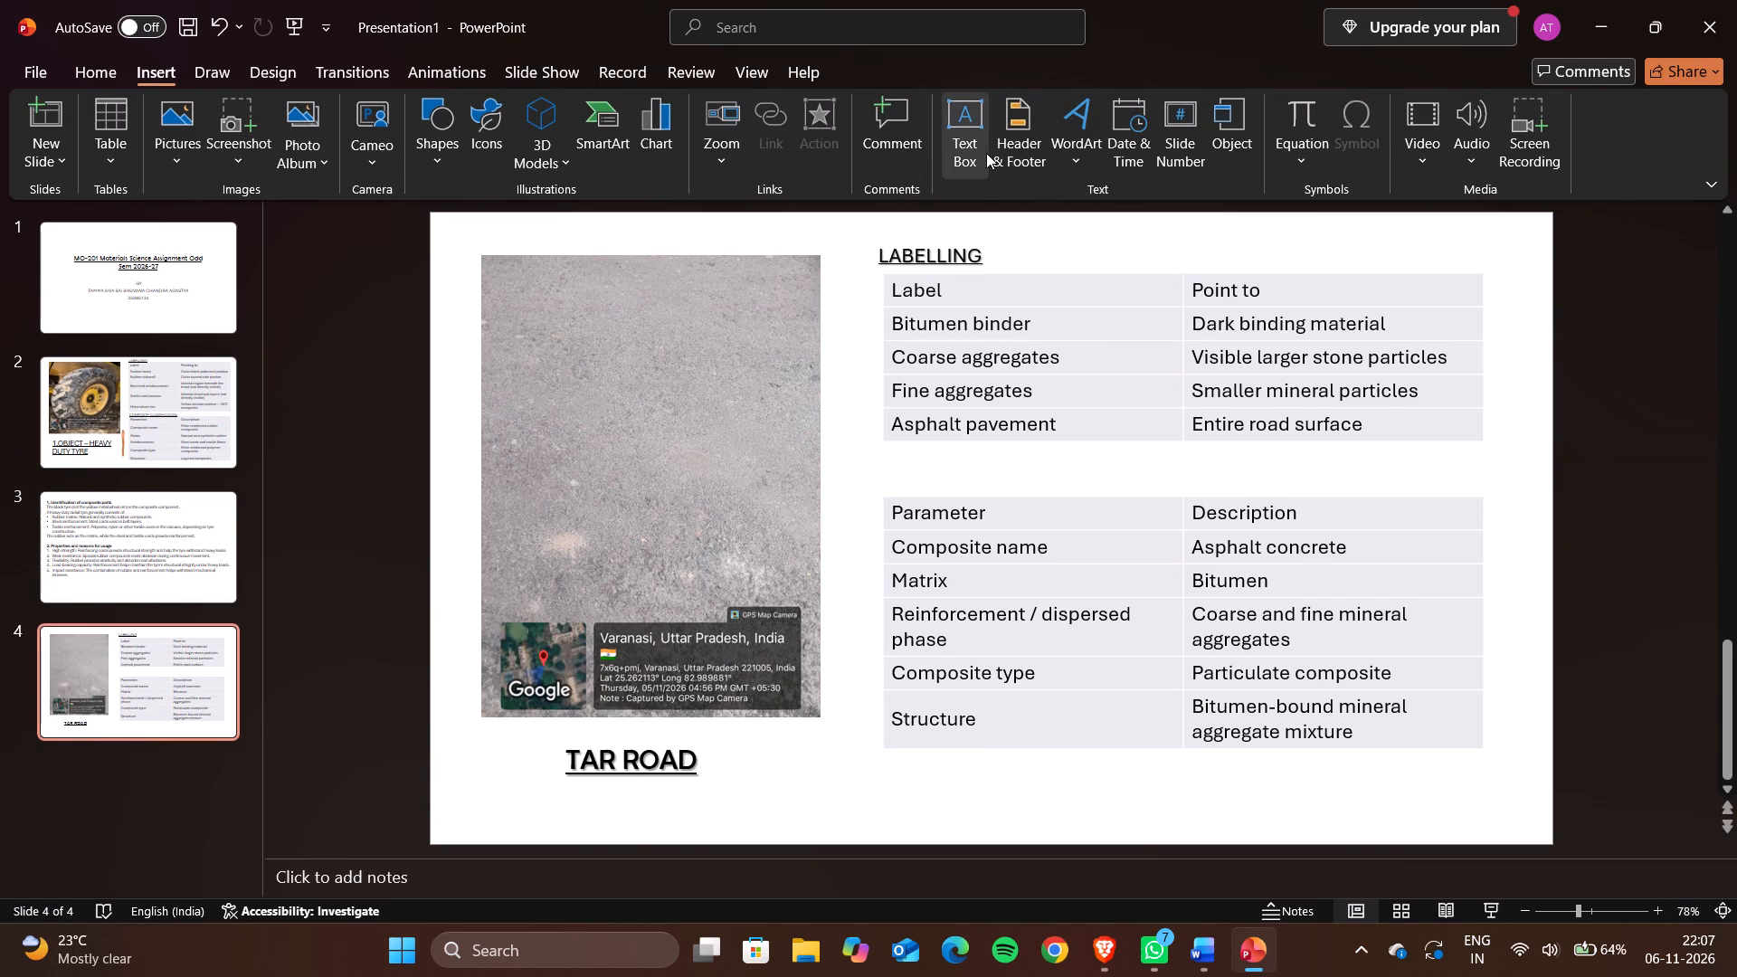
{"action": "left_click", "coordinate": [977, 156]}
{"action": "left_click", "coordinate": [1006, 466]}
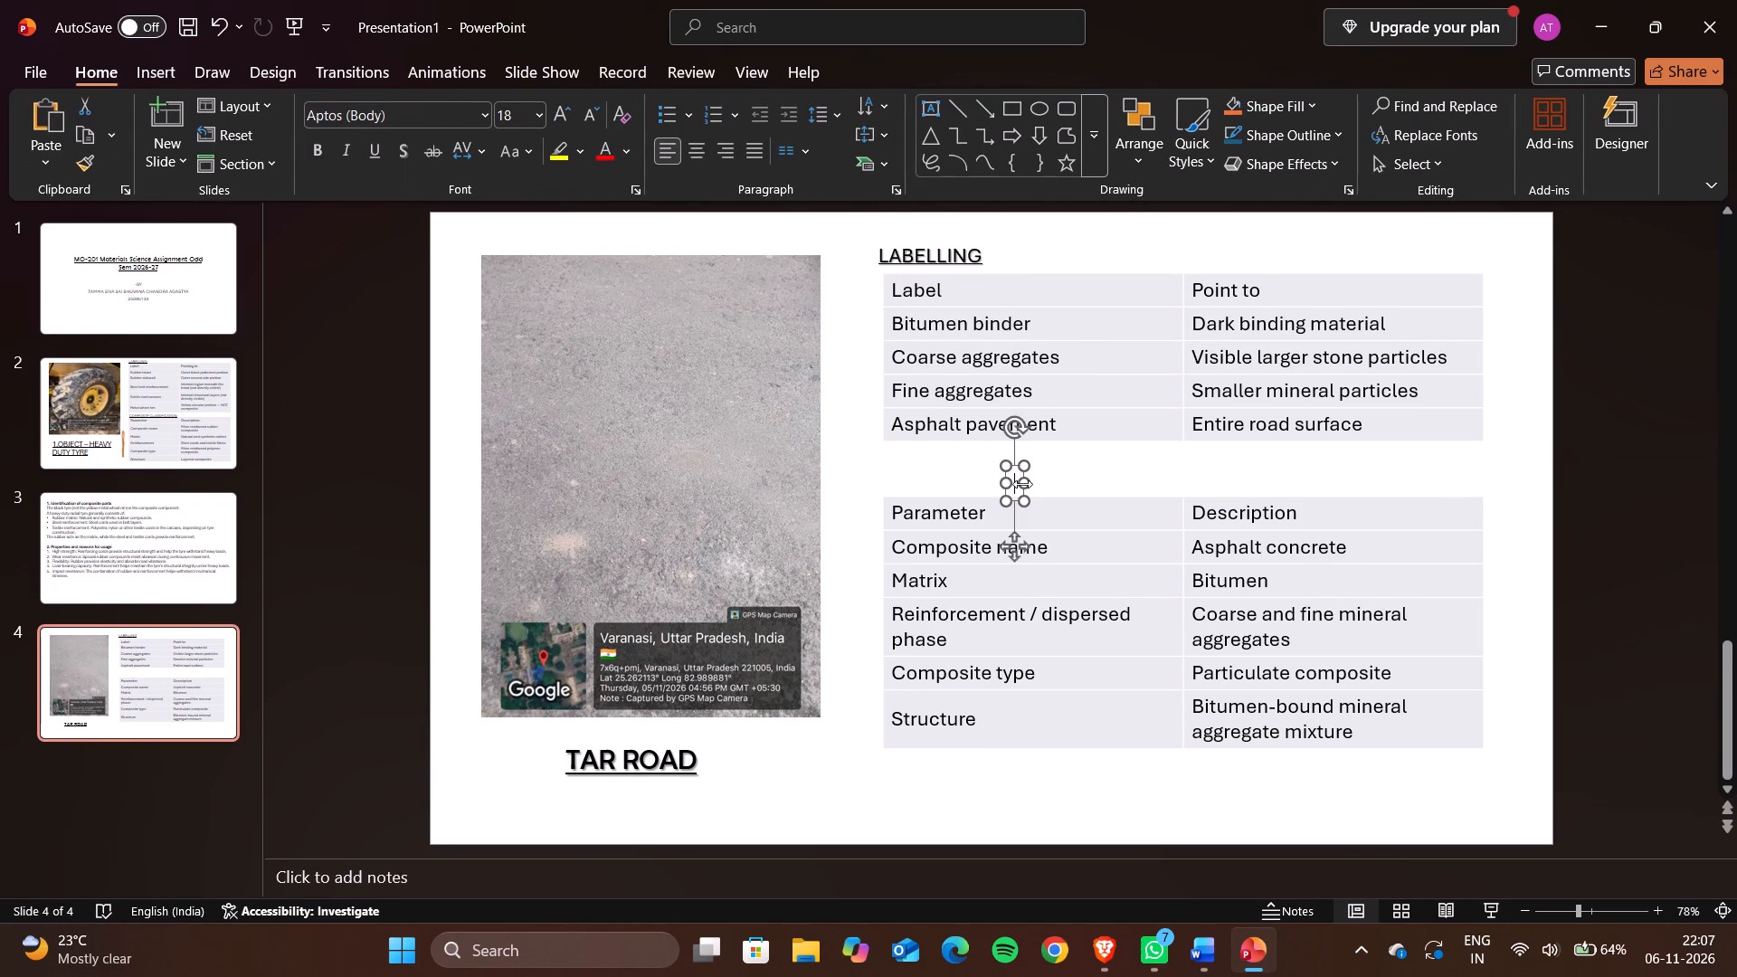
{"action": "type", "text": "COMPOSITE CLASSI"}
{"action": "type", "text": "FICATION"}
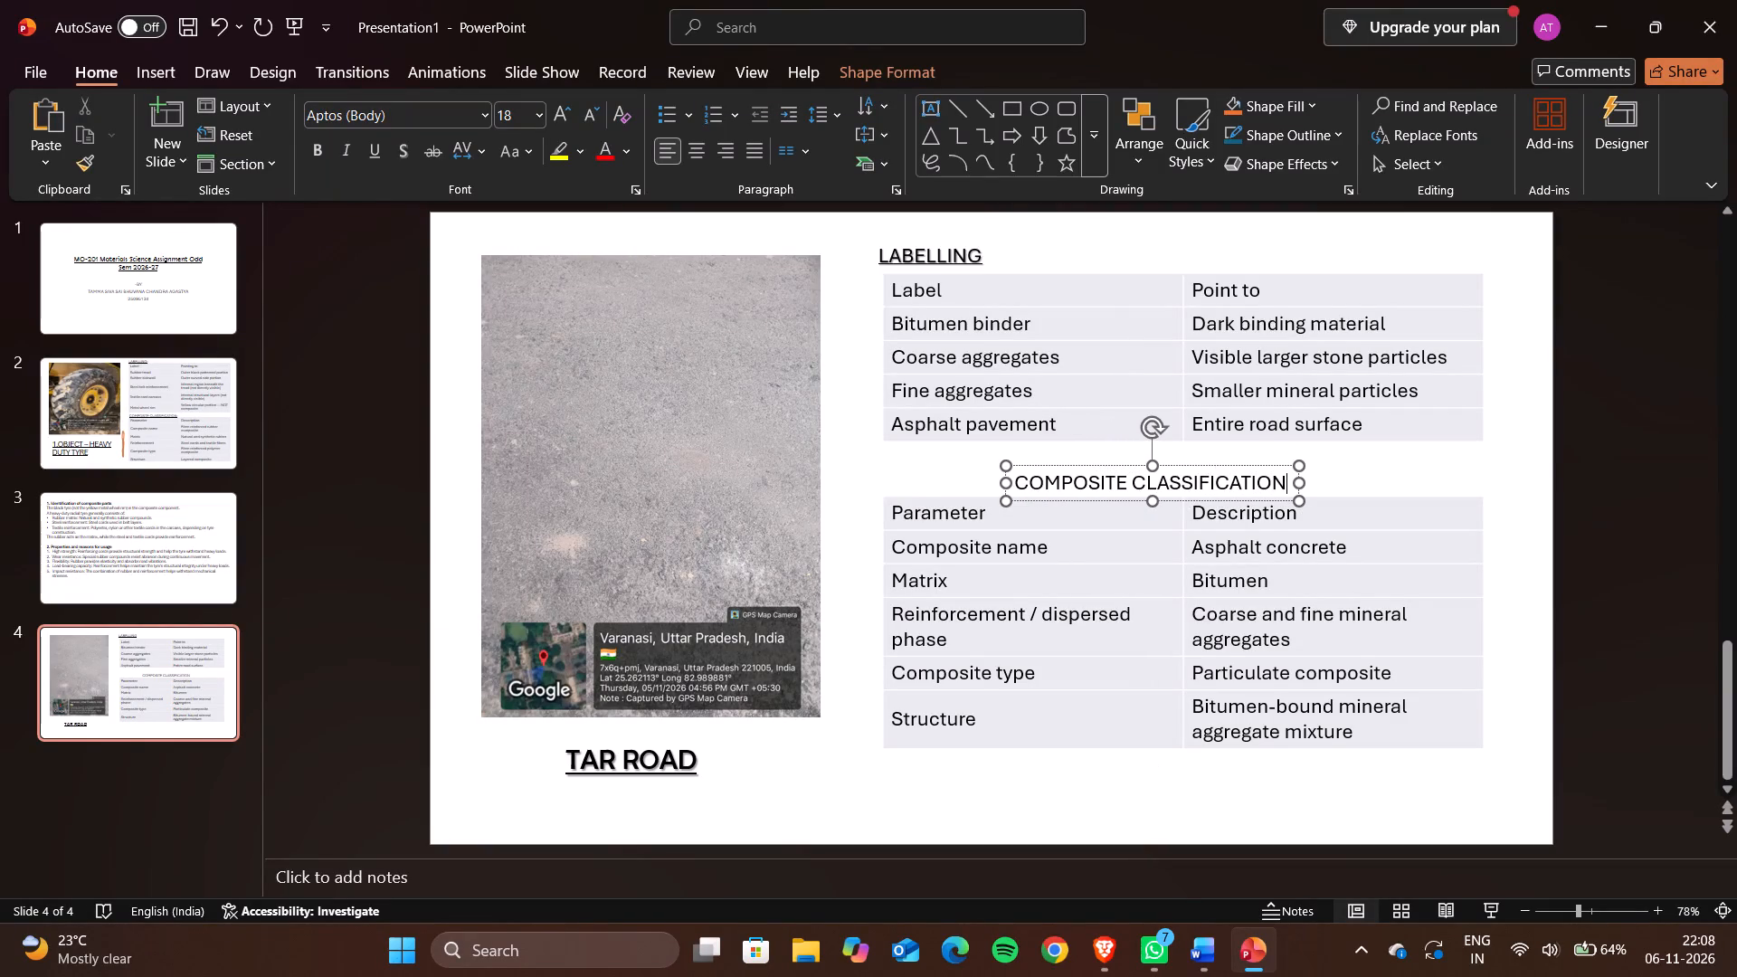
{"action": "key", "text": "ctrl+a"}
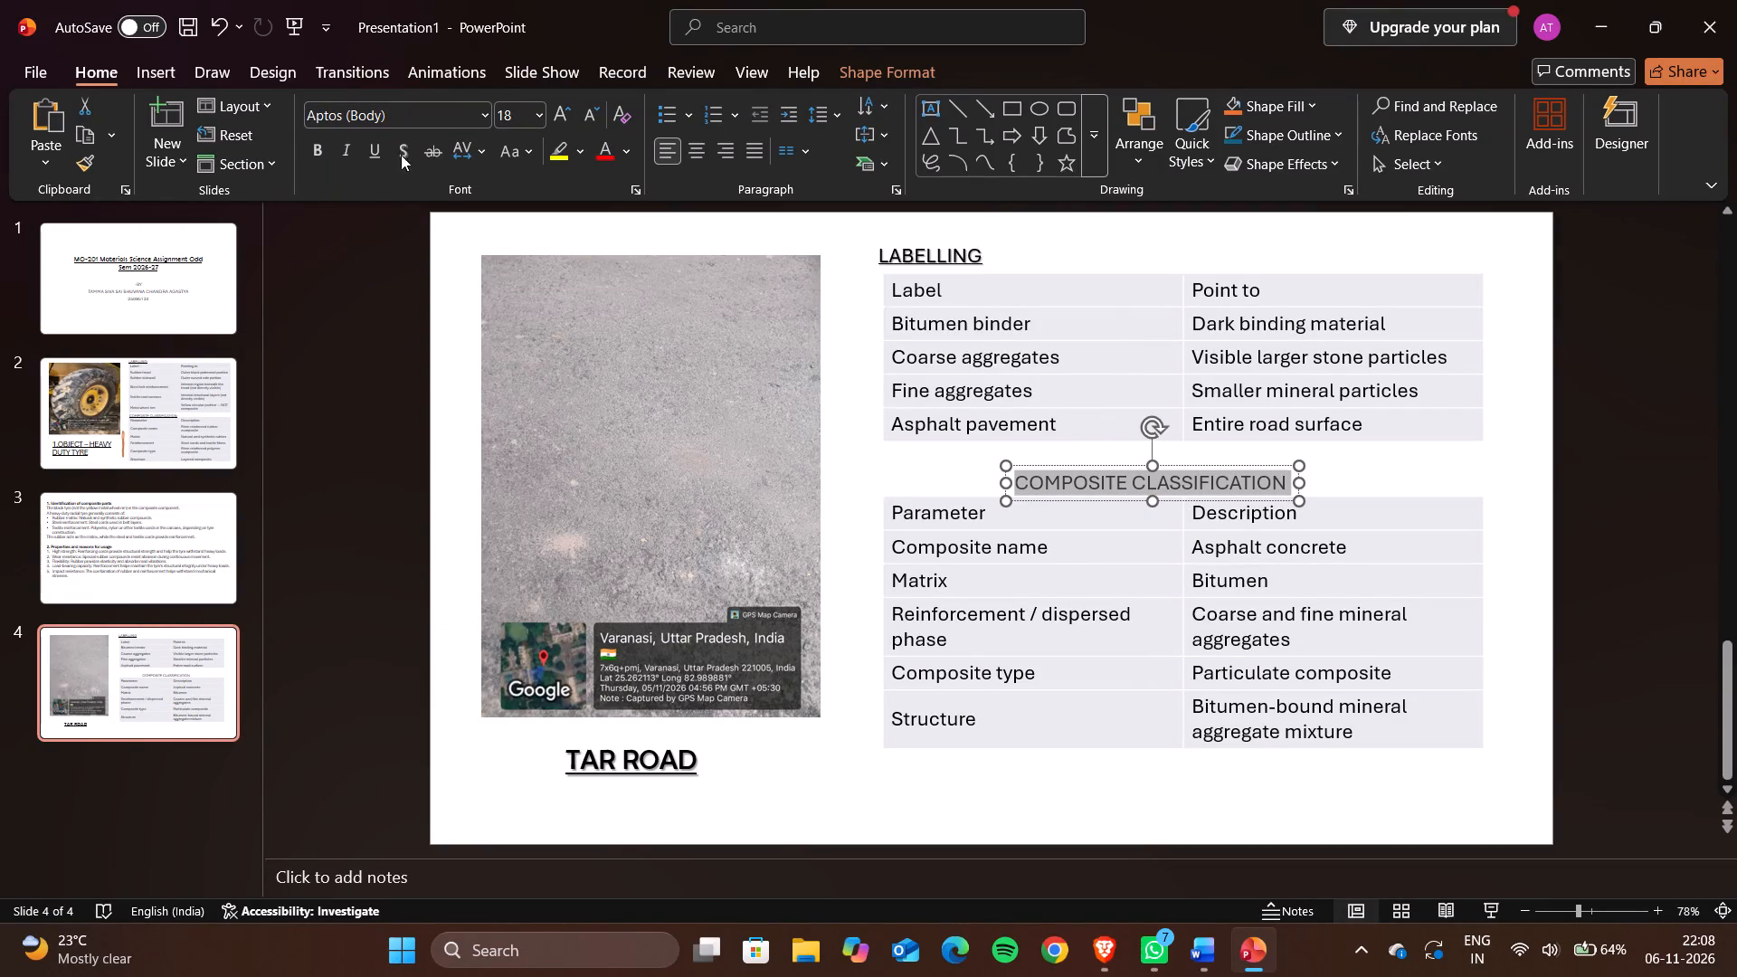
{"action": "left_click", "coordinate": [367, 151]}
{"action": "left_click", "coordinate": [404, 155]}
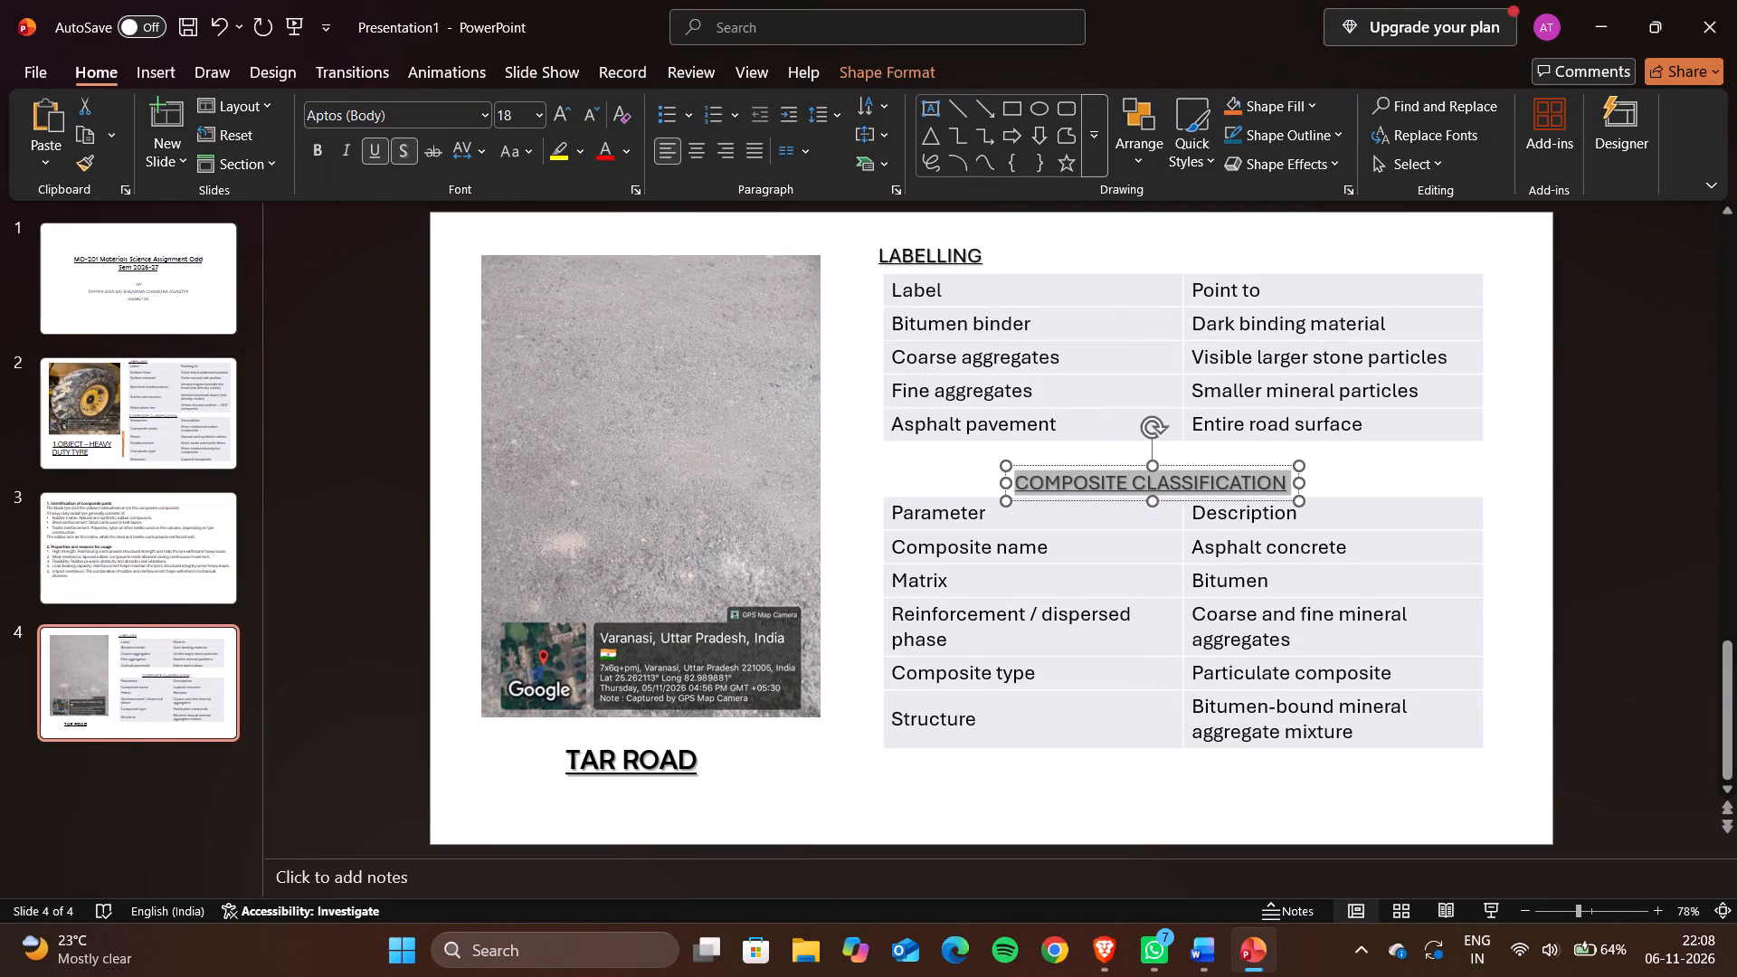
{"action": "left_click_drag", "start_coordinate": [1048, 465], "coordinate": [919, 464]}
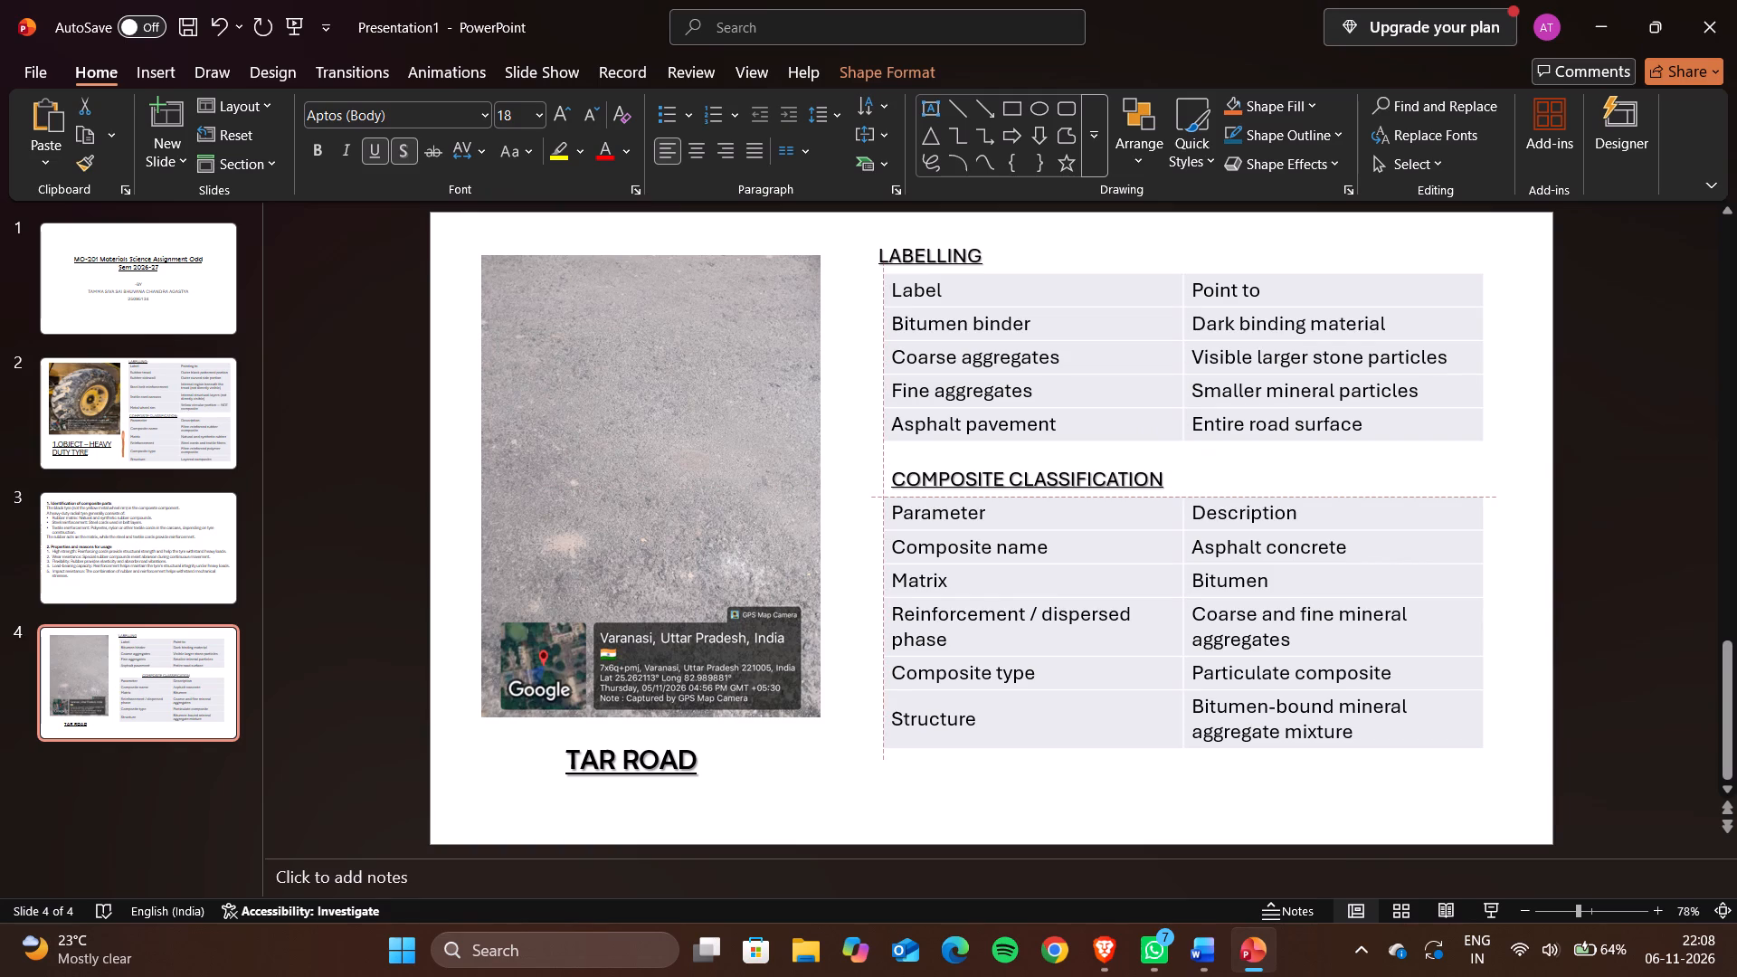
{"action": "left_click_drag", "start_coordinate": [919, 464], "coordinate": [916, 464]}
{"action": "left_click", "coordinate": [1590, 444]}
Apply a text shadow to the COMPOSITE CLASSIFICATION: heading on the heavy duty tyre slide.
{"action": "scroll", "coordinate": [1334, 521], "scroll_direction": "down", "scroll_amount": 1}
{"action": "left_click", "coordinate": [156, 432]}
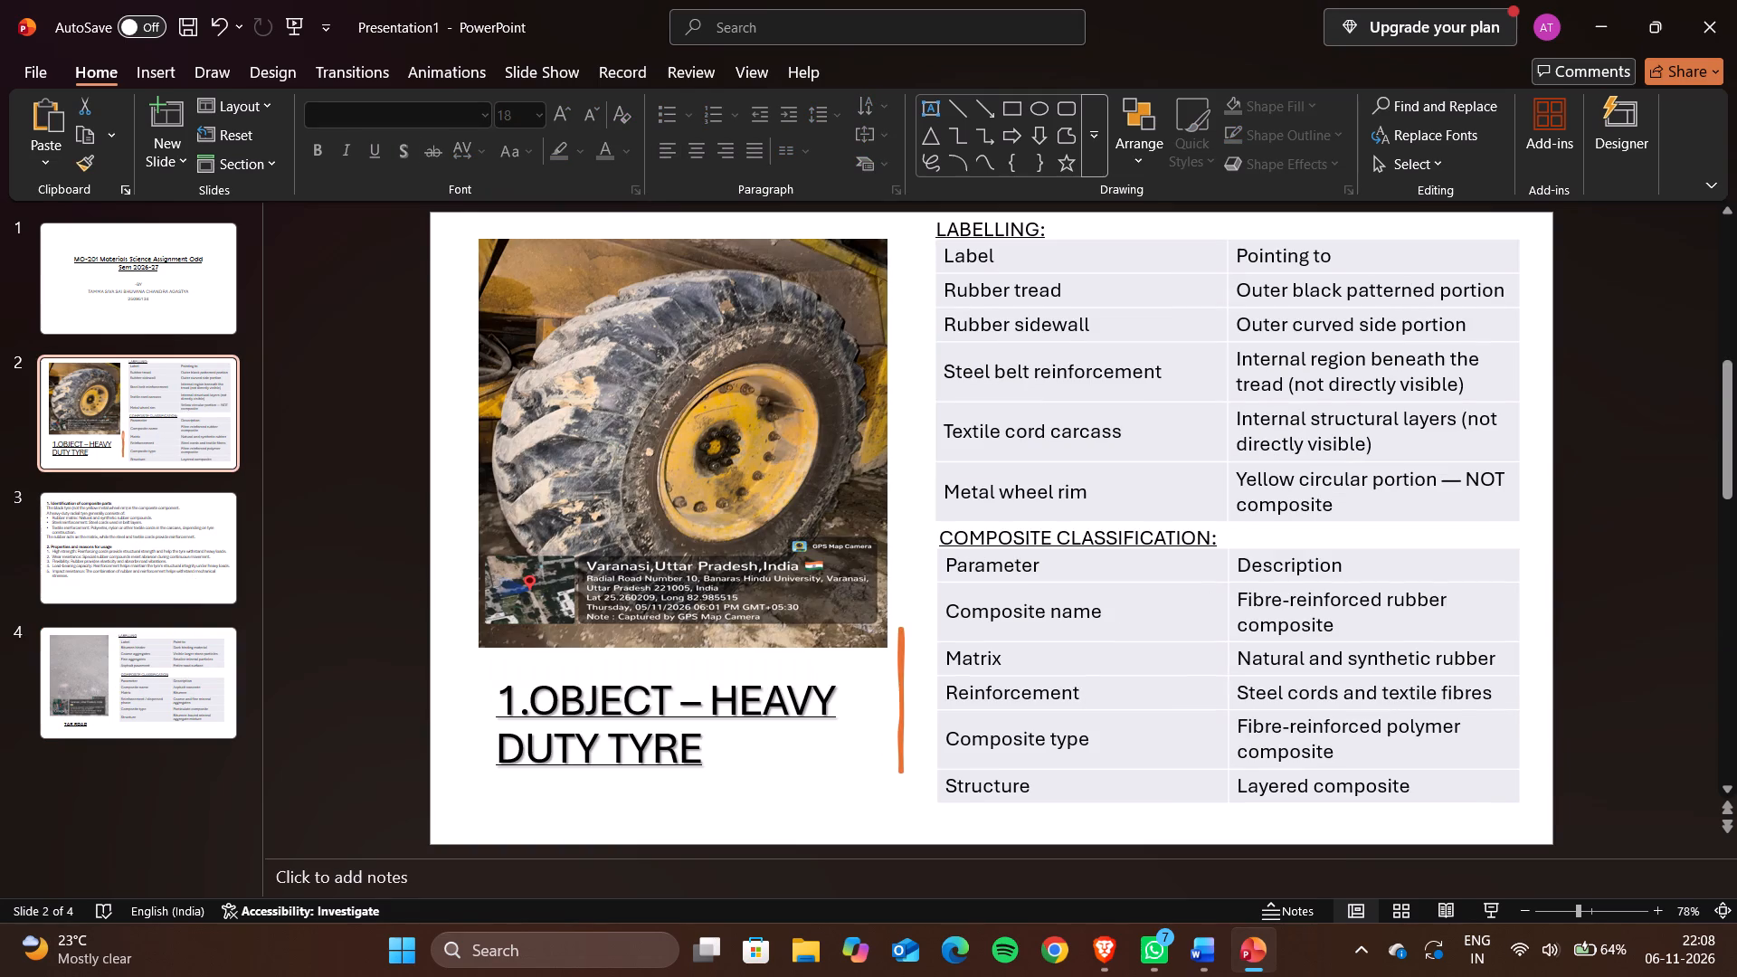
{"action": "left_click", "coordinate": [1219, 535]}
{"action": "left_click", "coordinate": [1221, 548]}
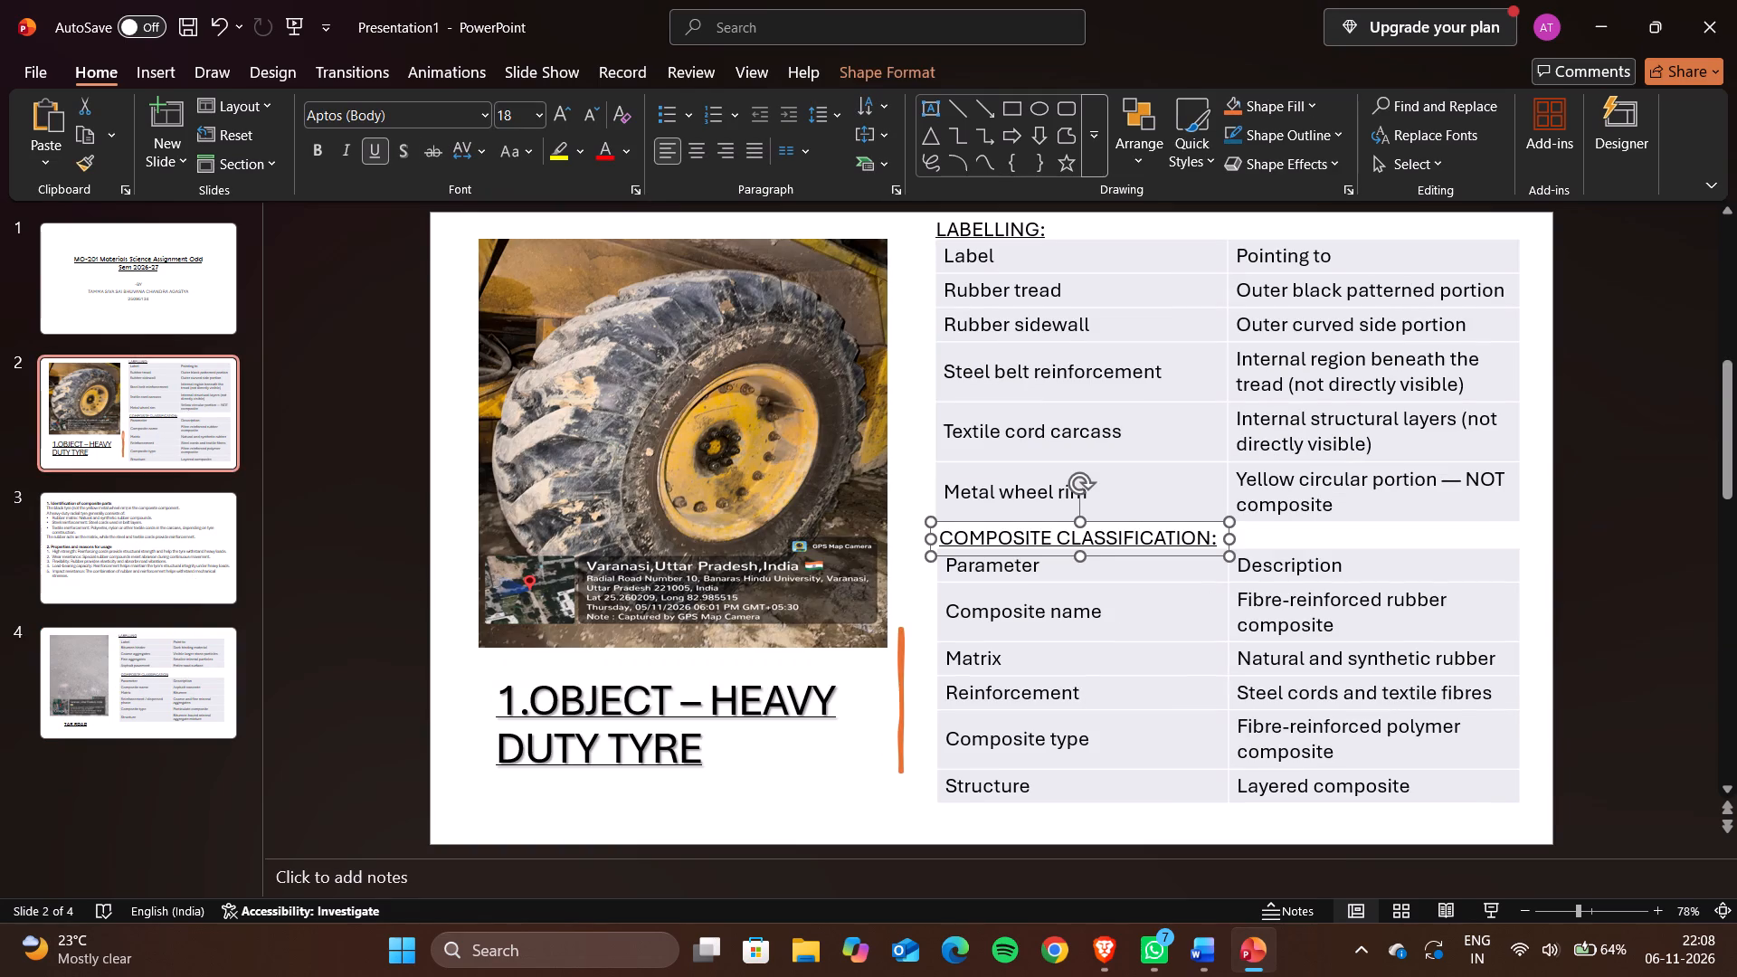
{"action": "key", "text": "ctrl+a"}
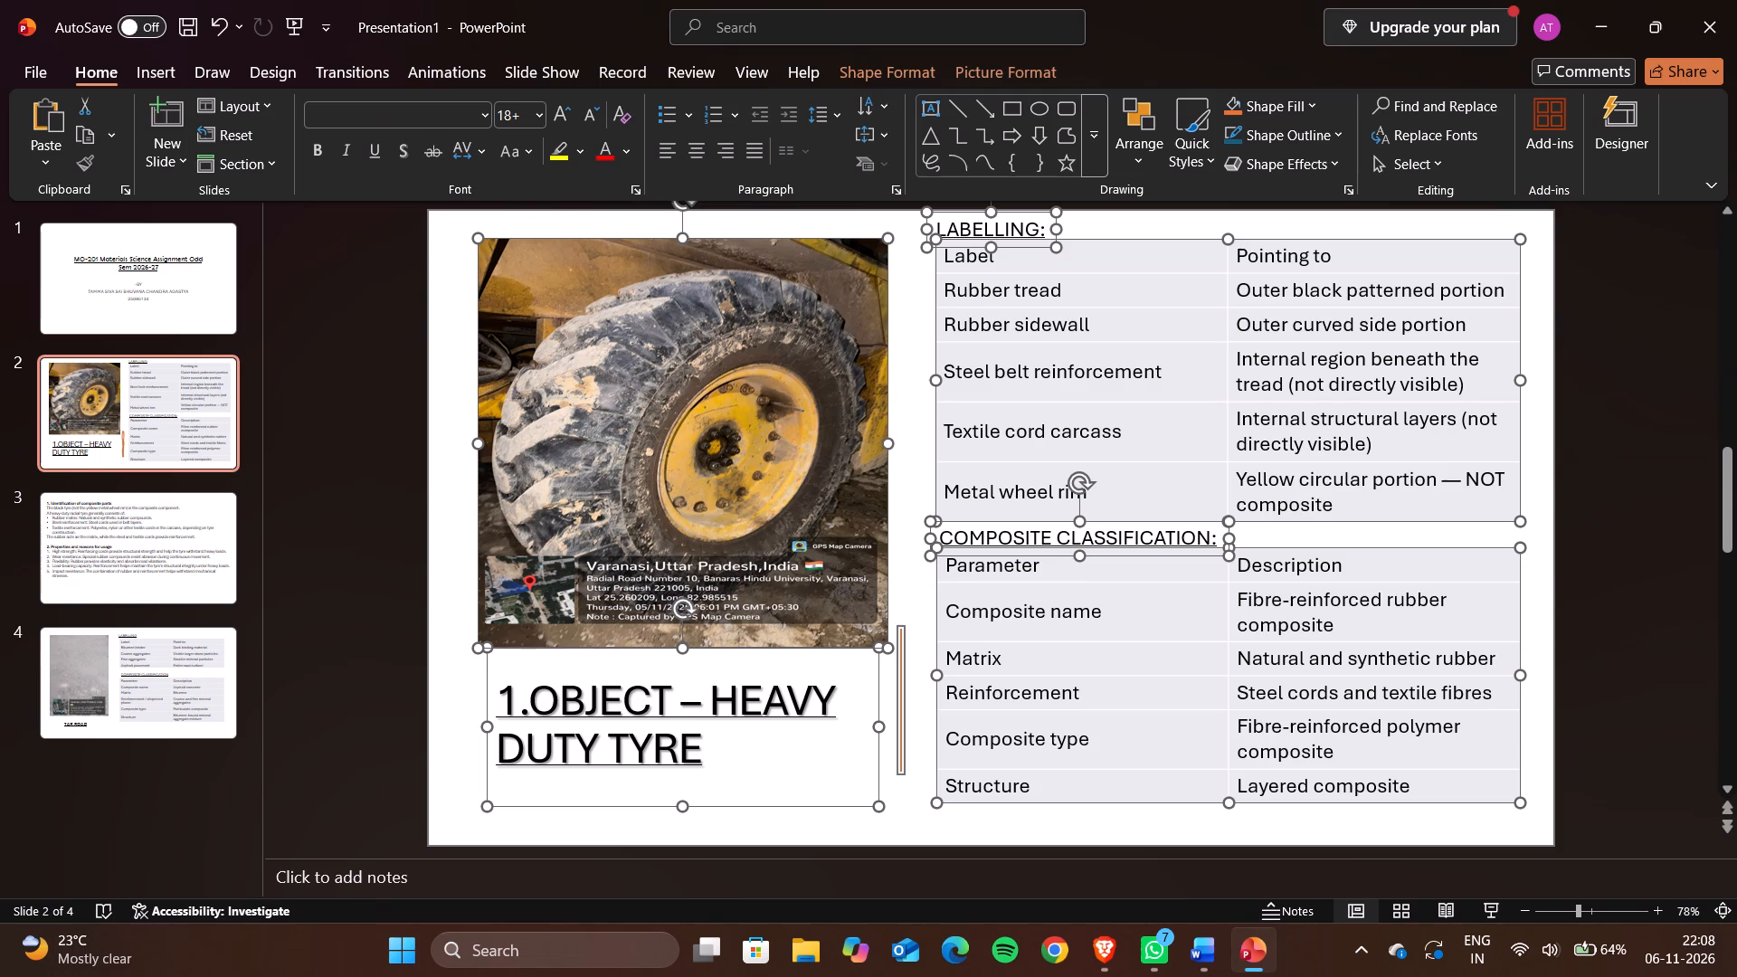
{"action": "left_click_drag", "start_coordinate": [1550, 561], "coordinate": [1569, 556]}
{"action": "left_click", "coordinate": [1582, 549]}
{"action": "double_click", "coordinate": [1206, 536]}
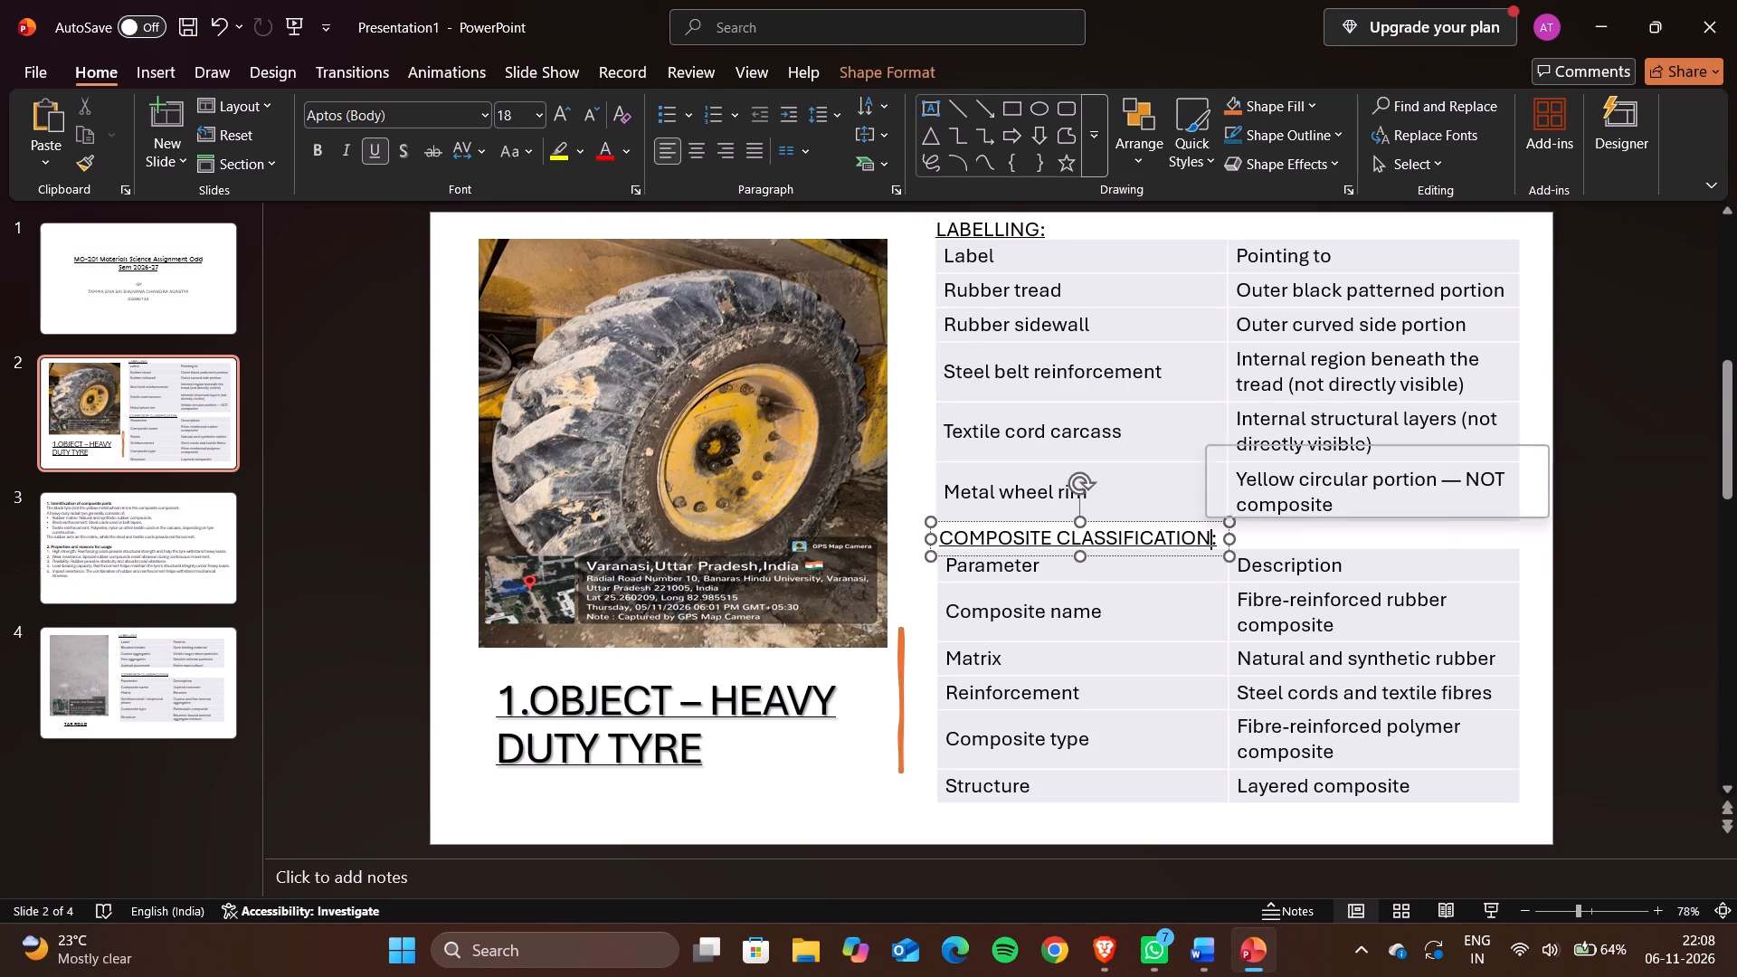
{"action": "key", "text": "ctrl+a"}
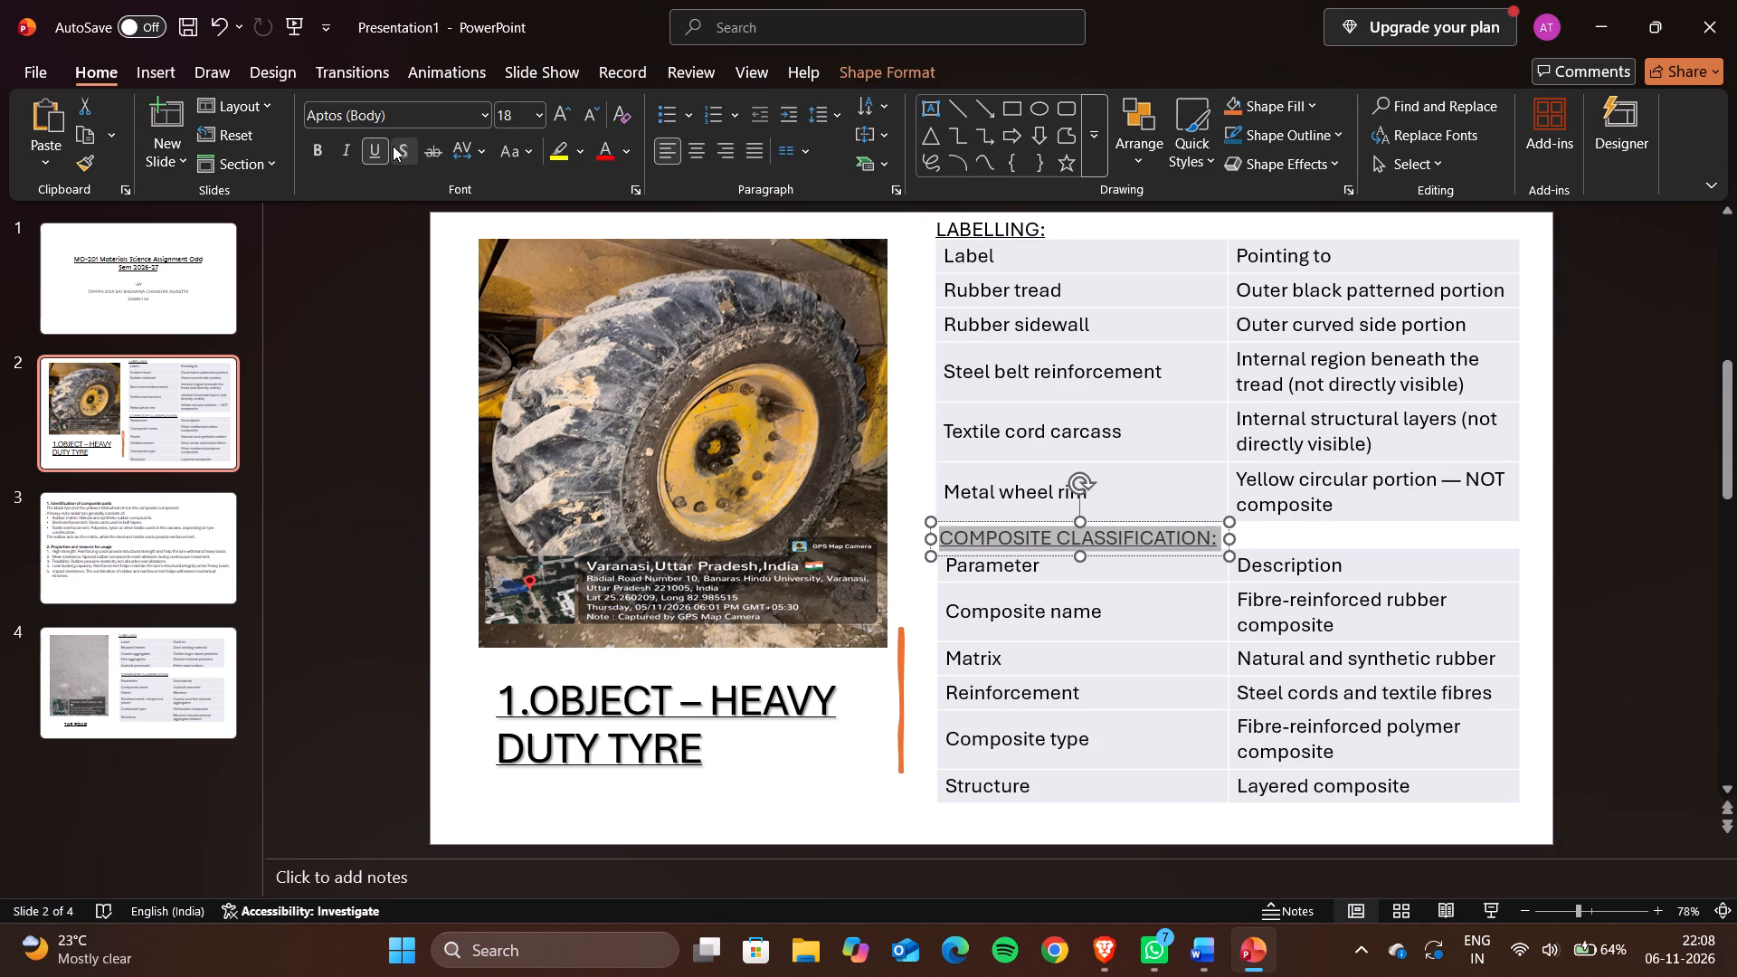
{"action": "left_click", "coordinate": [398, 151]}
Apply a text shadow to the LABELLING: heading on the heavy duty tyre slide.
{"action": "left_click", "coordinate": [1039, 223]}
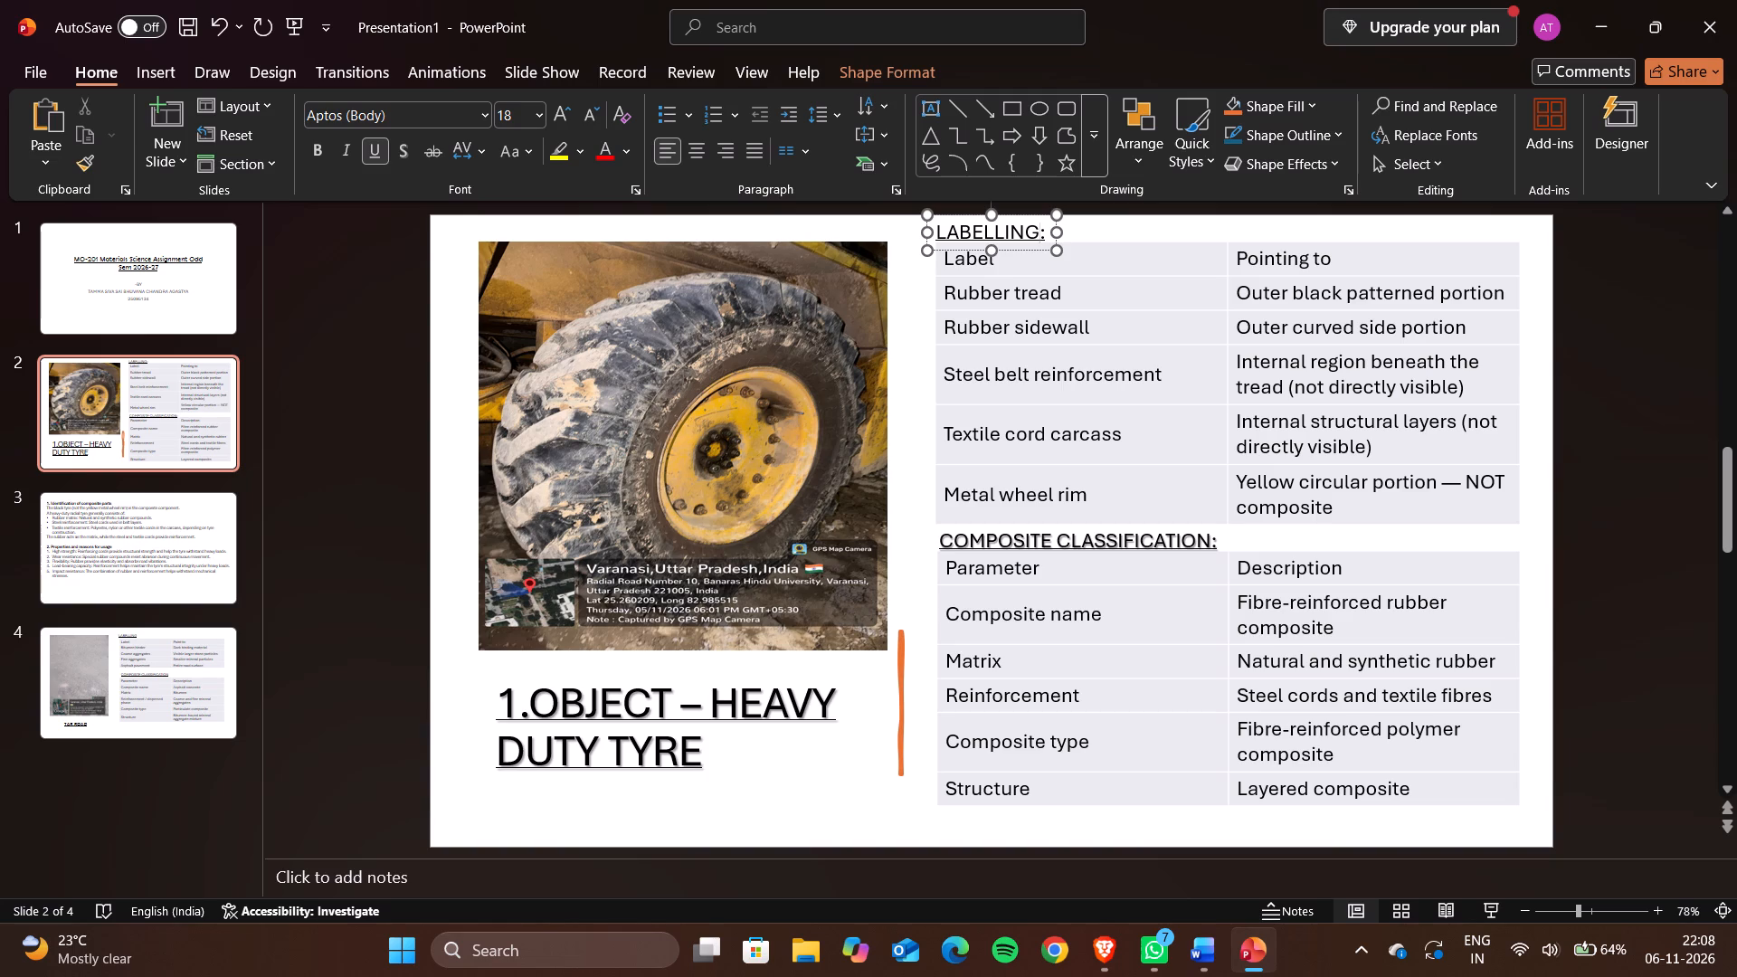
{"action": "left_click", "coordinate": [1051, 233]}
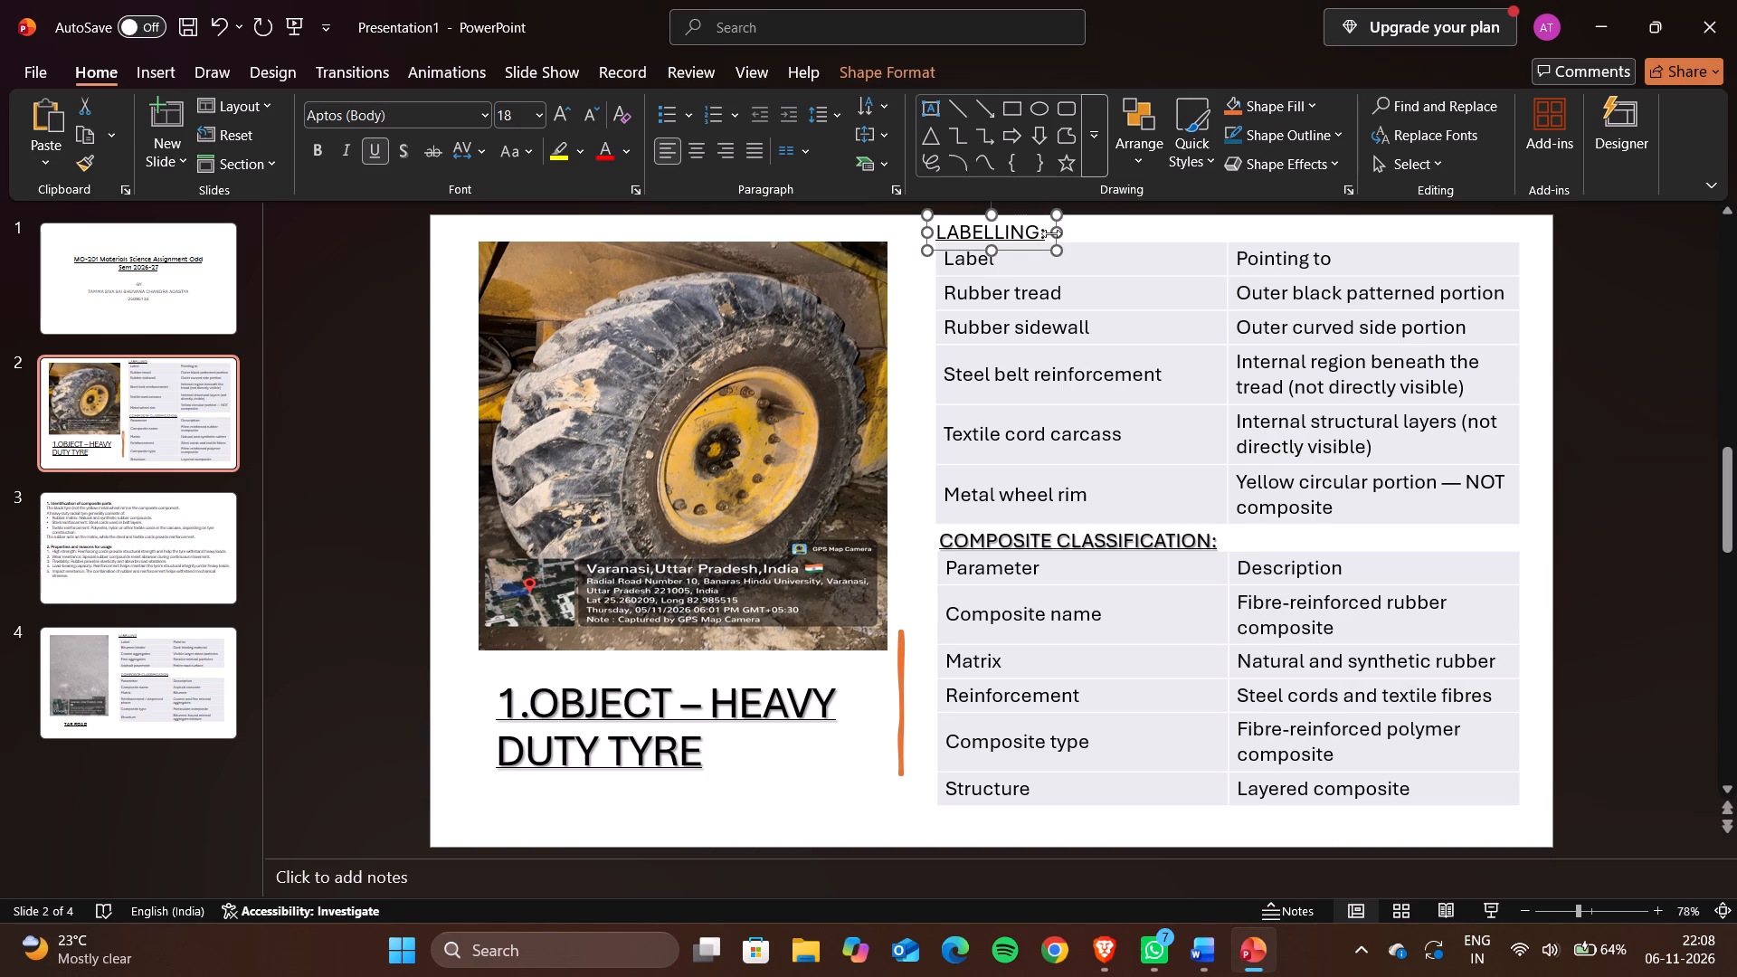
{"action": "key", "text": "ctrl+a"}
{"action": "left_click", "coordinate": [1146, 229]}
{"action": "left_click", "coordinate": [1068, 228]}
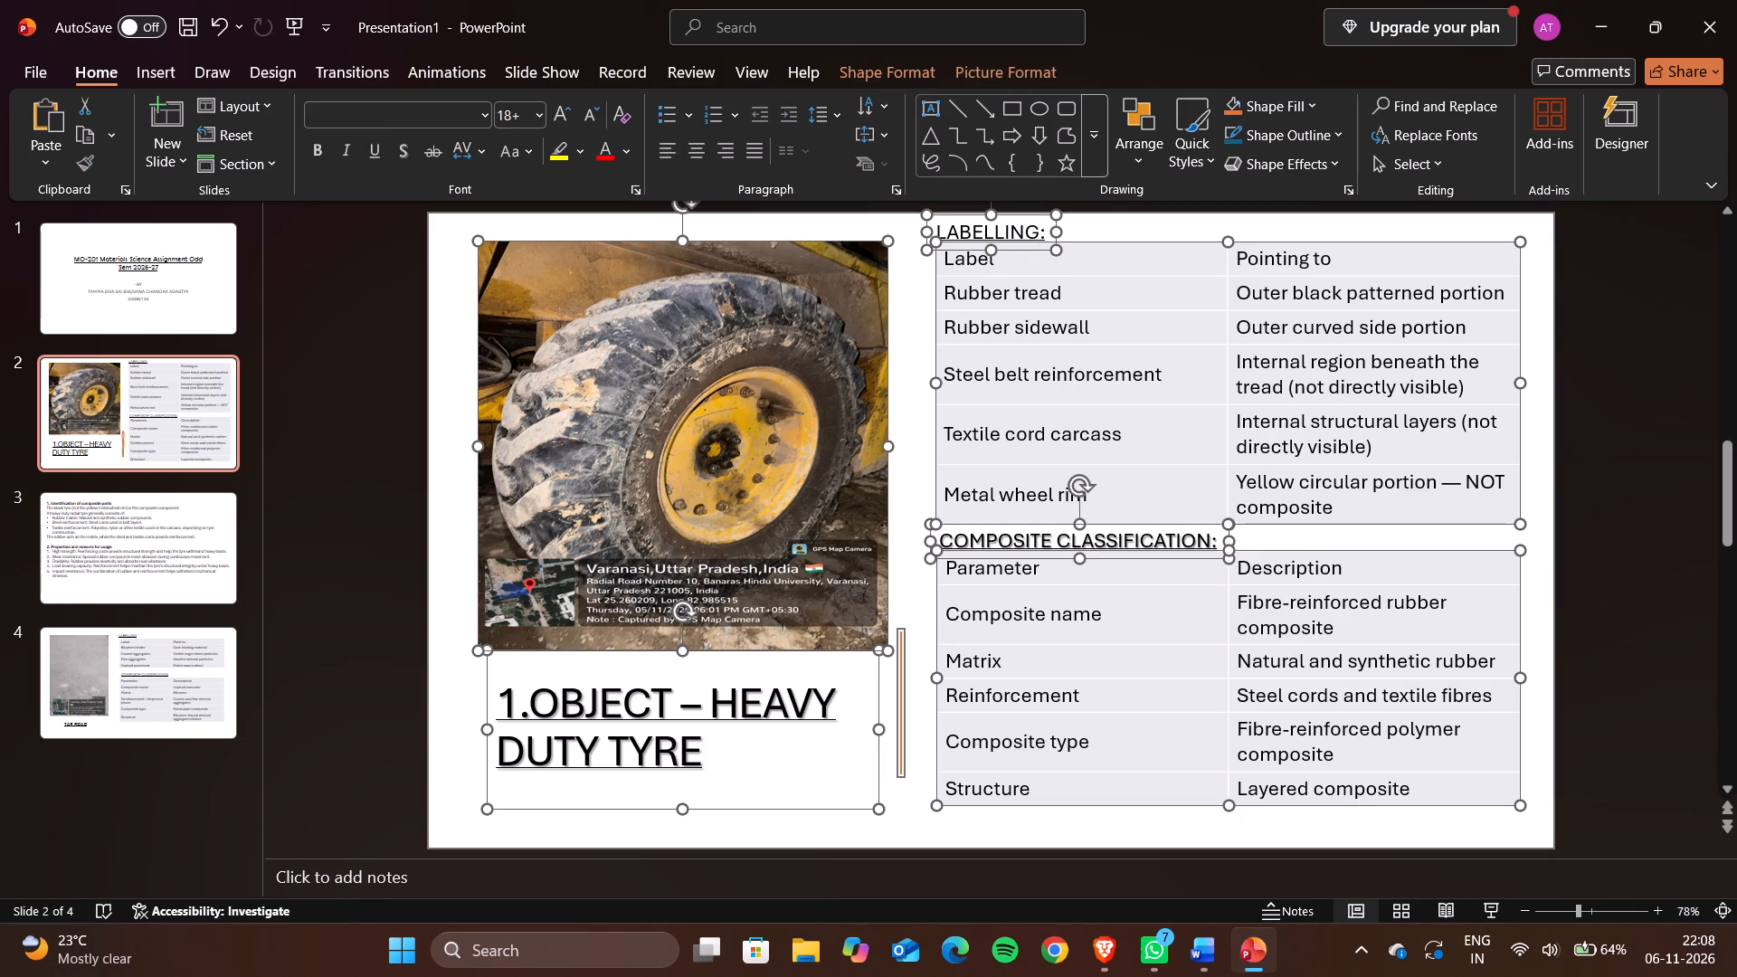
{"action": "left_click", "coordinate": [1020, 232]}
{"action": "triple_click", "coordinate": [1035, 233]}
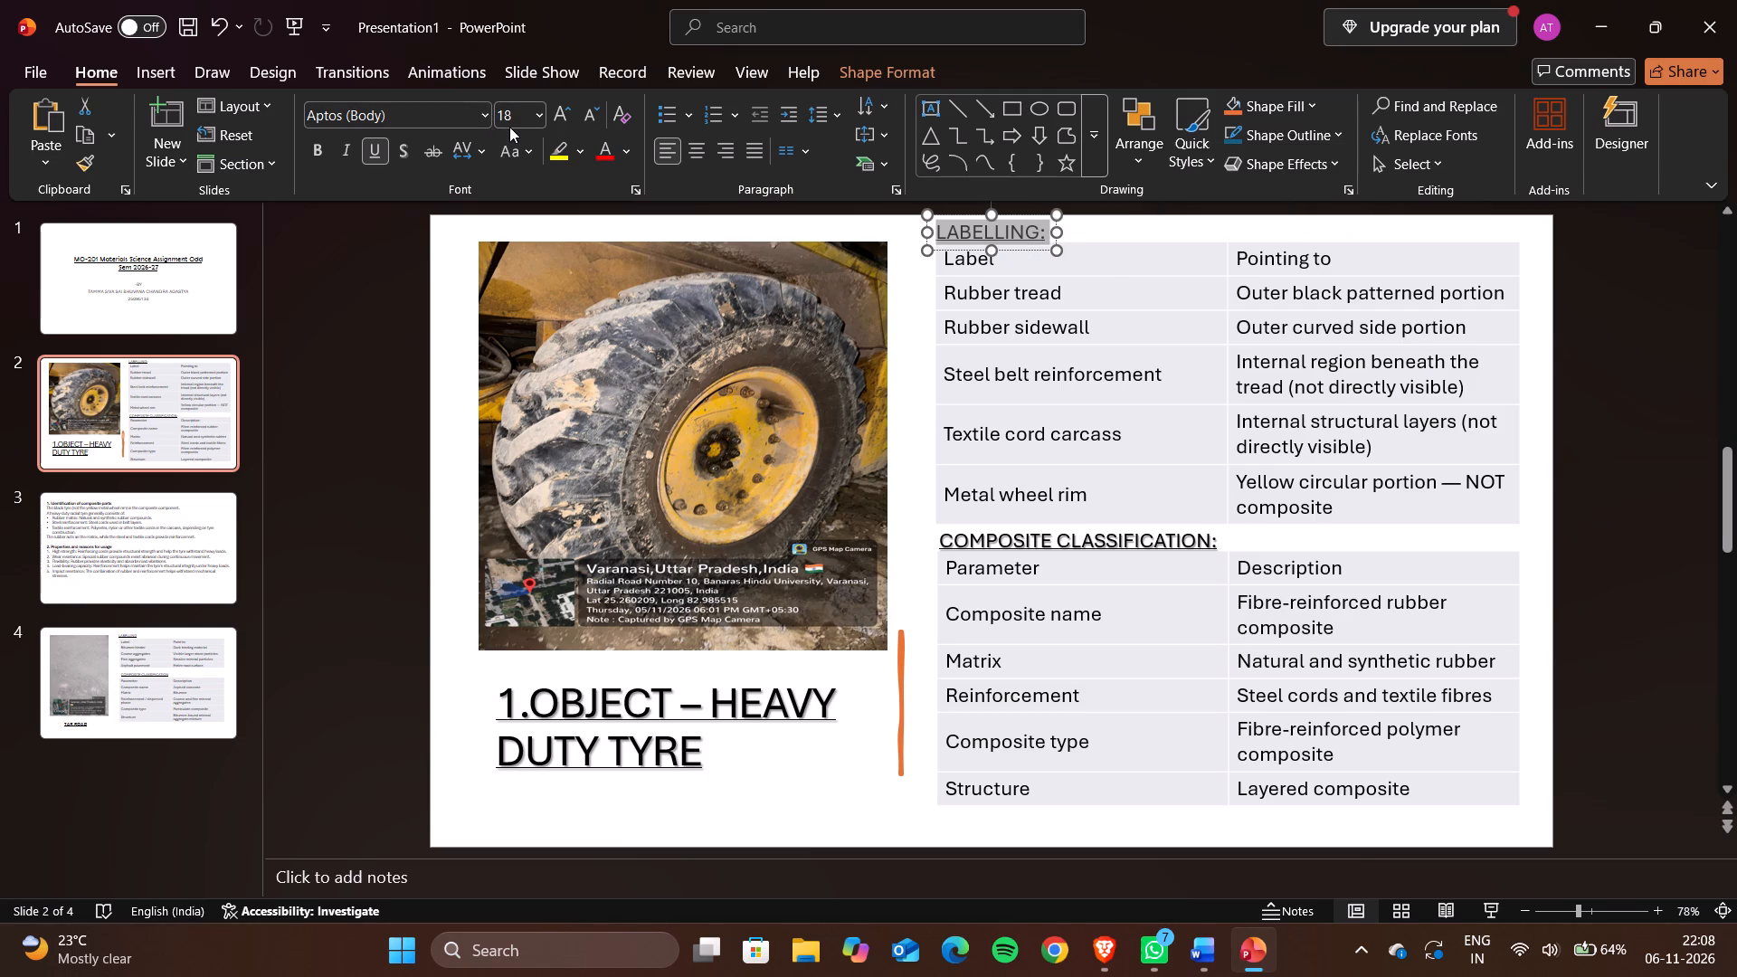
{"action": "left_click", "coordinate": [394, 155]}
{"action": "left_click", "coordinate": [1609, 315]}
Shorten the caption under the tyre photo on slide 2 so it reads 1.HEAVY DUTY TYRE.
{"action": "scroll", "coordinate": [1334, 329], "scroll_direction": "down", "scroll_amount": 2}
{"action": "scroll", "coordinate": [1096, 448], "scroll_direction": "down", "scroll_amount": 2}
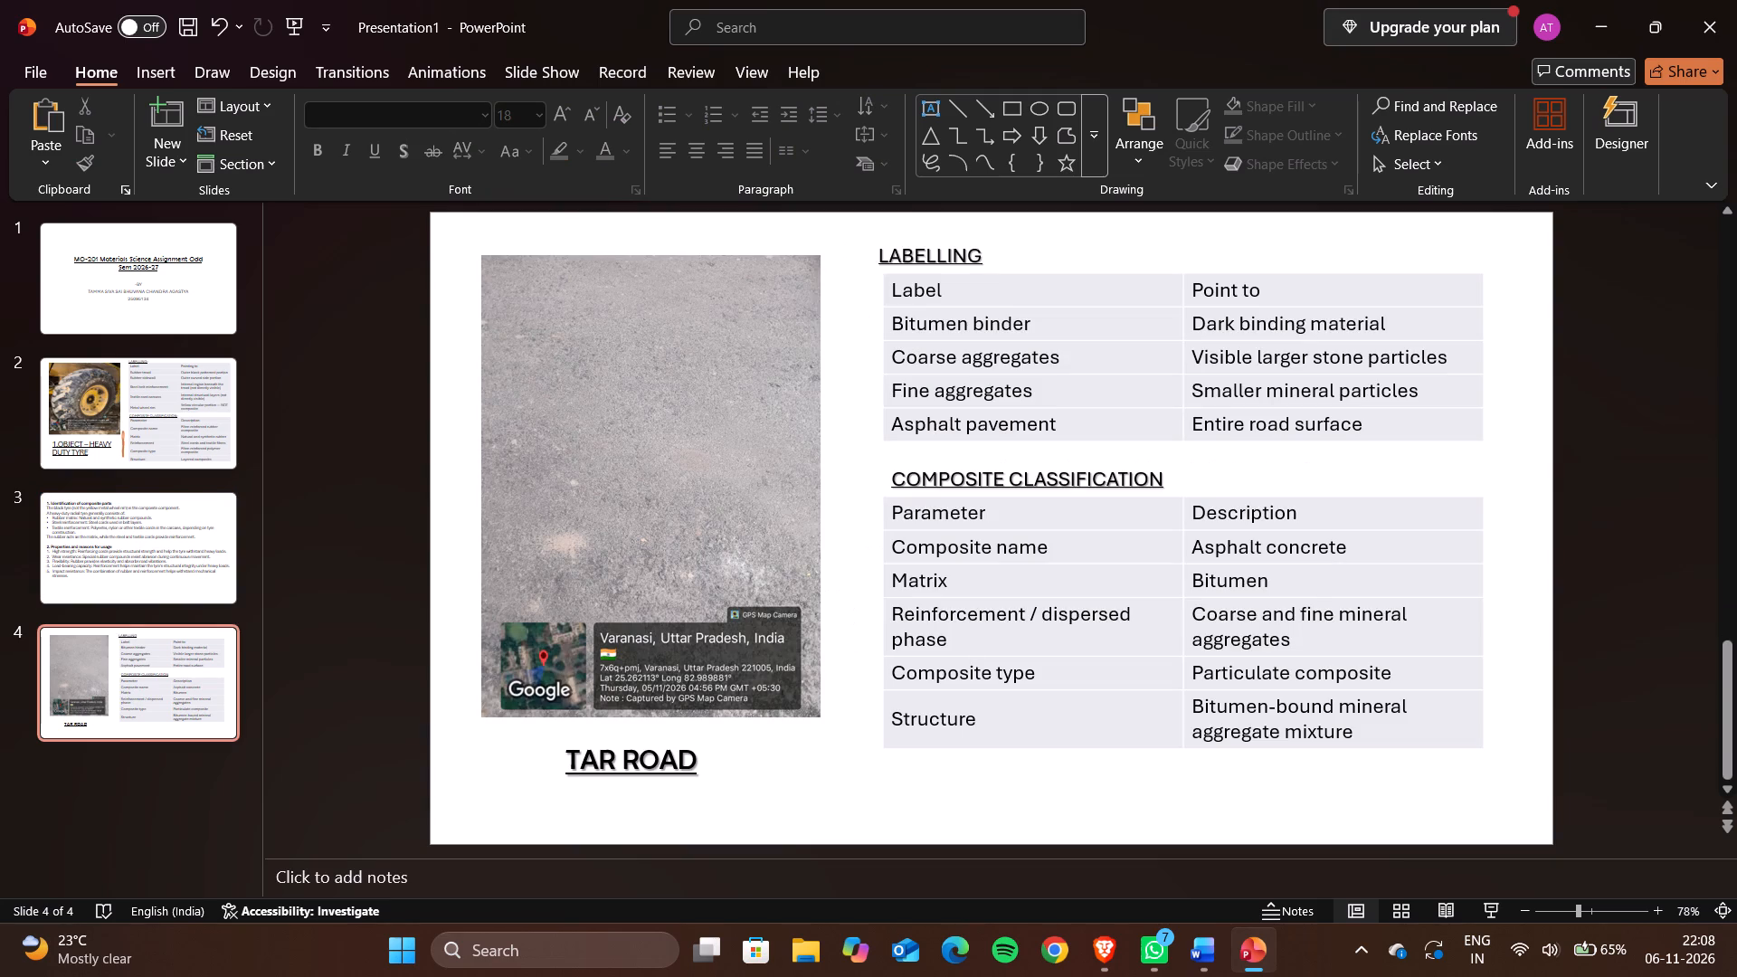
{"action": "scroll", "coordinate": [1096, 454], "scroll_direction": "down", "scroll_amount": 2}
{"action": "scroll", "coordinate": [848, 551], "scroll_direction": "down", "scroll_amount": 1}
{"action": "left_click", "coordinate": [207, 405]}
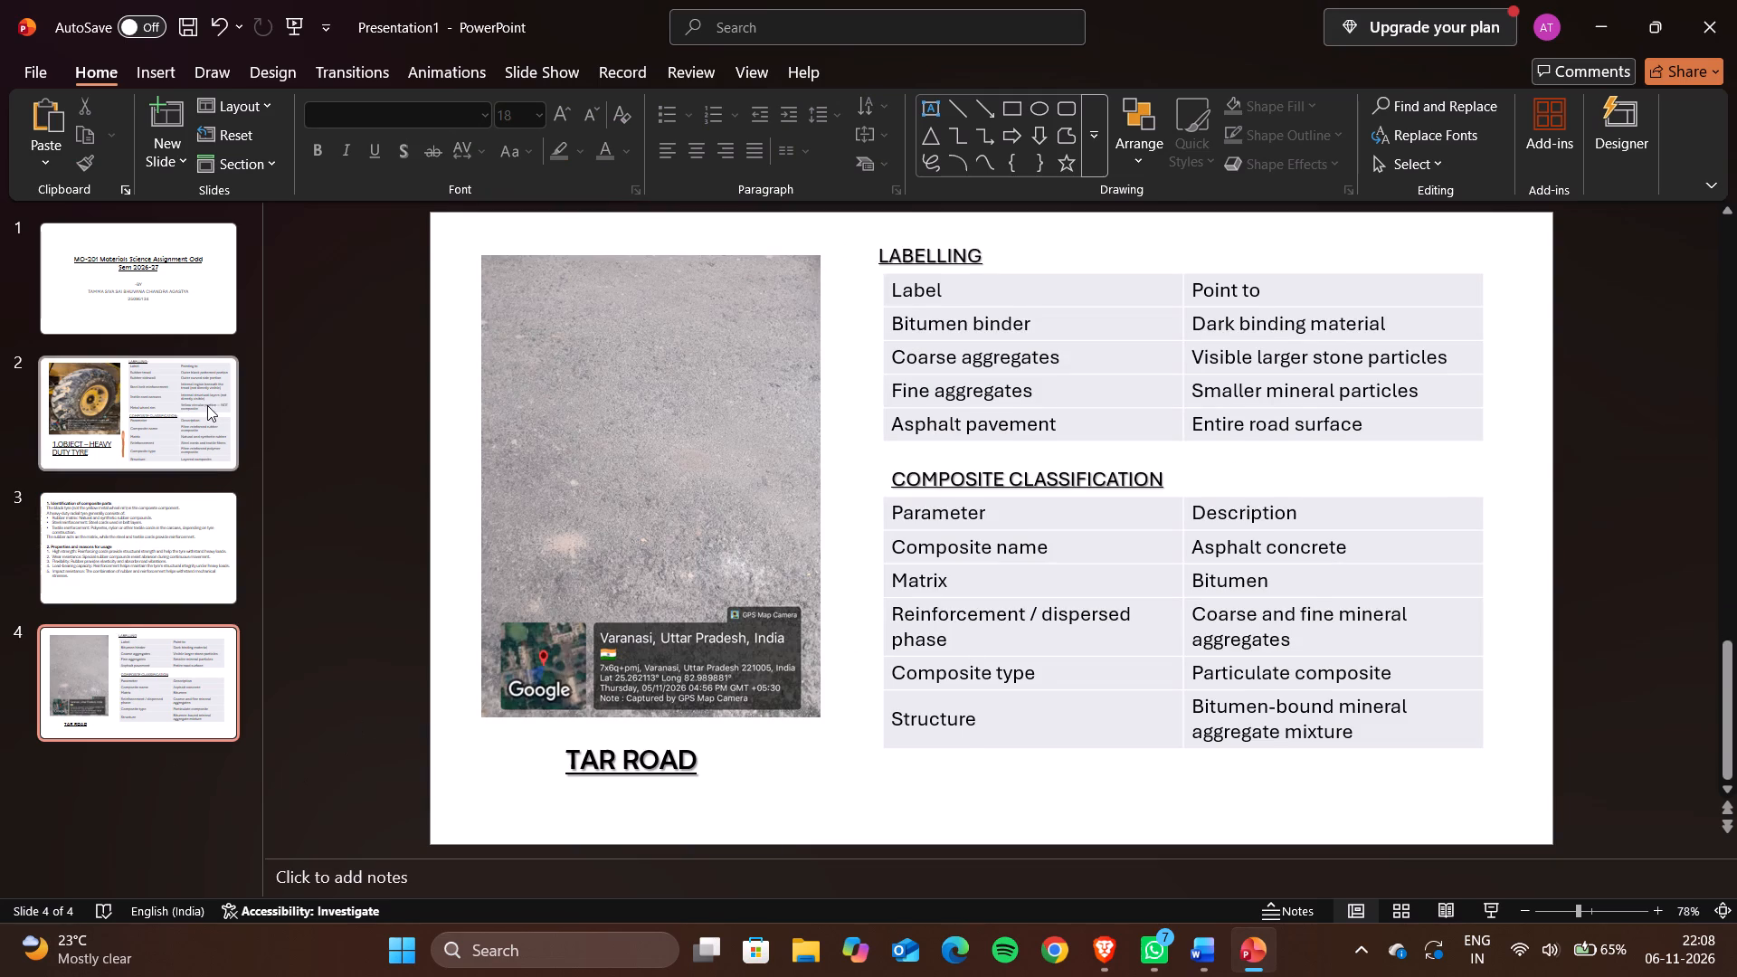
{"action": "left_click", "coordinate": [708, 704]}
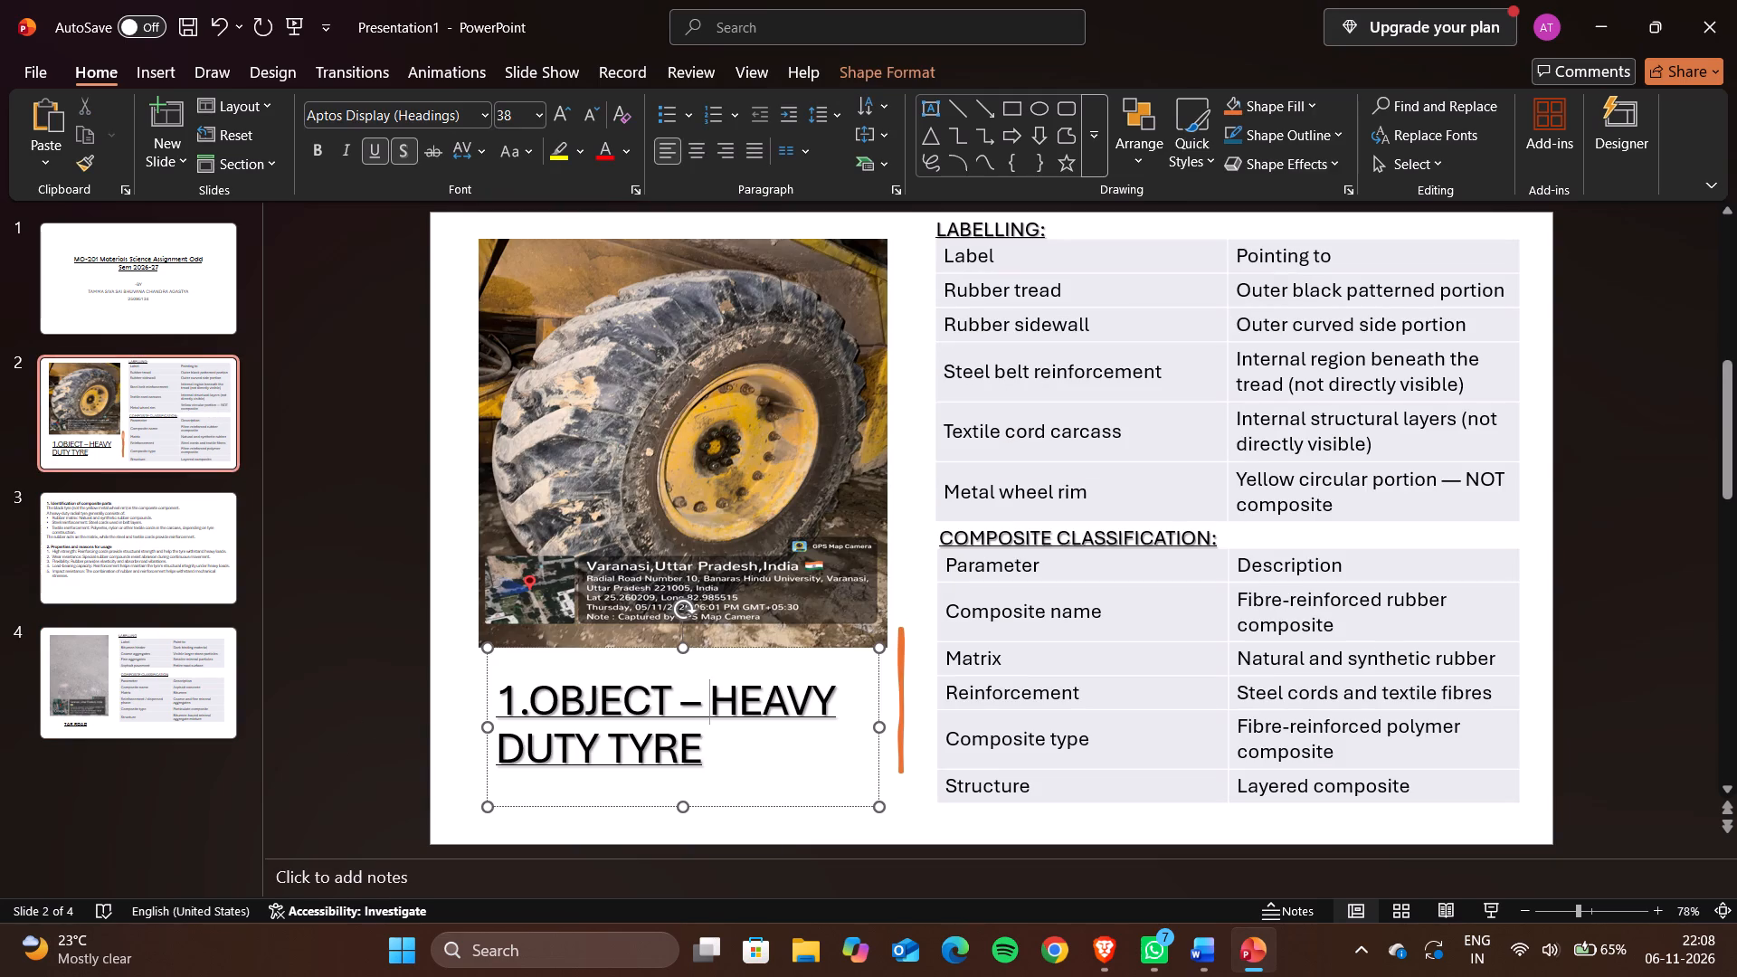
{"action": "key", "text": "BackSpace"}
{"action": "key", "text": "BackSpace"}
{"action": "key", "text": "BackSpace"}
{"action": "key", "text": "BackSpace"}
{"action": "key", "text": "BackSpace"}
{"action": "key", "text": "BackSpace"}
{"action": "key", "text": "BackSpace"}
{"action": "key", "text": "BackSpace"}
{"action": "key", "text": "BackSpace"}
{"action": "key", "text": "BackSpace"}
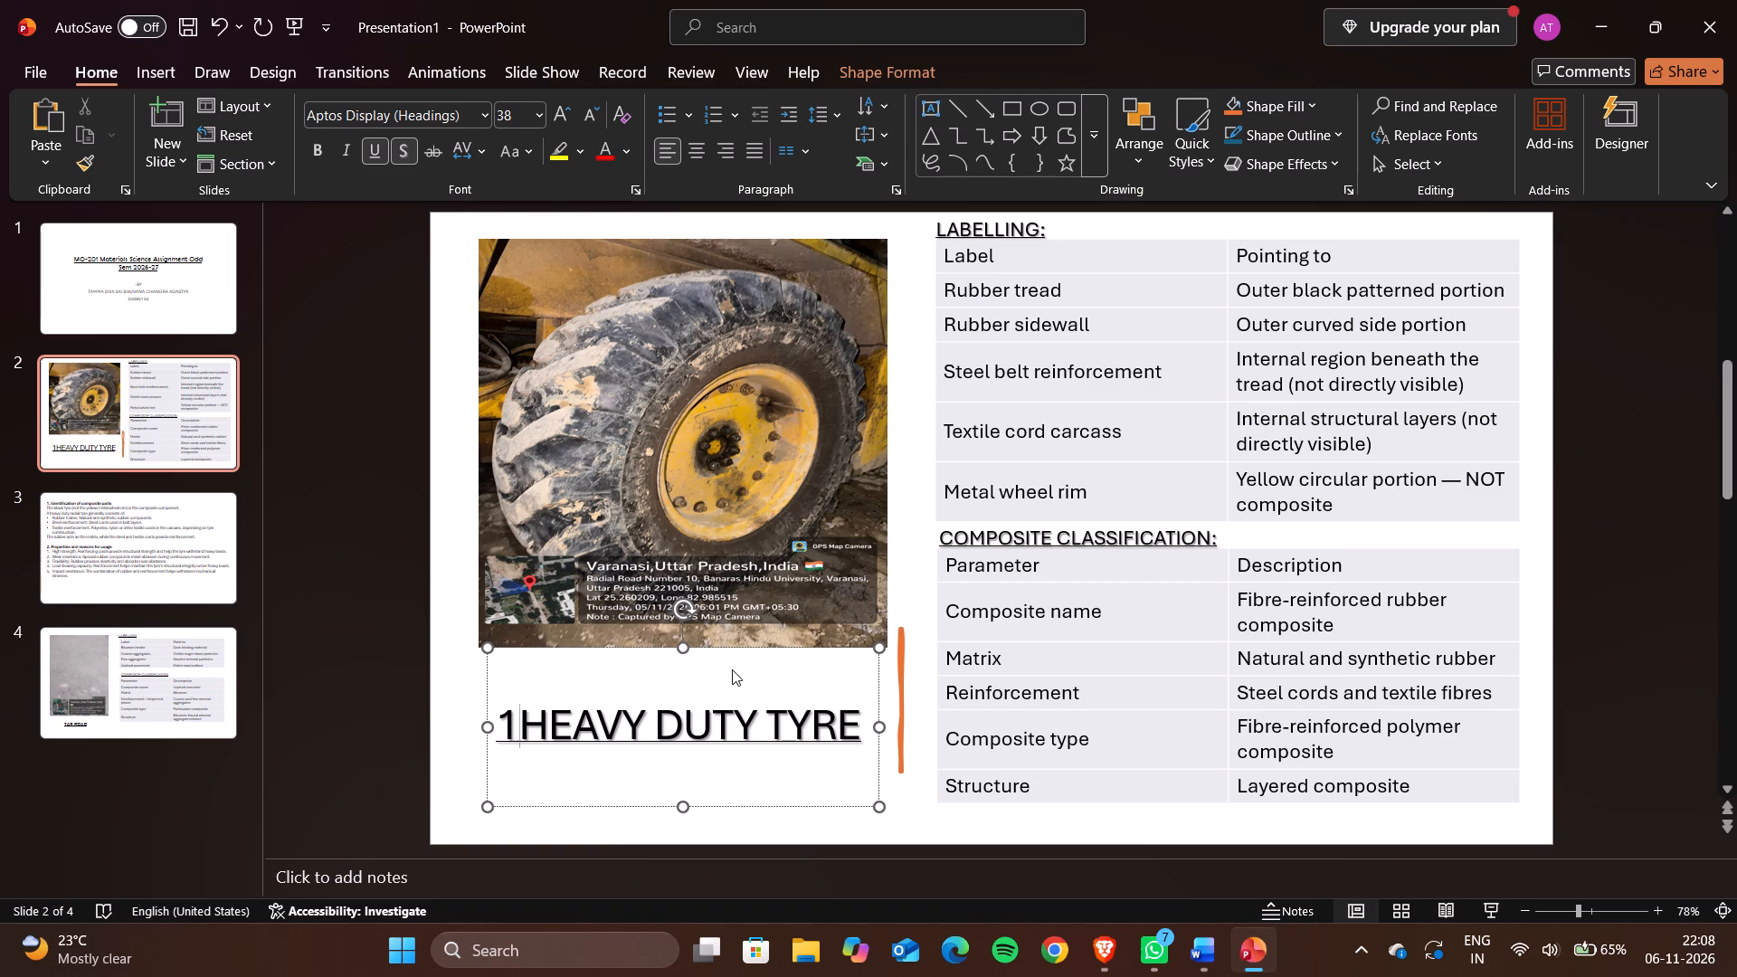
{"action": "key", "text": "period"}
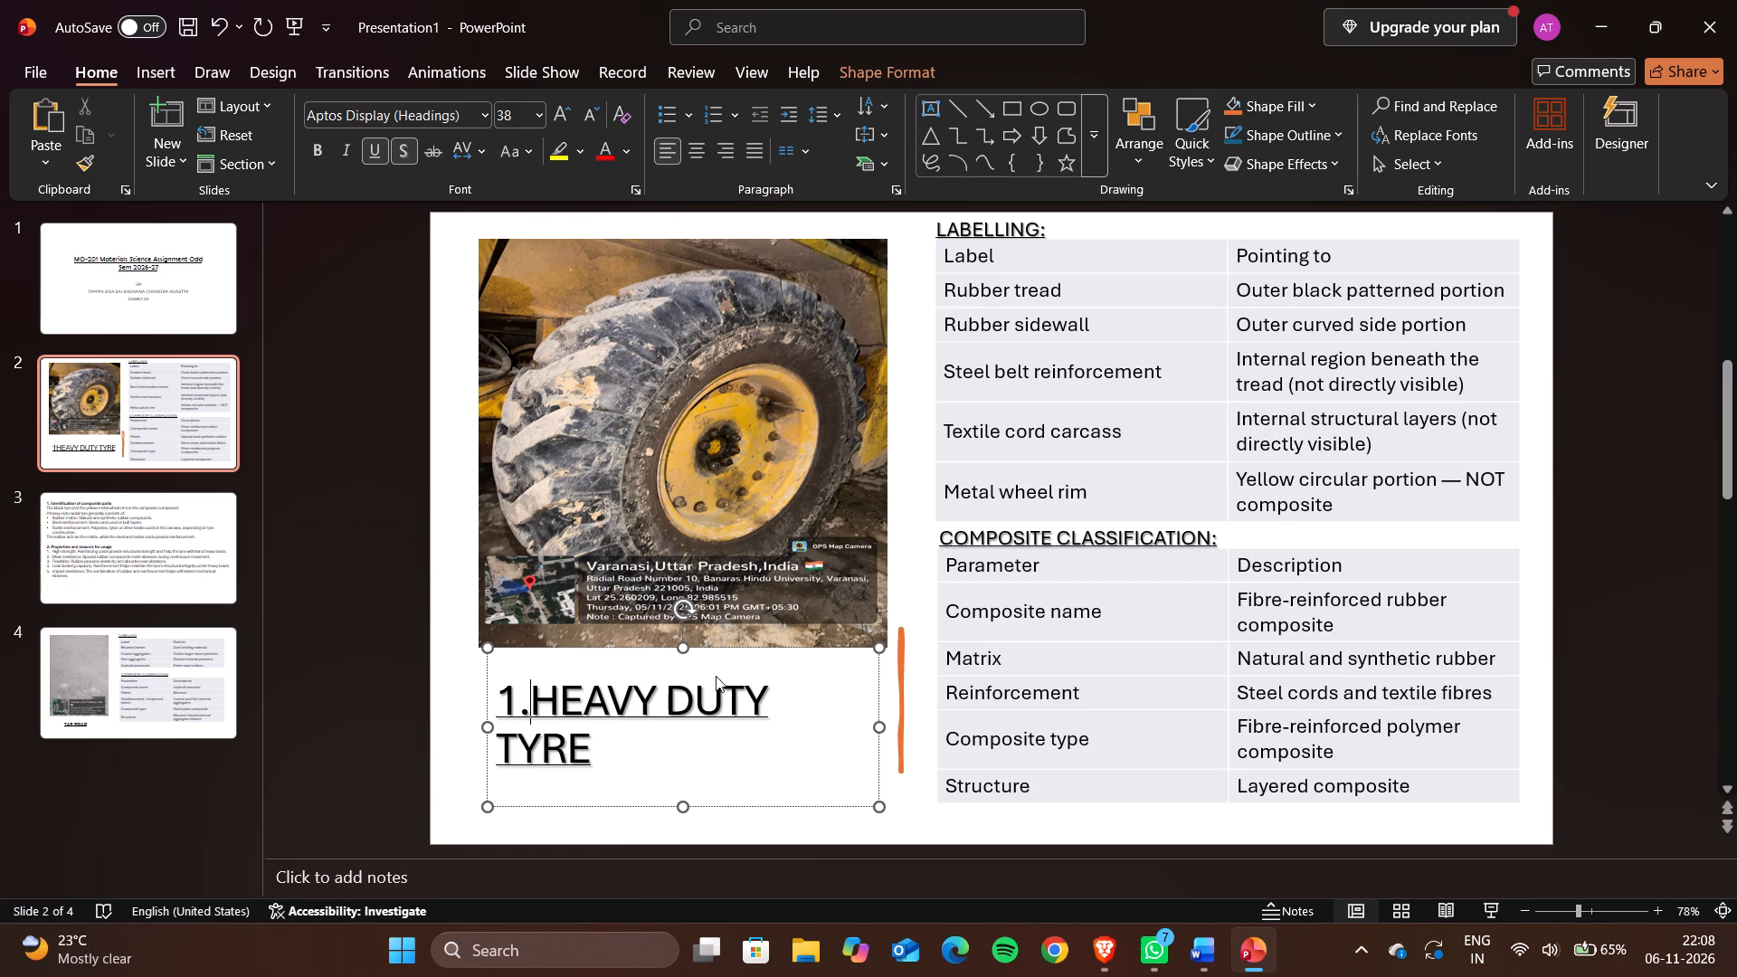
{"action": "left_click", "coordinate": [683, 755]}
Set the font size of the whole TAR ROAD caption on slide 4 to 38.
{"action": "left_click", "coordinate": [166, 729]}
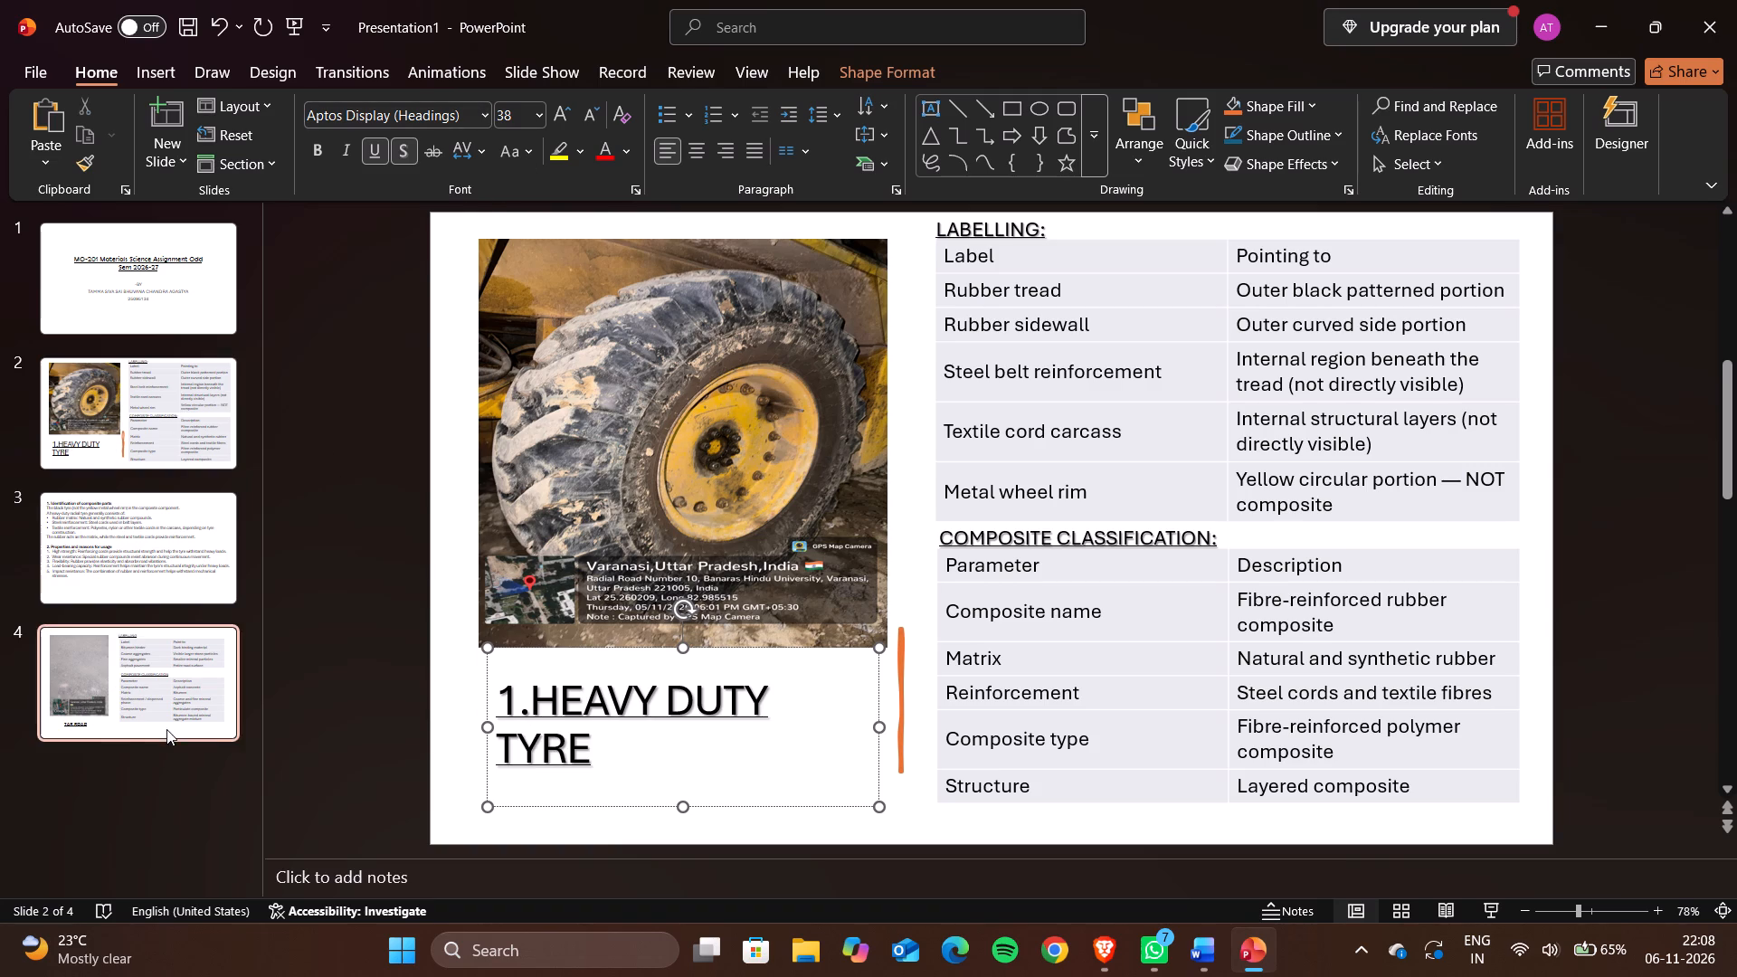
{"action": "left_click", "coordinate": [694, 765]}
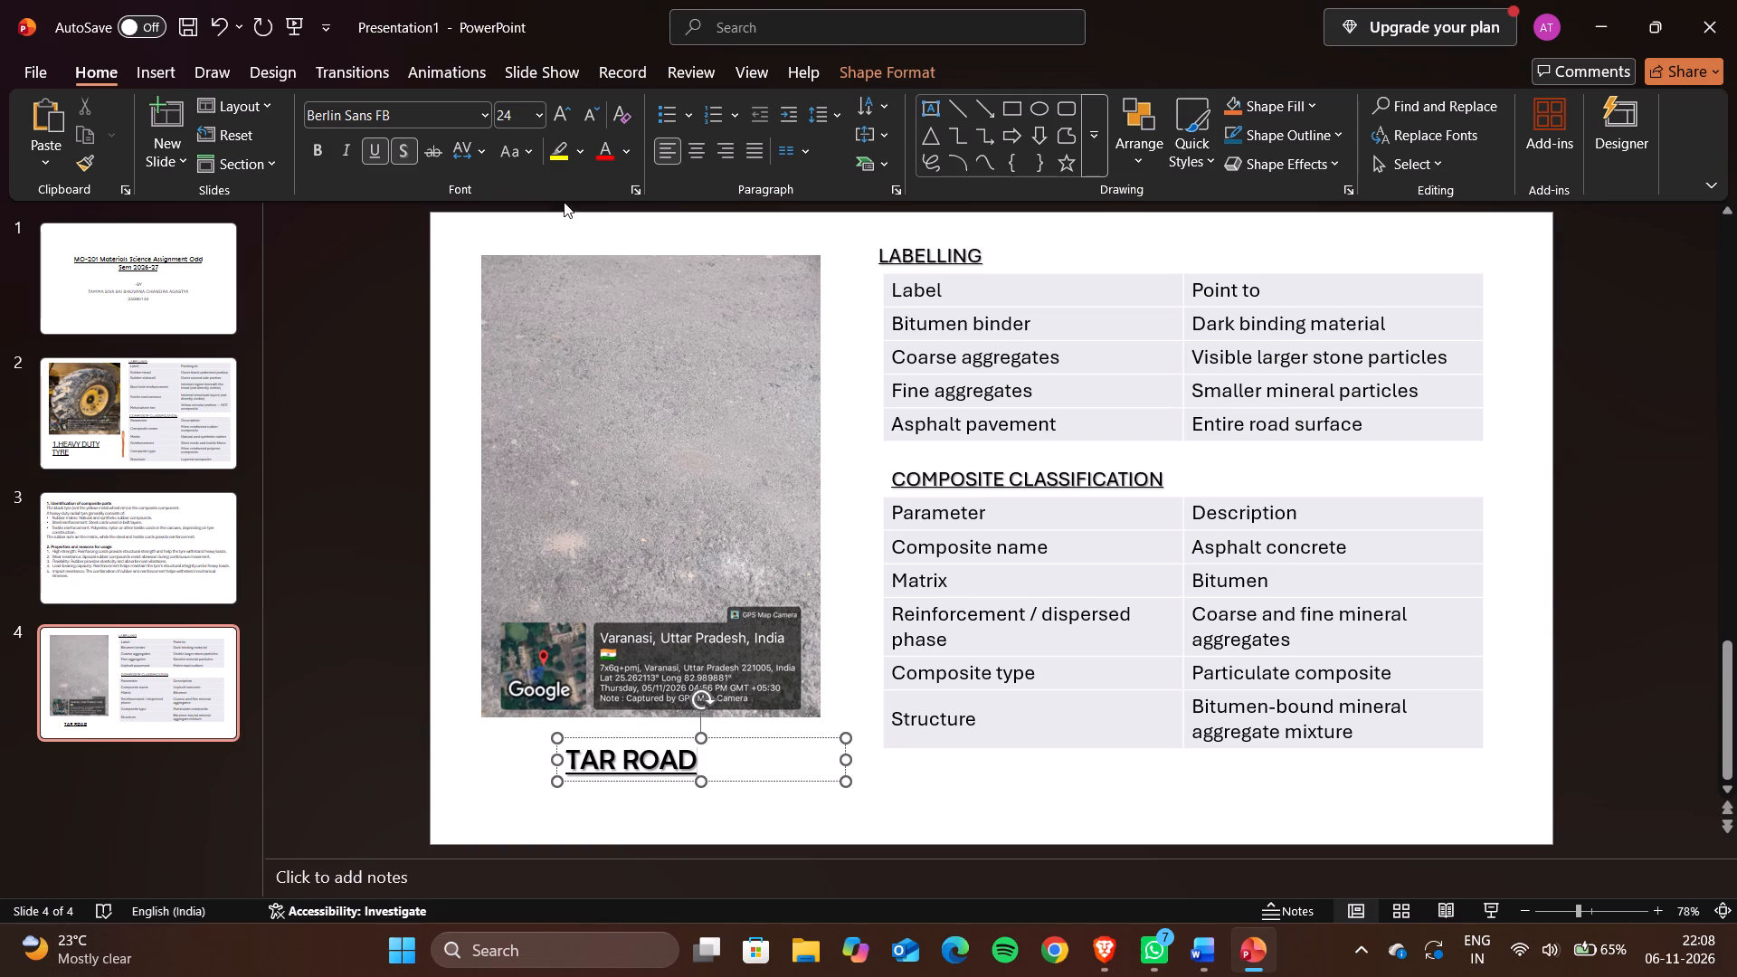
{"action": "left_click", "coordinate": [536, 111]}
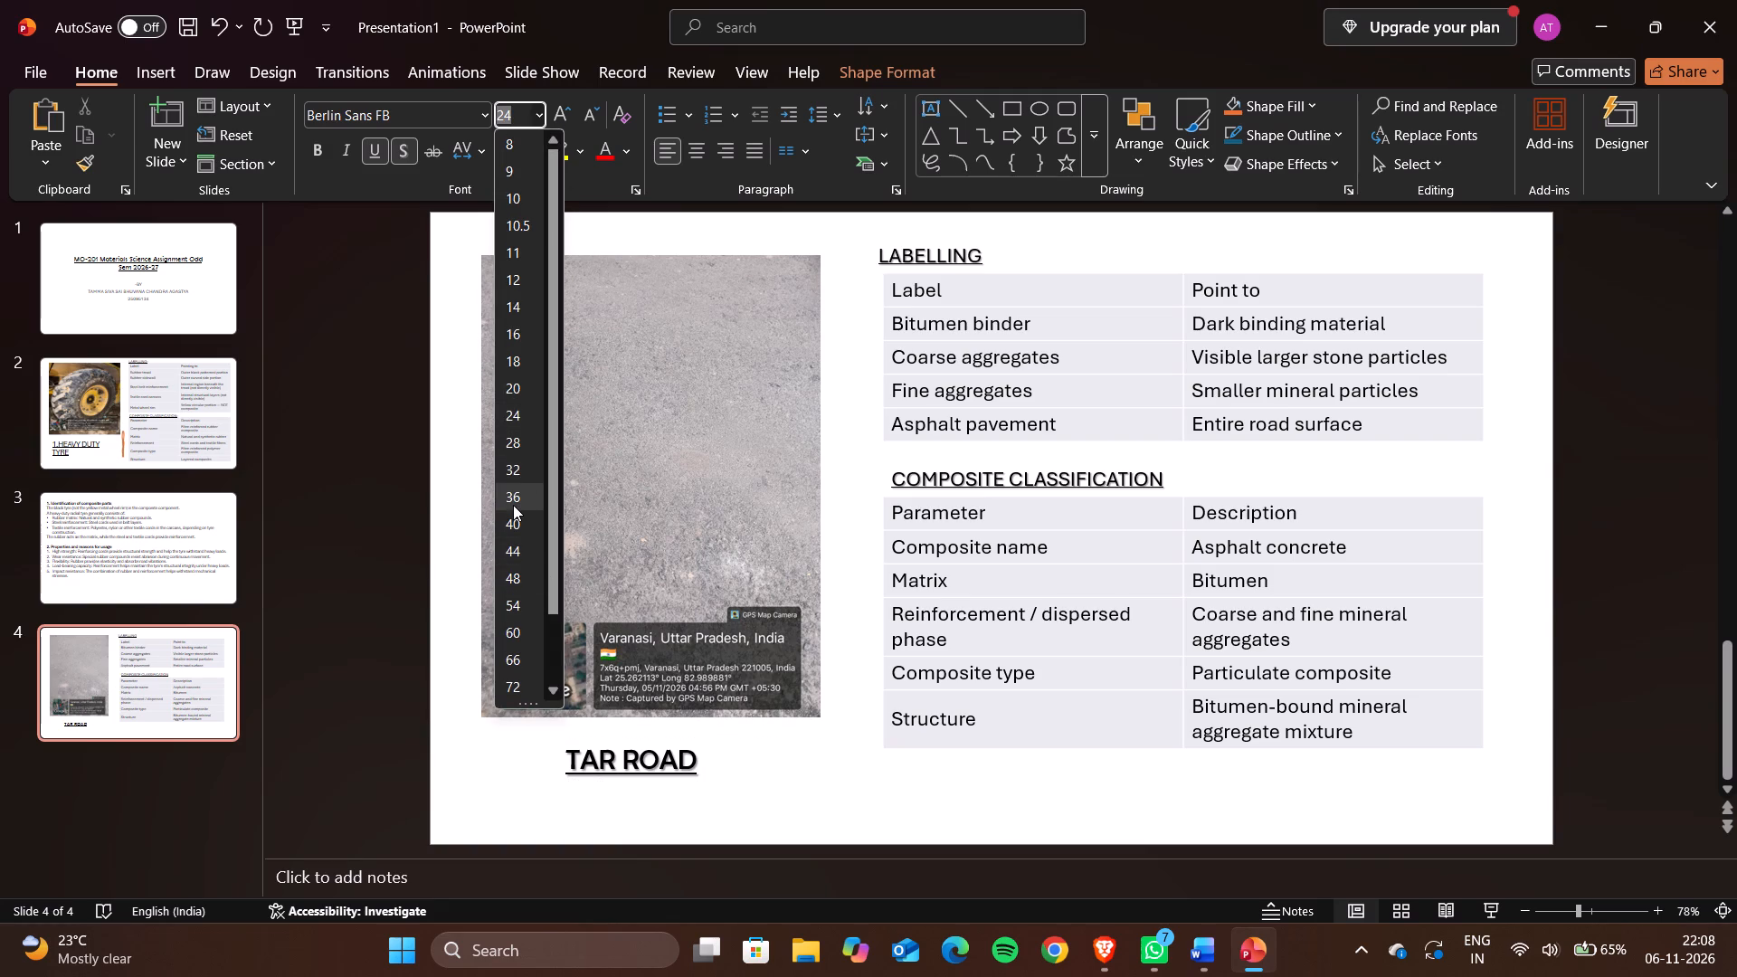
{"action": "key", "text": "BackSpace"}
{"action": "type", "text": "38"}
{"action": "key", "text": "Return"}
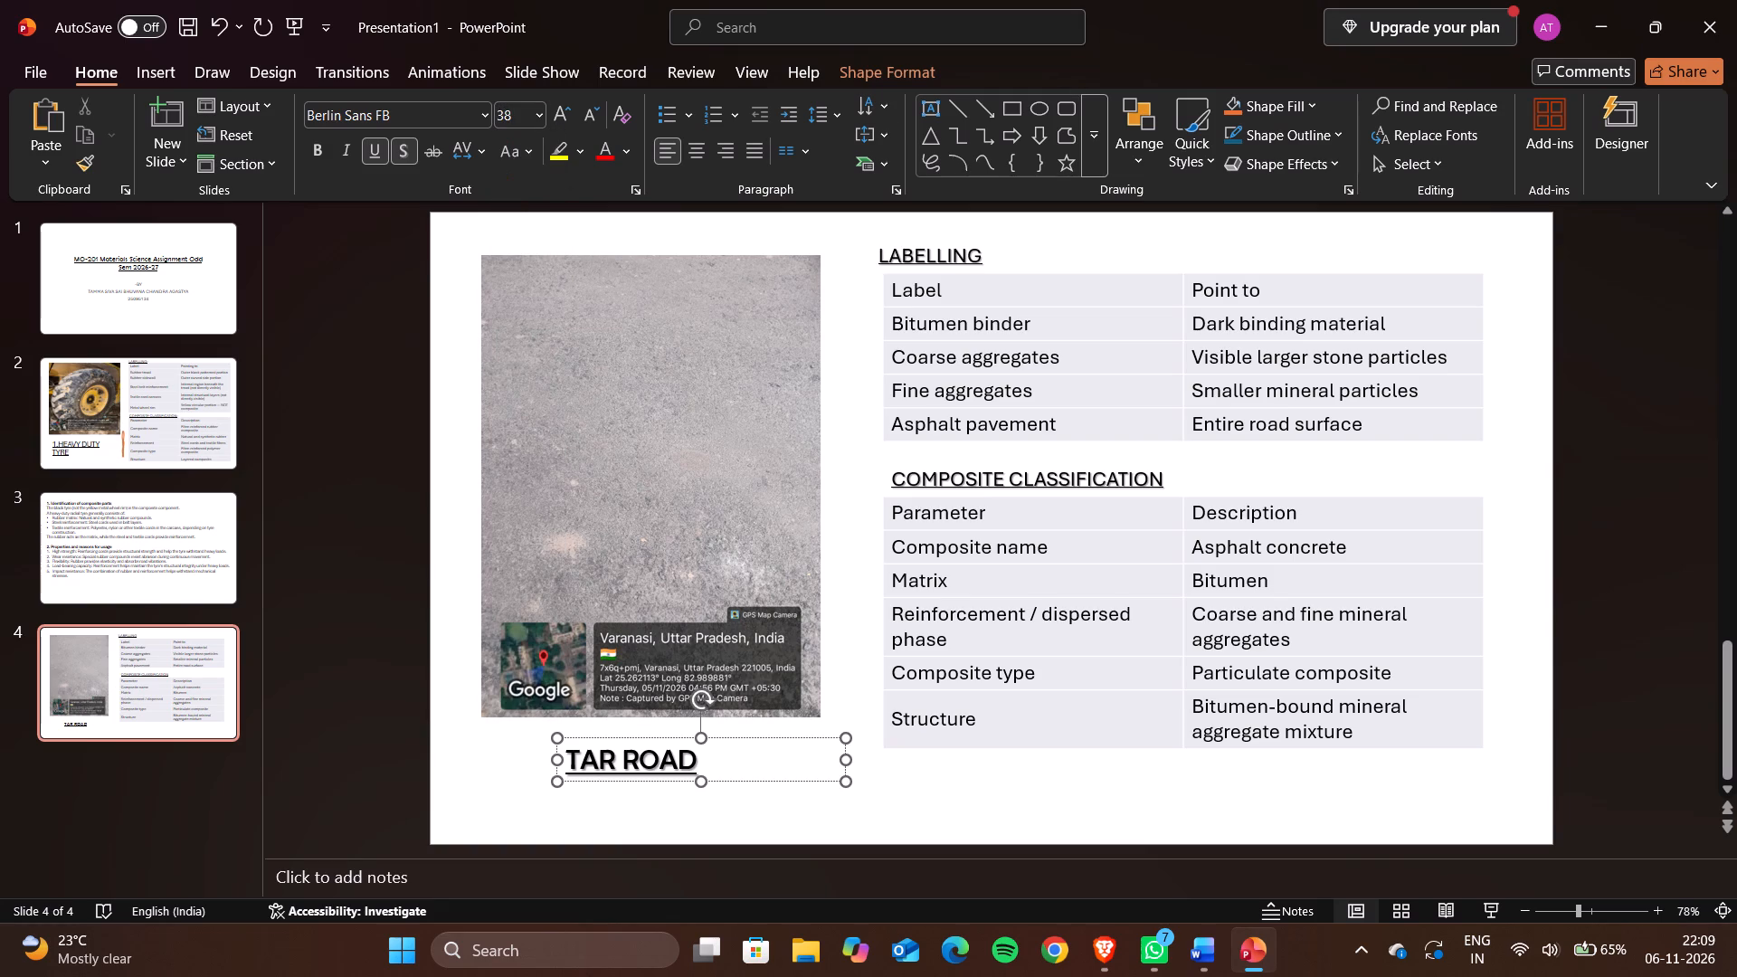
{"action": "triple_click", "coordinate": [700, 760]}
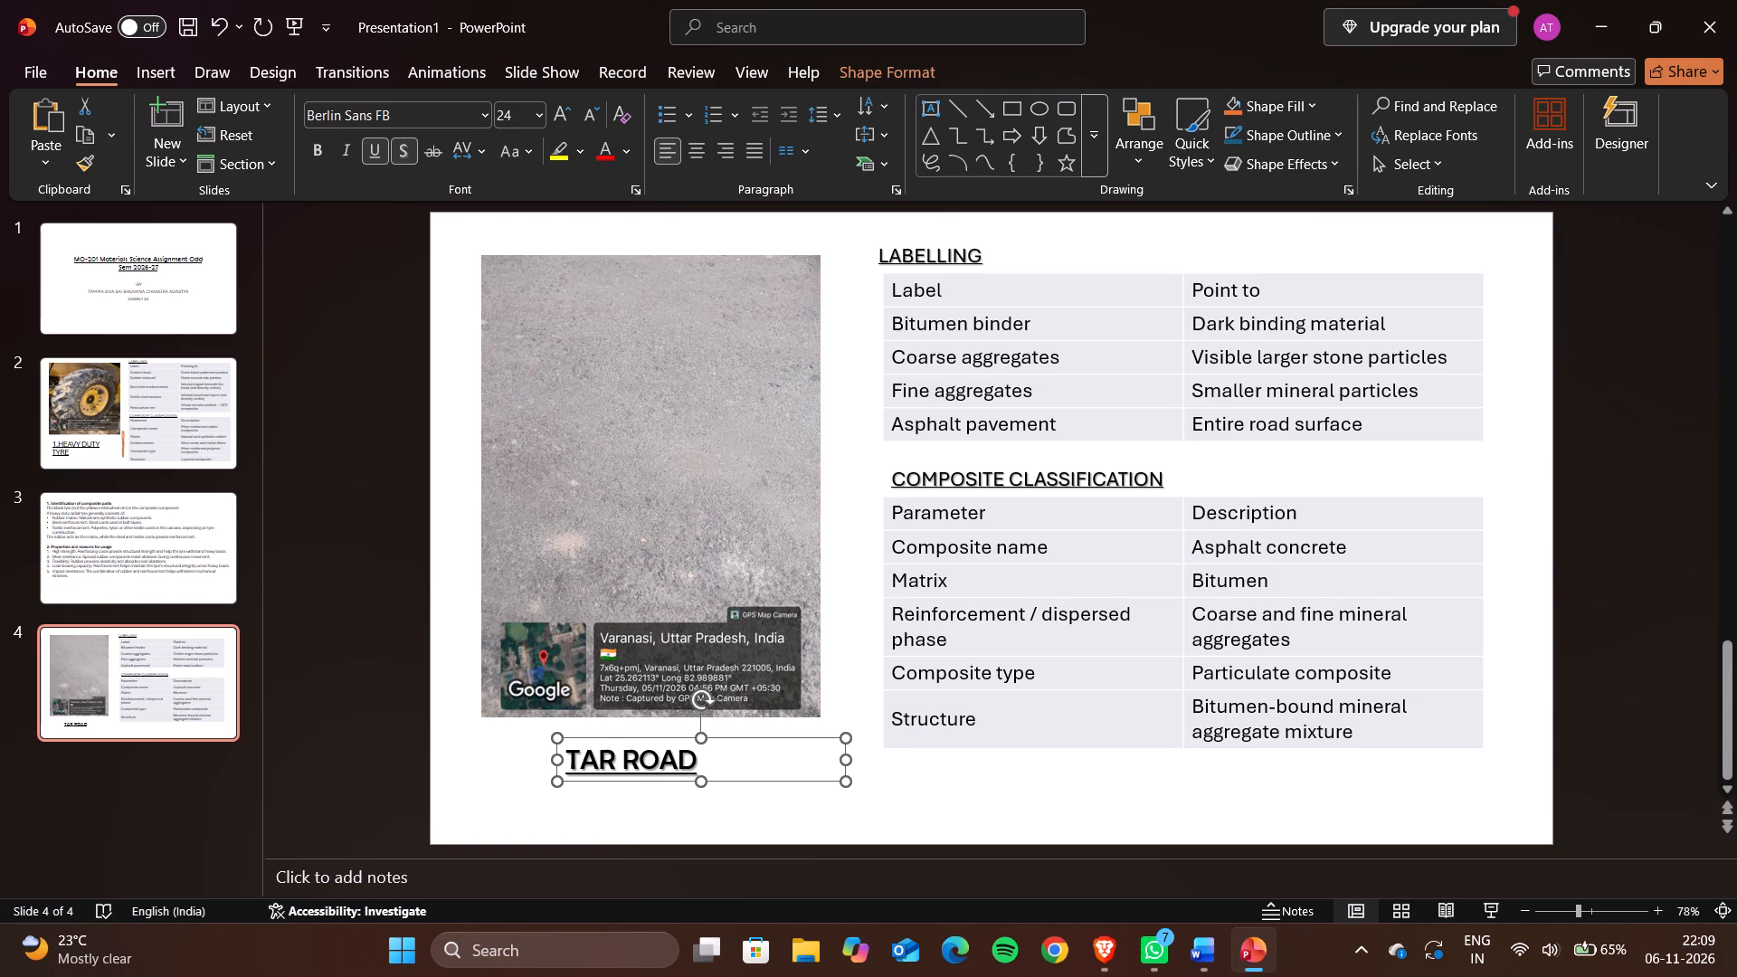
{"action": "key", "text": "ctrl+a"}
{"action": "left_click", "coordinate": [761, 820]}
{"action": "double_click", "coordinate": [705, 764]}
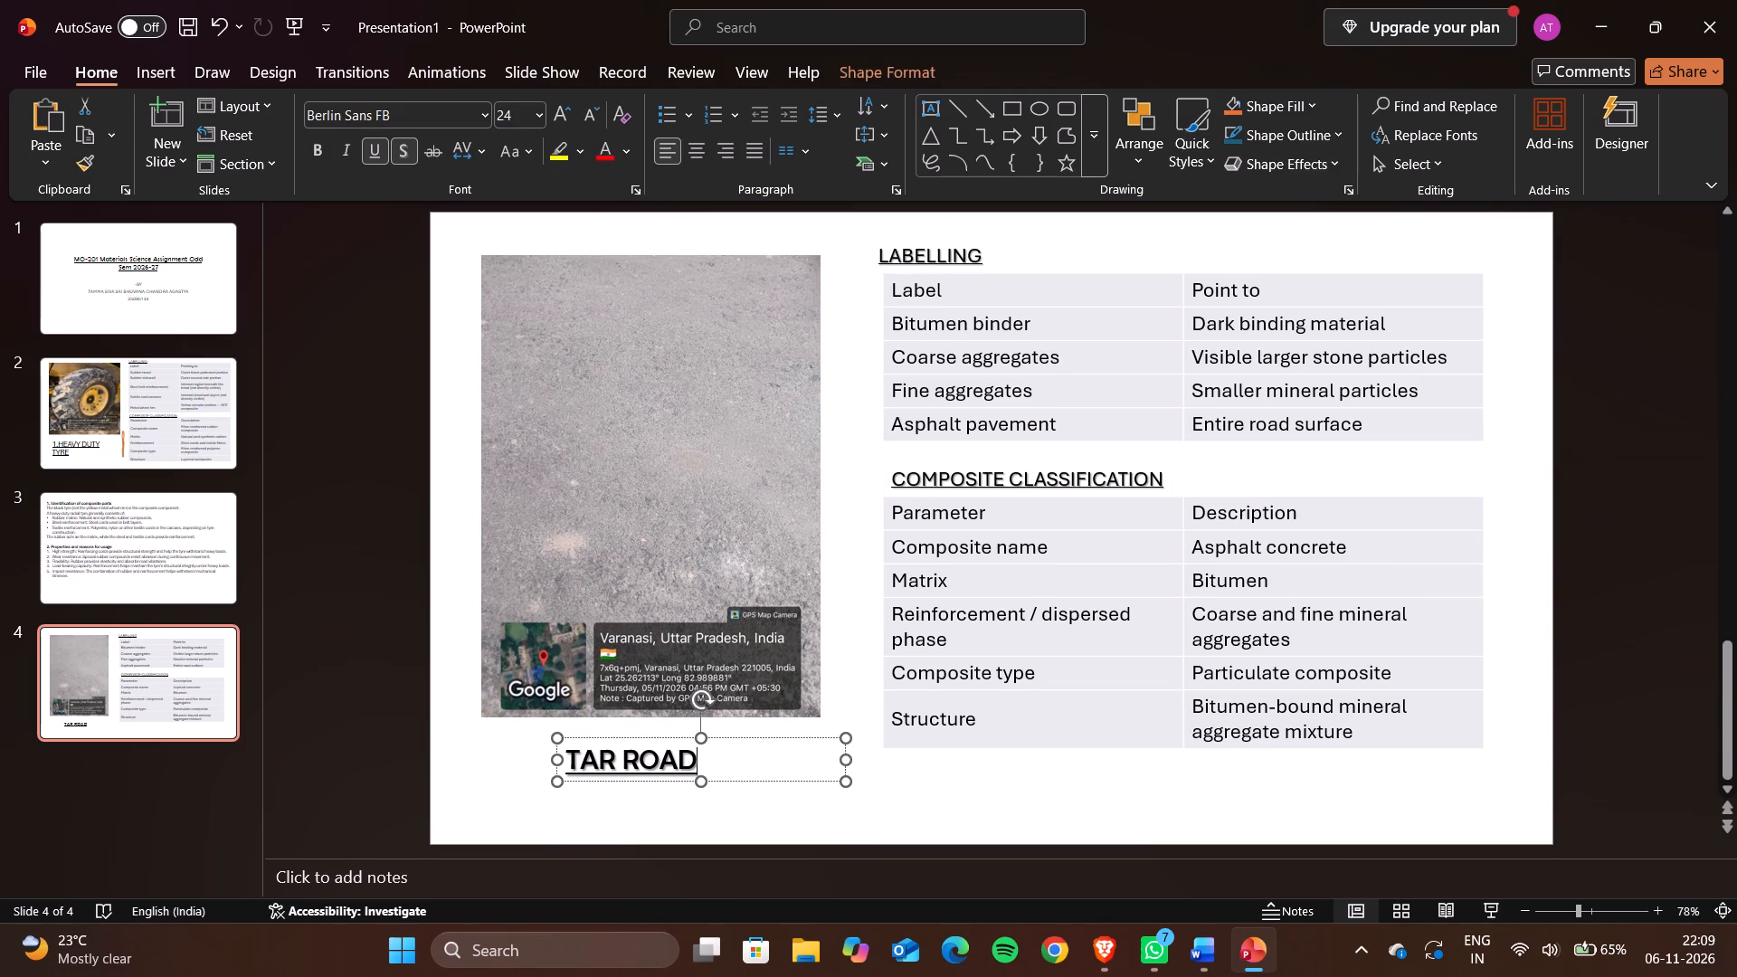
{"action": "left_click", "coordinate": [700, 764]}
{"action": "left_click_drag", "start_coordinate": [700, 764], "coordinate": [687, 765]}
{"action": "key", "text": "ctrl+a"}
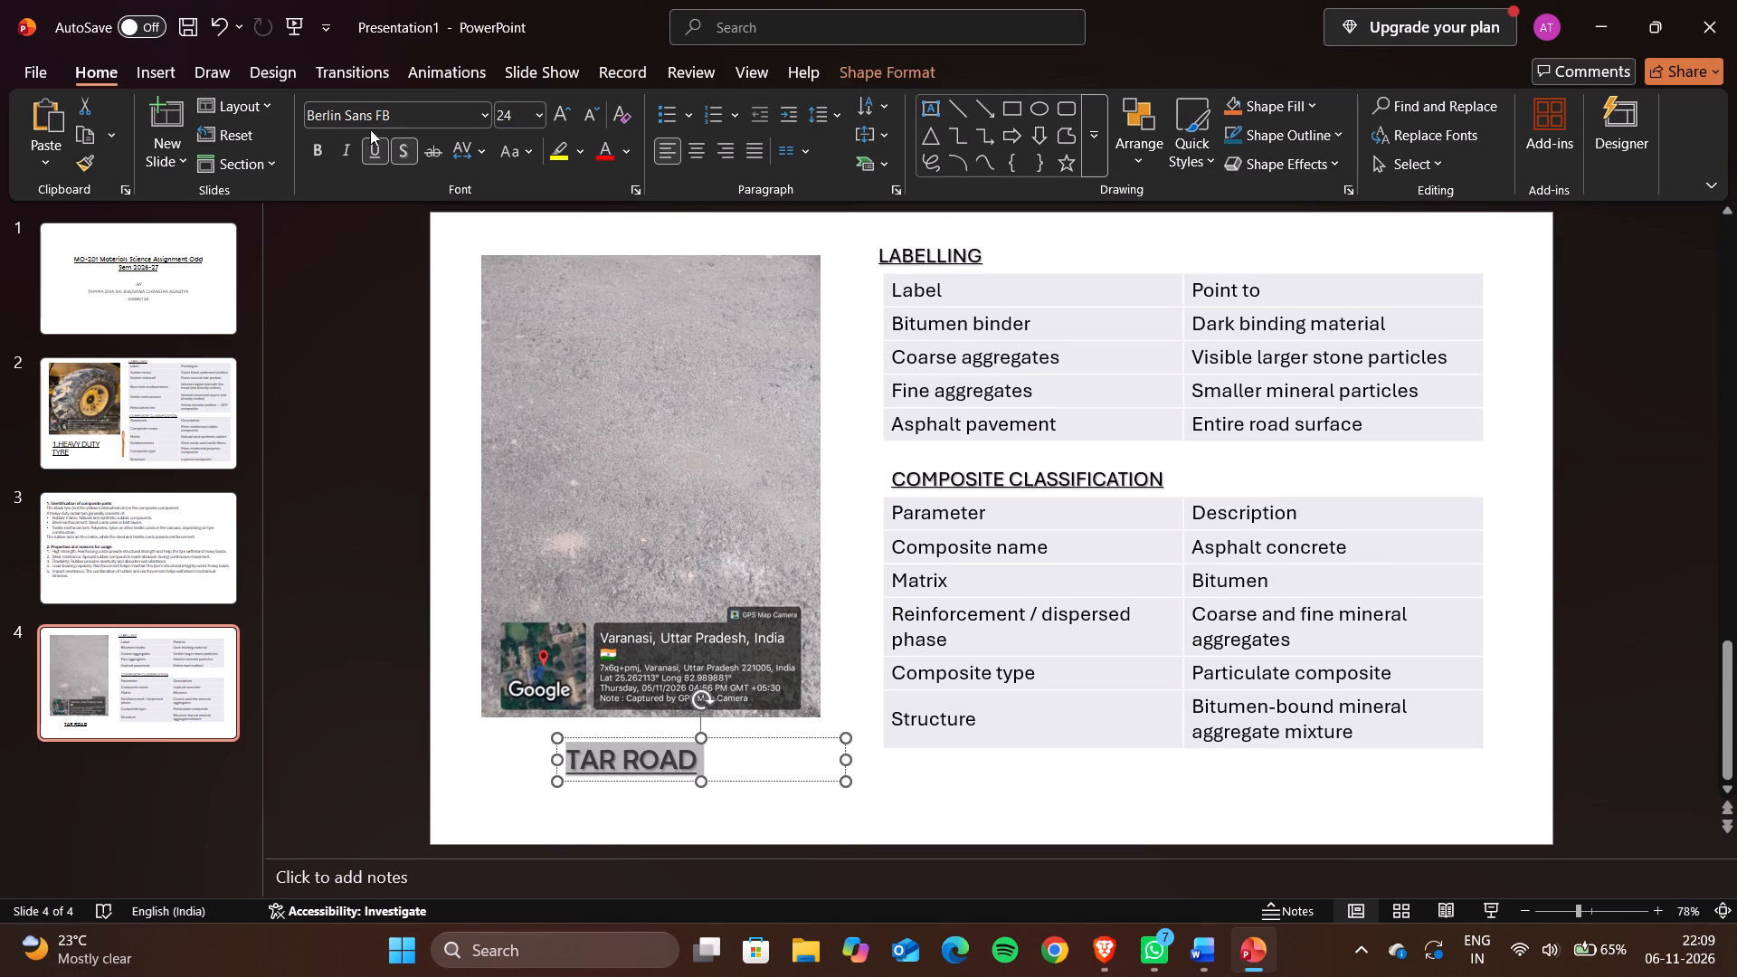
{"action": "left_click", "coordinate": [540, 120]}
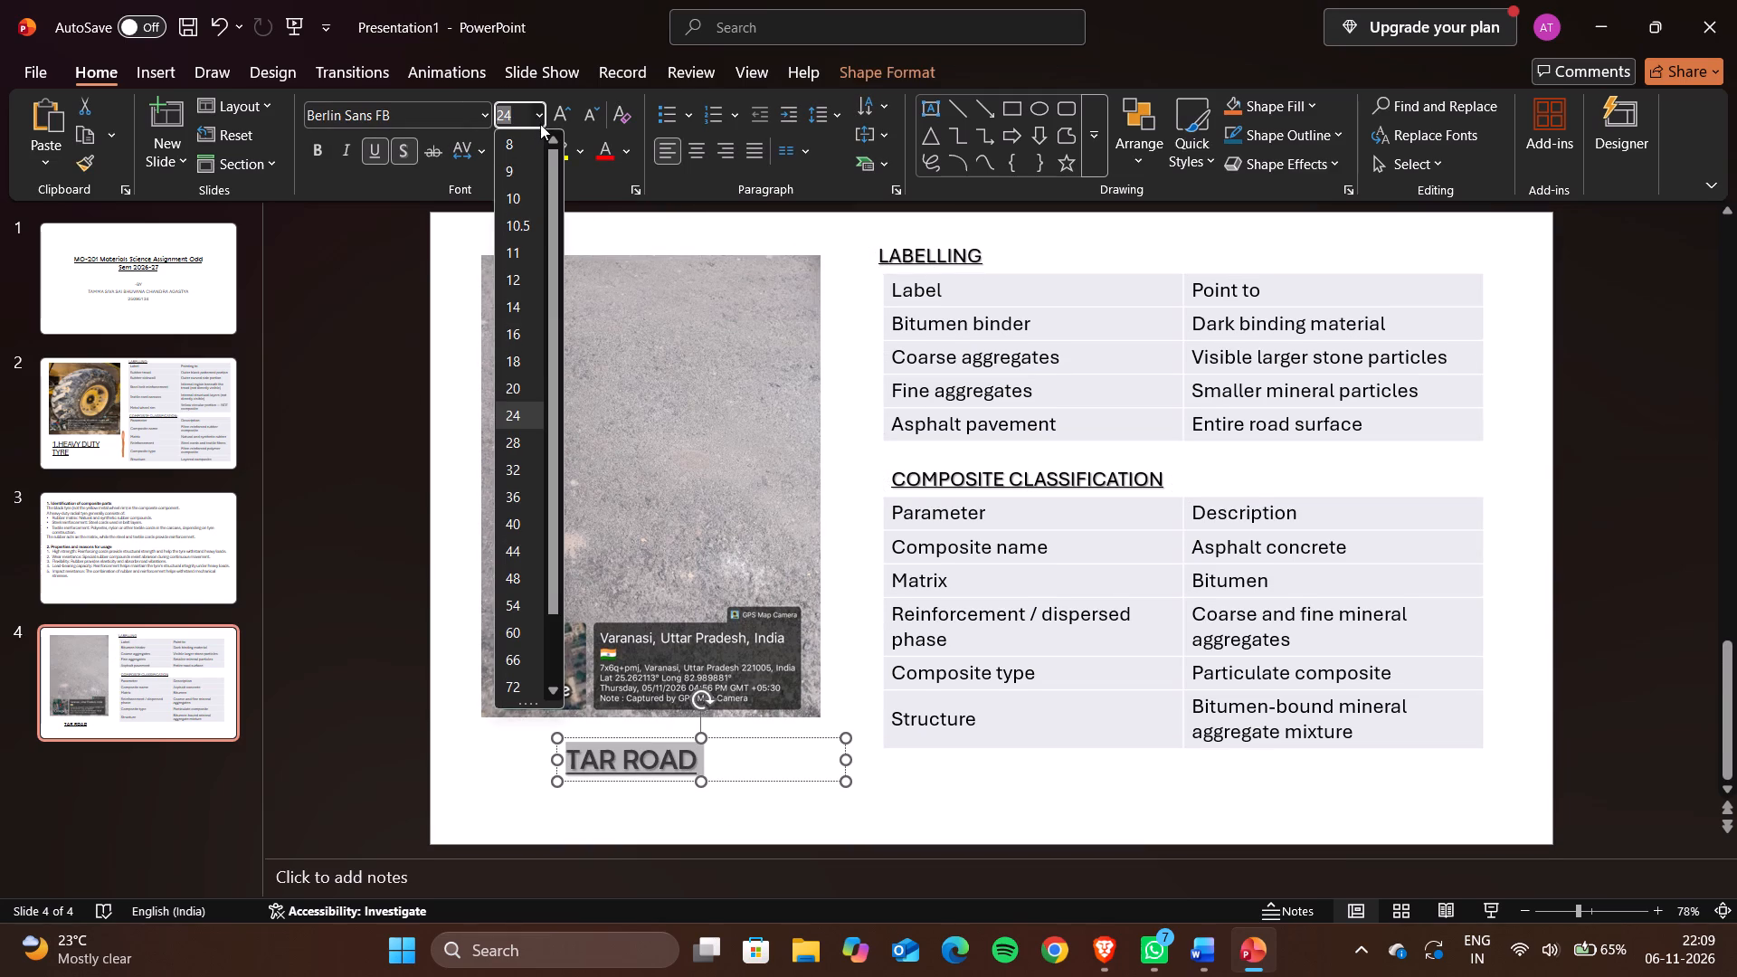
{"action": "key", "text": "BackSpace"}
{"action": "type", "text": "38"}
{"action": "key", "text": "Return"}
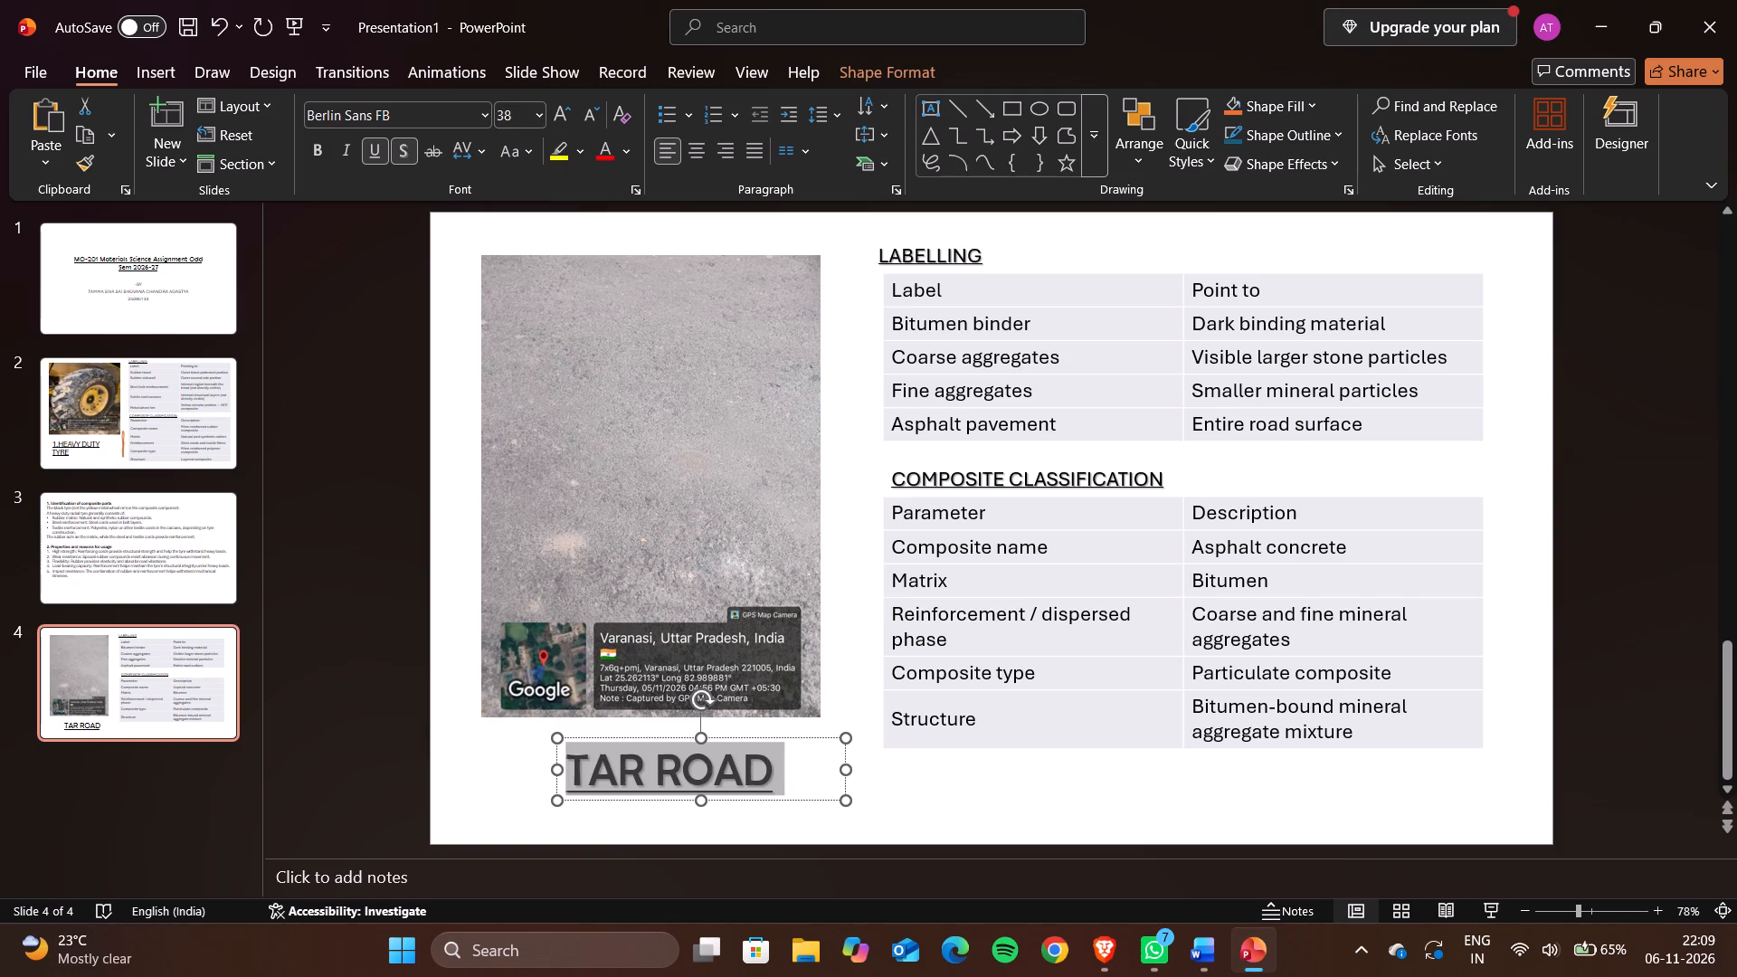
{"action": "left_click", "coordinate": [389, 486]}
Move the TAR ROAD caption left so it sits under the road photo, closer to the photo's left edge.
{"action": "left_click", "coordinate": [712, 781]}
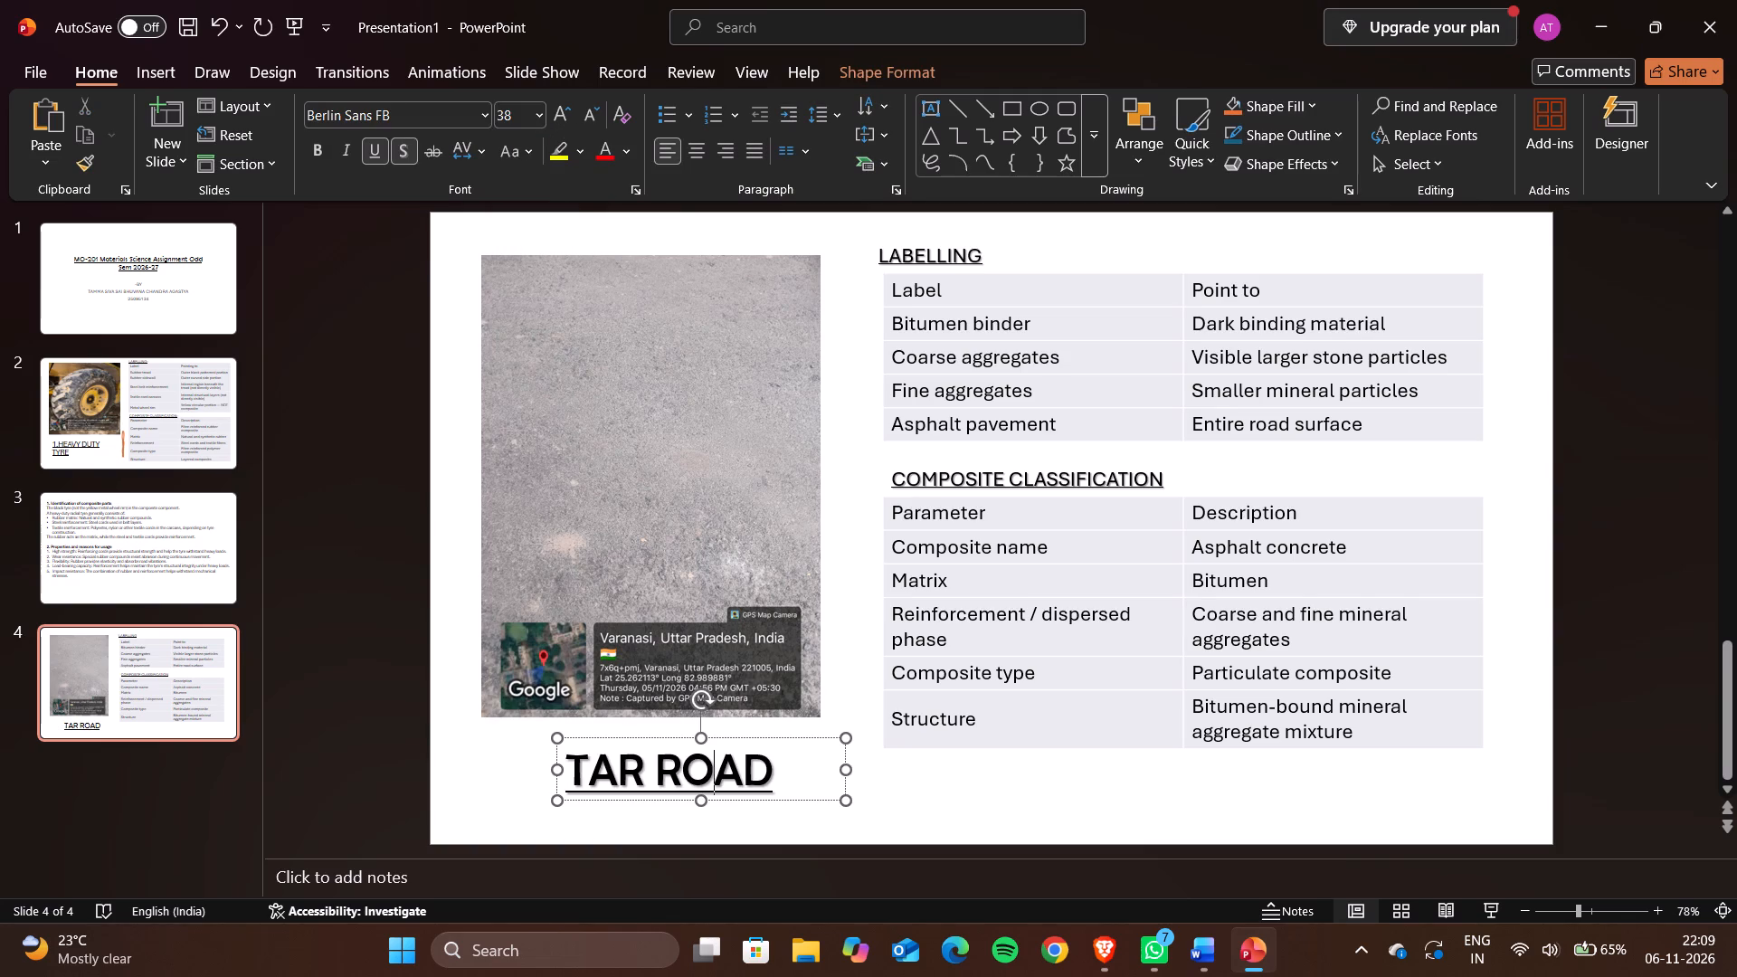
{"action": "left_click_drag", "start_coordinate": [649, 736], "coordinate": [621, 740]}
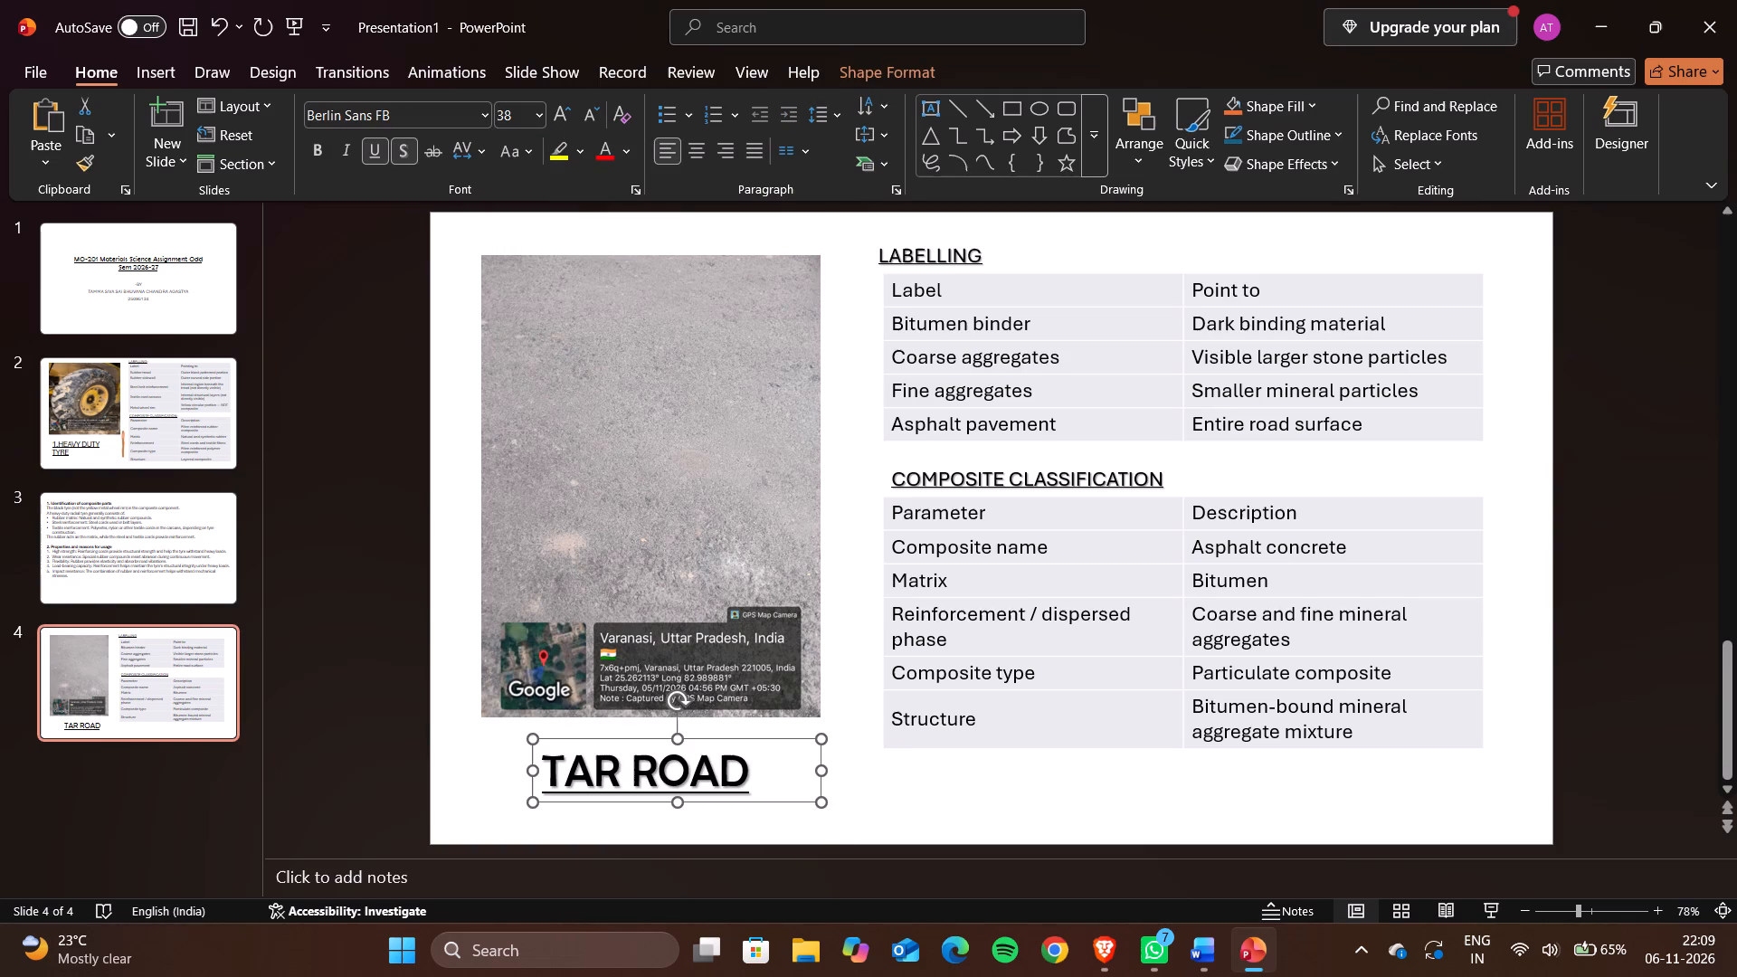
{"action": "left_click_drag", "start_coordinate": [597, 738], "coordinate": [562, 742]}
{"action": "left_click", "coordinate": [352, 716]}
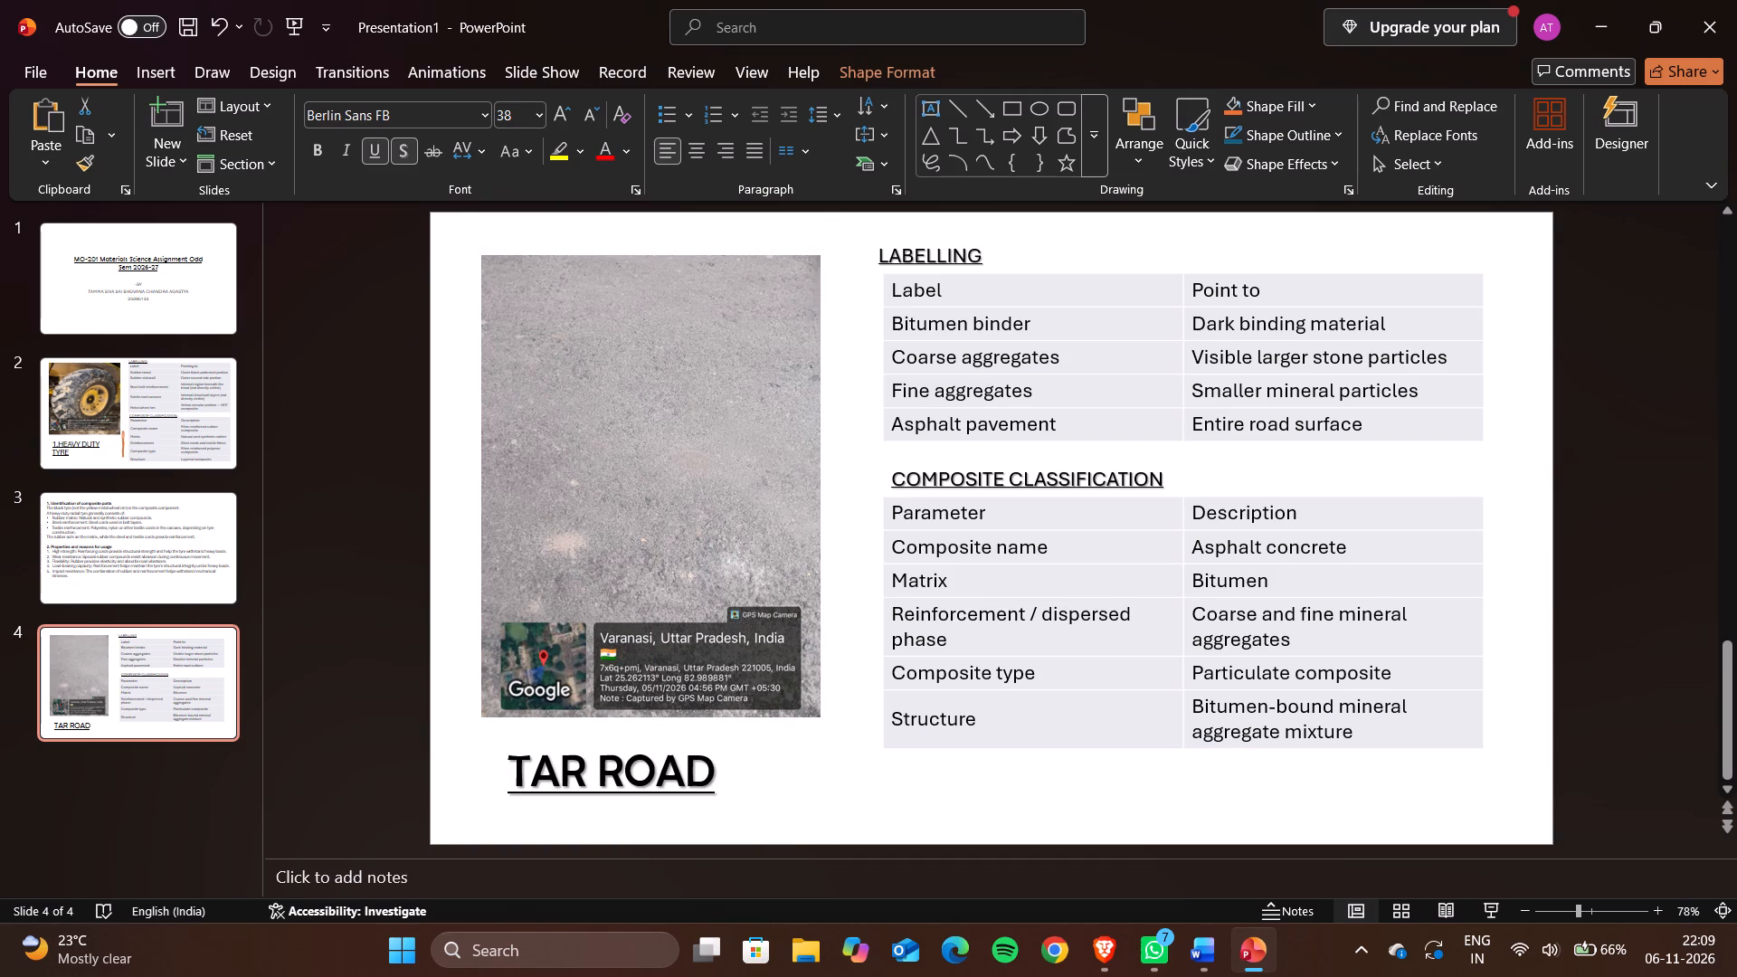
Move the tar road photo slightly left and down, just above its caption.
{"action": "left_click", "coordinate": [661, 610]}
{"action": "left_click_drag", "start_coordinate": [660, 610], "coordinate": [632, 621]}
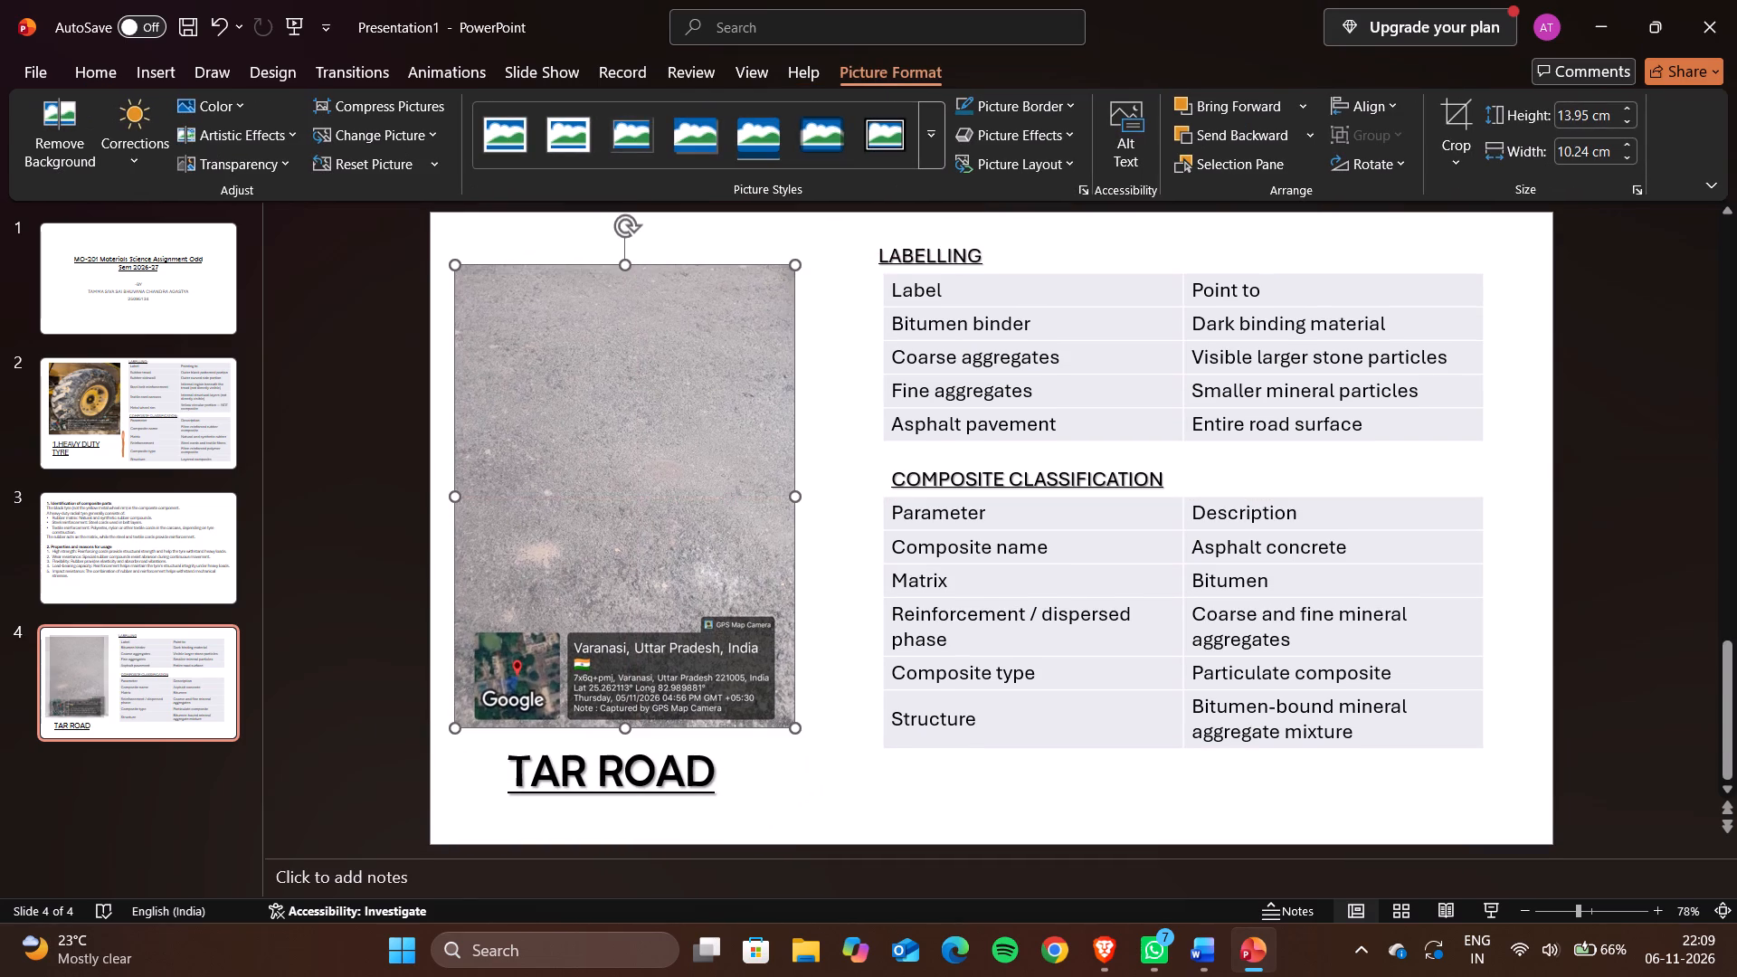
{"action": "left_click", "coordinate": [355, 508]}
Number the TAR ROAD caption by adding 2. in front of it, matching the tyre slide's numbered caption.
{"action": "left_click", "coordinate": [74, 429]}
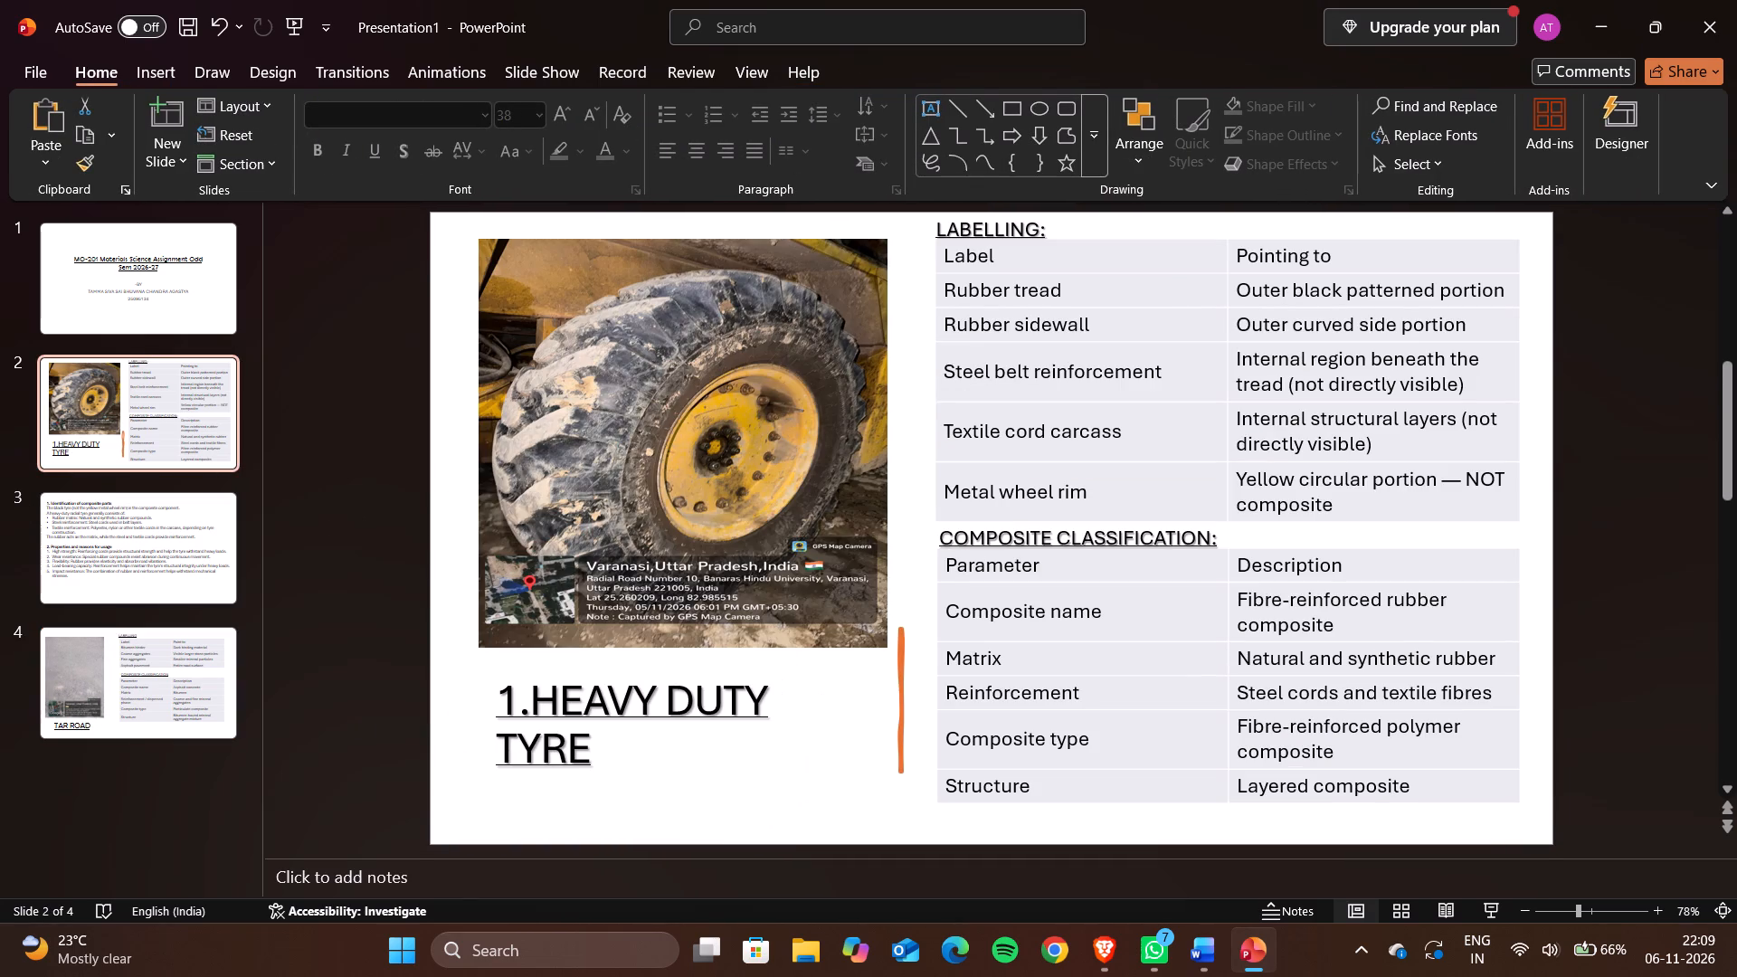
{"action": "left_click", "coordinate": [74, 637]}
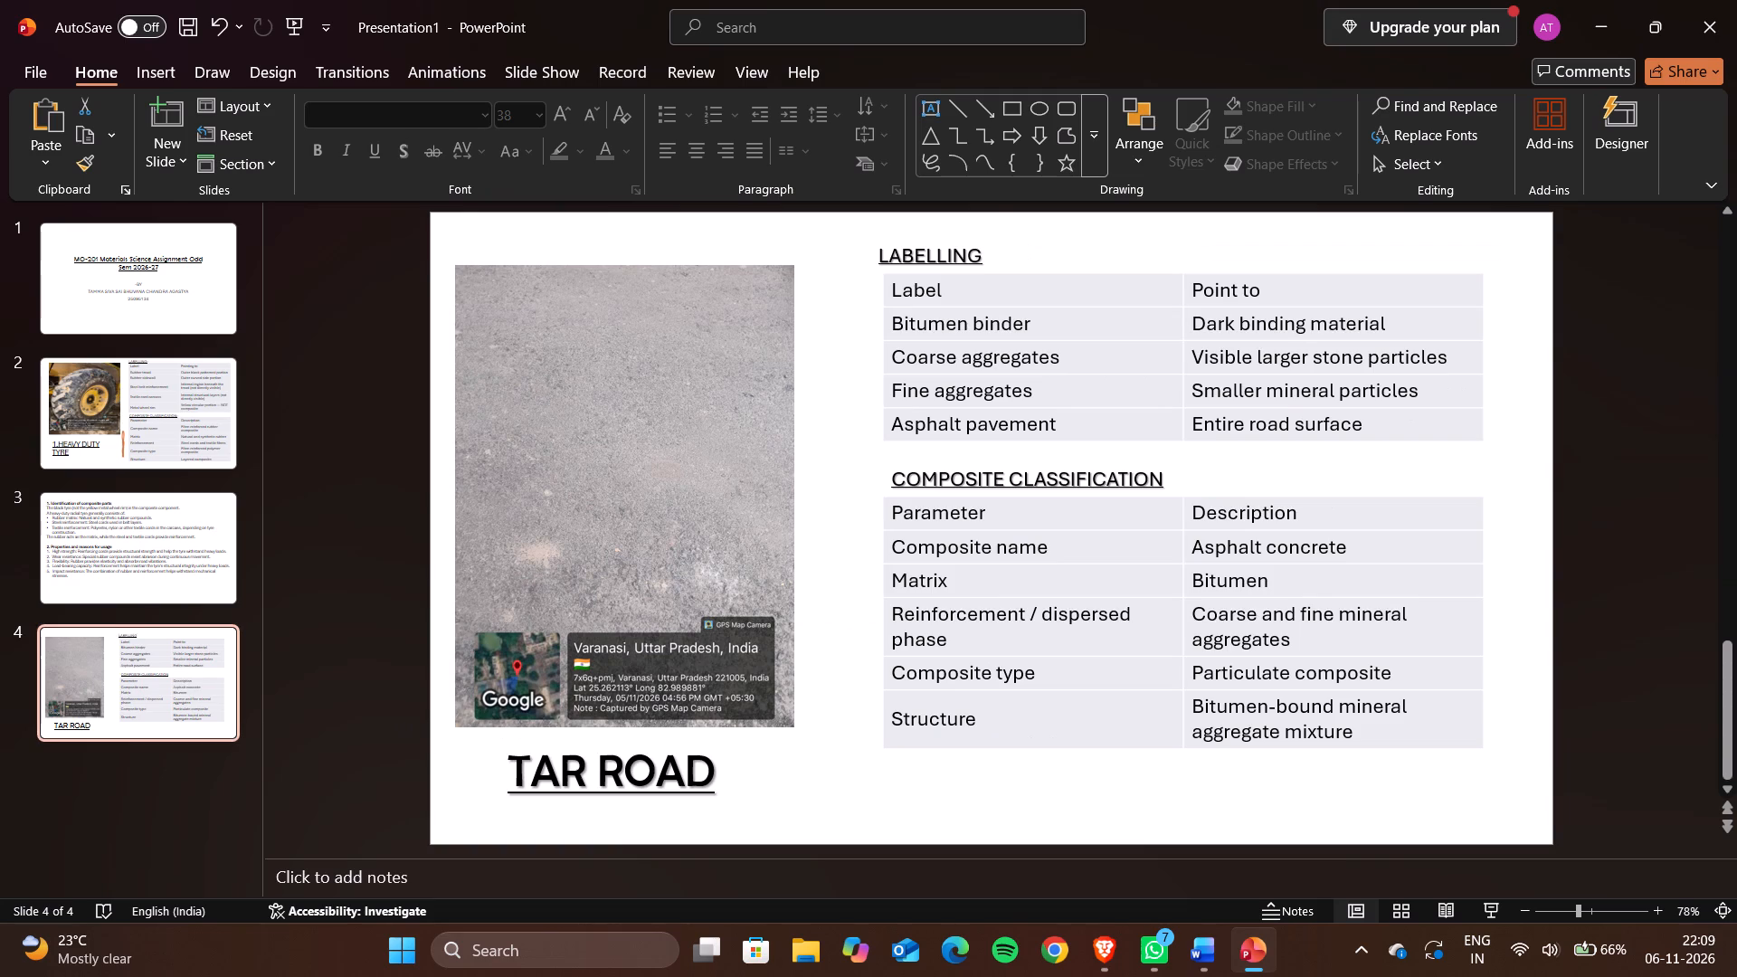
{"action": "left_click", "coordinate": [512, 775]}
{"action": "type", "text": "2."}
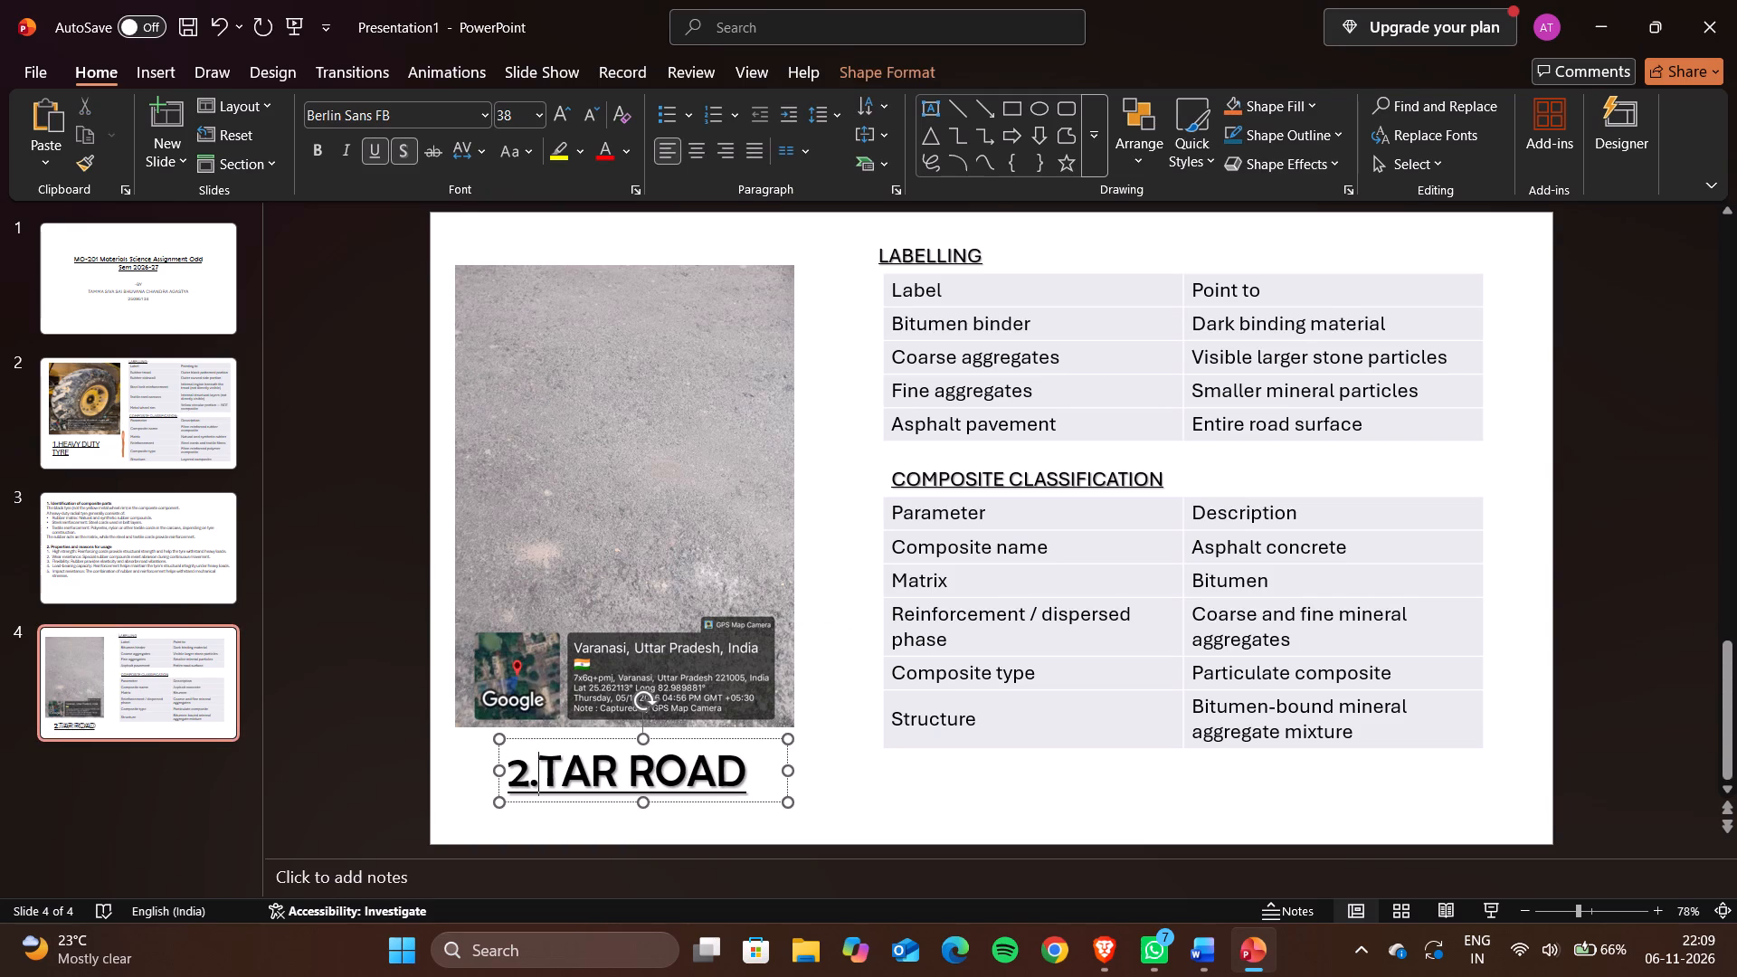
{"action": "left_click", "coordinate": [980, 819]}
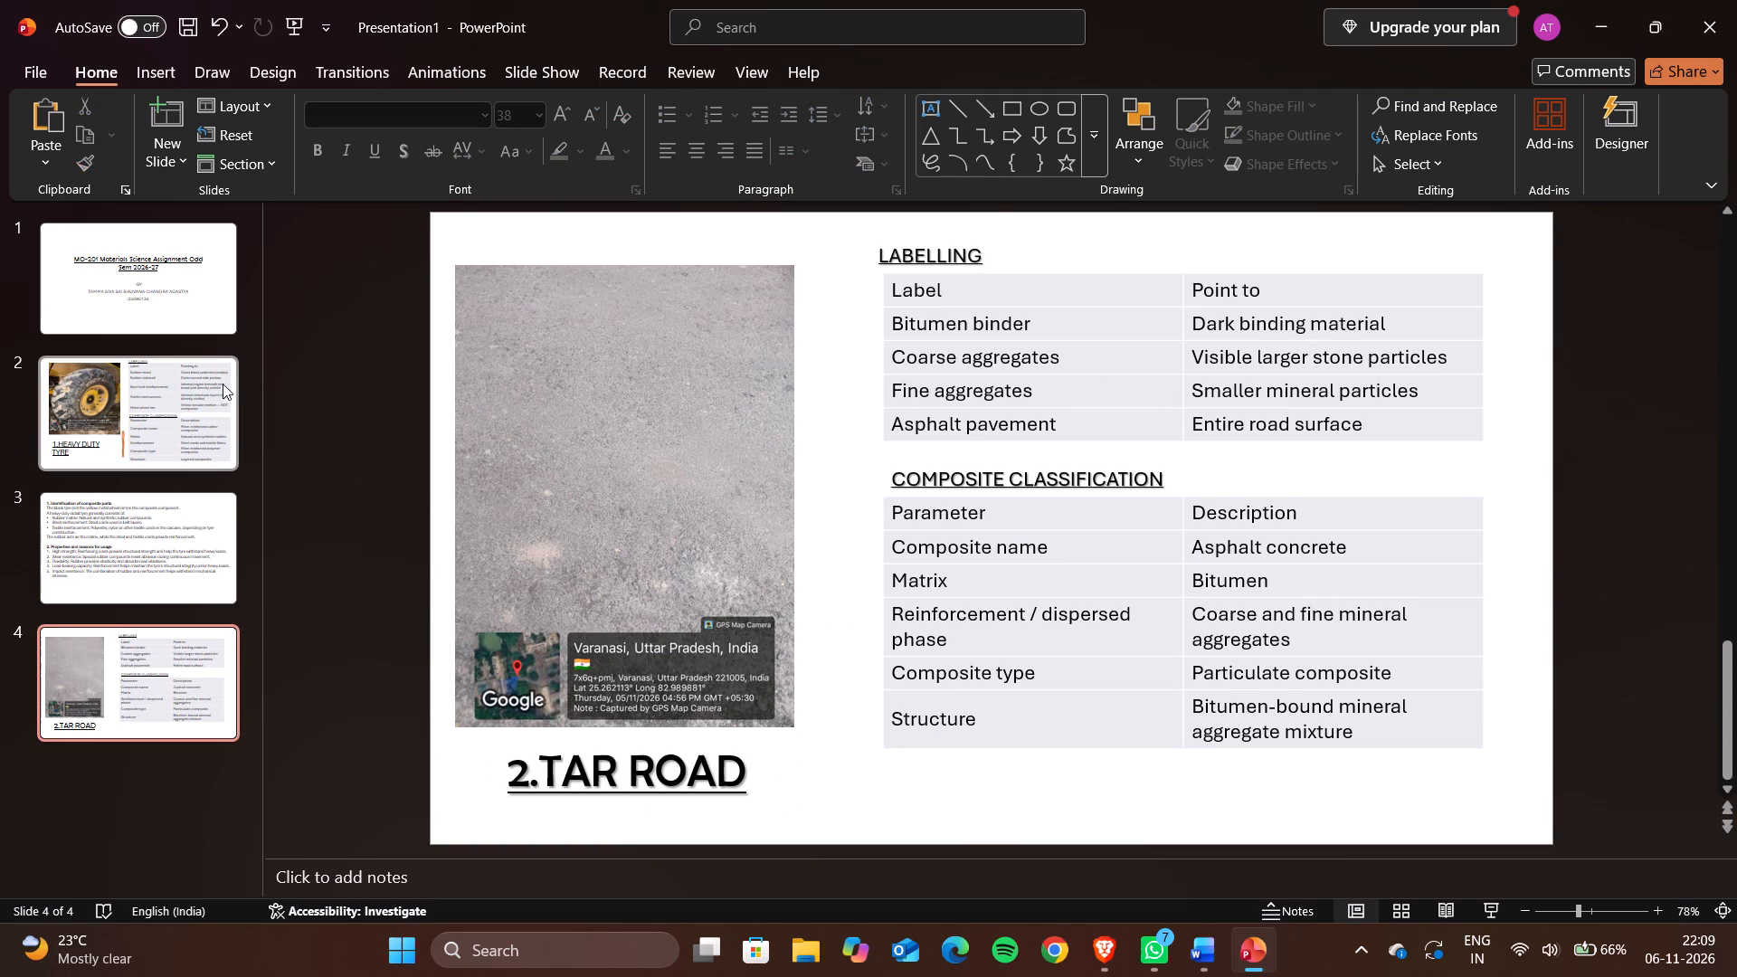
Change the font of the 1.HEAVY DUTY TYRE caption on slide 2 to Berlin Sans FB.
{"action": "left_click", "coordinate": [175, 410]}
{"action": "double_click", "coordinate": [632, 757]}
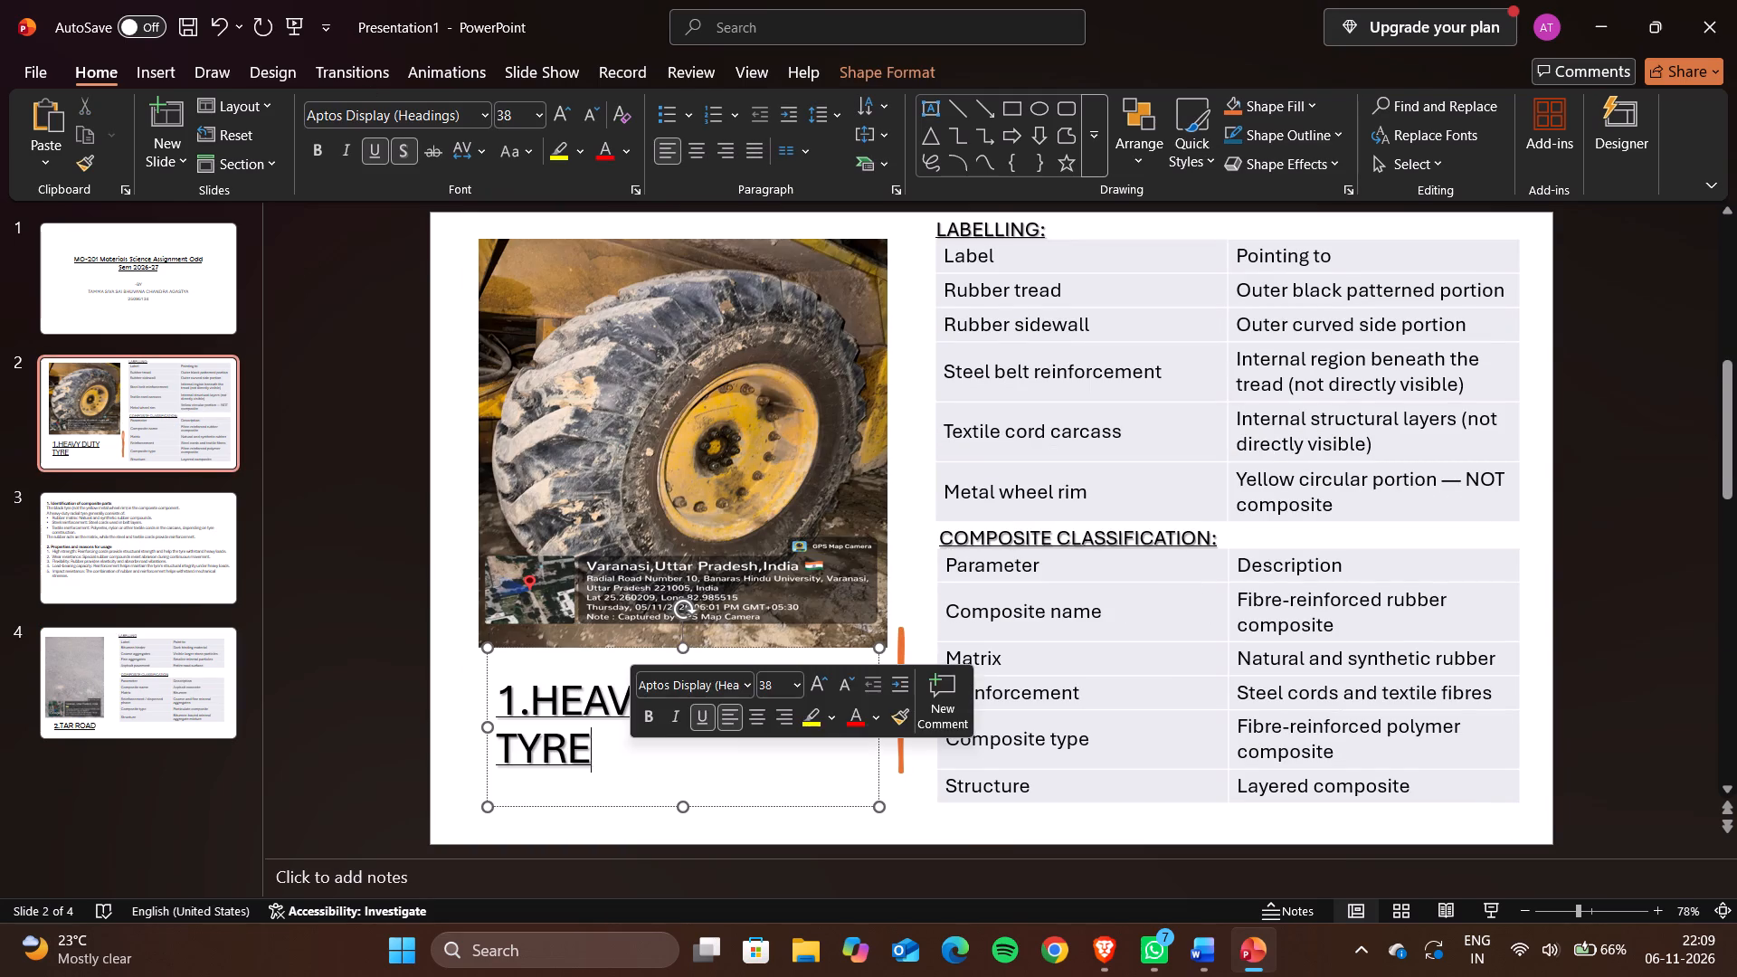
{"action": "key", "text": "ctrl+a"}
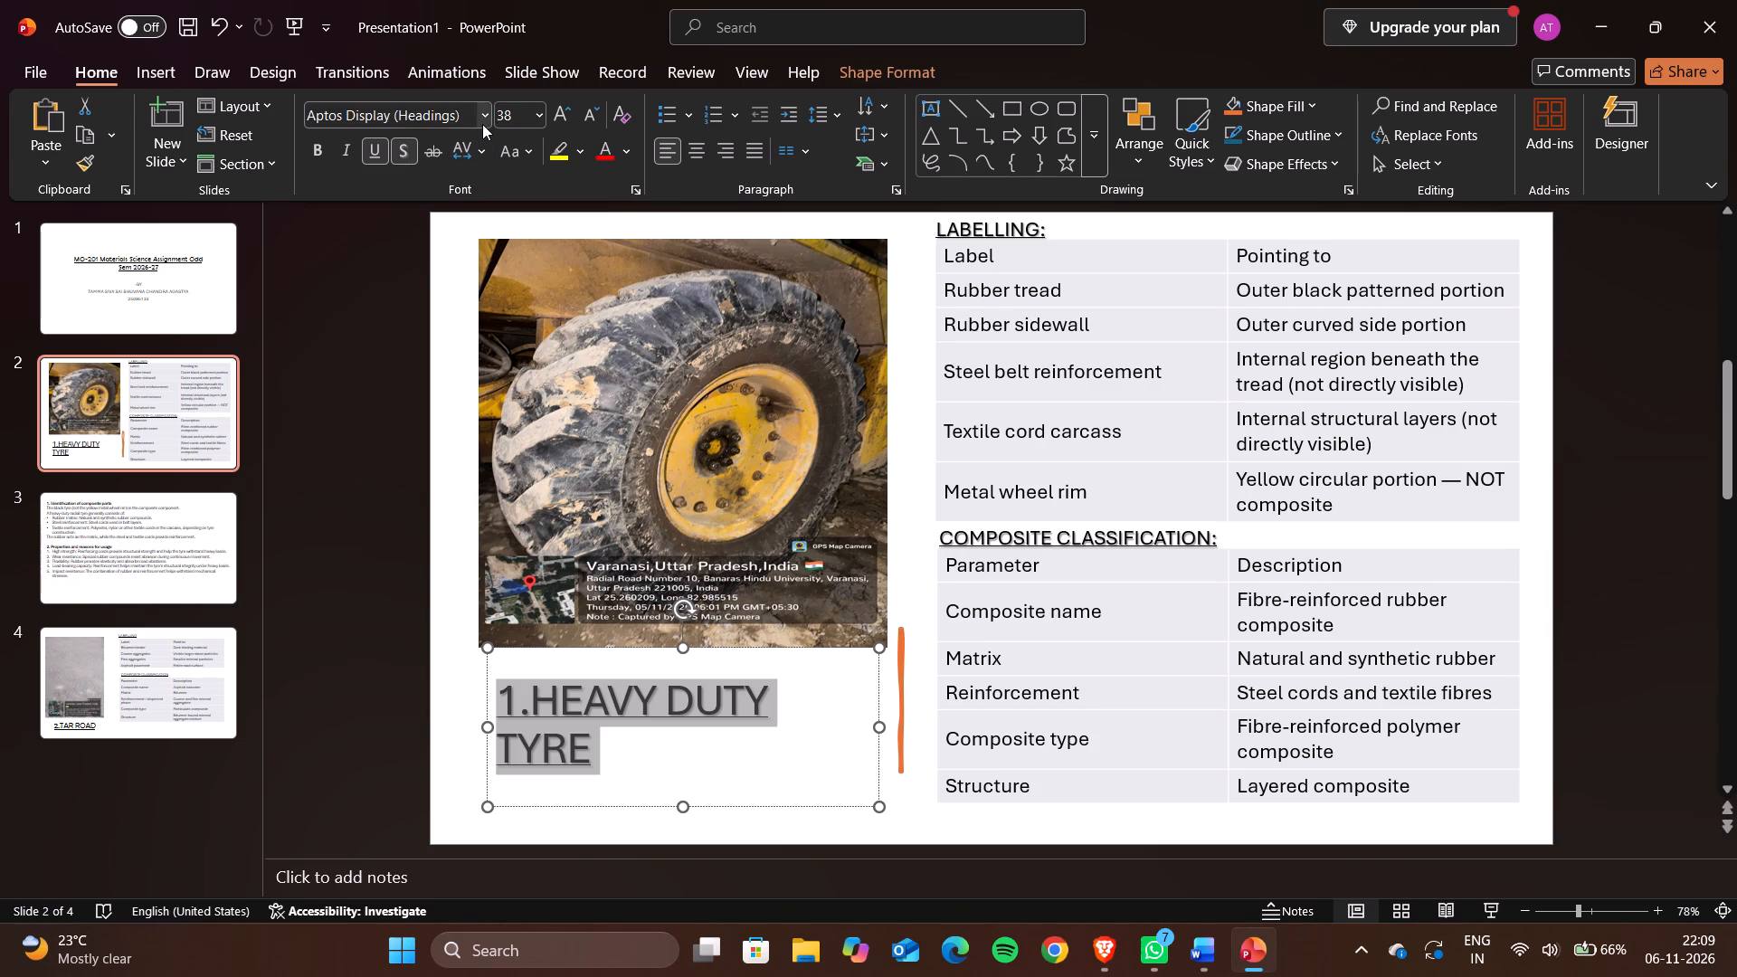
{"action": "left_click", "coordinate": [482, 124]}
{"action": "scroll", "coordinate": [467, 303], "scroll_direction": "down", "scroll_amount": 1}
{"action": "scroll", "coordinate": [457, 298], "scroll_direction": "up", "scroll_amount": 2}
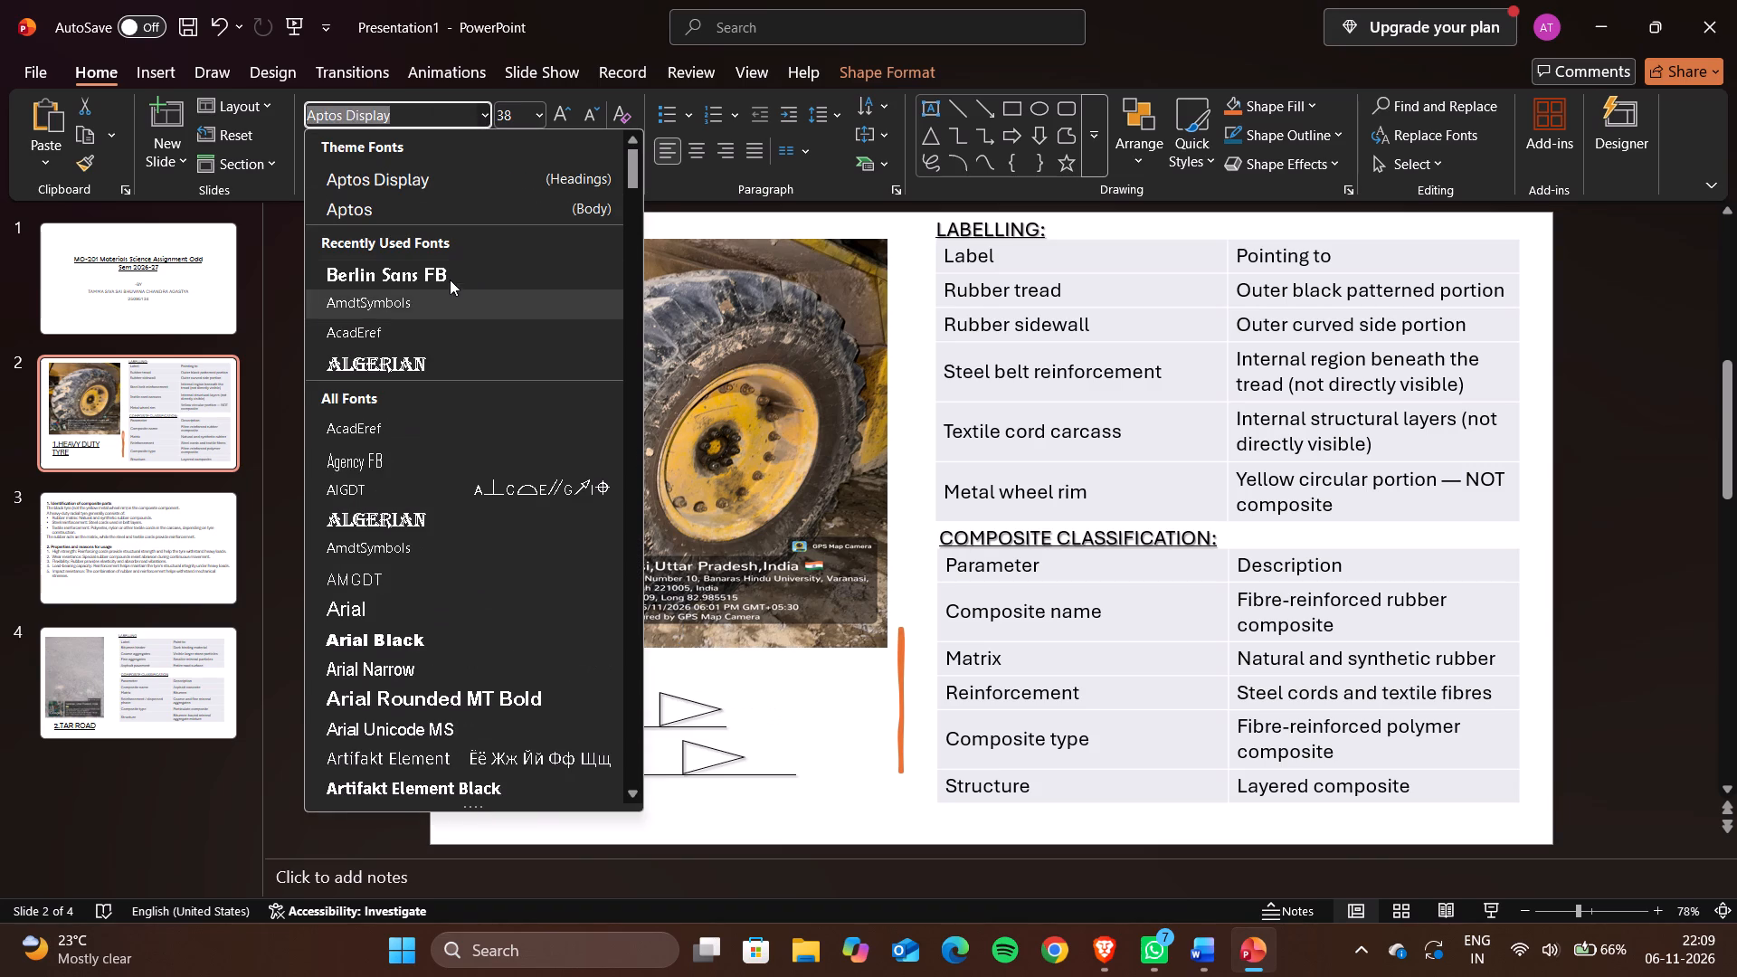
{"action": "left_click", "coordinate": [449, 268]}
{"action": "left_click", "coordinate": [390, 626]}
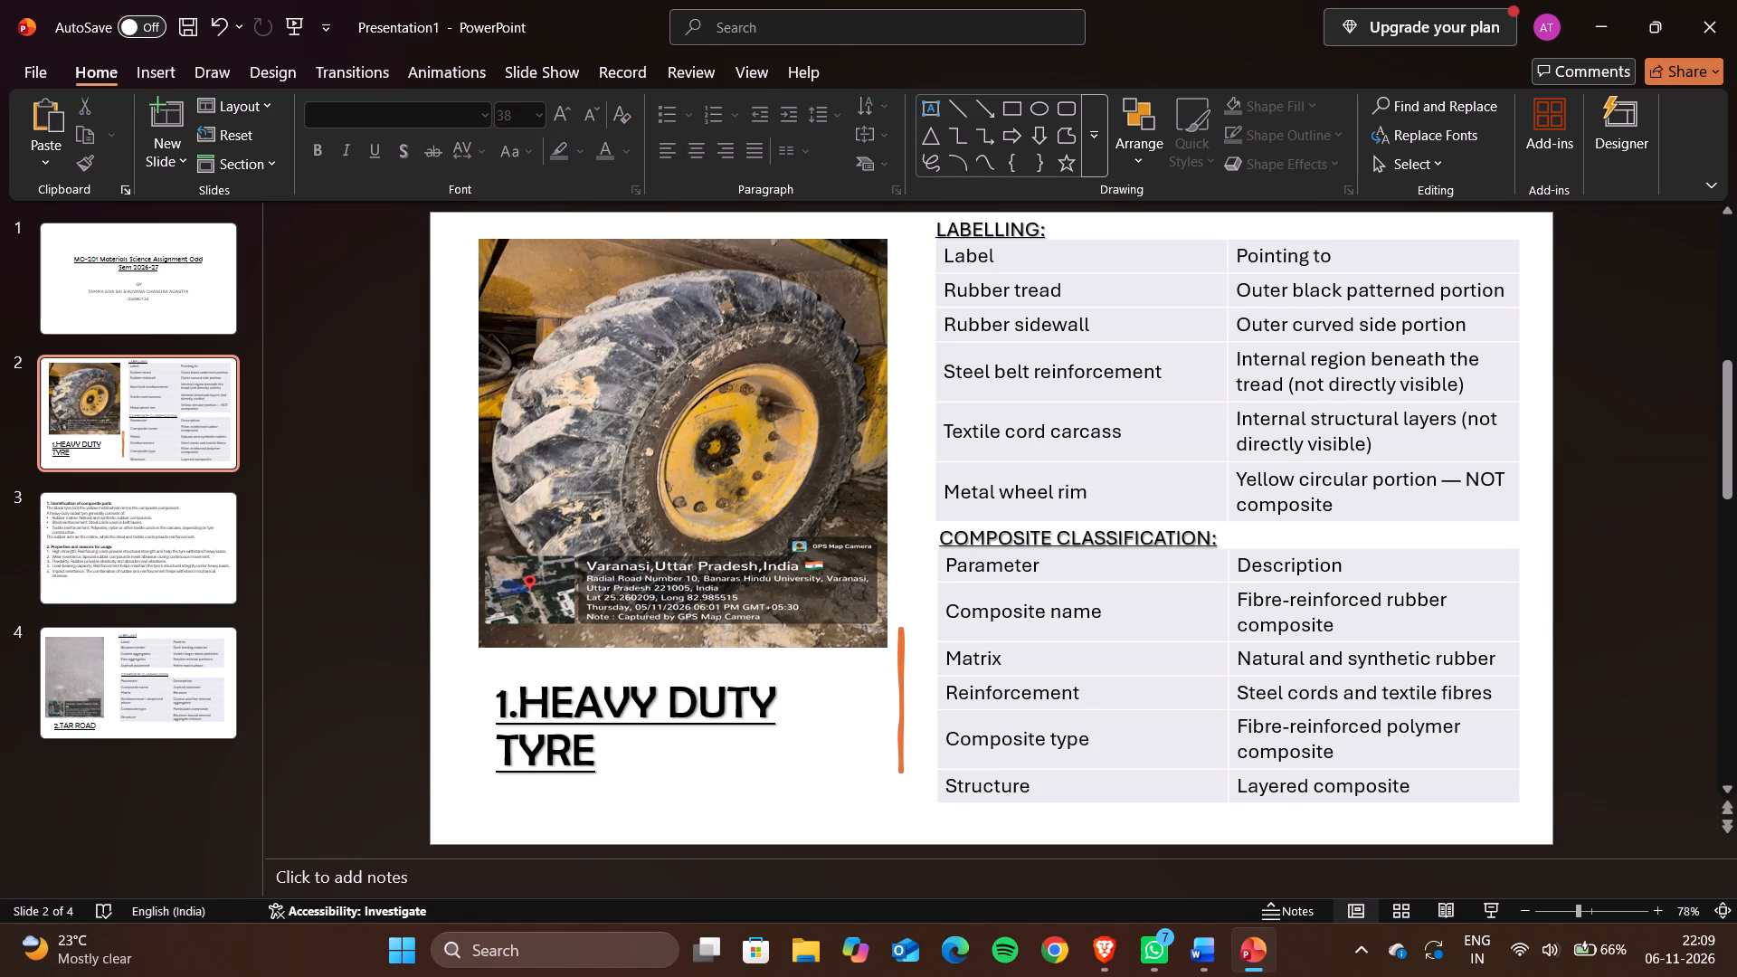
Add a new slide after the tar road slide.
{"action": "scroll", "coordinate": [656, 595], "scroll_direction": "down", "scroll_amount": 2}
{"action": "left_click", "coordinate": [121, 672]}
{"action": "scroll", "coordinate": [562, 554], "scroll_direction": "down", "scroll_amount": 1}
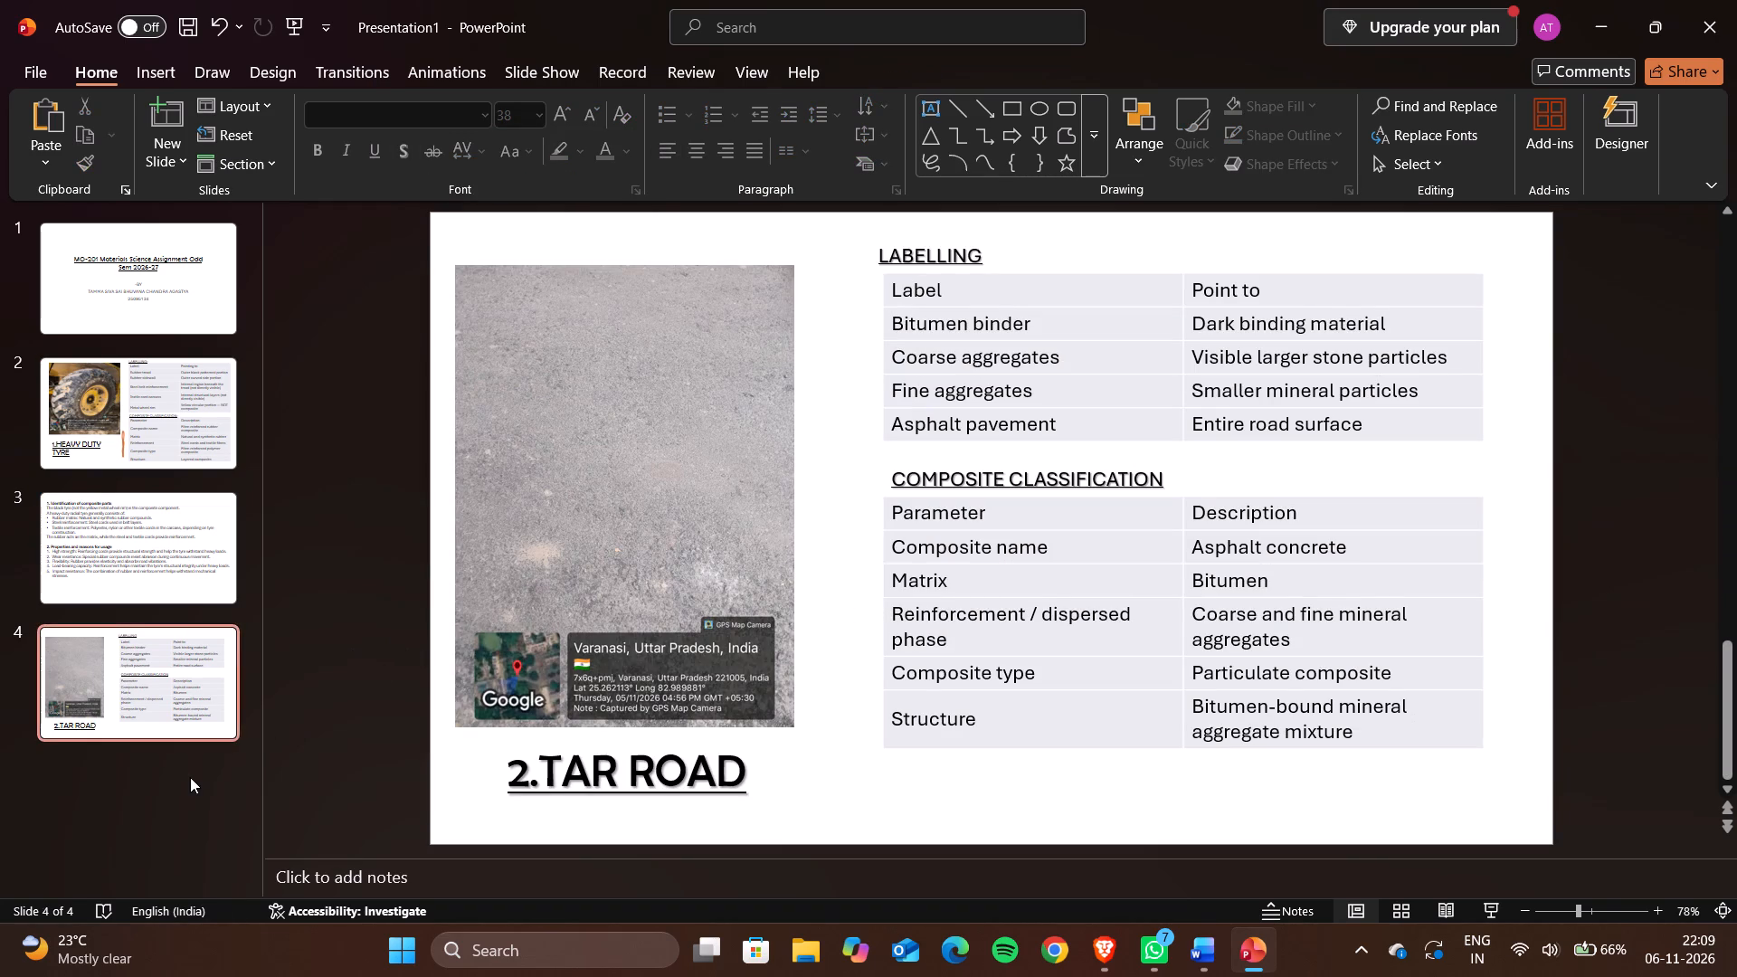
{"action": "left_click", "coordinate": [191, 775]}
{"action": "right_click", "coordinate": [191, 763]}
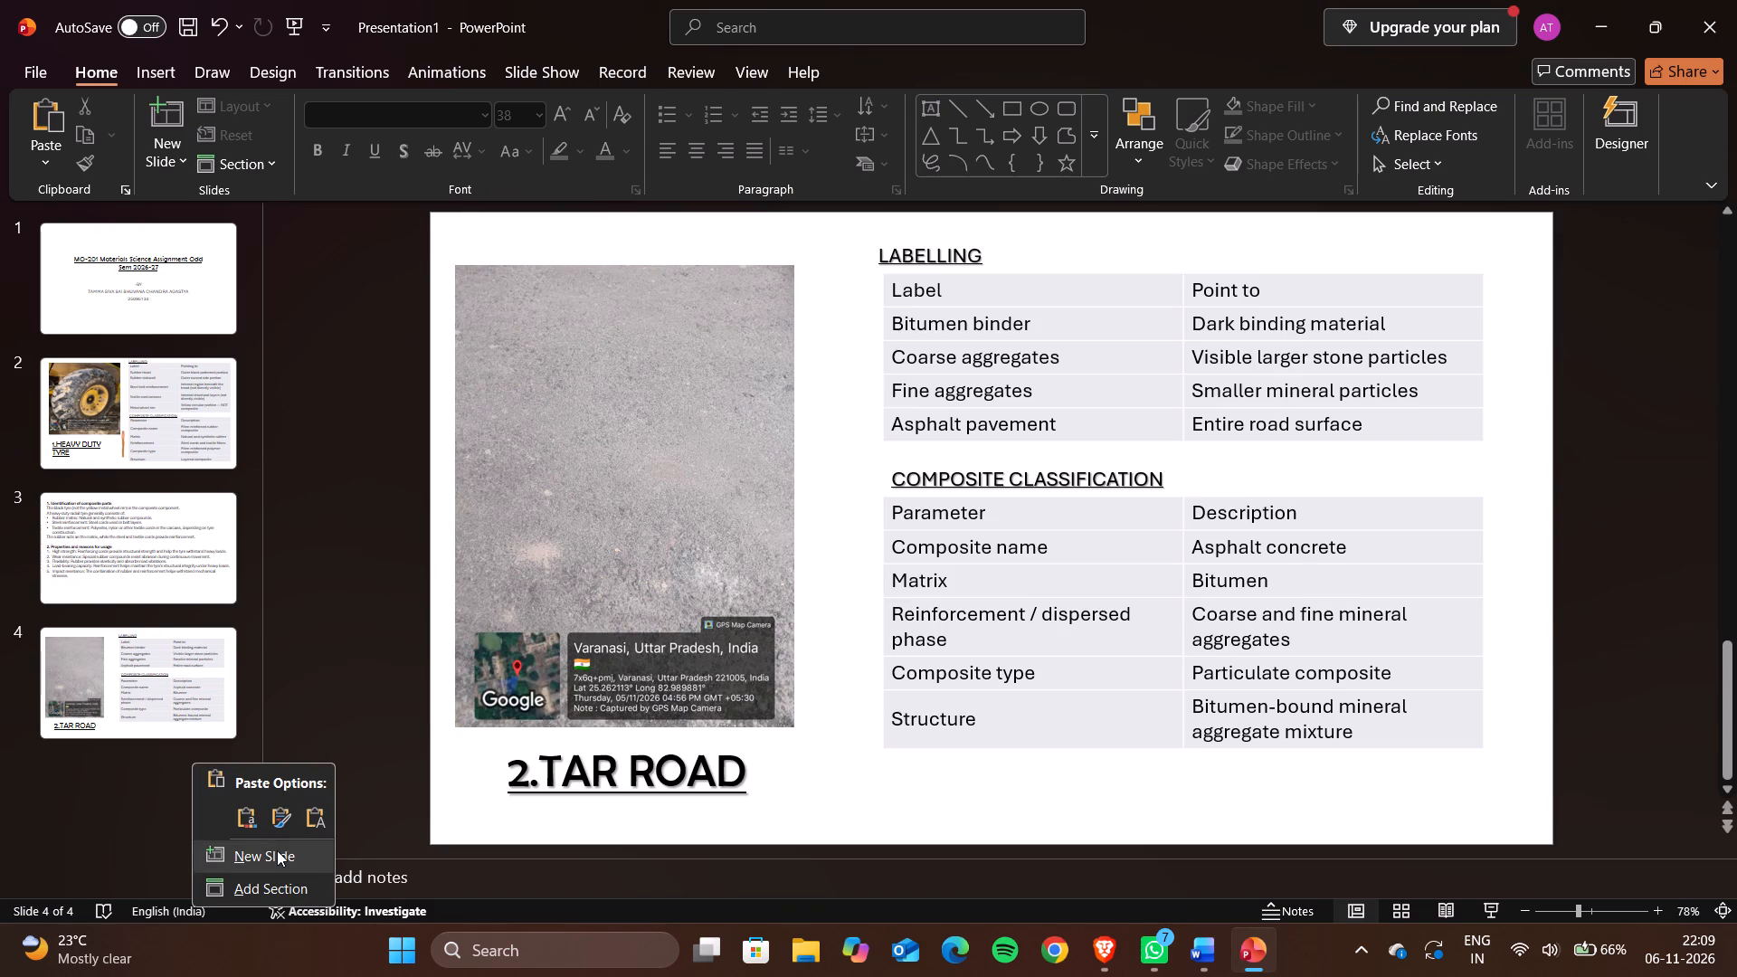
{"action": "left_click", "coordinate": [277, 850]}
Delete the title and content placeholders from the new slide 5, leaving it blank.
{"action": "double_click", "coordinate": [501, 244]}
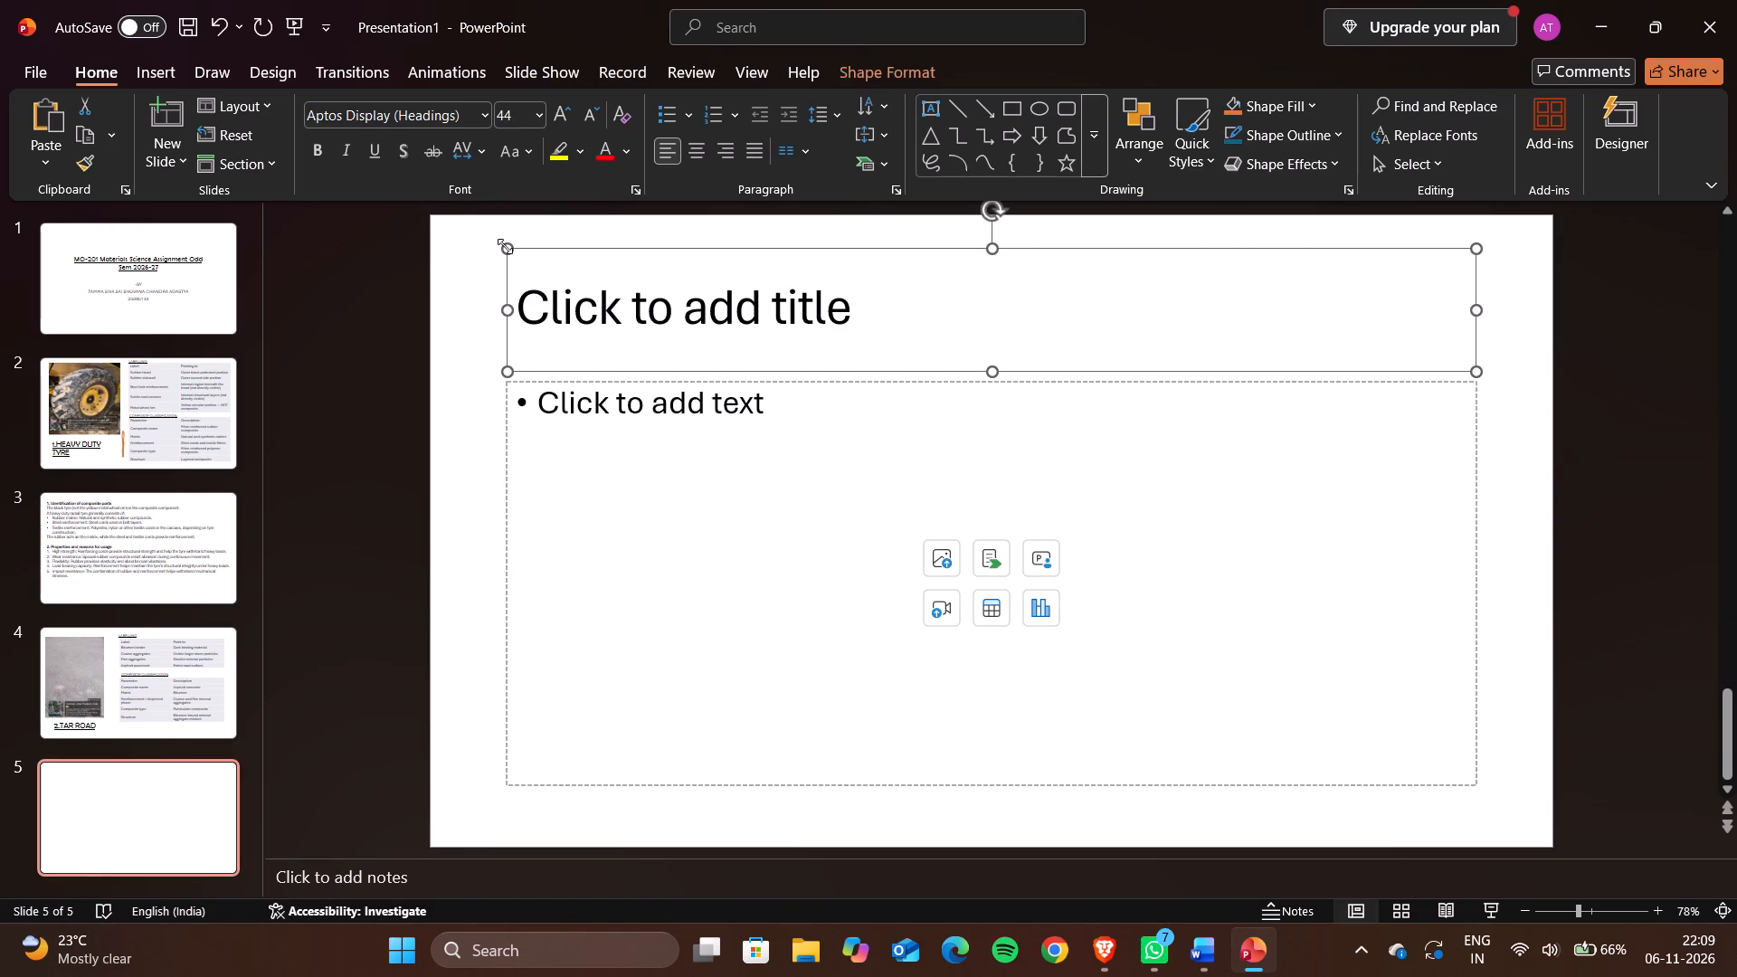
{"action": "key", "text": "Delete"}
{"action": "left_click", "coordinate": [714, 461]}
{"action": "key", "text": "Delete"}
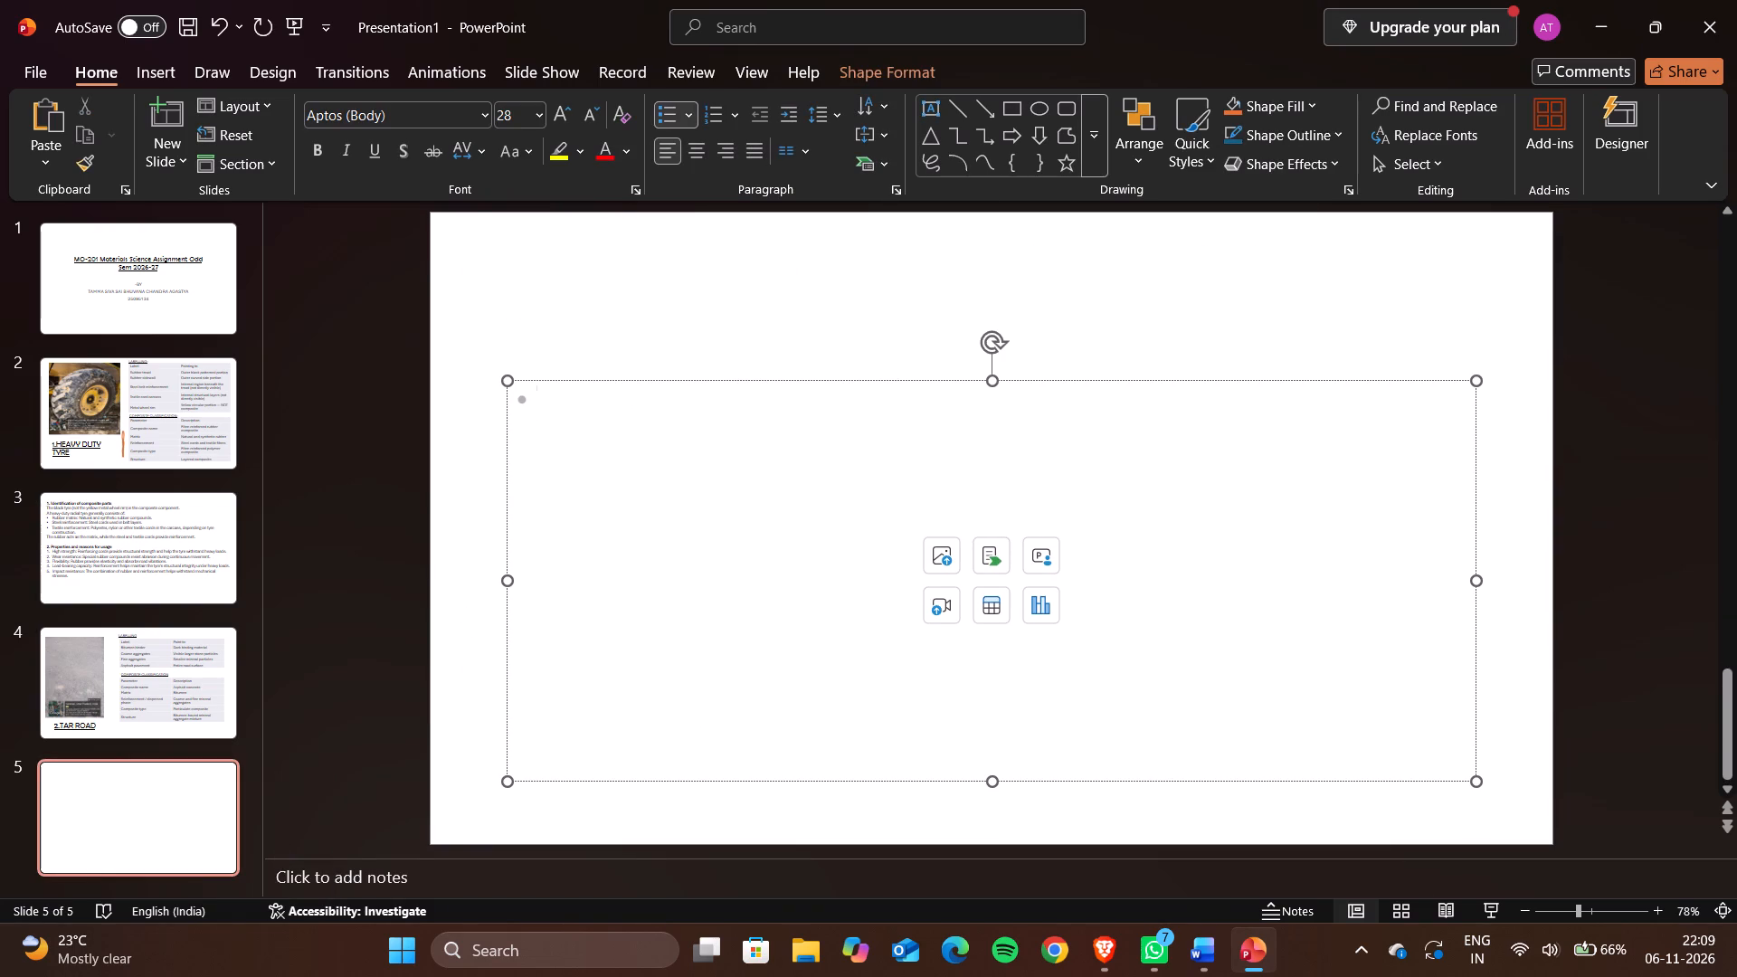
{"action": "left_click", "coordinate": [709, 385]}
{"action": "left_click", "coordinate": [712, 375]}
{"action": "key", "text": "Delete"}
{"action": "left_click", "coordinate": [674, 309]}
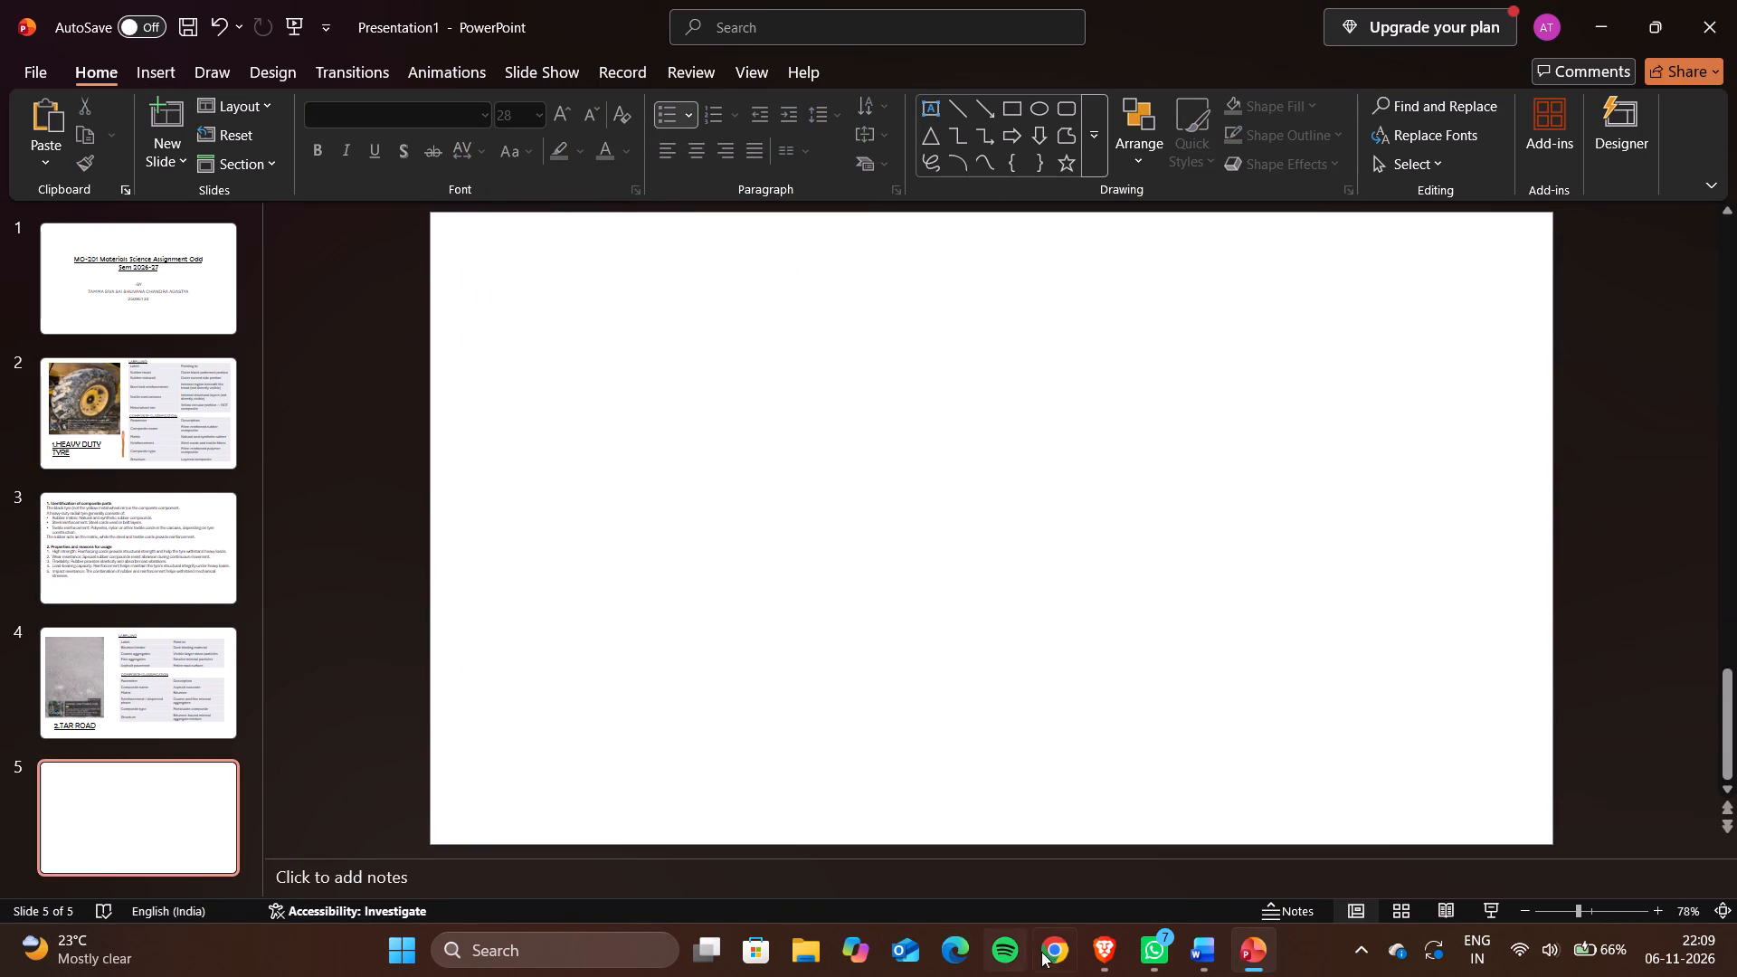
Switch to the ChatGPT conversation in Brave and go to the start of the Asphalt (Tar) Road answer.
{"action": "left_click", "coordinate": [1106, 951]}
{"action": "left_click", "coordinate": [831, 497]}
{"action": "left_click", "coordinate": [1107, 967]}
{"action": "left_click", "coordinate": [1124, 865]}
{"action": "left_click", "coordinate": [1629, 574]}
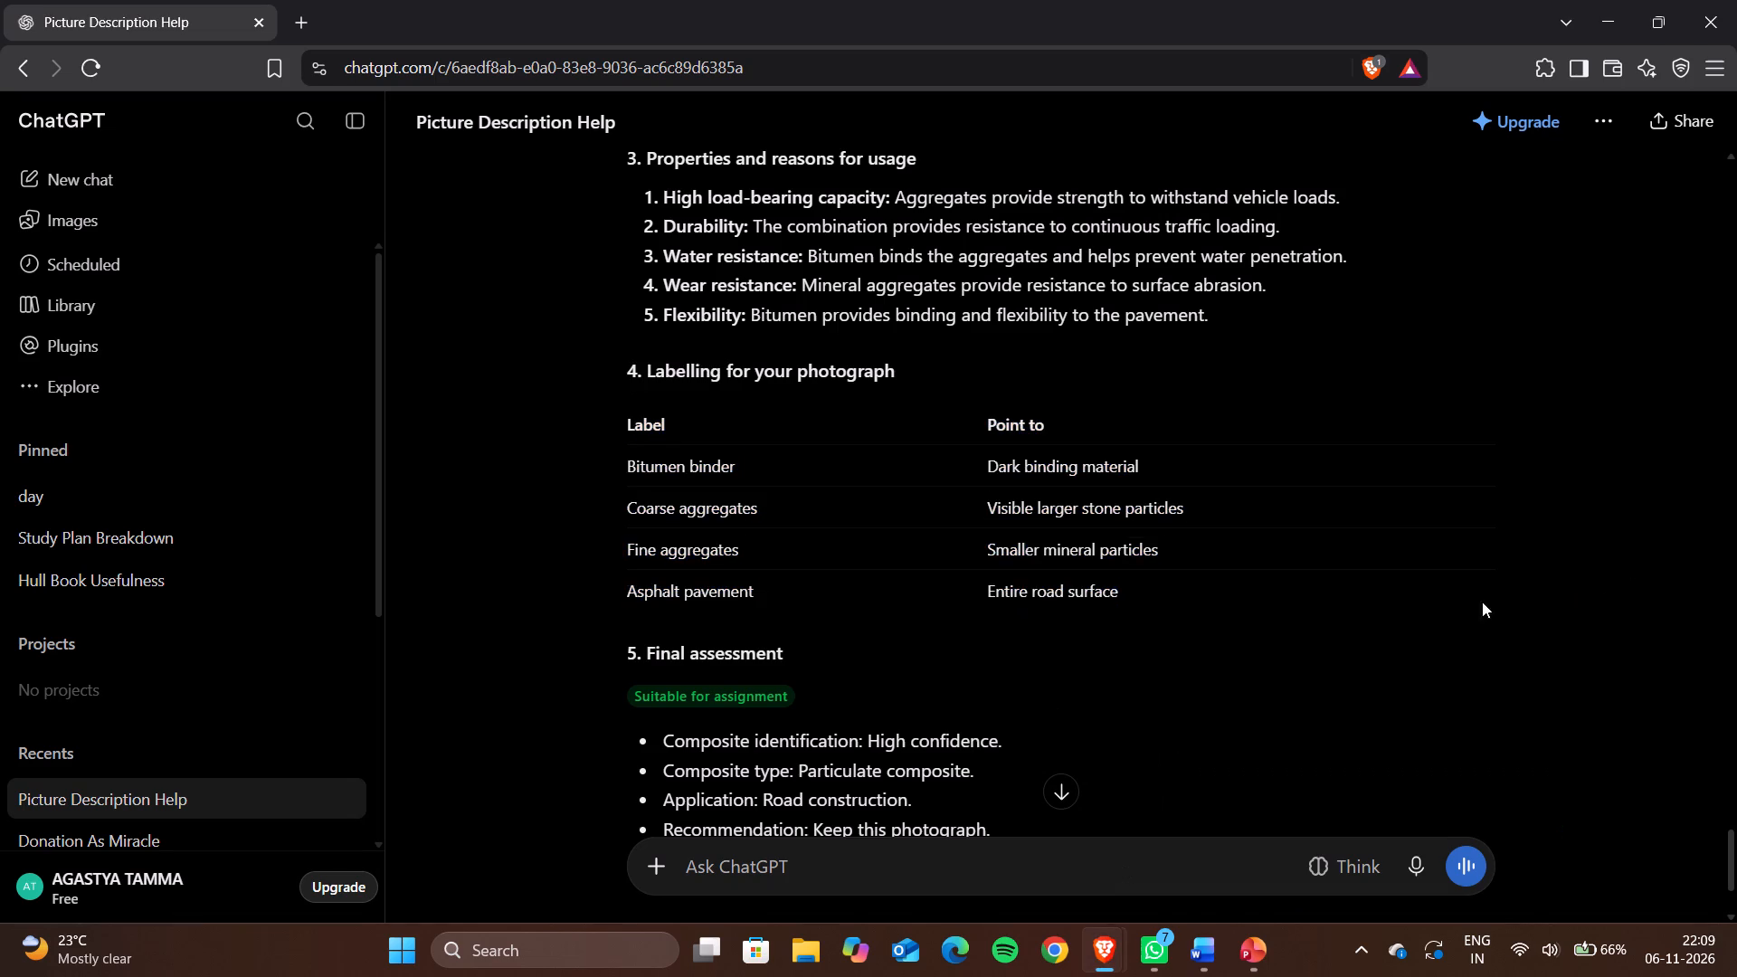
{"action": "scroll", "coordinate": [856, 599], "scroll_direction": "up", "scroll_amount": 6}
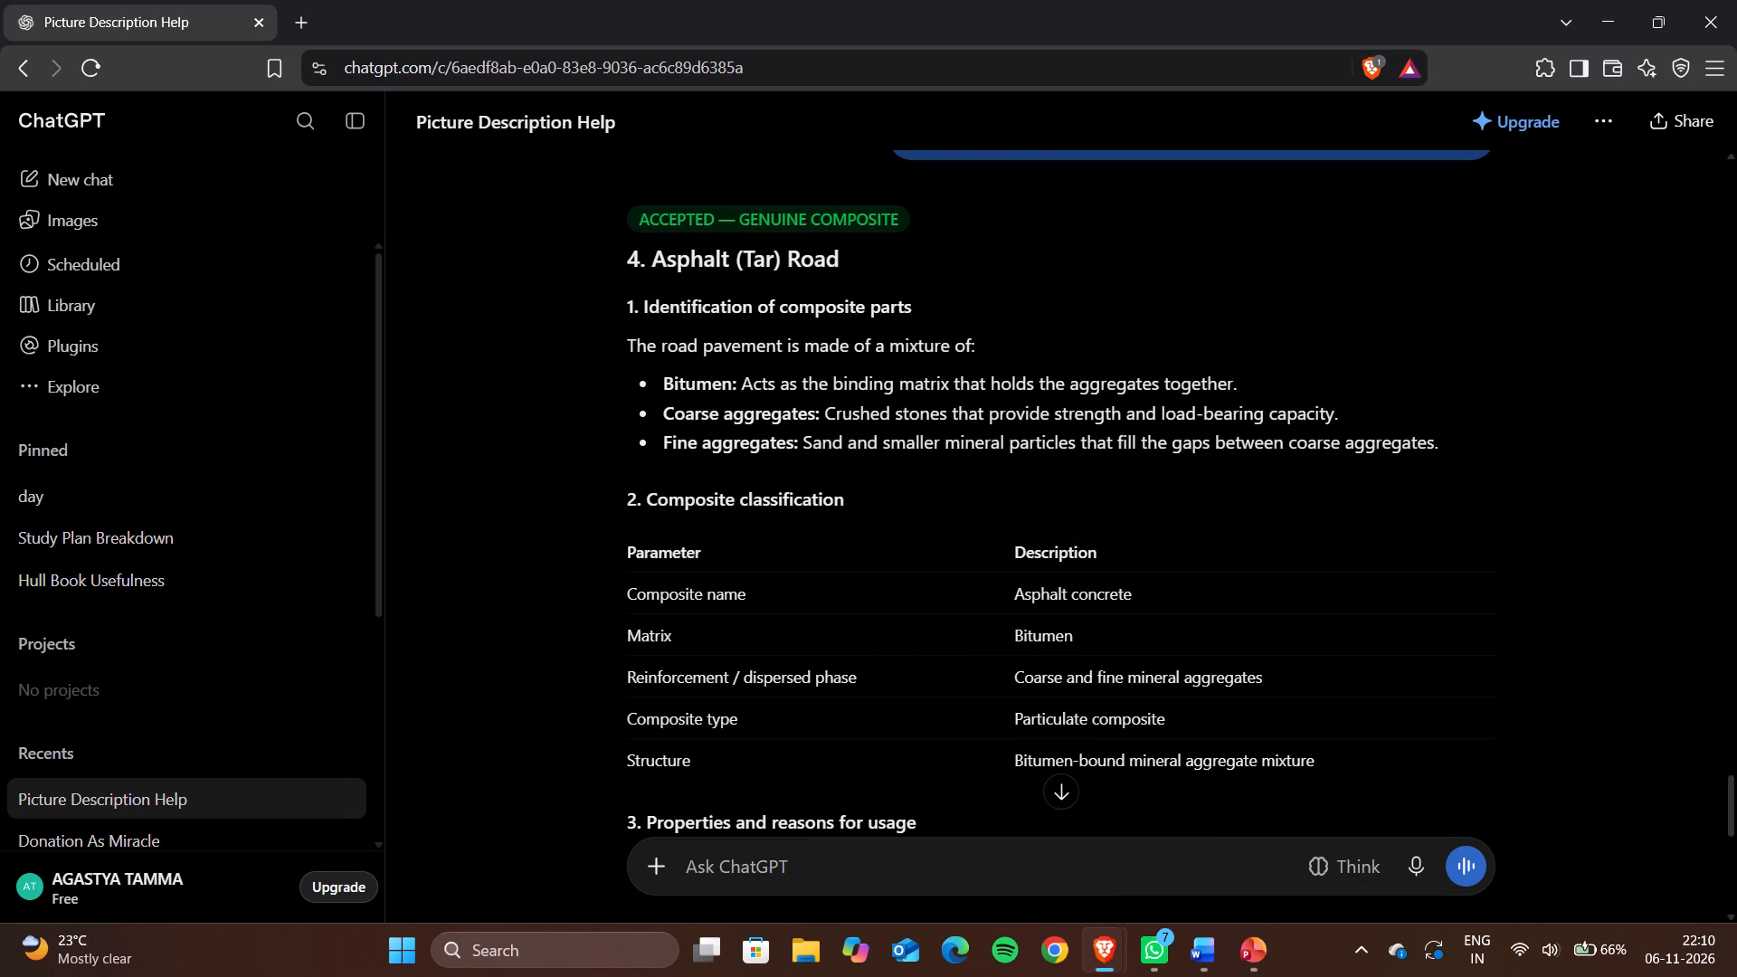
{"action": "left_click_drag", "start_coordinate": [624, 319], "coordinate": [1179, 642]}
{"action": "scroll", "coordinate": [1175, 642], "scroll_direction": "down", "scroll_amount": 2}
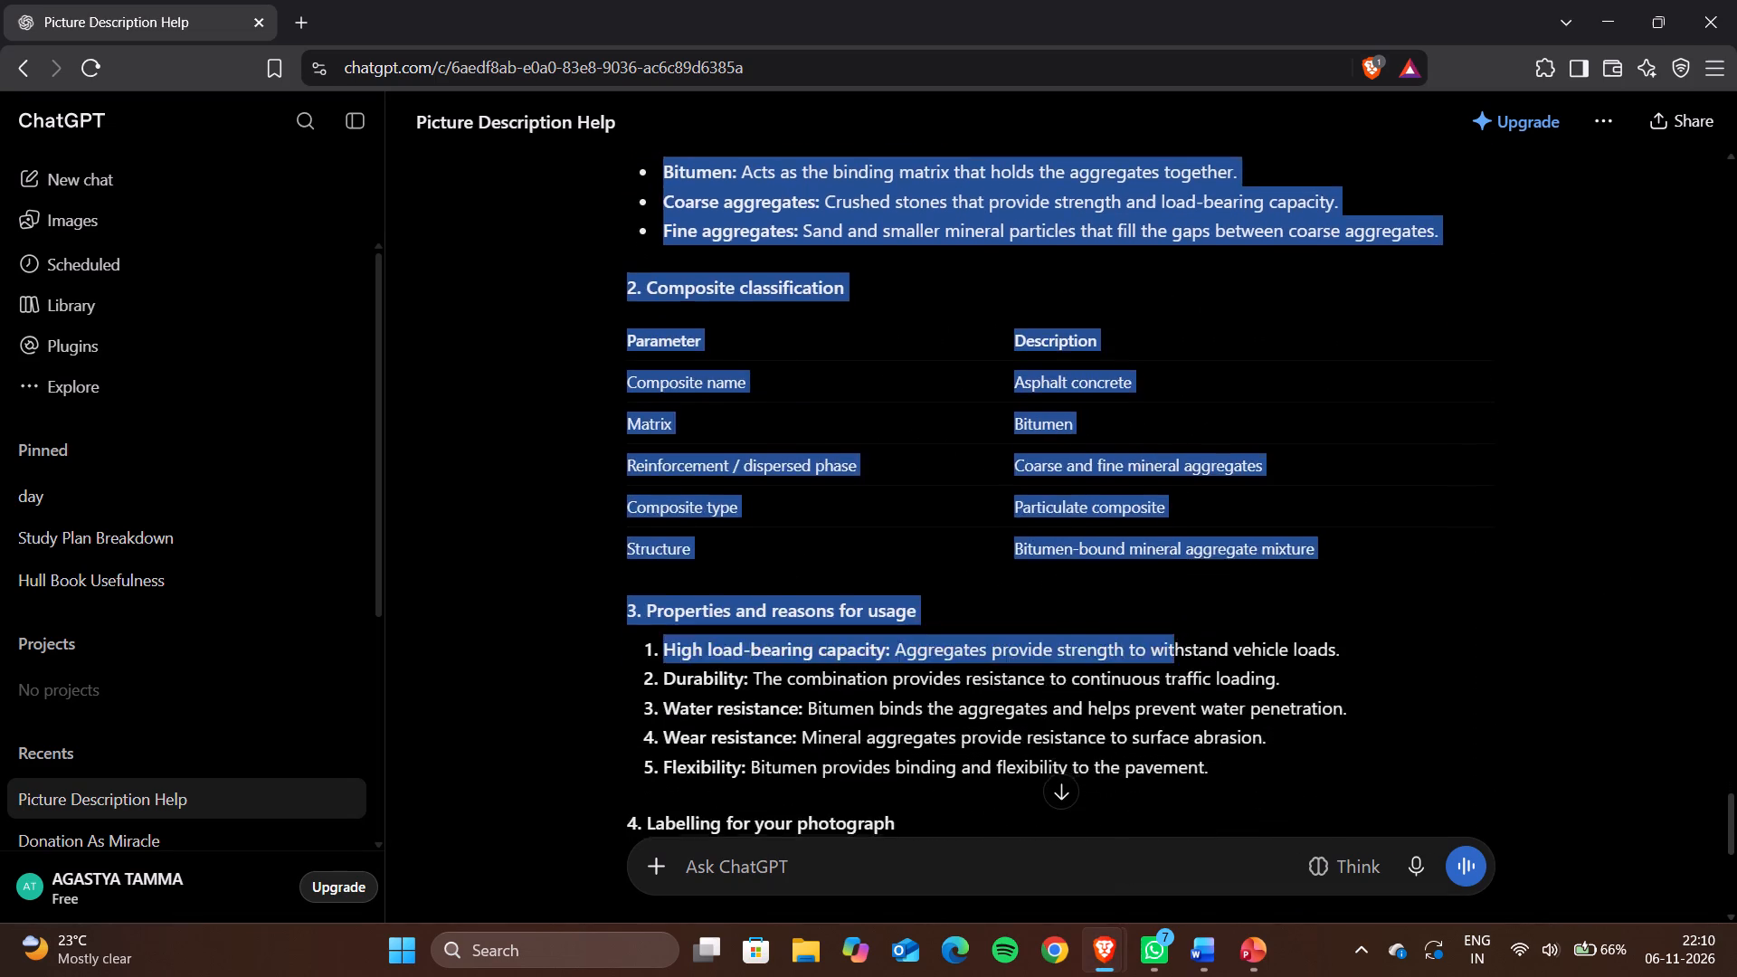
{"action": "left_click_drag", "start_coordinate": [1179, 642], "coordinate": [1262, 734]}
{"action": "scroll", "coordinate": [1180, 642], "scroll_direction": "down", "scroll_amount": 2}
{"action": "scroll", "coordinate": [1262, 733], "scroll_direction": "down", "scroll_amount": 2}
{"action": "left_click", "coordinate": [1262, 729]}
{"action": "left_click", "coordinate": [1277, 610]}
Copy the tar road answer from 1. Identification of composite parts through the Flexibility point of section 3.
{"action": "scroll", "coordinate": [872, 583], "scroll_direction": "up", "scroll_amount": 8}
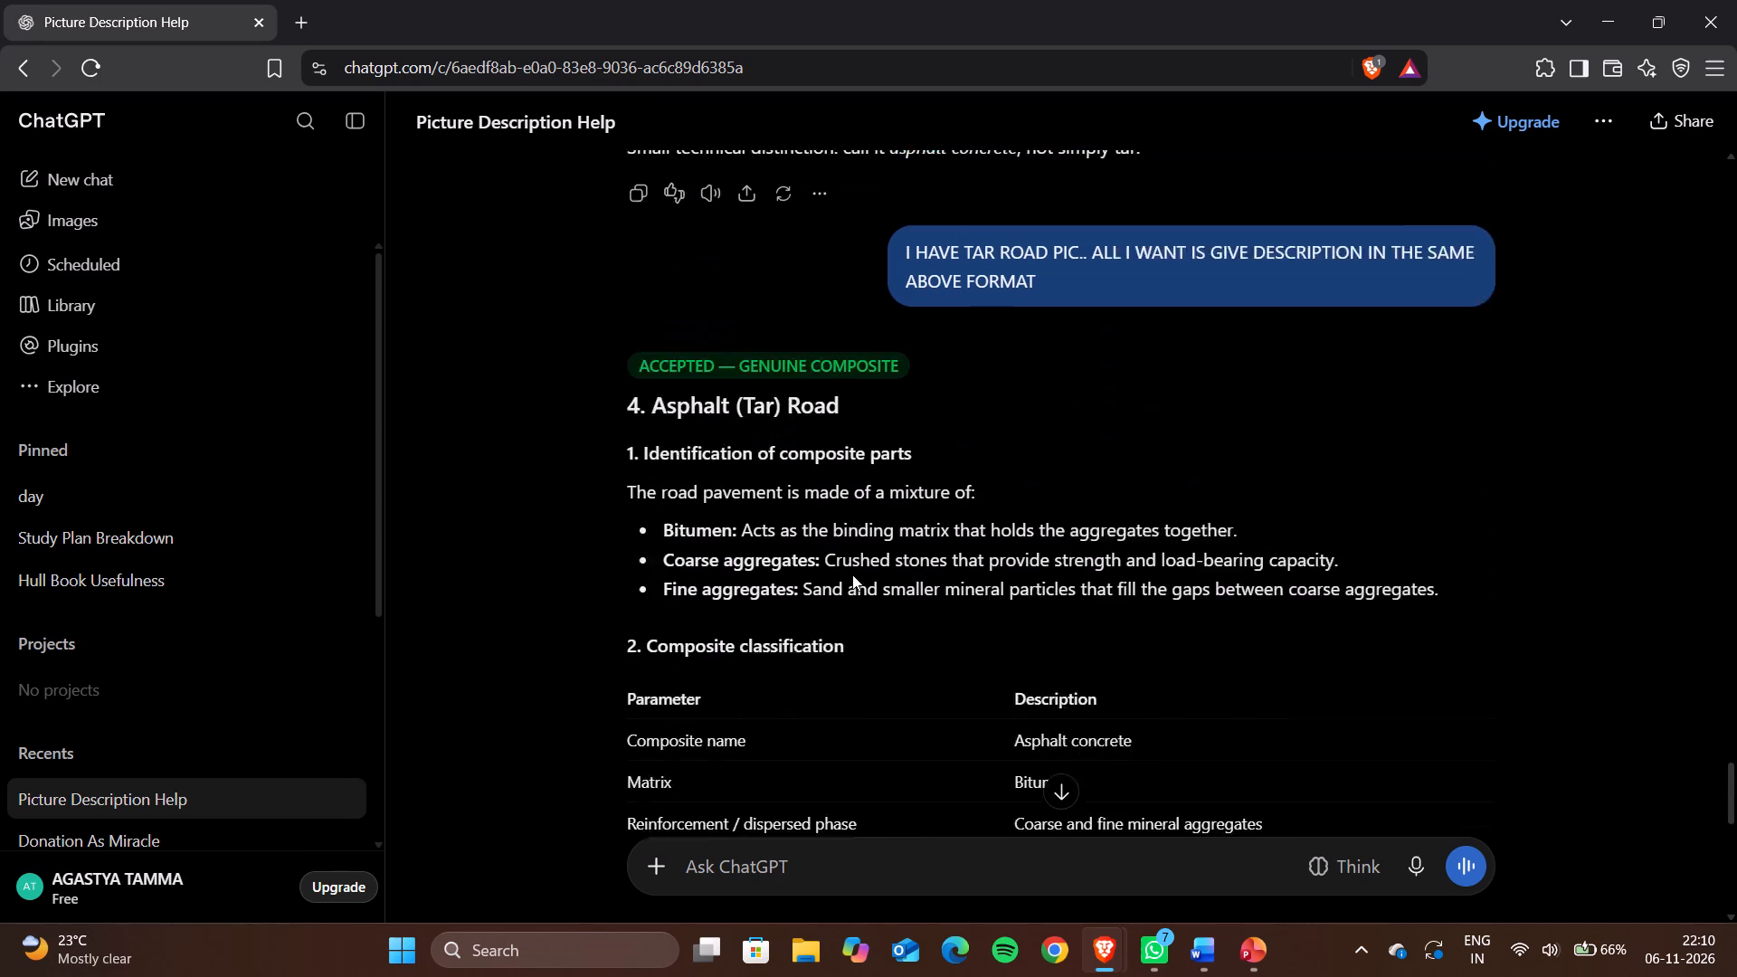
{"action": "left_click_drag", "start_coordinate": [622, 545], "coordinate": [1134, 581]}
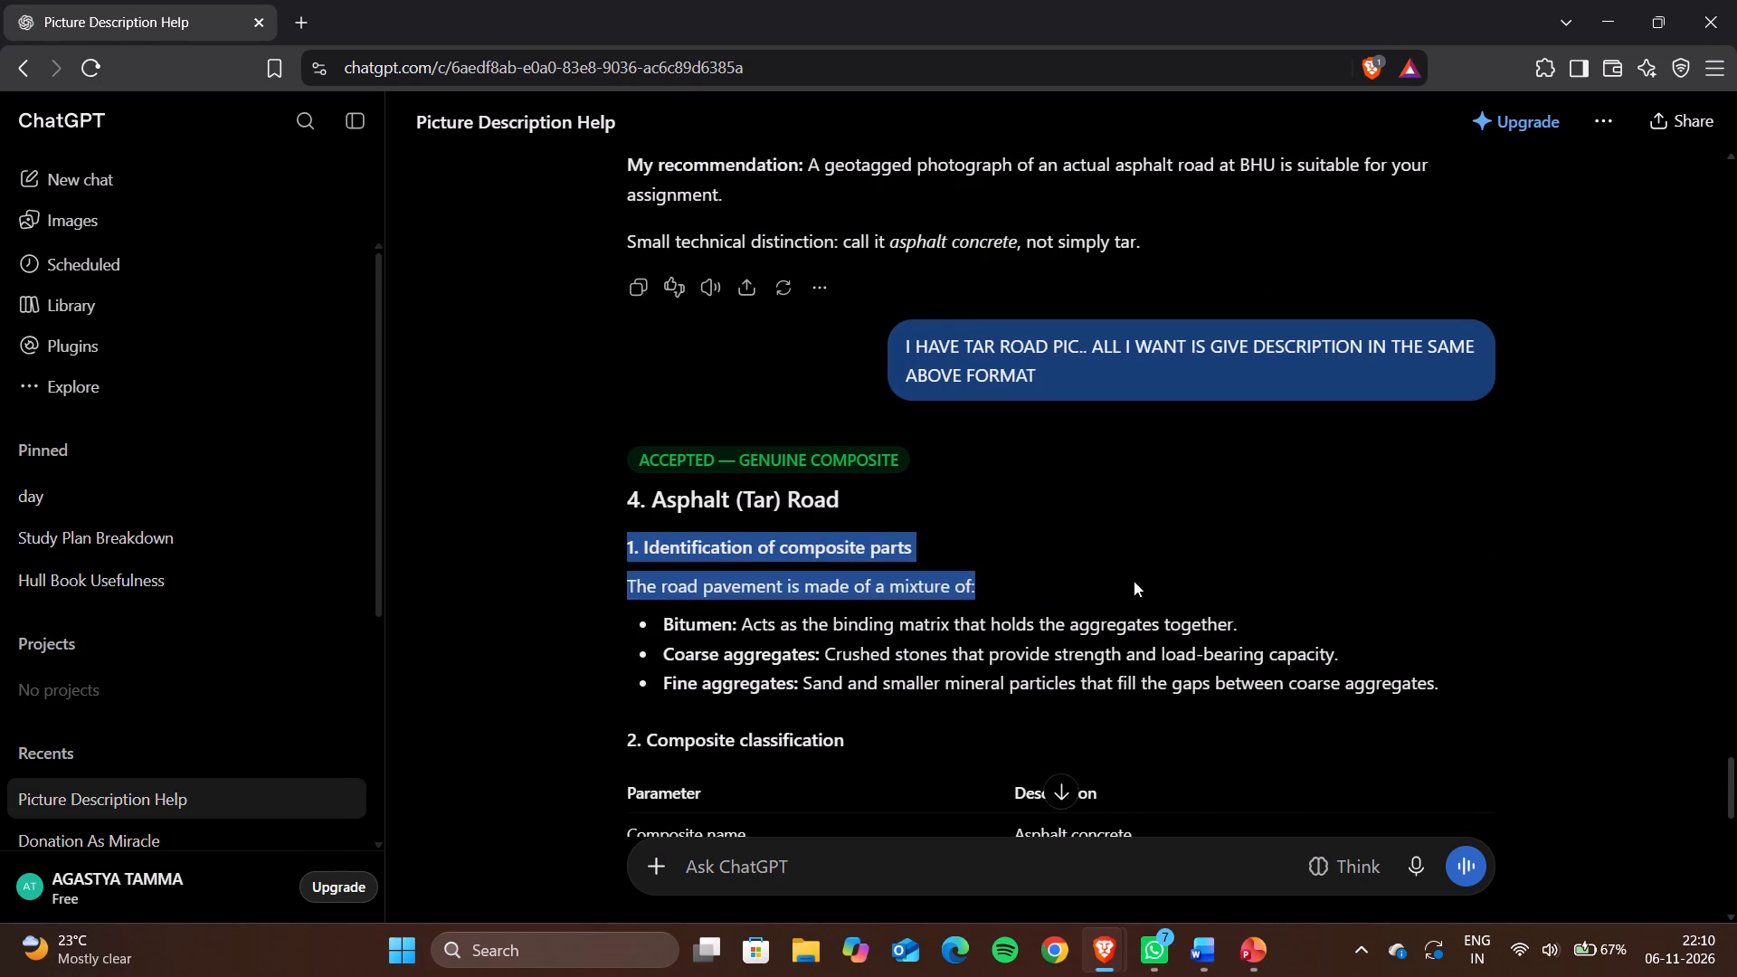
{"action": "left_click_drag", "start_coordinate": [1134, 581], "coordinate": [1372, 586]}
{"action": "scroll", "coordinate": [1225, 562], "scroll_direction": "down", "scroll_amount": 2}
{"action": "scroll", "coordinate": [1372, 586], "scroll_direction": "down", "scroll_amount": 4}
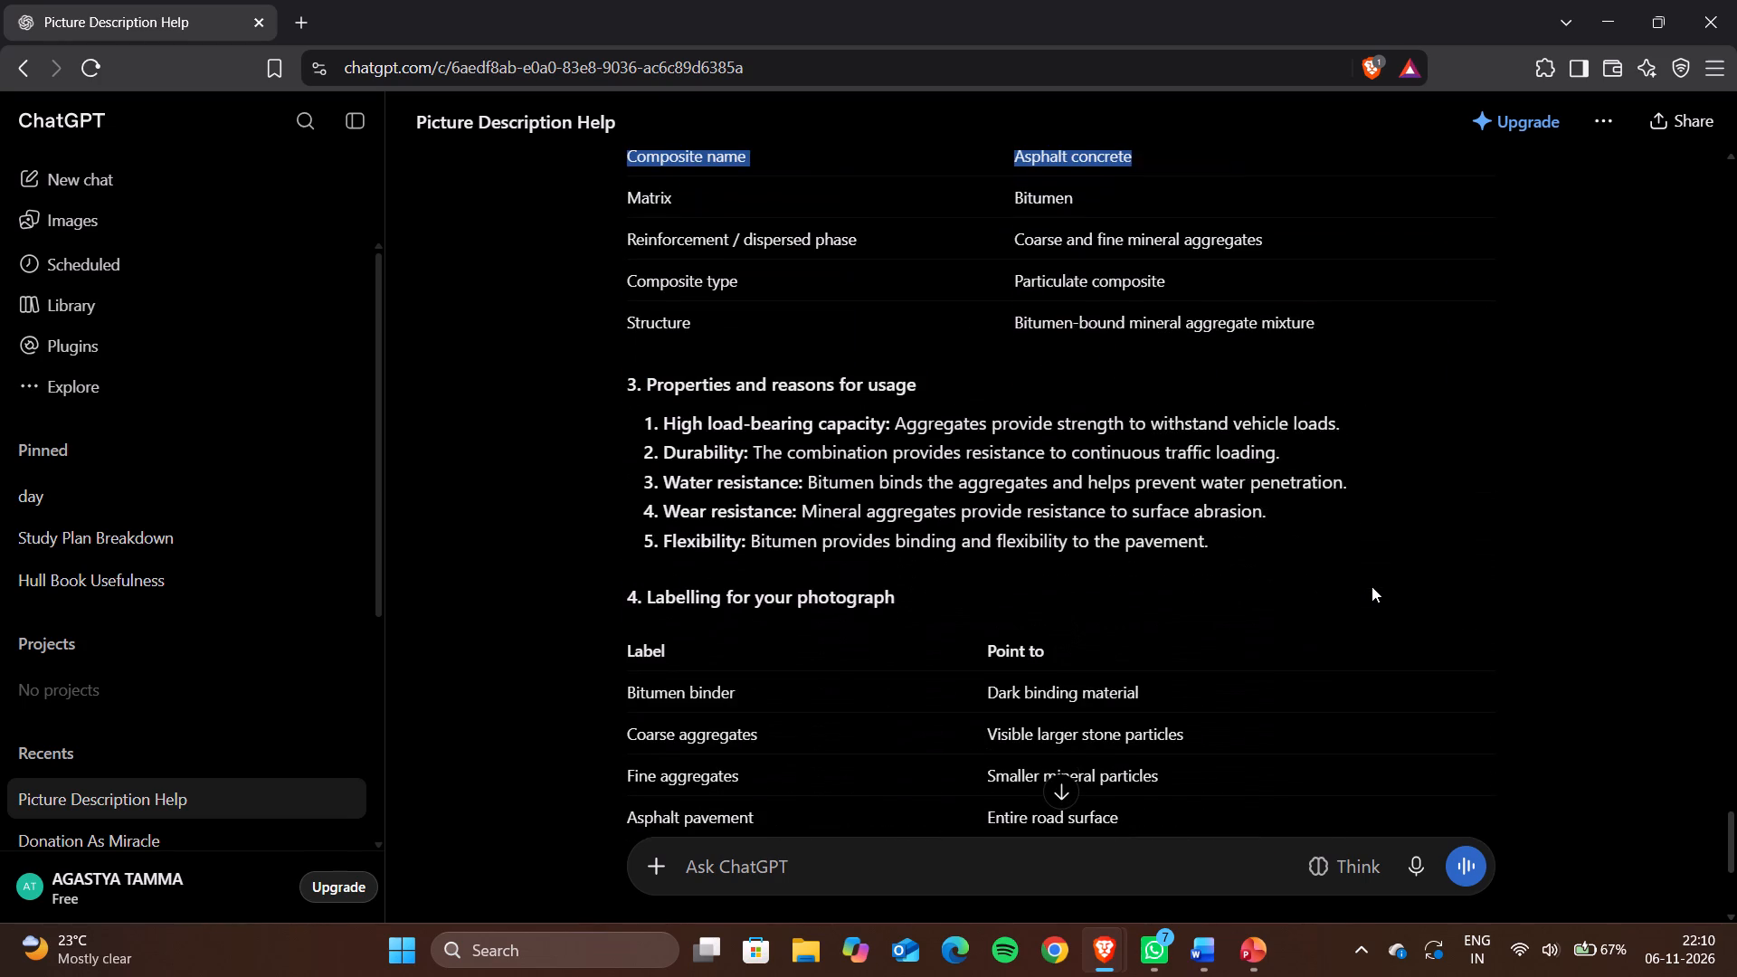
{"action": "left_click_drag", "start_coordinate": [1372, 586], "coordinate": [1426, 704]}
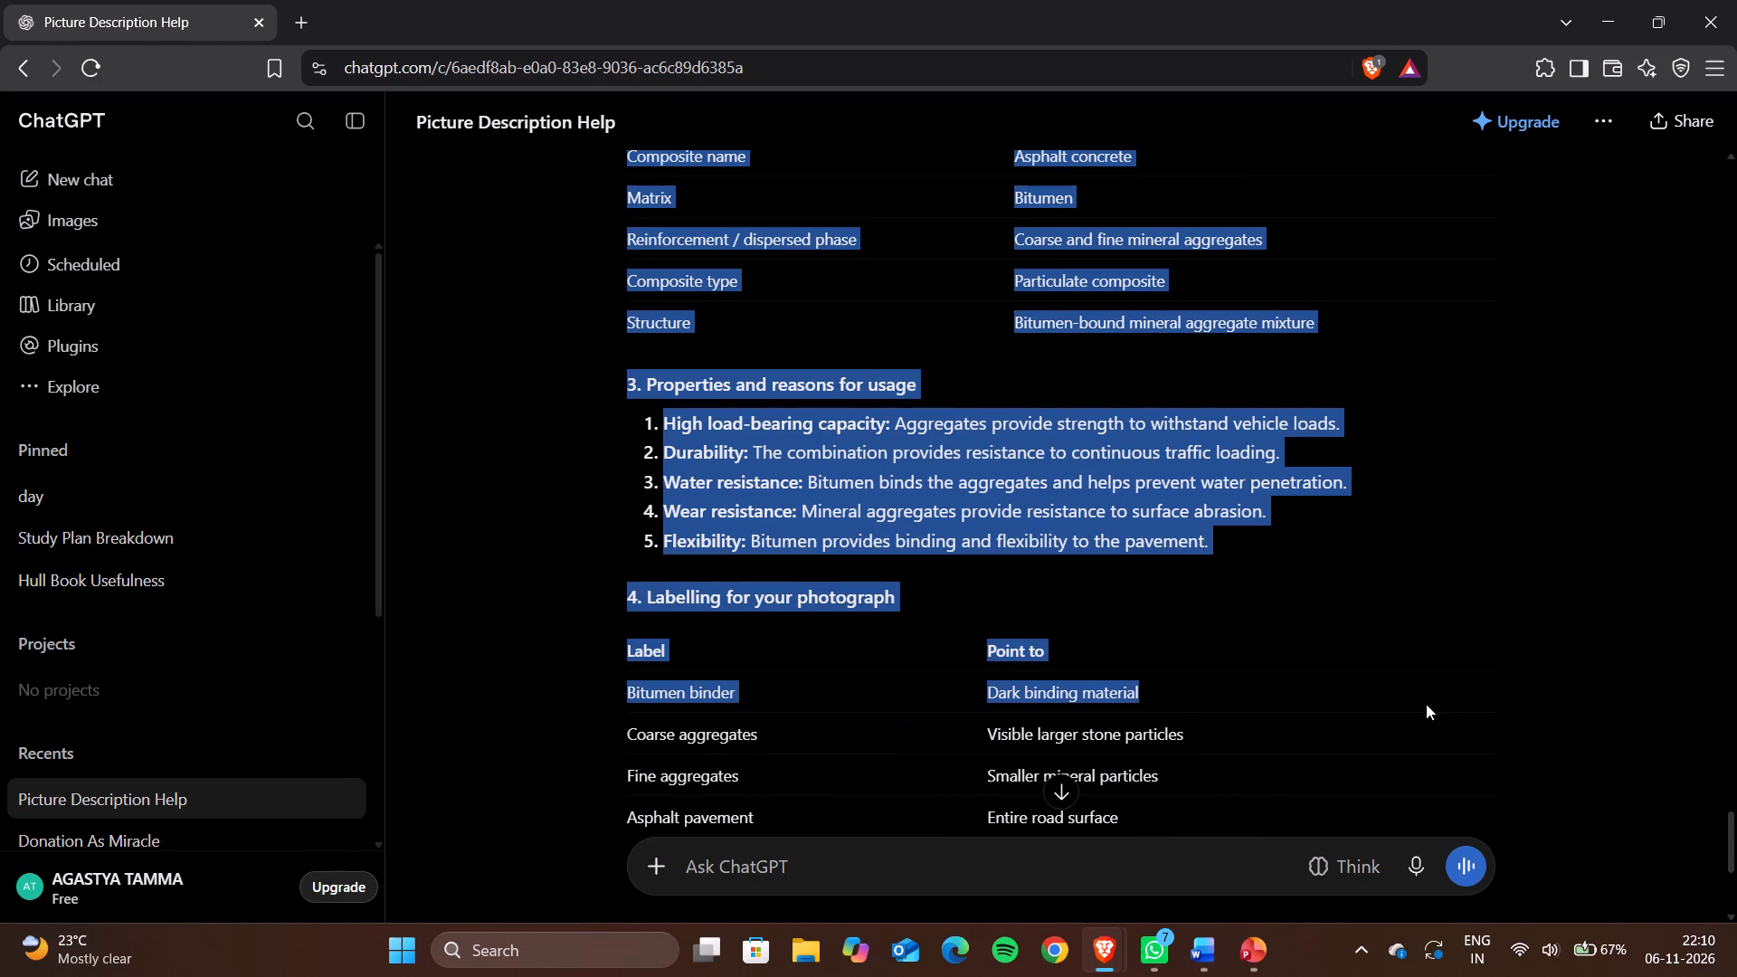
{"action": "left_click_drag", "start_coordinate": [1426, 704], "coordinate": [1250, 538]}
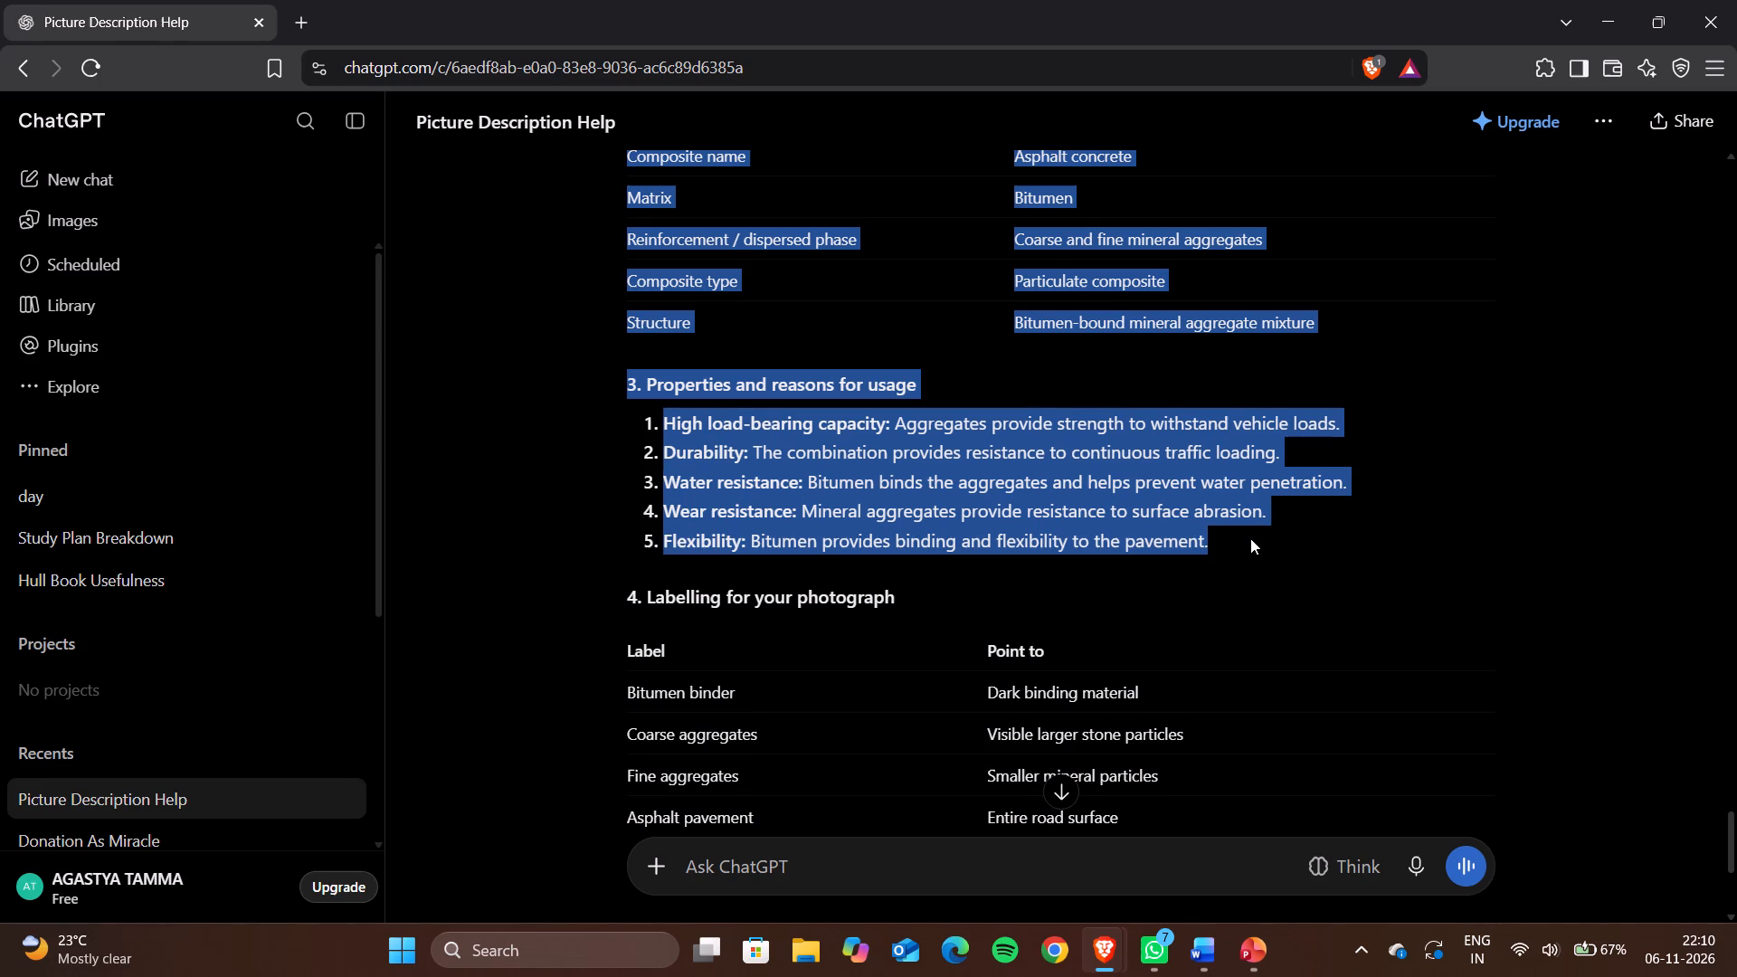
{"action": "key", "text": "ctrl+c"}
Switch to PowerPoint and paste the copied tar road text and table onto the blank slide 5.
{"action": "left_click", "coordinate": [1242, 948]}
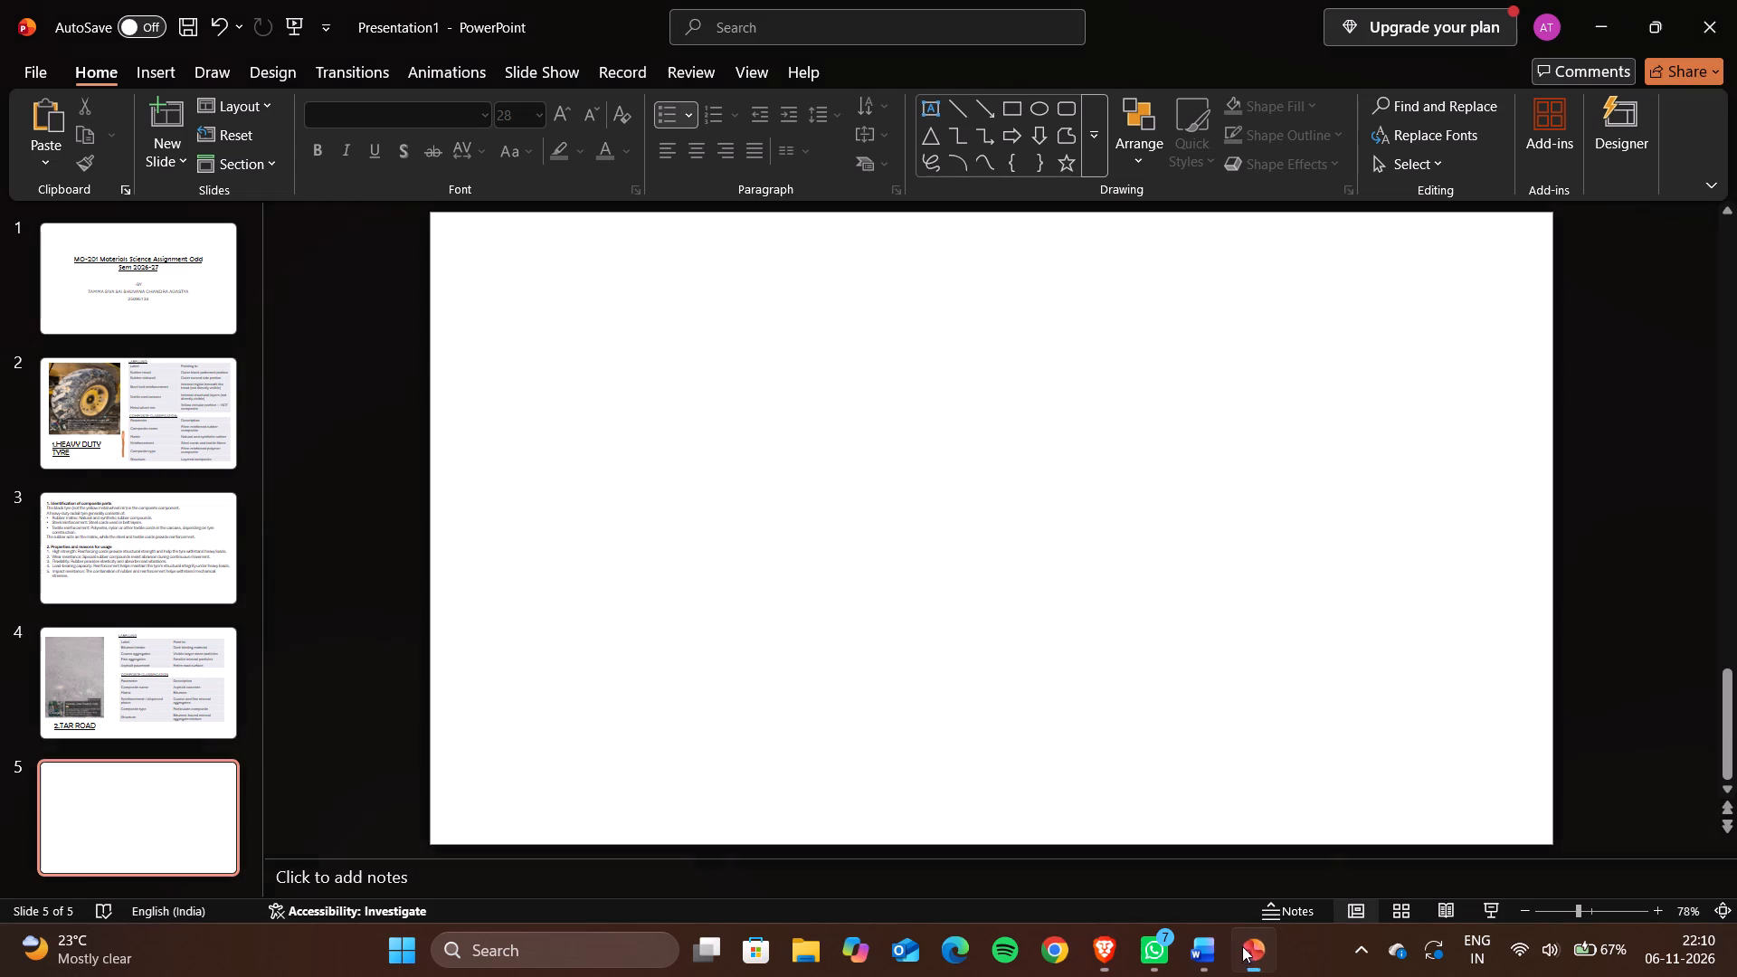
{"action": "left_click", "coordinate": [770, 421]}
{"action": "right_click", "coordinate": [770, 421]}
{"action": "left_click", "coordinate": [1087, 331]}
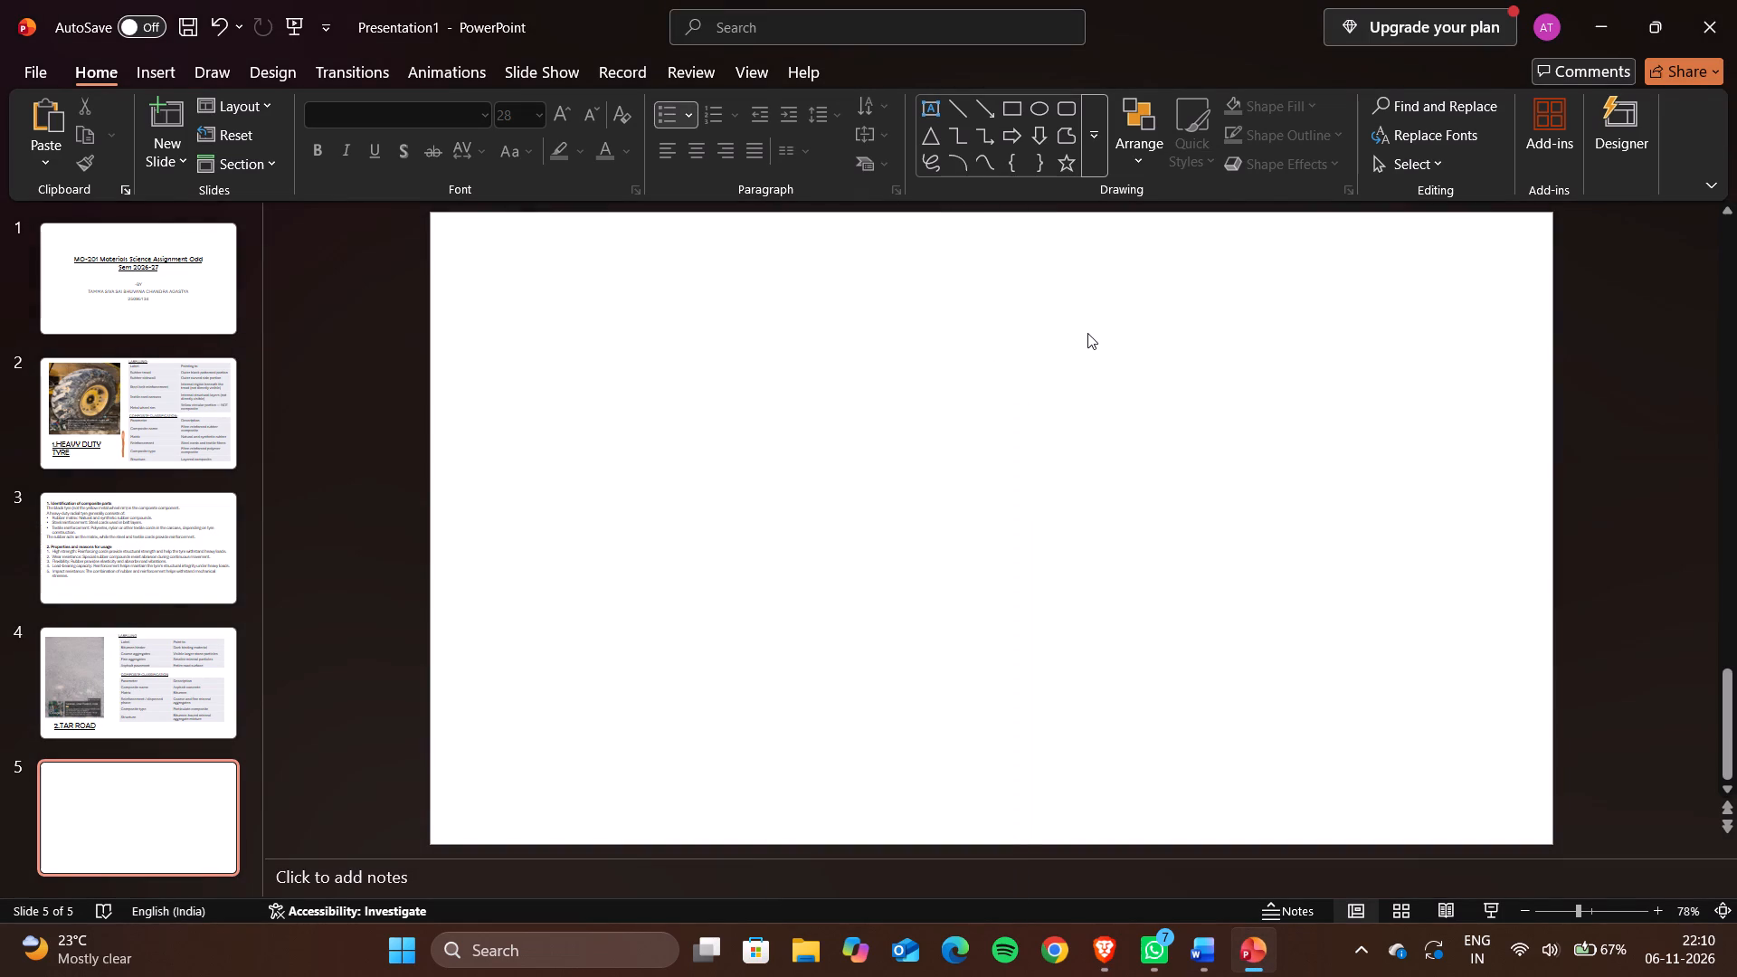
{"action": "key", "text": "ctrl+v"}
{"action": "left_click", "coordinate": [1360, 463]}
{"action": "left_click", "coordinate": [1365, 481]}
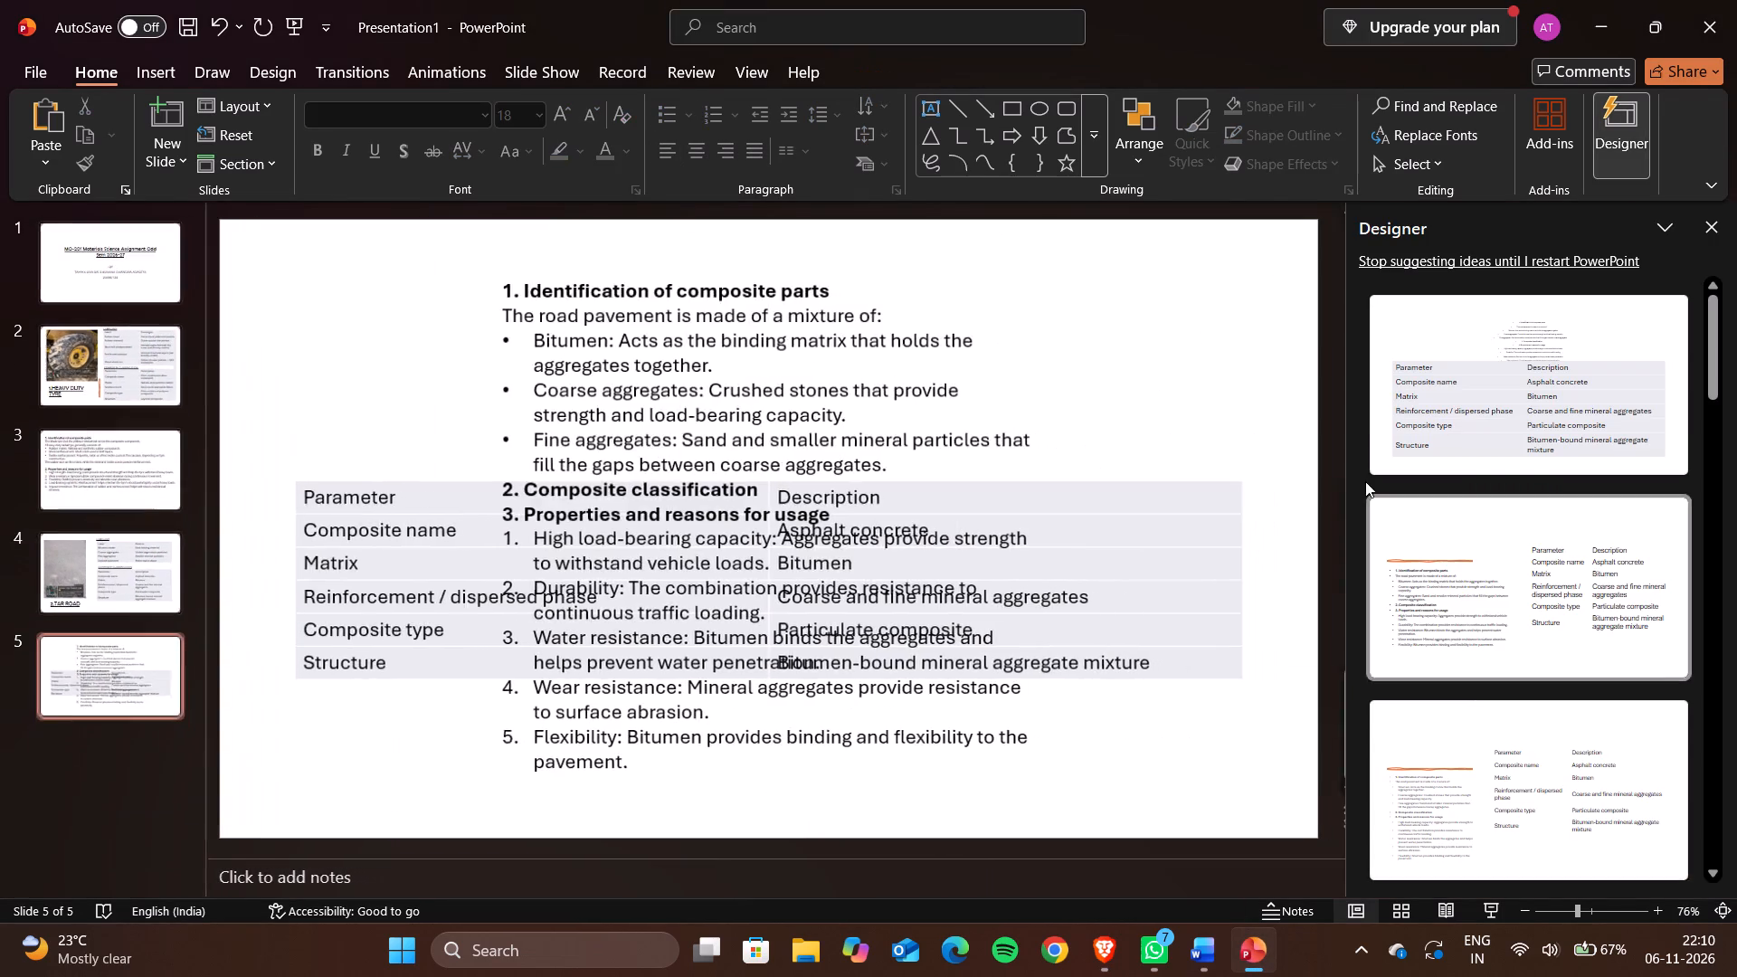
{"action": "key", "text": "ctrl+z"}
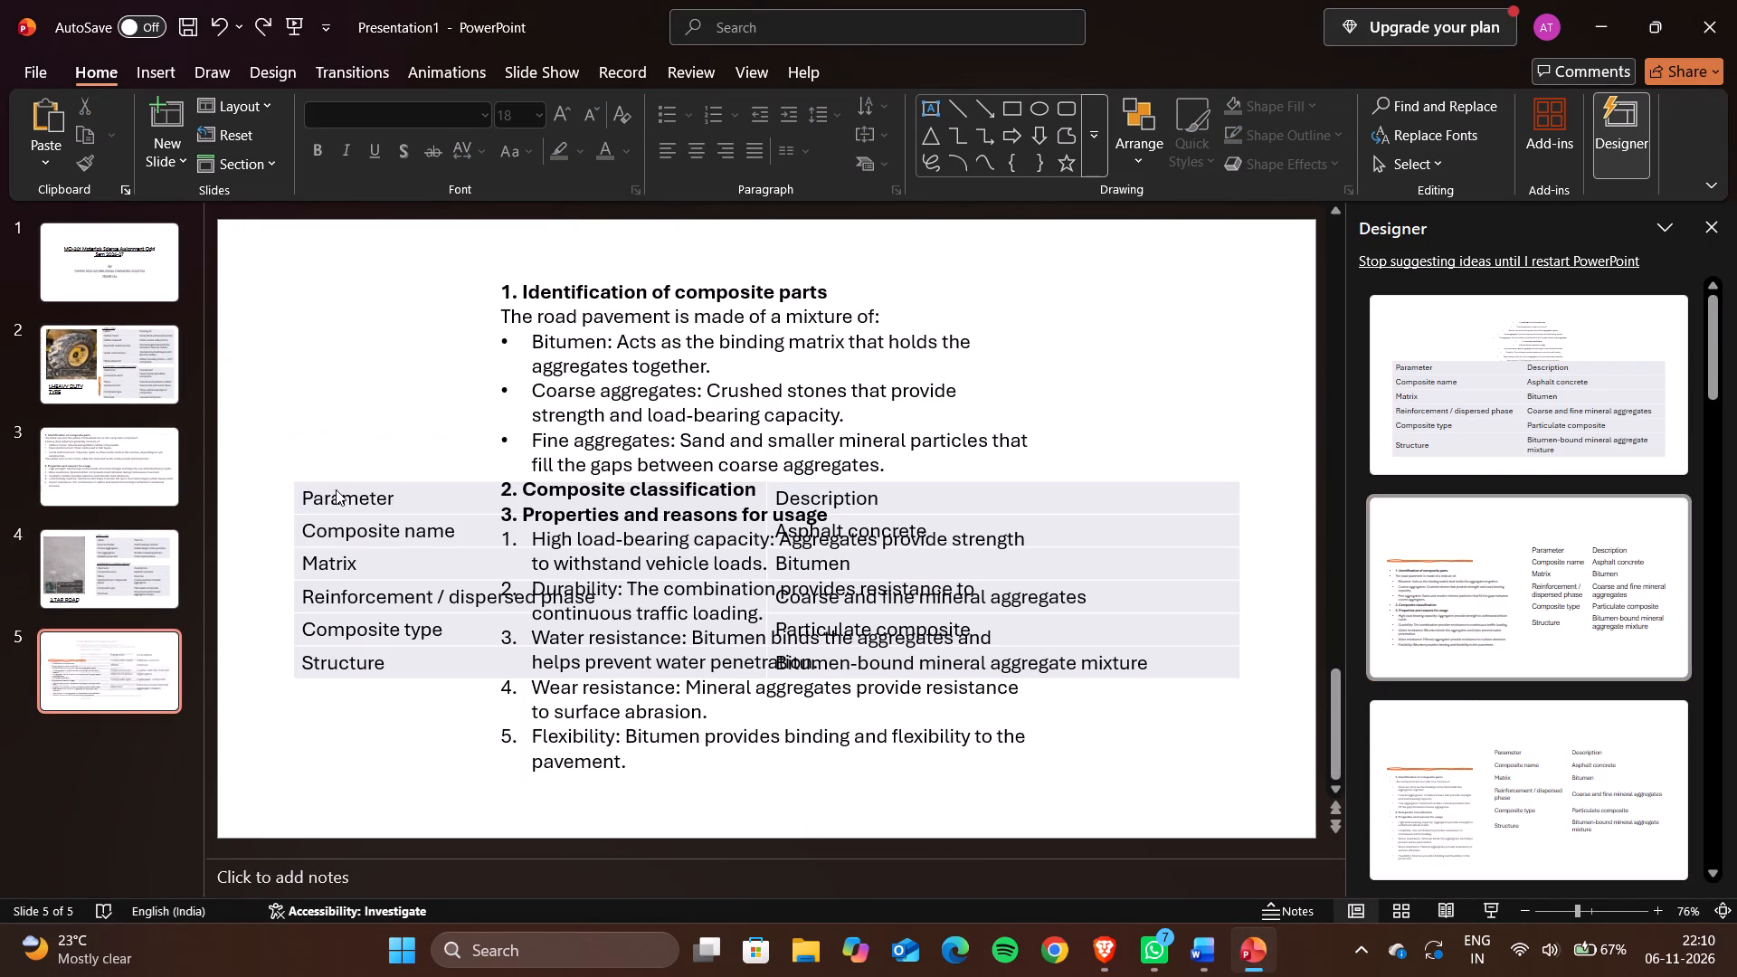
Delete the pasted Parameter/Description table from slide 5, keeping only the text.
{"action": "left_click", "coordinate": [1169, 550]}
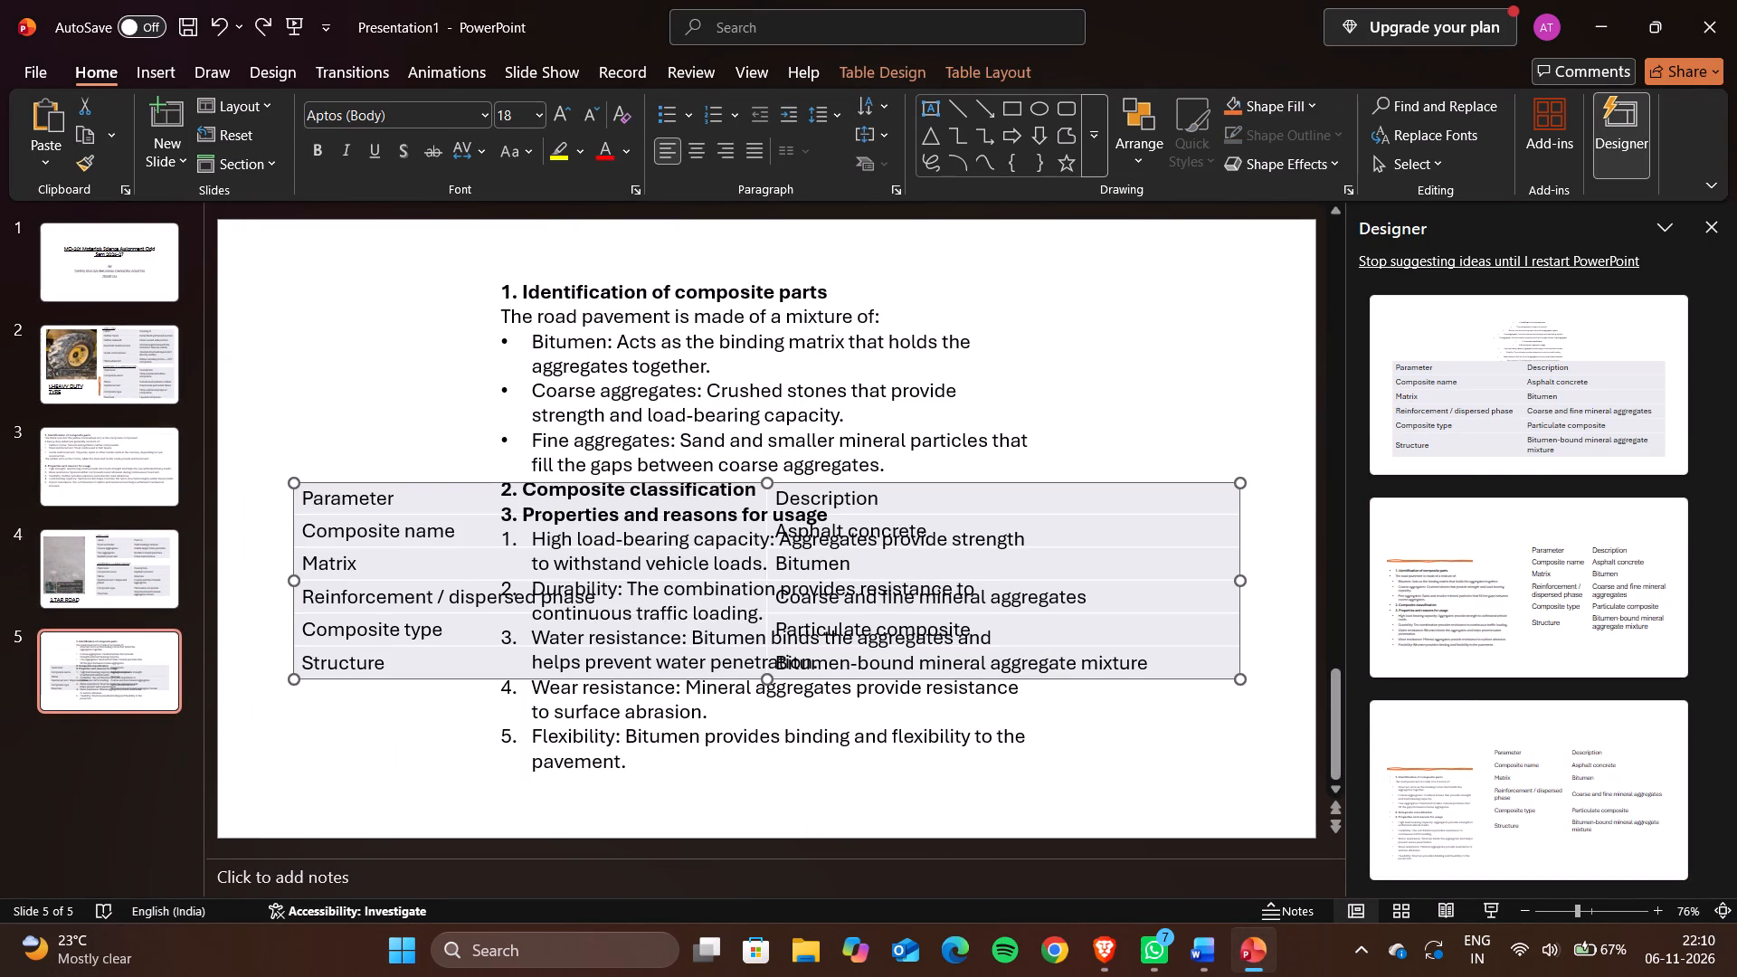
{"action": "key", "text": "Delete"}
Remove the 2. Composite classification heading from the tar road text, leaving a blank line between the two remaining sections.
{"action": "left_click", "coordinate": [924, 472]}
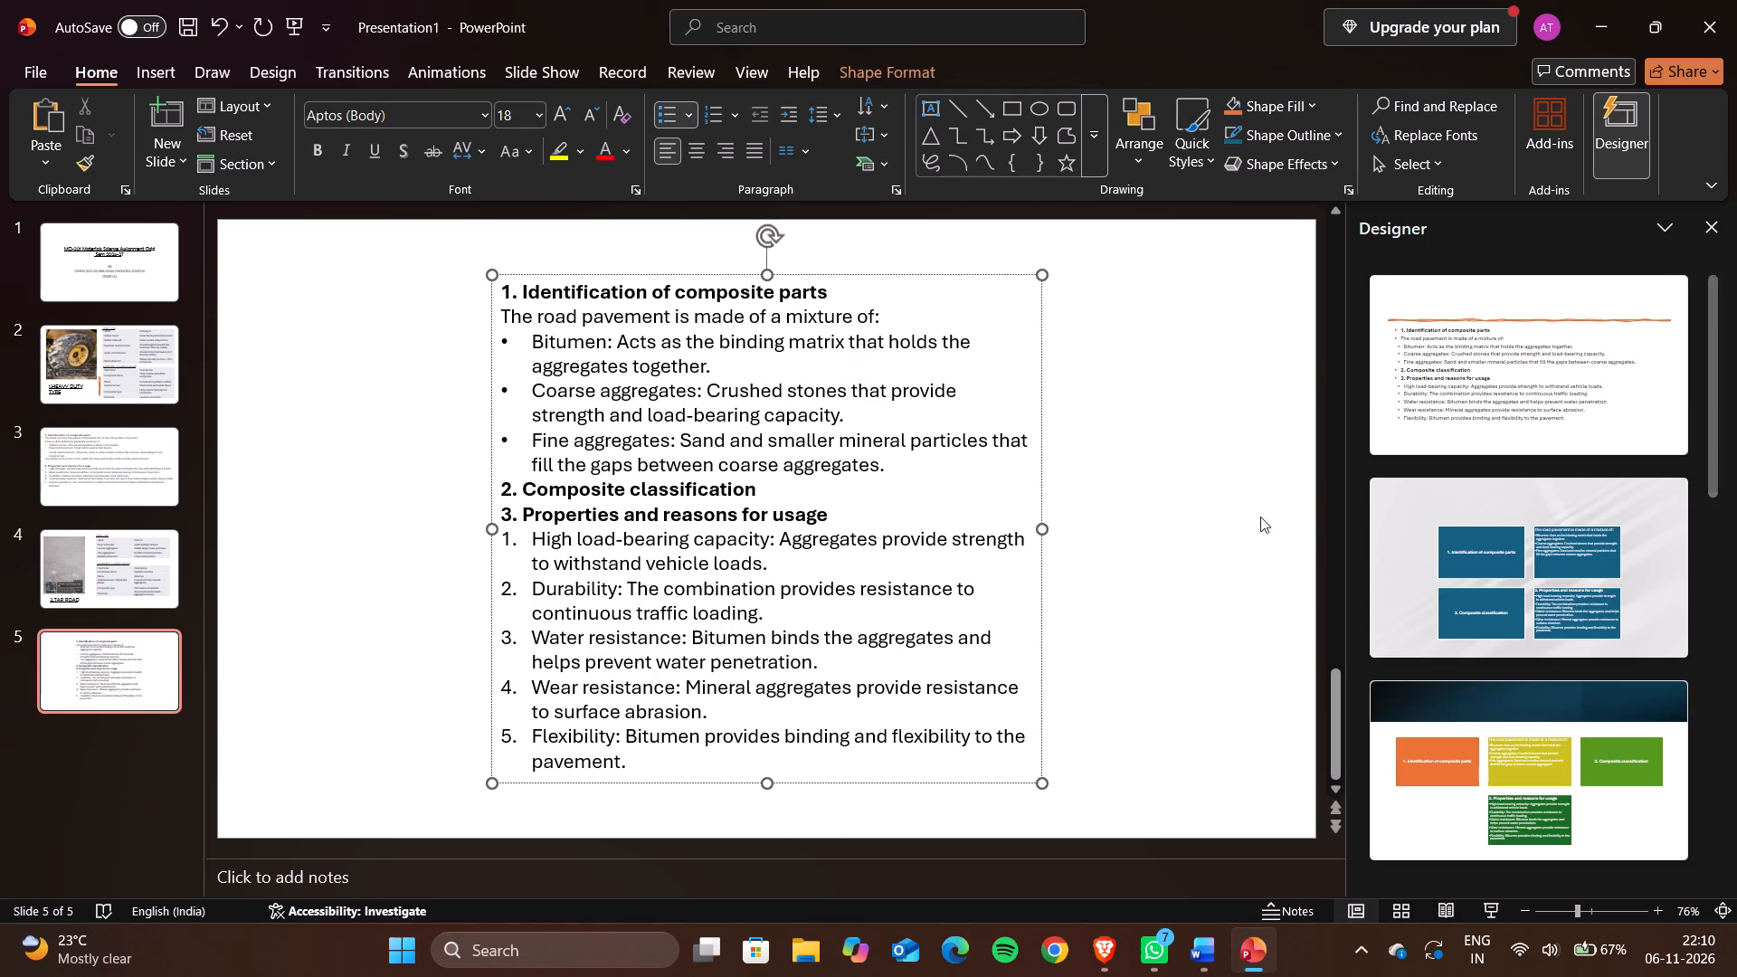
{"action": "left_click", "coordinate": [767, 501]}
{"action": "key", "text": "BackSpace"}
{"action": "key", "text": "BackSpace"}
{"action": "key", "text": "BackSpace"}
{"action": "key", "text": "BackSpace"}
{"action": "key", "text": "BackSpace"}
{"action": "key", "text": "BackSpace"}
{"action": "key", "text": "BackSpace"}
{"action": "key", "text": "BackSpace"}
{"action": "key", "text": "BackSpace"}
{"action": "key", "text": "BackSpace"}
{"action": "key", "text": "BackSpace"}
{"action": "key", "text": "BackSpace"}
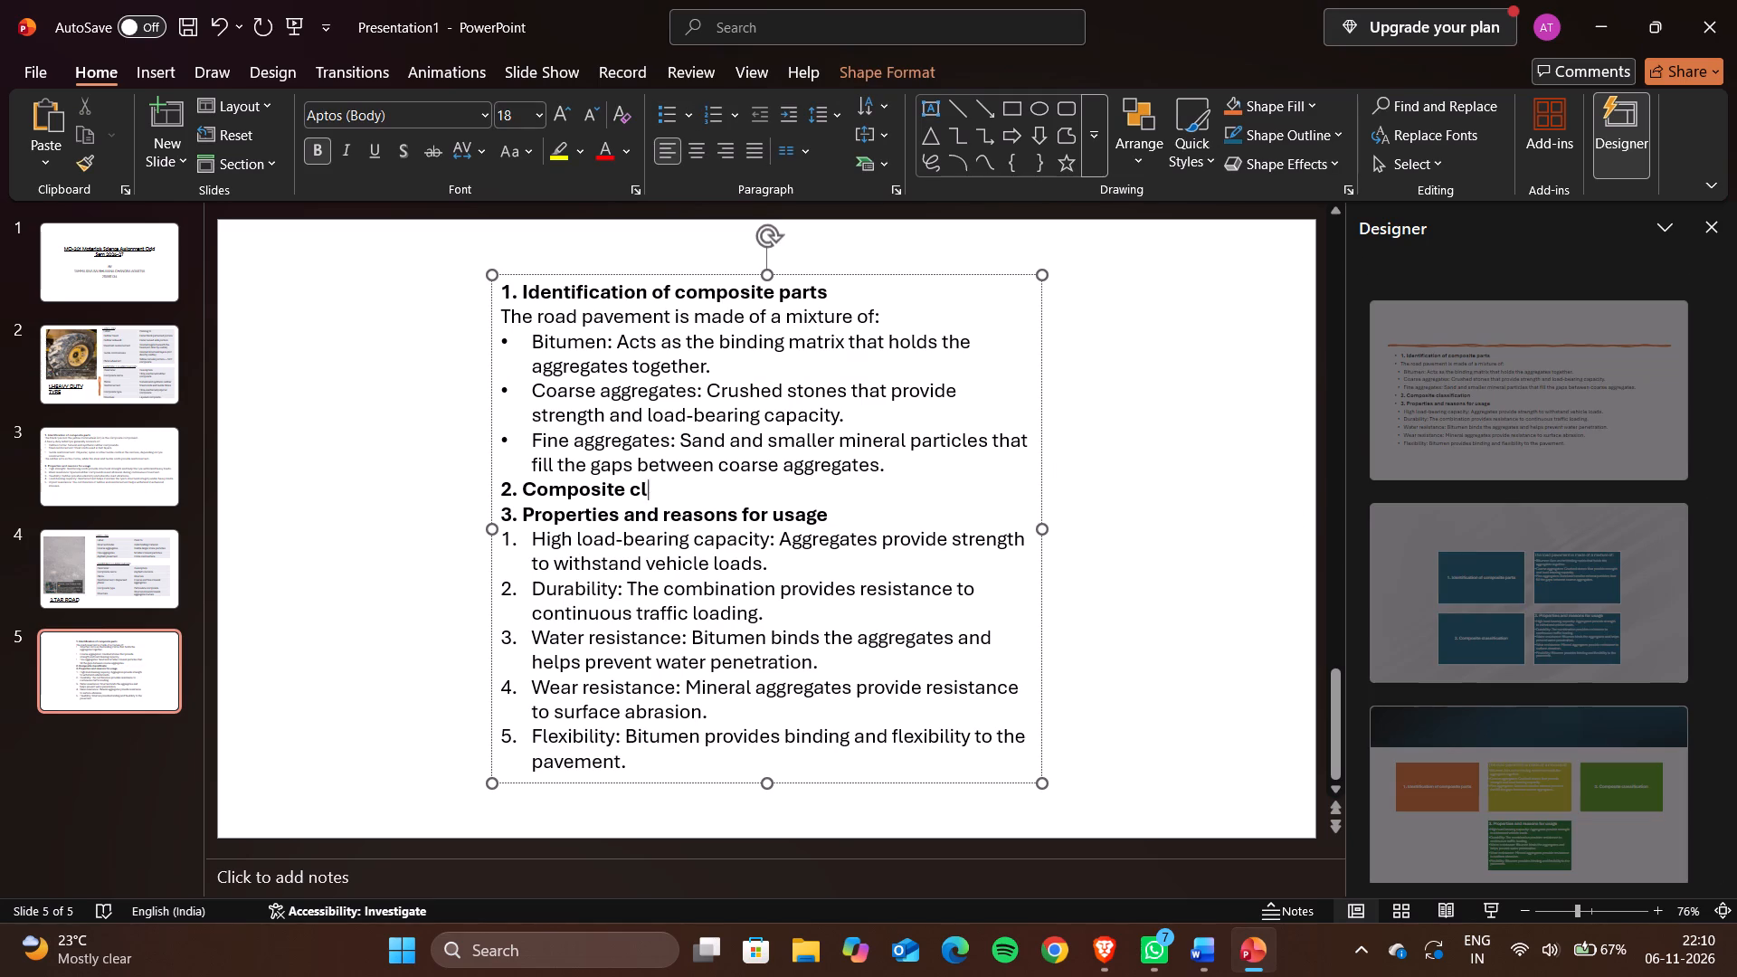
{"action": "key", "text": "BackSpace"}
{"action": "key", "text": "BackSpace"}
{"action": "key", "text": "BackSpace"}
{"action": "key", "text": "BackSpace"}
{"action": "key", "text": "BackSpace"}
{"action": "key", "text": "BackSpace"}
{"action": "key", "text": "BackSpace"}
{"action": "key", "text": "BackSpace"}
{"action": "key", "text": "BackSpace"}
{"action": "key", "text": "BackSpace"}
{"action": "key", "text": "BackSpace"}
{"action": "key", "text": "BackSpace"}
{"action": "key", "text": "BackSpace"}
{"action": "key", "text": "BackSpace"}
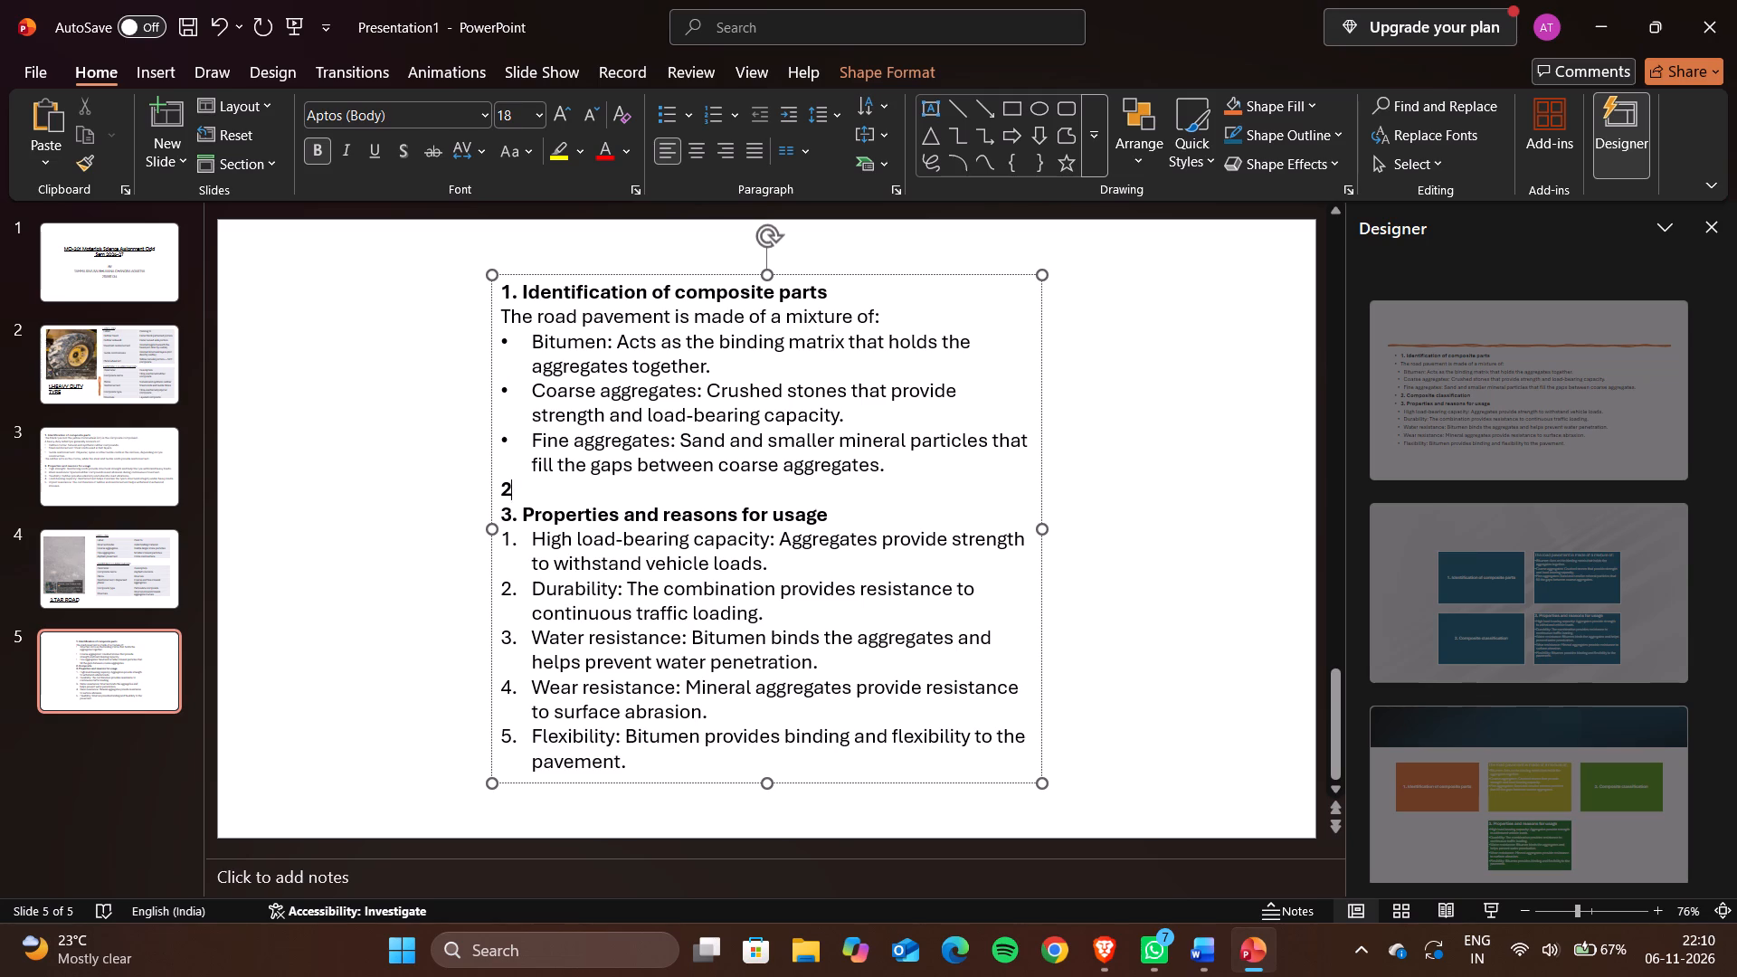
{"action": "key", "text": "BackSpace"}
Renumber the Properties and reasons for usage heading as 2.
{"action": "left_click", "coordinate": [513, 516]}
{"action": "key", "text": "BackSpace"}
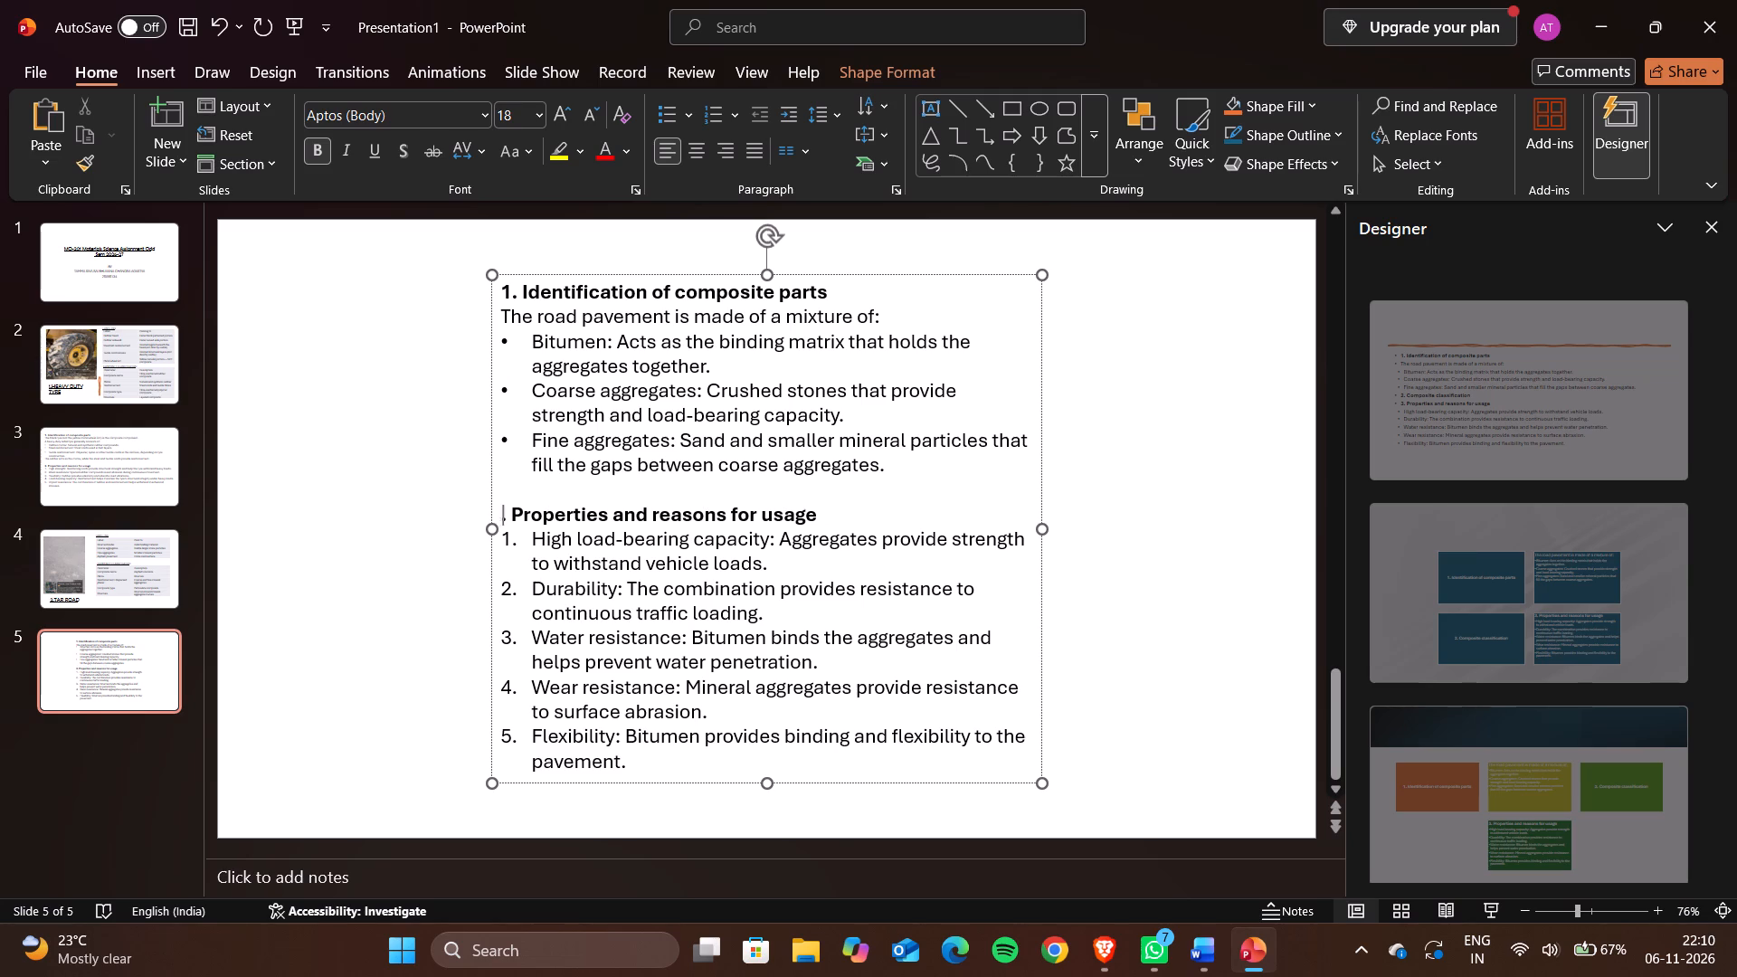
{"action": "key", "text": "2"}
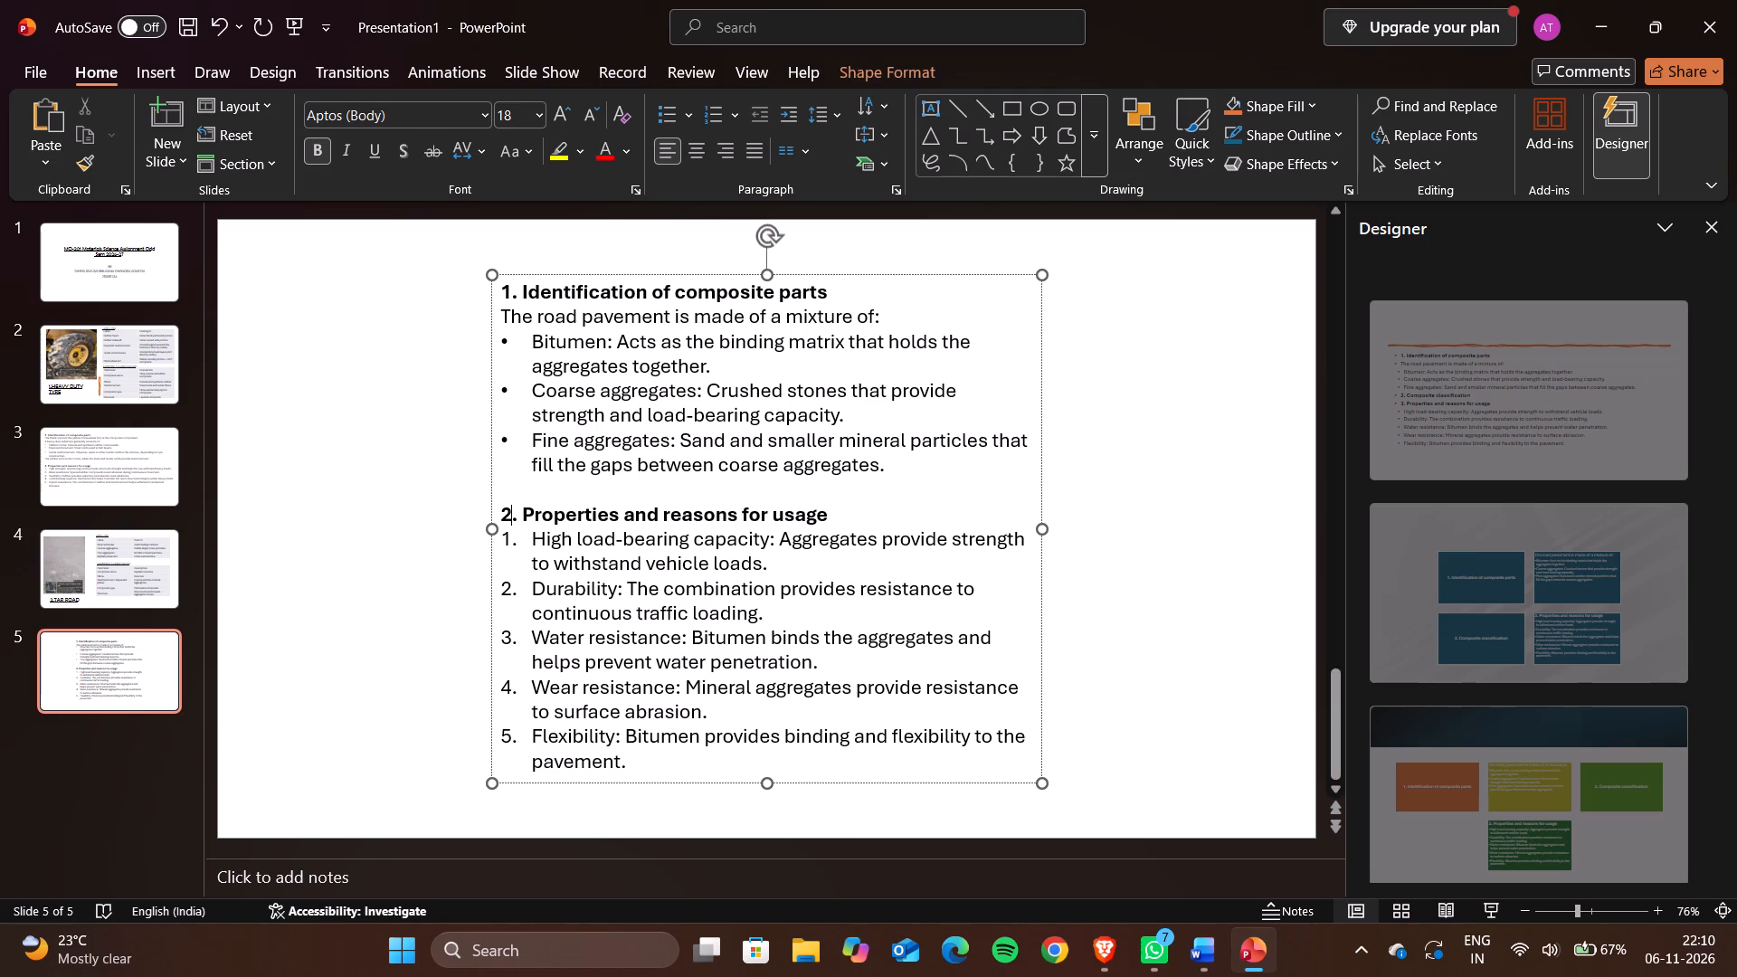
Set the font size of all the tar road text on slide 5 to 20.
{"action": "left_click", "coordinate": [892, 753]}
{"action": "key", "text": "ctrl+a"}
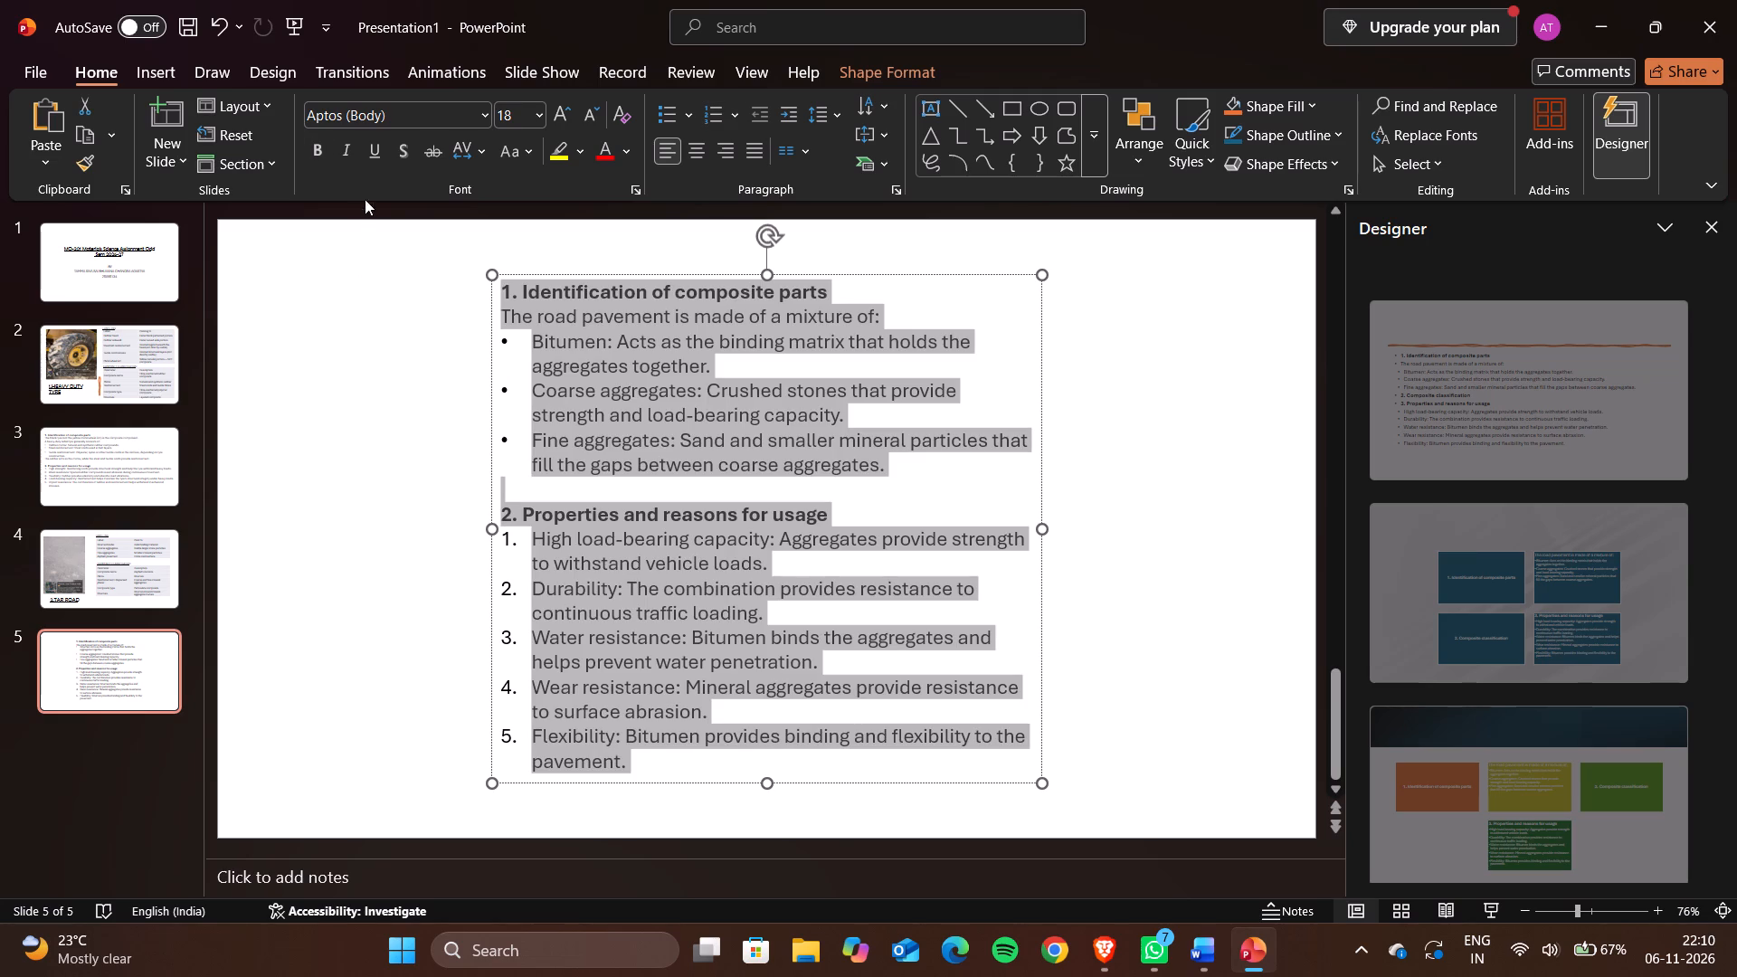
{"action": "left_click", "coordinate": [546, 119]}
{"action": "left_click", "coordinate": [537, 119]}
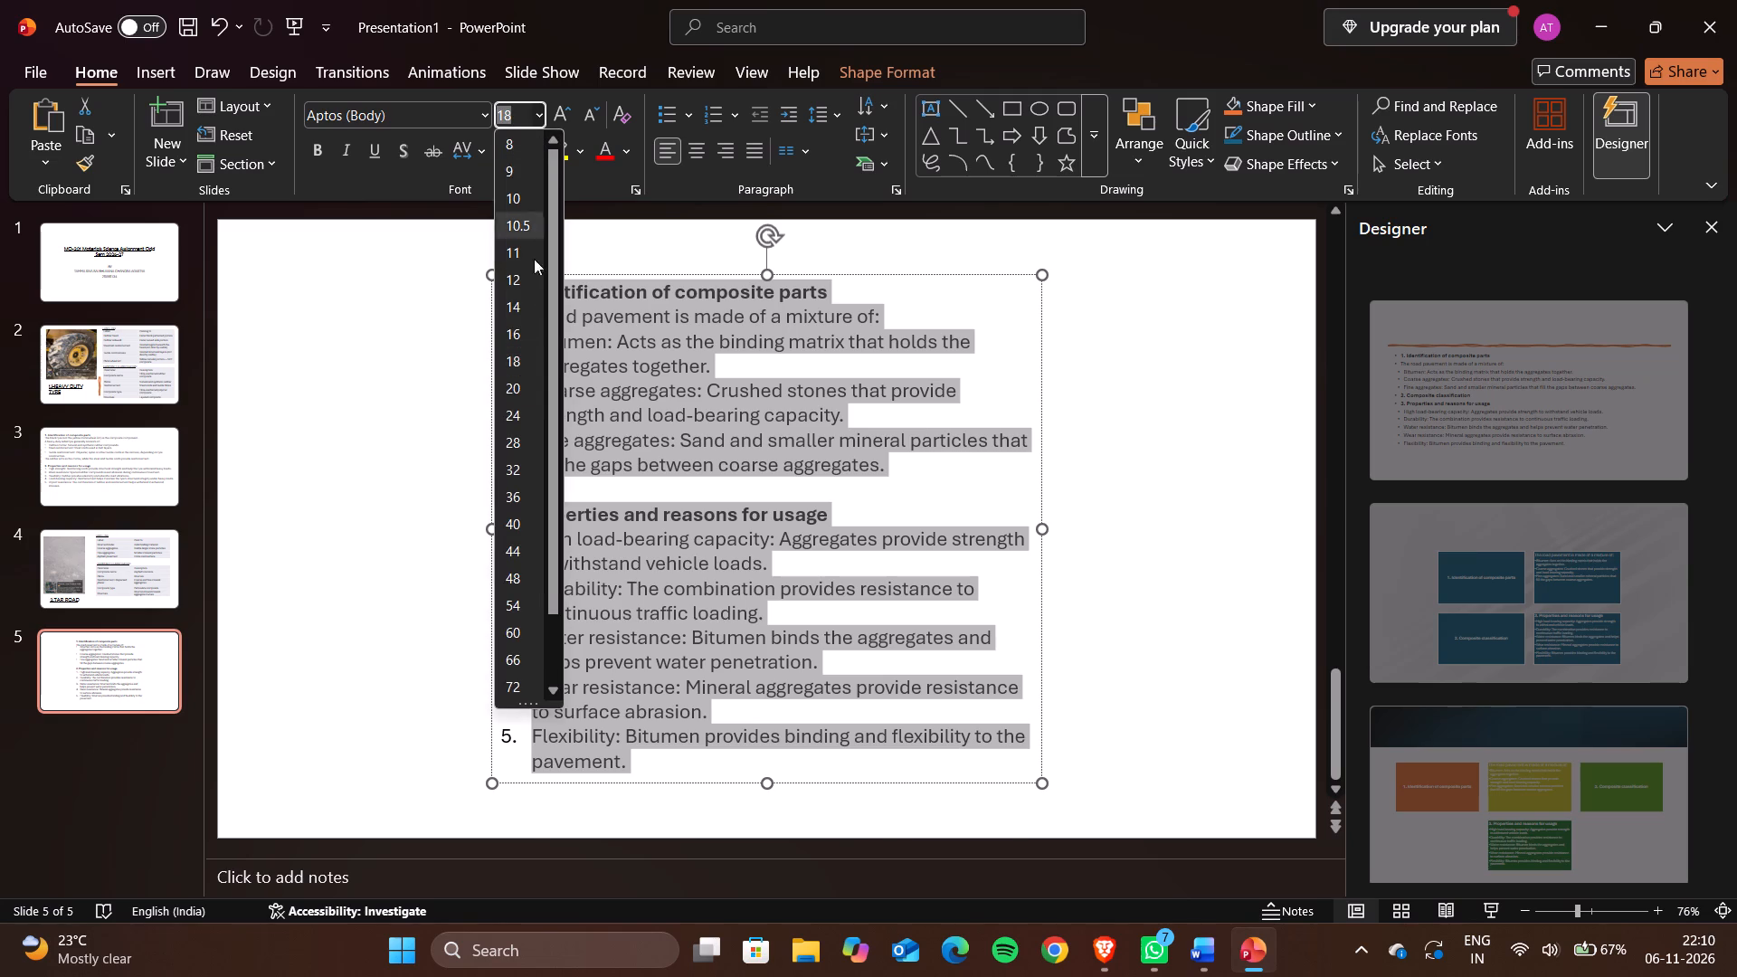
{"action": "left_click", "coordinate": [520, 388]}
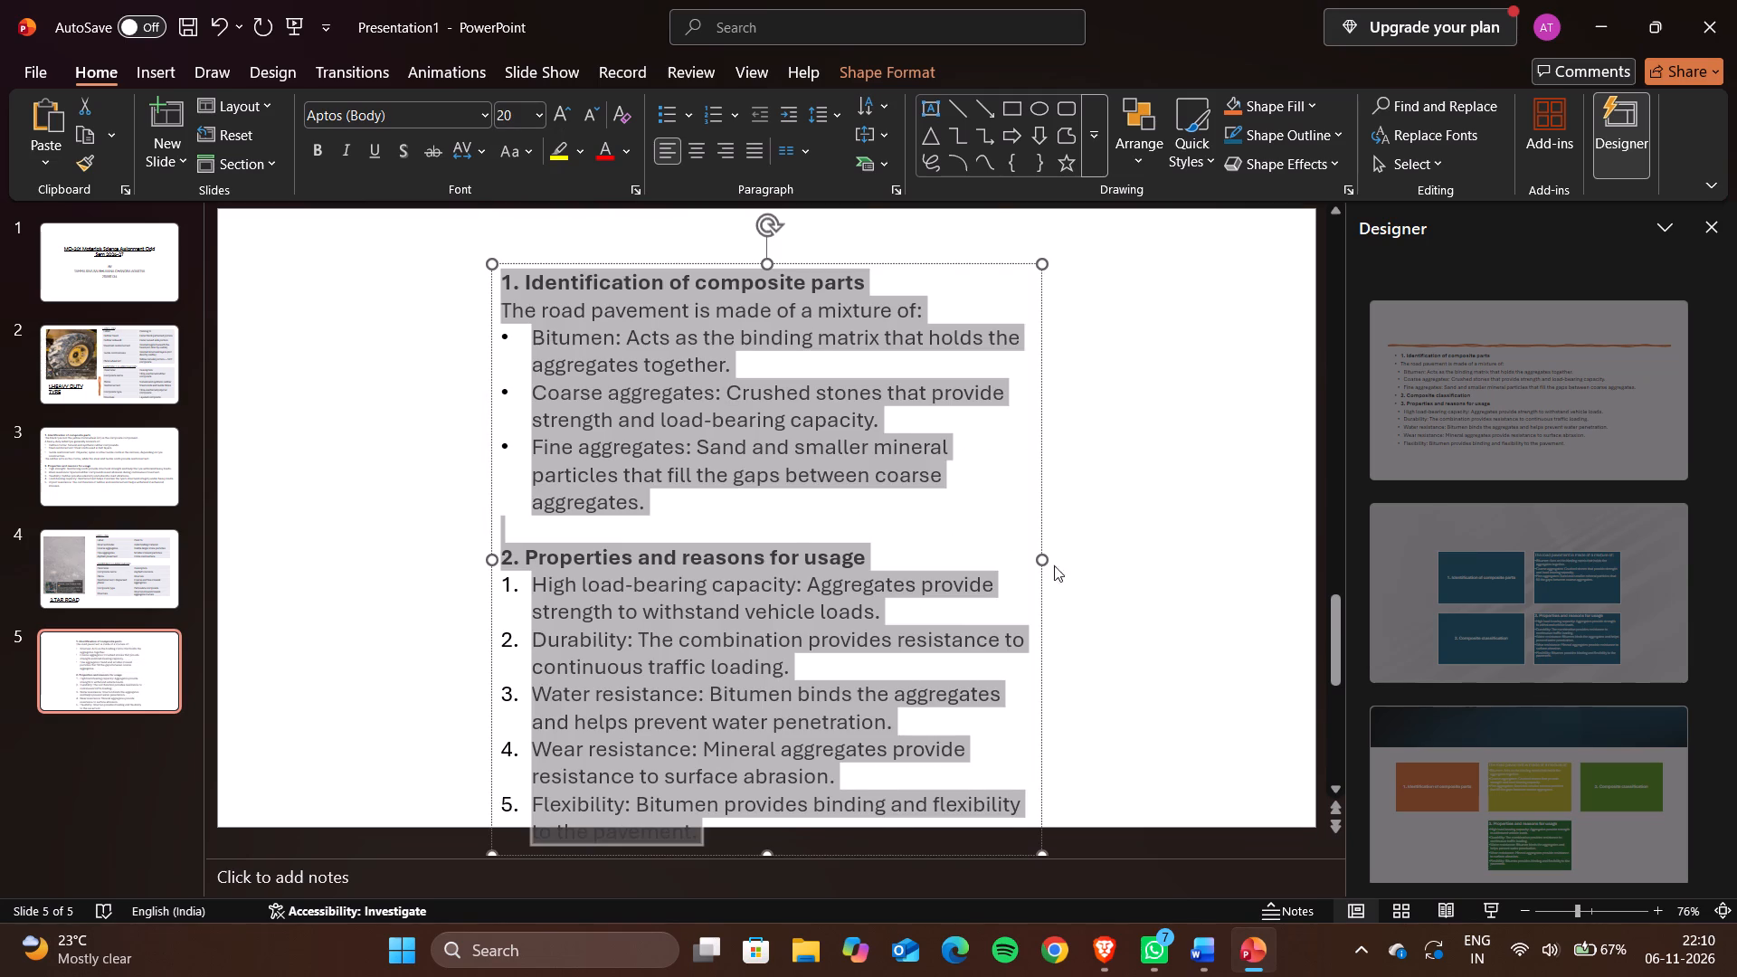
Widen the tar road text box on both sides so it spans most of the slide's width.
{"action": "left_click_drag", "start_coordinate": [1035, 556], "coordinate": [1259, 538]}
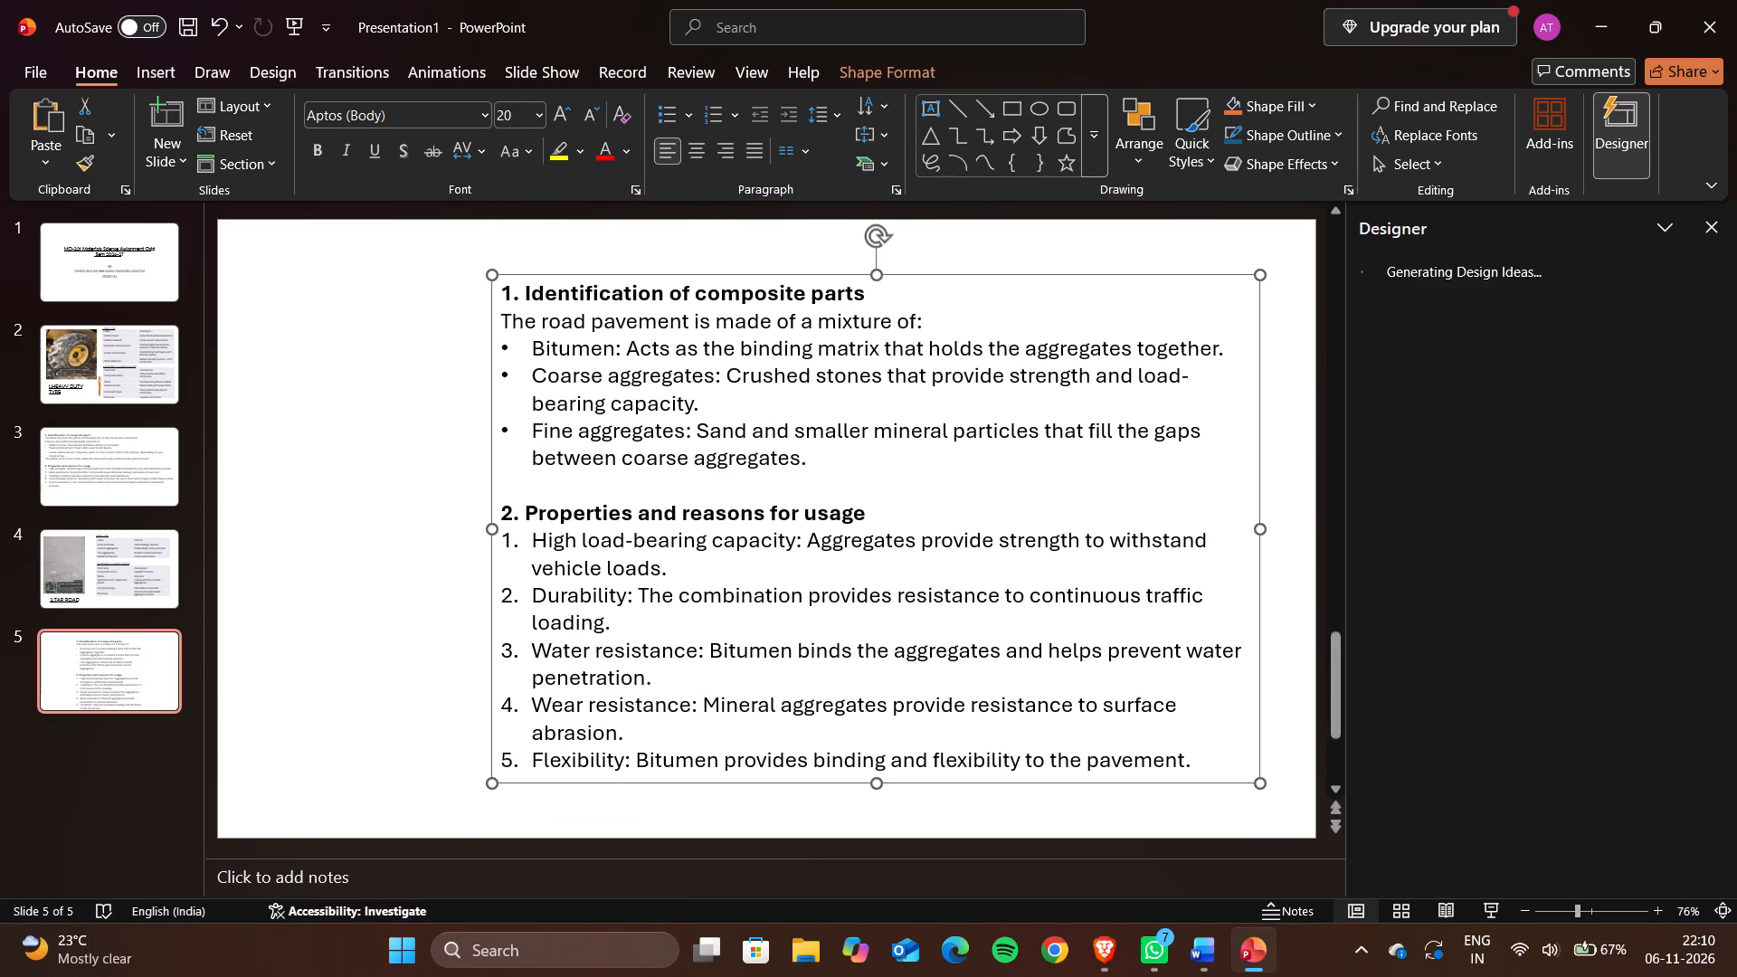
{"action": "left_click_drag", "start_coordinate": [491, 533], "coordinate": [344, 533]}
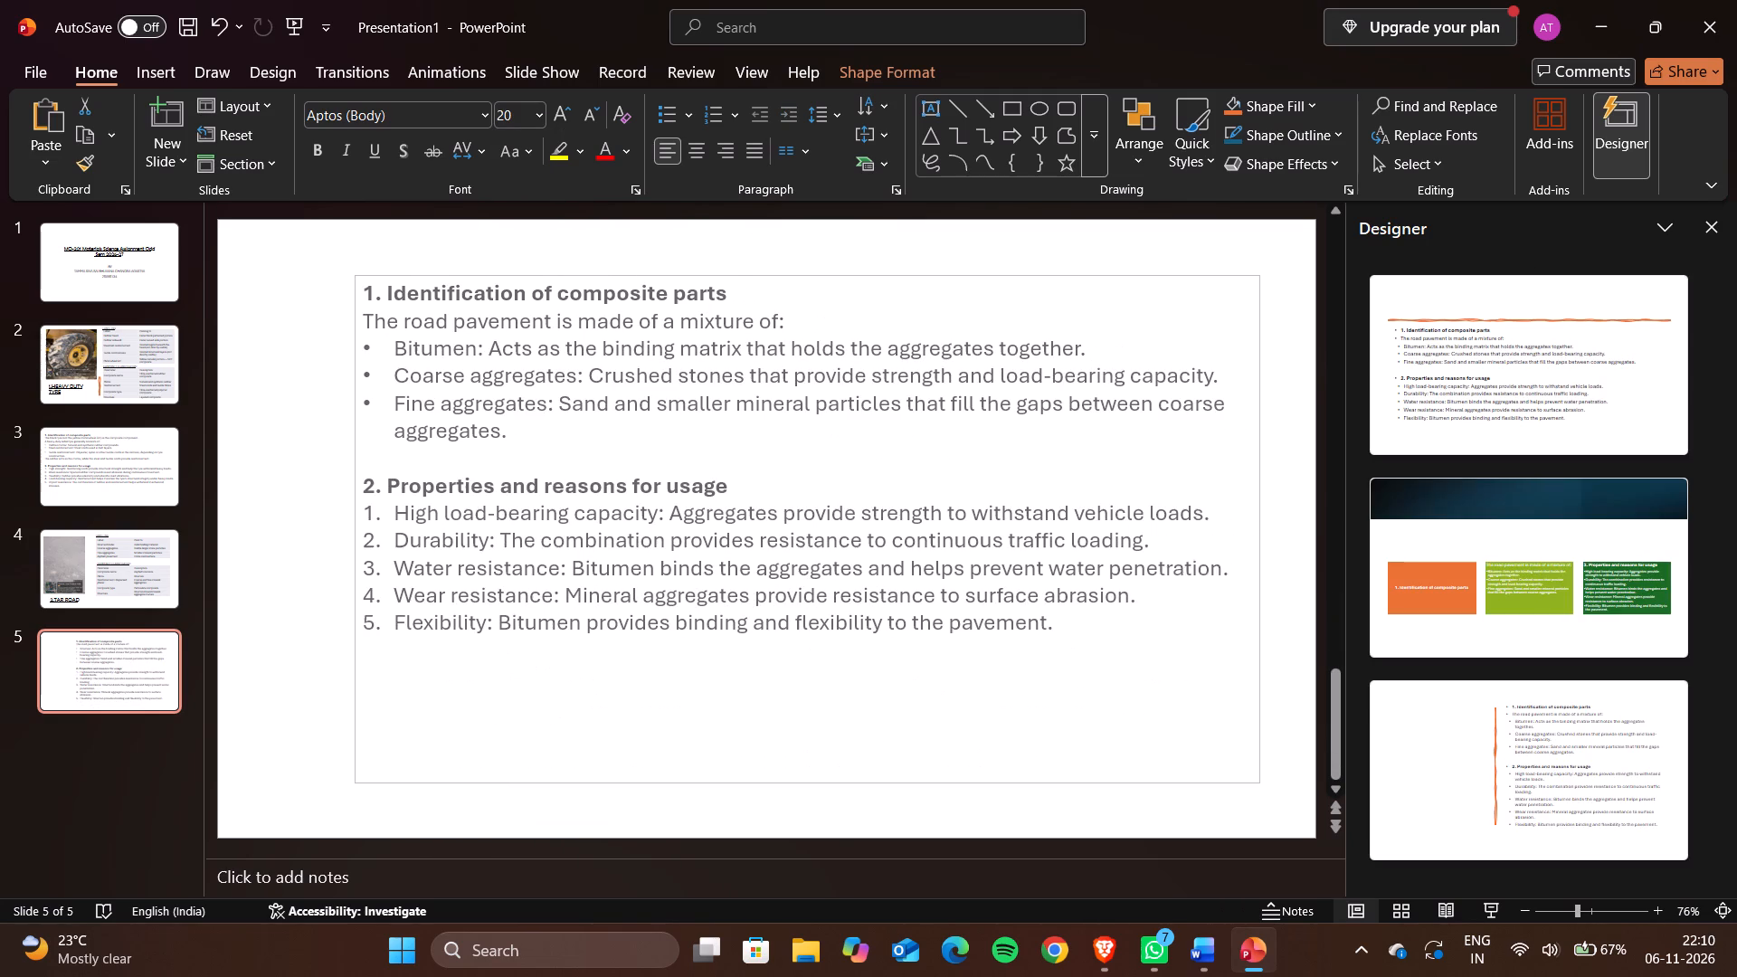
{"action": "left_click_drag", "start_coordinate": [344, 533], "coordinate": [297, 544]}
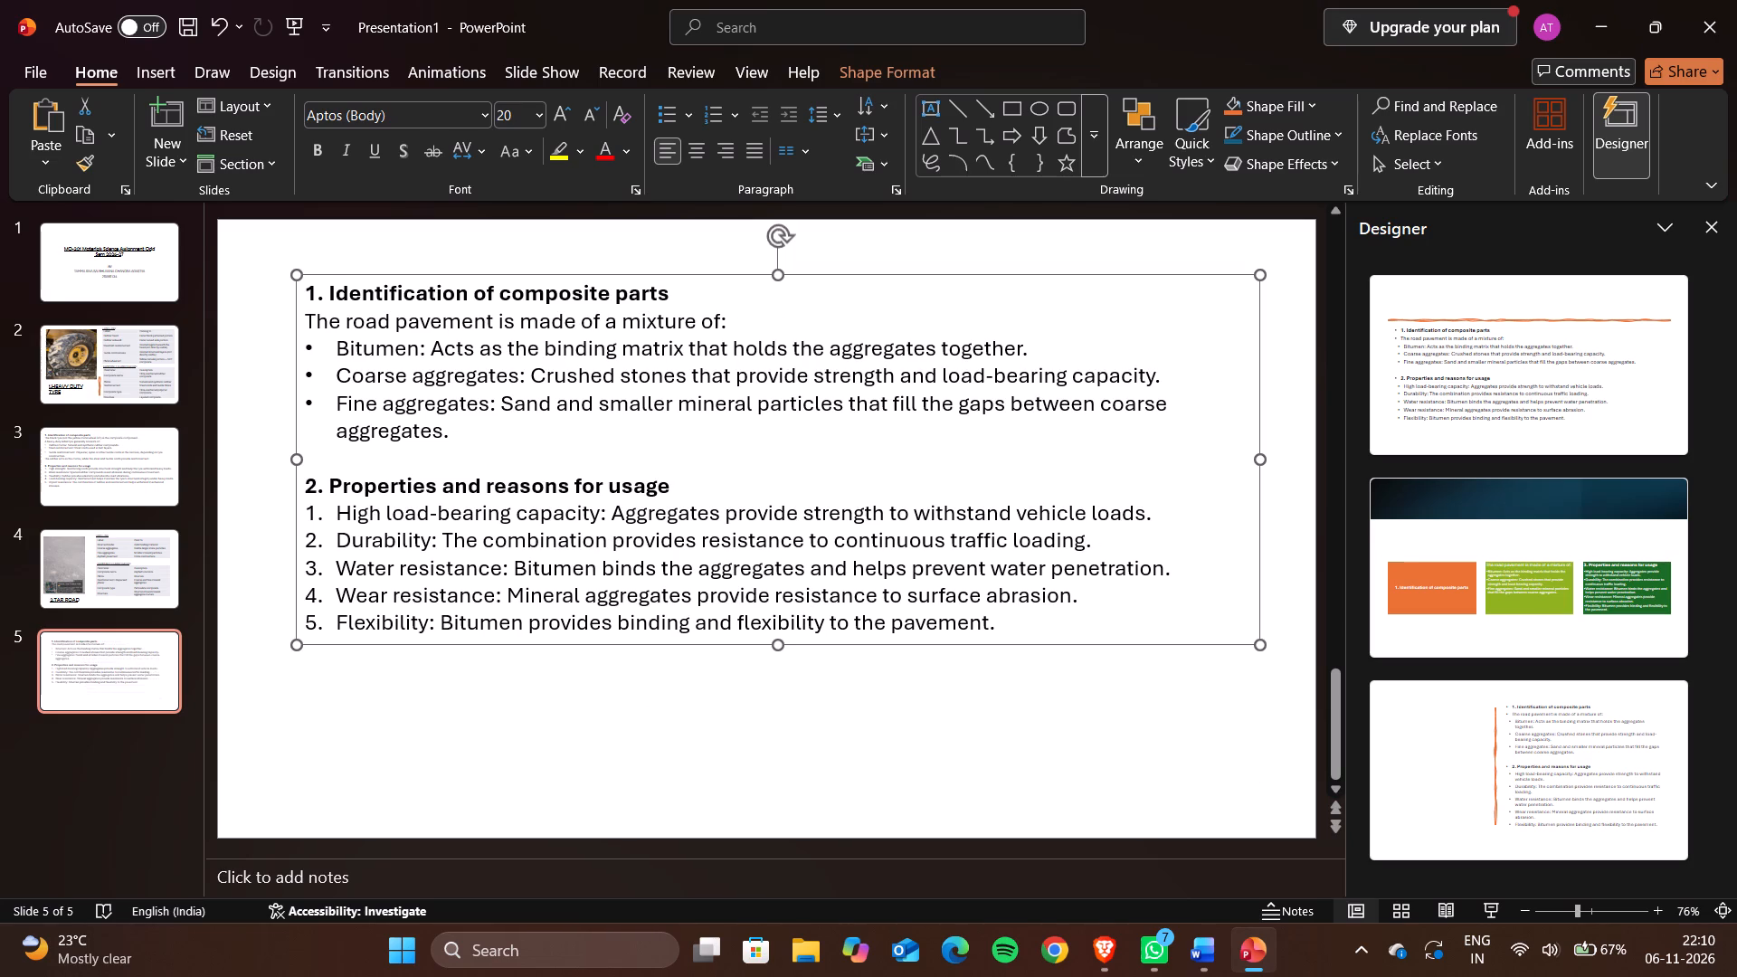
Add a new slide after the tar road text slide.
{"action": "left_click", "coordinate": [117, 800]}
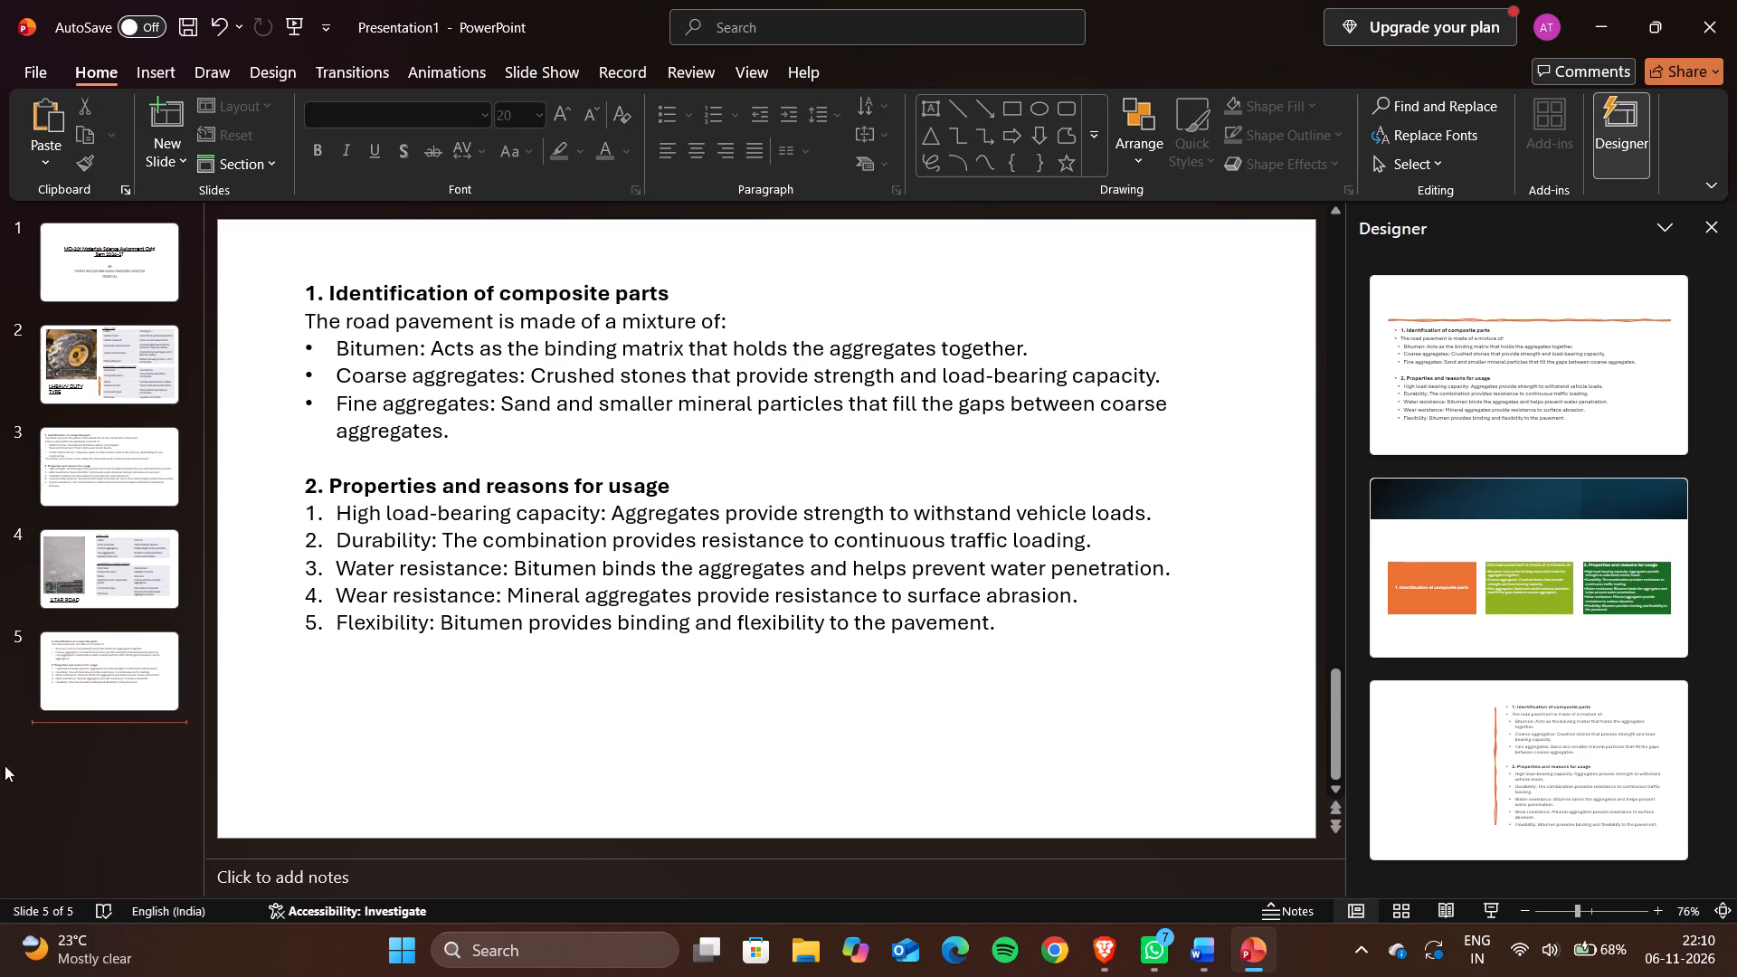
{"action": "right_click", "coordinate": [80, 737]}
{"action": "left_click", "coordinate": [176, 839]}
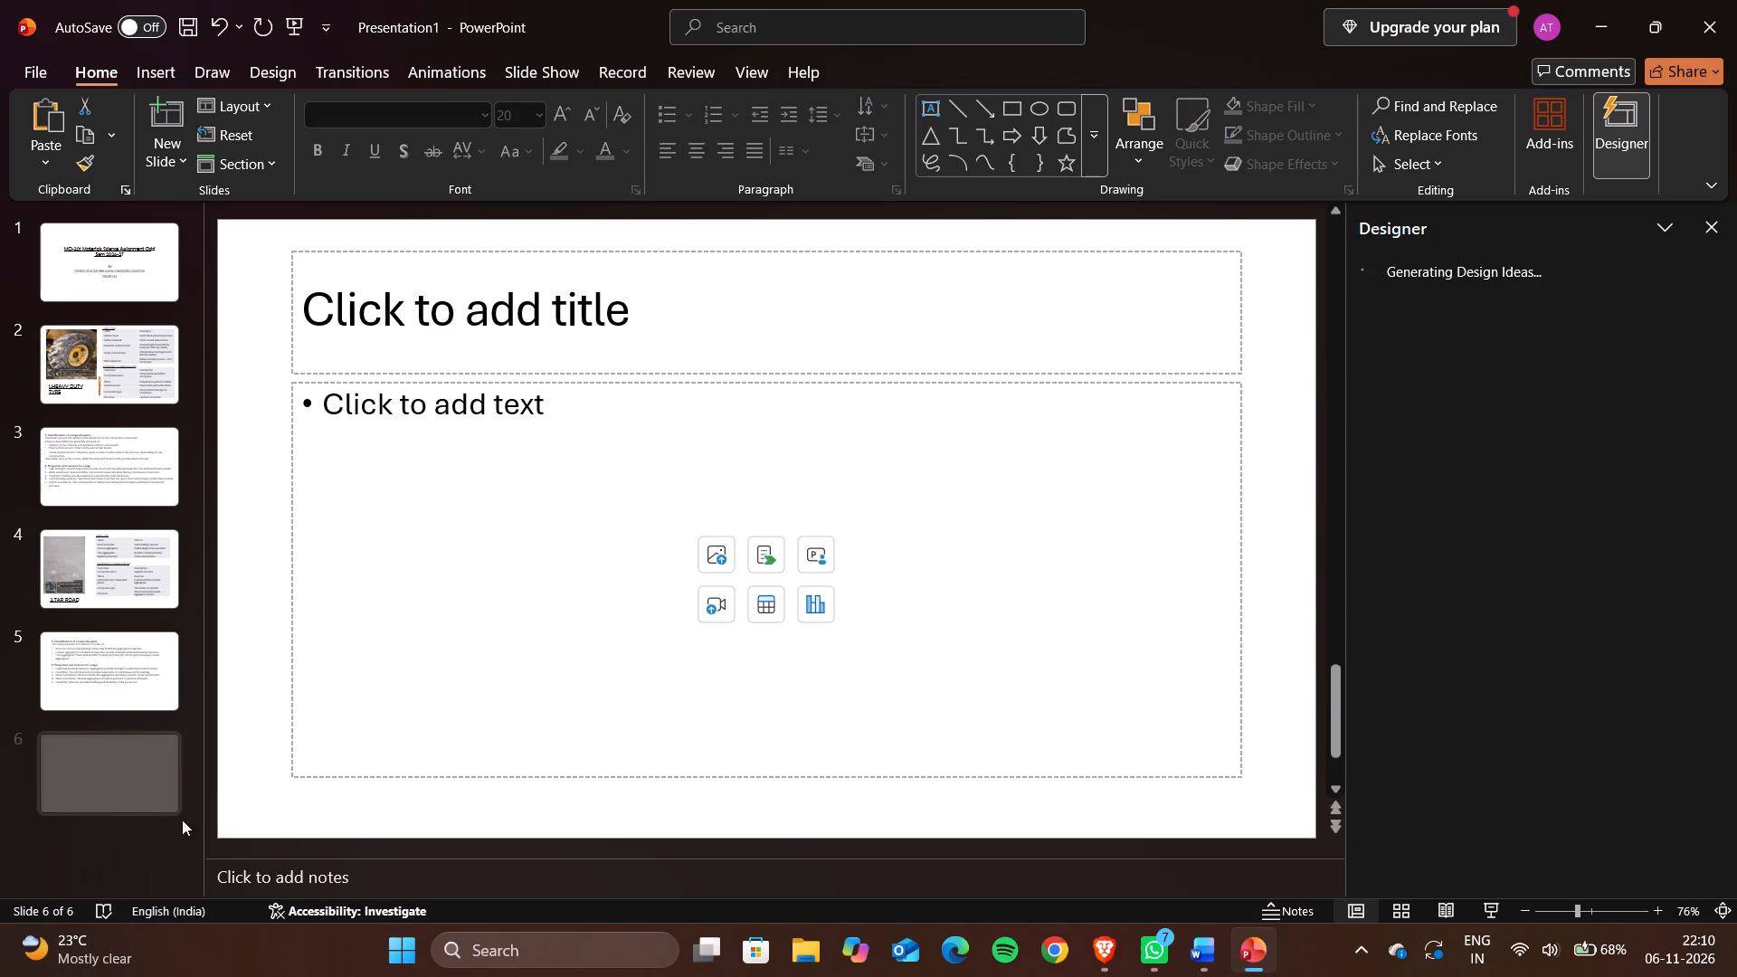
Delete the title and content placeholders from the new slide 6, leaving it blank.
{"action": "left_click", "coordinate": [313, 263]}
{"action": "key", "text": "Delete"}
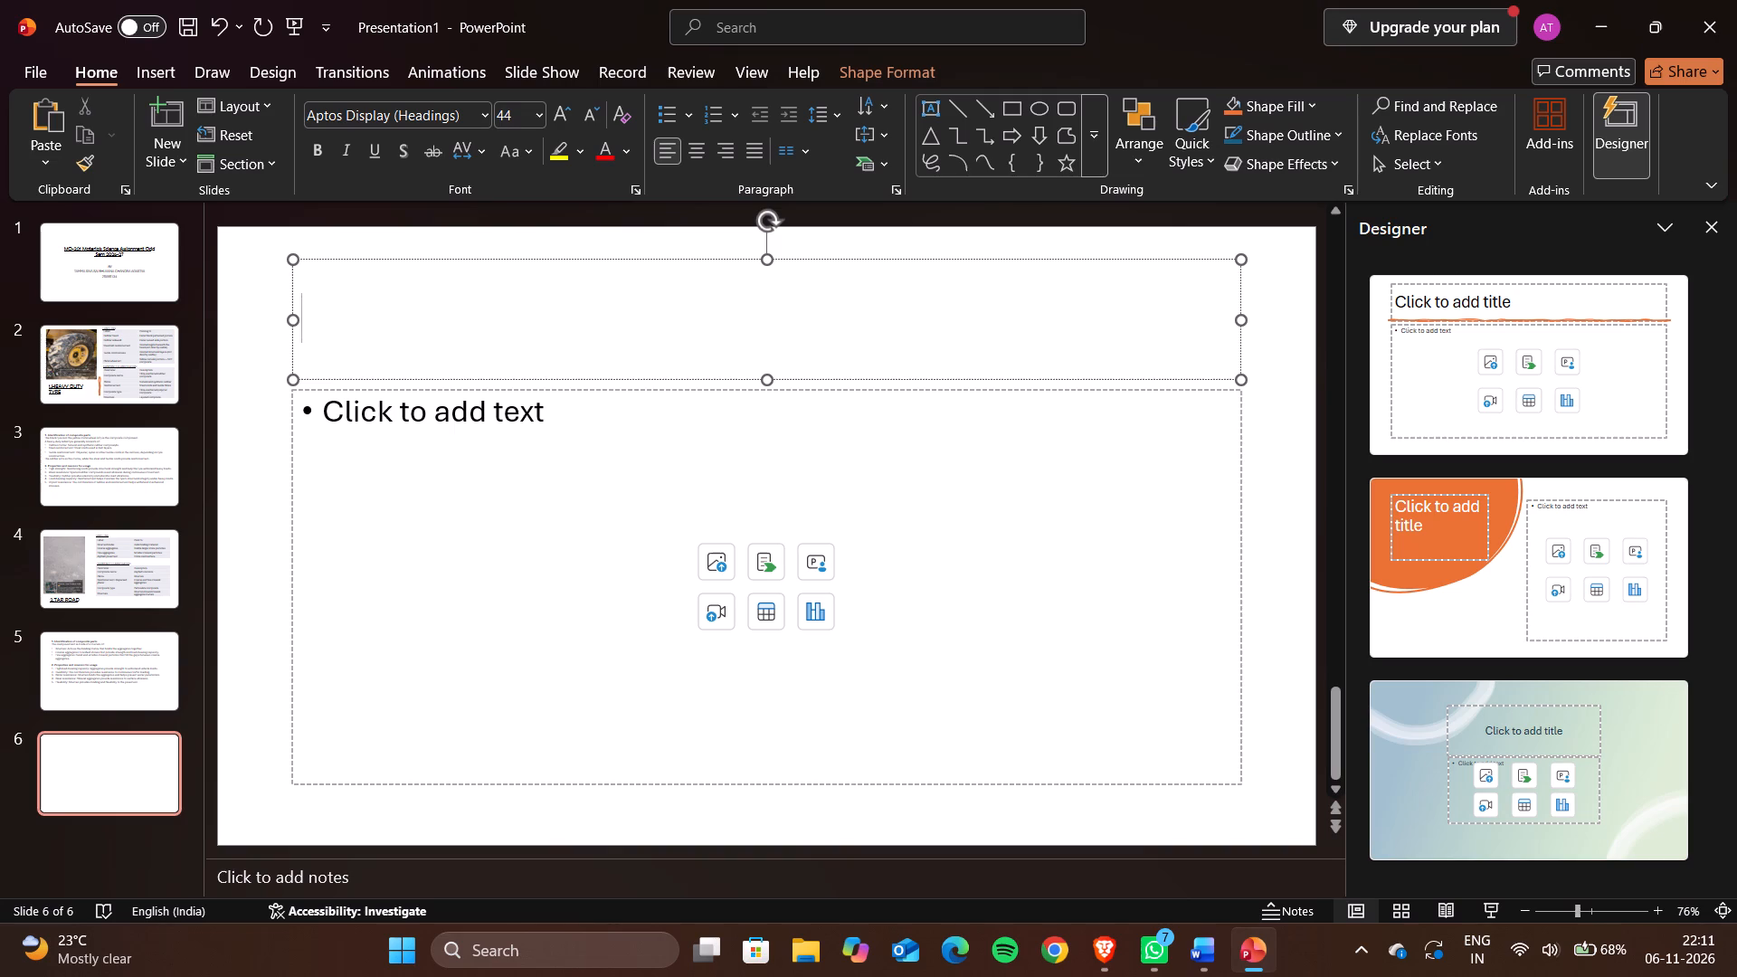
{"action": "left_click", "coordinate": [325, 259]}
{"action": "key", "text": "Delete"}
{"action": "left_click", "coordinate": [368, 372]}
{"action": "key", "text": "Delete"}
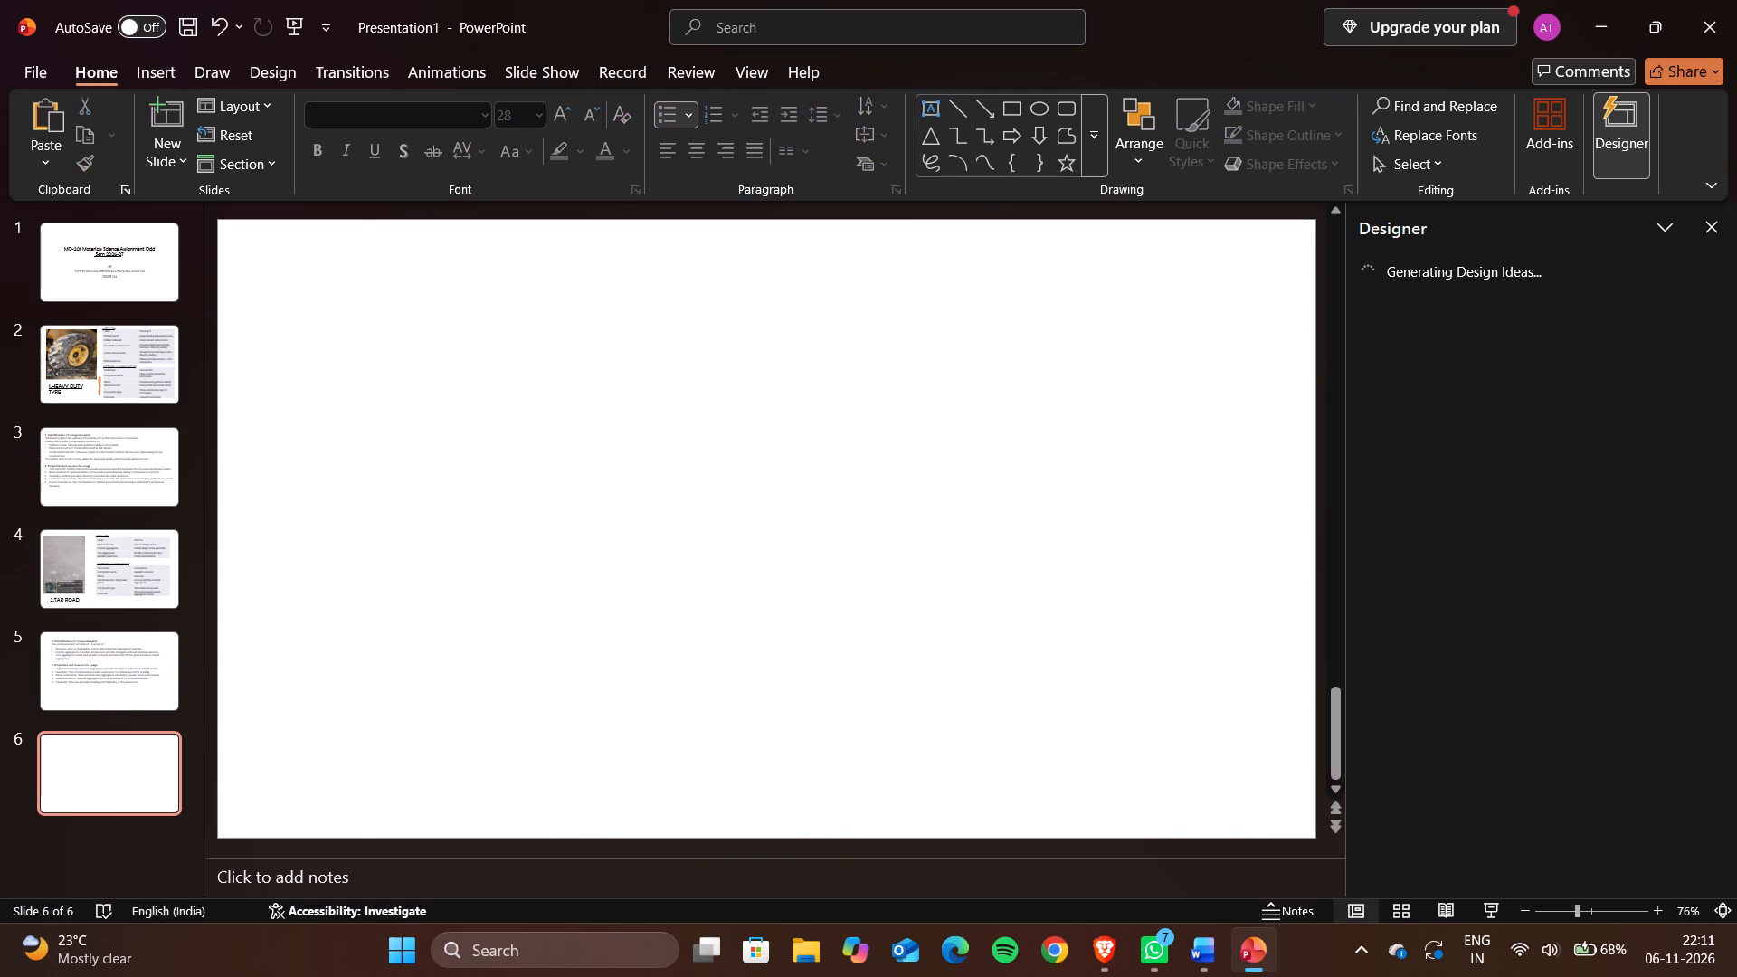
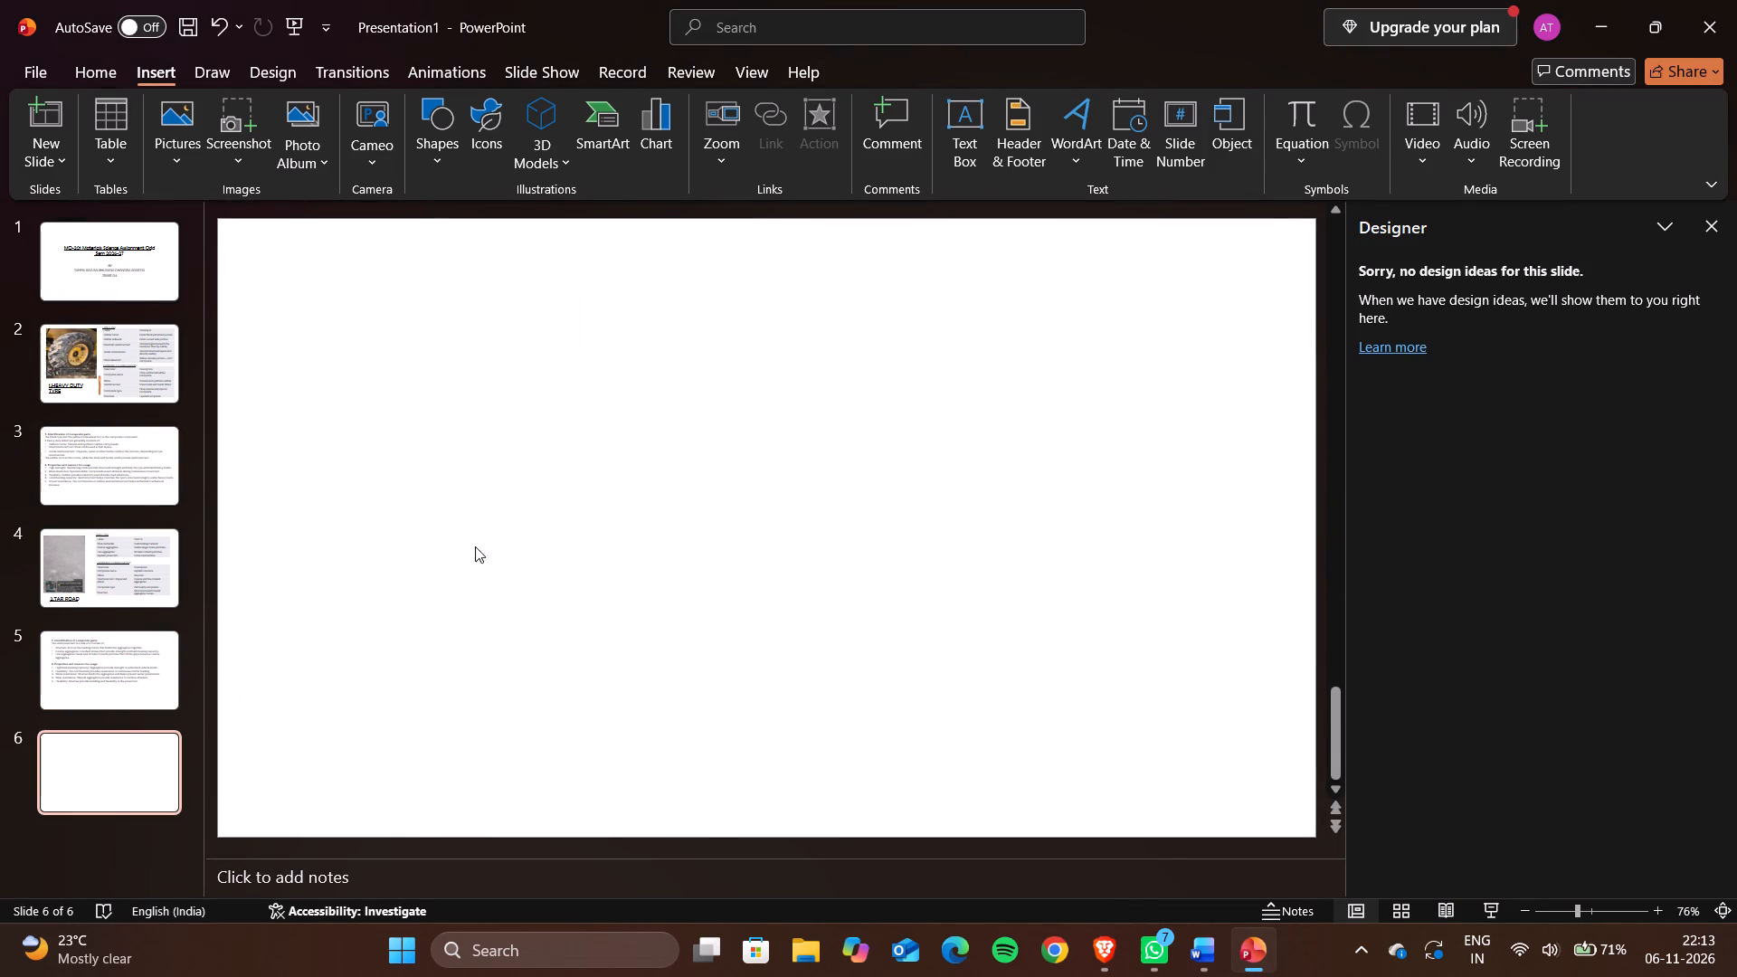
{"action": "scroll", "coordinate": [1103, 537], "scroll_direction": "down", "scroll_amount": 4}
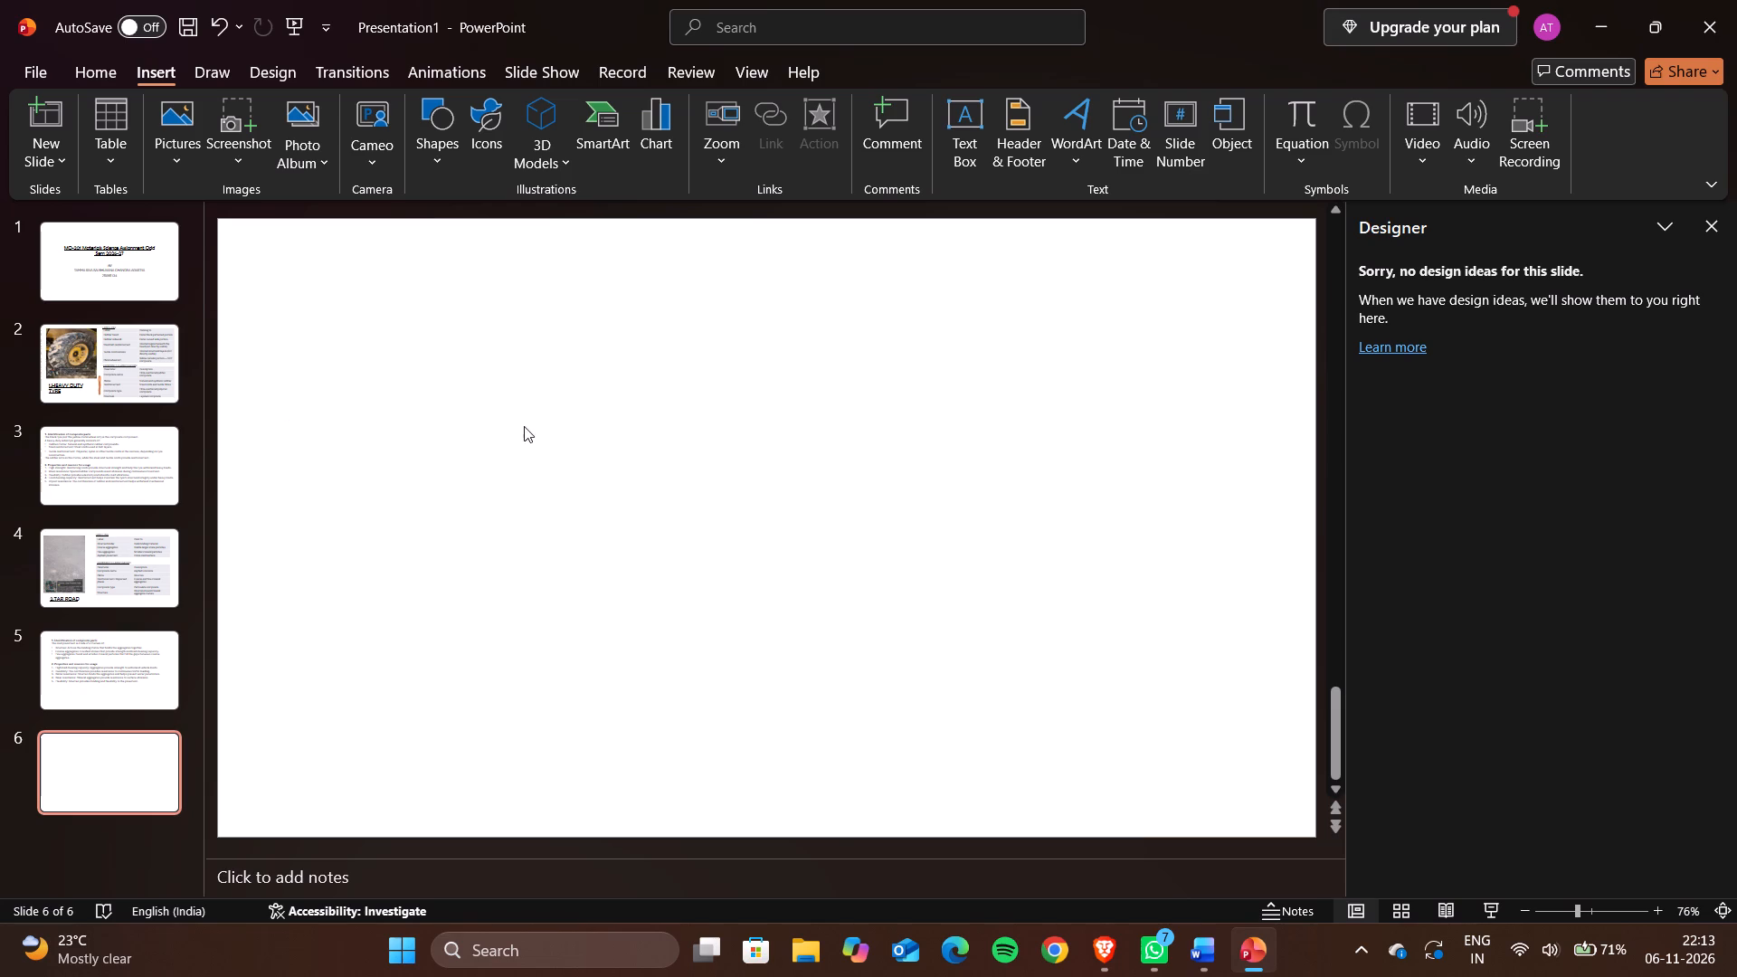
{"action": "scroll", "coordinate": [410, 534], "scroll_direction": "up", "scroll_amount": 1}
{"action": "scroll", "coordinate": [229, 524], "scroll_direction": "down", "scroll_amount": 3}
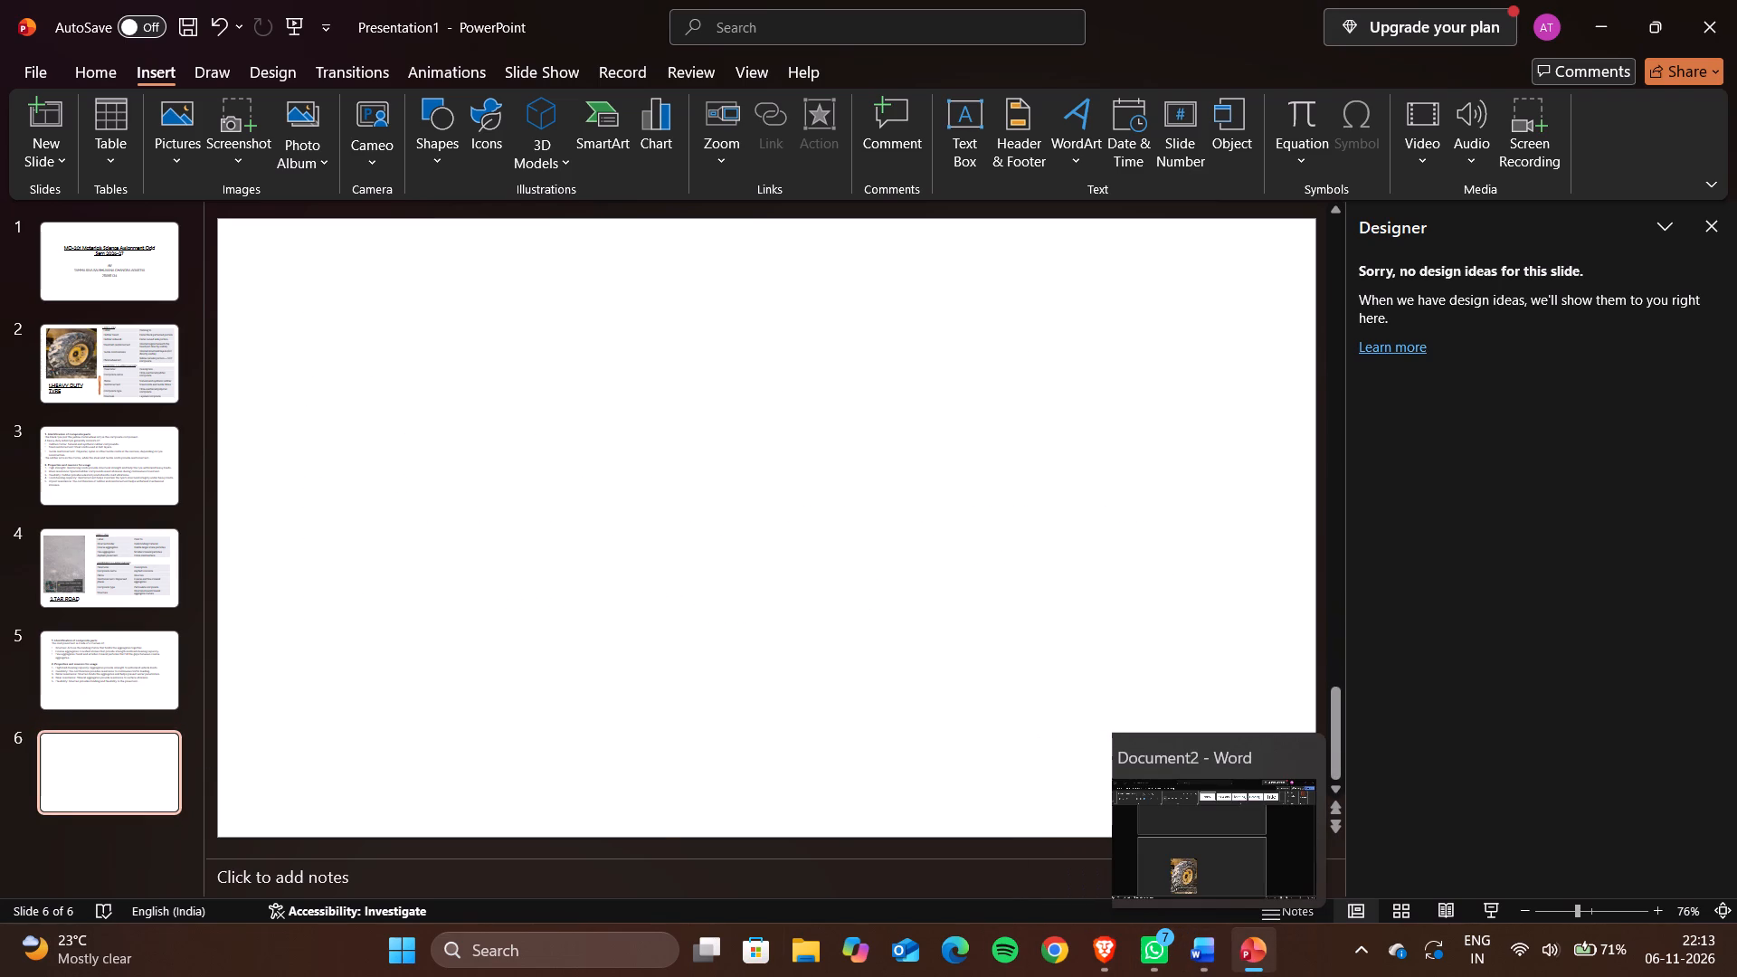
Close the Designer pane to give the slide more room.
{"action": "left_click", "coordinate": [1704, 223]}
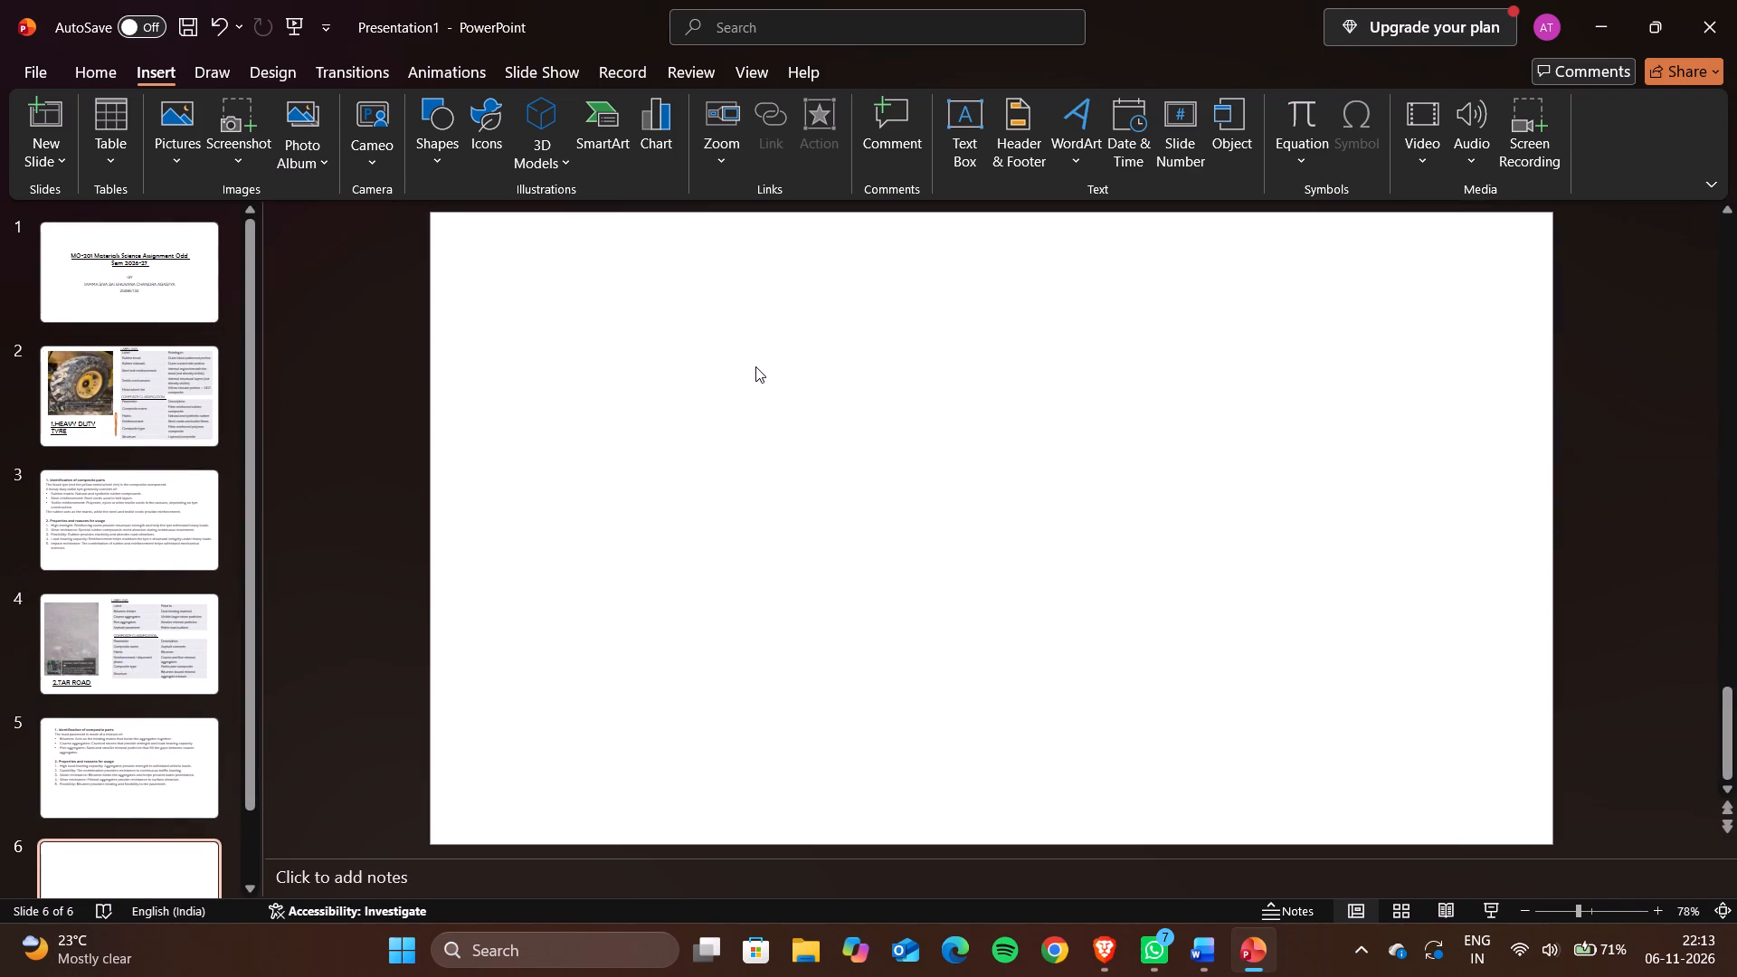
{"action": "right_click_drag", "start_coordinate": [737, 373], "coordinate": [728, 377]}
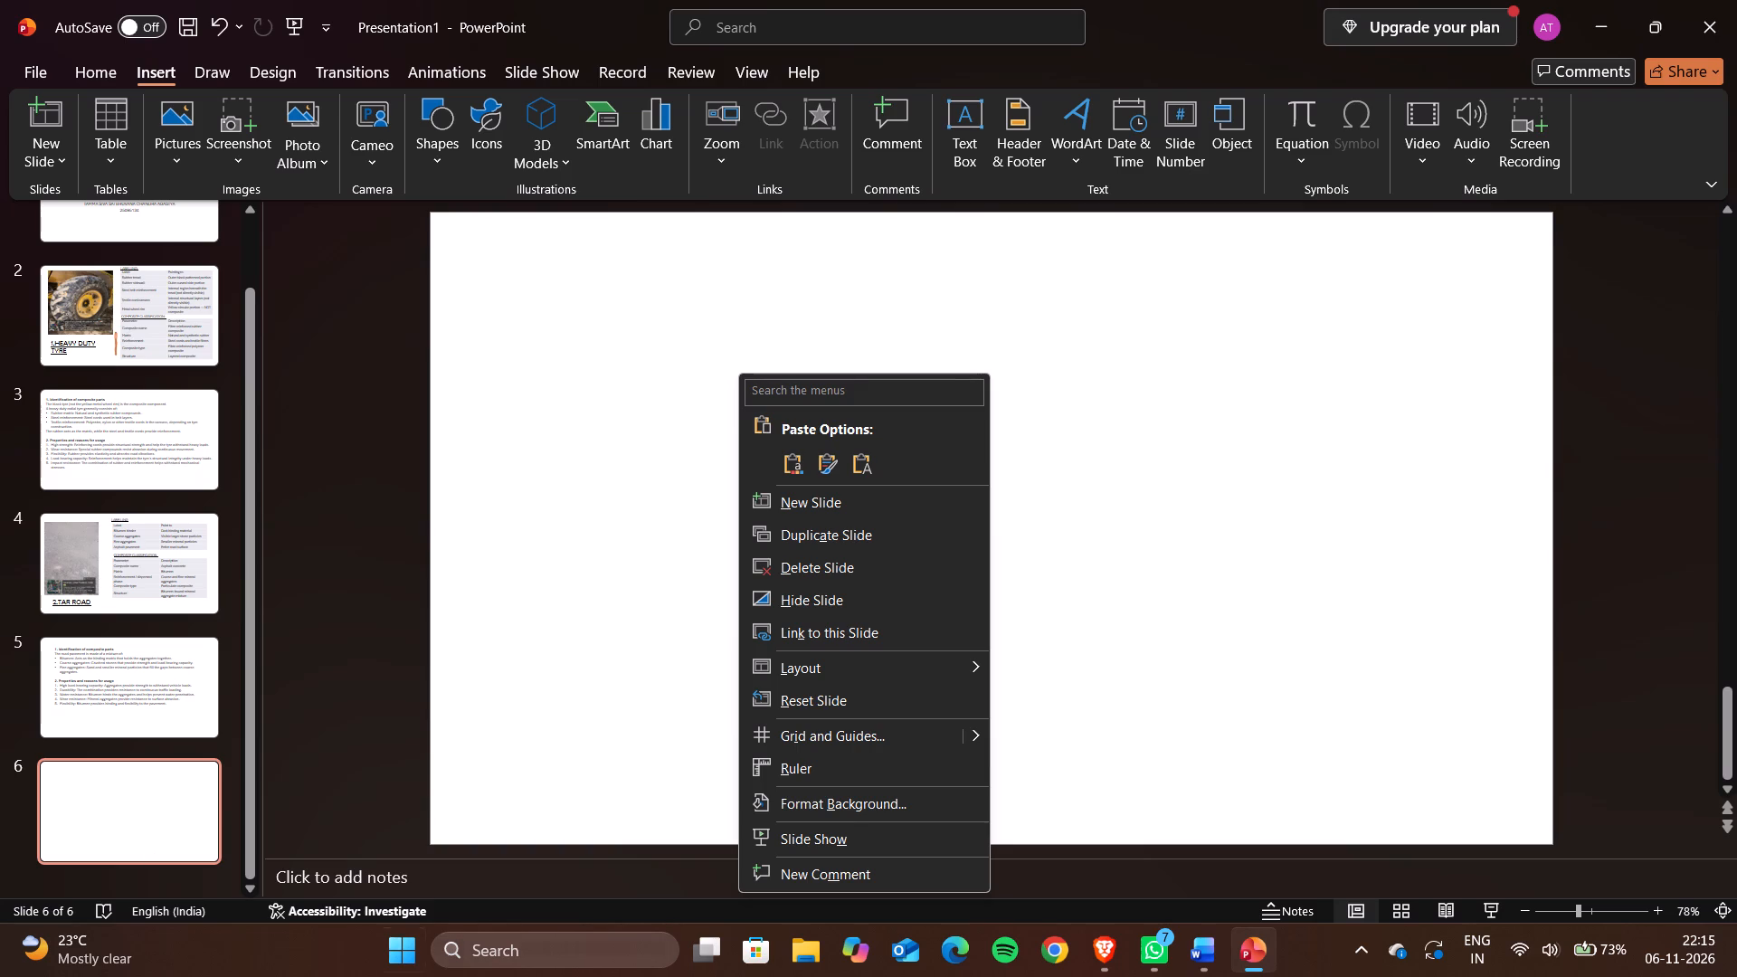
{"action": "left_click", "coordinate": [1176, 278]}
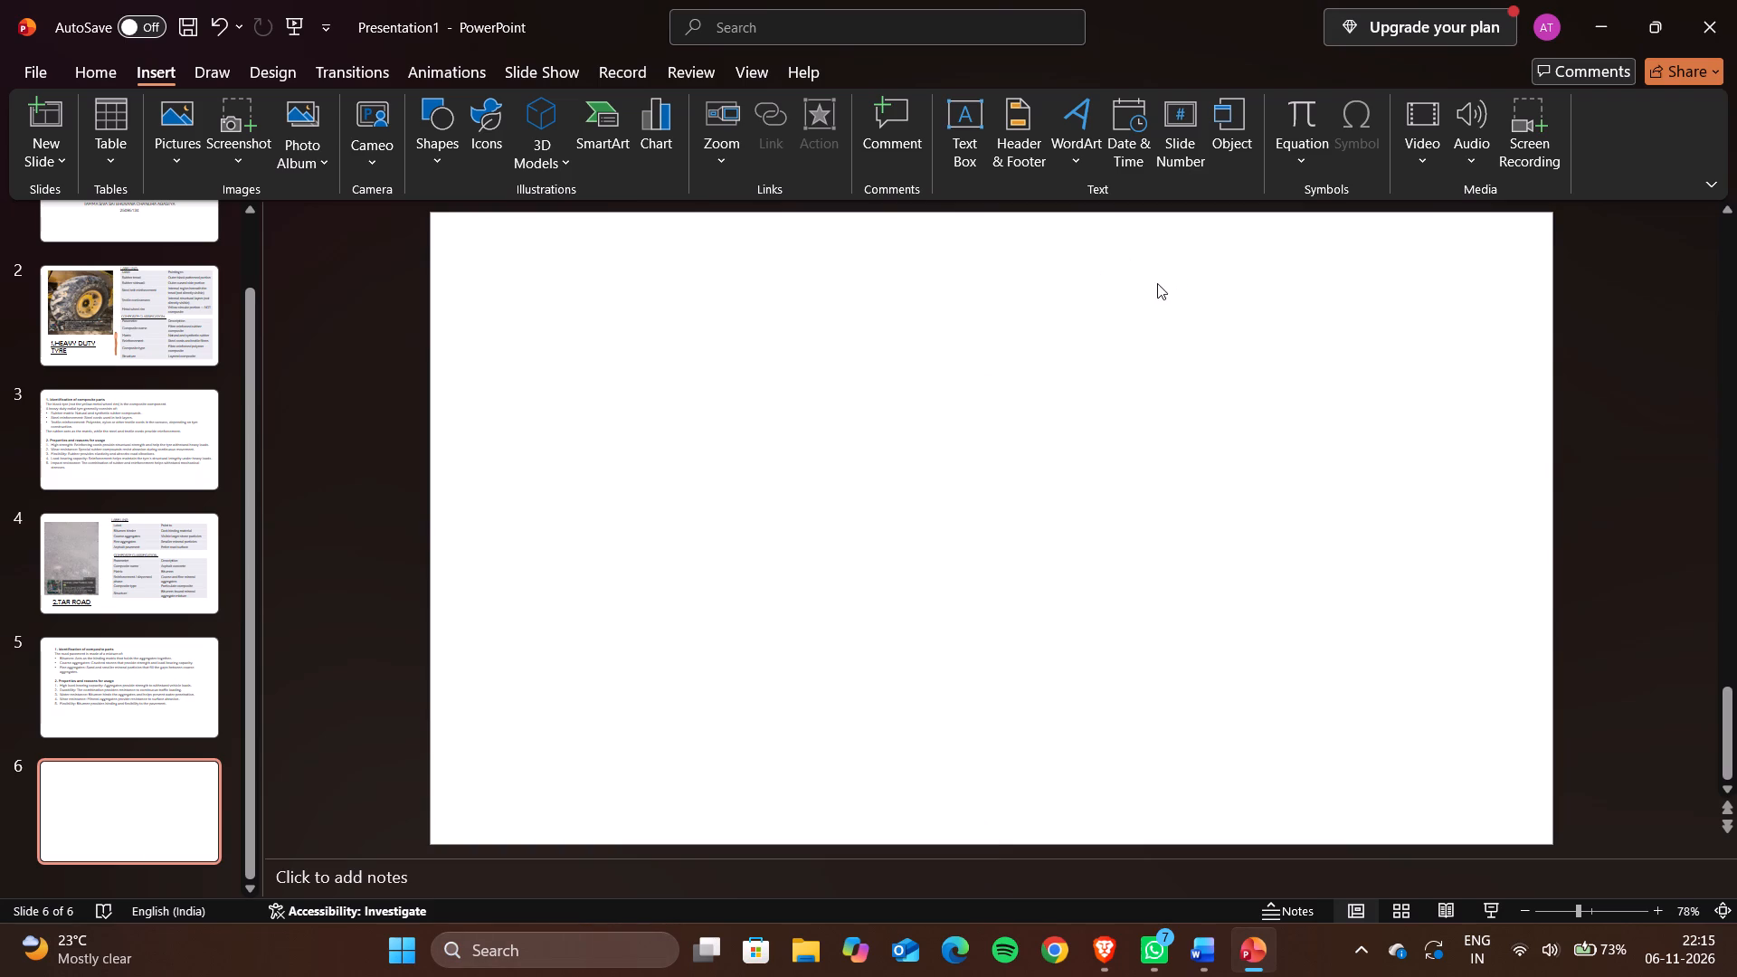
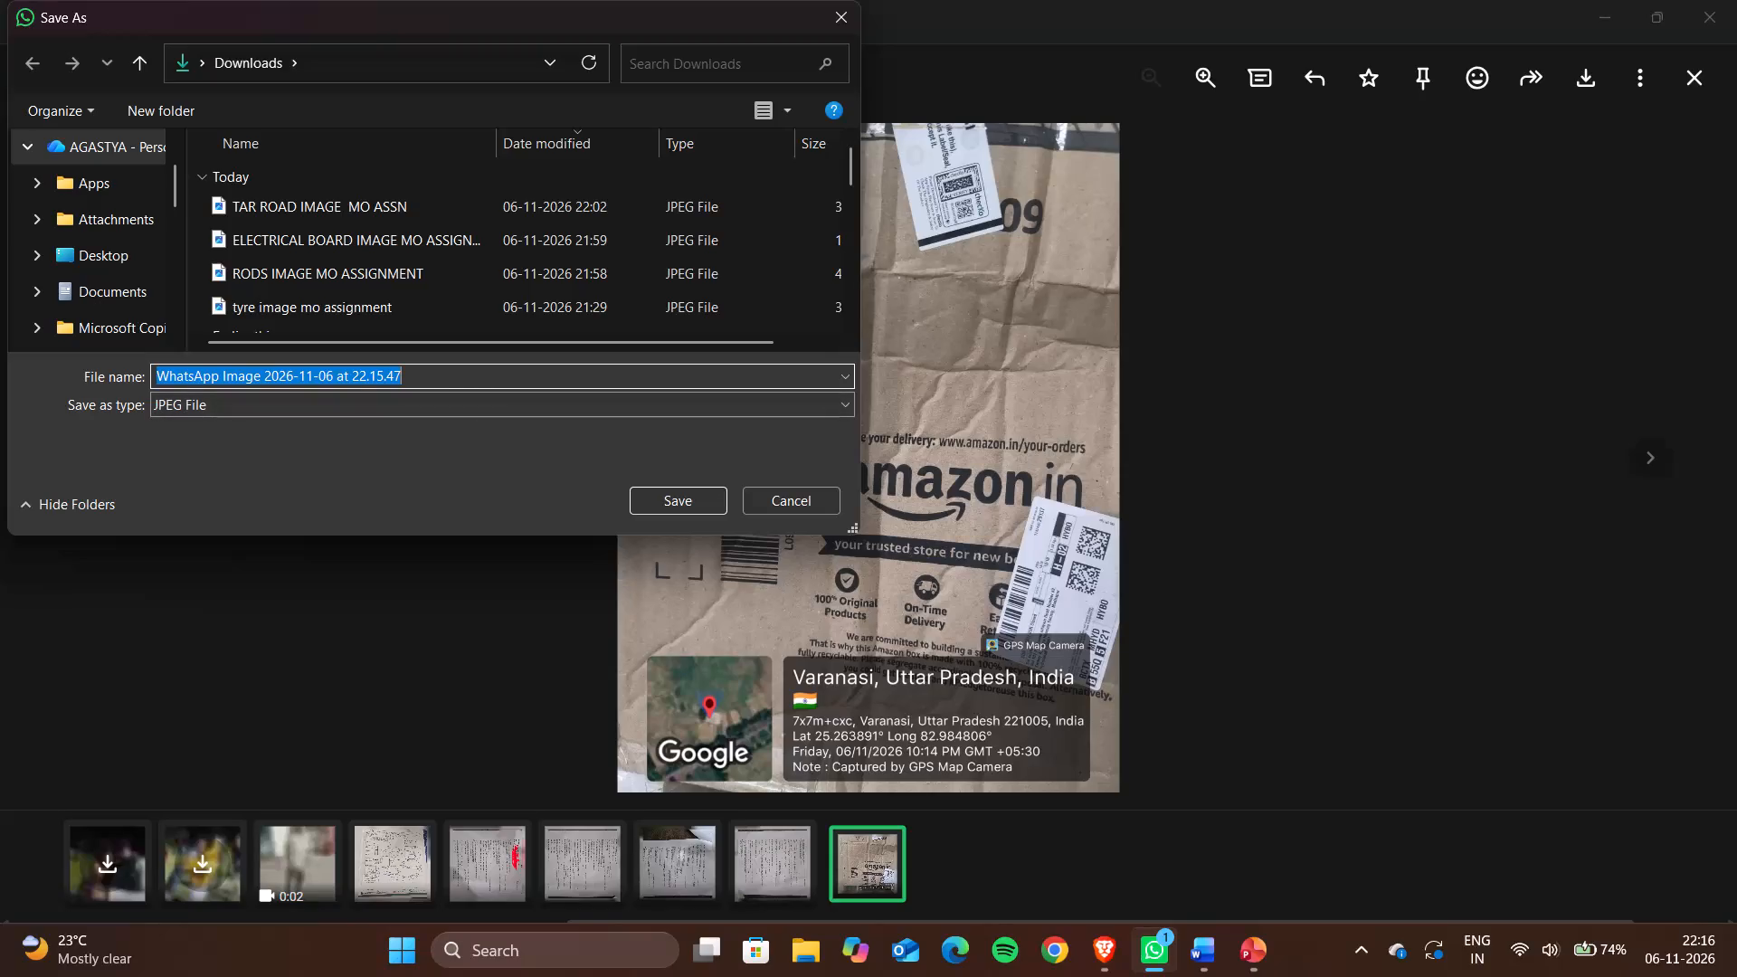
Replace the suggested file name of the cardboard box photo with "cardboard image m" for saving as a JPEG in Downloads.
{"action": "key", "text": "BackSpace"}
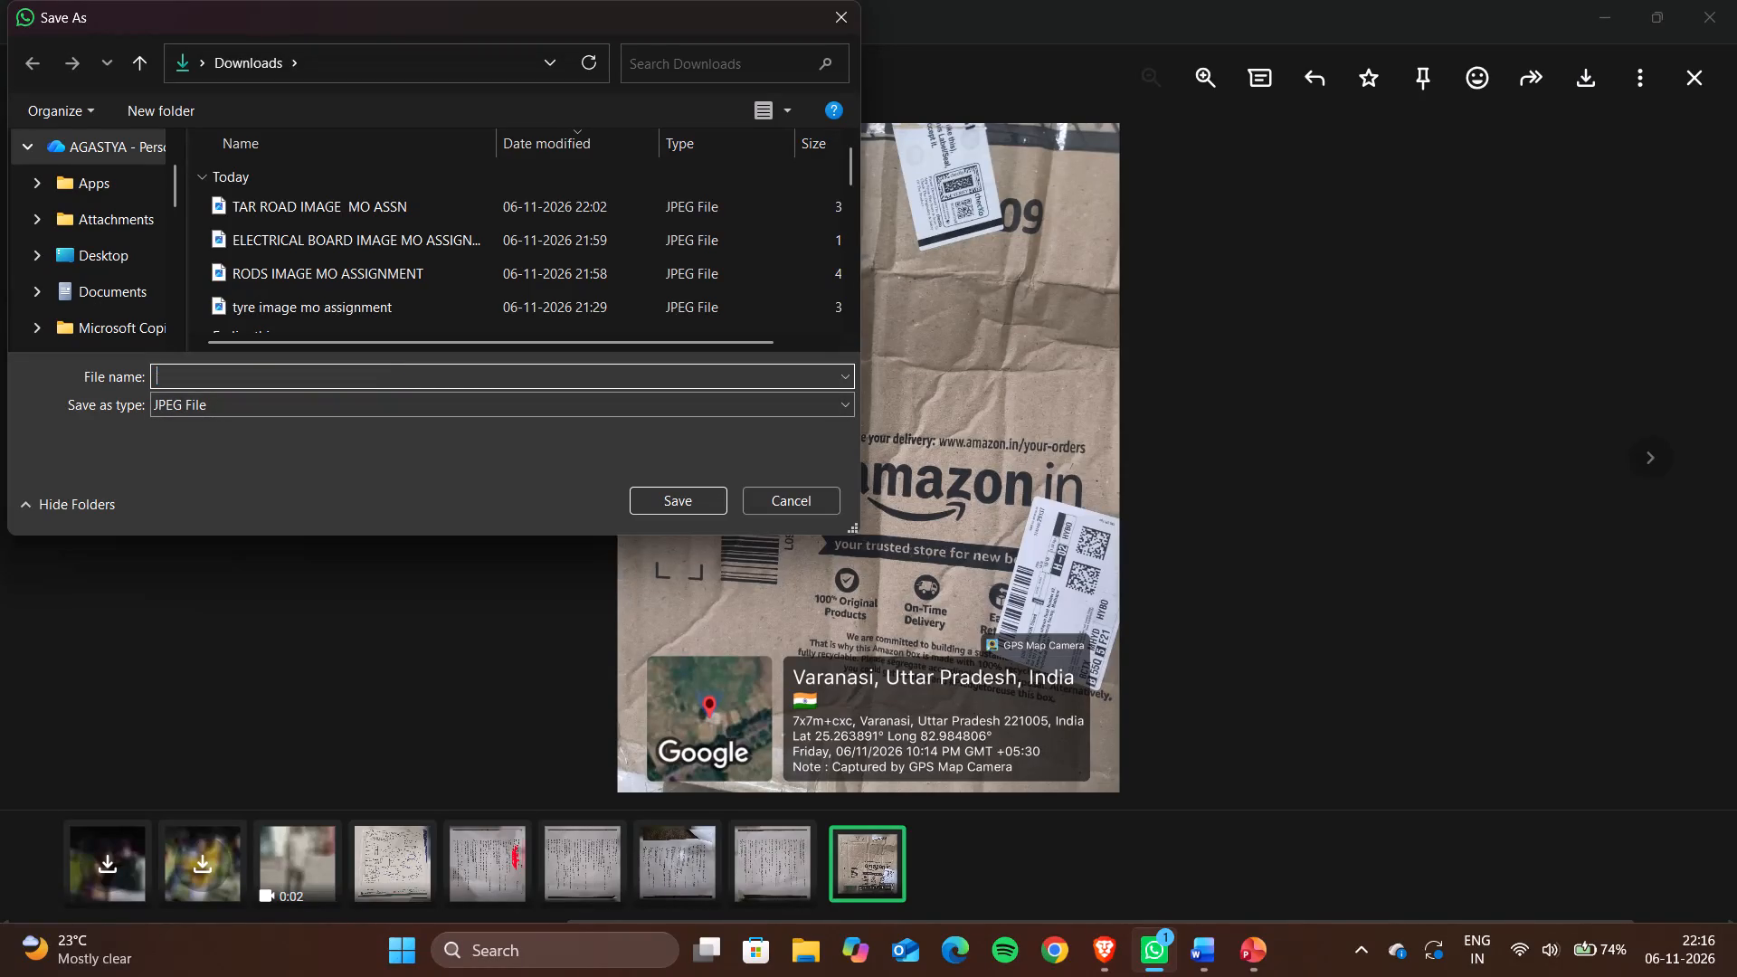
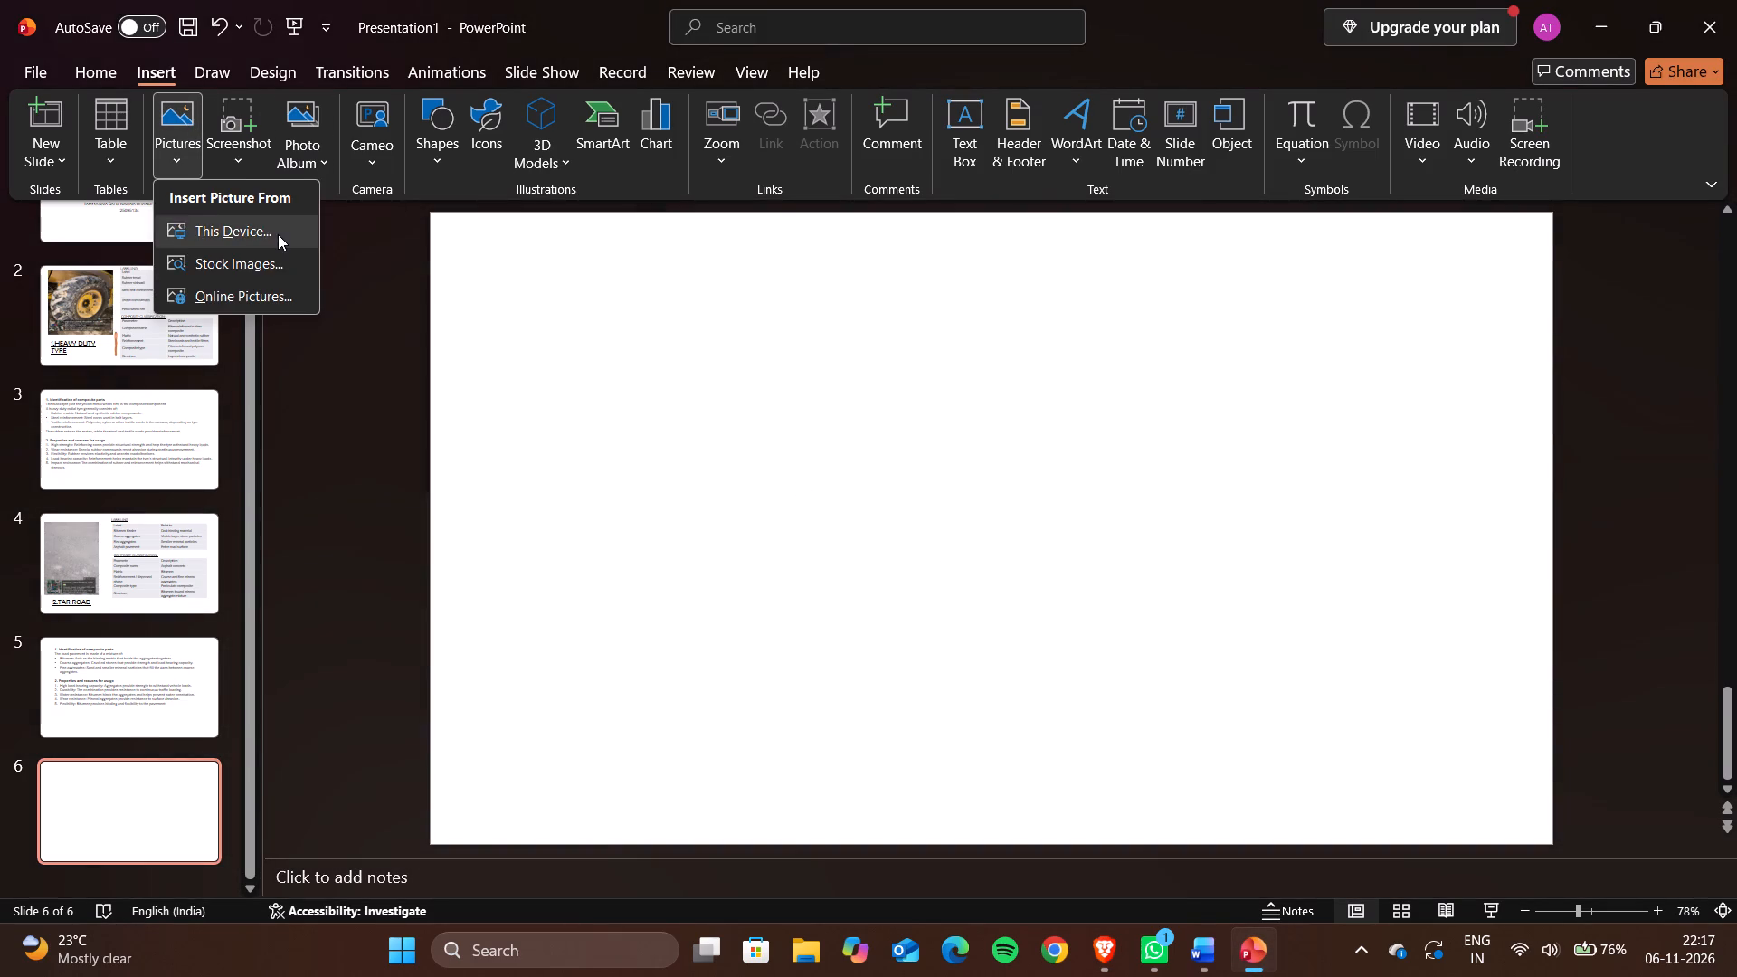
{"action": "left_click", "coordinate": [333, 206]}
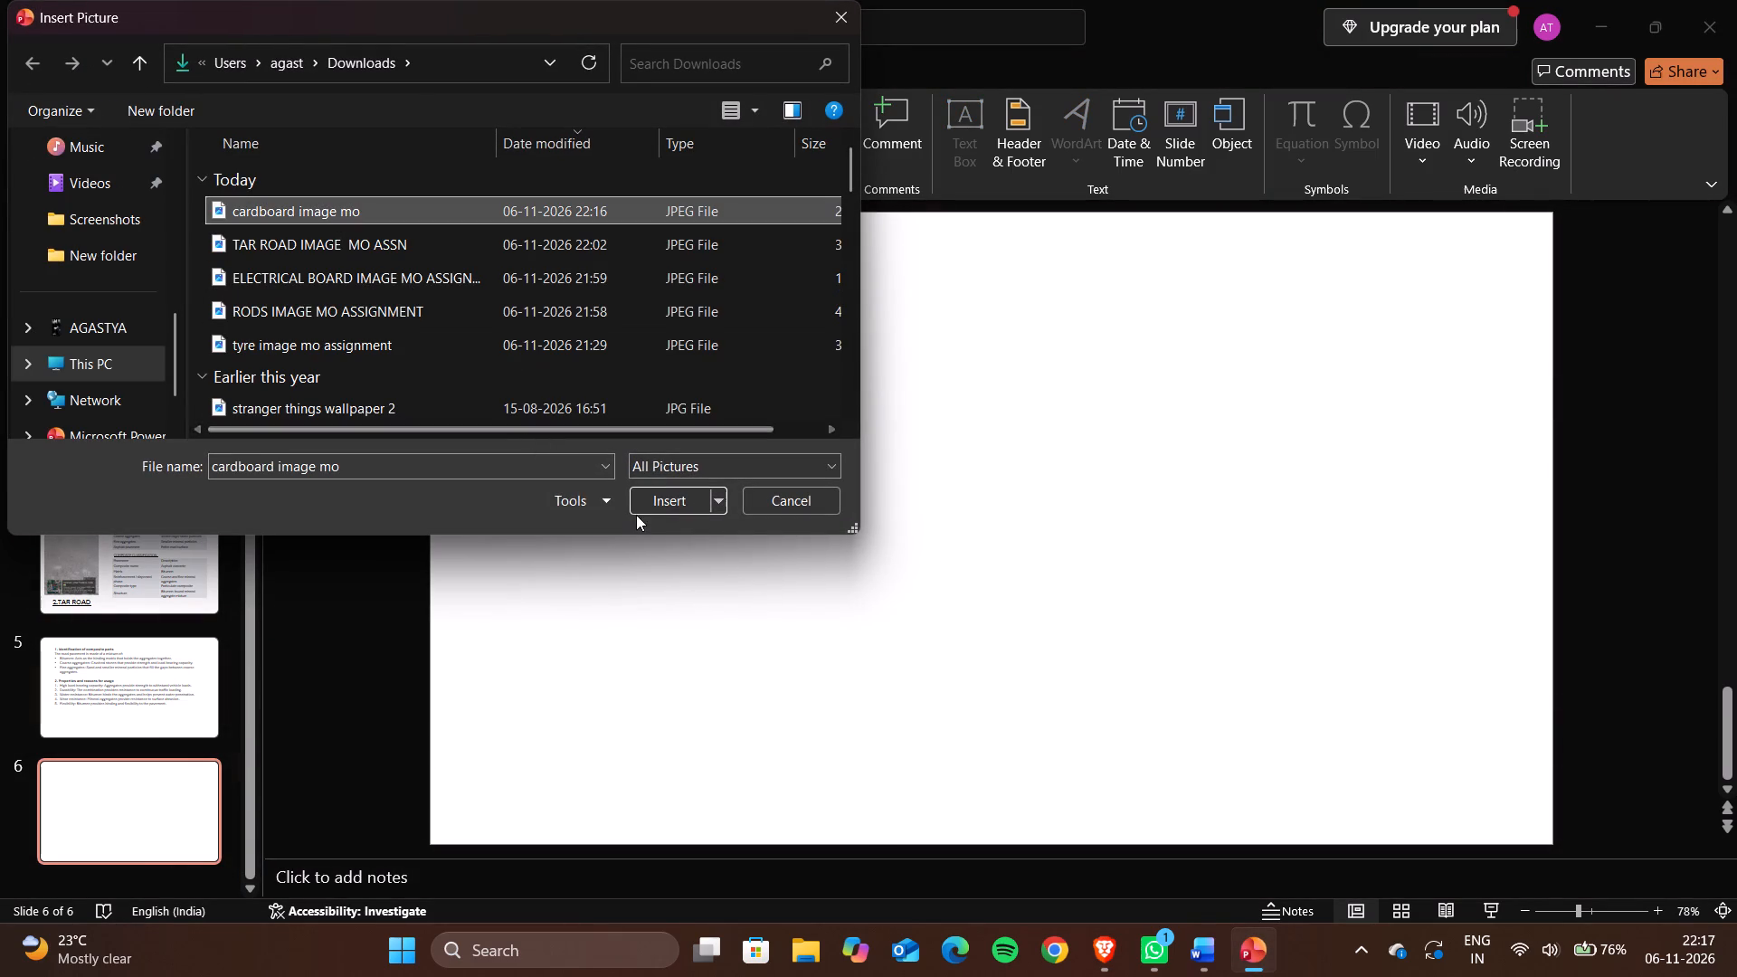
{"action": "left_click", "coordinate": [653, 500]}
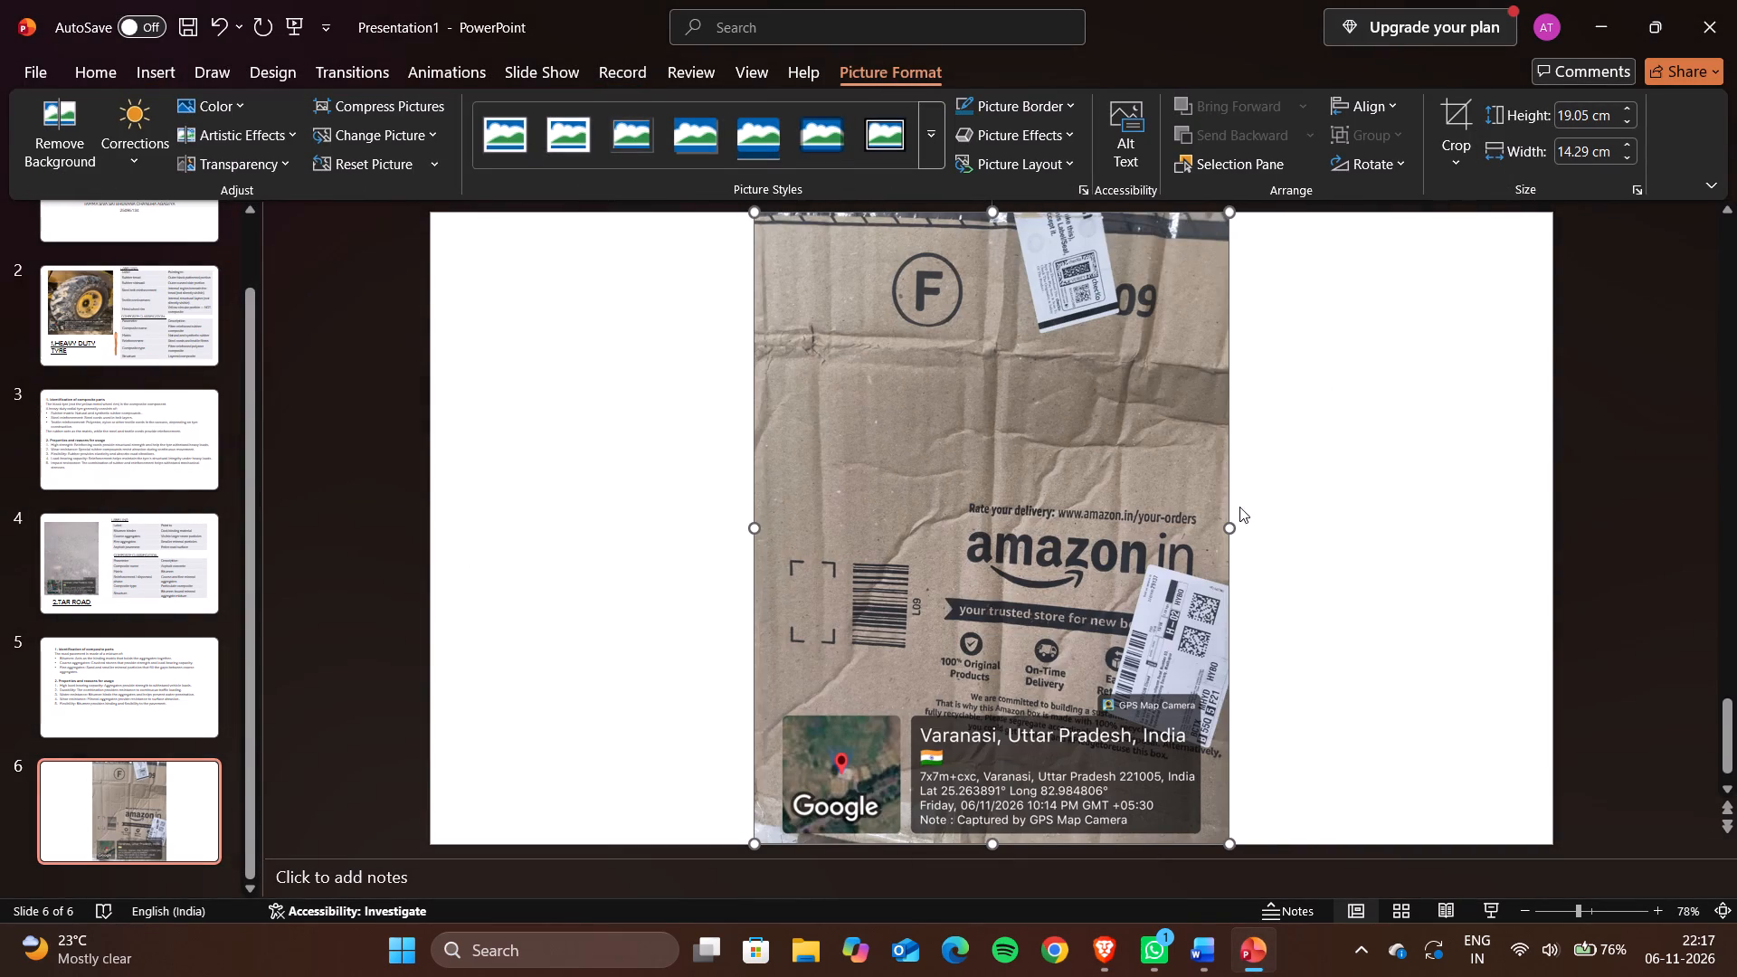
Shrink the cardboard photo to about 16.5 cm high by 12.4 cm wide and move it to the slide's upper left.
{"action": "left_click_drag", "start_coordinate": [997, 844], "coordinate": [981, 702]}
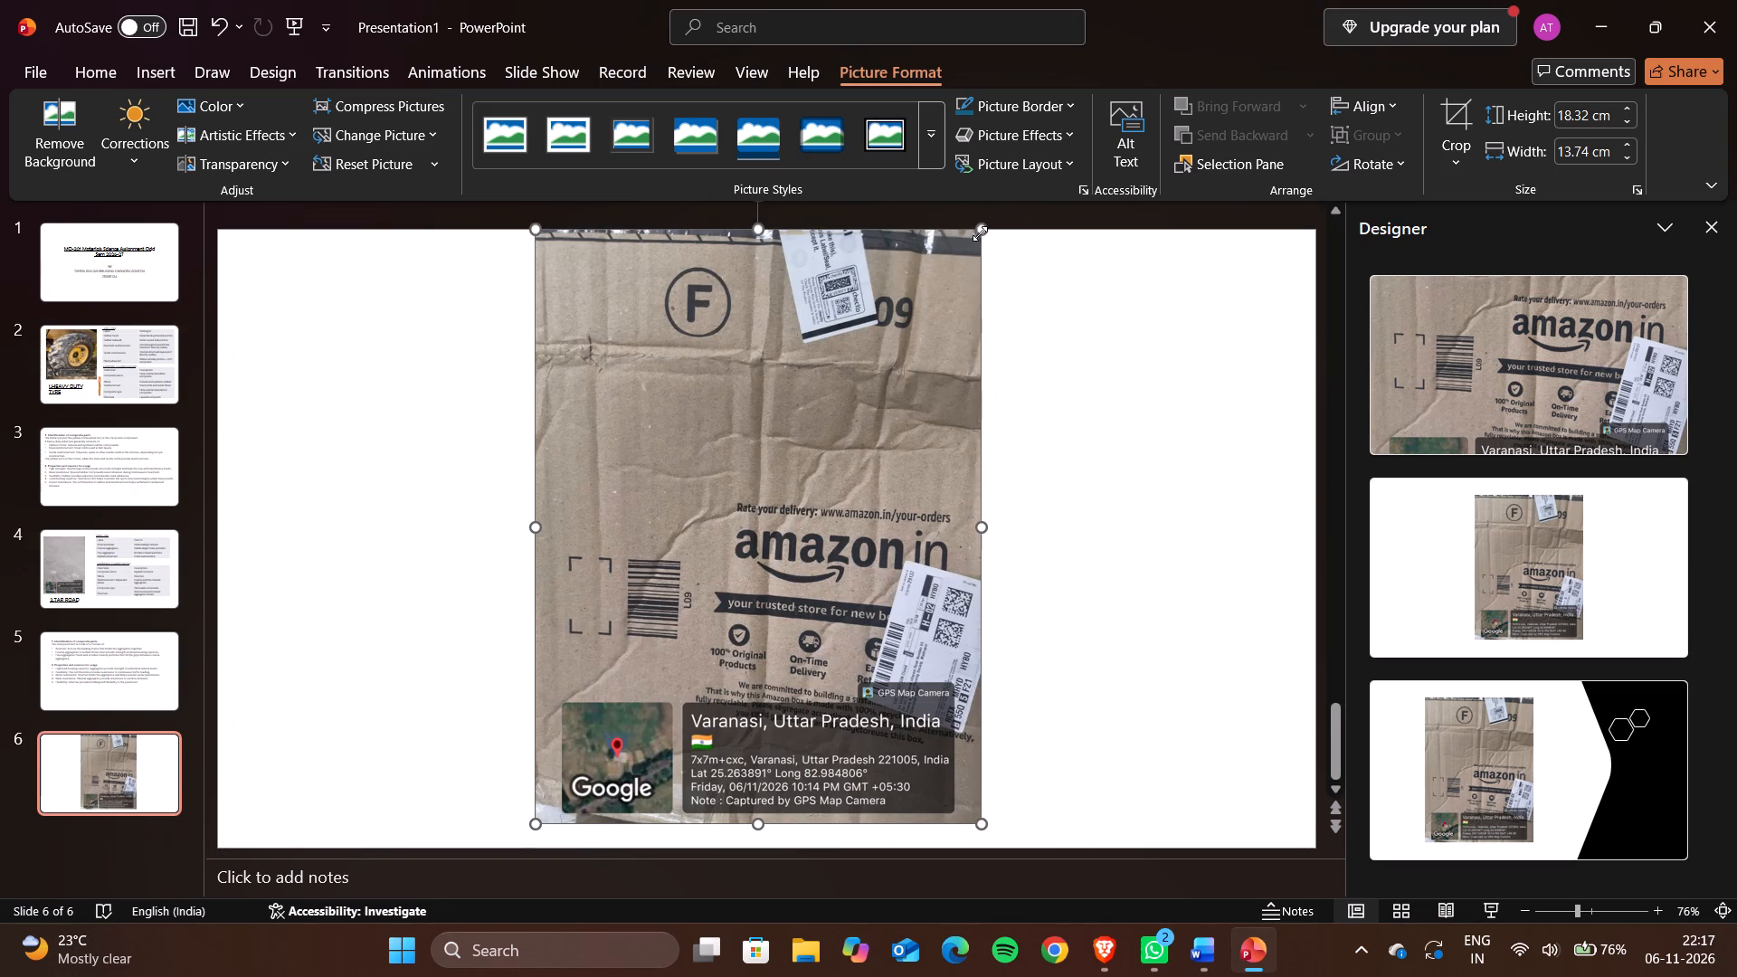
{"action": "left_click_drag", "start_coordinate": [983, 233], "coordinate": [934, 378]}
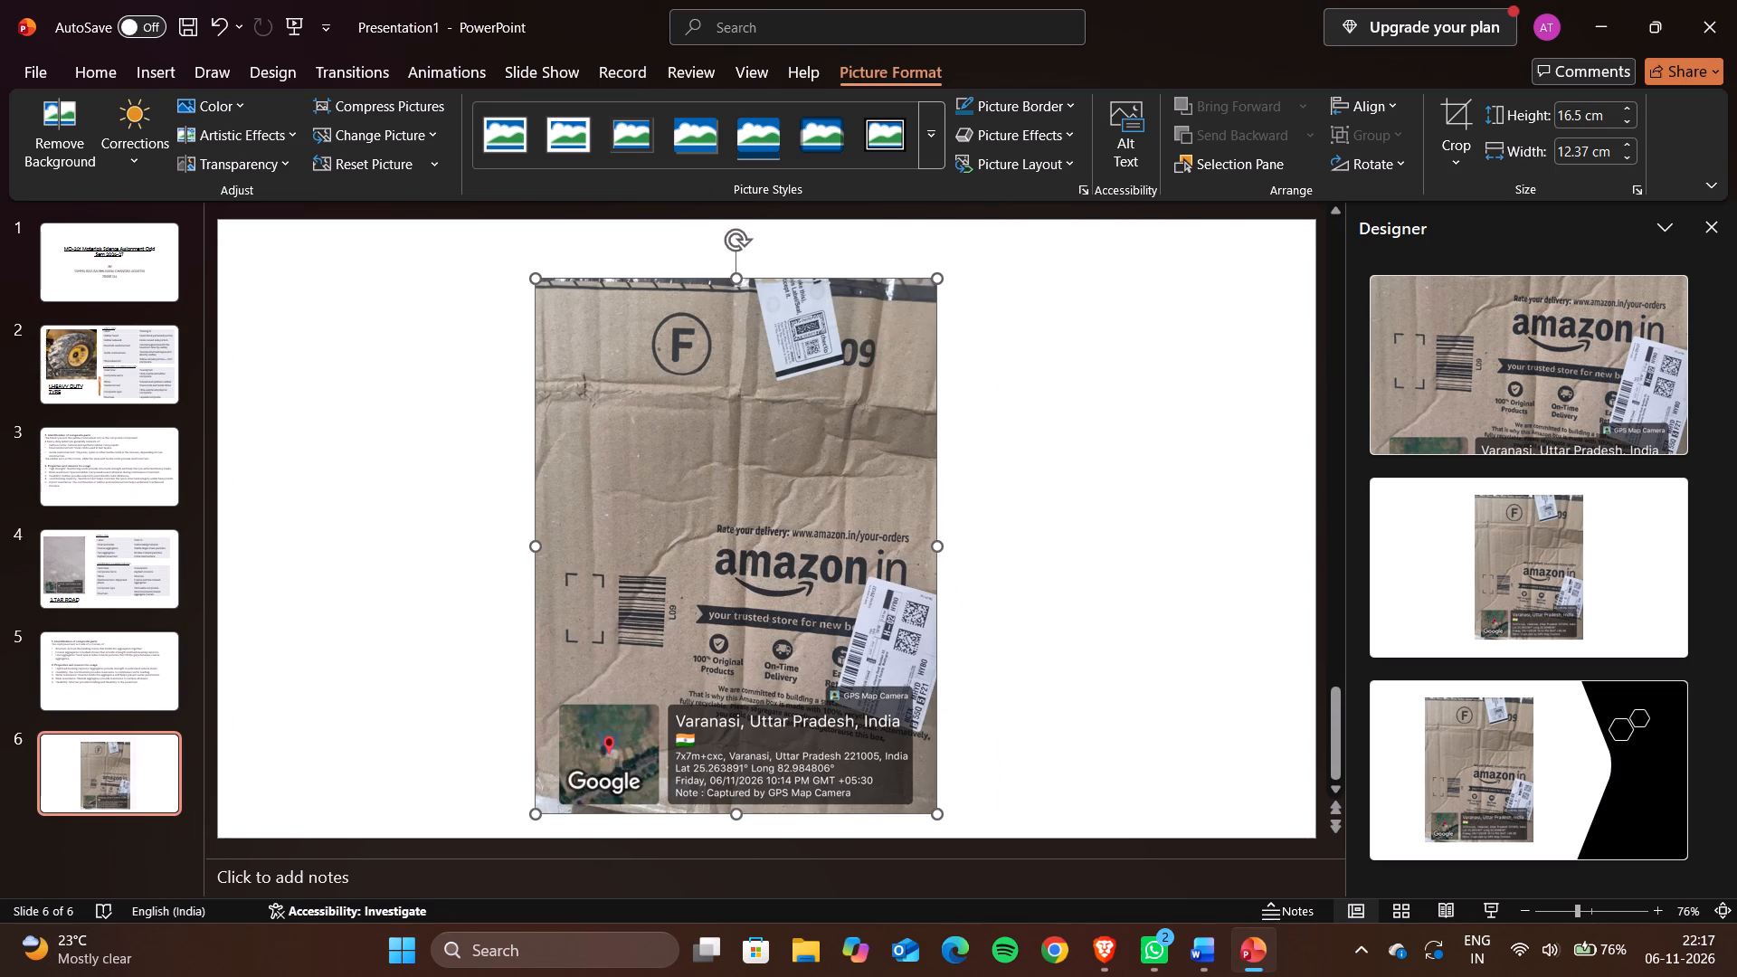
{"action": "left_click_drag", "start_coordinate": [624, 275], "coordinate": [392, 250]}
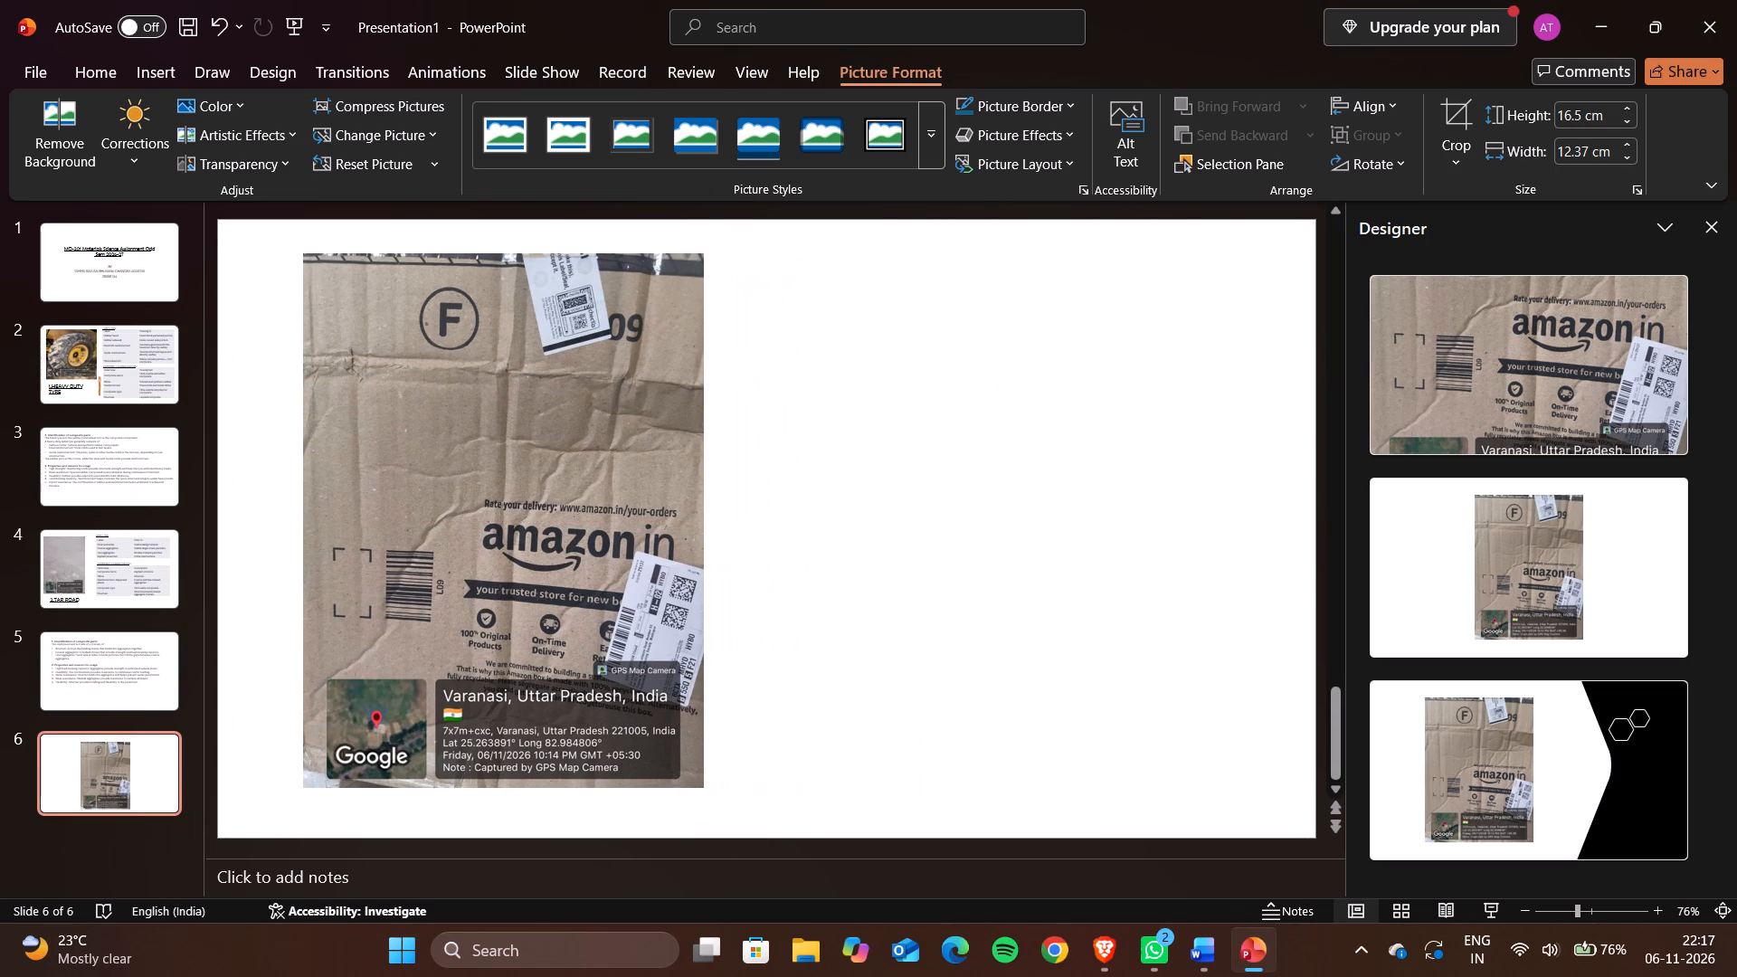
{"action": "left_click_drag", "start_coordinate": [392, 250], "coordinate": [341, 227]}
Resize the cardboard photo to about 14.4 cm high by 13.6 cm wide, keeping it in the slide's upper left with space below.
{"action": "left_click_drag", "start_coordinate": [661, 778], "coordinate": [660, 778]}
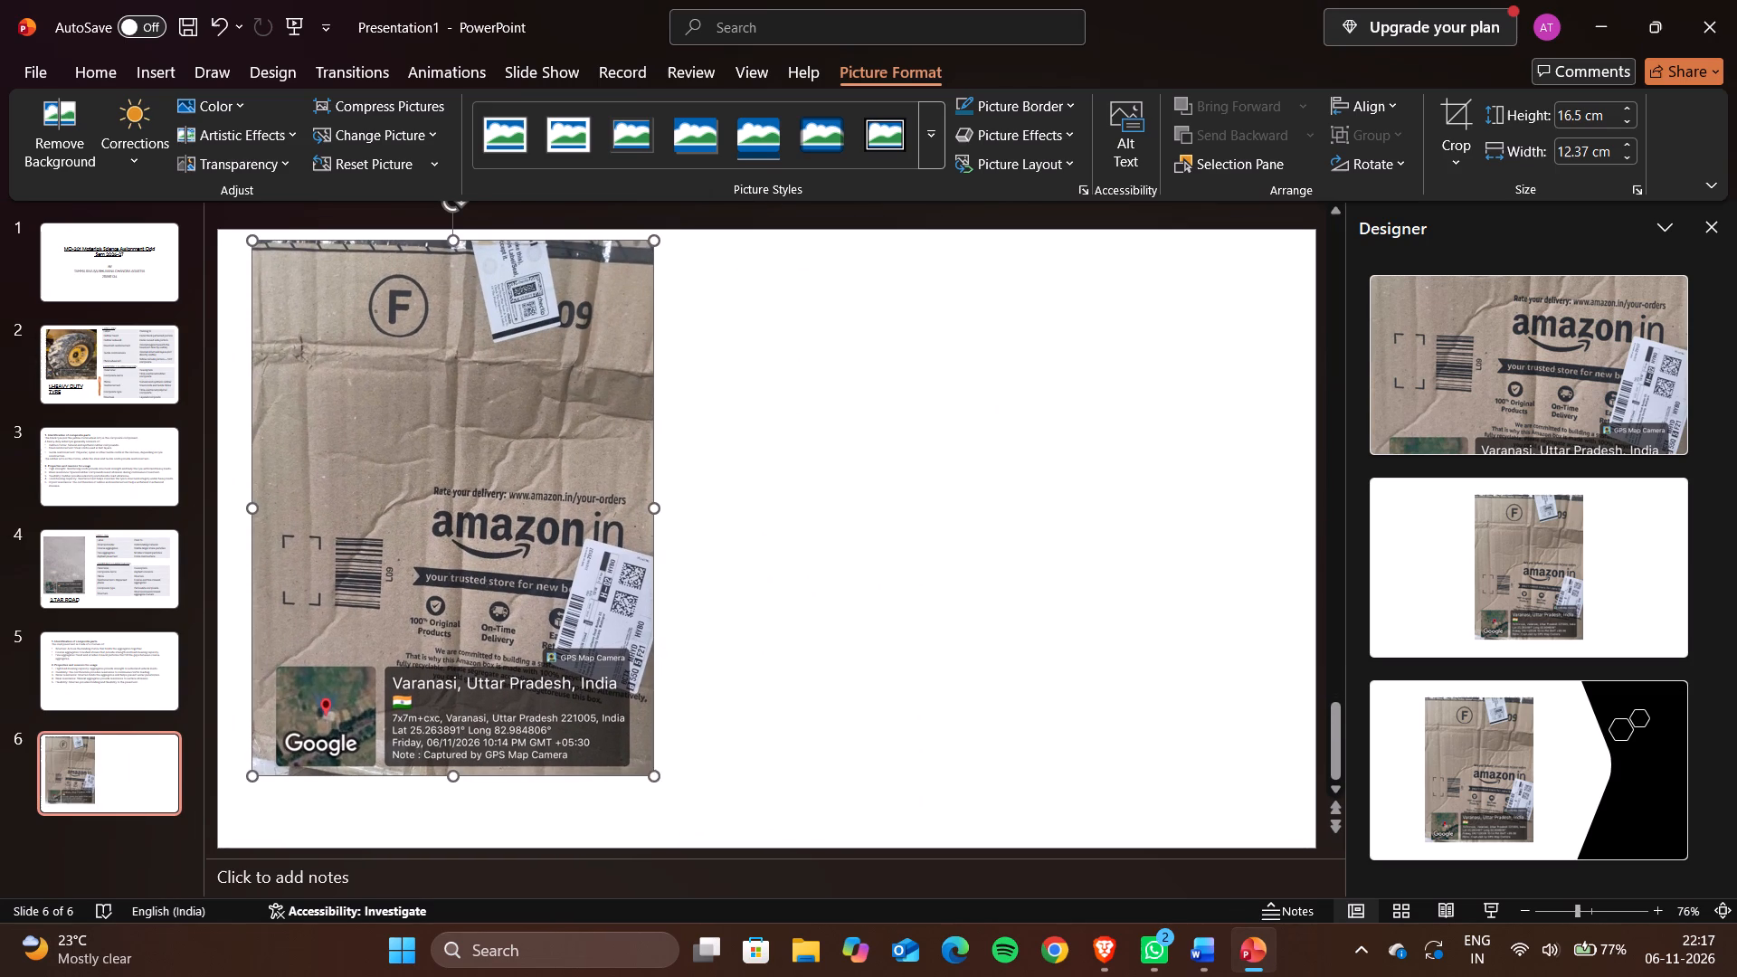
{"action": "left_click_drag", "start_coordinate": [660, 778], "coordinate": [623, 709]}
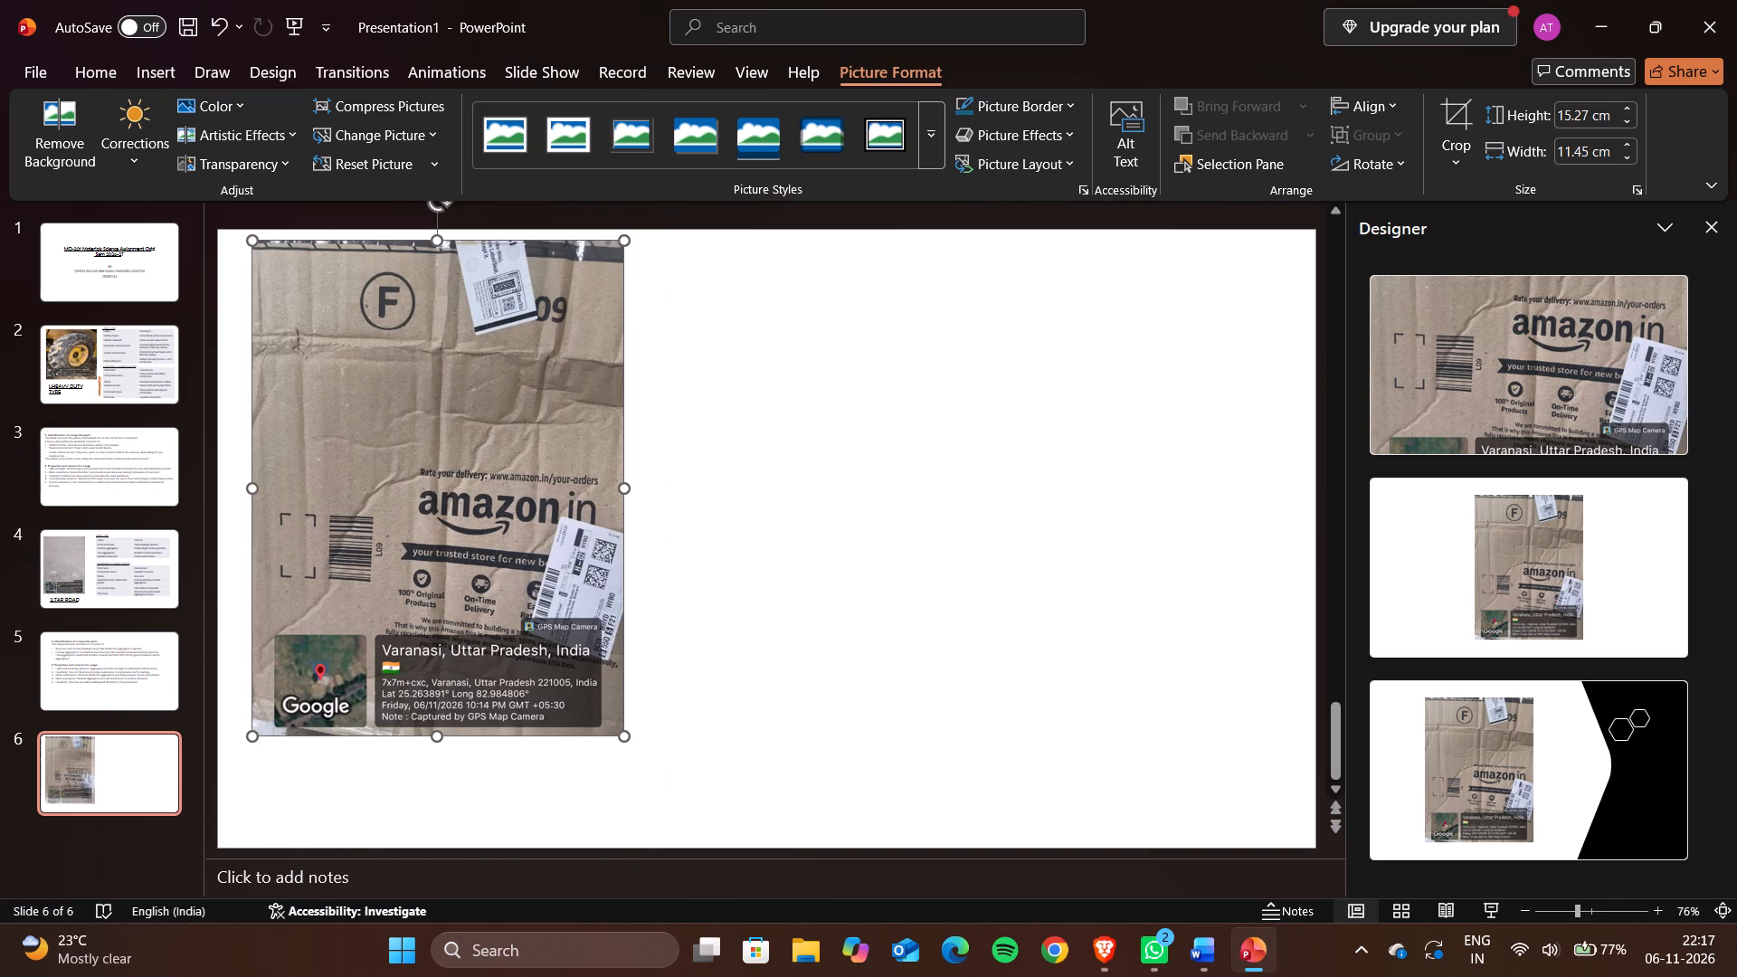
{"action": "left_click_drag", "start_coordinate": [437, 737], "coordinate": [473, 634]}
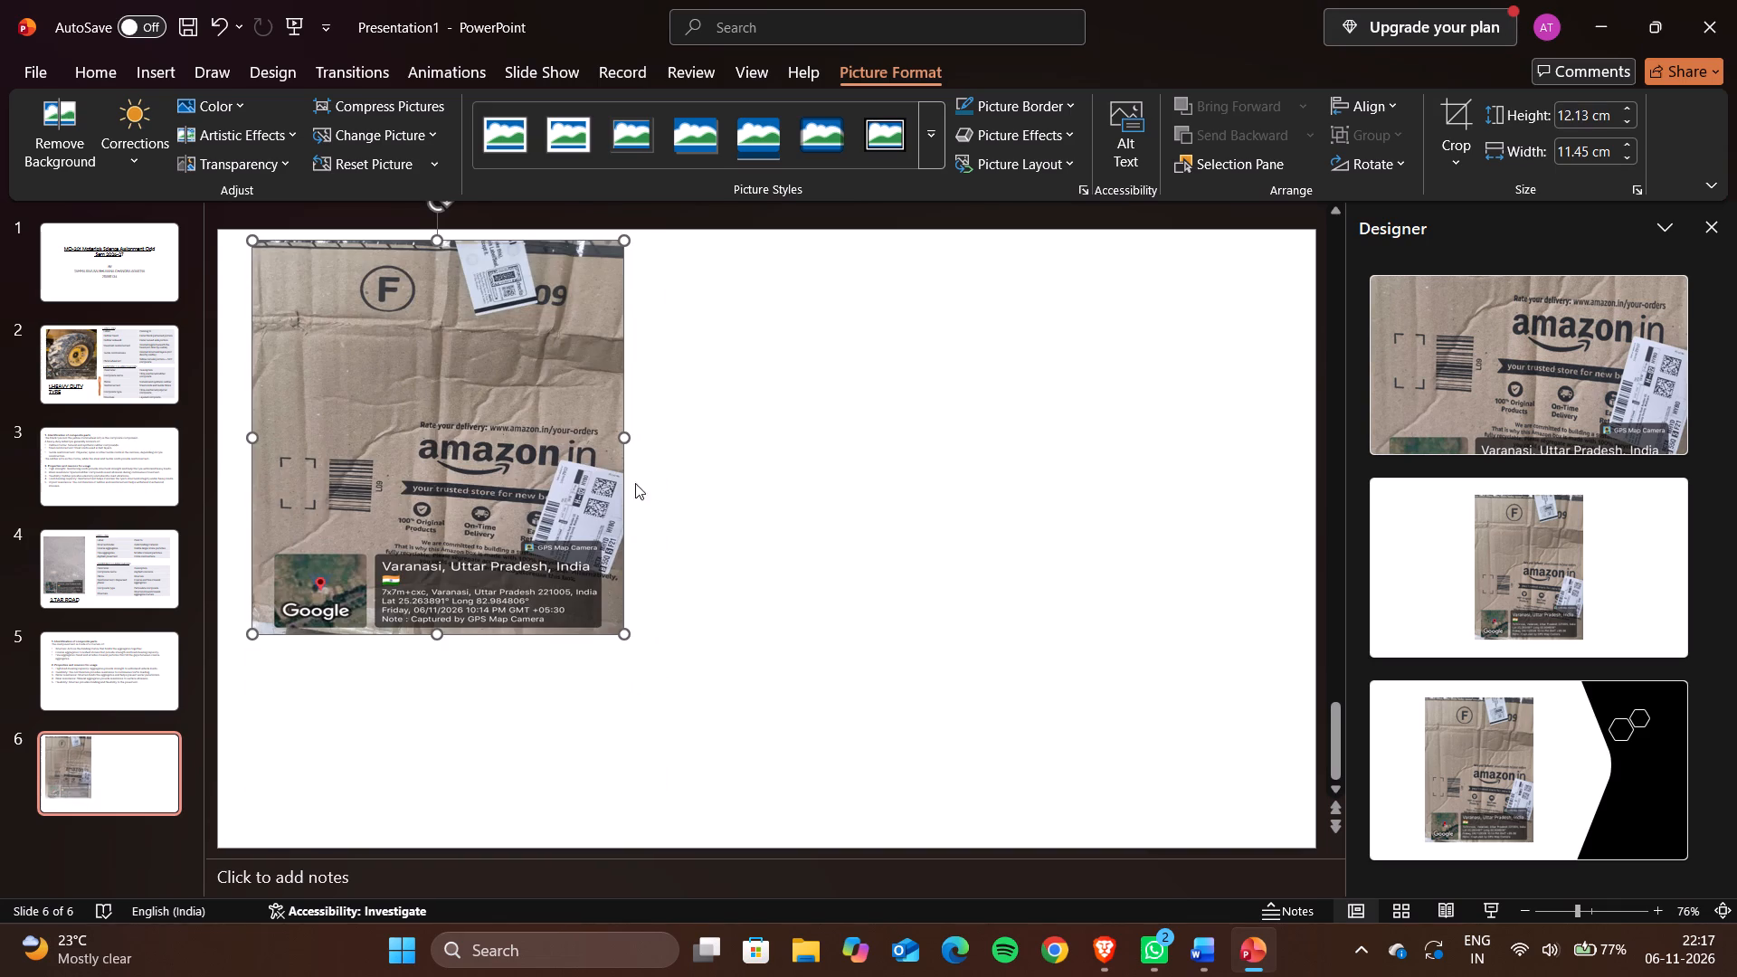
{"action": "left_click_drag", "start_coordinate": [621, 439], "coordinate": [699, 445]}
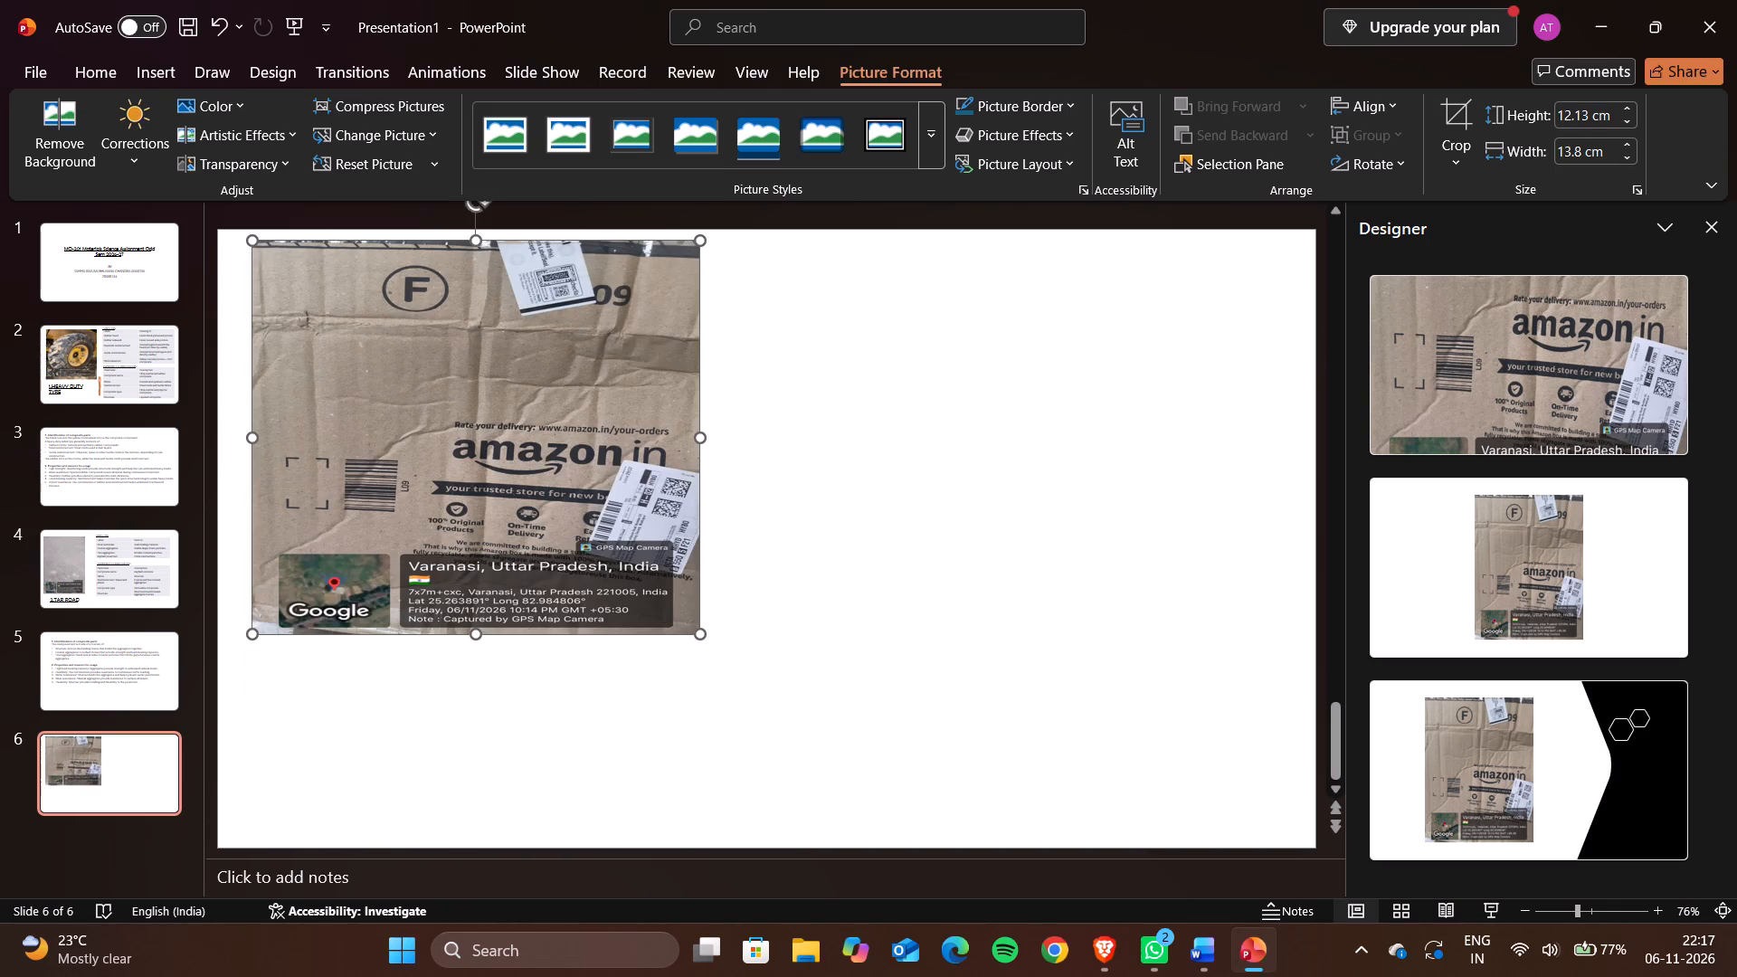
{"action": "left_click_drag", "start_coordinate": [698, 640], "coordinate": [706, 686]}
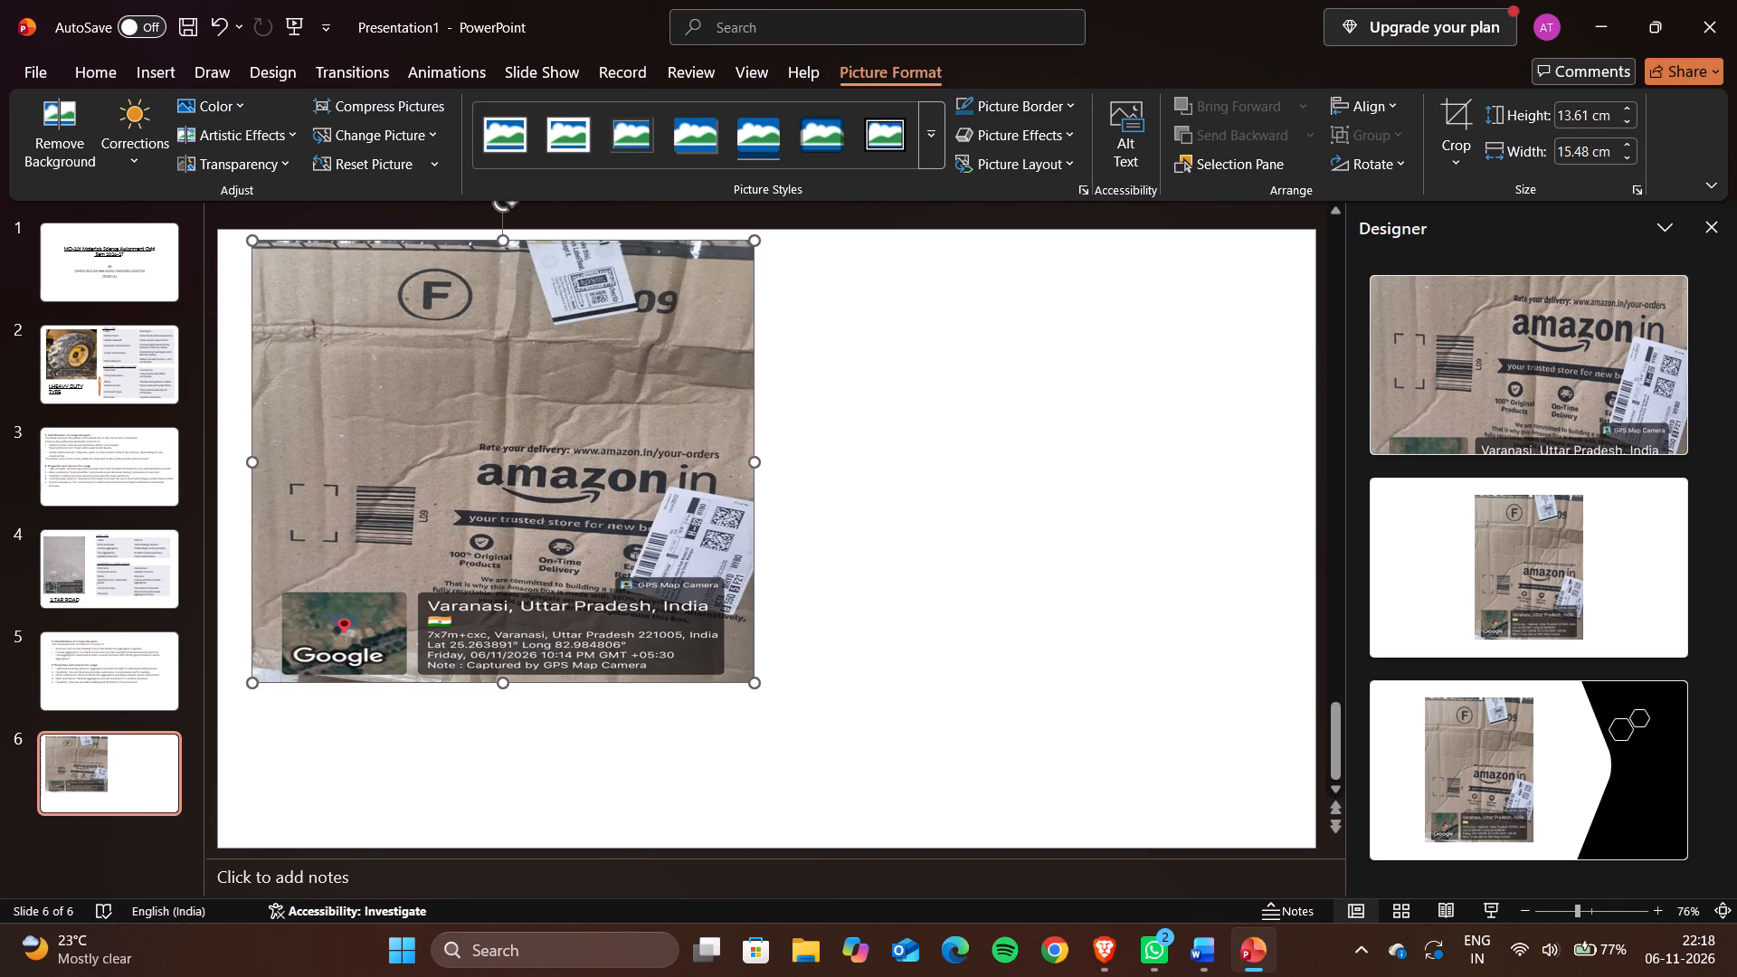
{"action": "left_click_drag", "start_coordinate": [752, 238], "coordinate": [604, 258]}
{"action": "left_click", "coordinate": [608, 257]}
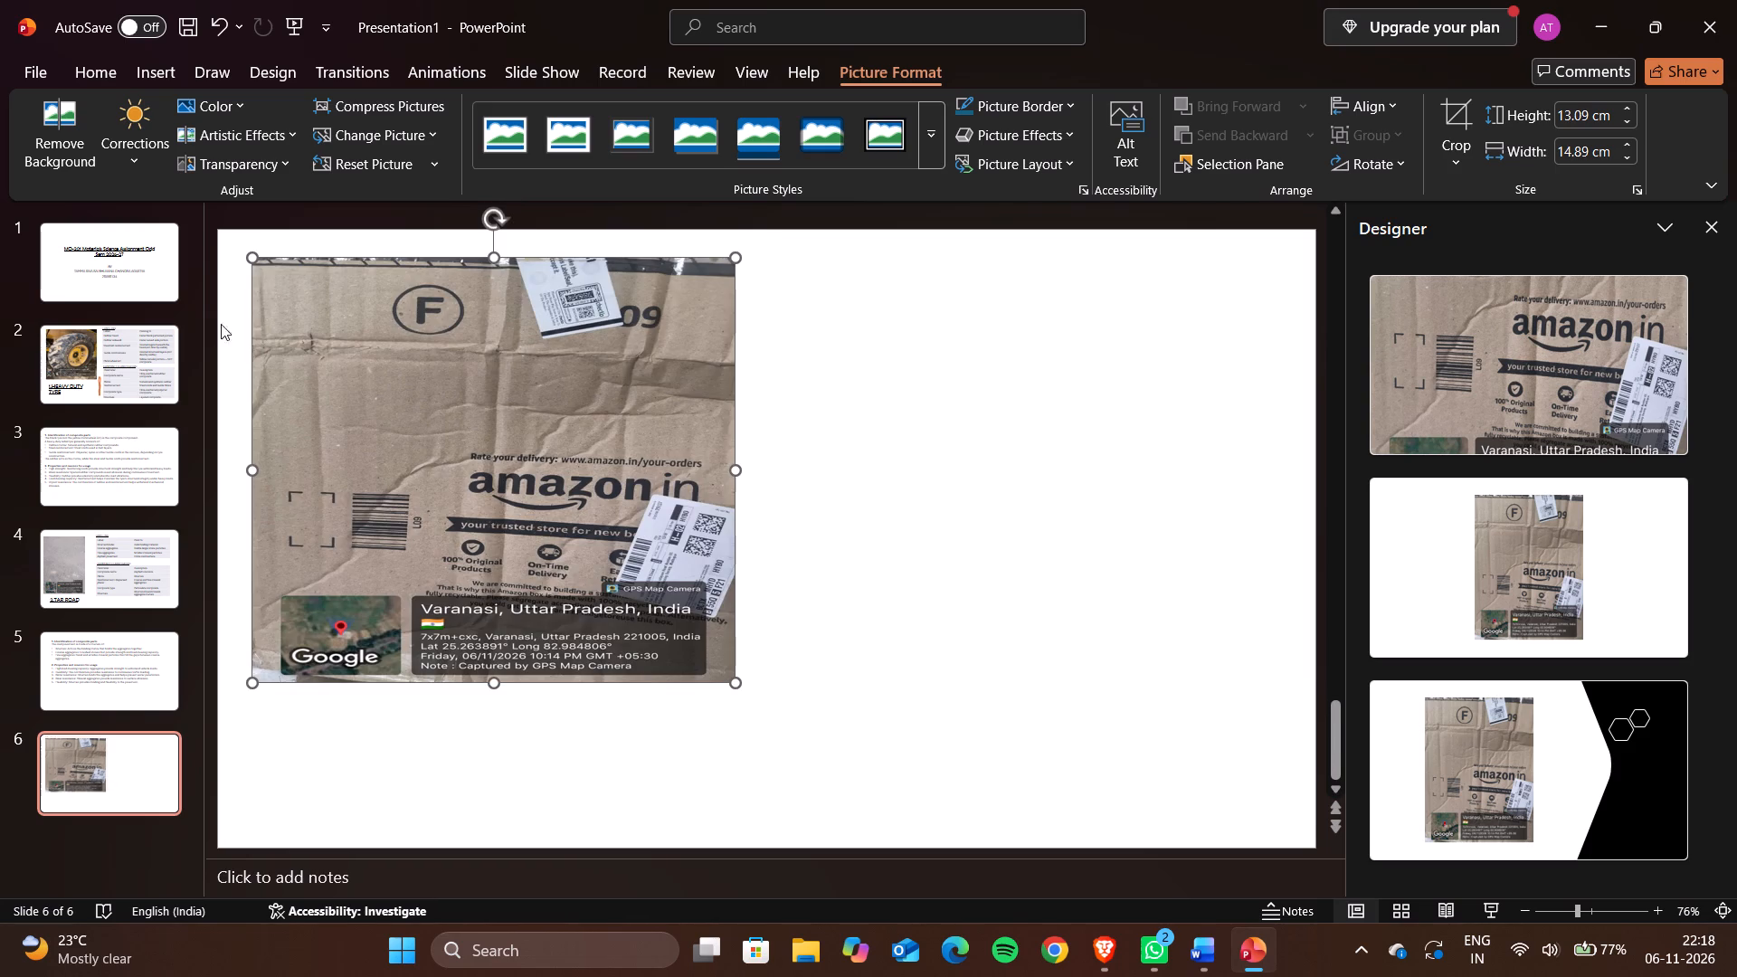
{"action": "left_click_drag", "start_coordinate": [251, 252], "coordinate": [303, 236]}
{"action": "left_click_drag", "start_coordinate": [482, 682], "coordinate": [482, 689]}
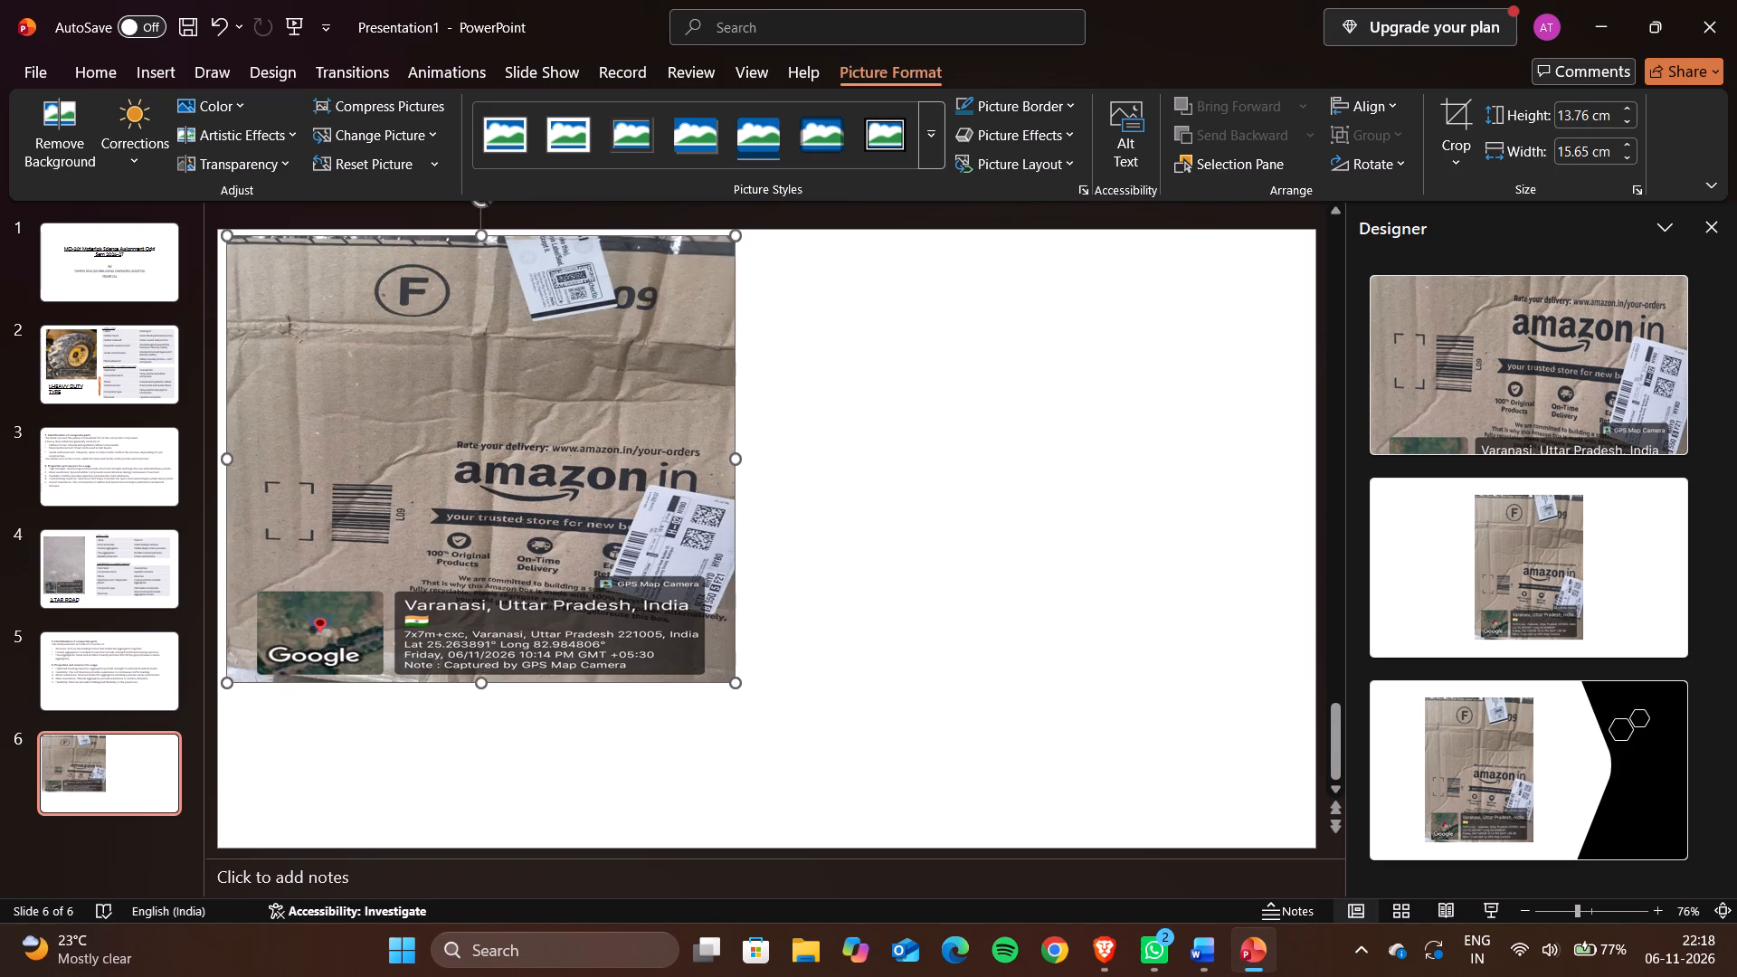
{"action": "left_click_drag", "start_coordinate": [482, 689], "coordinate": [481, 704]}
{"action": "left_click_drag", "start_coordinate": [734, 470], "coordinate": [694, 478]}
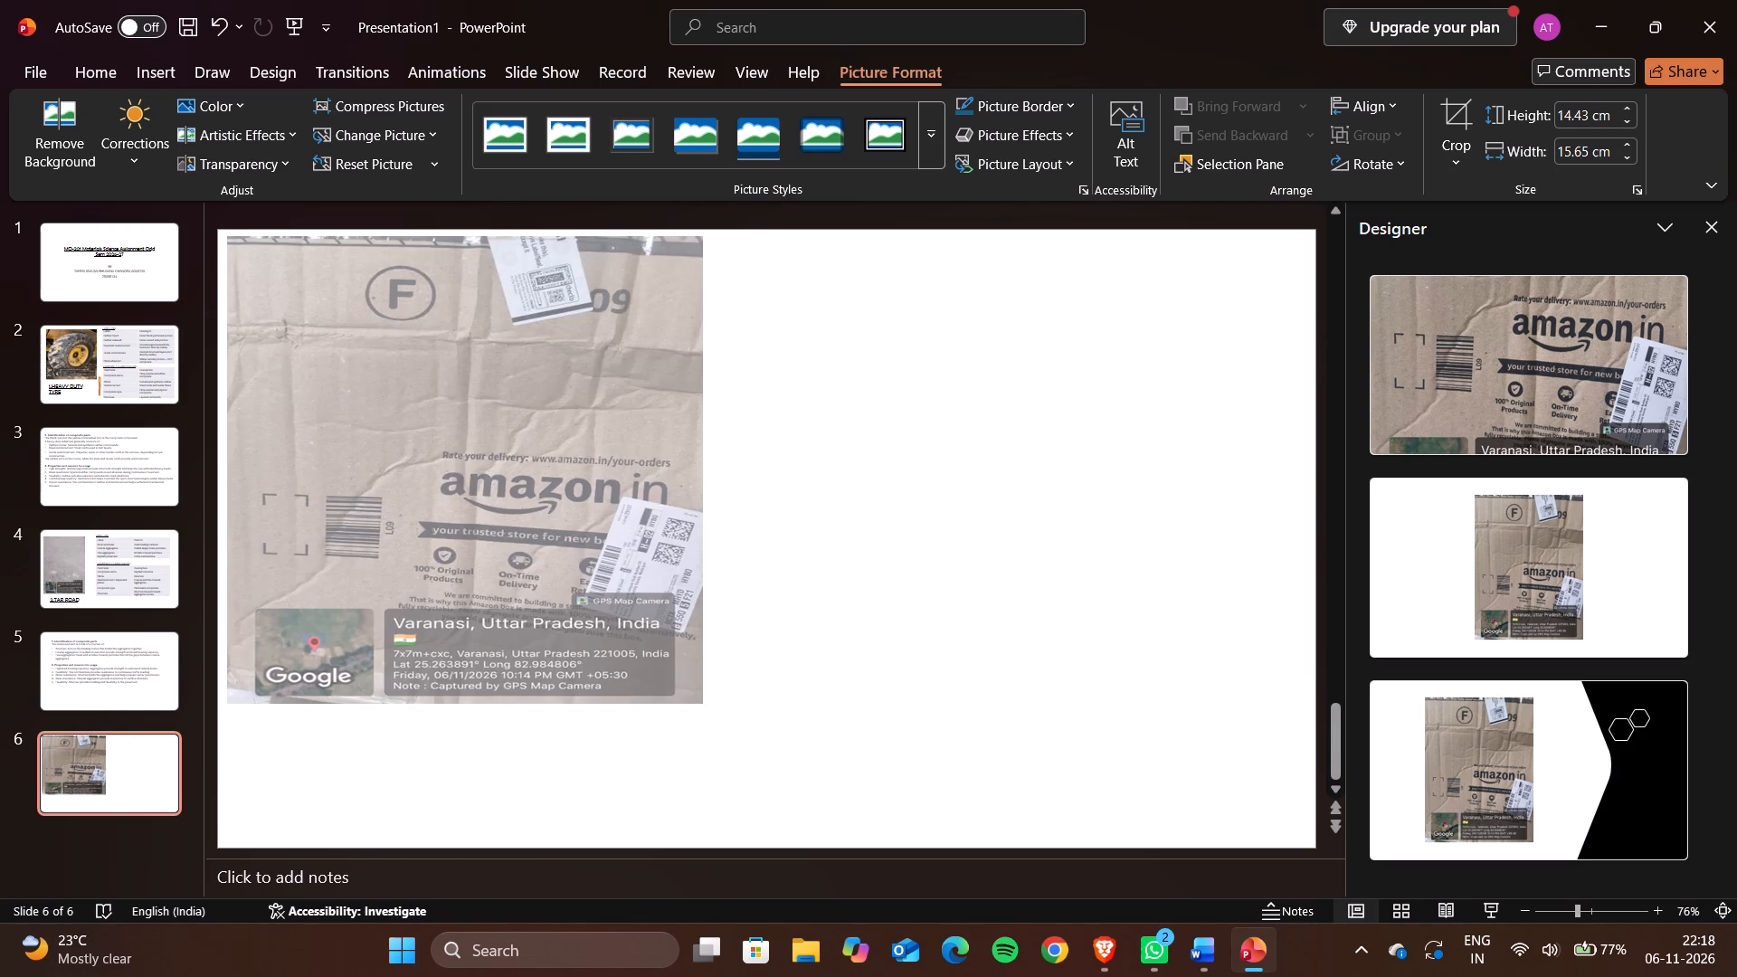
{"action": "left_click_drag", "start_coordinate": [694, 478], "coordinate": [667, 475]}
{"action": "left_click_drag", "start_coordinate": [536, 458], "coordinate": [562, 463]}
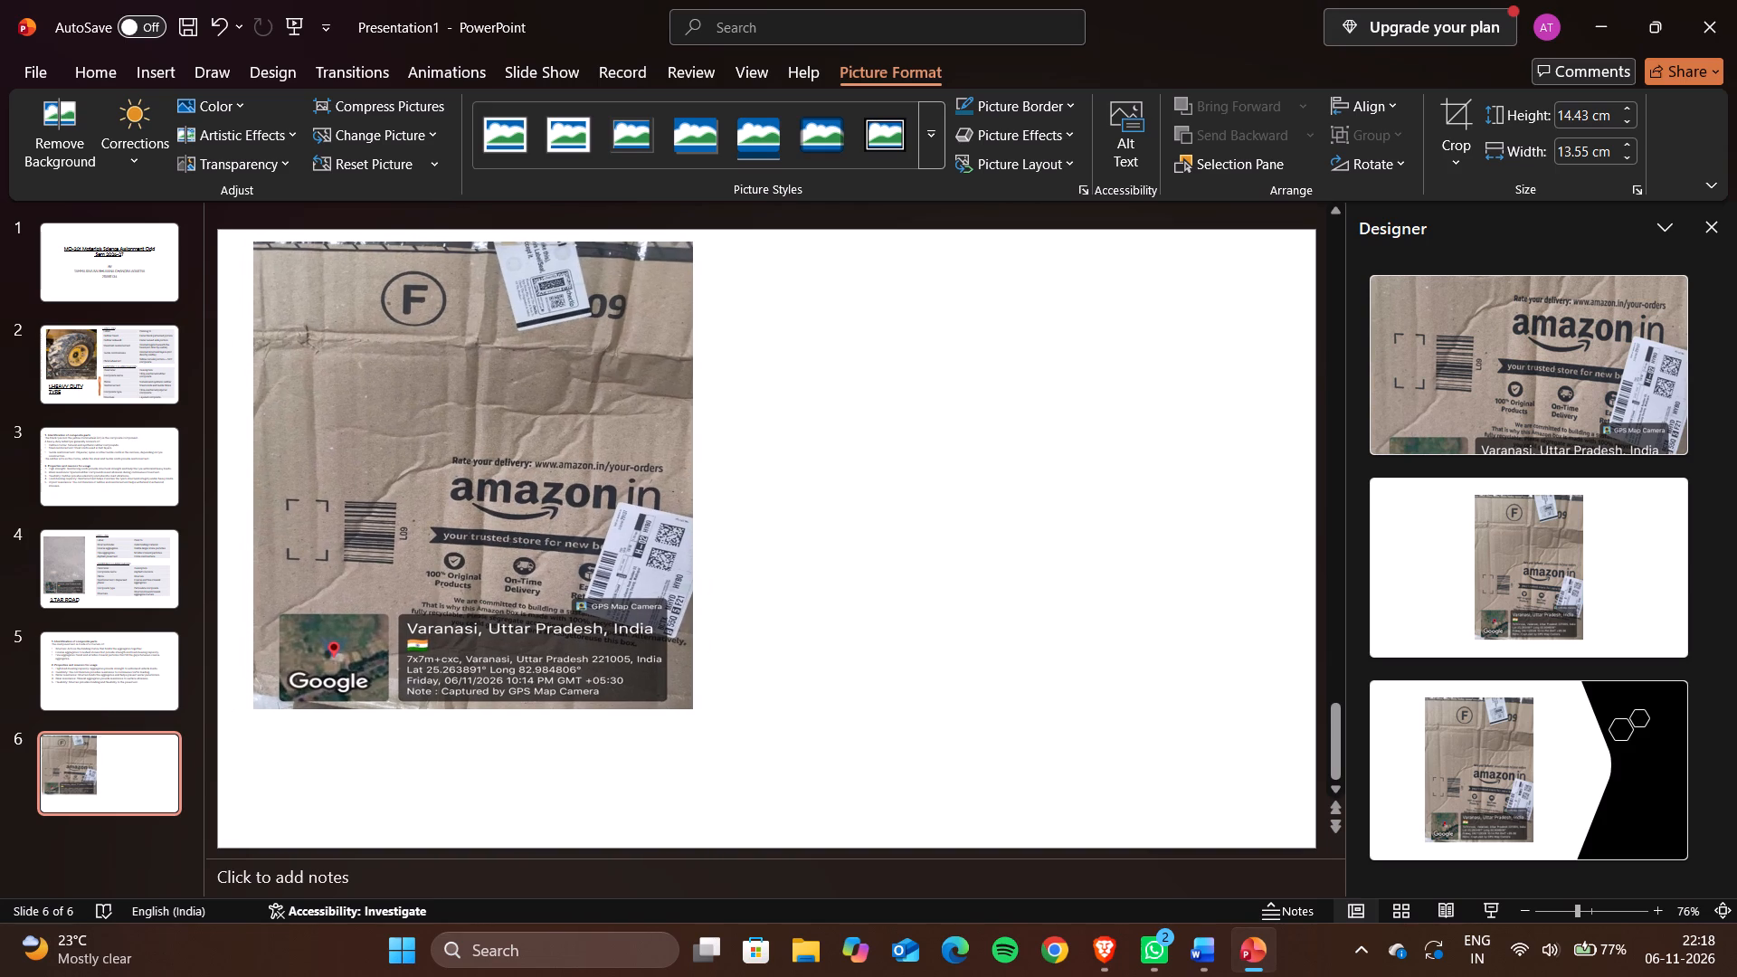
{"action": "left_click_drag", "start_coordinate": [562, 463], "coordinate": [555, 461]}
{"action": "left_click", "coordinate": [785, 468]}
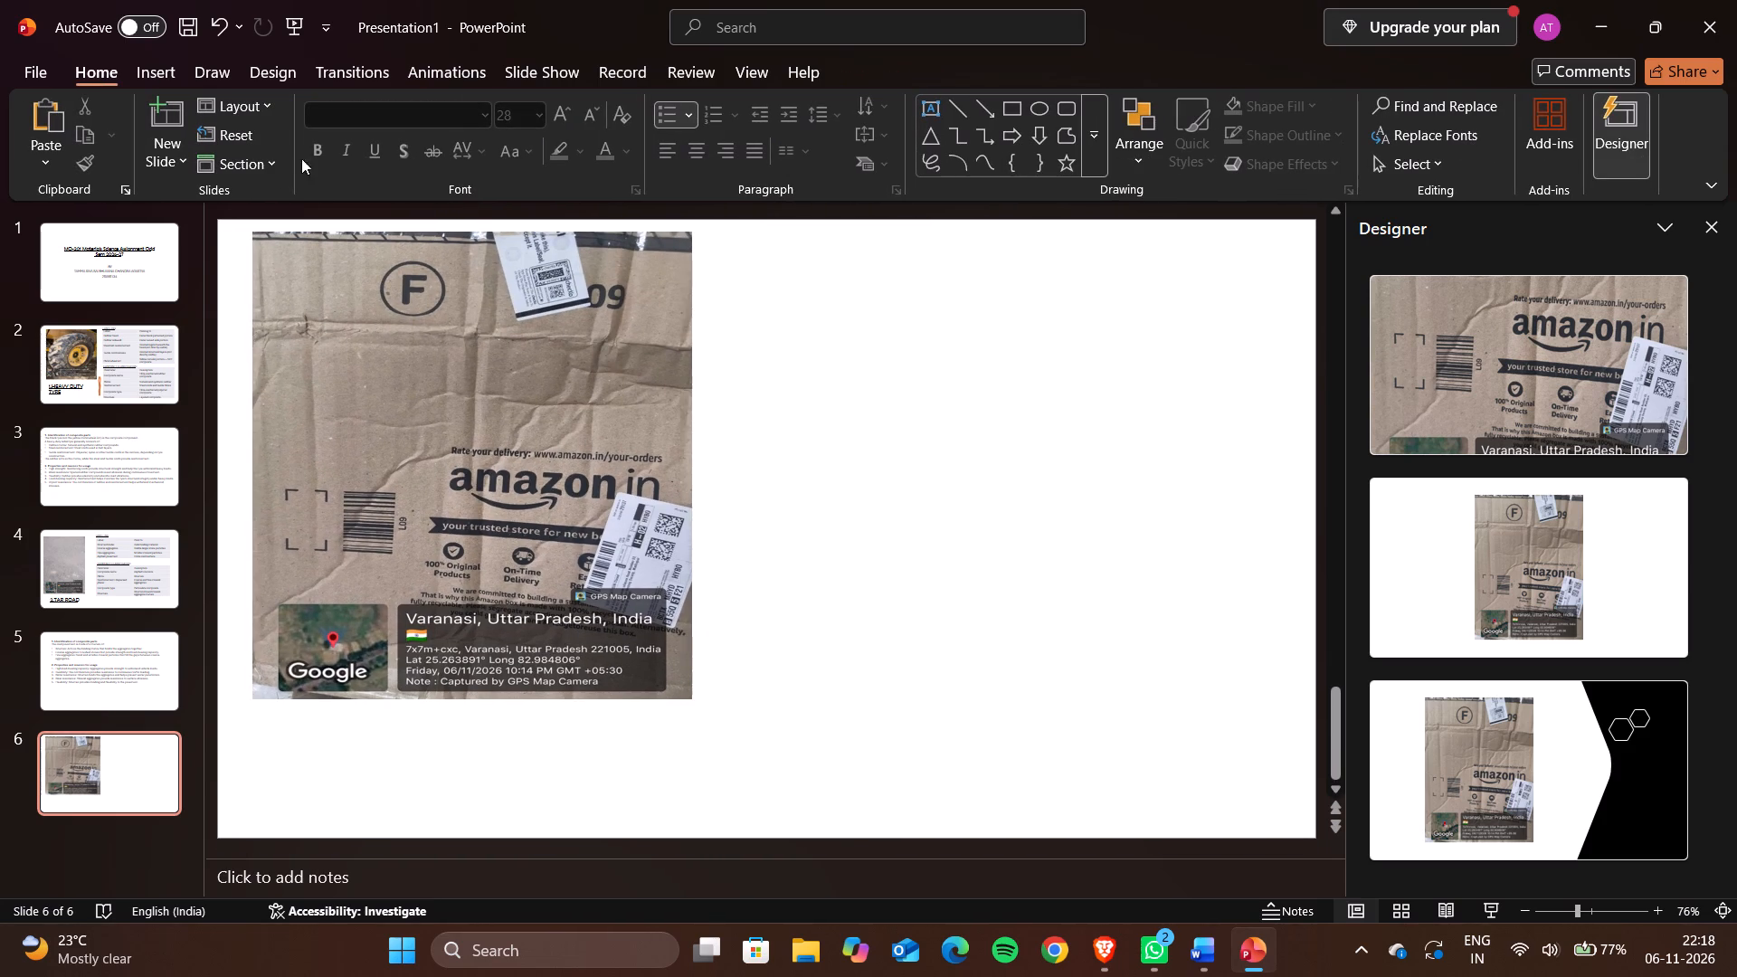
Add a text box below the cardboard photo on slide 6 with the caption "Cardboard packaging box".
{"action": "left_click", "coordinate": [177, 82]}
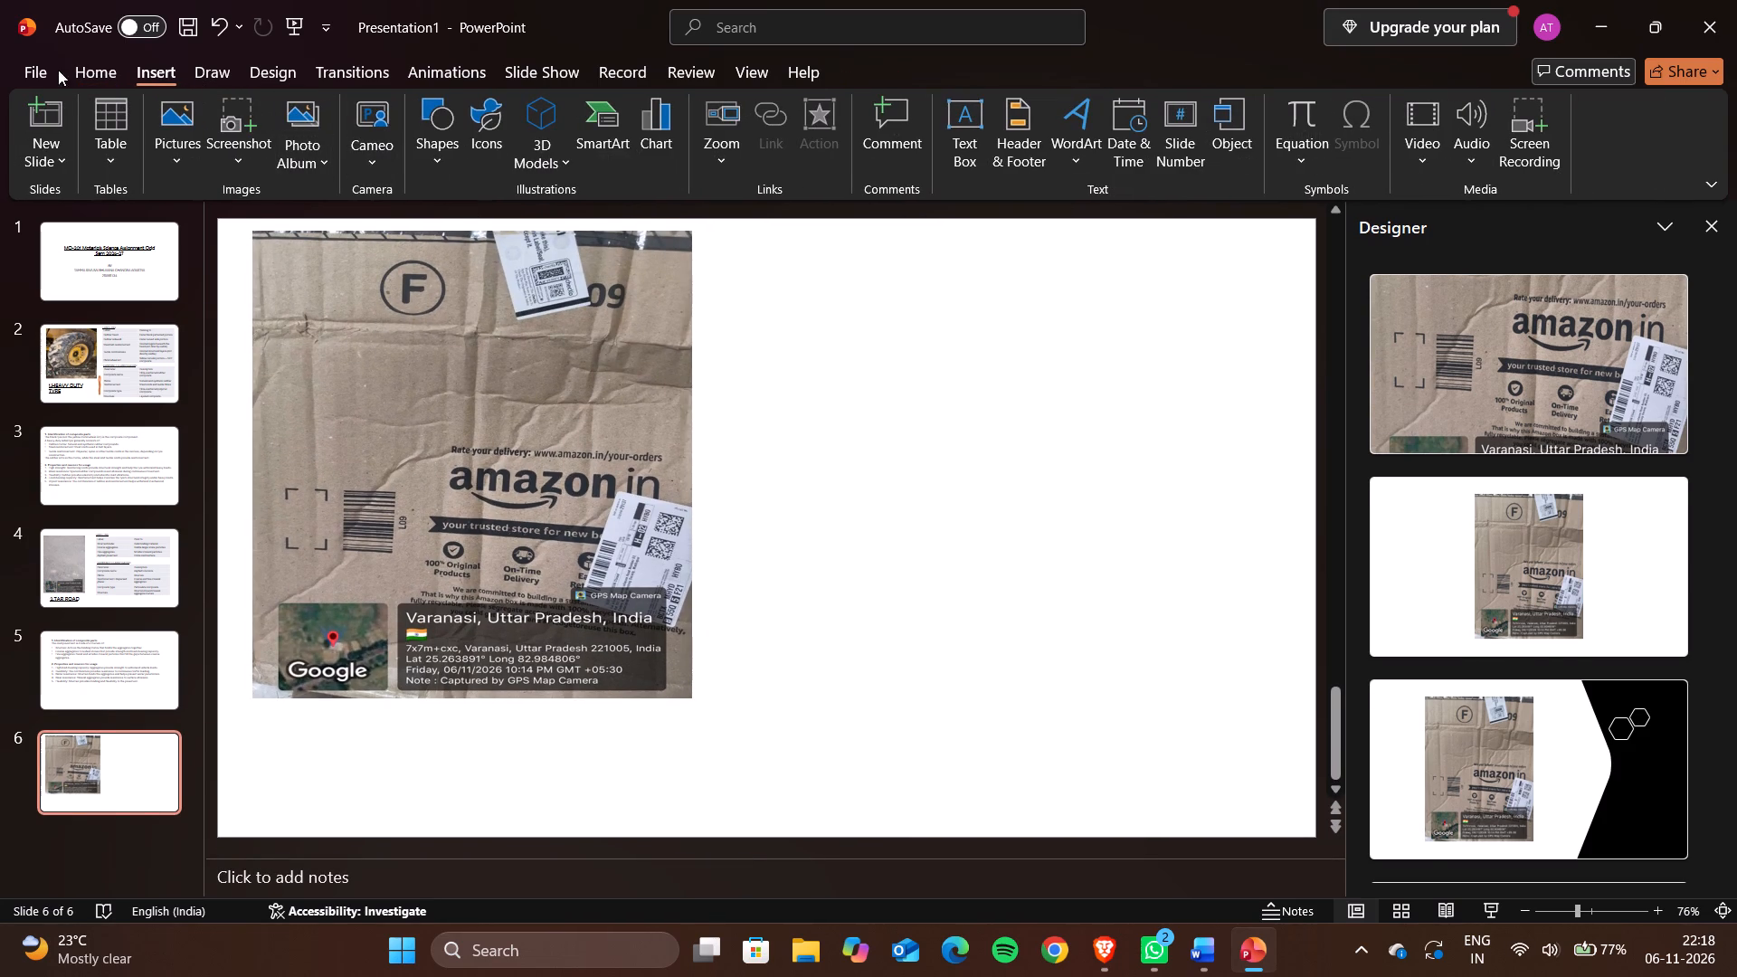
{"action": "left_click", "coordinate": [96, 71]}
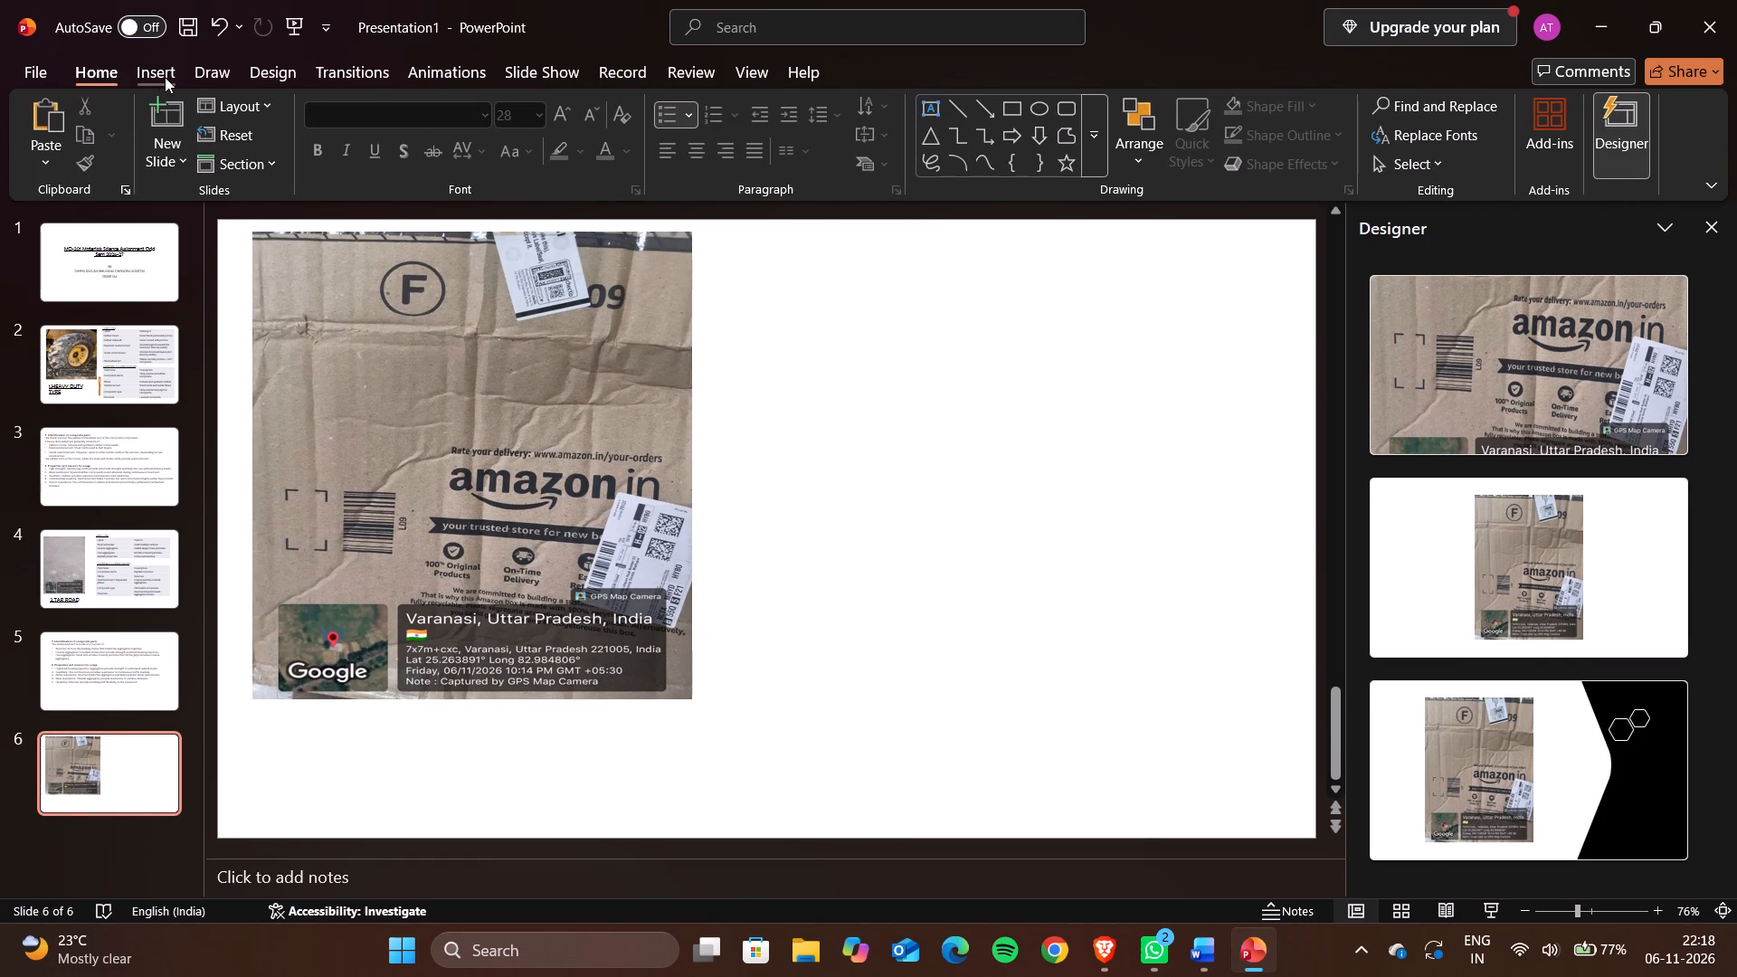
{"action": "left_click", "coordinate": [165, 77]}
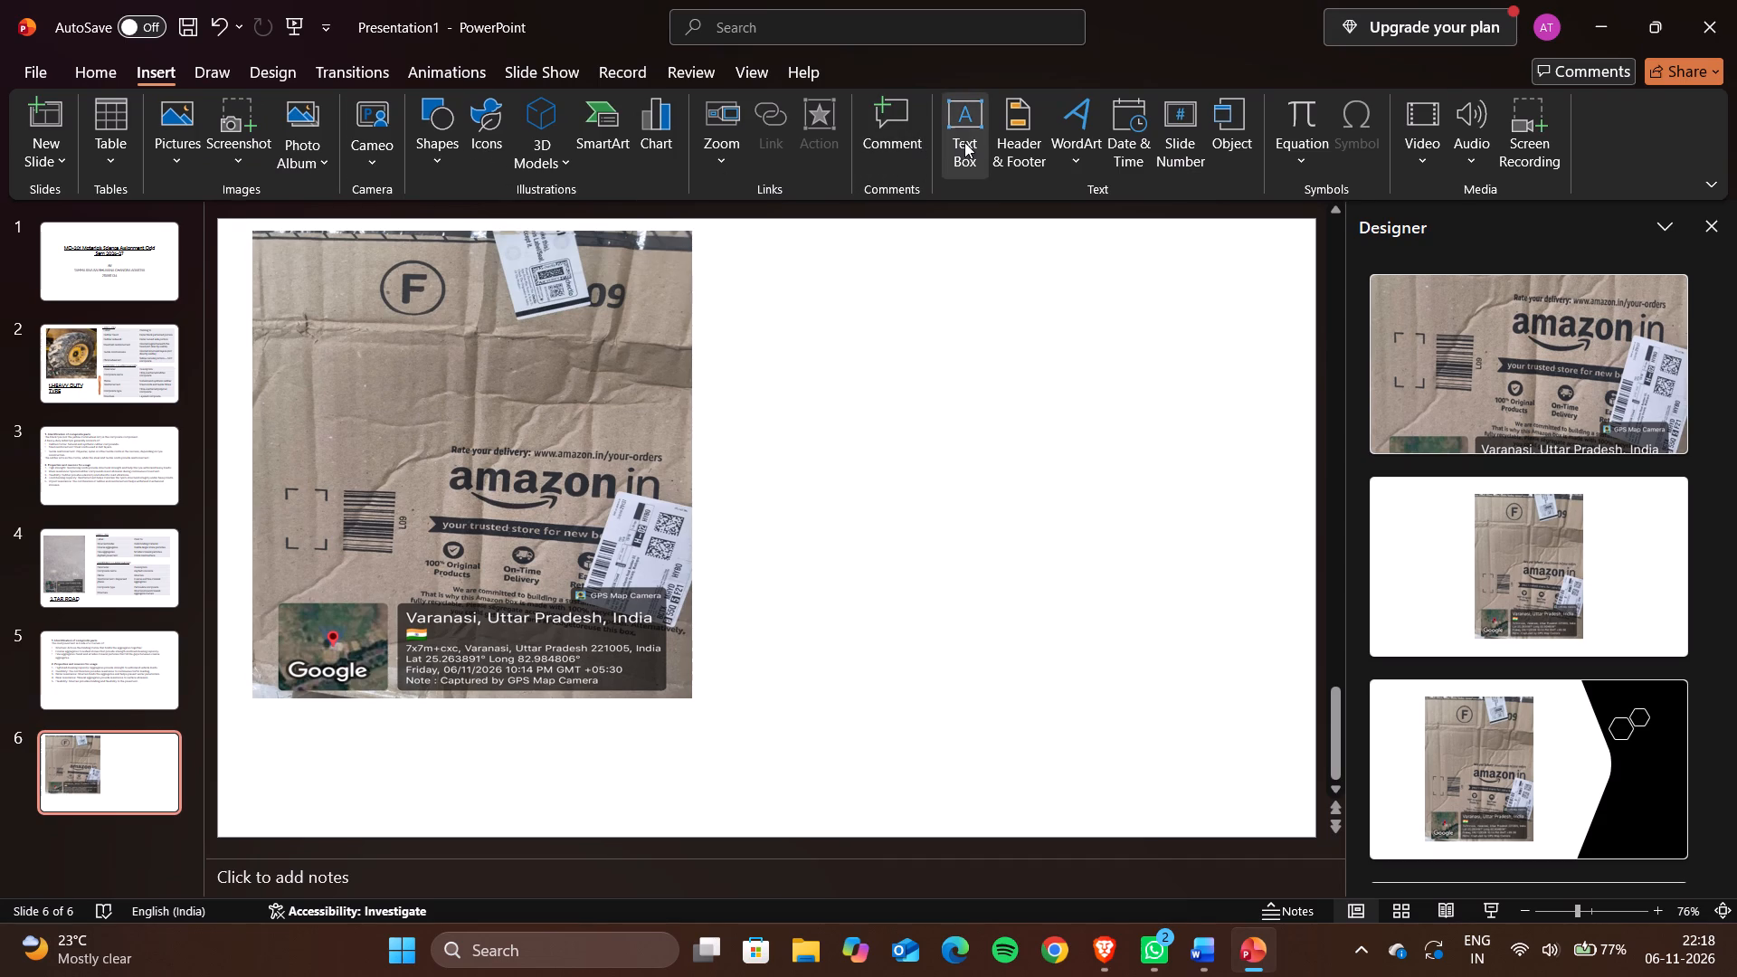
{"action": "left_click", "coordinate": [964, 142]}
{"action": "left_click", "coordinate": [600, 773]}
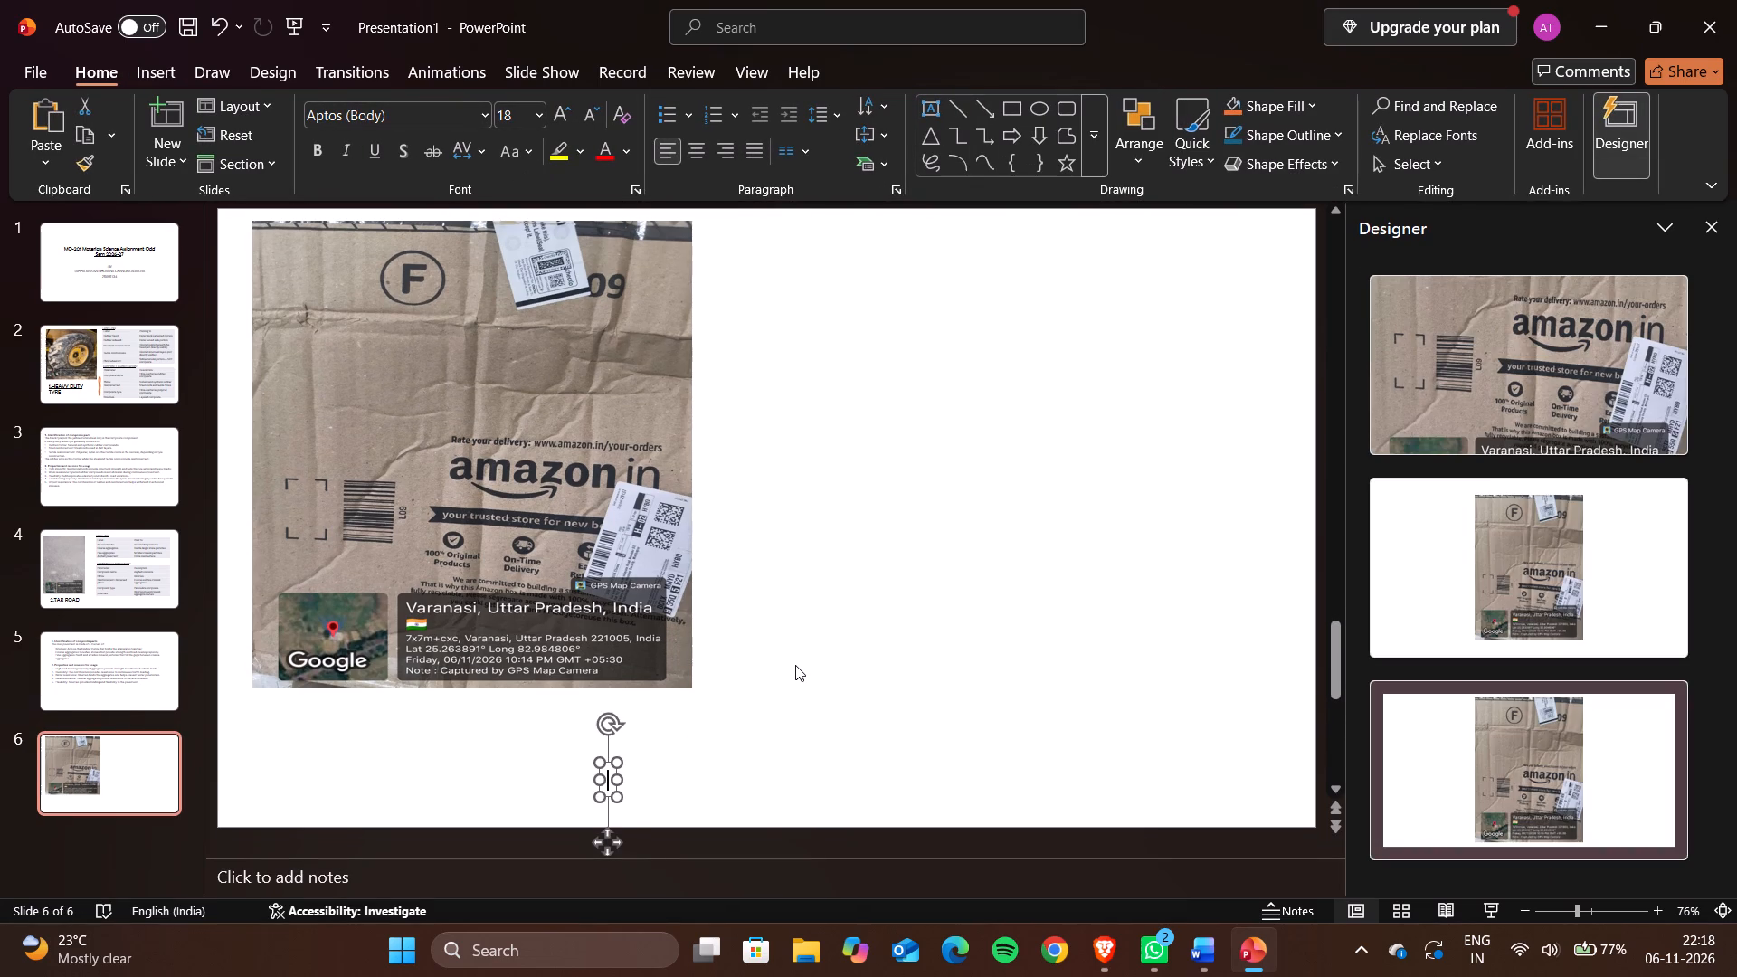
{"action": "type", "text": "card"}
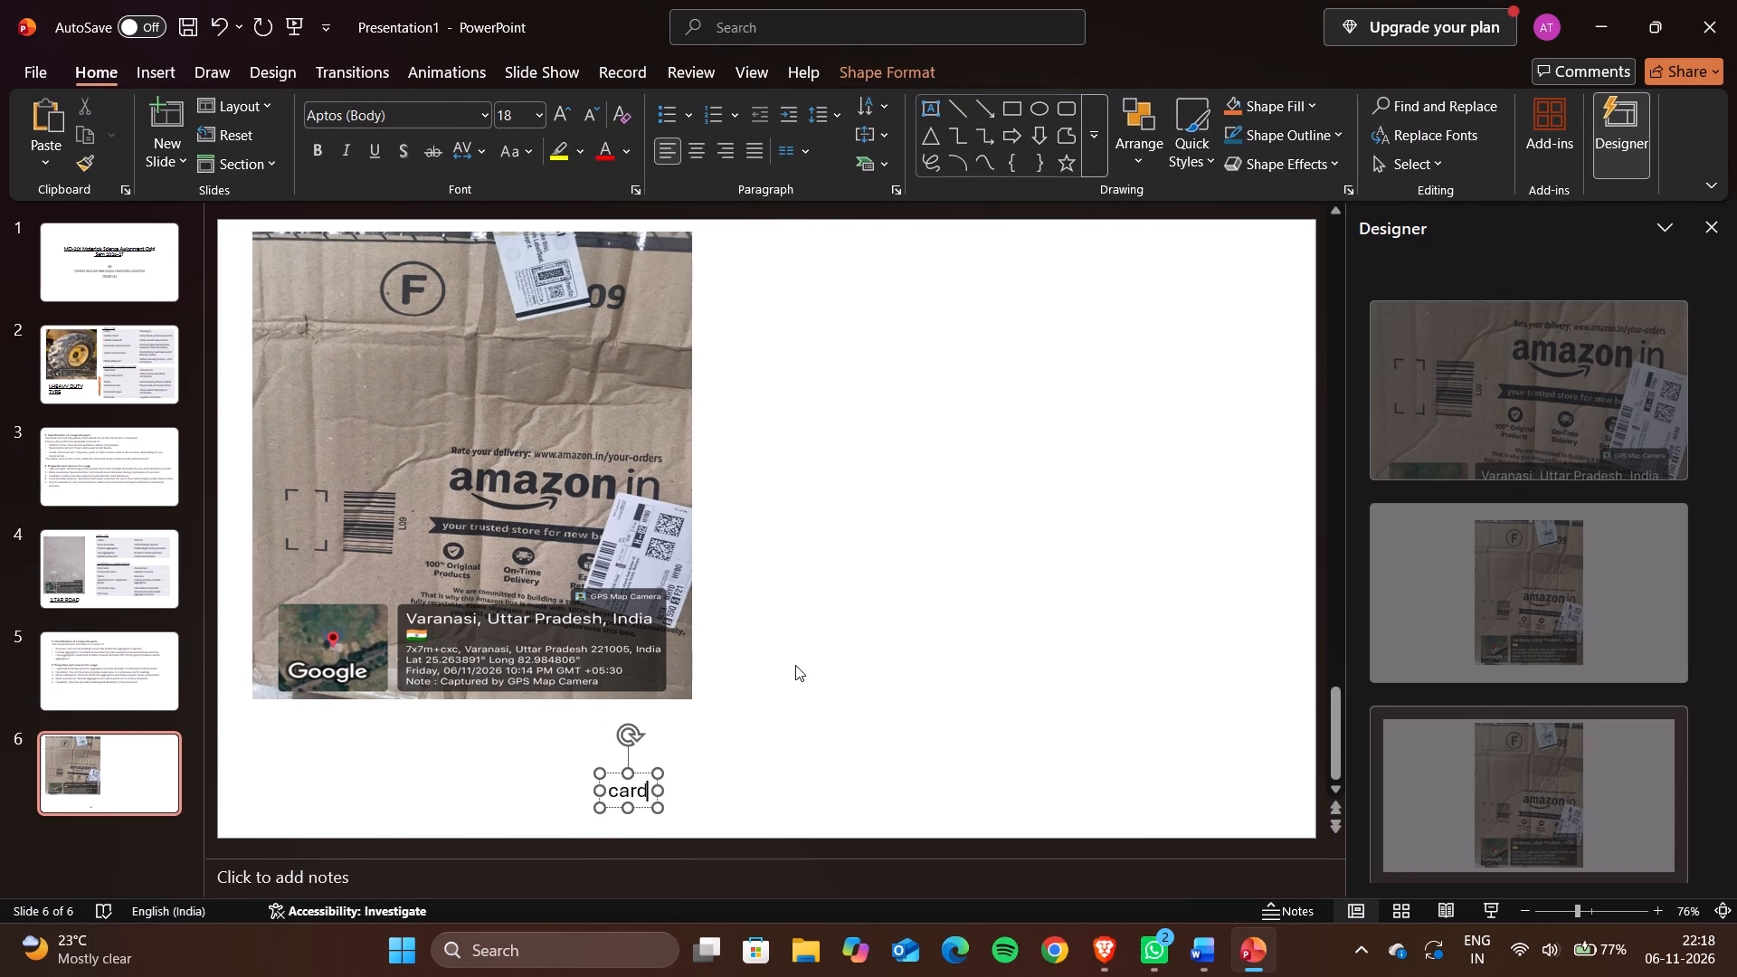
{"action": "type", "text": "board packagubg ="}
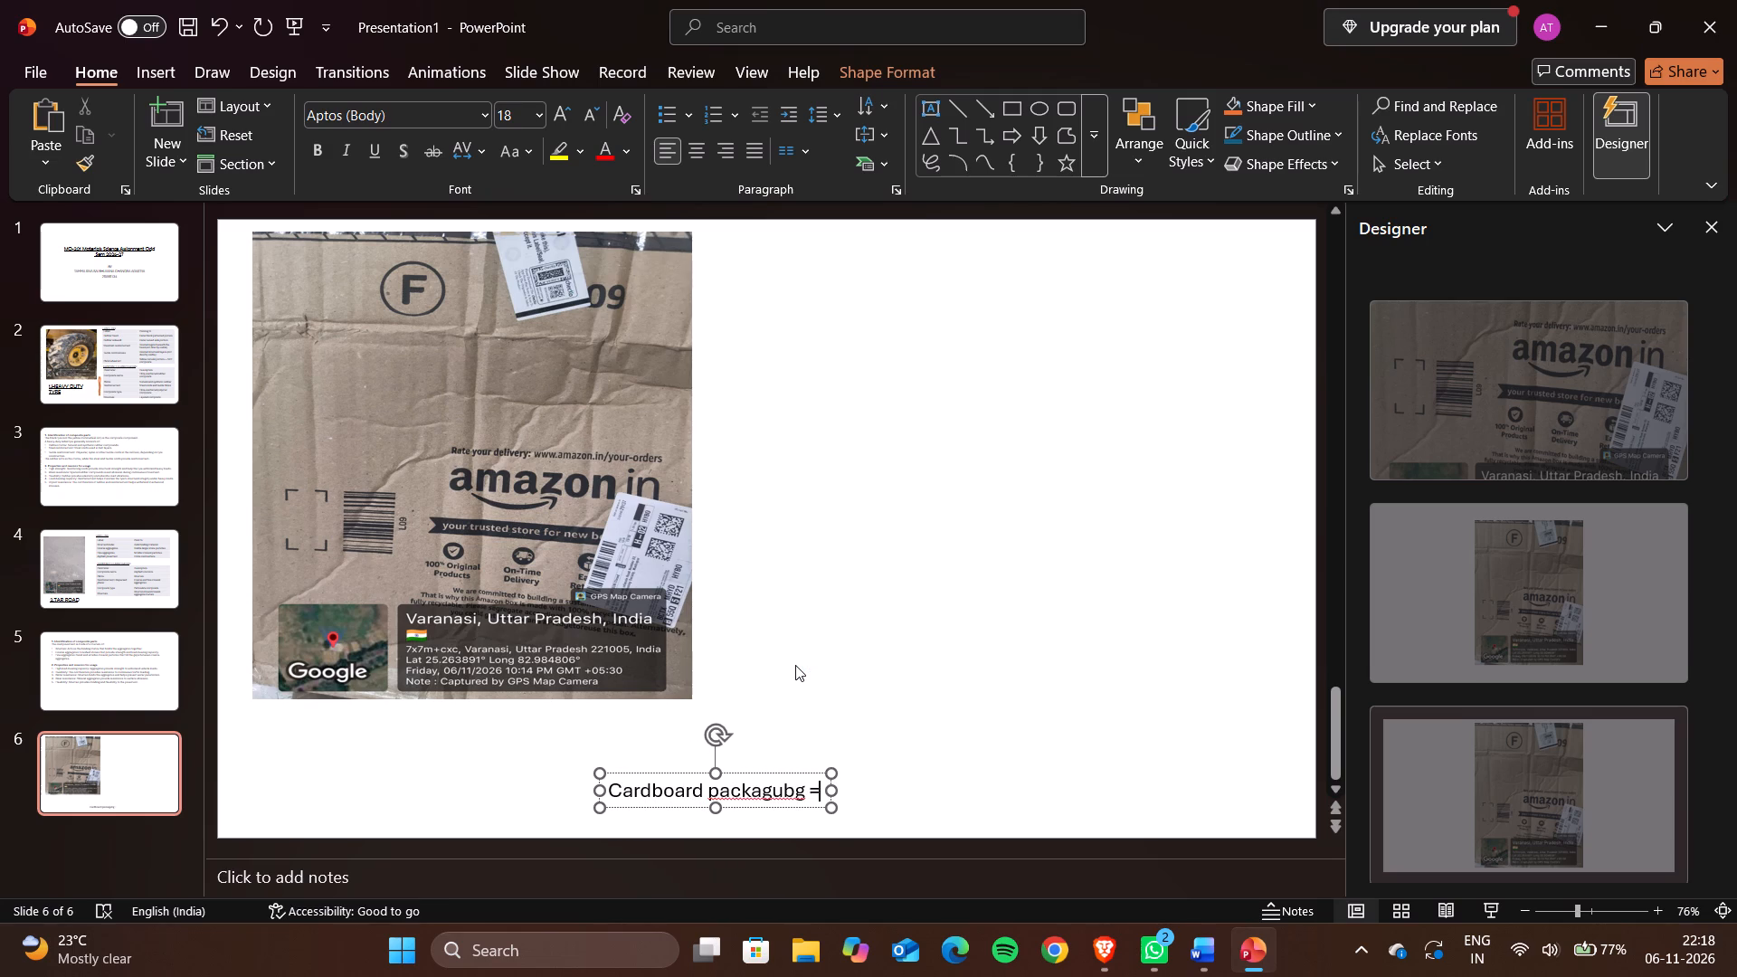
{"action": "key", "text": "BackSpace"}
{"action": "key", "text": "BackSpace"}
{"action": "key", "text": "BackSpace"}
{"action": "key", "text": "BackSpace"}
{"action": "key", "text": "BackSpace"}
{"action": "type", "text": "ing box"}
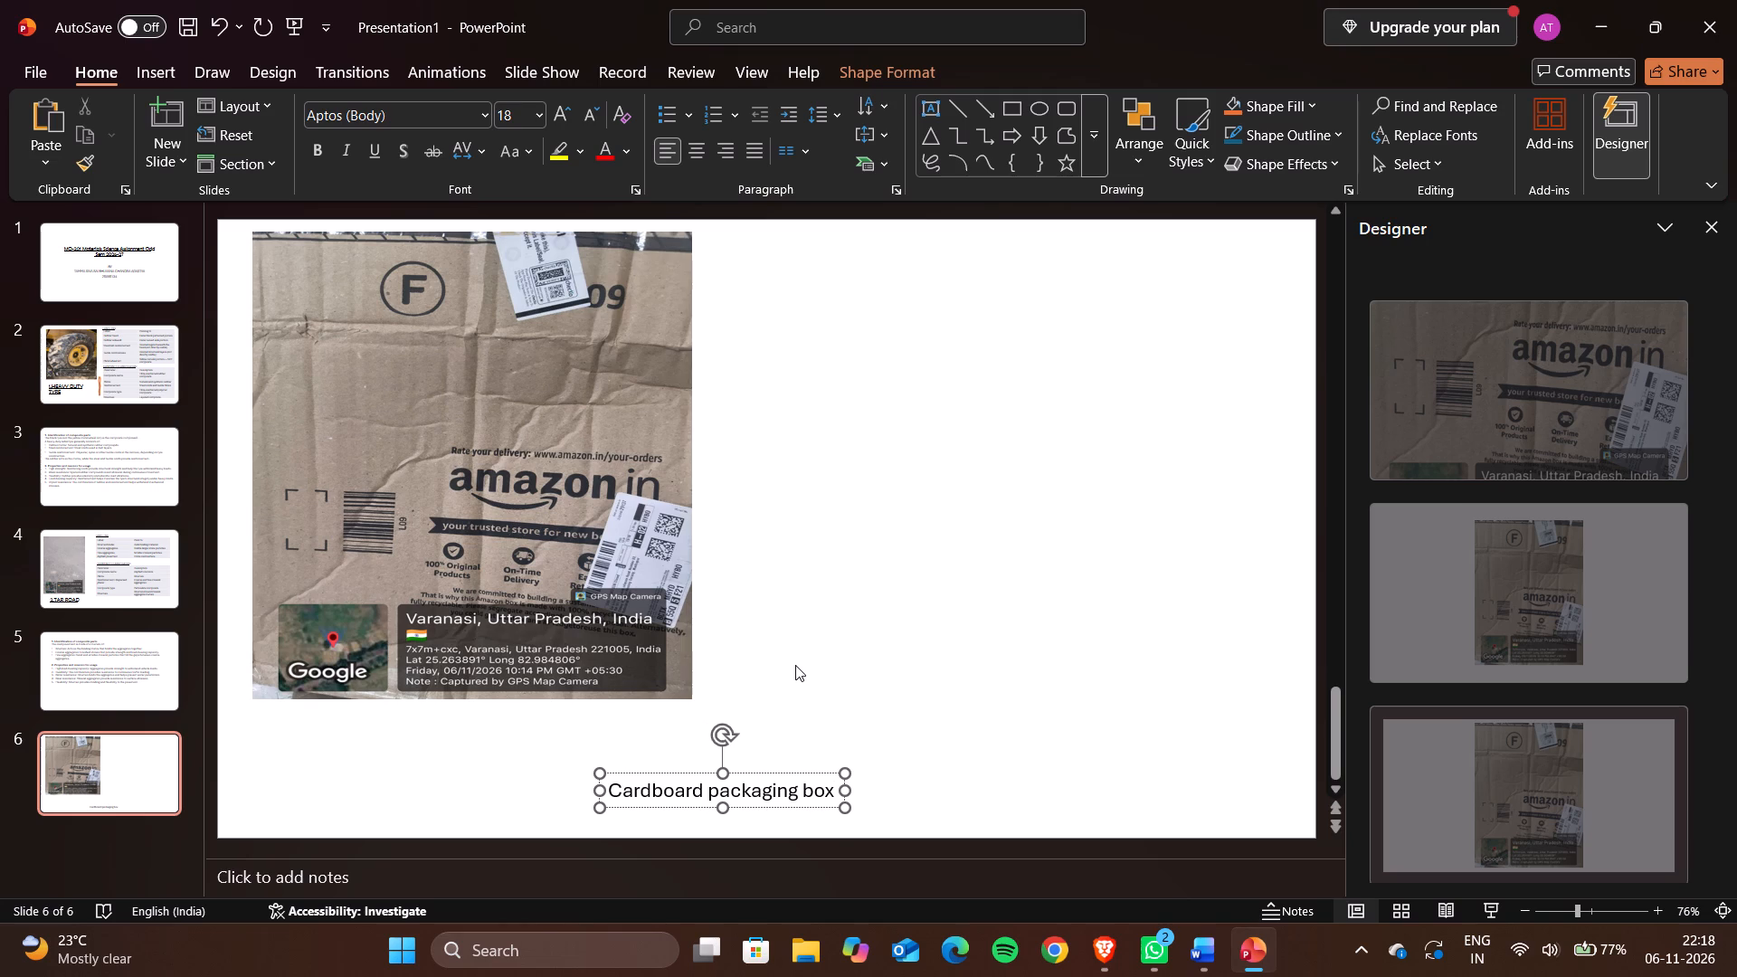
Set the font size of the whole "Cardboard packaging box" caption to 38.
{"action": "key", "text": "ctrl+a"}
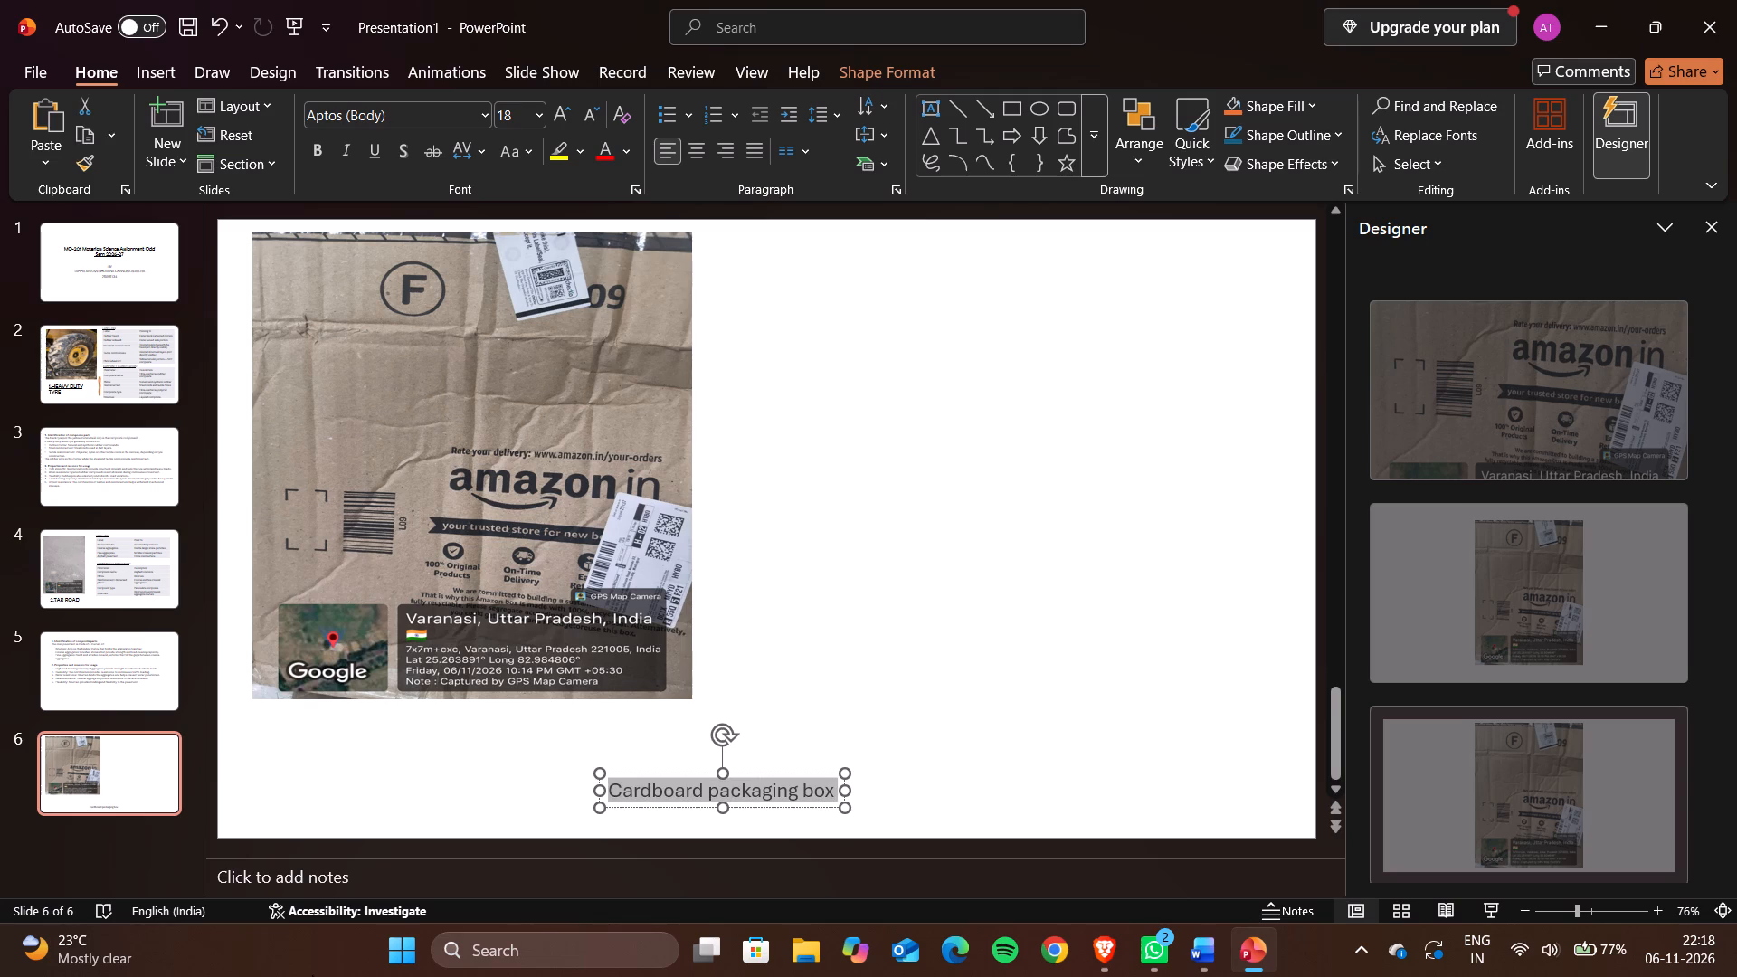
{"action": "left_click", "coordinate": [542, 111]}
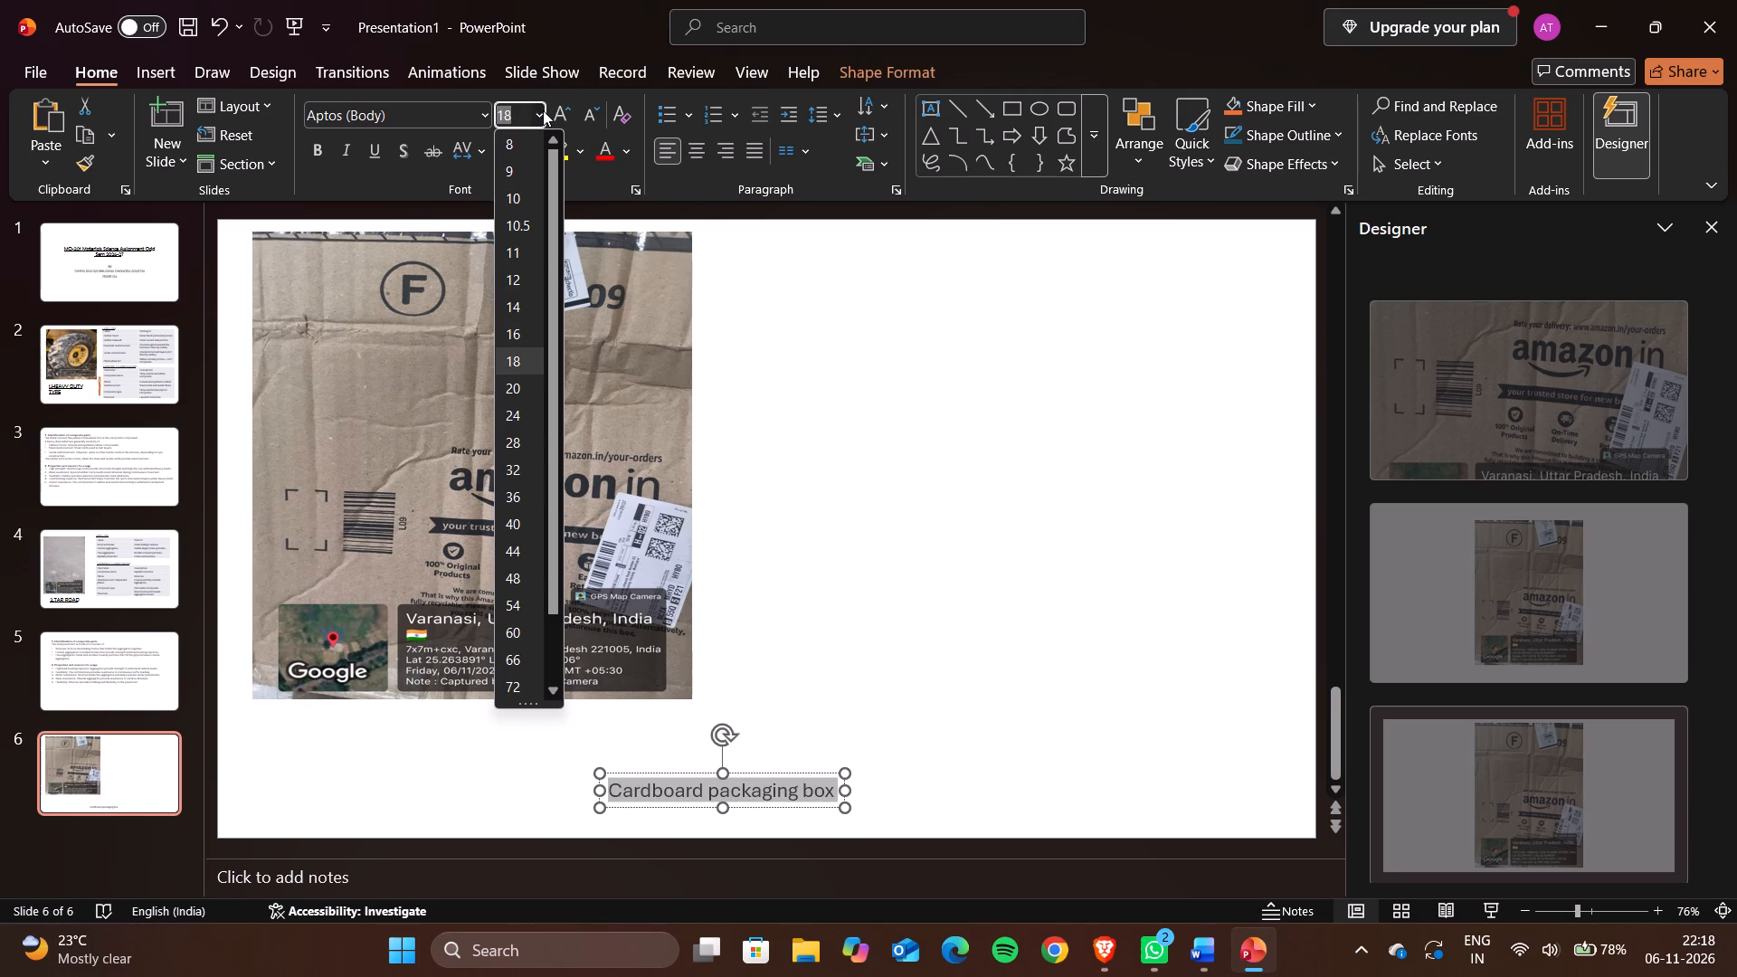
{"action": "key", "text": "BackSpace"}
{"action": "key", "text": "8"}
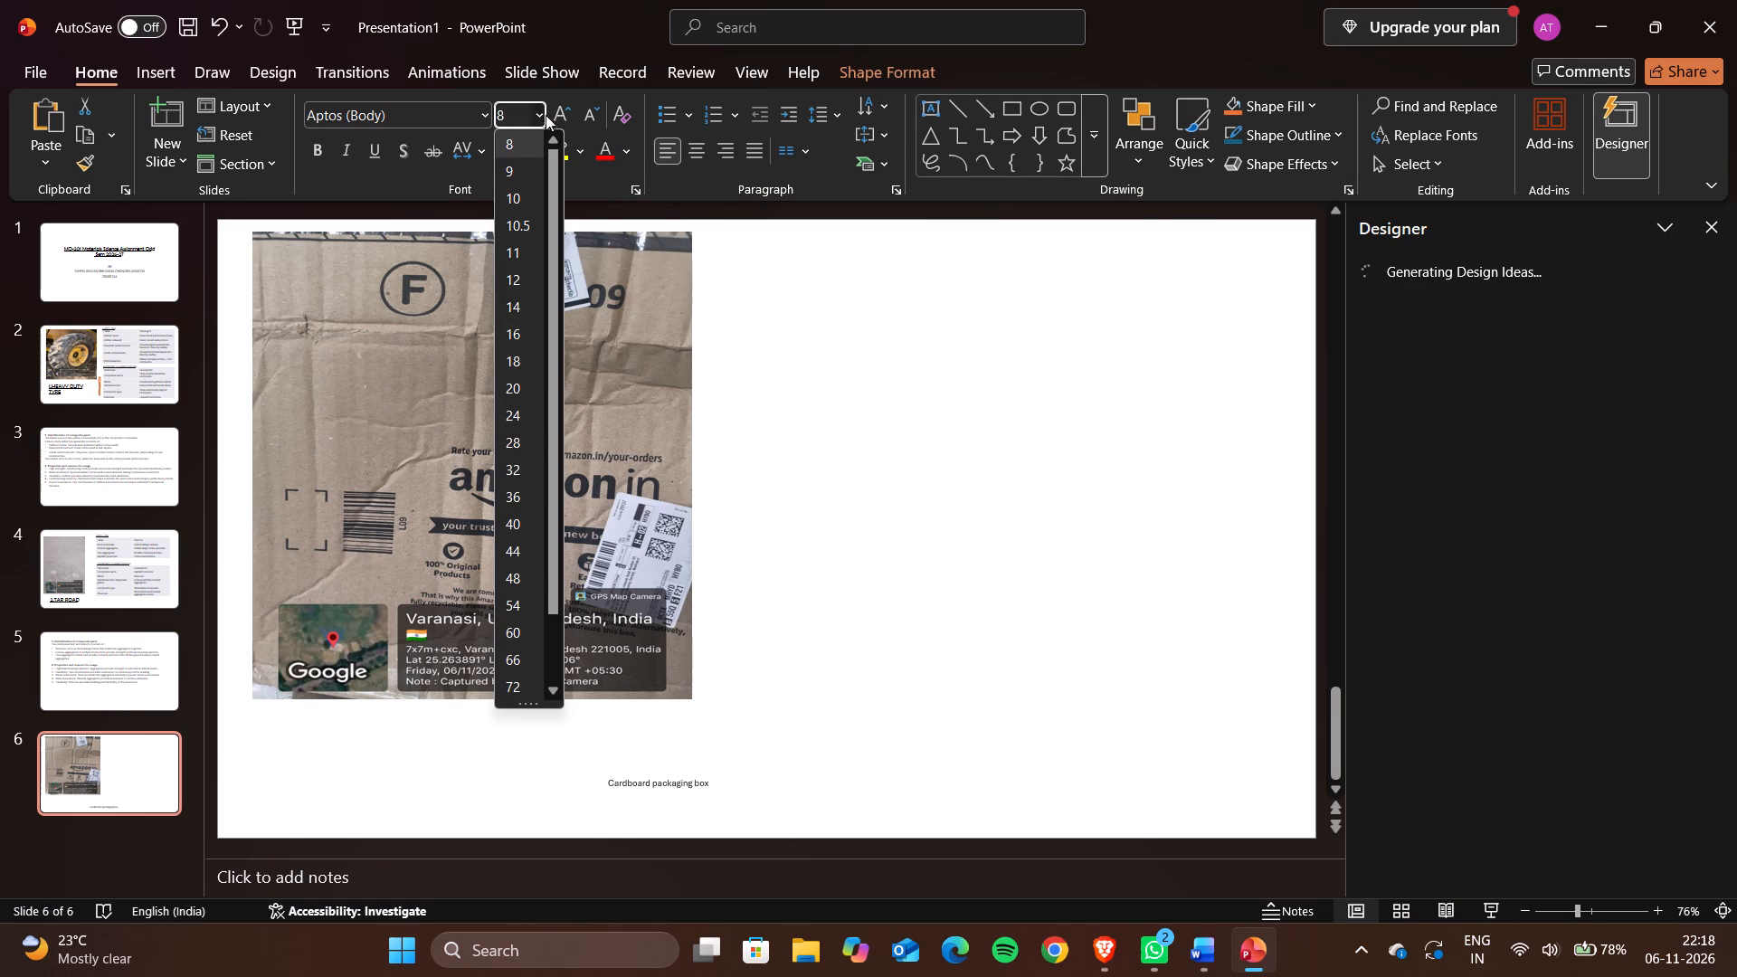
{"action": "key", "text": "BackSpace"}
{"action": "type", "text": "38"}
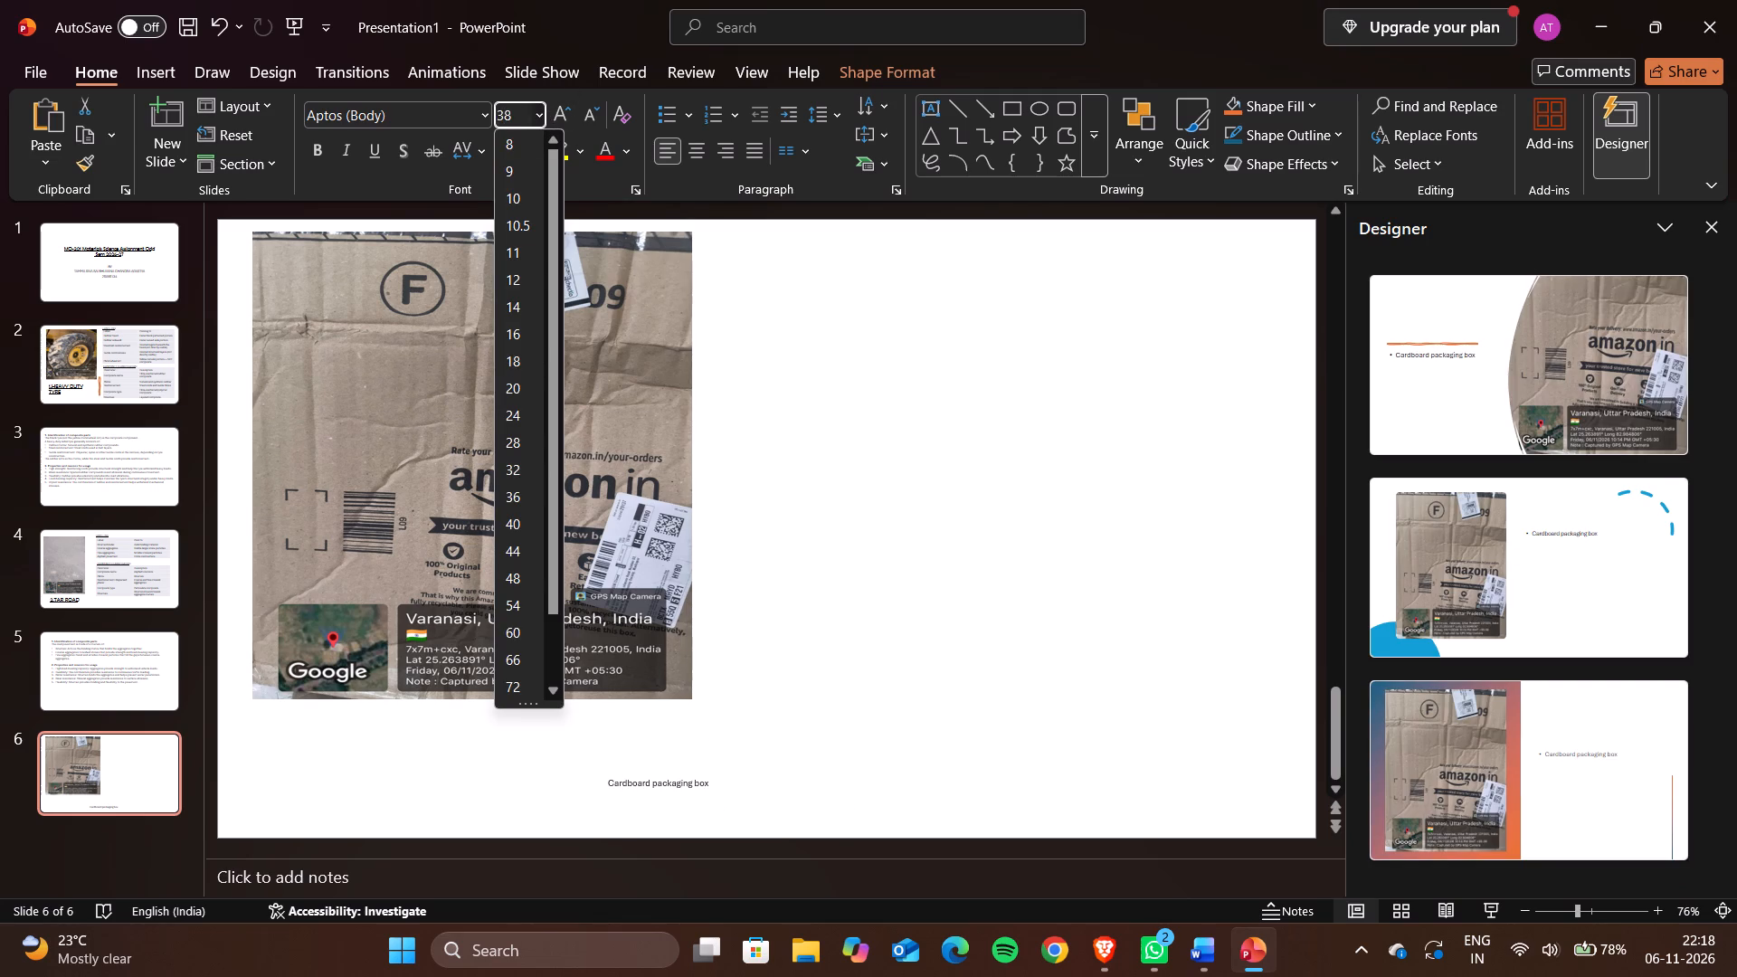
{"action": "key", "text": "Return"}
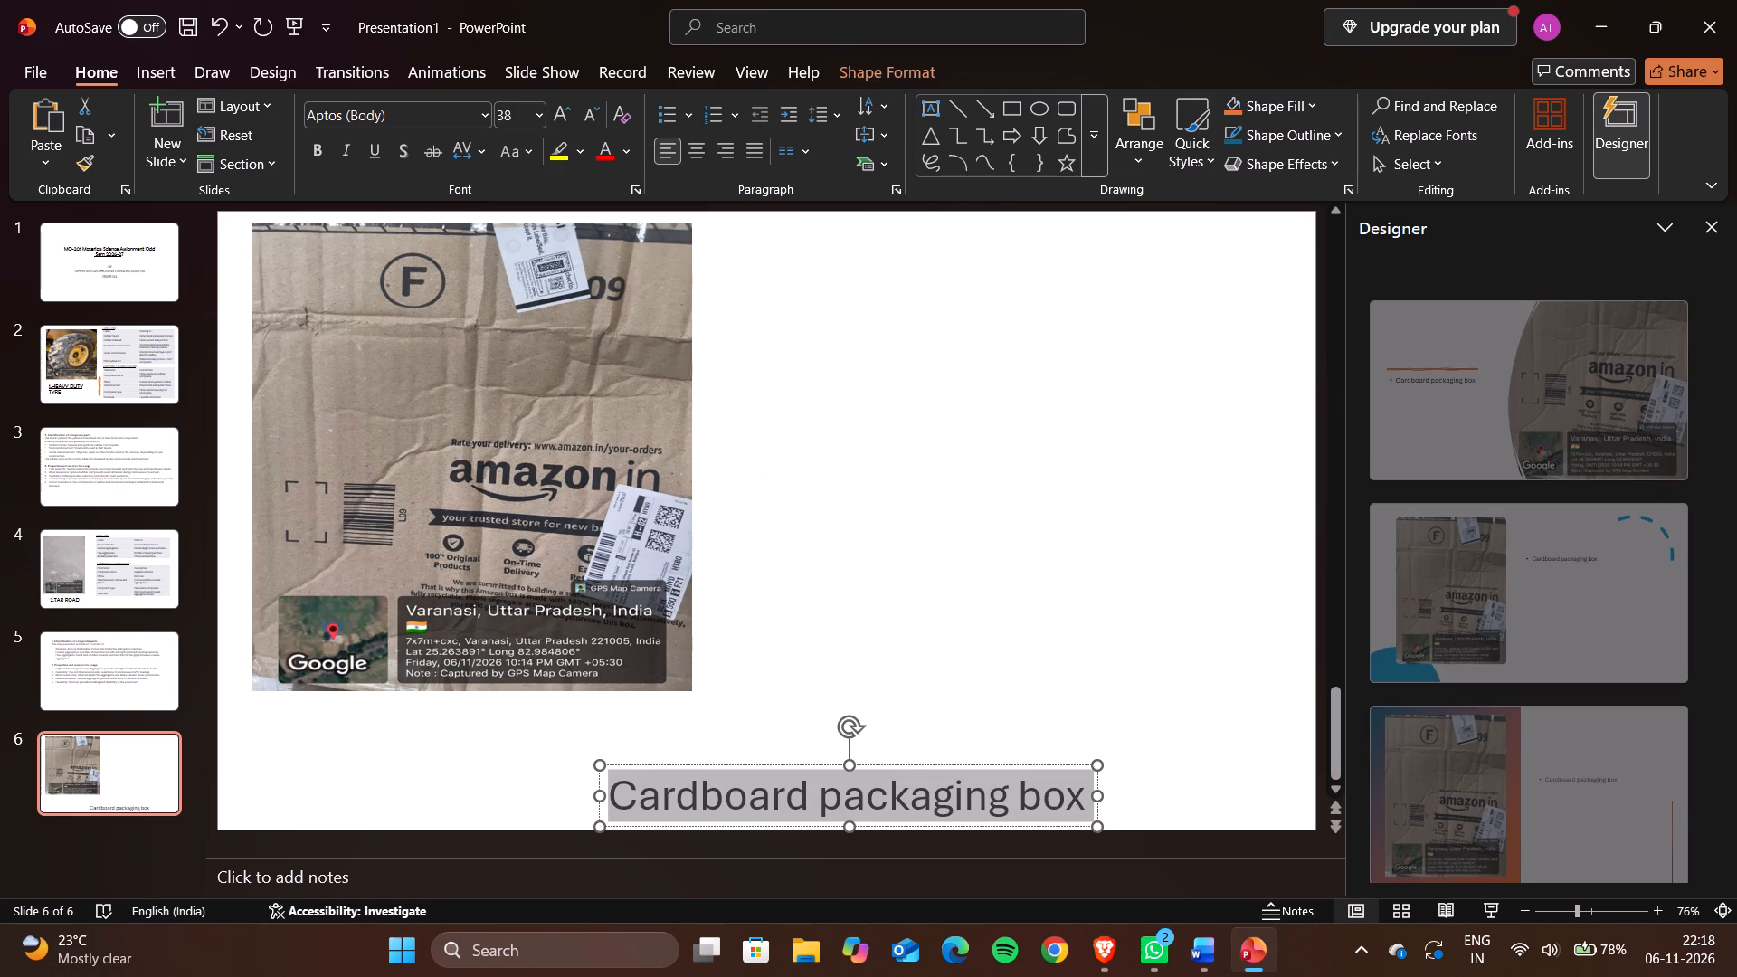
Move the "Cardboard packaging box" caption directly beneath the photo, roughly level with the photo's left edge.
{"action": "left_click_drag", "start_coordinate": [886, 761], "coordinate": [527, 694]}
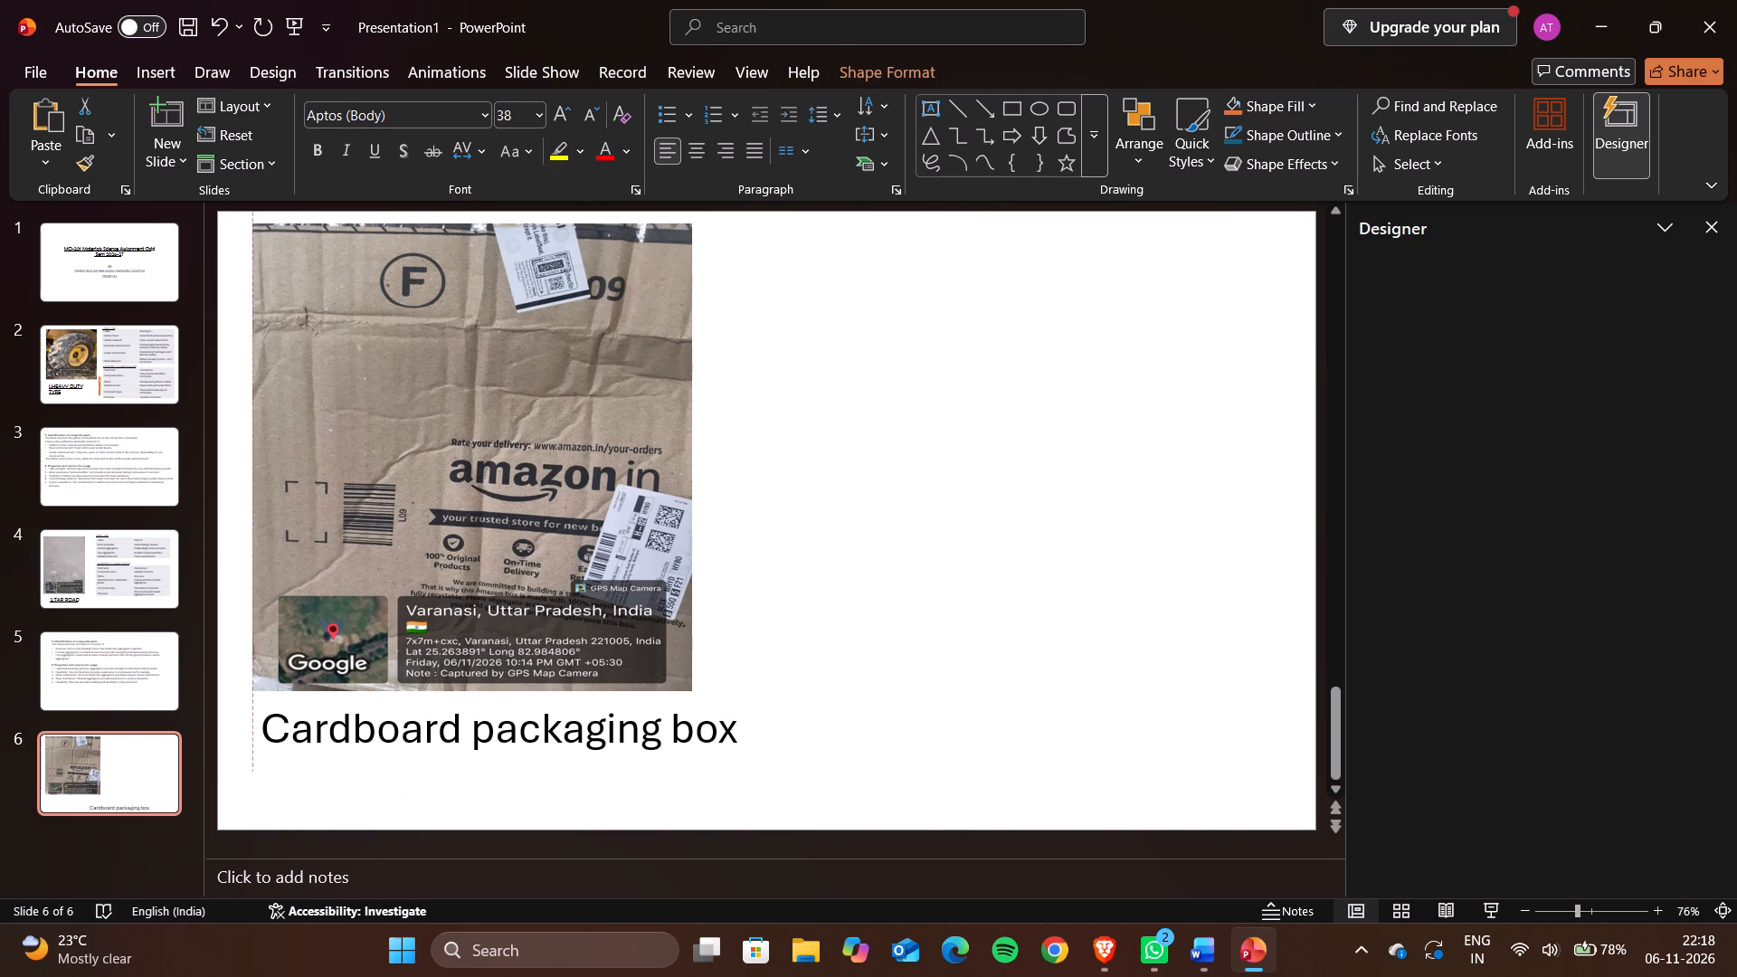
{"action": "left_click_drag", "start_coordinate": [527, 694], "coordinate": [523, 694]}
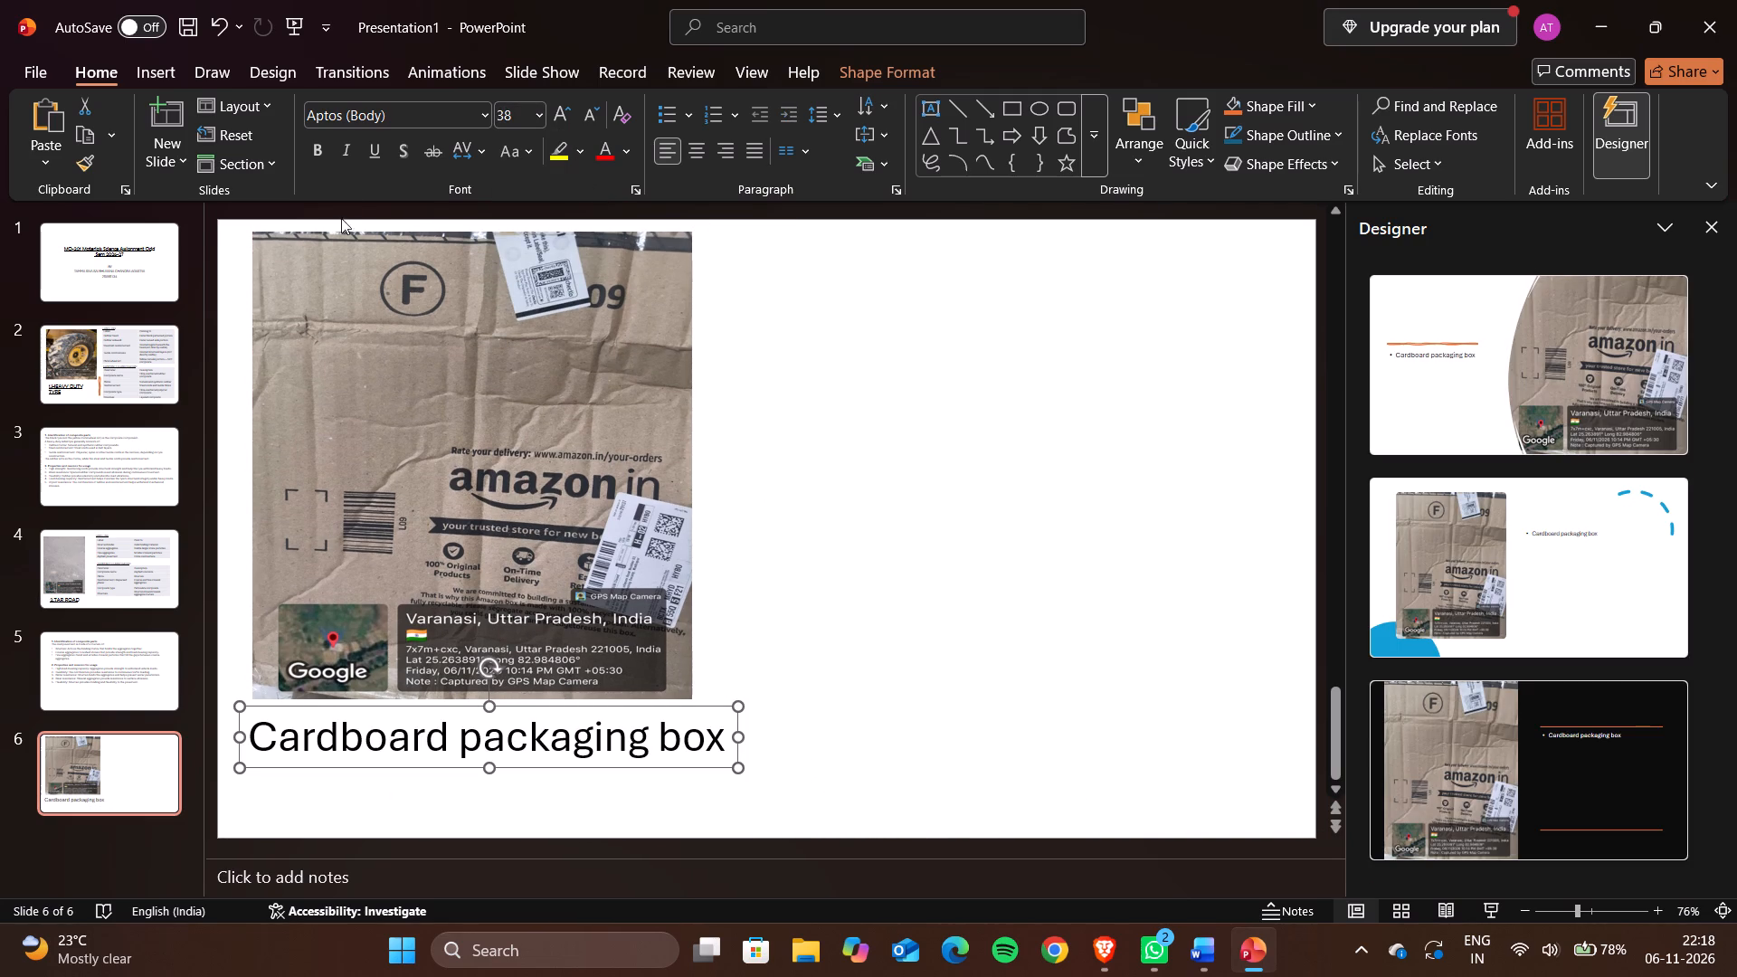
Change the cardboard caption's font to Berlin Sans FB and apply underline and text shadow to it.
{"action": "left_click", "coordinate": [476, 117]}
{"action": "left_click", "coordinate": [487, 117]}
{"action": "left_click", "coordinate": [420, 282]}
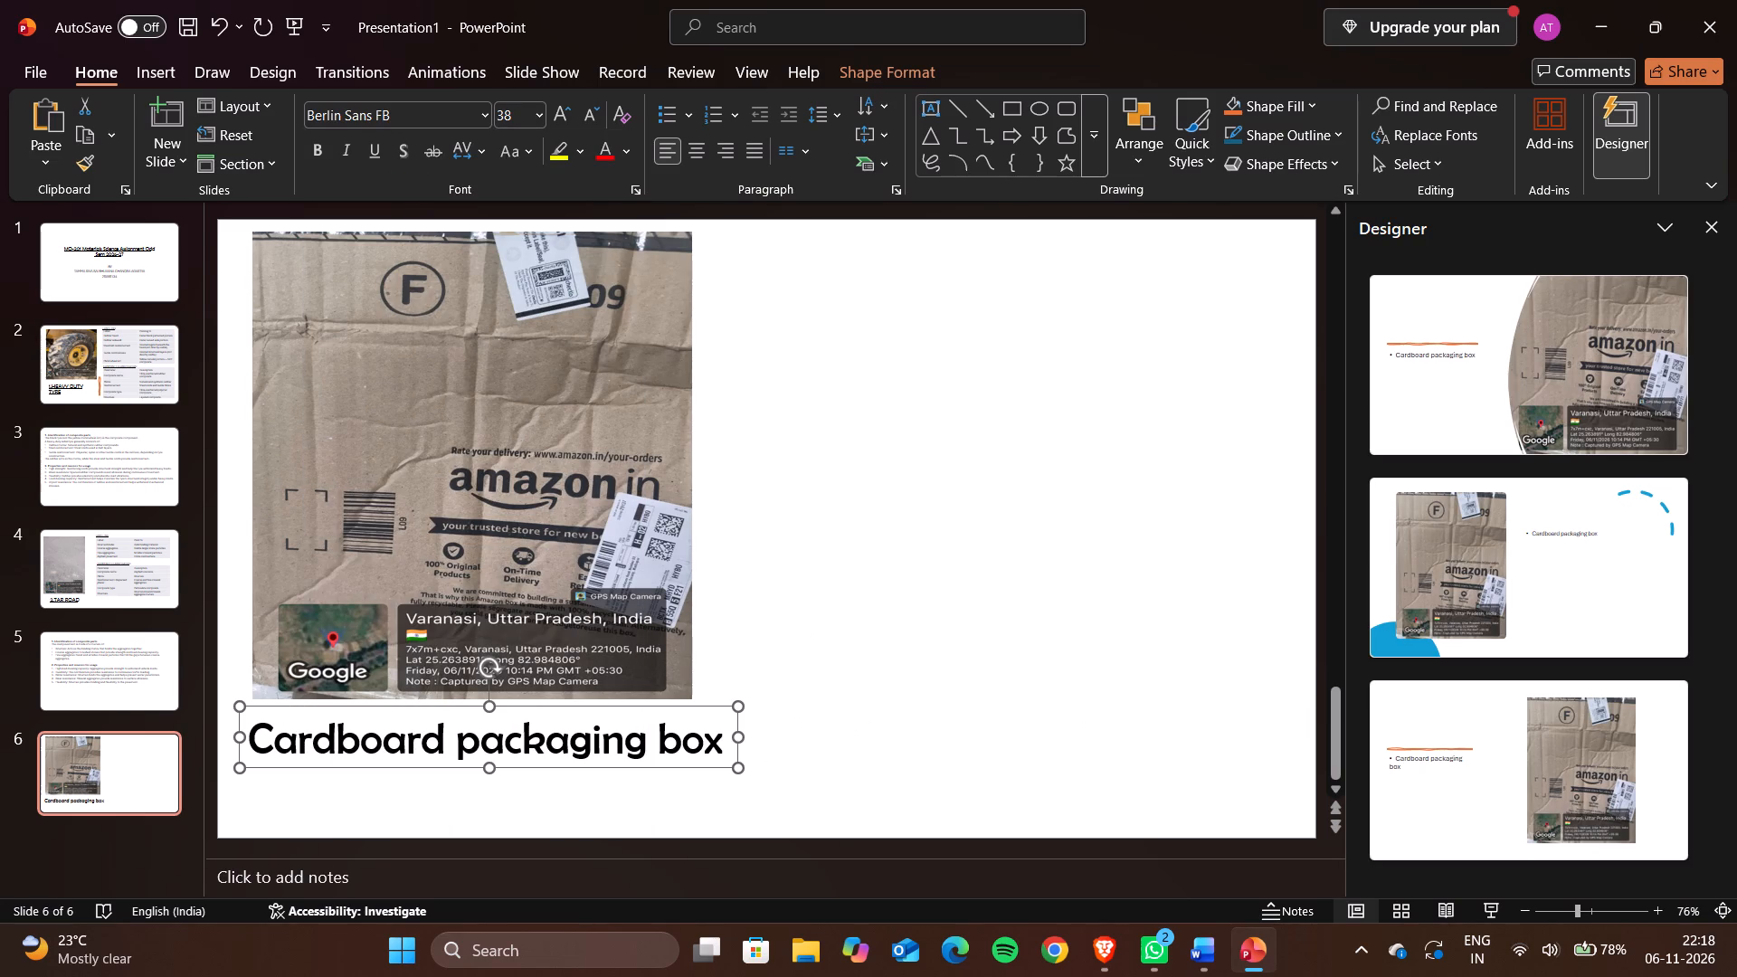
{"action": "key", "text": "ctrl+a"}
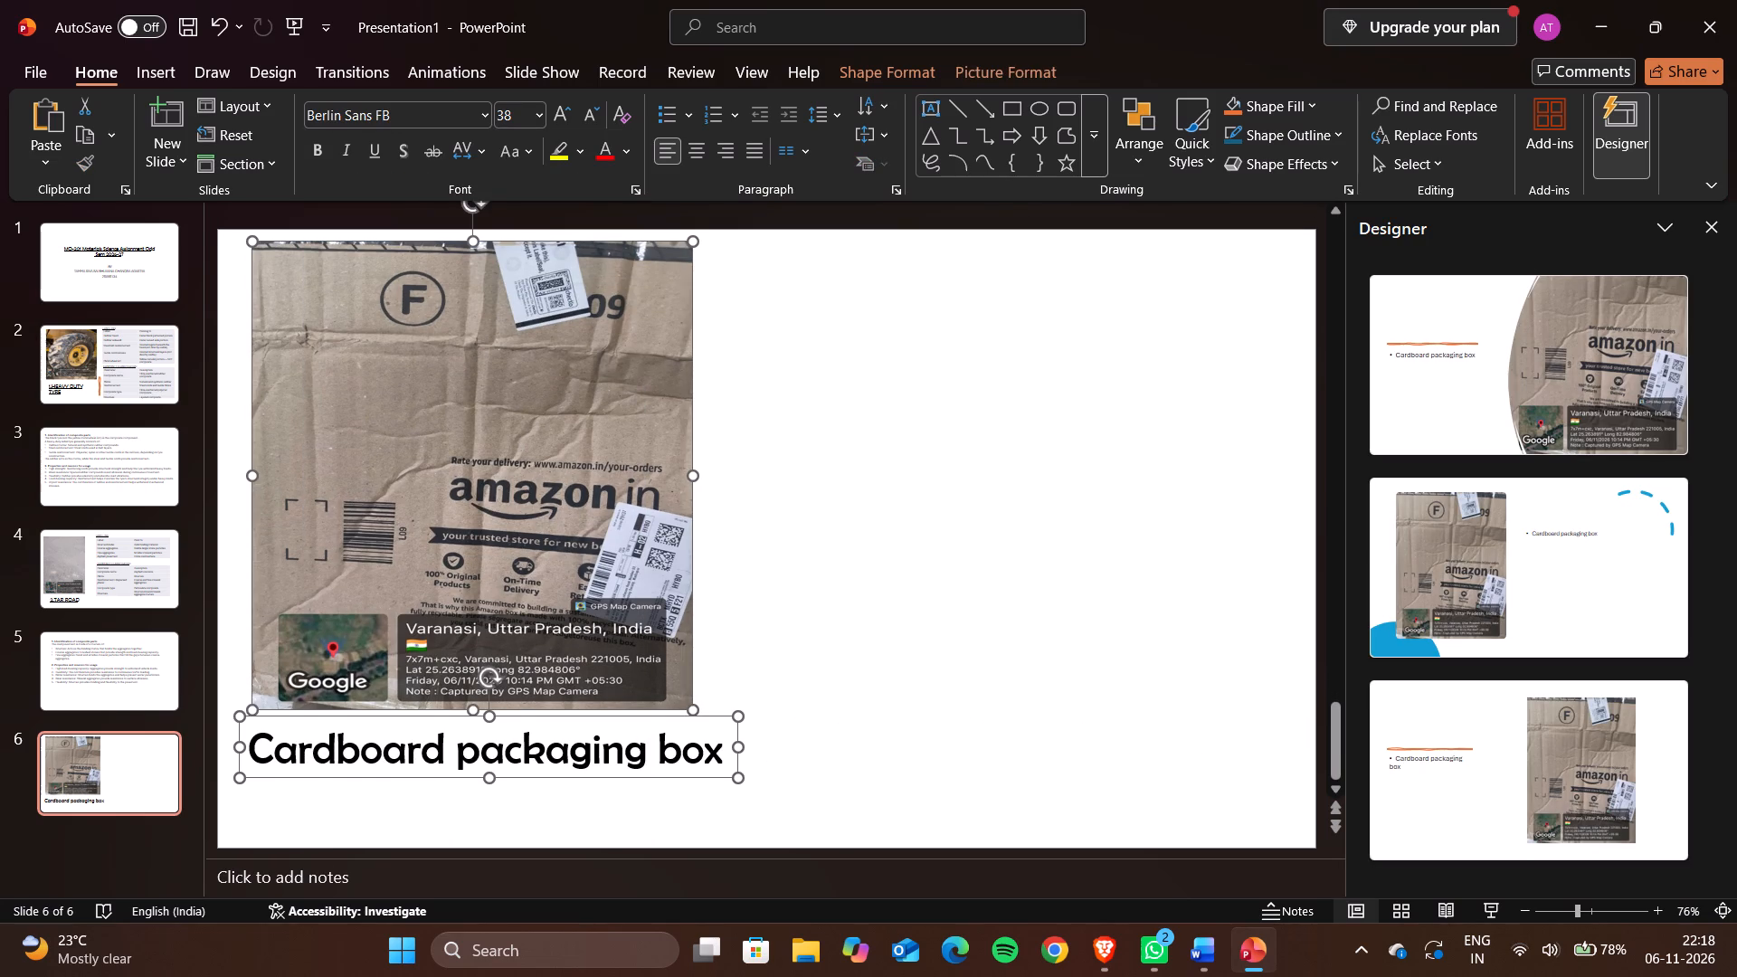
{"action": "left_click", "coordinate": [747, 754]}
{"action": "double_click", "coordinate": [715, 745]}
{"action": "key", "text": "ctrl+a"}
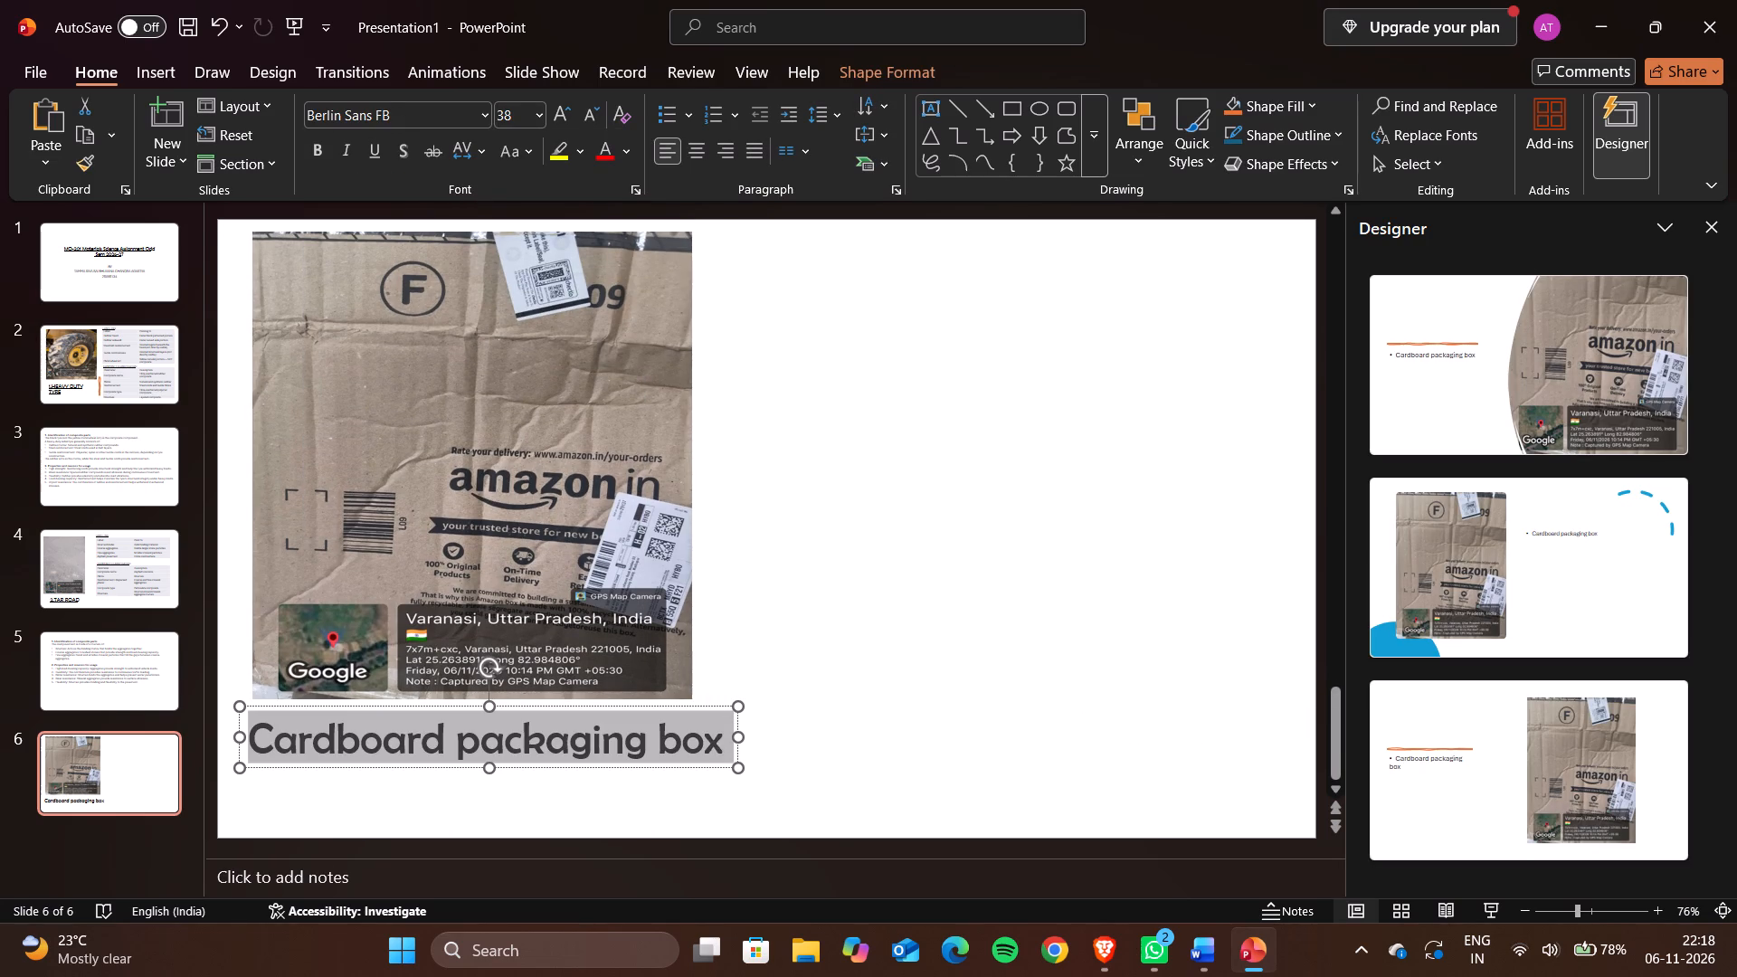
{"action": "left_click", "coordinate": [378, 157]}
{"action": "left_click", "coordinate": [399, 155]}
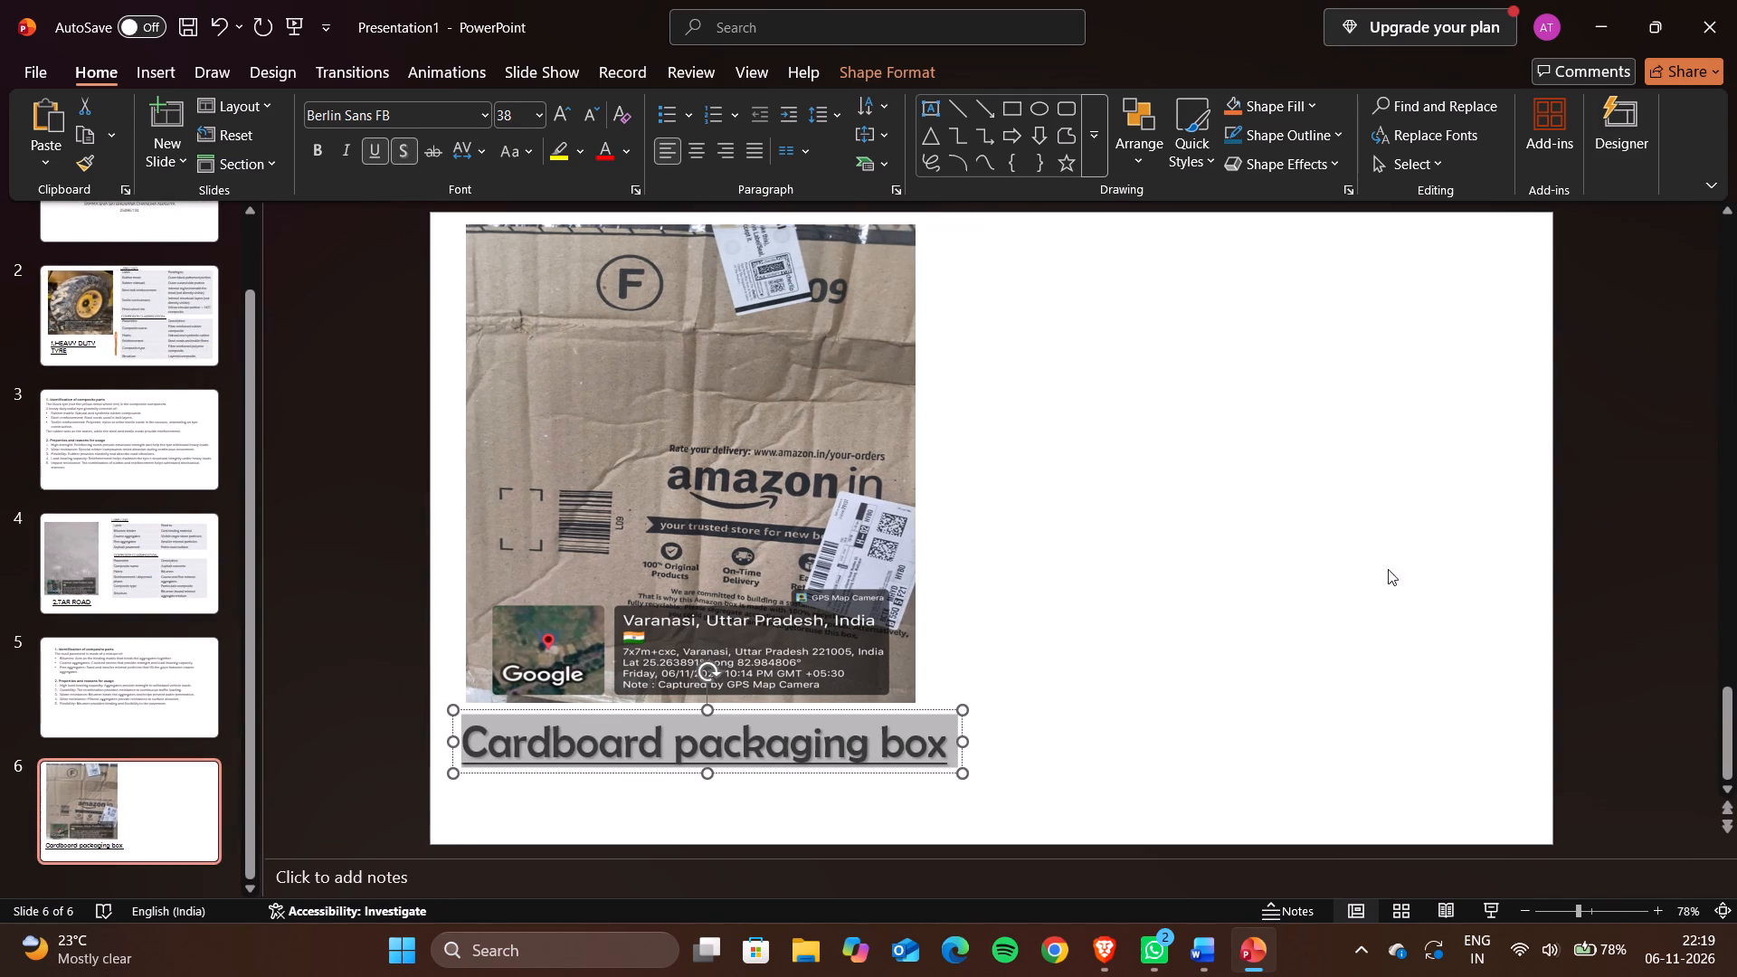
{"action": "left_click", "coordinate": [398, 449]}
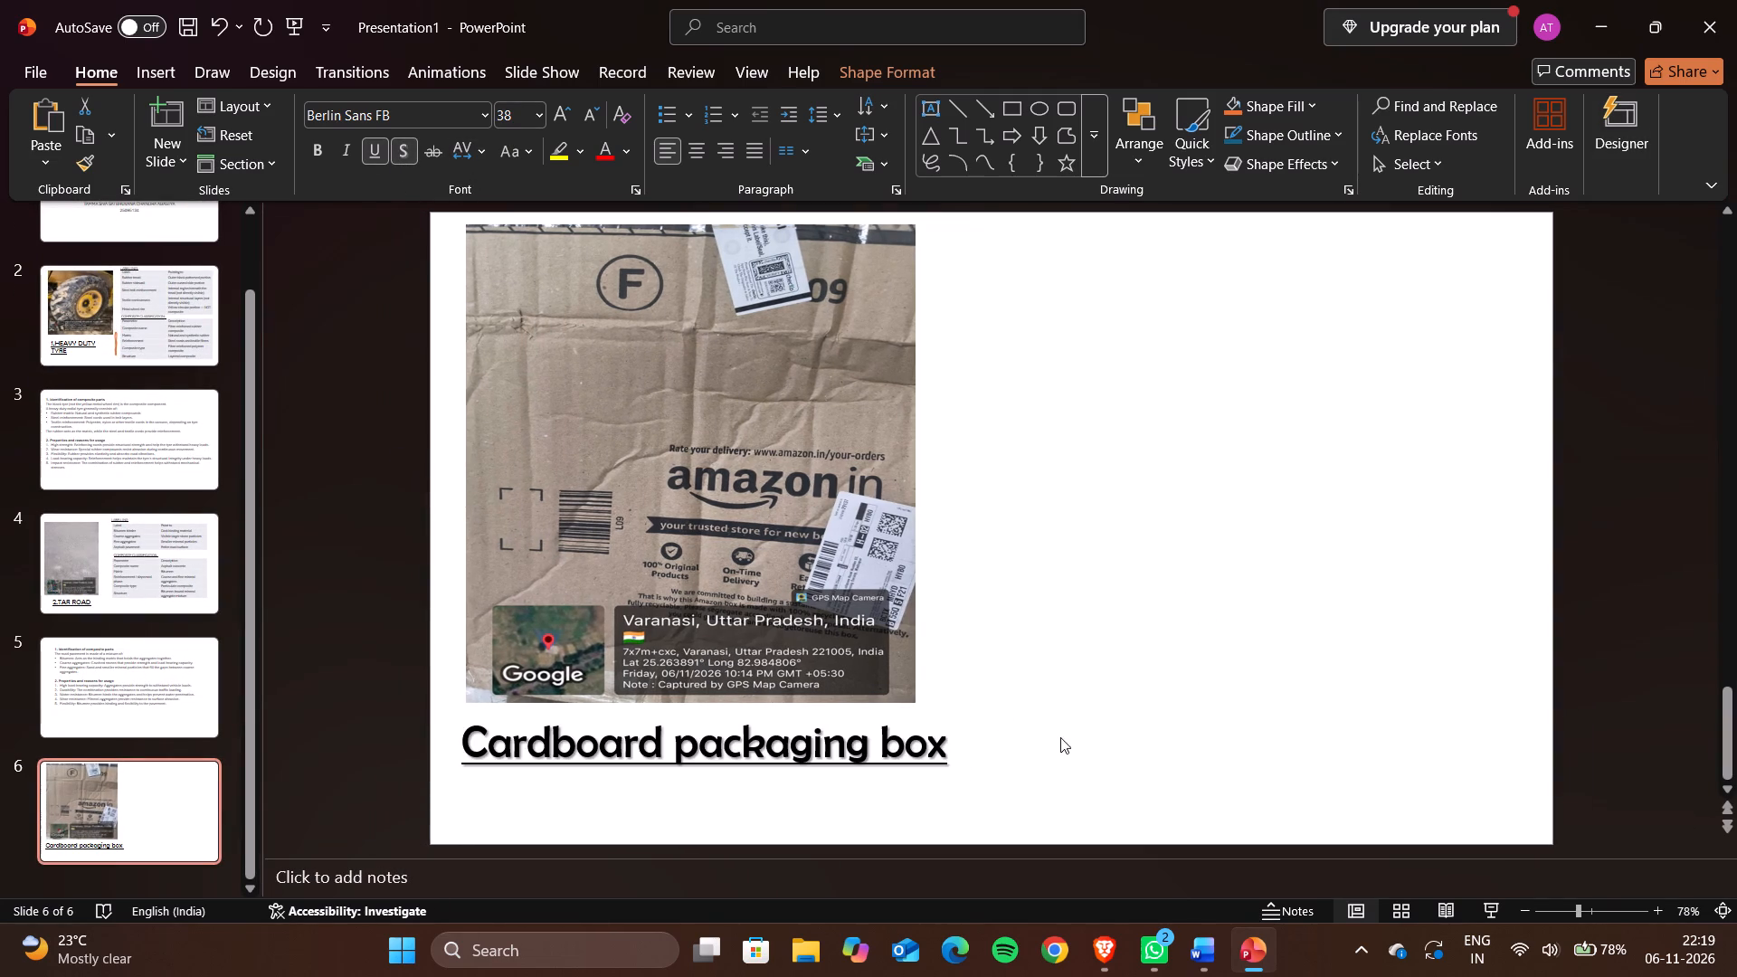
Shift the cardboard photo slightly left and down, and lower its caption a little to leave a gap beneath the photo.
{"action": "scroll", "coordinate": [679, 513], "scroll_direction": "up", "scroll_amount": 1}
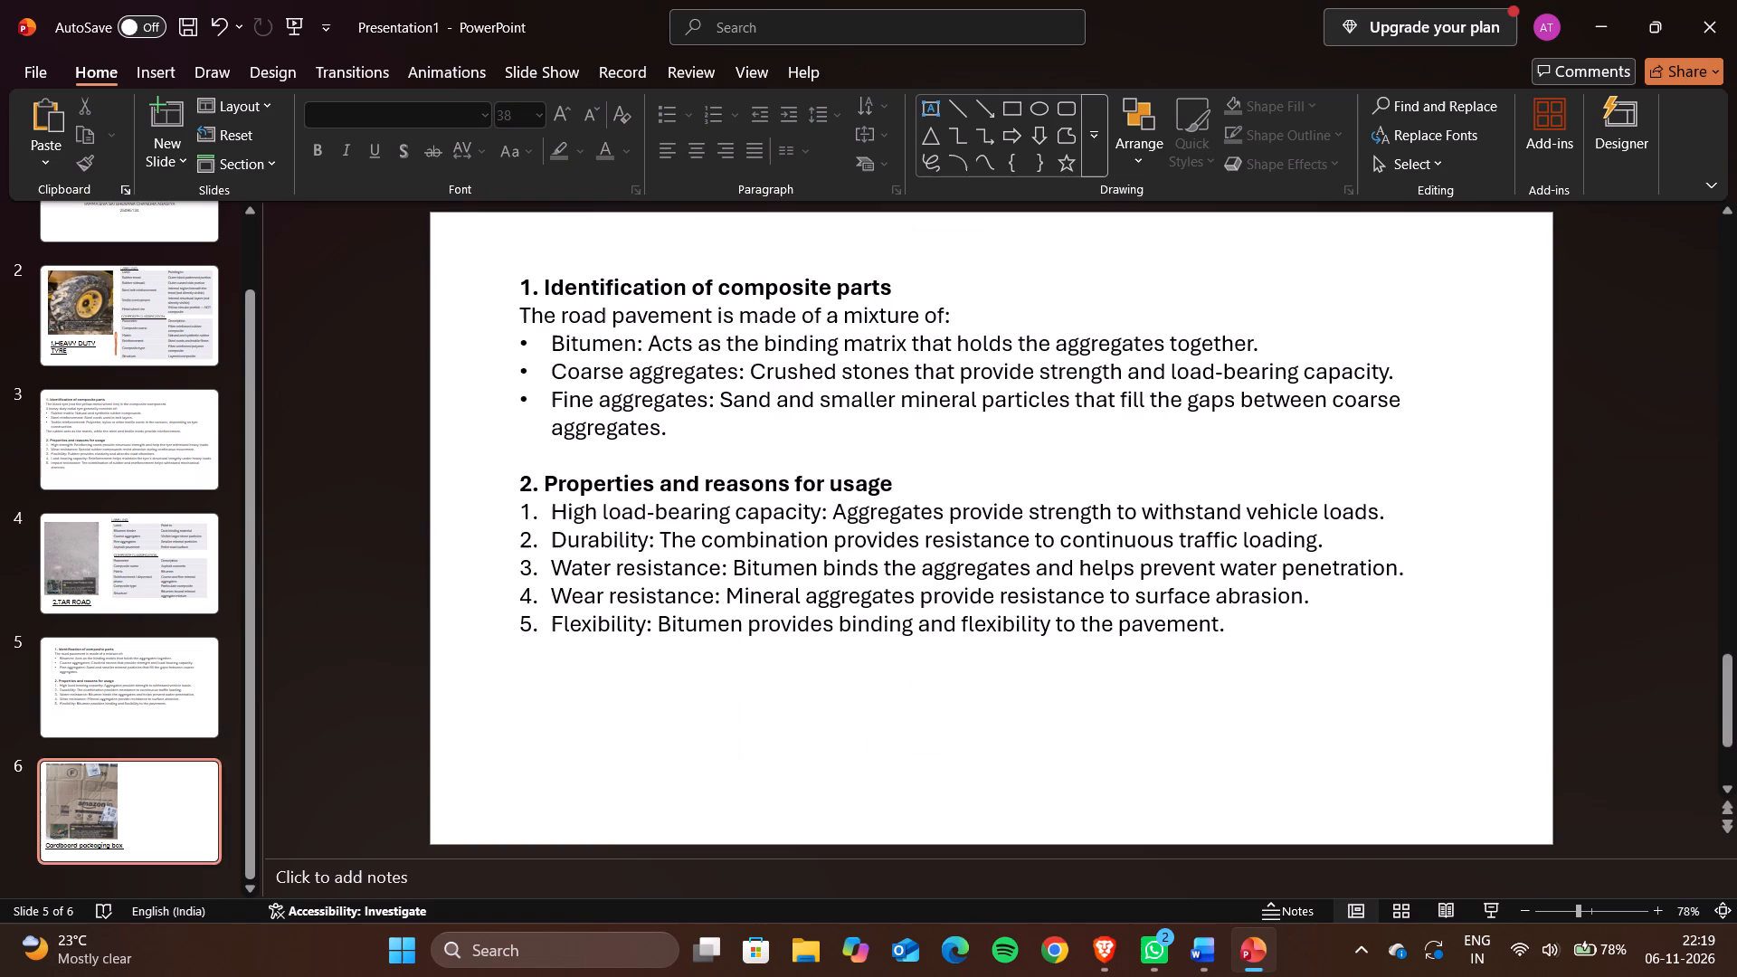
{"action": "scroll", "coordinate": [521, 547], "scroll_direction": "down", "scroll_amount": 2}
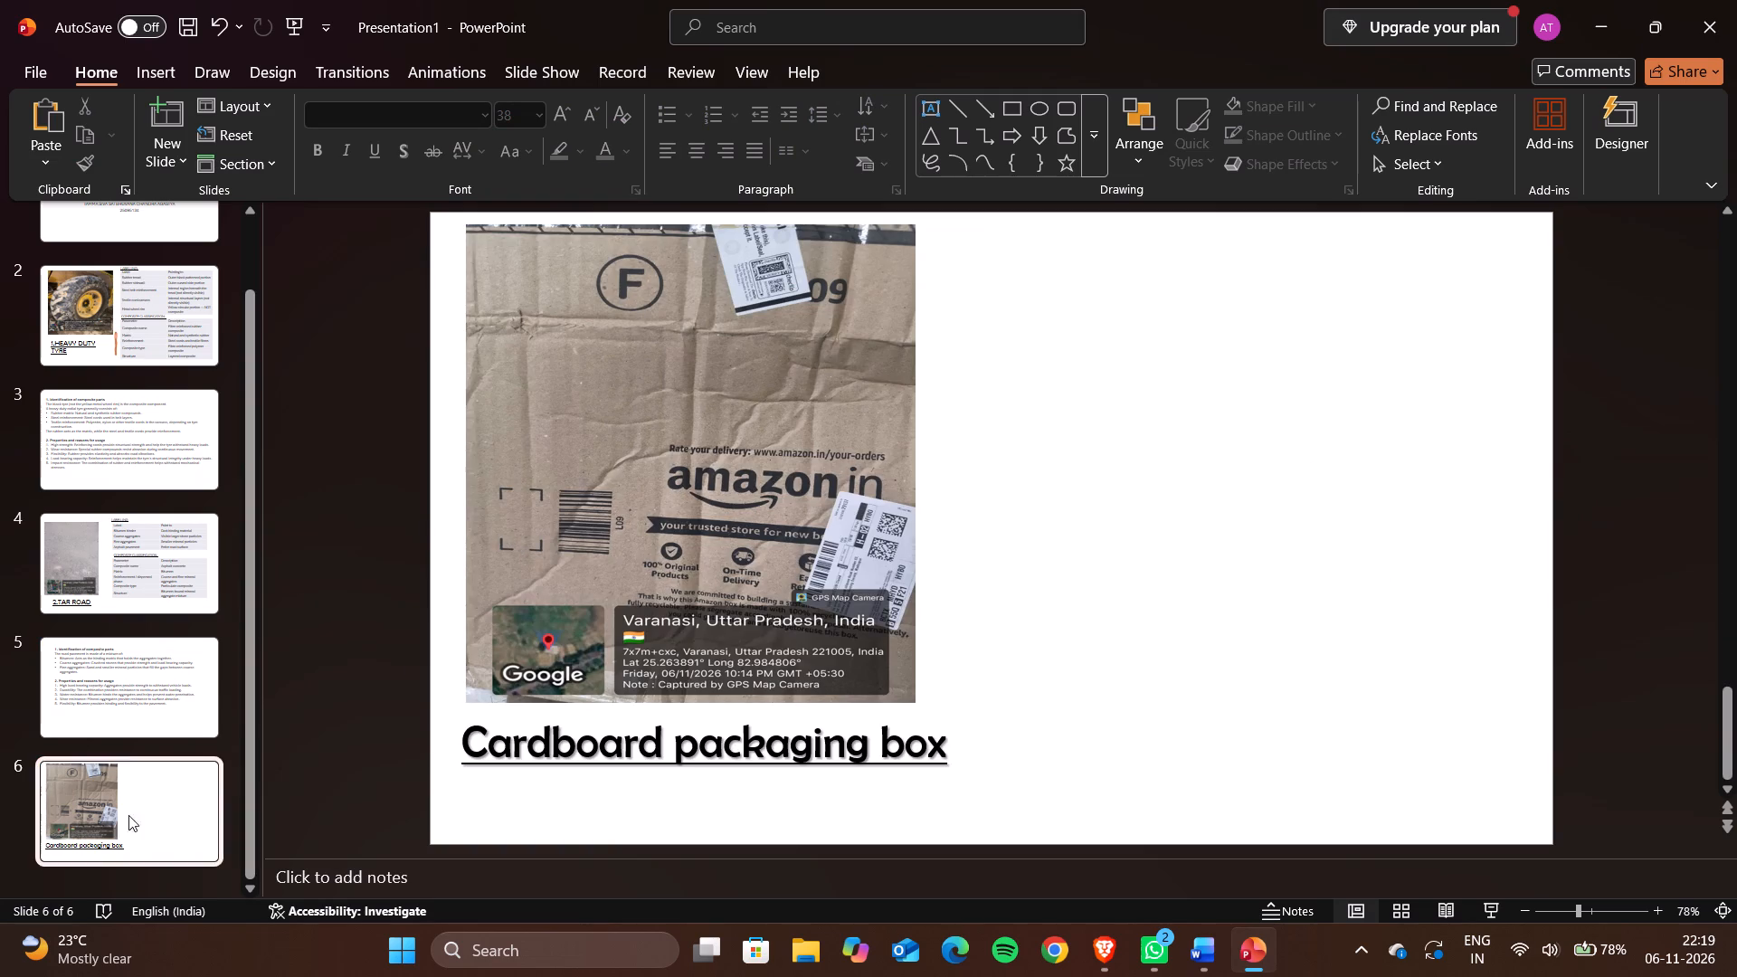
{"action": "left_click", "coordinate": [857, 458]}
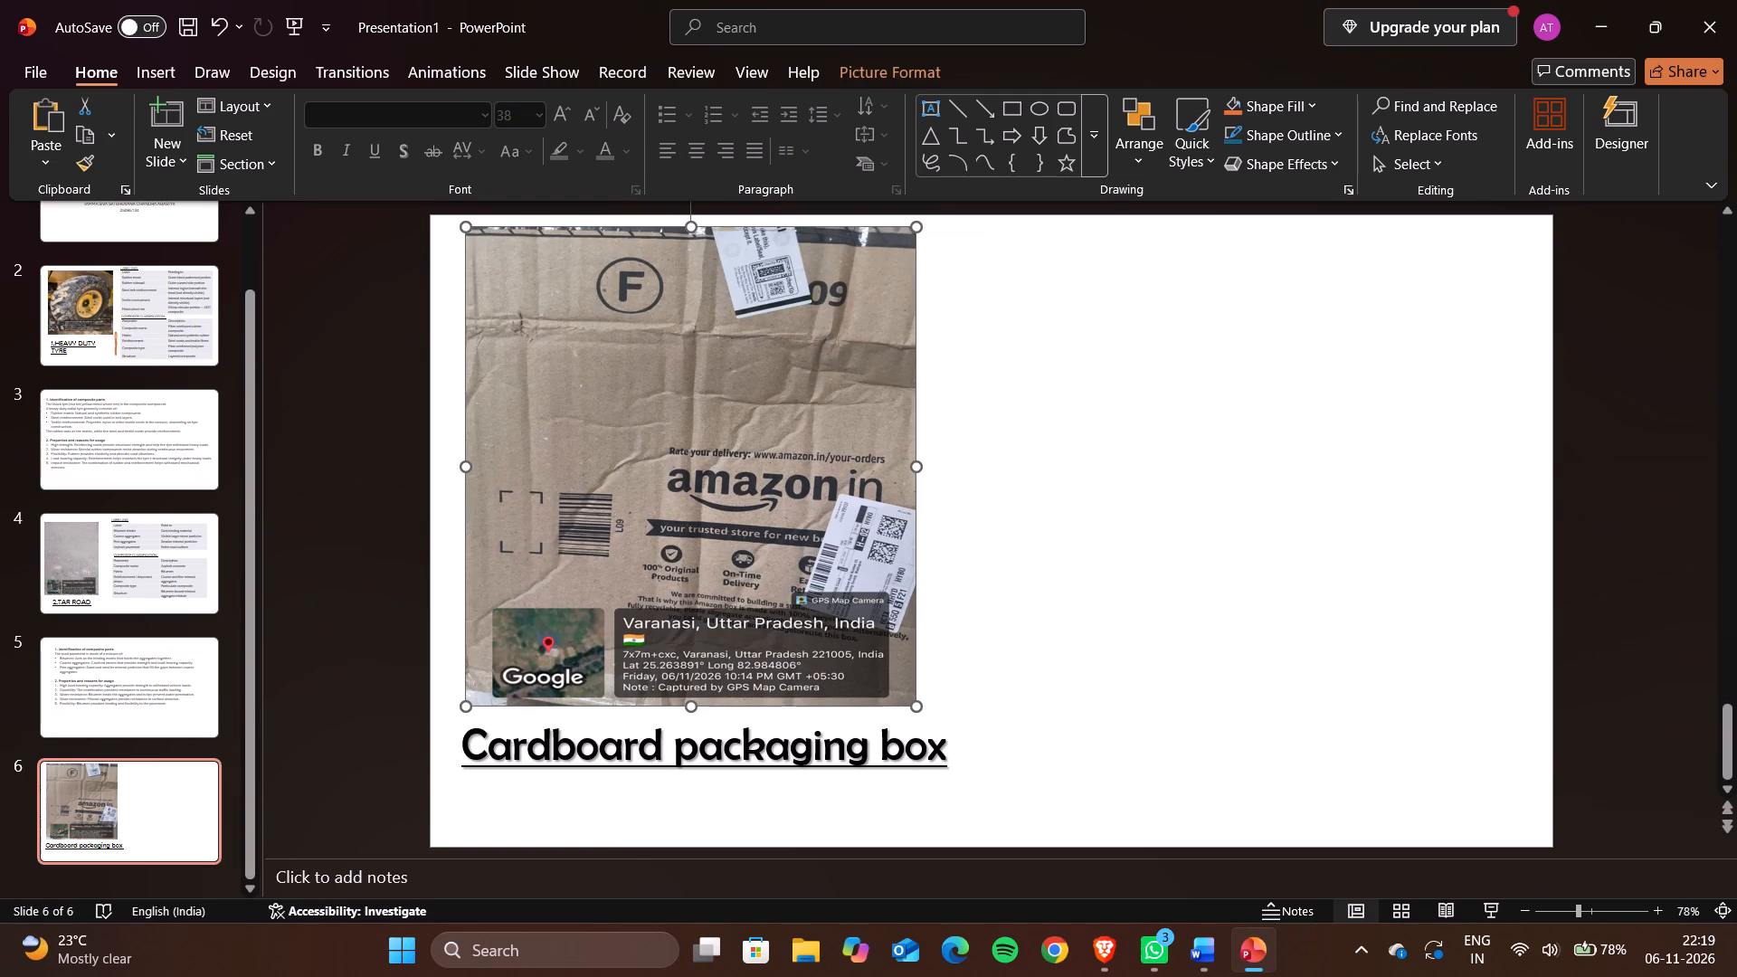
{"action": "left_click_drag", "start_coordinate": [914, 358], "coordinate": [899, 361]}
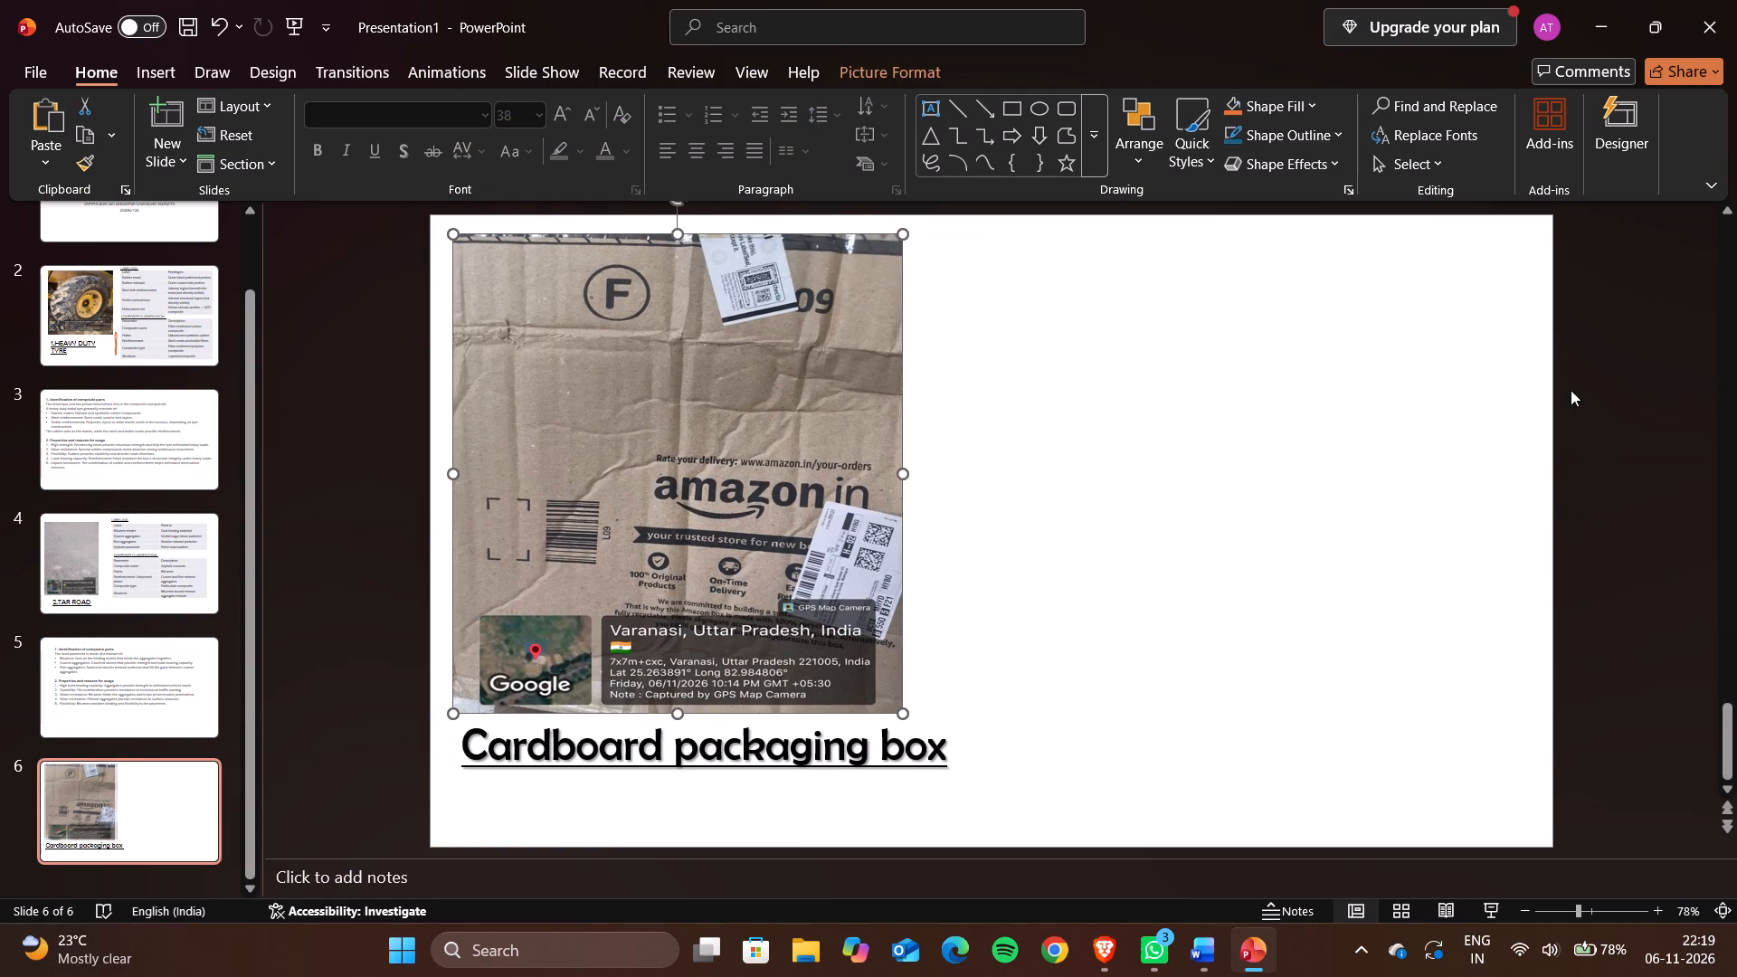
{"action": "left_click", "coordinate": [1675, 376]}
{"action": "left_click", "coordinate": [892, 751]}
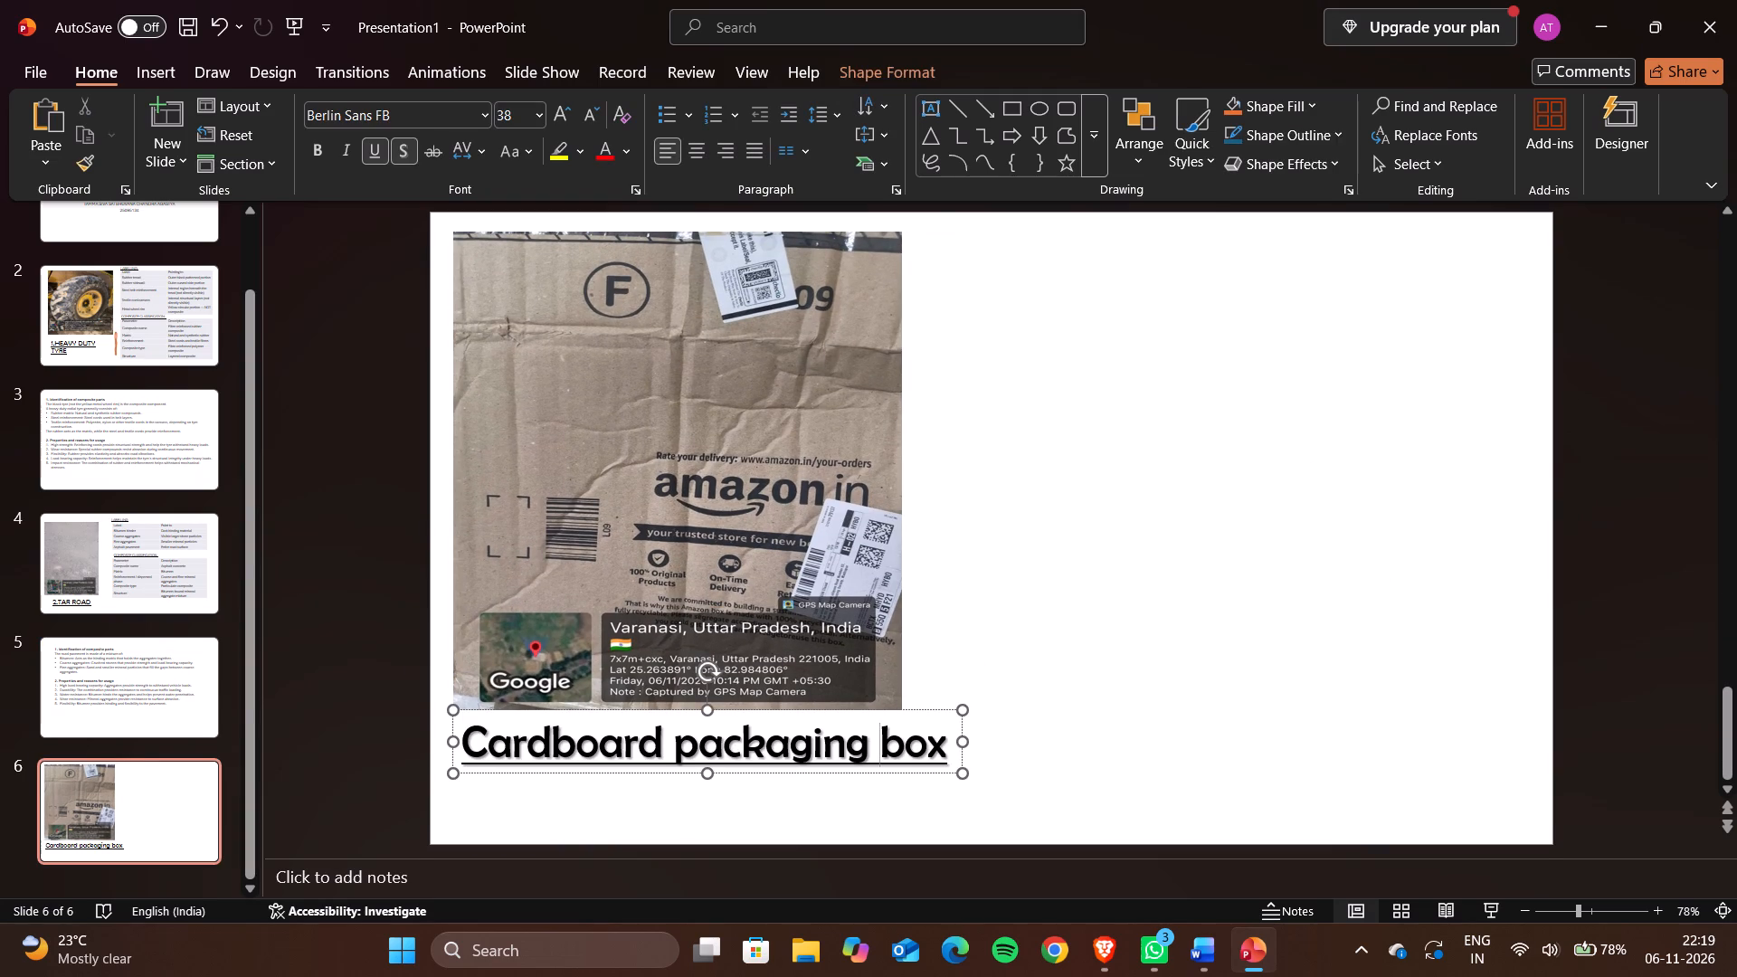
{"action": "left_click_drag", "start_coordinate": [935, 707], "coordinate": [920, 719]}
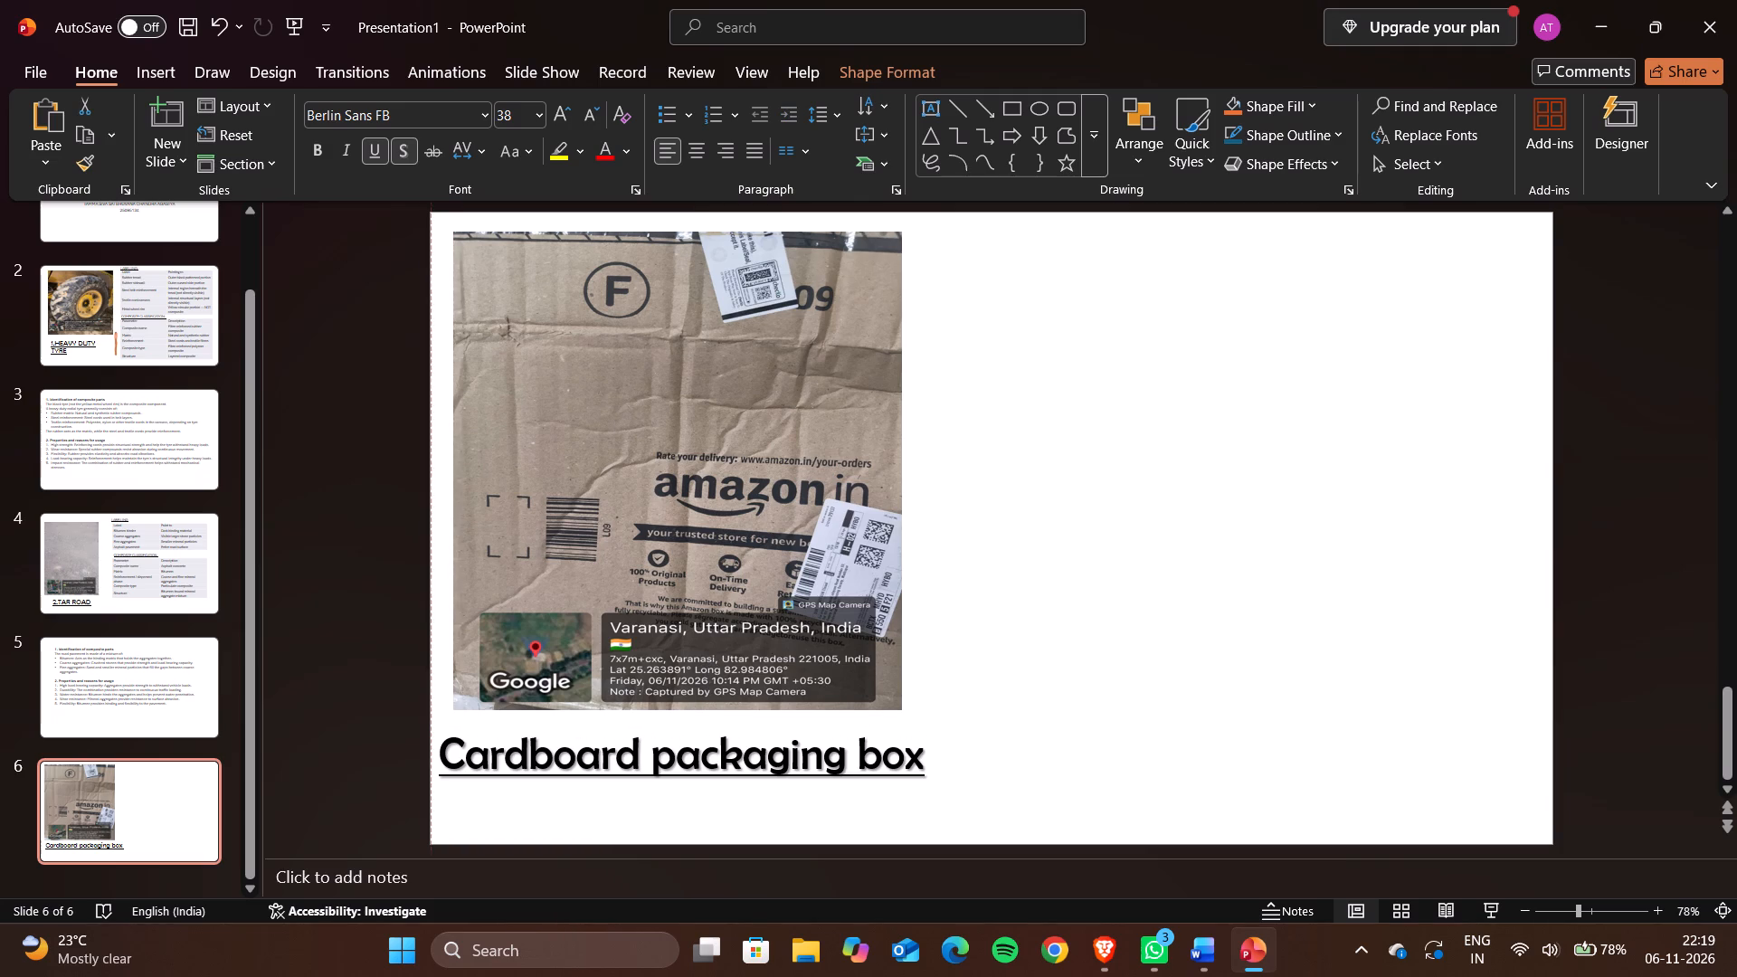
{"action": "left_click_drag", "start_coordinate": [920, 719], "coordinate": [921, 719]}
{"action": "left_click", "coordinate": [1669, 414]}
{"action": "scroll", "coordinate": [1359, 506], "scroll_direction": "up", "scroll_amount": 1}
{"action": "scroll", "coordinate": [1359, 506], "scroll_direction": "down", "scroll_amount": 2}
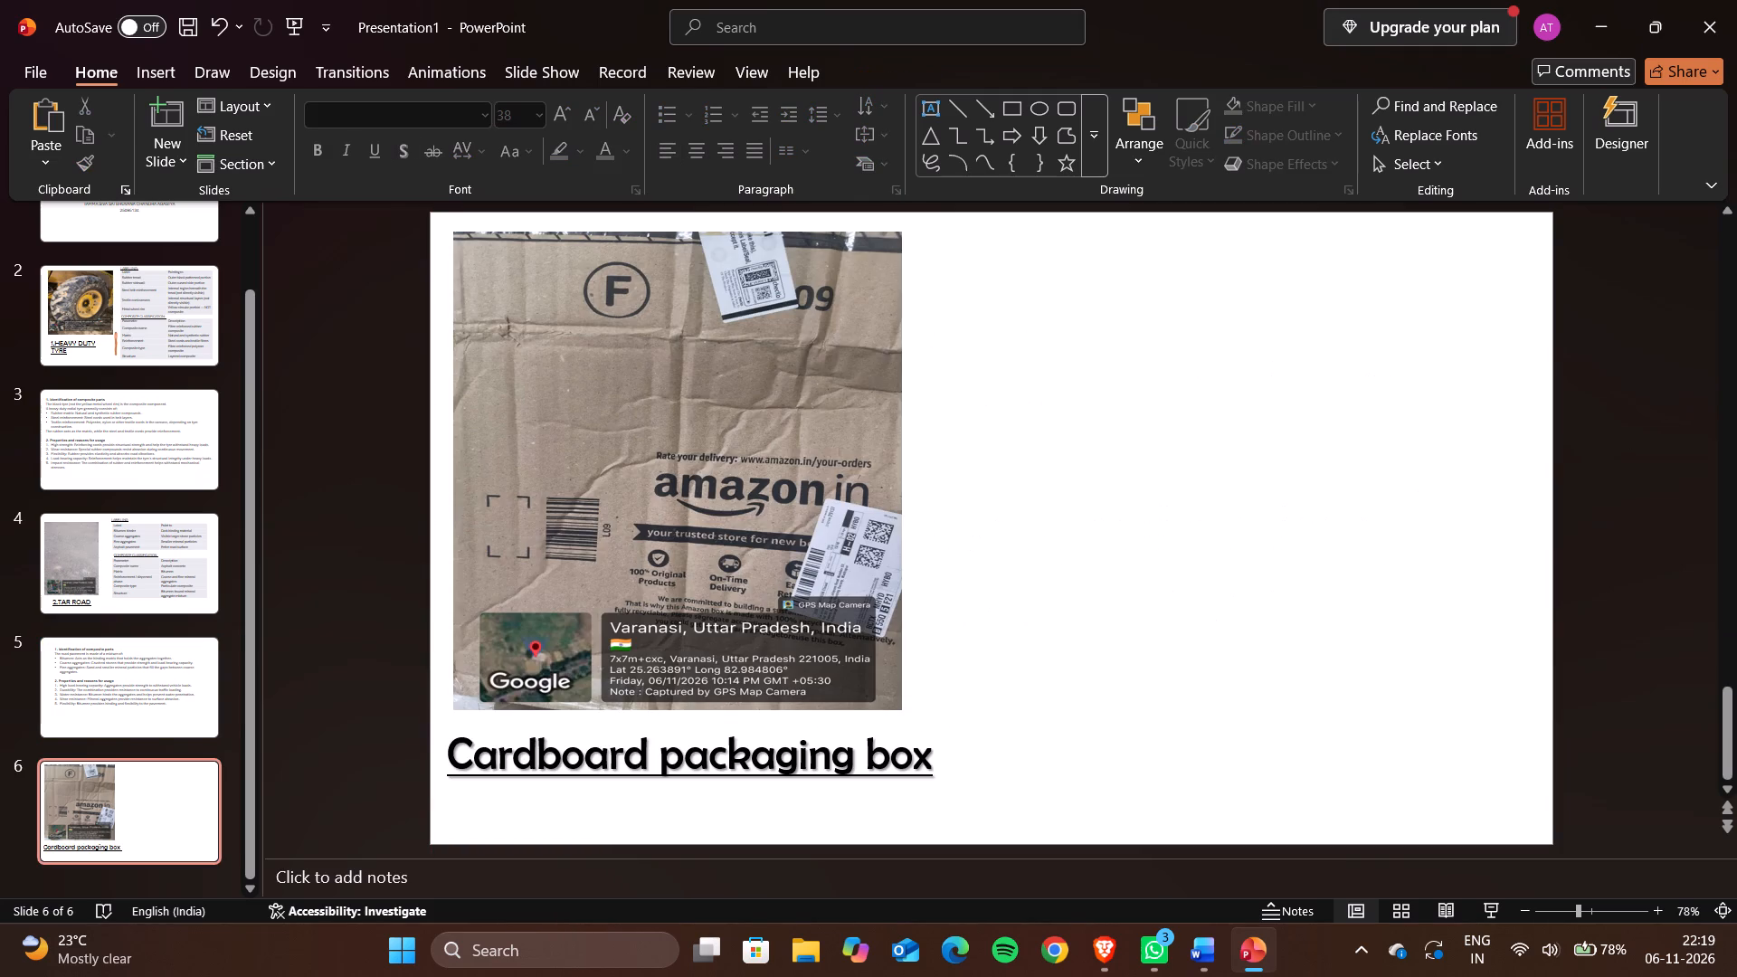
Switch to the Brave browser window showing ChatGPT's corrugated cardboard packaging box description.
{"action": "left_click", "coordinate": [1120, 961]}
{"action": "left_click", "coordinate": [1153, 832]}
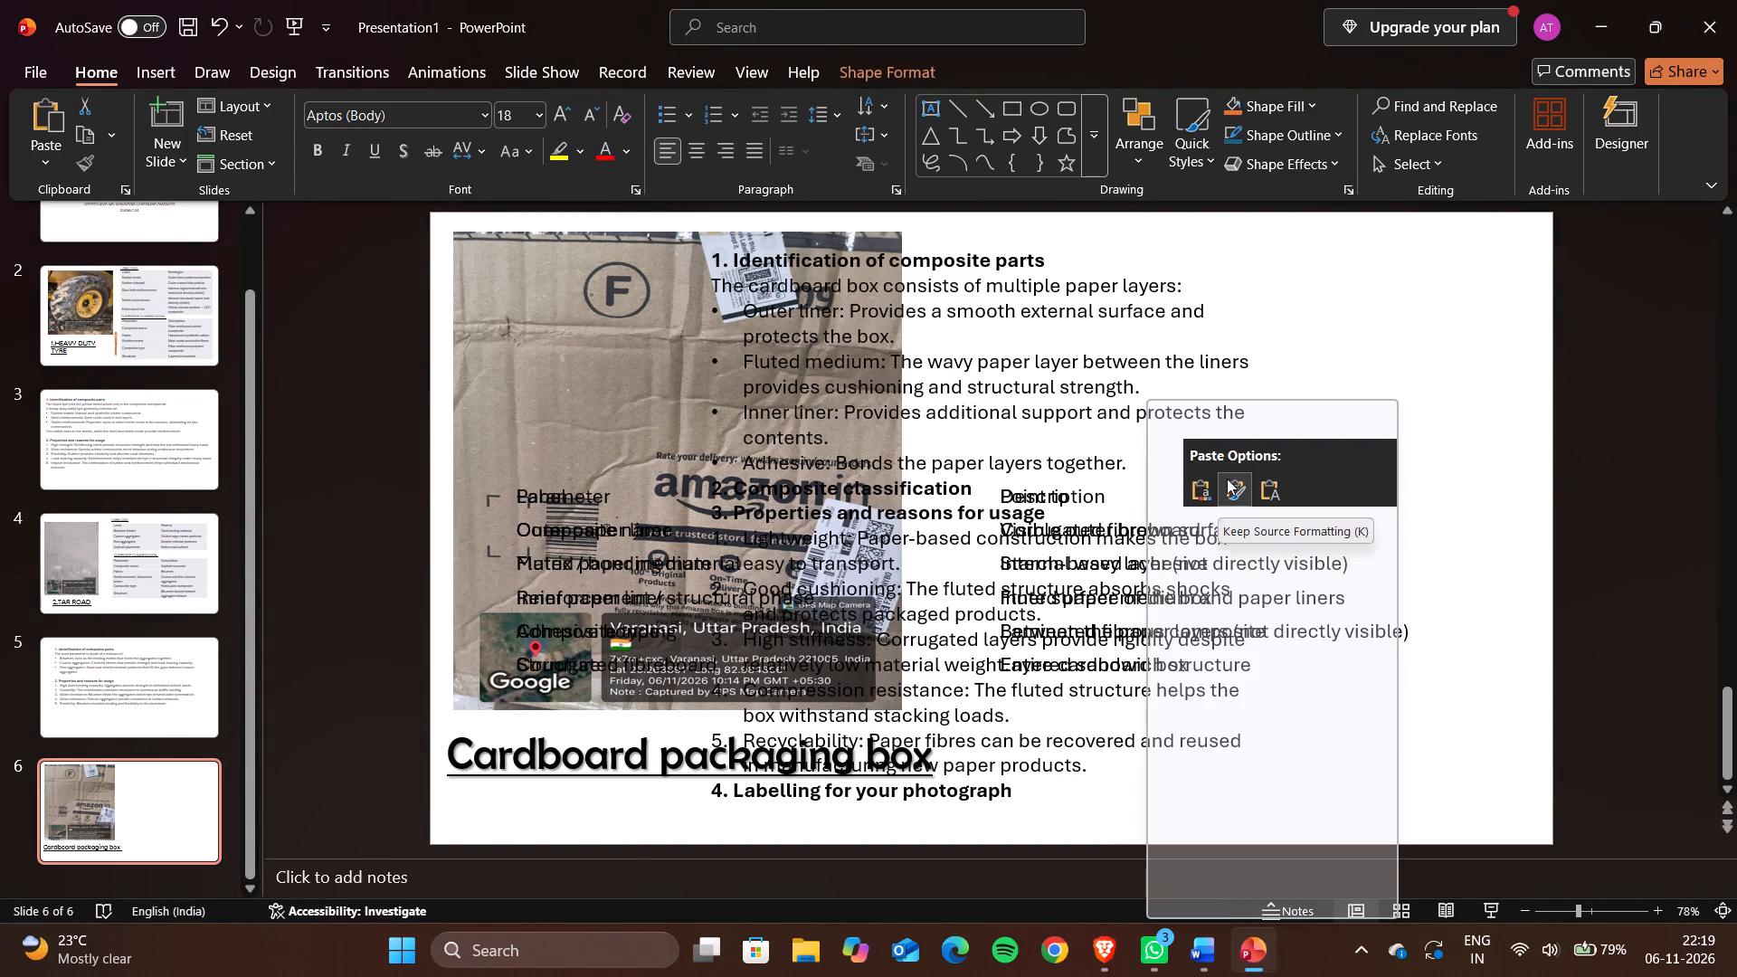
{"action": "key", "text": "ctrl+v"}
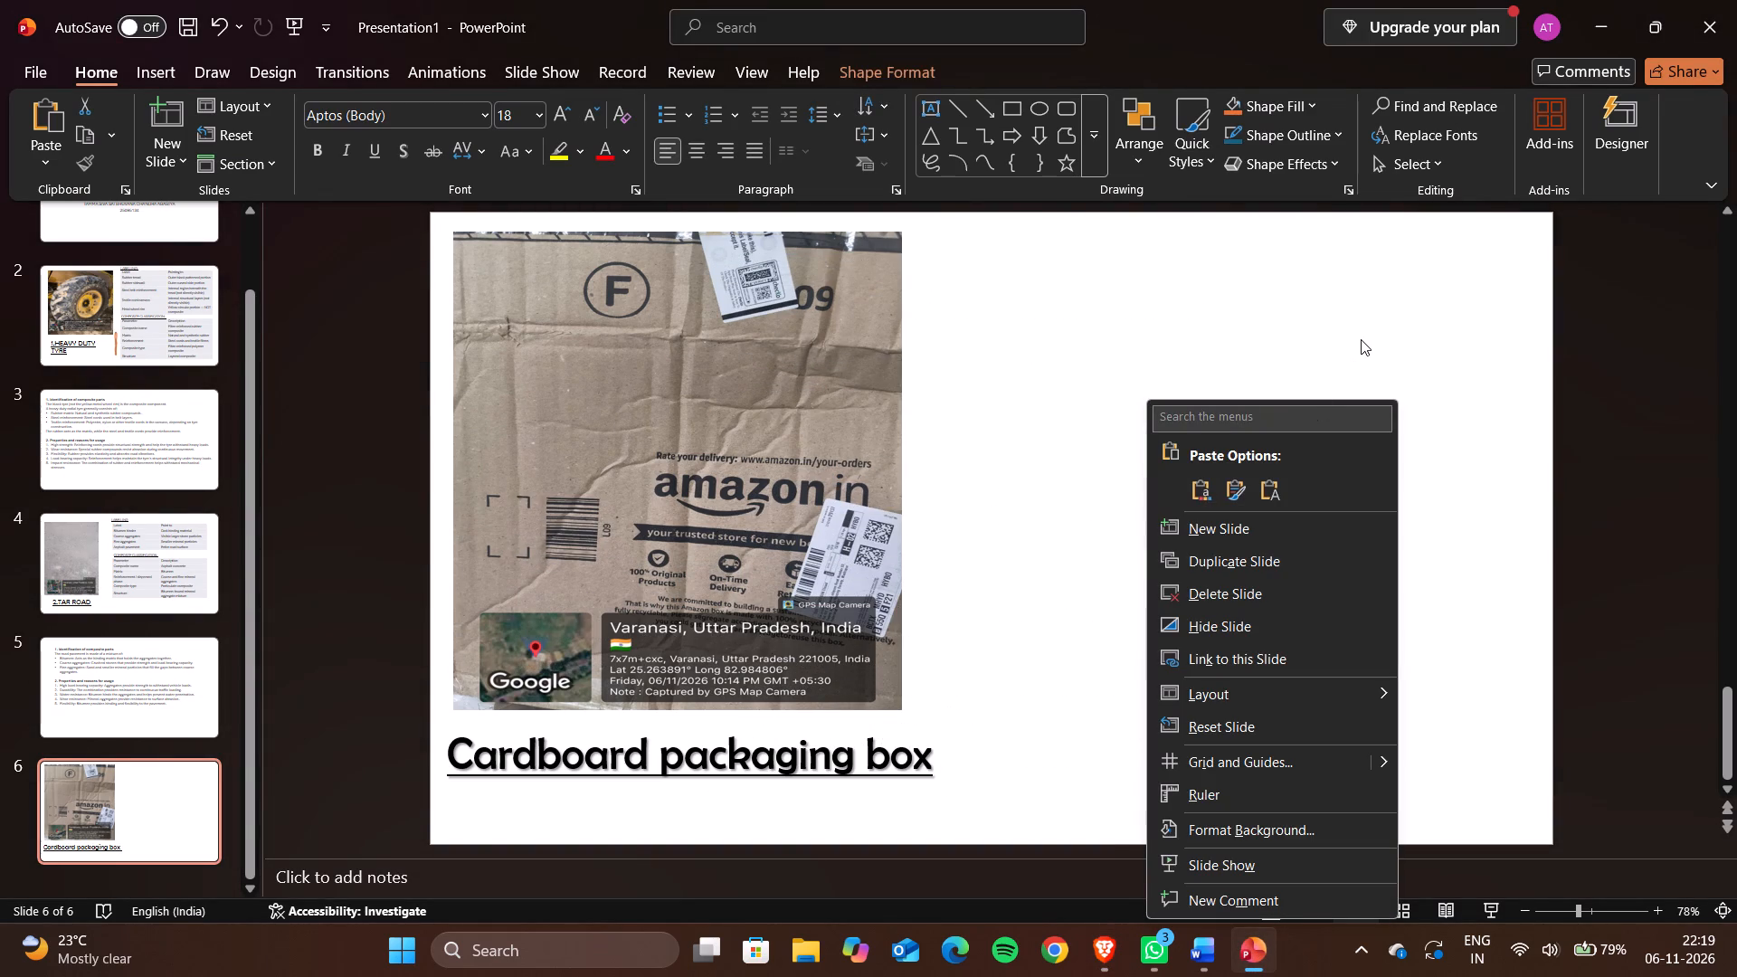
{"action": "key", "text": "ctrl+v"}
{"action": "double_click", "coordinate": [1263, 337]}
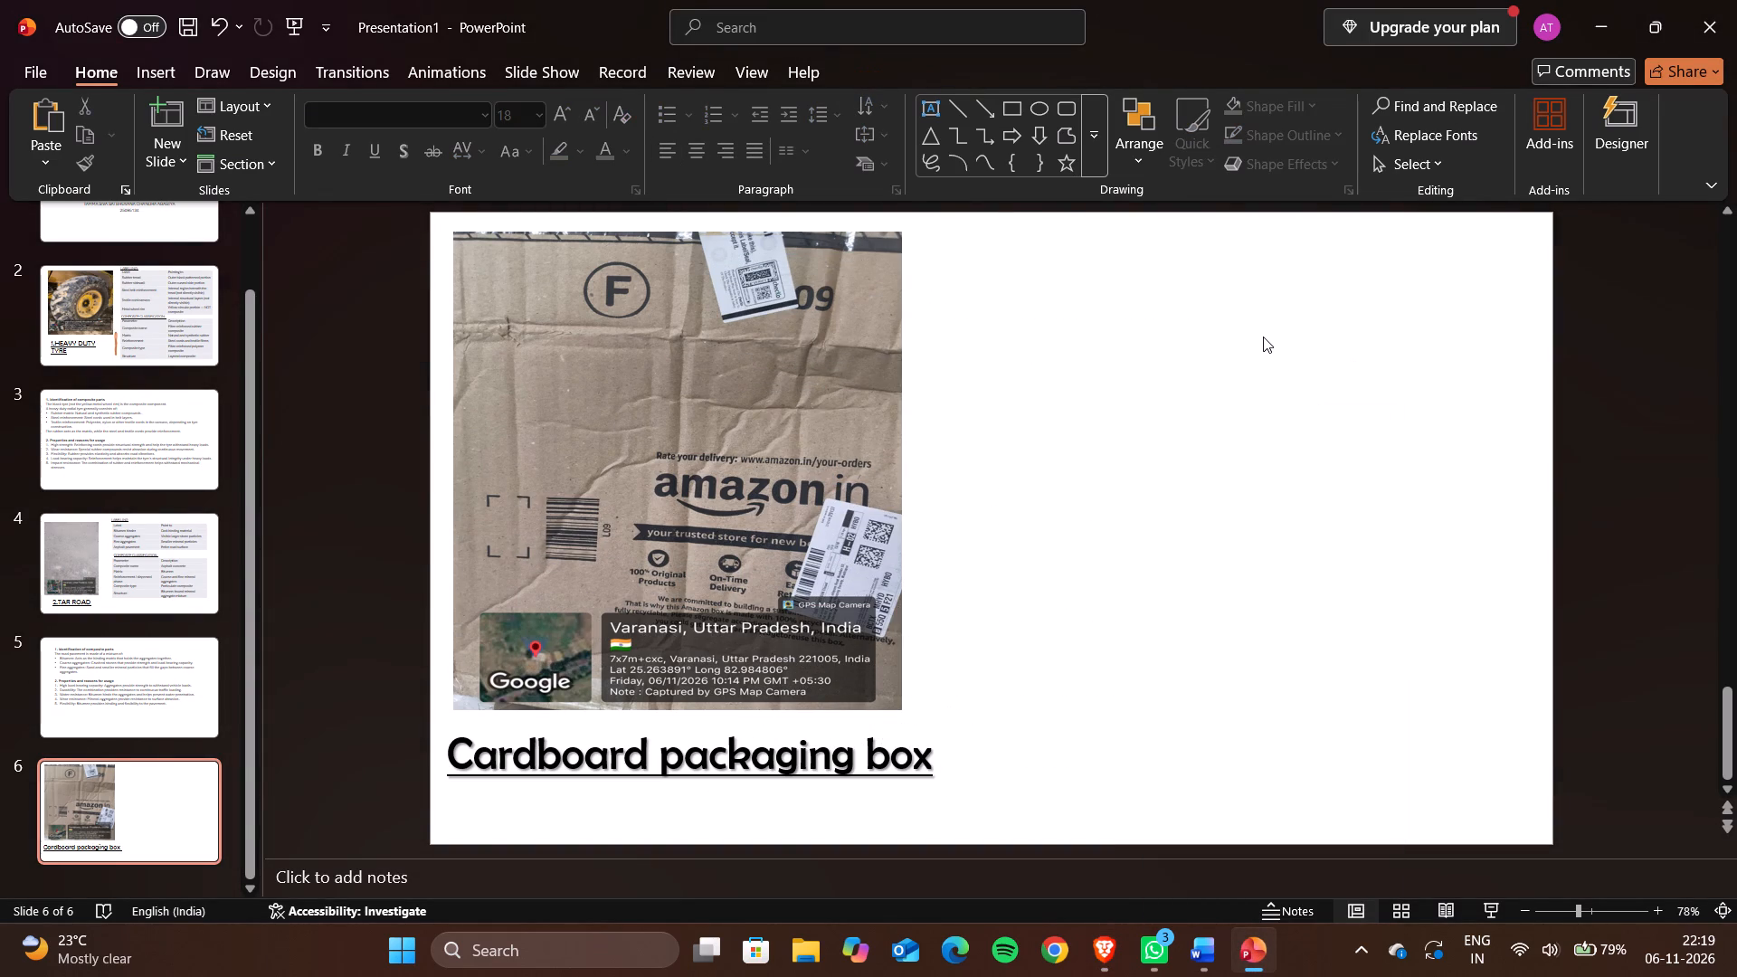
{"action": "key", "text": "ctrl+v"}
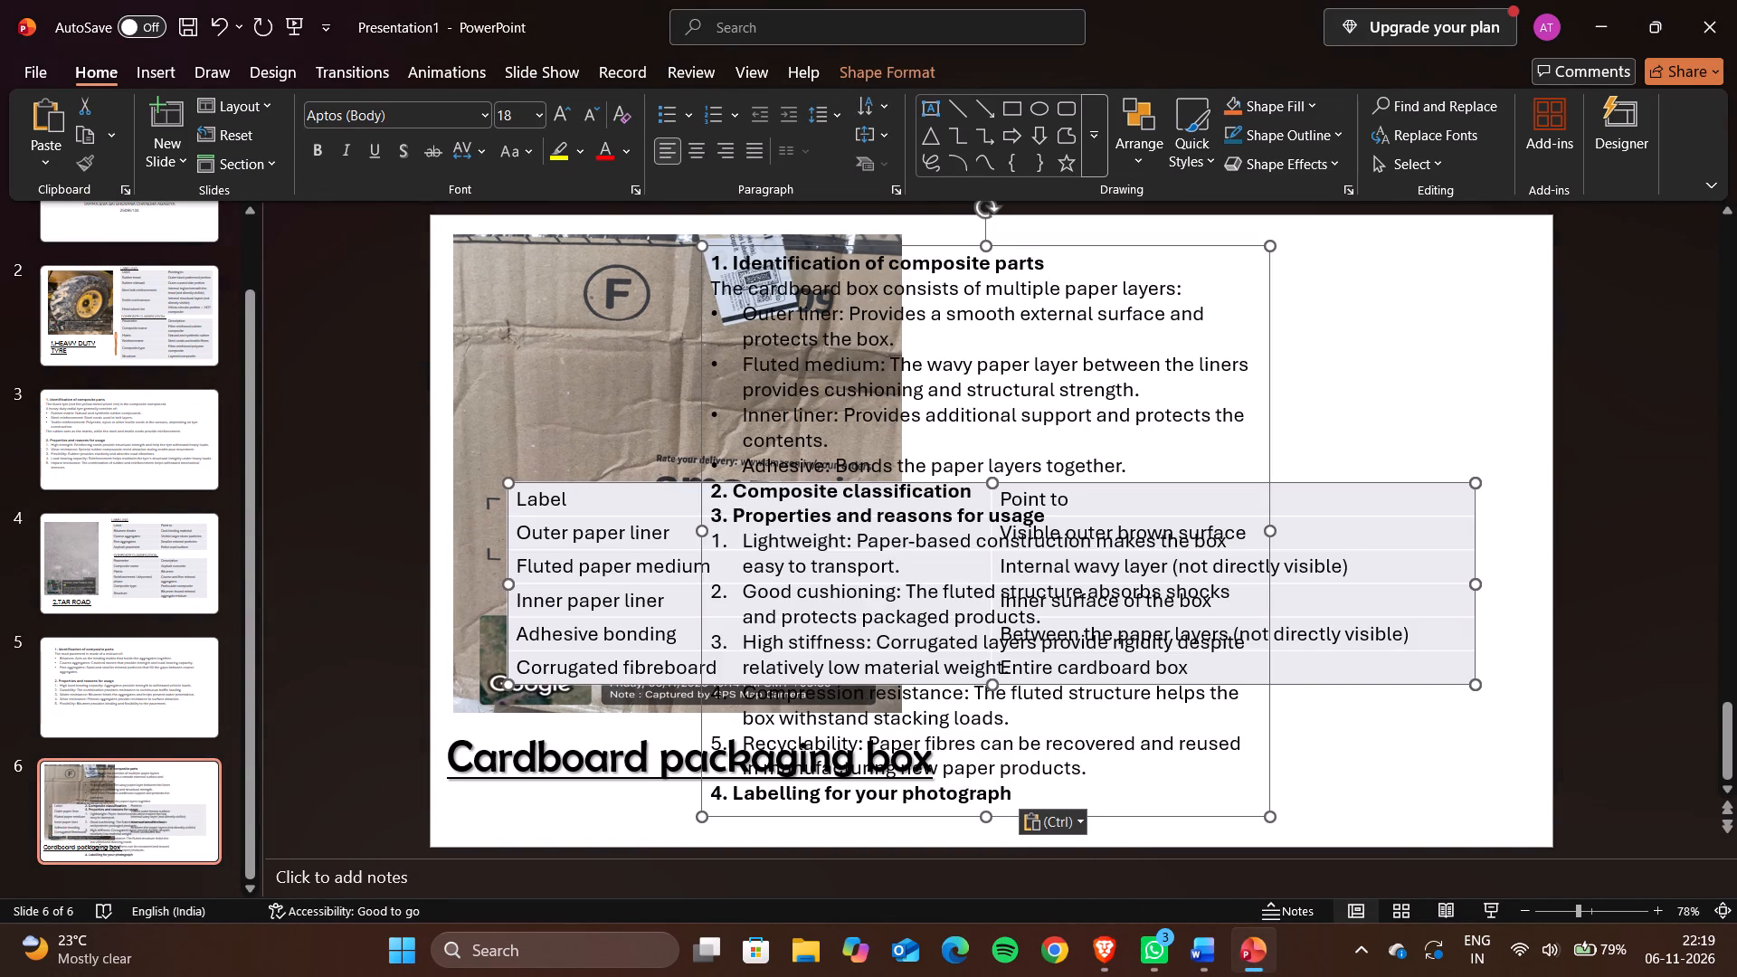
{"action": "left_click", "coordinate": [1241, 245]}
{"action": "key", "text": "Delete"}
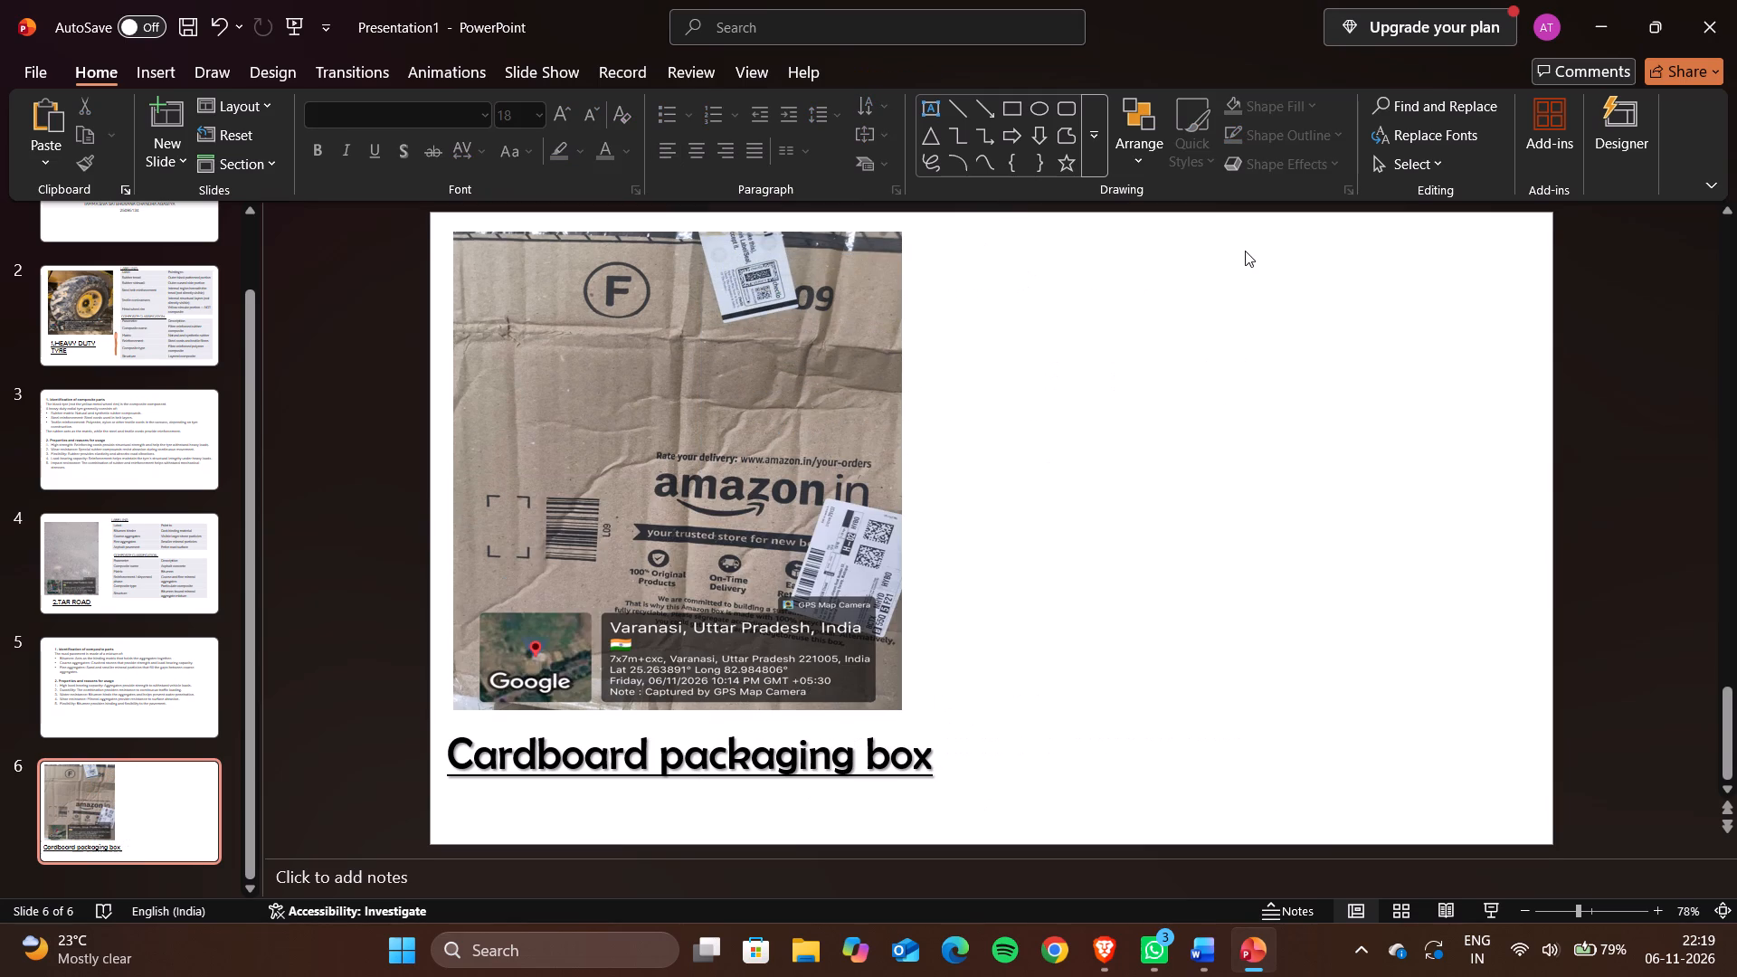
{"action": "key", "text": "ctrl+v"}
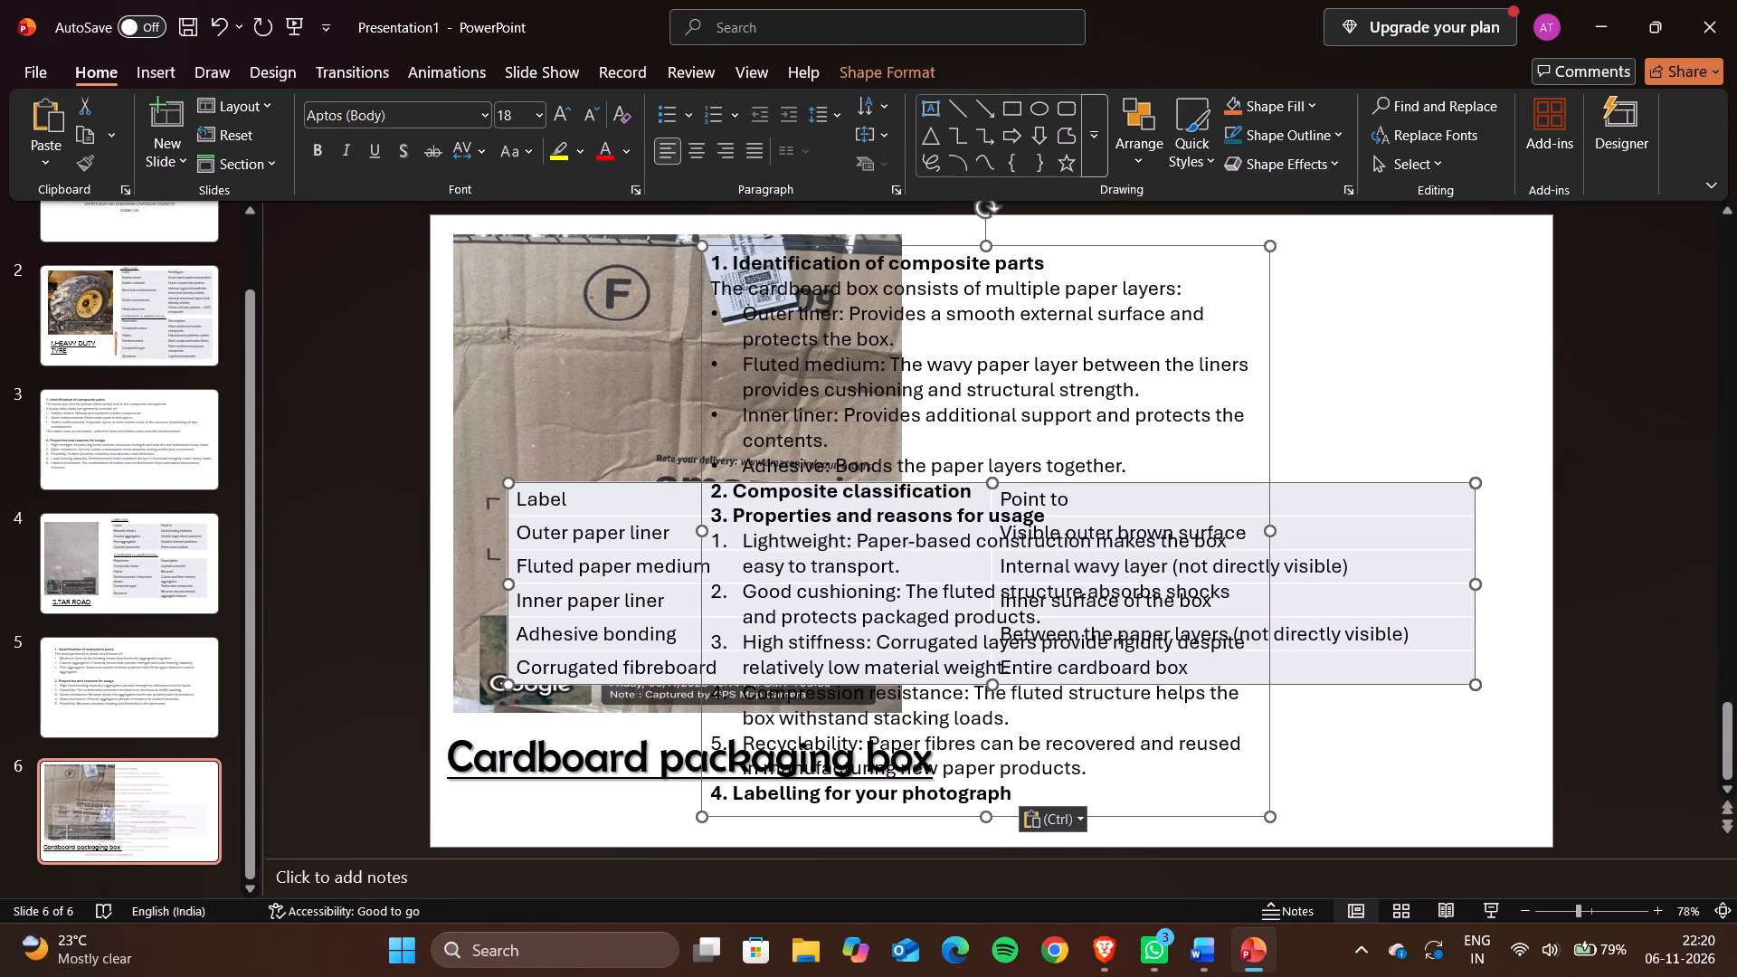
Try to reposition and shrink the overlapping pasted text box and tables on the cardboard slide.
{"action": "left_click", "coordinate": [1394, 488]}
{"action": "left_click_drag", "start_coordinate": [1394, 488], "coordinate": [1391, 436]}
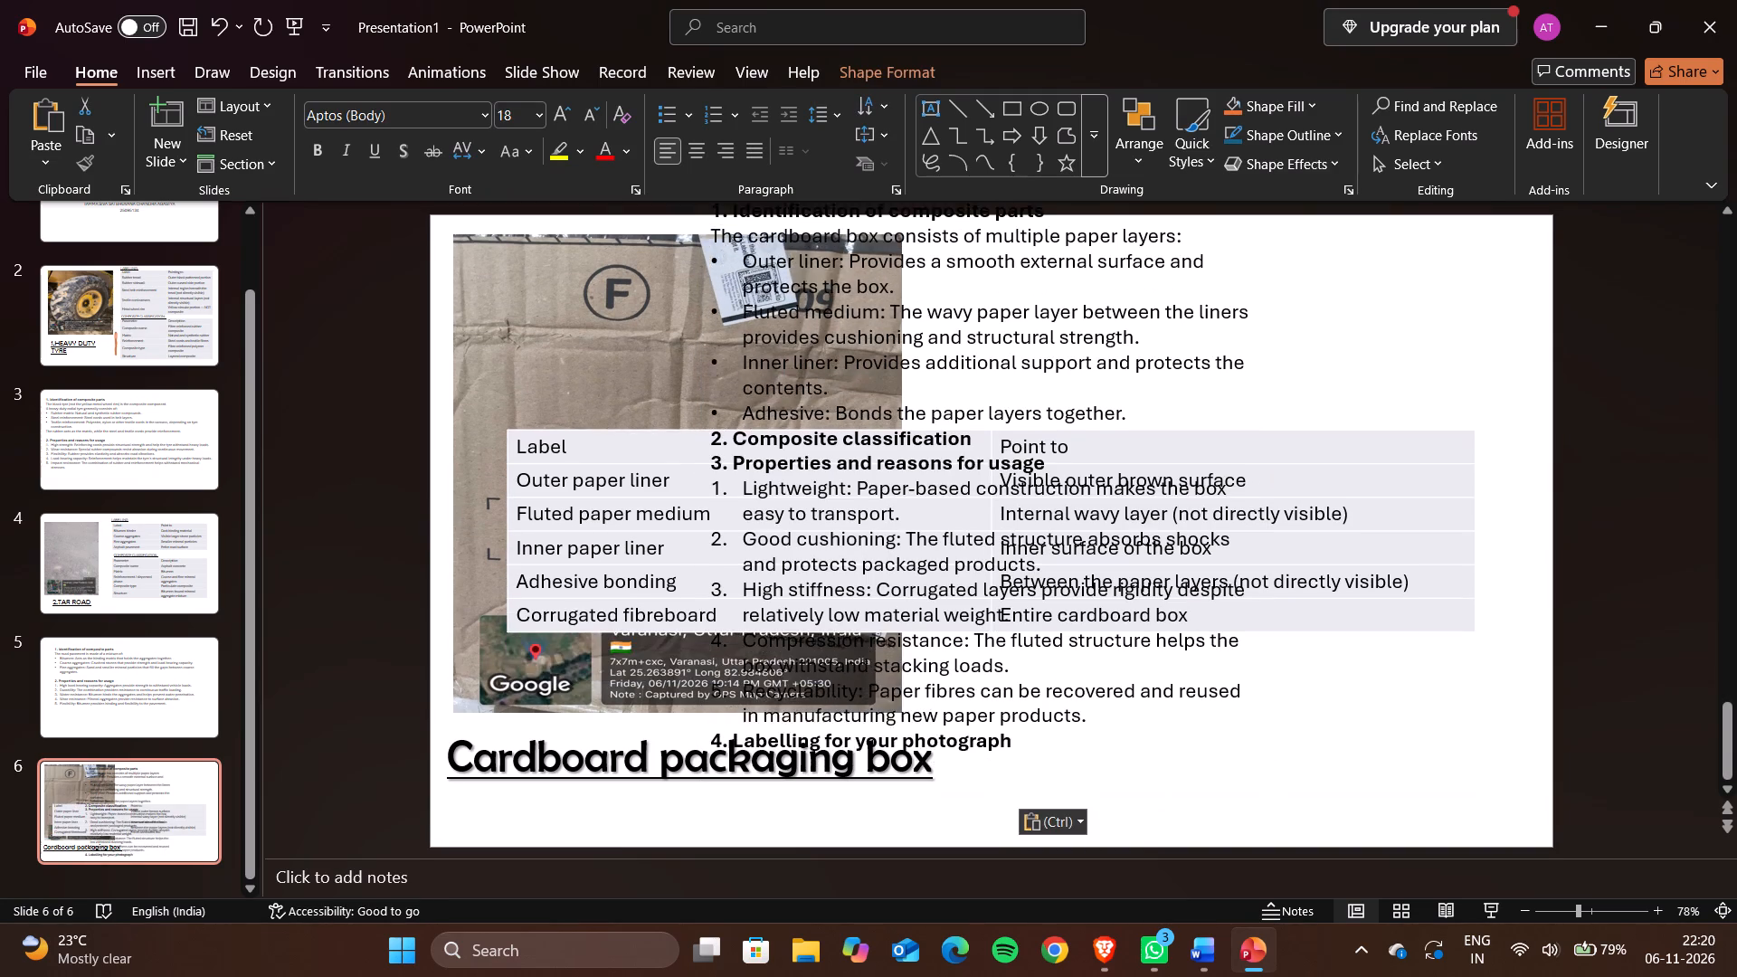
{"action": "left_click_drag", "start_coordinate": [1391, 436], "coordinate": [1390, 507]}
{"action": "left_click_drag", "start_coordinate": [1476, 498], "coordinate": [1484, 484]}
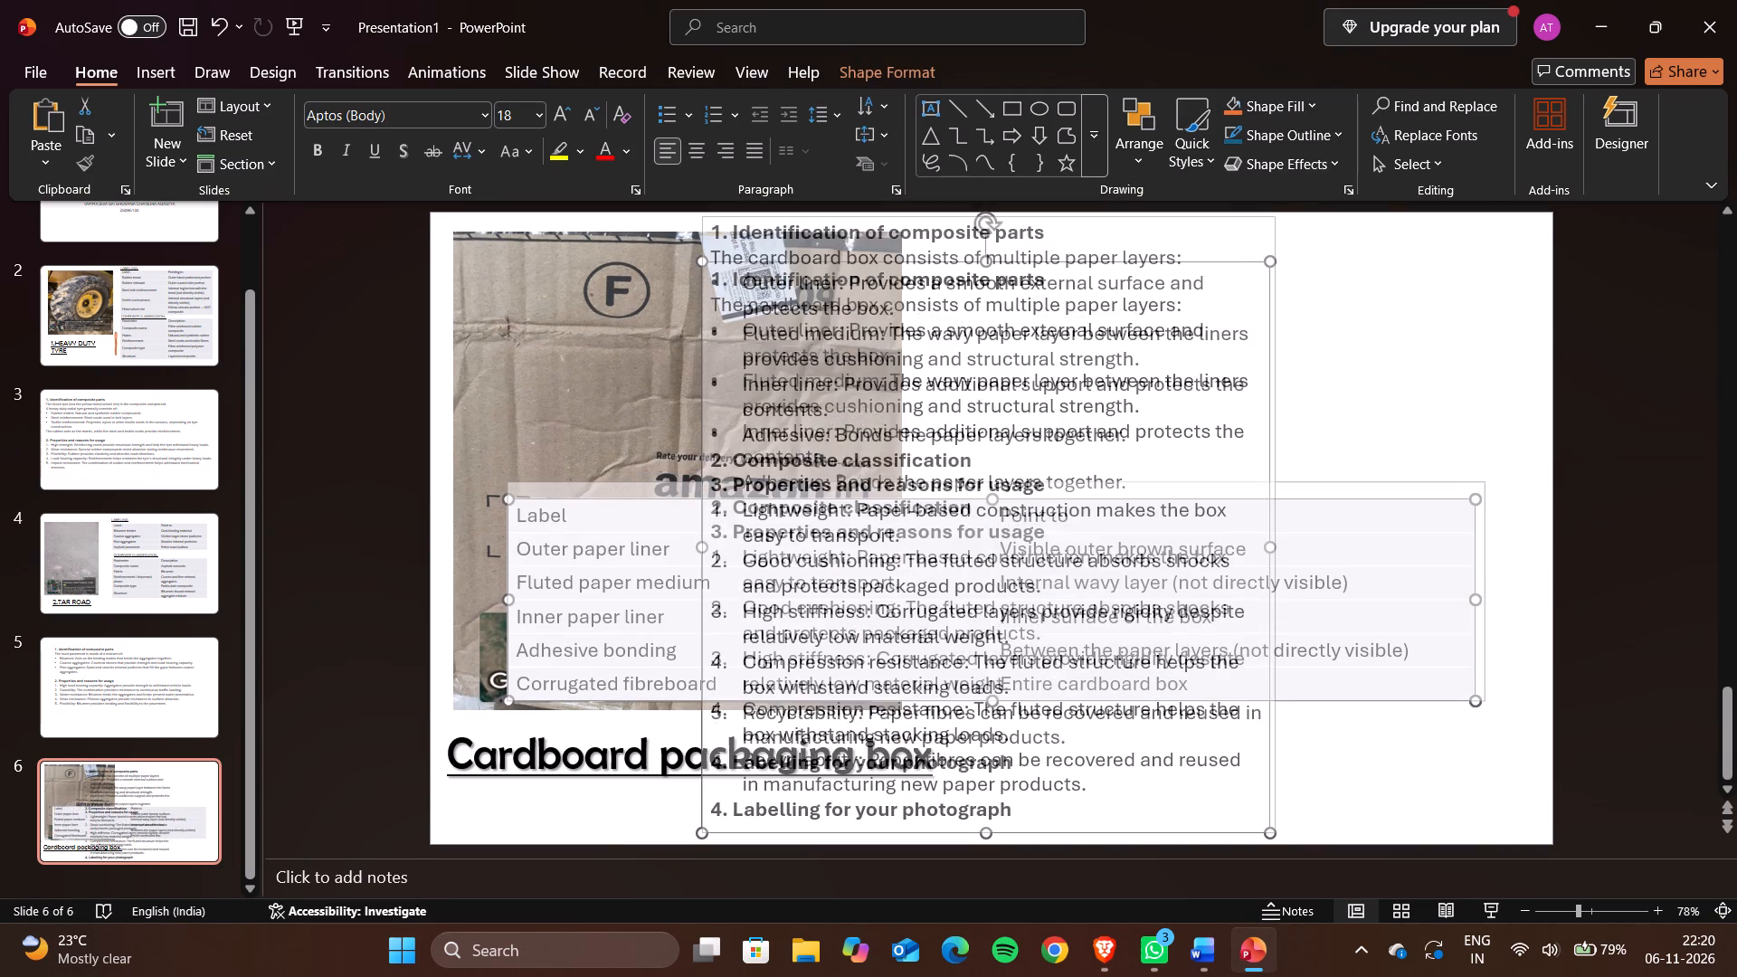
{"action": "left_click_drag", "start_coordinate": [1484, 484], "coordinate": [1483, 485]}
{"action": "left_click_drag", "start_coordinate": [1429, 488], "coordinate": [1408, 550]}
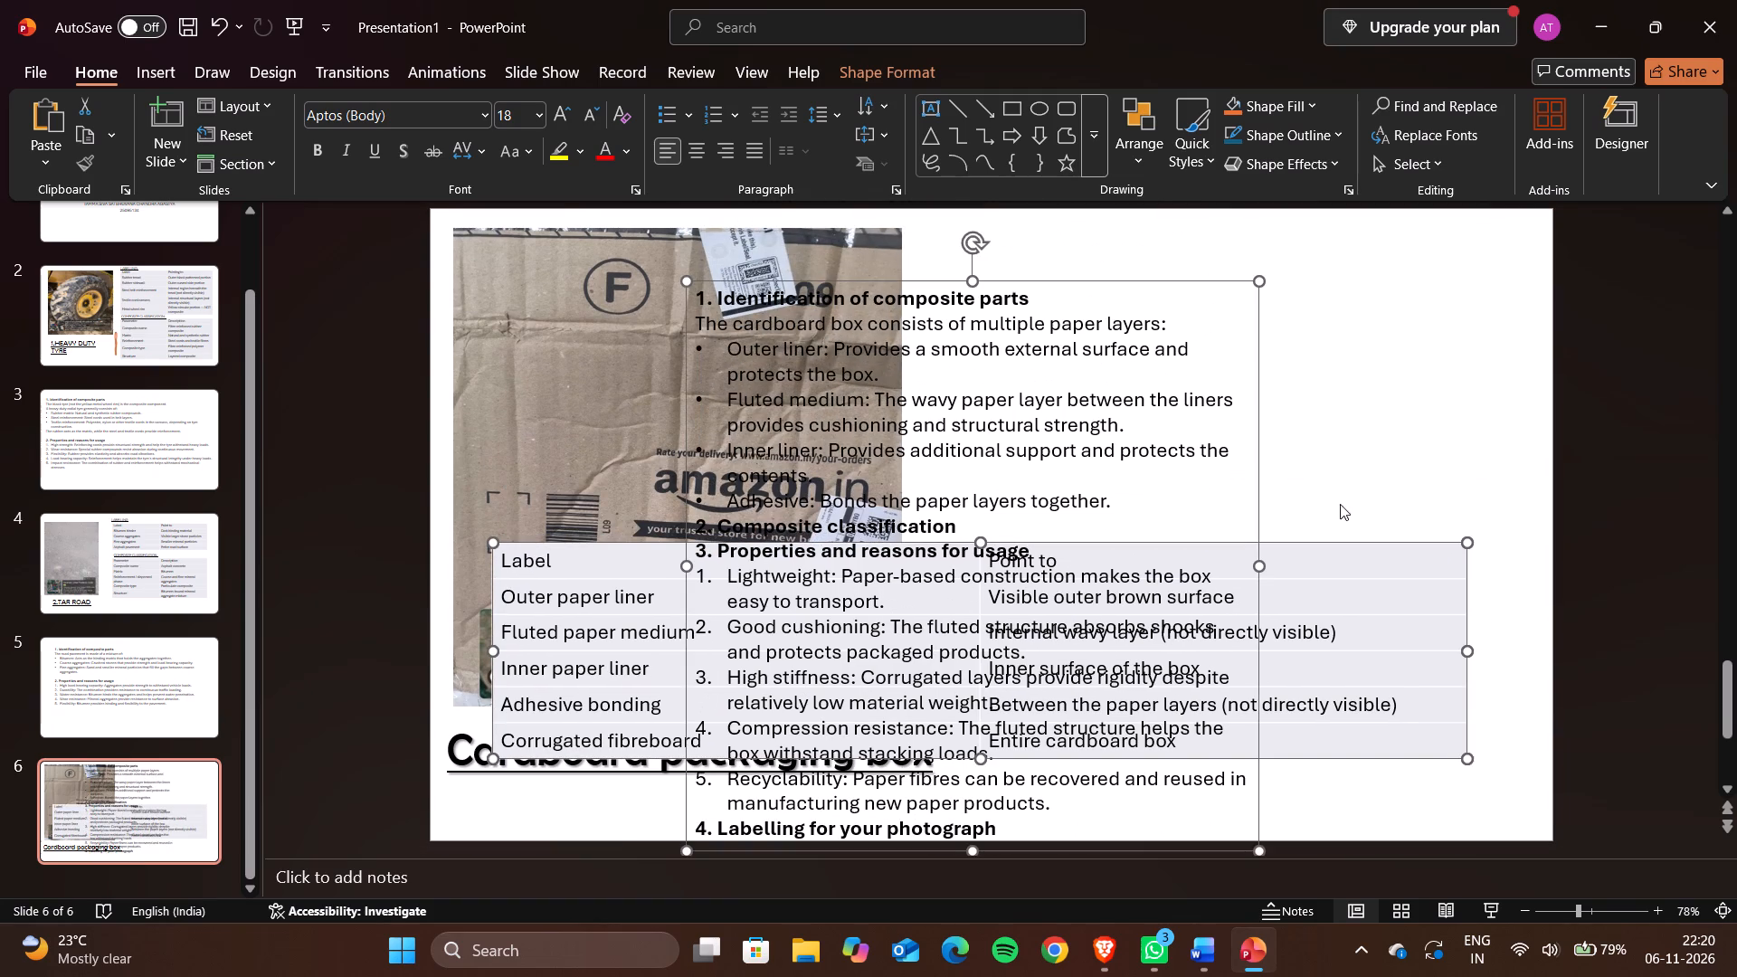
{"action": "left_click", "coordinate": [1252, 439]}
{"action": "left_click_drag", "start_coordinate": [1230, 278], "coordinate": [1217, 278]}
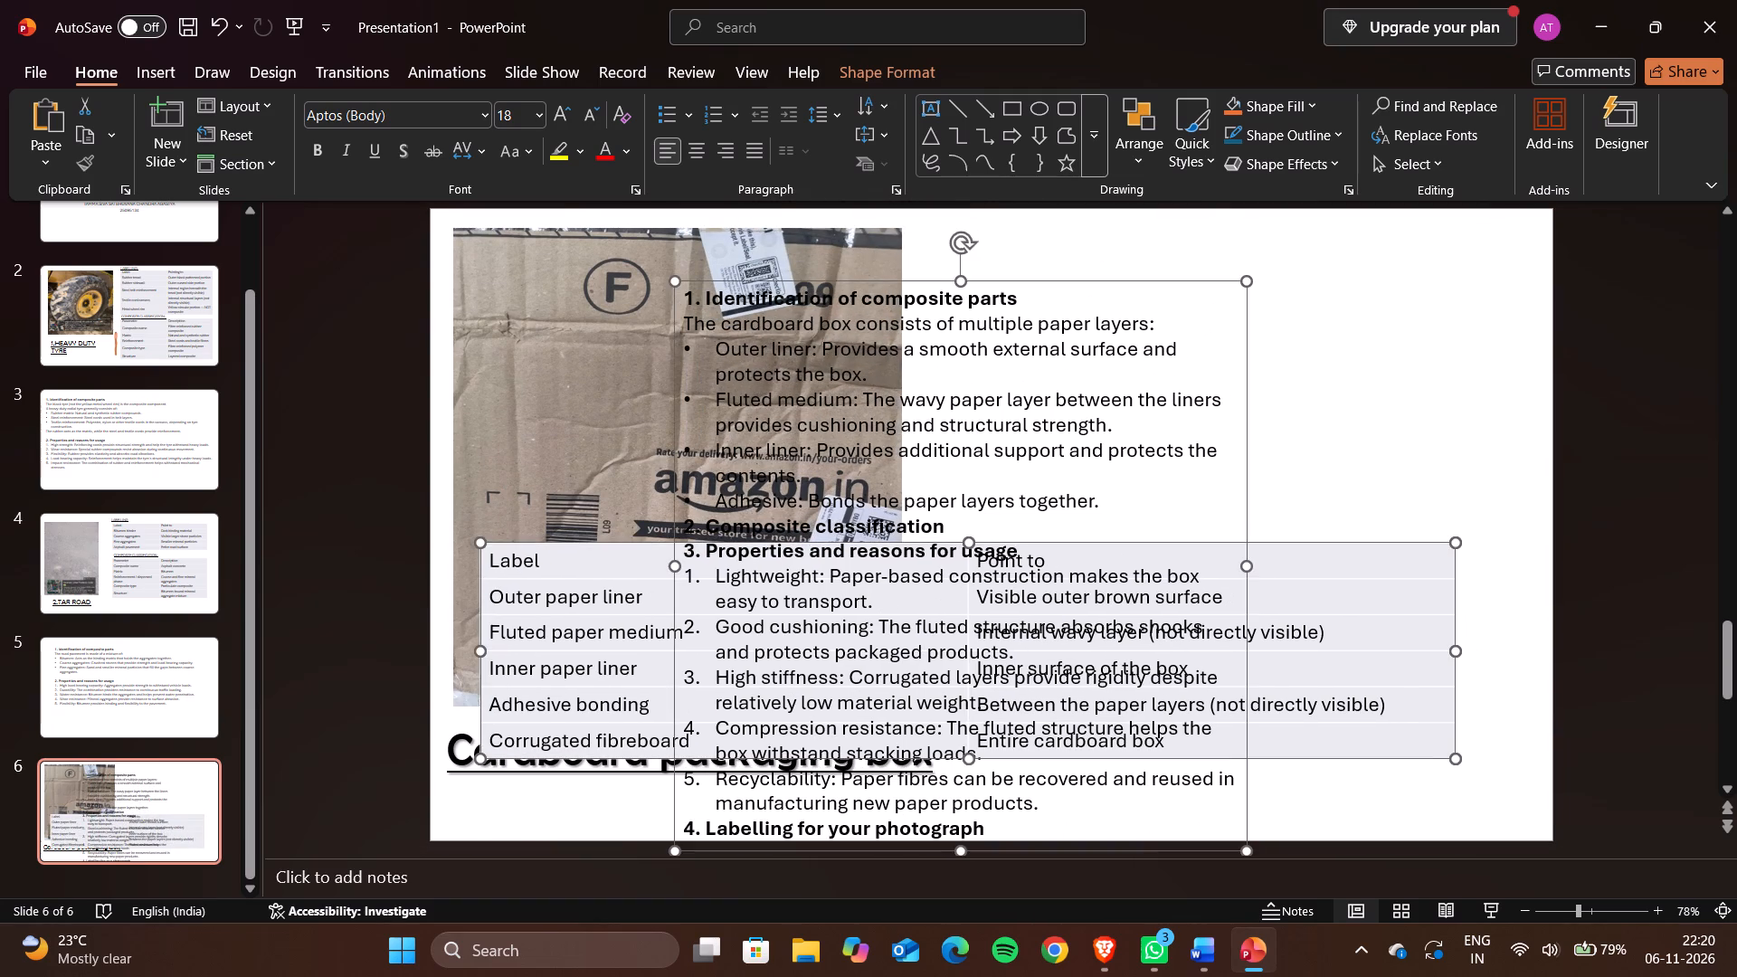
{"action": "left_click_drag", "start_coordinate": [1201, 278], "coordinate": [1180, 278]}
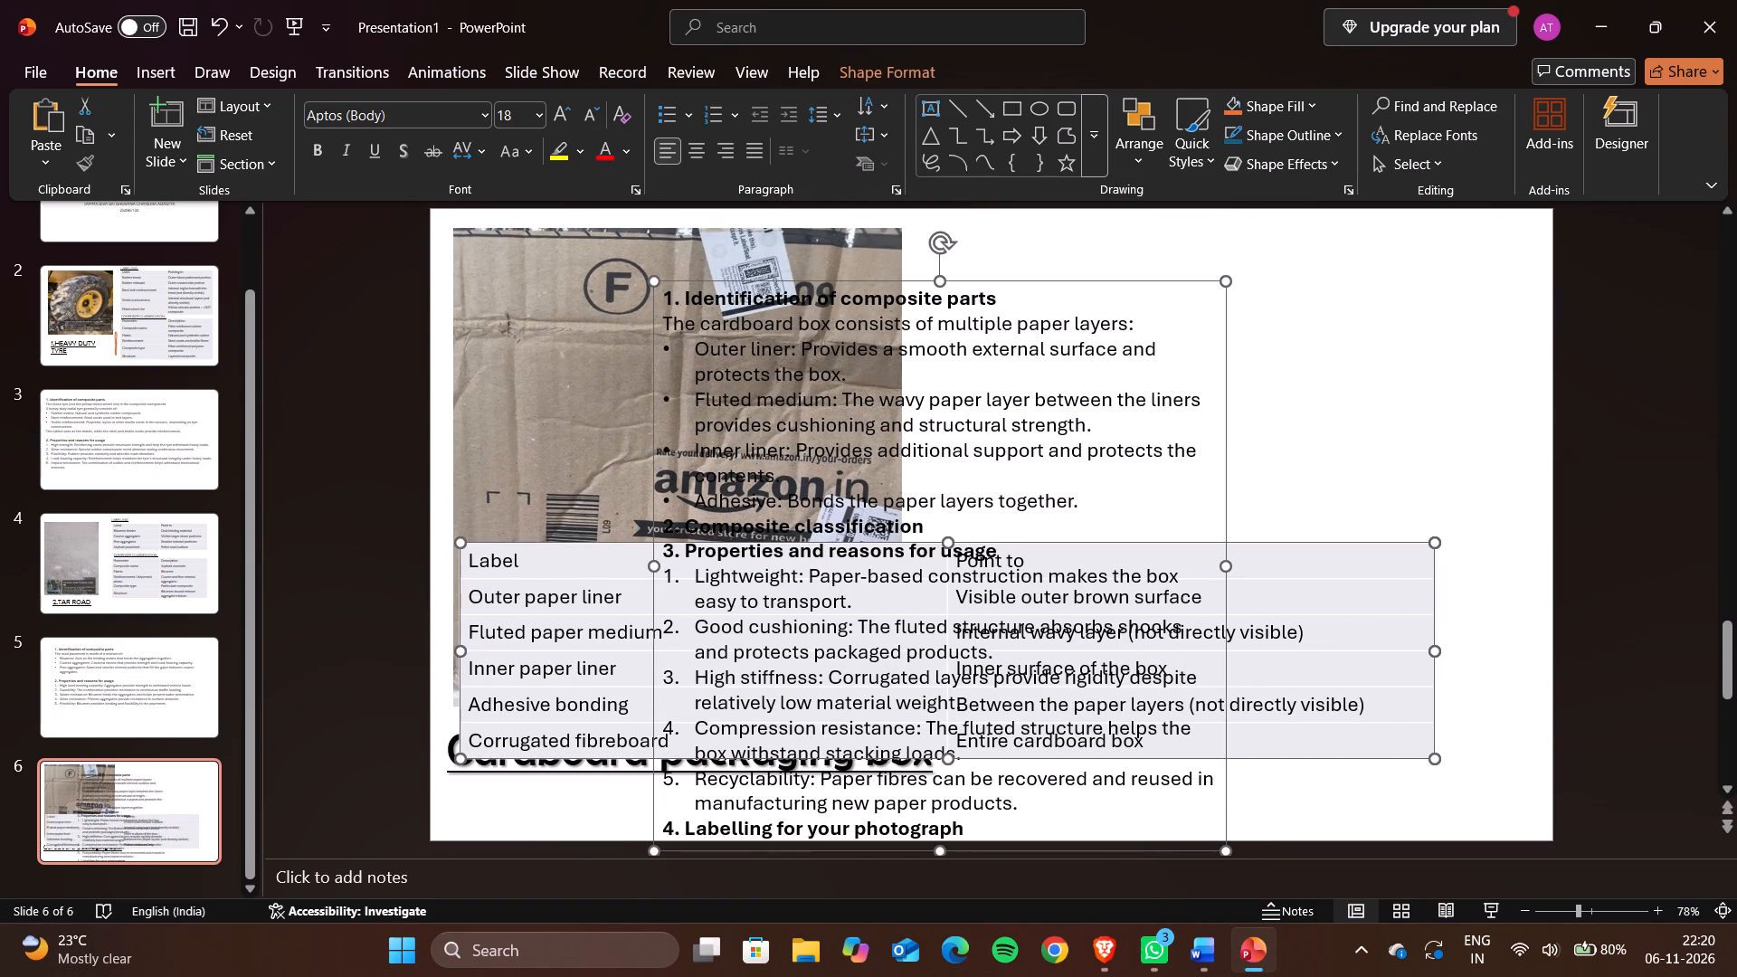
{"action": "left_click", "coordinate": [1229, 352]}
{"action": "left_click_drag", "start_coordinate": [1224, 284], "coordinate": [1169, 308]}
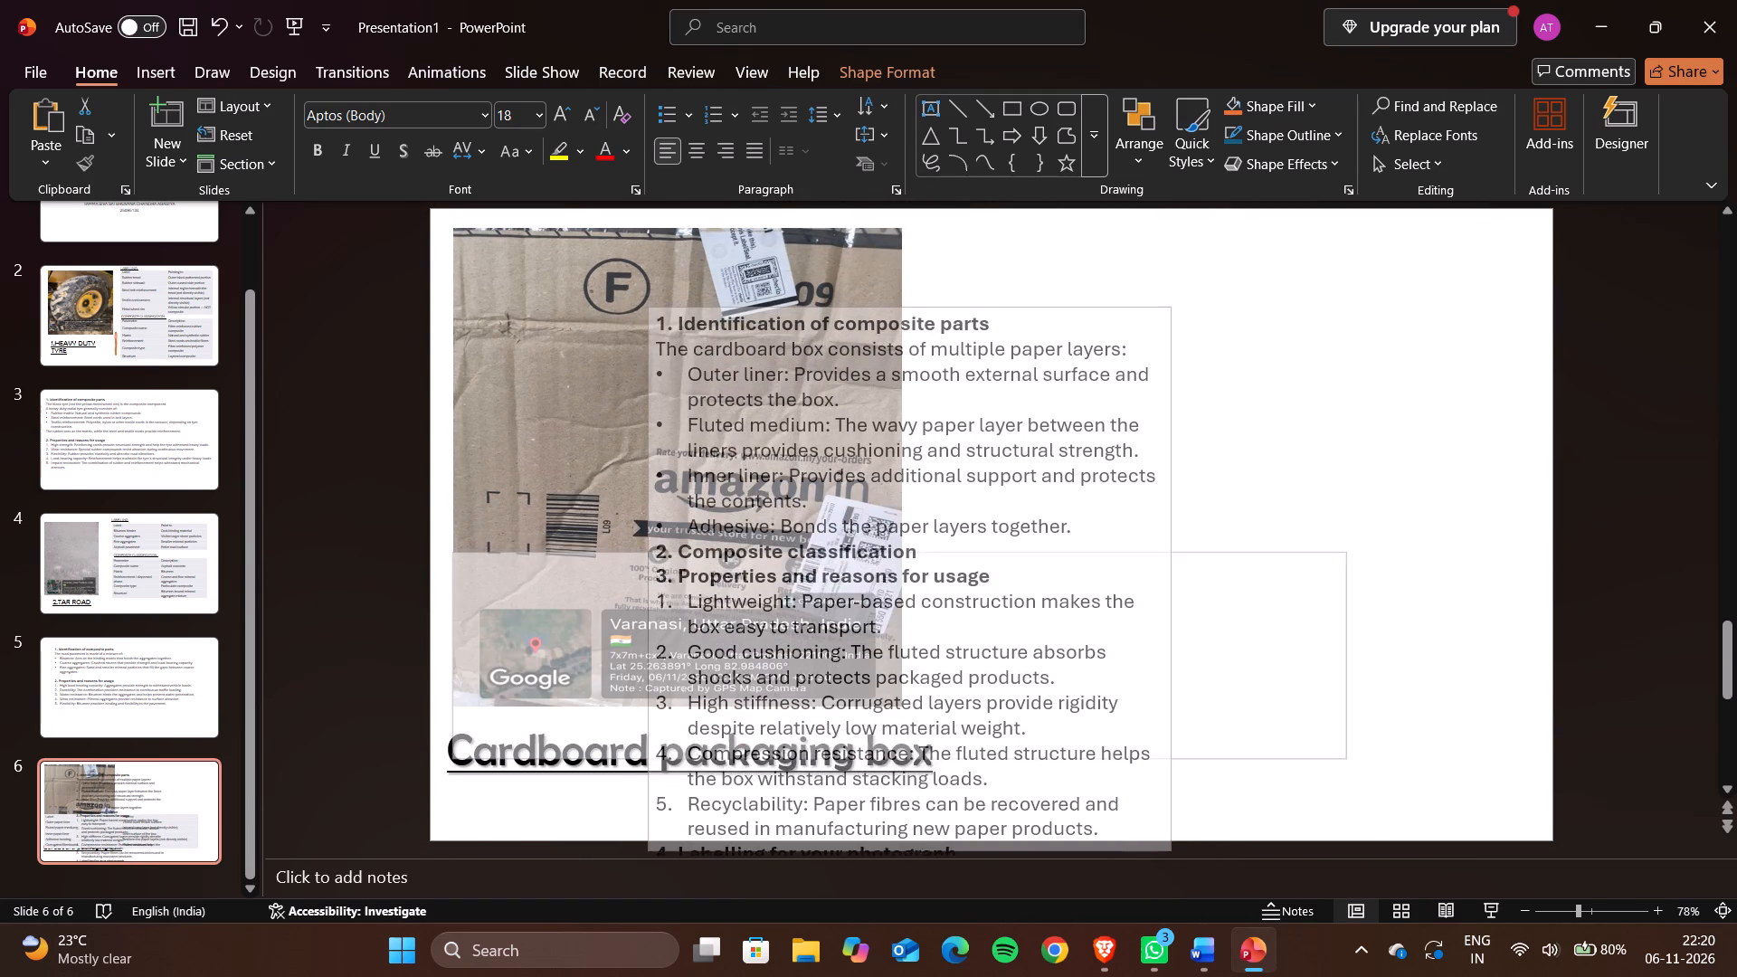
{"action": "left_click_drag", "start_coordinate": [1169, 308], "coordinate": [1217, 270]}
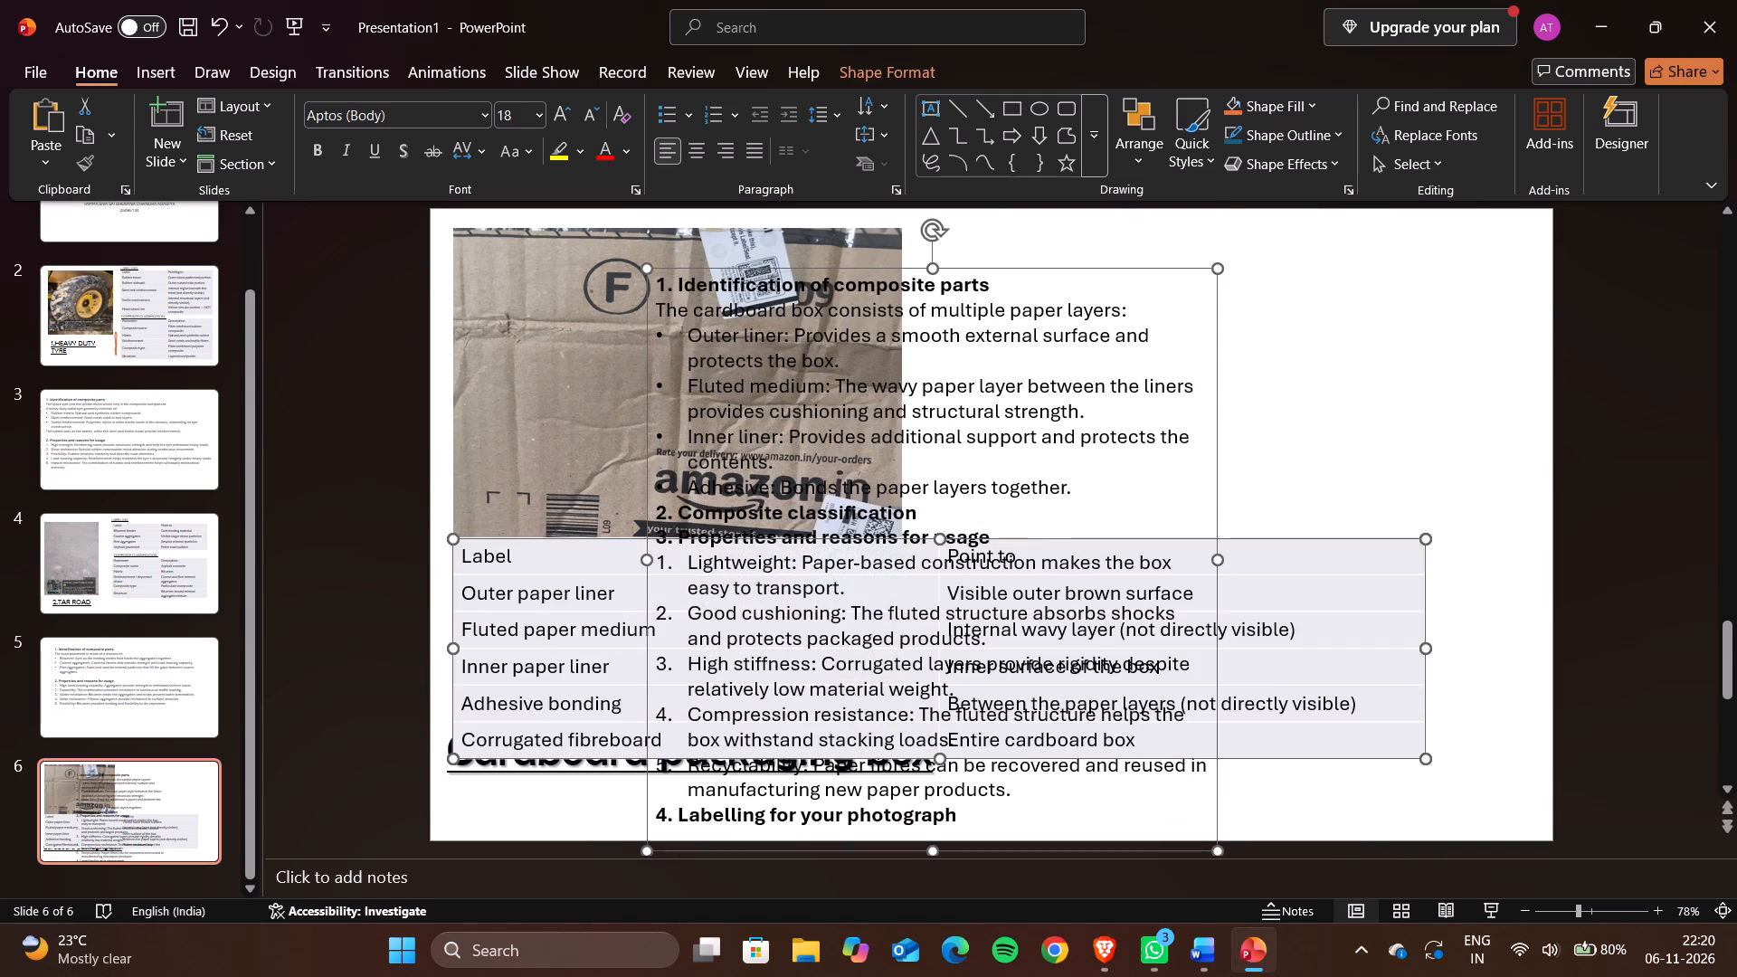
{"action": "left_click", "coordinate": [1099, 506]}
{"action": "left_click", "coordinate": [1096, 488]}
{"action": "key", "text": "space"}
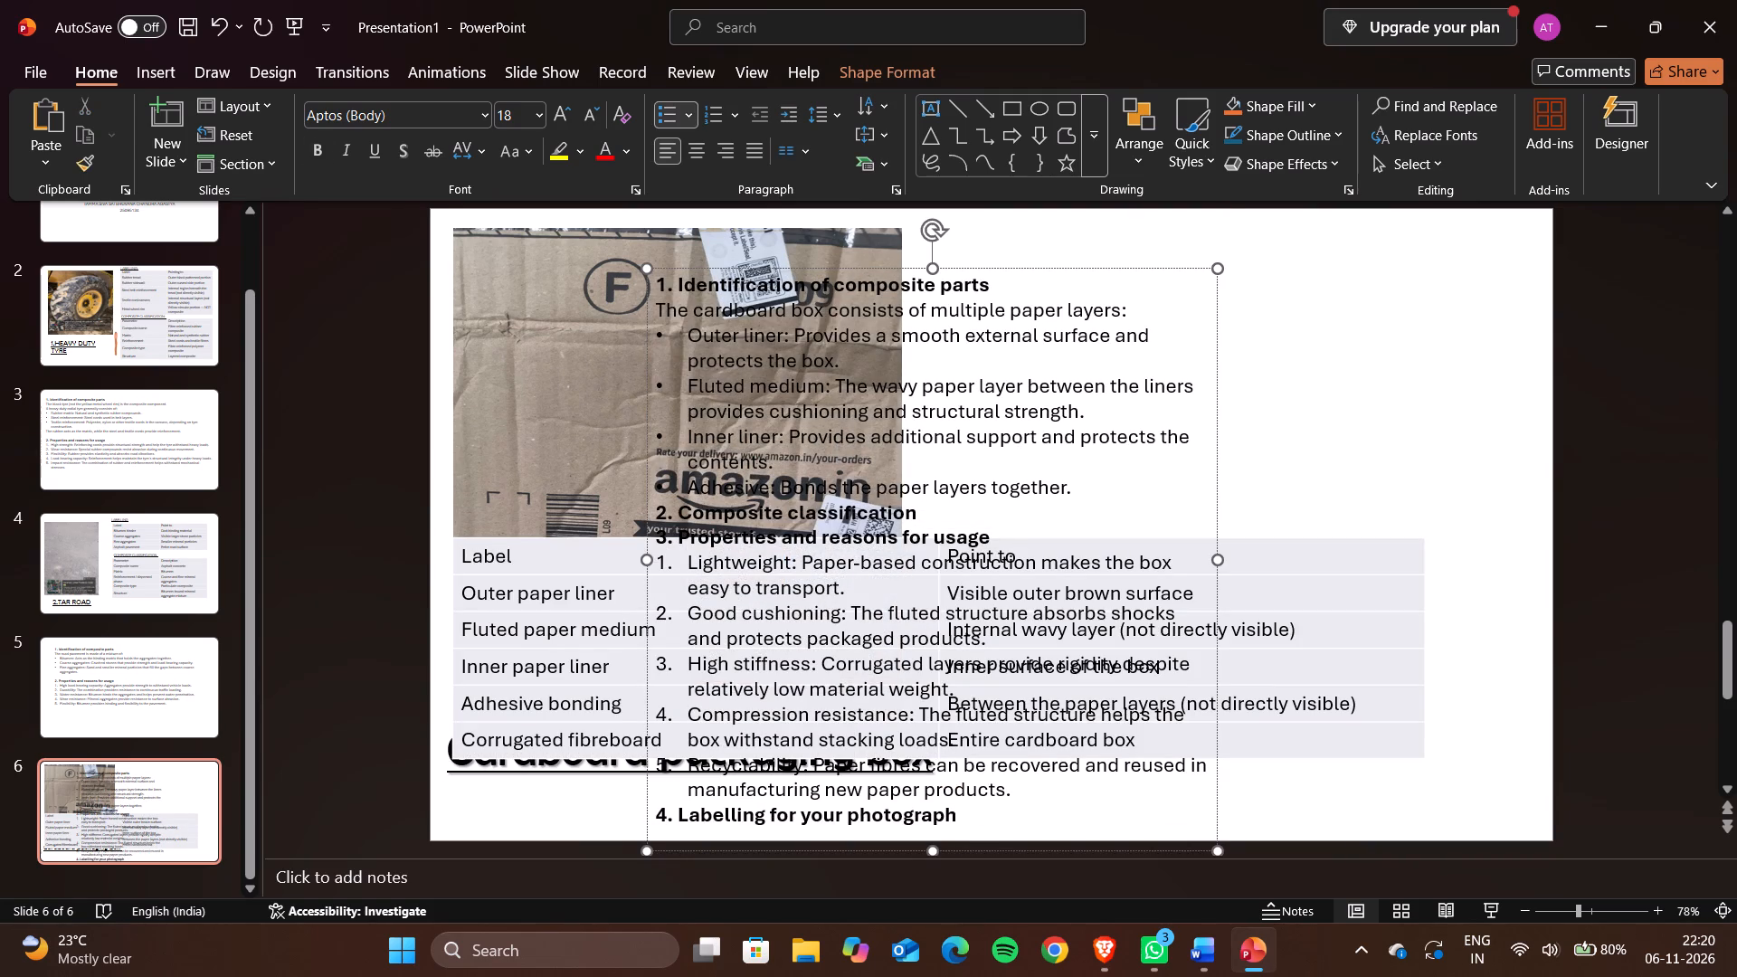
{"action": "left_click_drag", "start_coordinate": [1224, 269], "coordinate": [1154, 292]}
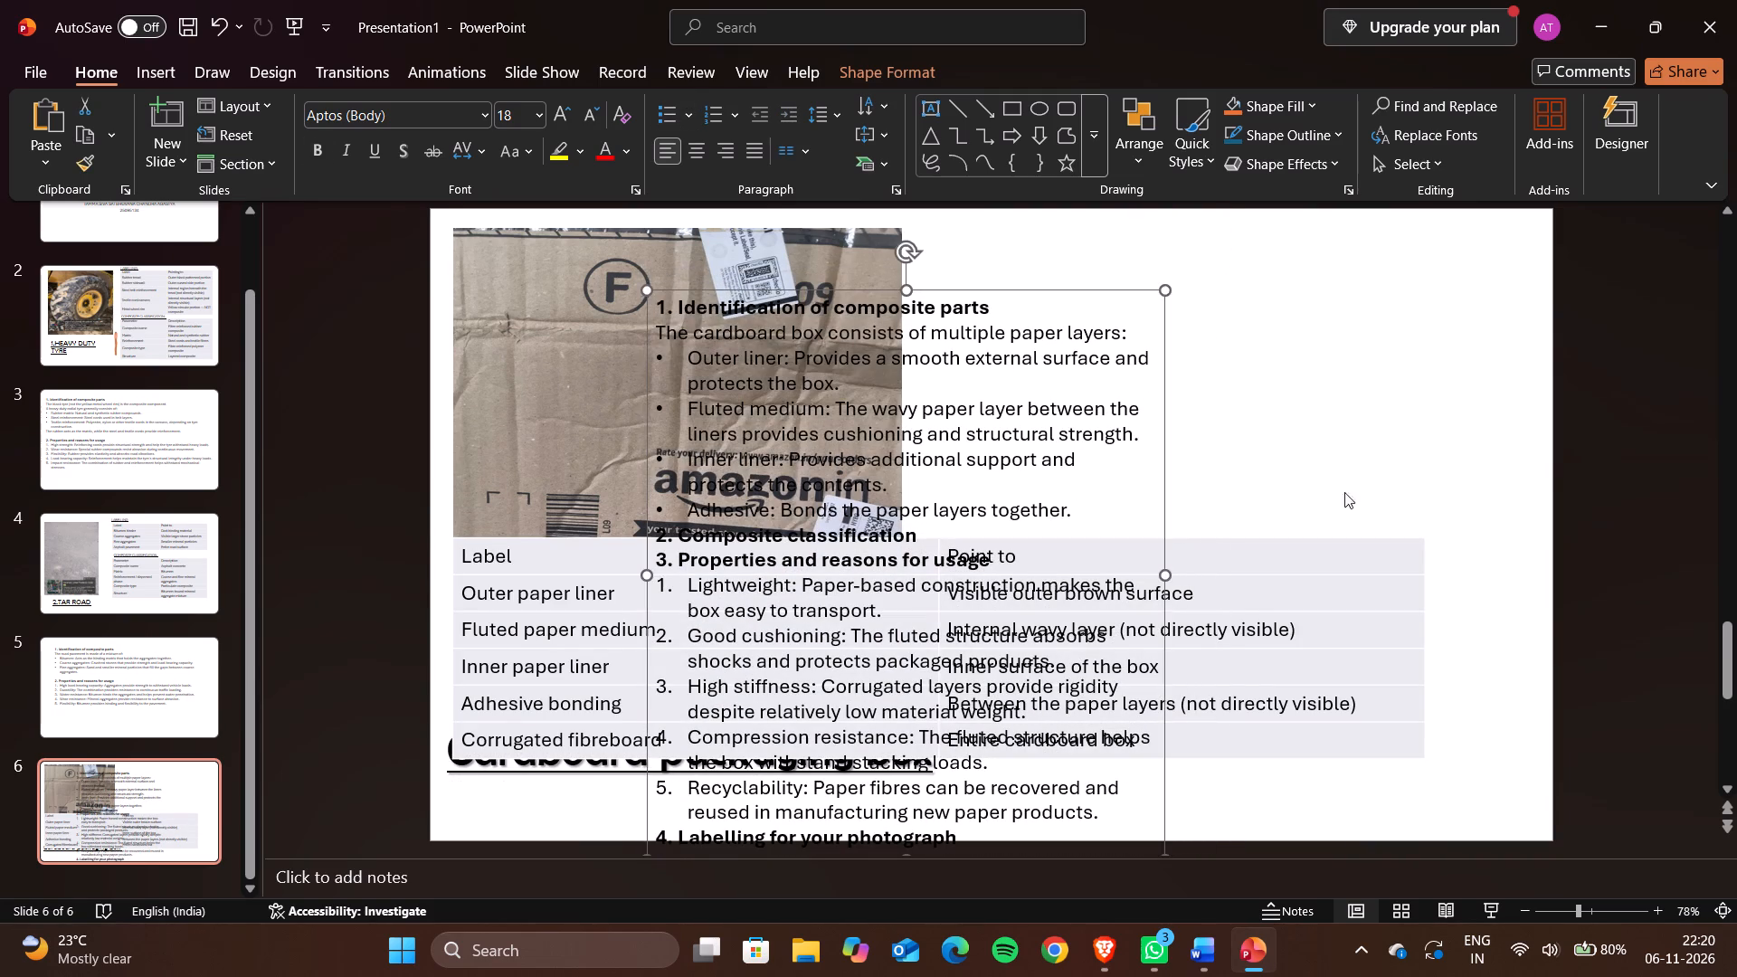
Delete the pasted description text box from the cardboard slide, keeping the two tables.
{"action": "left_click", "coordinate": [1371, 577]}
{"action": "left_click", "coordinate": [1087, 382]}
{"action": "left_click", "coordinate": [1137, 293]}
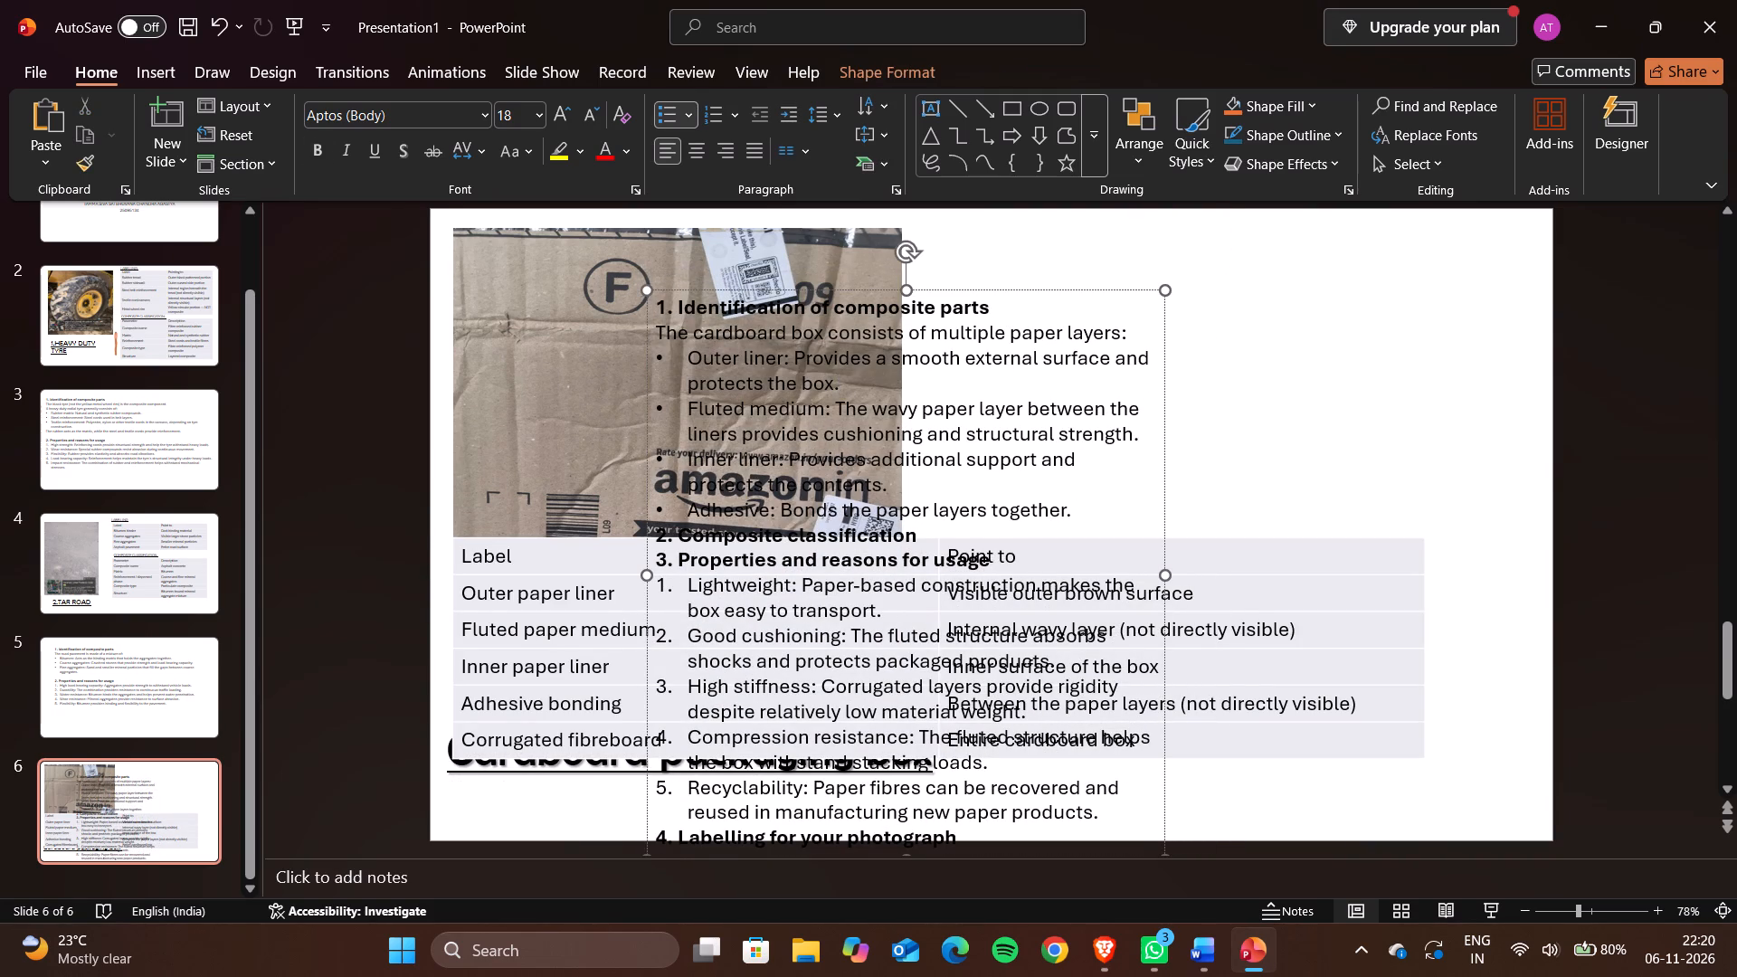
{"action": "key", "text": "Delete"}
Separate the two stacked tables by moving the labelling table up and the composite classification table down the slide.
{"action": "left_click", "coordinate": [1300, 567]}
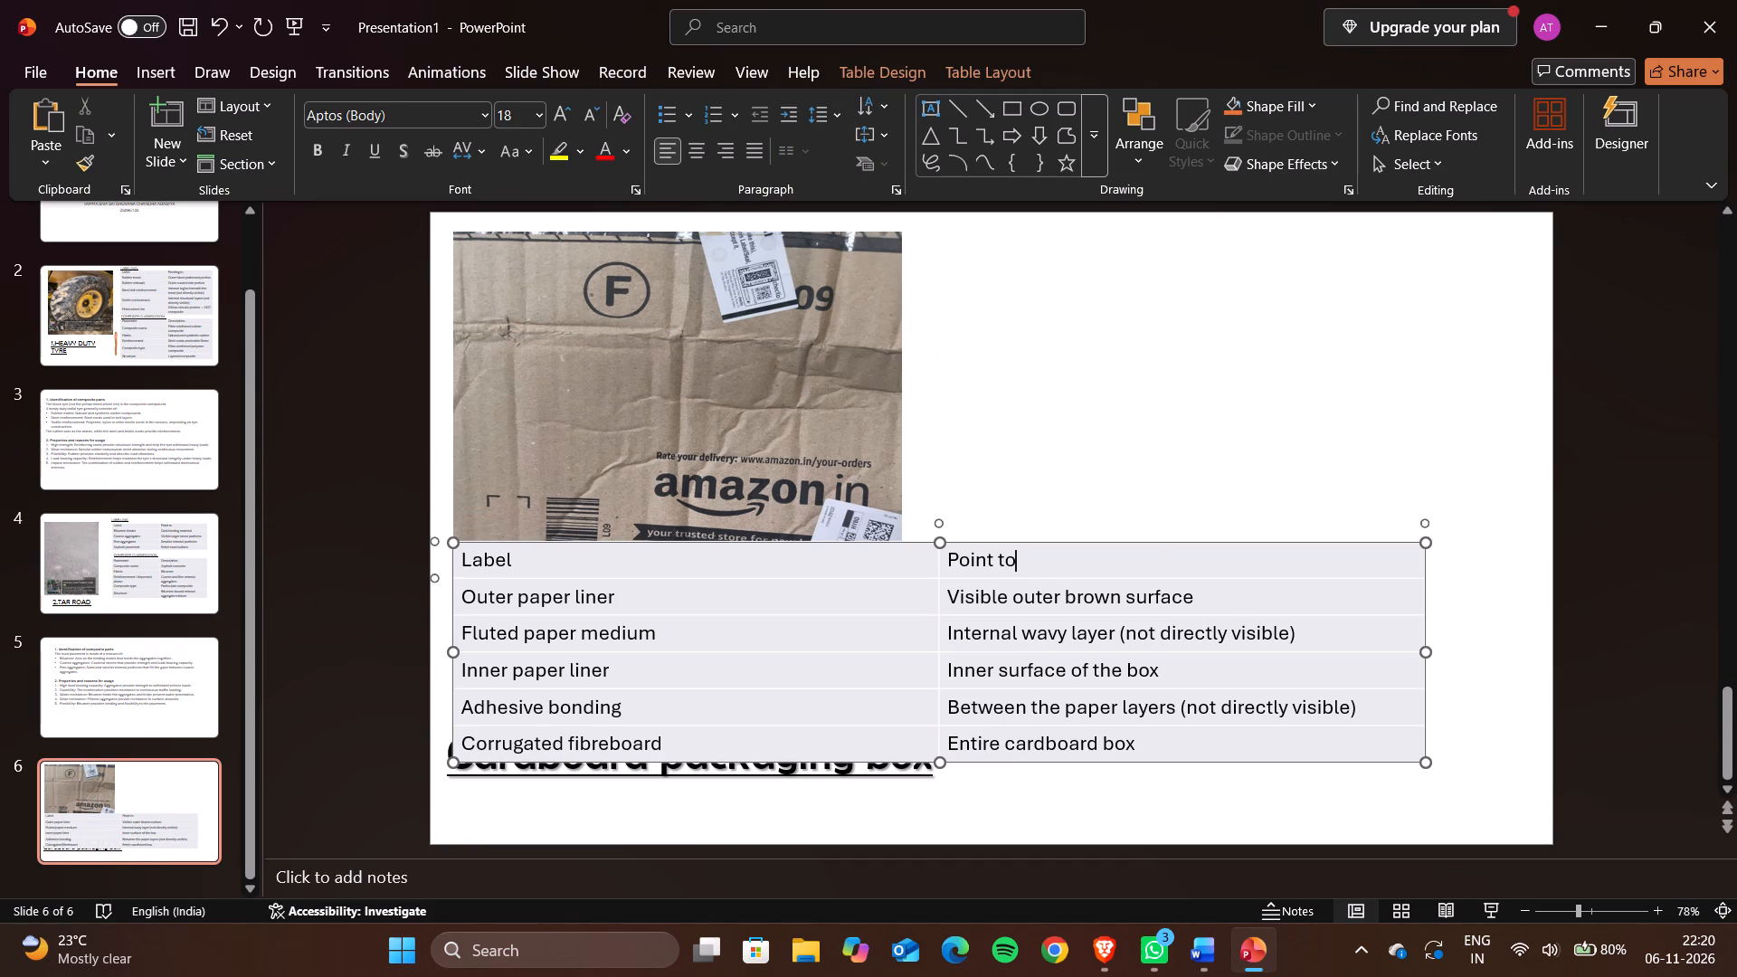
{"action": "left_click_drag", "start_coordinate": [1282, 548], "coordinate": [1355, 506]}
{"action": "left_click_drag", "start_coordinate": [1277, 505], "coordinate": [1357, 334]}
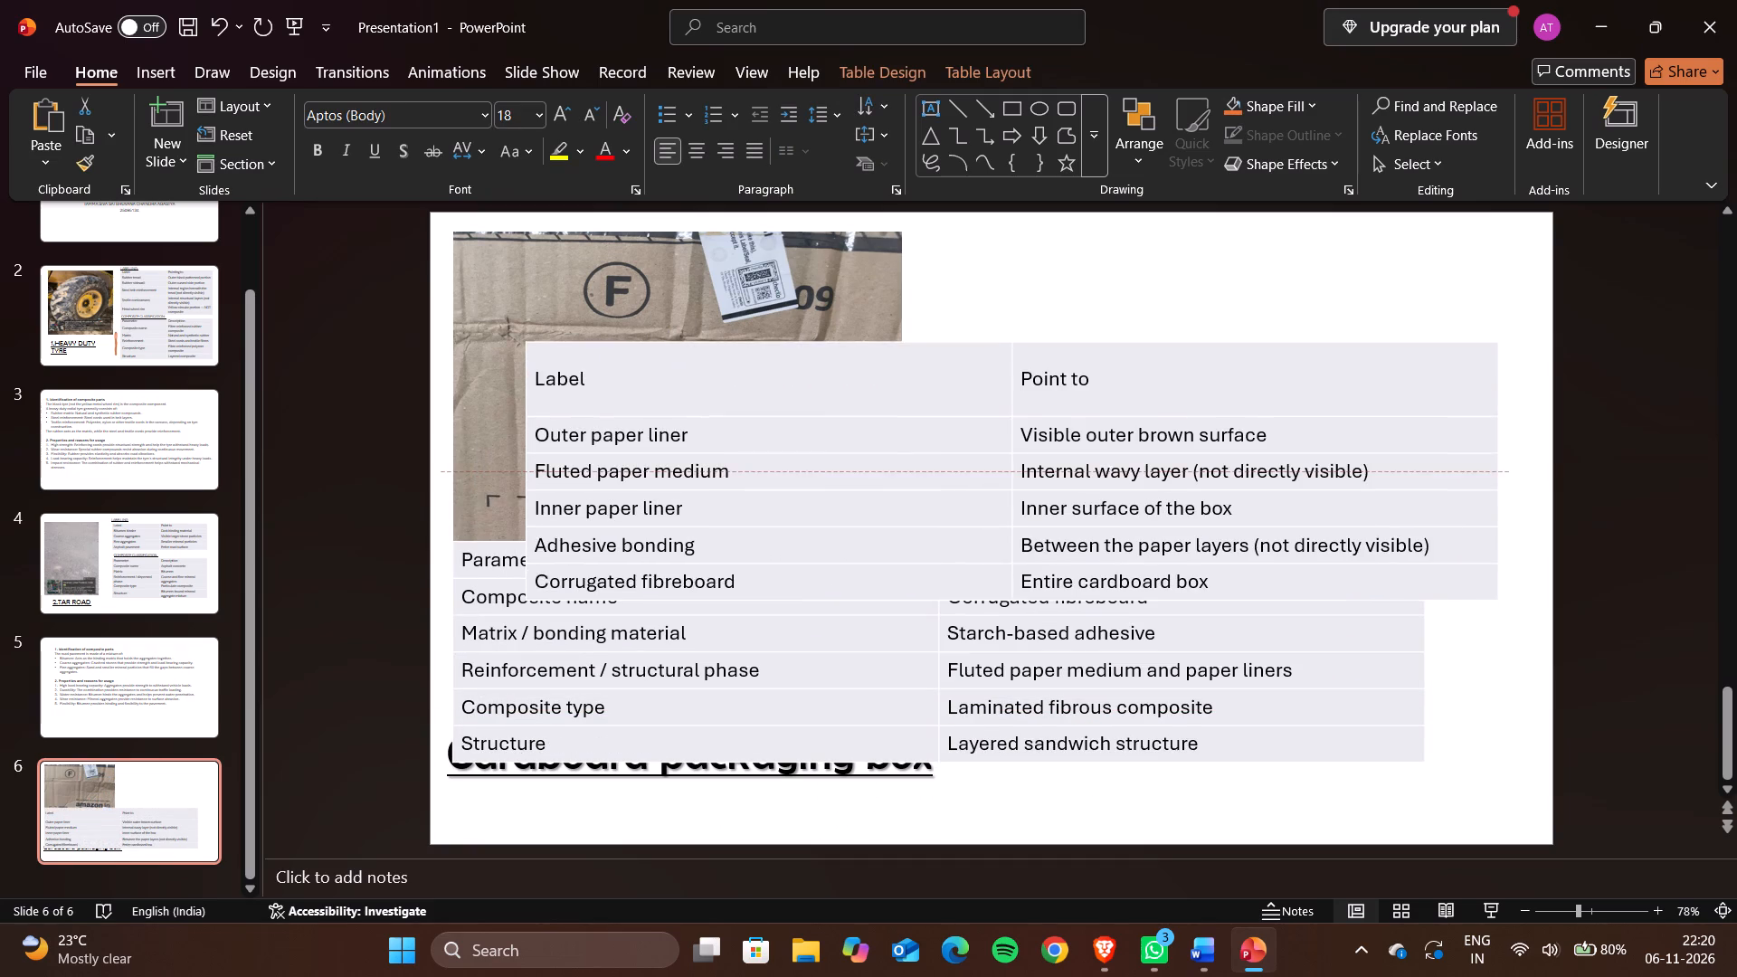
{"action": "left_click_drag", "start_coordinate": [1357, 334], "coordinate": [1354, 308]}
{"action": "left_click", "coordinate": [1334, 628]}
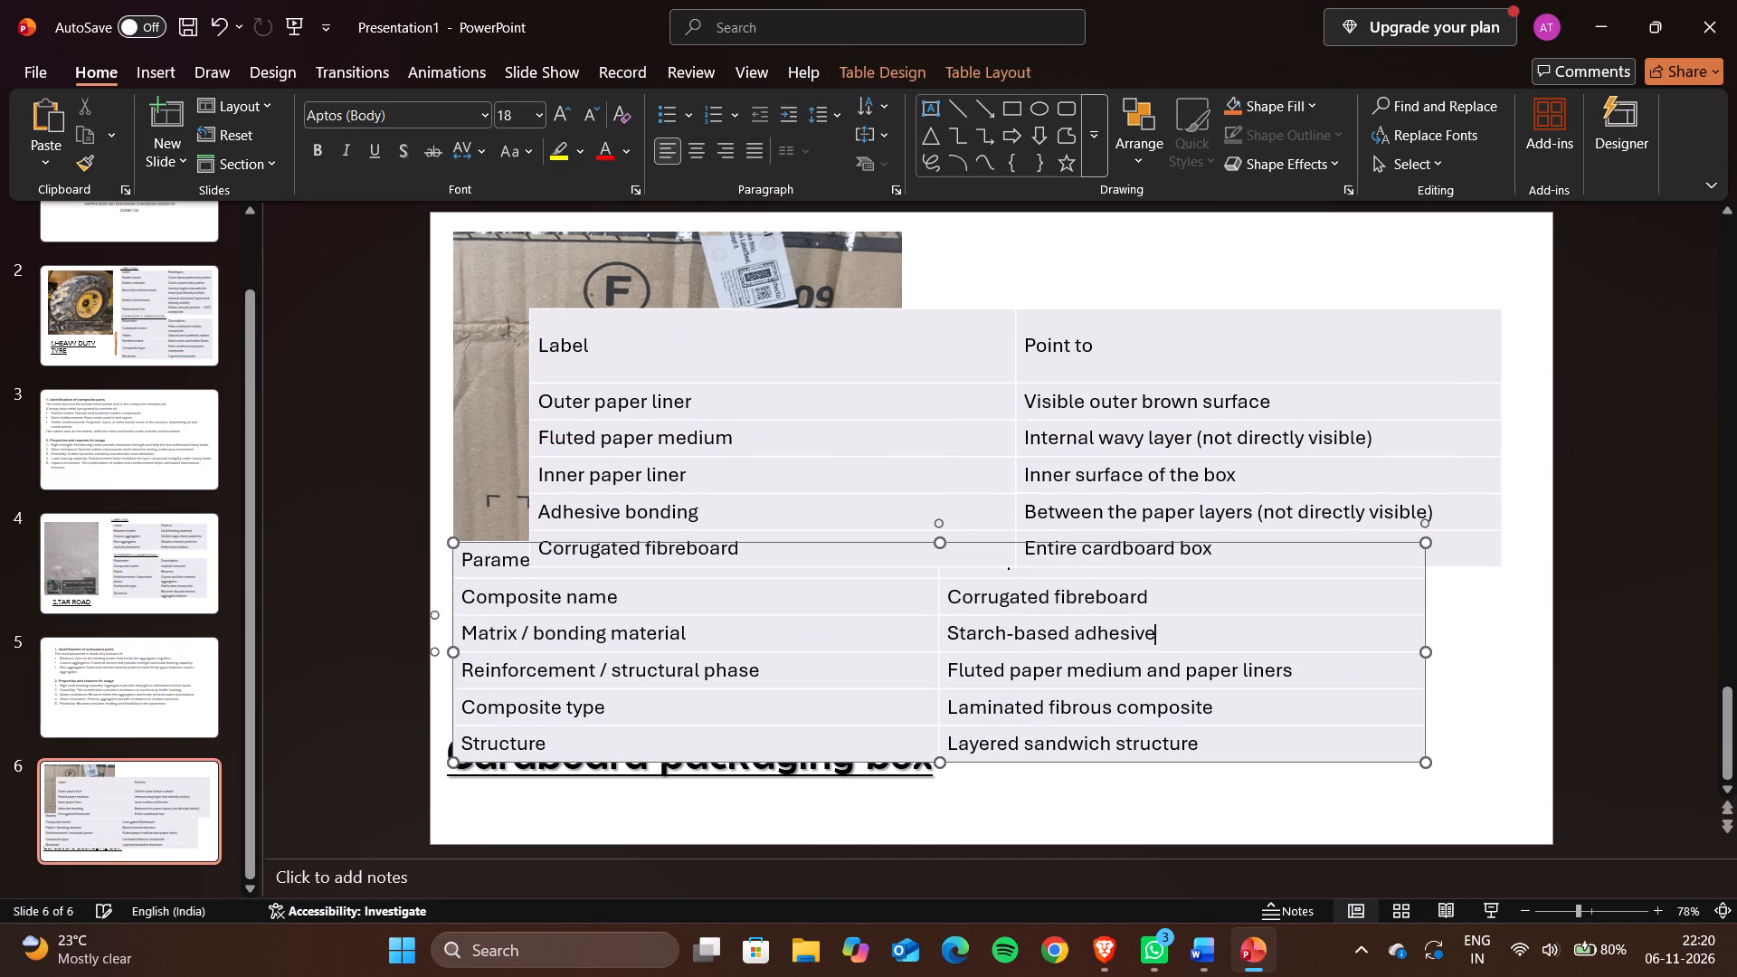
{"action": "left_click_drag", "start_coordinate": [1425, 614], "coordinate": [1466, 687]}
Narrow the labelling table to fit beside the cardboard photo and place it in the slide's upper right area.
{"action": "left_click", "coordinate": [1385, 496]}
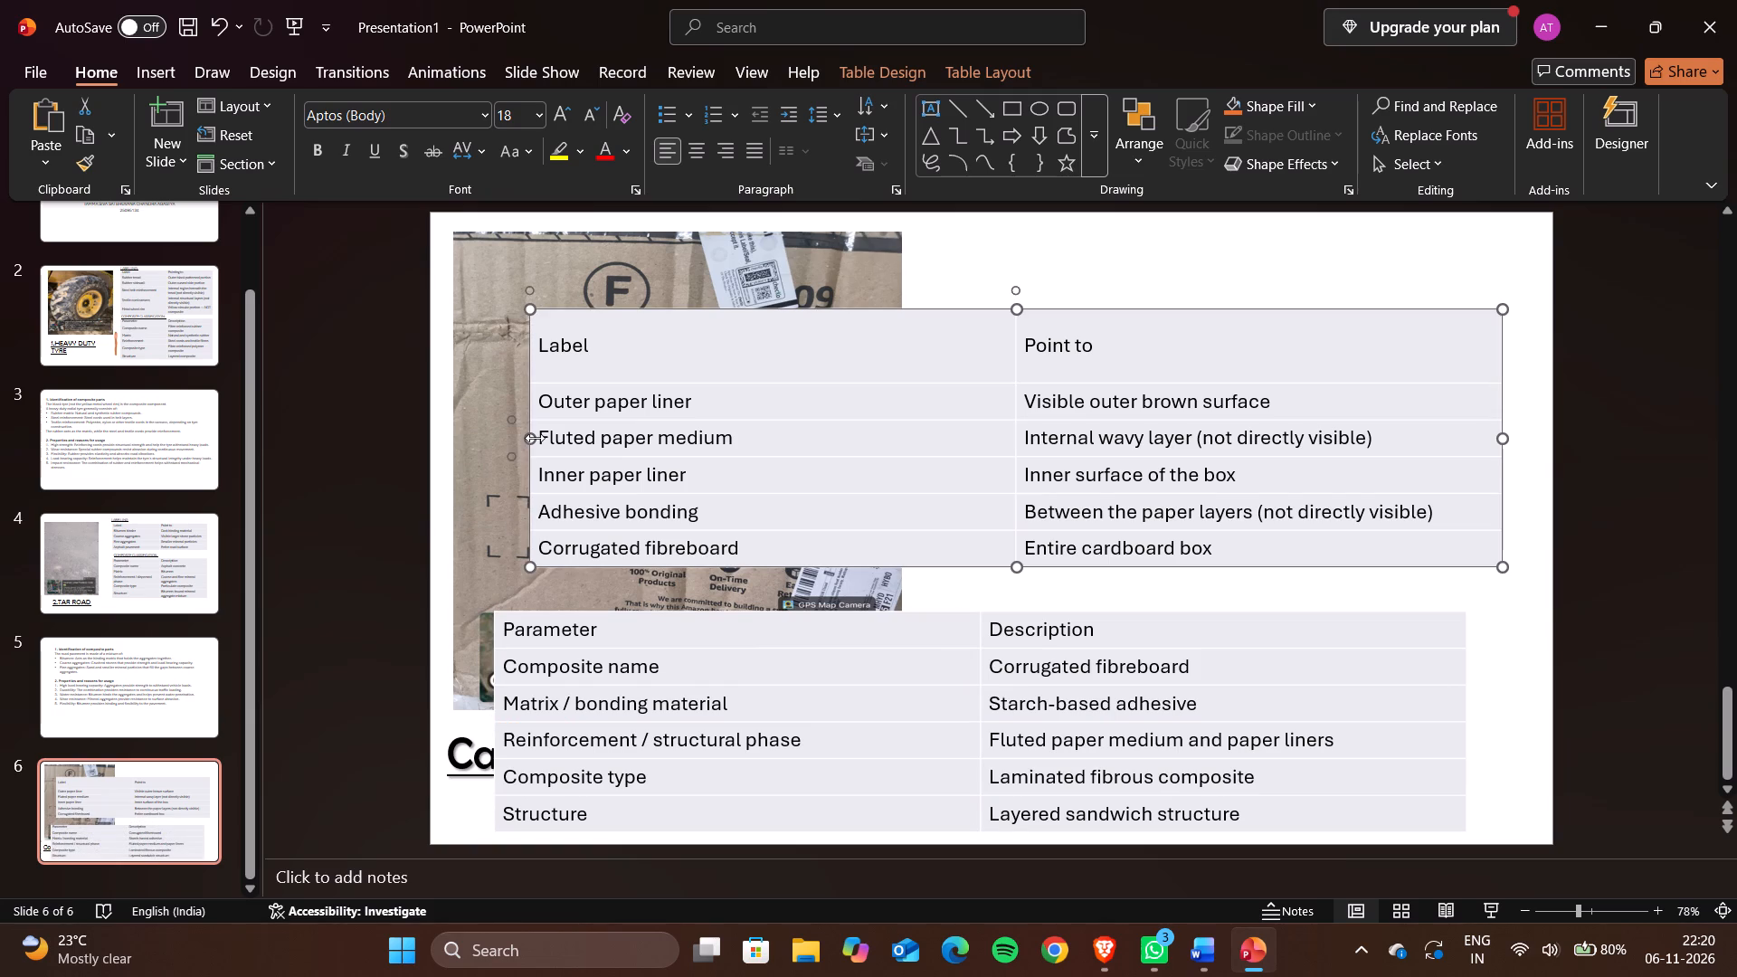
{"action": "left_click_drag", "start_coordinate": [535, 438], "coordinate": [911, 395]}
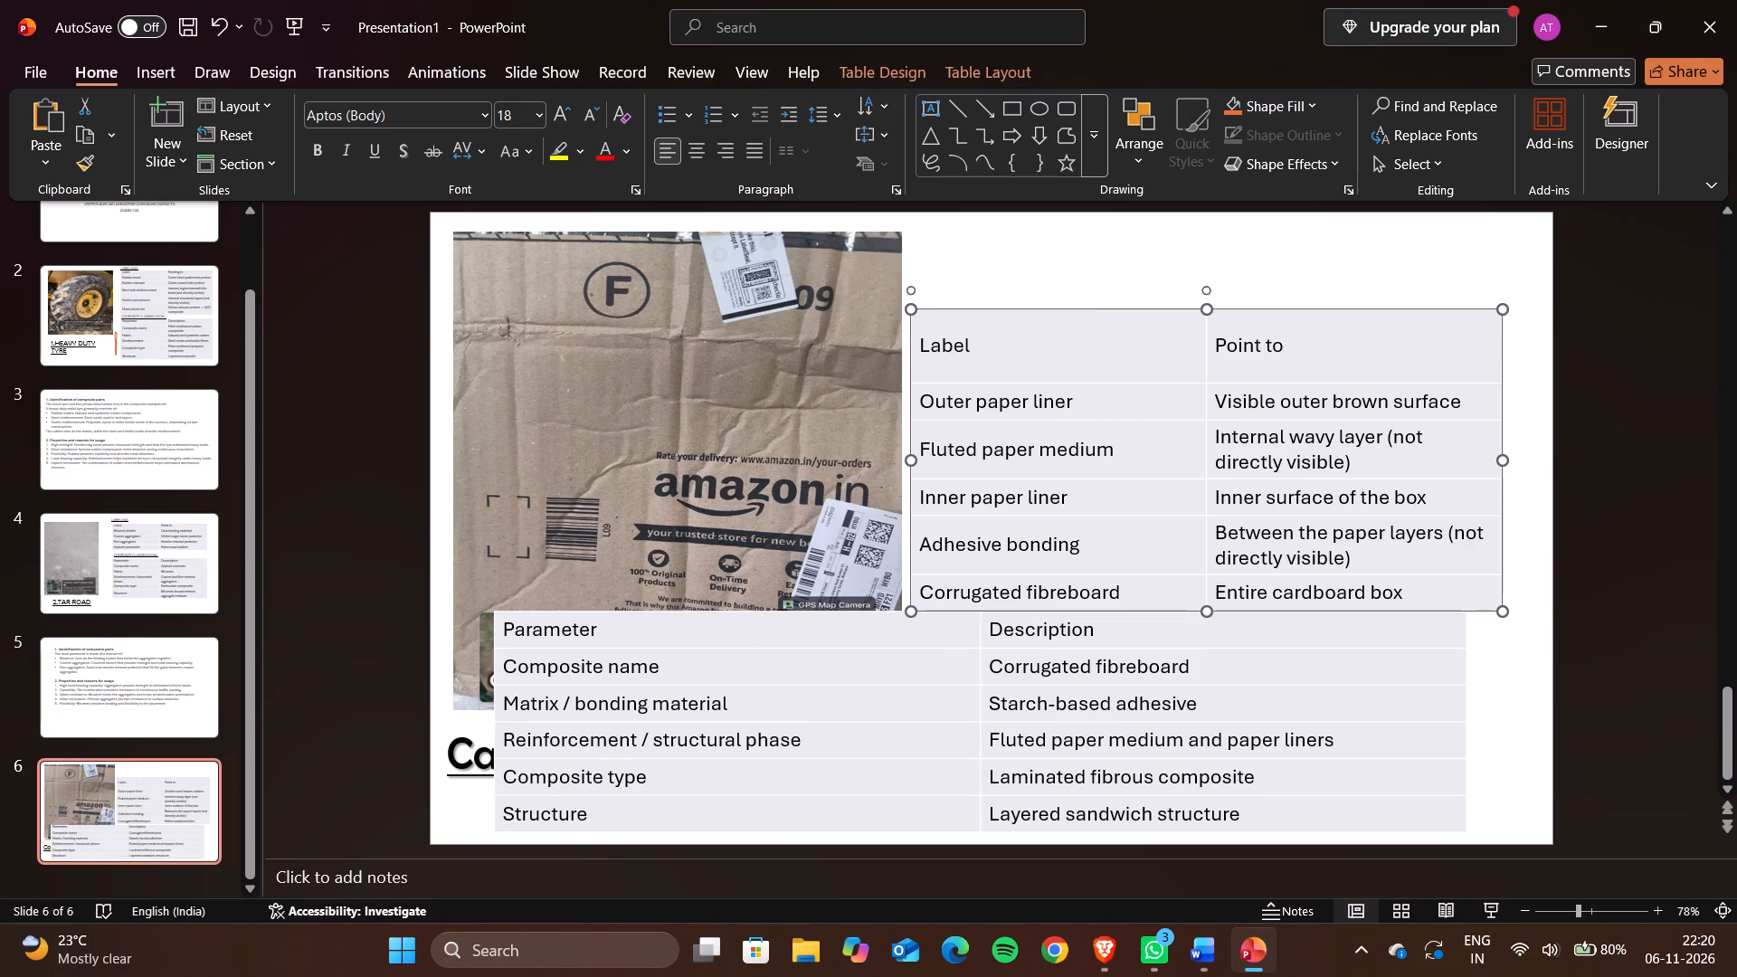
{"action": "left_click_drag", "start_coordinate": [1144, 311], "coordinate": [1155, 254]}
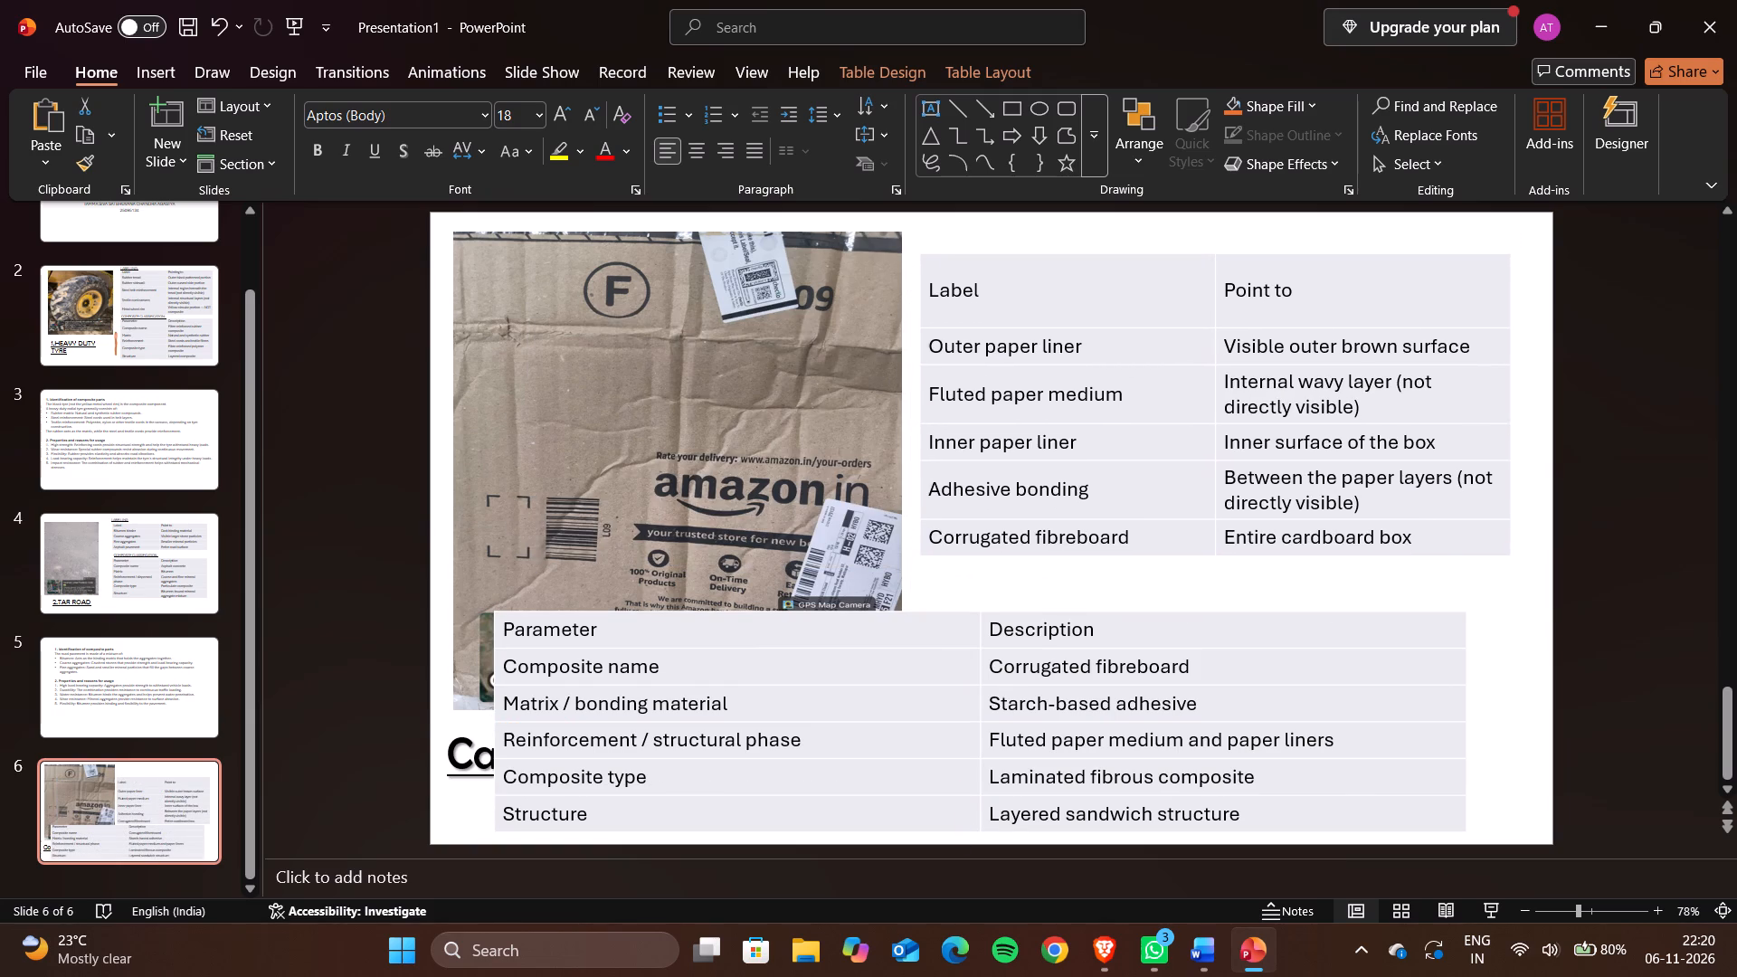
{"action": "left_click_drag", "start_coordinate": [1155, 254], "coordinate": [1171, 242]}
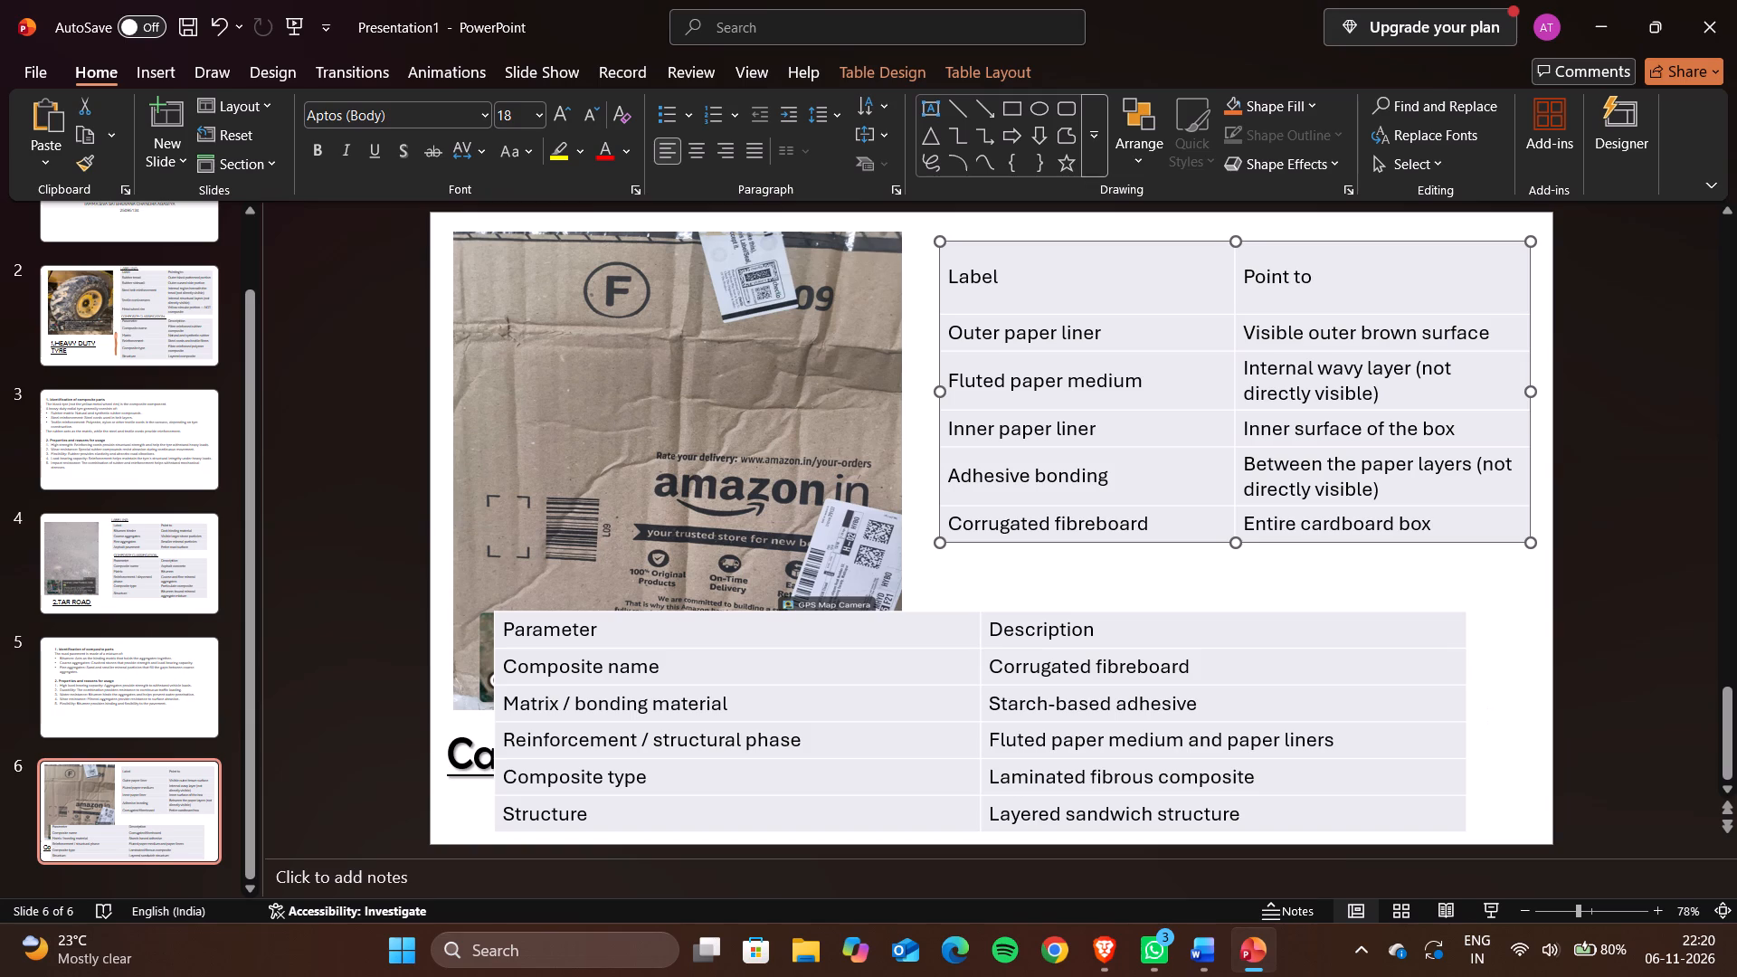
Narrow the composite classification table and place it beside the cardboard photo, directly below the labelling table.
{"action": "left_click", "coordinate": [1423, 688]}
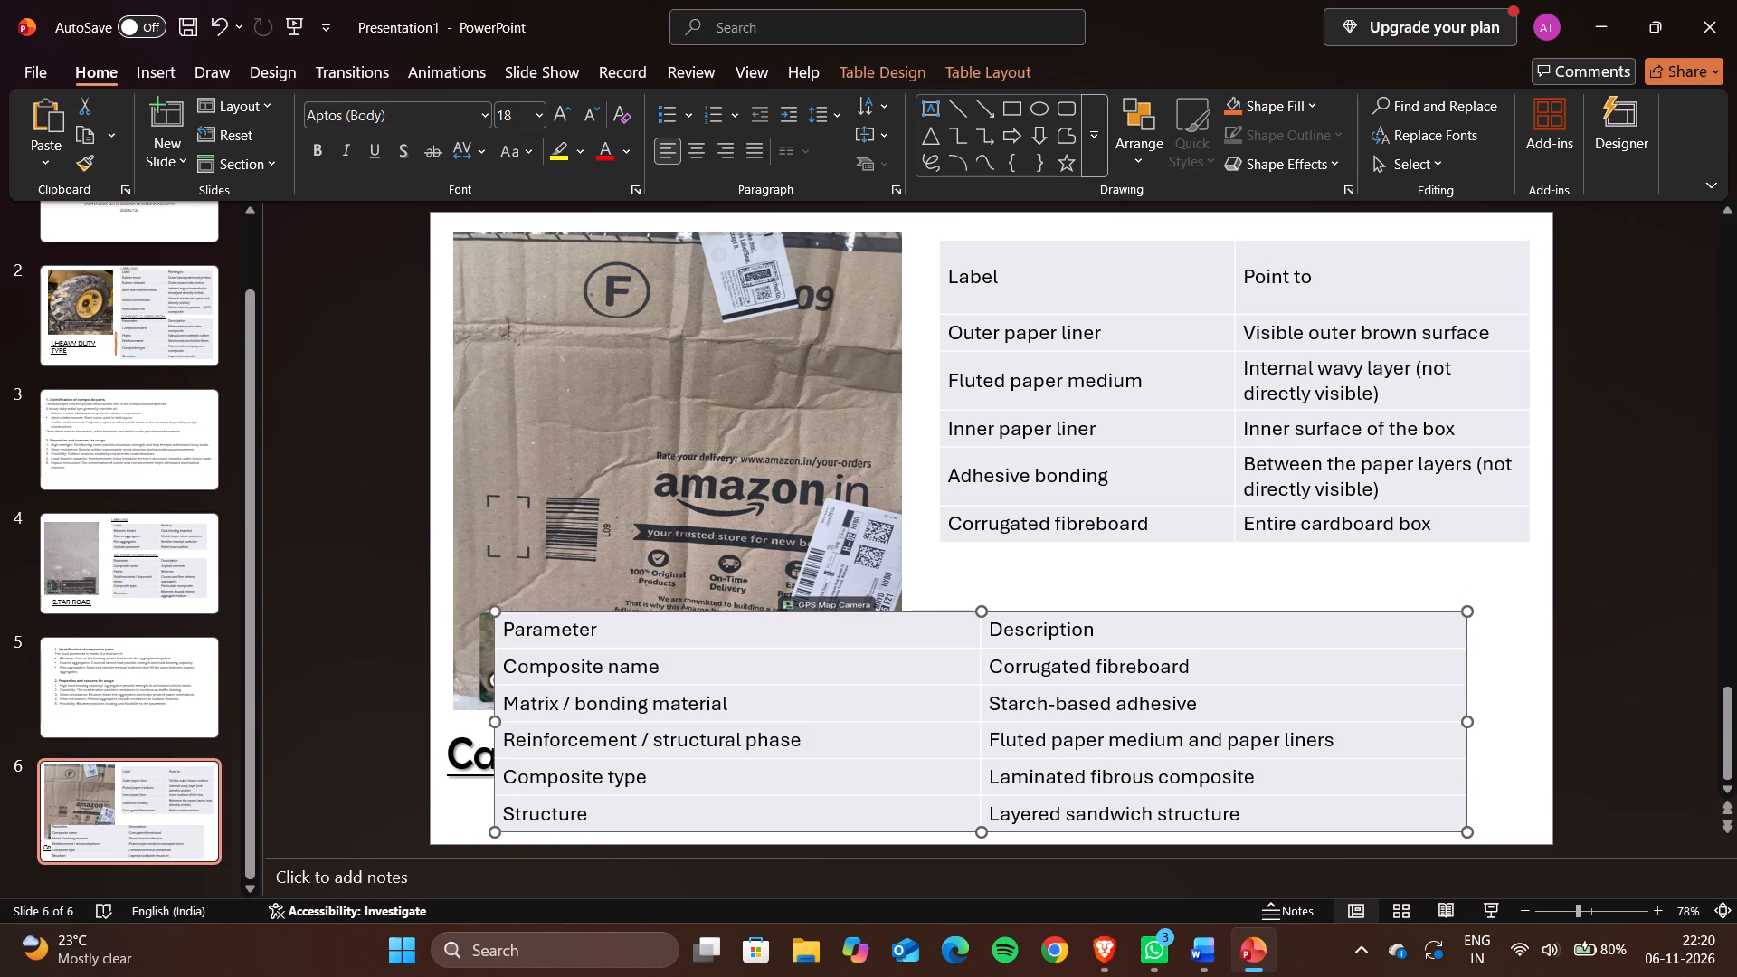
{"action": "left_click_drag", "start_coordinate": [1469, 720], "coordinate": [1279, 707]}
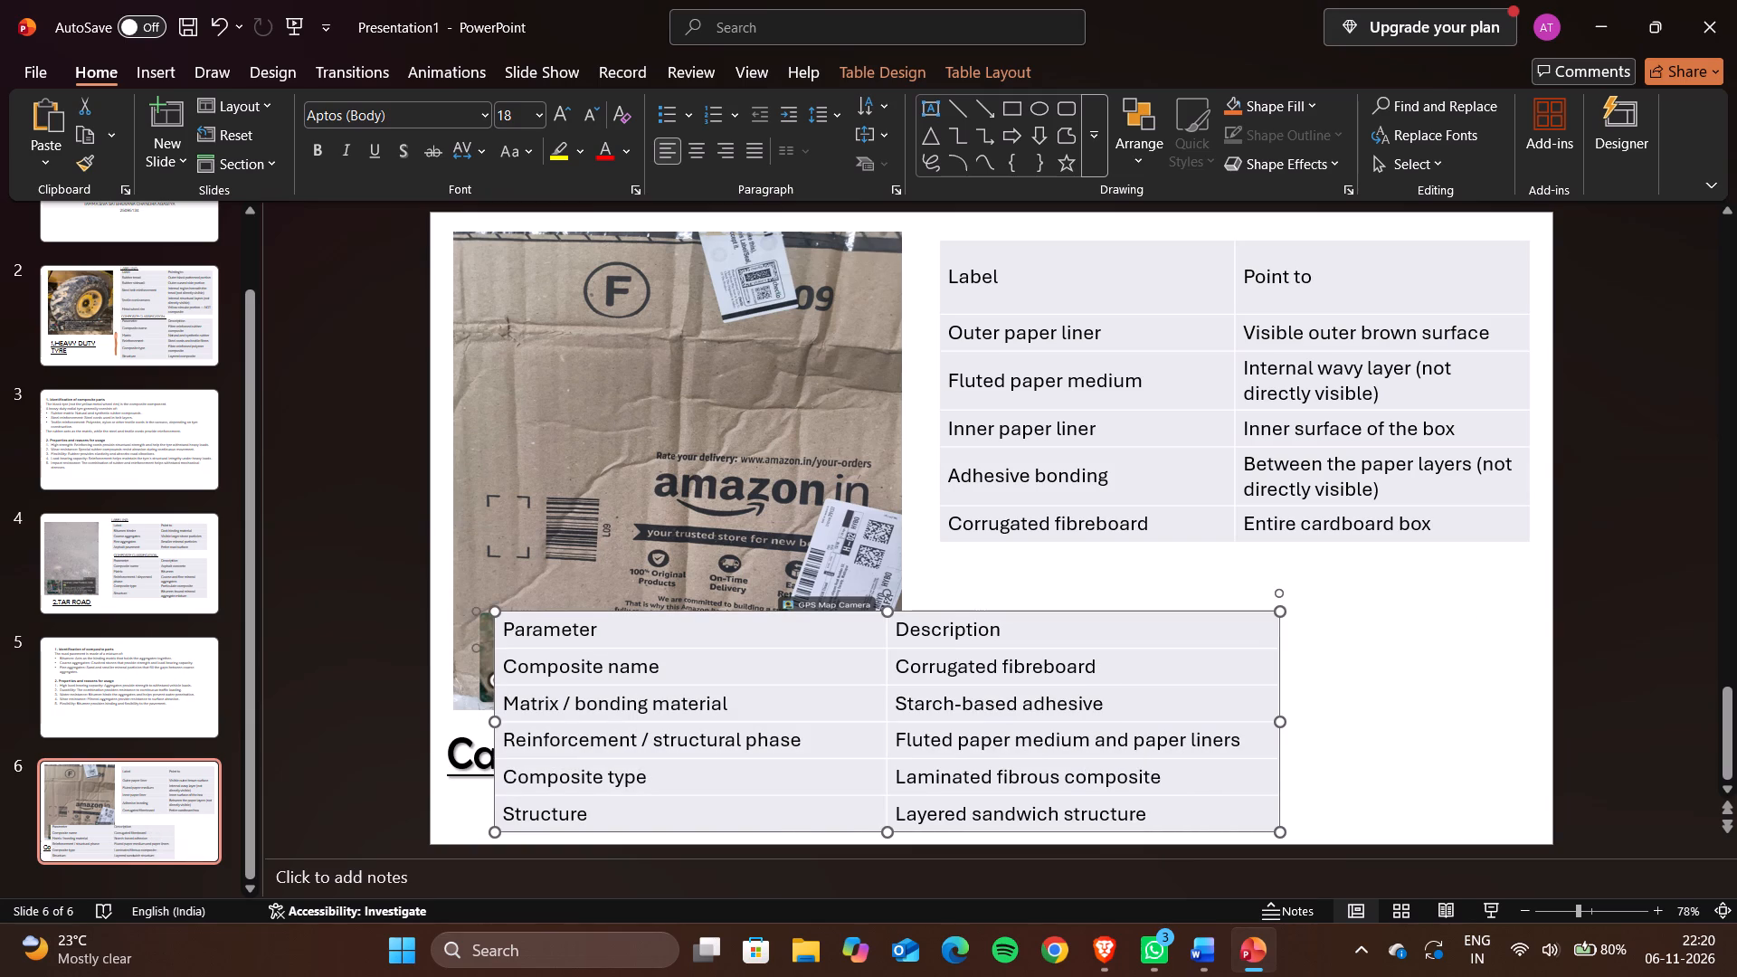
{"action": "left_click_drag", "start_coordinate": [973, 618], "coordinate": [1292, 603]}
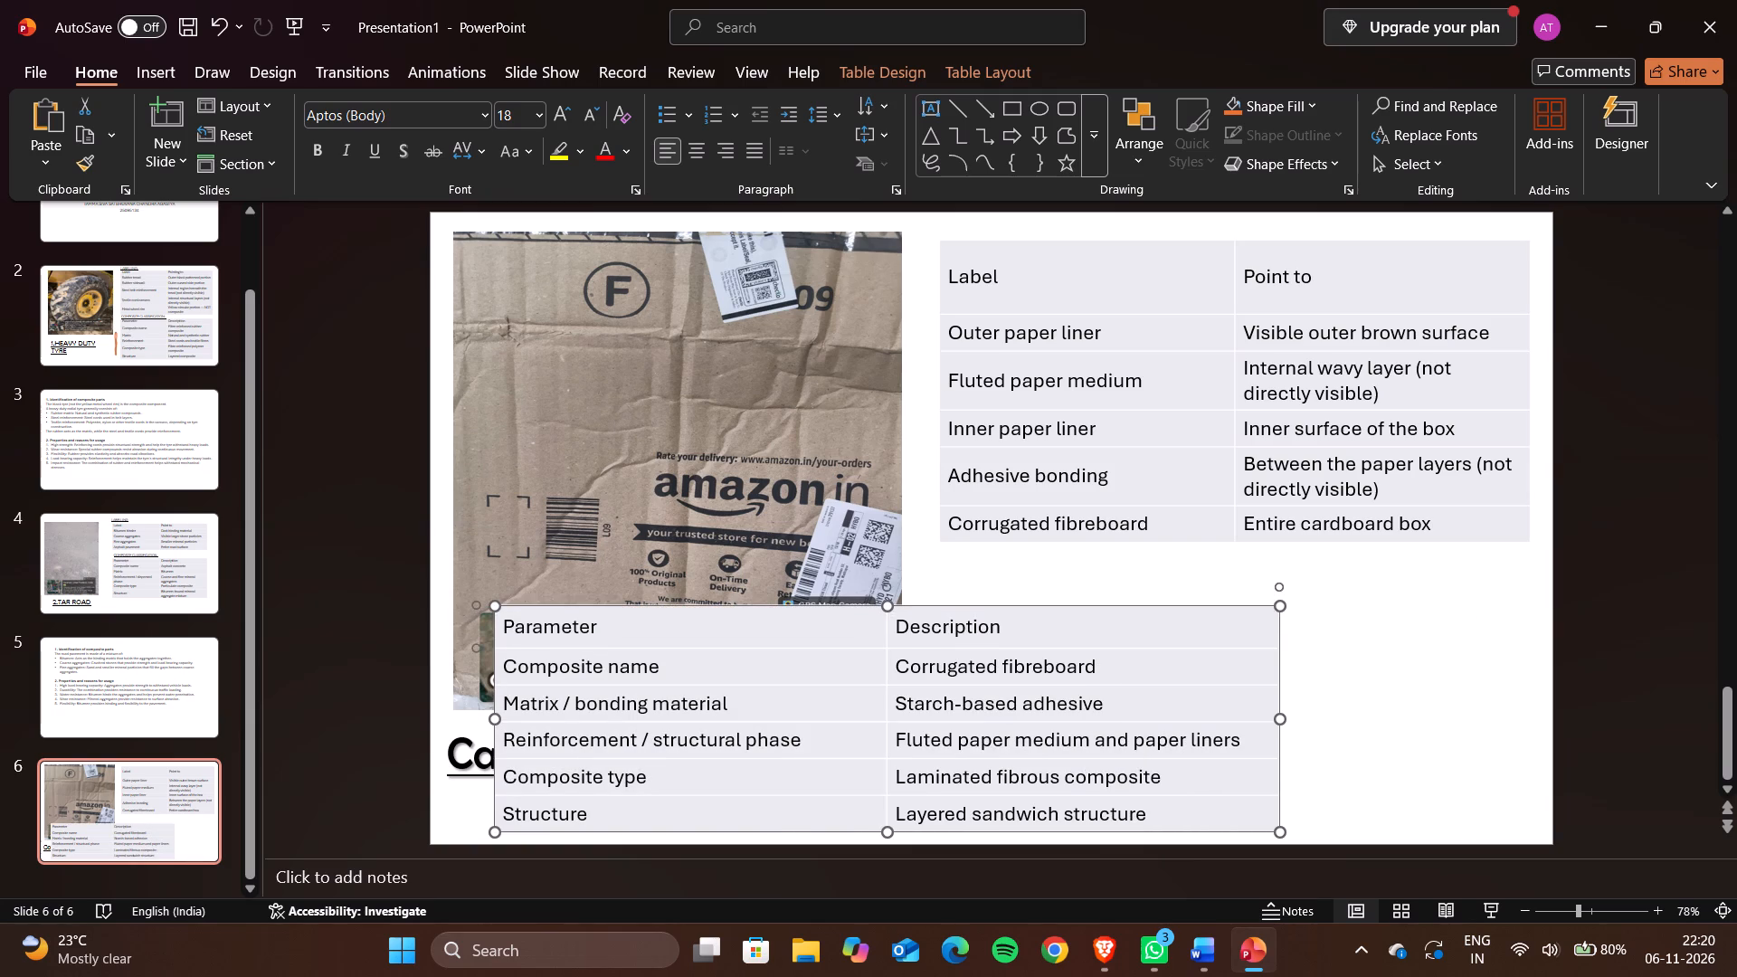
{"action": "left_click_drag", "start_coordinate": [1170, 606], "coordinate": [1411, 595]}
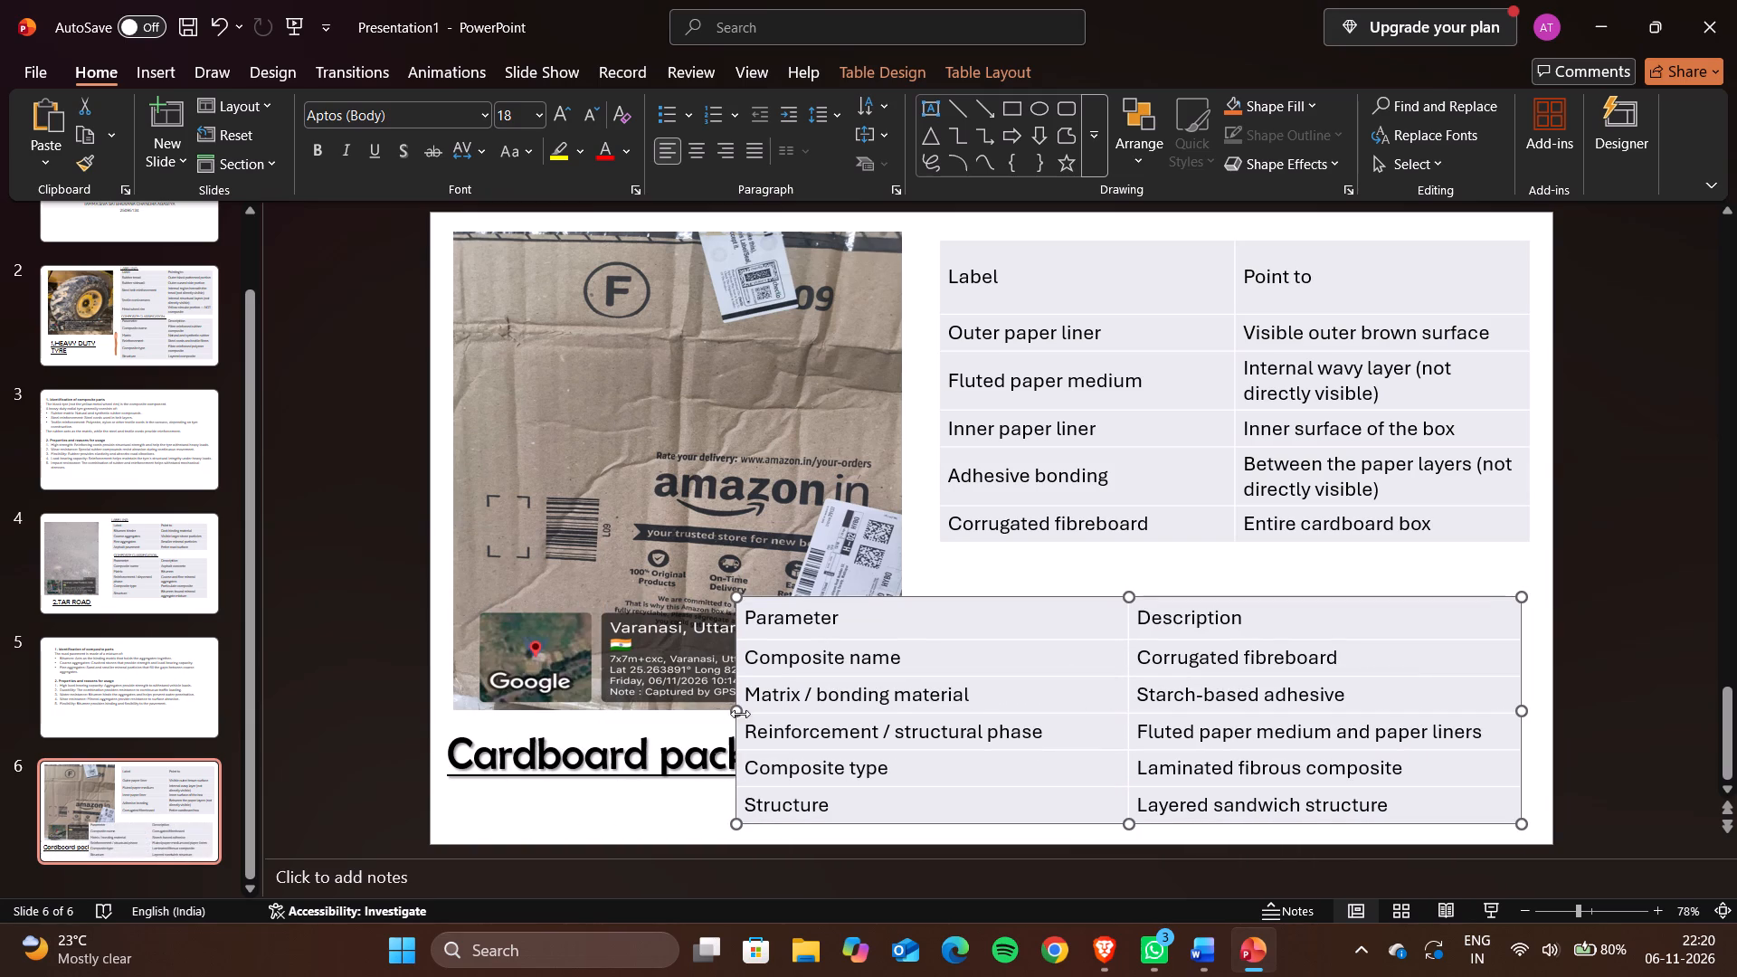
{"action": "left_click_drag", "start_coordinate": [737, 714], "coordinate": [977, 691]}
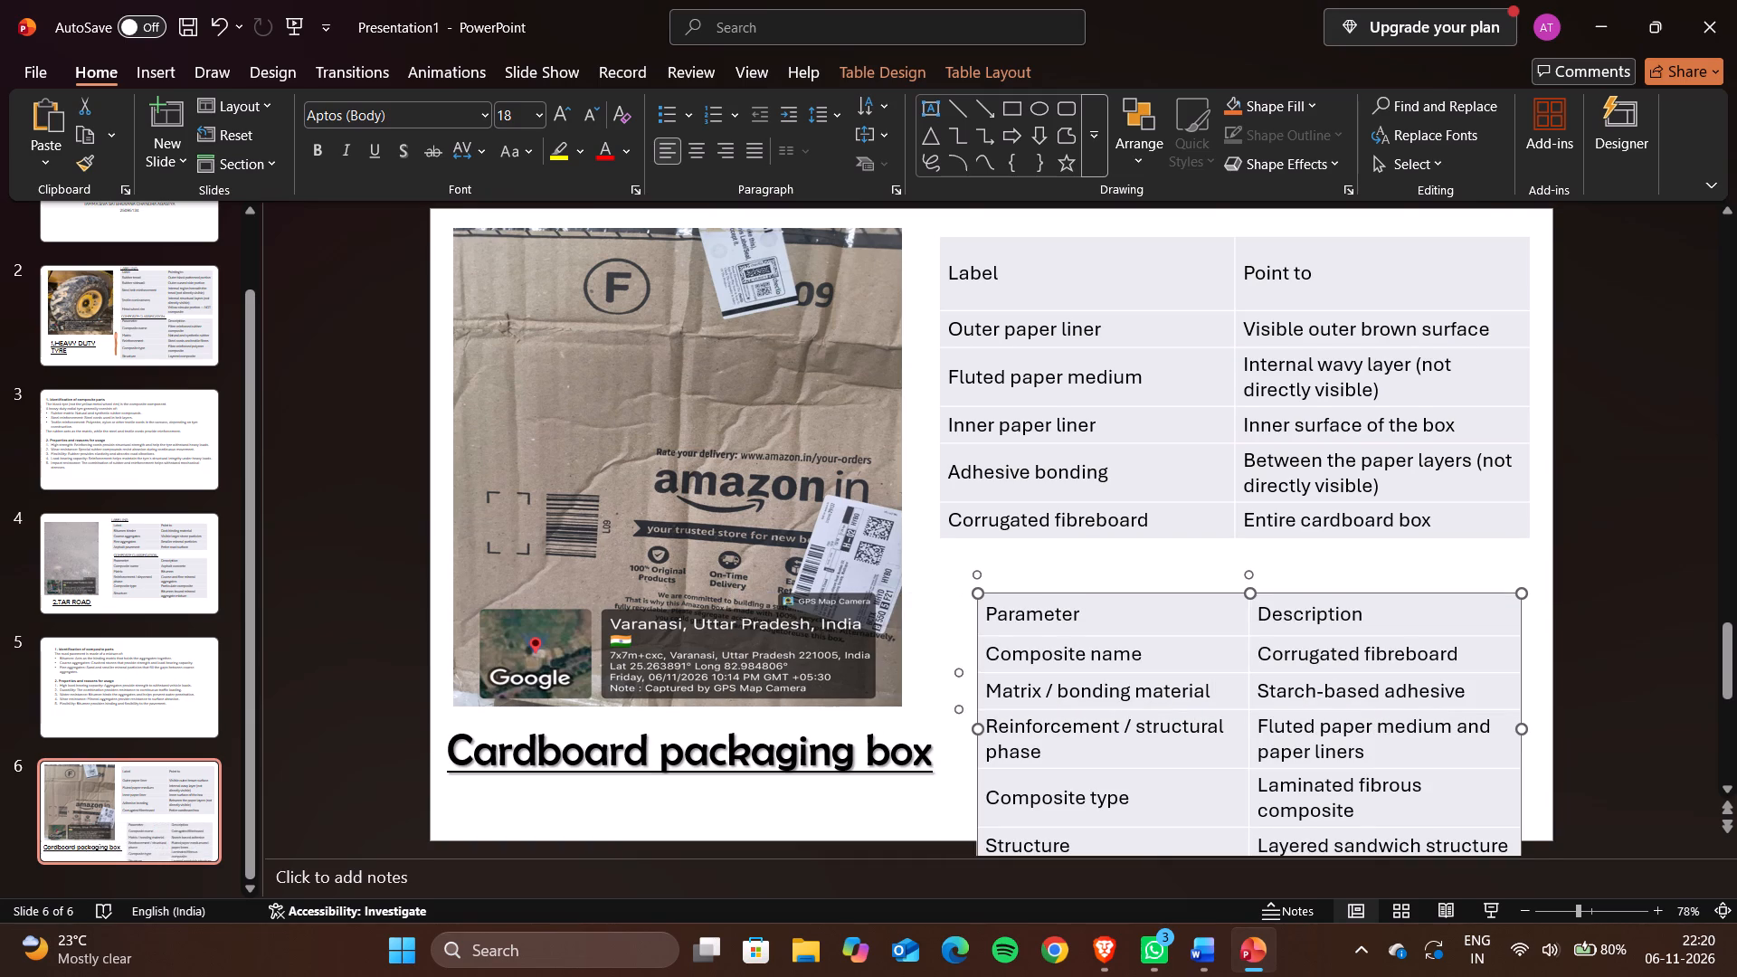
{"action": "left_click_drag", "start_coordinate": [1133, 591], "coordinate": [1123, 566]}
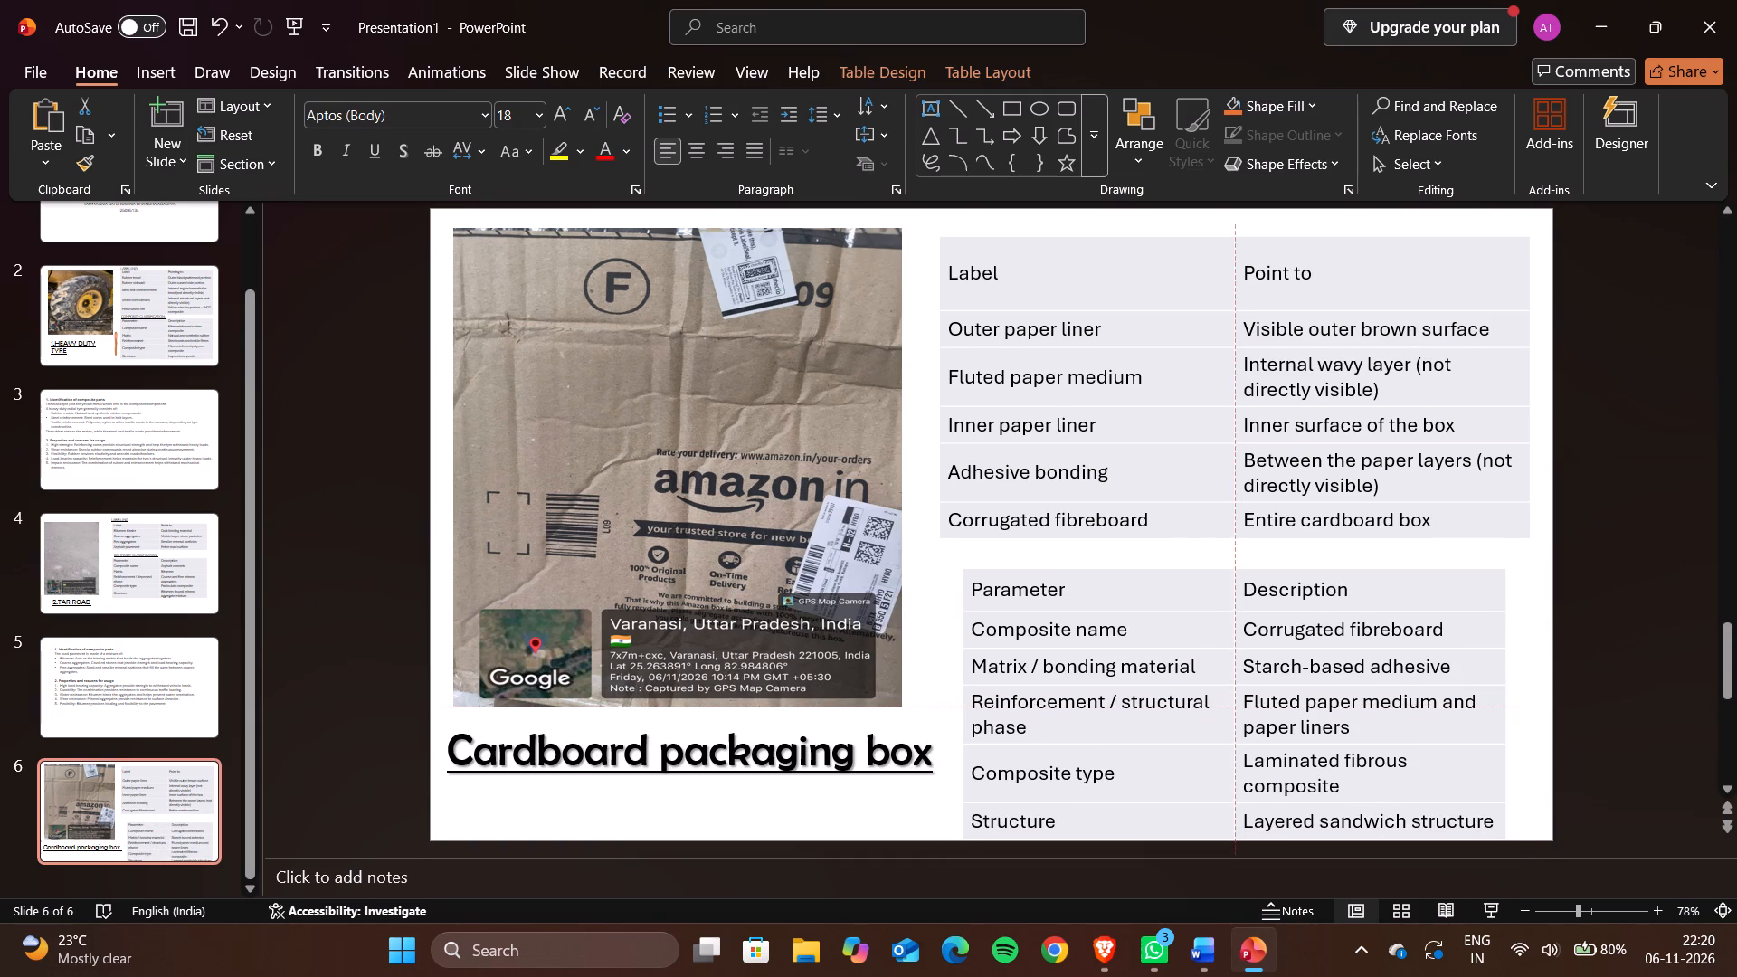
{"action": "left_click_drag", "start_coordinate": [1123, 566], "coordinate": [1123, 565]}
Align the side edges of the classification and labelling tables by widening the former and adjusting the latter's left edge.
{"action": "left_click", "coordinate": [789, 523]}
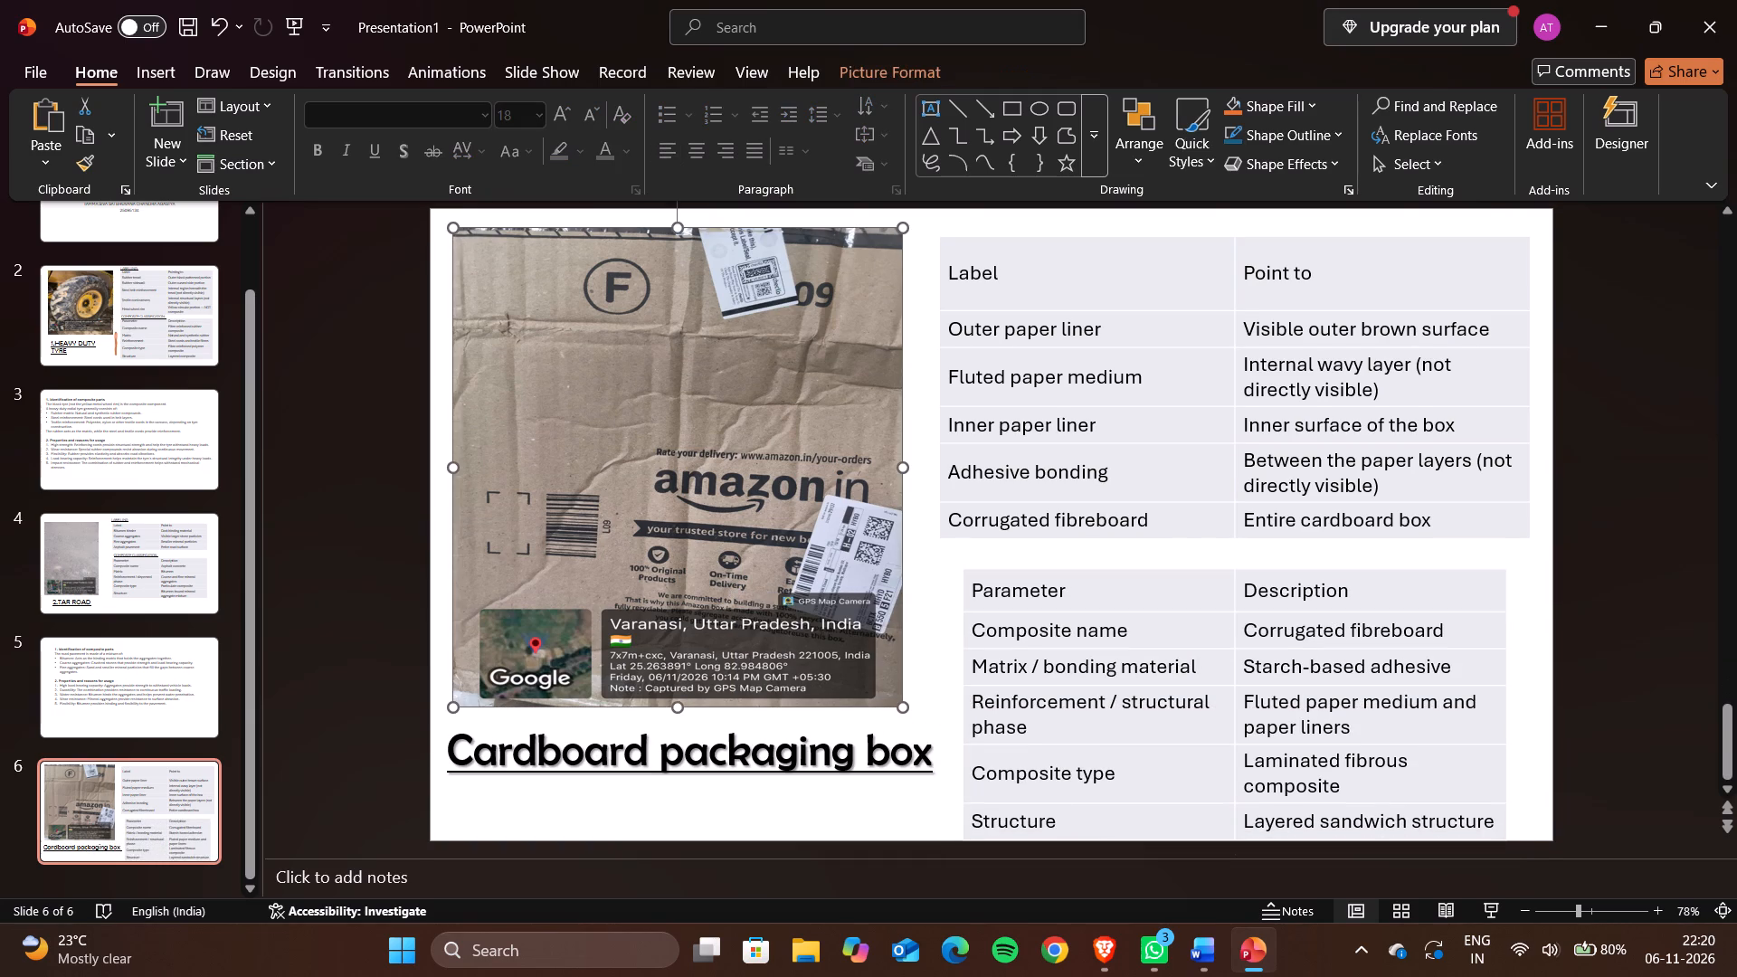
{"action": "left_click", "coordinate": [1024, 452]}
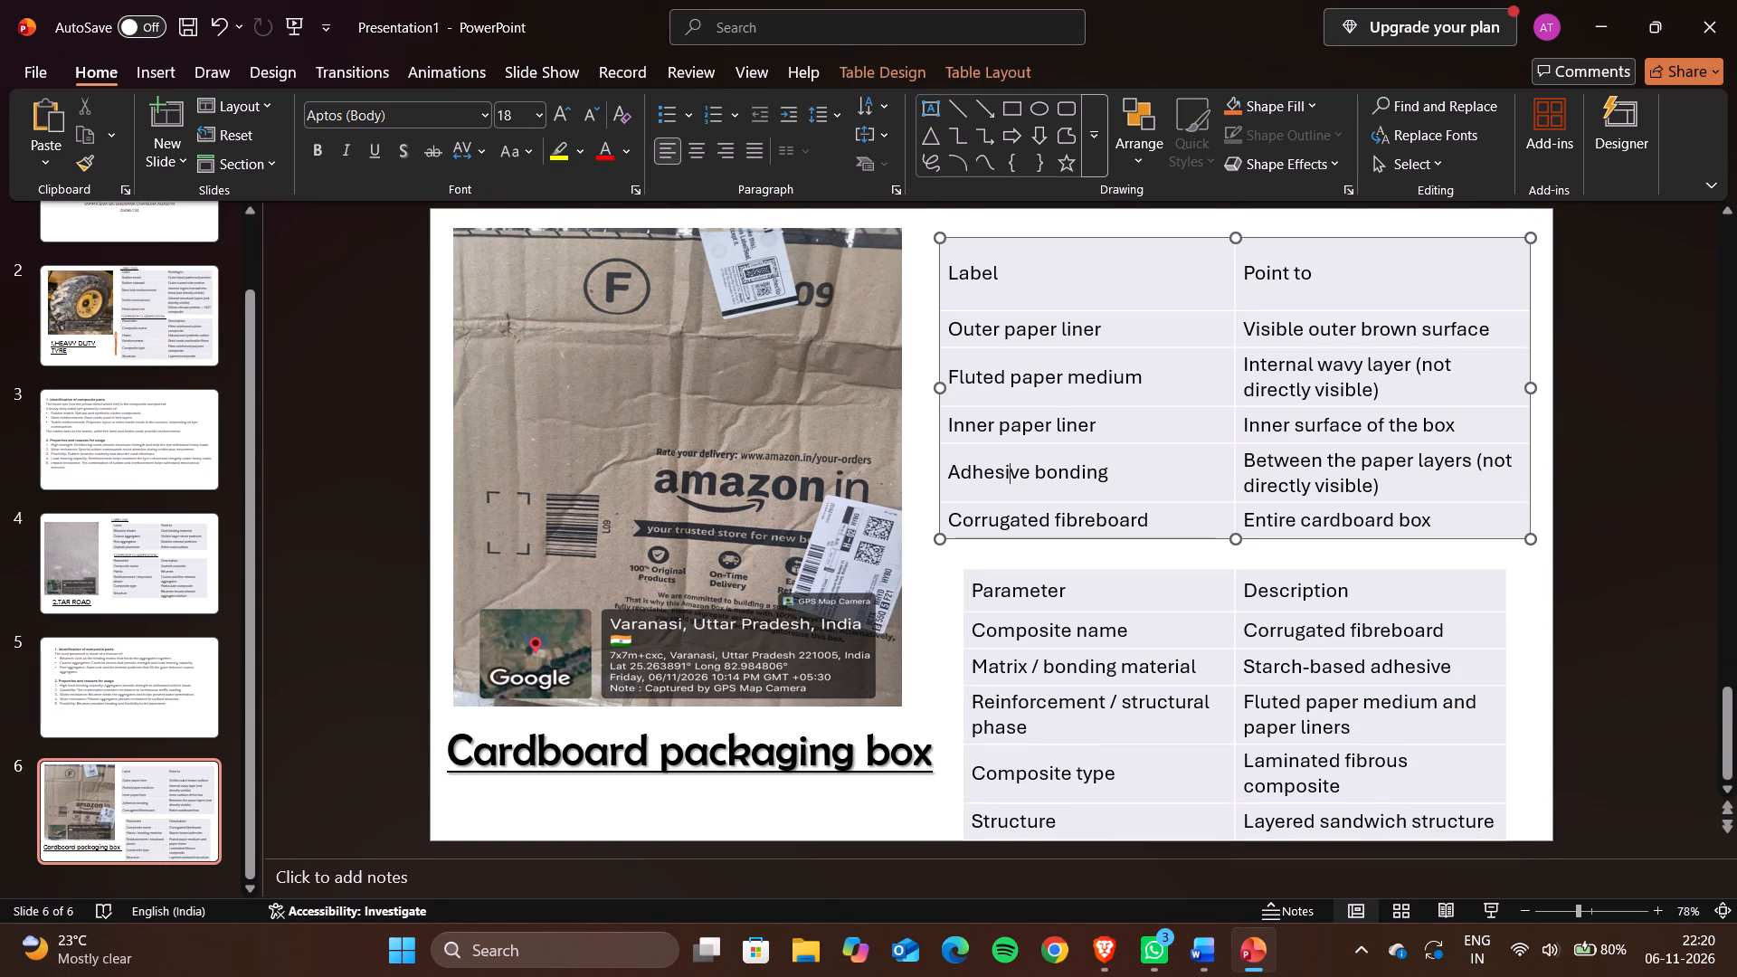
{"action": "left_click", "coordinate": [1409, 621]}
{"action": "left_click_drag", "start_coordinate": [1509, 710], "coordinate": [1531, 705]}
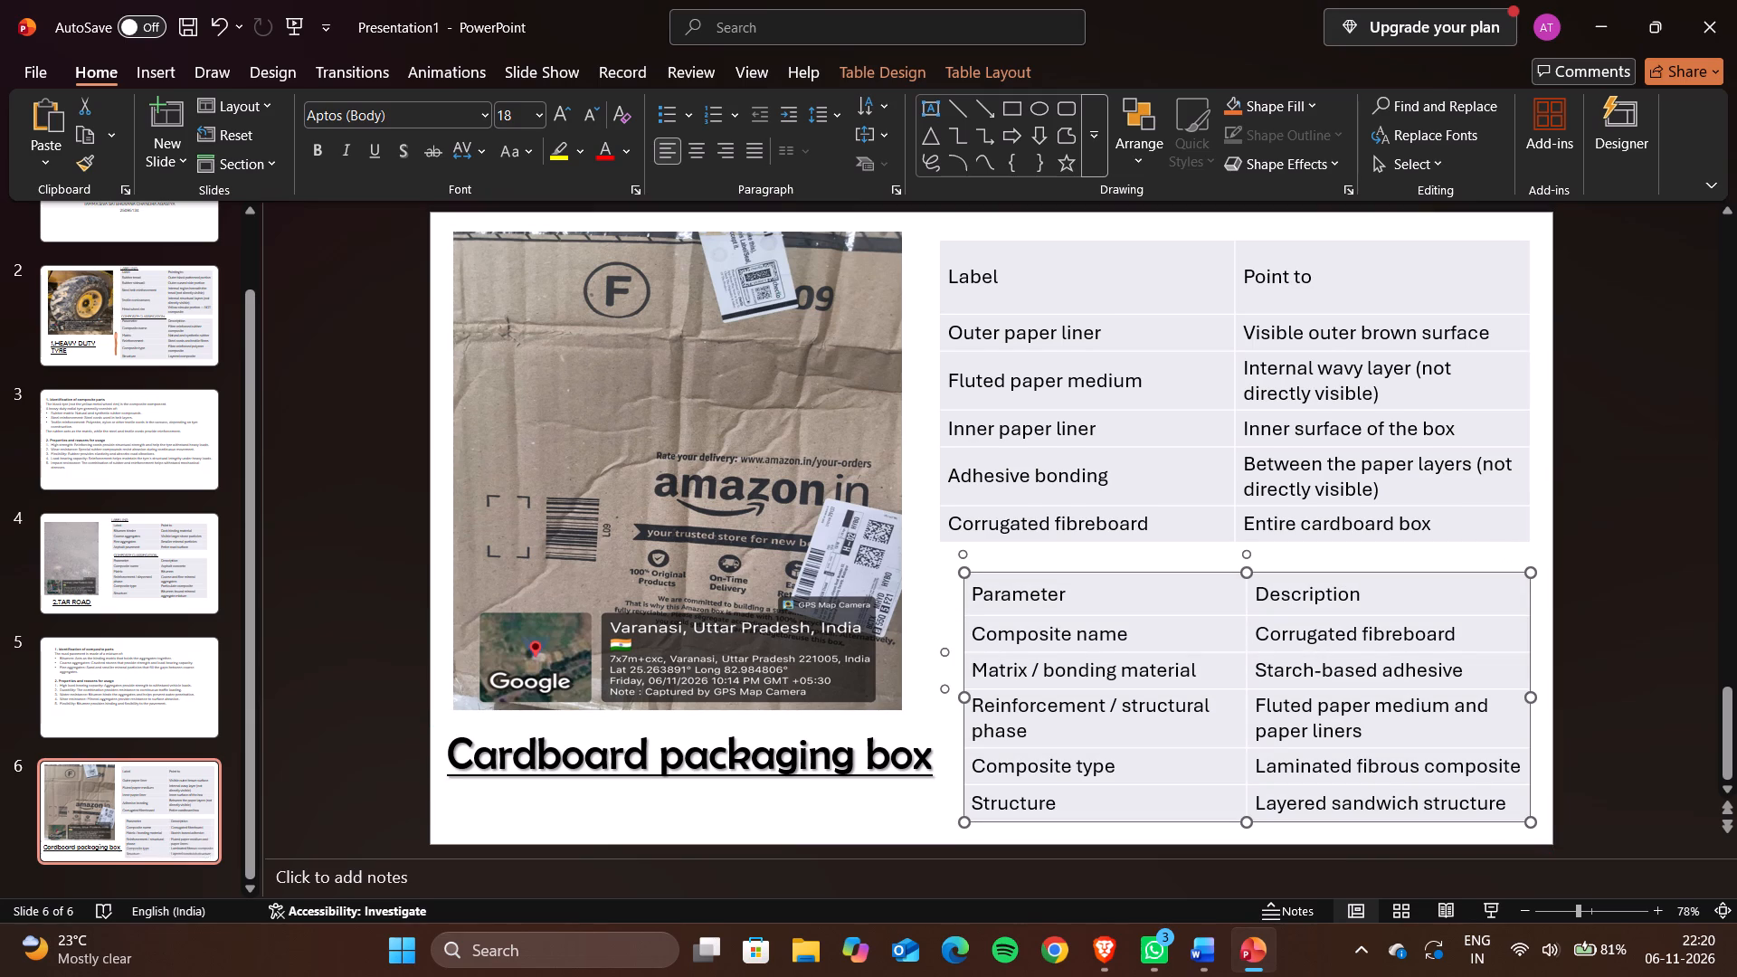
{"action": "left_click_drag", "start_coordinate": [967, 703], "coordinate": [948, 695]}
{"action": "left_click", "coordinate": [953, 420]}
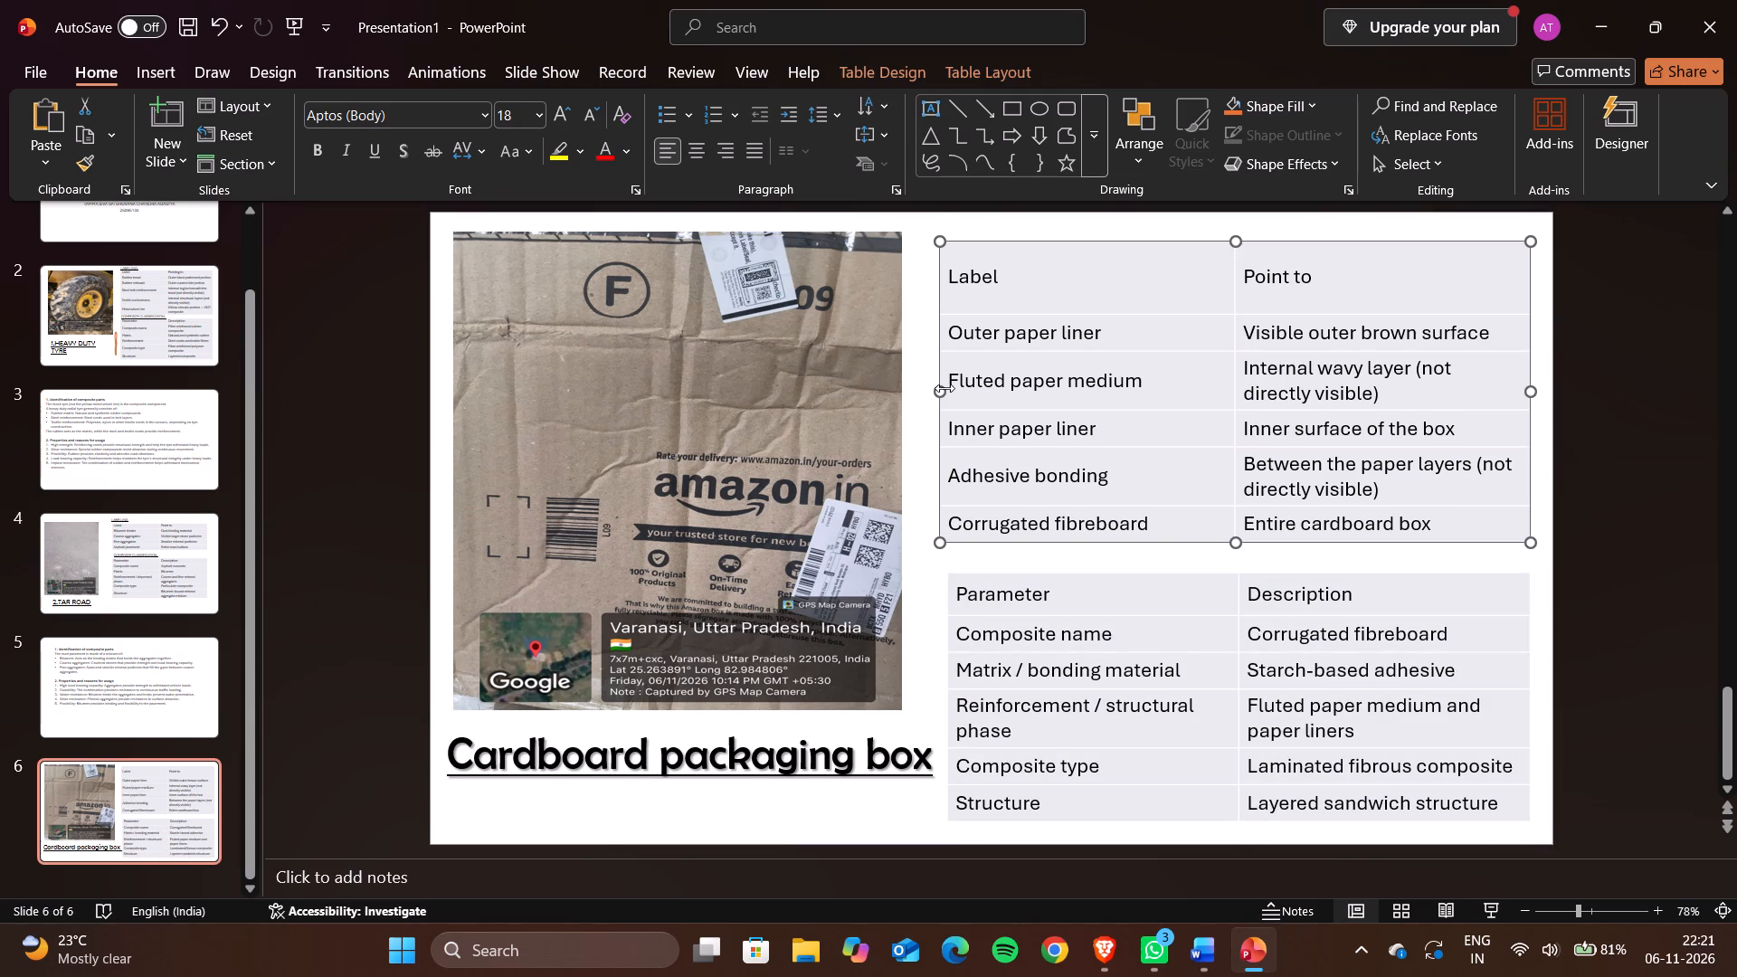
{"action": "left_click", "coordinate": [944, 388]}
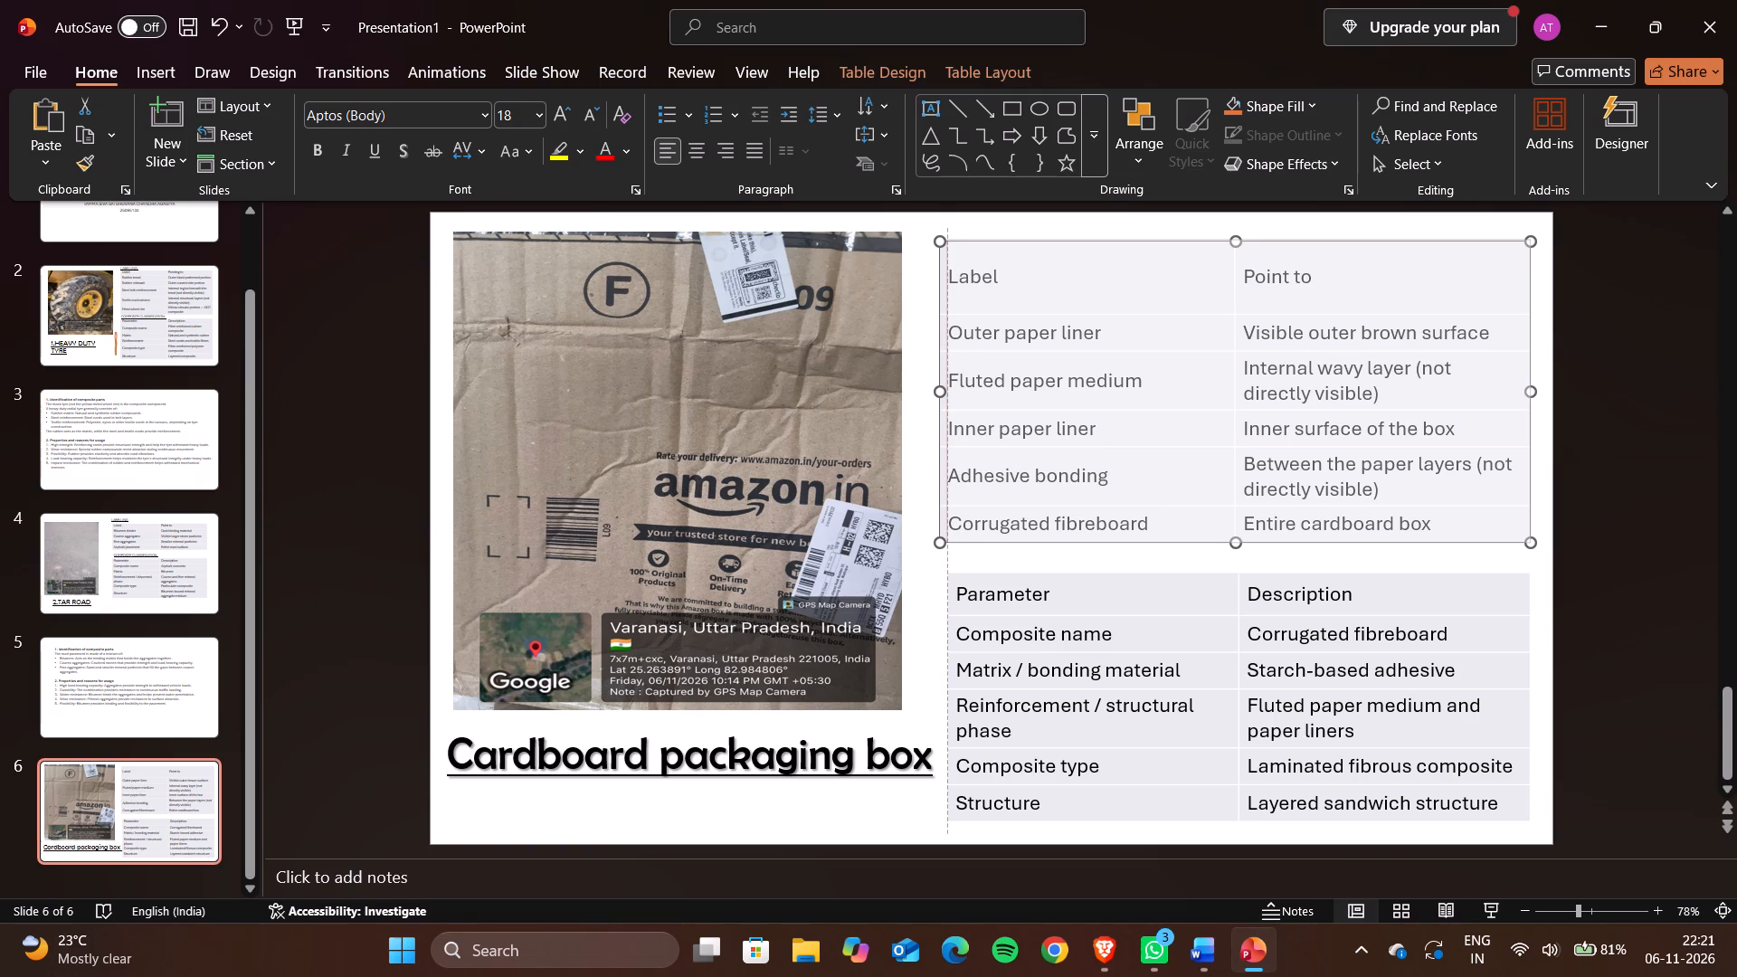
{"action": "left_click", "coordinate": [1667, 371]}
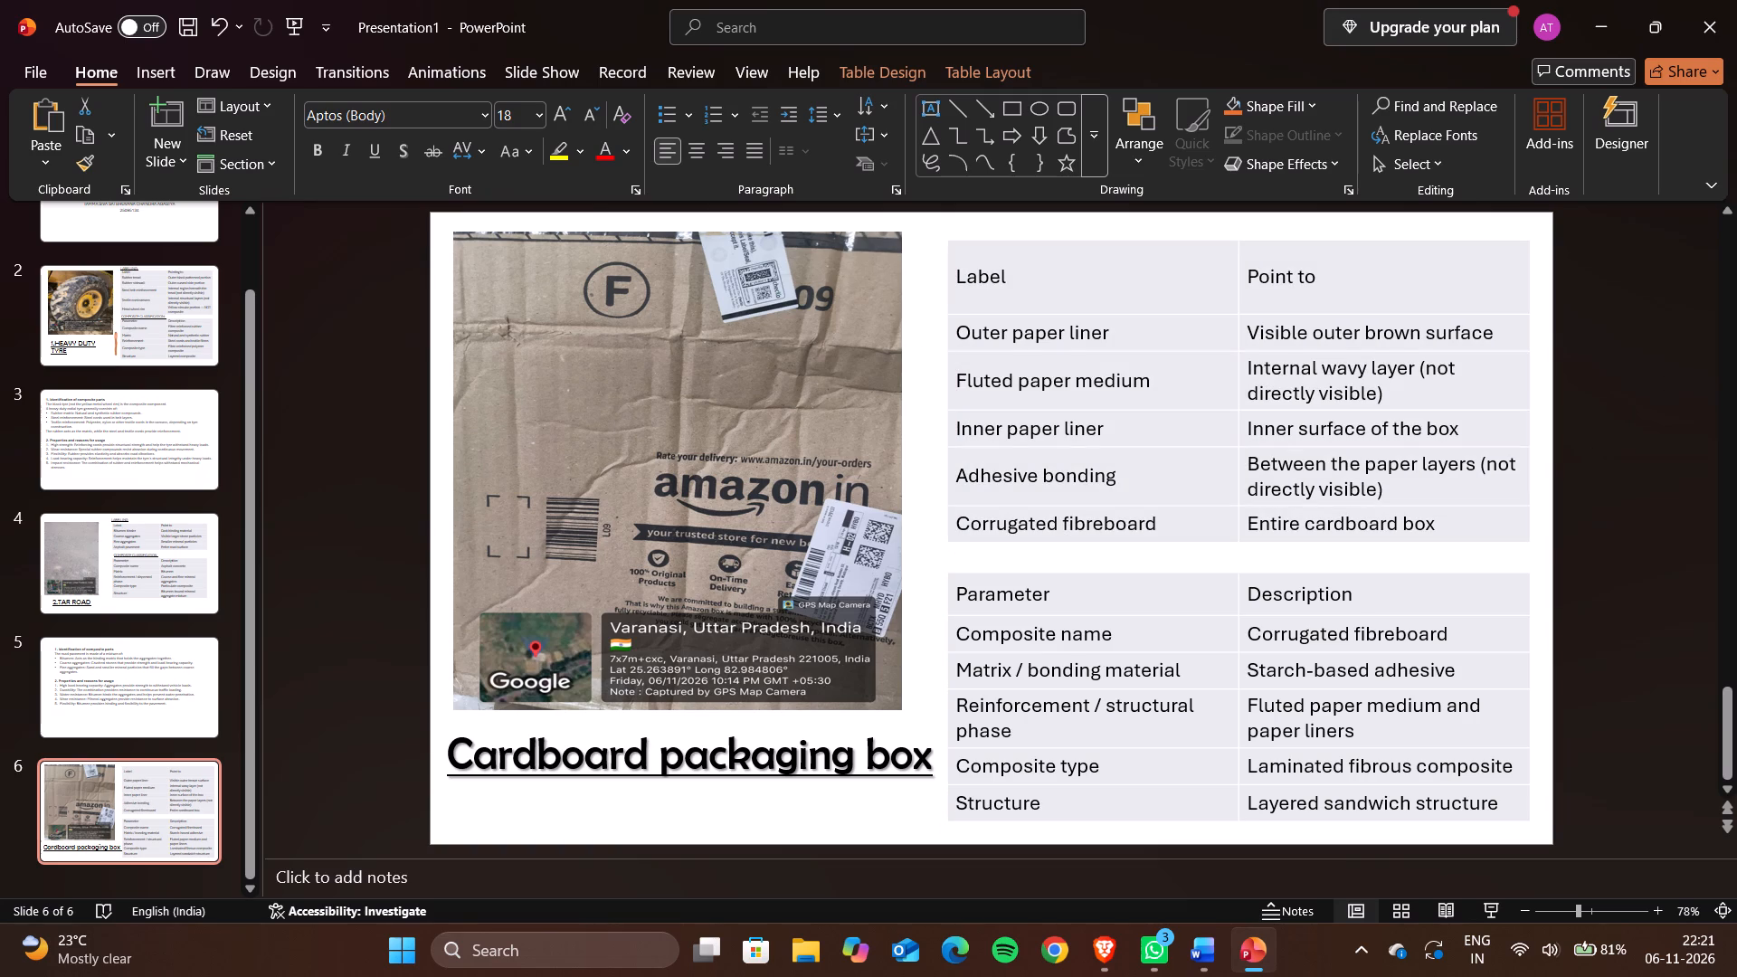
{"action": "scroll", "coordinate": [1478, 552], "scroll_direction": "up", "scroll_amount": 1}
{"action": "scroll", "coordinate": [1478, 552], "scroll_direction": "down", "scroll_amount": 3}
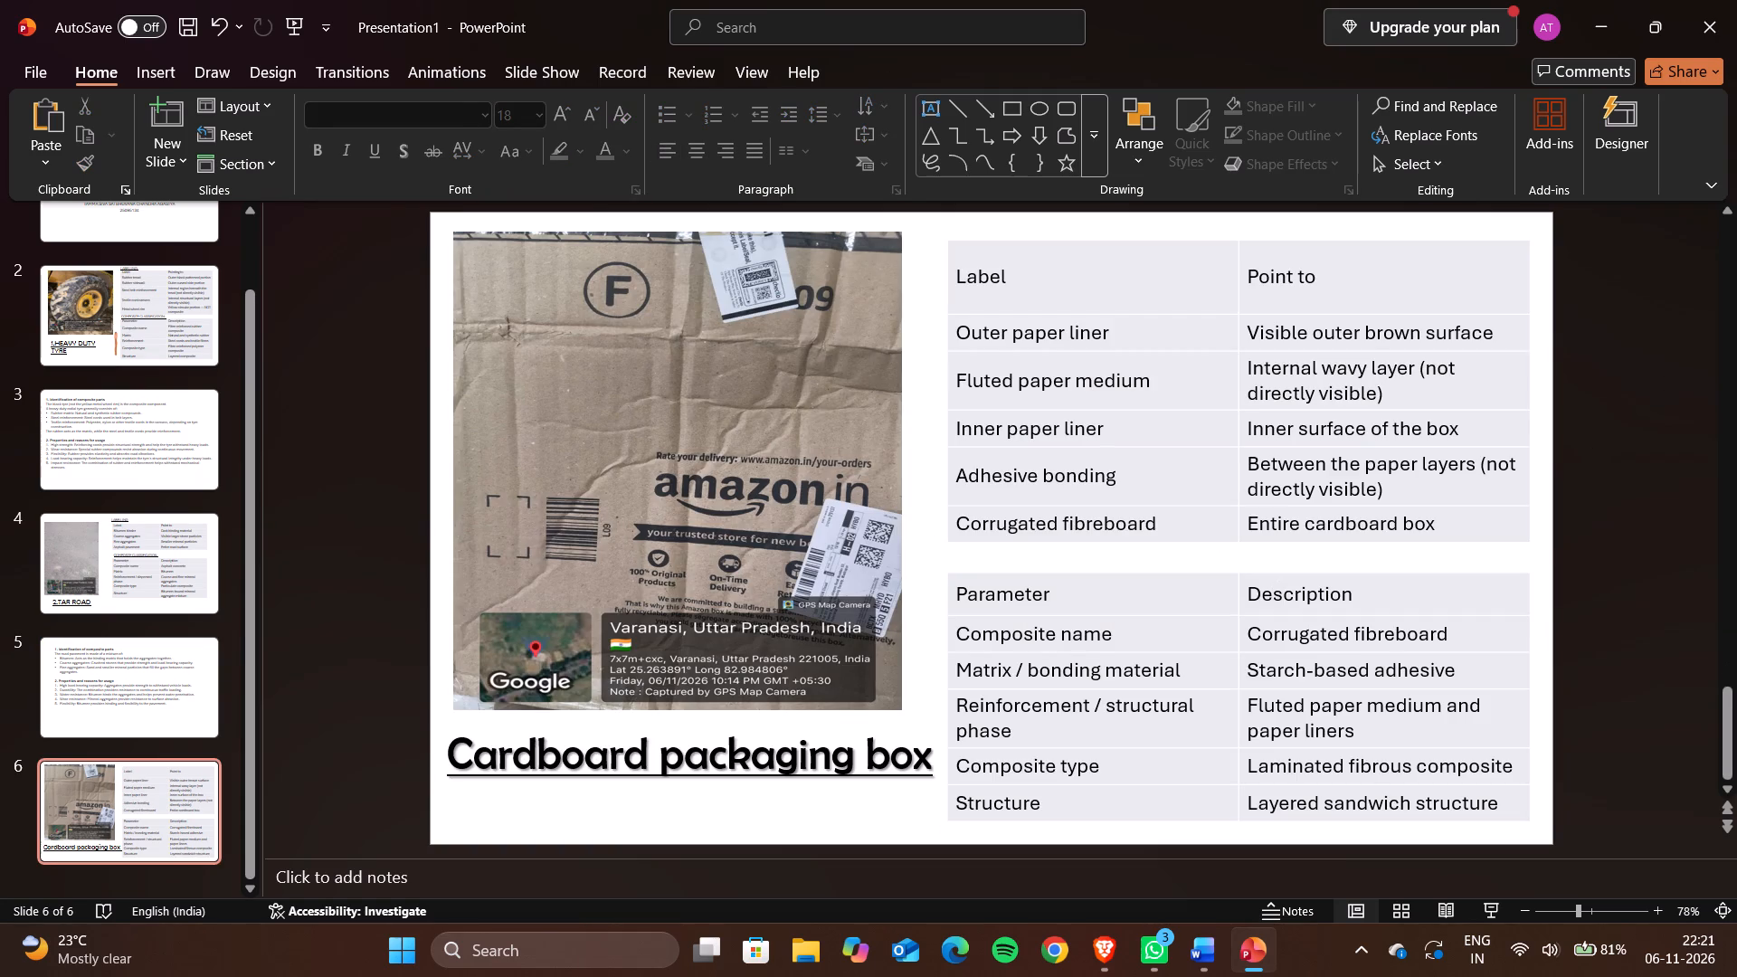
Insert a text box reading "LABELLING:" near the top of the labelling table.
{"action": "left_click", "coordinate": [159, 69]}
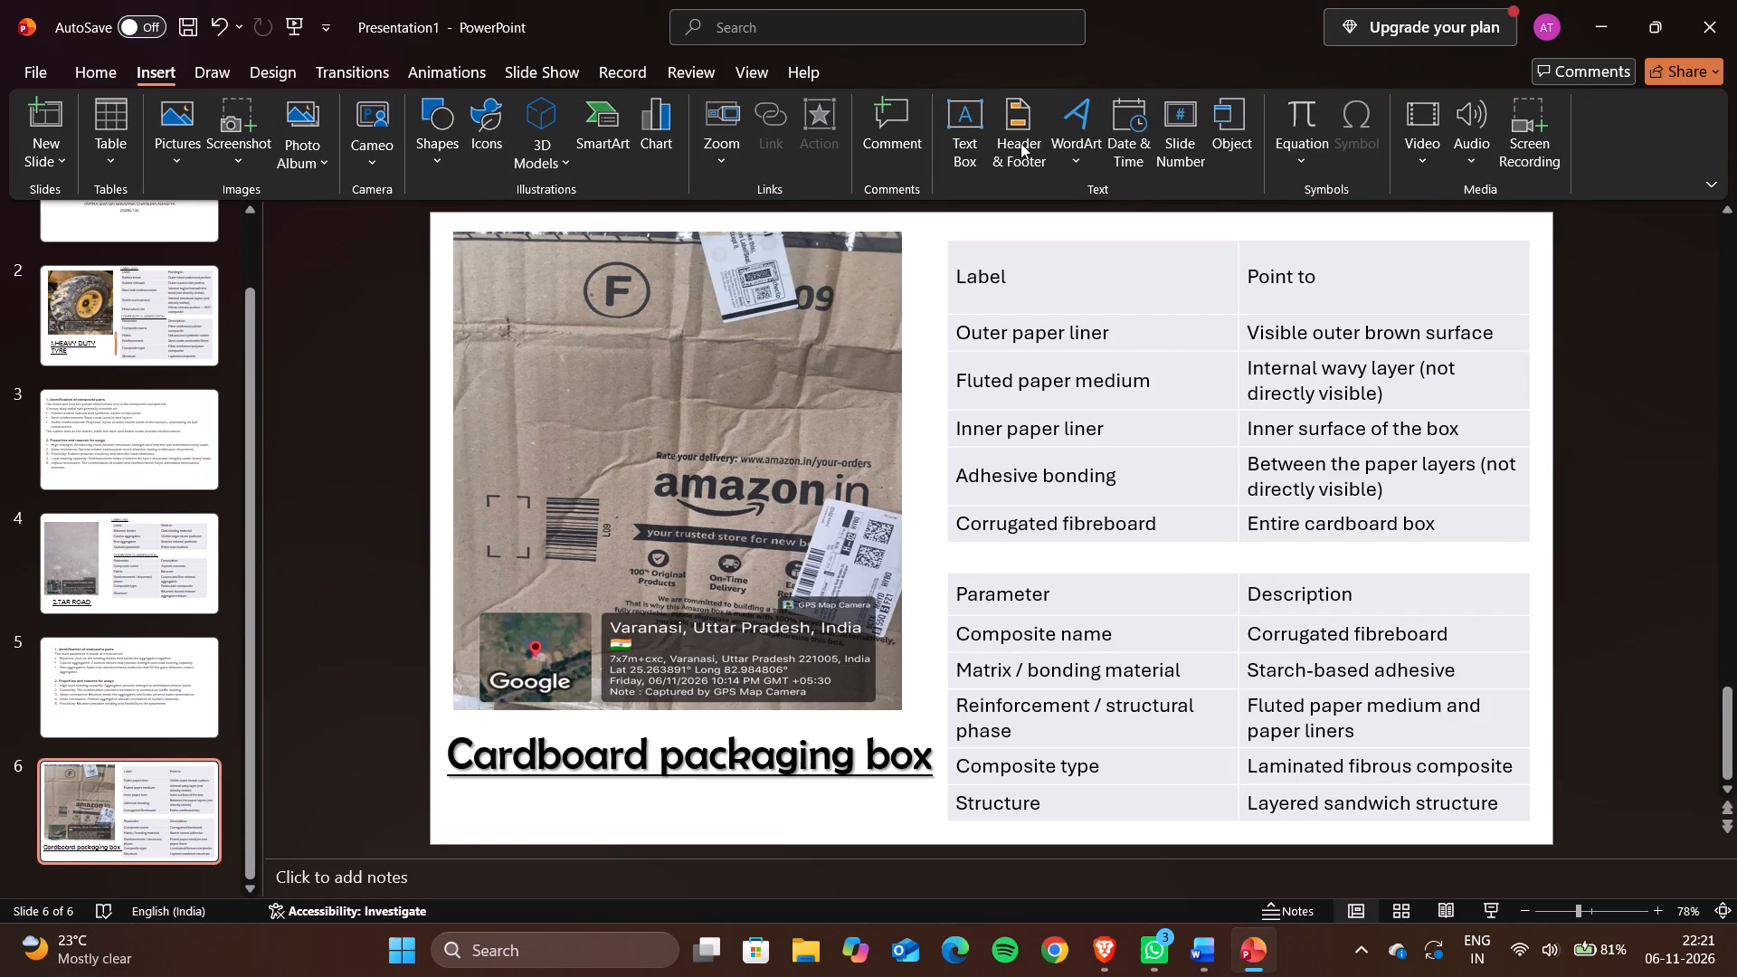
{"action": "left_click", "coordinate": [970, 143]}
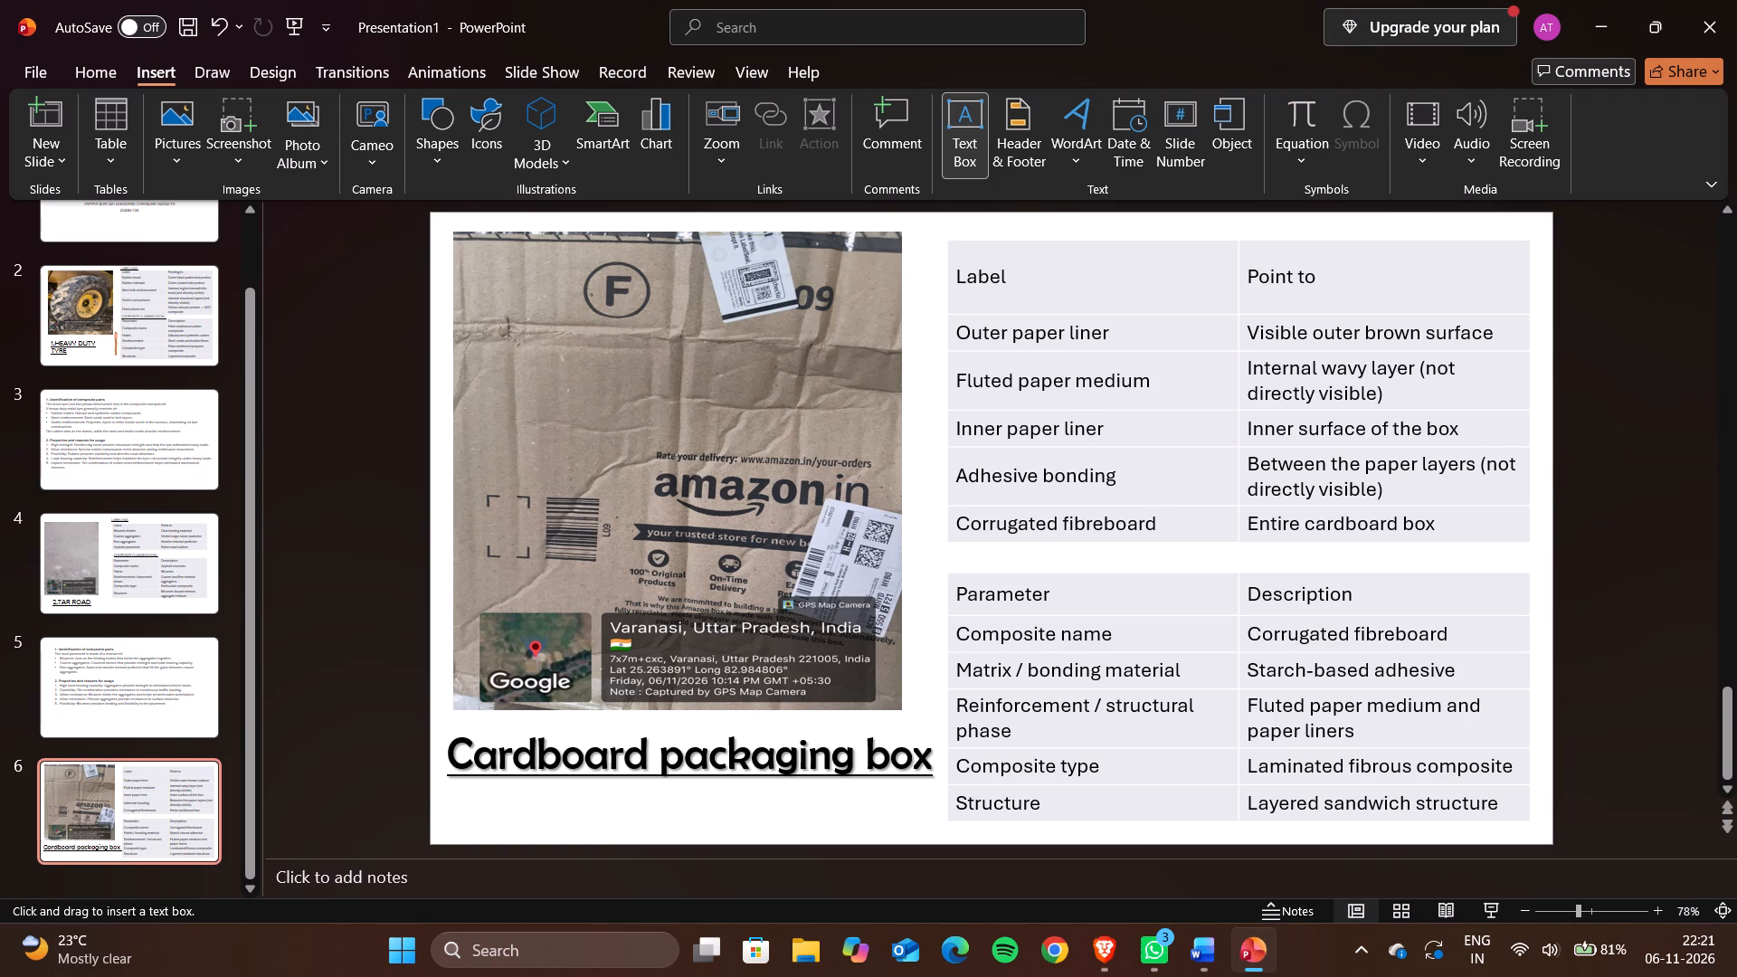
{"action": "left_click", "coordinate": [1004, 237]}
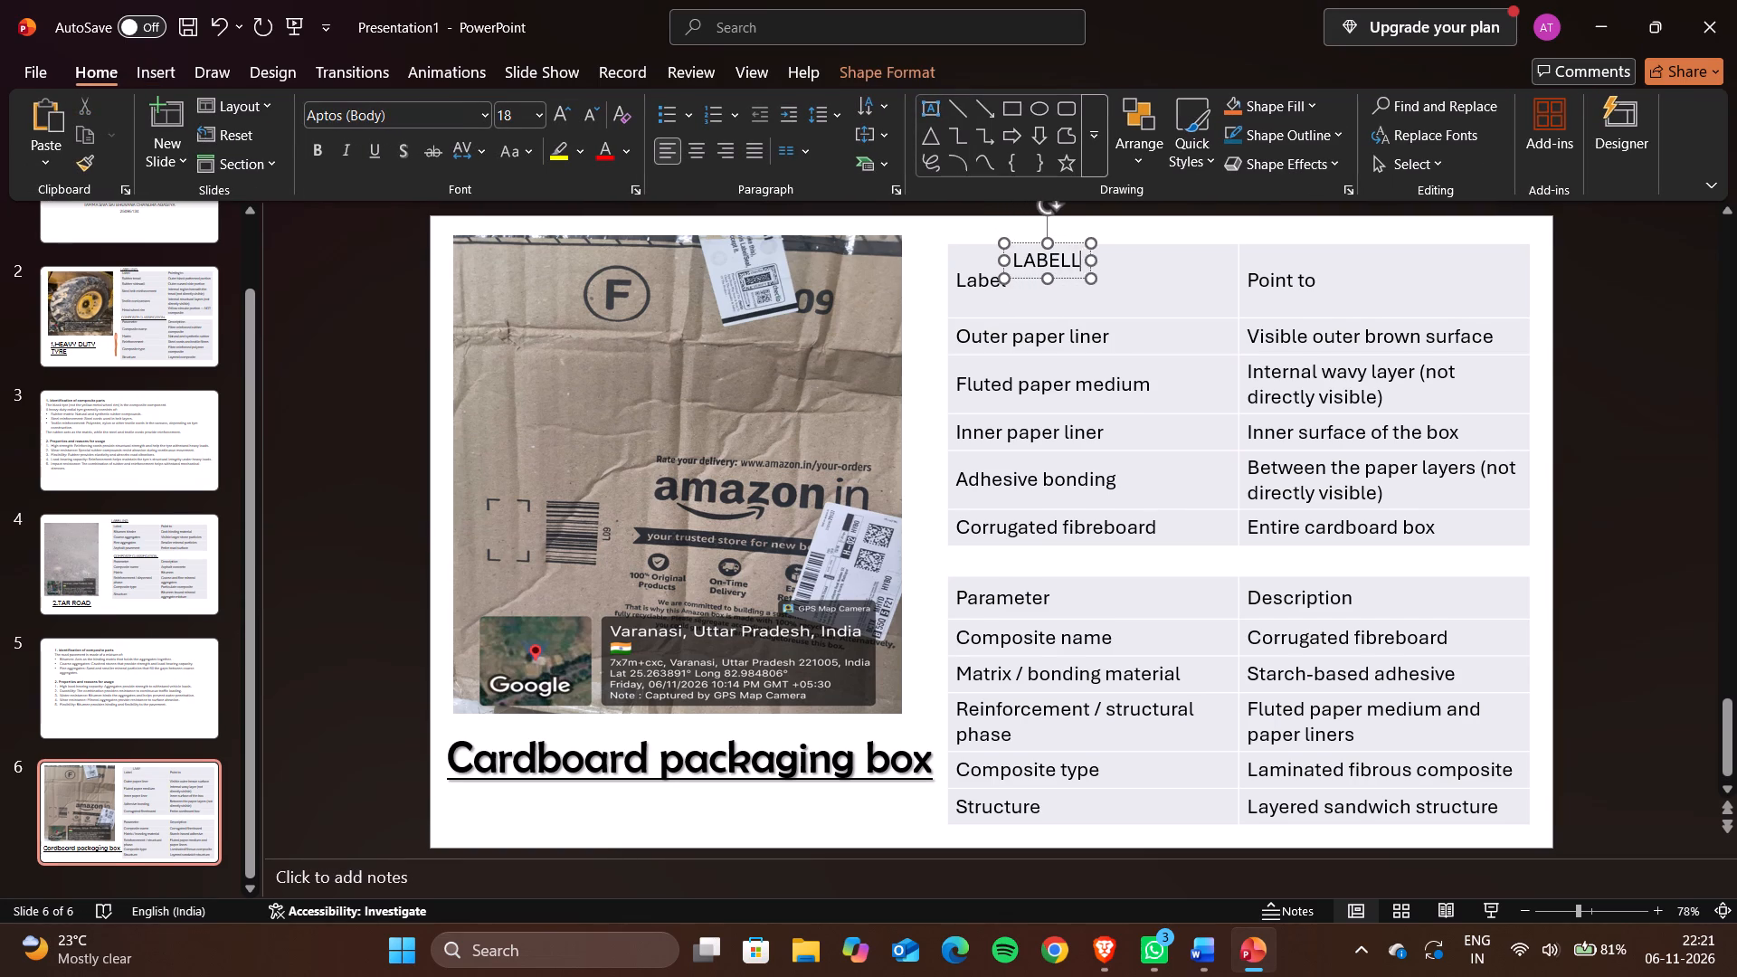
{"action": "key", "text": "g"}
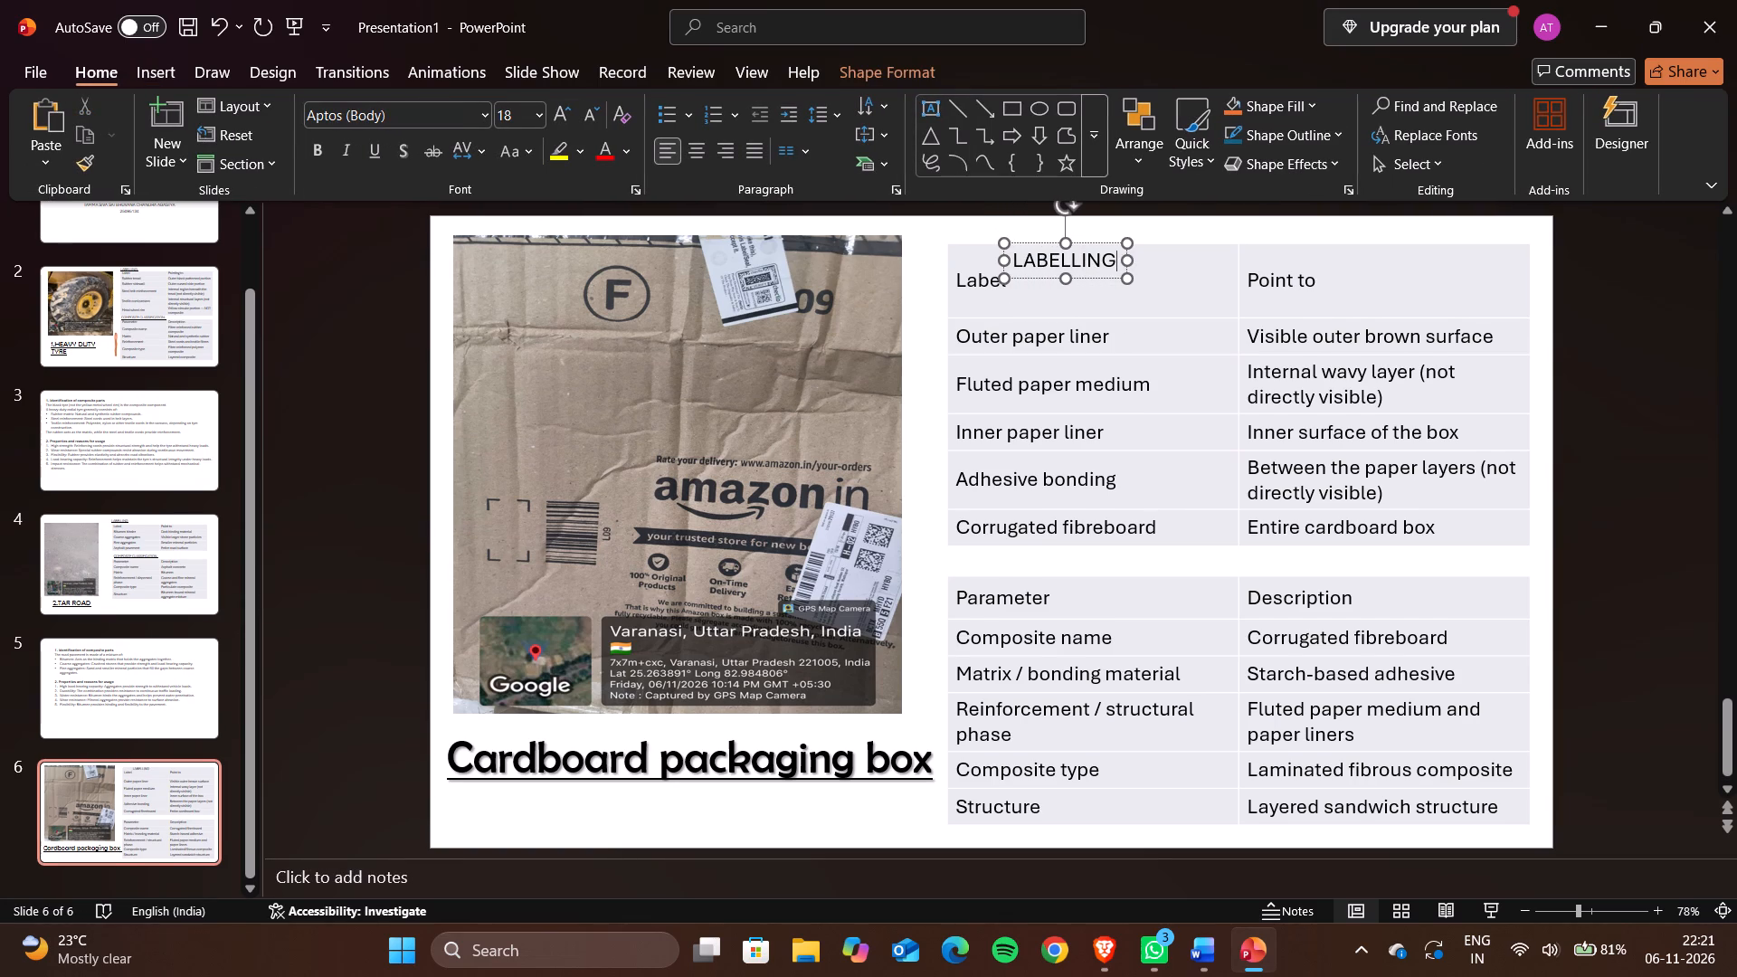
{"action": "key", "text": "shift+colon"}
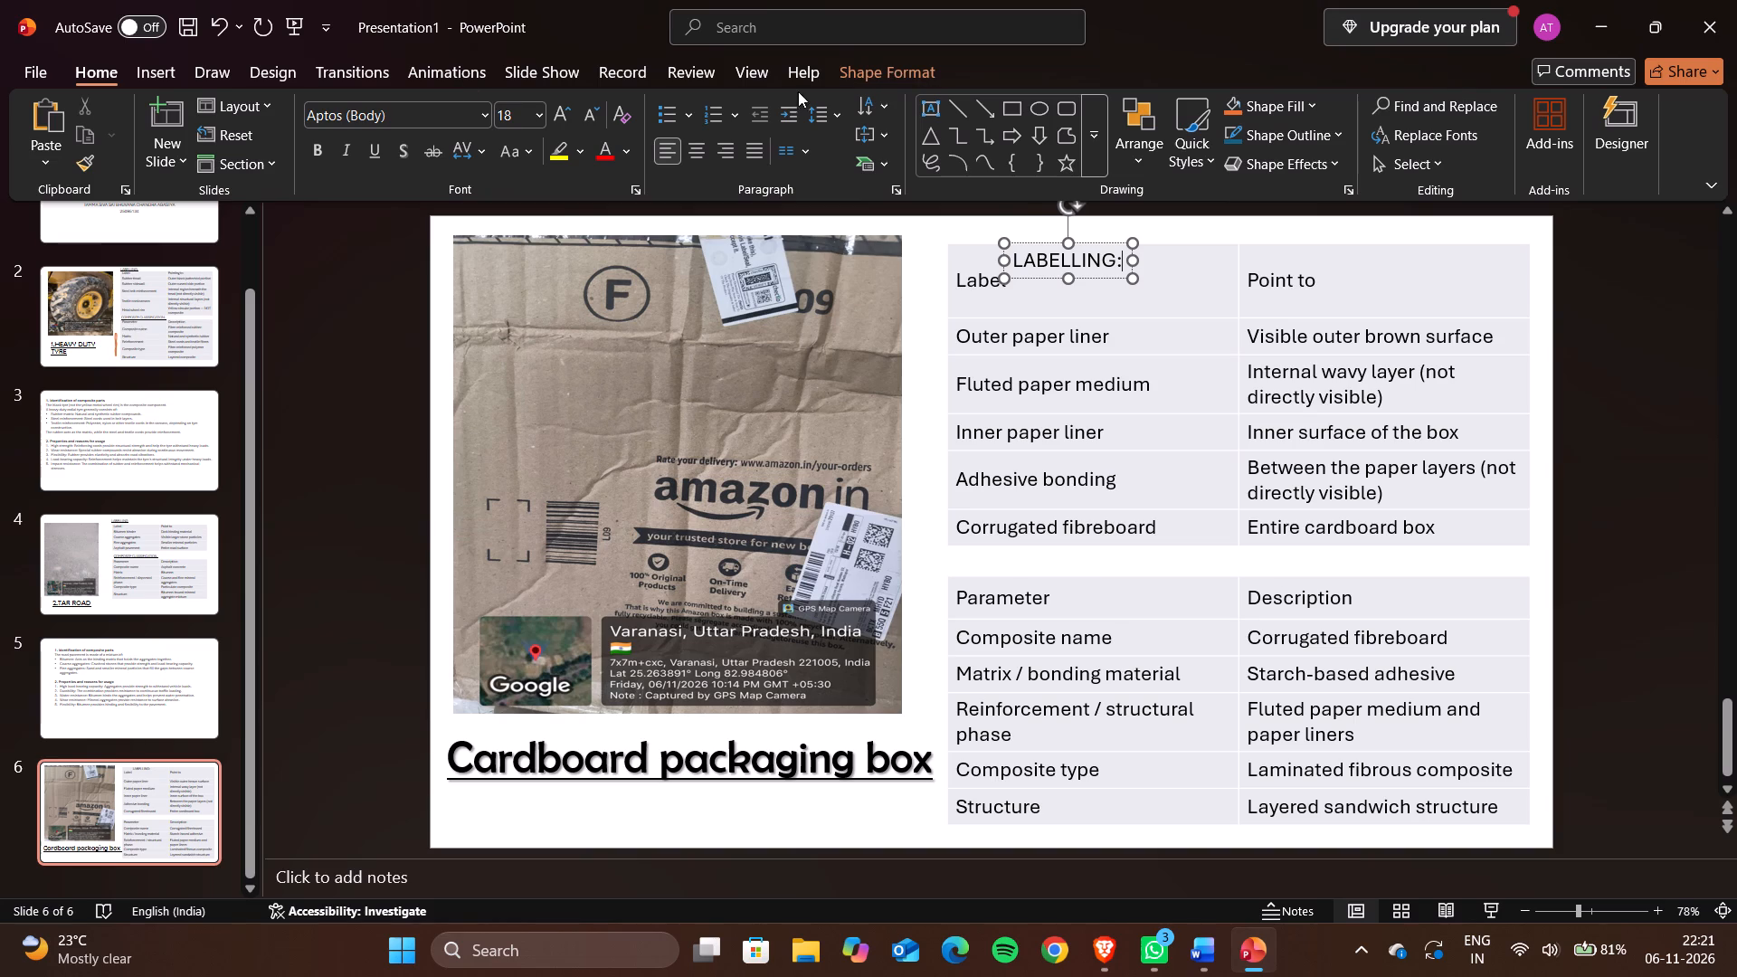
Underline the "LABELLING:" heading, give it a text shadow, and place it just above the labelling table, aligned with its left edge.
{"action": "key", "text": "ctrl+a"}
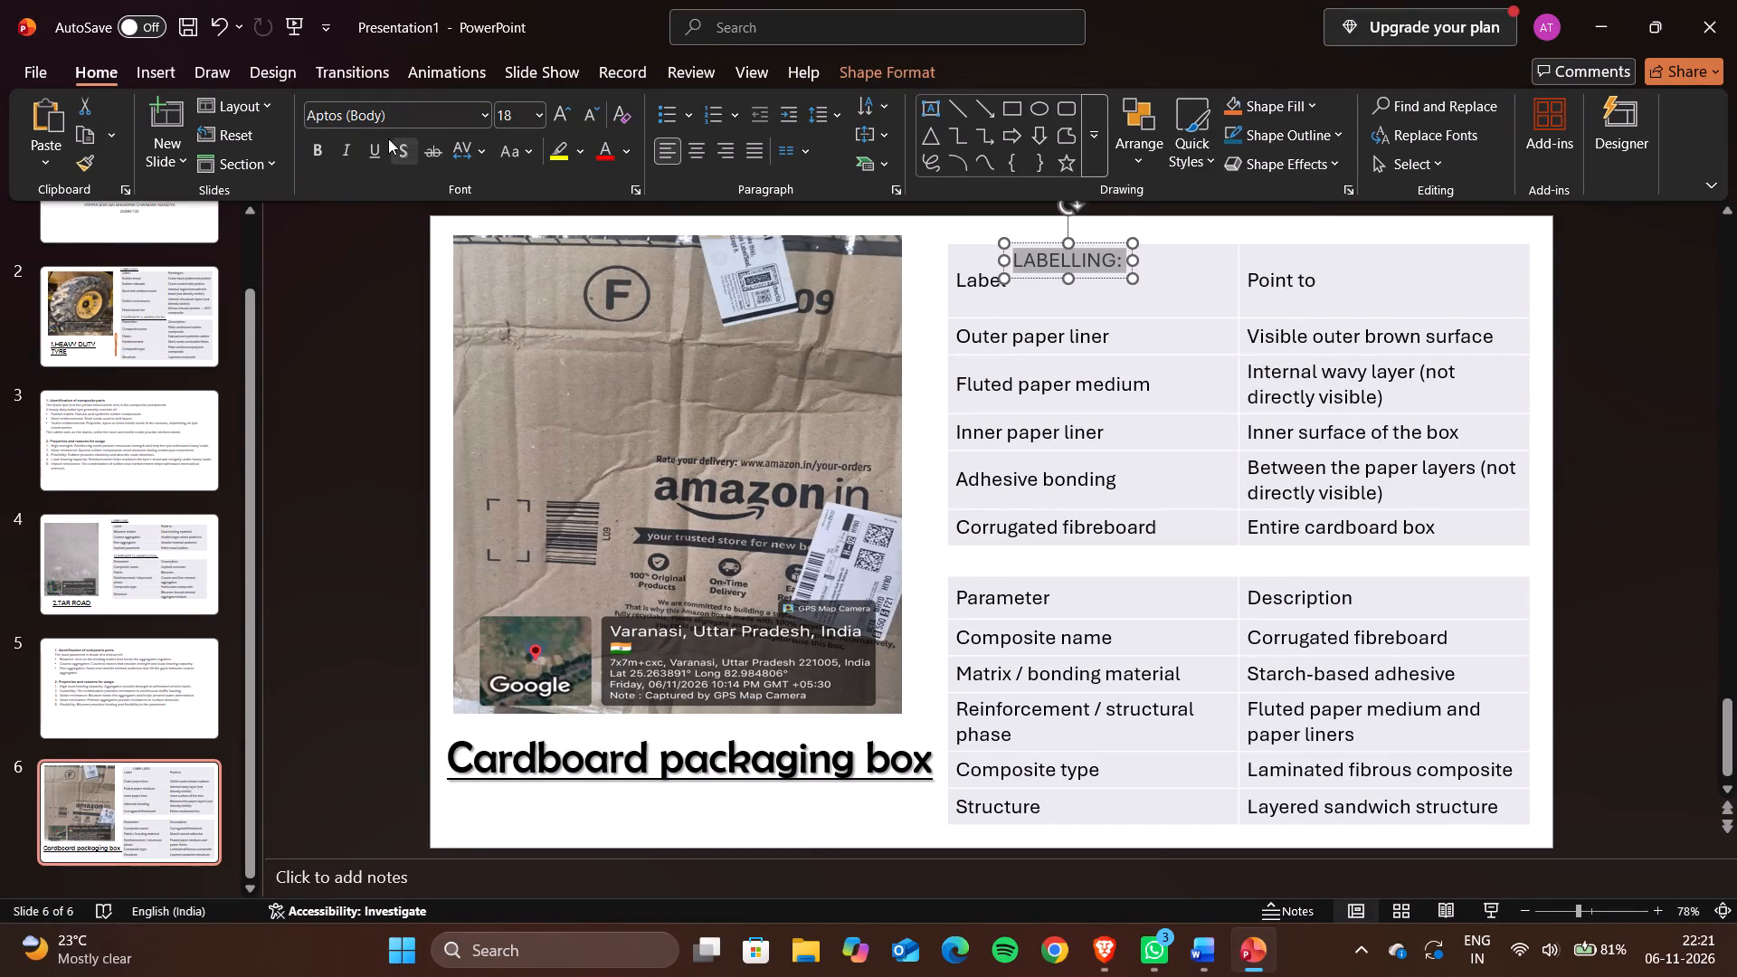
{"action": "left_click", "coordinate": [376, 150]}
{"action": "left_click", "coordinate": [397, 148]}
{"action": "left_click_drag", "start_coordinate": [1101, 242], "coordinate": [1031, 213]}
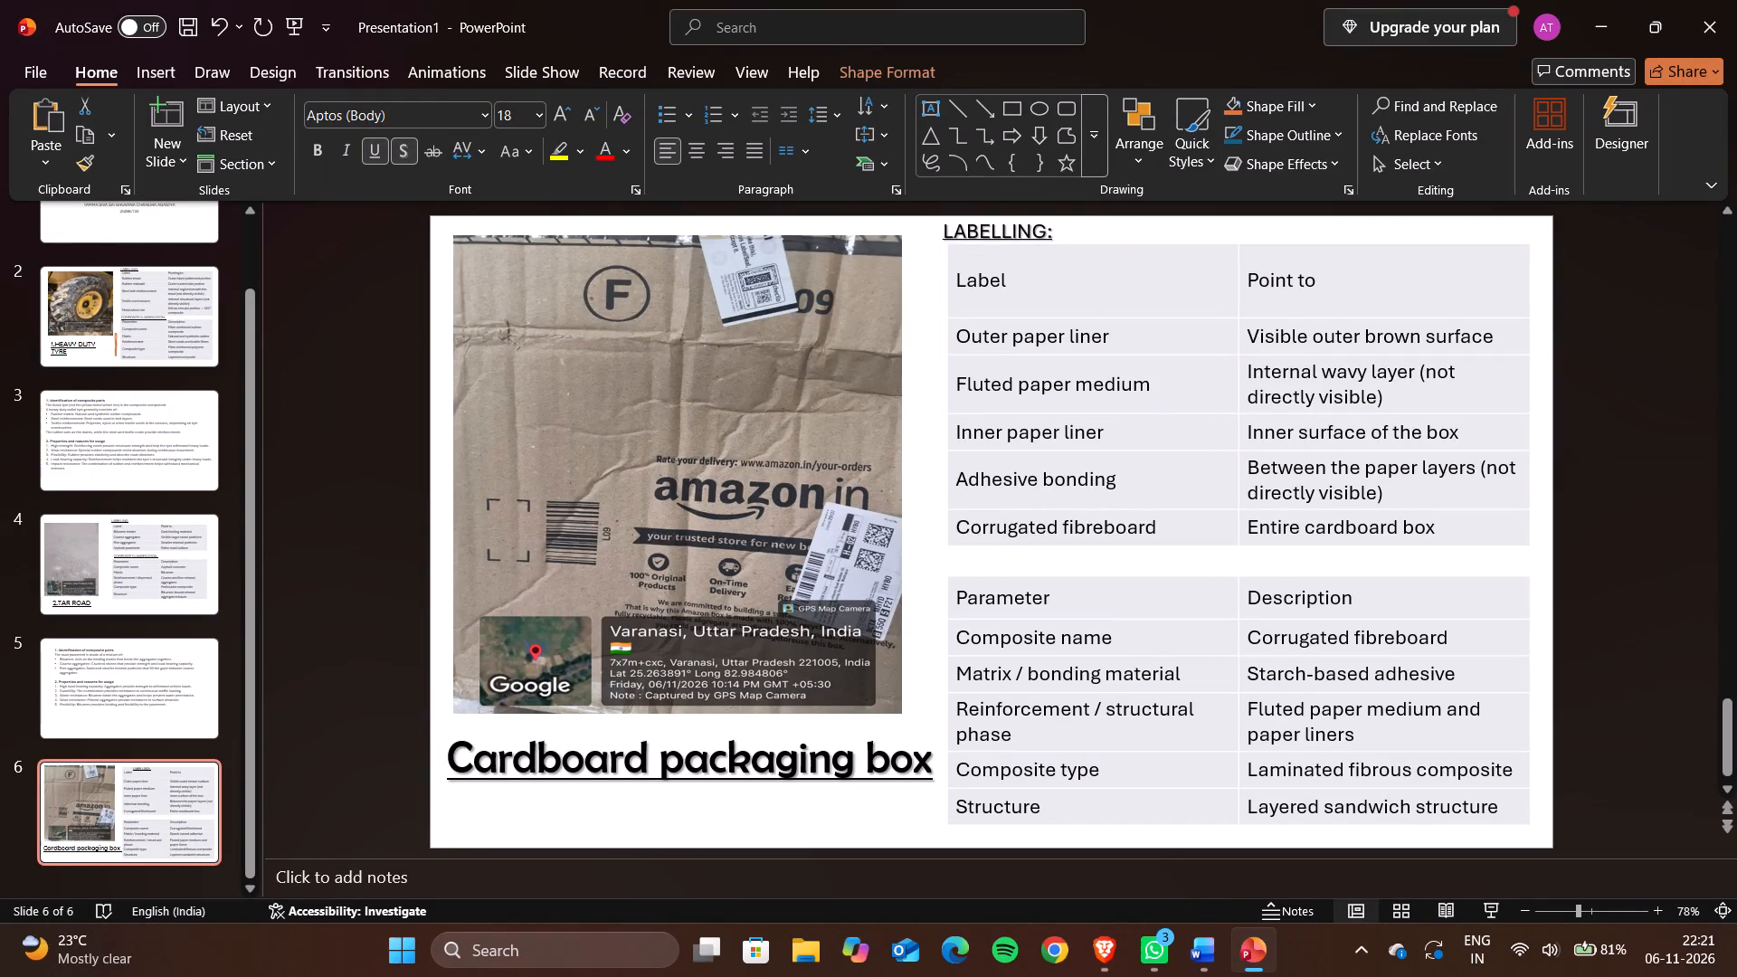
{"action": "left_click_drag", "start_coordinate": [1031, 213], "coordinate": [1039, 218]}
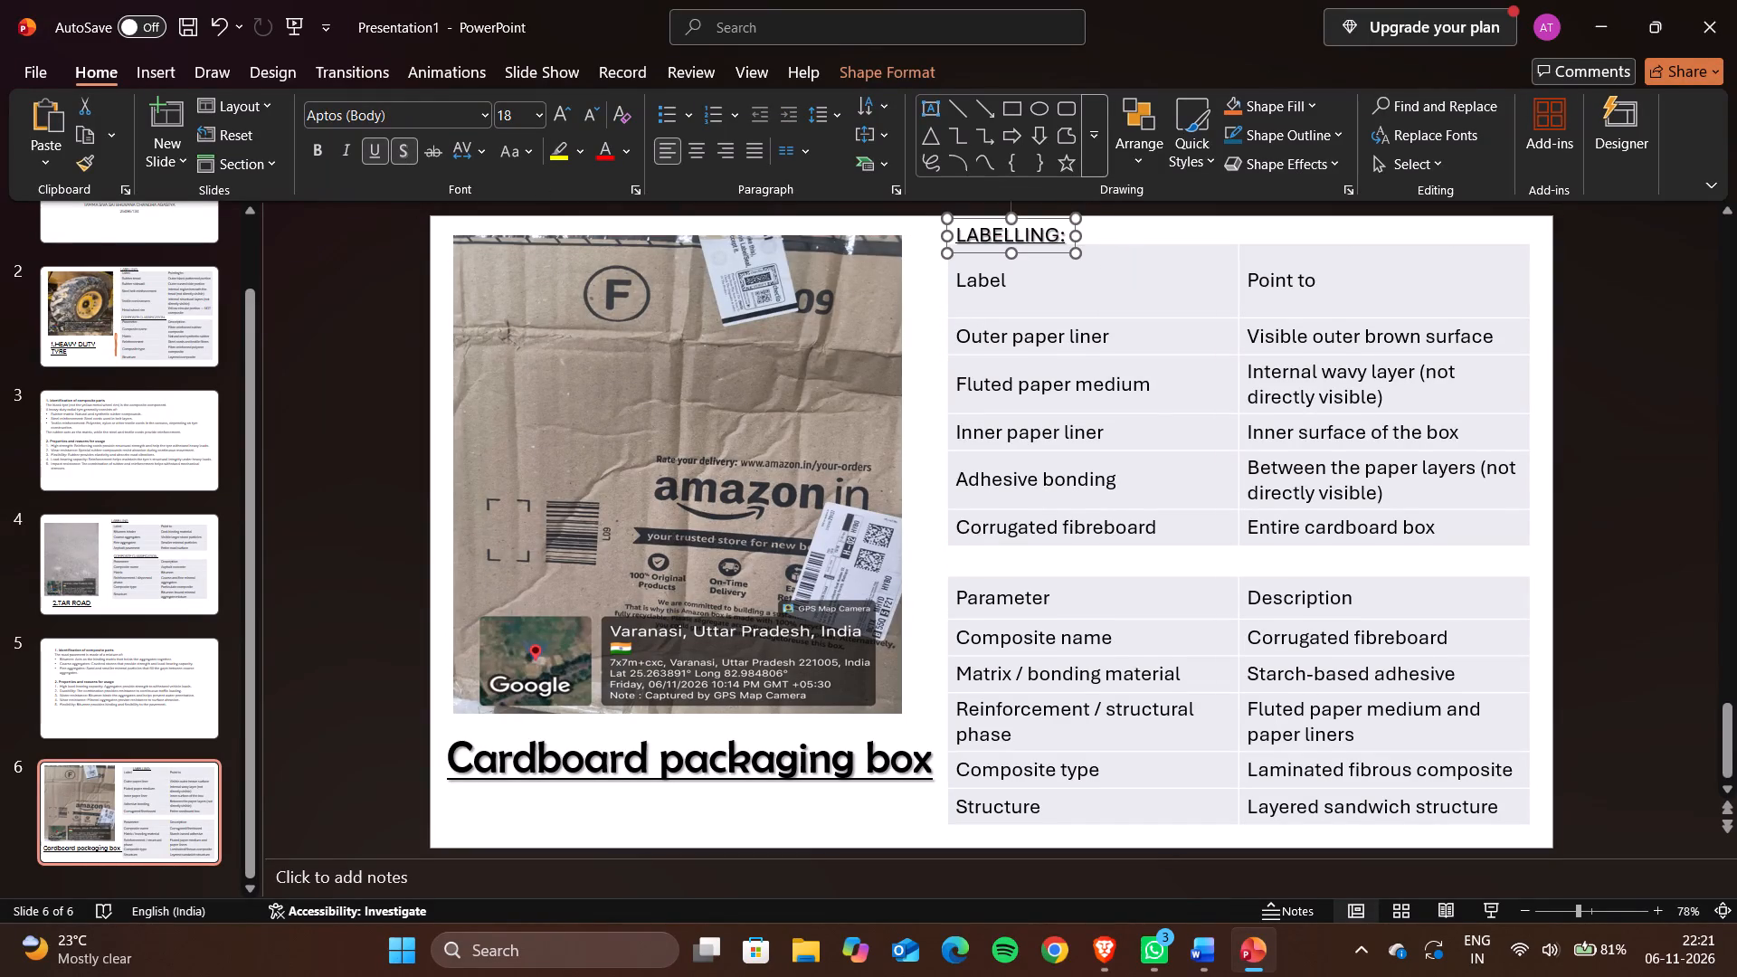
{"action": "left_click", "coordinate": [1681, 382]}
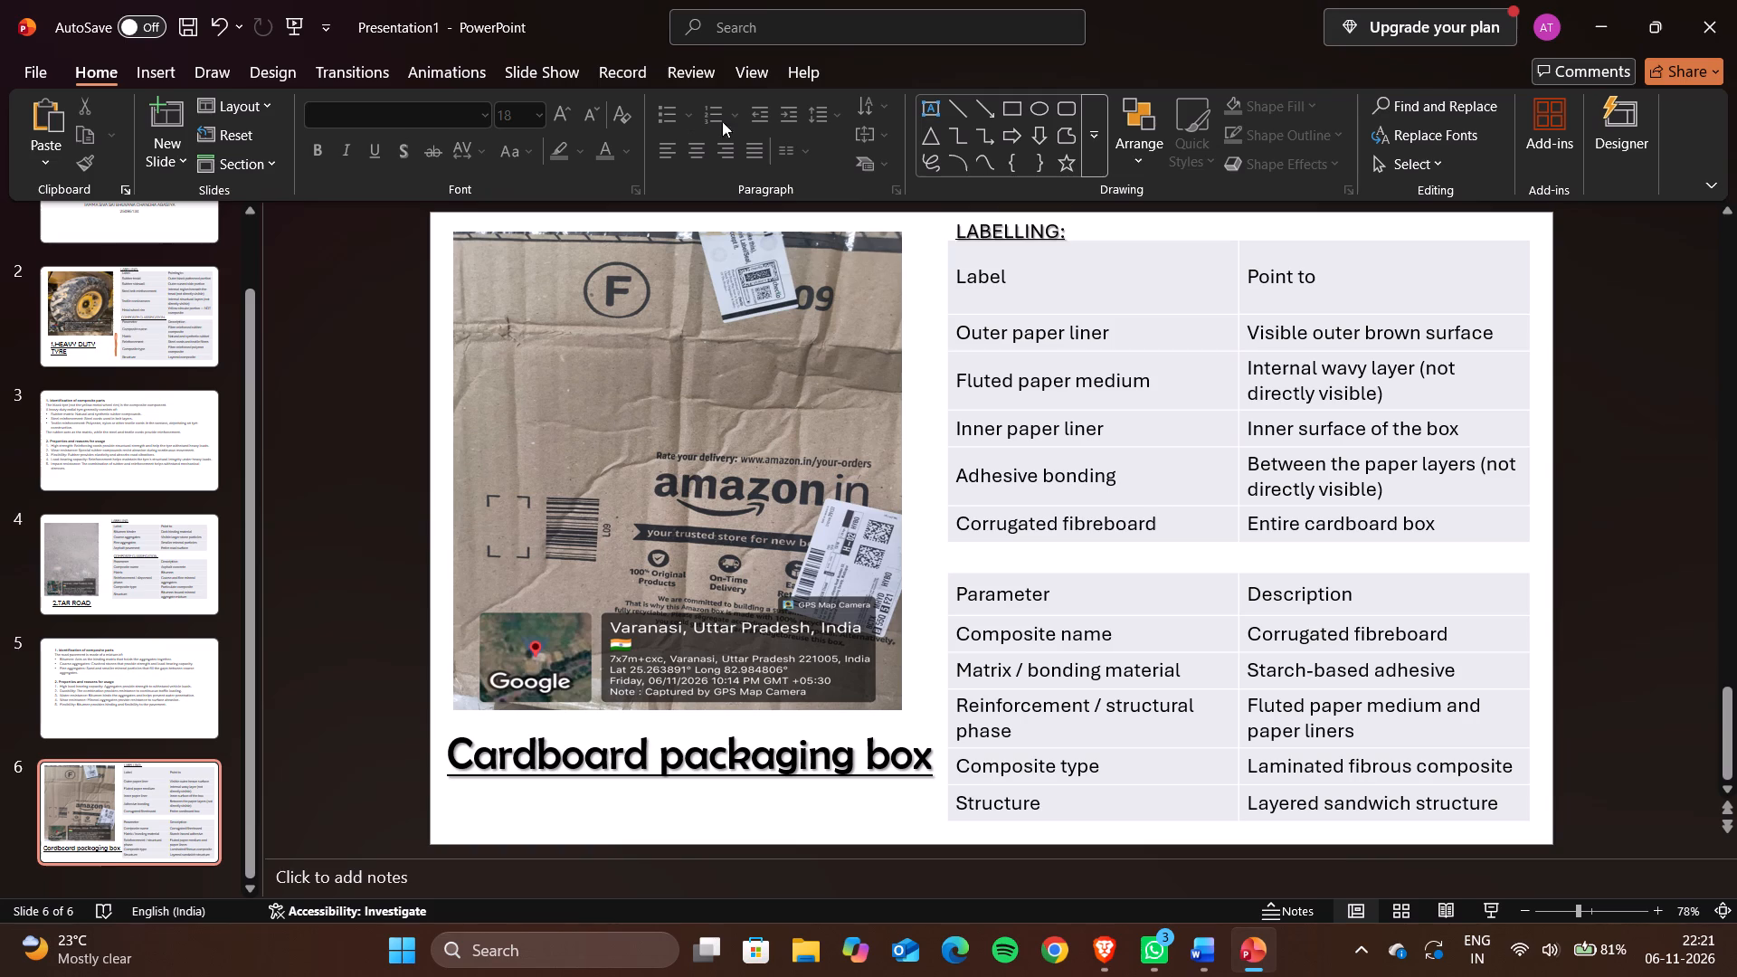
Insert a text box reading "COMPOSITE CLASSIFICATION:" near the top of the classification table.
{"action": "left_click", "coordinate": [157, 72]}
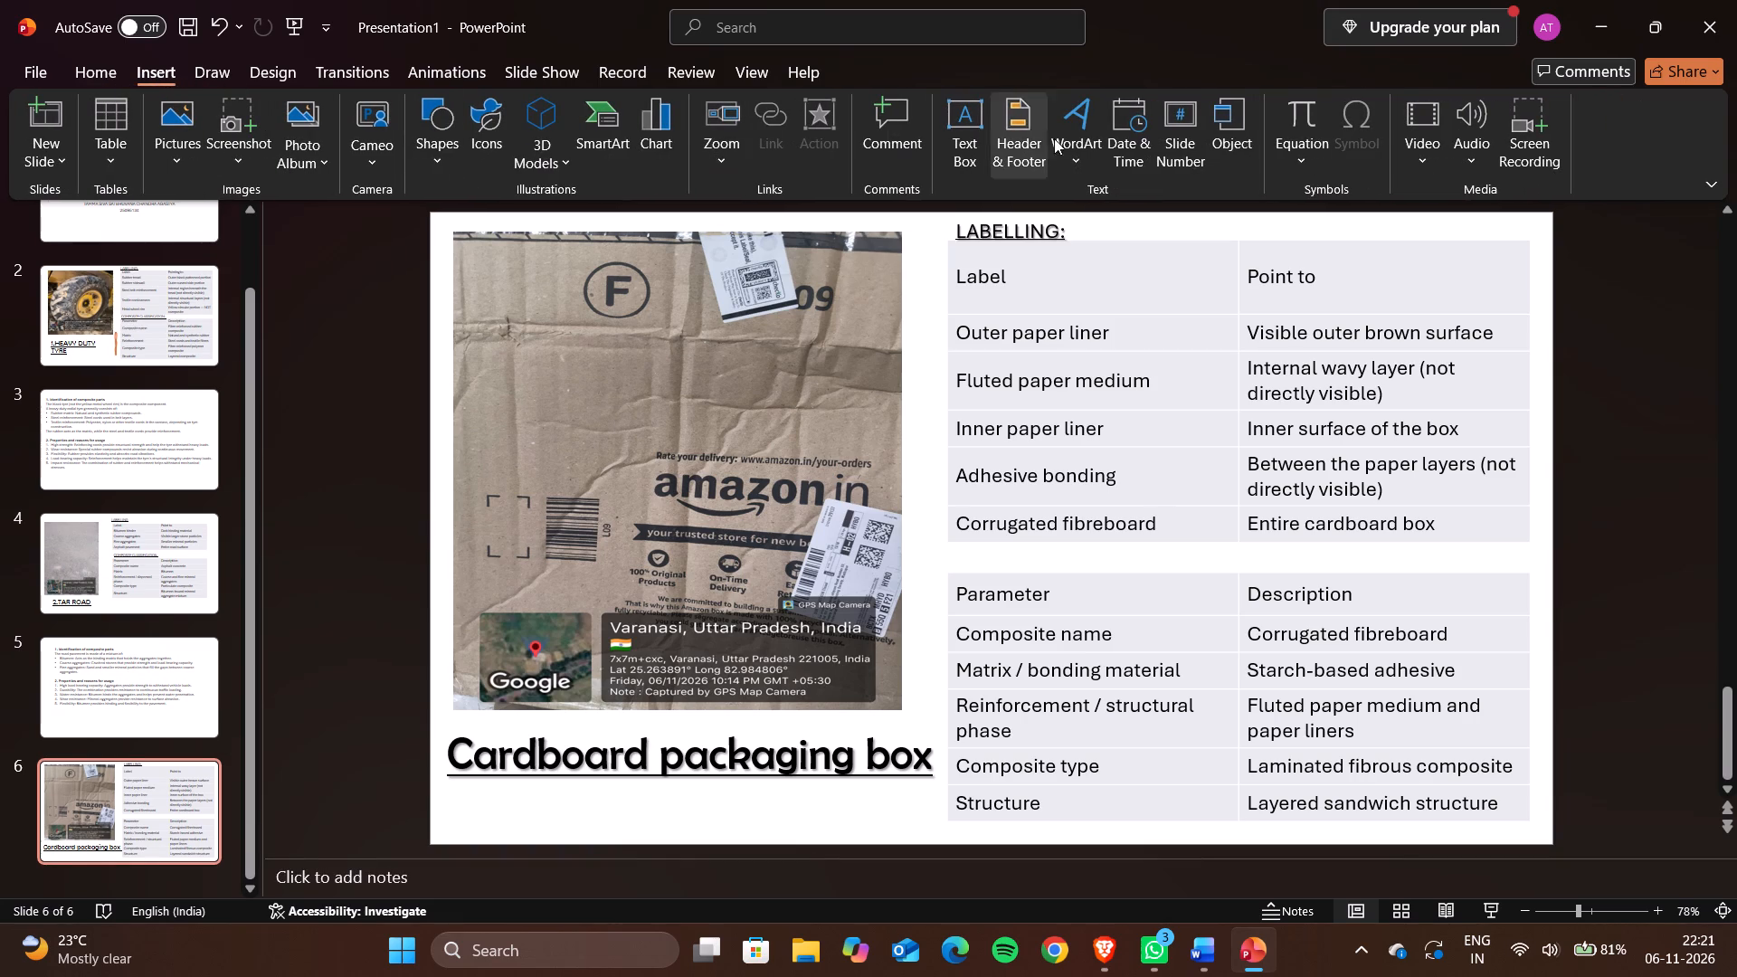
{"action": "left_click", "coordinate": [954, 138]}
{"action": "left_click", "coordinate": [1054, 563]}
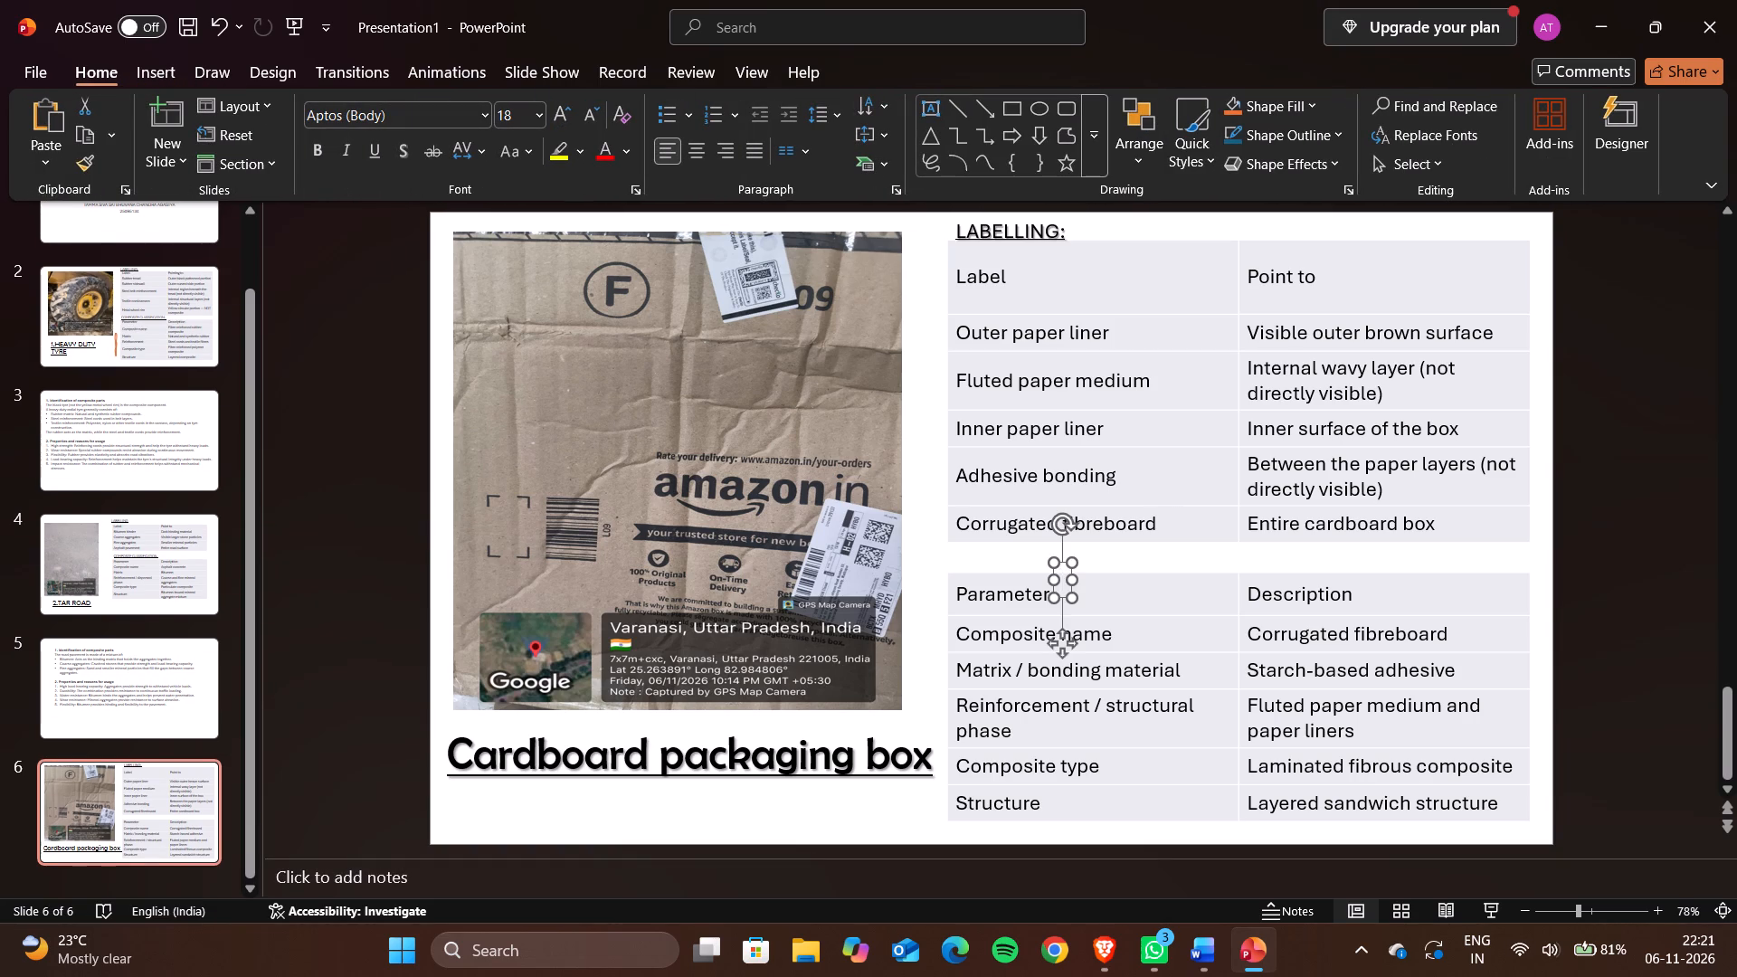
{"action": "type", "text": "COMPOSTI"}
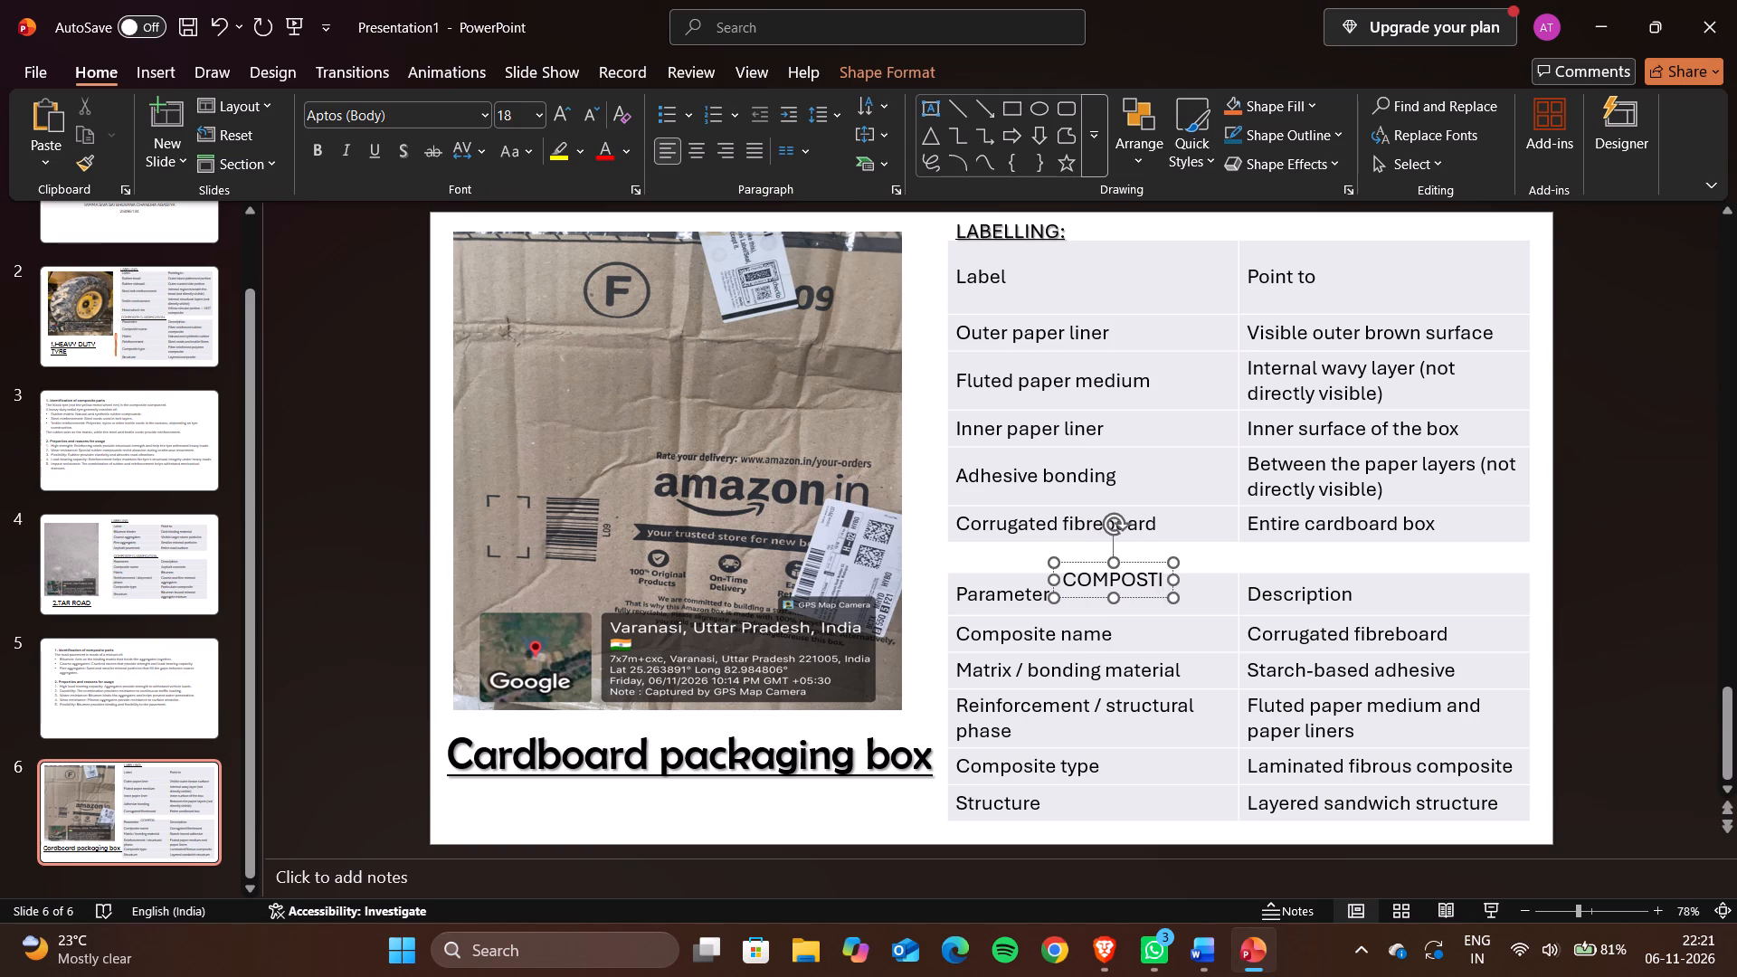
{"action": "type", "text": "E"}
{"action": "key", "text": "space"}
{"action": "key", "text": "BackSpace"}
{"action": "key", "text": "BackSpace"}
{"action": "key", "text": "BackSpace"}
{"action": "key", "text": "BackSpace"}
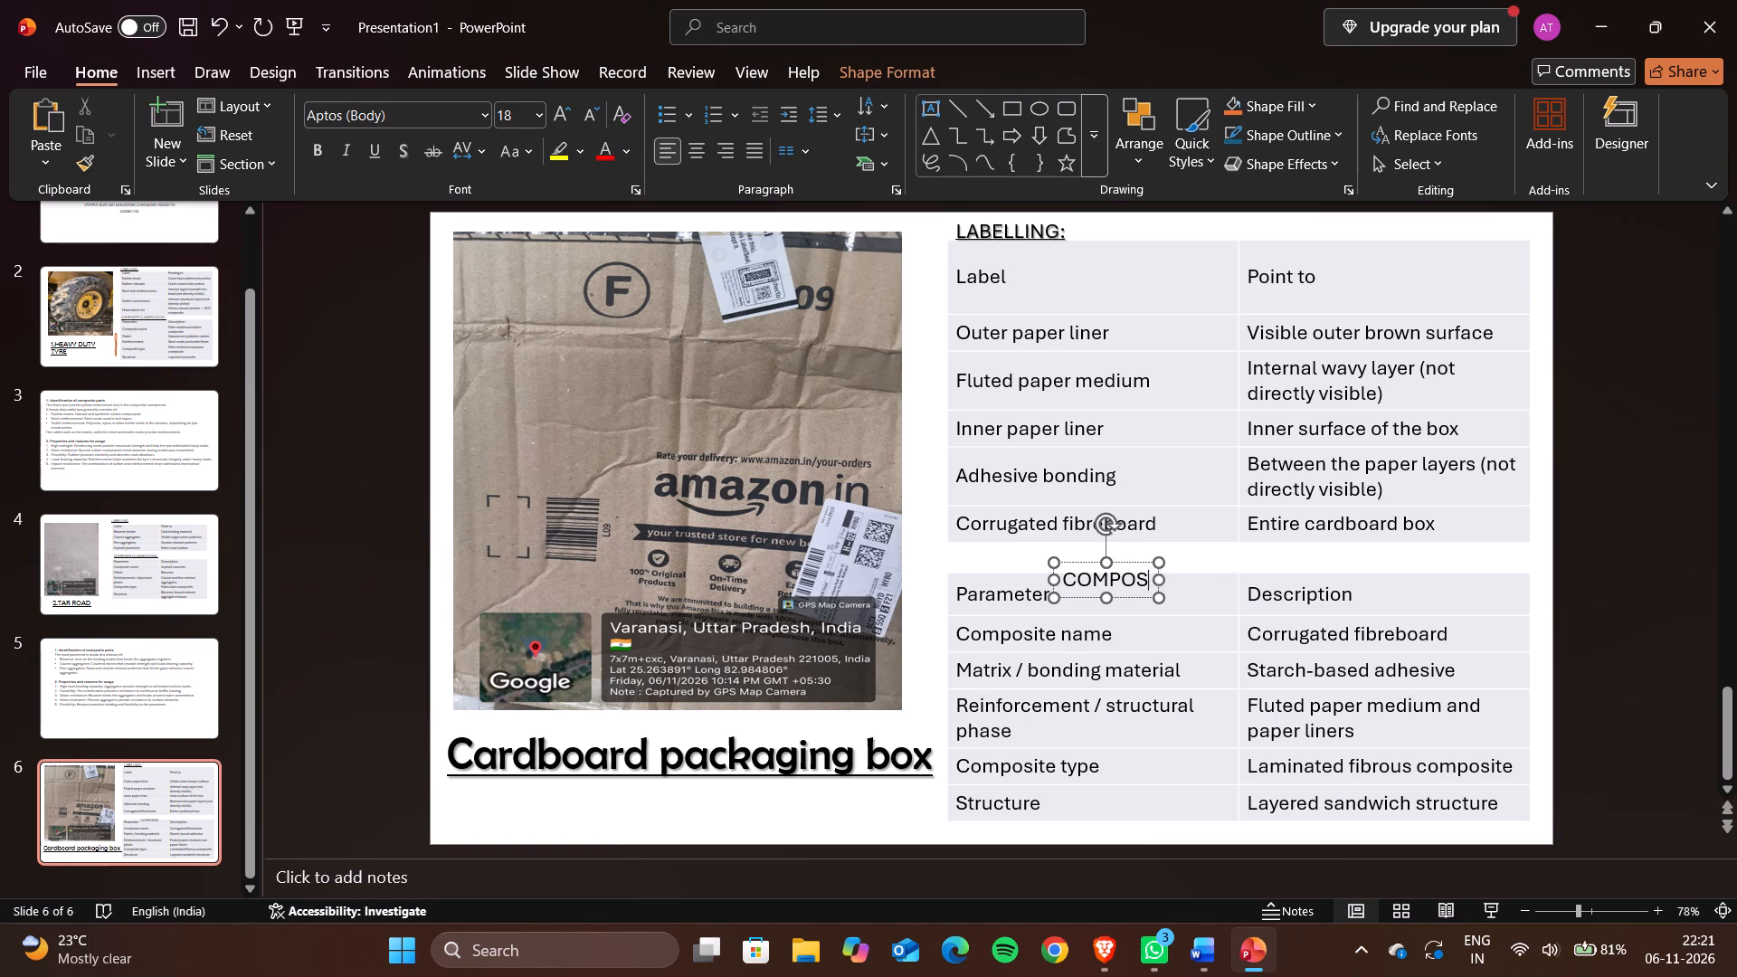
{"action": "key", "text": "BackSpace"}
{"action": "type", "text": "SITE CLASSIFICA"}
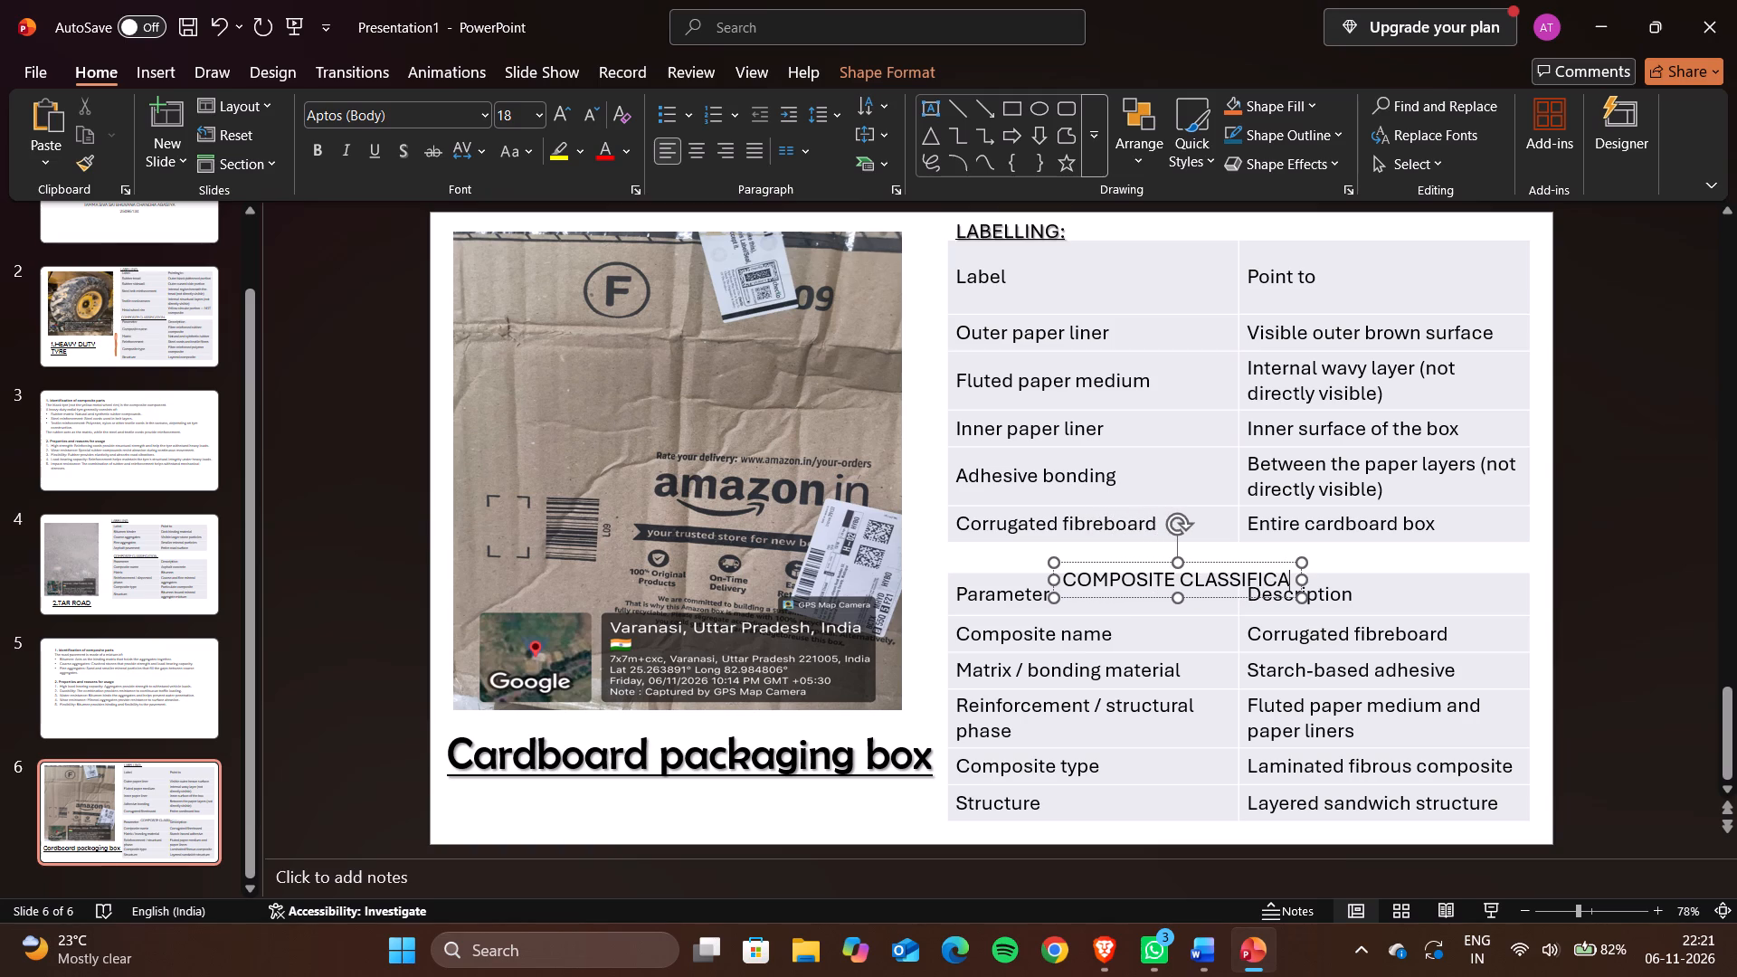
{"action": "type", "text": "TIPN"}
{"action": "key", "text": "BackSpace"}
{"action": "key", "text": "BackSpace"}
{"action": "type", "text": "ON"}
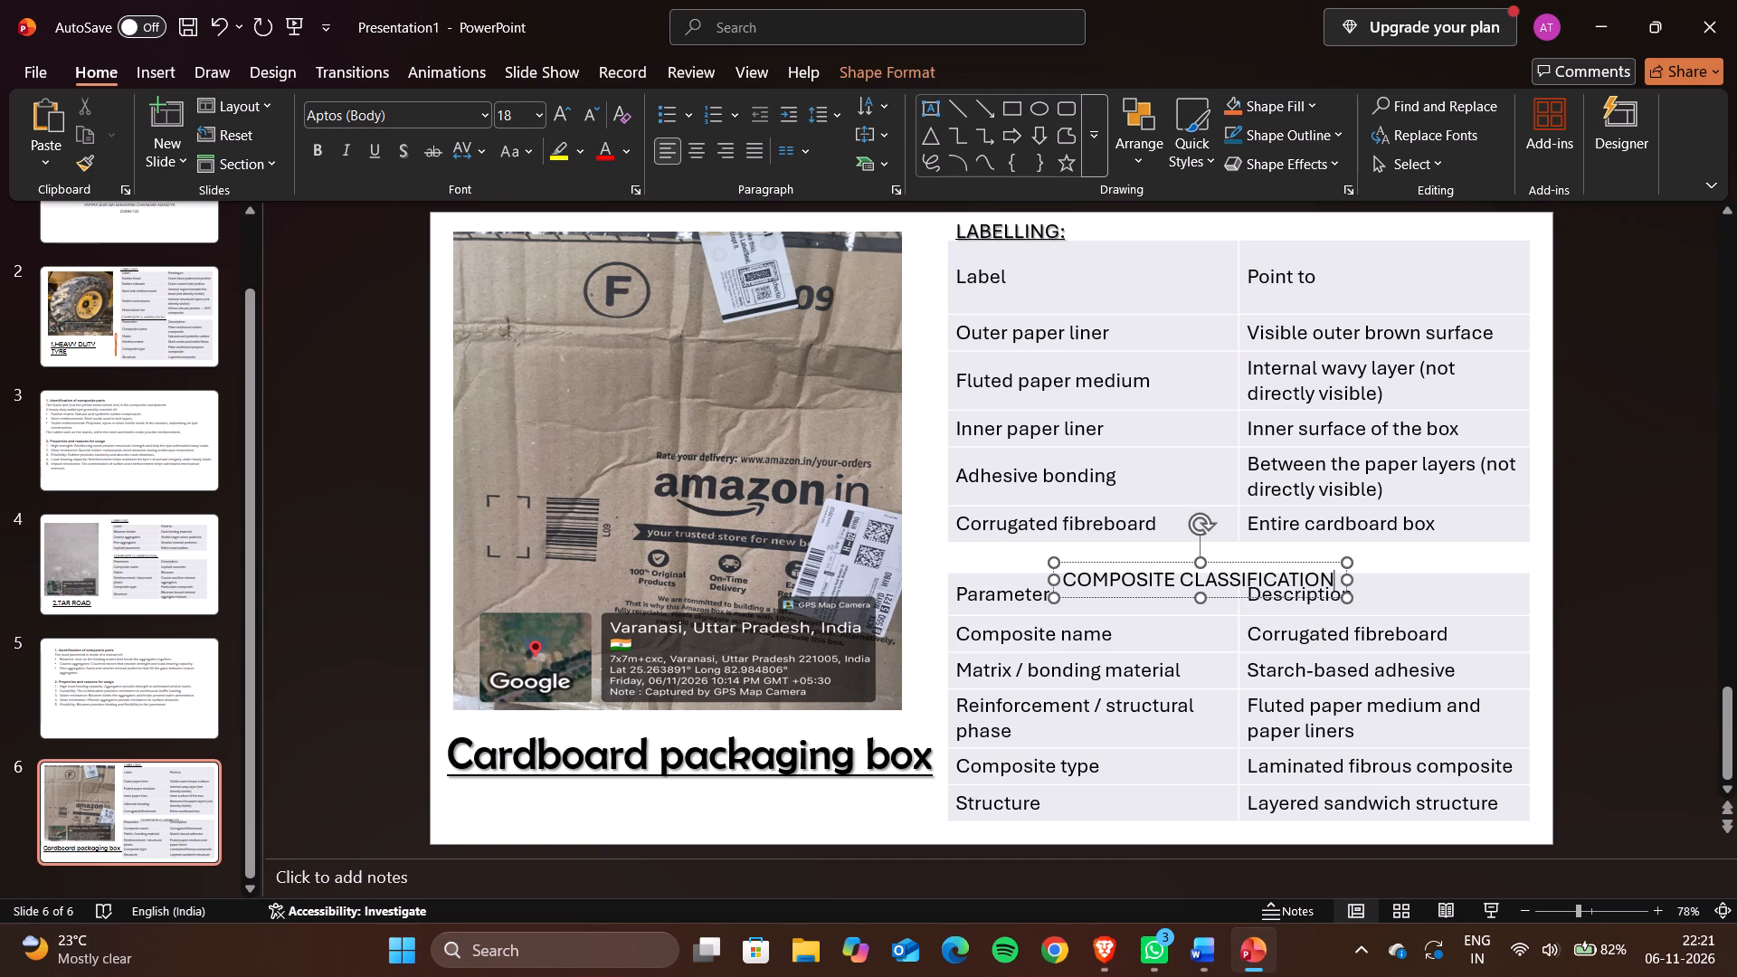
{"action": "key", "text": "shift+colon"}
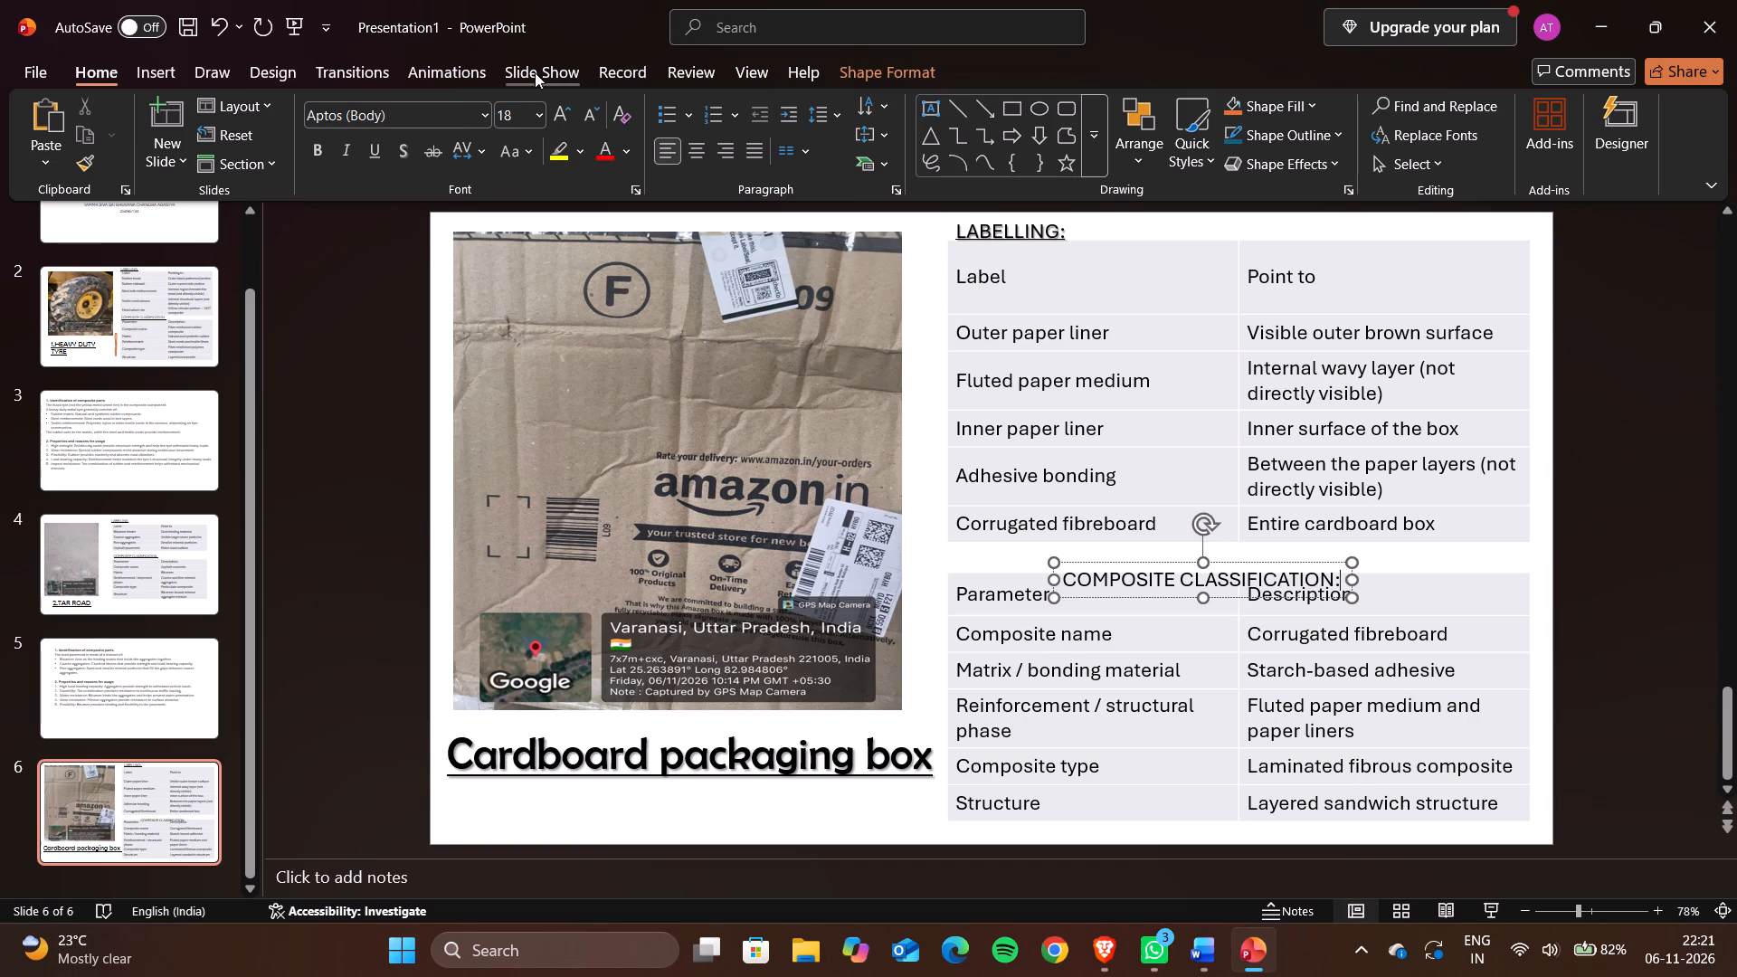
Underline and shadow the "COMPOSITE CLASSIFICATION:" heading, and place it in the gap above its table, aligned with the table's left edge.
{"action": "left_click", "coordinate": [377, 147]}
{"action": "left_click", "coordinate": [403, 147]}
{"action": "key", "text": "ctrl+a"}
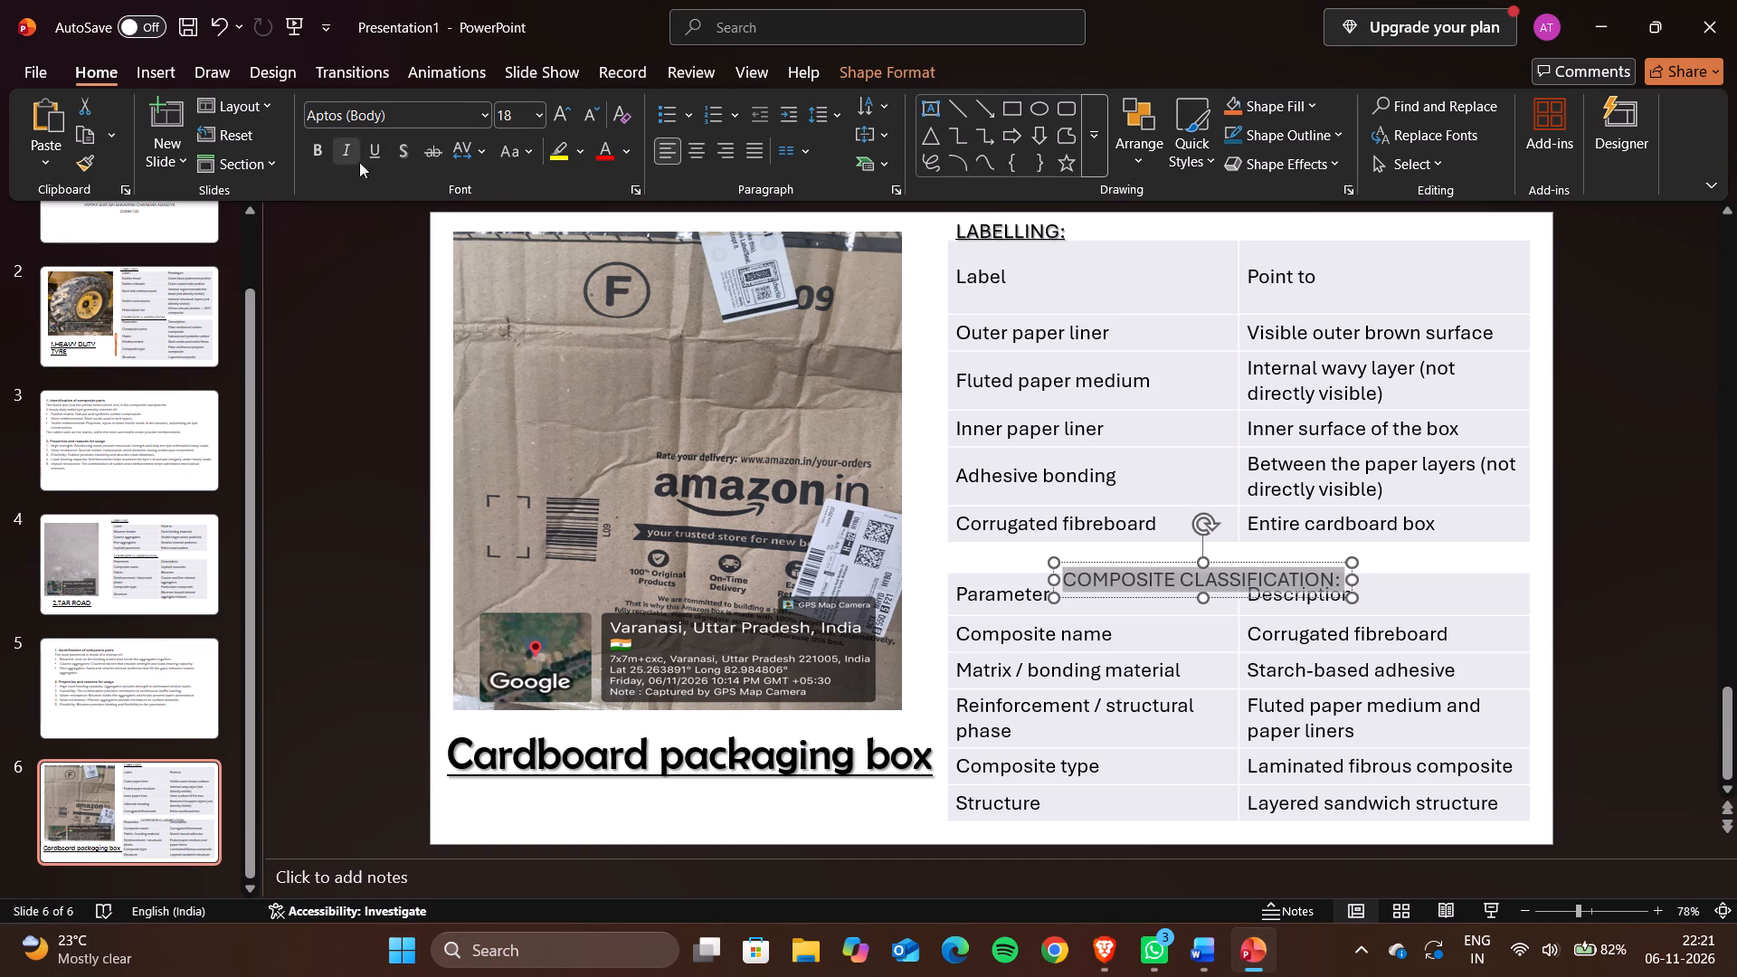
{"action": "left_click_drag", "start_coordinate": [359, 162], "coordinate": [370, 158]}
{"action": "left_click", "coordinate": [372, 158]}
{"action": "left_click", "coordinate": [403, 157]}
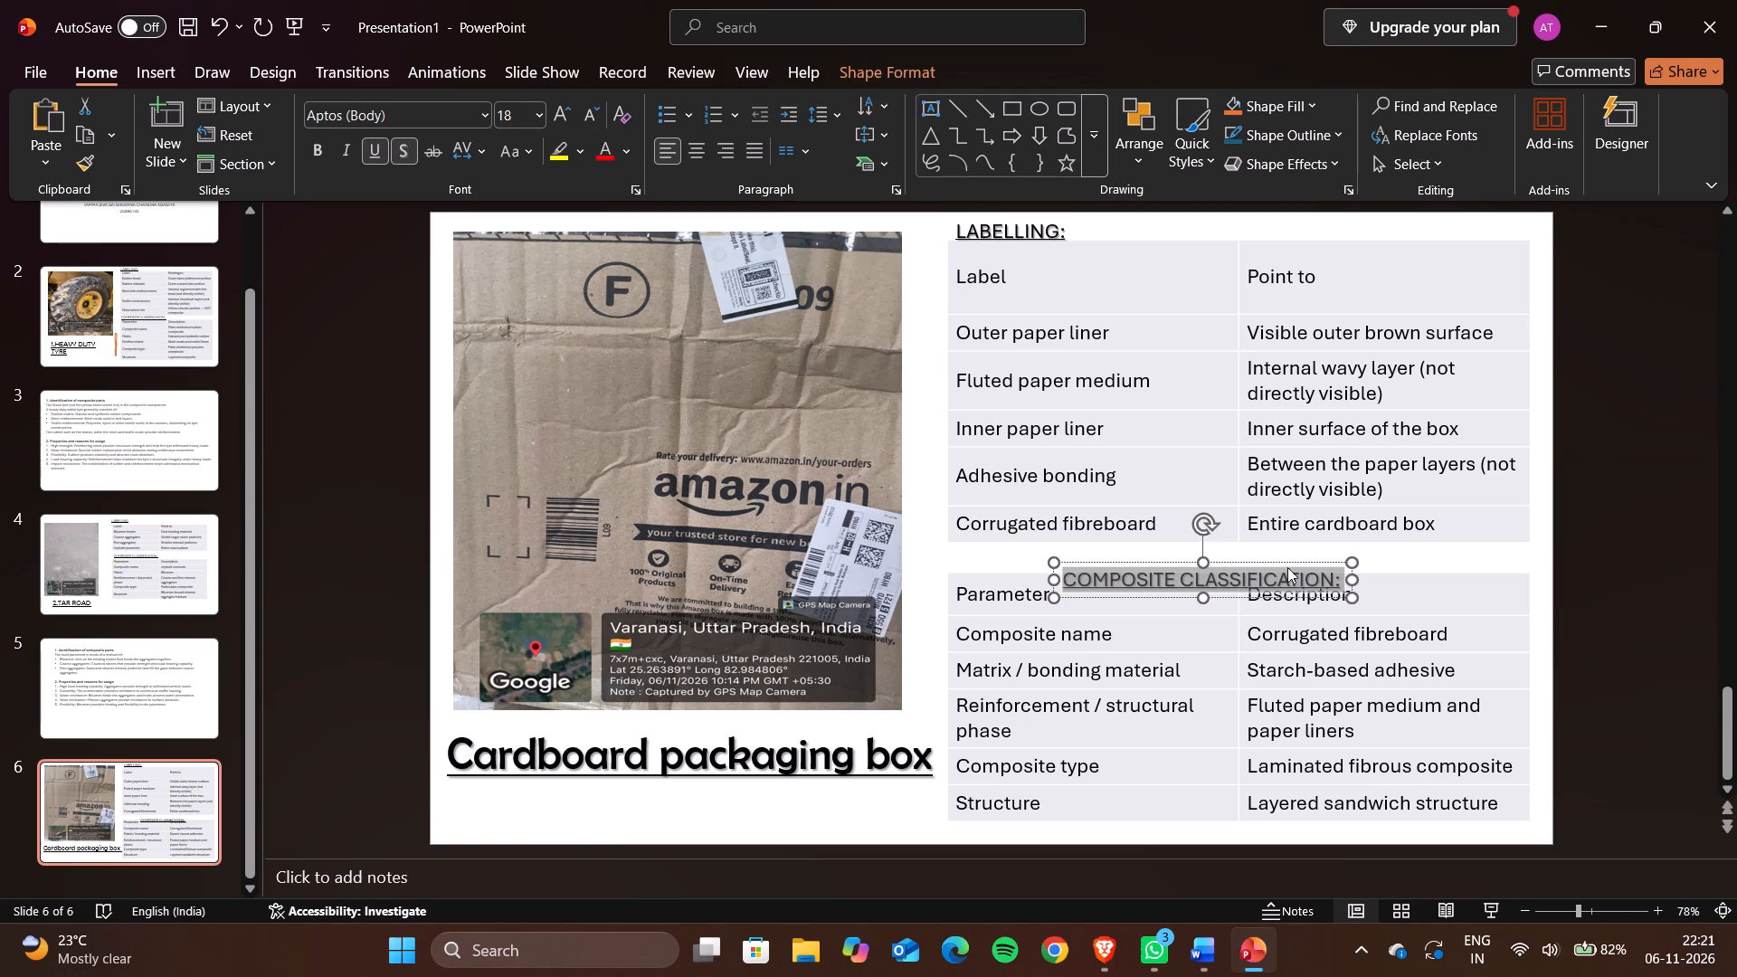
{"action": "left_click_drag", "start_coordinate": [1277, 563], "coordinate": [1160, 549]}
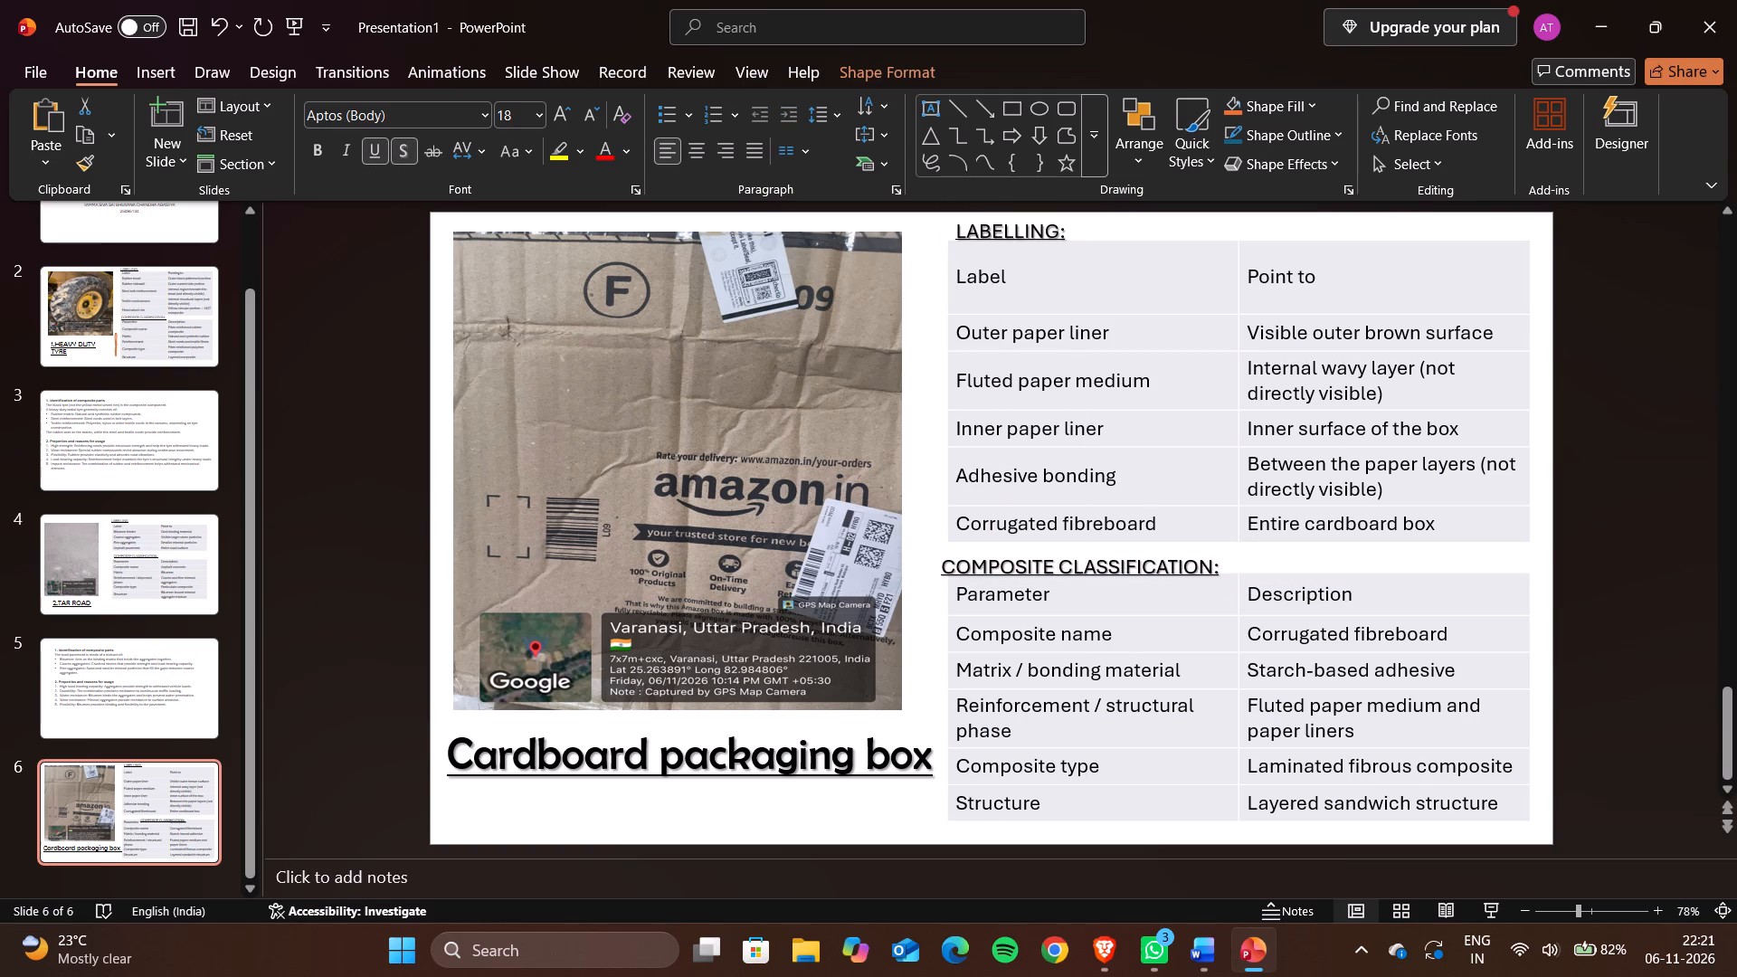
{"action": "left_click_drag", "start_coordinate": [1160, 549], "coordinate": [1162, 548]}
{"action": "left_click", "coordinate": [1601, 509]}
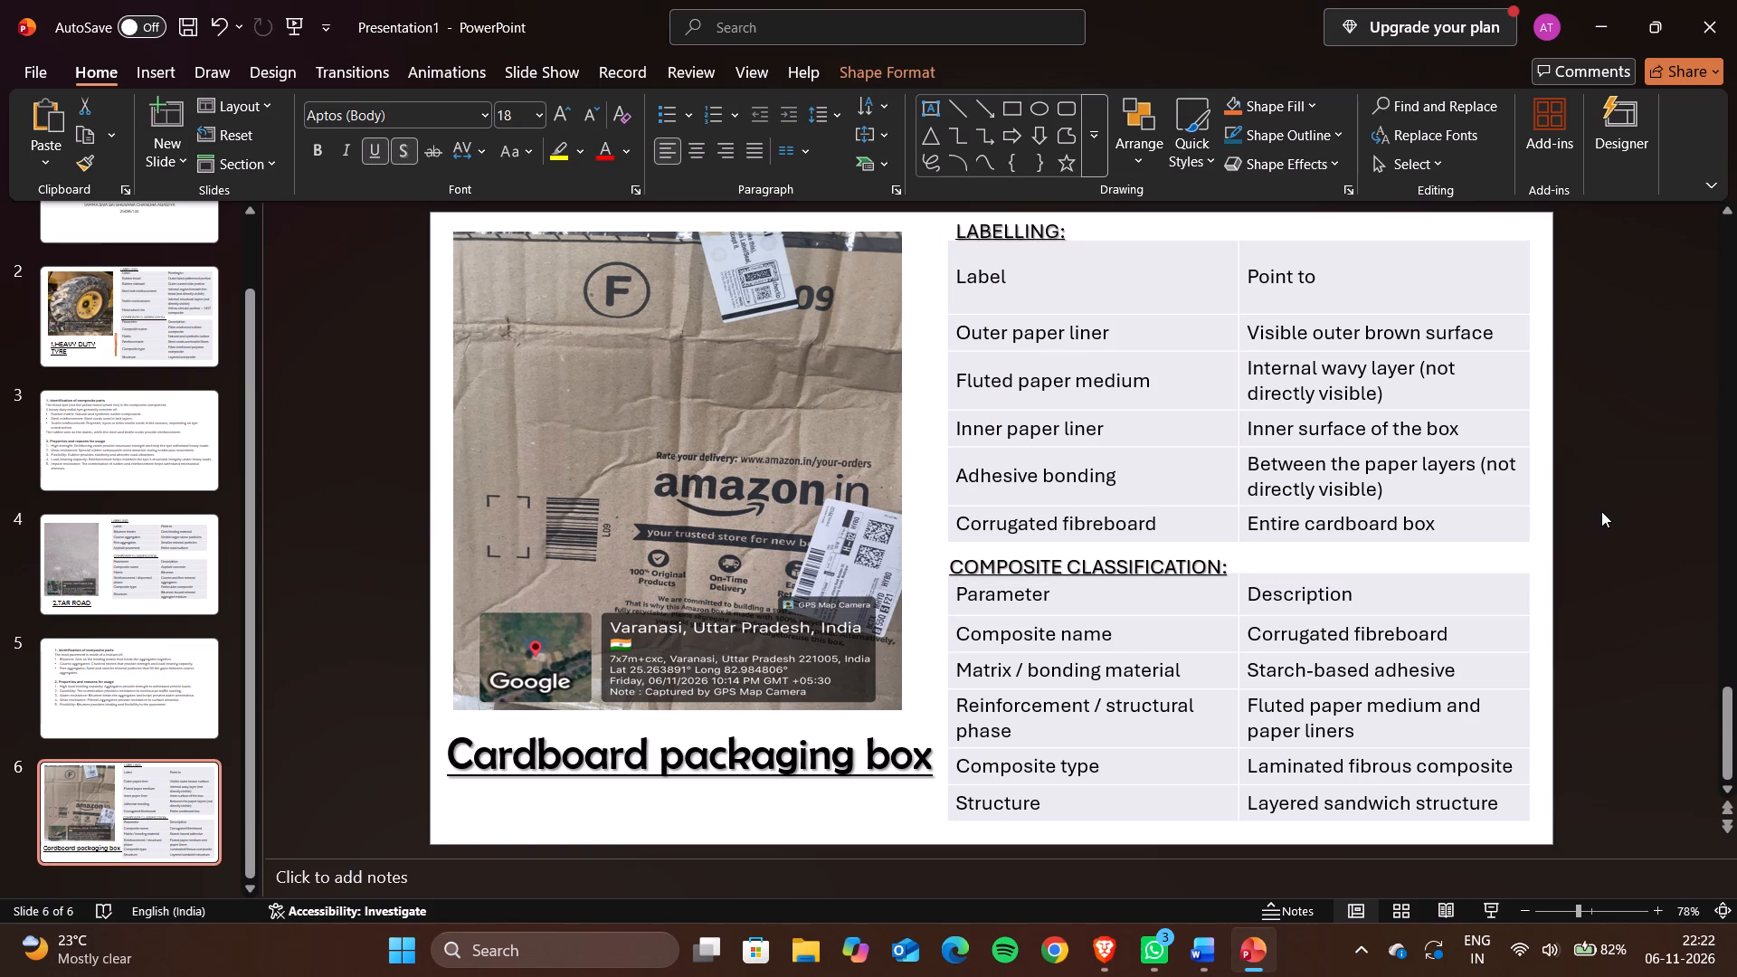
Add a new slide after the cardboard packaging box slide and delete its empty title and content placeholders.
{"action": "scroll", "coordinate": [1340, 433], "scroll_direction": "down", "scroll_amount": 2}
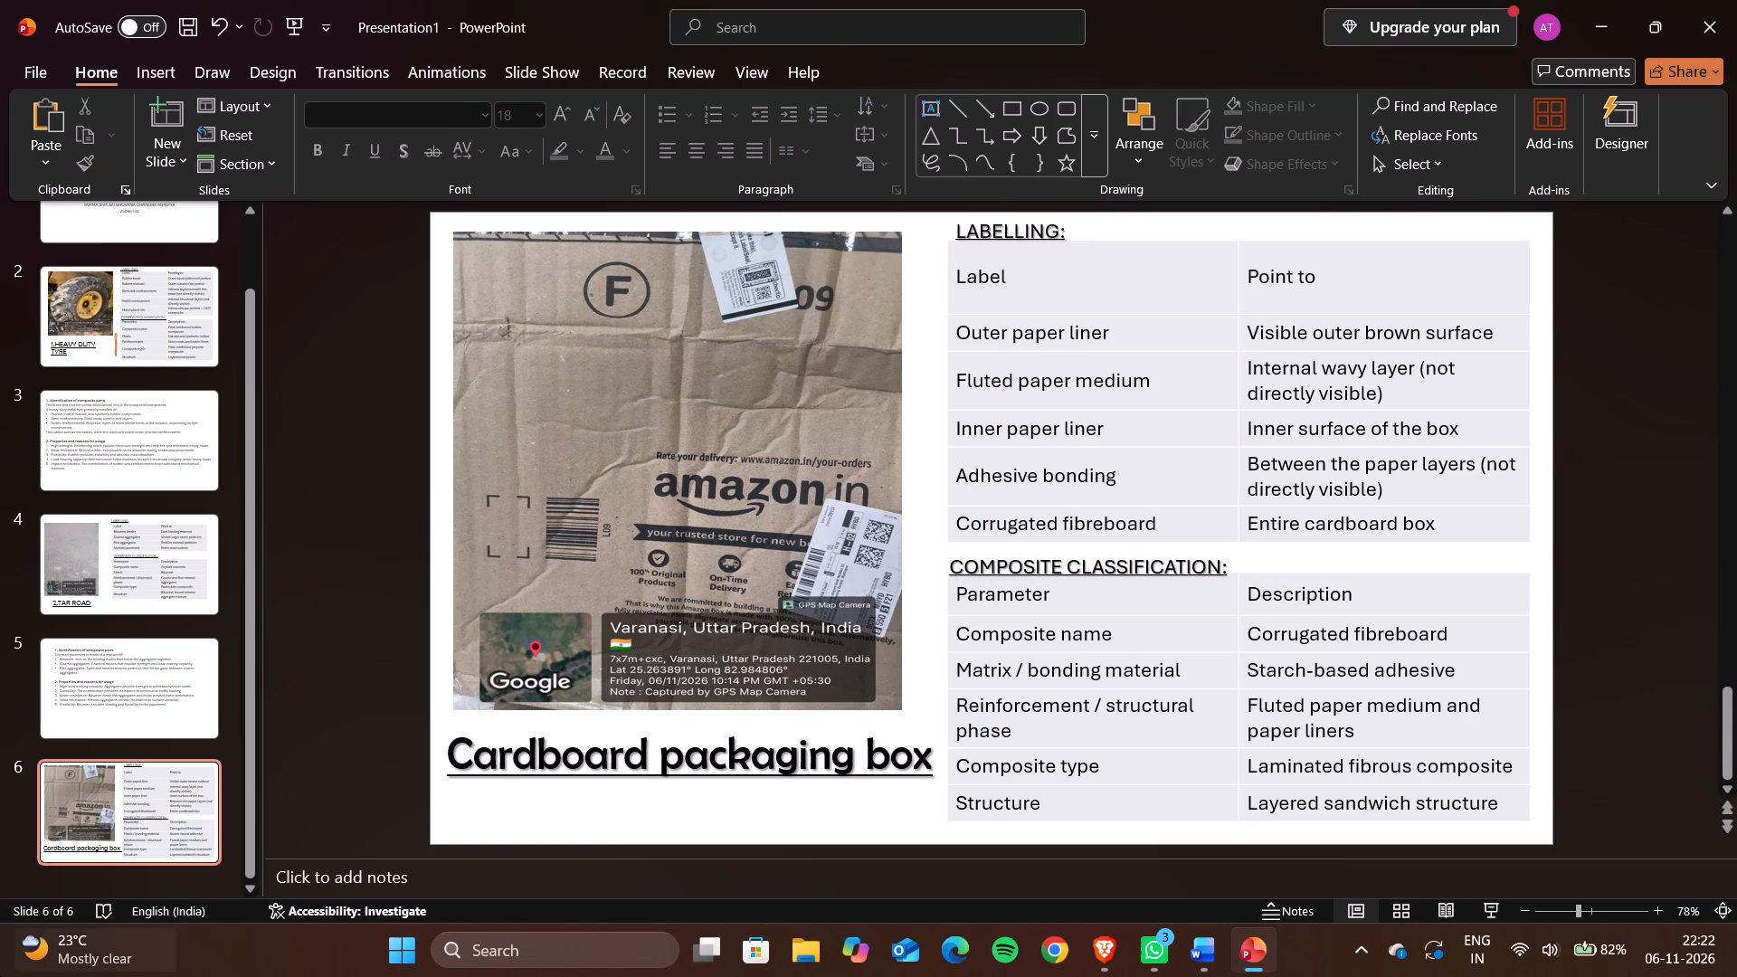
{"action": "scroll", "coordinate": [162, 816], "scroll_direction": "down", "scroll_amount": 4}
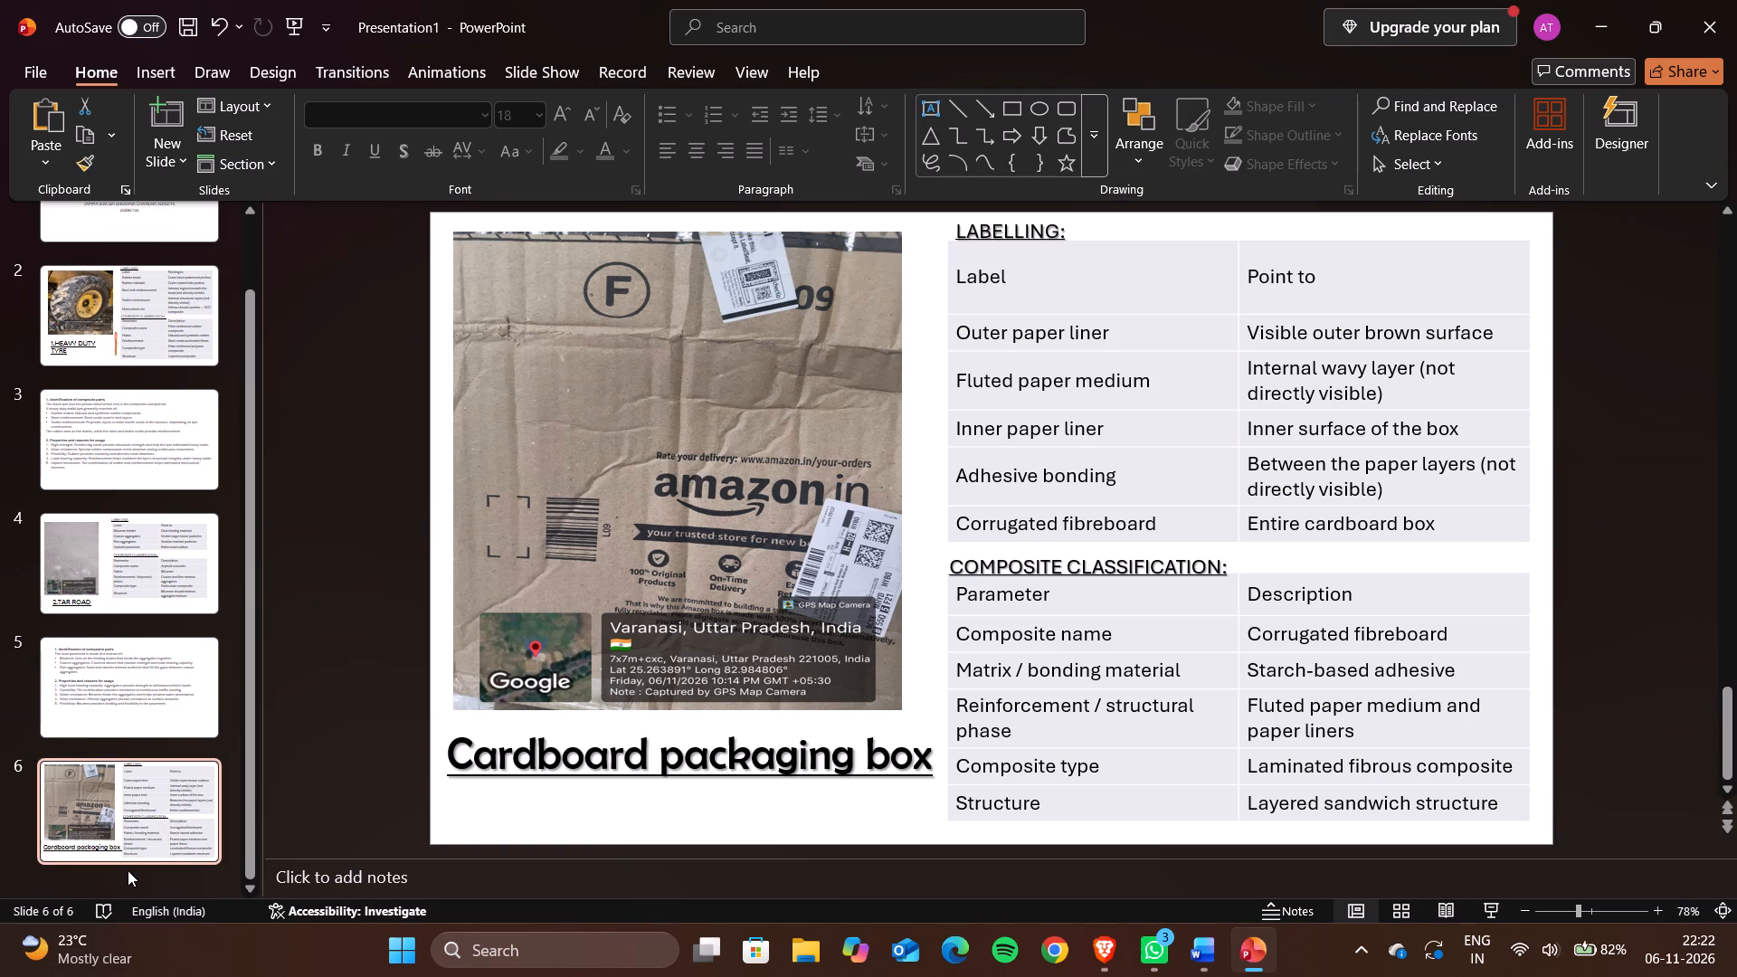
{"action": "right_click", "coordinate": [128, 871]}
{"action": "left_click", "coordinate": [159, 833]}
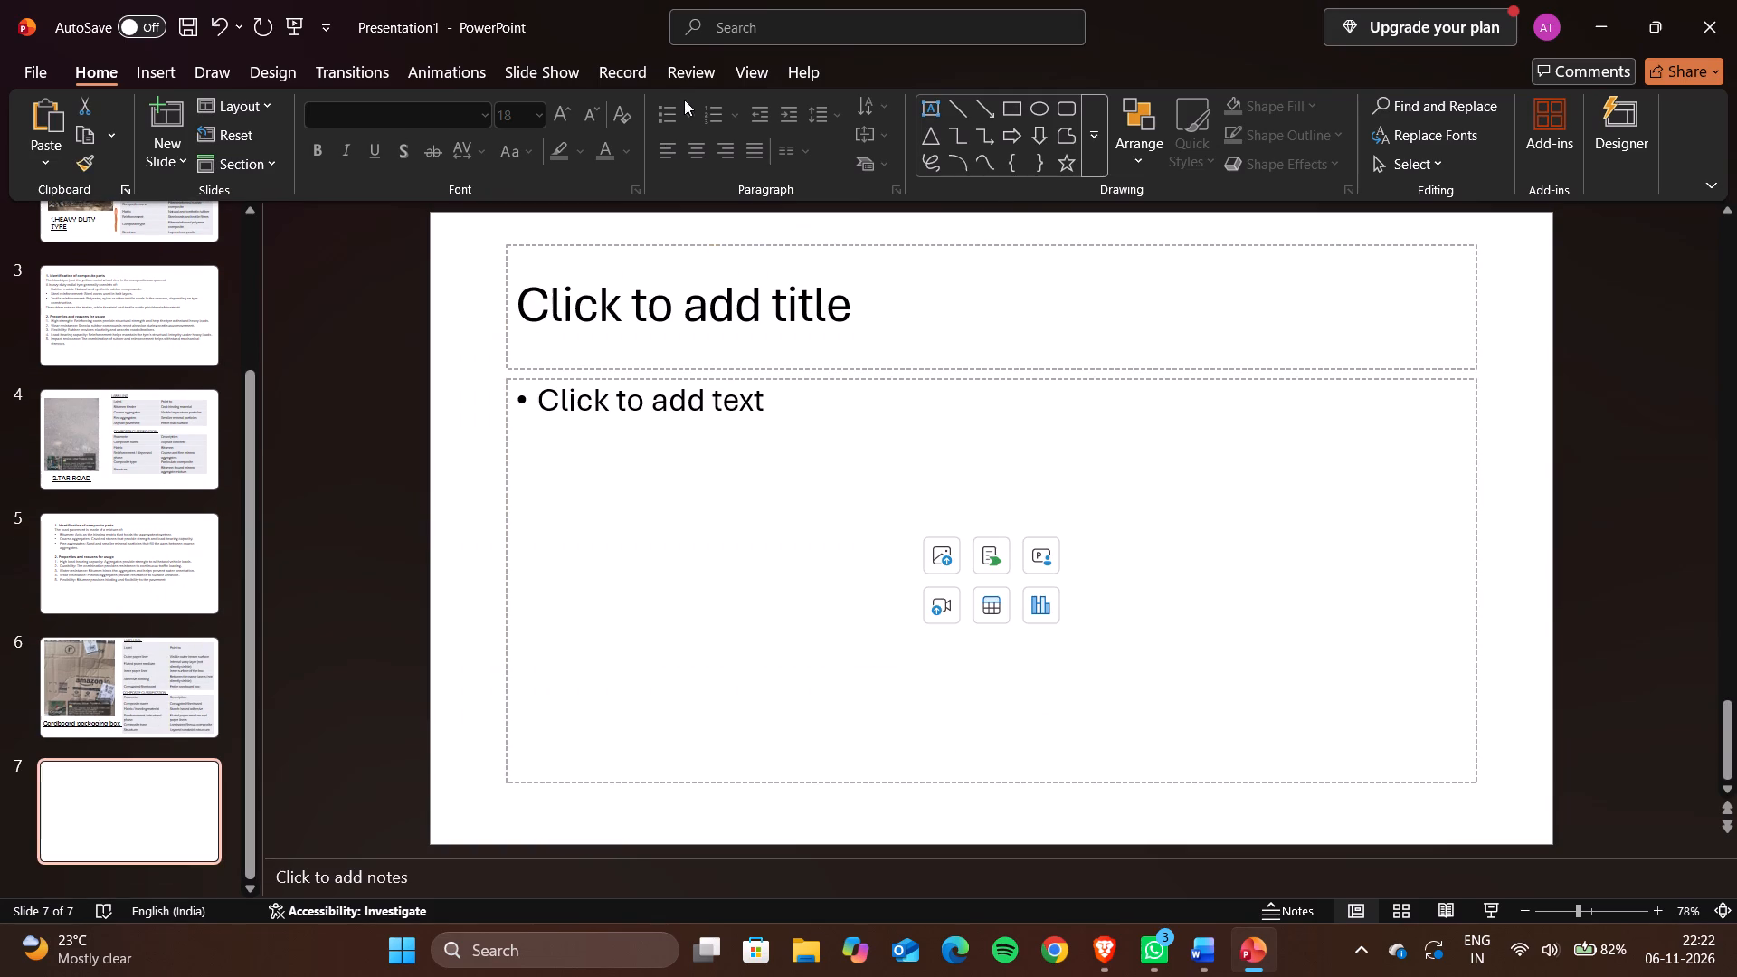
{"action": "left_click", "coordinate": [602, 314]}
{"action": "key", "text": "Delete"}
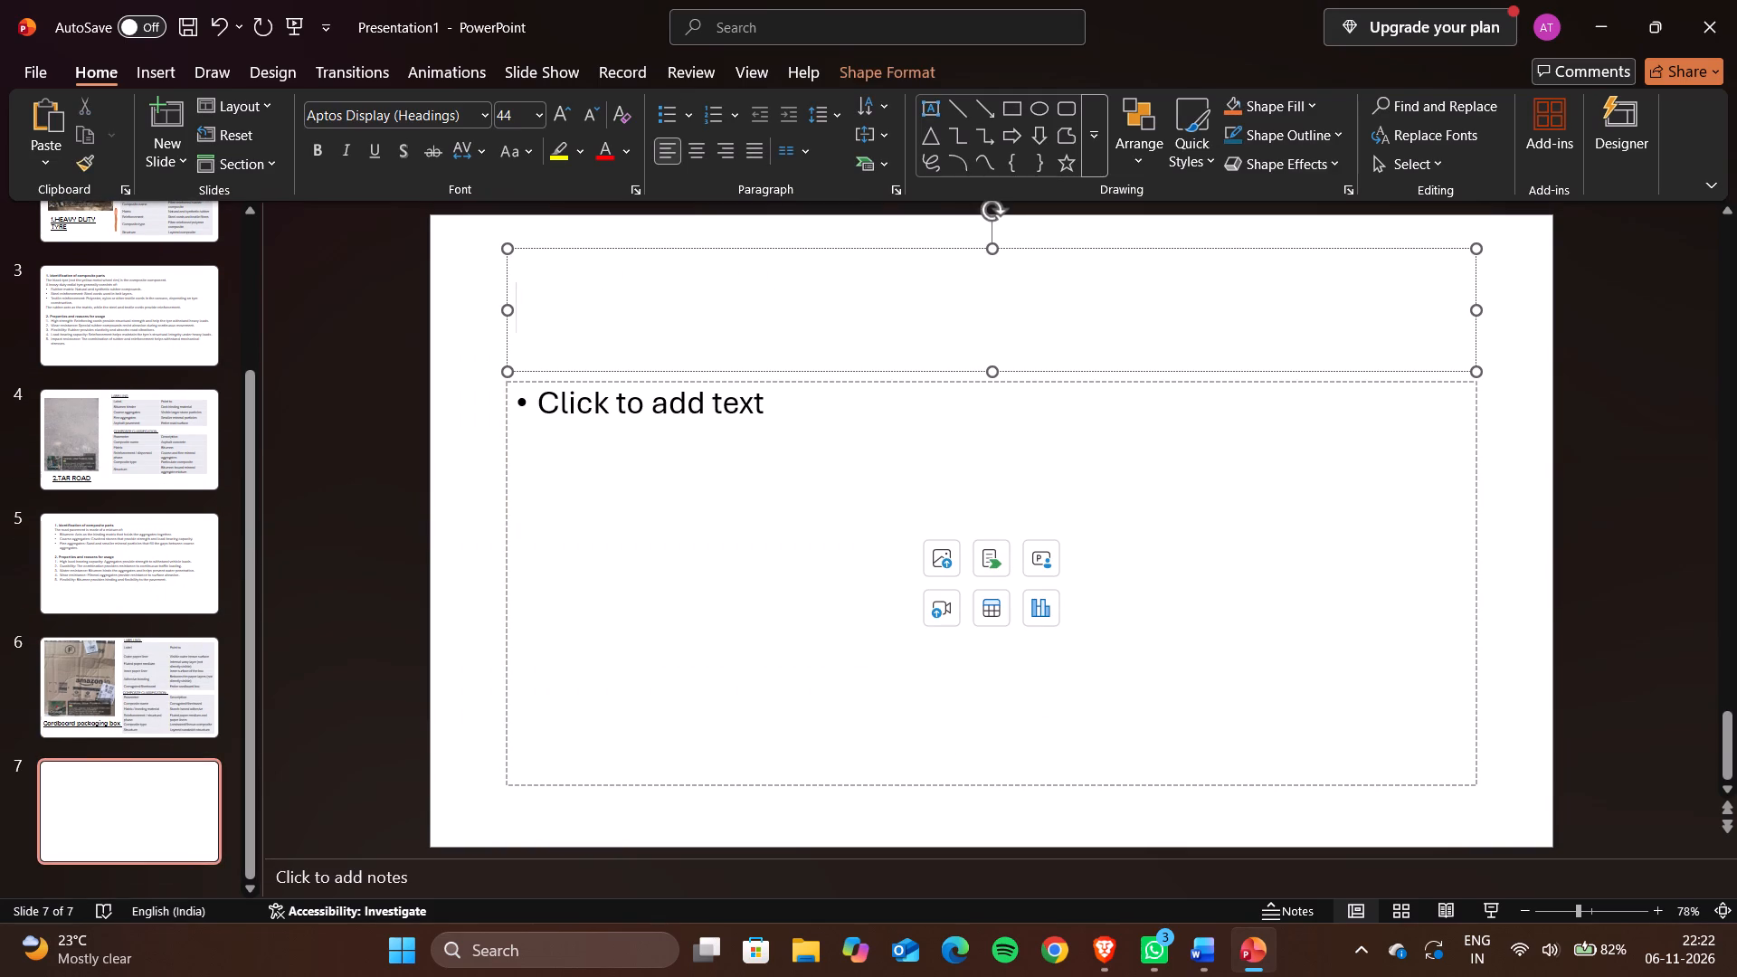
{"action": "left_click", "coordinate": [690, 249]}
{"action": "key", "text": "Delete"}
{"action": "left_click", "coordinate": [772, 389]}
{"action": "left_click", "coordinate": [772, 378]}
{"action": "key", "text": "Delete"}
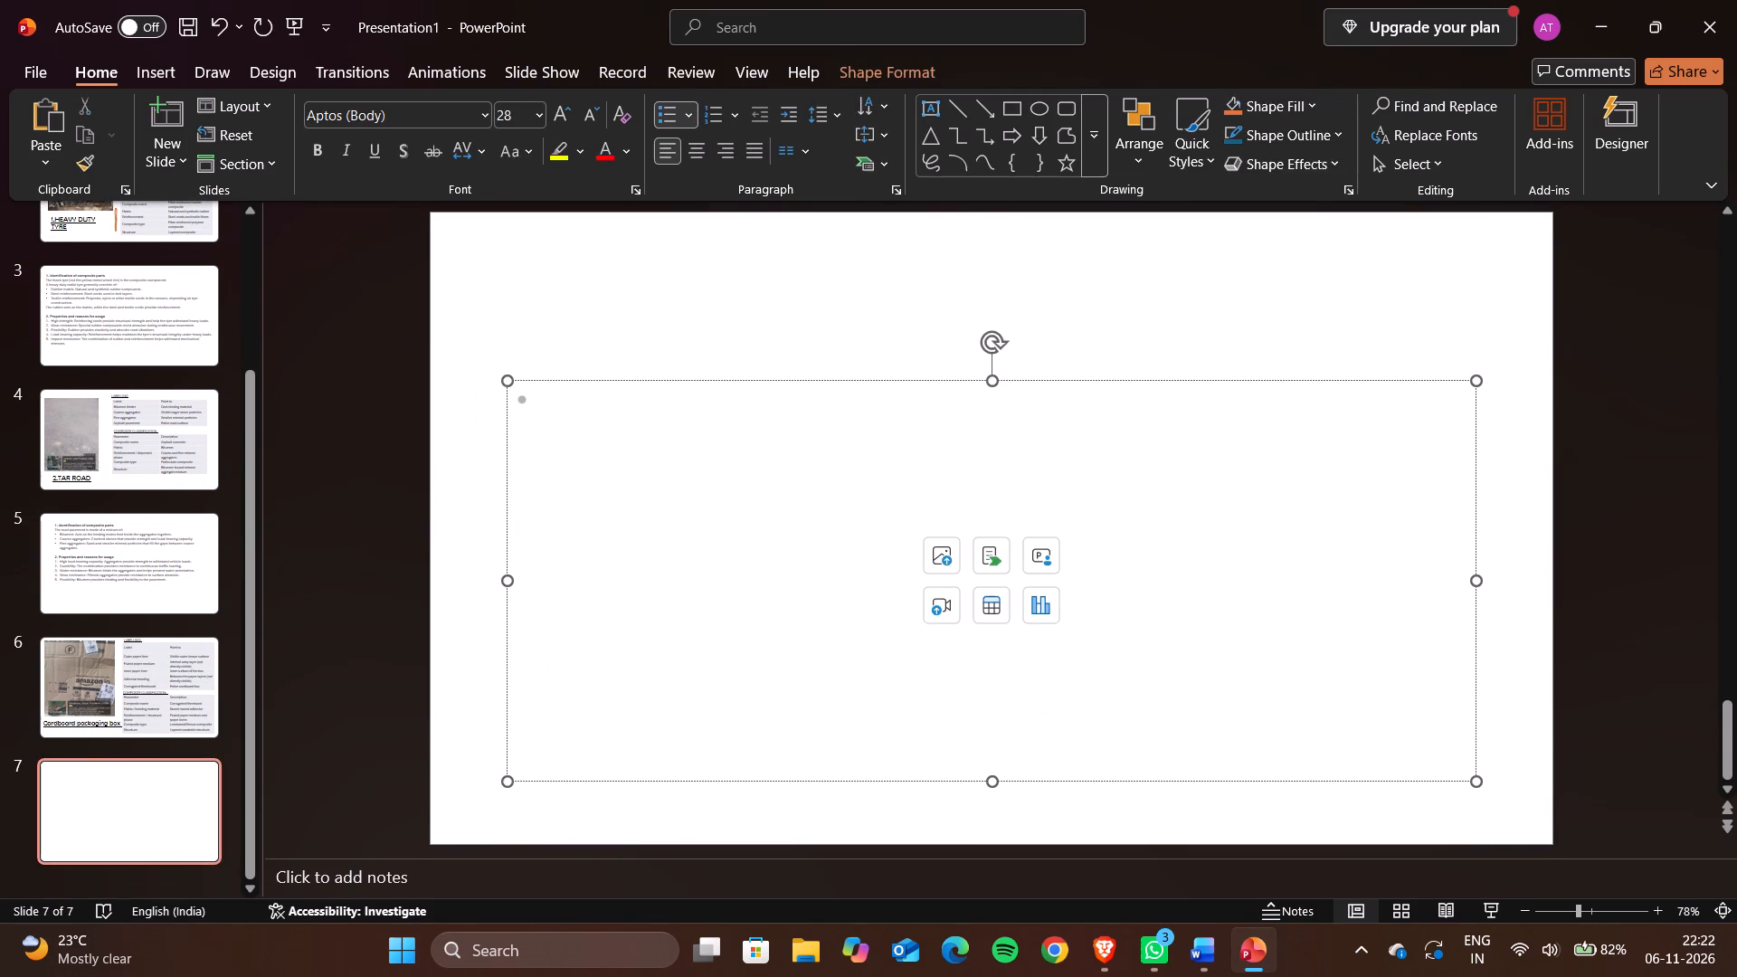
{"action": "left_click", "coordinate": [863, 230]}
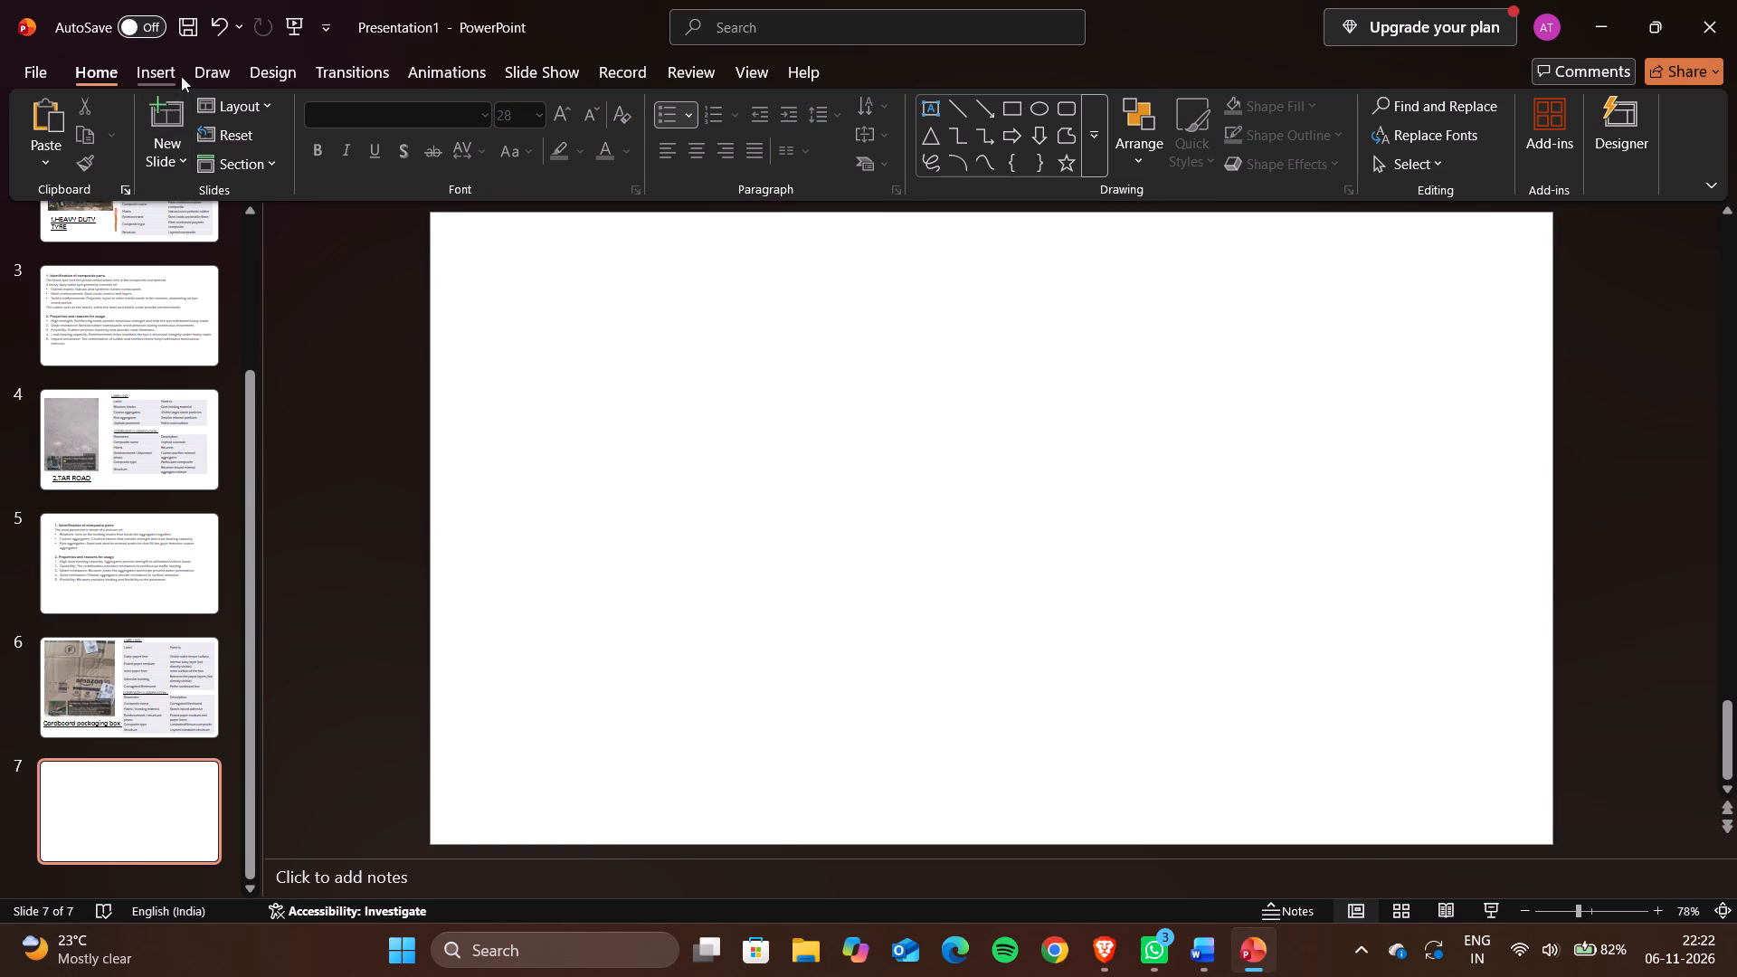
Paste the copied cardboard box notes, with their text and tables, onto the blank slide 7.
{"action": "left_click", "coordinate": [181, 76]}
{"action": "right_click", "coordinate": [746, 441]}
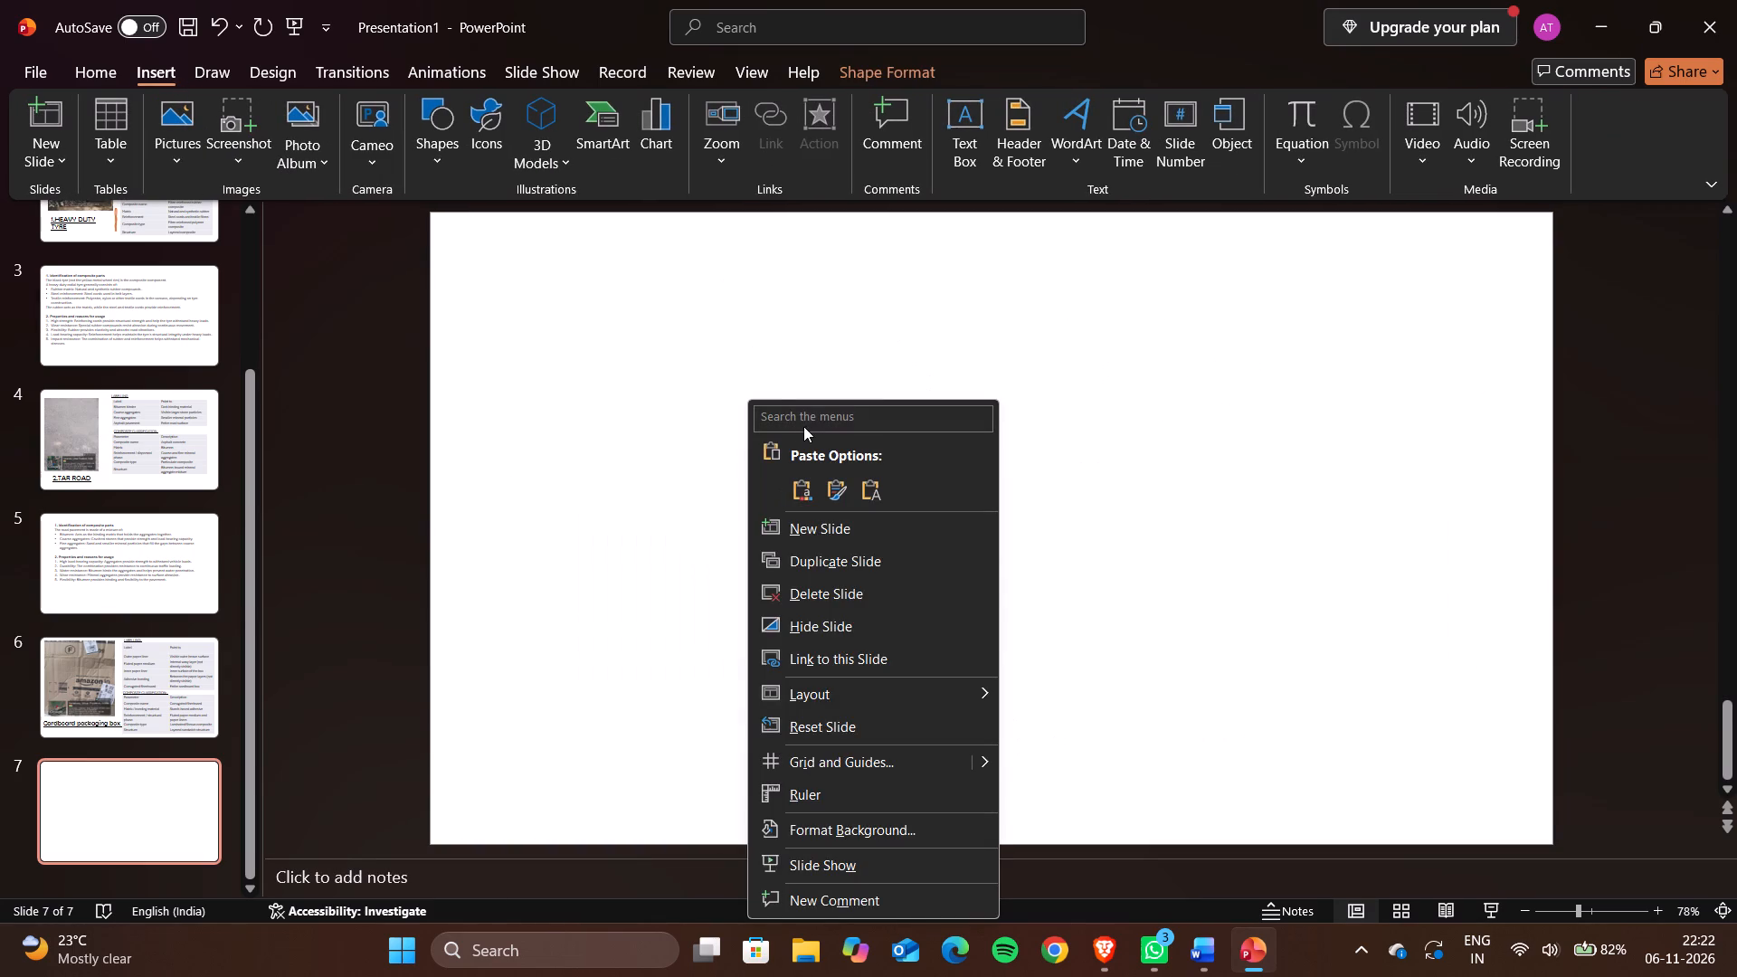
{"action": "key", "text": "ctrl+v"}
{"action": "left_click", "coordinate": [851, 333]}
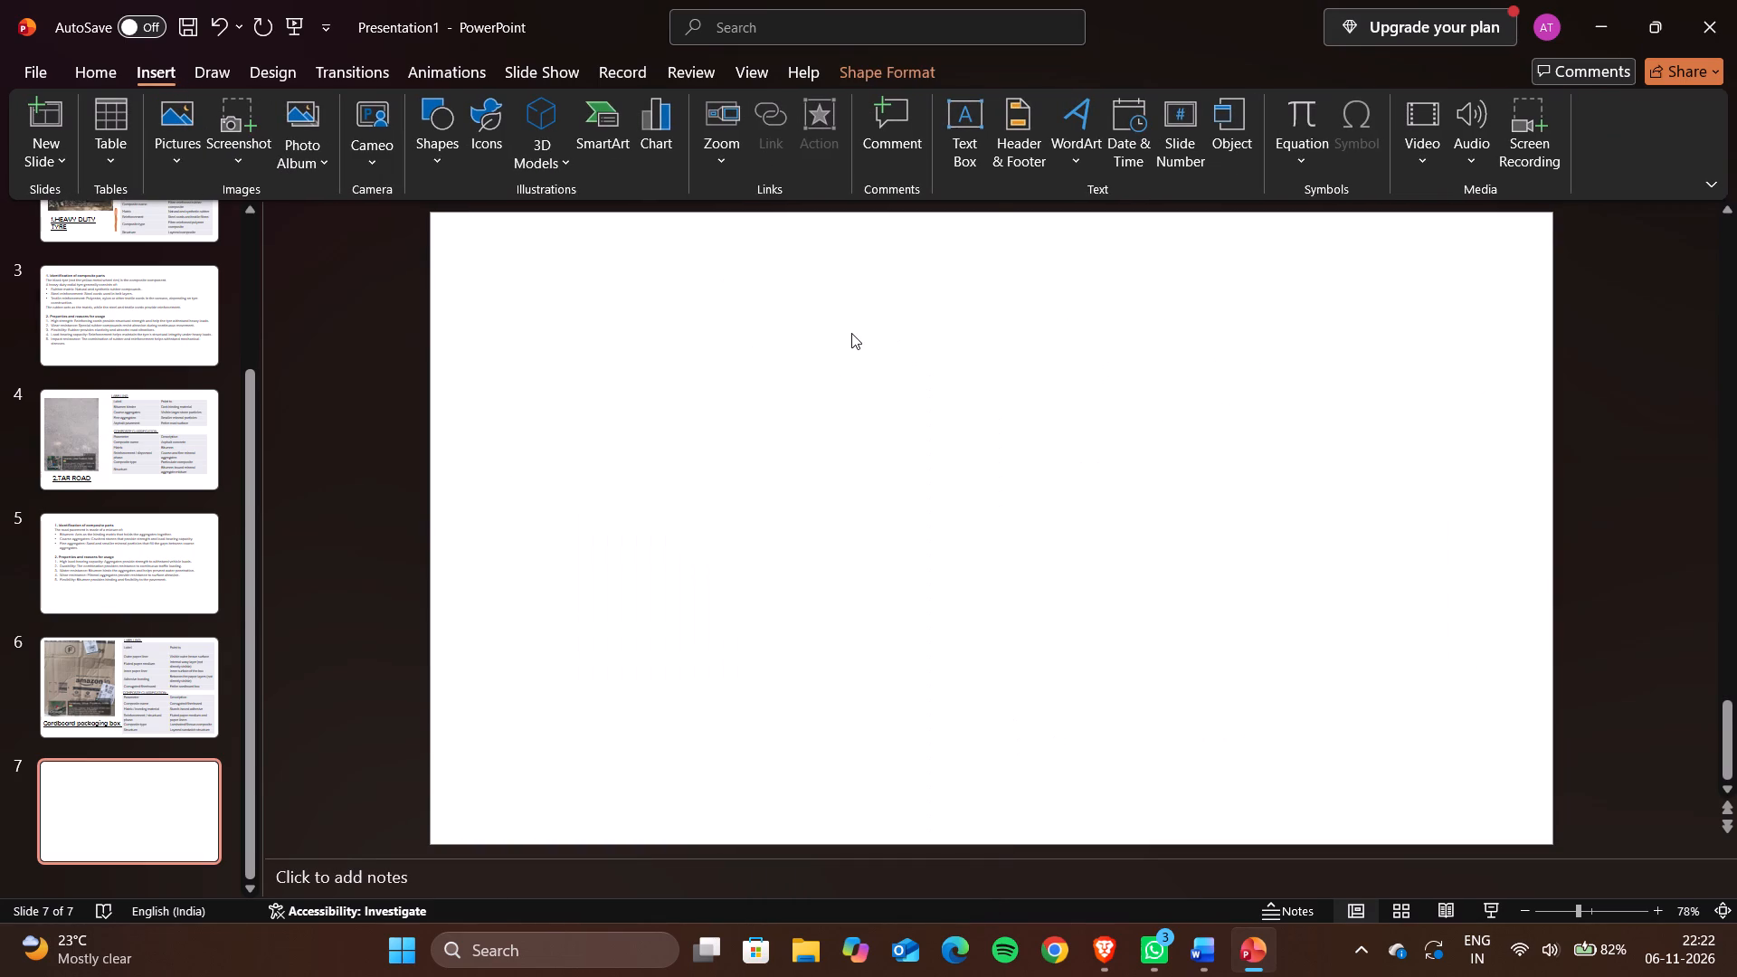
{"action": "key", "text": "ctrl+v"}
Delete the pasted labelling and composite classification tables that overlap the text on slide 7.
{"action": "left_click", "coordinate": [1416, 506]}
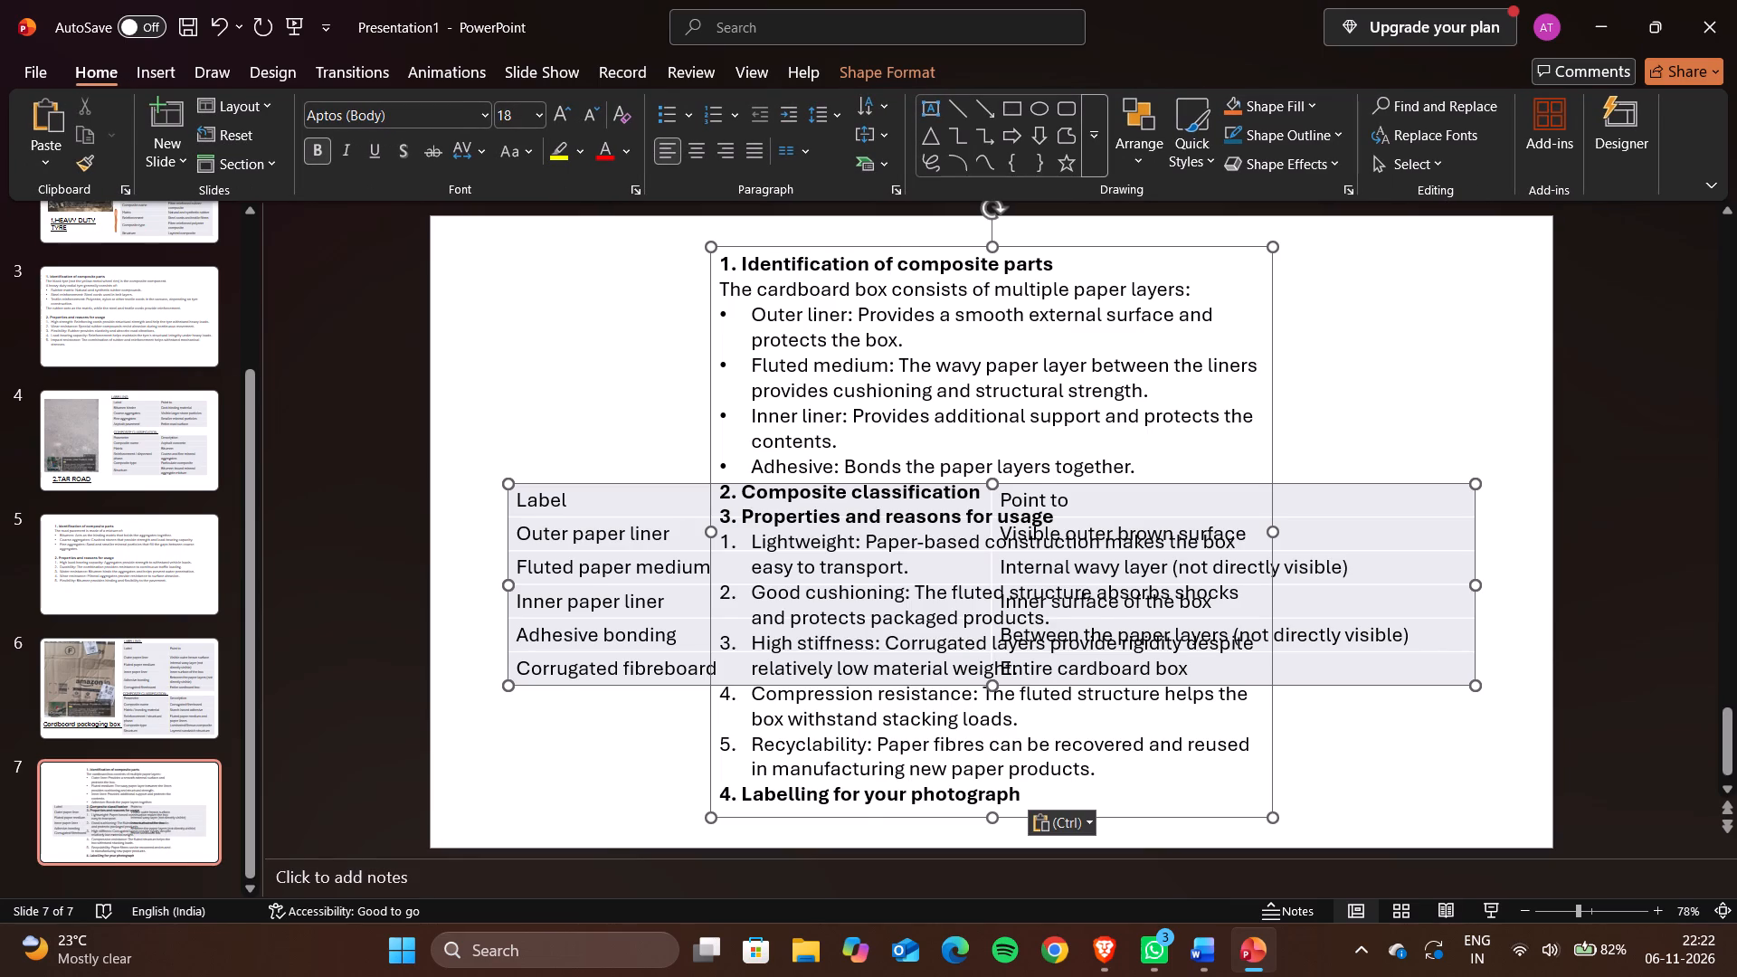
{"action": "left_click_drag", "start_coordinate": [1410, 488], "coordinate": [1418, 479]}
{"action": "left_click", "coordinate": [1184, 341]}
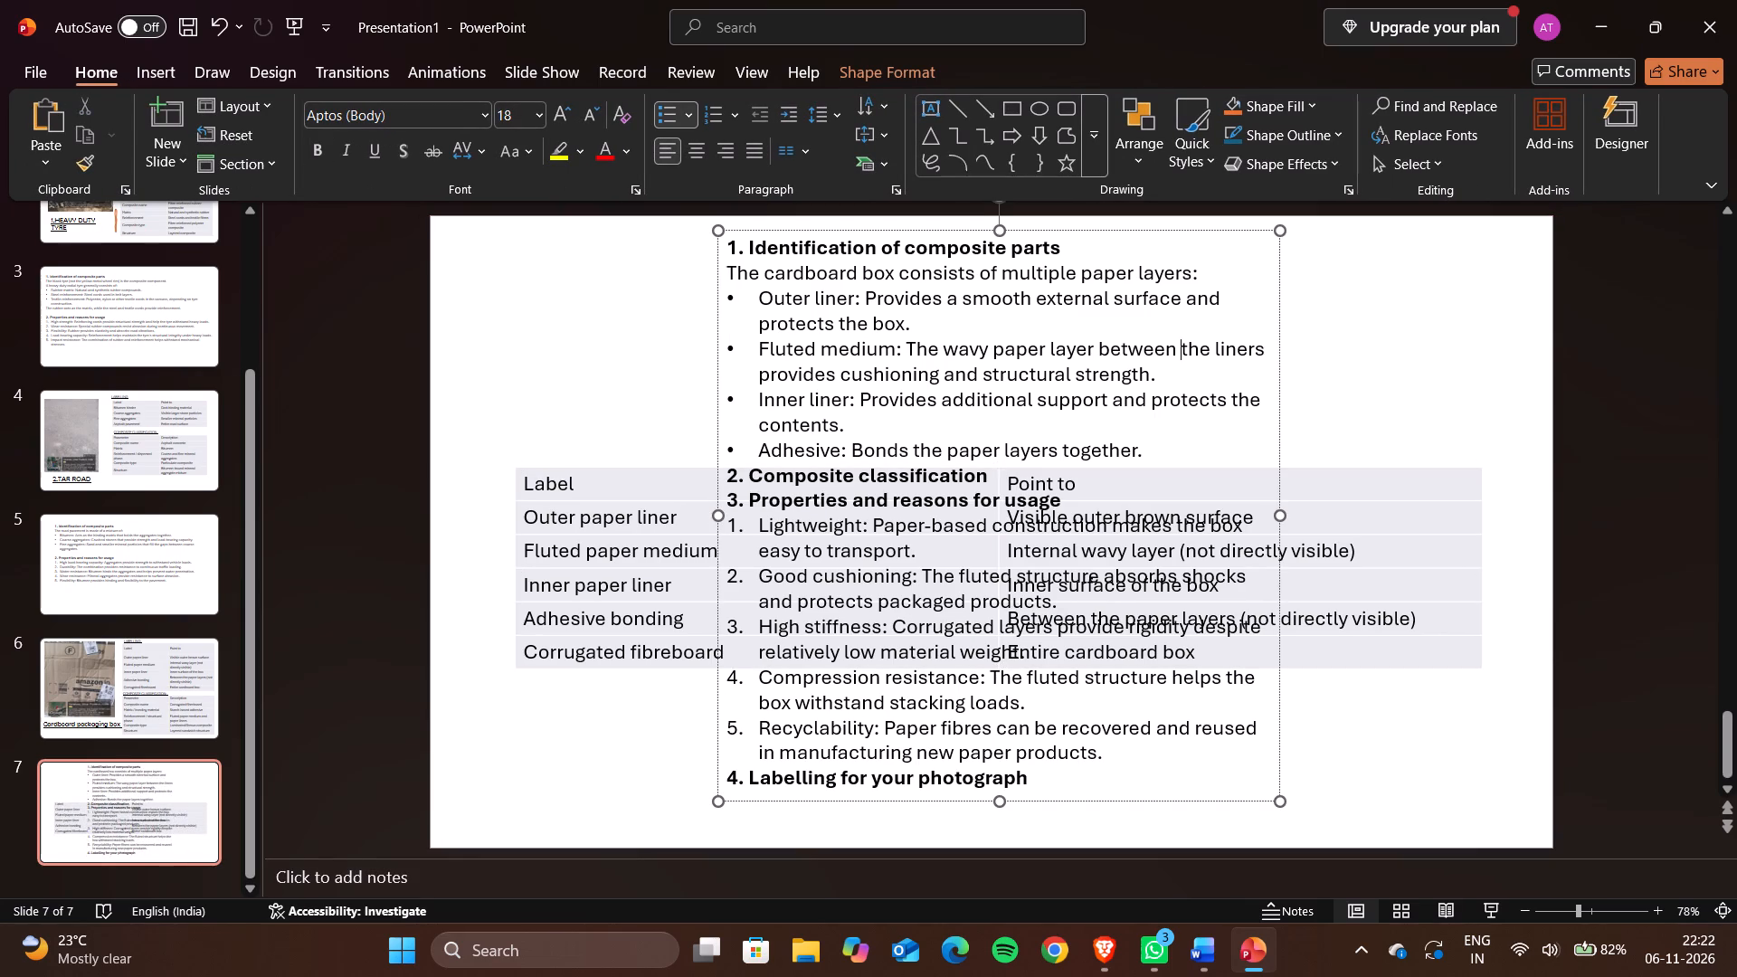
{"action": "key", "text": "space"}
{"action": "key", "text": "BackSpace"}
{"action": "left_click", "coordinate": [1409, 498]}
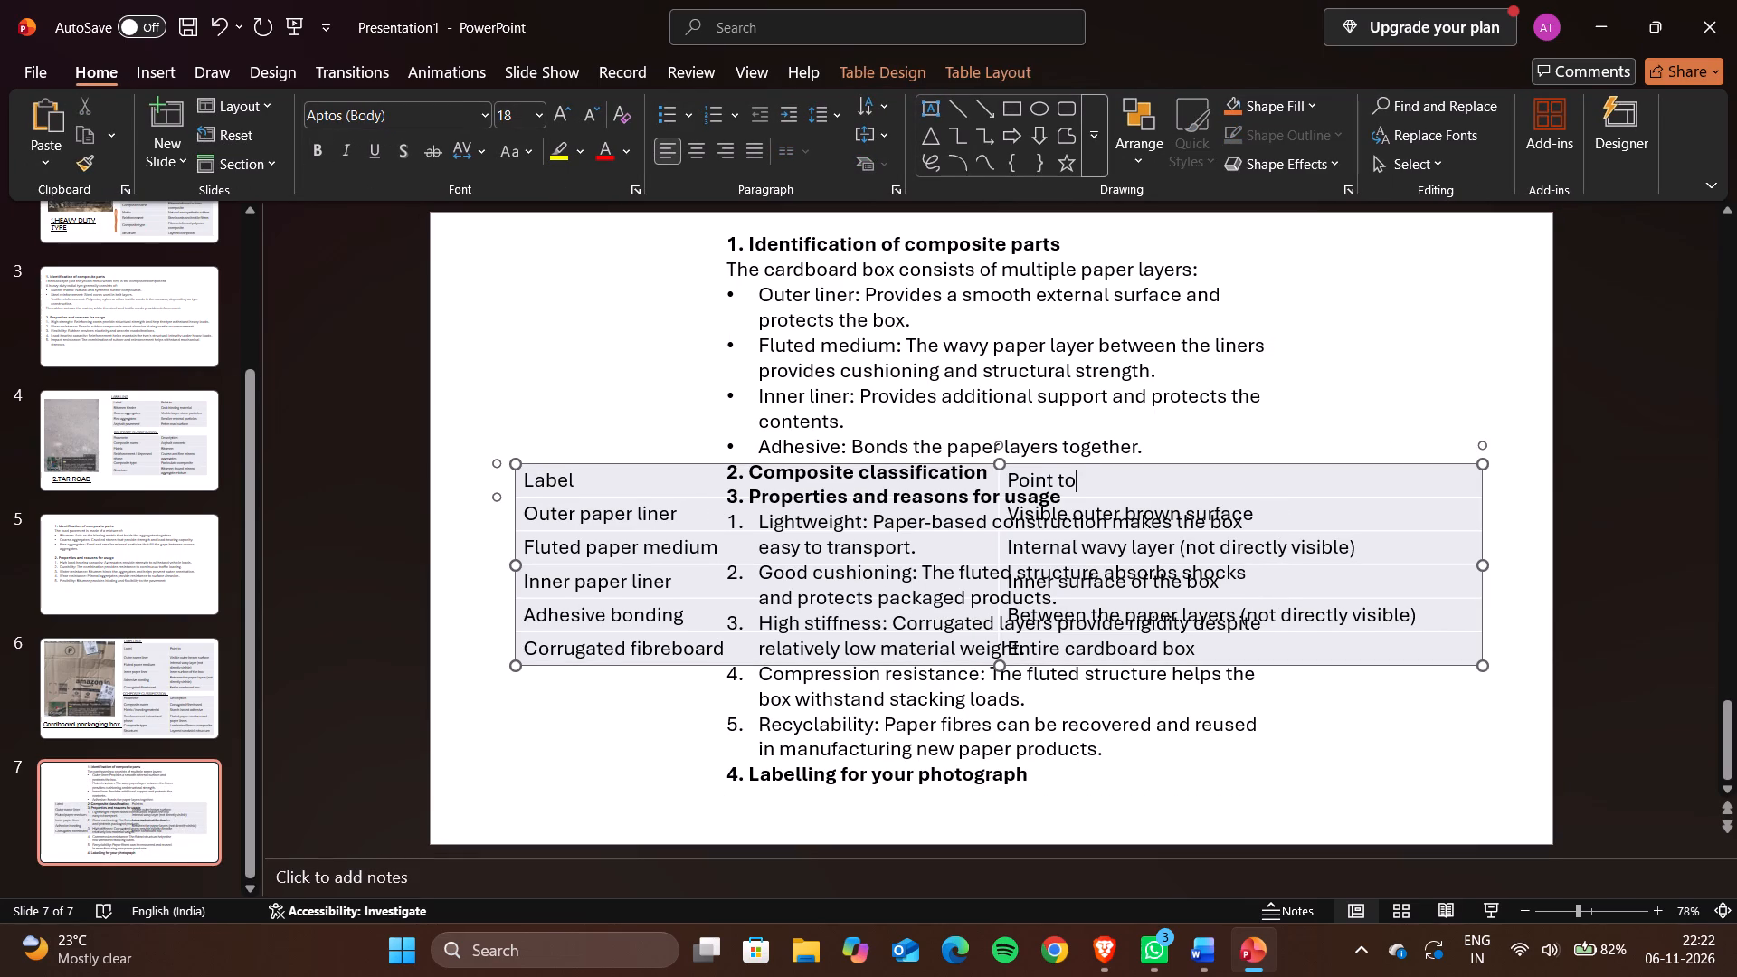
{"action": "key", "text": "Delete"}
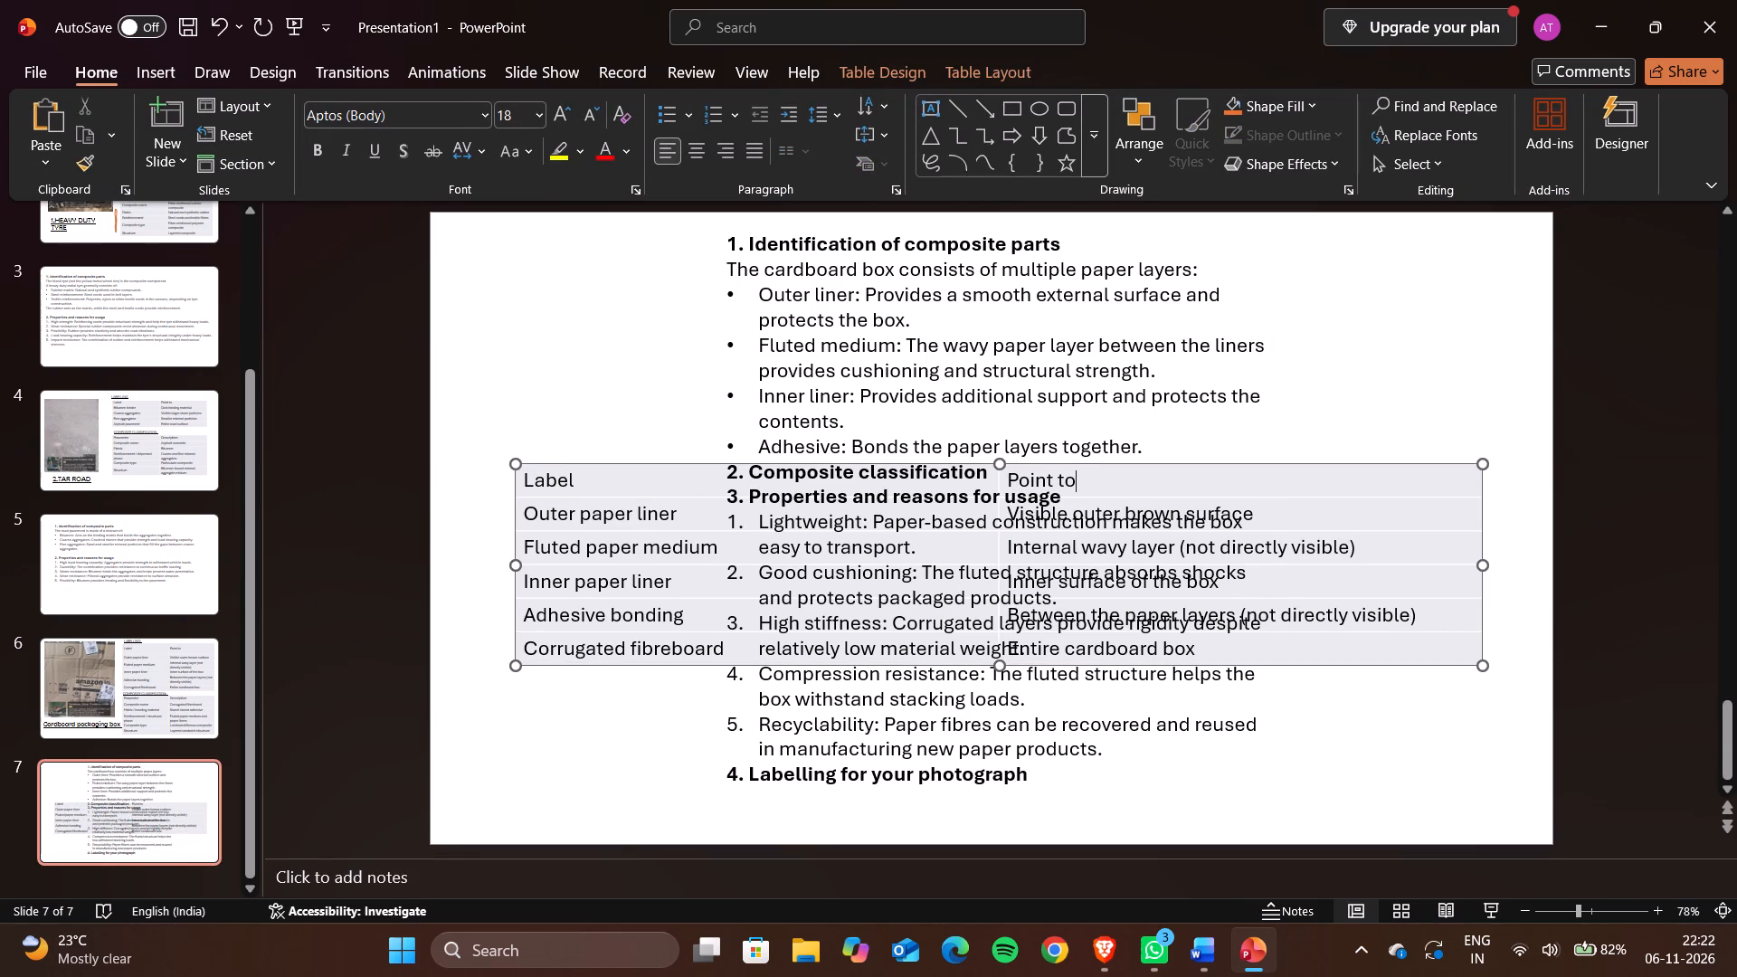
{"action": "key", "text": "Delete"}
{"action": "left_click", "coordinate": [1408, 460]}
{"action": "left_click", "coordinate": [1410, 463]}
{"action": "key", "text": "Delete"}
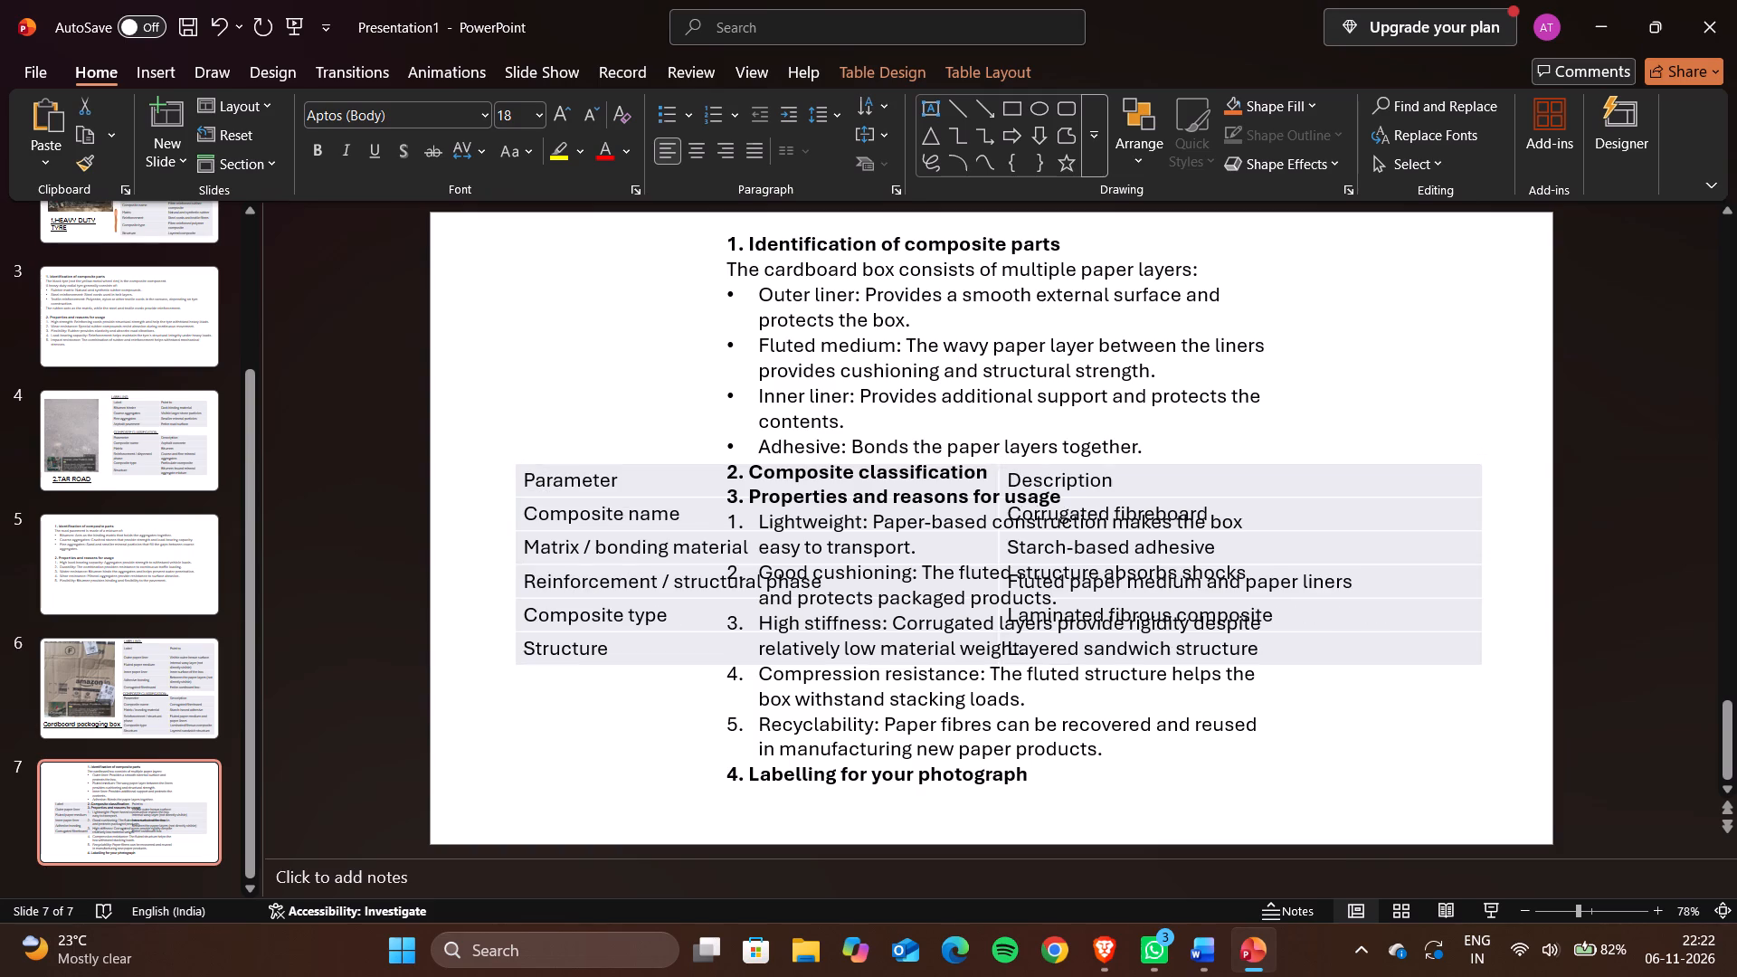
{"action": "left_click", "coordinate": [1410, 463]}
{"action": "key", "text": "Delete"}
Set all the text in the cardboard box notes on slide 7 to font size 20.
{"action": "left_click", "coordinate": [1264, 411]}
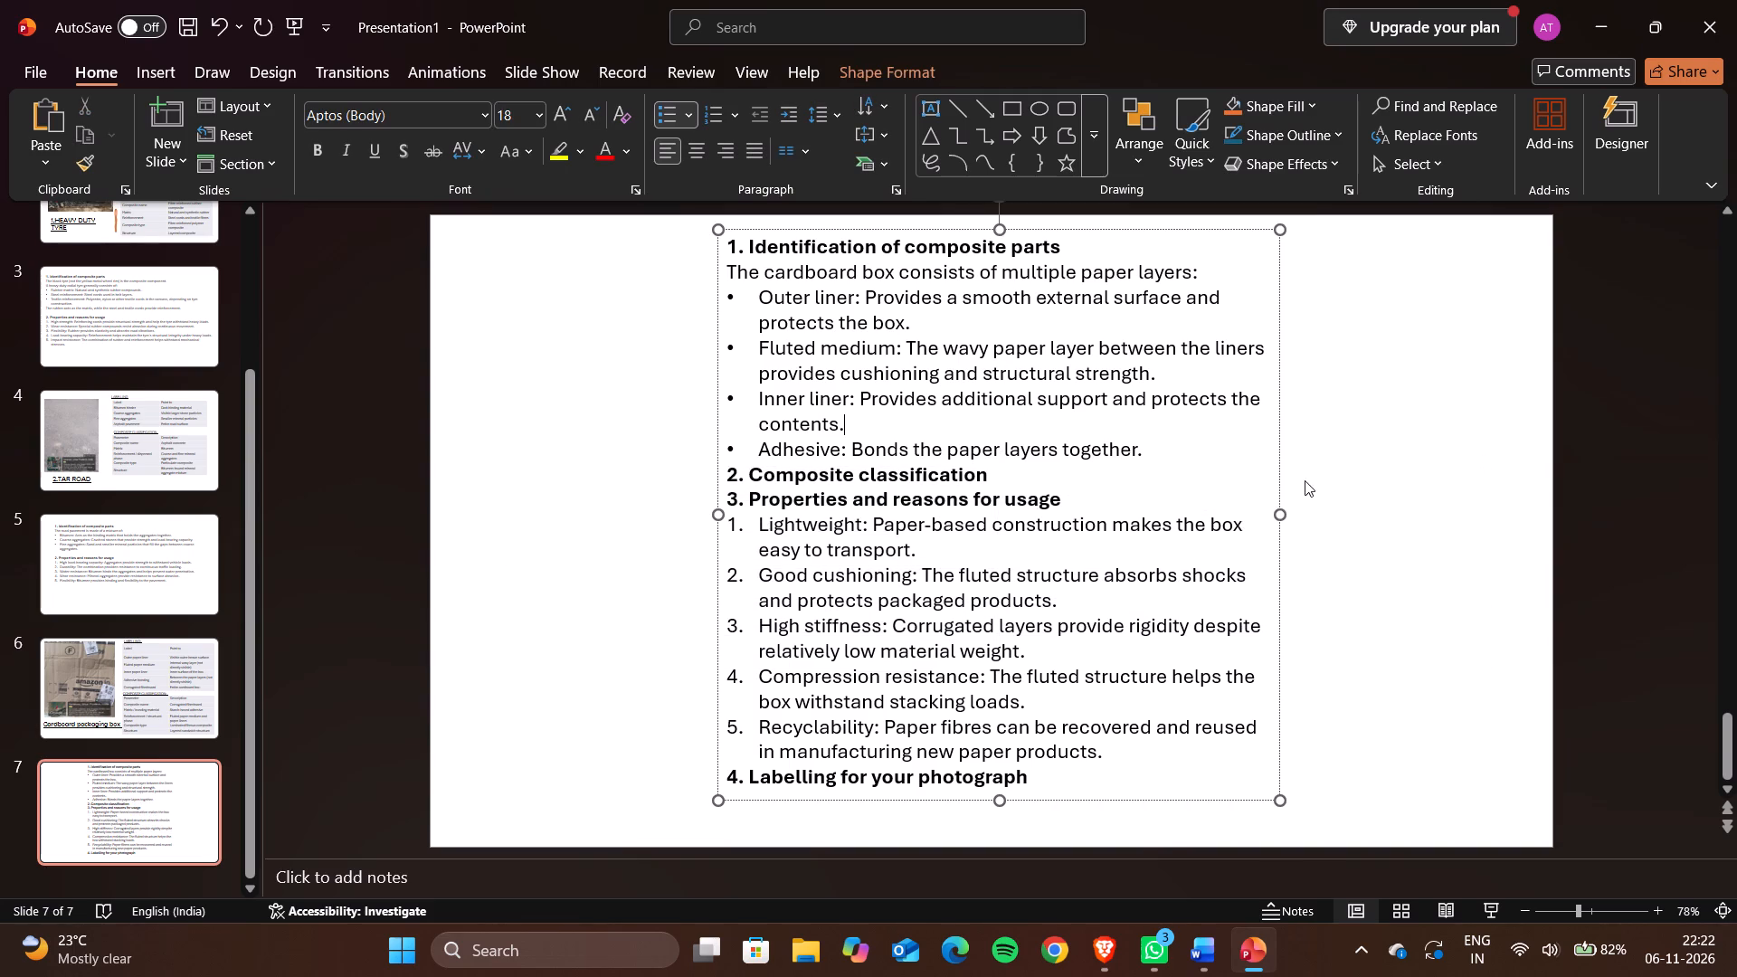
{"action": "key", "text": "ctrl+a"}
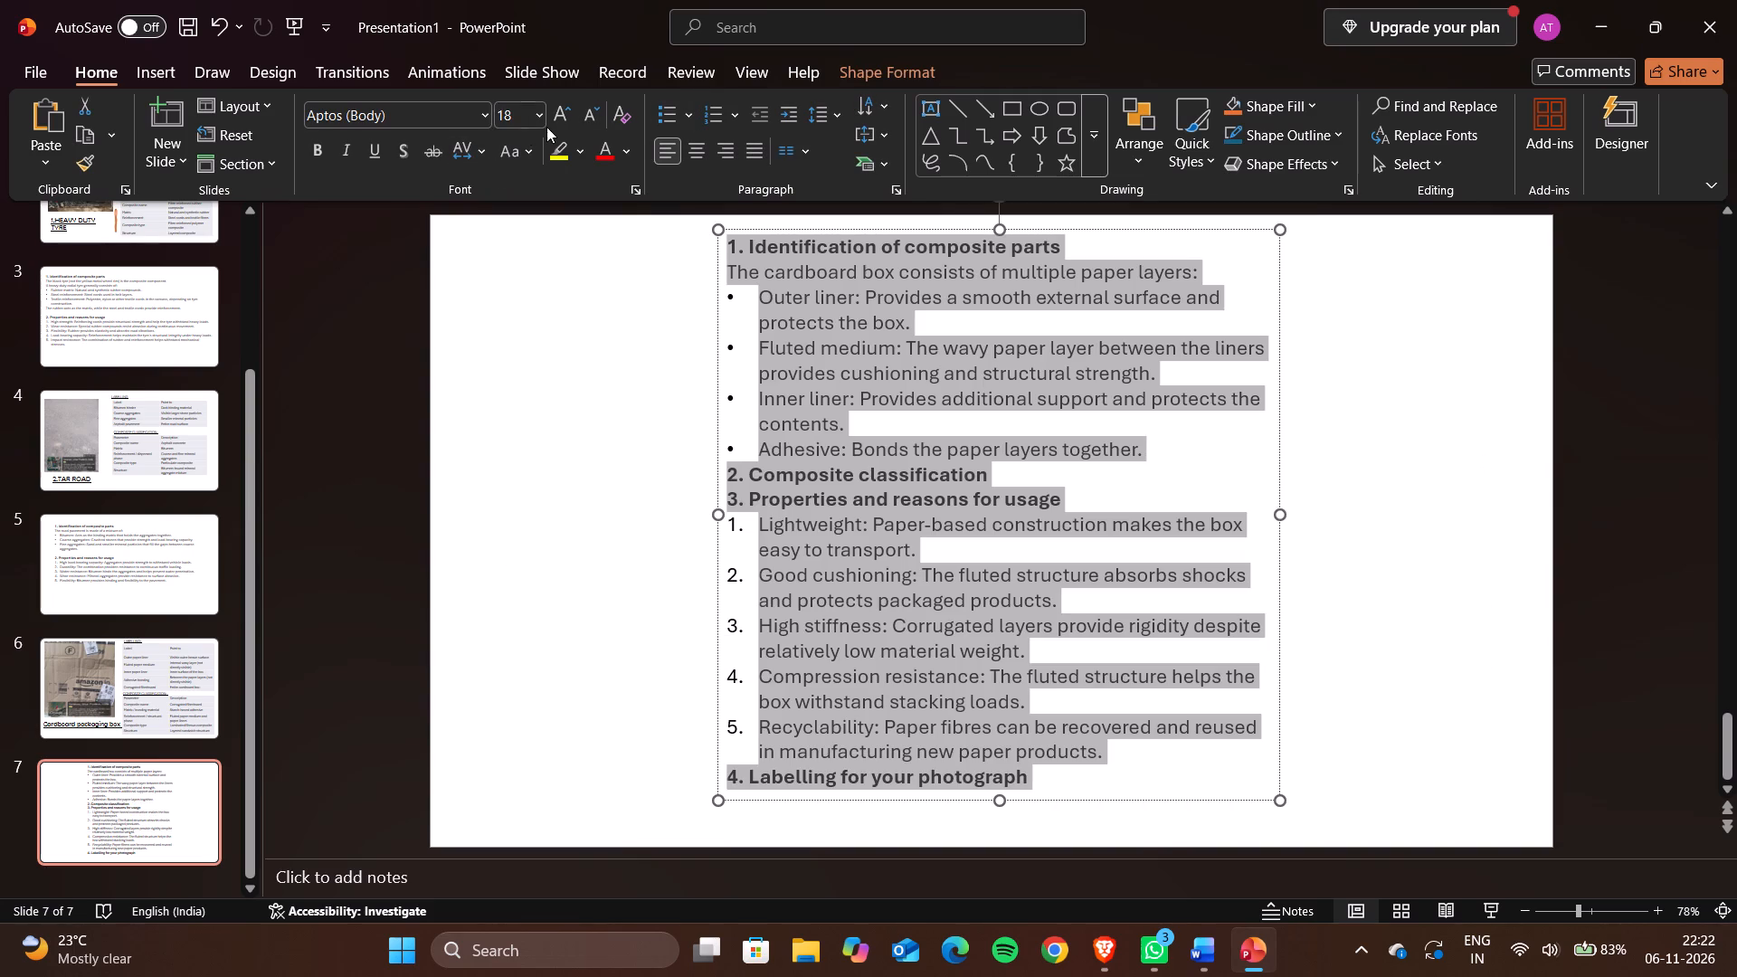
{"action": "left_click", "coordinate": [546, 119]}
{"action": "left_click", "coordinate": [541, 120]}
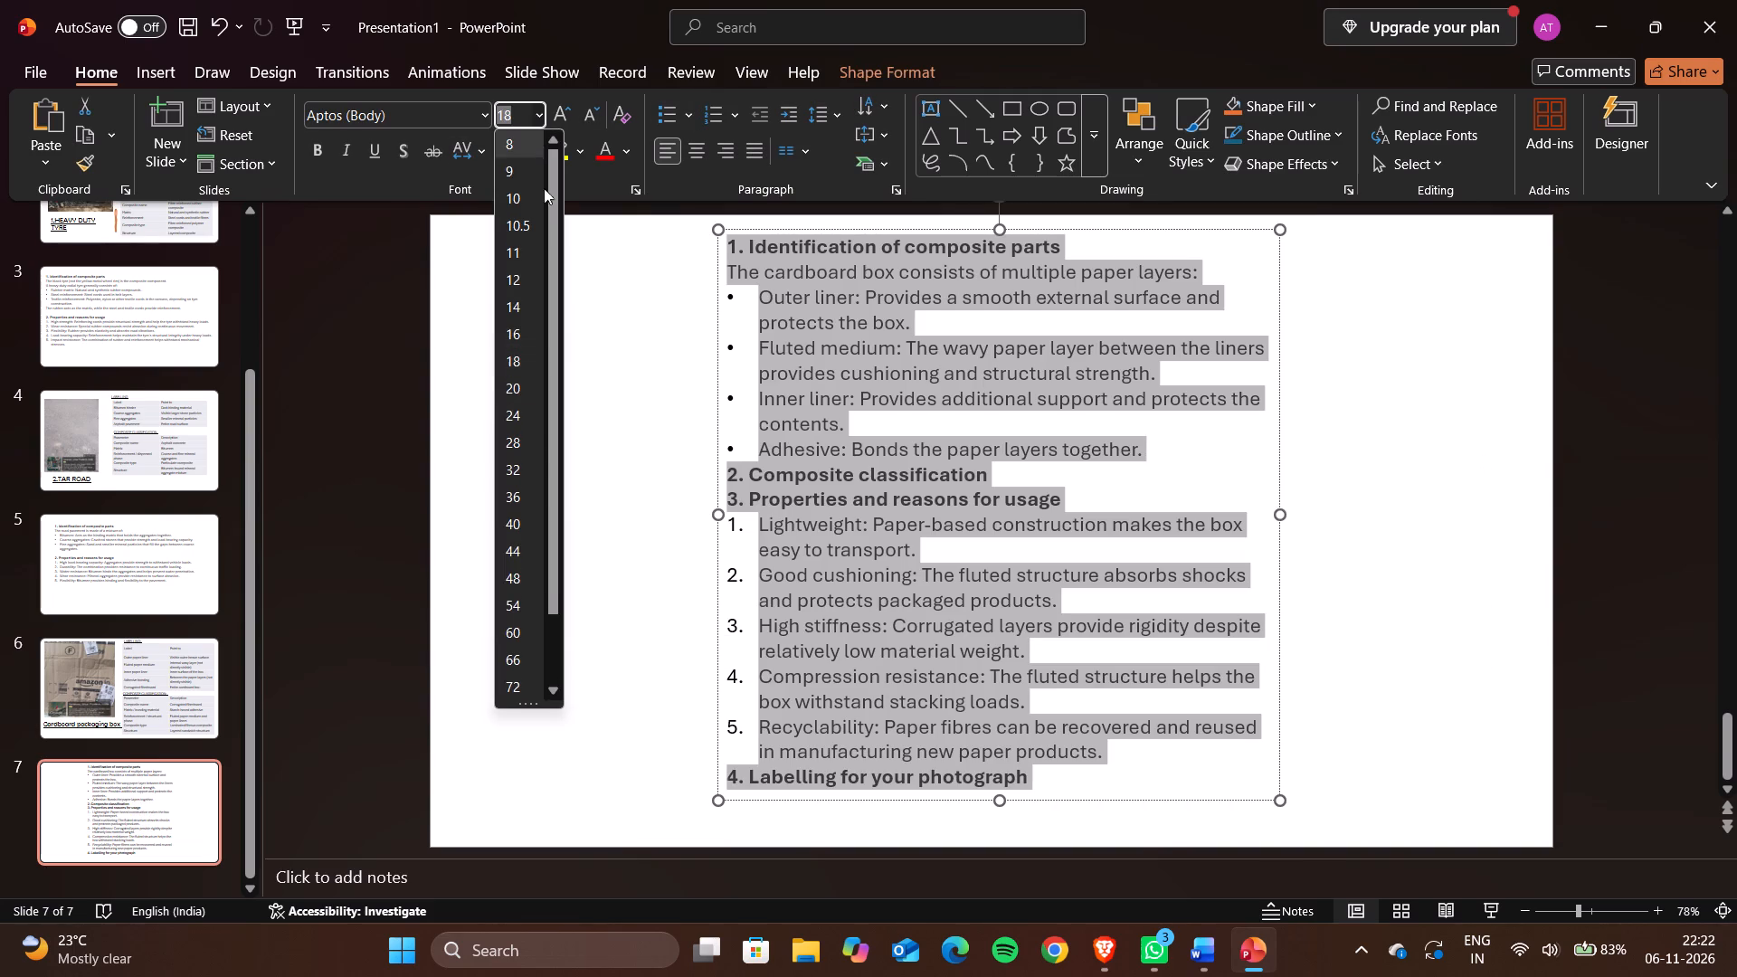
{"action": "left_click", "coordinate": [535, 387]}
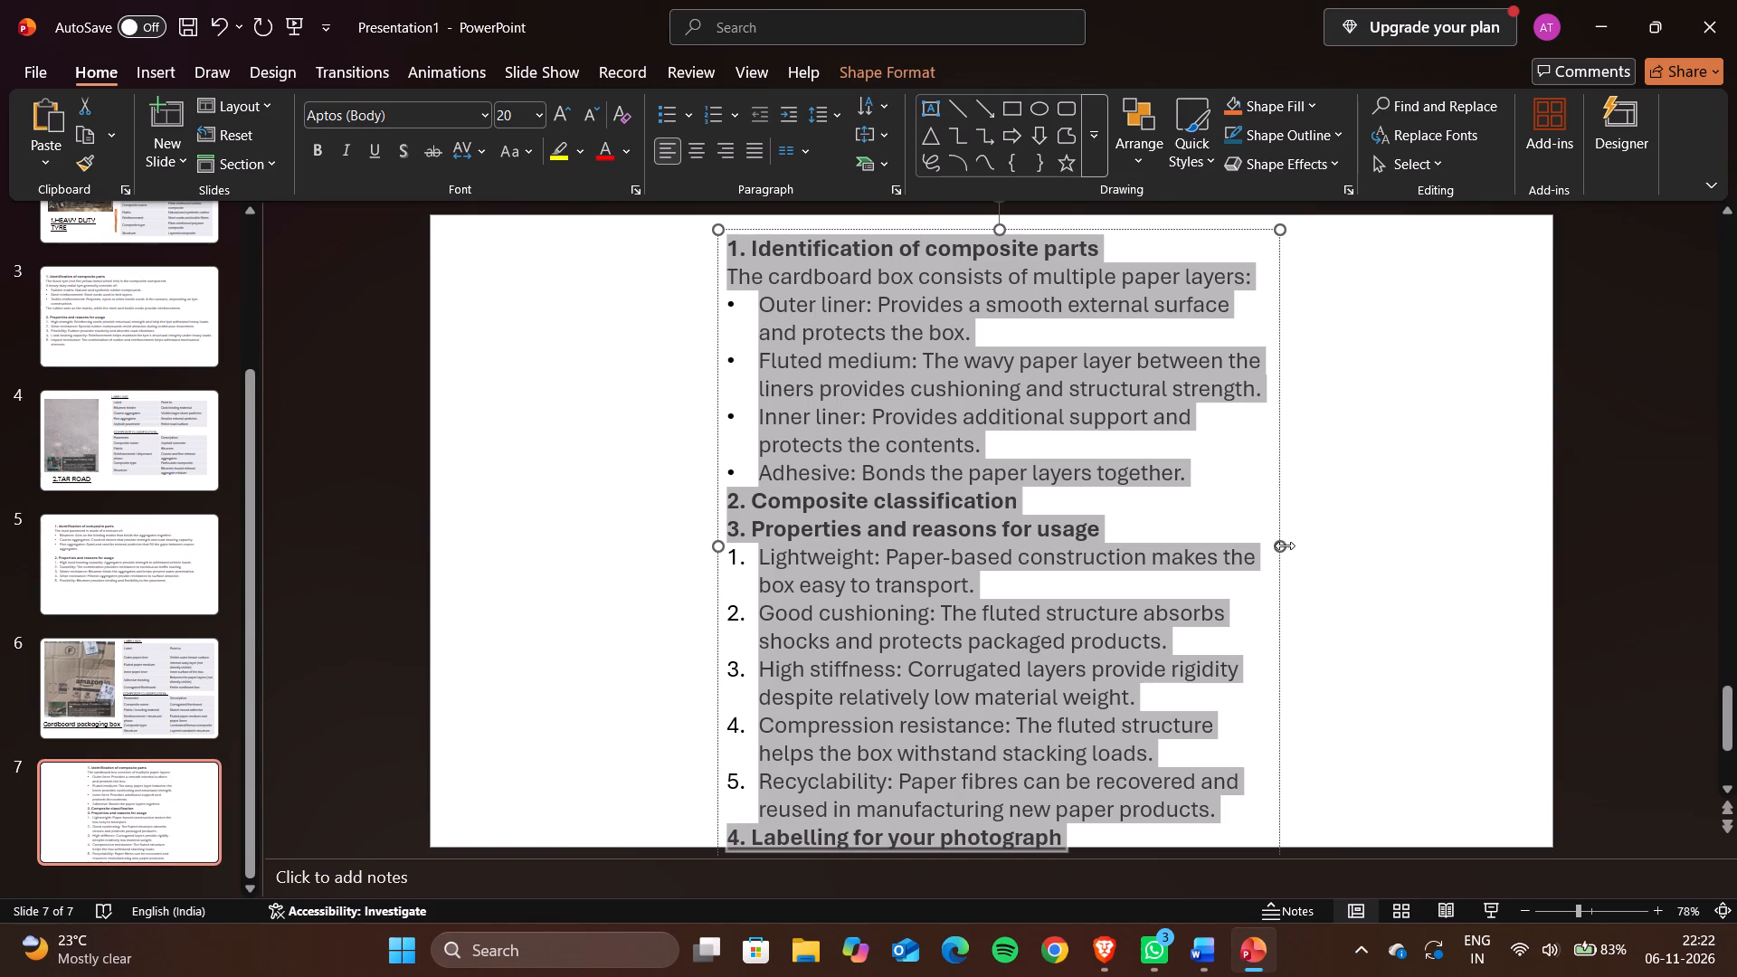
Widen the notes text box on both sides to span most of slide 7, and move it slightly down.
{"action": "left_click_drag", "start_coordinate": [1285, 545], "coordinate": [1473, 561]}
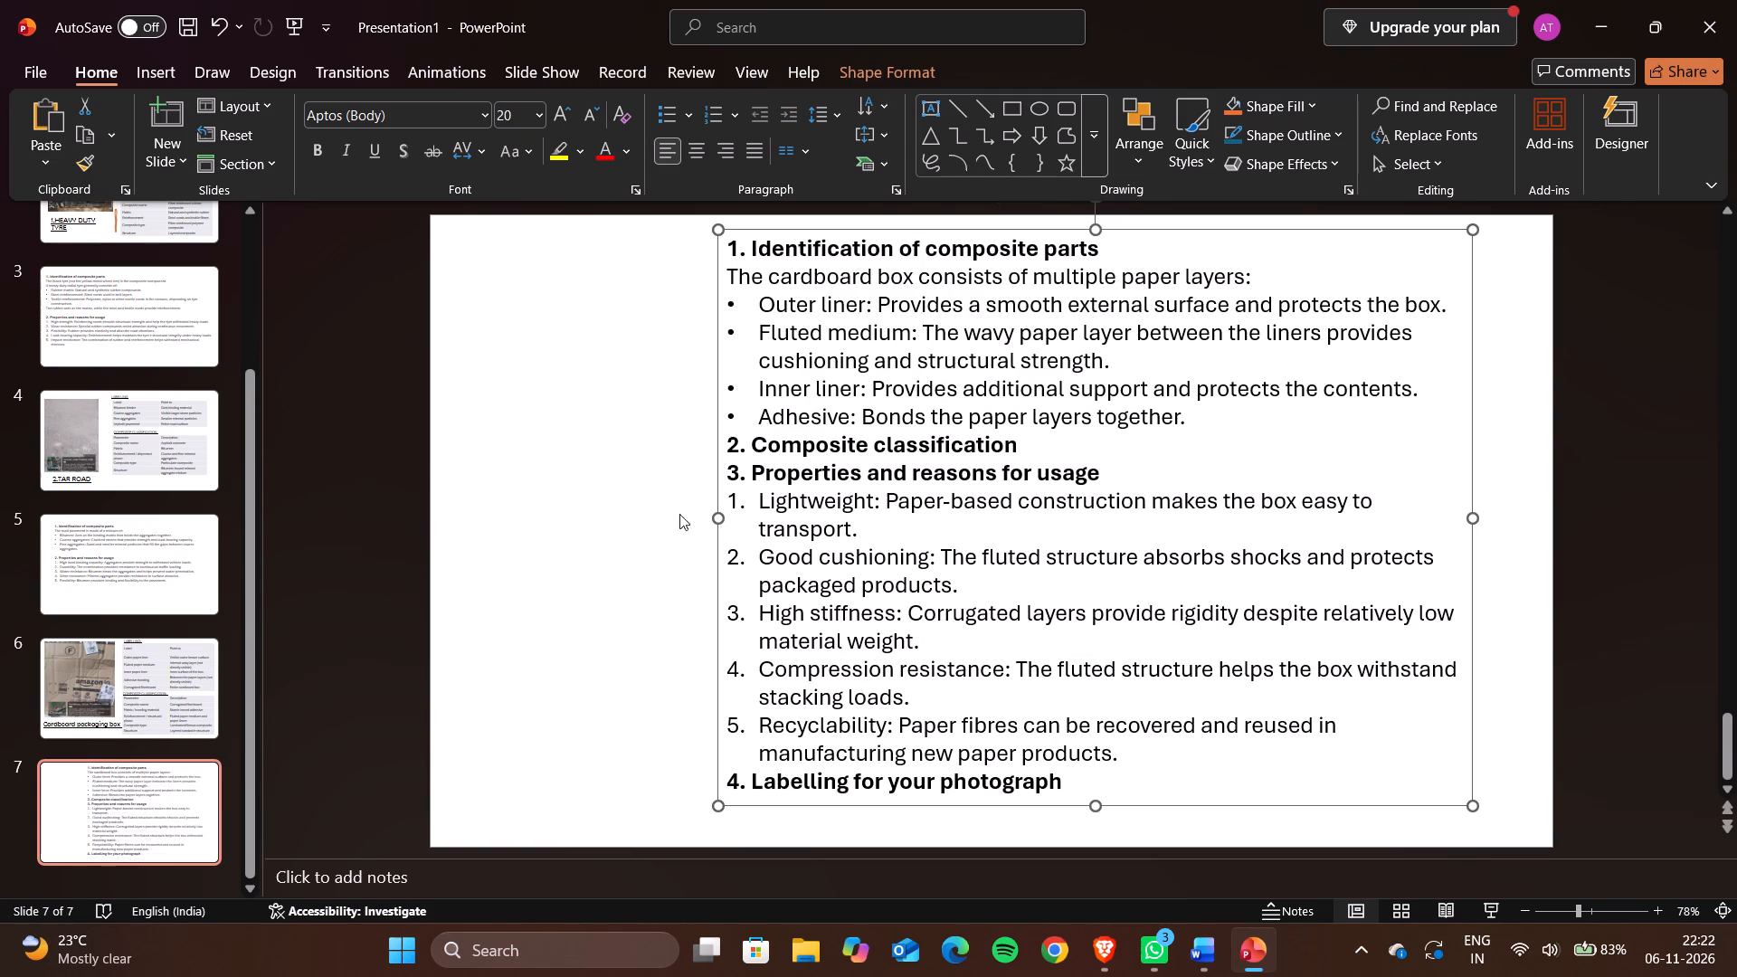
{"action": "left_click_drag", "start_coordinate": [715, 516], "coordinate": [502, 523]}
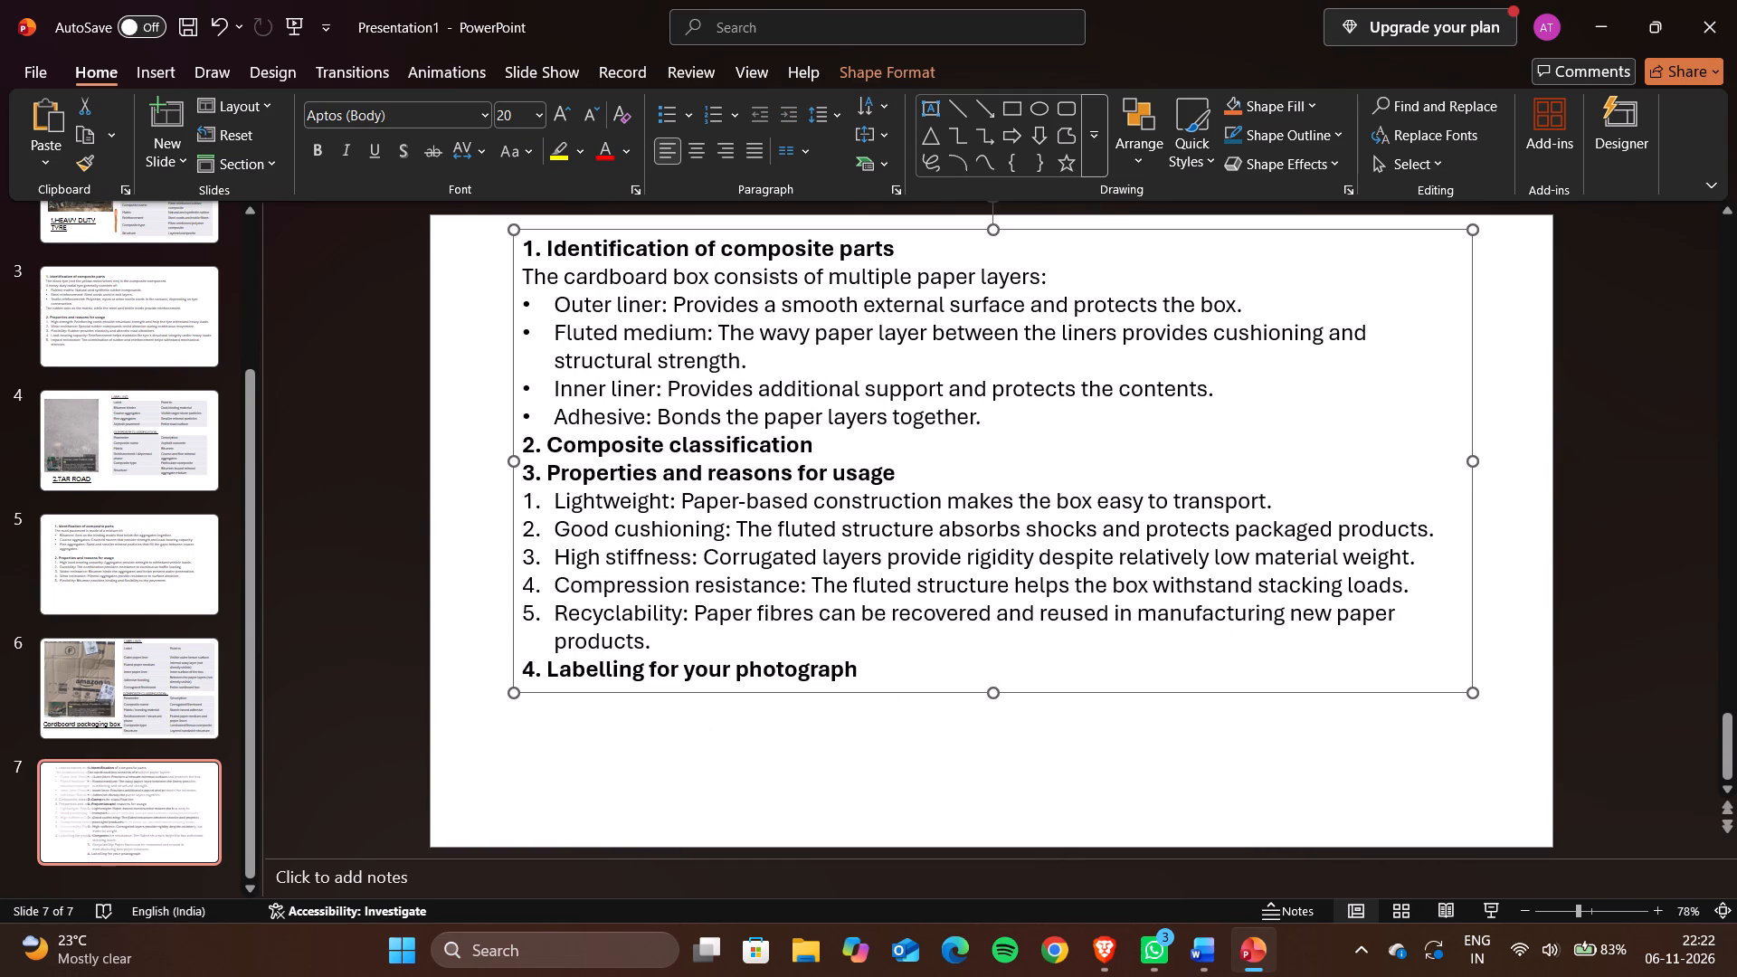
{"action": "left_click", "coordinate": [1191, 234]}
{"action": "left_click_drag", "start_coordinate": [1187, 230], "coordinate": [1201, 275]}
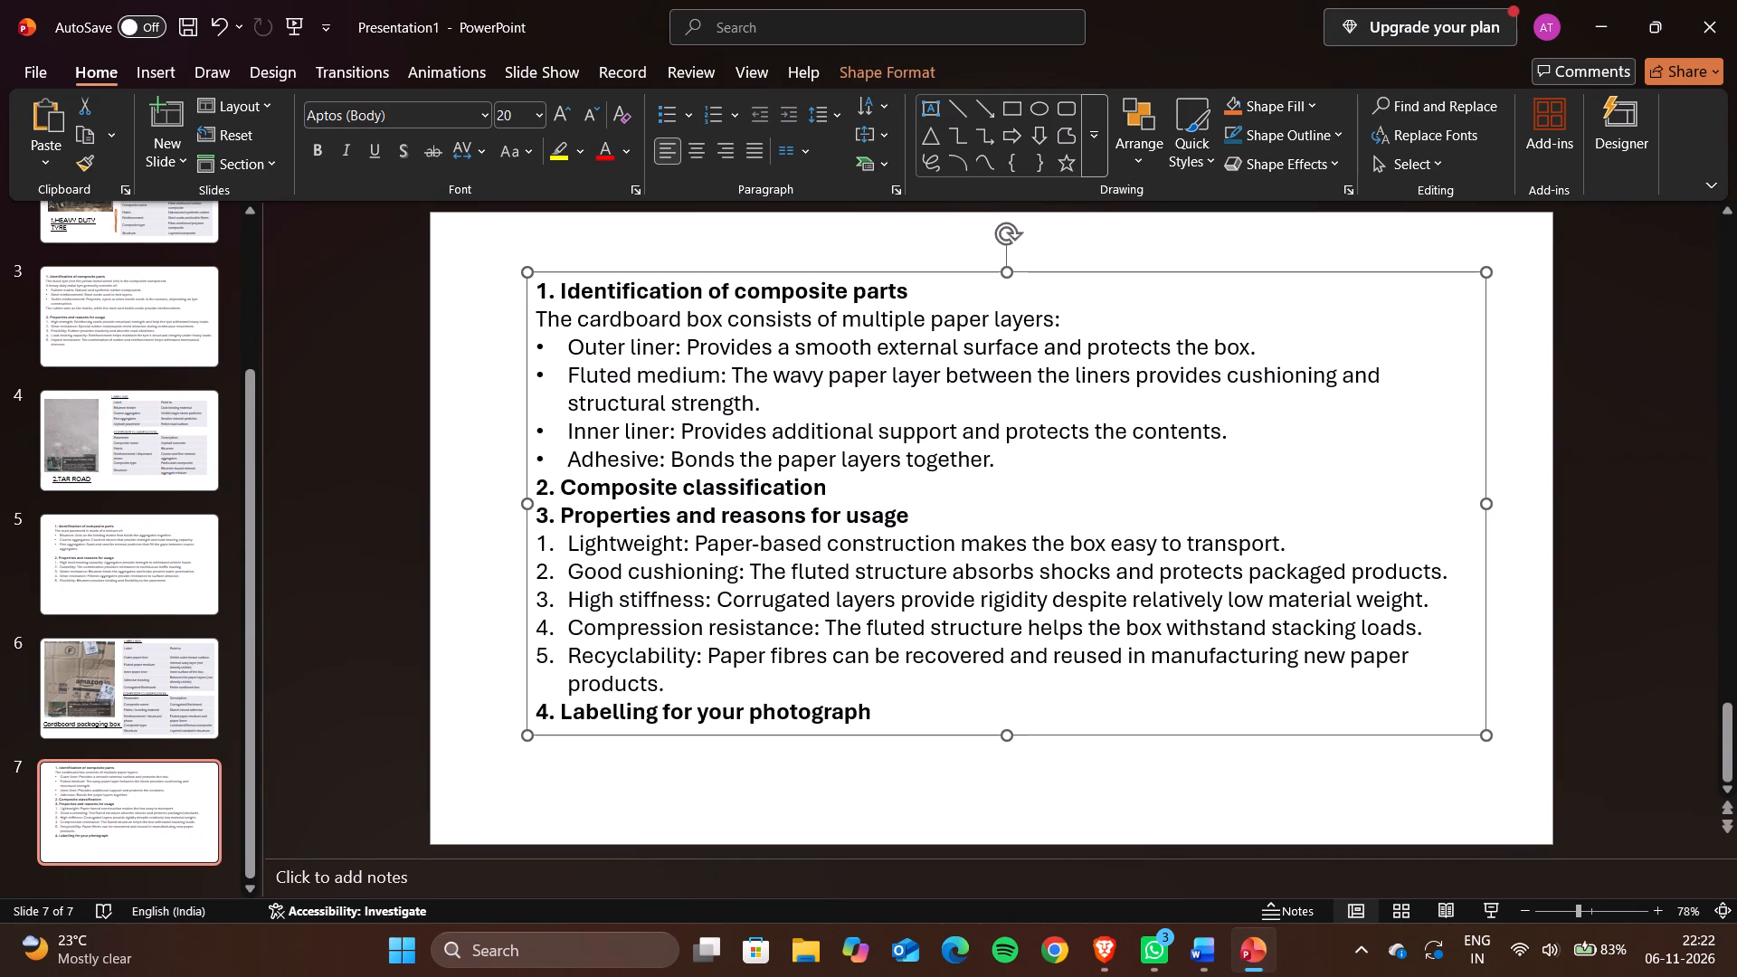
Delete the heading text "2. Composite classification", leaving a blank line between the two remaining sections.
{"action": "left_click", "coordinate": [851, 494]}
{"action": "key", "text": "BackSpace"}
{"action": "key", "text": "BackSpace"}
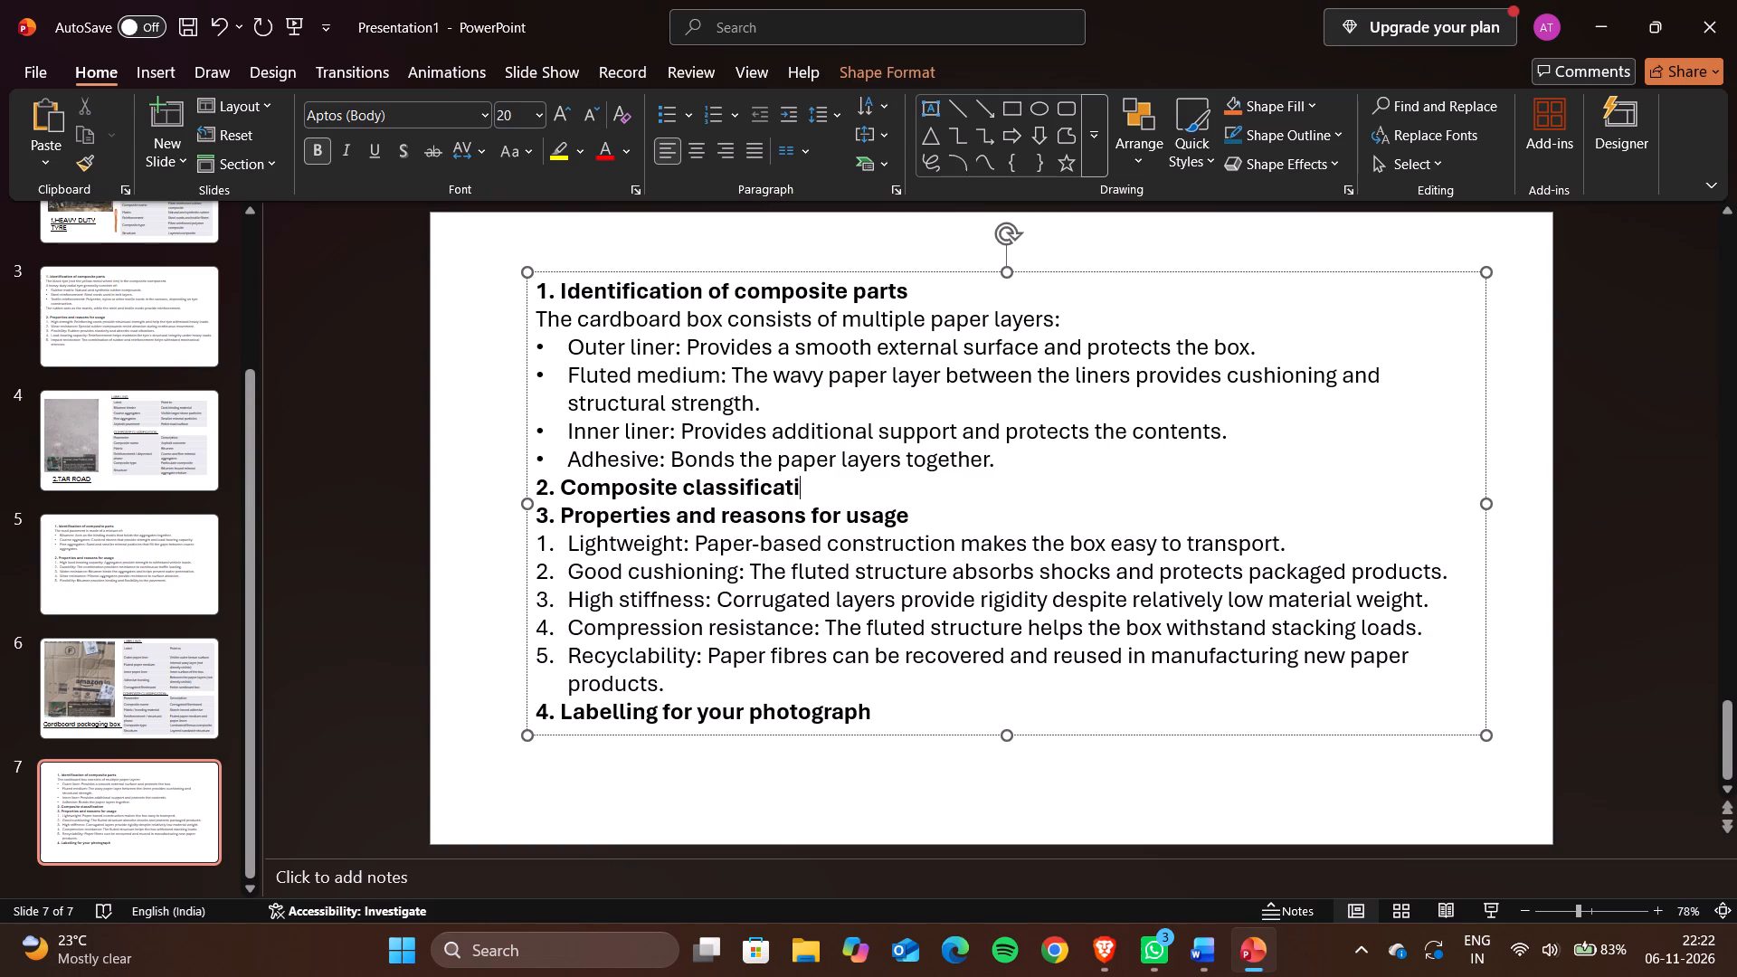
{"action": "key", "text": "BackSpace"}
{"action": "key", "text": "BackSpace"}
{"action": "key", "text": "BackSpace"}
{"action": "key", "text": "BackSpace"}
{"action": "key", "text": "BackSpace"}
{"action": "key", "text": "BackSpace"}
{"action": "key", "text": "BackSpace"}
{"action": "key", "text": "BackSpace"}
{"action": "key", "text": "BackSpace"}
{"action": "key", "text": "BackSpace"}
{"action": "key", "text": "BackSpace"}
{"action": "key", "text": "BackSpace"}
{"action": "key", "text": "BackSpace"}
{"action": "key", "text": "BackSpace"}
{"action": "key", "text": "BackSpace"}
{"action": "key", "text": "BackSpace"}
{"action": "key", "text": "BackSpace"}
{"action": "key", "text": "BackSpace"}
{"action": "key", "text": "BackSpace"}
{"action": "key", "text": "BackSpace"}
{"action": "key", "text": "BackSpace"}
{"action": "key", "text": "BackSpace"}
{"action": "key", "text": "BackSpace"}
{"action": "key", "text": "BackSpace"}
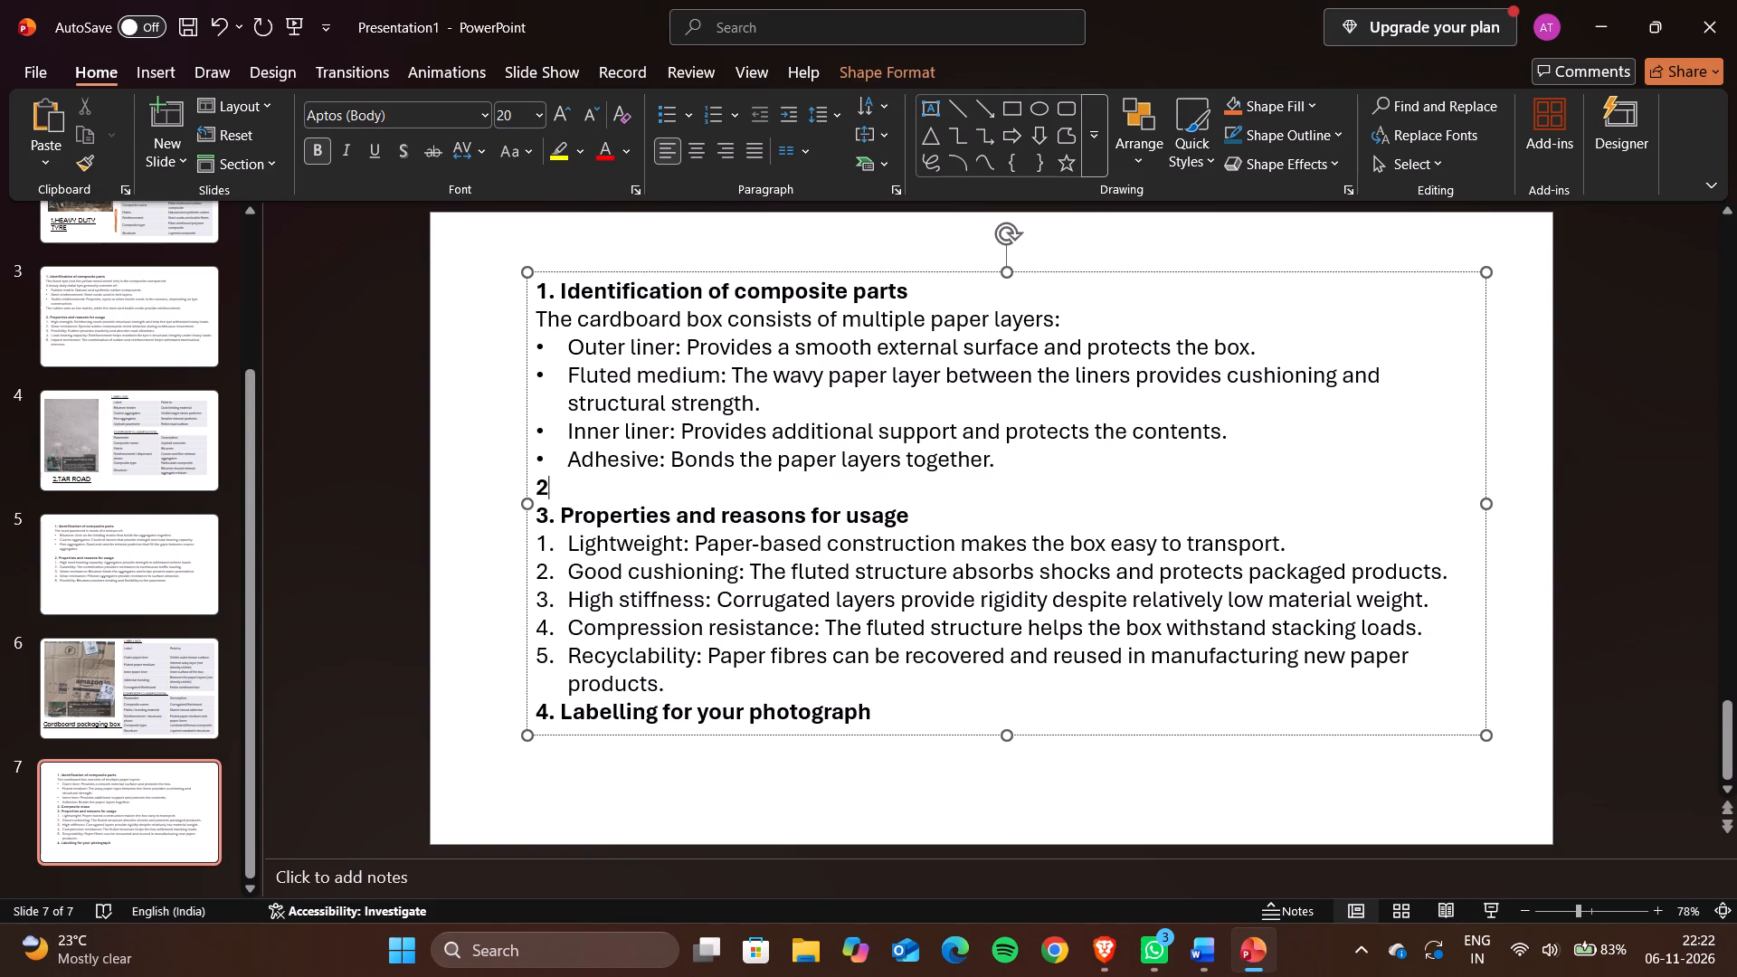
{"action": "key", "text": "BackSpace"}
Delete the closing heading "4. Labelling for your photograph" from the end of the notes.
{"action": "left_click", "coordinate": [887, 721]}
{"action": "key", "text": "BackSpace"}
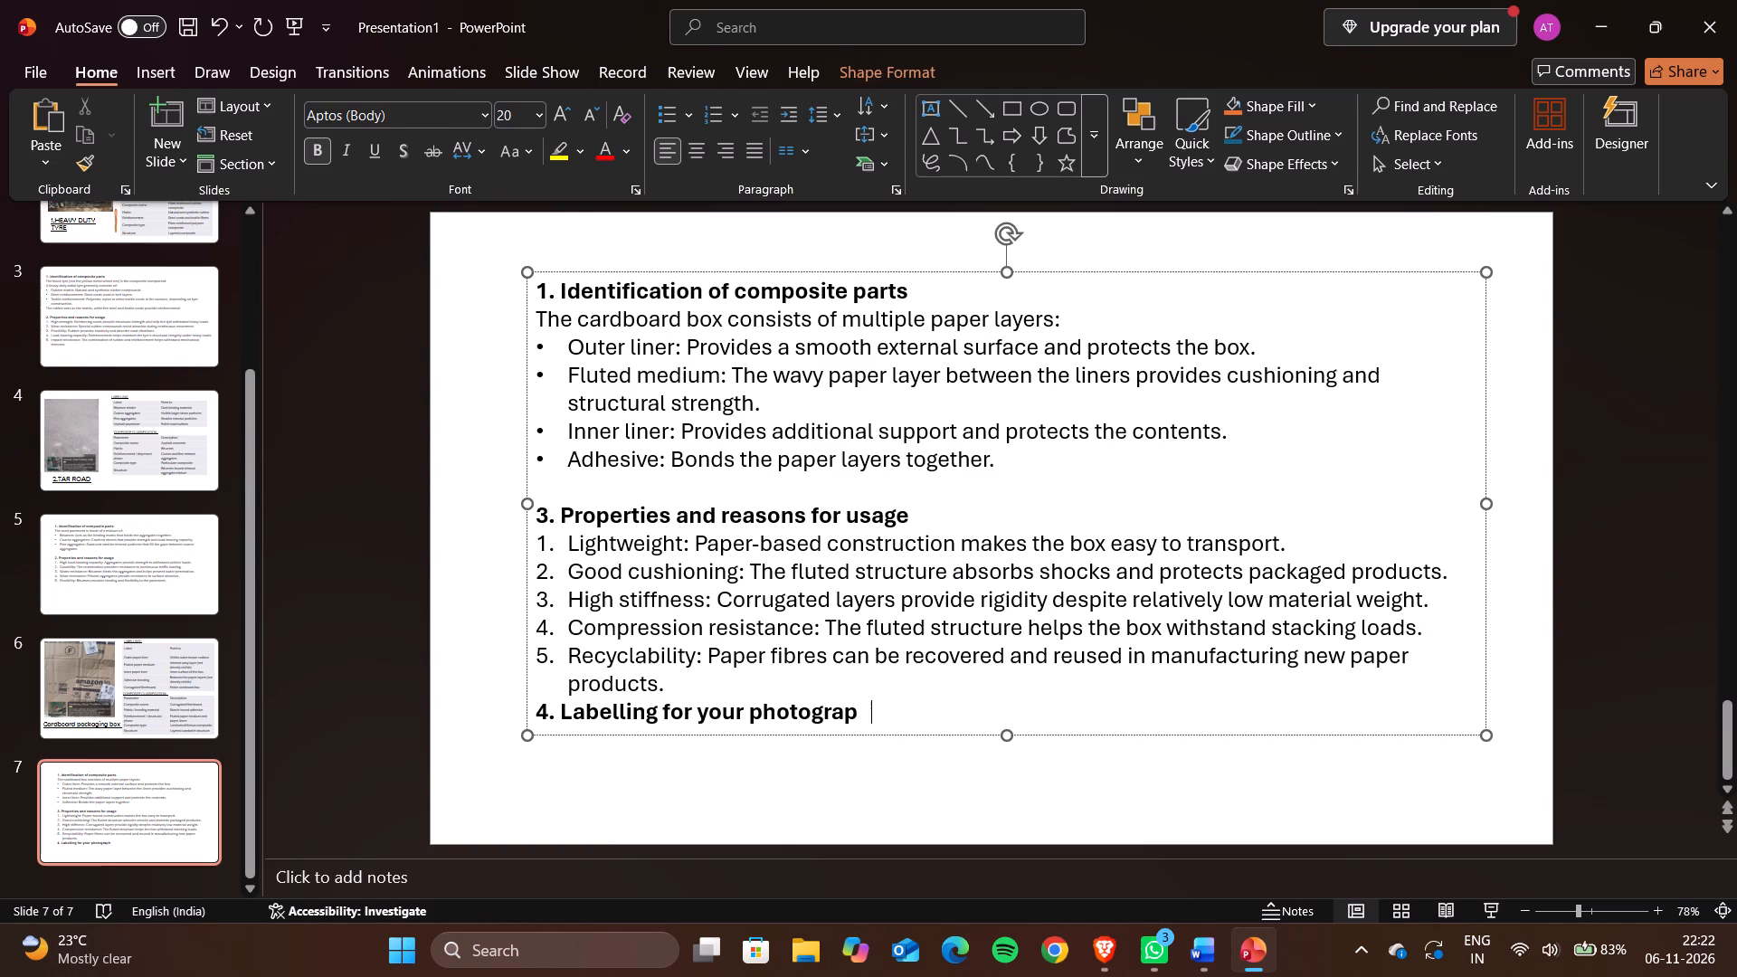
{"action": "key", "text": "BackSpace"}
{"action": "key", "text": "BackSpace"}
{"action": "key", "text": "BackSpace"}
{"action": "key", "text": "BackSpace"}
{"action": "key", "text": "BackSpace"}
{"action": "key", "text": "BackSpace"}
{"action": "key", "text": "BackSpace"}
{"action": "key", "text": "BackSpace"}
{"action": "key", "text": "BackSpace"}
{"action": "key", "text": "BackSpace"}
{"action": "key", "text": "BackSpace"}
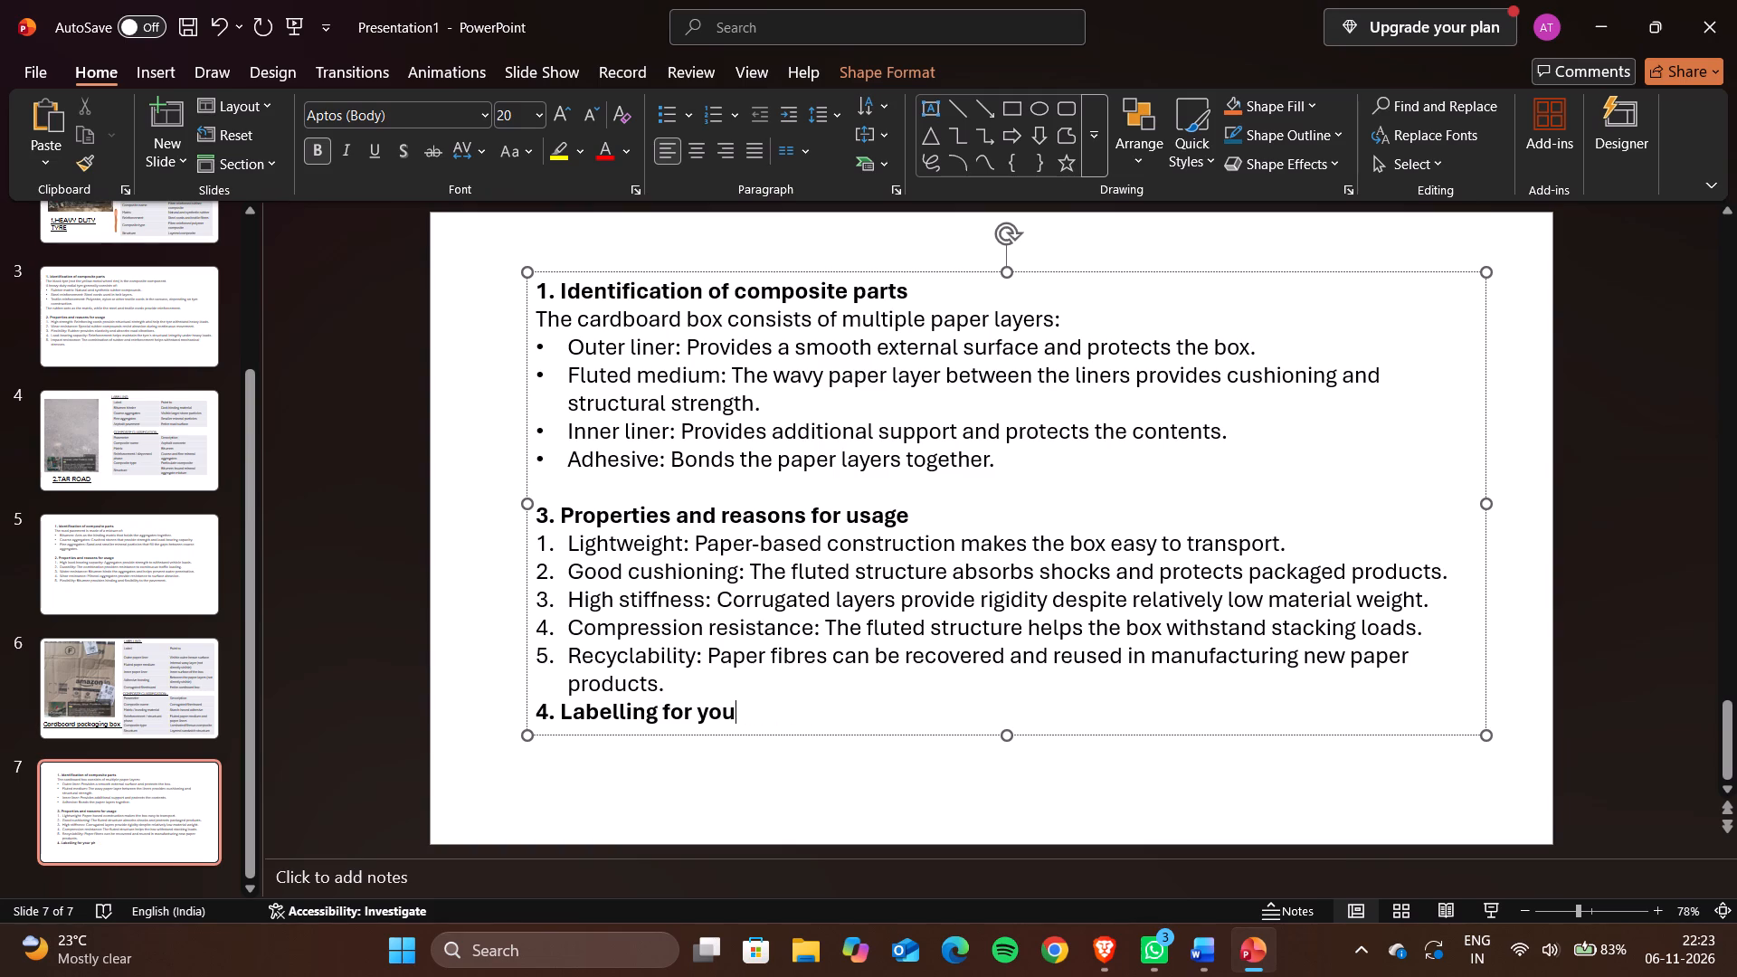
{"action": "key", "text": "BackSpace"}
{"action": "key", "text": "BackSpace"}
{"action": "key", "text": "BackSpace"}
{"action": "key", "text": "BackSpace"}
{"action": "key", "text": "BackSpace"}
{"action": "key", "text": "BackSpace"}
{"action": "key", "text": "BackSpace"}
{"action": "key", "text": "BackSpace"}
{"action": "key", "text": "BackSpace"}
{"action": "key", "text": "BackSpace"}
{"action": "key", "text": "BackSpace"}
{"action": "key", "text": "BackSpace"}
{"action": "key", "text": "BackSpace"}
{"action": "key", "text": "BackSpace"}
{"action": "key", "text": "BackSpace"}
{"action": "key", "text": "BackSpace"}
{"action": "key", "text": "BackSpace"}
{"action": "key", "text": "BackSpace"}
{"action": "key", "text": "BackSpace"}
{"action": "key", "text": "BackSpace"}
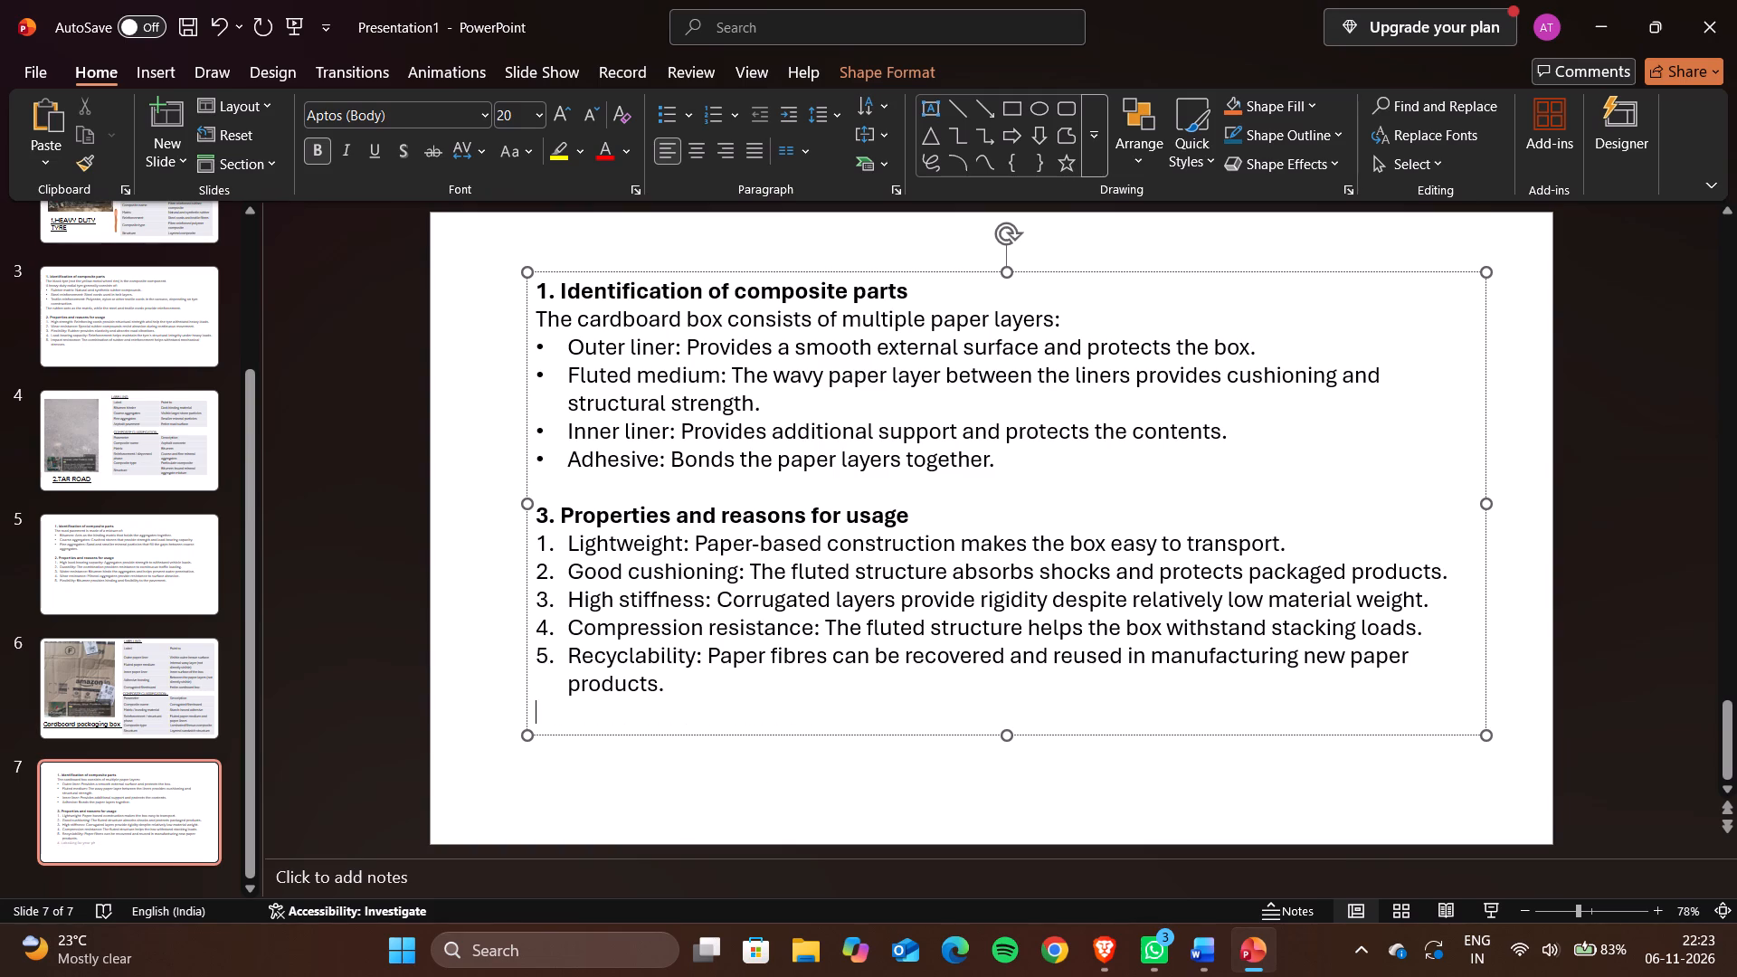
Renumber the "Properties and reasons for usage" heading as 2.
{"action": "left_click", "coordinate": [551, 512]}
{"action": "key", "text": "BackSpace"}
{"action": "key", "text": "2"}
{"action": "left_click", "coordinate": [846, 691]}
{"action": "left_click", "coordinate": [1606, 440]}
Extend the notes text box on slide 7 to start close to the slide's left edge.
{"action": "left_click", "coordinate": [685, 425]}
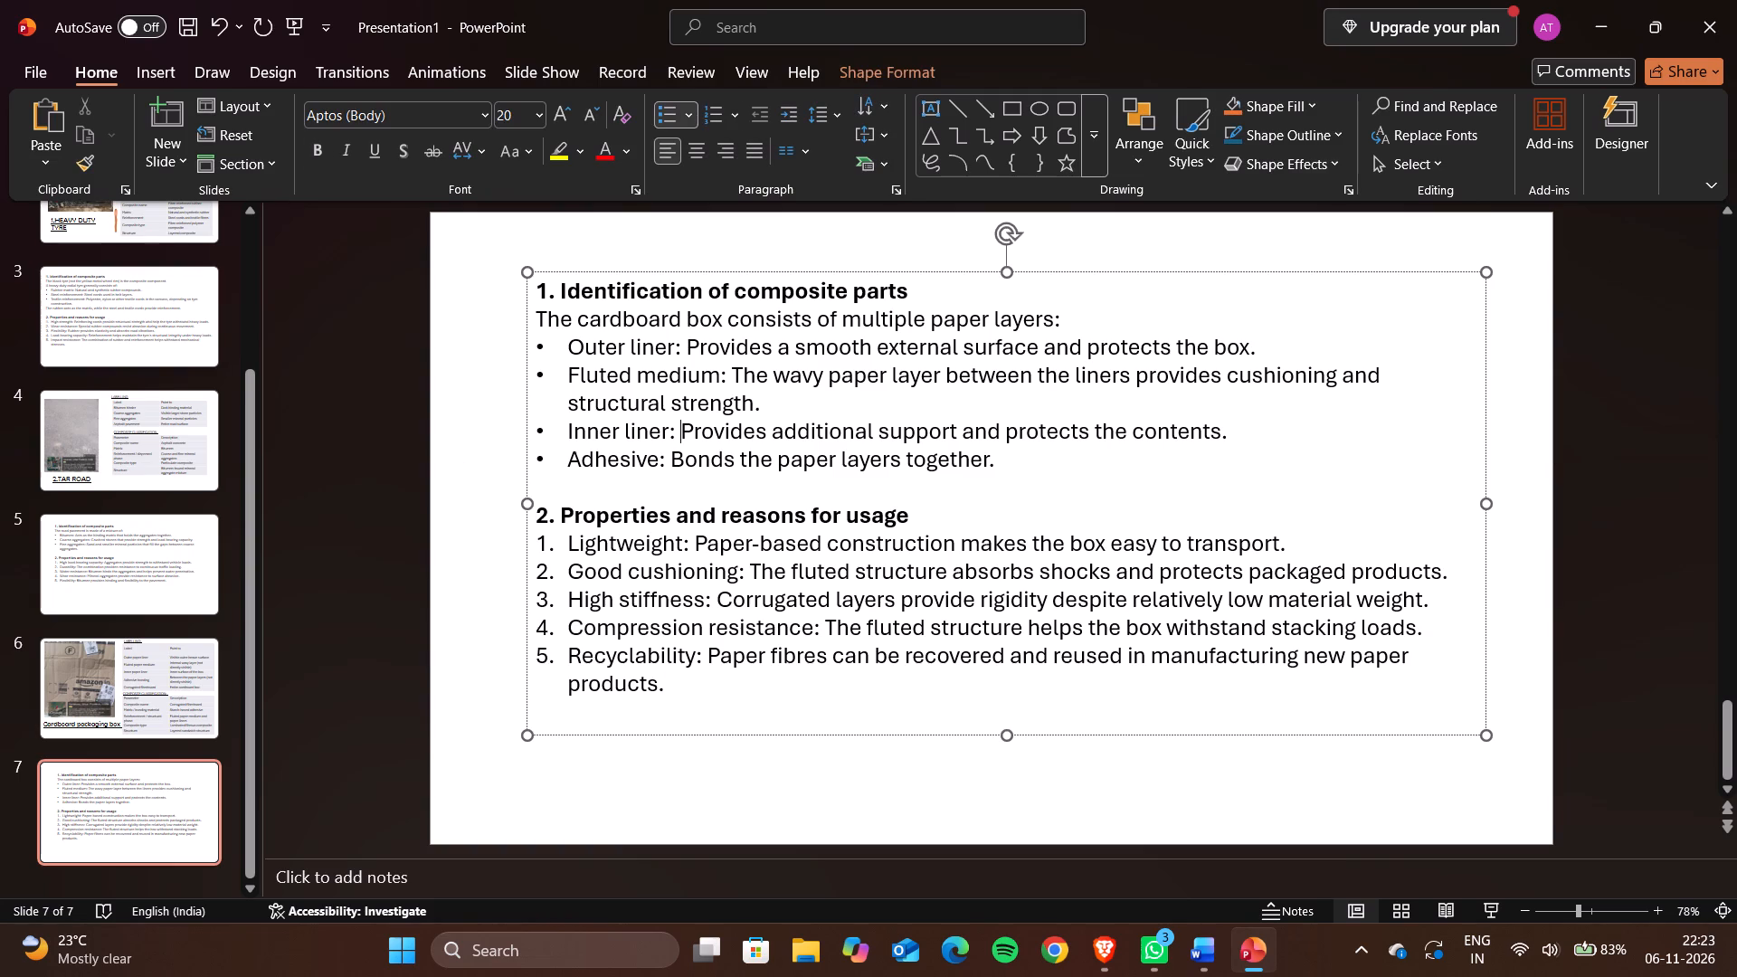
{"action": "left_click_drag", "start_coordinate": [527, 507], "coordinate": [451, 516]}
{"action": "left_click", "coordinate": [1673, 403]}
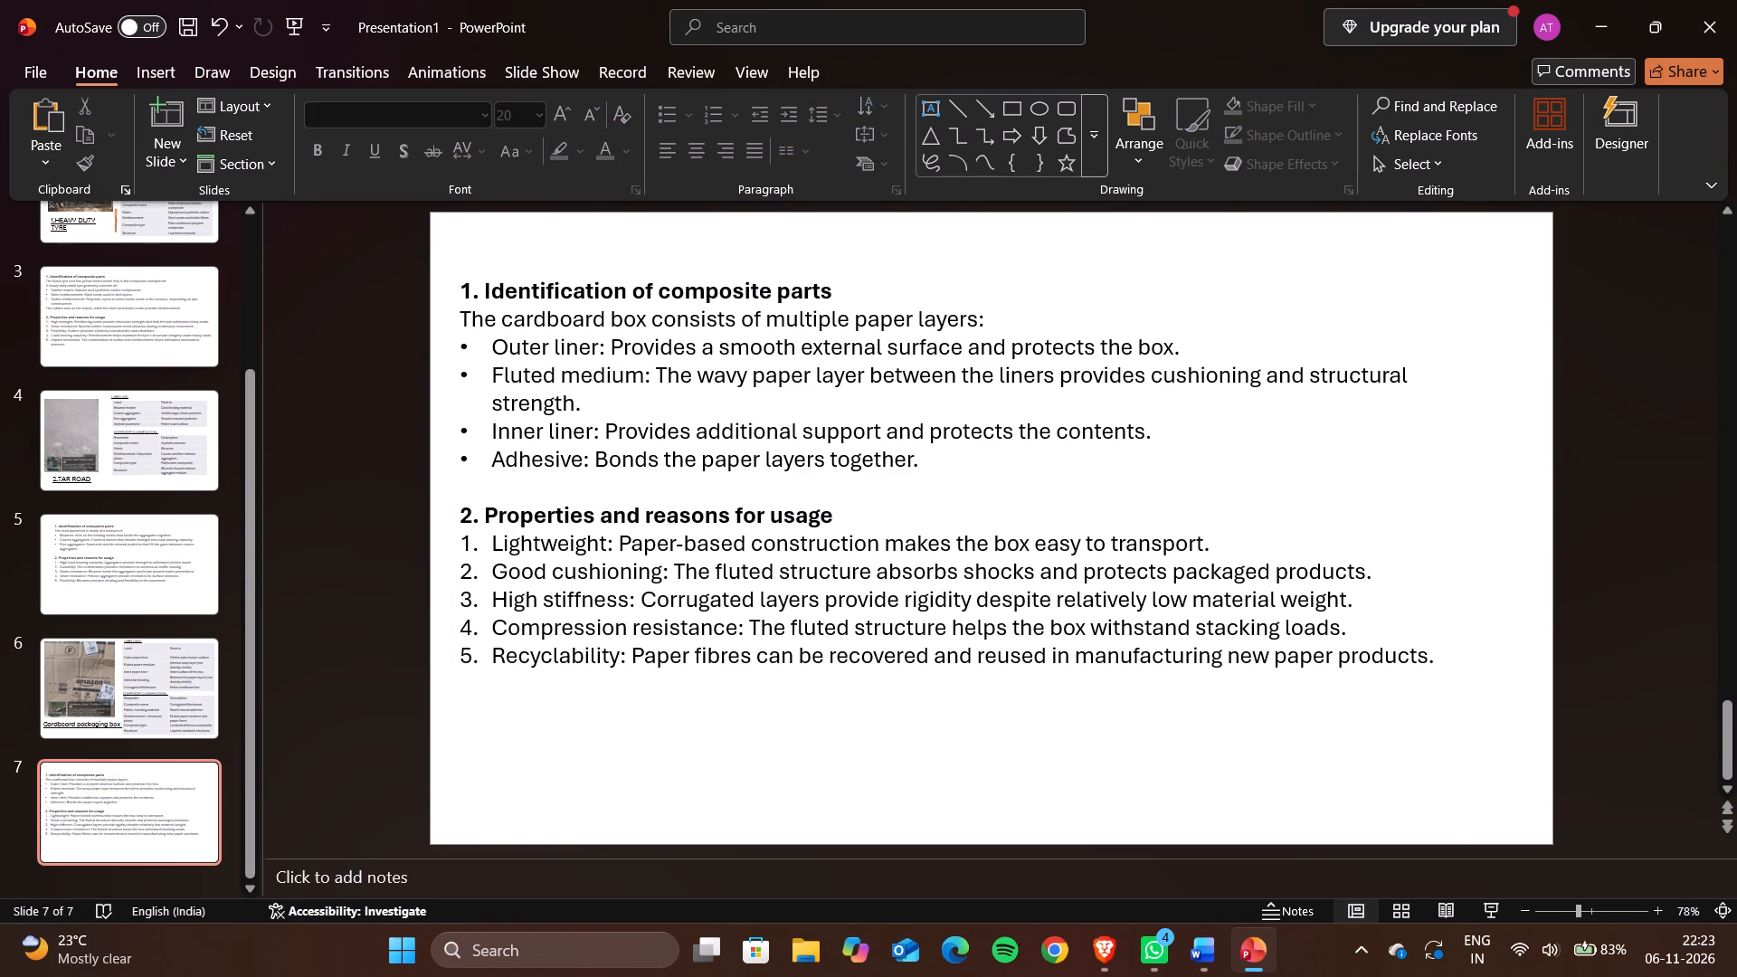
Compare slide 7 with the earlier notes slides and shift its notes text box slightly right, away from the slide's left edge.
{"action": "left_click", "coordinate": [80, 526]}
{"action": "left_click", "coordinate": [129, 327]}
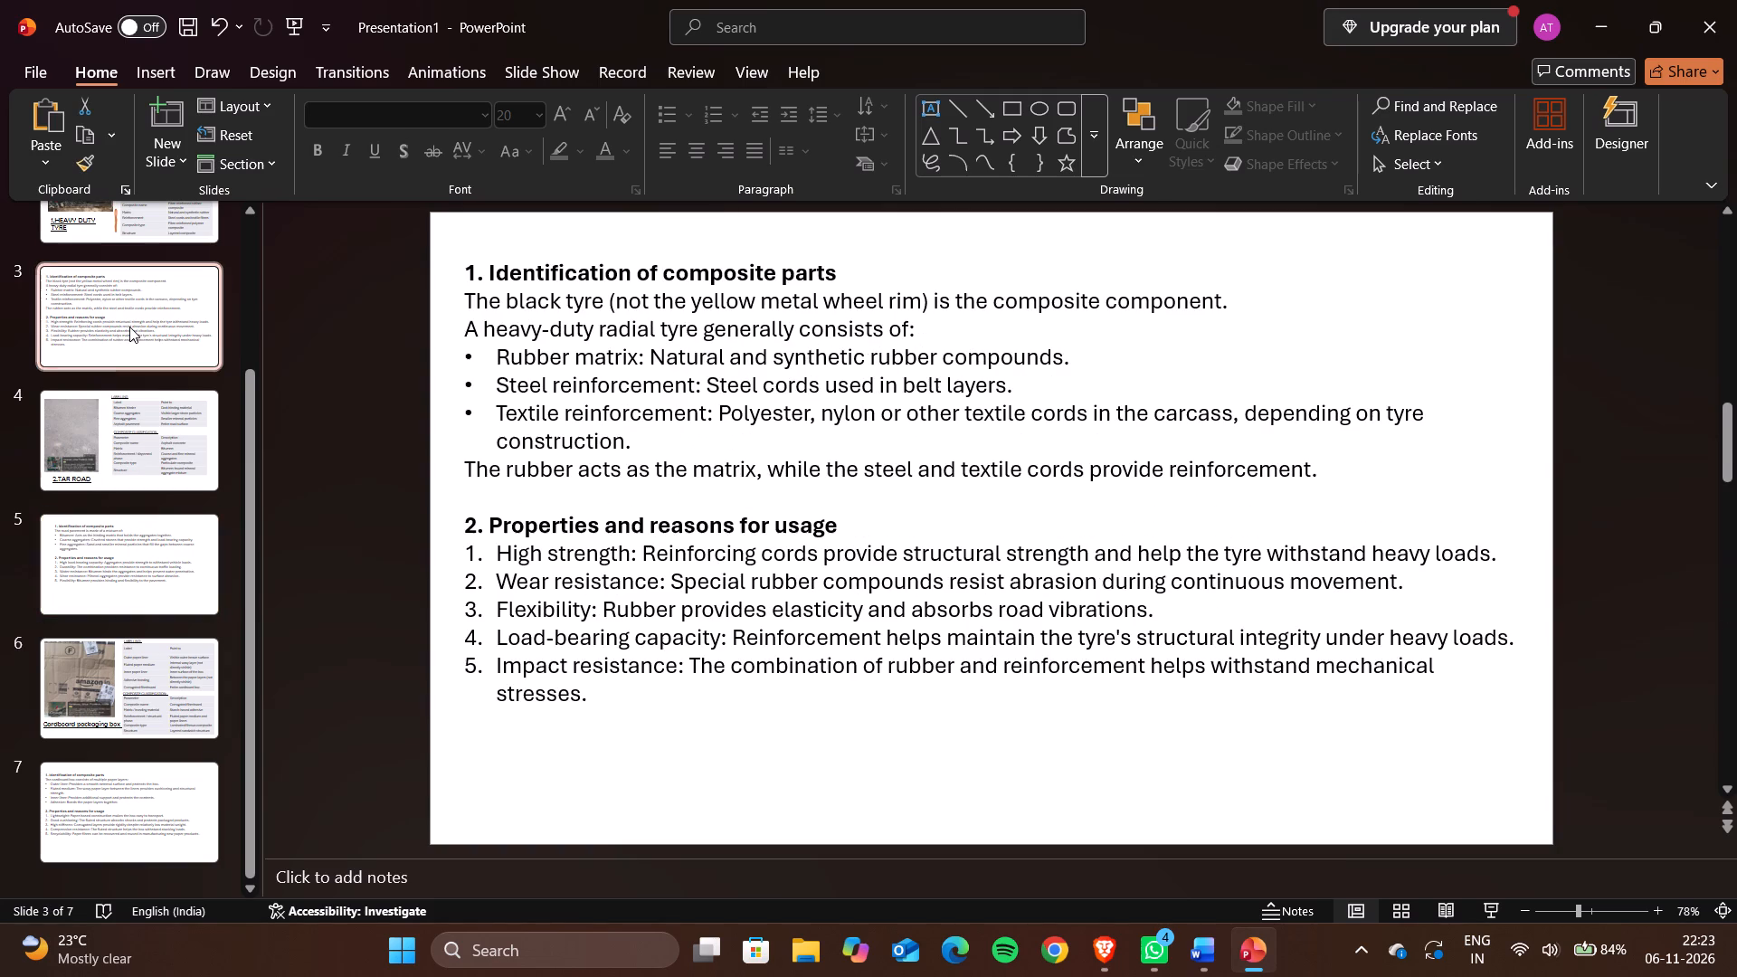
{"action": "left_click", "coordinate": [148, 587]}
{"action": "left_click", "coordinate": [170, 792]}
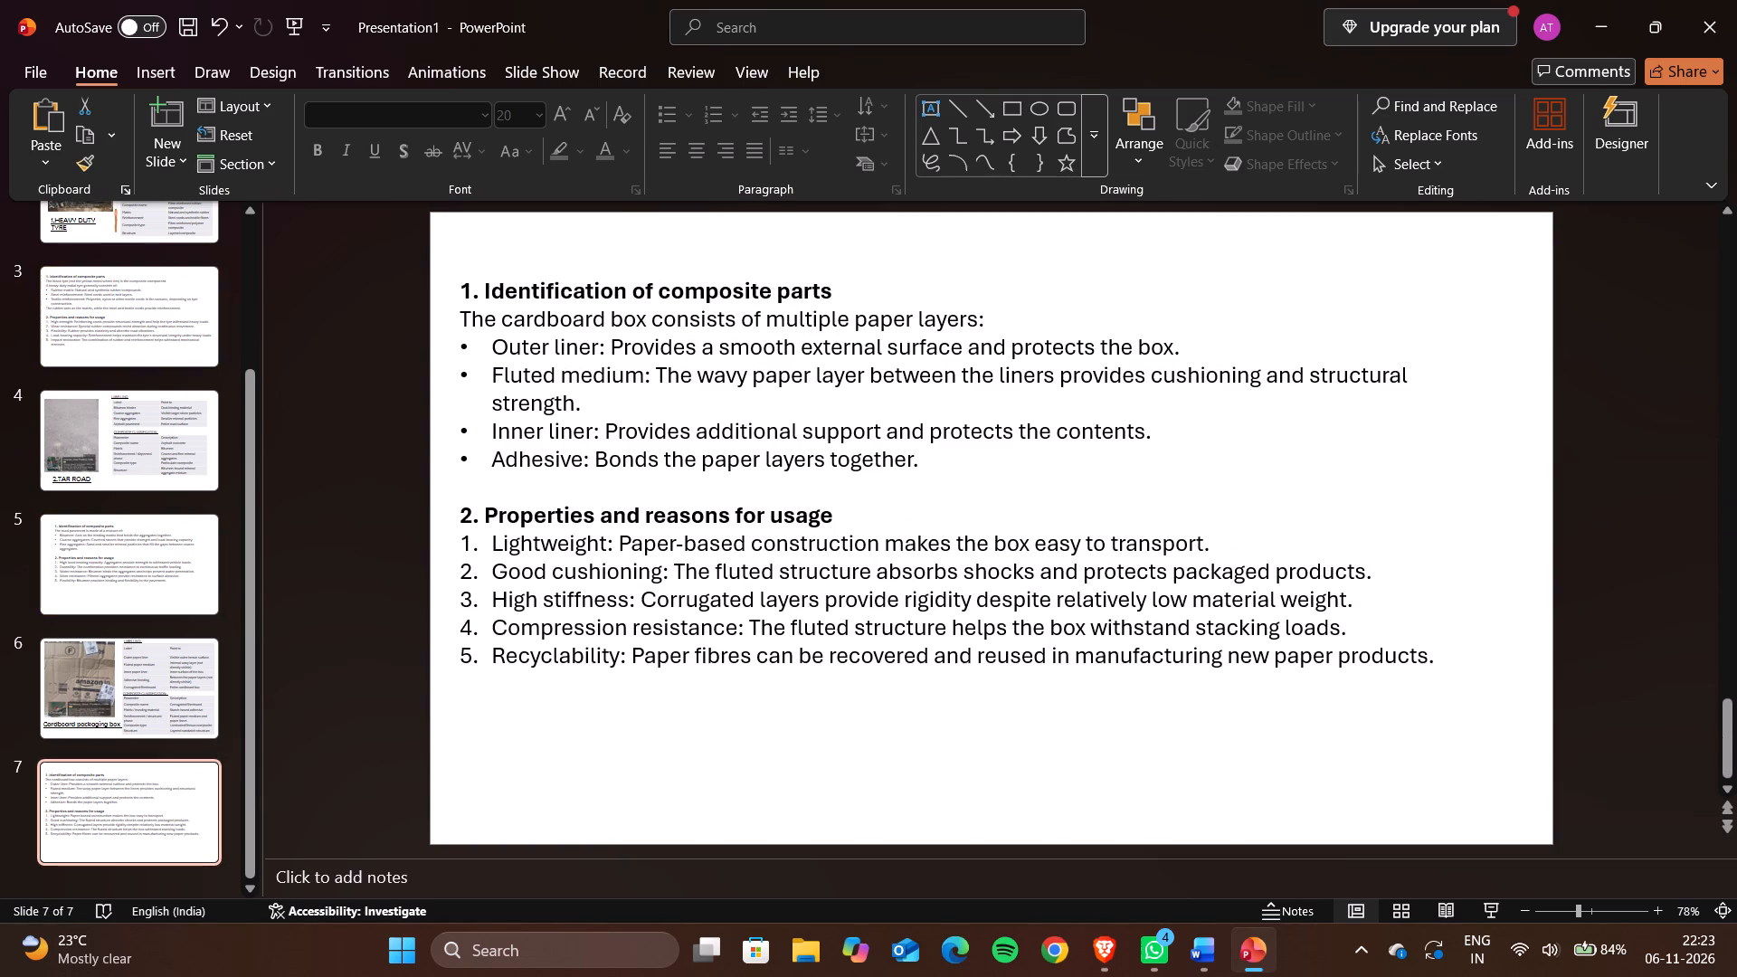
{"action": "left_click", "coordinate": [795, 341]}
{"action": "left_click_drag", "start_coordinate": [843, 265], "coordinate": [867, 265]}
Reposition the tyre notes text box on slide 3 slightly further right and down on the slide.
{"action": "left_click", "coordinate": [180, 298]}
{"action": "left_click", "coordinate": [819, 324]}
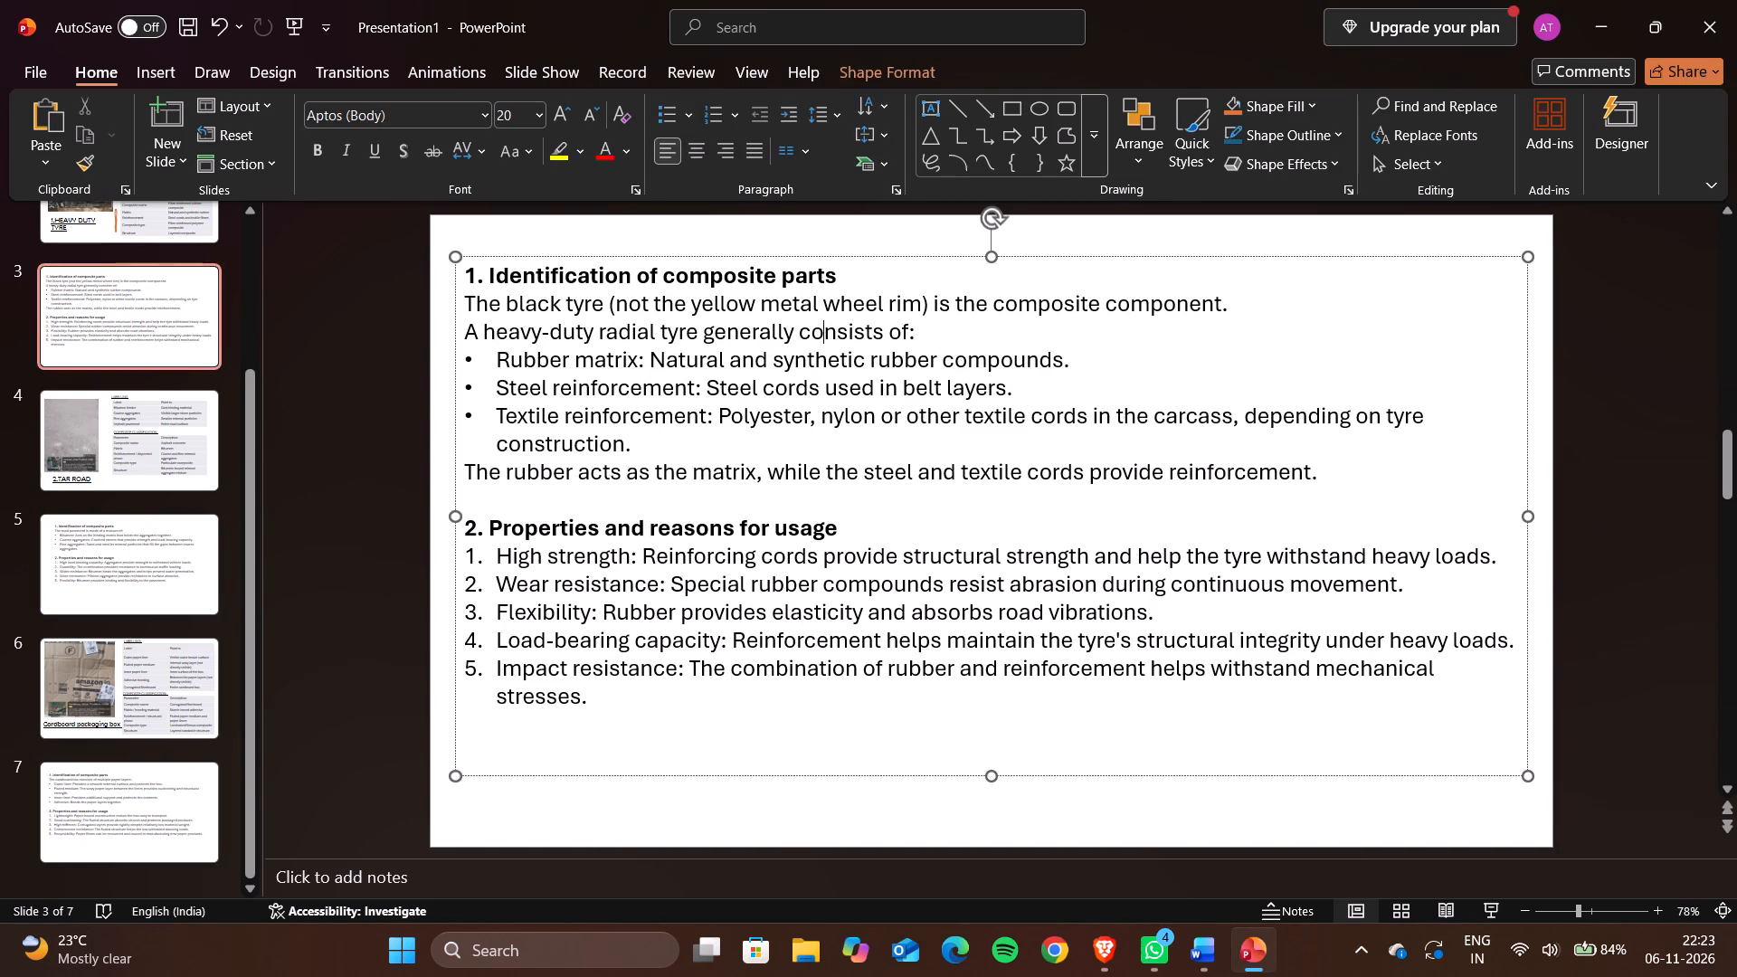
{"action": "left_click_drag", "start_coordinate": [888, 263], "coordinate": [920, 259]}
{"action": "left_click_drag", "start_coordinate": [916, 249], "coordinate": [938, 255]}
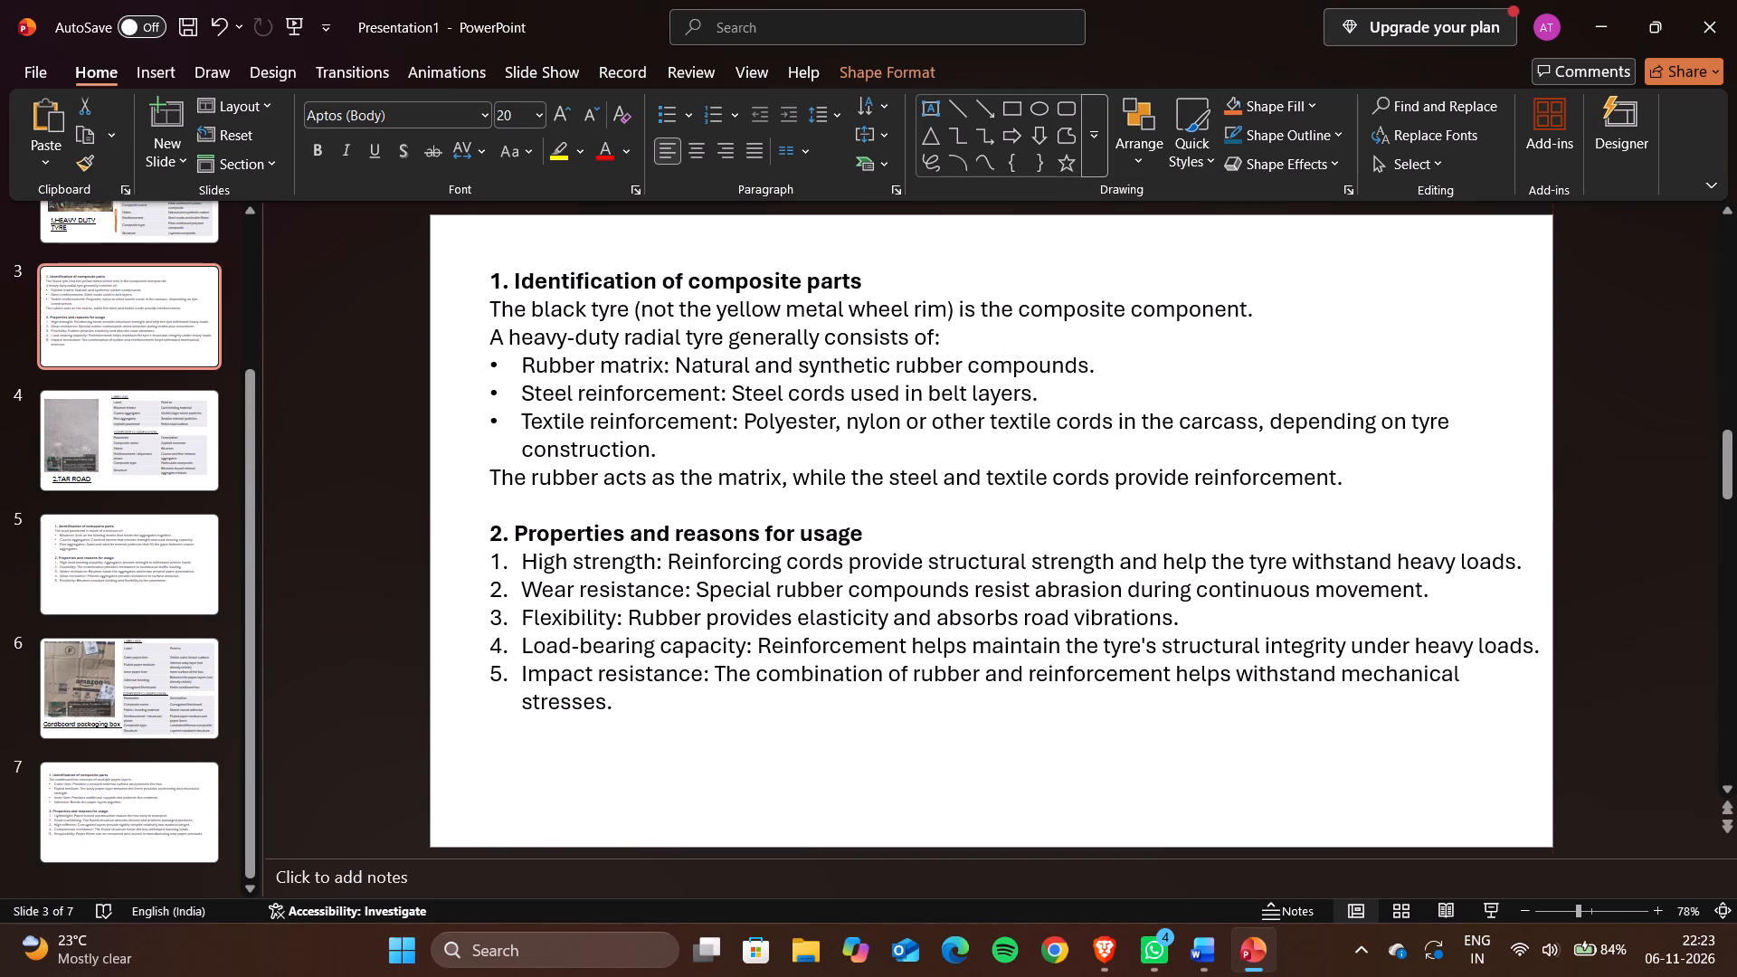
{"action": "left_click_drag", "start_coordinate": [938, 255], "coordinate": [932, 258]}
{"action": "left_click", "coordinate": [1653, 316]}
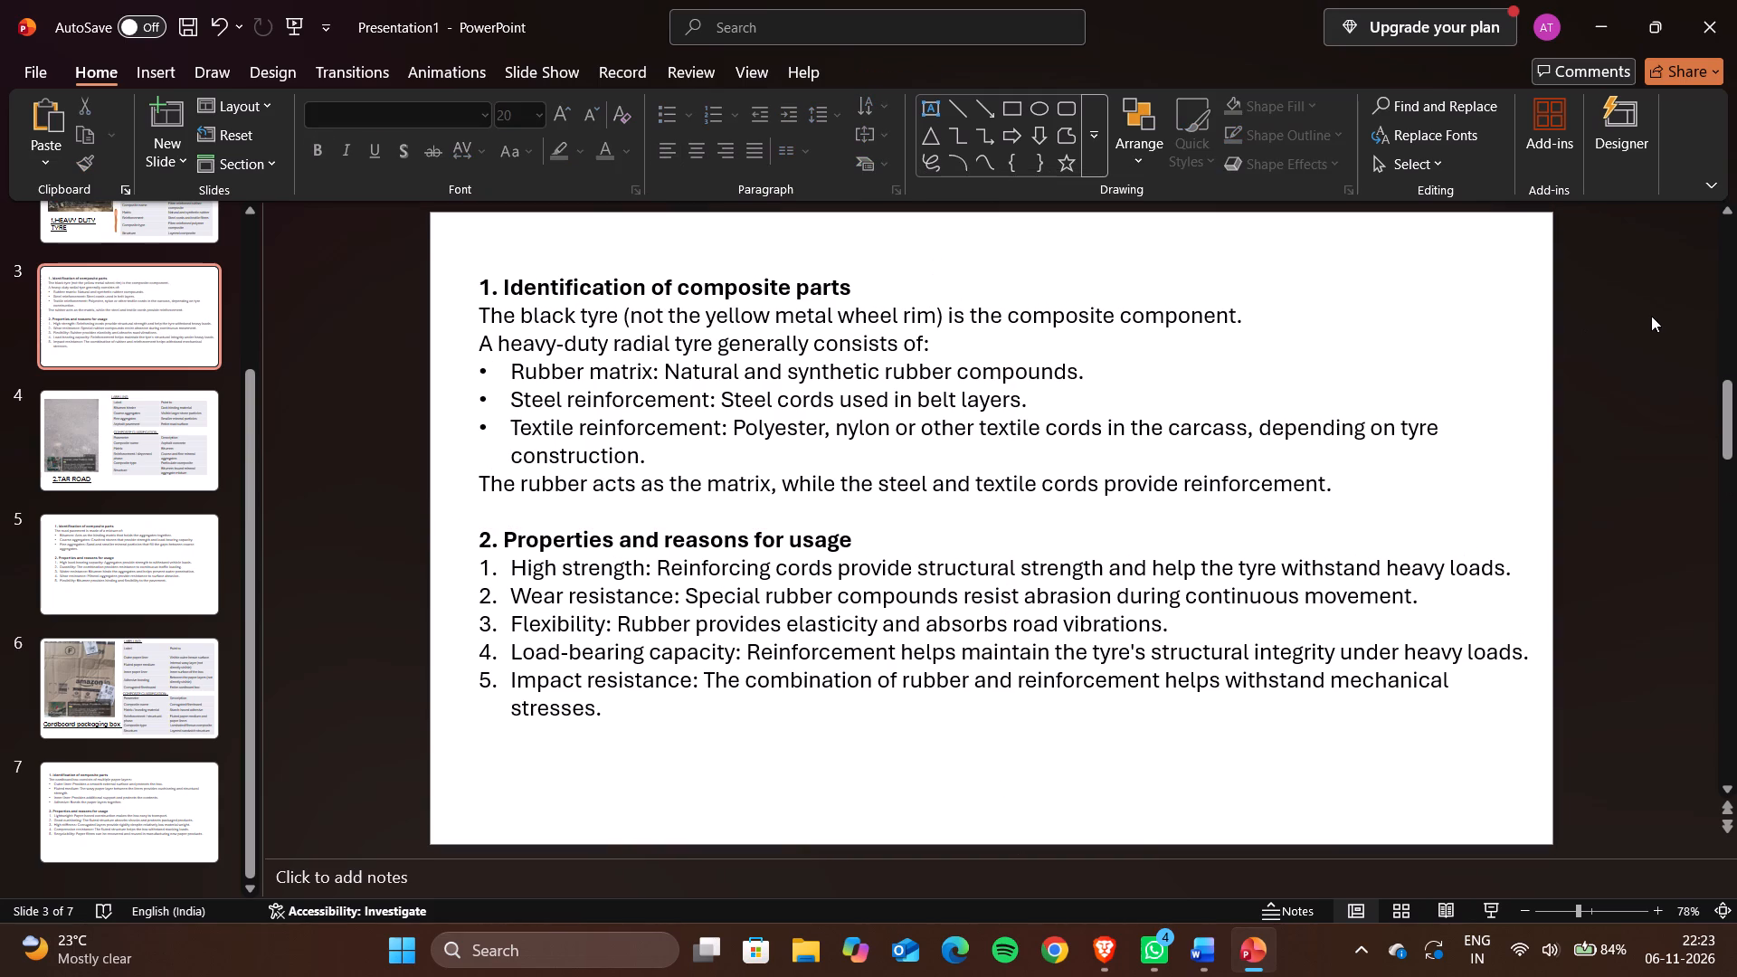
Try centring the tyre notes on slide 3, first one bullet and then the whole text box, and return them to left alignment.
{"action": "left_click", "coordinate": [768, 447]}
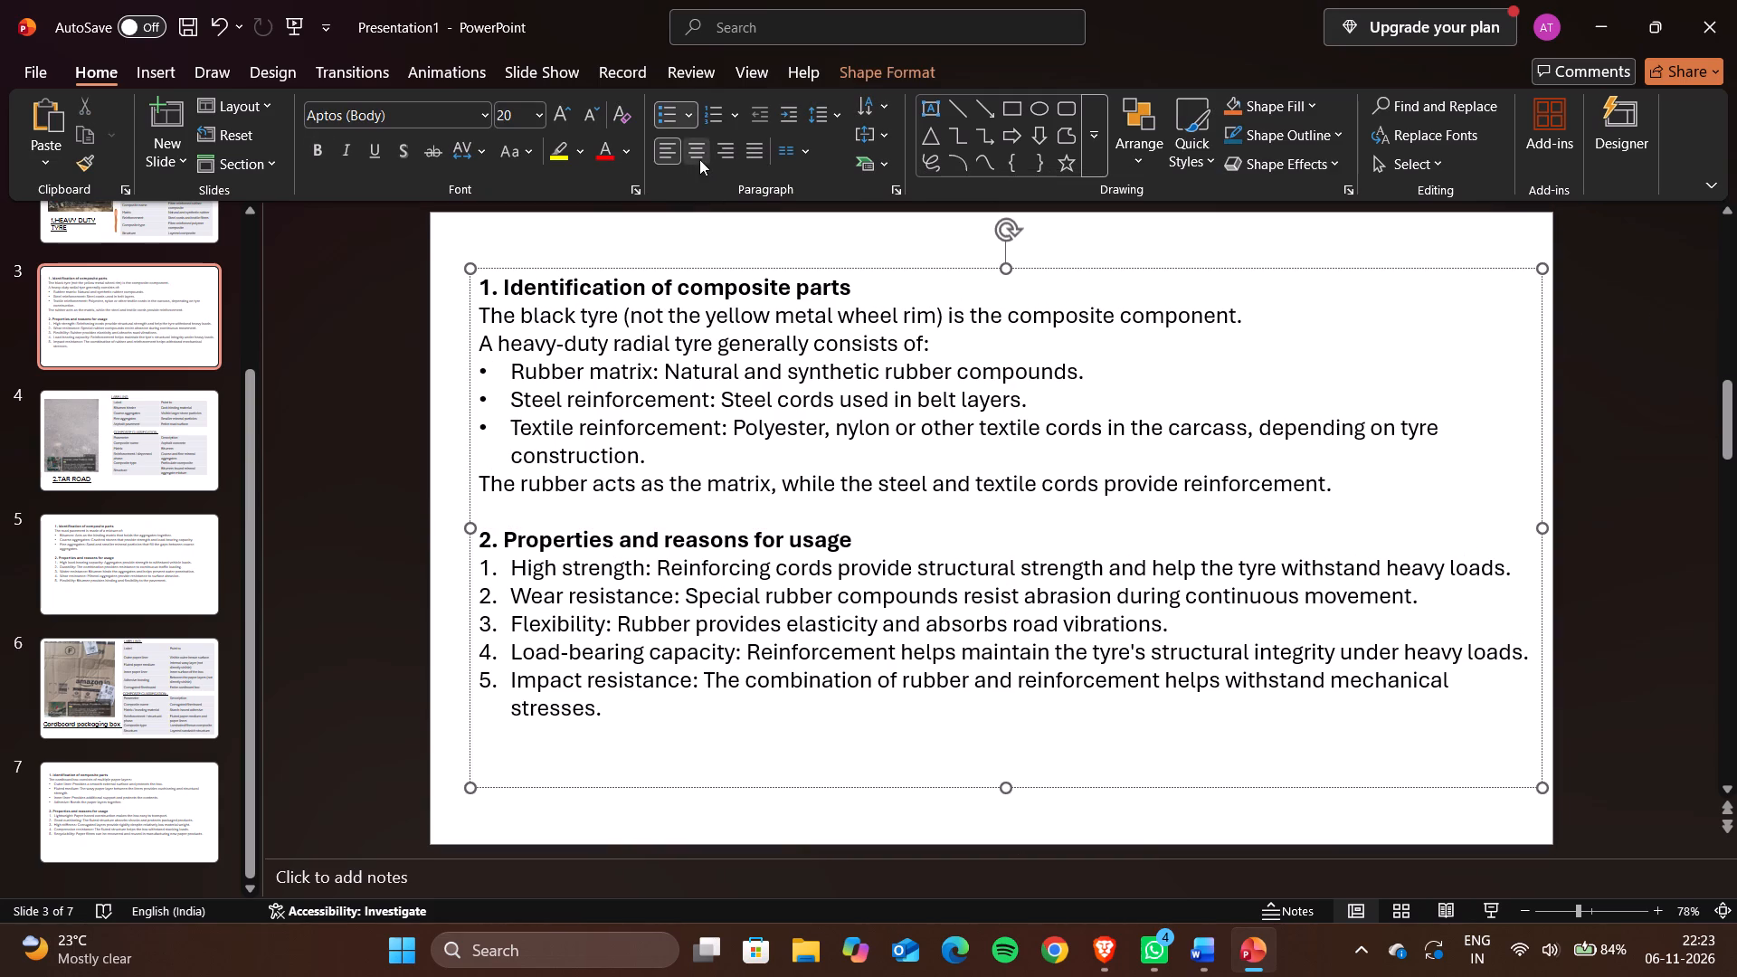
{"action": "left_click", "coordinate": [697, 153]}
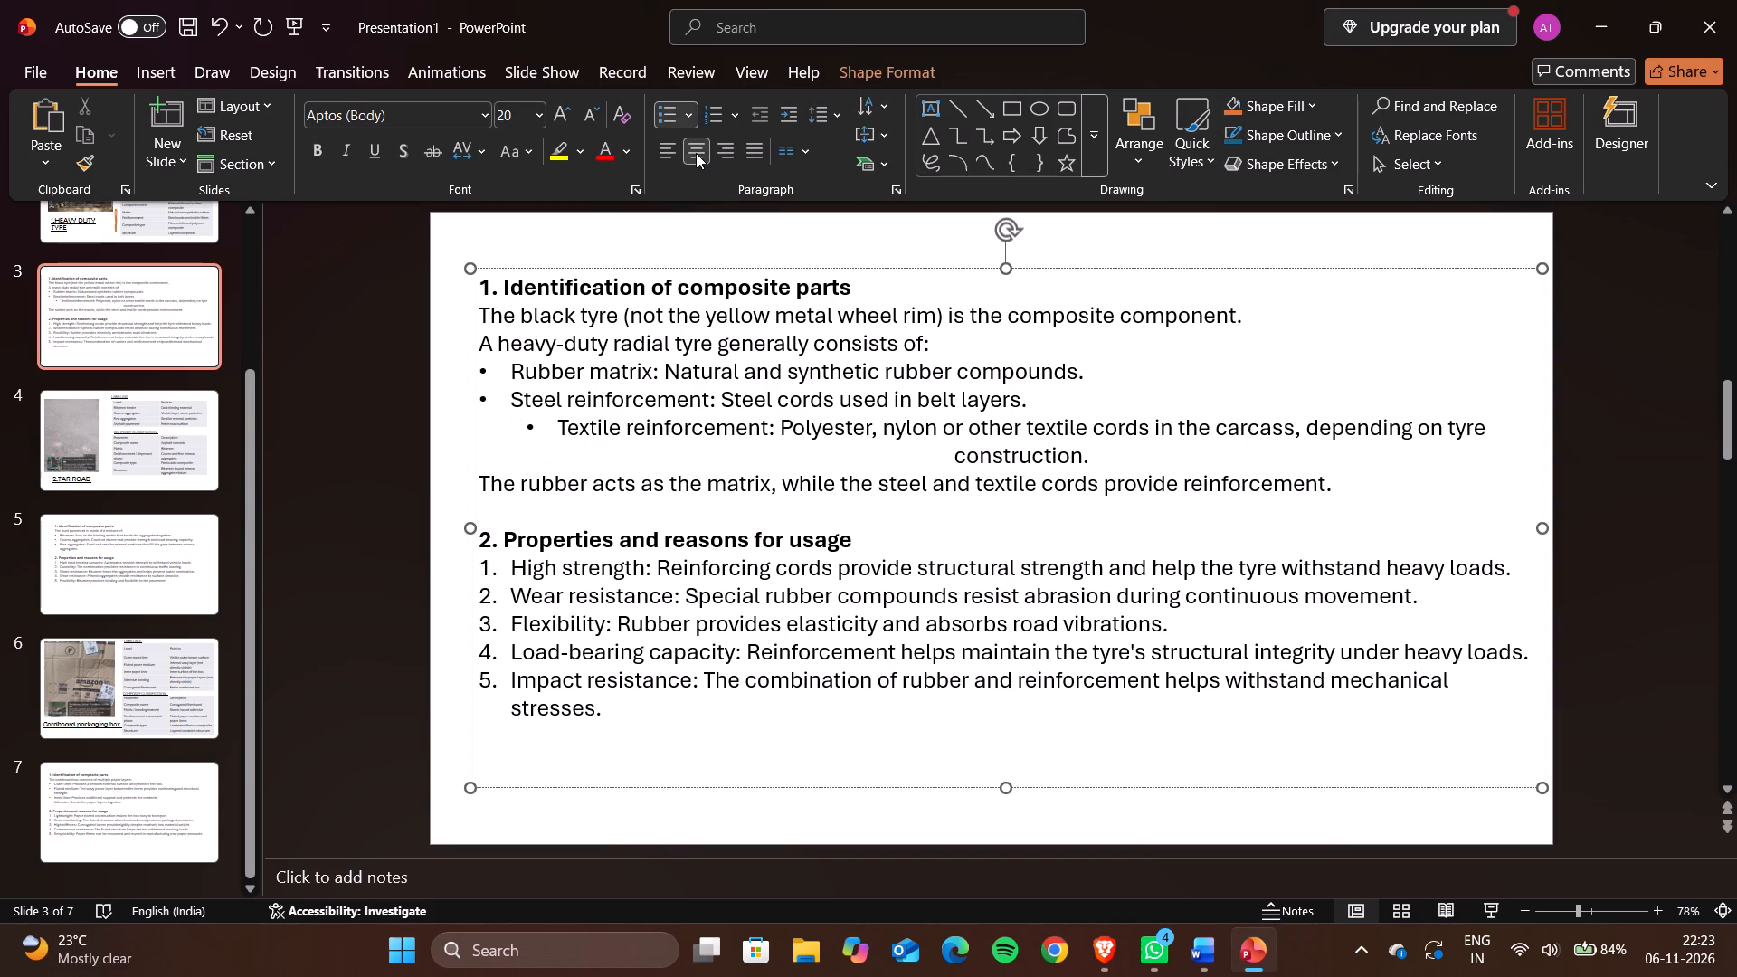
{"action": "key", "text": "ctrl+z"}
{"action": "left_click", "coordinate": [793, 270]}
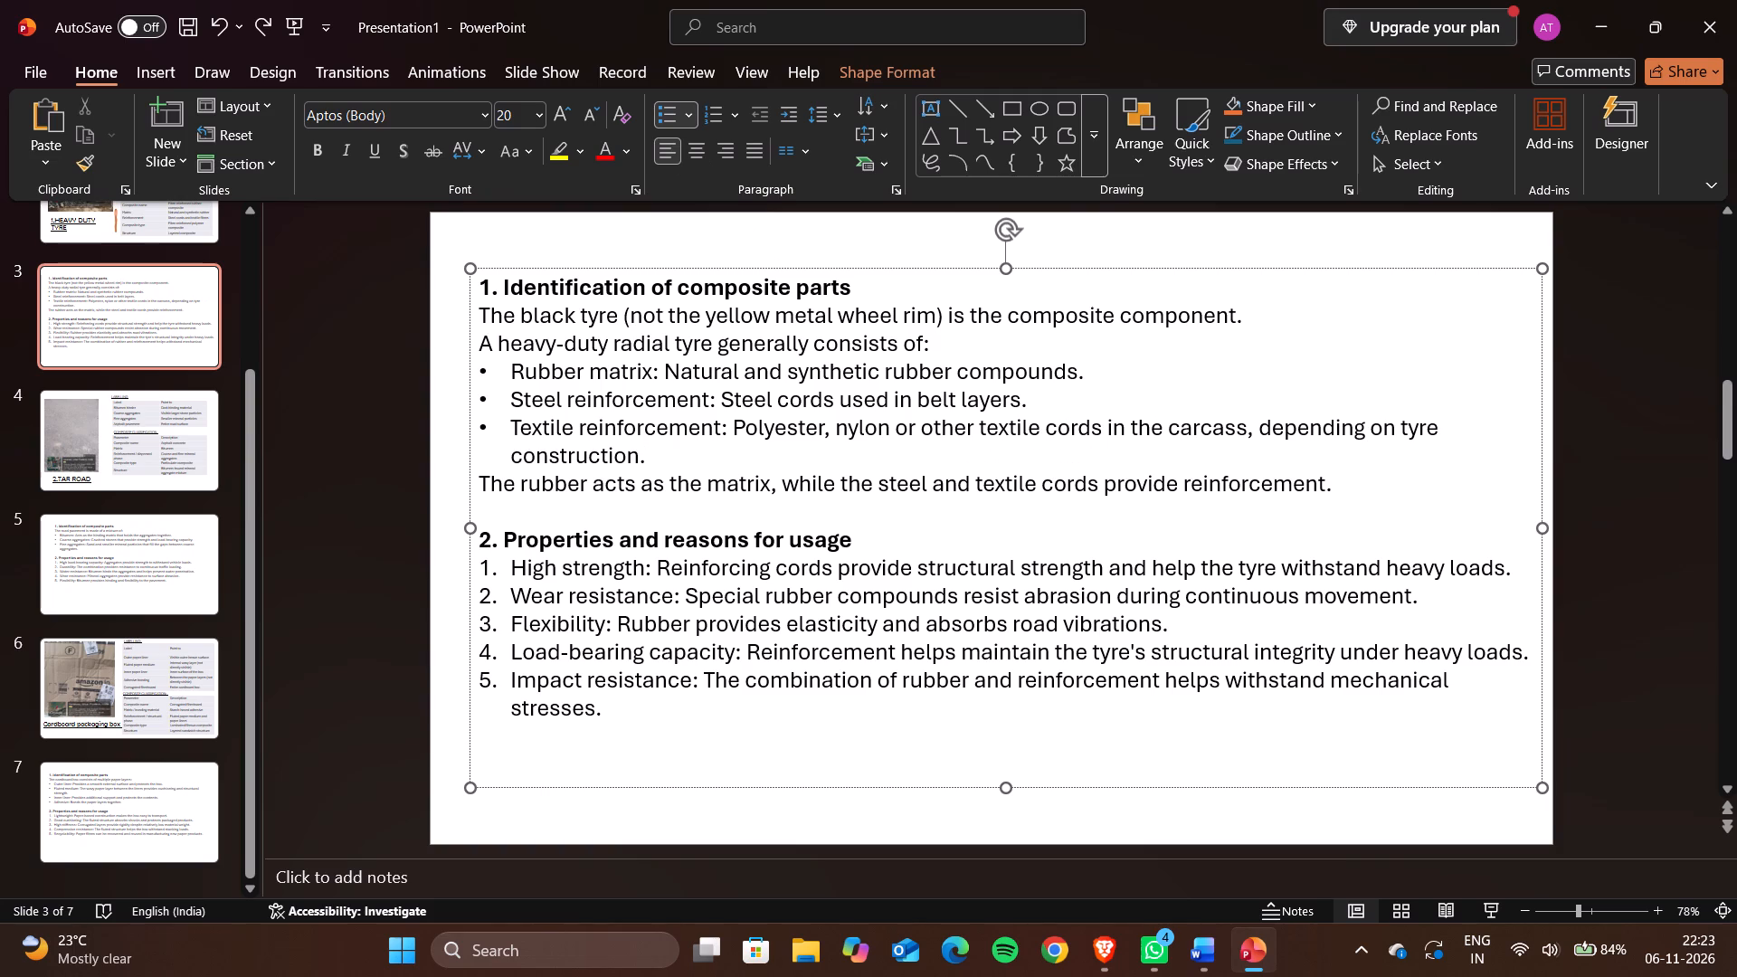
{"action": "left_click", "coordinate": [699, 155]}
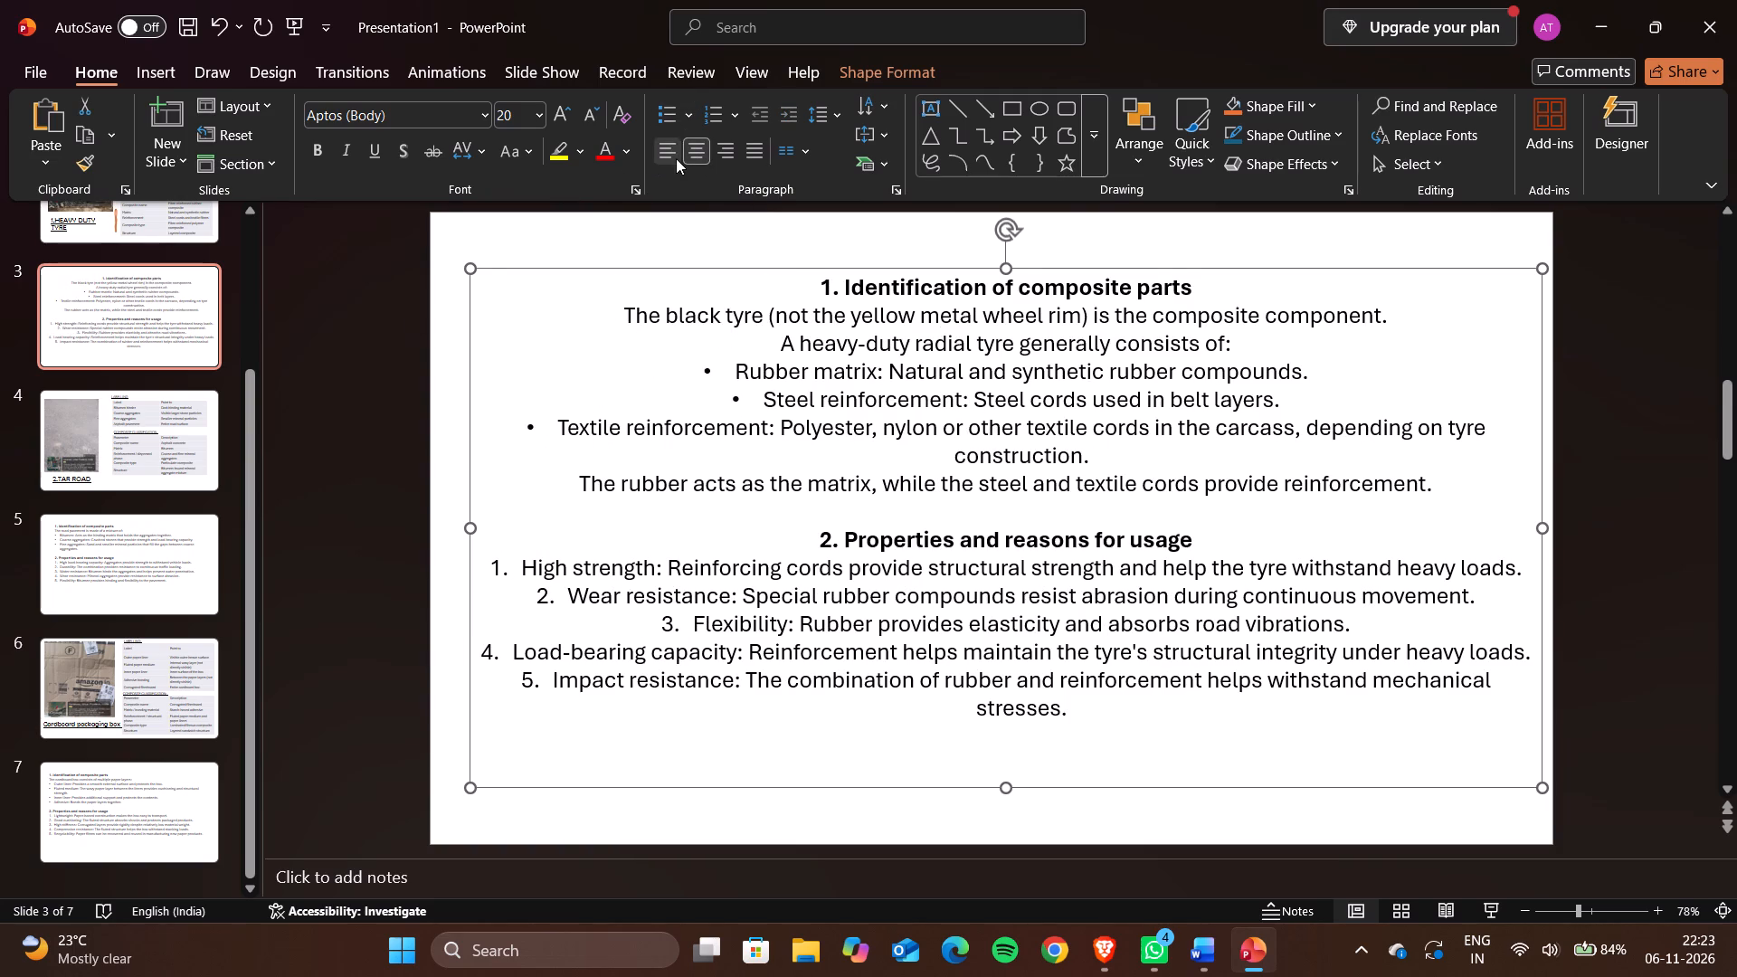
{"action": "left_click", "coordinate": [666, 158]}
Apply left alignment to the "1. Identification of composite parts" heading on the road pavement notes slide 5.
{"action": "left_click", "coordinate": [157, 562]}
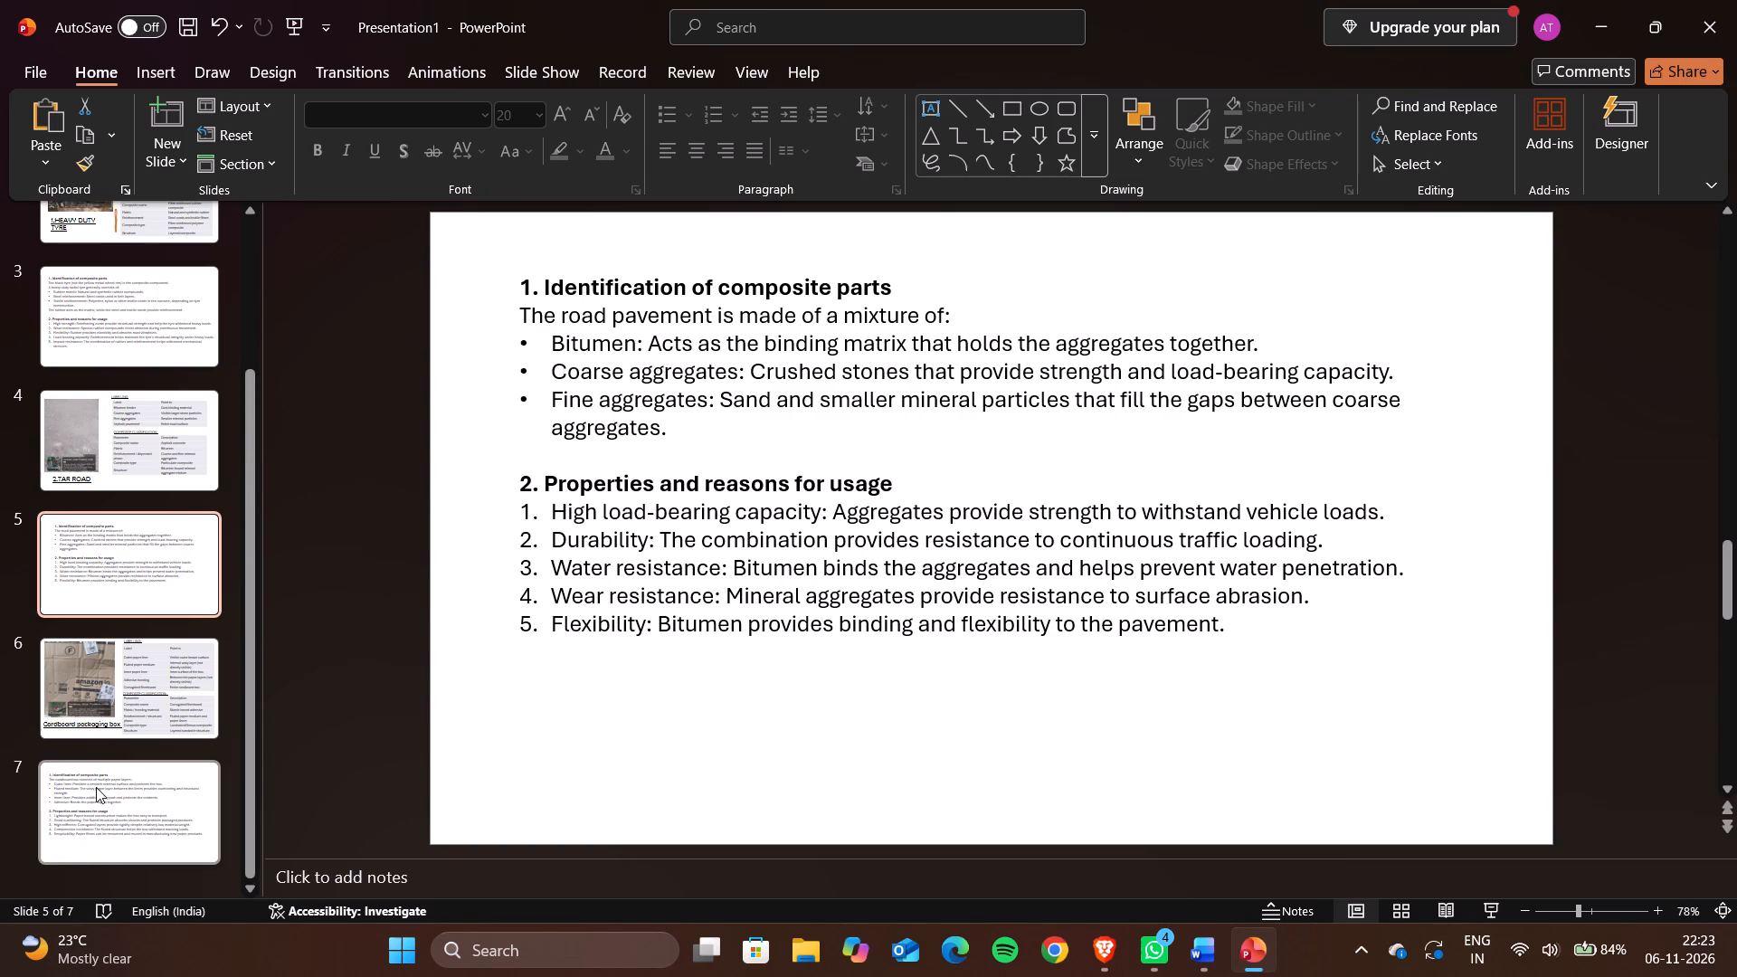
{"action": "left_click", "coordinate": [193, 551]}
{"action": "left_click", "coordinate": [577, 413]}
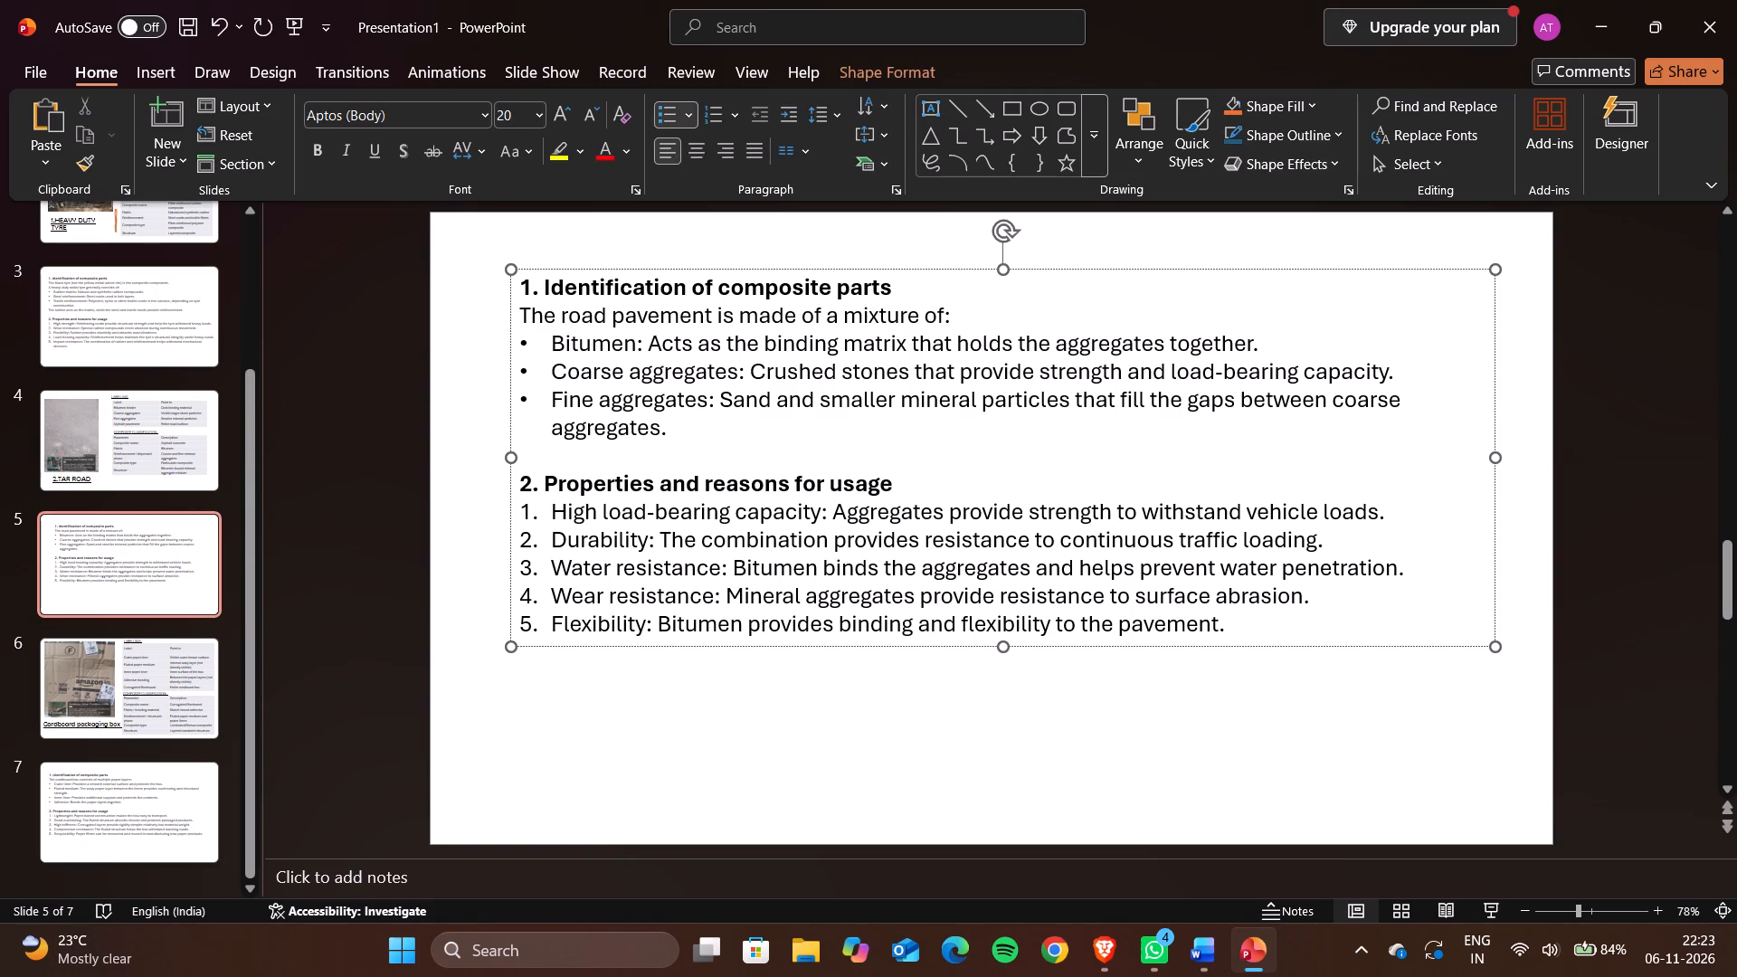
{"action": "left_click", "coordinate": [665, 279]}
{"action": "left_click", "coordinate": [669, 153]}
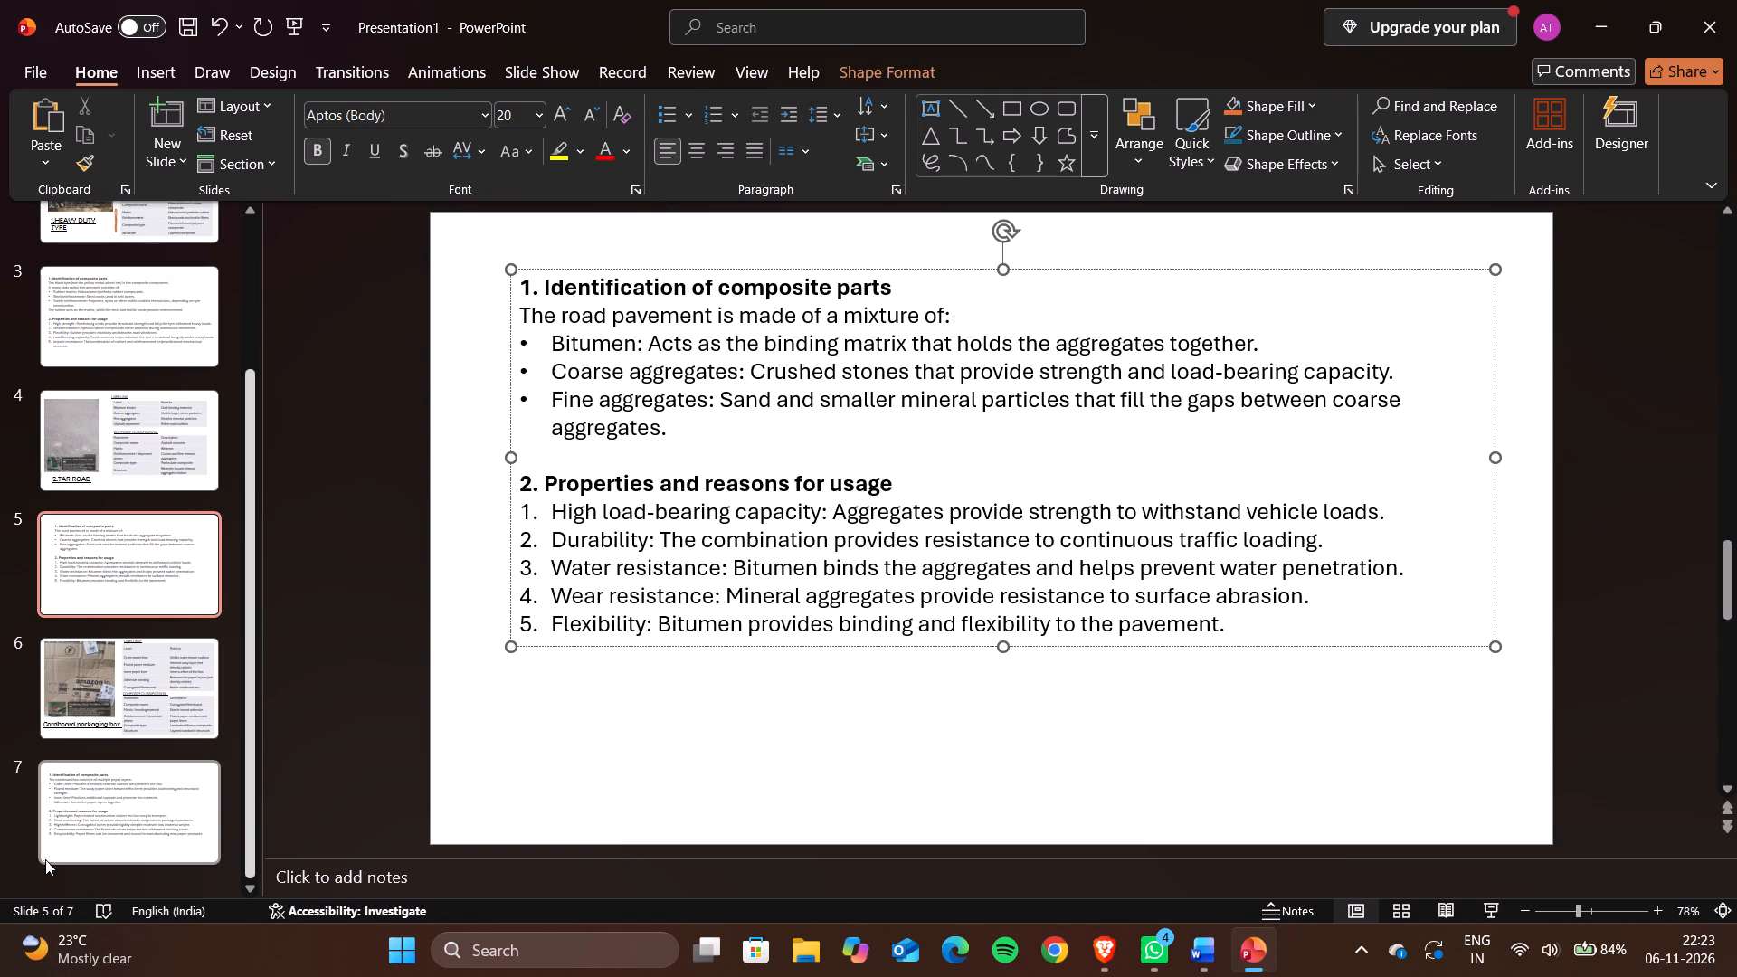
Add a new slide after slide 7 at the end of the presentation.
{"action": "left_click", "coordinate": [131, 782]}
{"action": "scroll", "coordinate": [429, 658], "scroll_direction": "down", "scroll_amount": 3}
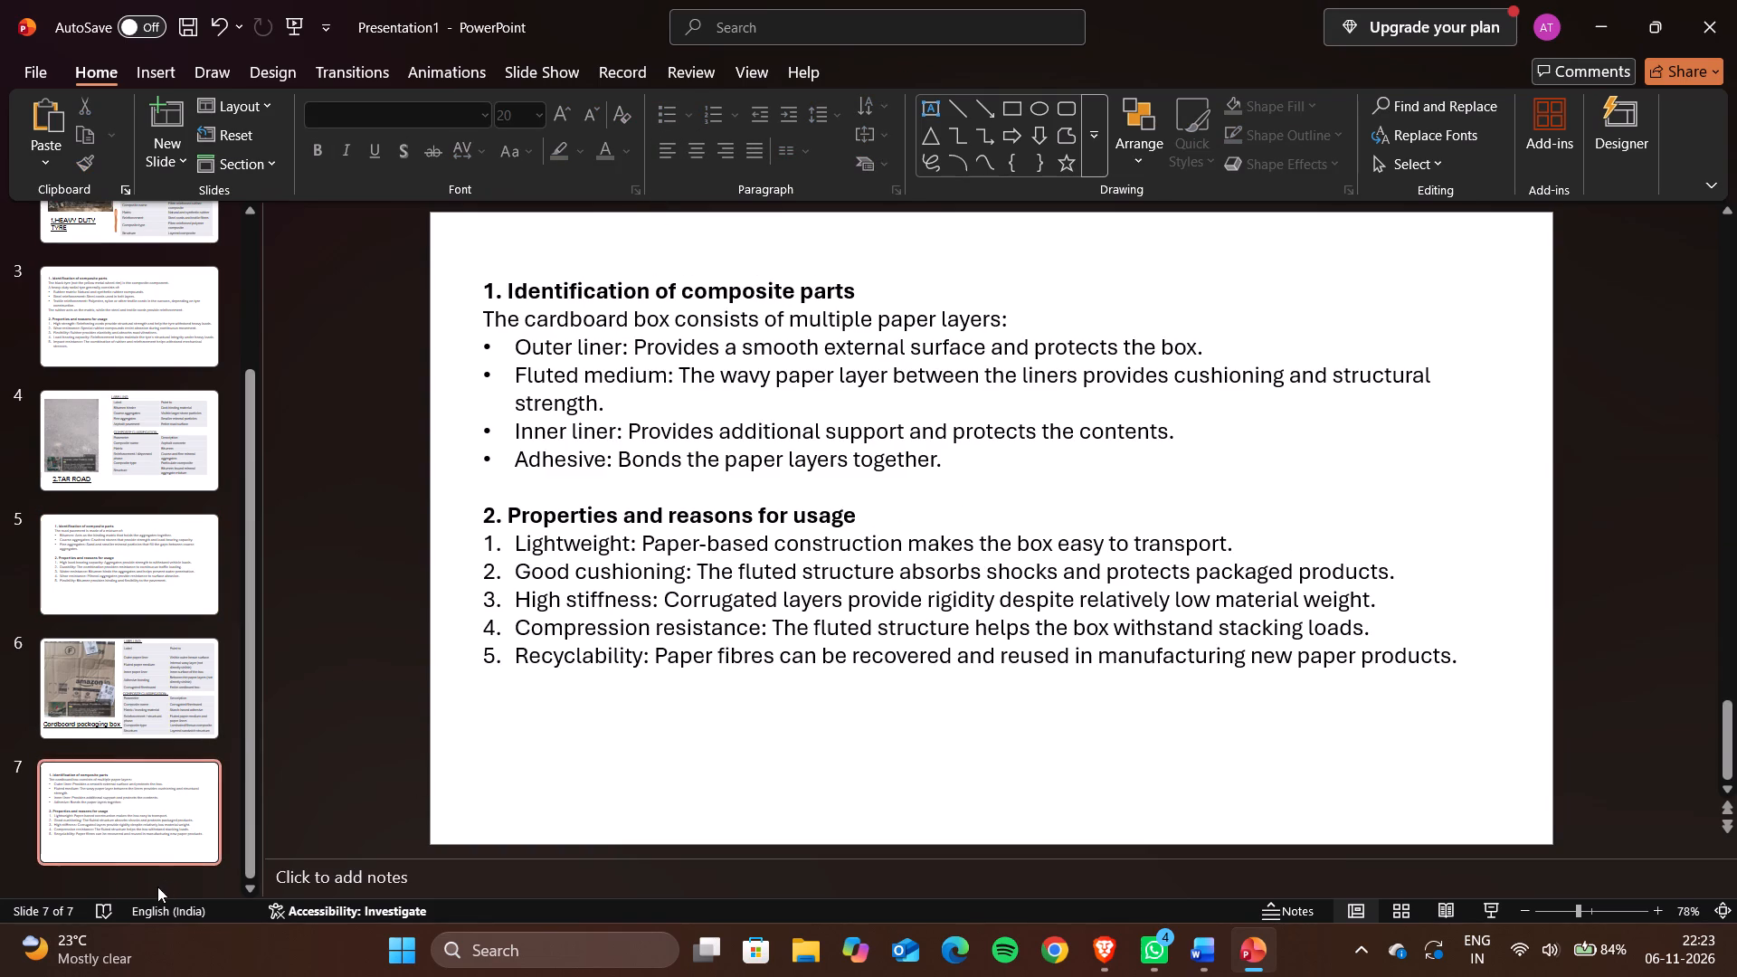
{"action": "right_click", "coordinate": [151, 879]}
{"action": "left_click", "coordinate": [215, 814]}
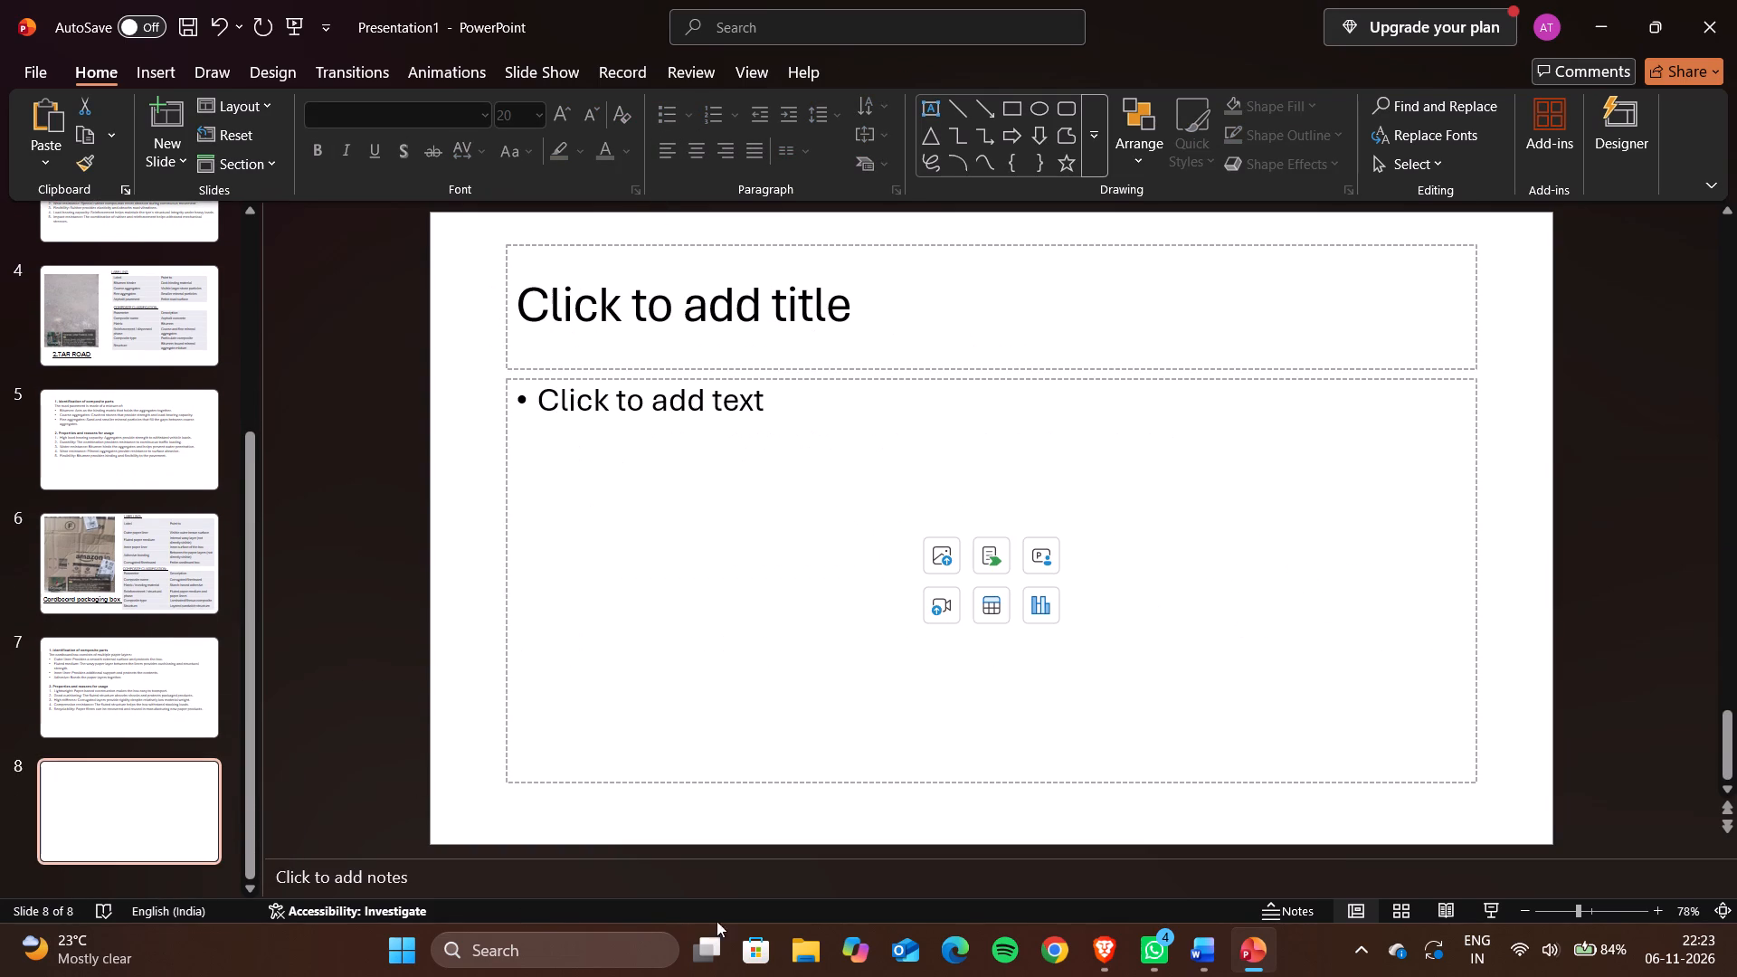
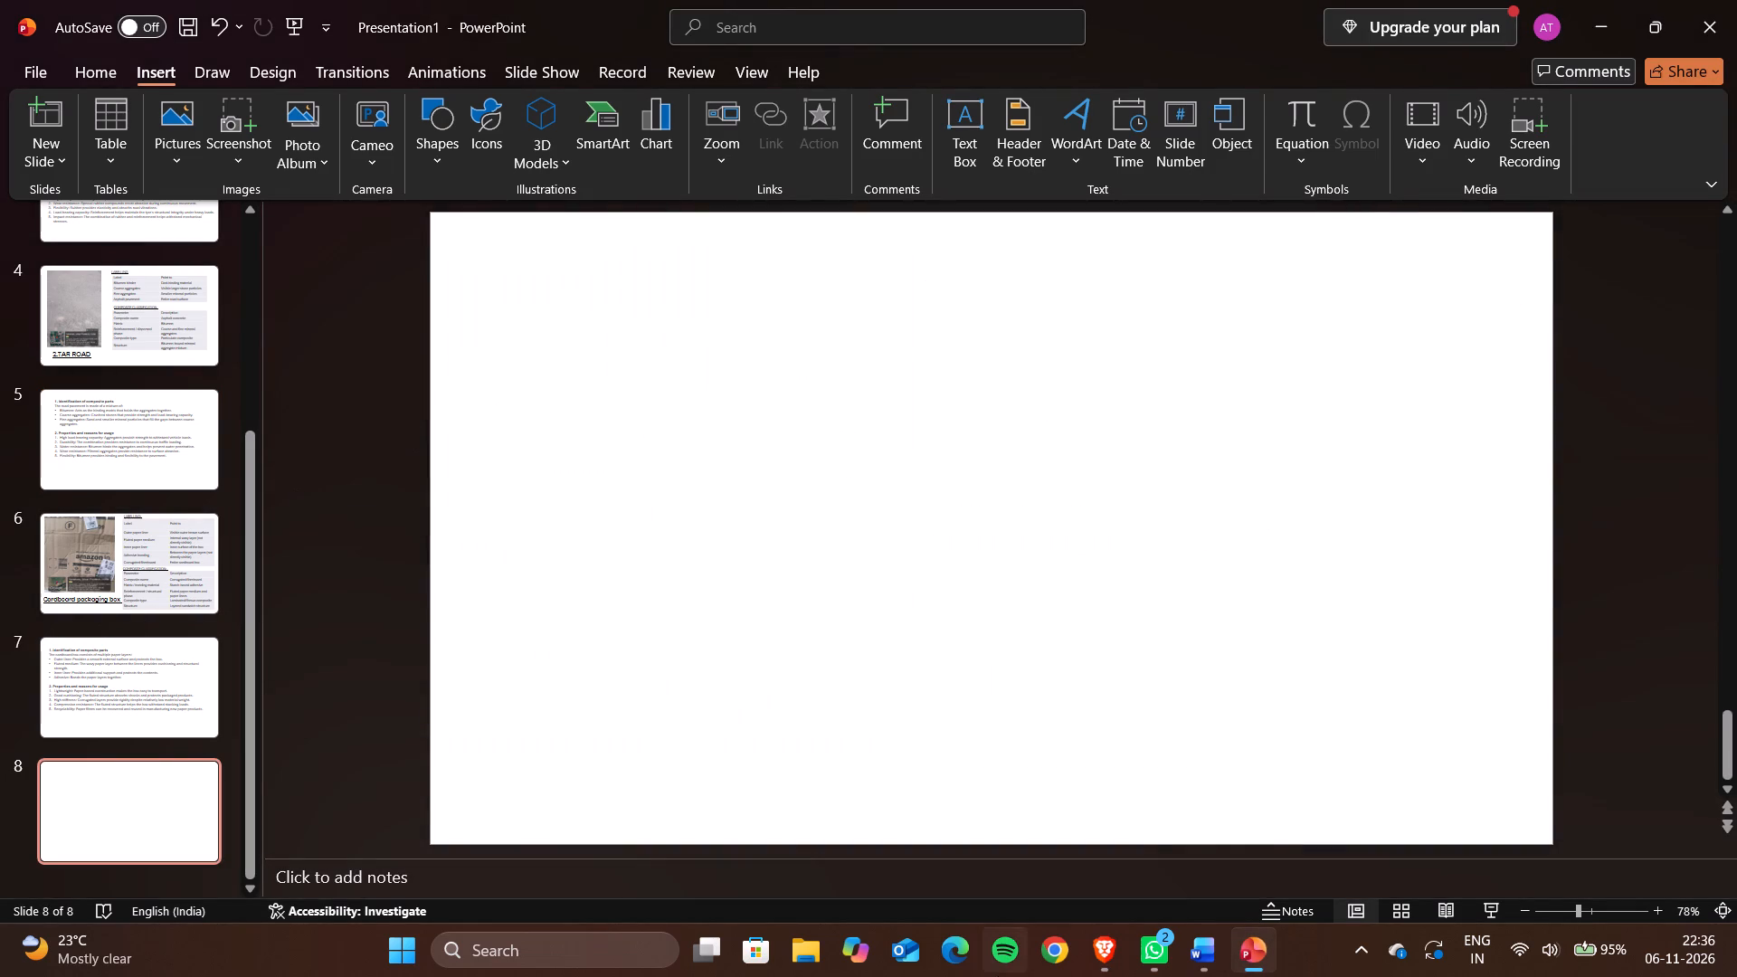
Switch back to the ChatGPT chat in Brave, examine the uploaded wood-grain panel photo enlarged, and recheck the plywood labelling and final assessment.
{"action": "left_click", "coordinate": [1089, 963]}
{"action": "left_click", "coordinate": [1172, 818]}
{"action": "scroll", "coordinate": [974, 484], "scroll_direction": "up", "scroll_amount": 6}
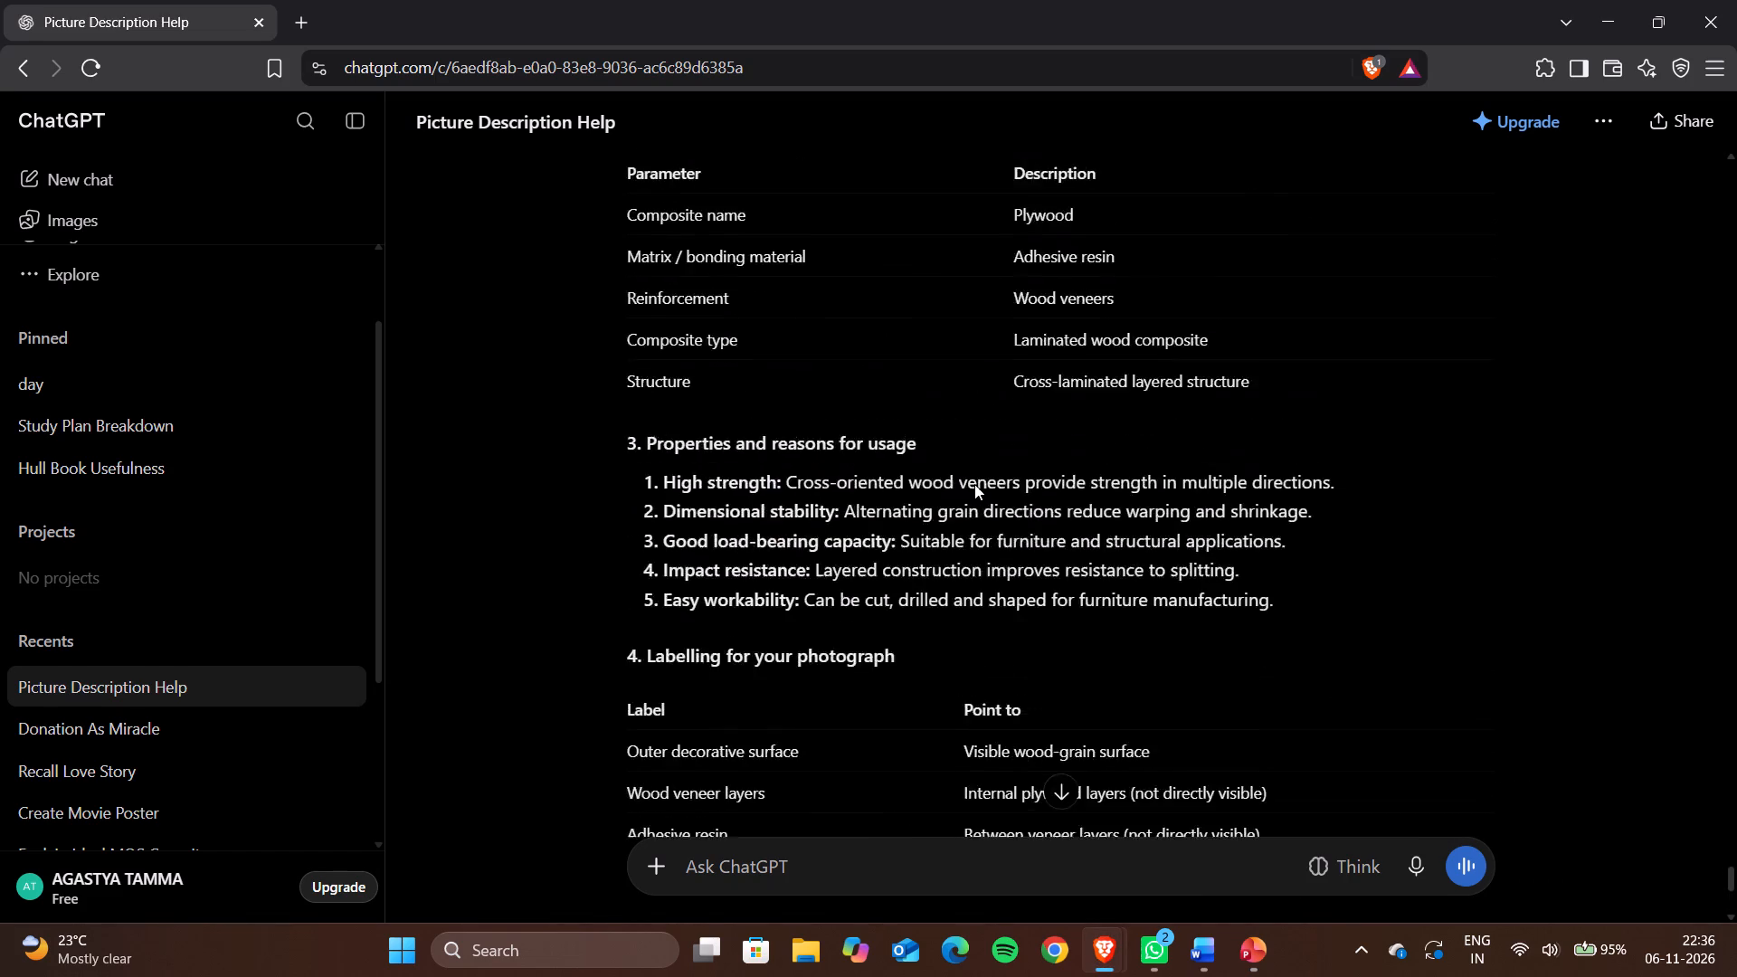
{"action": "scroll", "coordinate": [974, 484], "scroll_direction": "up", "scroll_amount": 9}
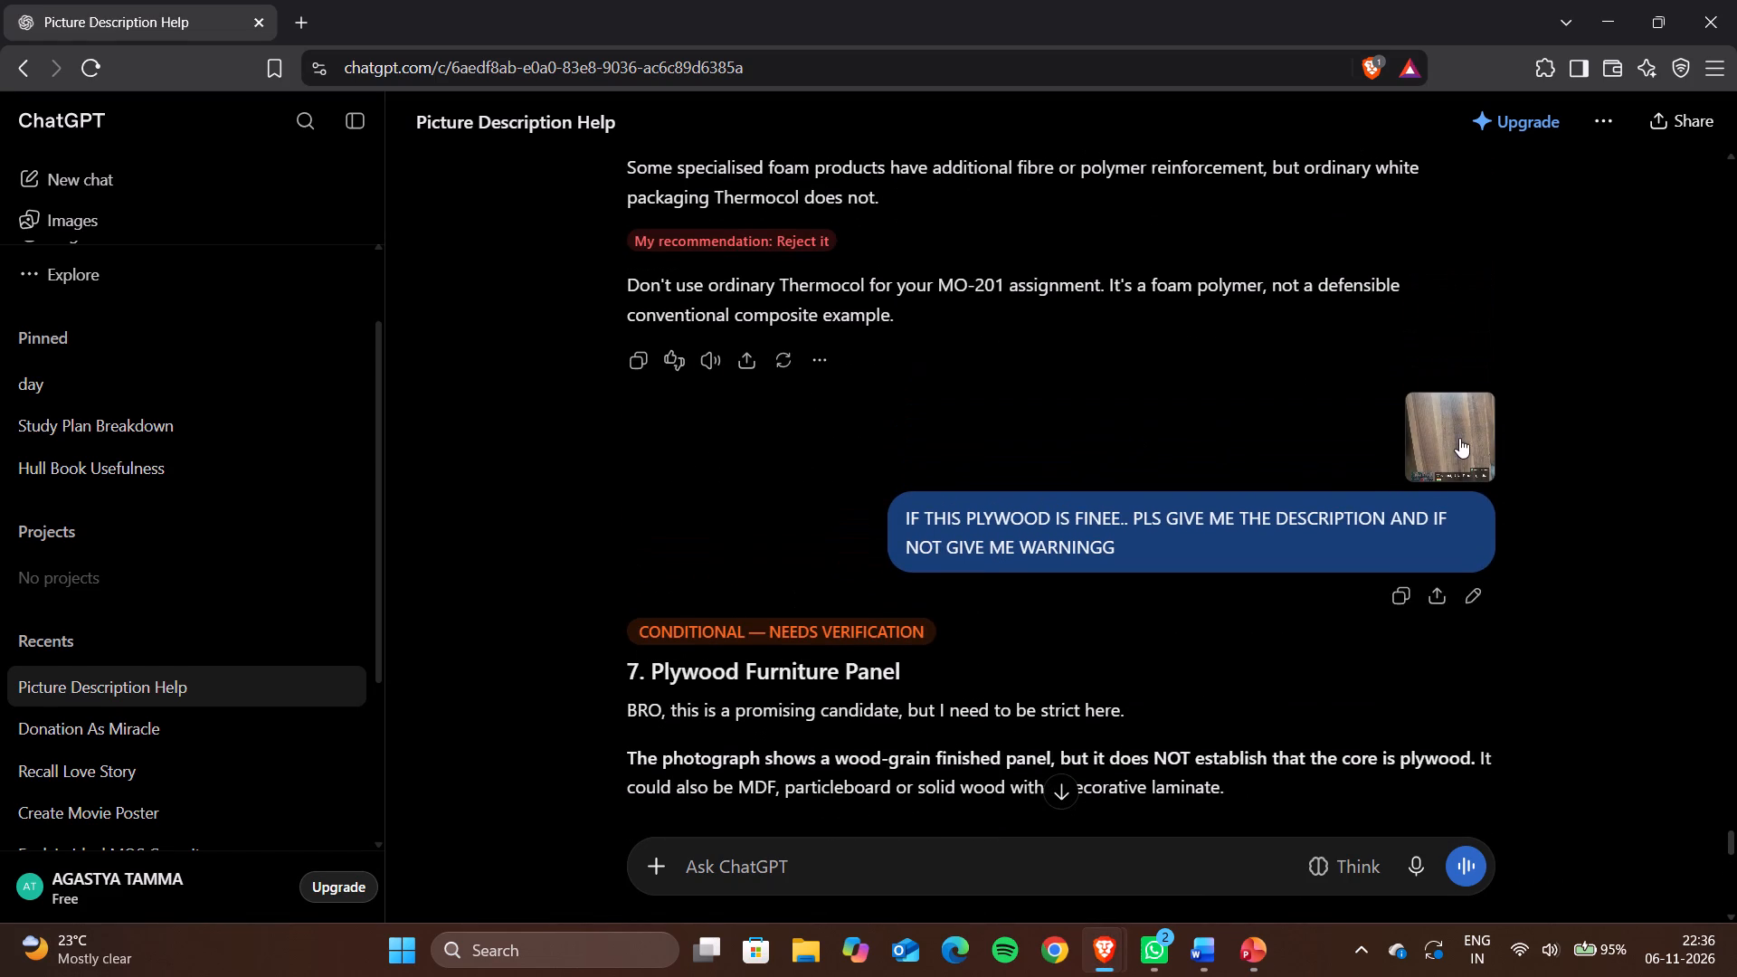
{"action": "left_click", "coordinate": [1459, 438]}
{"action": "scroll", "coordinate": [889, 478], "scroll_direction": "down", "scroll_amount": 12}
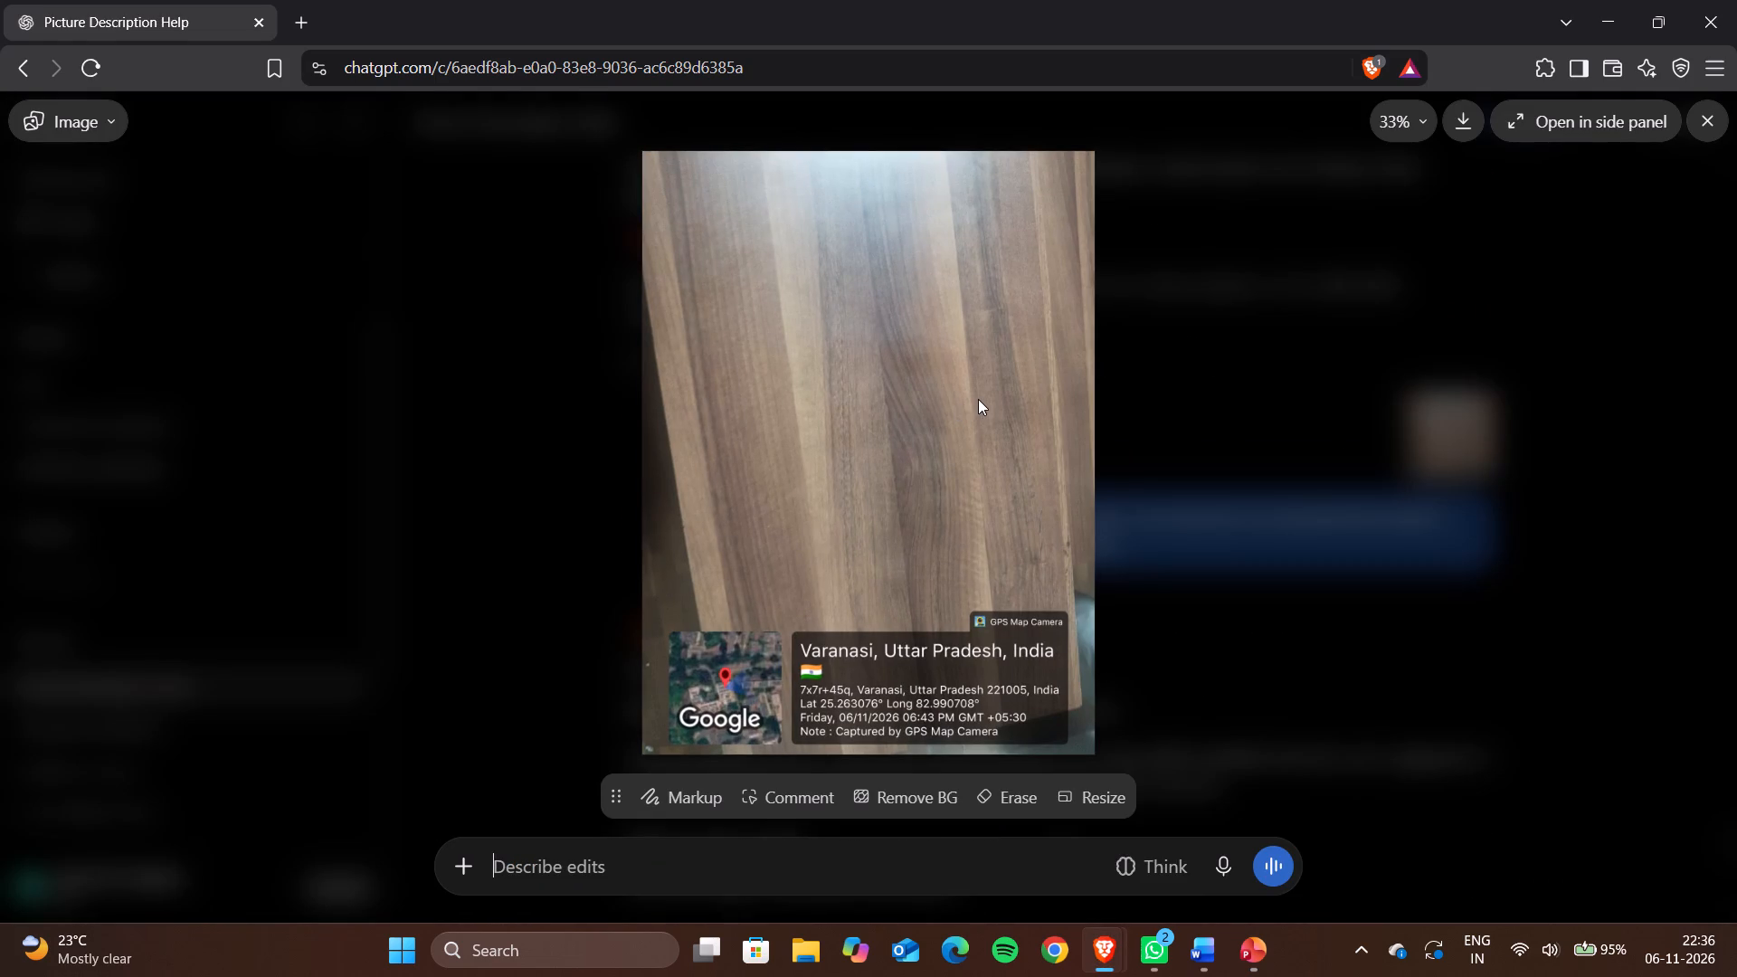
{"action": "left_click", "coordinate": [1279, 333]}
{"action": "scroll", "coordinate": [946, 337], "scroll_direction": "down", "scroll_amount": 15}
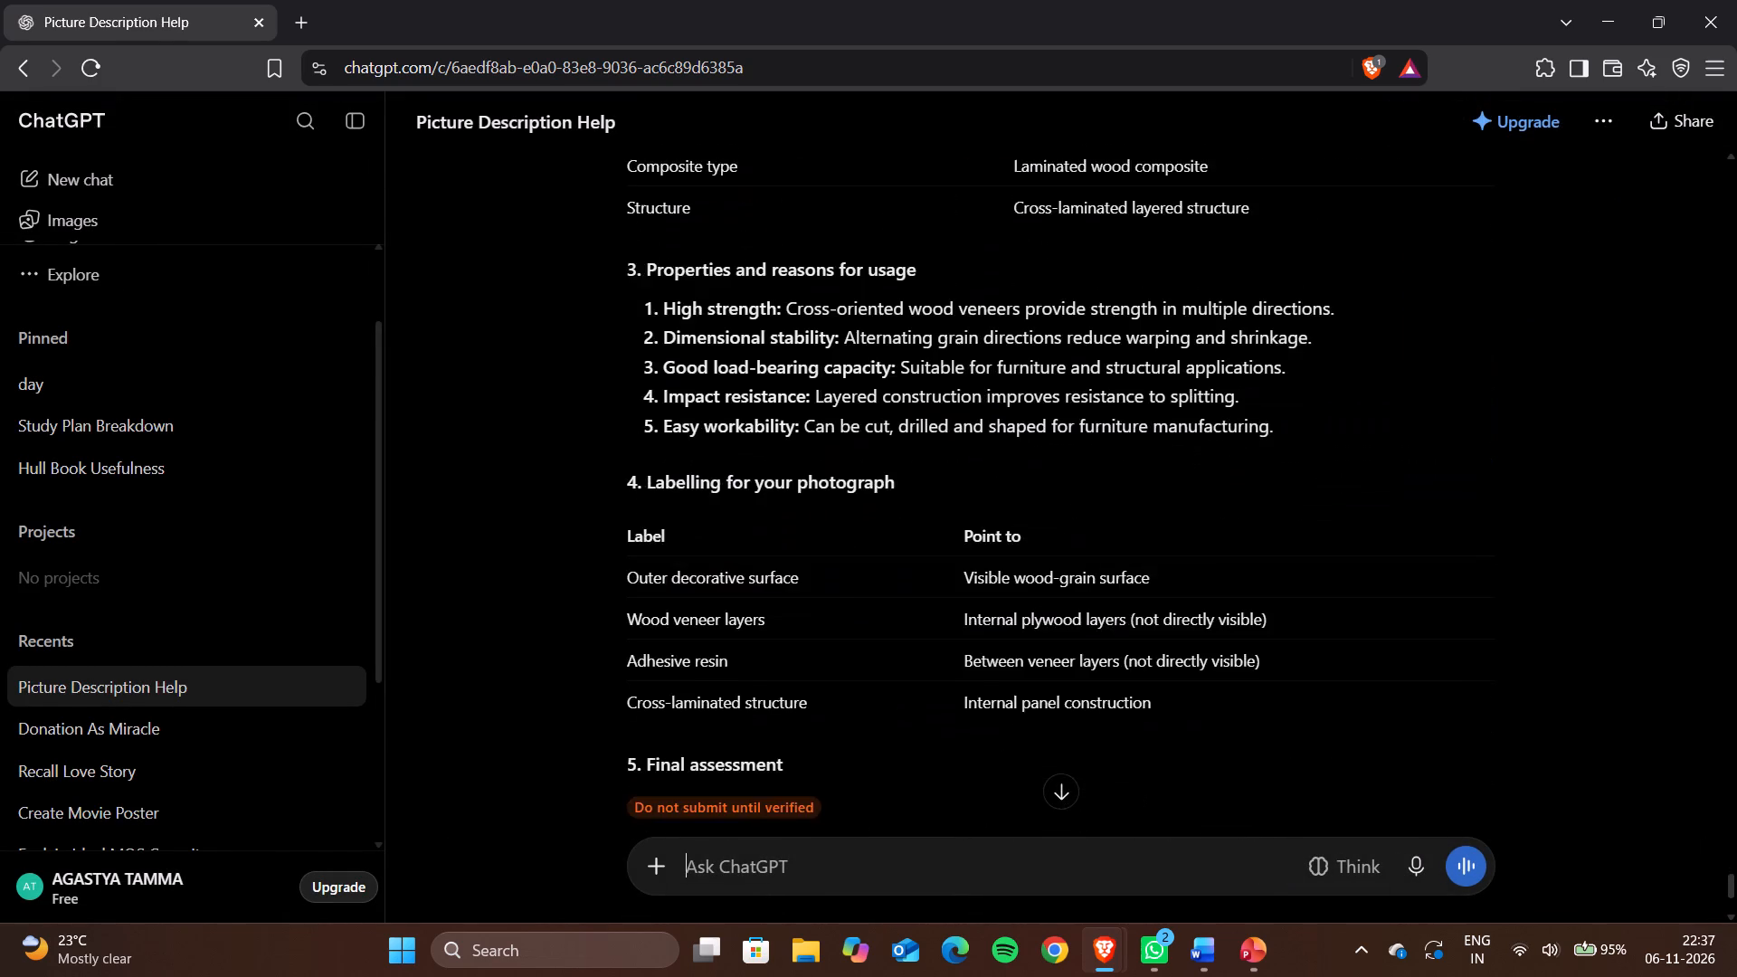
{"action": "scroll", "coordinate": [947, 331], "scroll_direction": "down", "scroll_amount": 17}
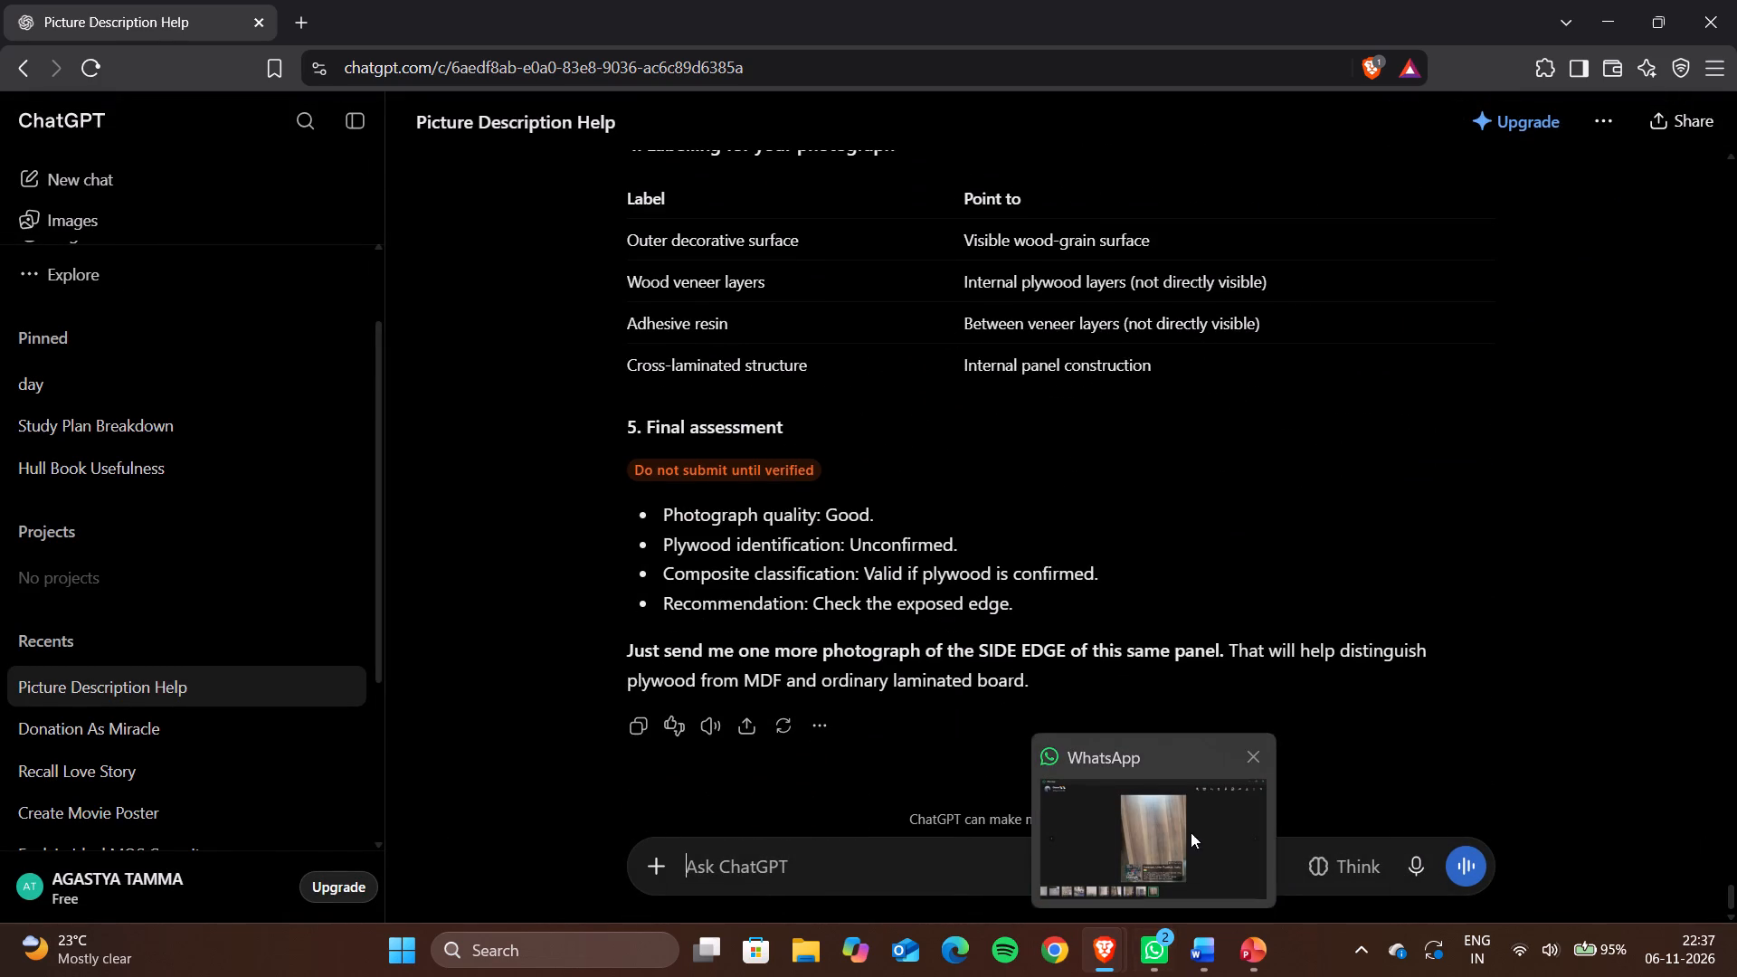
Switch to the PowerPoint presentation and go to blank slide 8.
{"action": "left_click", "coordinate": [1259, 955]}
{"action": "scroll", "coordinate": [1076, 466], "scroll_direction": "up", "scroll_amount": 3}
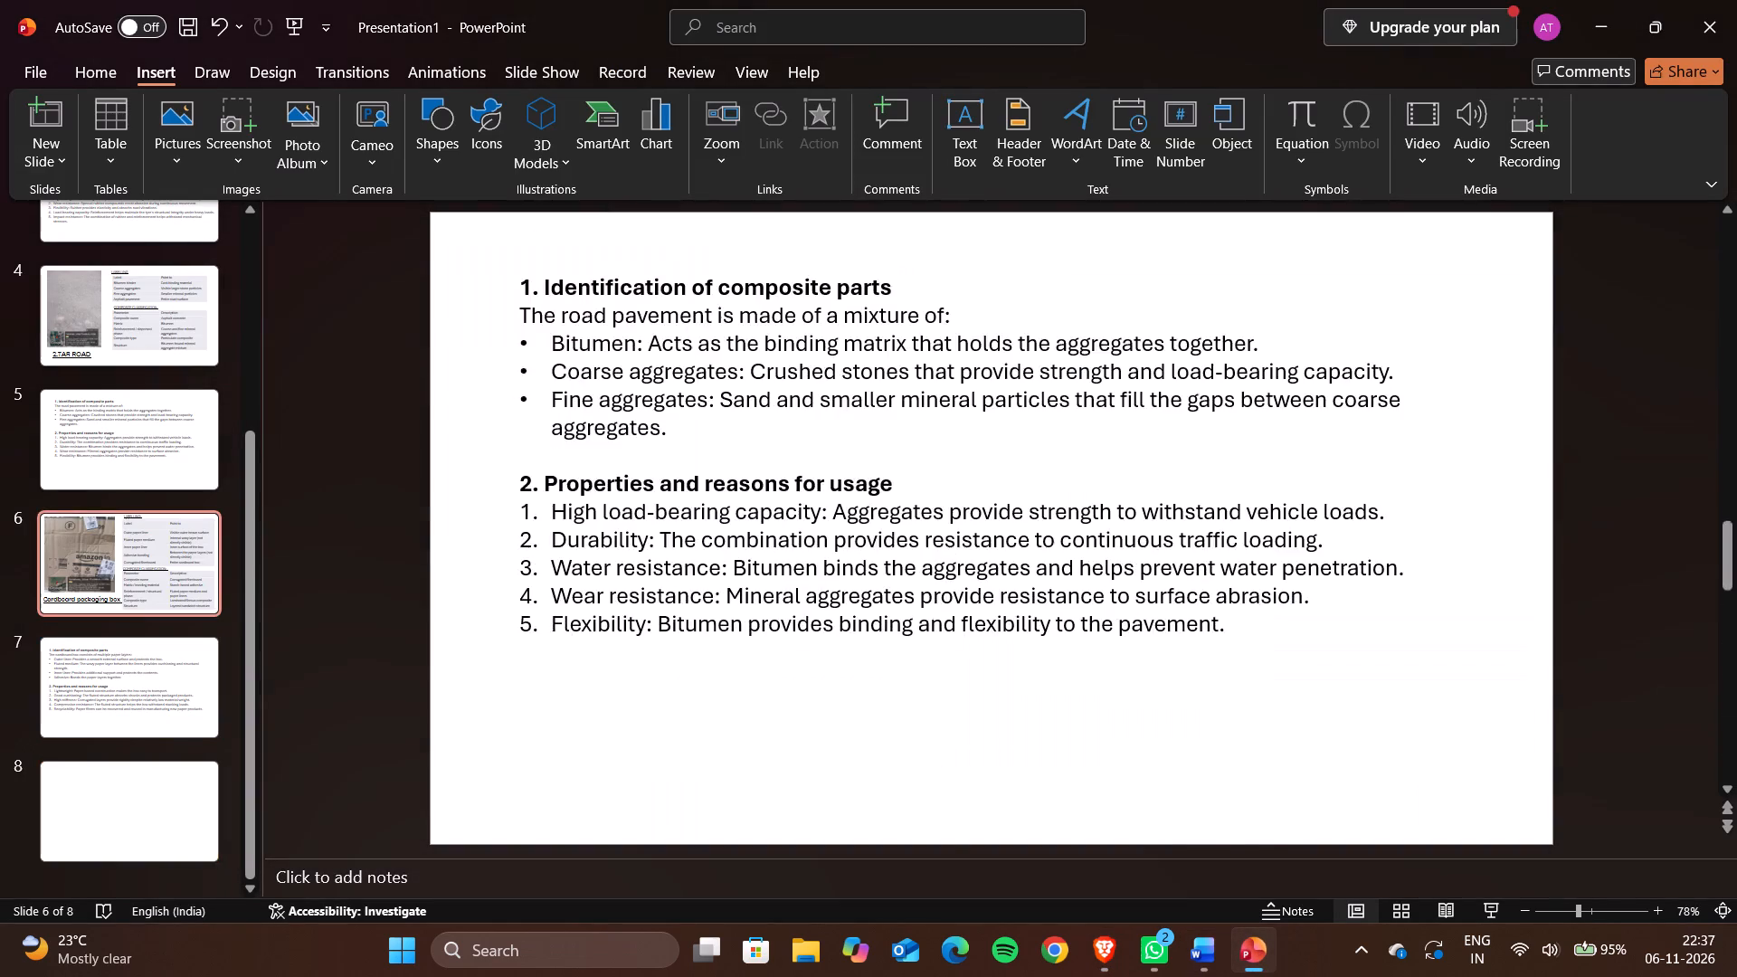
{"action": "scroll", "coordinate": [1075, 466], "scroll_direction": "down", "scroll_amount": 12}
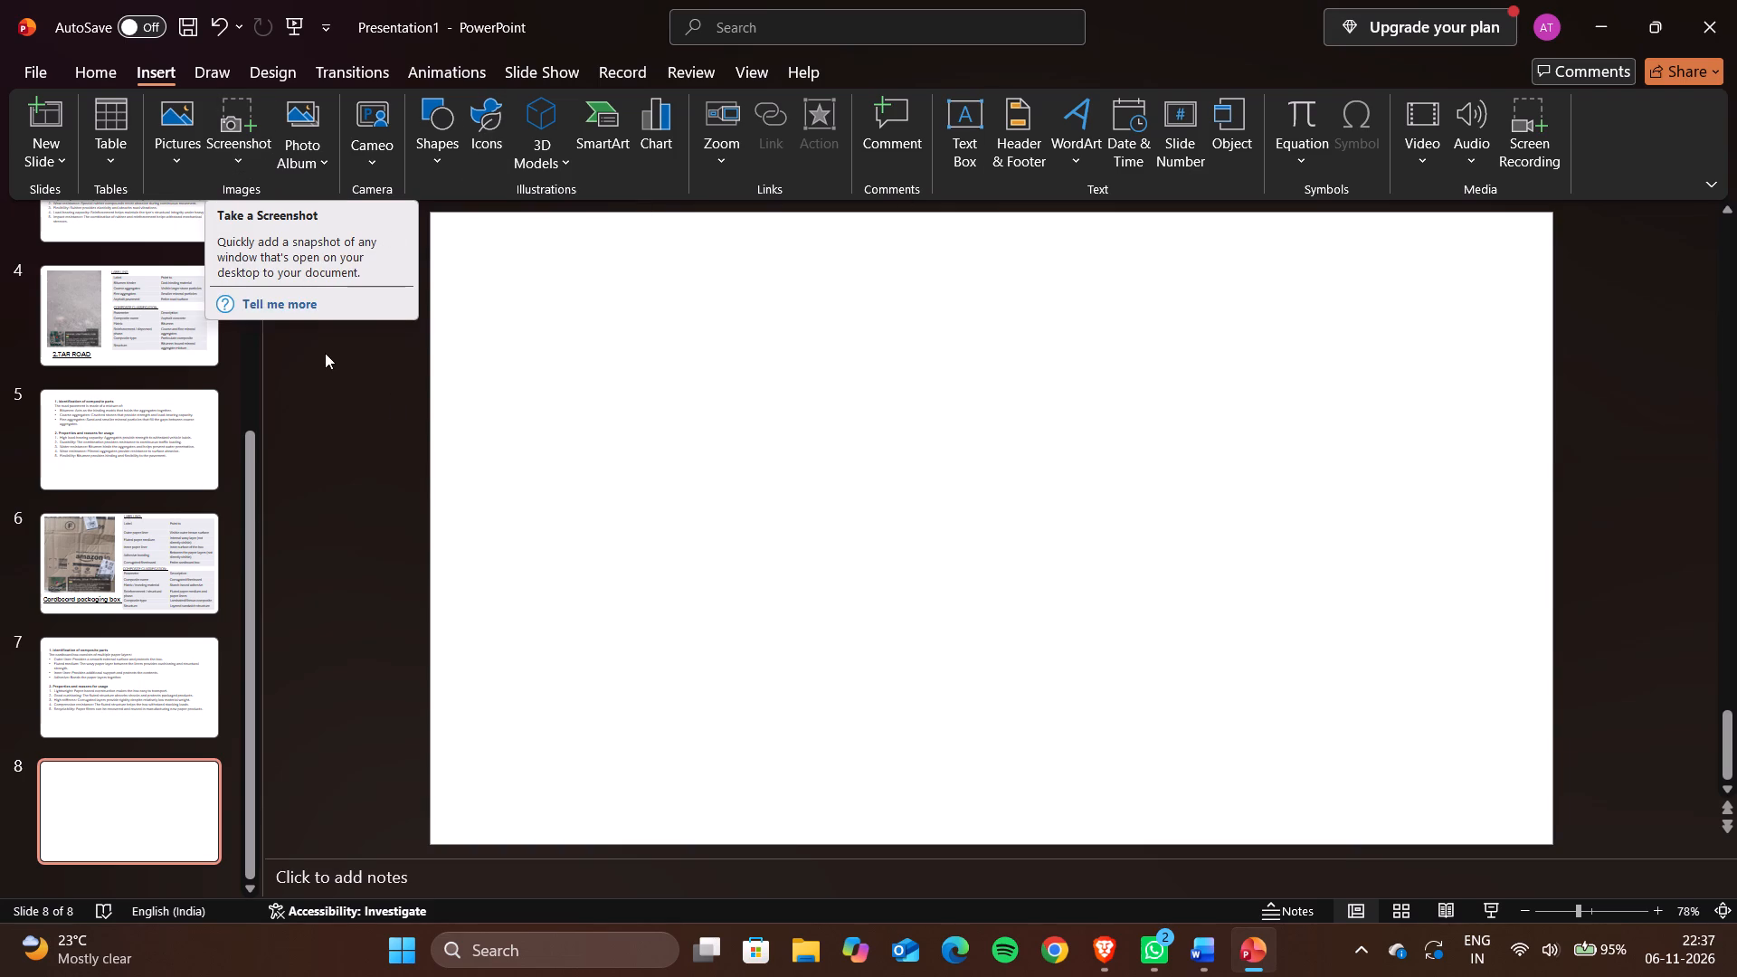
Switch from the blank slide 8 back to the ChatGPT chat in Brave, at the end of the plywood panel reply.
{"action": "left_click", "coordinate": [307, 418]}
{"action": "scroll", "coordinate": [261, 367], "scroll_direction": "down", "scroll_amount": 4}
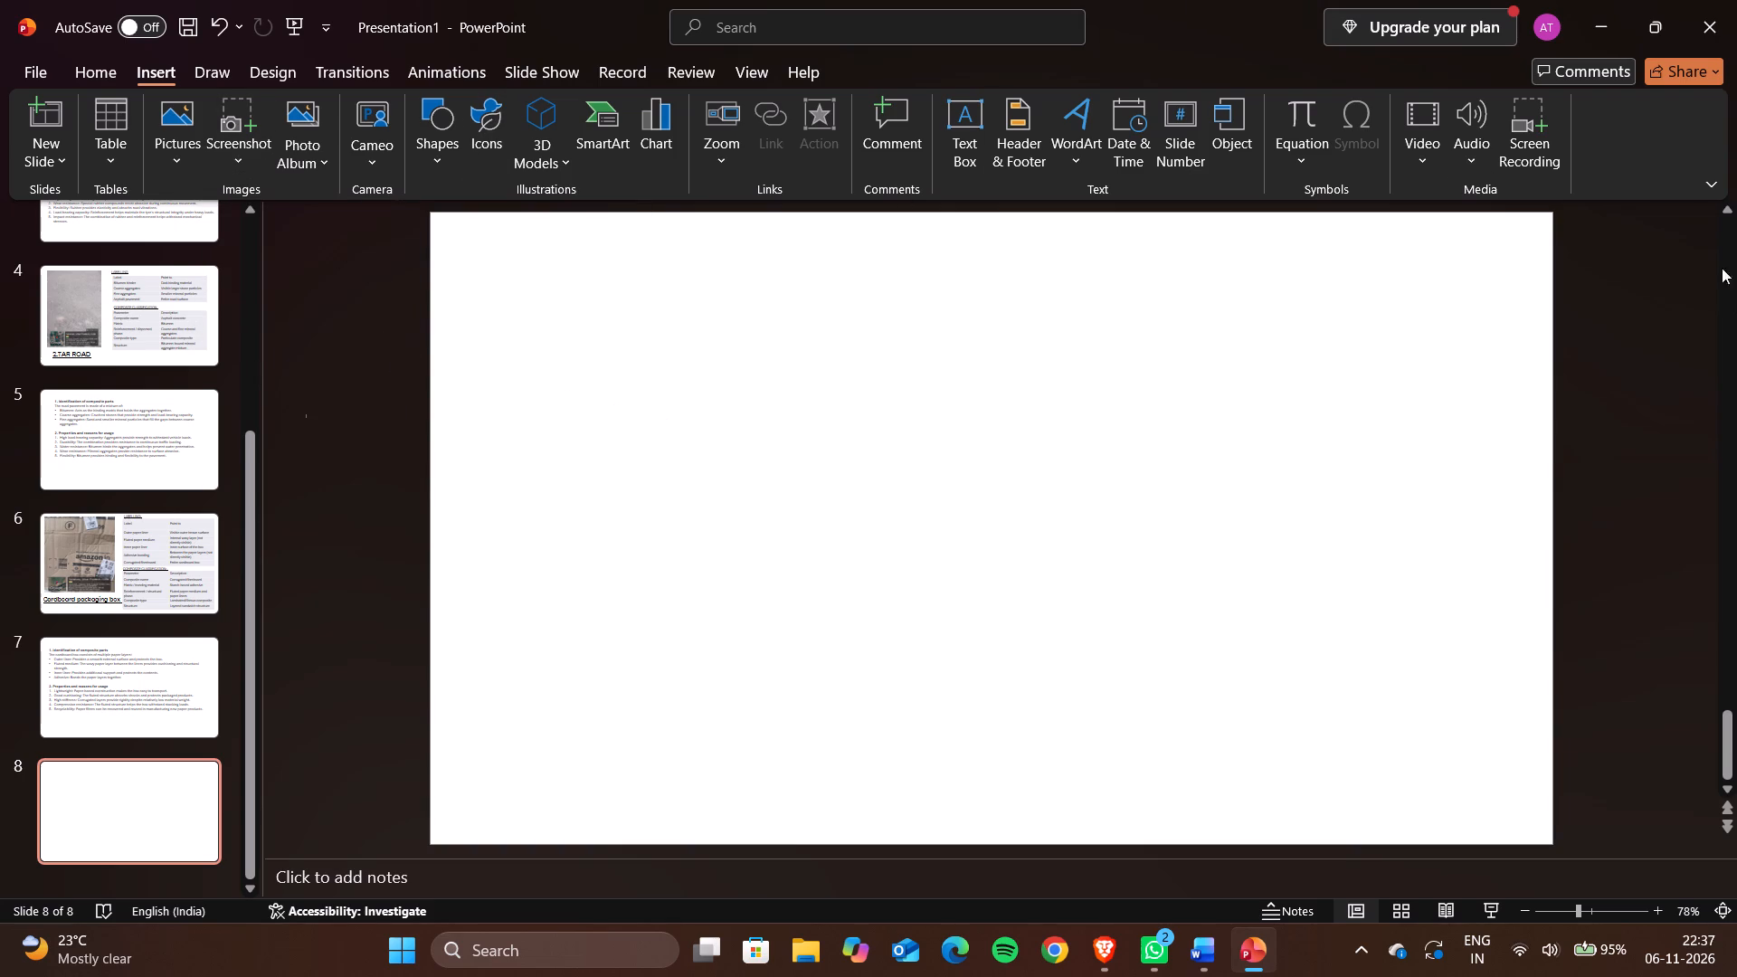
{"action": "scroll", "coordinate": [1082, 383], "scroll_direction": "up", "scroll_amount": 3}
{"action": "scroll", "coordinate": [1067, 361], "scroll_direction": "down", "scroll_amount": 10}
{"action": "scroll", "coordinate": [1085, 353], "scroll_direction": "down", "scroll_amount": 20}
{"action": "scroll", "coordinate": [1085, 353], "scroll_direction": "down", "scroll_amount": 2}
{"action": "left_click", "coordinate": [1166, 849]}
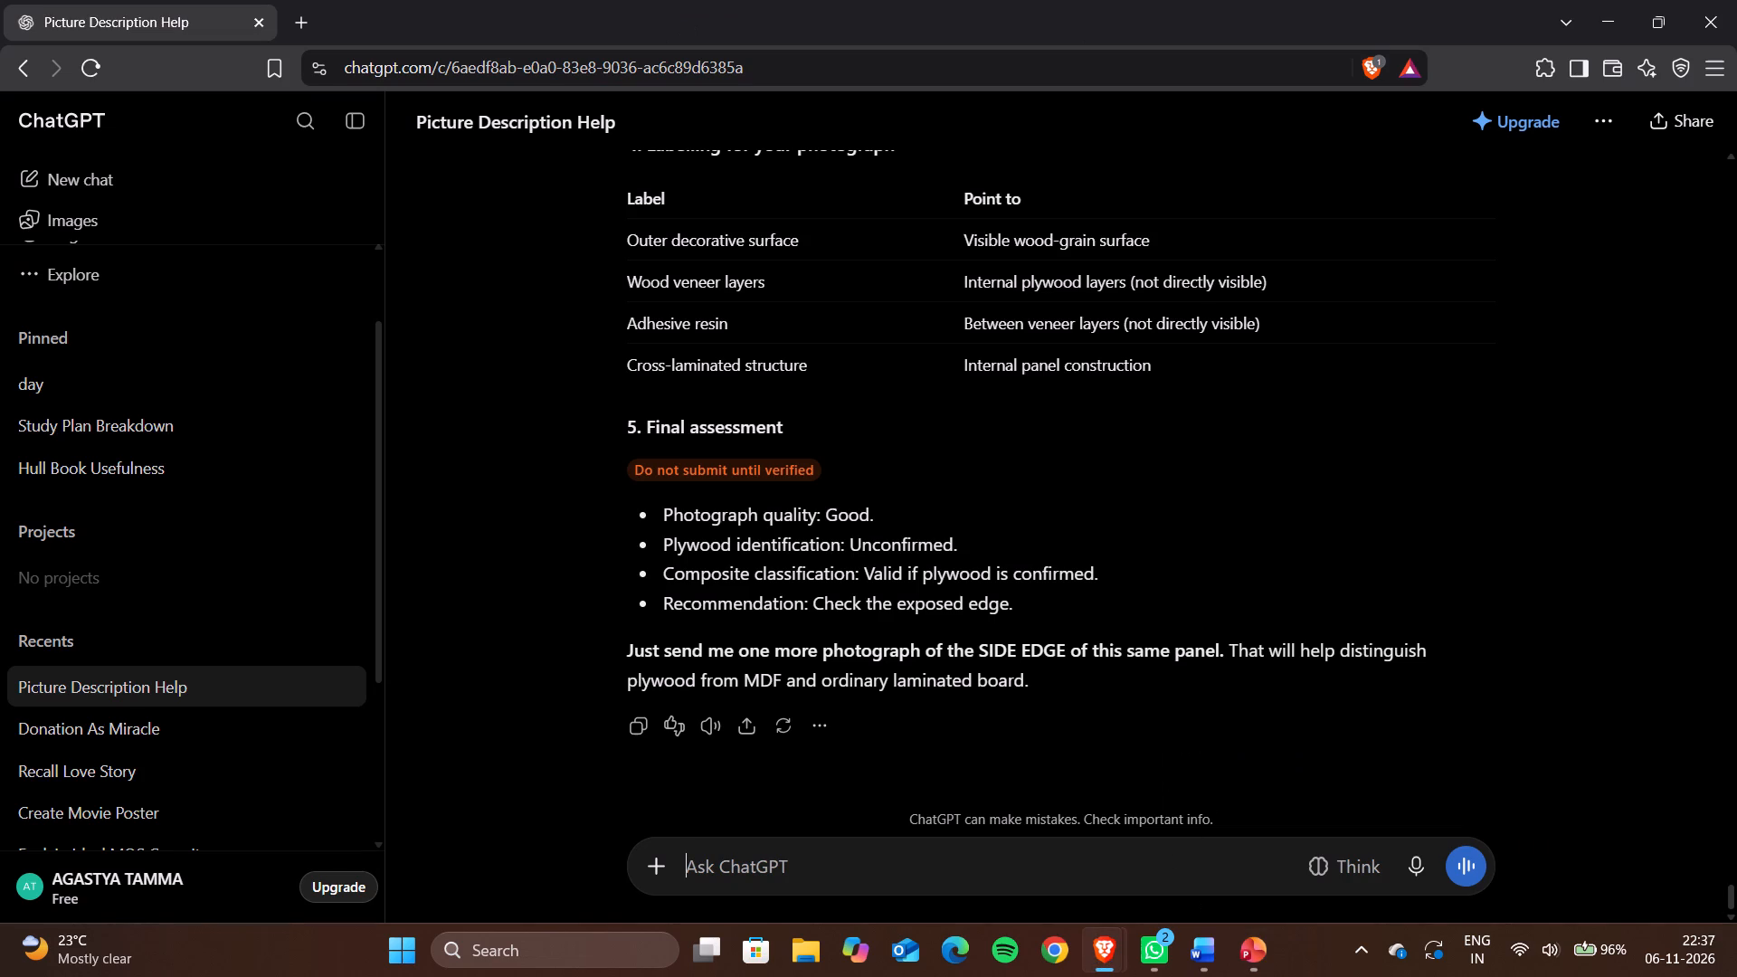
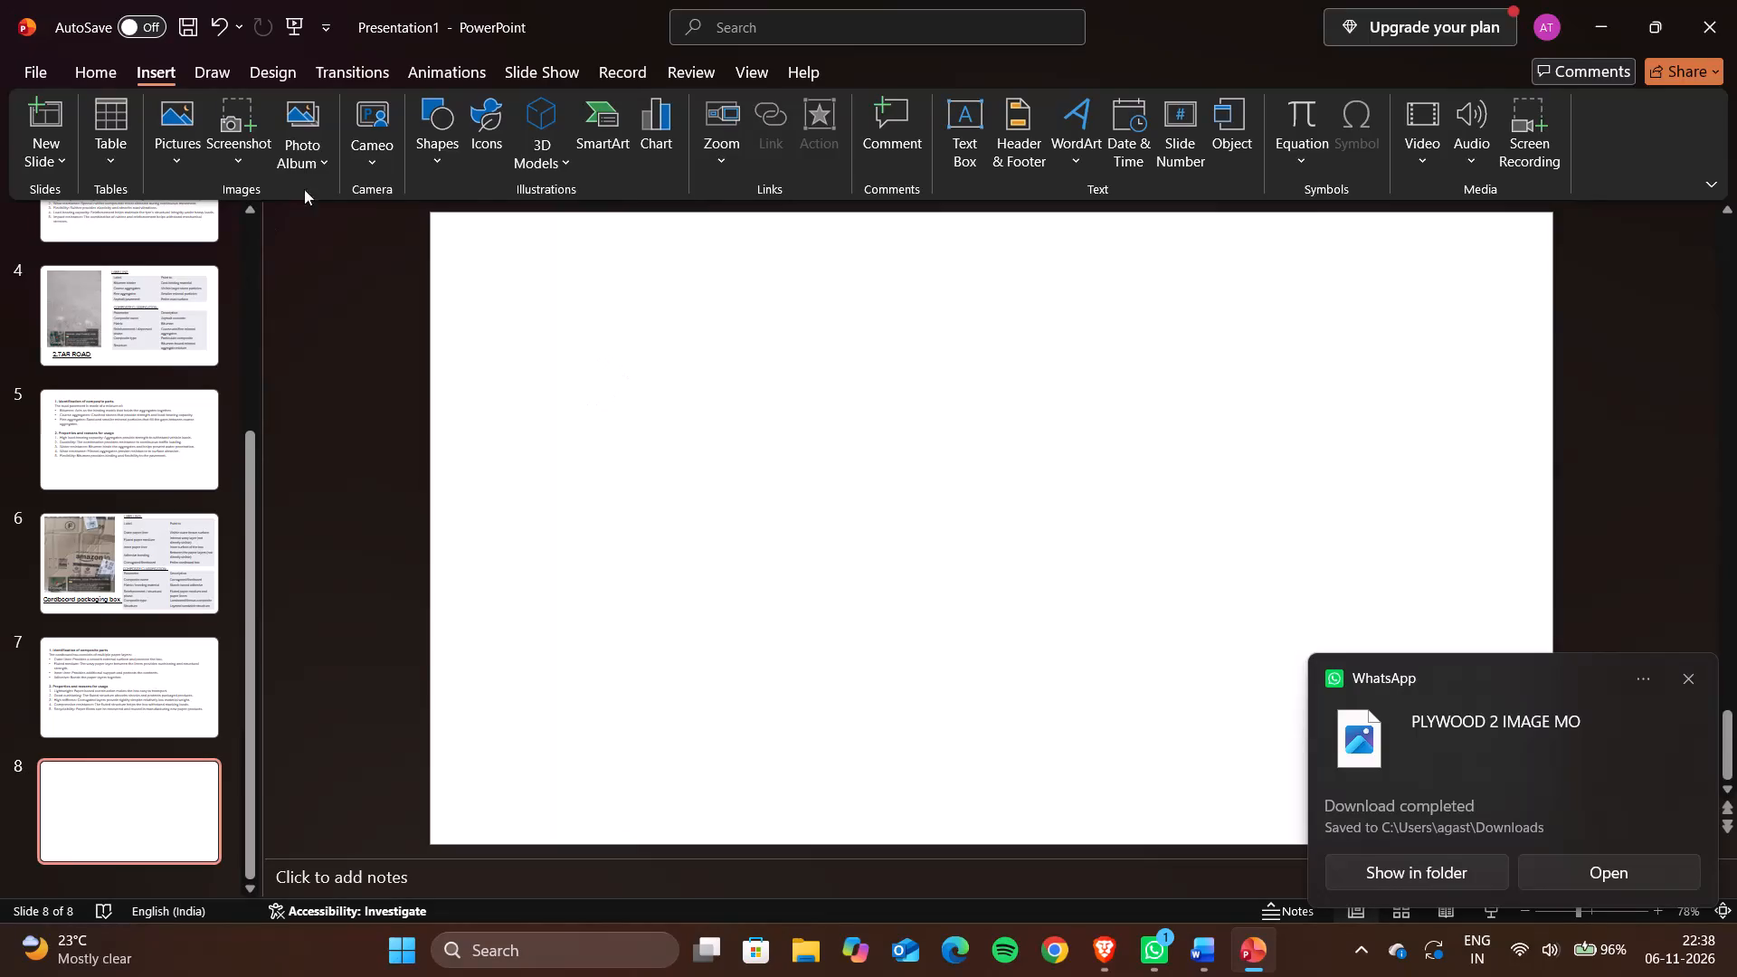
Insert the picture PLYWOOD 2 IMAGE MO from the Downloads folder onto blank slide 8.
{"action": "left_click", "coordinate": [190, 129]}
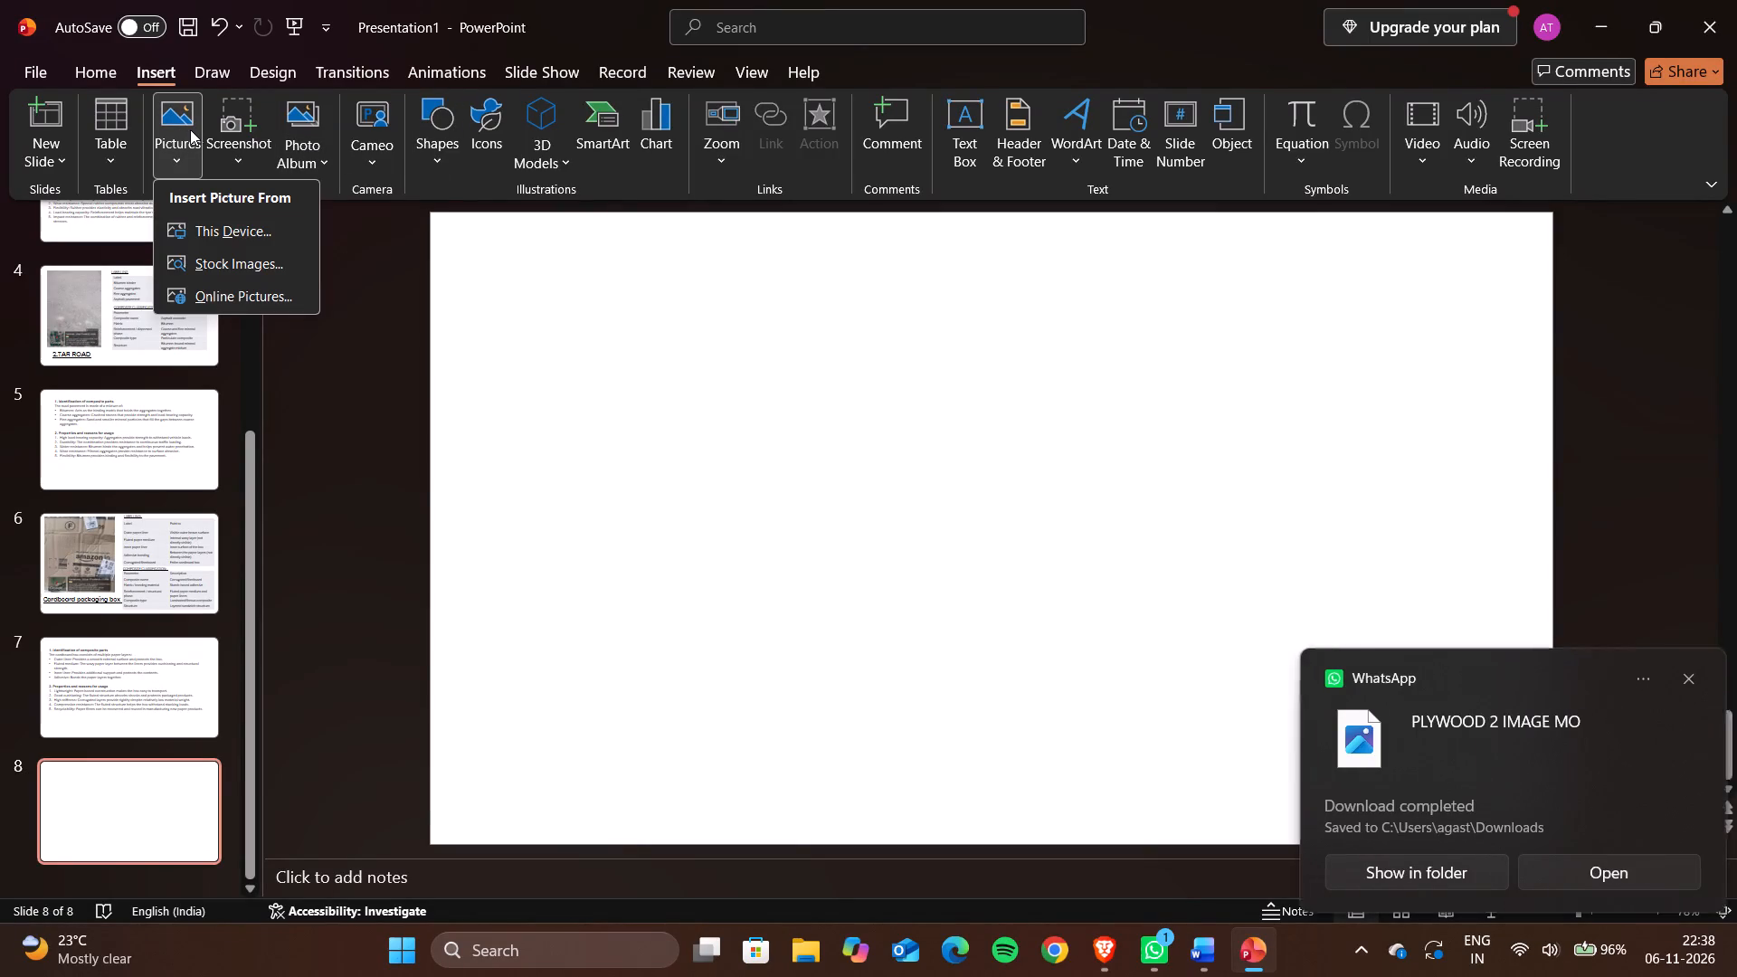
{"action": "left_click", "coordinate": [233, 233]}
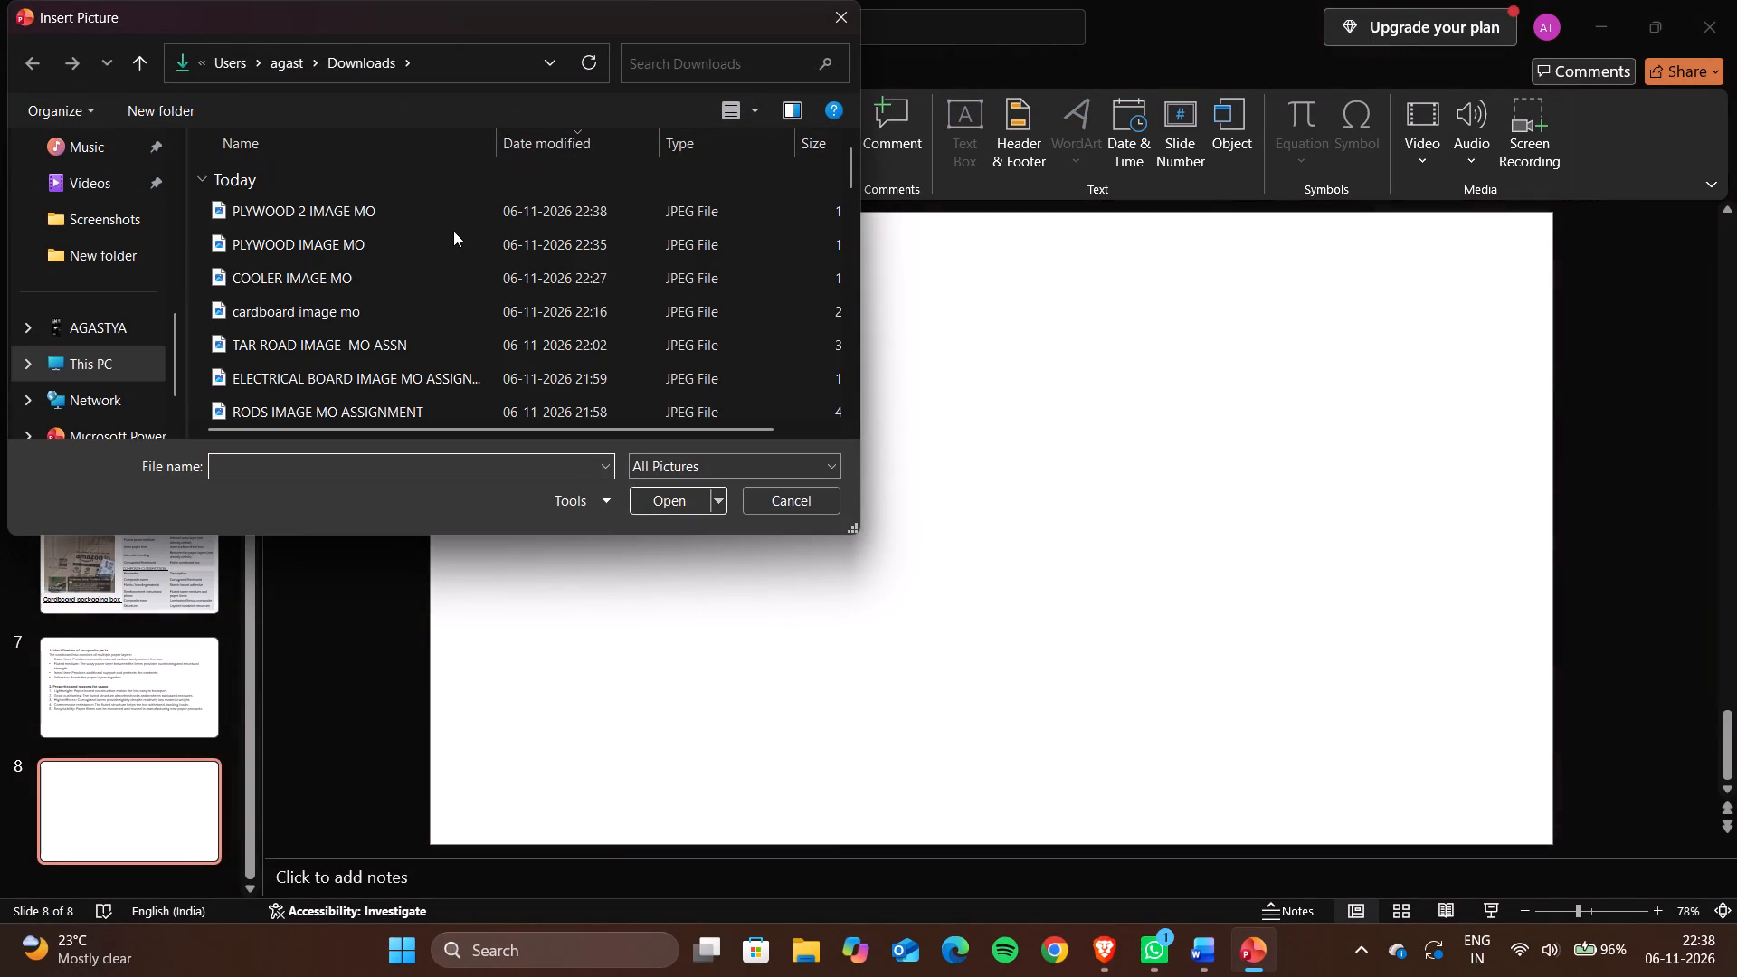
{"action": "left_click", "coordinate": [453, 219]}
{"action": "left_click", "coordinate": [659, 507]}
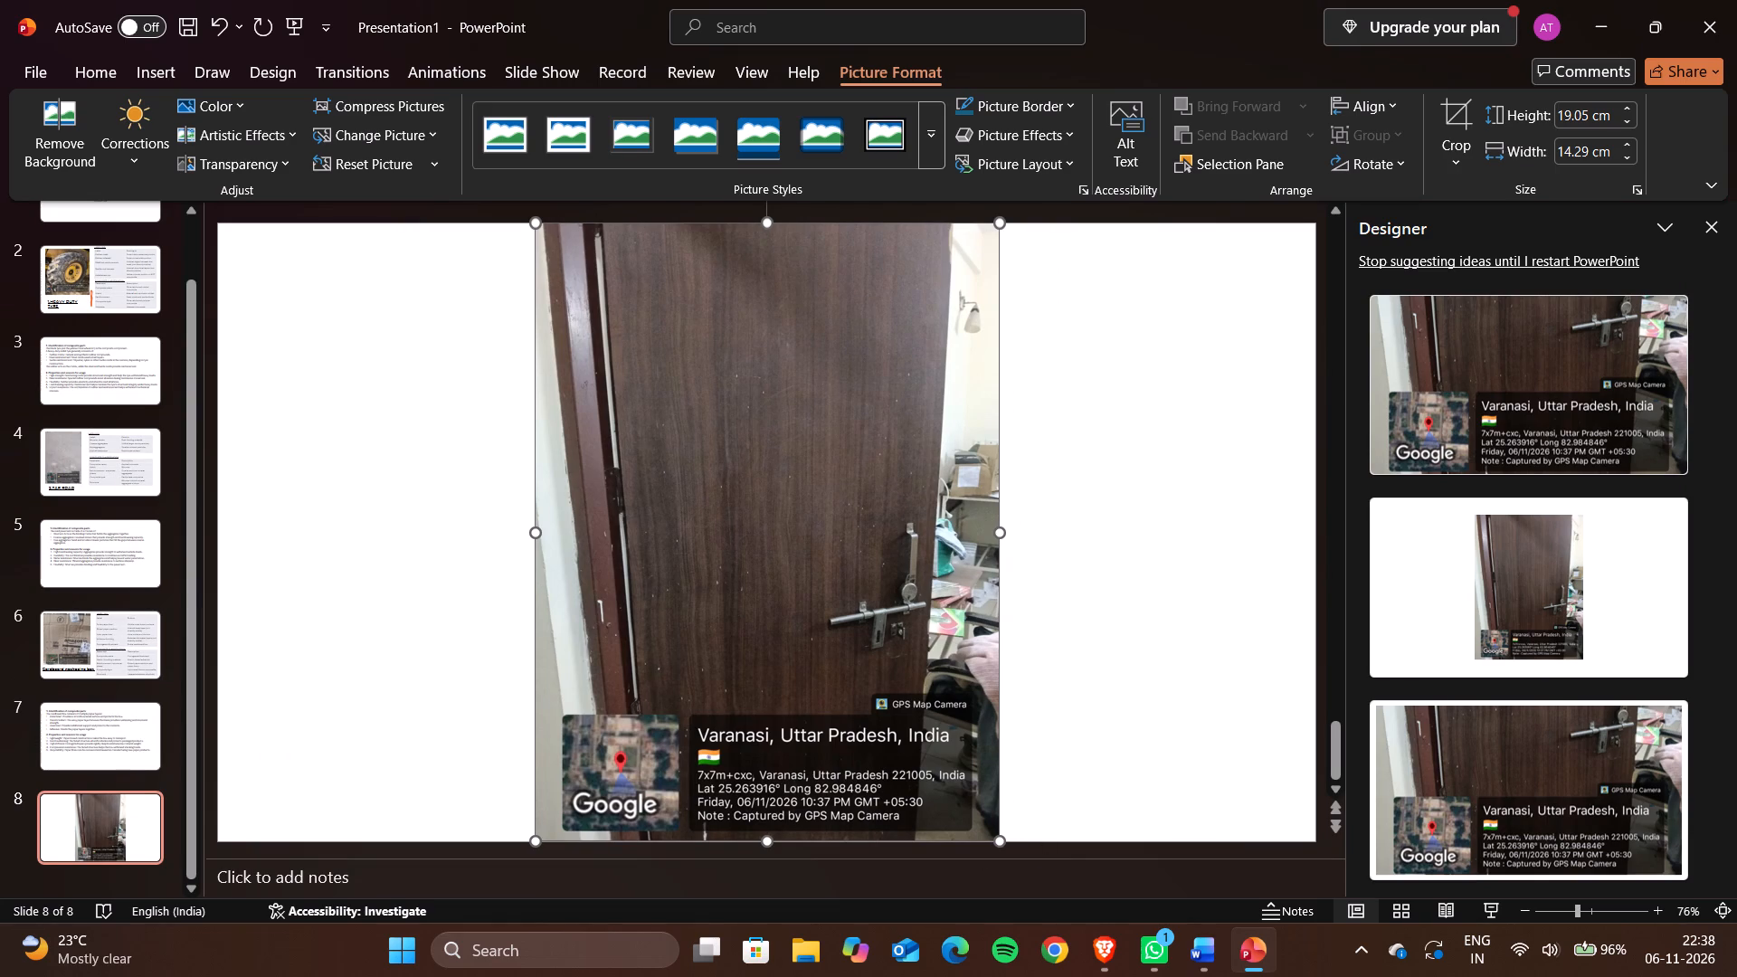
Resize slide 8's door photo to 14.57 cm high by 11.12 cm wide and place it near the slide's upper-left corner.
{"action": "left_click_drag", "start_coordinate": [767, 839], "coordinate": [839, 677]}
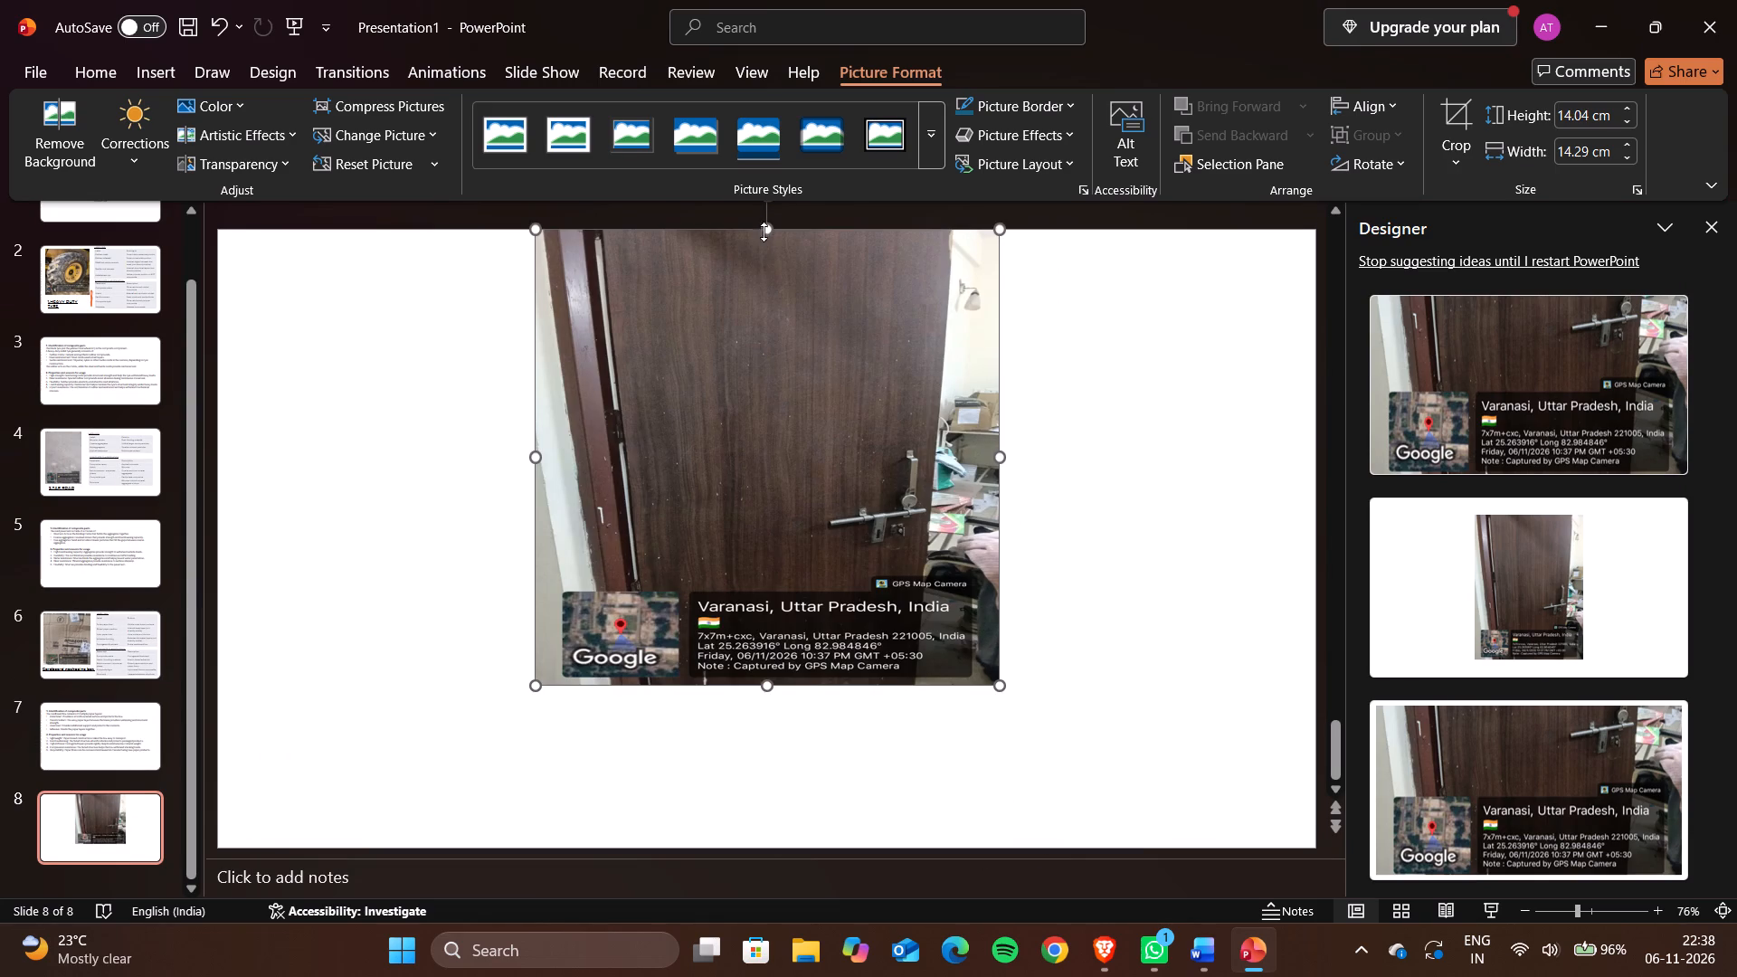
{"action": "left_click_drag", "start_coordinate": [764, 223], "coordinate": [770, 257]}
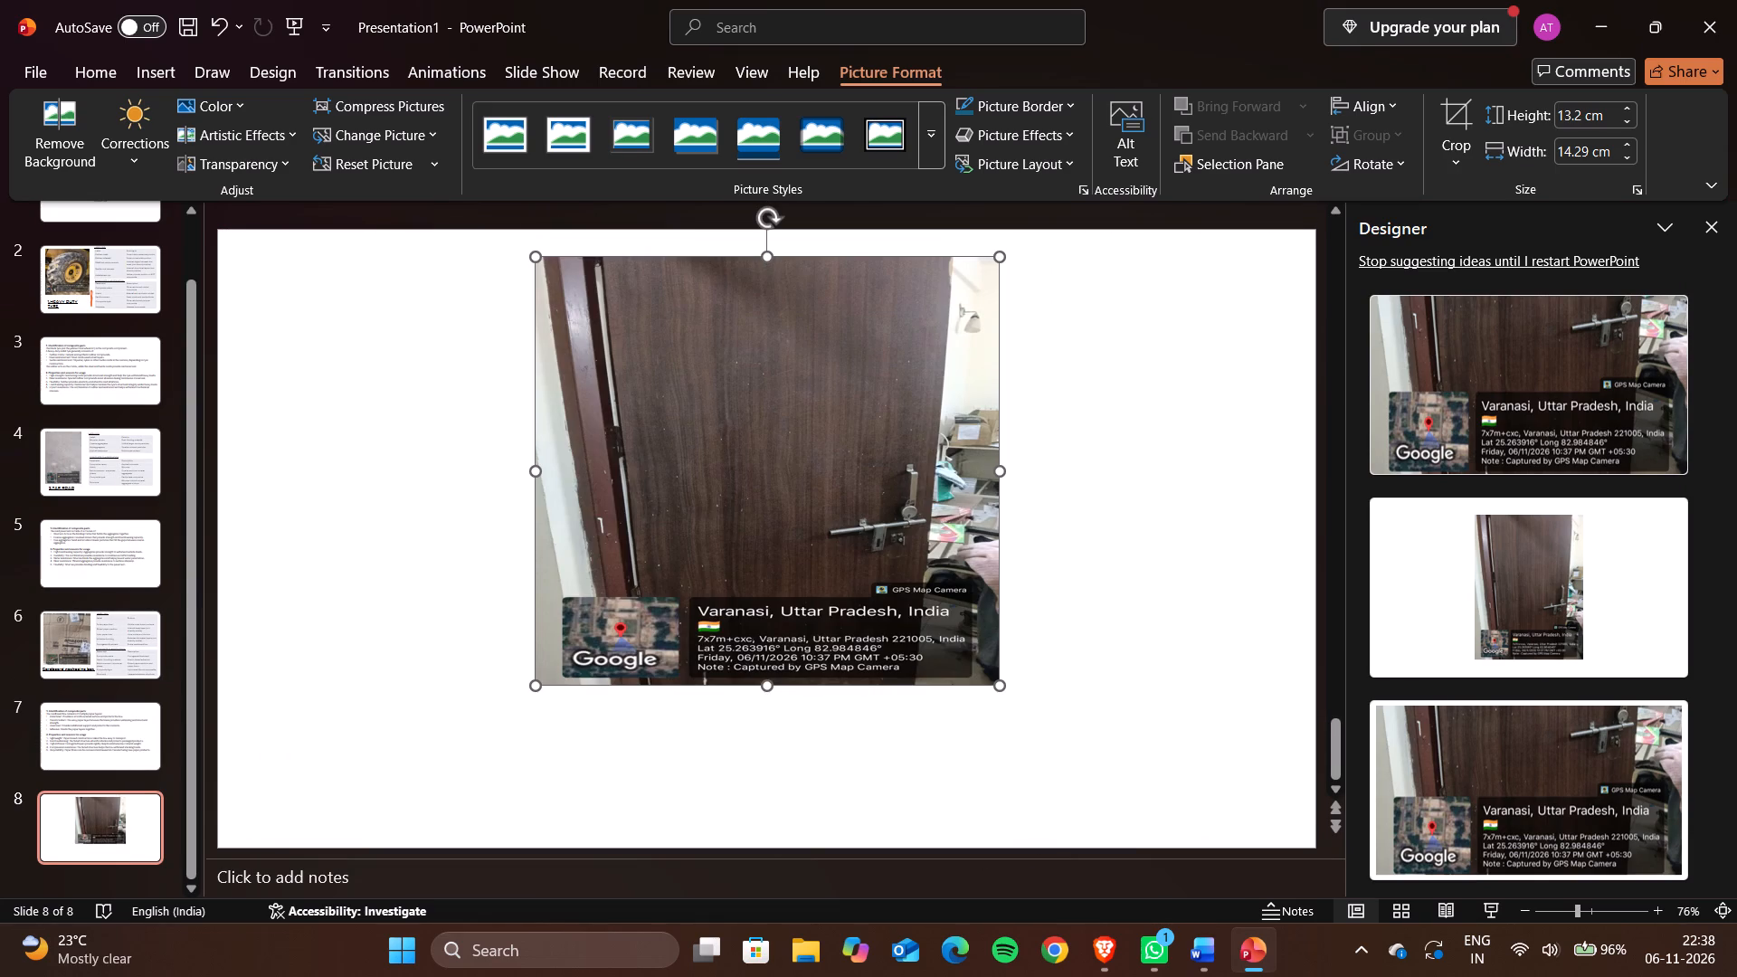
{"action": "left_click_drag", "start_coordinate": [800, 335], "coordinate": [509, 321]}
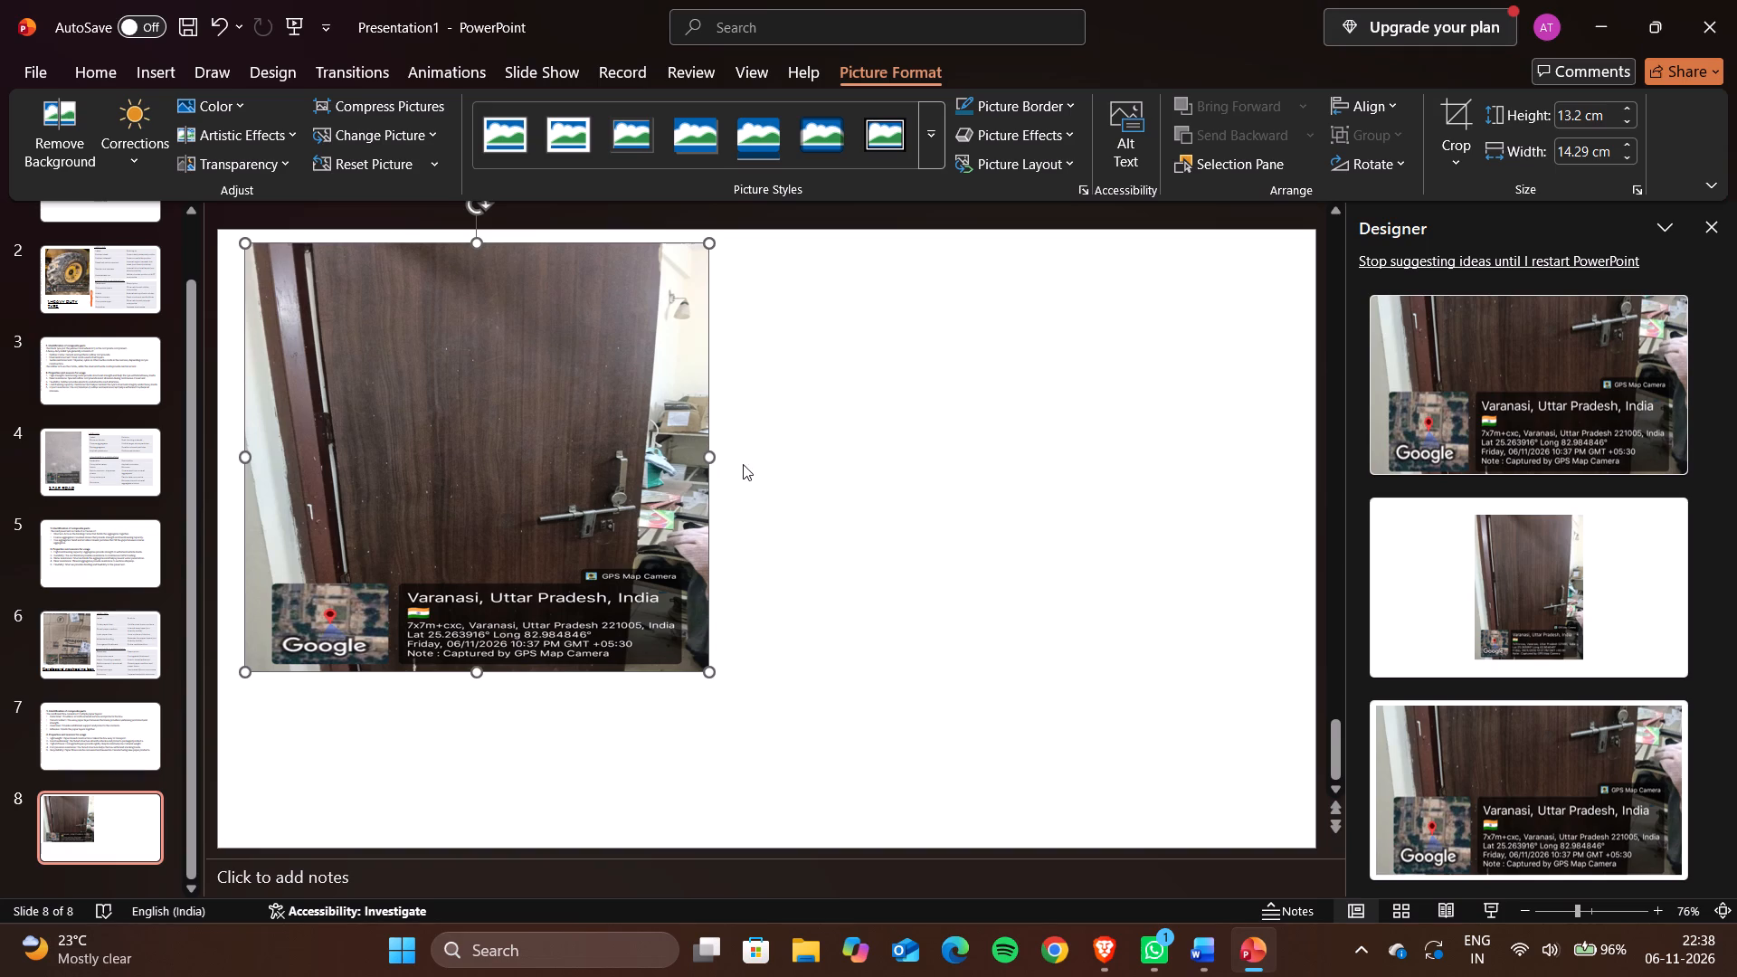
{"action": "left_click_drag", "start_coordinate": [708, 456], "coordinate": [602, 462]}
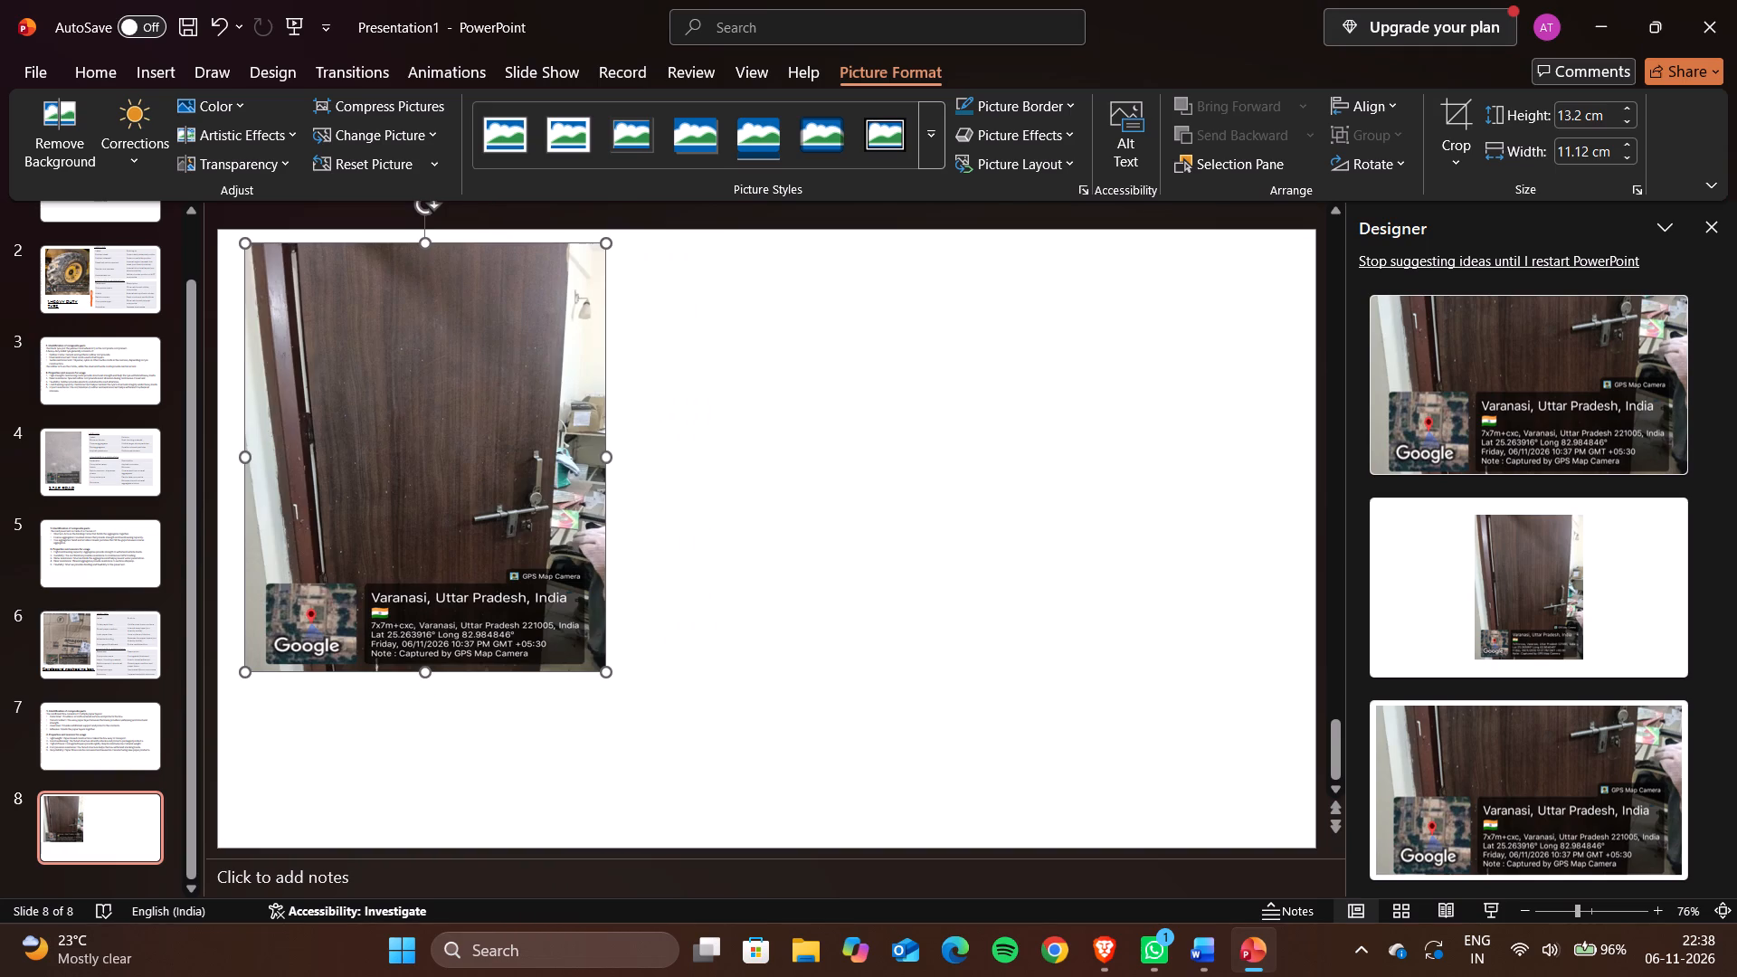
{"action": "left_click_drag", "start_coordinate": [422, 670], "coordinate": [420, 716]}
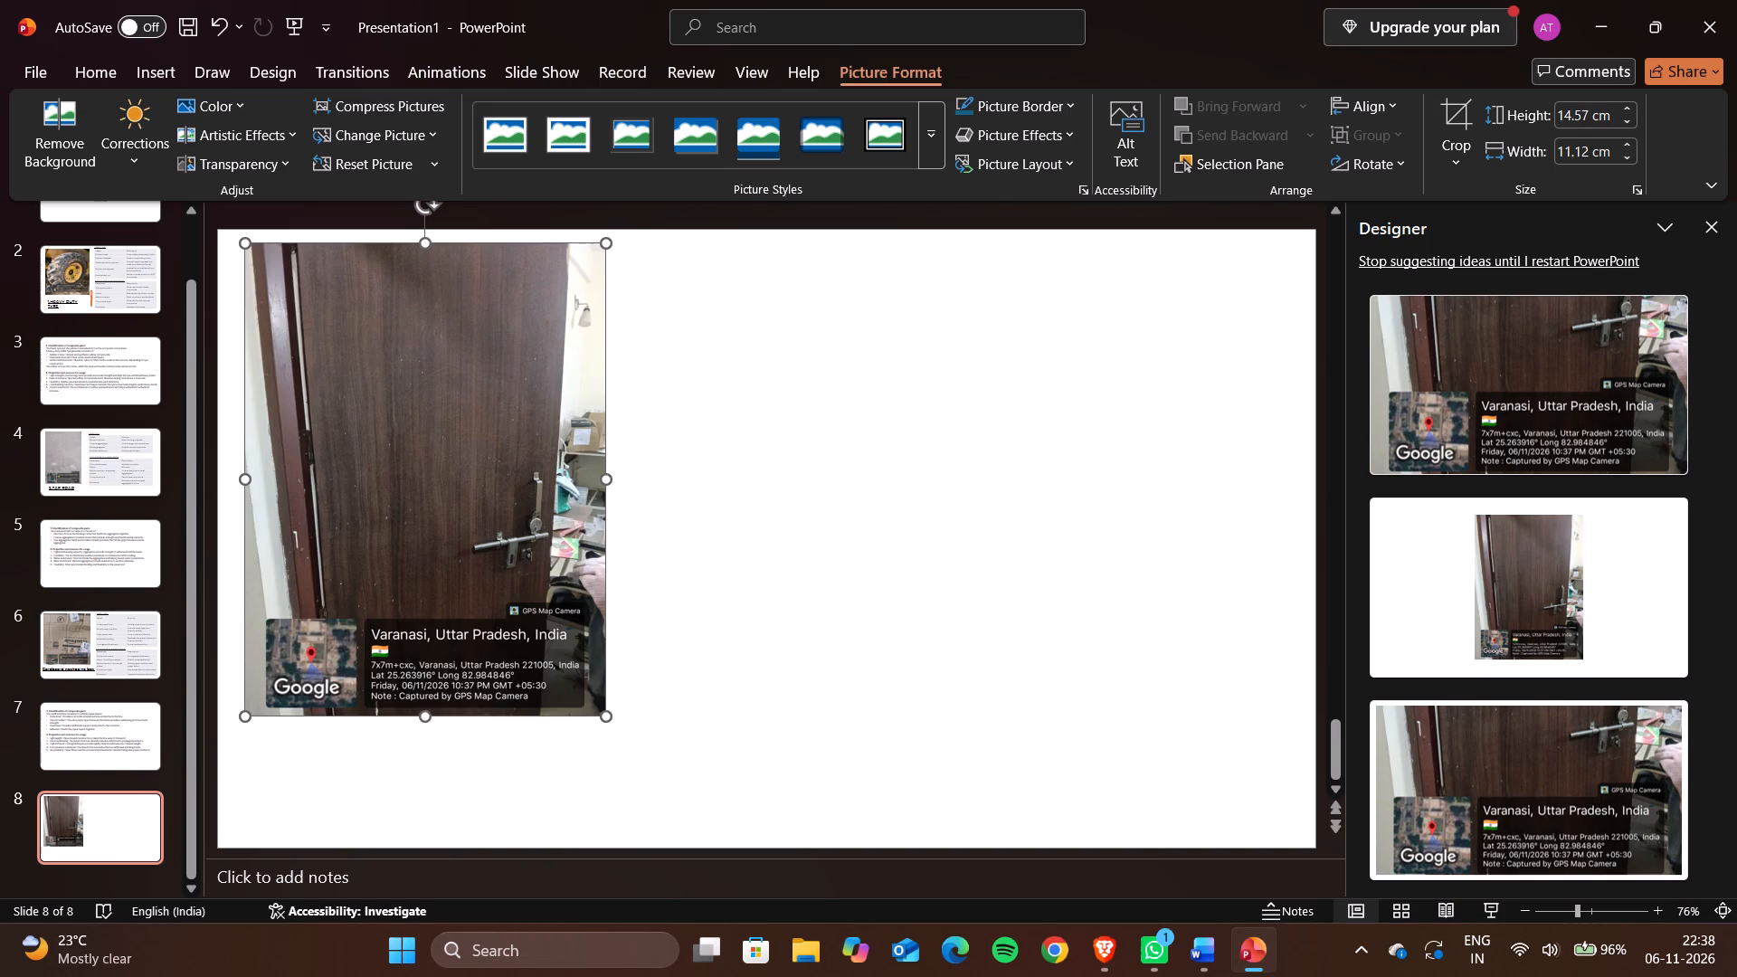
{"action": "left_click", "coordinate": [679, 356]}
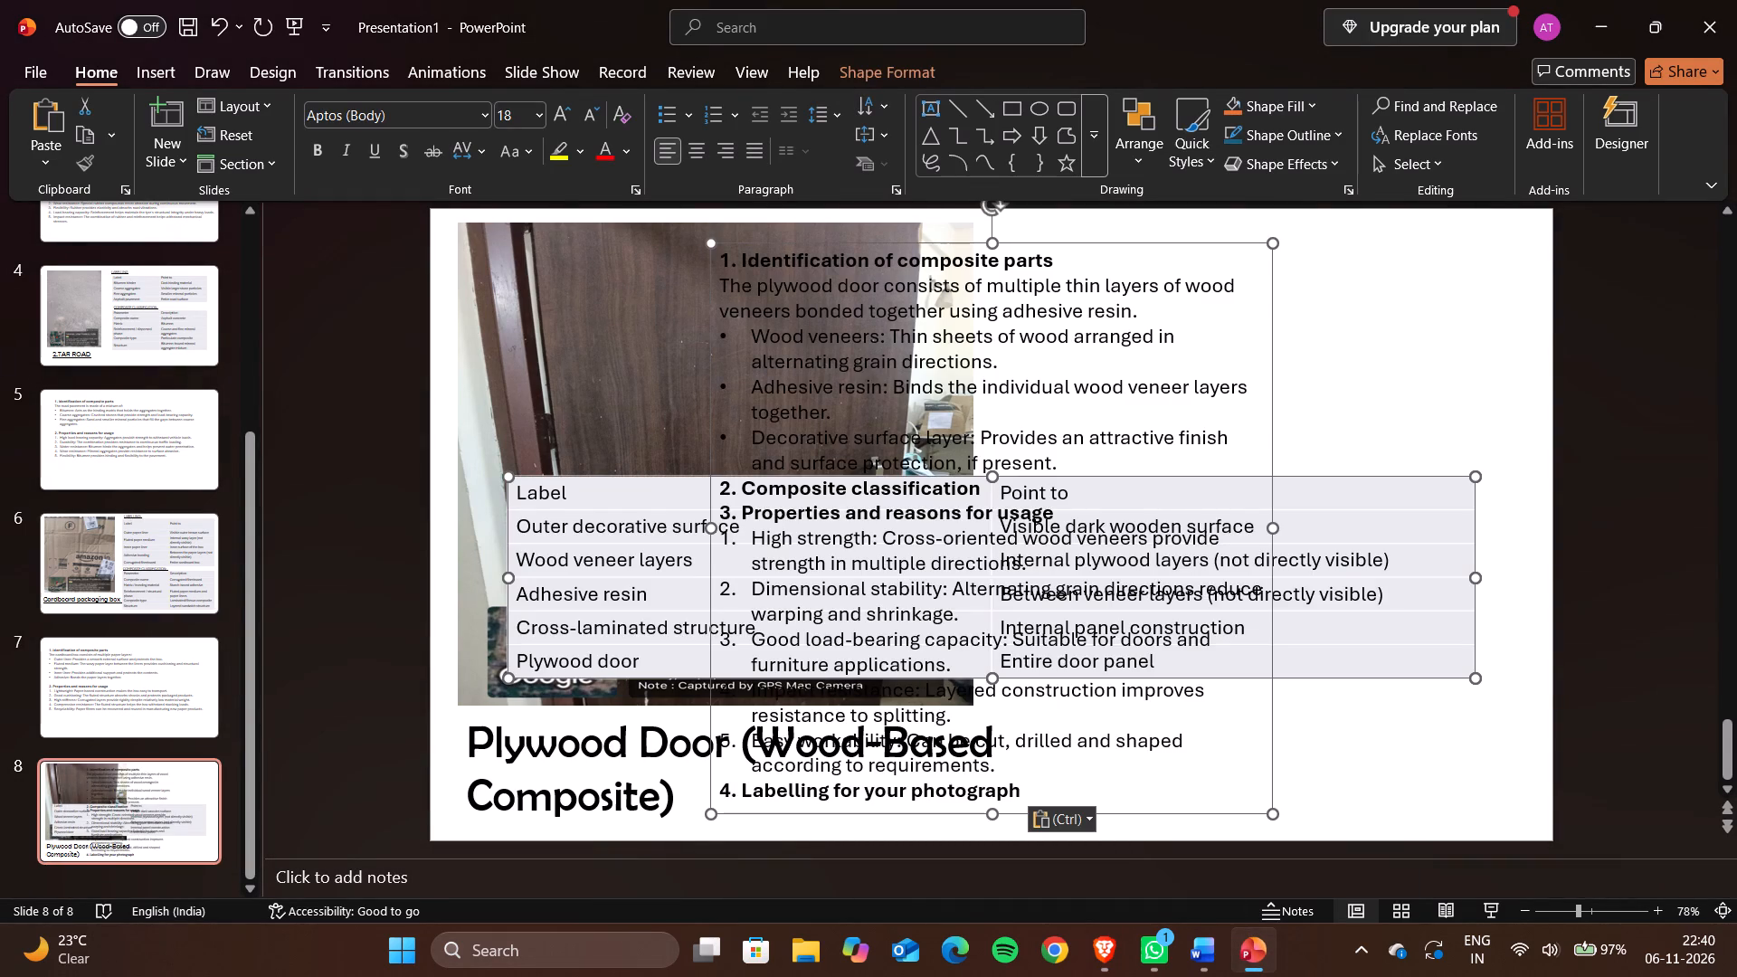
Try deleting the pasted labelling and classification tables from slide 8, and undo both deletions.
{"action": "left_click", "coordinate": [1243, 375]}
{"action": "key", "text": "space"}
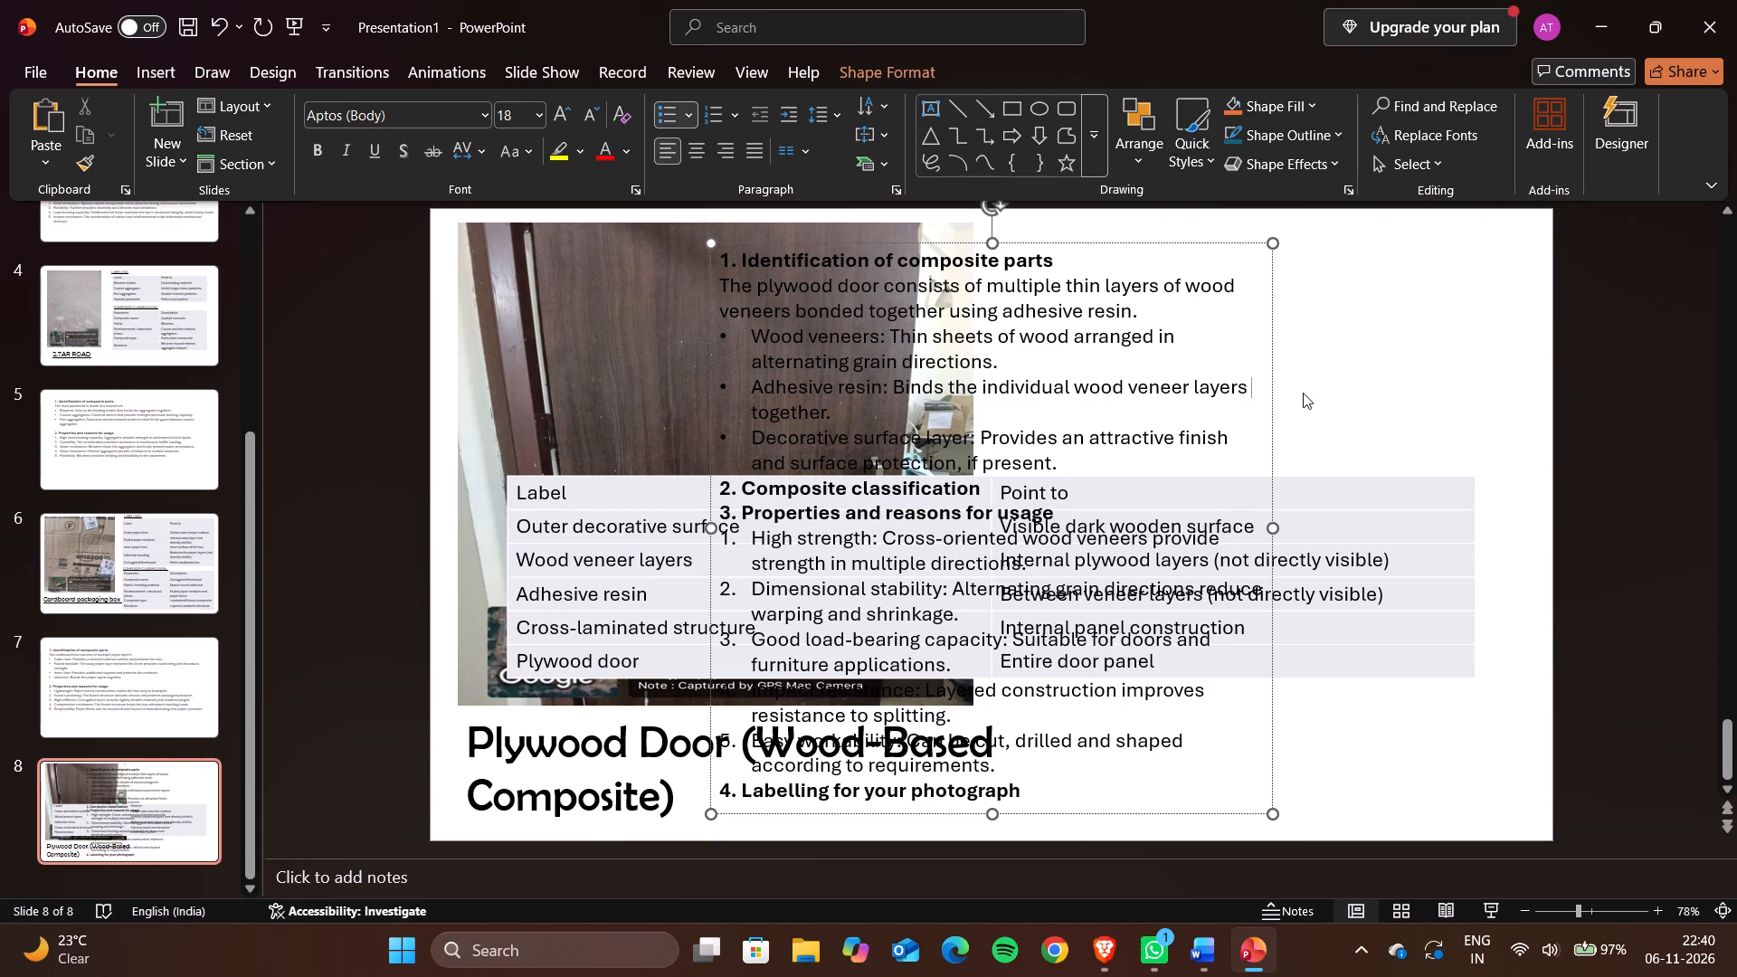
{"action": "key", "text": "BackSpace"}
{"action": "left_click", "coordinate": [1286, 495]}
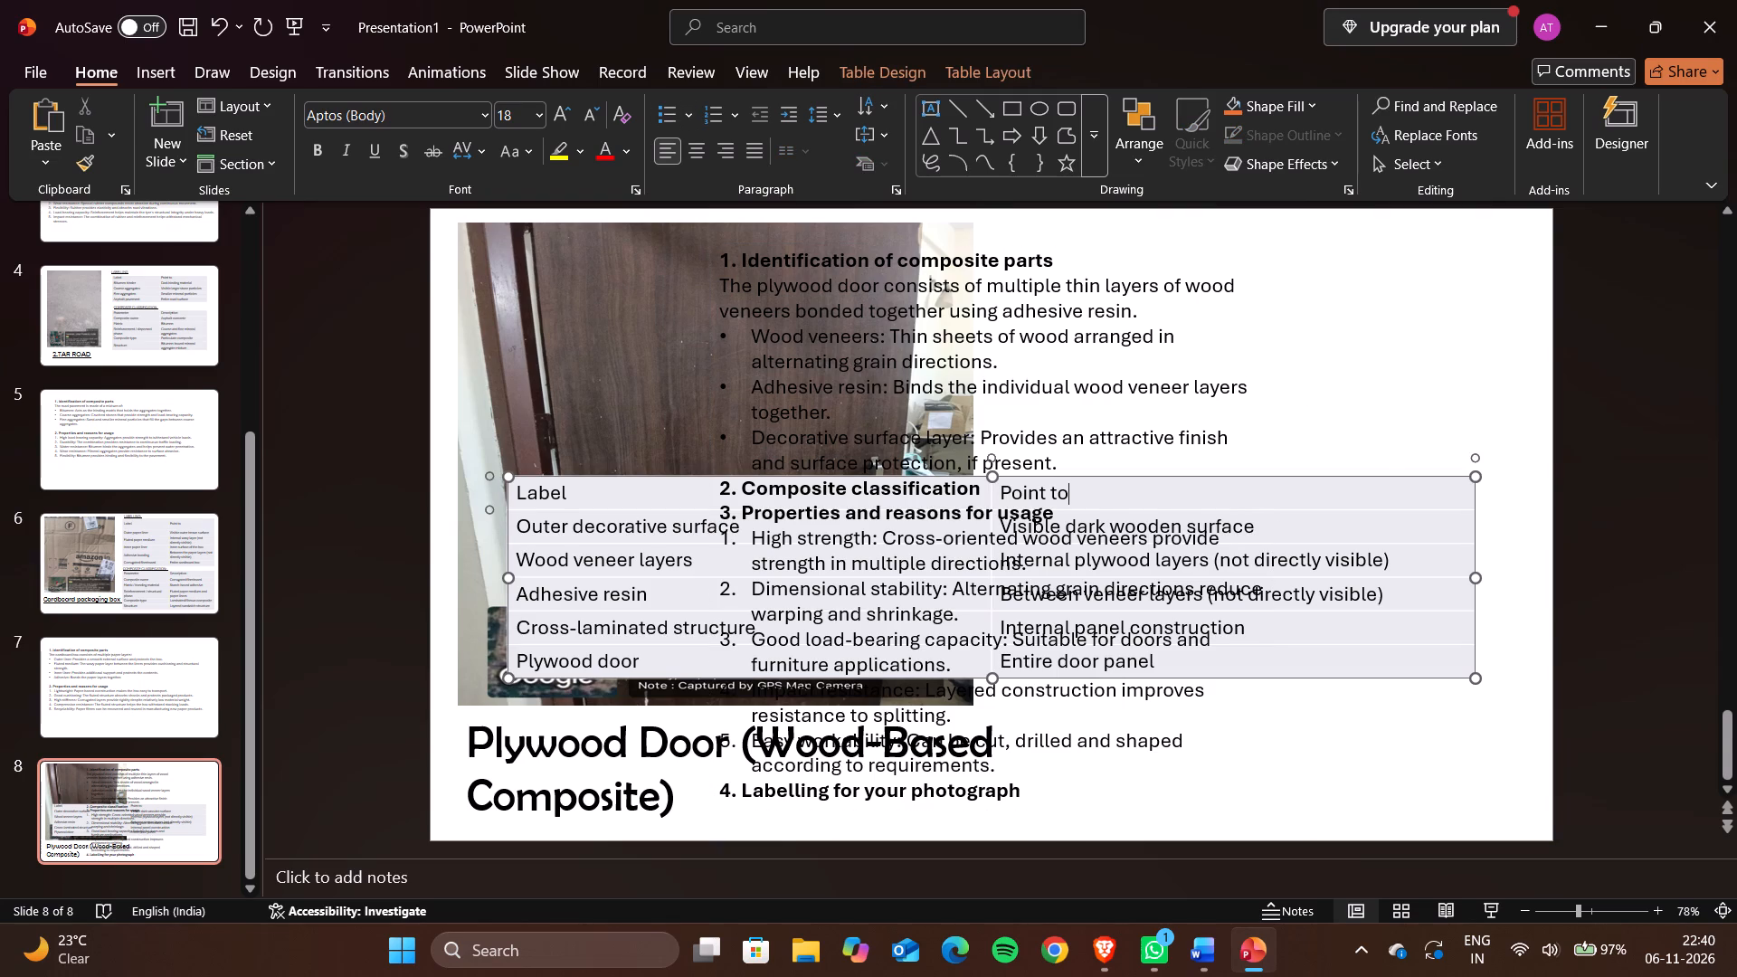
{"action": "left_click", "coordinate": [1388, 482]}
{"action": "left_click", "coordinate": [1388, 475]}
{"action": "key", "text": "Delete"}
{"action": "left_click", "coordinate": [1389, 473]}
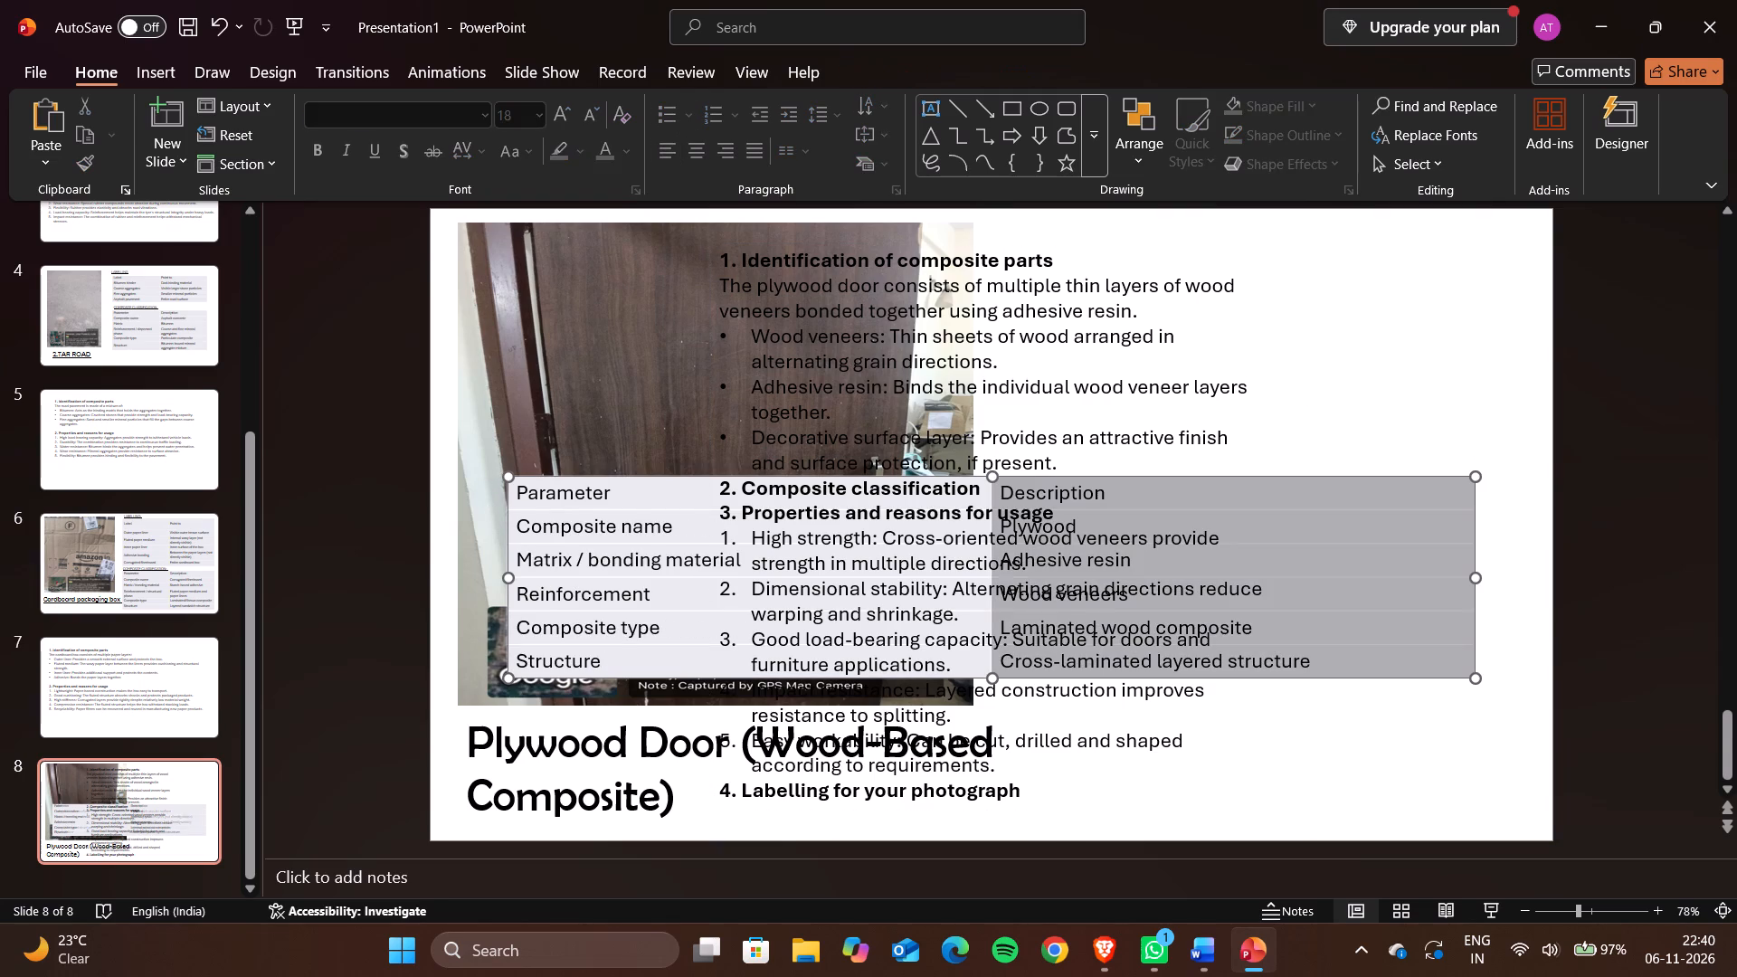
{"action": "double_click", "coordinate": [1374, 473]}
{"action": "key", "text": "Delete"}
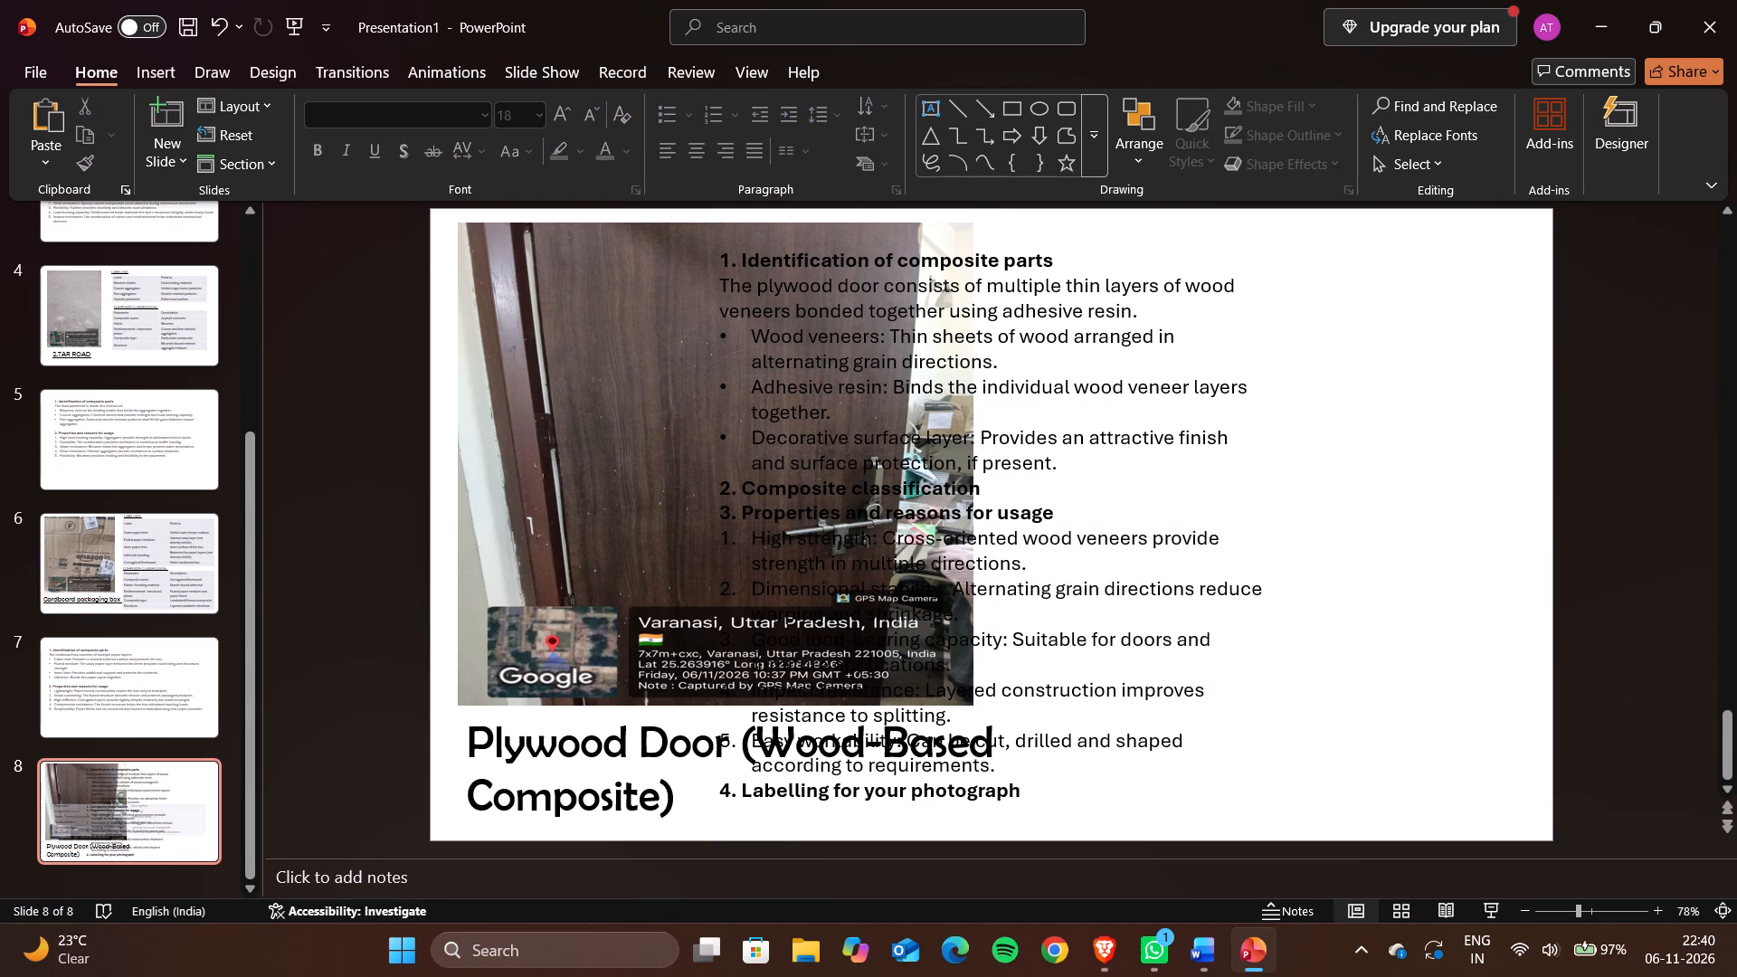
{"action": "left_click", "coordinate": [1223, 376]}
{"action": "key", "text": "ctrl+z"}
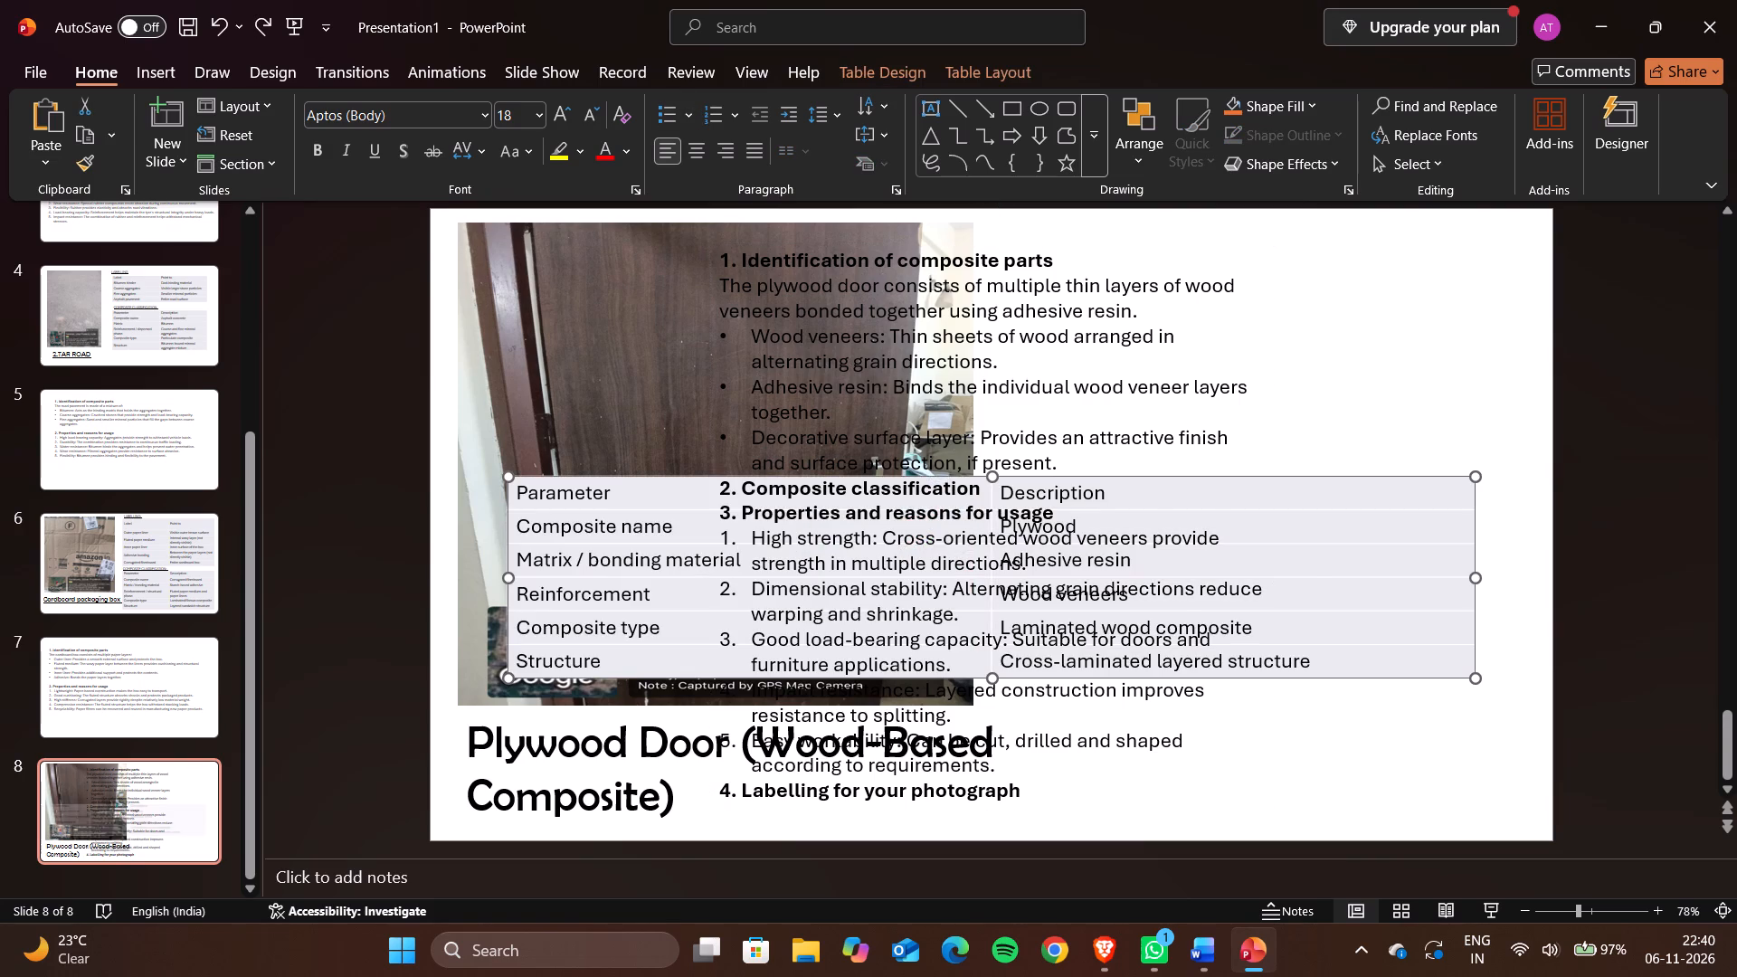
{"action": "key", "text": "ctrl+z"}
Delete the pasted description text box from slide 8, keeping the two tables.
{"action": "left_click", "coordinate": [1237, 353]}
{"action": "left_click", "coordinate": [1241, 236]}
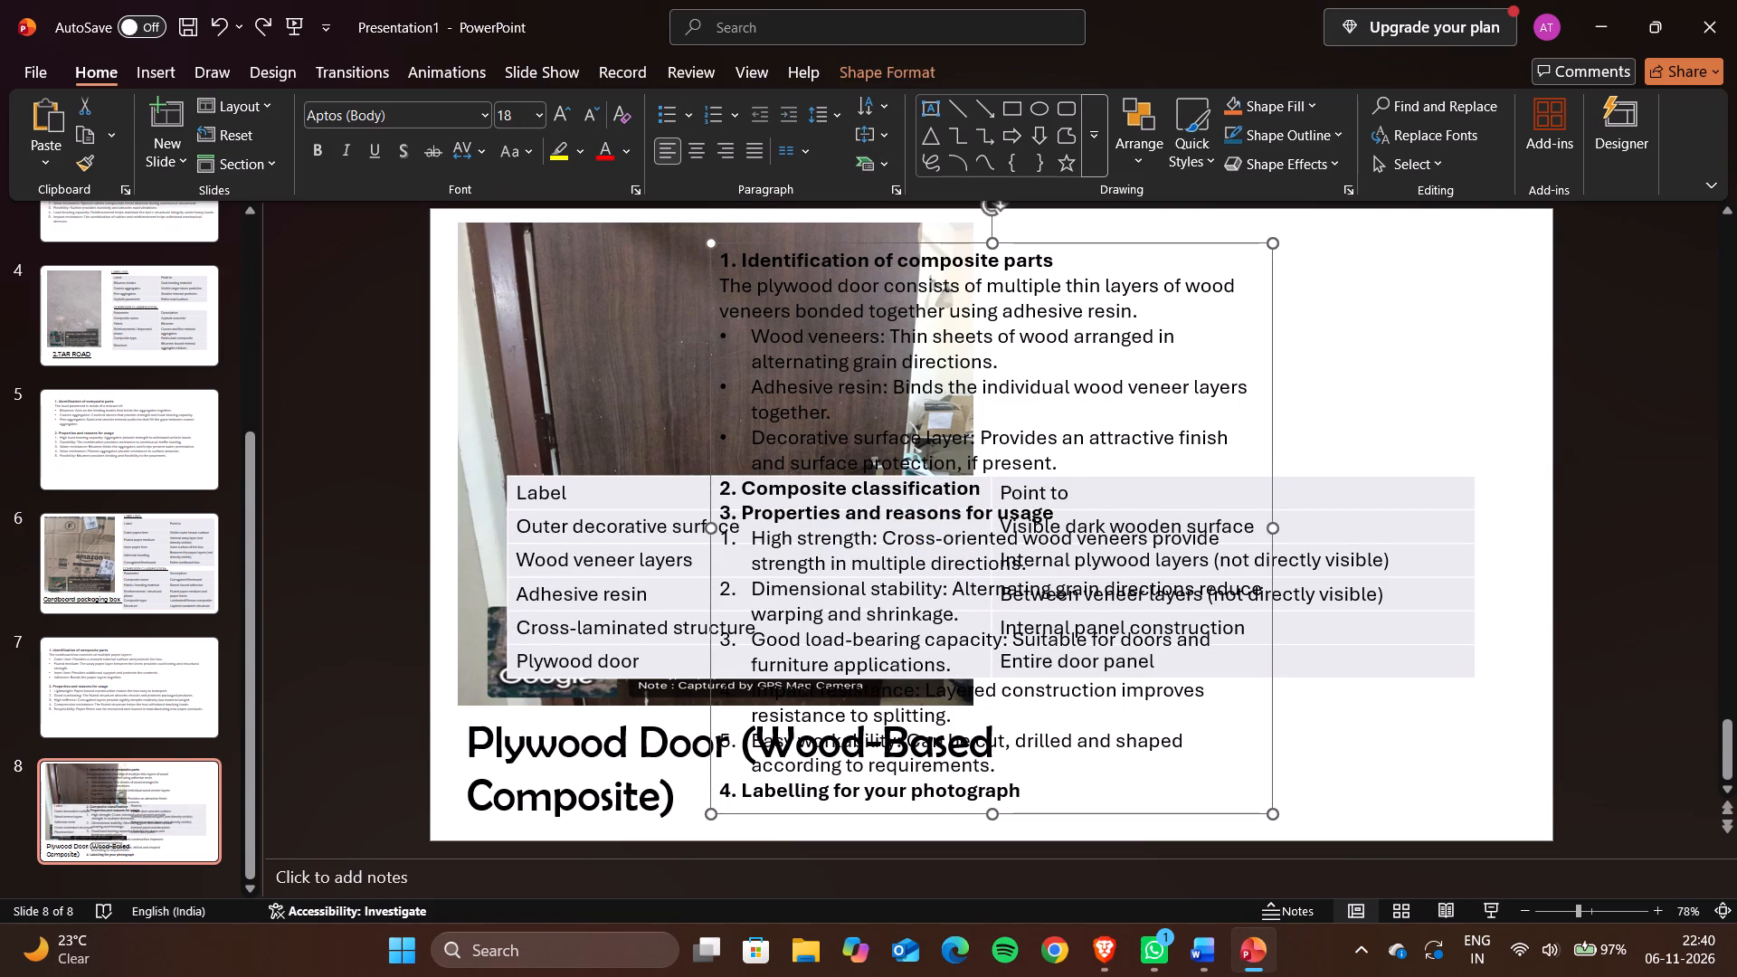
{"action": "key", "text": "Delete"}
{"action": "left_click", "coordinate": [1169, 564]}
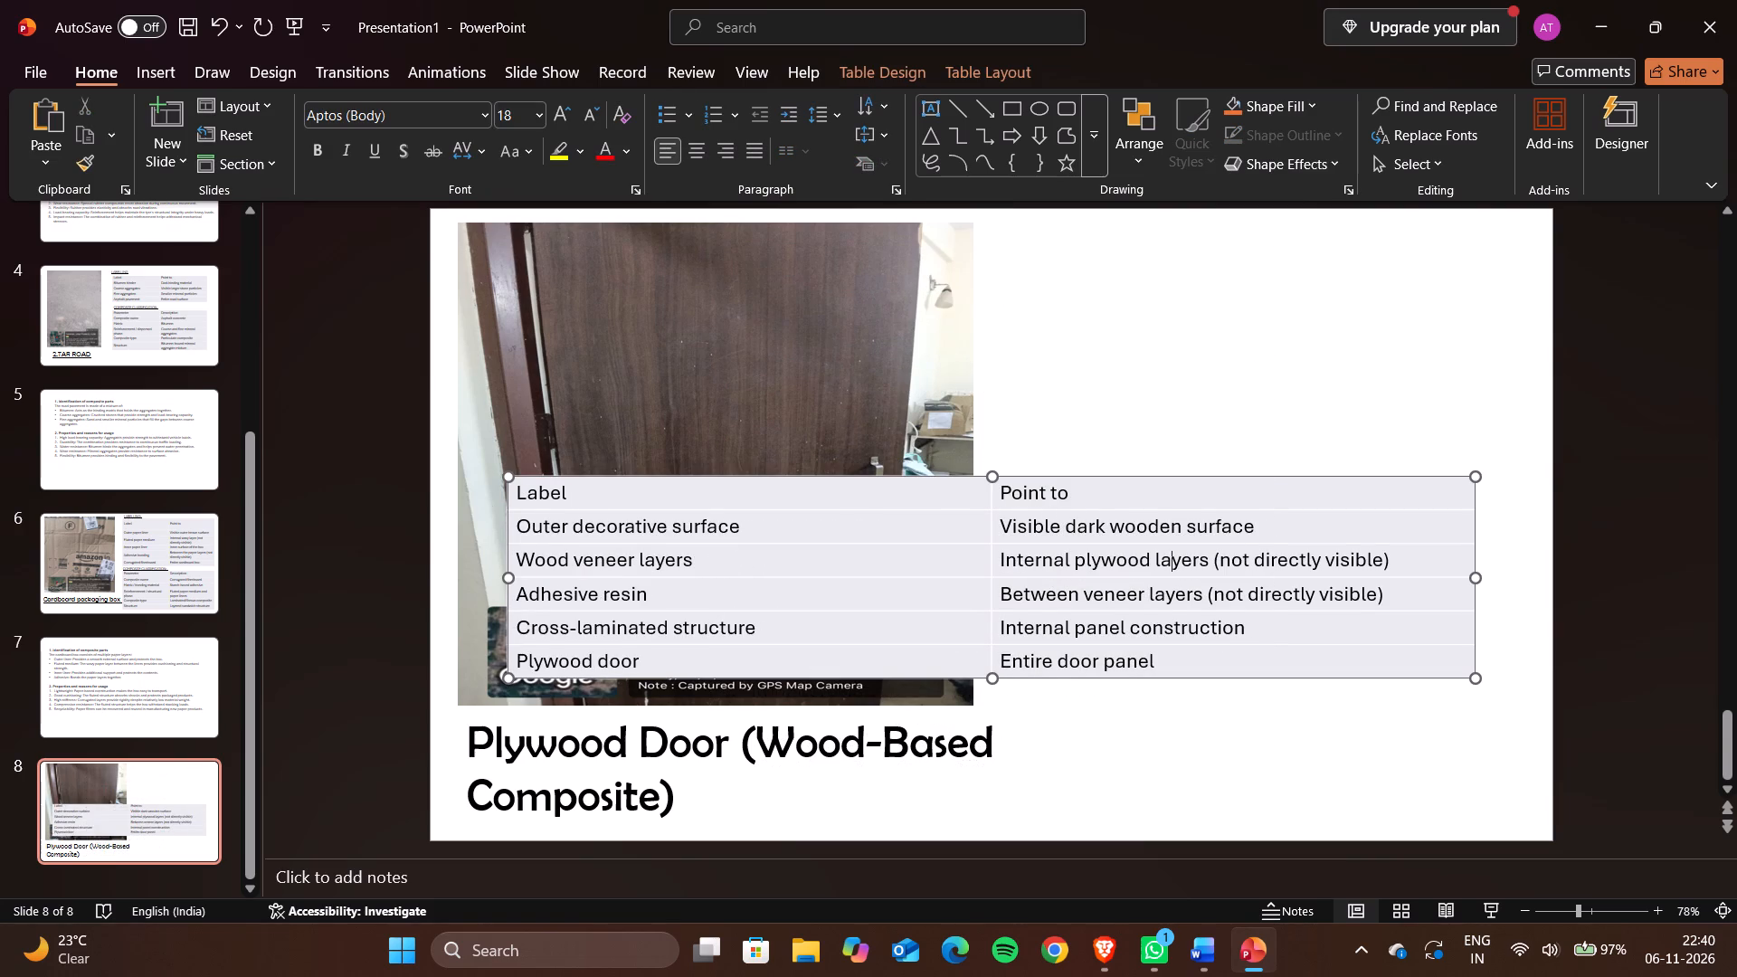
Separate the two overlapping tables on slide 8, placing the labelling table above and a narrowed classification table in the slide's lower right area.
{"action": "left_click_drag", "start_coordinate": [1167, 479], "coordinate": [1232, 276]}
{"action": "left_click", "coordinate": [1154, 645]}
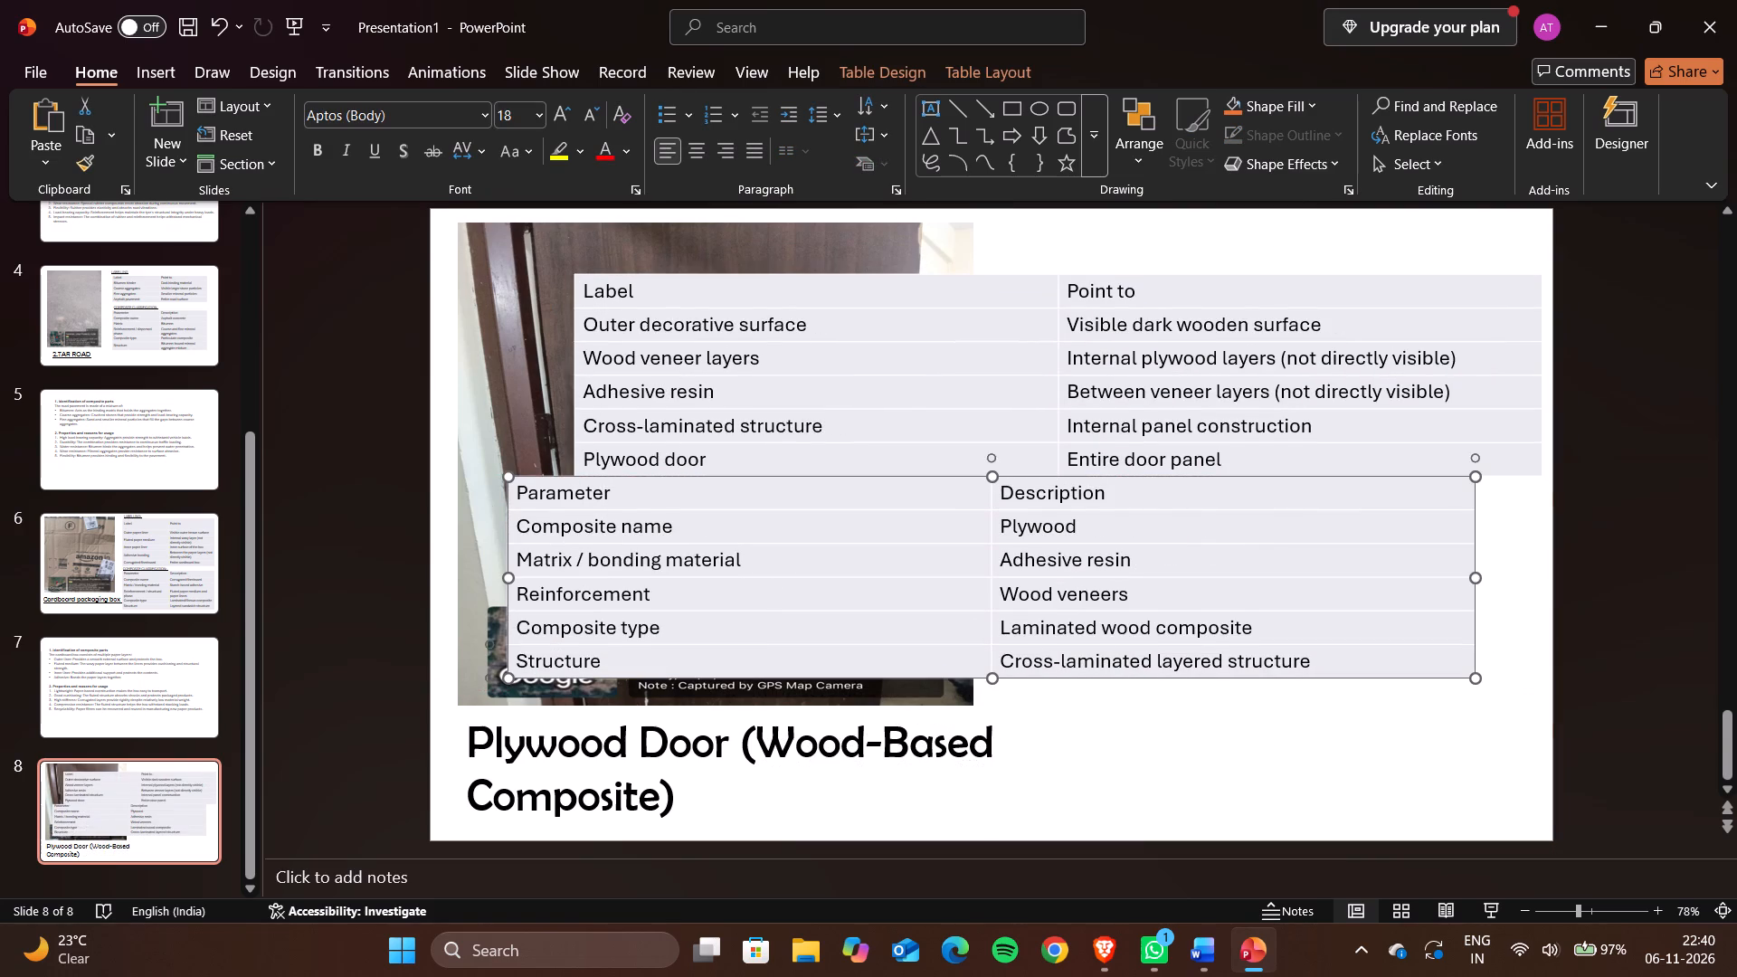
{"action": "left_click_drag", "start_coordinate": [1156, 678], "coordinate": [1182, 723]}
{"action": "left_click_drag", "start_coordinate": [1495, 621], "coordinate": [1488, 625]}
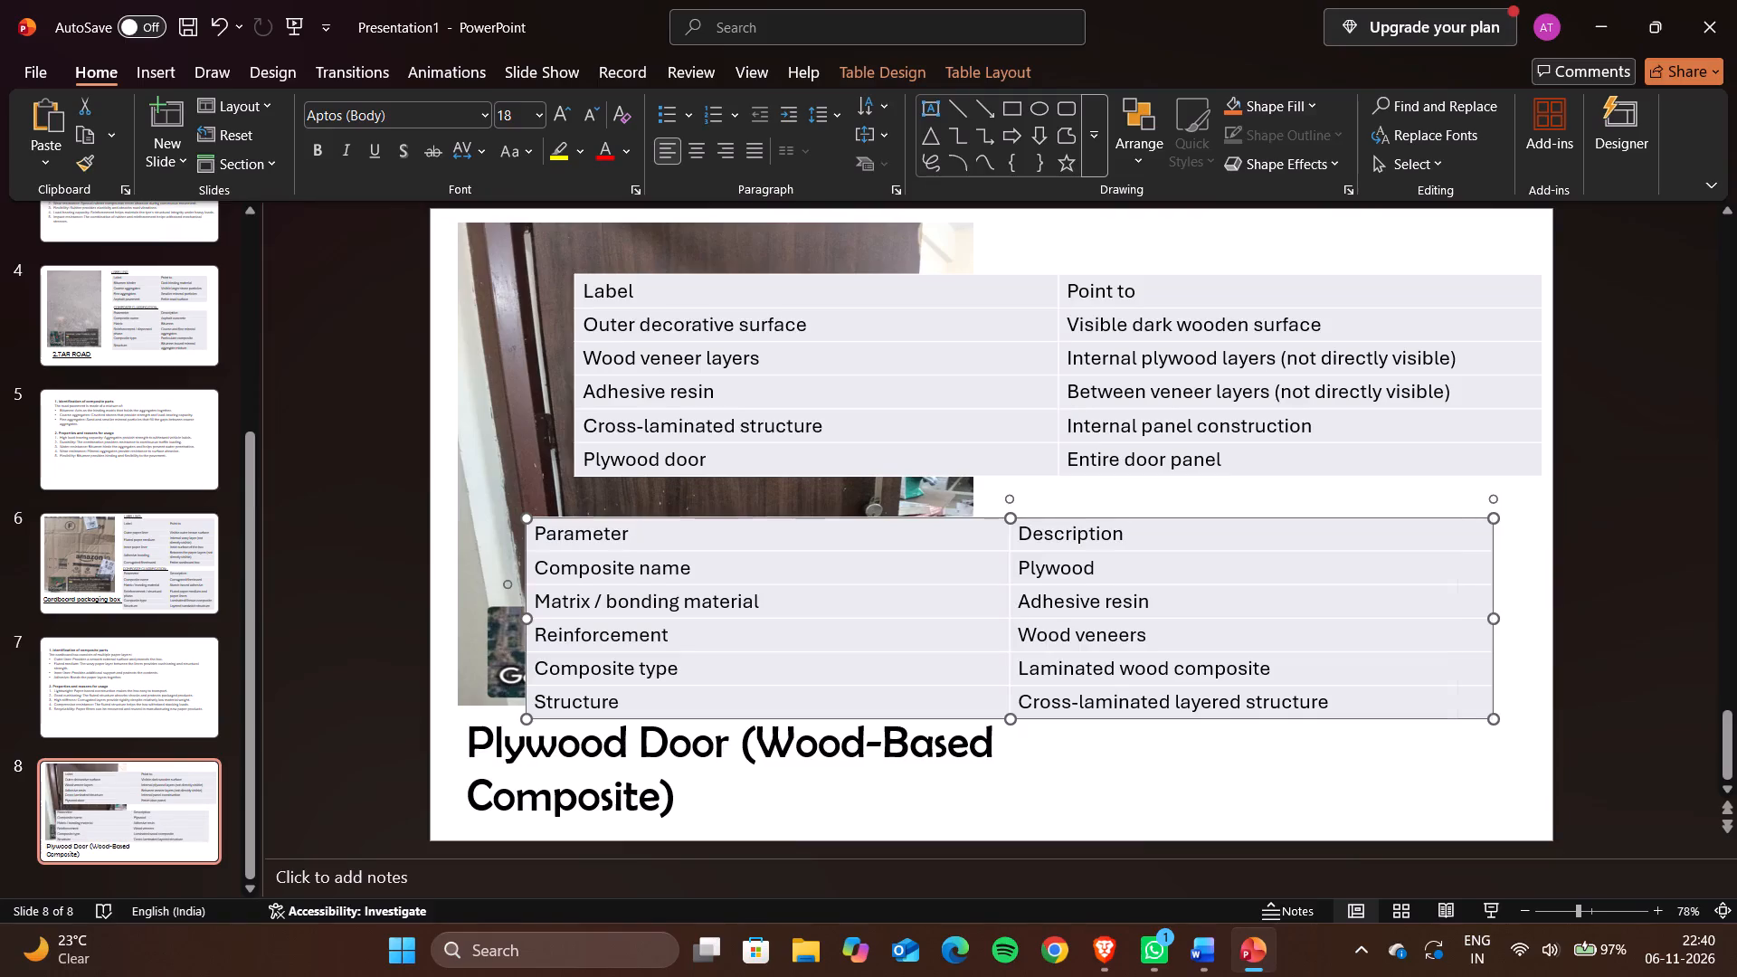
{"action": "left_click_drag", "start_coordinate": [1488, 625], "coordinate": [1267, 636]}
{"action": "left_click_drag", "start_coordinate": [1114, 521], "coordinate": [1210, 536]}
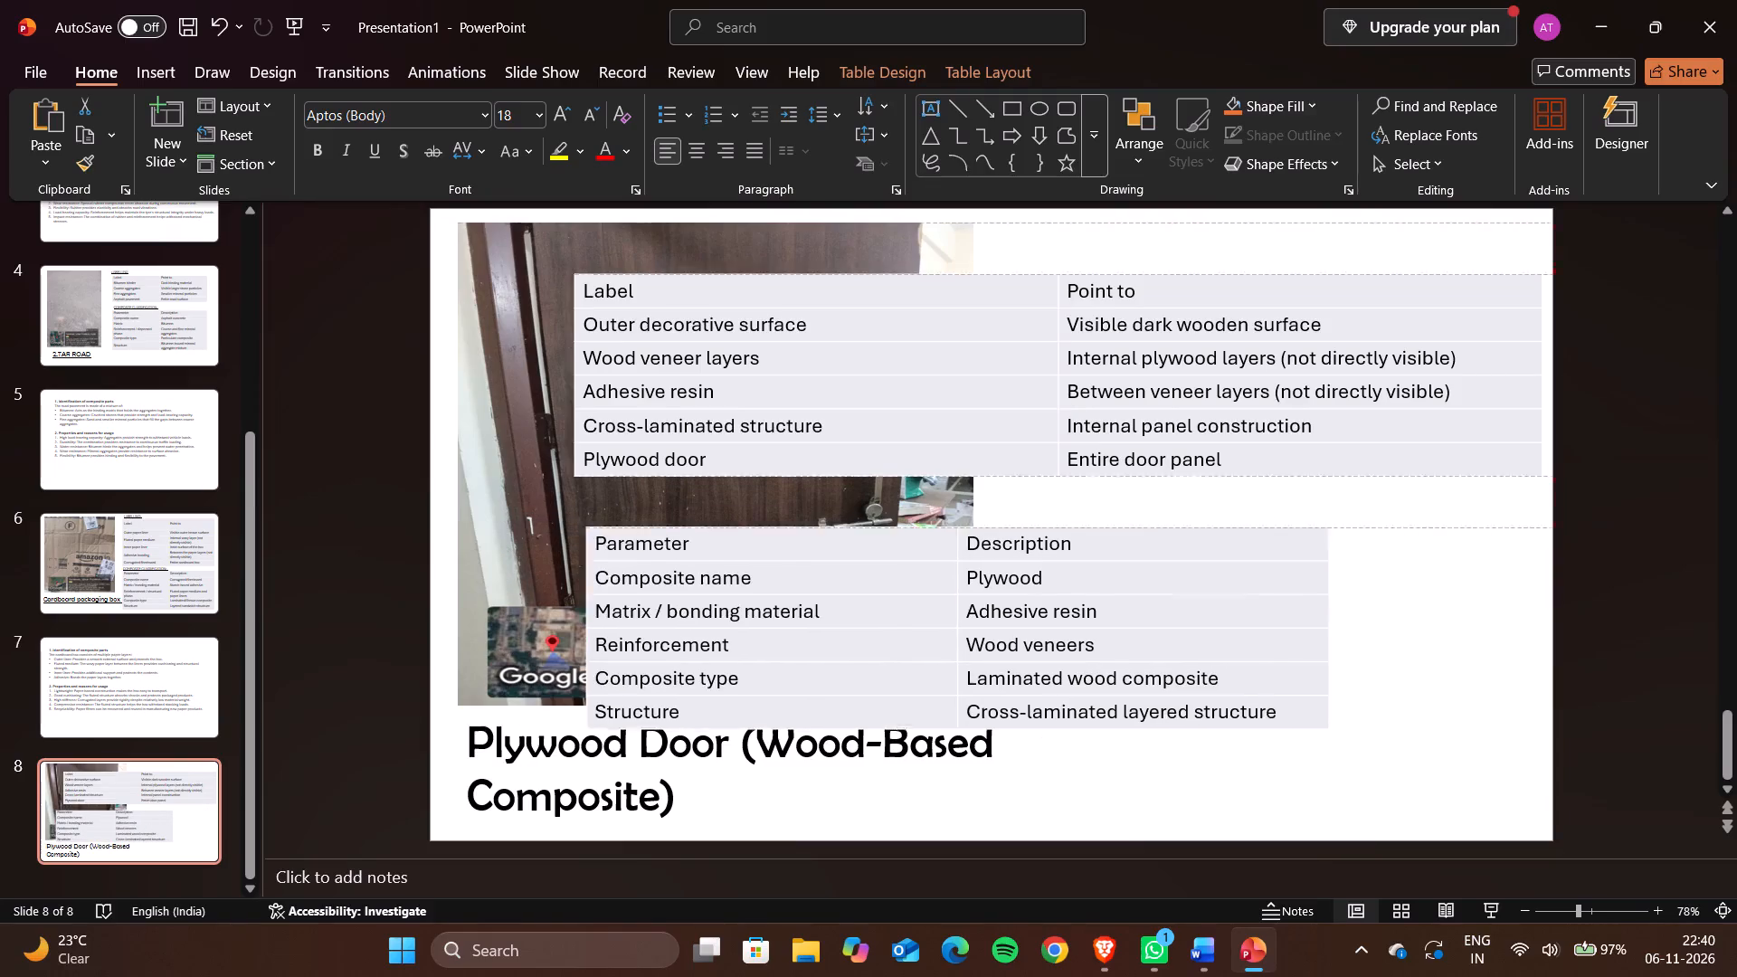
{"action": "left_click_drag", "start_coordinate": [1210, 536], "coordinate": [1373, 563]}
Narrow the labelling table from its left edge to clear the door photo, and move it slightly up.
{"action": "left_click", "coordinate": [1224, 360]}
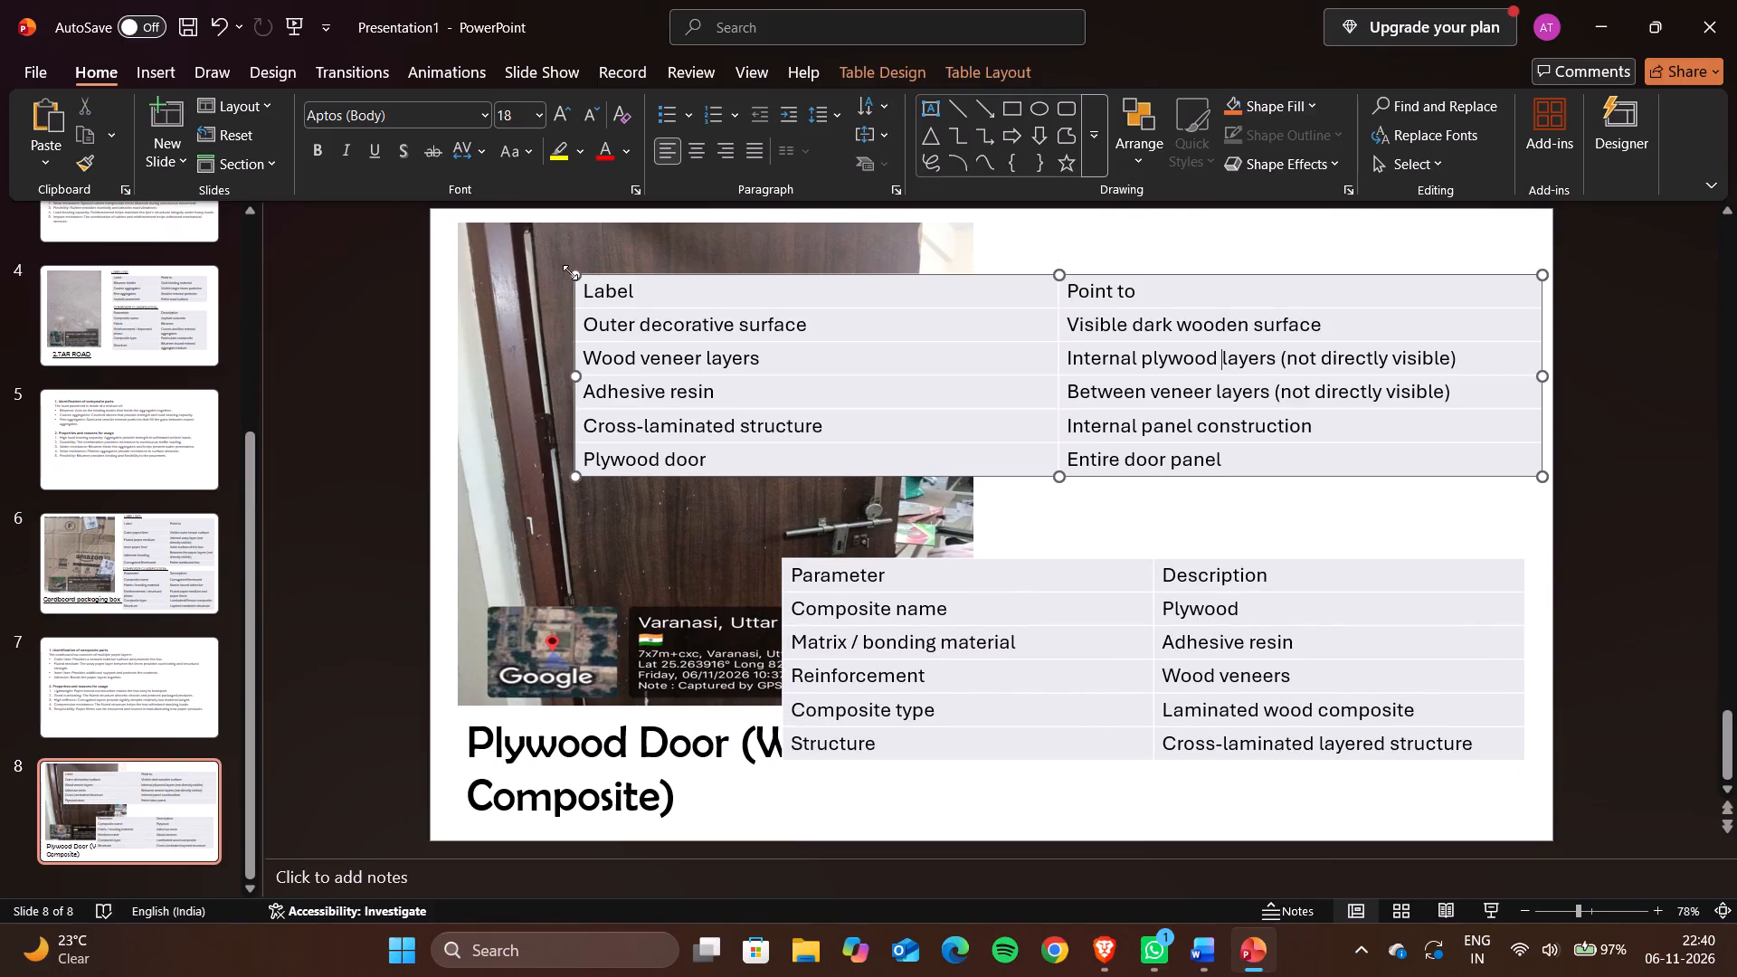
{"action": "left_click_drag", "start_coordinate": [570, 272], "coordinate": [987, 272]}
{"action": "left_click_drag", "start_coordinate": [1234, 278], "coordinate": [1234, 274]}
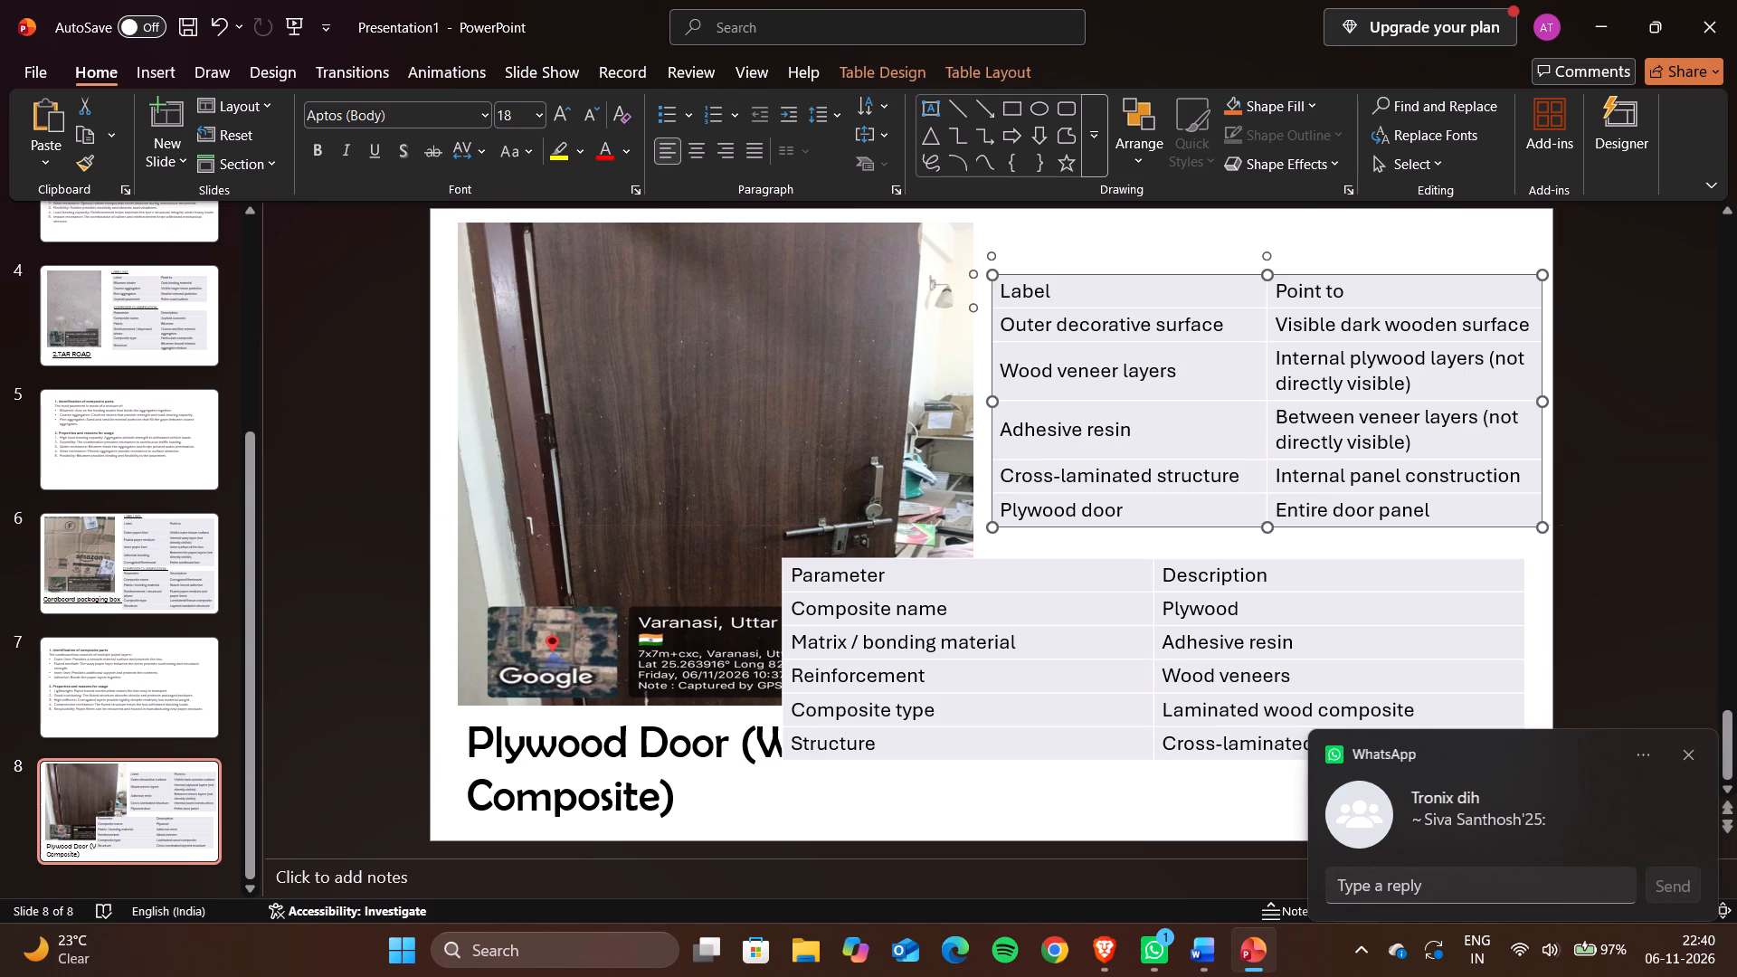
{"action": "left_click_drag", "start_coordinate": [1234, 274], "coordinate": [1232, 254]}
Resize the classification table to clear the door photo, aligning its left and right edges with the labelling table above.
{"action": "left_click", "coordinate": [1182, 619]}
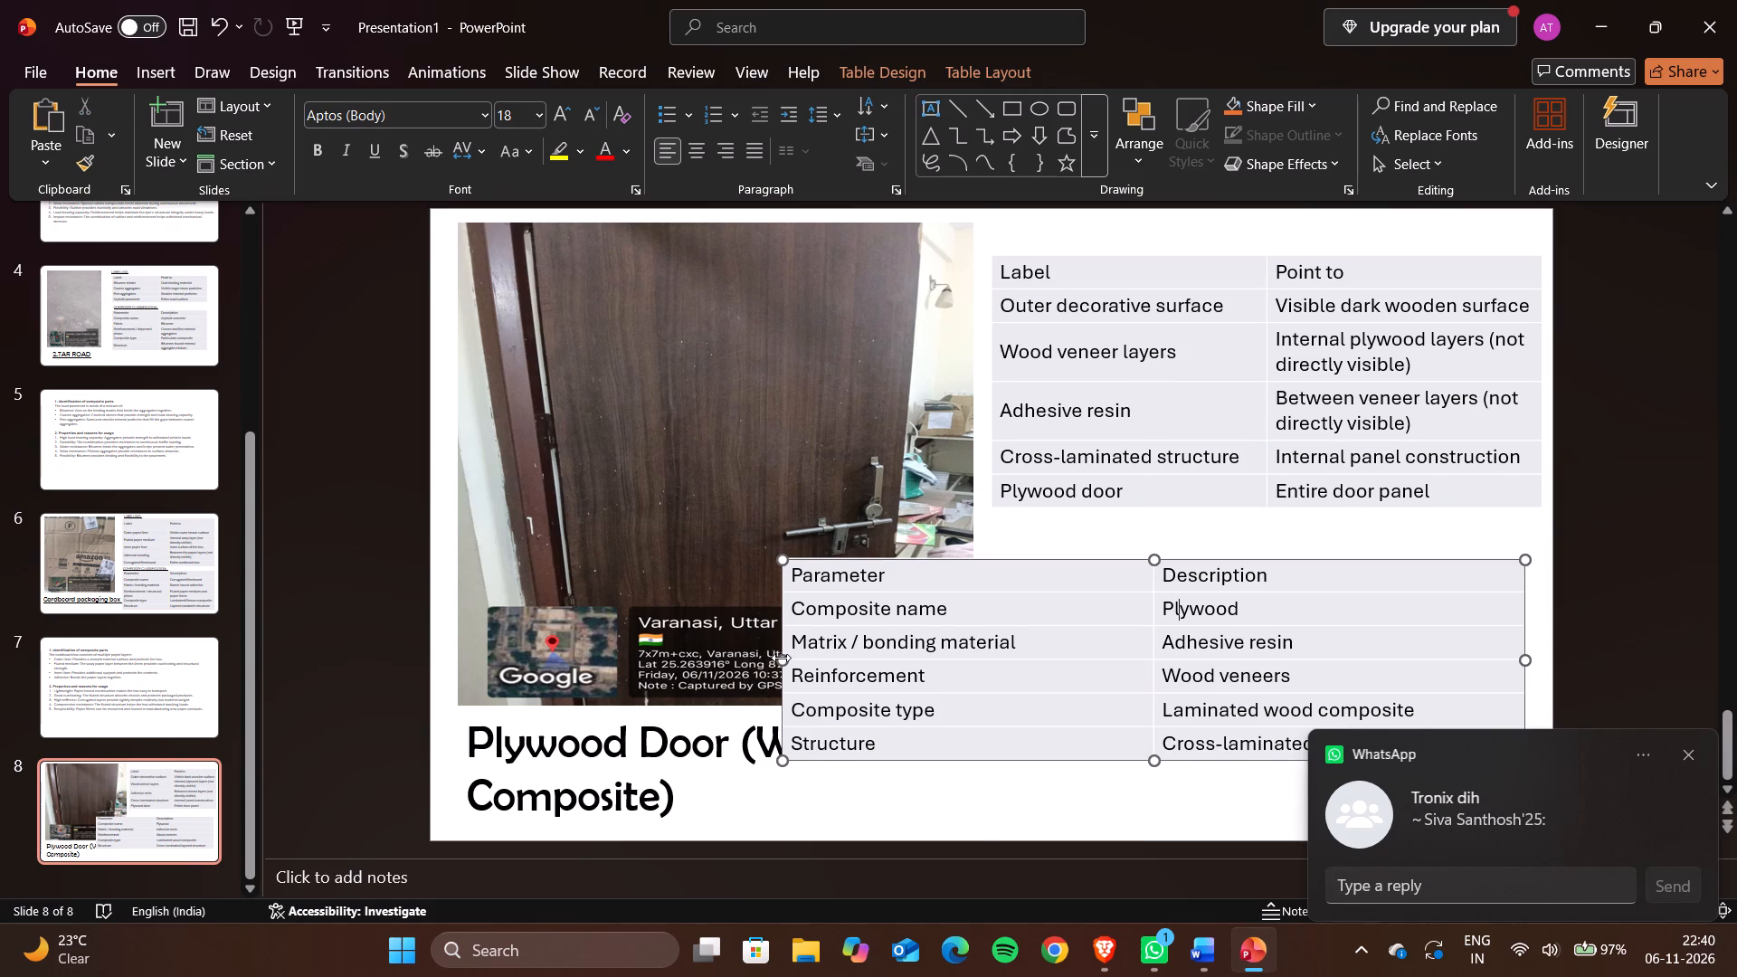
{"action": "left_click_drag", "start_coordinate": [781, 658], "coordinate": [1001, 659]}
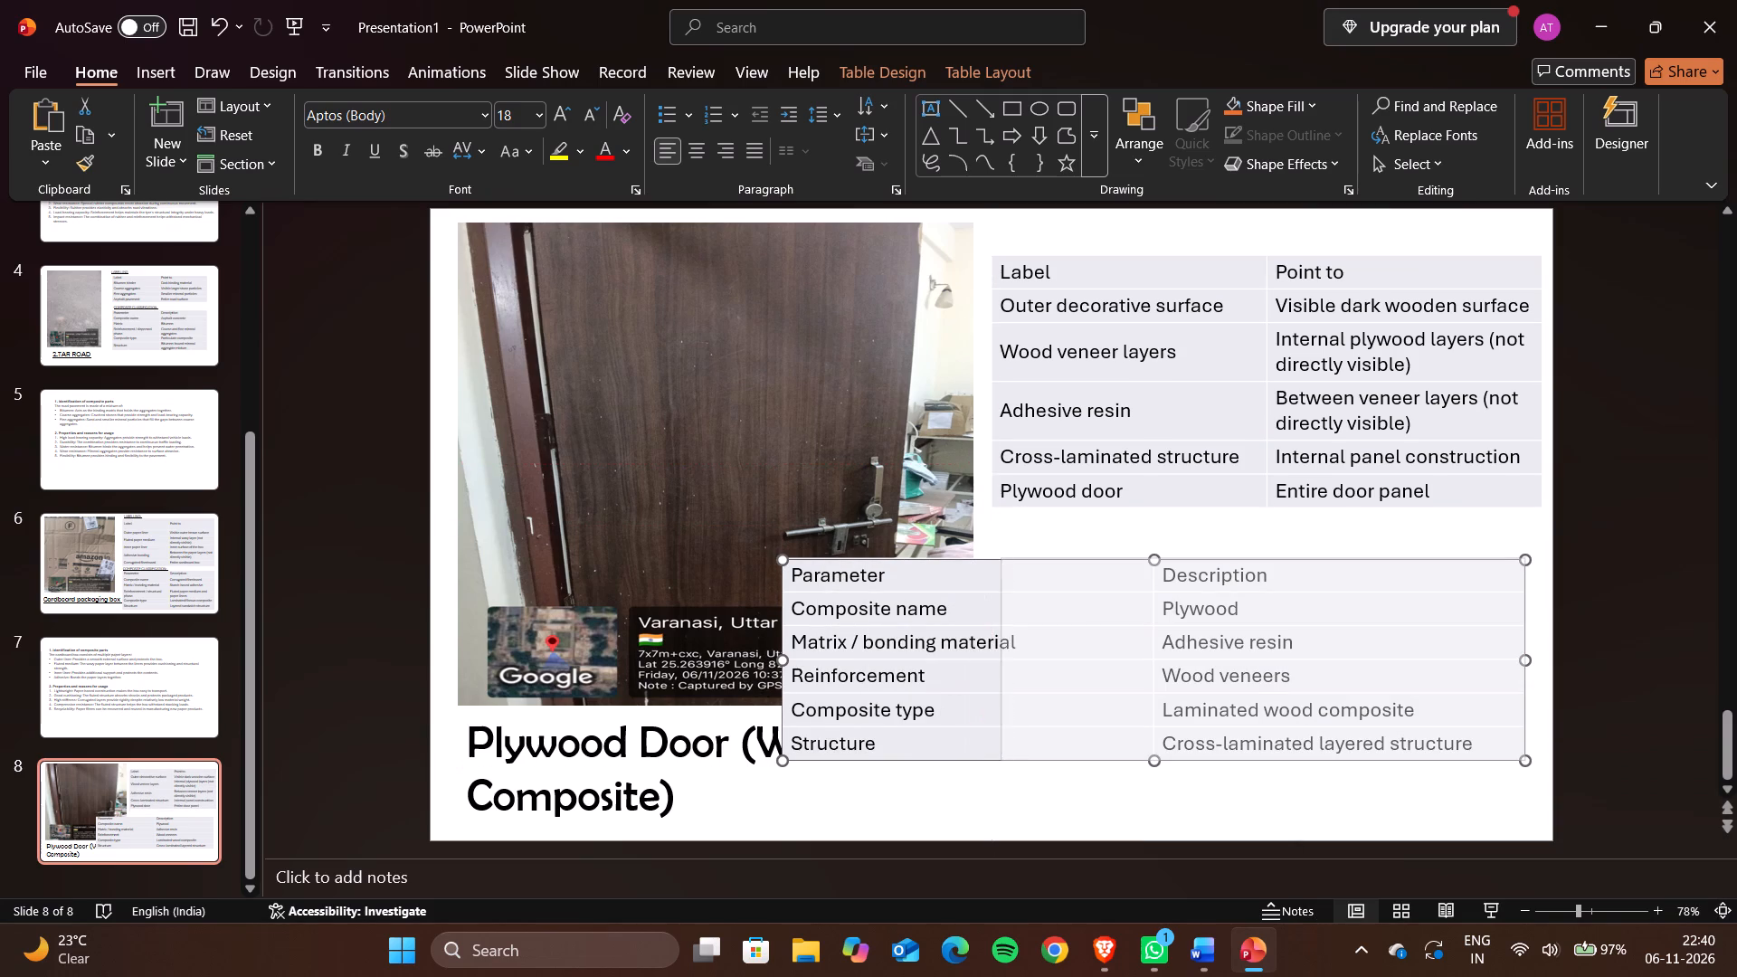
{"action": "left_click_drag", "start_coordinate": [1001, 659], "coordinate": [997, 660]}
{"action": "left_click", "coordinate": [1085, 426]}
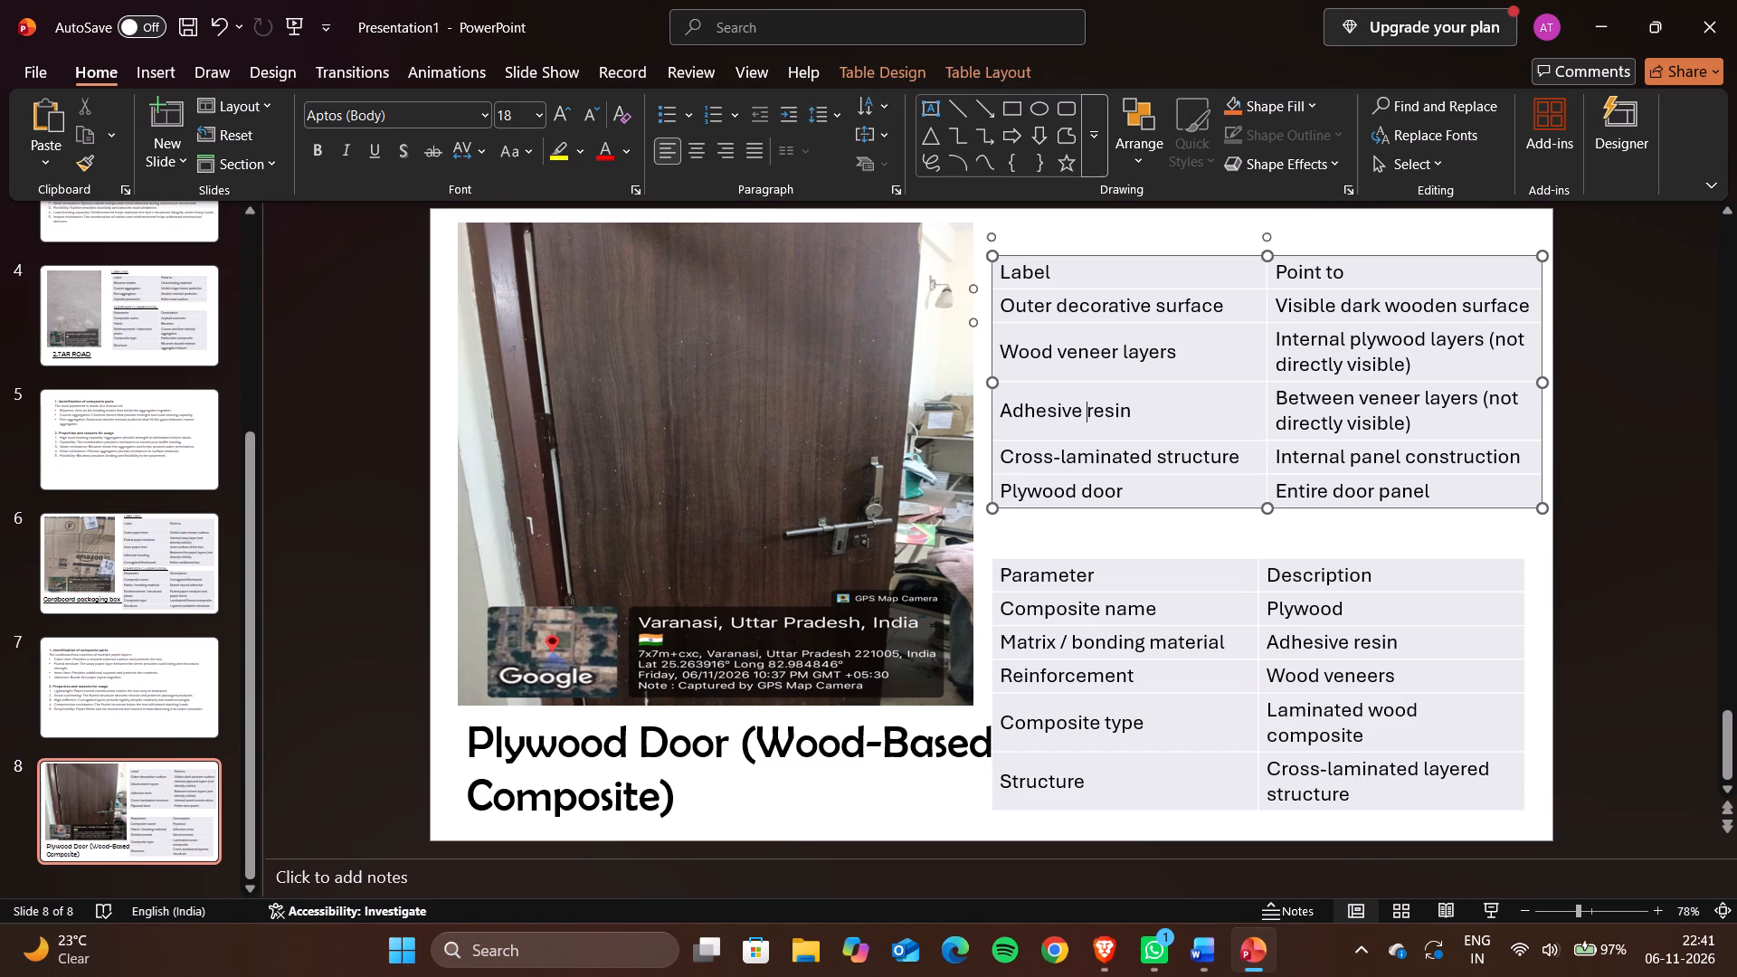
{"action": "left_click", "coordinate": [1608, 452]}
{"action": "left_click", "coordinate": [1507, 609]}
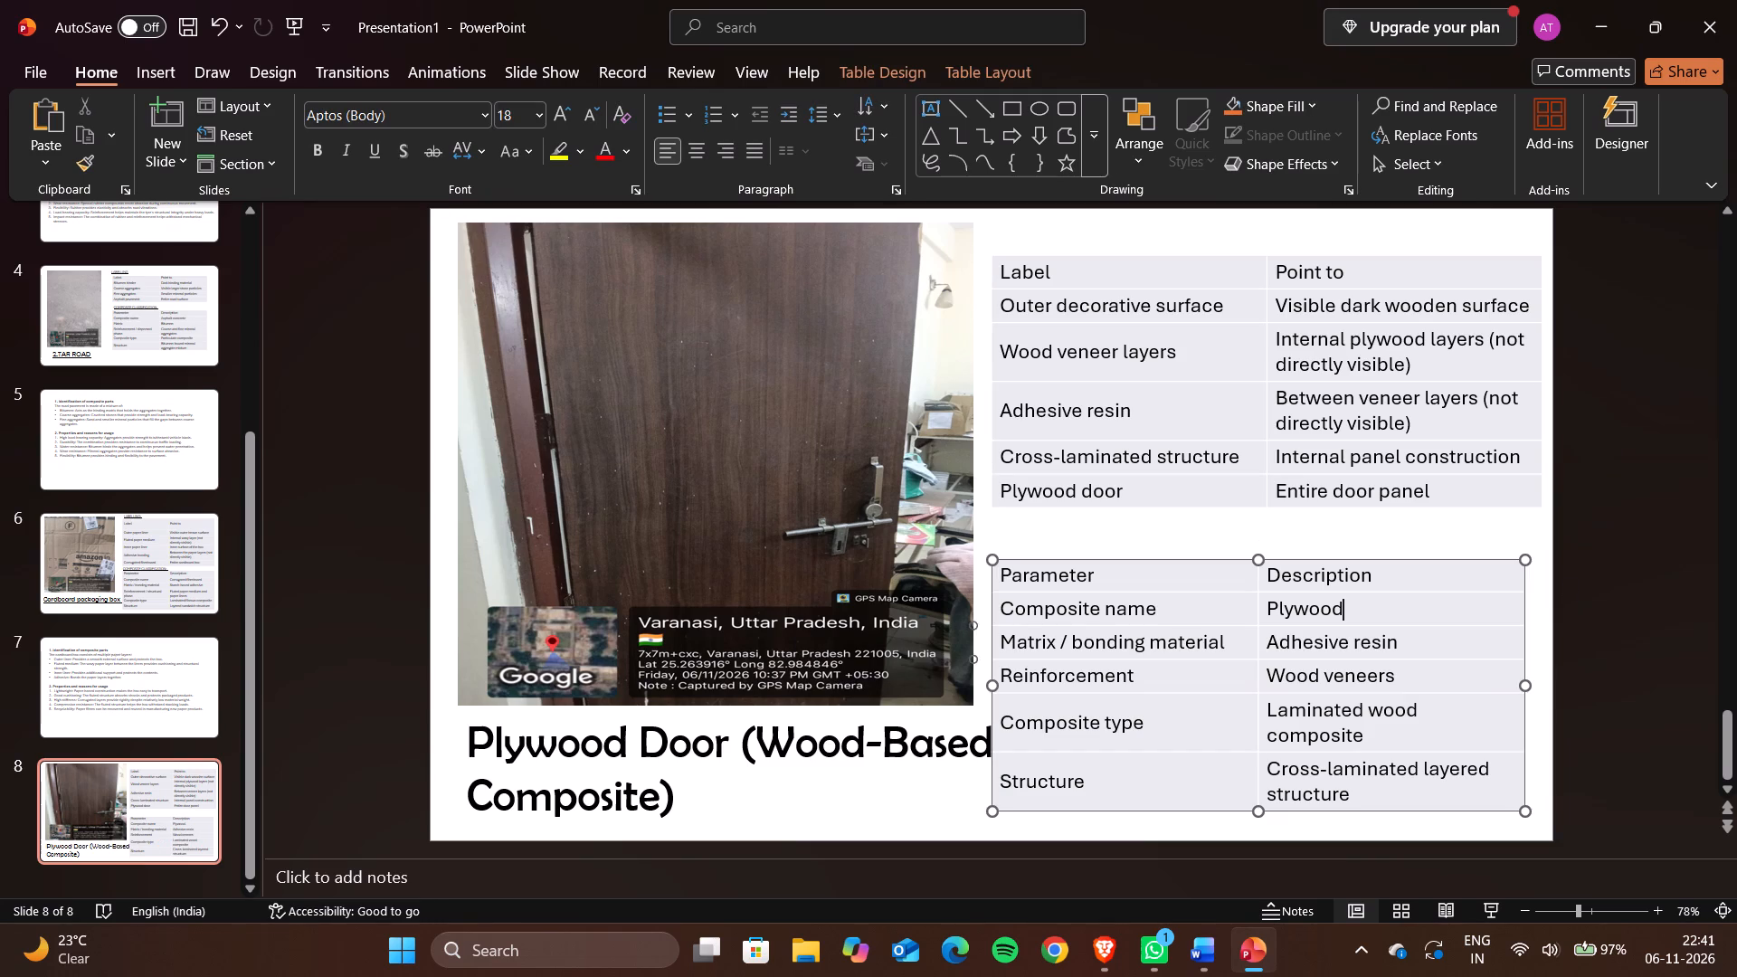
{"action": "left_click_drag", "start_coordinate": [1523, 688], "coordinate": [1543, 681]}
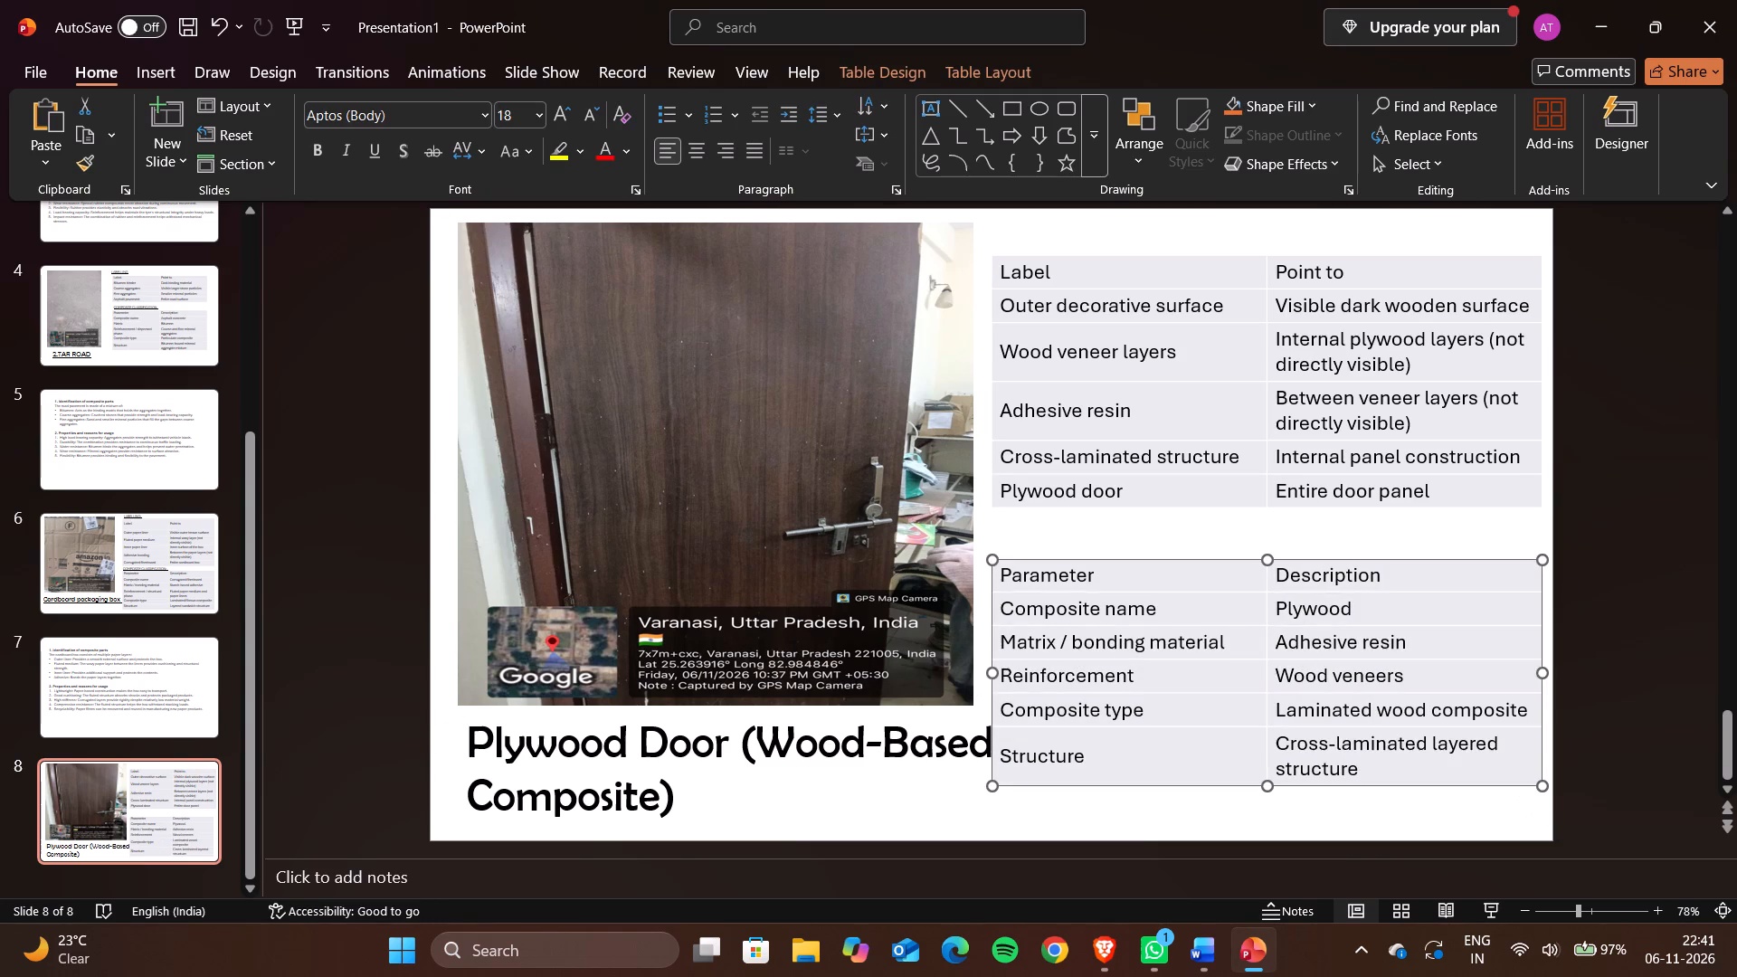
{"action": "left_click", "coordinate": [1617, 569]}
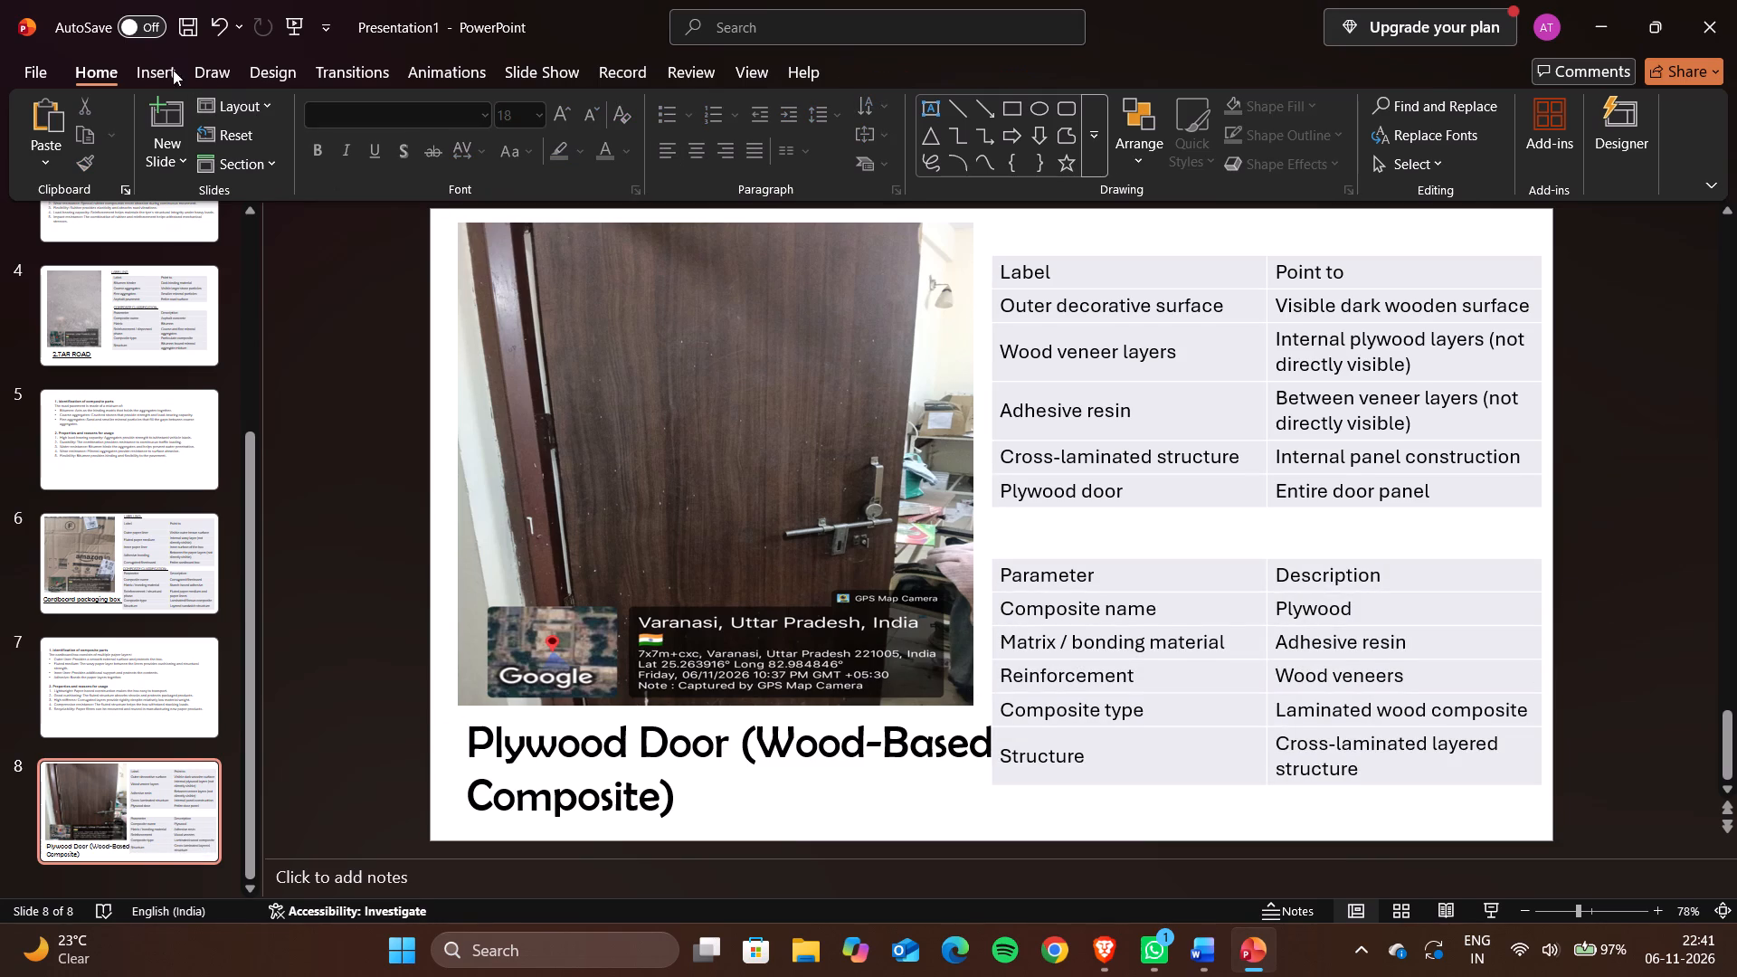
Start inserting a text box on slide 8.
{"action": "left_click", "coordinate": [153, 62]}
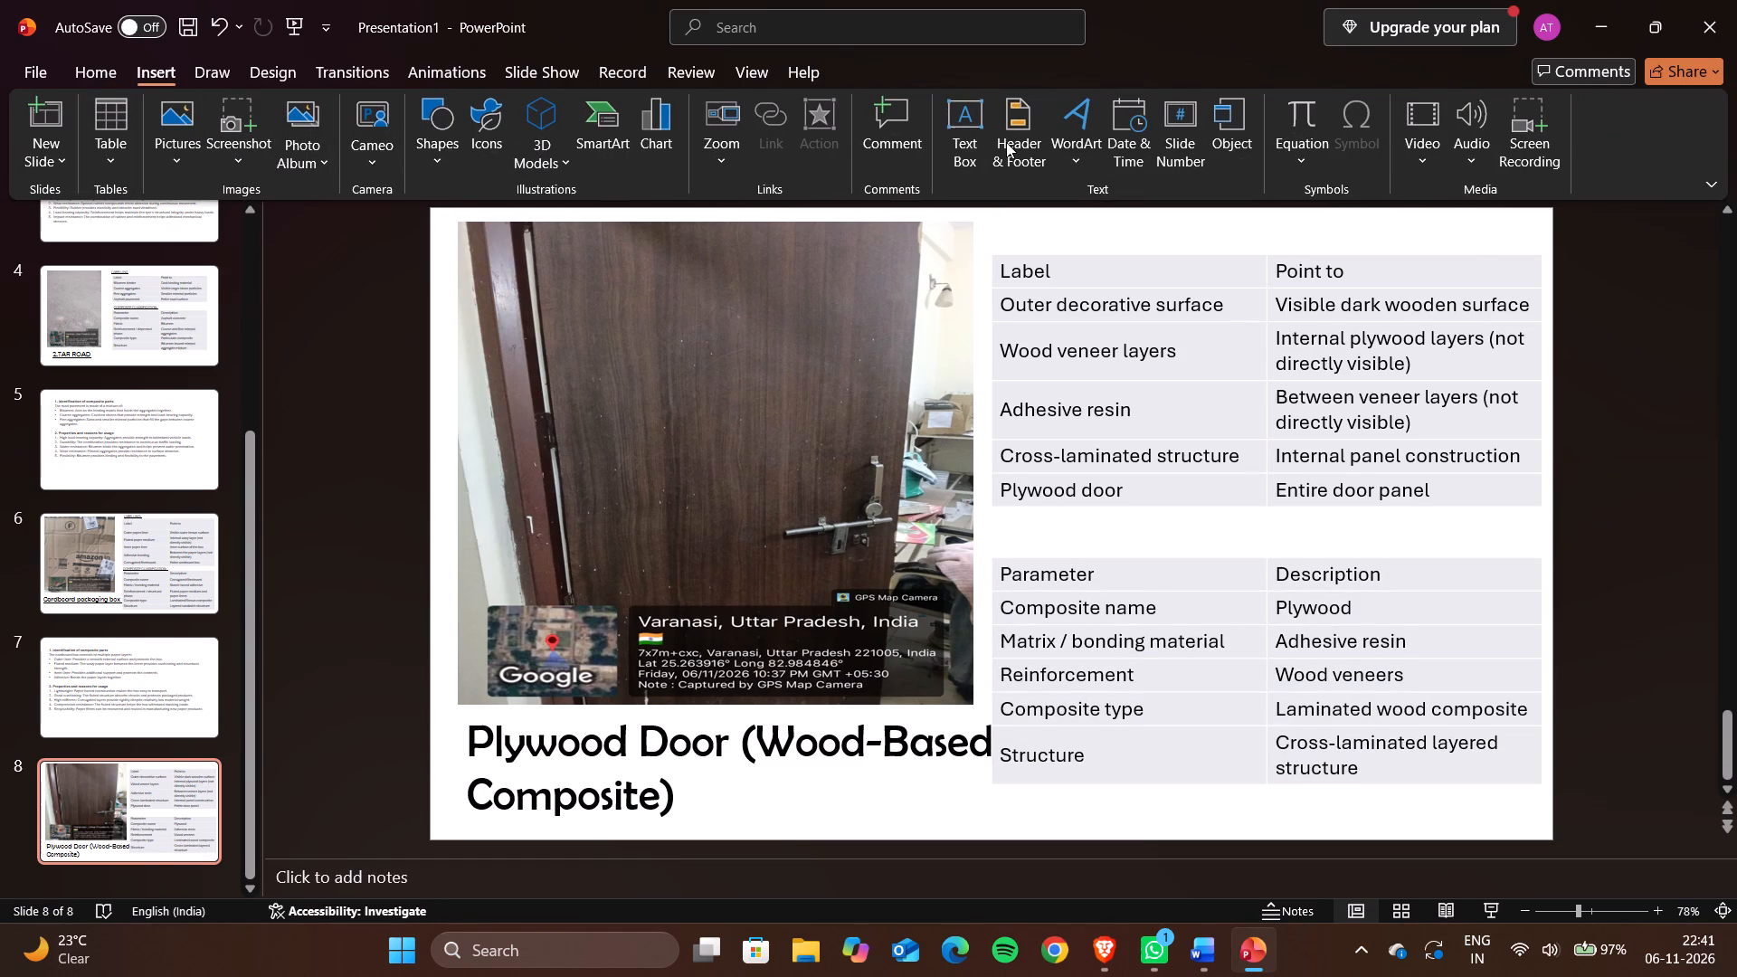
Add a text box reading "LABELLING:" near the label table, with underline, text shadow and the Berlin Sans FB font.
{"action": "left_click", "coordinate": [965, 143]}
{"action": "left_click", "coordinate": [1023, 247]}
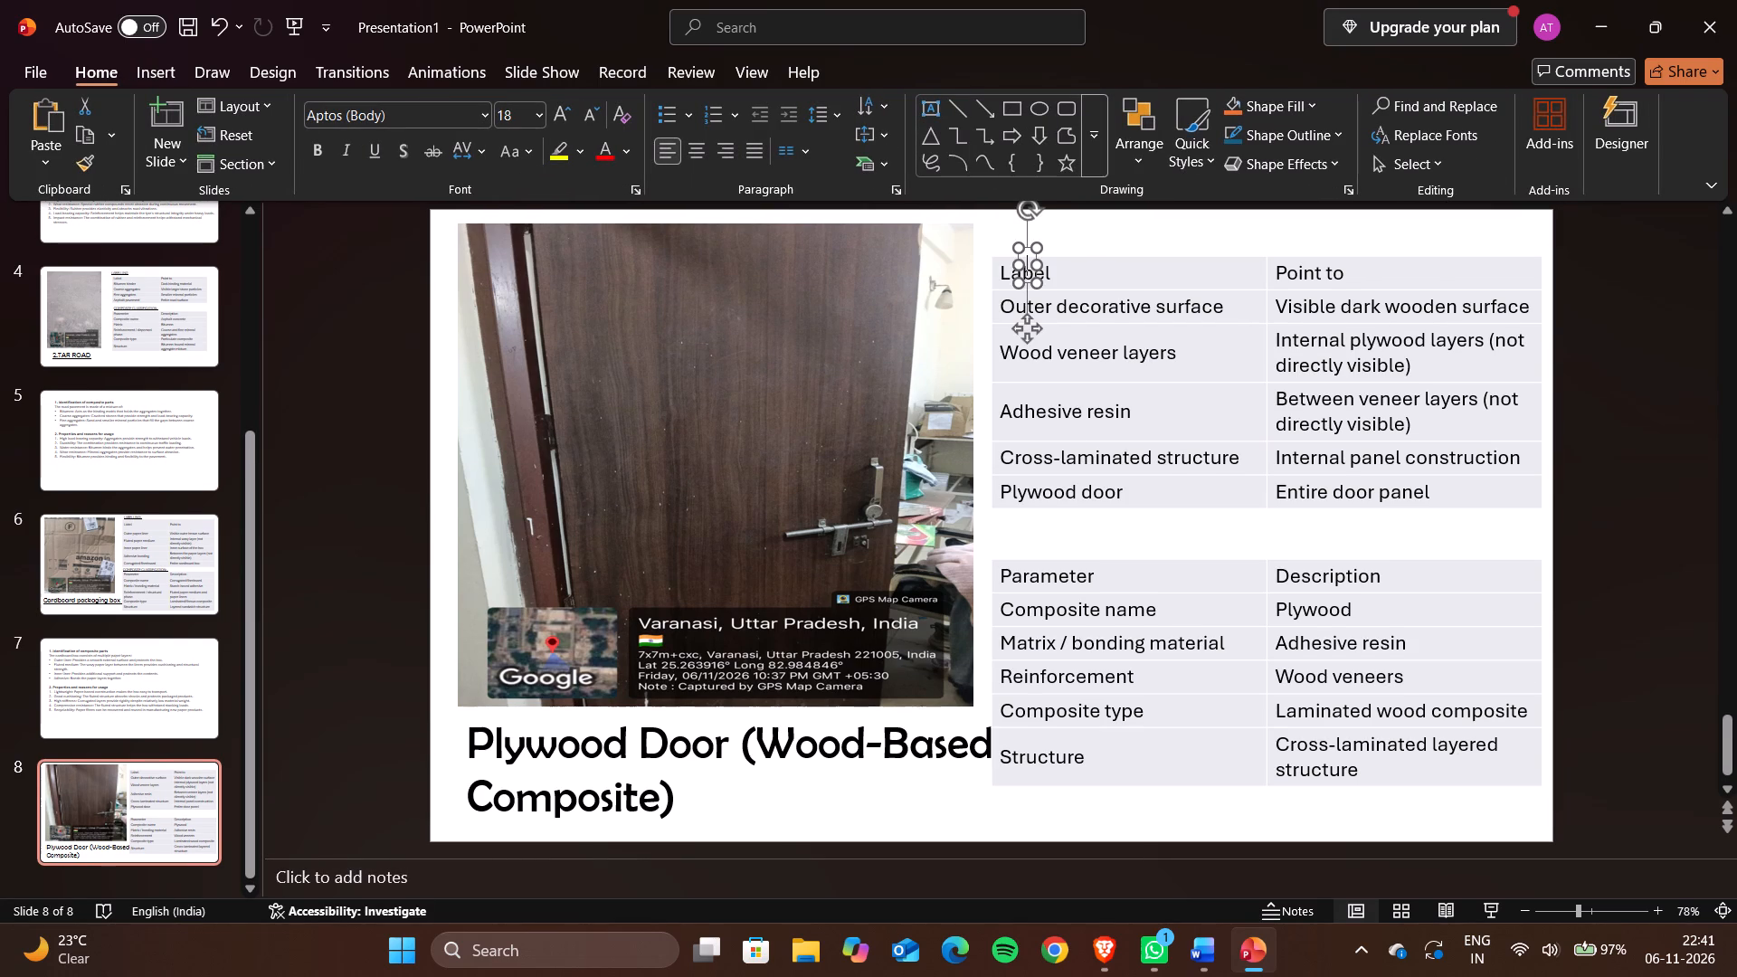
{"action": "key", "text": "l"}
{"action": "type", "text": "ABELLING:"}
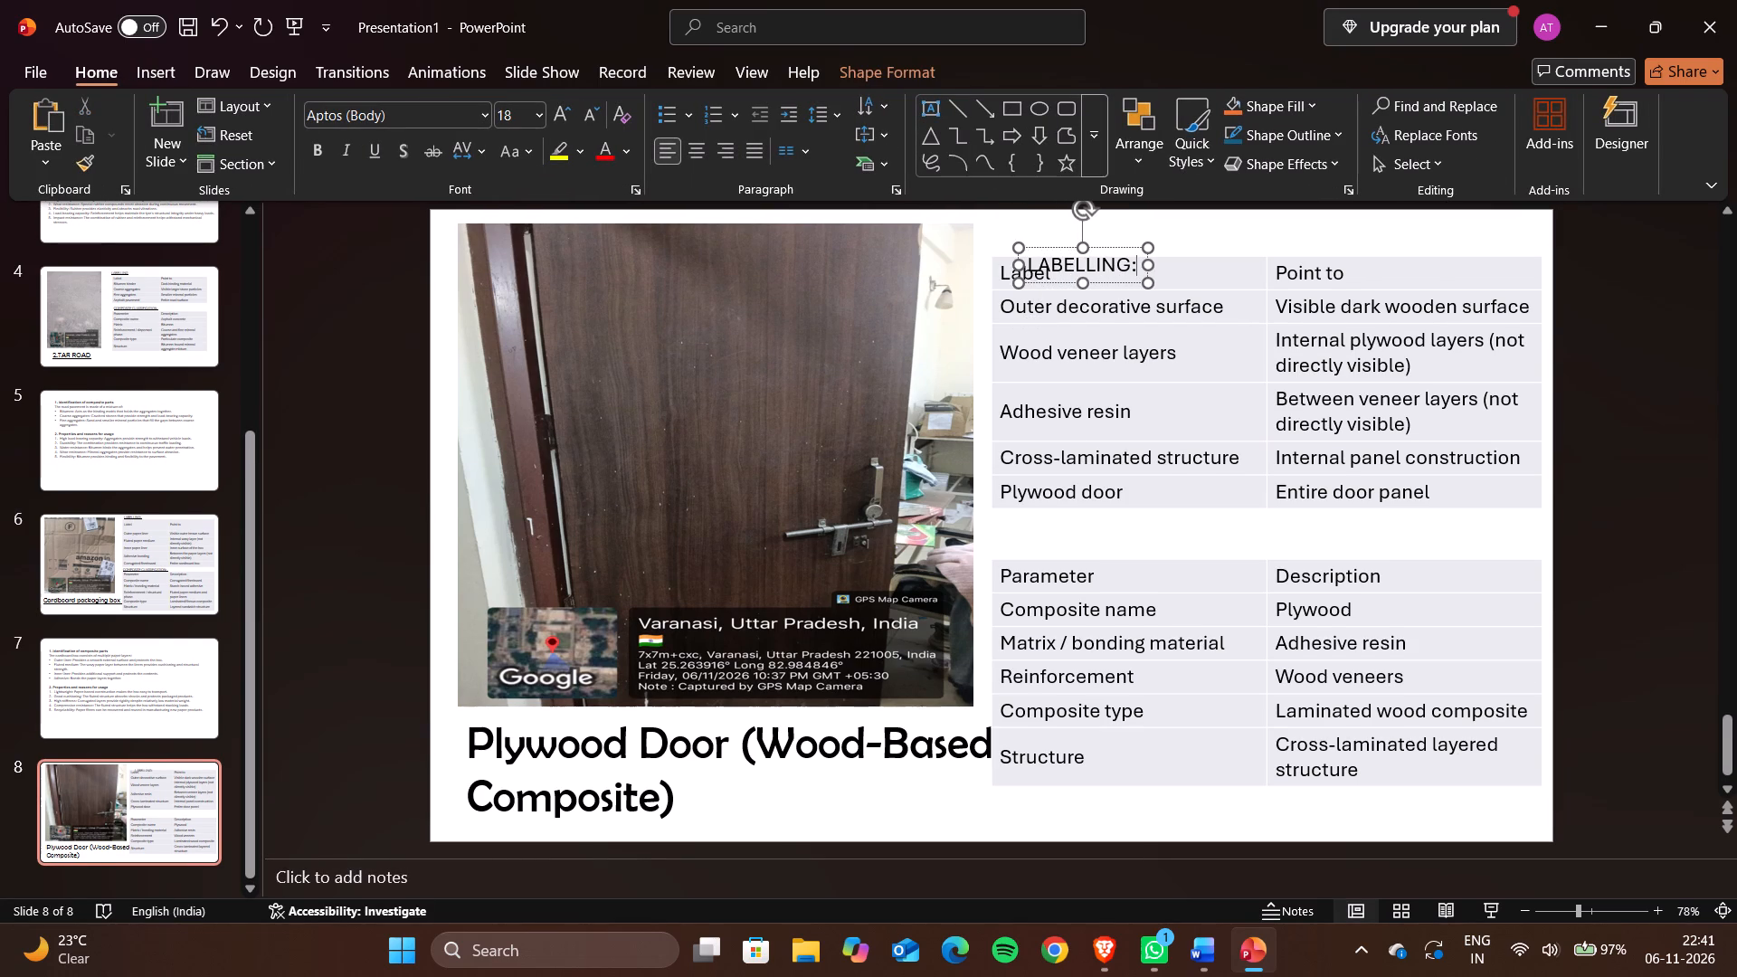
{"action": "key", "text": "ctrl+a"}
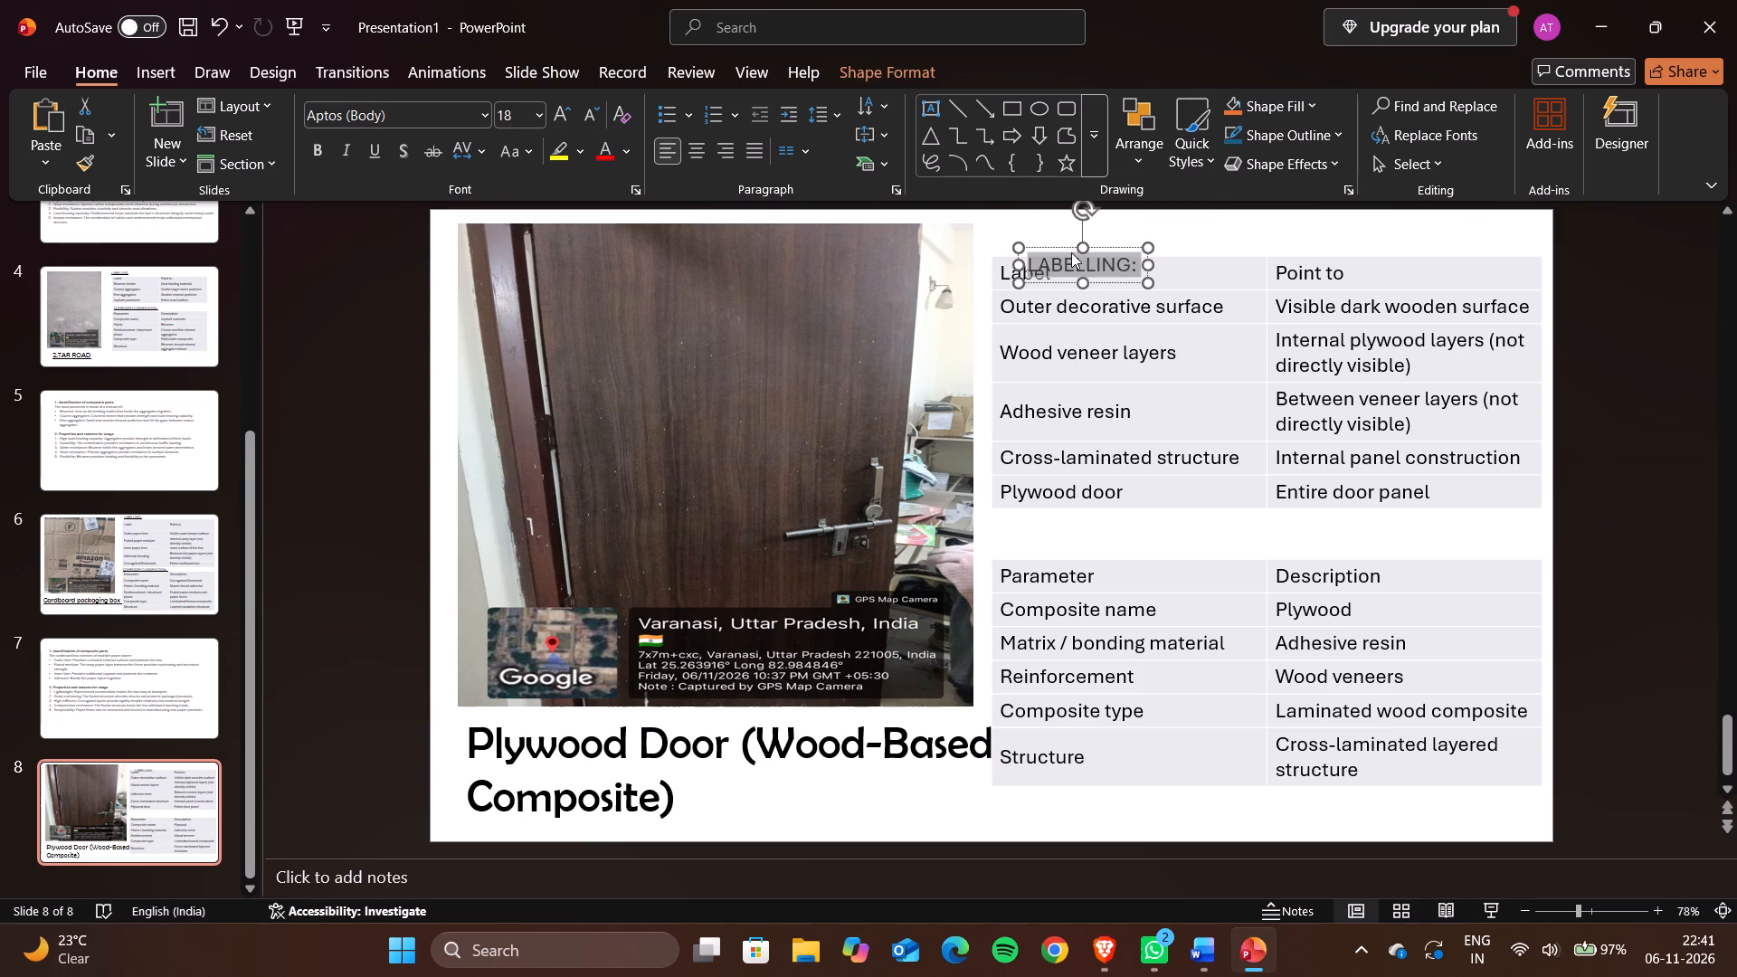
{"action": "left_click", "coordinate": [374, 152]}
{"action": "left_click", "coordinate": [417, 152]}
{"action": "left_click", "coordinate": [489, 109]}
{"action": "left_click", "coordinate": [421, 269]}
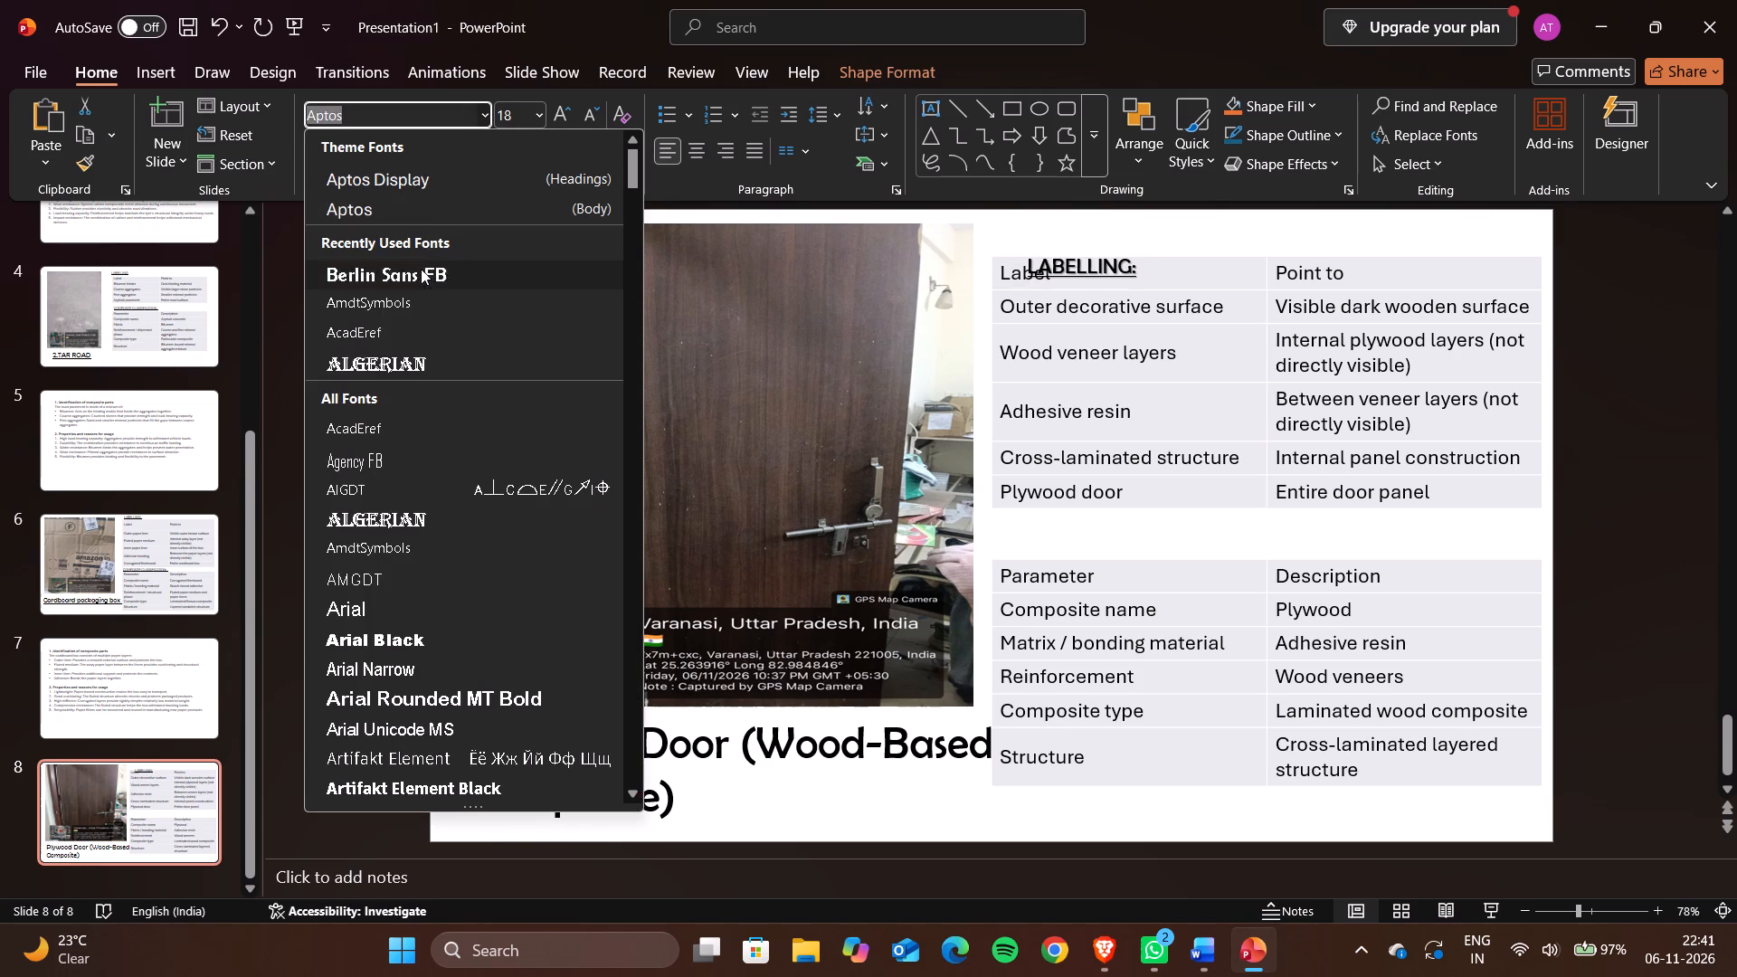
Place the "LABELLING:" heading just above the label table, aligned with the table's left edge.
{"action": "left_click_drag", "start_coordinate": [1065, 246], "coordinate": [1030, 217]}
{"action": "left_click", "coordinate": [1639, 431]}
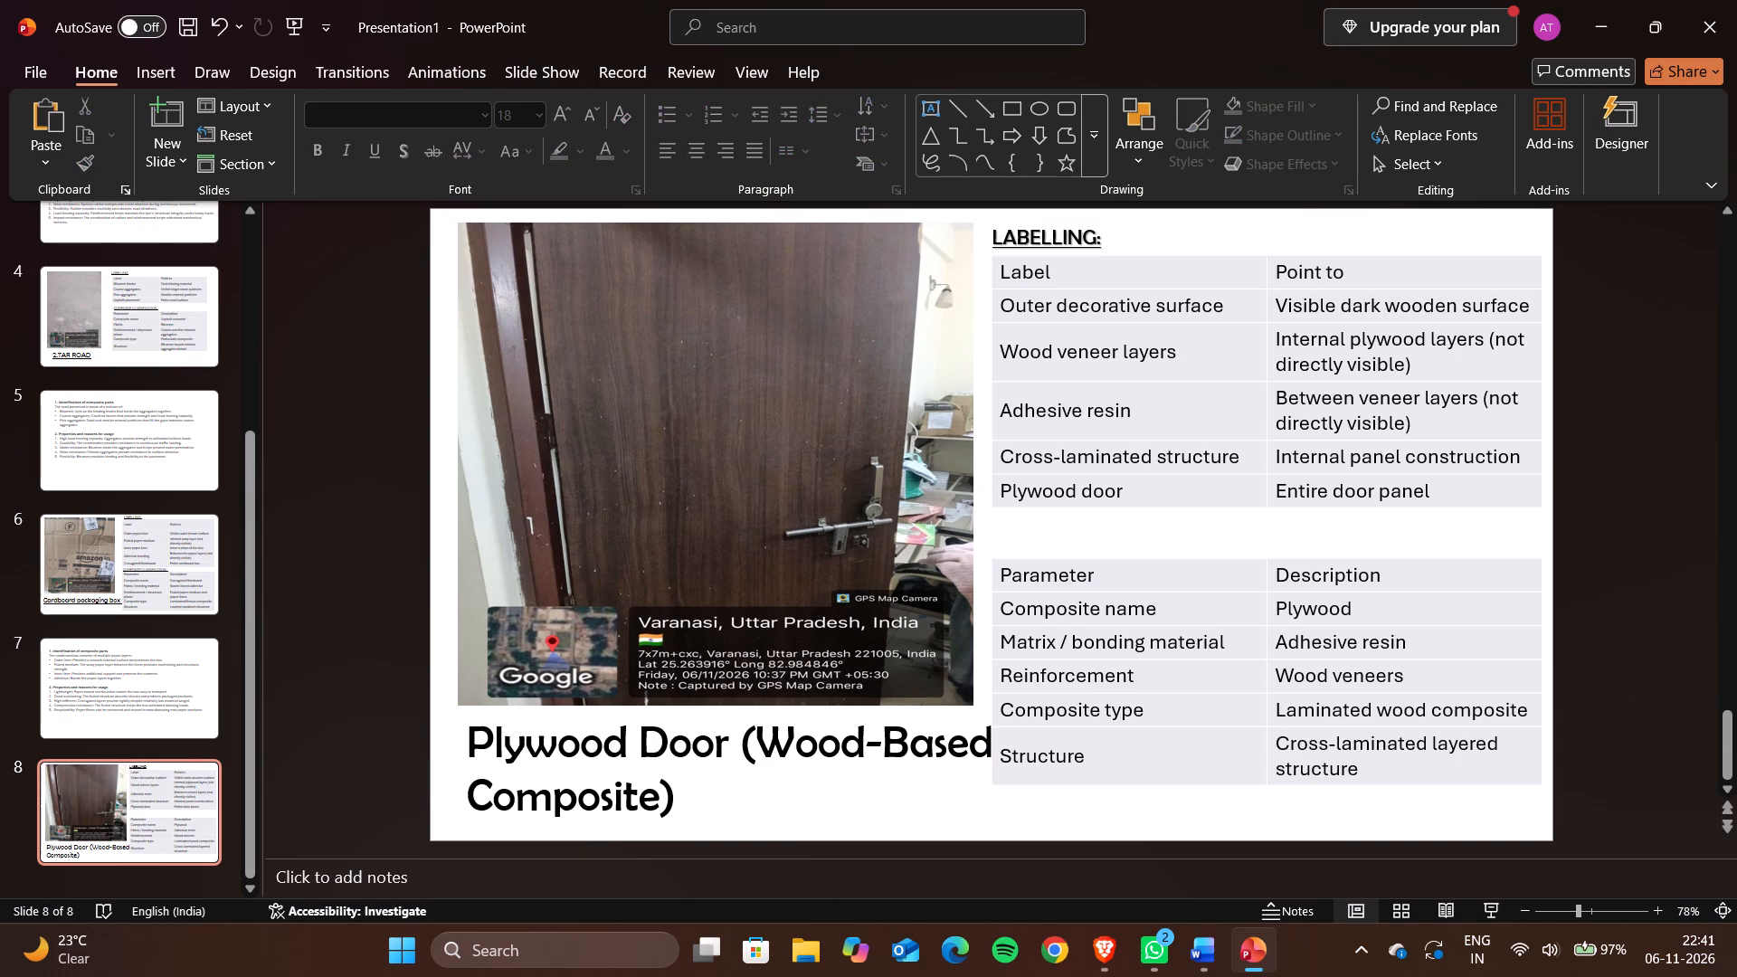
Add a text box reading "COMPOSITE CLASSIFICATION" near the parameter table, with underline, text shadow and the Berlin Sans FB font.
{"action": "left_click", "coordinate": [177, 70]}
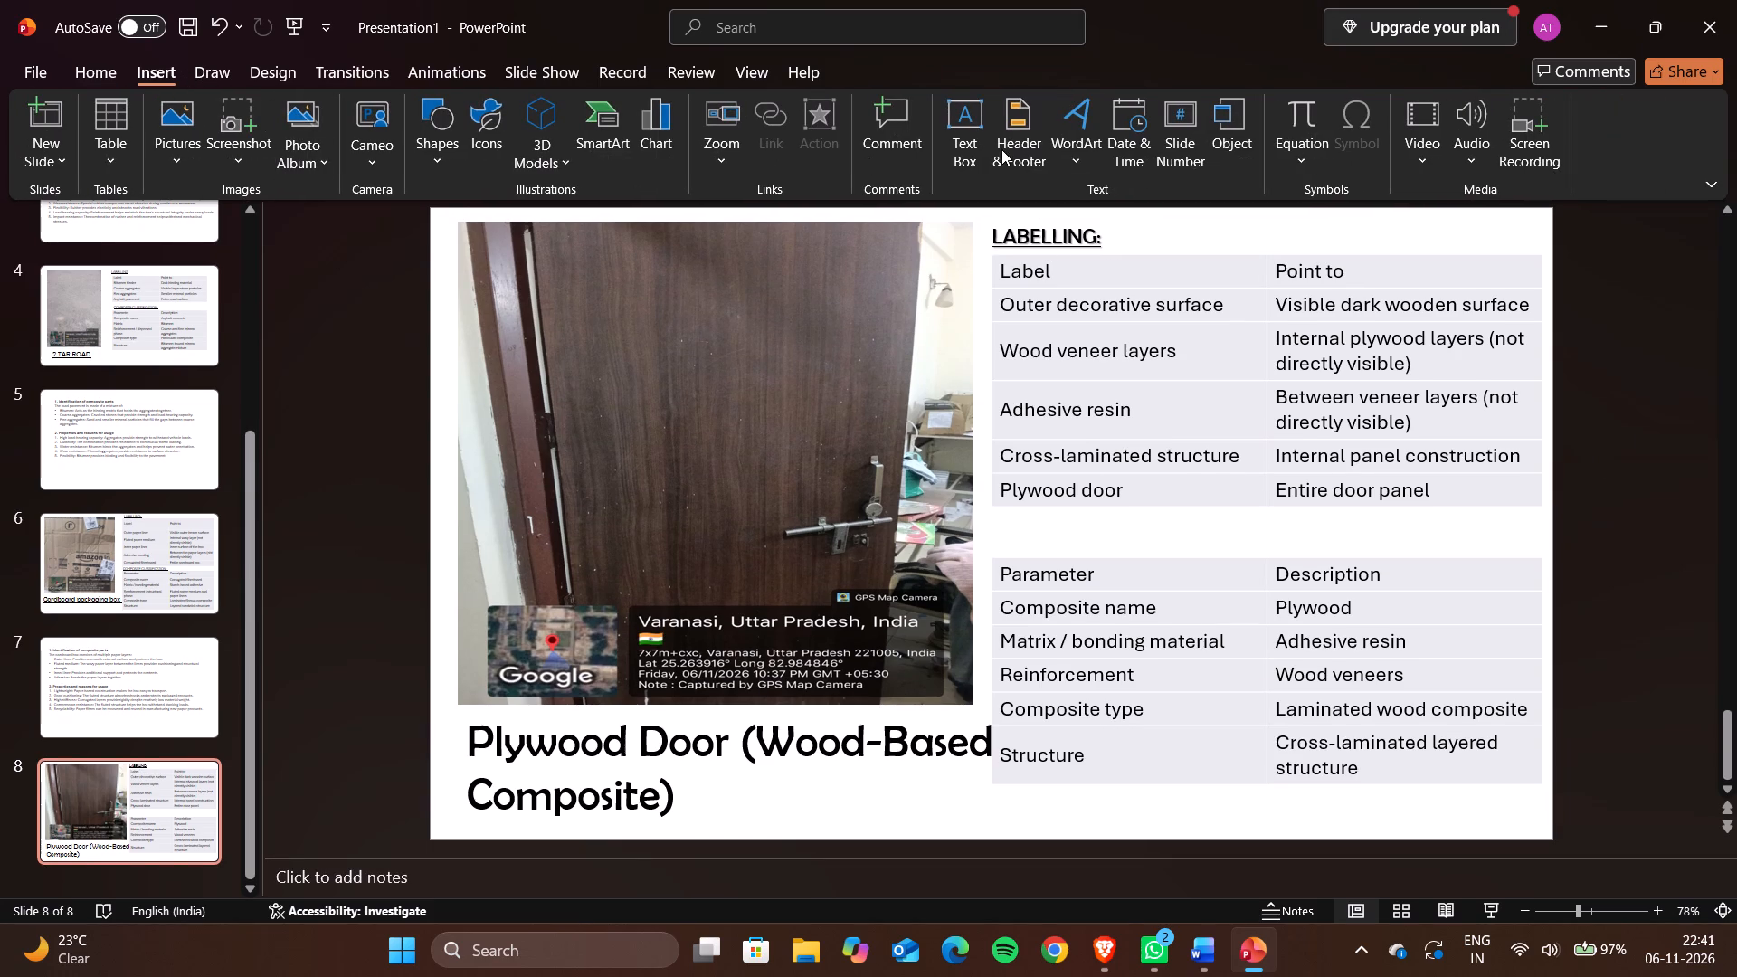
{"action": "left_click", "coordinate": [950, 138]}
{"action": "left_click", "coordinate": [1104, 551]}
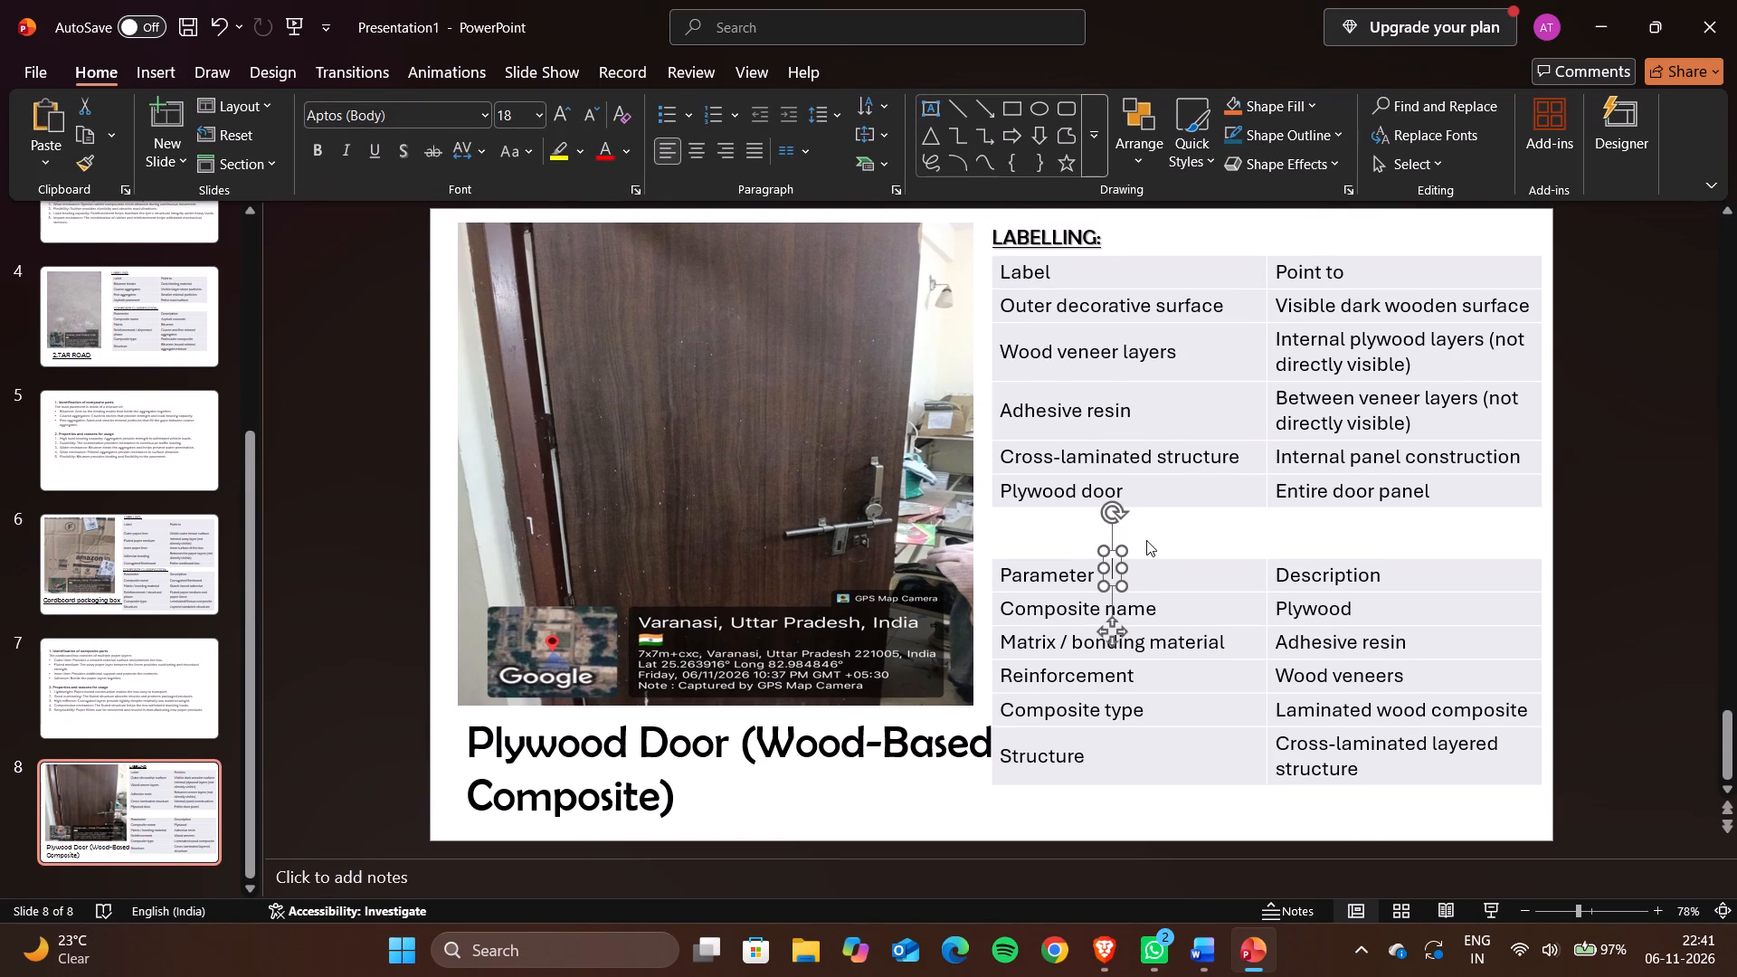
{"action": "type", "text": "COMPOSITE CLASSIF"}
{"action": "key", "text": "BackSpace"}
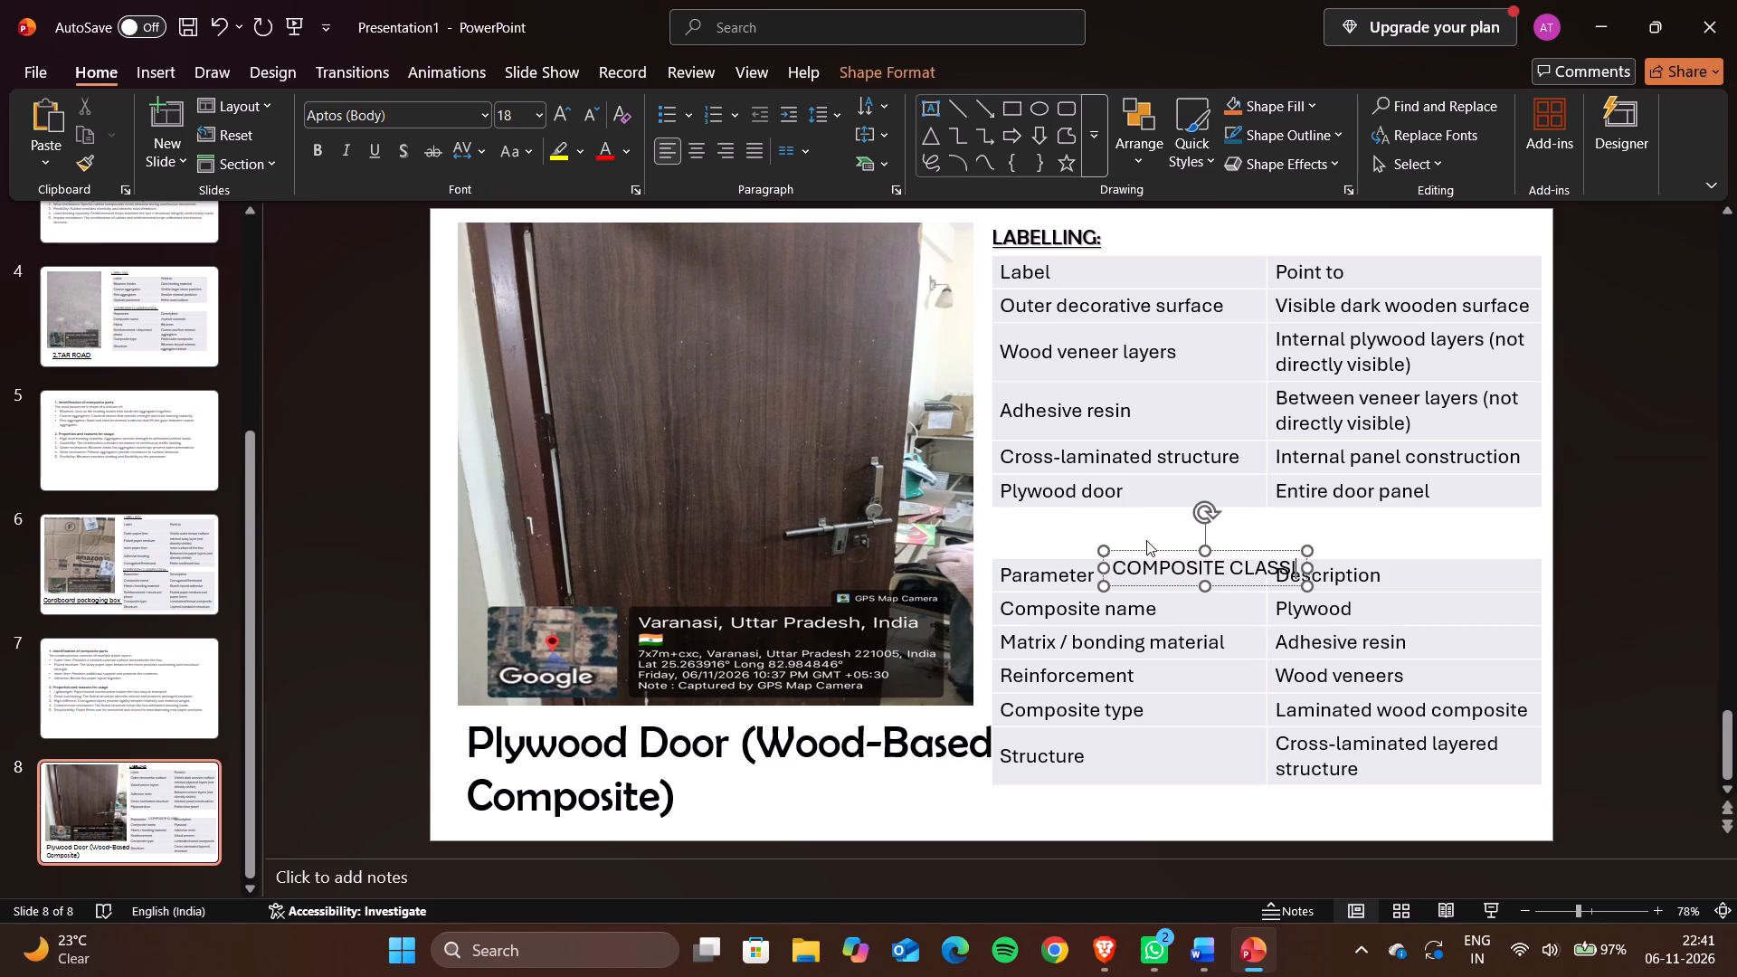
{"action": "type", "text": "FICATION"}
{"action": "key", "text": "ctrl+a"}
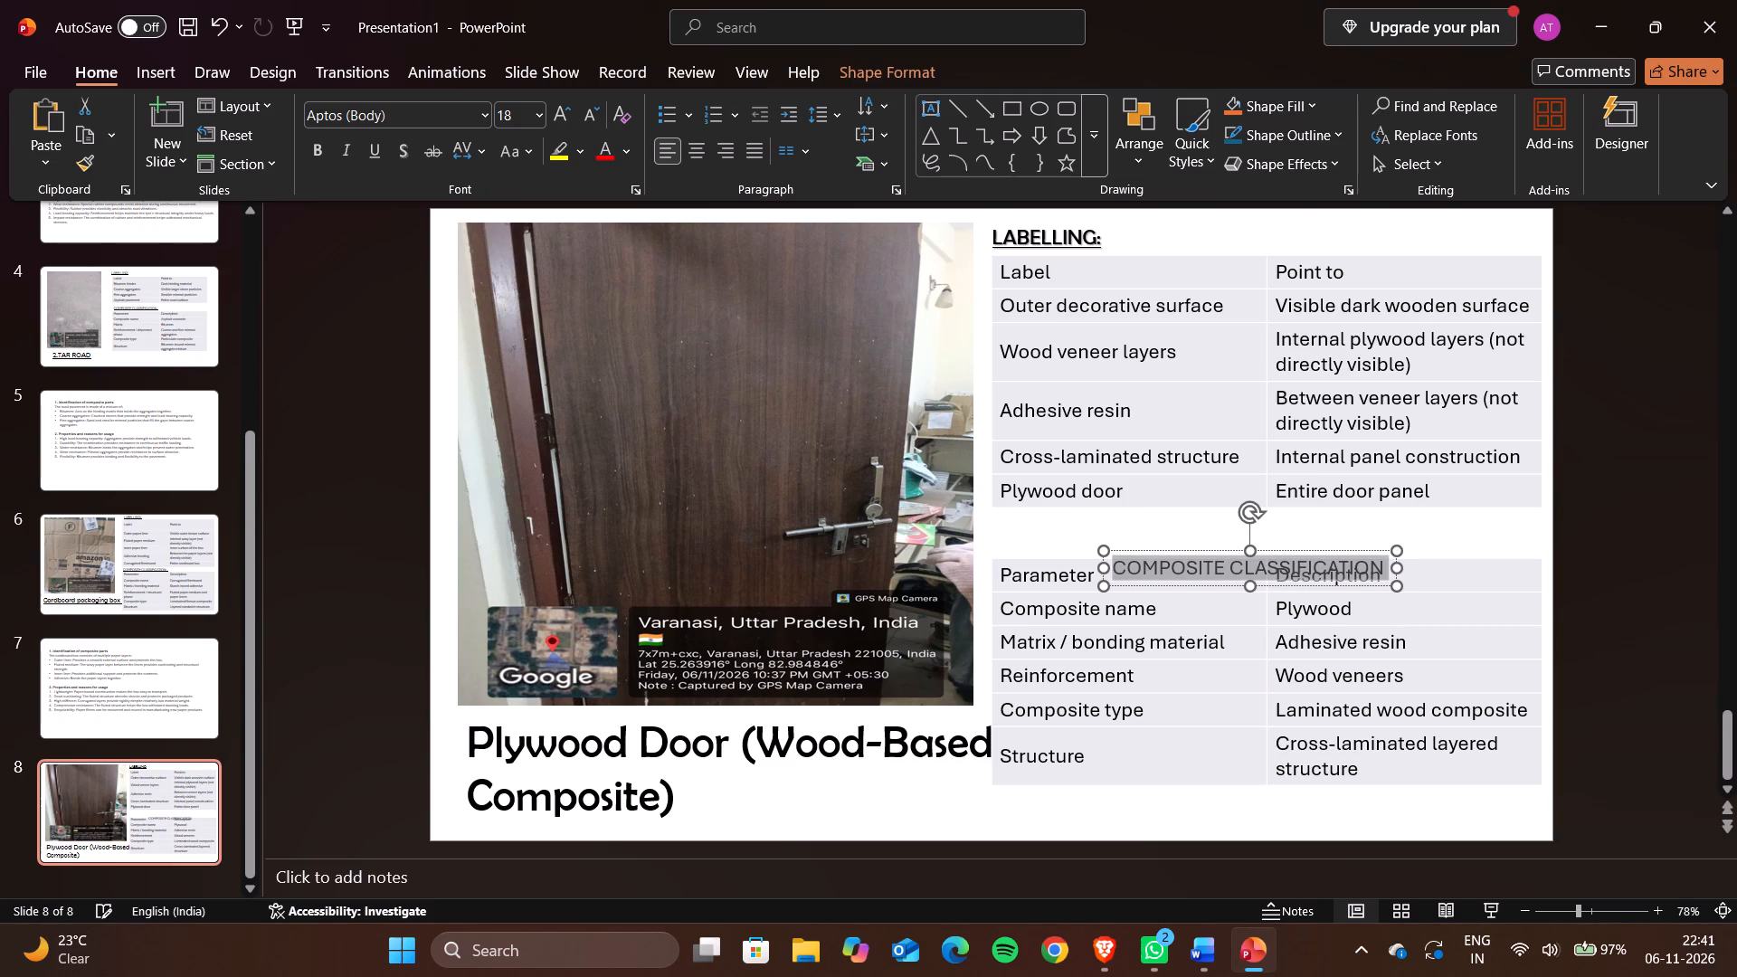
{"action": "left_click", "coordinate": [364, 155]}
{"action": "left_click", "coordinate": [407, 151]}
{"action": "left_click", "coordinate": [480, 111]}
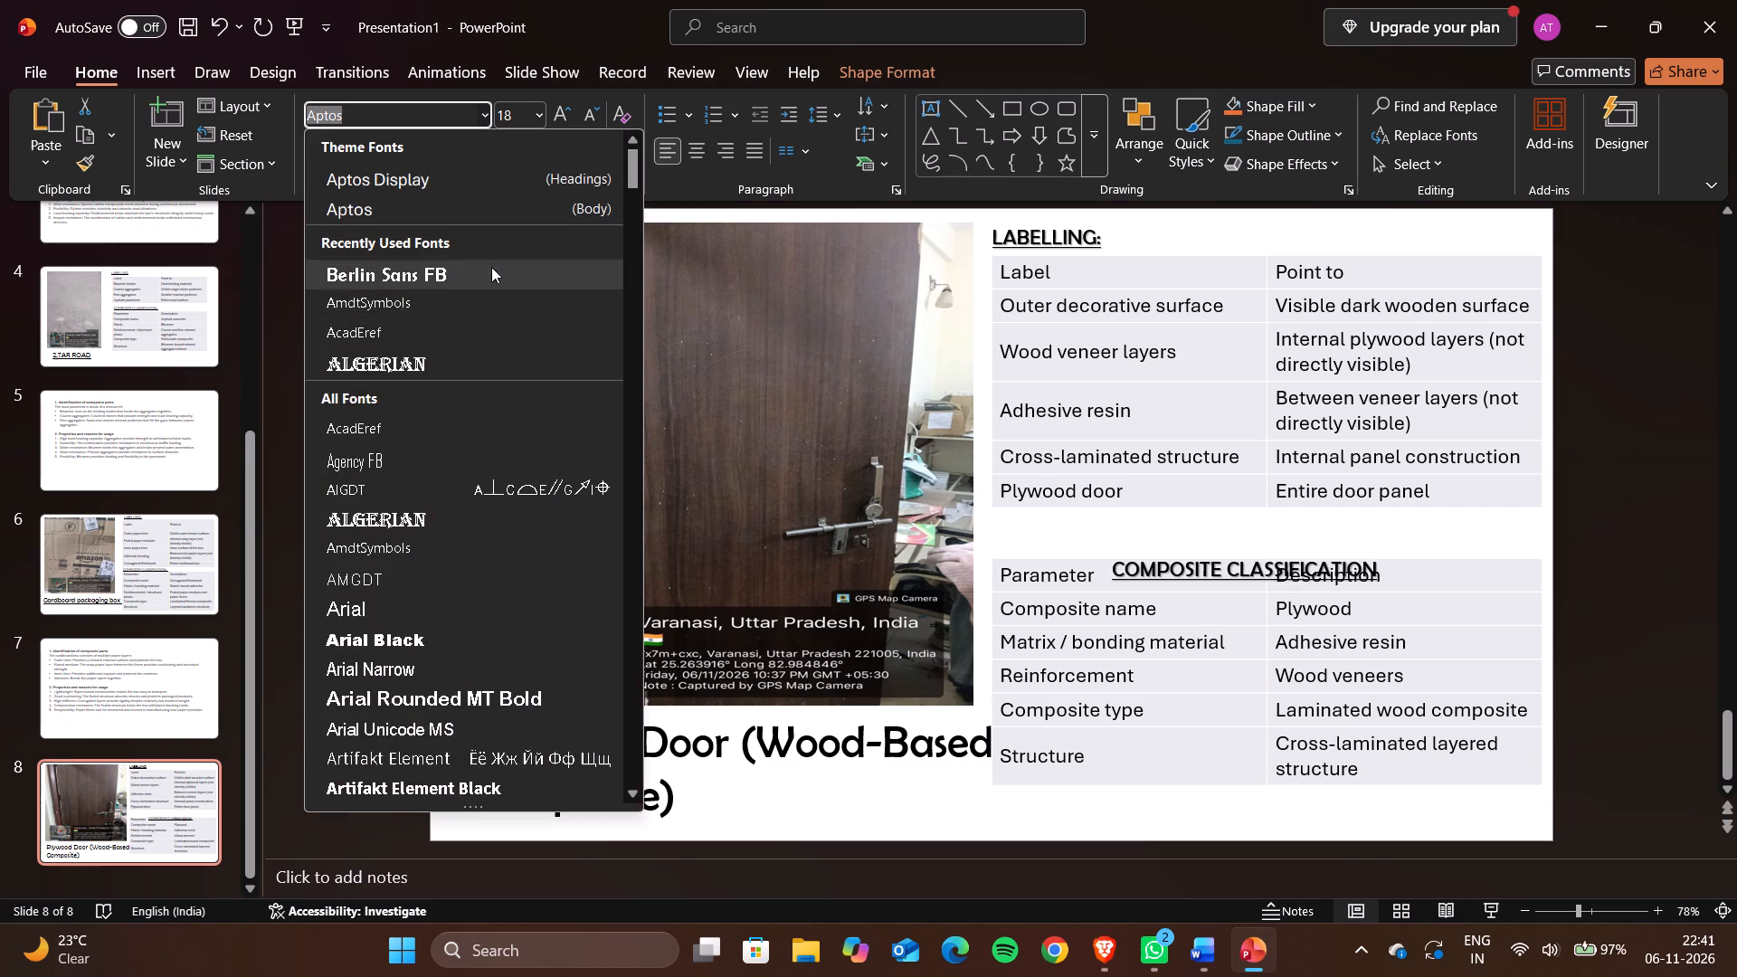
{"action": "left_click", "coordinate": [491, 267]}
Place the "COMPOSITE CLASSIFICATION" heading between the two tables, aligned with the "LABELLING:" heading.
{"action": "left_click_drag", "start_coordinate": [1346, 550], "coordinate": [1225, 526]}
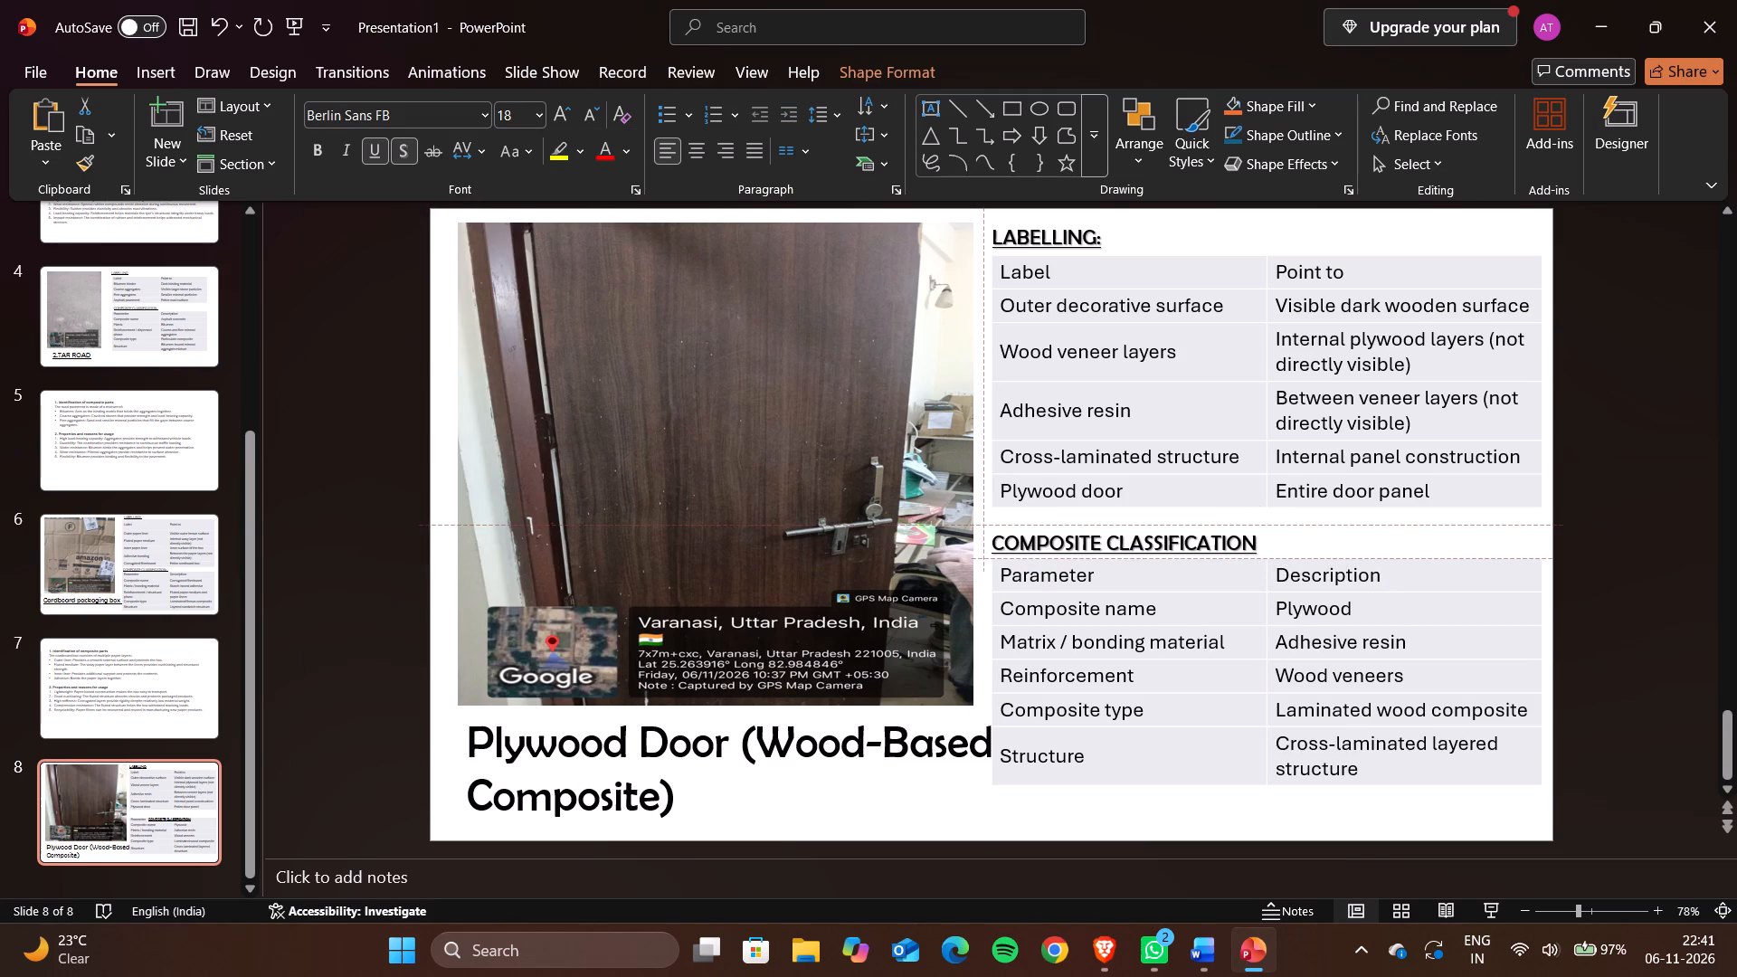
{"action": "left_click_drag", "start_coordinate": [1225, 526], "coordinate": [1225, 525]}
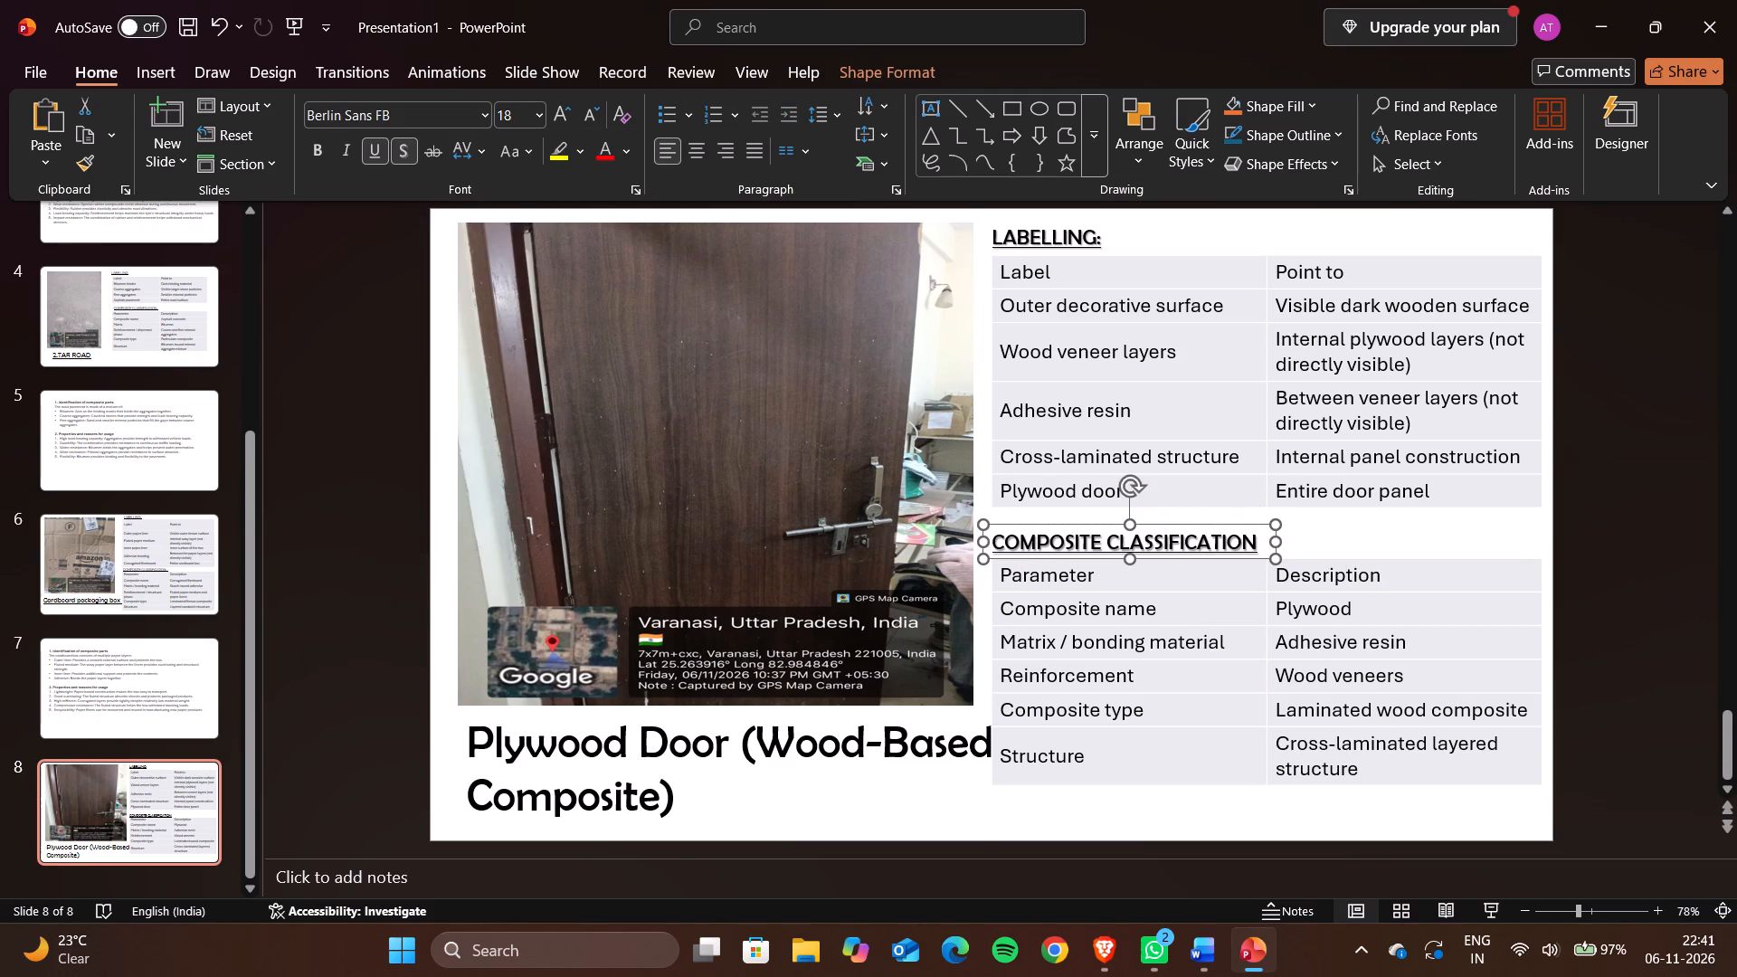
Append a colon to the "COMPOSITE CLASSIFICATION" heading on slide 8.
{"action": "left_click", "coordinate": [1257, 540]}
{"action": "left_click", "coordinate": [1258, 534]}
{"action": "left_click", "coordinate": [1248, 548]}
{"action": "left_click", "coordinate": [1252, 544]}
{"action": "key", "text": "shift+colon"}
{"action": "left_click", "coordinate": [1621, 579]}
On the "2.TAR ROAD" slide, append a colon to both the "LABELLING" and "COMPOSITE CLASSIFICATION" headings.
{"action": "scroll", "coordinate": [985, 637], "scroll_direction": "up", "scroll_amount": 6}
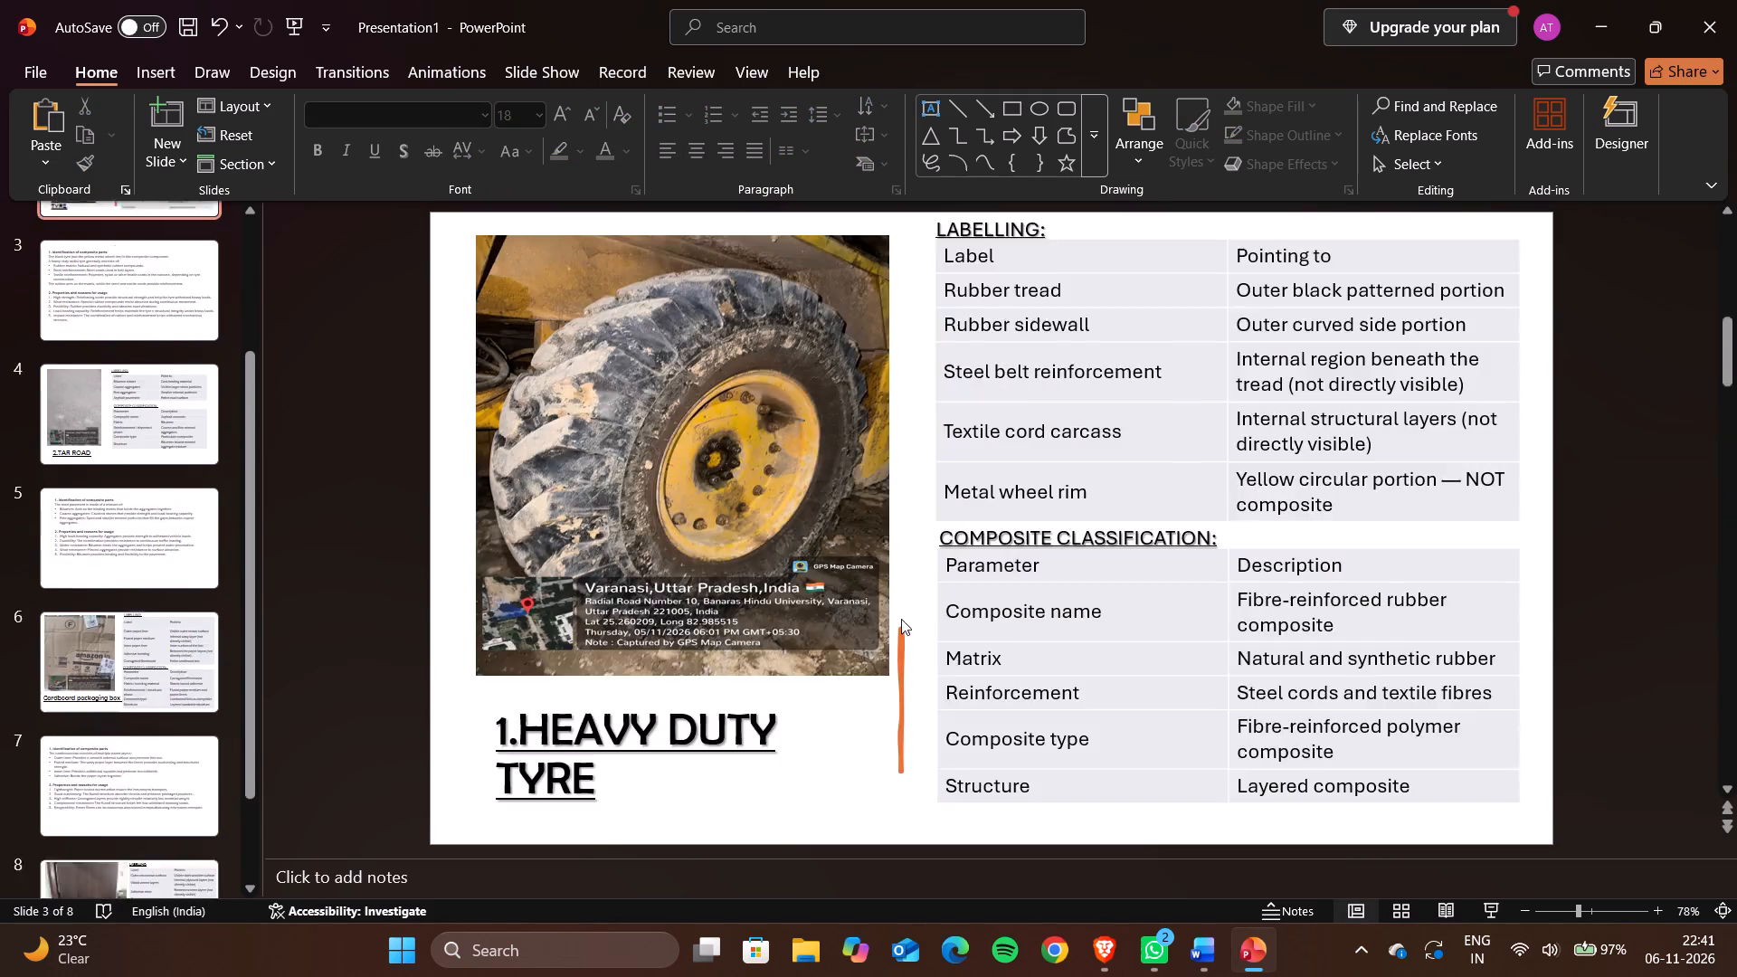
{"action": "scroll", "coordinate": [901, 619], "scroll_direction": "up", "scroll_amount": 4}
{"action": "scroll", "coordinate": [747, 479], "scroll_direction": "down", "scroll_amount": 2}
{"action": "scroll", "coordinate": [987, 555], "scroll_direction": "up", "scroll_amount": 1}
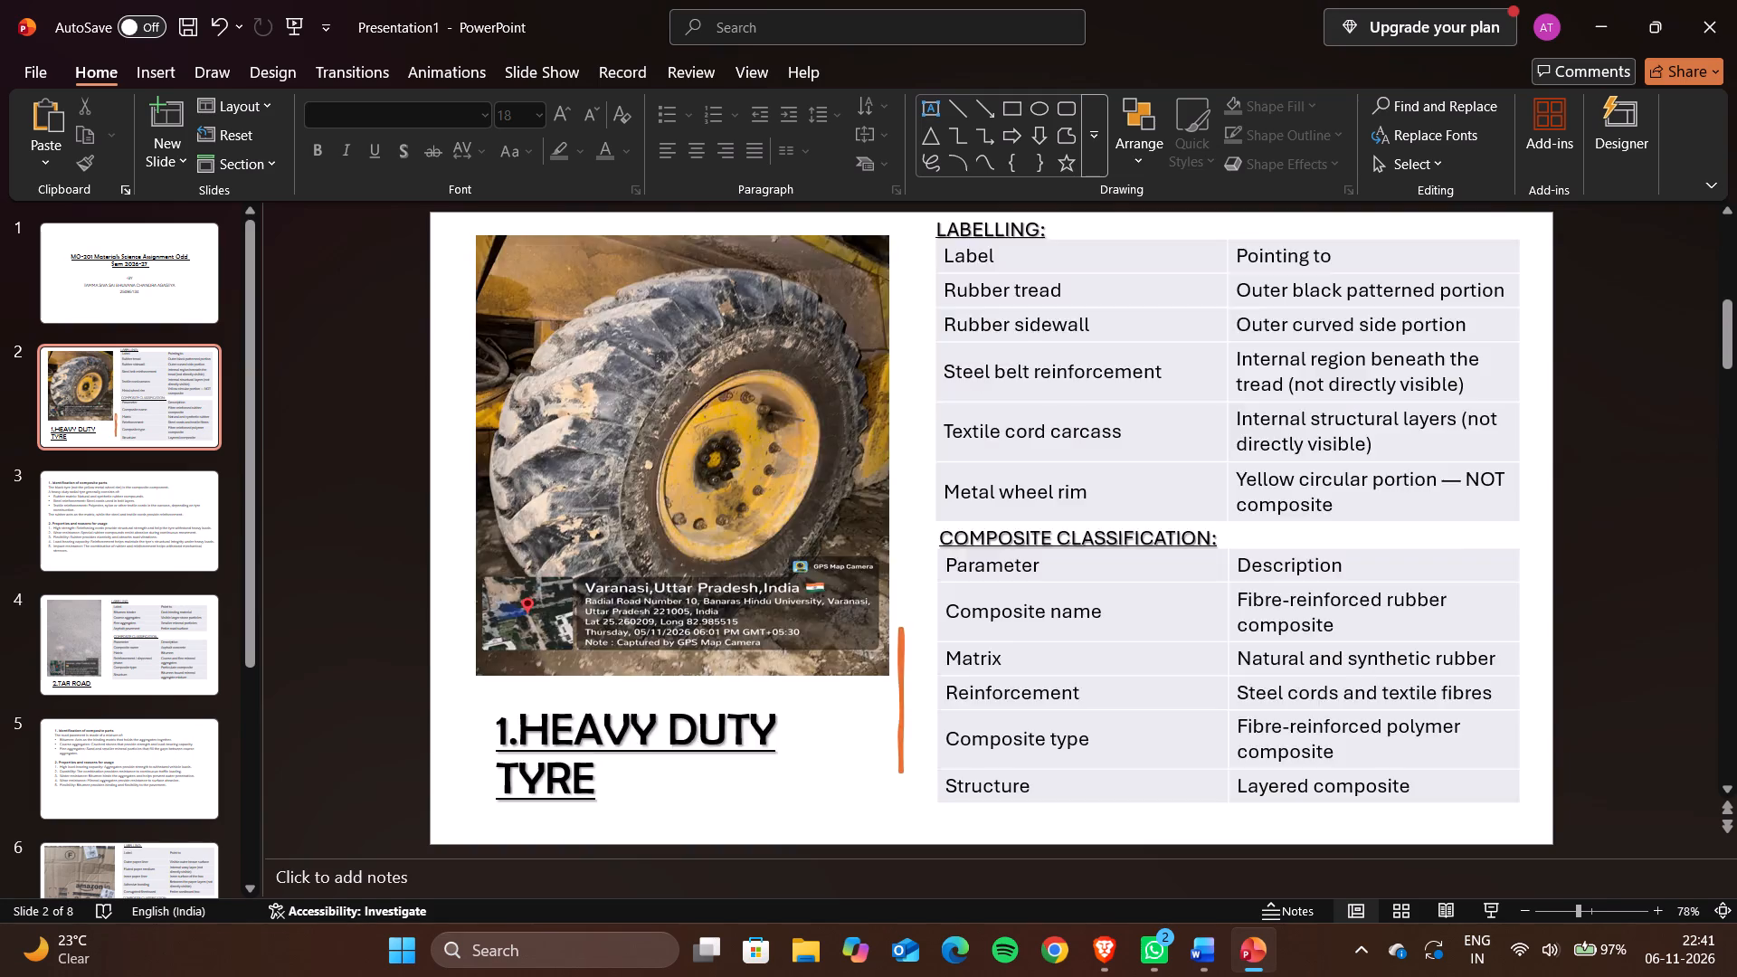
{"action": "scroll", "coordinate": [992, 555], "scroll_direction": "up", "scroll_amount": 1}
{"action": "left_click", "coordinate": [58, 399]}
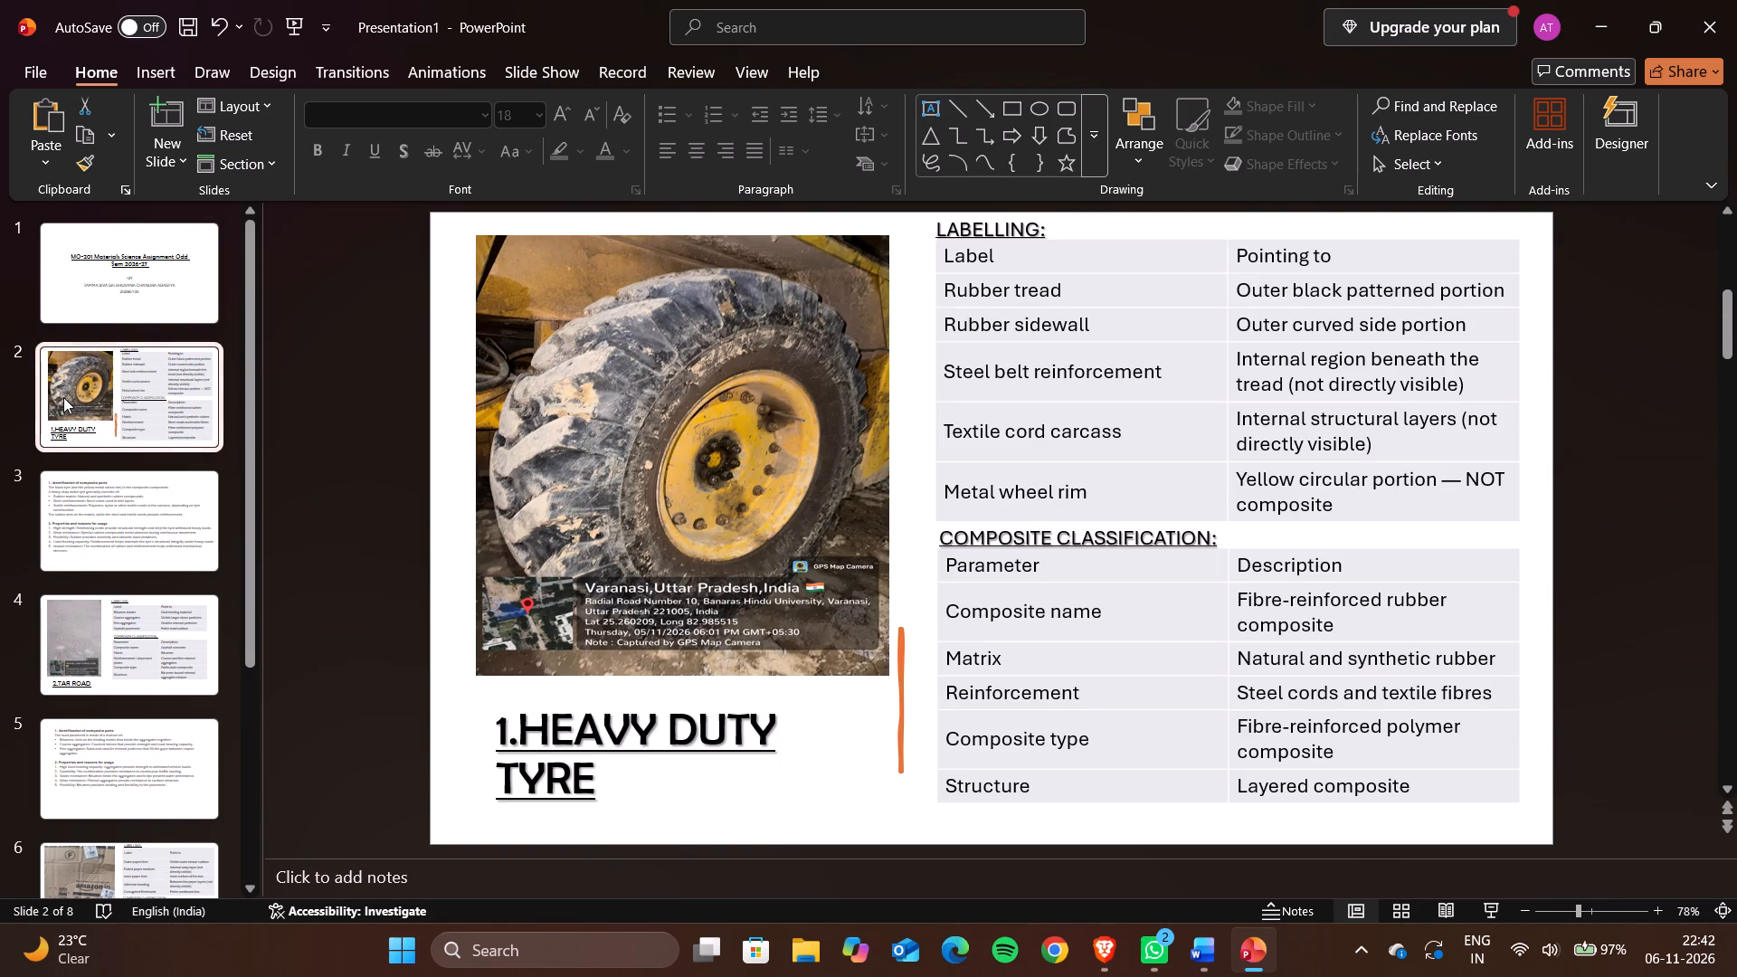
{"action": "left_click", "coordinate": [114, 679]}
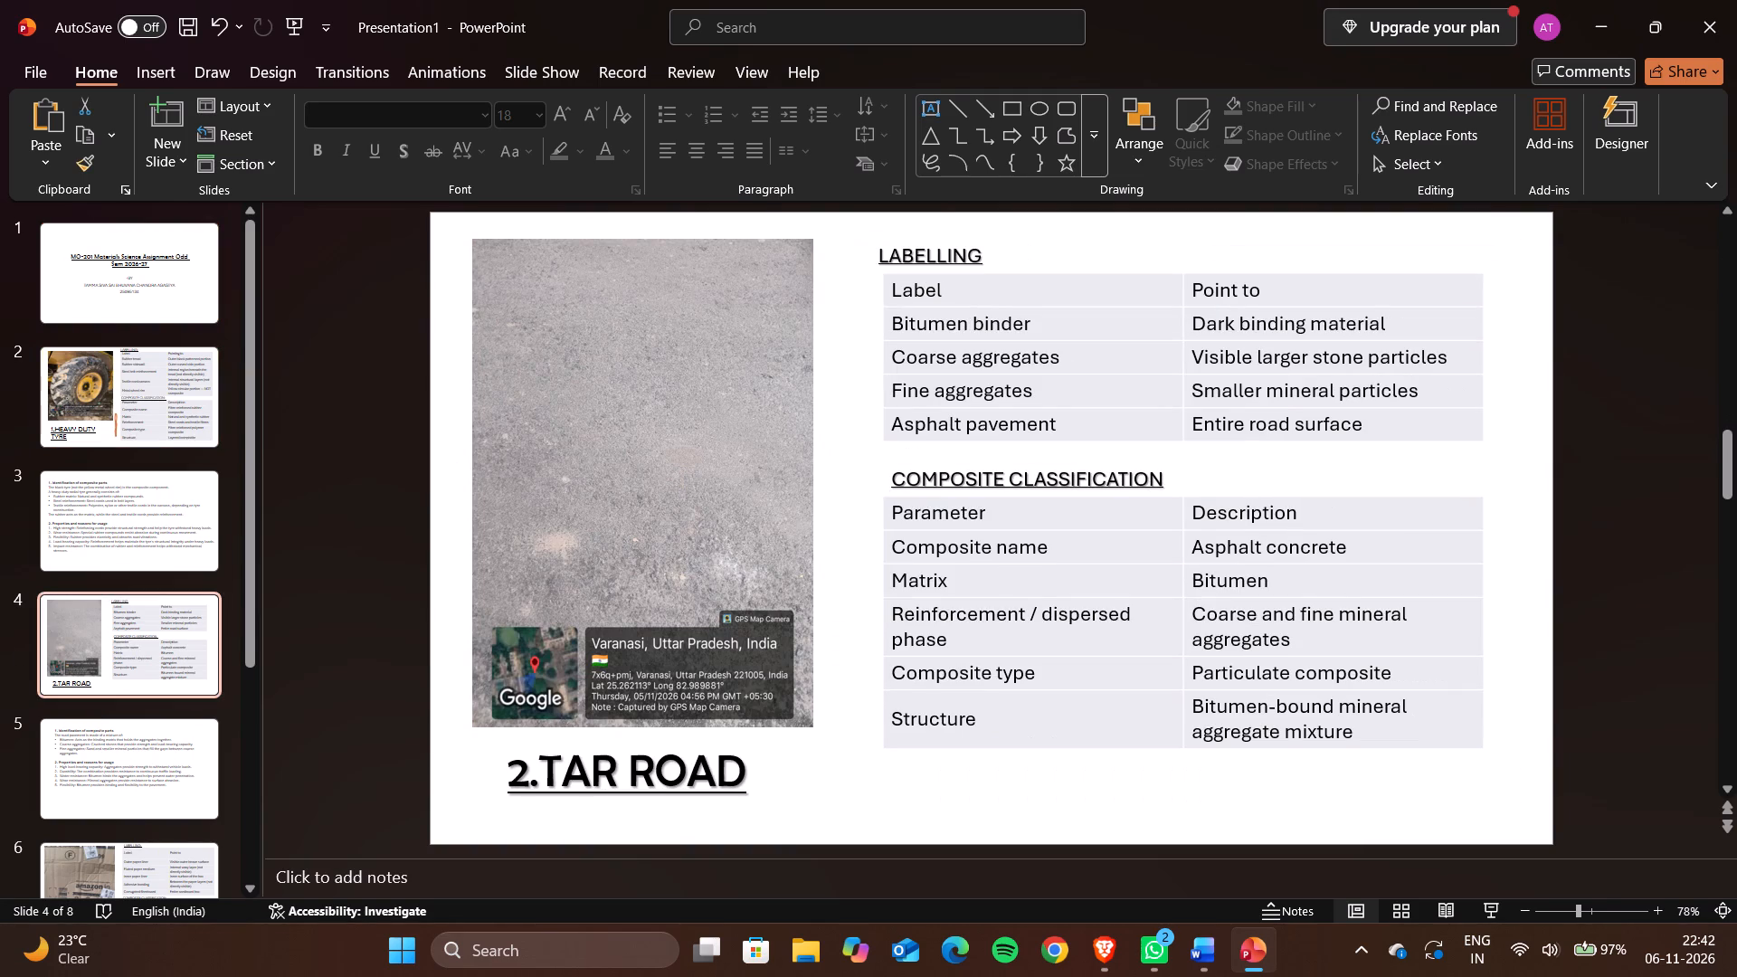
{"action": "left_click", "coordinate": [980, 257]}
{"action": "key", "text": "shift+colon"}
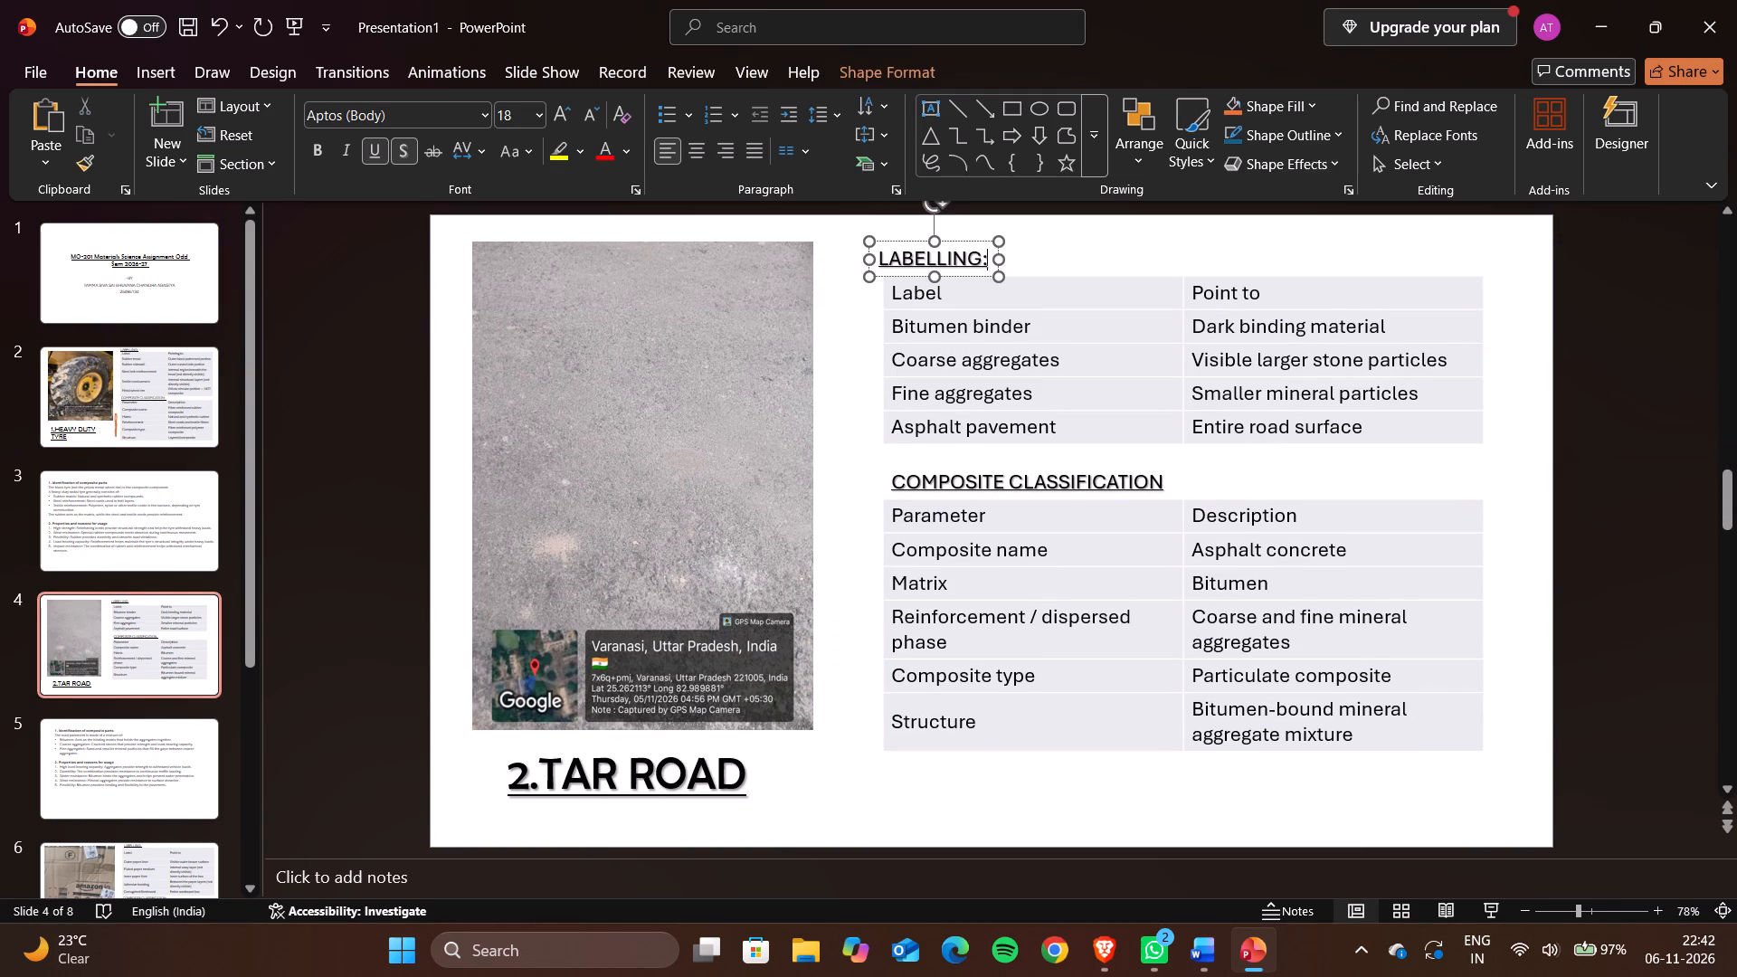
{"action": "left_click", "coordinate": [1164, 480]}
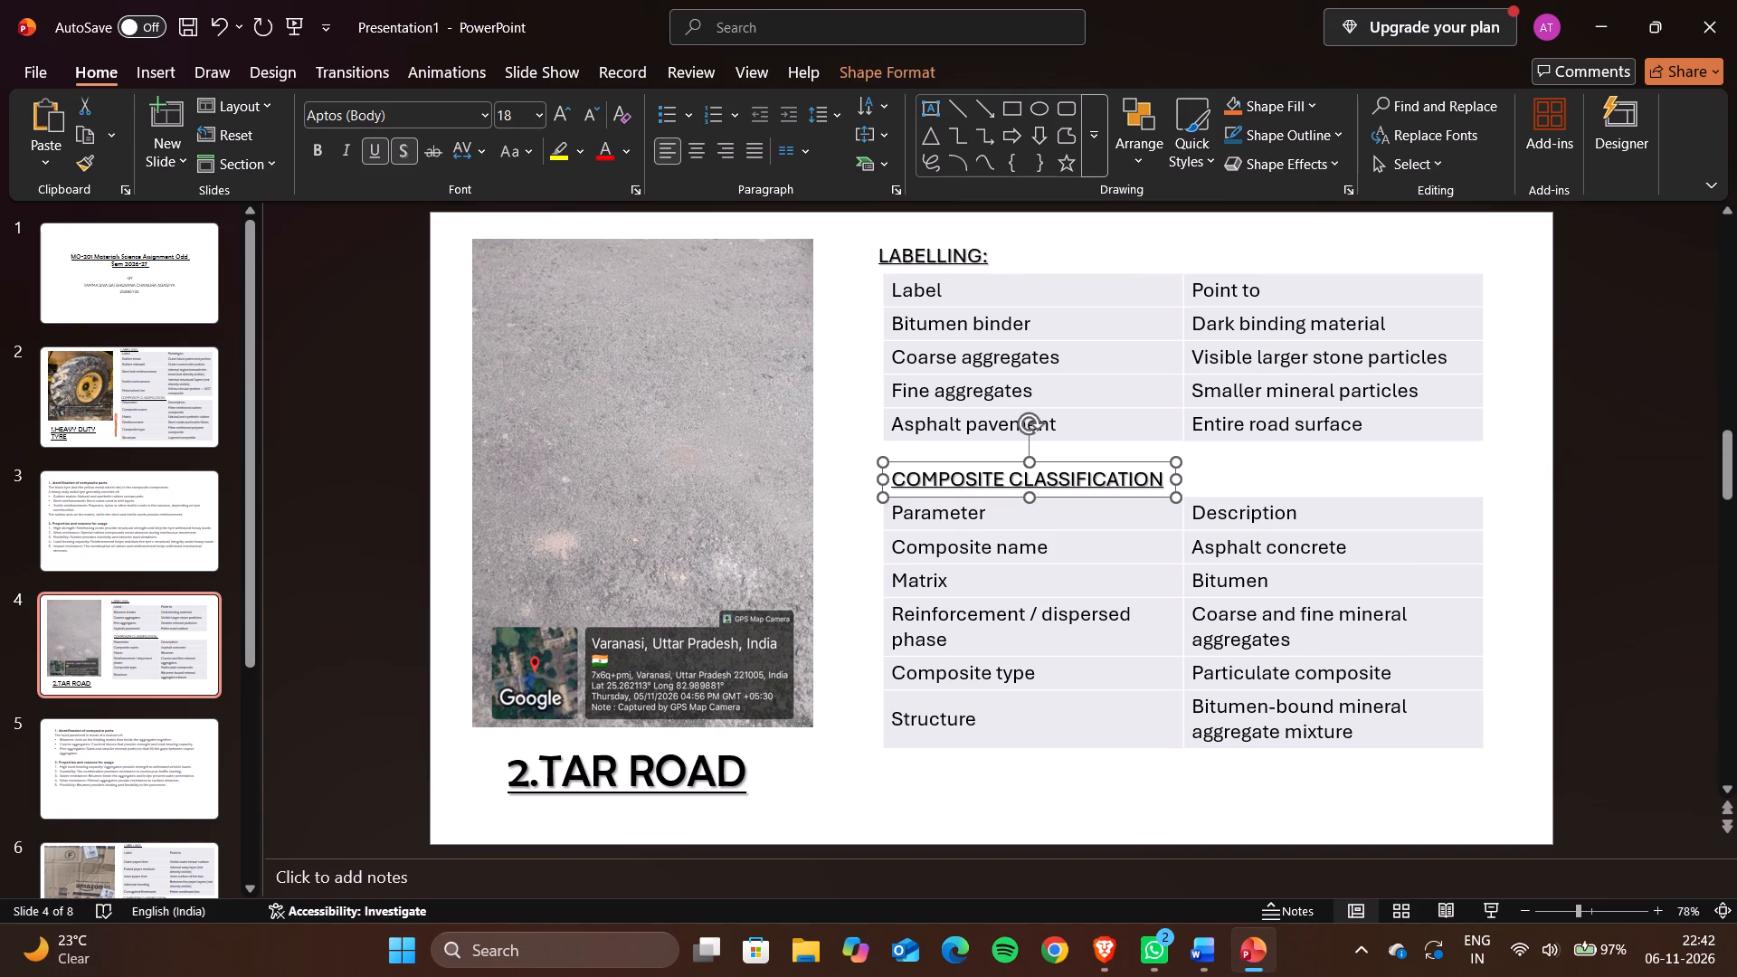
{"action": "left_click", "coordinate": [1164, 480]}
{"action": "key", "text": "shift+colon"}
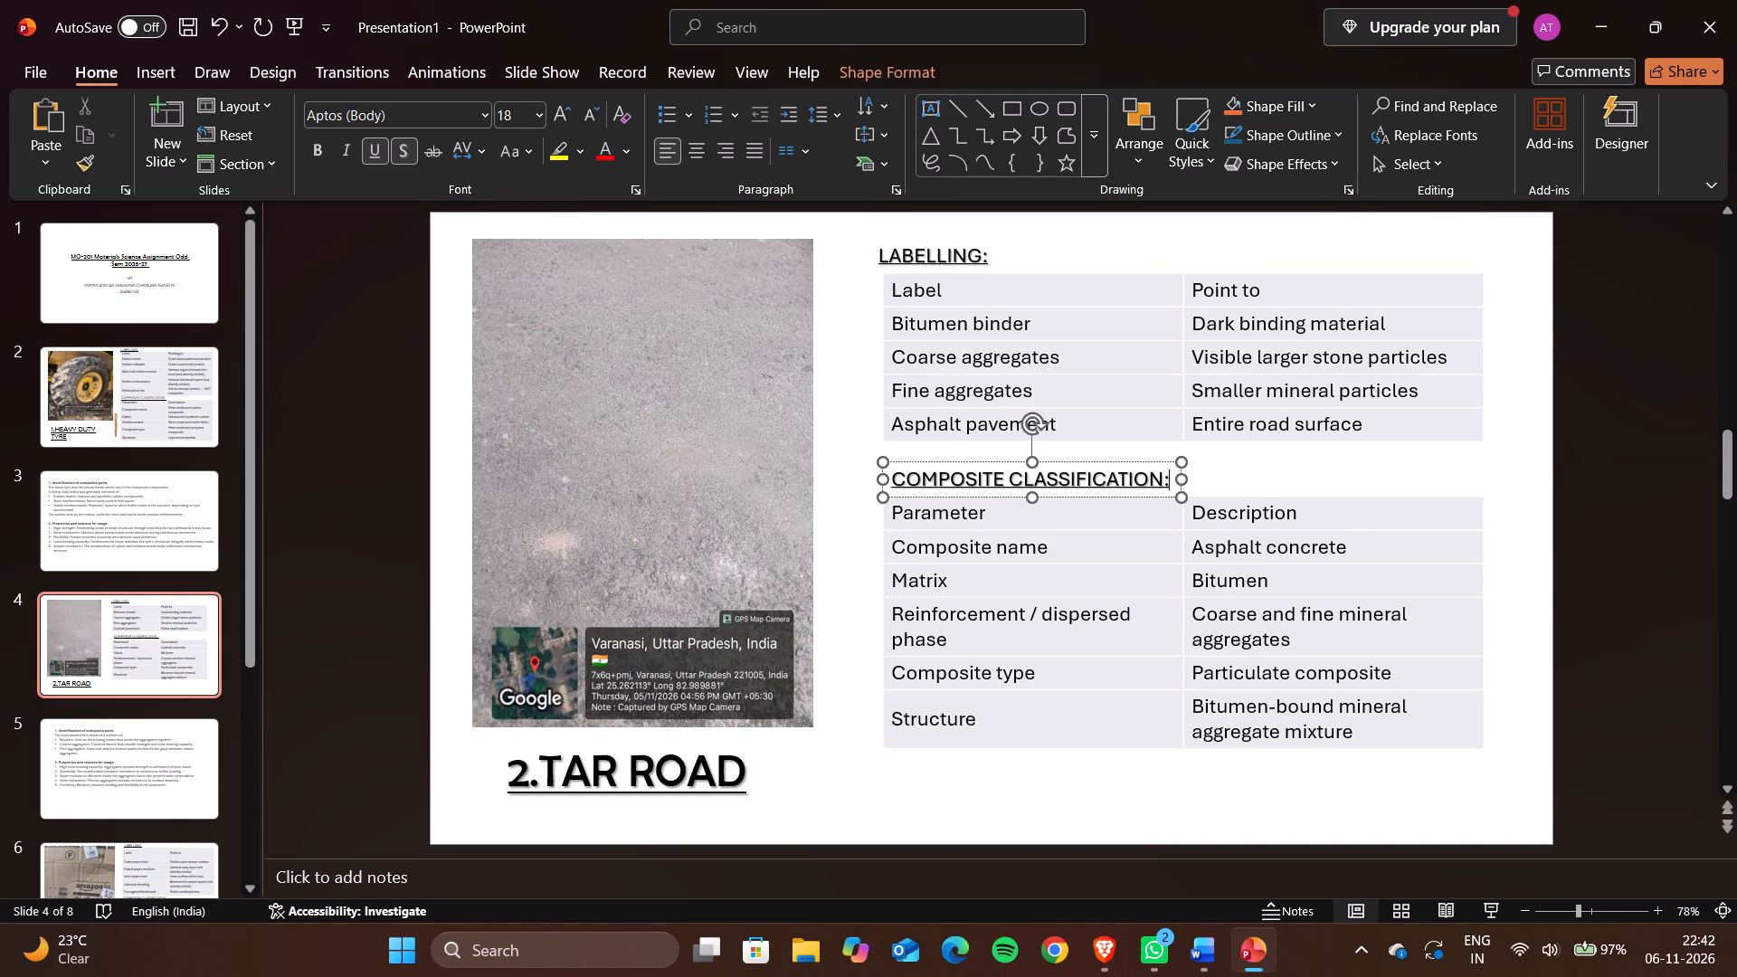
Add a new slide after the plywood door slide and delete its title and content placeholders.
{"action": "scroll", "coordinate": [85, 757], "scroll_direction": "down", "scroll_amount": 2}
{"action": "left_click", "coordinate": [105, 758]}
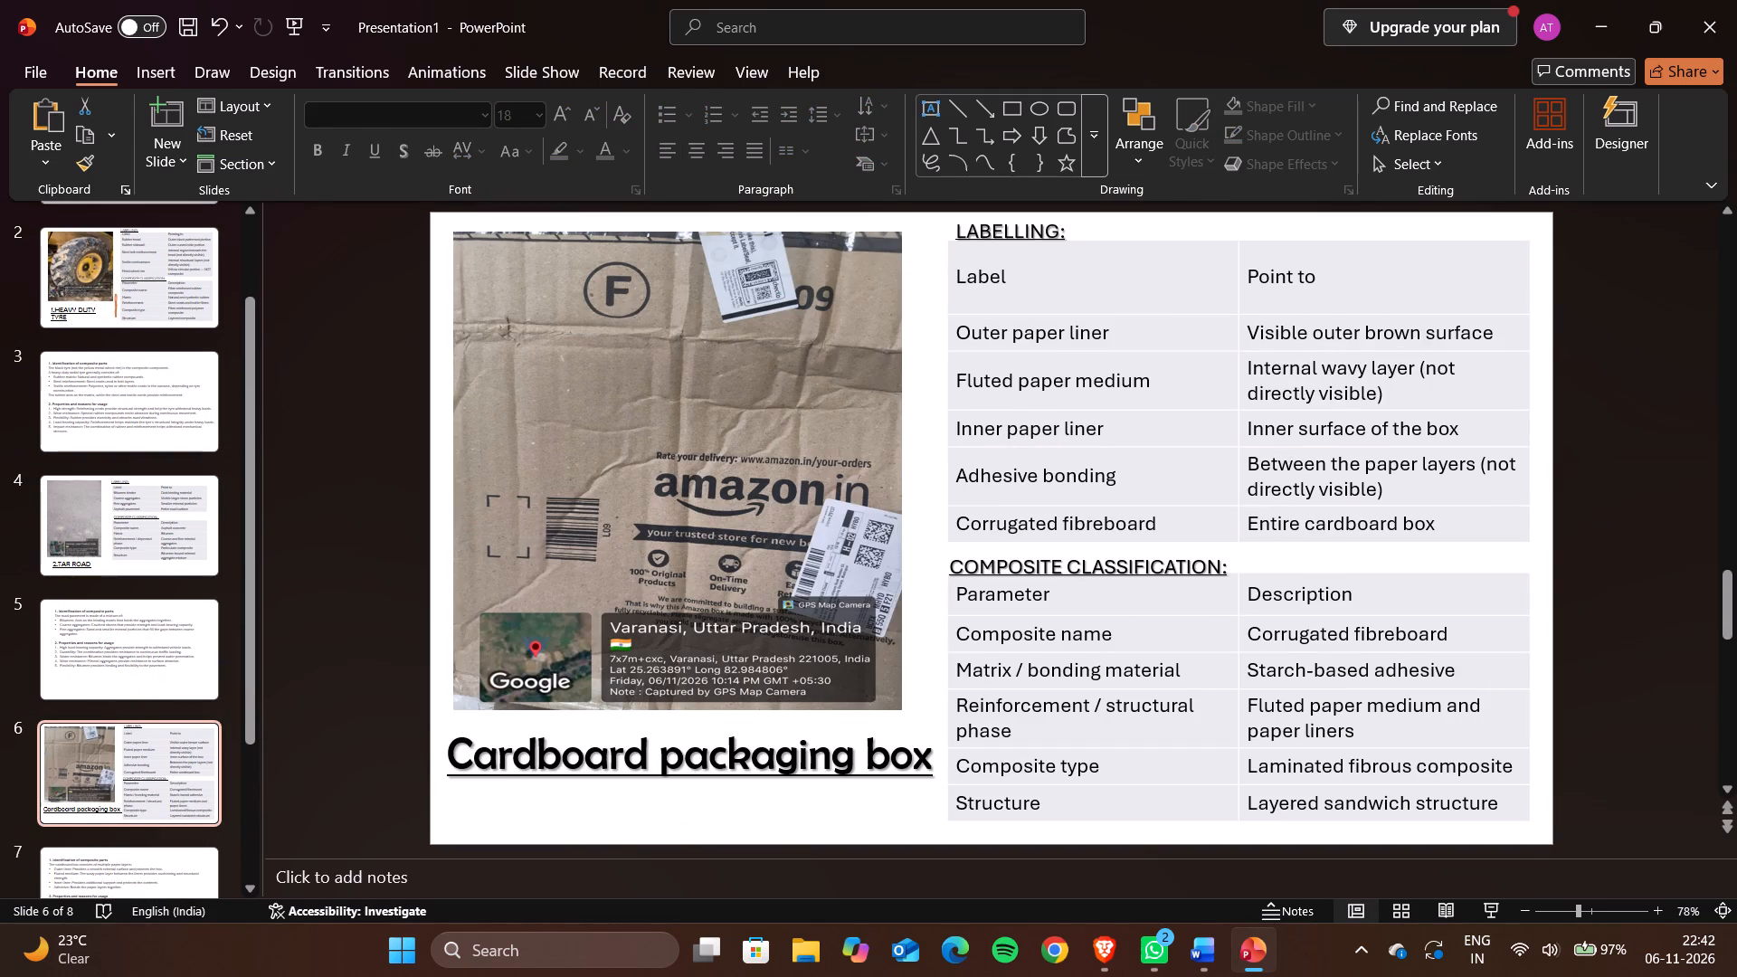
{"action": "scroll", "coordinate": [321, 558], "scroll_direction": "down", "scroll_amount": 1}
{"action": "left_click", "coordinate": [172, 785]}
{"action": "scroll", "coordinate": [641, 726], "scroll_direction": "down", "scroll_amount": 2}
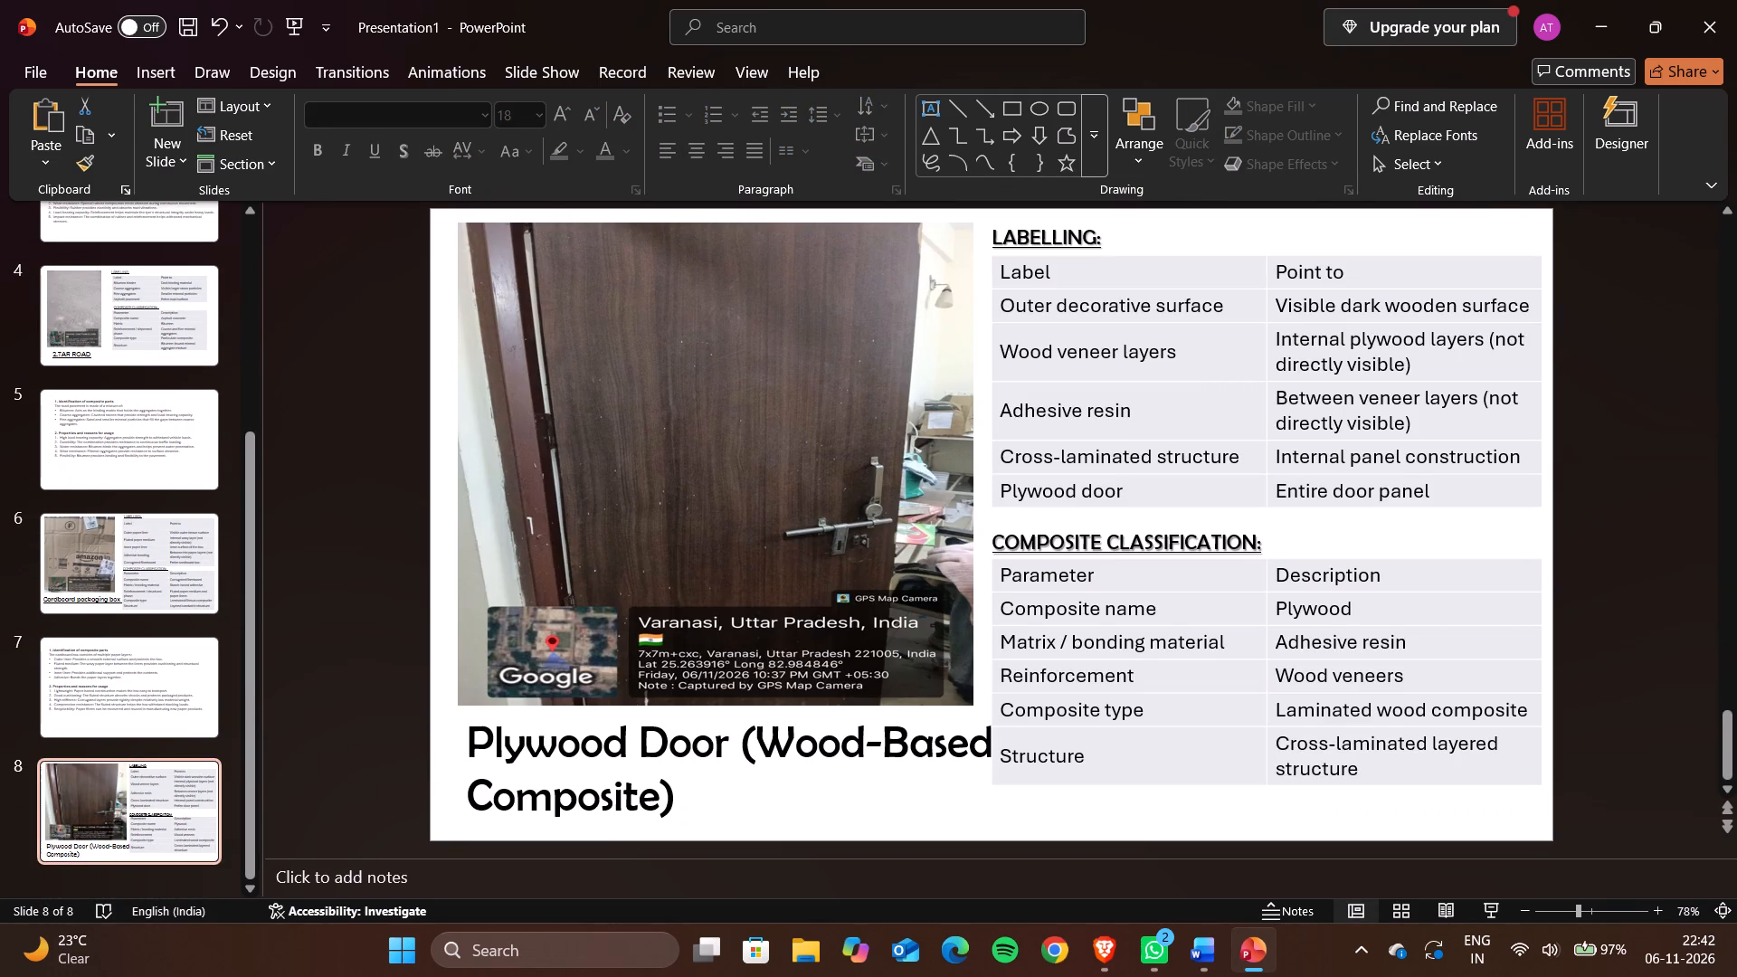
{"action": "scroll", "coordinate": [641, 726], "scroll_direction": "down", "scroll_amount": 1}
{"action": "right_click", "coordinate": [138, 872]}
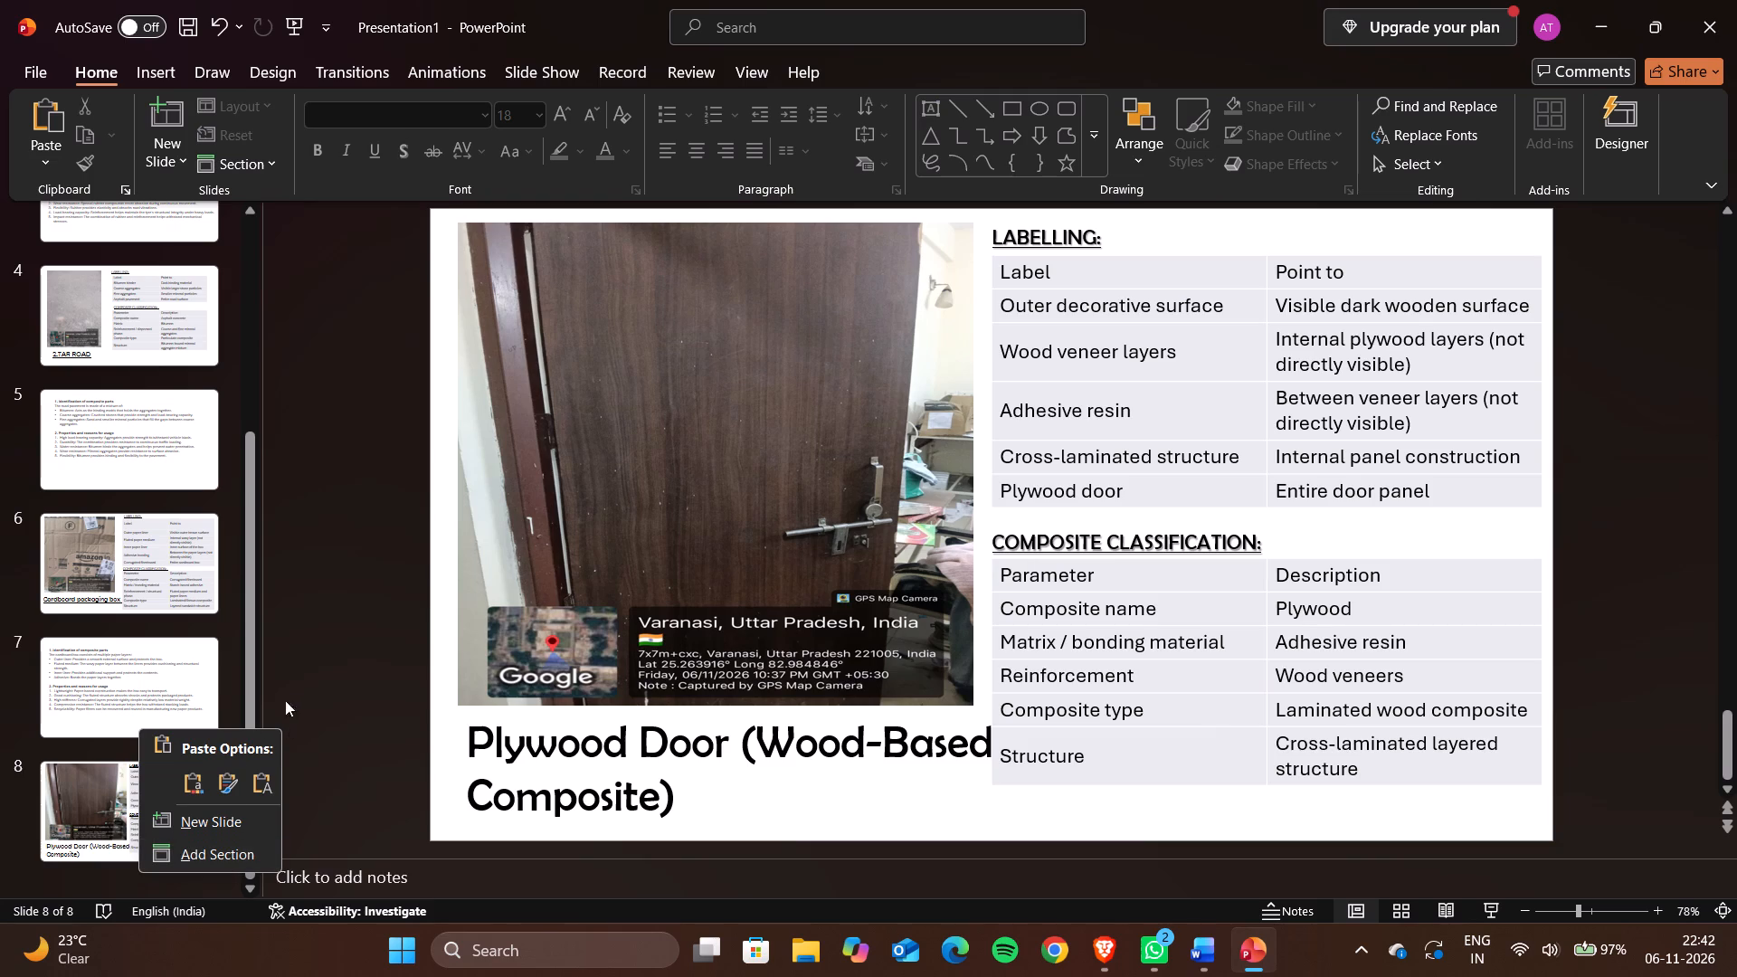
{"action": "left_click", "coordinate": [231, 823]}
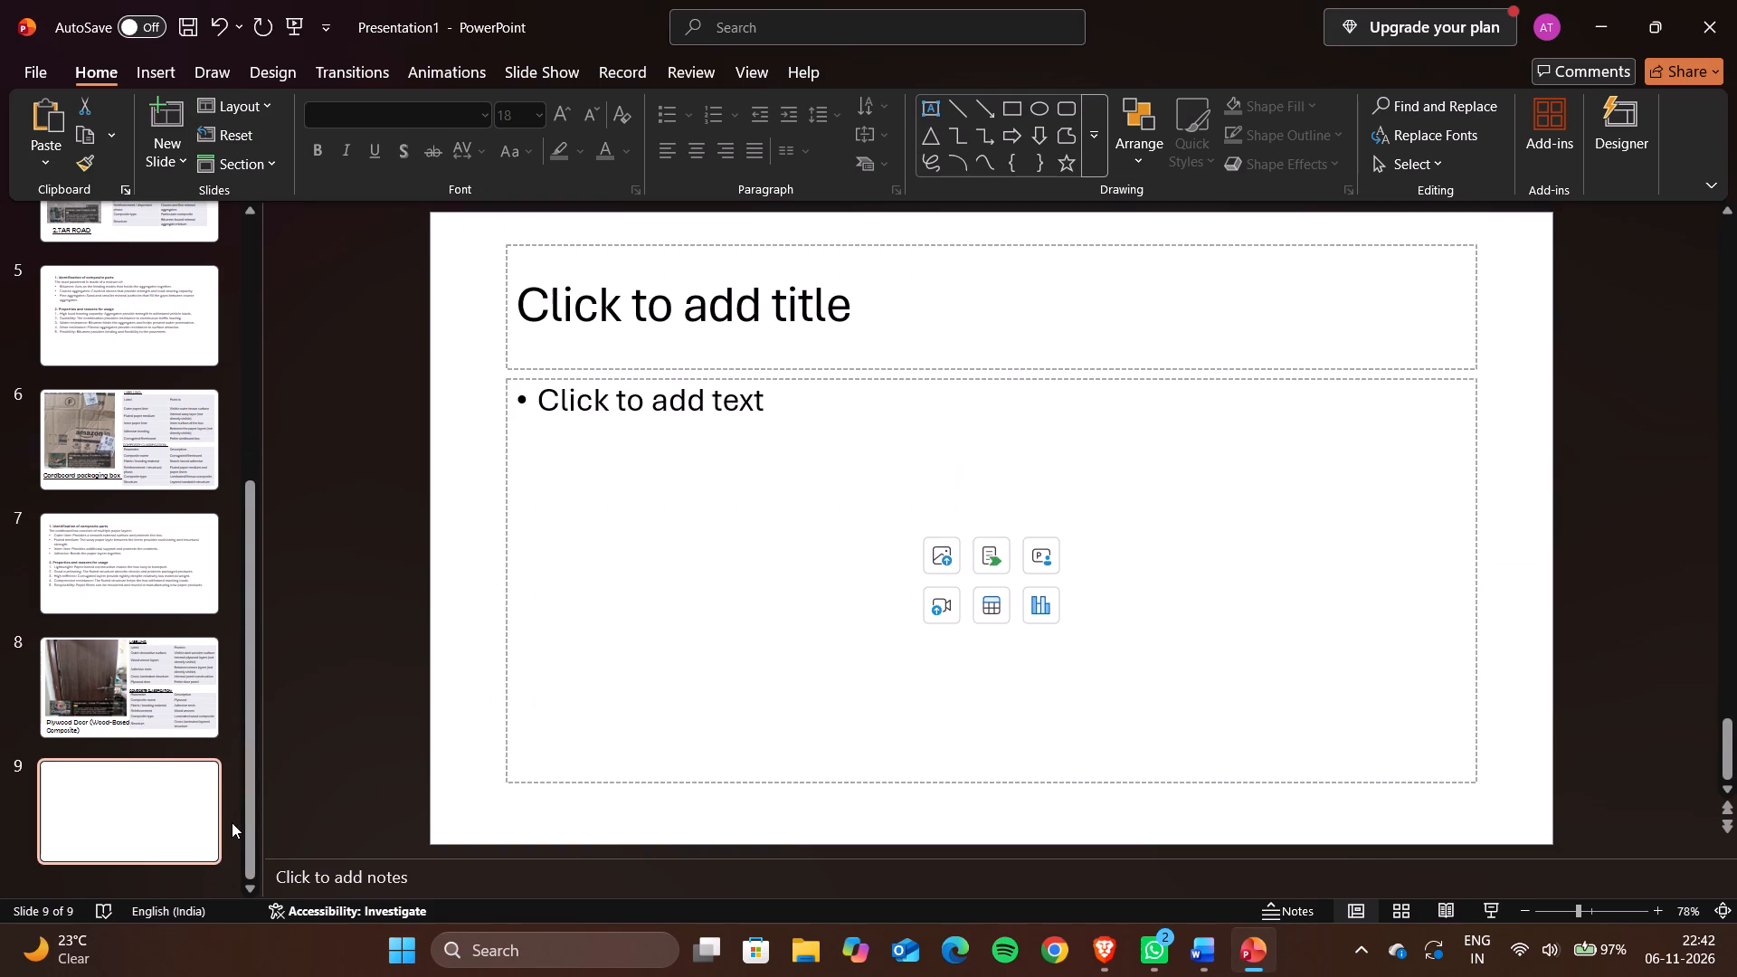
{"action": "left_click", "coordinate": [876, 251]}
{"action": "left_click", "coordinate": [876, 240]}
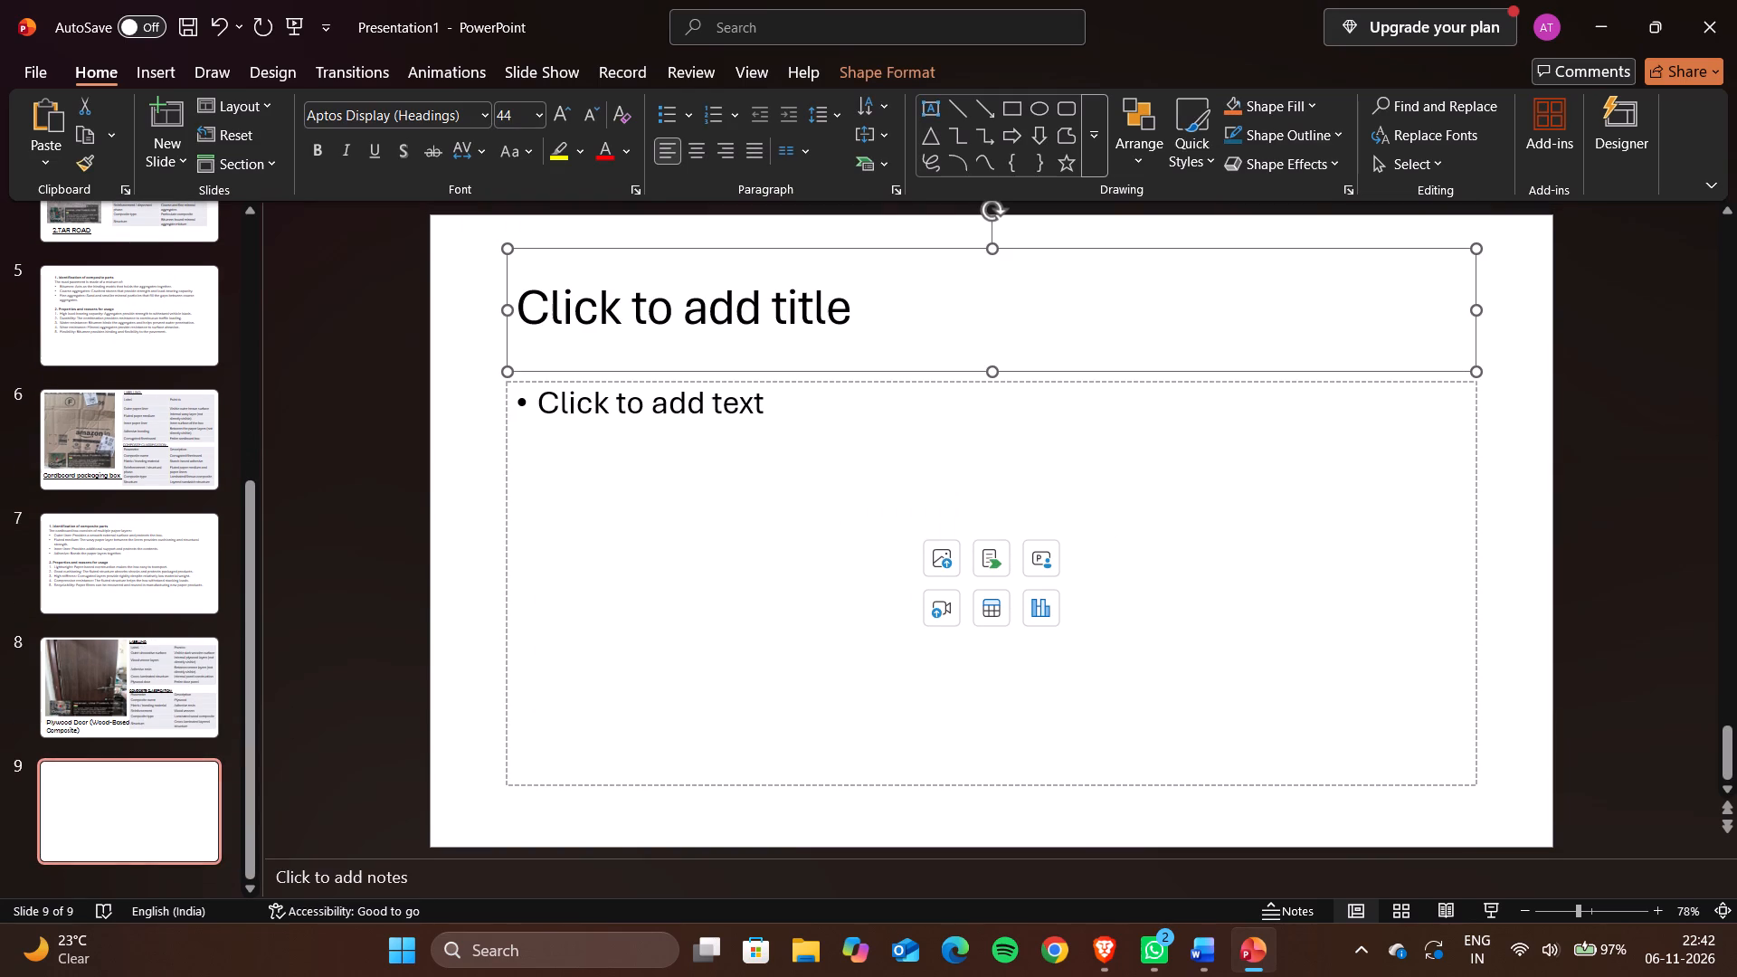
{"action": "key", "text": "Delete"}
{"action": "left_click", "coordinate": [790, 378]}
{"action": "key", "text": "Delete"}
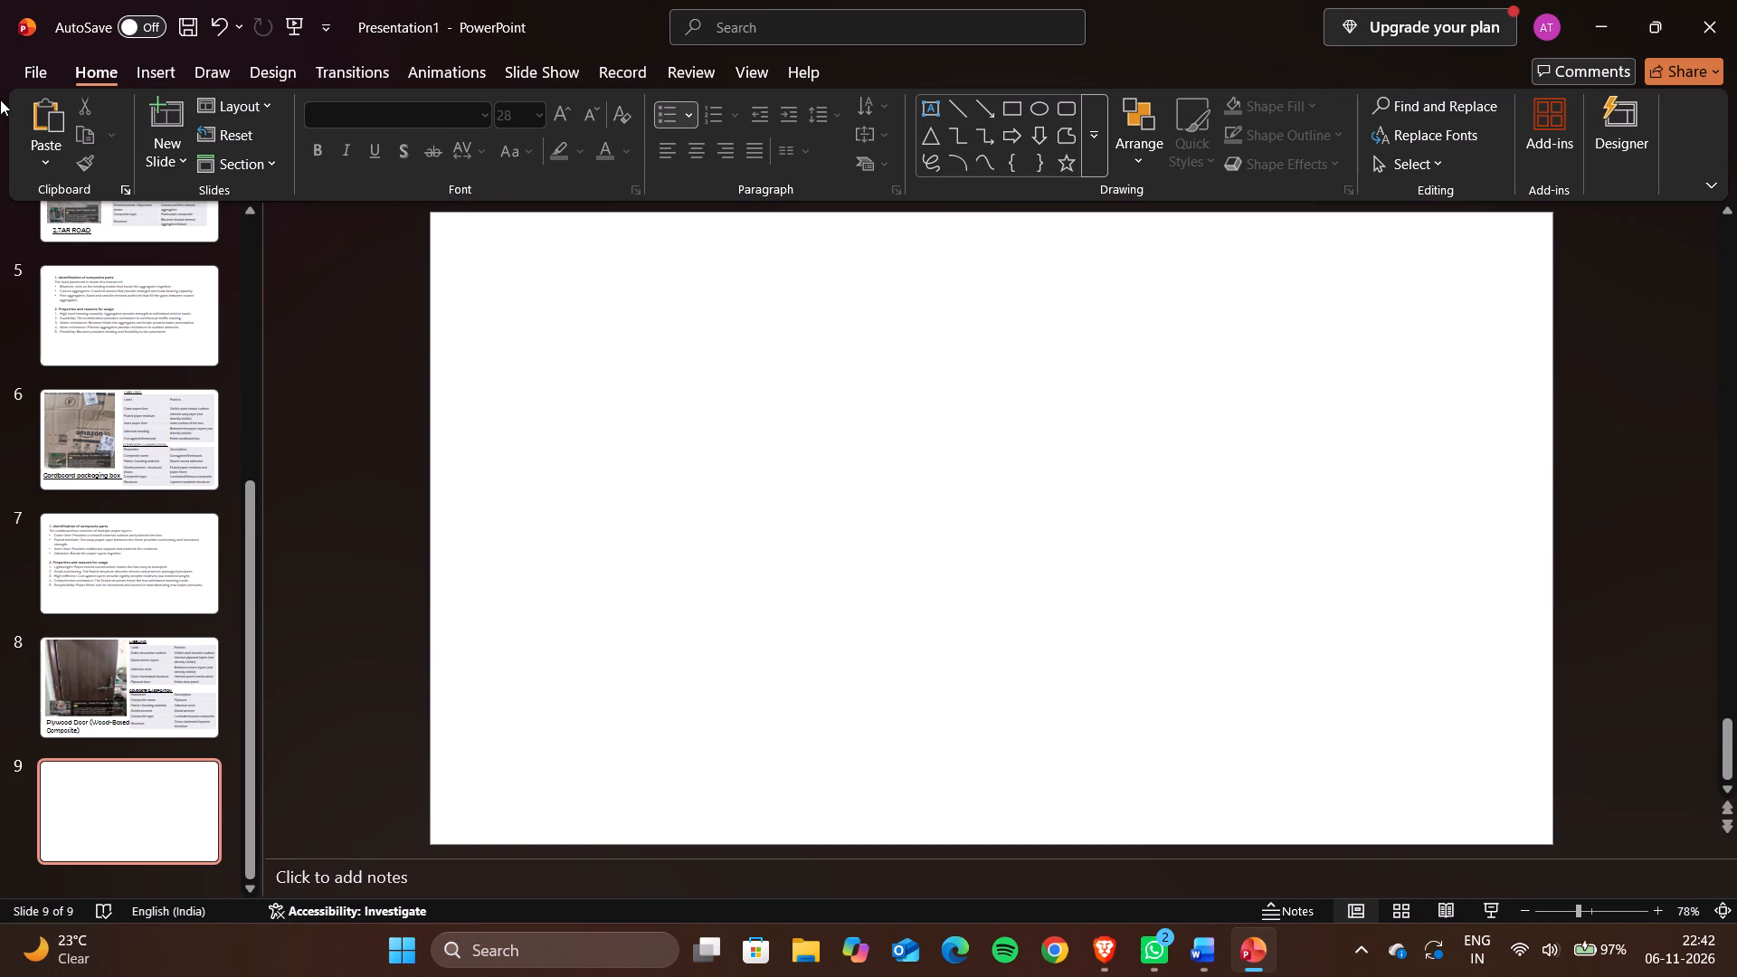
Paste the copied plywood door notes onto the blank slide 9.
{"action": "left_click", "coordinate": [171, 64]}
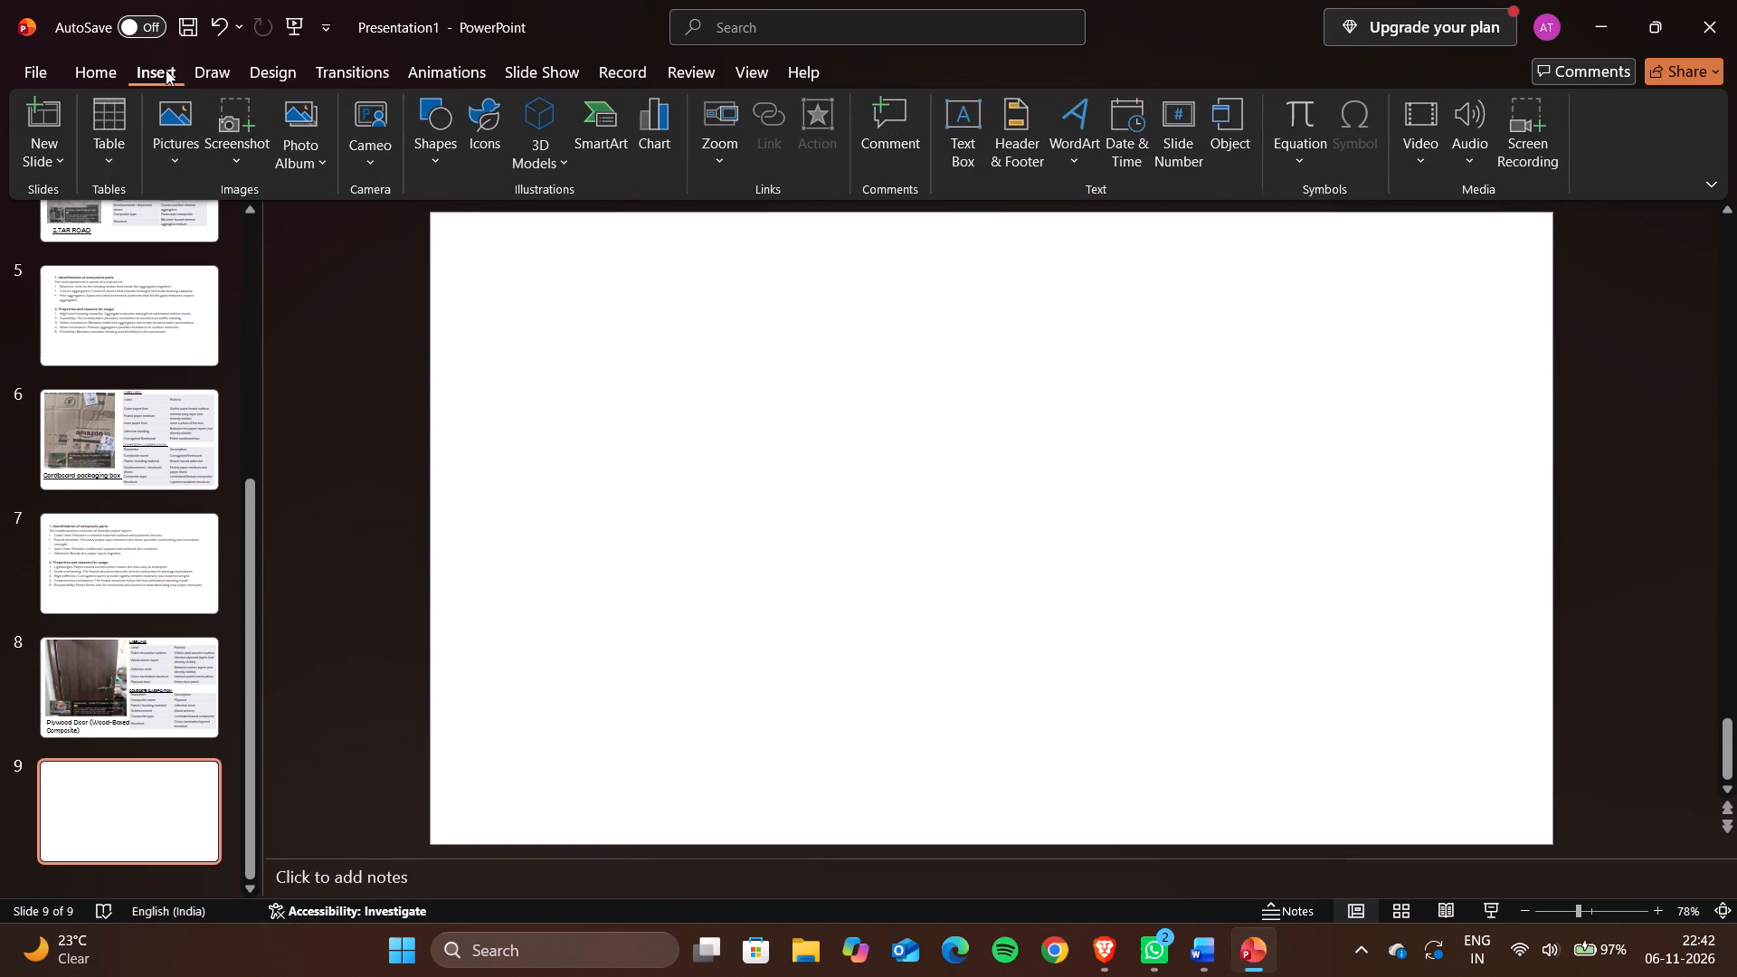
{"action": "left_click", "coordinate": [97, 83]}
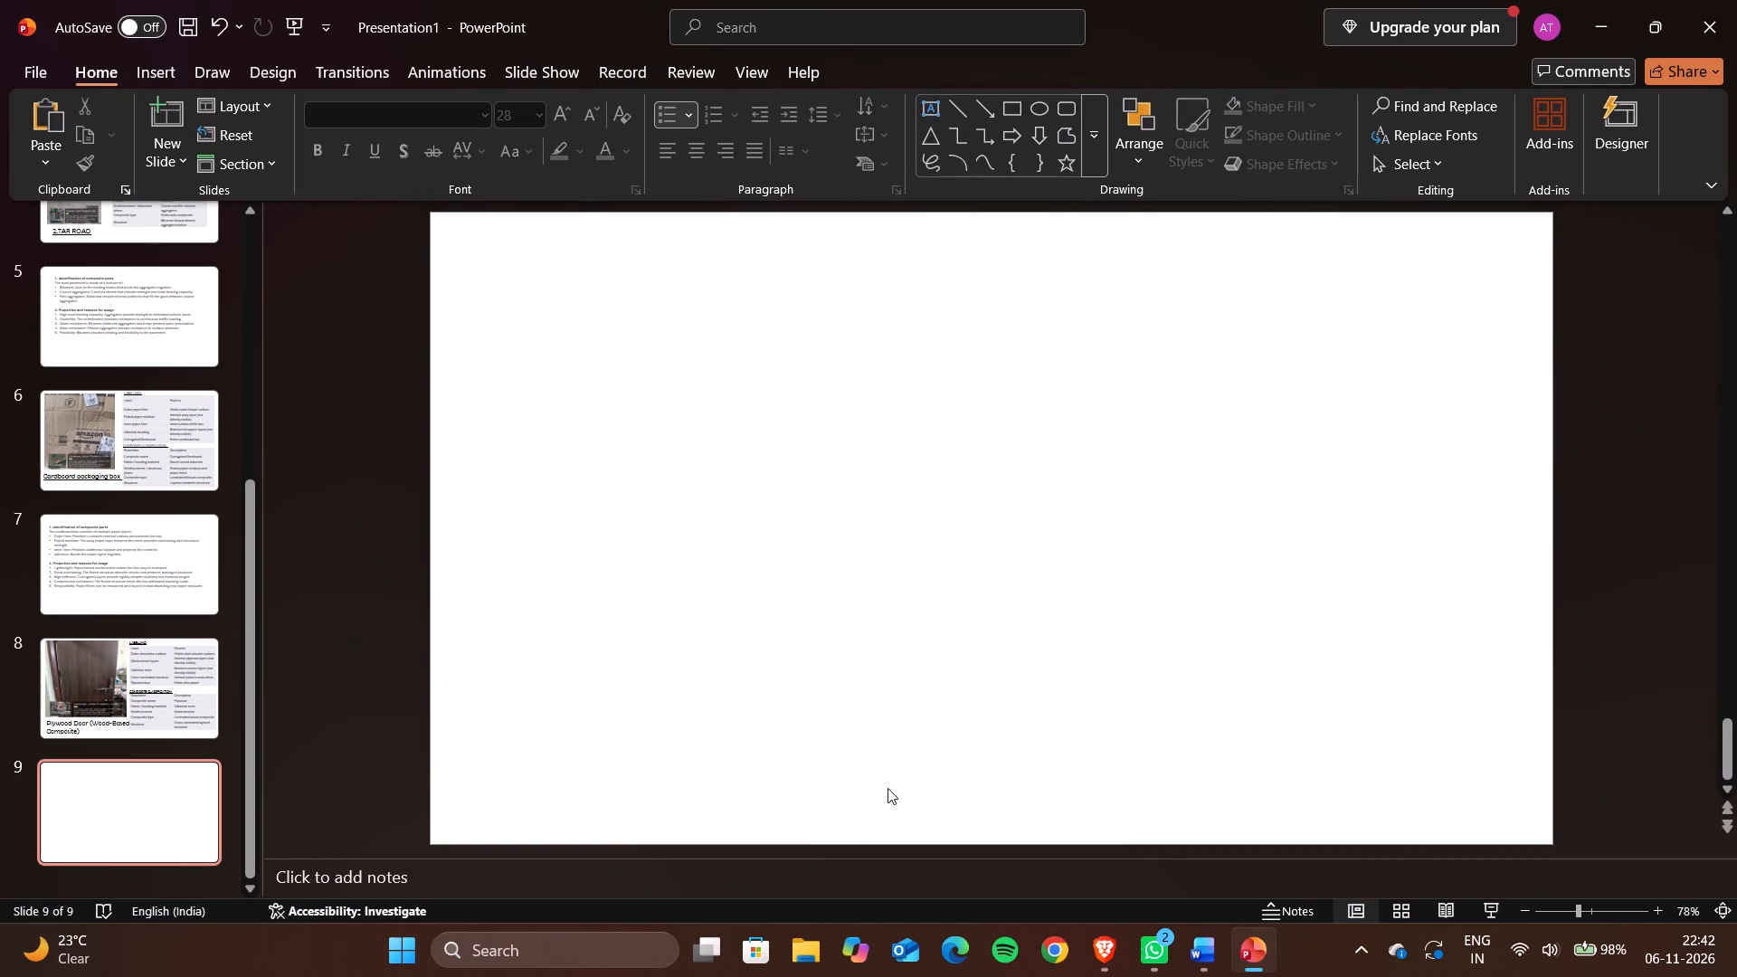
{"action": "right_click", "coordinate": [911, 574]}
{"action": "left_click", "coordinate": [781, 704]}
{"action": "key", "text": "ctrl+v"}
{"action": "left_click", "coordinate": [1089, 386]}
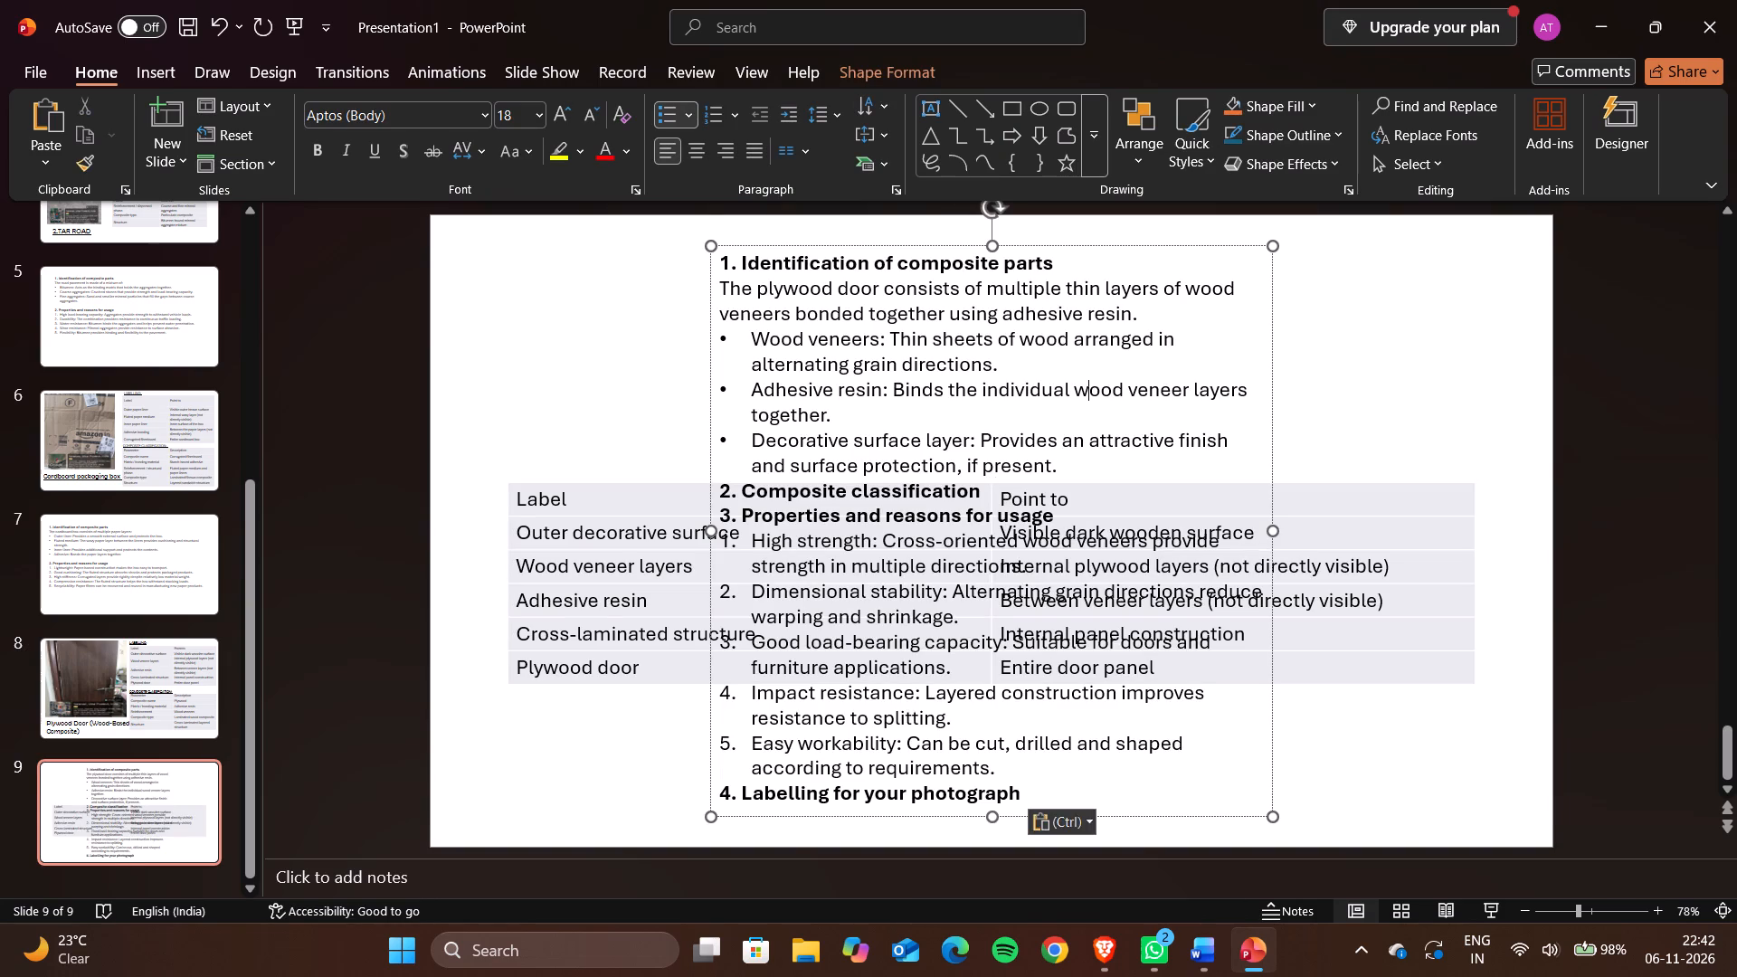
{"action": "key", "text": "space"}
{"action": "key", "text": "BackSpace"}
Delete the pasted "Label / Point to" table that overlaps the notes on slide 9.
{"action": "left_click", "coordinate": [1363, 568]}
{"action": "left_click", "coordinate": [1351, 471]}
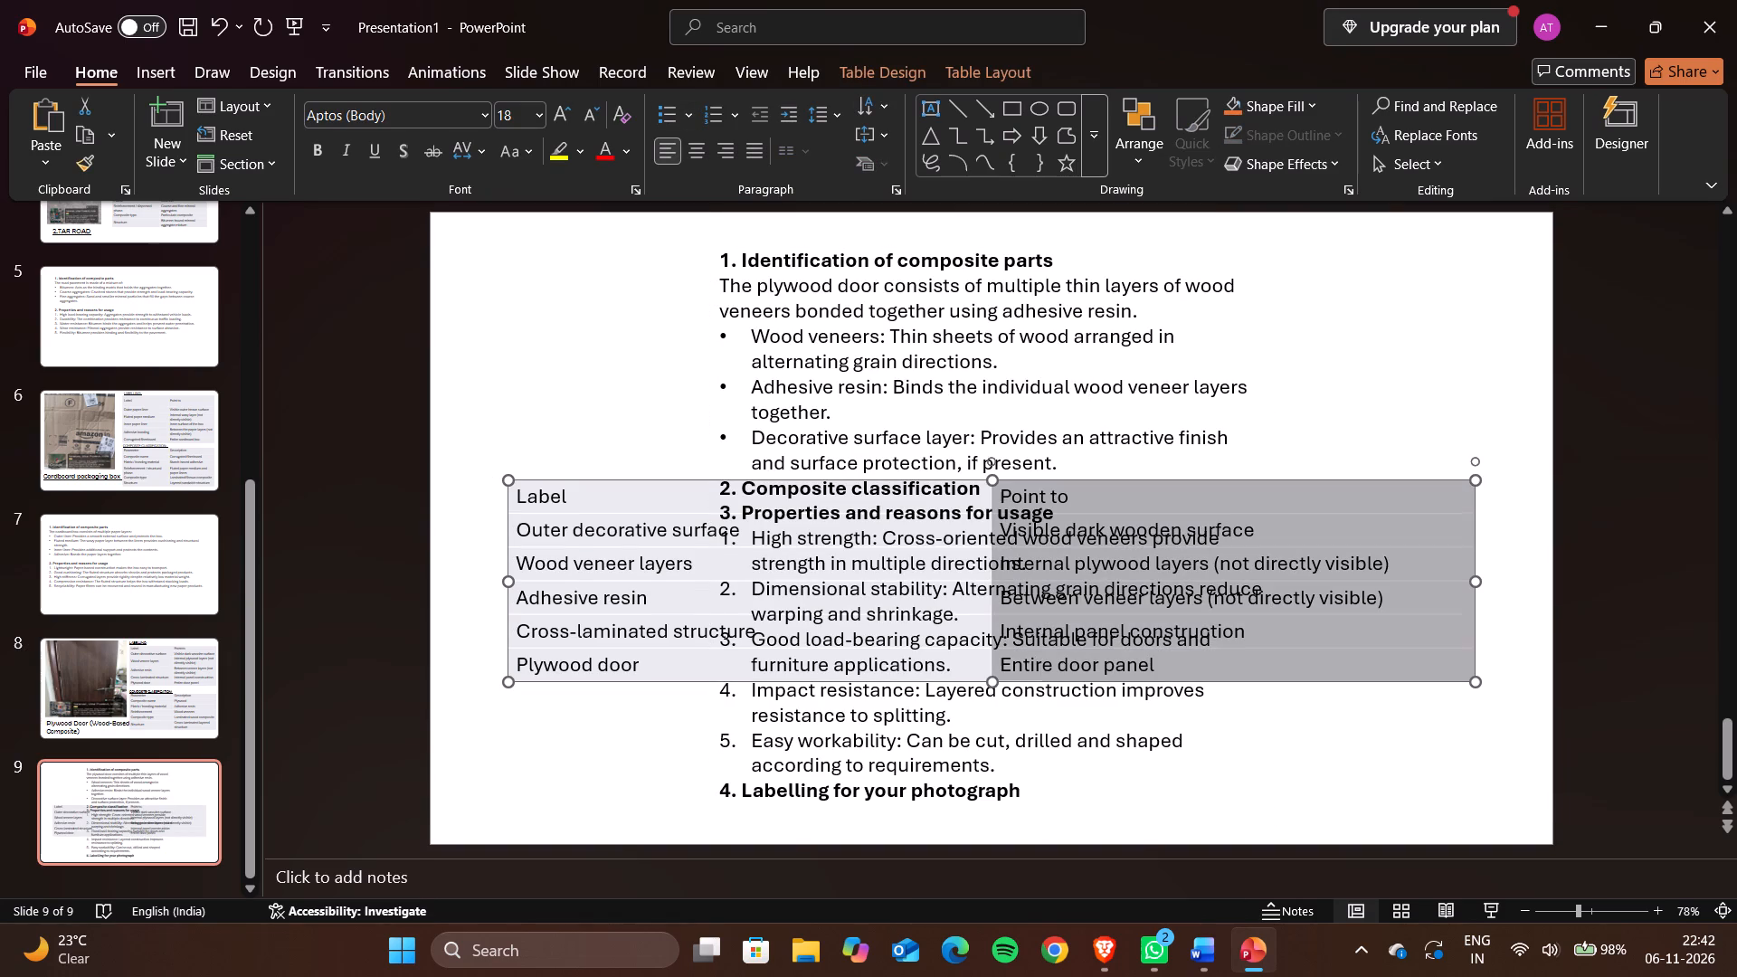
{"action": "left_click", "coordinate": [1351, 487]}
{"action": "left_click", "coordinate": [1351, 484]}
{"action": "left_click", "coordinate": [1351, 482]}
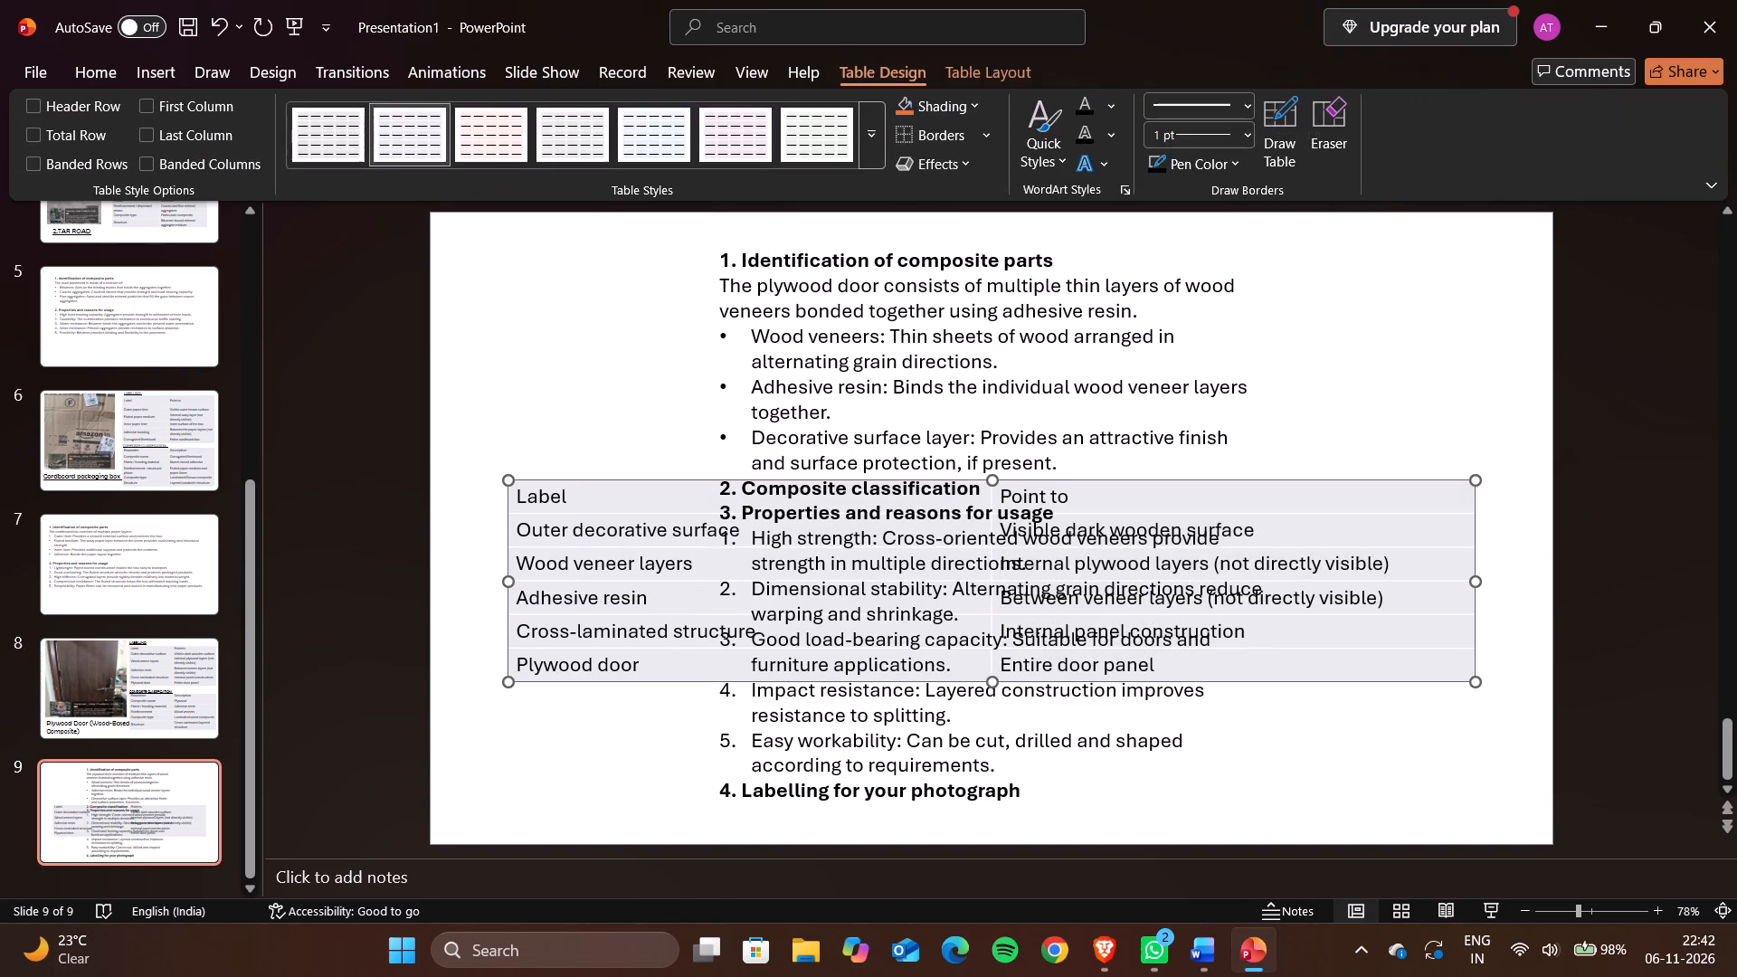
{"action": "key", "text": "Delete"}
{"action": "left_click", "coordinate": [1351, 482]}
{"action": "left_click", "coordinate": [1349, 476]}
{"action": "key", "text": "Delete"}
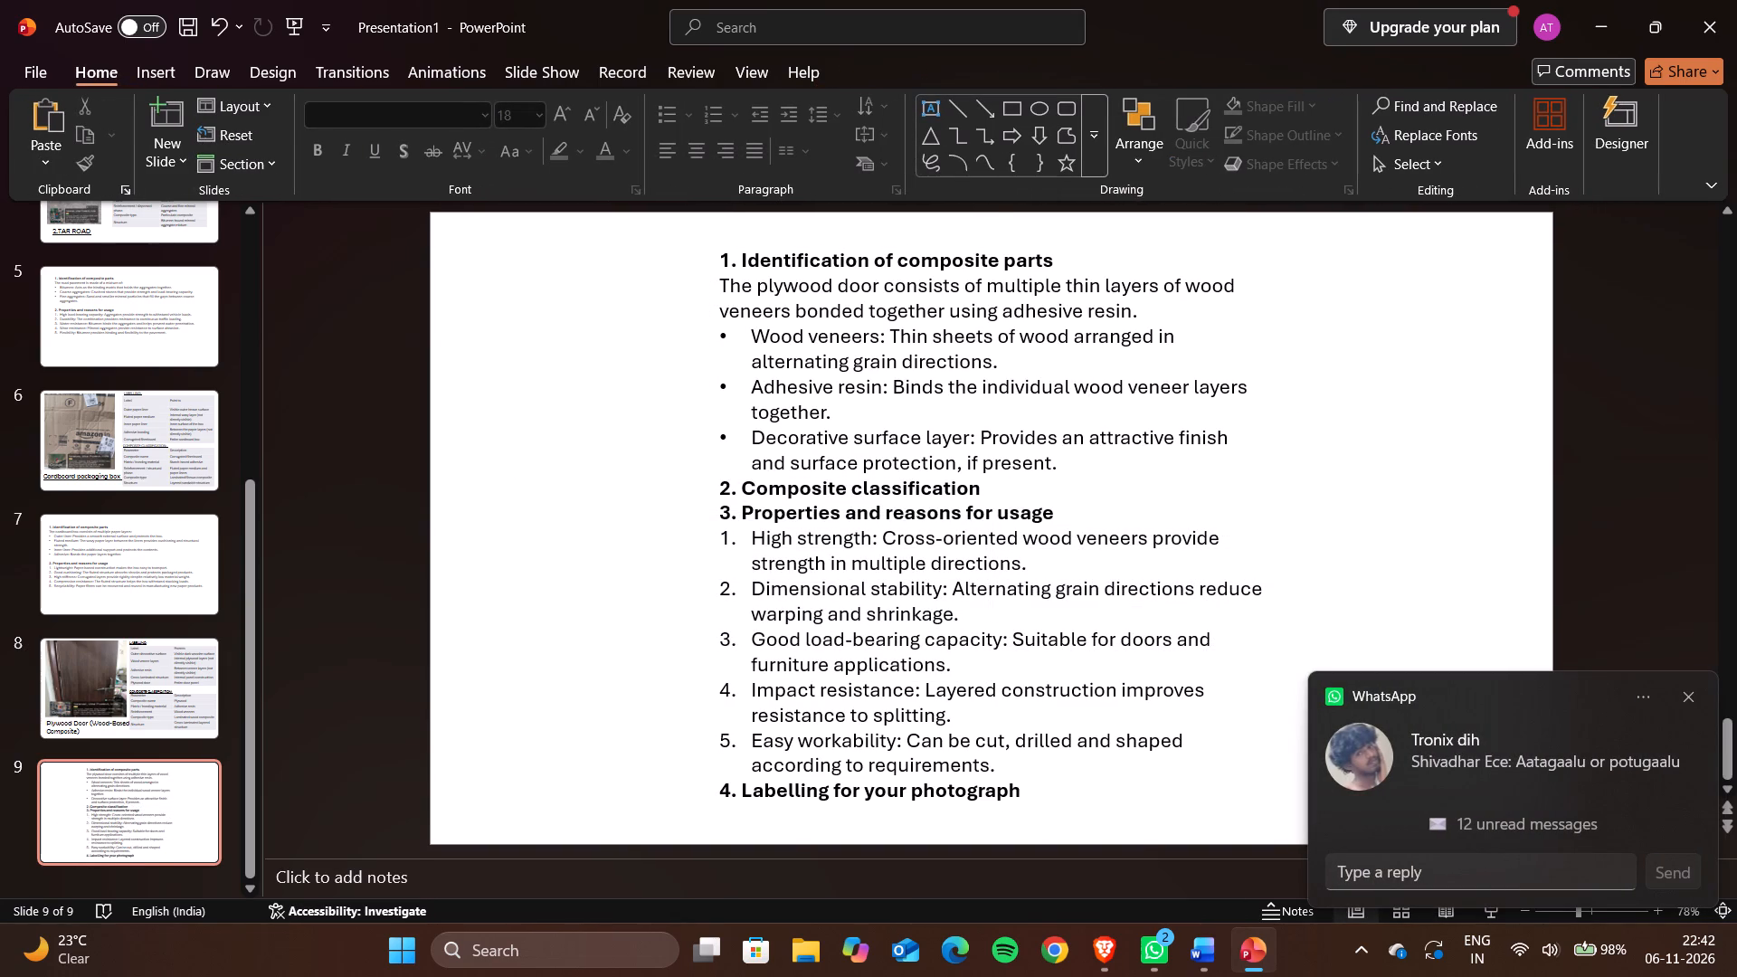
Set all the plywood door notes to font size 20 and widen their text box in both directions.
{"action": "left_click", "coordinate": [1134, 482]}
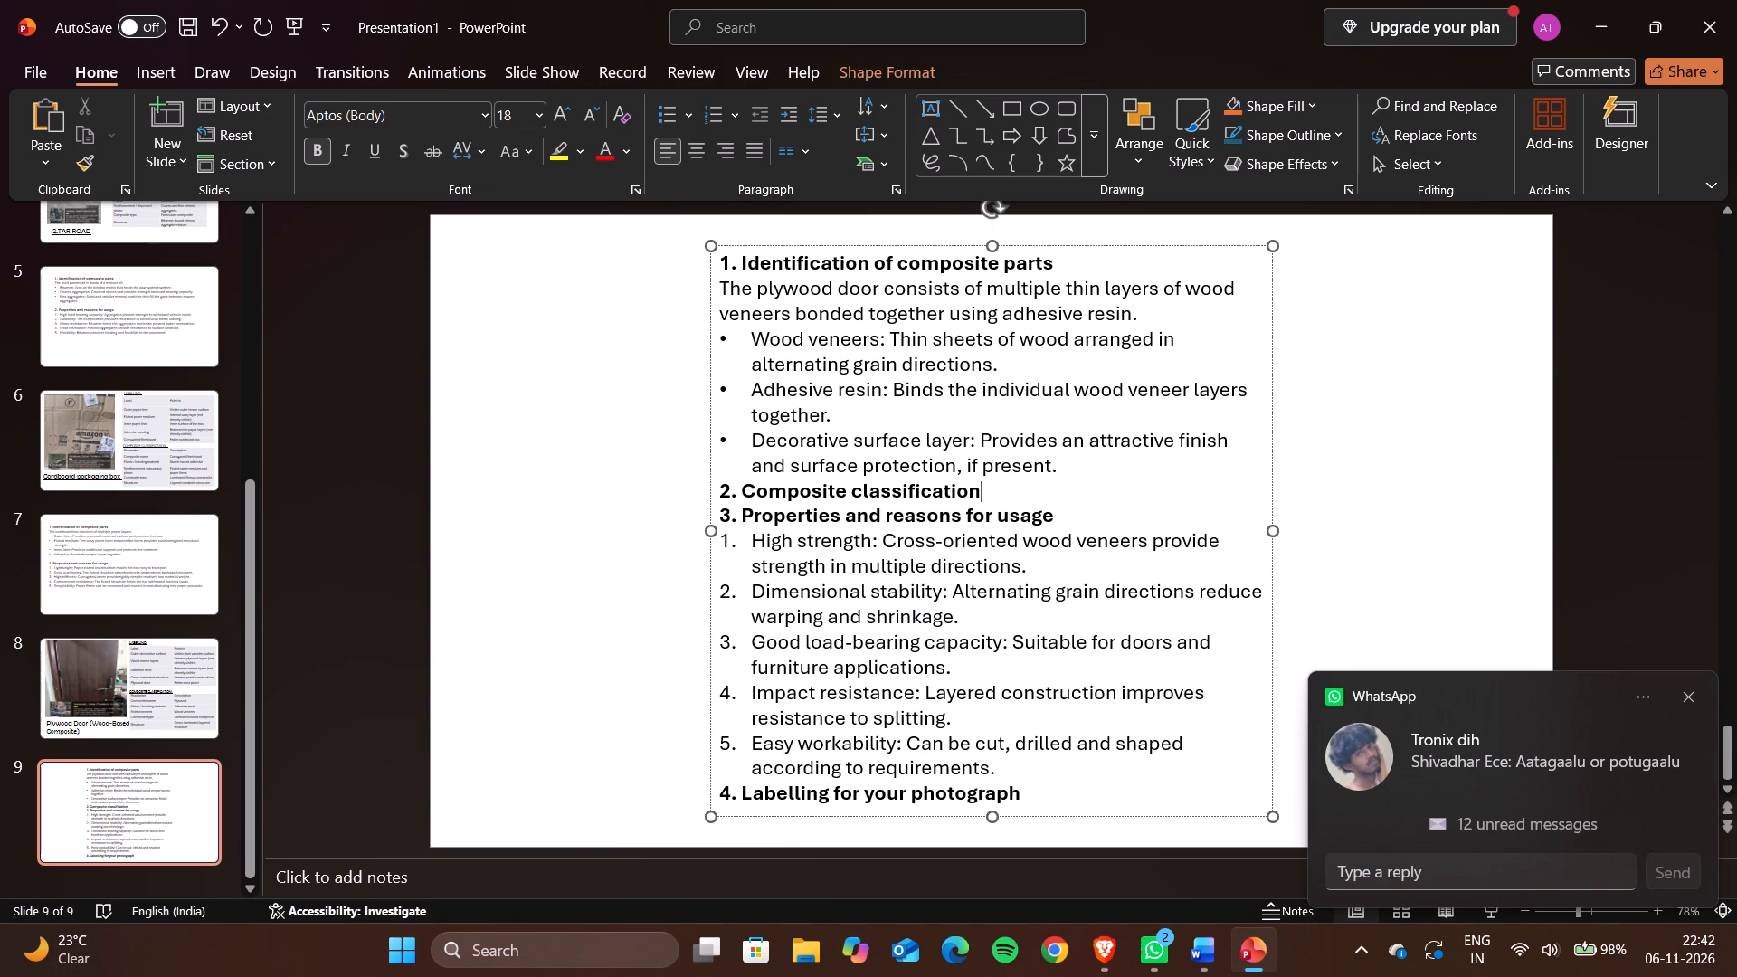
{"action": "key", "text": "ctrl+a"}
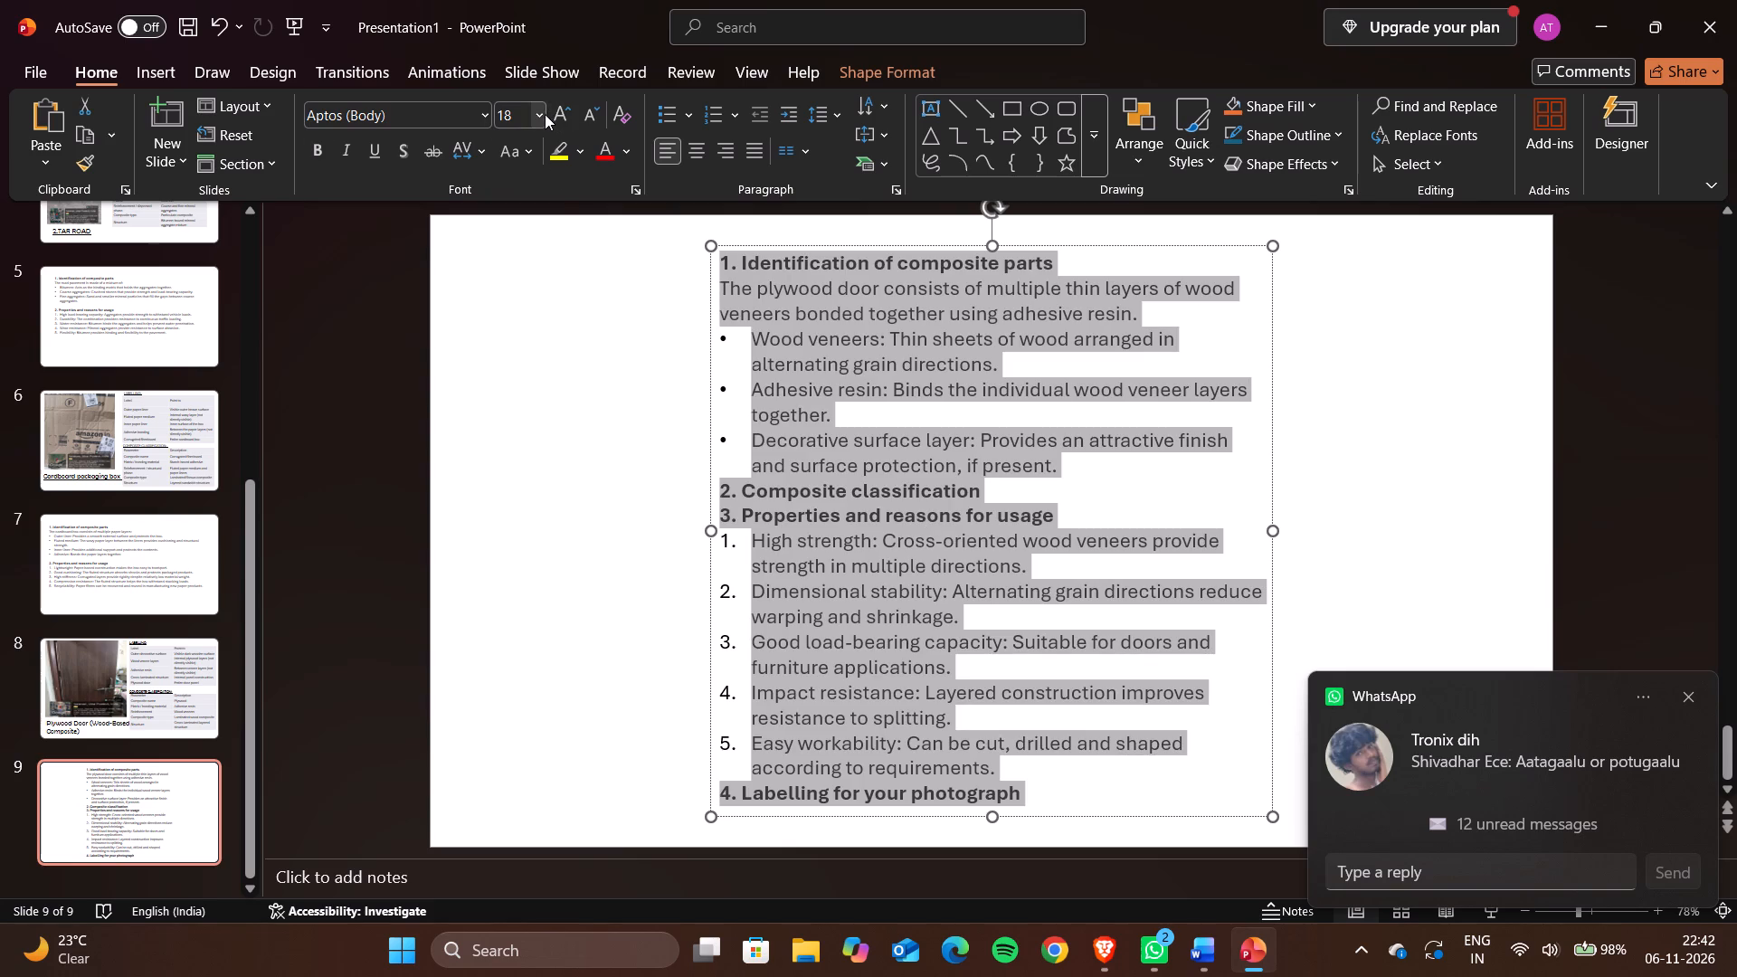
{"action": "left_click", "coordinate": [545, 114]}
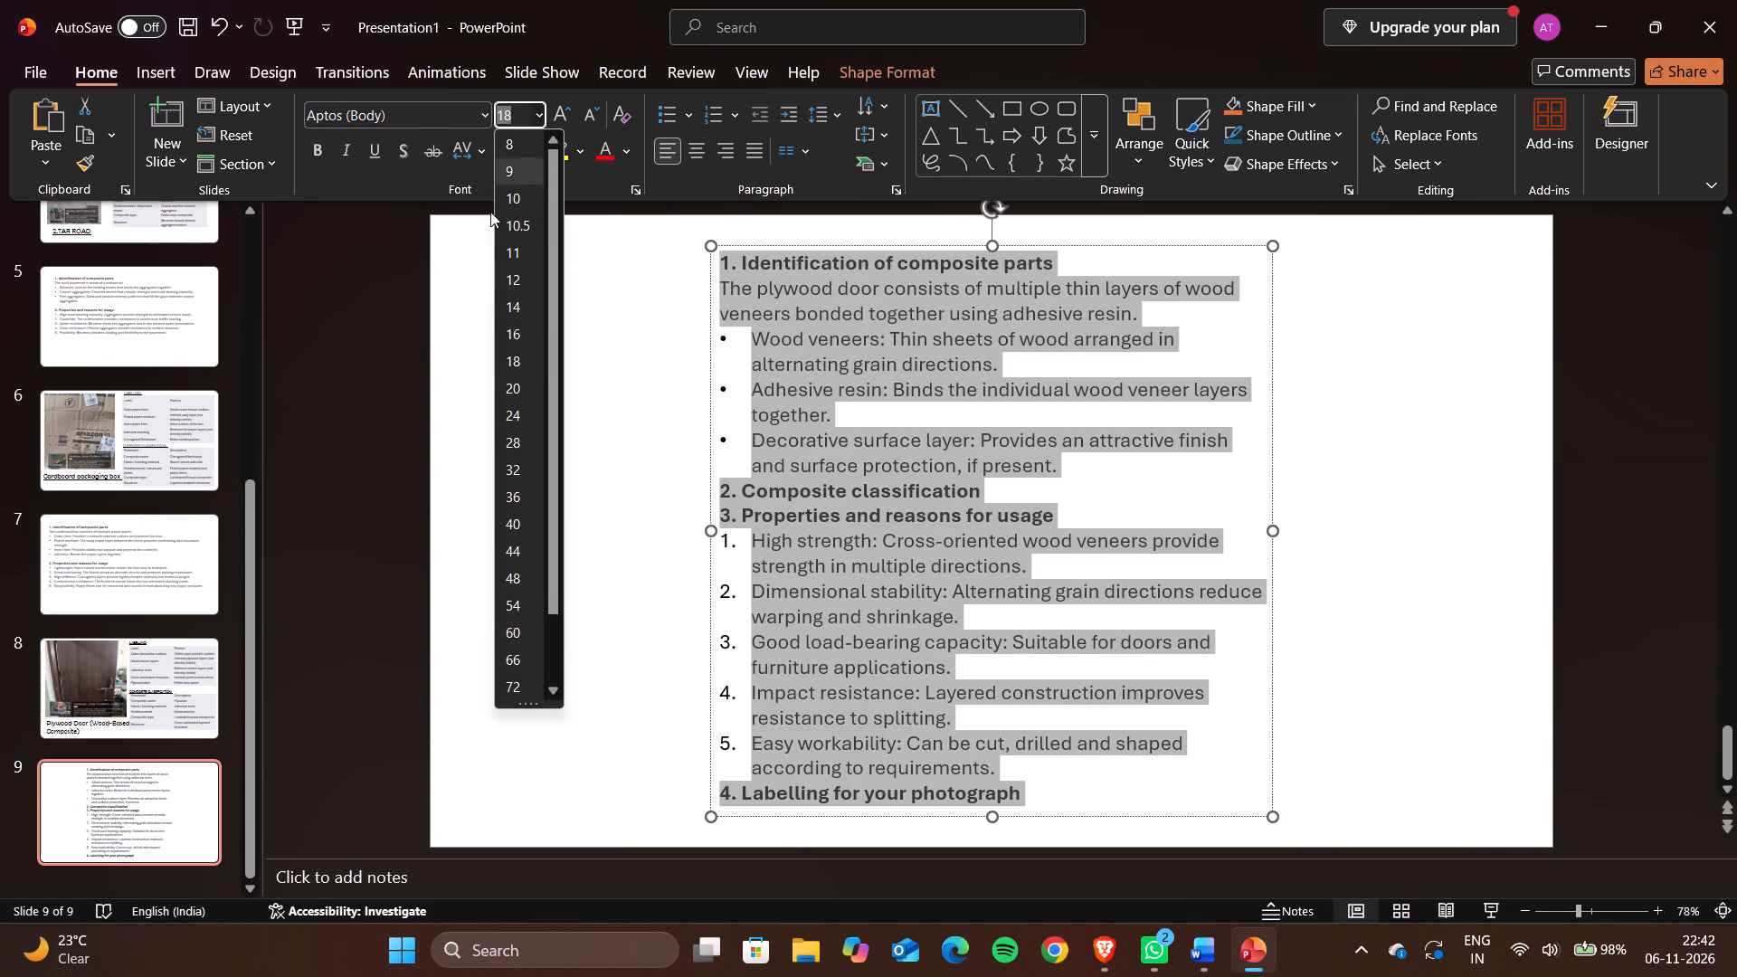
{"action": "left_click", "coordinate": [527, 384]}
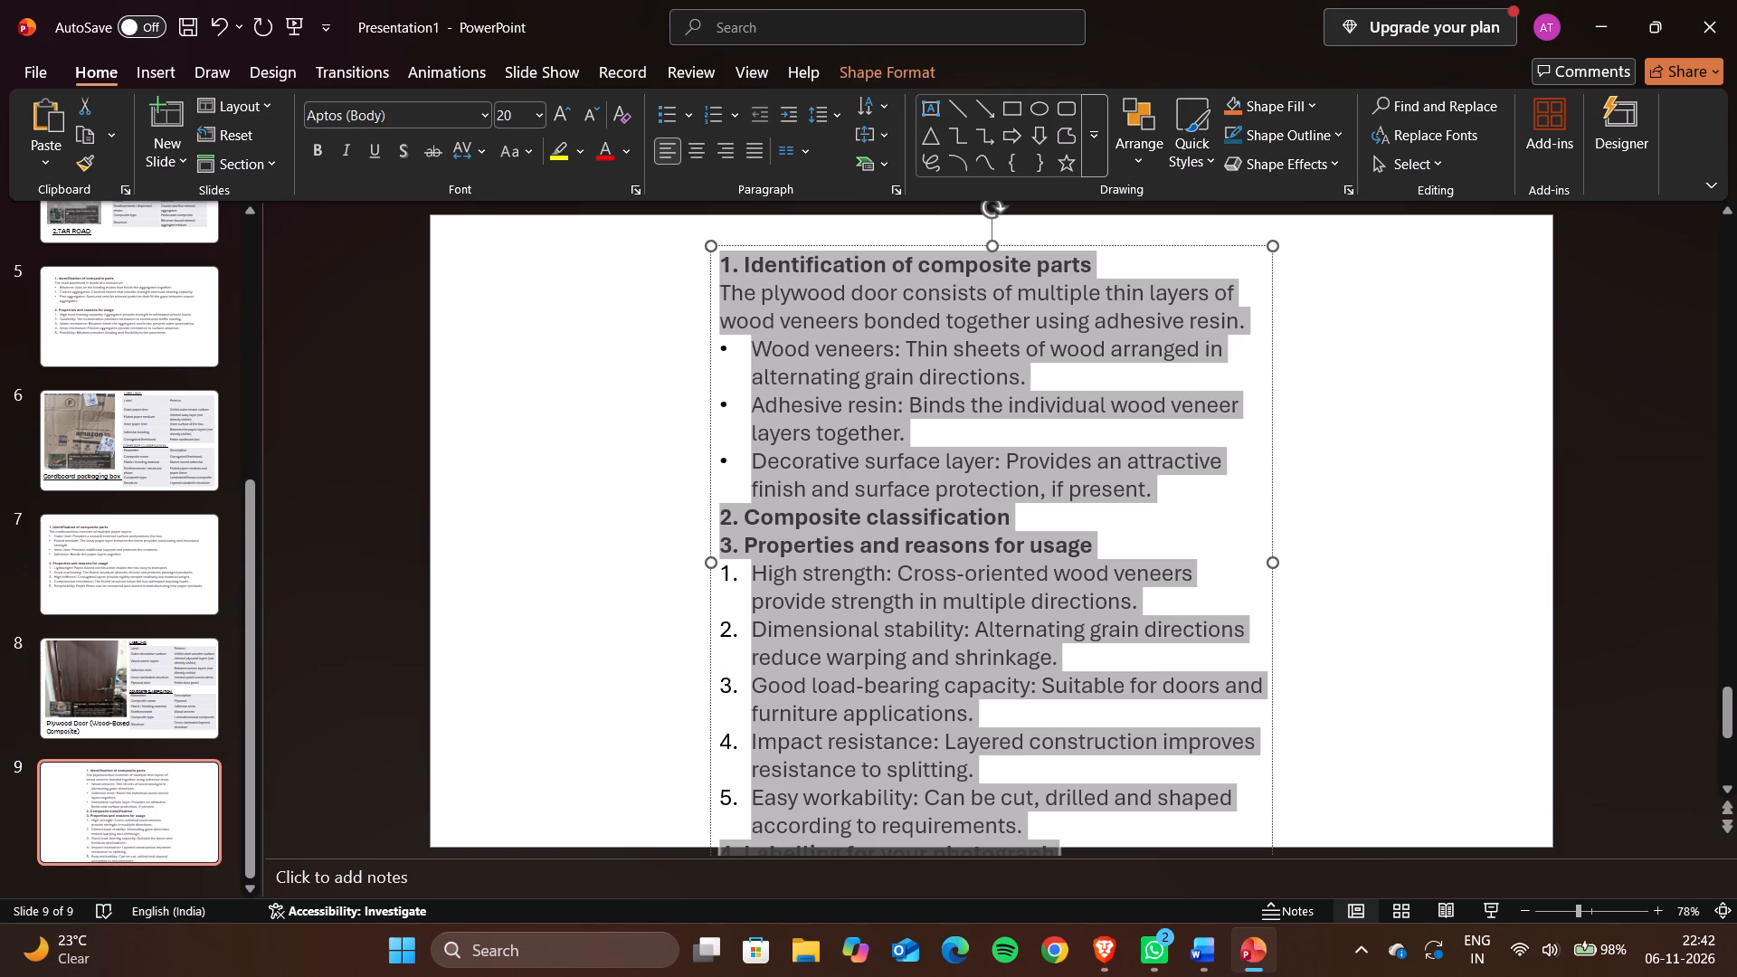
{"action": "left_click_drag", "start_coordinate": [1268, 564], "coordinate": [1525, 536]}
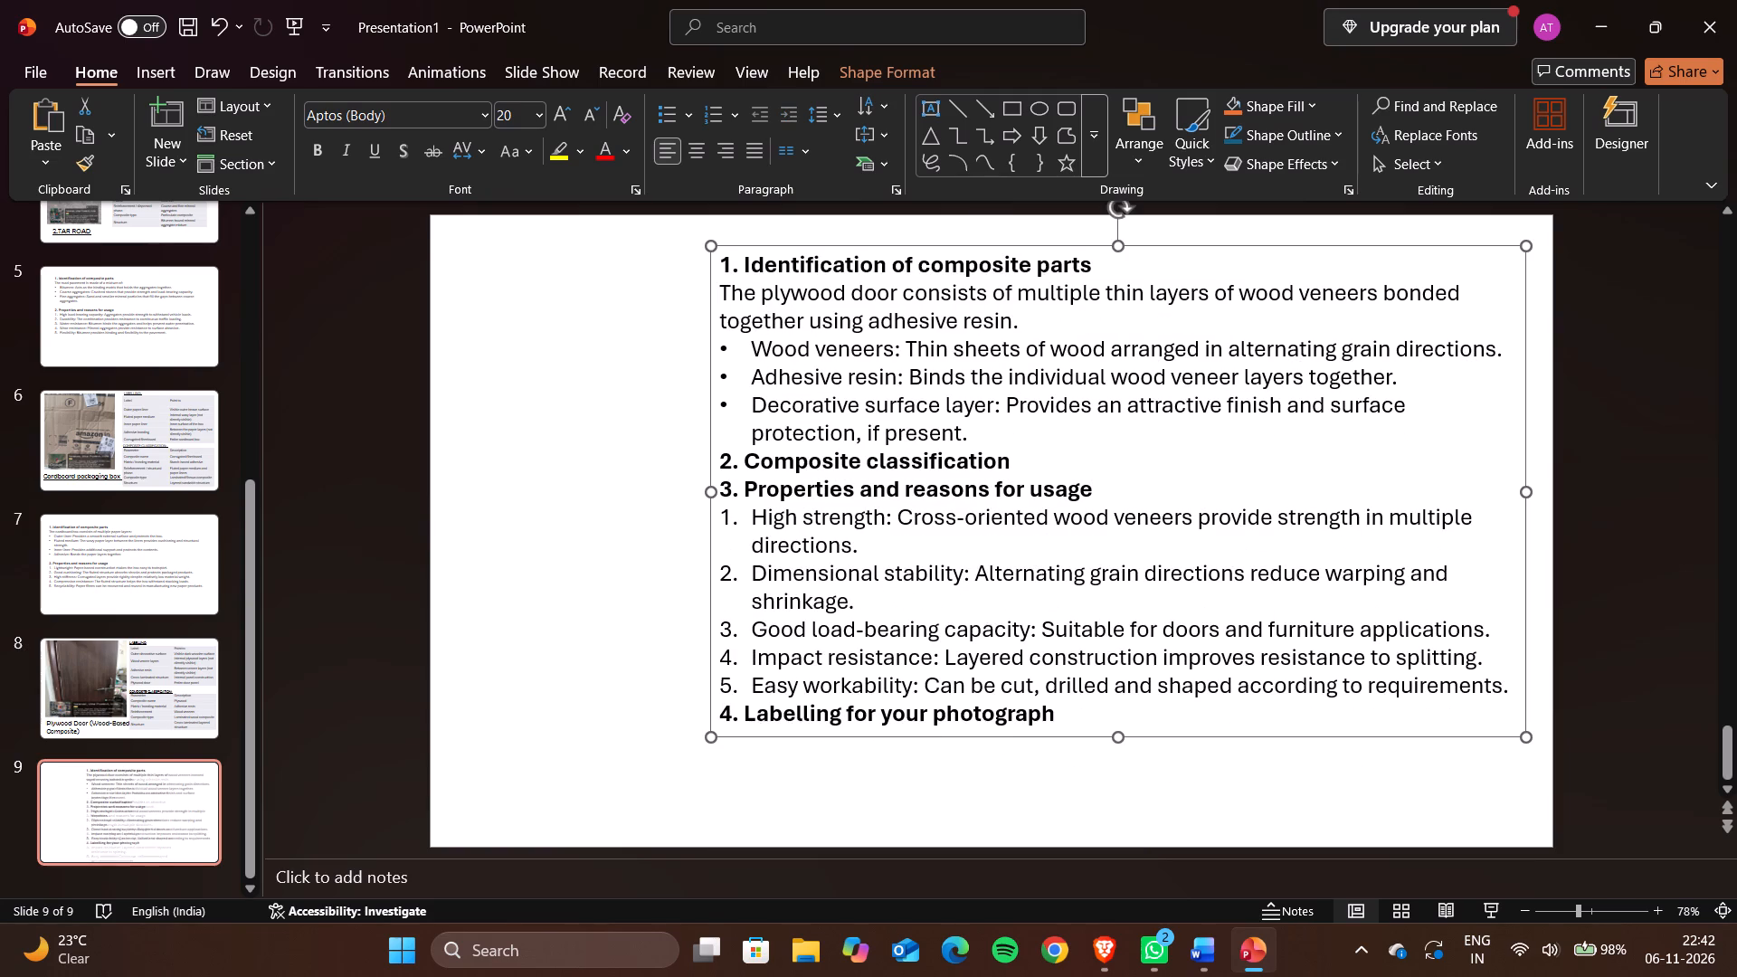
{"action": "left_click_drag", "start_coordinate": [707, 498], "coordinate": [548, 517]}
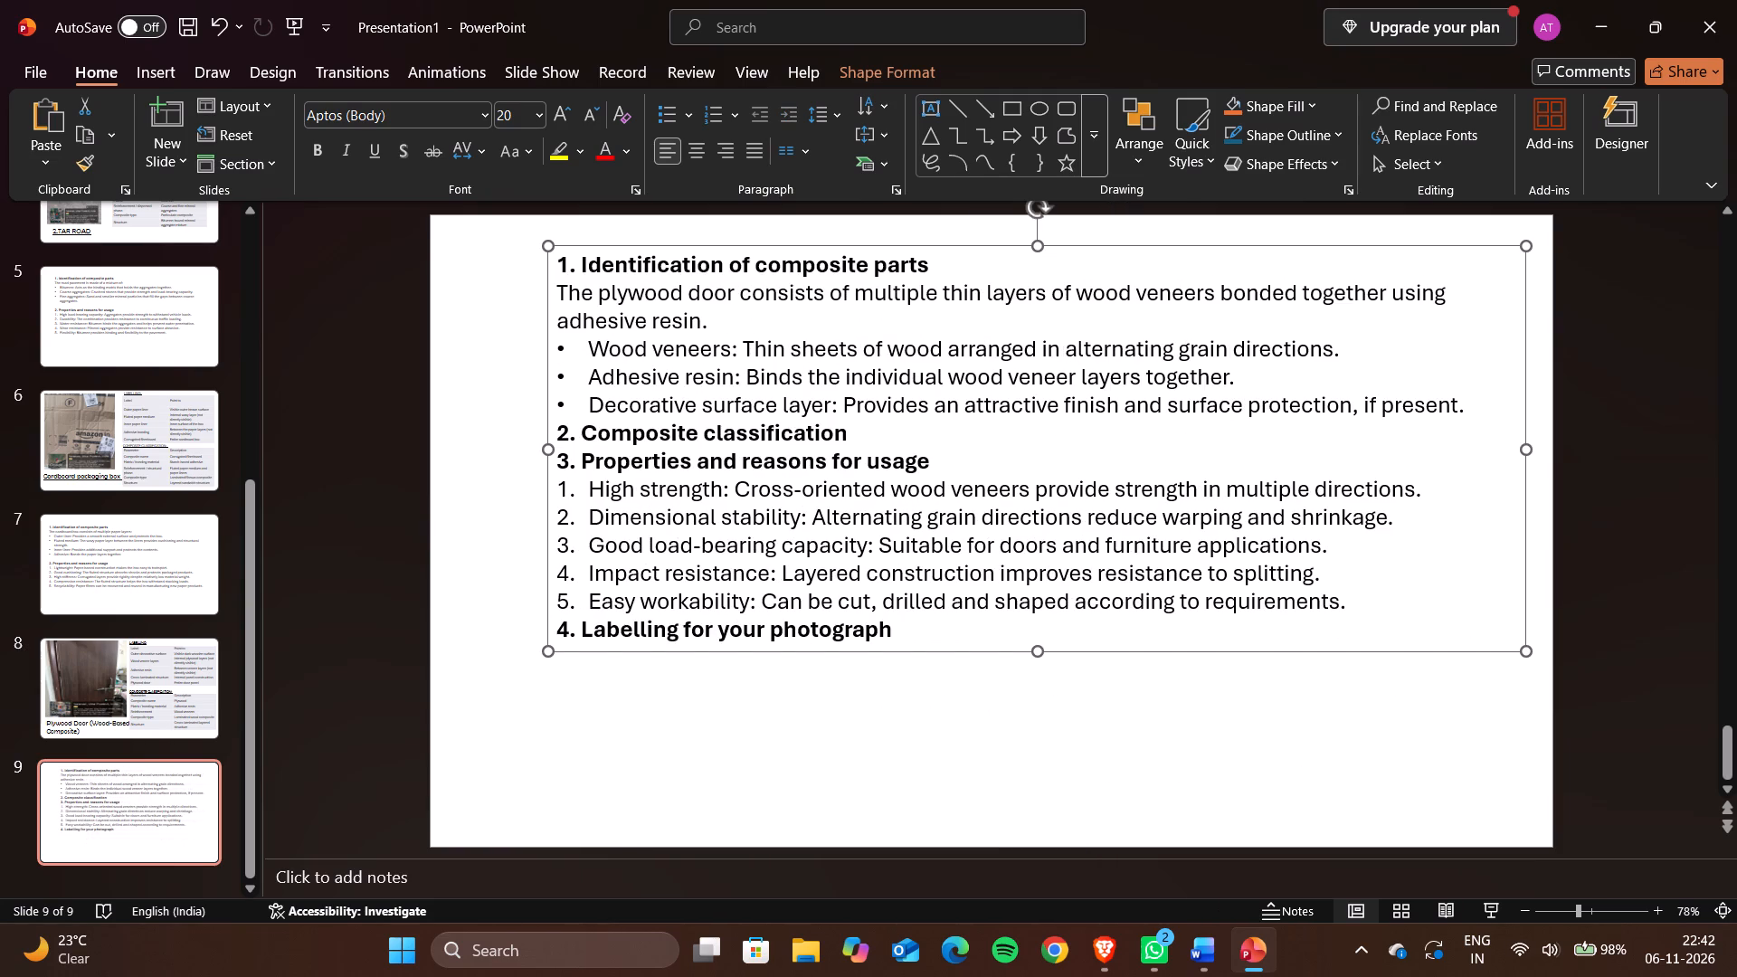
Remove the "2. Composite classification" heading text from the notes, leaving a blank line in its place.
{"action": "left_click", "coordinate": [853, 430]}
{"action": "key", "text": "BackSpace"}
{"action": "key", "text": "BackSpace"}
{"action": "key", "text": "BackSpace"}
{"action": "key", "text": "BackSpace"}
{"action": "key", "text": "BackSpace"}
{"action": "key", "text": "BackSpace"}
{"action": "key", "text": "BackSpace"}
{"action": "key", "text": "BackSpace"}
{"action": "key", "text": "BackSpace"}
{"action": "key", "text": "BackSpace"}
{"action": "key", "text": "BackSpace"}
{"action": "key", "text": "BackSpace"}
{"action": "key", "text": "BackSpace"}
{"action": "key", "text": "BackSpace"}
{"action": "key", "text": "BackSpace"}
{"action": "key", "text": "BackSpace"}
{"action": "key", "text": "BackSpace"}
{"action": "key", "text": "BackSpace"}
{"action": "key", "text": "BackSpace"}
{"action": "key", "text": "BackSpace"}
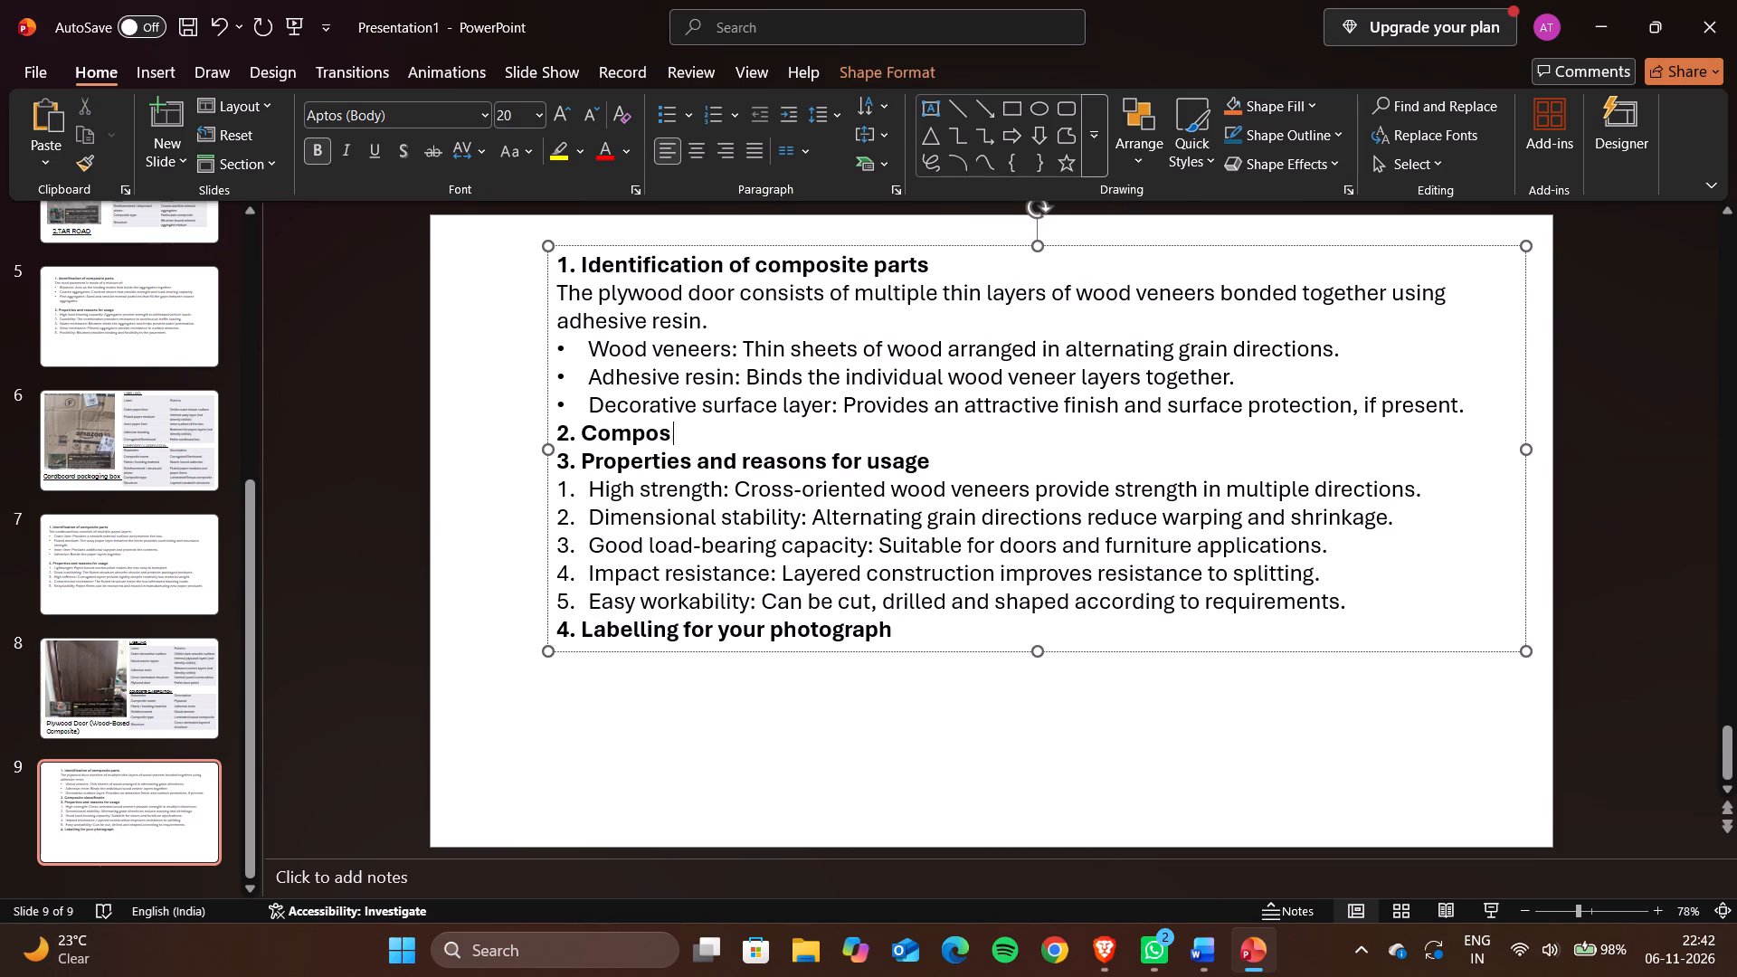
{"action": "key", "text": "BackSpace"}
{"action": "key", "text": "BackSpace"}
{"action": "key", "text": "BackSpace"}
{"action": "key", "text": "BackSpace"}
{"action": "key", "text": "BackSpace"}
{"action": "key", "text": "BackSpace"}
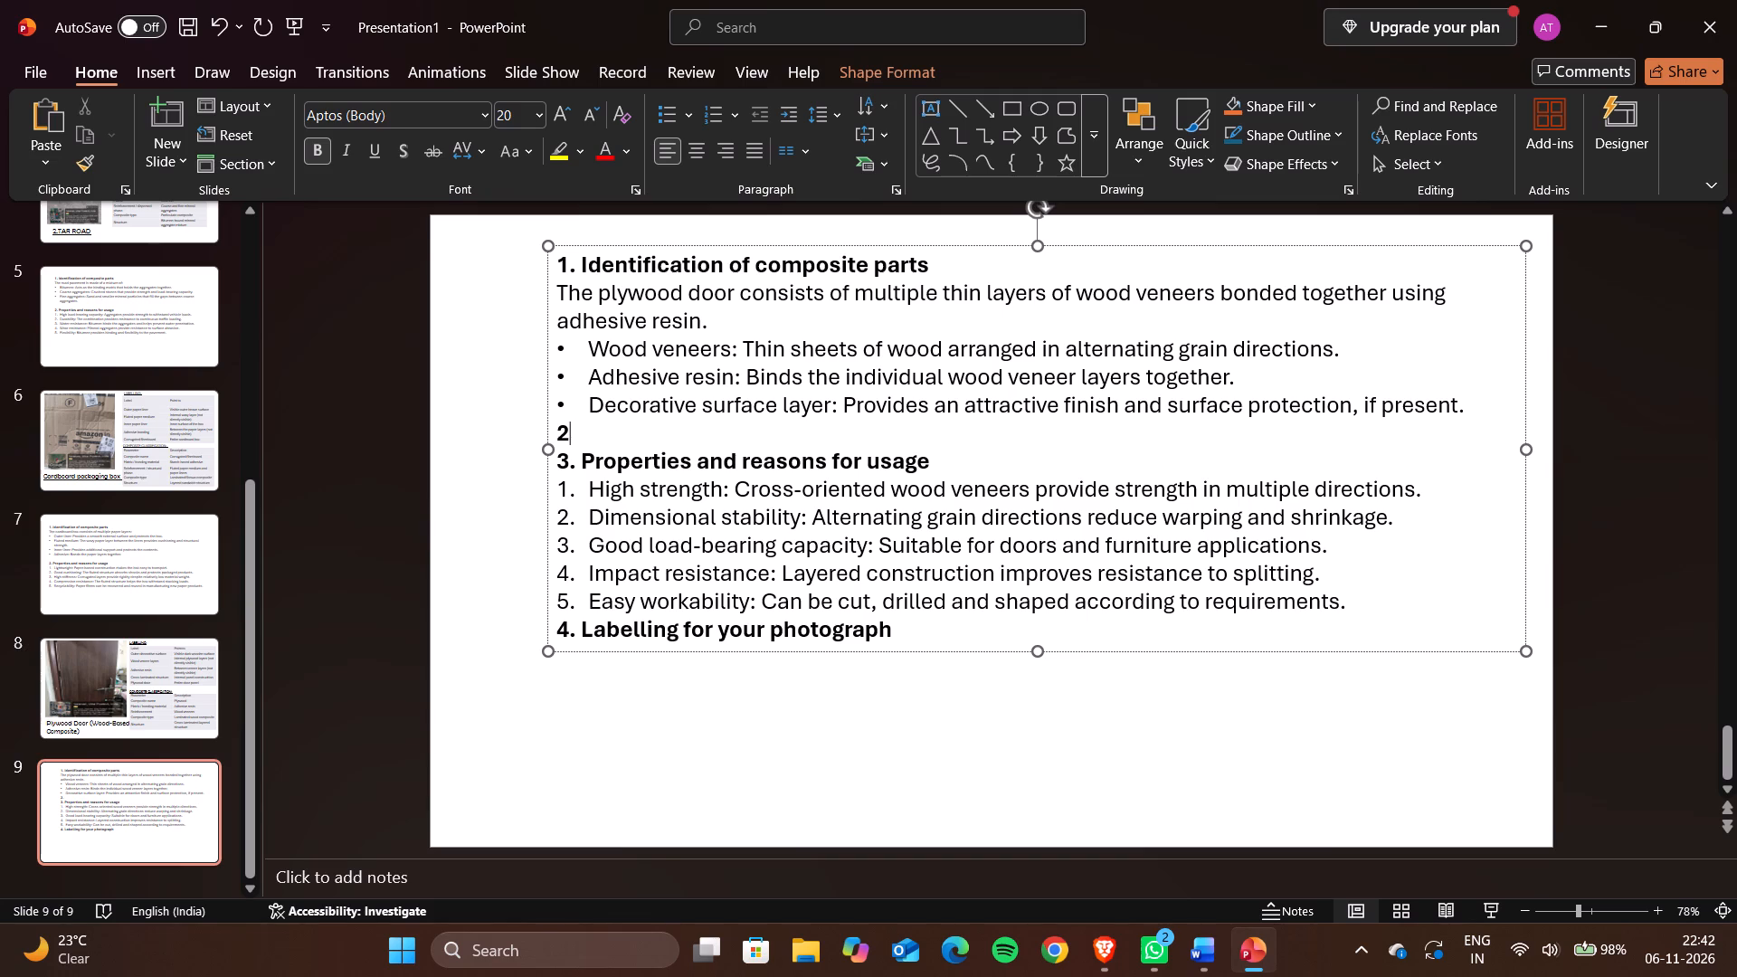
{"action": "key", "text": "BackSpace"}
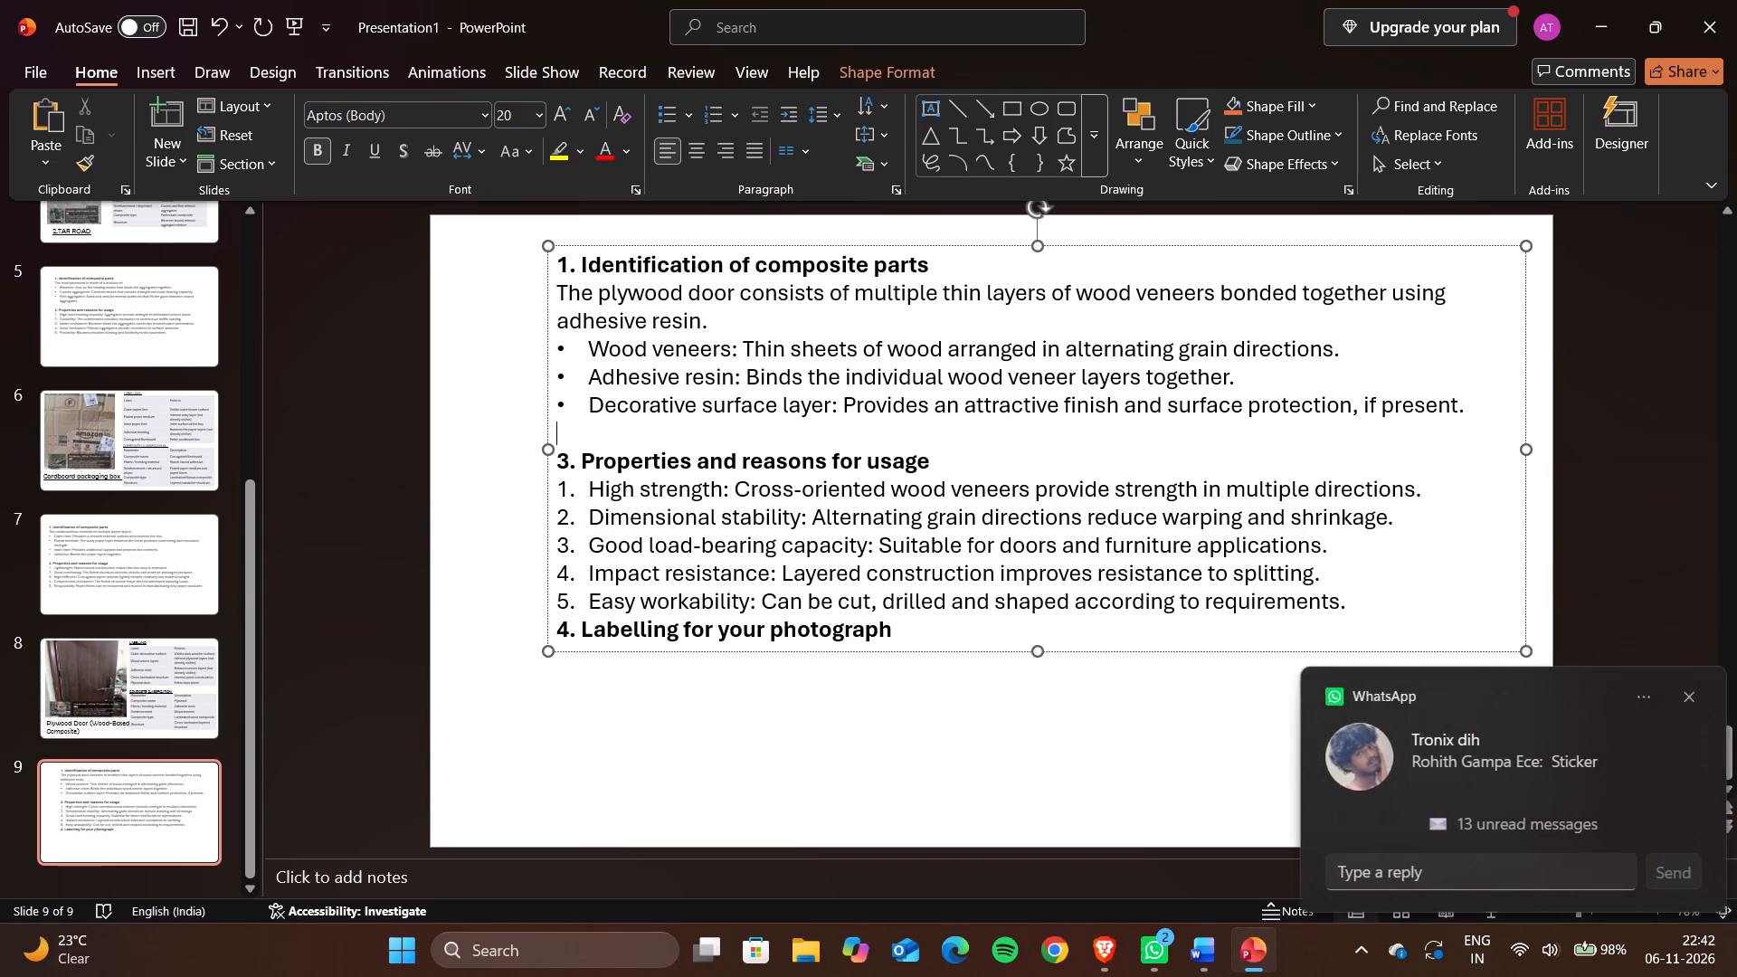
Renumber the "Properties and reasons for usage" heading as 2.
{"action": "left_click", "coordinate": [576, 471]}
{"action": "key", "text": "Left"}
{"action": "key", "text": "BackSpace"}
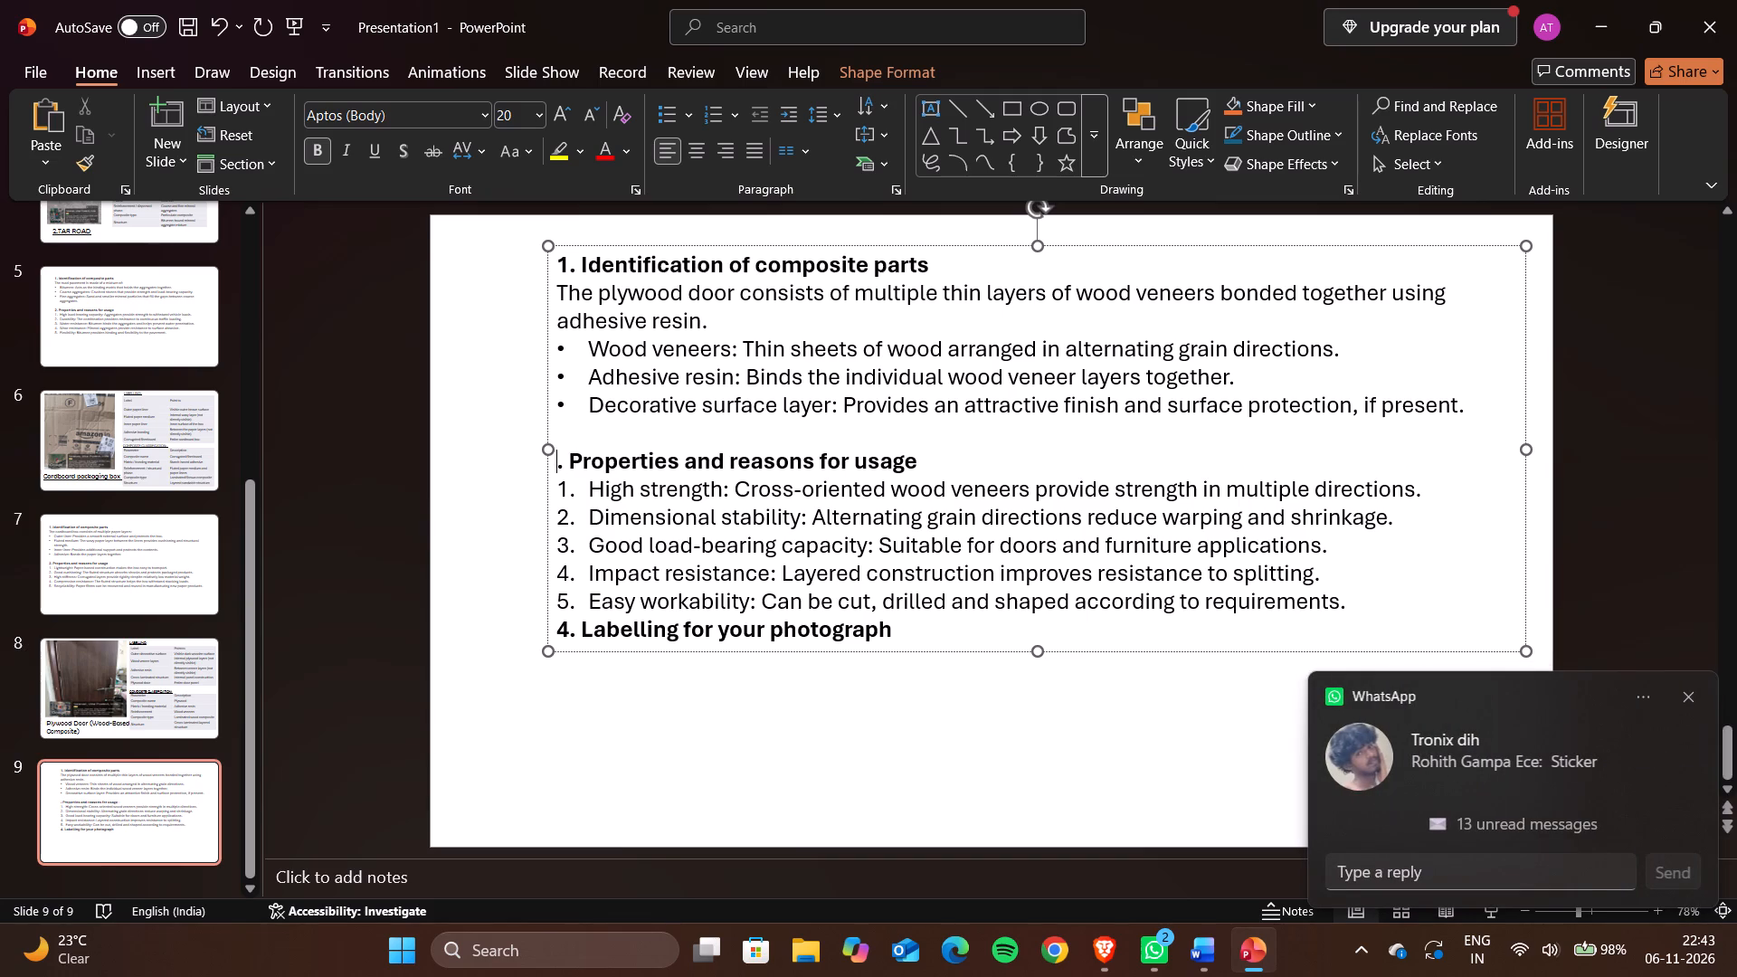
{"action": "key", "text": "2"}
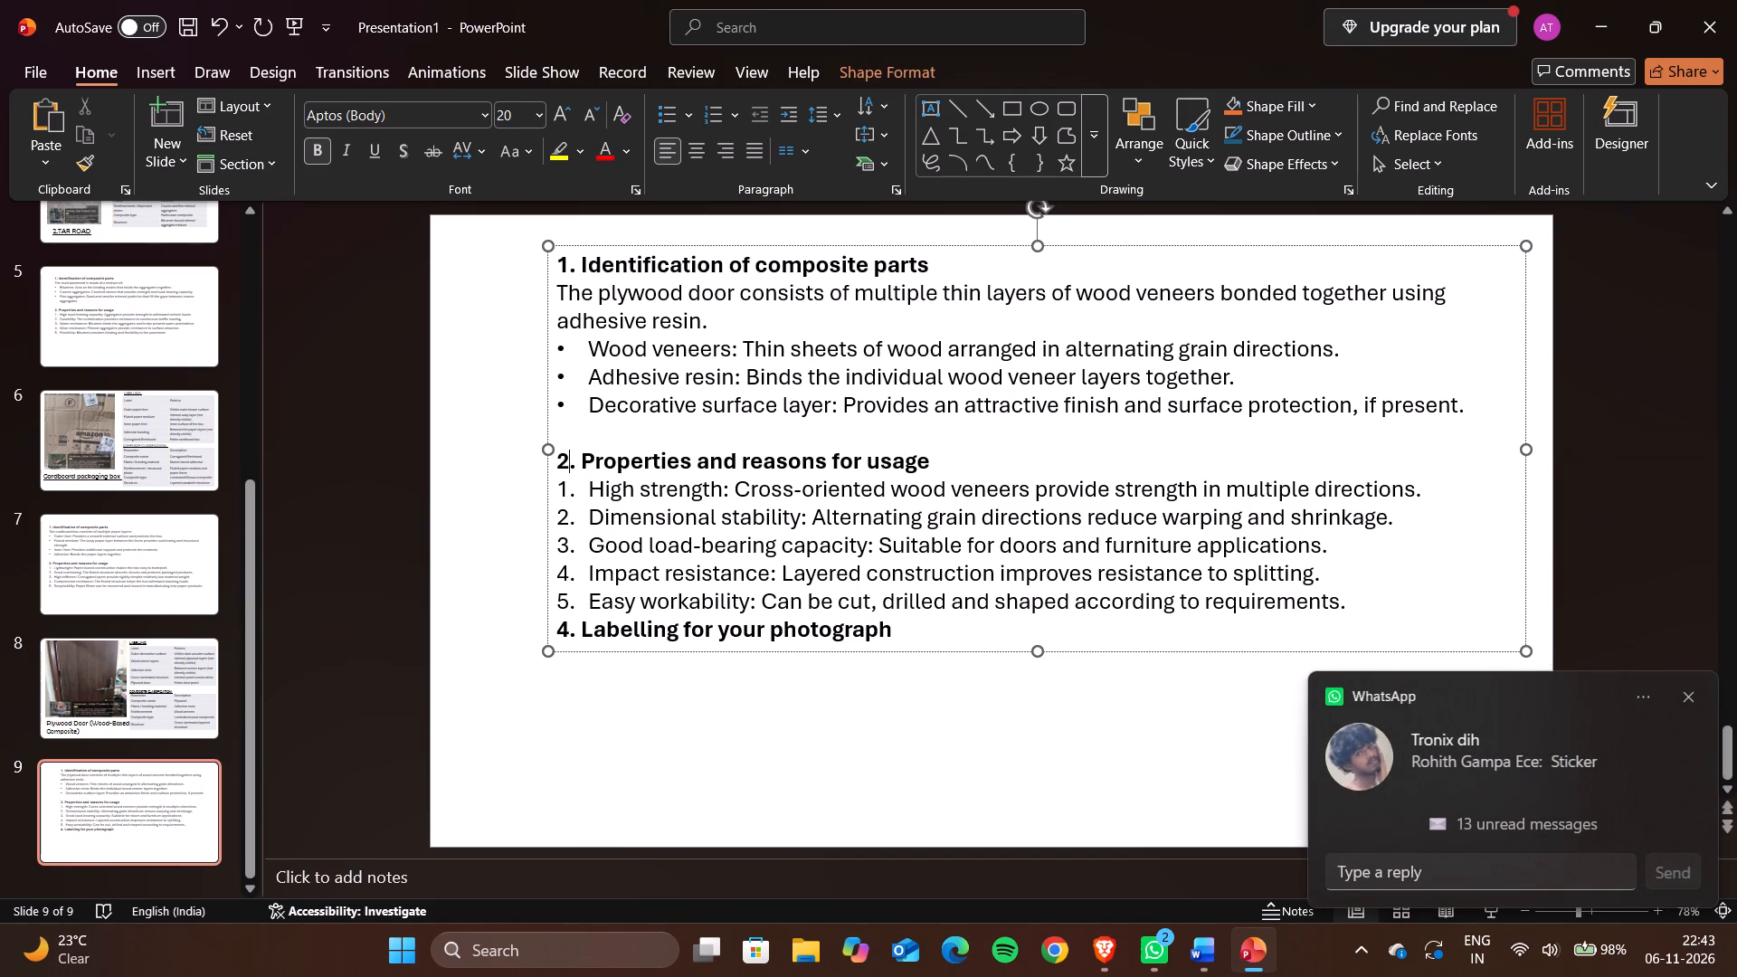
Delete the "4. Labelling for your photograph" line at the end of the notes.
{"action": "left_click", "coordinate": [893, 630]}
{"action": "key", "text": "BackSpace"}
{"action": "key", "text": "BackSpace"}
{"action": "key", "text": "BackSpace"}
{"action": "key", "text": "BackSpace"}
{"action": "key", "text": "BackSpace"}
{"action": "key", "text": "BackSpace"}
{"action": "key", "text": "BackSpace"}
{"action": "key", "text": "BackSpace"}
{"action": "key", "text": "BackSpace"}
{"action": "key", "text": "BackSpace"}
{"action": "key", "text": "BackSpace"}
{"action": "key", "text": "BackSpace"}
{"action": "key", "text": "BackSpace"}
{"action": "key", "text": "BackSpace"}
{"action": "key", "text": "BackSpace"}
{"action": "key", "text": "BackSpace"}
{"action": "key", "text": "BackSpace"}
{"action": "key", "text": "BackSpace"}
{"action": "key", "text": "BackSpace"}
{"action": "key", "text": "BackSpace"}
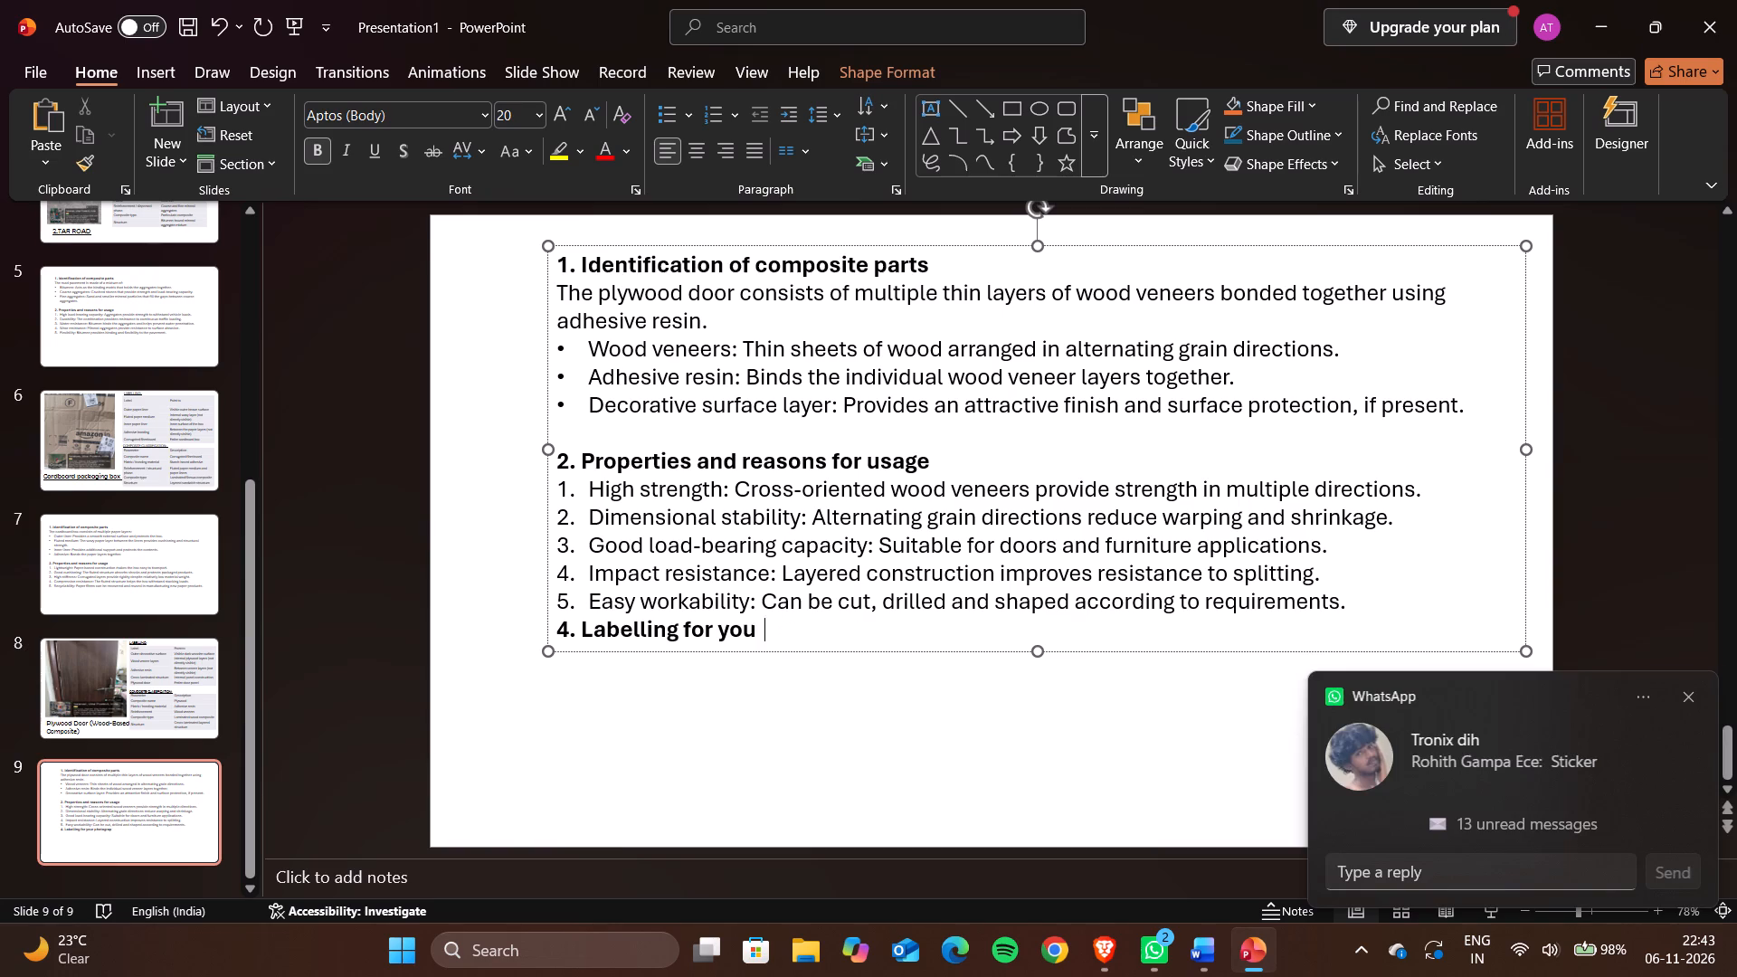
{"action": "key", "text": "BackSpace"}
{"action": "key", "text": "BackSpace"}
{"action": "key", "text": "BackSpace"}
{"action": "key", "text": "BackSpace"}
{"action": "key", "text": "BackSpace"}
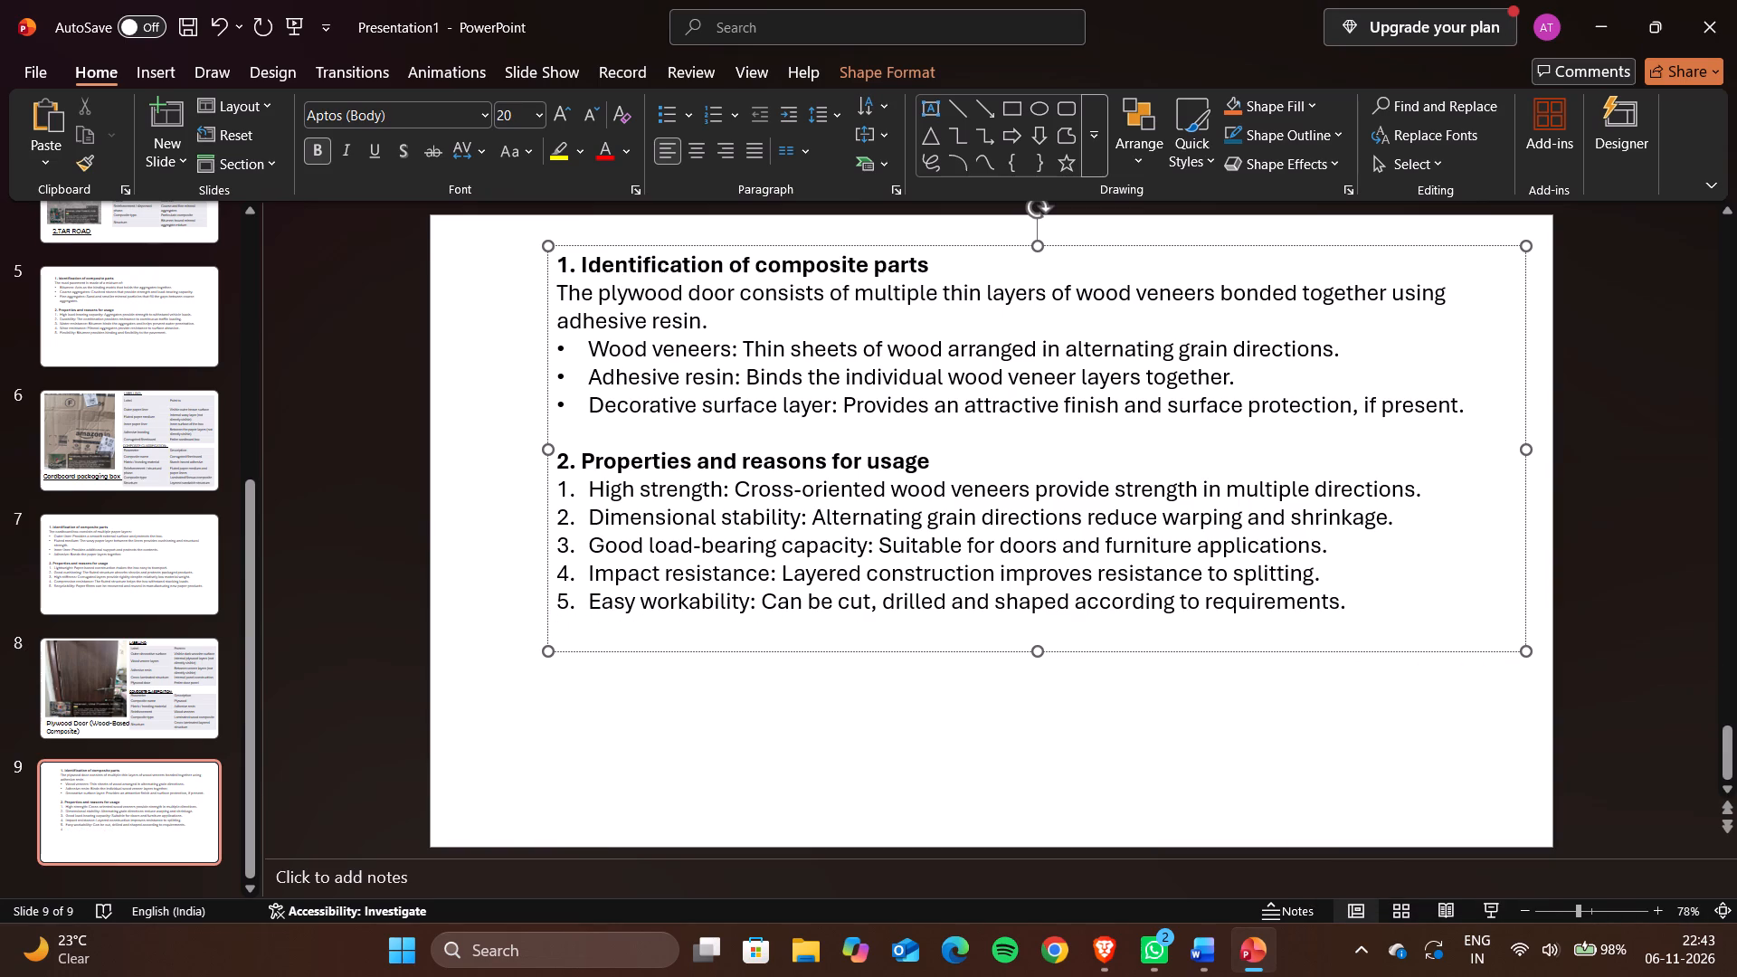
Move the notes text box slightly lower on slide 9 and widen it on both sides to nearly span the slide.
{"action": "left_click_drag", "start_coordinate": [786, 245], "coordinate": [779, 252]}
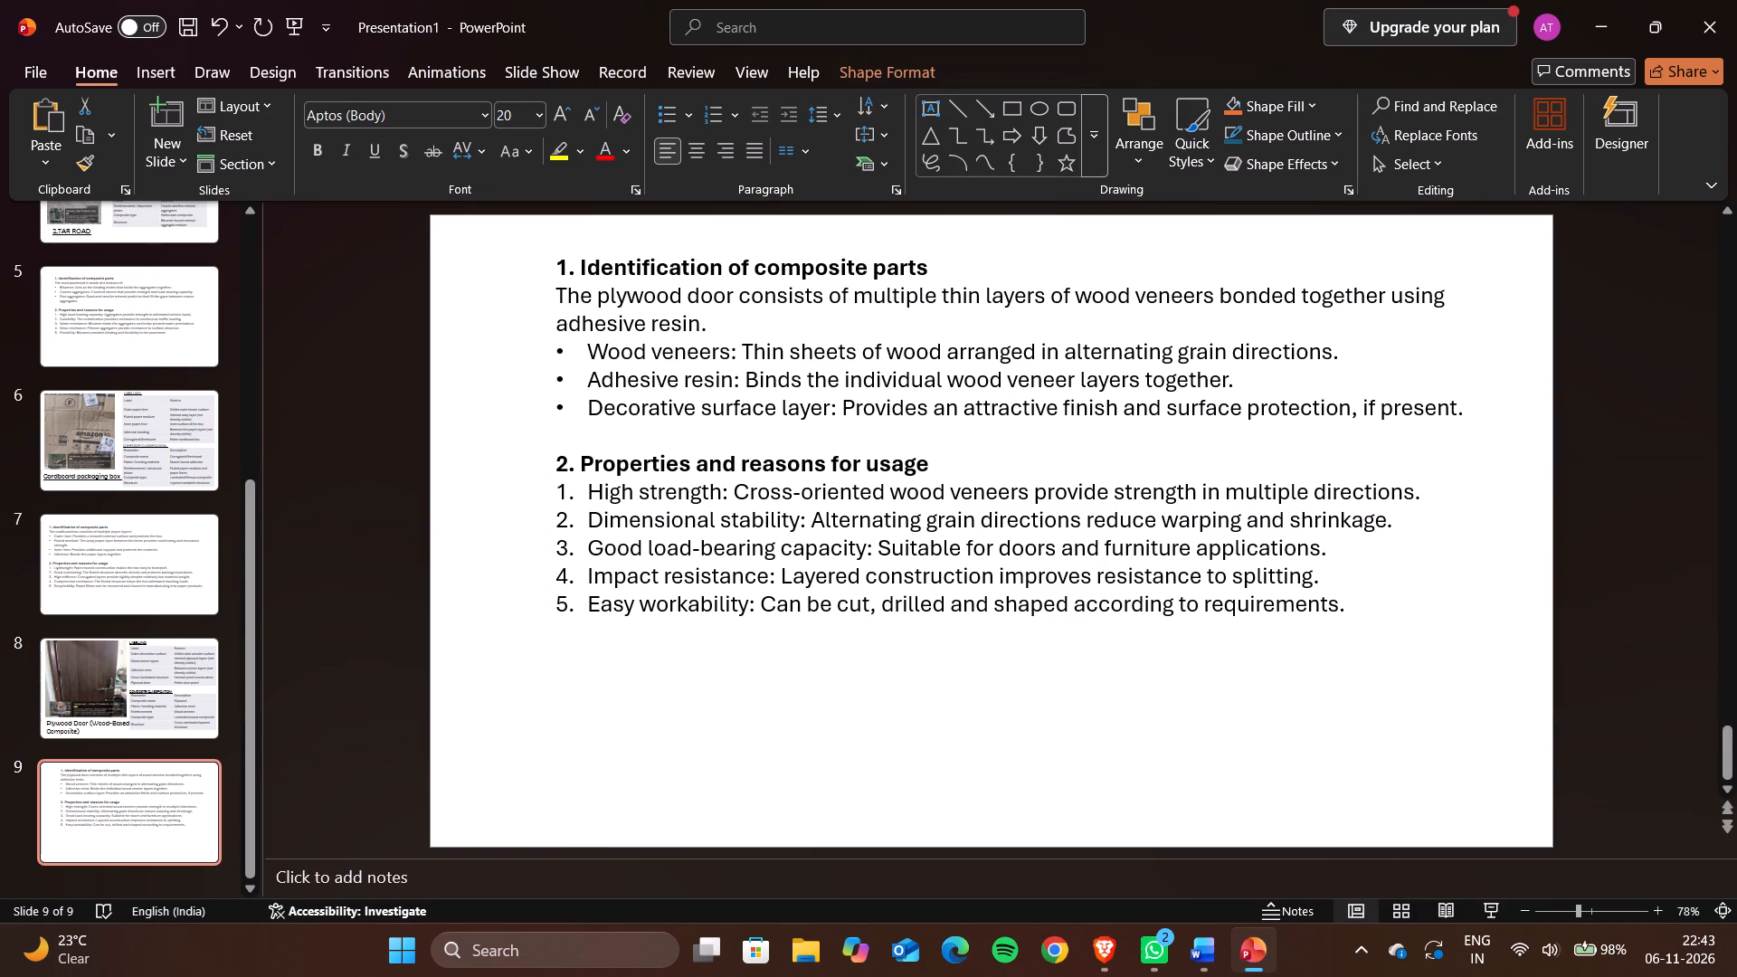
{"action": "left_click_drag", "start_coordinate": [779, 252], "coordinate": [764, 283]}
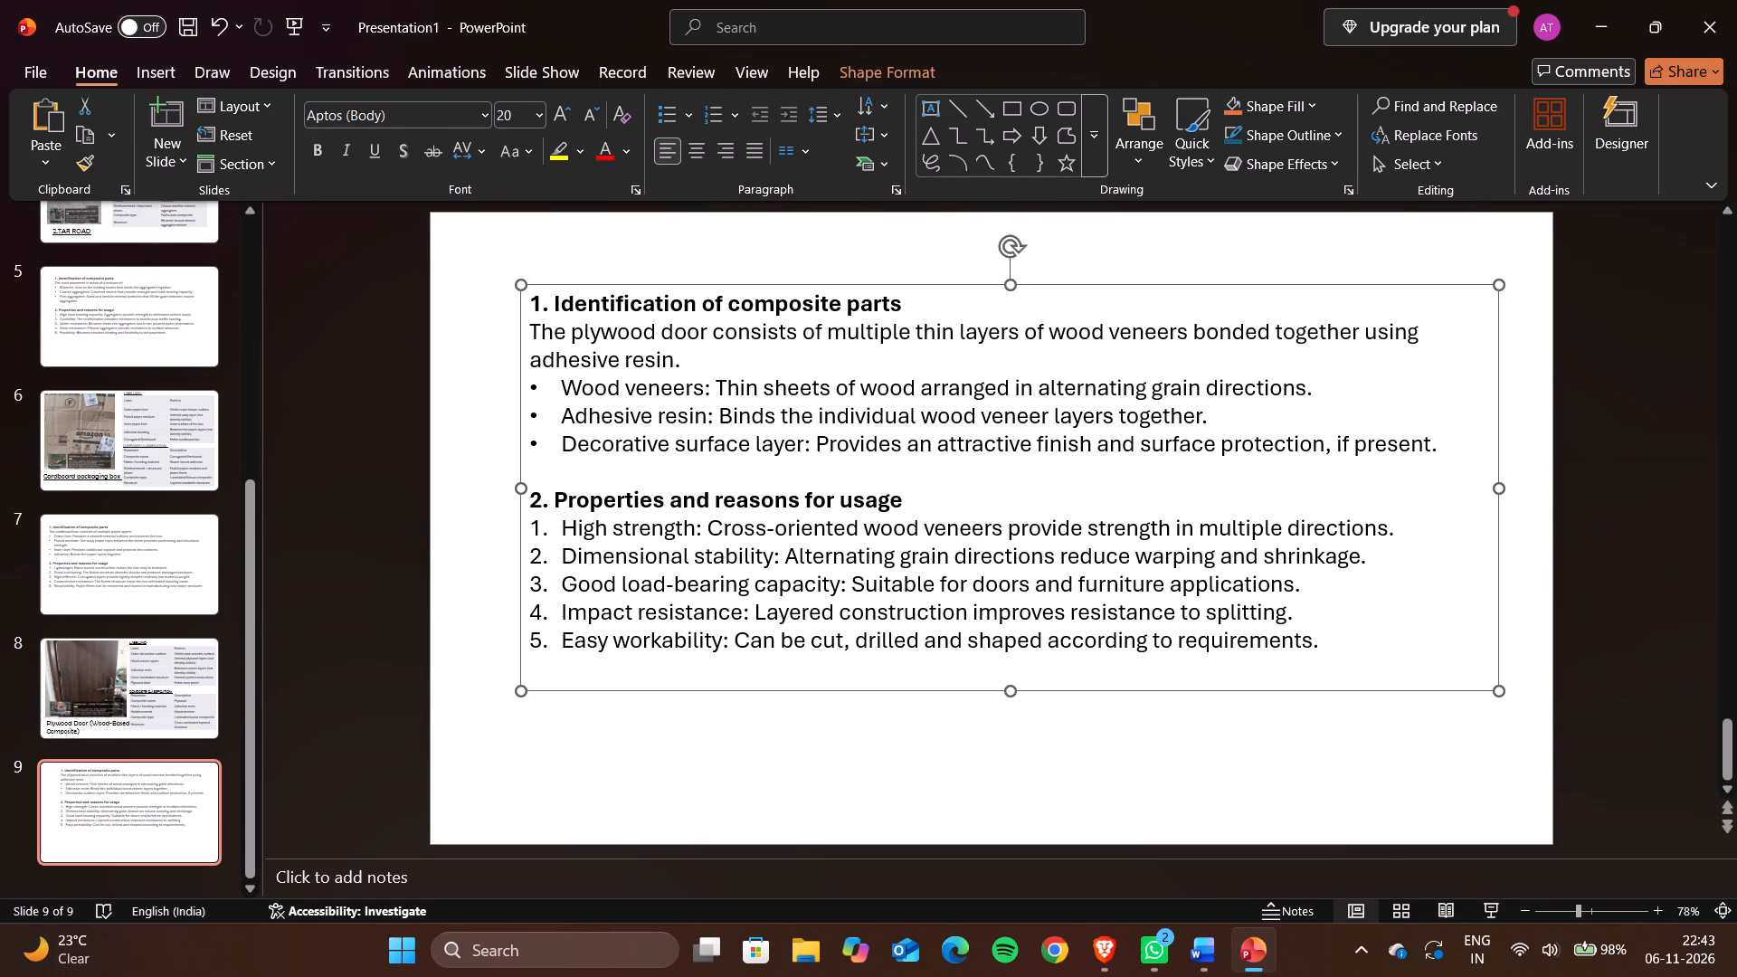
{"action": "left_click_drag", "start_coordinate": [1502, 492], "coordinate": [1524, 484]}
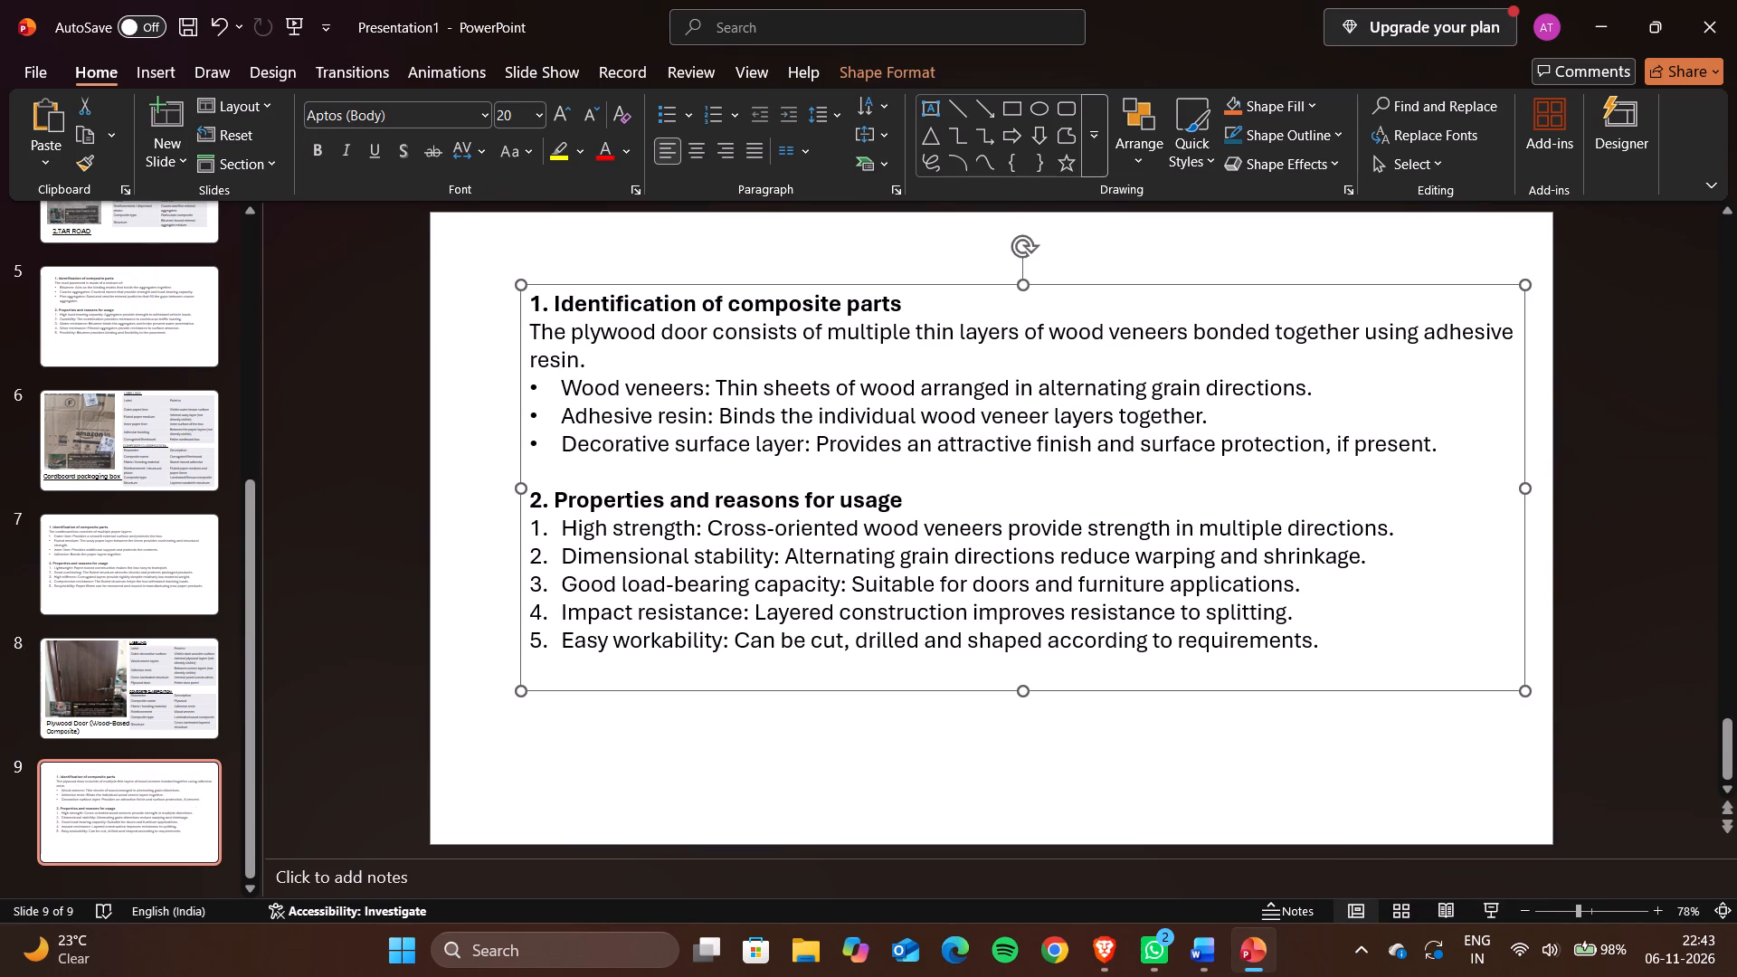
{"action": "left_click_drag", "start_coordinate": [526, 493], "coordinate": [493, 495]}
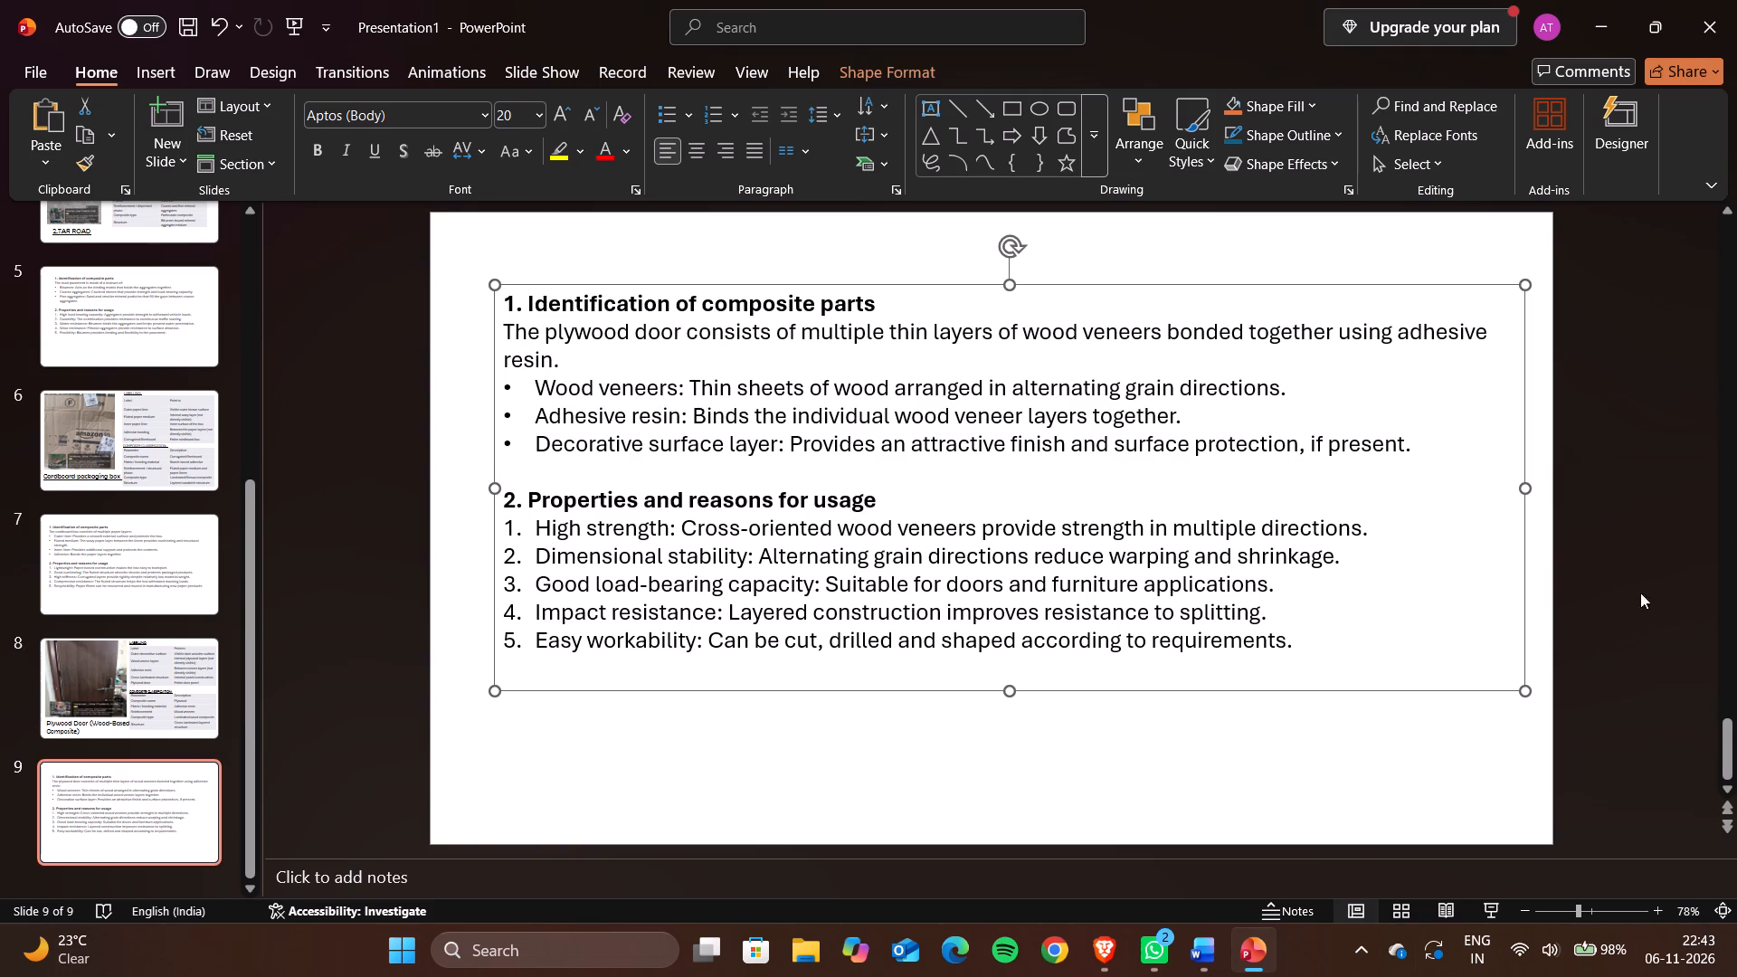
{"action": "left_click", "coordinate": [1647, 410]}
Add a new slide 10 at the end of the presentation and delete its title and content placeholders.
{"action": "scroll", "coordinate": [198, 501], "scroll_direction": "down", "scroll_amount": 2}
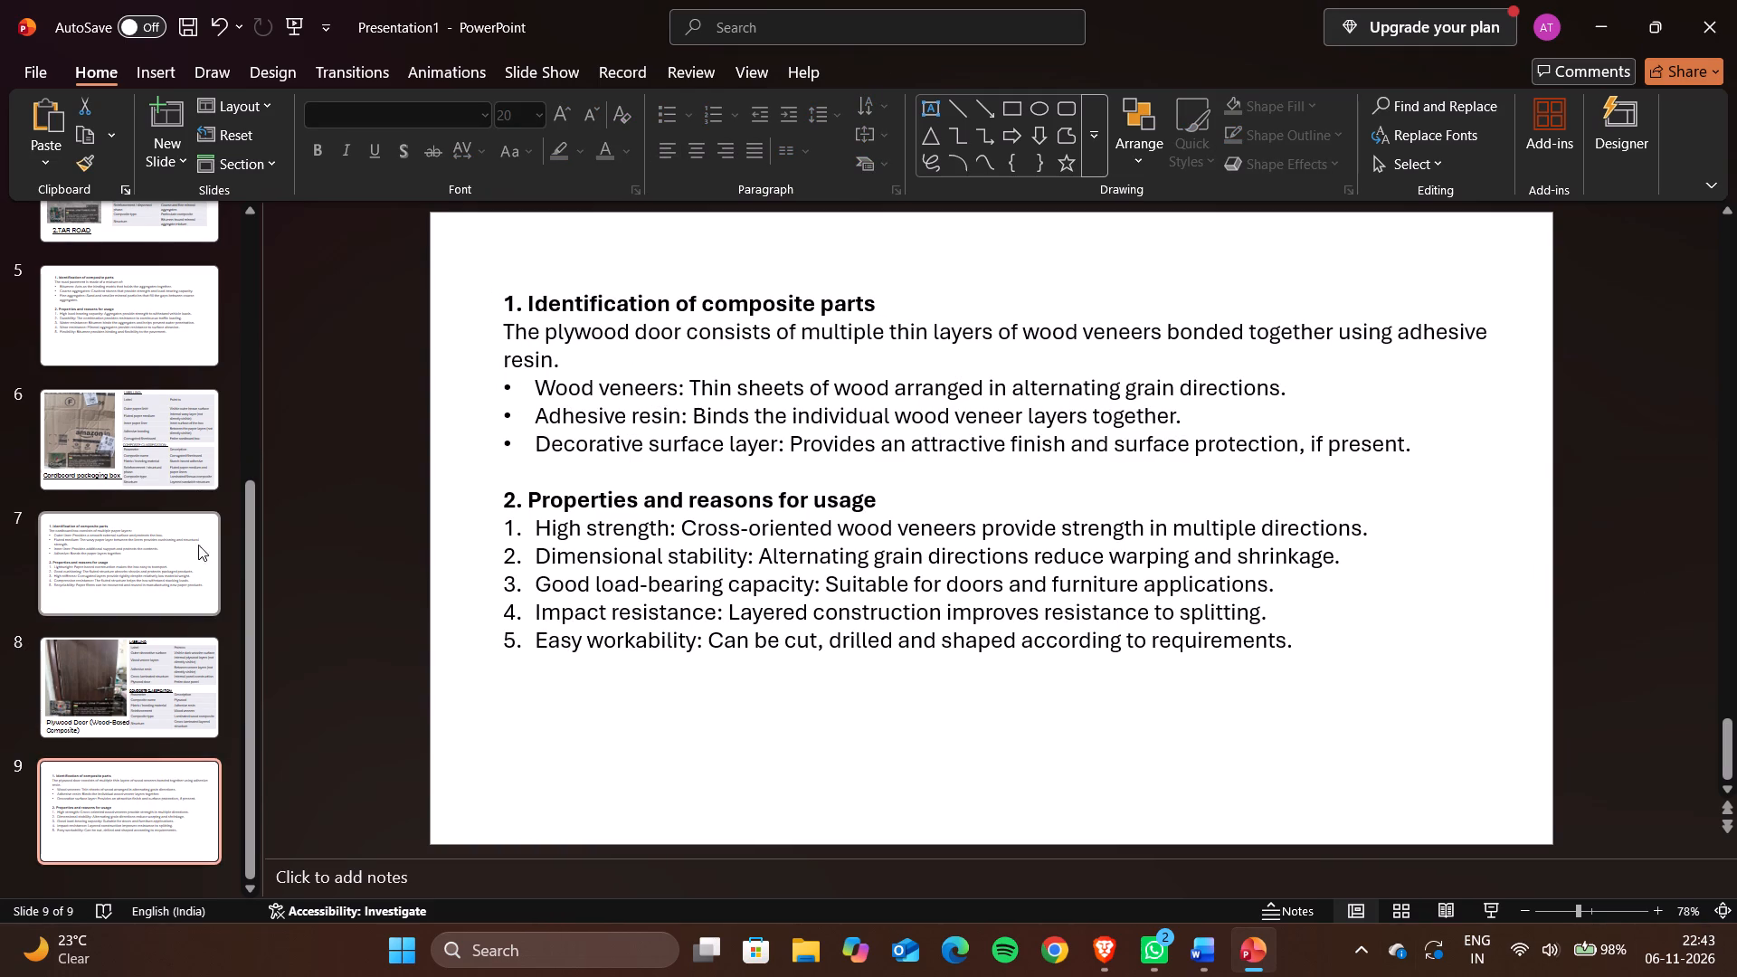
{"action": "scroll", "coordinate": [198, 545], "scroll_direction": "down", "scroll_amount": 1}
{"action": "right_click", "coordinate": [119, 877]}
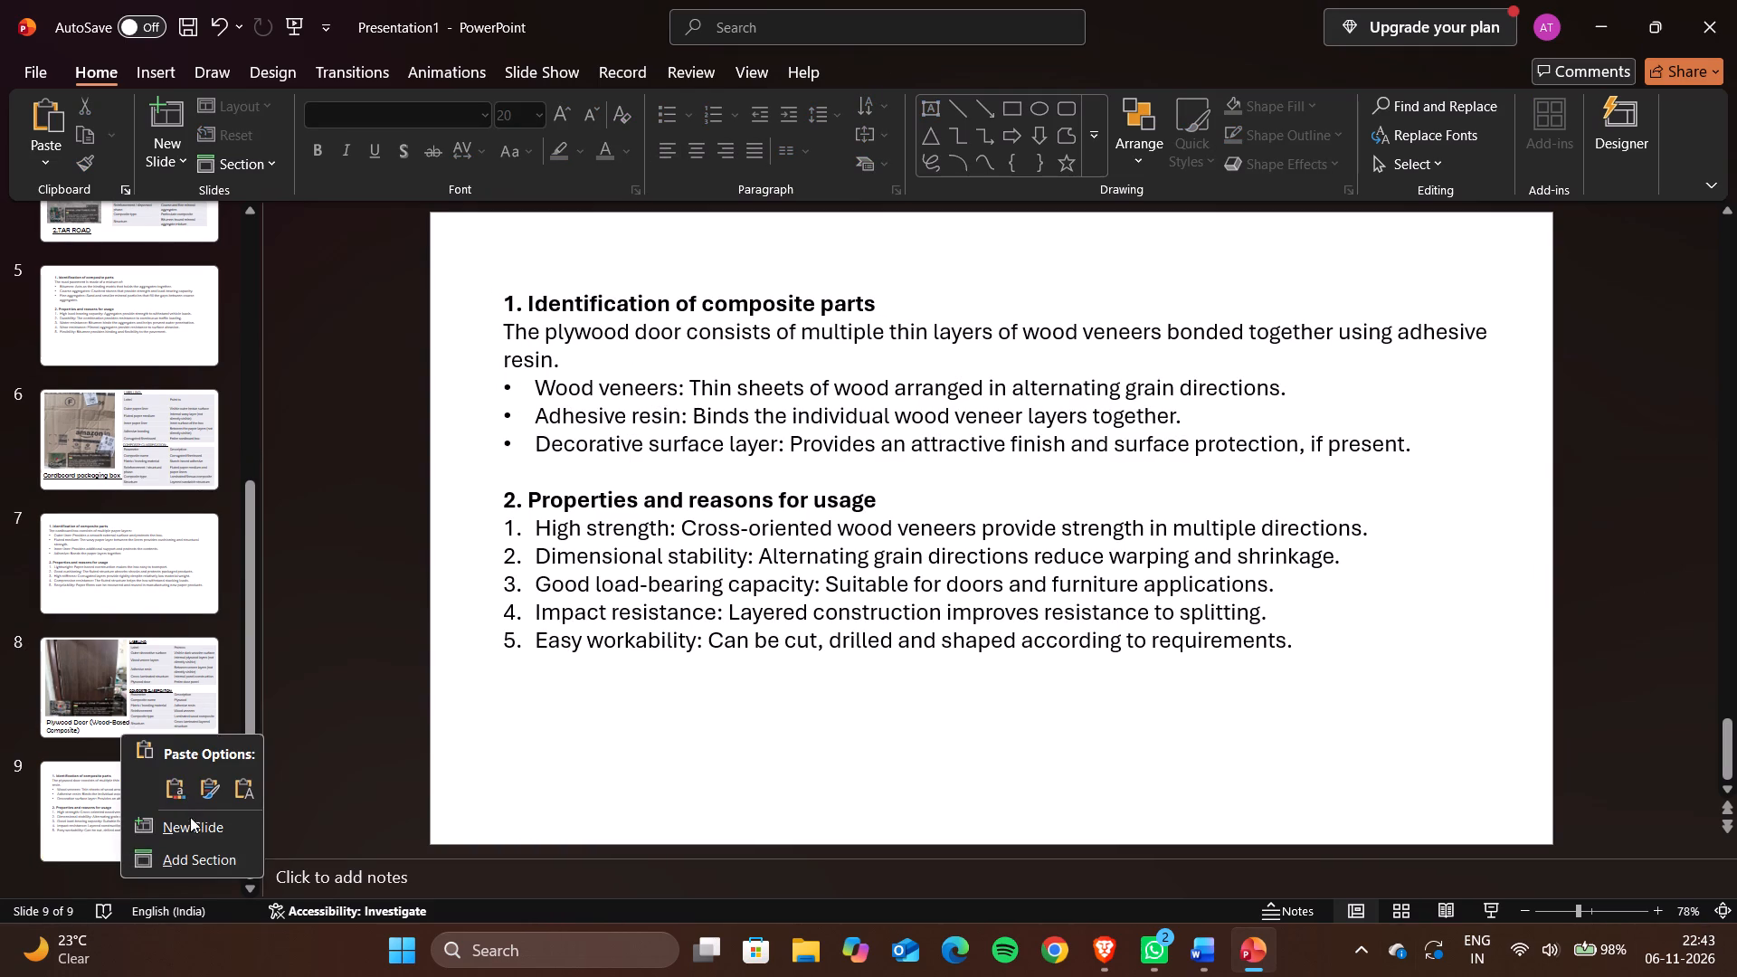
{"action": "left_click", "coordinate": [197, 836]}
{"action": "left_click", "coordinate": [563, 244]}
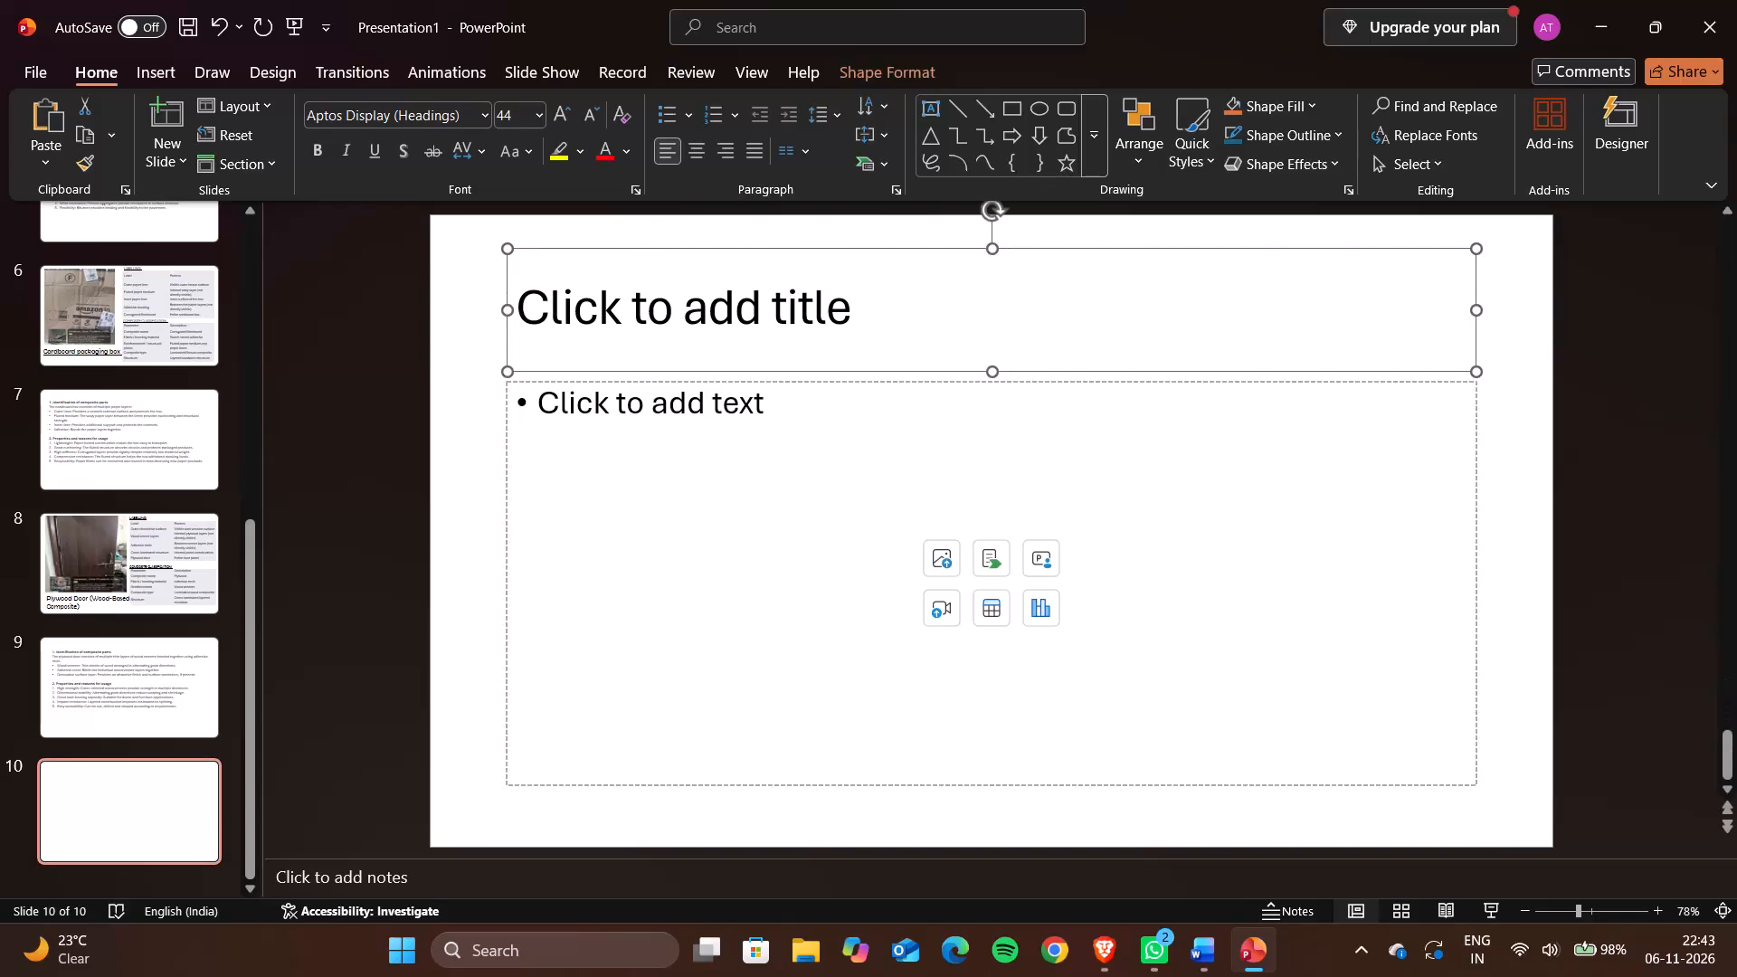
{"action": "key", "text": "Delete"}
{"action": "left_click", "coordinate": [681, 378]}
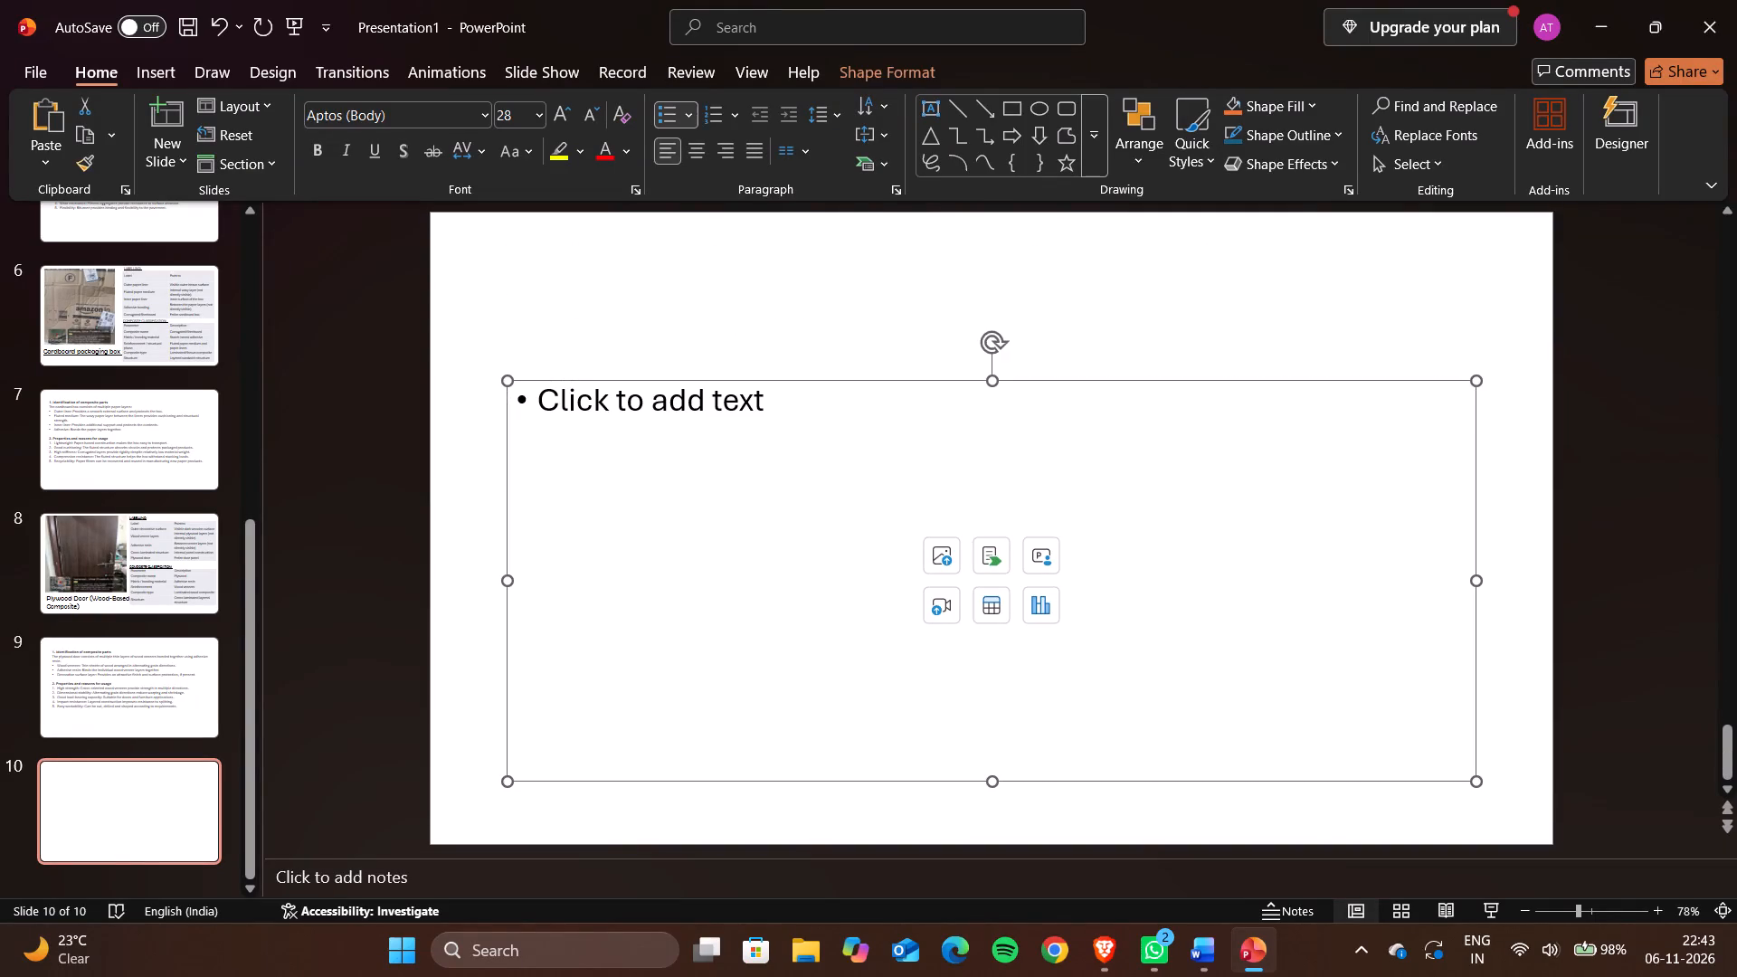
{"action": "key", "text": "Delete"}
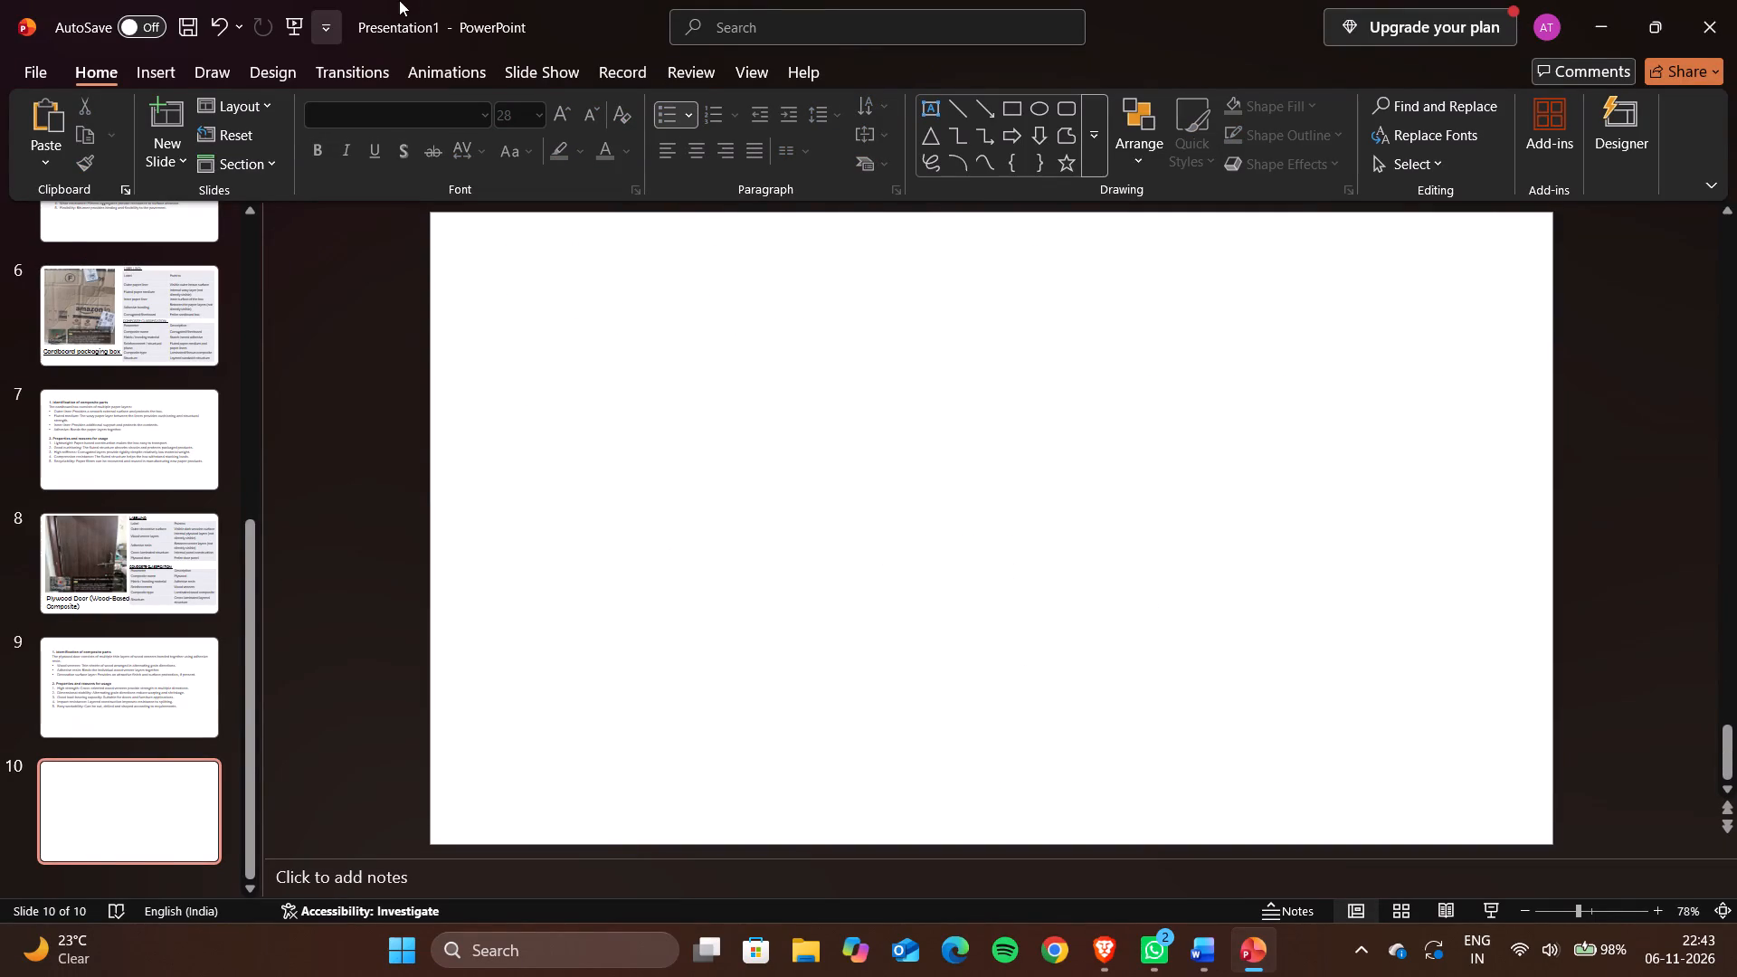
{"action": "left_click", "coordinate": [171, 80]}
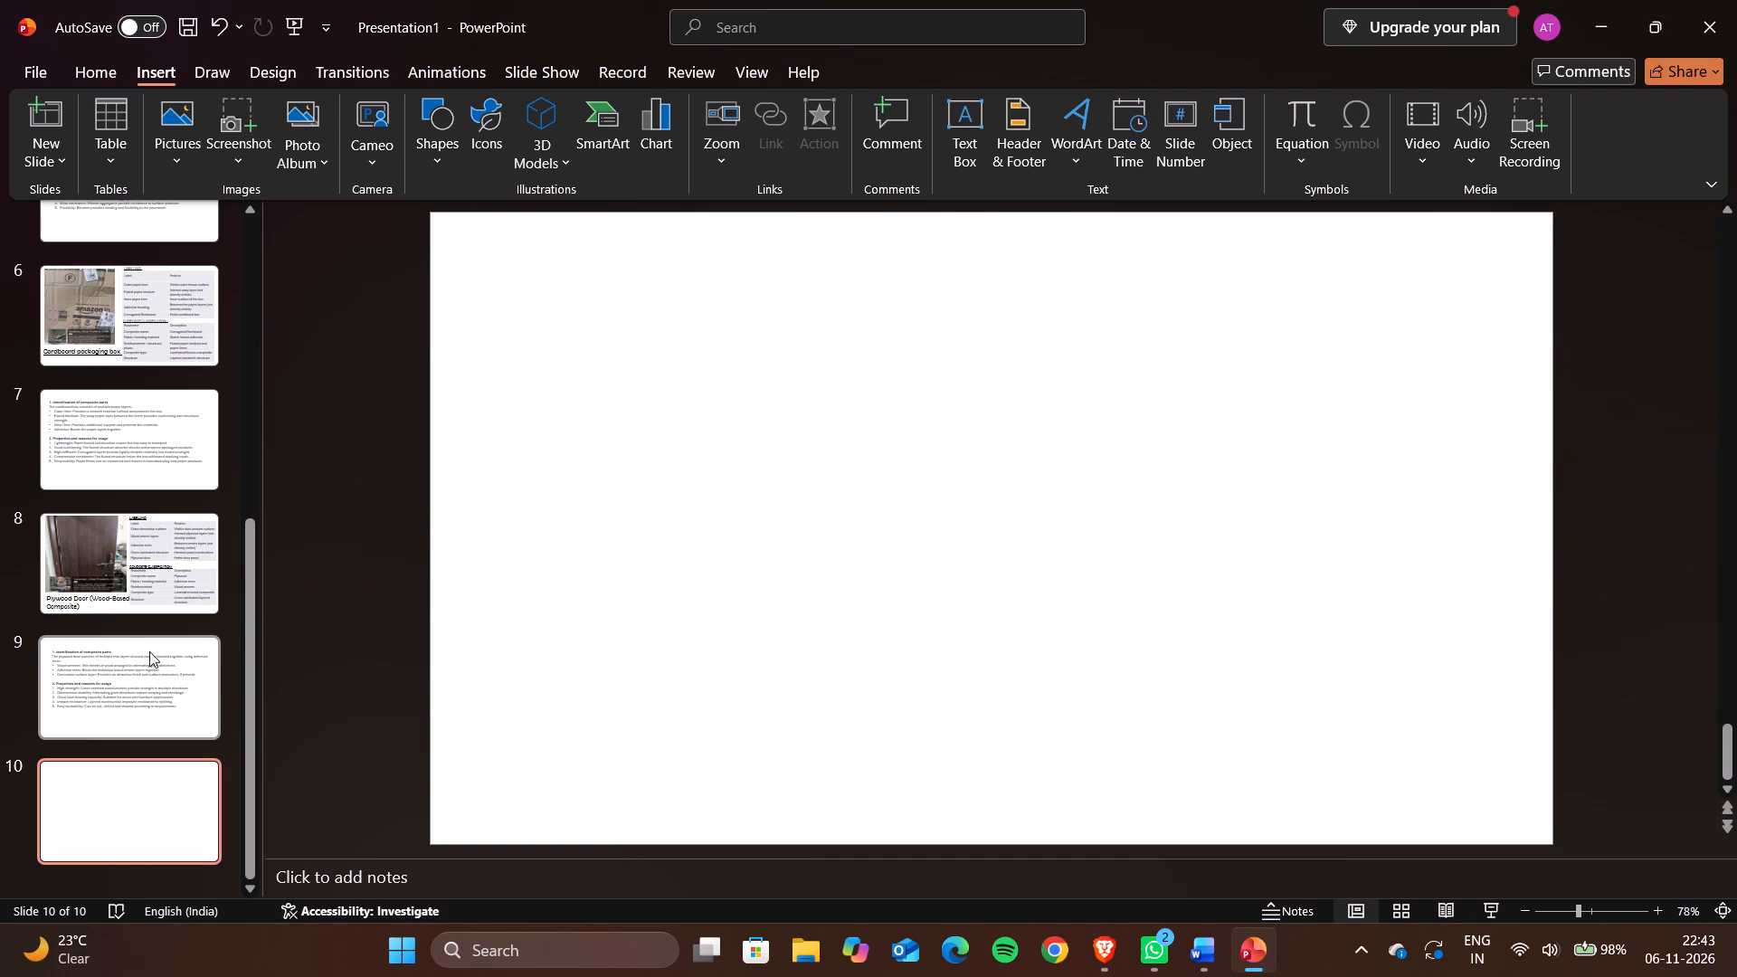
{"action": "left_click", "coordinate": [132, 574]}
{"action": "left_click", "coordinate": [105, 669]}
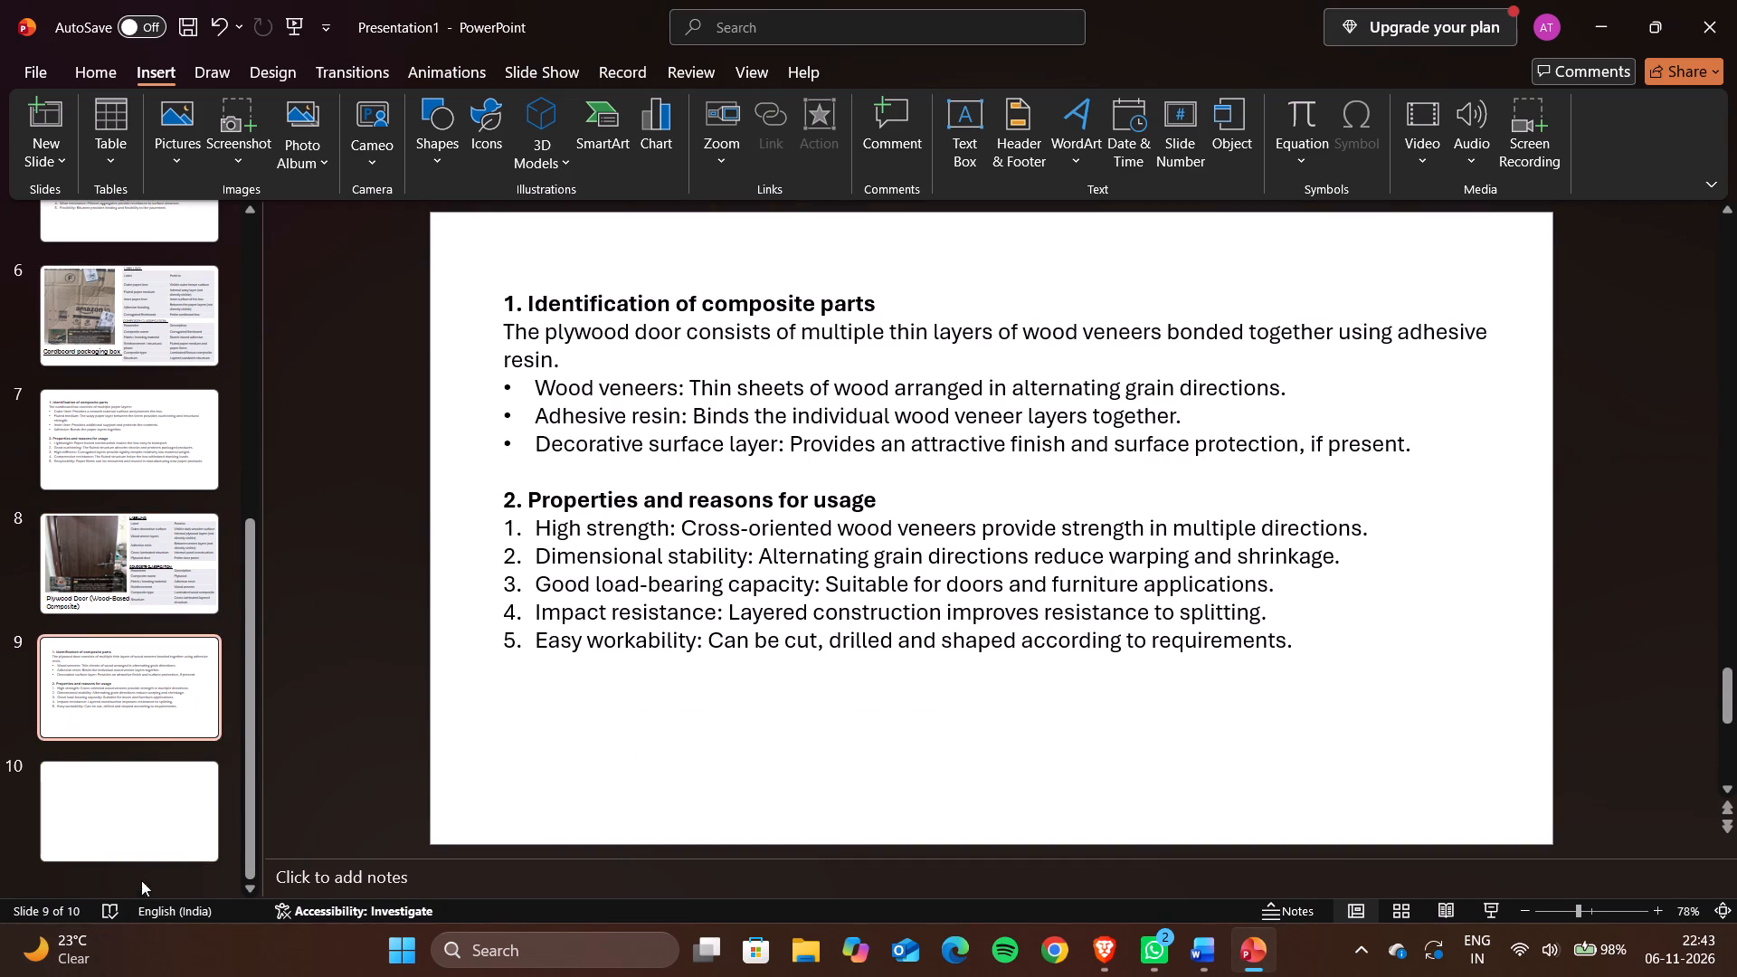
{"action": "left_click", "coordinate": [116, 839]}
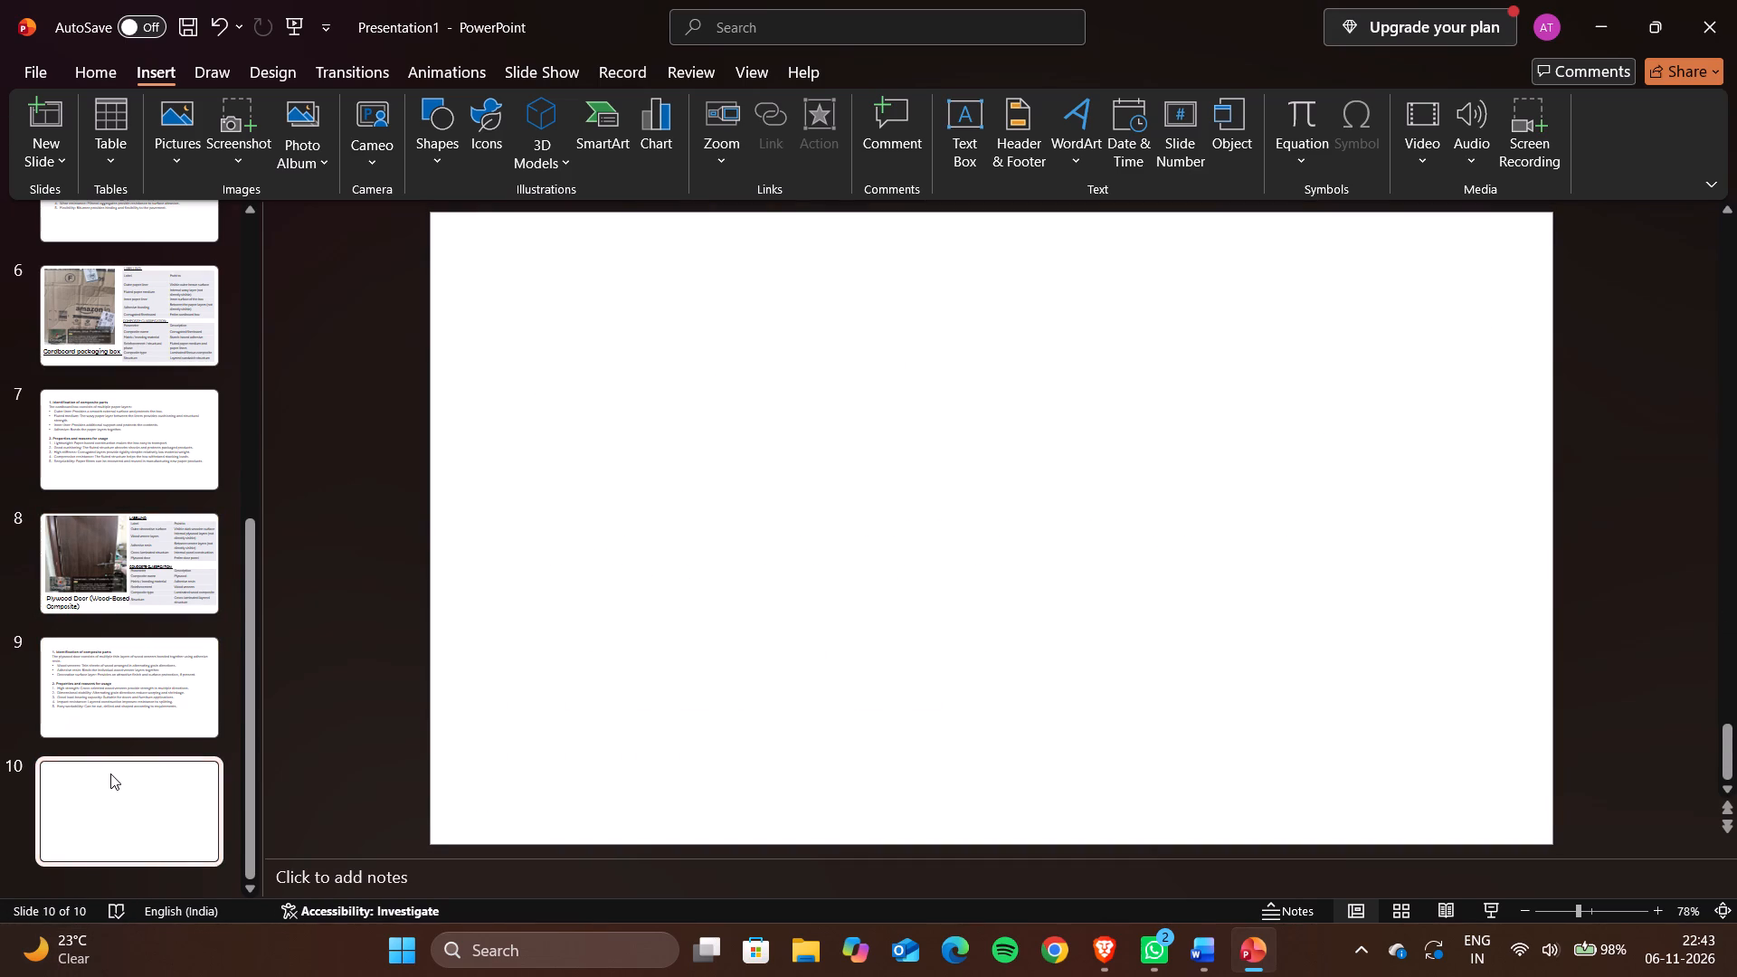
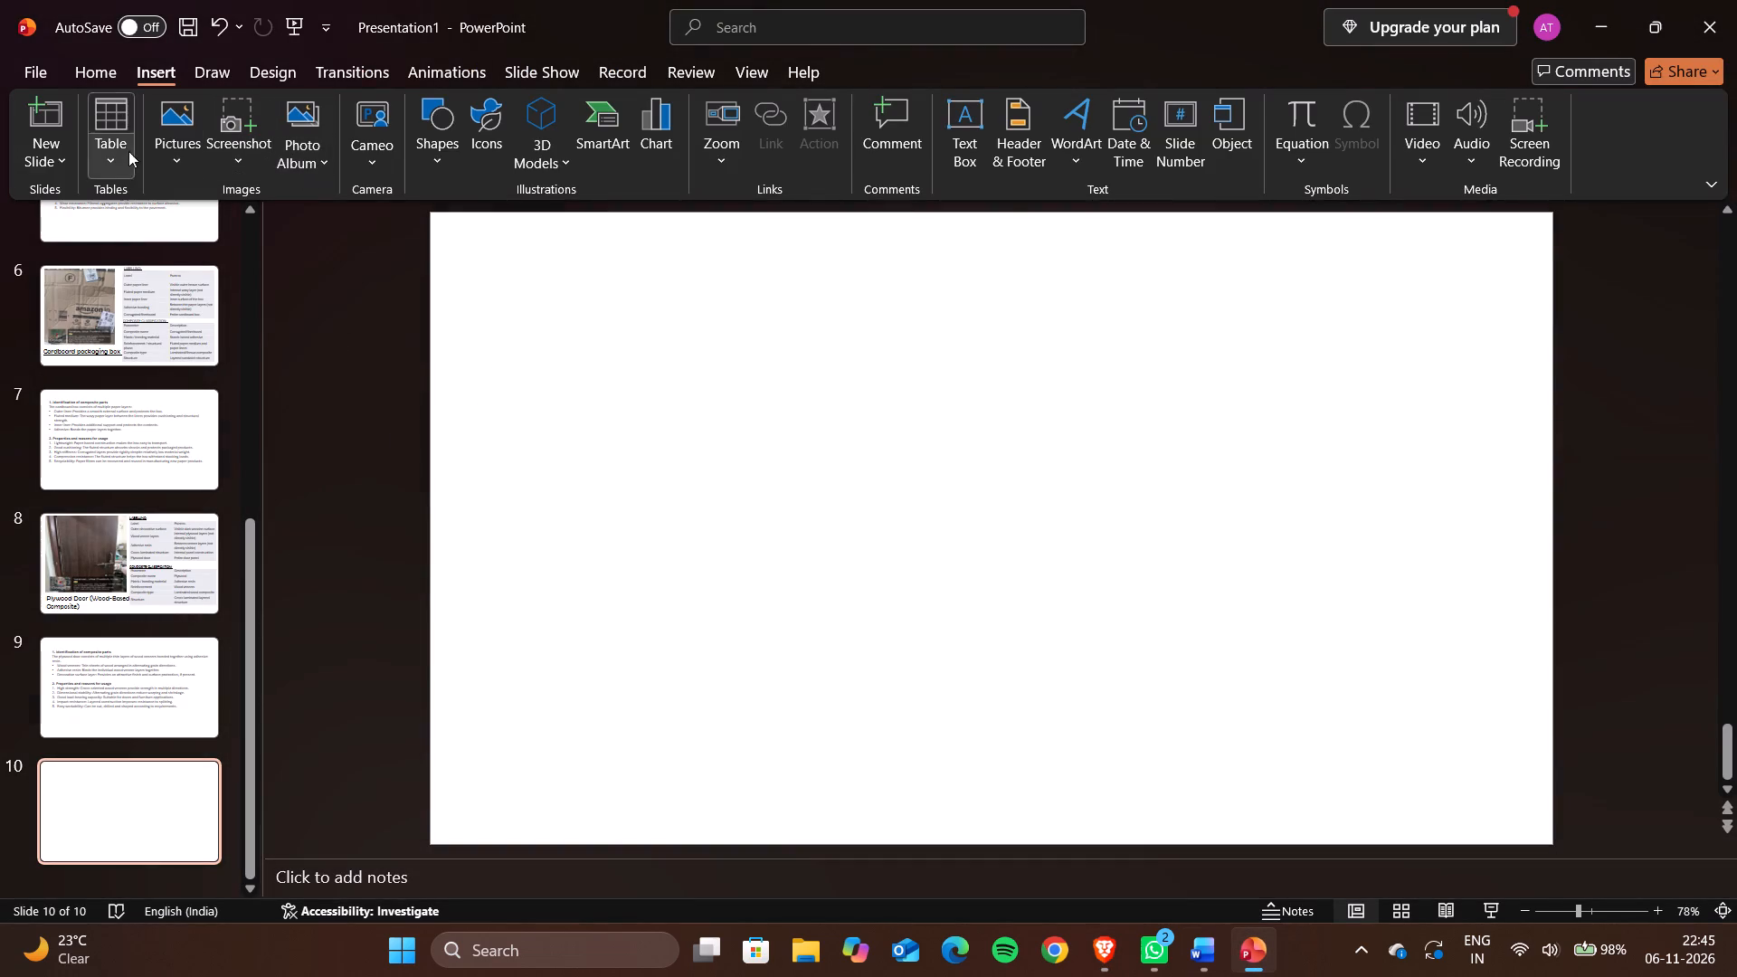
{"action": "left_click", "coordinate": [203, 157]}
{"action": "left_click", "coordinate": [191, 153]}
{"action": "left_click", "coordinate": [240, 227]}
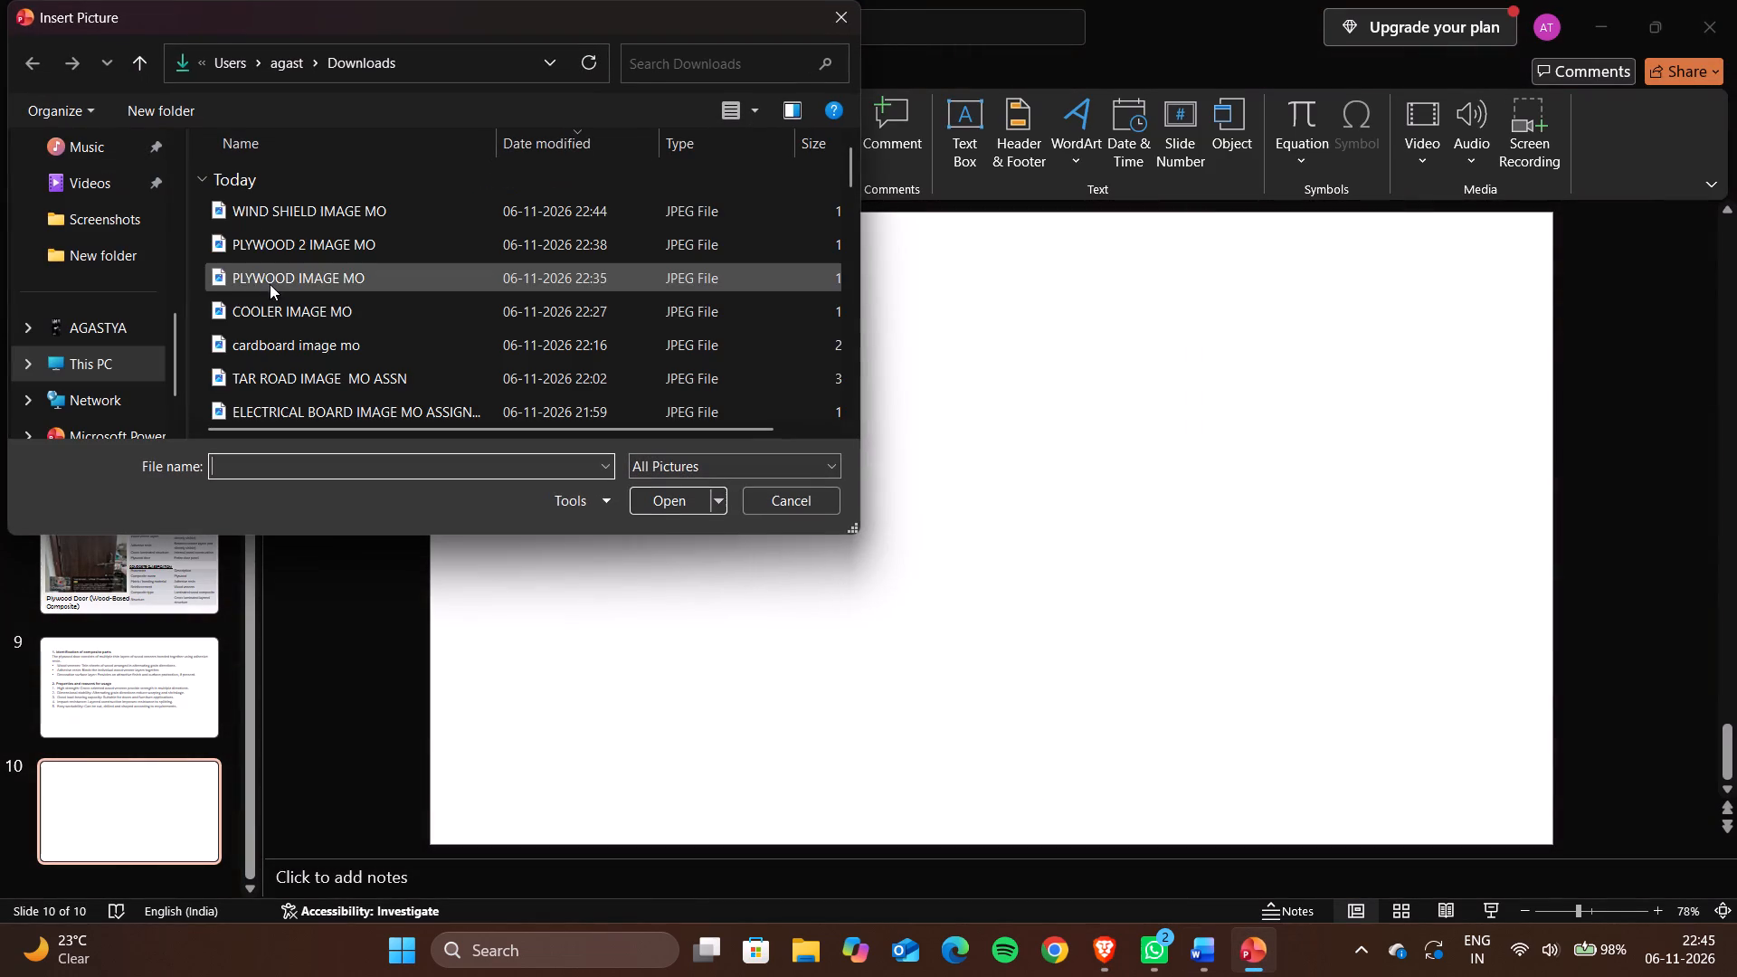
{"action": "left_click", "coordinate": [269, 222]}
{"action": "left_click", "coordinate": [675, 510]}
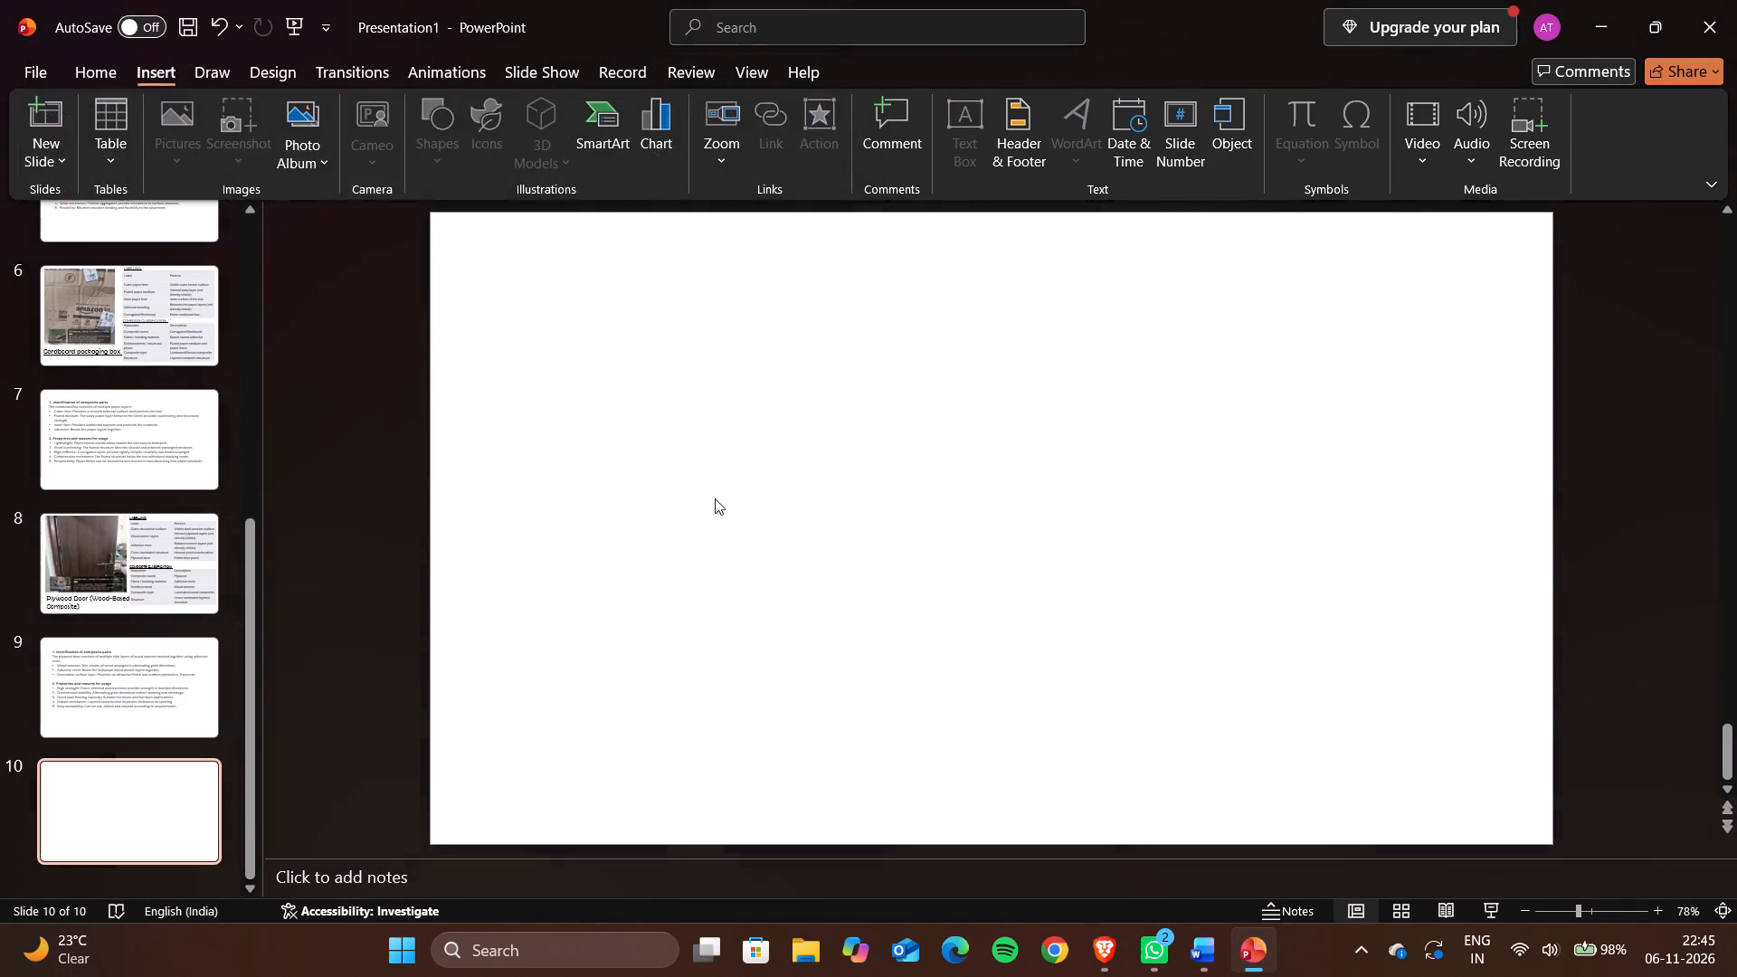
{"action": "left_click", "coordinate": [1258, 532]}
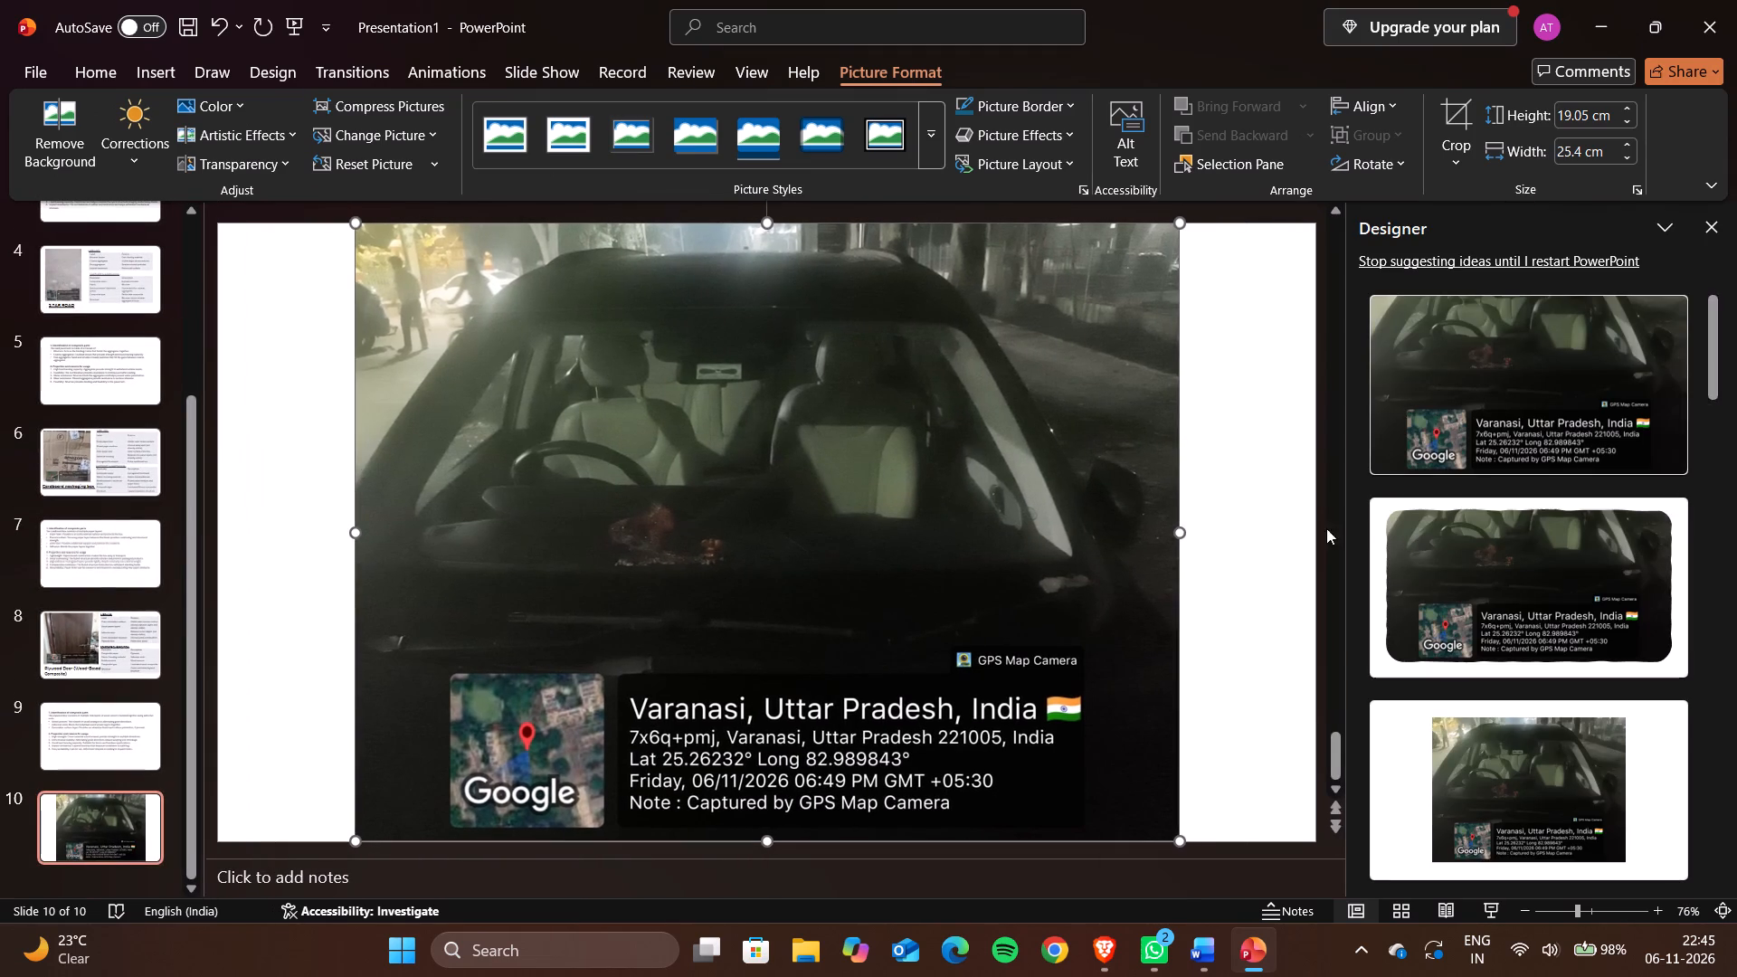
Resize the windshield photo to about 12.7 cm high by 16.3 cm wide and place it in the slide's upper-left area.
{"action": "left_click_drag", "start_coordinate": [769, 842], "coordinate": [772, 719]}
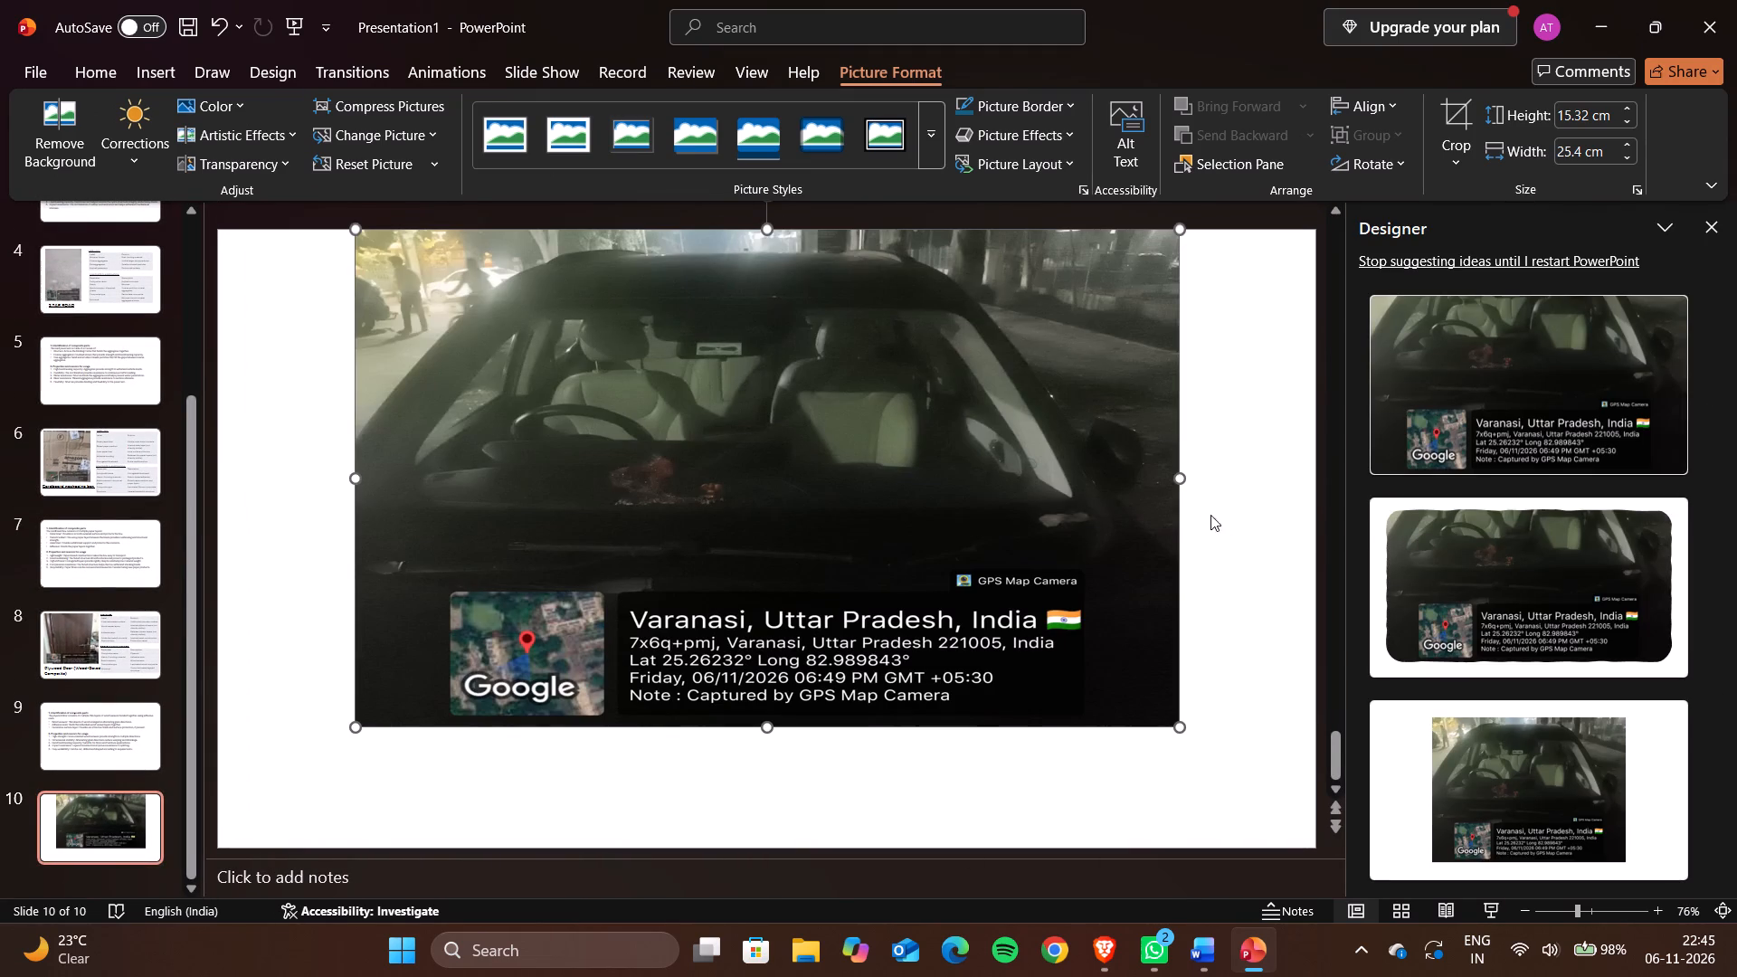
{"action": "left_click_drag", "start_coordinate": [1180, 474], "coordinate": [883, 487]}
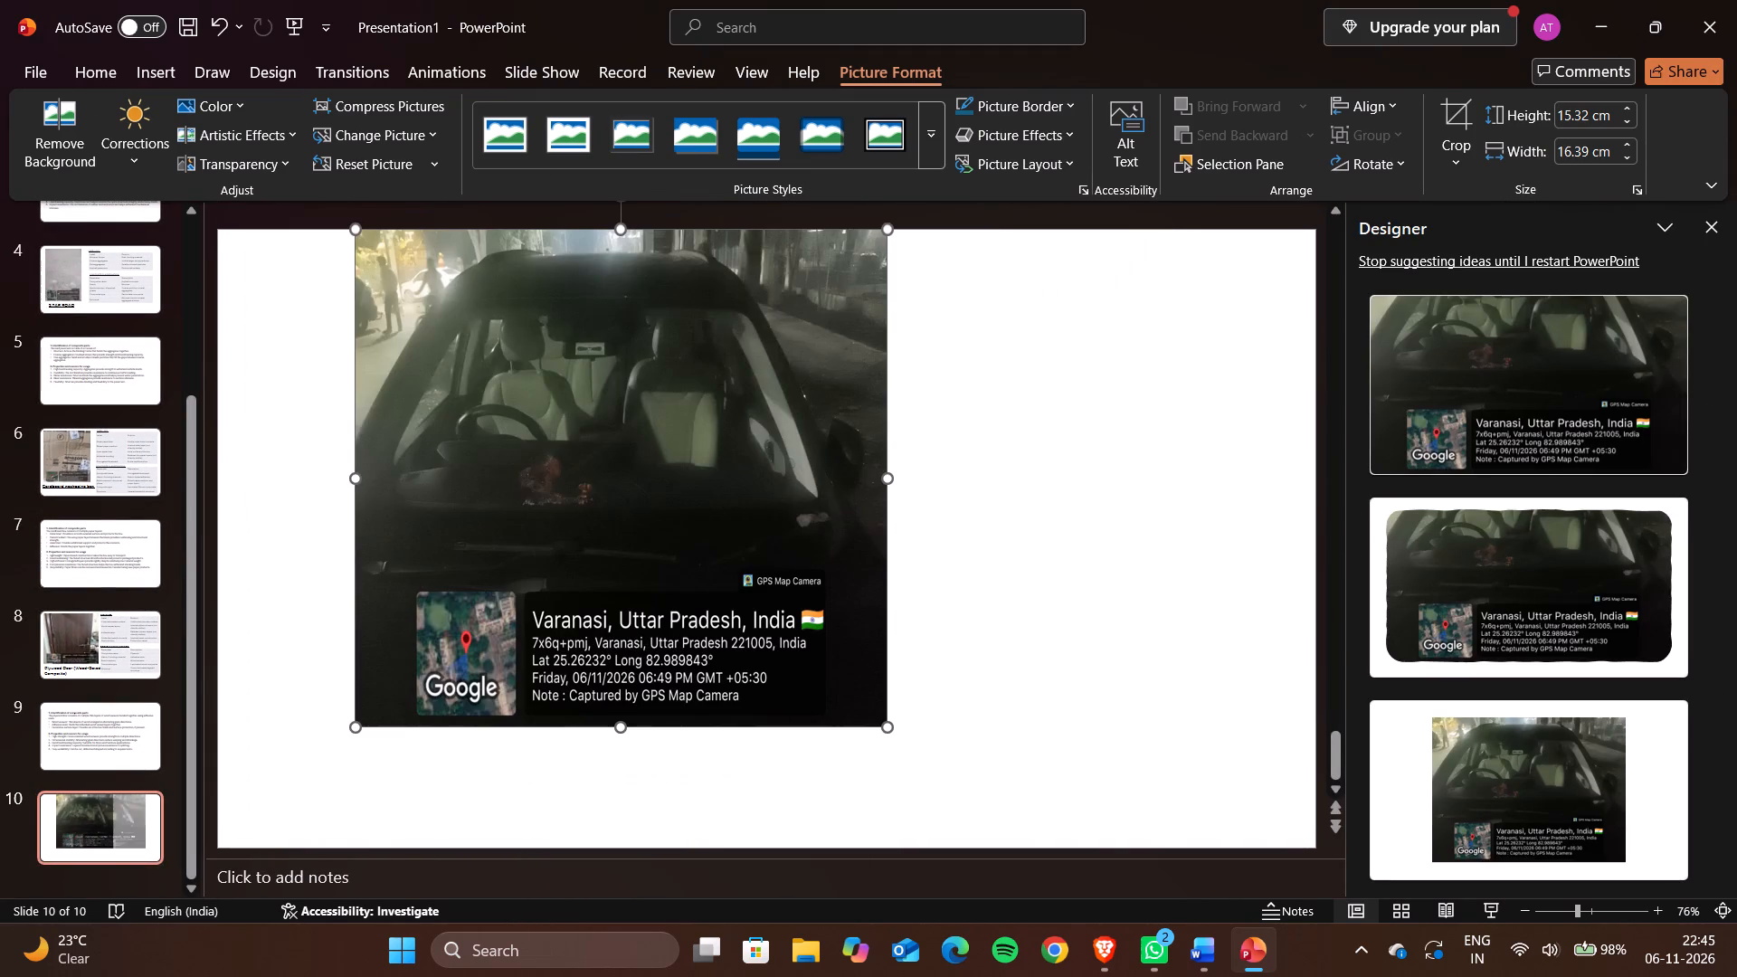
{"action": "left_click_drag", "start_coordinate": [883, 729], "coordinate": [880, 708]}
{"action": "left_click_drag", "start_coordinate": [621, 227], "coordinate": [633, 314]}
{"action": "left_click_drag", "start_coordinate": [483, 296], "coordinate": [380, 253]}
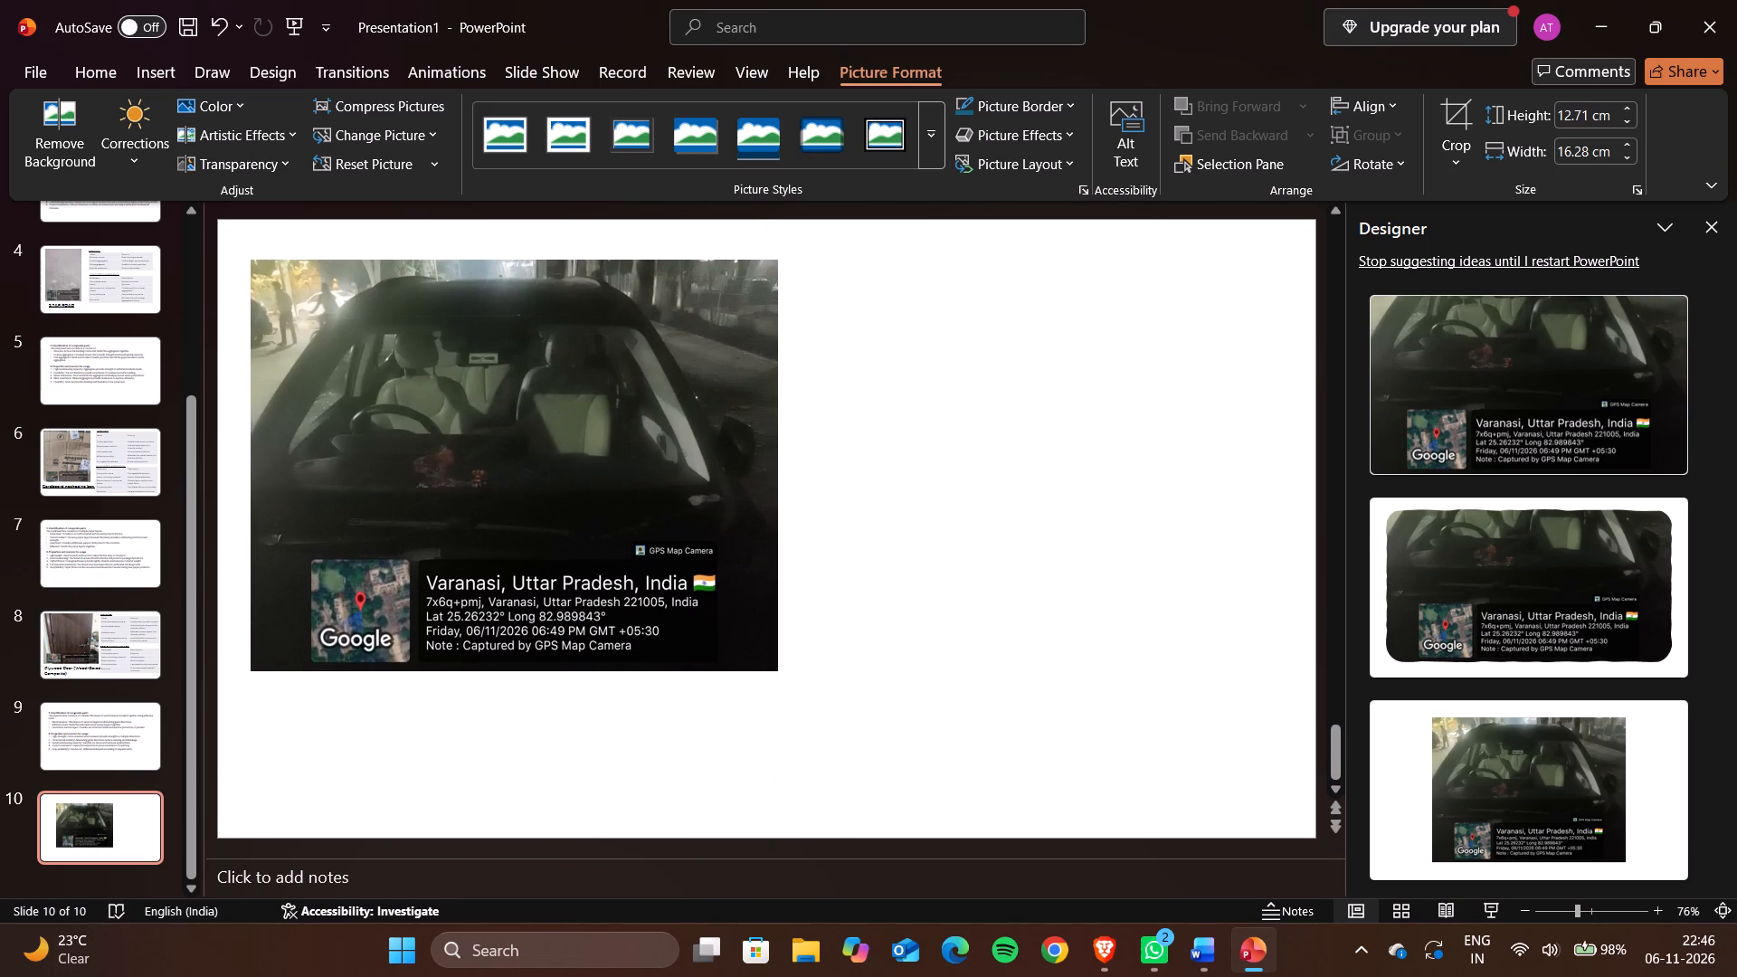
{"action": "left_click_drag", "start_coordinate": [380, 253], "coordinate": [384, 239]}
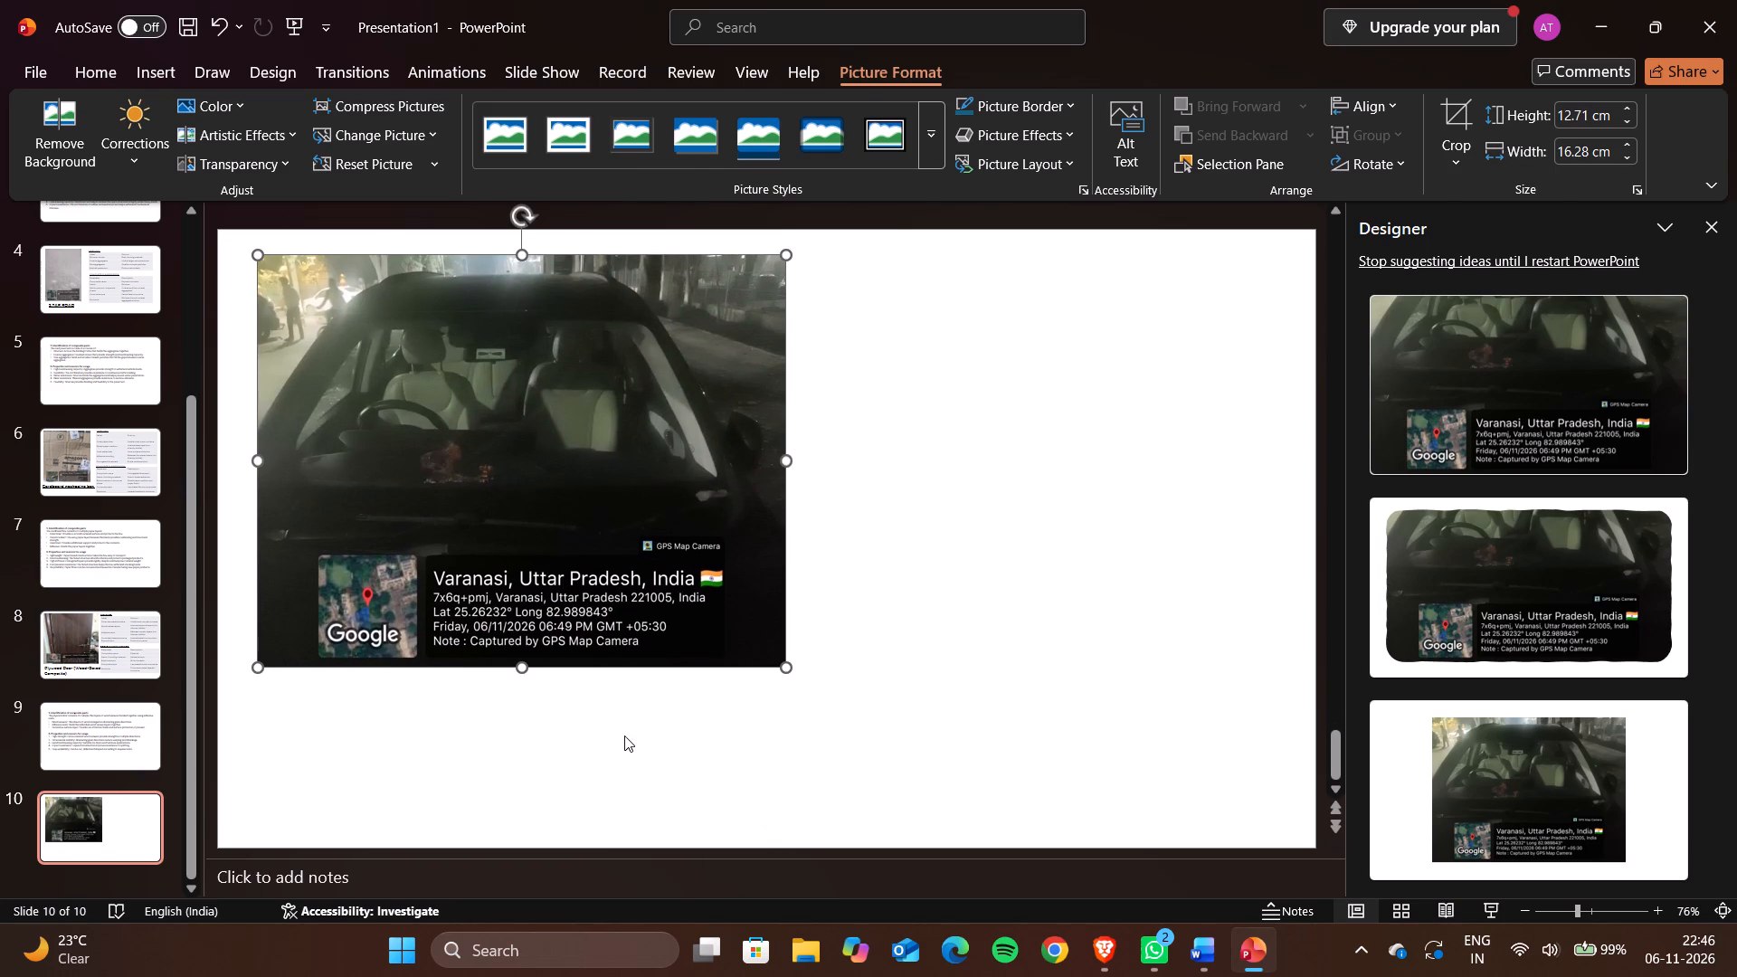
Paste the copied "Automotive Windshield (Laminated Safety Glass)" heading onto slide 10 as a text box.
{"action": "right_click", "coordinate": [624, 735]}
{"action": "left_click", "coordinate": [521, 734]}
{"action": "right_click", "coordinate": [482, 716]}
{"action": "left_click", "coordinate": [431, 740]}
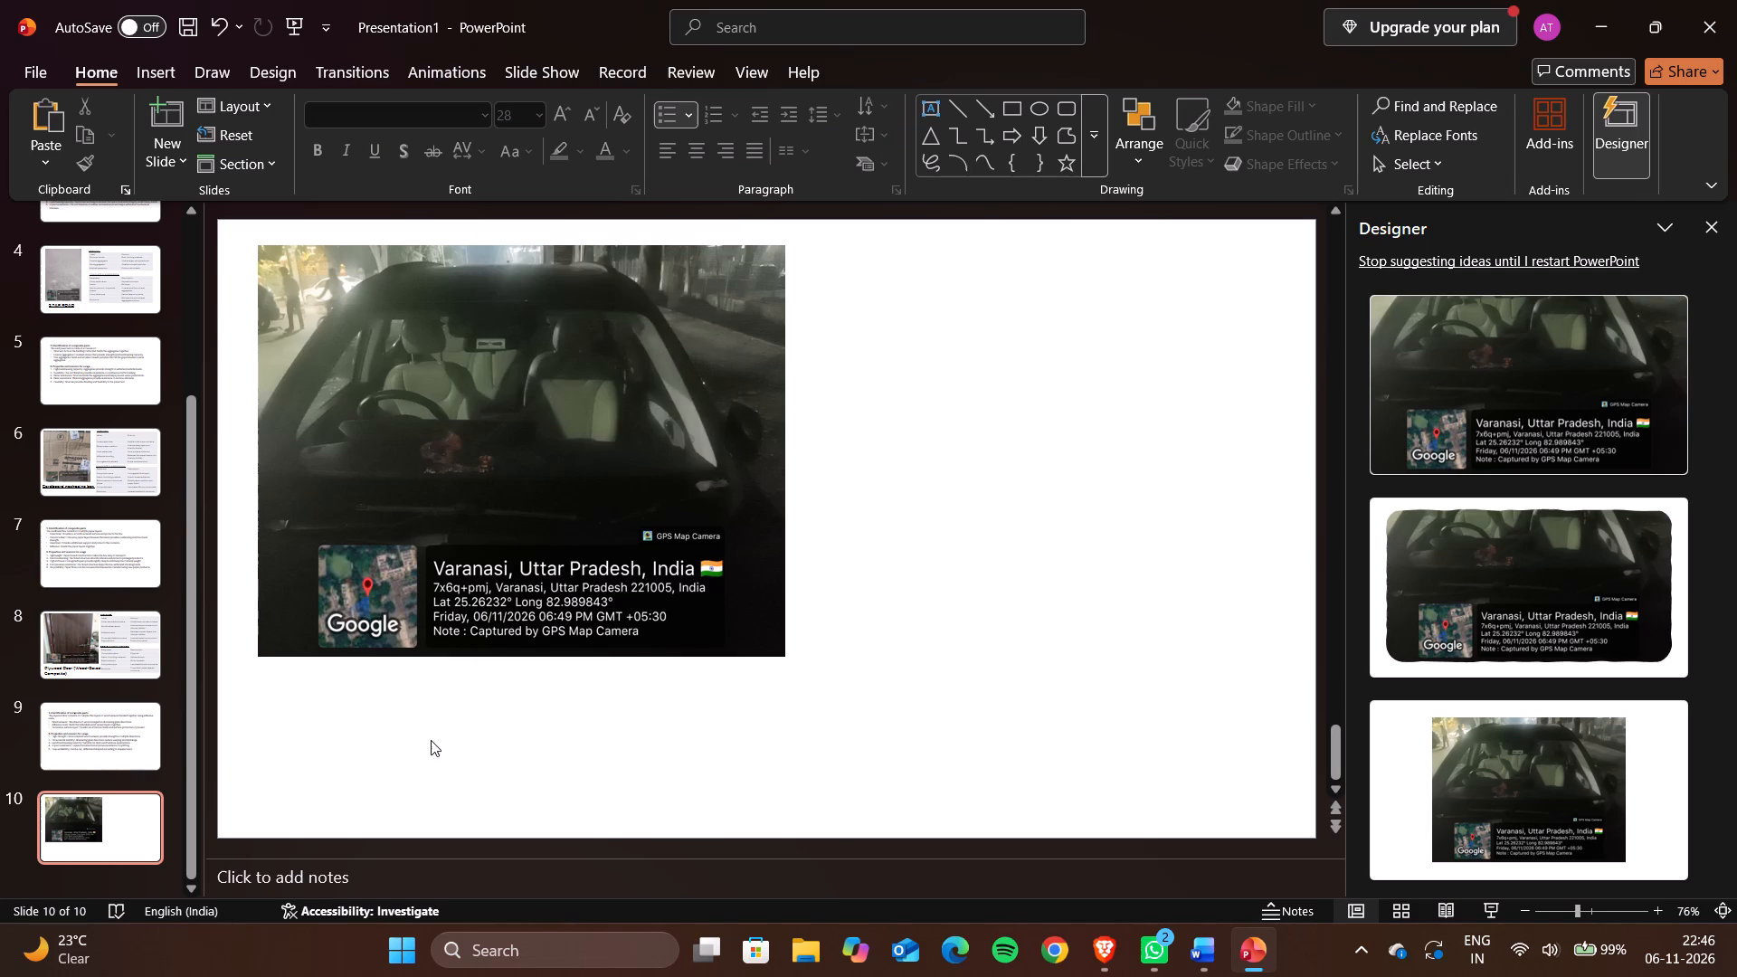
{"action": "key", "text": "ctrl+v"}
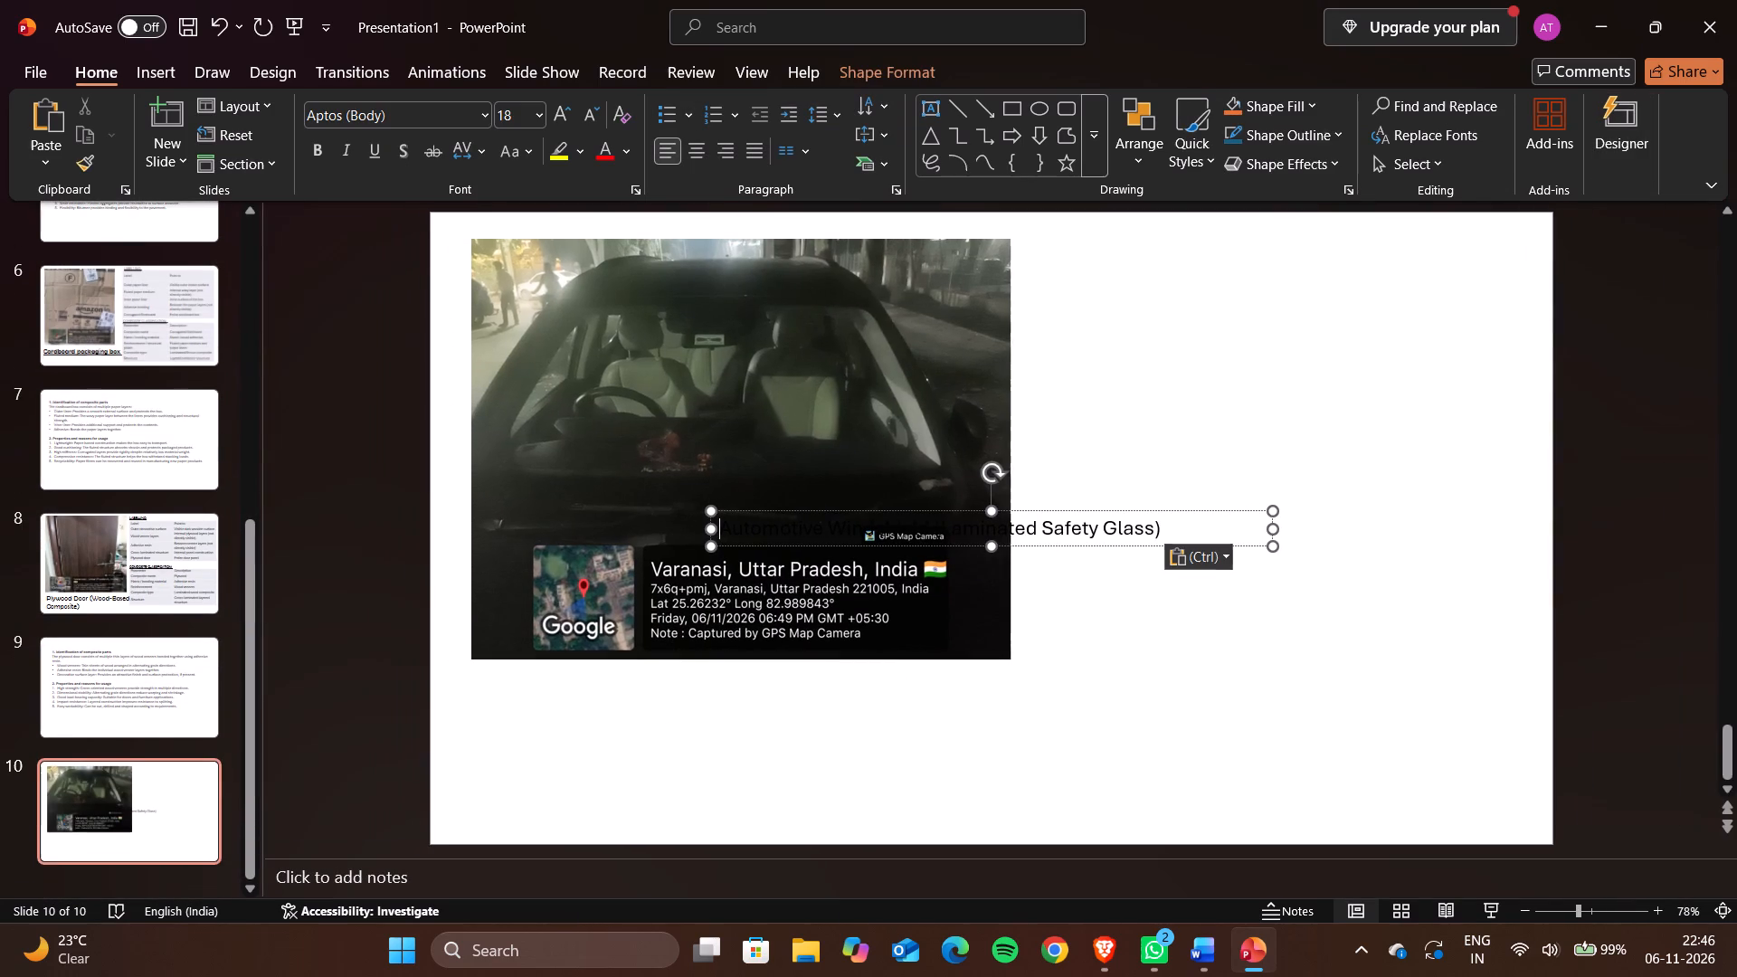
Set the windshield title text to size 38 in the Berlin Sans FB font.
{"action": "left_click", "coordinate": [1160, 527]}
{"action": "key", "text": "ctrl+a"}
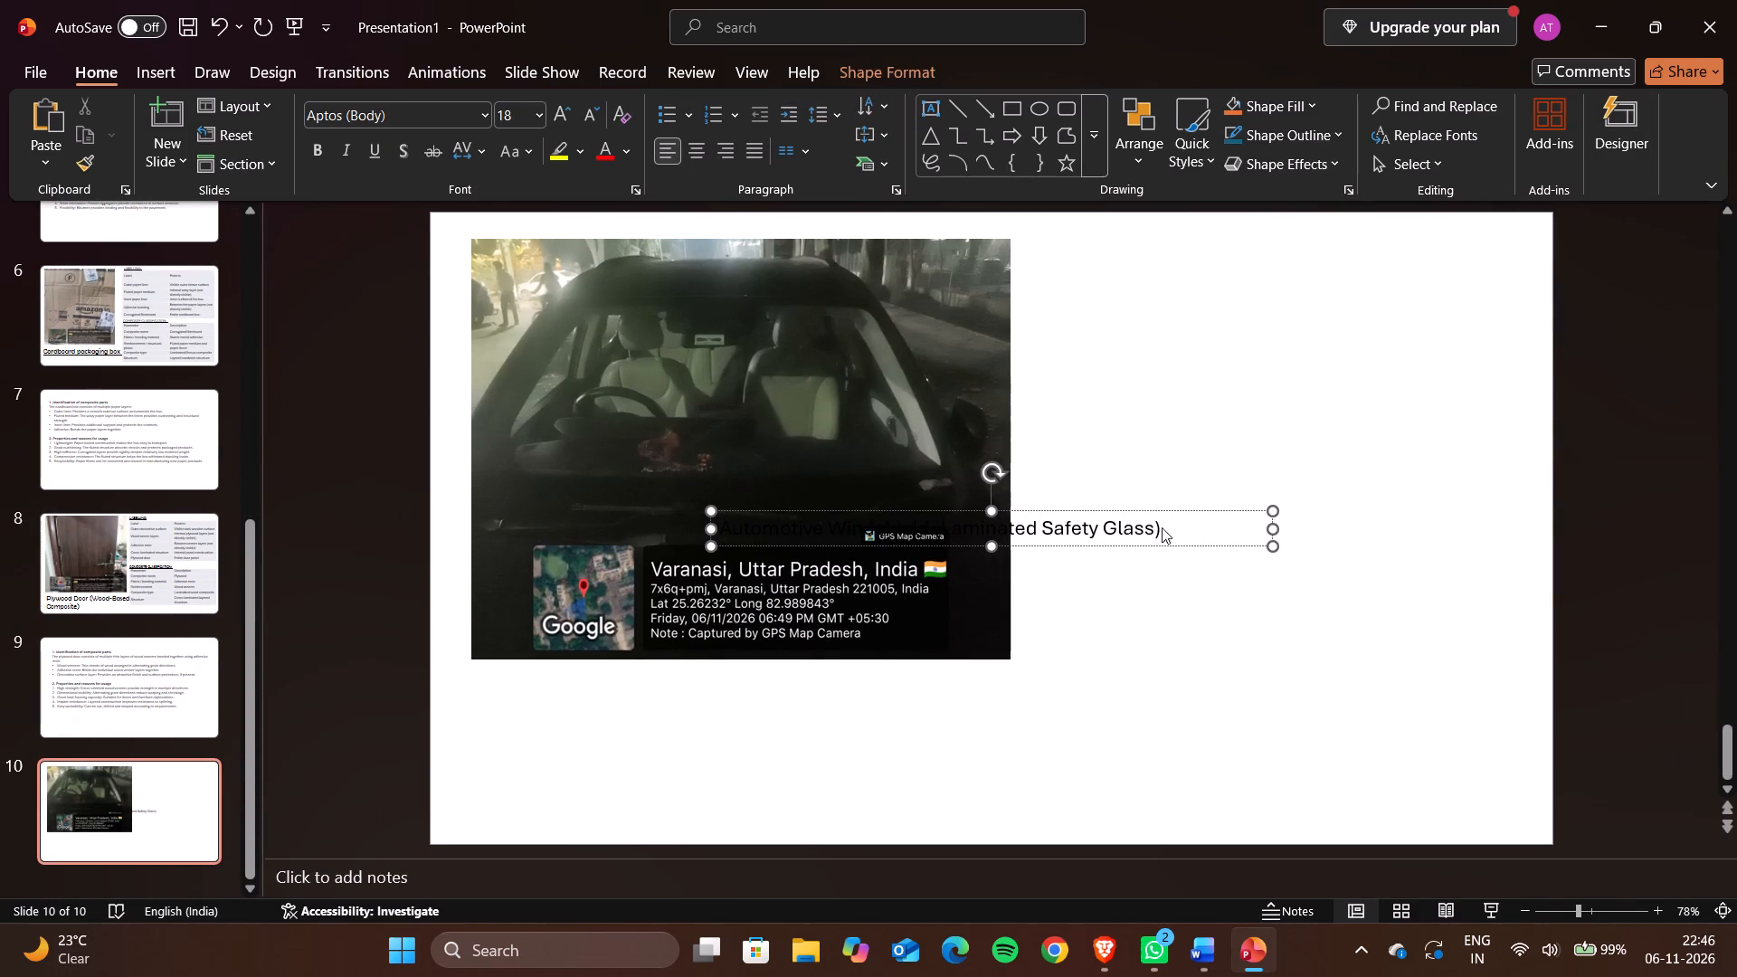
{"action": "left_click", "coordinate": [539, 111]}
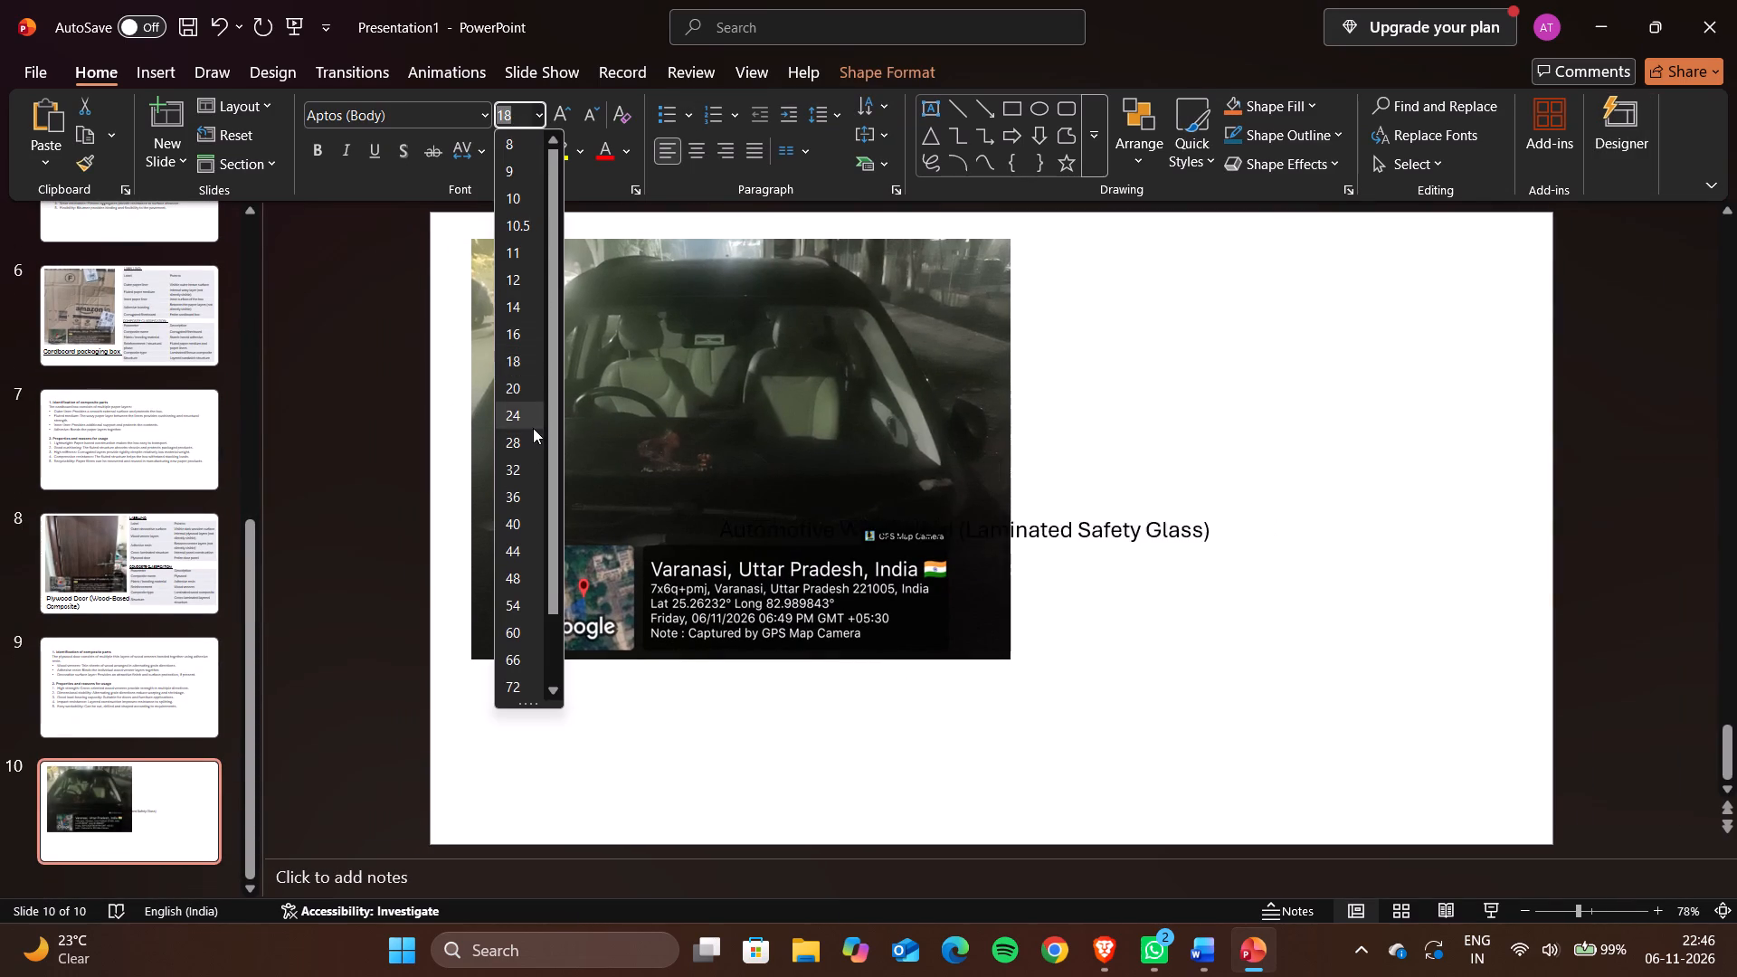
{"action": "key", "text": "BackSpace"}
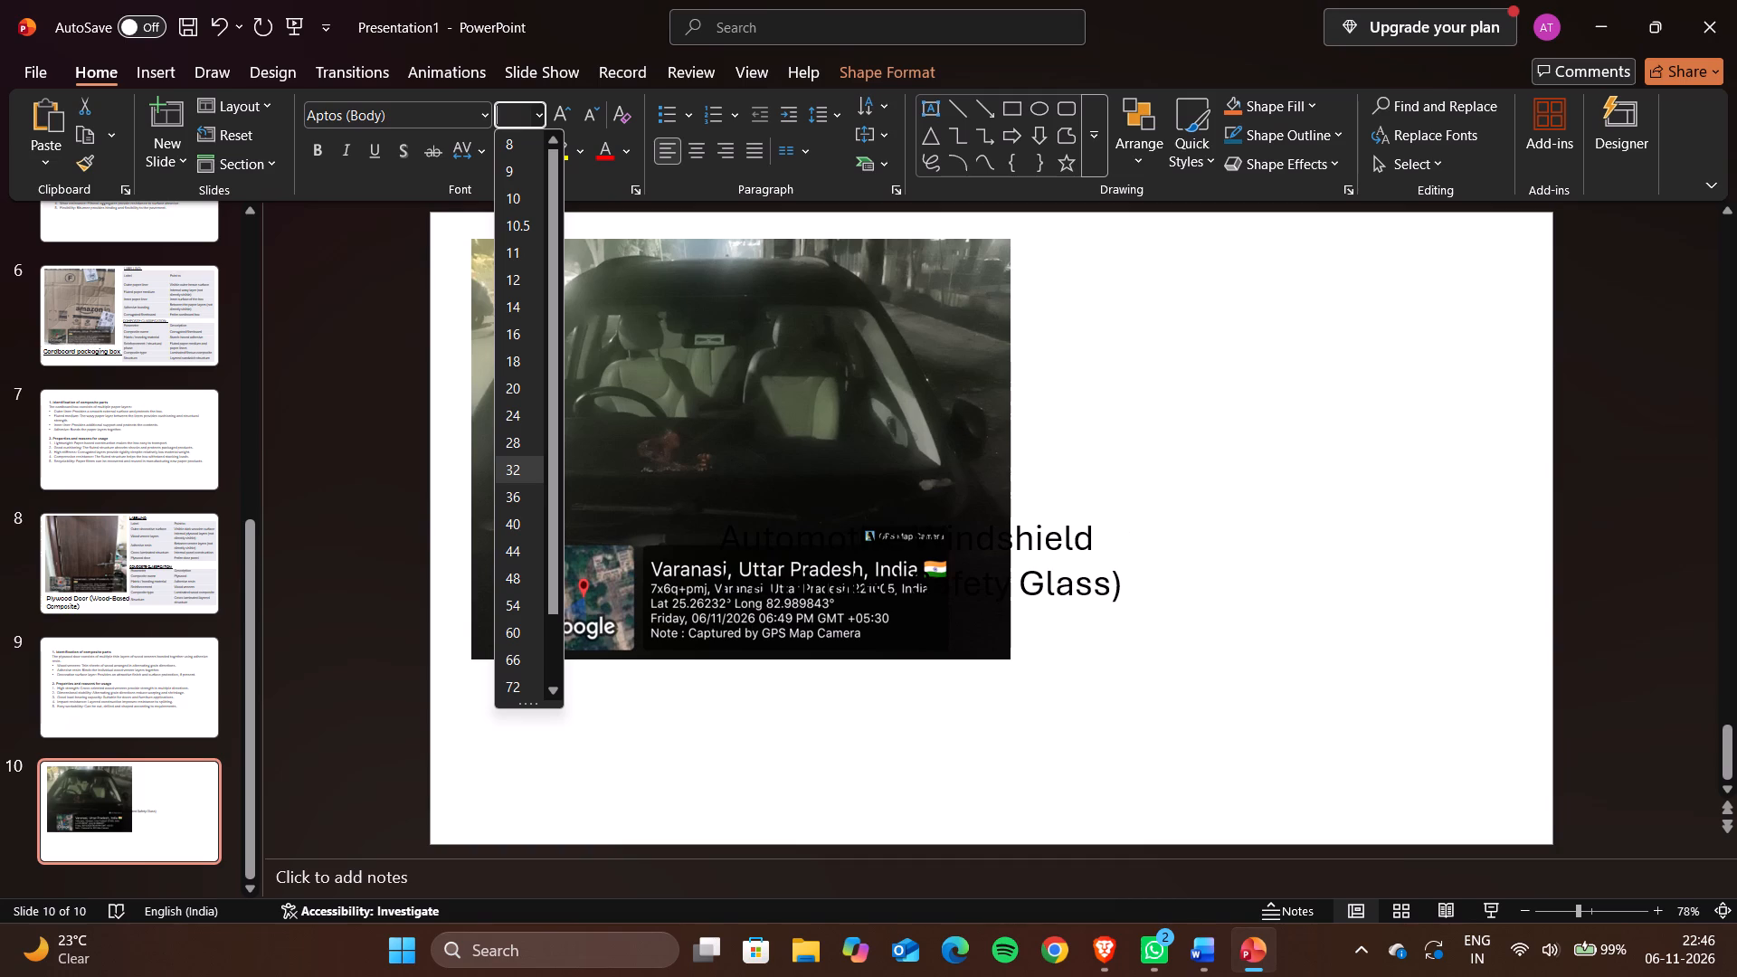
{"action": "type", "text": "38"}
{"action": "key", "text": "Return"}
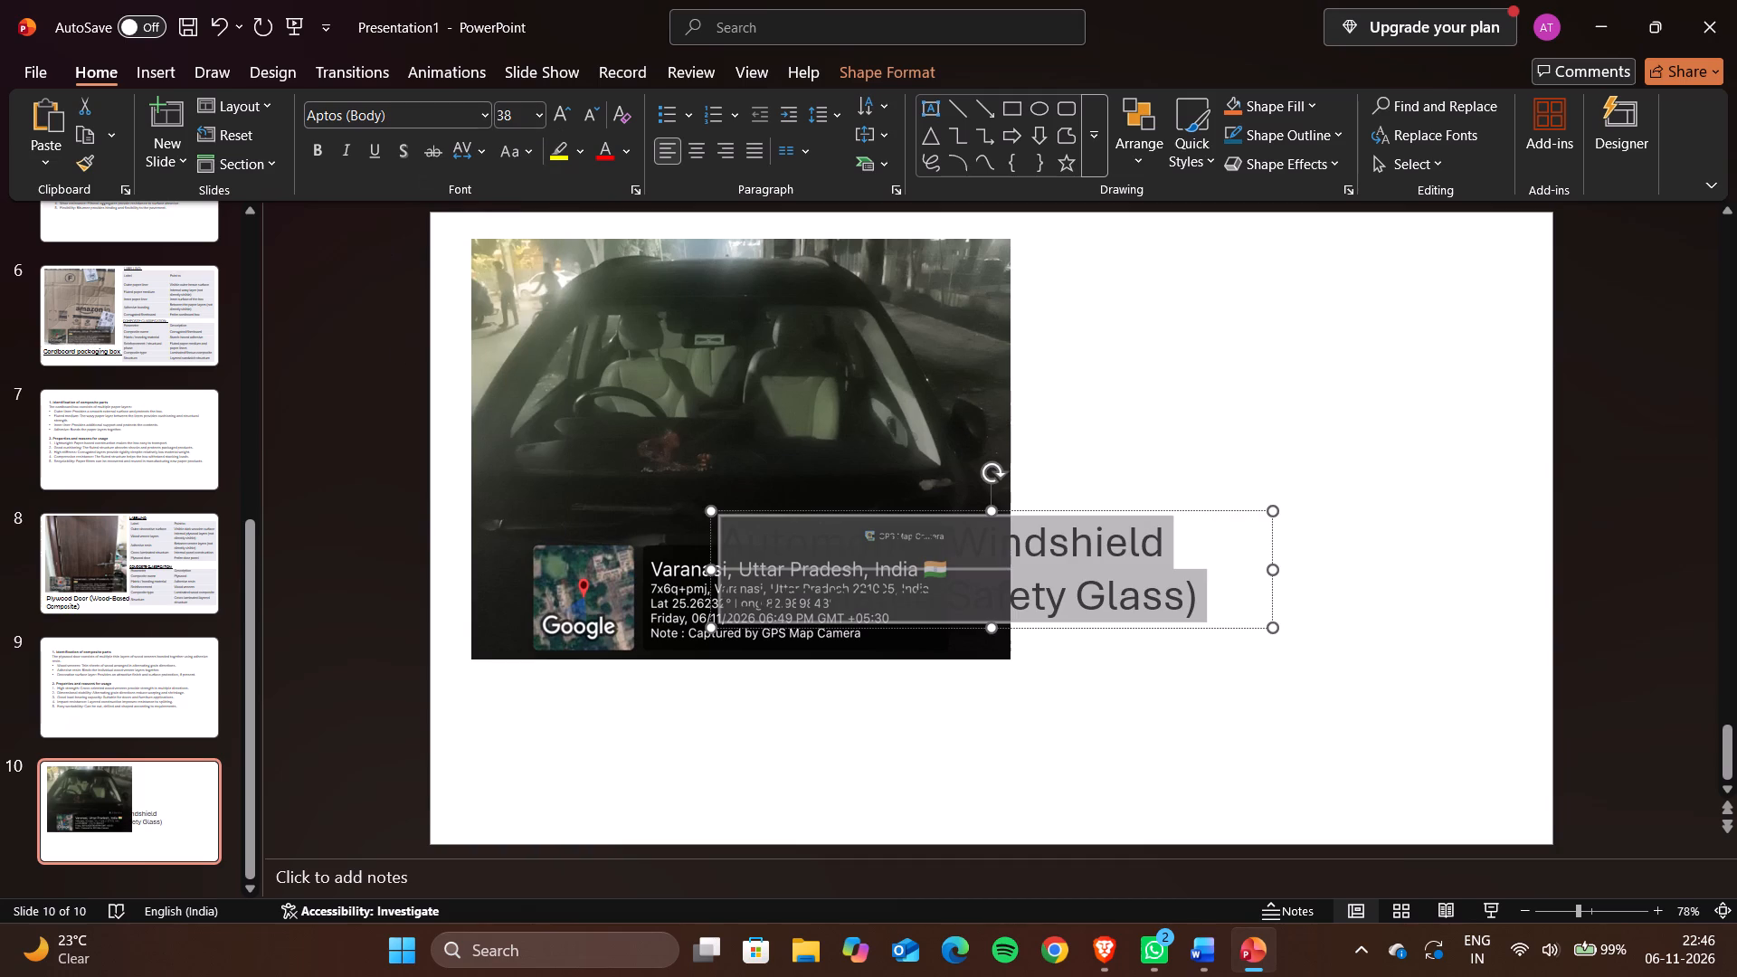
{"action": "left_click", "coordinate": [481, 118]}
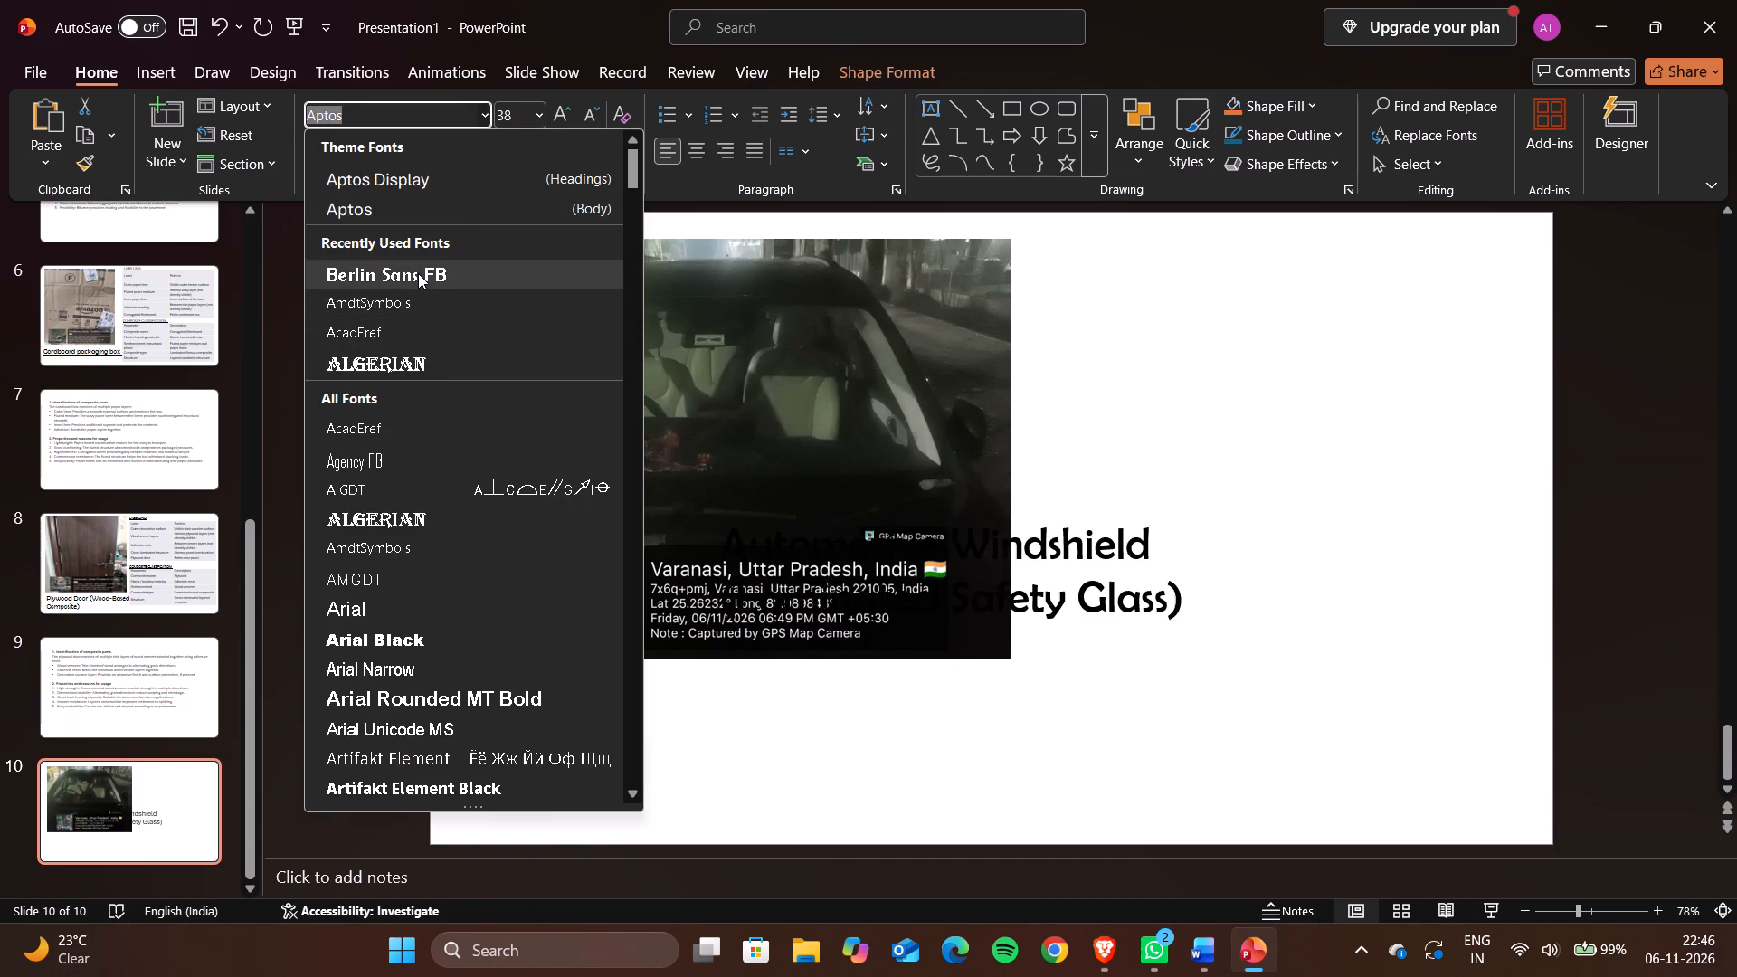
{"action": "left_click", "coordinate": [418, 273]}
Move the windshield title text box to just below the photo.
{"action": "left_click_drag", "start_coordinate": [1195, 509], "coordinate": [1116, 636]}
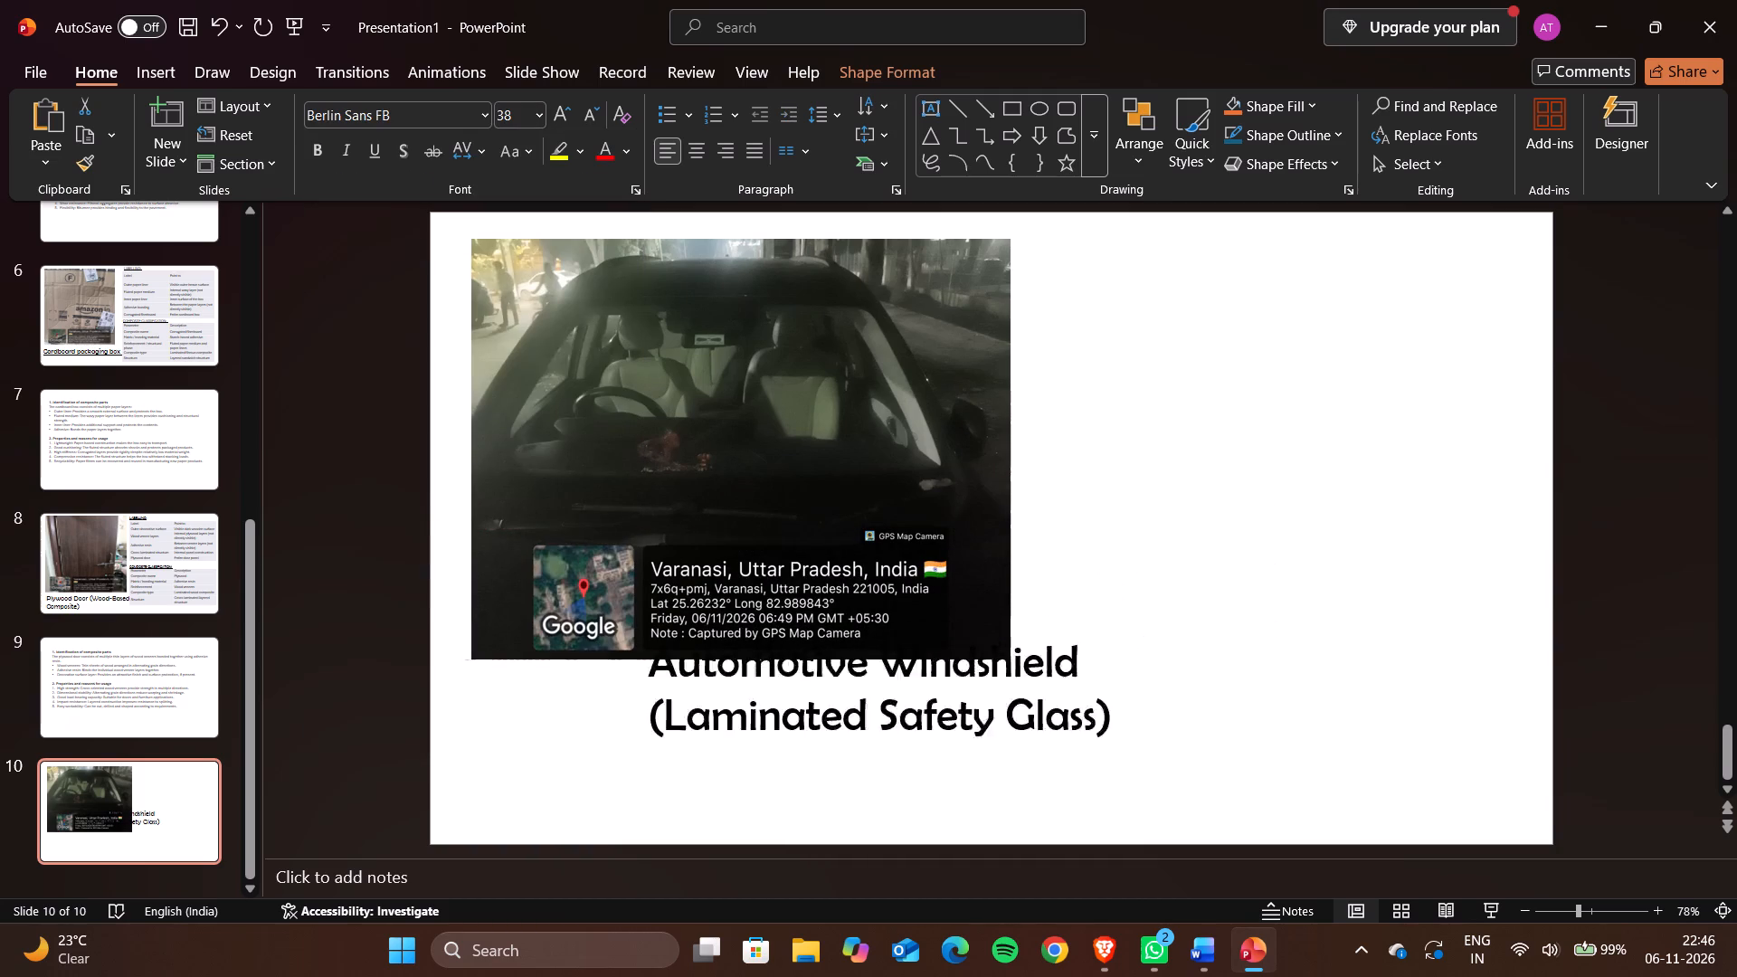
{"action": "left_click_drag", "start_coordinate": [1116, 636], "coordinate": [975, 679]}
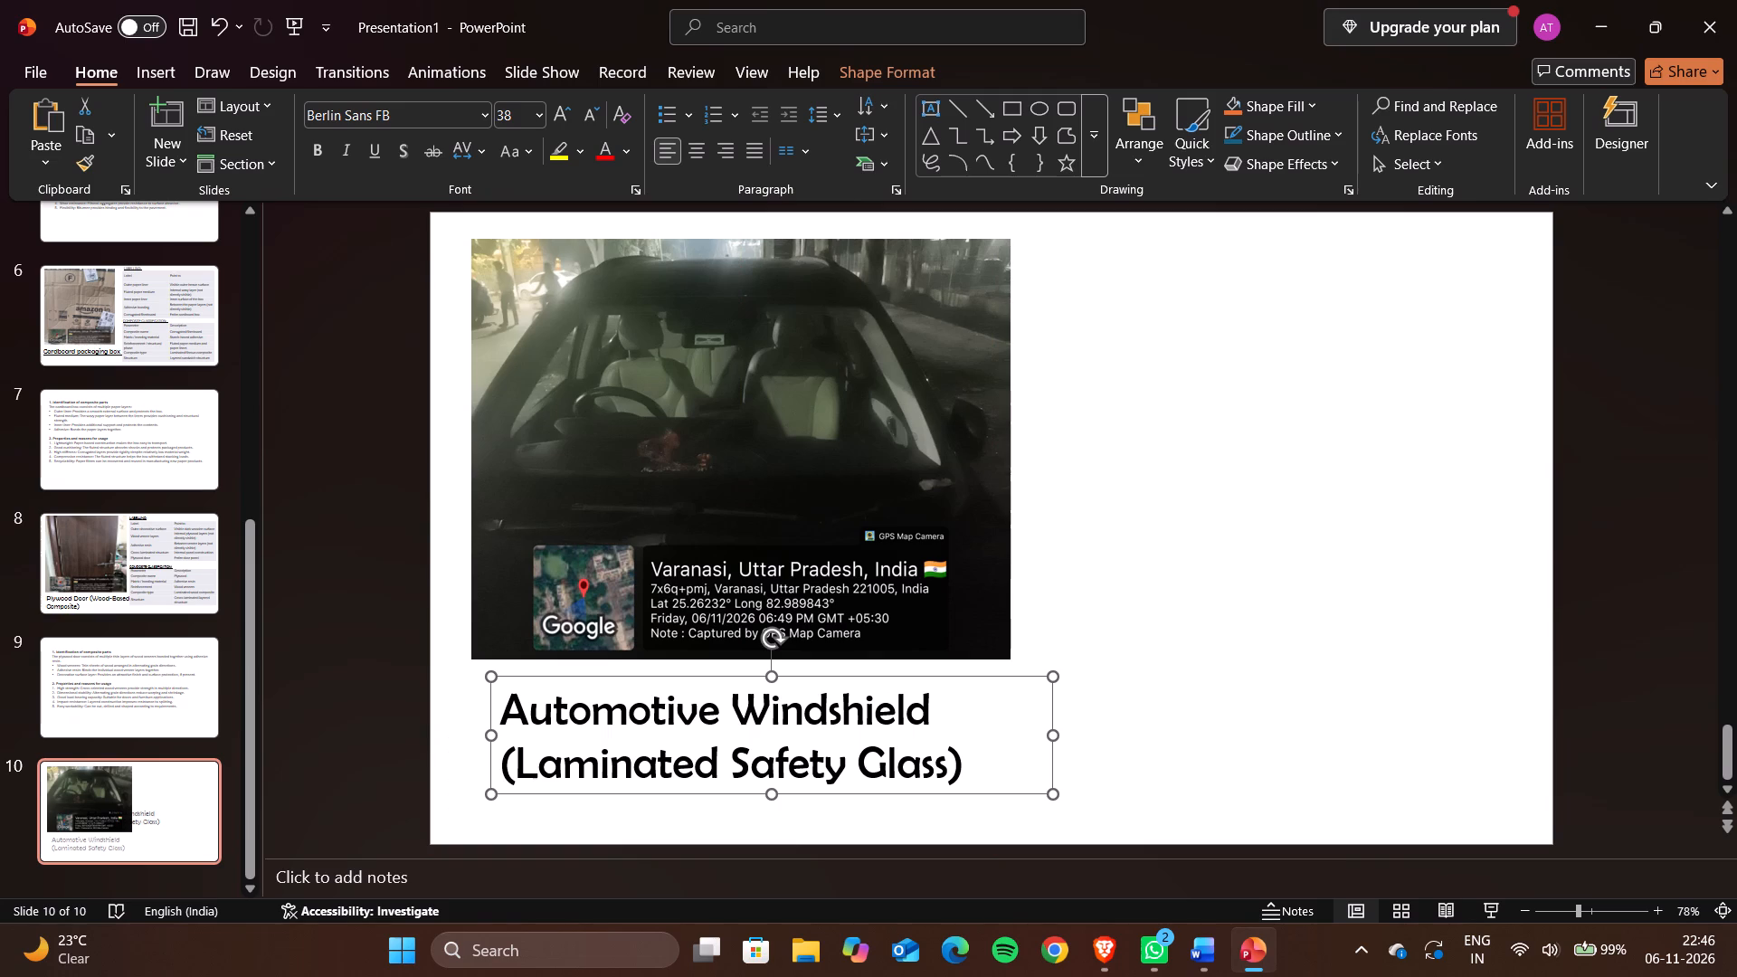
Apply underline and text shadow to the windshield title.
{"action": "left_click", "coordinate": [376, 143]}
{"action": "left_click", "coordinate": [394, 148]}
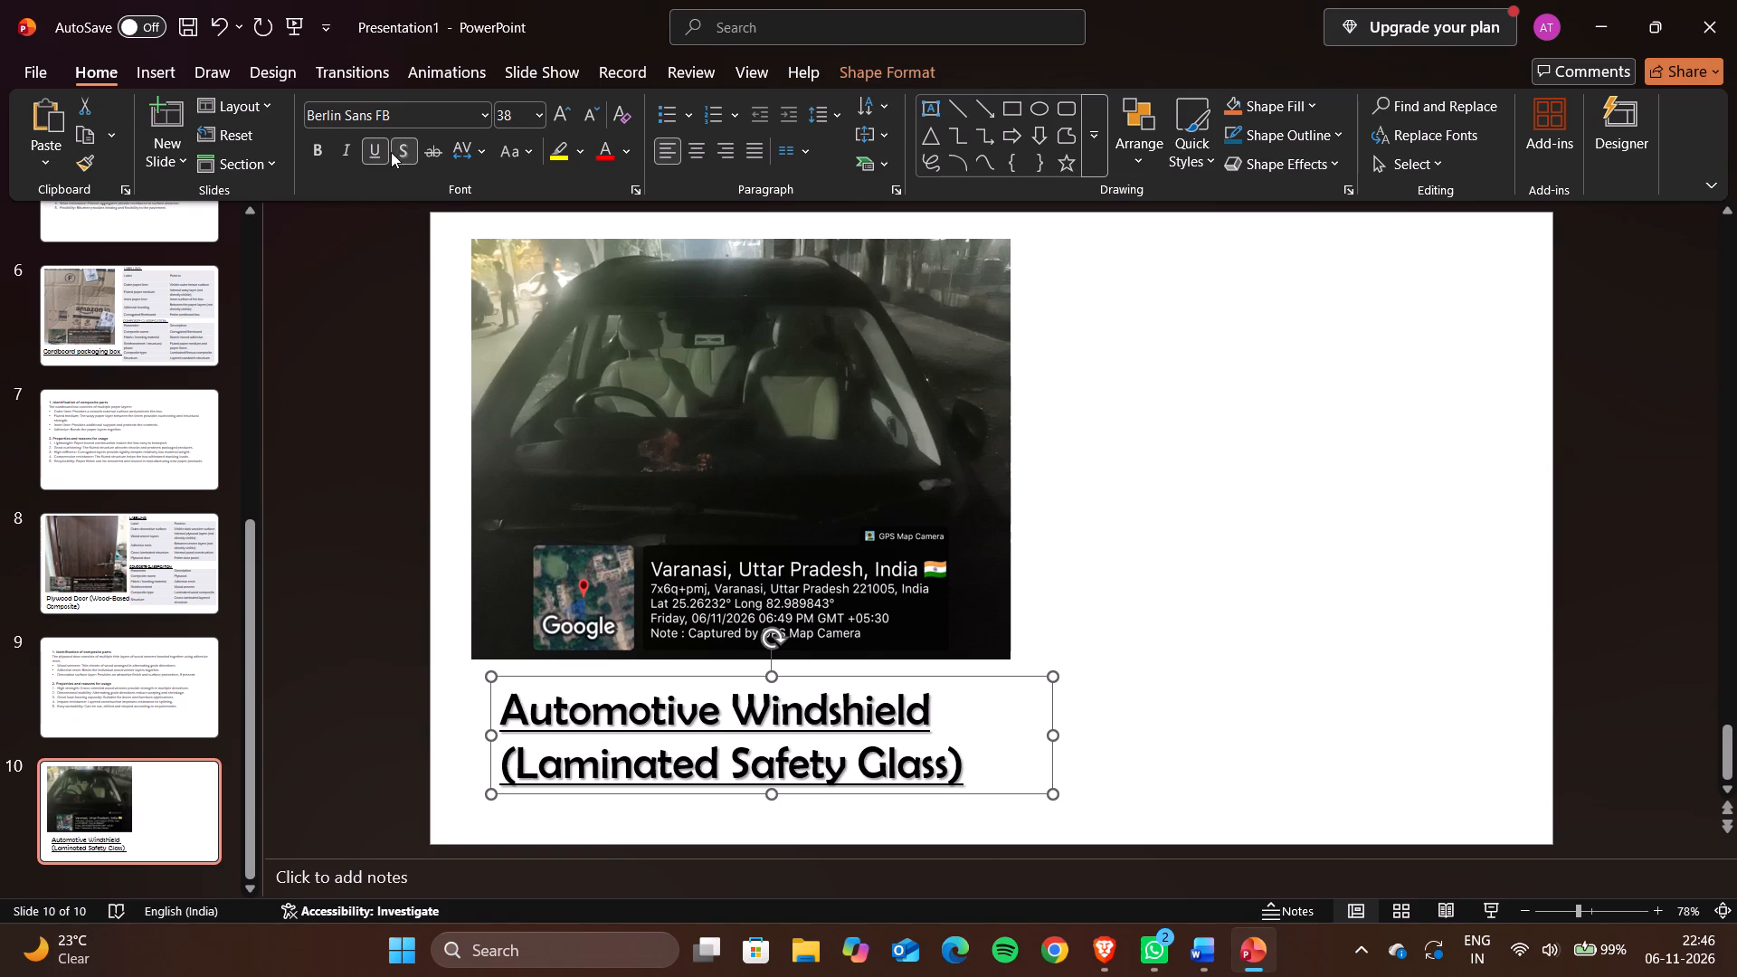
{"action": "left_click", "coordinate": [392, 686]}
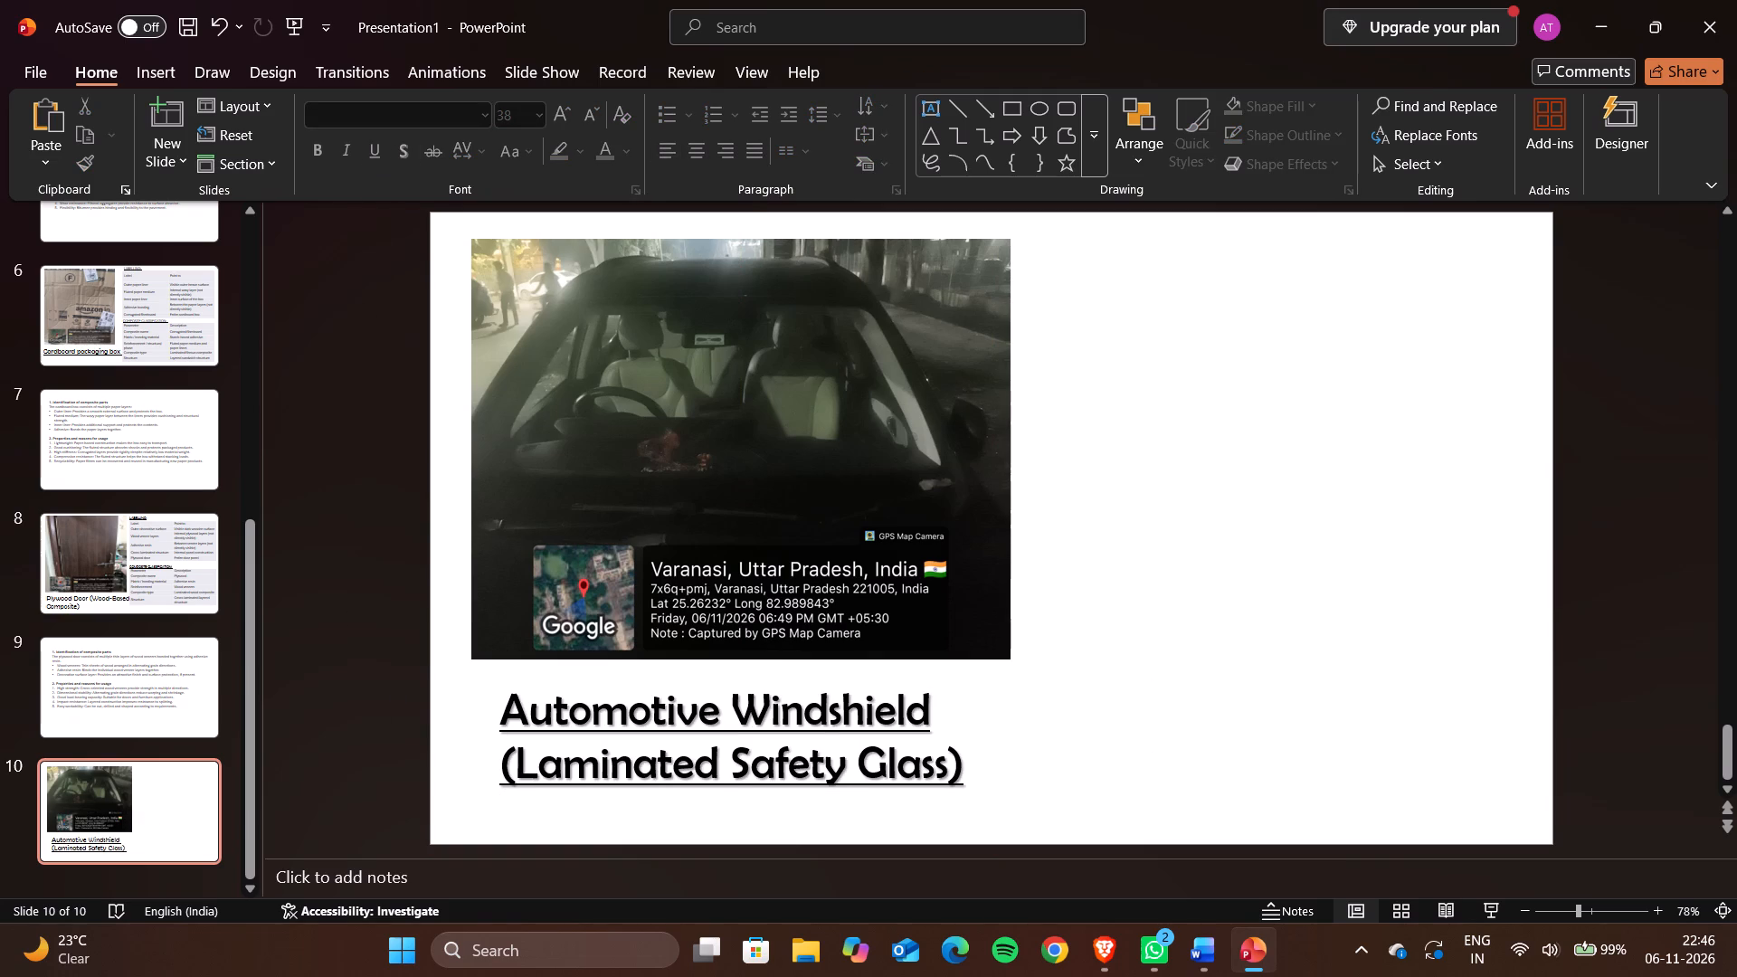
{"action": "left_click", "coordinate": [954, 613]}
{"action": "left_click", "coordinate": [1633, 414]}
Nudge the windshield title text box slightly up and to the right beneath the photo.
{"action": "left_click", "coordinate": [808, 712]}
{"action": "left_click_drag", "start_coordinate": [856, 677], "coordinate": [870, 672]}
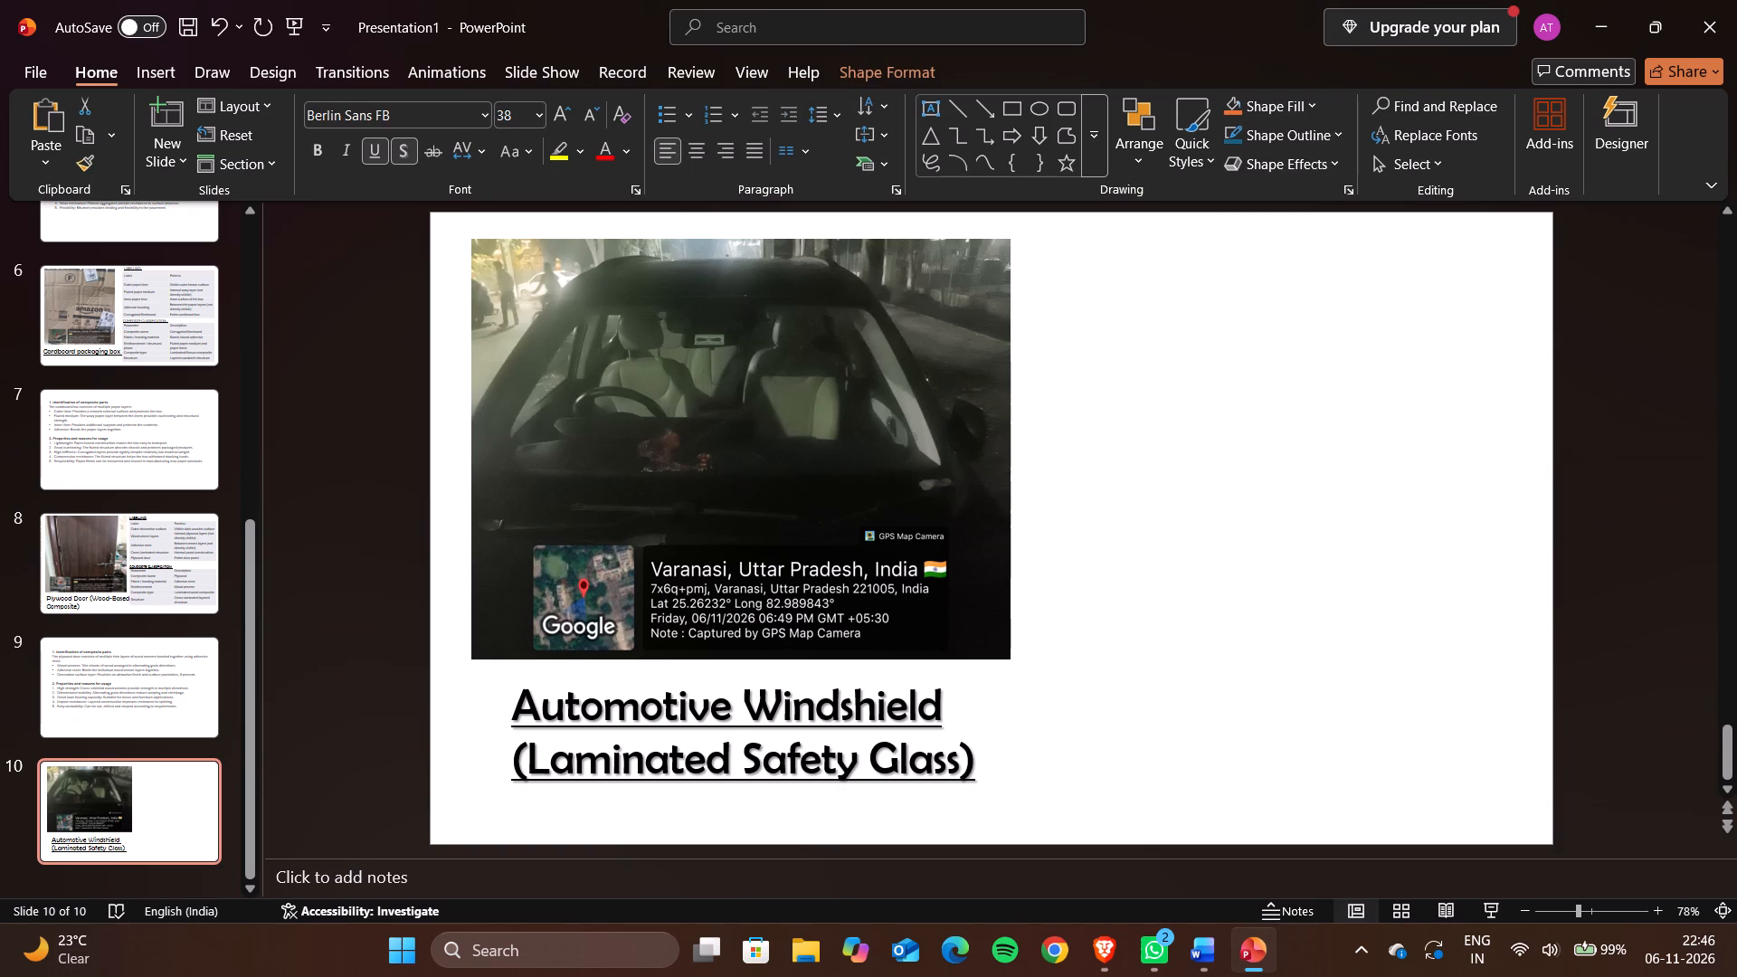
{"action": "left_click_drag", "start_coordinate": [870, 672], "coordinate": [867, 672]}
{"action": "left_click", "coordinate": [391, 601]}
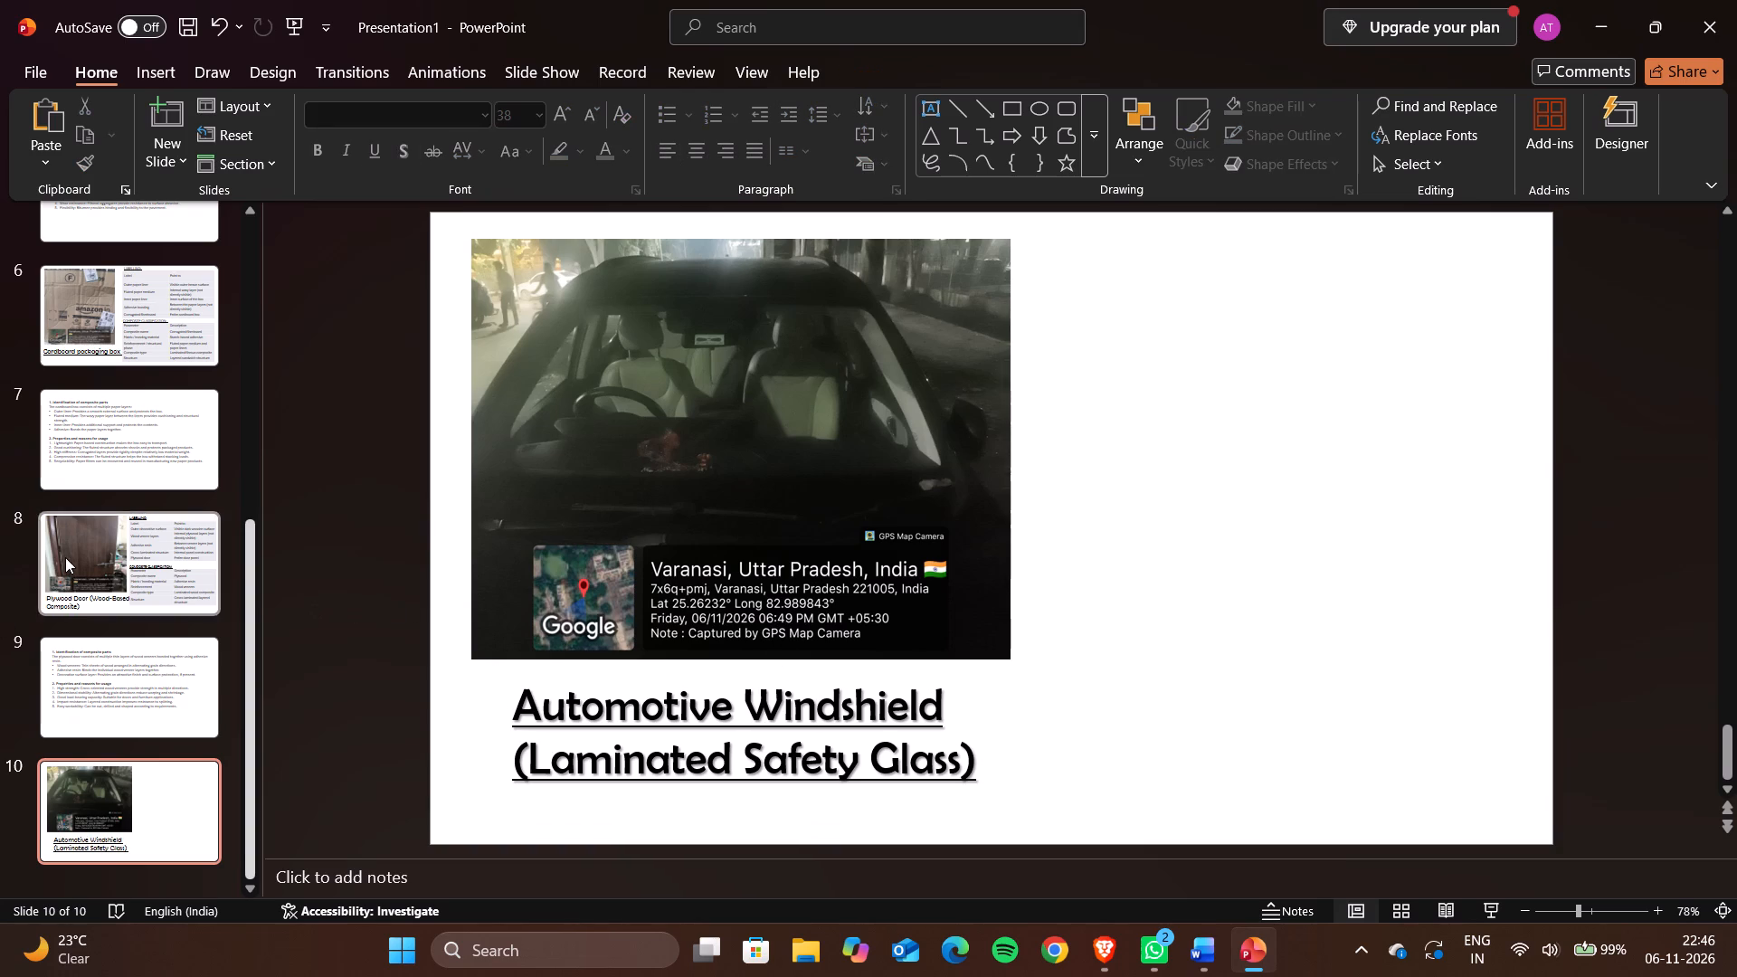
Apply underline and text shadow to the Plywood Door (Wood-Based Composite) title on slide 8.
{"action": "left_click", "coordinate": [65, 557]}
{"action": "left_click", "coordinate": [725, 795]}
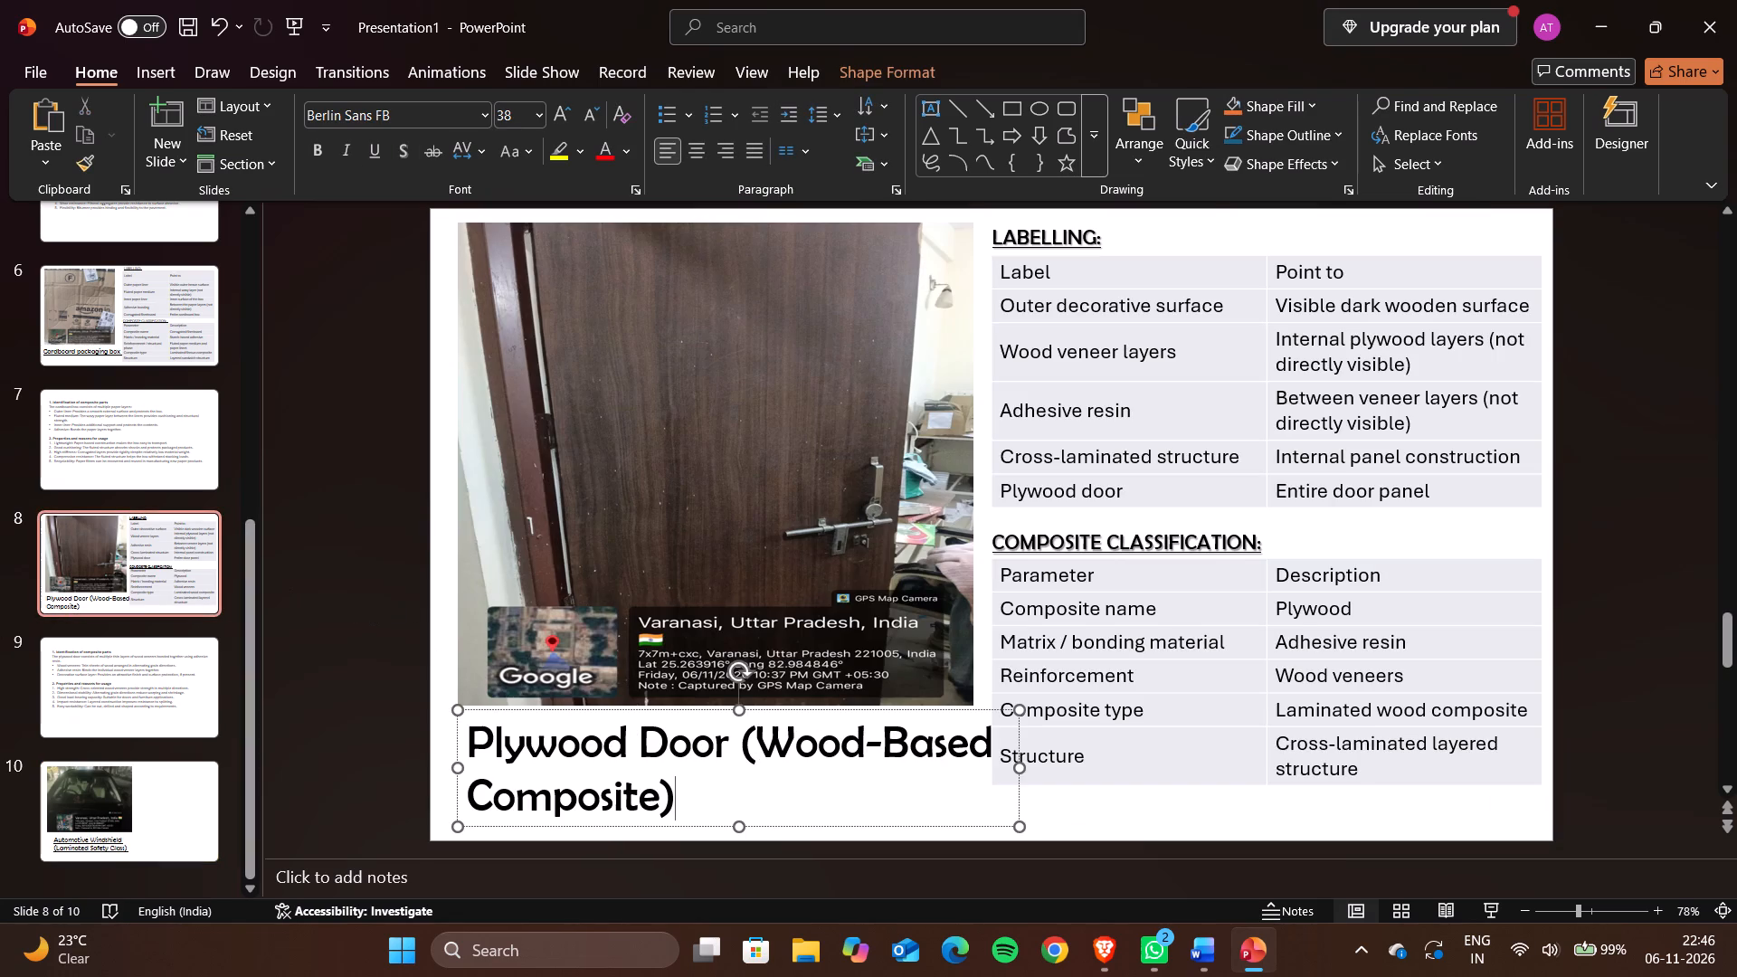
{"action": "key", "text": "ctrl+a"}
{"action": "left_click", "coordinate": [371, 157]}
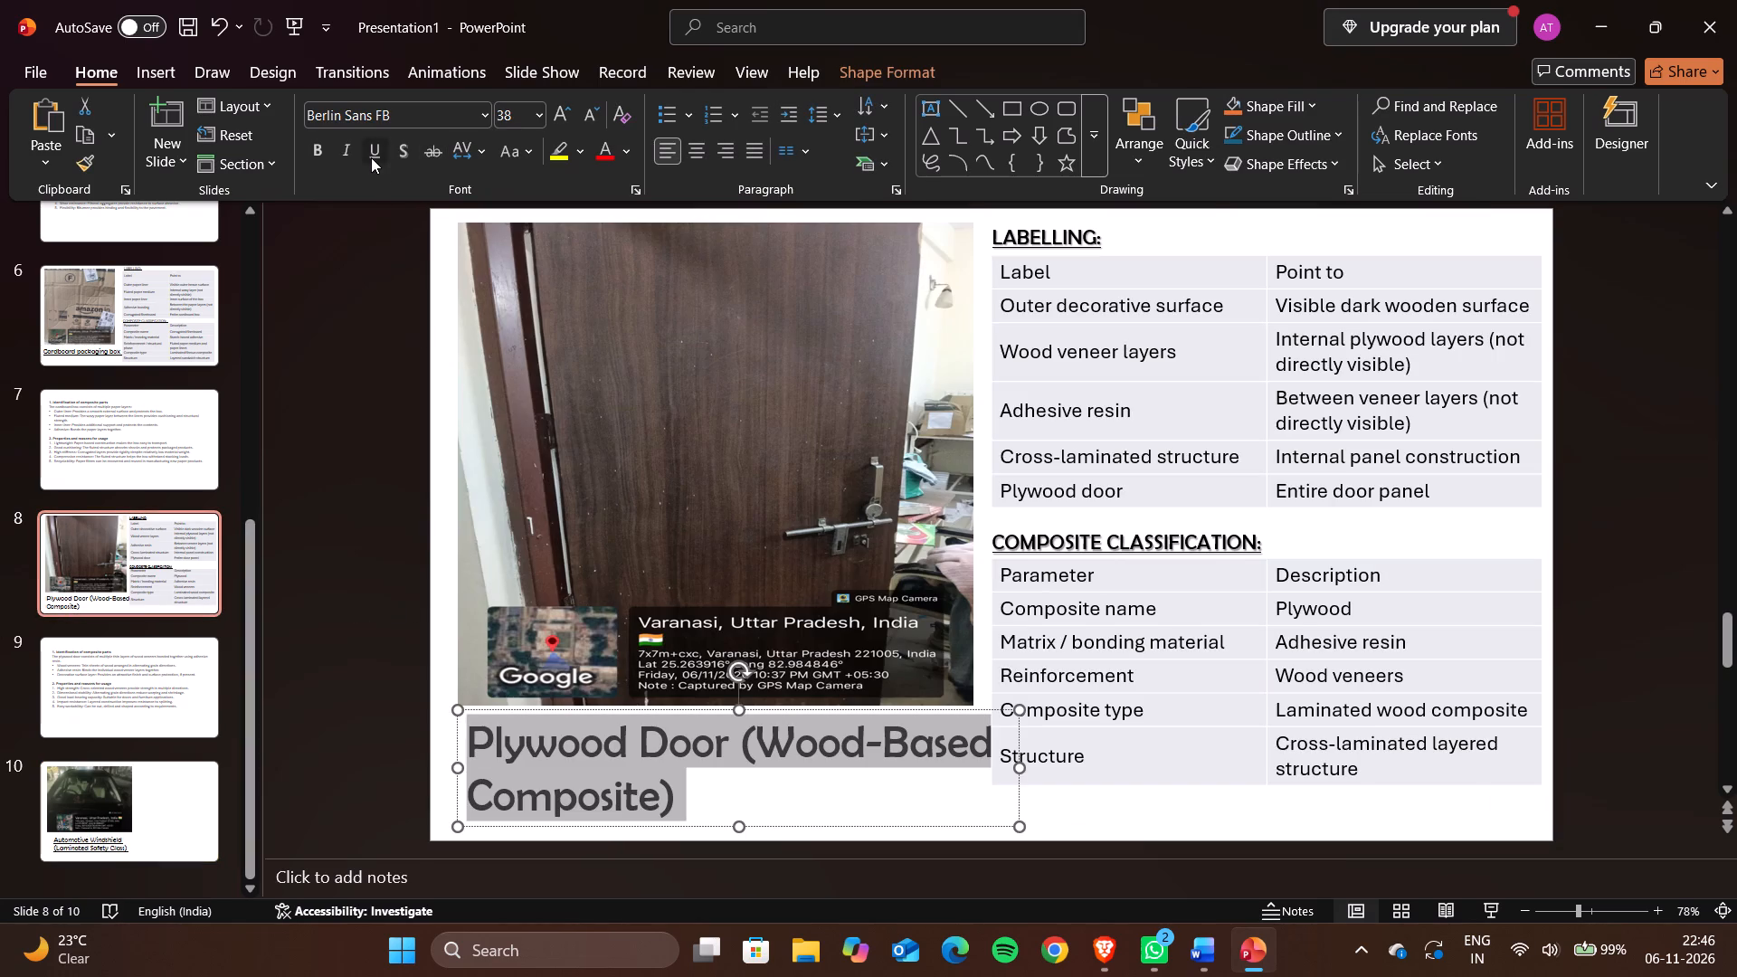
{"action": "left_click", "coordinate": [401, 151]}
Compare the title styling on the cardboard box, tar road and heavy duty tyre slides.
{"action": "left_click", "coordinate": [138, 285]}
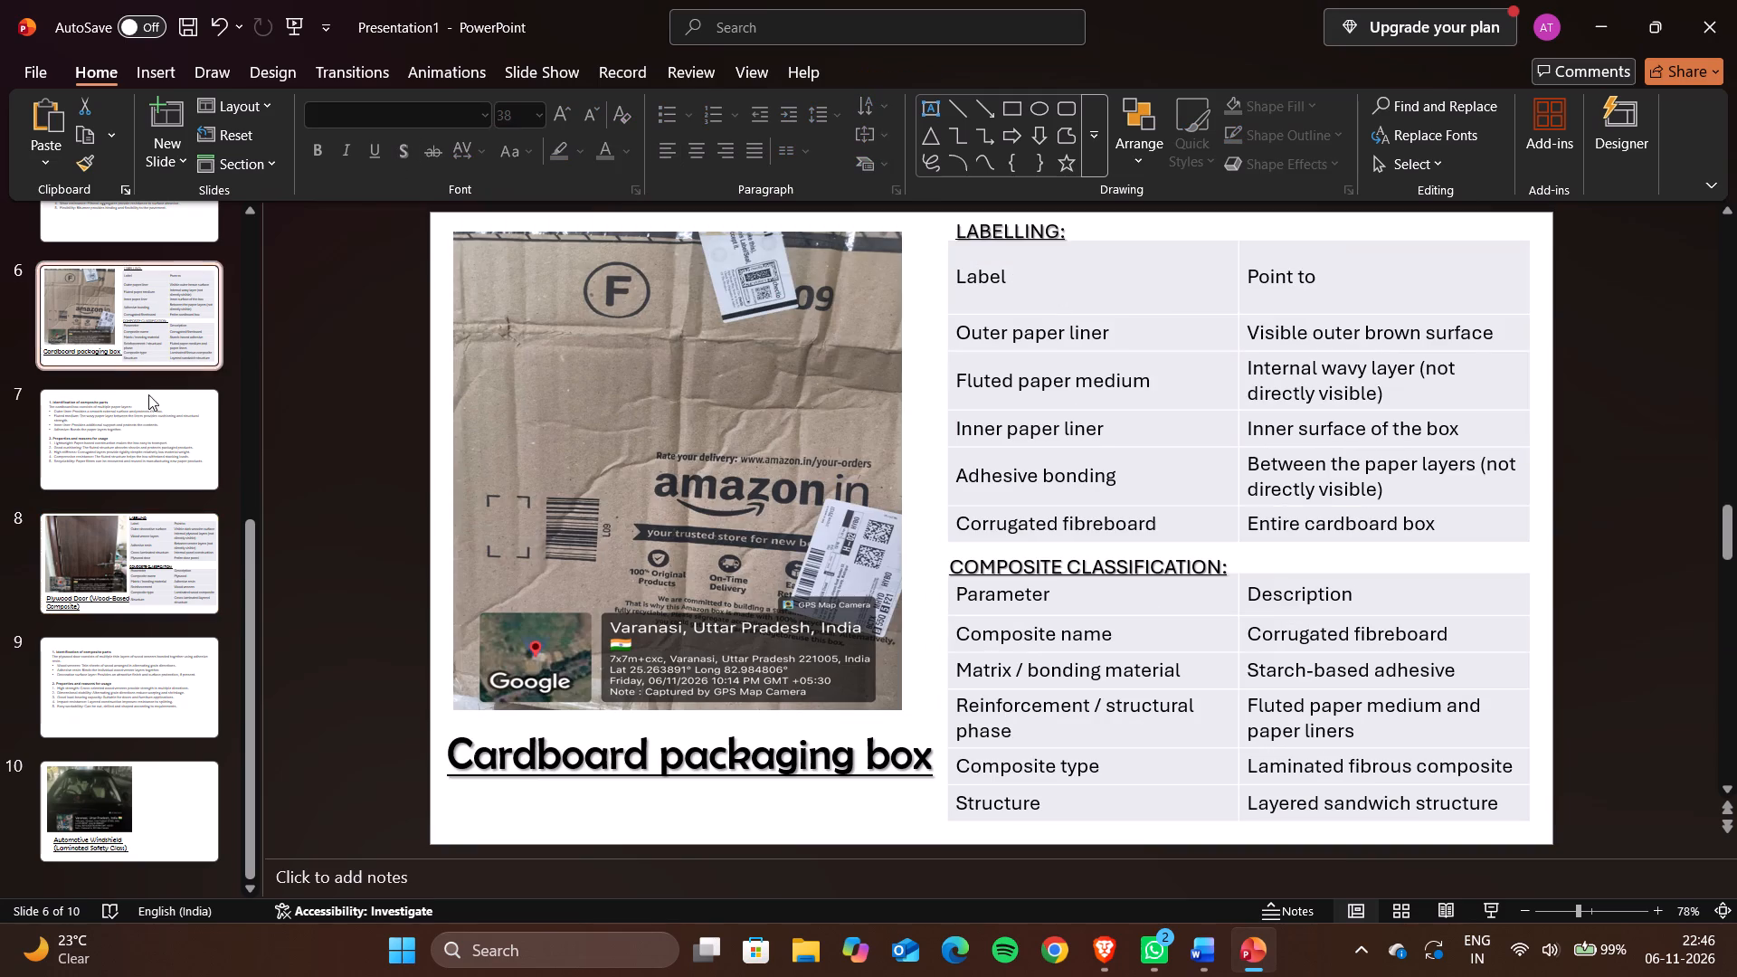
{"action": "scroll", "coordinate": [135, 460], "scroll_direction": "up", "scroll_amount": 3}
{"action": "left_click", "coordinate": [109, 244]}
{"action": "scroll", "coordinate": [117, 422], "scroll_direction": "up", "scroll_amount": 3}
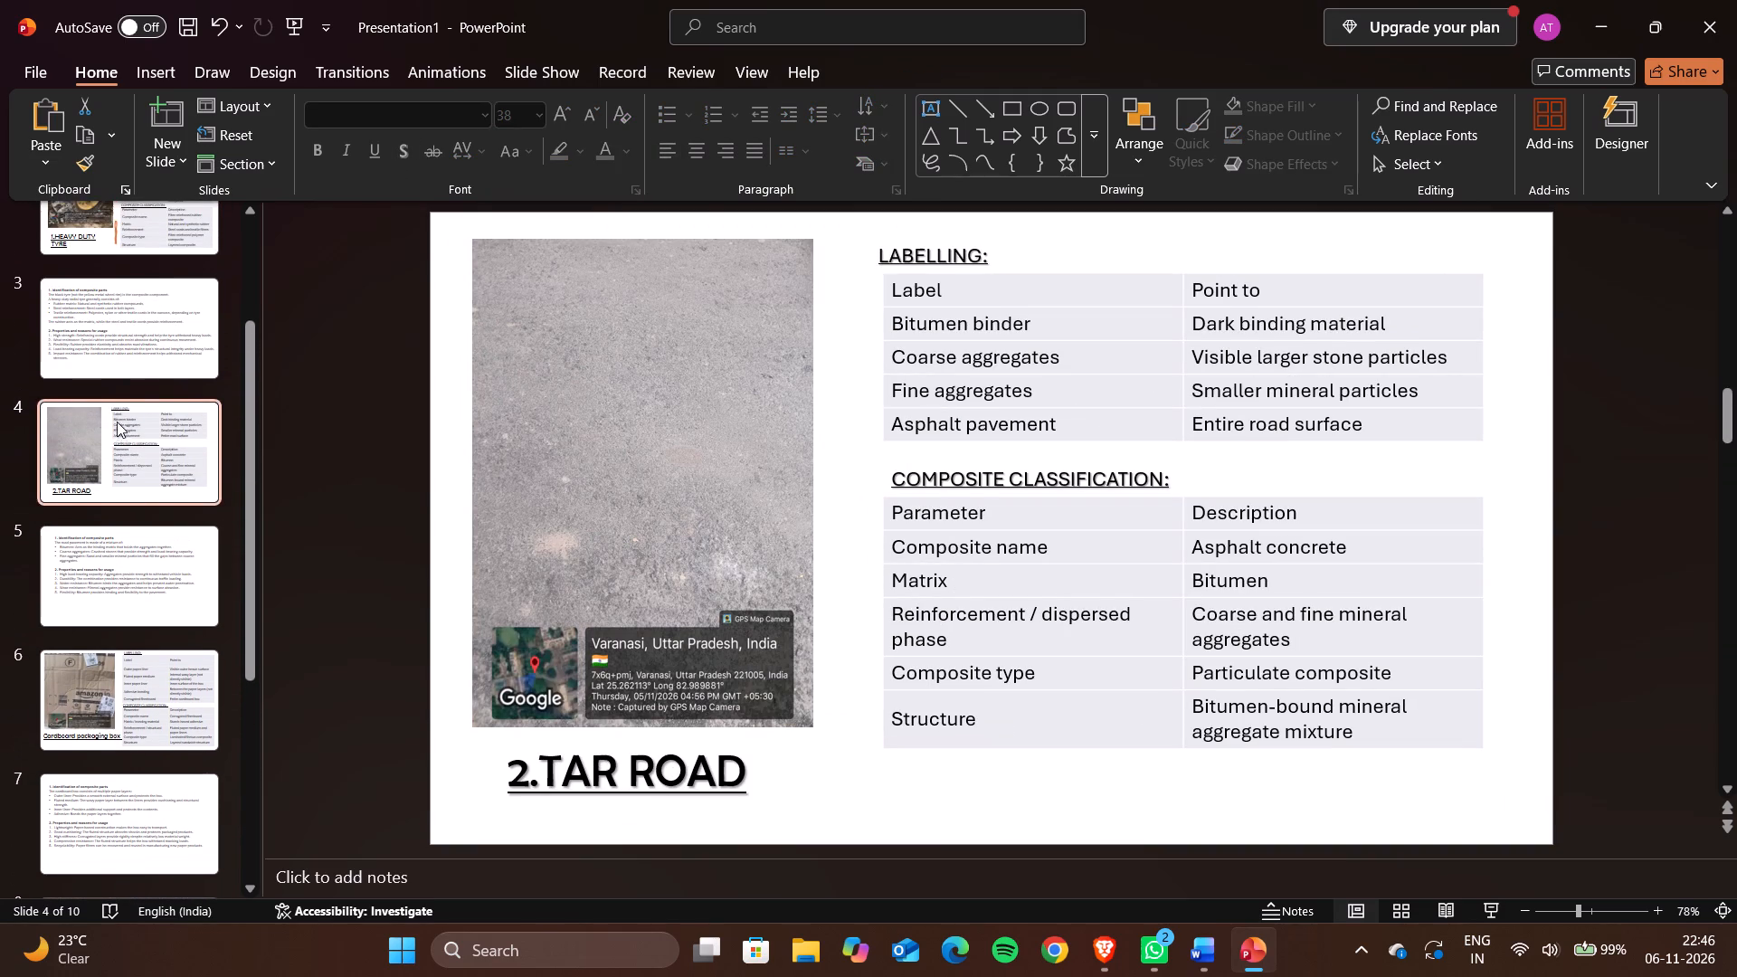
{"action": "left_click", "coordinate": [120, 231]}
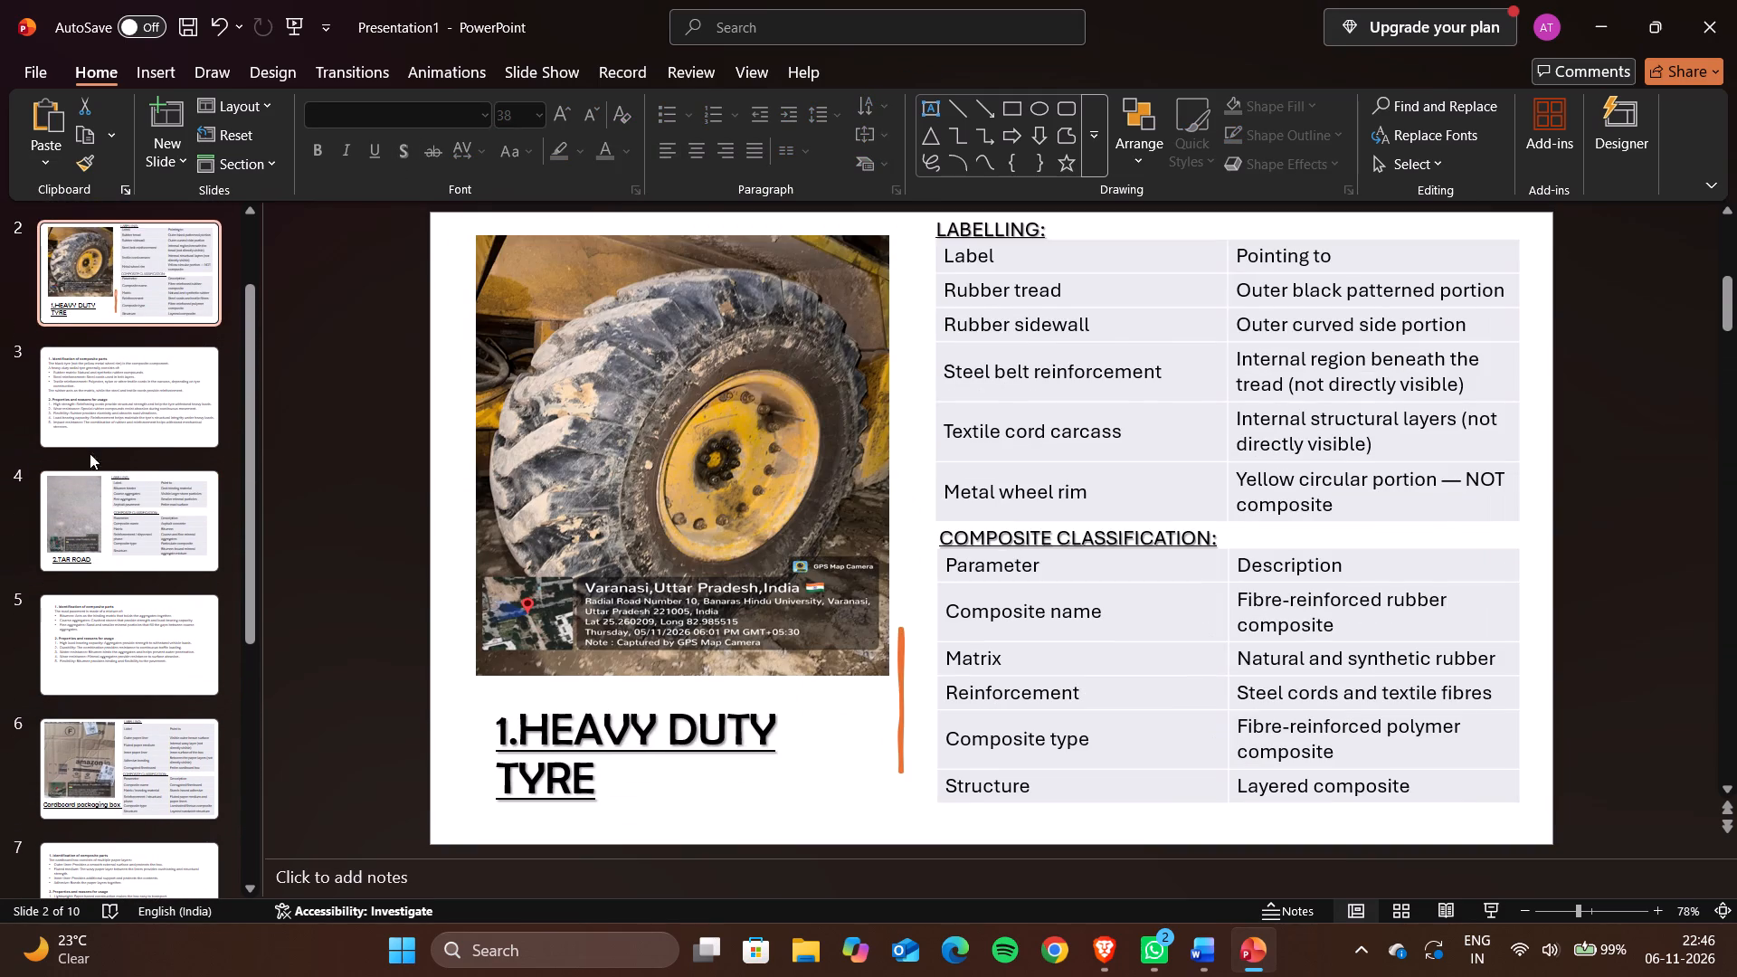
{"action": "left_click", "coordinate": [130, 606]}
{"action": "left_click", "coordinate": [105, 282]}
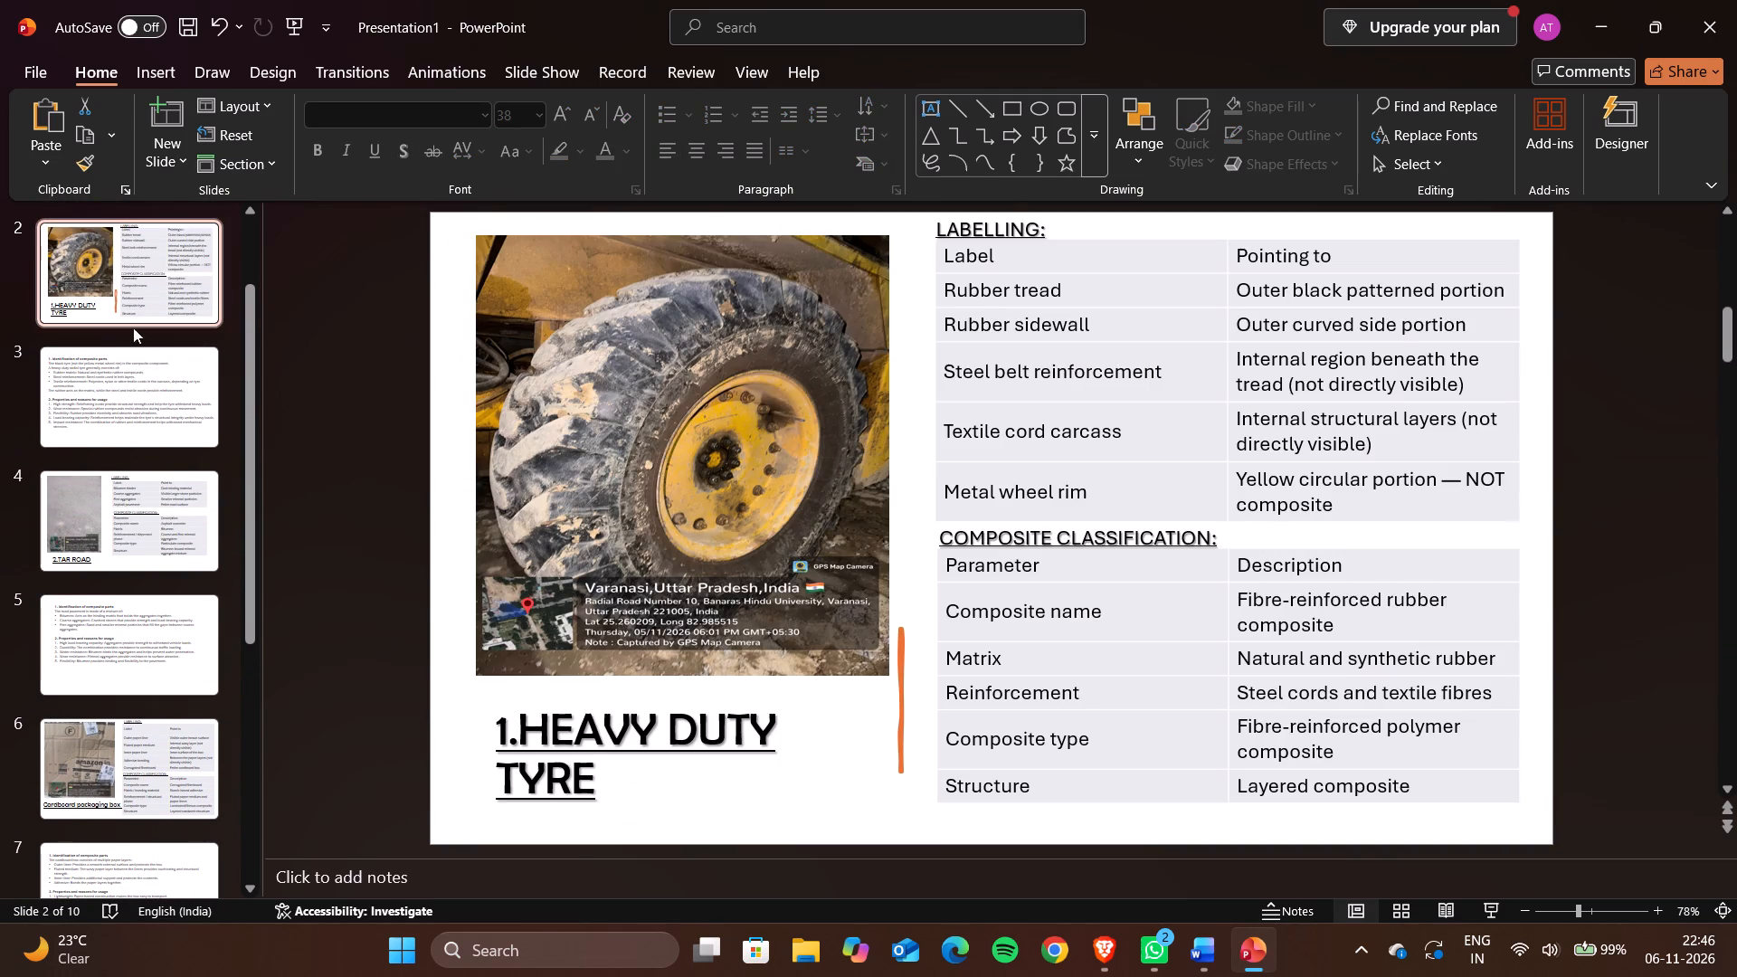
{"action": "left_click", "coordinate": [114, 501]}
{"action": "scroll", "coordinate": [152, 735], "scroll_direction": "down", "scroll_amount": 1}
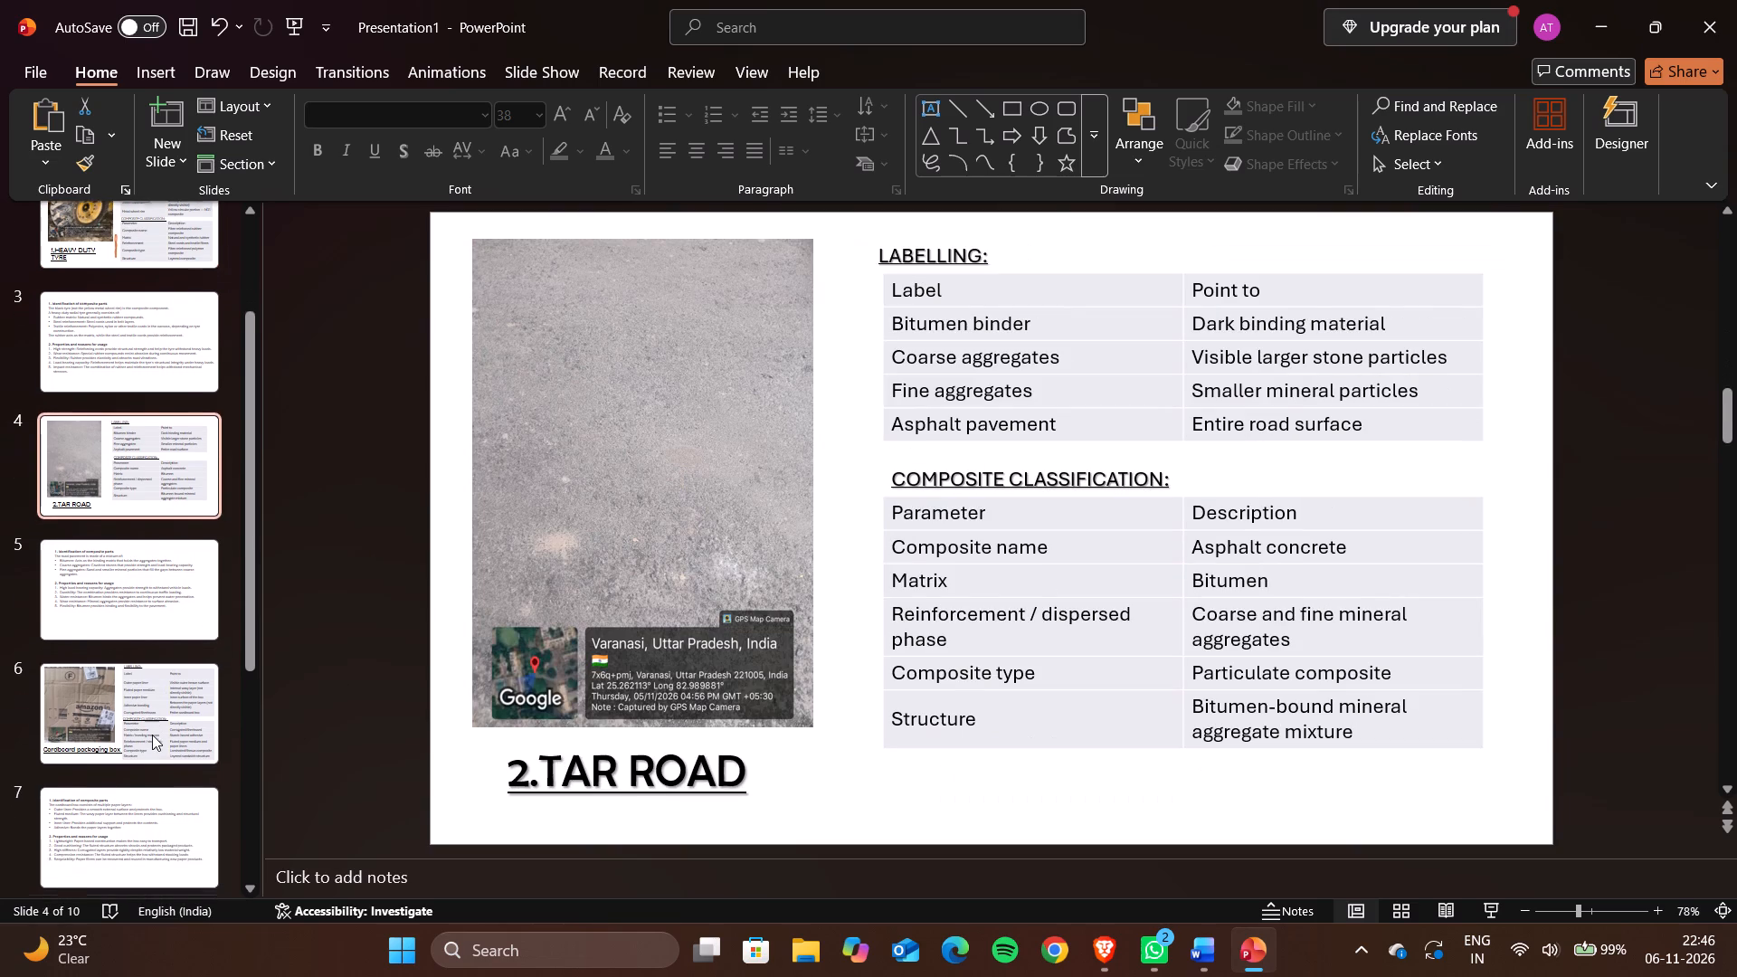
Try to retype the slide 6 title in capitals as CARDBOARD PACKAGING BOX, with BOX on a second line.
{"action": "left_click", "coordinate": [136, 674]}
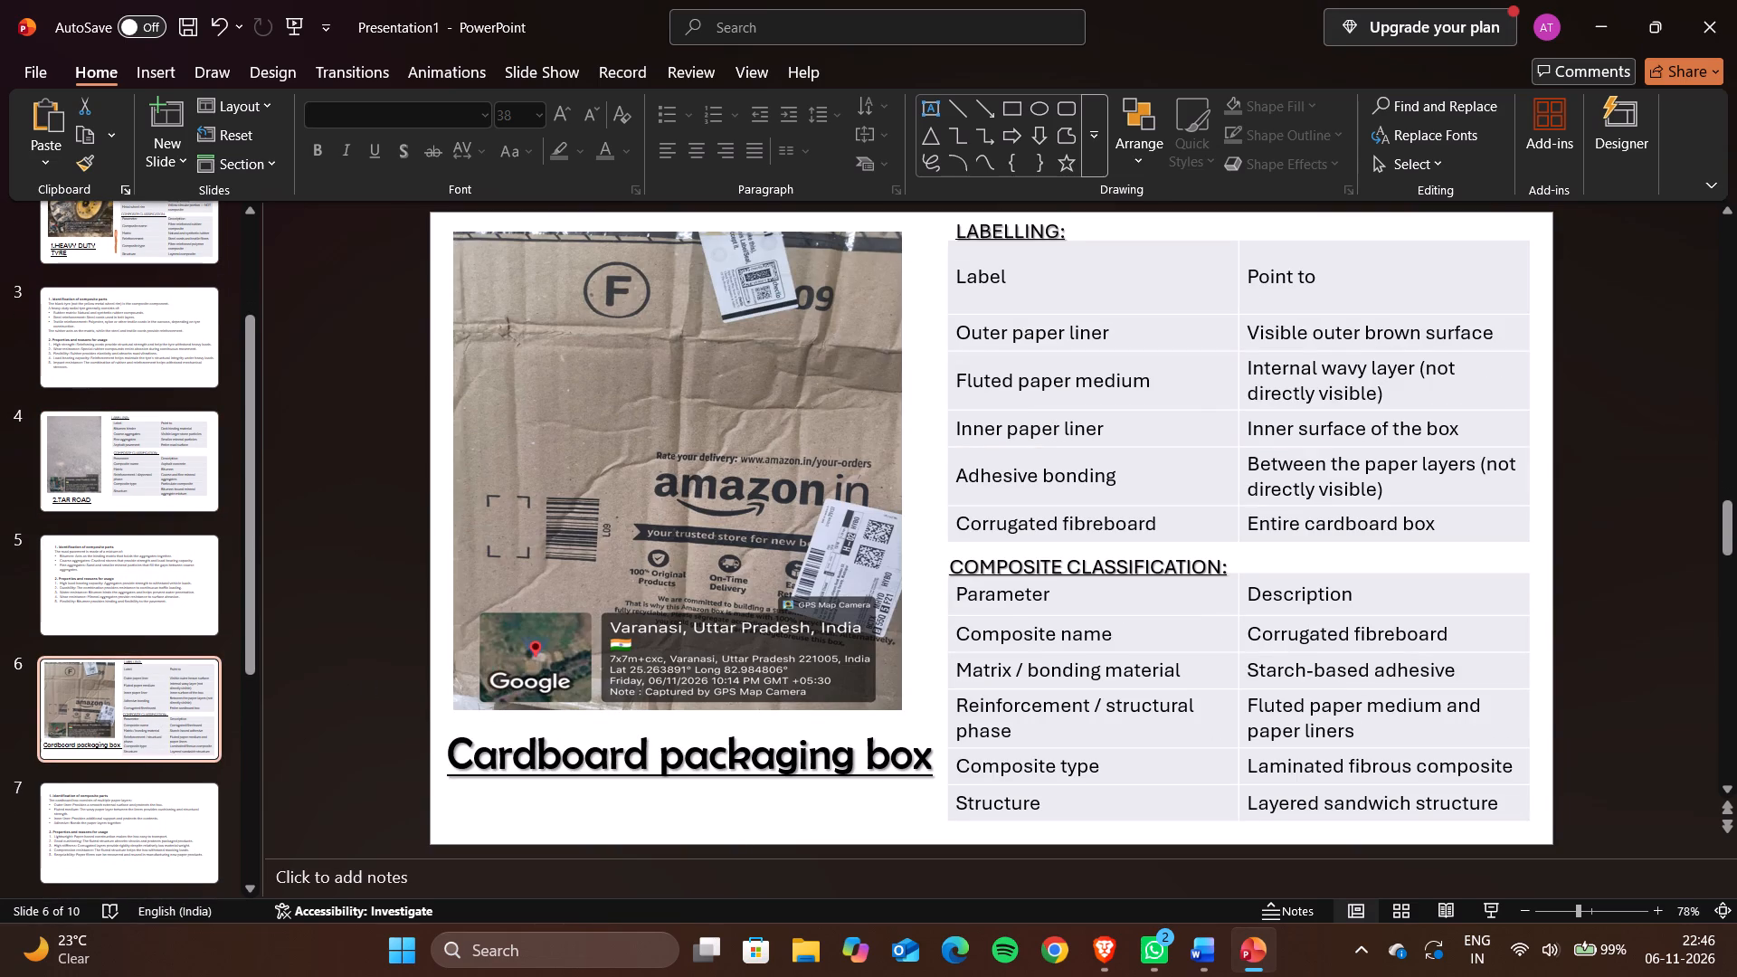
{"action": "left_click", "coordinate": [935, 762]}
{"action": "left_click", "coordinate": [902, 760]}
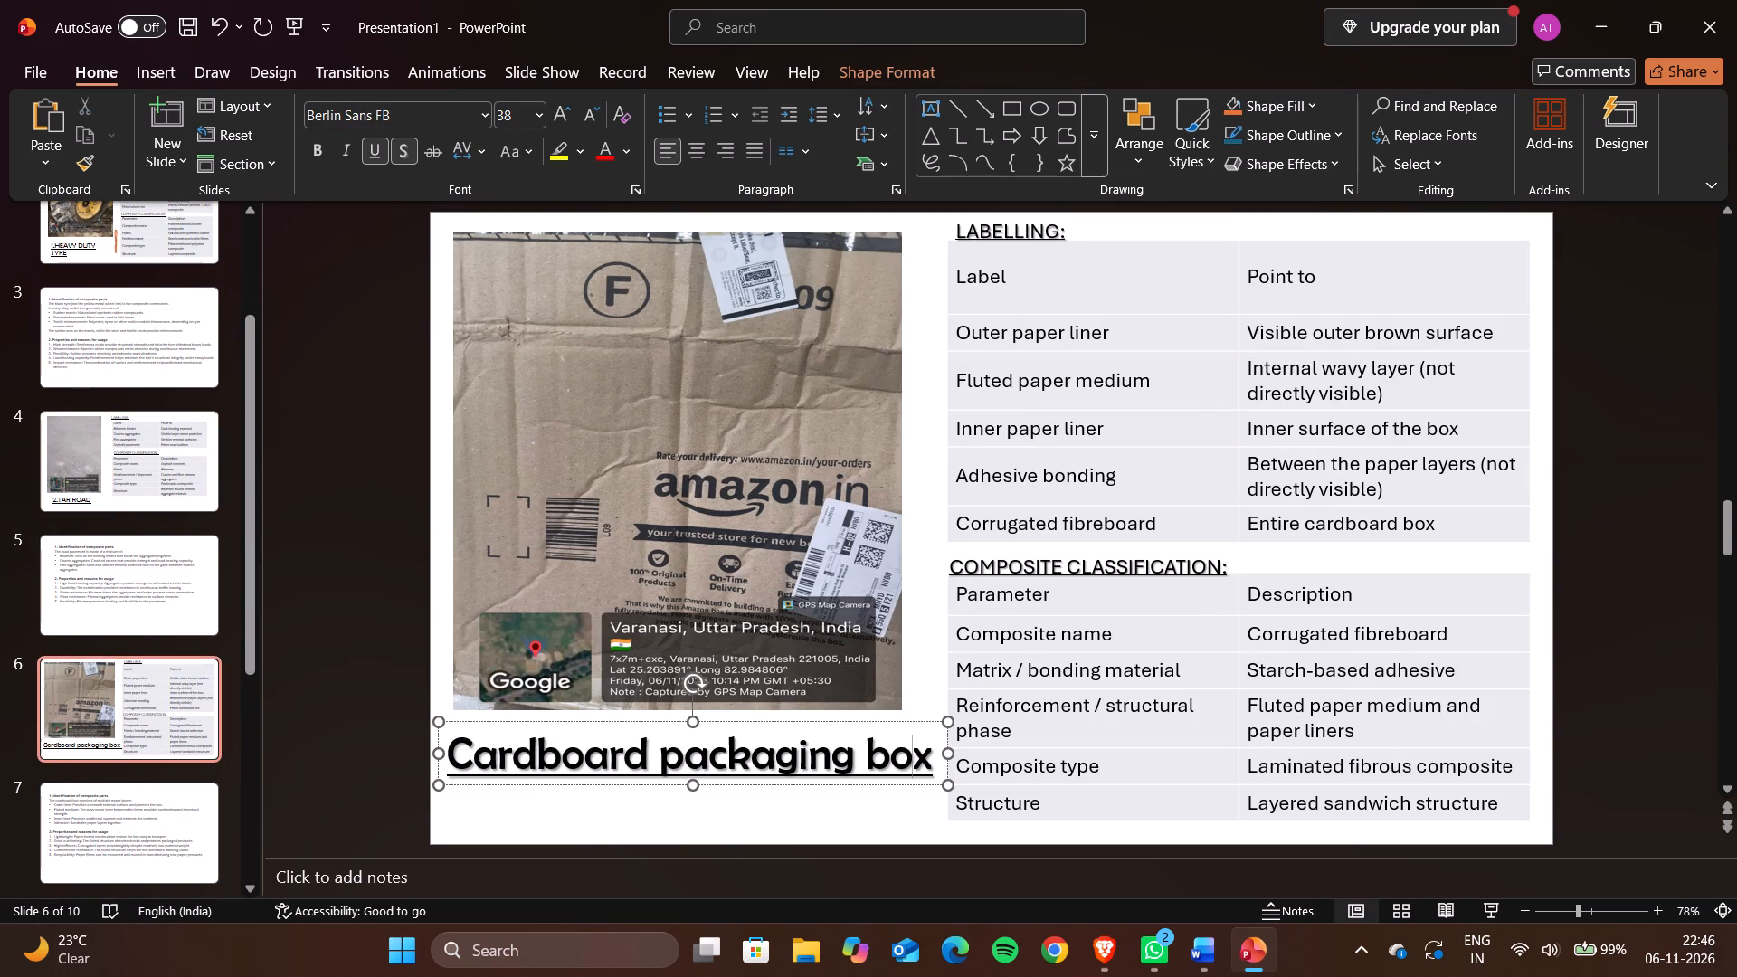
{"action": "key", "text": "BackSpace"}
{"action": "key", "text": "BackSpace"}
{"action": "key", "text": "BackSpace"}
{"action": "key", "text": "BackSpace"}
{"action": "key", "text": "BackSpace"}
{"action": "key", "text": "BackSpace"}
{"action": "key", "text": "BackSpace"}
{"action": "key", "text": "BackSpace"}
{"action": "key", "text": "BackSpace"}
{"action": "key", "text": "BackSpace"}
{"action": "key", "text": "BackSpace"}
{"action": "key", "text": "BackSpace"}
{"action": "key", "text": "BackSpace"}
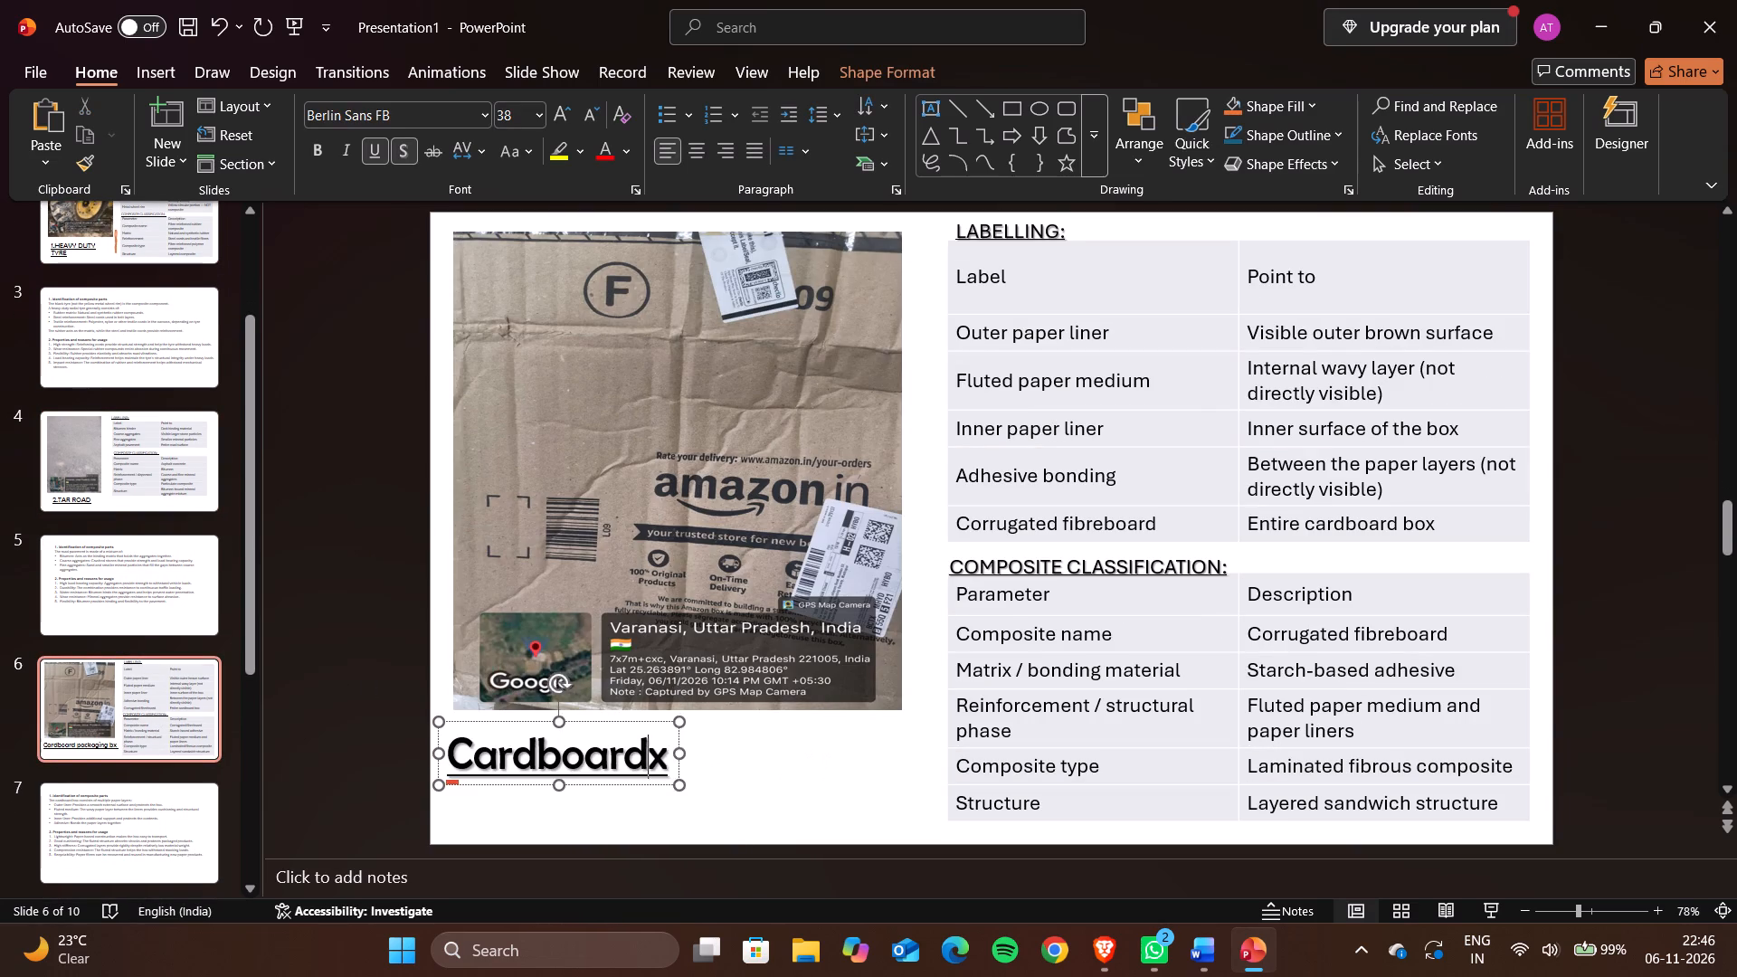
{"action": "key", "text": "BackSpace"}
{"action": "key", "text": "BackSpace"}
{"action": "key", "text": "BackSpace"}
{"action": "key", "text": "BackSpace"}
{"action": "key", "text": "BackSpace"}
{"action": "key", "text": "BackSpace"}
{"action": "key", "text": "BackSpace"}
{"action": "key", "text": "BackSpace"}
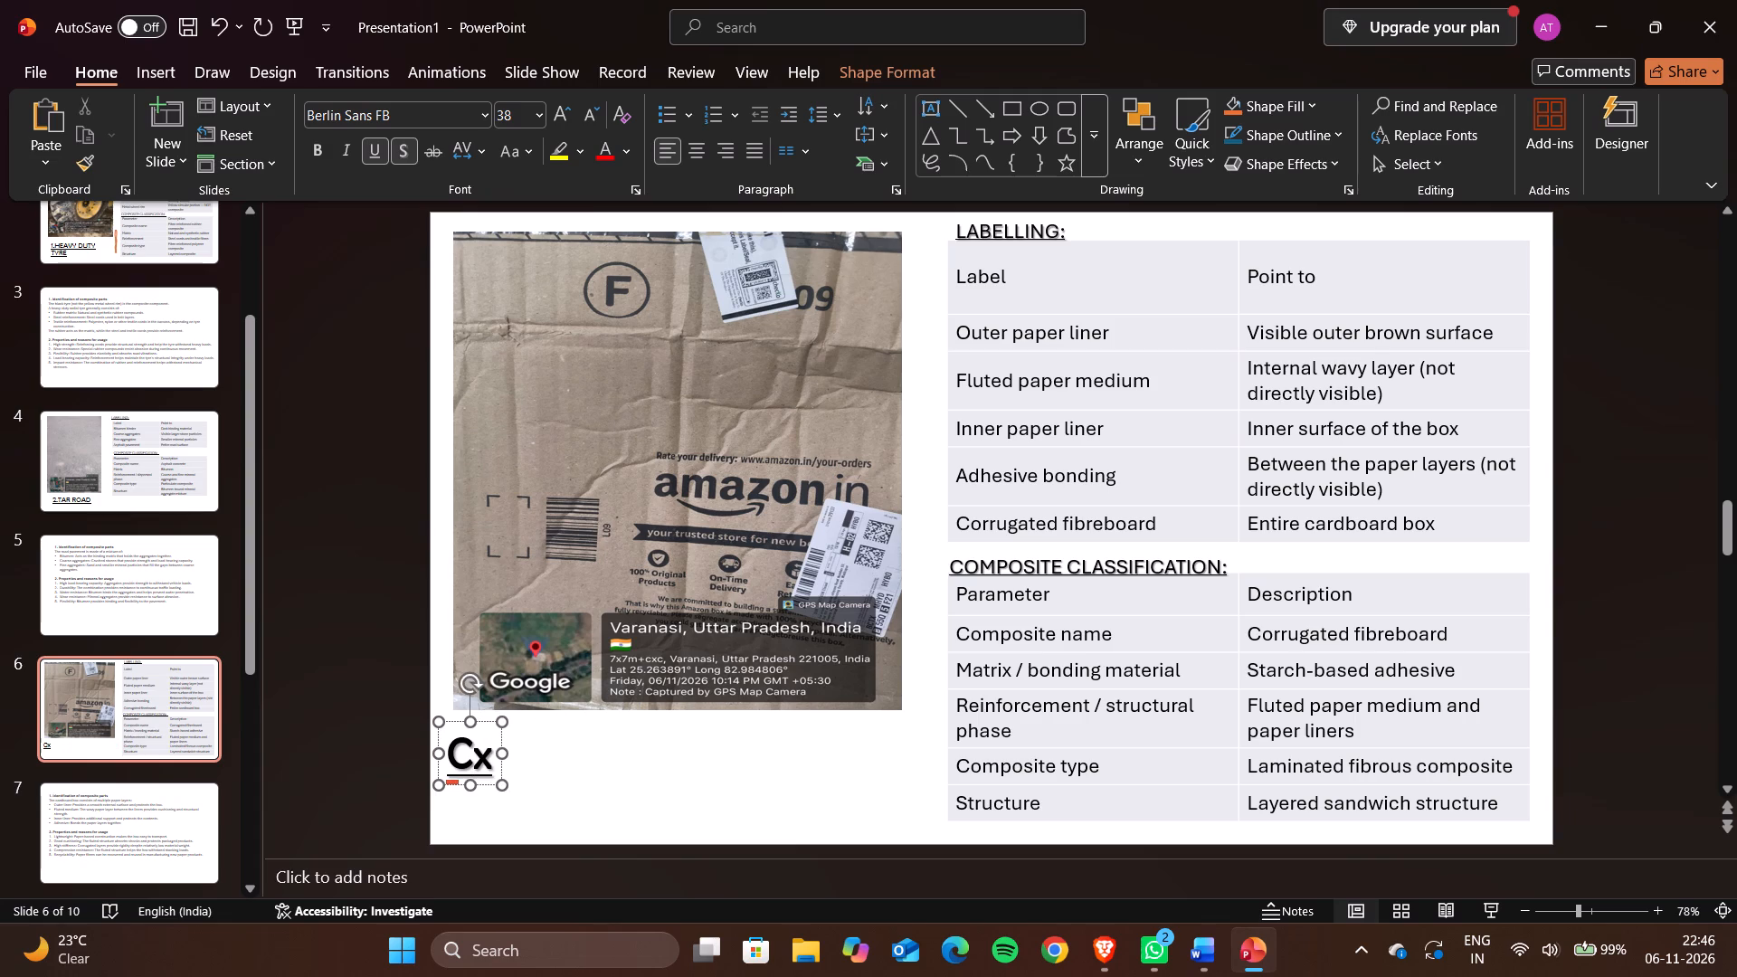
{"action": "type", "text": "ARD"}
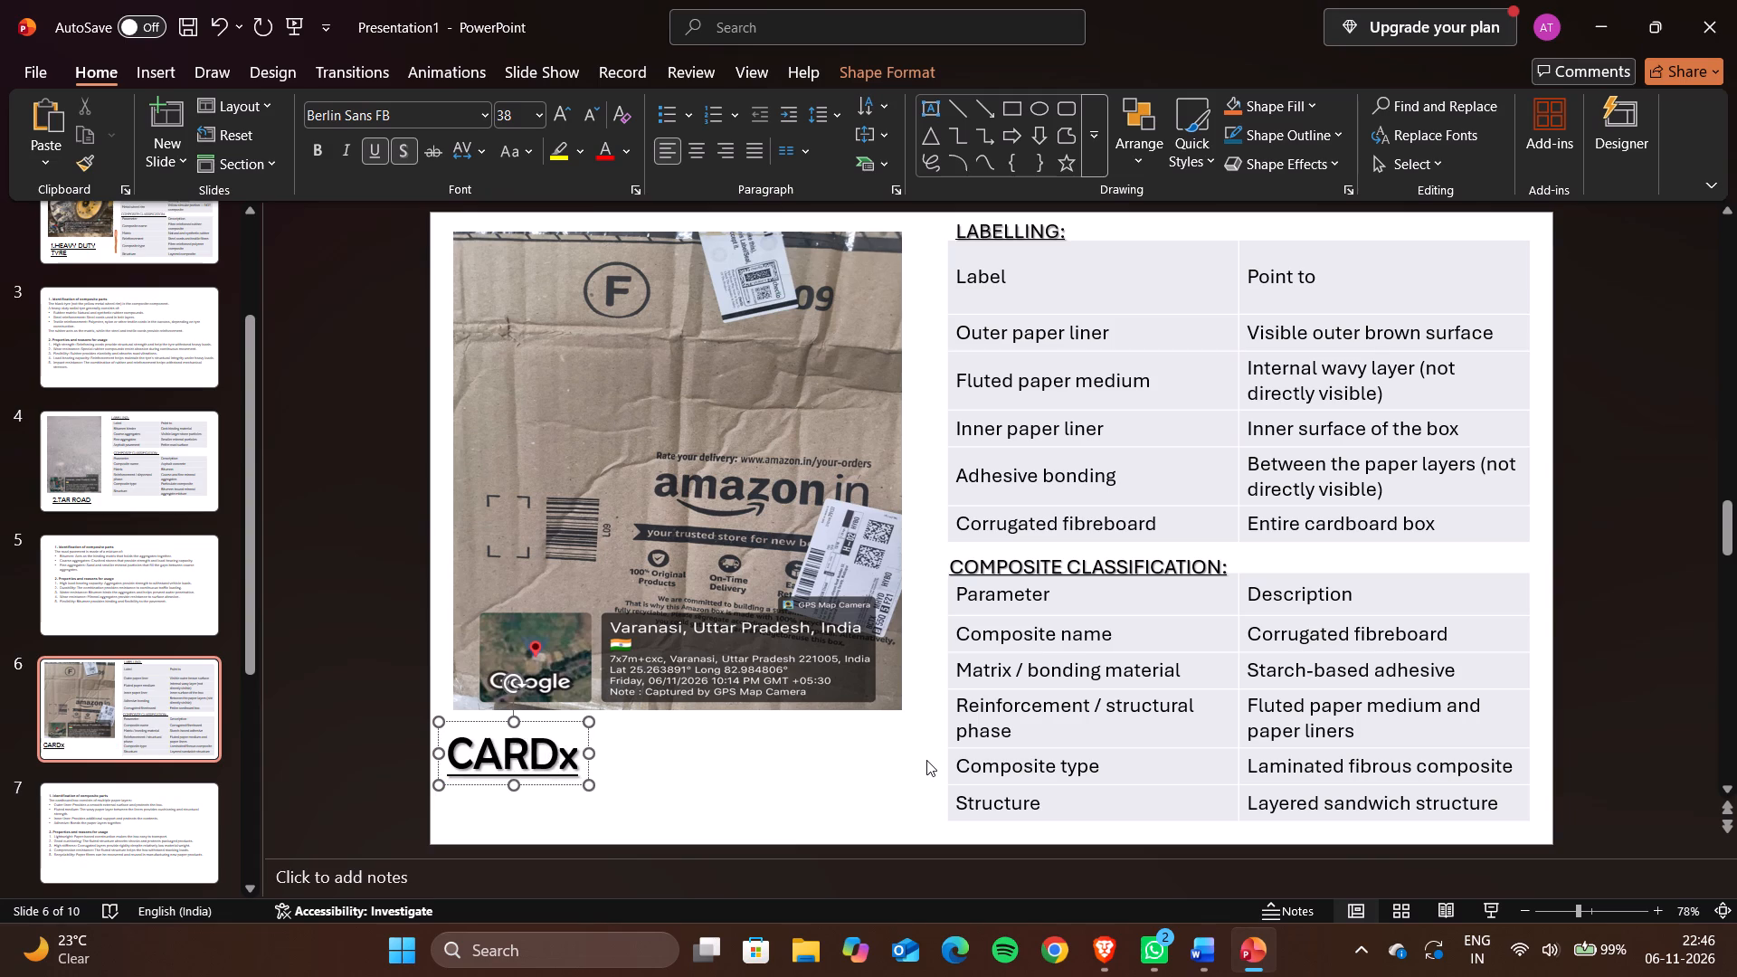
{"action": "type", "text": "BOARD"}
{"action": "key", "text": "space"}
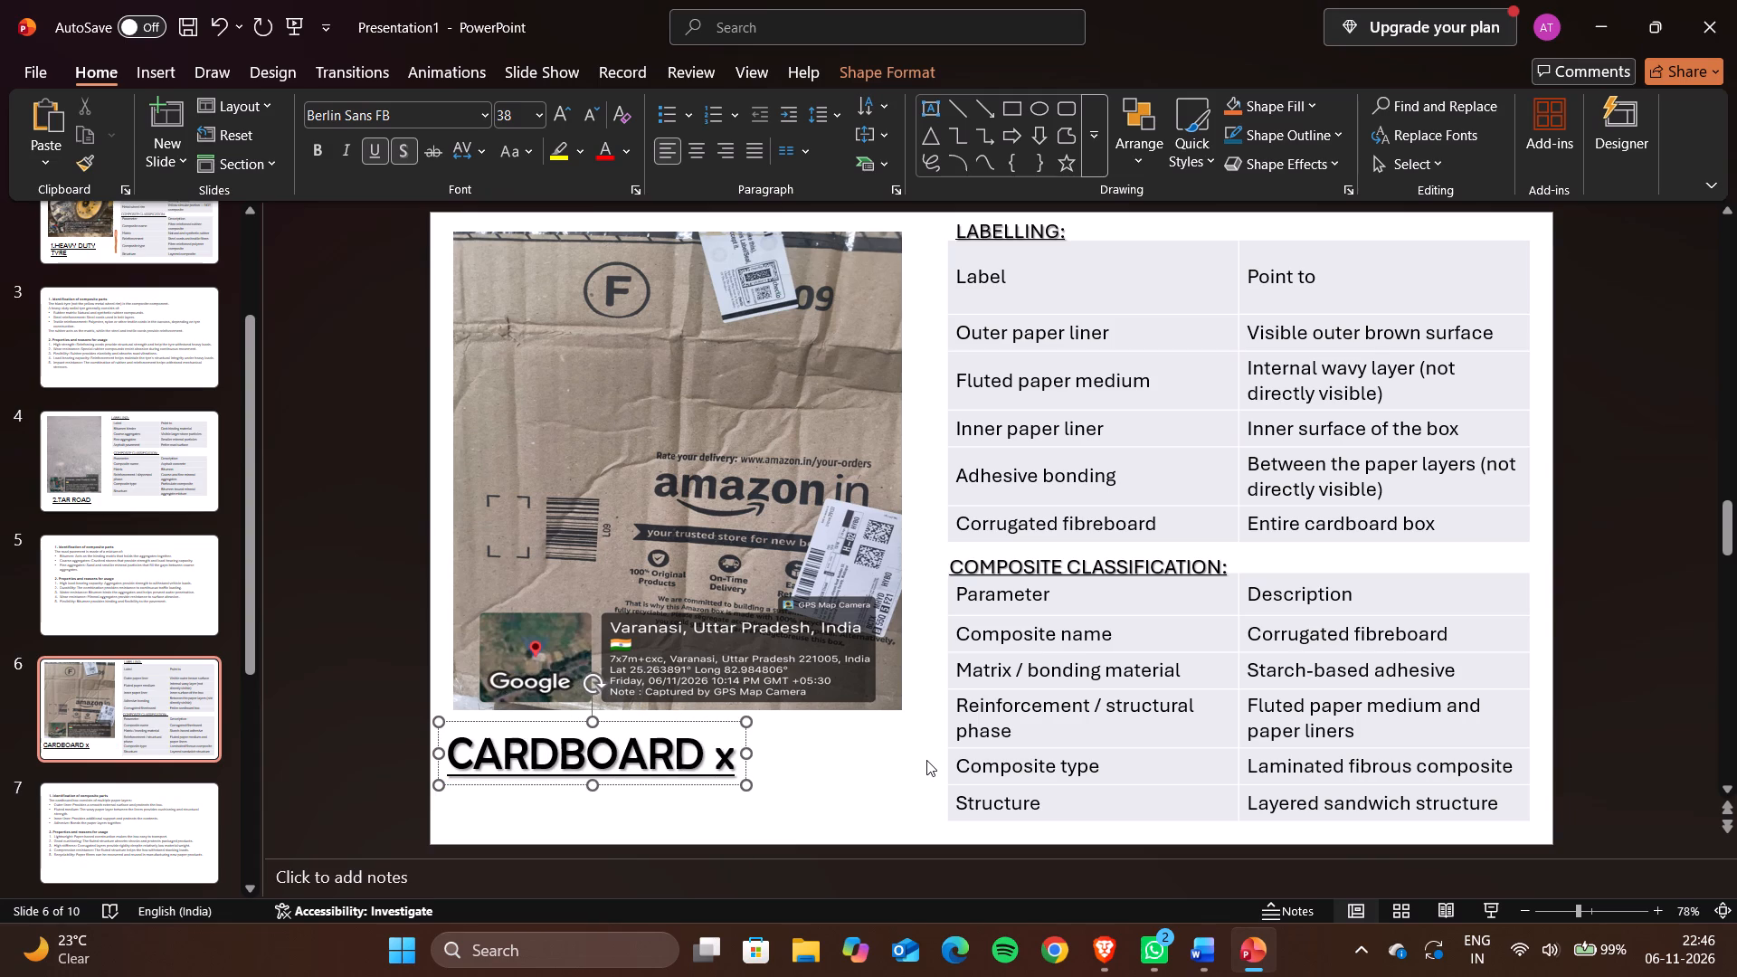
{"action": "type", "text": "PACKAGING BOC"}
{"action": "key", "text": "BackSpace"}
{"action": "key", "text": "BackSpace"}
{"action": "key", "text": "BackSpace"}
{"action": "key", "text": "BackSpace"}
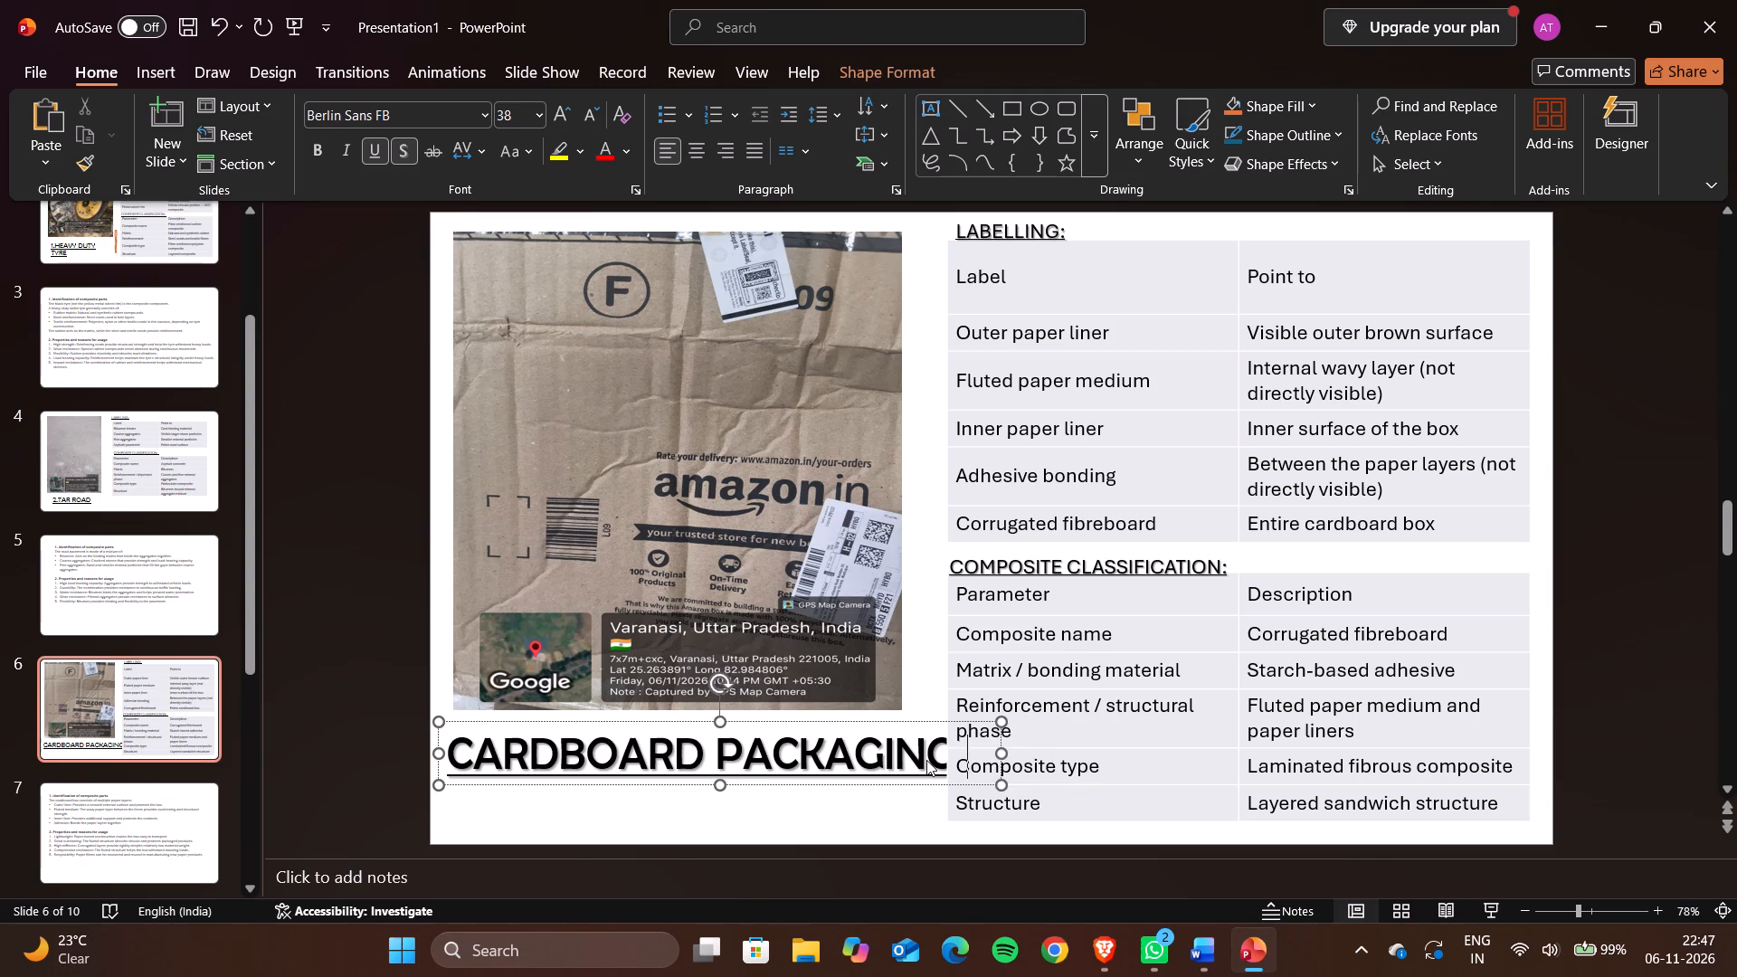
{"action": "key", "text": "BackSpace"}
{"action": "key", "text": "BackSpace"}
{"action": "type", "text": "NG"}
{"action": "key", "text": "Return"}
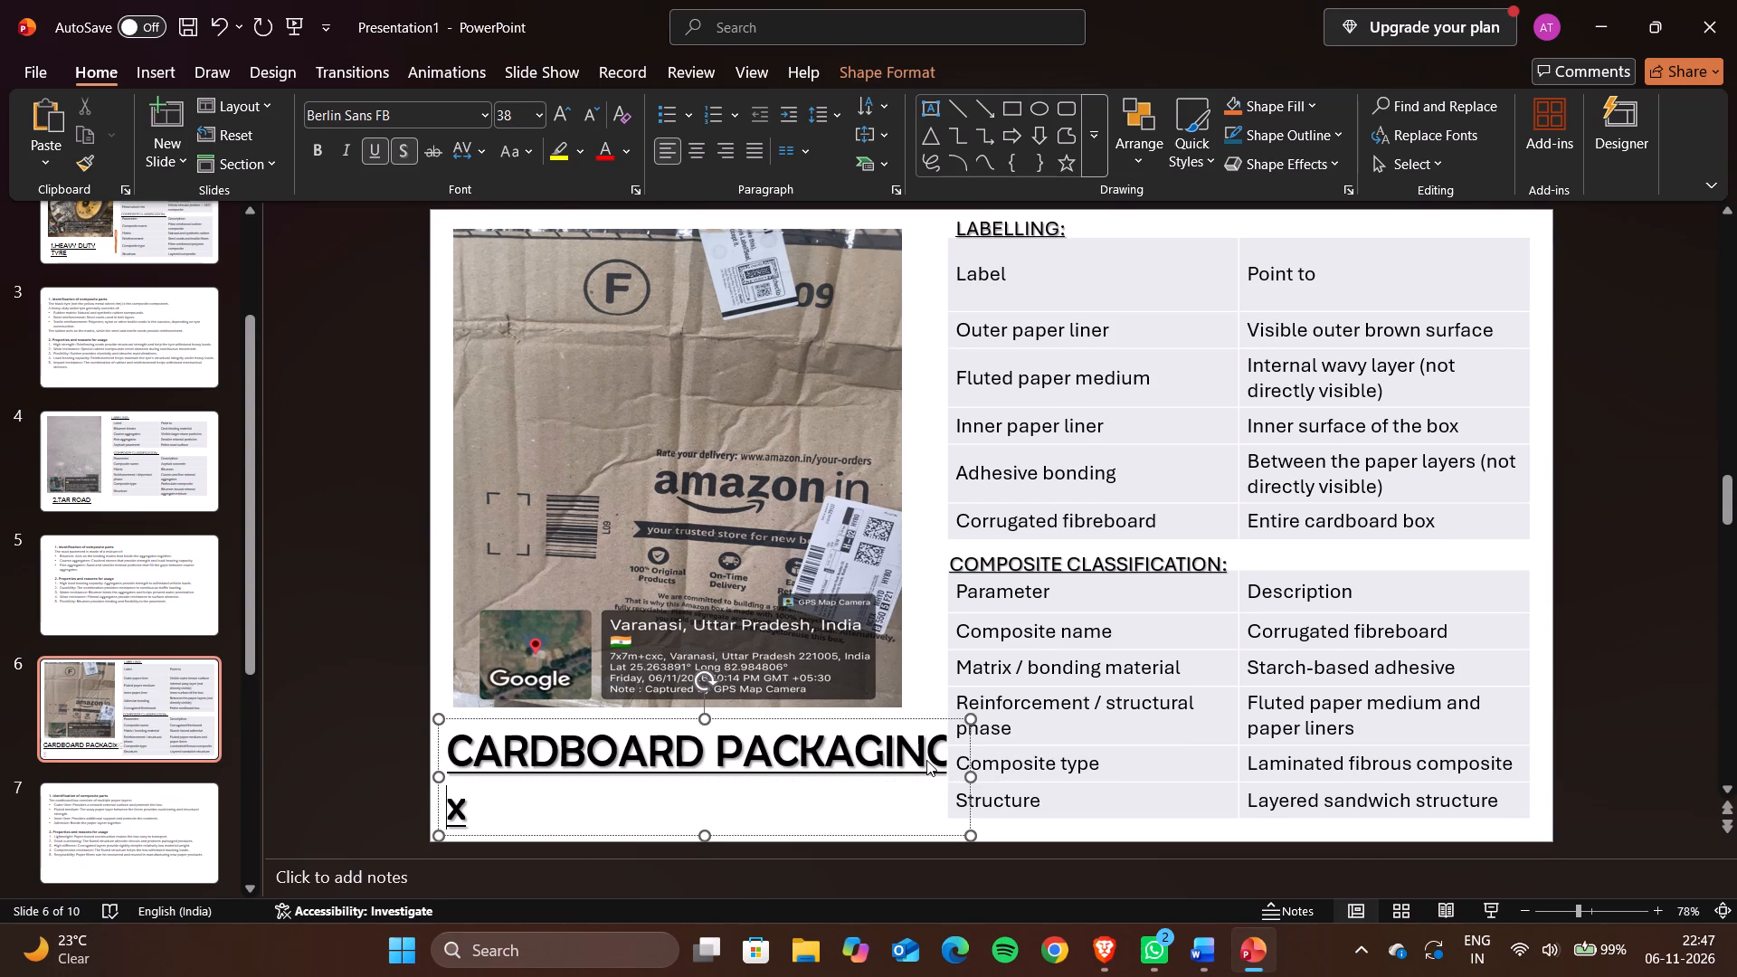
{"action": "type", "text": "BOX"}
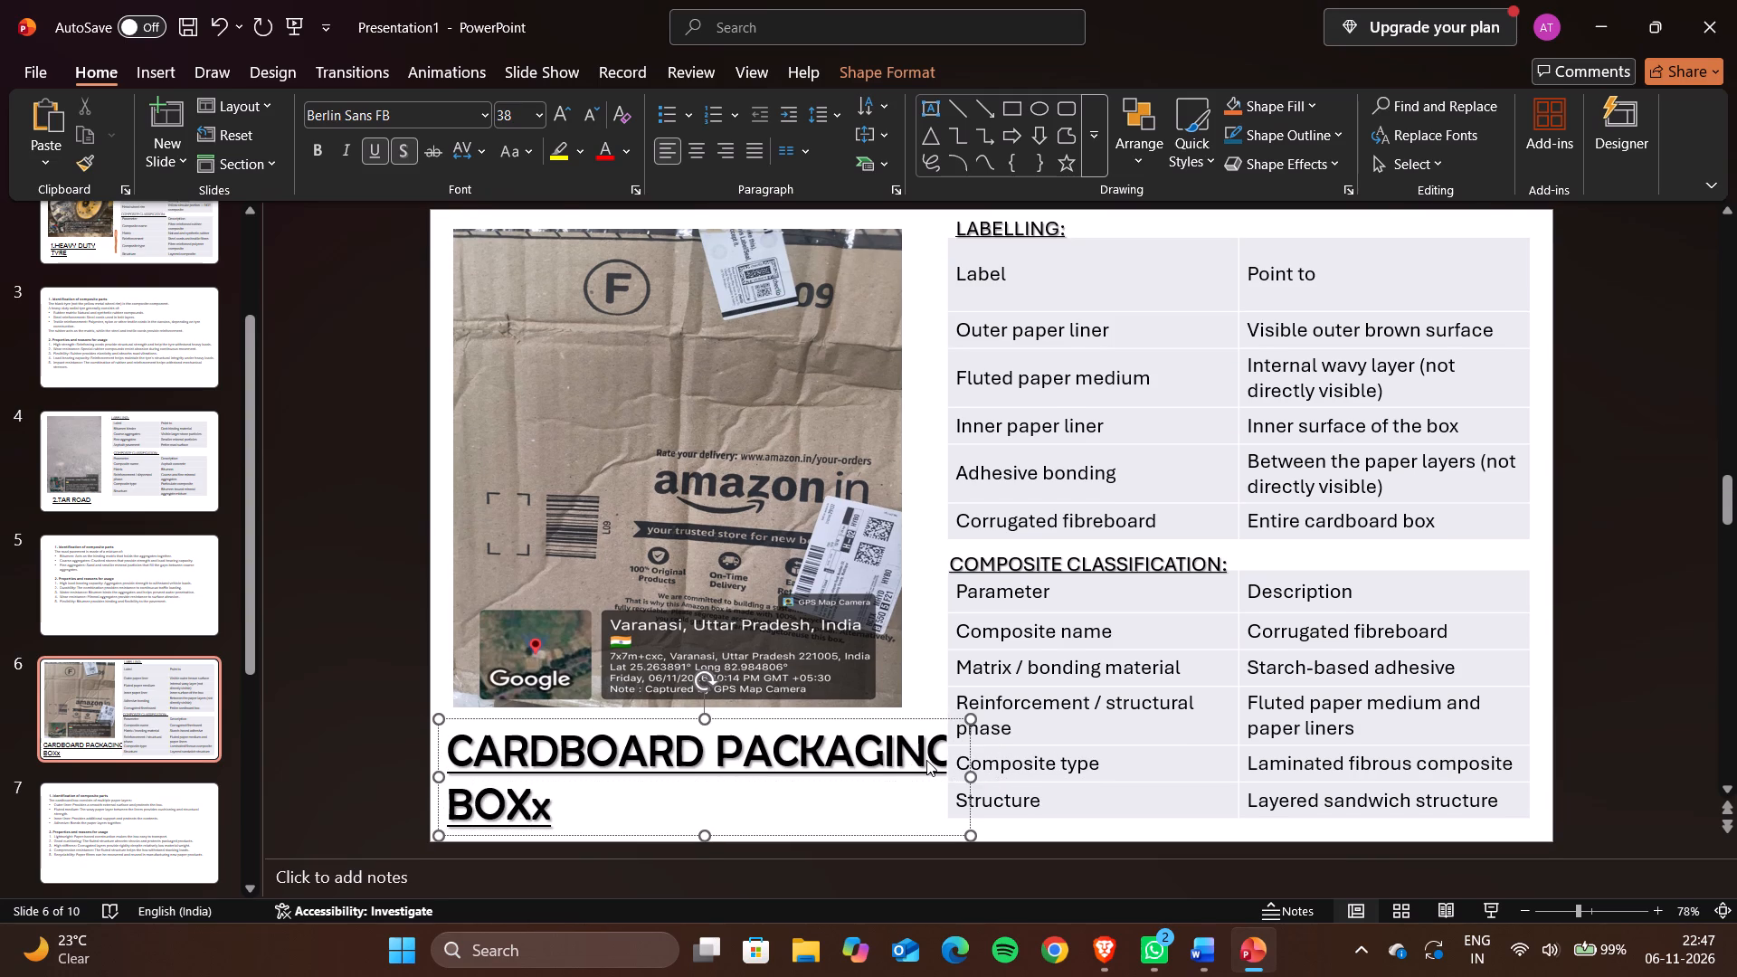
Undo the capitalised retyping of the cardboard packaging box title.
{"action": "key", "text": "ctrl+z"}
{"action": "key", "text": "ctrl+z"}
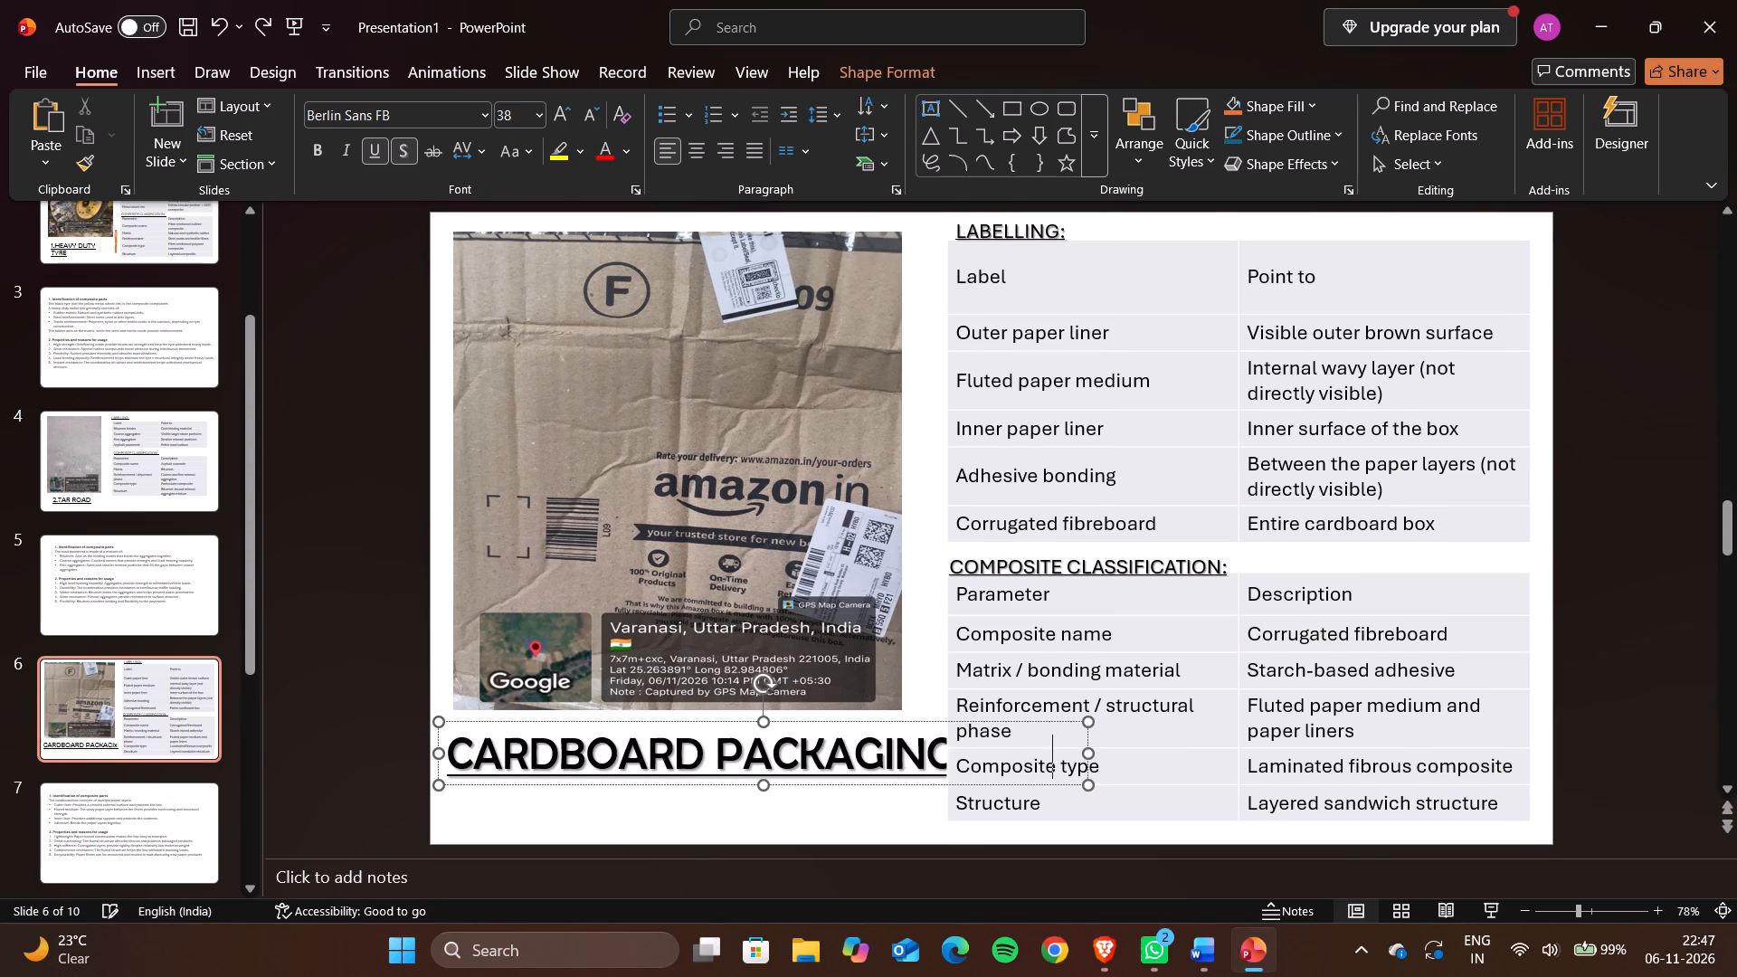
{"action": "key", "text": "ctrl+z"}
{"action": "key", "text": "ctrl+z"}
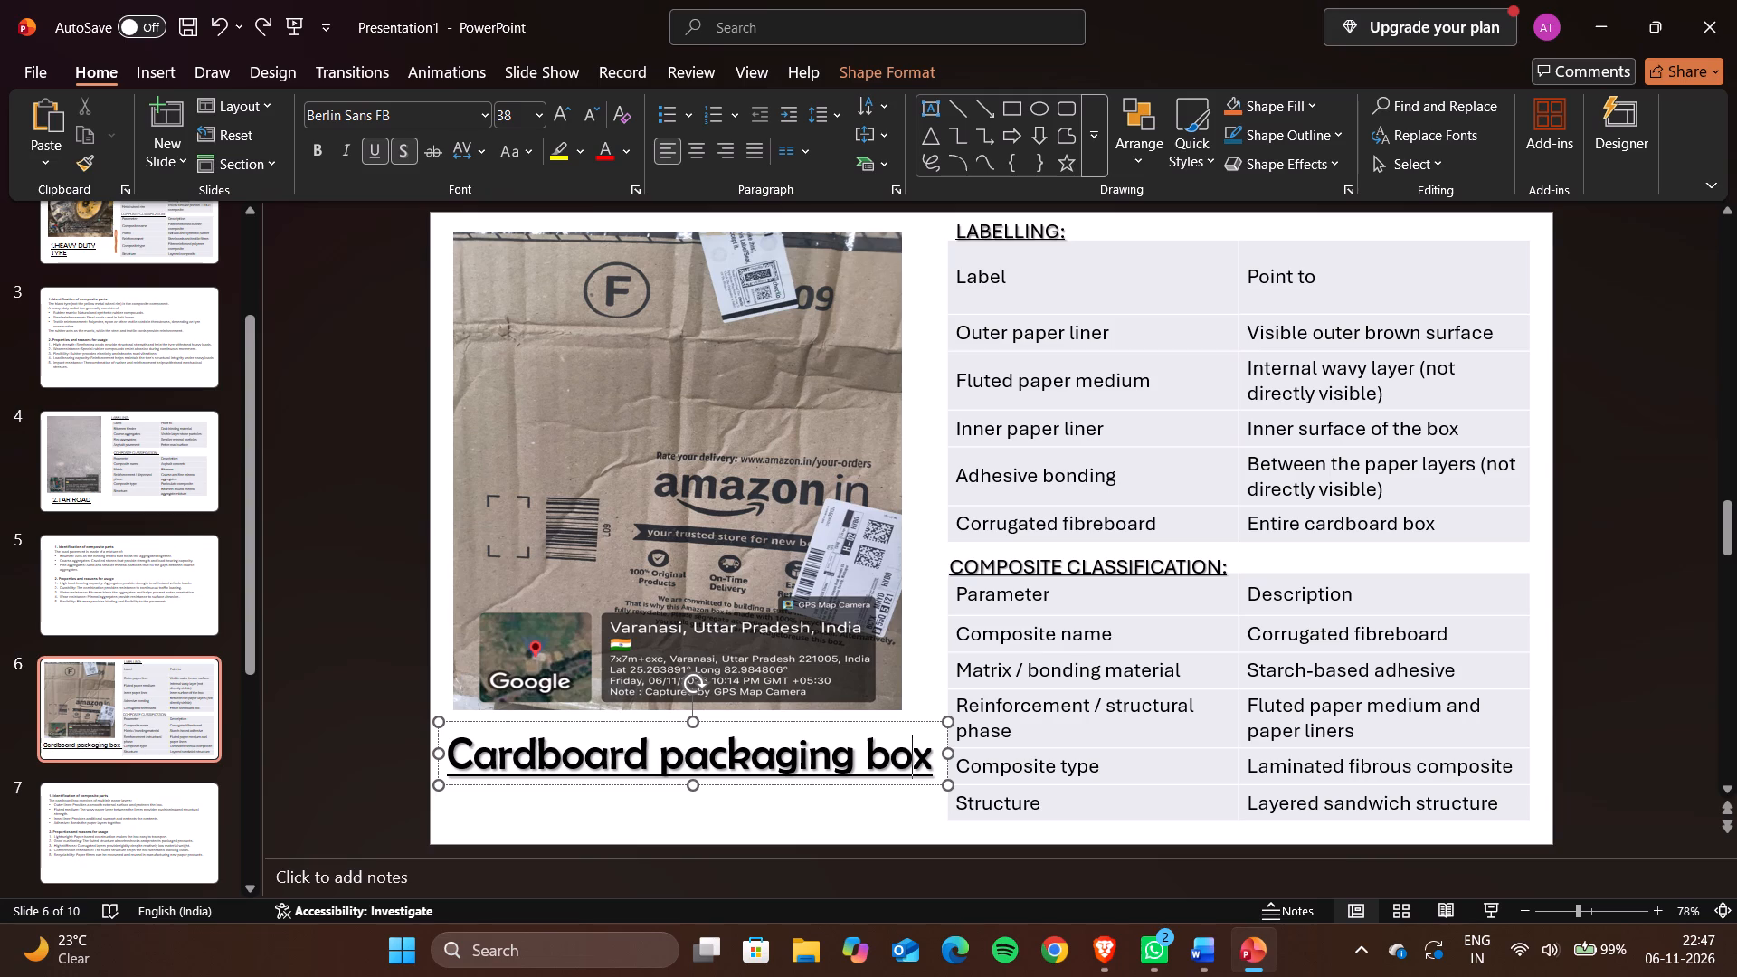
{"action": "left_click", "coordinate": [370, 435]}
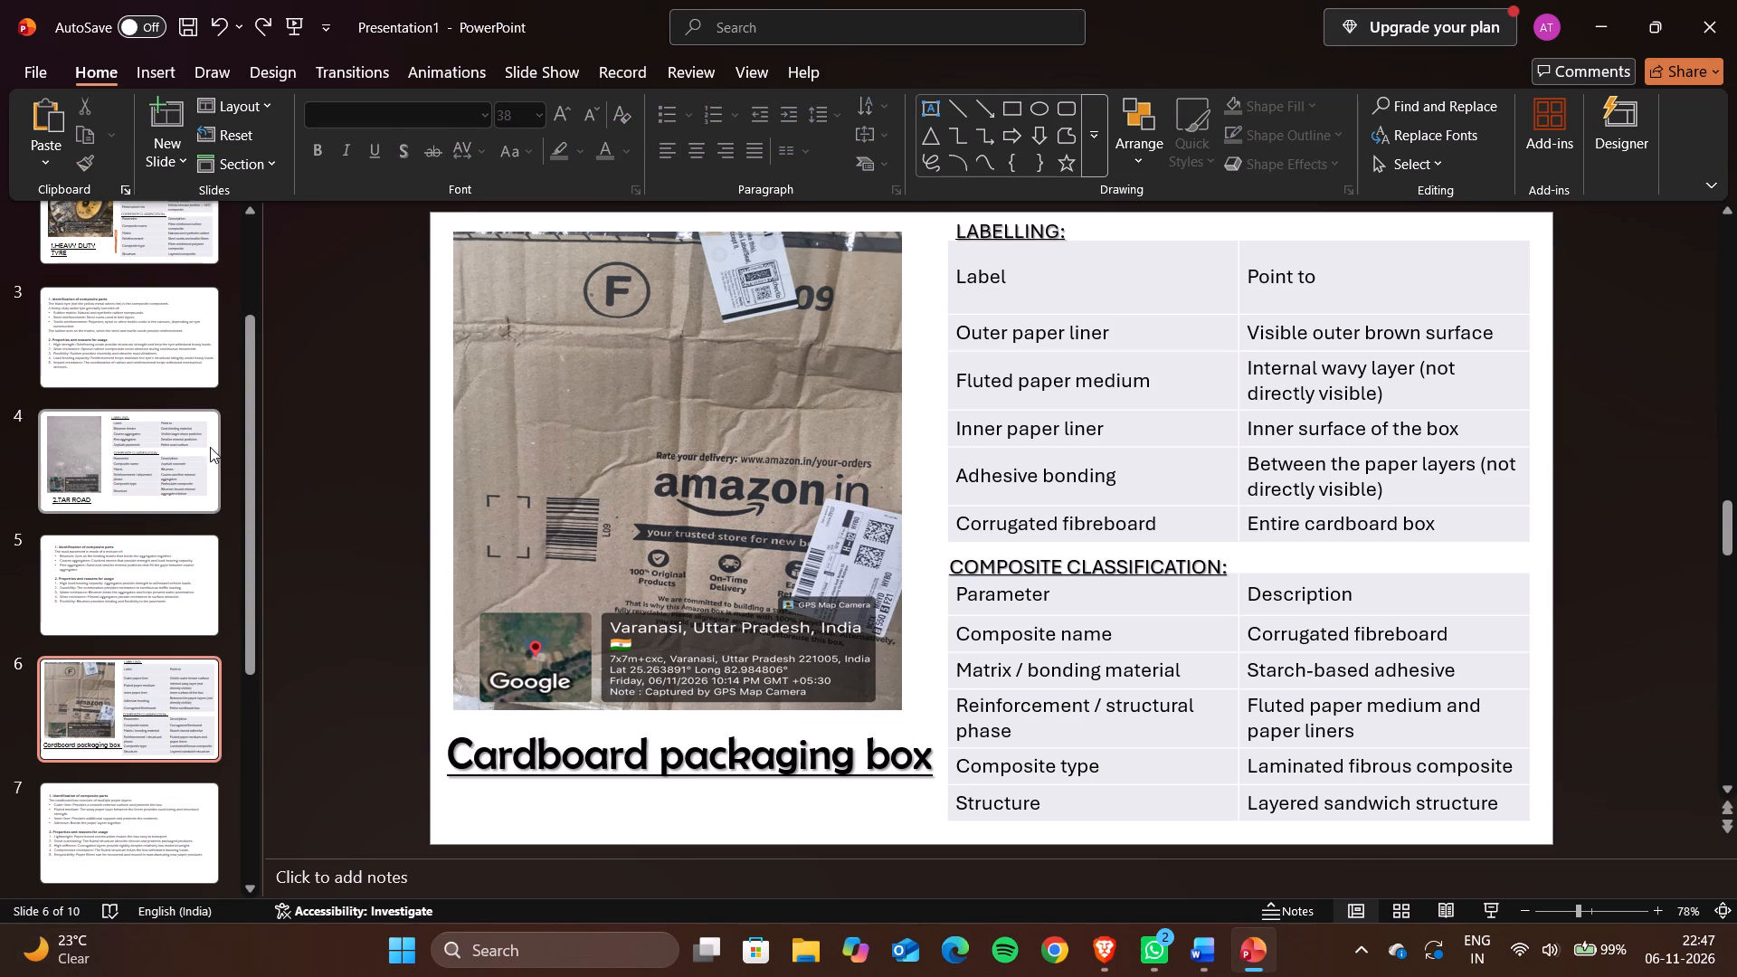
Retype the tyre title on slide 2 in title case as 1.Heavy Duty Tyre.
{"action": "scroll", "coordinate": [176, 444], "scroll_direction": "up", "scroll_amount": 2}
{"action": "left_click", "coordinate": [132, 367]}
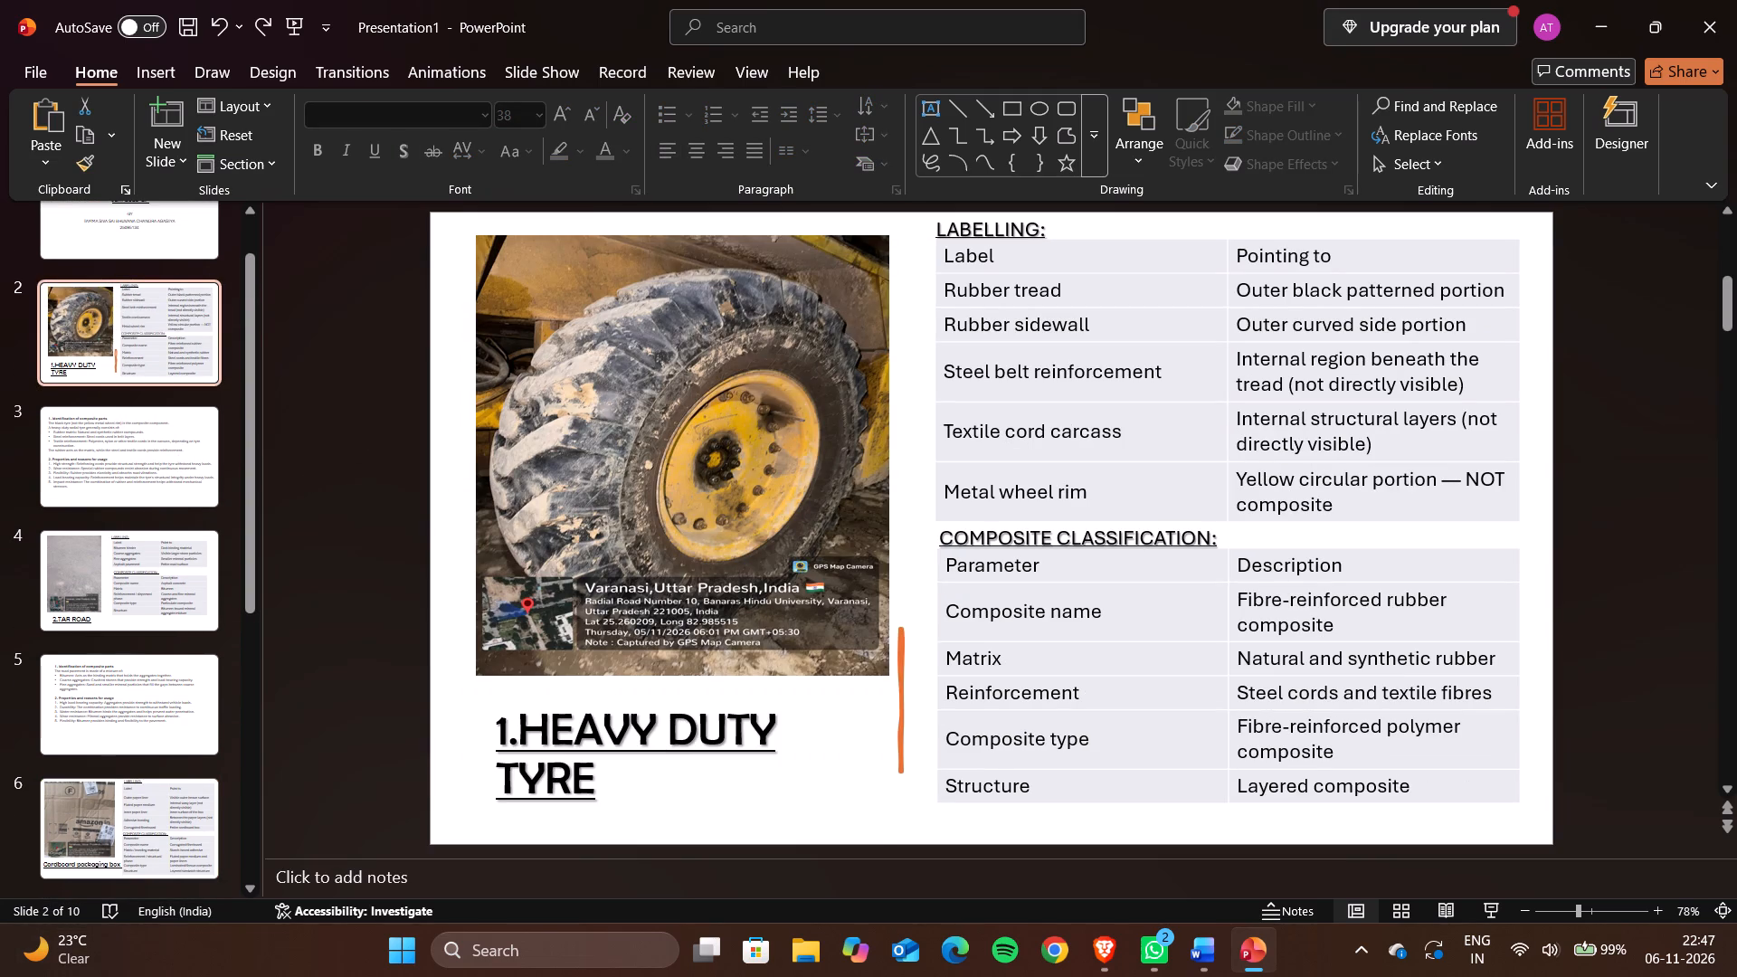
{"action": "left_click", "coordinate": [625, 783]}
{"action": "key", "text": "BackSpace"}
{"action": "key", "text": "BackSpace"}
{"action": "key", "text": "BackSpace"}
{"action": "key", "text": "BackSpace"}
{"action": "key", "text": "BackSpace"}
{"action": "key", "text": "BackSpace"}
{"action": "key", "text": "BackSpace"}
{"action": "key", "text": "BackSpace"}
{"action": "key", "text": "BackSpace"}
{"action": "key", "text": "BackSpace"}
{"action": "key", "text": "BackSpace"}
{"action": "key", "text": "BackSpace"}
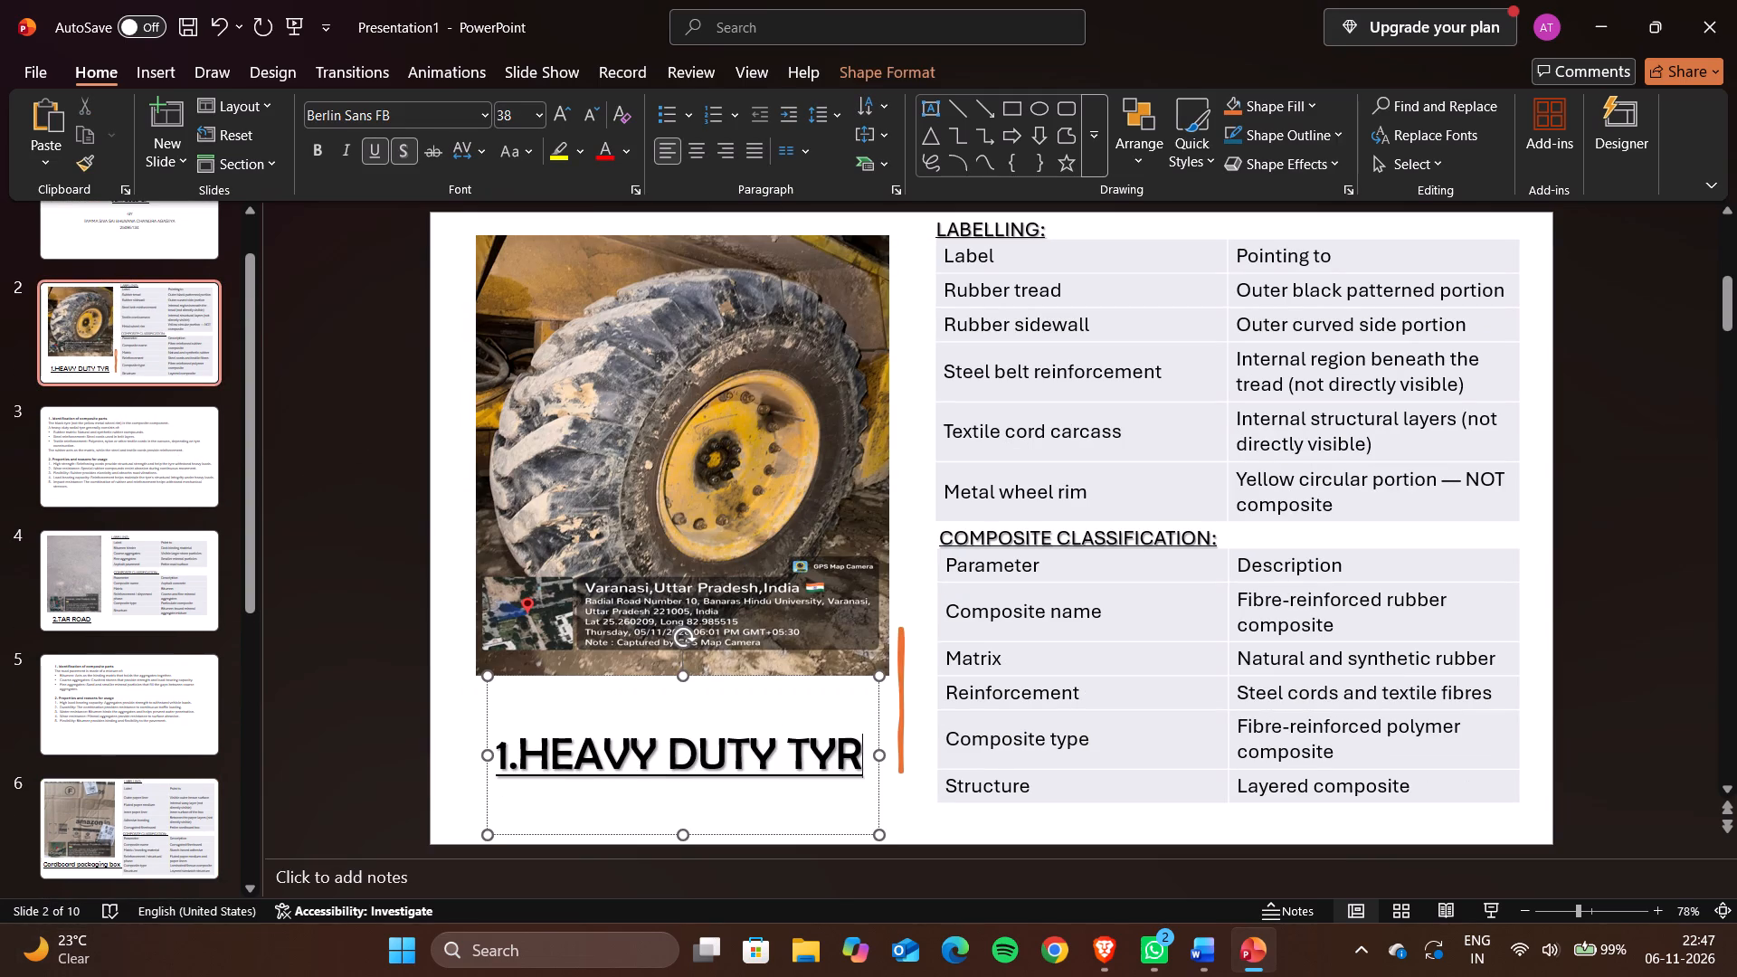
{"action": "key", "text": "BackSpace"}
{"action": "key", "text": "BackSpace"}
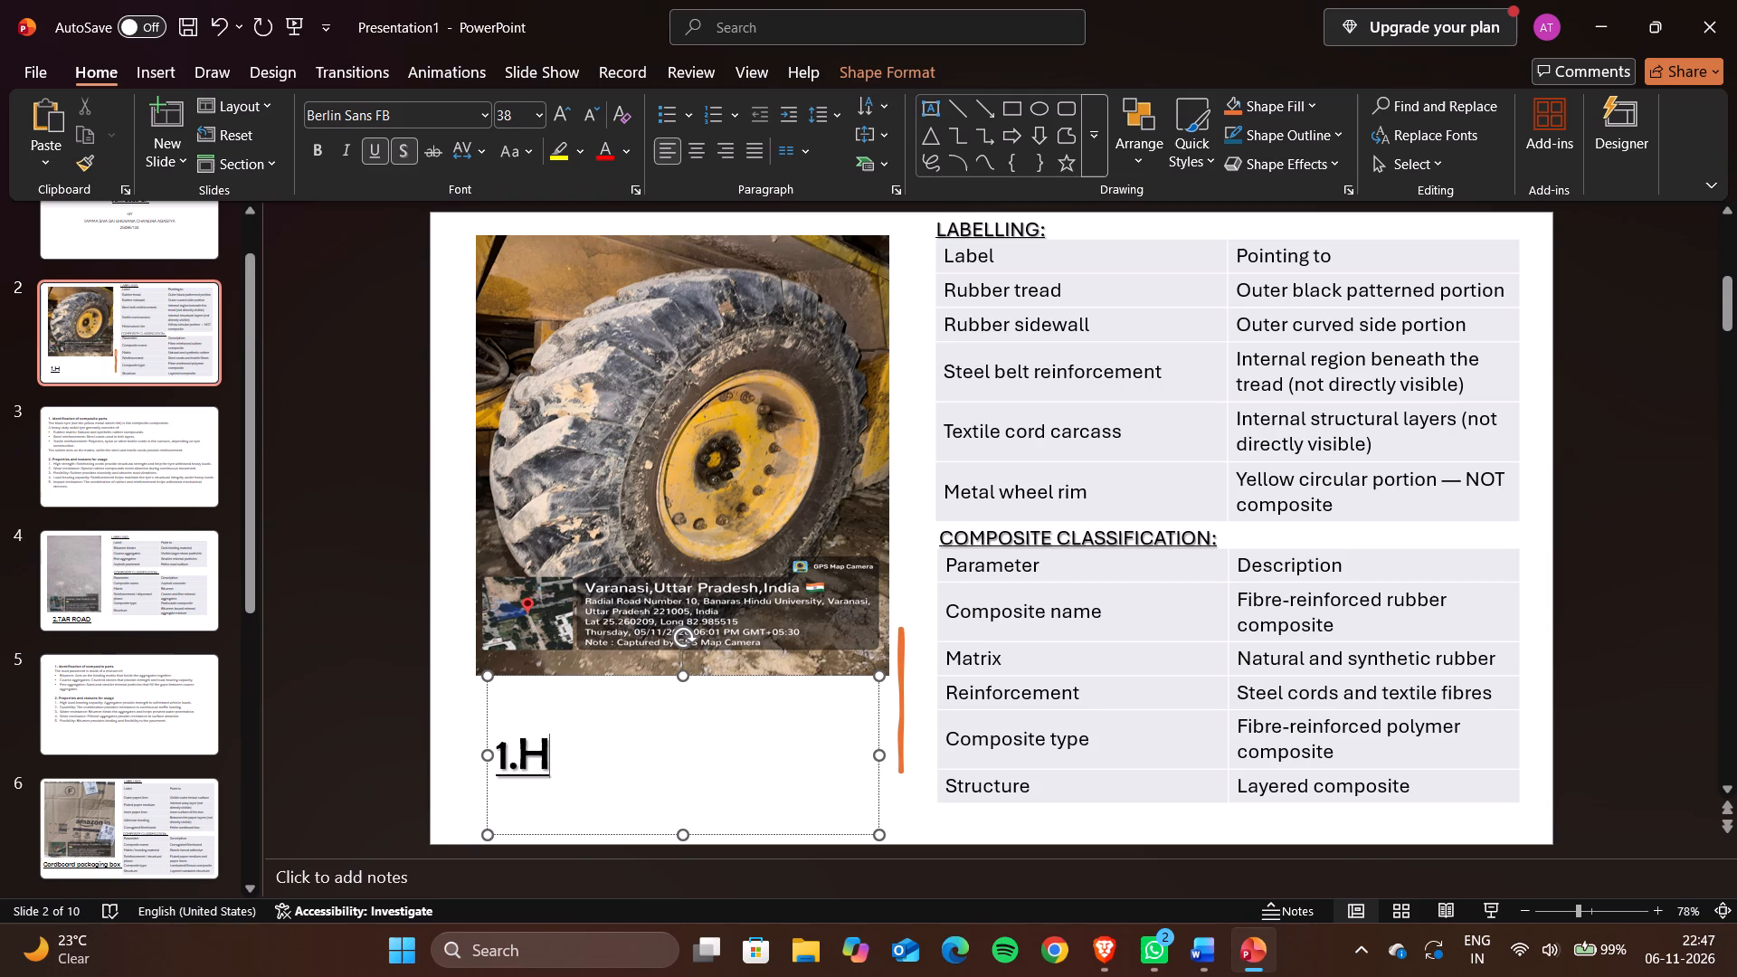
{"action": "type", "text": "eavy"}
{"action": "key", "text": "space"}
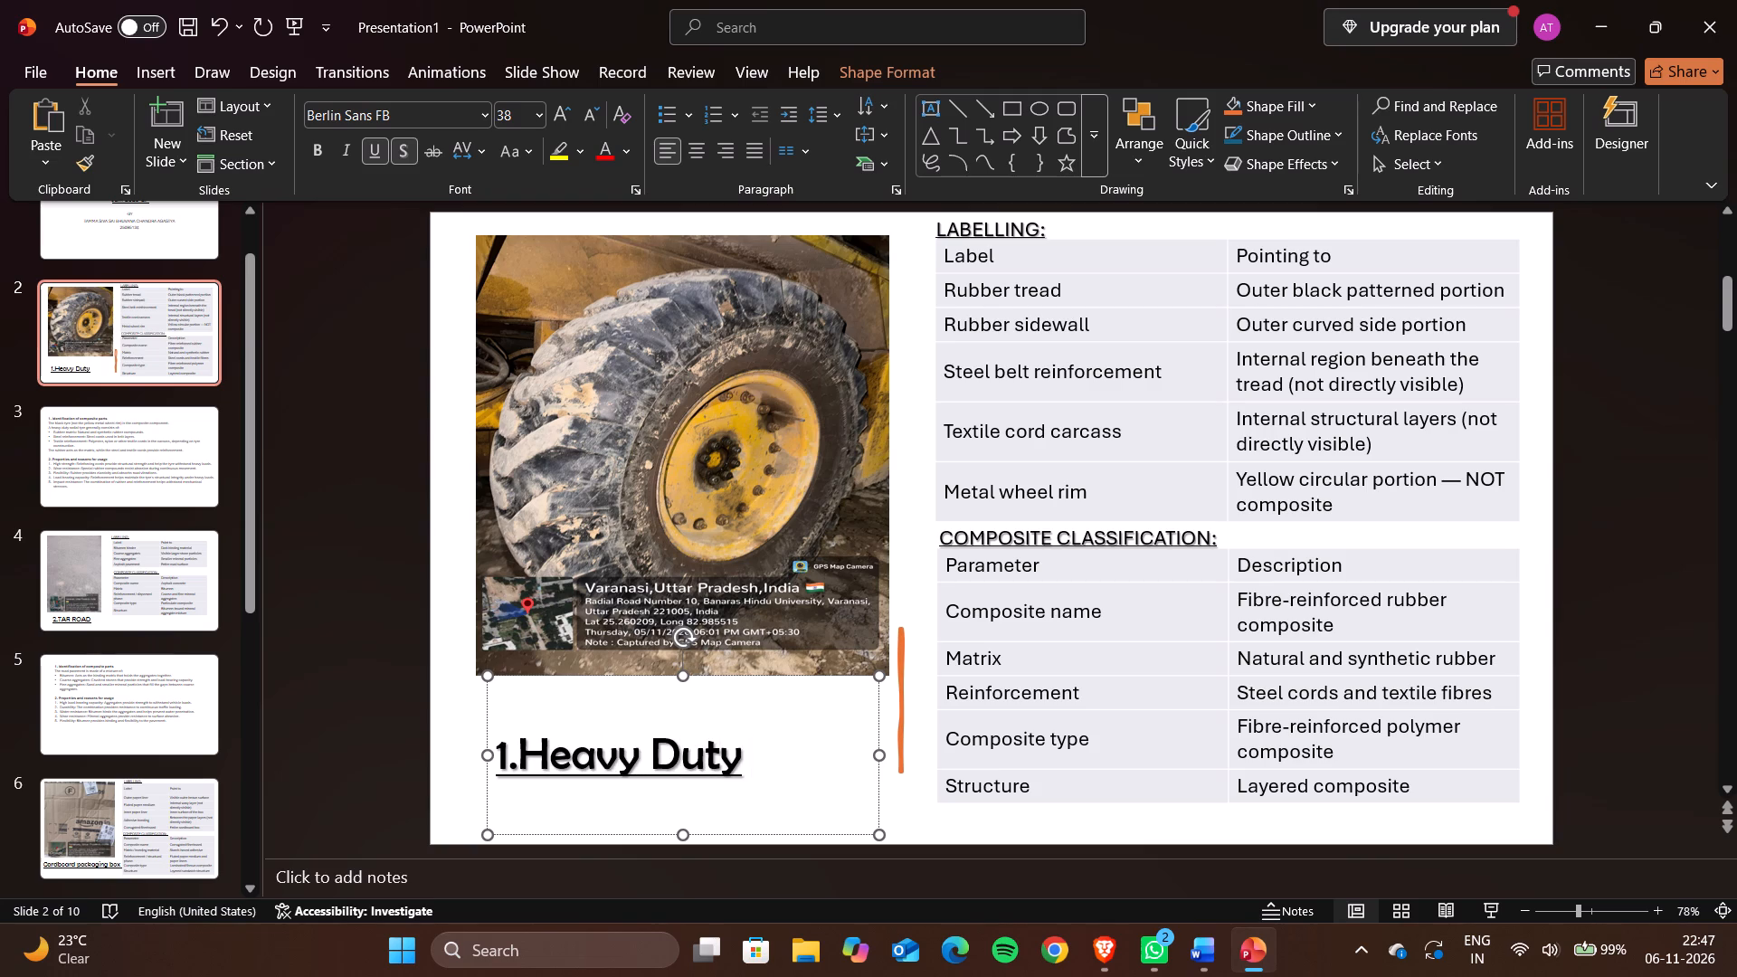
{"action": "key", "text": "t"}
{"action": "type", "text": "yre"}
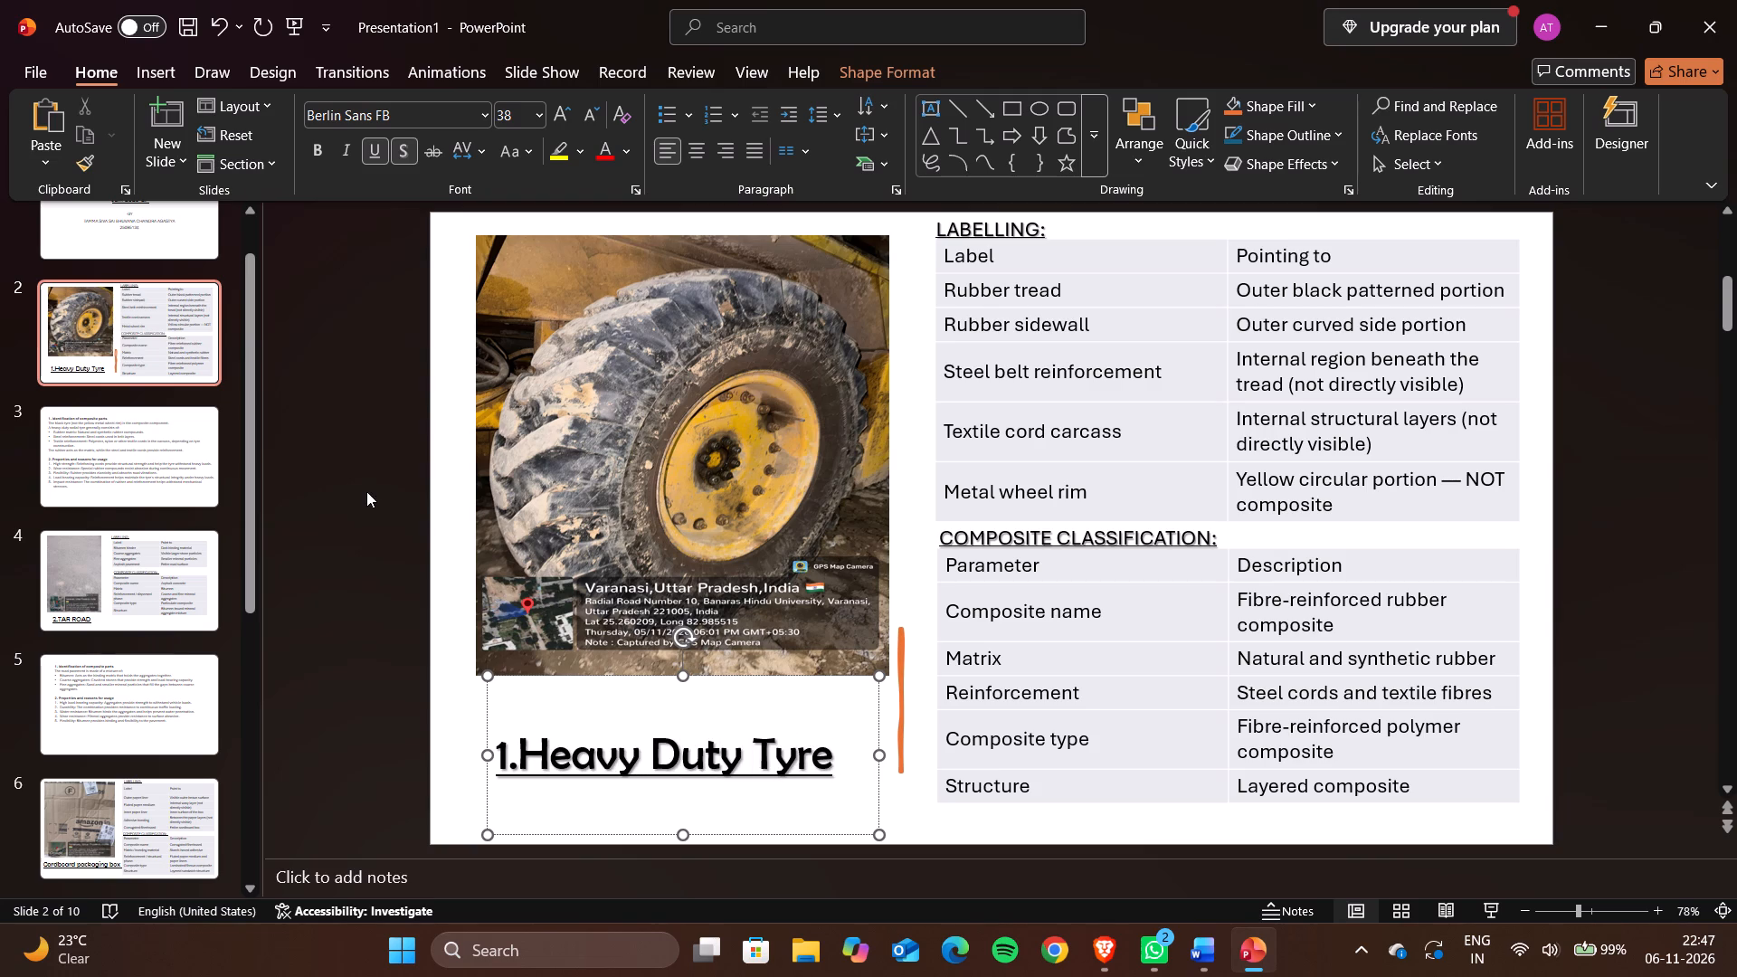
{"action": "left_click", "coordinate": [327, 637]}
{"action": "left_click", "coordinate": [151, 413]}
{"action": "left_click", "coordinate": [147, 319]}
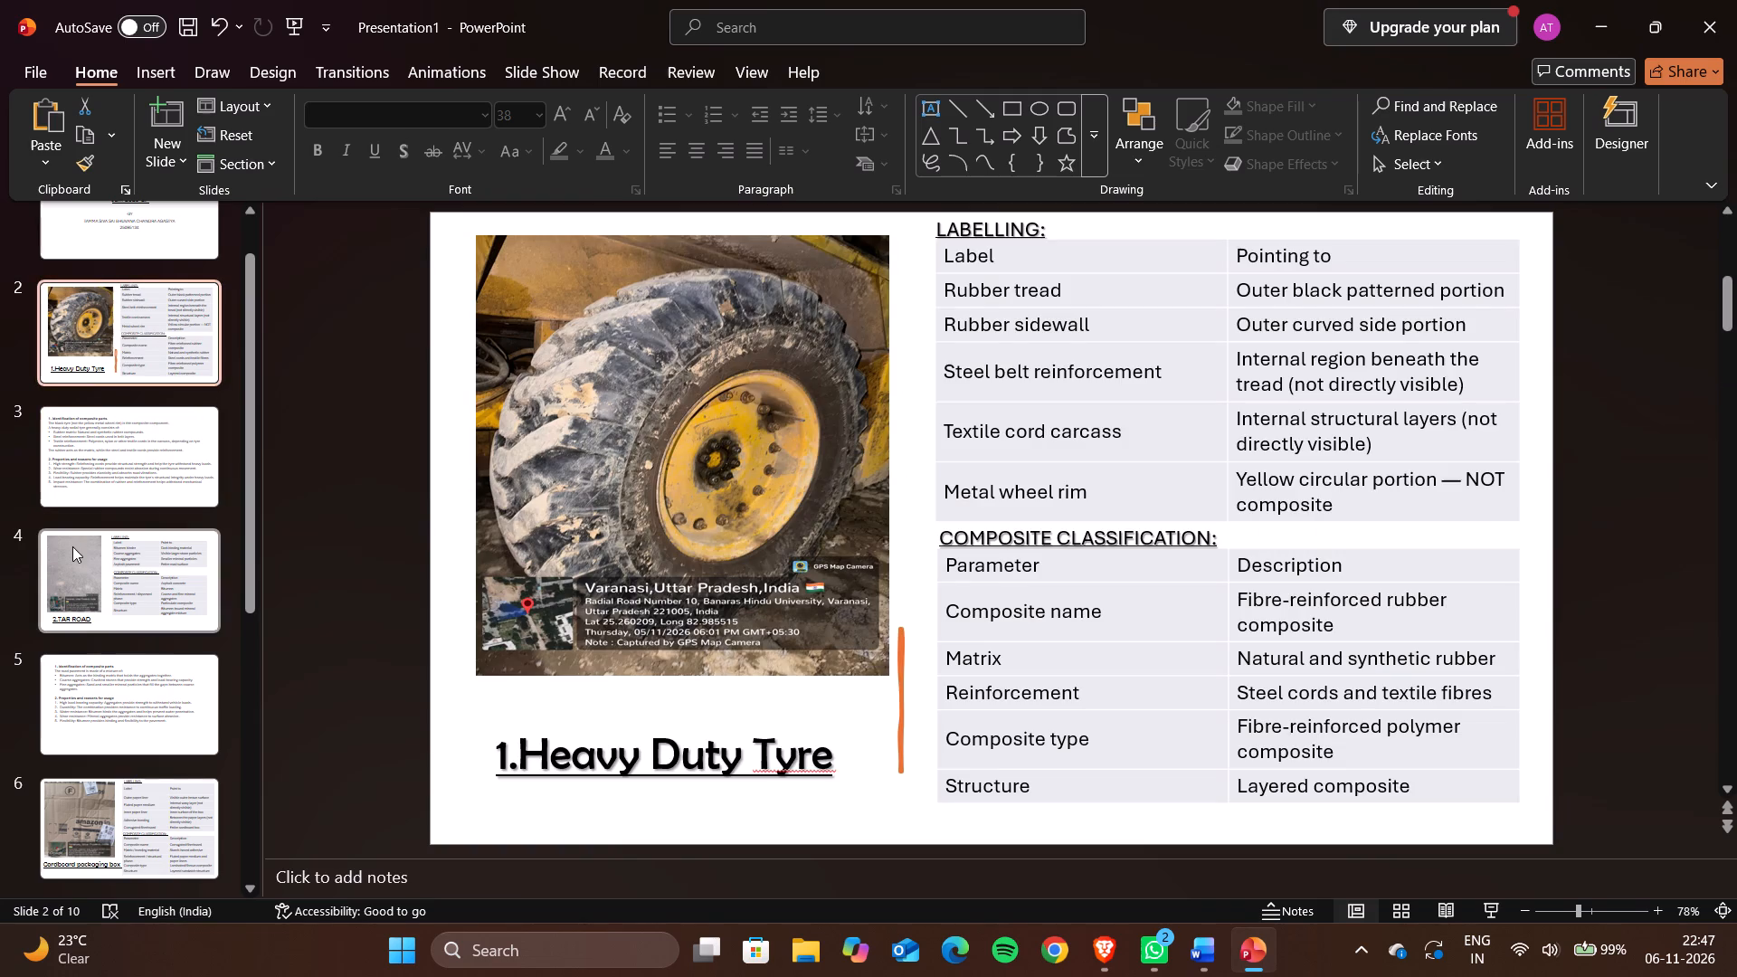
Retype the road title on slide 4 in title case as 2.Tar Road.
{"action": "left_click", "coordinate": [94, 602]}
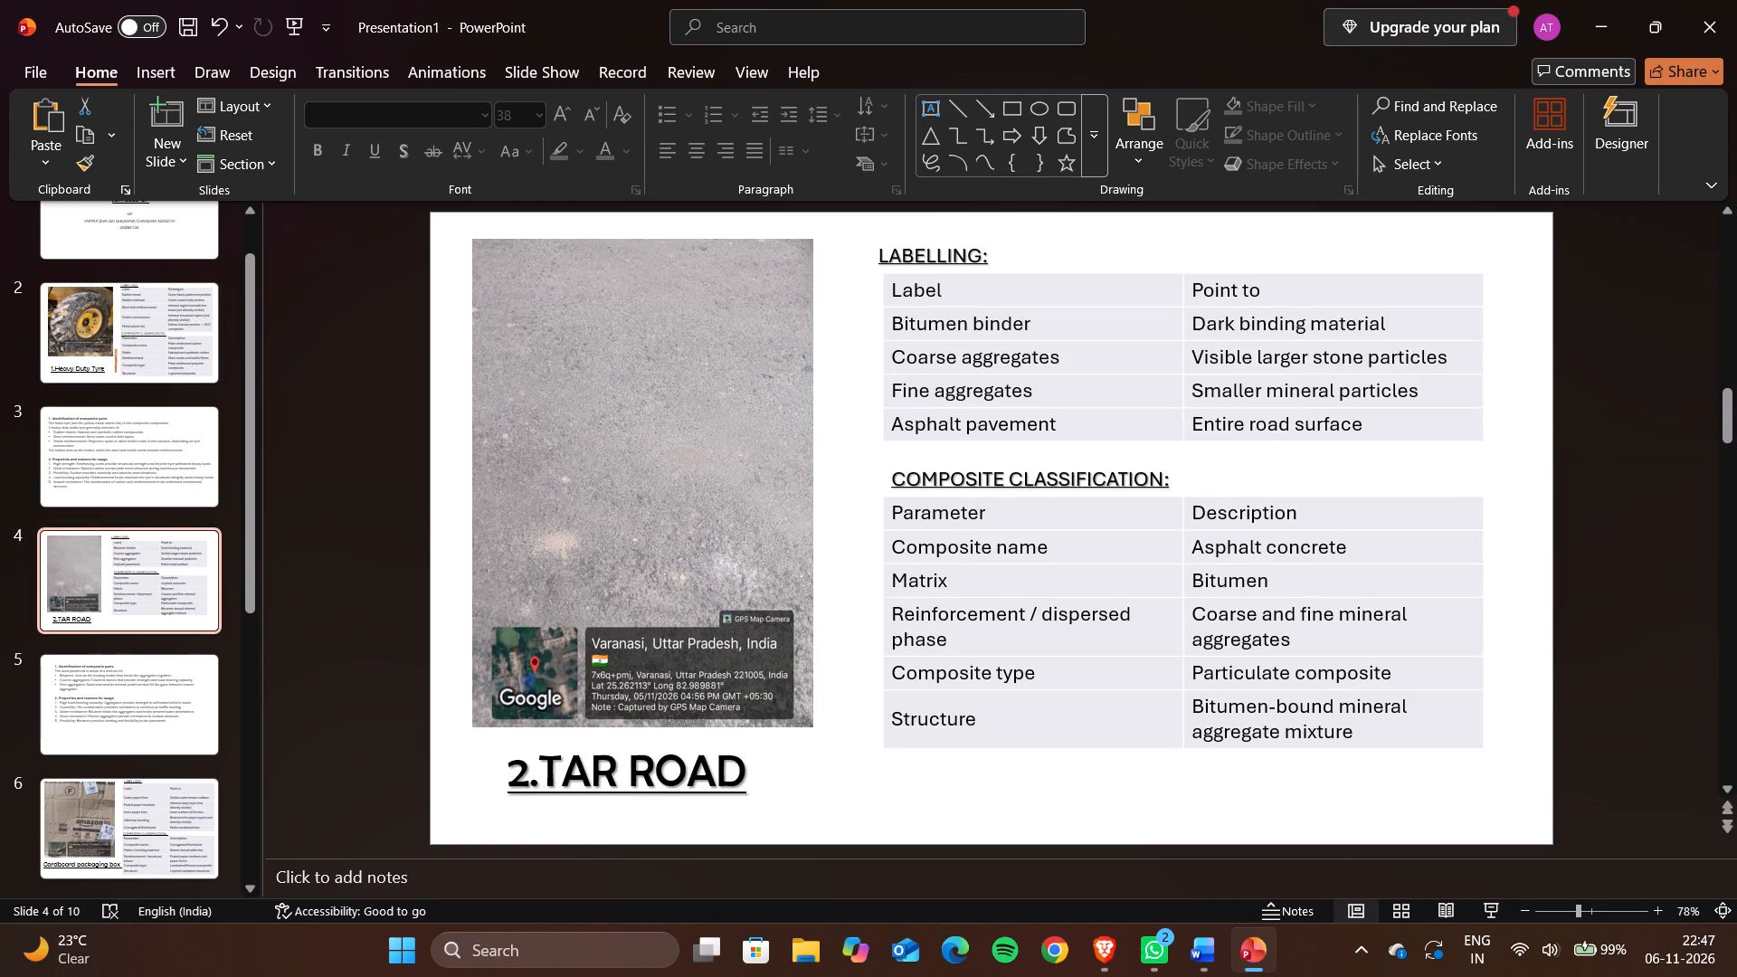
{"action": "left_click", "coordinate": [744, 754]}
{"action": "key", "text": "BackSpace"}
{"action": "key", "text": "BackSpace"}
{"action": "key", "text": "BackSpace"}
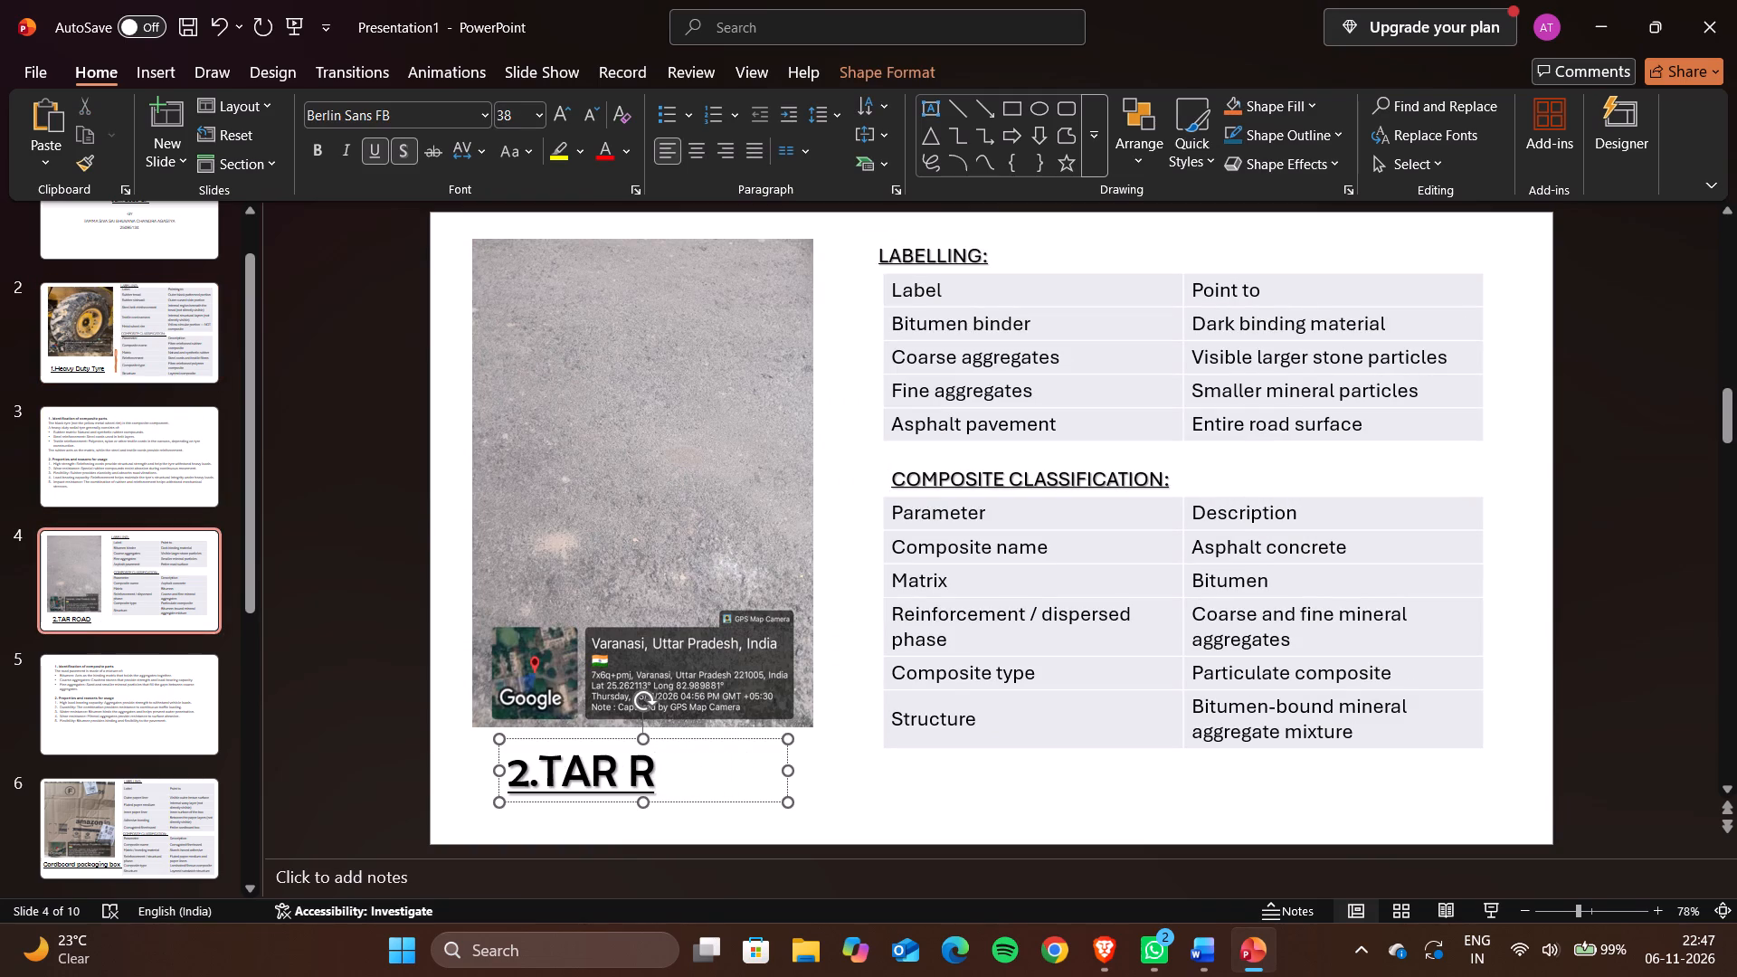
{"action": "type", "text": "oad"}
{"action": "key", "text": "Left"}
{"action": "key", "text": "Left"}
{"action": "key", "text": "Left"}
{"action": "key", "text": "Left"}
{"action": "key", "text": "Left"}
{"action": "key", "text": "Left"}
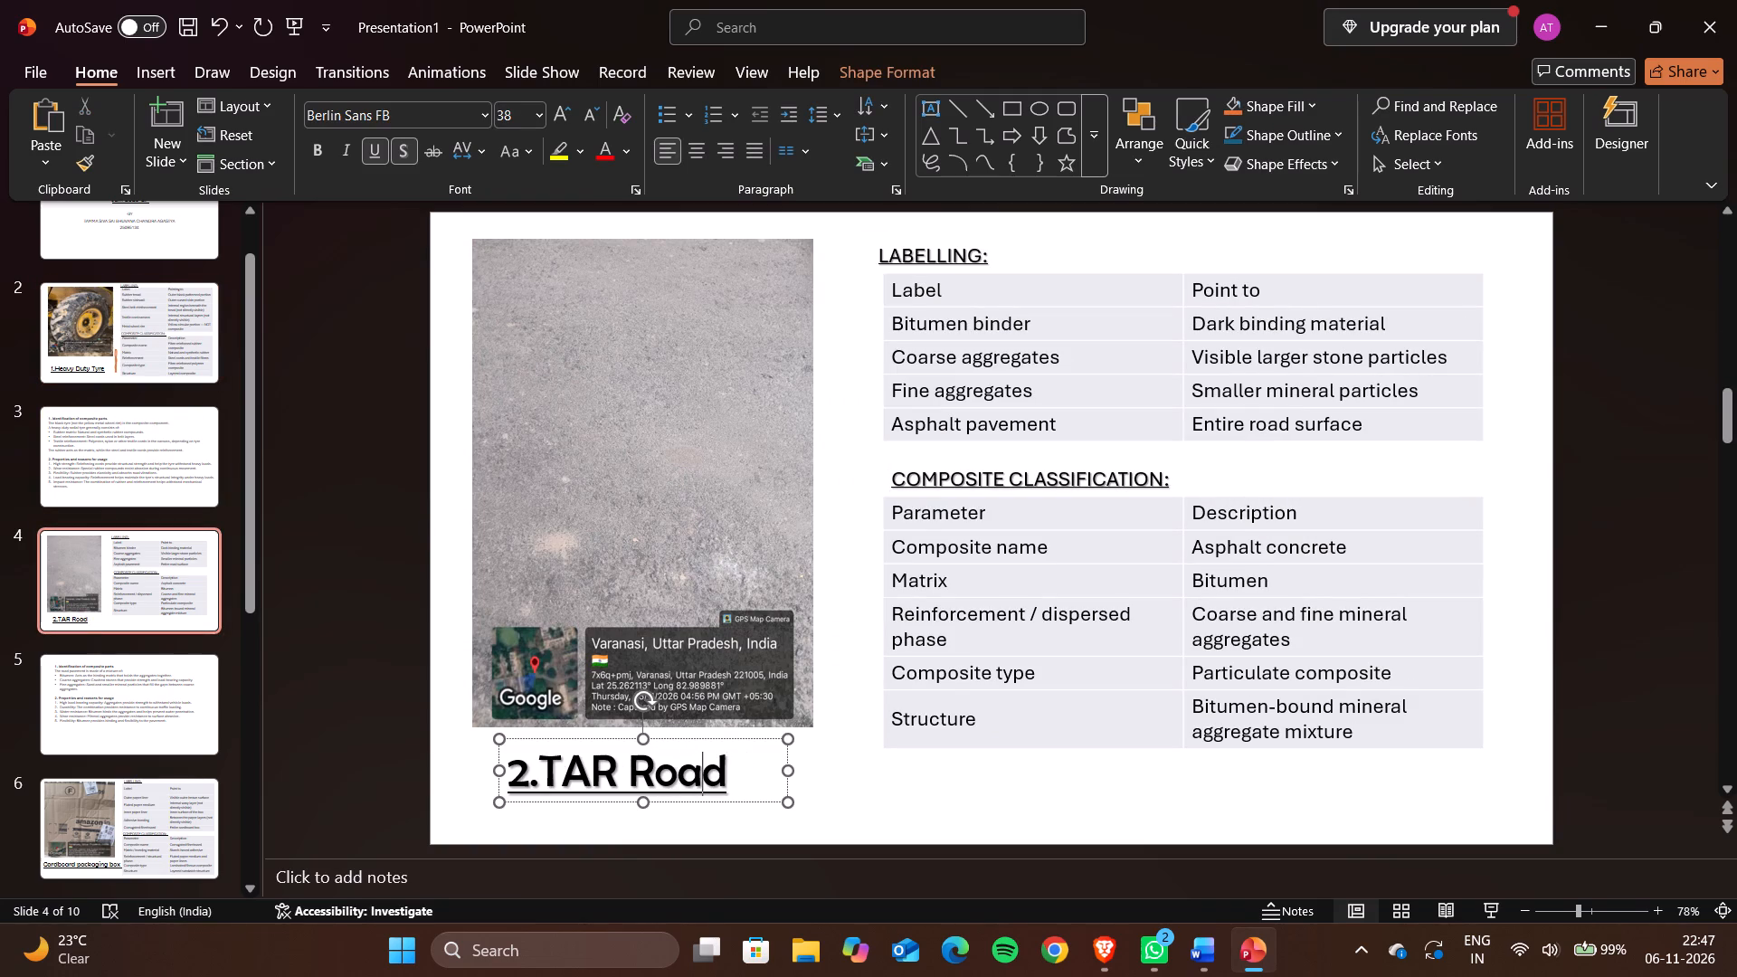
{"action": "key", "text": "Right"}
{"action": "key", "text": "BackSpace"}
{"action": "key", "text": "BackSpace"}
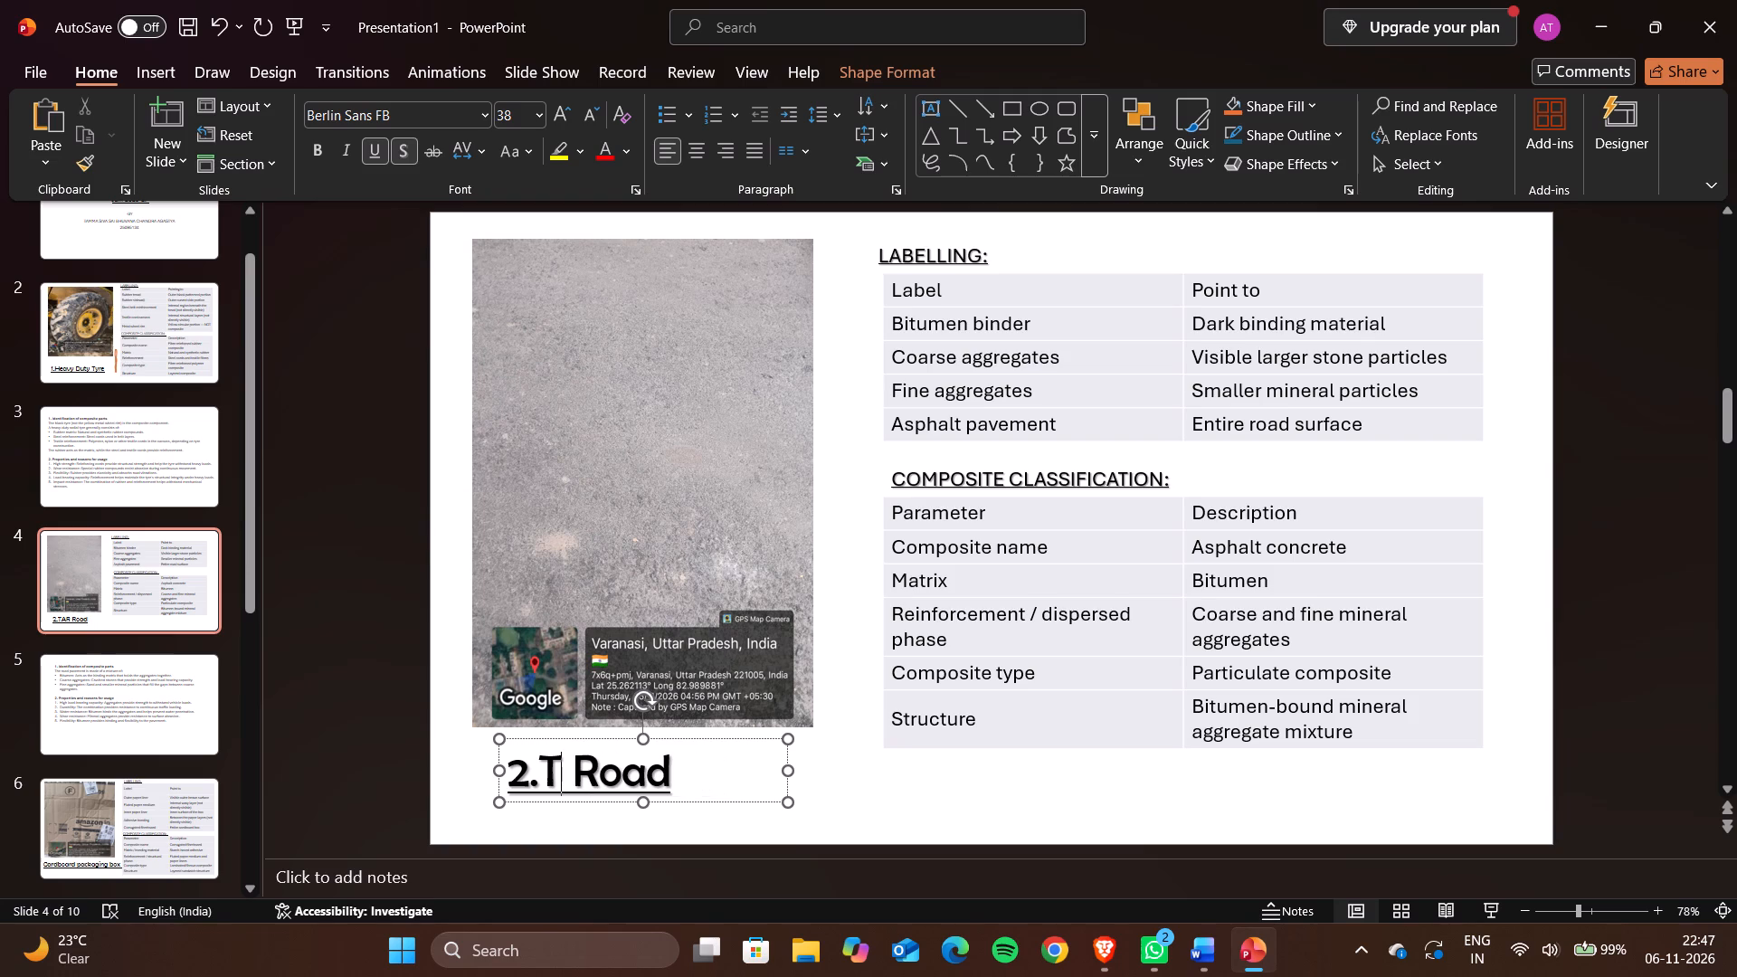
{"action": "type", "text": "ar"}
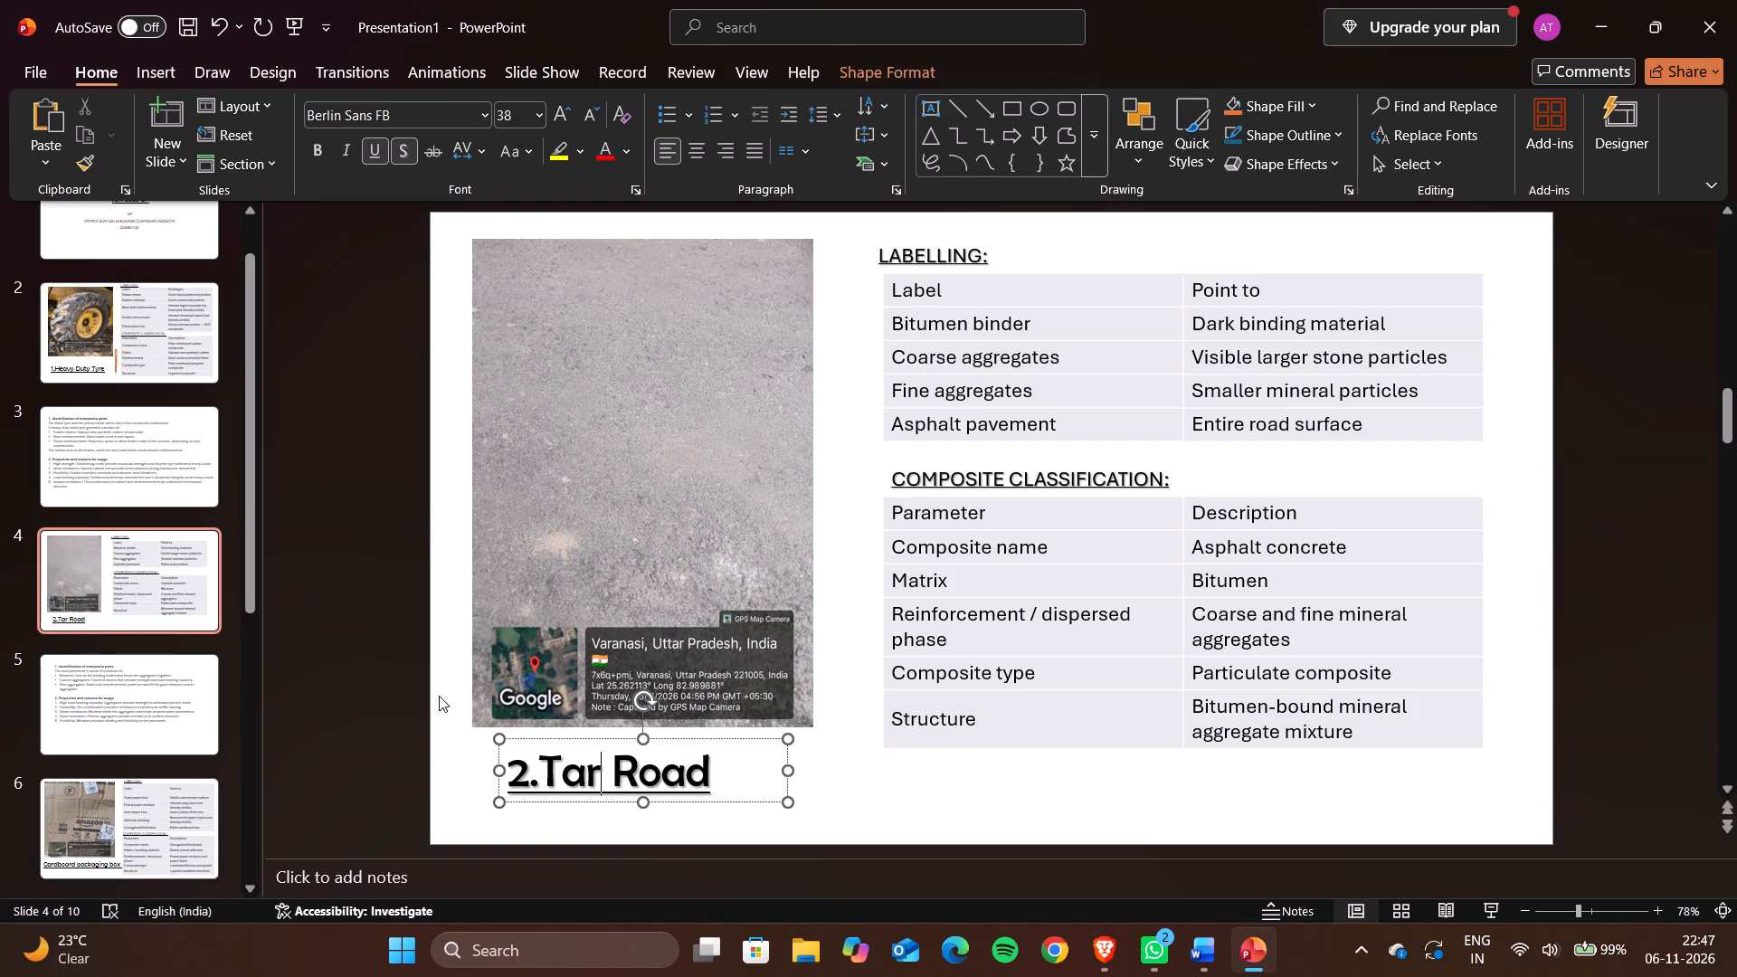
Review the titles and content from slide 3 onward, finishing on the automotive windshield slide.
{"action": "left_click", "coordinate": [90, 470]}
{"action": "left_click", "coordinate": [136, 555]}
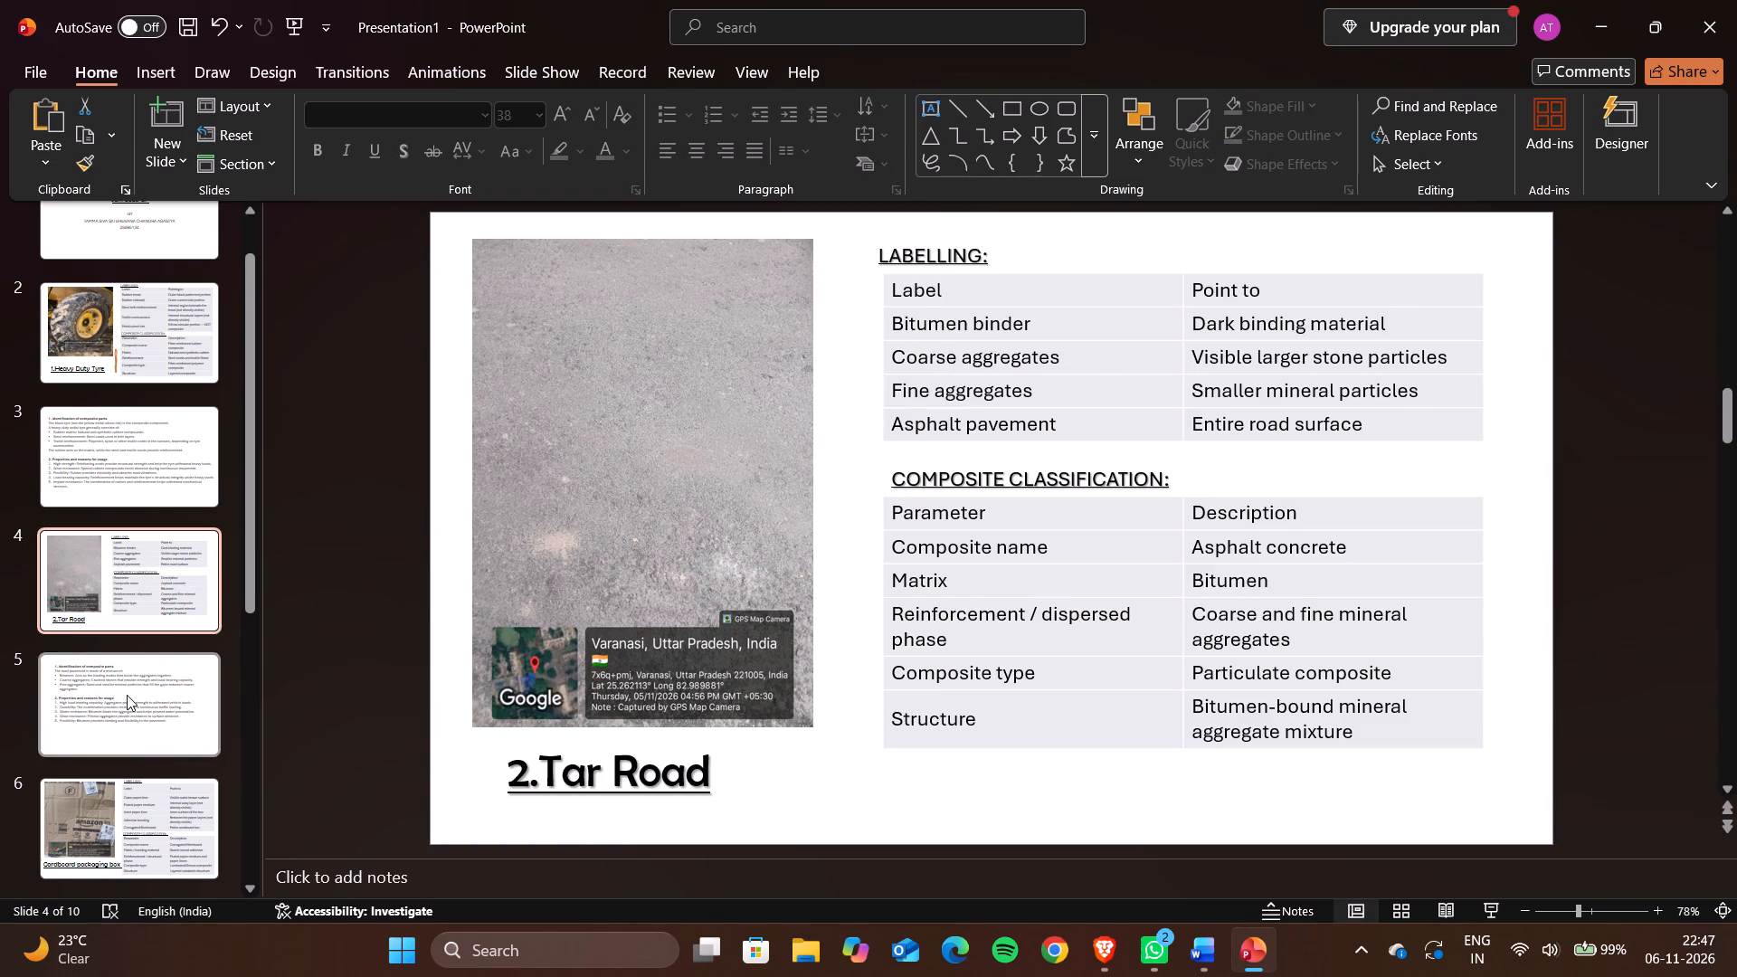
{"action": "left_click", "coordinate": [127, 695]}
{"action": "left_click", "coordinate": [113, 802]}
{"action": "scroll", "coordinate": [117, 737], "scroll_direction": "down", "scroll_amount": 2}
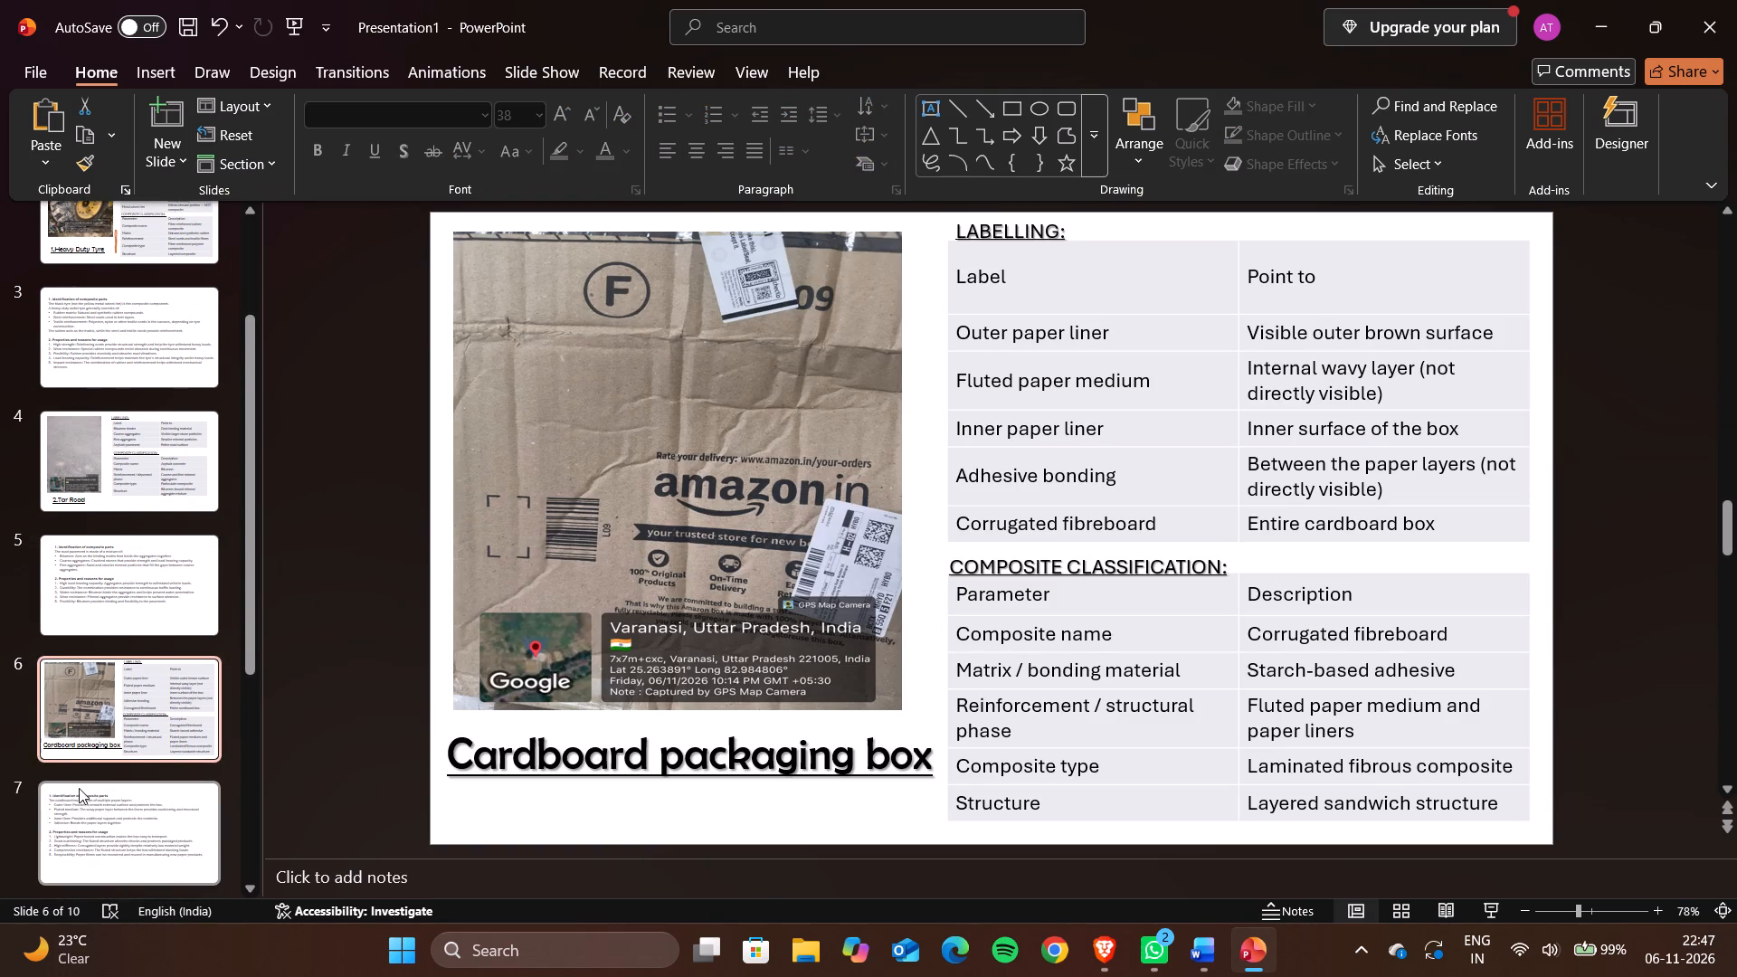
{"action": "scroll", "coordinate": [82, 785], "scroll_direction": "down", "scroll_amount": 2}
{"action": "left_click", "coordinate": [141, 702]}
{"action": "left_click", "coordinate": [139, 816]}
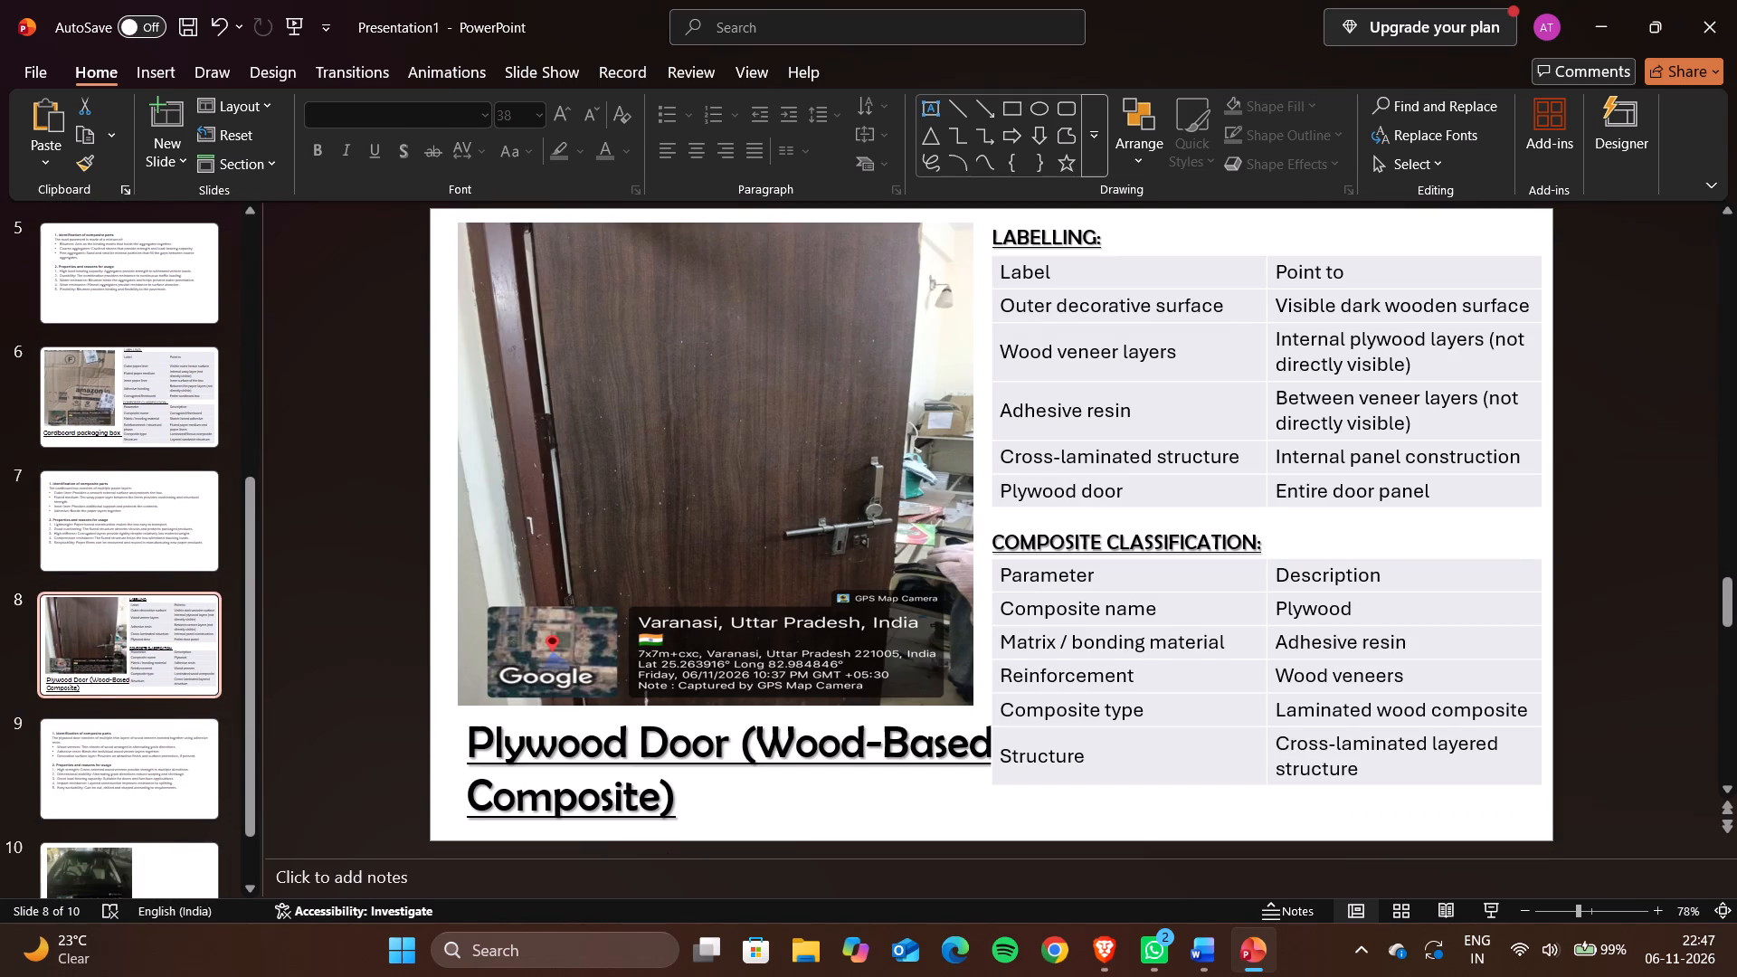
{"action": "scroll", "coordinate": [70, 606], "scroll_direction": "down", "scroll_amount": 2}
{"action": "left_click", "coordinate": [121, 692]}
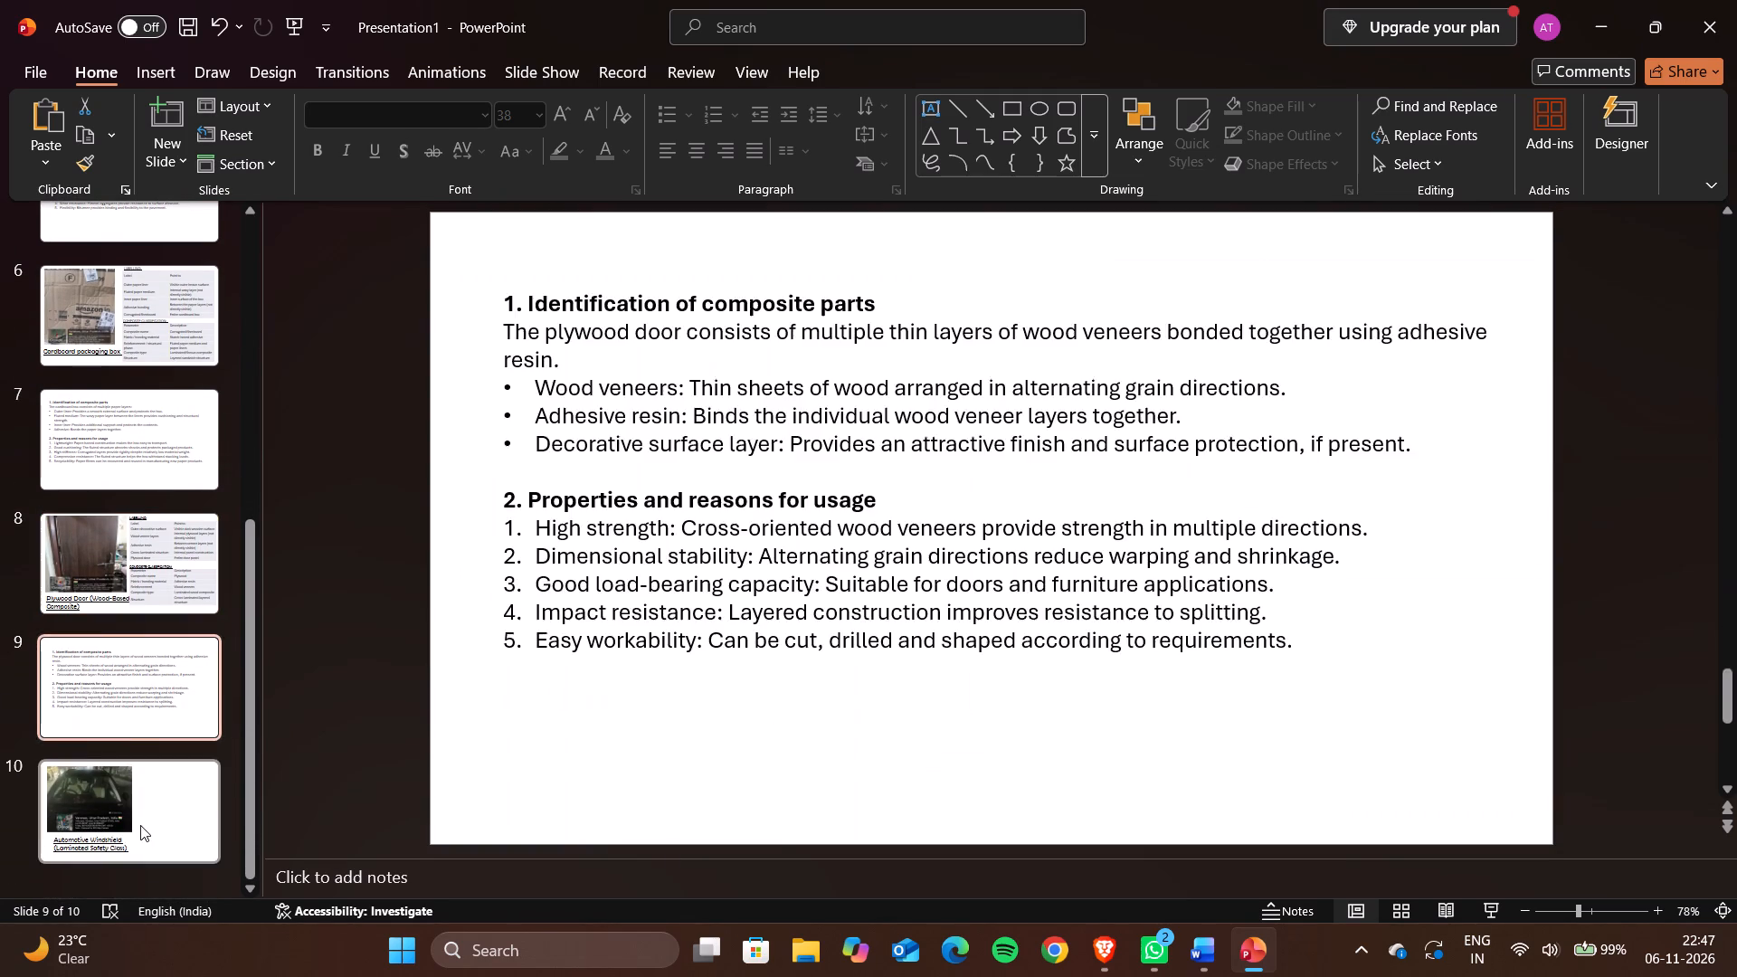
{"action": "left_click", "coordinate": [140, 825]}
{"action": "left_click", "coordinate": [1085, 507]}
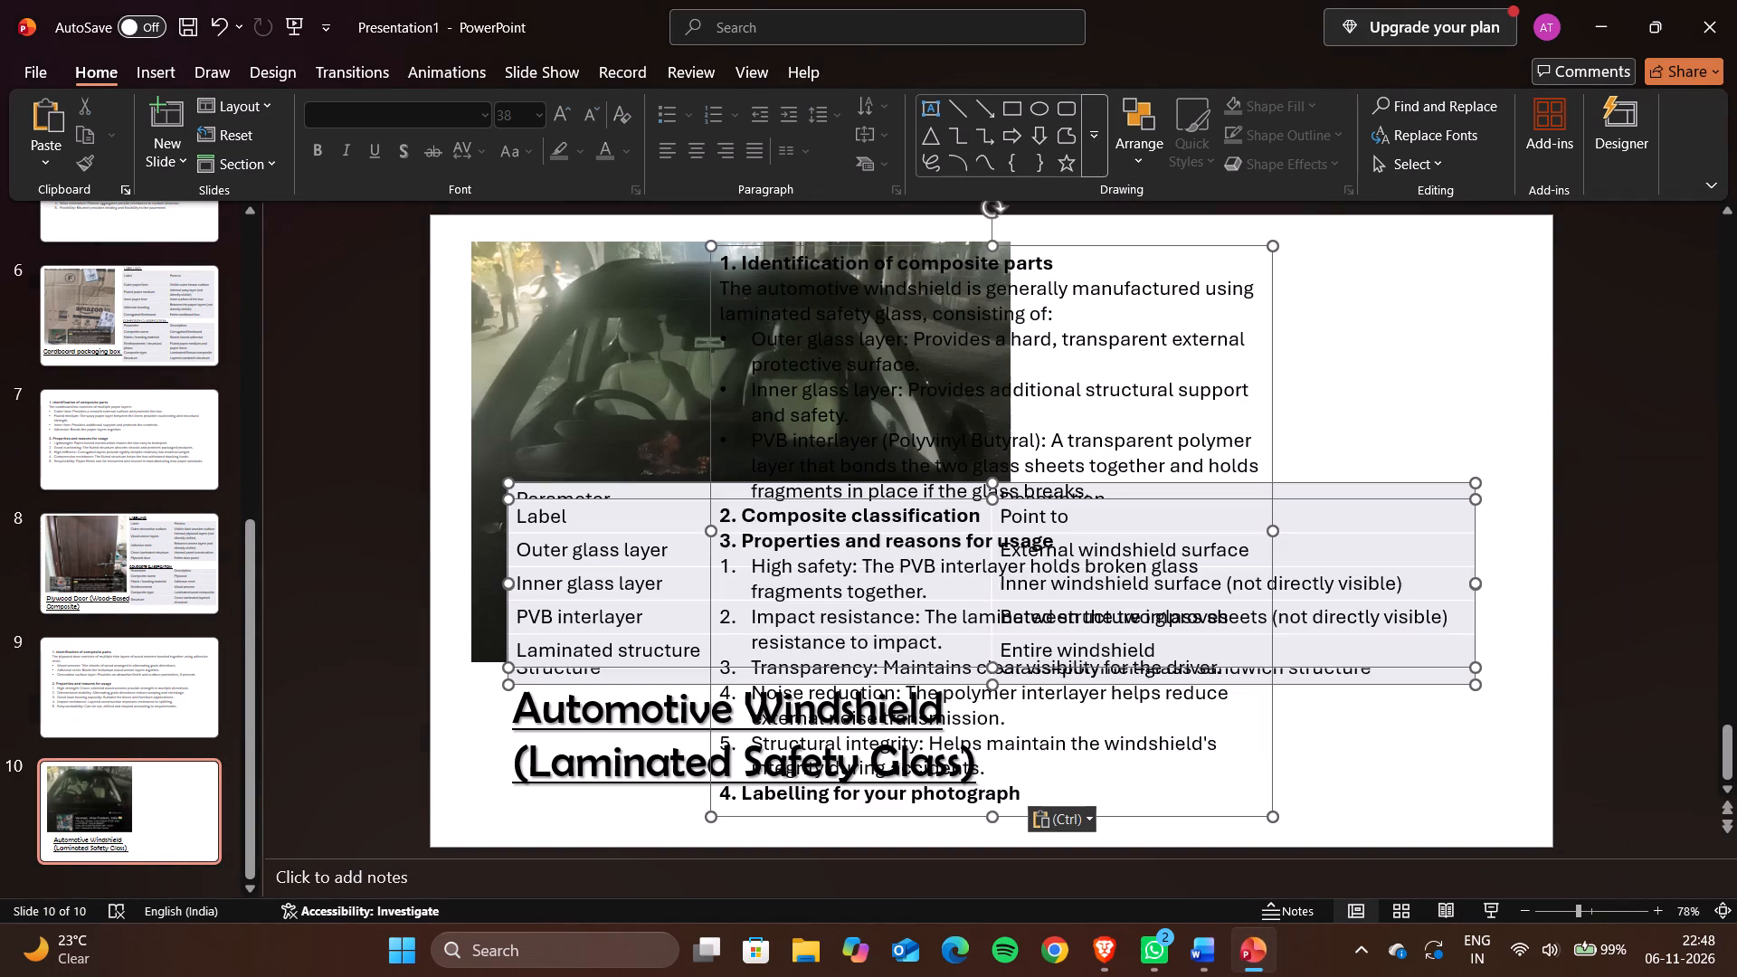
Delete the pasted text box with the composite parts and properties text from slide 10, leaving the two tables.
{"action": "left_click", "coordinate": [1240, 337]}
{"action": "key", "text": "BackSpace"}
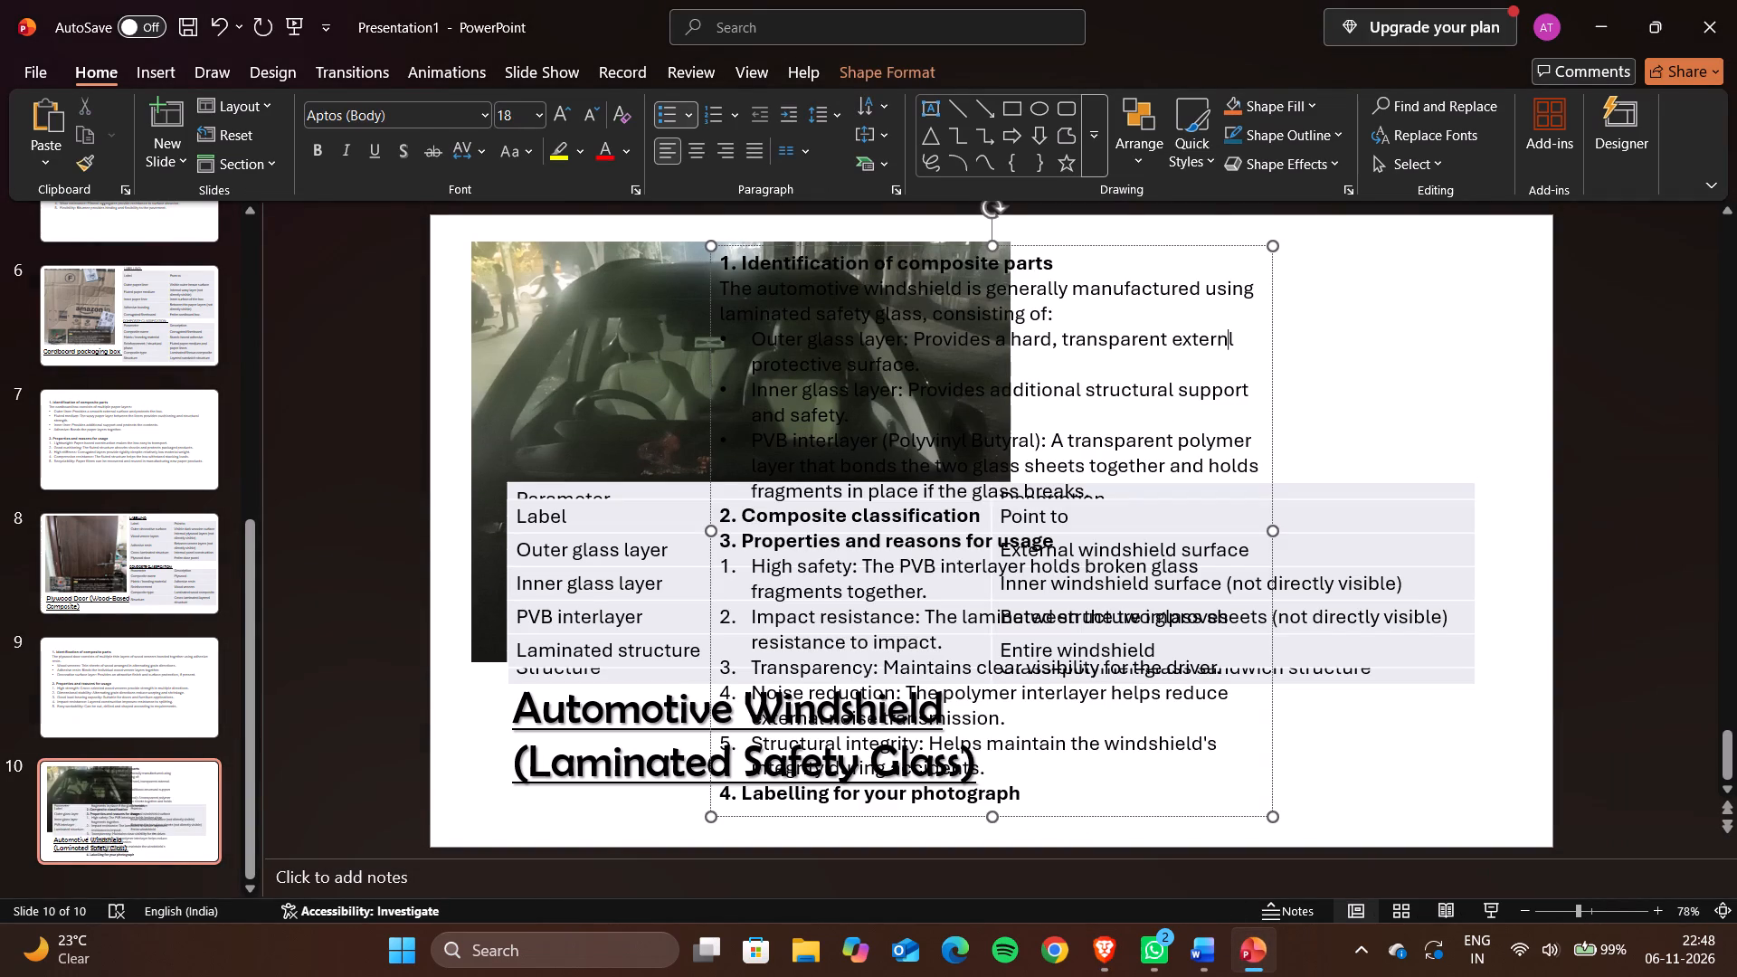
{"action": "key", "text": "ctrl+z"}
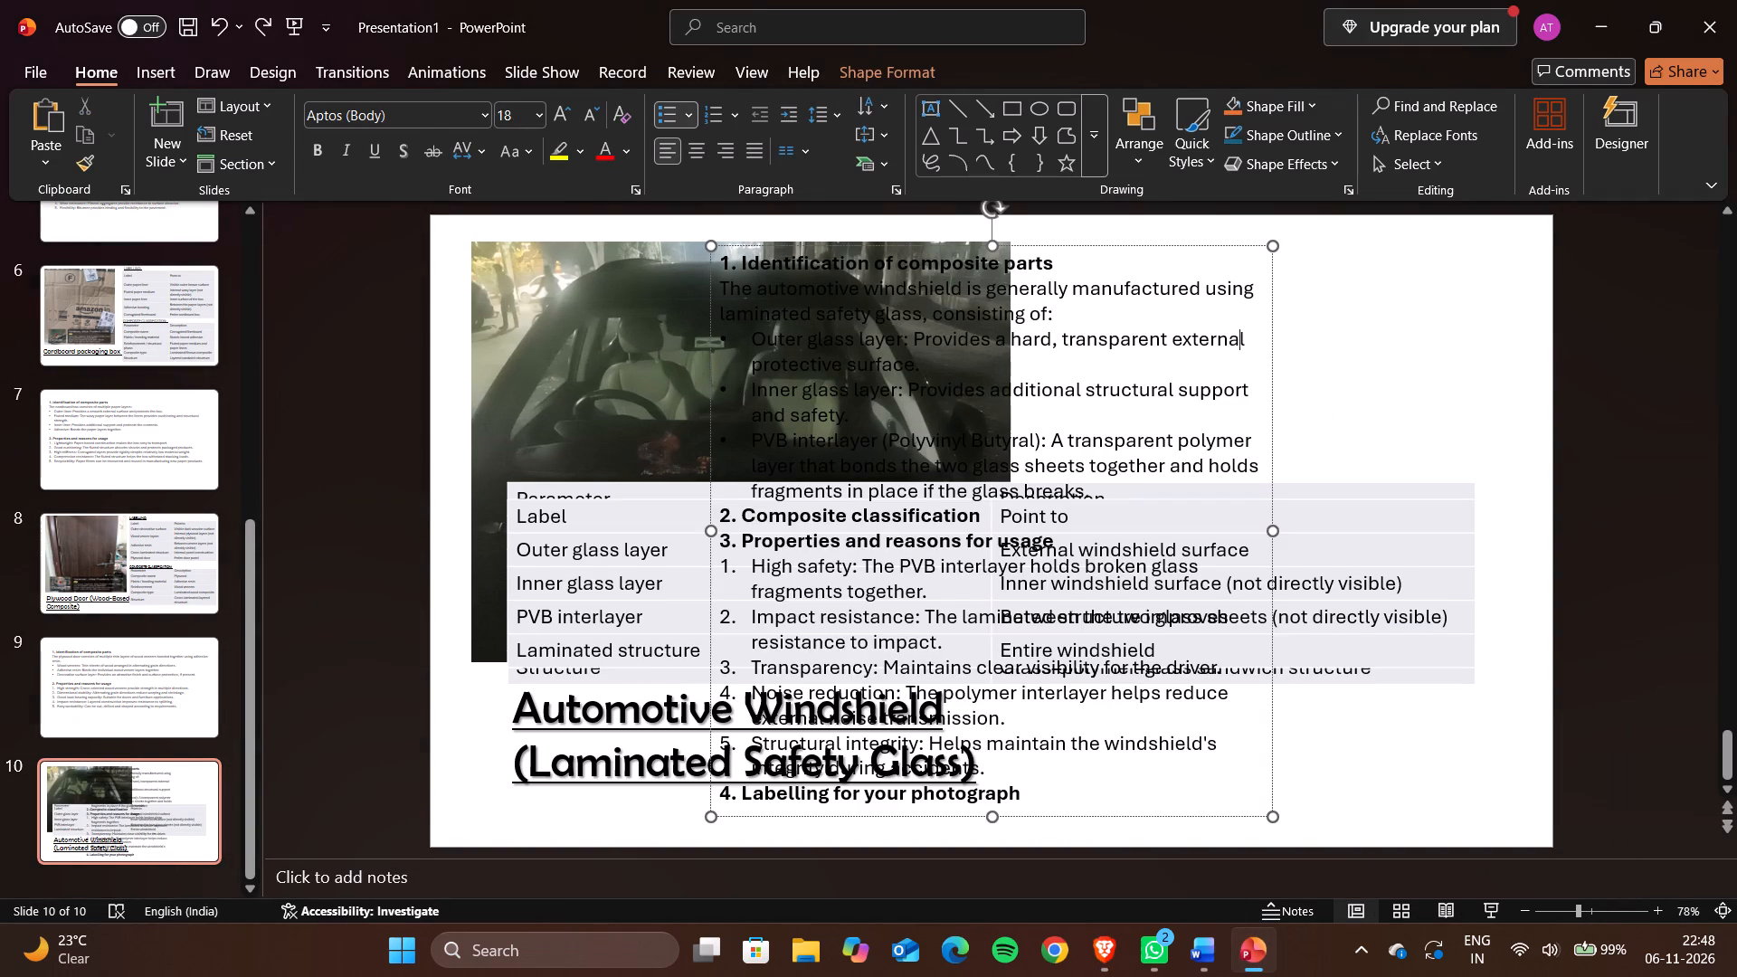
{"action": "left_click", "coordinate": [1344, 499]}
{"action": "left_click", "coordinate": [1149, 318]}
{"action": "left_click", "coordinate": [1218, 242]}
{"action": "key", "text": "Delete"}
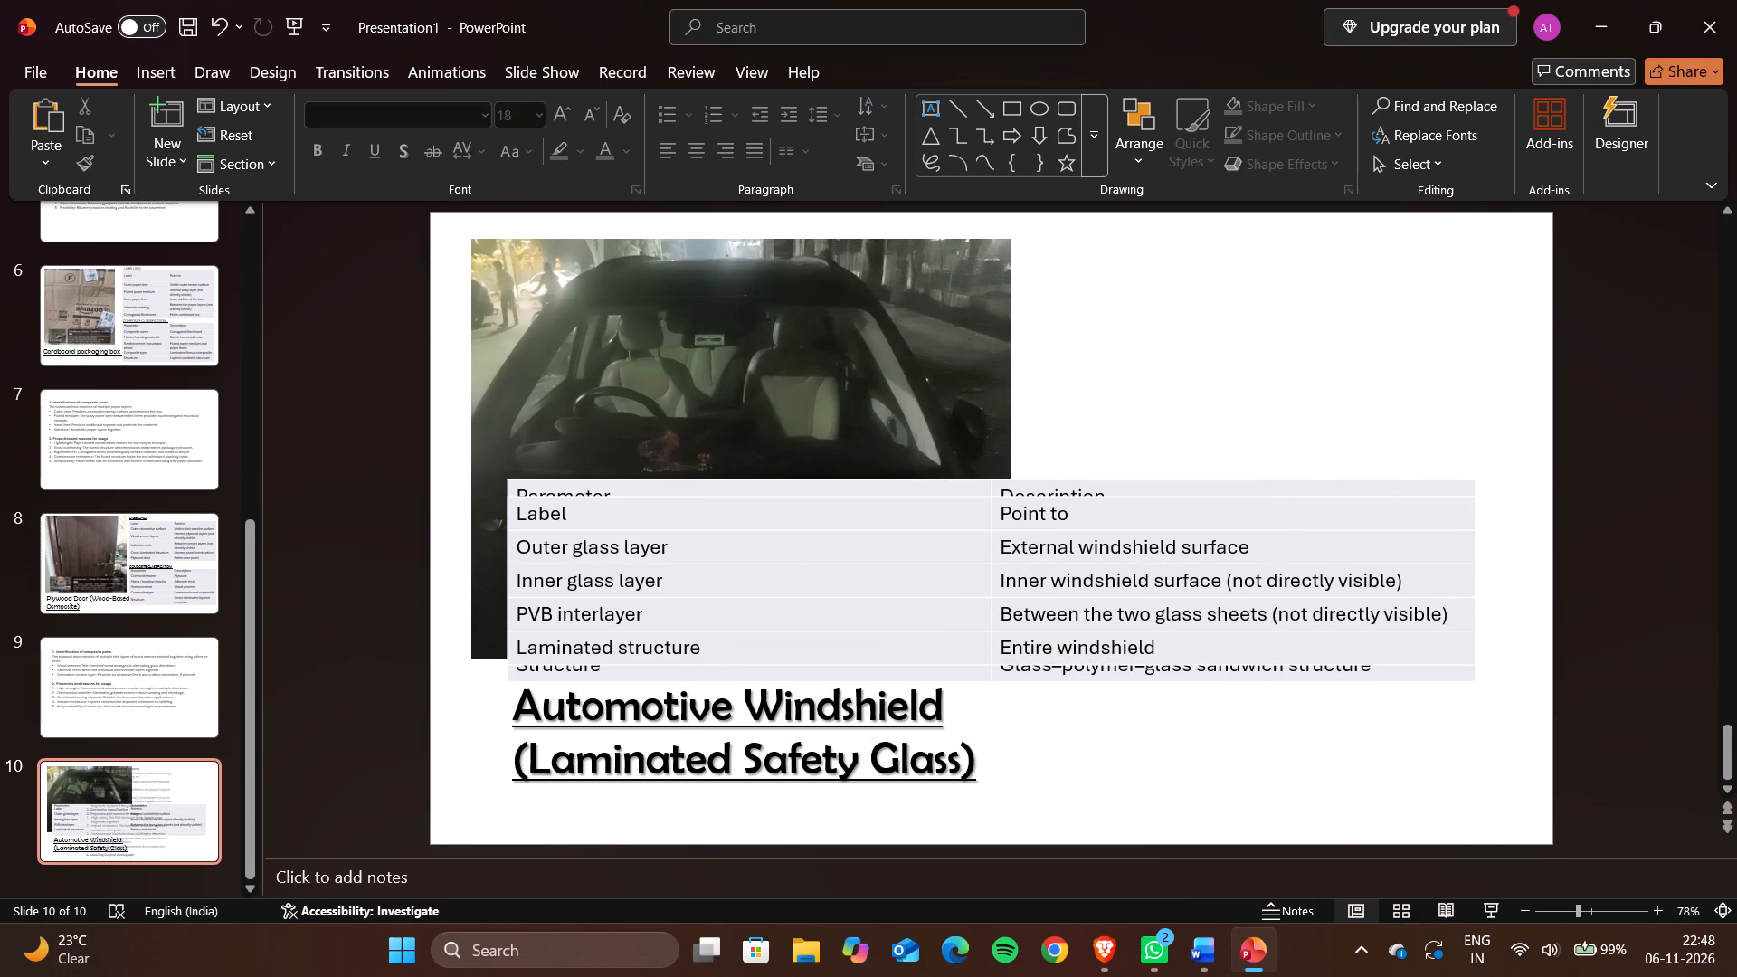
Move the Label/Point to table up to the upper part of the slide, clear of the Parameter/Description table.
{"action": "left_click", "coordinate": [1332, 487]}
{"action": "left_click", "coordinate": [919, 545]}
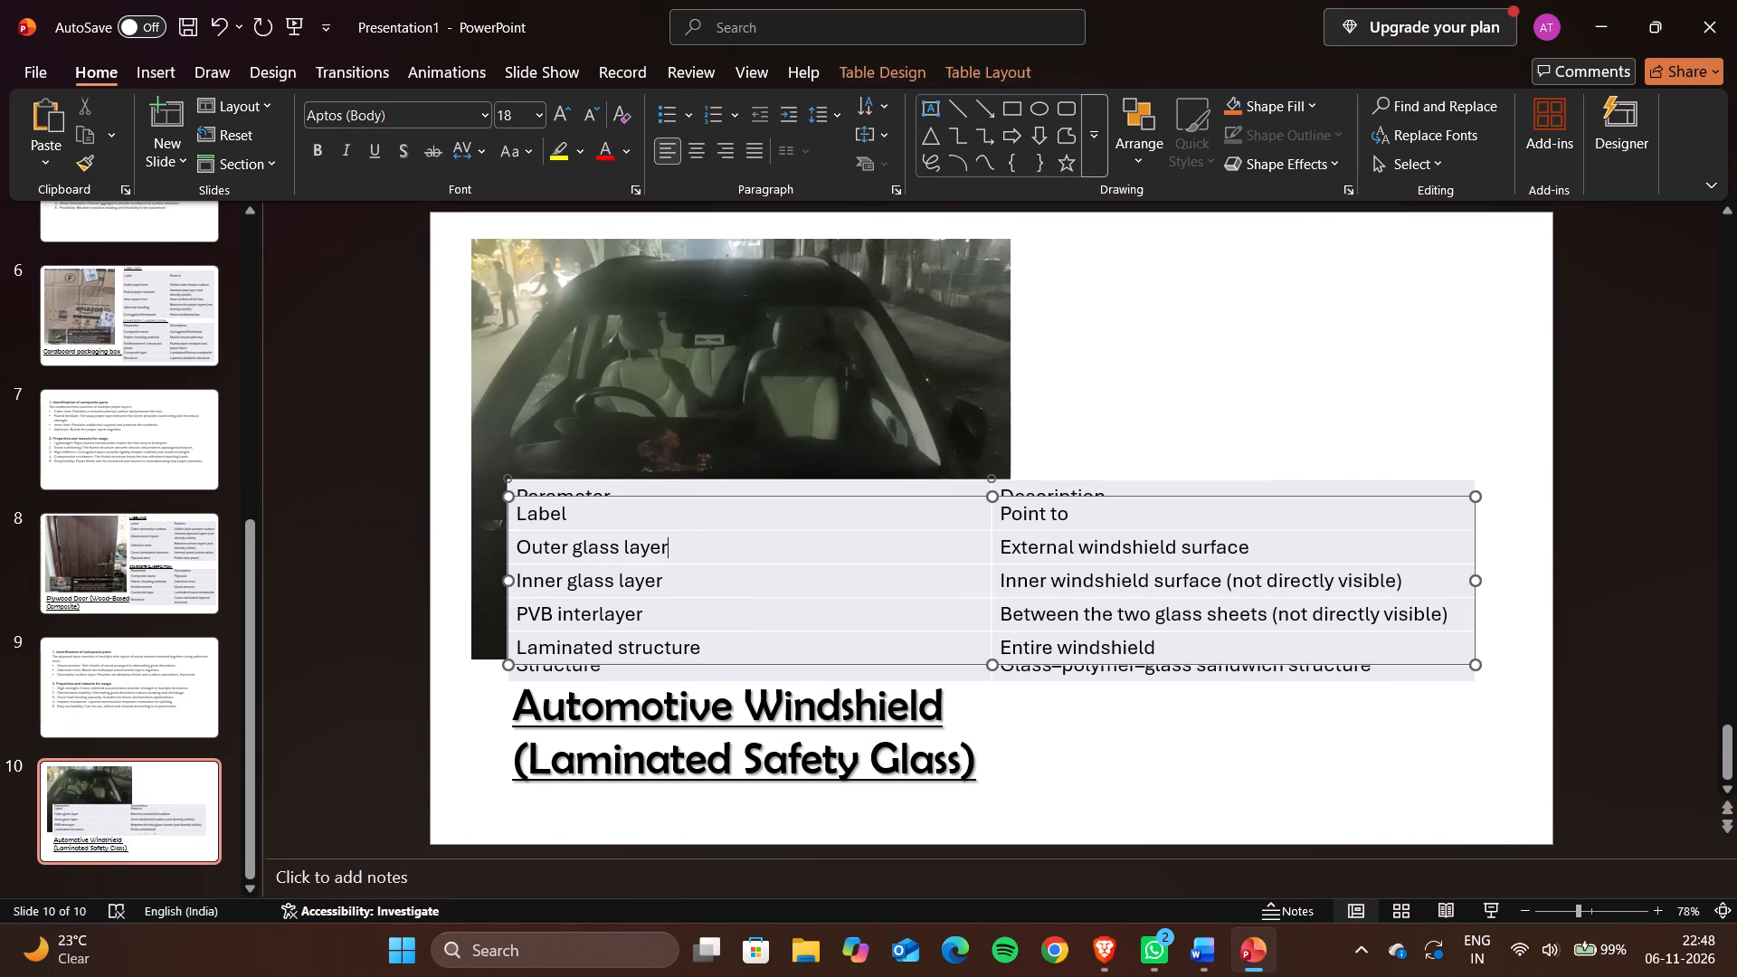
{"action": "left_click", "coordinate": [910, 500]}
{"action": "left_click_drag", "start_coordinate": [910, 497], "coordinate": [1024, 280]}
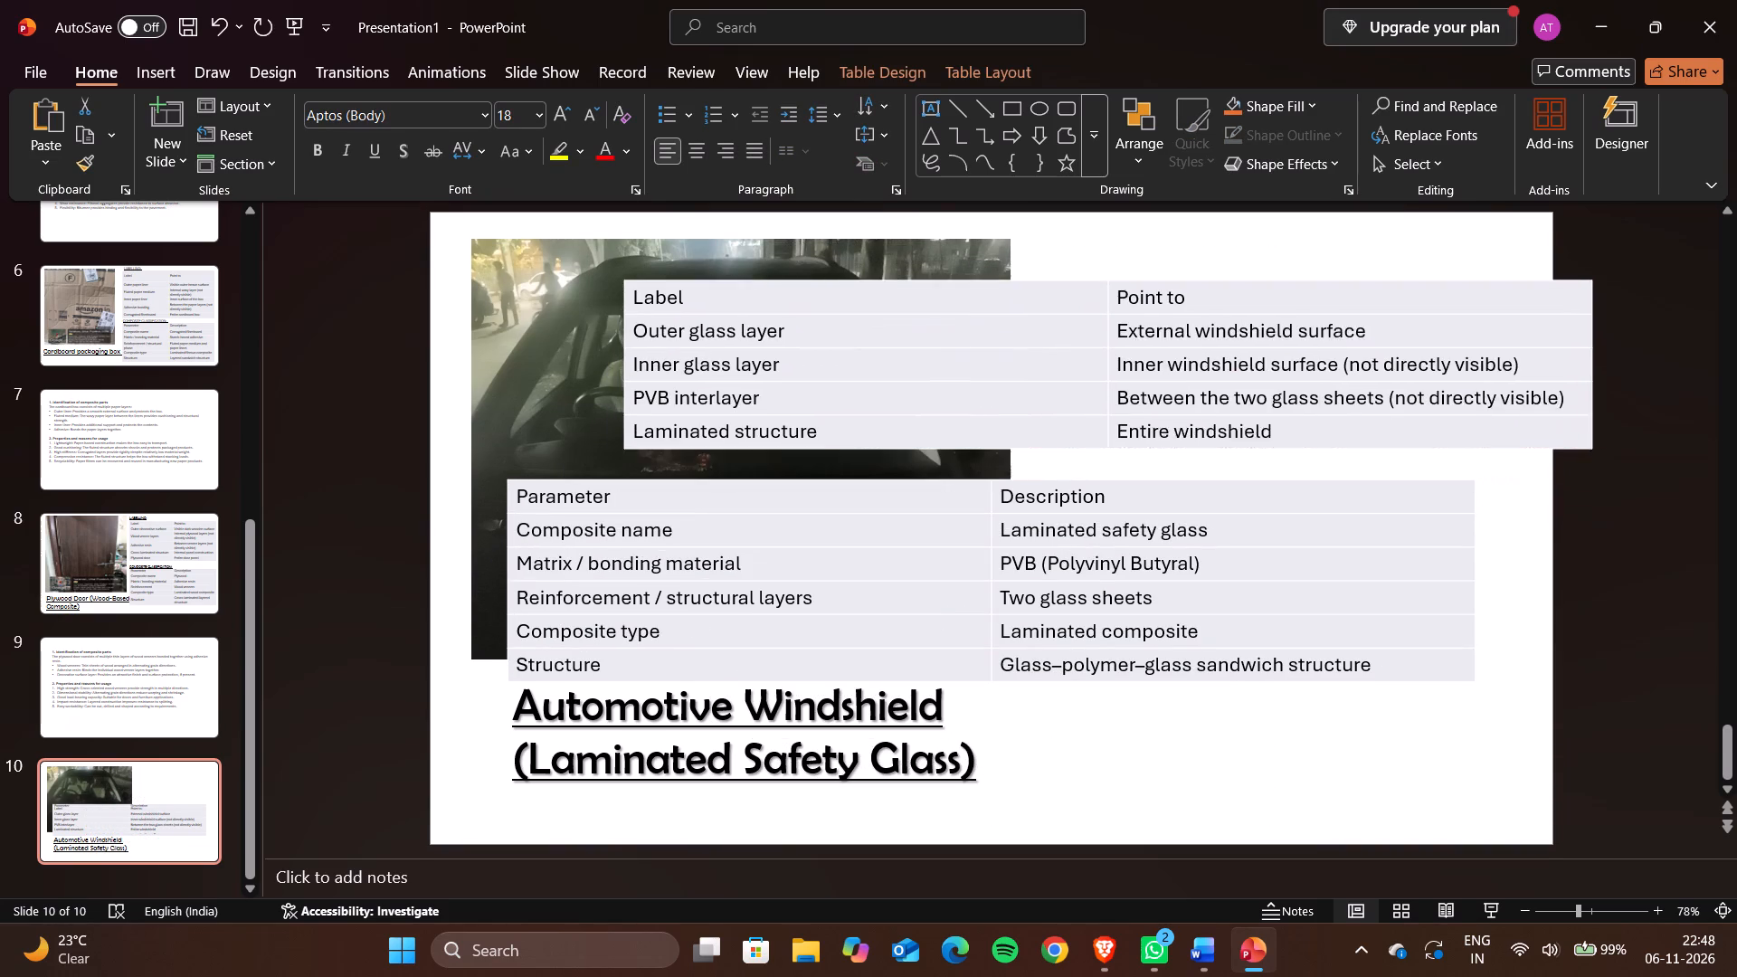
{"action": "left_click_drag", "start_coordinate": [1024, 280], "coordinate": [987, 283]}
Narrow the Parameter/Description table and place it in the slide's lower-right corner, beside the photo and title.
{"action": "left_click", "coordinate": [1002, 580]}
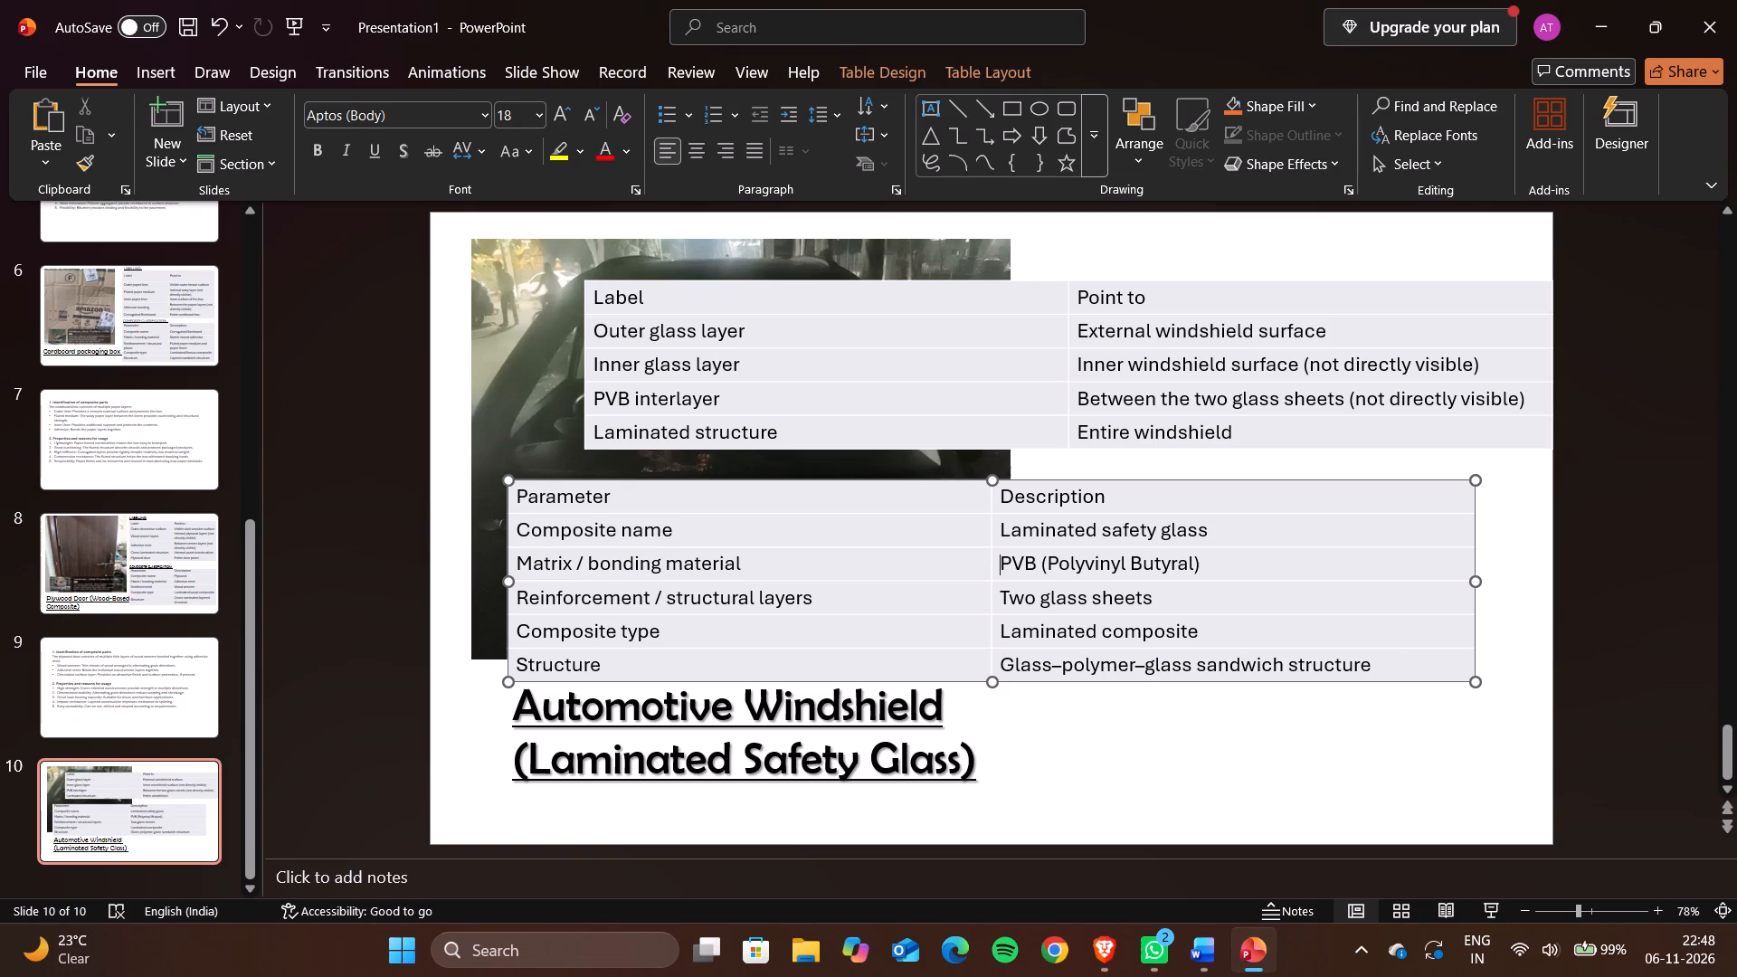
{"action": "left_click_drag", "start_coordinate": [954, 482], "coordinate": [963, 501]}
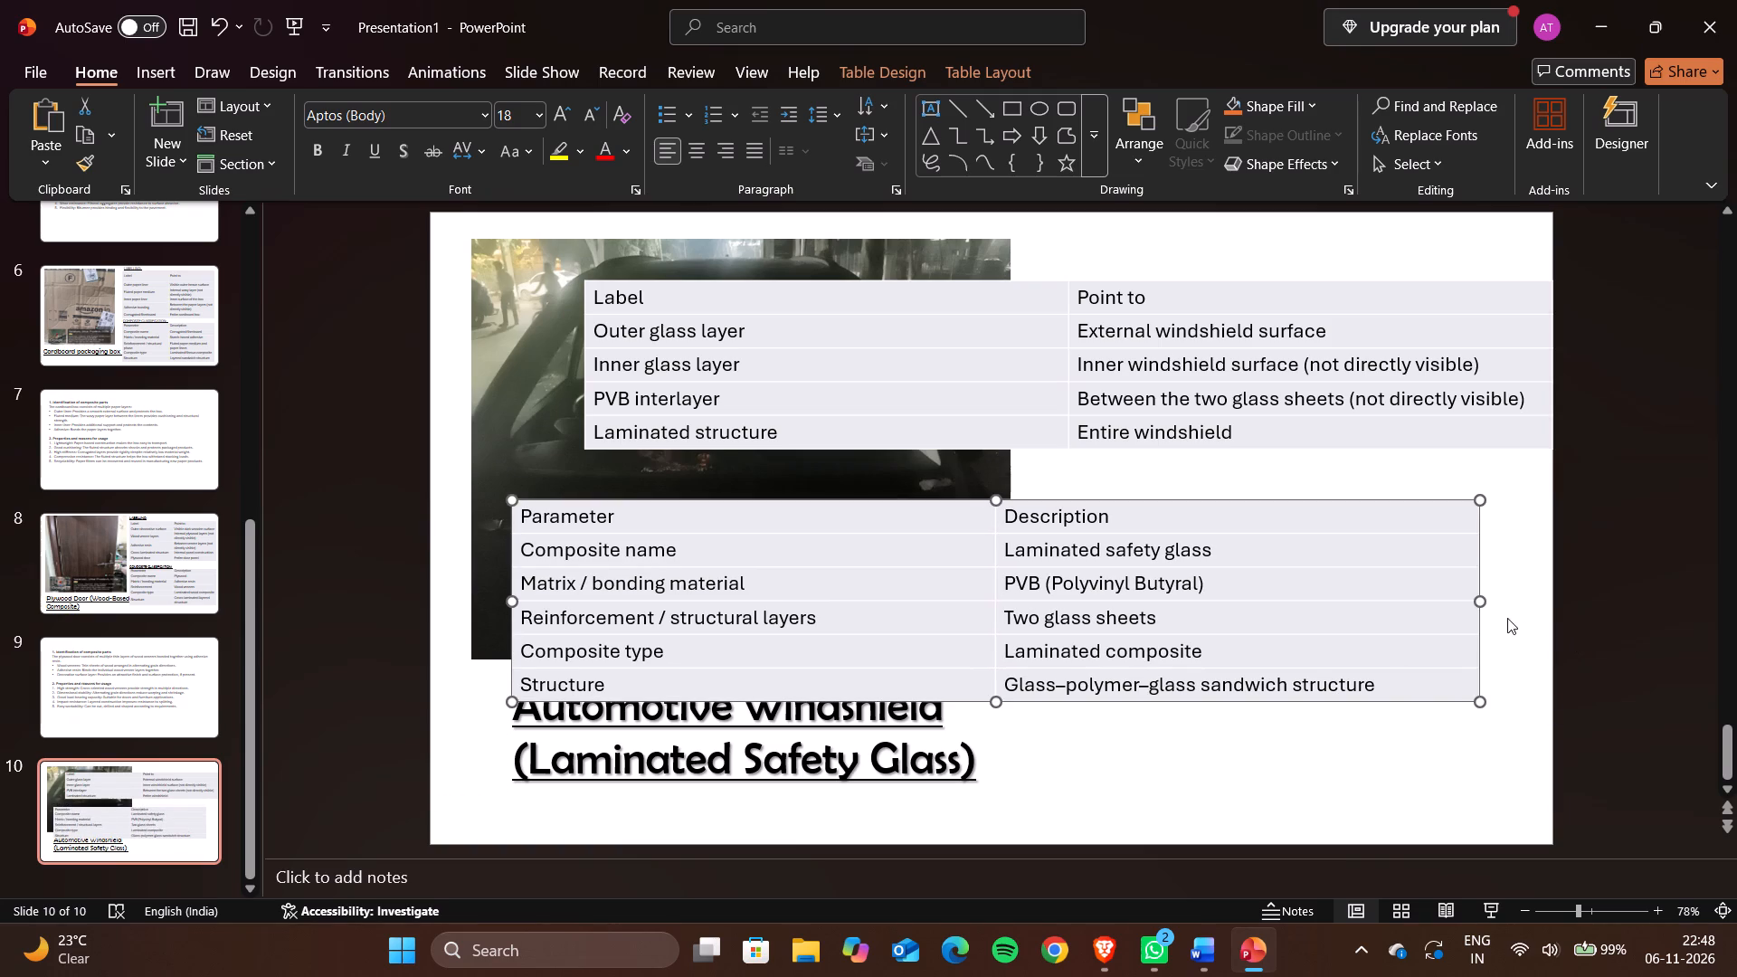
{"action": "left_click_drag", "start_coordinate": [1477, 607], "coordinate": [1305, 614]}
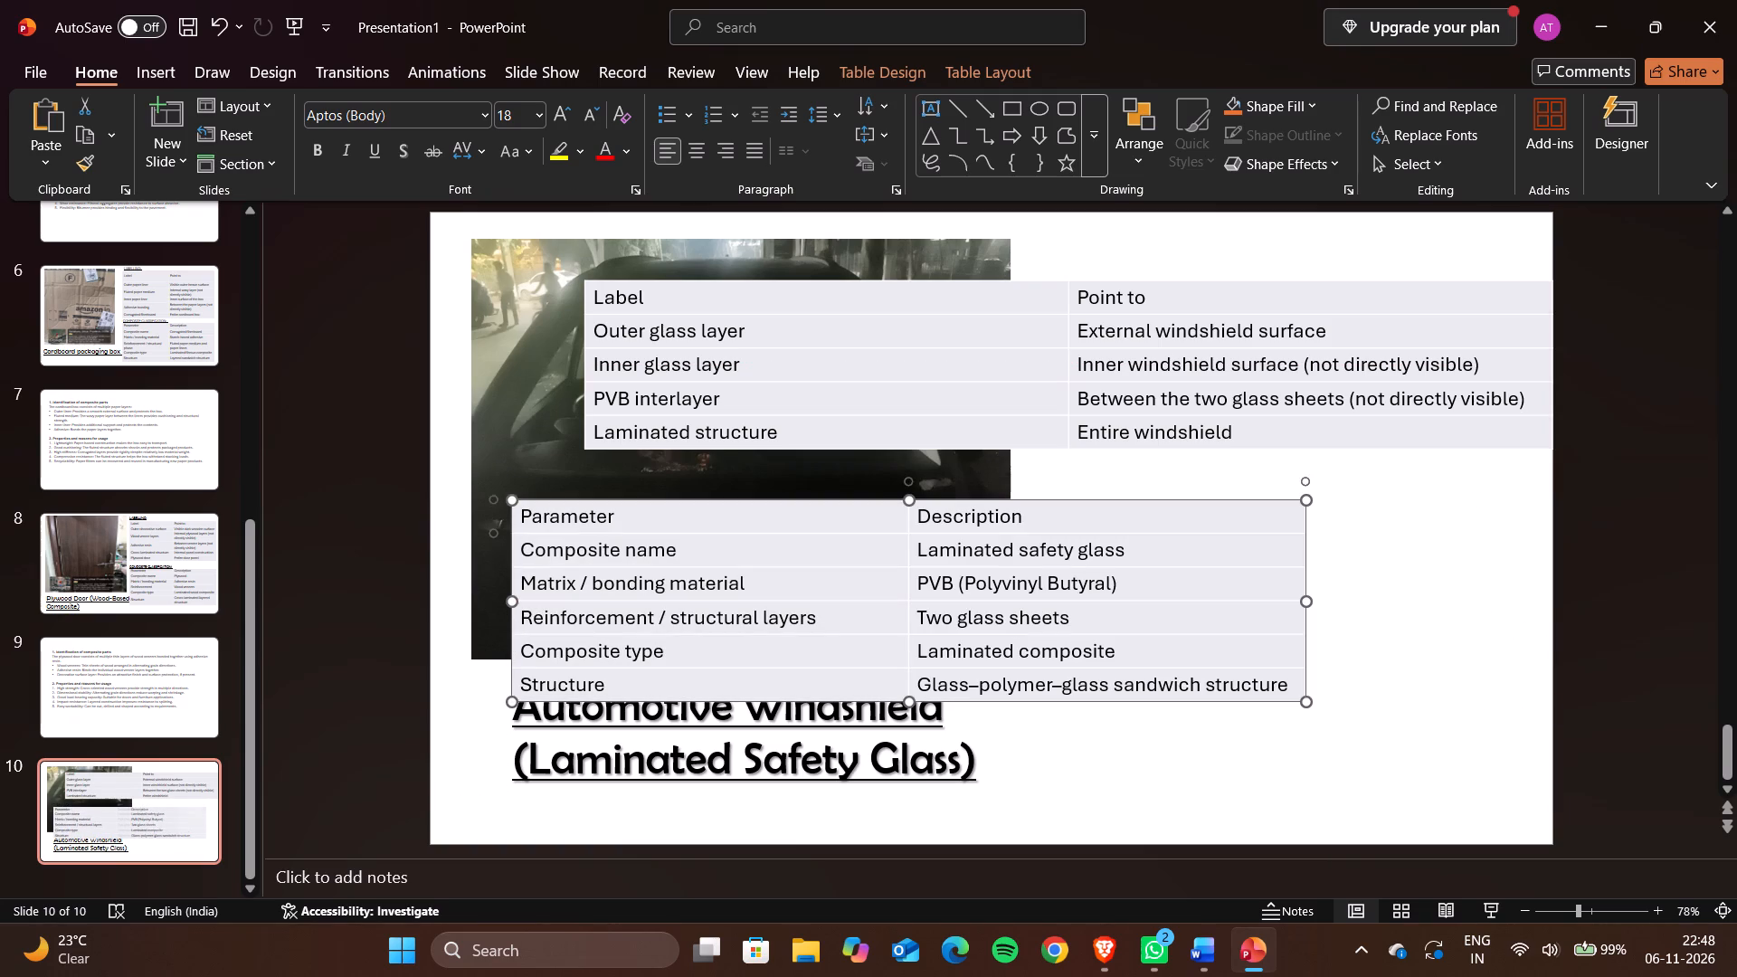
{"action": "left_click_drag", "start_coordinate": [510, 602], "coordinate": [523, 602]}
{"action": "left_click_drag", "start_coordinate": [523, 602], "coordinate": [628, 597]}
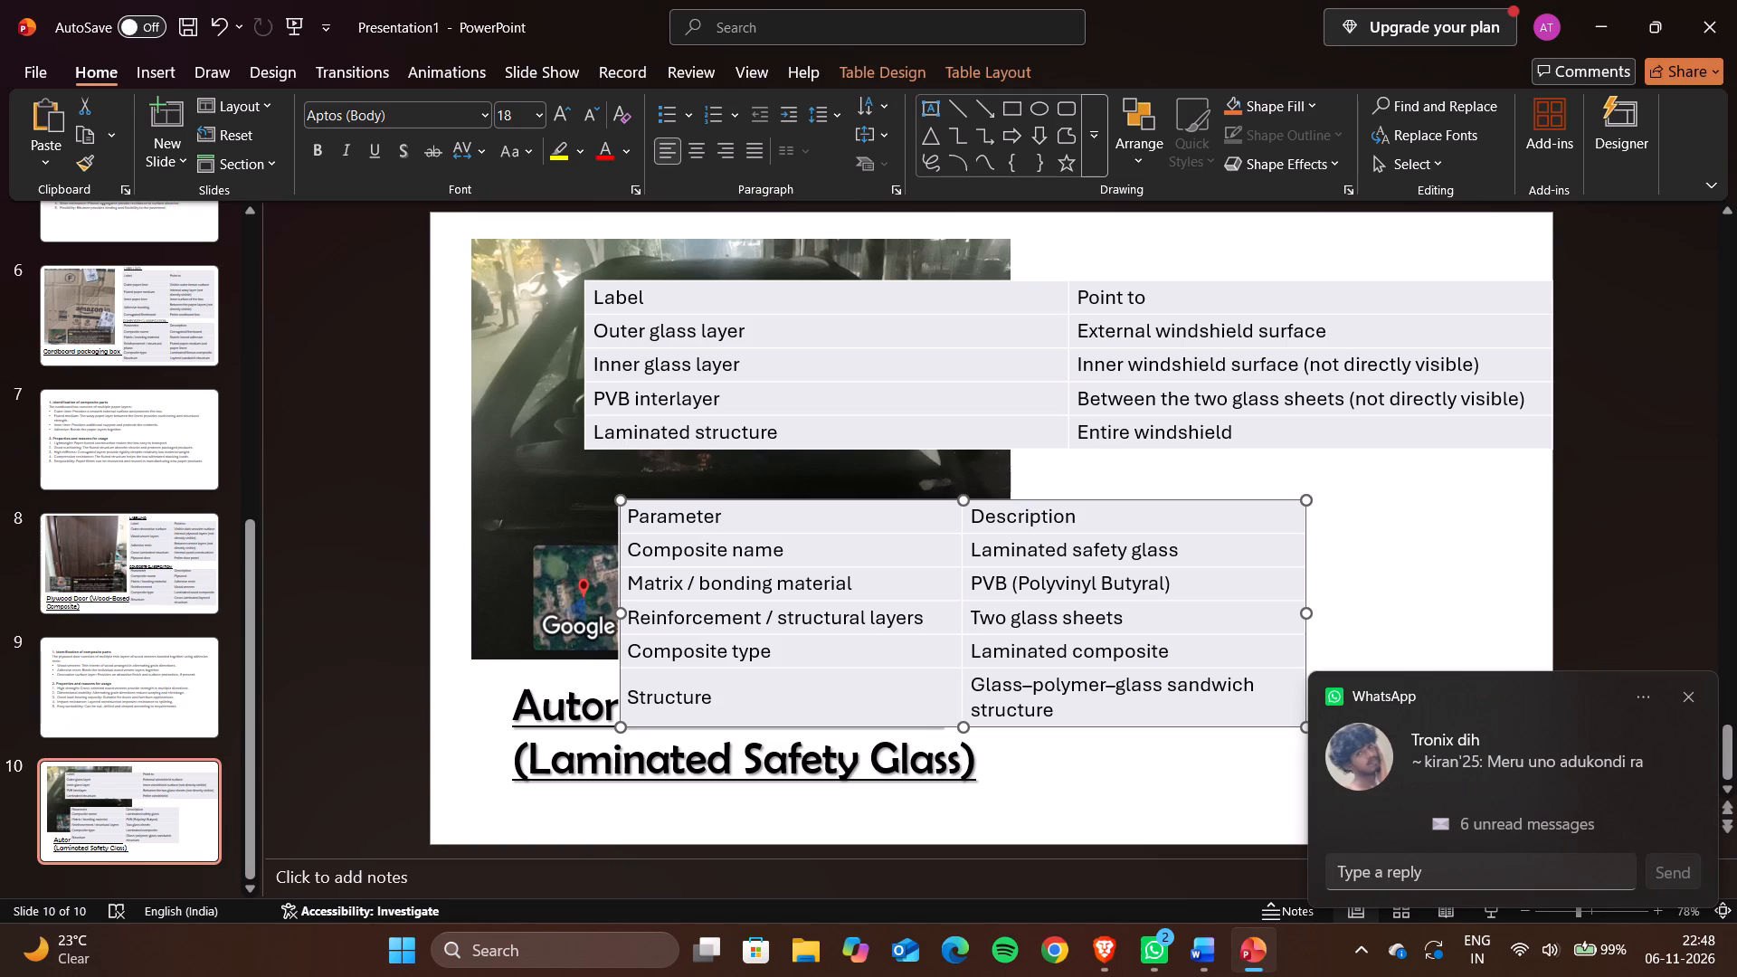
{"action": "left_click", "coordinate": [764, 506]}
{"action": "left_click_drag", "start_coordinate": [764, 502], "coordinate": [1015, 534]}
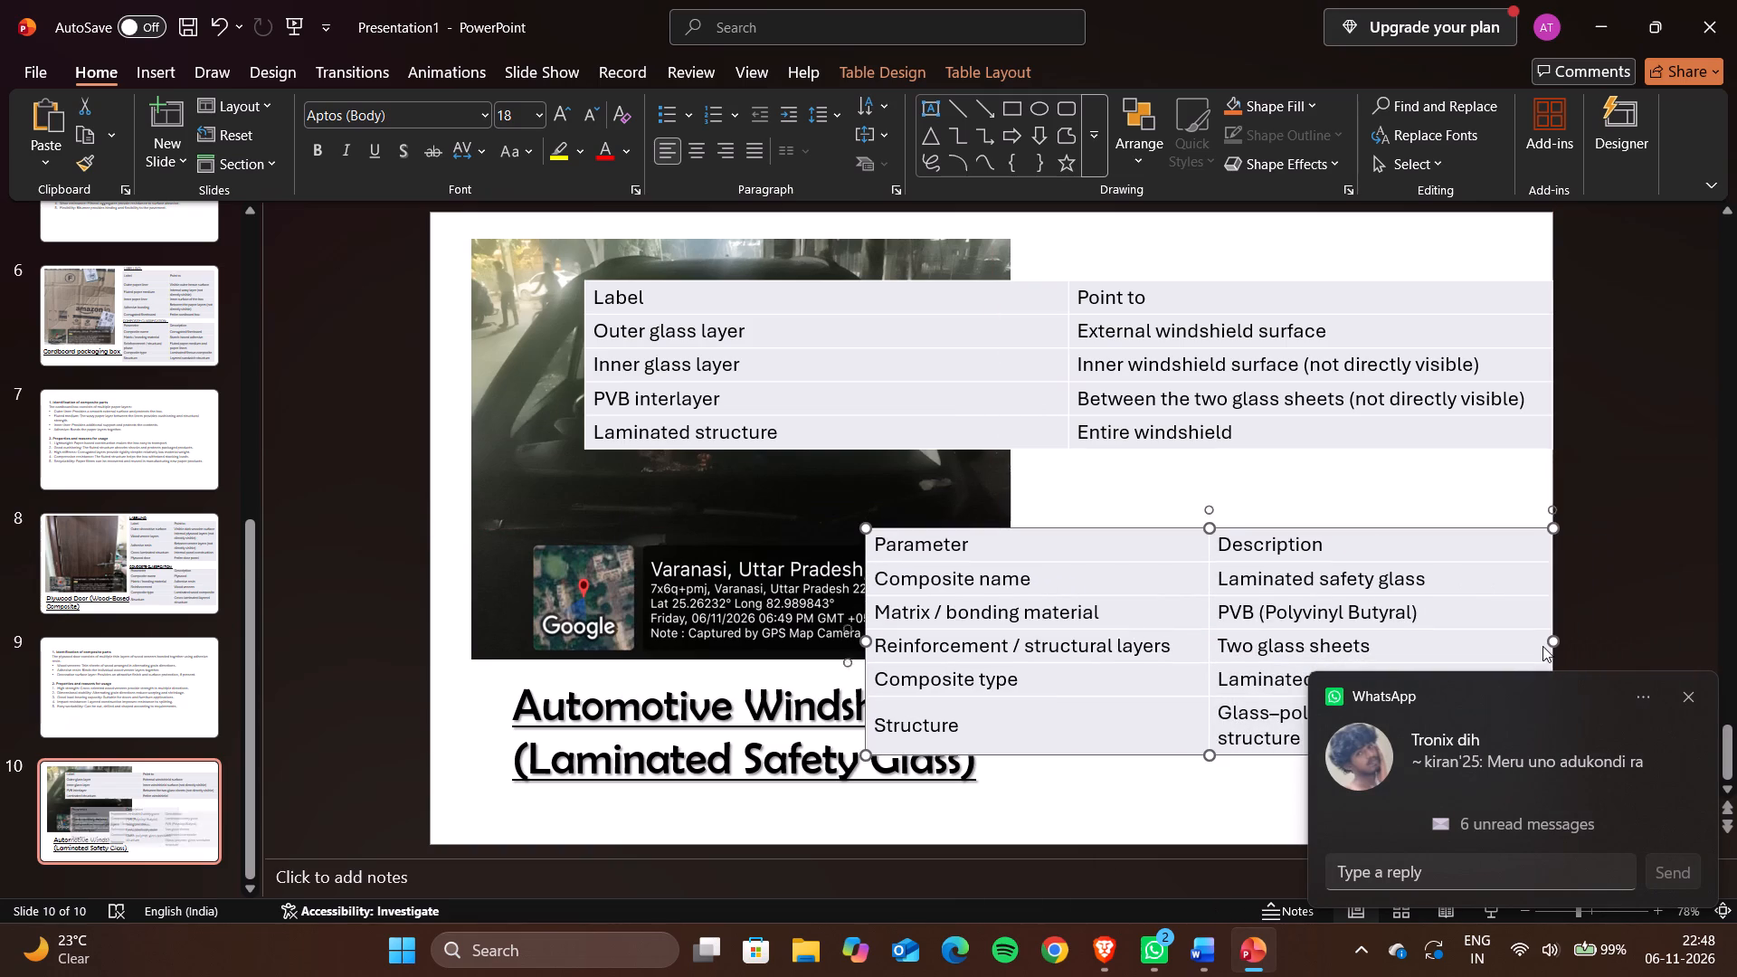
{"action": "left_click_drag", "start_coordinate": [871, 641], "coordinate": [932, 631]}
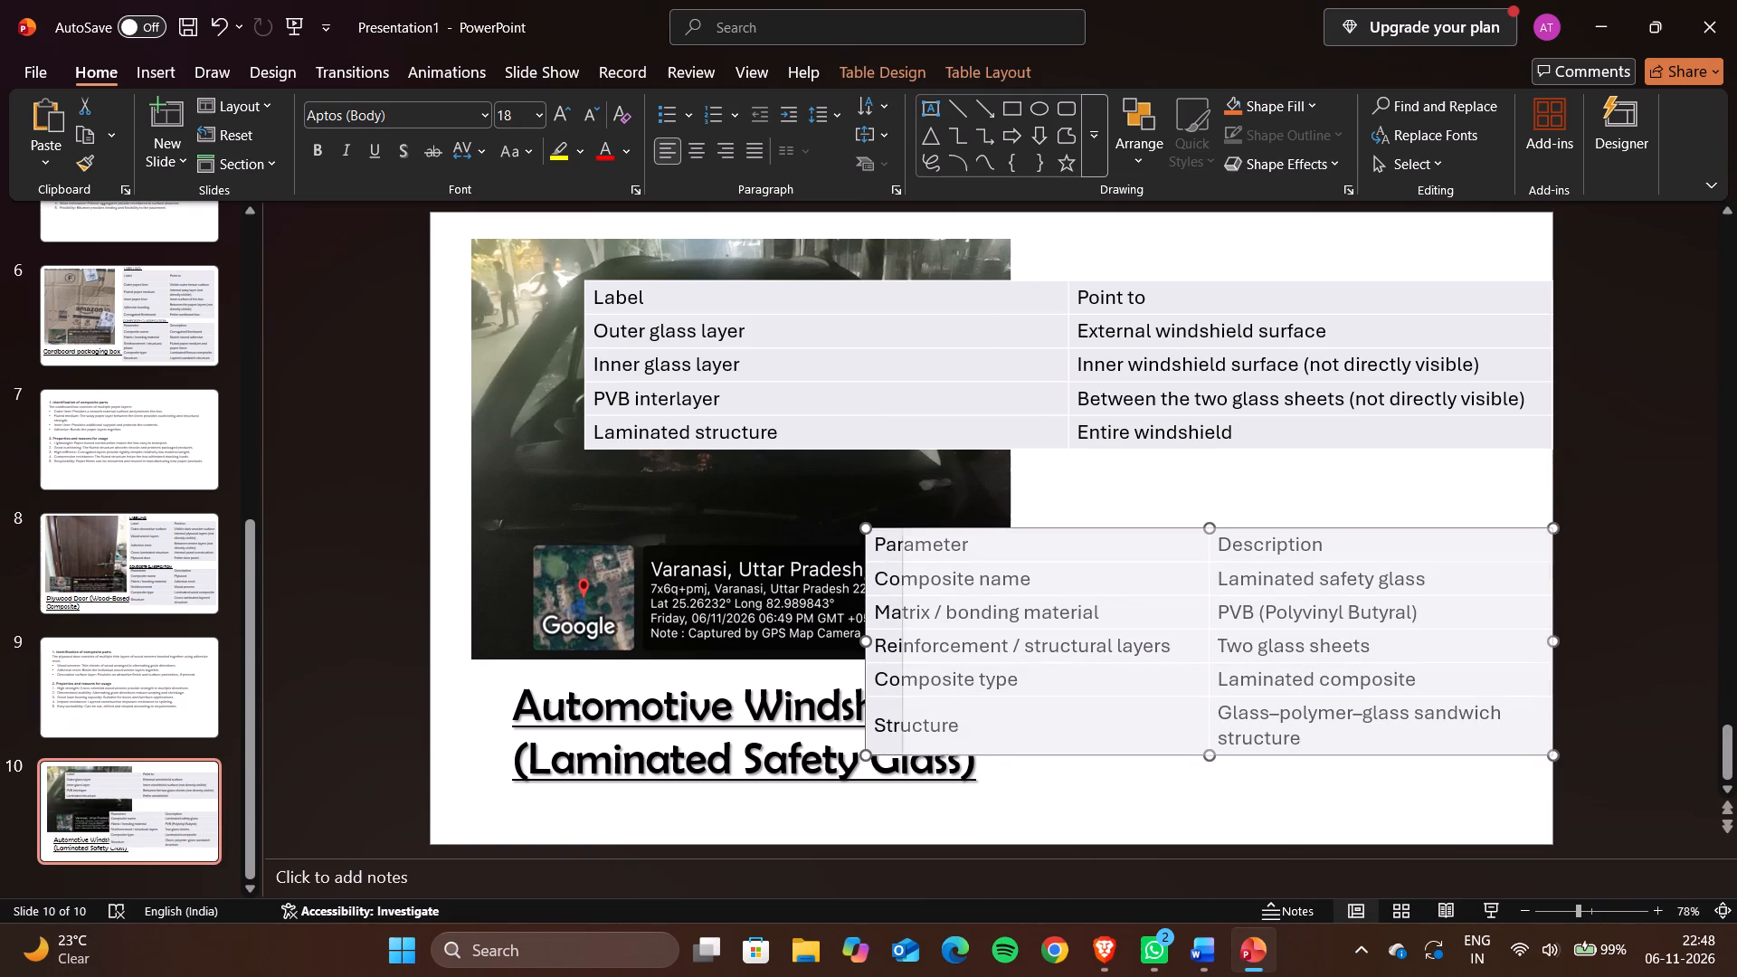
{"action": "left_click_drag", "start_coordinate": [932, 631], "coordinate": [1024, 637]}
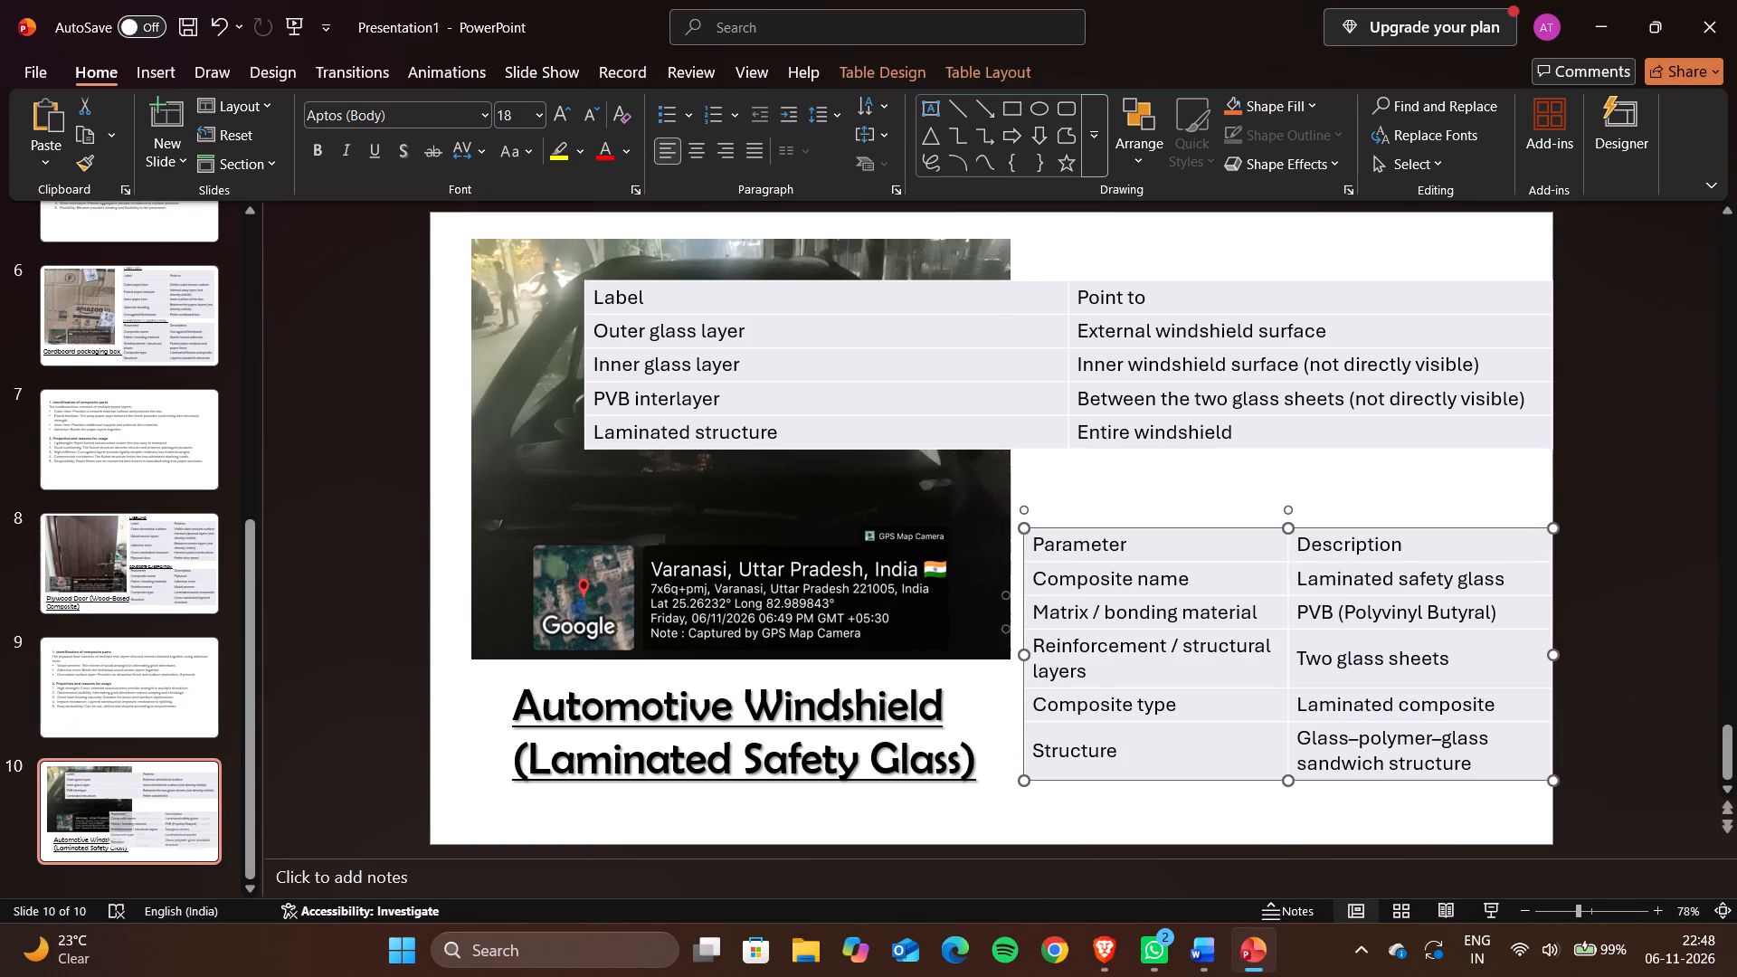
{"action": "left_click_drag", "start_coordinate": [1079, 532], "coordinate": [1064, 582]}
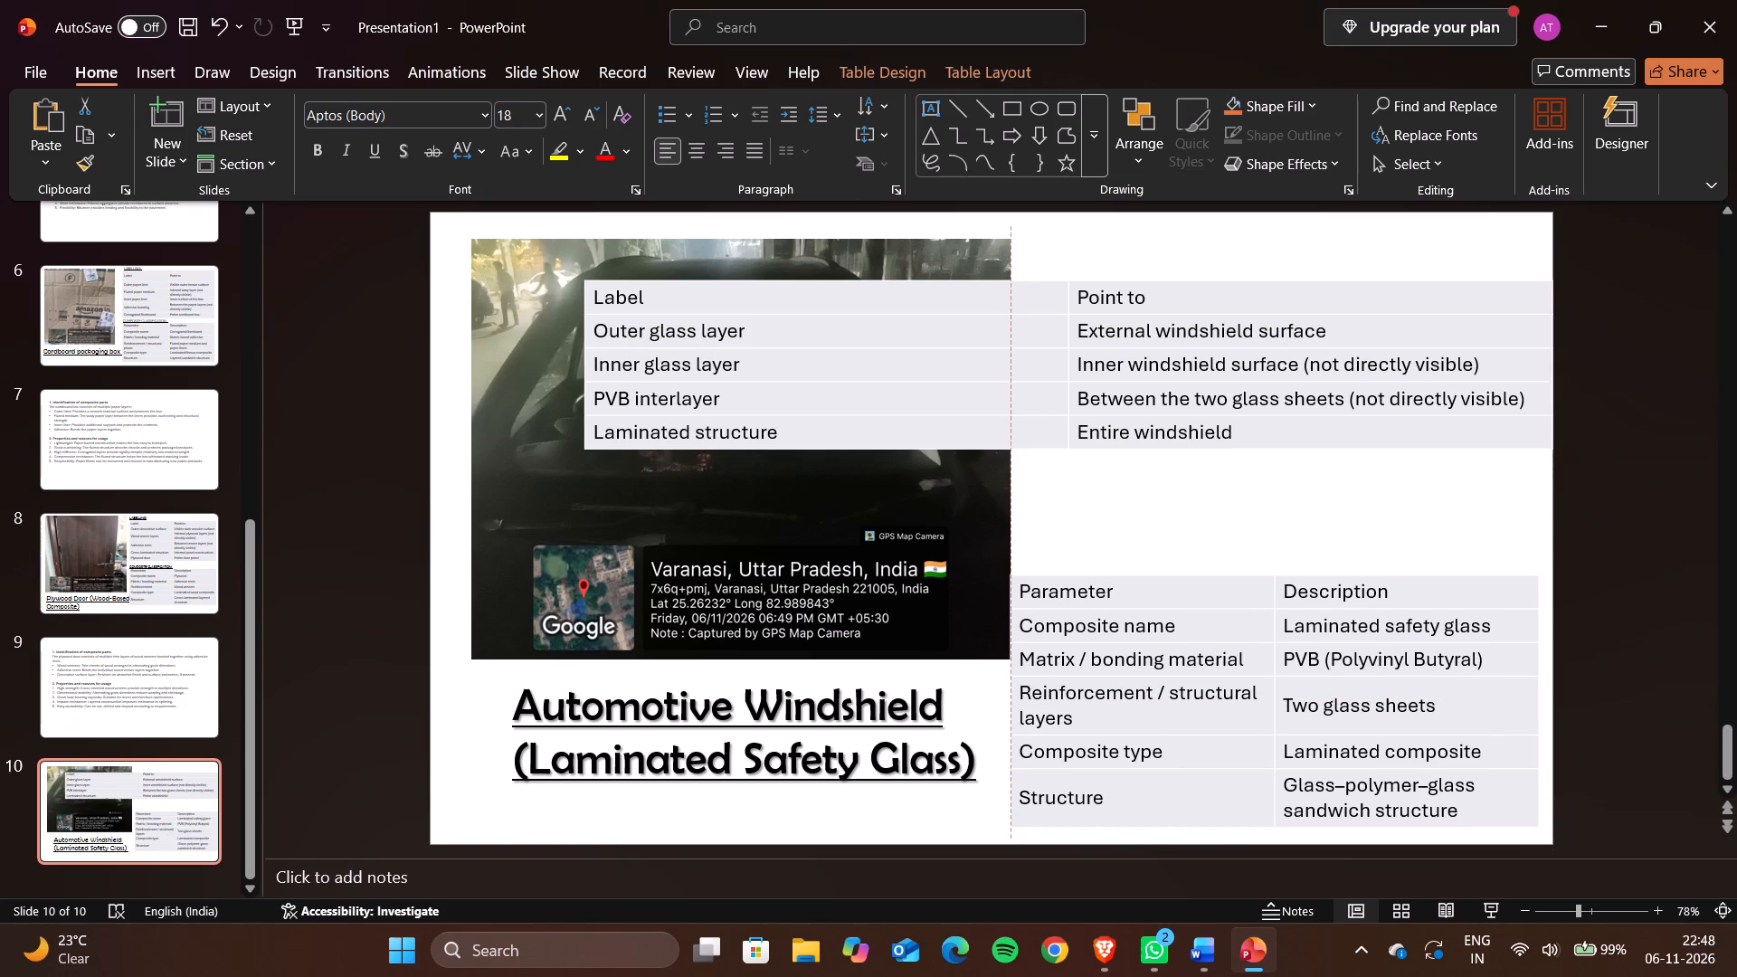
{"action": "left_click_drag", "start_coordinate": [1064, 582], "coordinate": [1077, 590]}
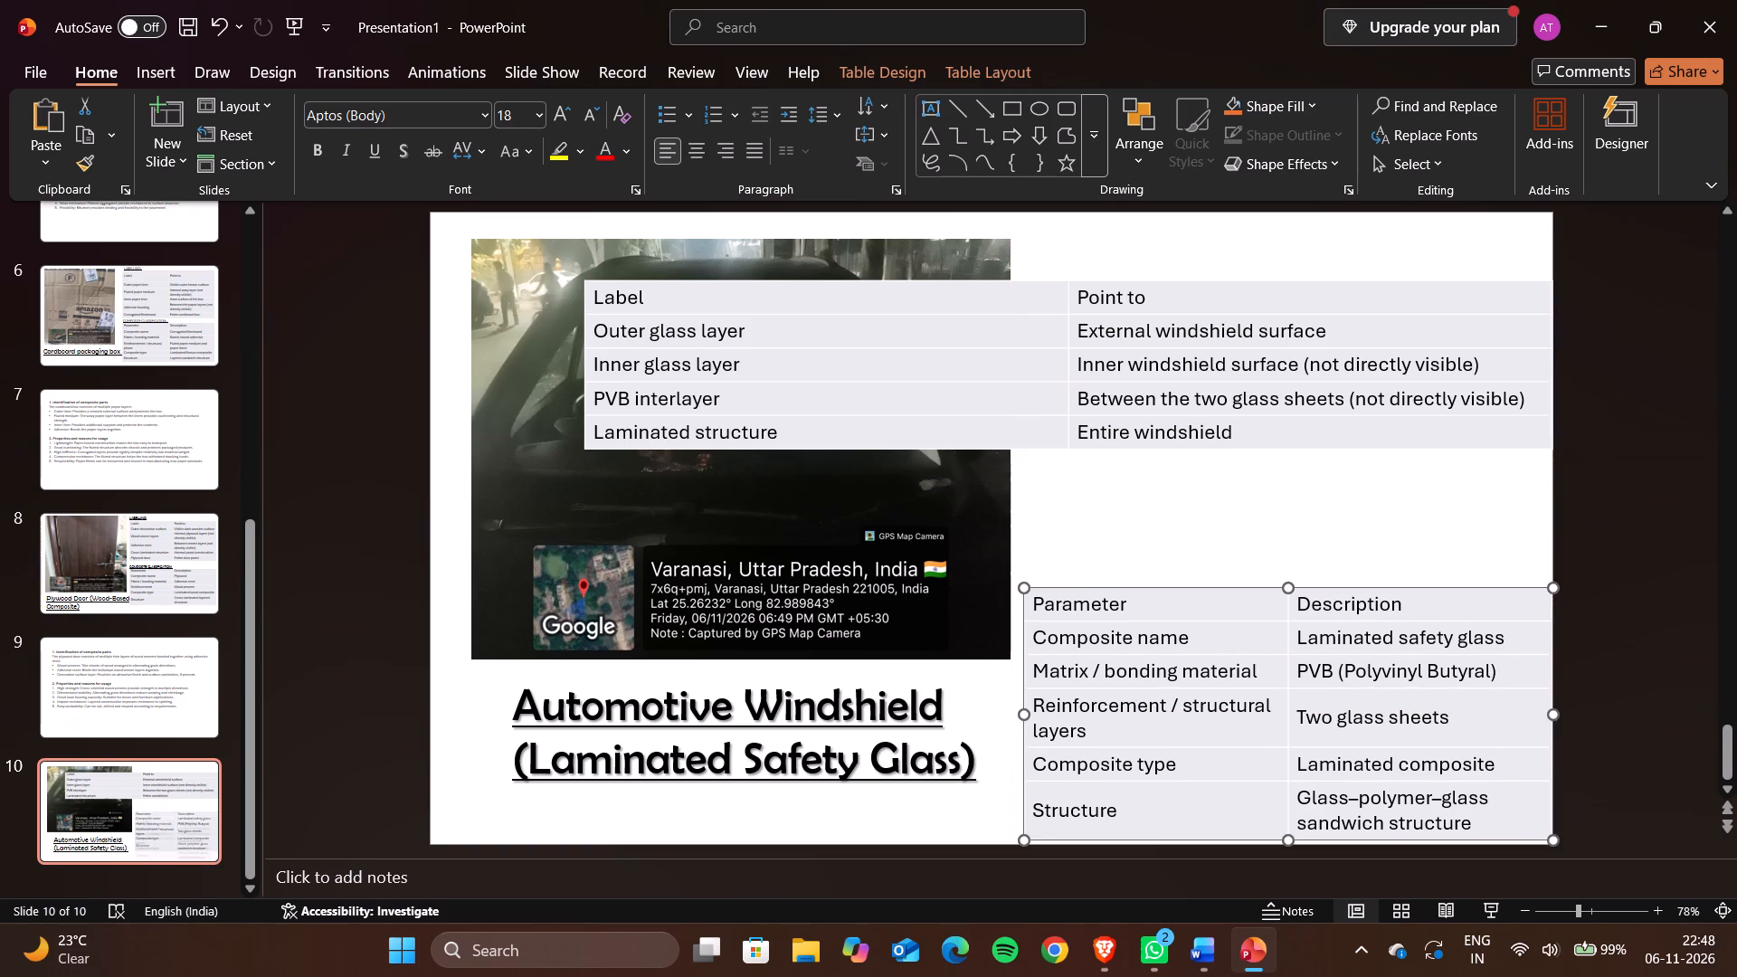
Narrow the Label/Point to table from its left edge so it sits beside the windshield photo above the other table.
{"action": "left_click", "coordinate": [1050, 394]}
{"action": "left_click_drag", "start_coordinate": [584, 369], "coordinate": [627, 368]}
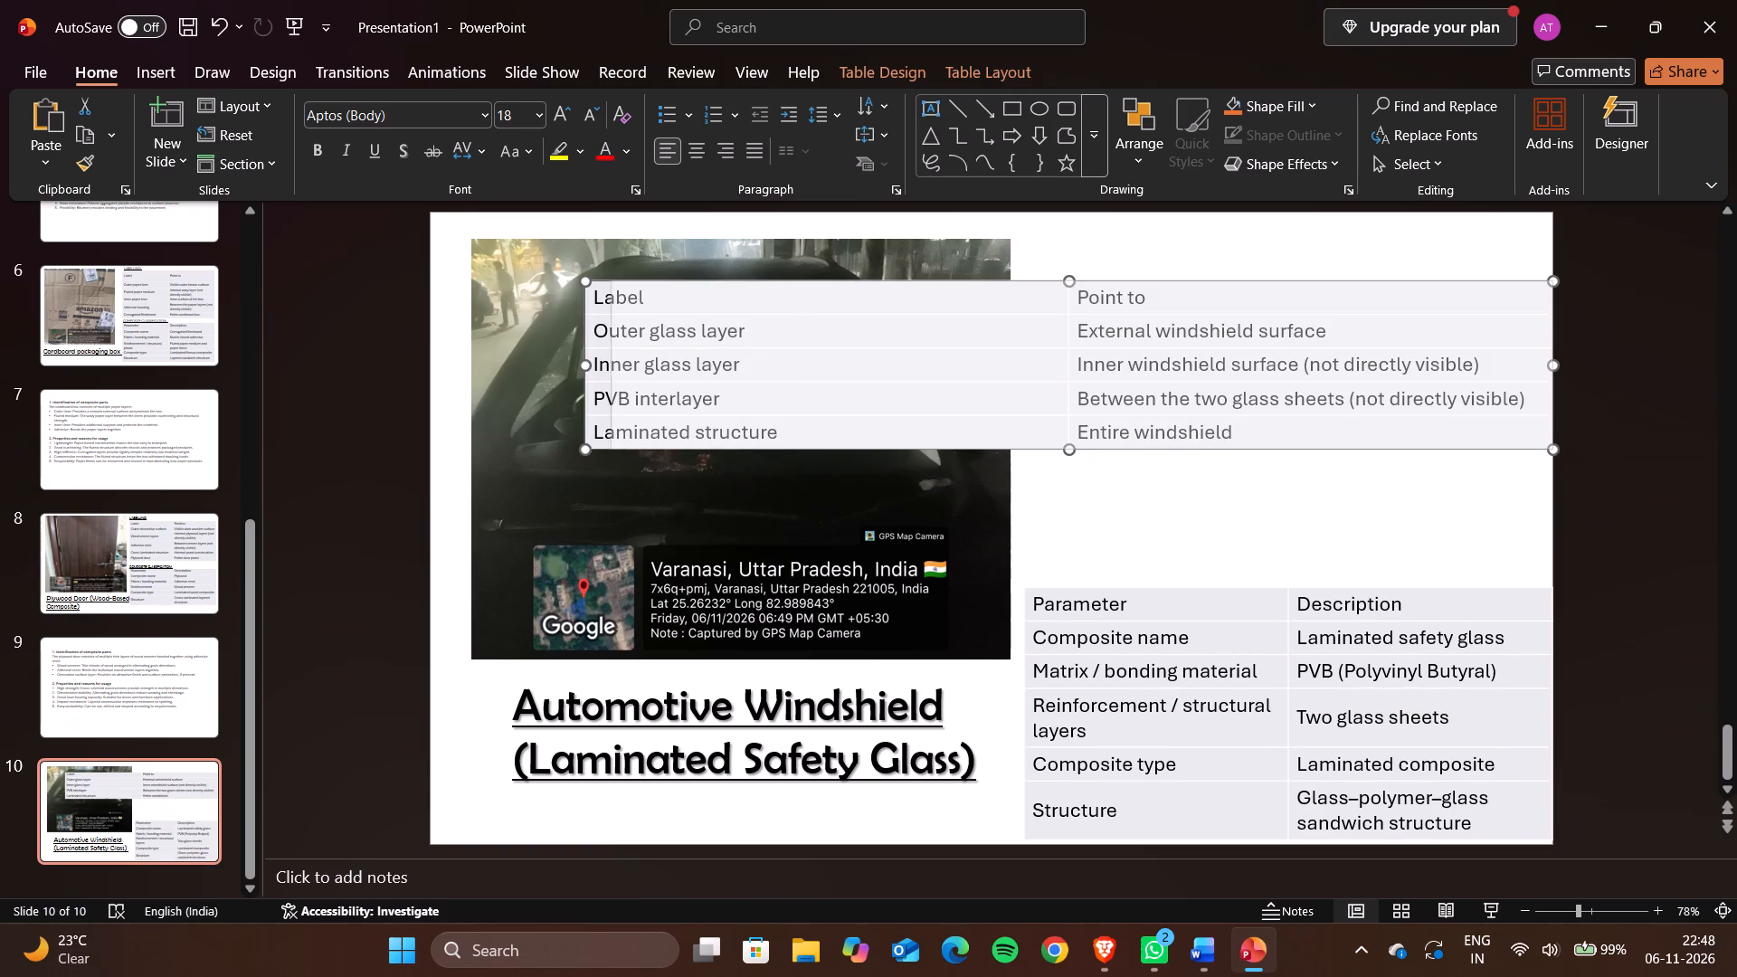
{"action": "left_click_drag", "start_coordinate": [627, 368], "coordinate": [1025, 373]}
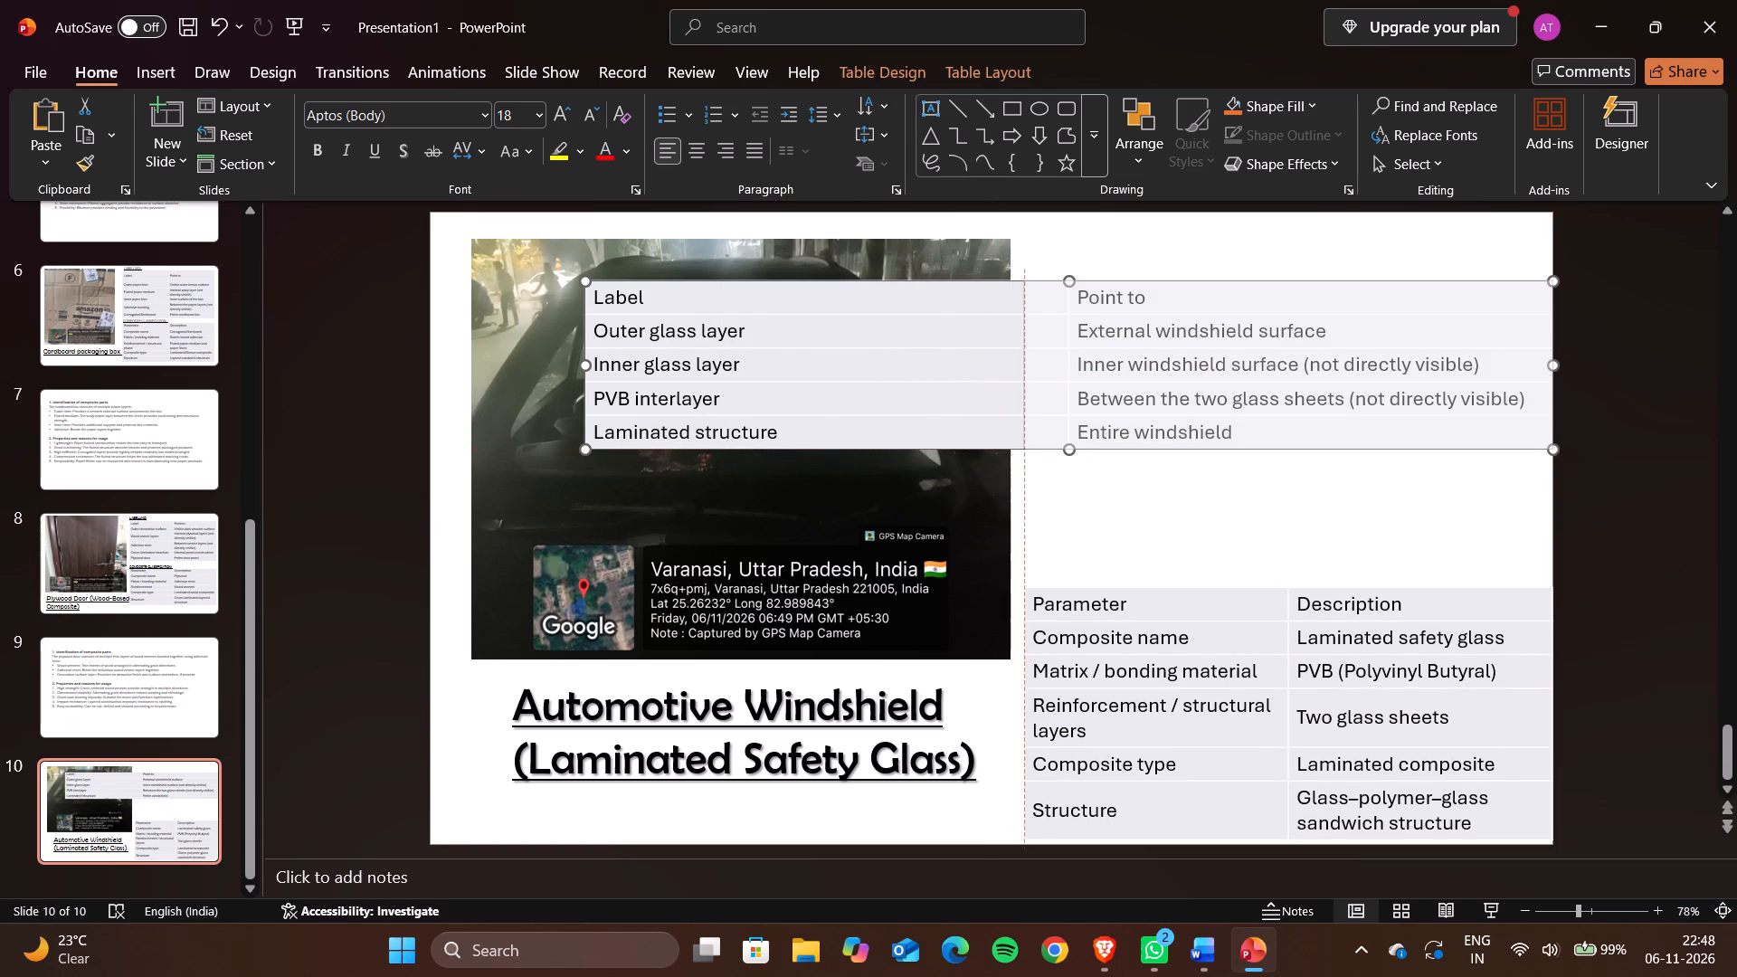
{"action": "left_click_drag", "start_coordinate": [1025, 373], "coordinate": [1030, 374]}
Shift the windshield photo and the Automotive Windshield title beneath it slightly toward the slide's left edge.
{"action": "left_click", "coordinate": [826, 352]}
{"action": "left_click_drag", "start_coordinate": [769, 352], "coordinate": [754, 357]}
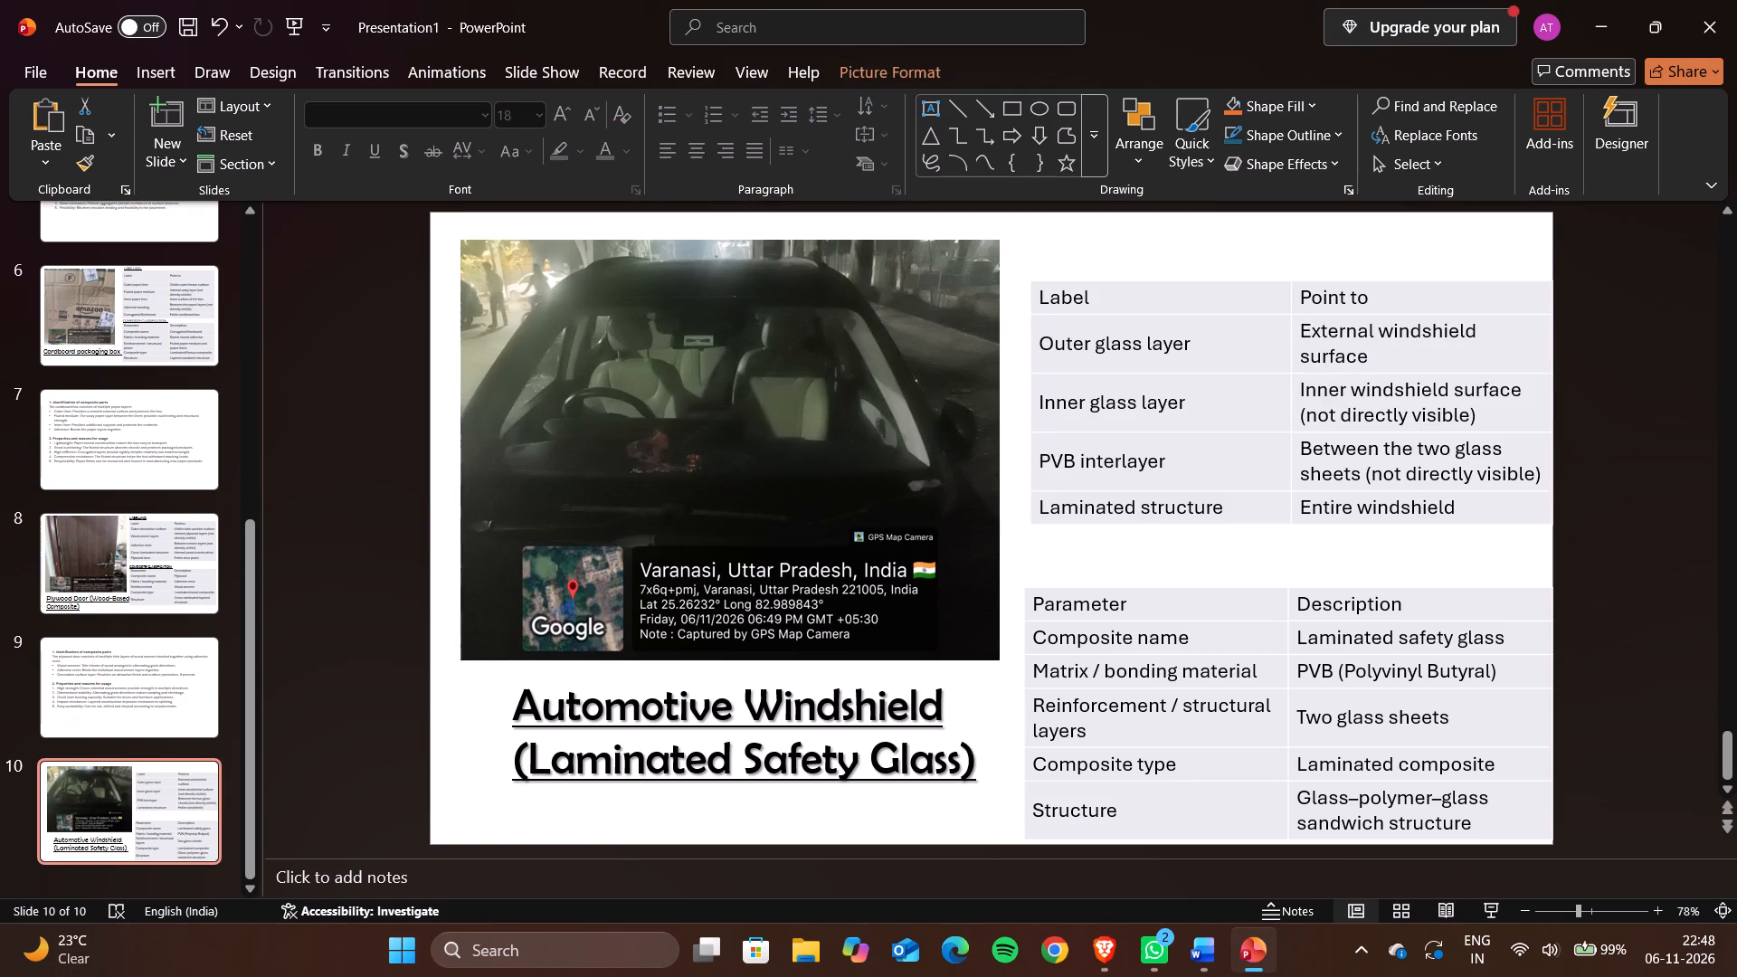
{"action": "left_click_drag", "start_coordinate": [754, 357], "coordinate": [745, 344]}
{"action": "left_click", "coordinate": [768, 388]}
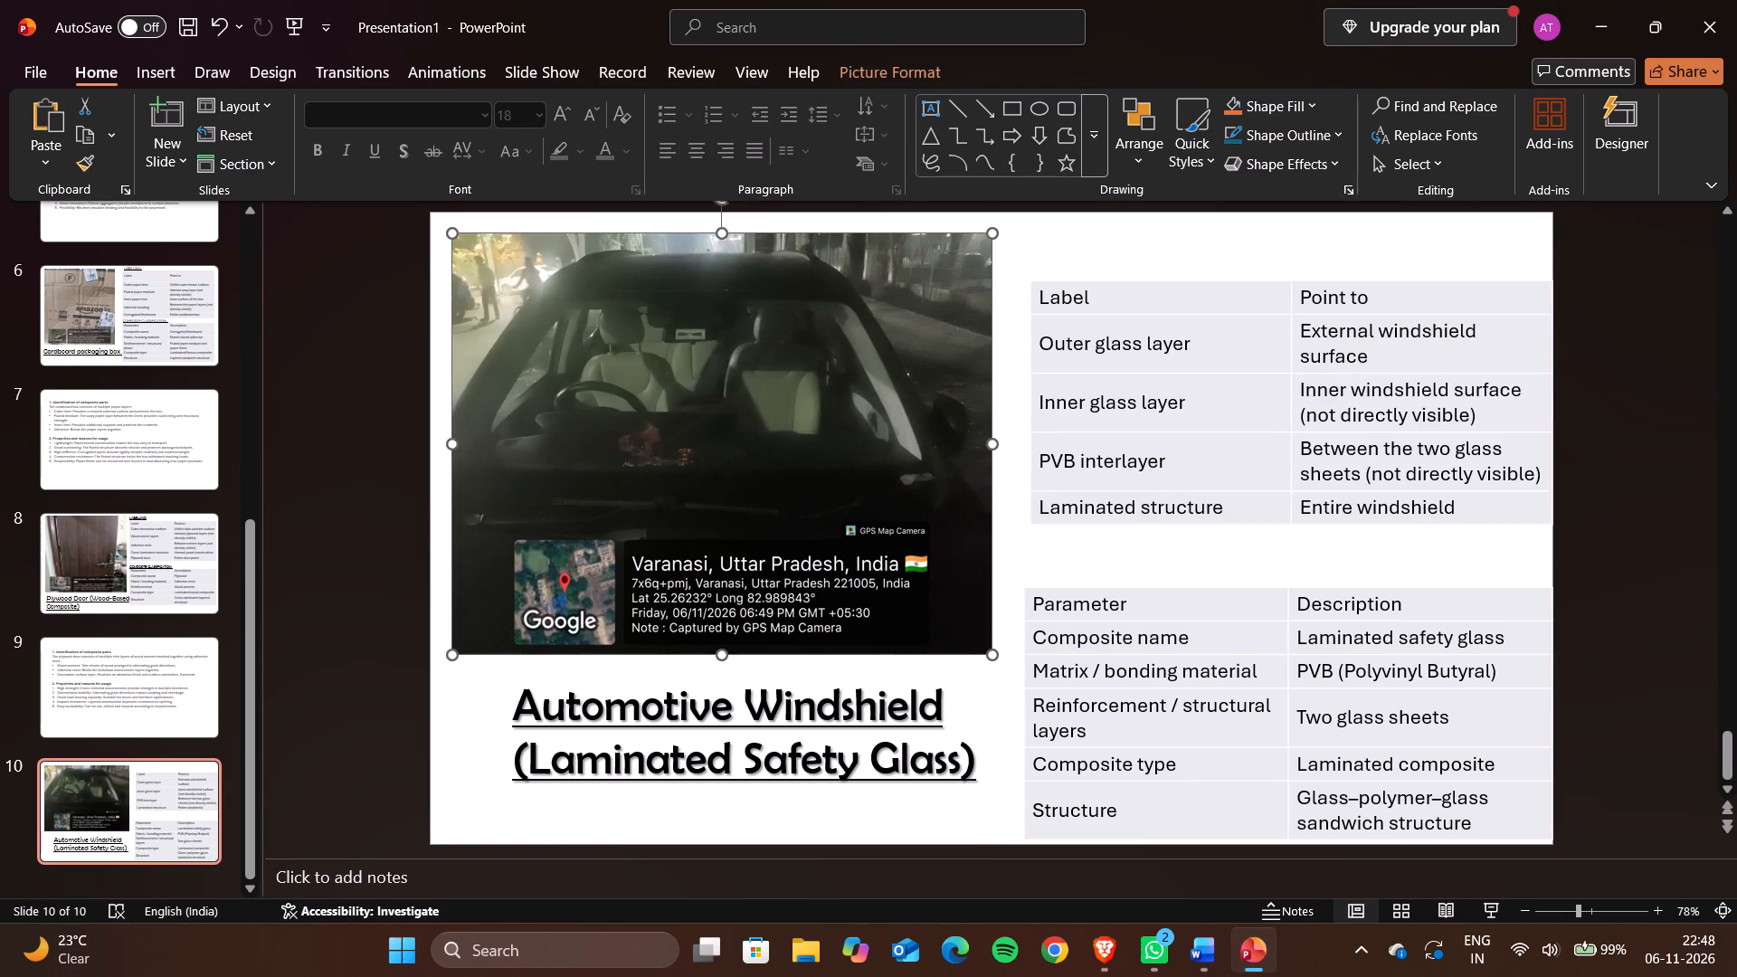
{"action": "left_click", "coordinate": [732, 713]}
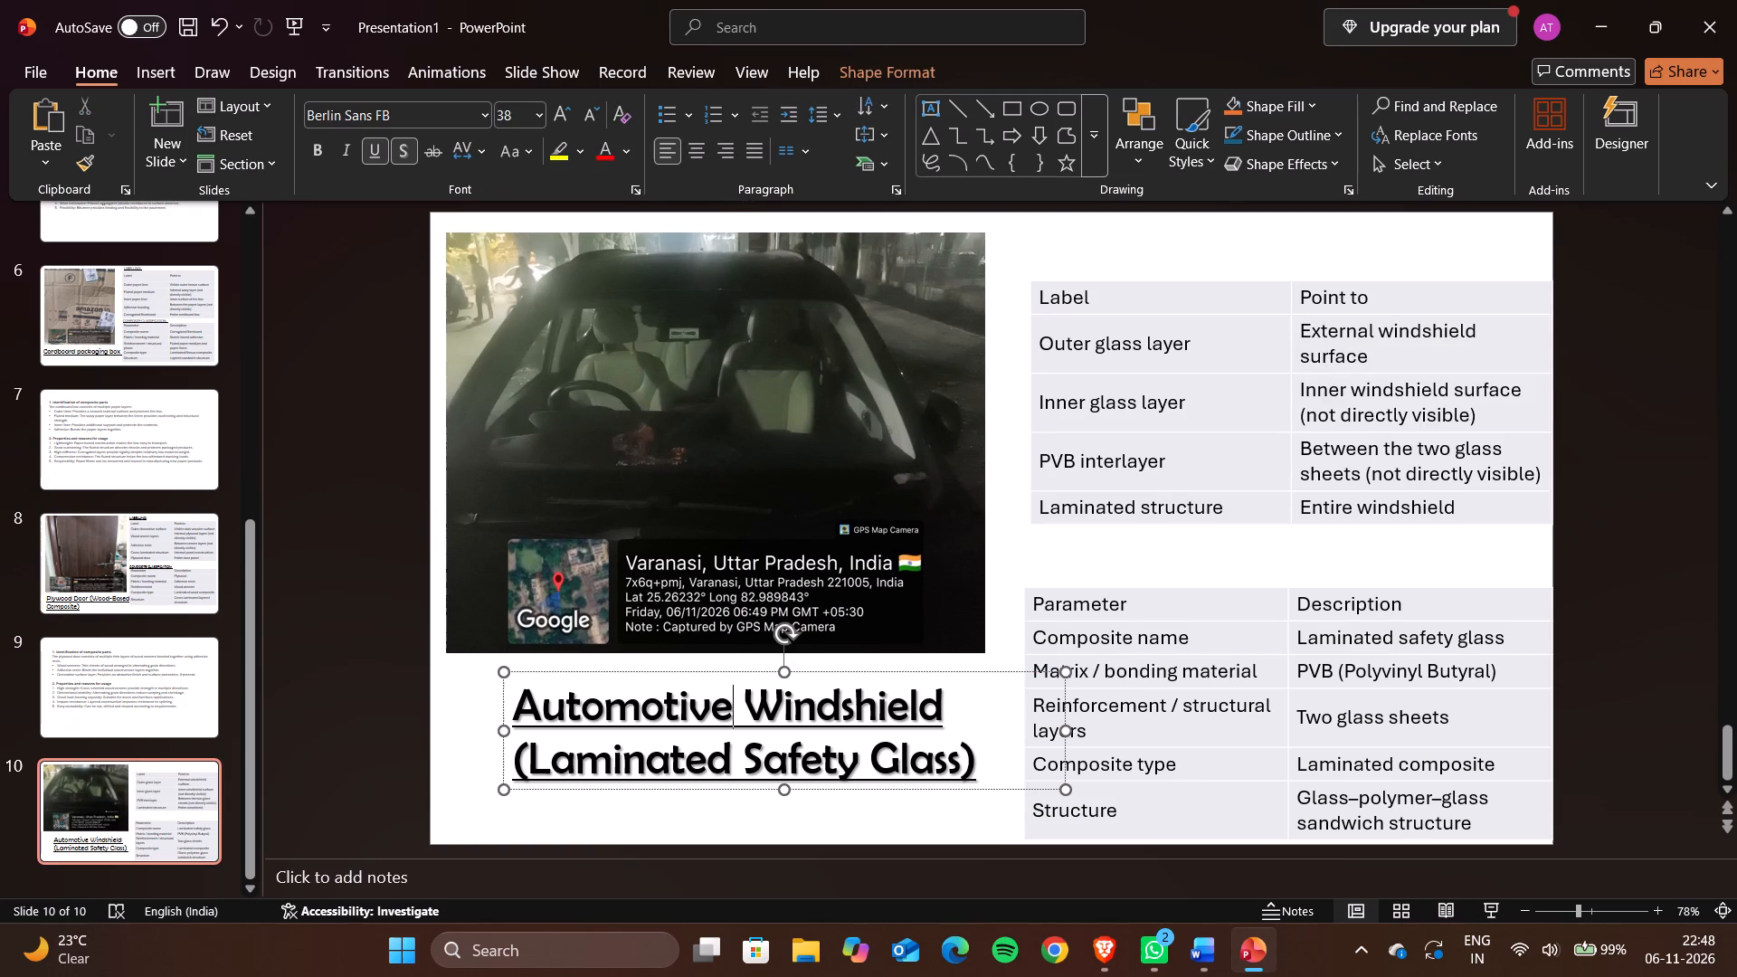
{"action": "left_click_drag", "start_coordinate": [724, 670], "coordinate": [699, 676]}
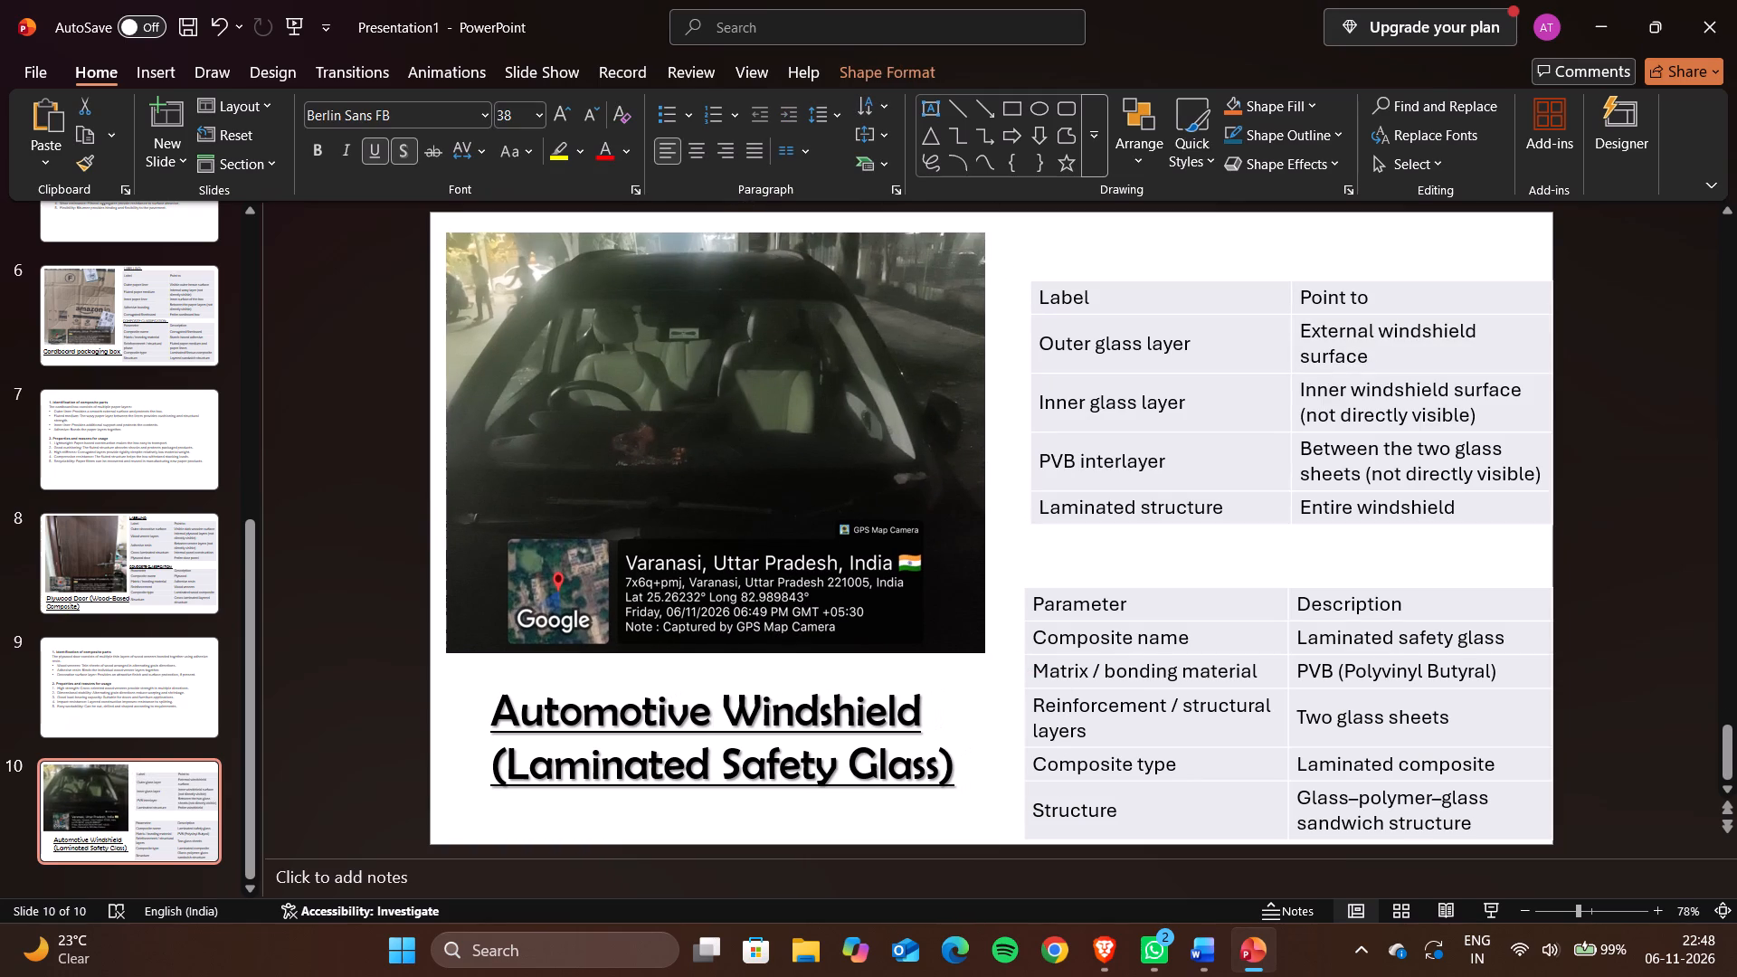
{"action": "left_click_drag", "start_coordinate": [699, 676], "coordinate": [698, 669]}
Widen the Label/Point to table slightly by extending its left edge toward the windshield photo.
{"action": "left_click", "coordinate": [1093, 452]}
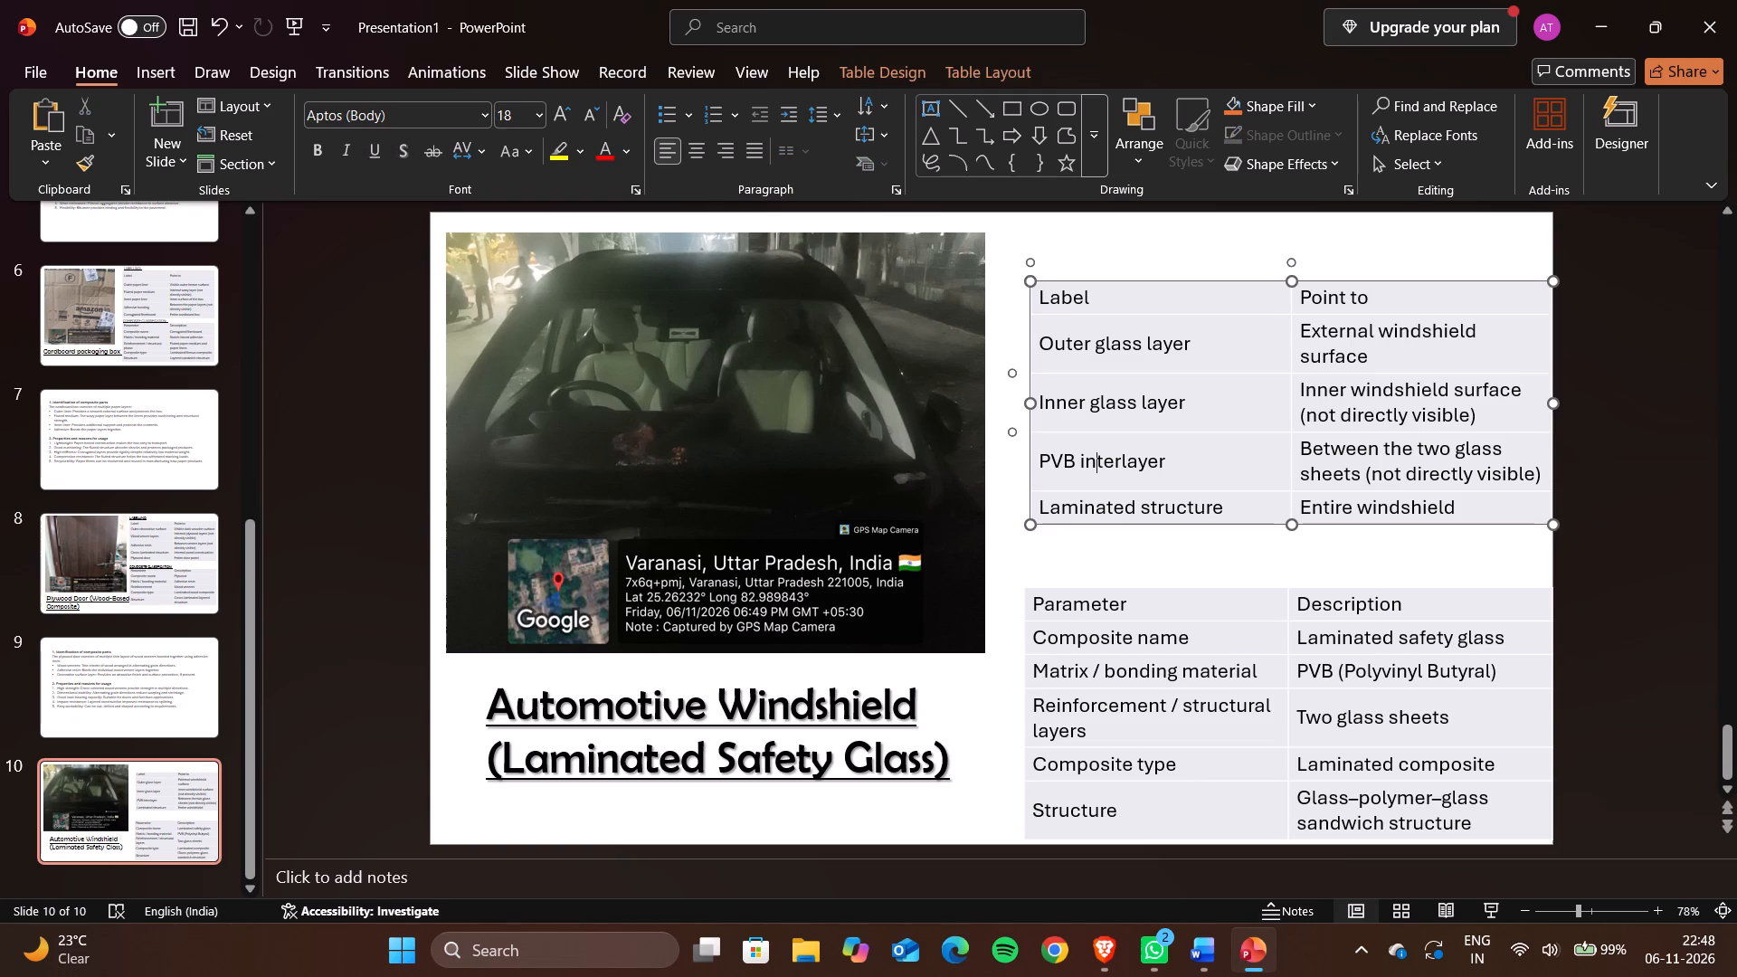
{"action": "left_click_drag", "start_coordinate": [1031, 407], "coordinate": [1006, 411]}
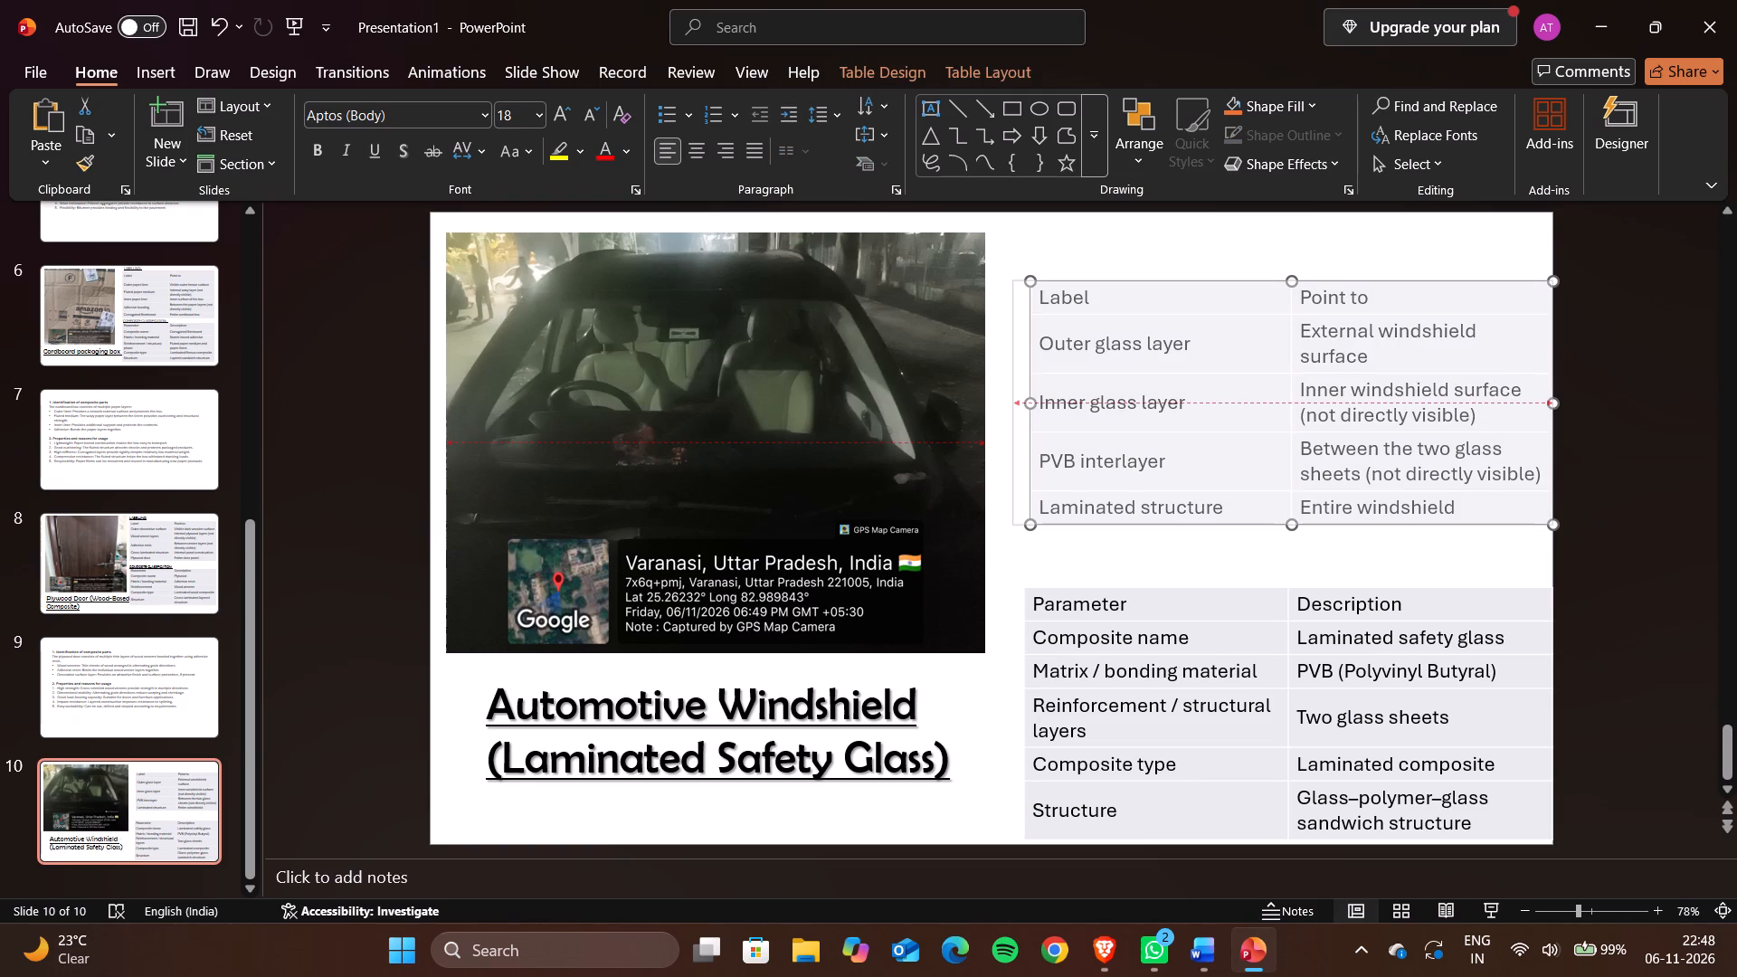
{"action": "left_click_drag", "start_coordinate": [1006, 411], "coordinate": [1003, 411]}
Widen the Parameter/Description table slightly by extending its left edge to line up with the Label/Point to table above.
{"action": "left_click", "coordinate": [1121, 639]}
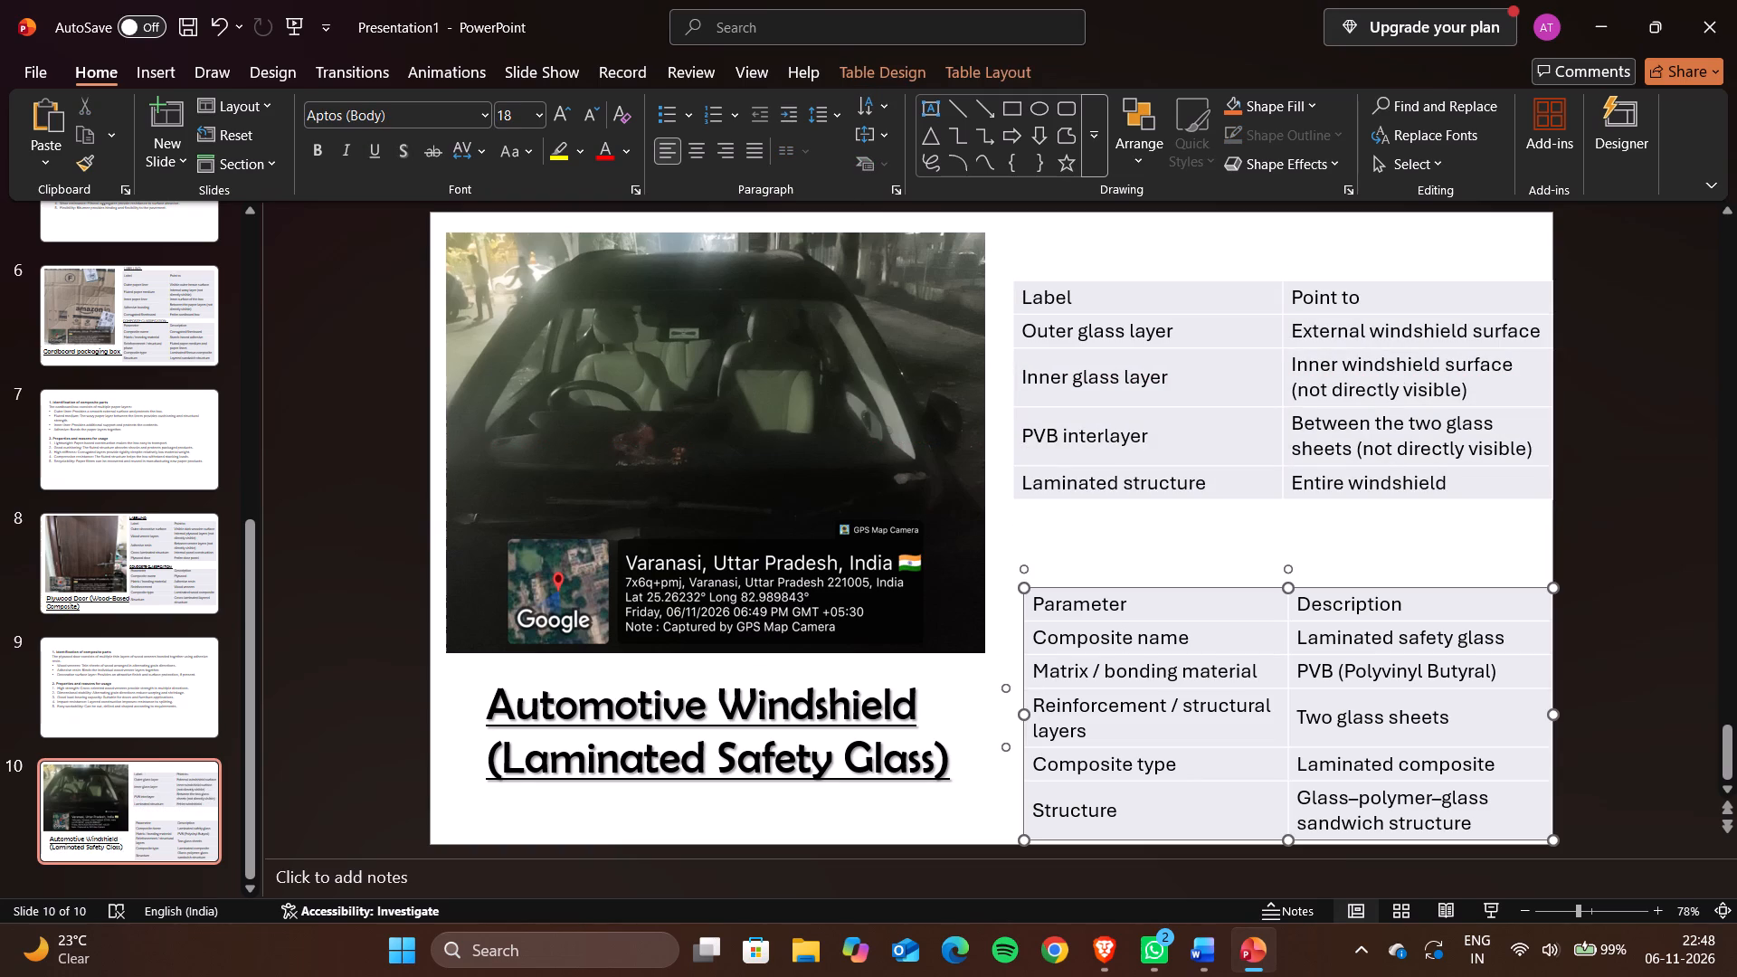
{"action": "left_click", "coordinate": [1030, 708]}
{"action": "left_click", "coordinate": [1000, 710]}
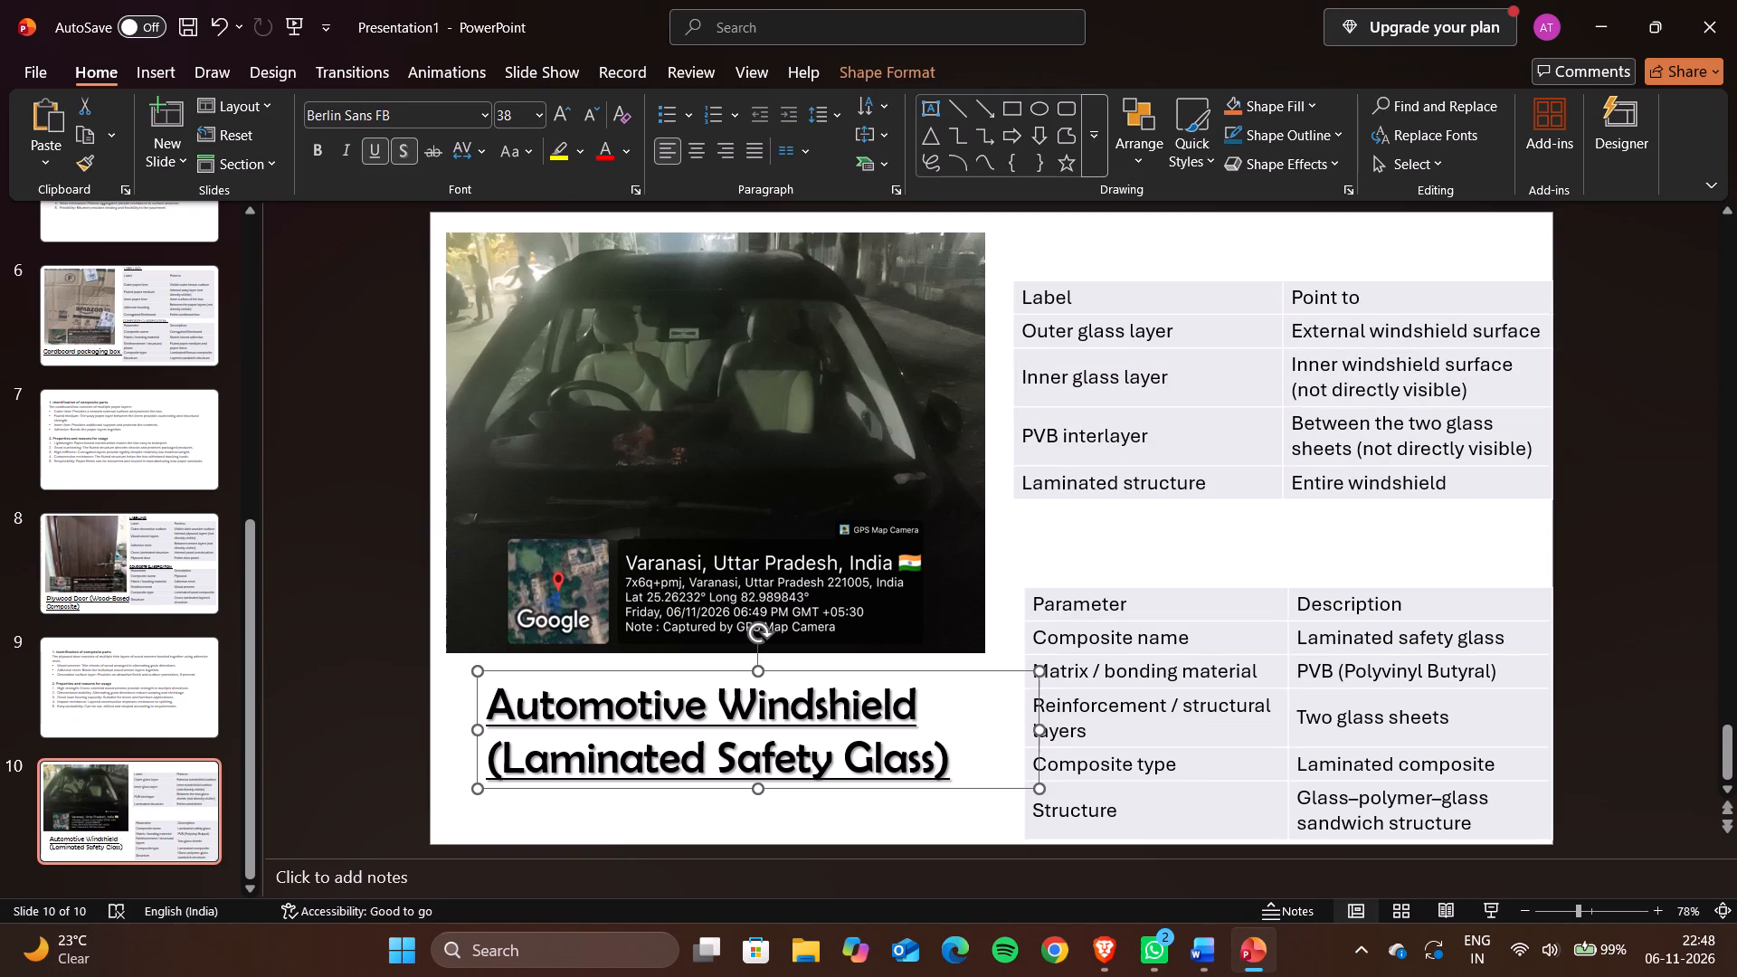
{"action": "left_click", "coordinate": [1097, 713]}
{"action": "left_click_drag", "start_coordinate": [1027, 719], "coordinate": [1015, 717]}
{"action": "left_click", "coordinate": [1736, 527]}
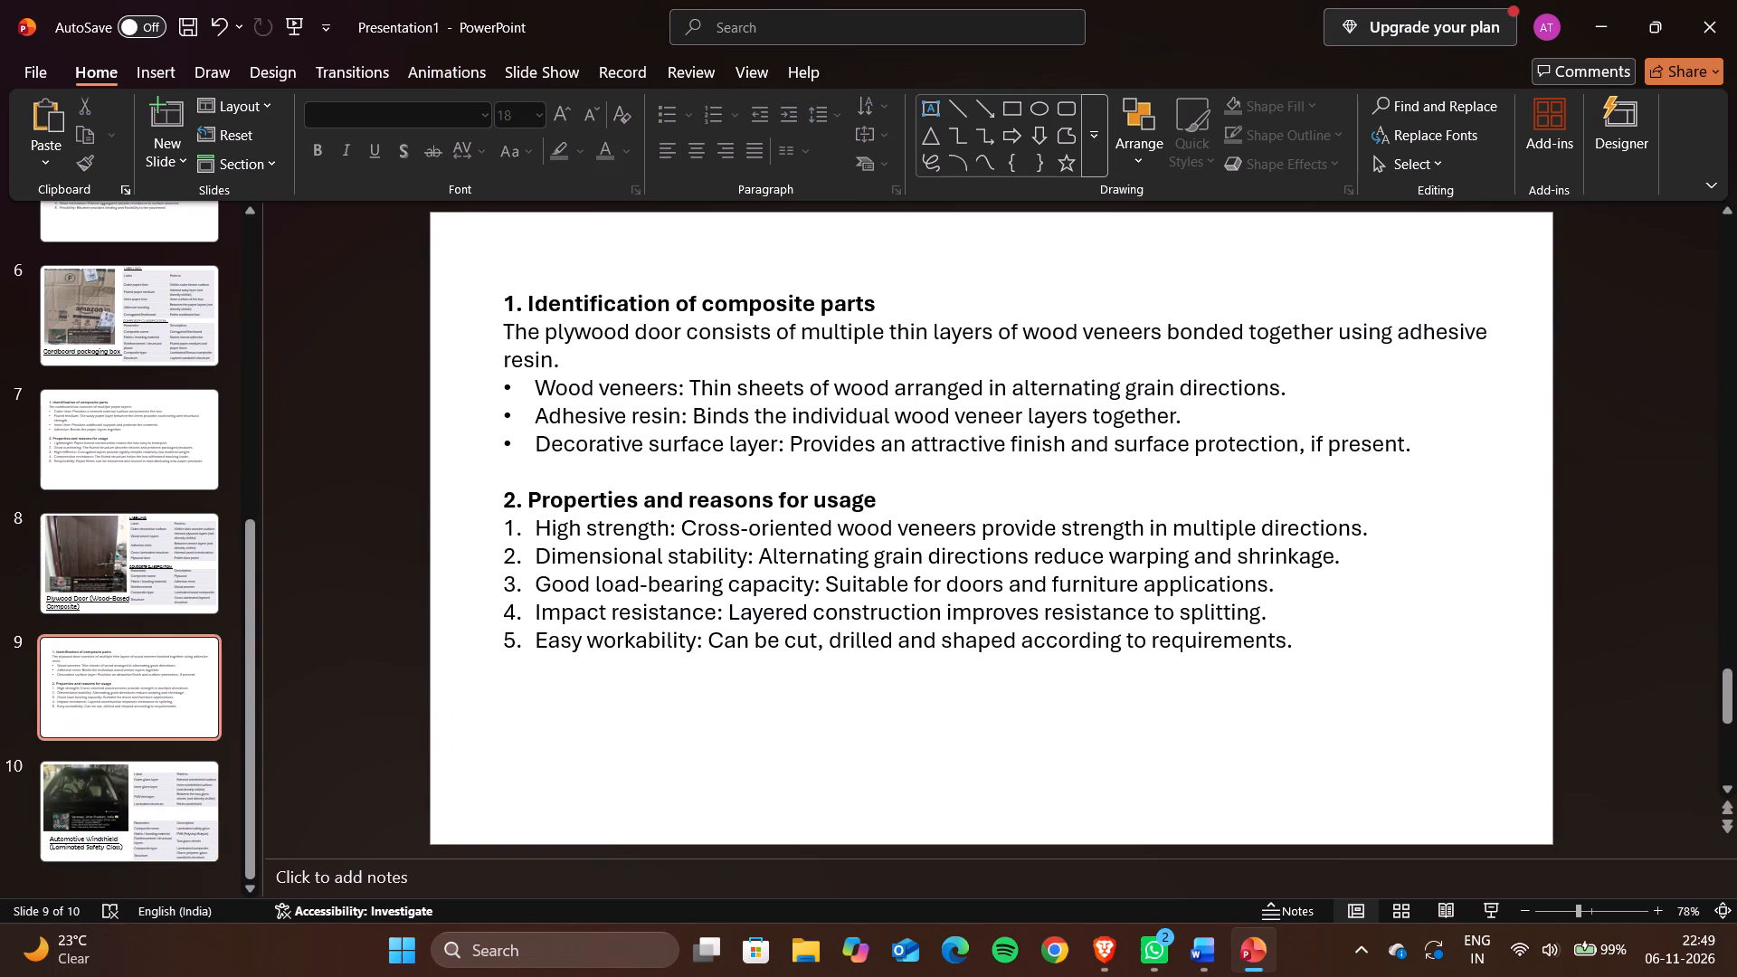
{"action": "scroll", "coordinate": [185, 673], "scroll_direction": "down", "scroll_amount": 2}
{"action": "left_click", "coordinate": [126, 776]}
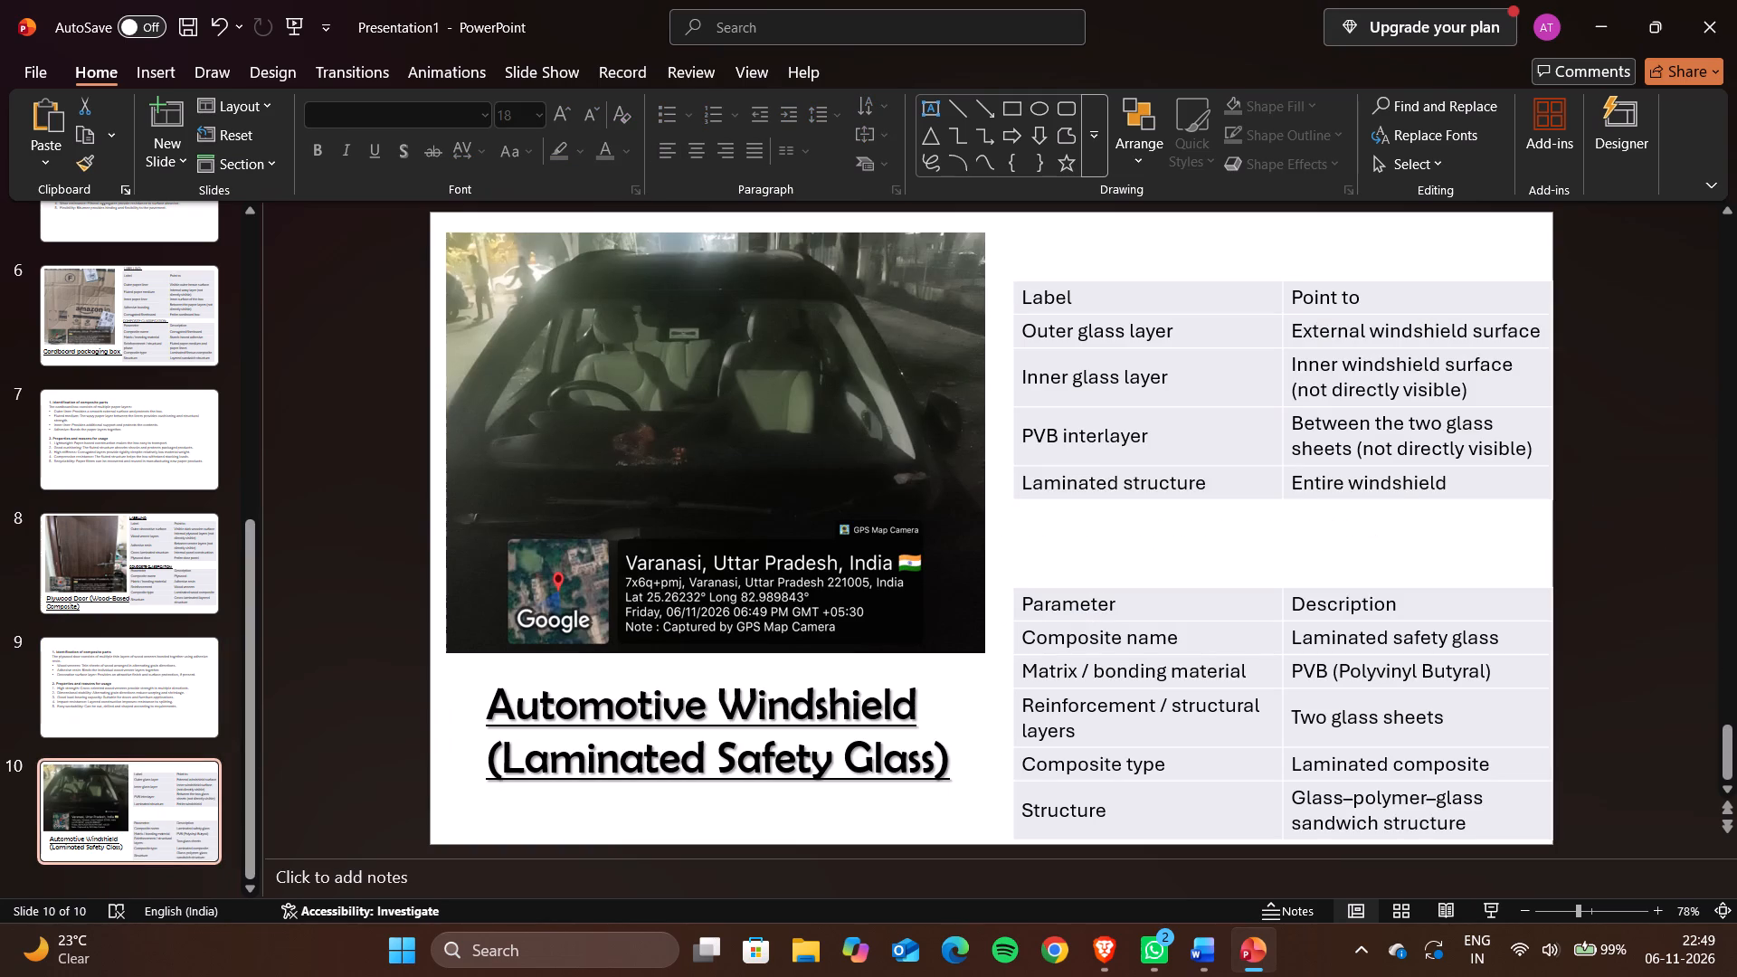
Make the Label/Point to table slightly taller by extending its bottom edge downward.
{"action": "left_click", "coordinate": [1219, 426]}
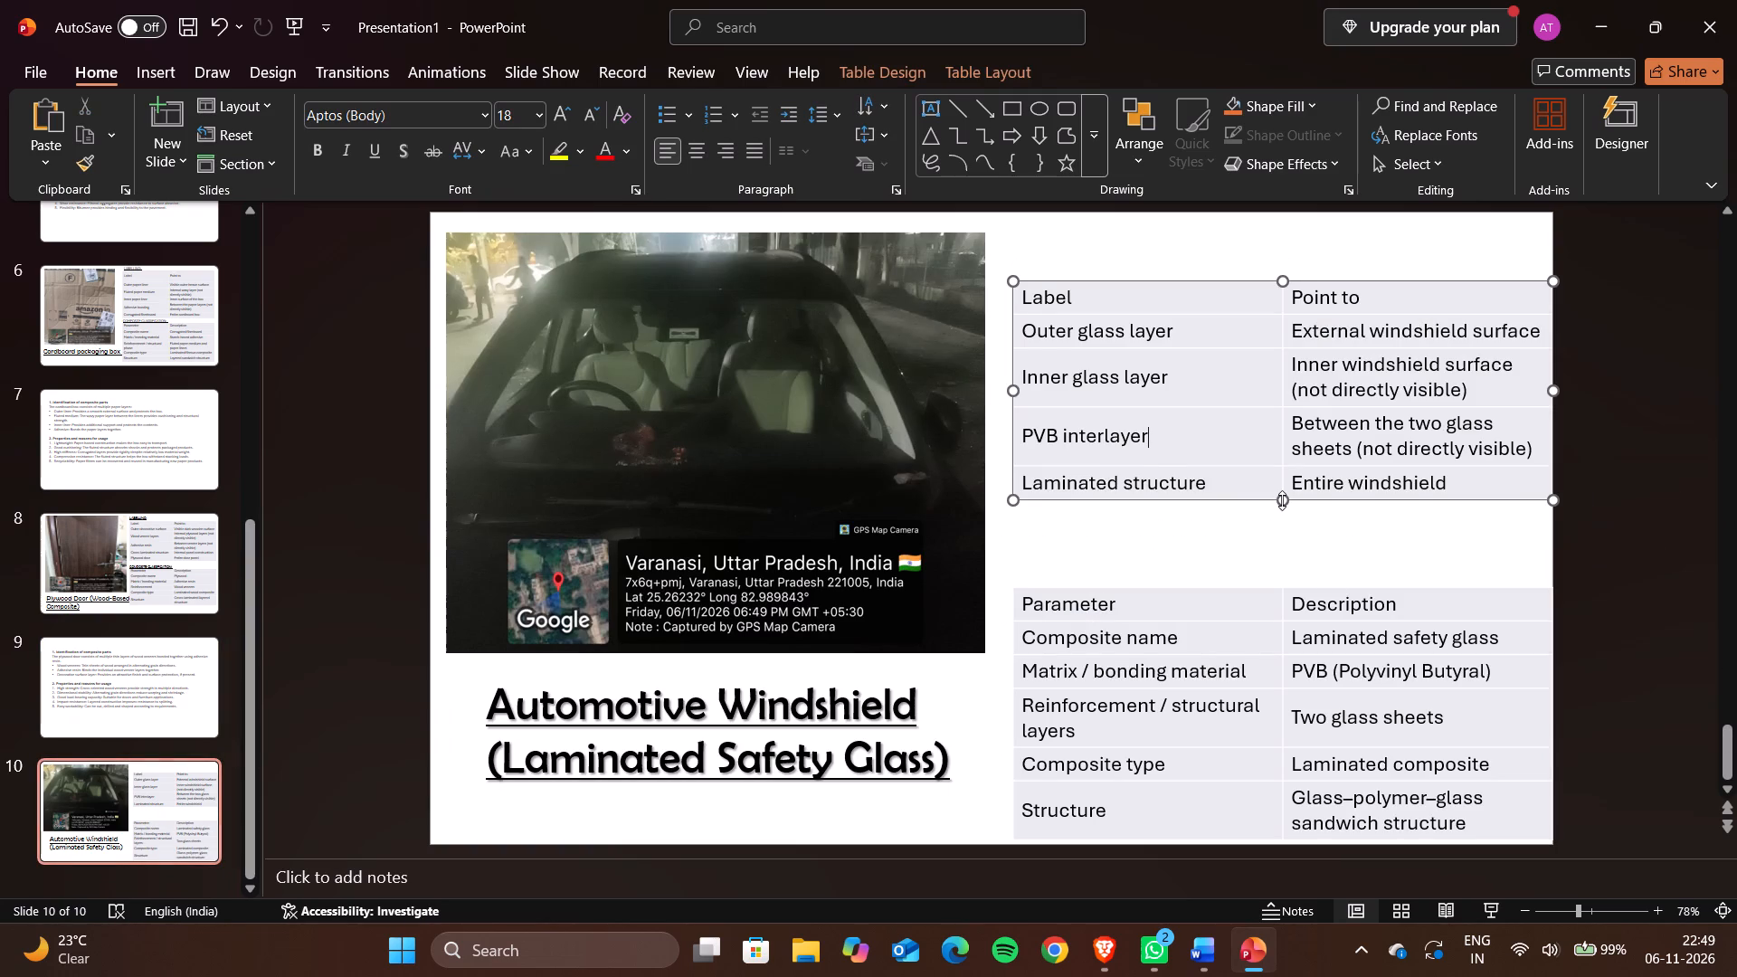
{"action": "left_click_drag", "start_coordinate": [1282, 500], "coordinate": [1286, 528]}
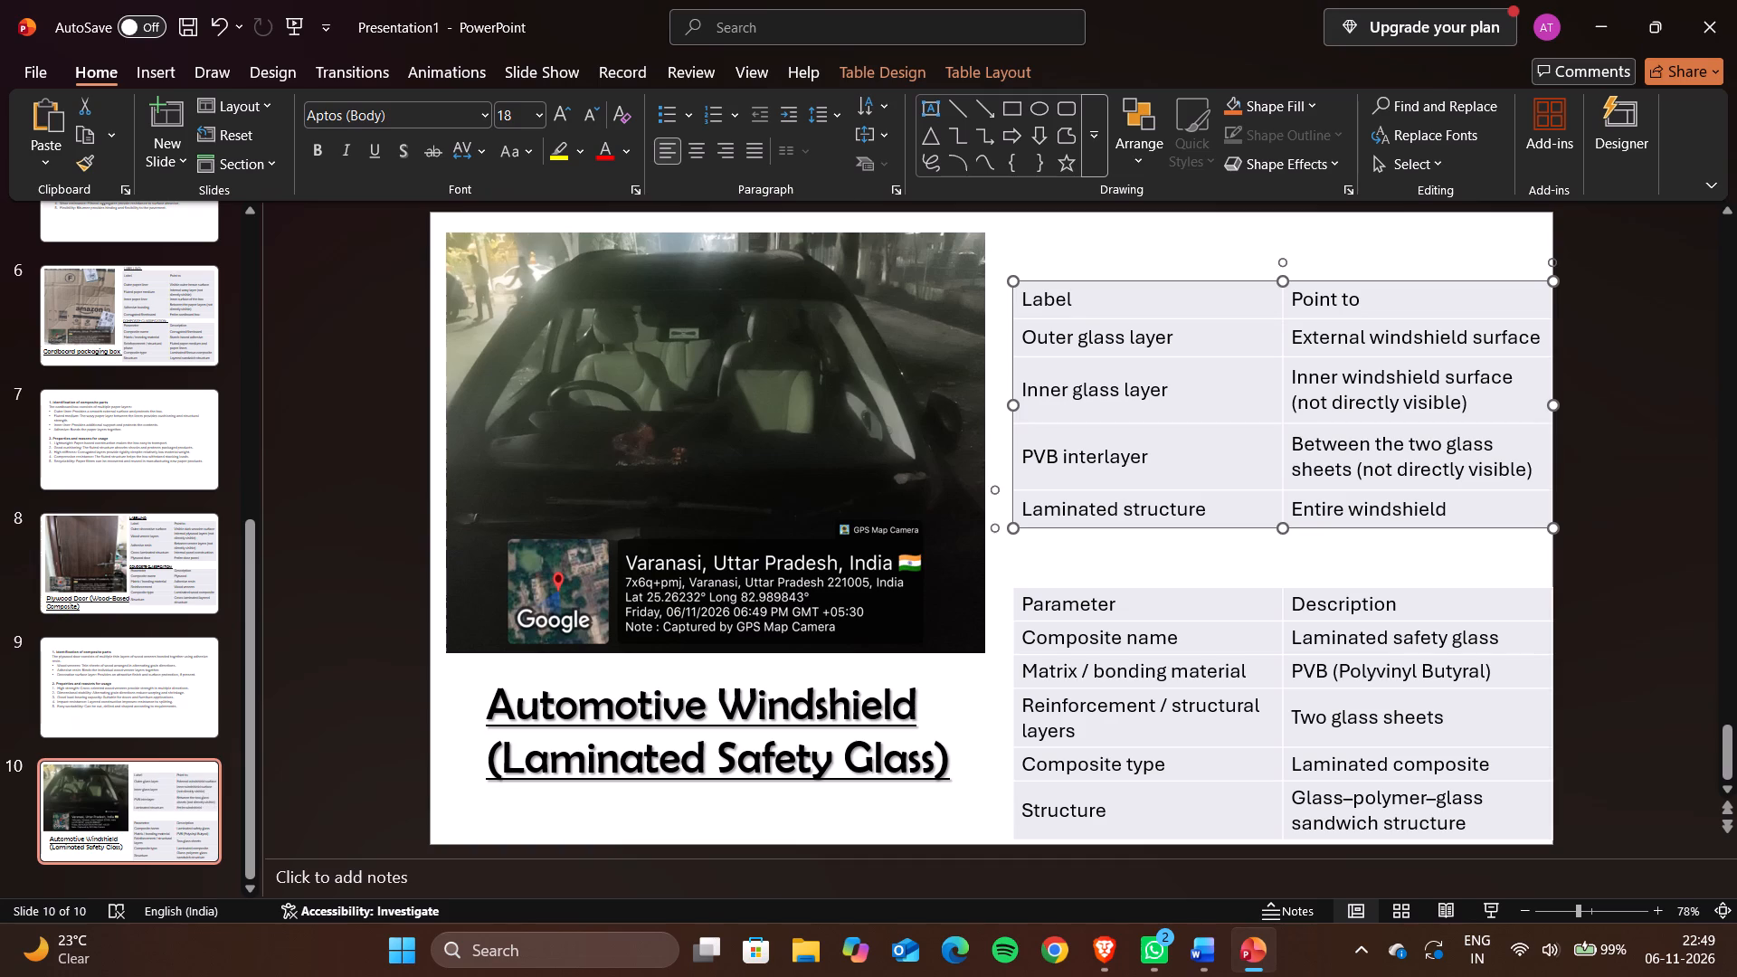
{"action": "left_click", "coordinate": [1615, 464]}
Make the Parameter/Description table slightly taller from its top edge and shift it up a little on the slide.
{"action": "left_click", "coordinate": [1140, 593]}
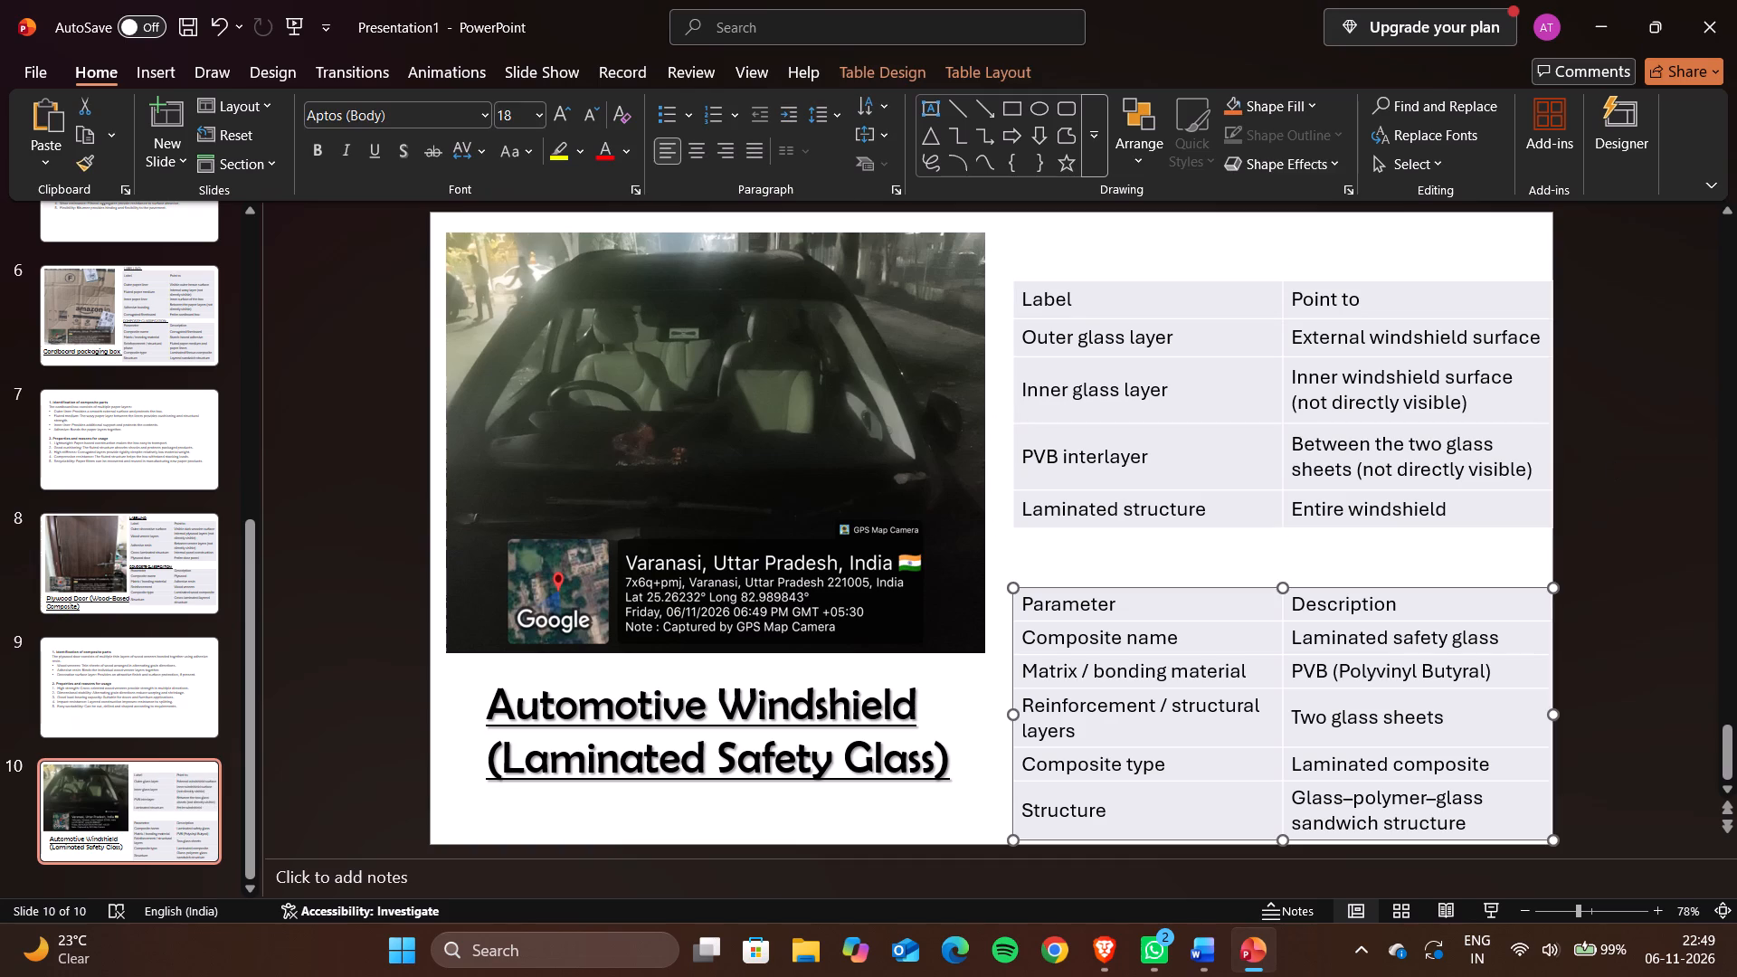
{"action": "left_click_drag", "start_coordinate": [1283, 588], "coordinate": [1283, 579]}
{"action": "left_click_drag", "start_coordinate": [1250, 582], "coordinate": [1249, 576]}
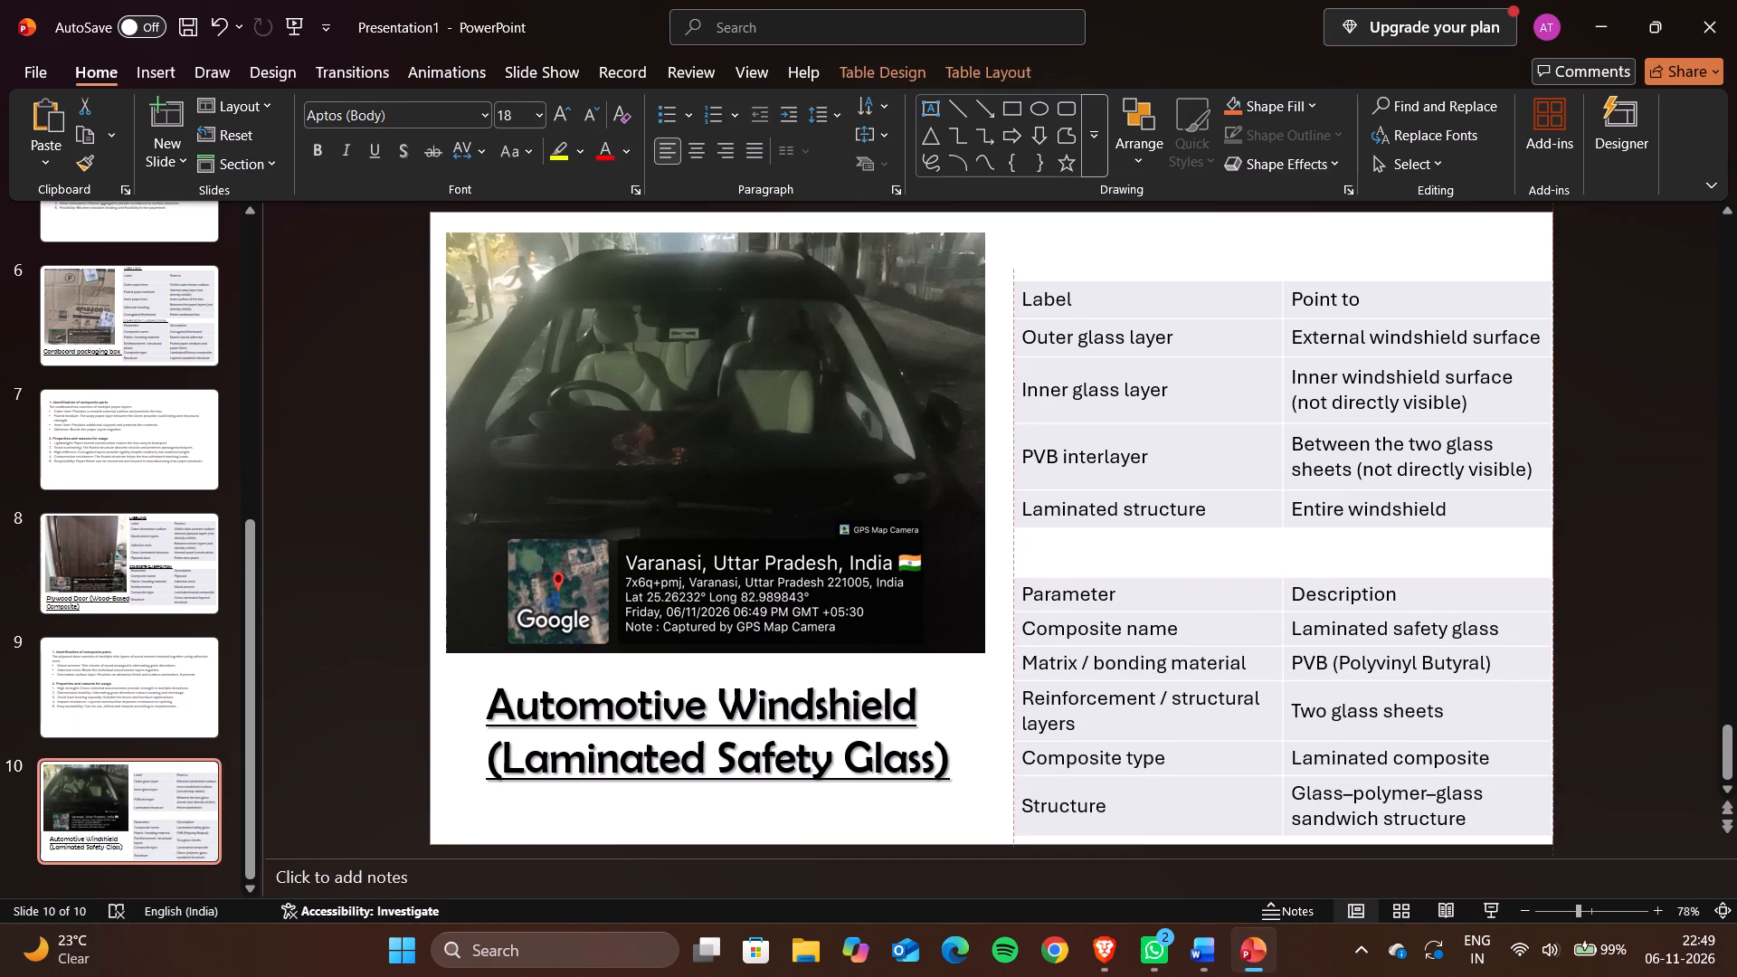
{"action": "left_click_drag", "start_coordinate": [1249, 576], "coordinate": [1249, 572]}
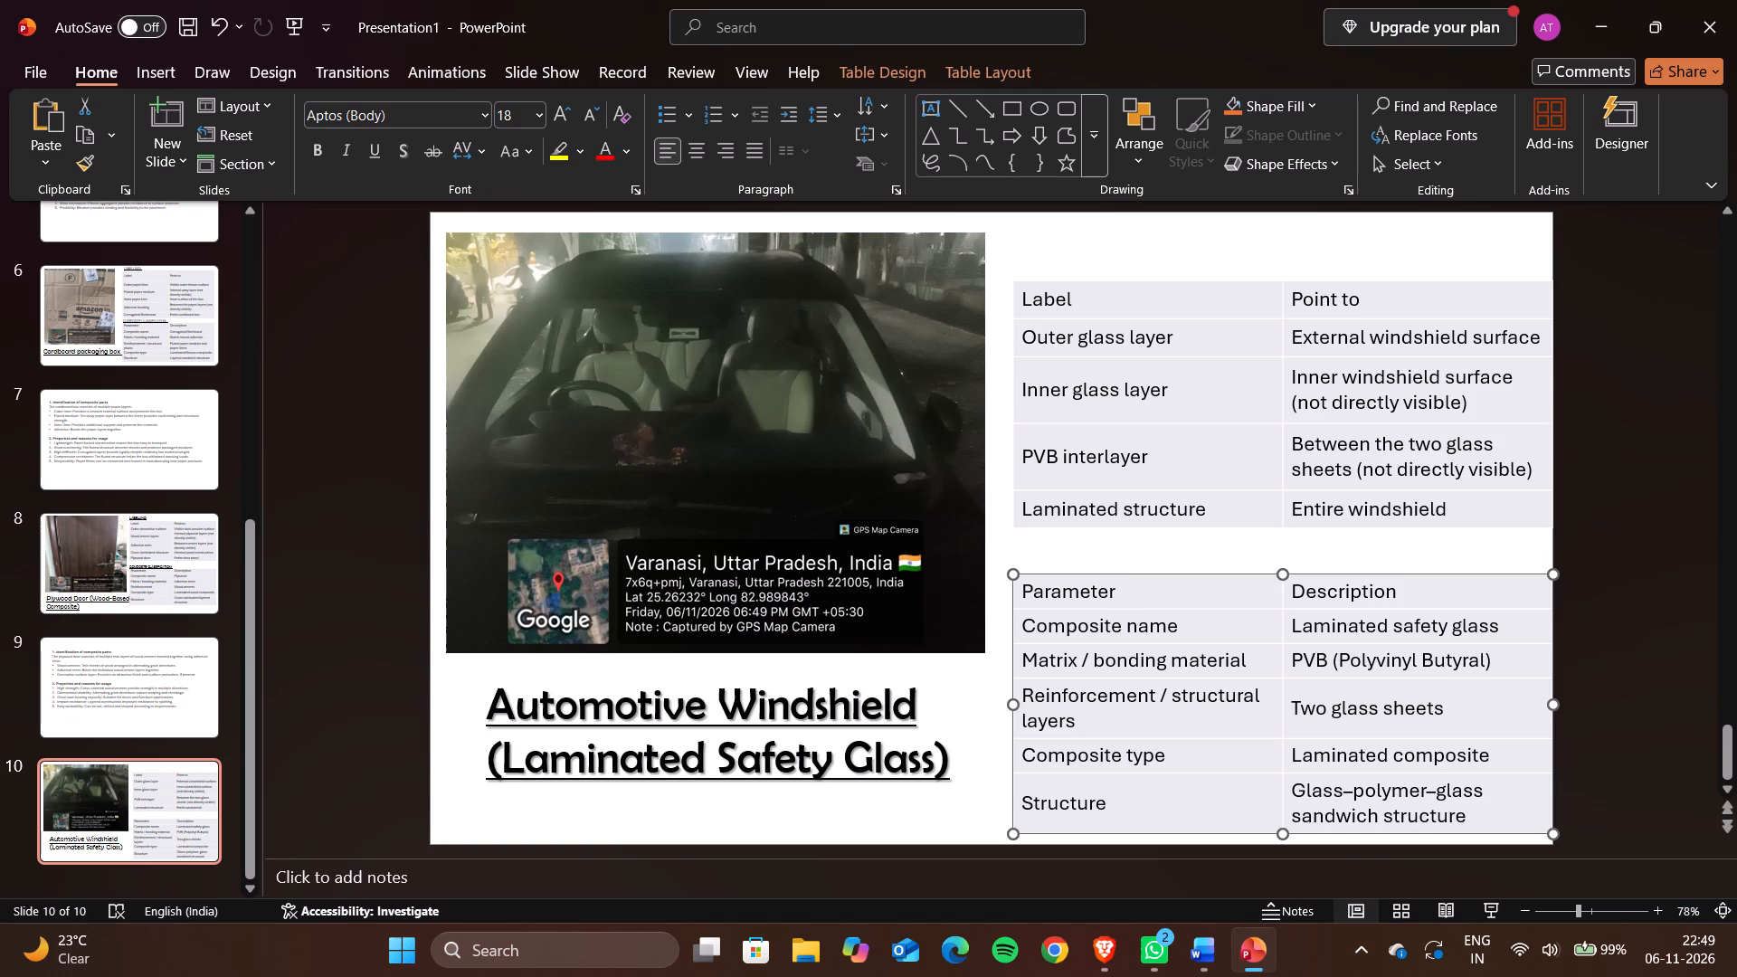
Move the Label/Point to table up and closer to the windshield photo, leaving a small margin at the slide's right edge.
{"action": "left_click", "coordinate": [1421, 331]}
{"action": "left_click_drag", "start_coordinate": [1382, 279], "coordinate": [1367, 254]}
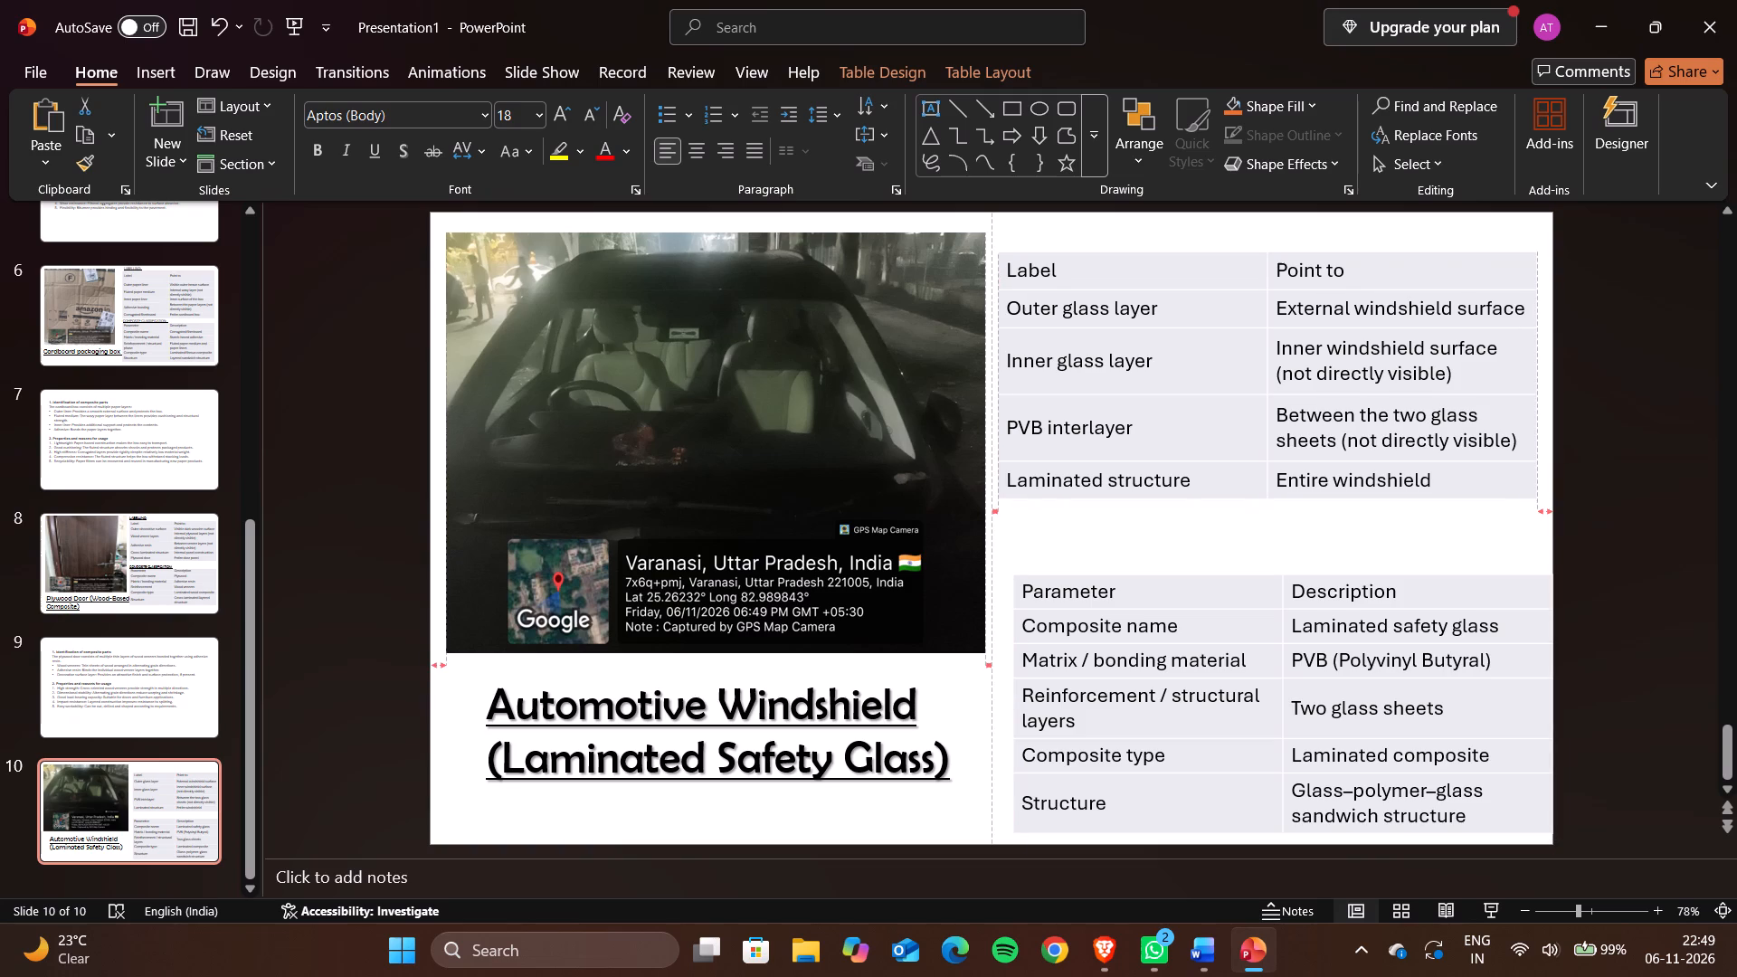
{"action": "left_click_drag", "start_coordinate": [1367, 254], "coordinate": [1373, 251]}
Align the Parameter/Description table under the Label/Point to table and raise it, leaving a heading-sized gap between them.
{"action": "left_click", "coordinate": [1330, 631]}
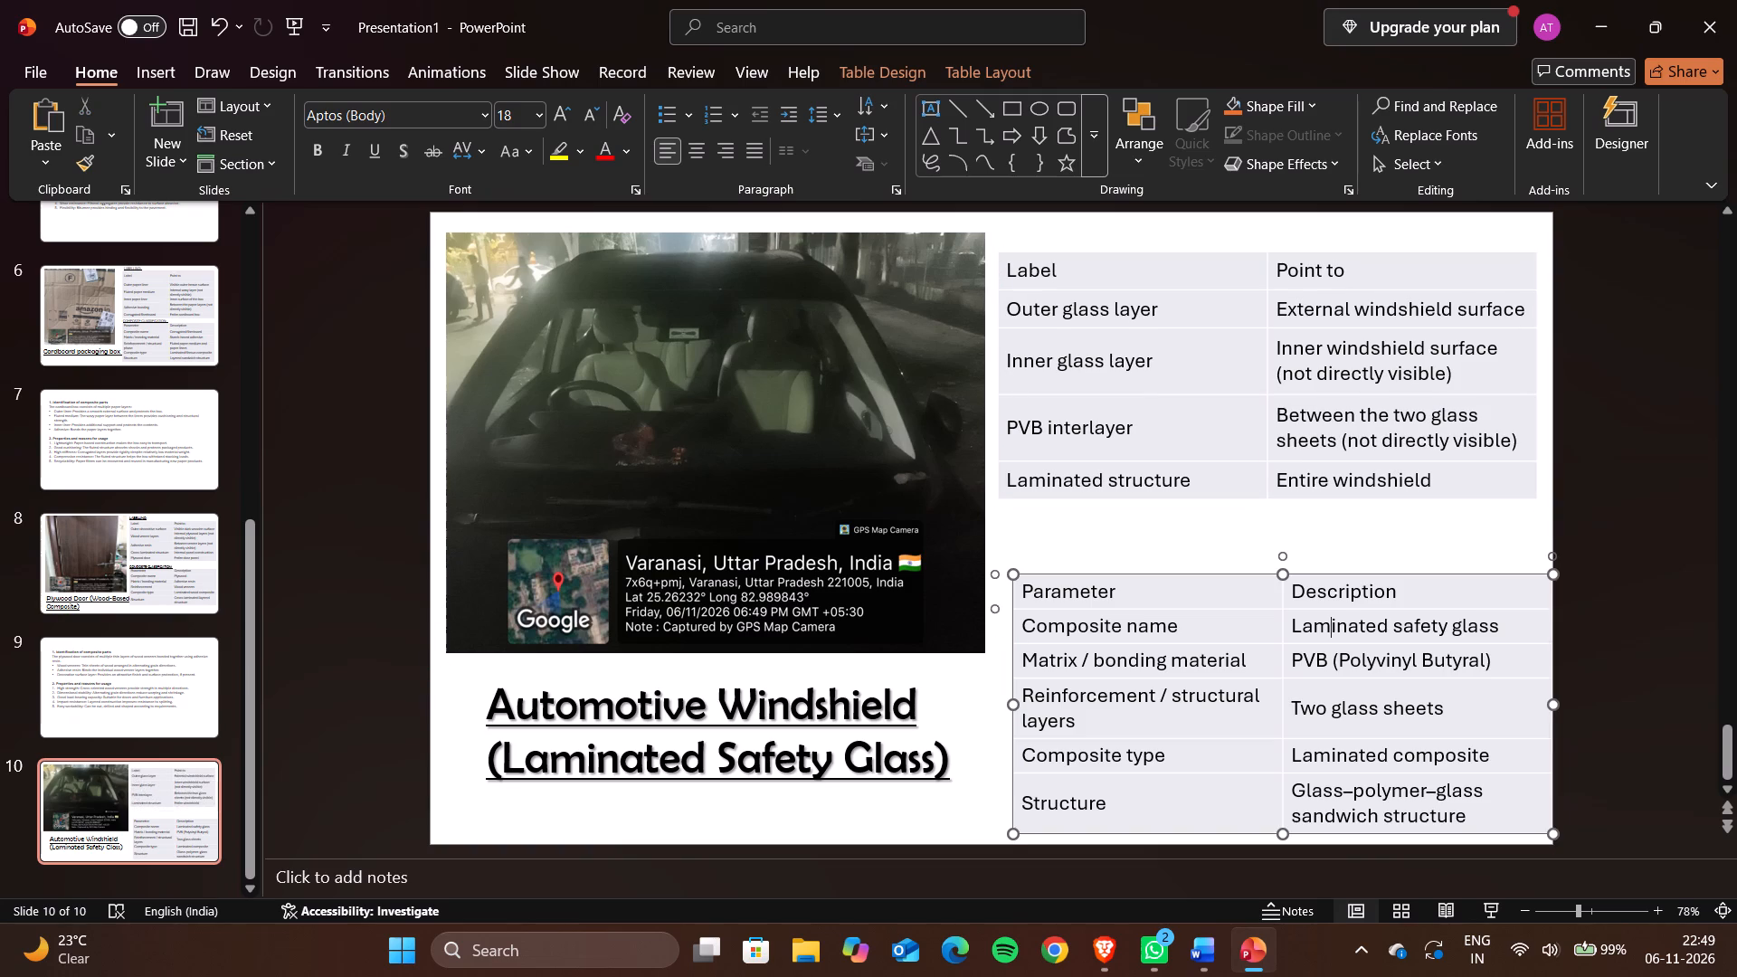
{"action": "left_click_drag", "start_coordinate": [1307, 576], "coordinate": [1296, 574]}
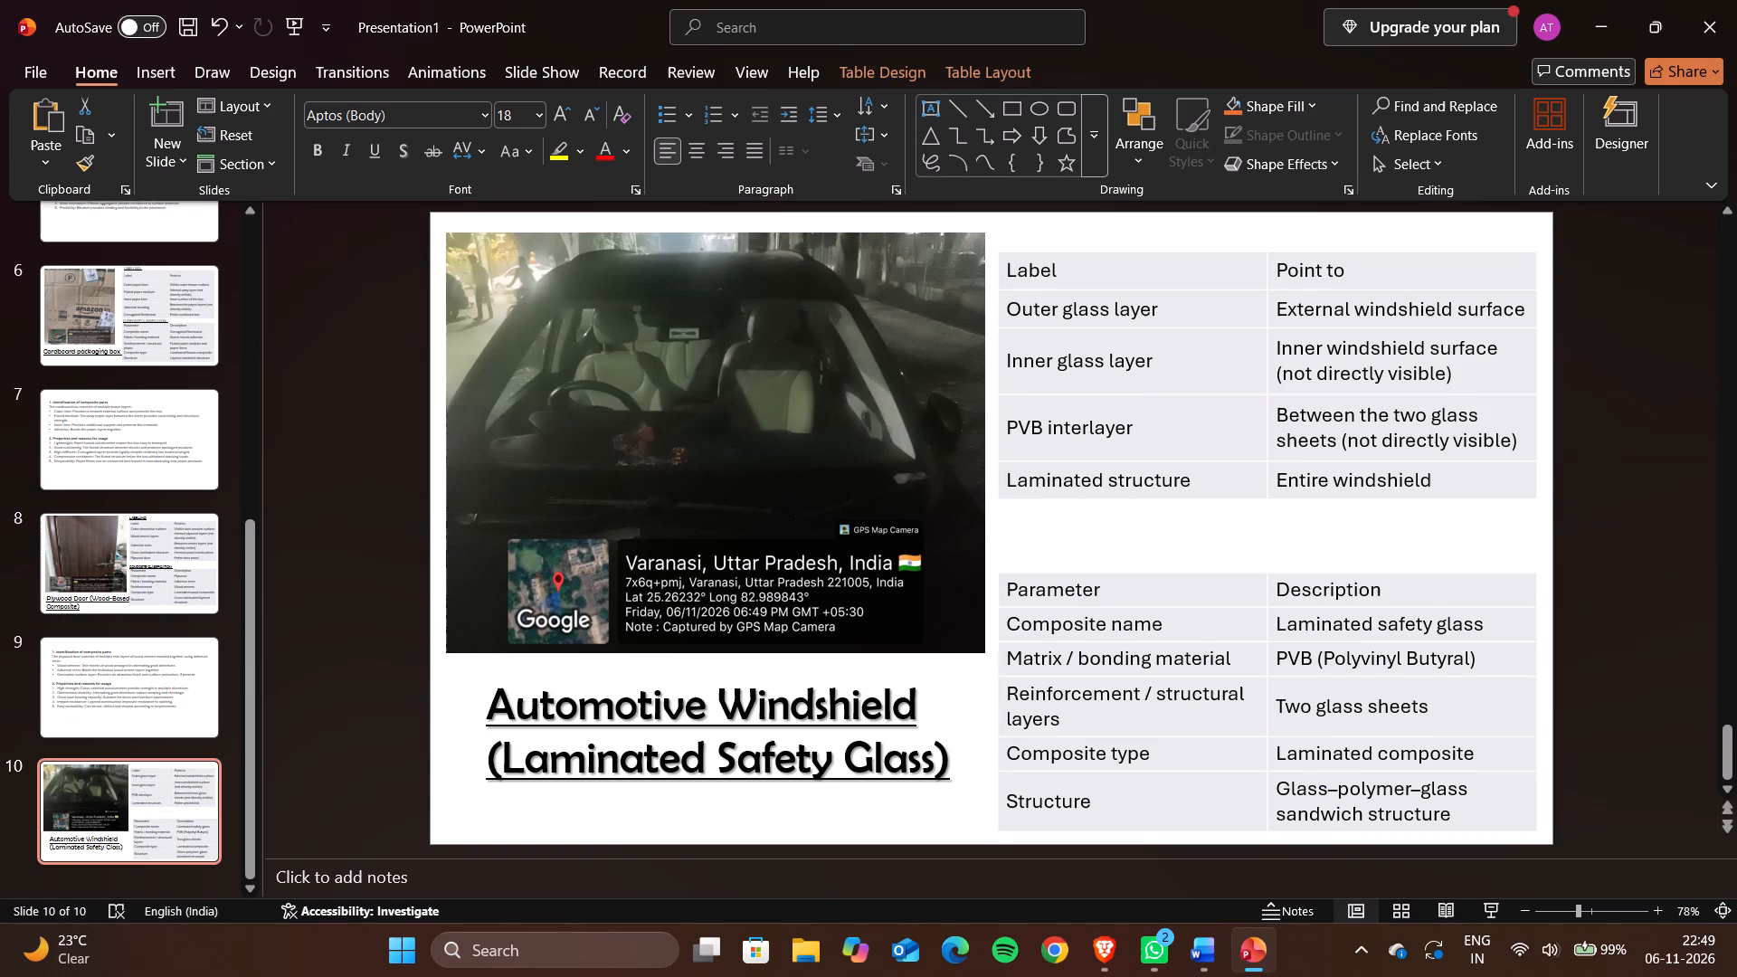
{"action": "left_click_drag", "start_coordinate": [1296, 574], "coordinate": [1298, 557]}
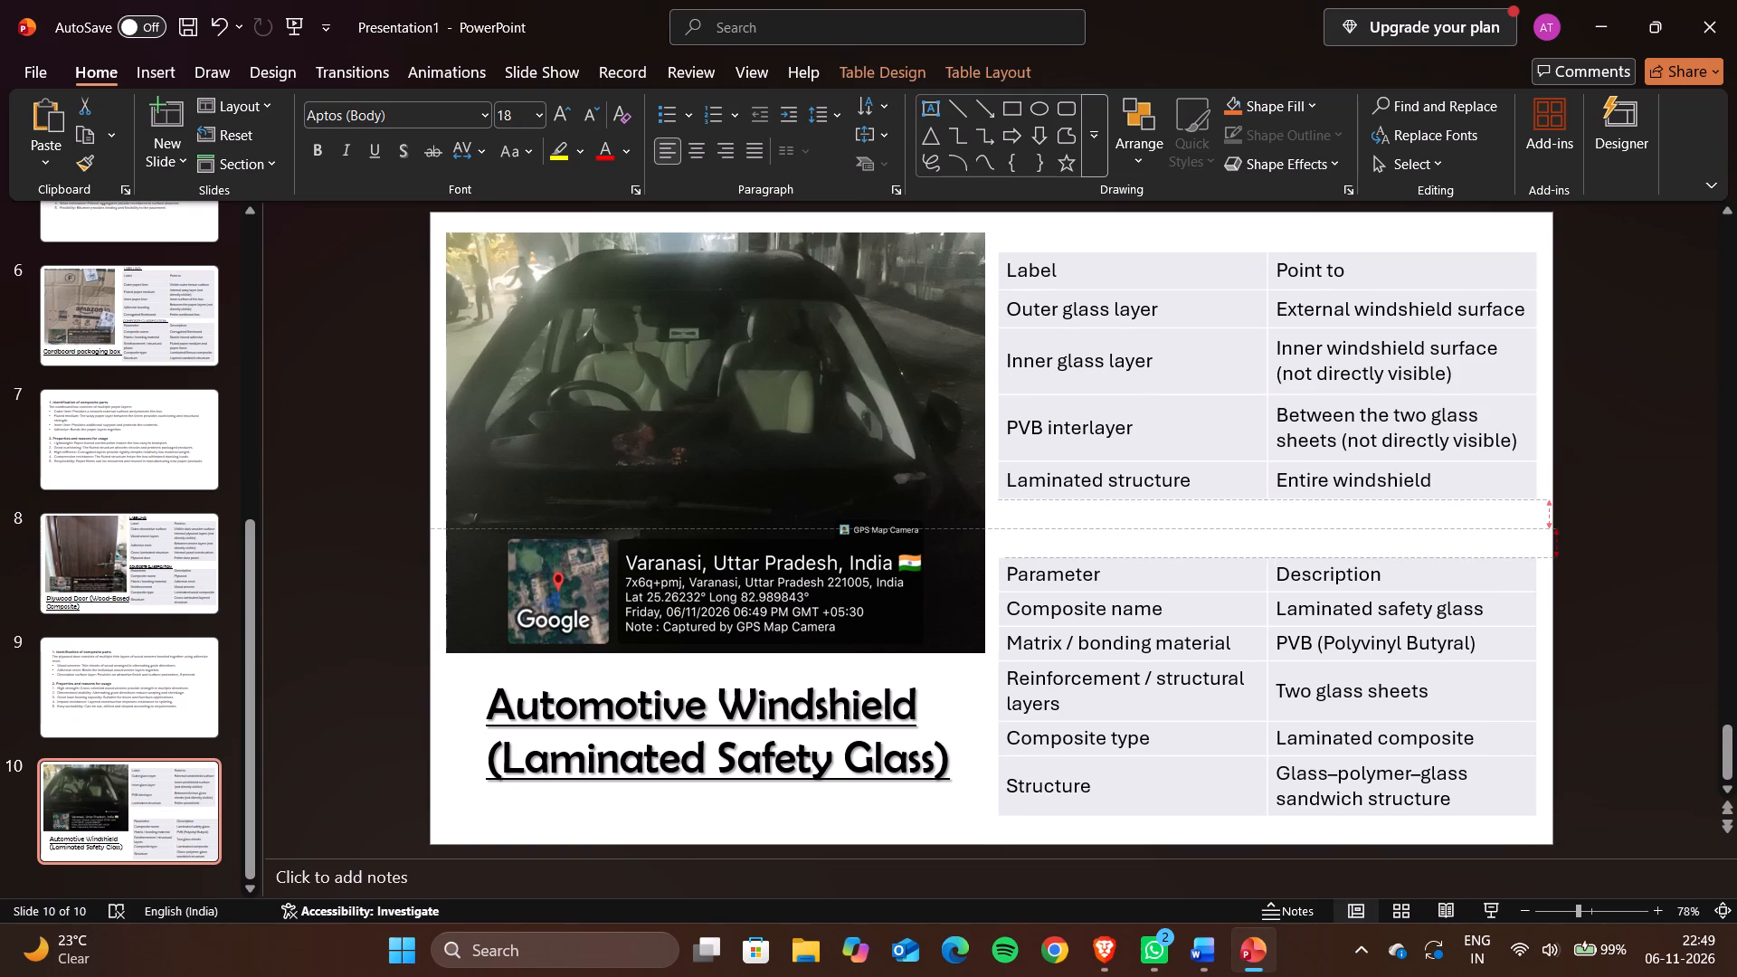
{"action": "left_click_drag", "start_coordinate": [1298, 557], "coordinate": [1297, 555]}
{"action": "left_click", "coordinate": [1641, 578]}
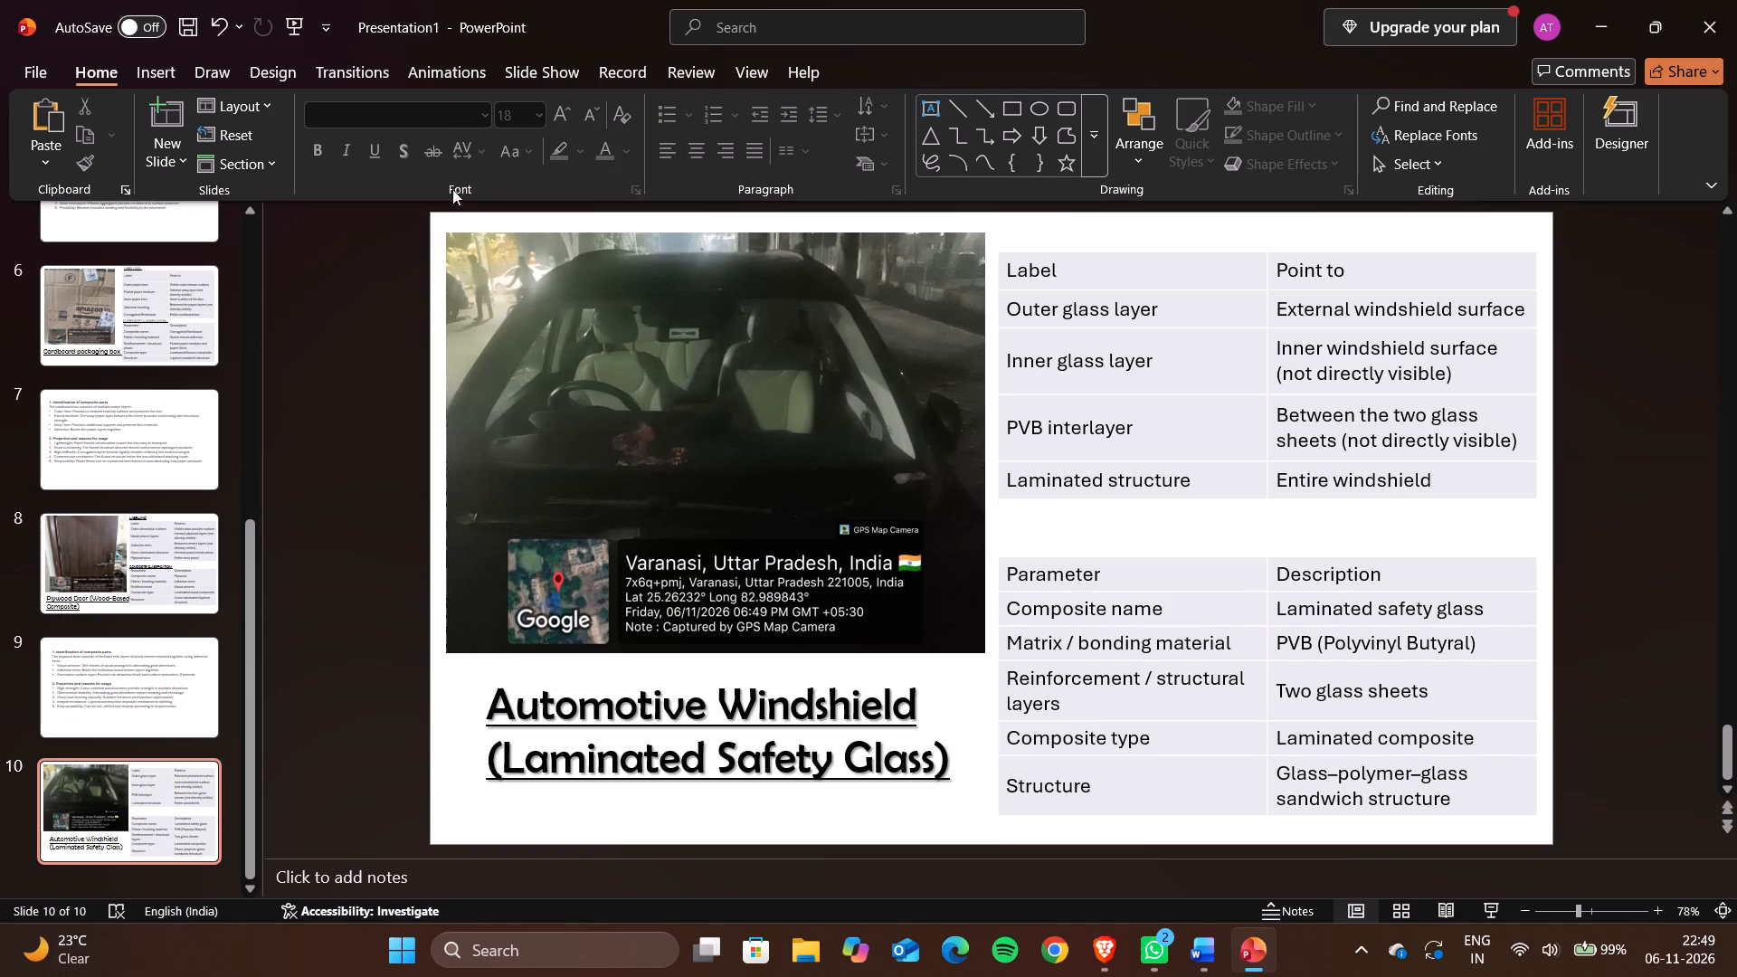
Add a text box reading "LABELLING:" at the top of the Label/Point to table.
{"action": "left_click", "coordinate": [151, 84]}
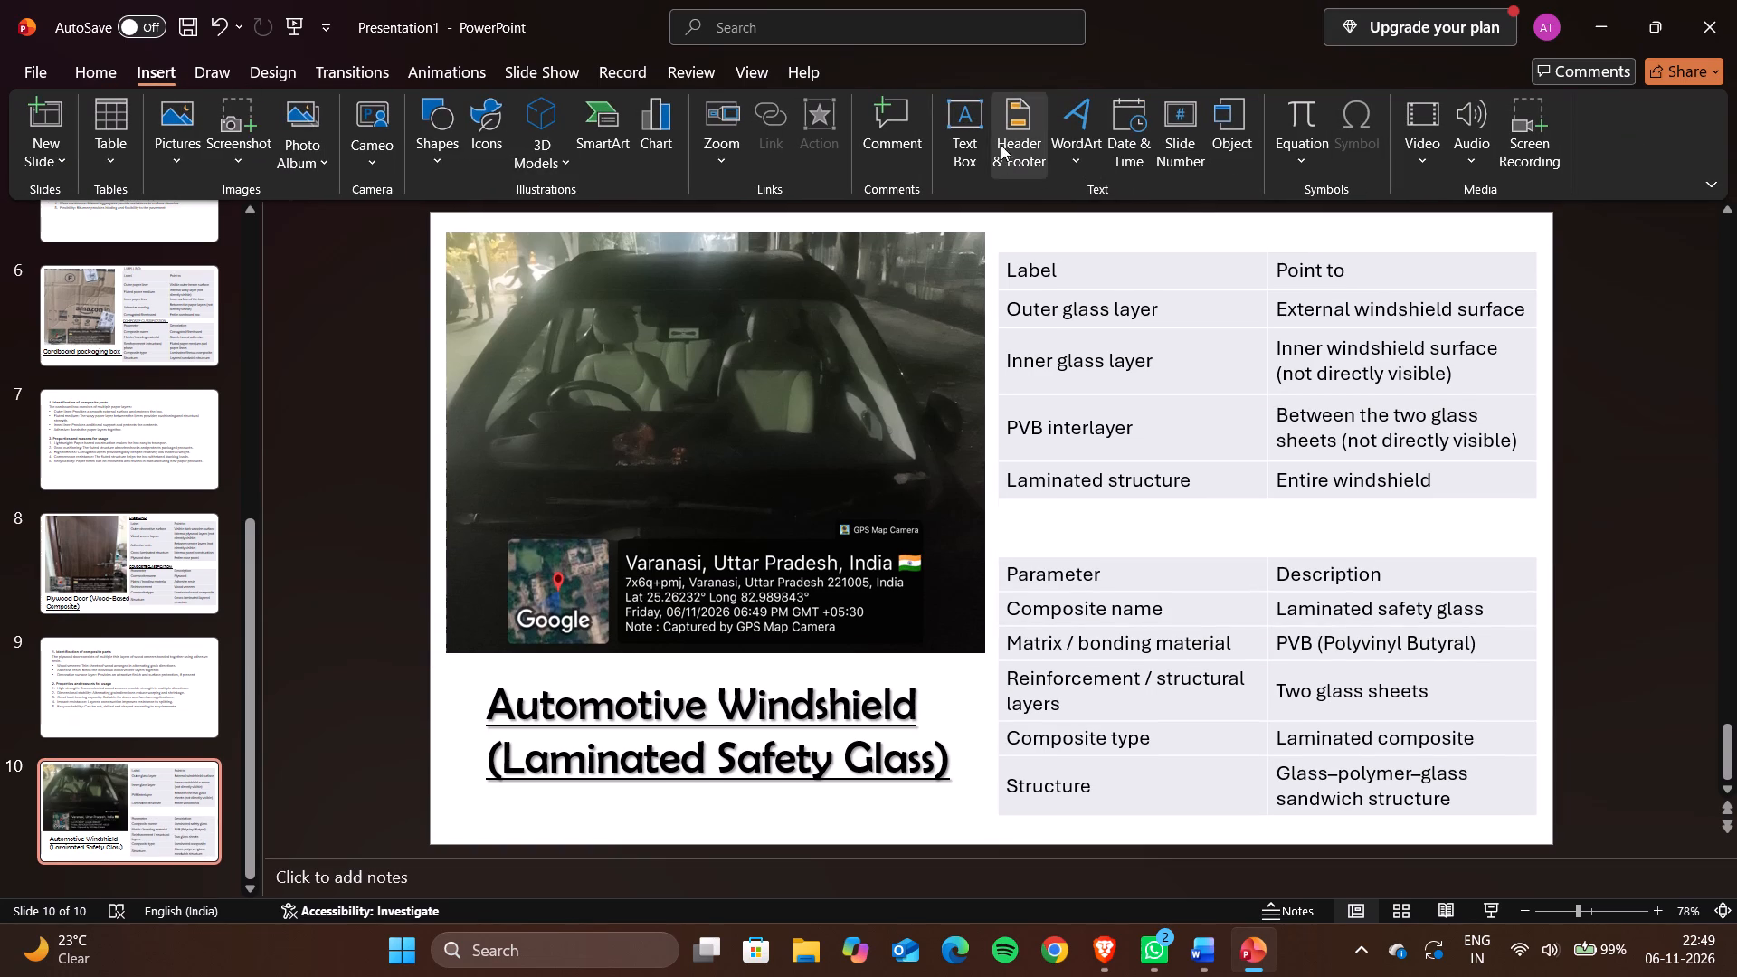
{"action": "left_click", "coordinate": [979, 138]}
{"action": "left_click", "coordinate": [1151, 238]}
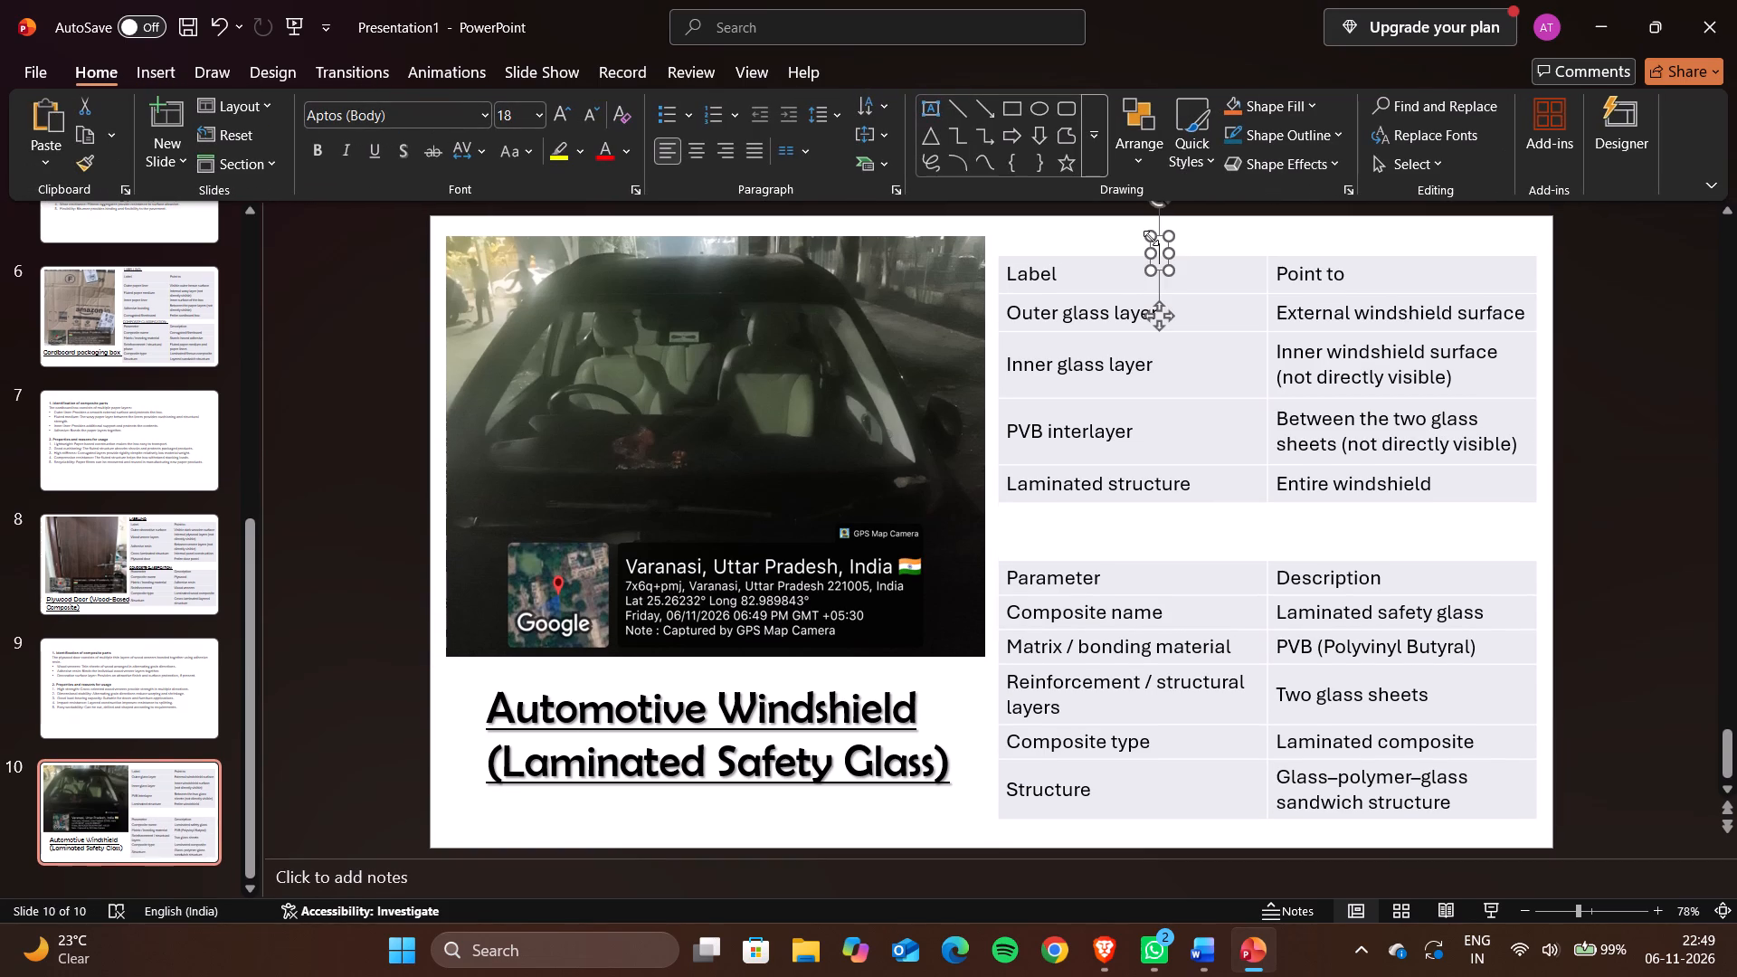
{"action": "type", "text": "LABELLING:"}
Format the LABELLING: heading as underlined, shadowed text in Berlin Sans FB.
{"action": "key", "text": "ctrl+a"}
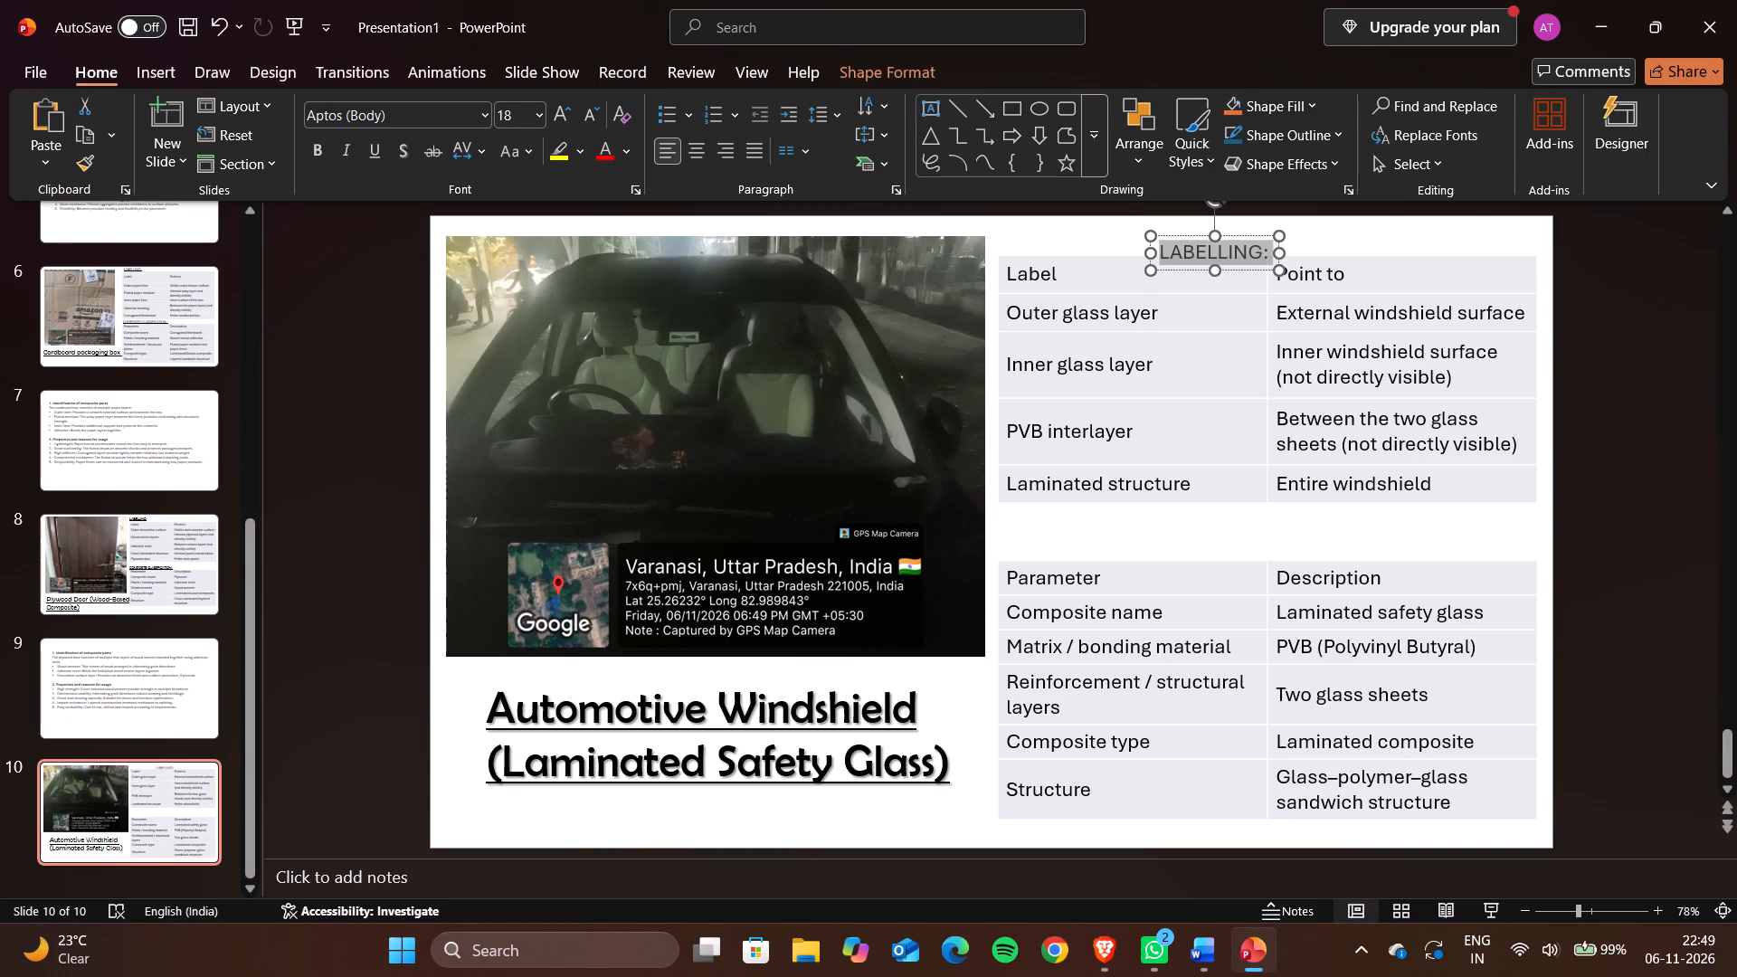
{"action": "left_click", "coordinate": [381, 156]}
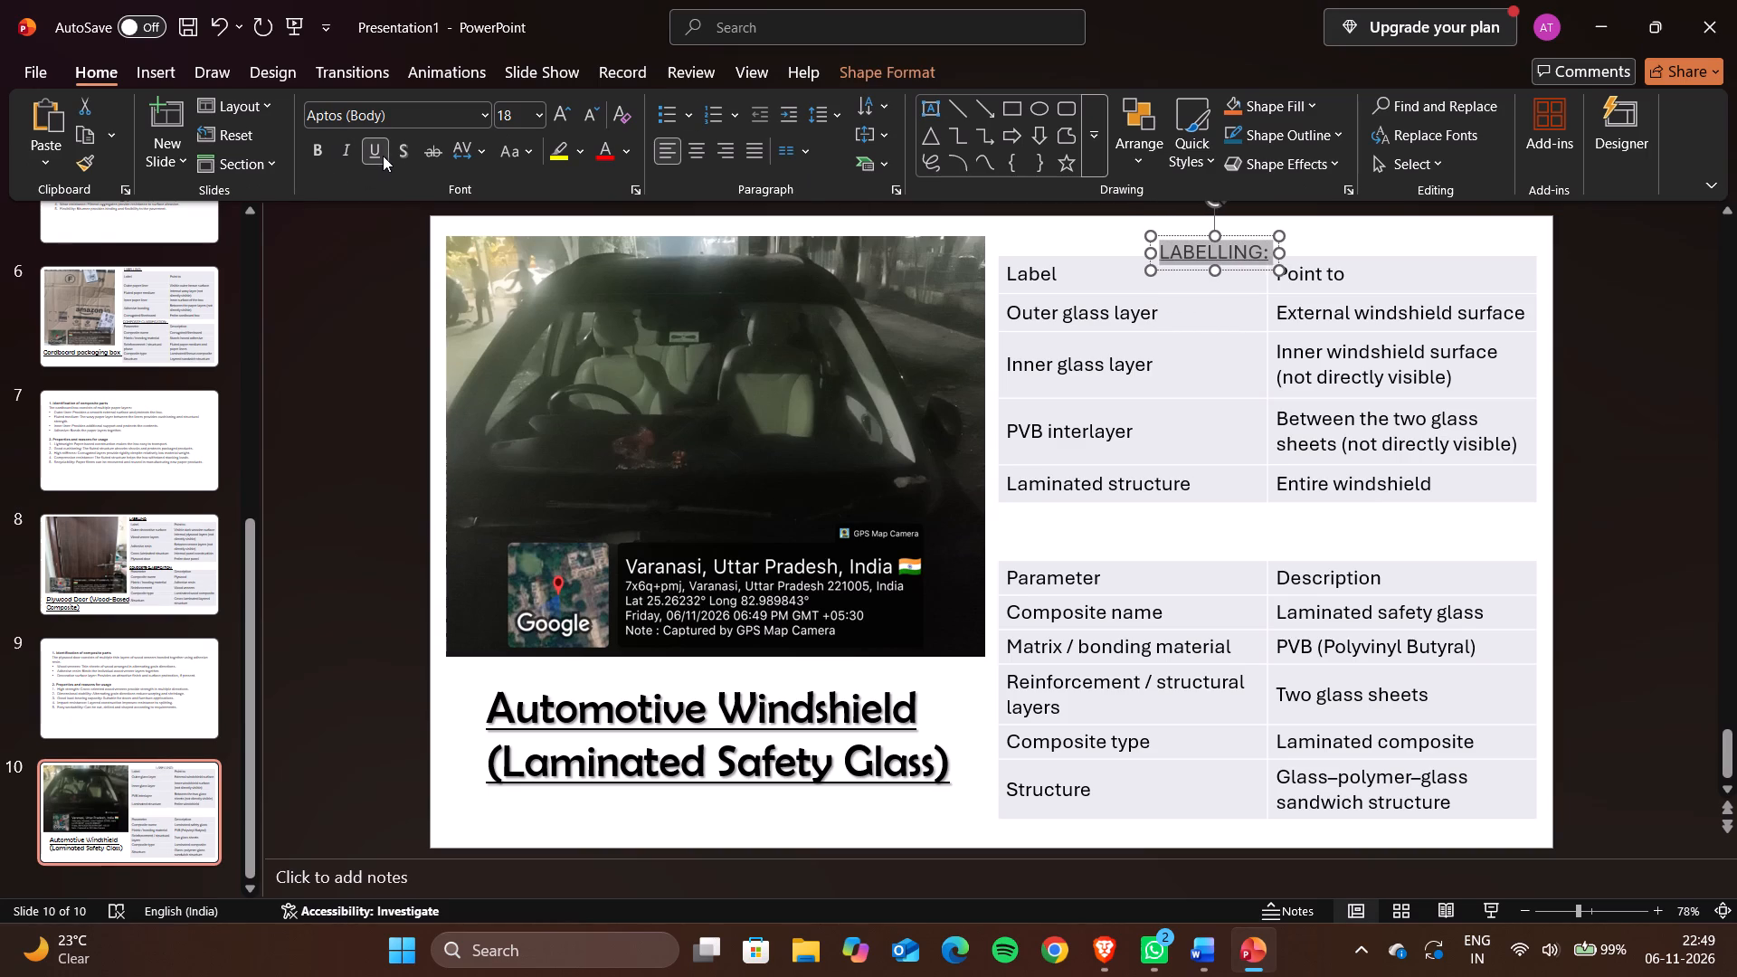
{"action": "left_click", "coordinate": [395, 148]}
{"action": "left_click", "coordinate": [481, 113]}
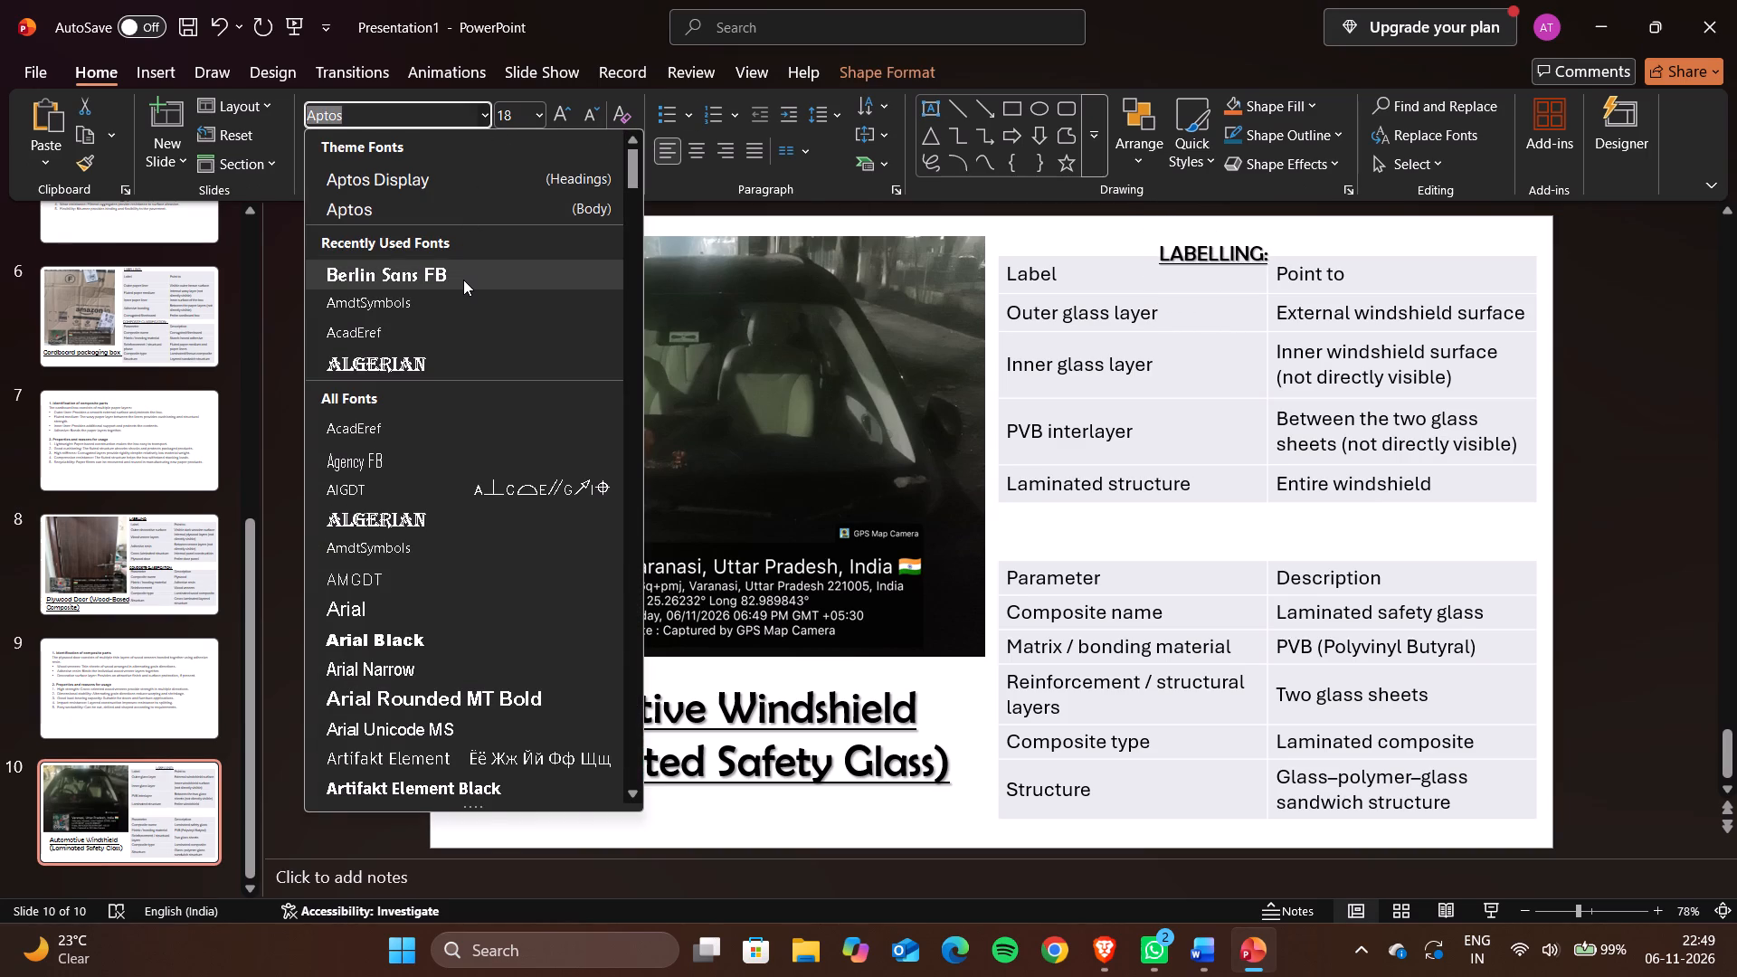
{"action": "left_click", "coordinate": [463, 280]}
Place the LABELLING: heading just above the Label/Point to table, aligned with the table's left edge.
{"action": "left_click_drag", "start_coordinate": [1175, 235], "coordinate": [1147, 235]}
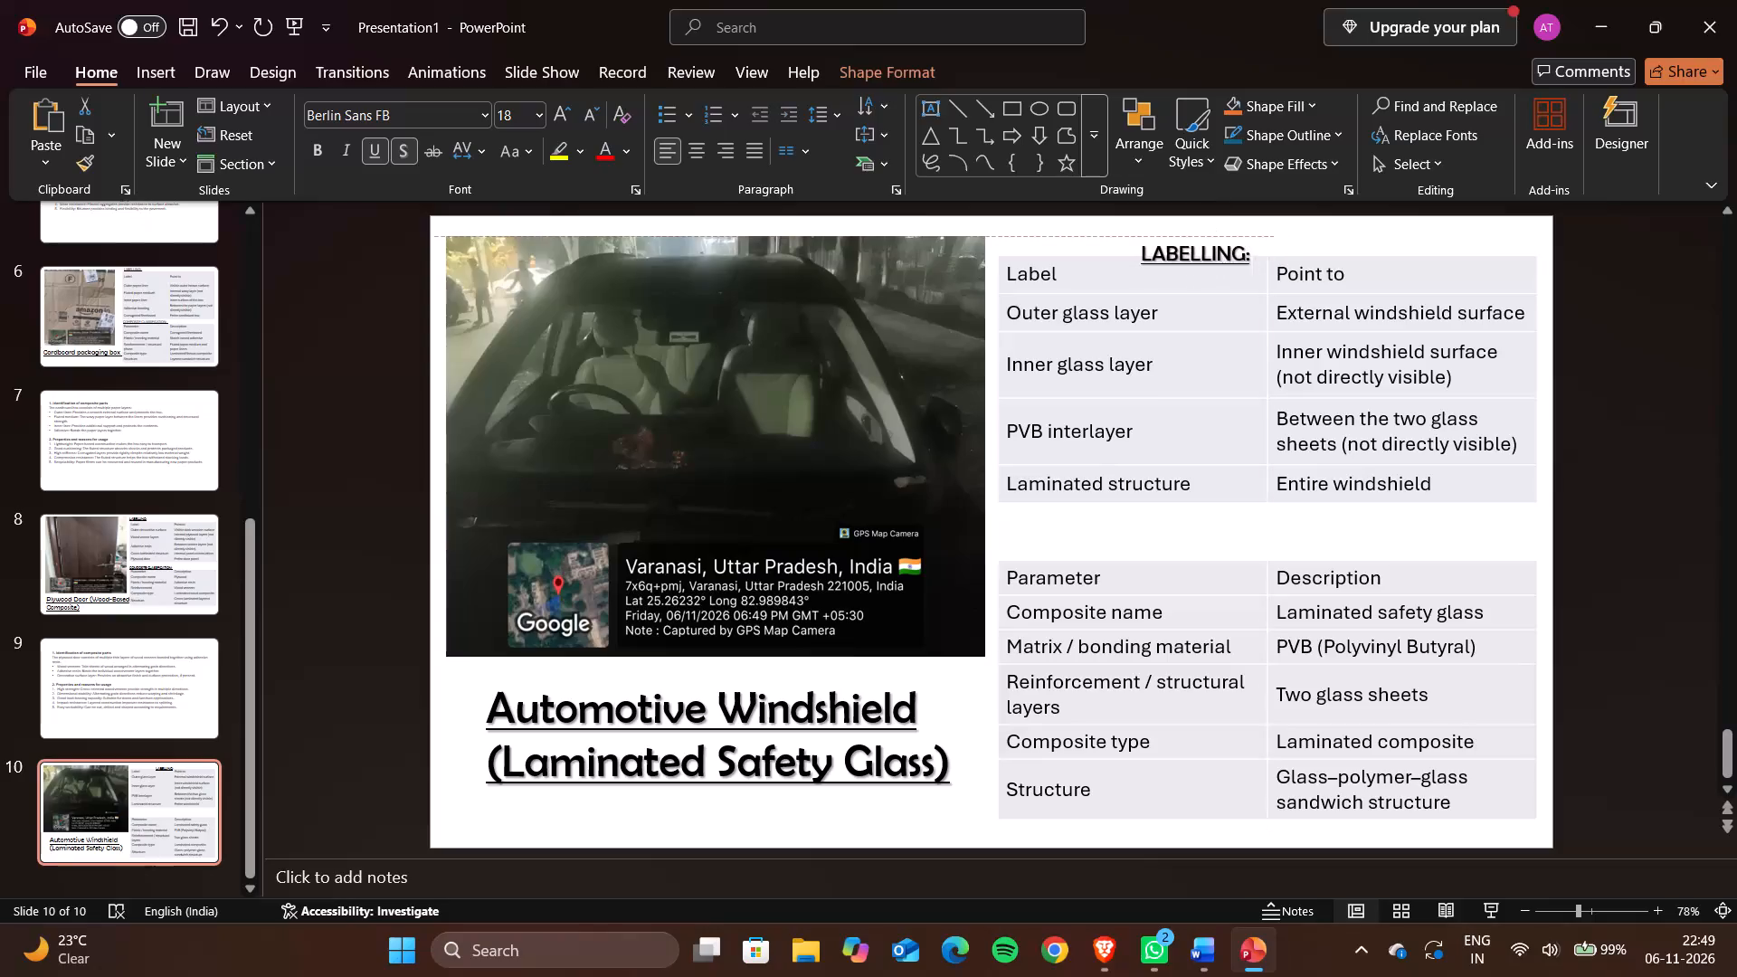
{"action": "left_click_drag", "start_coordinate": [1147, 235], "coordinate": [1014, 223]}
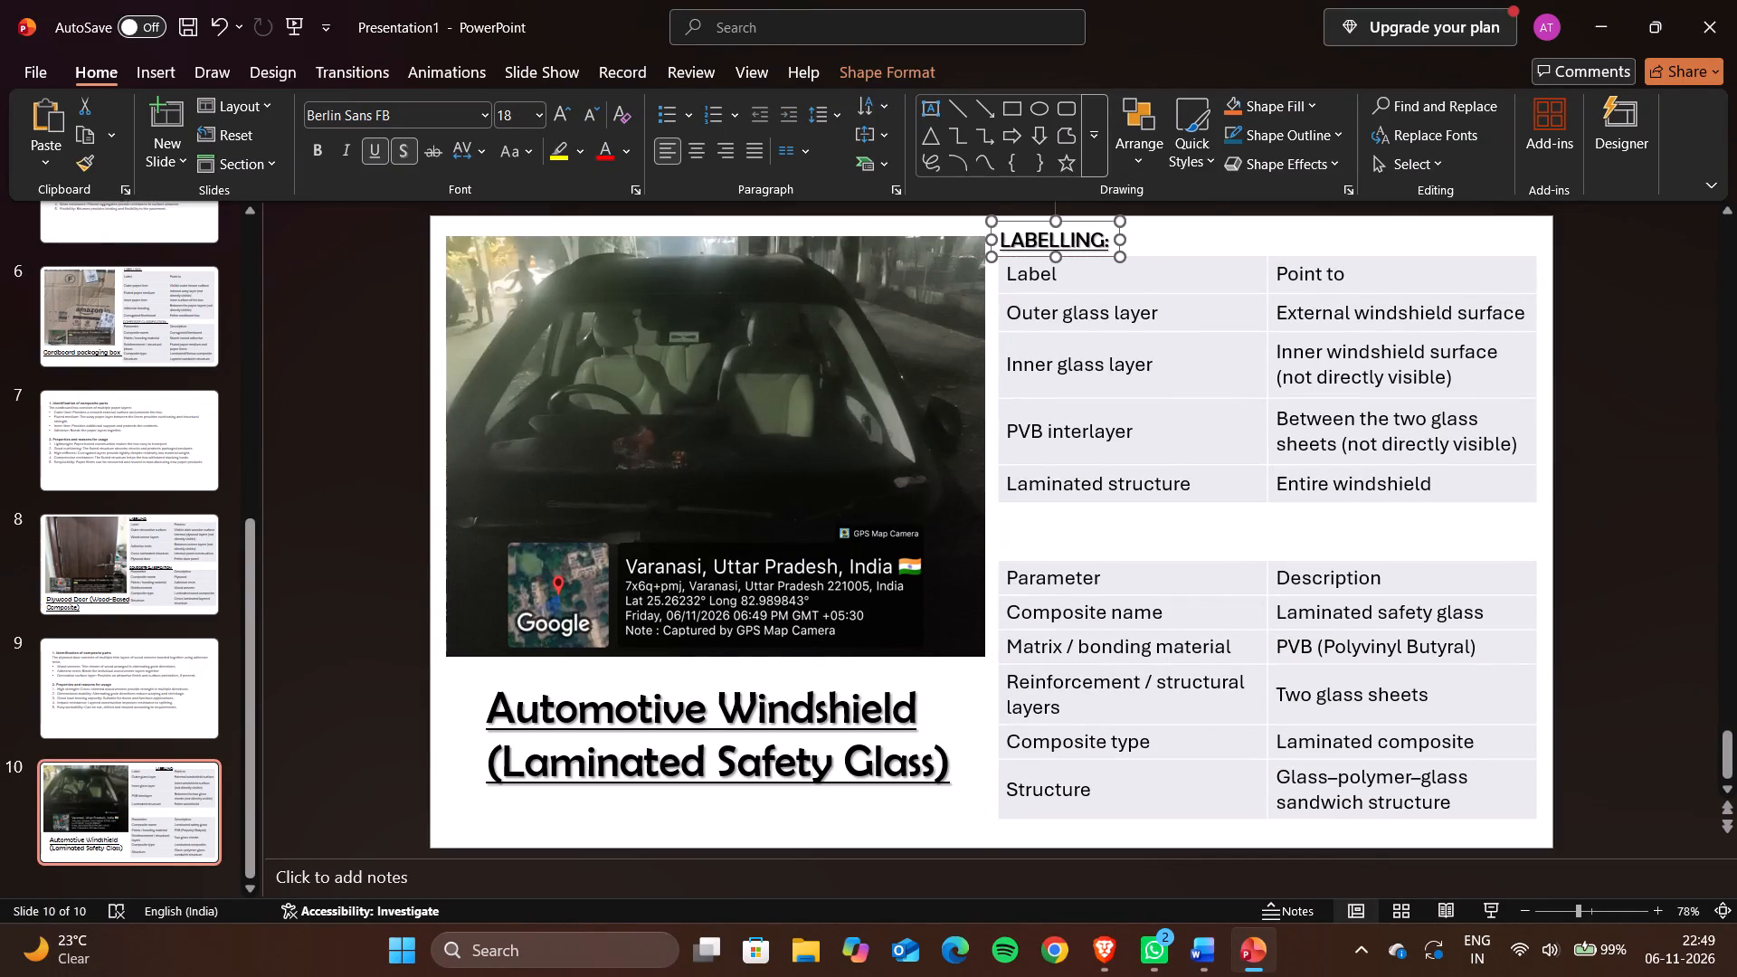
Add a text box reading "COMPOSITE CLASSIFICATION:" at the top of the Parameter/Description table.
{"action": "left_click", "coordinate": [1090, 511]}
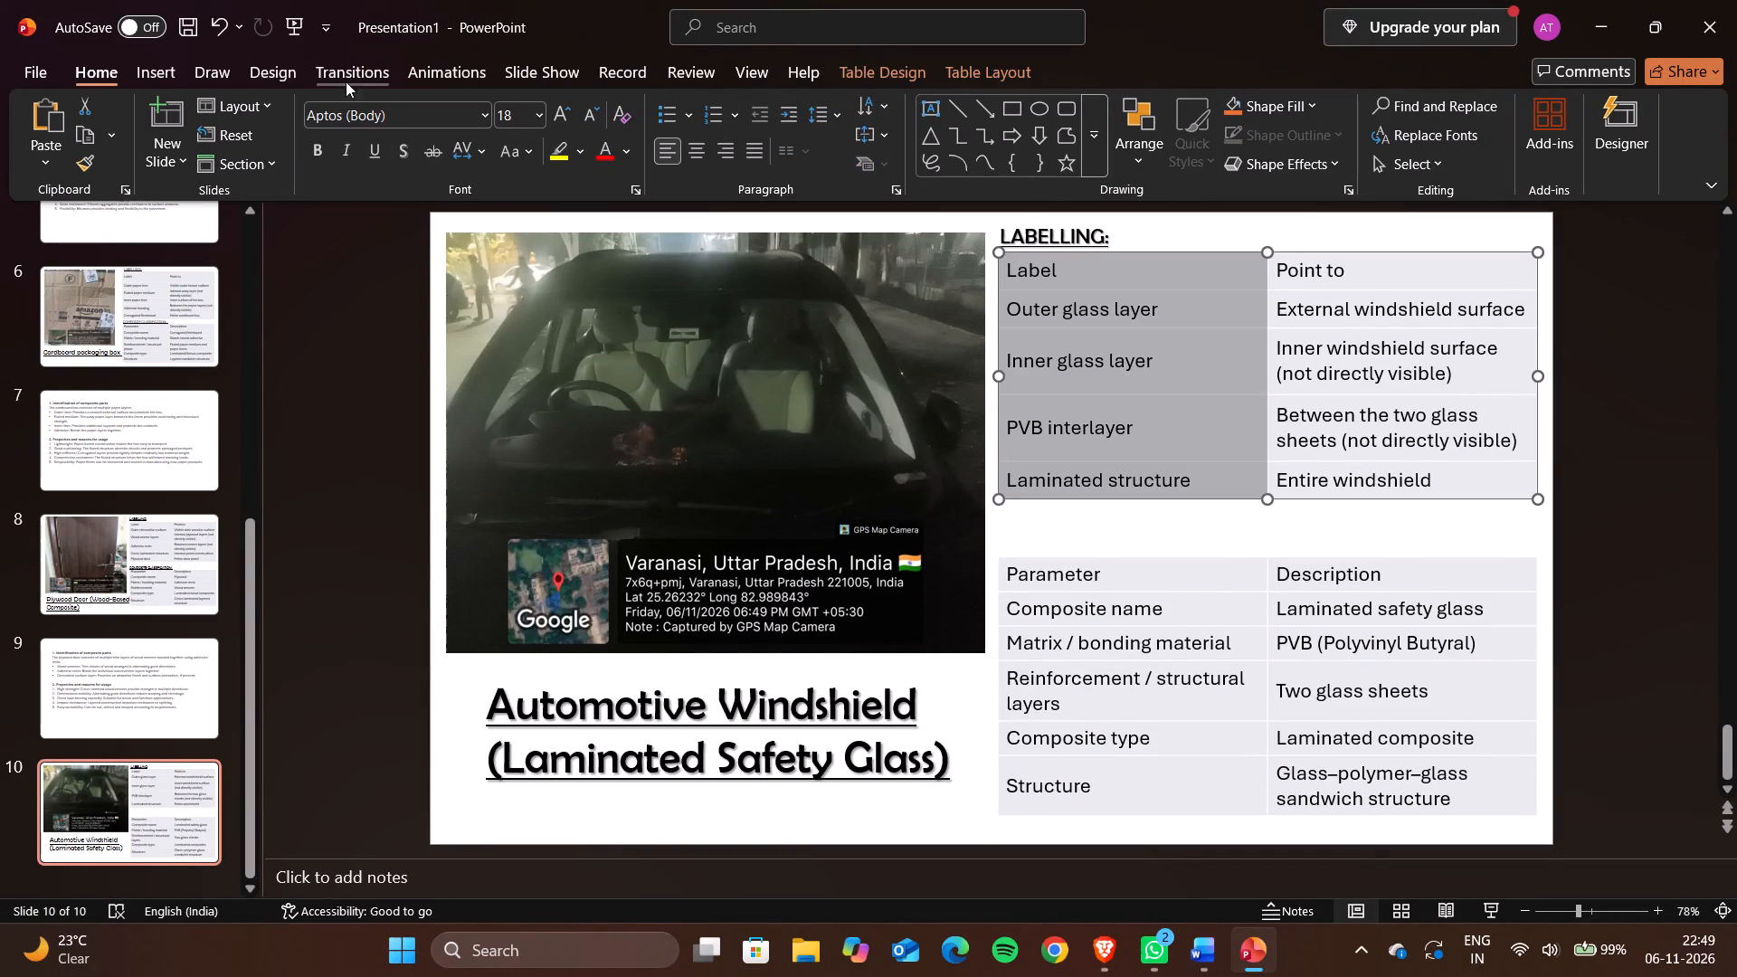
{"action": "left_click", "coordinate": [166, 58]}
{"action": "left_click", "coordinate": [967, 148]}
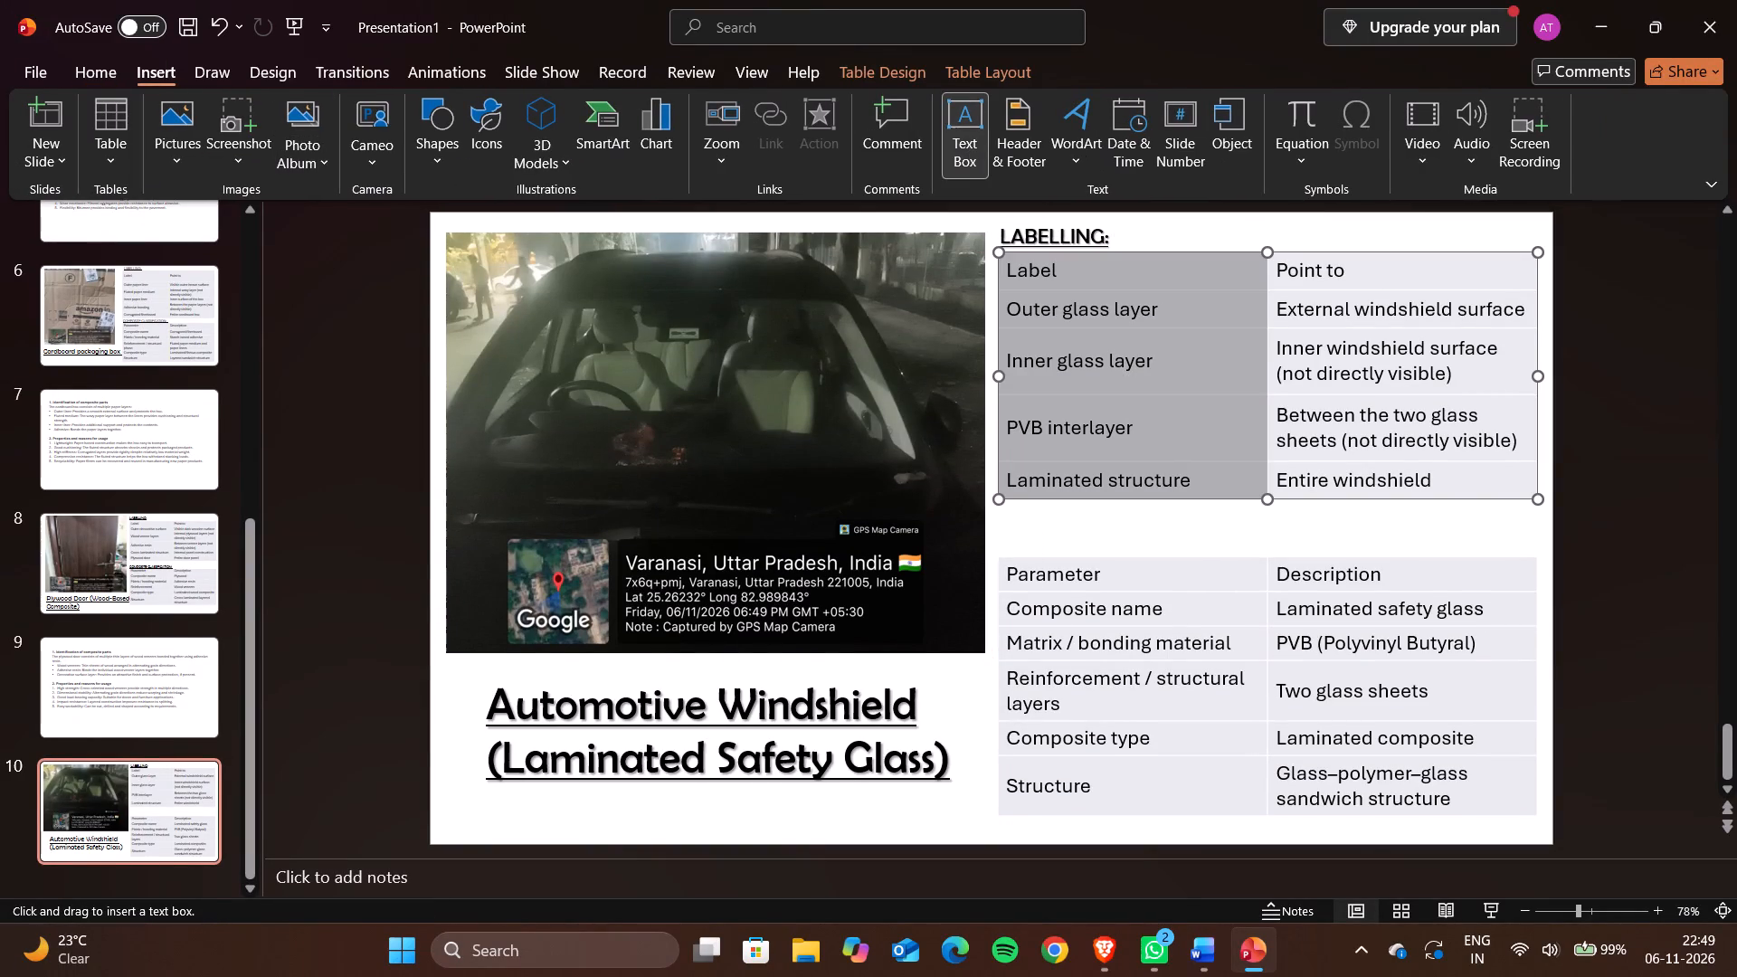
{"action": "left_click", "coordinate": [1131, 541]}
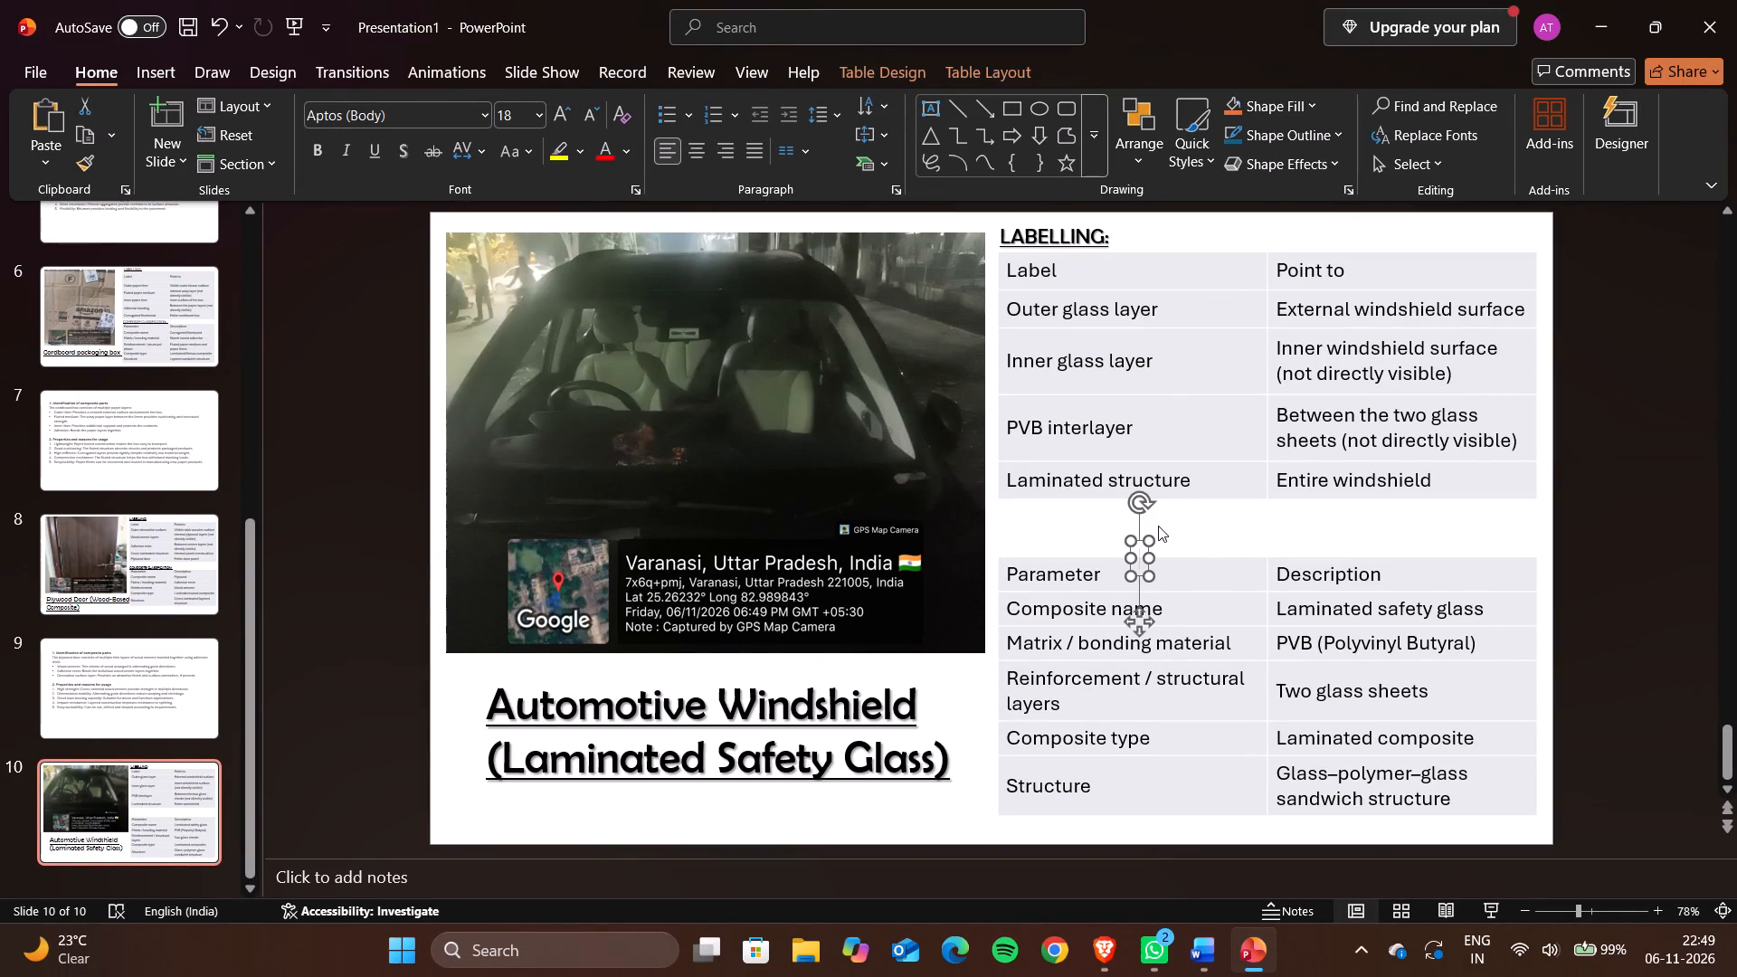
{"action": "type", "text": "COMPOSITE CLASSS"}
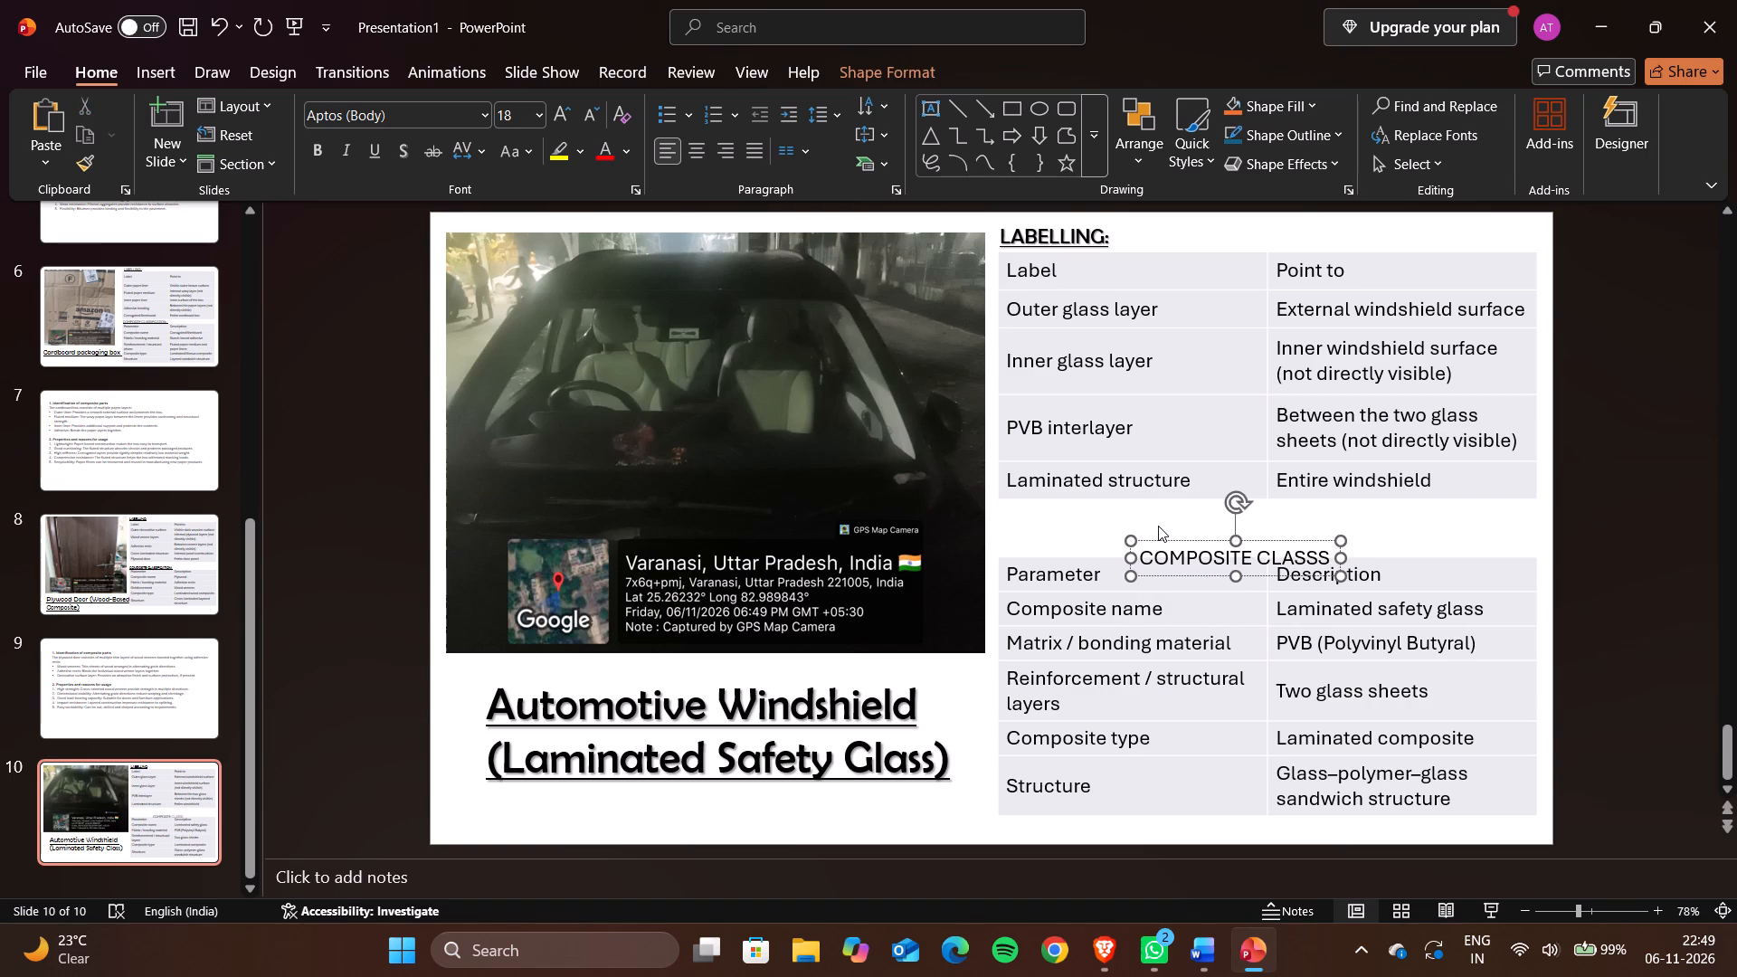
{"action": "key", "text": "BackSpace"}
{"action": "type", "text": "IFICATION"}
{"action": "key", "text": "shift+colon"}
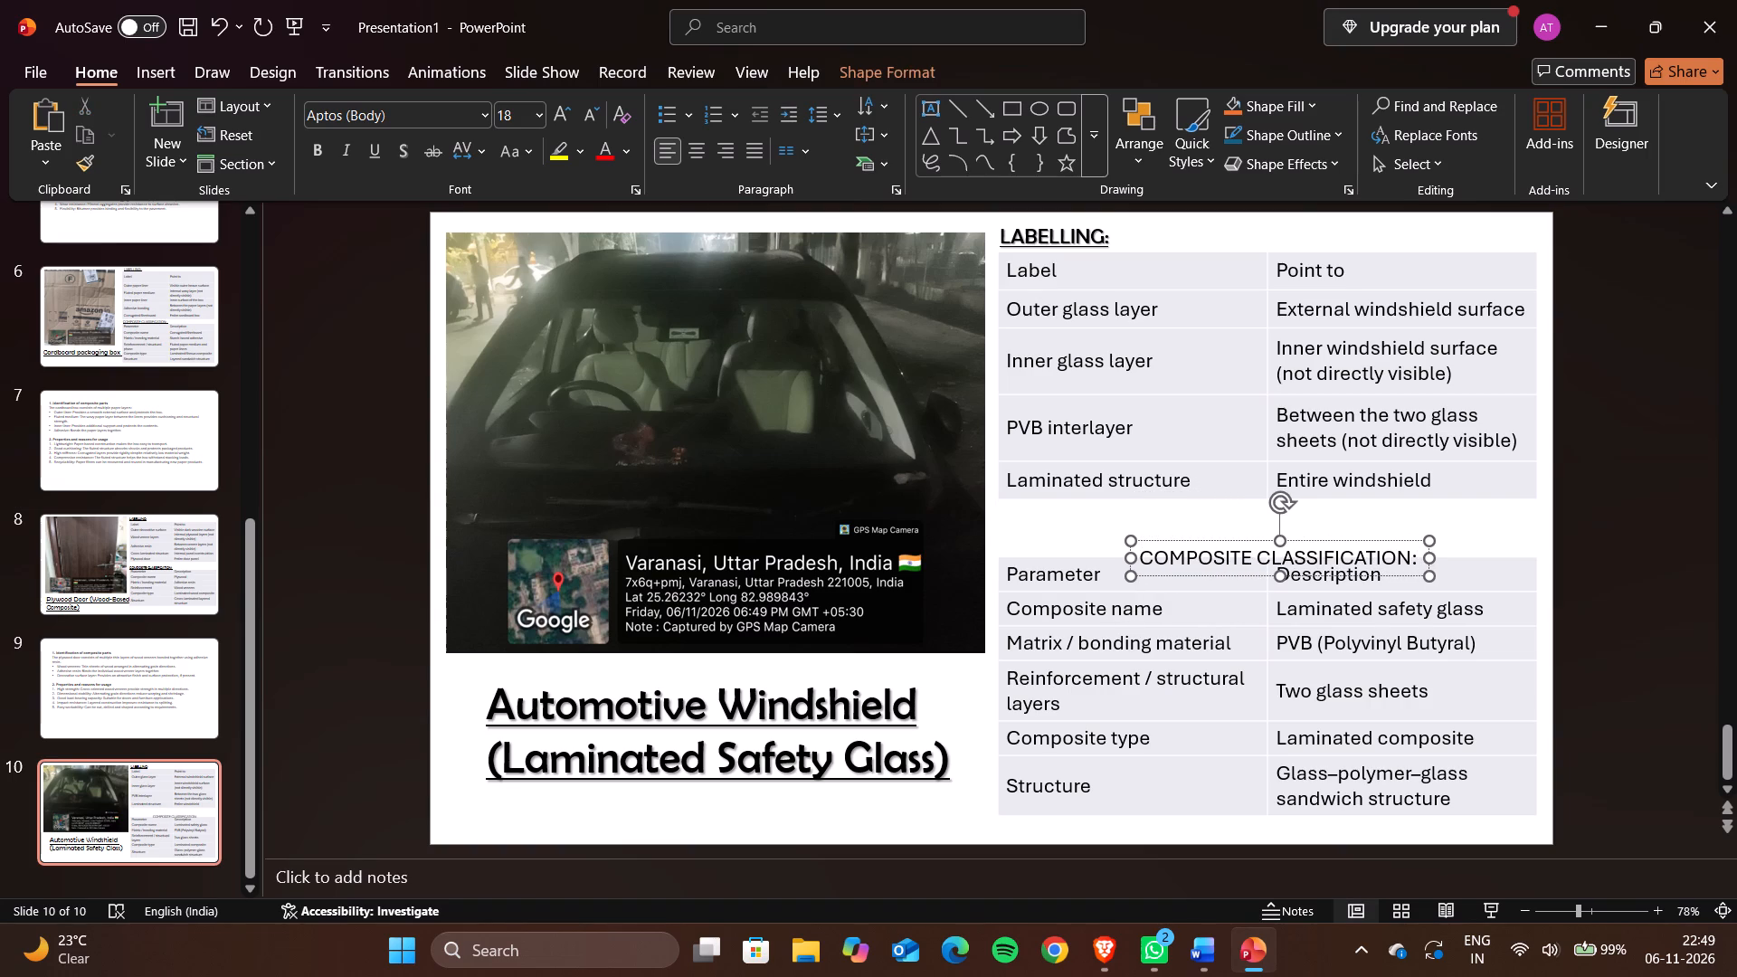
Format the COMPOSITE CLASSIFICATION: heading as underlined, shadowed text in Berlin Sans FB.
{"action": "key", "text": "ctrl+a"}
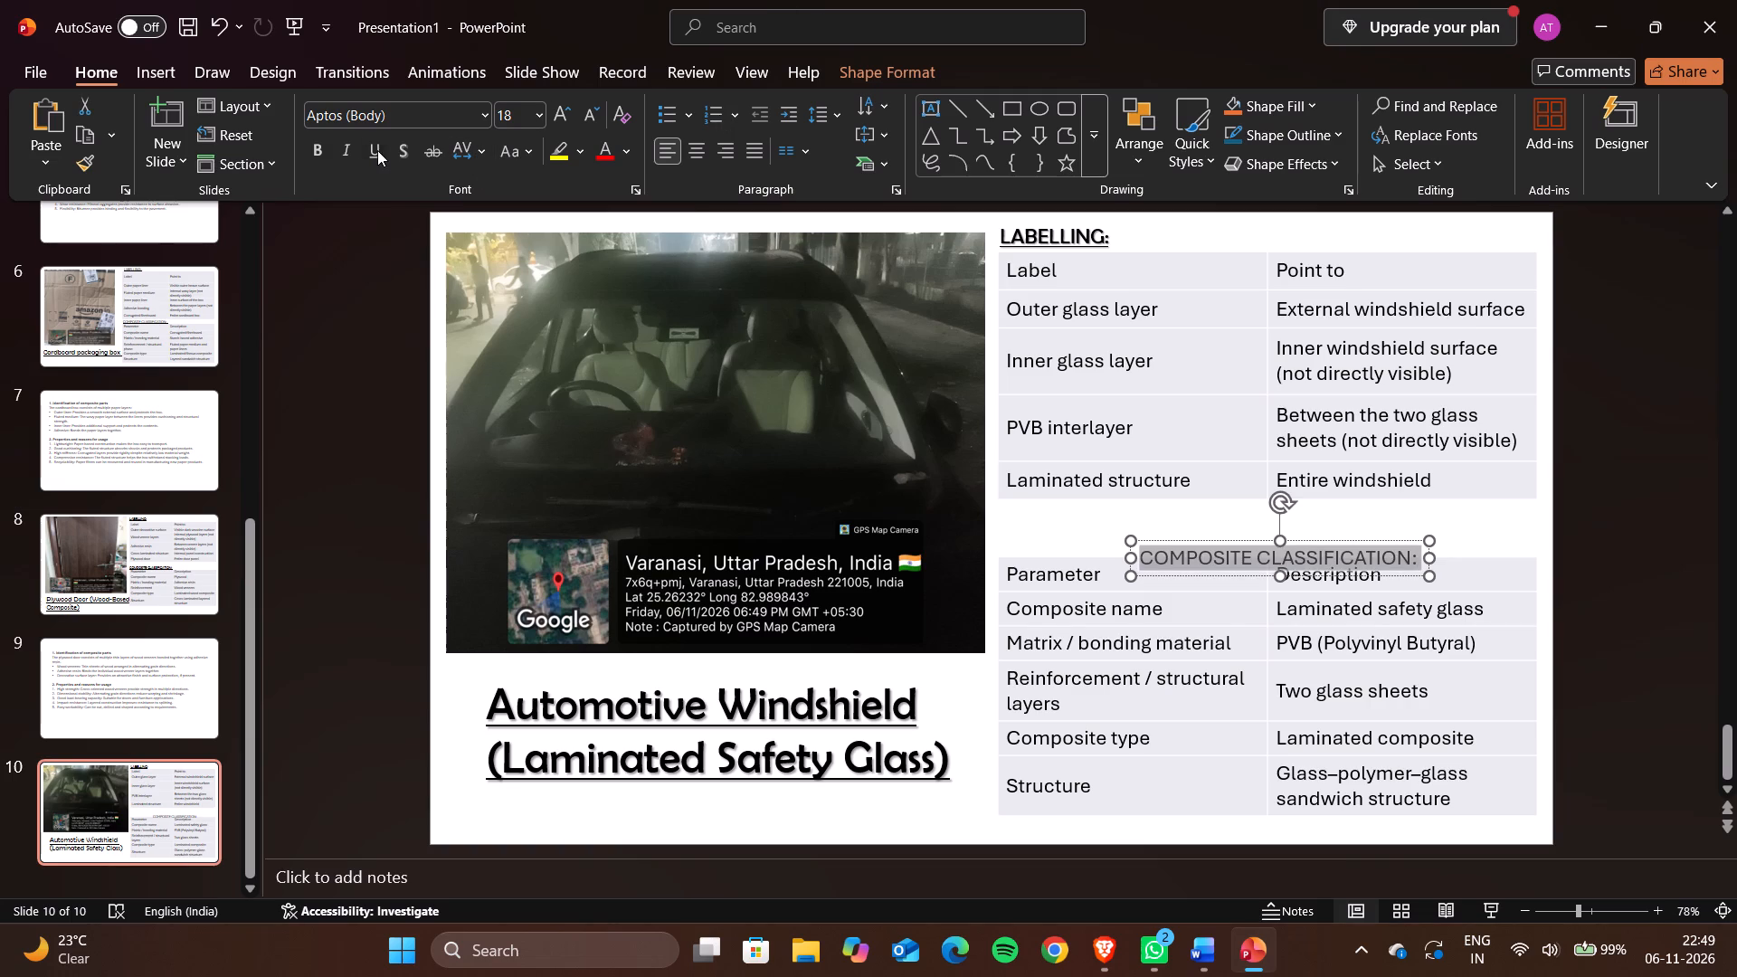
{"action": "left_click", "coordinate": [377, 150]}
{"action": "left_click", "coordinate": [399, 142]}
{"action": "left_click", "coordinate": [489, 111]}
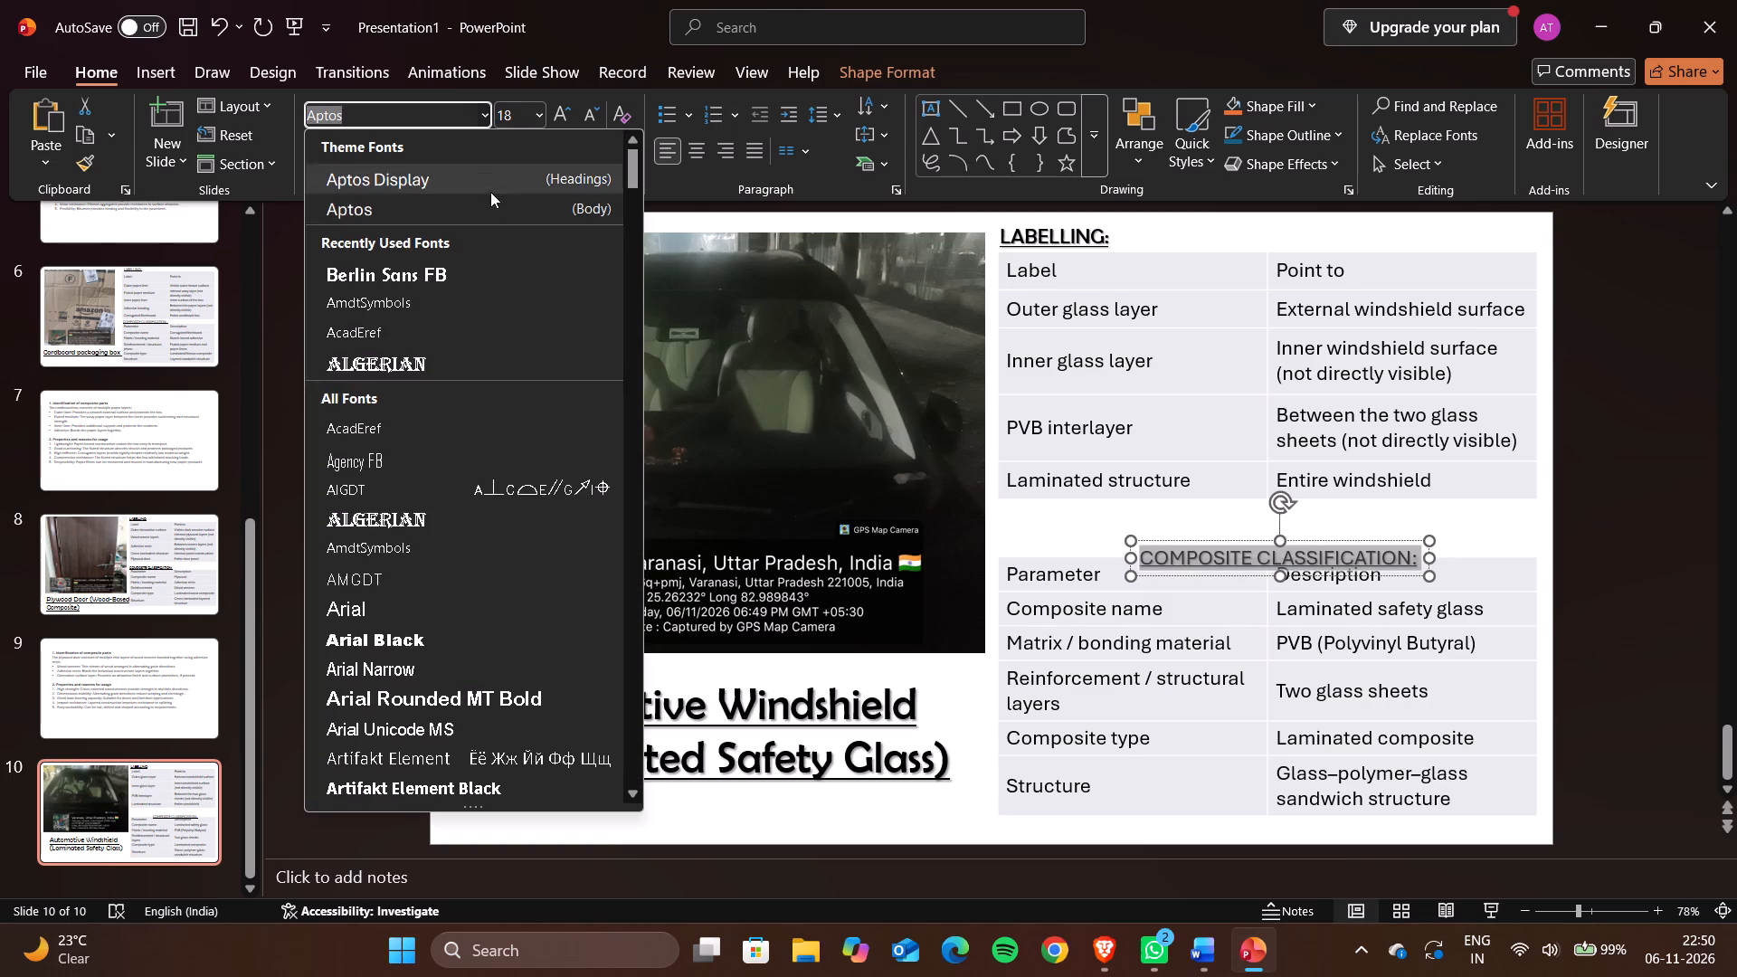
{"action": "left_click", "coordinate": [455, 265]}
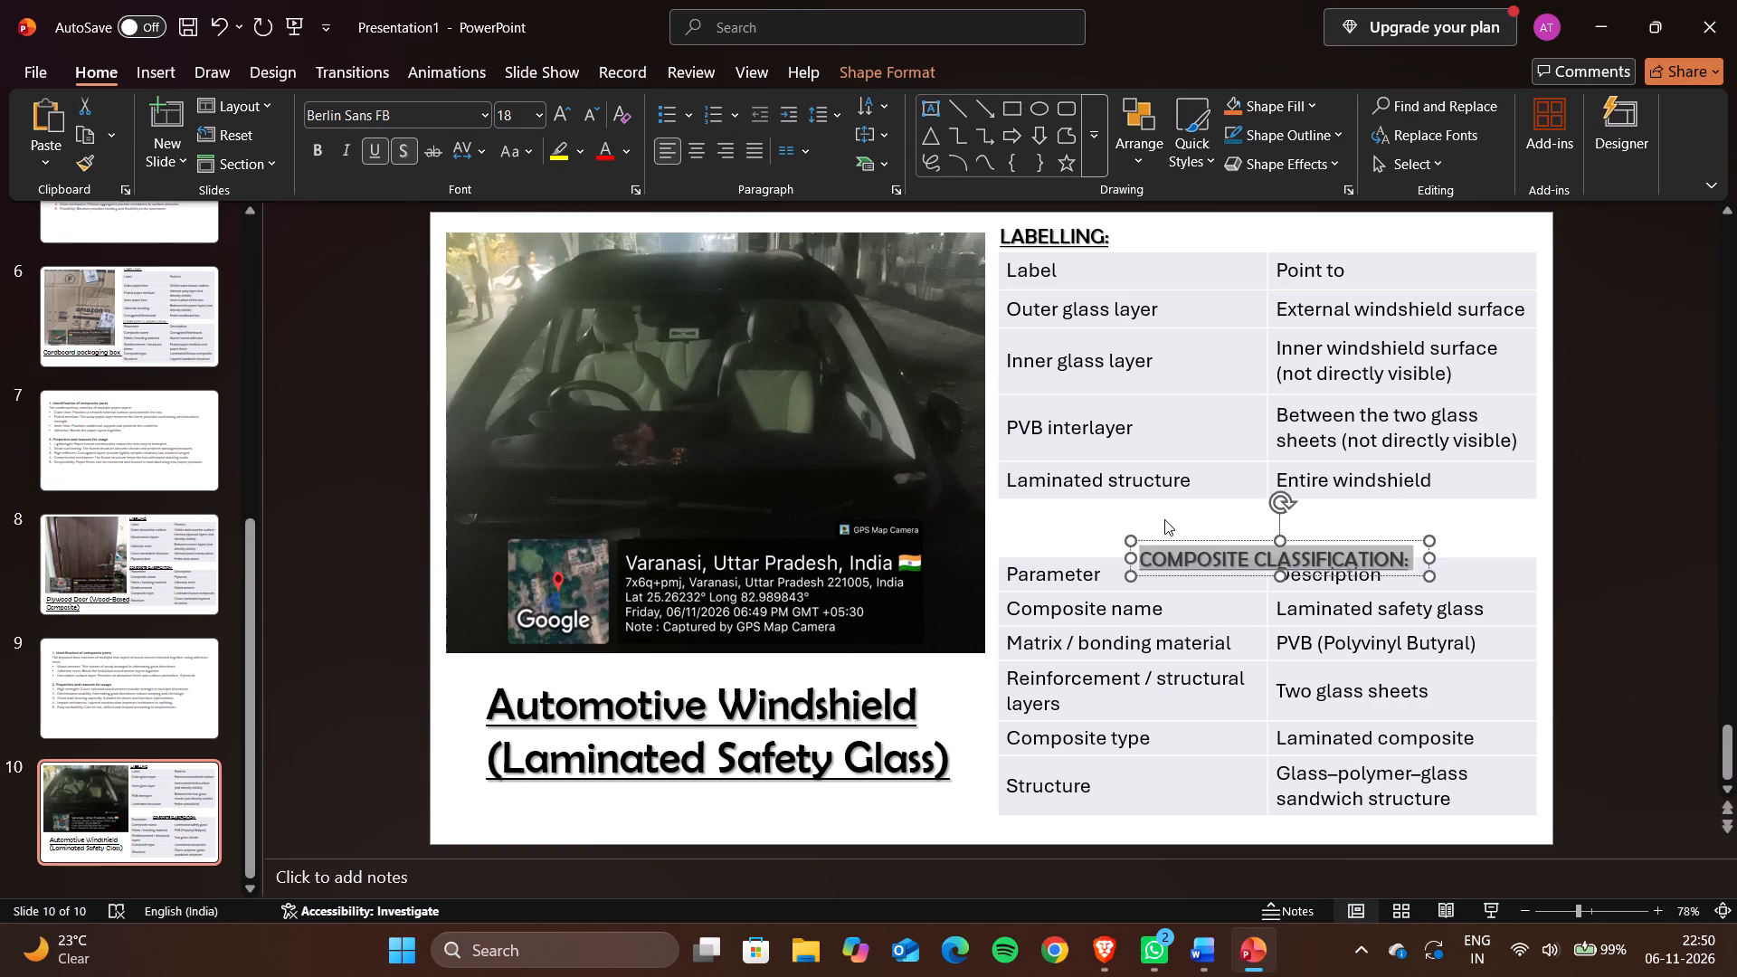
Place the COMPOSITE CLASSIFICATION: heading in the gap between the two tables, aligned with their left edges.
{"action": "left_click_drag", "start_coordinate": [1169, 538], "coordinate": [1063, 505]}
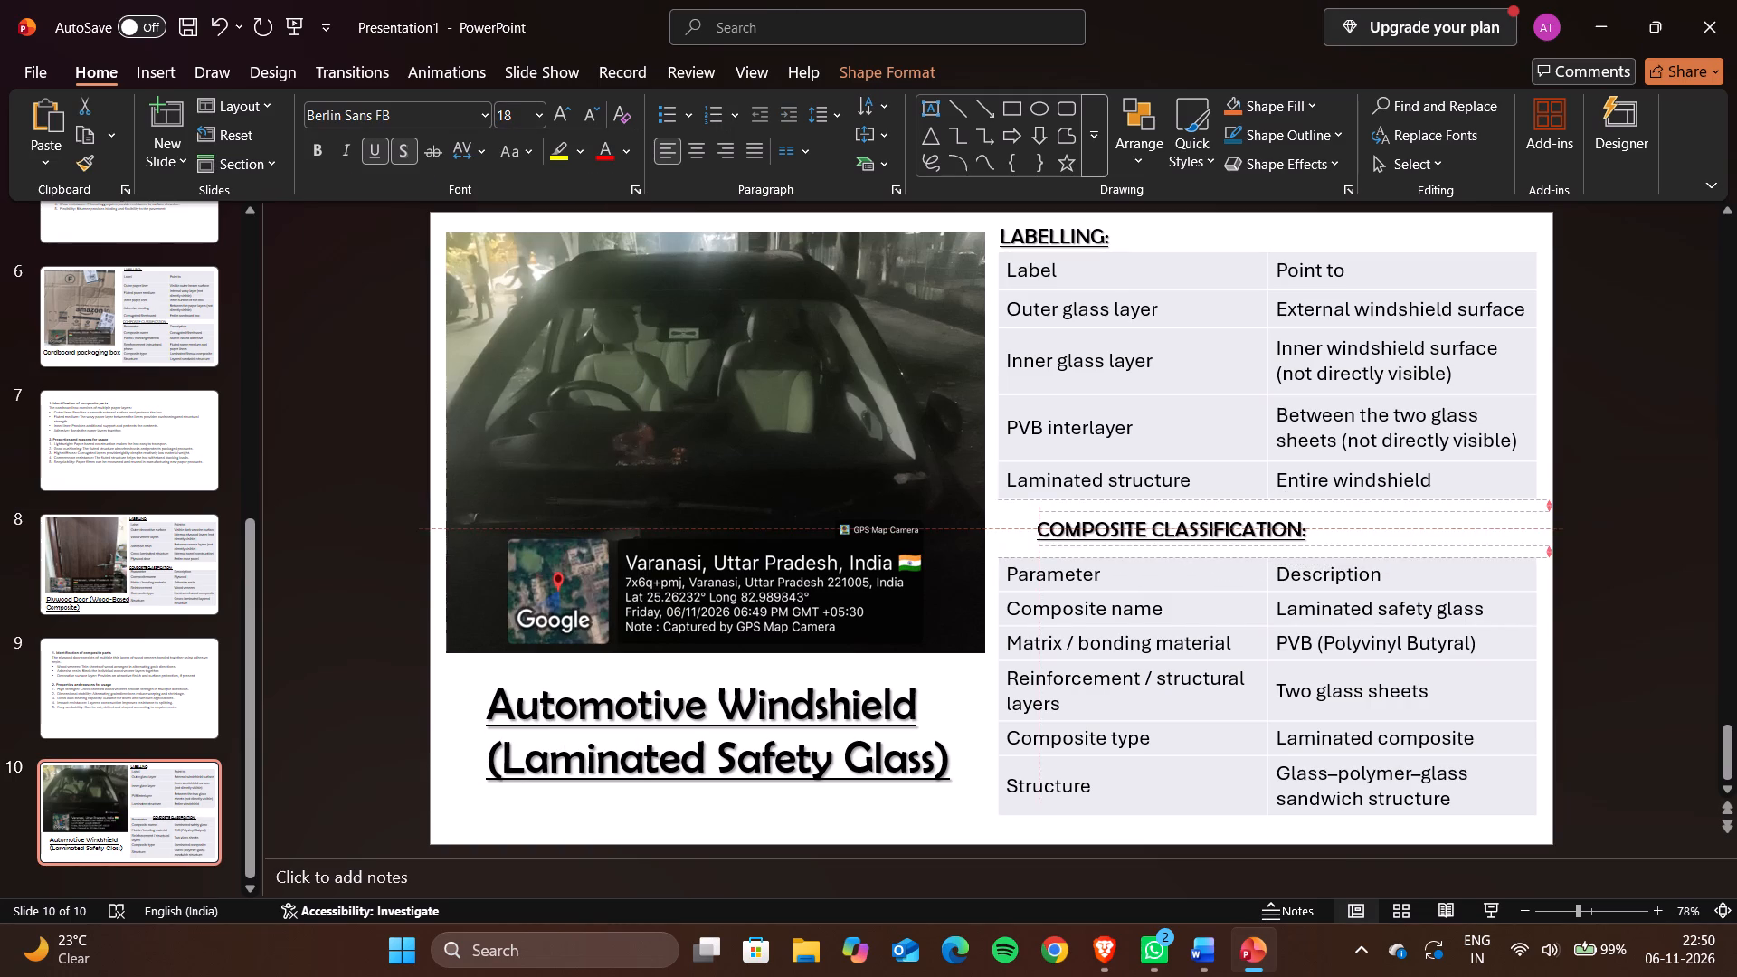
{"action": "left_click_drag", "start_coordinate": [1063, 505], "coordinate": [1030, 516]}
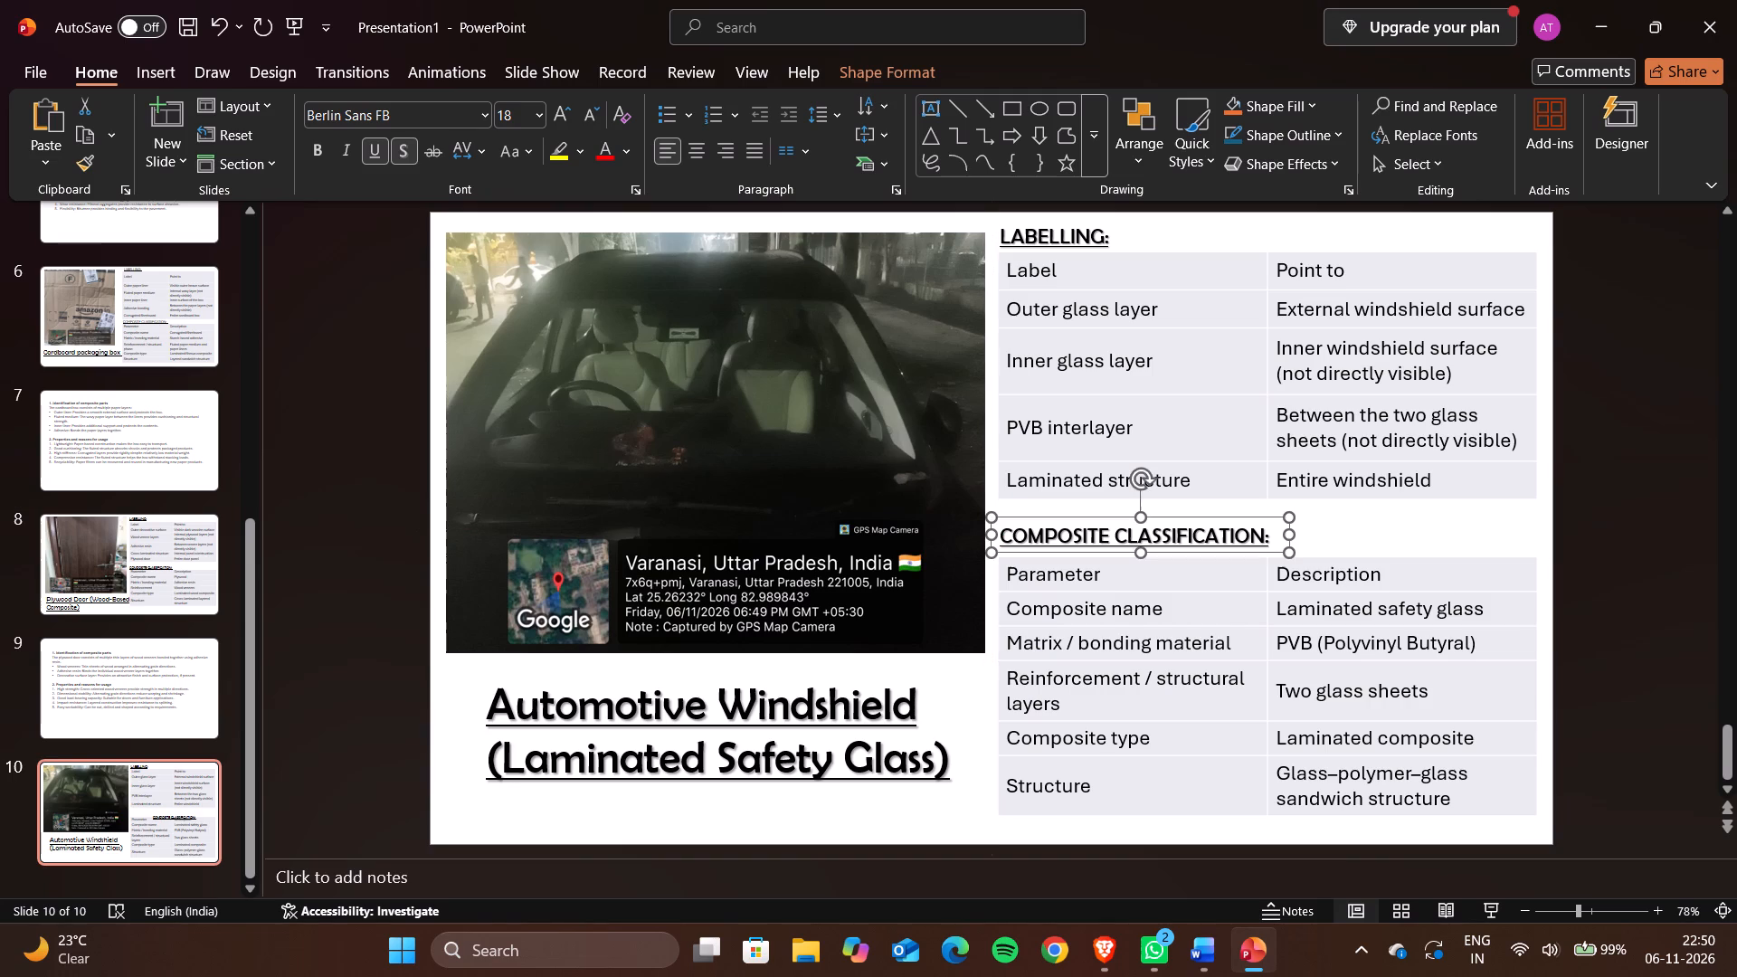
{"action": "left_click", "coordinate": [1720, 488]}
Insert a new slide after the Automotive Windshield slide at the end of the presentation.
{"action": "scroll", "coordinate": [229, 635], "scroll_direction": "down", "scroll_amount": 1}
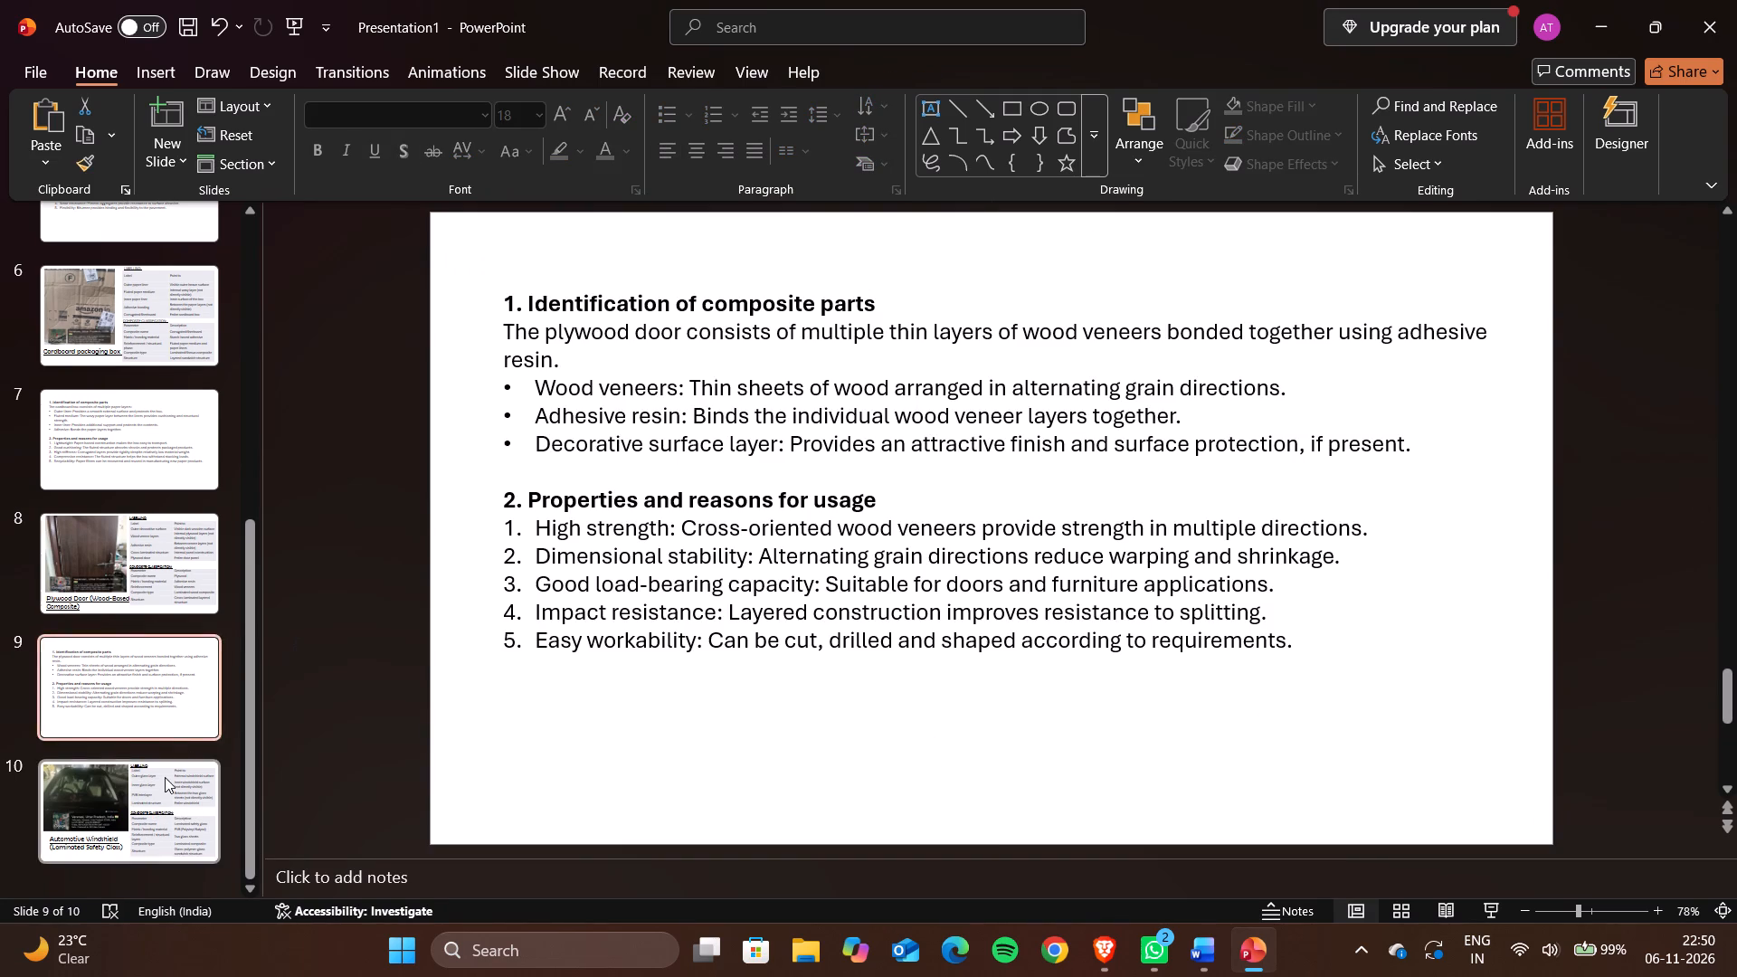
{"action": "left_click", "coordinate": [164, 780]}
{"action": "scroll", "coordinate": [45, 774], "scroll_direction": "down", "scroll_amount": 2}
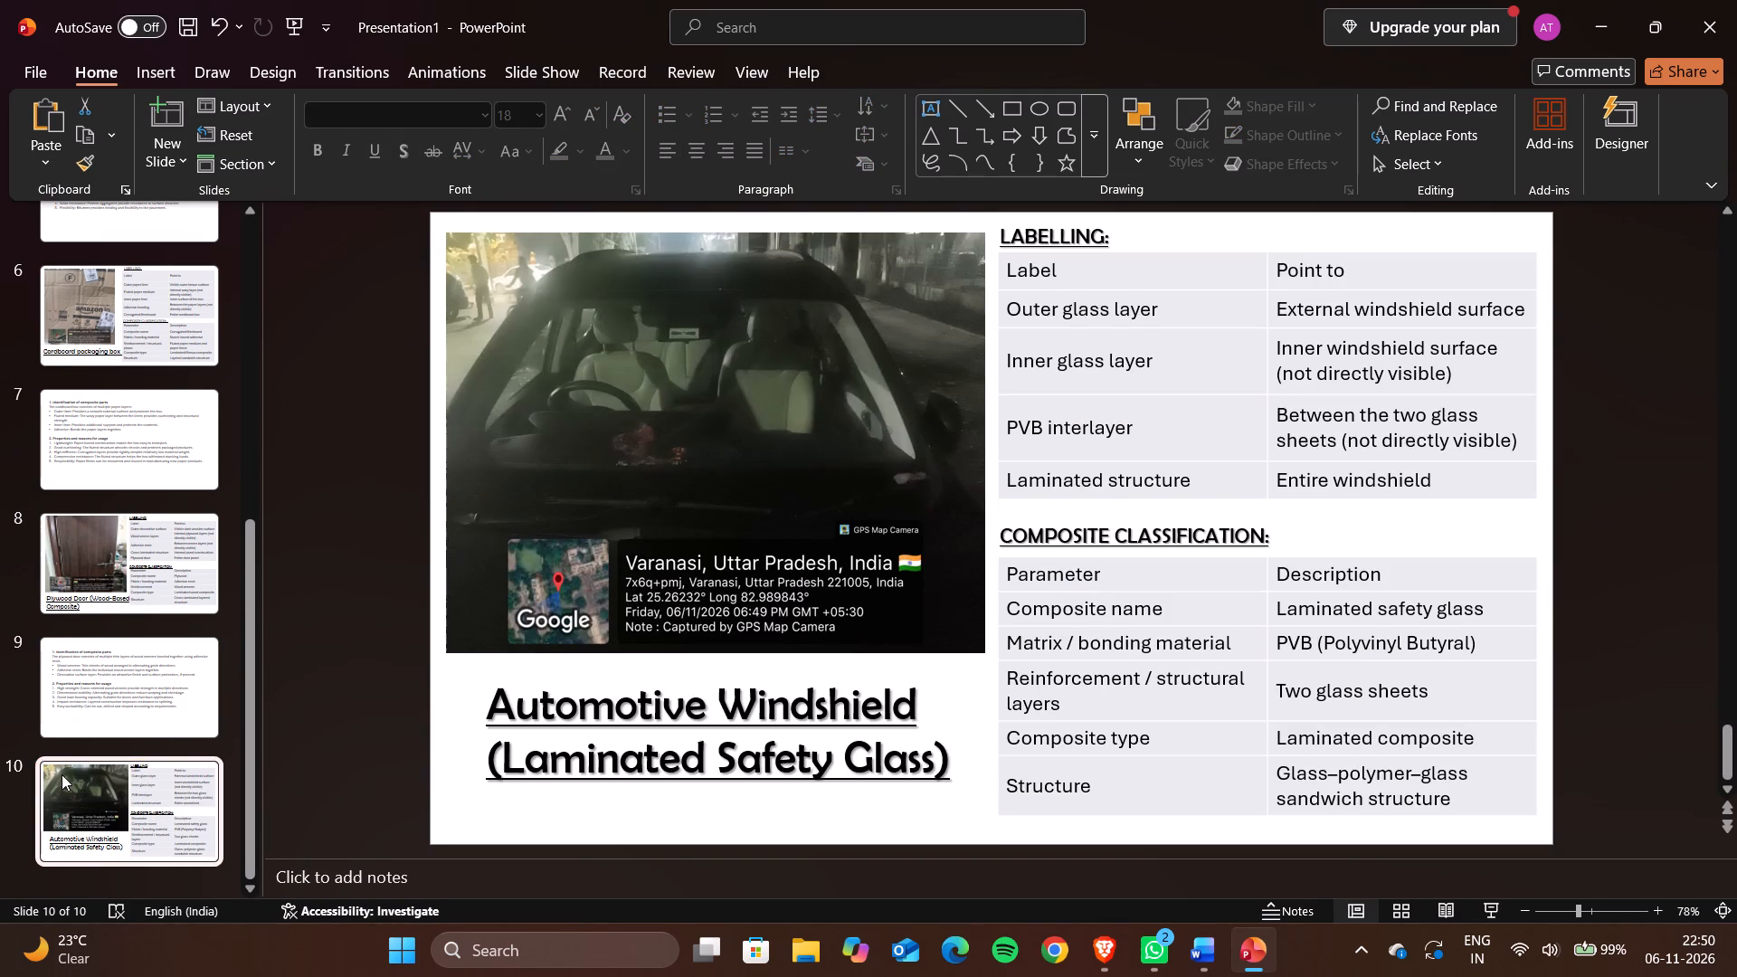
{"action": "scroll", "coordinate": [62, 774], "scroll_direction": "down", "scroll_amount": 1}
{"action": "left_click", "coordinate": [114, 884]}
{"action": "right_click", "coordinate": [114, 873]}
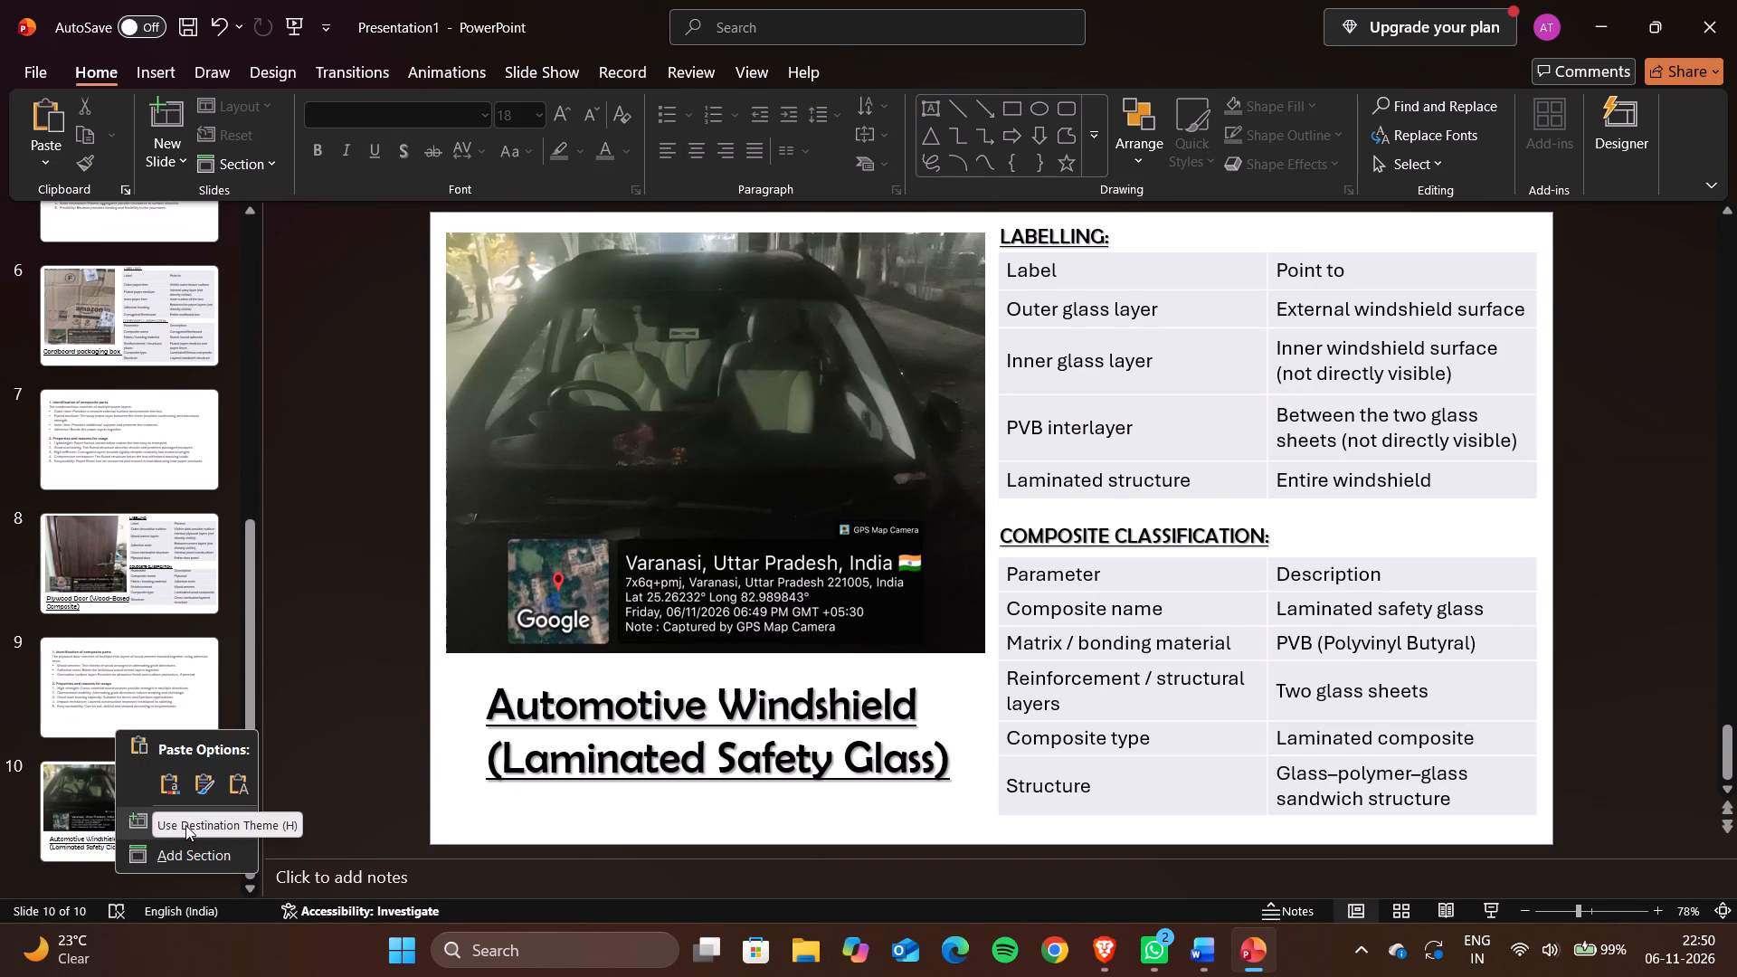
{"action": "left_click", "coordinate": [185, 825]}
{"action": "left_click", "coordinate": [185, 825]}
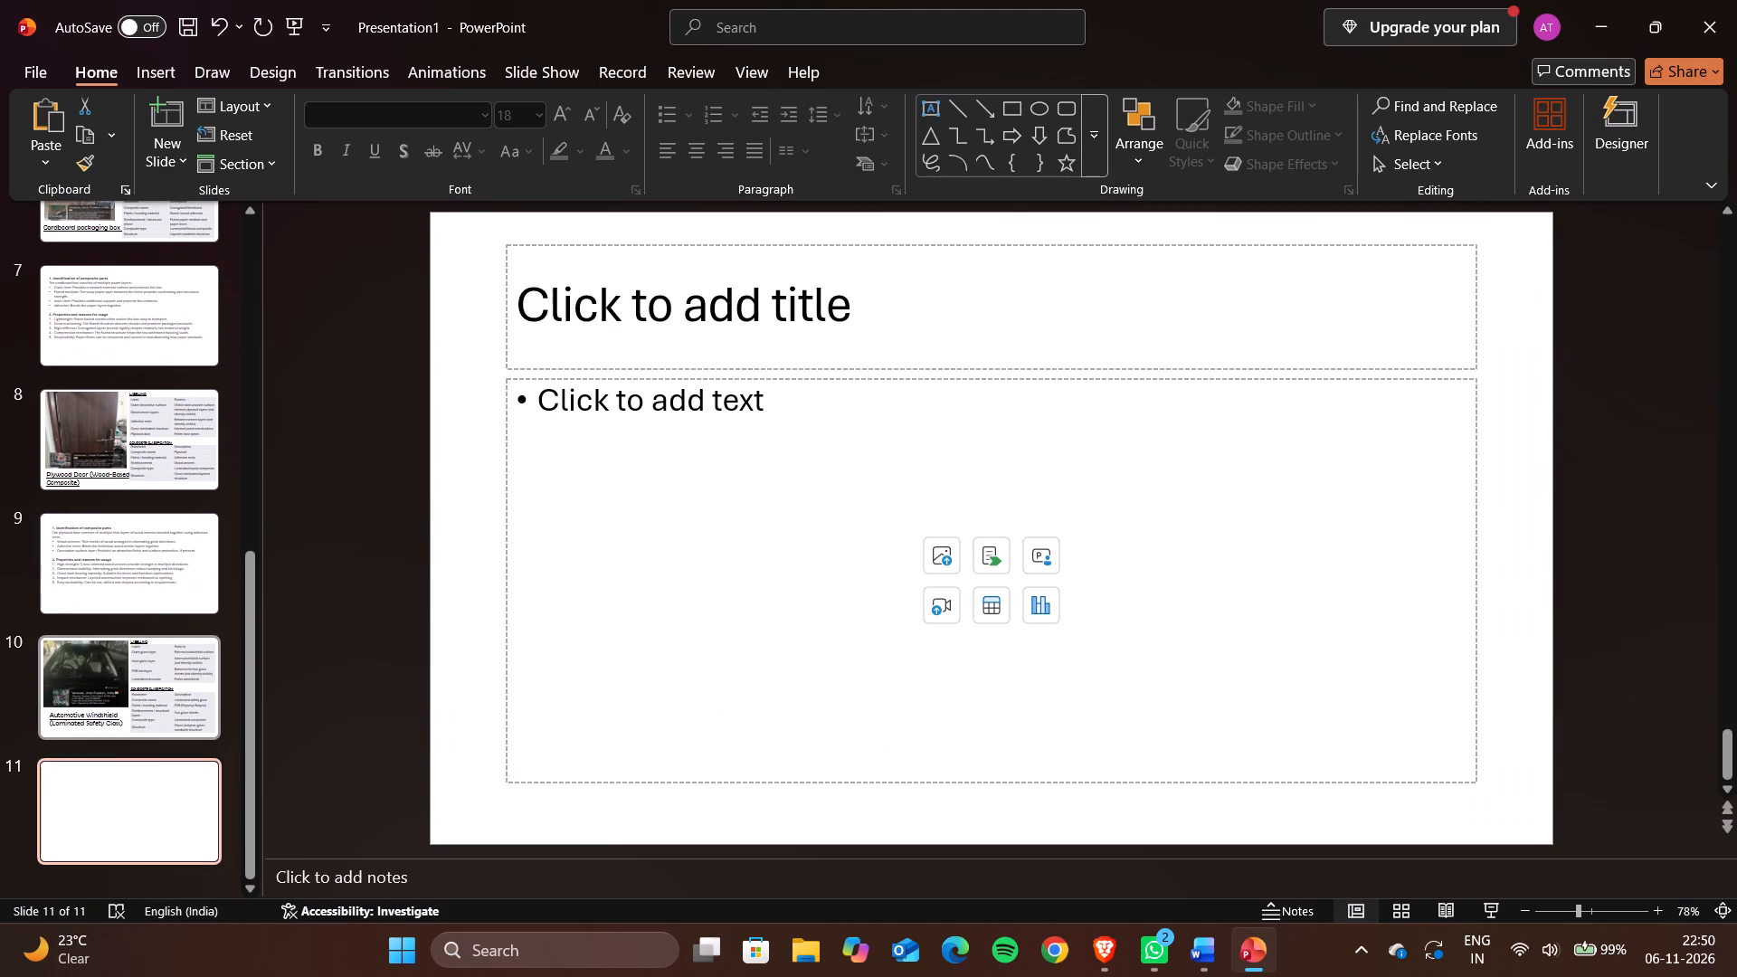
Delete the empty title and content placeholders from the new slide 11.
{"action": "left_click", "coordinate": [758, 261]}
{"action": "left_click", "coordinate": [765, 251]}
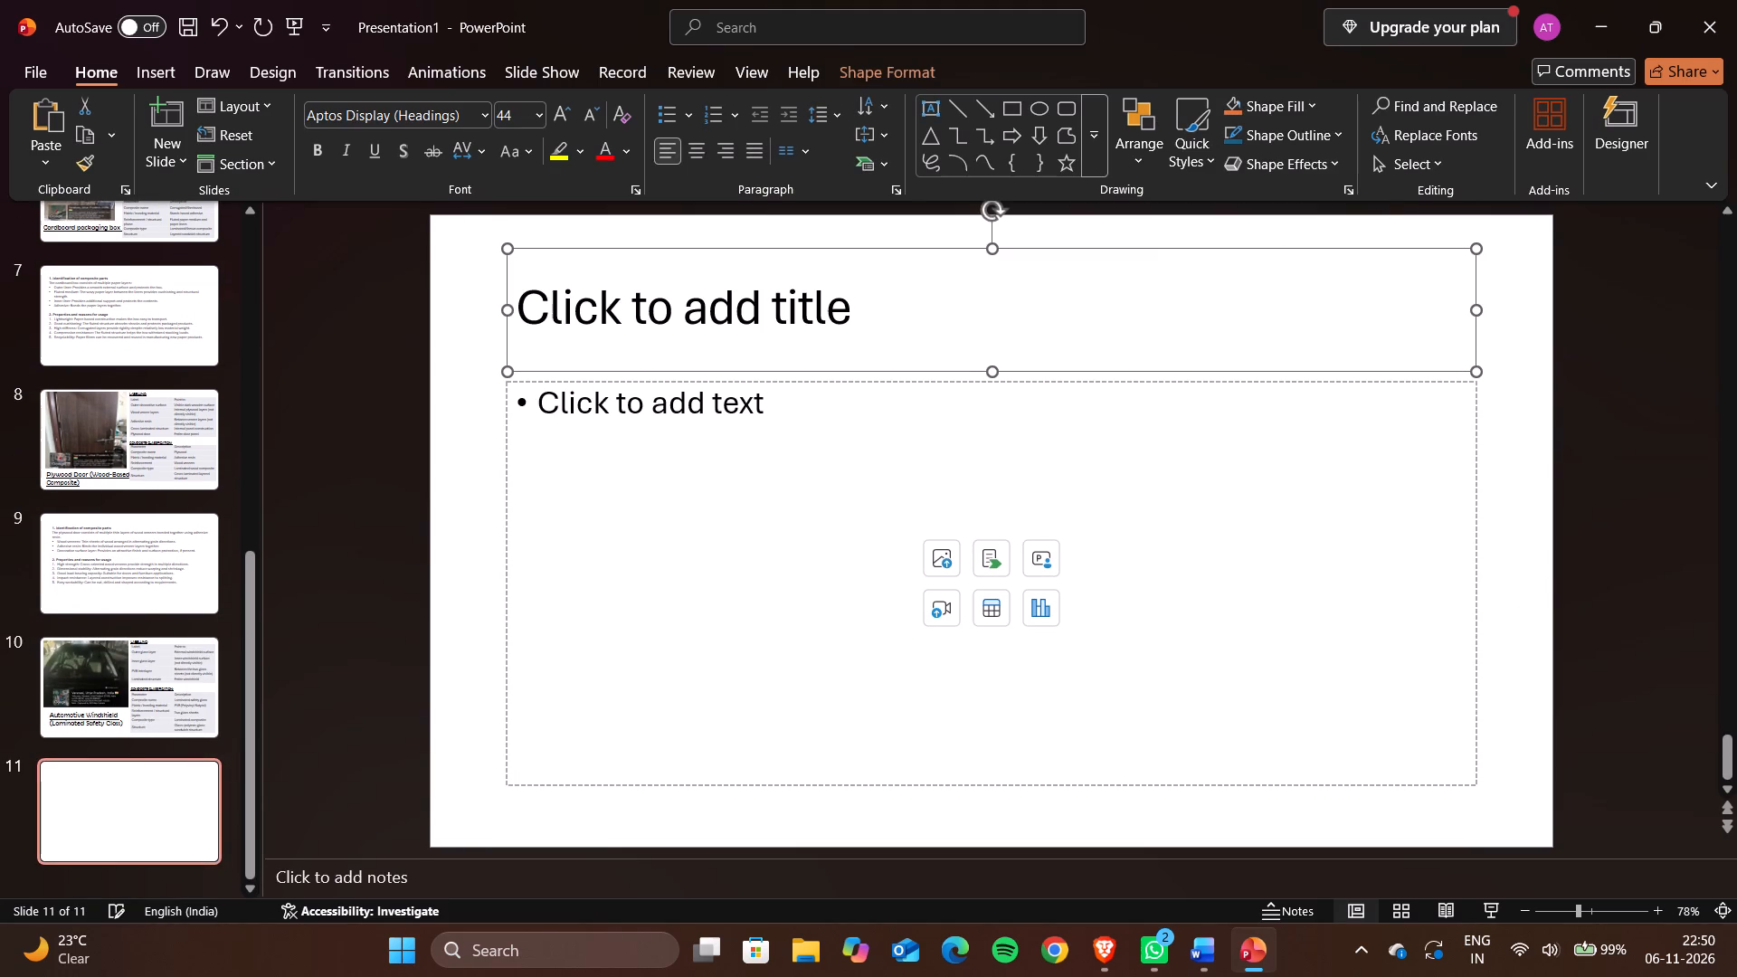
{"action": "key", "text": "Delete"}
{"action": "left_click", "coordinate": [761, 374]}
{"action": "key", "text": "Delete"}
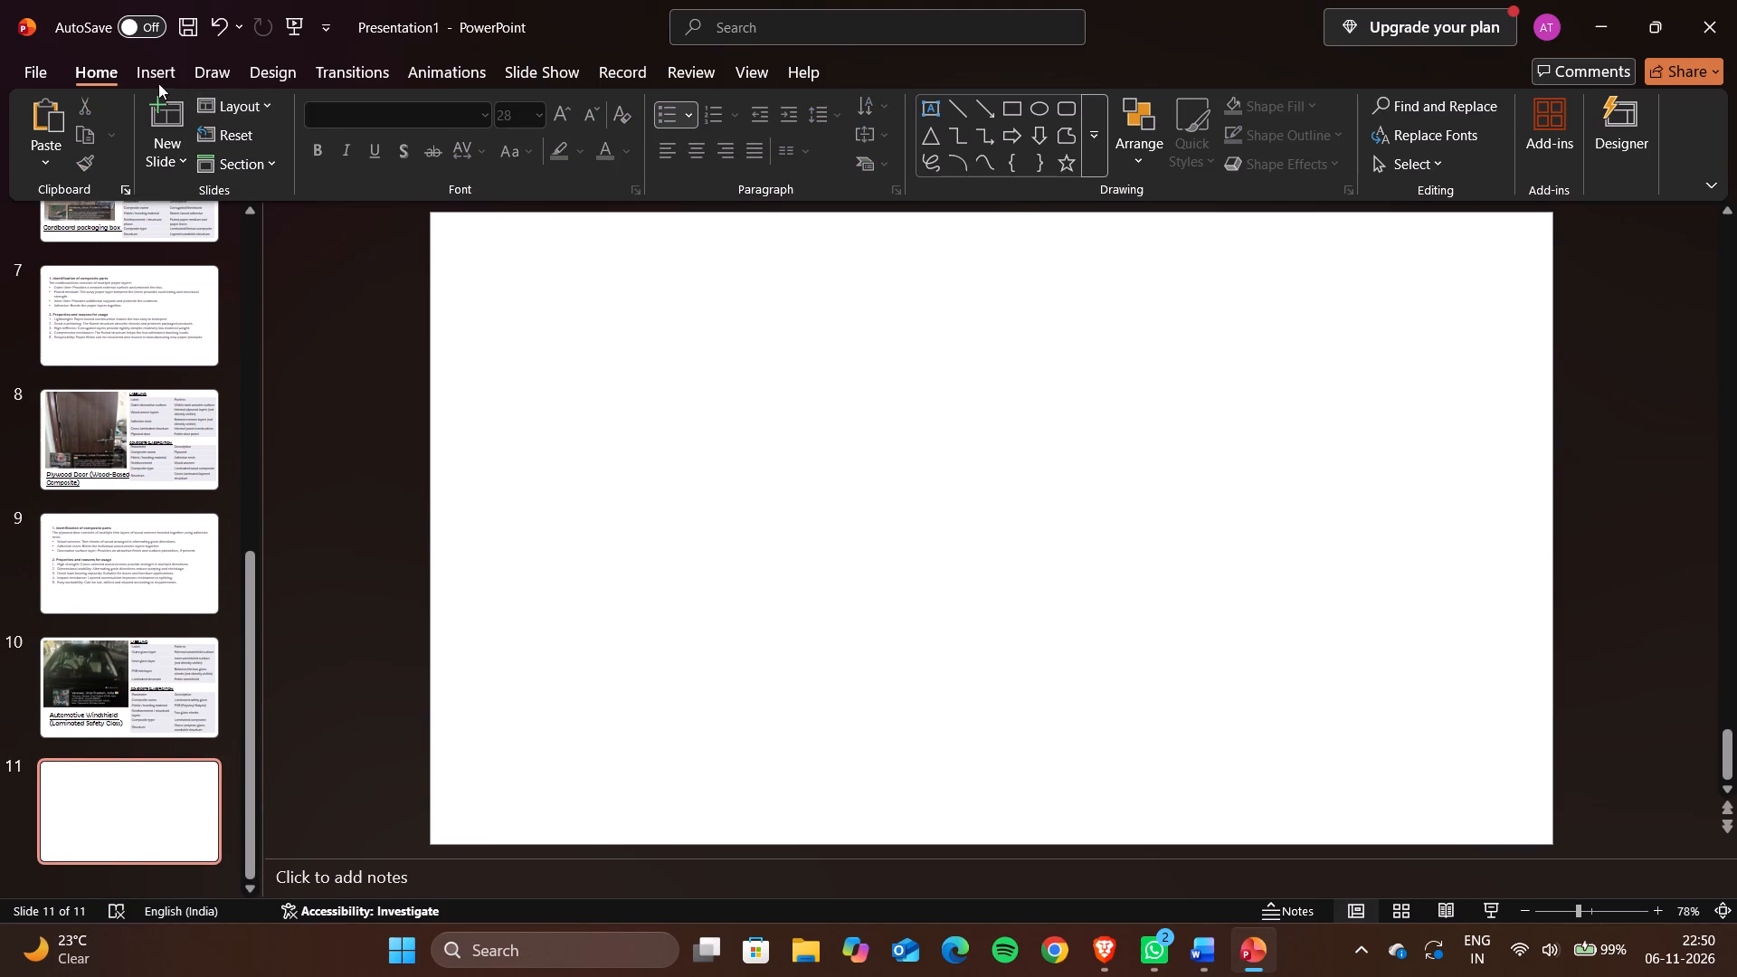
Paste the copied automotive windshield description text and its tables onto the blank slide.
{"action": "left_click", "coordinate": [158, 83]}
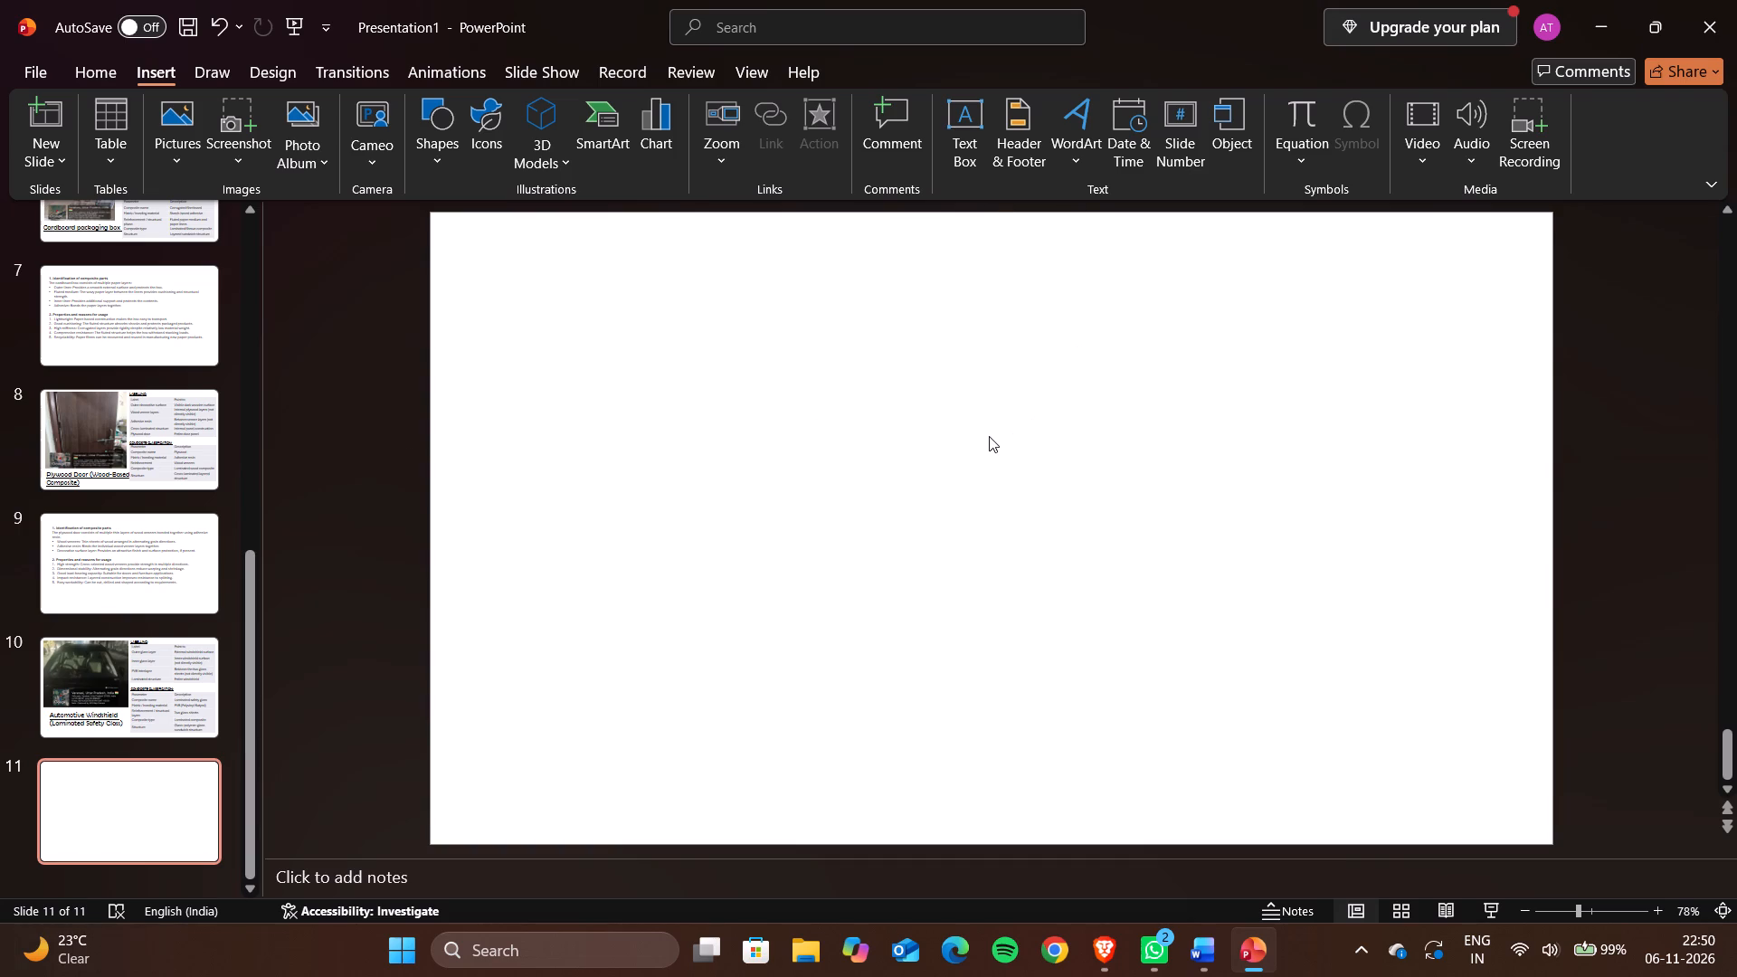
{"action": "key", "text": "ctrl+v"}
{"action": "left_click", "coordinate": [1220, 399]}
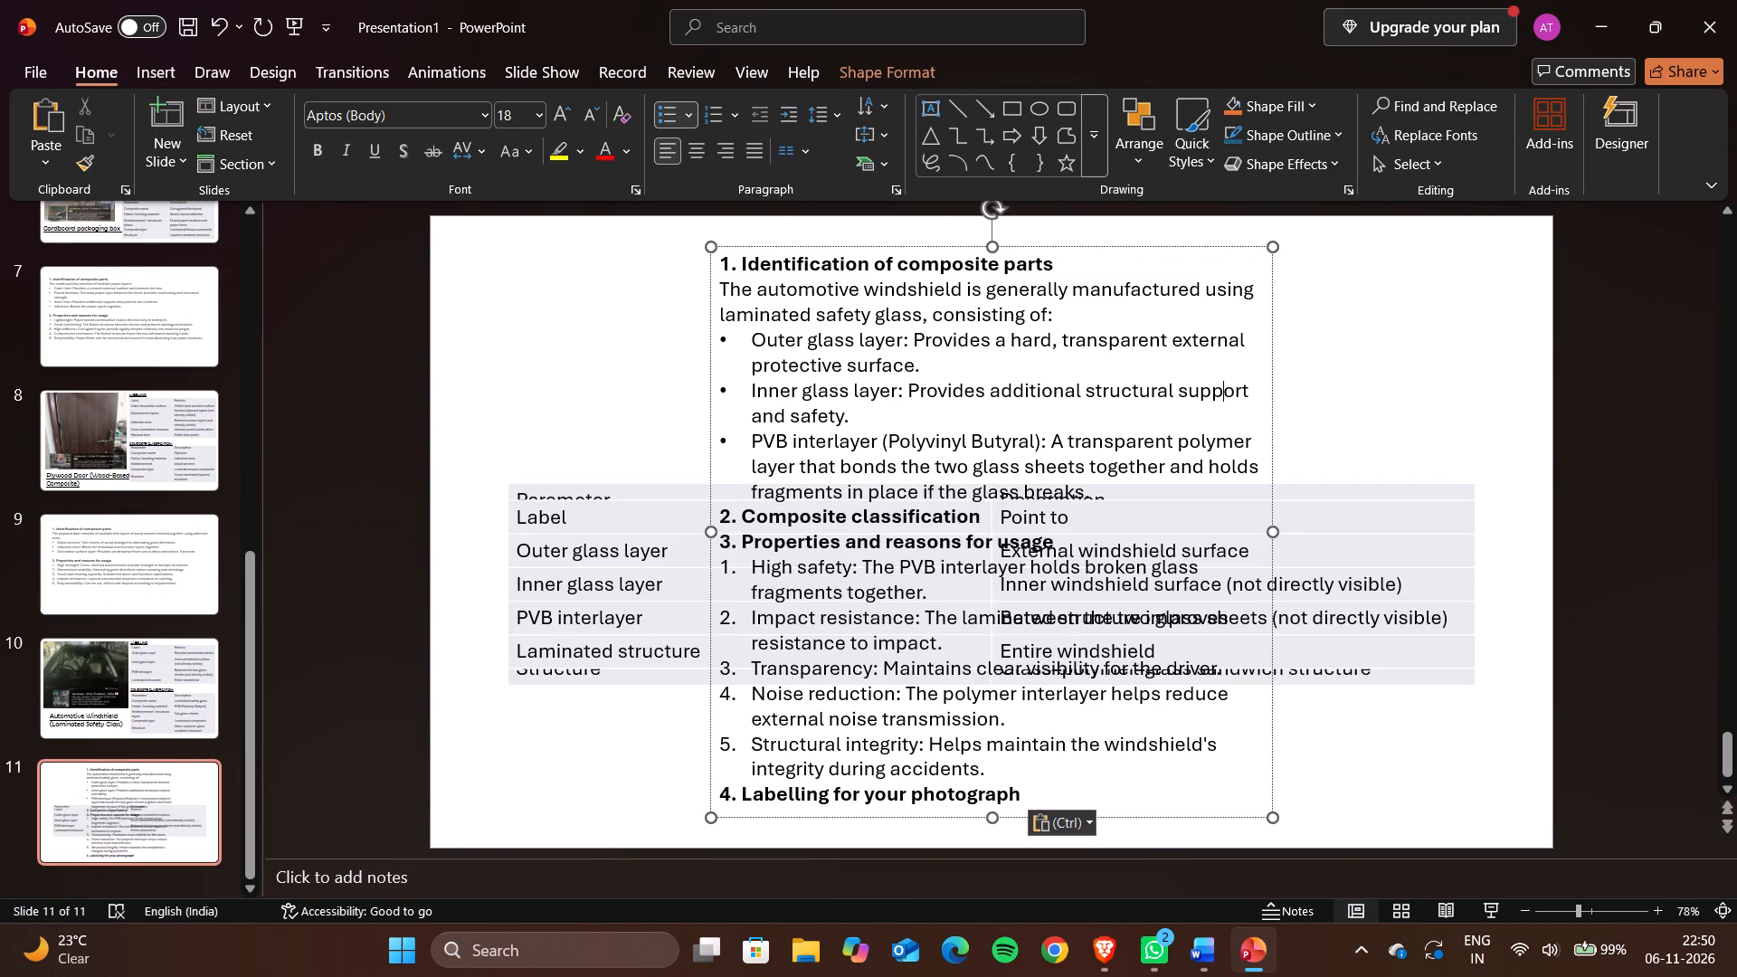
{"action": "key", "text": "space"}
{"action": "key", "text": "BackSpace"}
Delete the pasted Label/Point to and Parameter/Description tables, keeping only the description text.
{"action": "left_click", "coordinate": [1367, 548]}
{"action": "left_click", "coordinate": [1351, 486]}
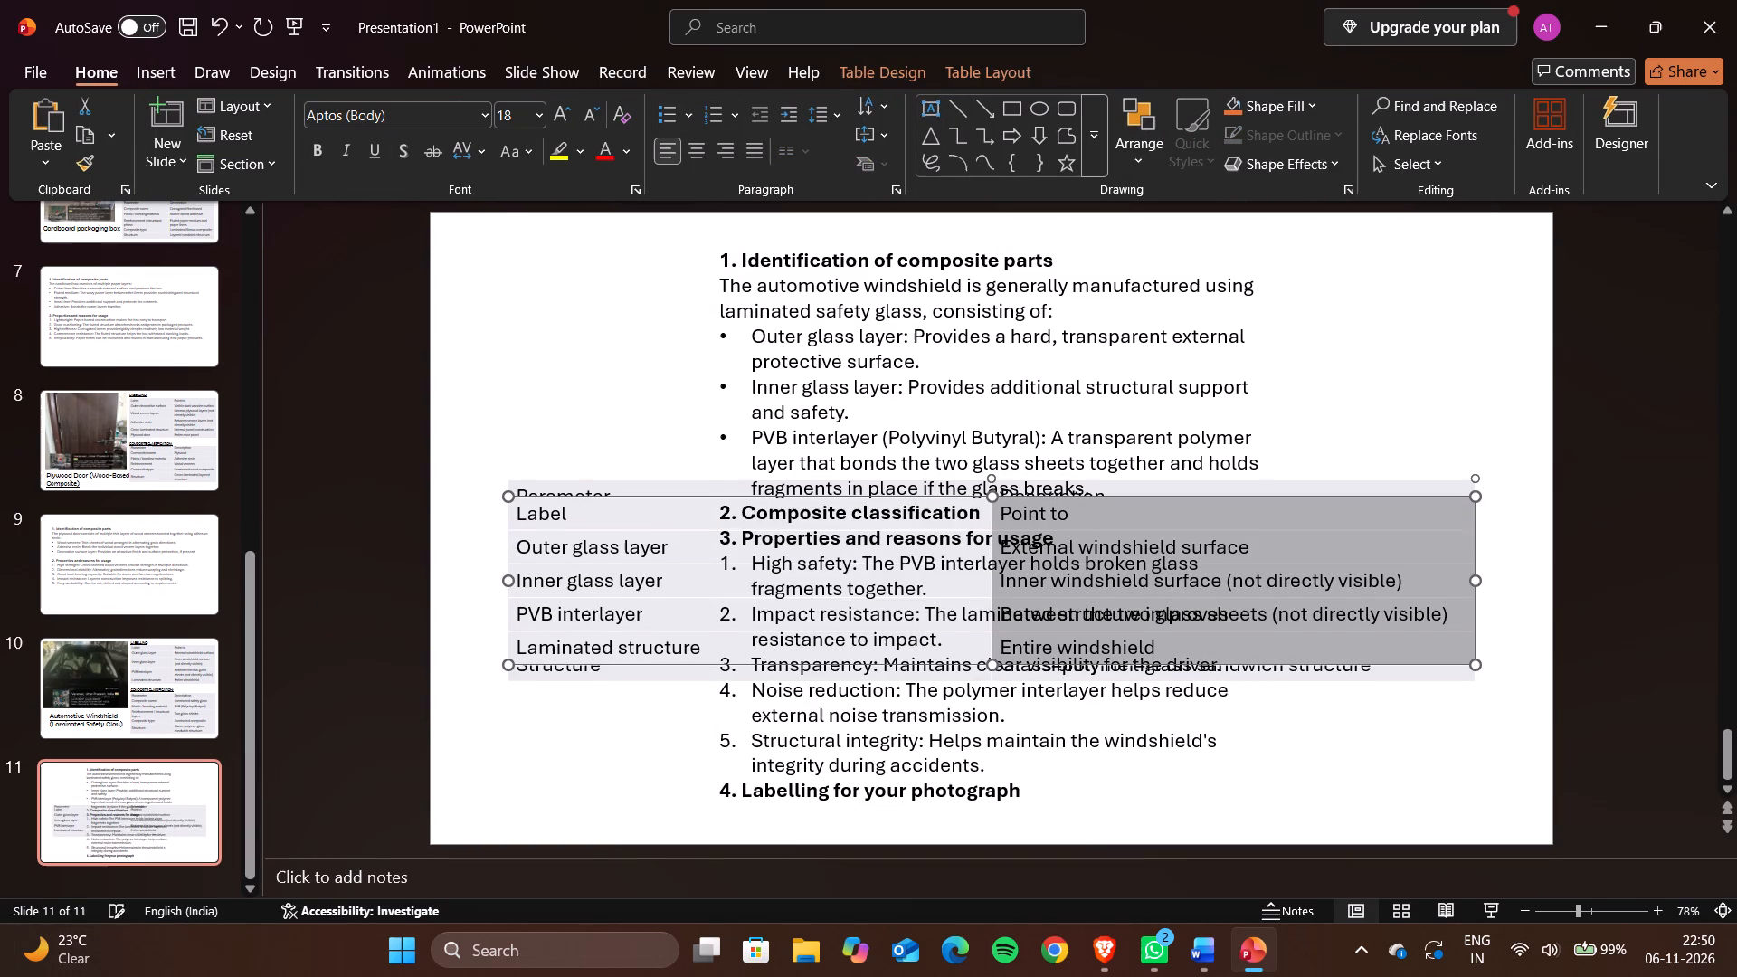
{"action": "left_click", "coordinate": [1354, 501]}
{"action": "left_click", "coordinate": [1353, 495]}
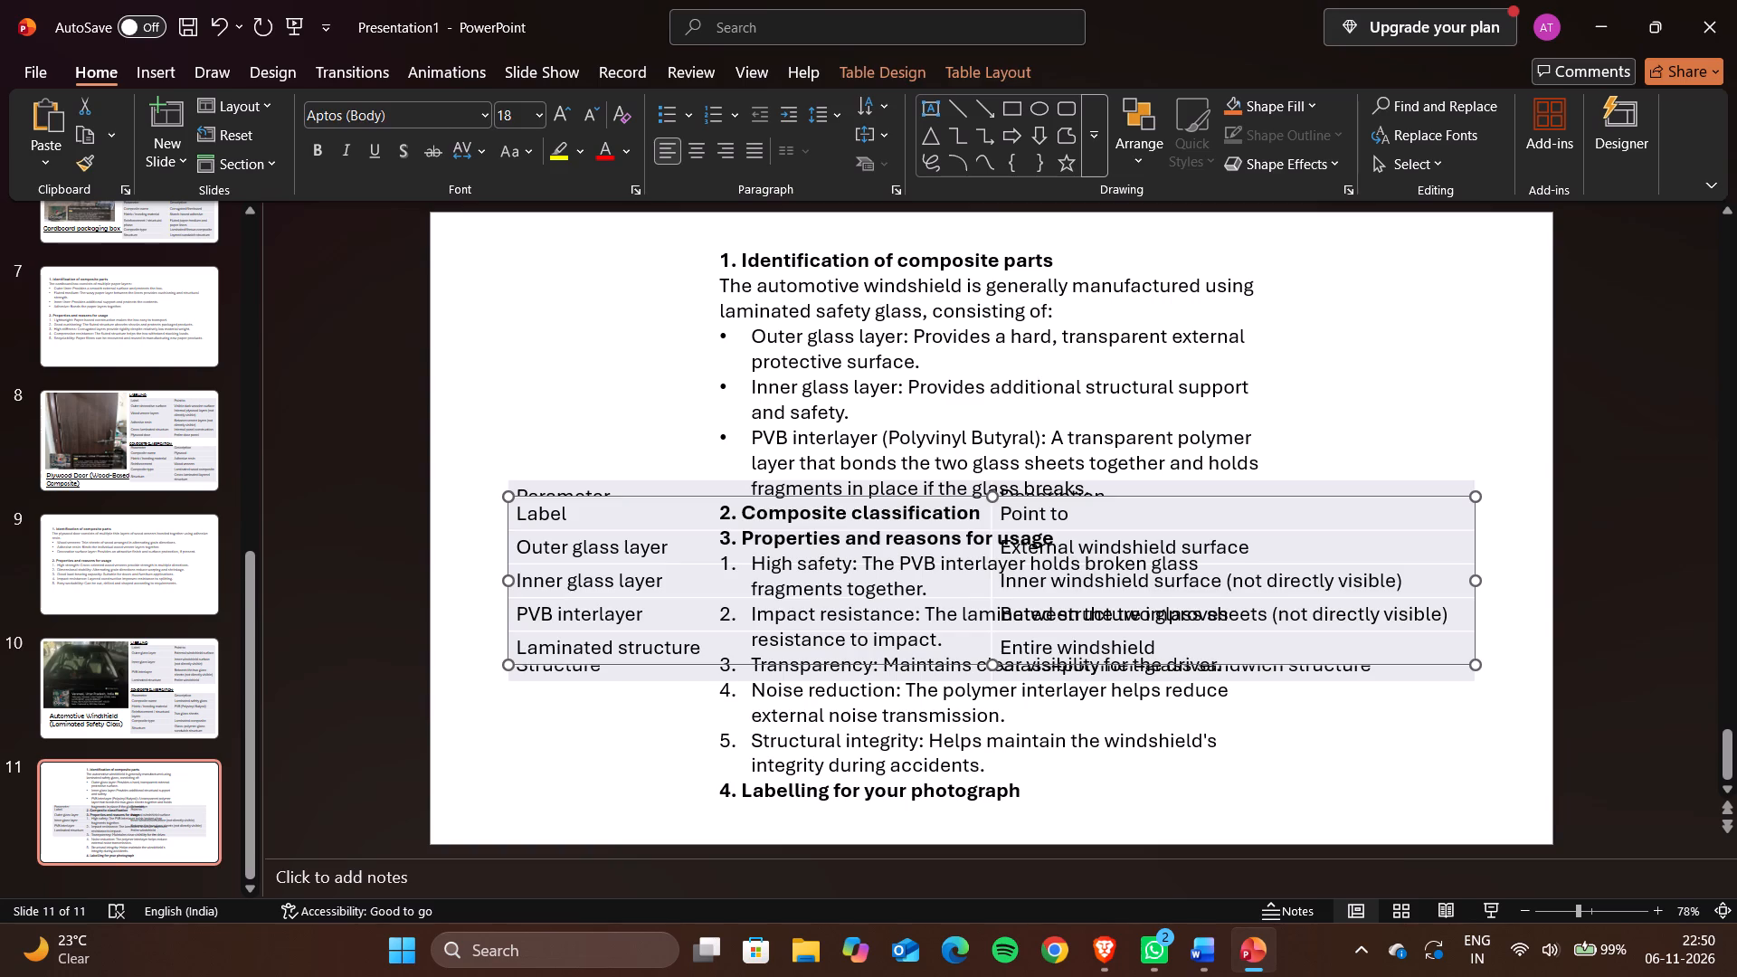
{"action": "key", "text": "Delete"}
{"action": "left_click", "coordinate": [1360, 493]}
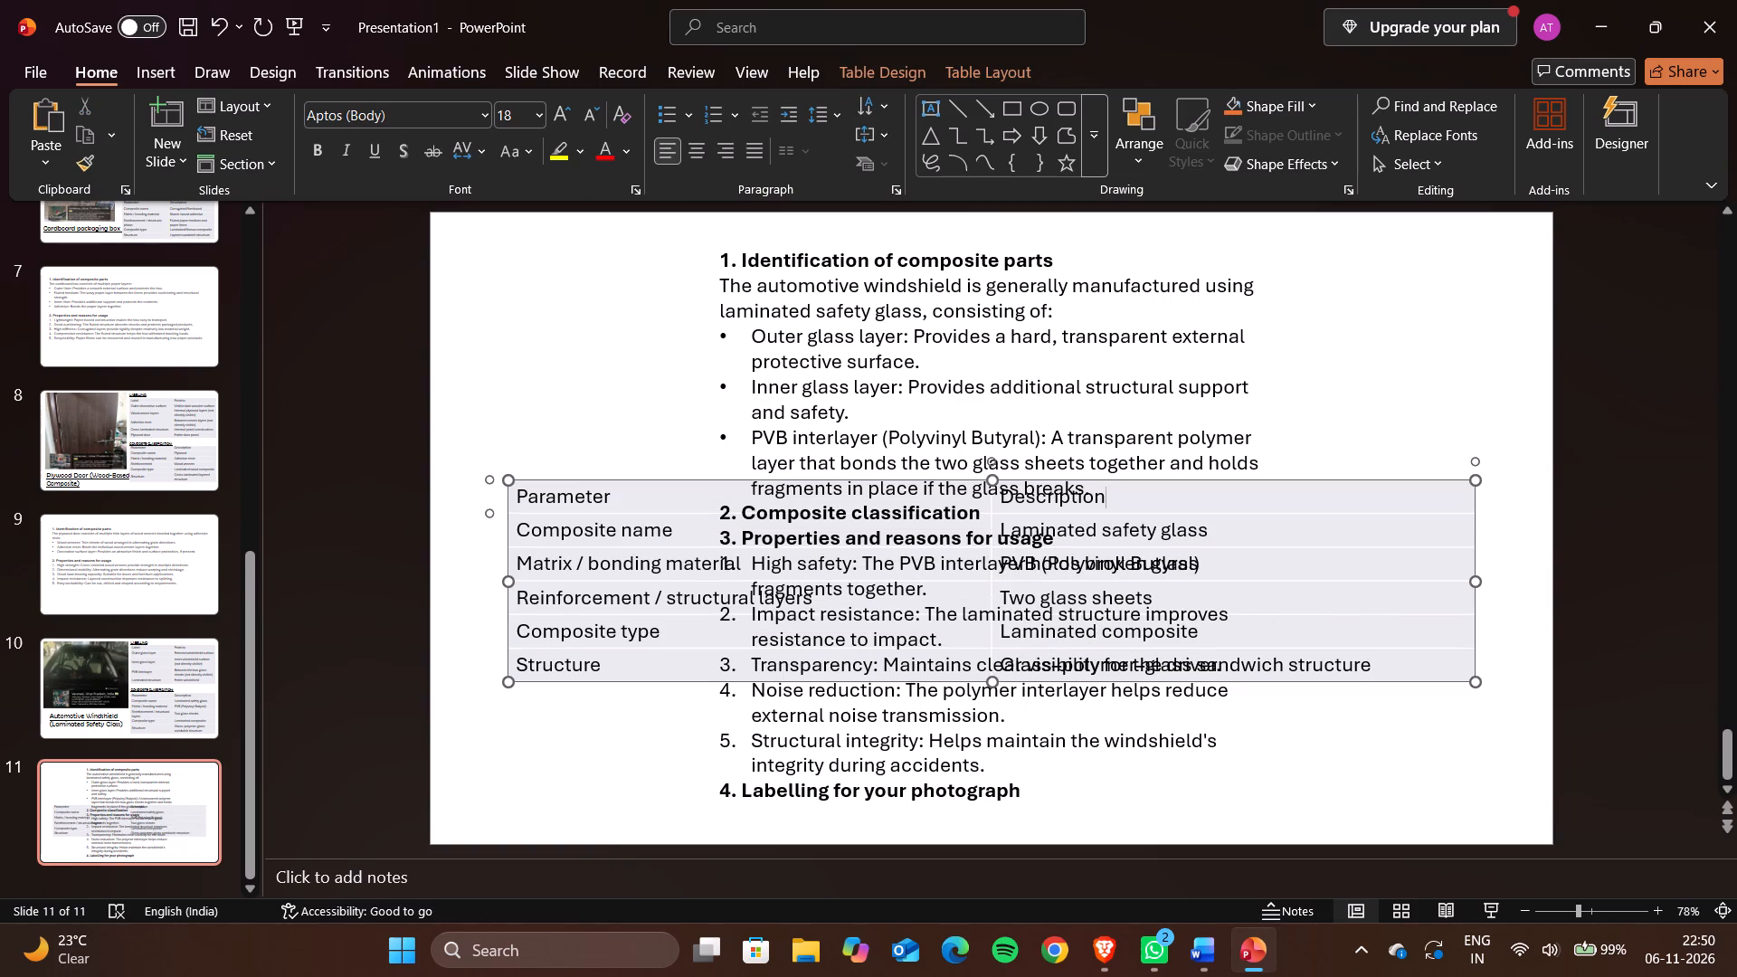
{"action": "left_click", "coordinate": [1363, 478]}
{"action": "key", "text": "Delete"}
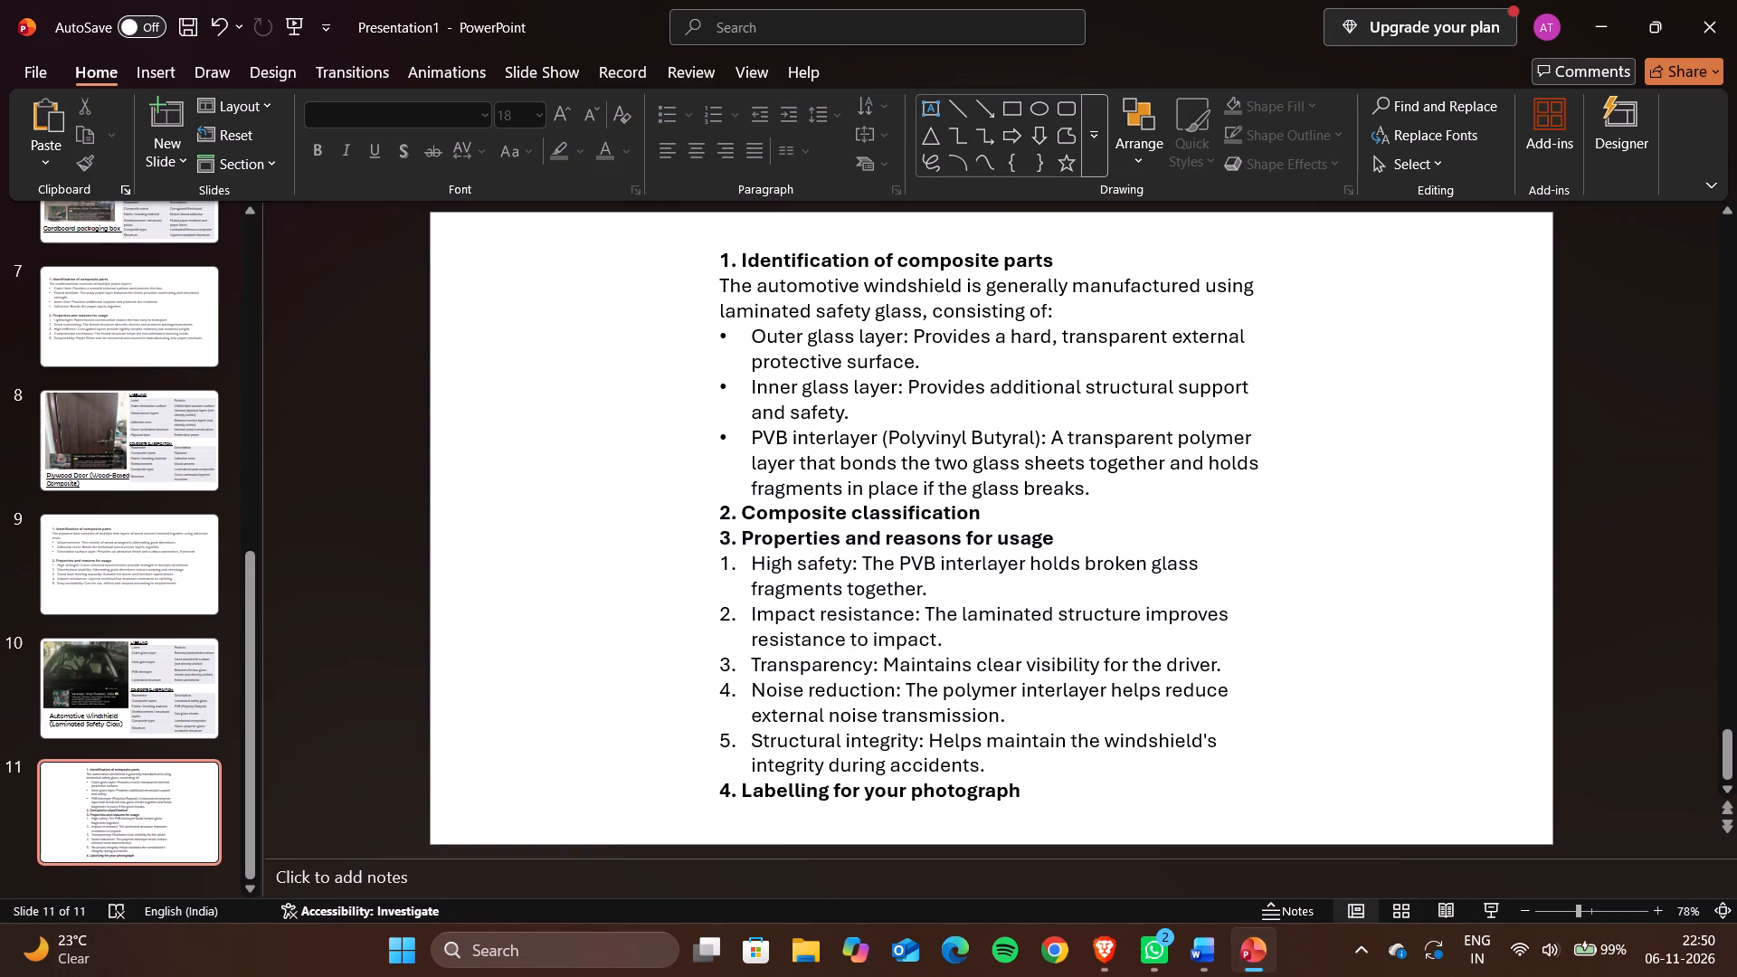
Set all the windshield description text to size 20 and widen and shift its box to fit the slide.
{"action": "left_click", "coordinate": [845, 413]}
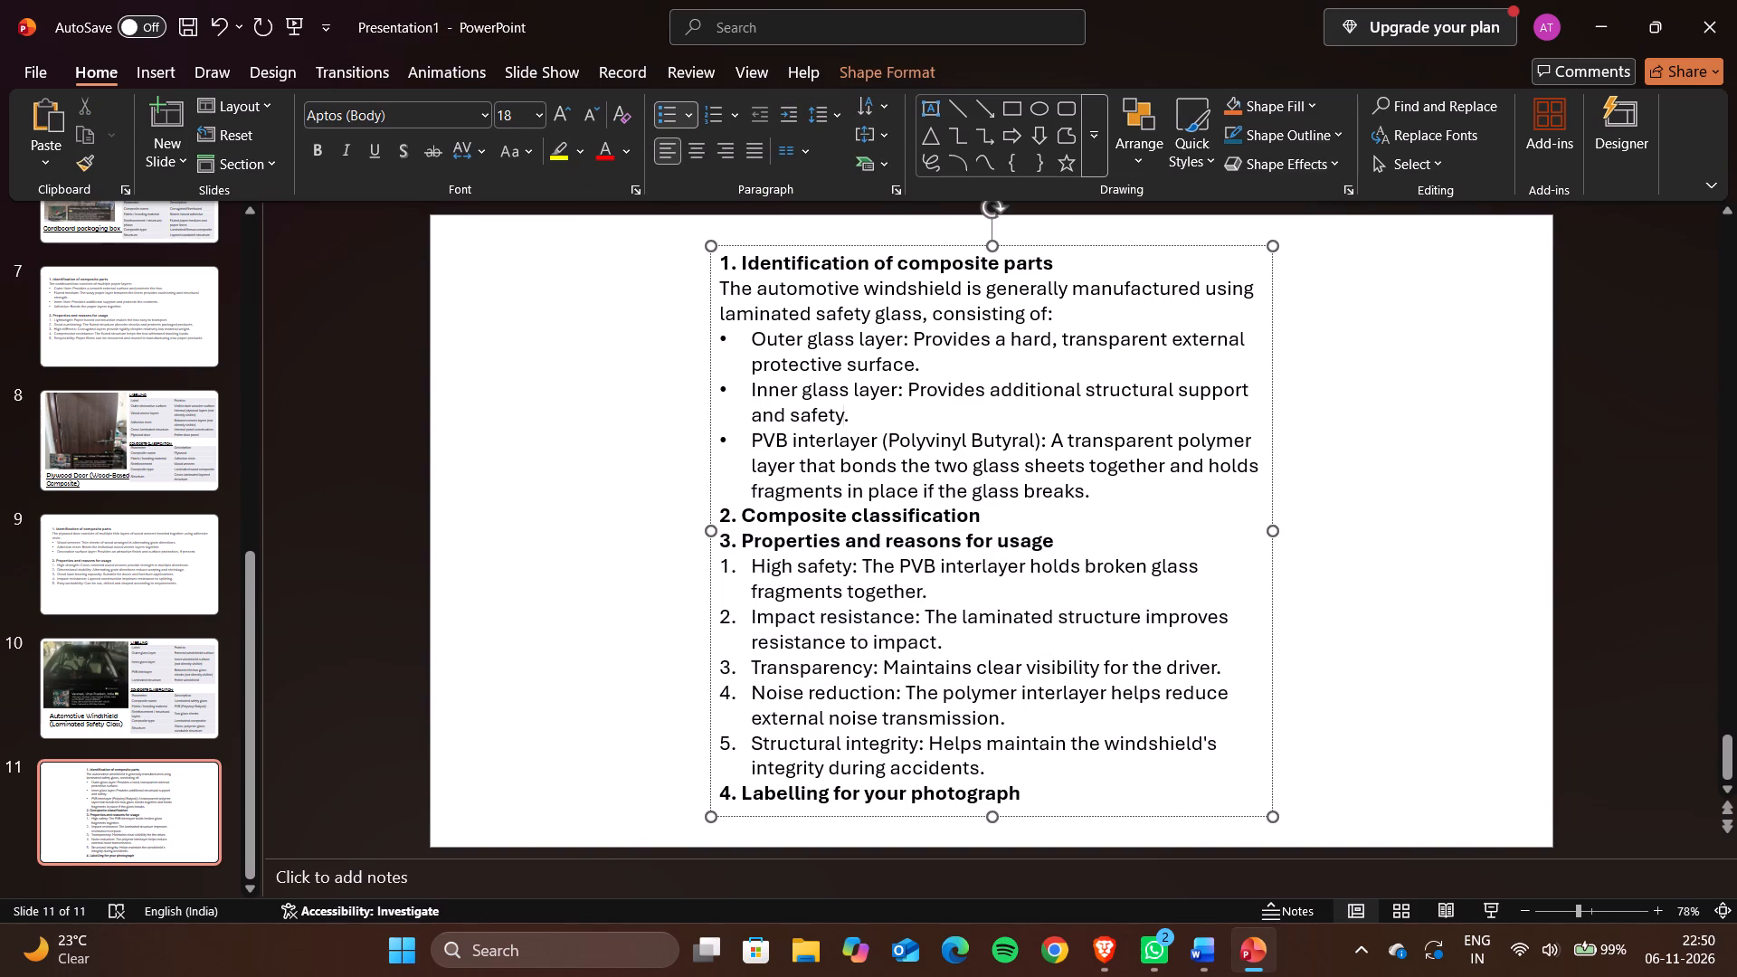
{"action": "key", "text": "ctrl+a"}
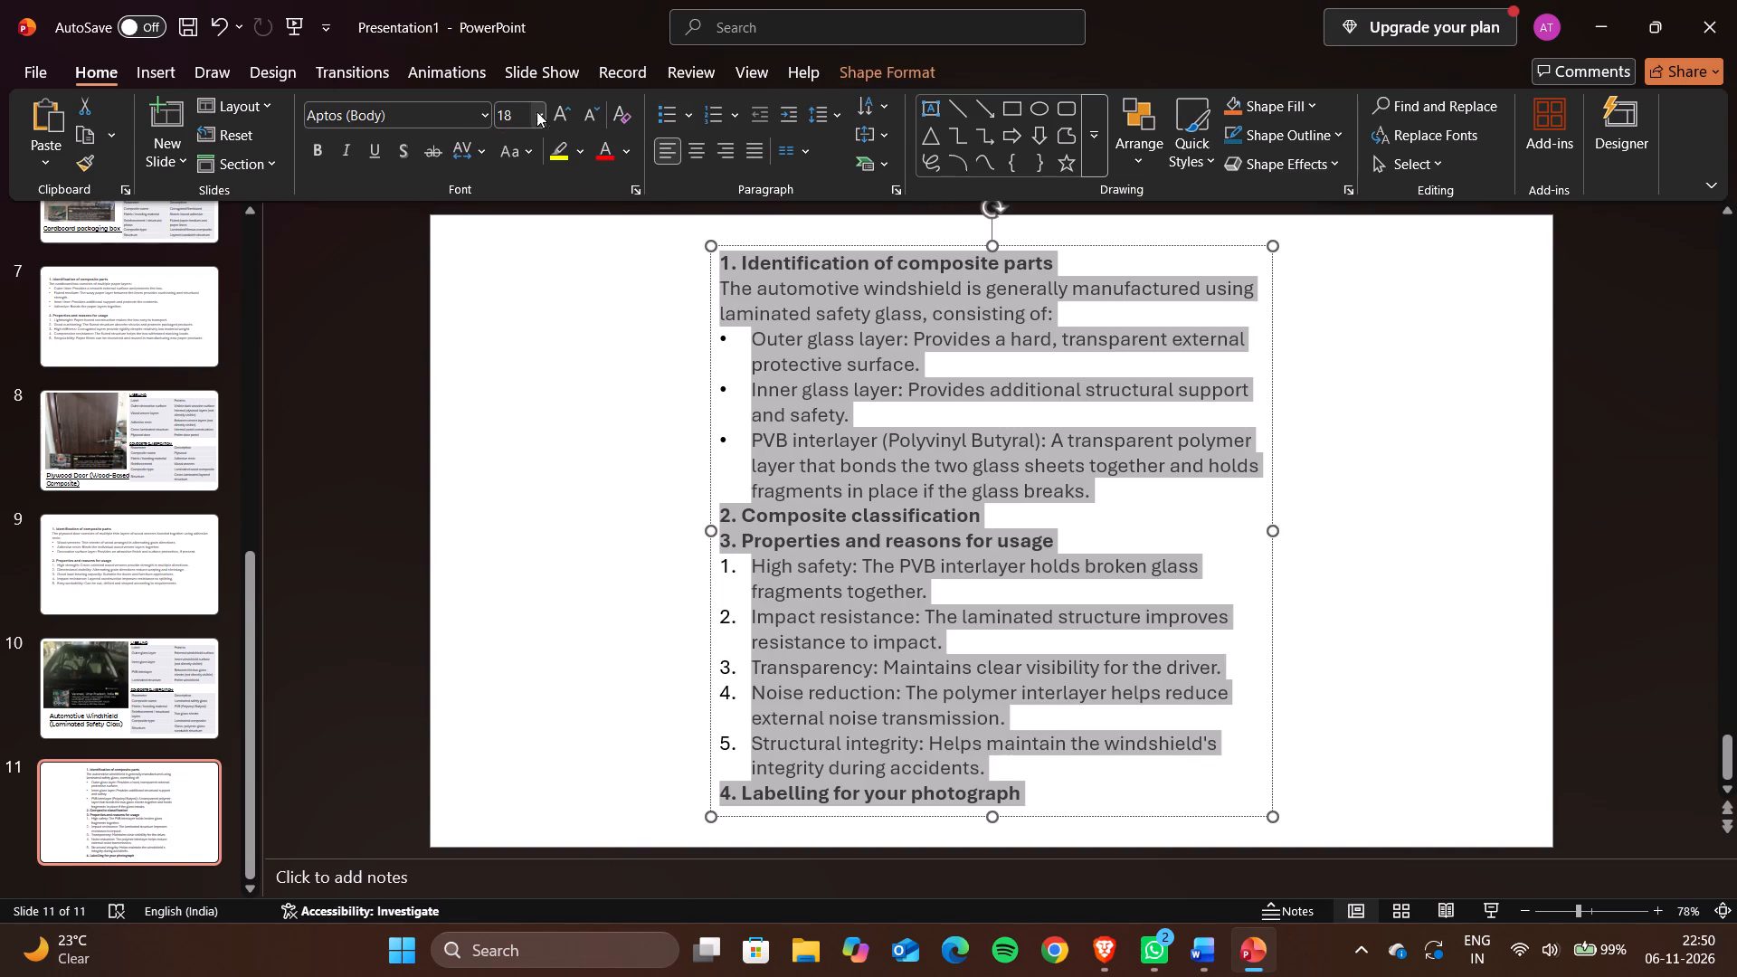
{"action": "left_click", "coordinate": [536, 111]}
{"action": "left_click", "coordinate": [508, 391]}
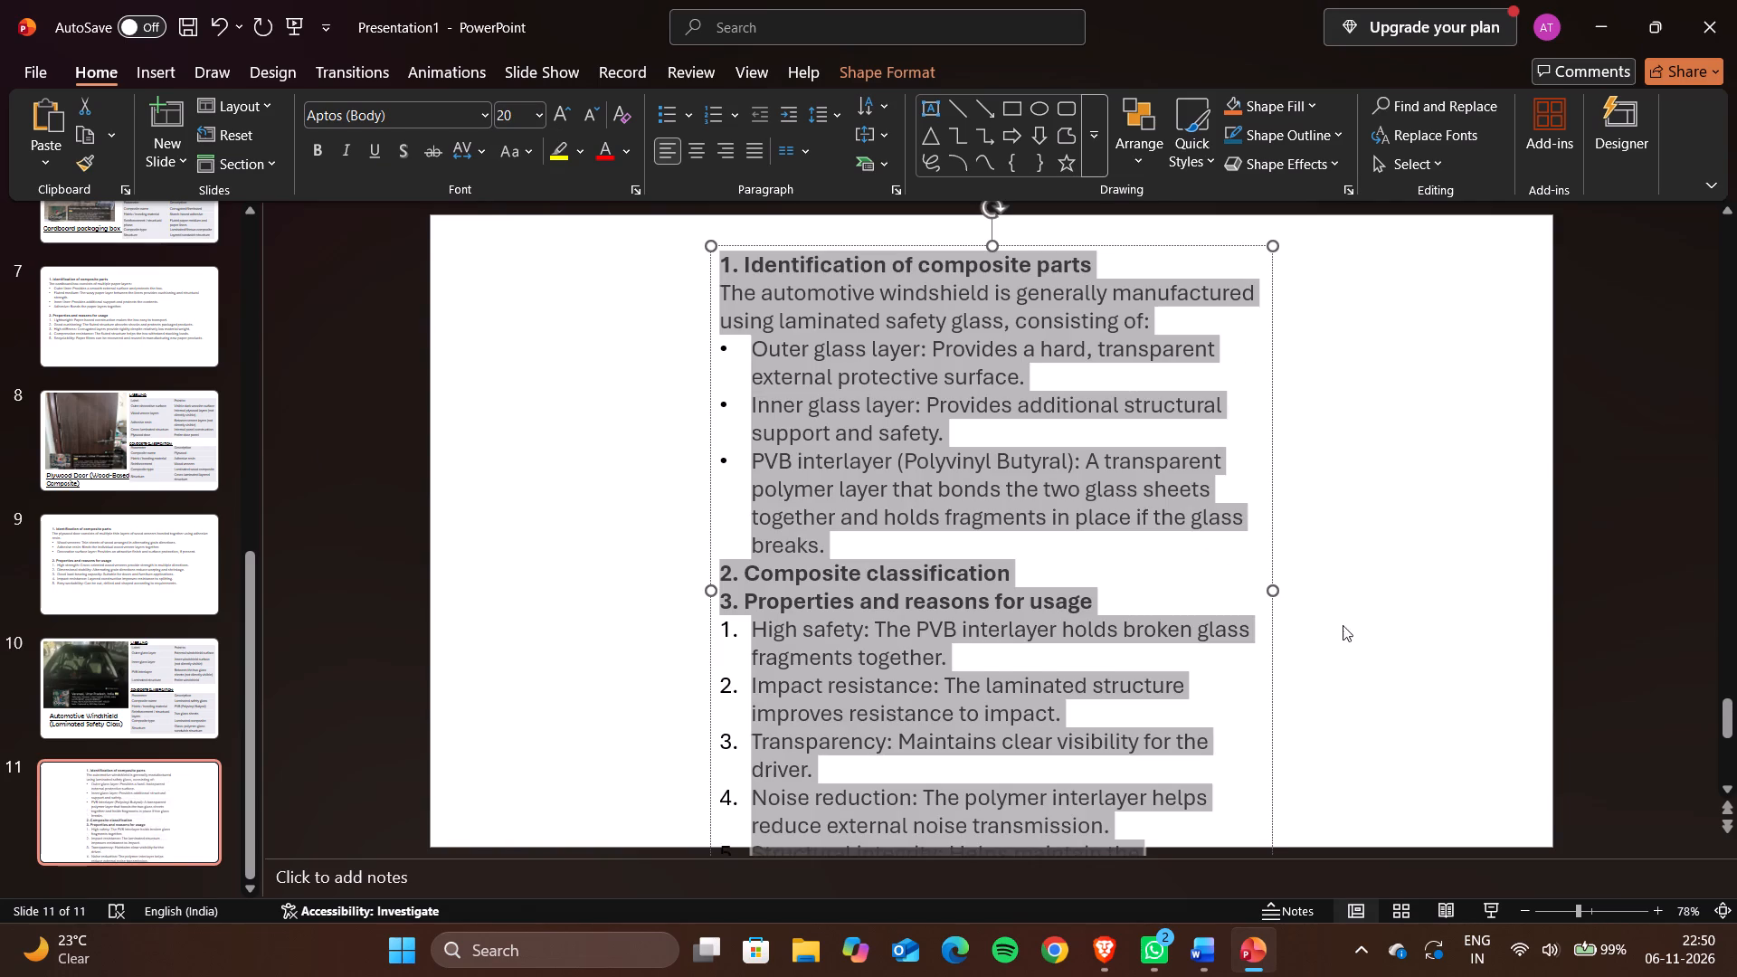
{"action": "left_click_drag", "start_coordinate": [1269, 592], "coordinate": [1534, 545]}
{"action": "left_click_drag", "start_coordinate": [872, 248], "coordinate": [791, 270]}
Remove the "2. Composite classification" and "4. Labelling for your photograph" headings from the description text.
{"action": "left_click_drag", "start_coordinate": [937, 485], "coordinate": [885, 498]}
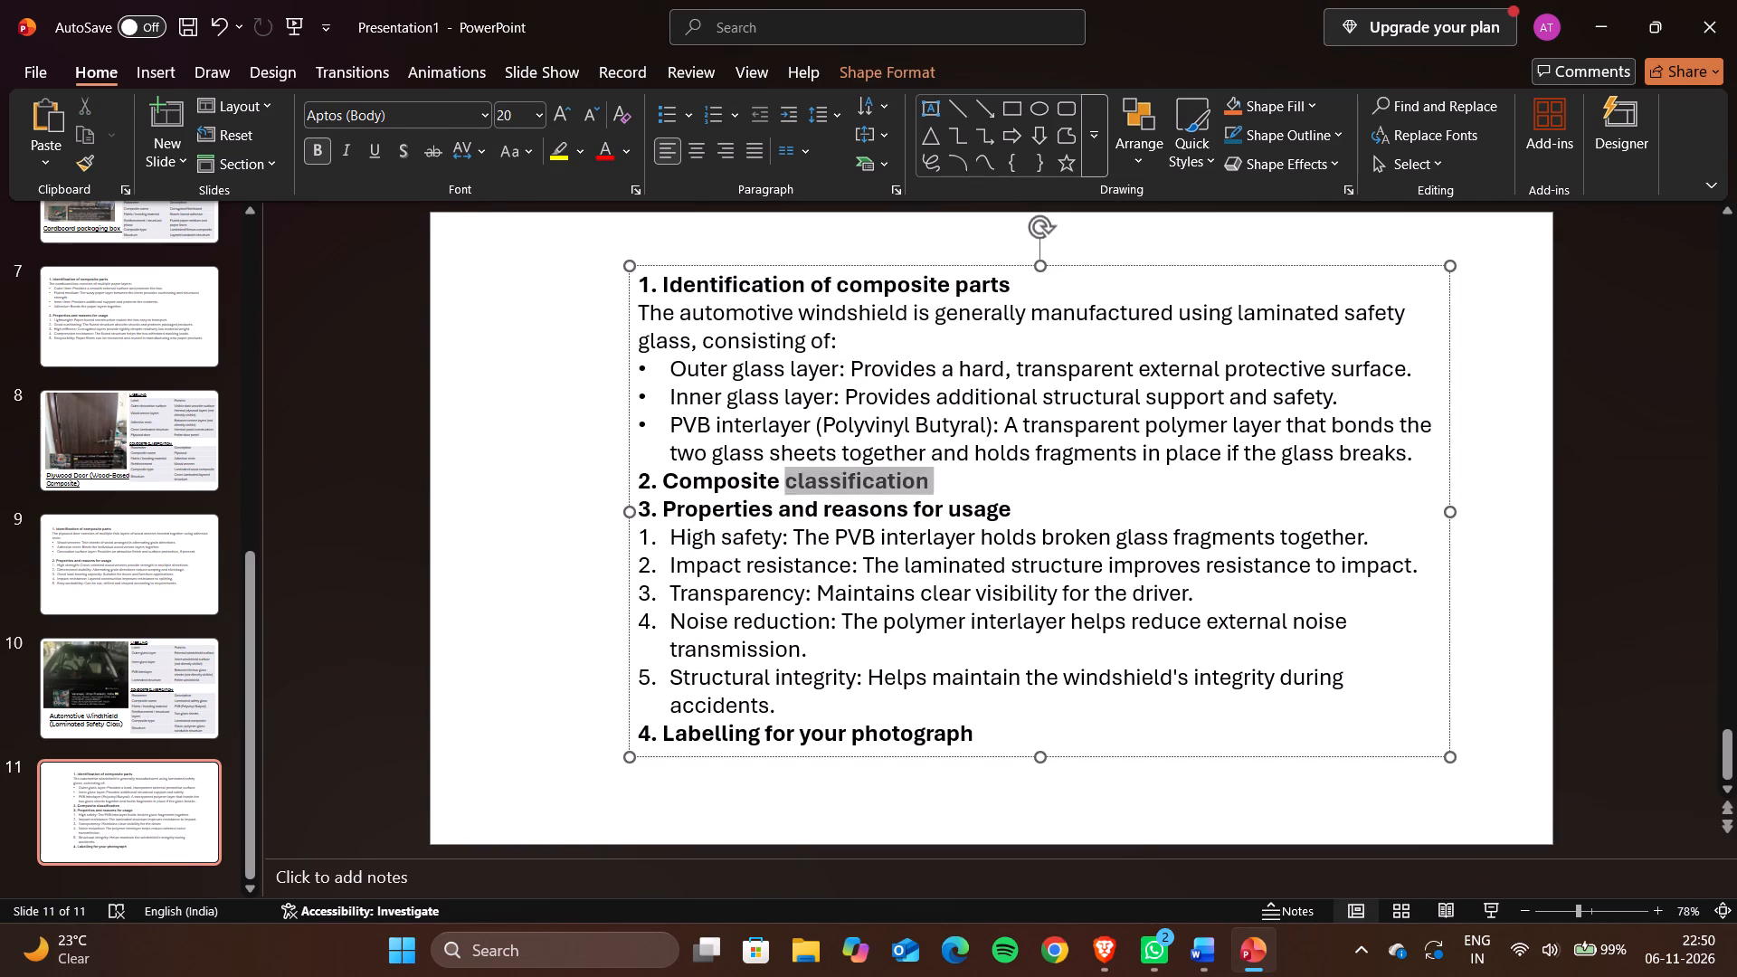
{"action": "left_click_drag", "start_coordinate": [885, 498], "coordinate": [636, 491]}
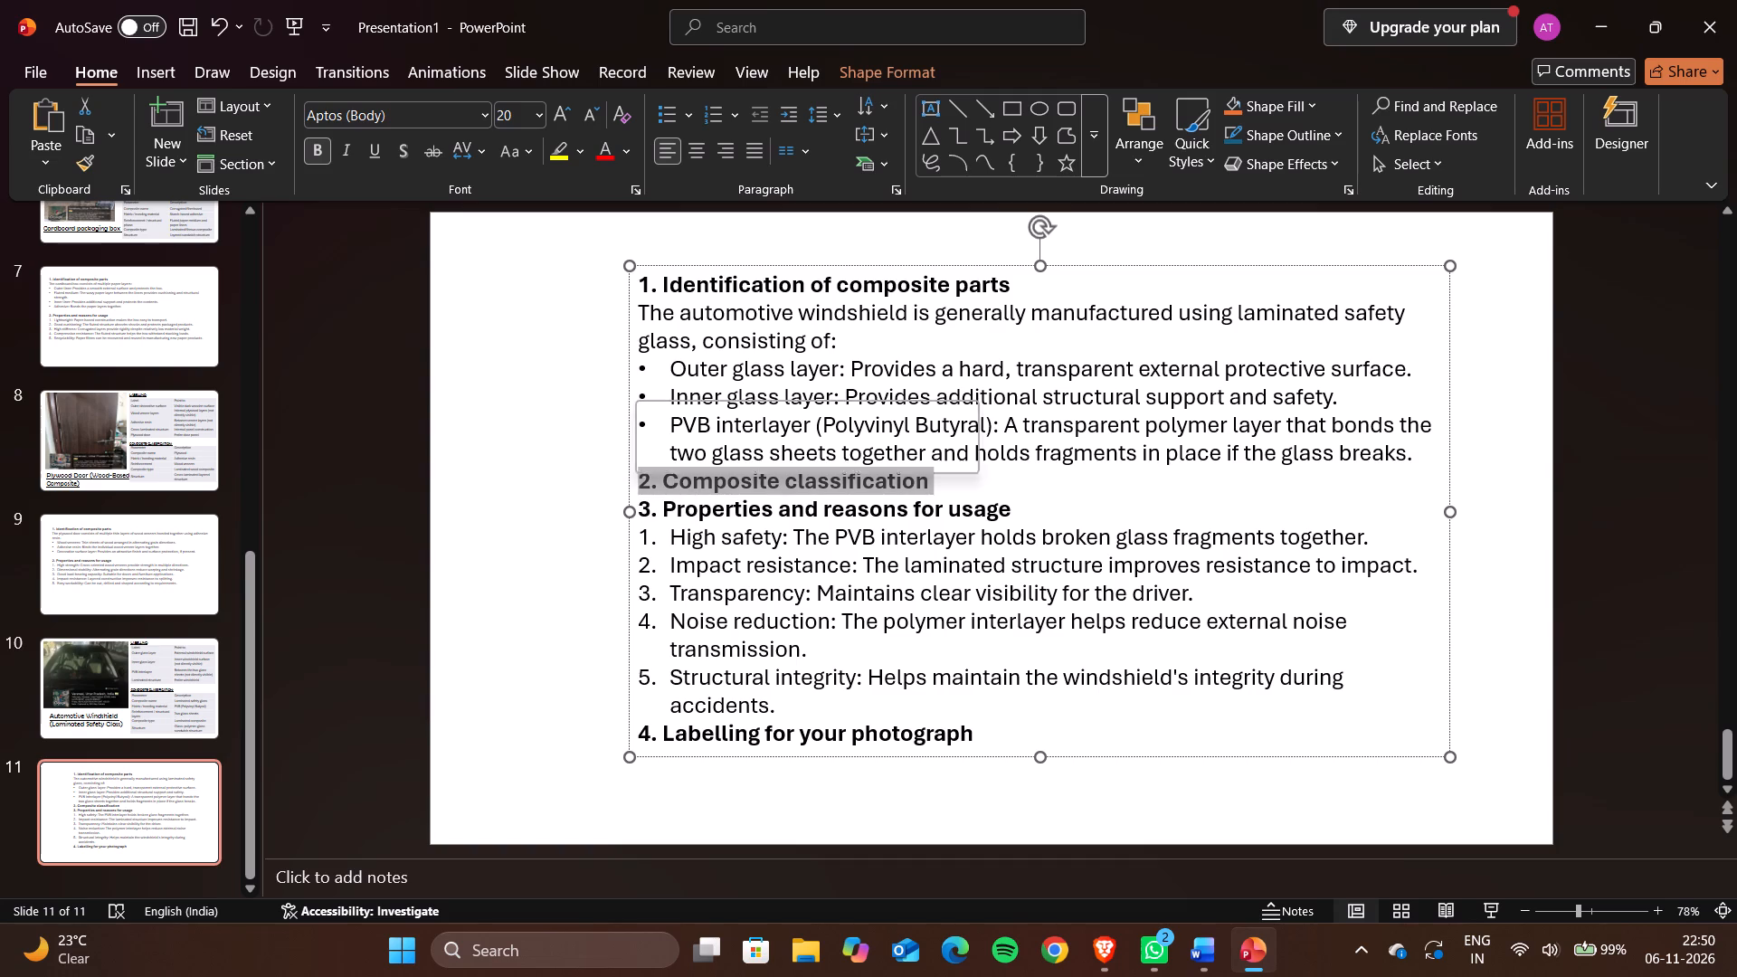
{"action": "key", "text": "BackSpace"}
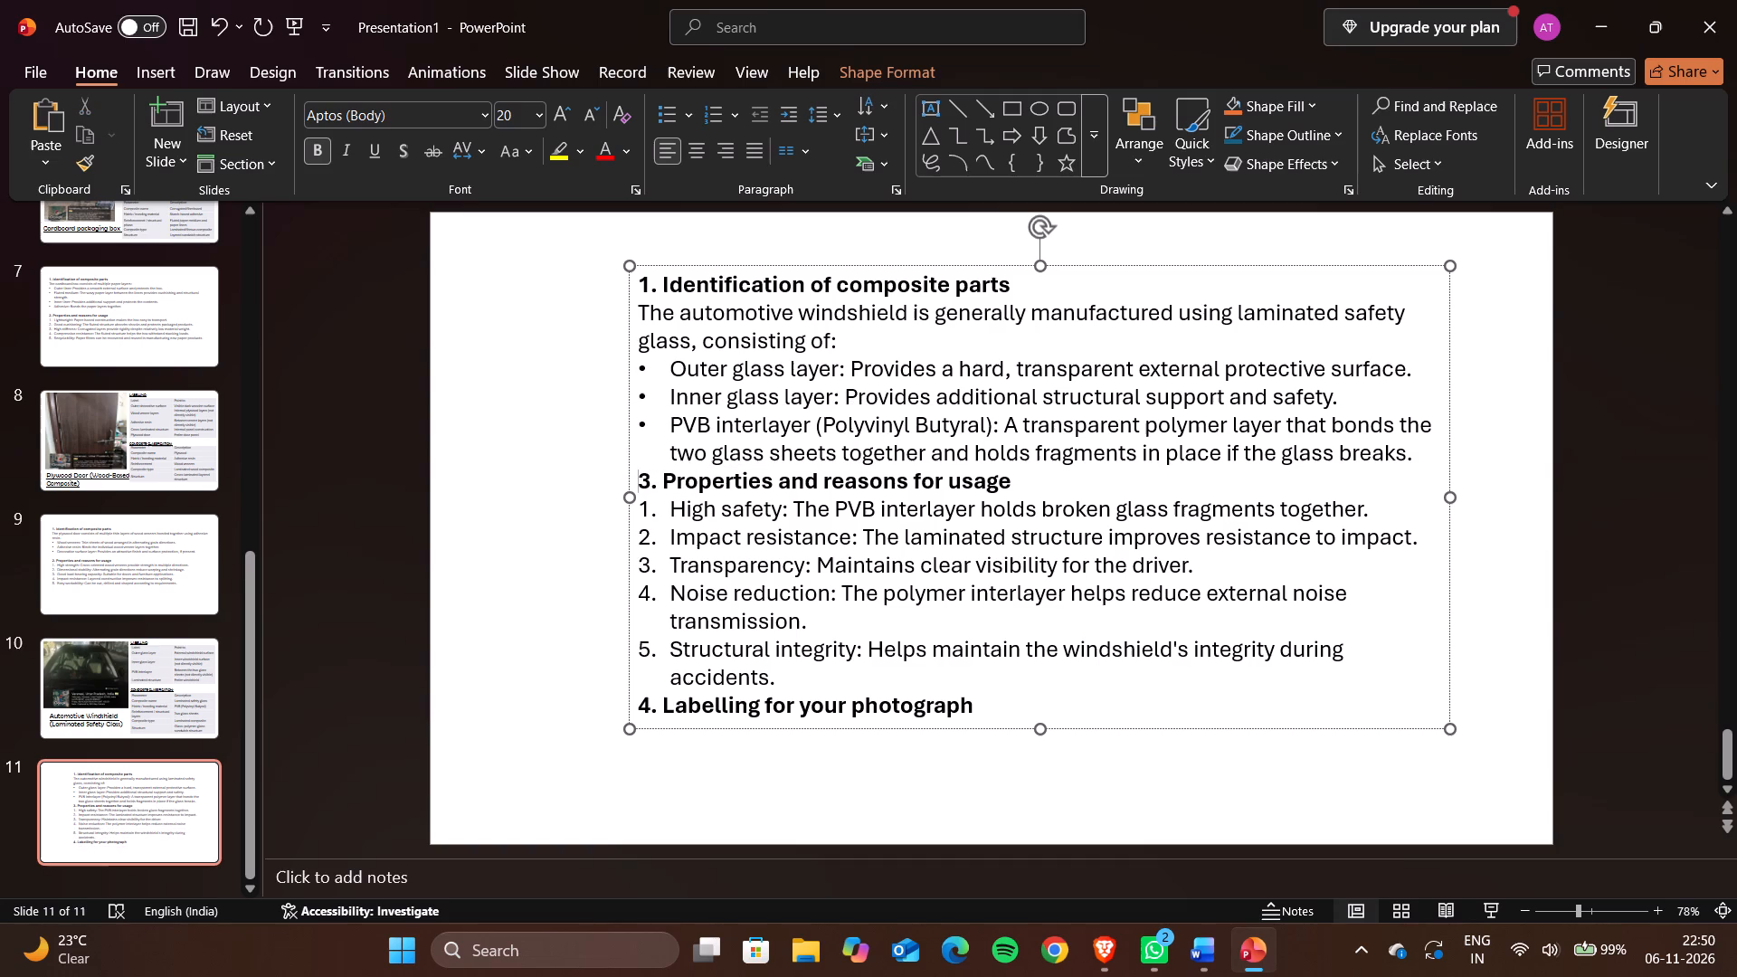
{"action": "left_click_drag", "start_coordinate": [979, 713], "coordinate": [622, 741]}
{"action": "key", "text": "equal"}
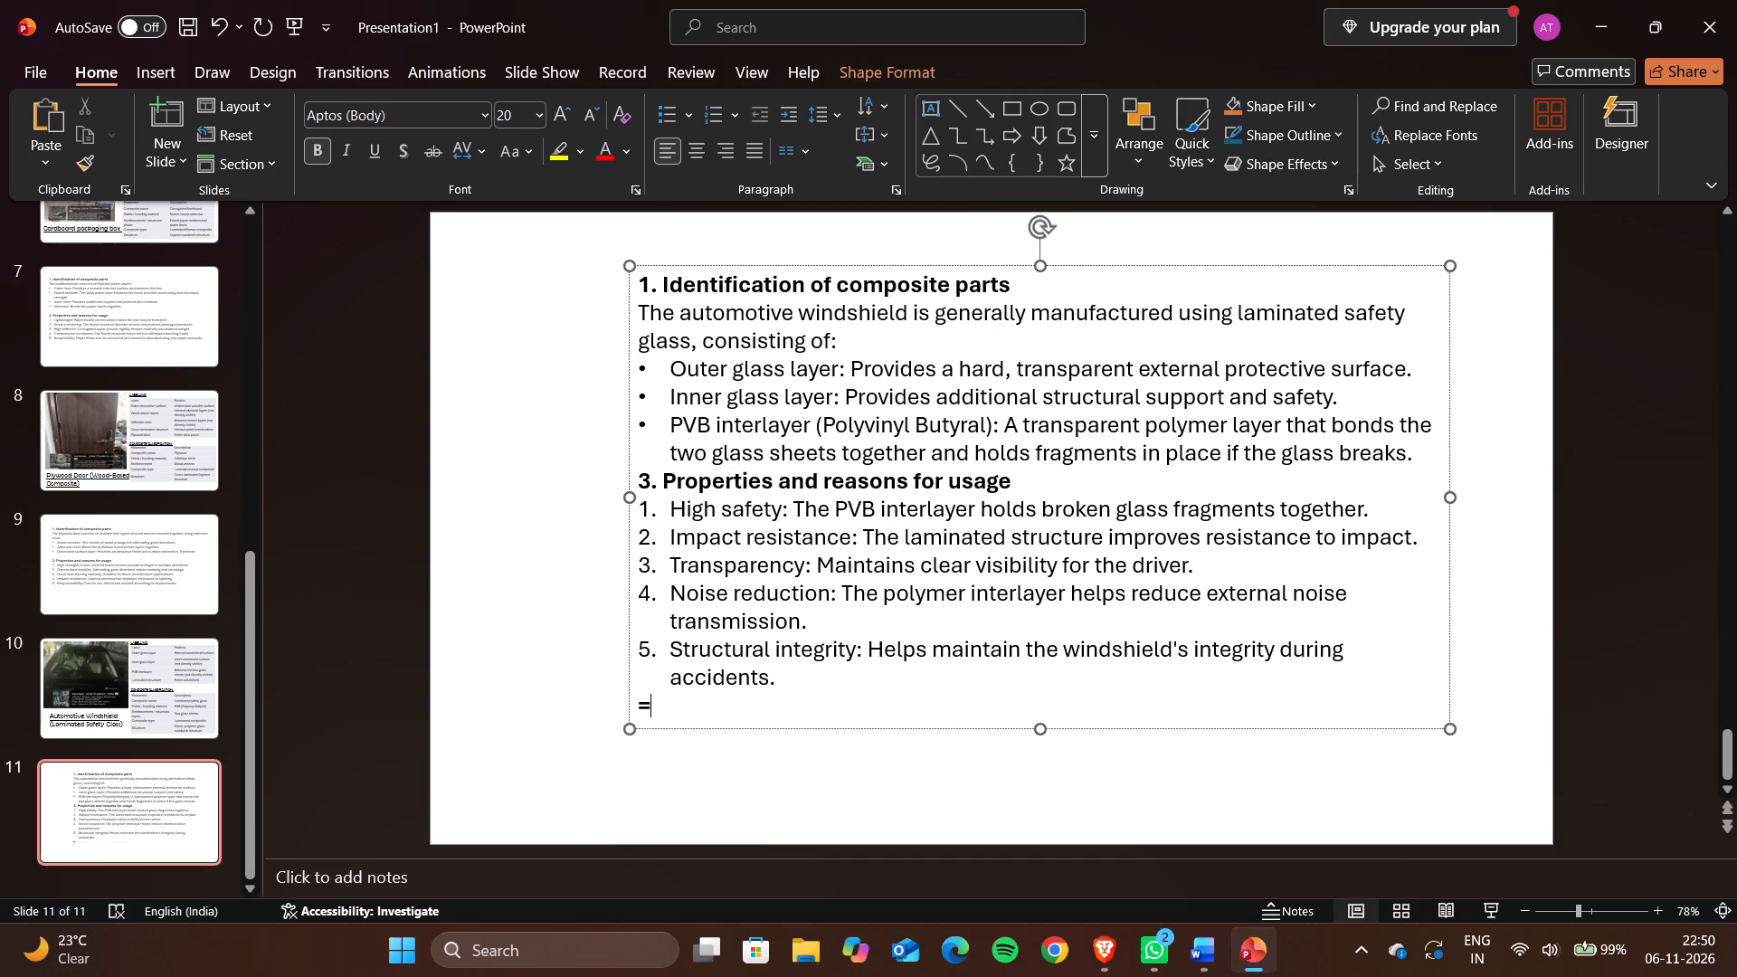
Renumber the "Properties and reasons for usage" heading as 2.
{"action": "left_click", "coordinate": [649, 488]}
{"action": "key", "text": "BackSpace"}
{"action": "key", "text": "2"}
Widen the description text box across most of the slide and centre it horizontally, slightly lower than before.
{"action": "left_click_drag", "start_coordinate": [927, 260], "coordinate": [859, 270]}
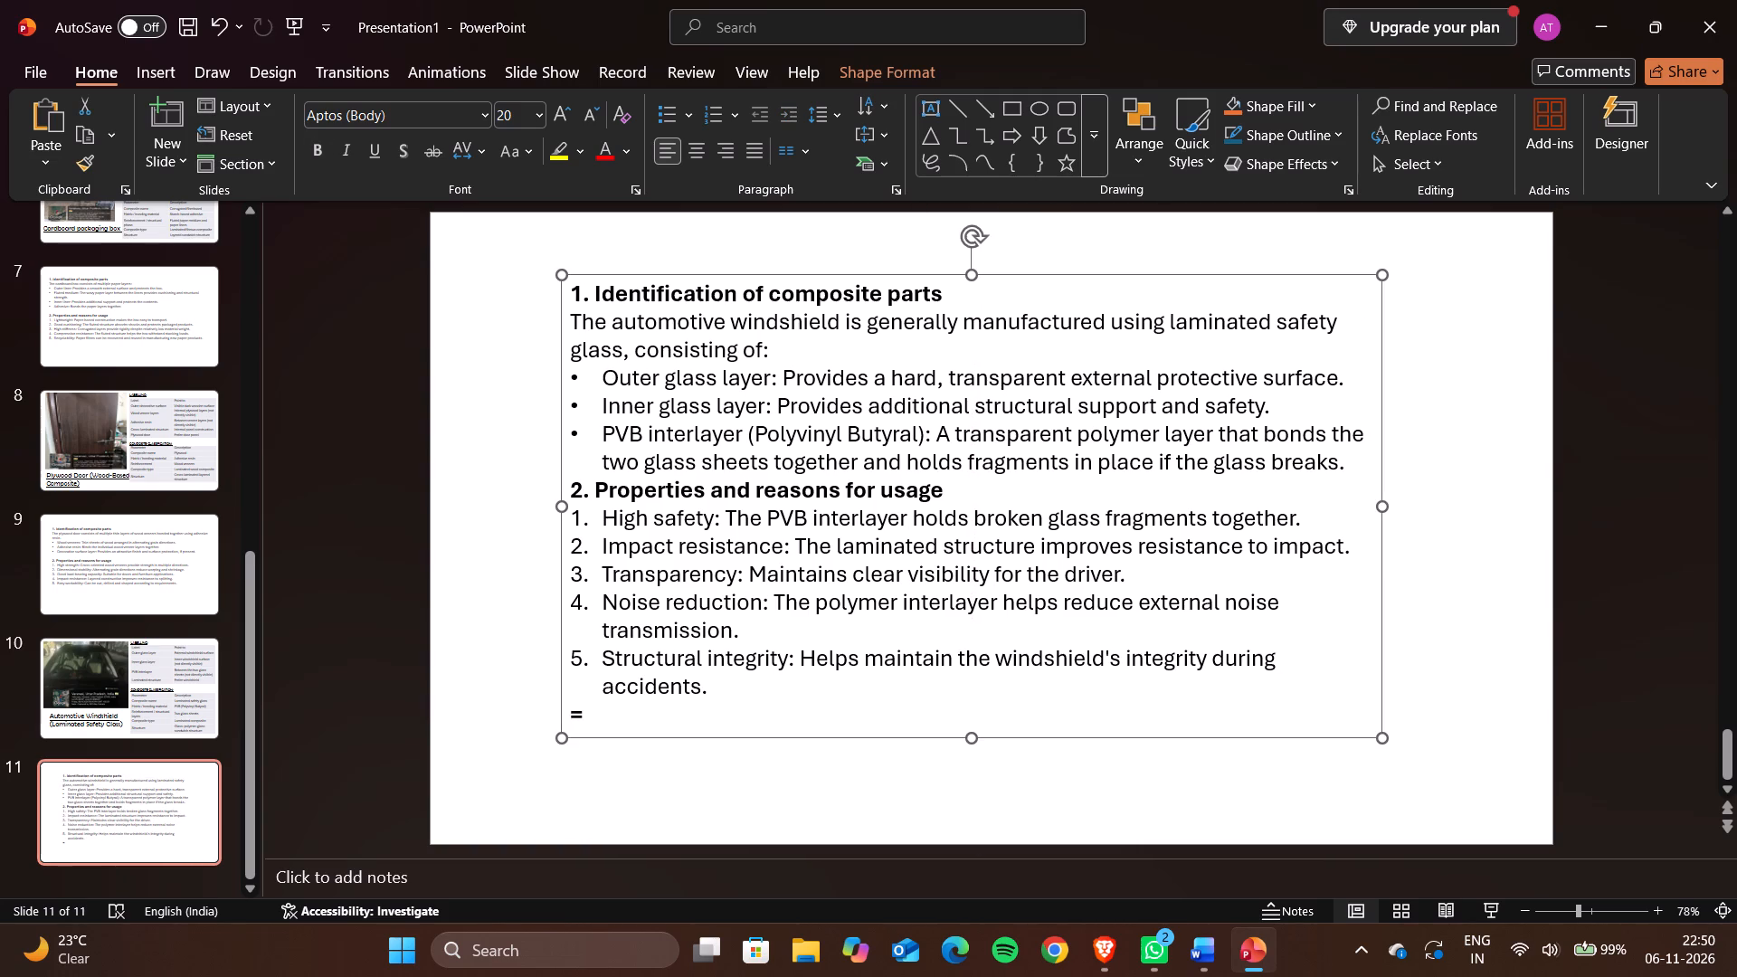
{"action": "left_click_drag", "start_coordinate": [1380, 509], "coordinate": [1486, 503]}
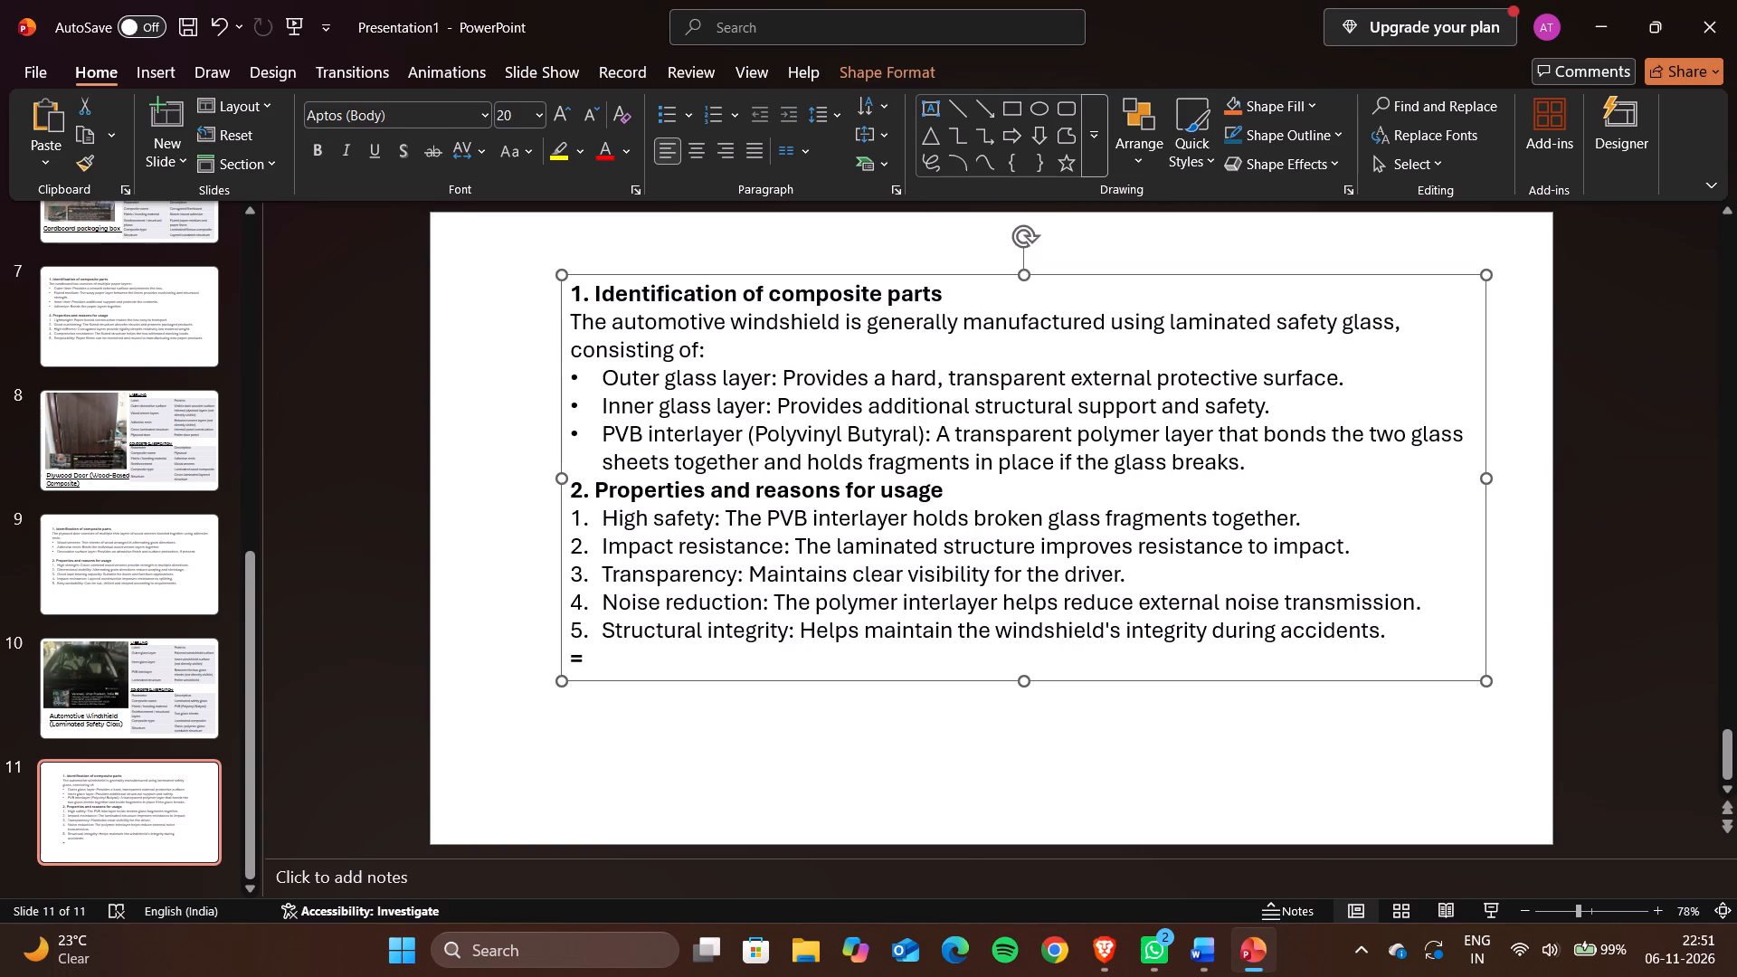
{"action": "left_click_drag", "start_coordinate": [559, 484], "coordinate": [488, 473]}
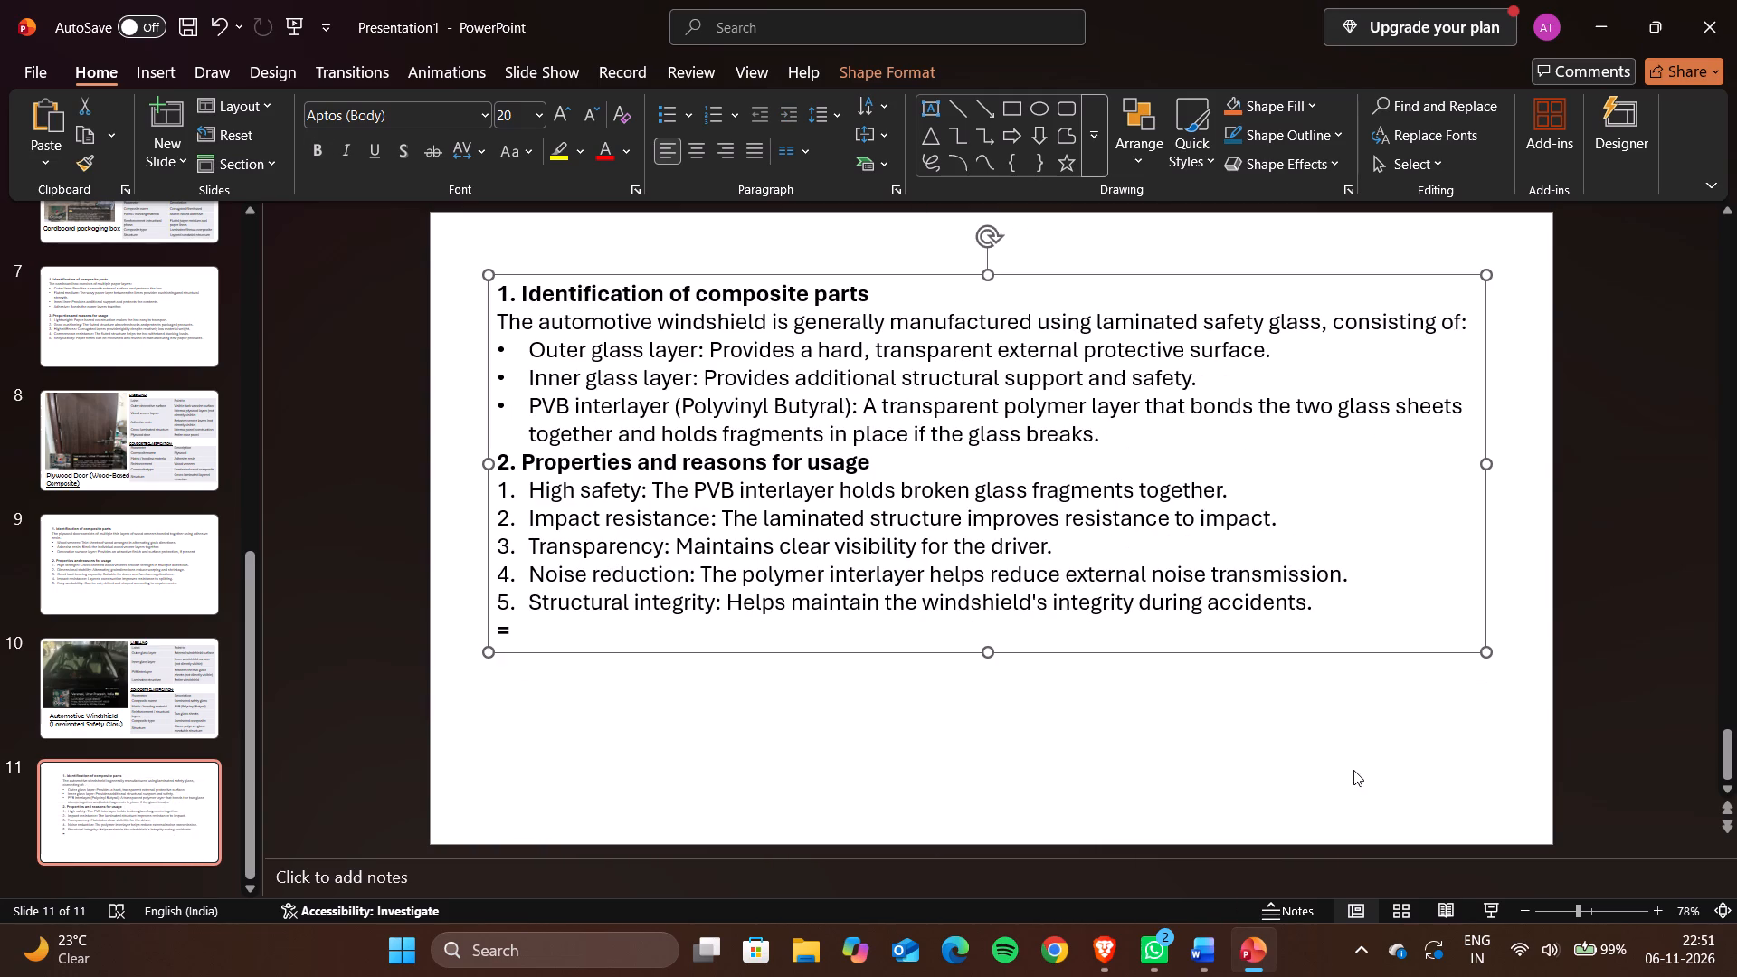
{"action": "left_click_drag", "start_coordinate": [1115, 278], "coordinate": [1115, 304]}
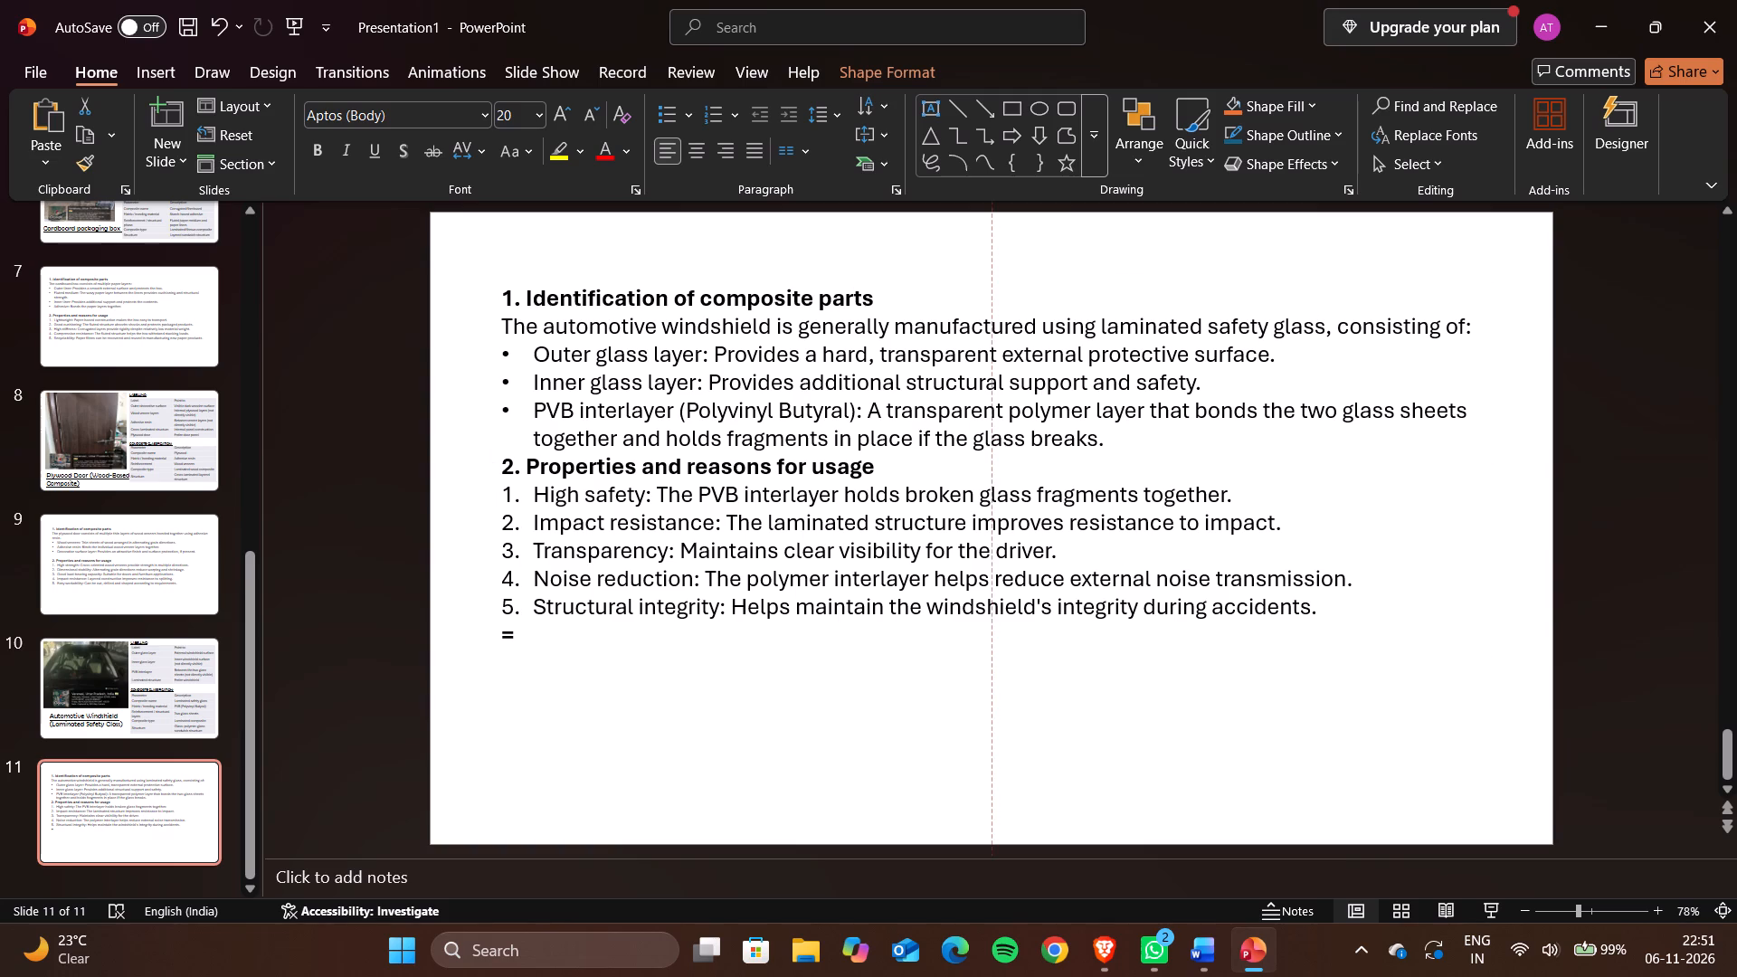
{"action": "left_click_drag", "start_coordinate": [1115, 304], "coordinate": [1114, 306]}
{"action": "left_click", "coordinate": [1658, 322]}
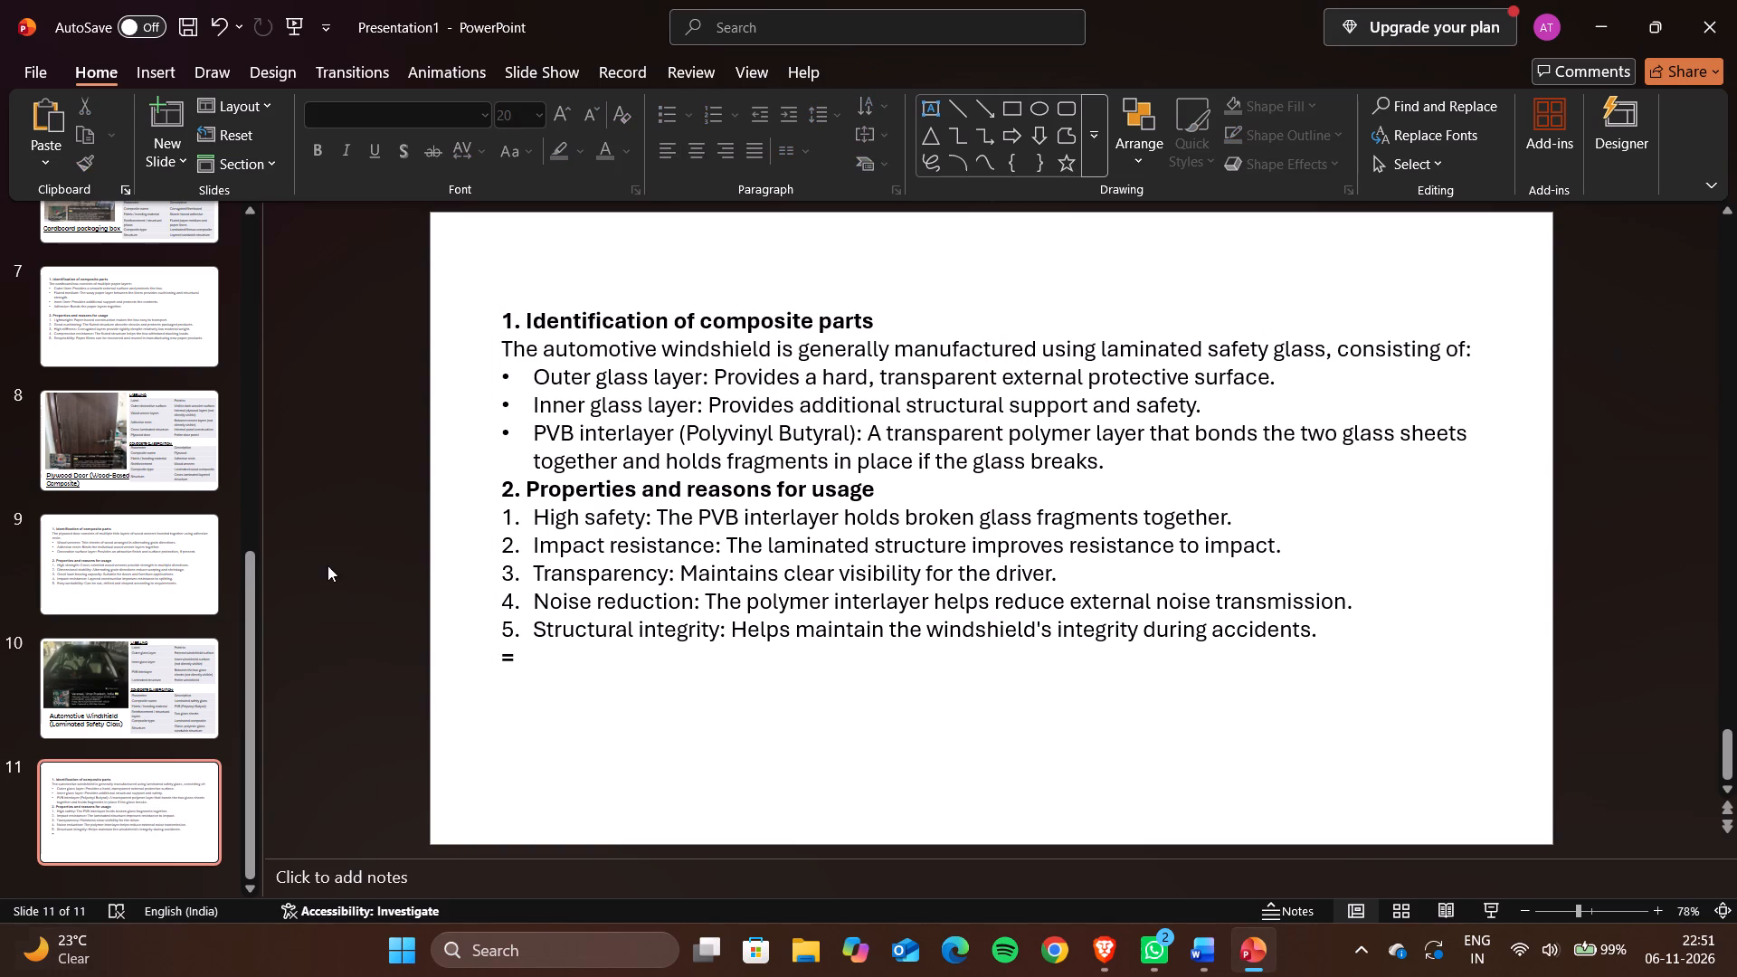
Remove the stray equals sign below the numbered properties list.
{"action": "left_click", "coordinate": [523, 654]}
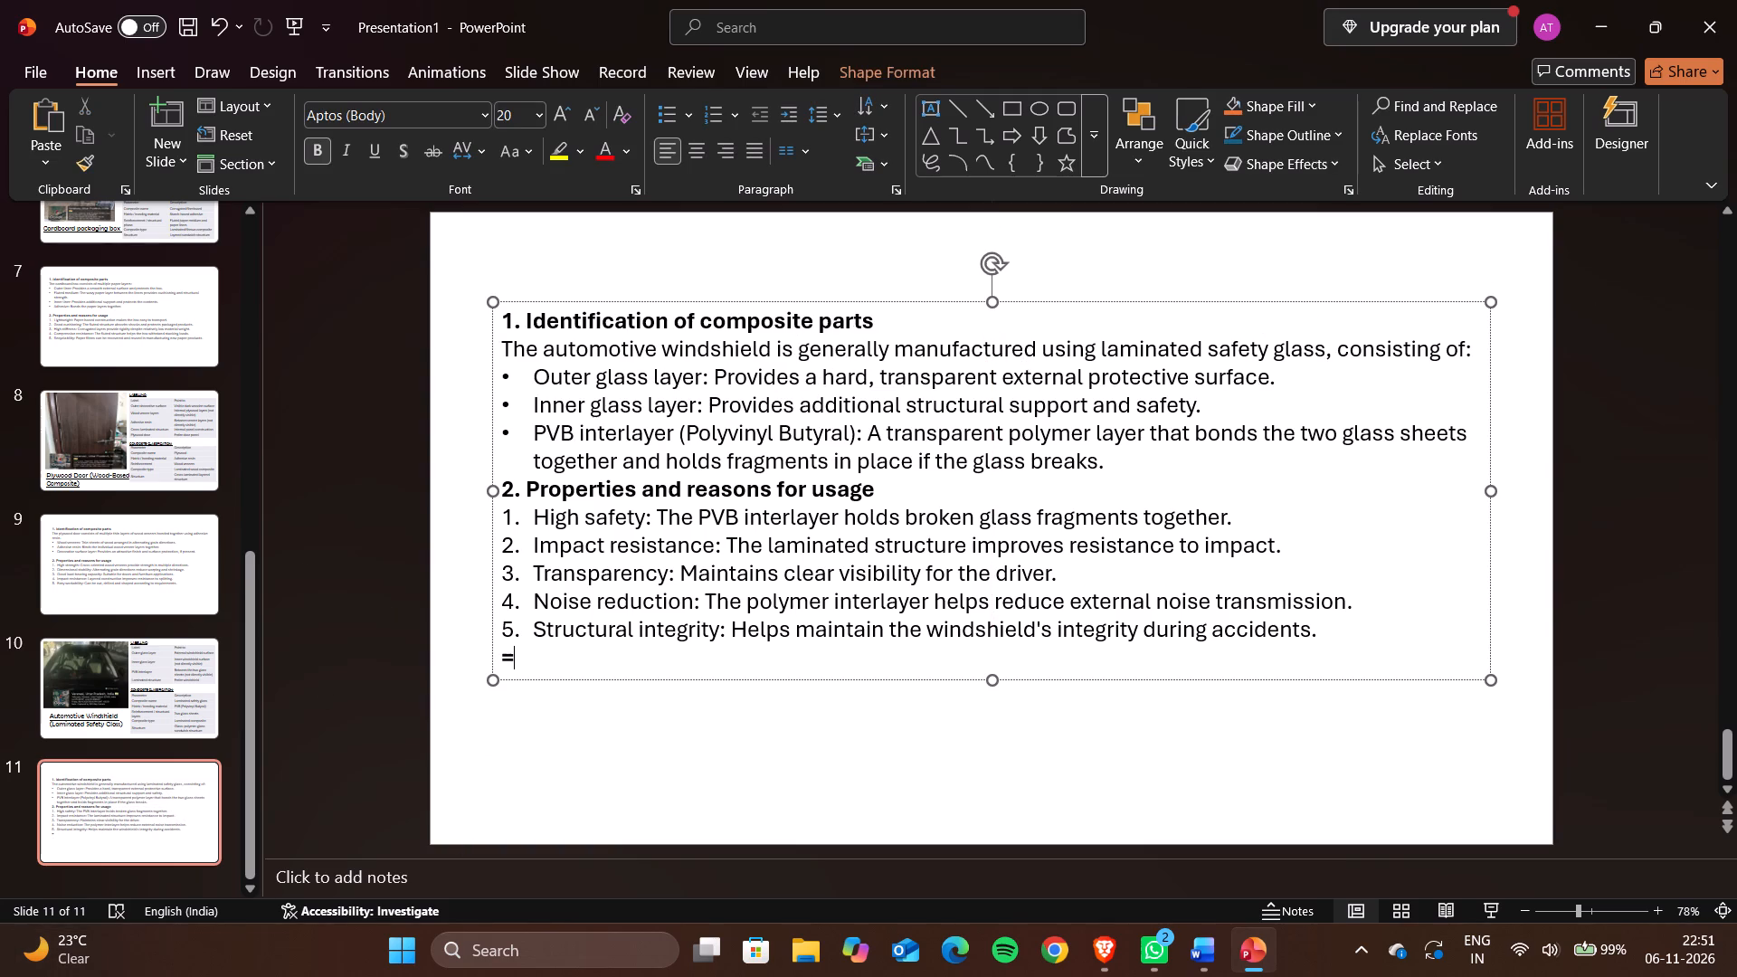
{"action": "key", "text": "BackSpace"}
{"action": "left_click", "coordinate": [315, 583]}
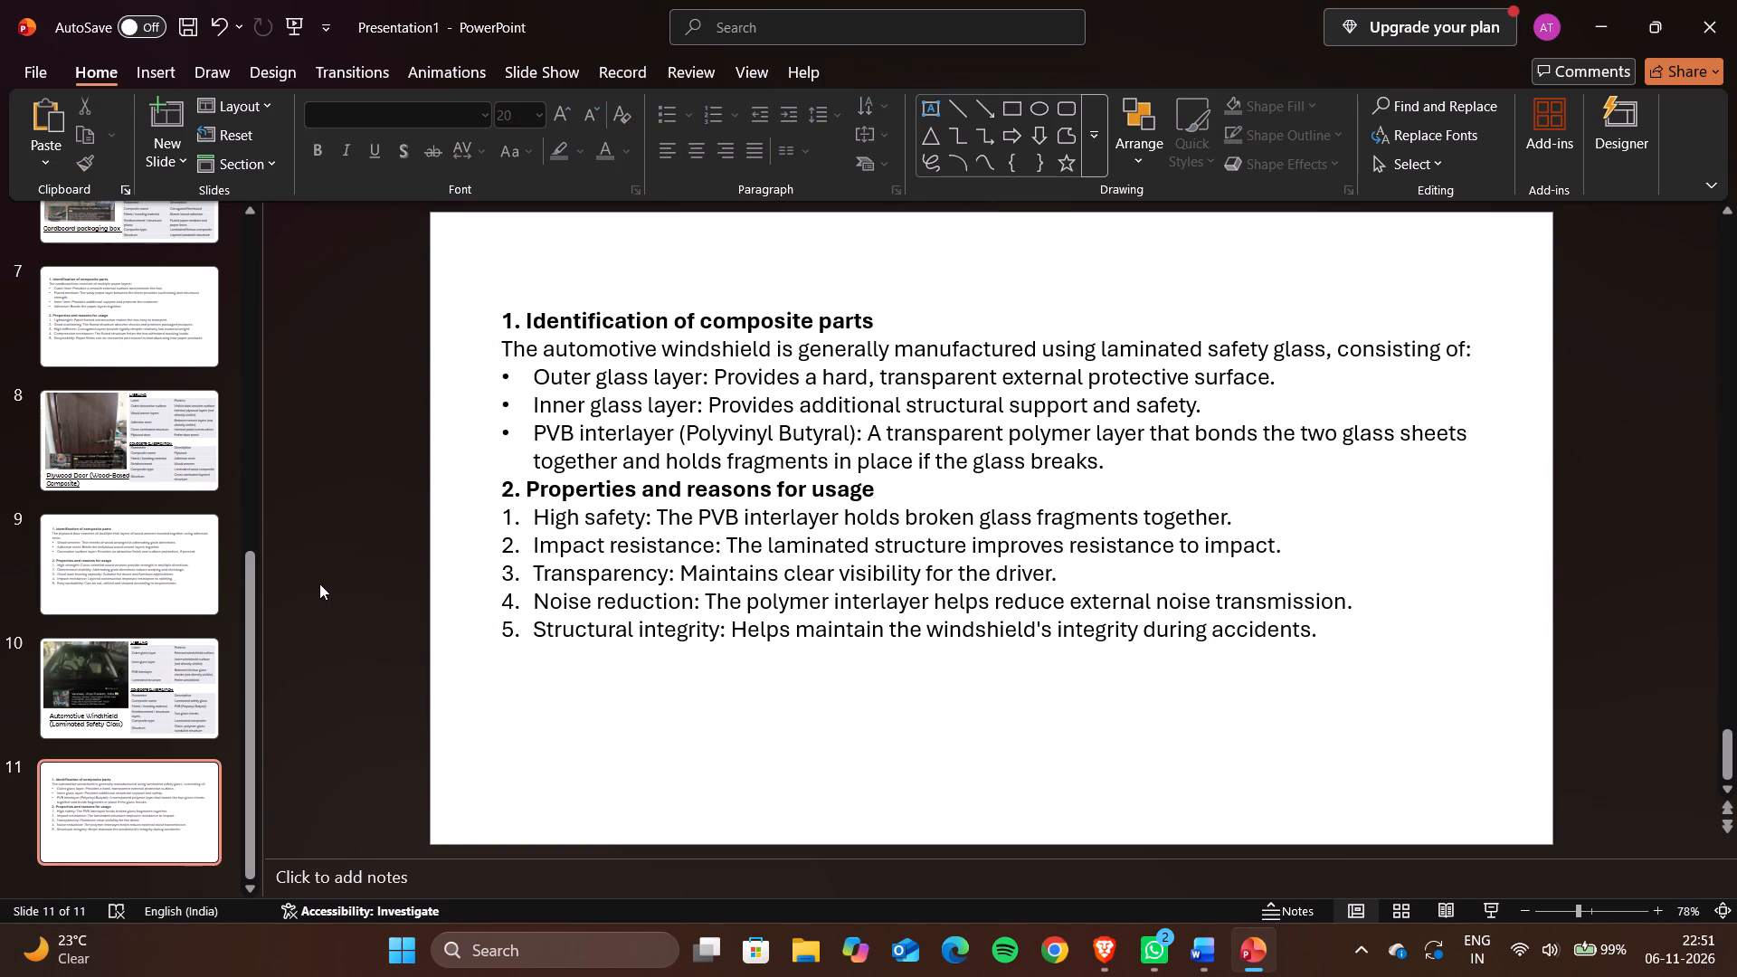
Review the slides from the windshield slide back to the title slide, checking their layout and content.
{"action": "left_click", "coordinate": [162, 701]}
{"action": "left_click", "coordinate": [145, 576]}
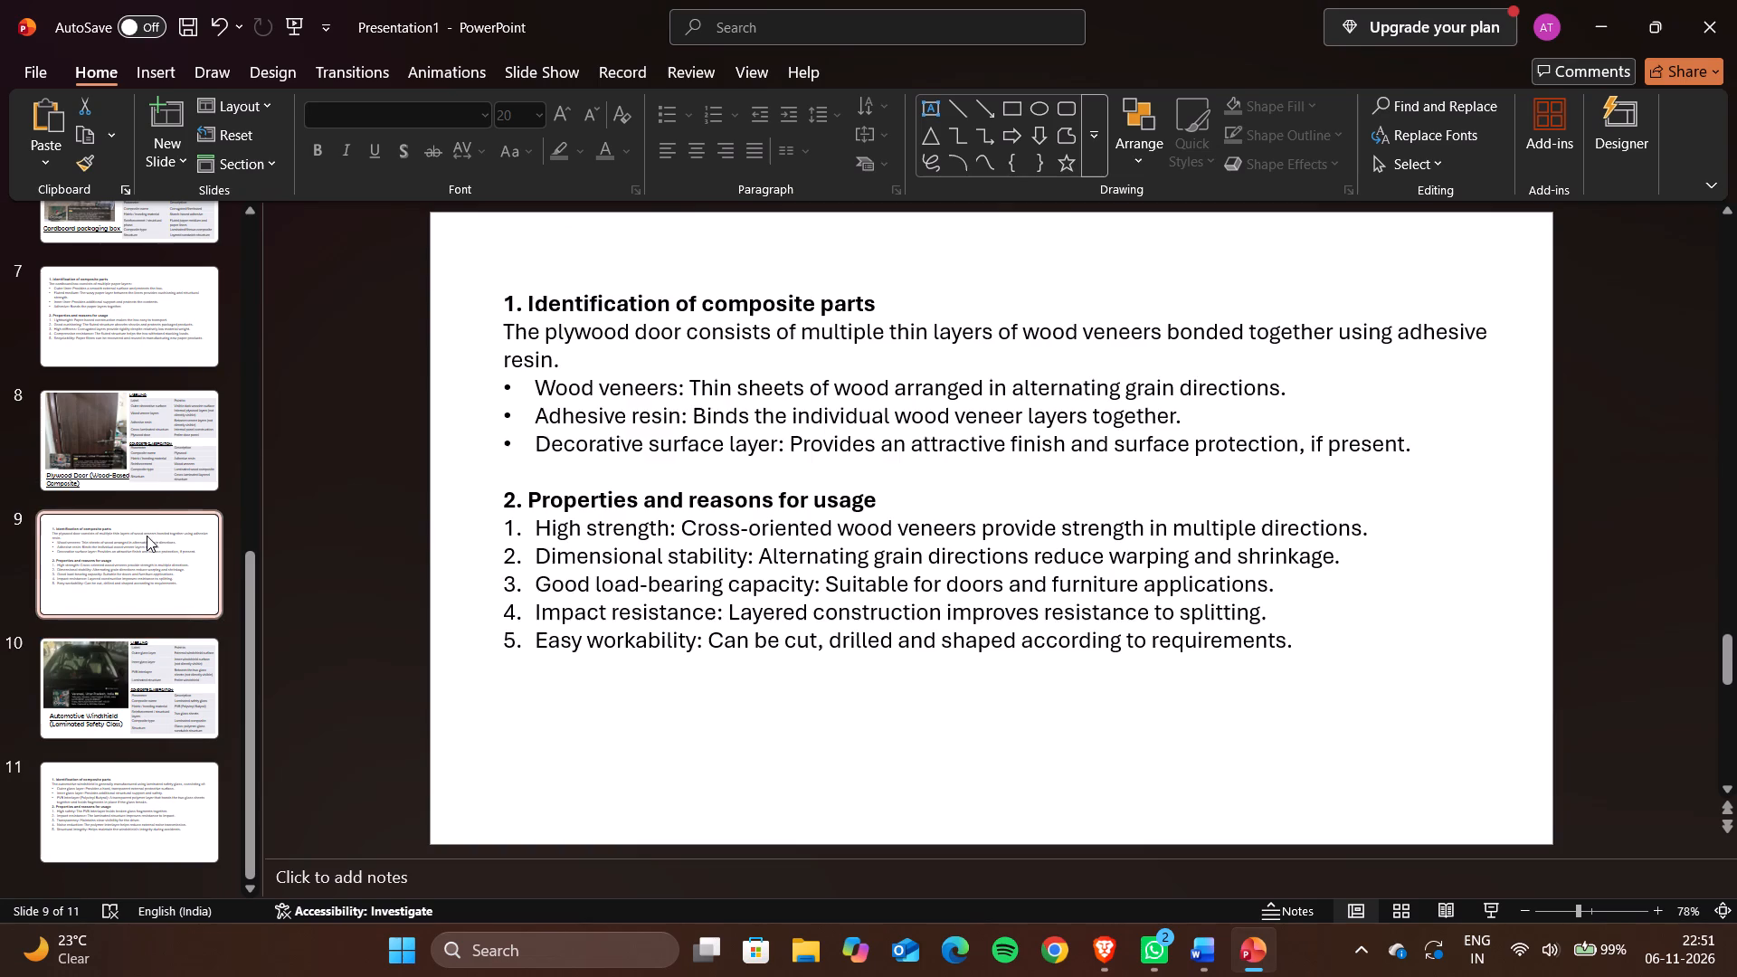
{"action": "left_click", "coordinate": [133, 468]}
{"action": "left_click", "coordinate": [131, 337]}
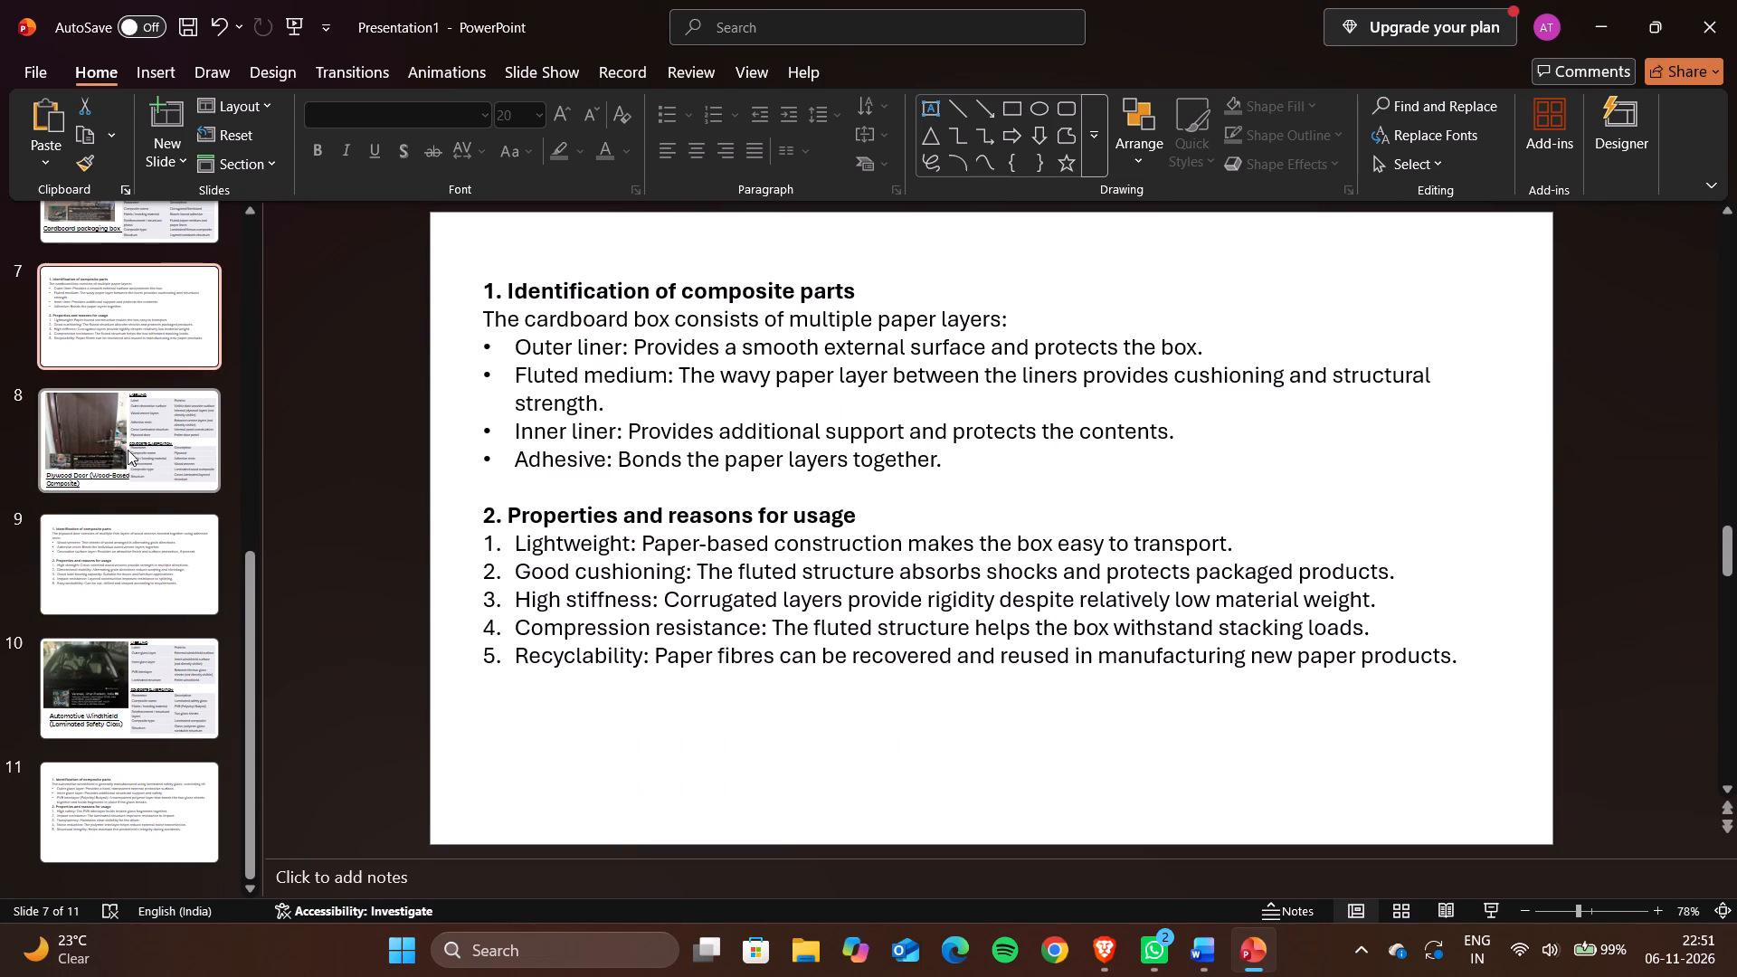
{"action": "scroll", "coordinate": [121, 470], "scroll_direction": "up", "scroll_amount": 2}
{"action": "left_click", "coordinate": [115, 323]}
{"action": "scroll", "coordinate": [56, 482], "scroll_direction": "up", "scroll_amount": 3}
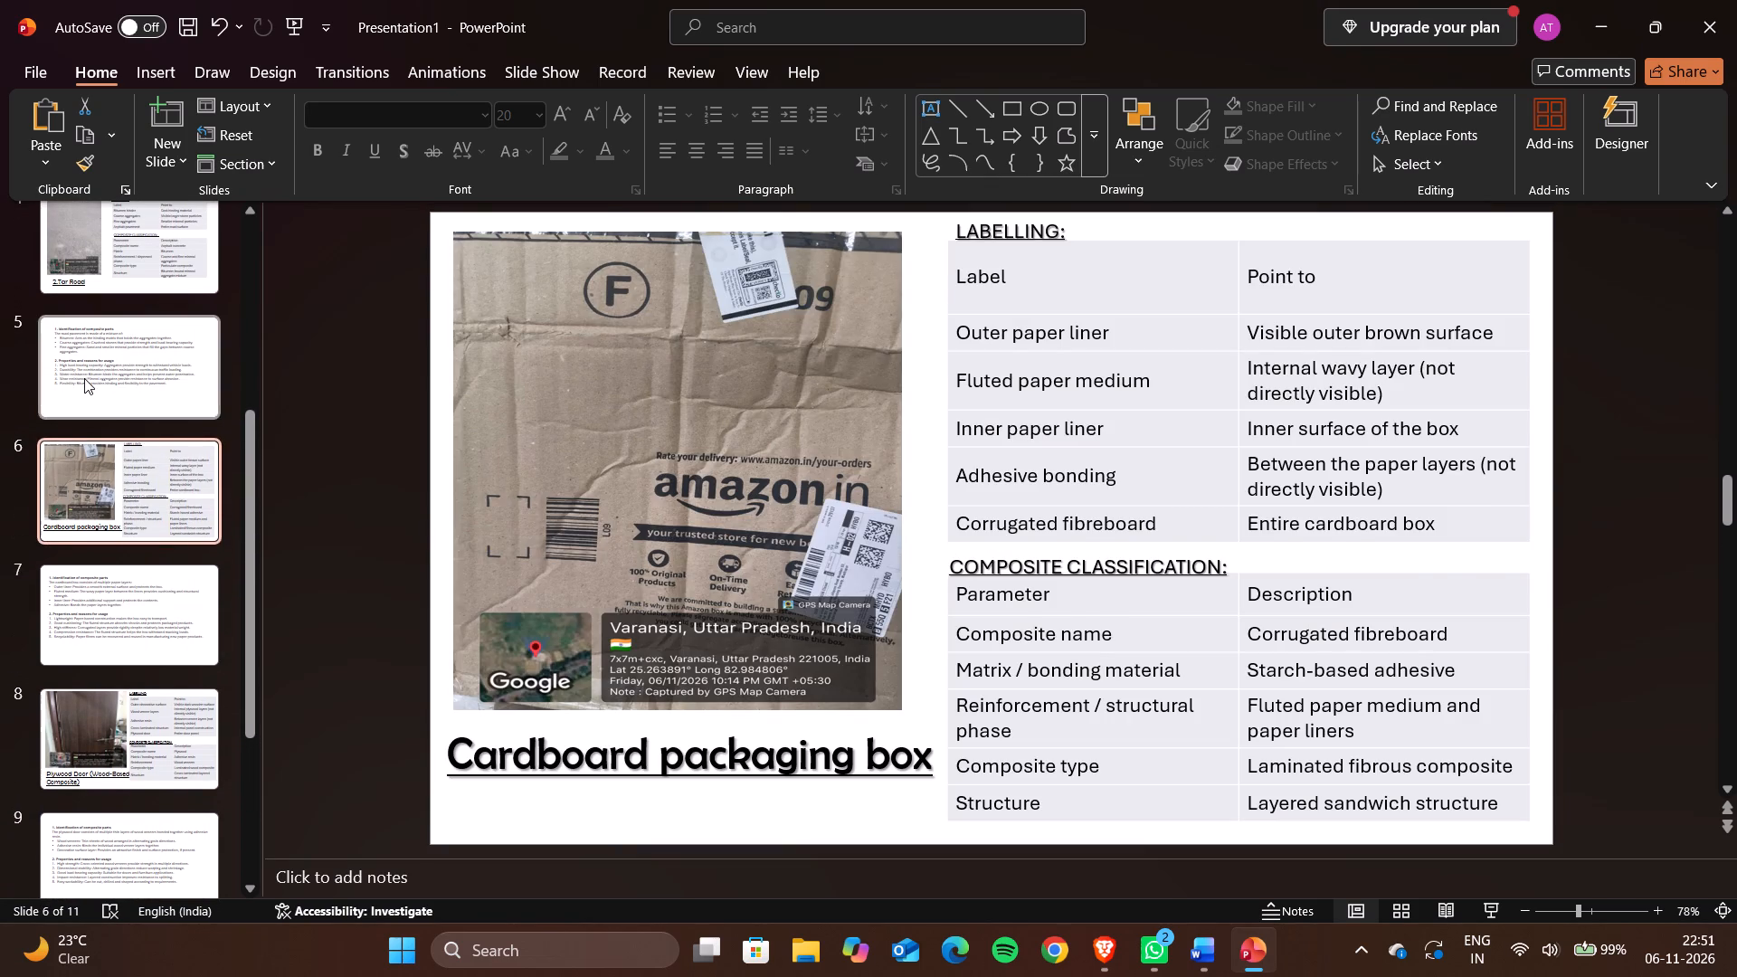
{"action": "left_click", "coordinate": [84, 378]}
{"action": "scroll", "coordinate": [89, 373], "scroll_direction": "up", "scroll_amount": 2}
{"action": "left_click", "coordinate": [90, 372]}
{"action": "left_click", "coordinate": [139, 270]}
{"action": "scroll", "coordinate": [128, 293], "scroll_direction": "up", "scroll_amount": 3}
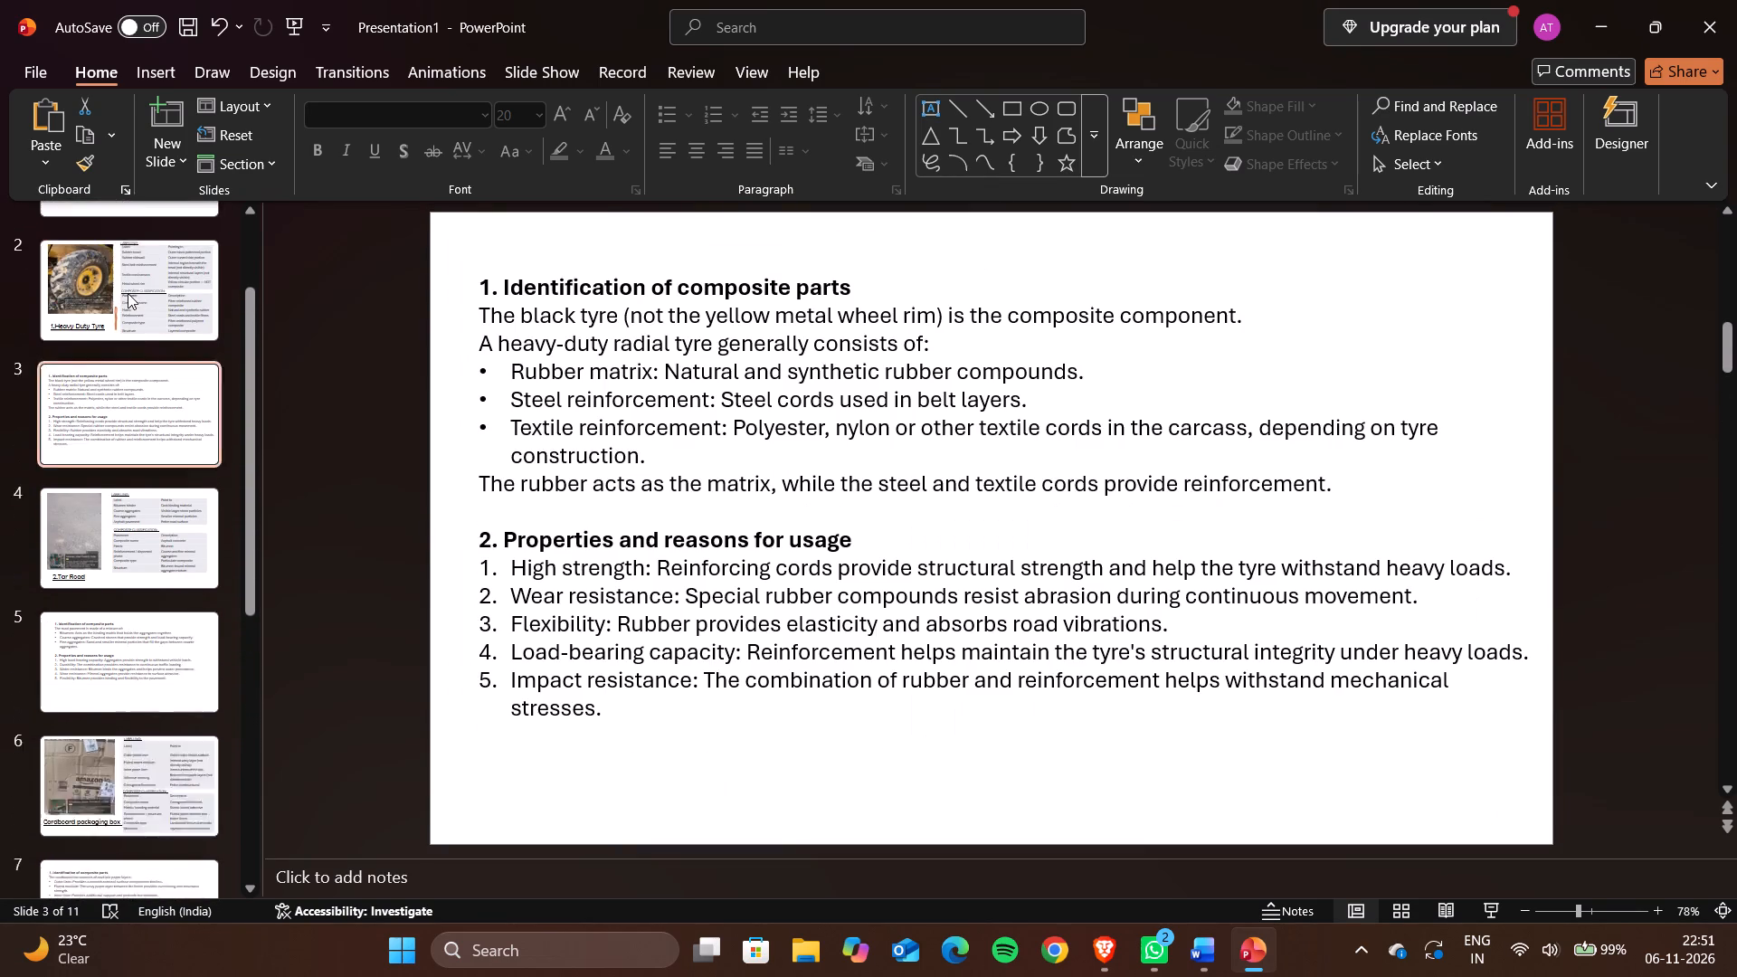
{"action": "scroll", "coordinate": [128, 293], "scroll_direction": "up", "scroll_amount": 1}
{"action": "left_click", "coordinate": [118, 403]}
{"action": "left_click", "coordinate": [133, 251]}
{"action": "scroll", "coordinate": [78, 619], "scroll_direction": "down", "scroll_amount": 20}
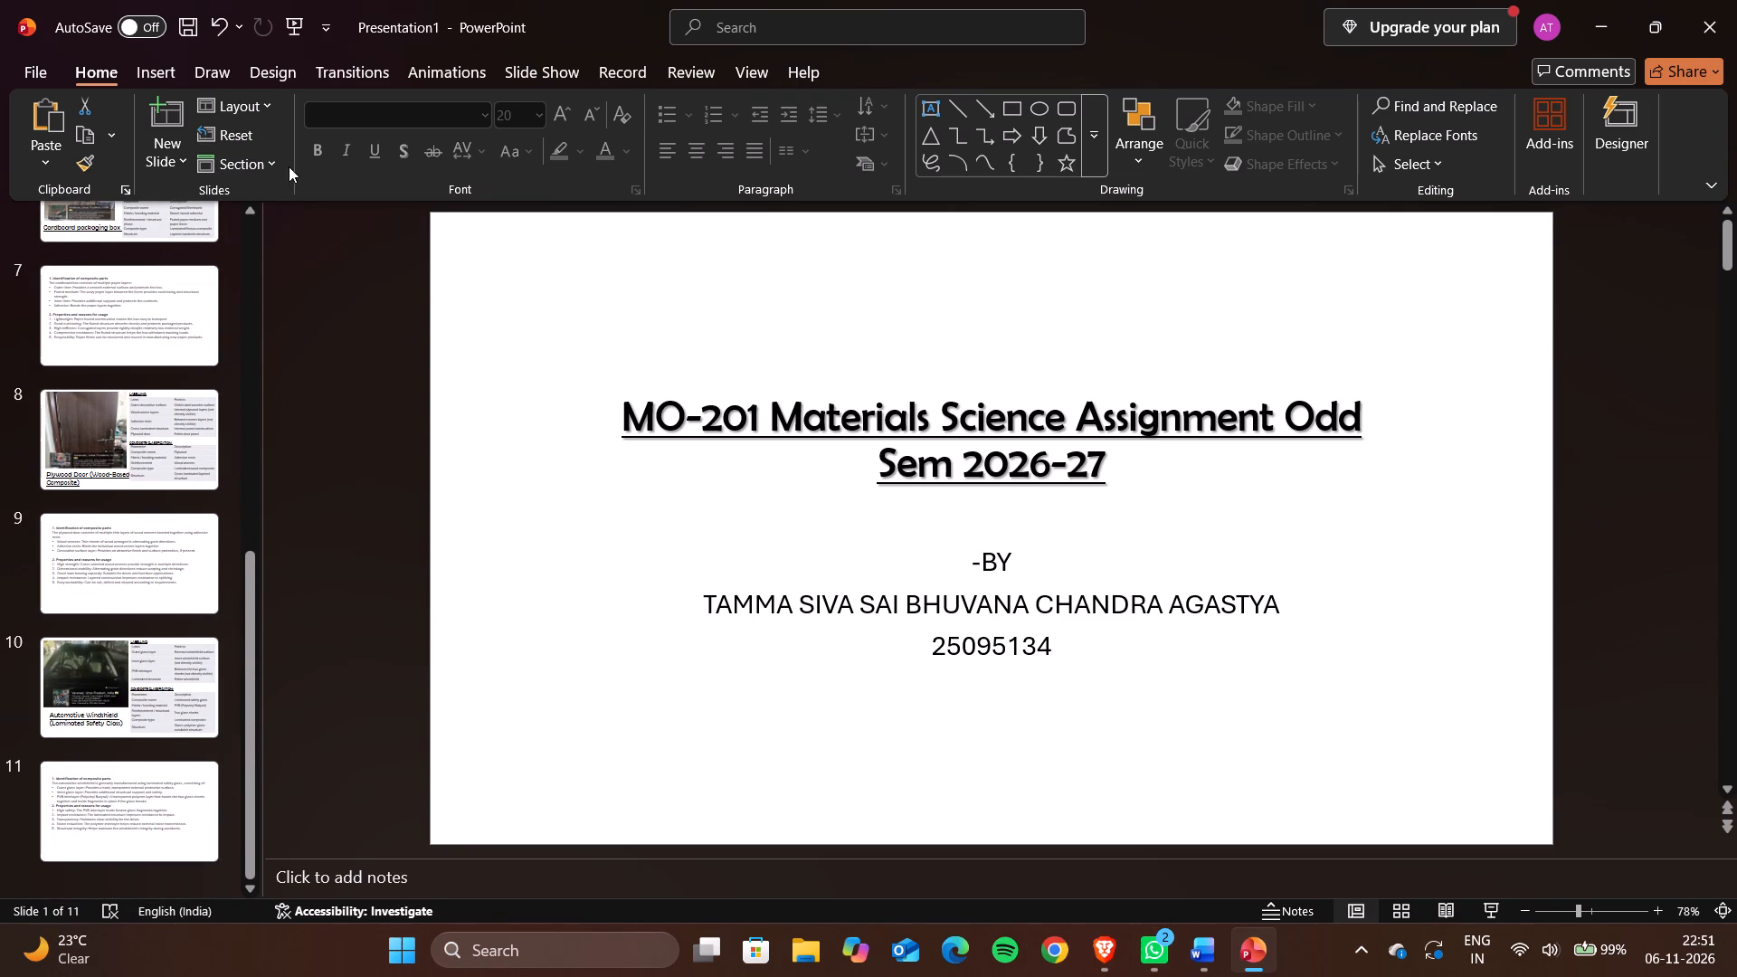
Save the presentation in the OneDrive Documents folder, named MO_ASSIGNMENT, the author's abbreviated name, roll number and ECE, joined by underscores.
{"action": "key", "text": "ctrl+s"}
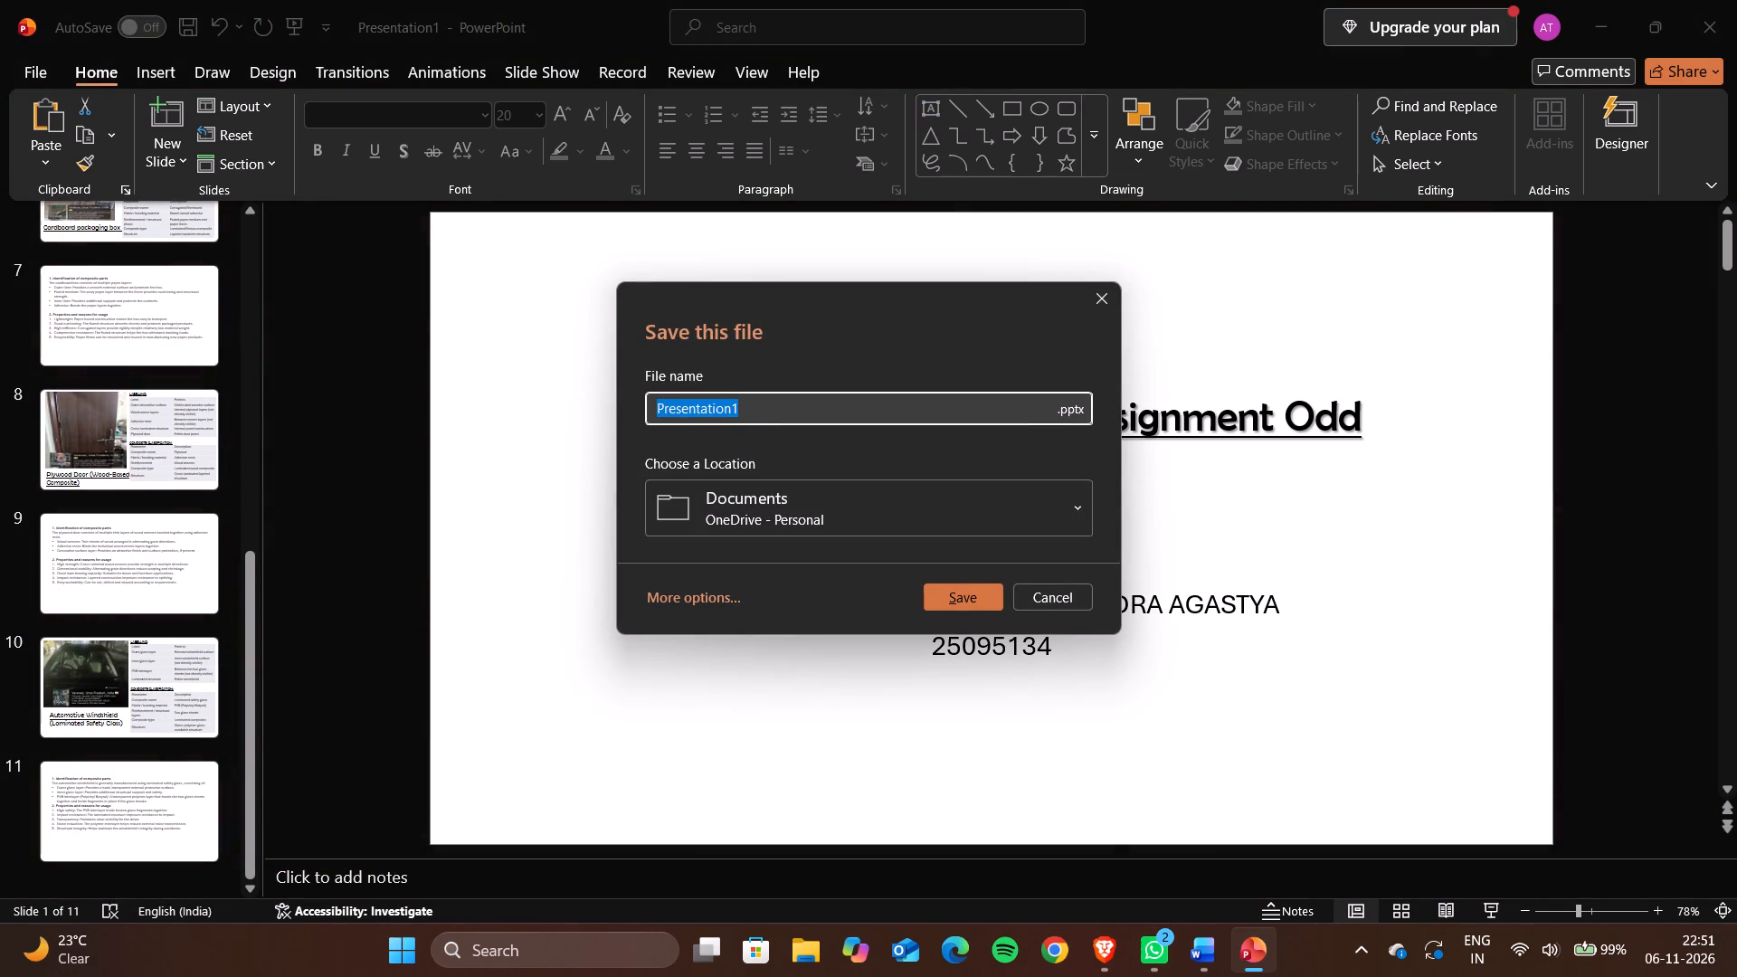
{"action": "key", "text": "BackSpace"}
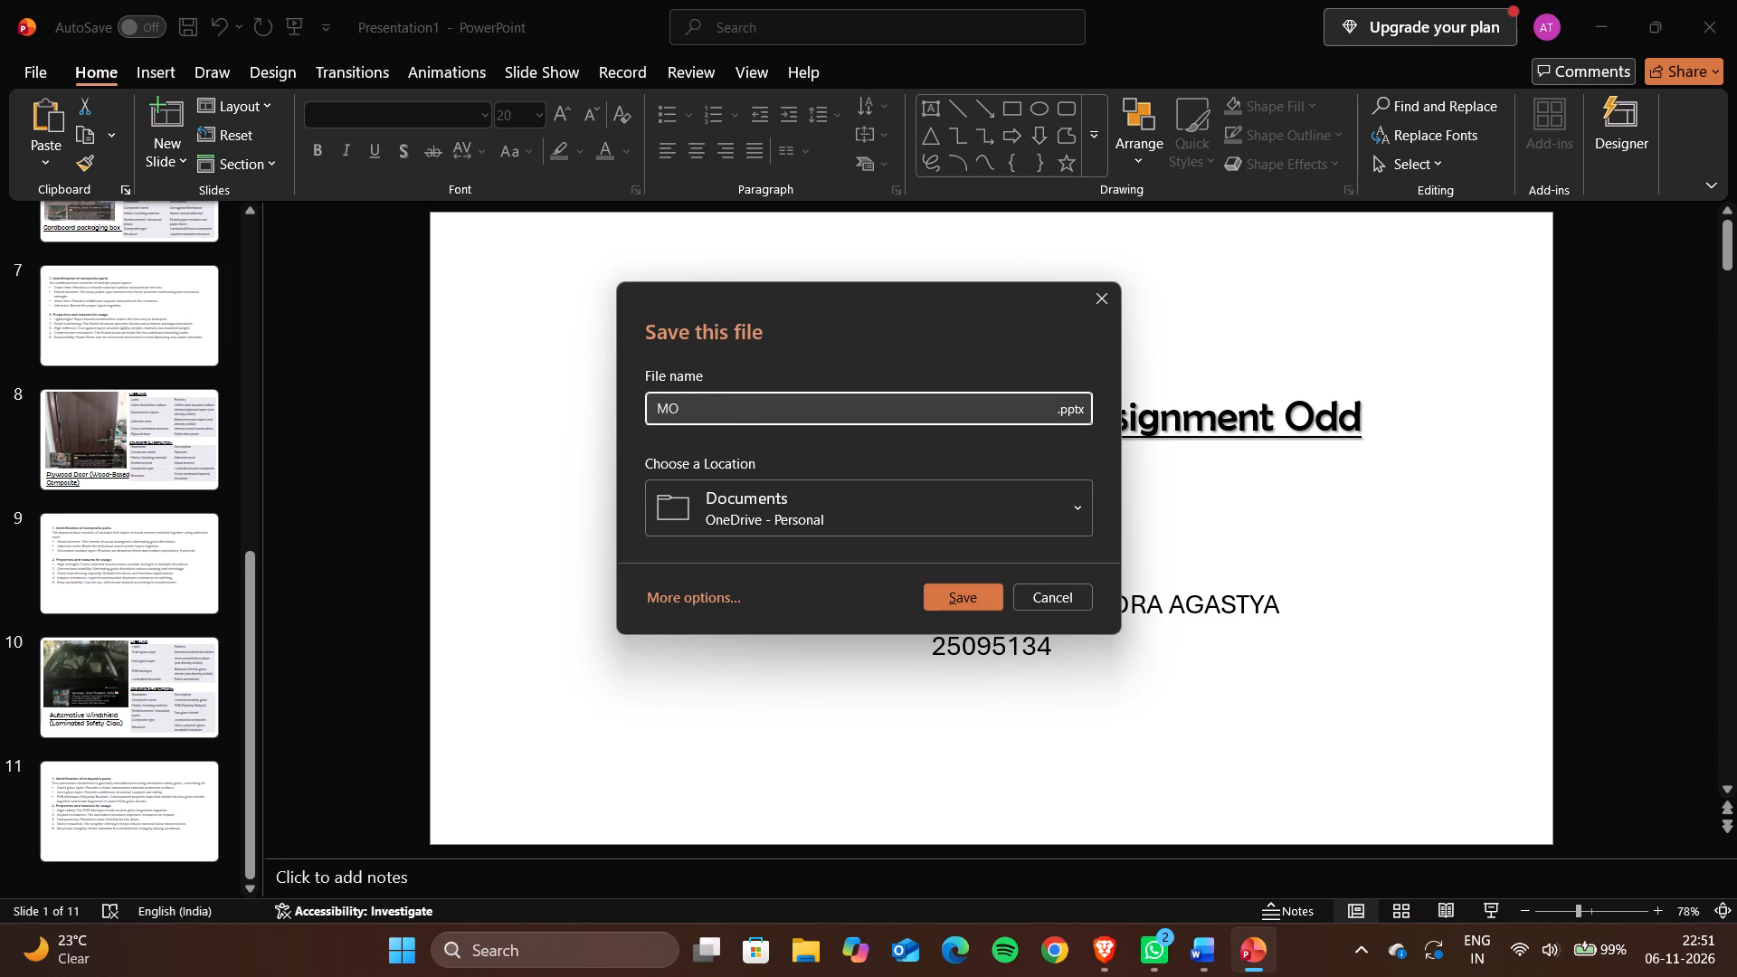
{"action": "key", "text": "BackSpace"}
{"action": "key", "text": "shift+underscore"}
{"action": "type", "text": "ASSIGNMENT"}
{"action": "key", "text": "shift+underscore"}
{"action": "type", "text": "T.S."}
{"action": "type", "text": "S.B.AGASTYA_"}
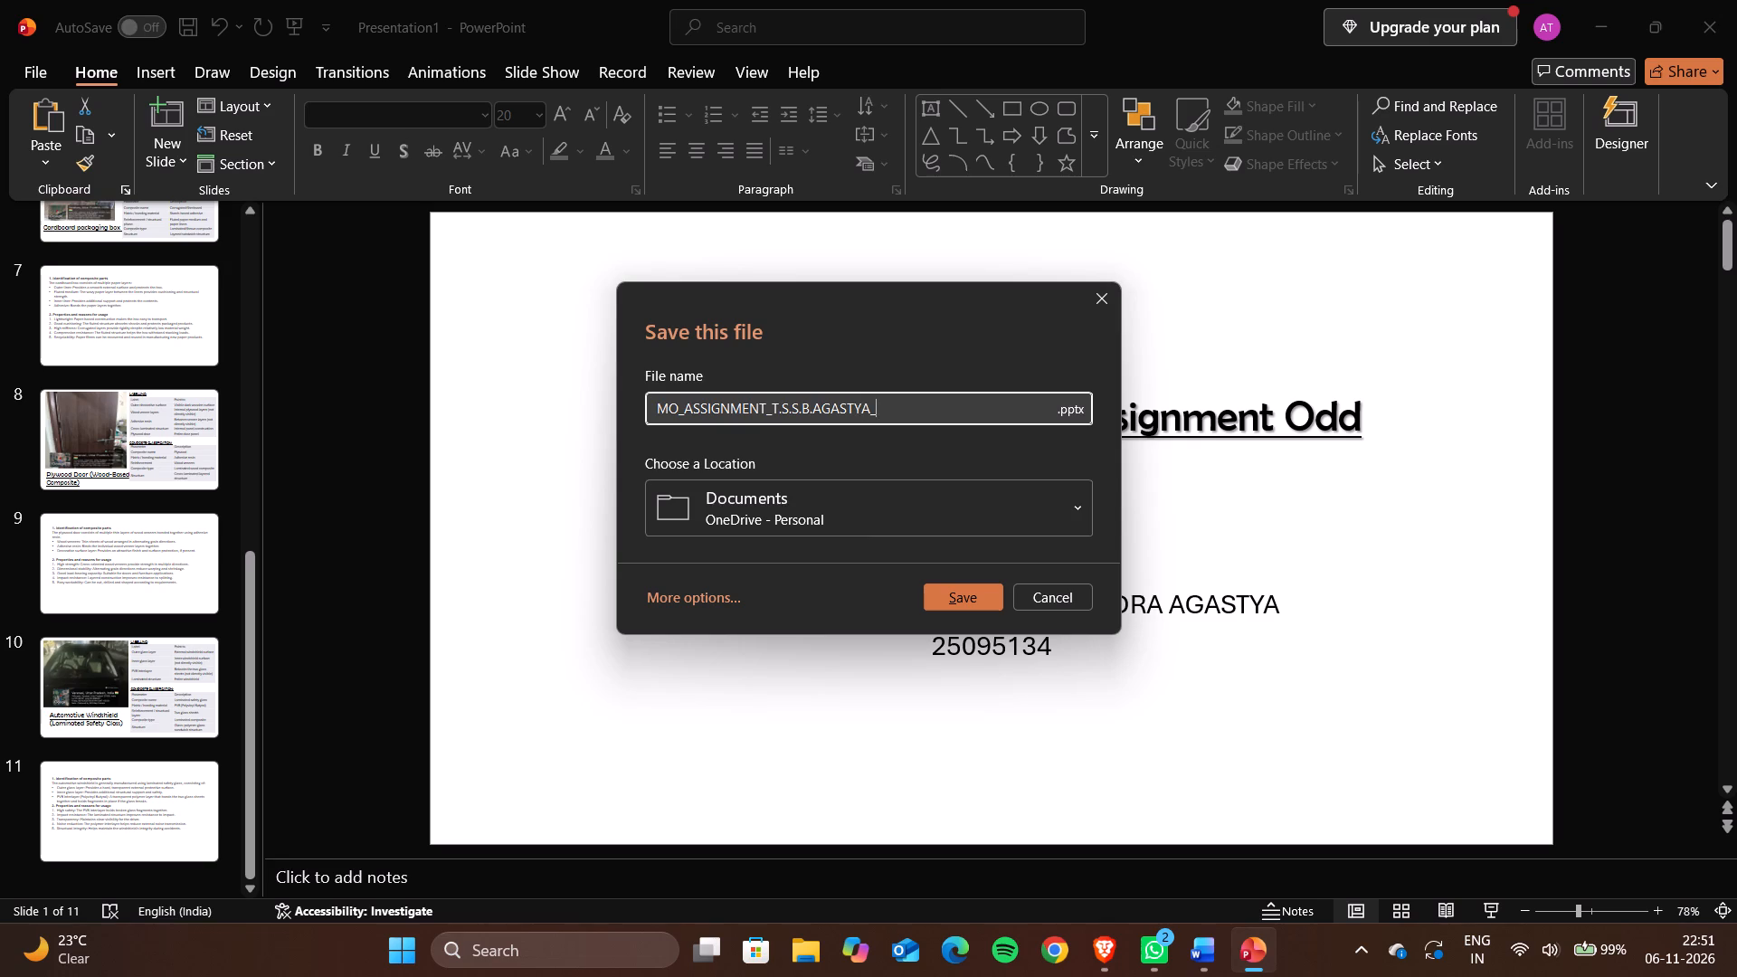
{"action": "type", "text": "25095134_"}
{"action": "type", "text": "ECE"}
{"action": "left_click", "coordinate": [967, 590]}
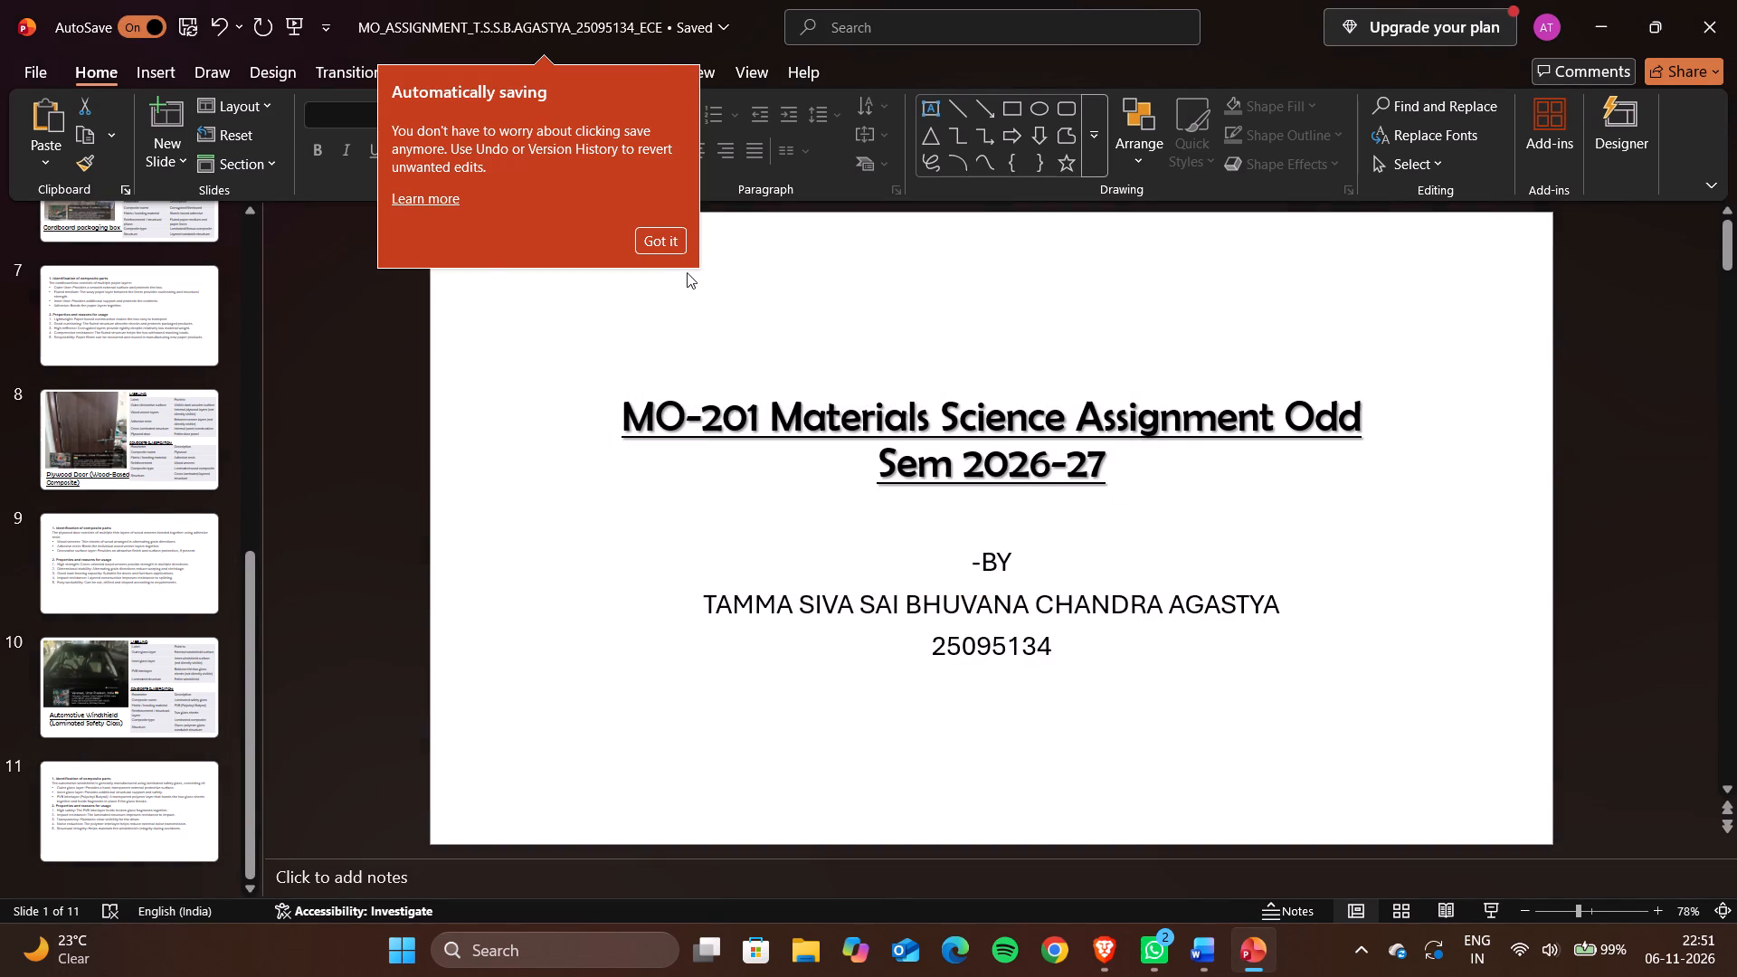
{"action": "left_click", "coordinate": [664, 238]}
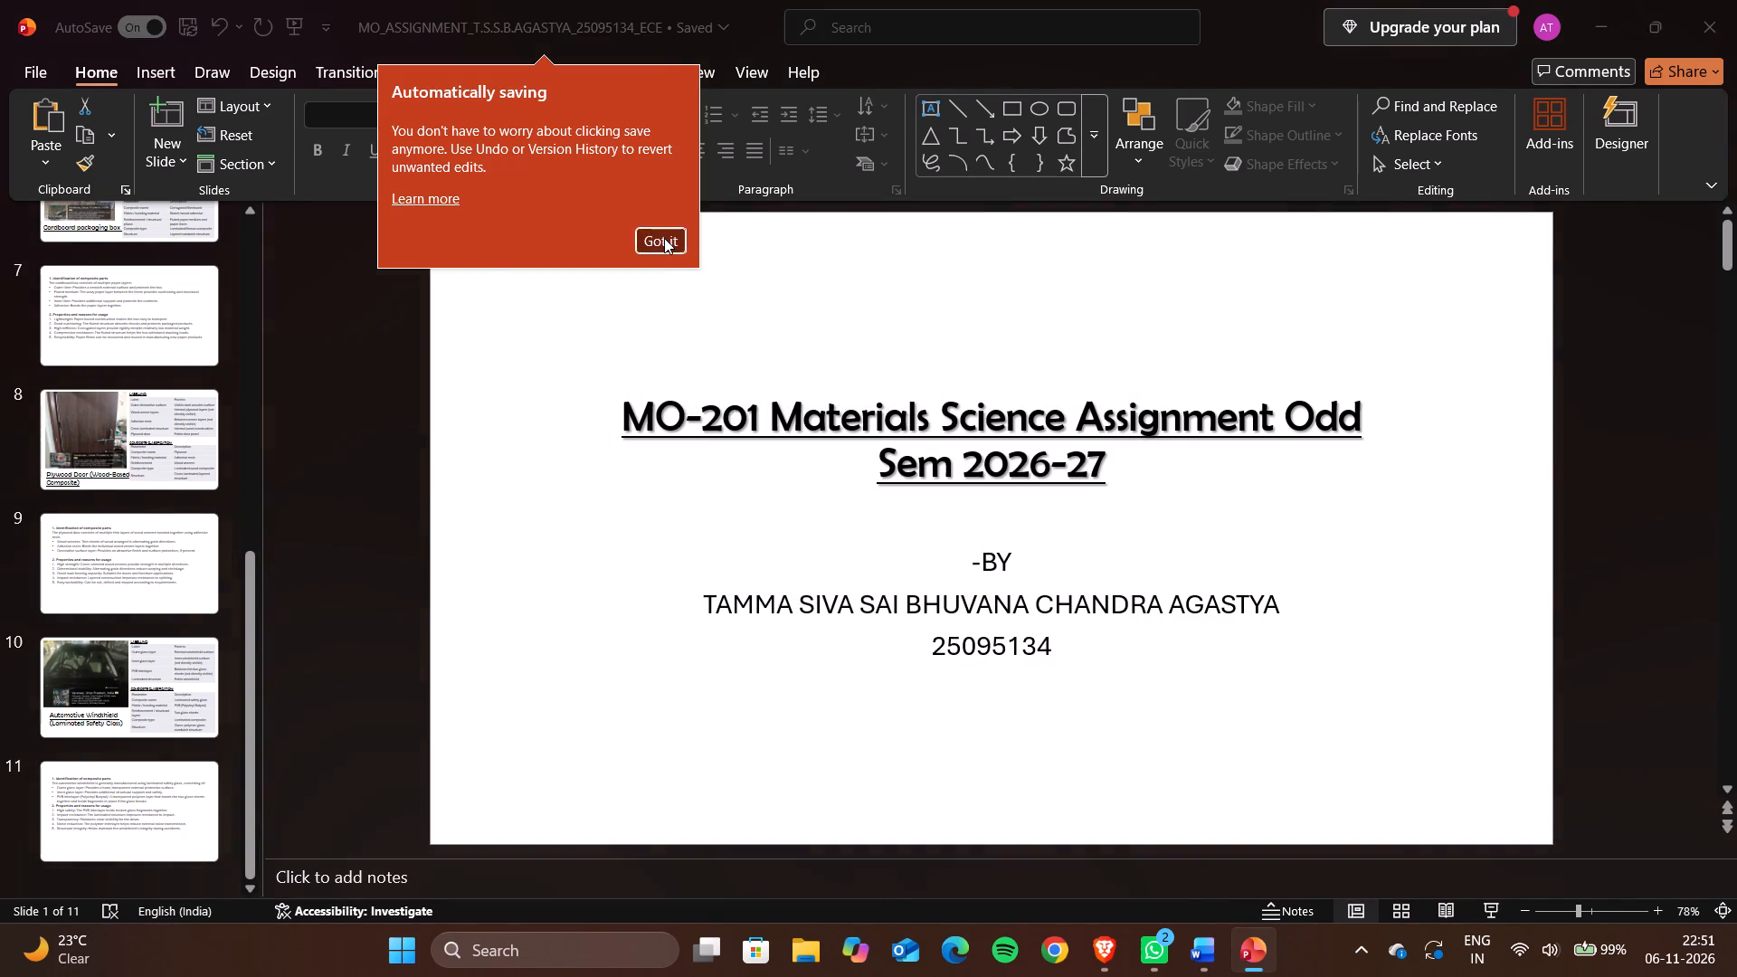
Switch to Brave, search for "powerpoint to pdf free" in a new tab and open iLovePDF's PowerPoint to PDF converter.
{"action": "left_click", "coordinate": [1106, 934]}
{"action": "left_click", "coordinate": [1167, 857]}
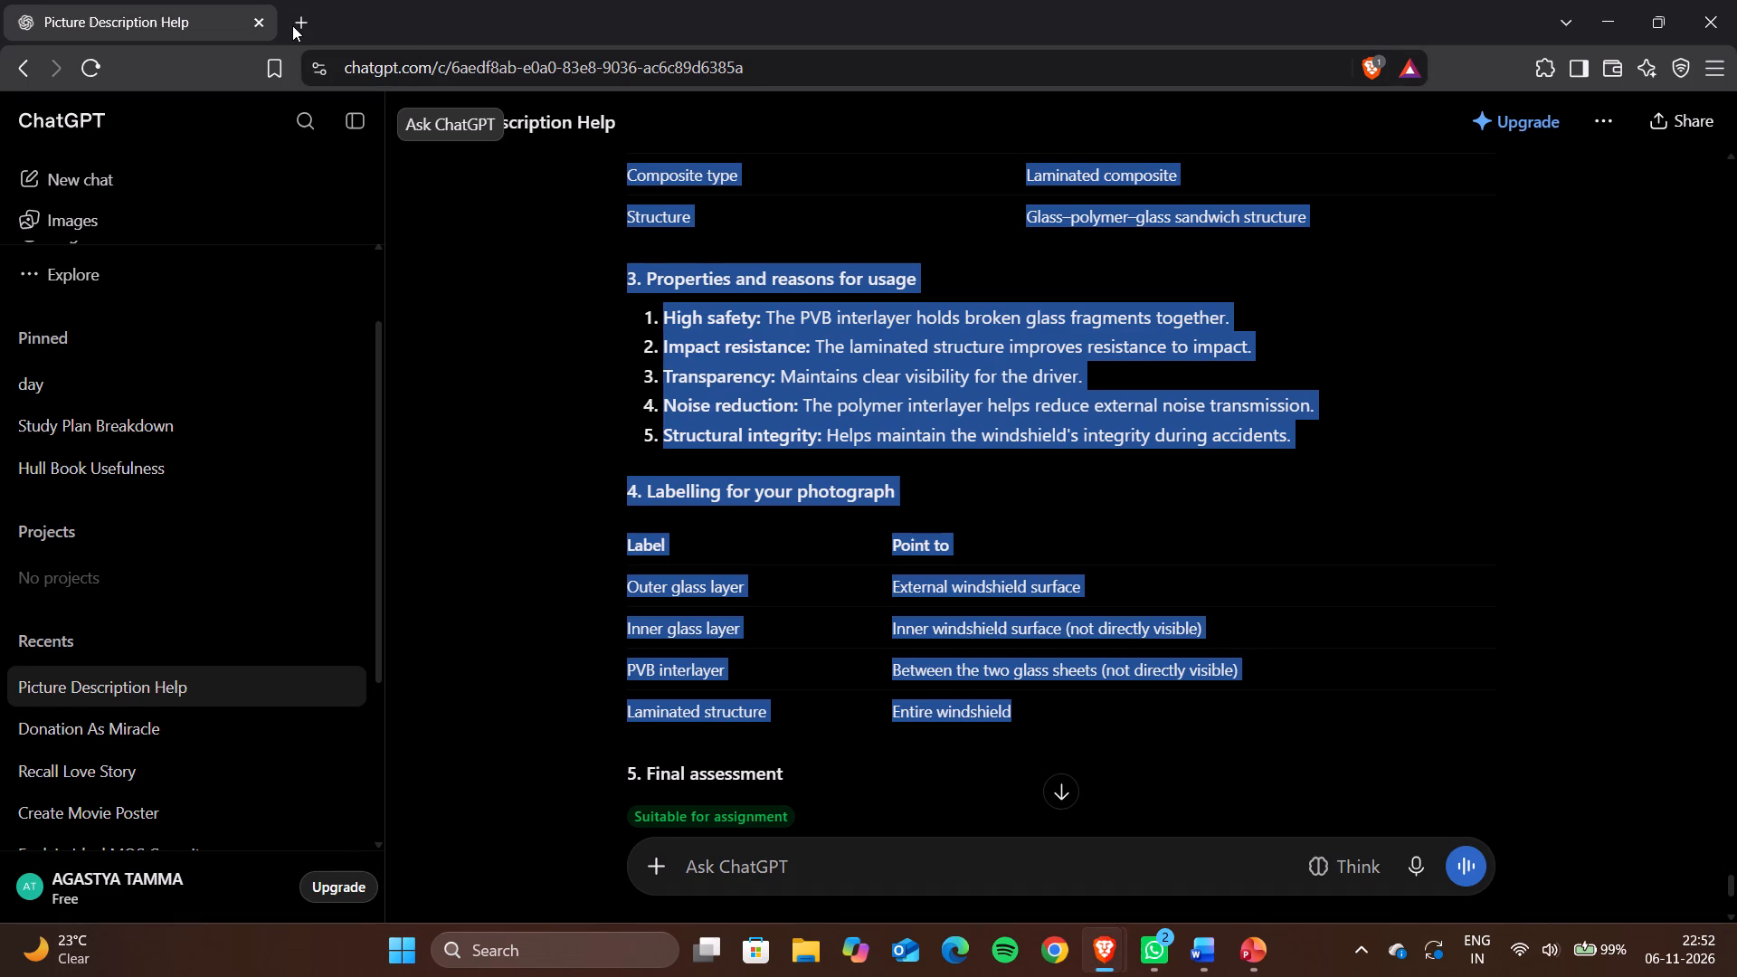
{"action": "left_click", "coordinate": [291, 24]}
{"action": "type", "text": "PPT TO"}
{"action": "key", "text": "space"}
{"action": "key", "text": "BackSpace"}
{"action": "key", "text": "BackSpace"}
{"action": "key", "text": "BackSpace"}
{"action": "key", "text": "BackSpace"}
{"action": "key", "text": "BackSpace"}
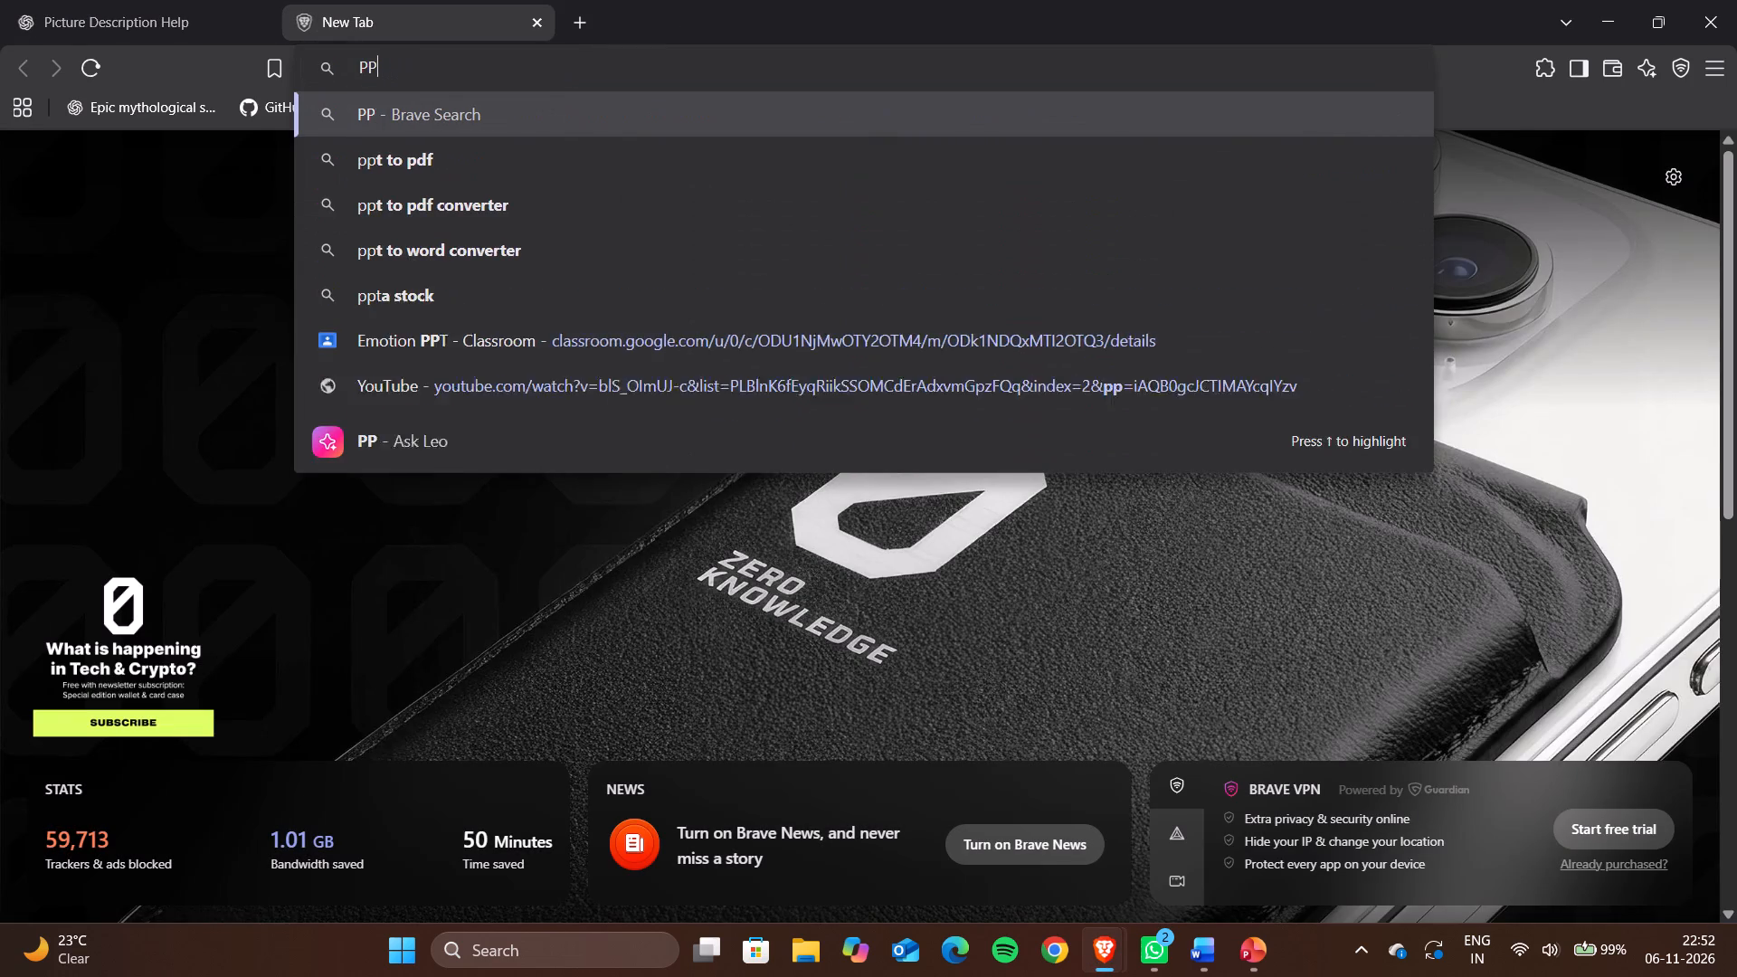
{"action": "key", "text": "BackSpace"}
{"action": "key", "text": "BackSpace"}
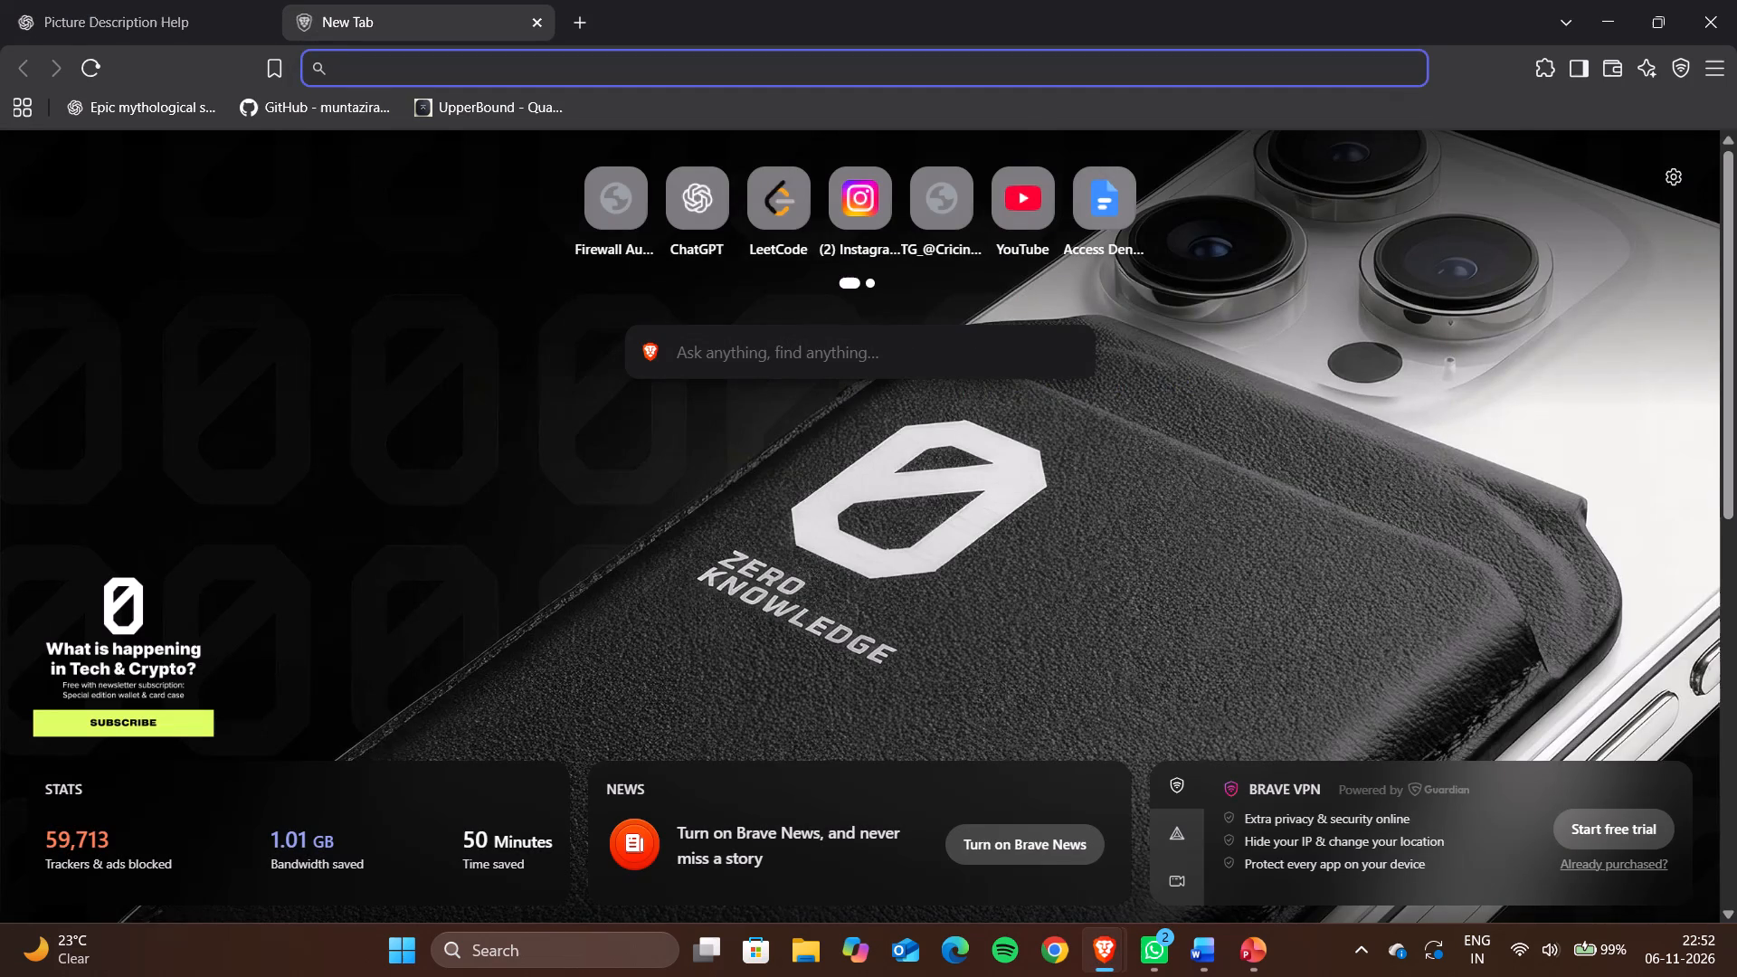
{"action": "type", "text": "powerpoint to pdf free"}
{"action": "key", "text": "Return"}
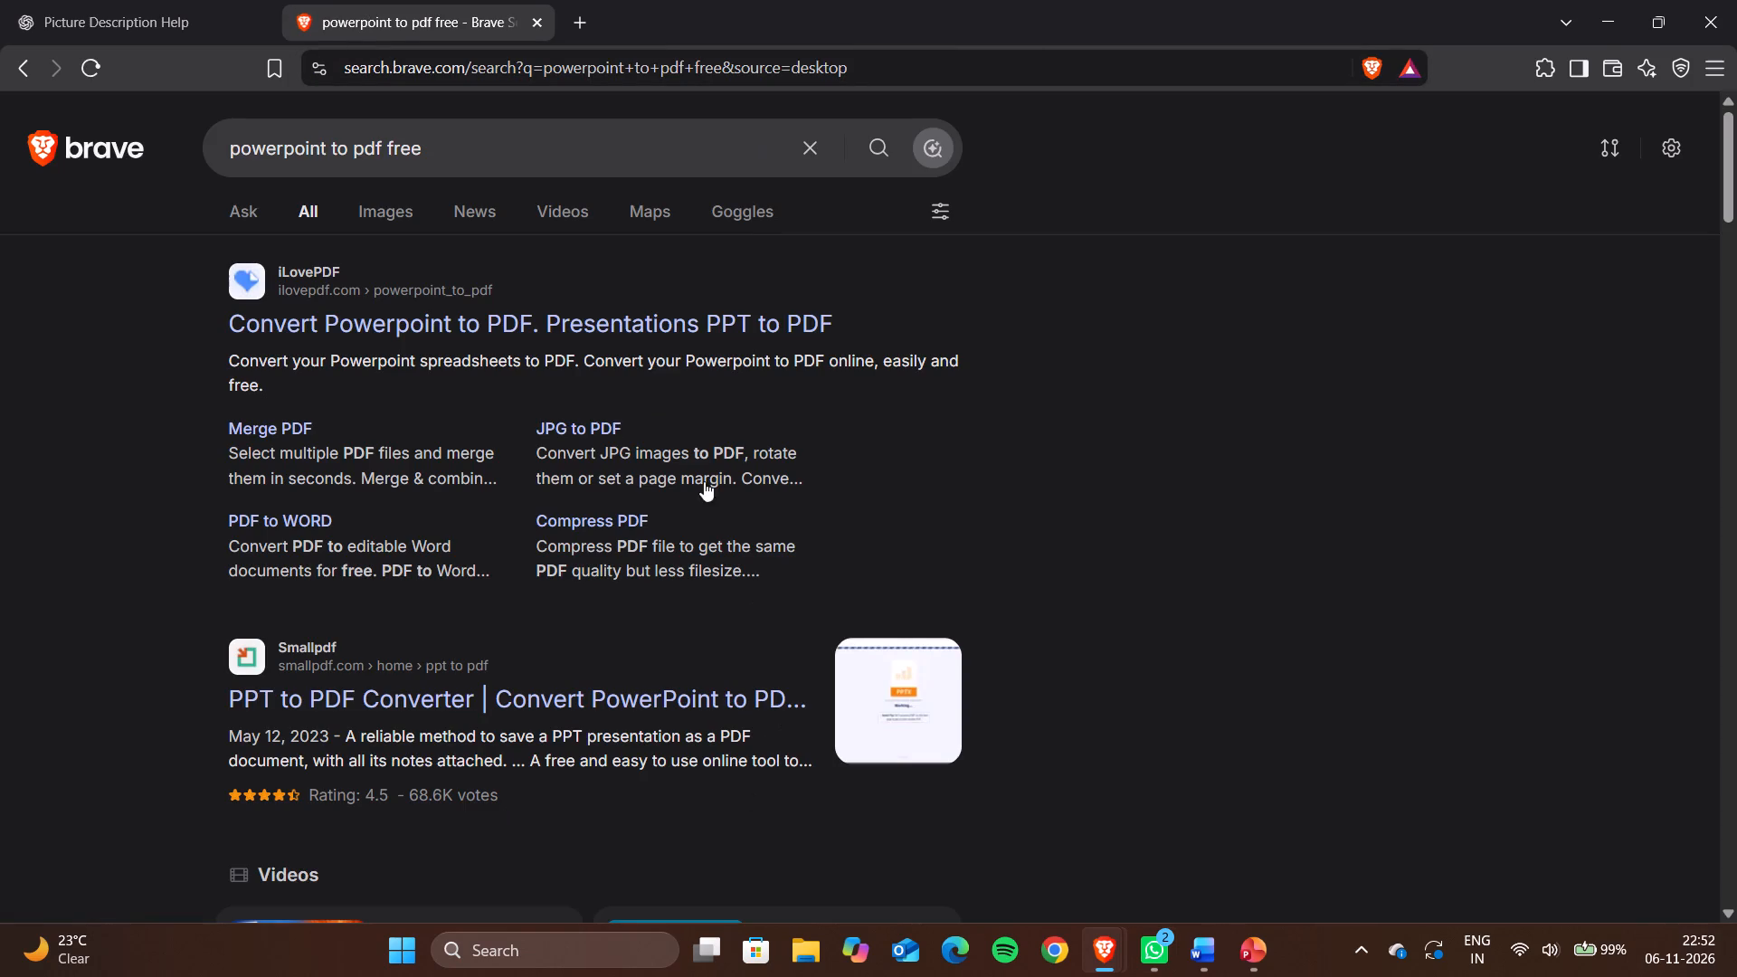
{"action": "left_click", "coordinate": [586, 324]}
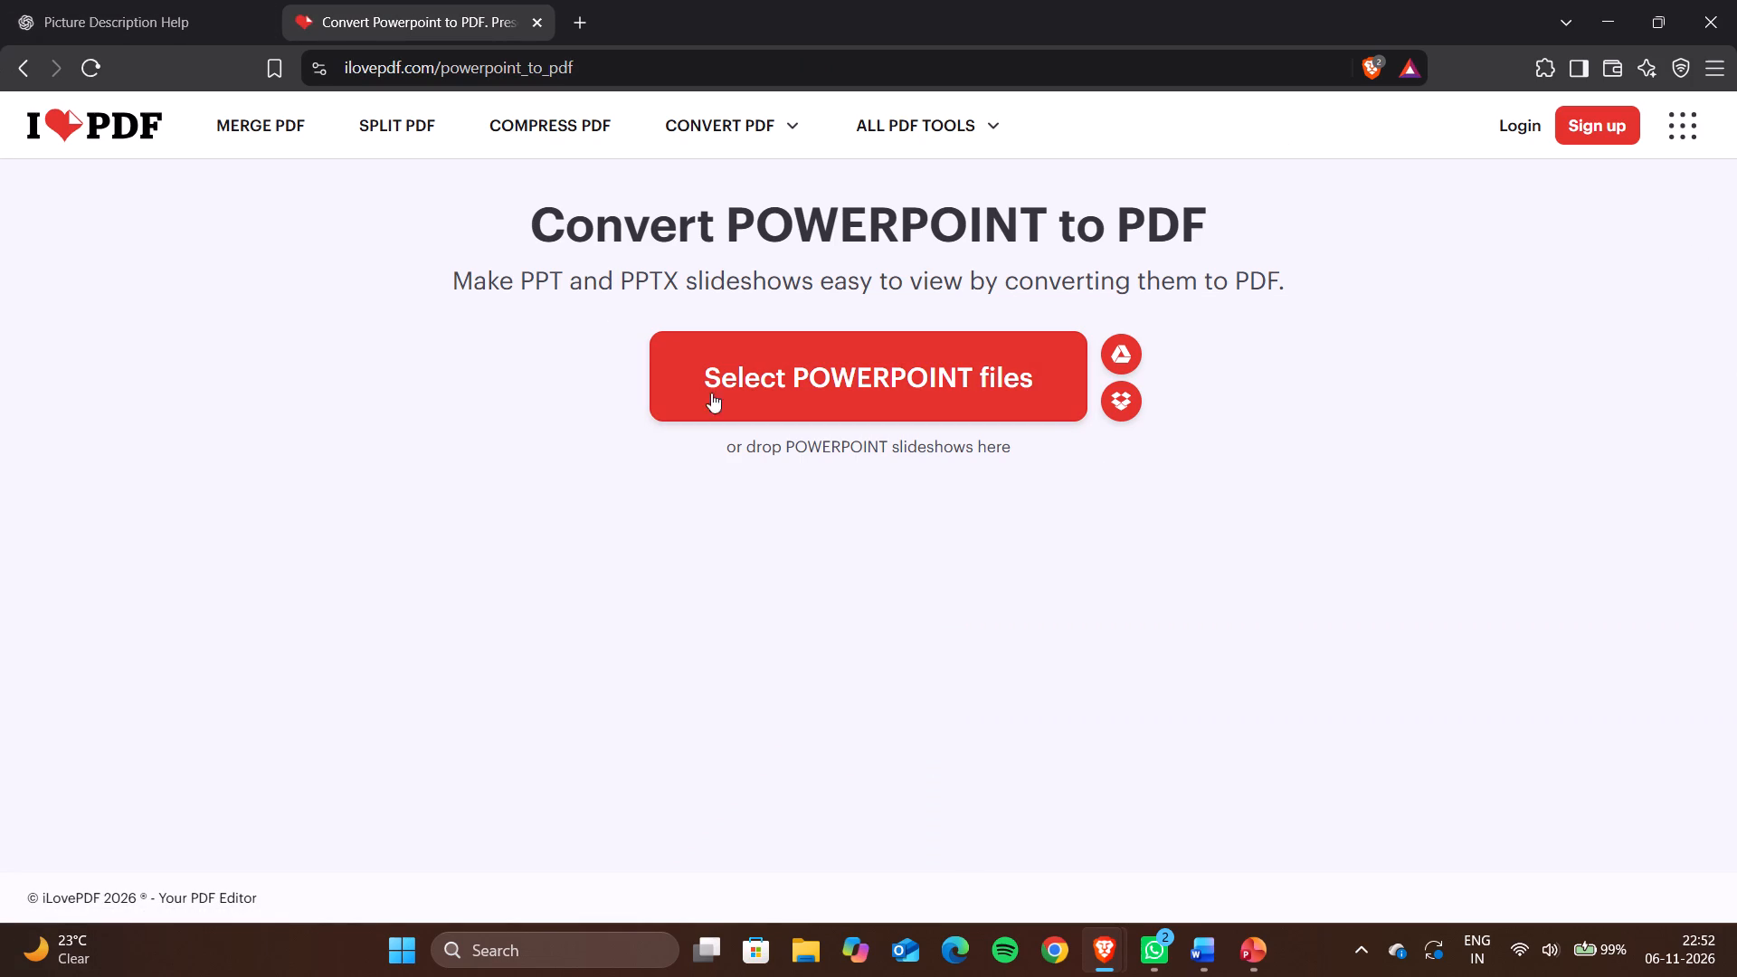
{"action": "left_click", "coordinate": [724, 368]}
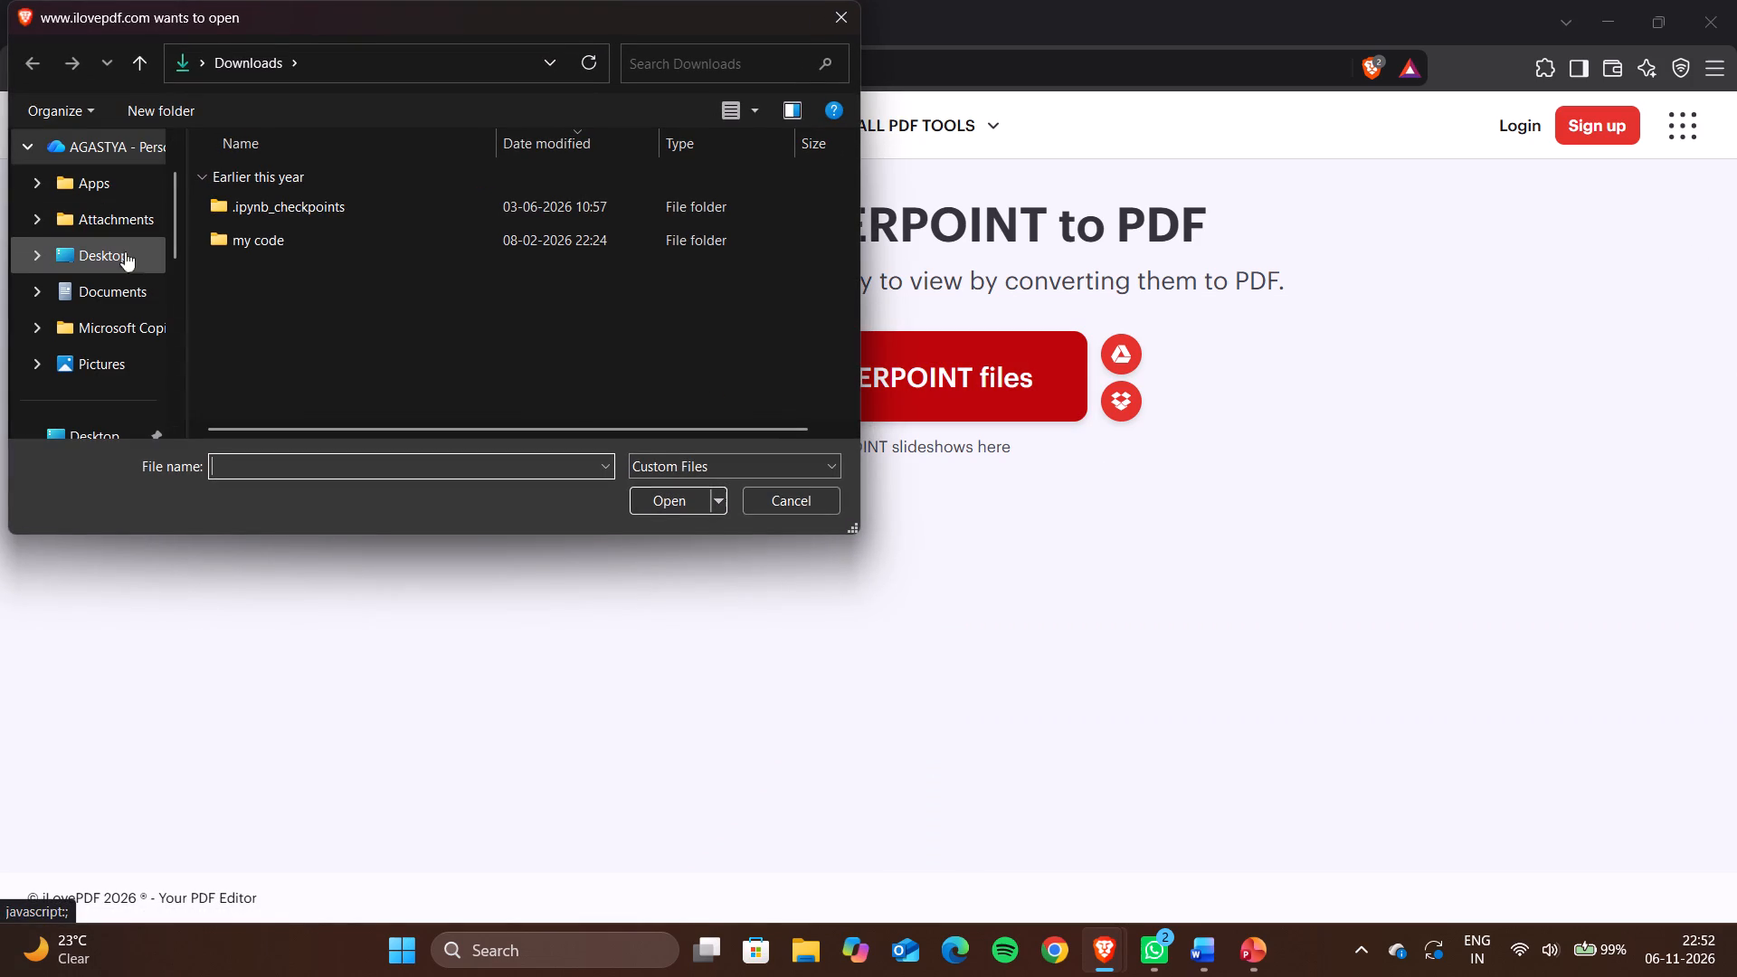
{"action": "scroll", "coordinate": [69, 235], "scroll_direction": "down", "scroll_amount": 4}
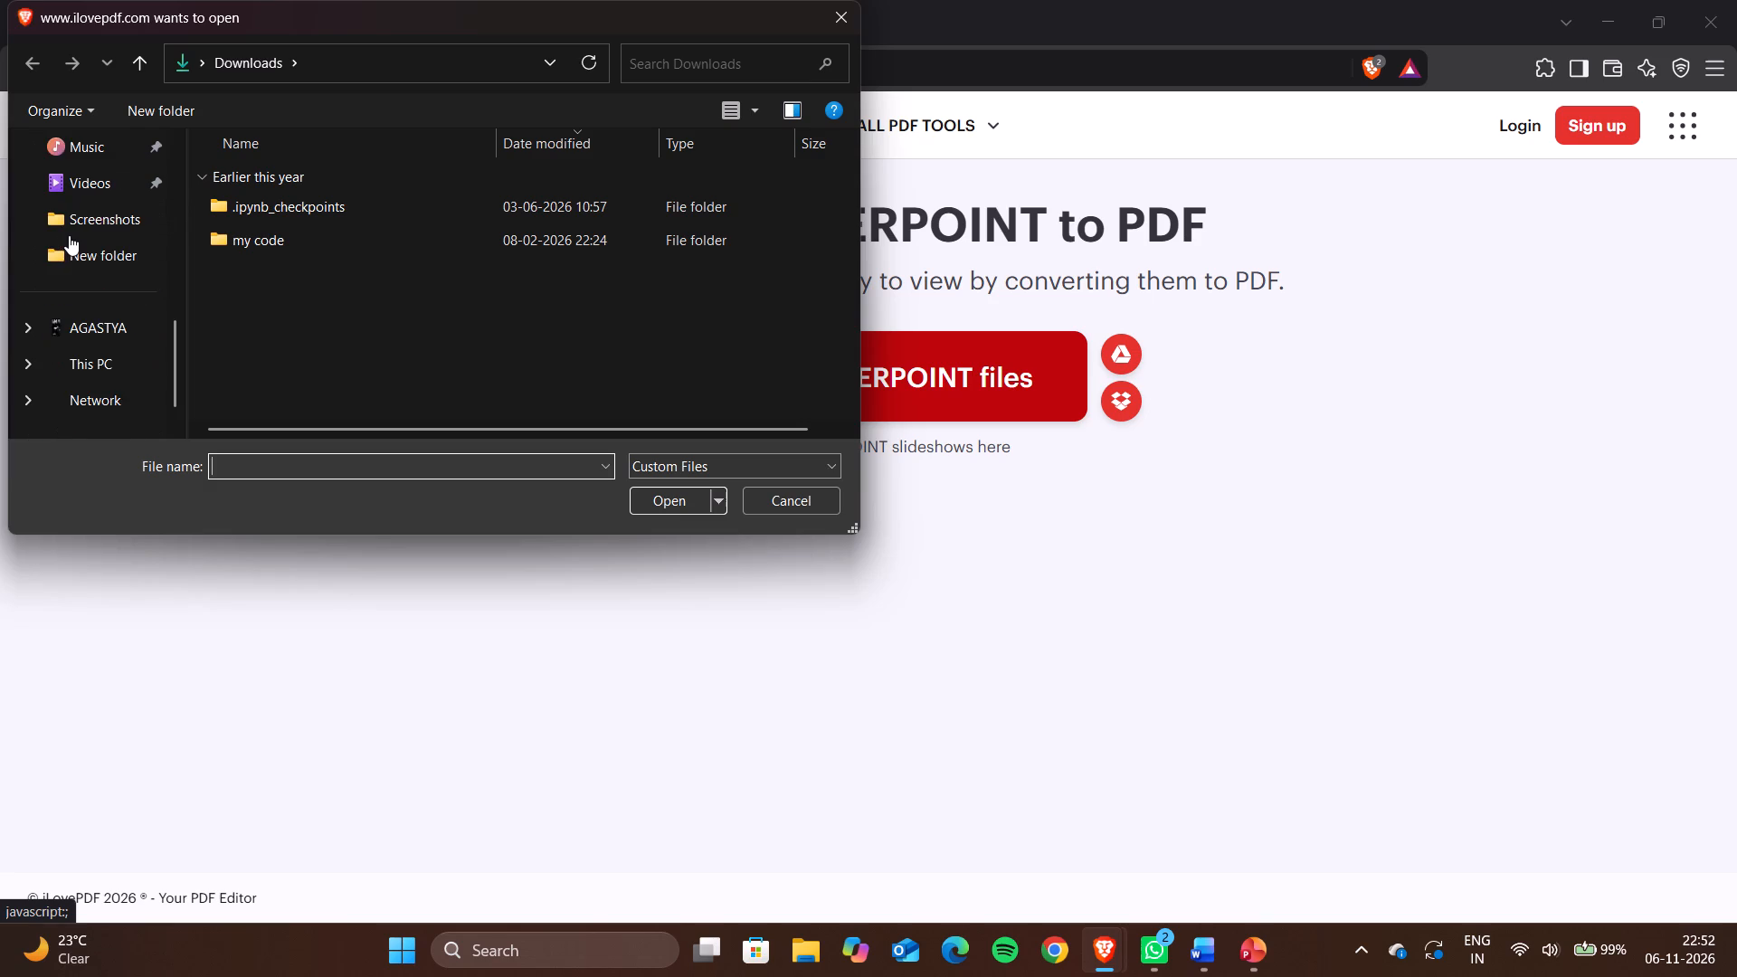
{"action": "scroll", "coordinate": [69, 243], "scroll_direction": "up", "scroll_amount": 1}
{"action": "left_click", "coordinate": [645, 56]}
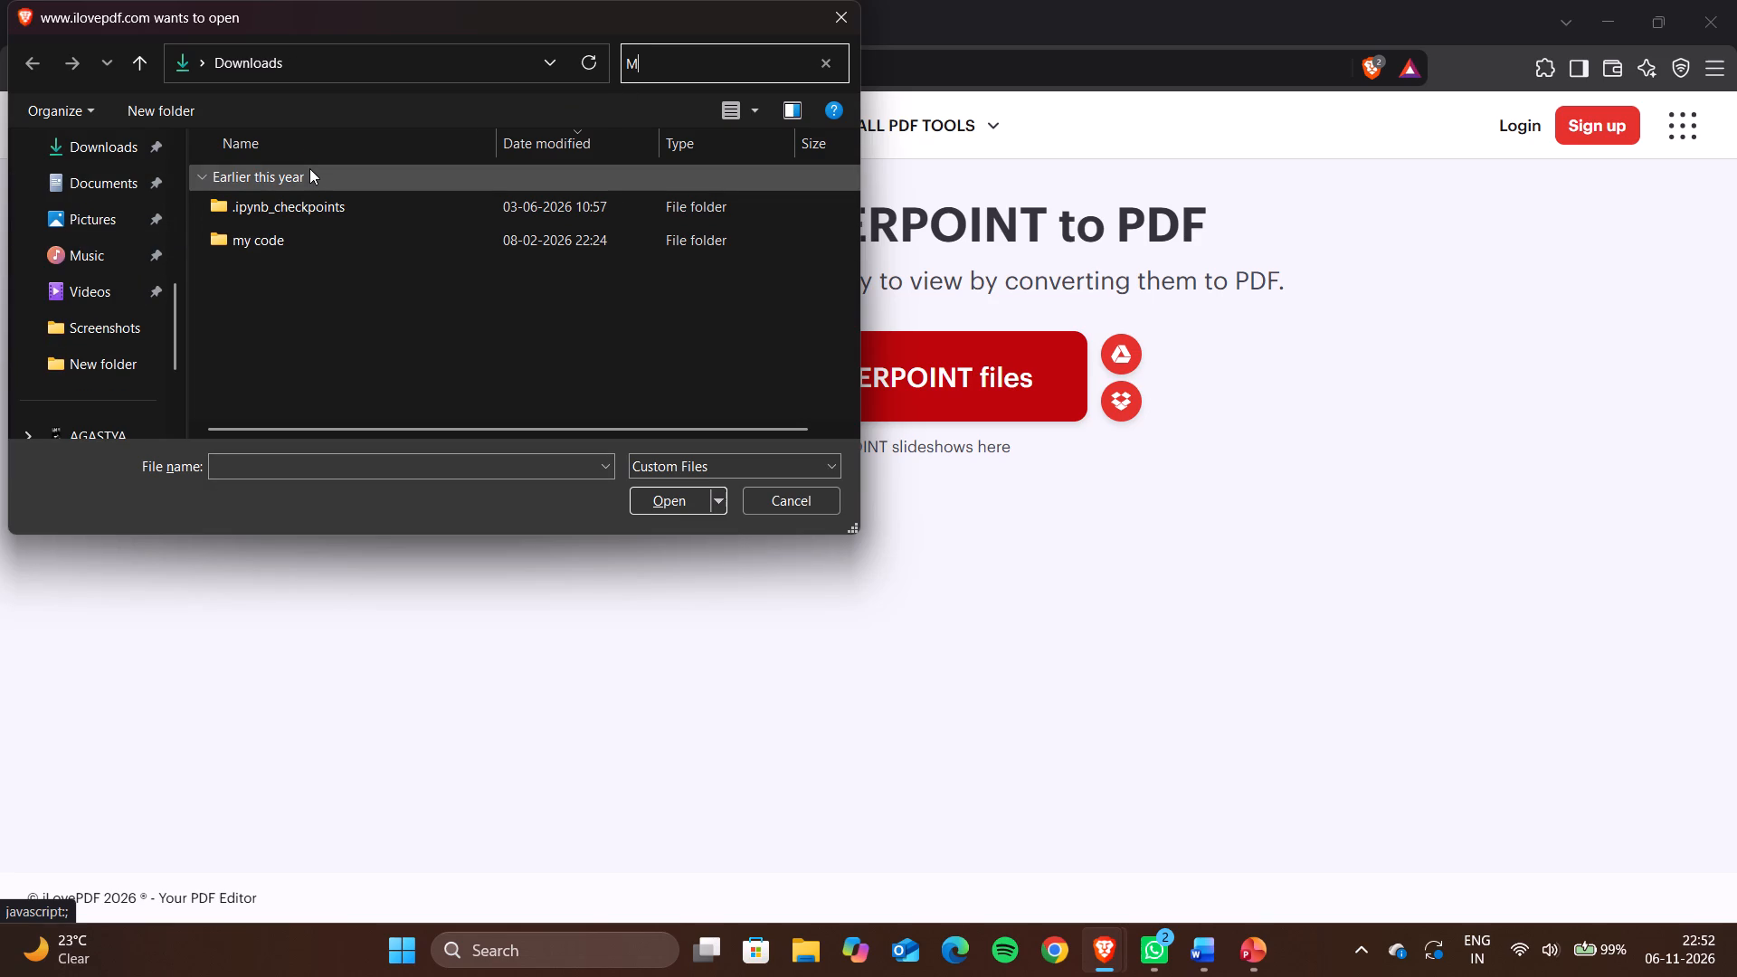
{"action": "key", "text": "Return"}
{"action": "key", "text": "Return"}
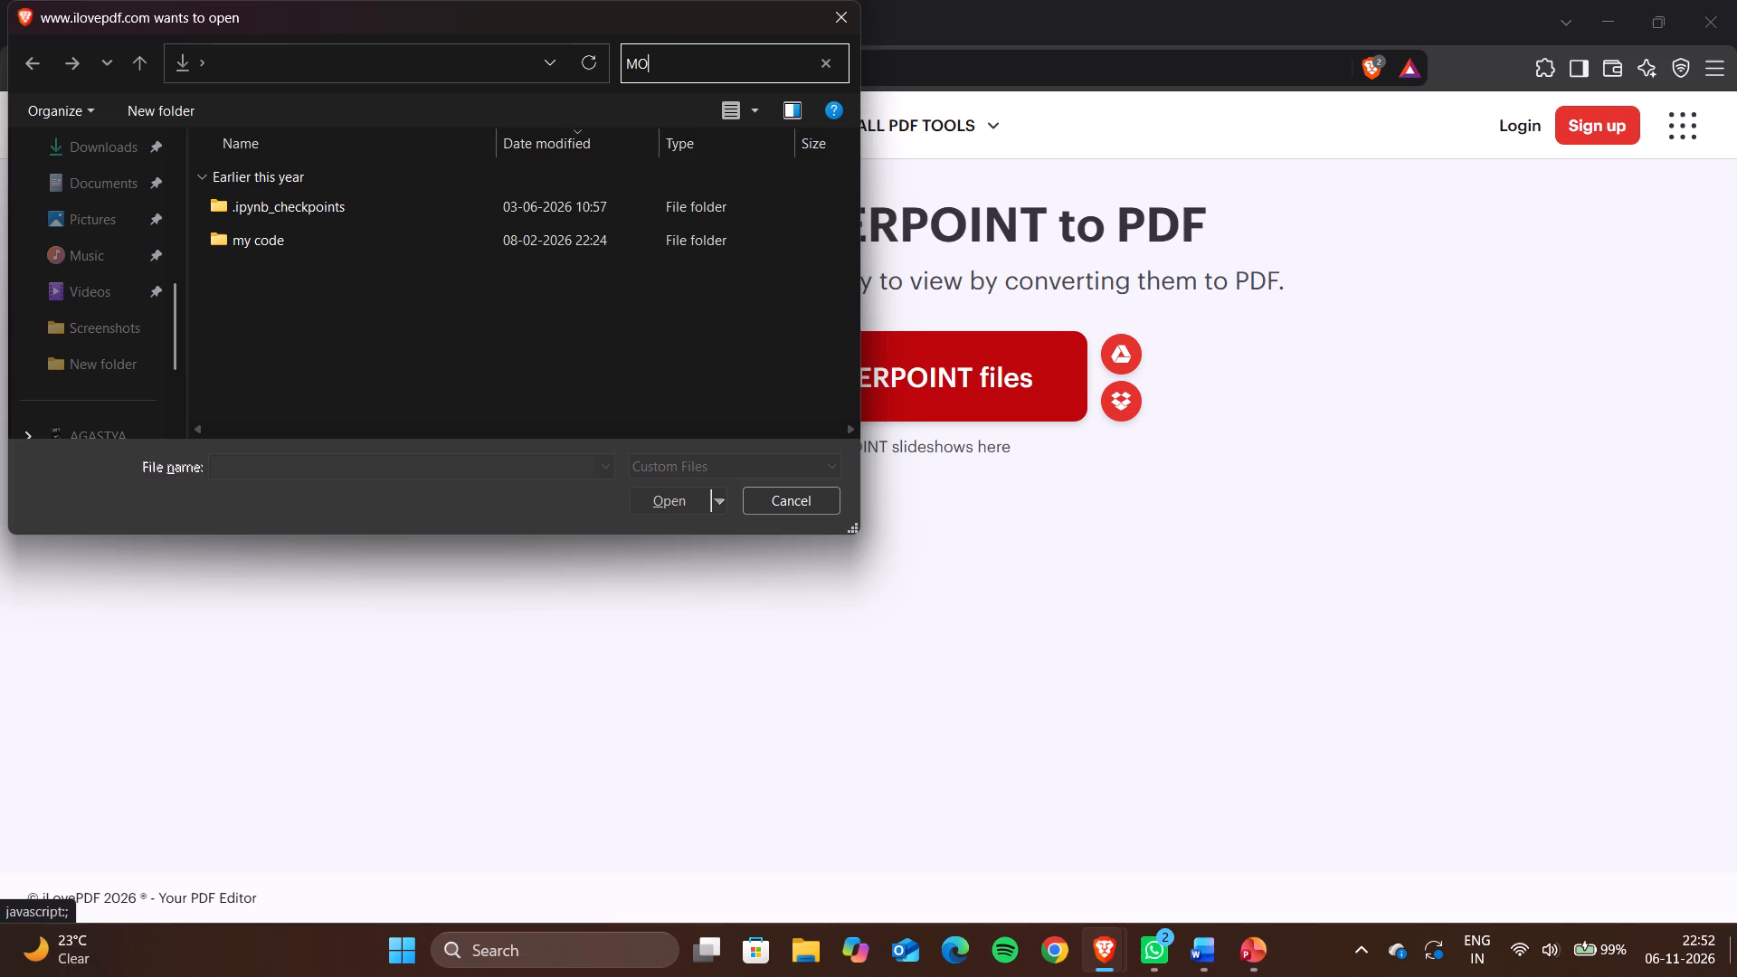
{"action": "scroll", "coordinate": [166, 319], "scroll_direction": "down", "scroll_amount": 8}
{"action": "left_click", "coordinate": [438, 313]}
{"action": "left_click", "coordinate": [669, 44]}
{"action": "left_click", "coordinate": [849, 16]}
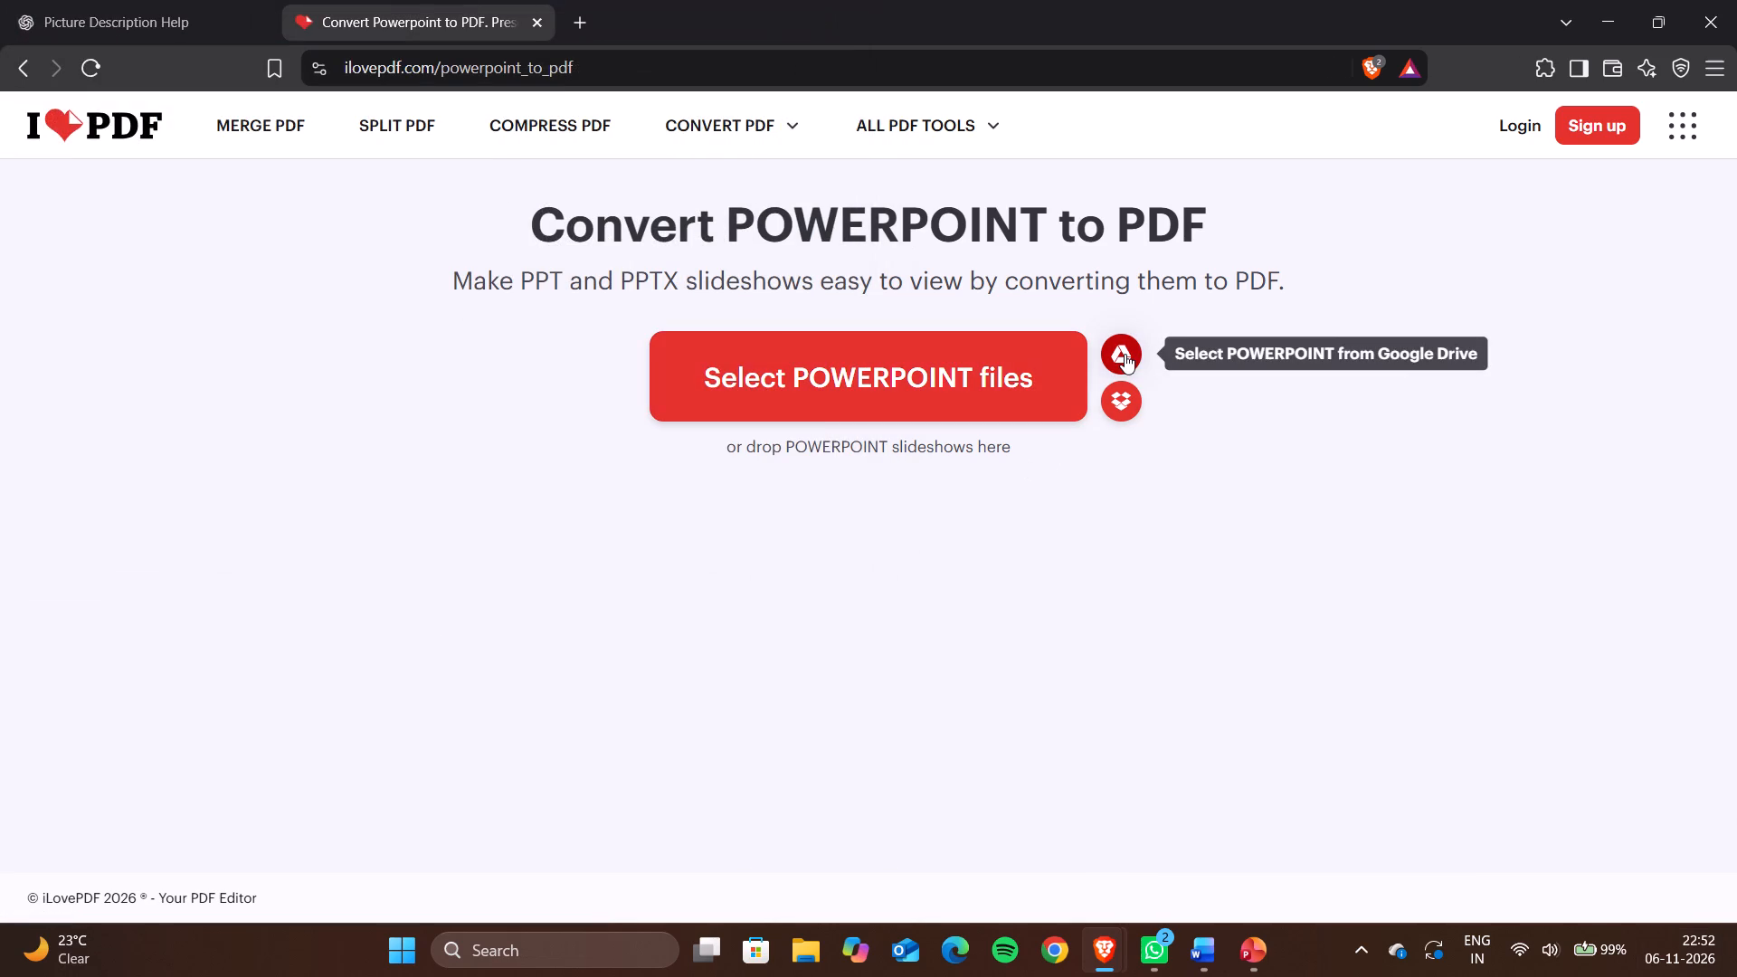
Try to load the MO_ASSIGNMENT presentation from the OneDrive Documents folder into the PDF converter.
{"action": "left_click", "coordinate": [1018, 365]}
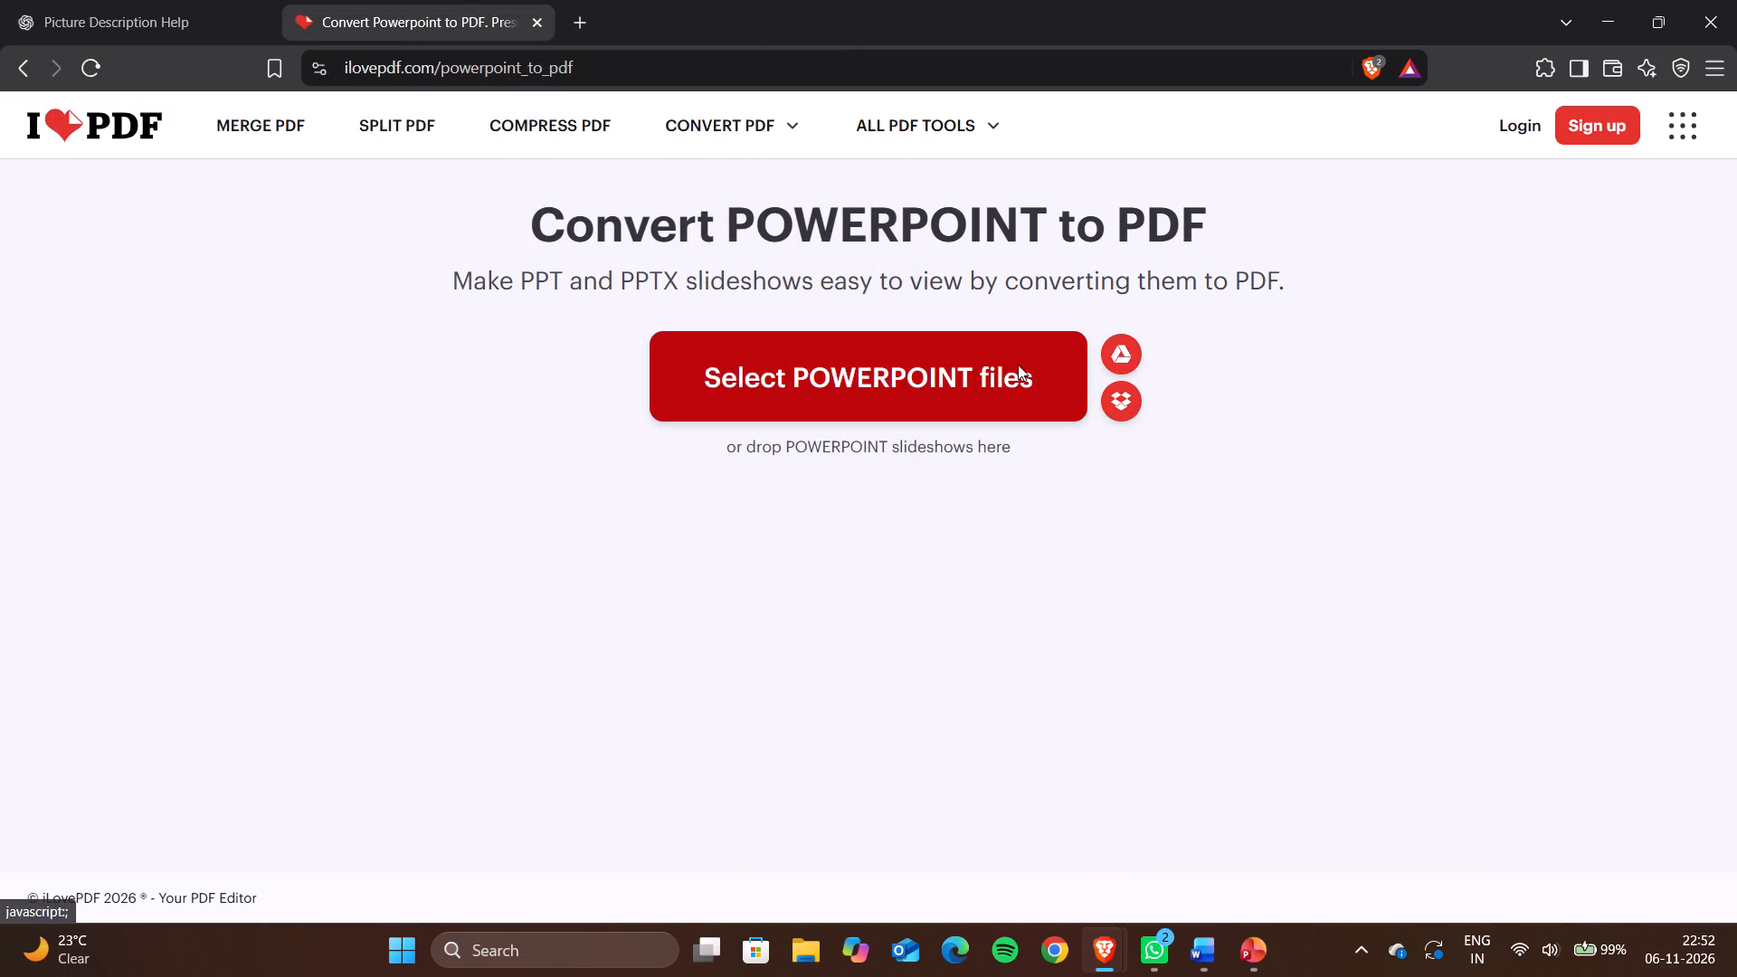
{"action": "scroll", "coordinate": [66, 194], "scroll_direction": "down", "scroll_amount": 5}
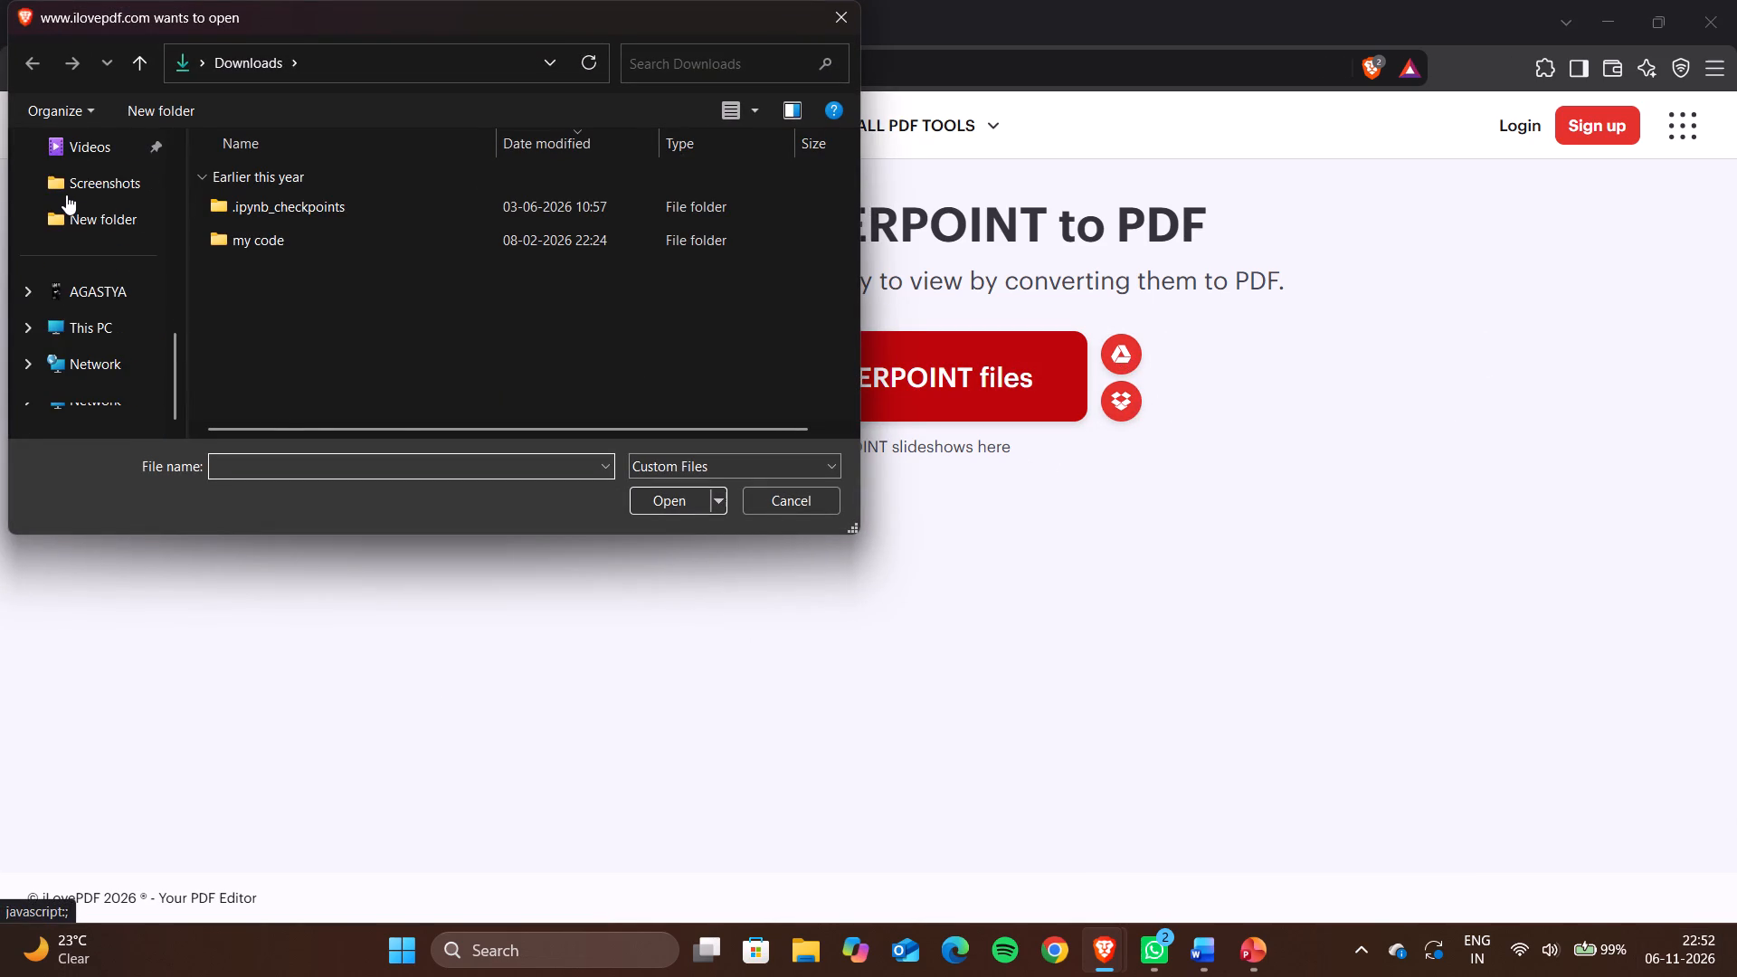
{"action": "scroll", "coordinate": [66, 194], "scroll_direction": "up", "scroll_amount": 8}
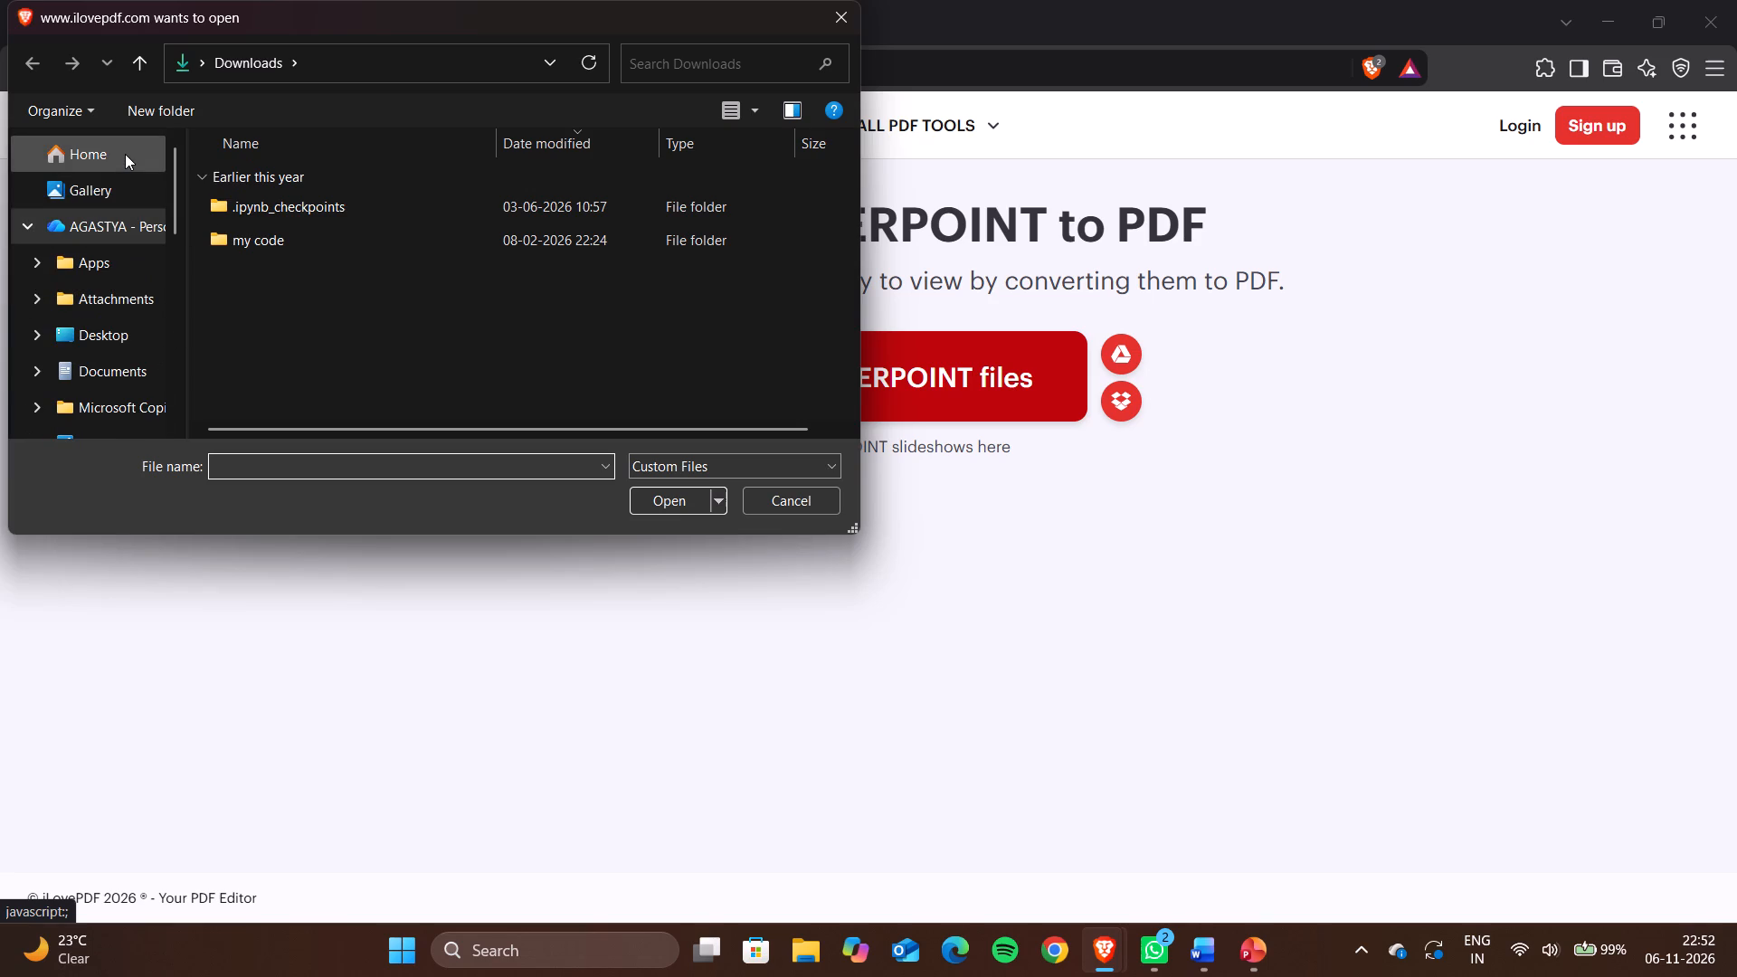
{"action": "left_click", "coordinate": [106, 138]}
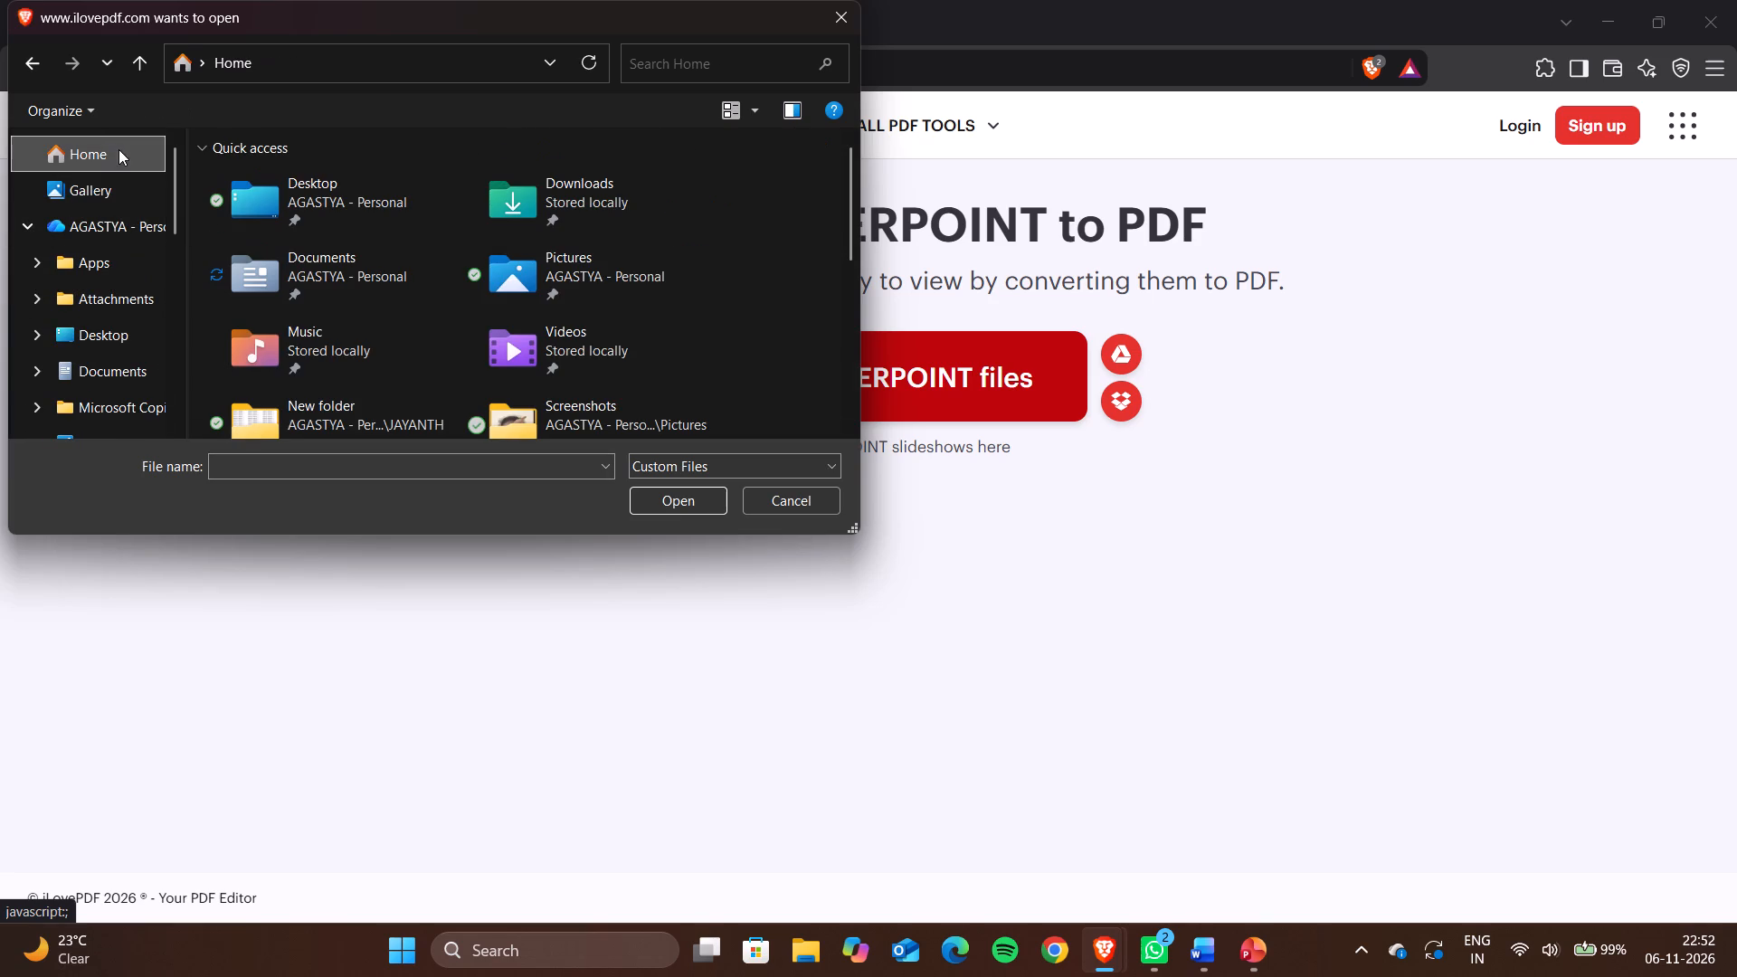
{"action": "scroll", "coordinate": [632, 200], "scroll_direction": "down", "scroll_amount": 1}
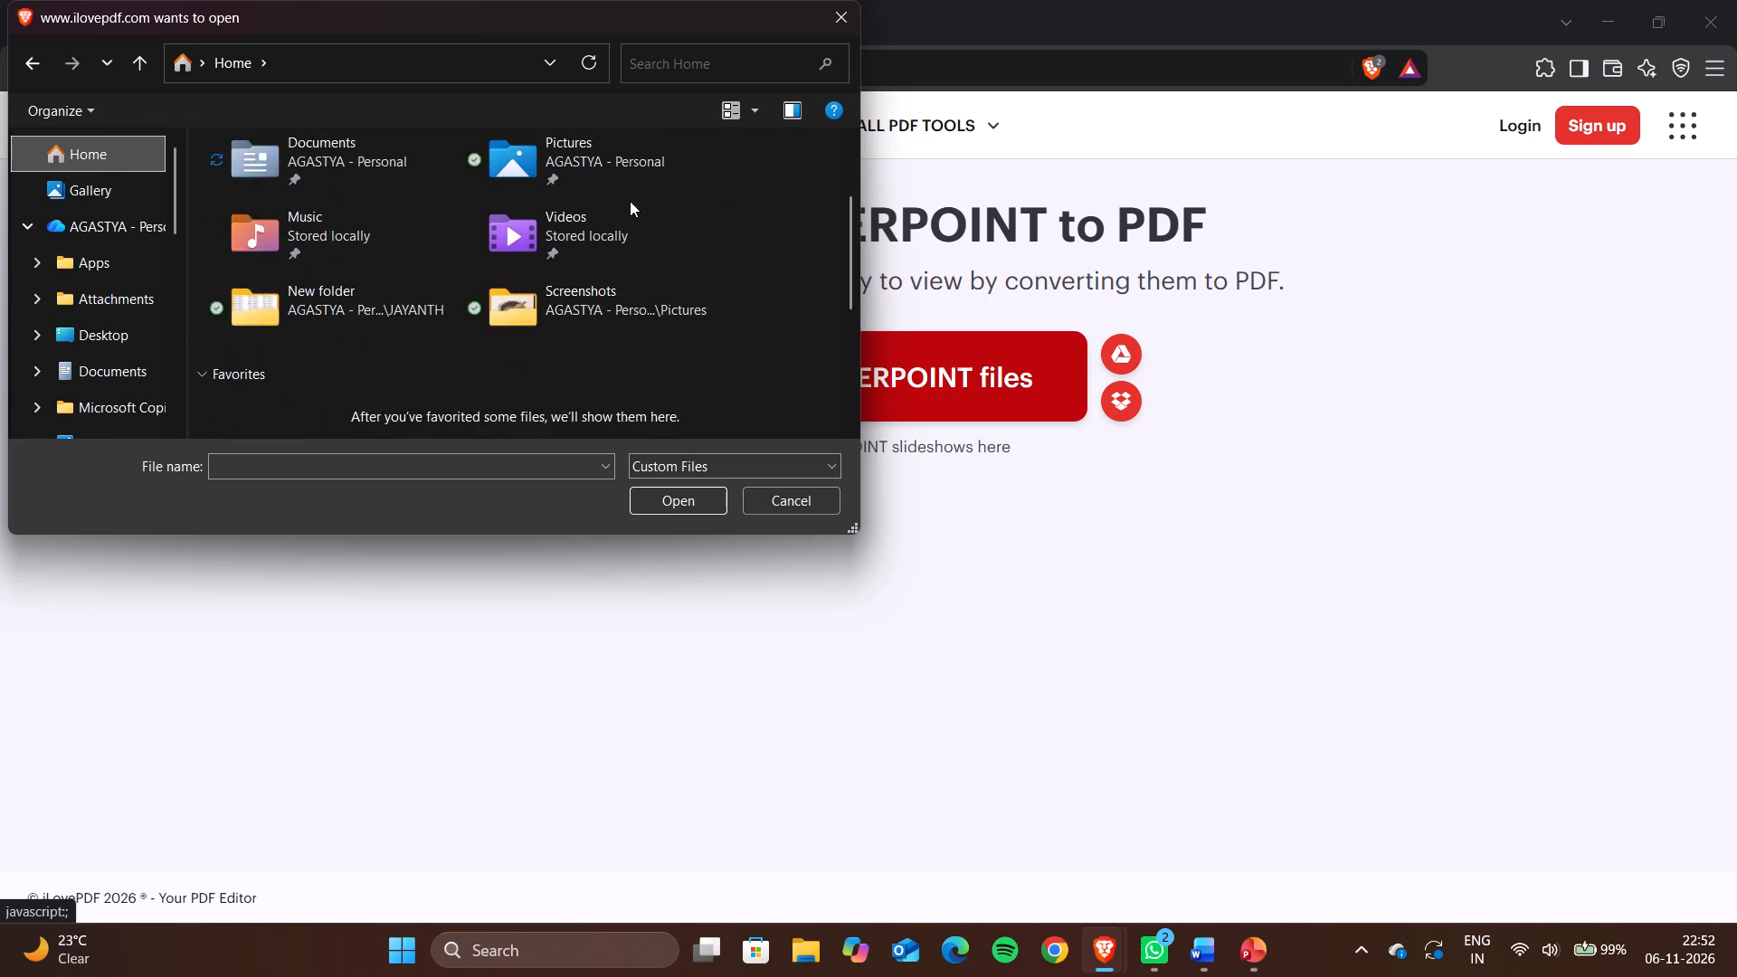
{"action": "scroll", "coordinate": [630, 201], "scroll_direction": "down", "scroll_amount": 6}
{"action": "scroll", "coordinate": [582, 223], "scroll_direction": "up", "scroll_amount": 3}
{"action": "double_click", "coordinate": [432, 222]}
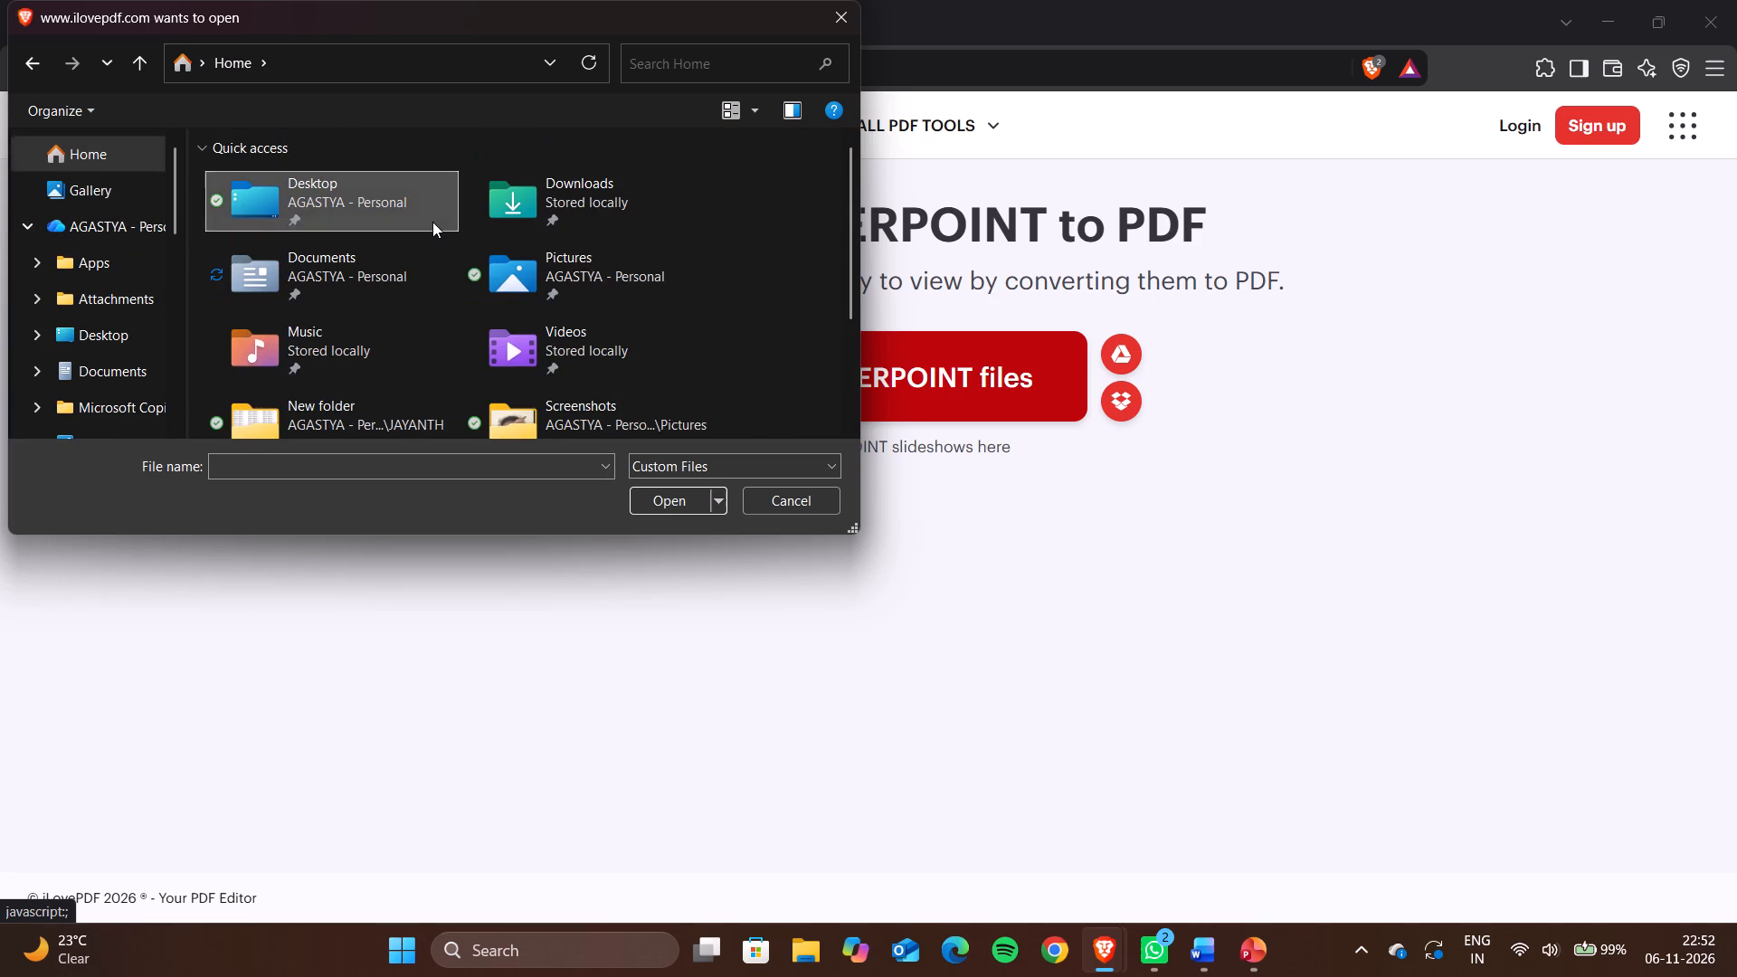
{"action": "left_click", "coordinate": [119, 194]}
{"action": "left_click", "coordinate": [124, 224]}
{"action": "left_click", "coordinate": [149, 289]}
{"action": "left_click", "coordinate": [147, 314]}
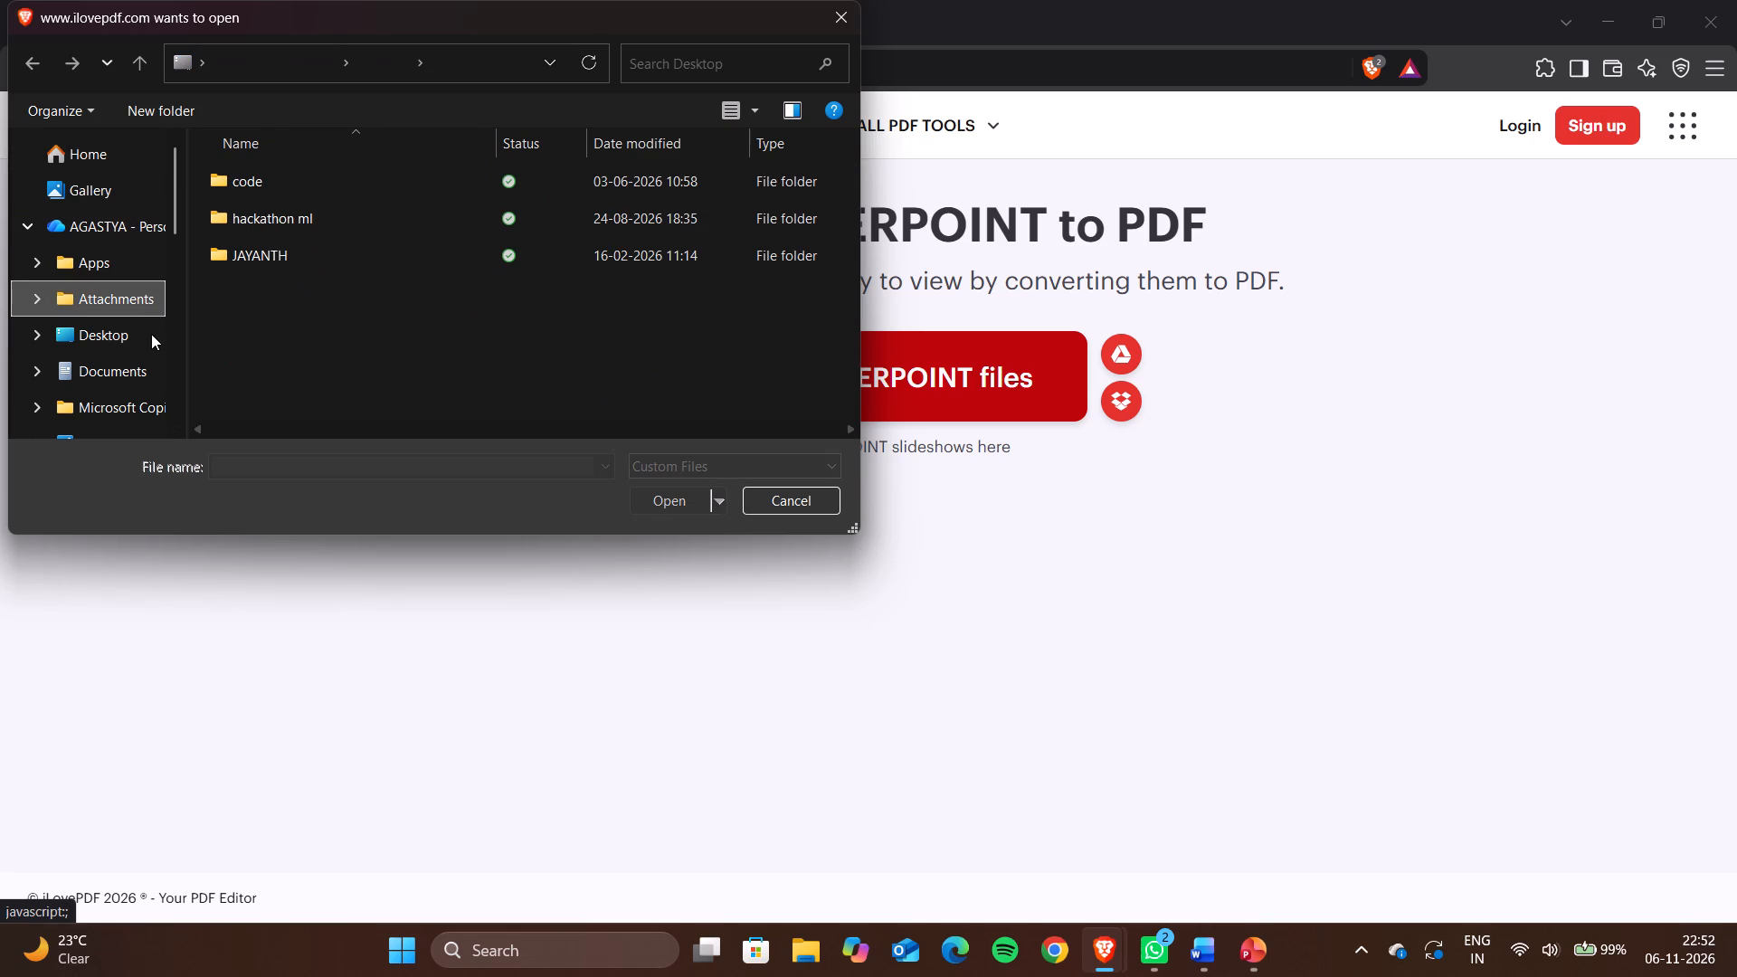
{"action": "left_click", "coordinate": [151, 337]}
{"action": "triple_click", "coordinate": [105, 333]}
{"action": "left_click", "coordinate": [35, 336]}
{"action": "scroll", "coordinate": [318, 214], "scroll_direction": "down", "scroll_amount": 4}
{"action": "scroll", "coordinate": [318, 214], "scroll_direction": "up", "scroll_amount": 4}
{"action": "left_click", "coordinate": [64, 190]}
{"action": "left_click", "coordinate": [92, 232]}
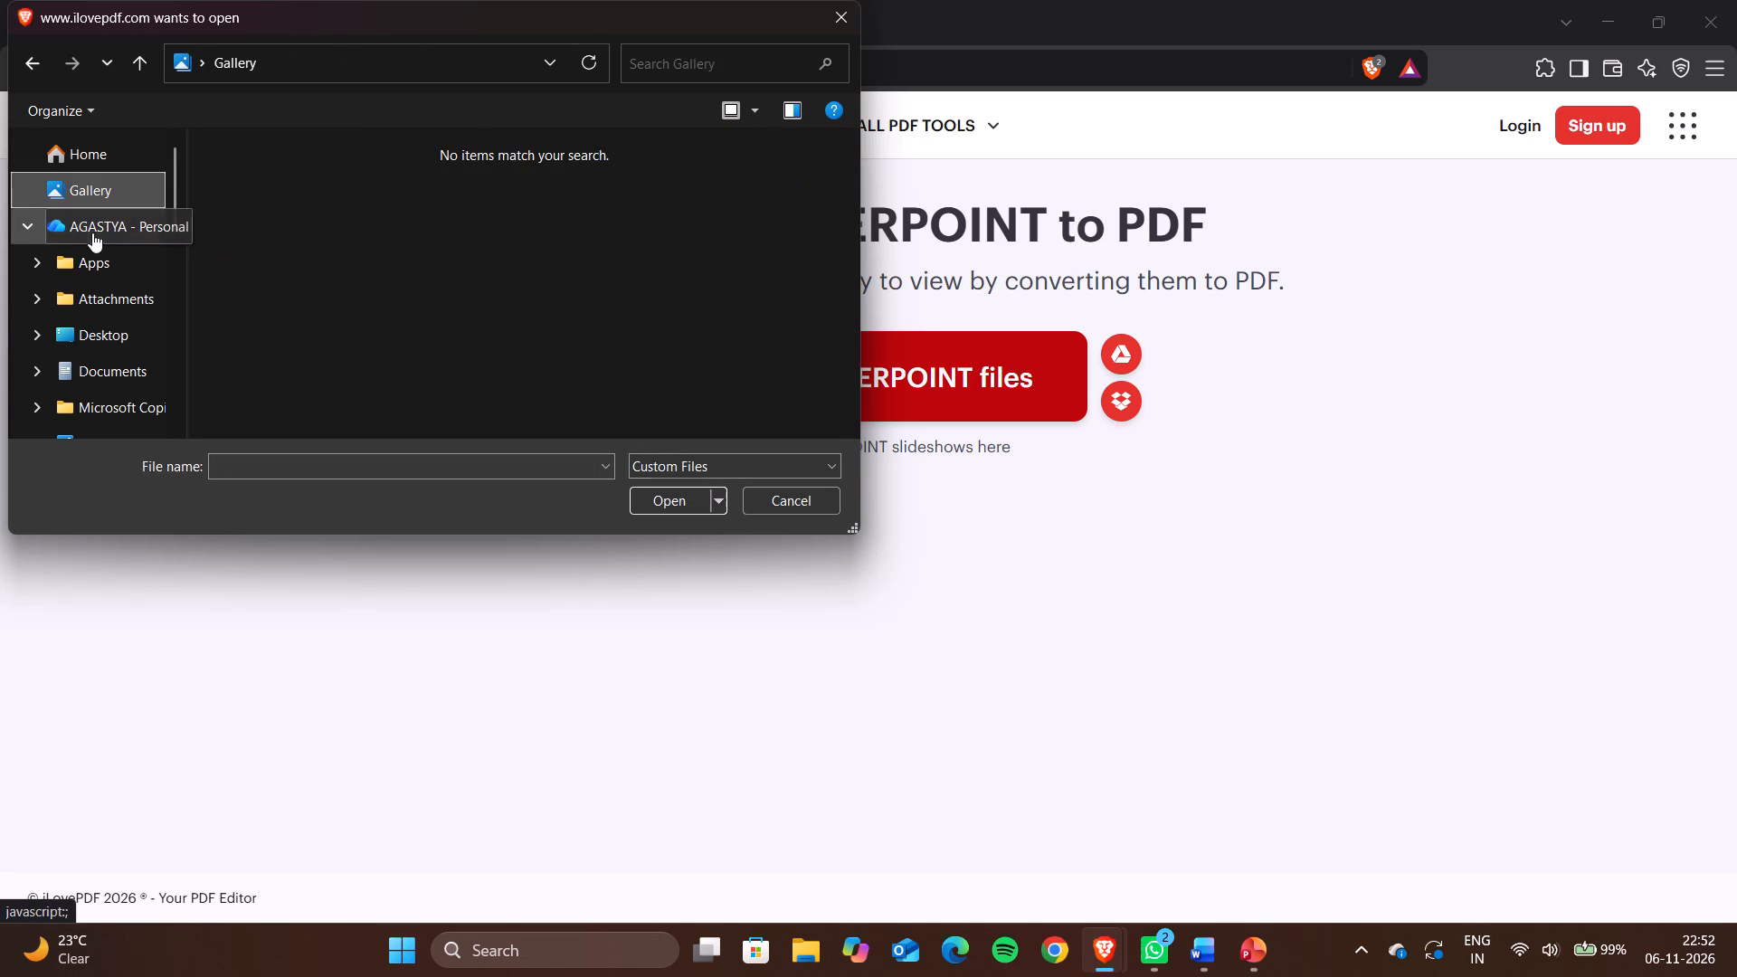
{"action": "left_click", "coordinate": [100, 265]}
{"action": "left_click", "coordinate": [103, 327]}
{"action": "left_click", "coordinate": [115, 367]}
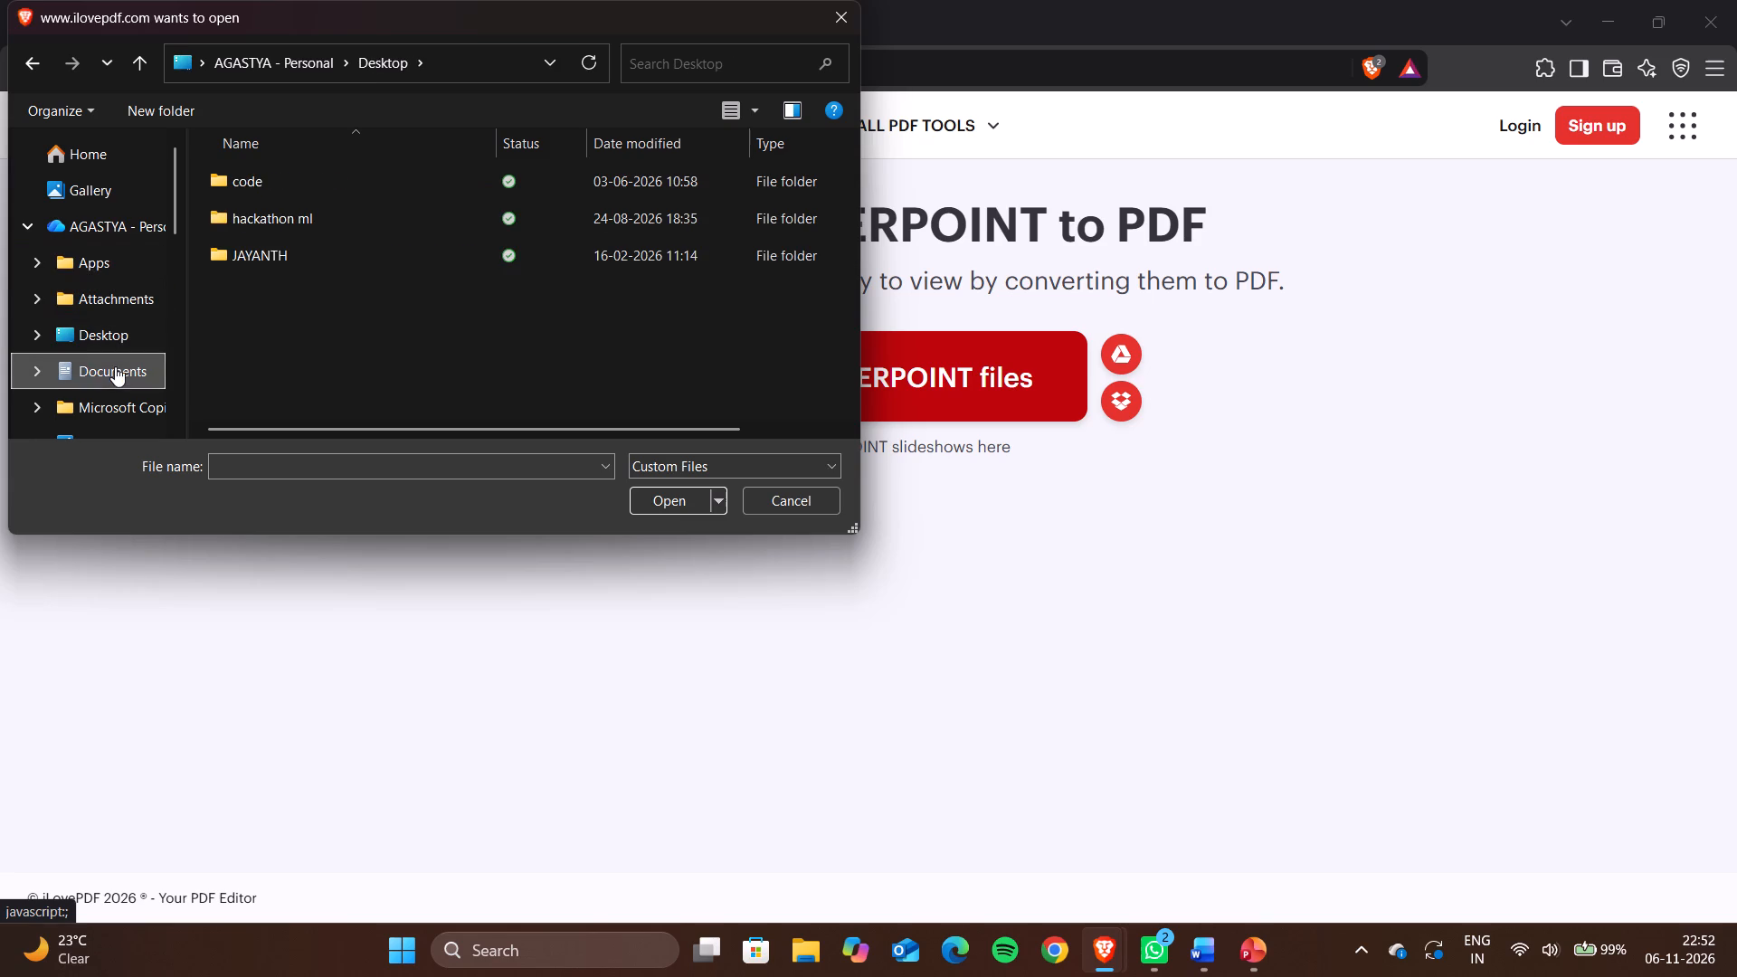
{"action": "scroll", "coordinate": [59, 292], "scroll_direction": "down", "scroll_amount": 1}
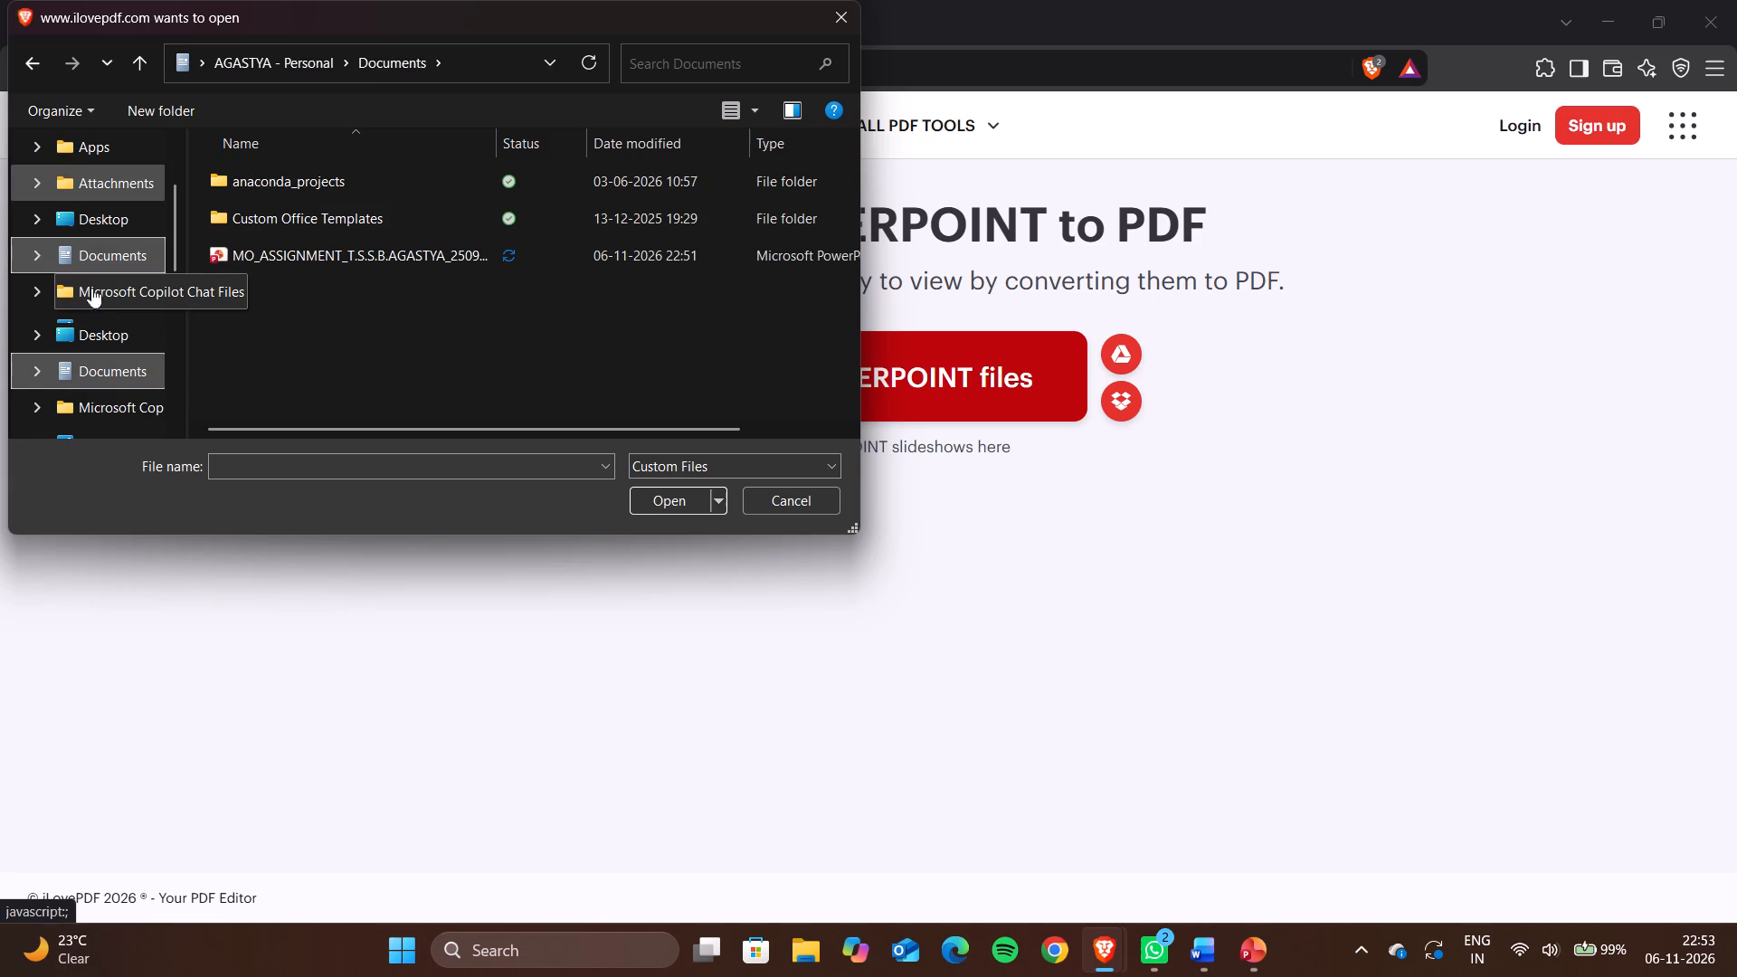
{"action": "left_click", "coordinate": [277, 252]}
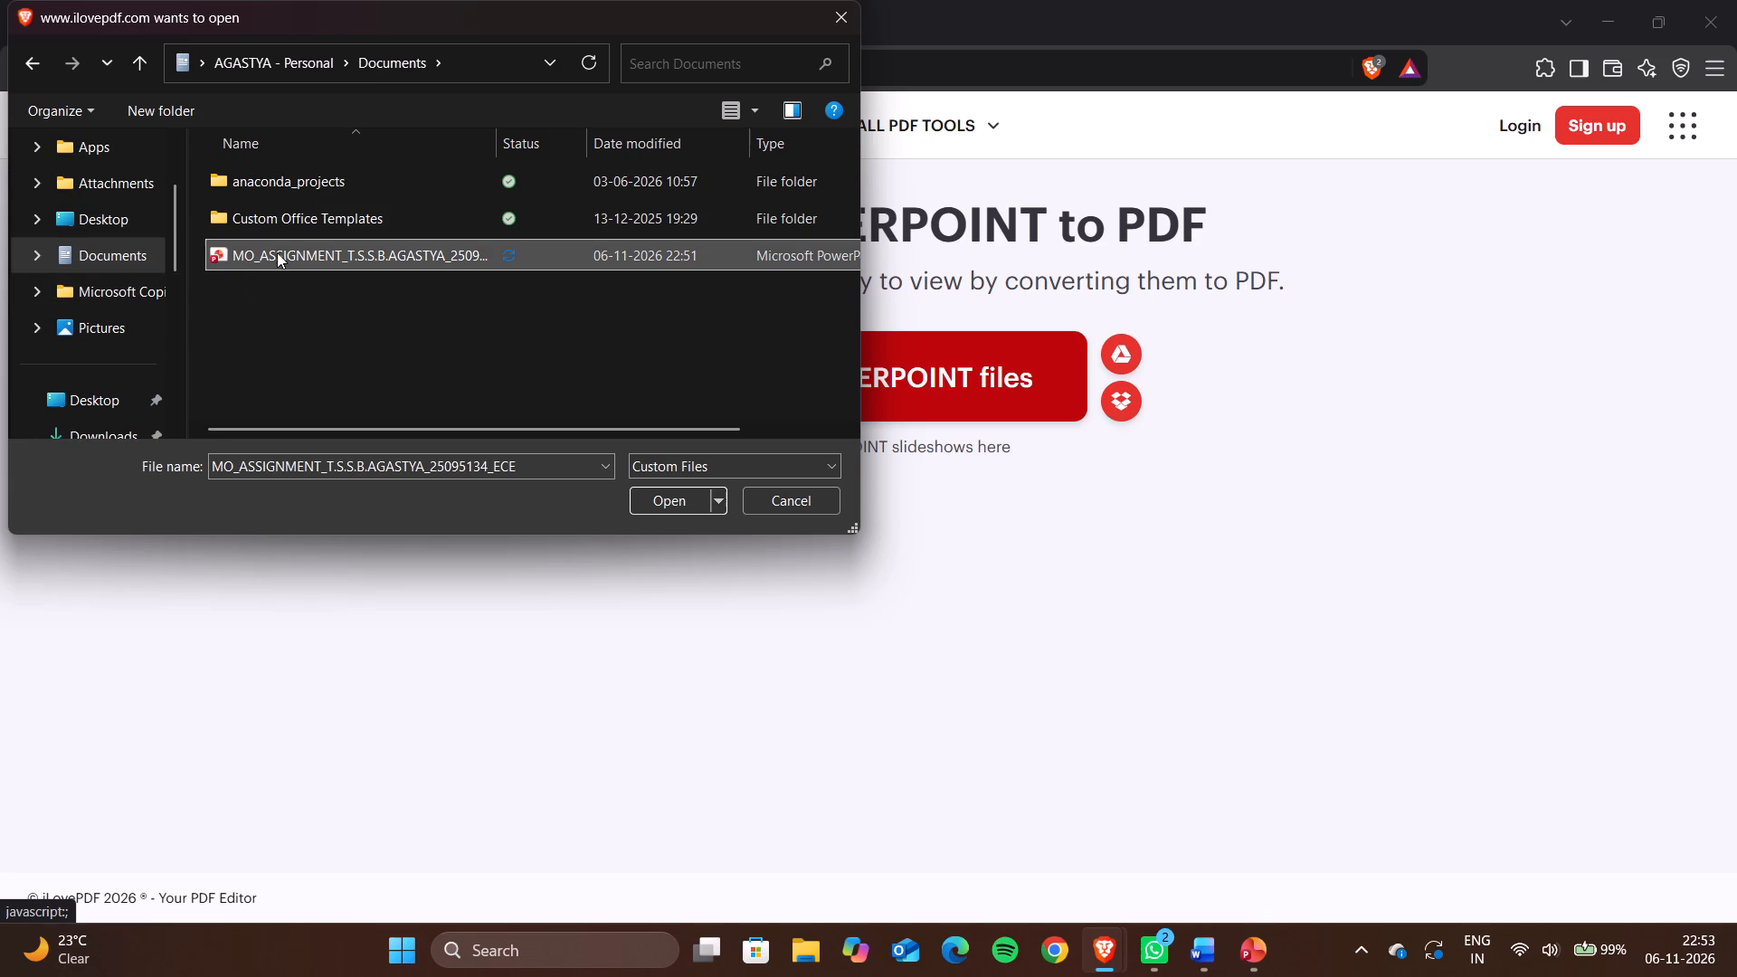
{"action": "left_click", "coordinate": [664, 503]}
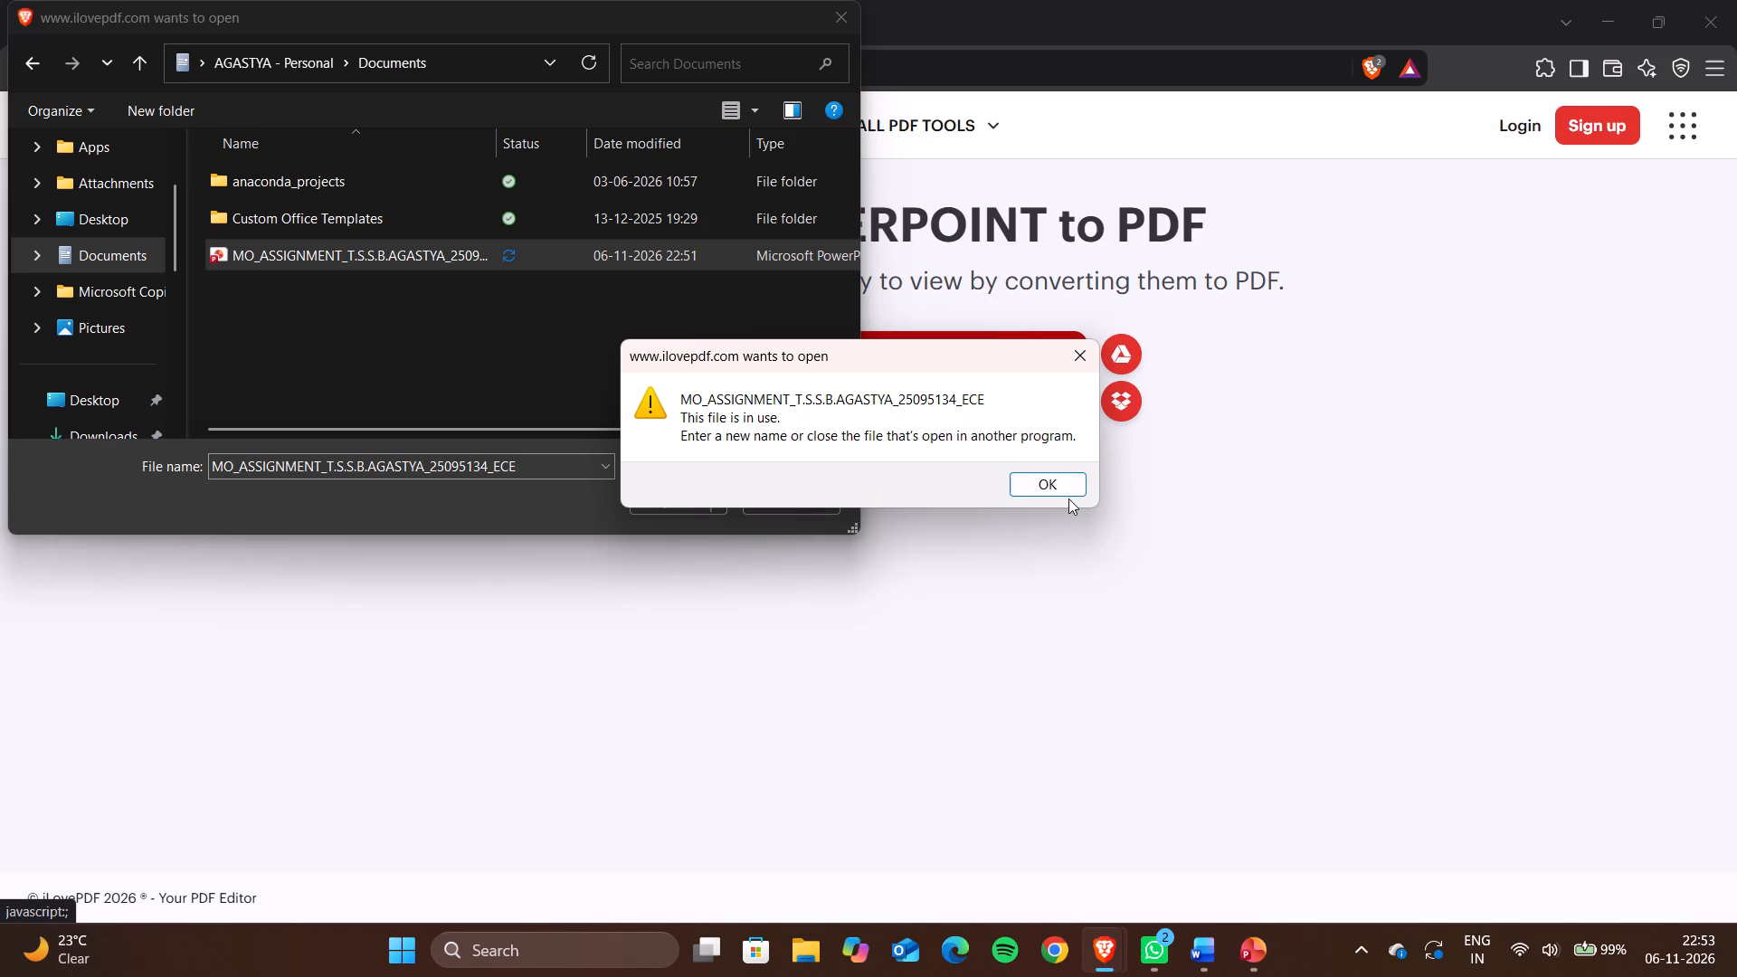
{"action": "left_click", "coordinate": [1062, 474]}
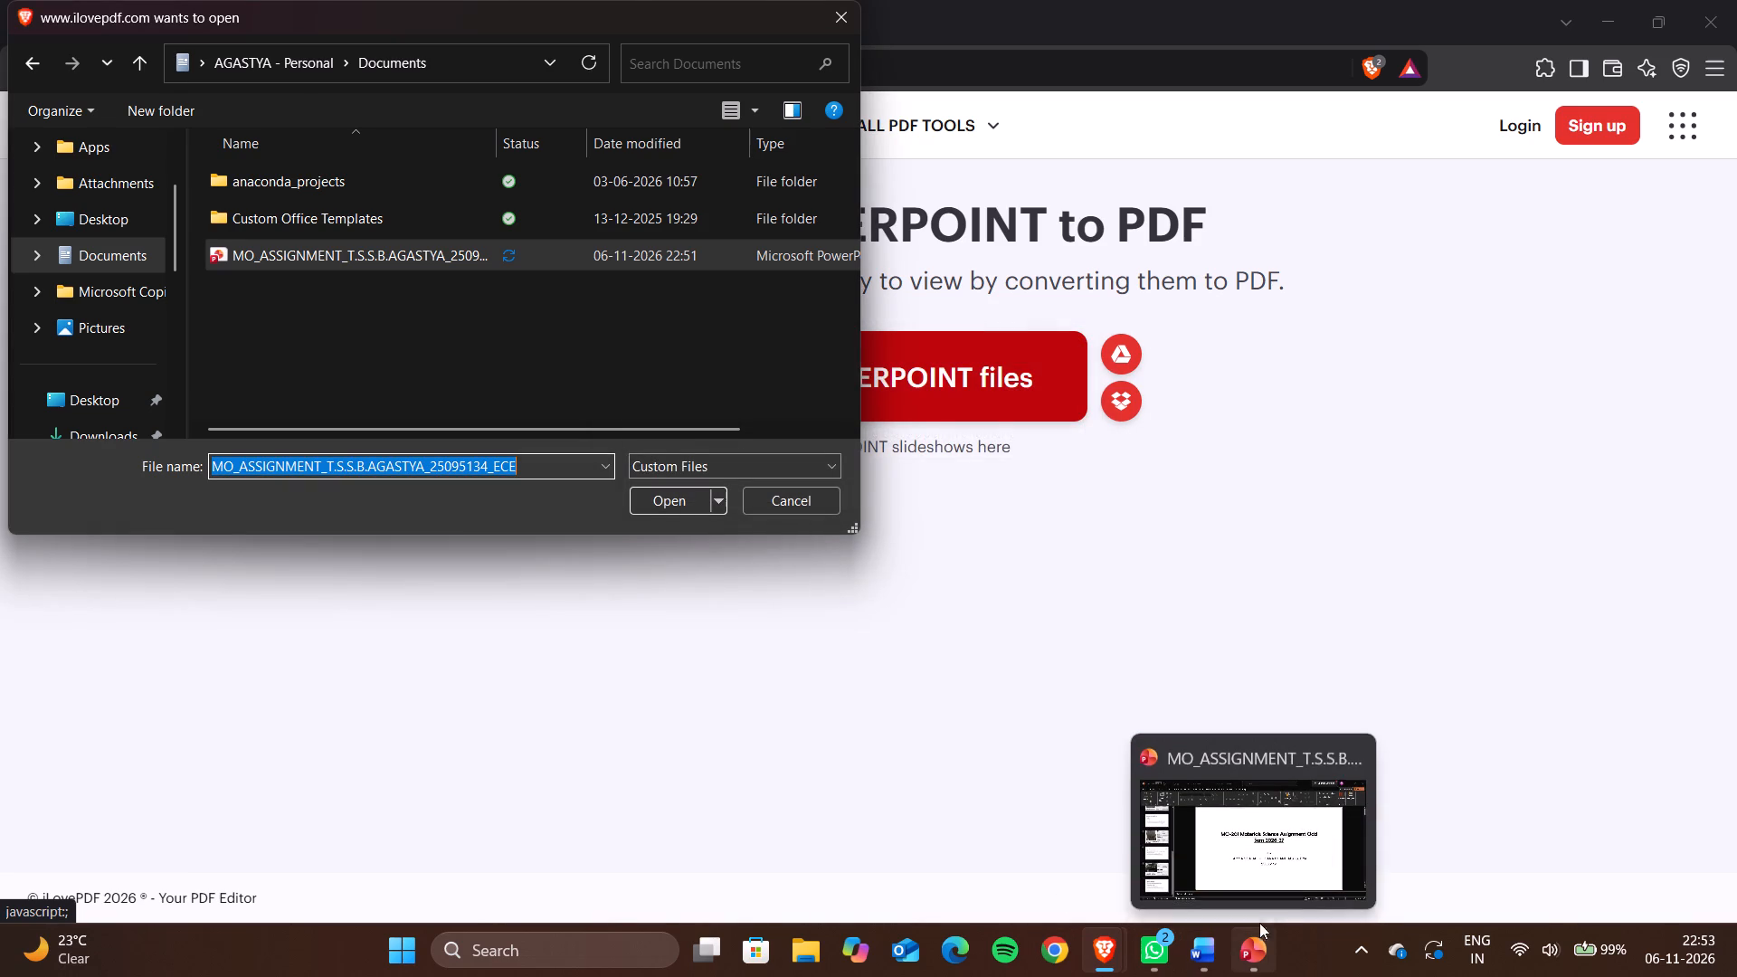
Close the MO_ASSIGNMENT presentation window in PowerPoint.
{"action": "left_click", "coordinate": [1362, 742]}
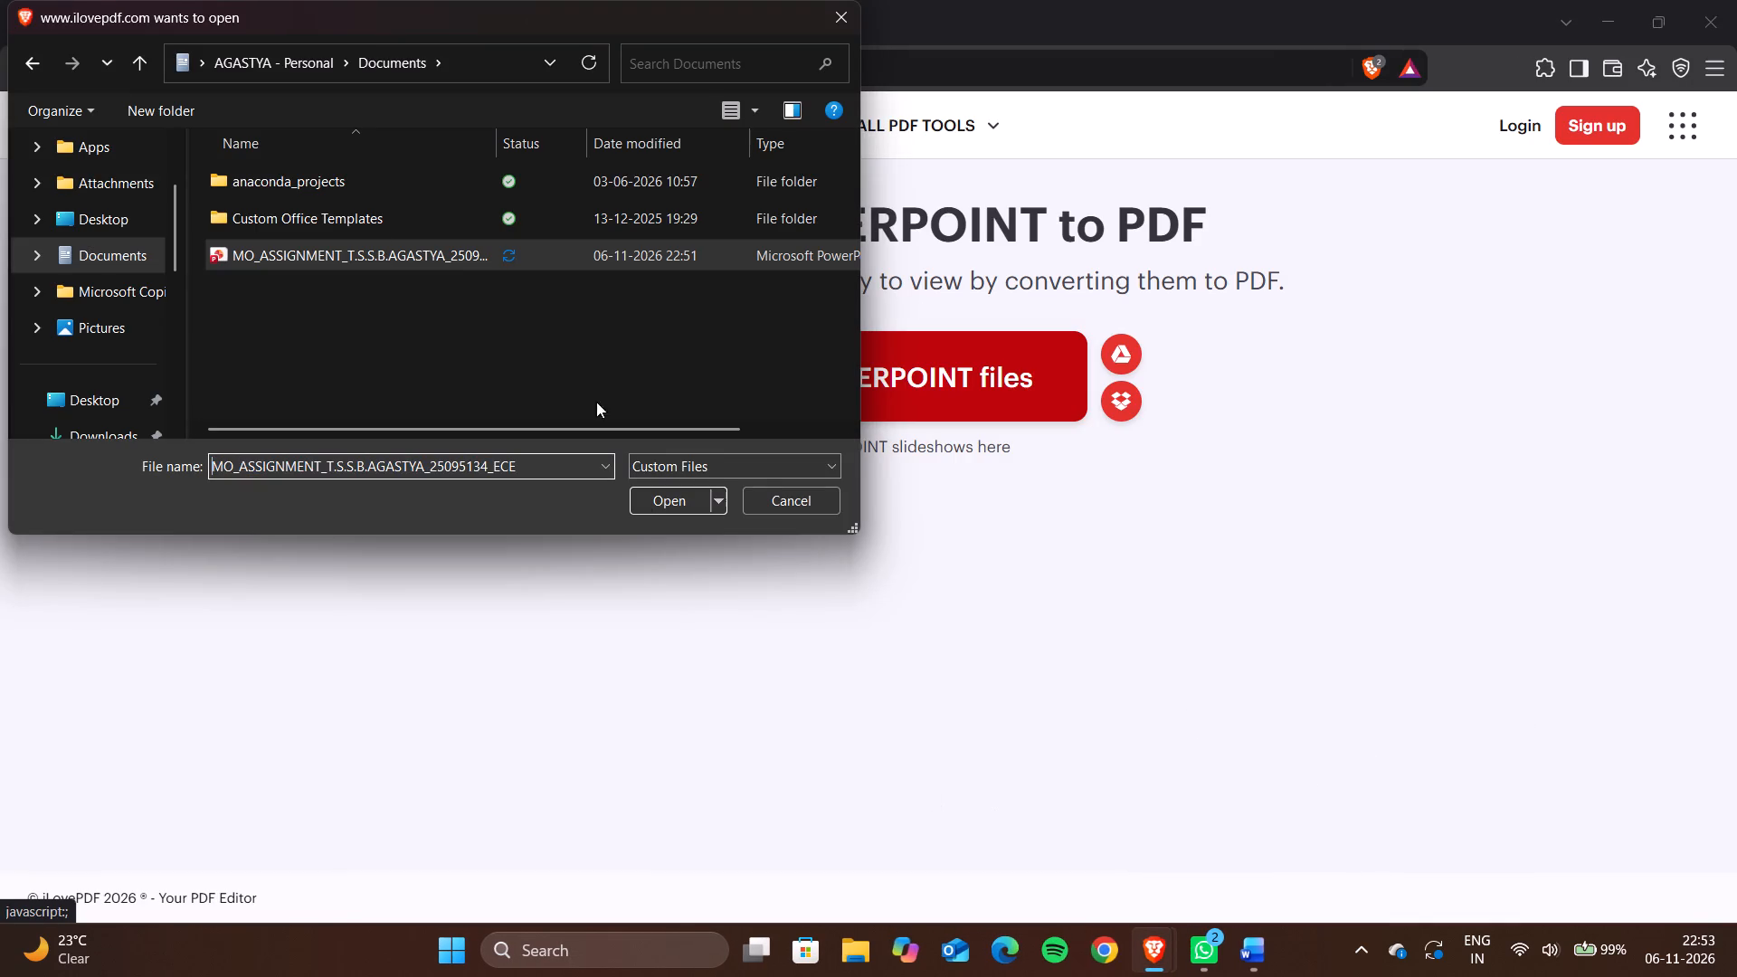
Load the MO_ASSIGNMENT presentation from the OneDrive Documents folder into iLovePDF and convert it to PDF.
{"action": "left_click", "coordinate": [280, 267]}
{"action": "left_click", "coordinate": [663, 512]}
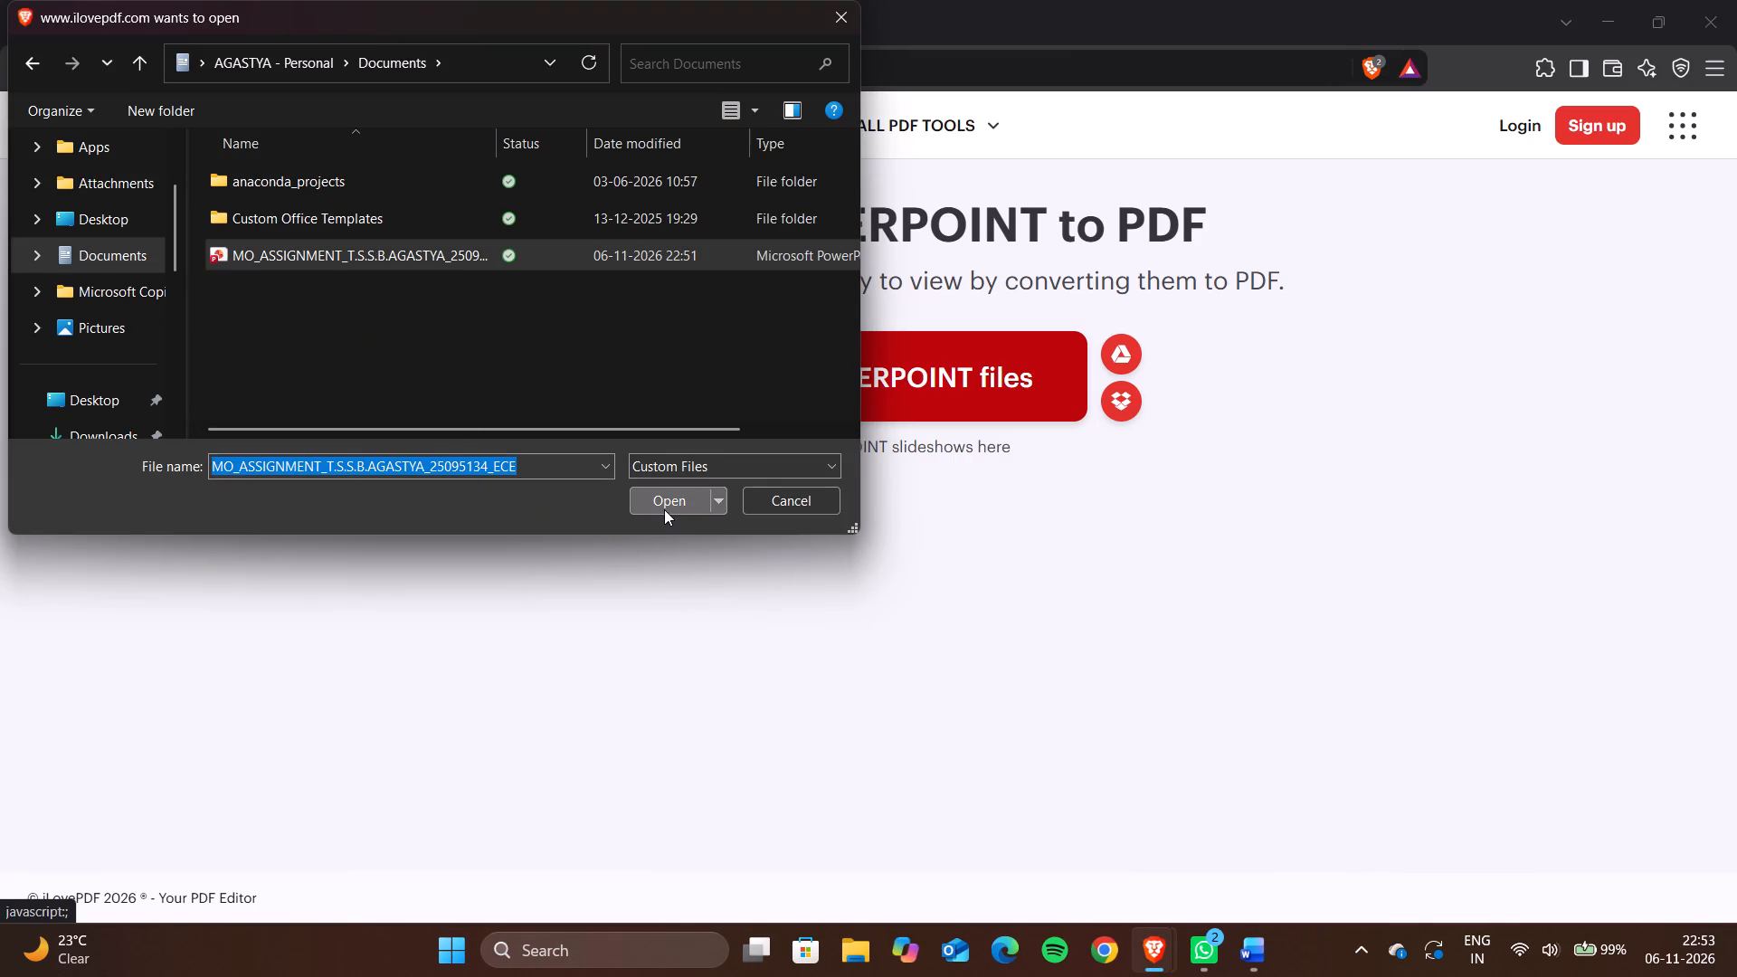
{"action": "left_click", "coordinate": [664, 509]}
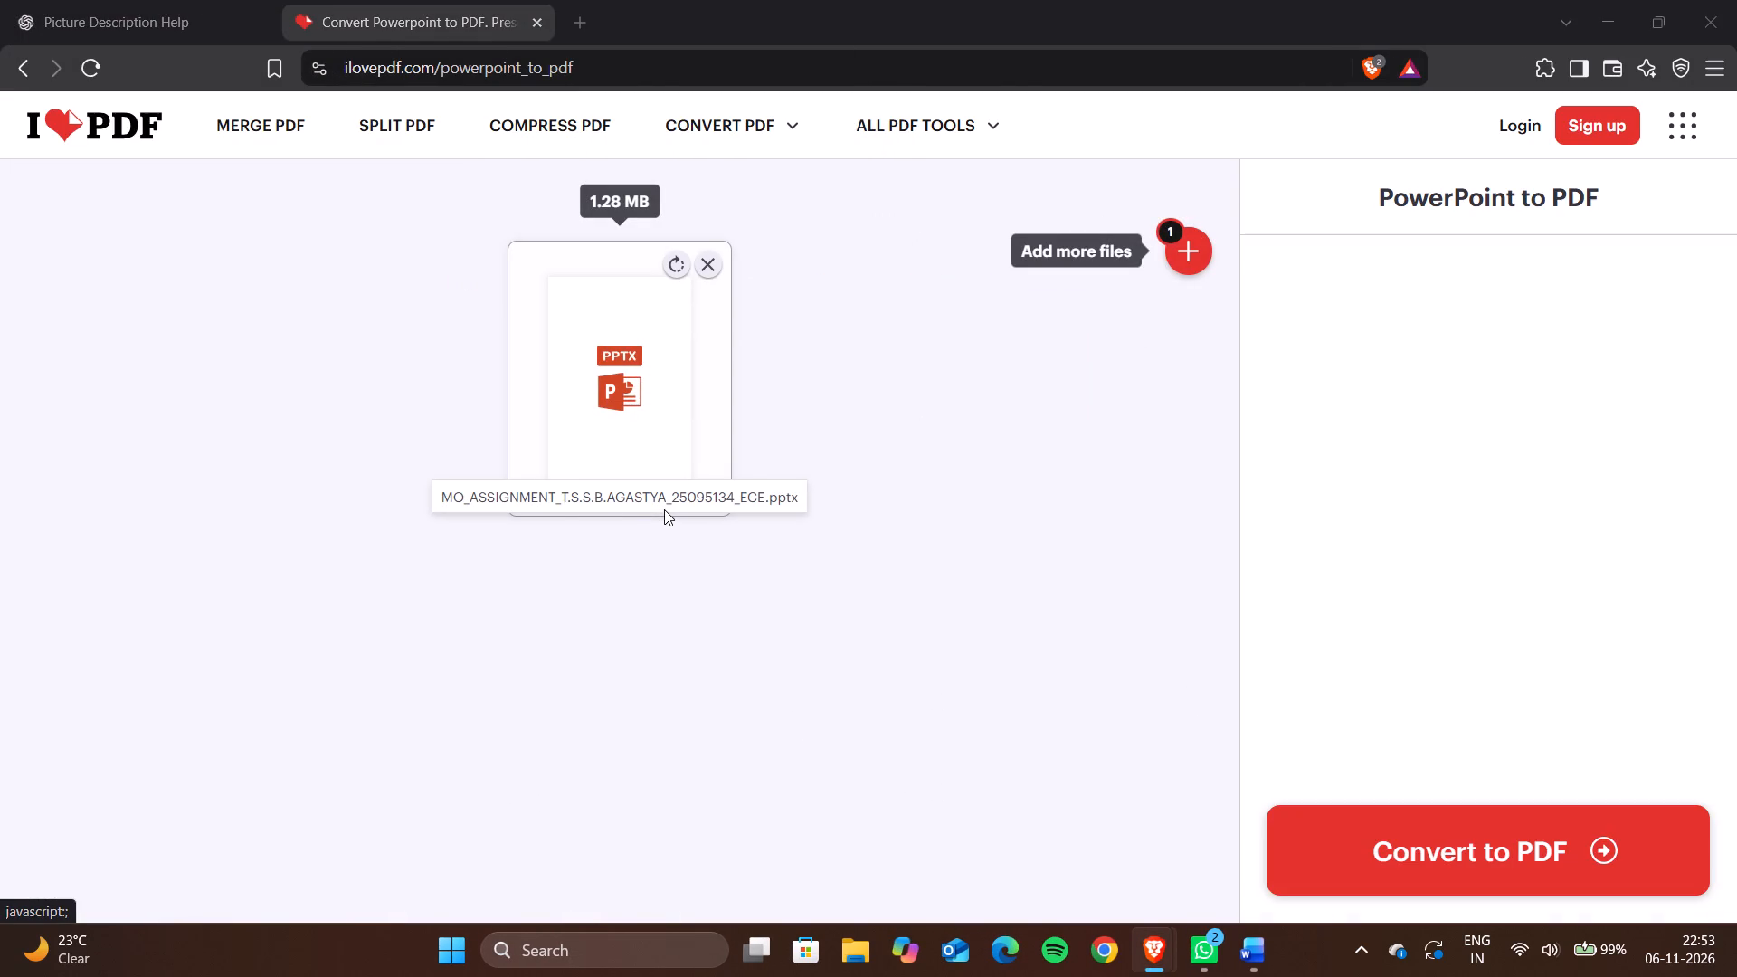
{"action": "left_click", "coordinate": [1557, 837]}
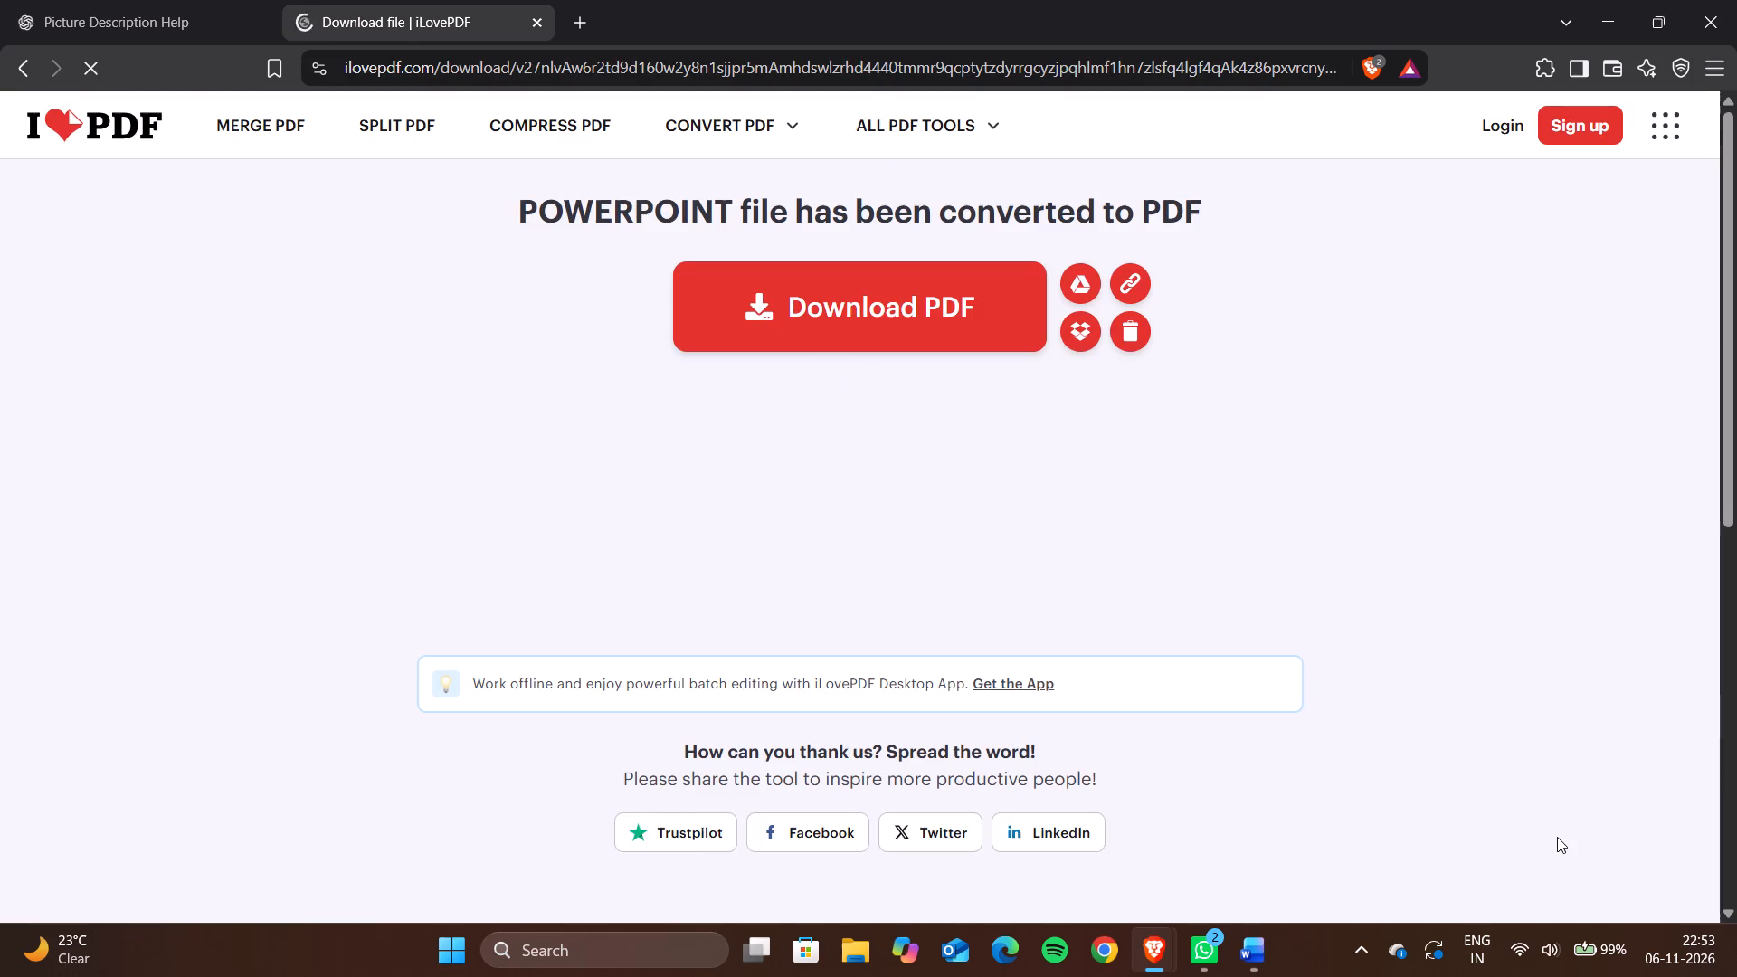
Download the converted PDF to the Downloads folder, changing the branch at the end of its file name to lowercase ece.
{"action": "left_click", "coordinate": [840, 310]}
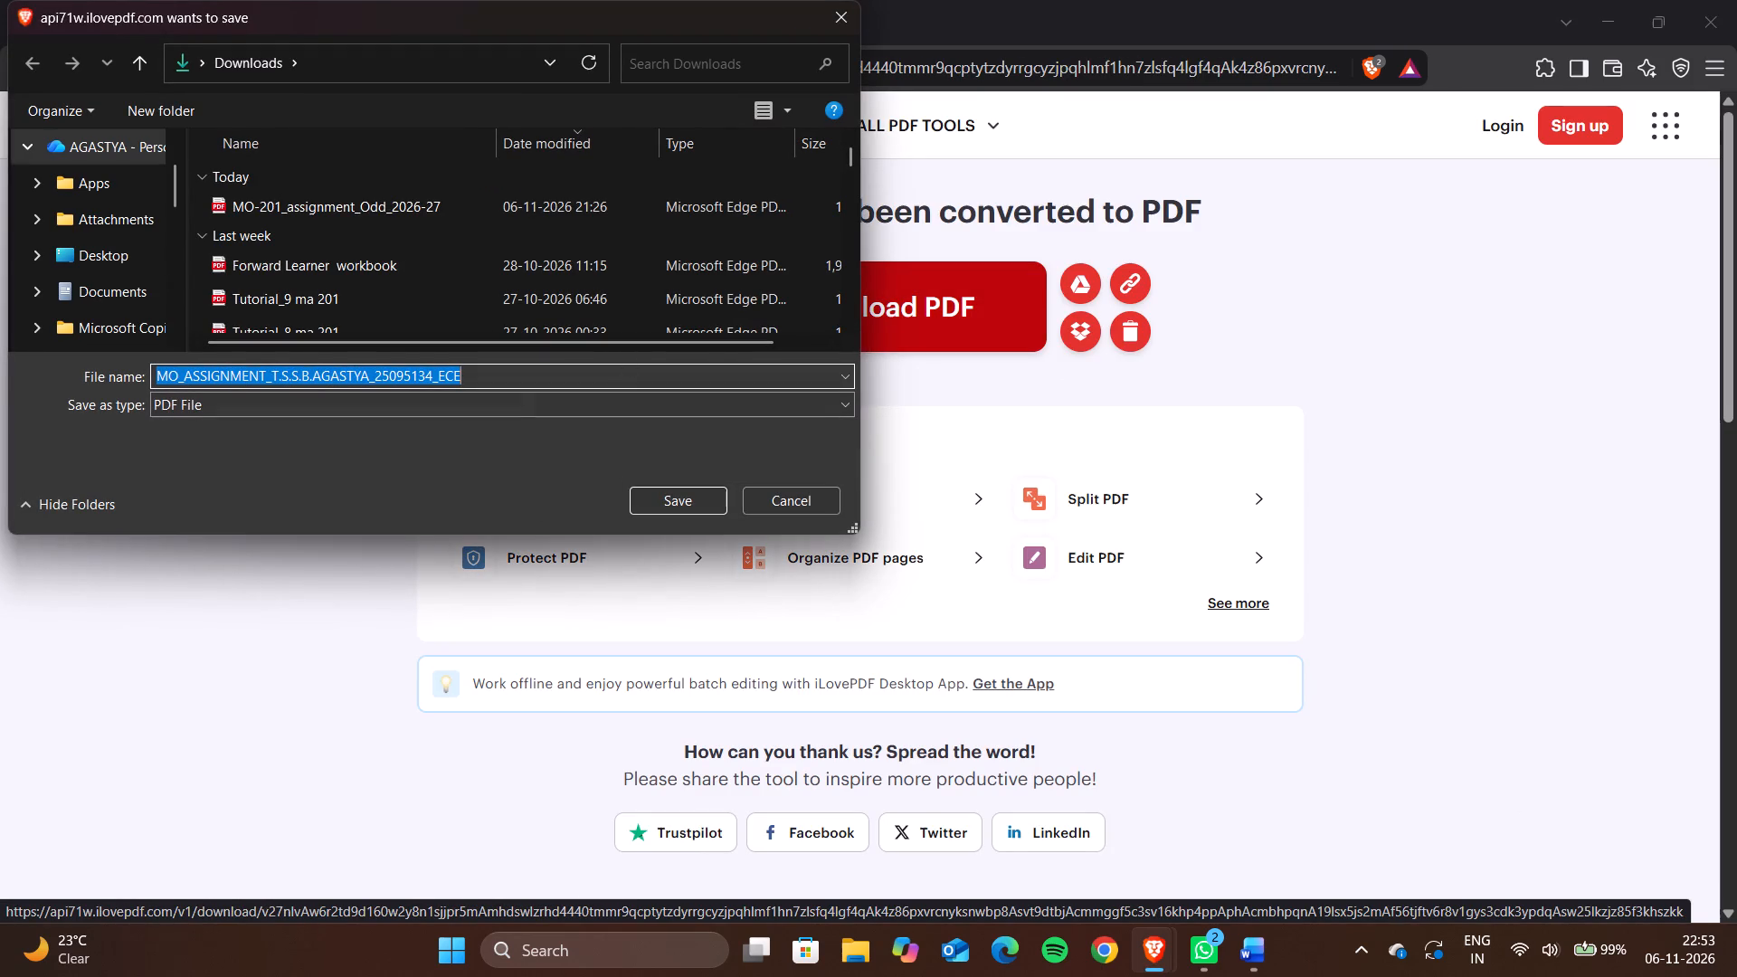
{"action": "left_click", "coordinate": [525, 376]}
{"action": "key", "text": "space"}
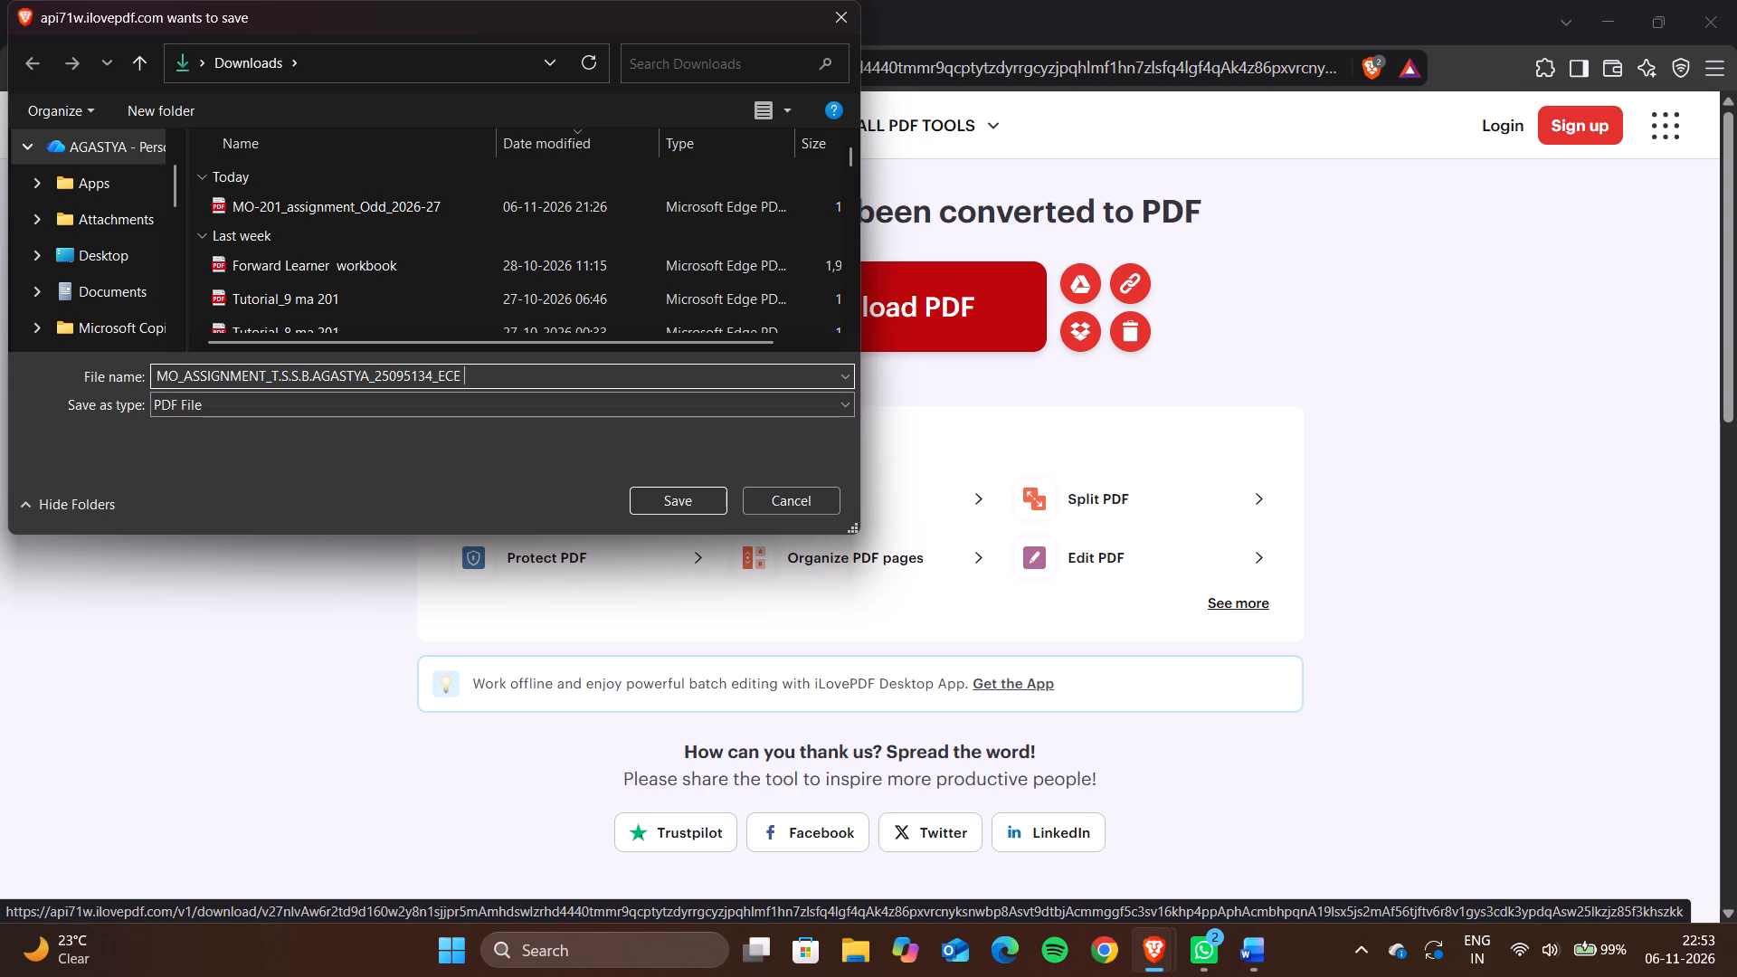
{"action": "key", "text": "BackSpace"}
{"action": "key", "text": "BackSpace"}
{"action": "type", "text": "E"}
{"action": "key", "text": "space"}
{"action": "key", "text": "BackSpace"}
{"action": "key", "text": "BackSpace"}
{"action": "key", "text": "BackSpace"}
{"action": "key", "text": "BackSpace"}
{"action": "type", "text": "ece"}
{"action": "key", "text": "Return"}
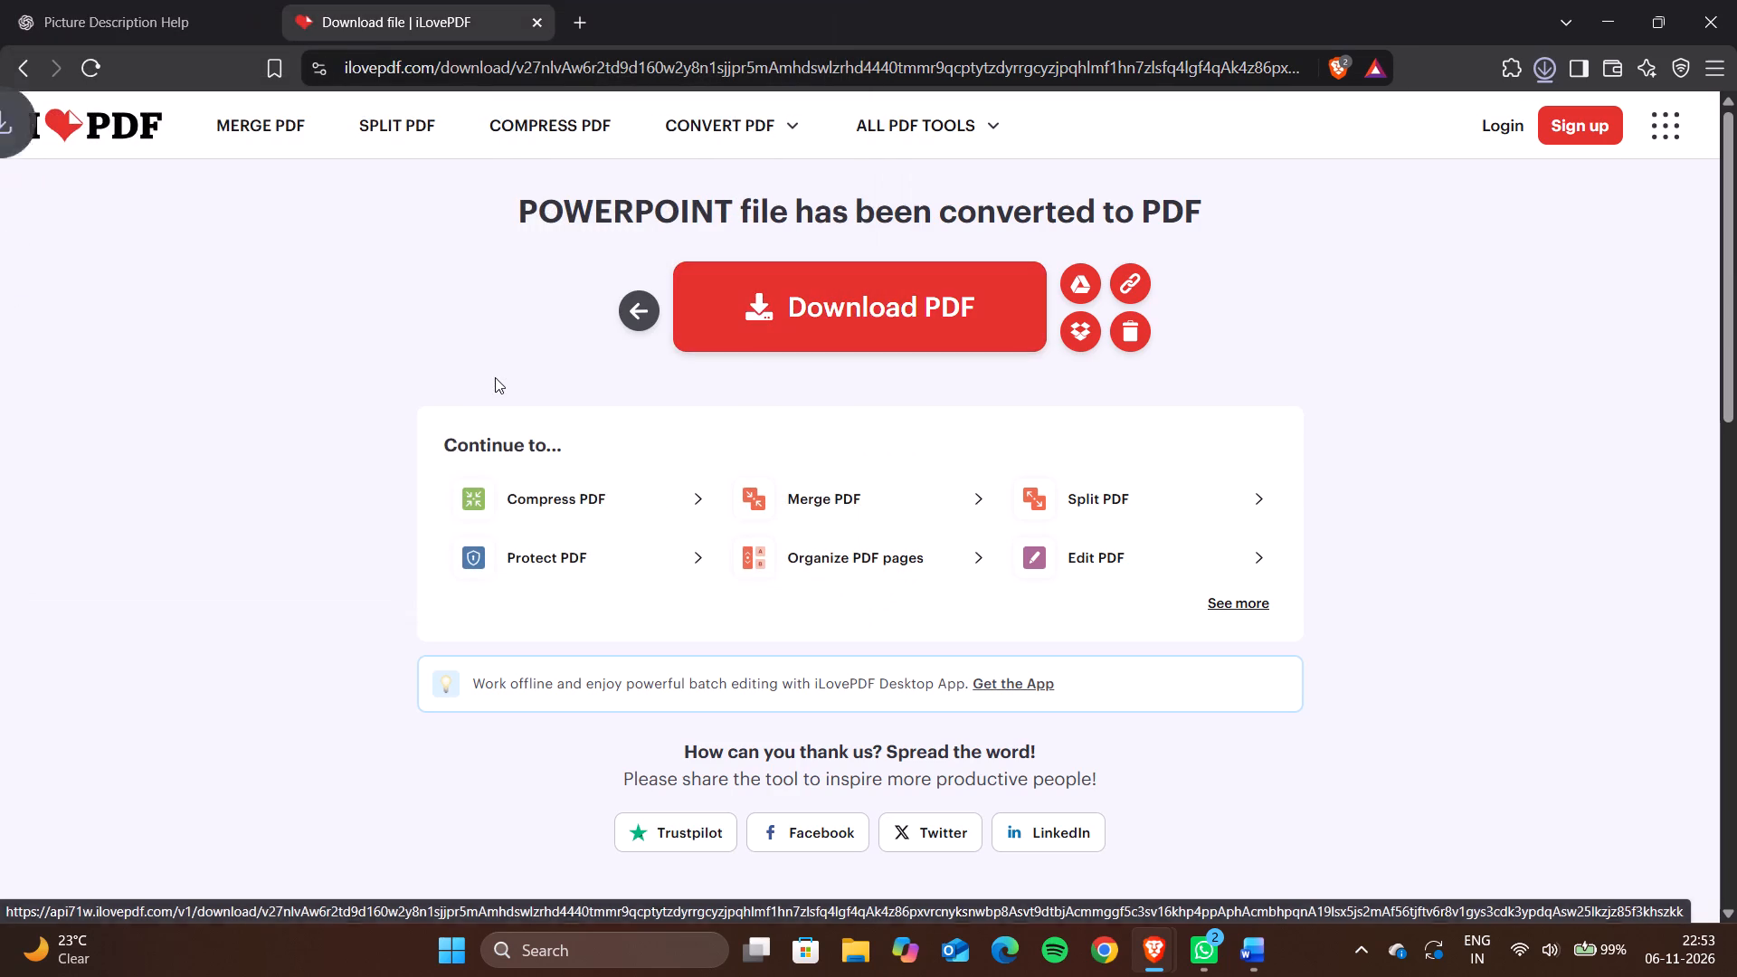
Open the downloaded MO_ASSIGNMENT PDF and check every page from the title through the automotive windshield section.
{"action": "left_click", "coordinate": [1332, 131]}
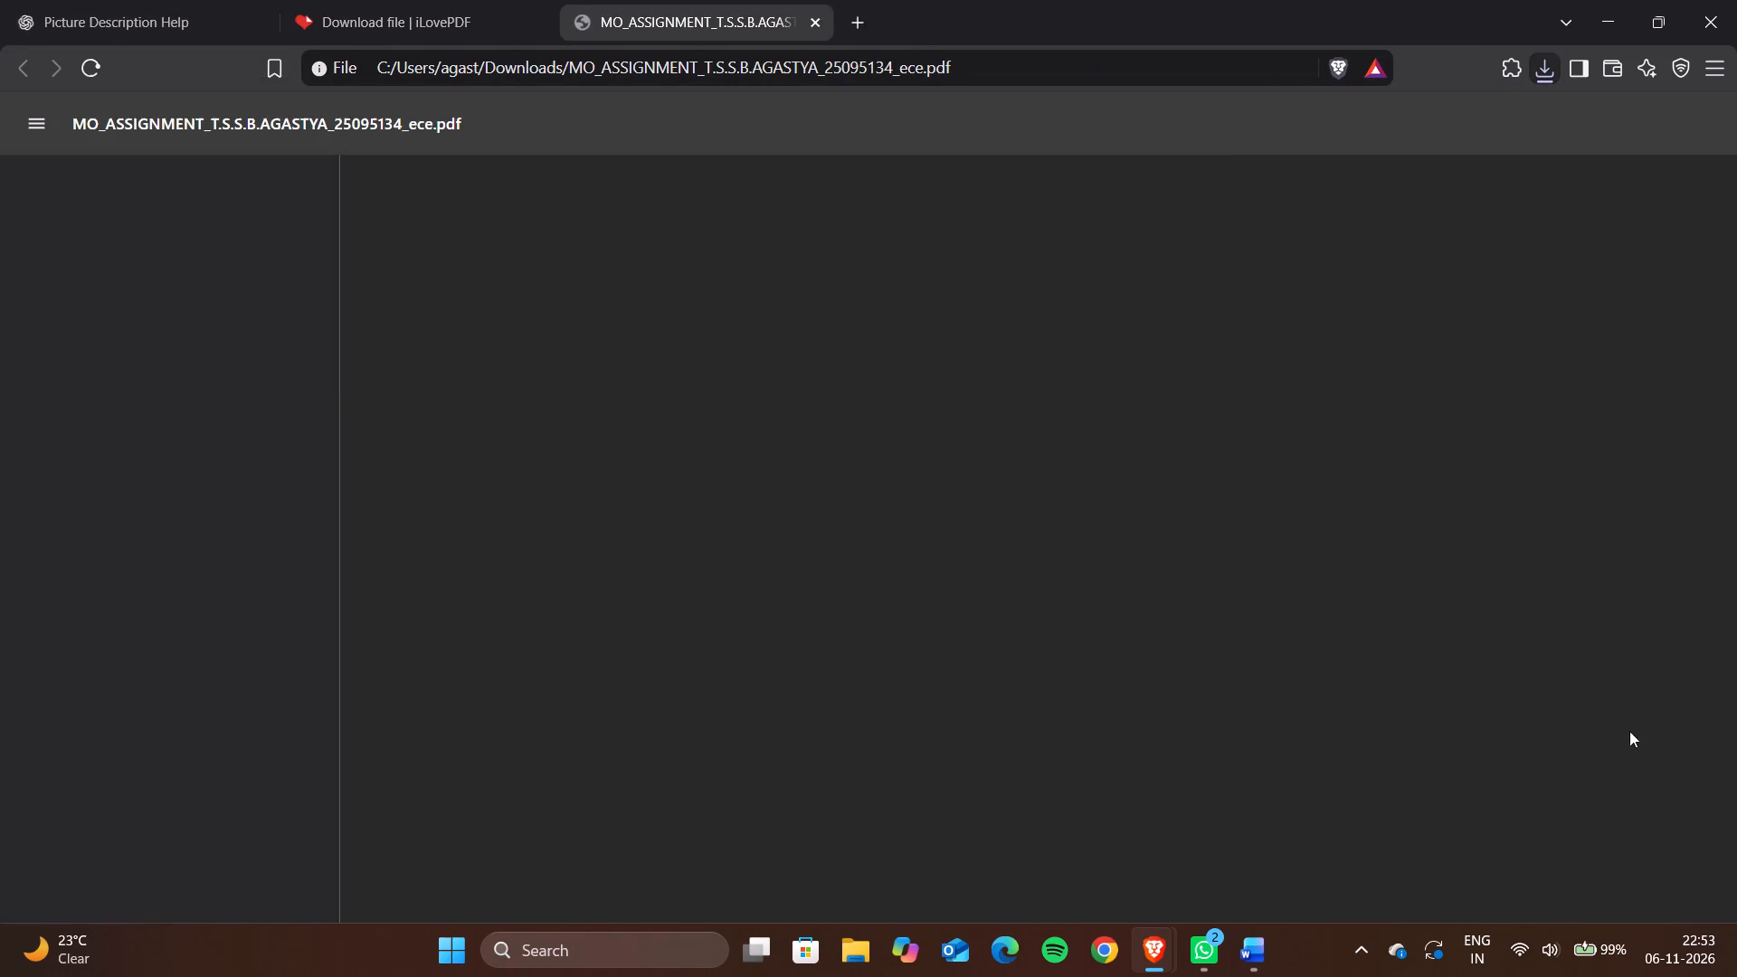
{"action": "scroll", "coordinate": [1405, 478], "scroll_direction": "down", "scroll_amount": 1}
{"action": "scroll", "coordinate": [1284, 486], "scroll_direction": "down", "scroll_amount": 5}
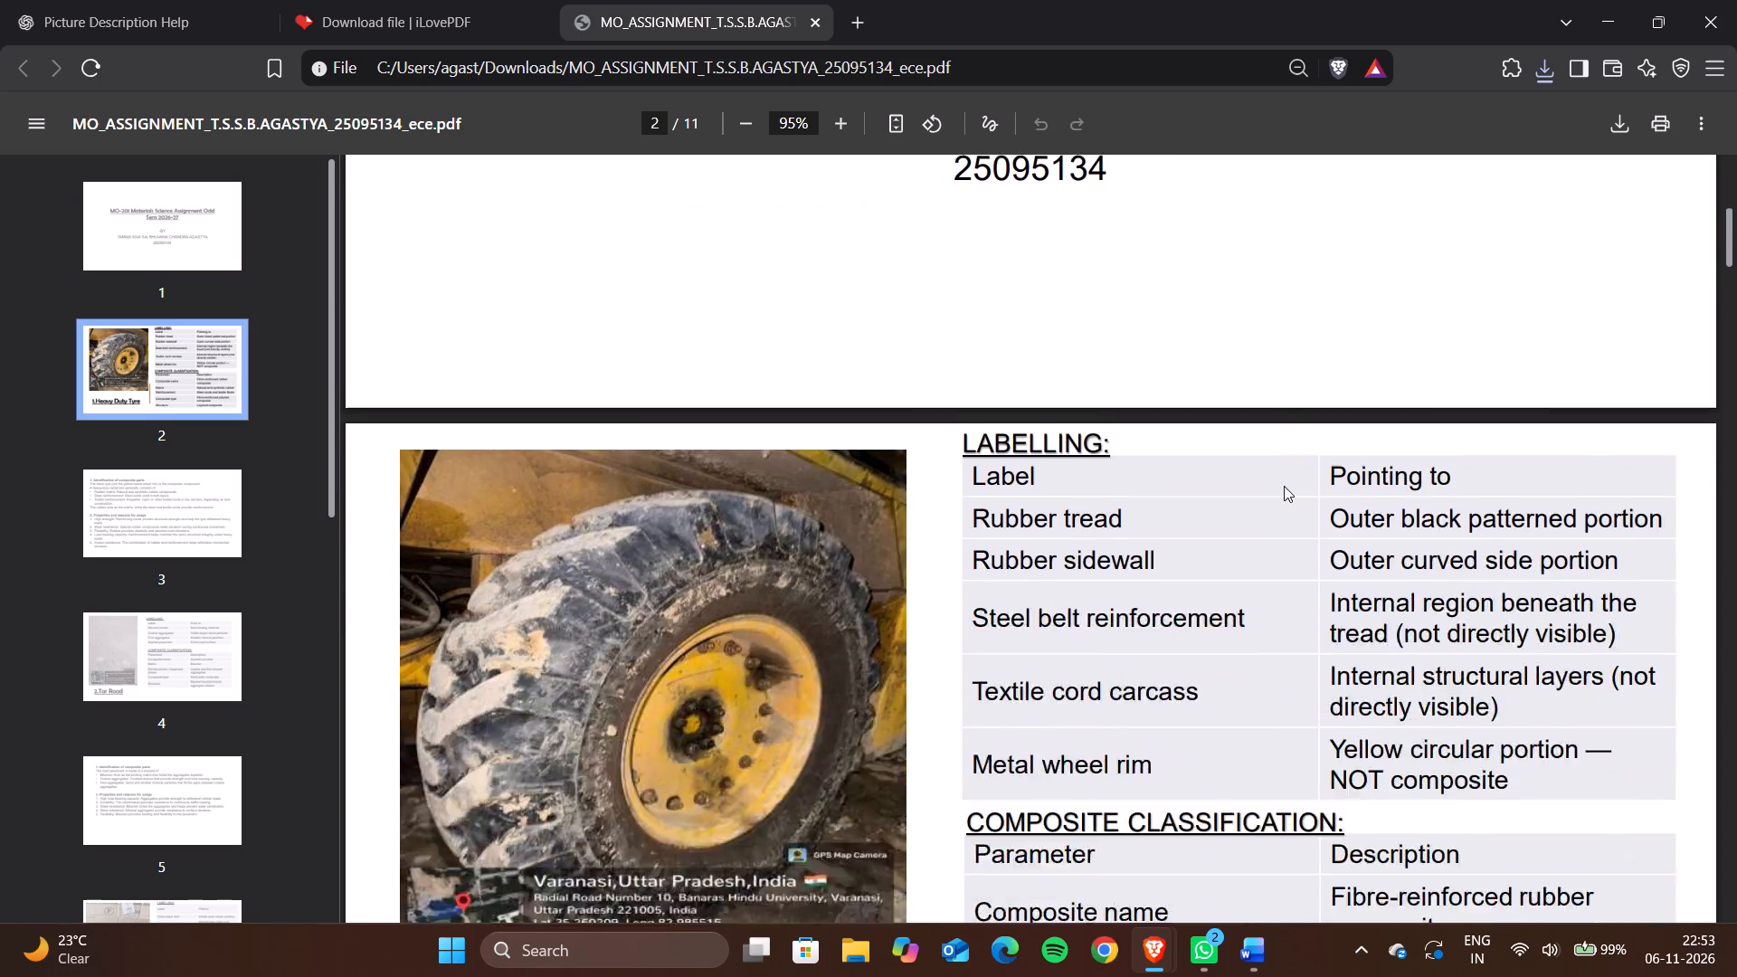
{"action": "scroll", "coordinate": [1284, 486], "scroll_direction": "down", "scroll_amount": 7}
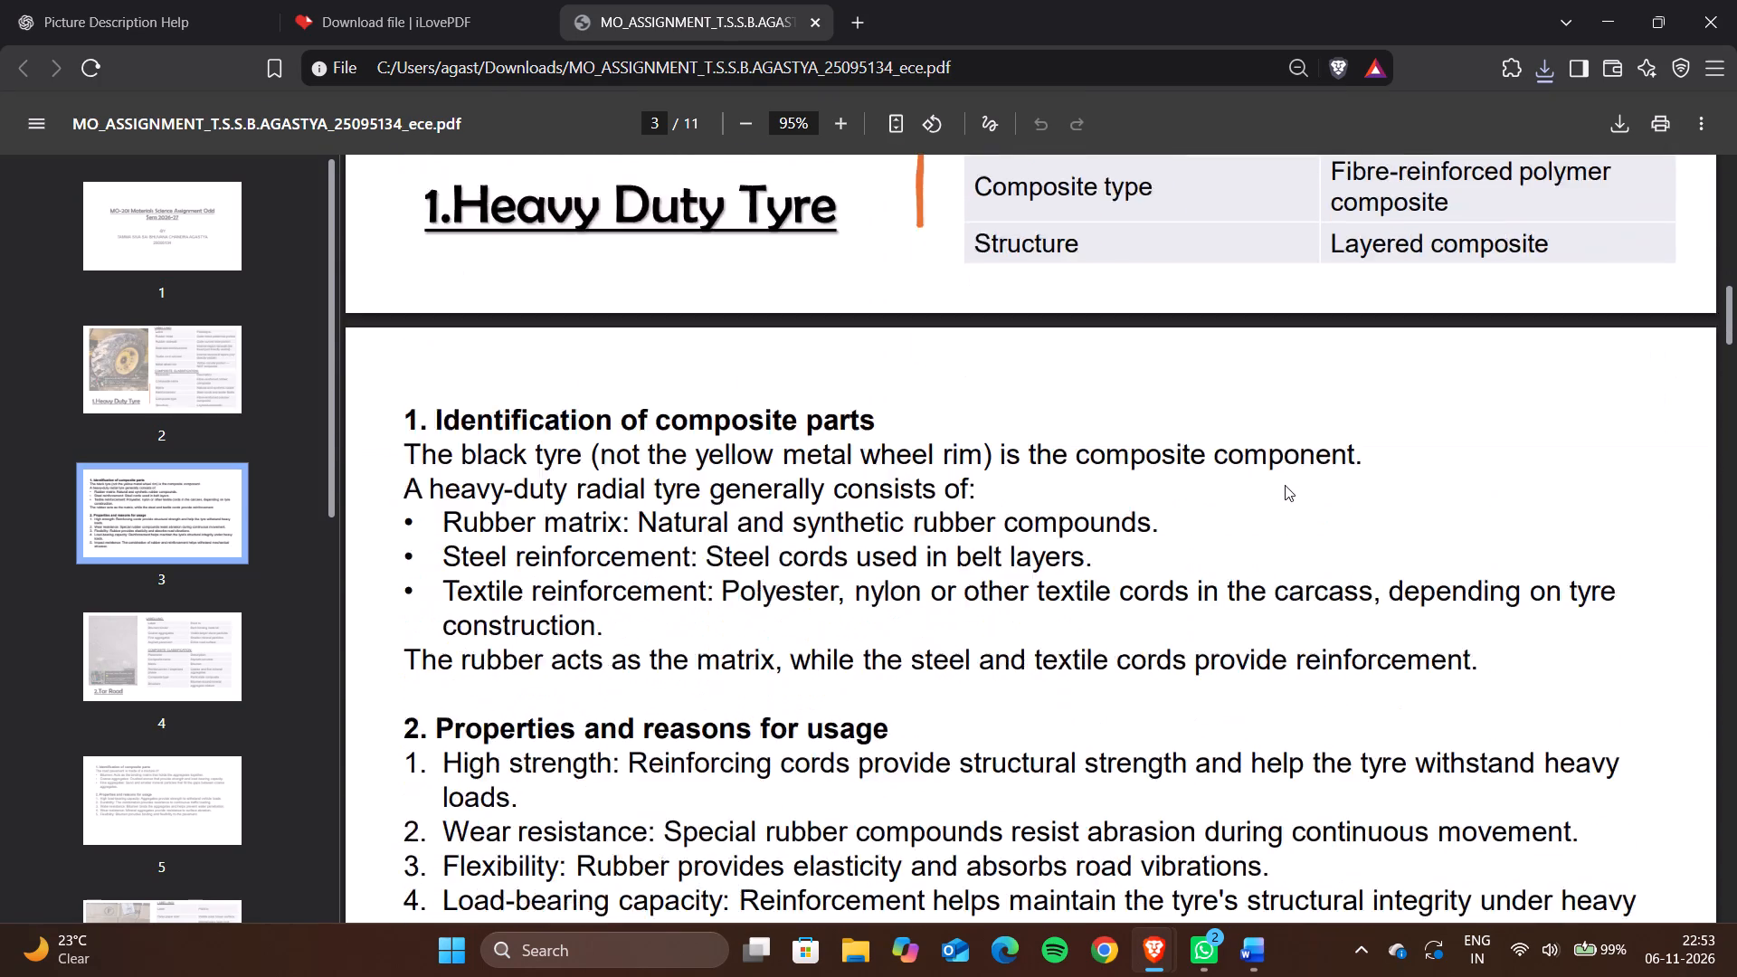
{"action": "scroll", "coordinate": [1285, 485], "scroll_direction": "down", "scroll_amount": 10}
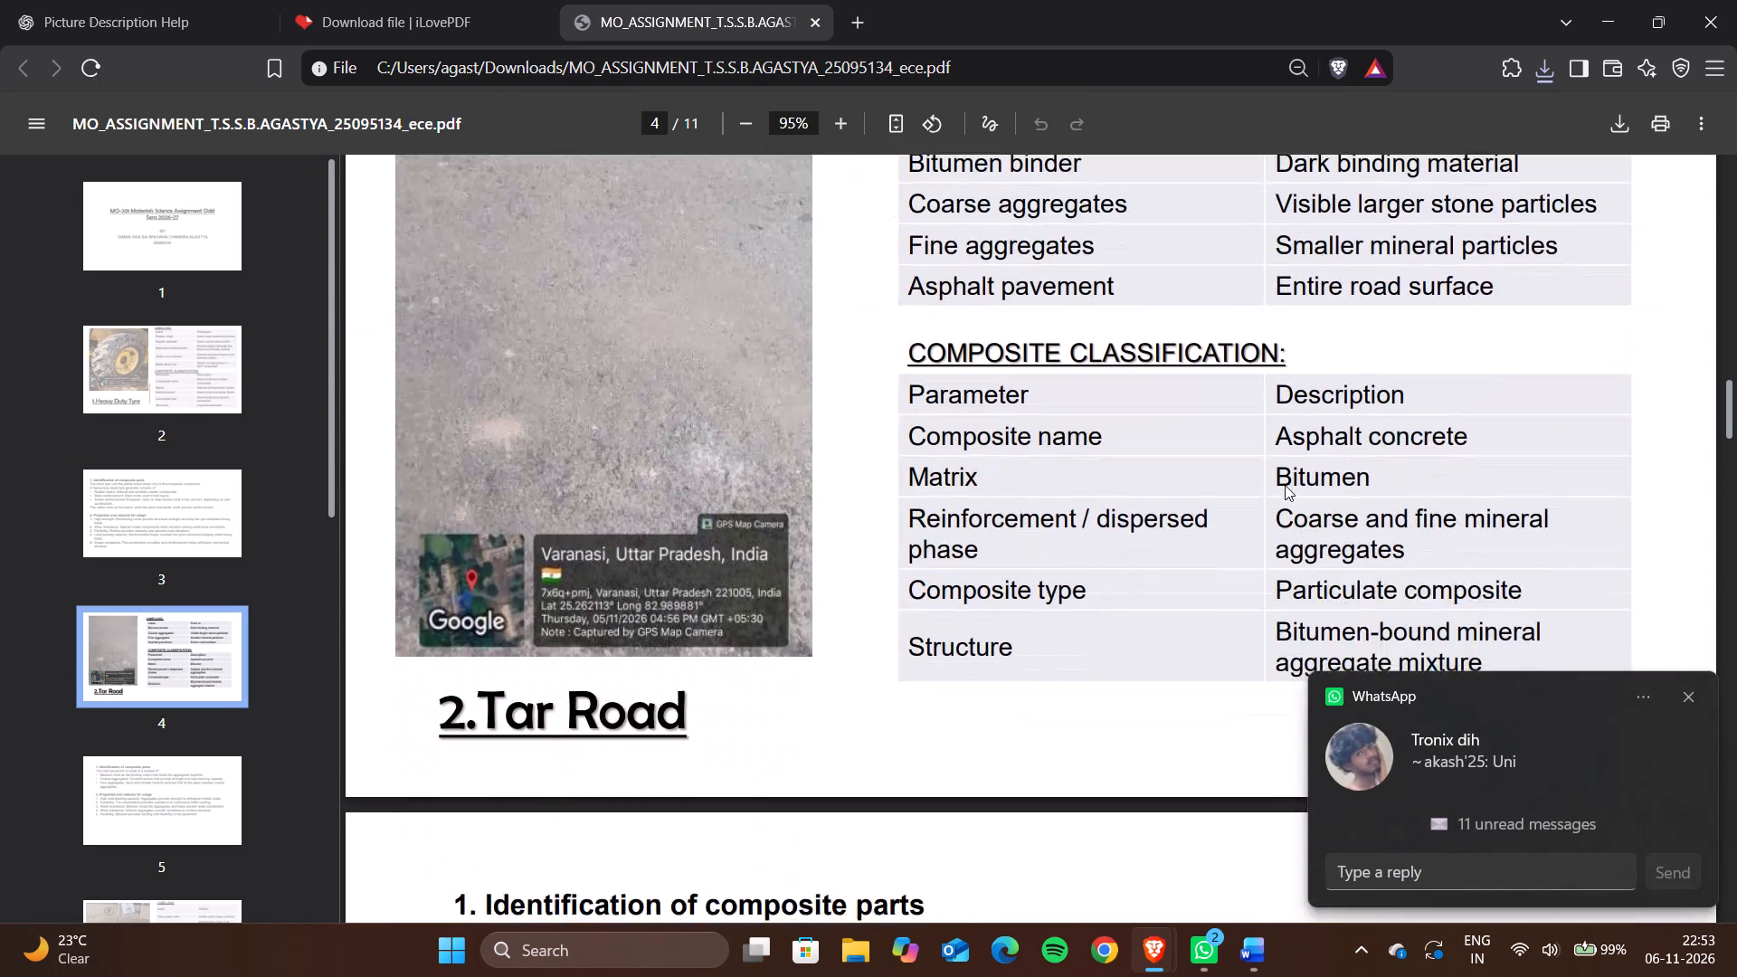
{"action": "scroll", "coordinate": [1285, 485], "scroll_direction": "down", "scroll_amount": 15}
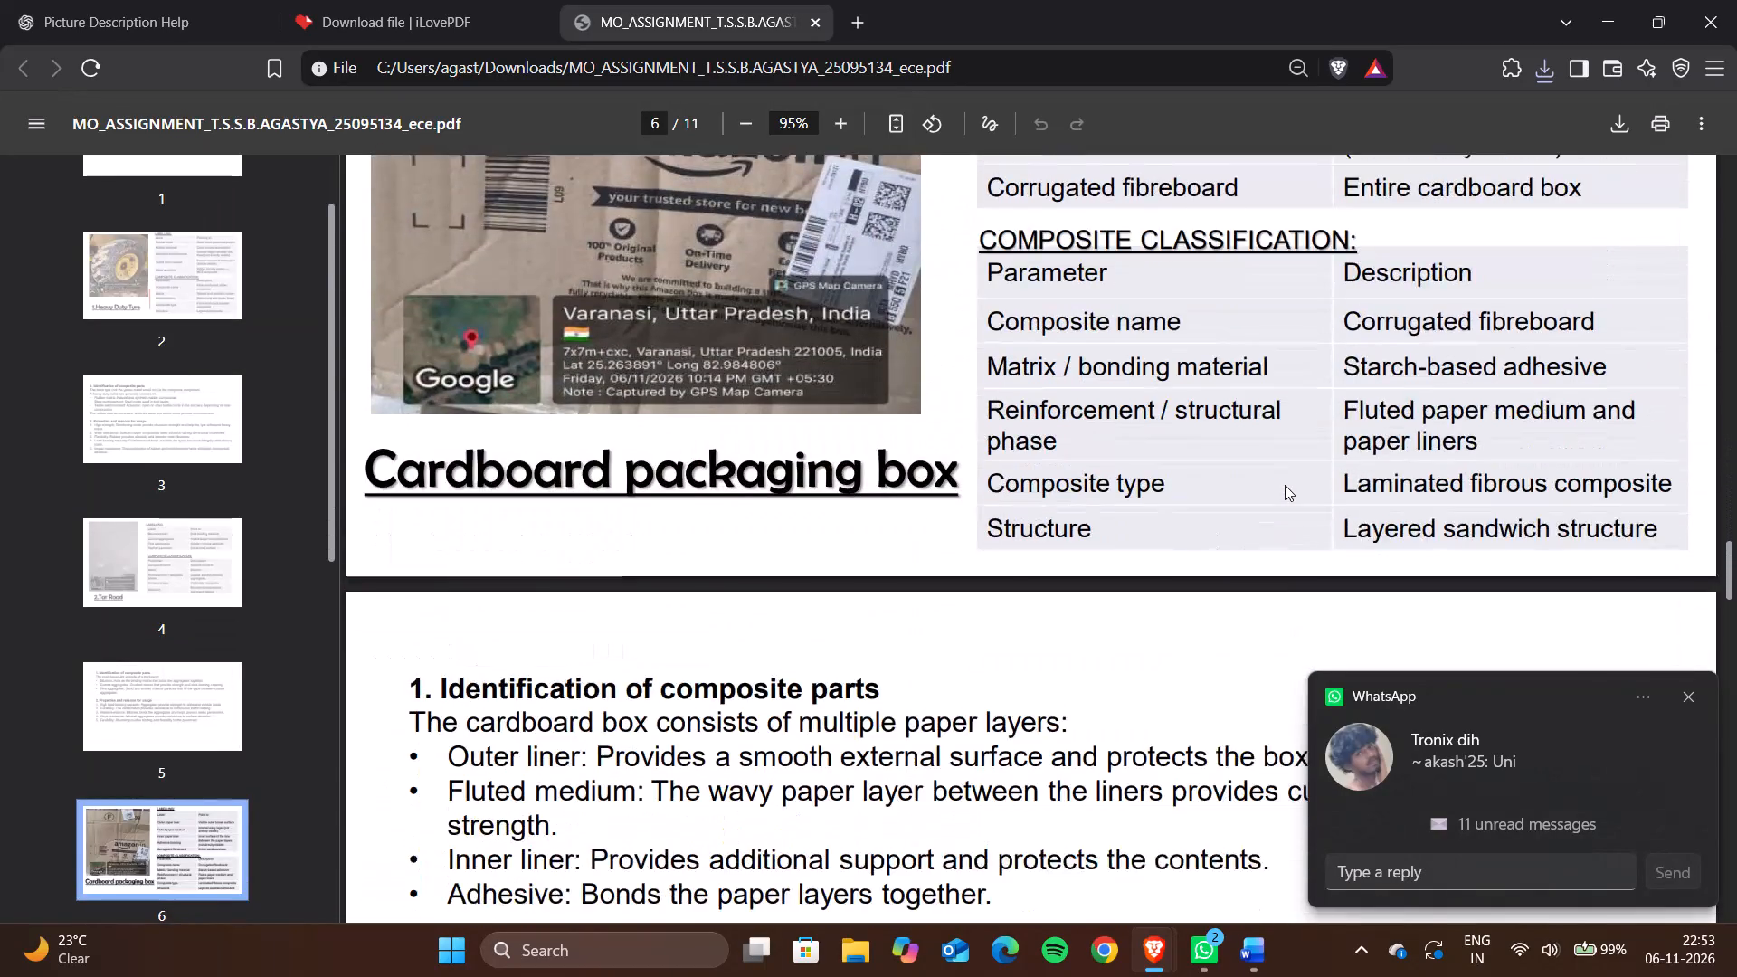
{"action": "scroll", "coordinate": [1285, 485], "scroll_direction": "down", "scroll_amount": 17}
{"action": "scroll", "coordinate": [1288, 482], "scroll_direction": "down", "scroll_amount": 4}
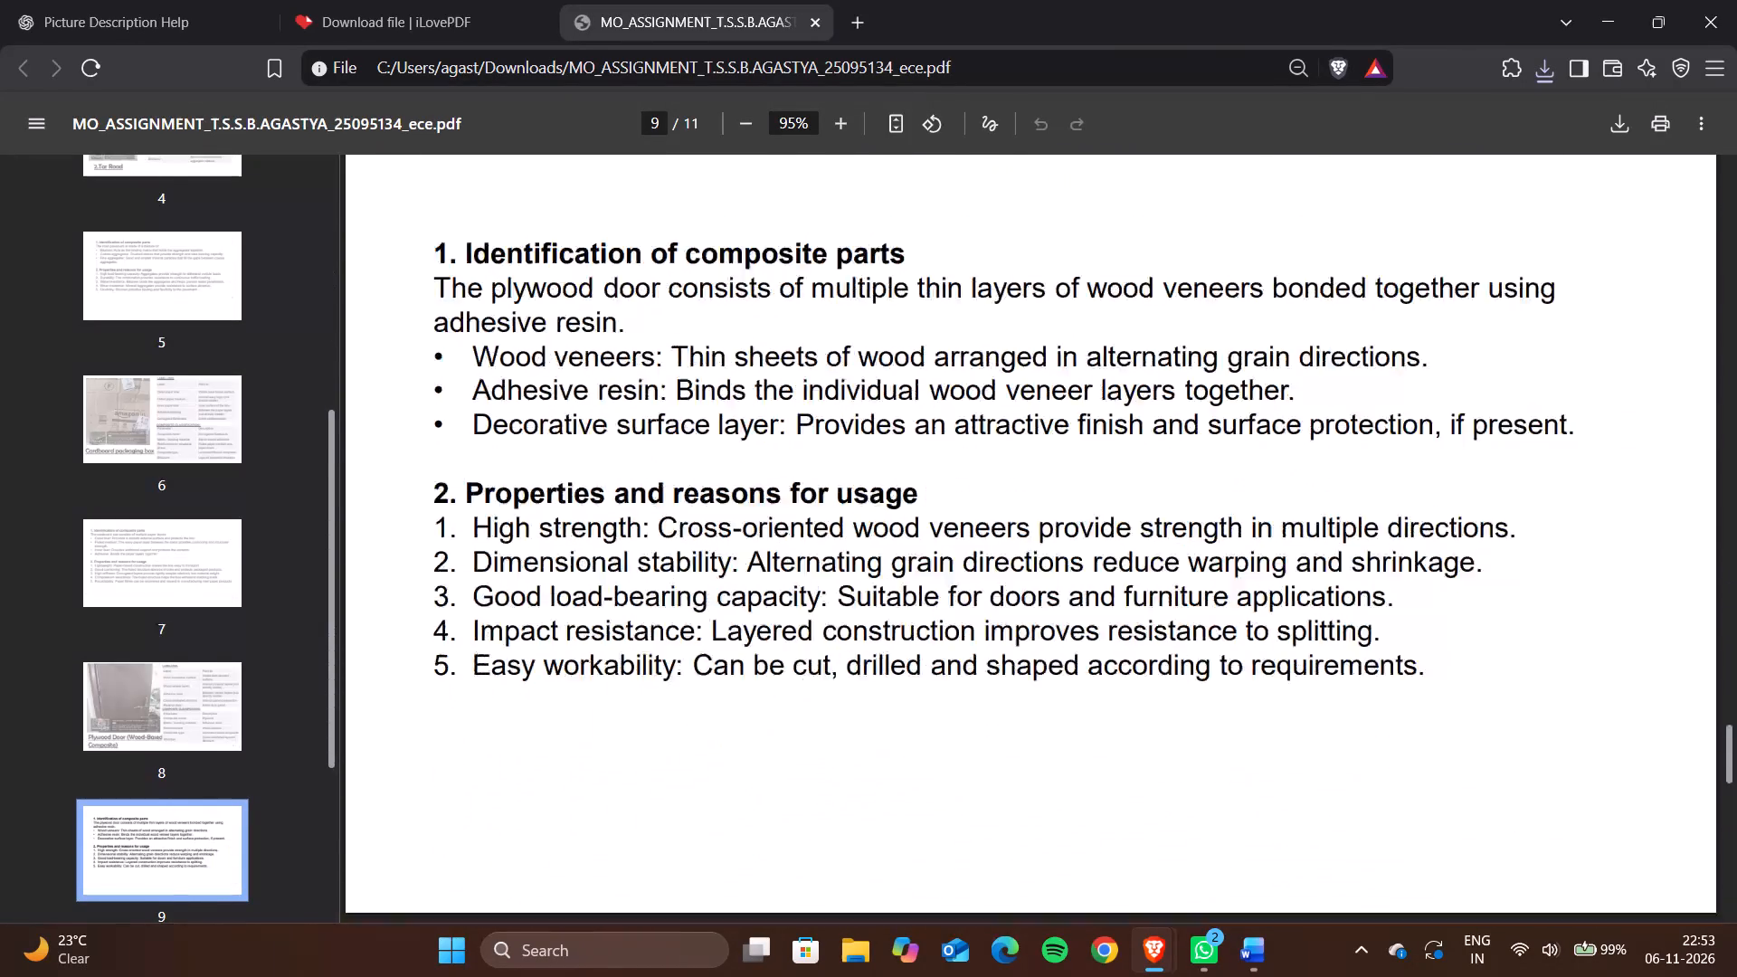
{"action": "scroll", "coordinate": [1288, 482], "scroll_direction": "down", "scroll_amount": 2}
{"action": "scroll", "coordinate": [1288, 482], "scroll_direction": "down", "scroll_amount": 20}
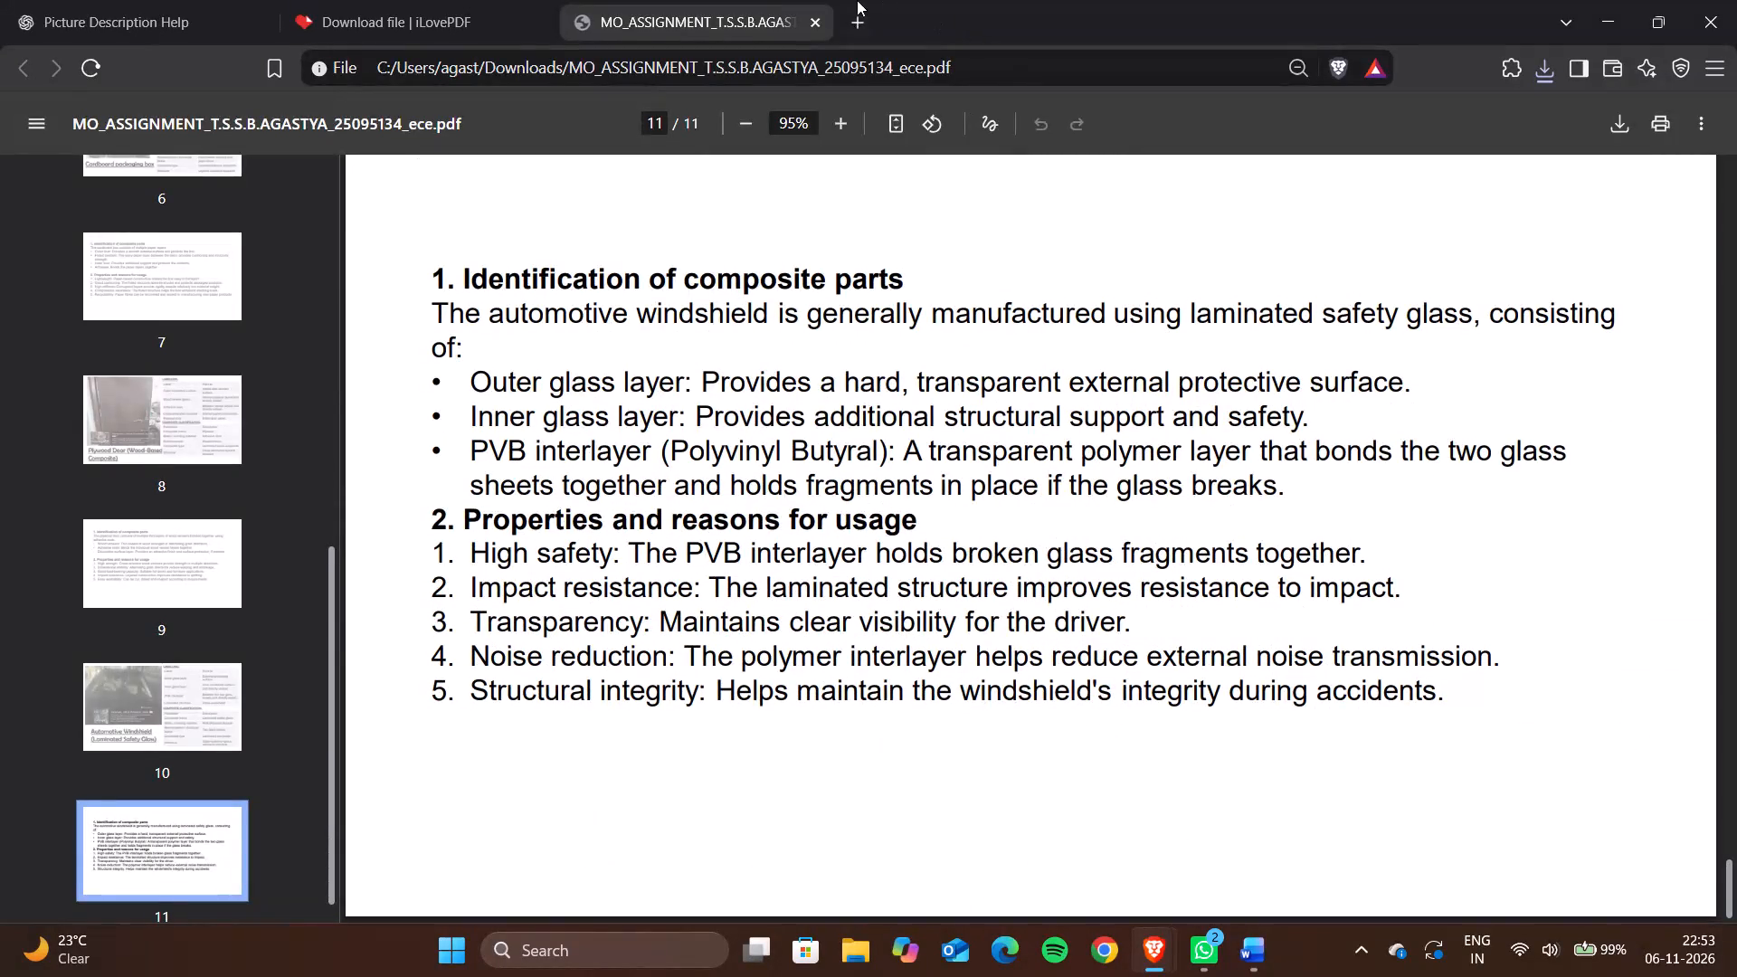
{"action": "left_click", "coordinate": [857, 9]}
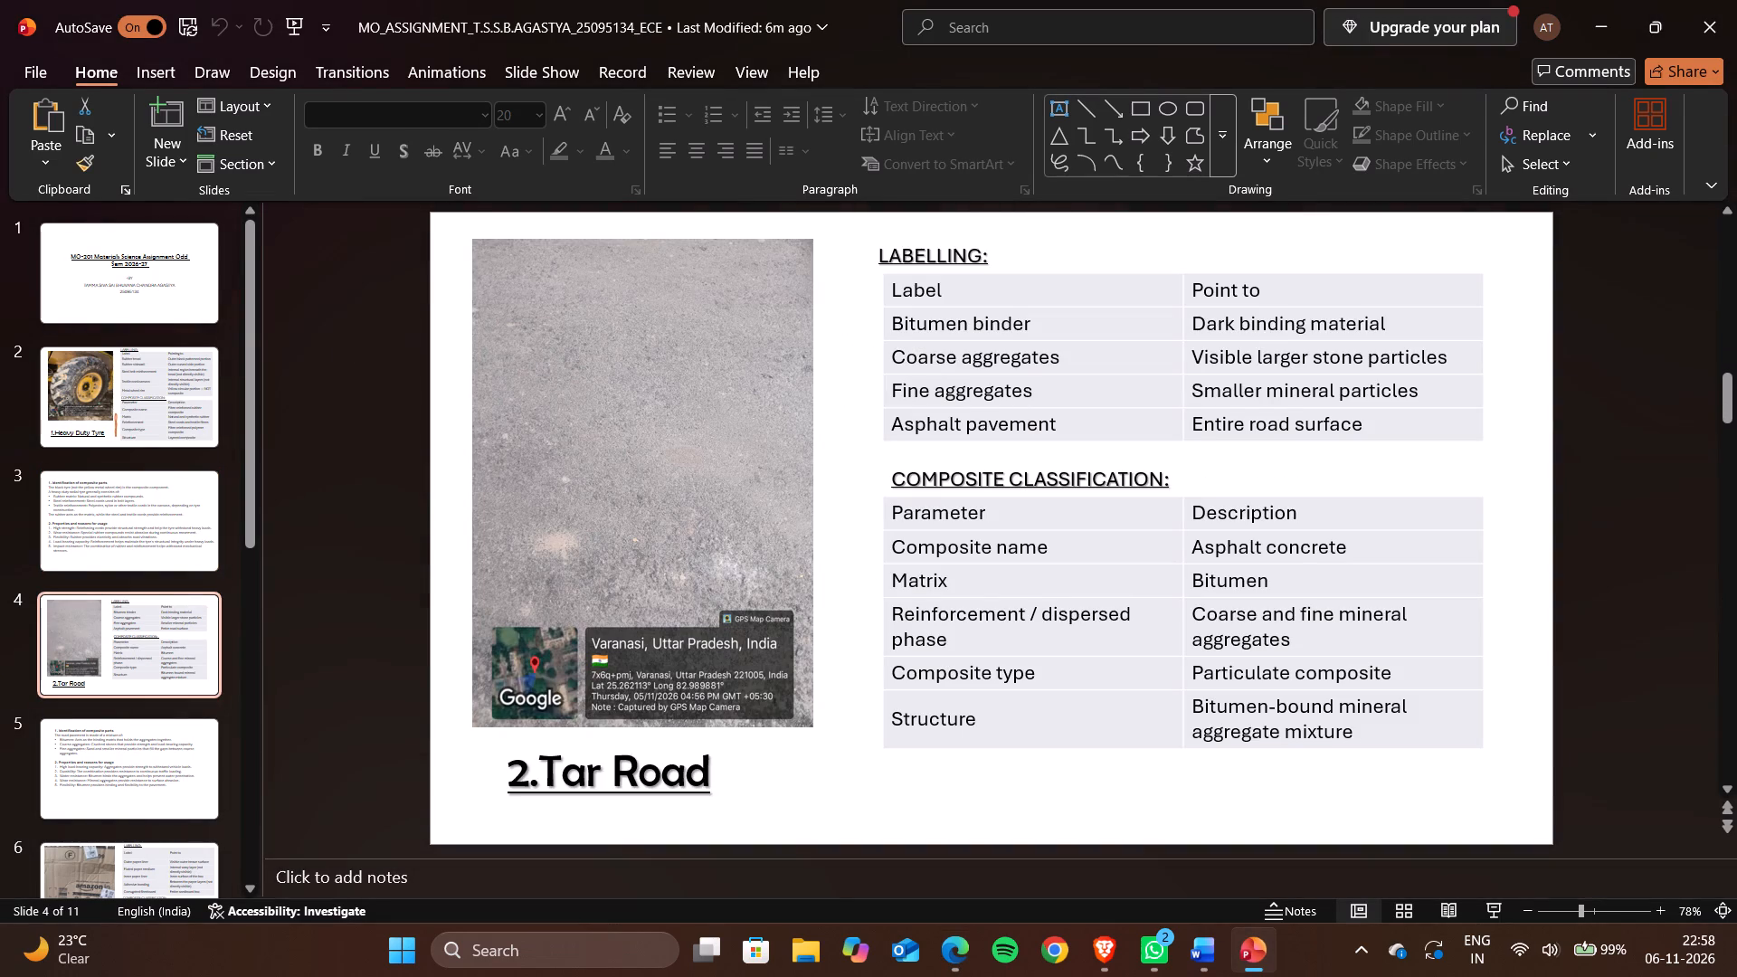
{"action": "left_click", "coordinate": [43, 501]}
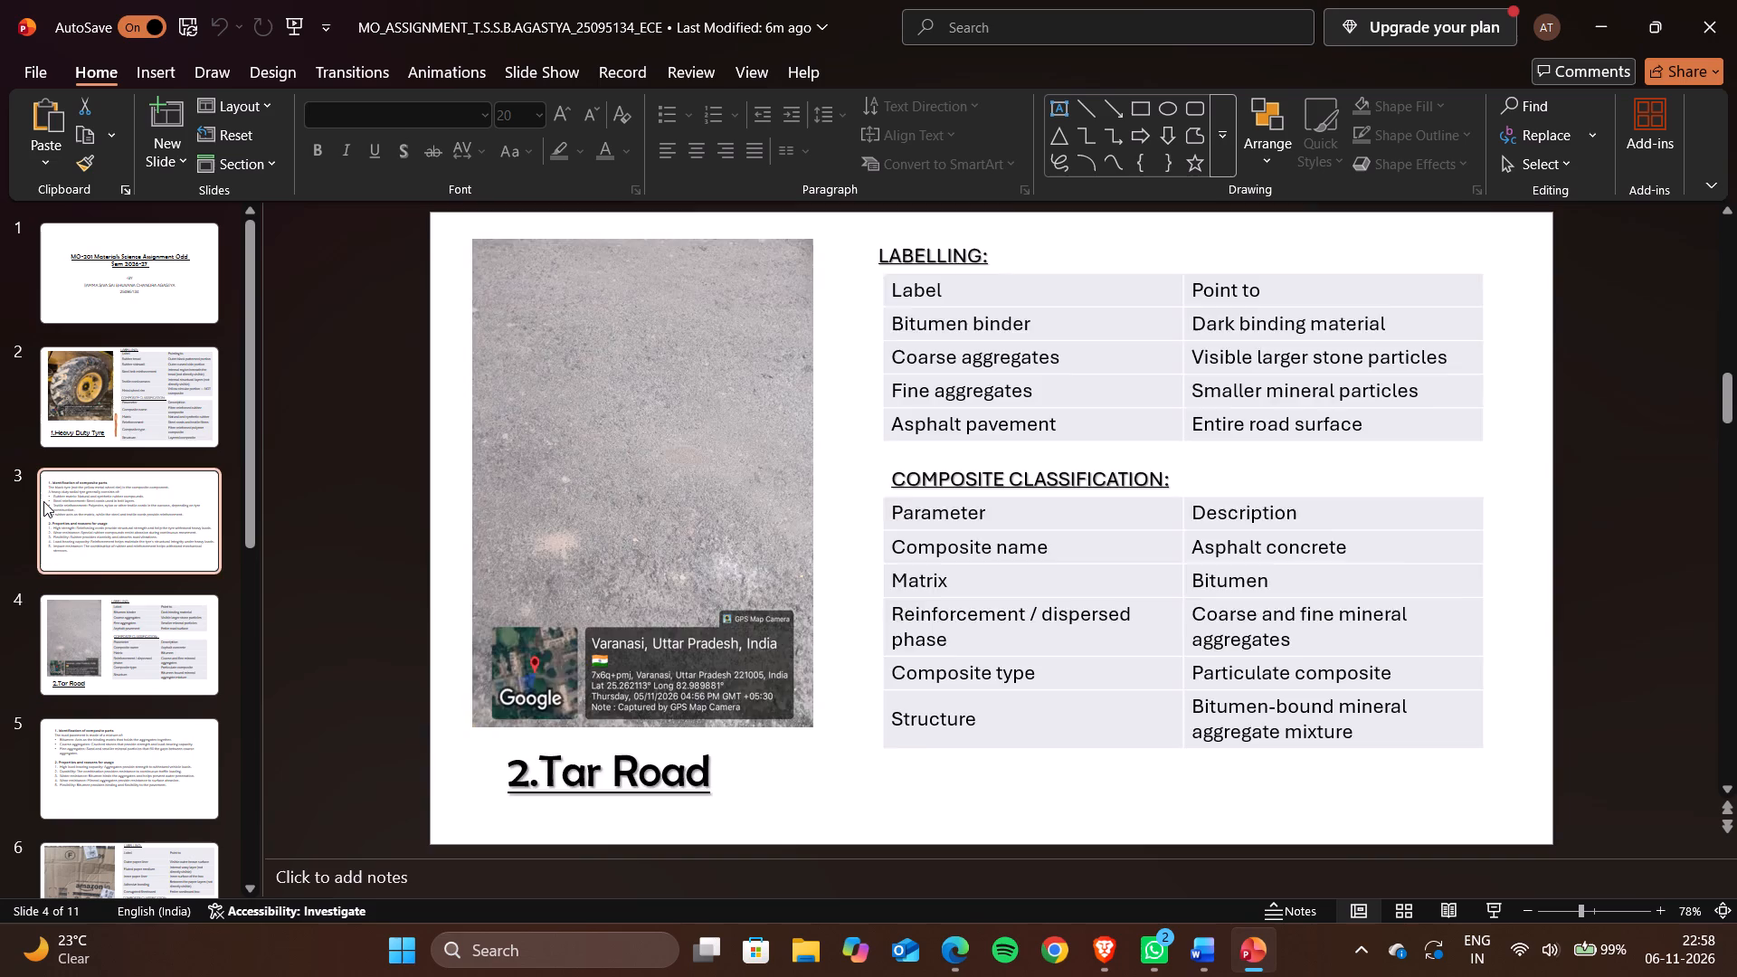
{"action": "left_click", "coordinate": [109, 356]}
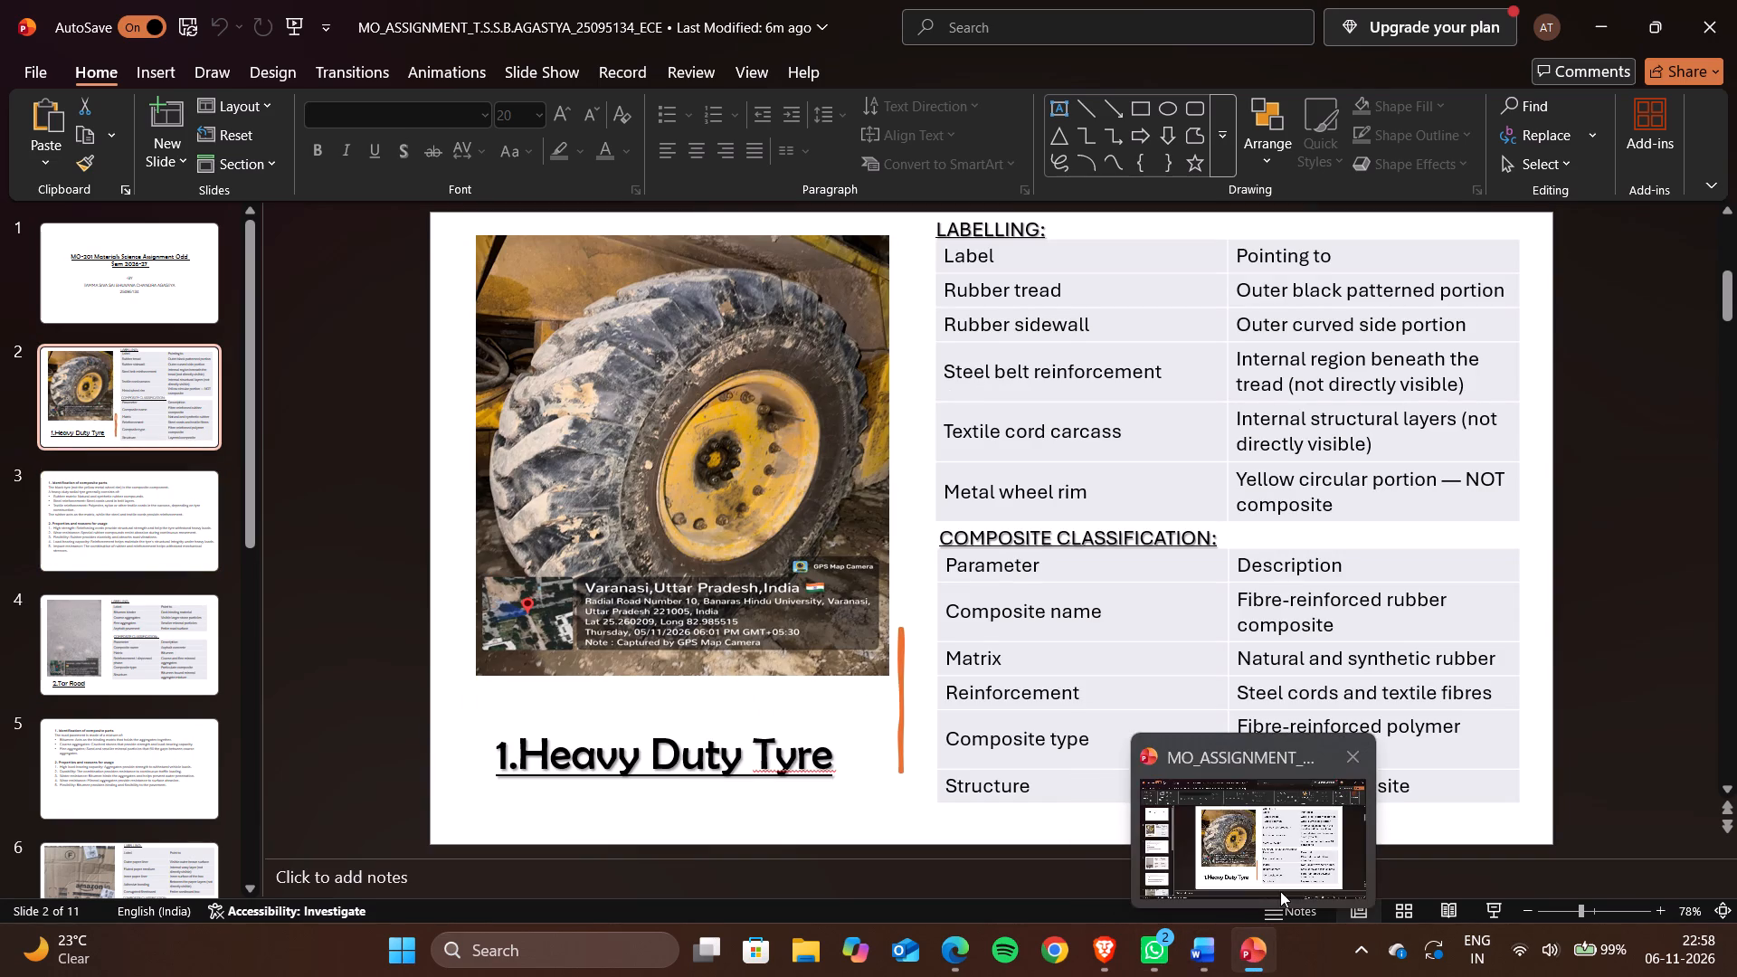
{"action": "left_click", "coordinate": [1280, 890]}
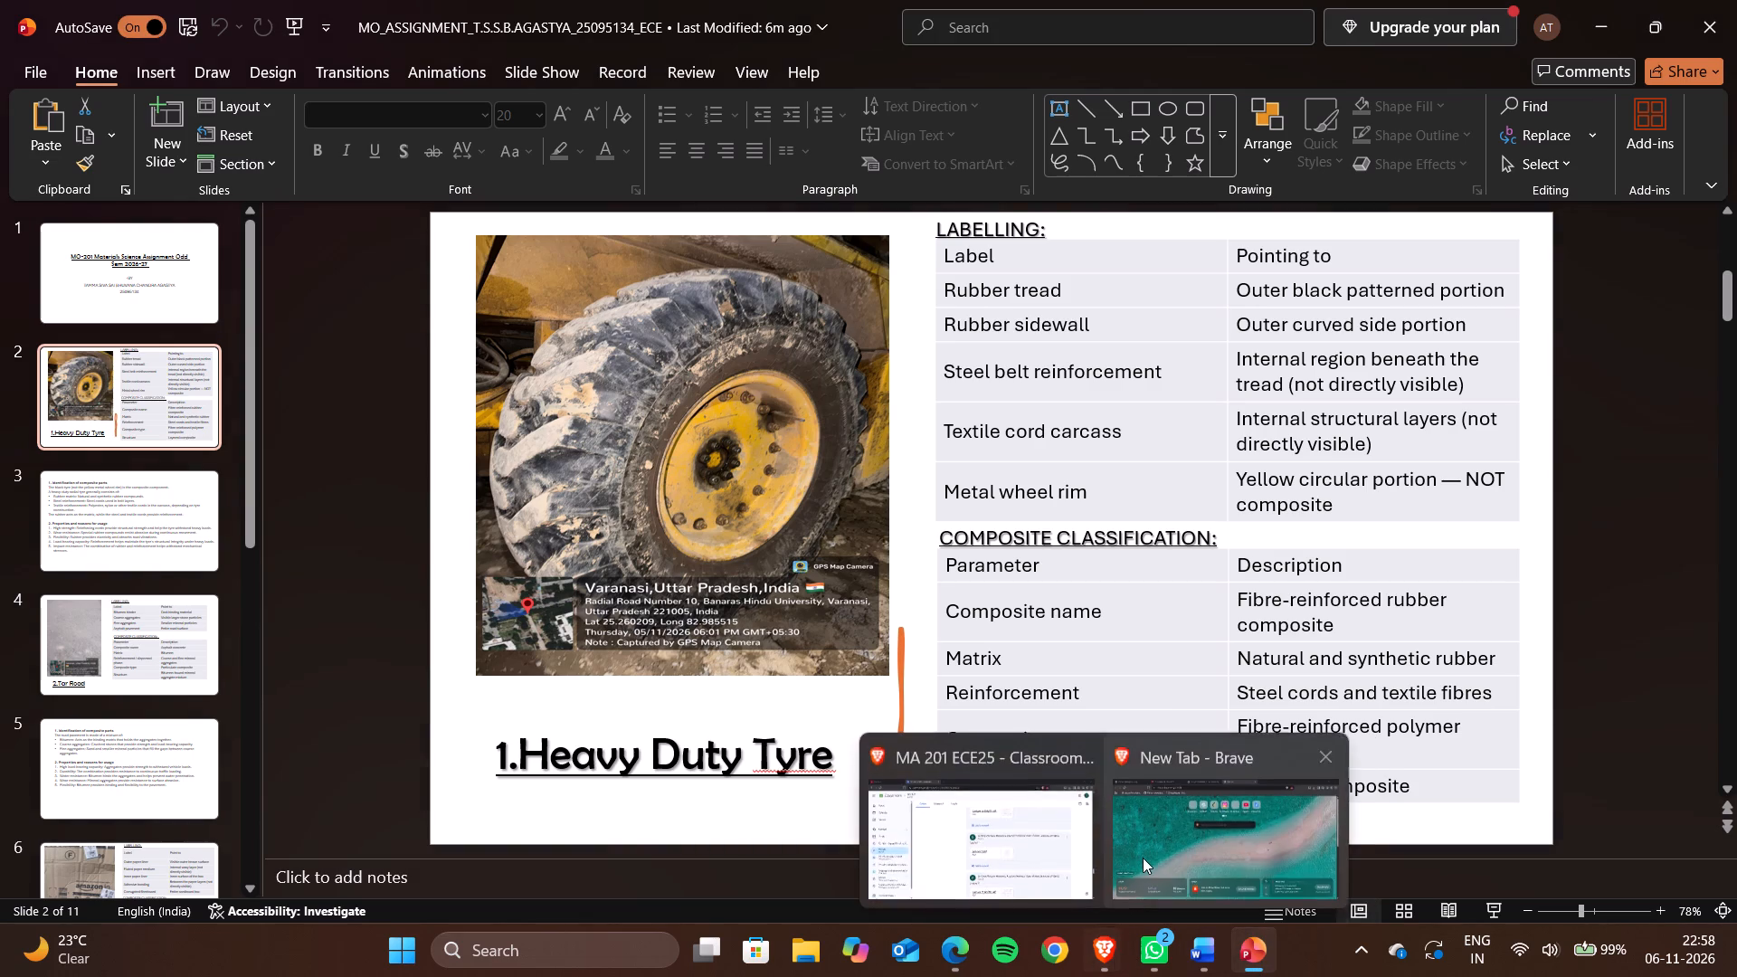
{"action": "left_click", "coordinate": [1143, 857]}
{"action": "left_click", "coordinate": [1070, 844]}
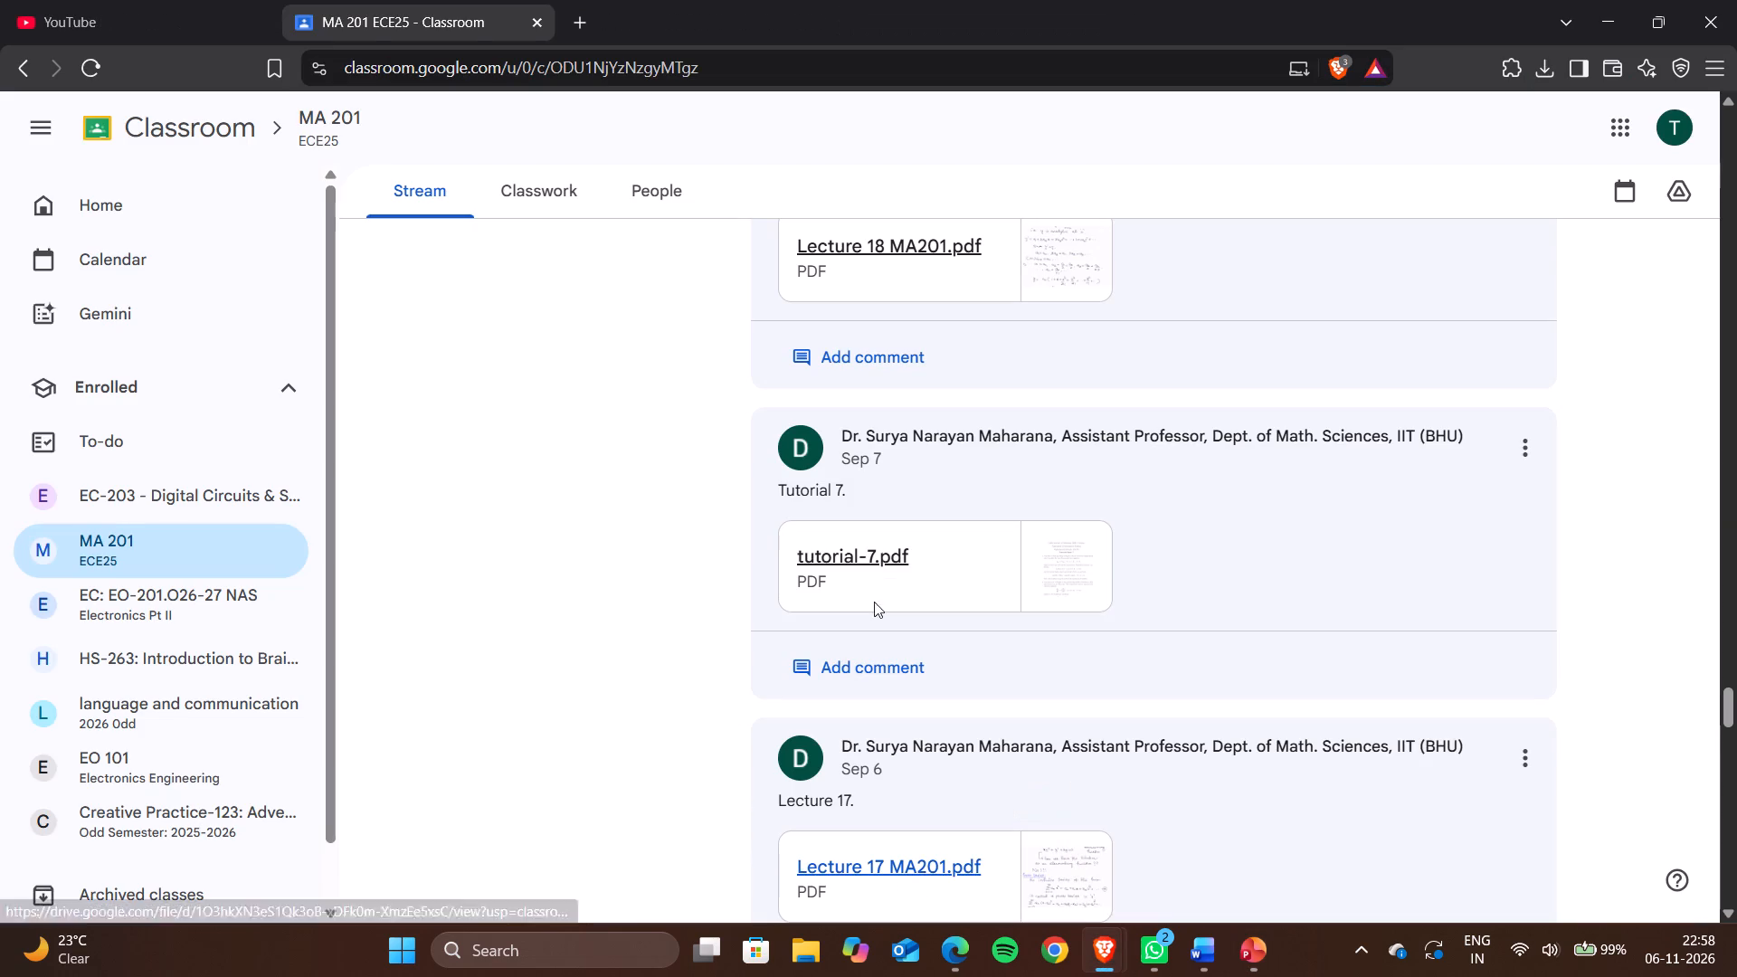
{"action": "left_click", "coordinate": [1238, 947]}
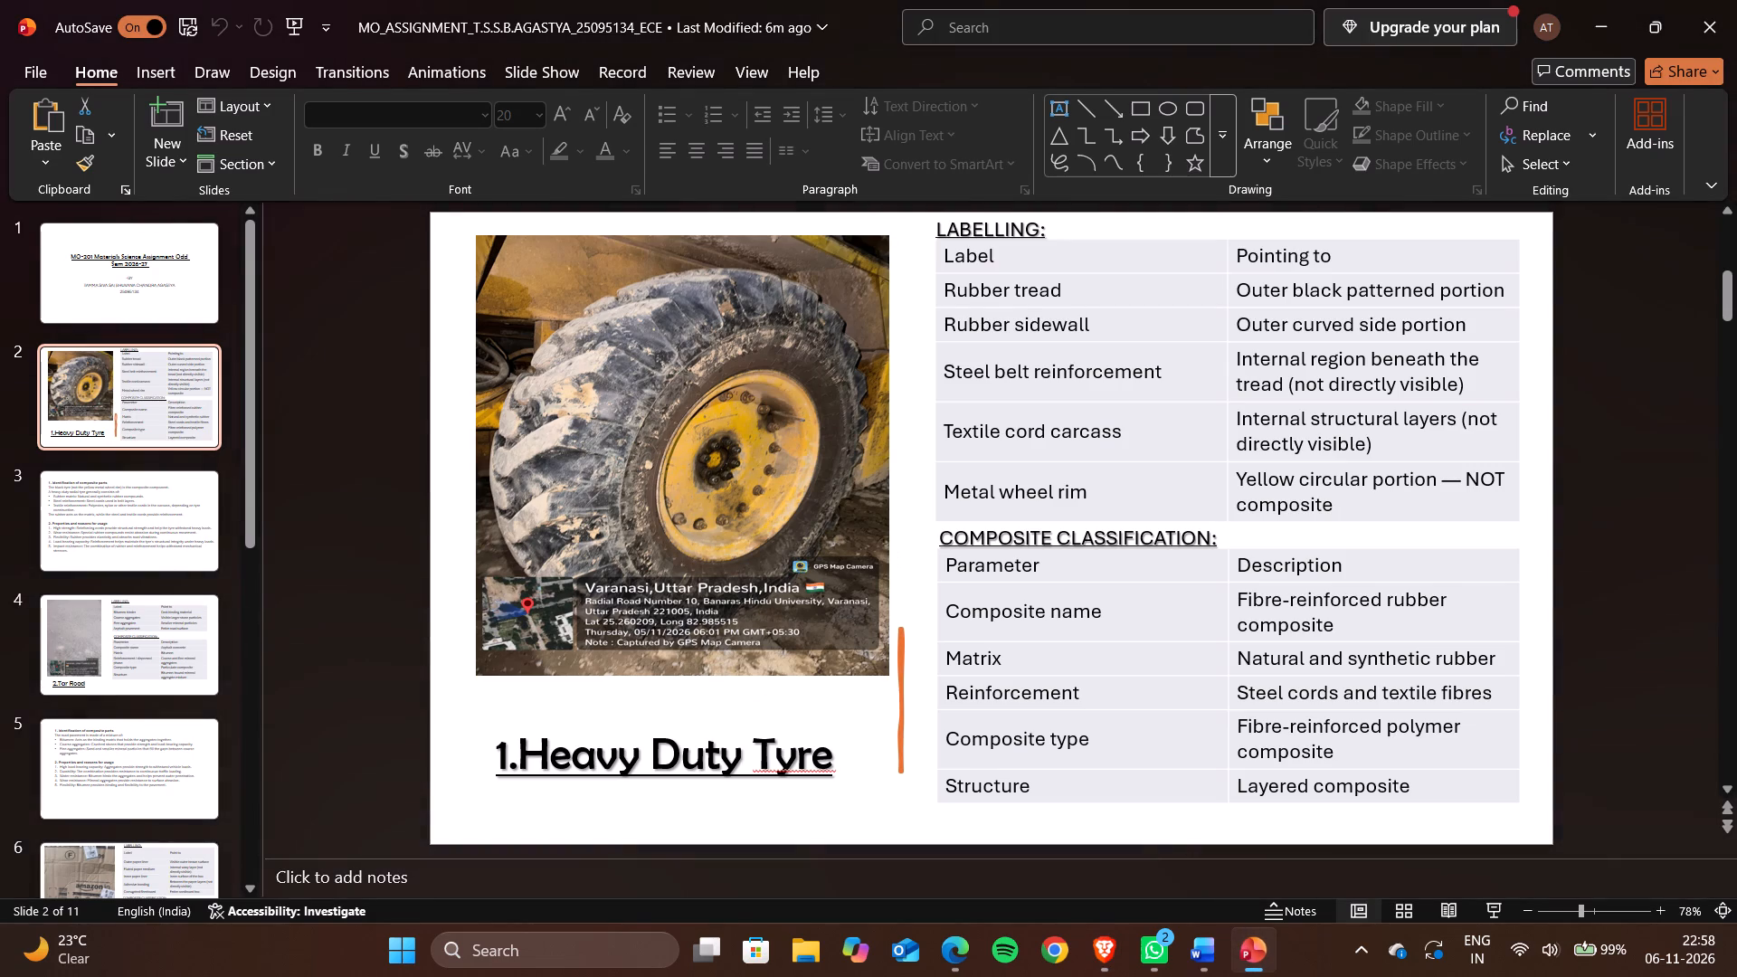
Look through the plywood door and automotive windshield slides 8 to 11, and the cardboard box properties on slide 7.
{"action": "scroll", "coordinate": [646, 451], "scroll_direction": "down", "scroll_amount": 20}
{"action": "scroll", "coordinate": [646, 451], "scroll_direction": "down", "scroll_amount": 1}
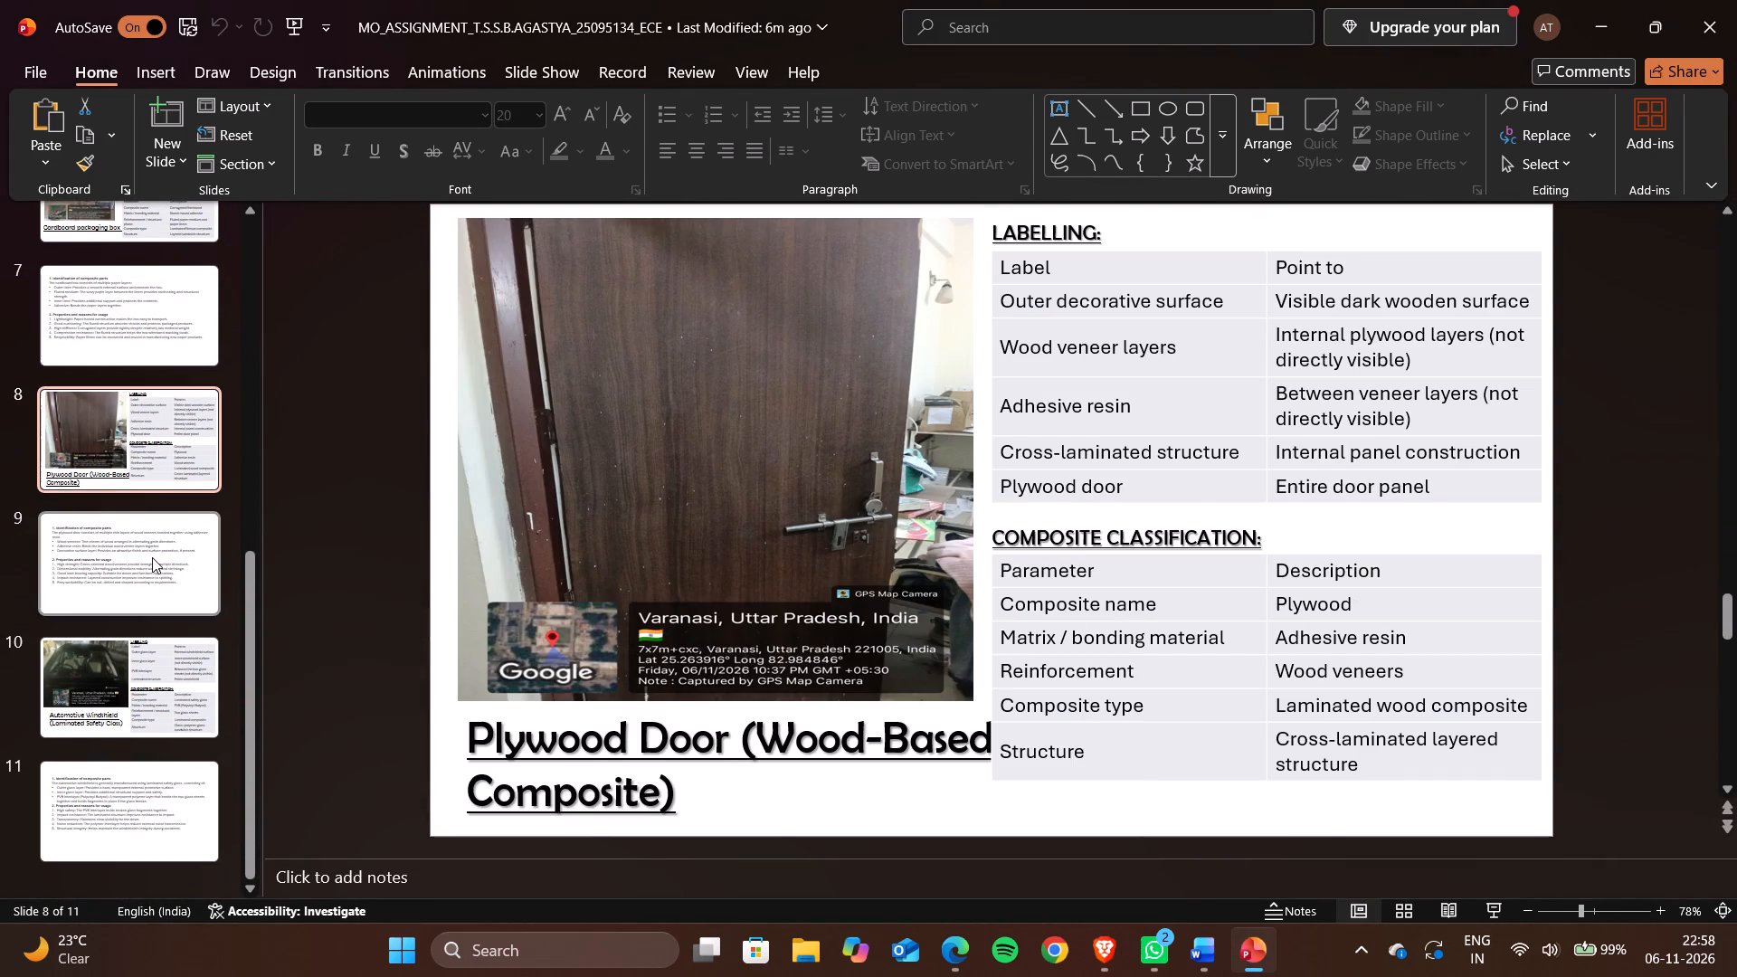
{"action": "left_click", "coordinate": [152, 557]}
{"action": "left_click", "coordinate": [150, 651]}
{"action": "left_click_drag", "start_coordinate": [199, 811], "coordinate": [190, 811]}
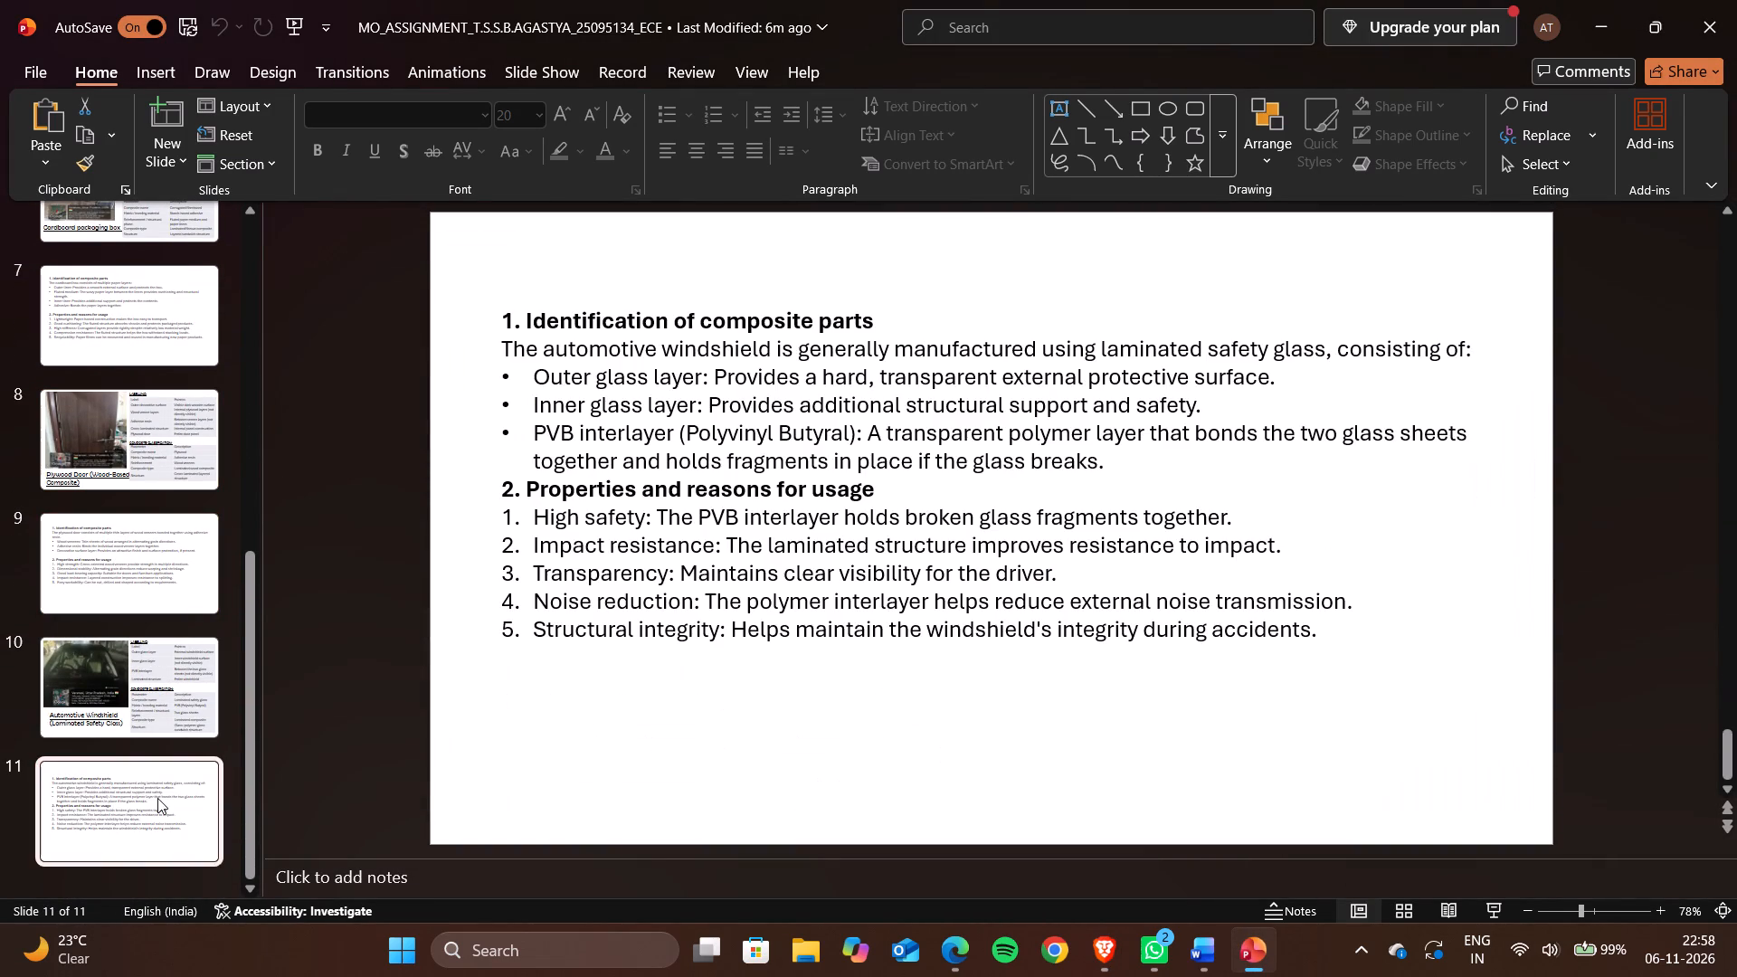
{"action": "left_click", "coordinate": [146, 697]}
{"action": "left_click", "coordinate": [142, 579]}
{"action": "left_click", "coordinate": [147, 500]}
{"action": "left_click", "coordinate": [148, 442]}
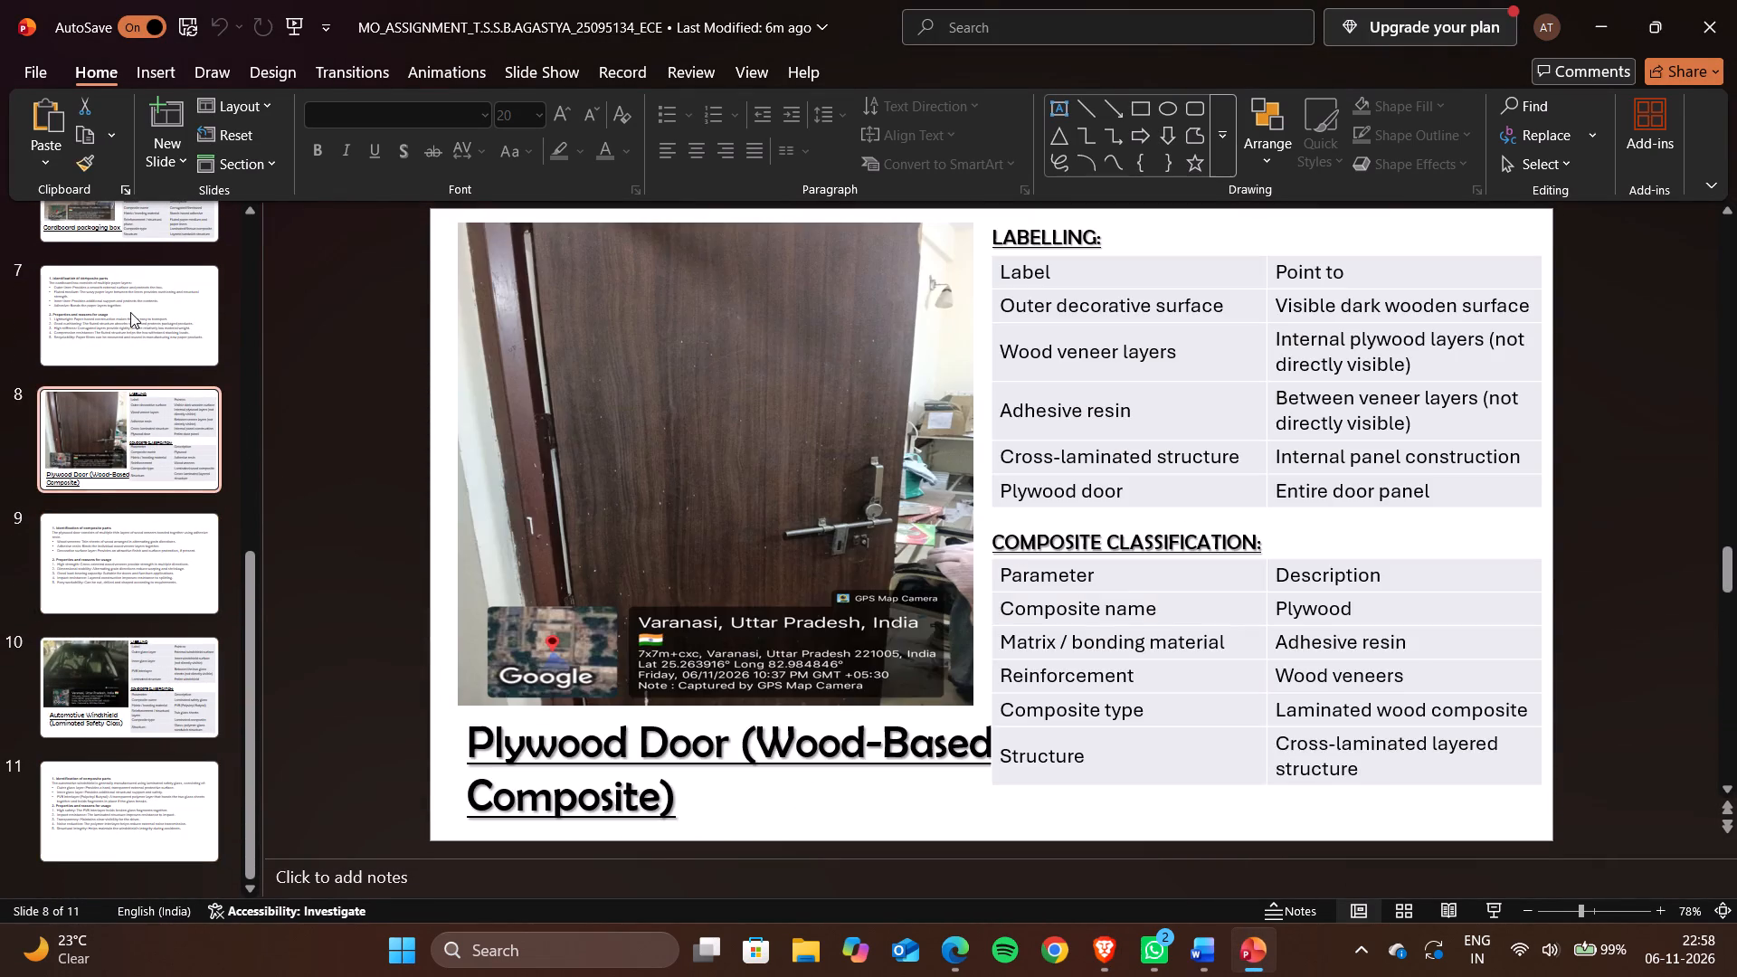
{"action": "left_click", "coordinate": [130, 312]}
Recheck the title slide, Heavy Duty Tyre slides 2 and 3, and the plywood door's composite parts and usage properties on slide 9.
{"action": "scroll", "coordinate": [112, 374], "scroll_direction": "up", "scroll_amount": 15}
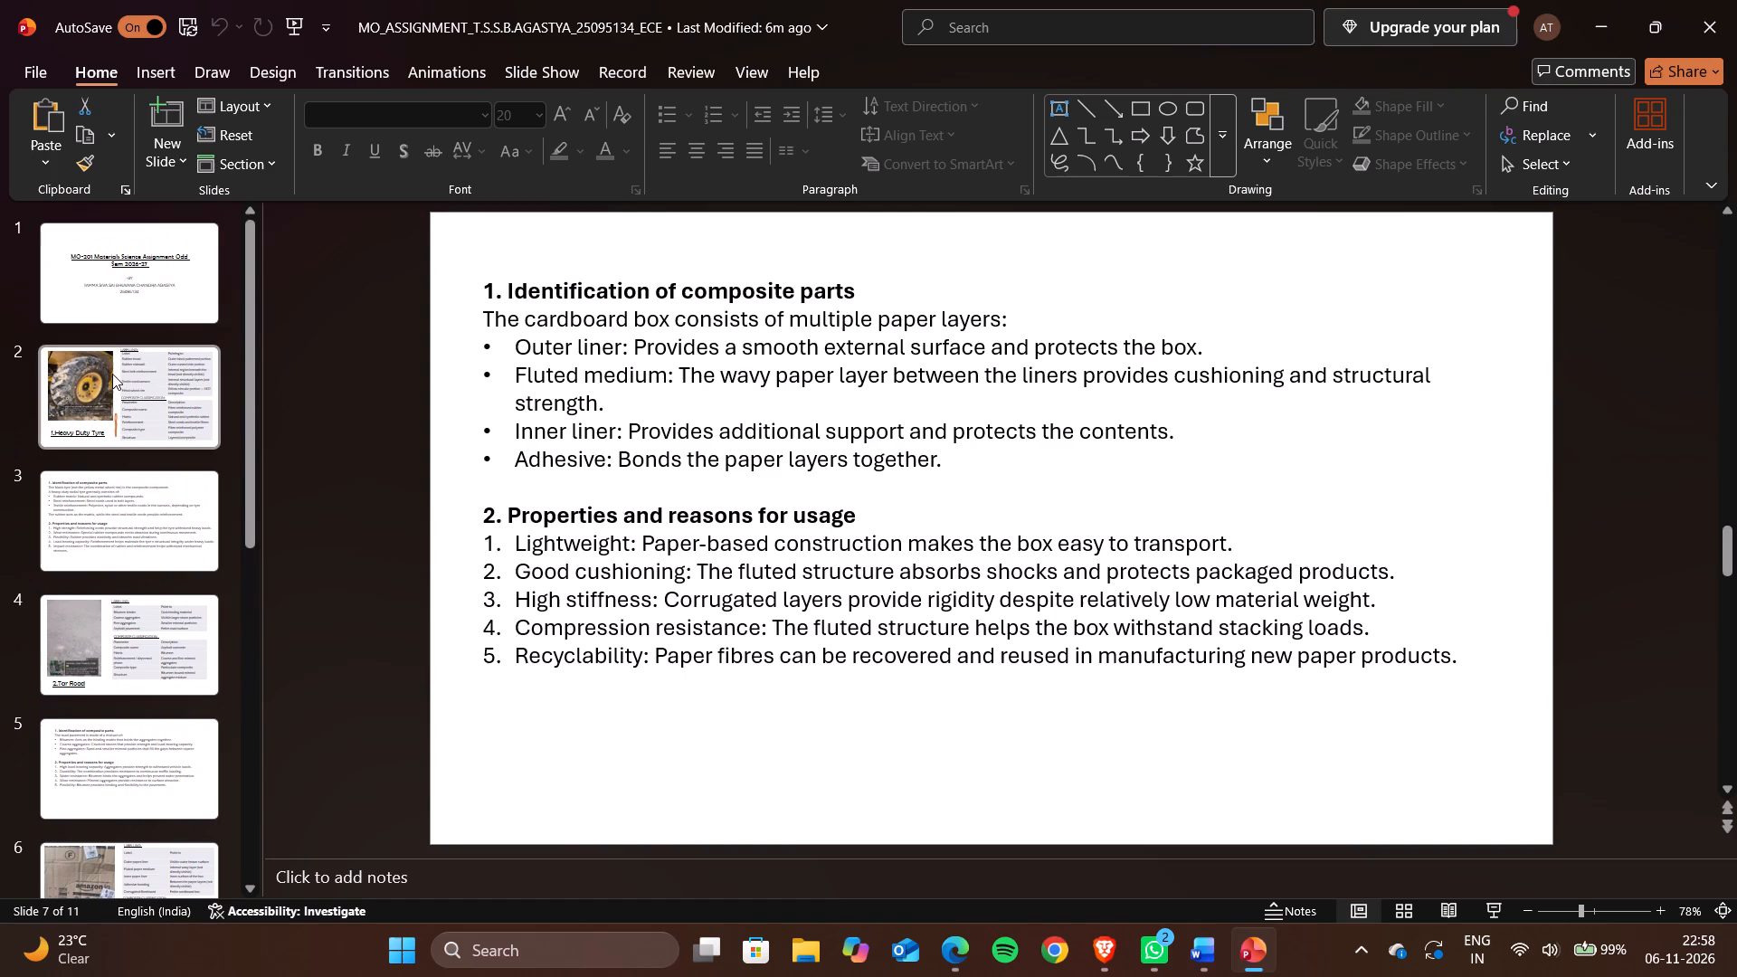
{"action": "left_click", "coordinate": [102, 241]}
{"action": "left_click", "coordinate": [100, 407]}
{"action": "left_click", "coordinate": [167, 531]}
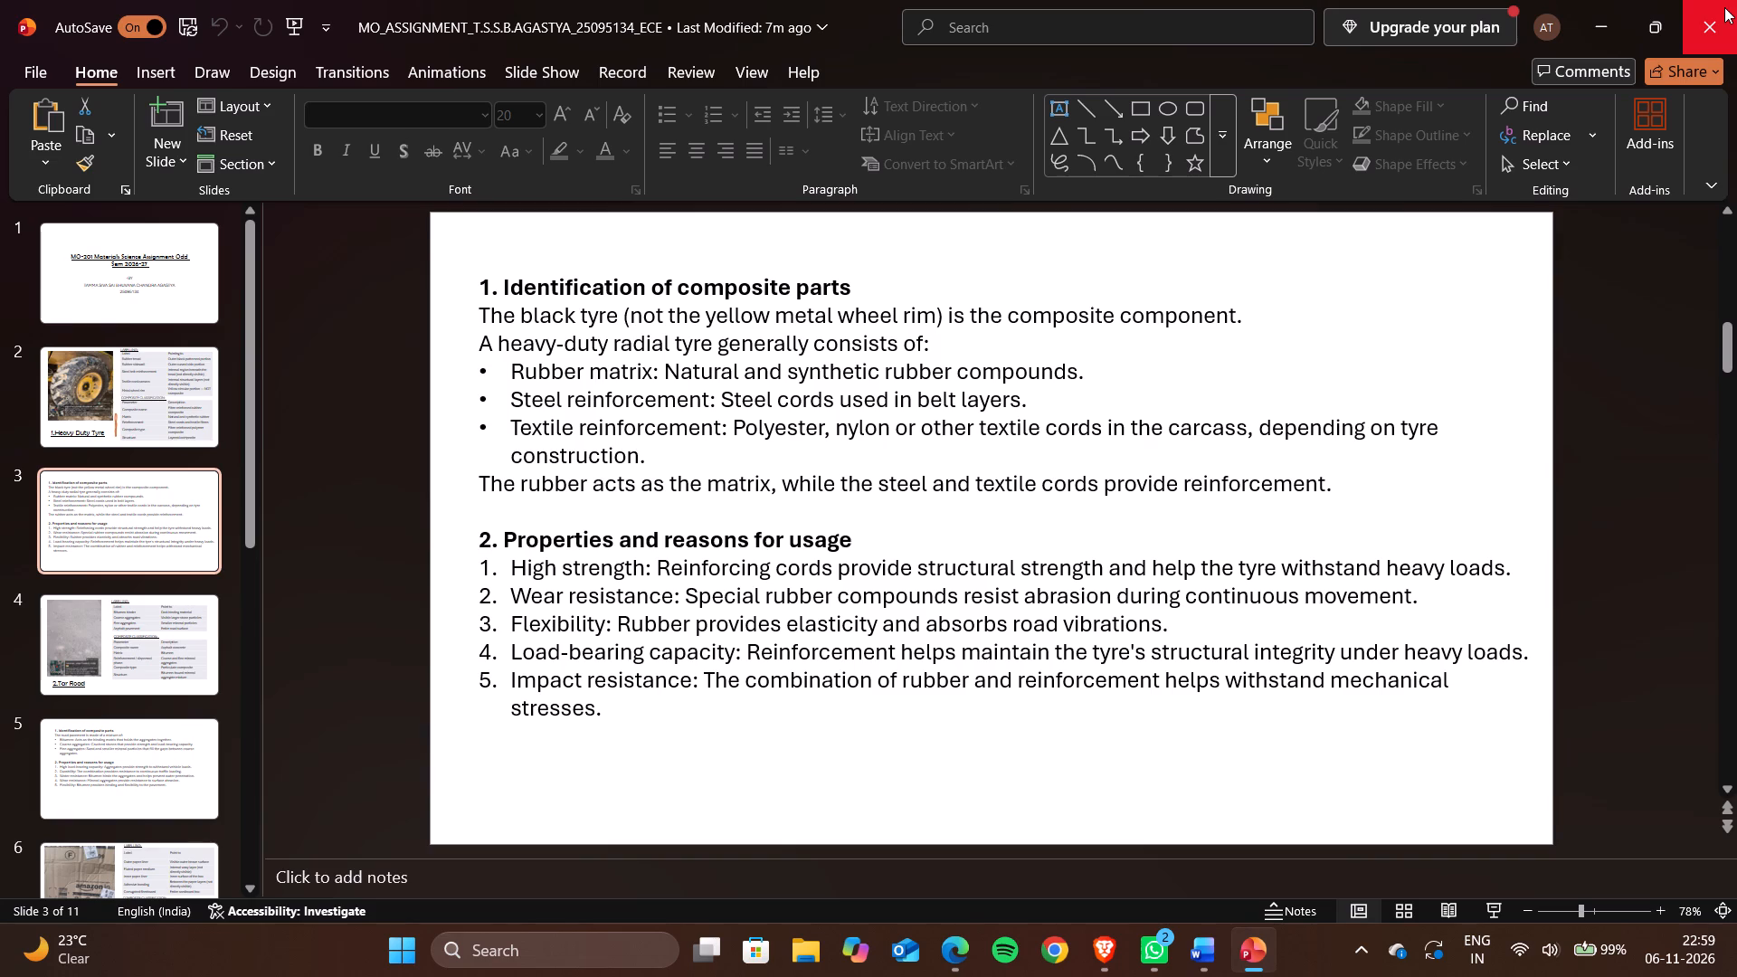
{"action": "scroll", "coordinate": [327, 447], "scroll_direction": "down", "scroll_amount": 12}
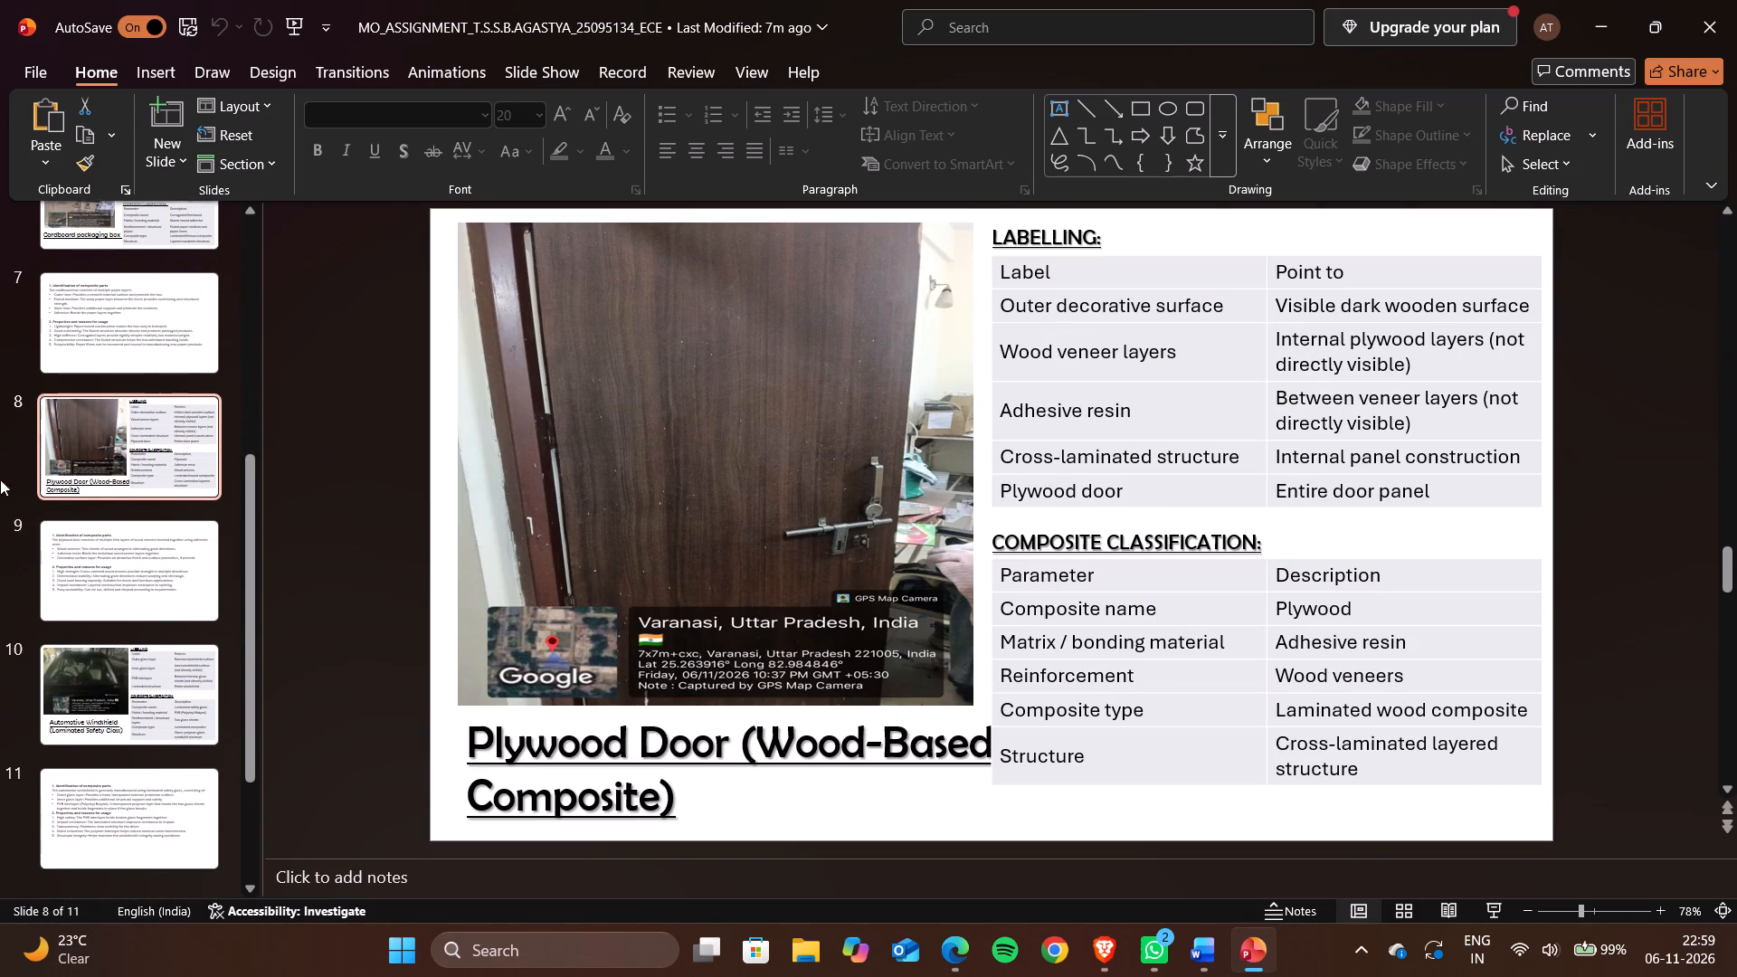
{"action": "scroll", "coordinate": [0, 479], "scroll_direction": "down", "scroll_amount": 2}
{"action": "scroll", "coordinate": [4, 562], "scroll_direction": "down", "scroll_amount": 17}
{"action": "left_click", "coordinate": [173, 554]}
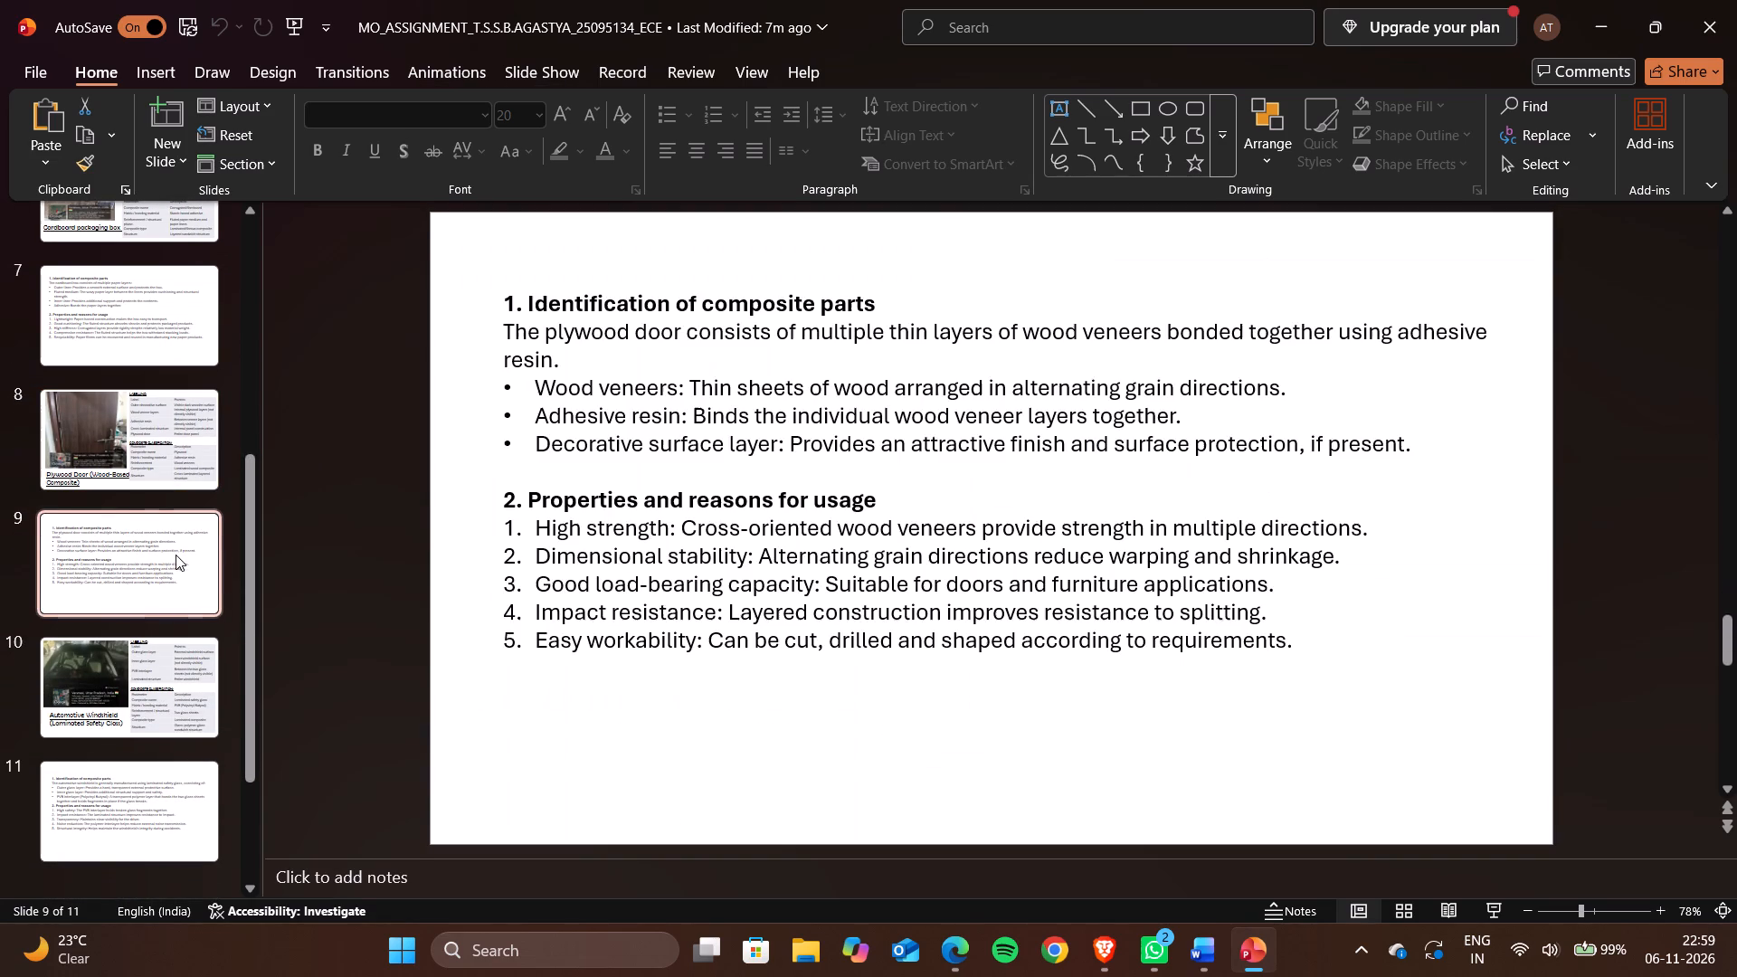
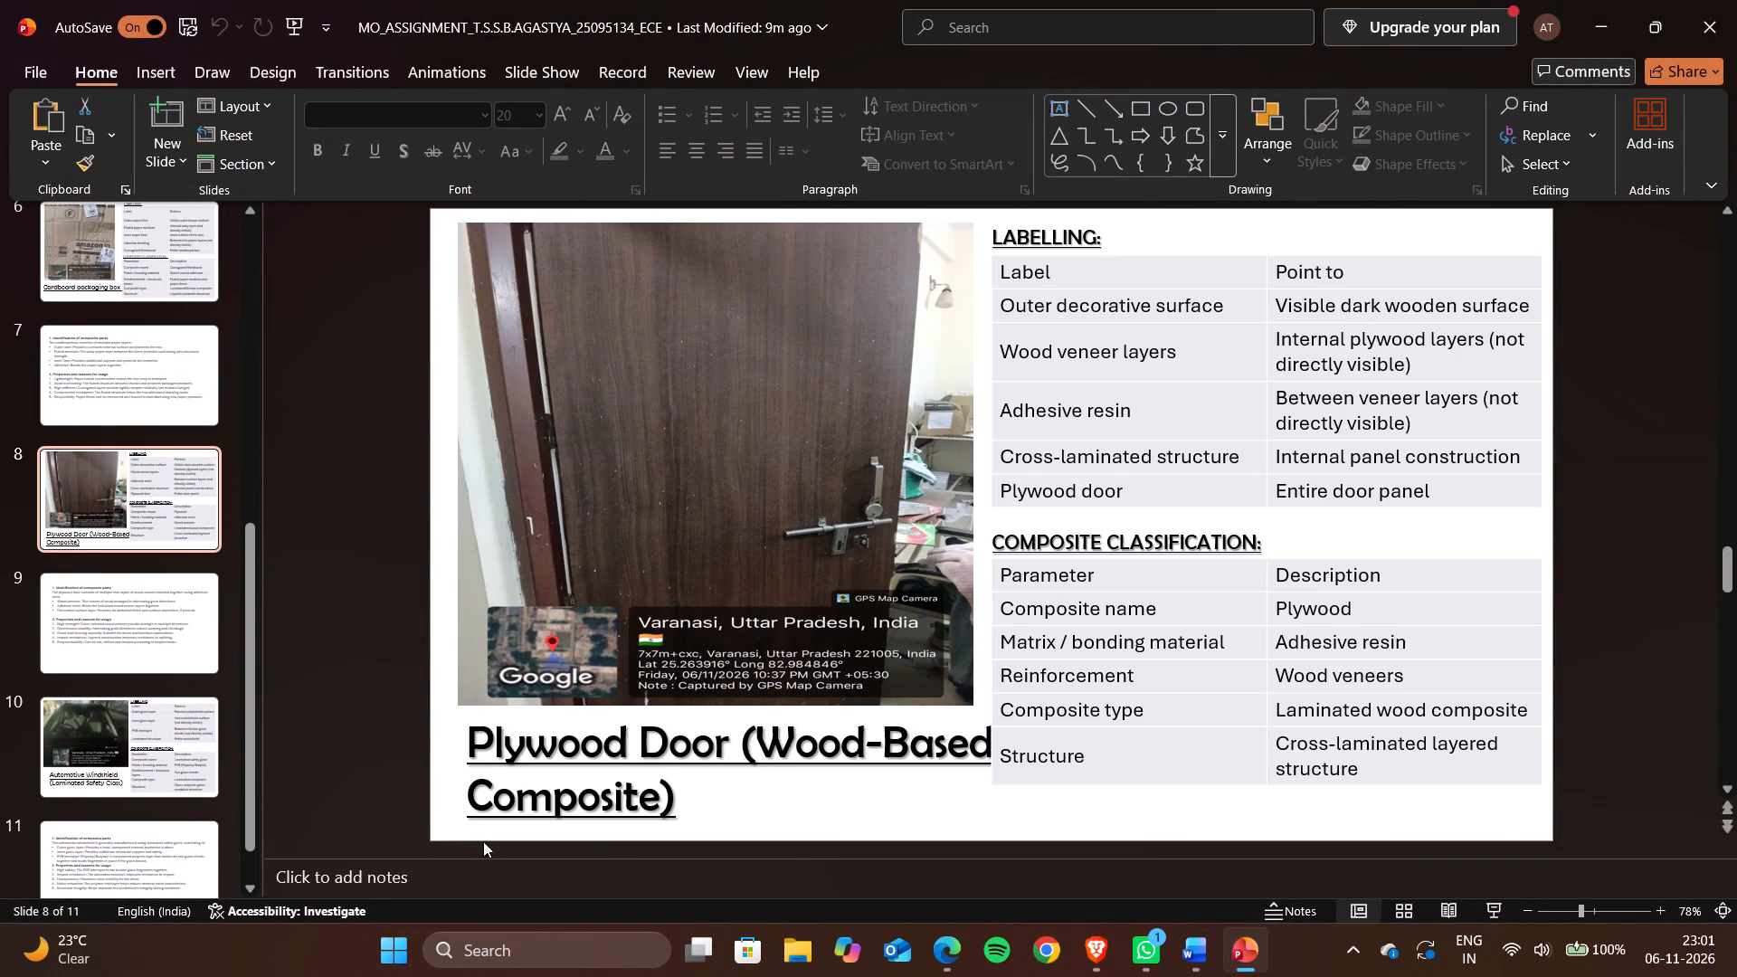
{"action": "scroll", "coordinate": [148, 460], "scroll_direction": "up", "scroll_amount": 4}
{"action": "left_click", "coordinate": [124, 477]}
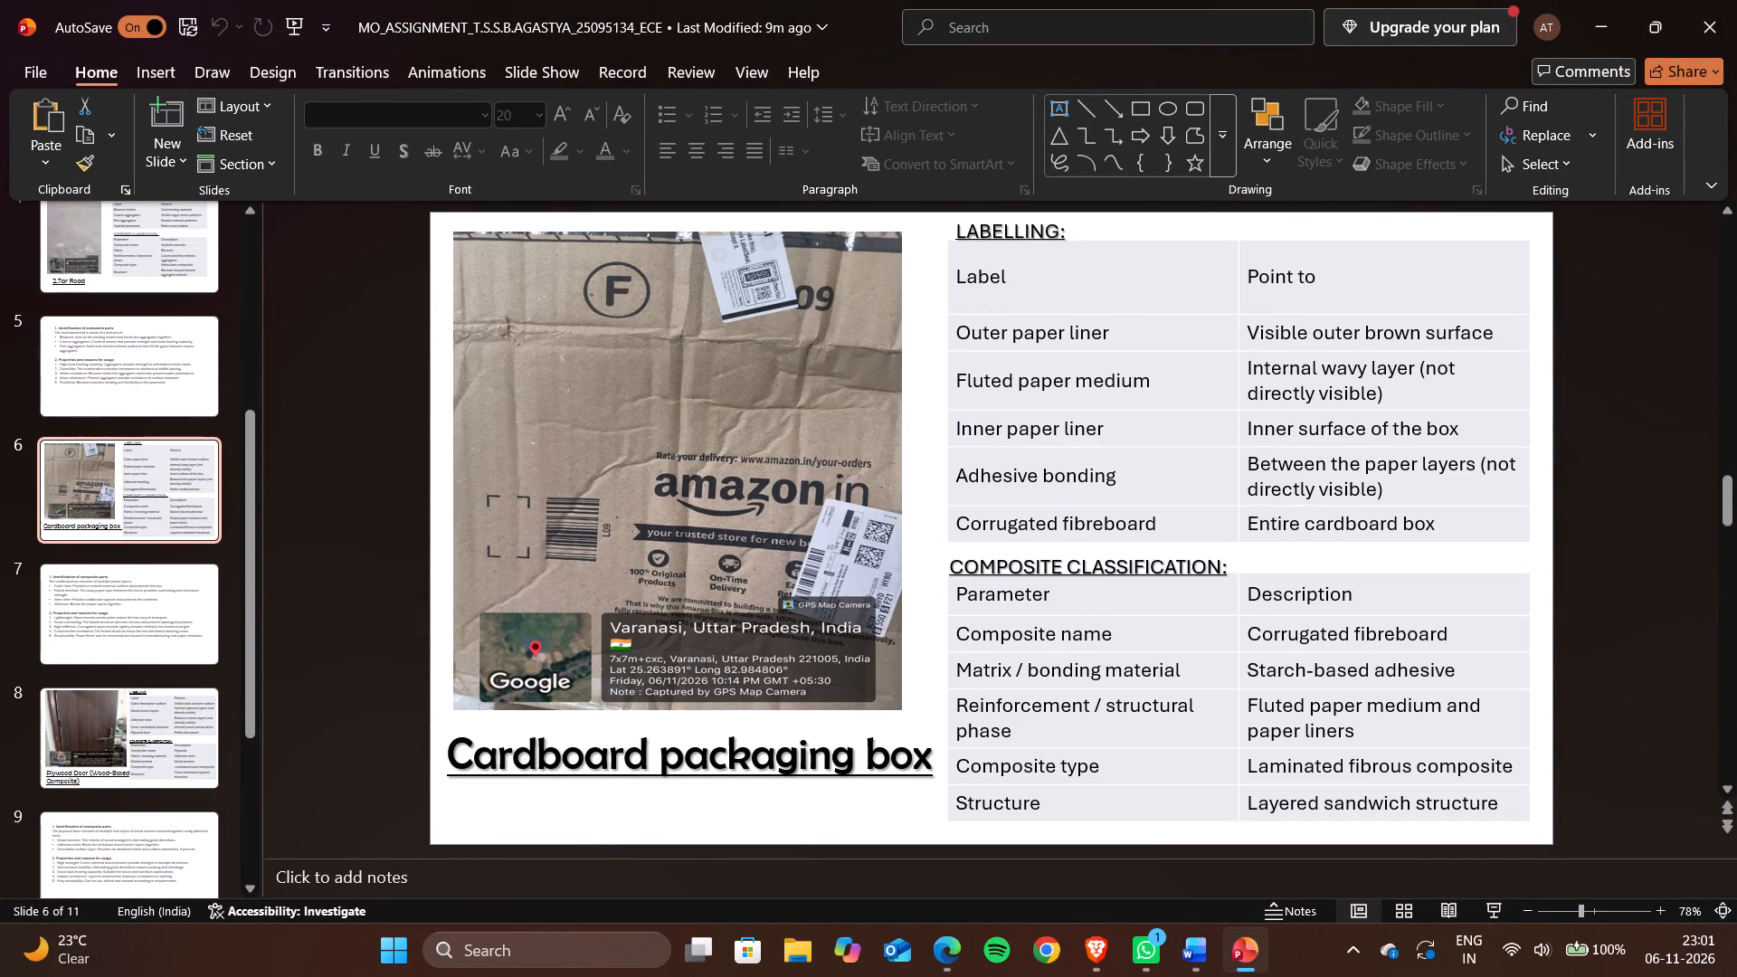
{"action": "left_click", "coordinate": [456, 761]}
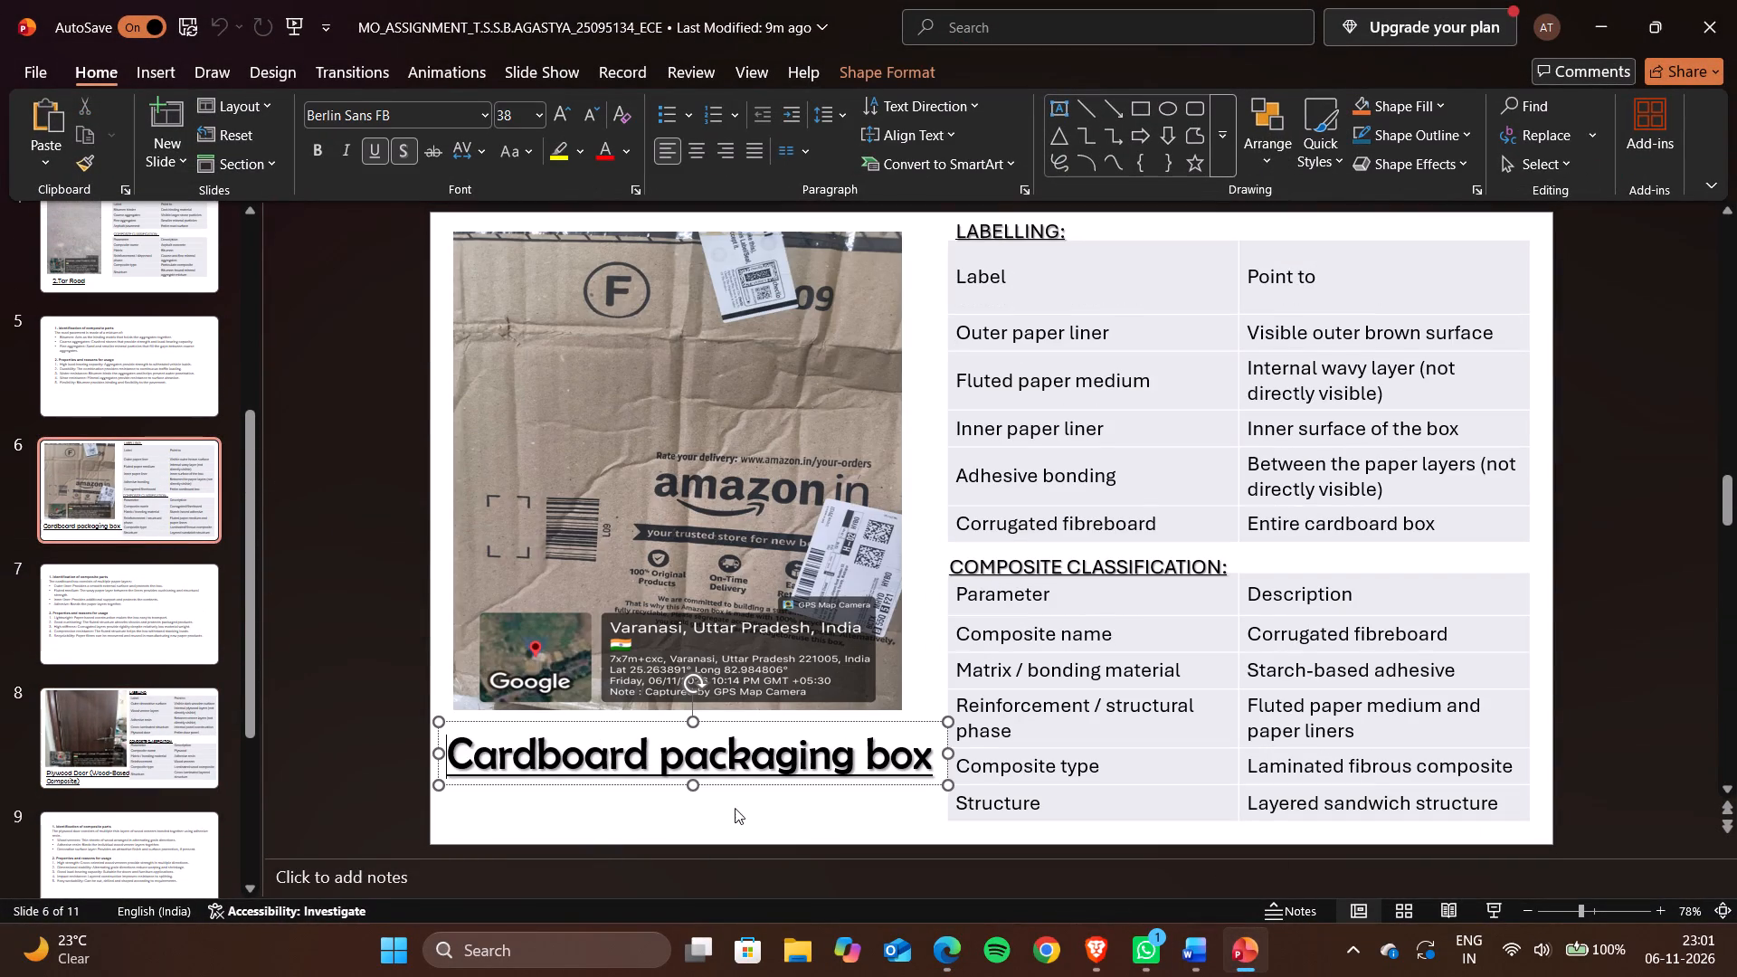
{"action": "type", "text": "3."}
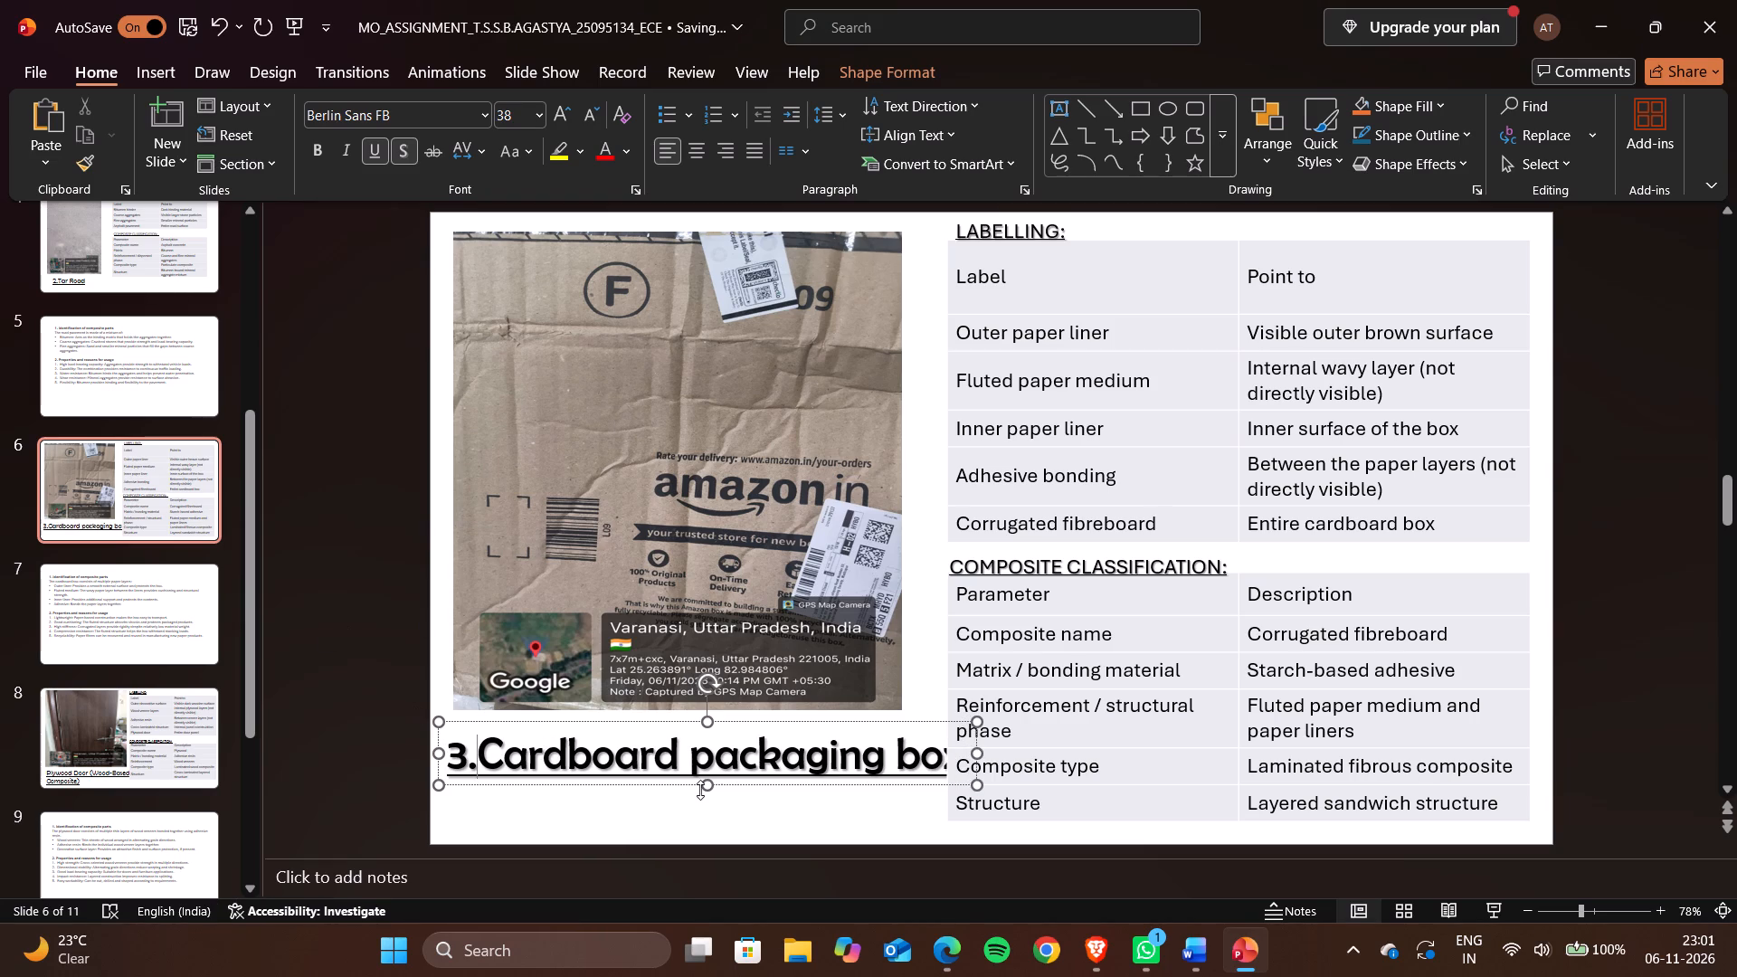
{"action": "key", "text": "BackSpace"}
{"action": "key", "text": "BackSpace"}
Check the Tar Road title's numbering on slide 4 and prefix slide 6's "Cardboard packaging box" title with "3." to match.
{"action": "scroll", "coordinate": [140, 547], "scroll_direction": "up", "scroll_amount": 2}
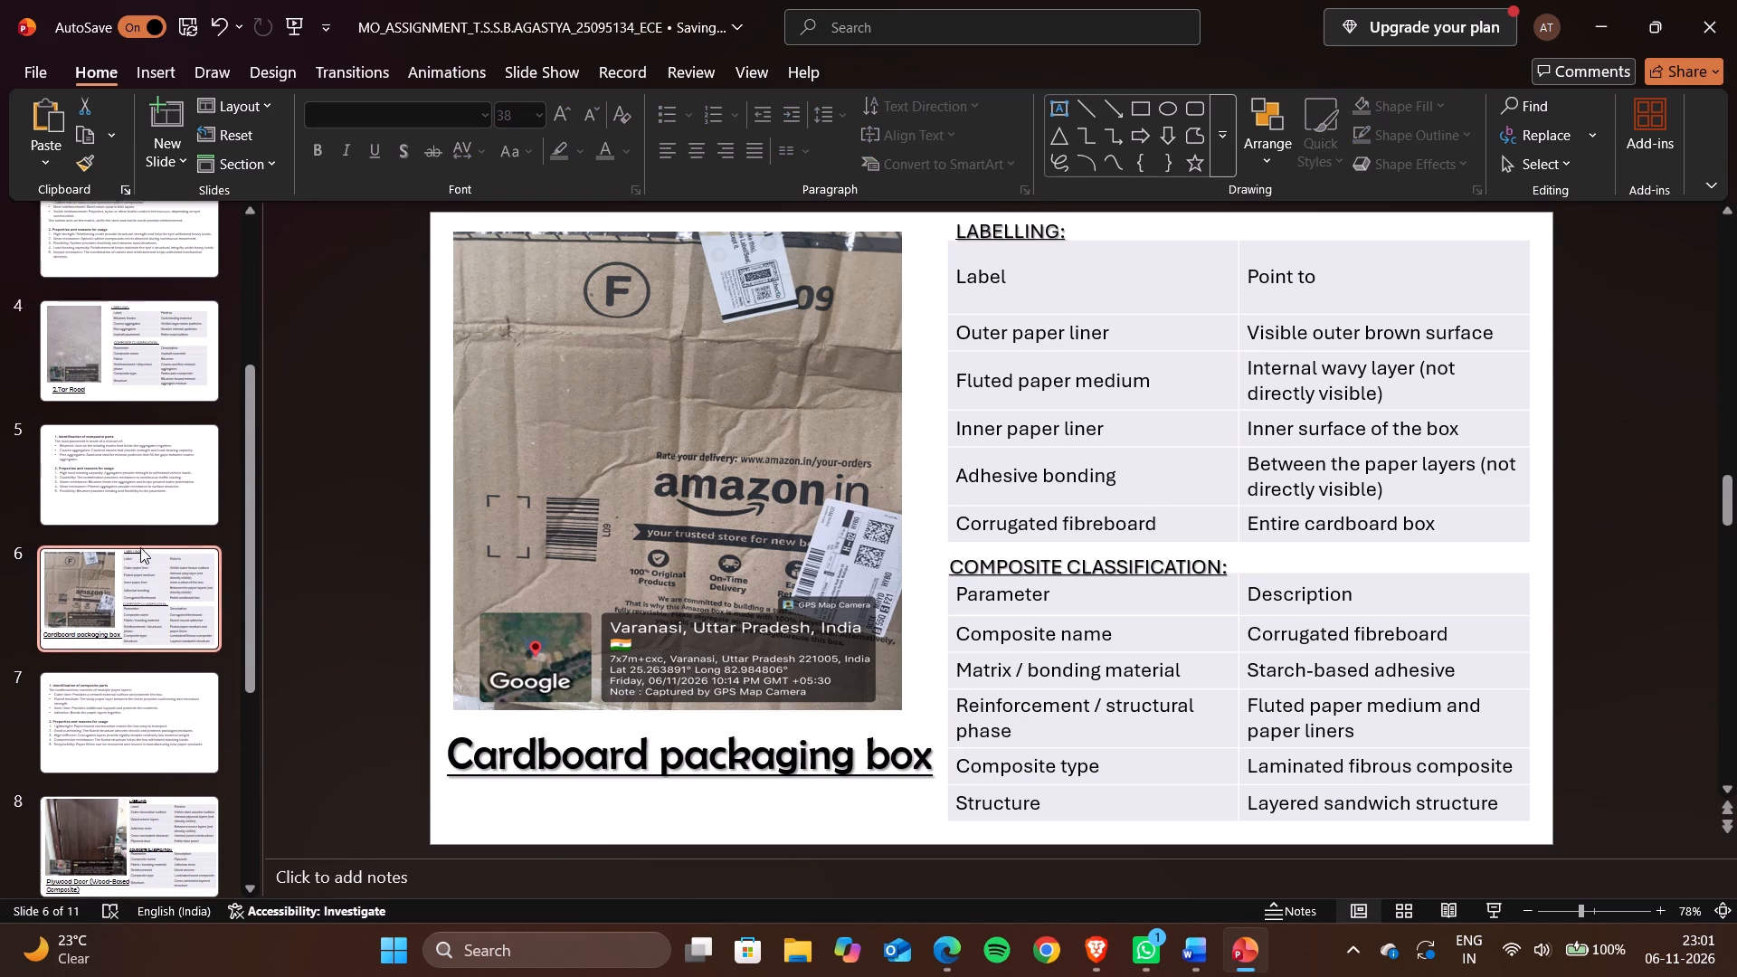
{"action": "left_click", "coordinate": [160, 370]}
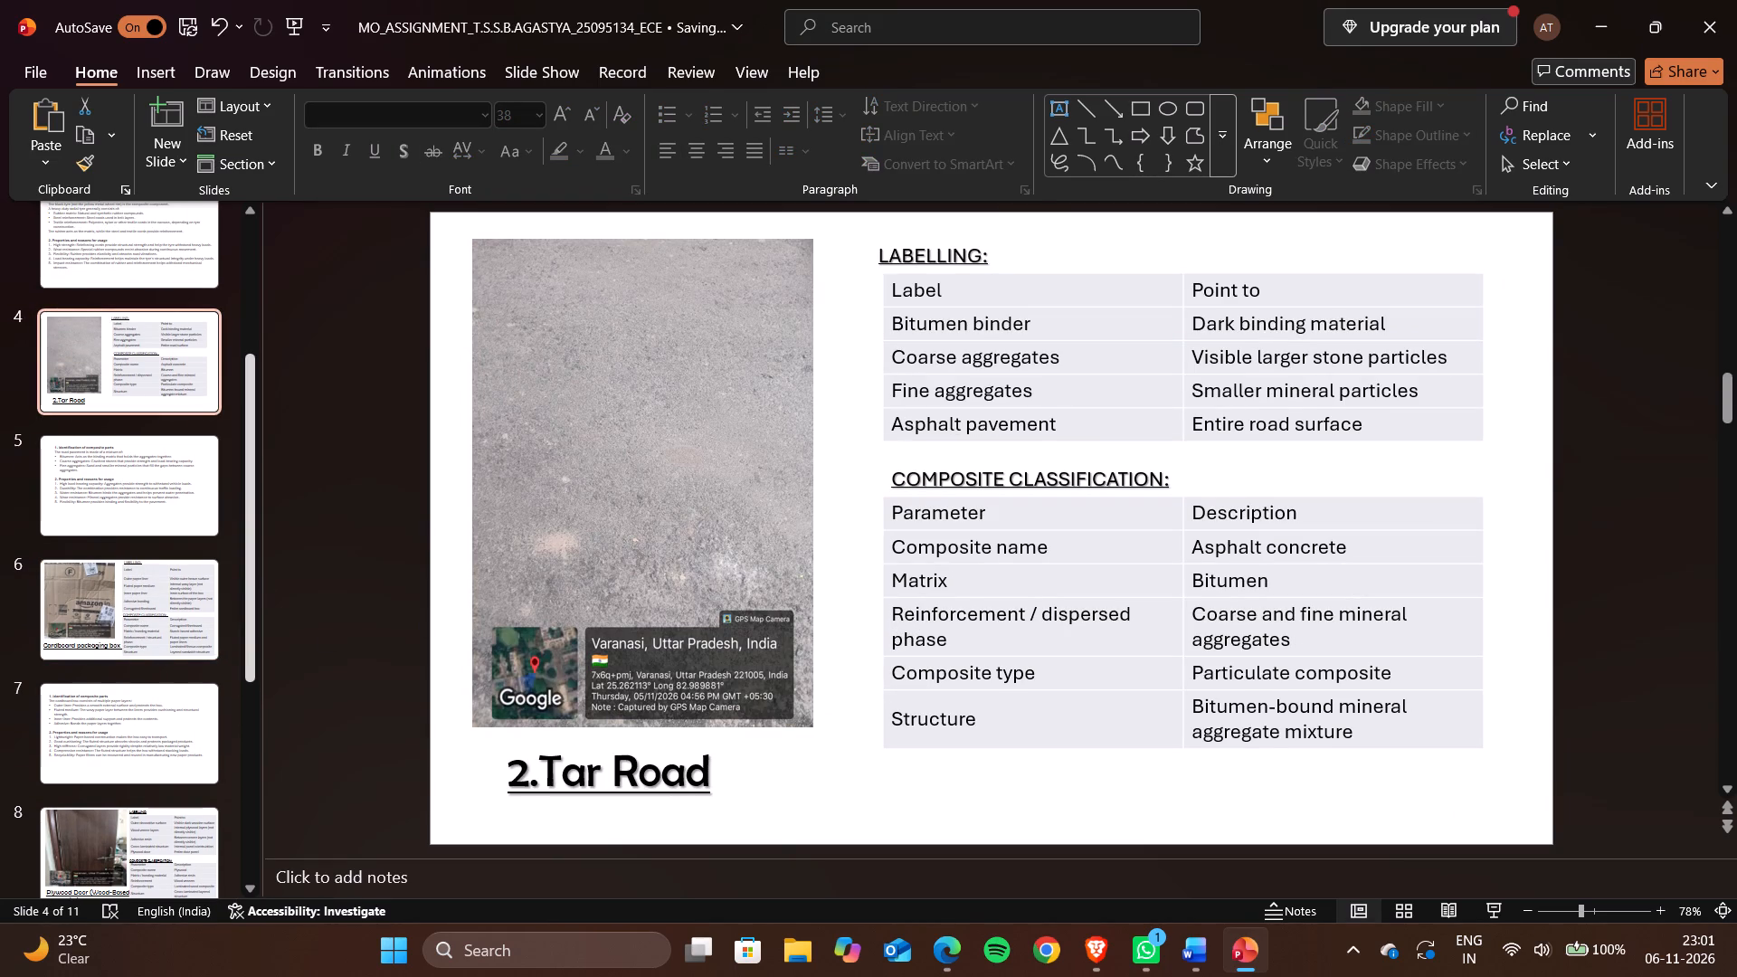
{"action": "left_click", "coordinate": [104, 612]}
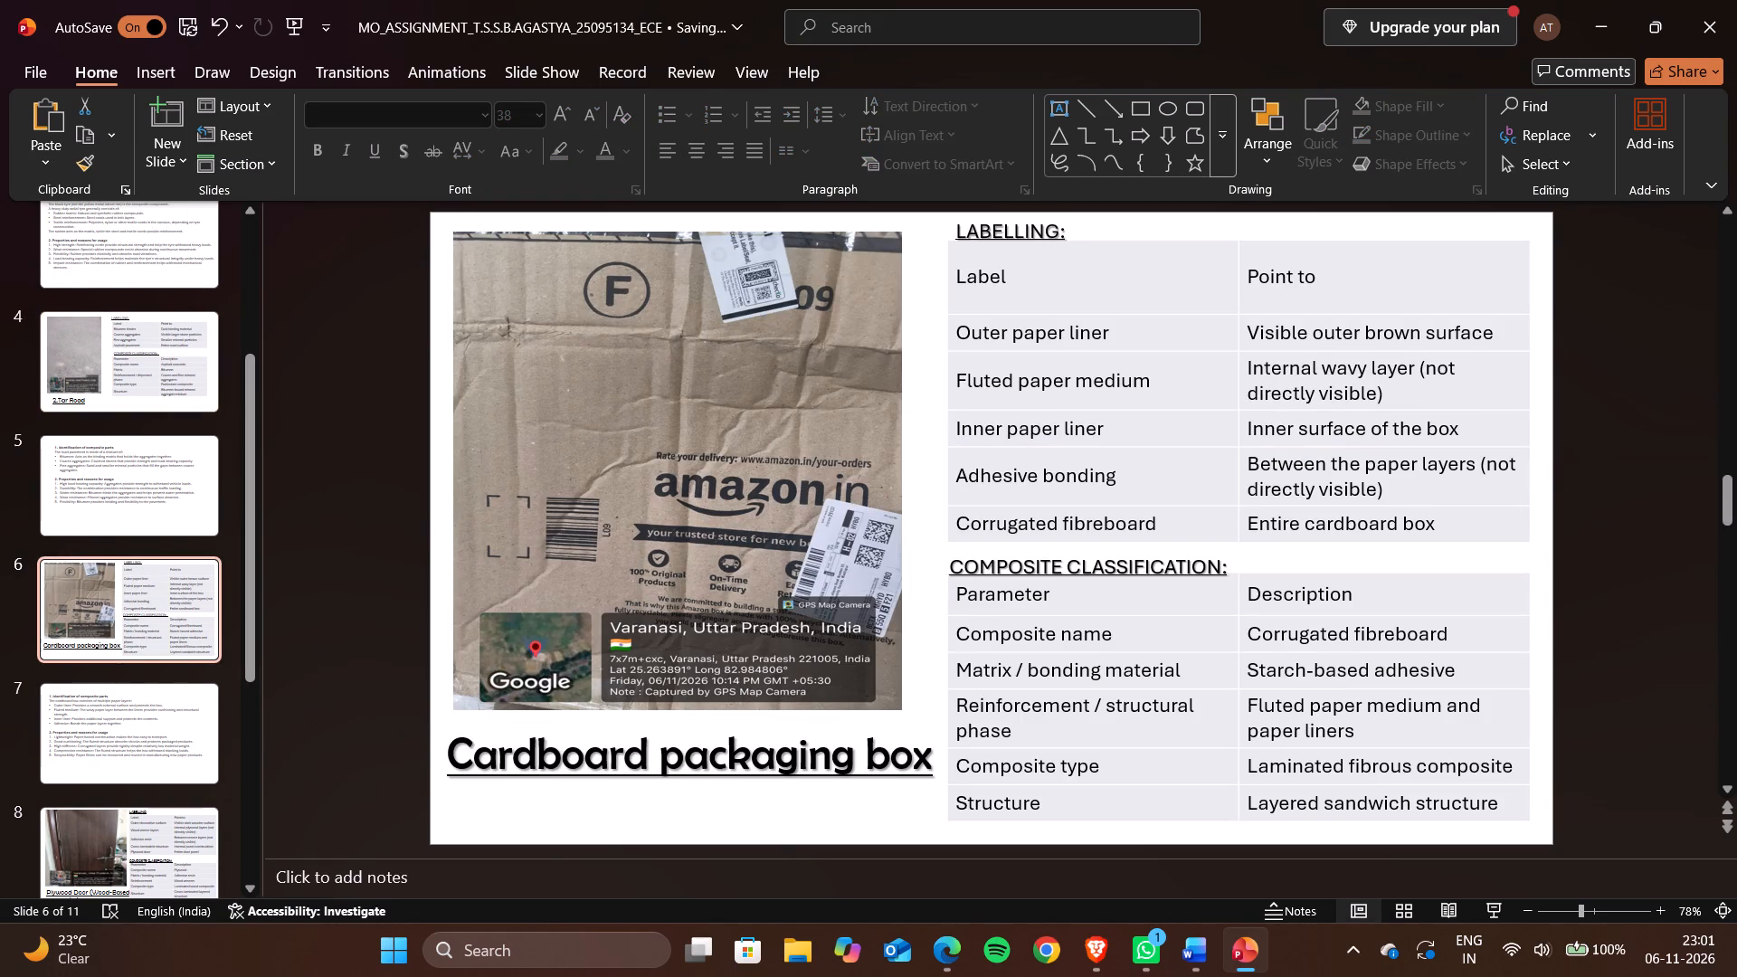
{"action": "left_click", "coordinate": [444, 758]}
{"action": "left_click", "coordinate": [442, 756]}
{"action": "left_click", "coordinate": [448, 758]}
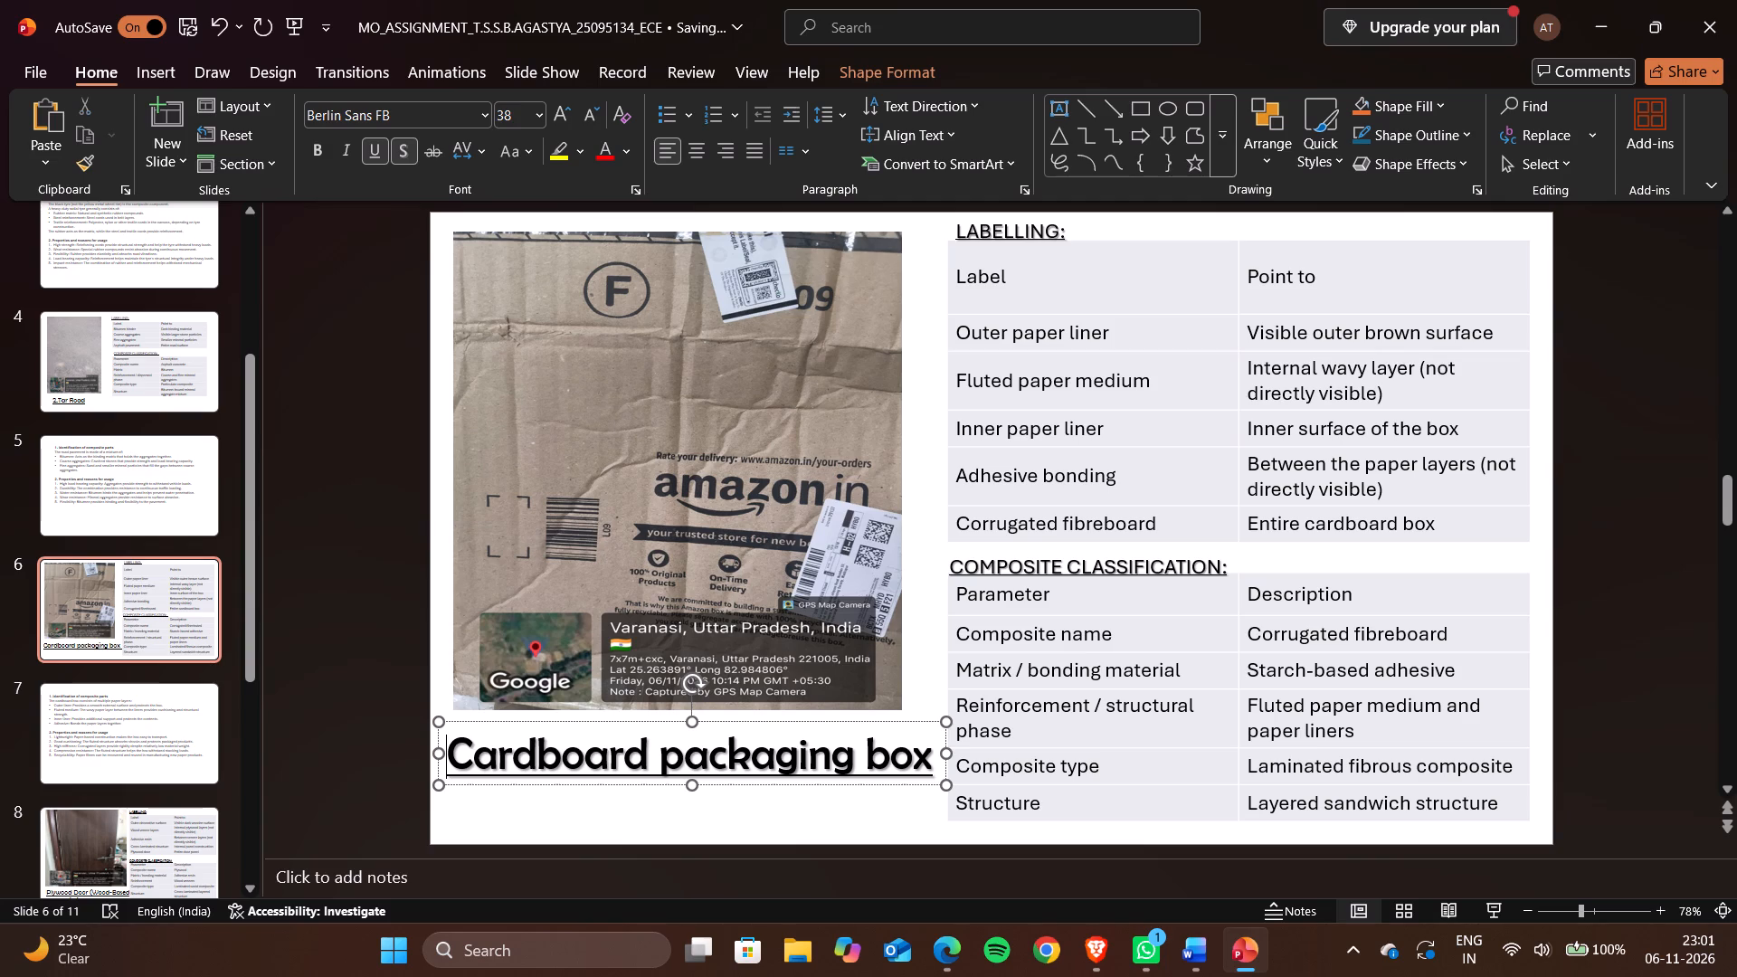
{"action": "type", "text": "3."}
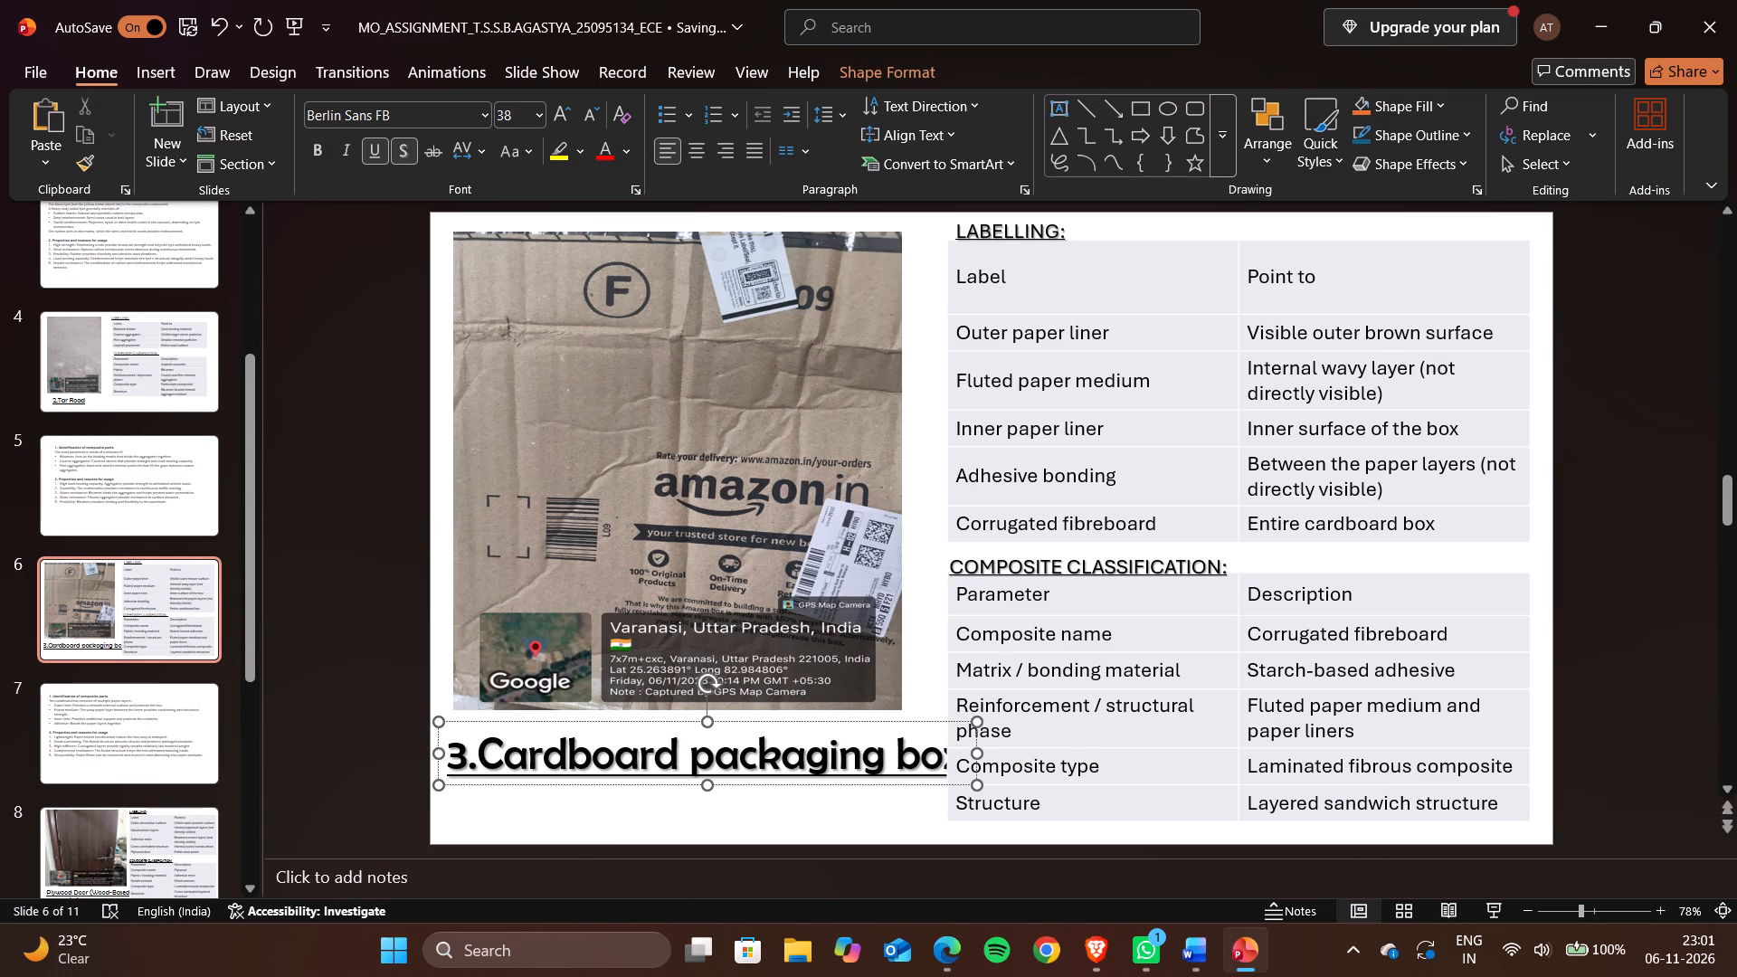
Shift the cardboard packaging box title on slide 6 slightly left to the slide edge, reducing its overlap with the classification table.
{"action": "left_click_drag", "start_coordinate": [624, 718], "coordinate": [614, 720]}
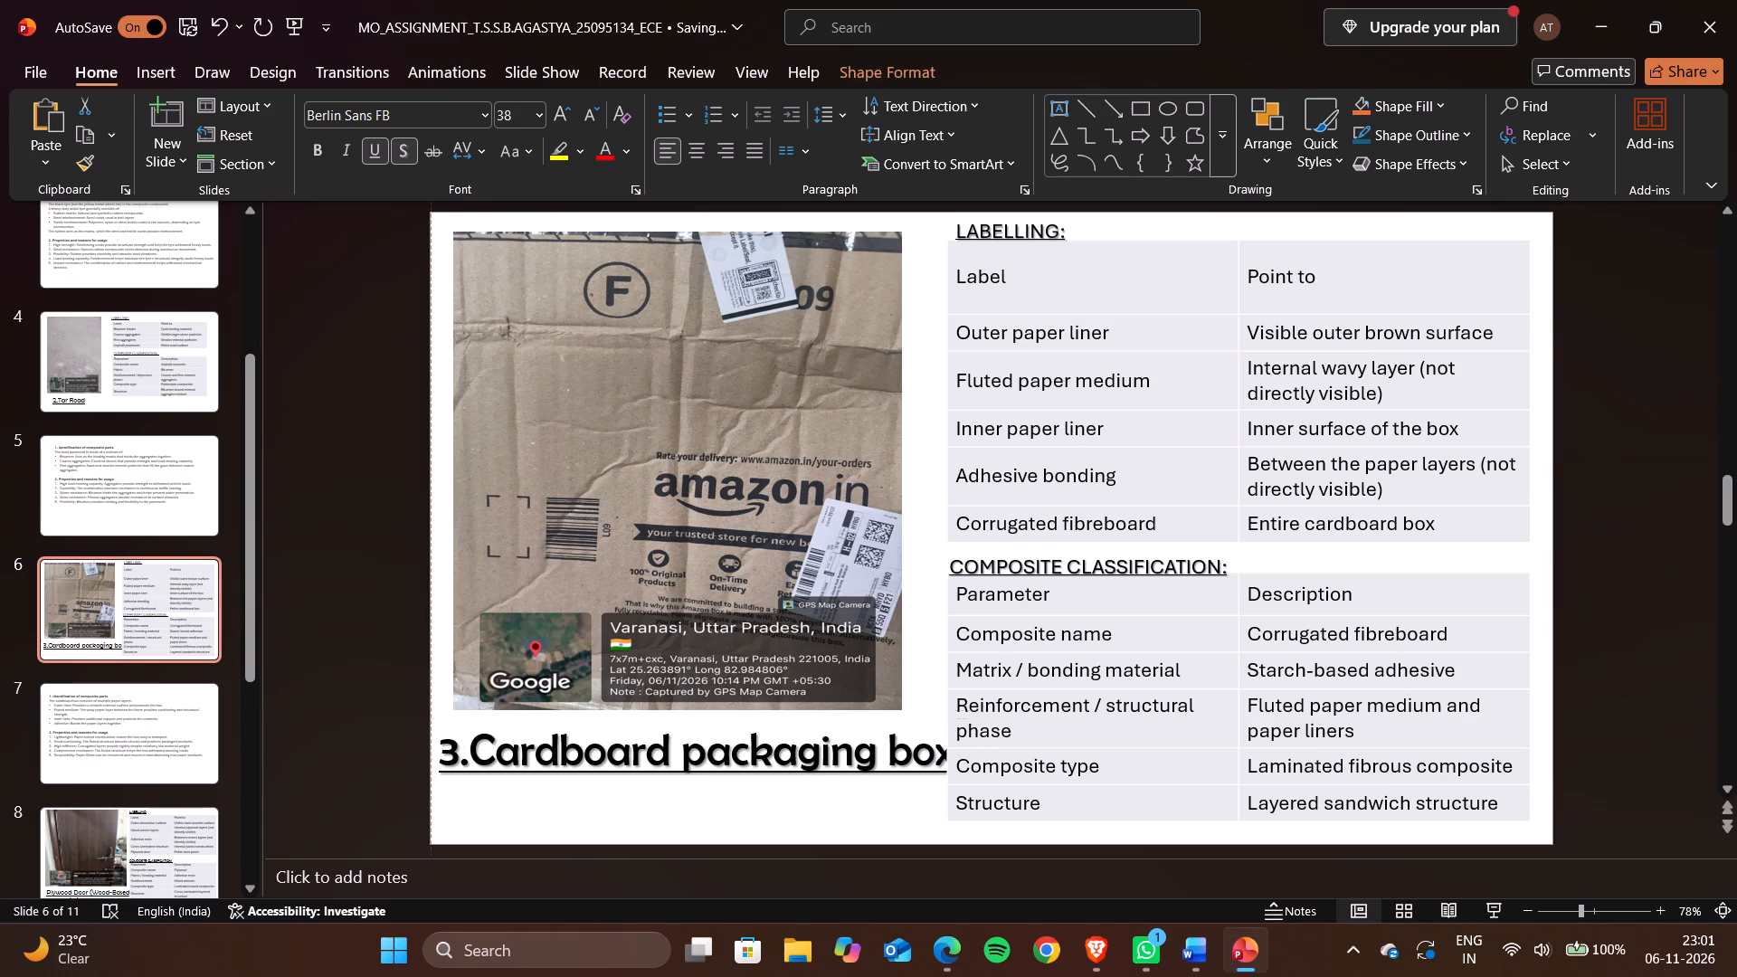
{"action": "left_click_drag", "start_coordinate": [614, 720], "coordinate": [609, 719]}
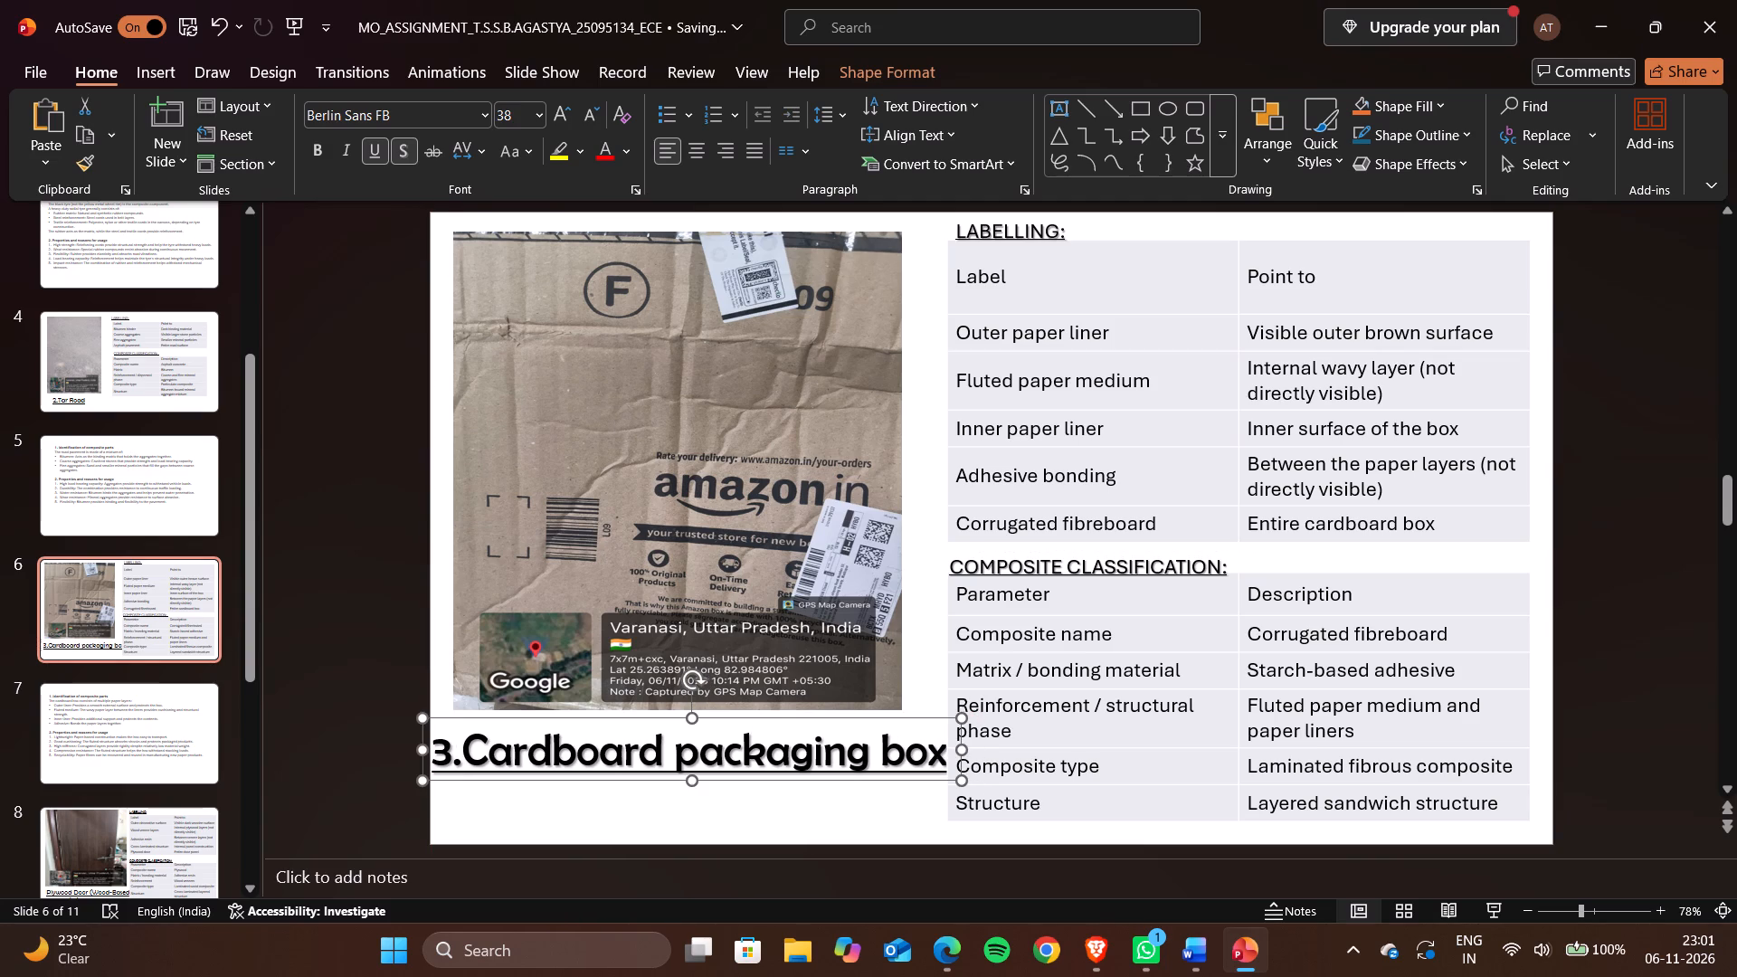
{"action": "left_click", "coordinate": [382, 693]}
{"action": "left_click", "coordinate": [918, 760]}
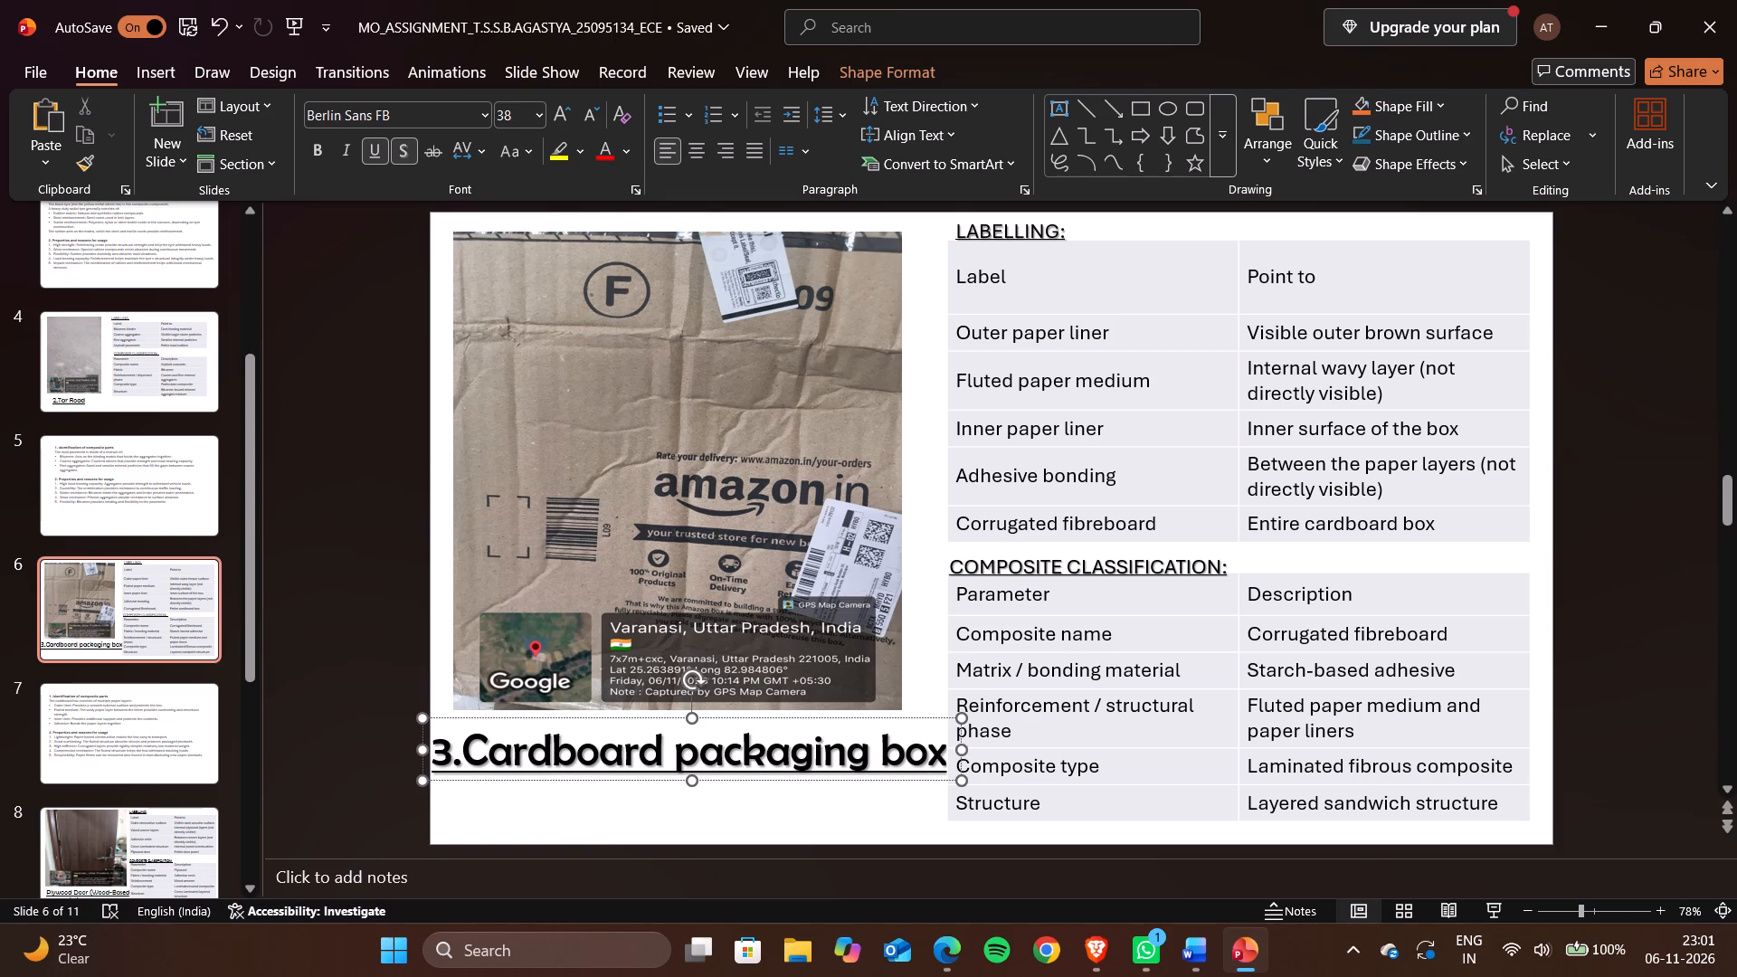
{"action": "left_click", "coordinate": [524, 820]}
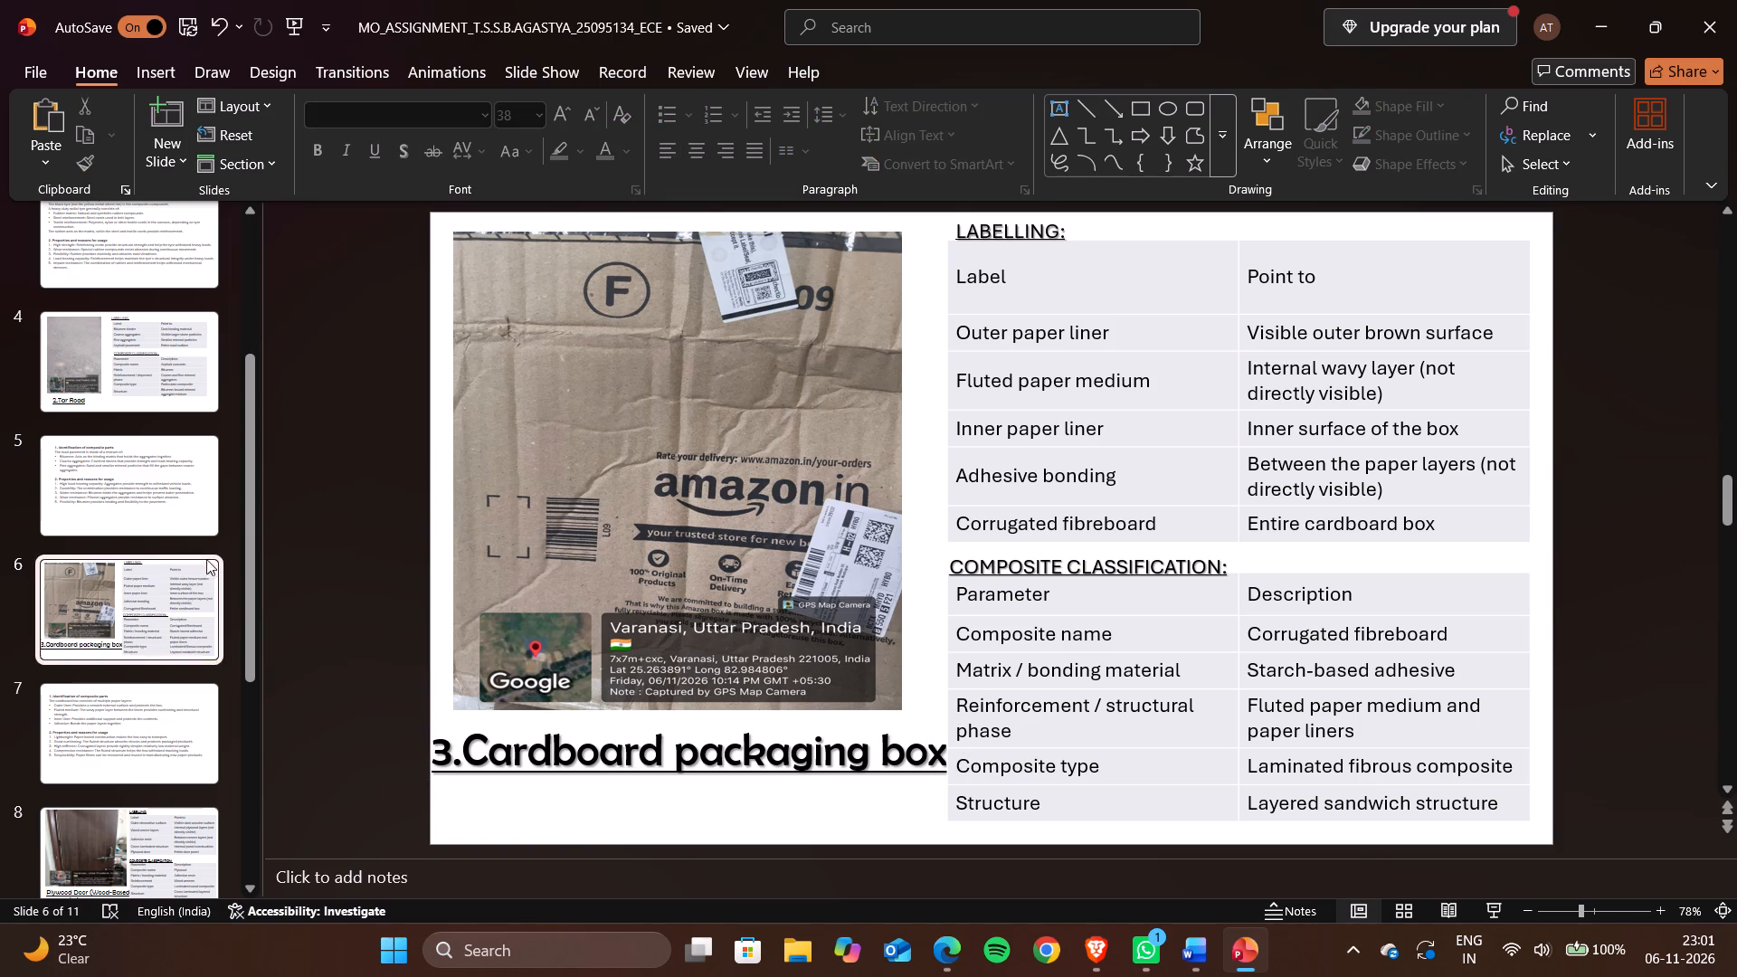
Prefix the "Plywood Door (Wood-Based Composite)" title on slide 8 with "4.".
{"action": "scroll", "coordinate": [173, 583], "scroll_direction": "down", "scroll_amount": 1}
{"action": "left_click", "coordinate": [124, 774]}
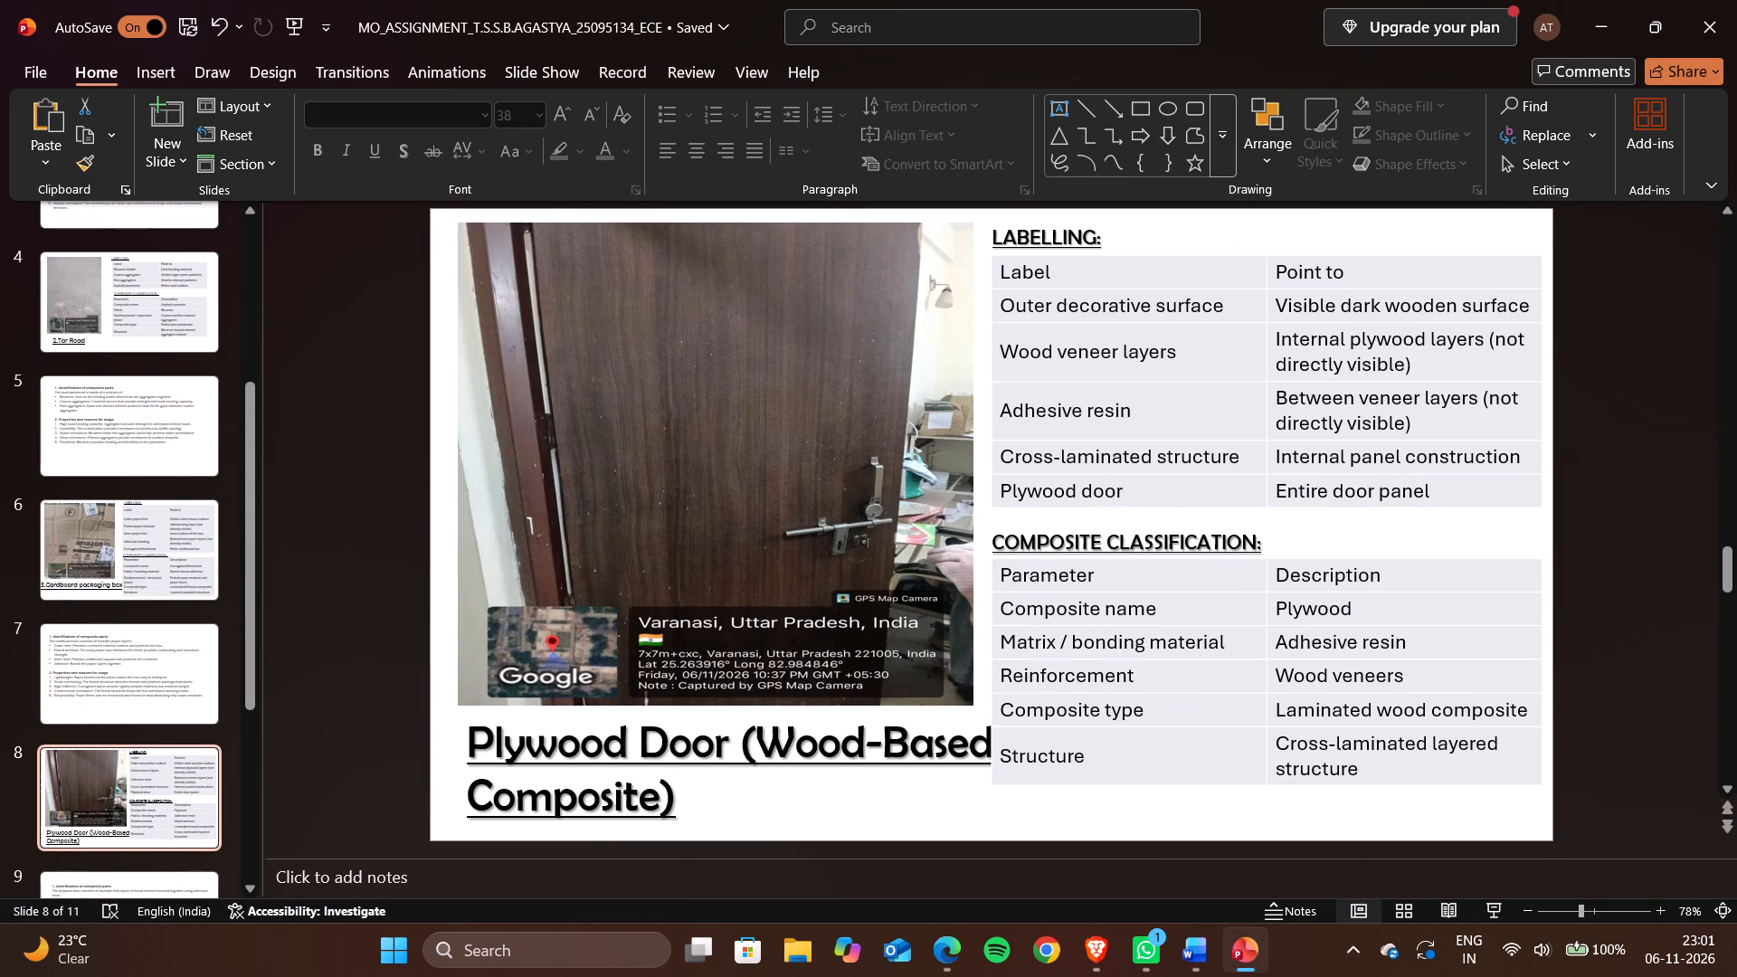
{"action": "left_click", "coordinate": [471, 741]}
{"action": "type", "text": "4."}
Prefix the "Automotive Windshield (Laminated Safety Glass)" title on slide 10 with "5.".
{"action": "scroll", "coordinate": [0, 701], "scroll_direction": "down", "scroll_amount": 3}
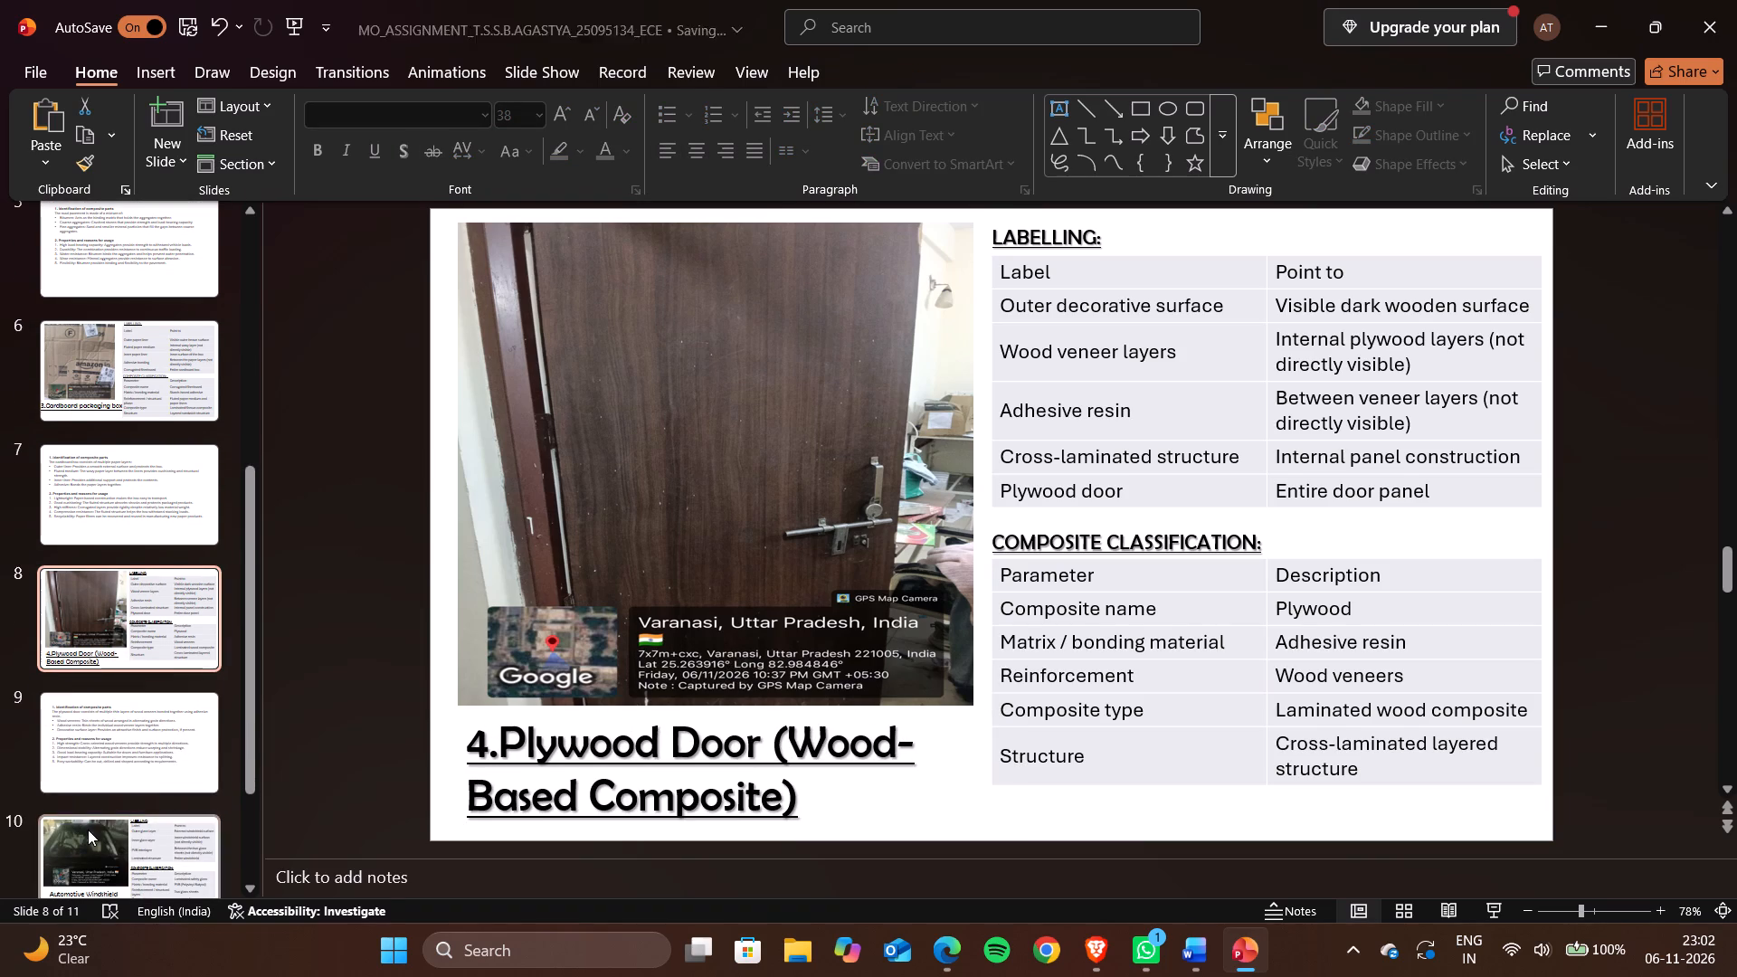
{"action": "left_click", "coordinate": [88, 830]}
{"action": "left_click", "coordinate": [498, 707]}
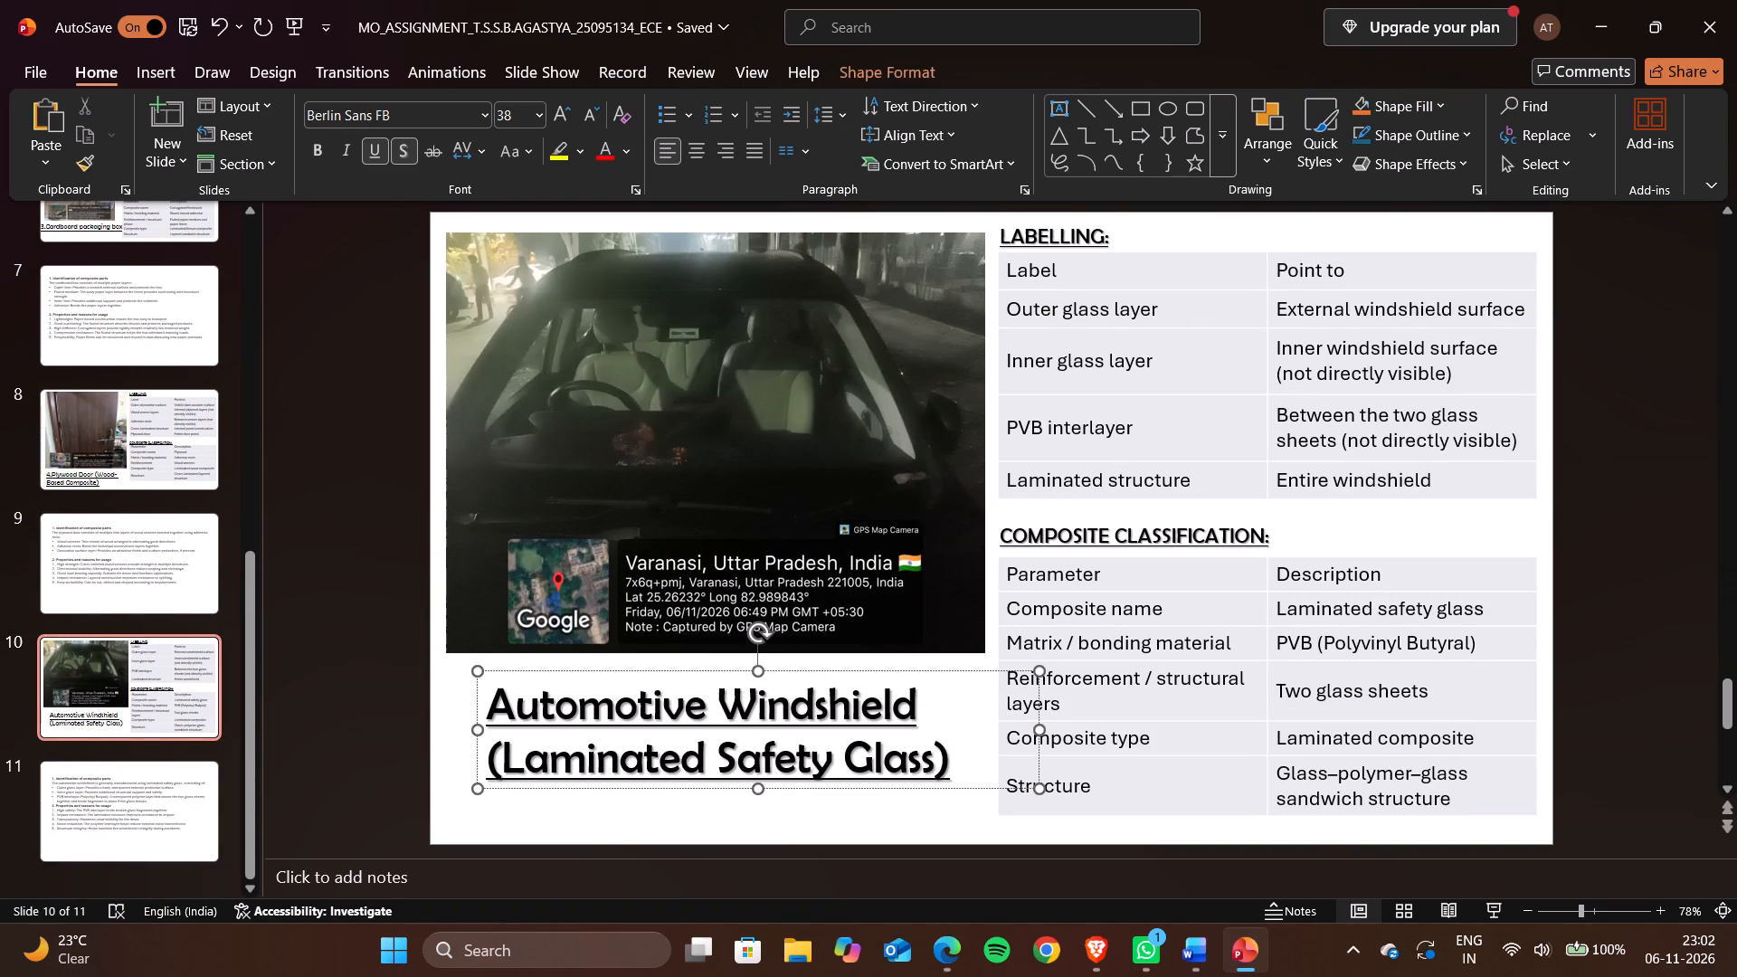
{"action": "type", "text": "5."}
{"action": "scroll", "coordinate": [126, 731], "scroll_direction": "down", "scroll_amount": 3}
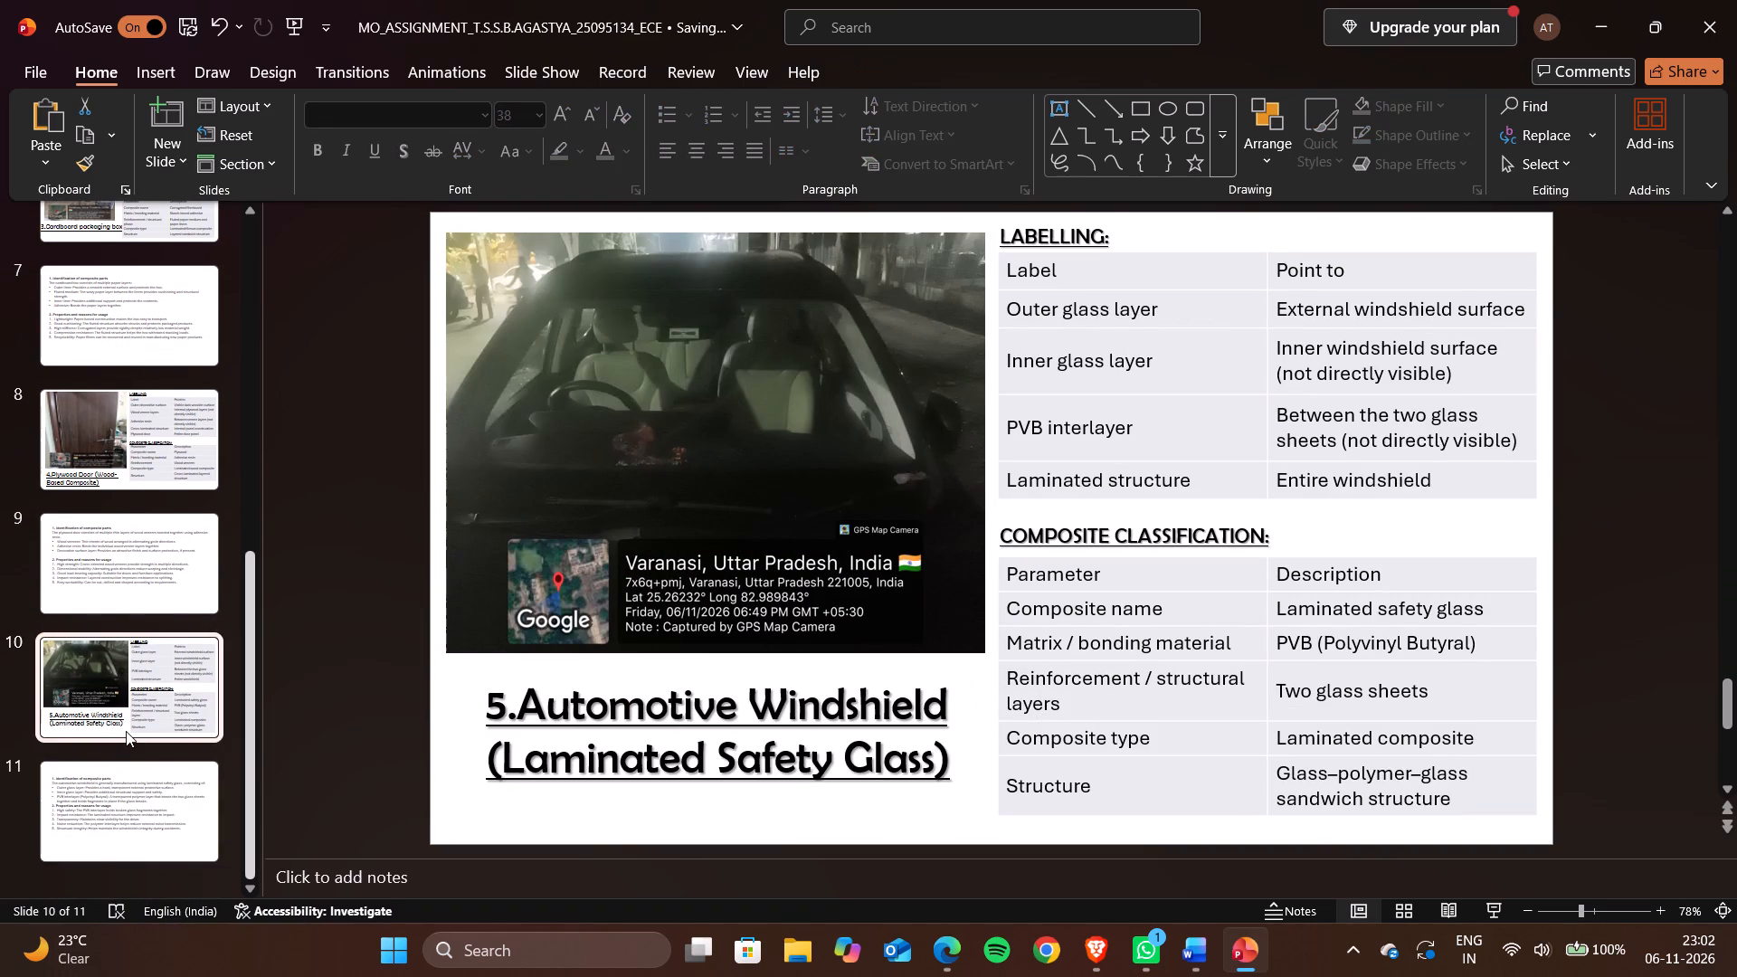
Review the picture slides from slide 10 back to slide 2, checking the numbering of the composite object titles.
{"action": "scroll", "coordinate": [132, 695], "scroll_direction": "up", "scroll_amount": 2}
{"action": "left_click", "coordinate": [138, 660]}
{"action": "left_click", "coordinate": [143, 590]}
{"action": "scroll", "coordinate": [143, 590], "scroll_direction": "up", "scroll_amount": 2}
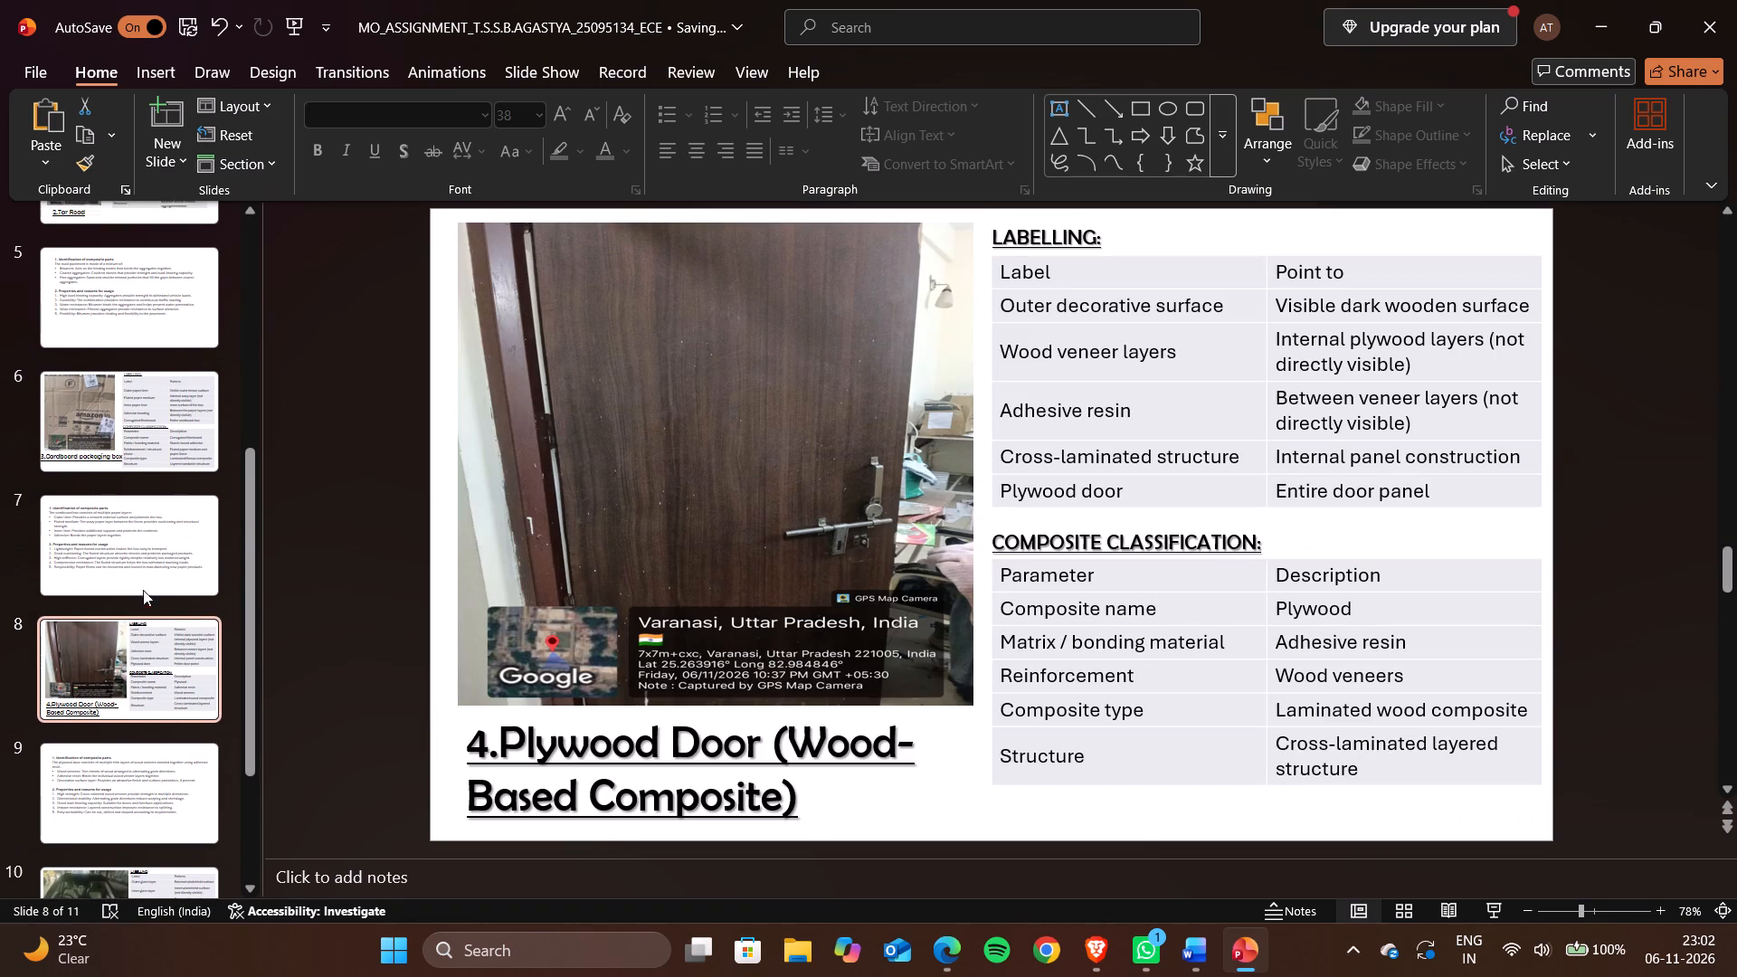
{"action": "left_click", "coordinate": [176, 451]}
{"action": "scroll", "coordinate": [174, 483], "scroll_direction": "up", "scroll_amount": 5}
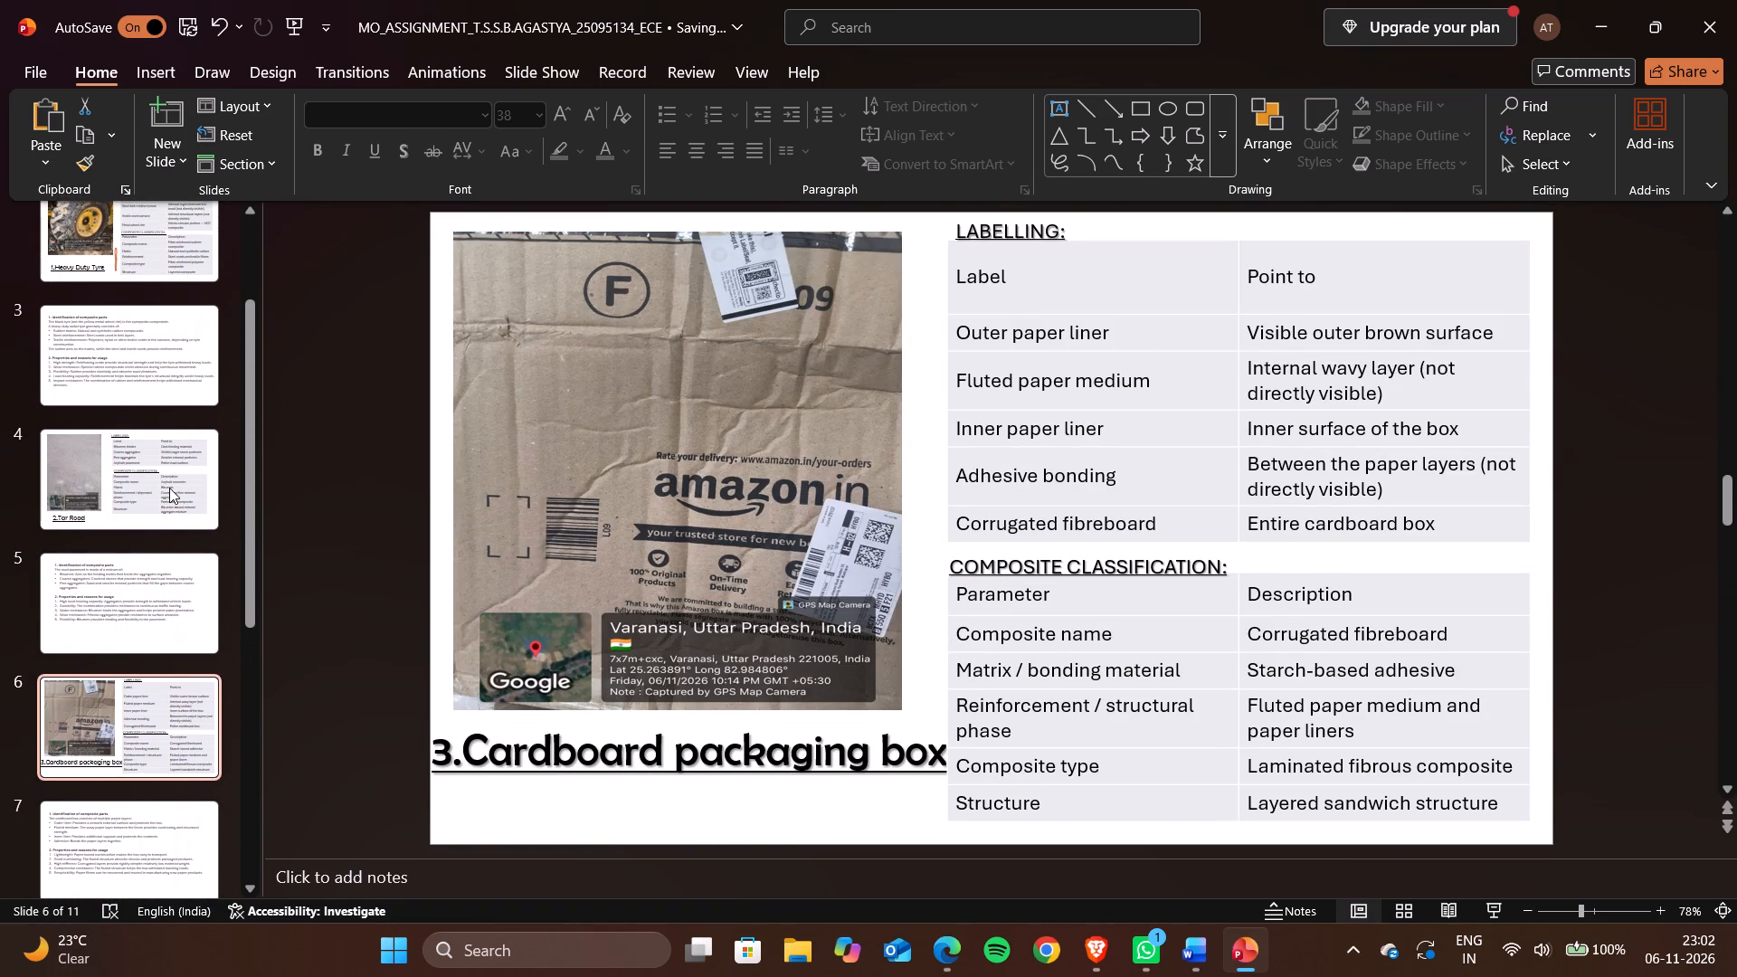
{"action": "left_click", "coordinate": [173, 481]}
{"action": "scroll", "coordinate": [173, 481], "scroll_direction": "up", "scroll_amount": 5}
{"action": "left_click", "coordinate": [163, 393]}
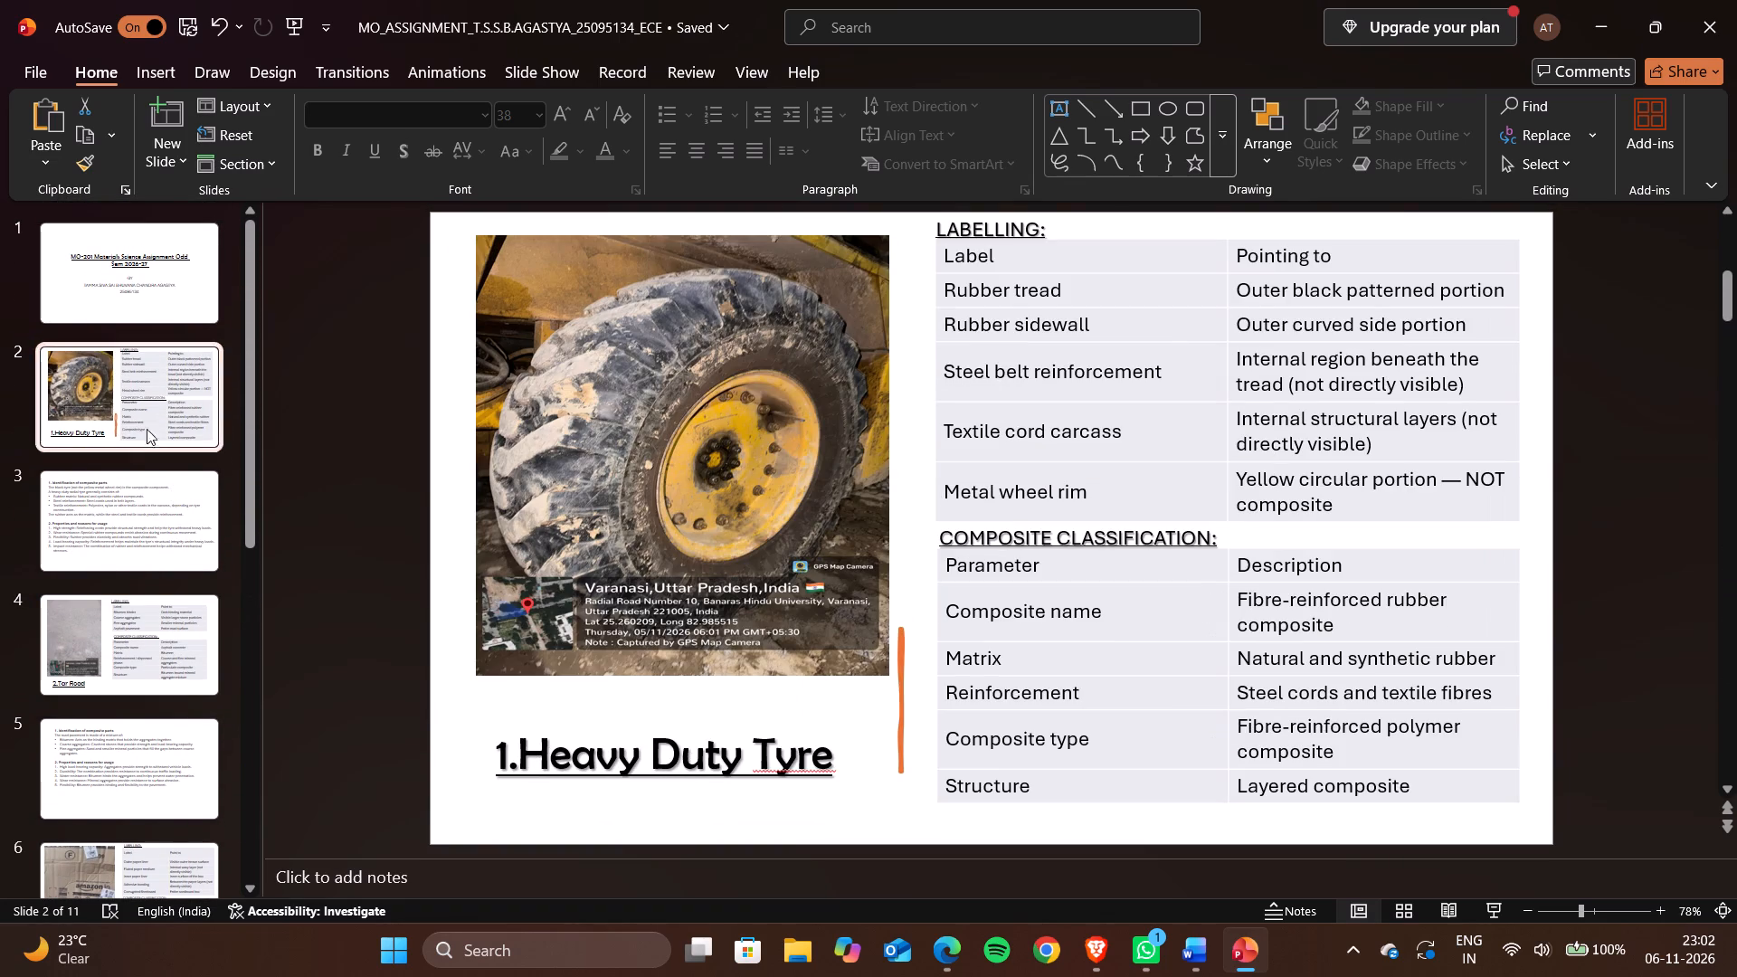
{"action": "scroll", "coordinate": [944, 559], "scroll_direction": "down", "scroll_amount": 19}
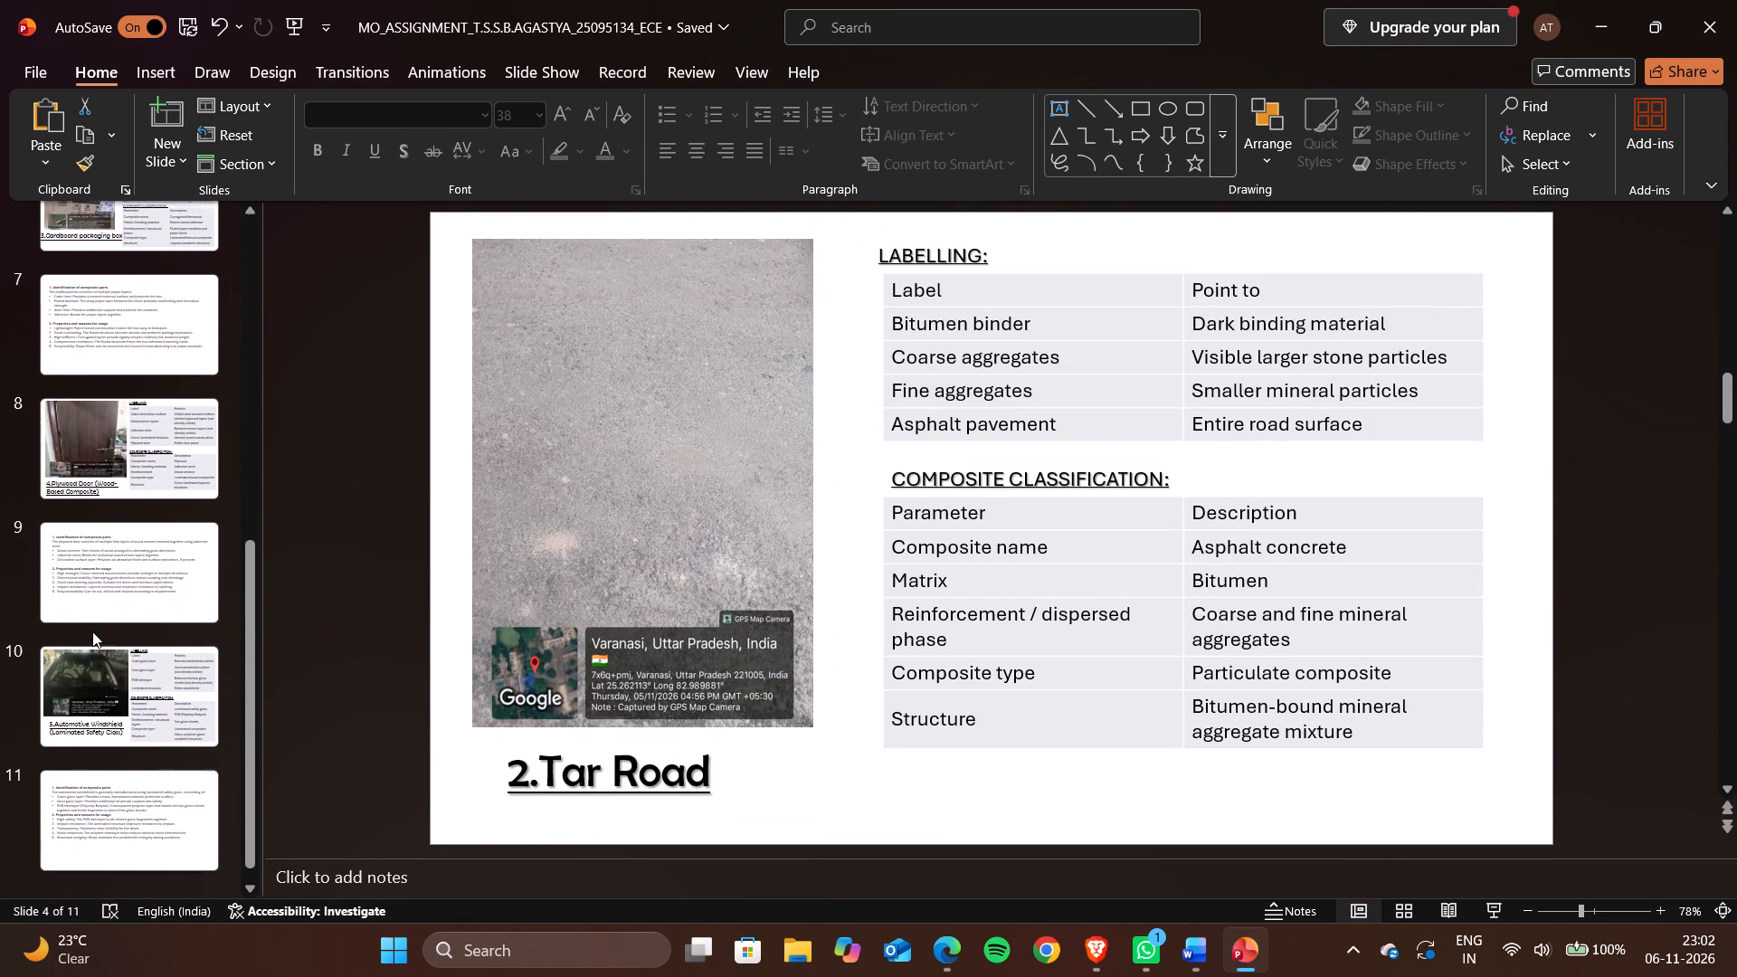
{"action": "scroll", "coordinate": [92, 631], "scroll_direction": "down", "scroll_amount": 12}
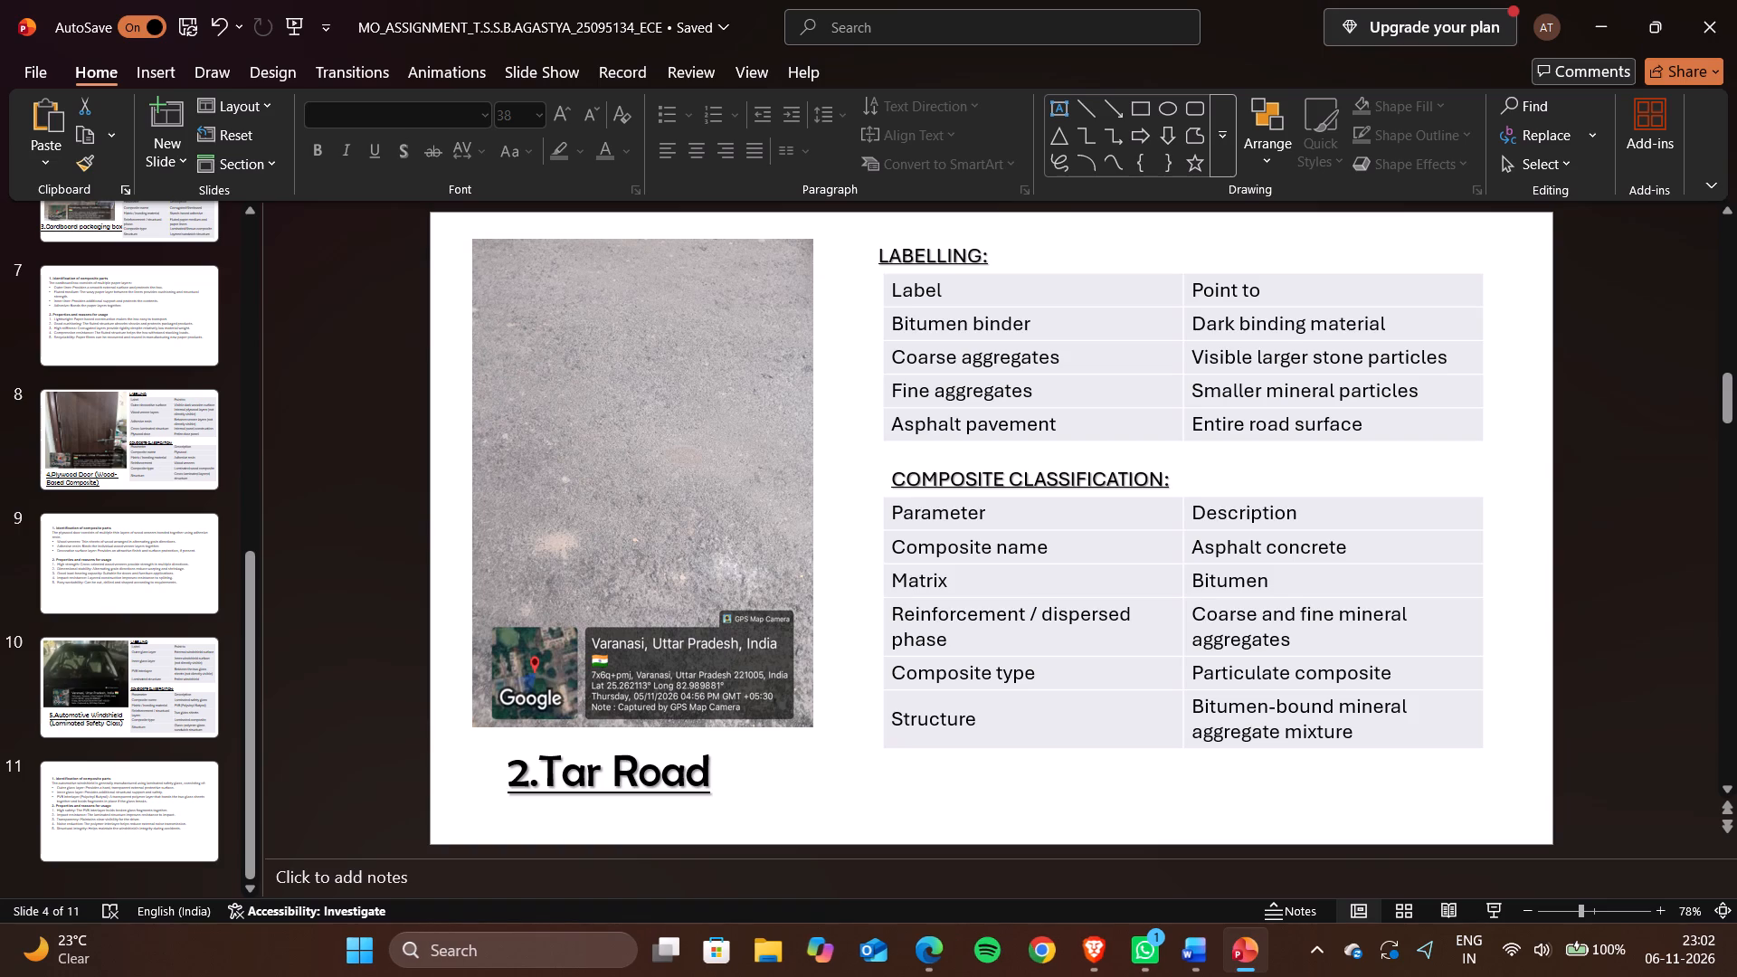
Save the assignment presentation and close it.
{"action": "key", "text": "ctrl+s"}
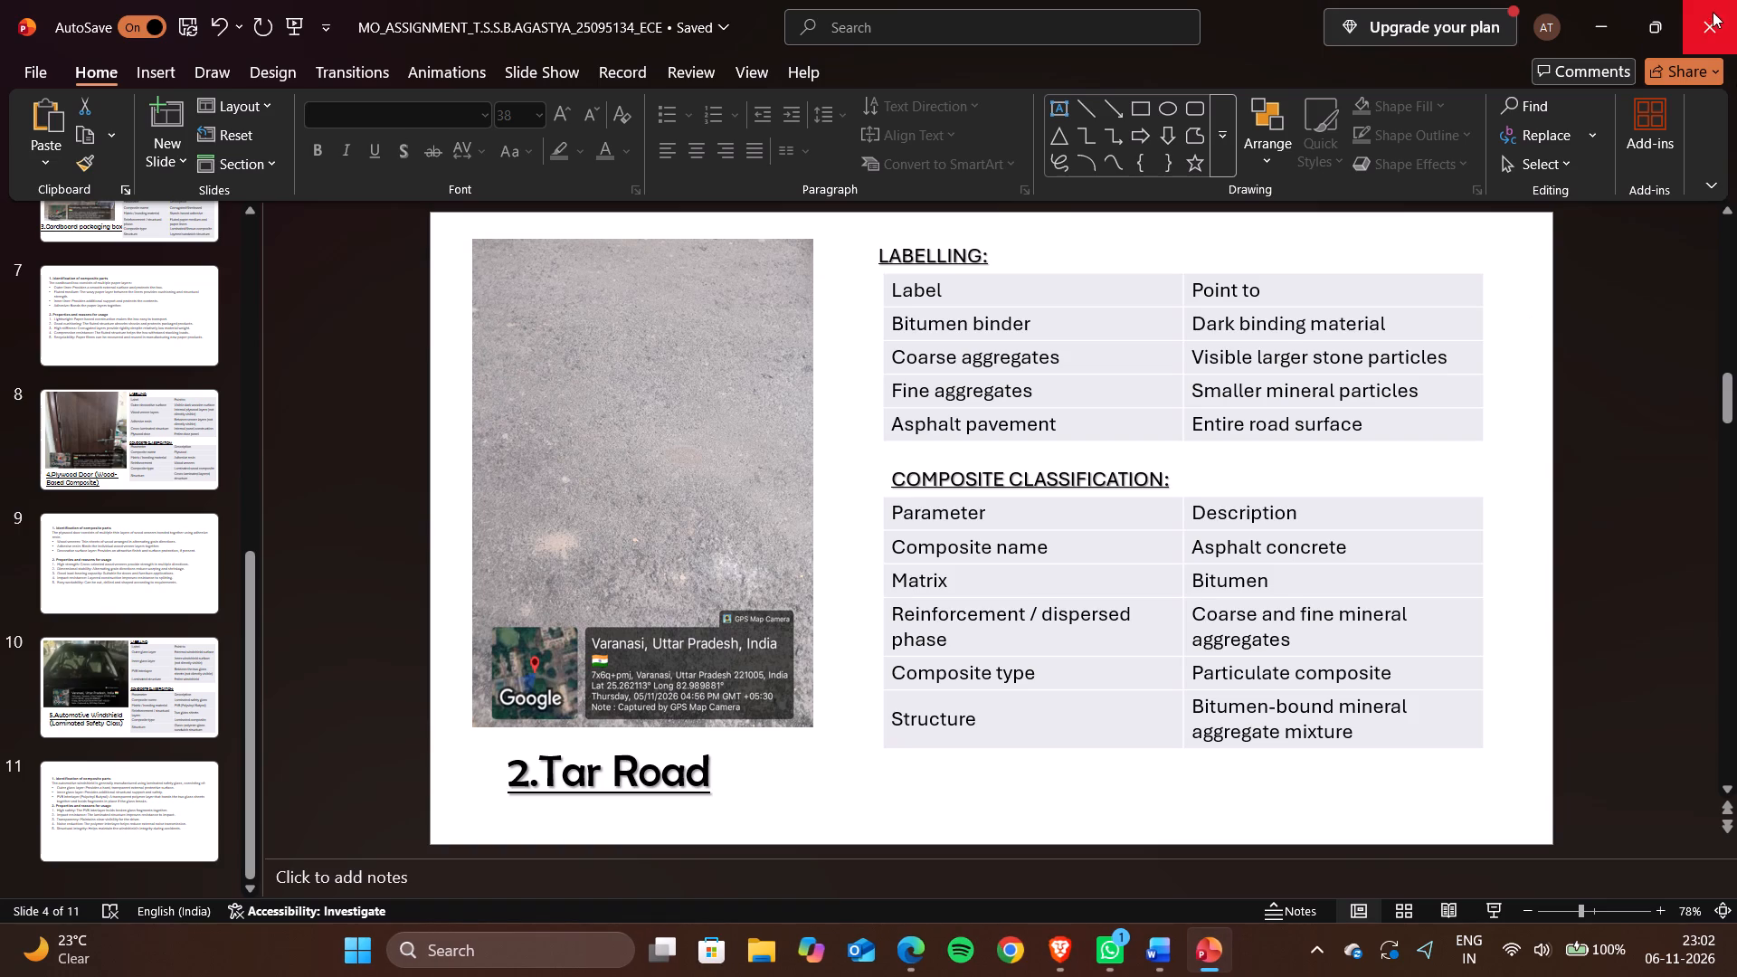
{"action": "left_click", "coordinate": [1708, 14]}
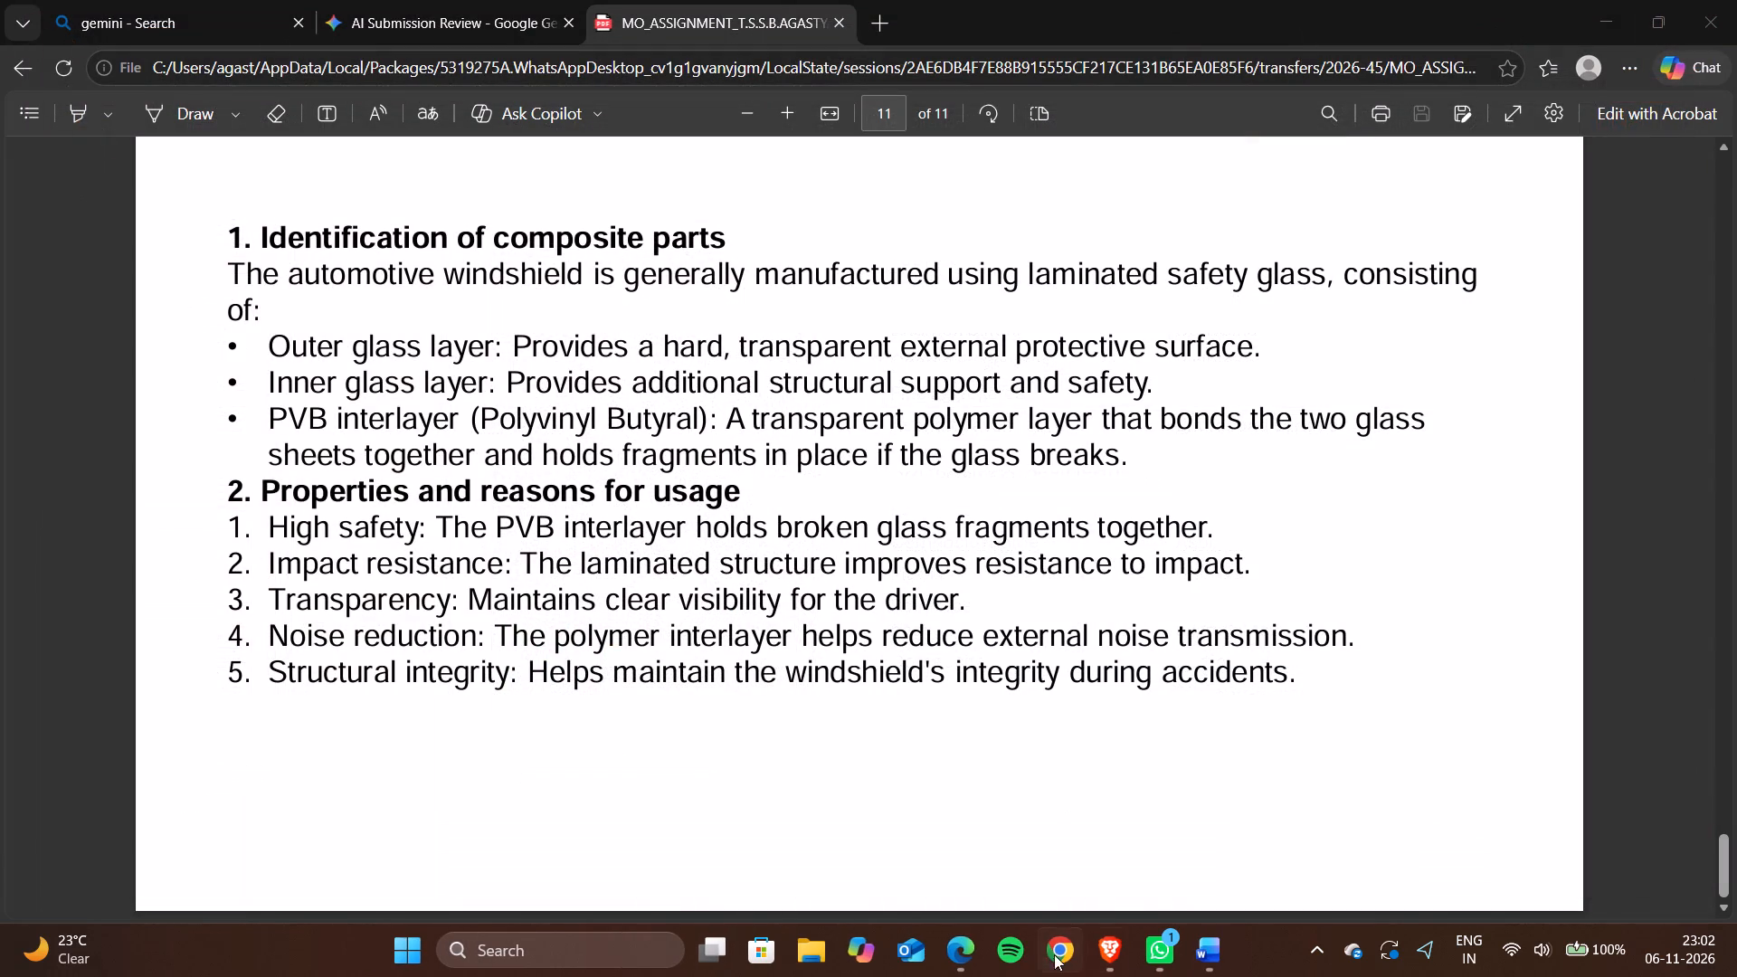
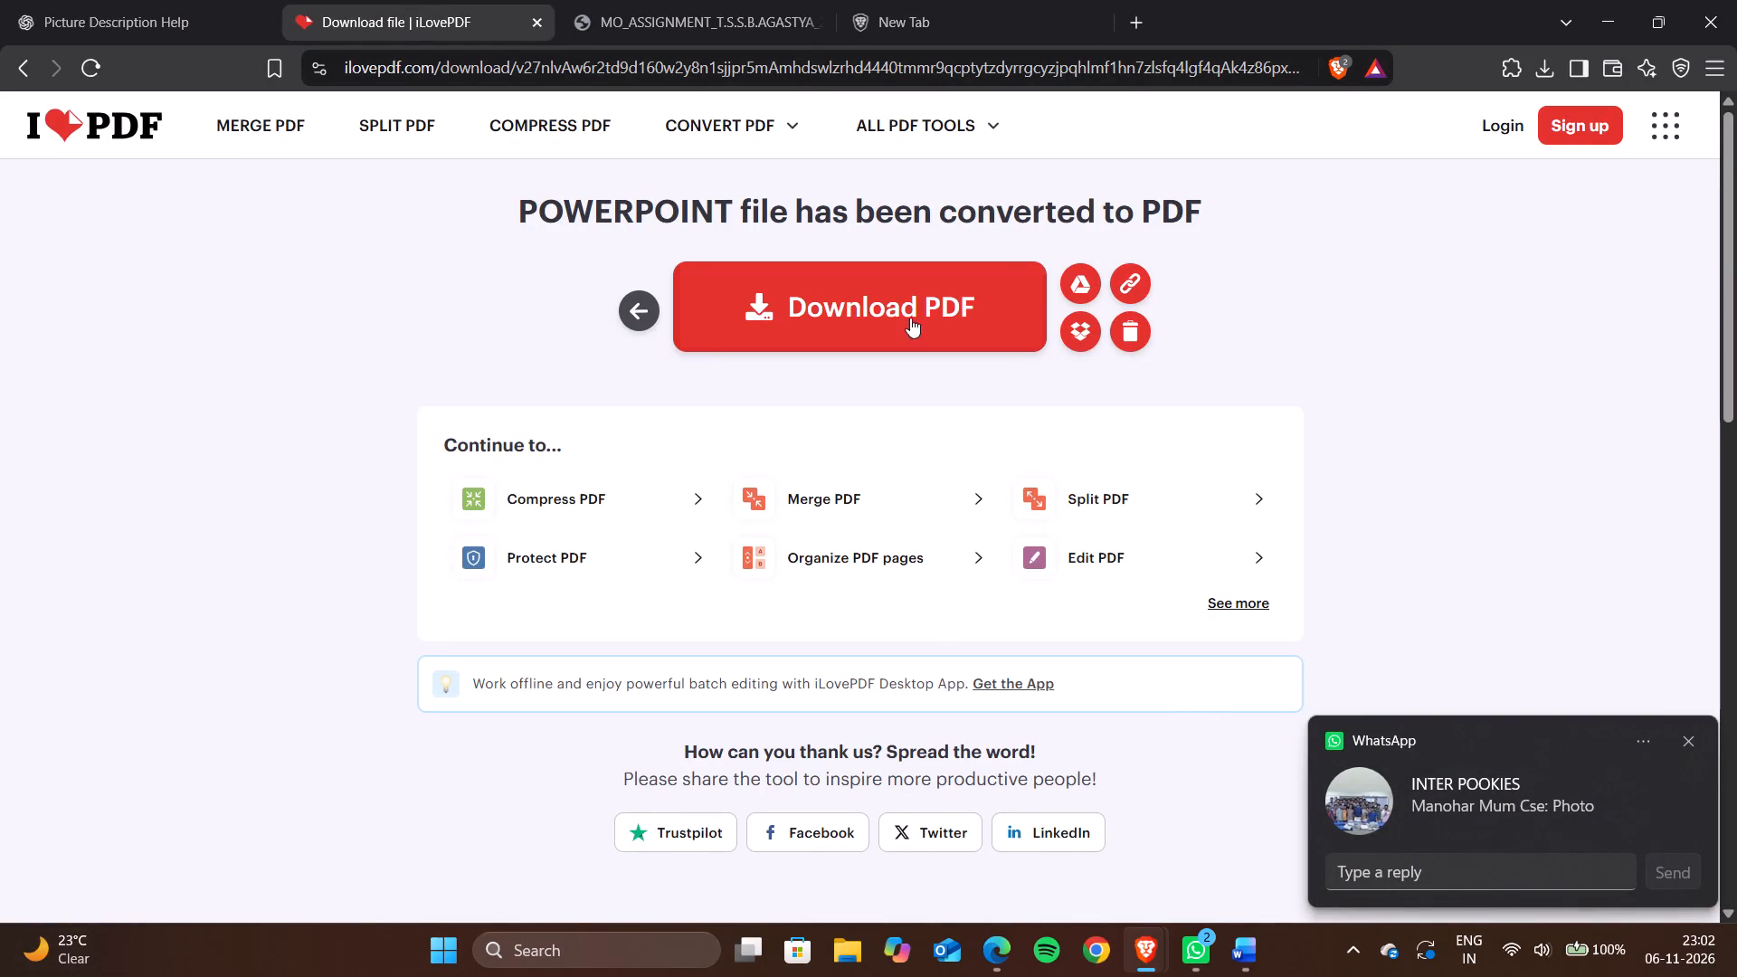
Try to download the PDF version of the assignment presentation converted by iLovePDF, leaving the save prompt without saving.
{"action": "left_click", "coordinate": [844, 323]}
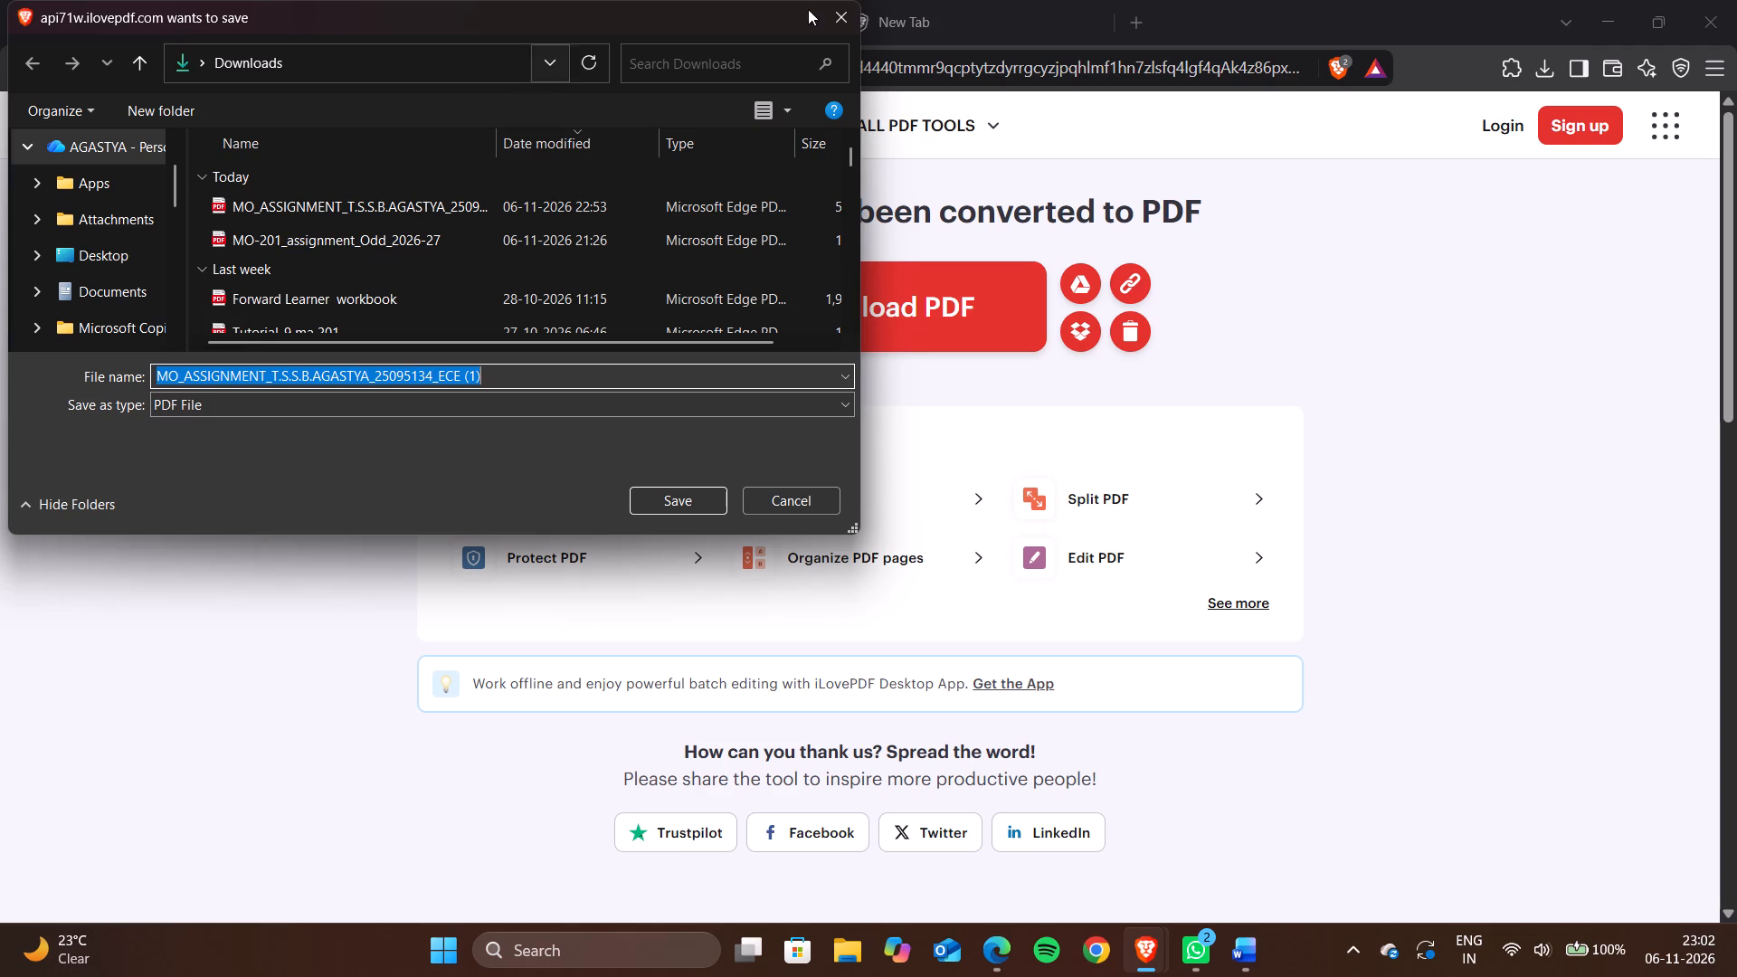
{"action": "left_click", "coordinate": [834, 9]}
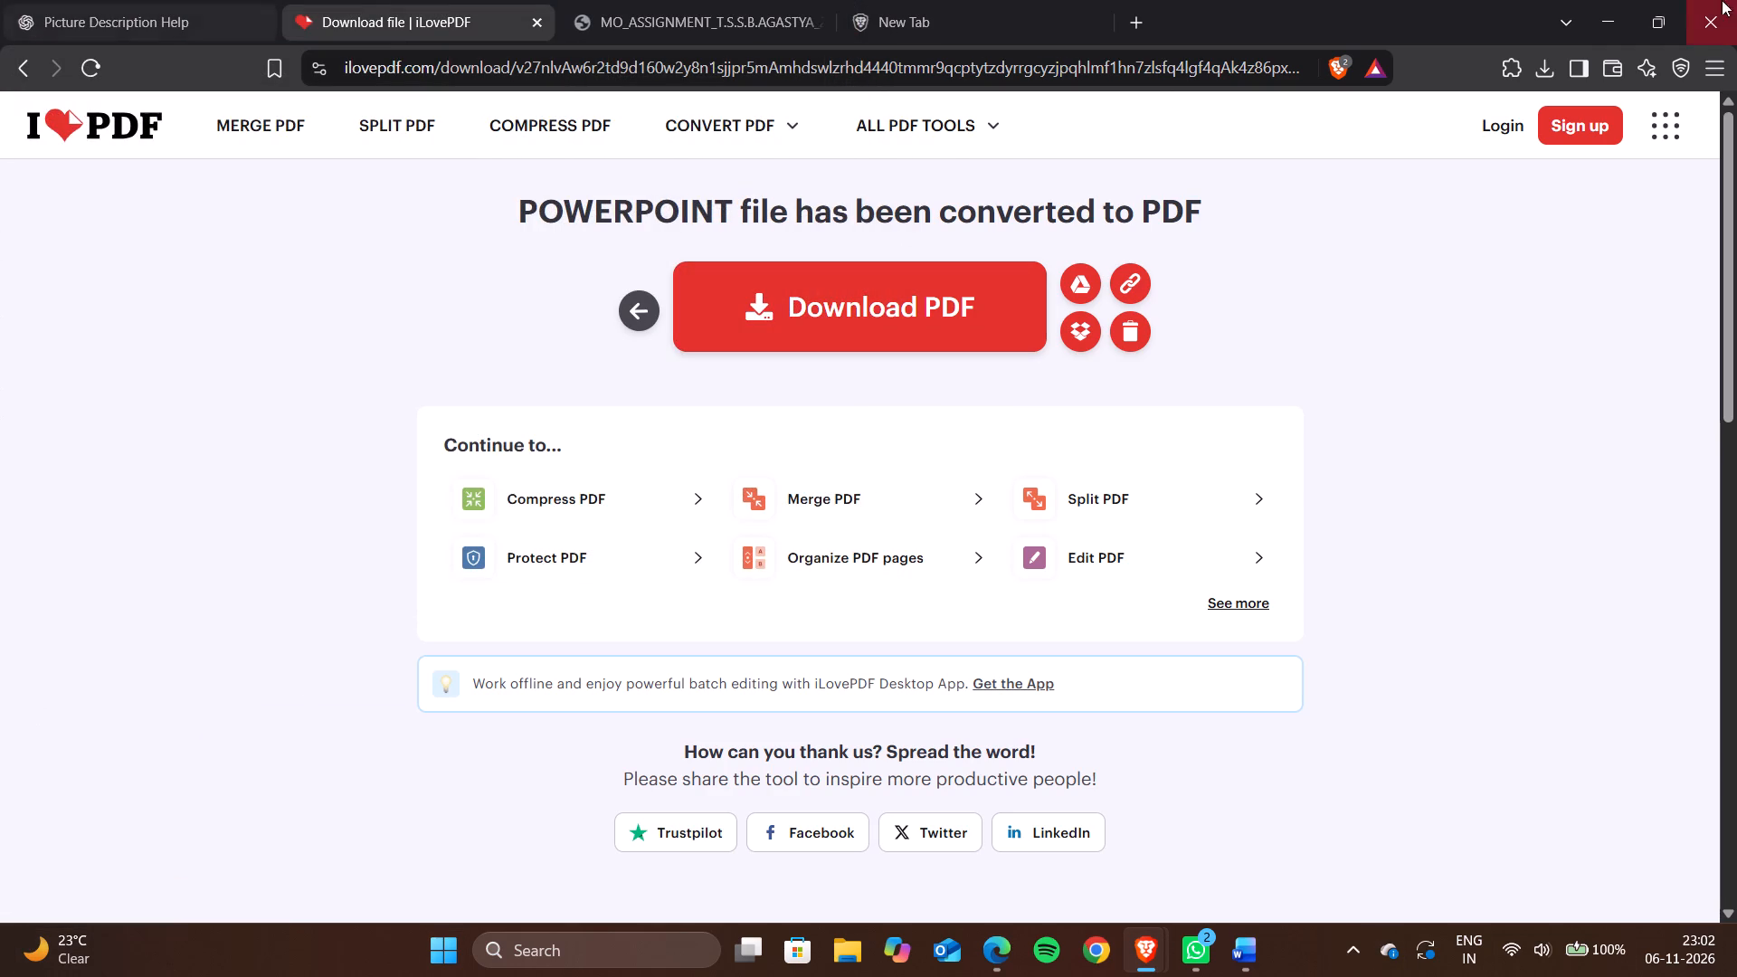
Convert the updated MO_ASSIGNMENT presentation from the Documents folder to PDF with the PowerPoint to PDF converter.
{"action": "left_click", "coordinate": [19, 57]}
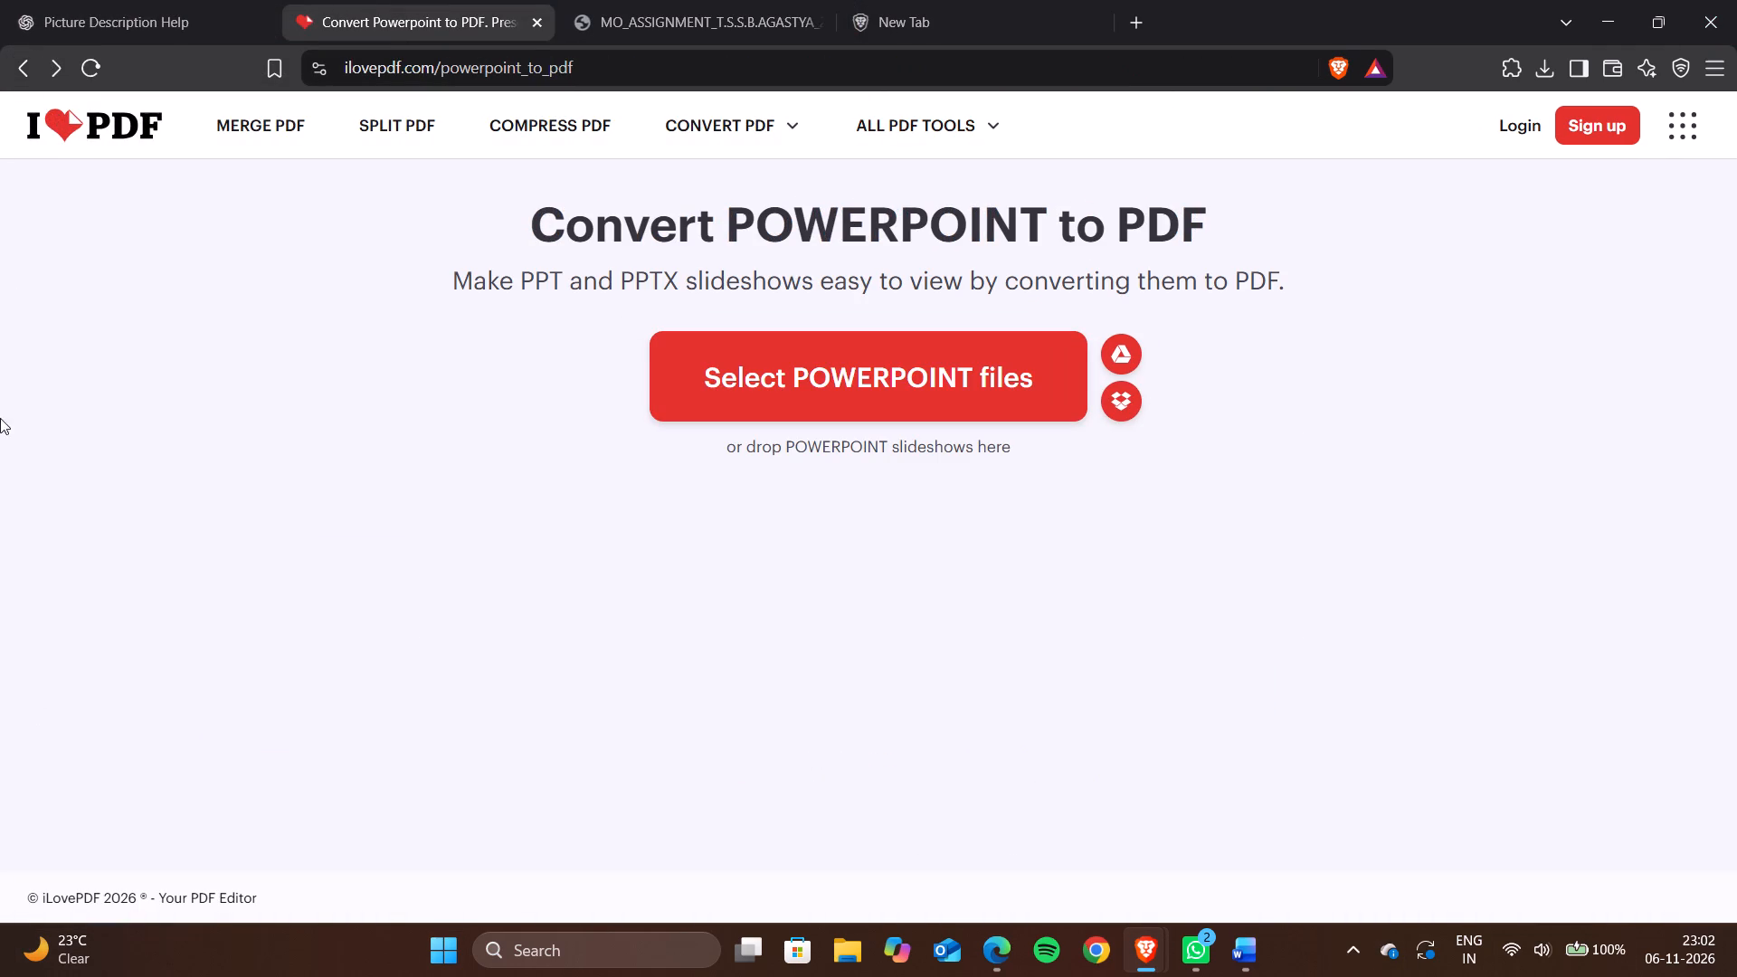
{"action": "left_click", "coordinate": [784, 366]}
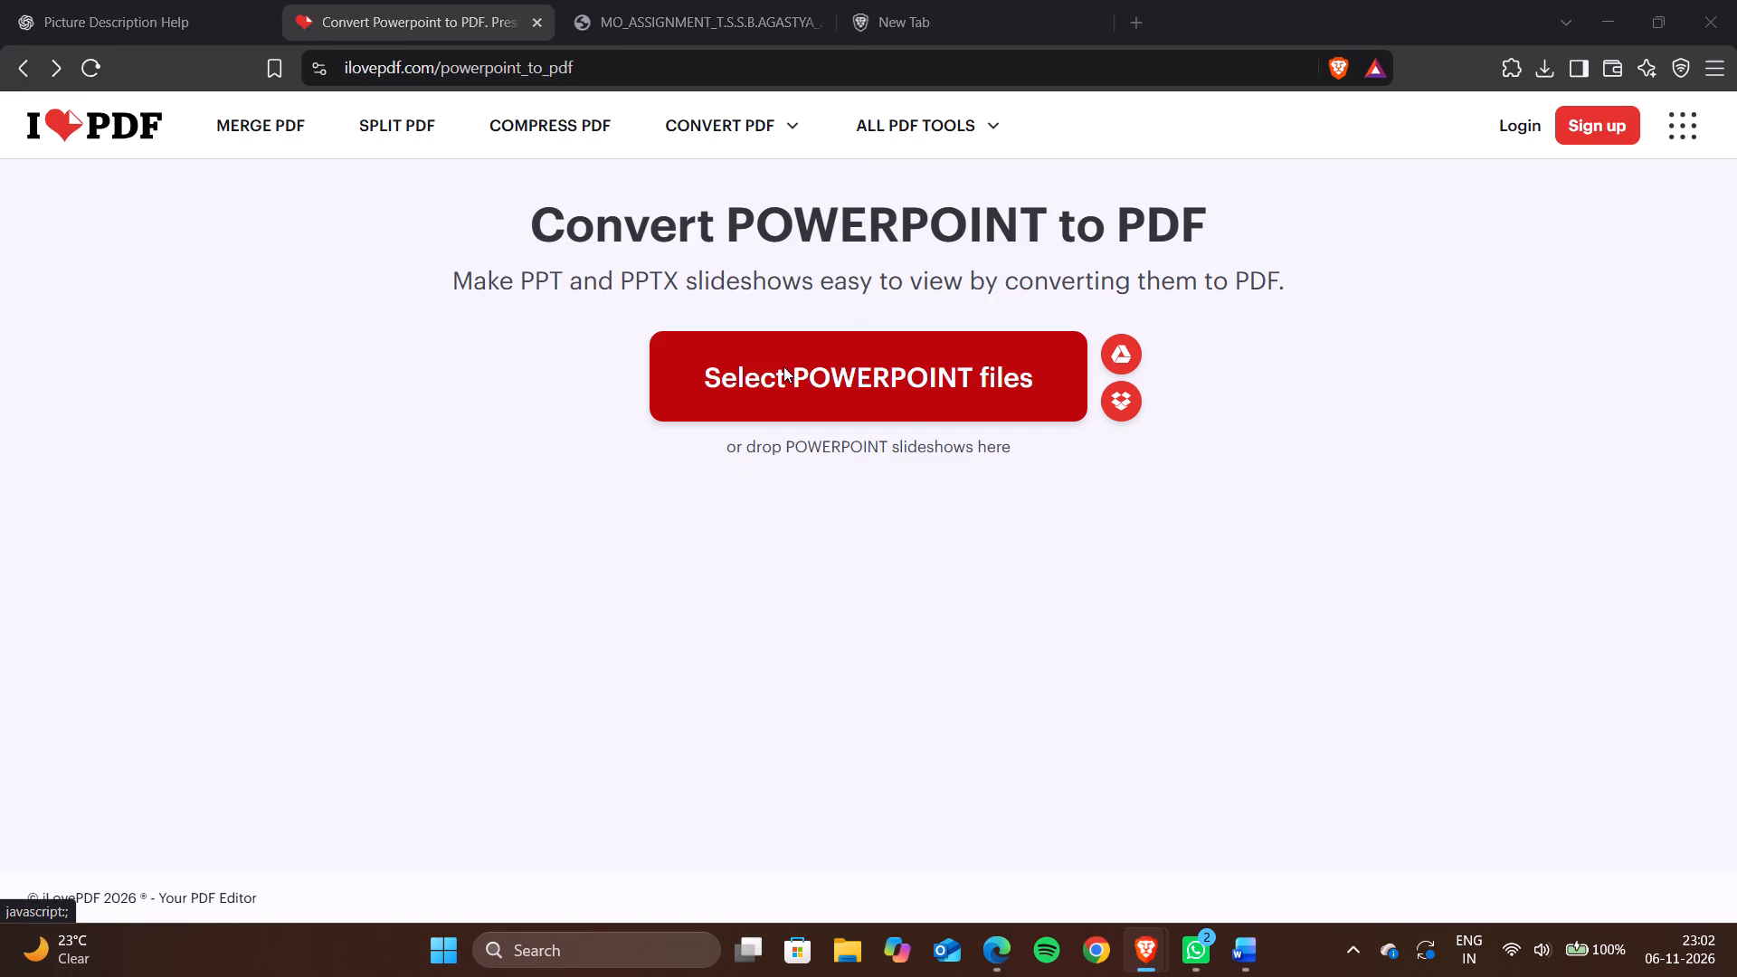
{"action": "left_click", "coordinate": [363, 252]}
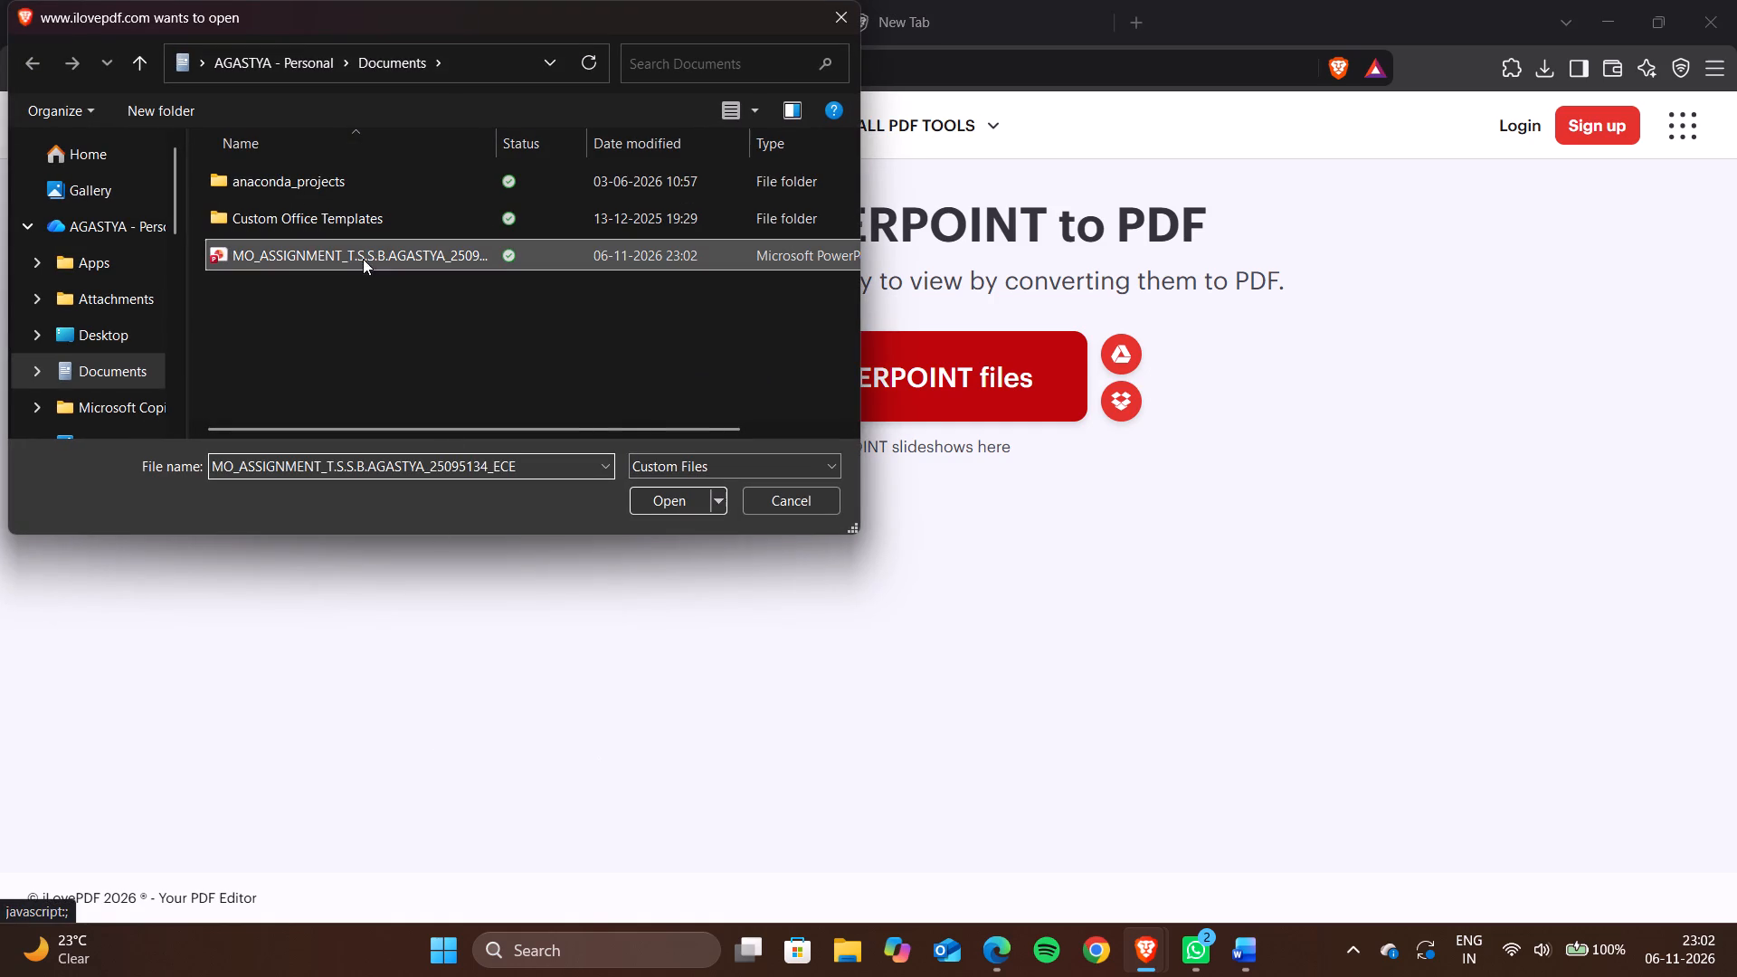
{"action": "left_click", "coordinate": [675, 501]}
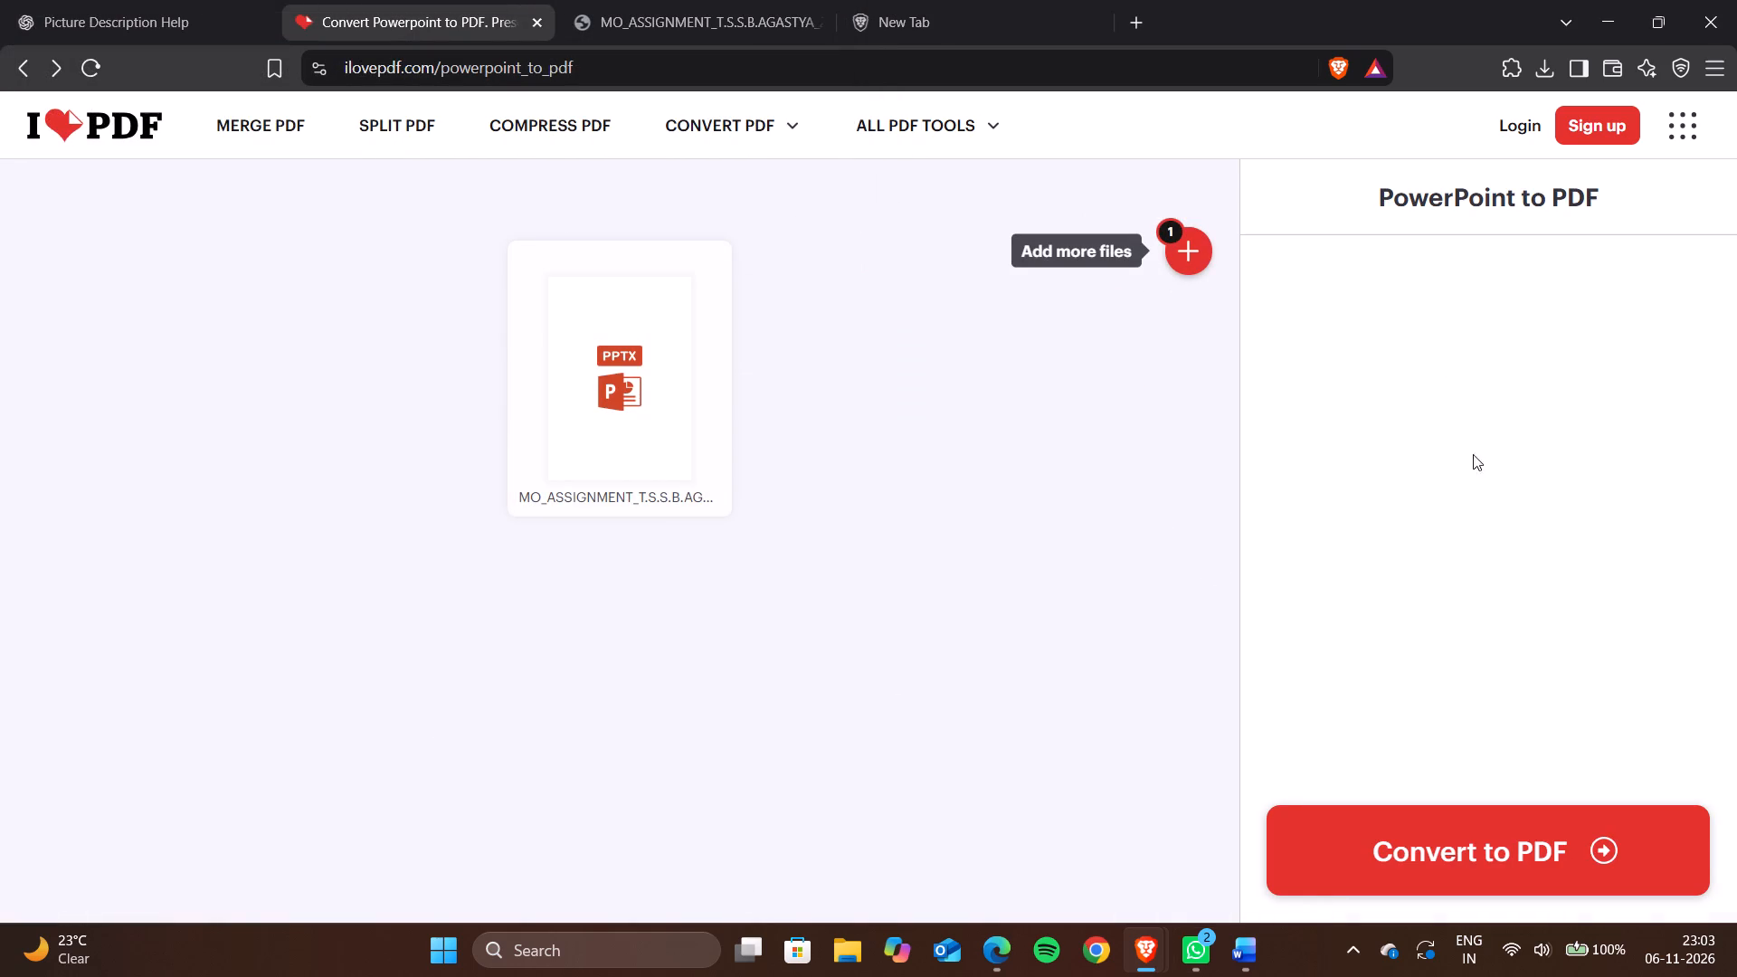
{"action": "left_click", "coordinate": [1509, 869]}
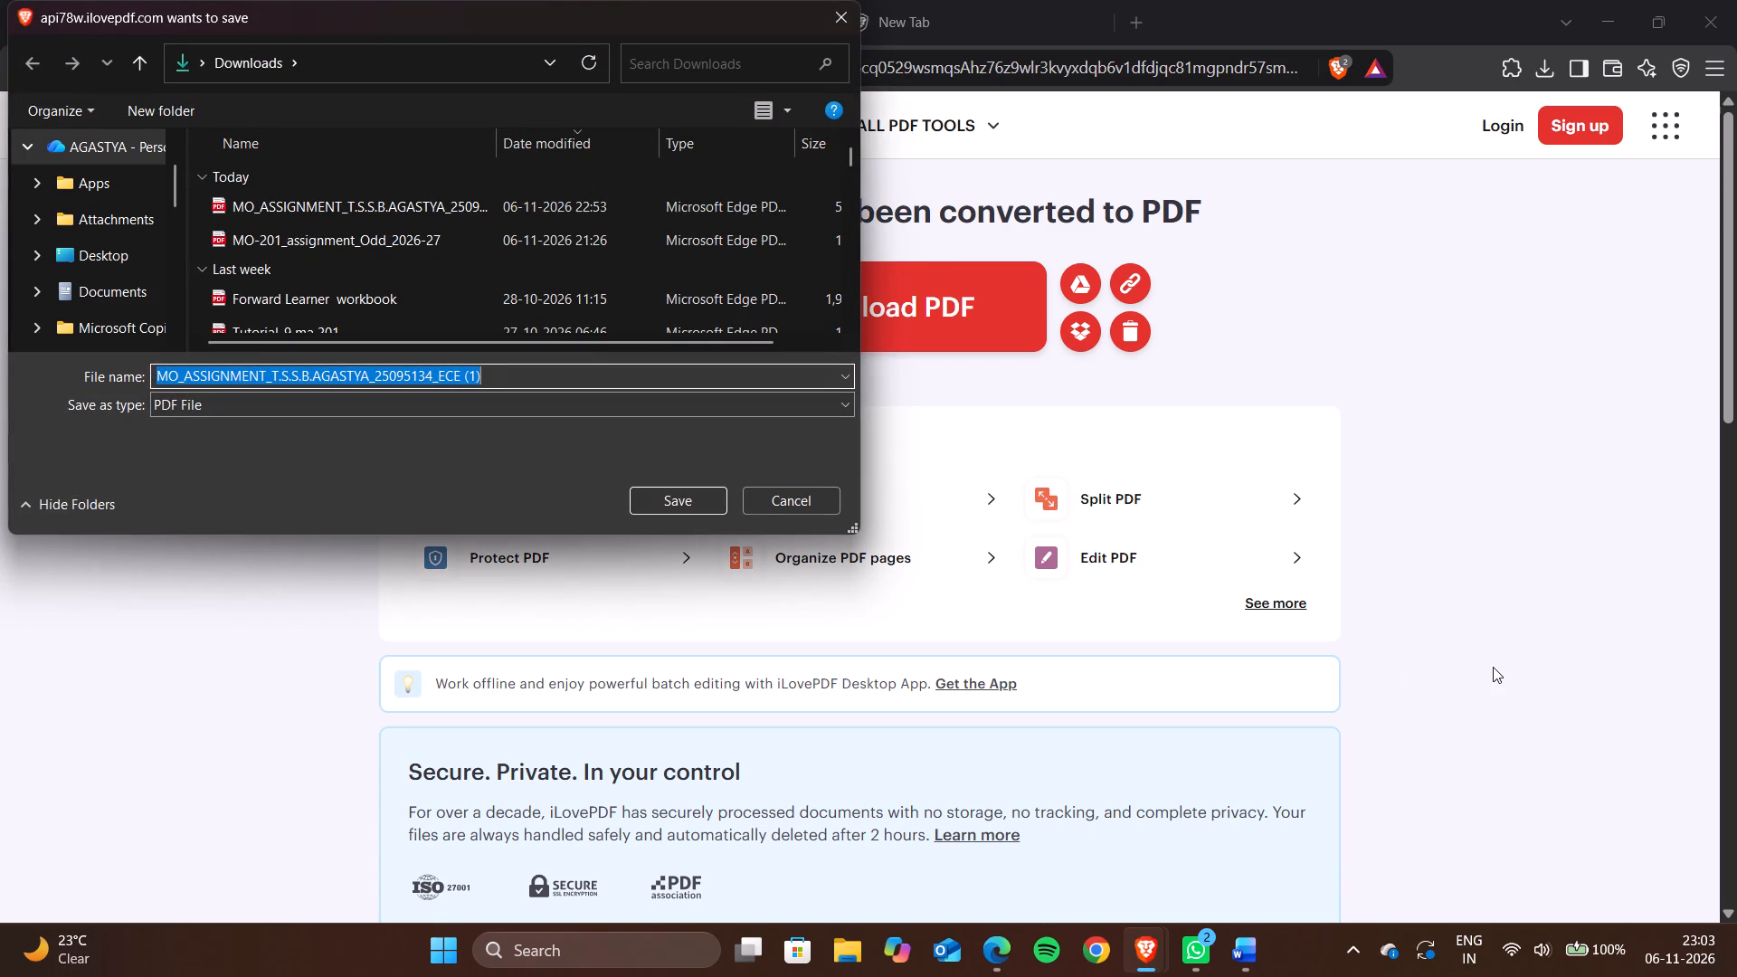
Save the converted PDF in Downloads, named MO_ASSIGNMENT plus the student's name and roll number, ending in "_ece1", with underscores between parts.
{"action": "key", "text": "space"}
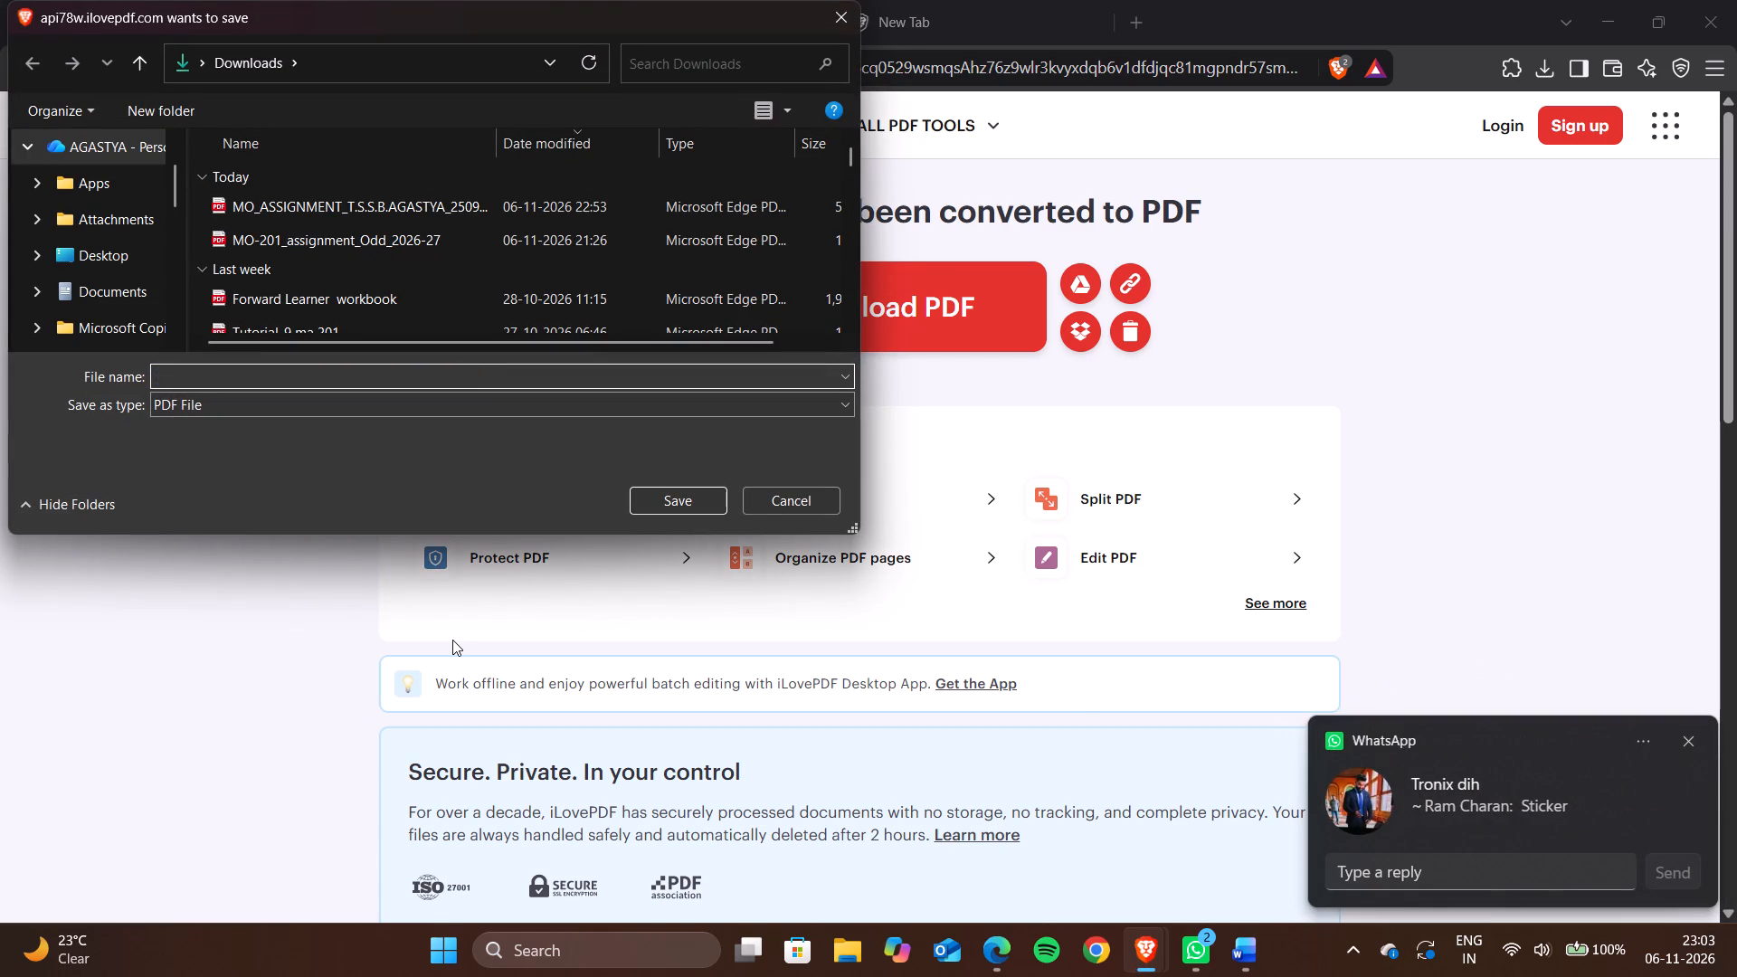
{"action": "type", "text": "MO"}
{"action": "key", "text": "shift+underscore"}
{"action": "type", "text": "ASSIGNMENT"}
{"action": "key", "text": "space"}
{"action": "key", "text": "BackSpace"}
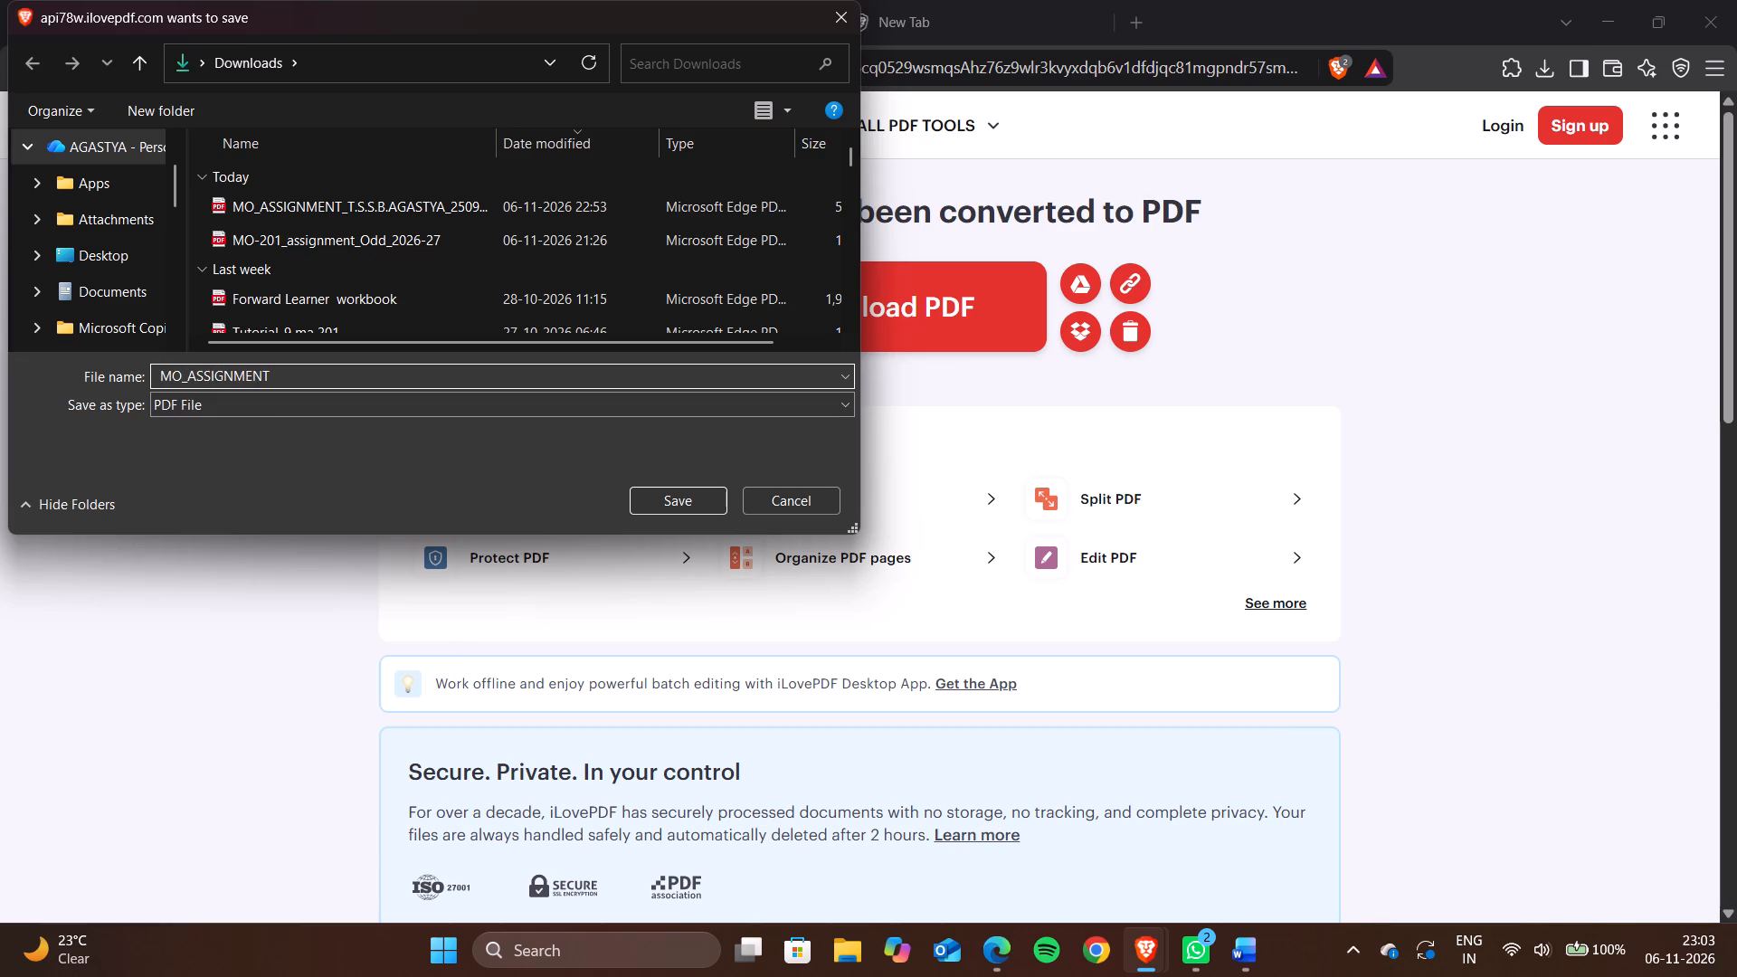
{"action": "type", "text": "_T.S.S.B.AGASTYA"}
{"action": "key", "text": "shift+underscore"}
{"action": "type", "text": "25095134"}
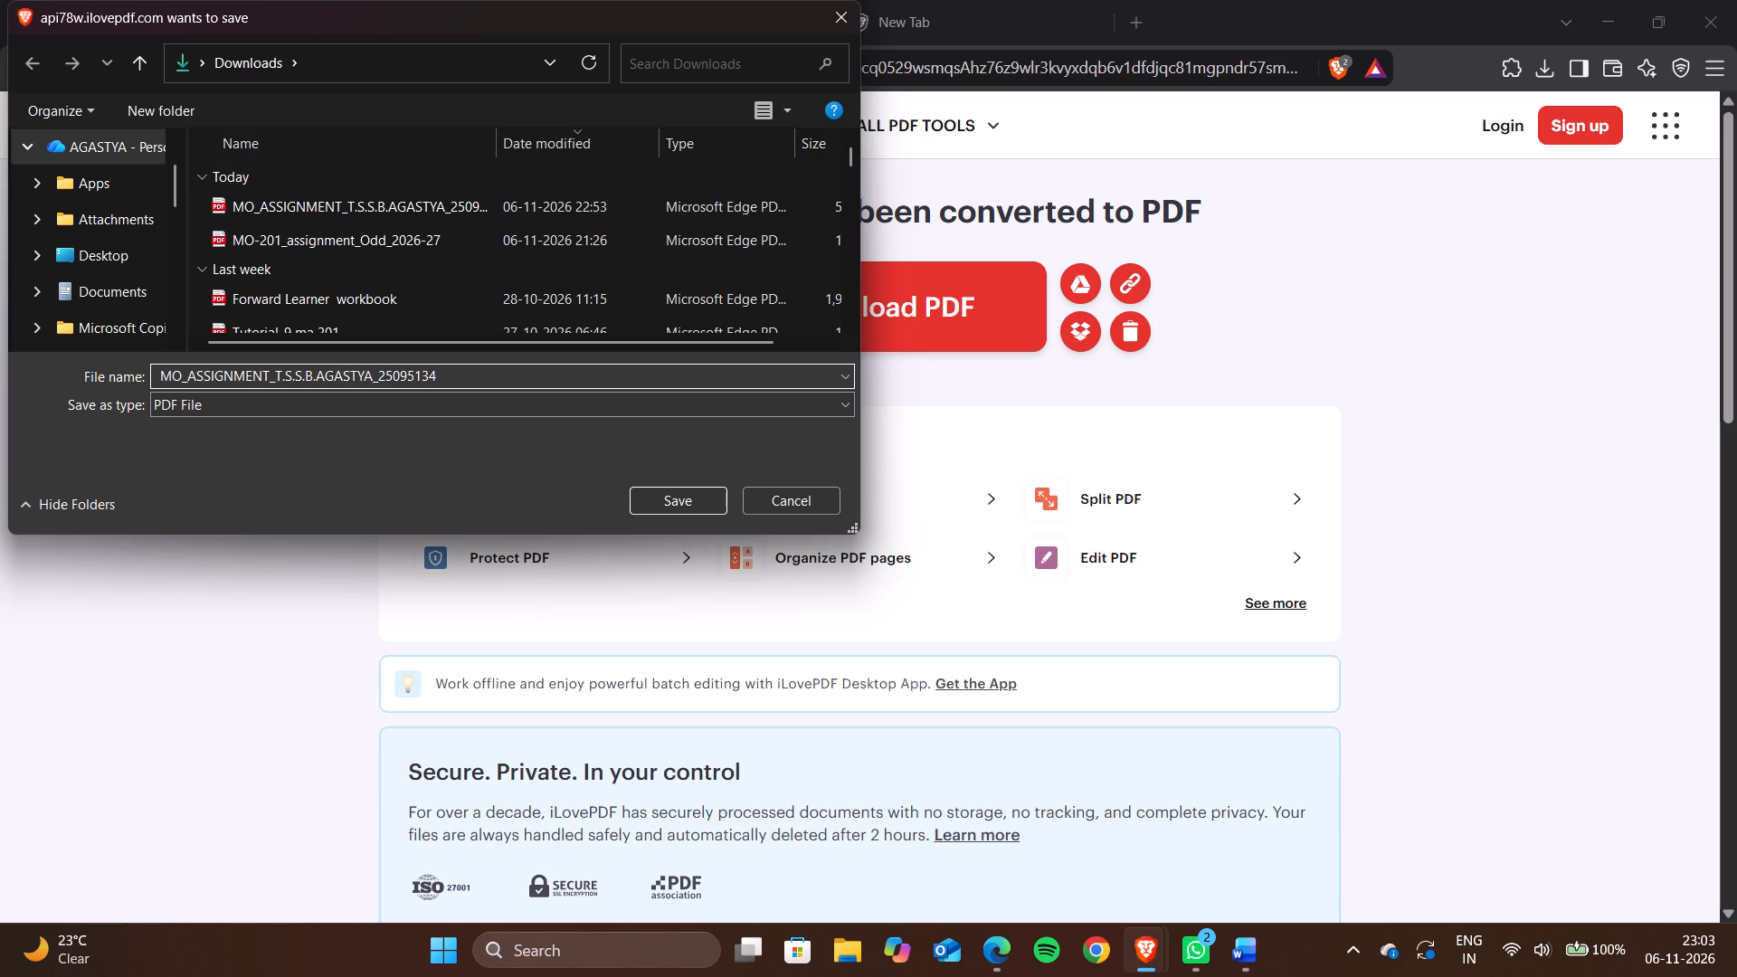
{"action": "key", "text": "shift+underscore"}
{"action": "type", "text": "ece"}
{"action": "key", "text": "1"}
{"action": "left_click", "coordinate": [708, 504]}
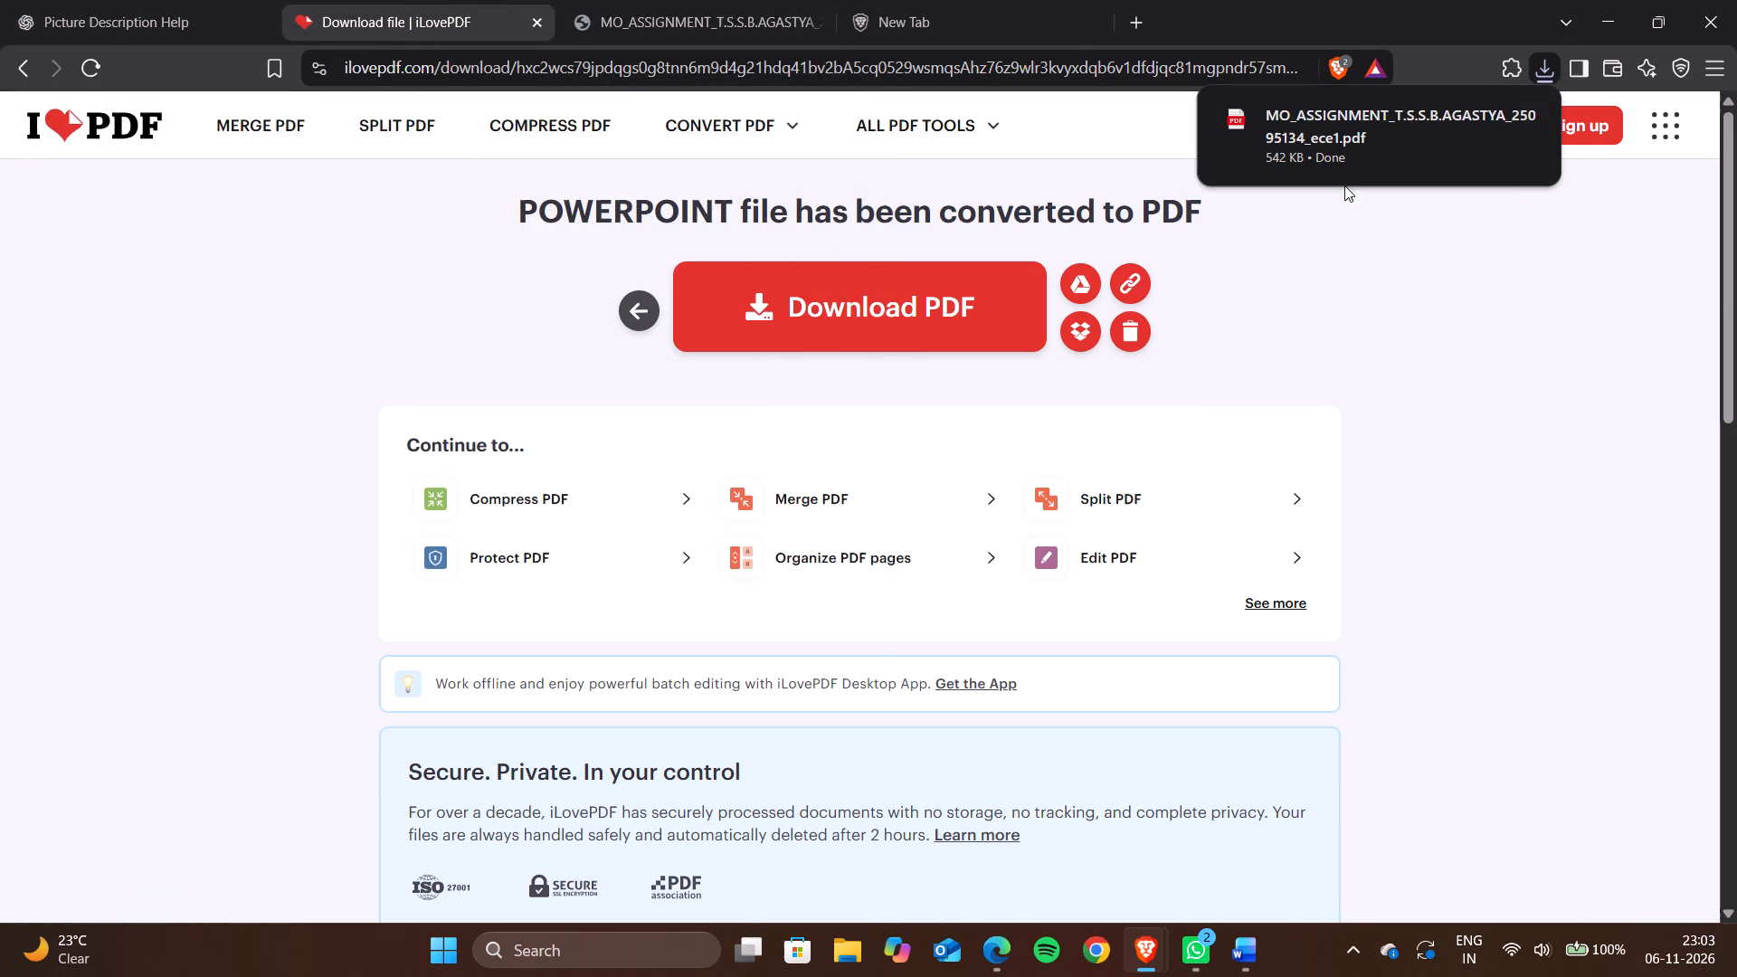
Open the downloaded "_ece1" PDF and check its pages from the title page through the windshield section on the last page.
{"action": "left_click", "coordinate": [1366, 138]}
{"action": "scroll", "coordinate": [916, 450], "scroll_direction": "down", "scroll_amount": 2}
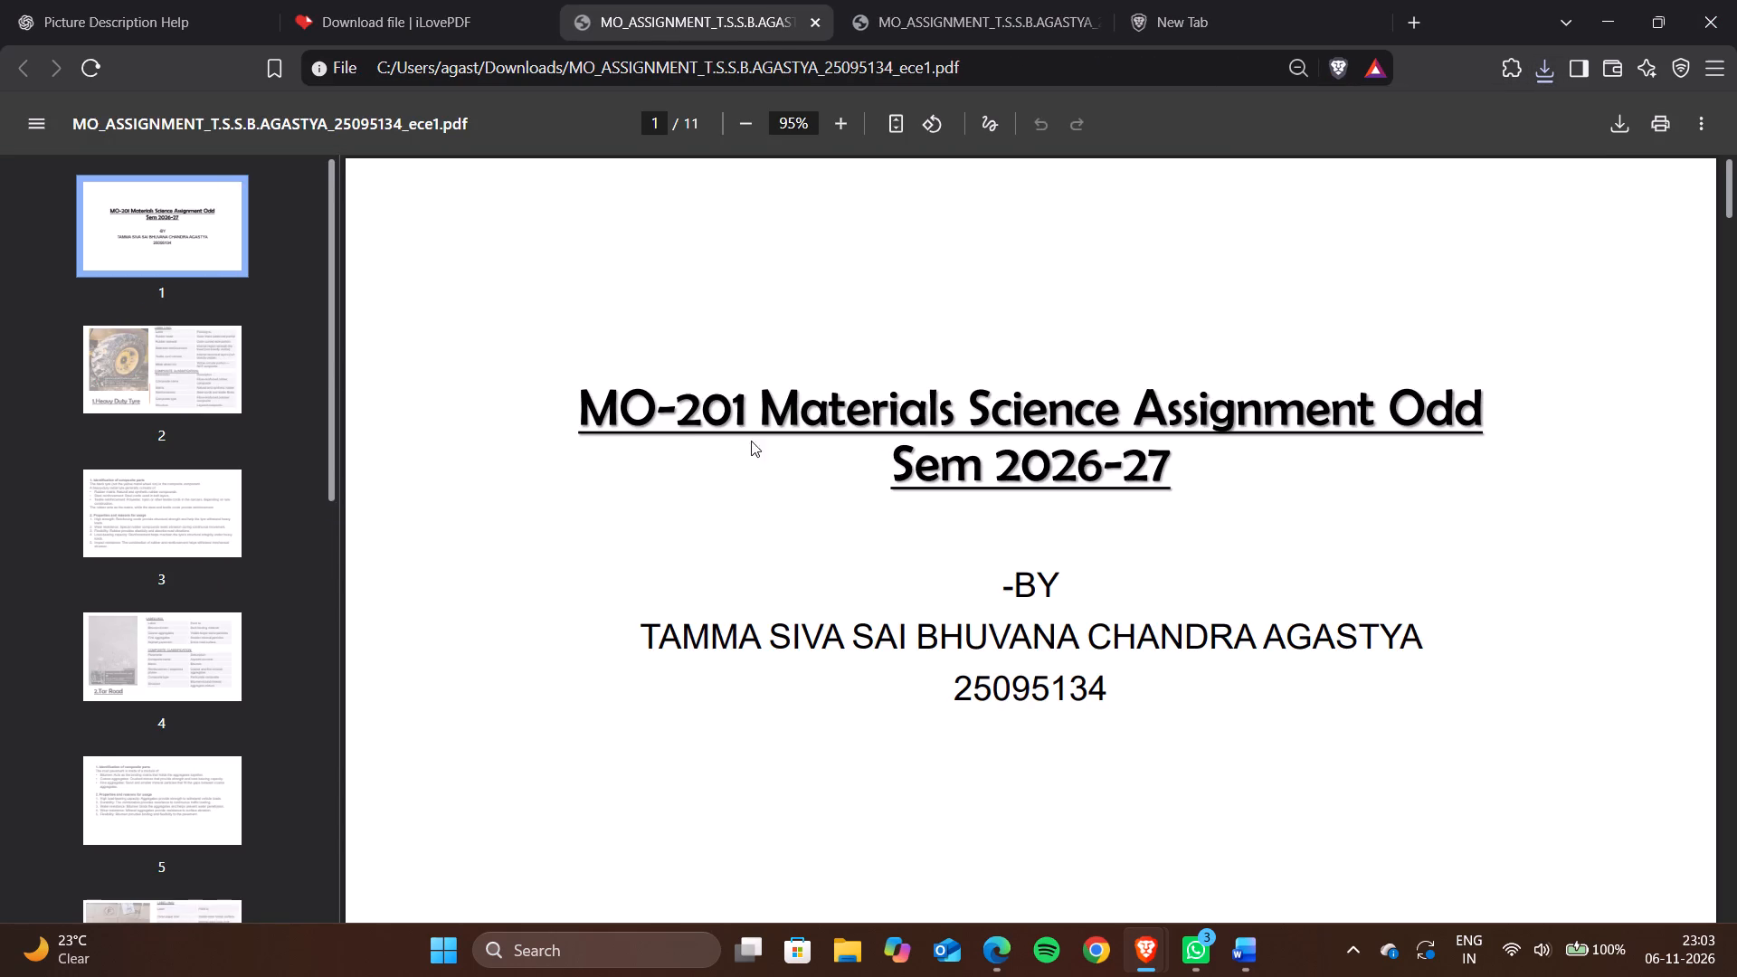
{"action": "scroll", "coordinate": [751, 441], "scroll_direction": "down", "scroll_amount": 14}
{"action": "scroll", "coordinate": [983, 389], "scroll_direction": "down", "scroll_amount": 9}
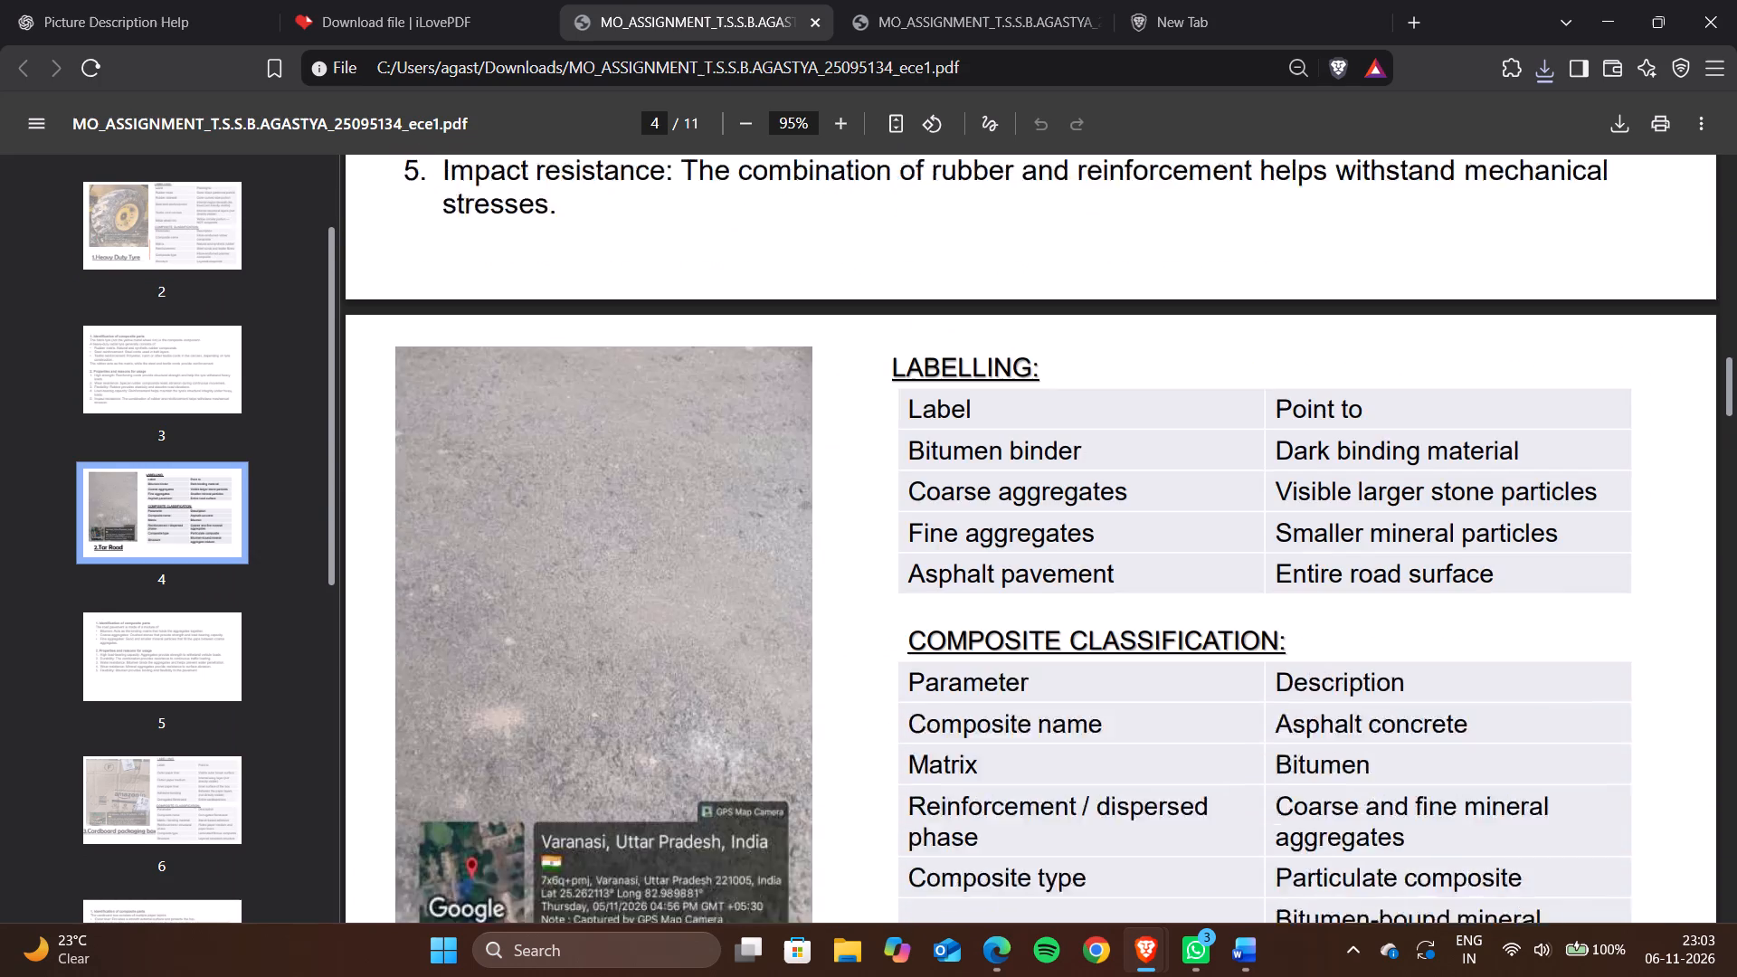
{"action": "scroll", "coordinate": [983, 389], "scroll_direction": "down", "scroll_amount": 12}
{"action": "scroll", "coordinate": [983, 387], "scroll_direction": "down", "scroll_amount": 10}
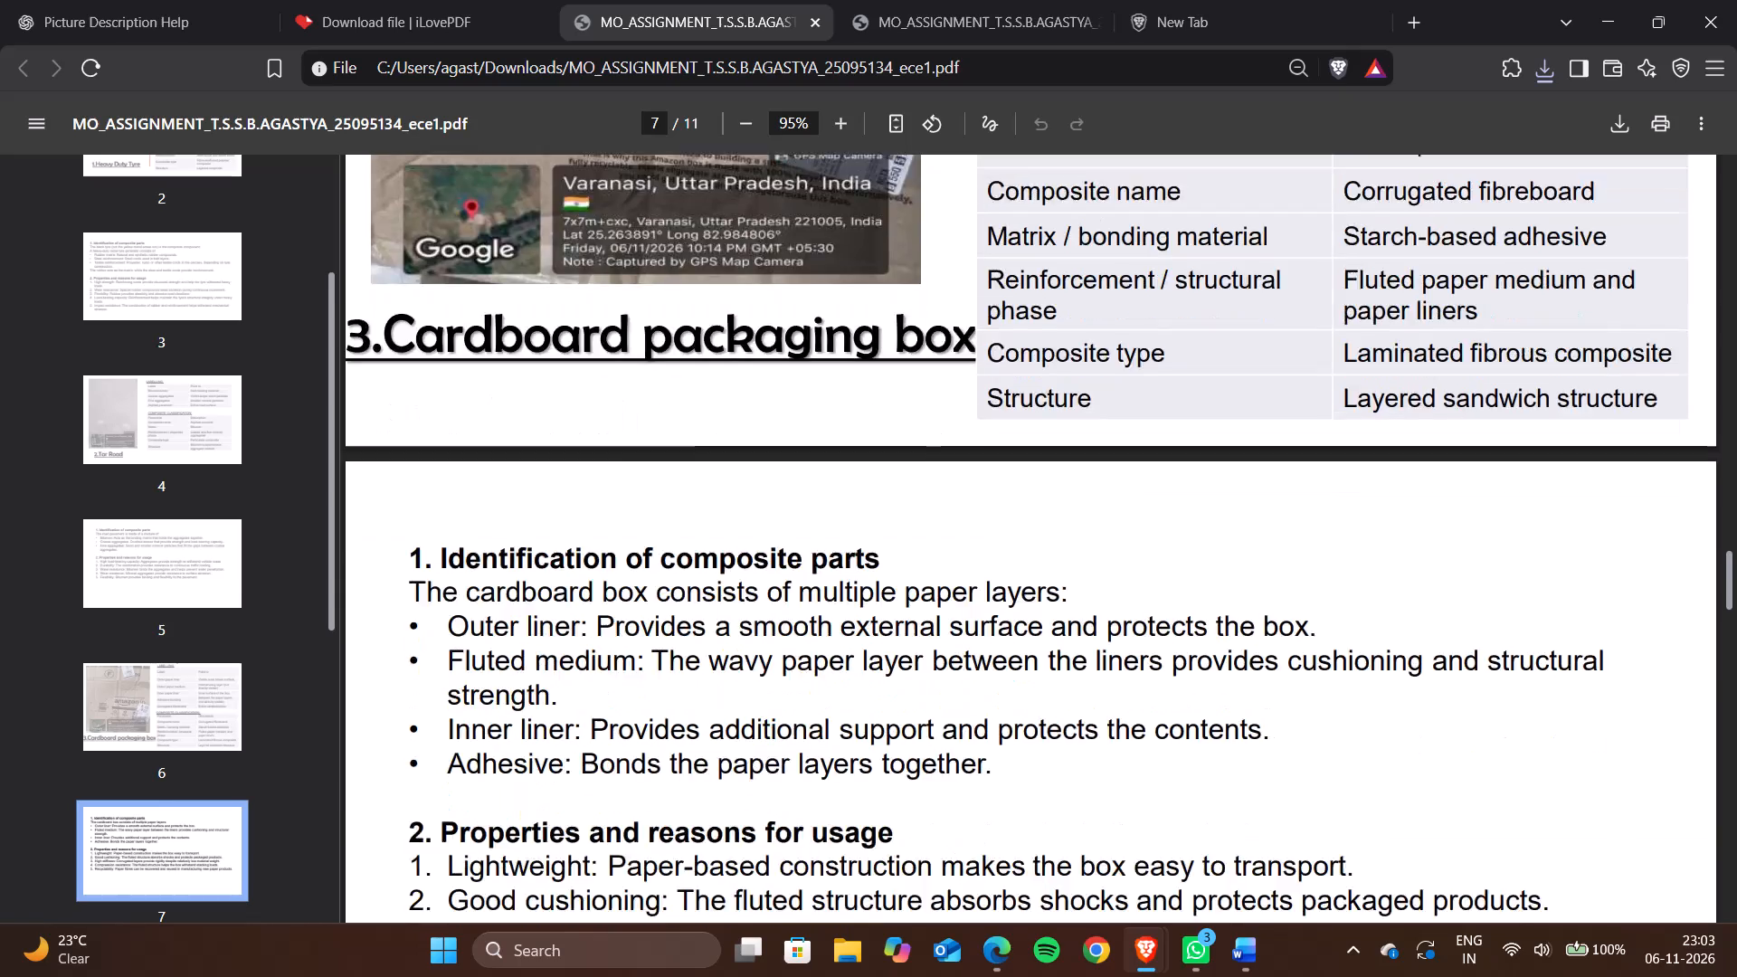
{"action": "scroll", "coordinate": [983, 387], "scroll_direction": "down", "scroll_amount": 20}
{"action": "scroll", "coordinate": [983, 387], "scroll_direction": "down", "scroll_amount": 9}
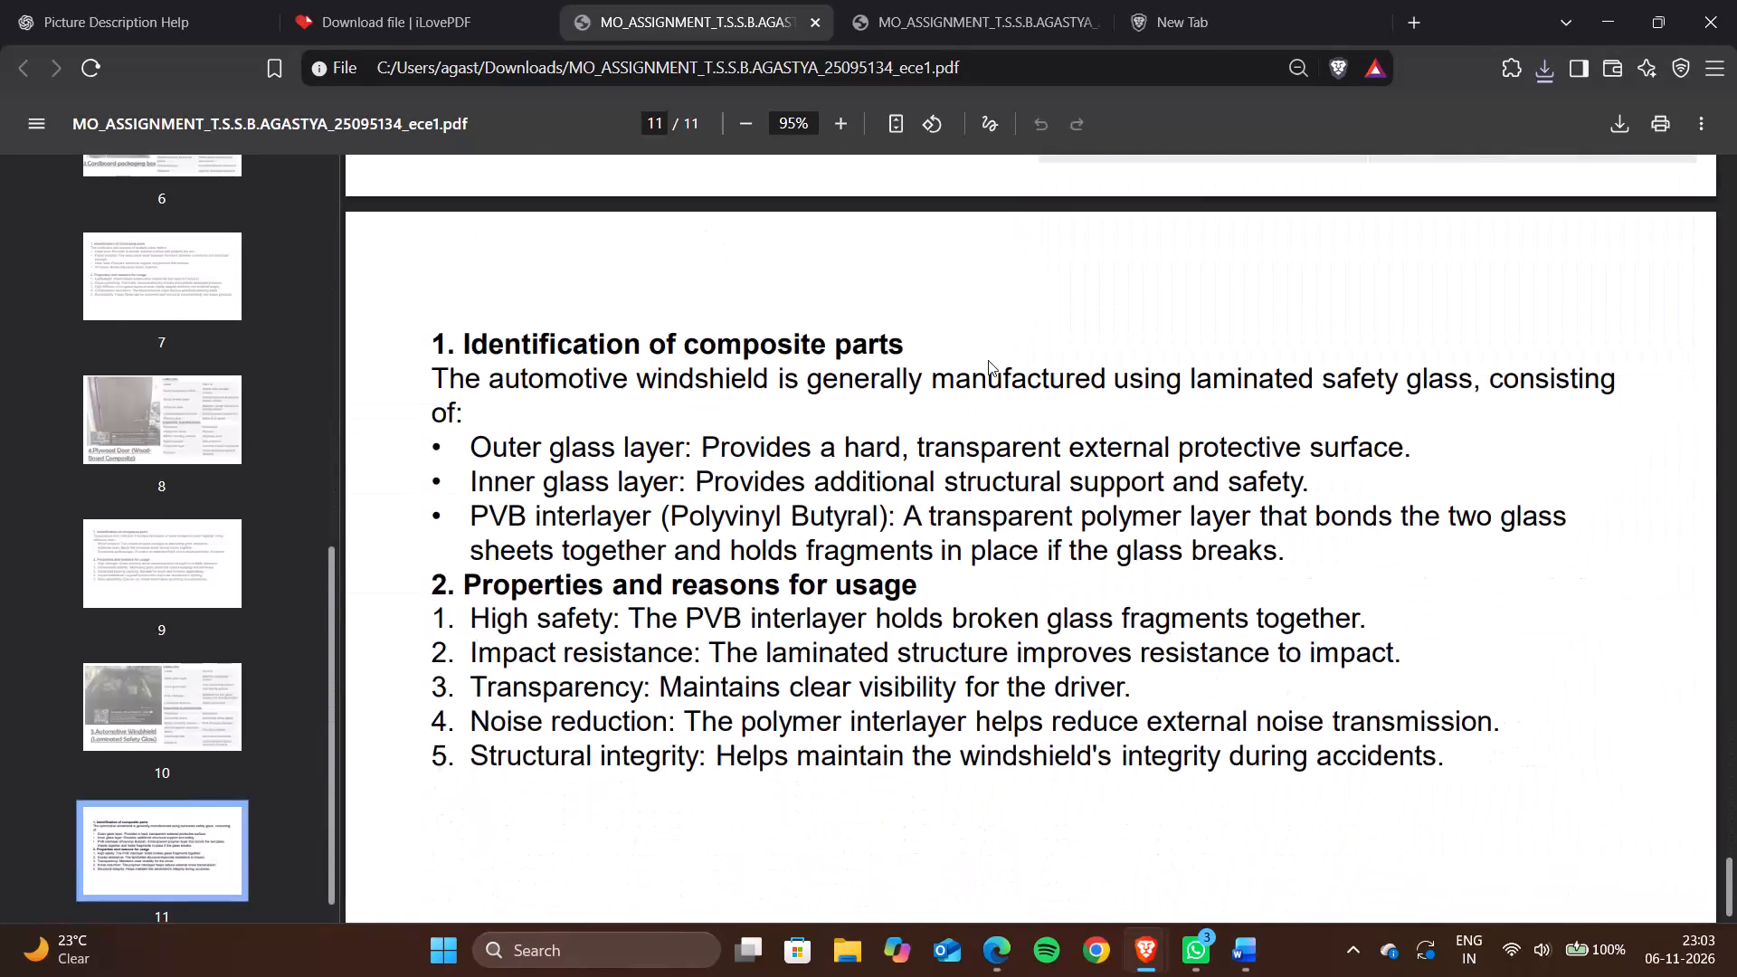
{"action": "scroll", "coordinate": [988, 360], "scroll_direction": "down", "scroll_amount": 7}
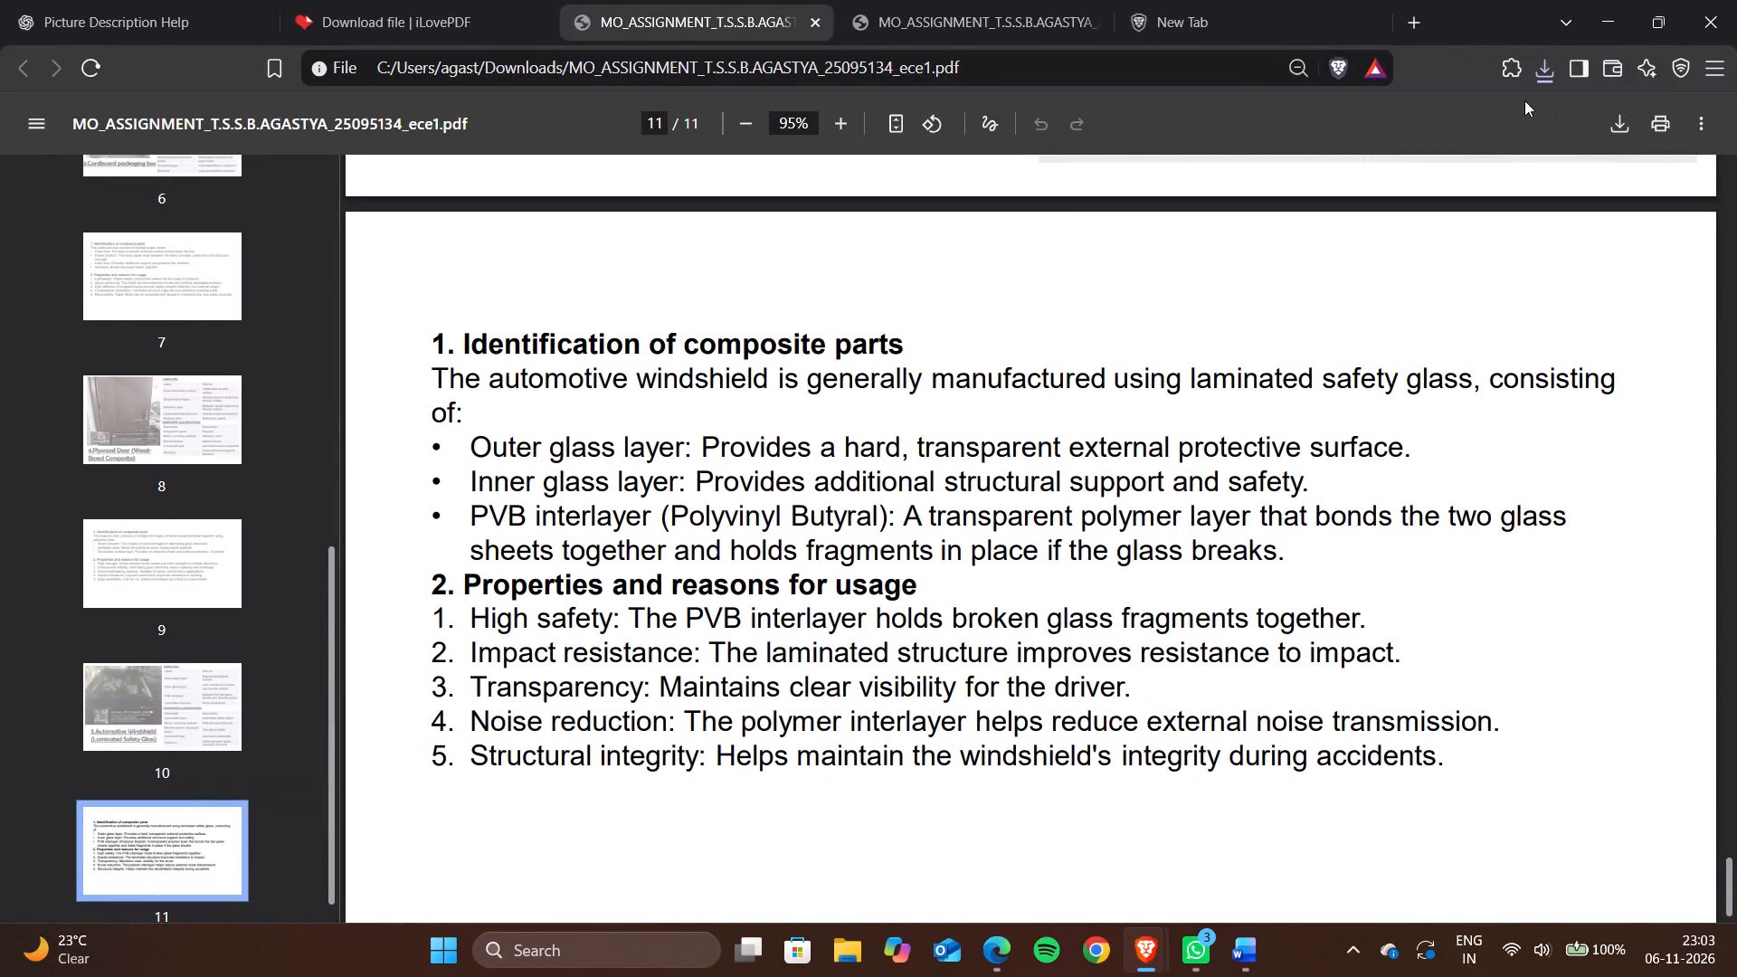
{"action": "left_click", "coordinate": [1617, 126]}
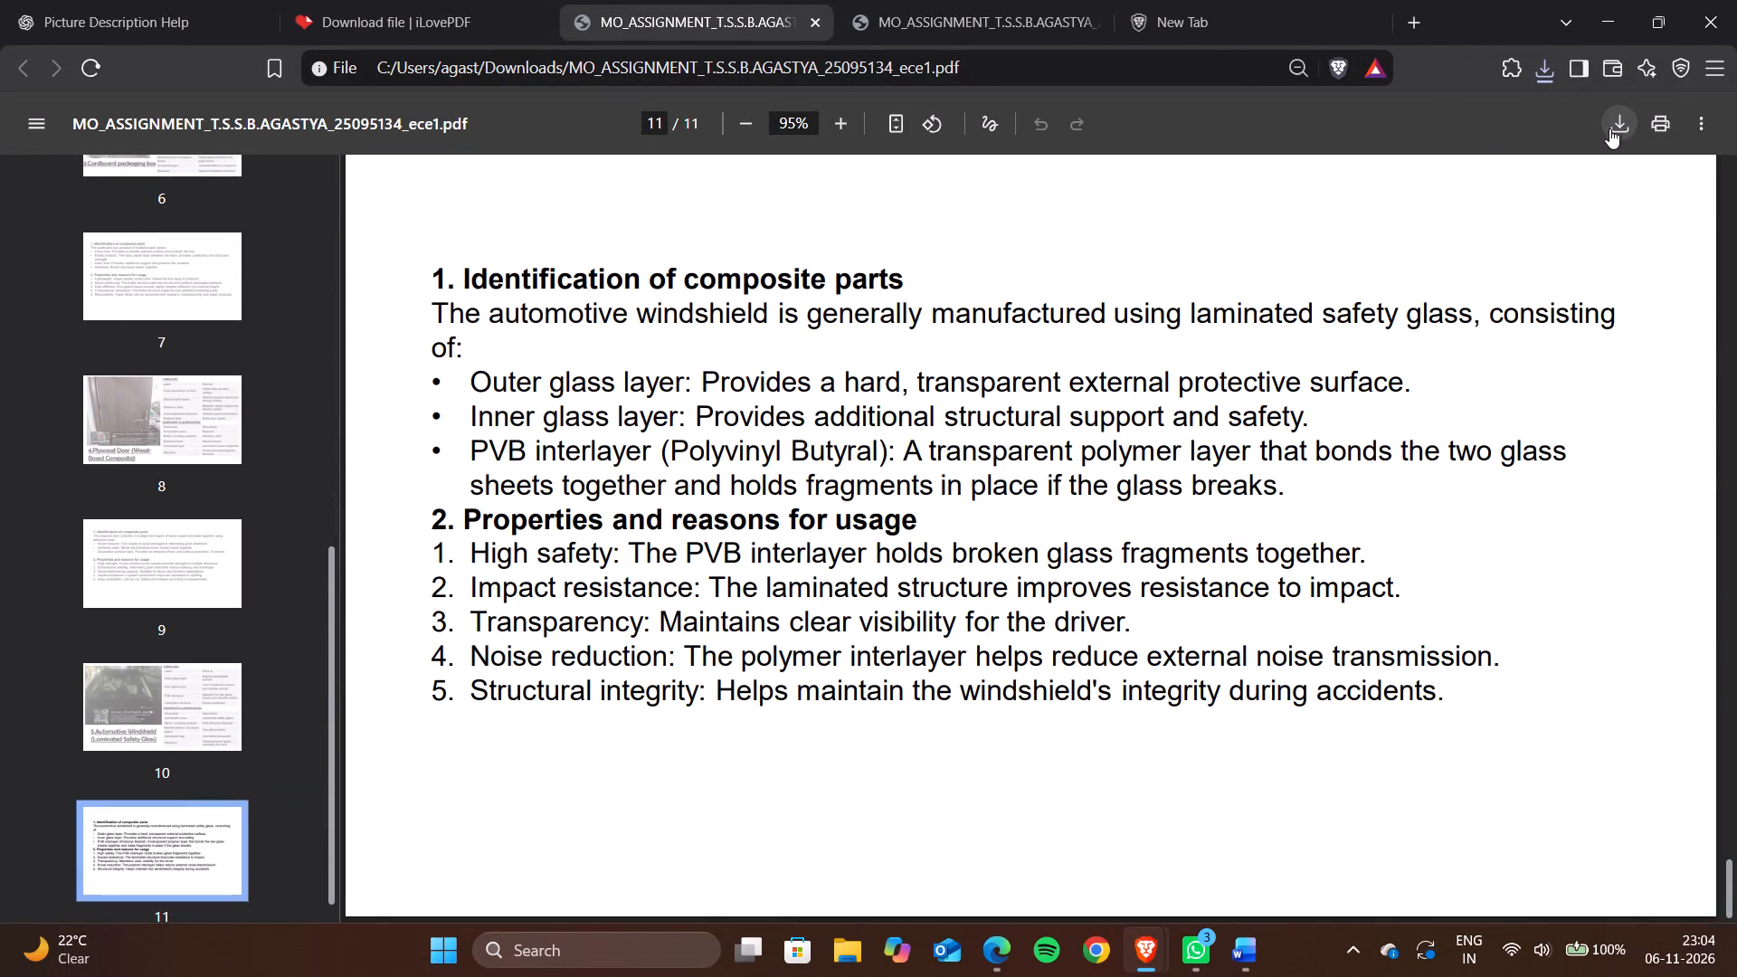